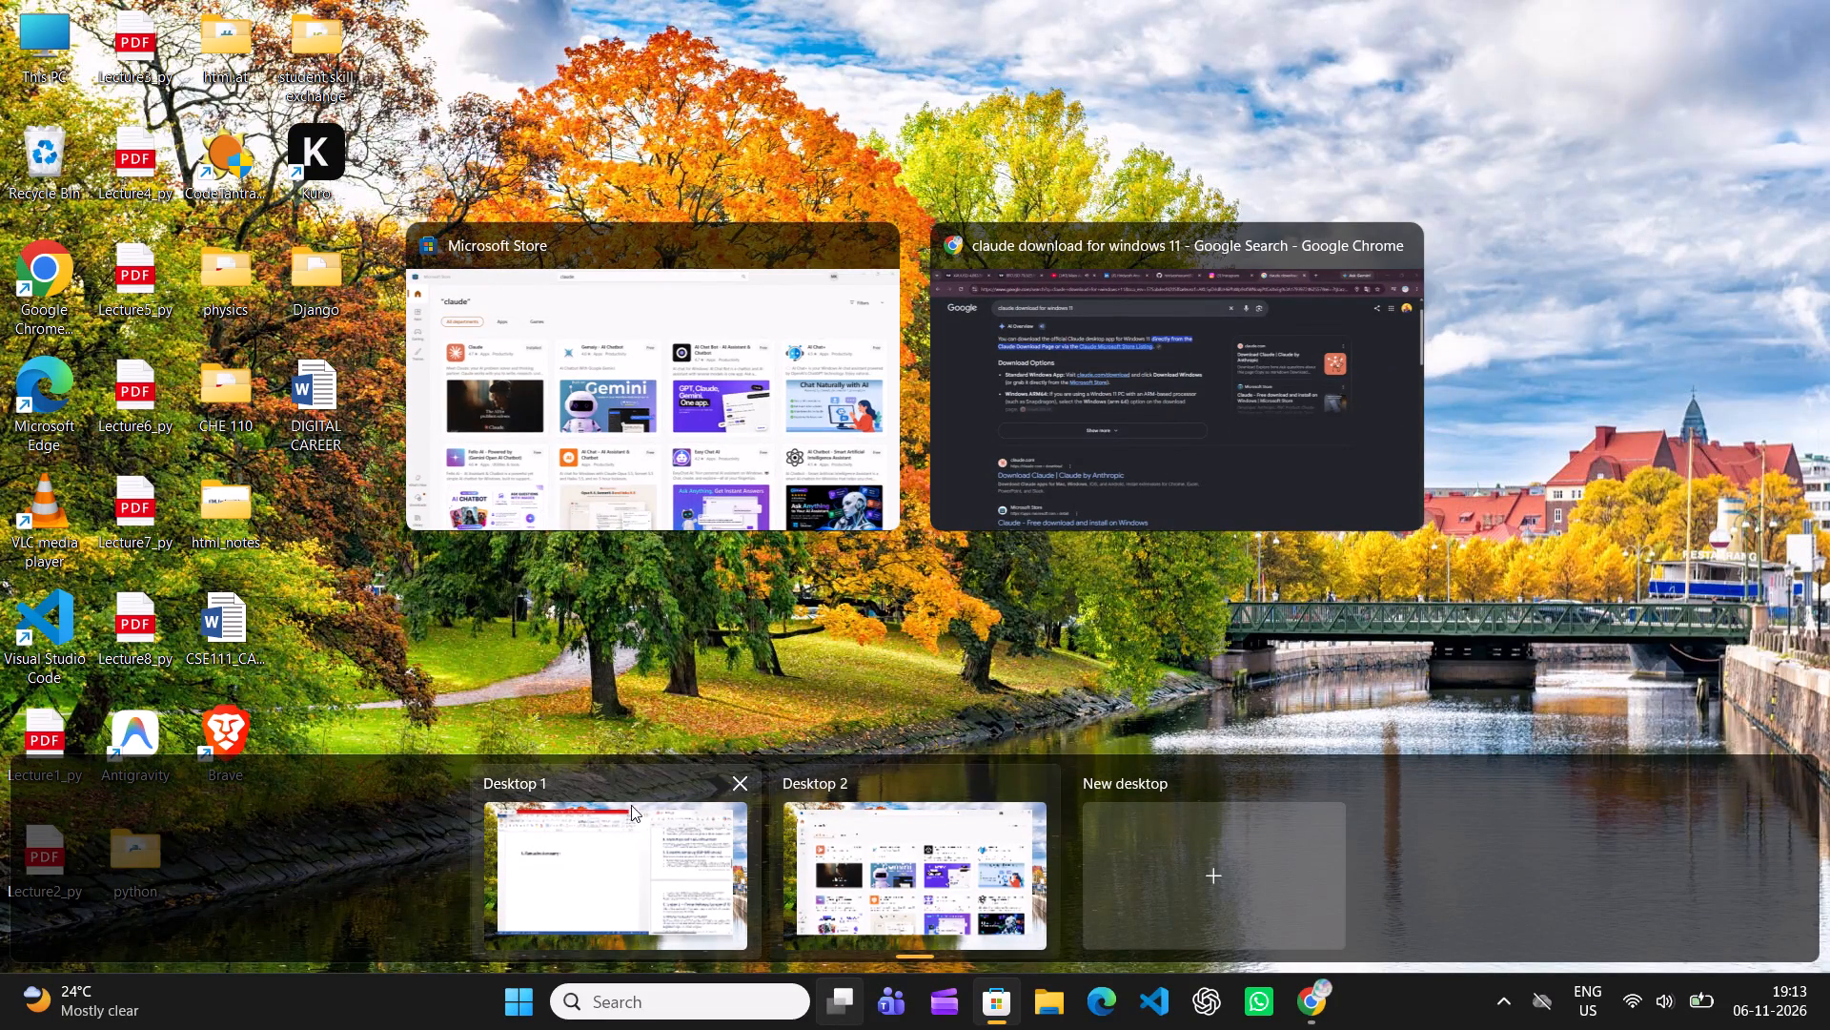
Switch to Desktop 1 and look through the Downloads folder in File Explorer.
click(620, 880)
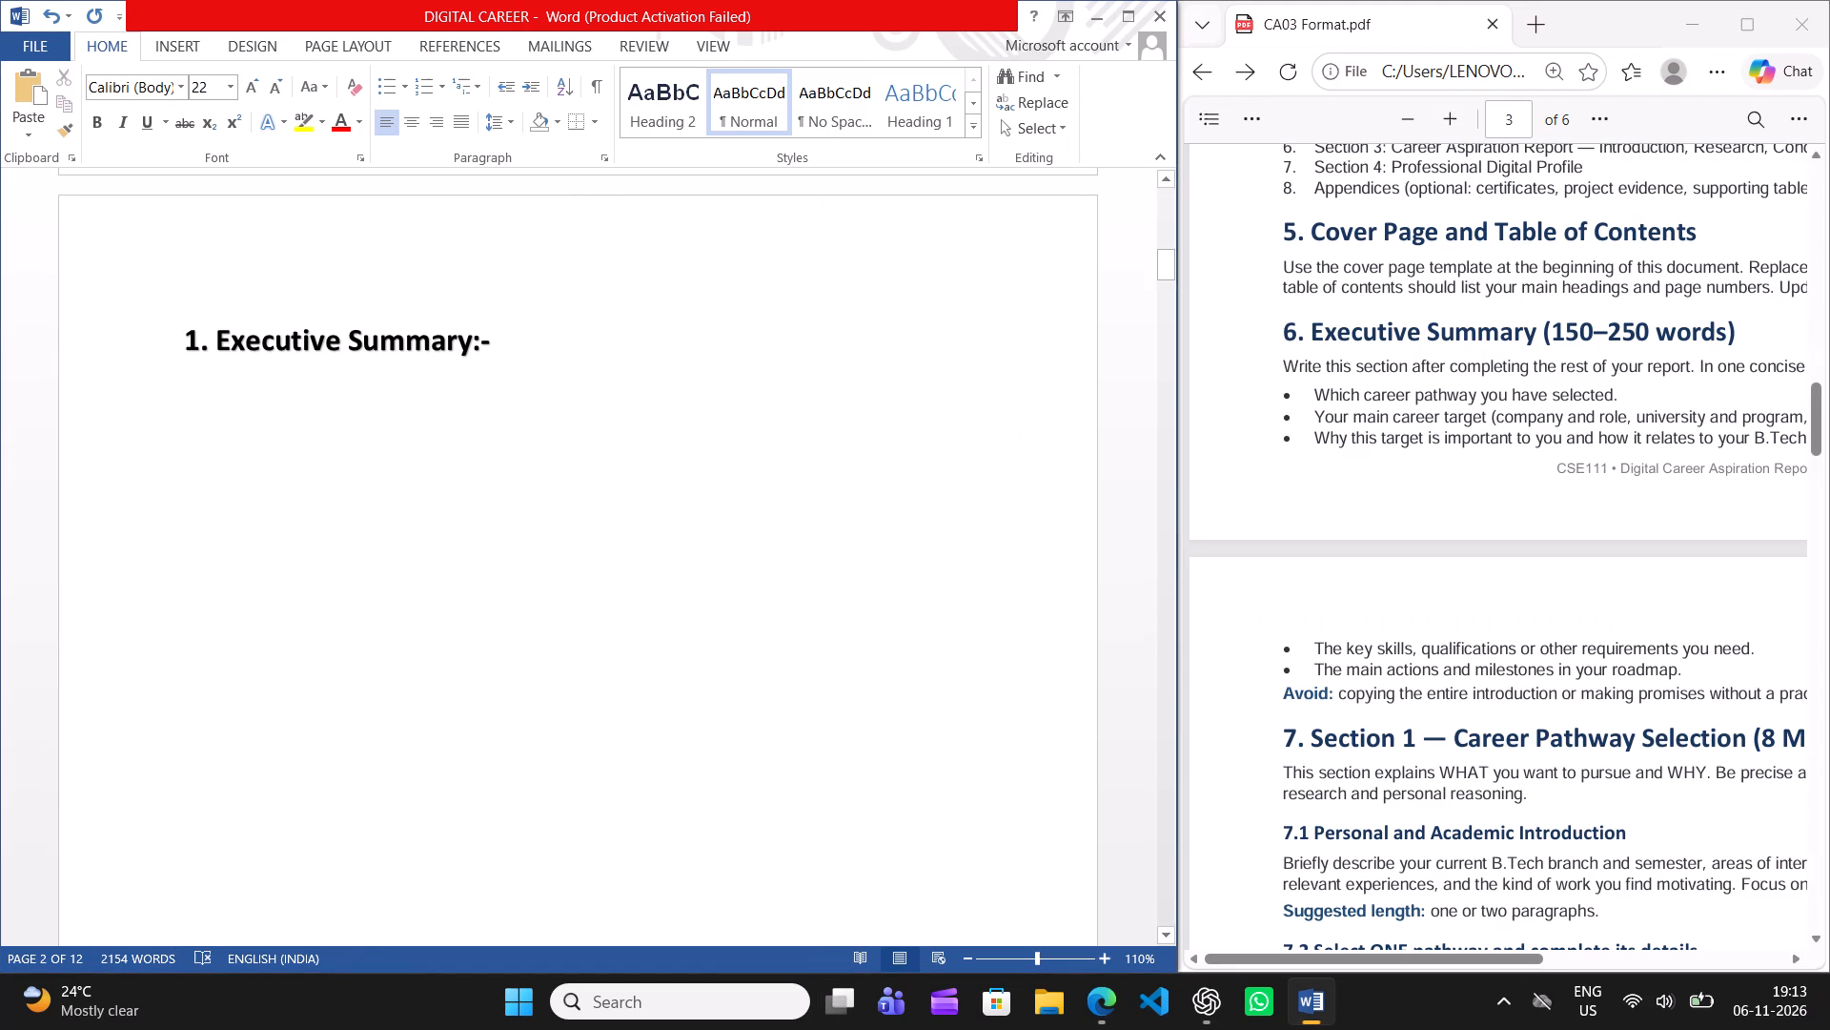
click(1067, 1013)
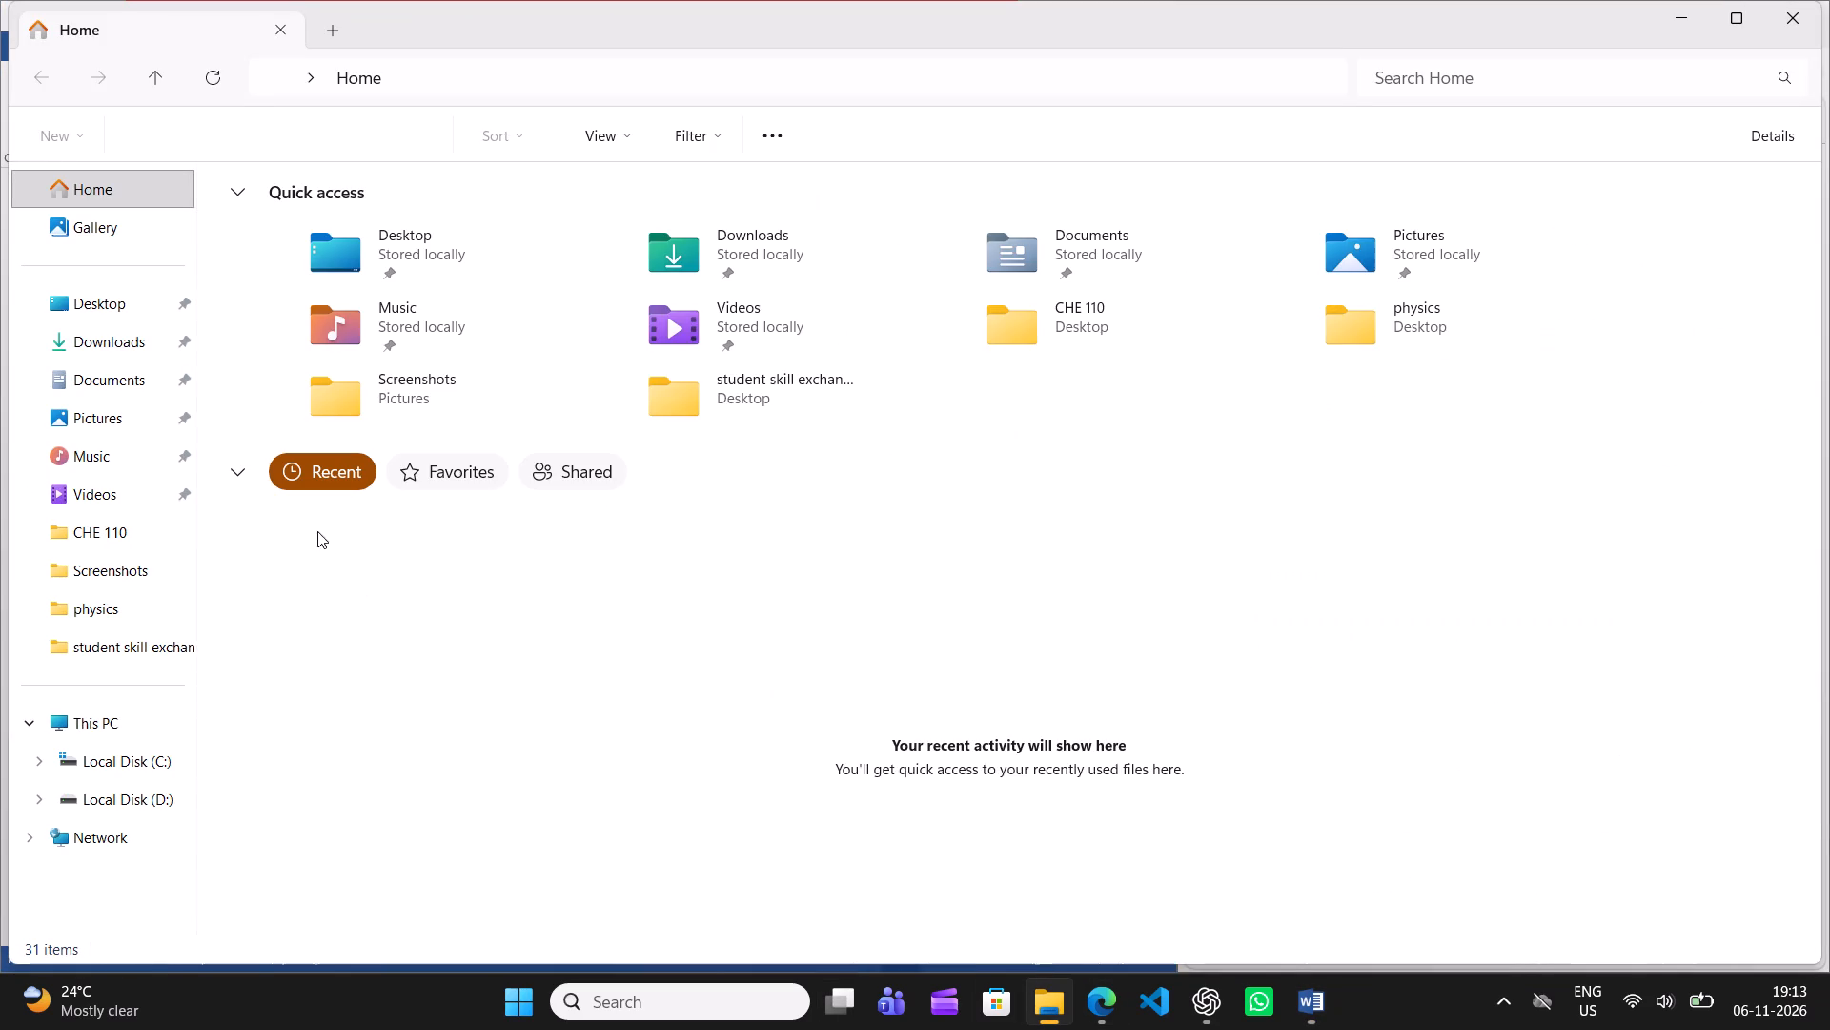
click(107, 351)
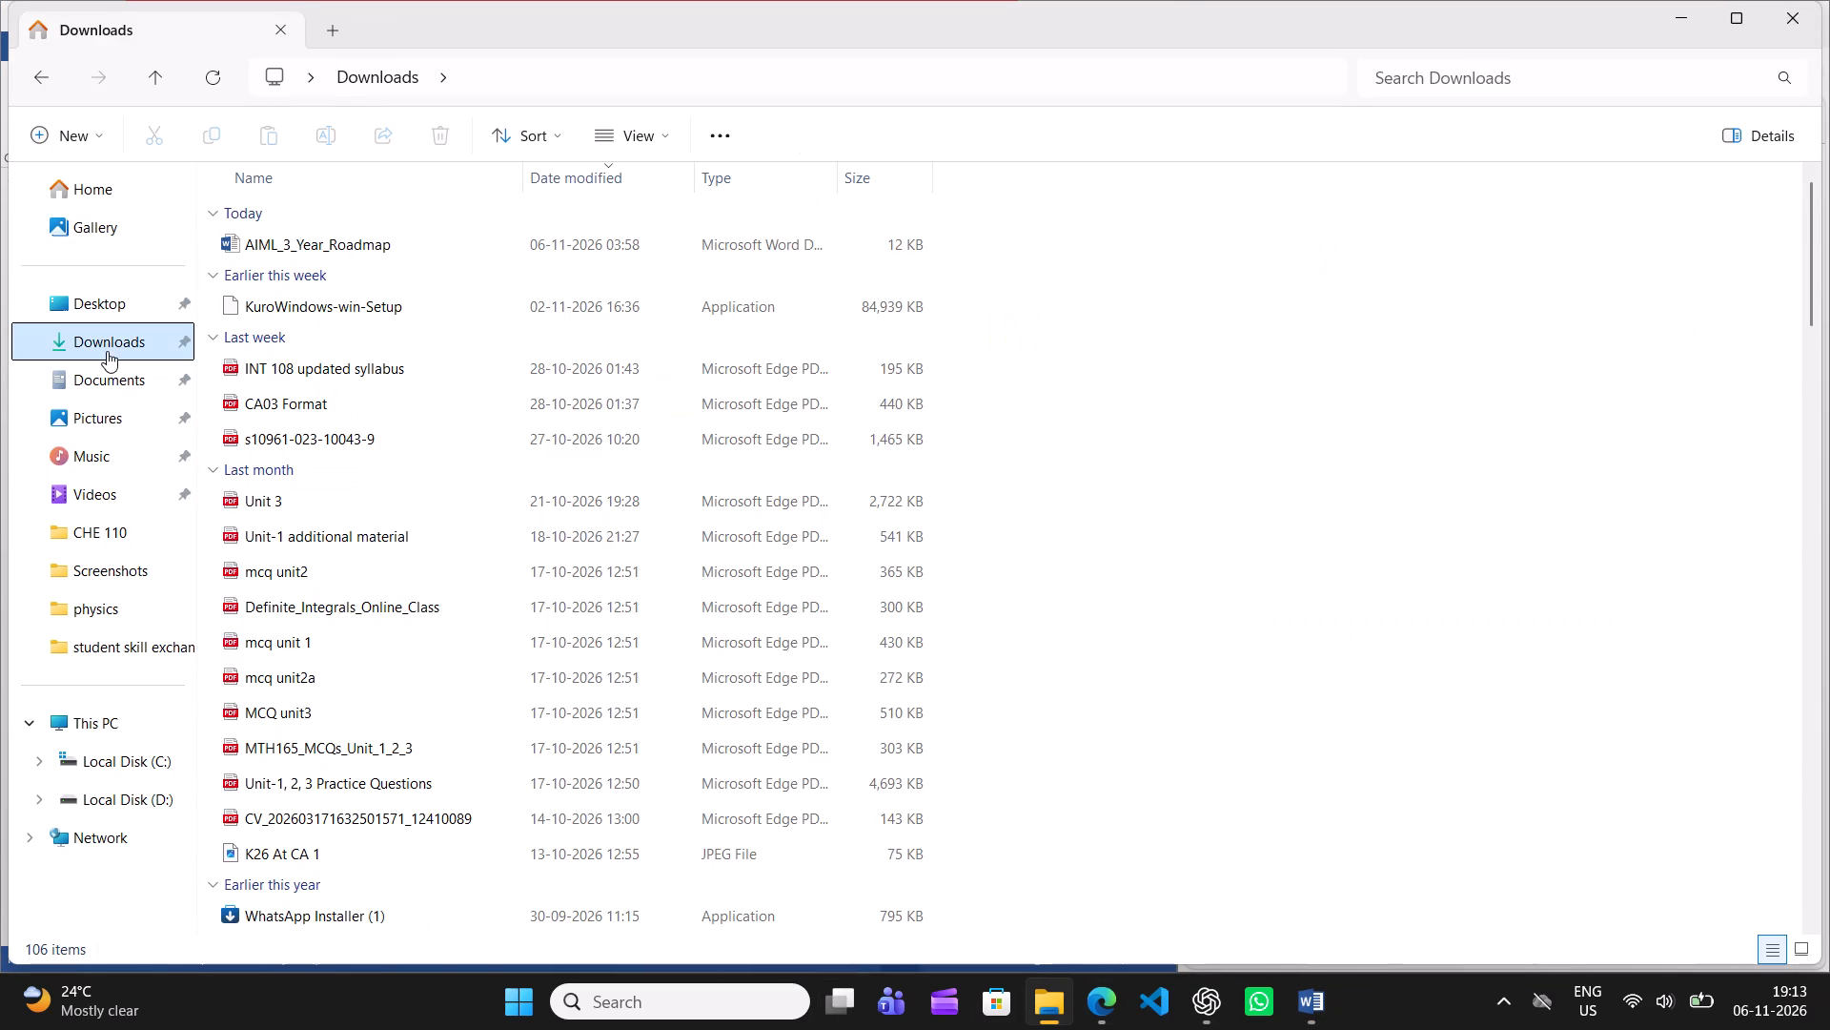
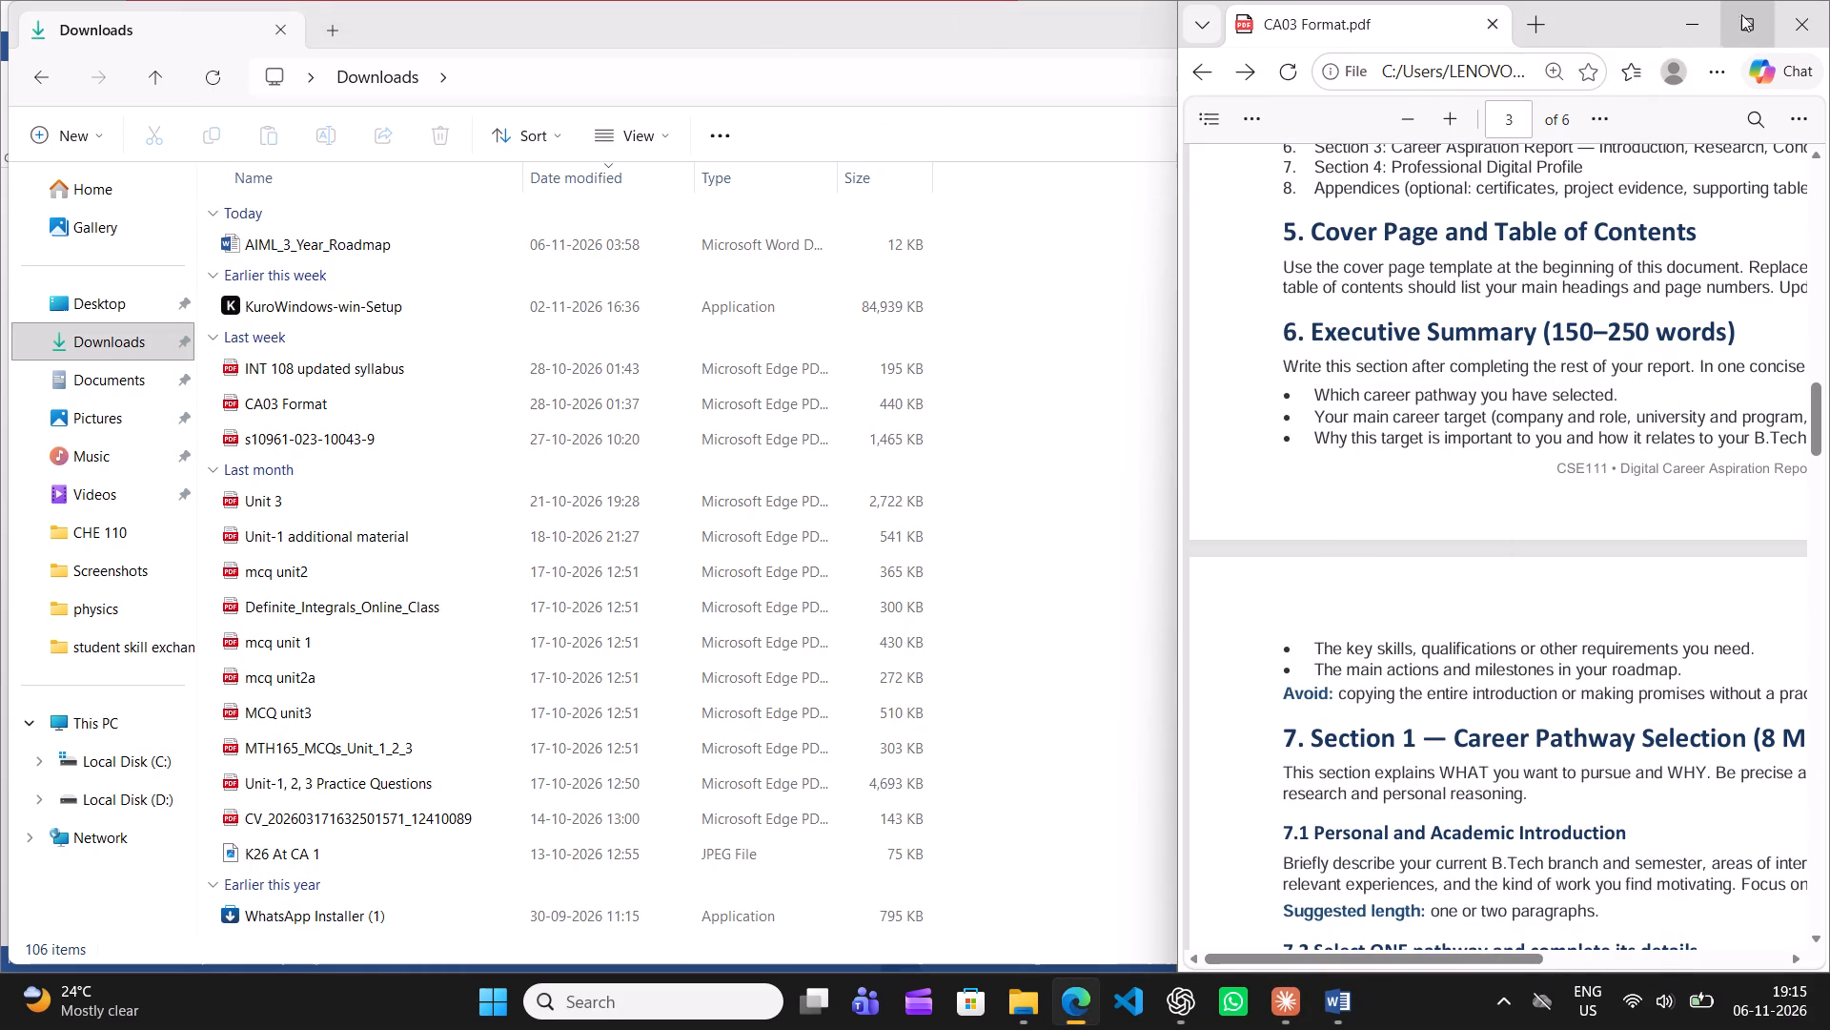
click(1676, 22)
click(1687, 16)
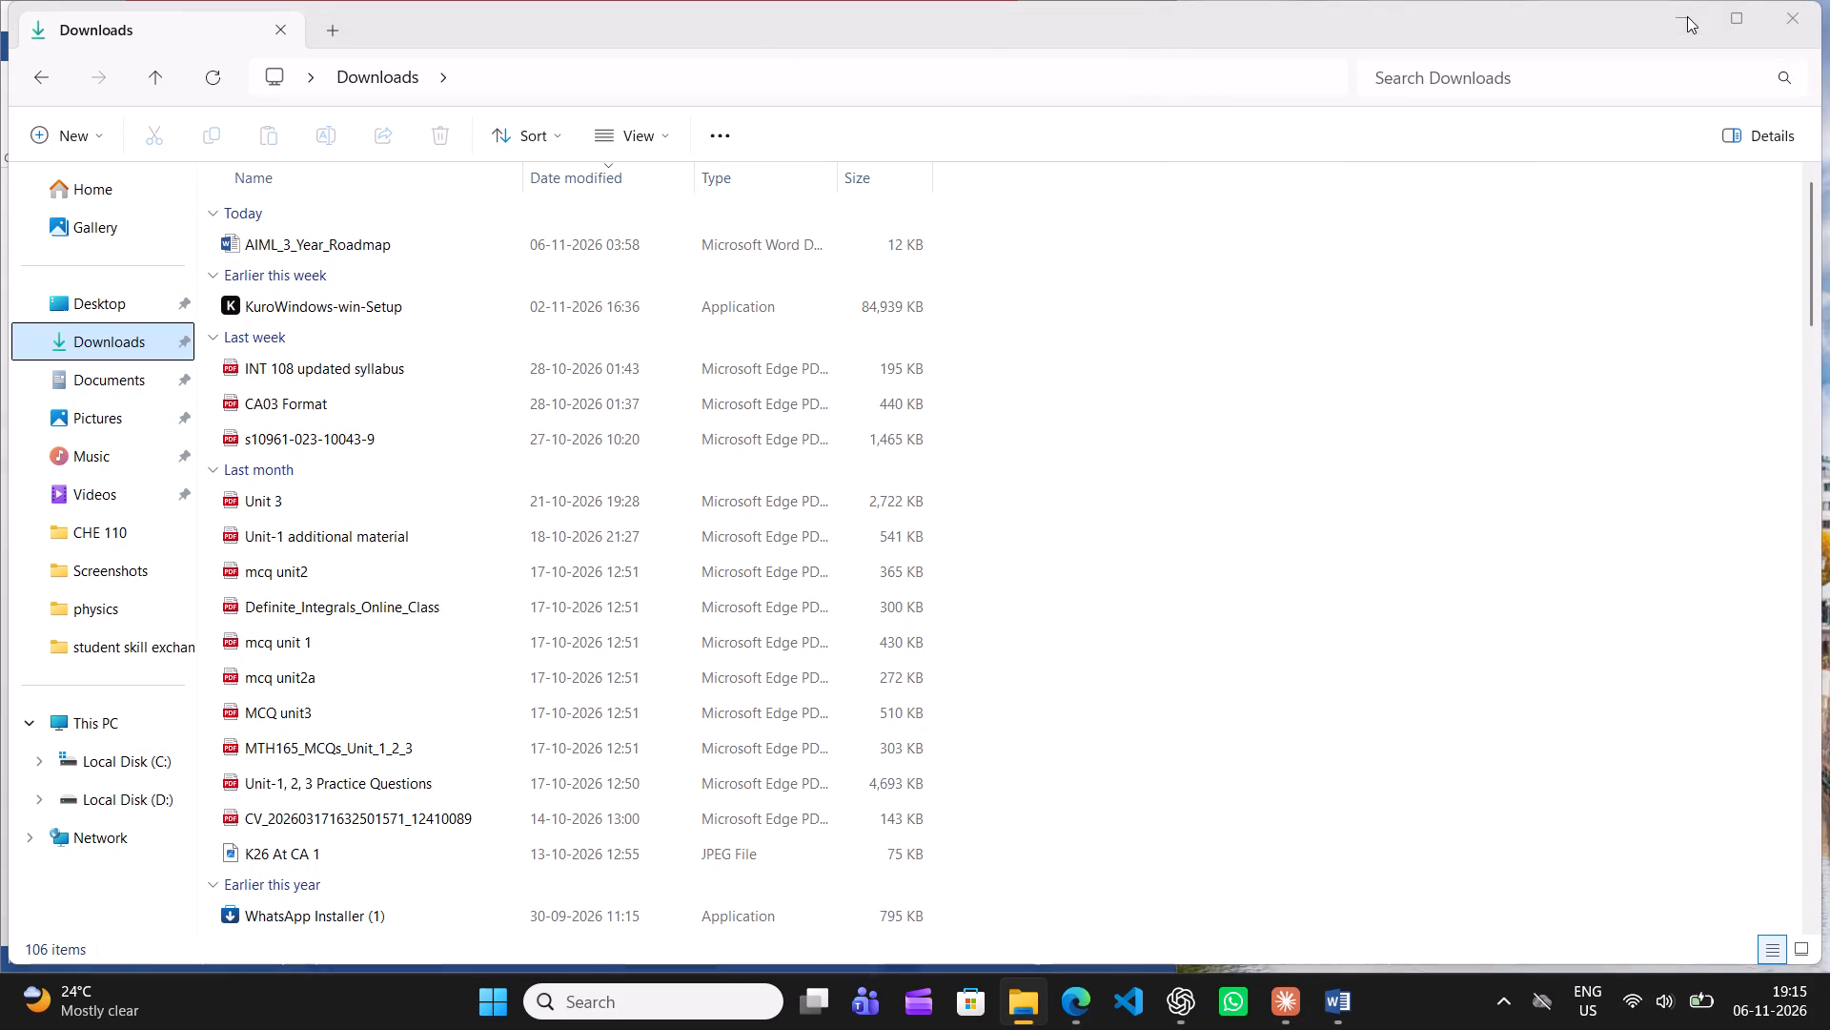
click(515, 417)
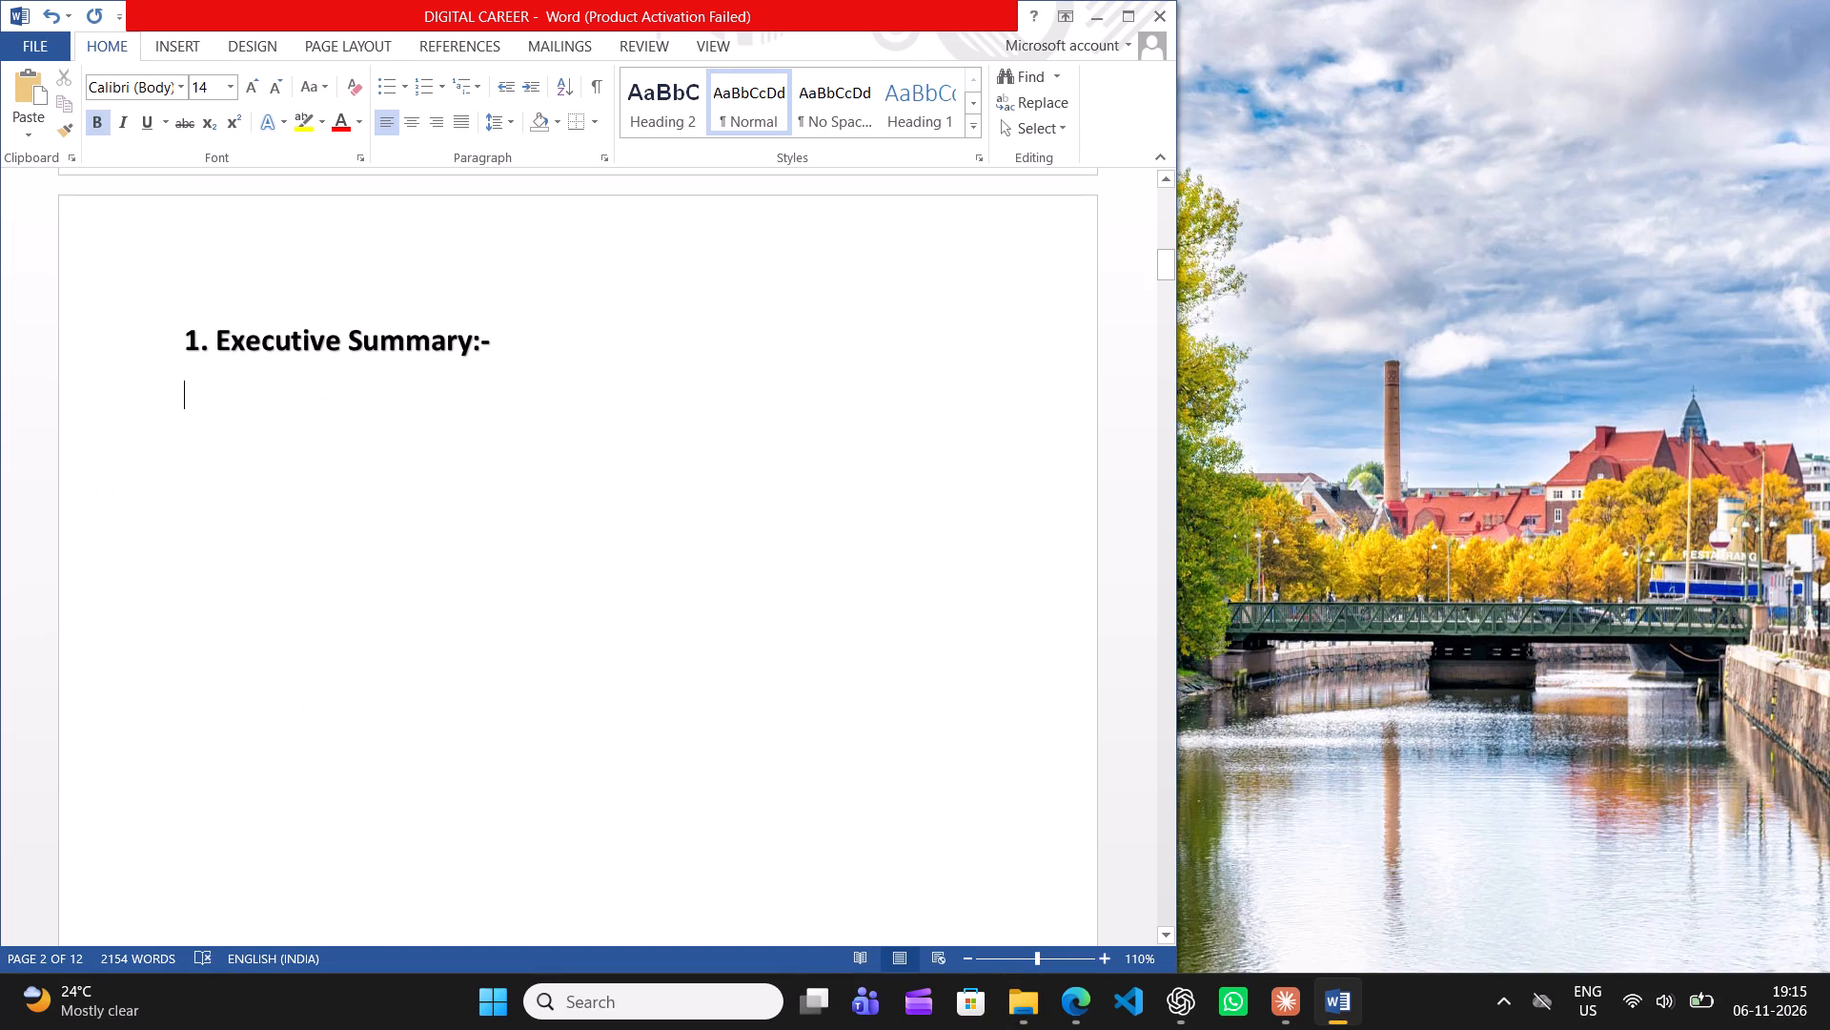
key(ctrl+v)
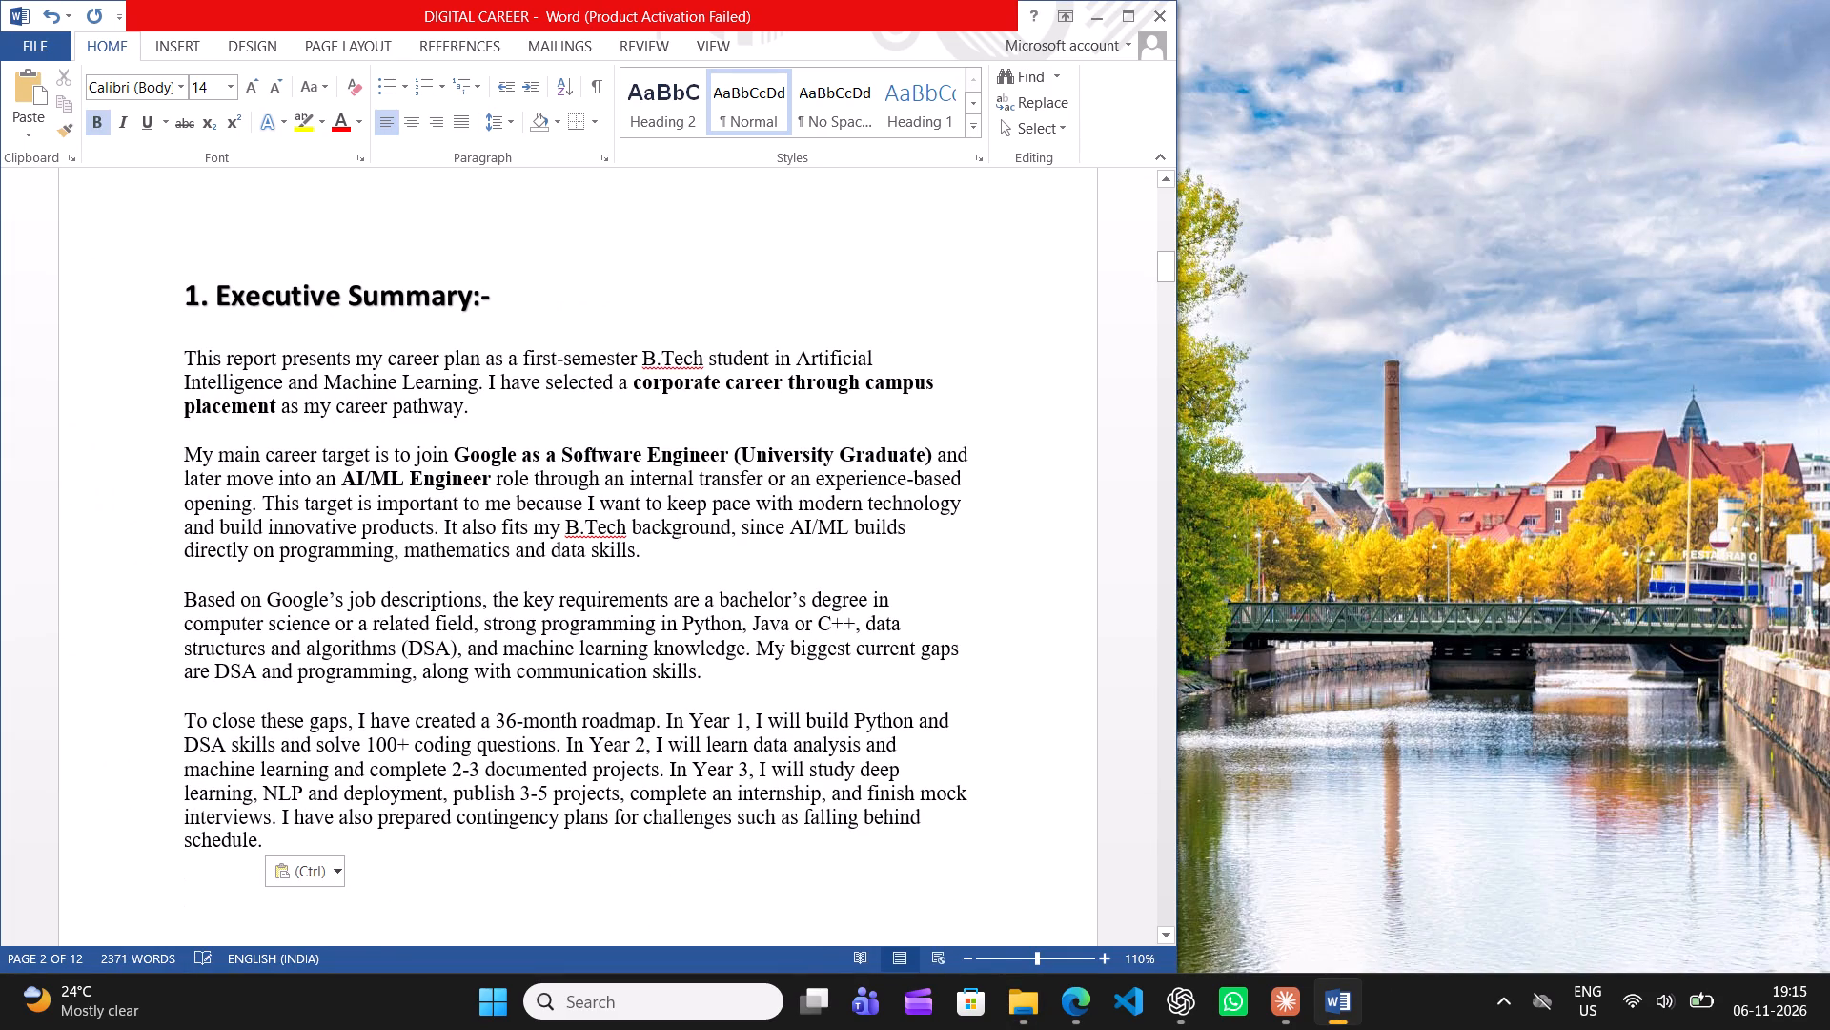
Review the pasted Executive Summary and its layout against the "2. Career Pathway Selection" section that follows.
scroll(597, 652, down, 12)
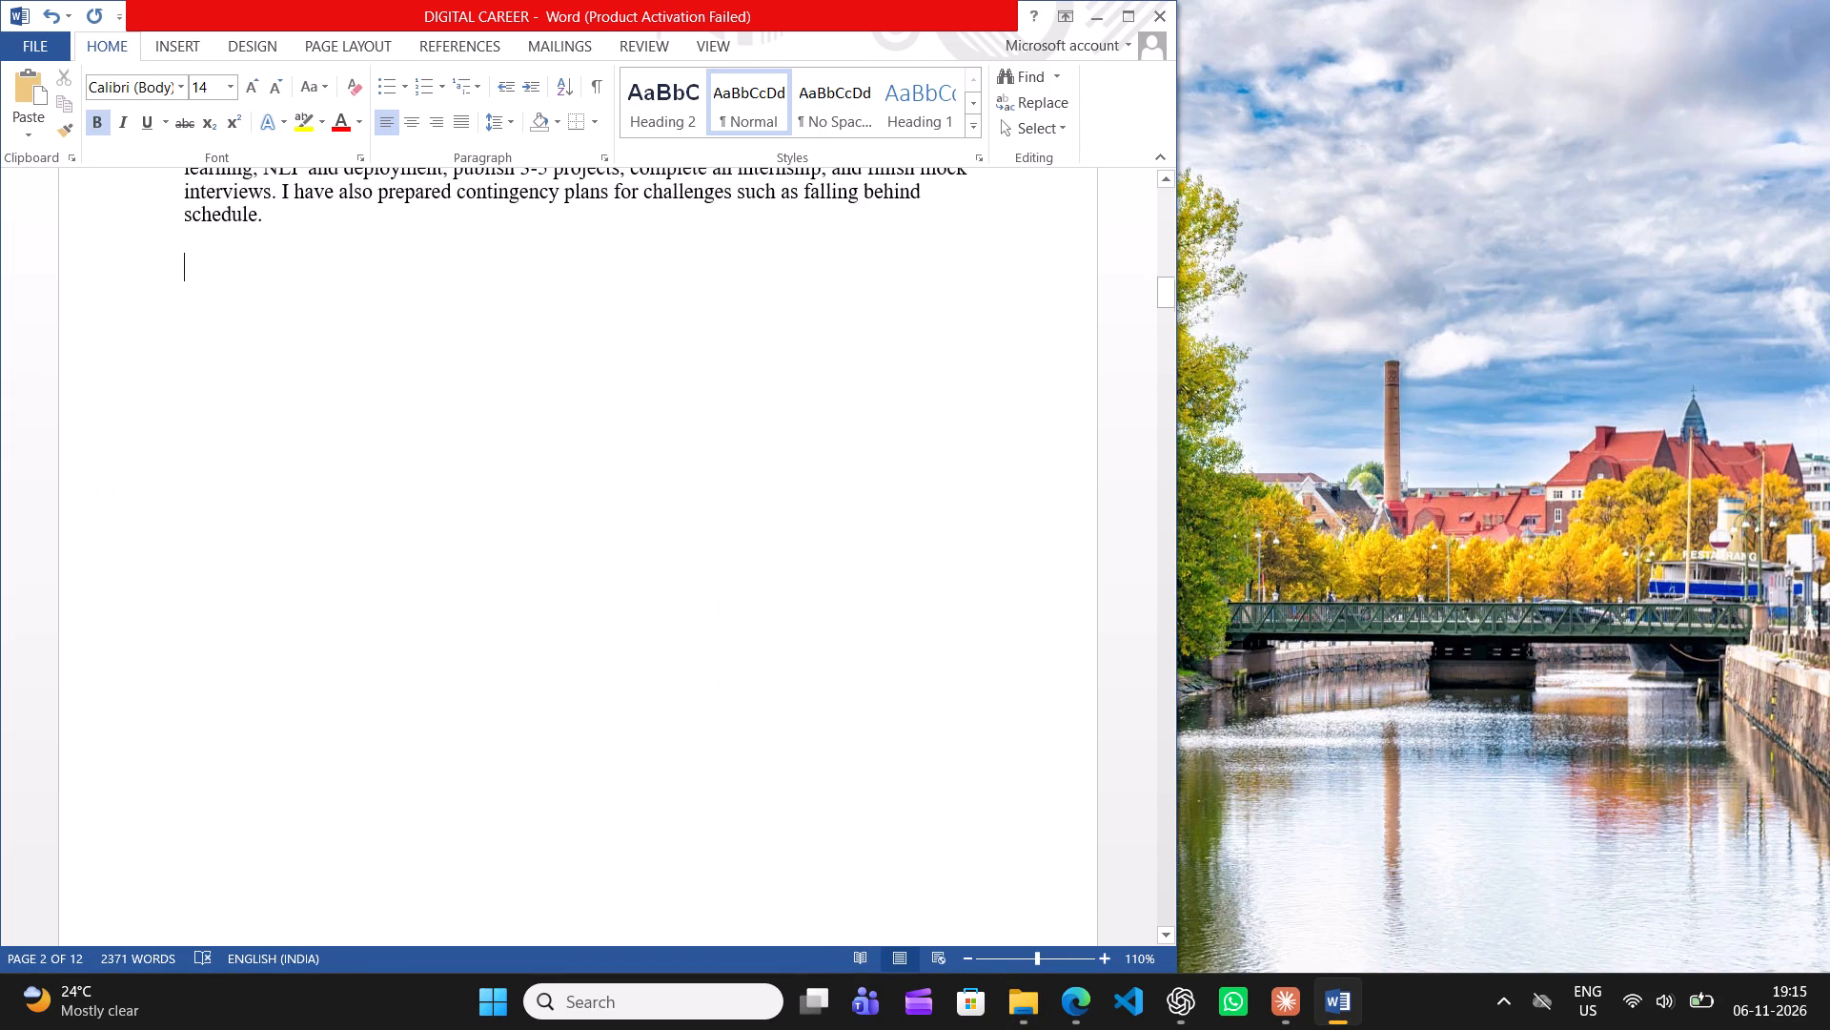
scroll(597, 652, down, 4)
scroll(597, 652, up, 6)
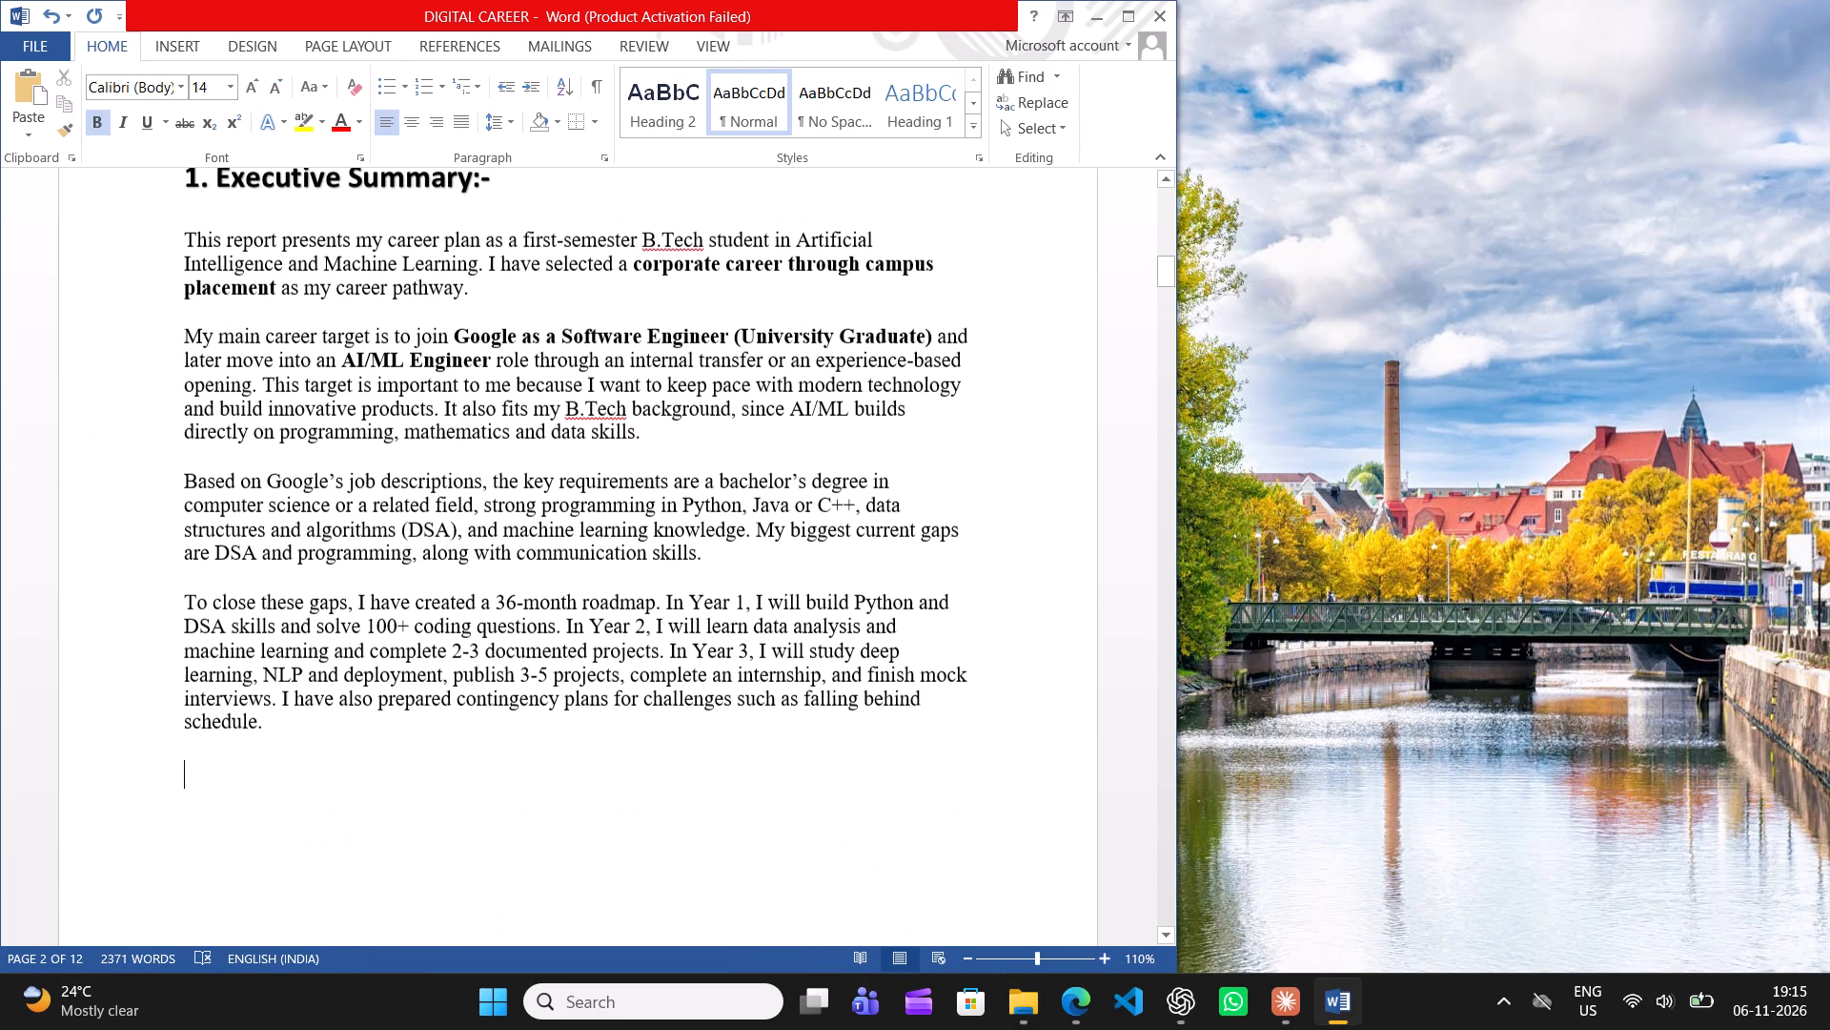
scroll(597, 652, up, 10)
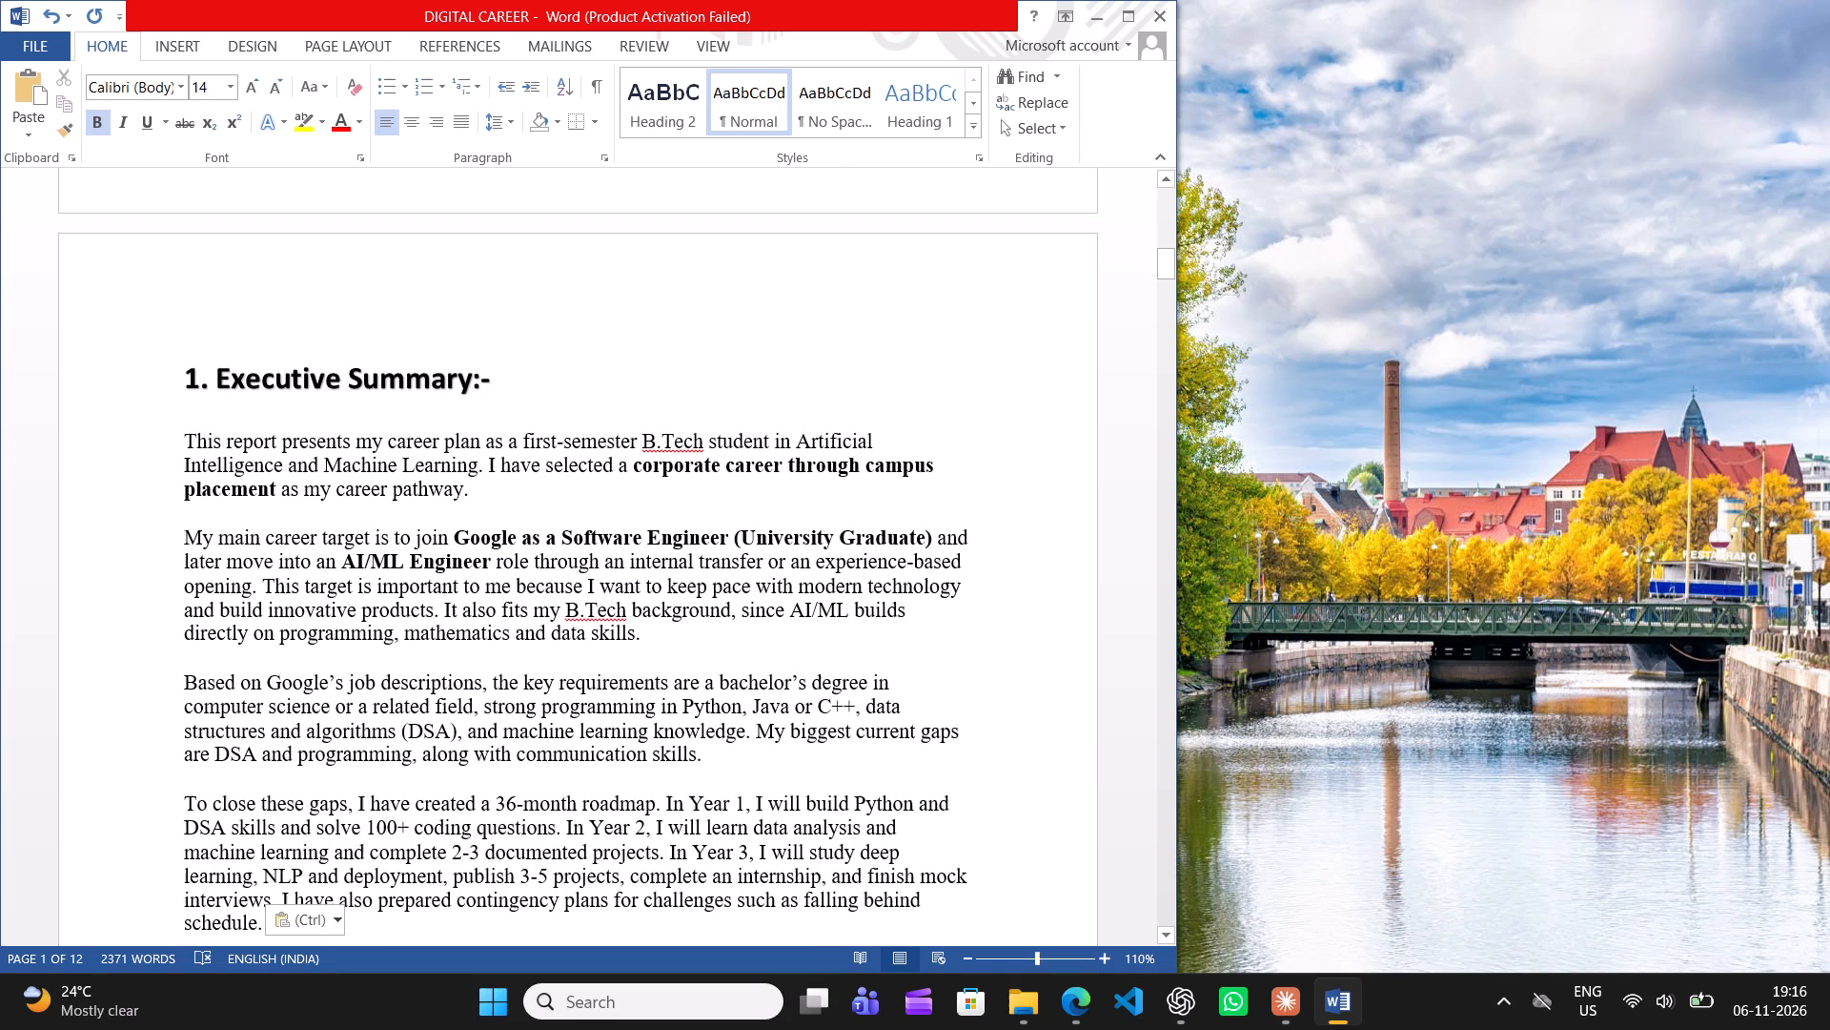
scroll(547, 704, down, 1)
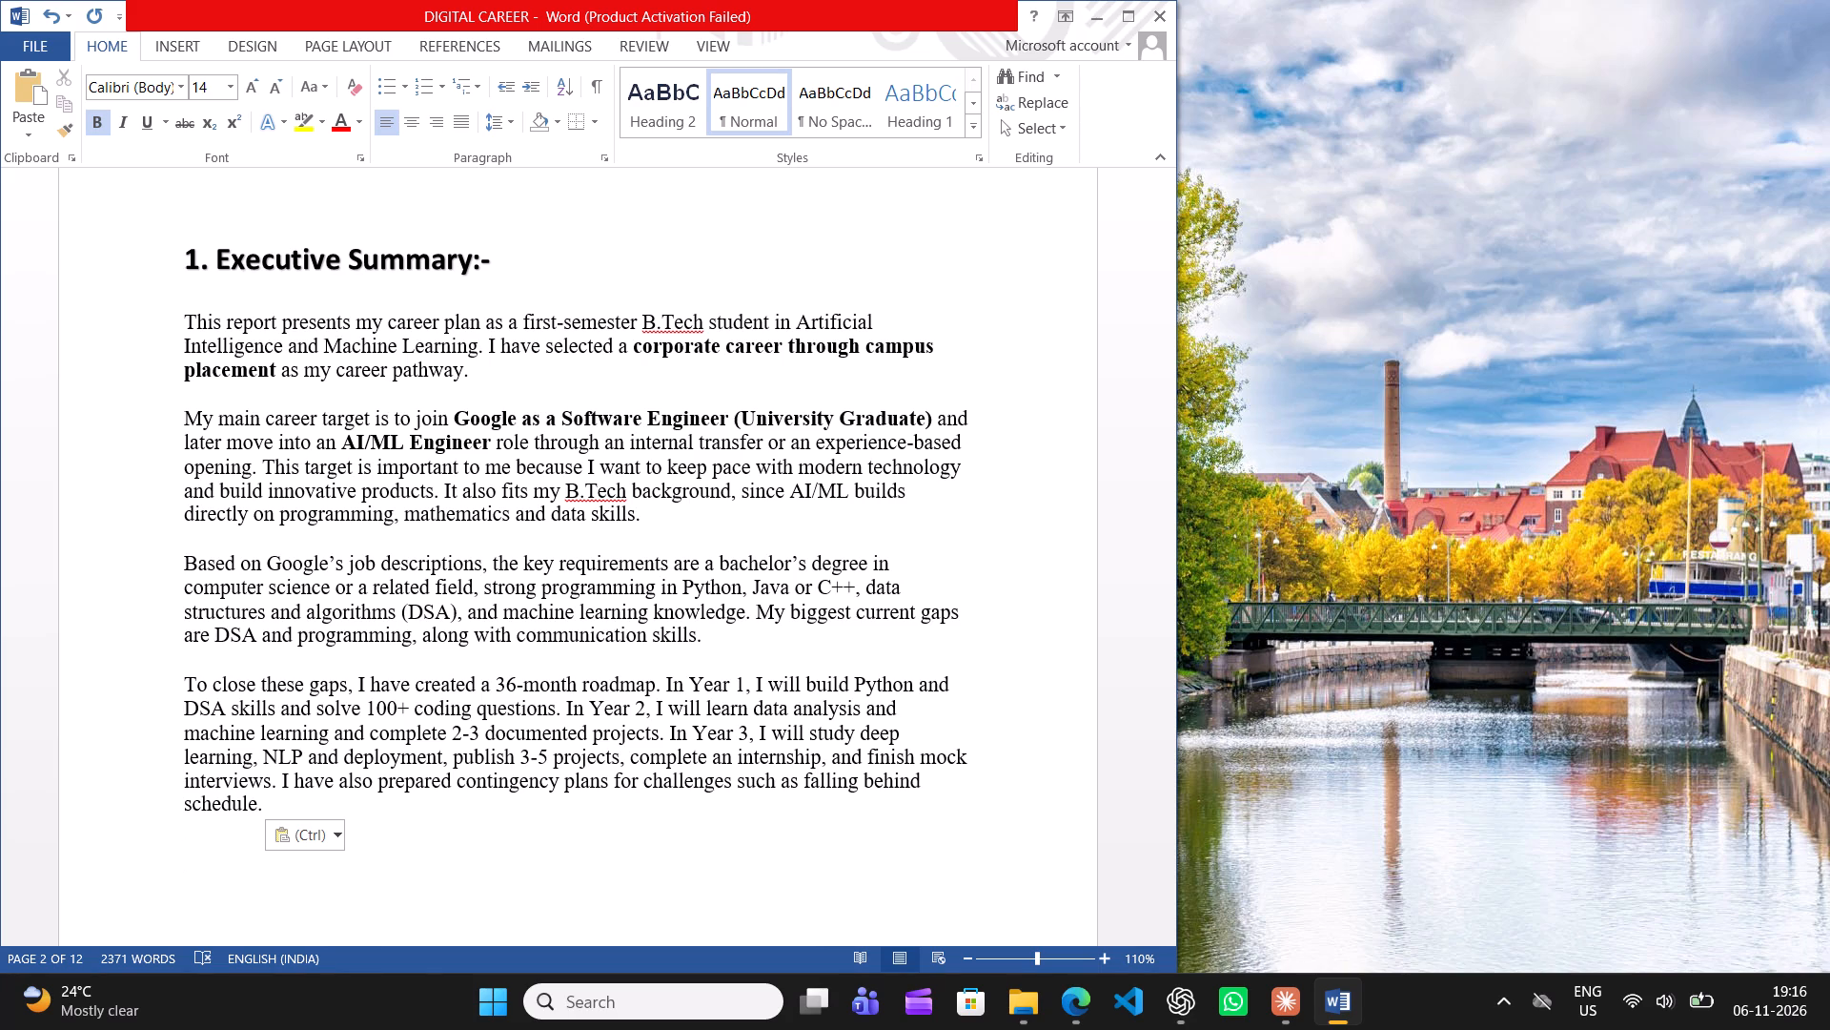
scroll(547, 704, down, 2)
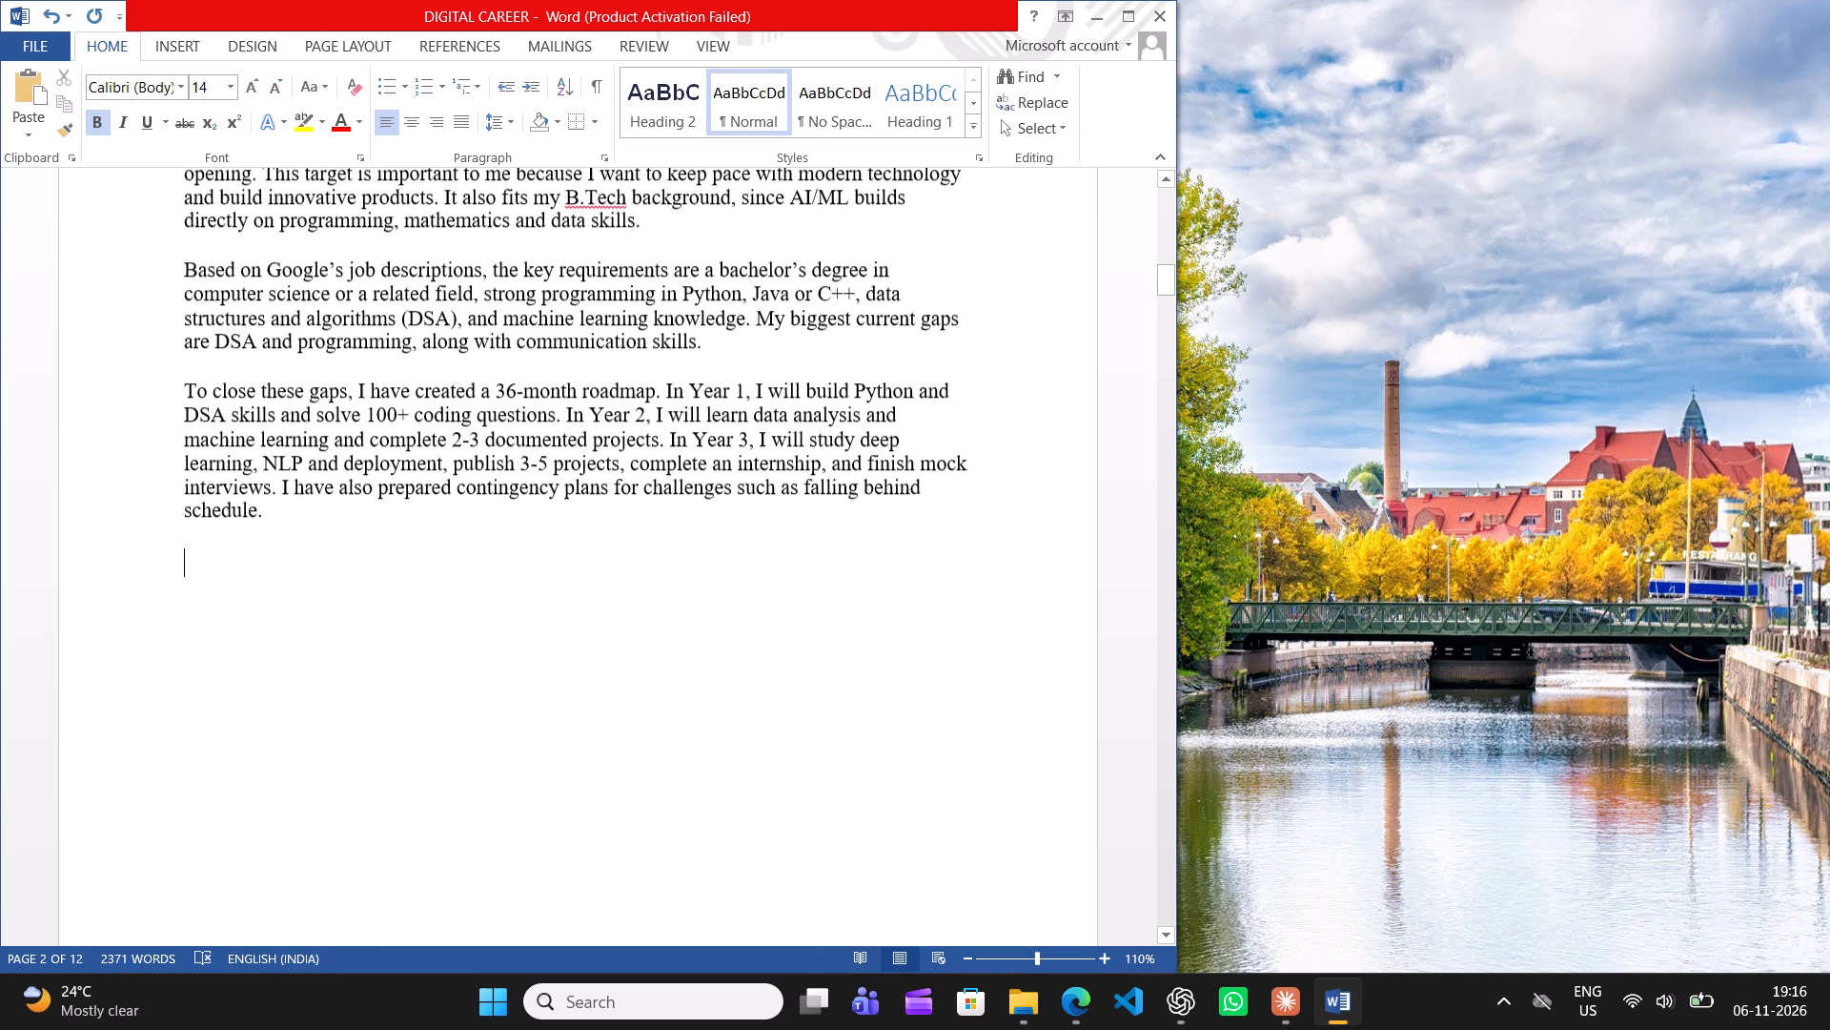
scroll(547, 704, down, 5)
scroll(547, 704, up, 1)
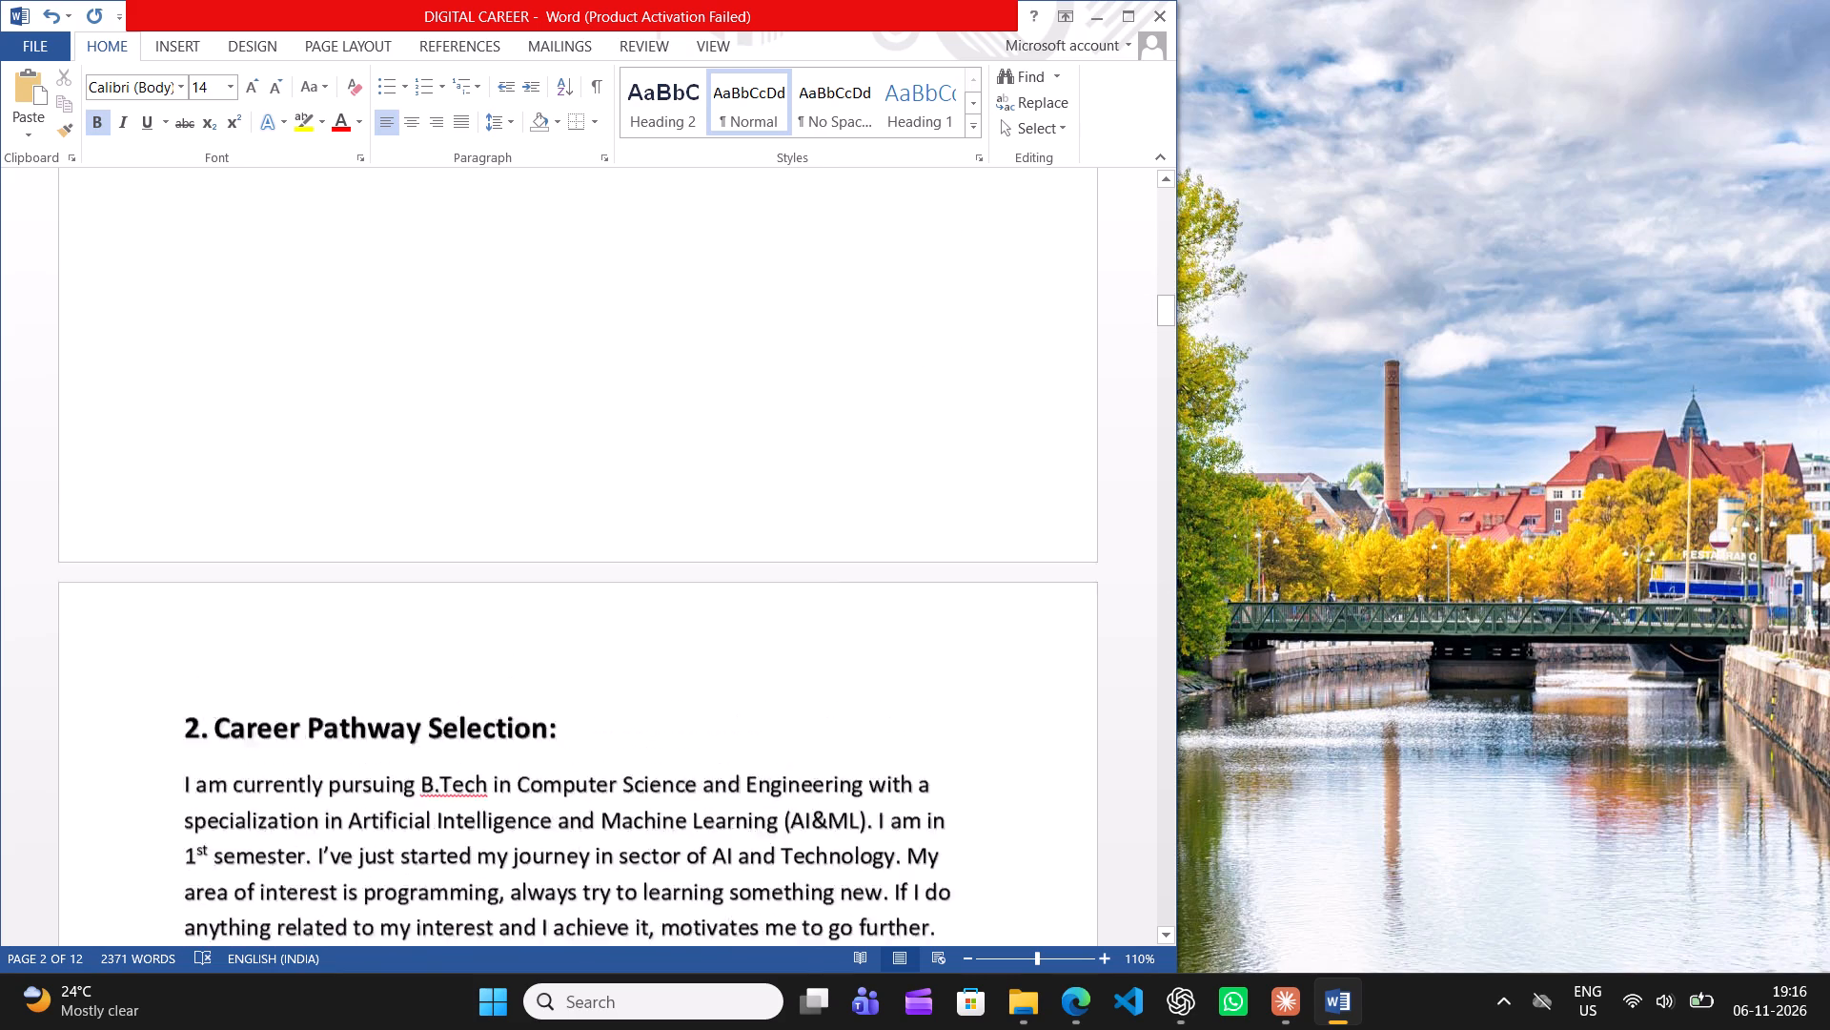
scroll(547, 704, up, 1)
scroll(599, 868, down, 5)
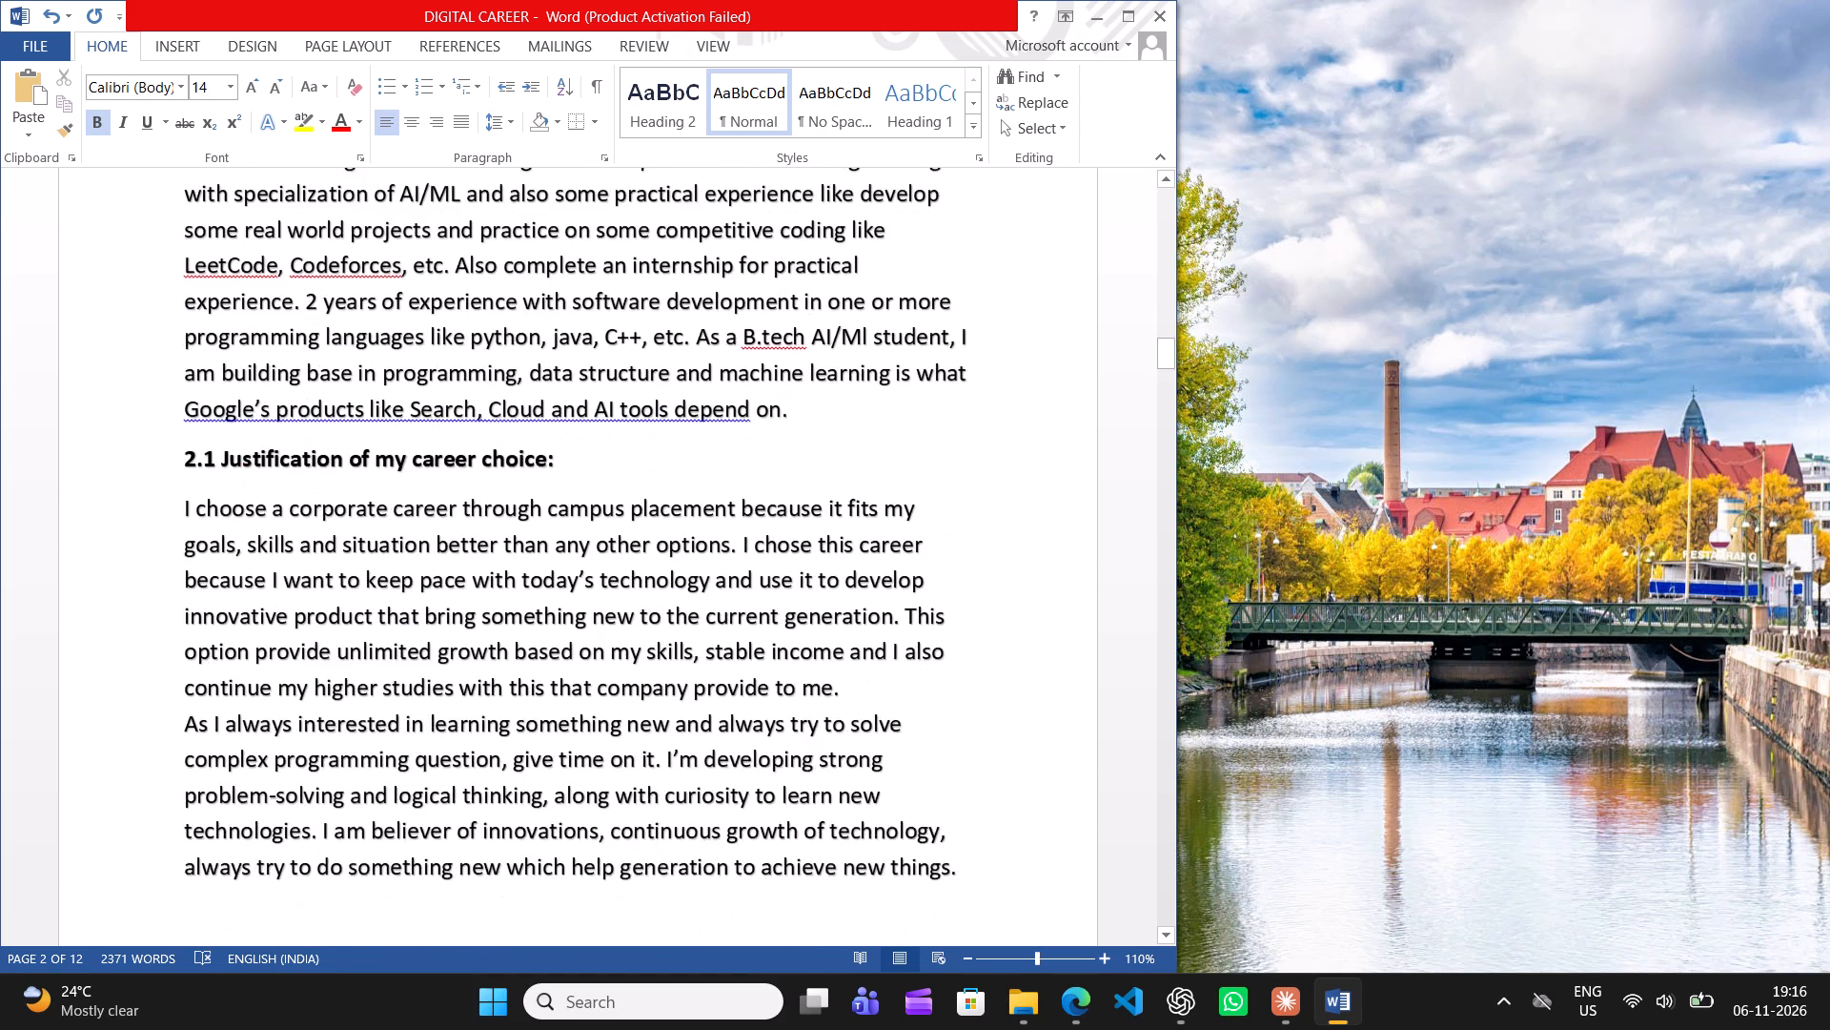
scroll(894, 518, up, 5)
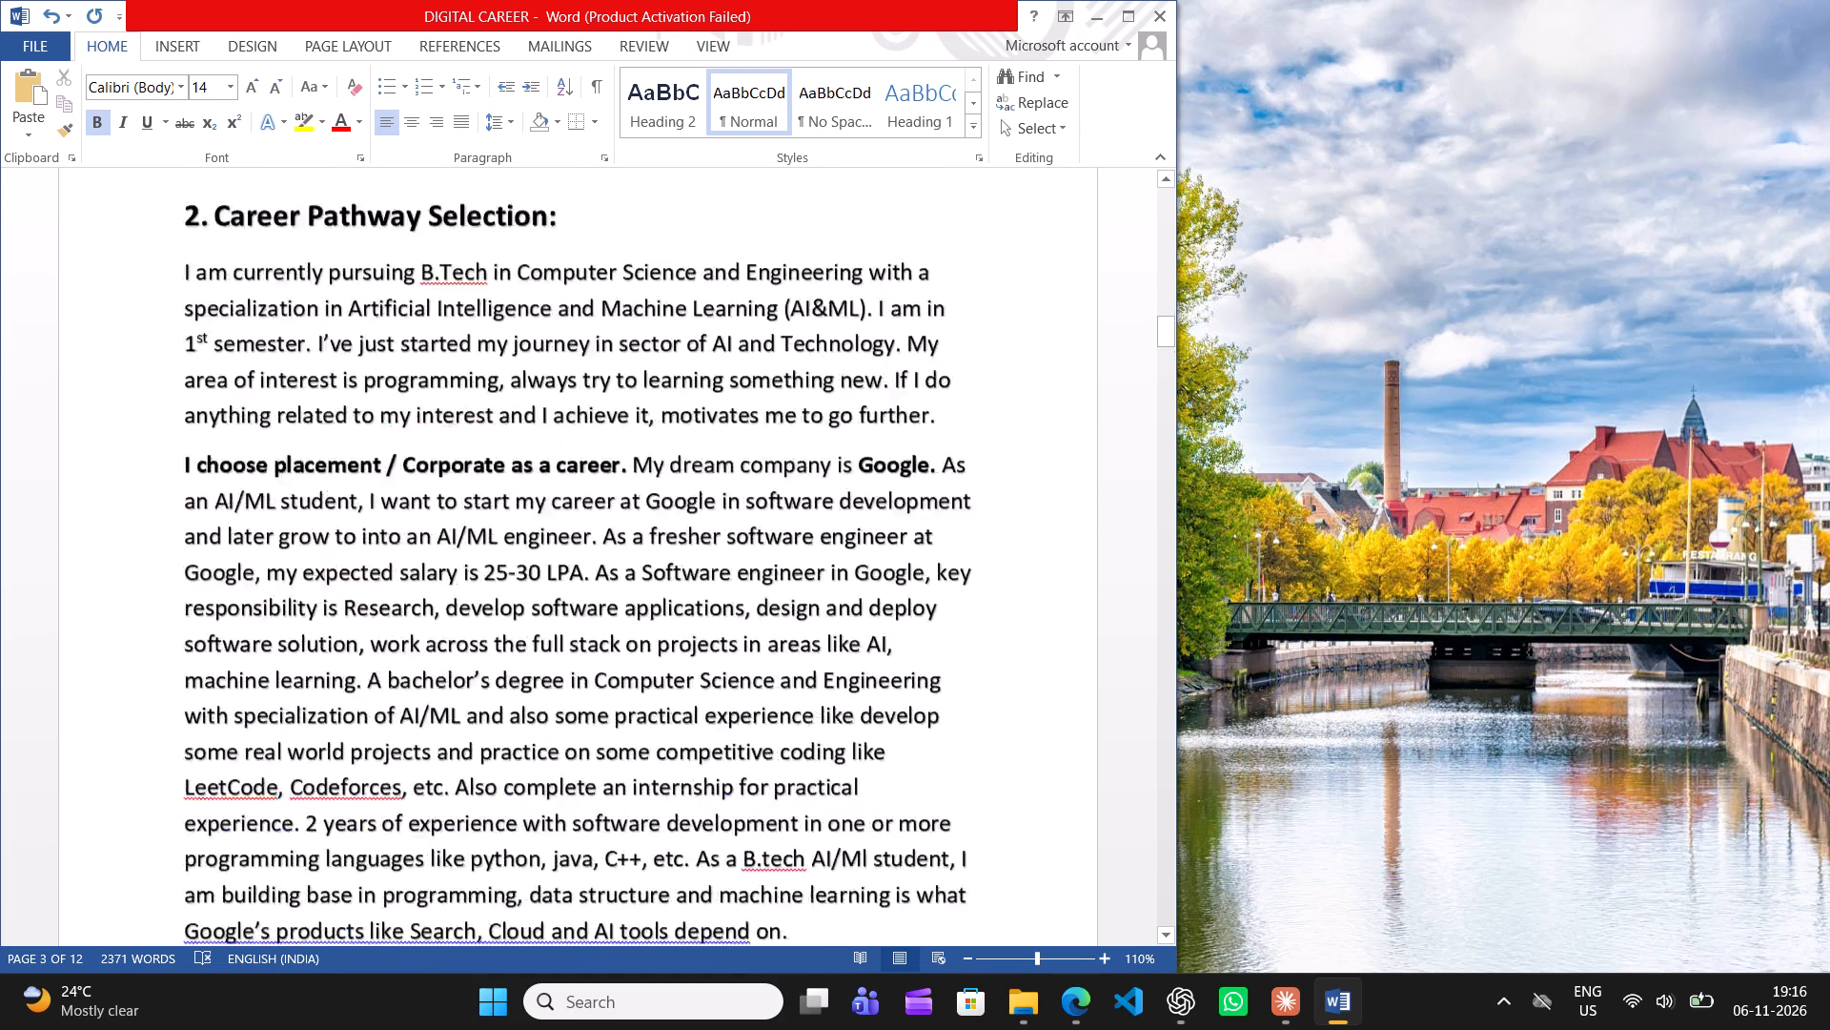
scroll(894, 518, up, 3)
scroll(894, 518, down, 1)
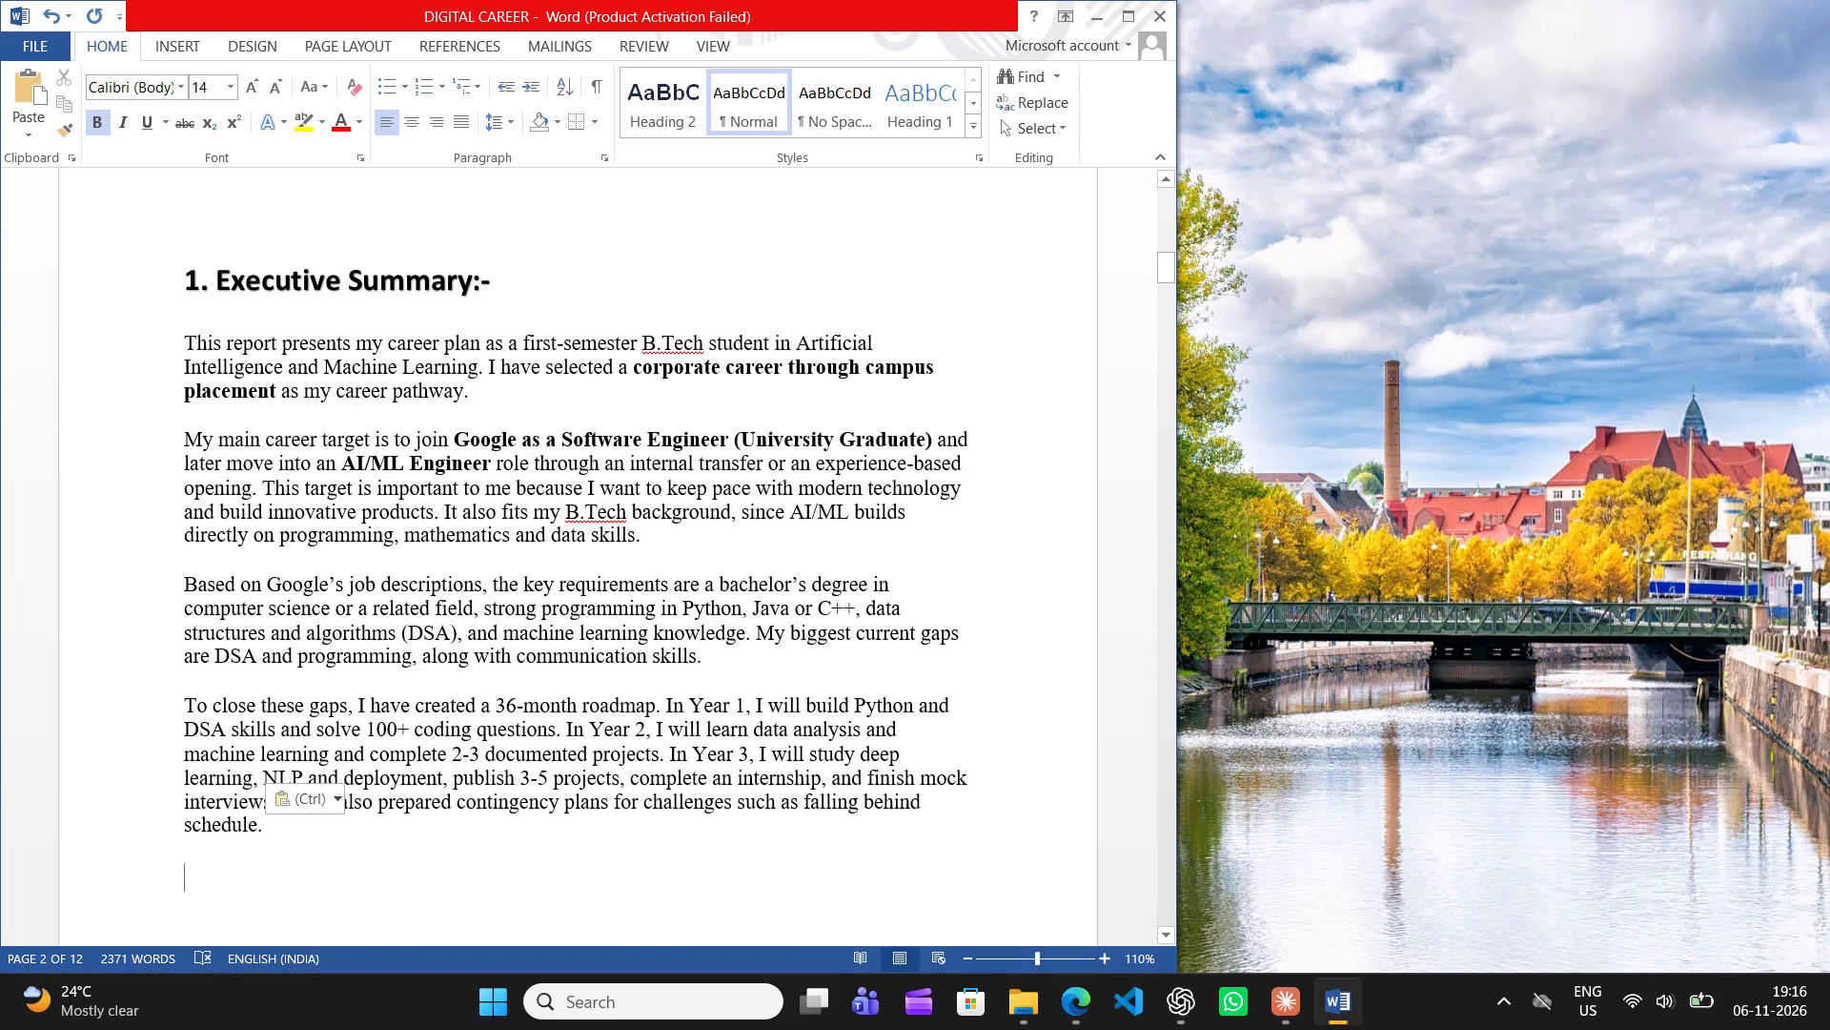
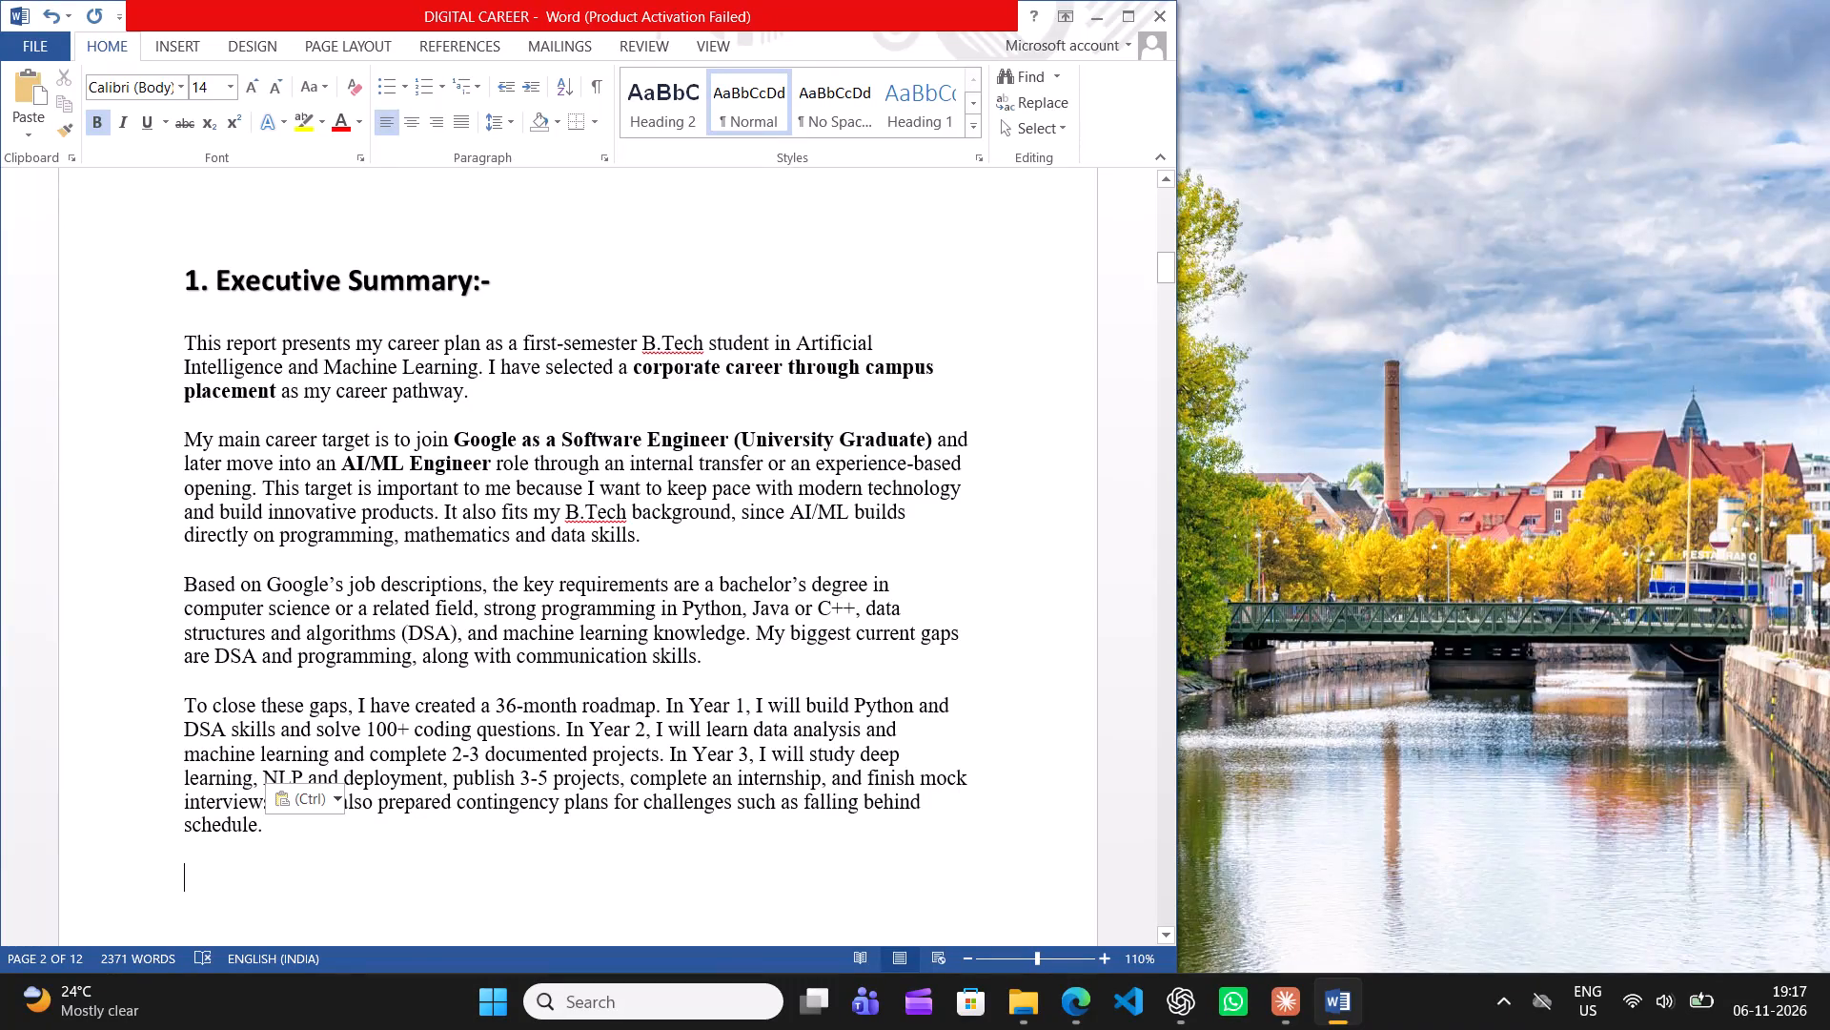
Check the end of the Executive Summary and the page break before the "2. Career Pathway Selection" section.
click(490, 859)
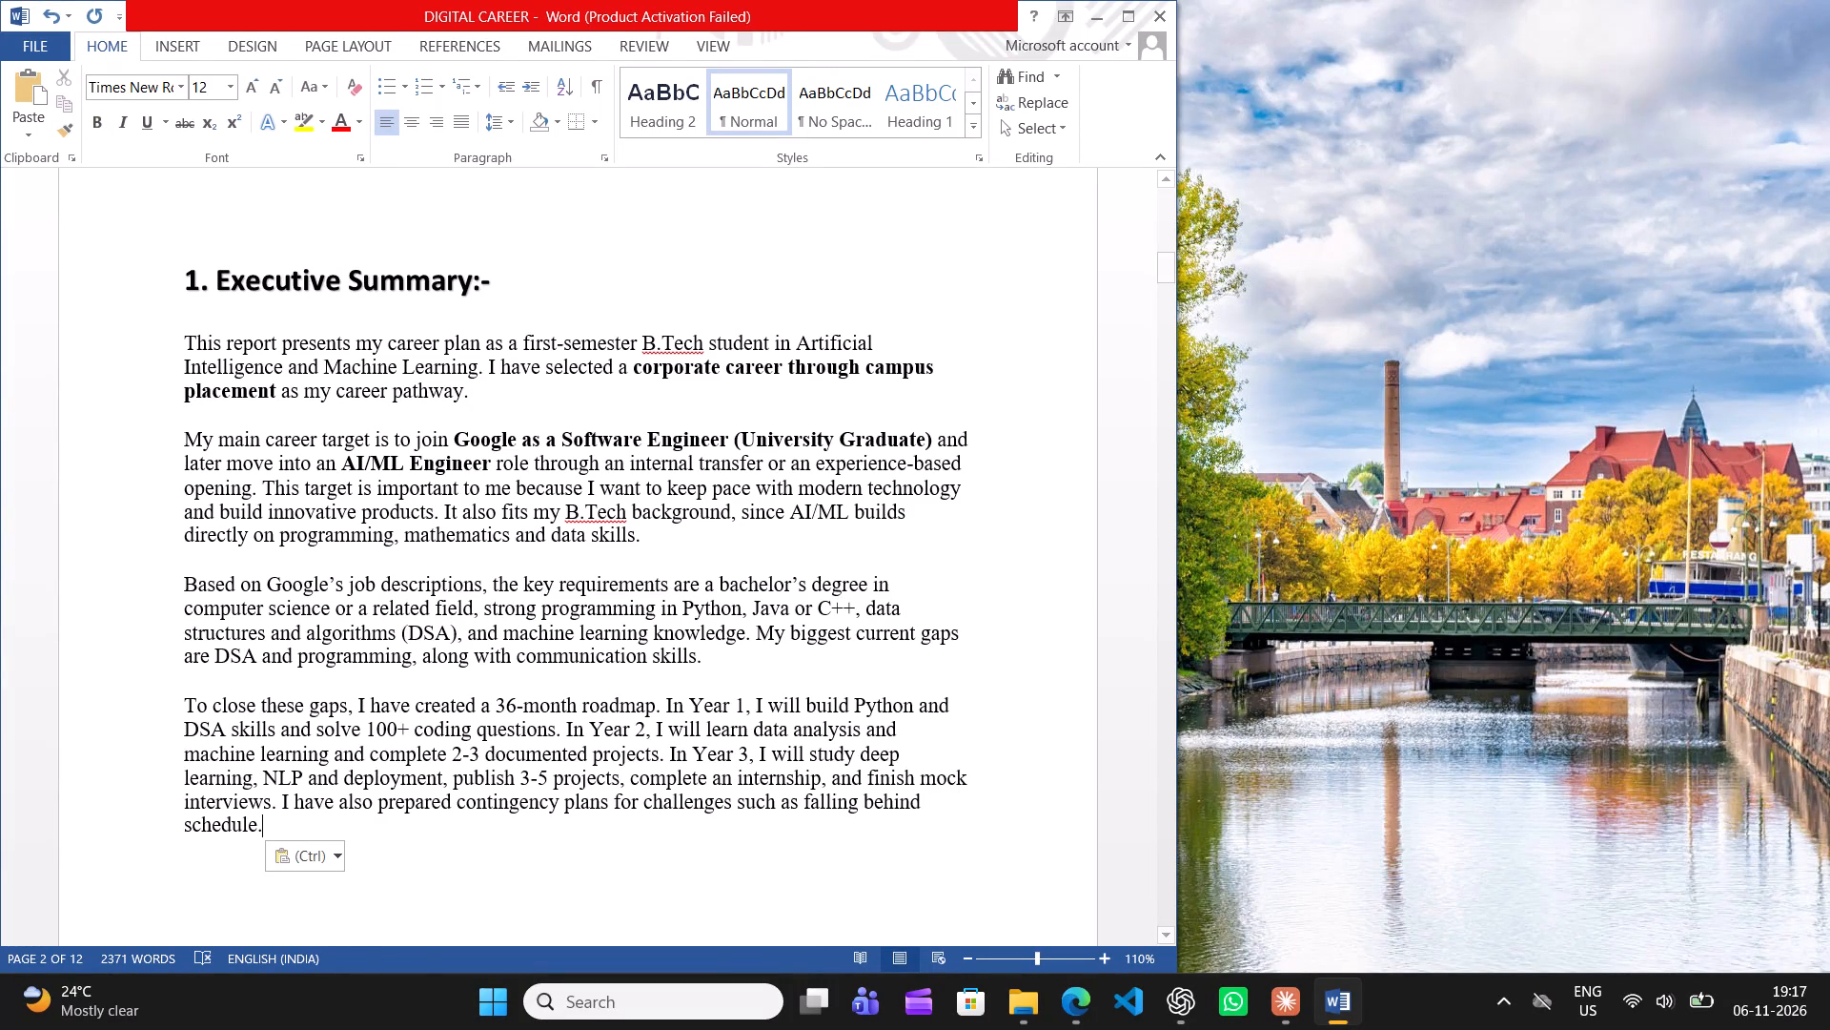
scroll(490, 859, down, 3)
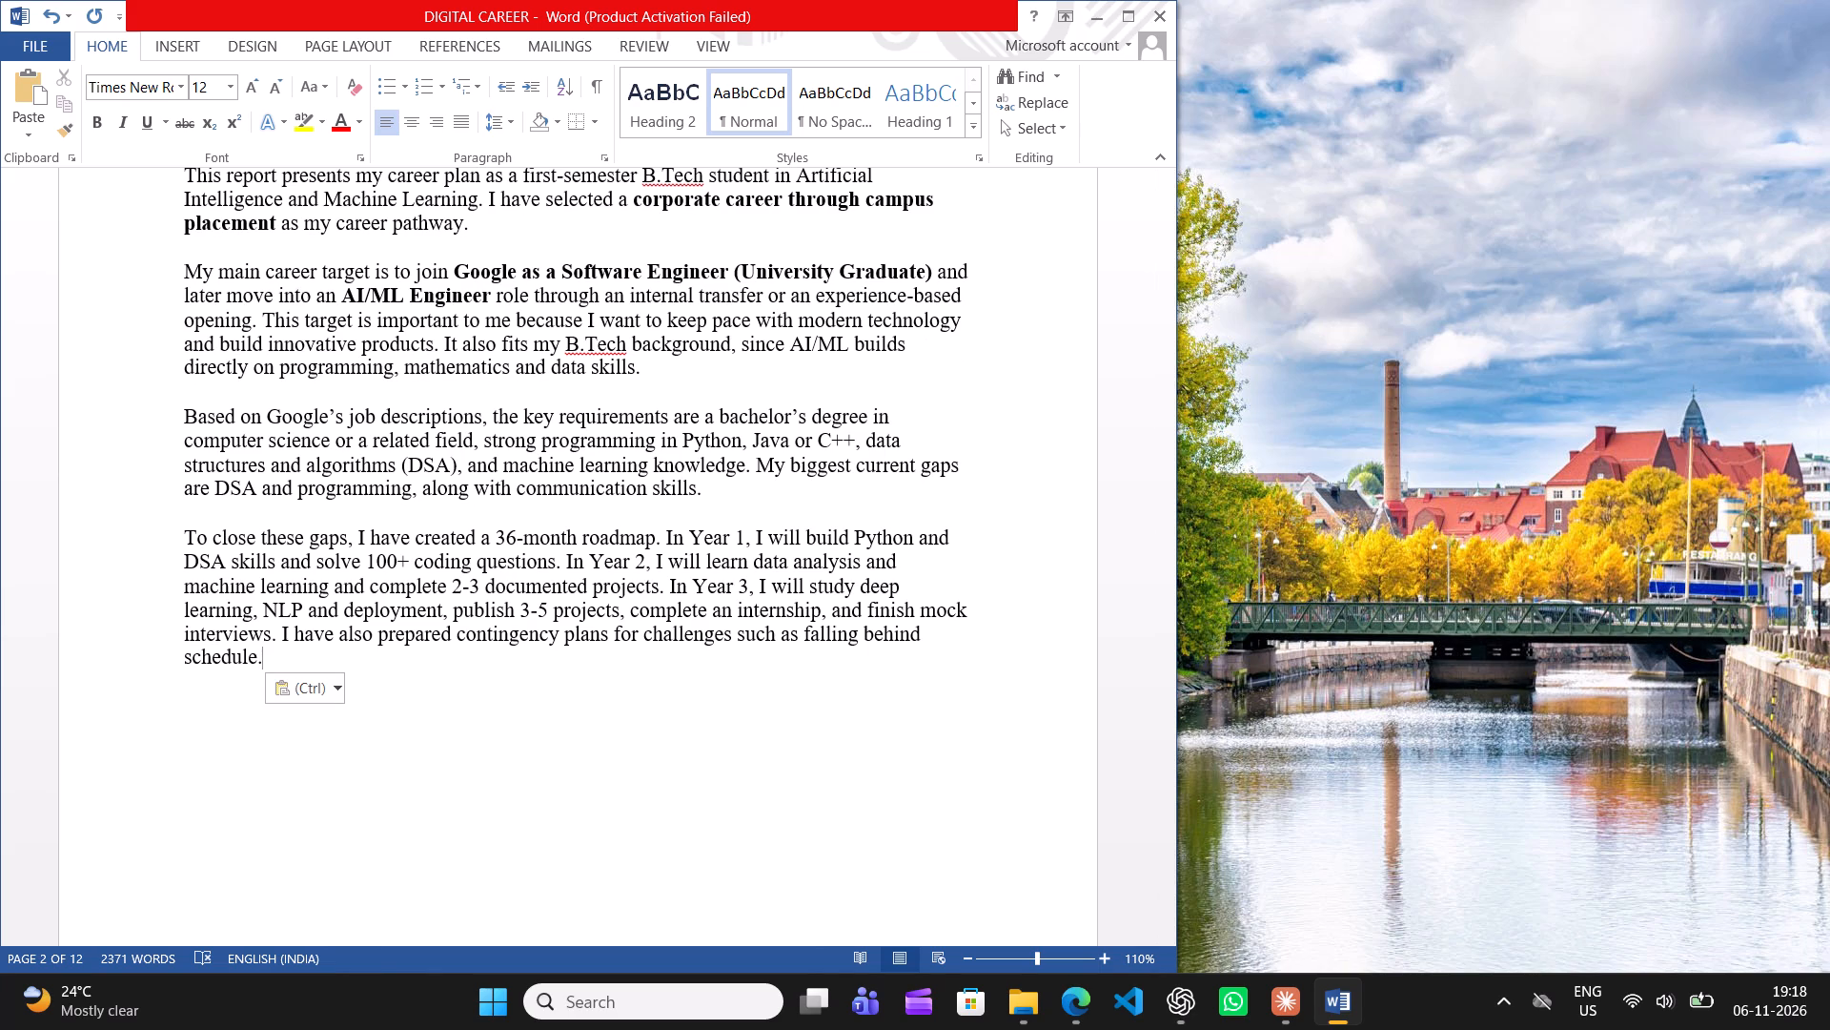
scroll(490, 859, down, 6)
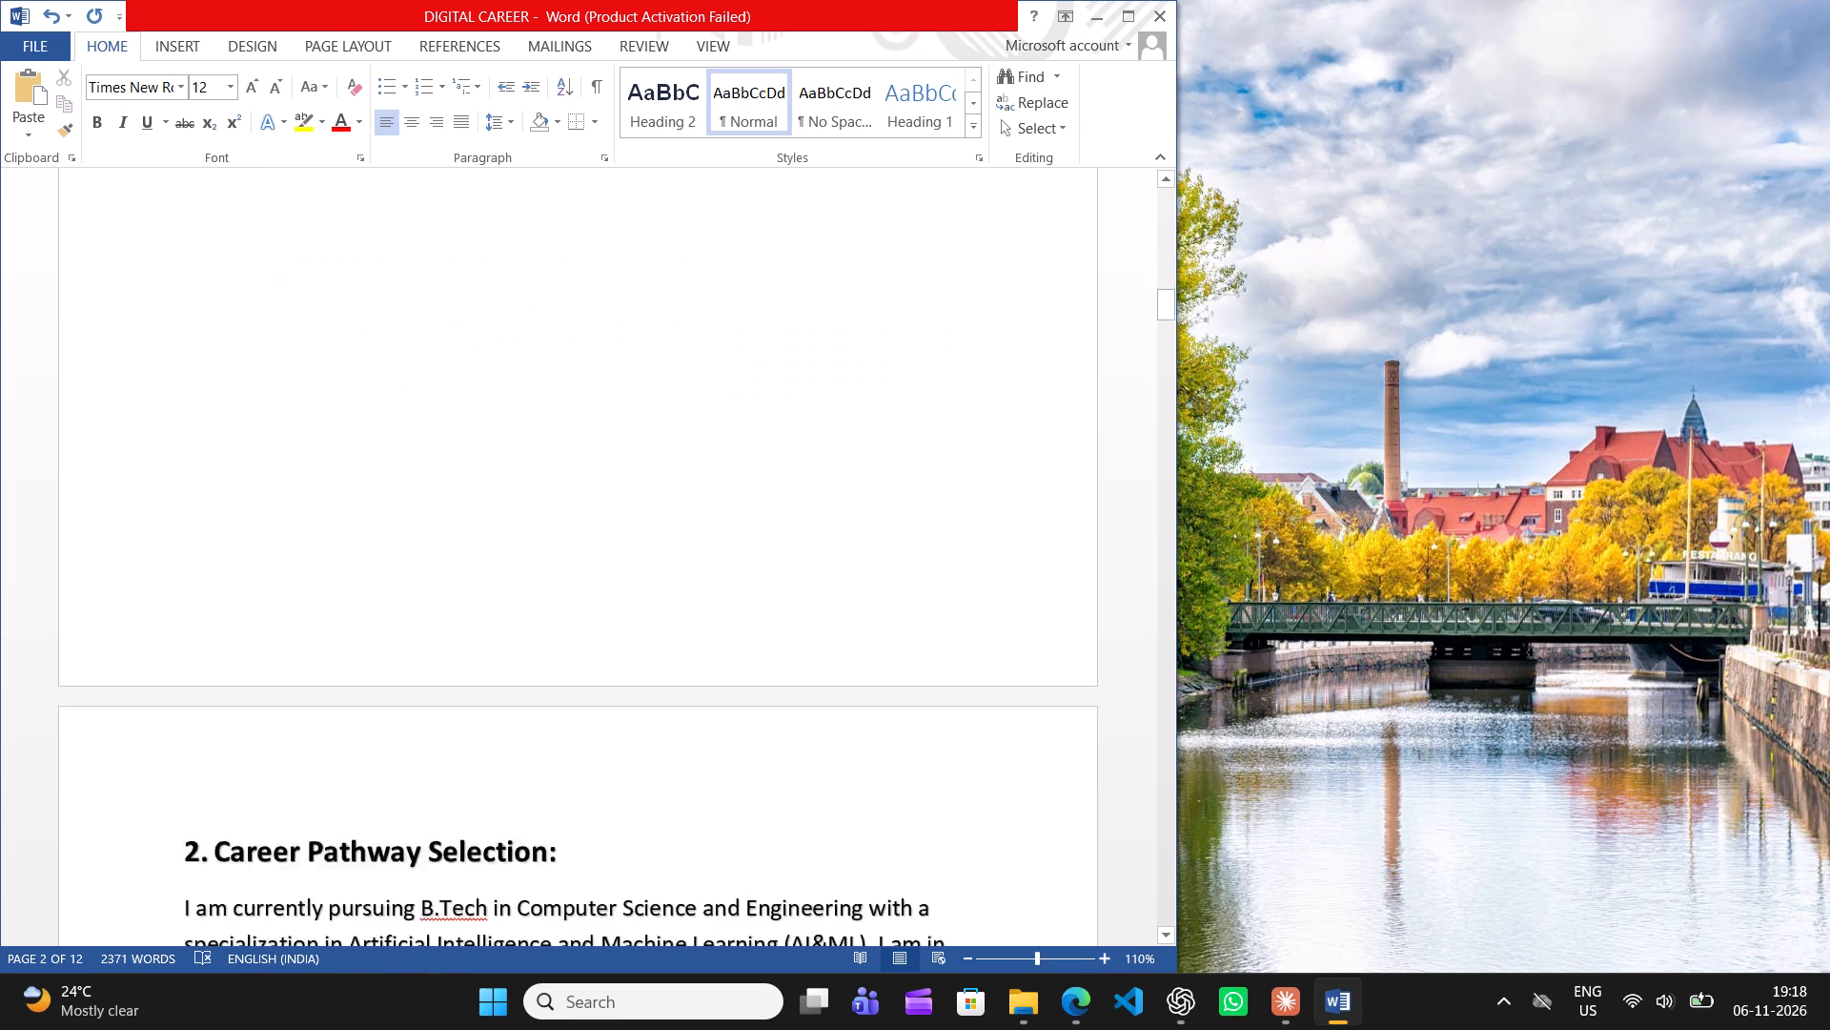
scroll(490, 859, down, 4)
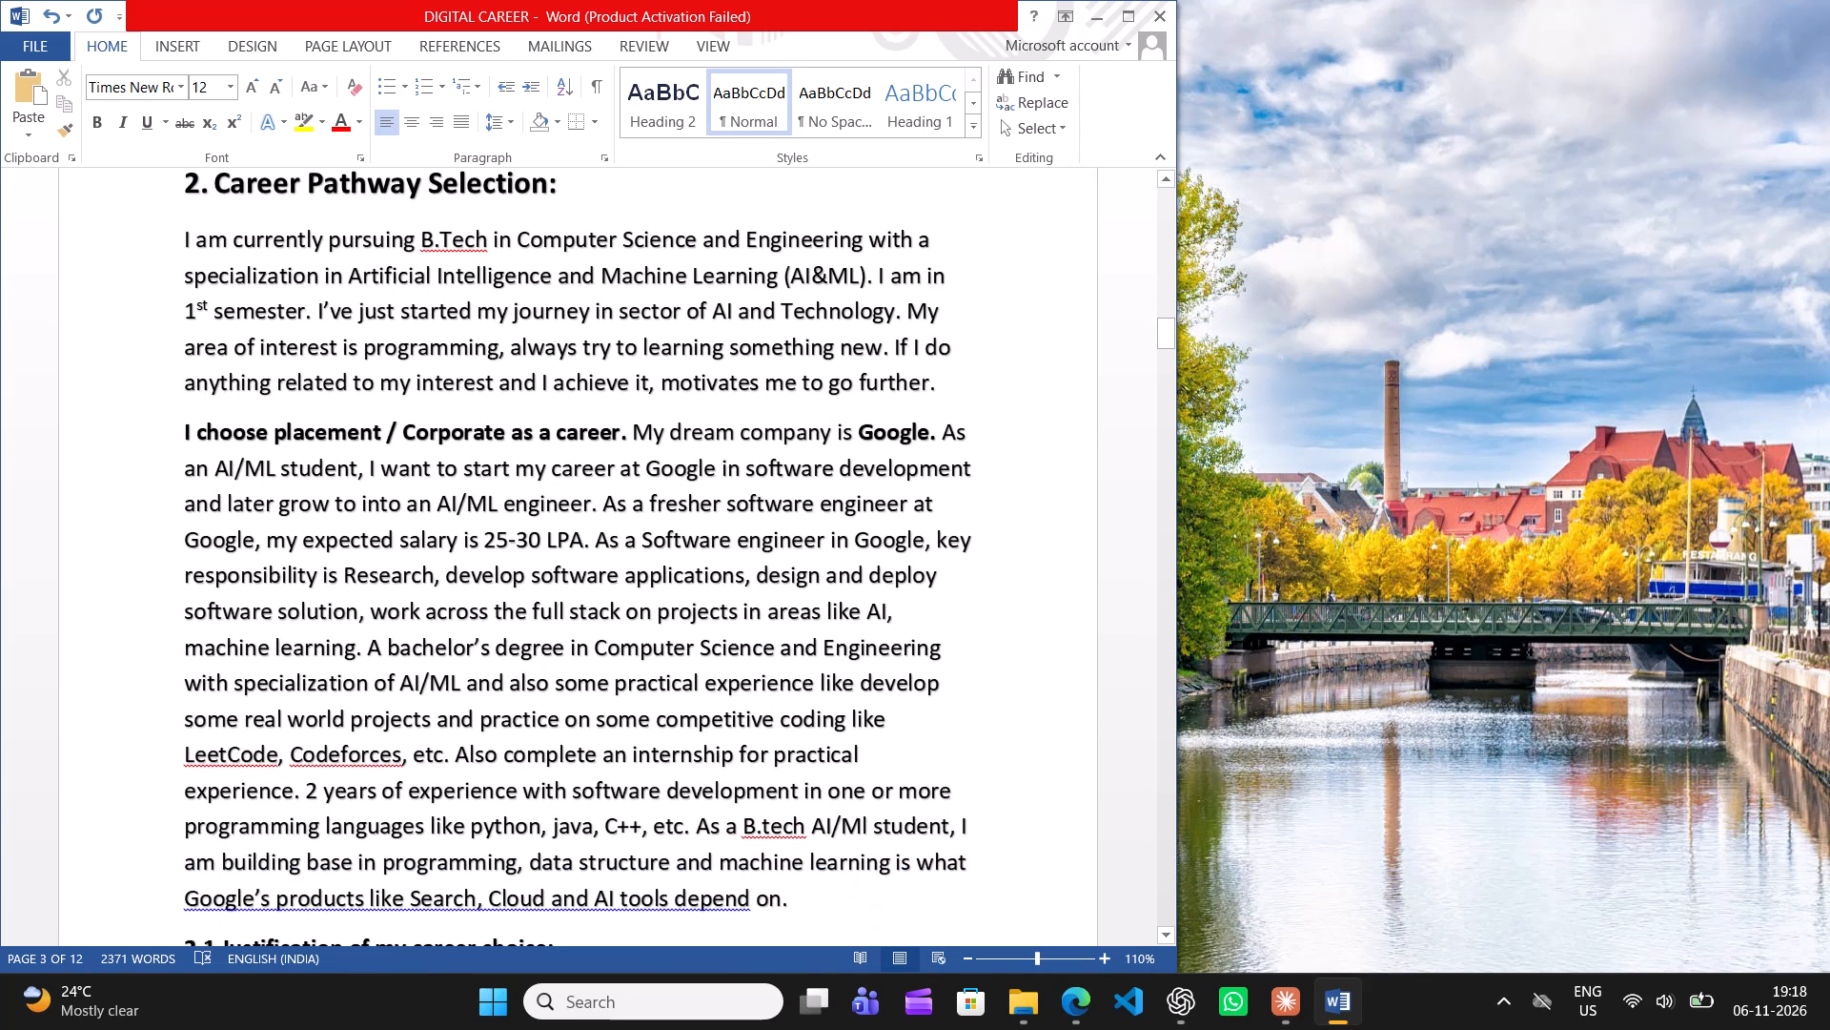
scroll(757, 857, up, 7)
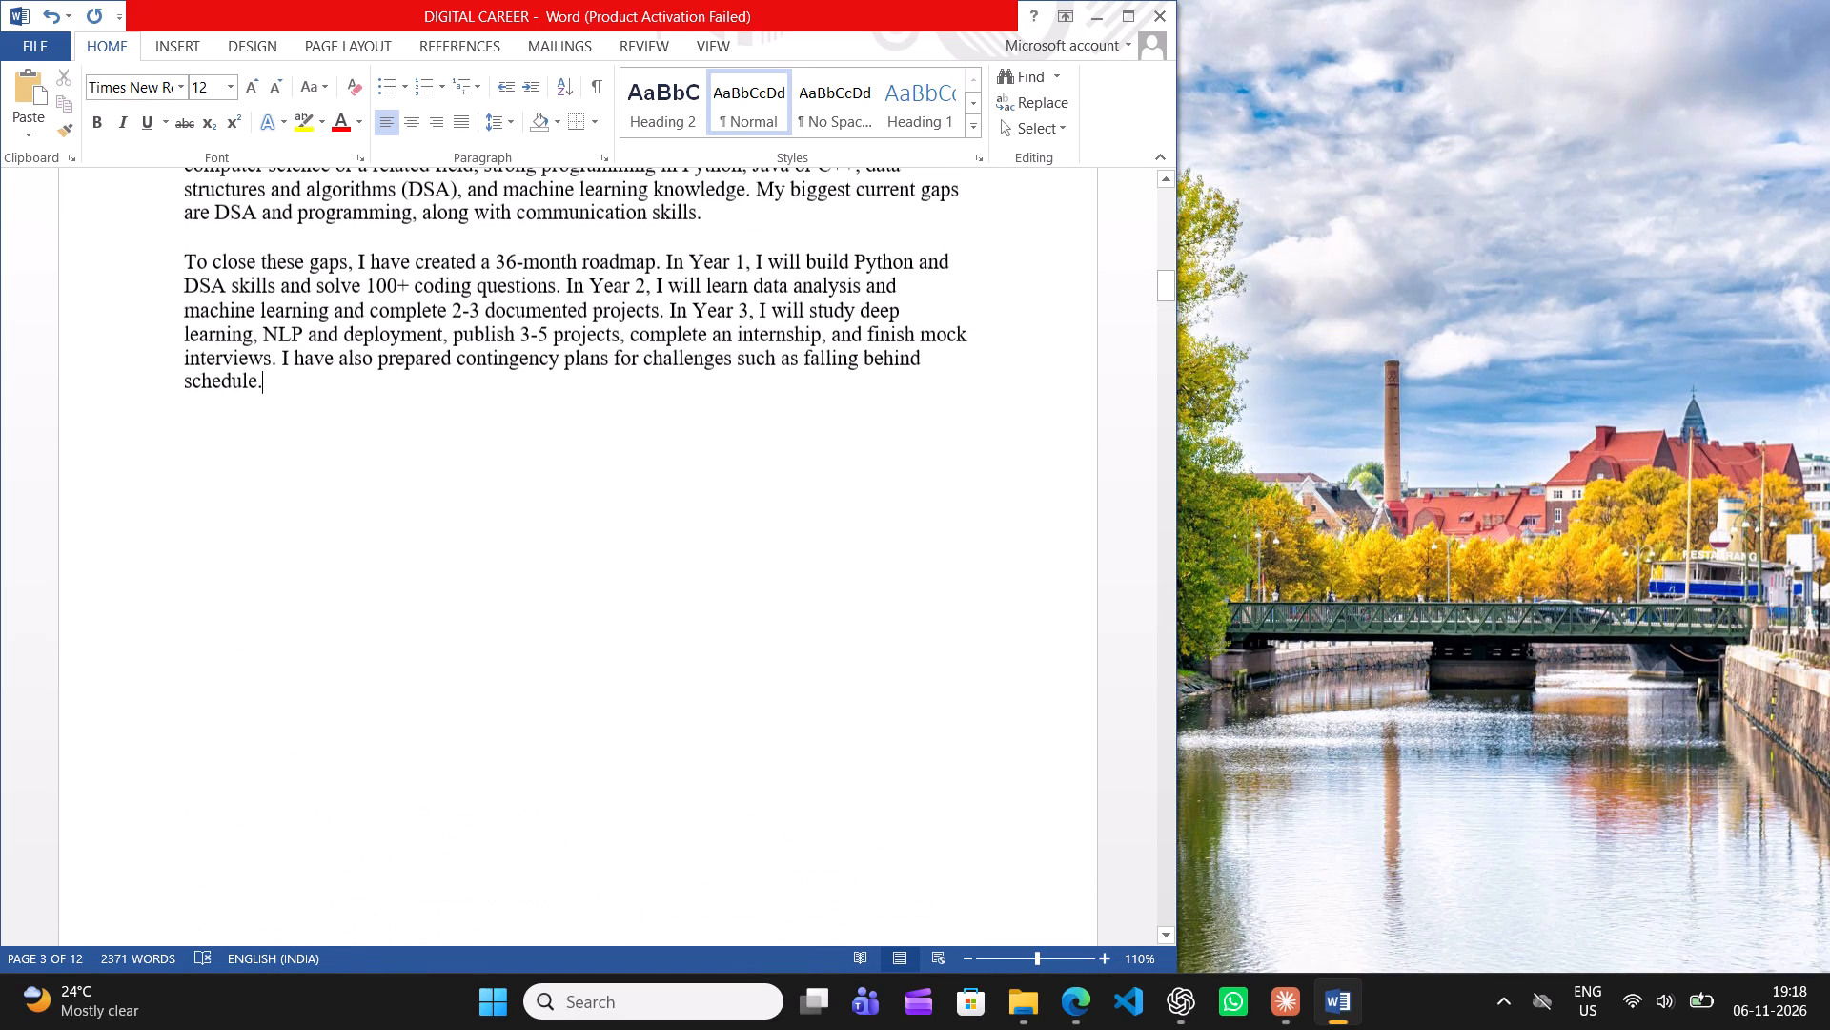
scroll(626, 539, up, 8)
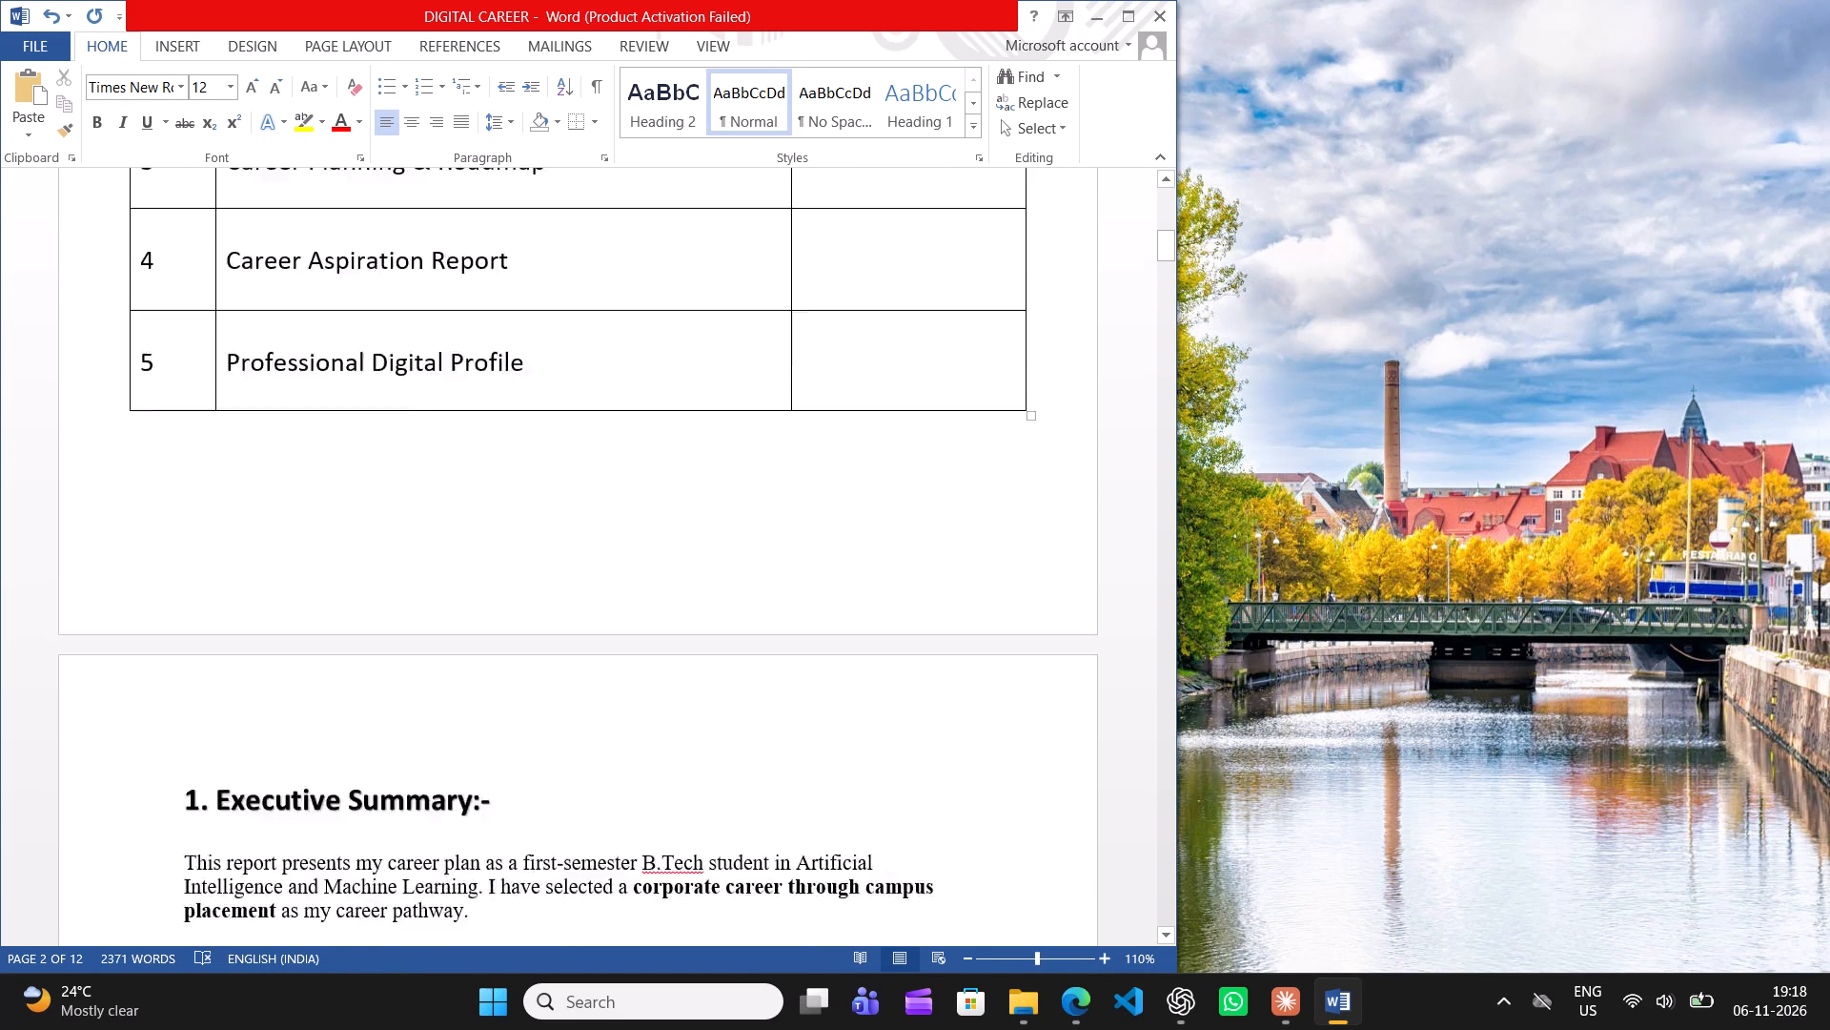
In the contents table, enter 1 as the Executive Summary's number of pages in 16 pt, one line down and centred.
scroll(626, 539, up, 4)
scroll(626, 539, down, 4)
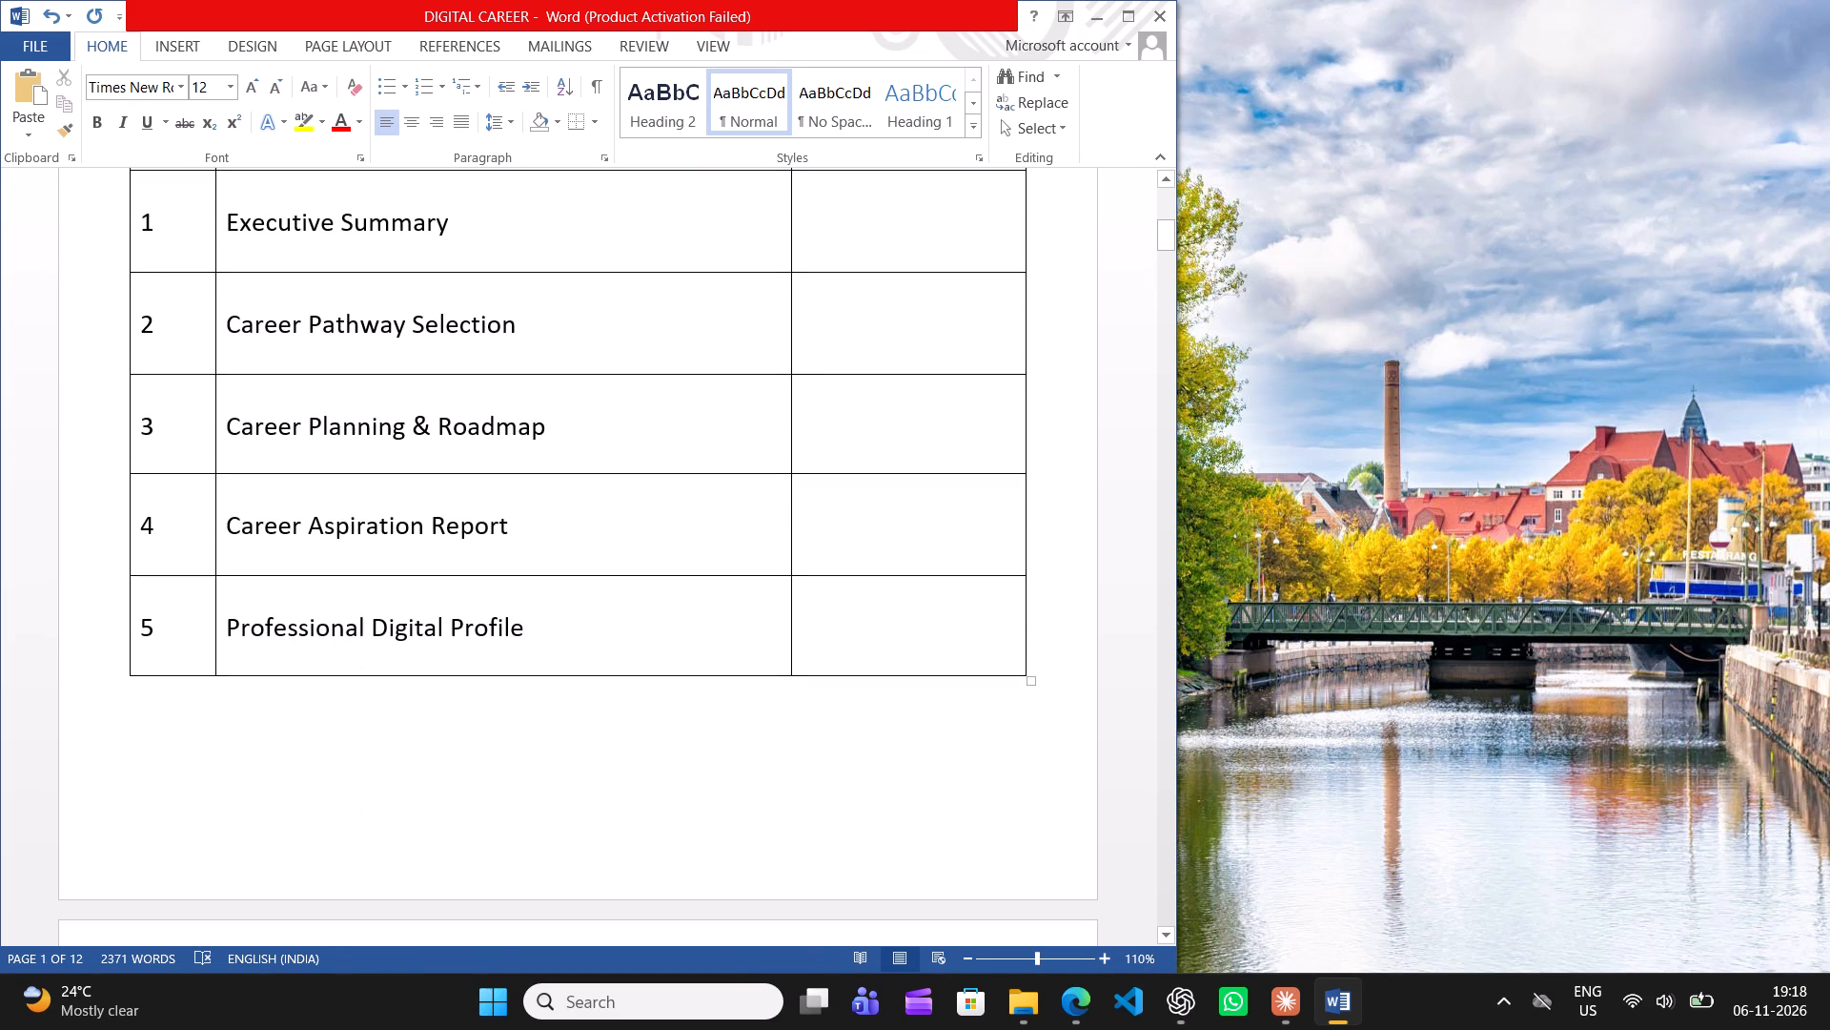
click(847, 223)
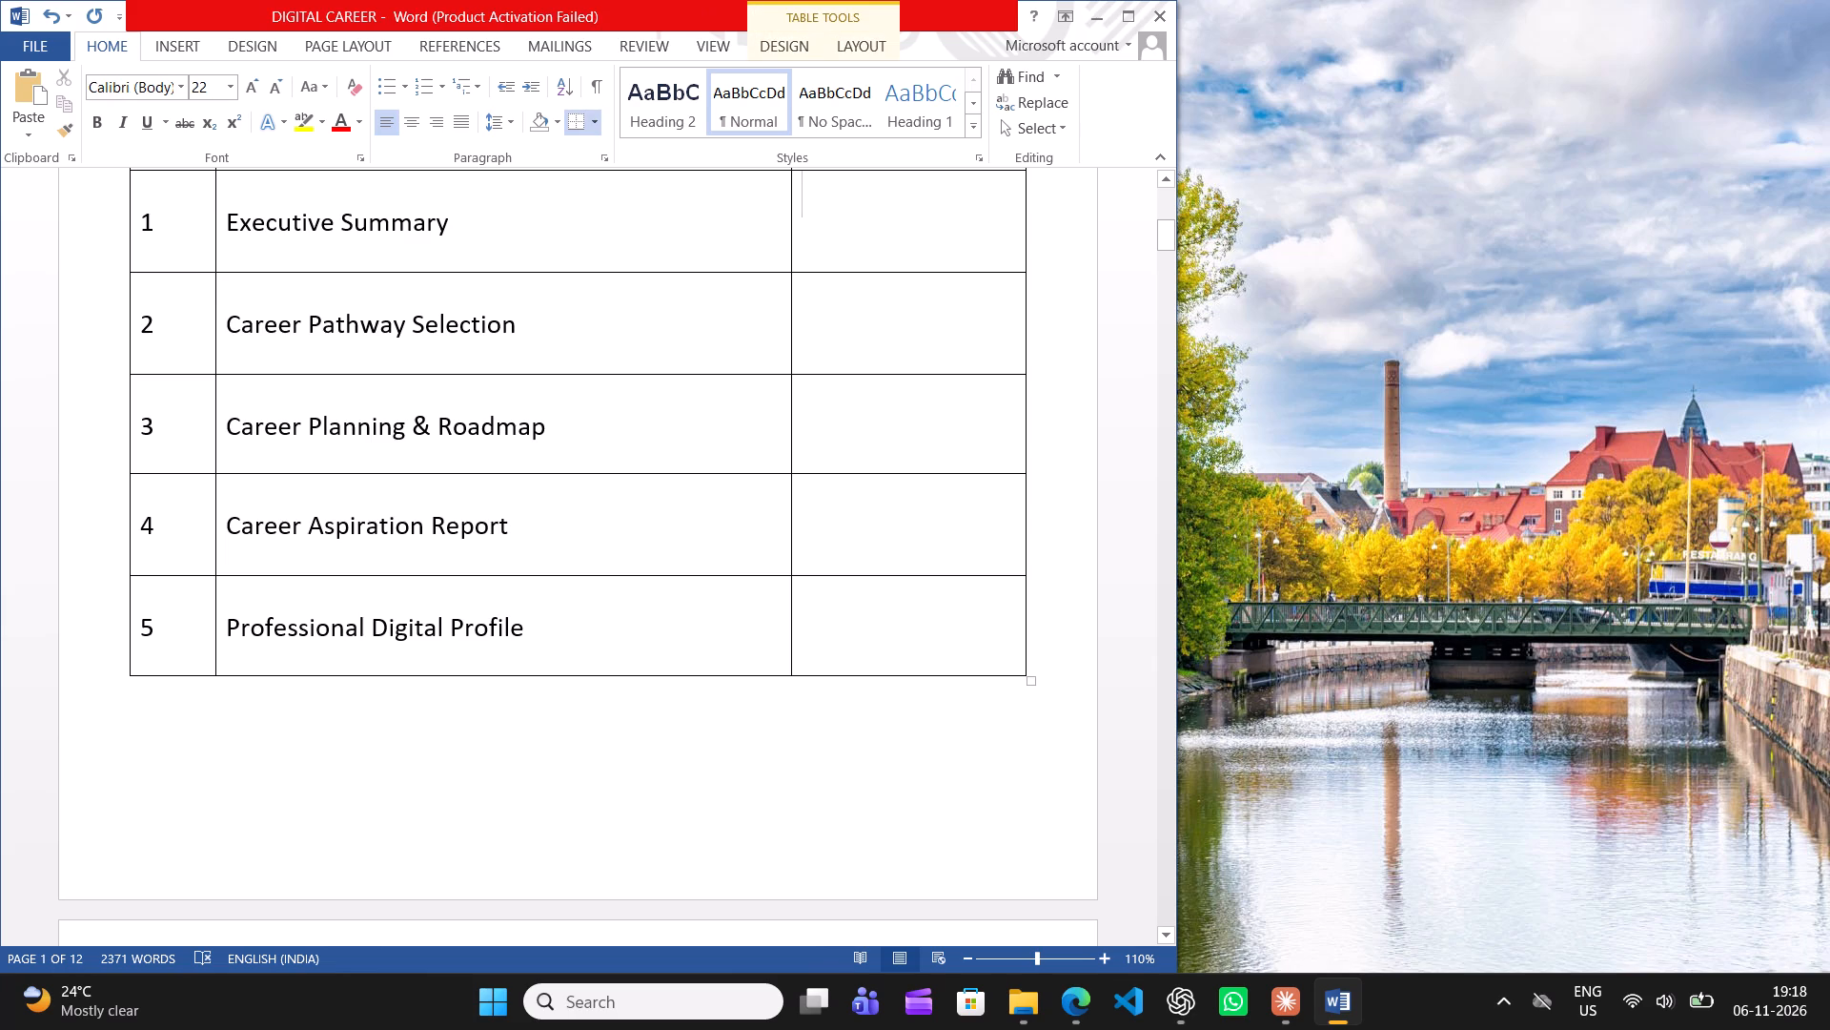
click(233, 85)
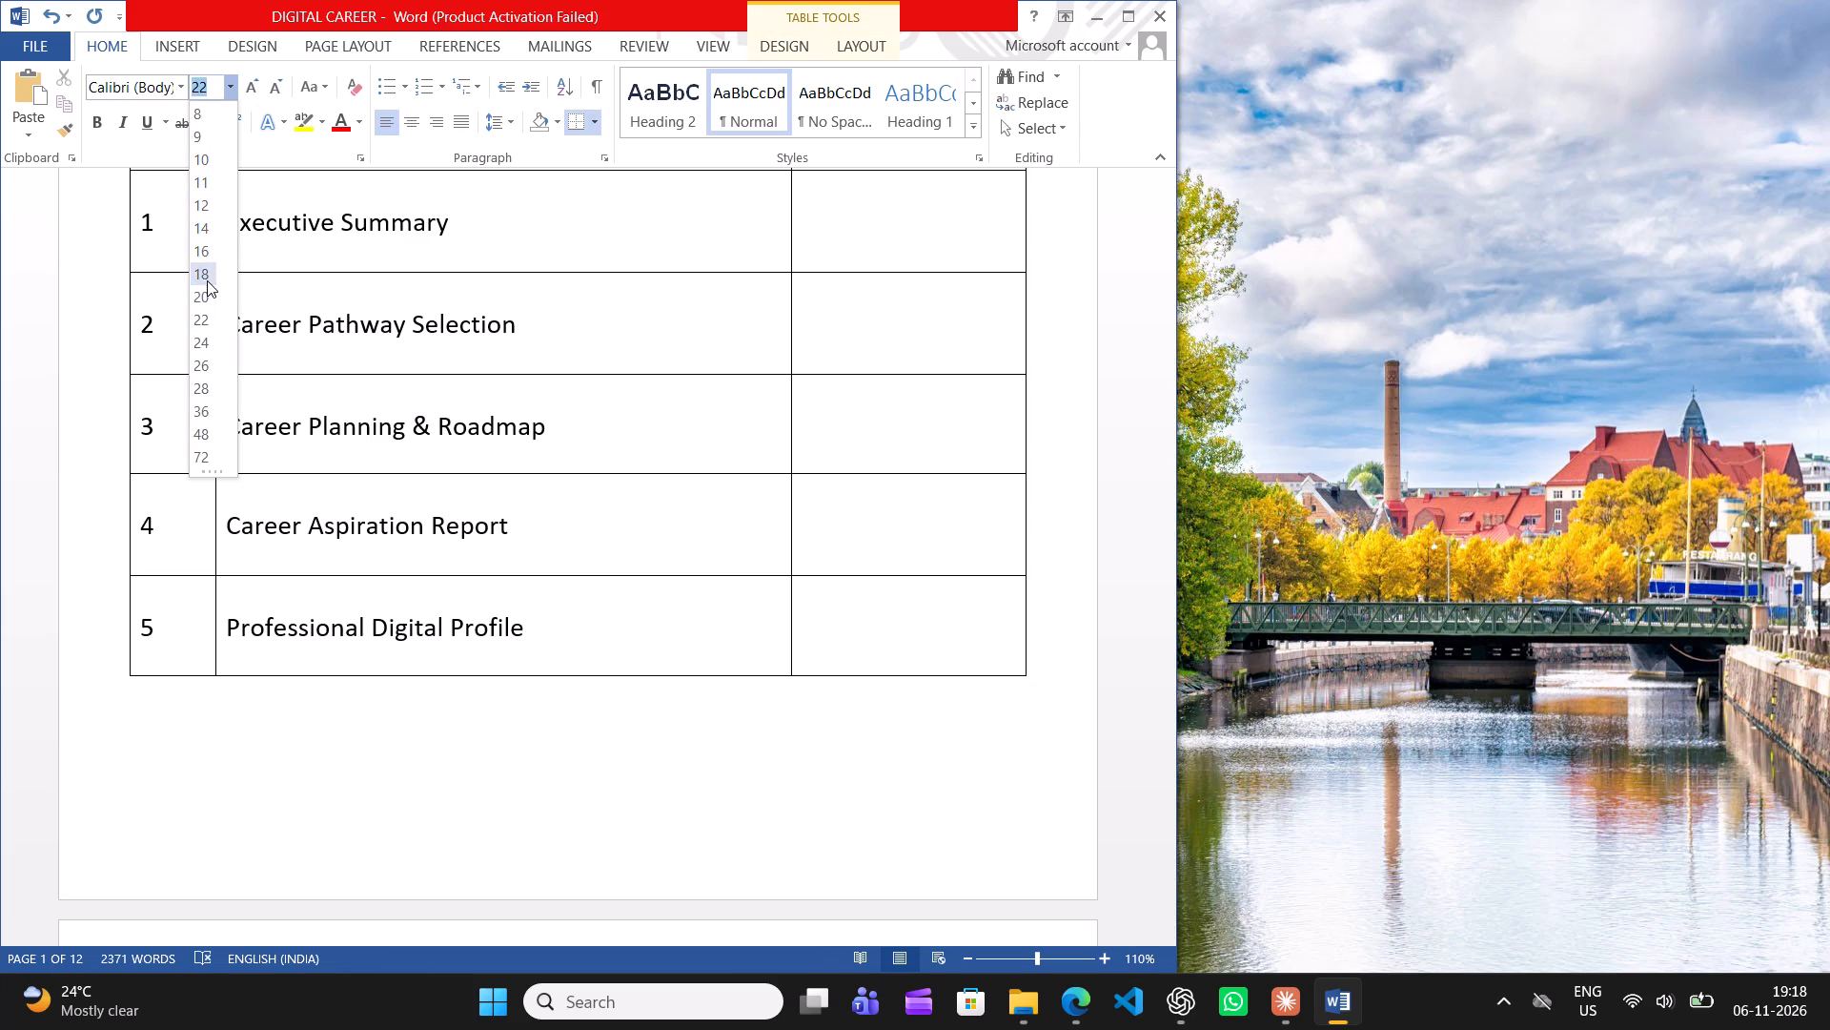
click(205, 261)
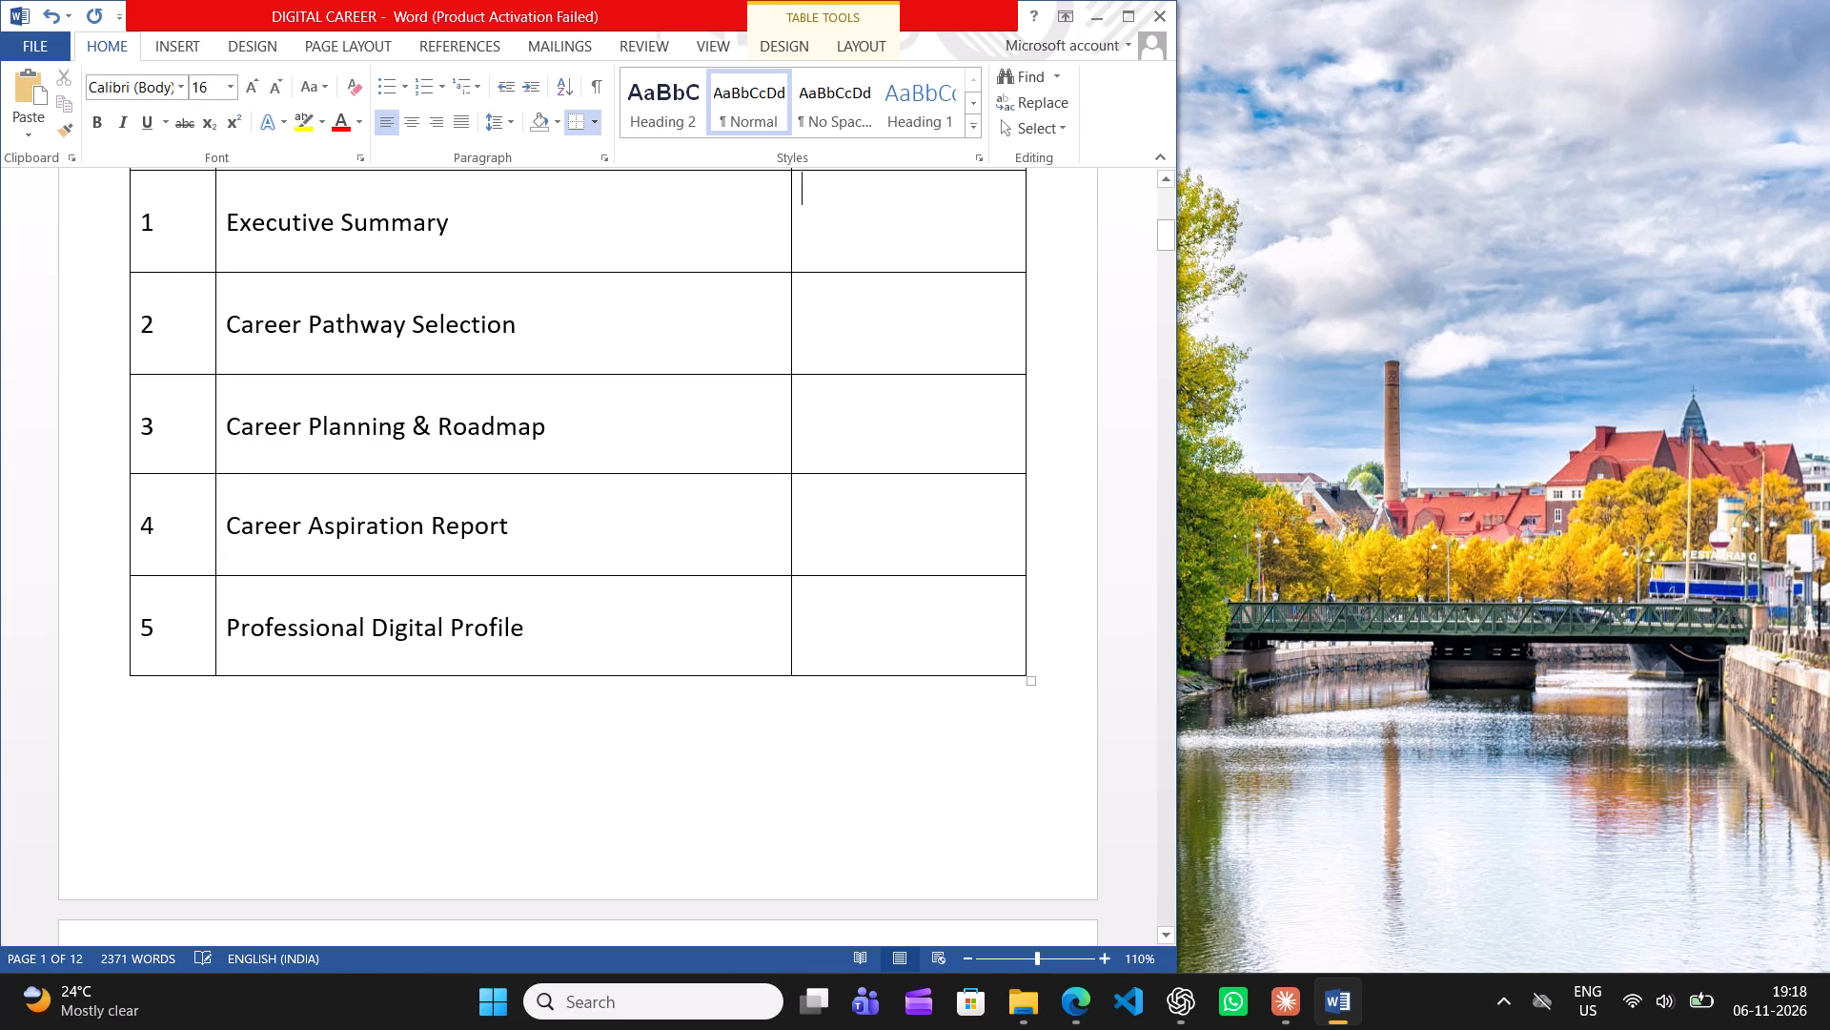
scroll(766, 271, up, 1)
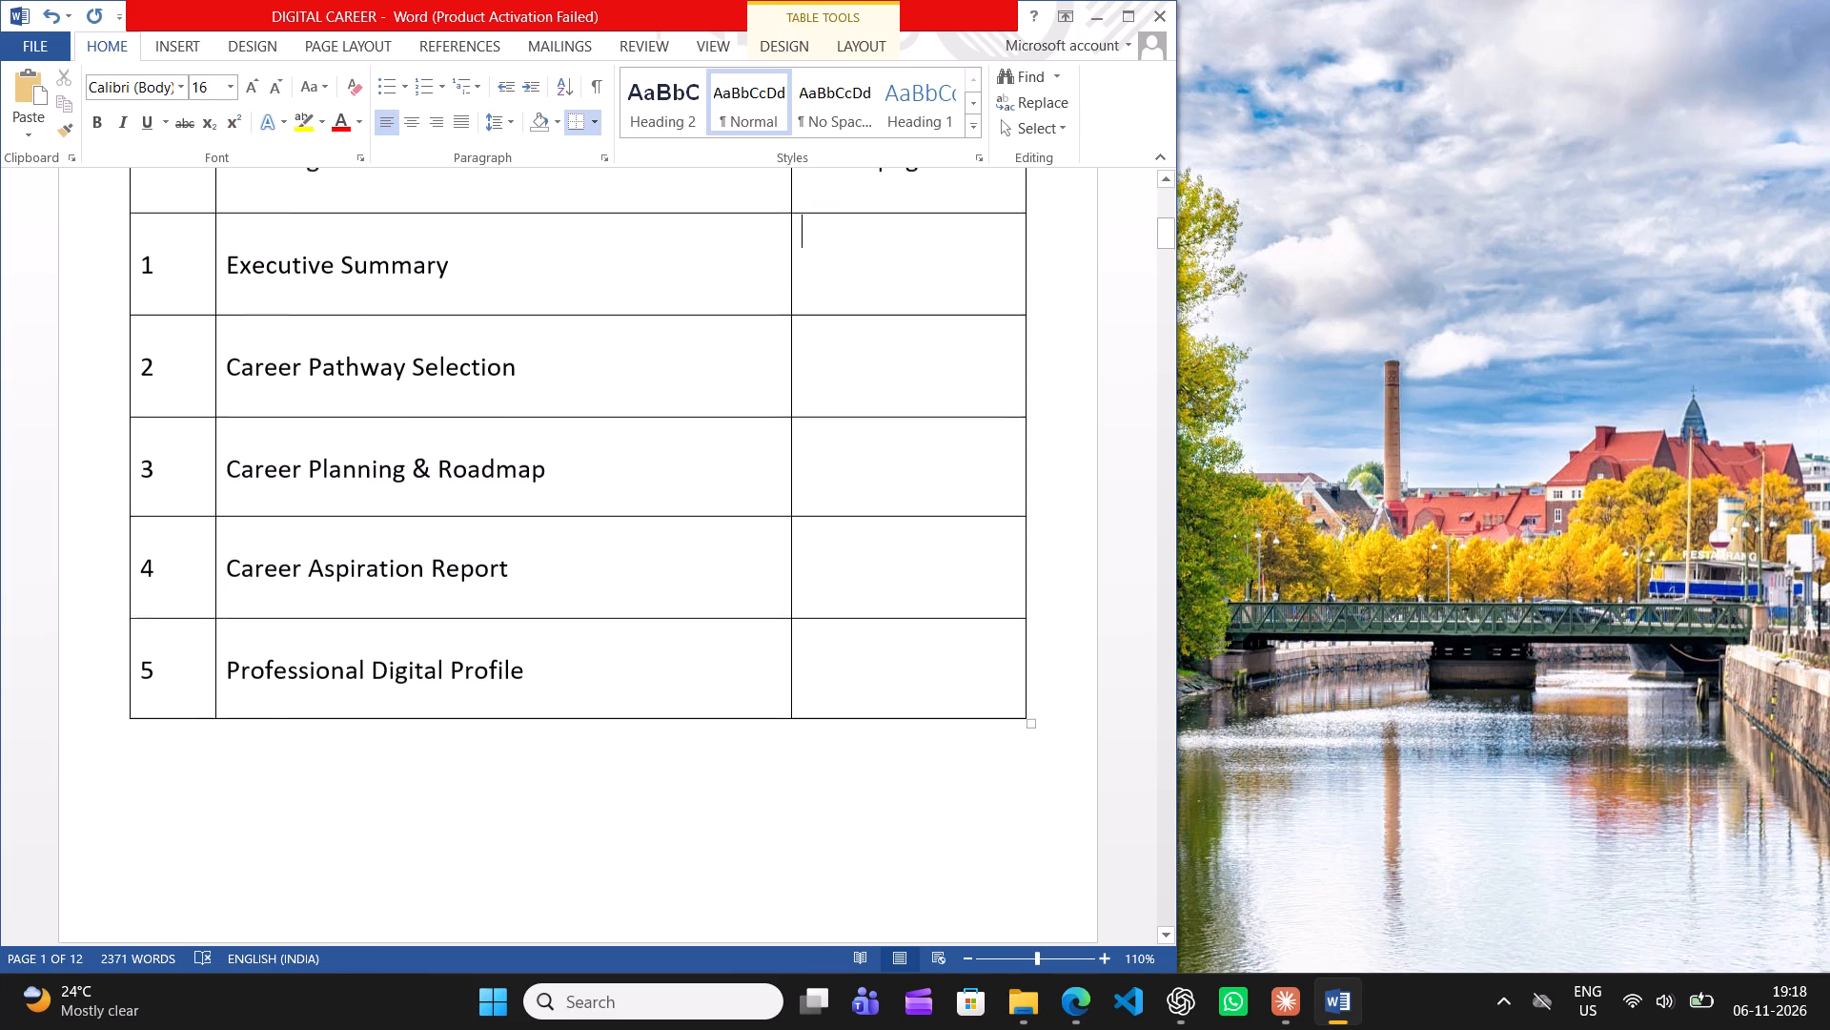
scroll(766, 271, up, 1)
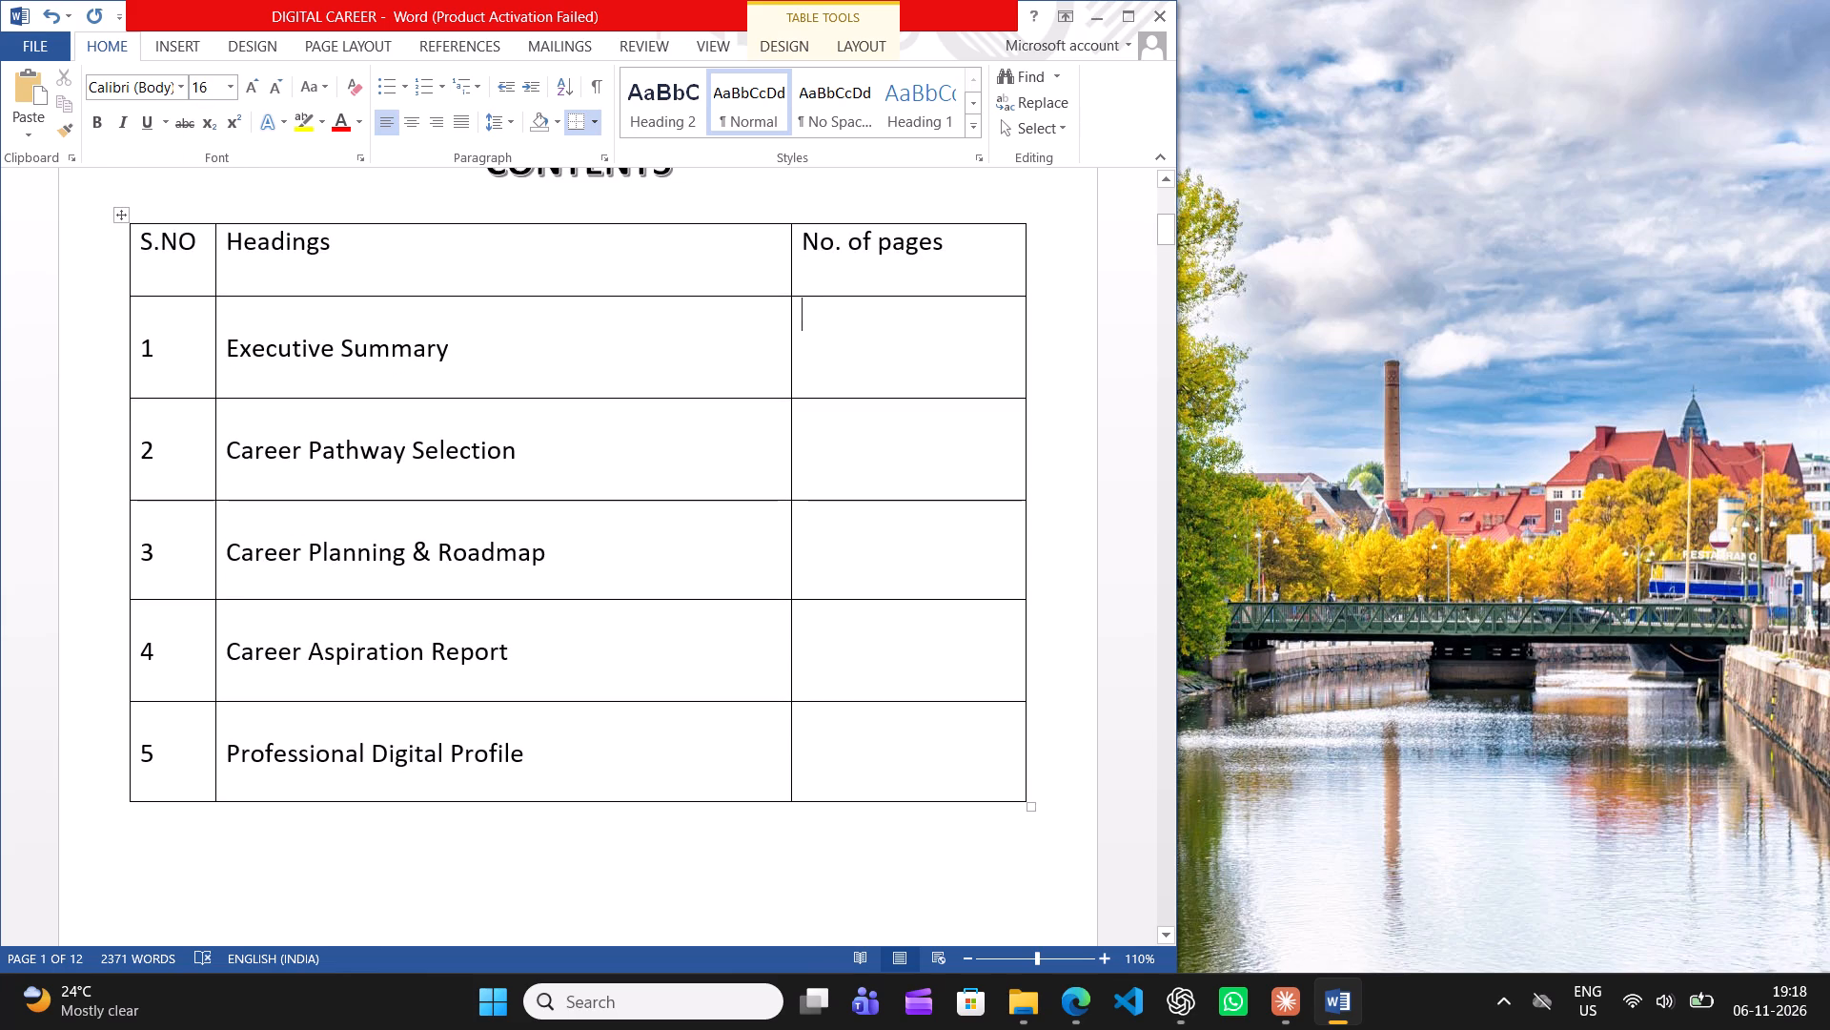
key(1)
key(Left)
key(Return)
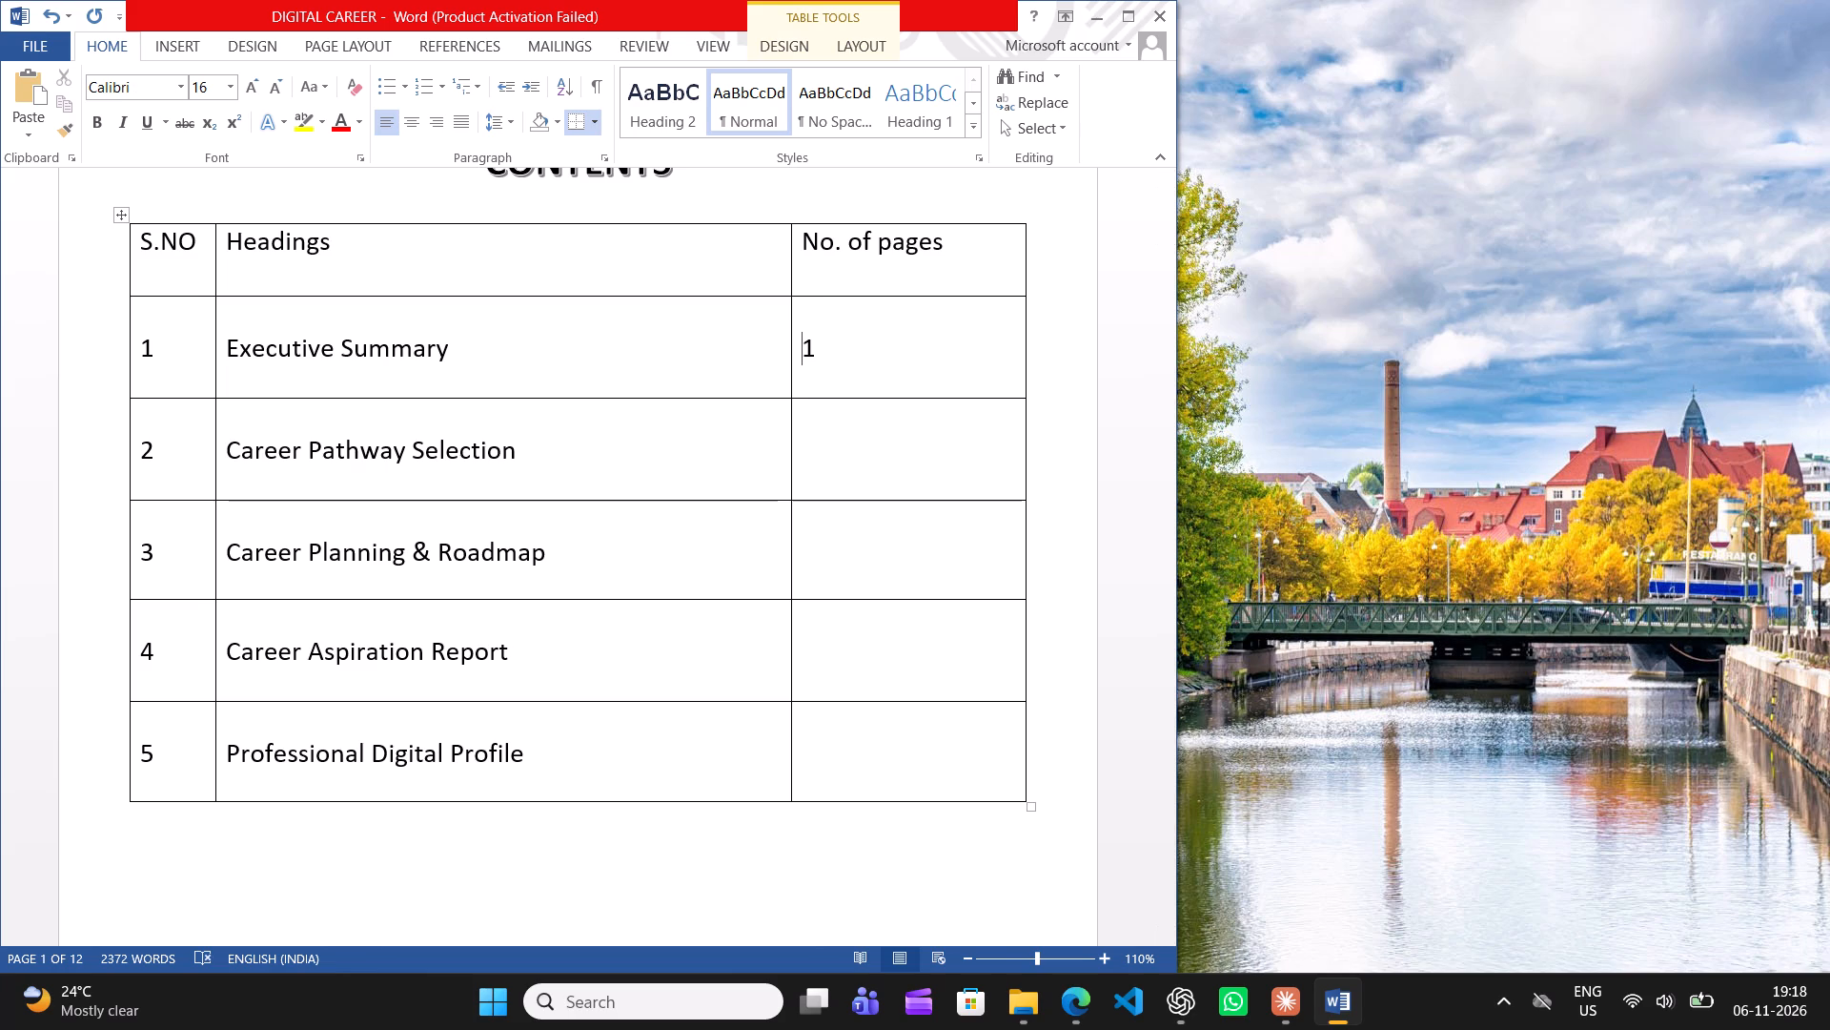
click(413, 129)
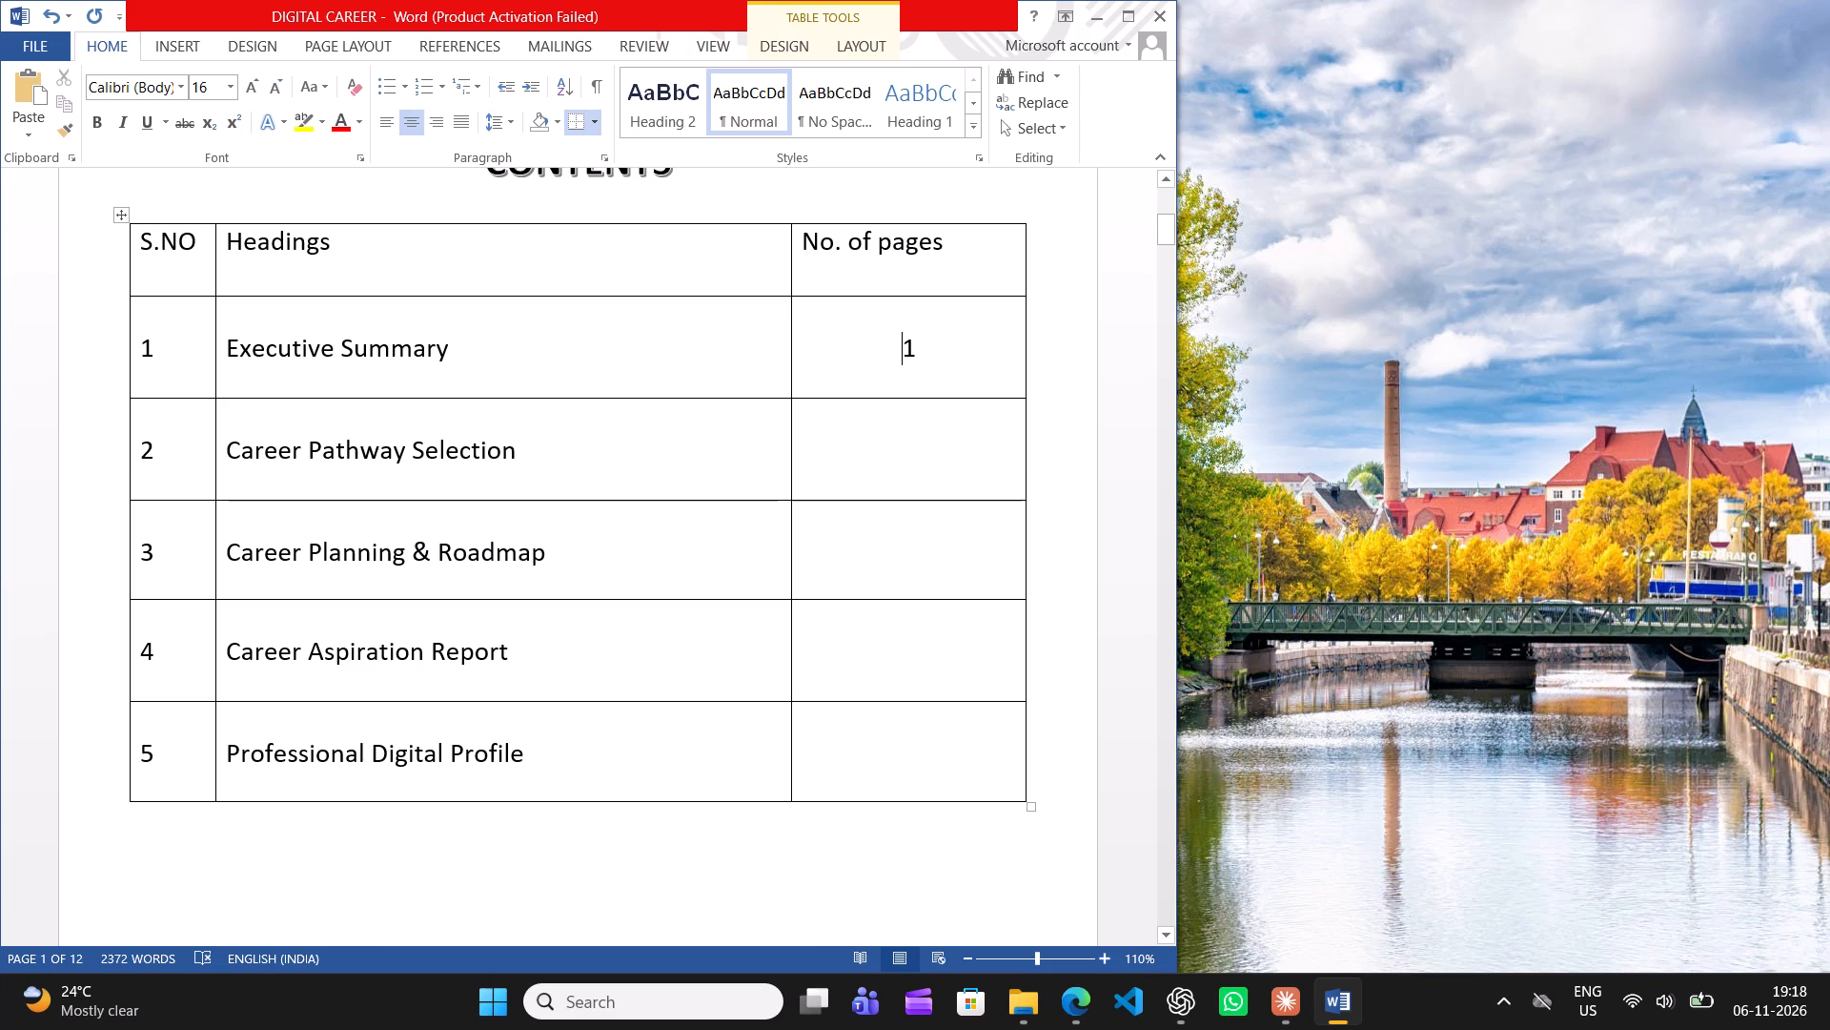
click(1026, 340)
Set the font size of the "No. of pages" cells for all five headings to 16.
click(898, 464)
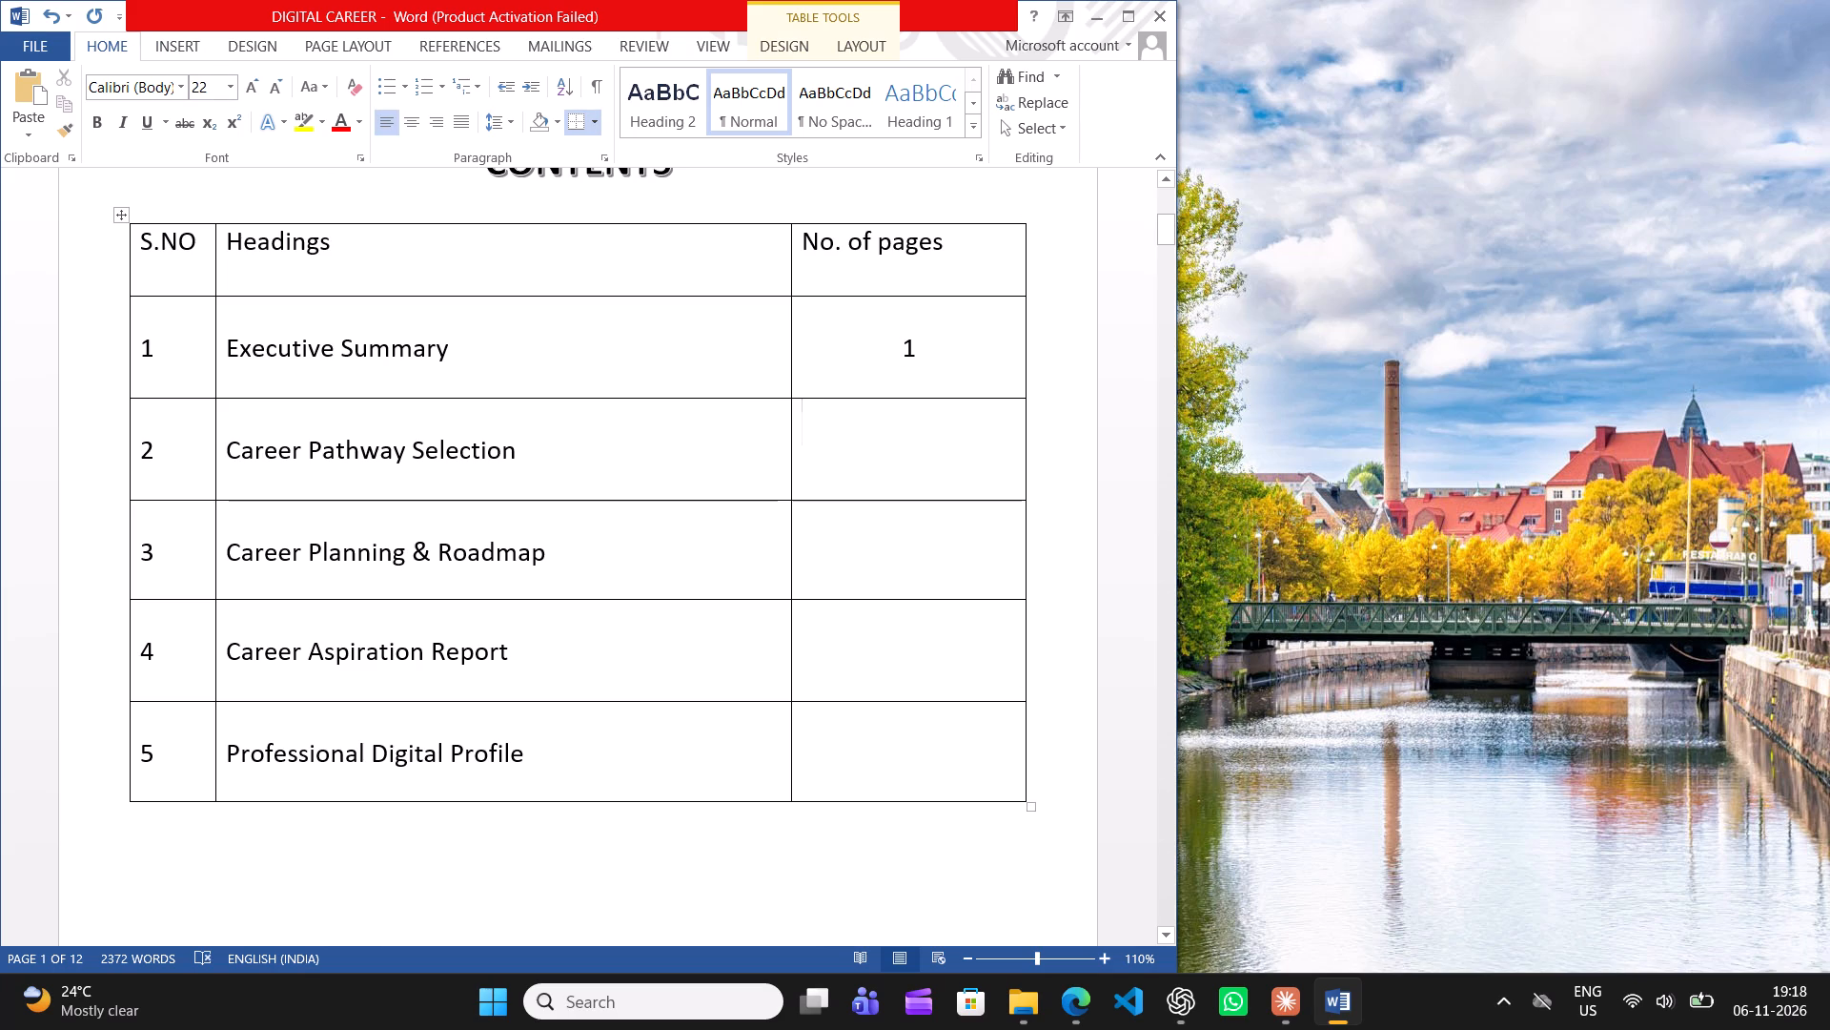
drag(953, 761, 833, 374)
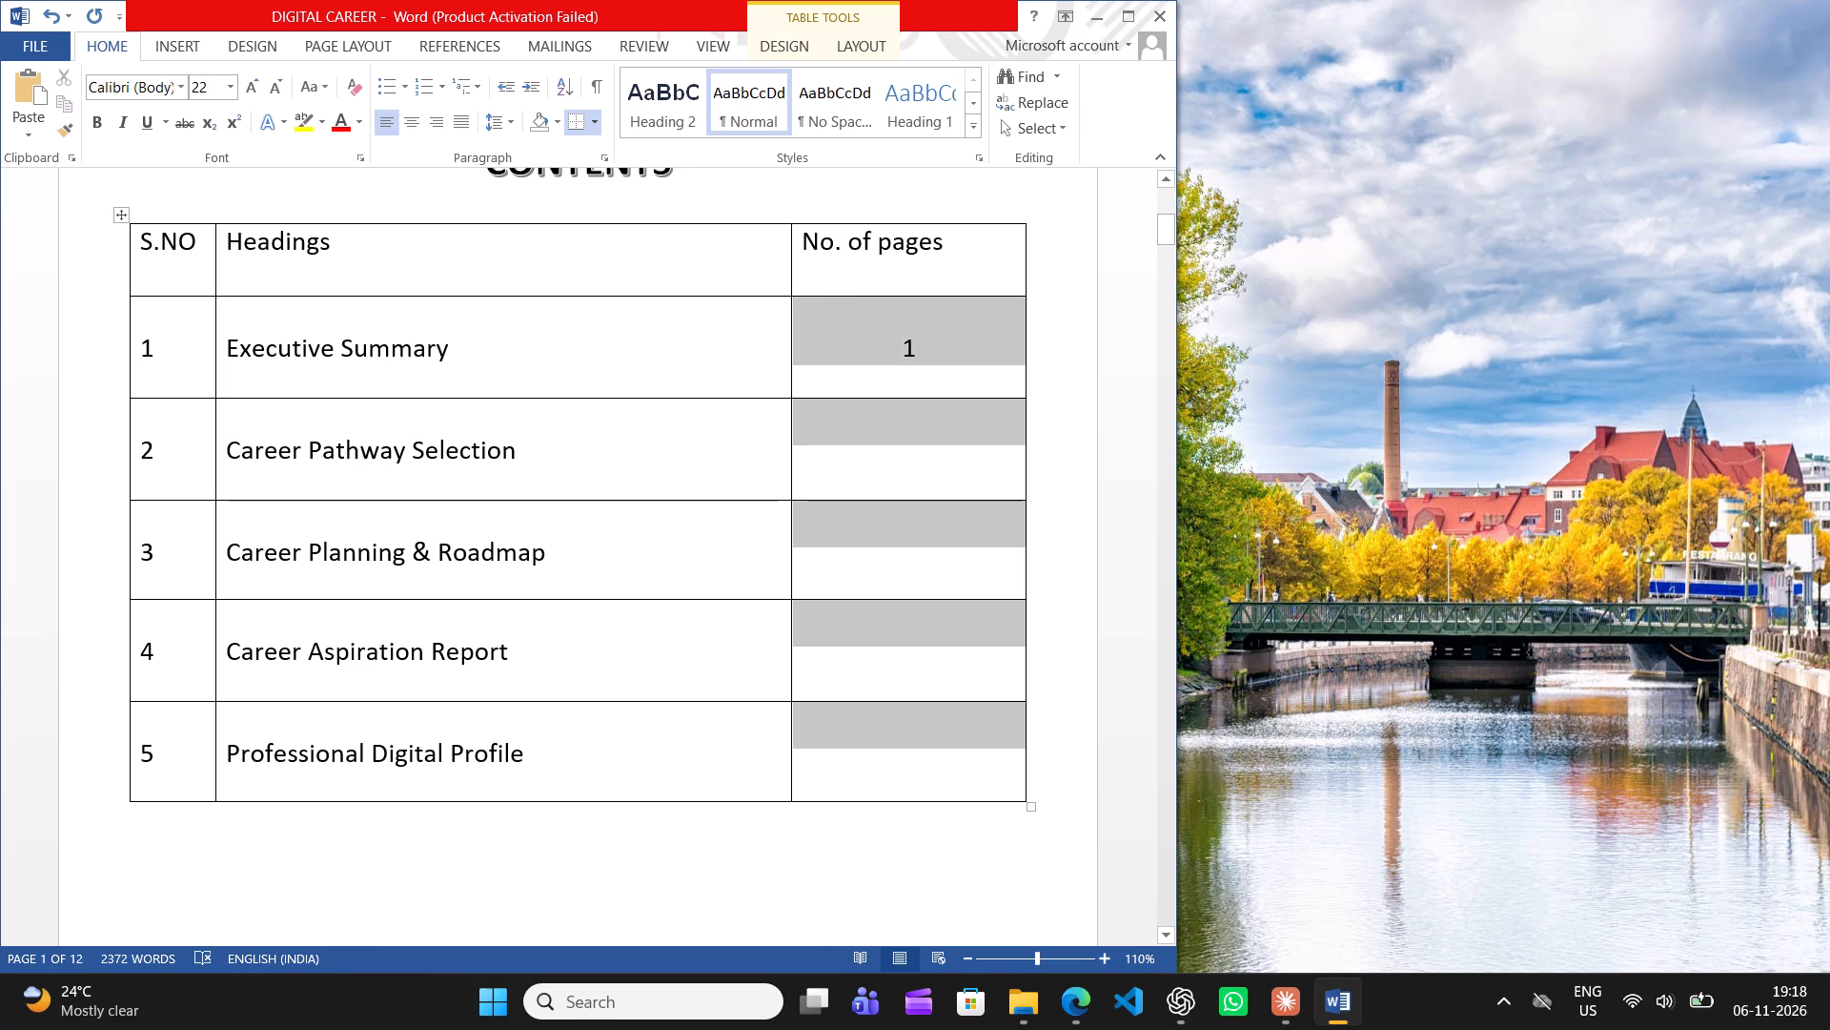
click(209, 88)
text(16)
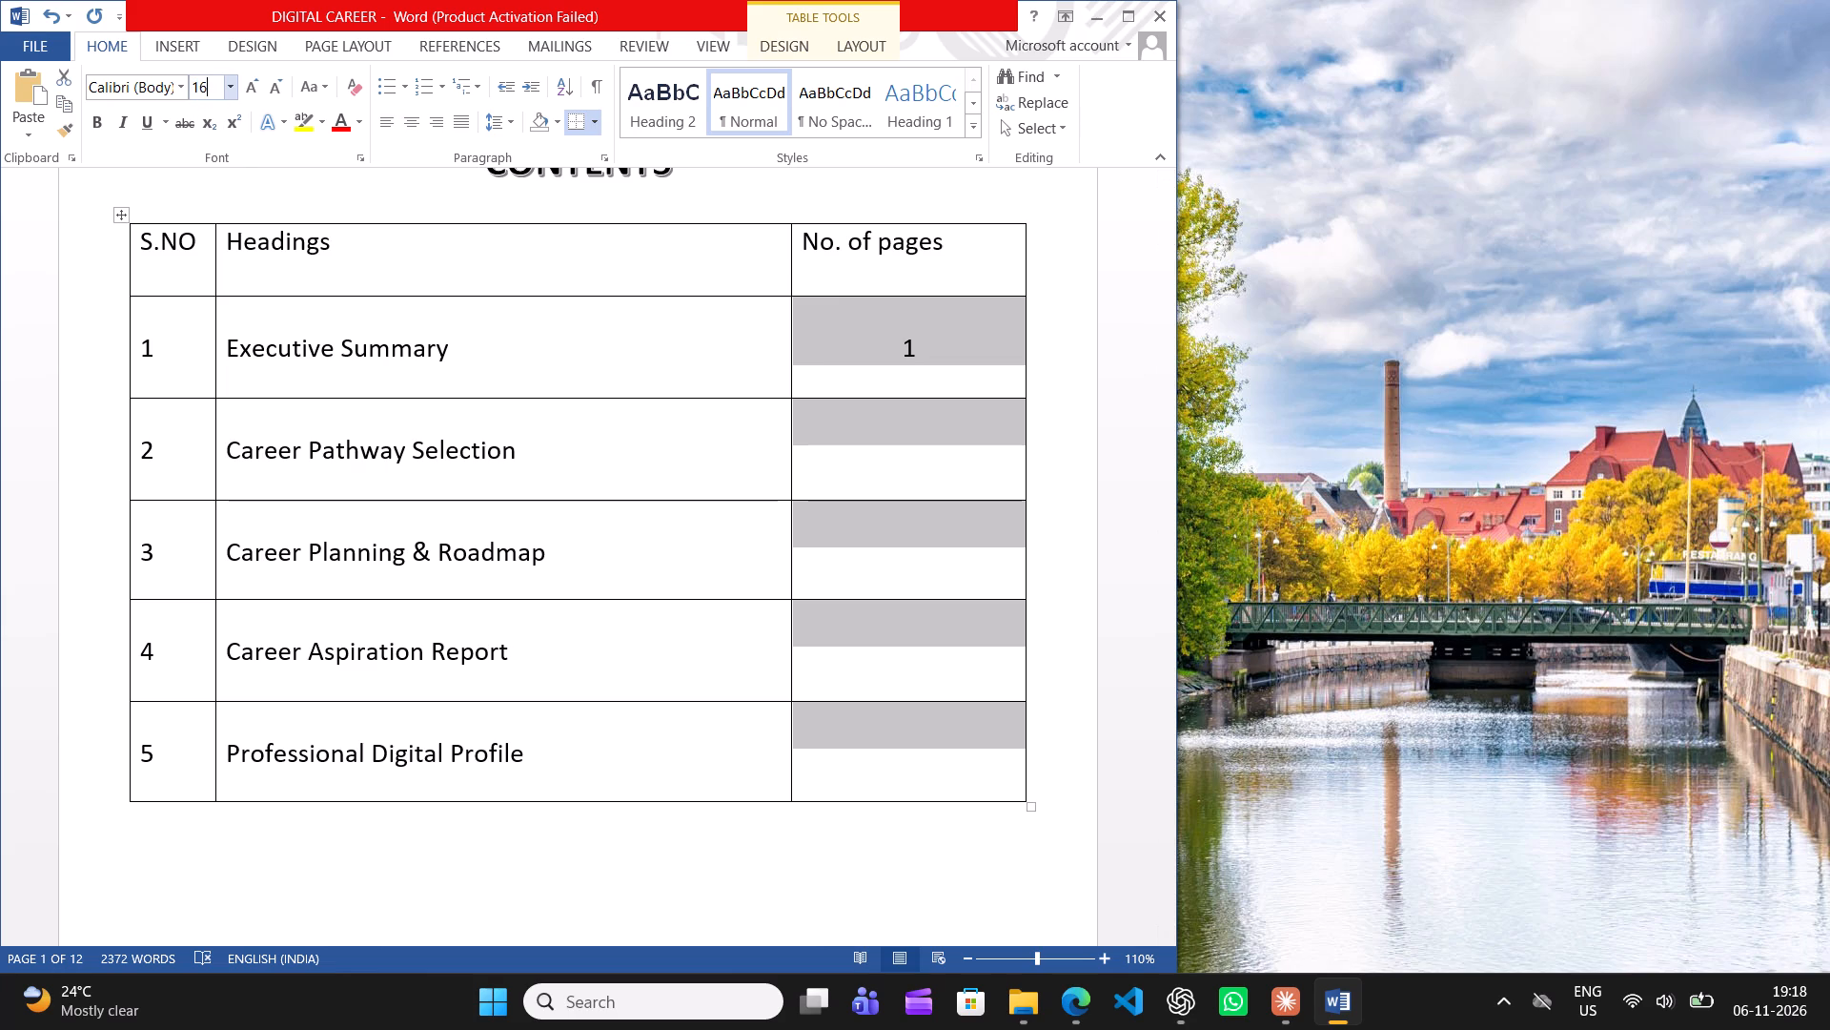
click(86, 242)
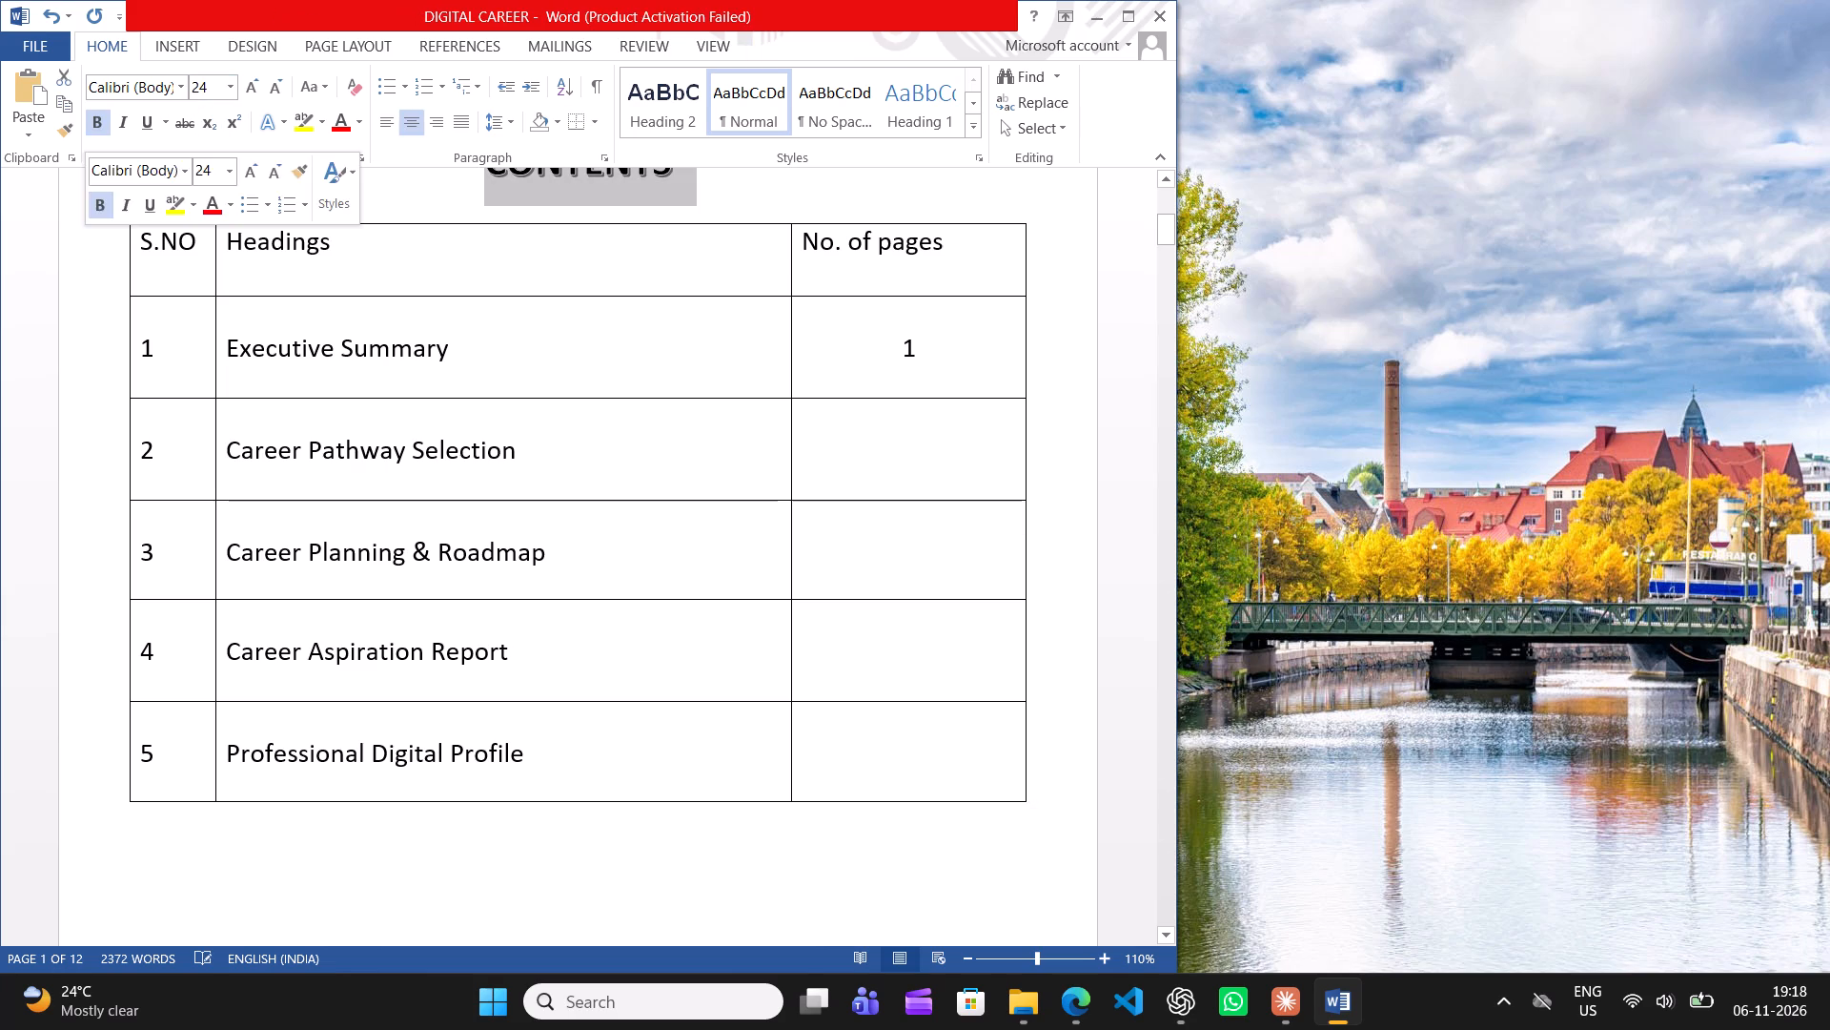
scroll(1063, 304, up, 2)
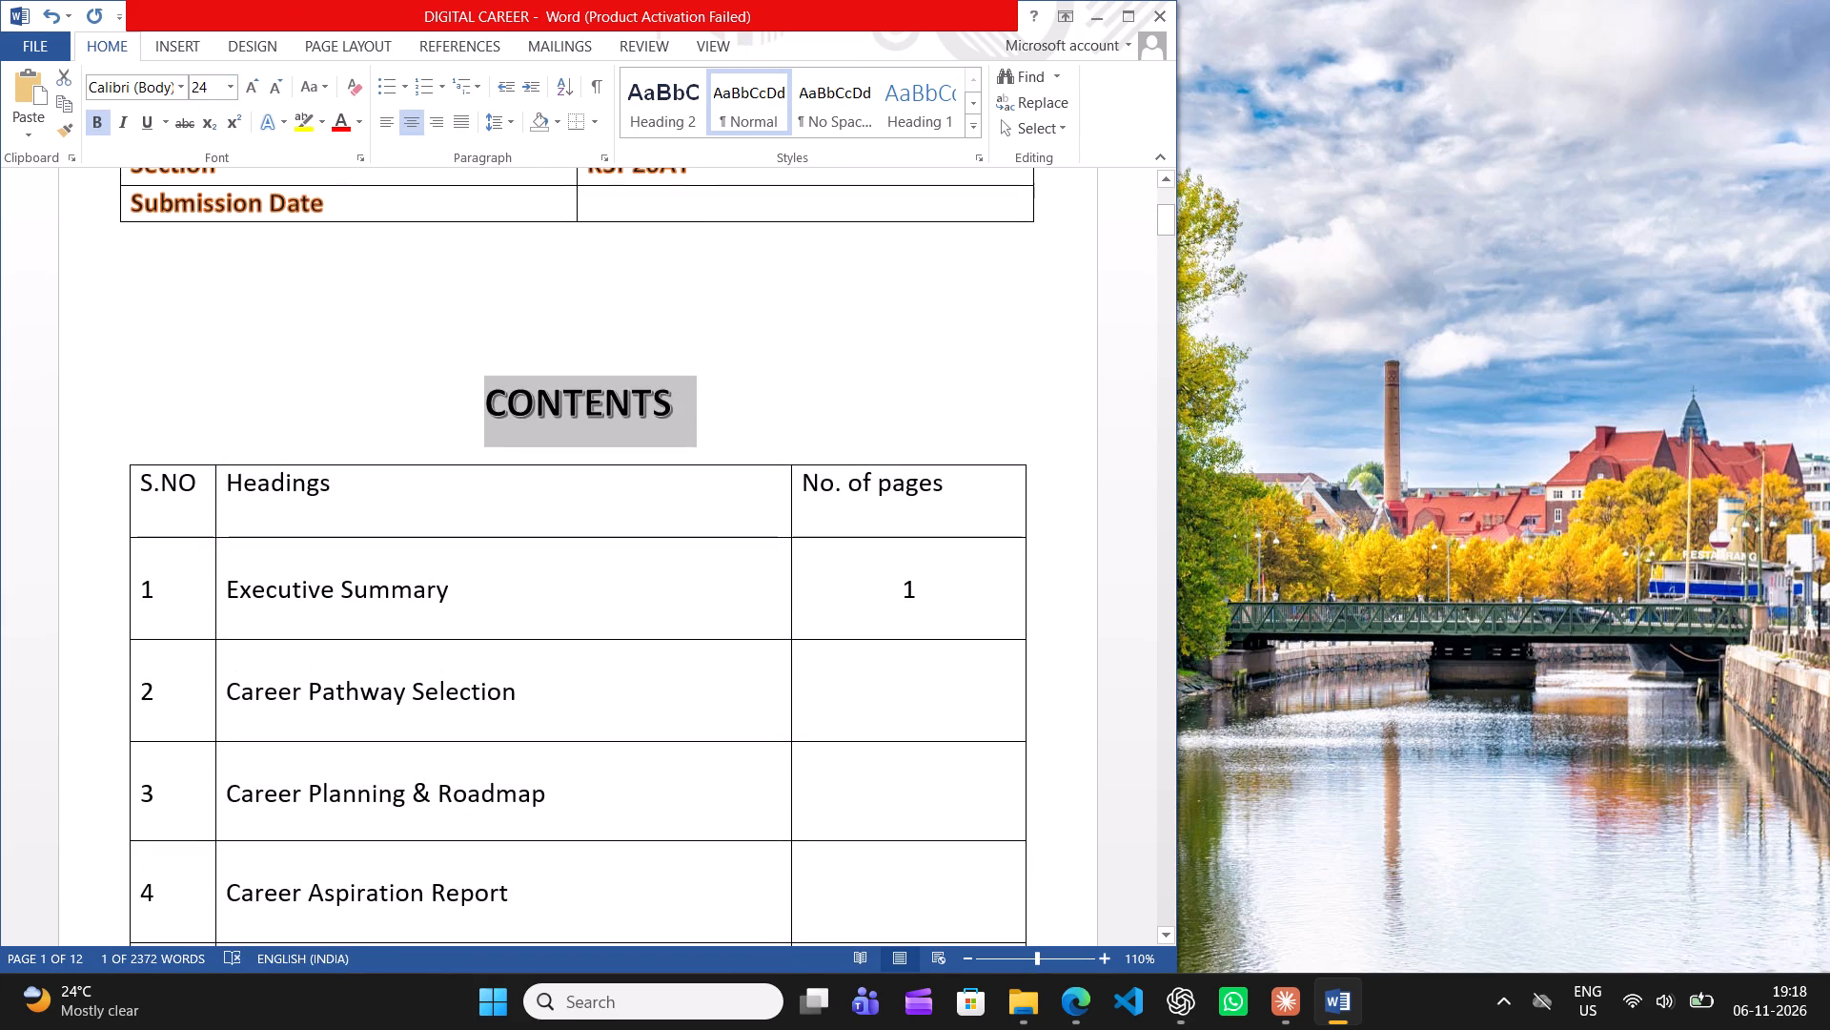
click(899, 317)
scroll(863, 460, down, 1)
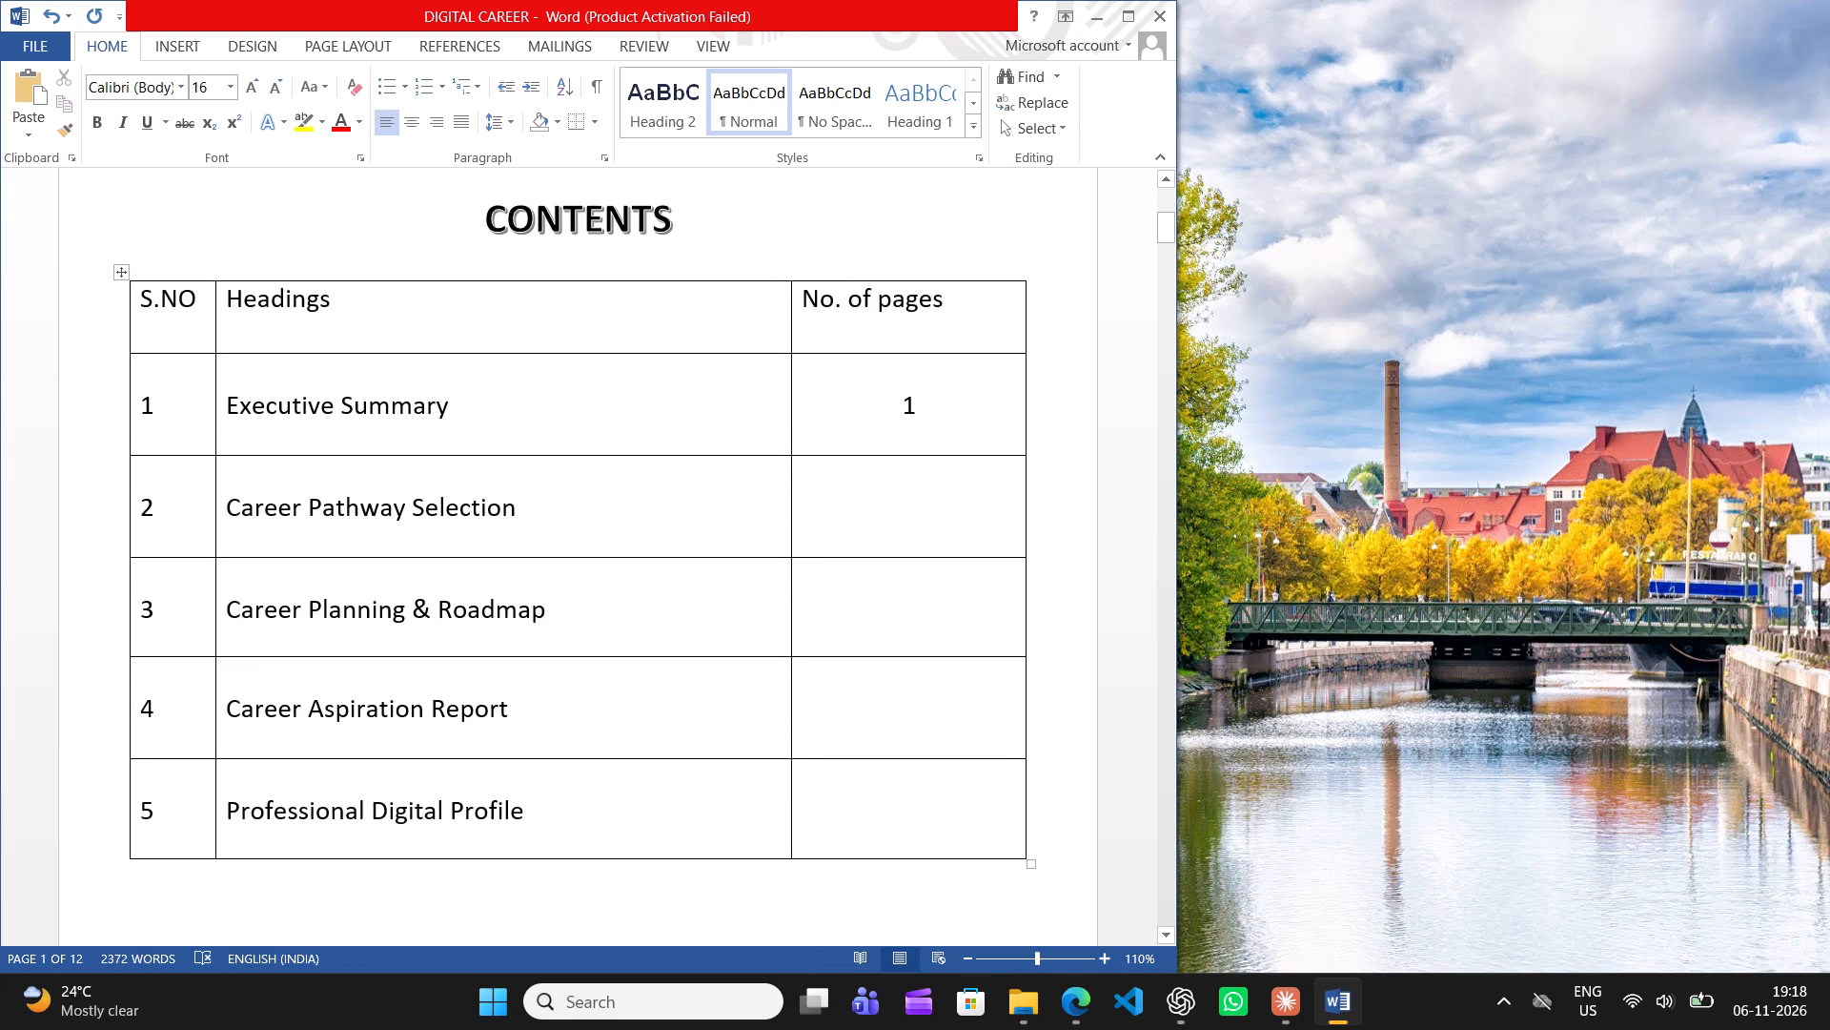
Look through the report from Career Pathway Selection to the final profile table to see how many pages each section spans.
click(905, 494)
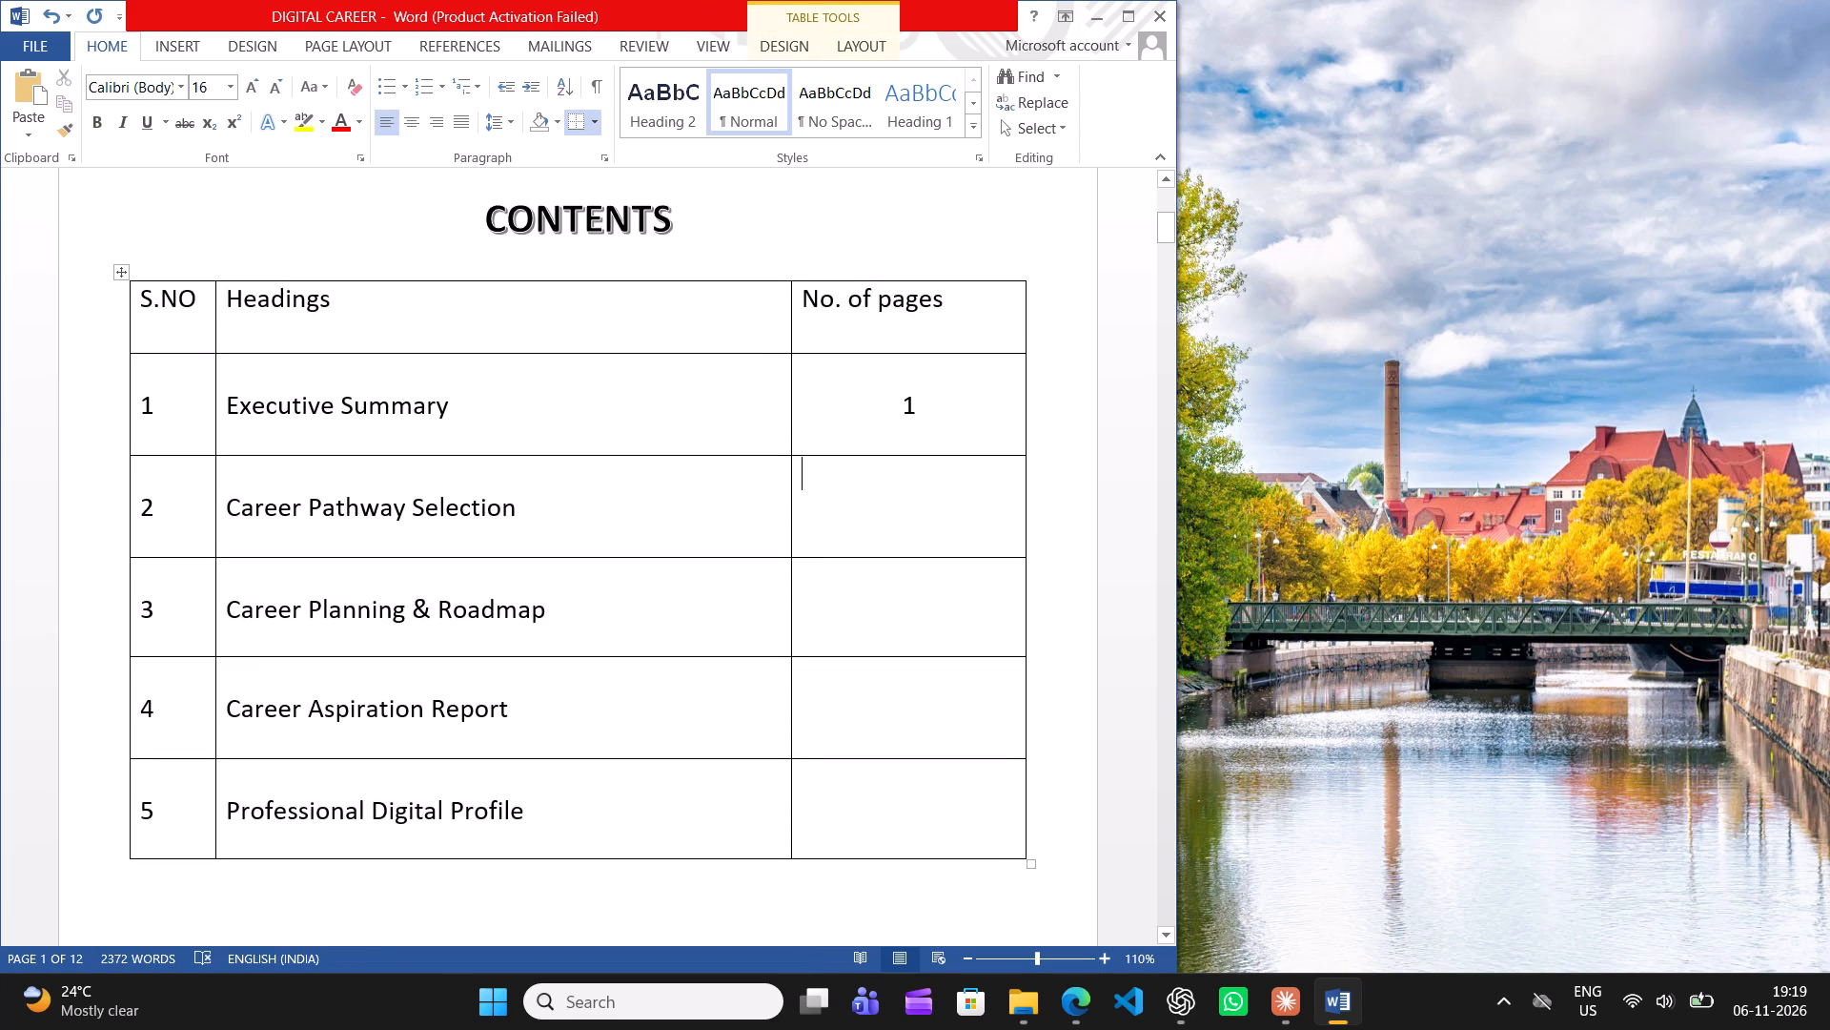
scroll(905, 494, down, 18)
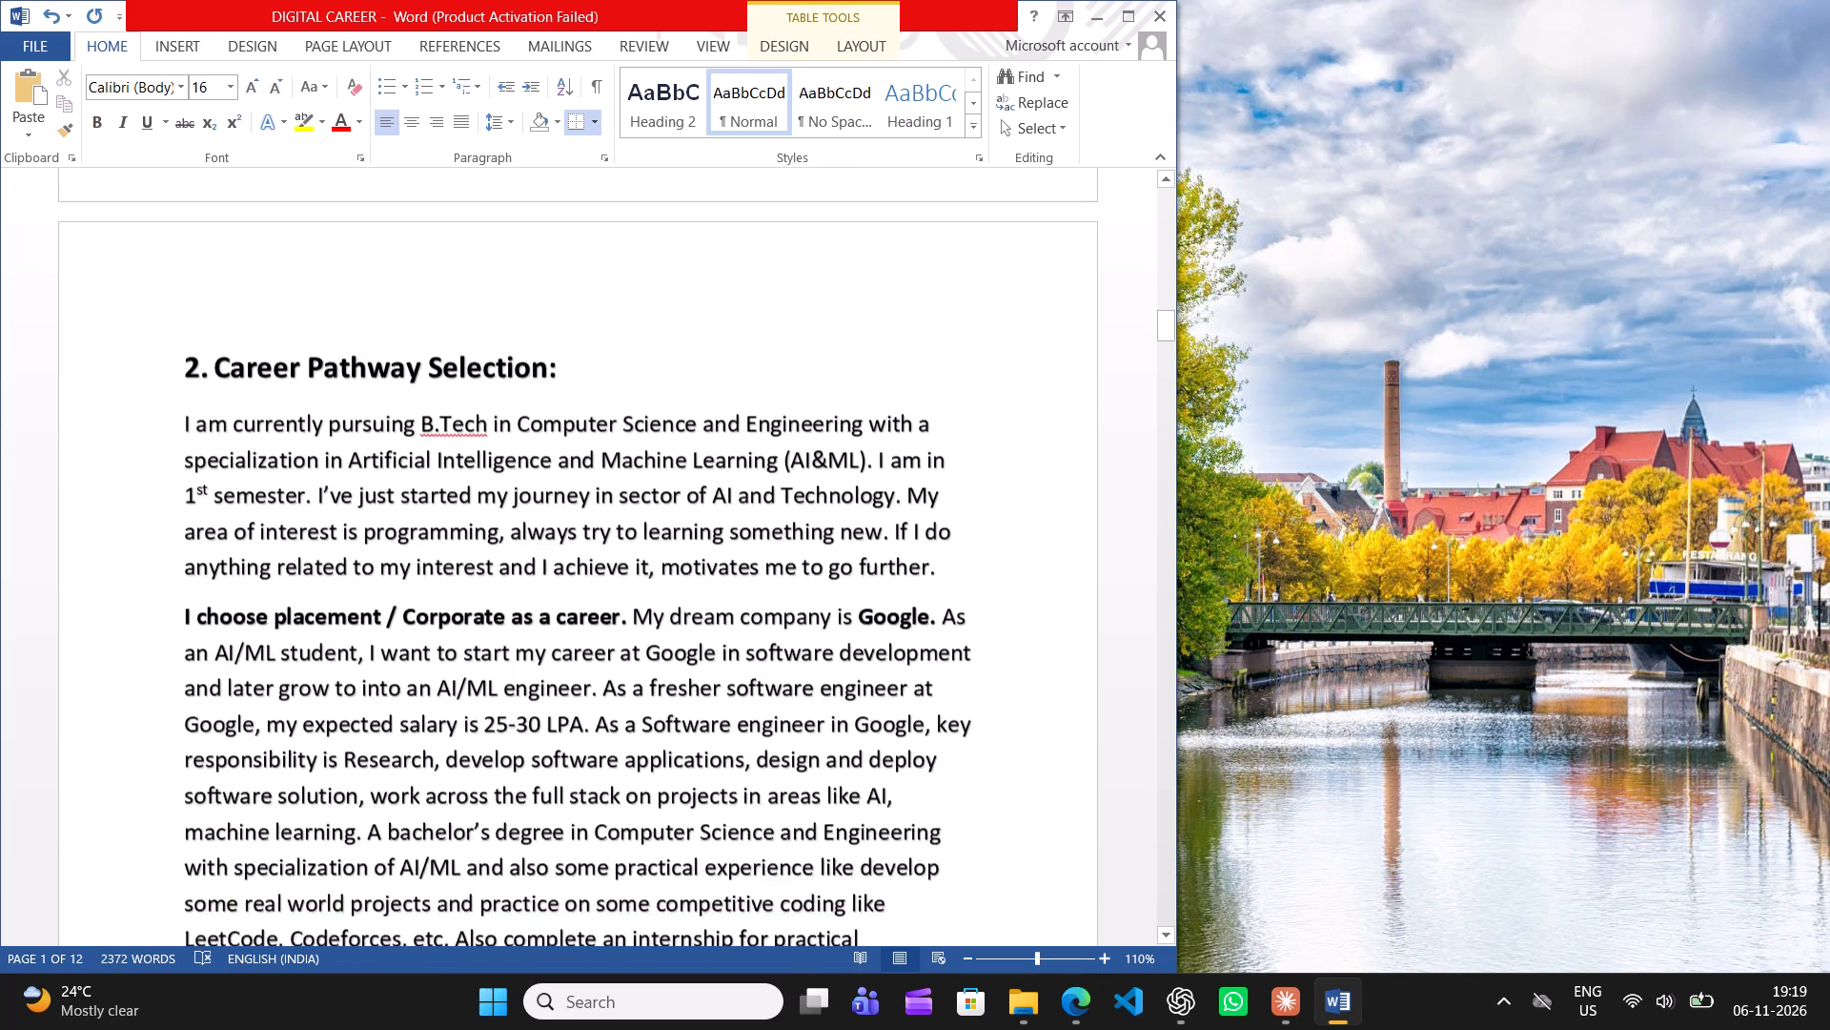
scroll(905, 494, down, 5)
scroll(905, 494, down, 20)
scroll(905, 494, down, 20)
scroll(905, 494, down, 20)
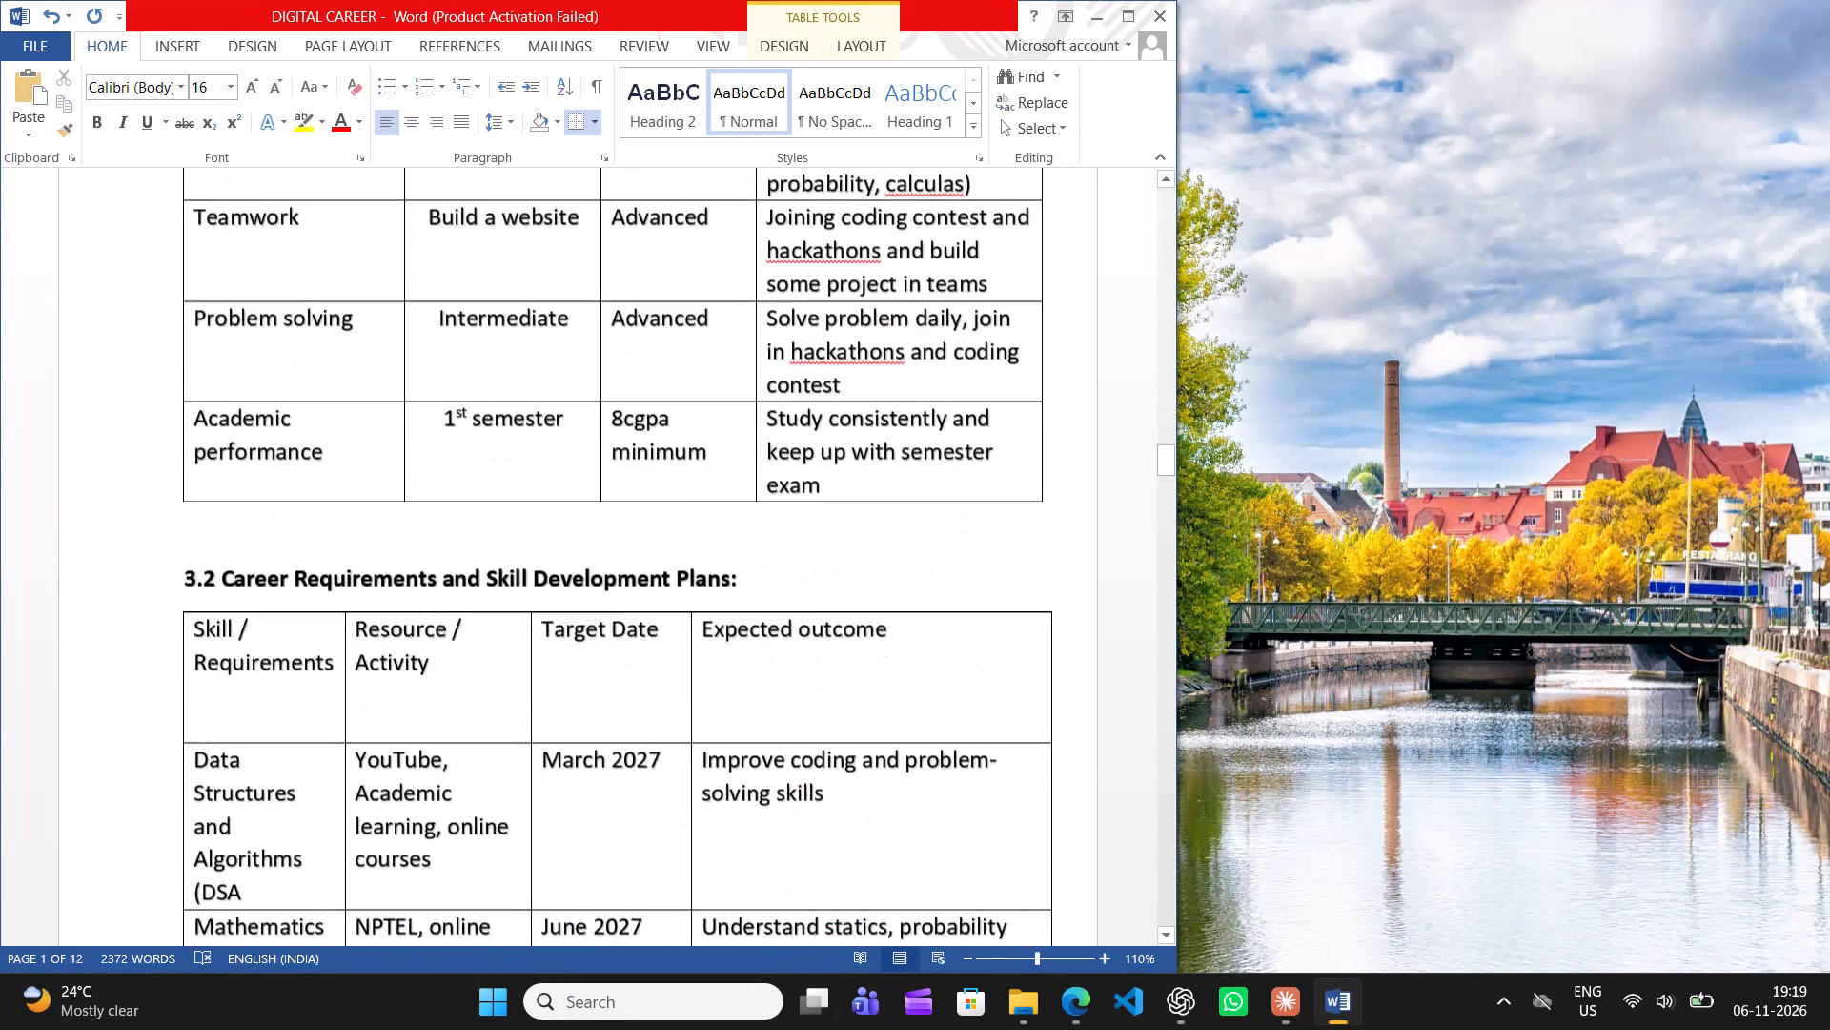
scroll(905, 494, down, 20)
scroll(905, 494, down, 20)
scroll(905, 494, down, 8)
scroll(905, 494, up, 20)
scroll(905, 494, up, 1)
scroll(905, 494, down, 20)
scroll(905, 494, down, 20)
scroll(905, 494, down, 20)
scroll(905, 494, down, 20)
scroll(905, 494, down, 2)
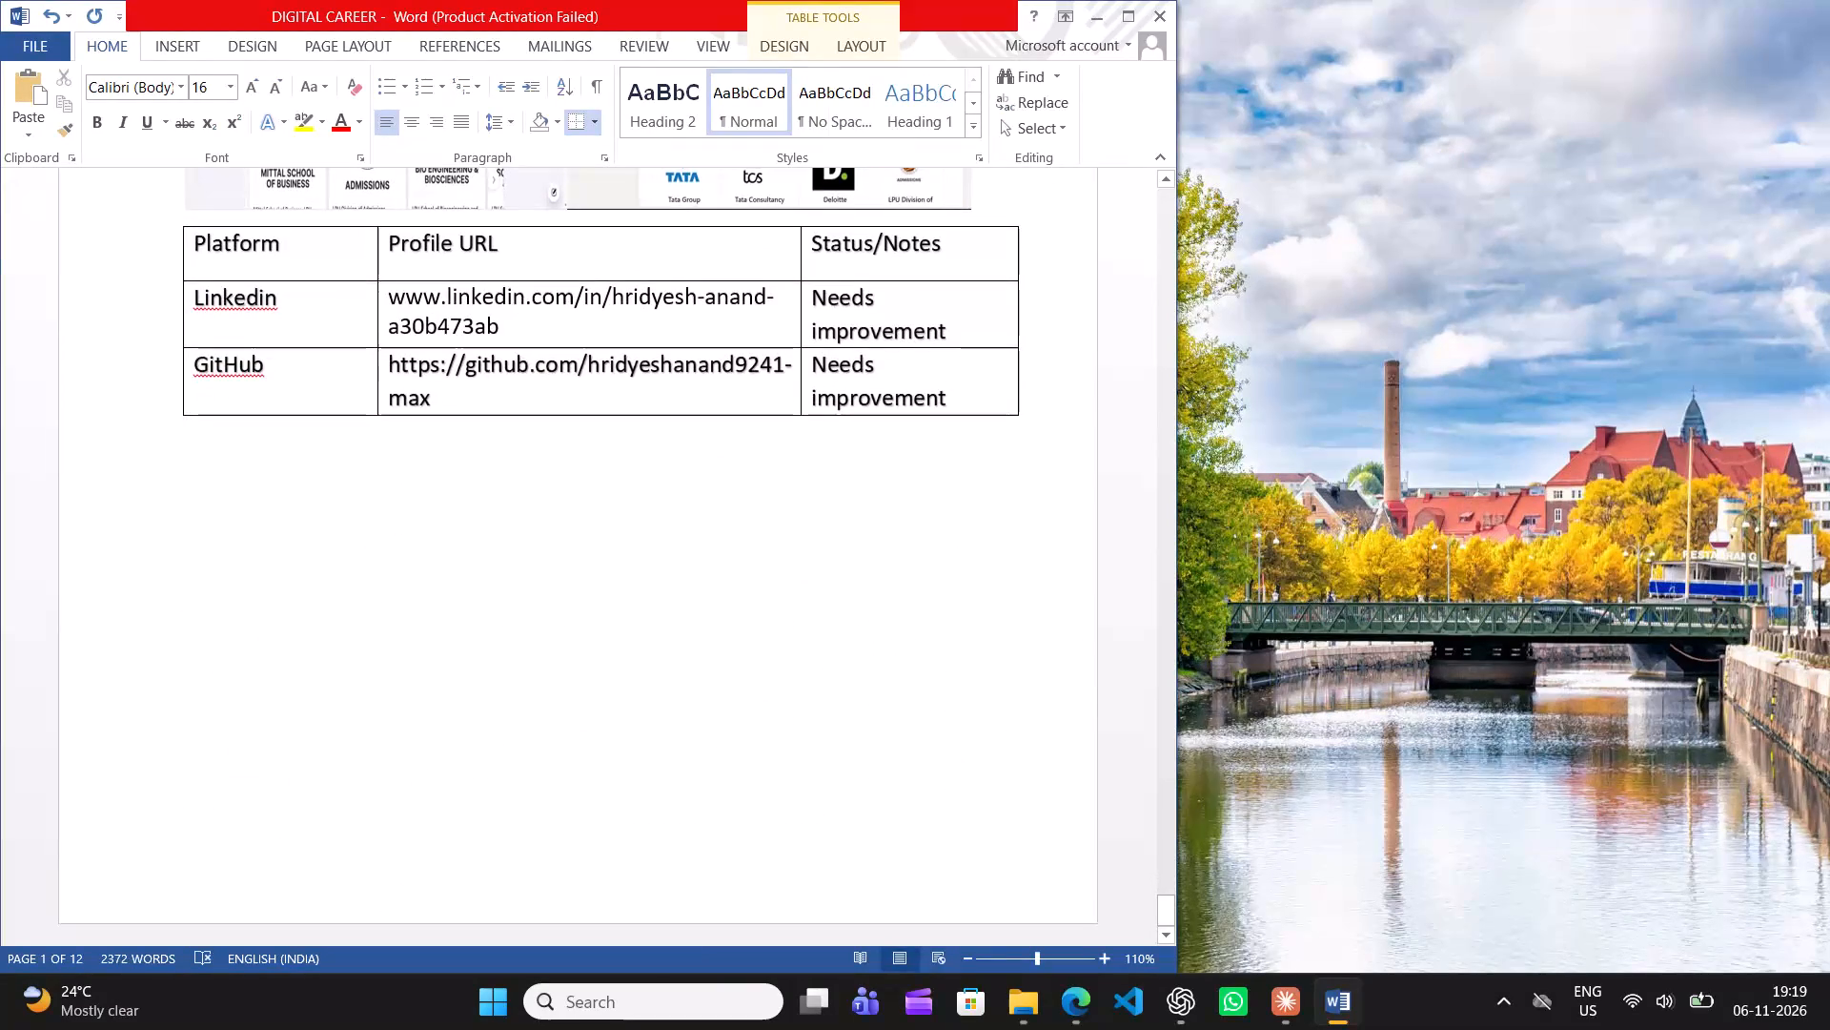
scroll(905, 494, up, 20)
scroll(905, 494, up, 20)
scroll(905, 494, up, 20)
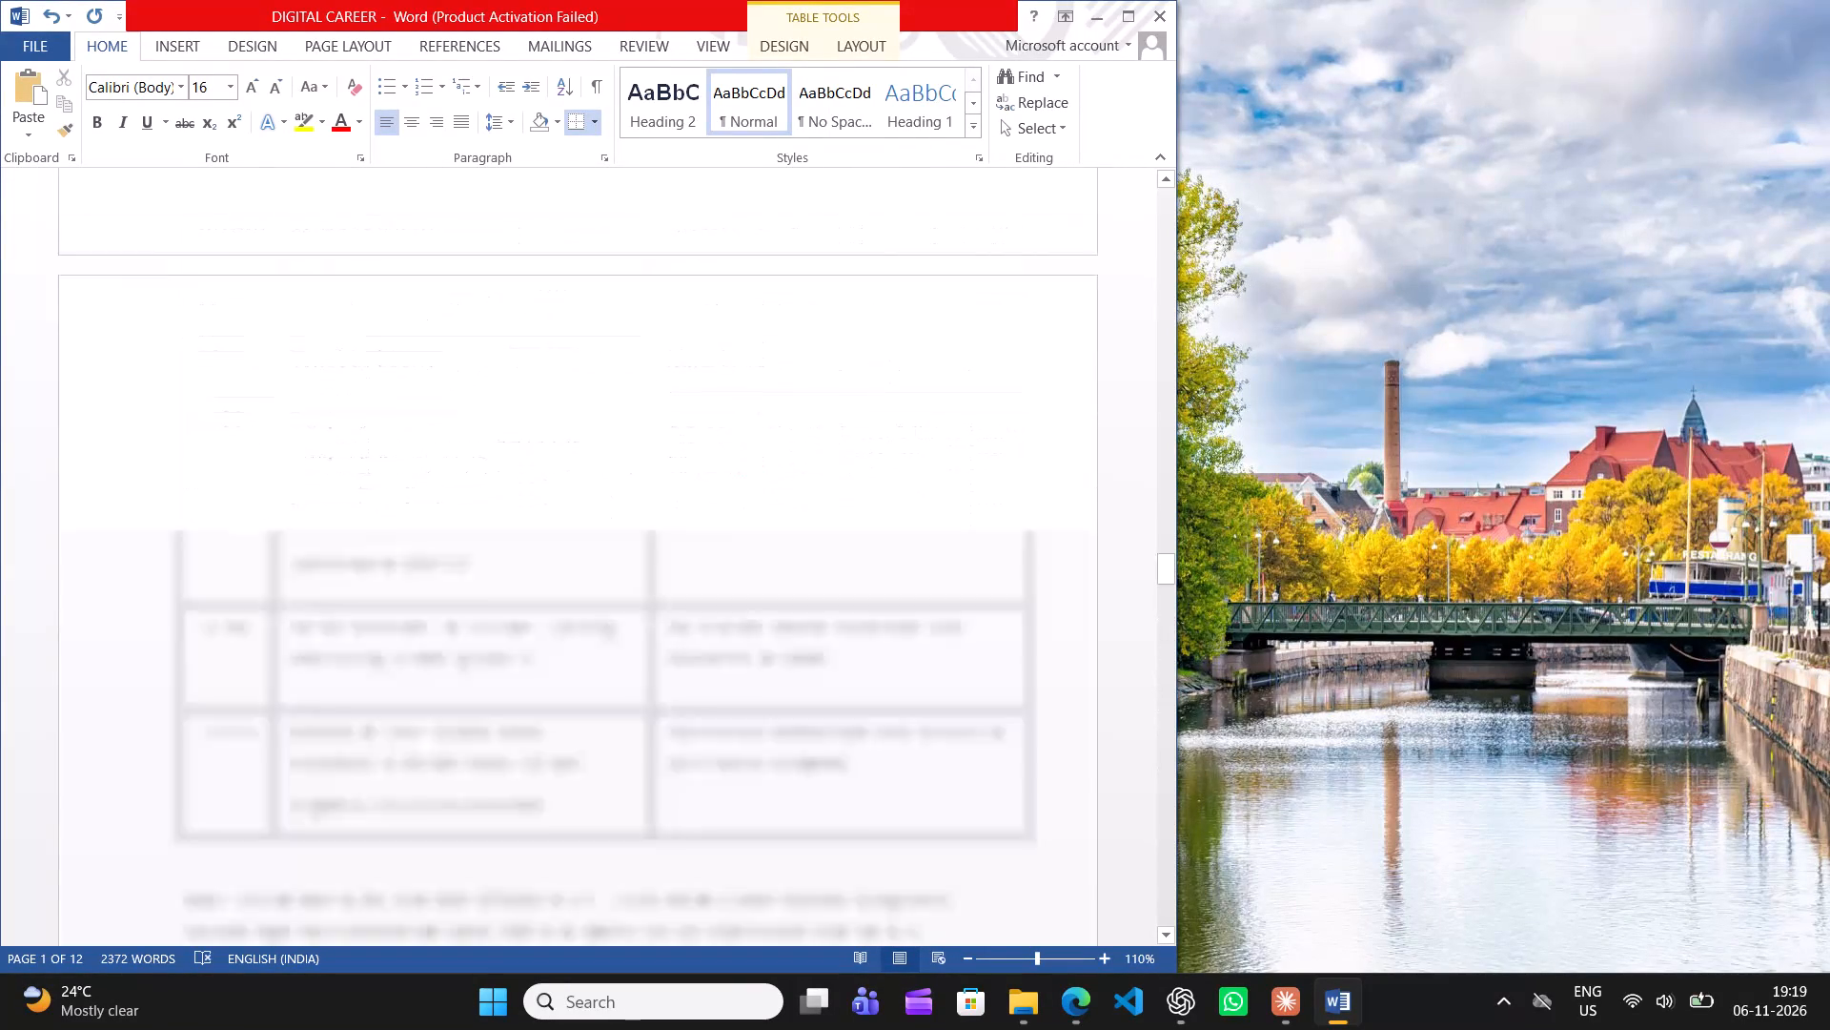
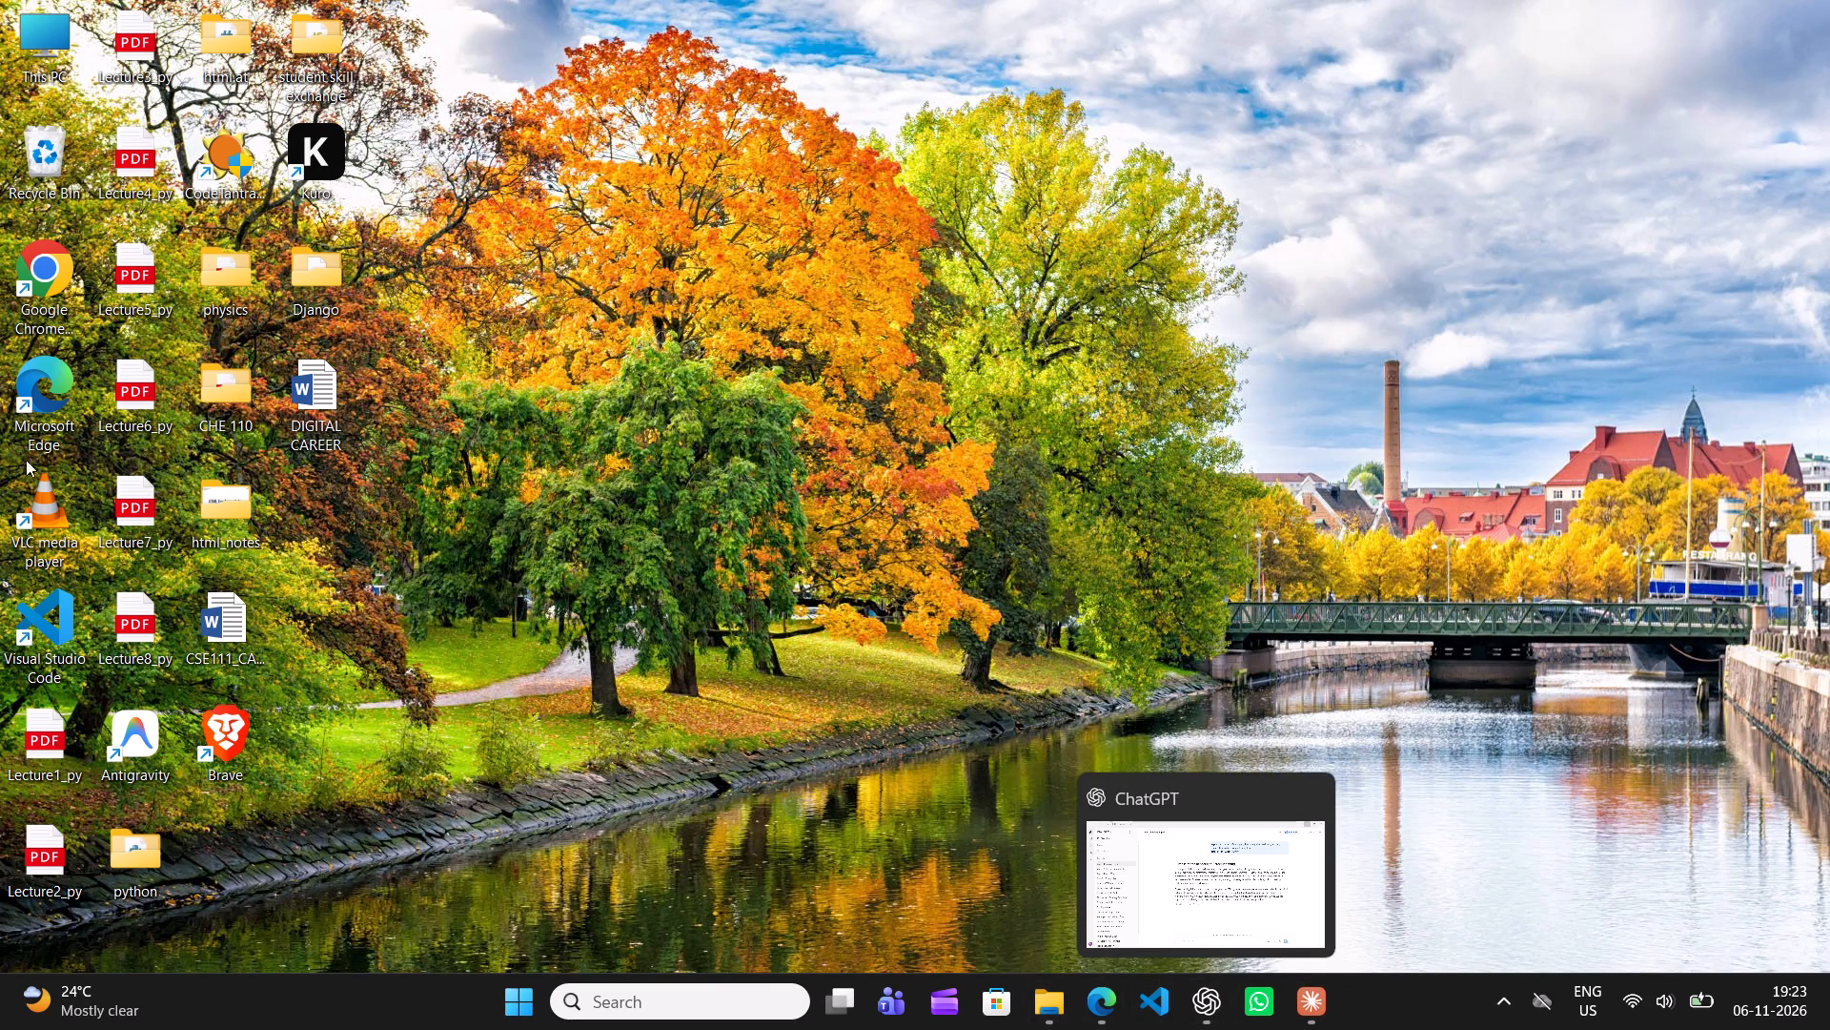
double_click(303, 389)
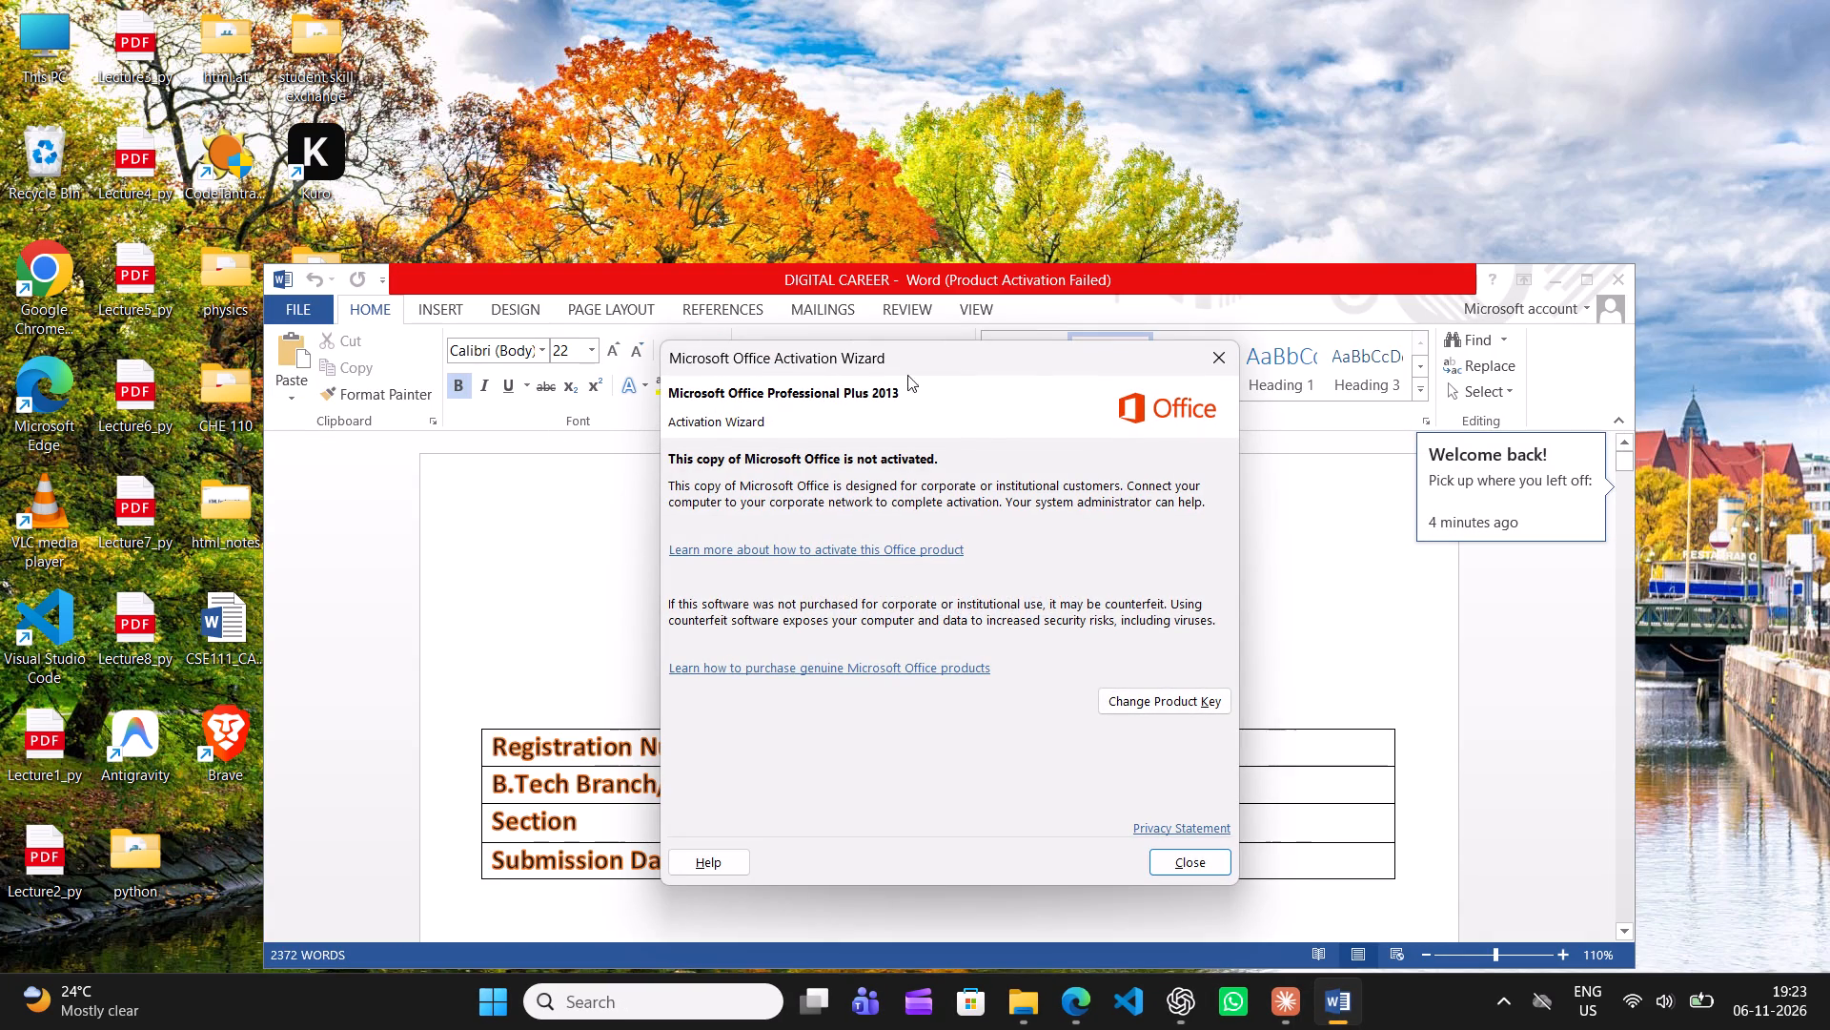
click(1210, 360)
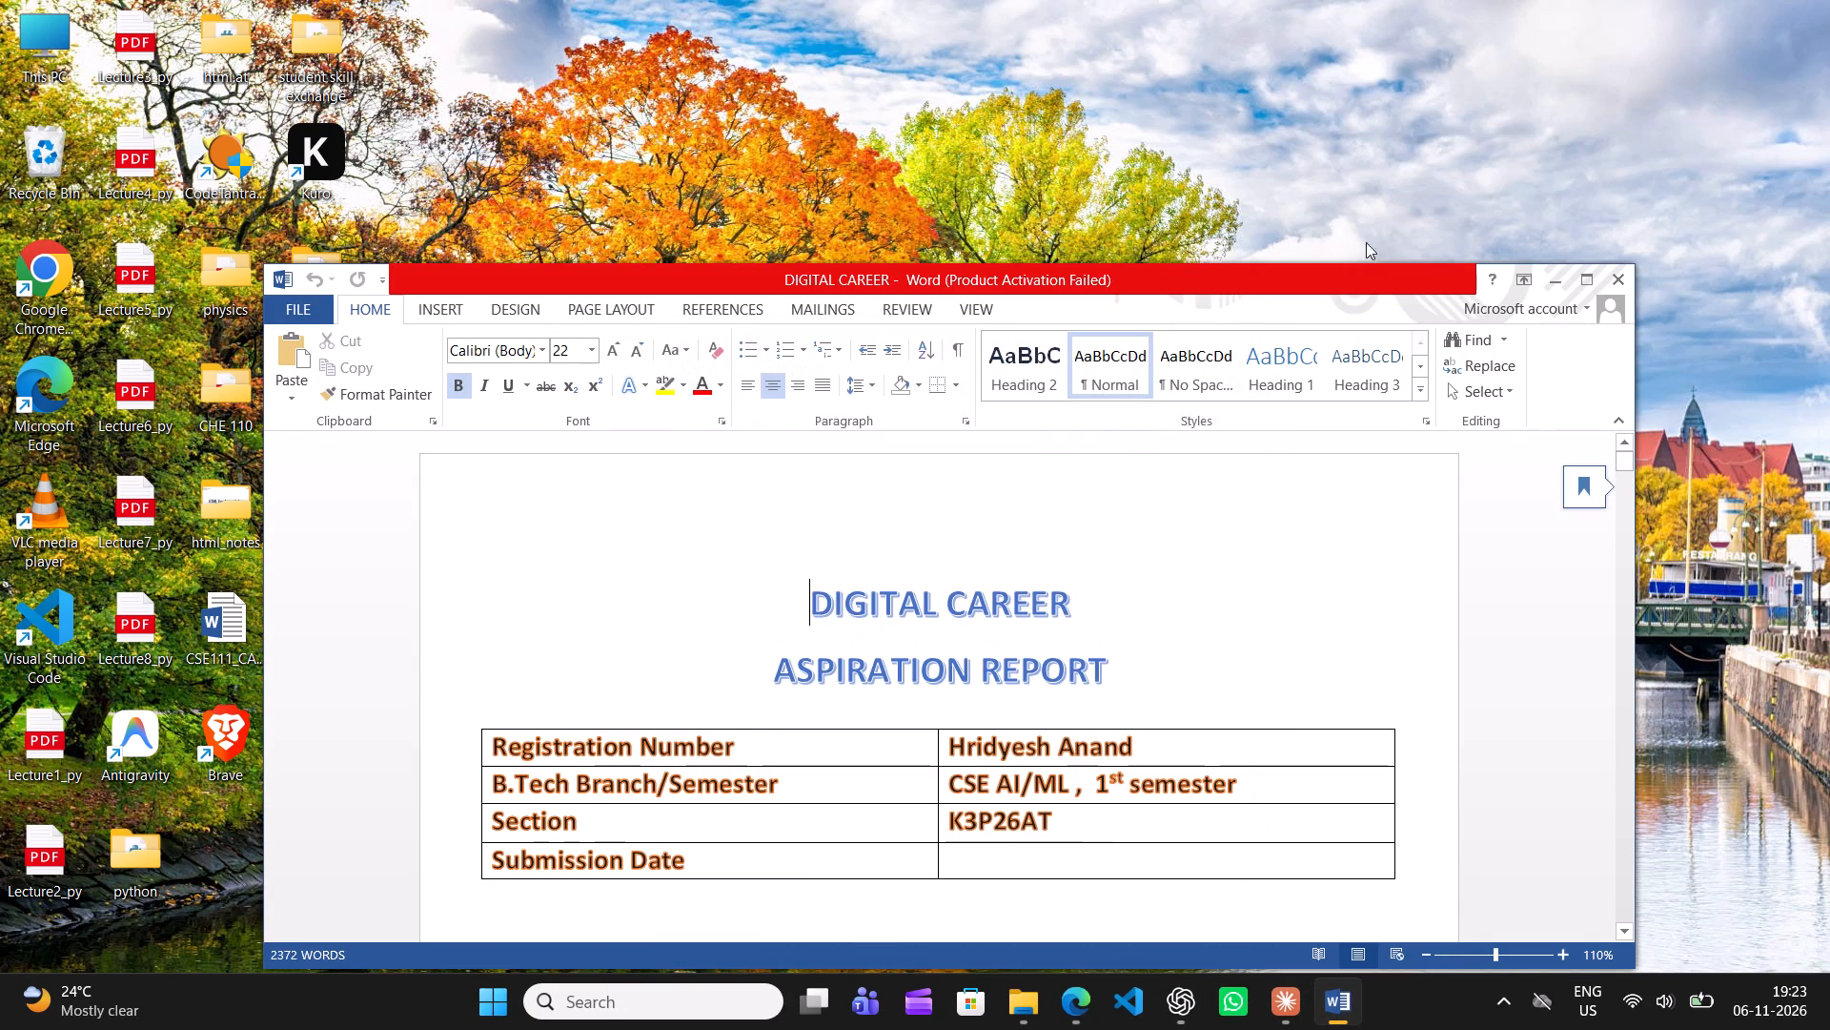
click(1598, 285)
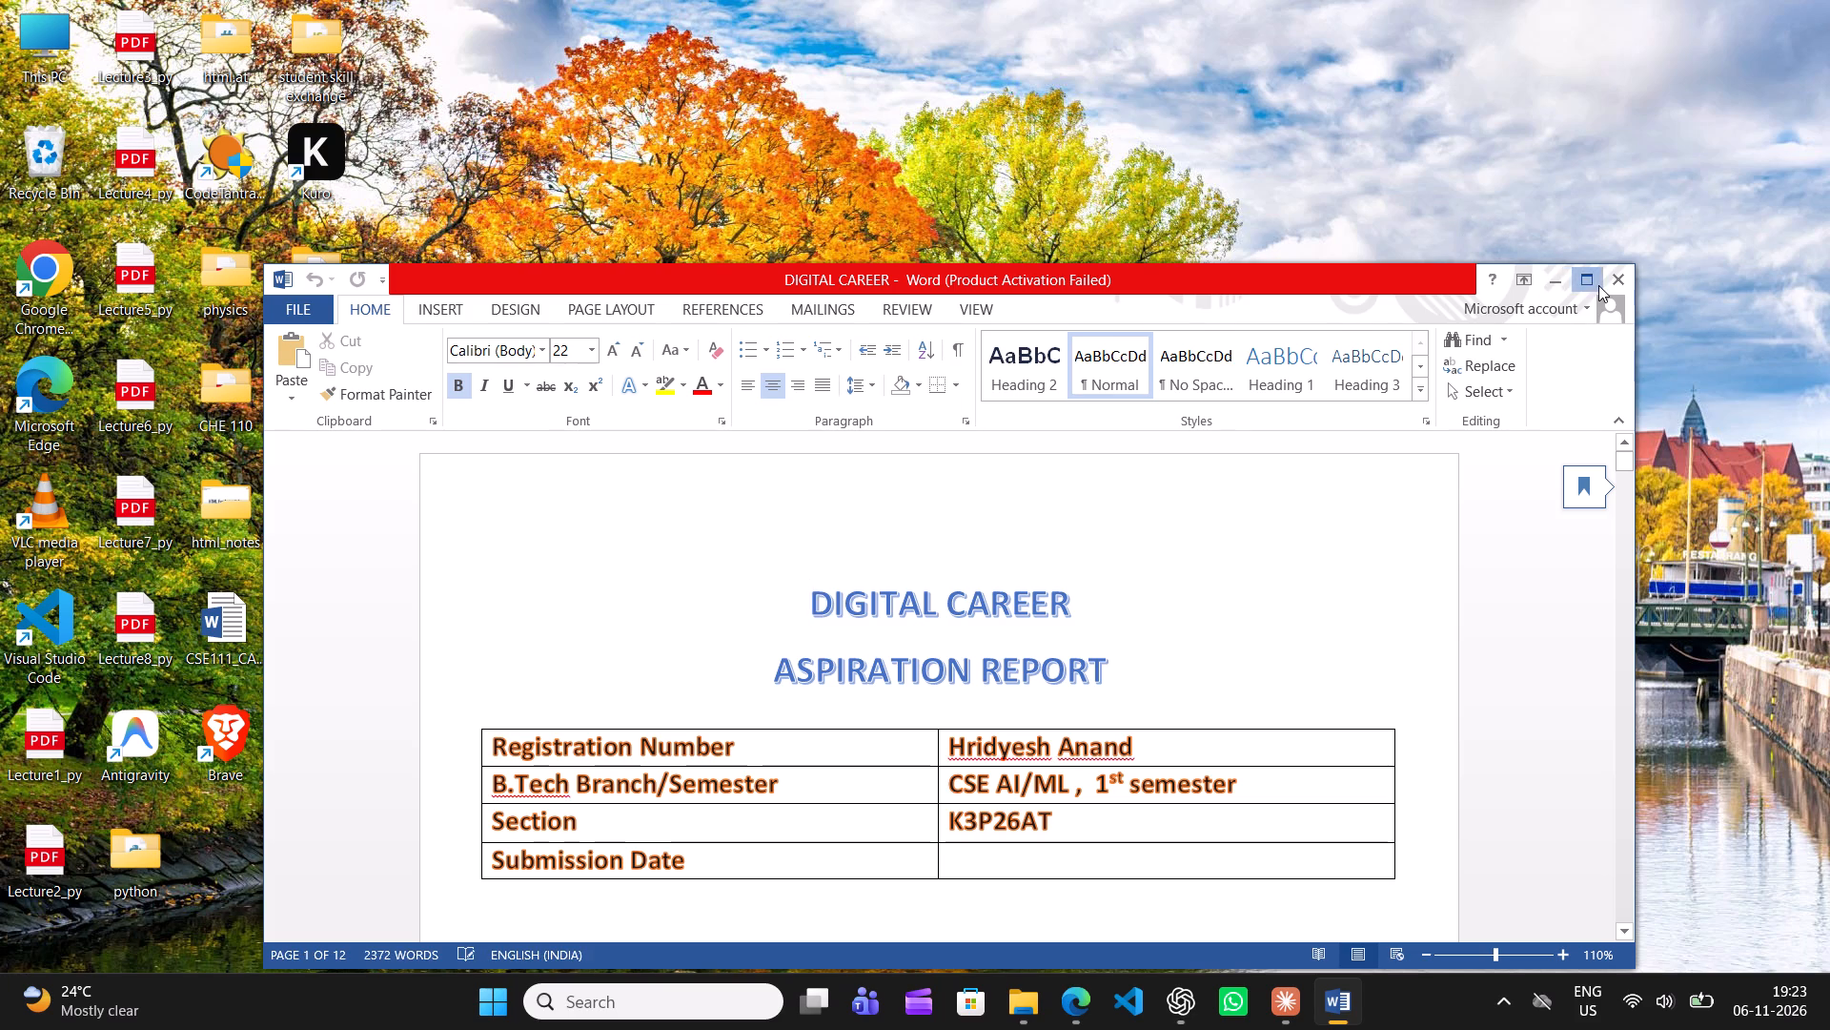
Move the "2. Career Pathway Selection:" heading from the following page to just below the Executive Summary text.
scroll(1352, 559, down, 5)
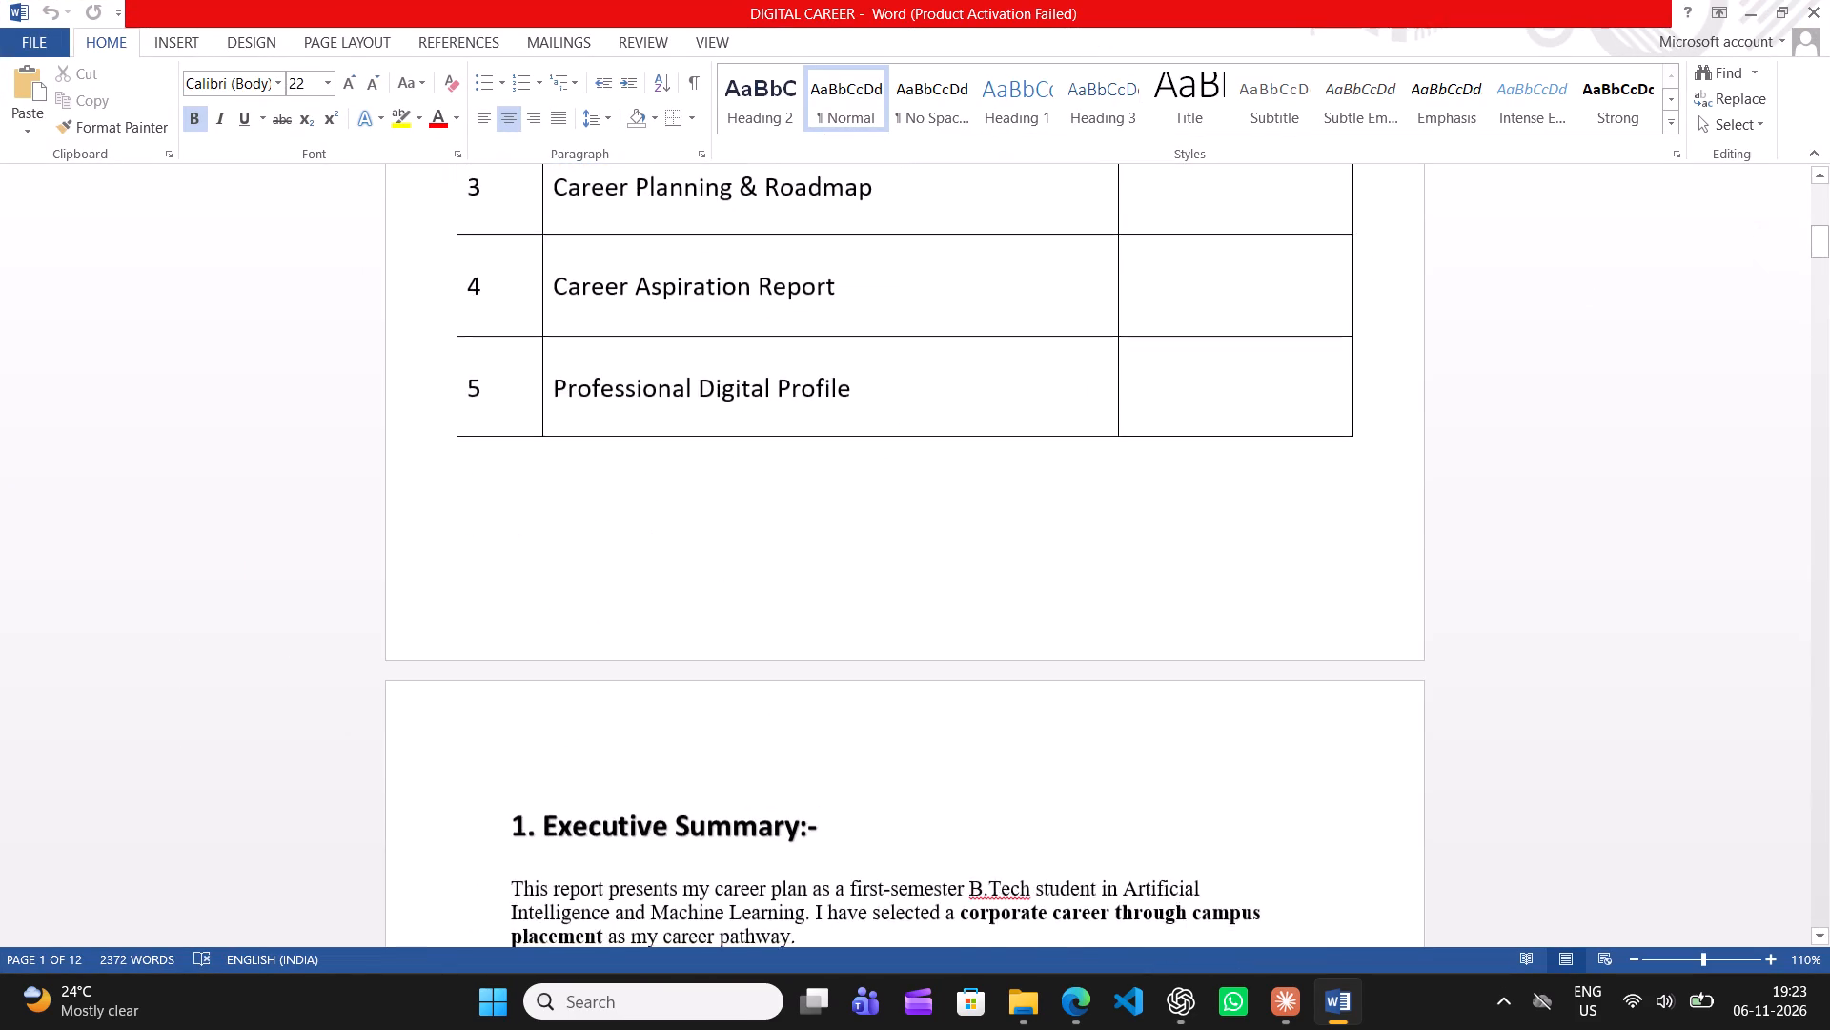
scroll(1352, 559, down, 3)
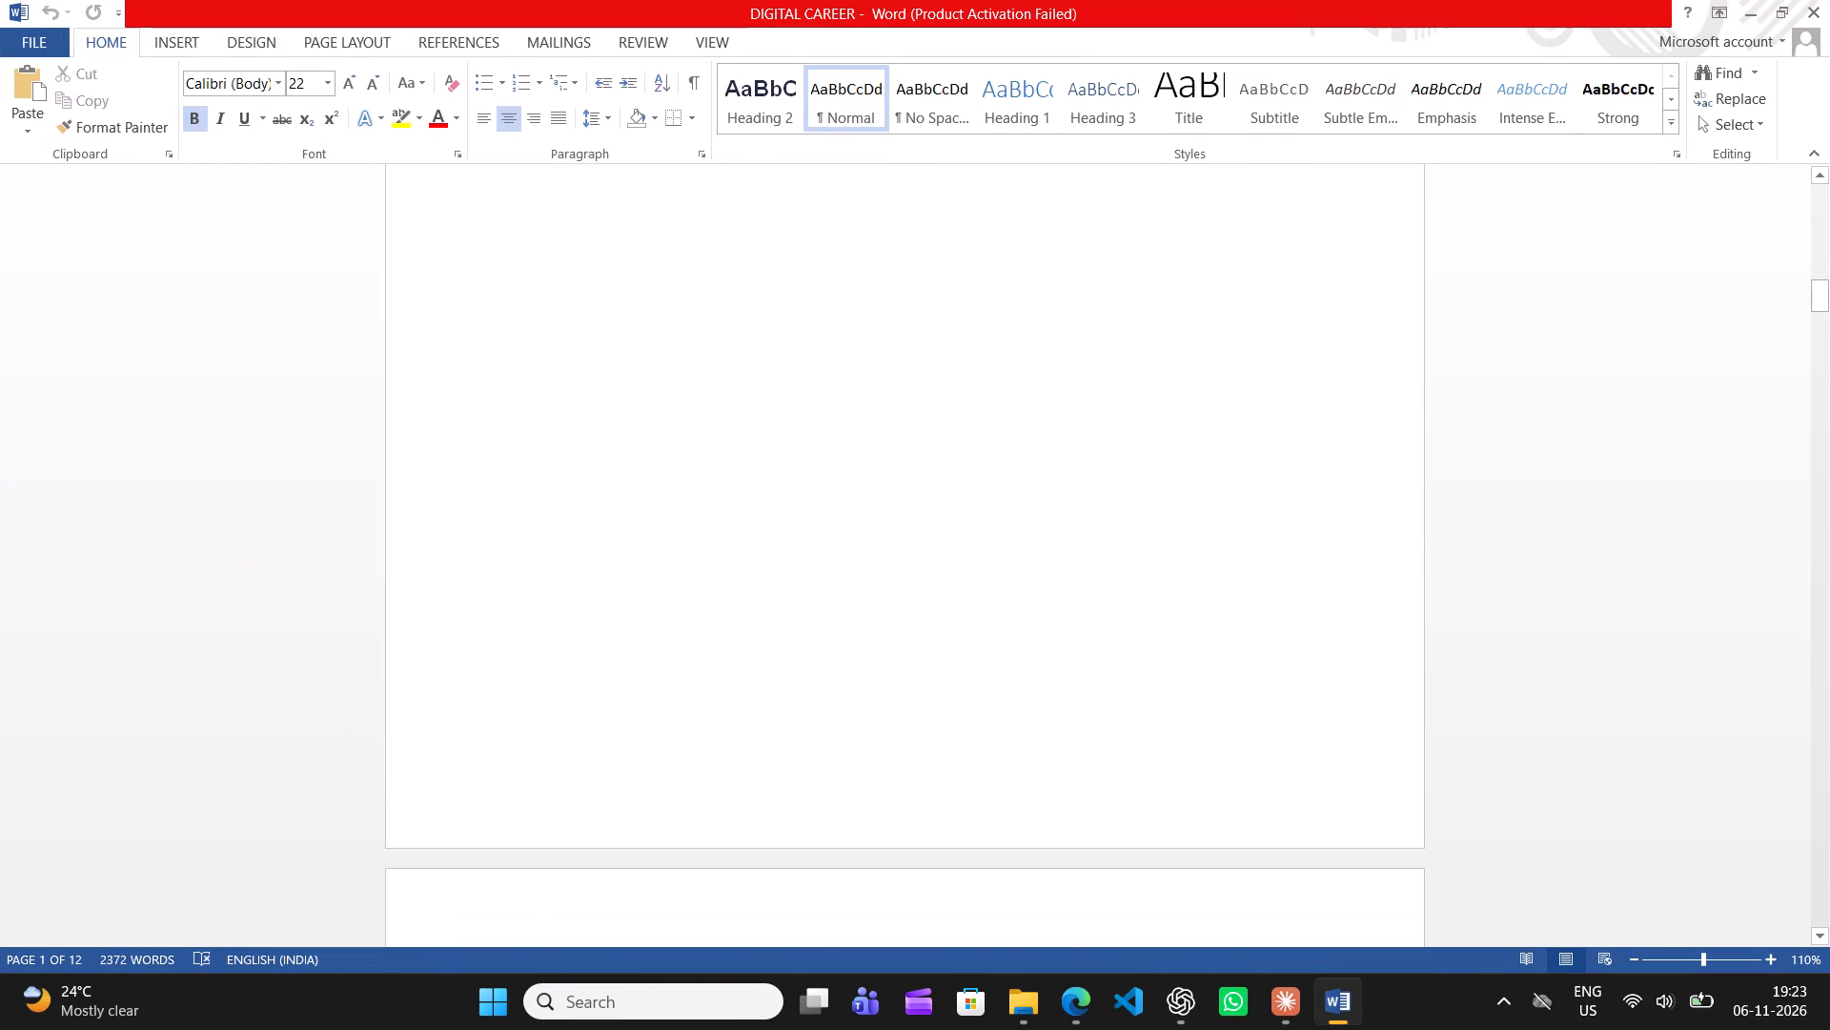
scroll(1352, 559, down, 1)
drag(901, 935, 488, 896)
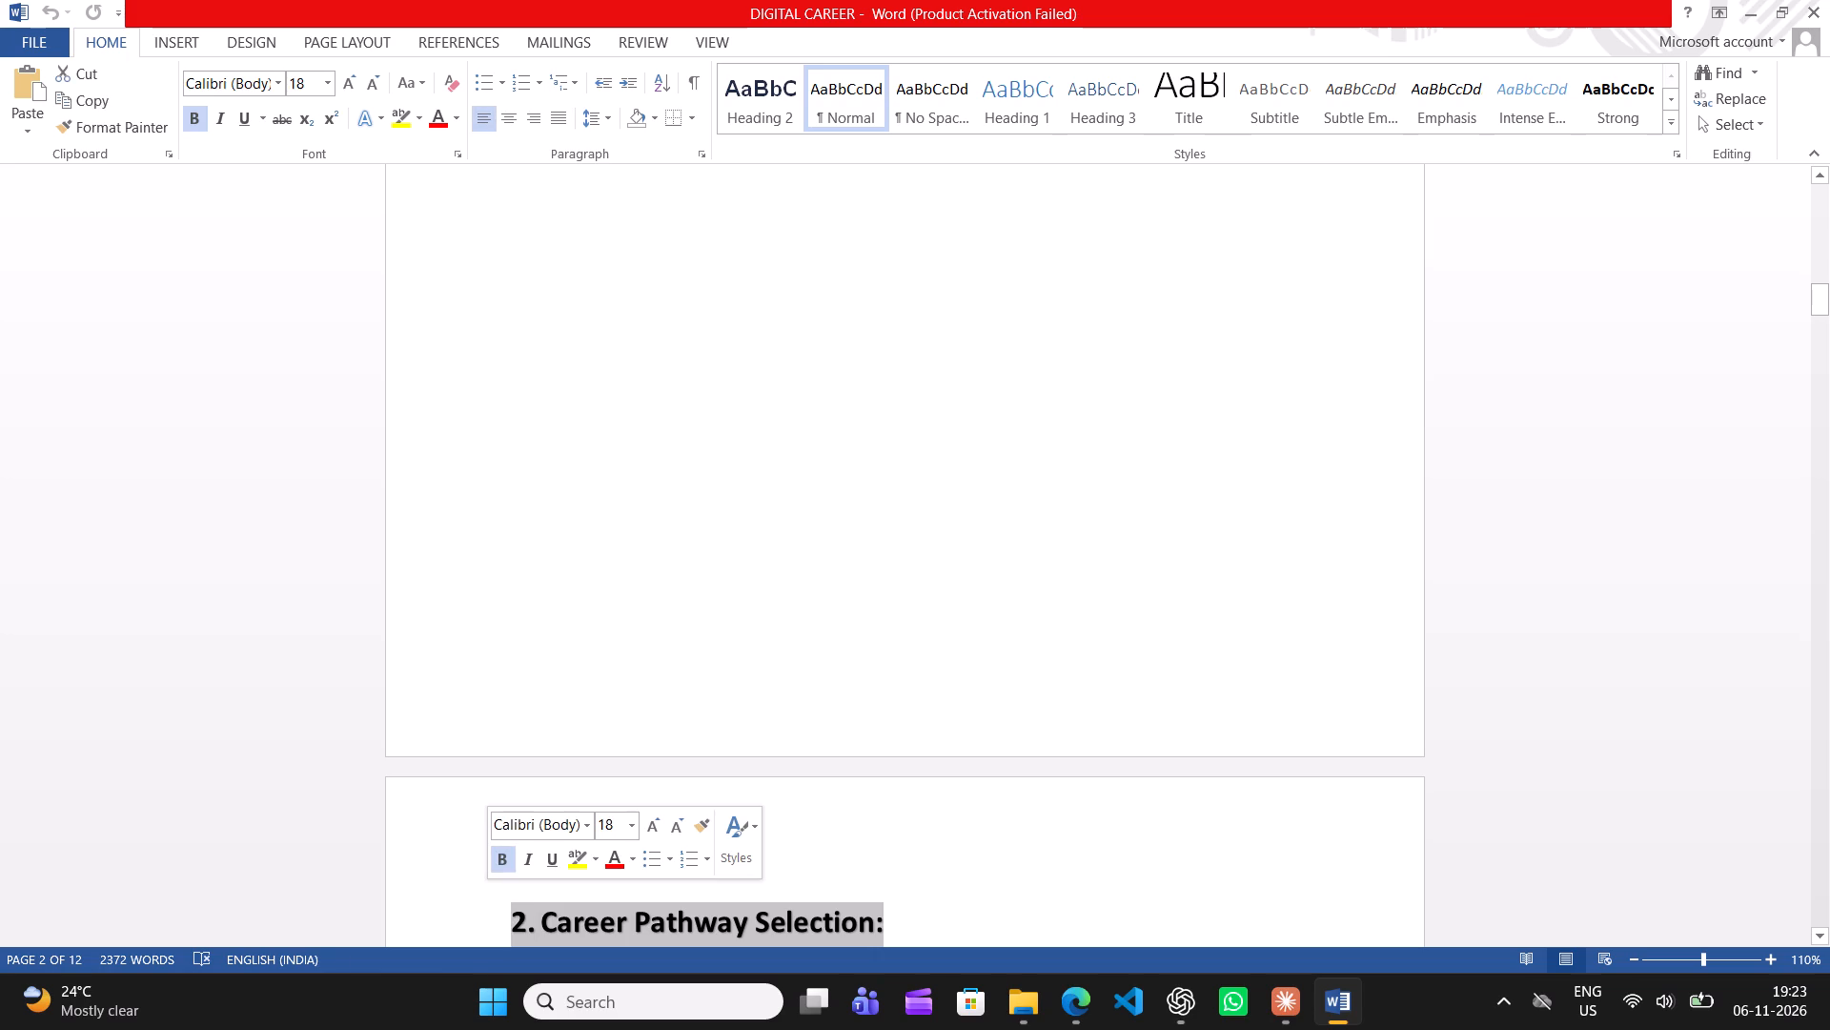
drag(693, 924, 737, 665)
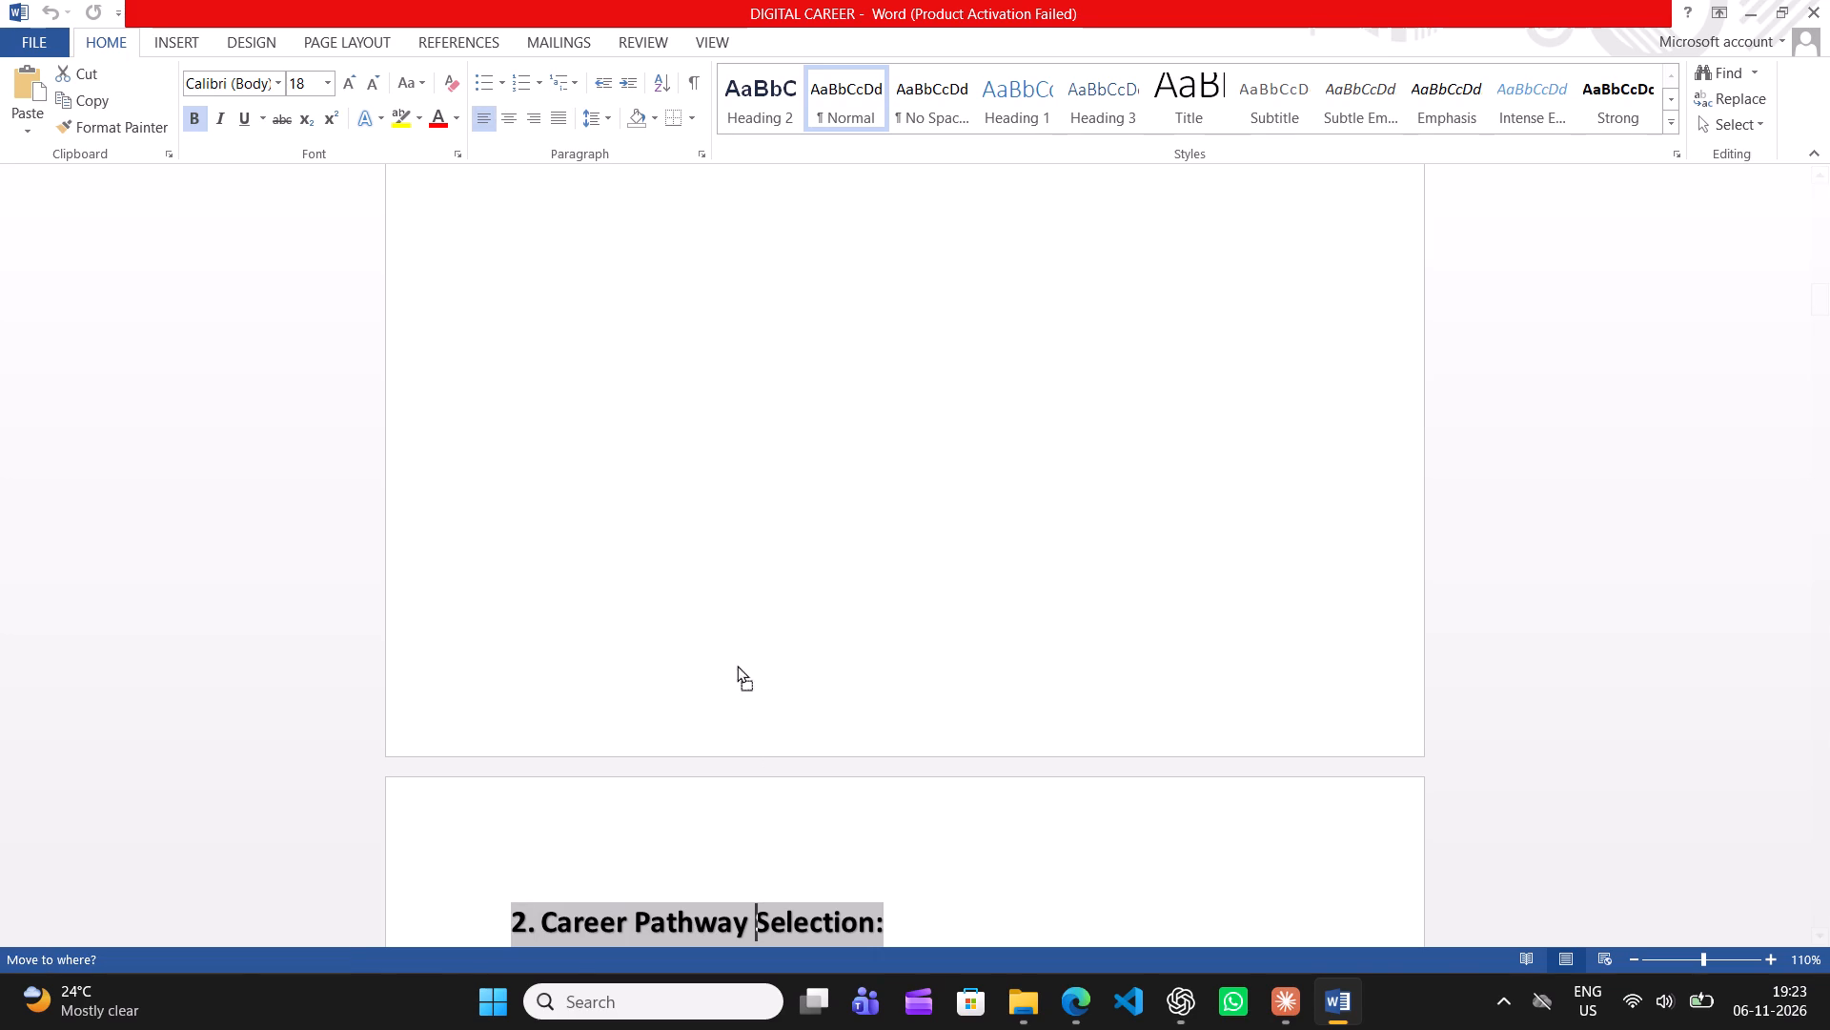
drag(737, 665, 618, 414)
scroll(618, 414, up, 1)
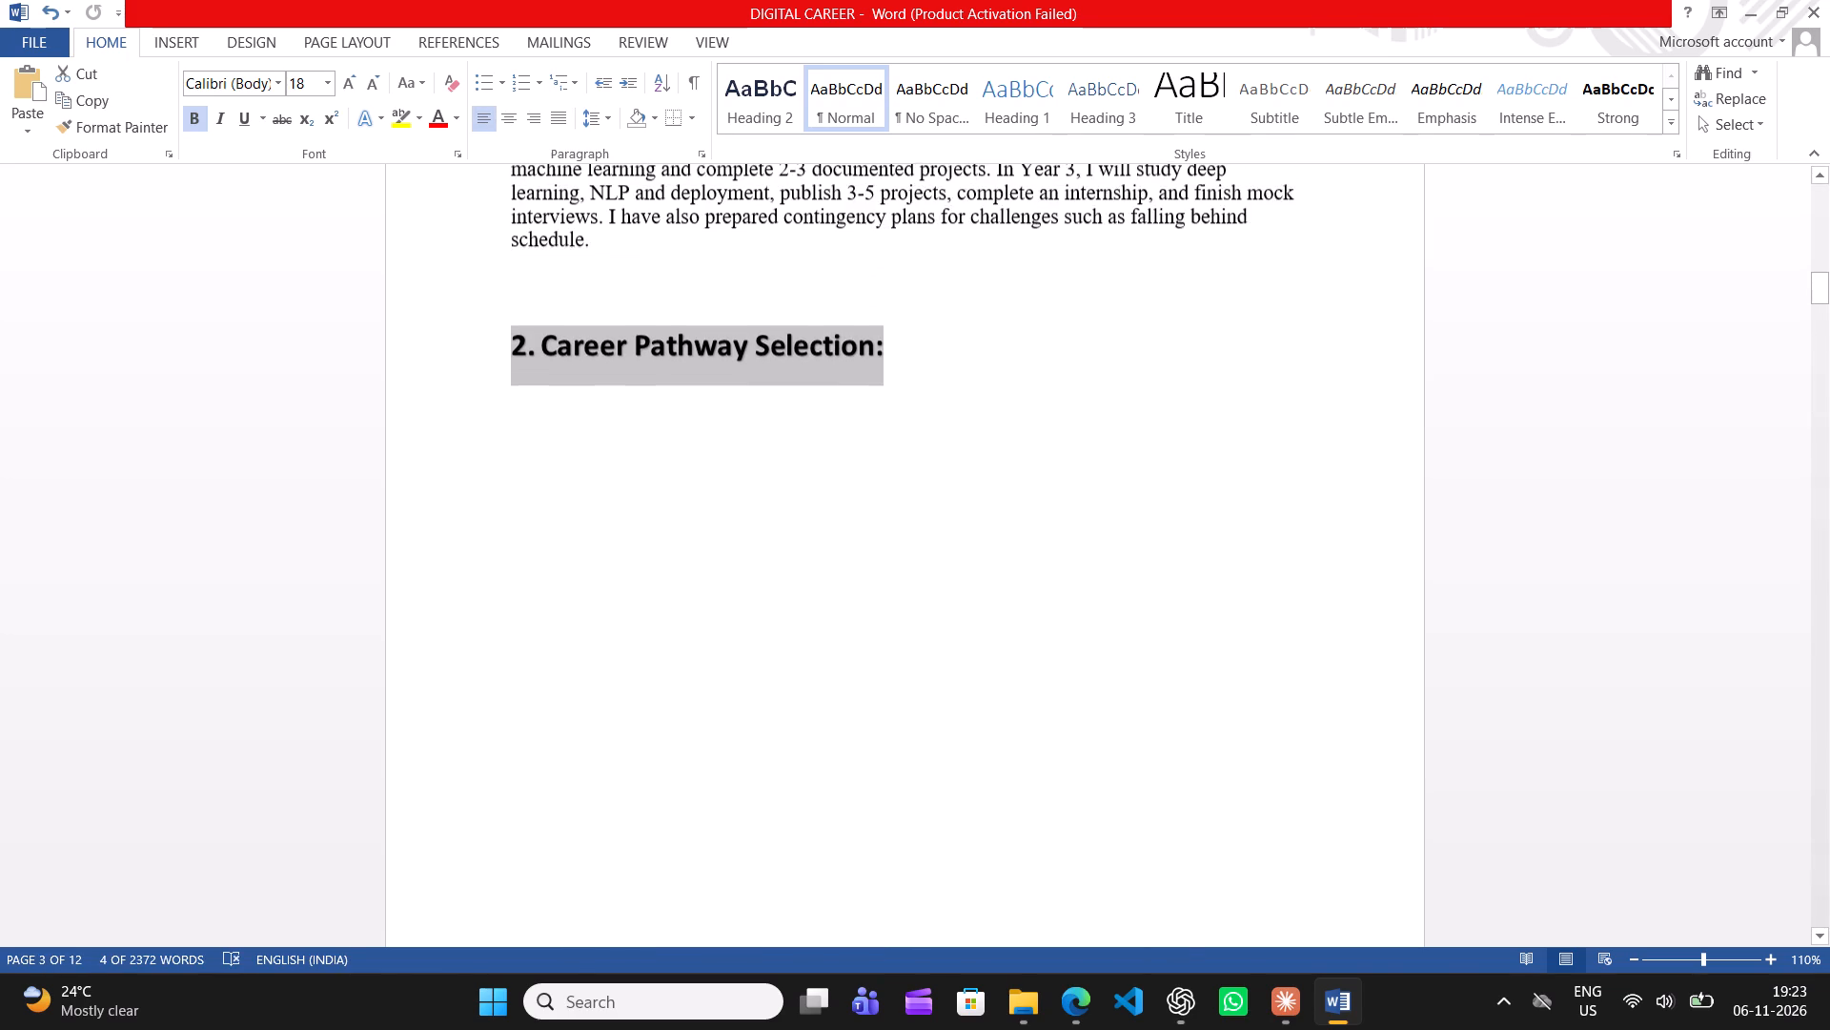
scroll(618, 414, up, 1)
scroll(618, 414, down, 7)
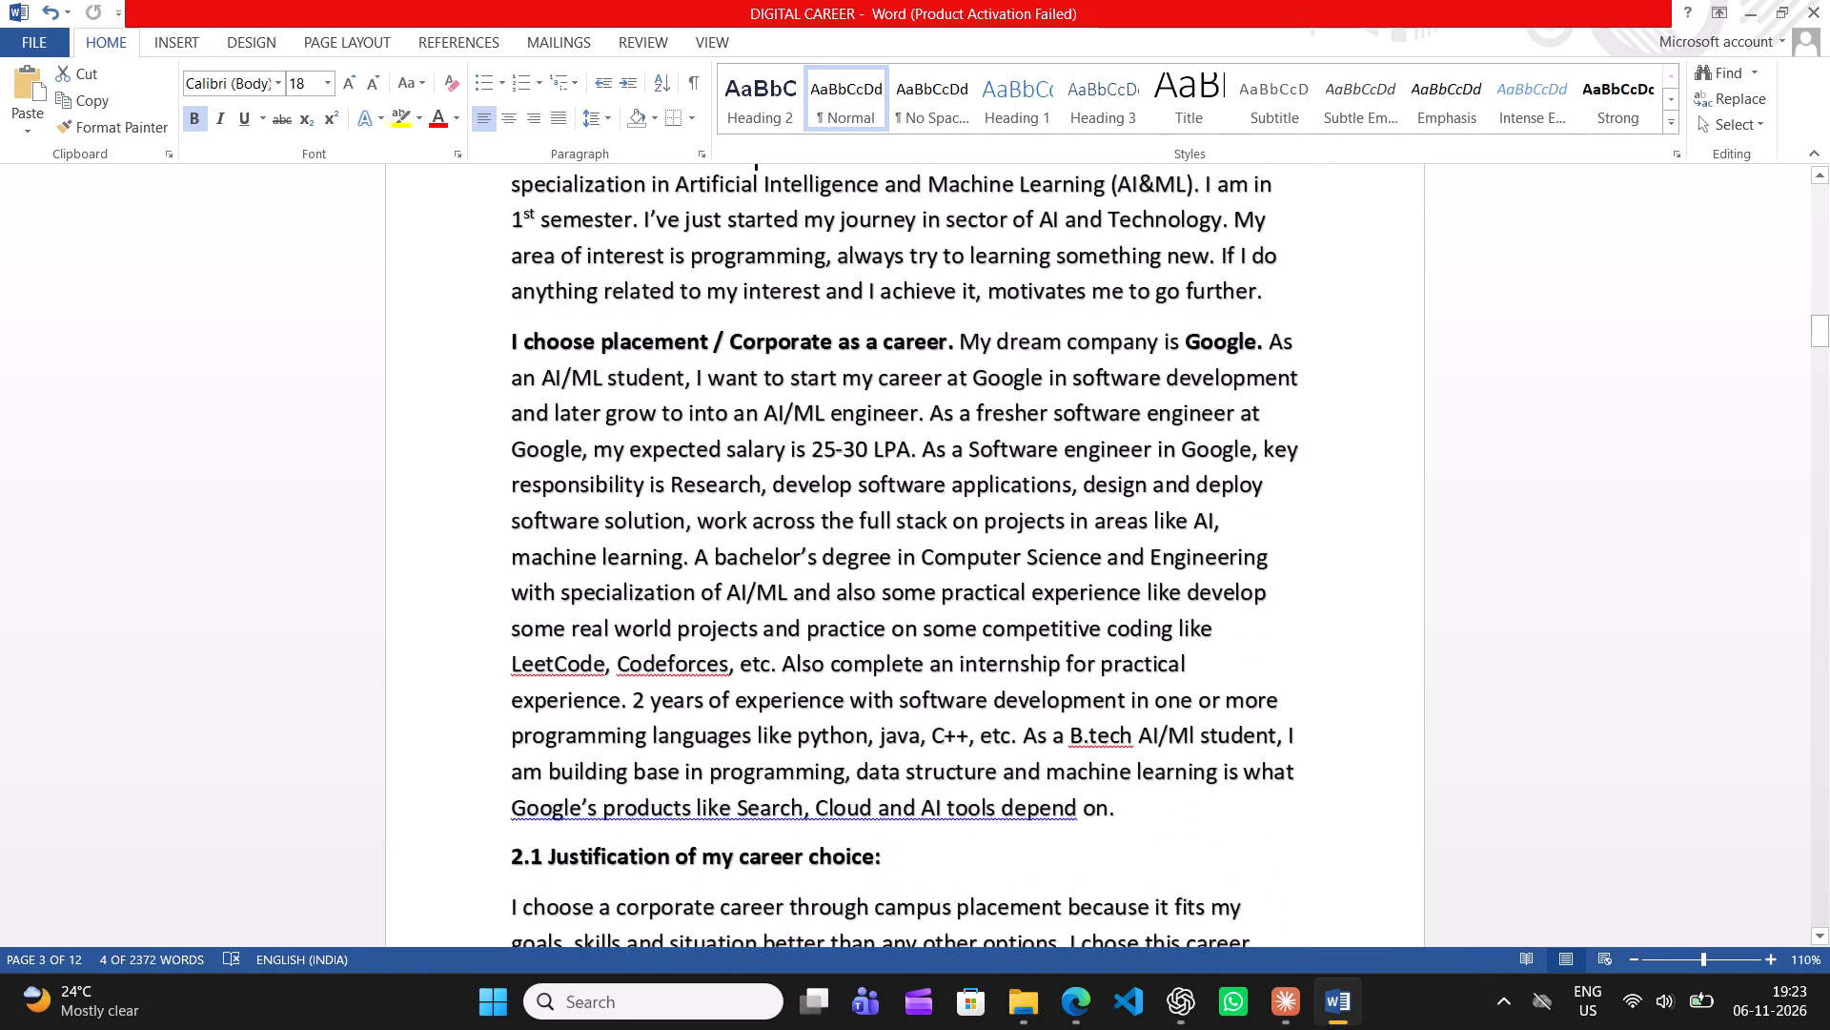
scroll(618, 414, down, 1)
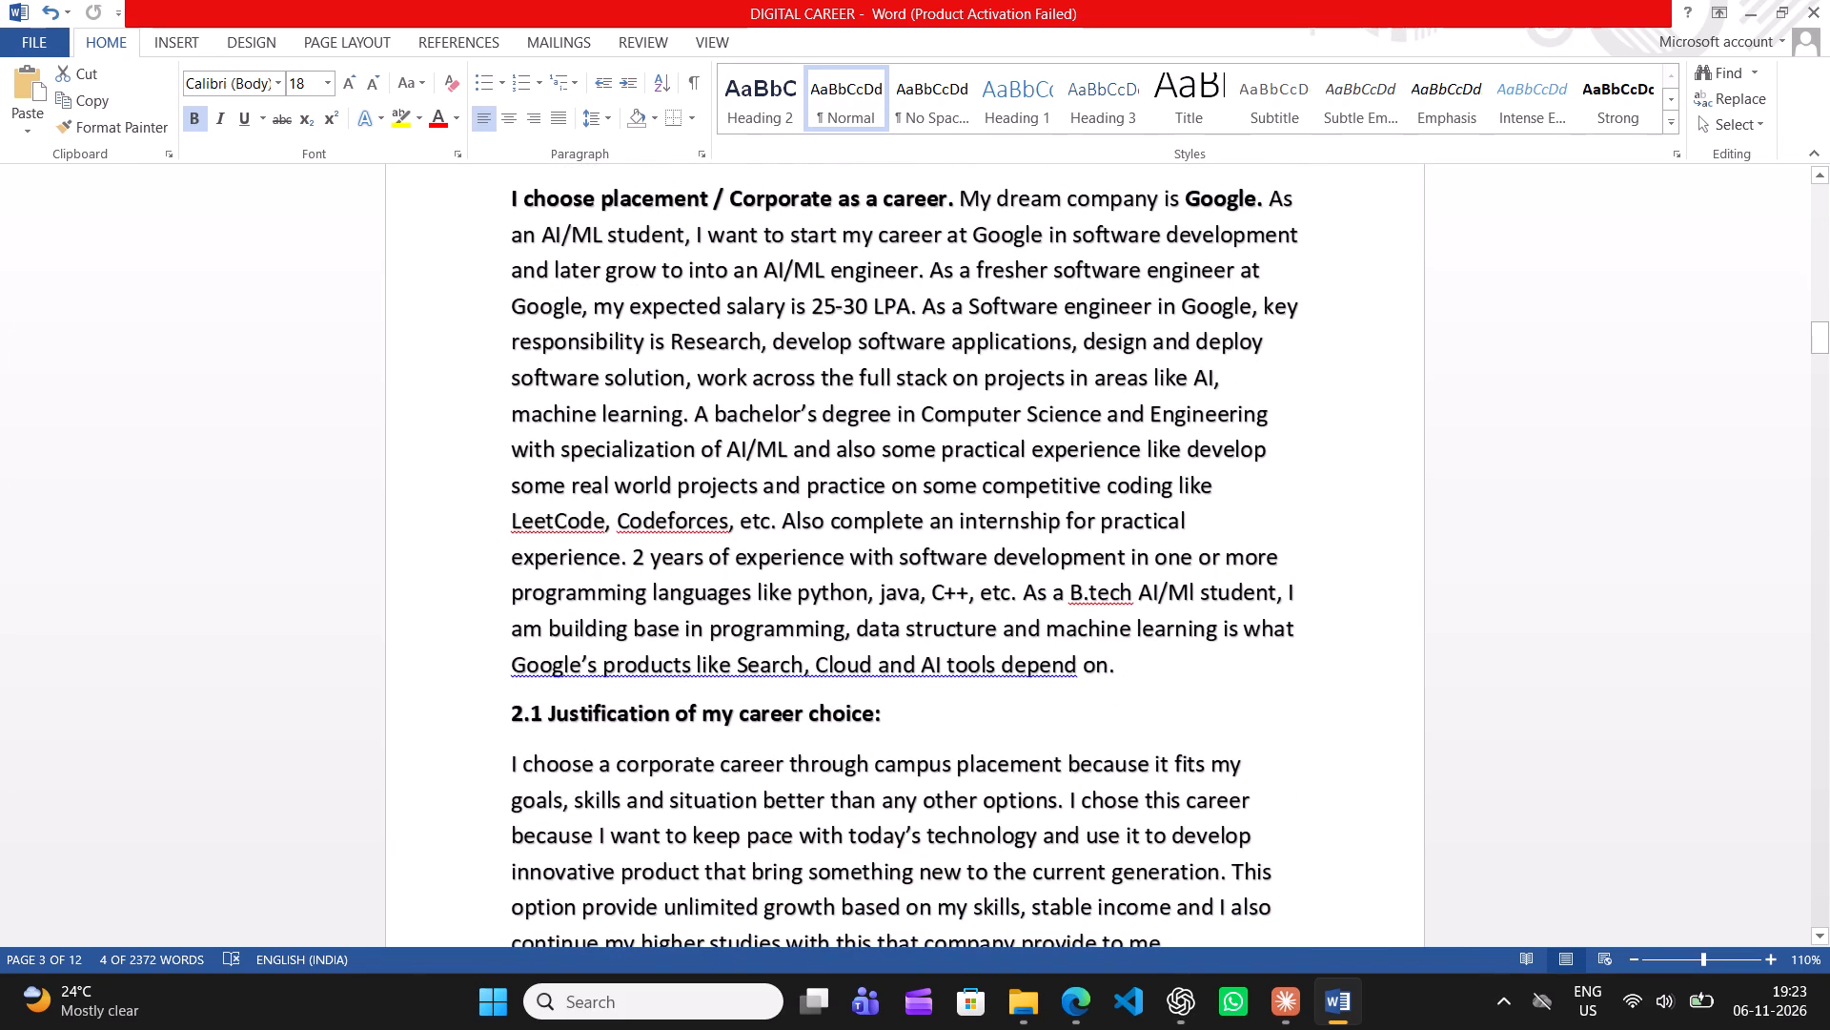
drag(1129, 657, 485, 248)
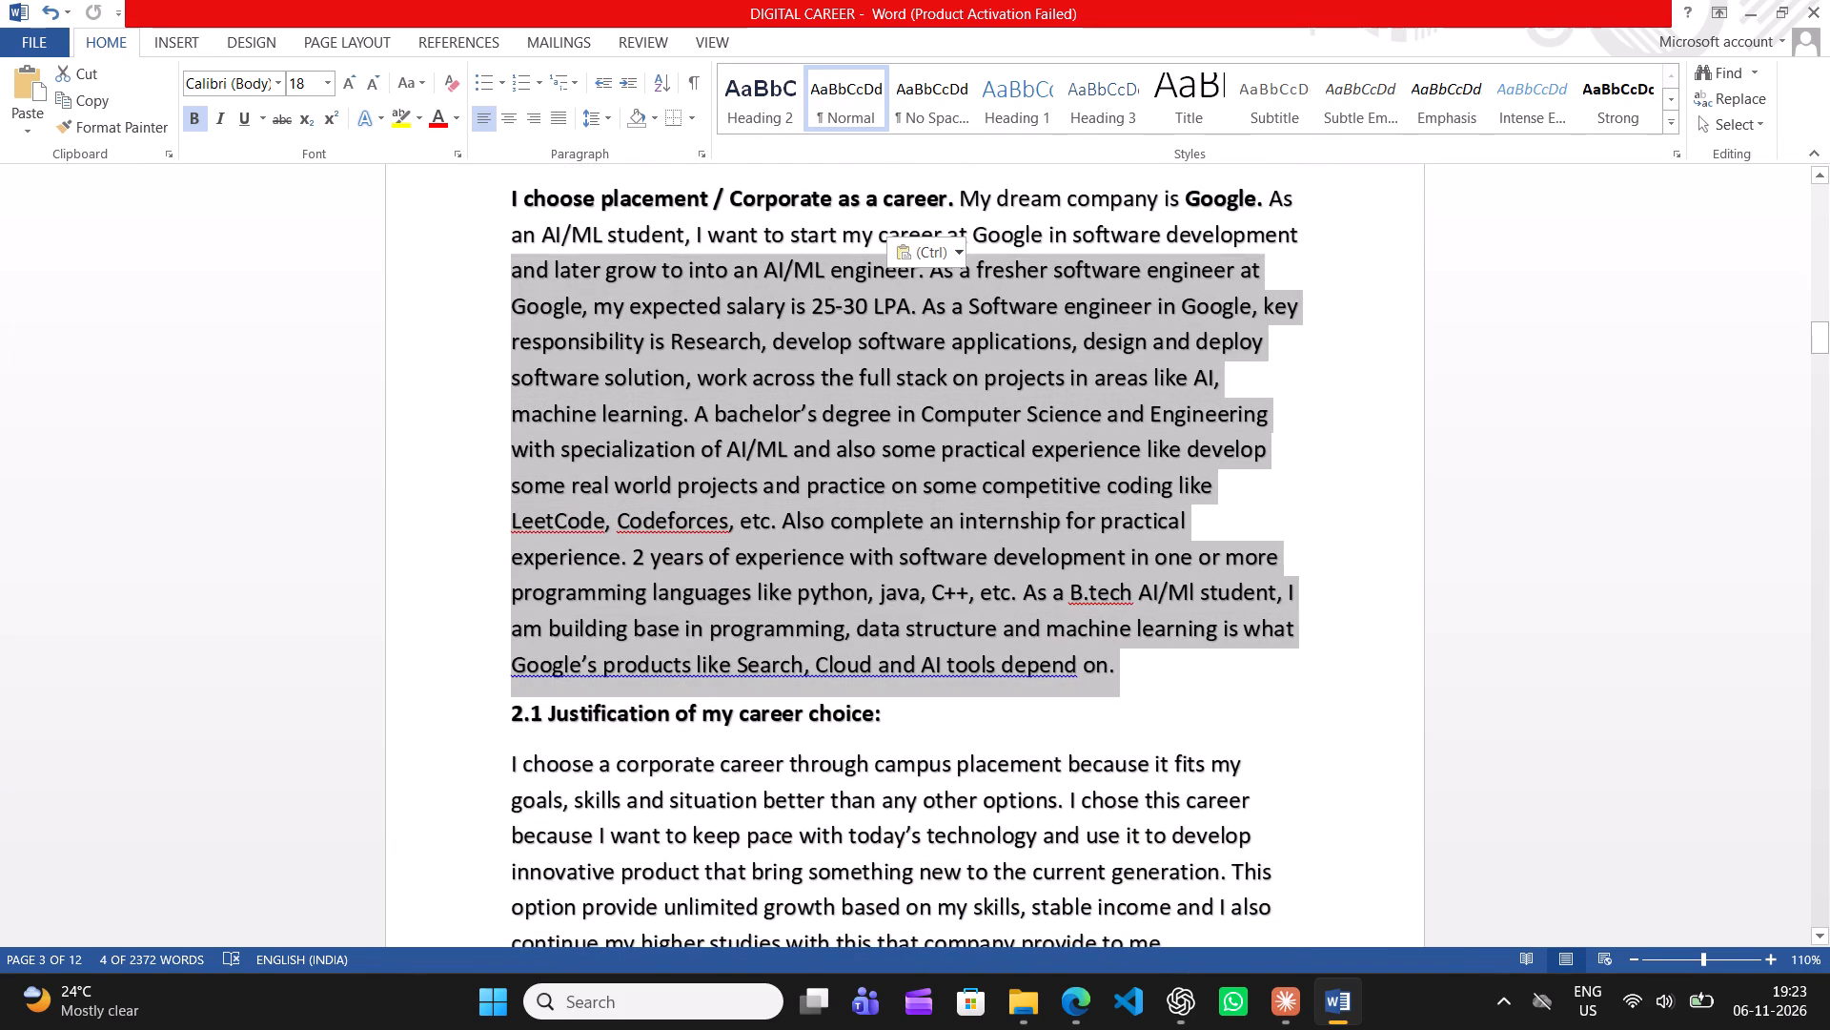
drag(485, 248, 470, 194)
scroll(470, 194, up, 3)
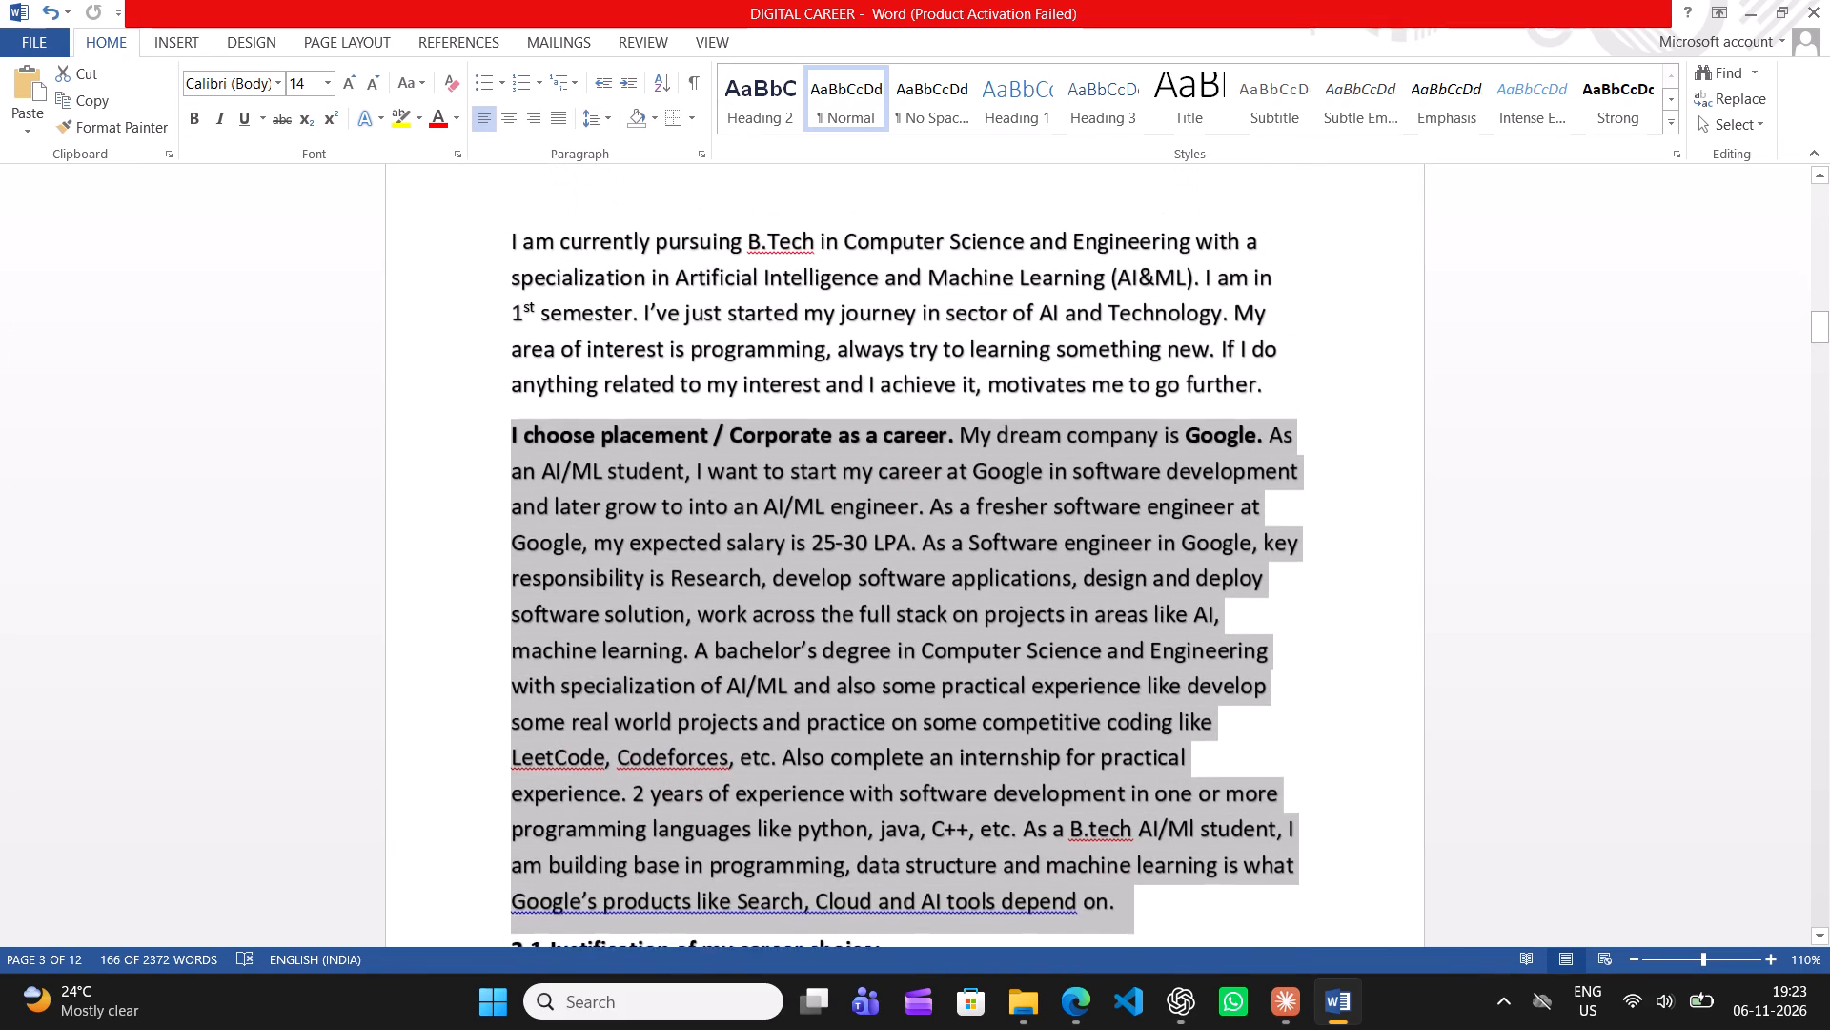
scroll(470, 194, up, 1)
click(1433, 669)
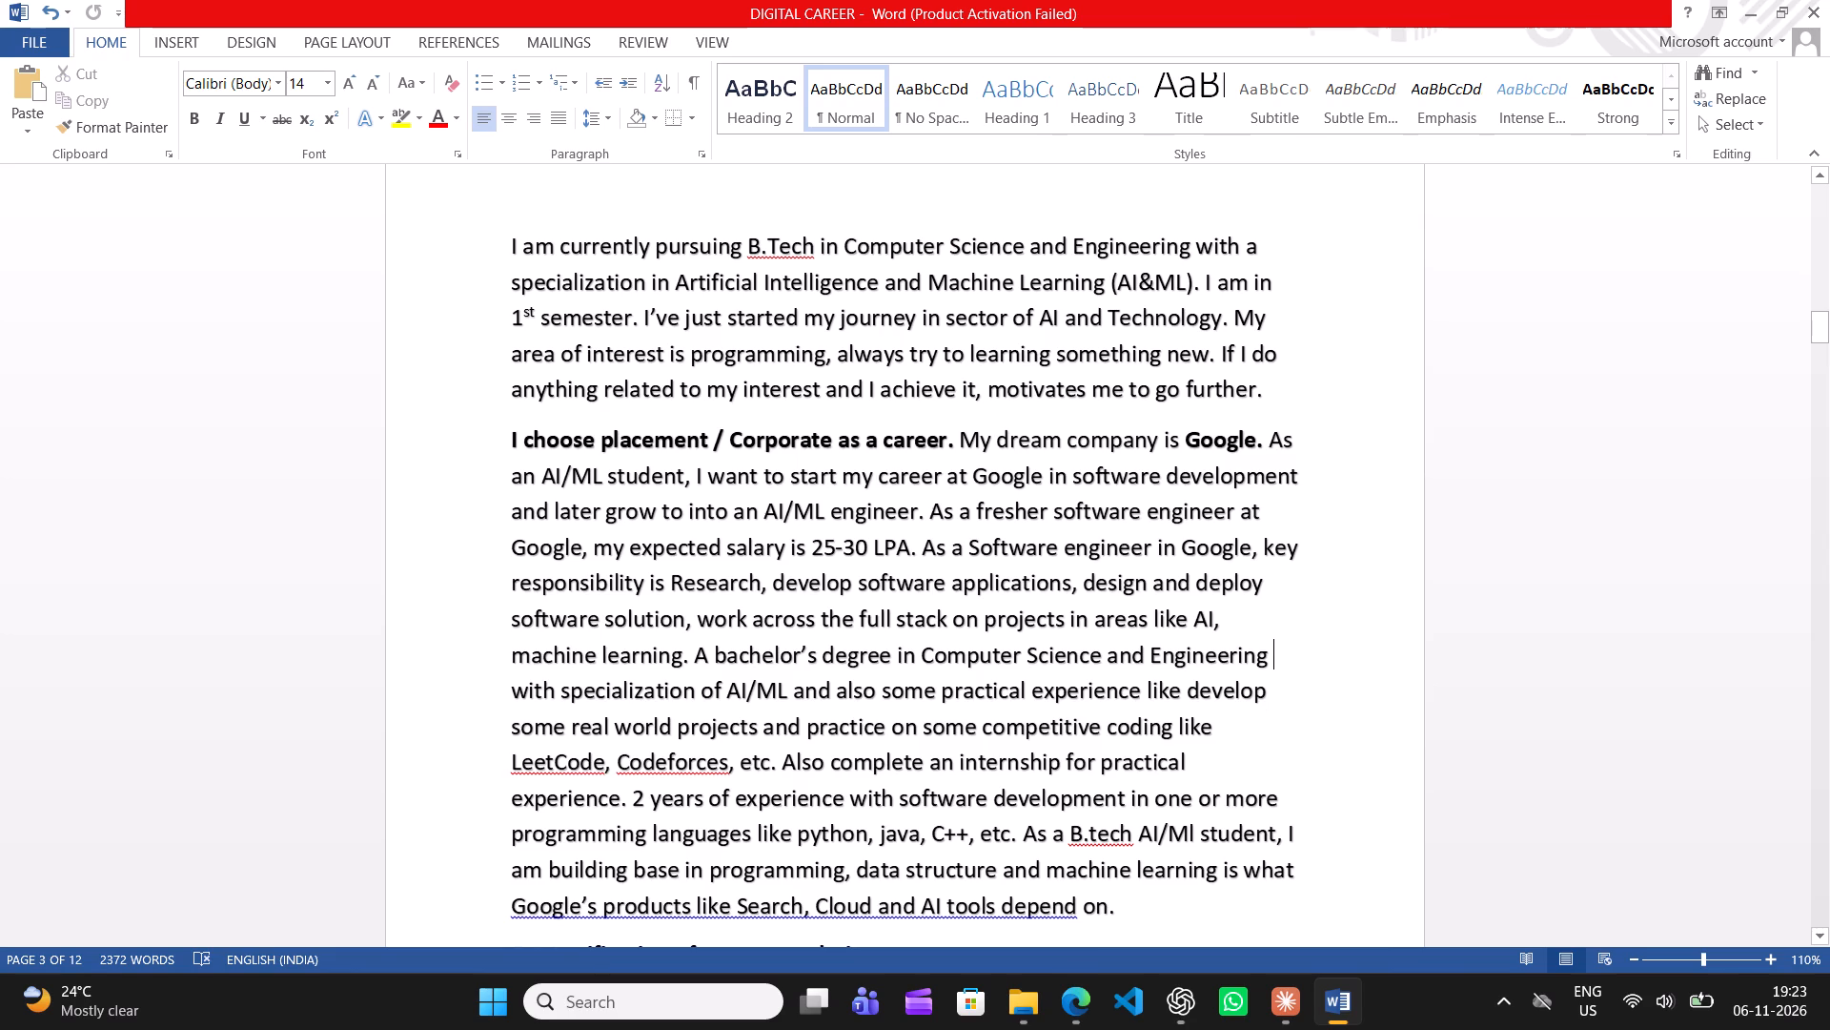
Move the "I am currently pursuing B.Tech" and "I choose placement / Corporate as a career" paragraphs to the end of the Career Pathway Selection heading.
drag(1154, 904, 809, 278)
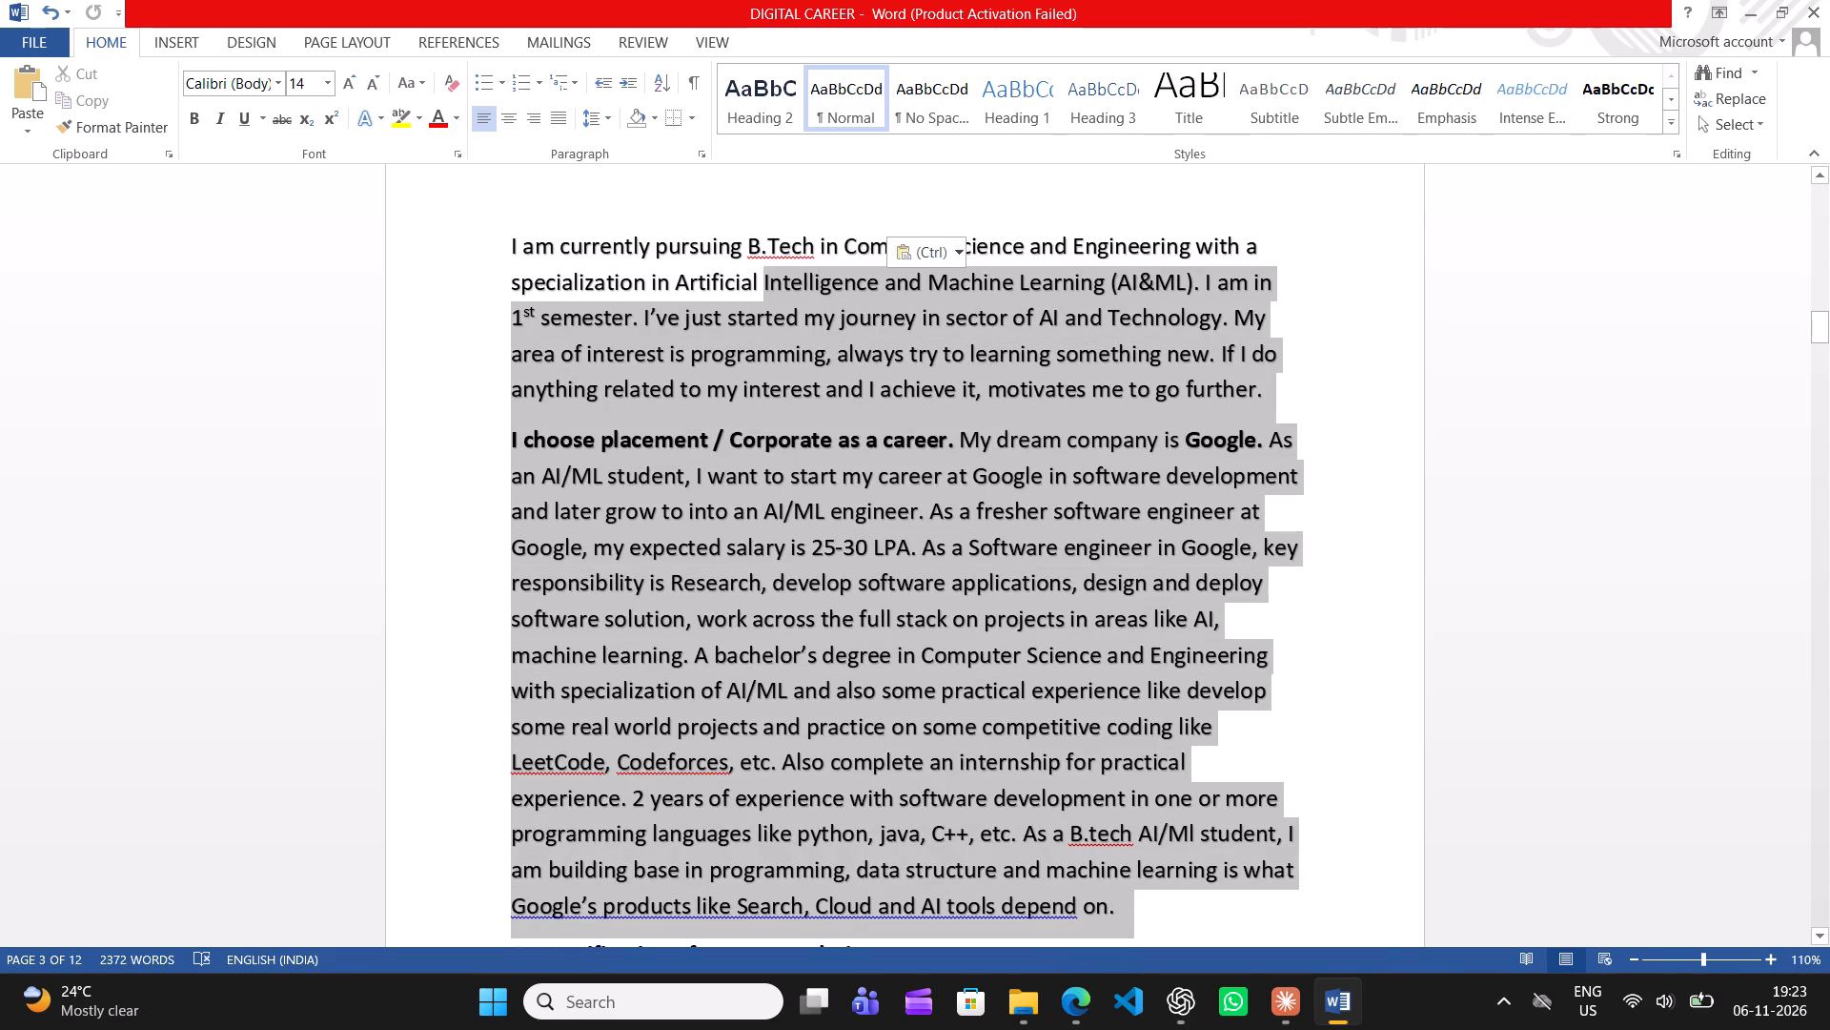
drag(809, 278, 489, 217)
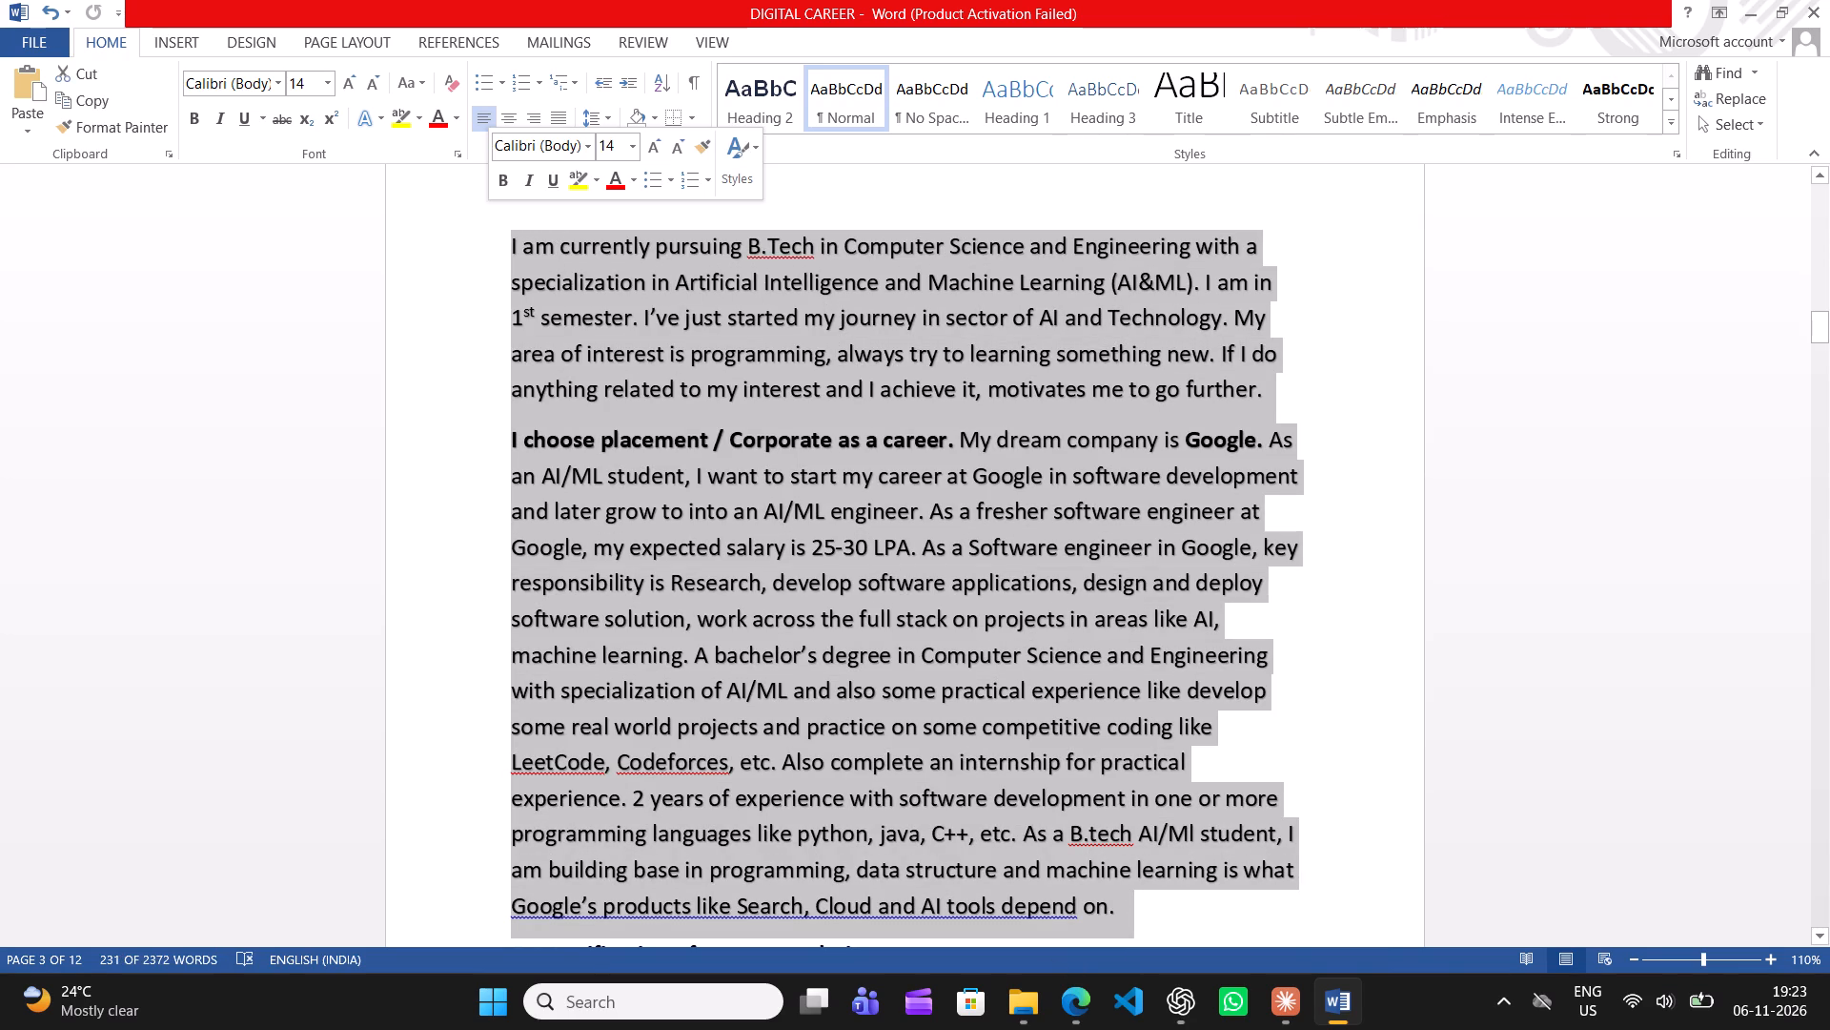
scroll(489, 217, up, 2)
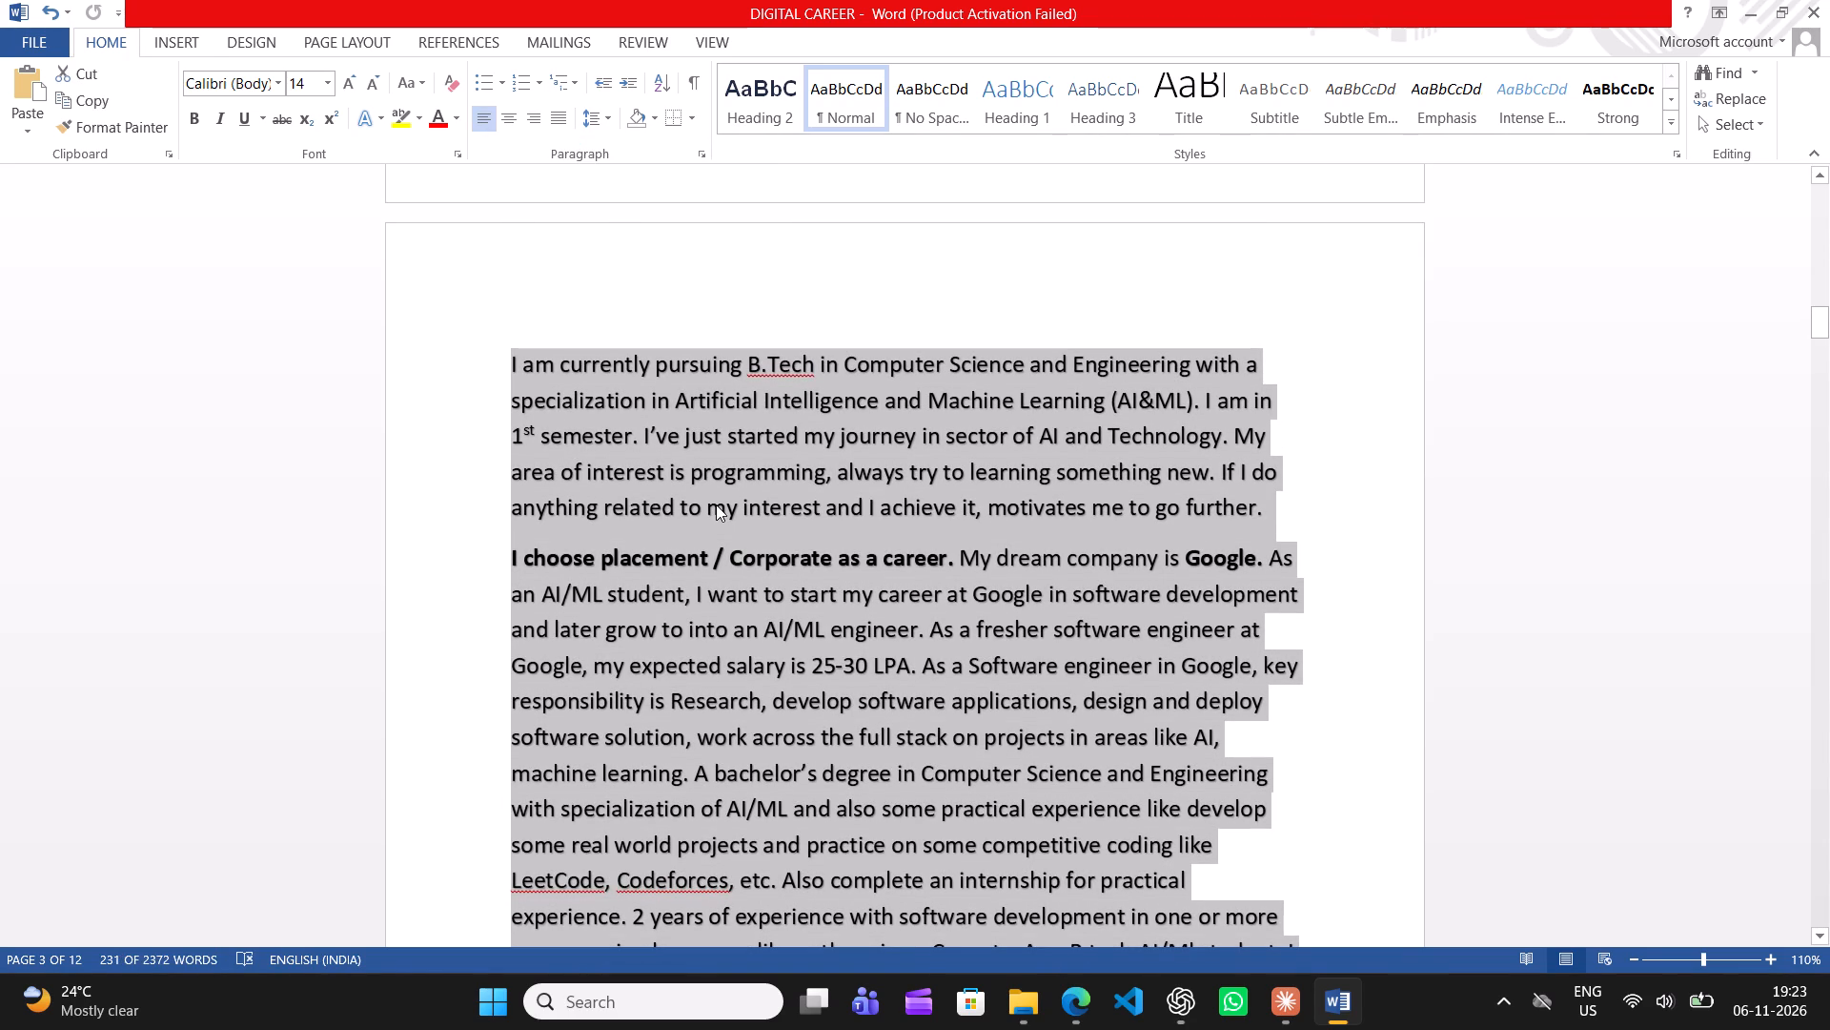
drag(716, 505, 676, 401)
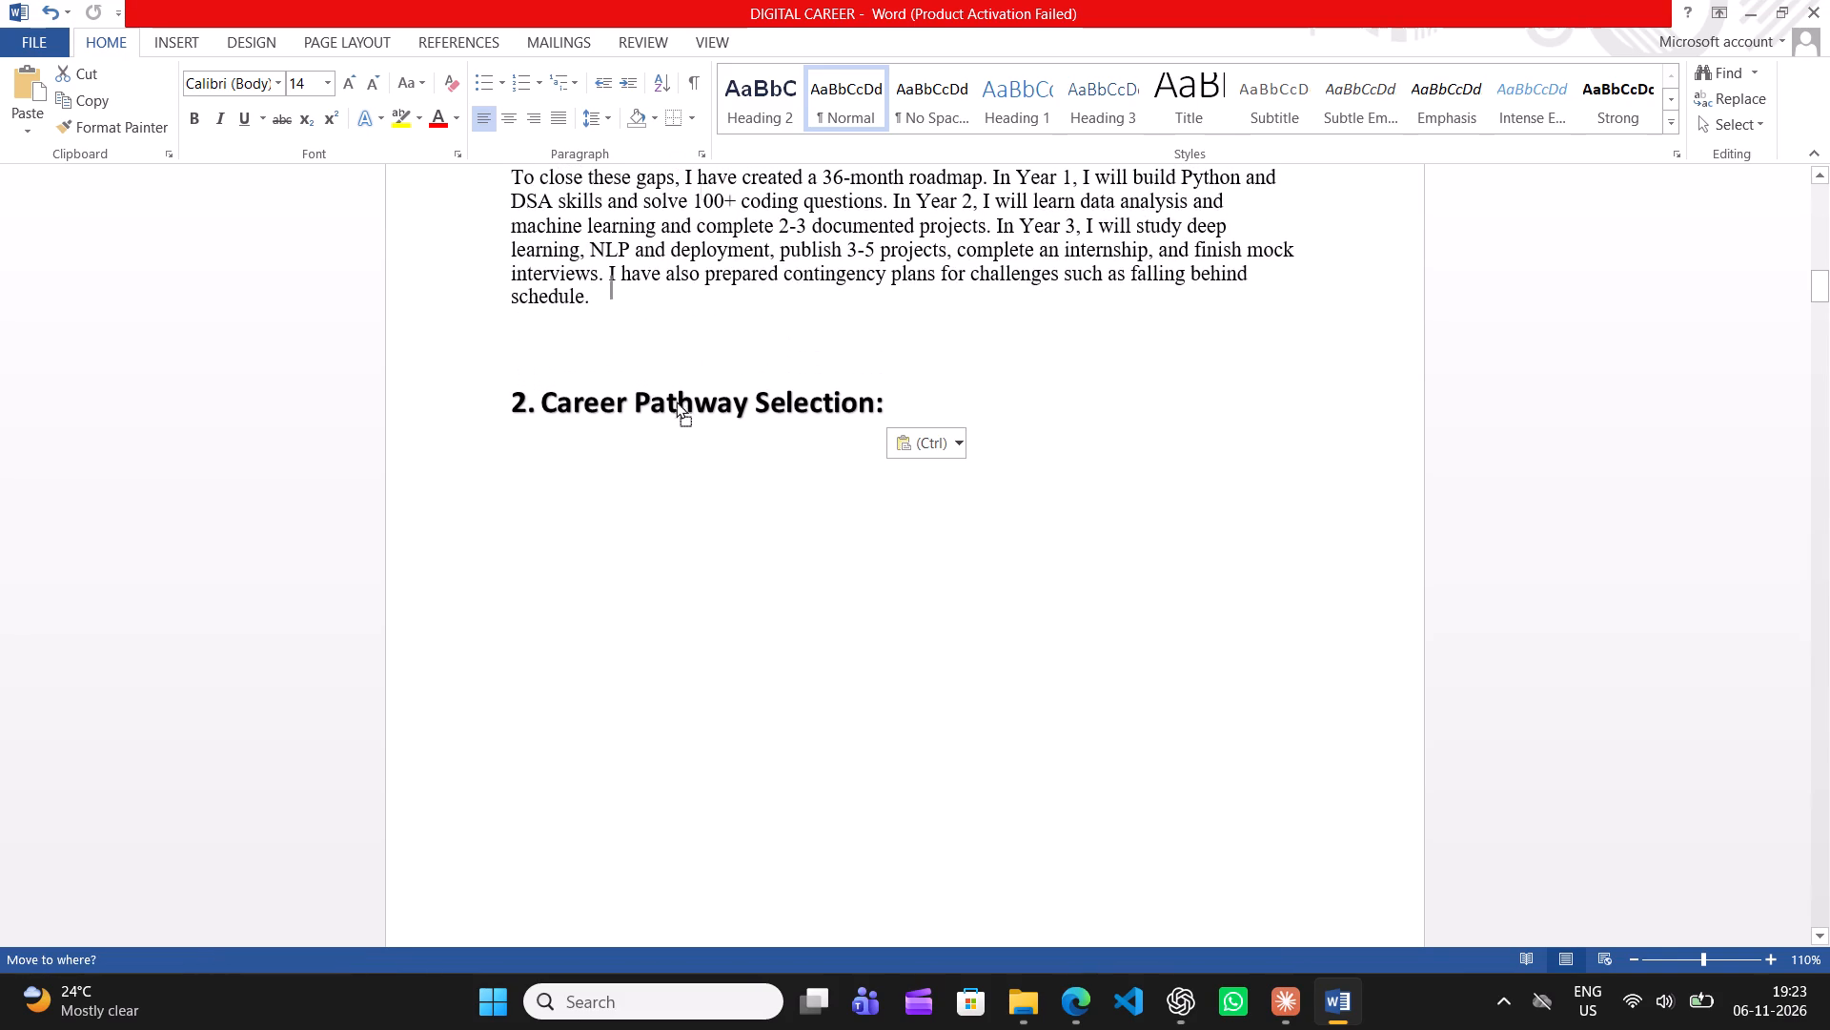
drag(676, 401, 697, 512)
drag(697, 512, 703, 532)
key(Right)
key(Right)
key(Right)
drag(703, 532, 942, 558)
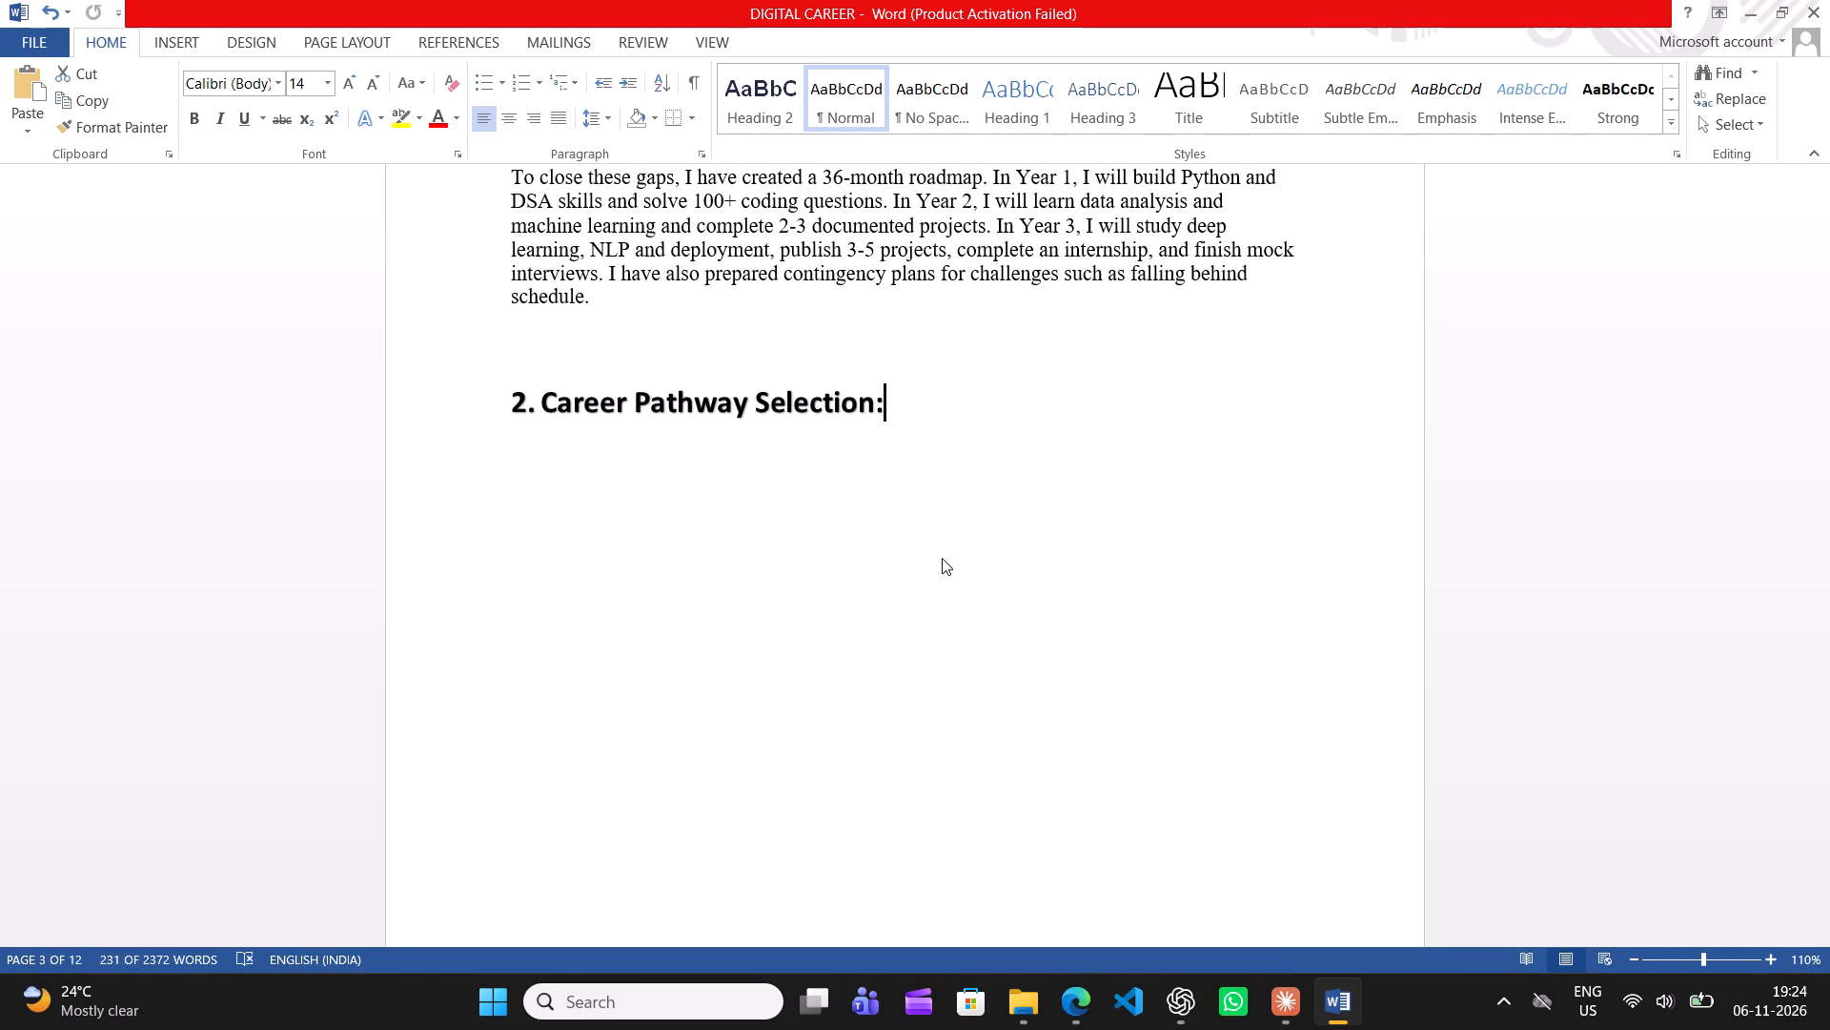
key(Return)
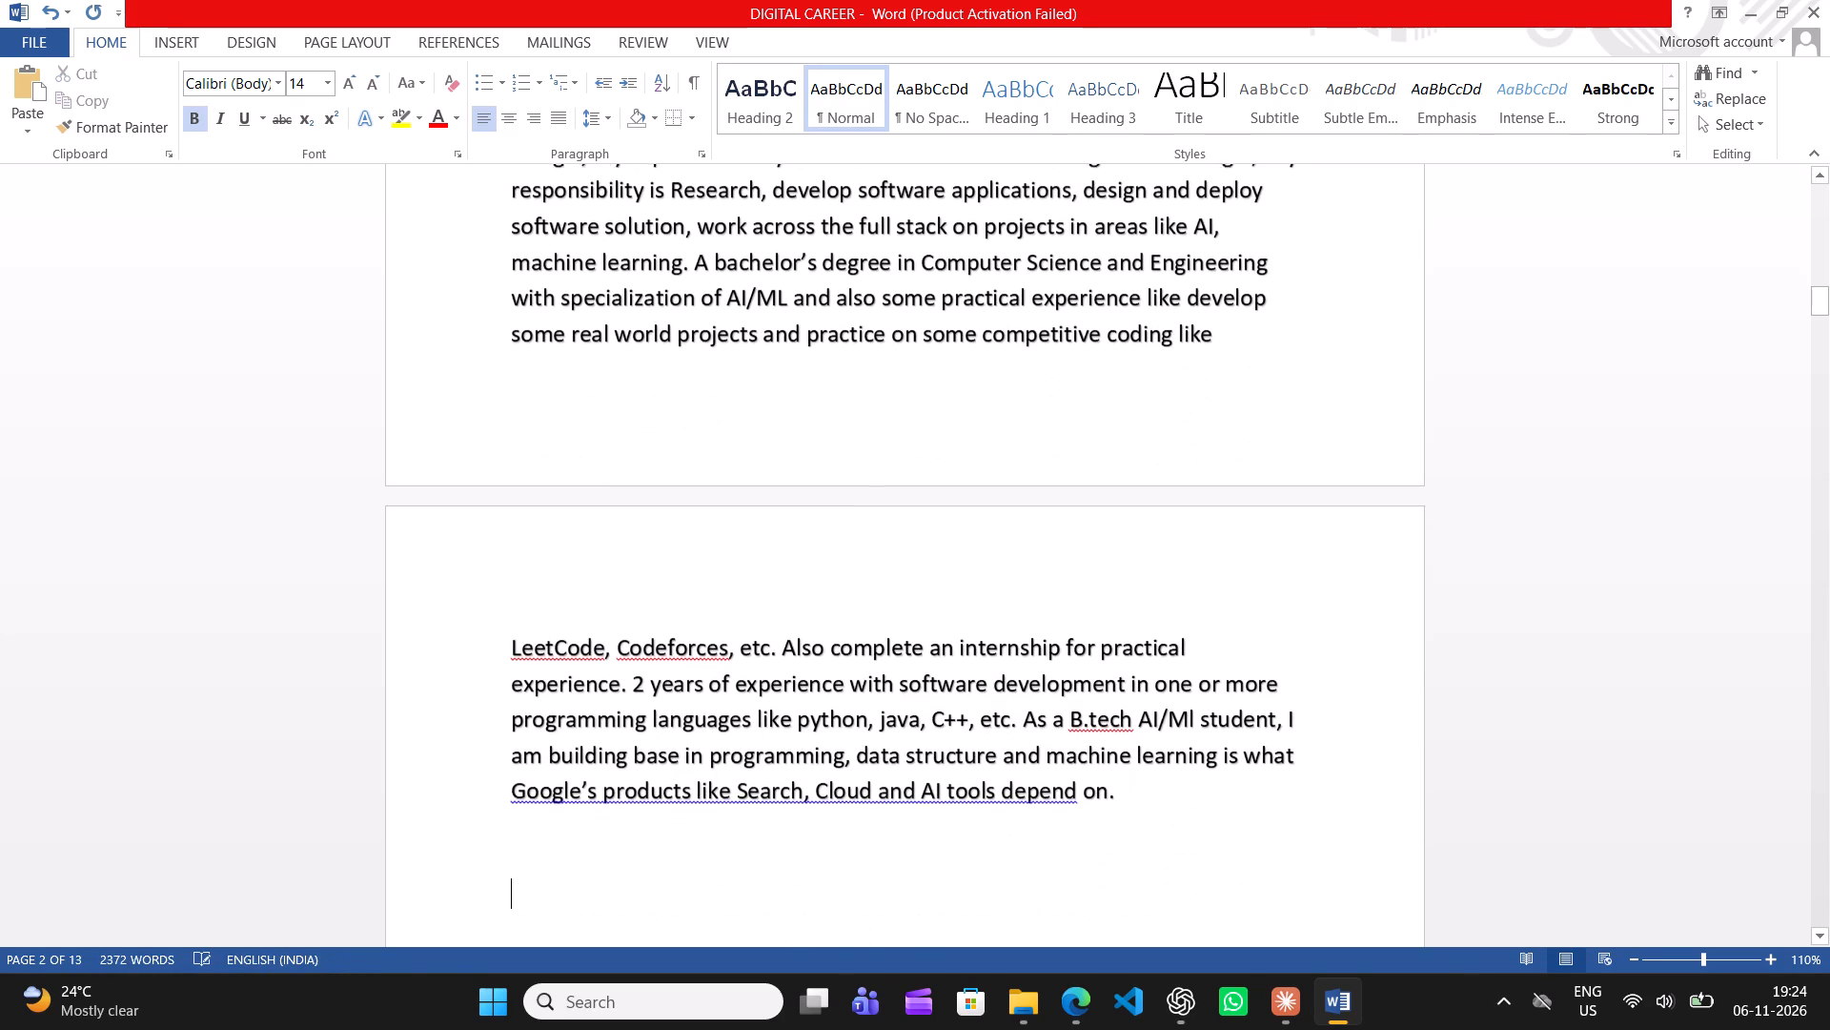
Set all the body paragraphs under the "1. Executive Summary" heading to Calibri (Body), size 14.
scroll(942, 558, up, 5)
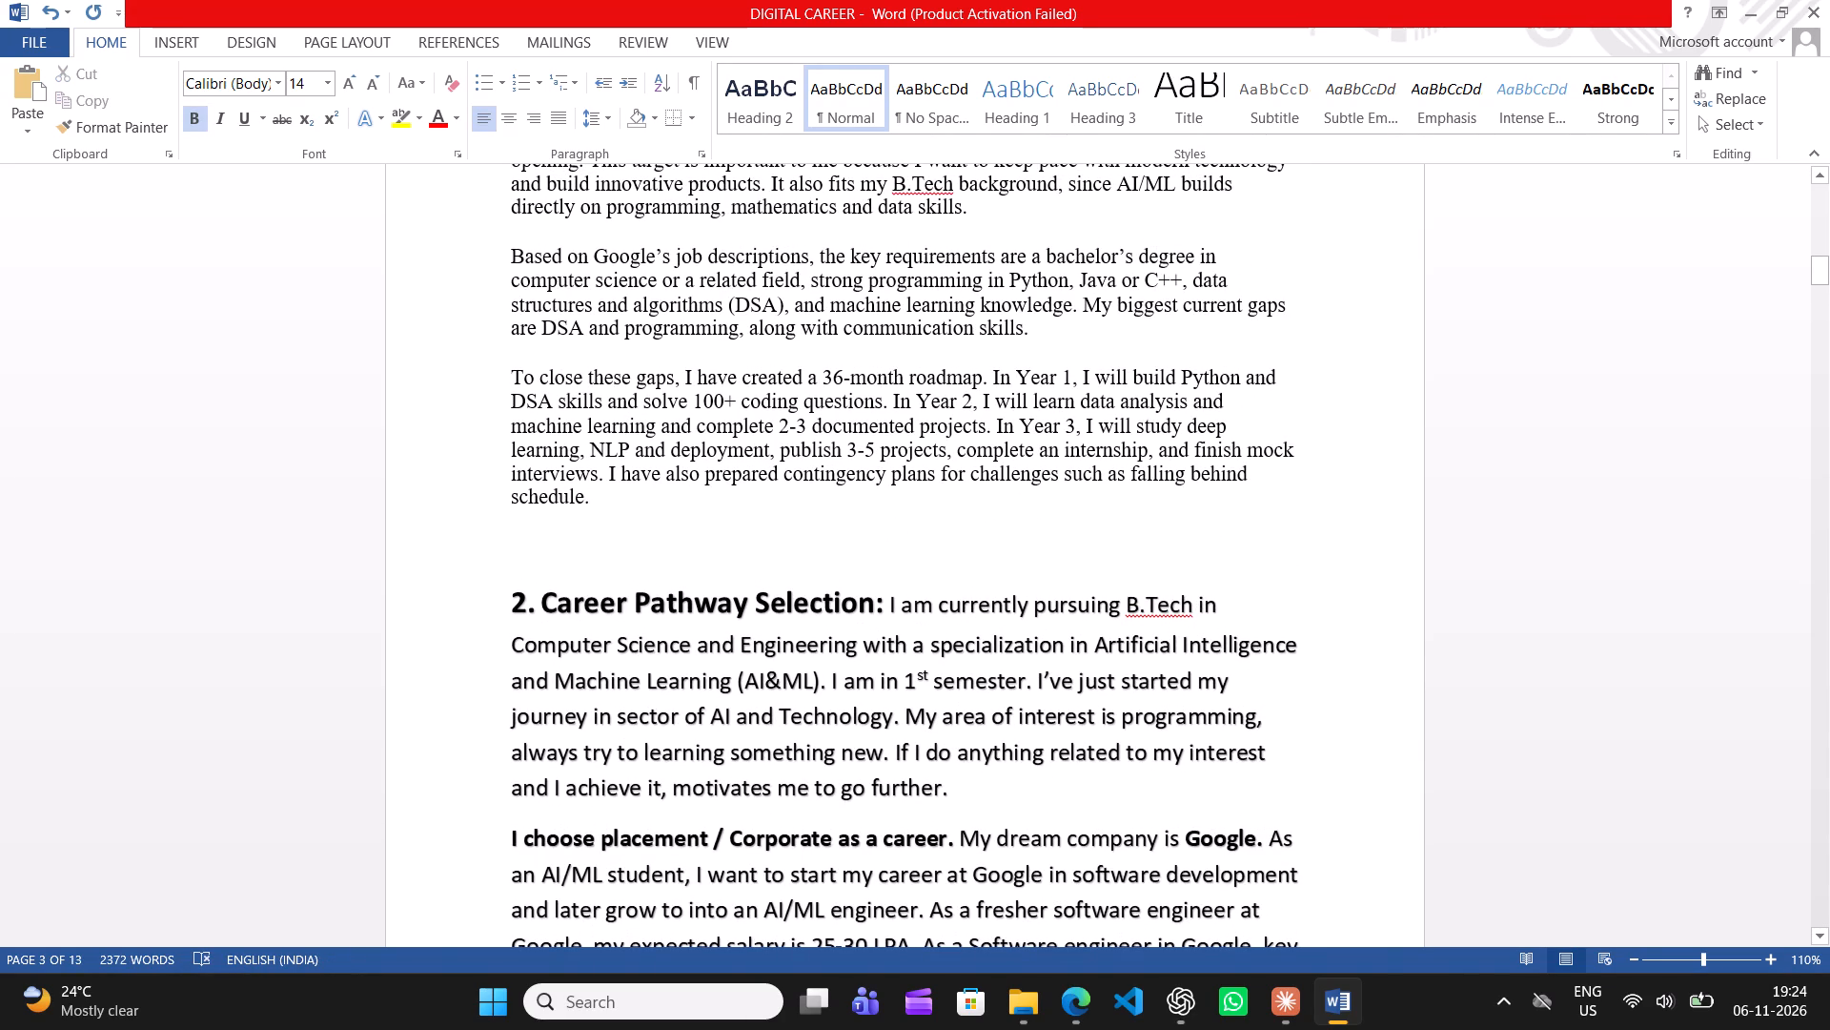
scroll(885, 606, up, 2)
scroll(885, 606, down, 1)
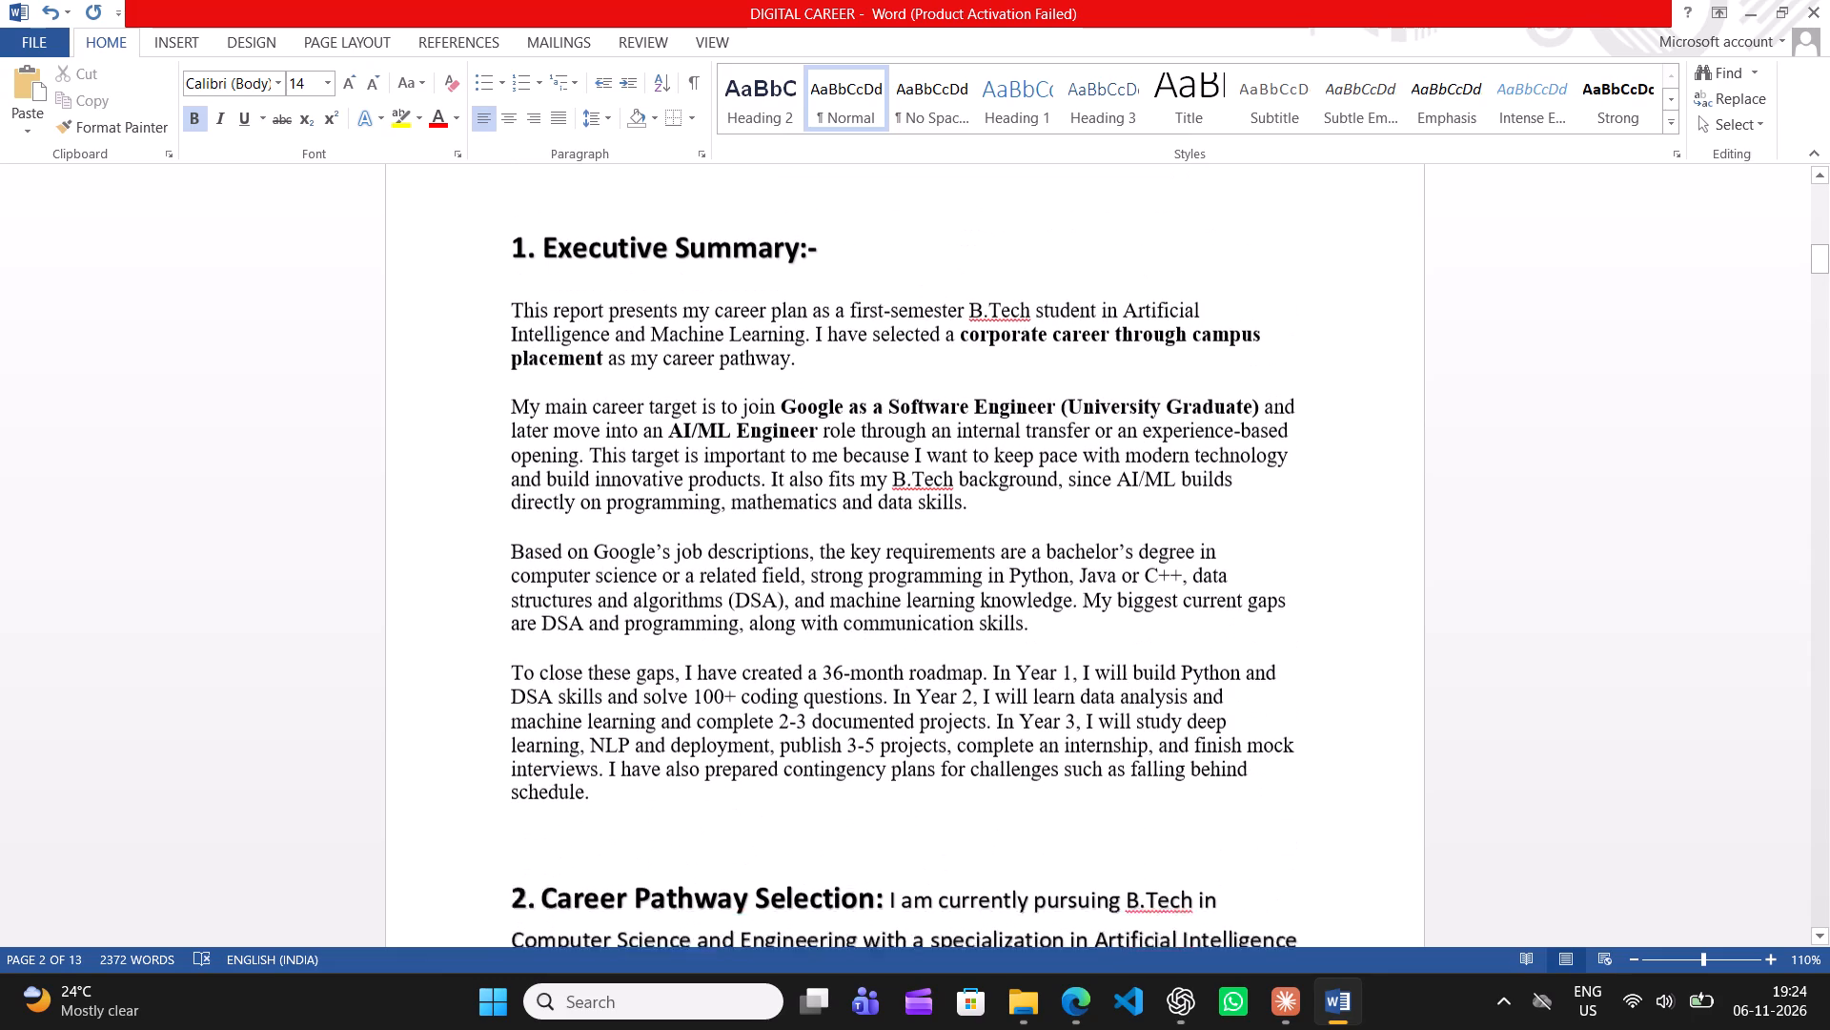
scroll(885, 606, down, 1)
scroll(813, 641, up, 1)
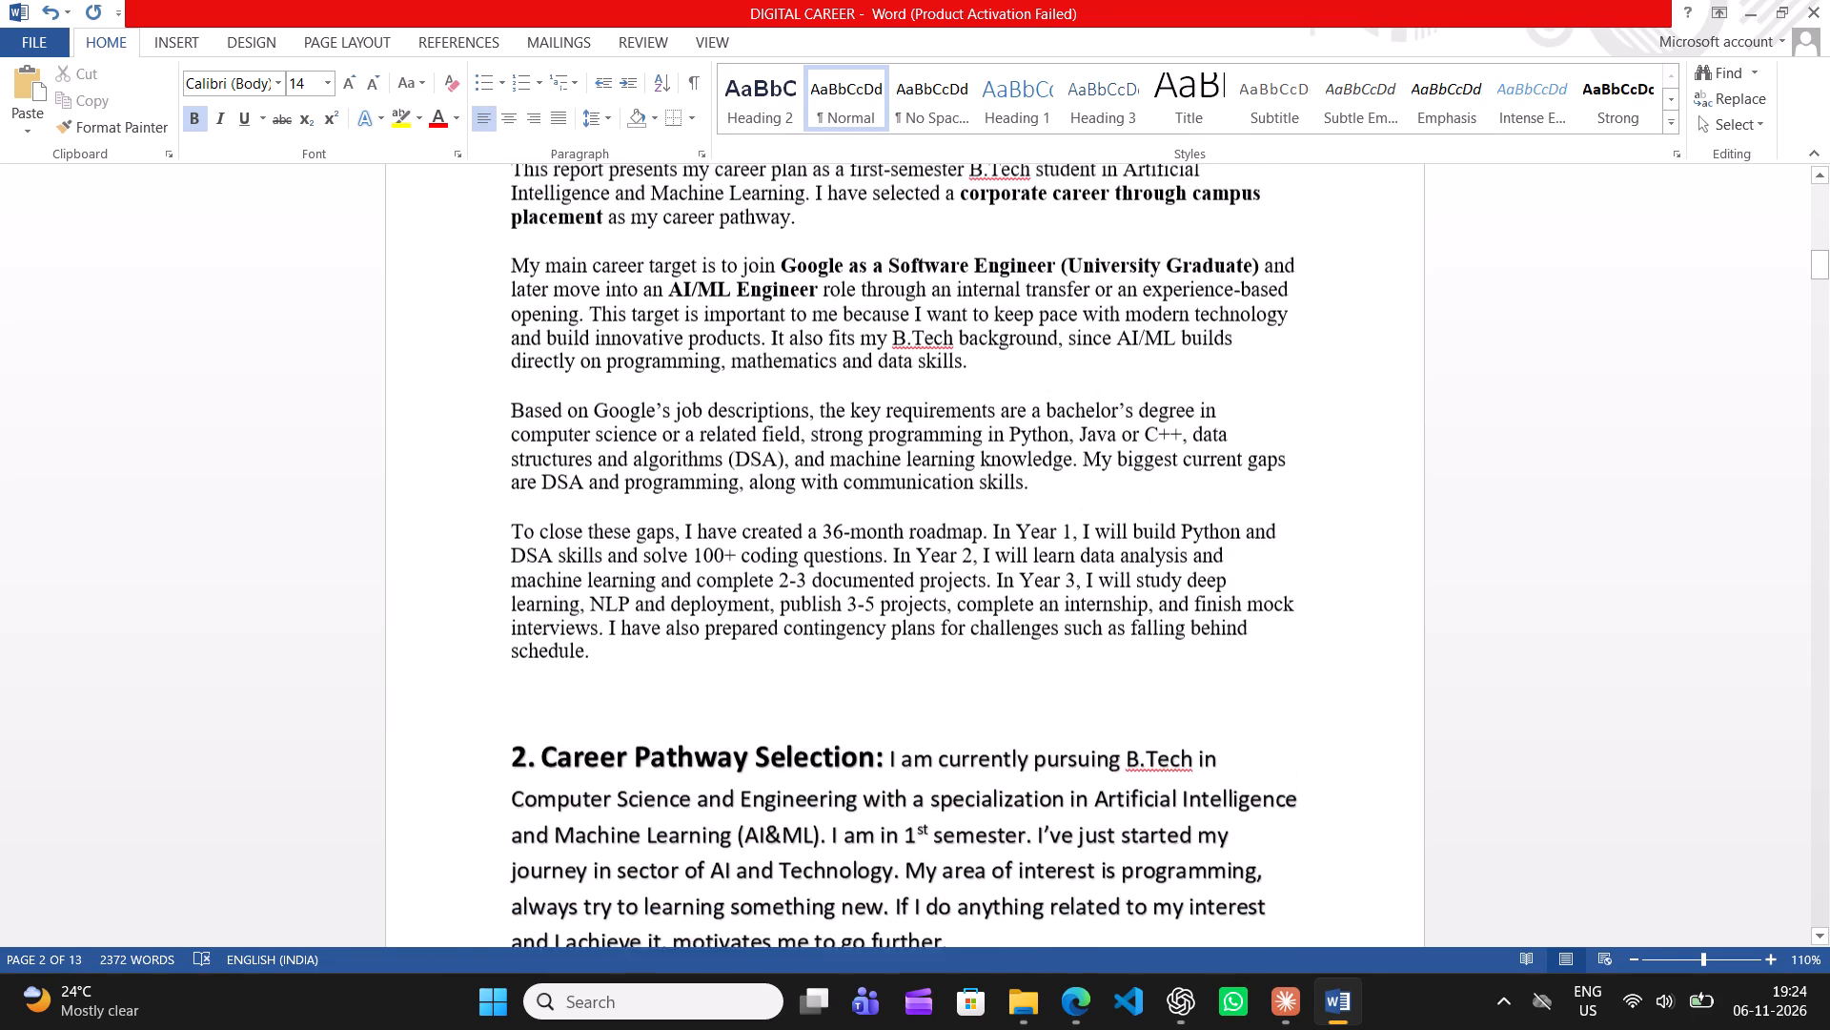
scroll(813, 641, up, 1)
drag(611, 721, 468, 219)
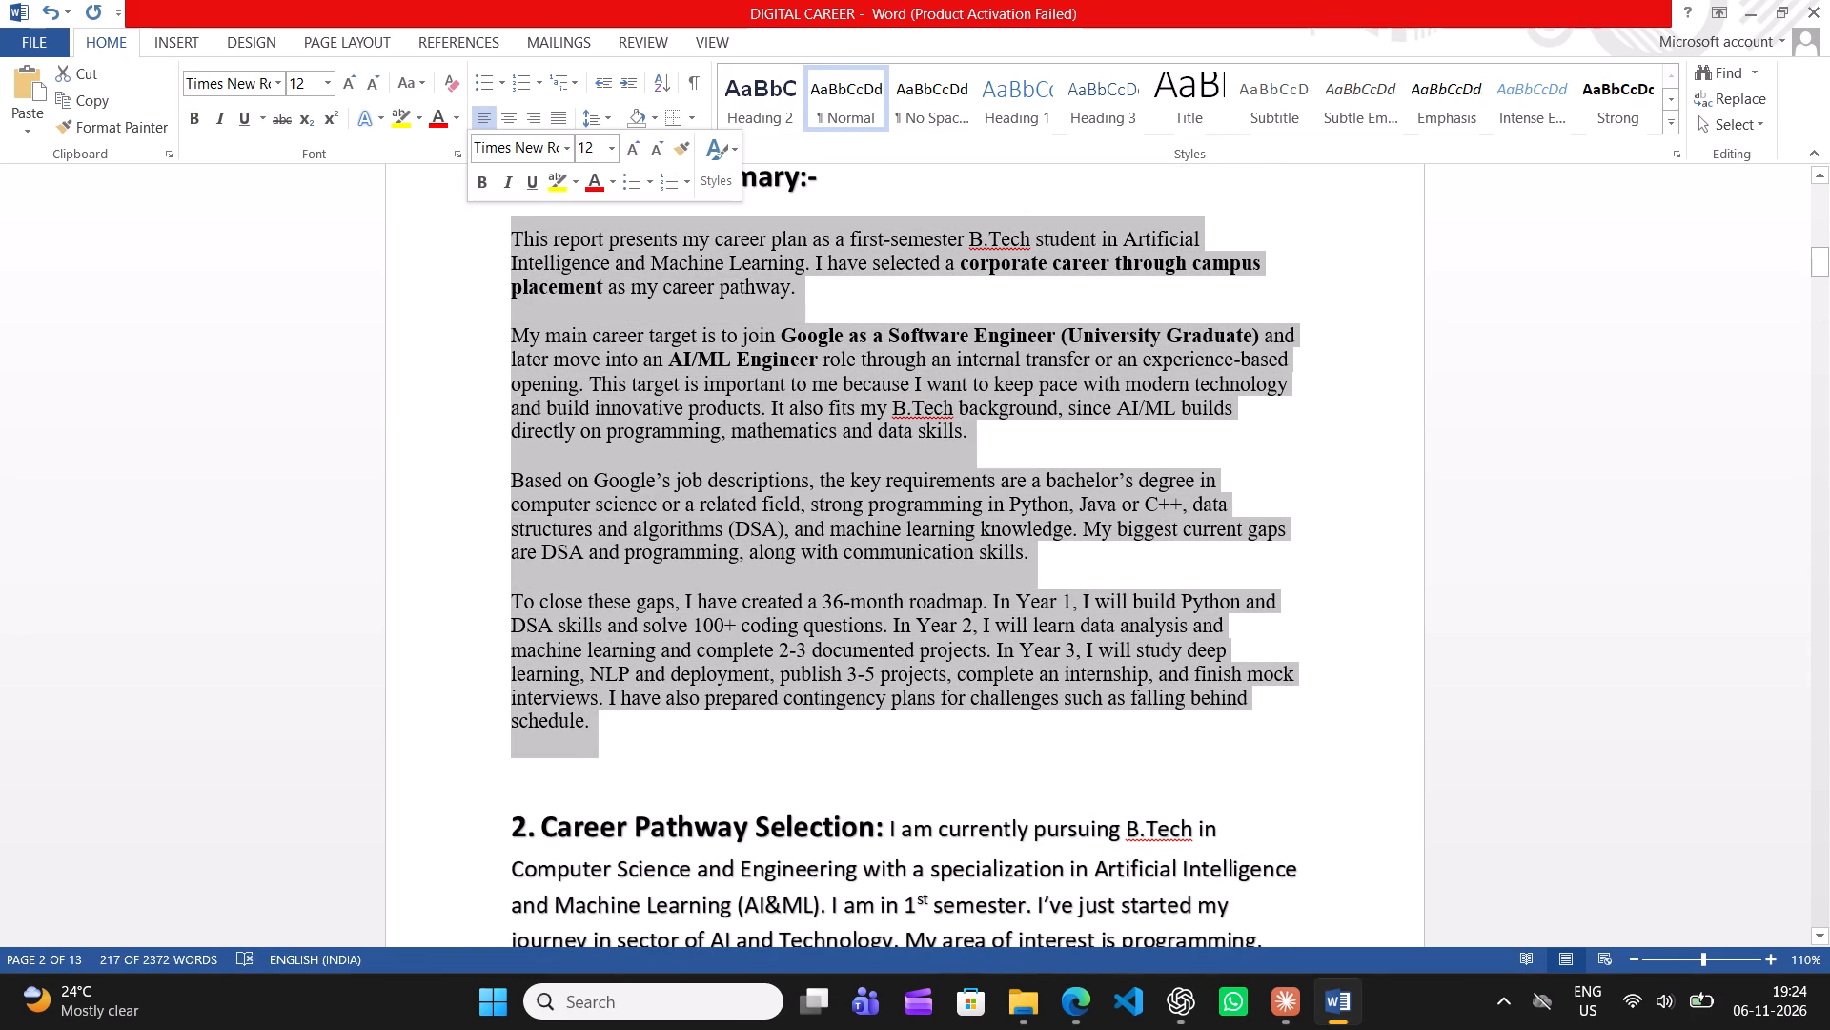
click(275, 88)
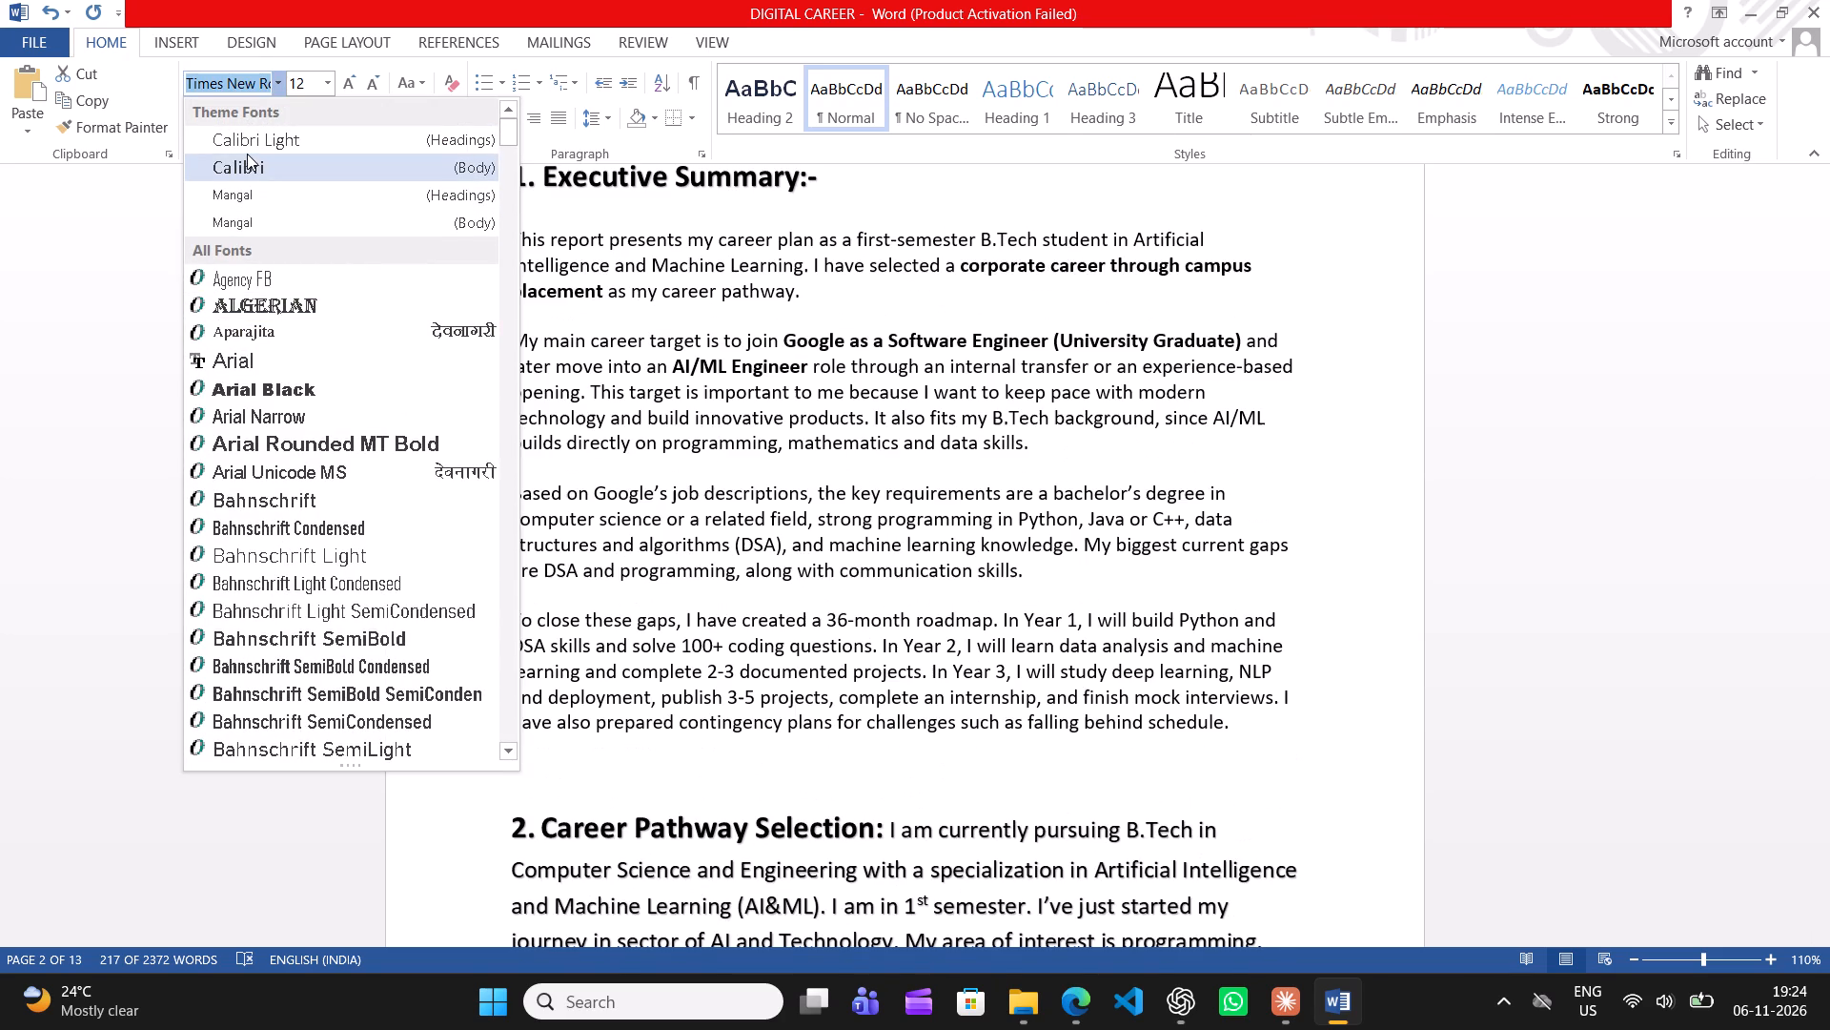
click(247, 165)
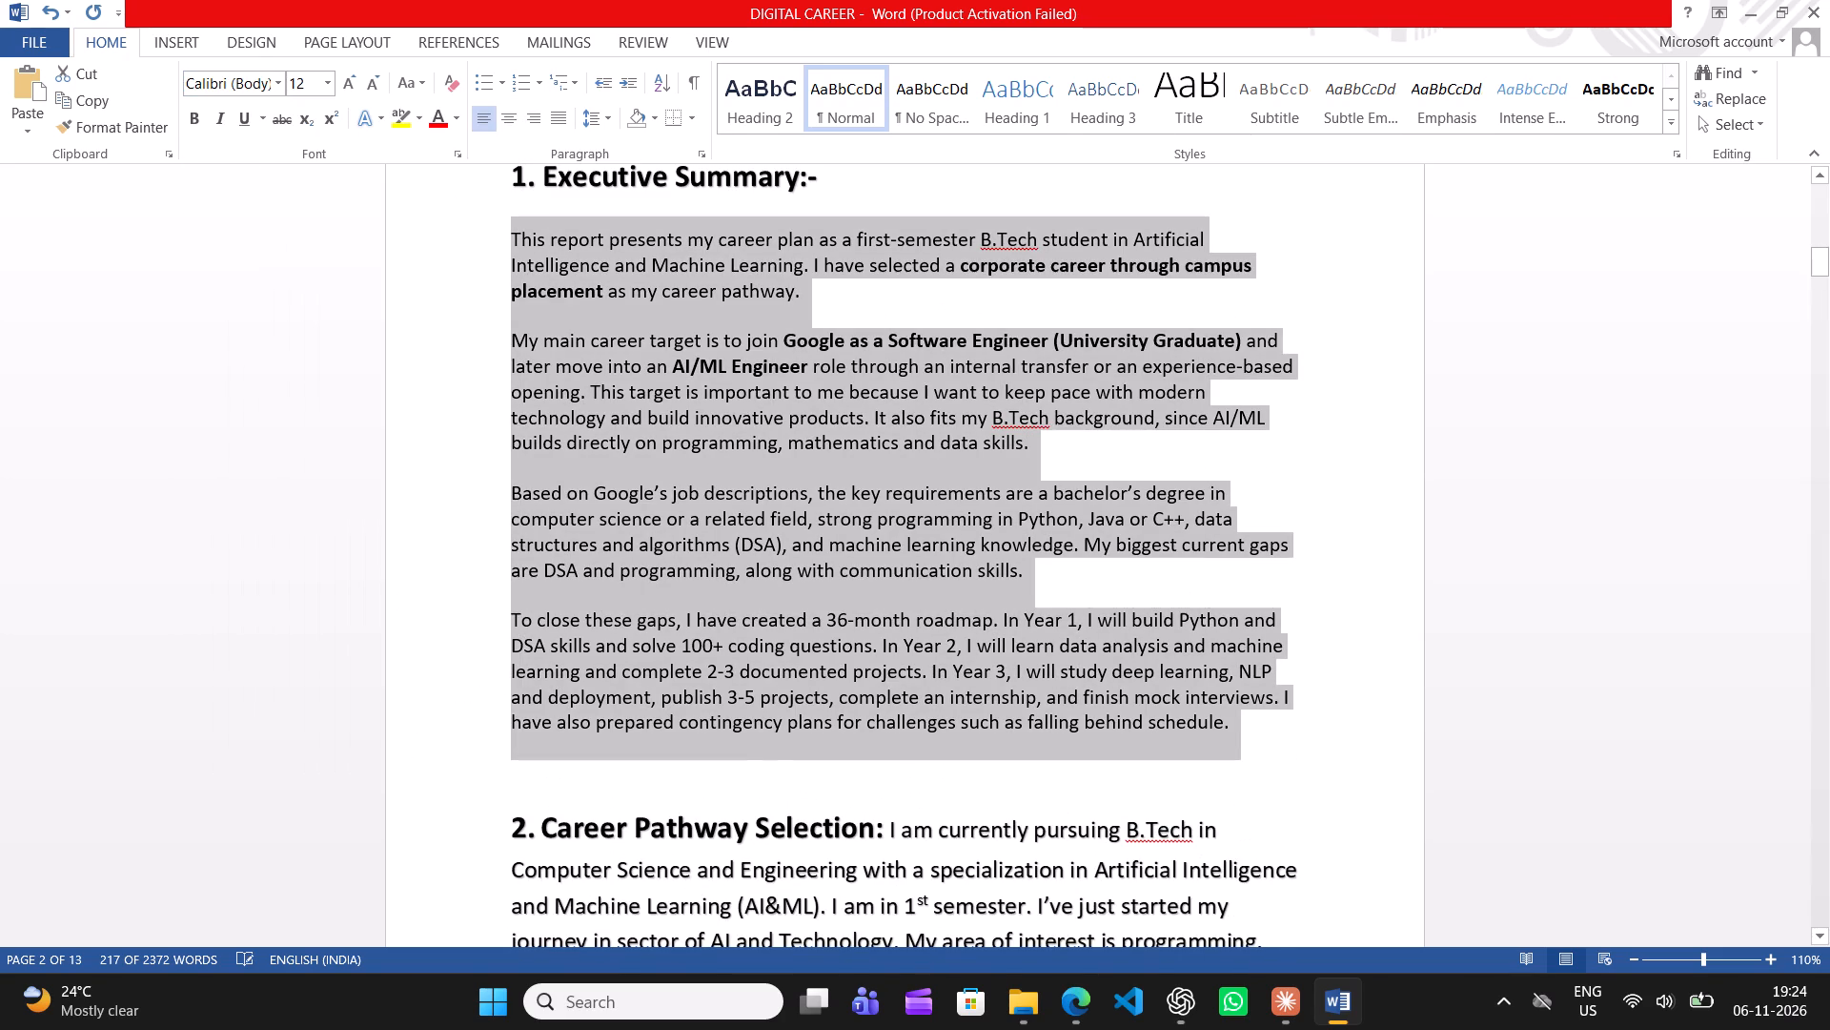
click(296, 86)
text(14)
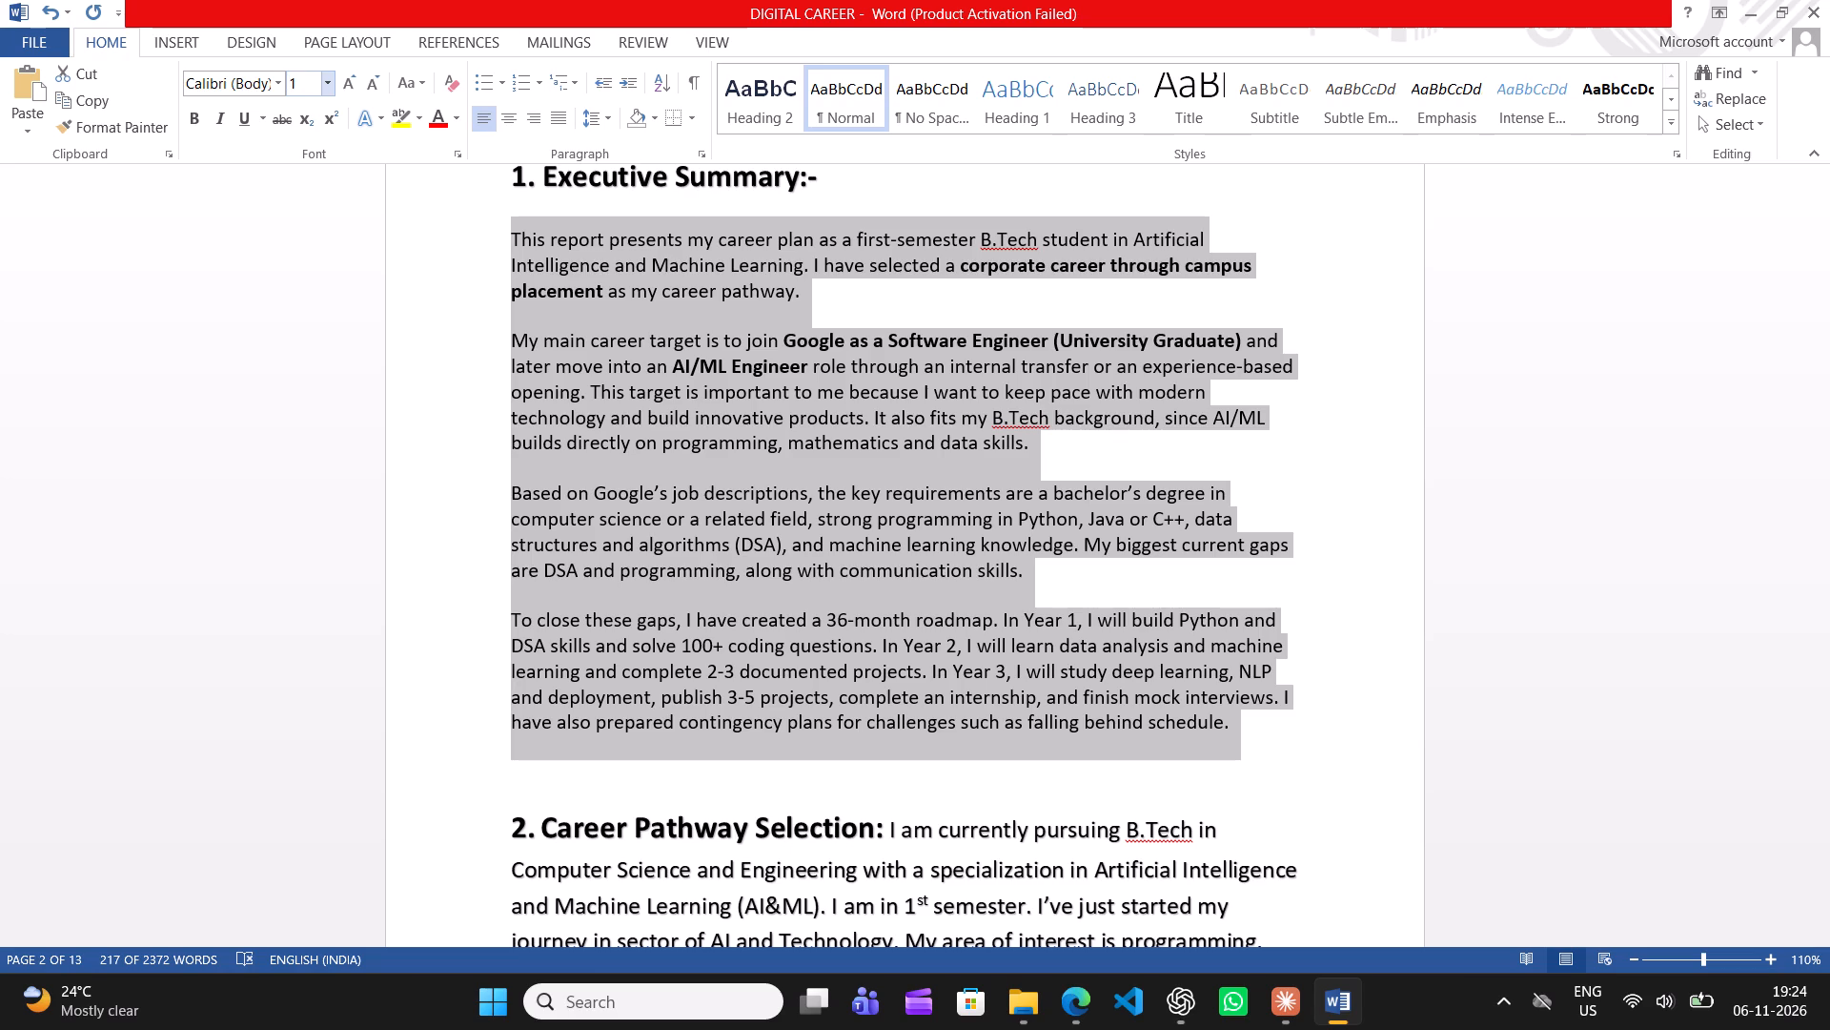
click(283, 326)
Push "I am currently pursuing B.Tech" onto the line directly below the "2. Career Pathway Selection:" heading by padding with spaces, without a paragraph break.
scroll(778, 603, down, 4)
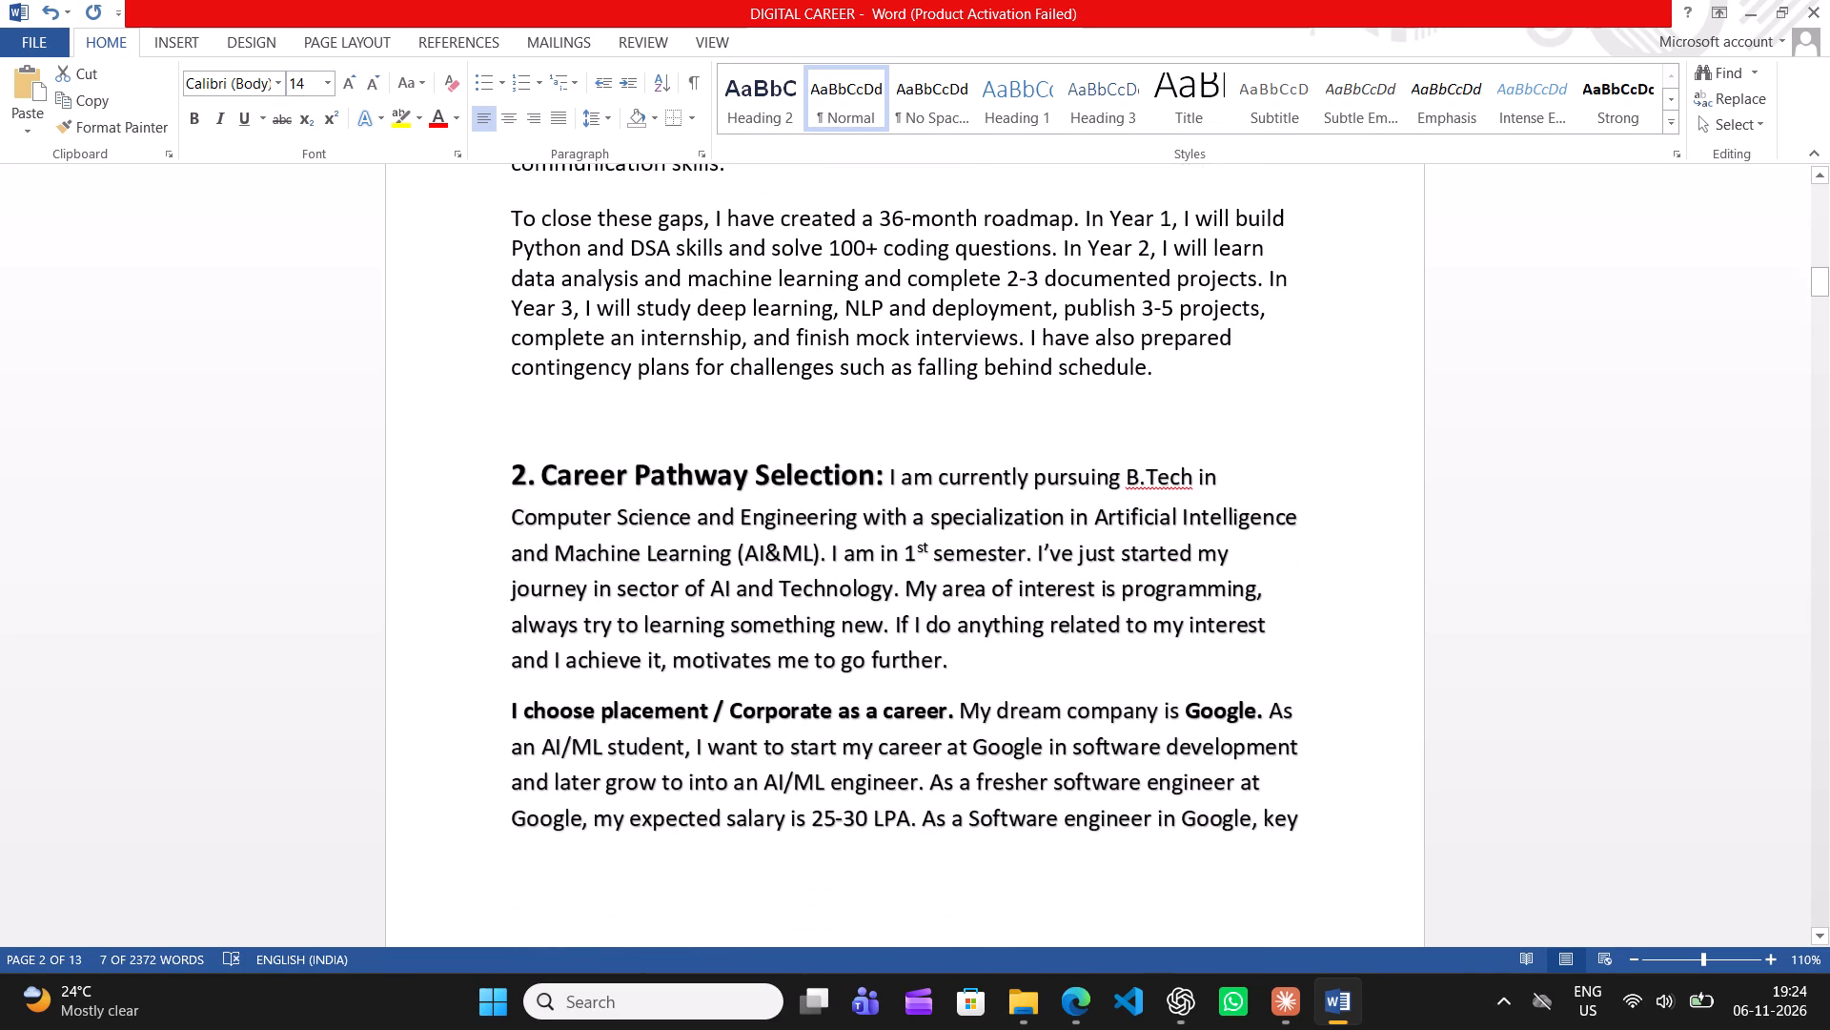
click(886, 474)
key(Return)
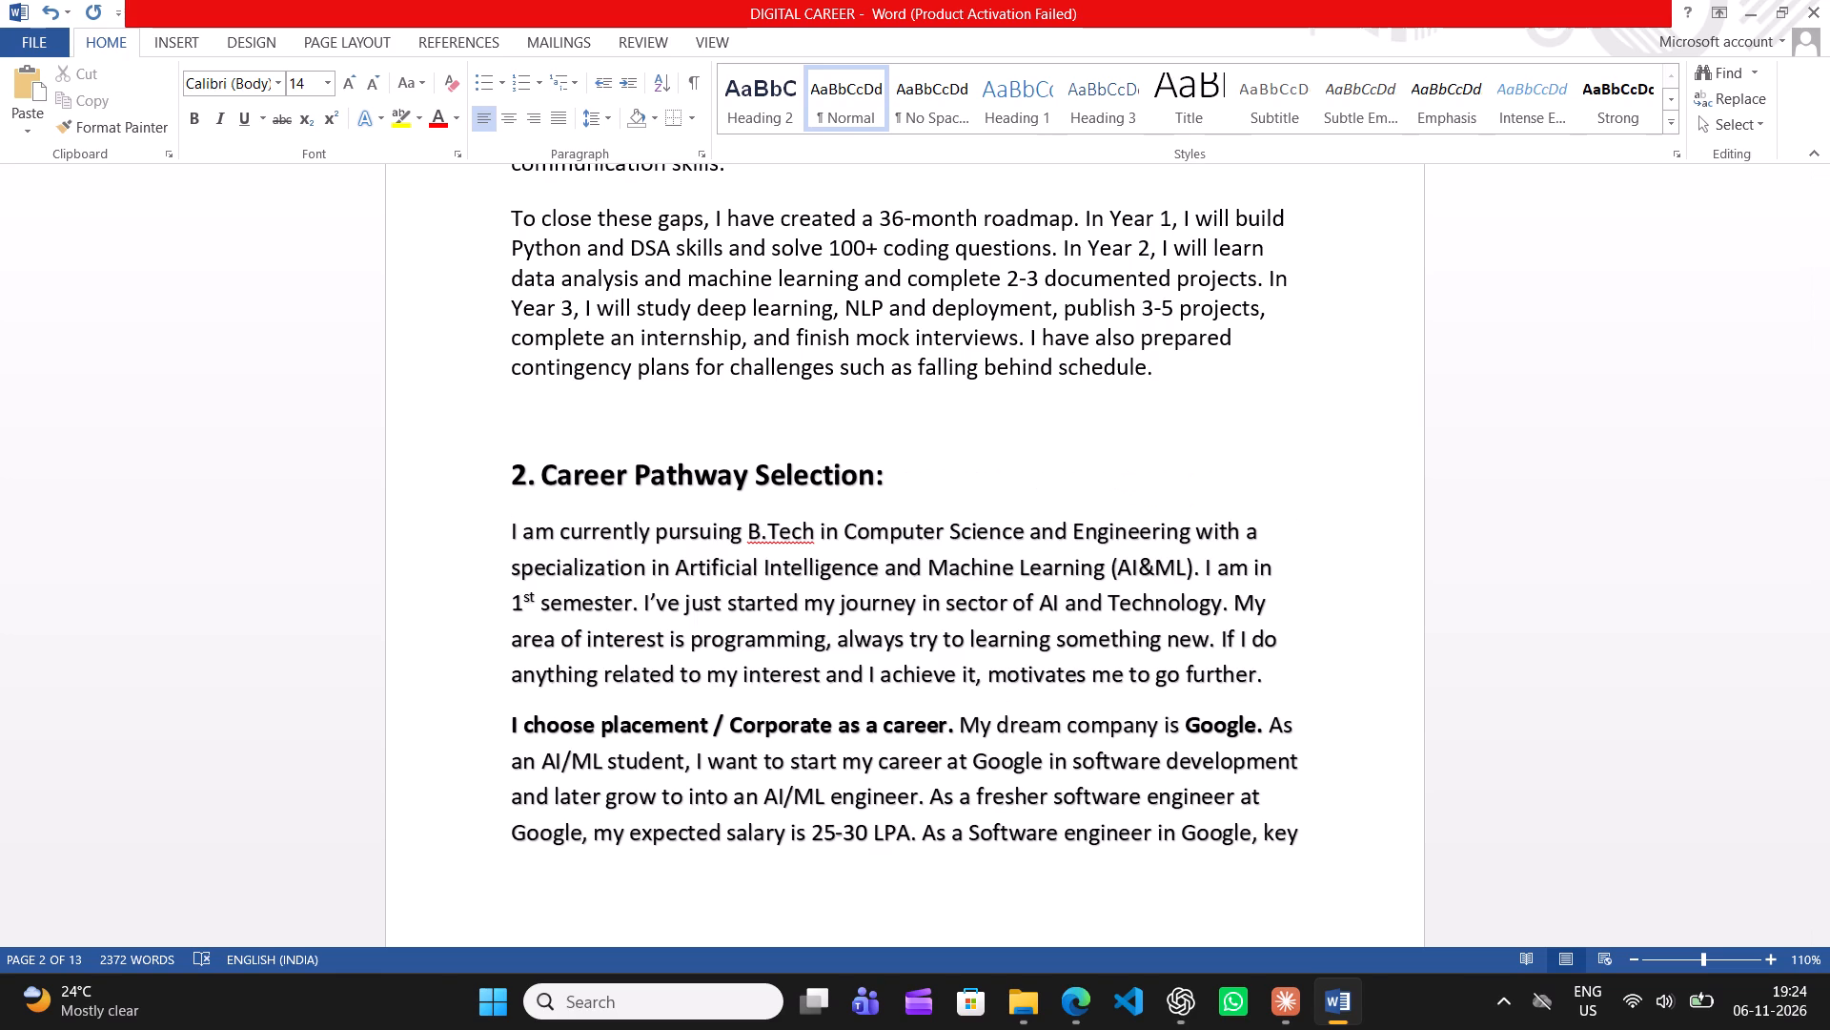
key(BackSpace)
key(space)
key(space)
key(space)
key(space)
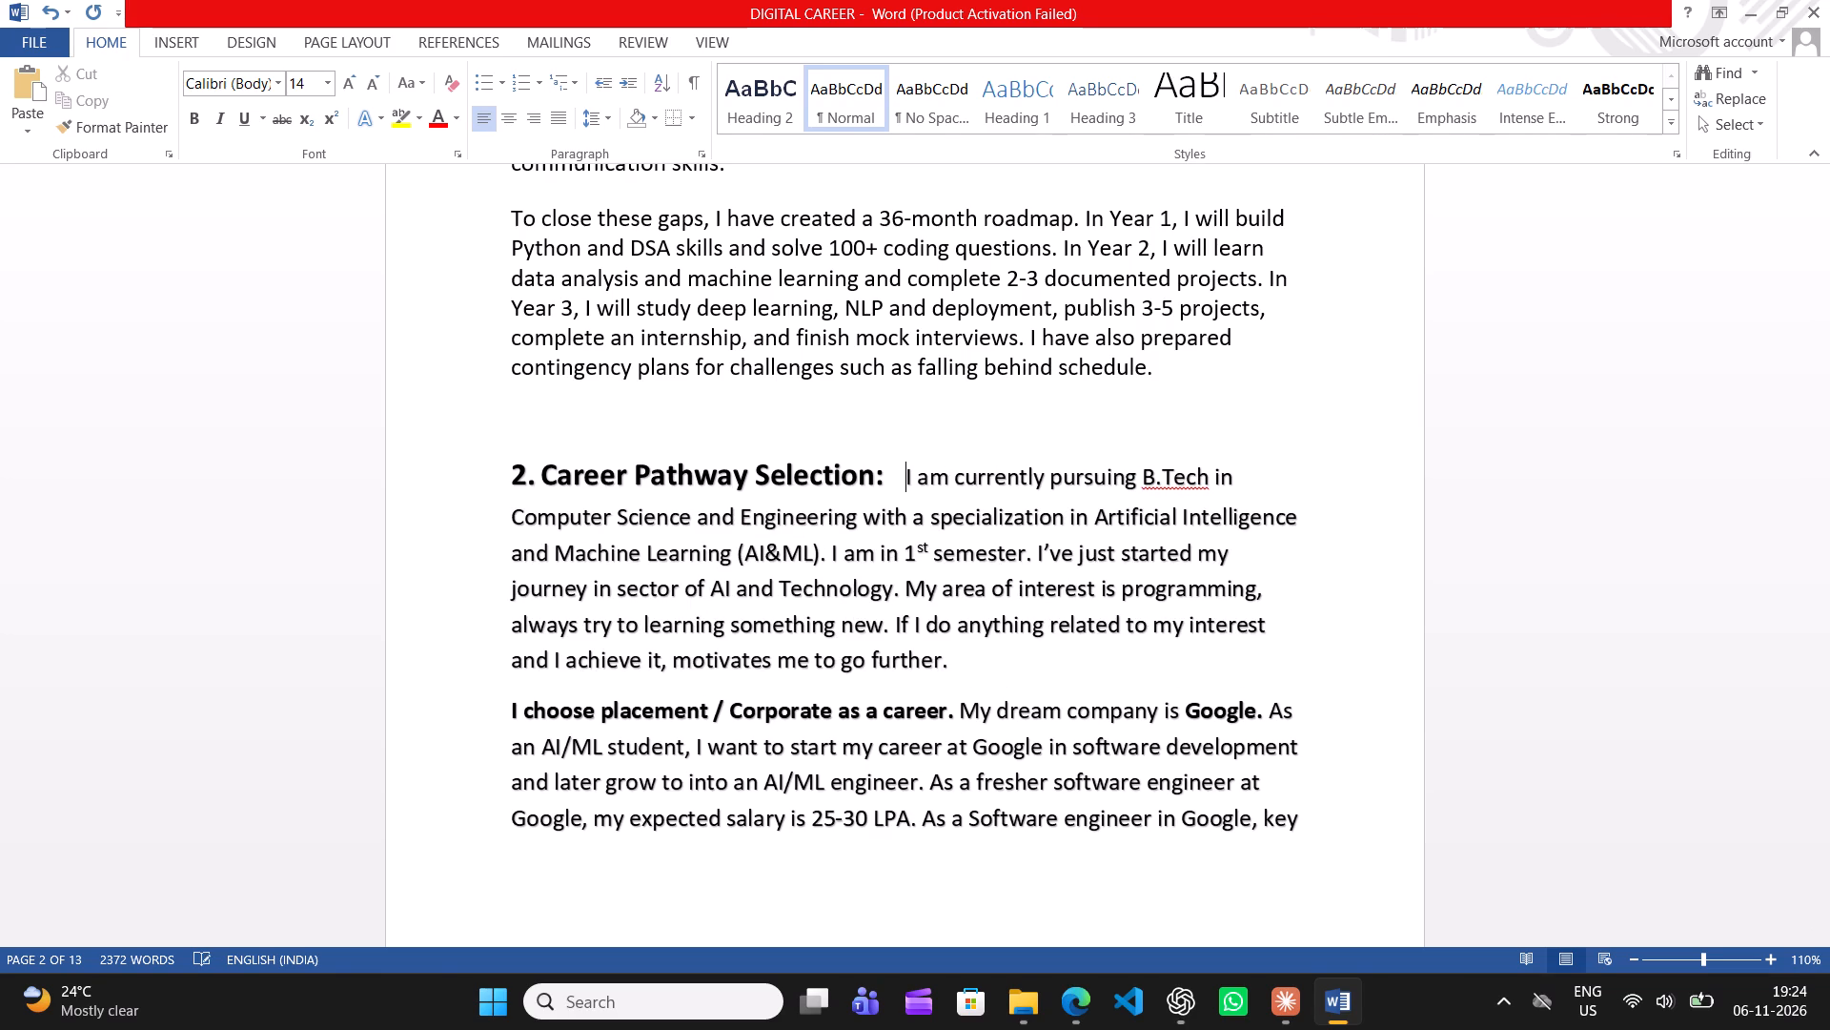
key(space)
key(space)
key(space)
key(space)
key(space)
key(space)
key(space)
key(space)
key(space)
key(space)
key(space)
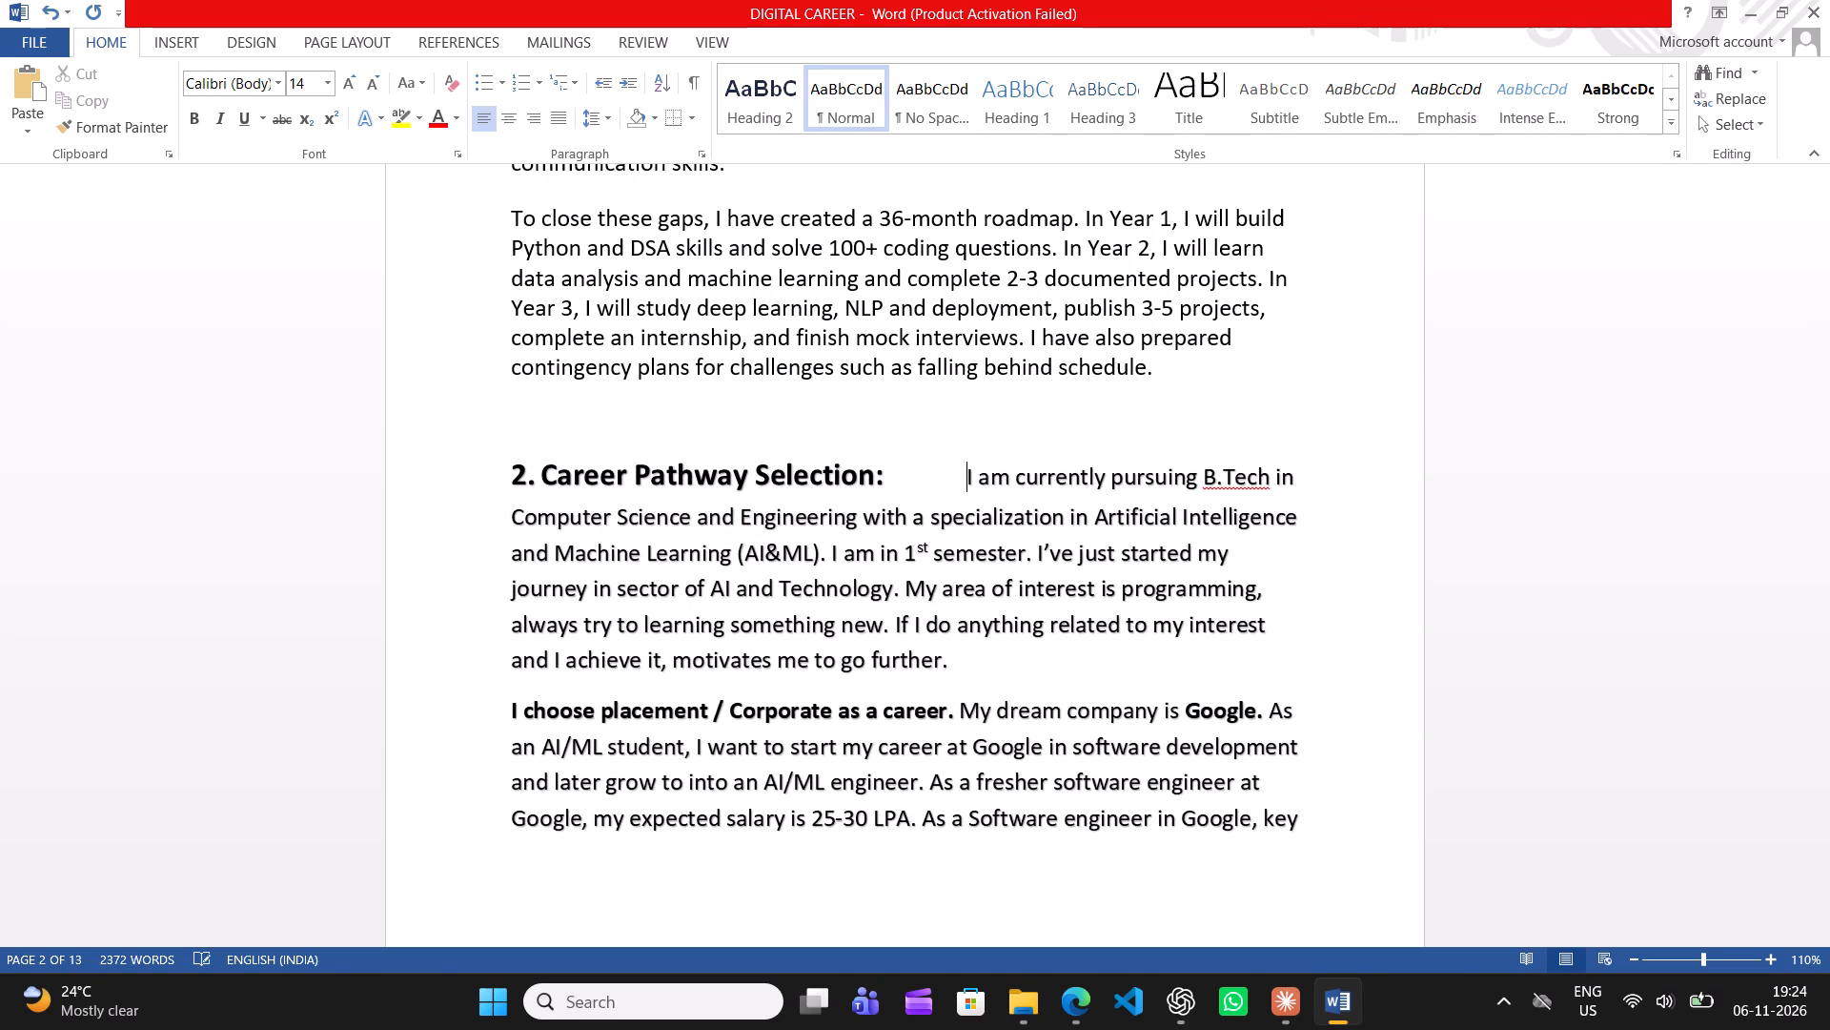
key(space)
key(space)
key(space)
key(space)
key(space)
key(space)
key(space)
key(space)
key(space)
key(space)
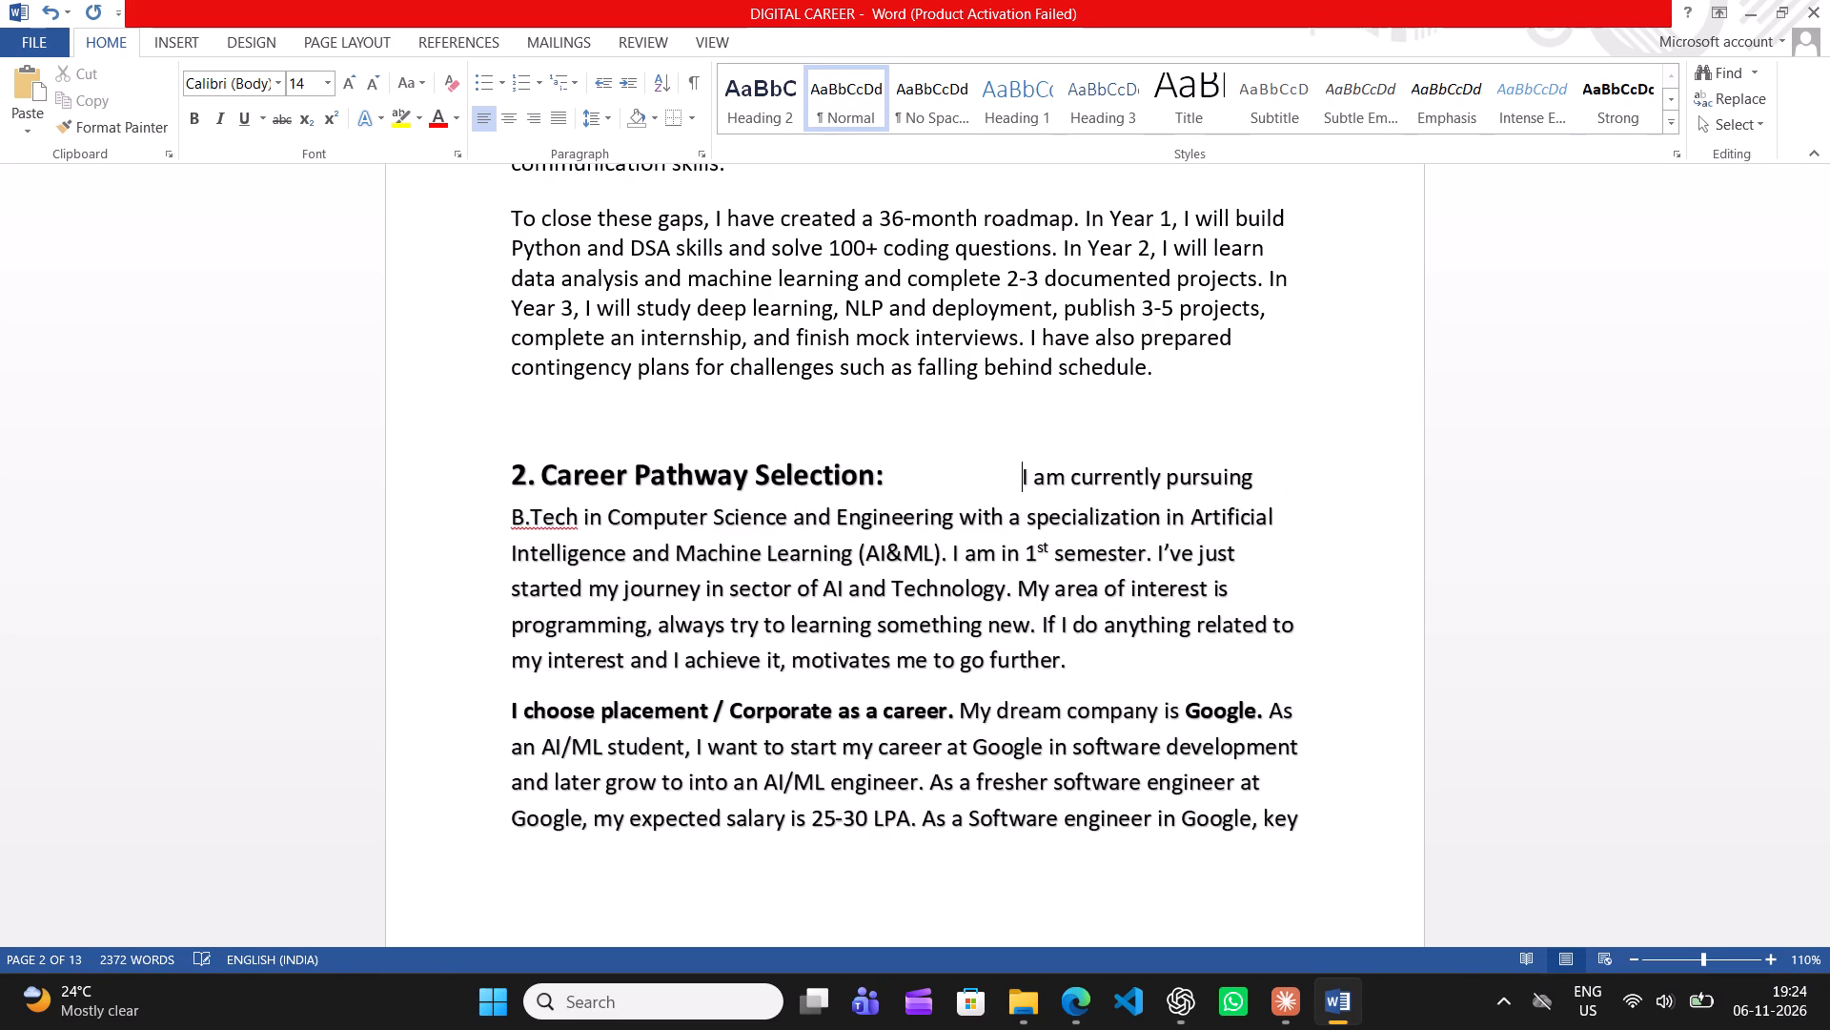
key(space)
key(space)
key(space)
key(space)
key(space)
key(space)
key(space)
key(space)
key(space)
key(space)
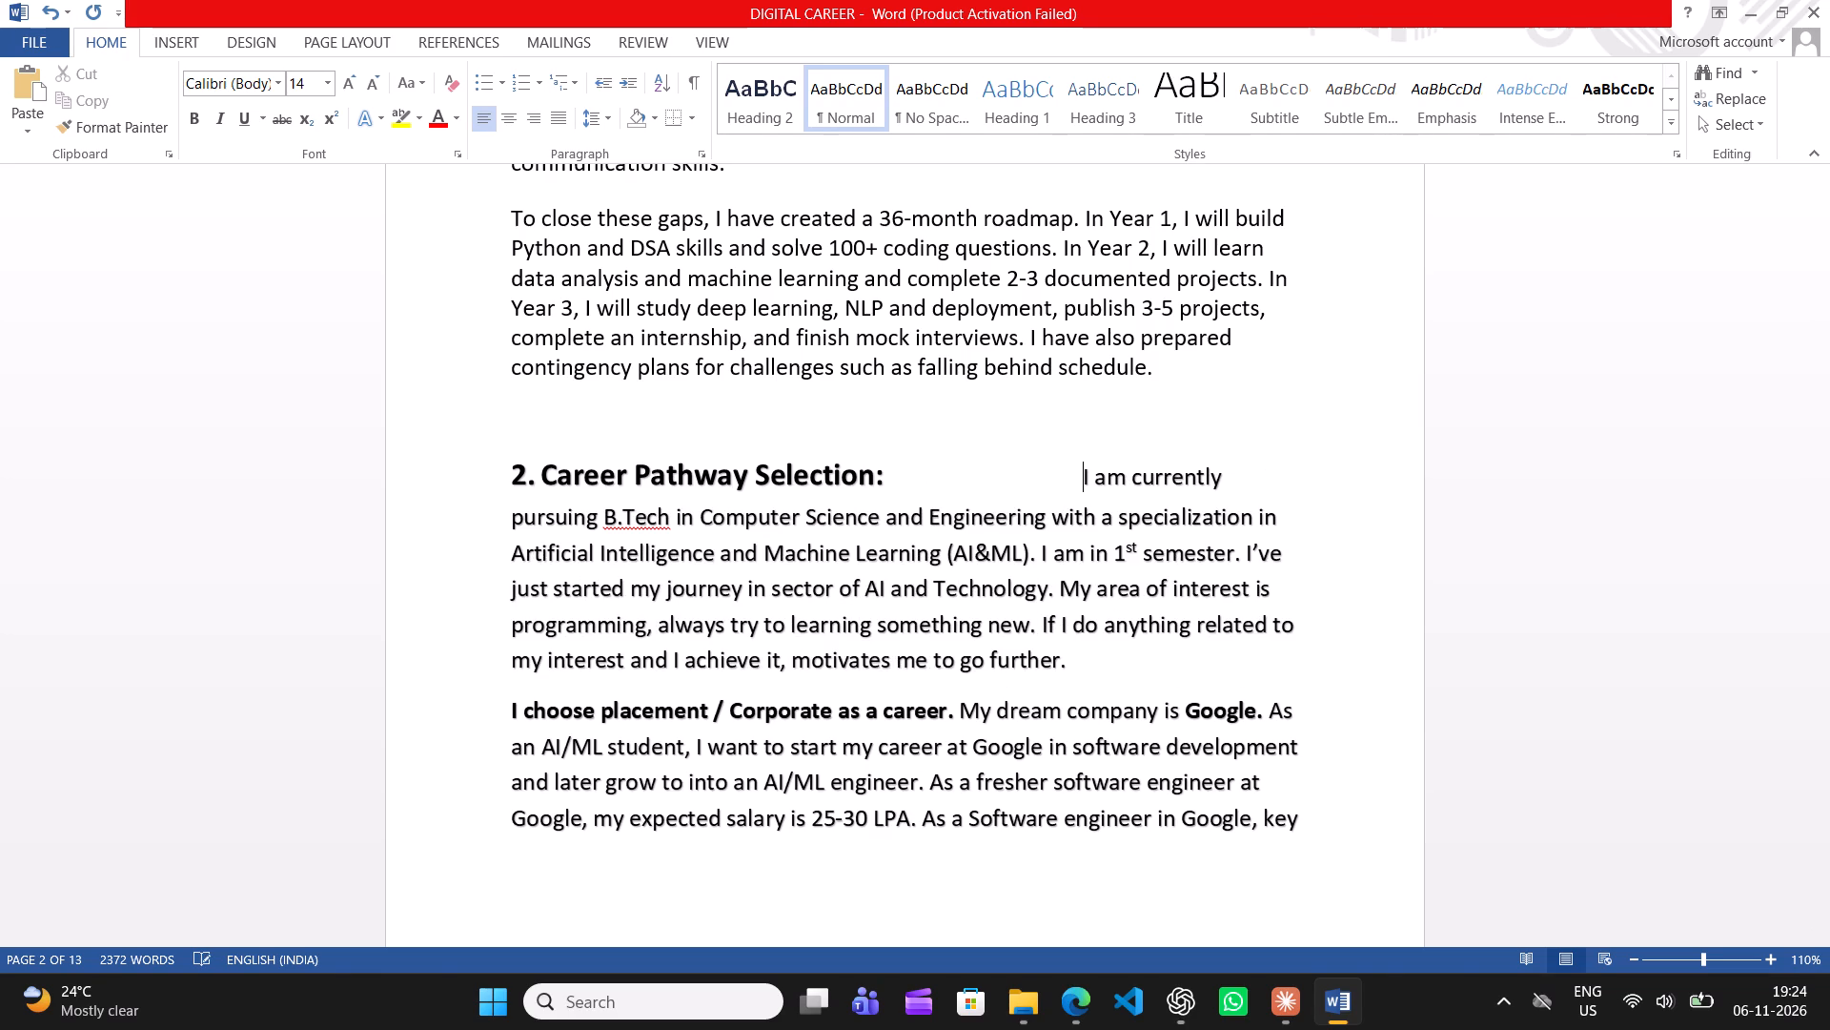
key(space)
key(space)
key(space)
key(space)
key(space)
key(space)
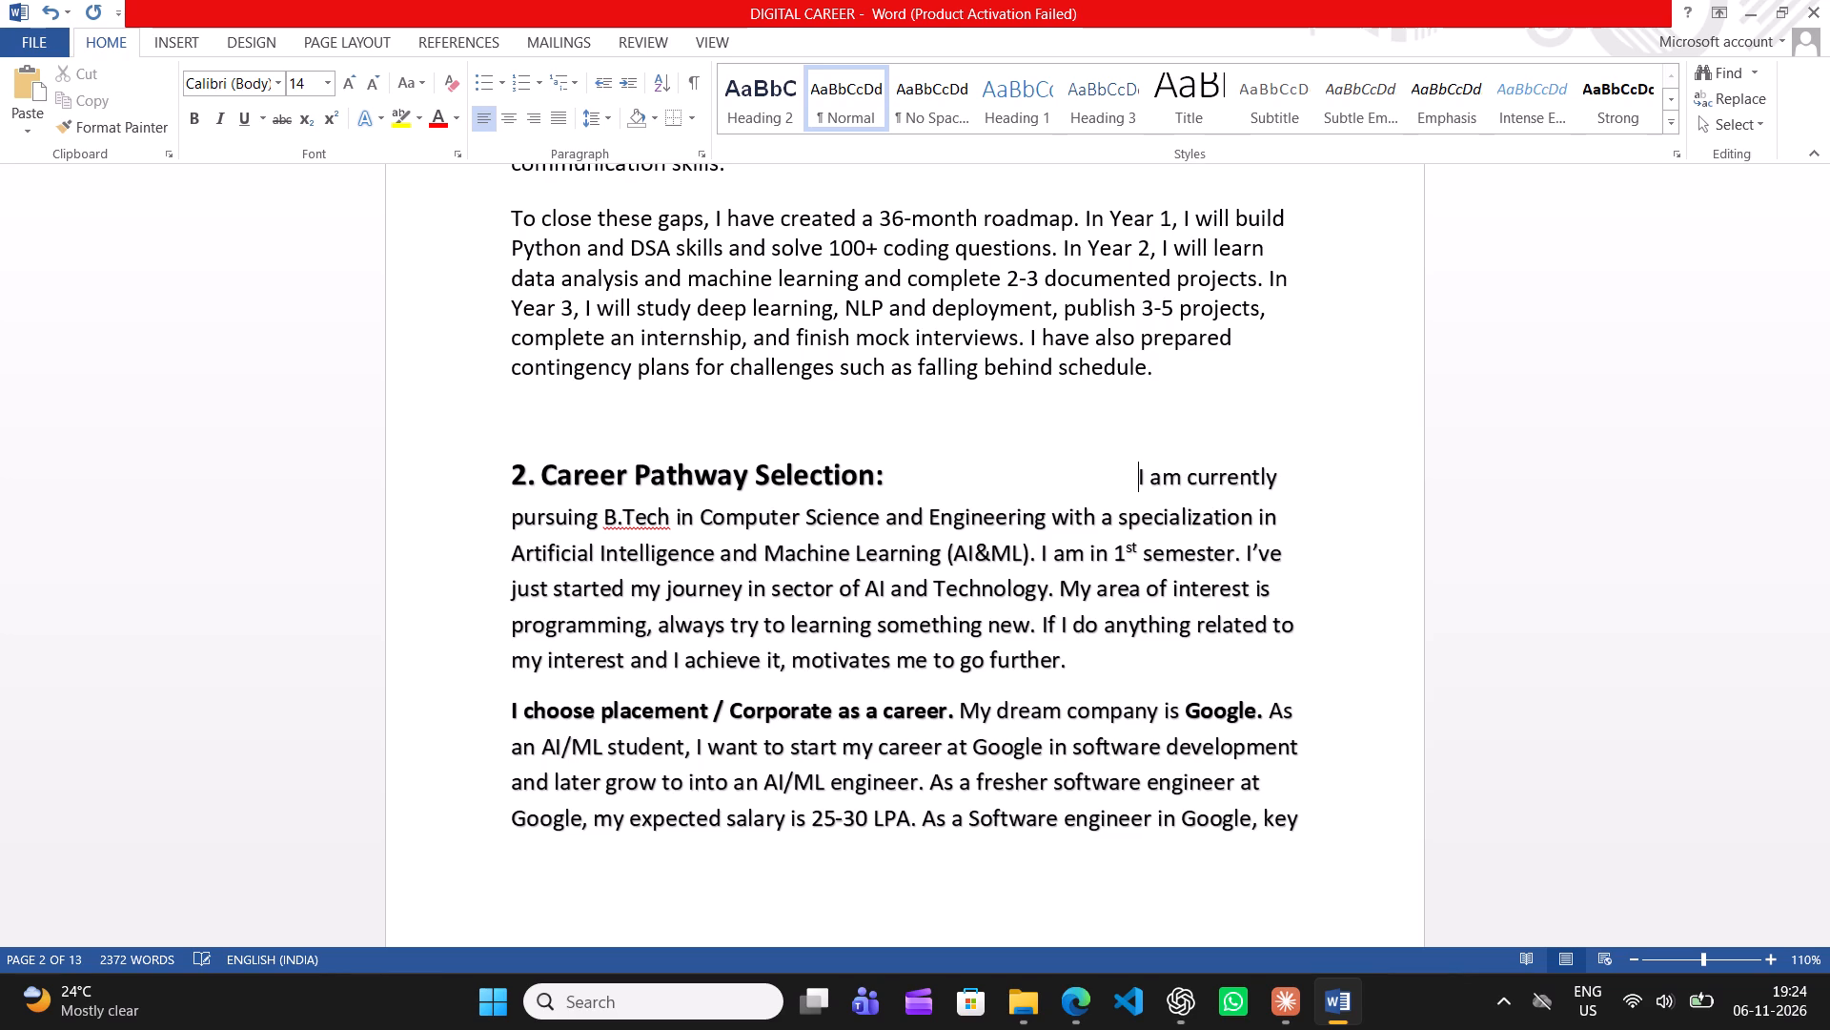
key(space)
key(space)
key(space)
key(space)
key(space)
key(space)
key(space)
key(space)
key(space)
key(space)
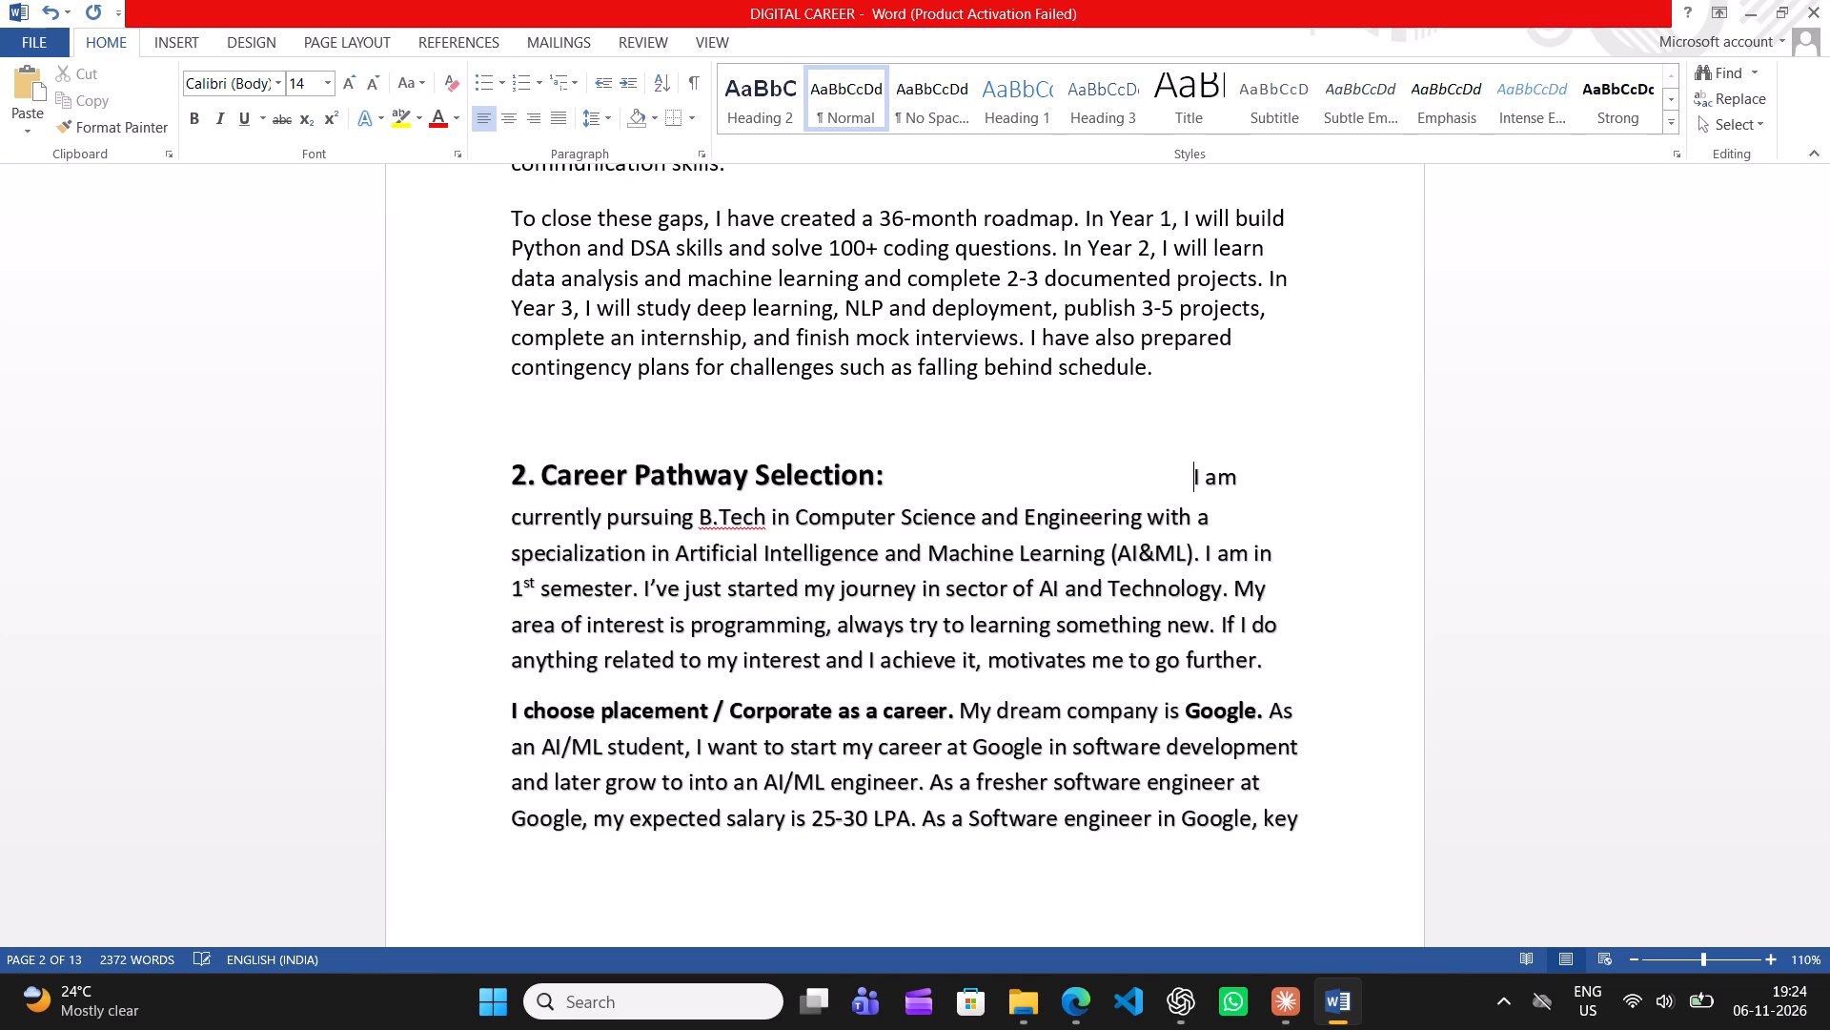
key(space)
key(space)
key(space)
key(space)
key(space)
key(space)
key(space)
key(space)
key(space)
key(space)
key(space)
key(space)
key(space)
key(space)
key(space)
key(space)
key(space)
key(space)
key(space)
key(space)
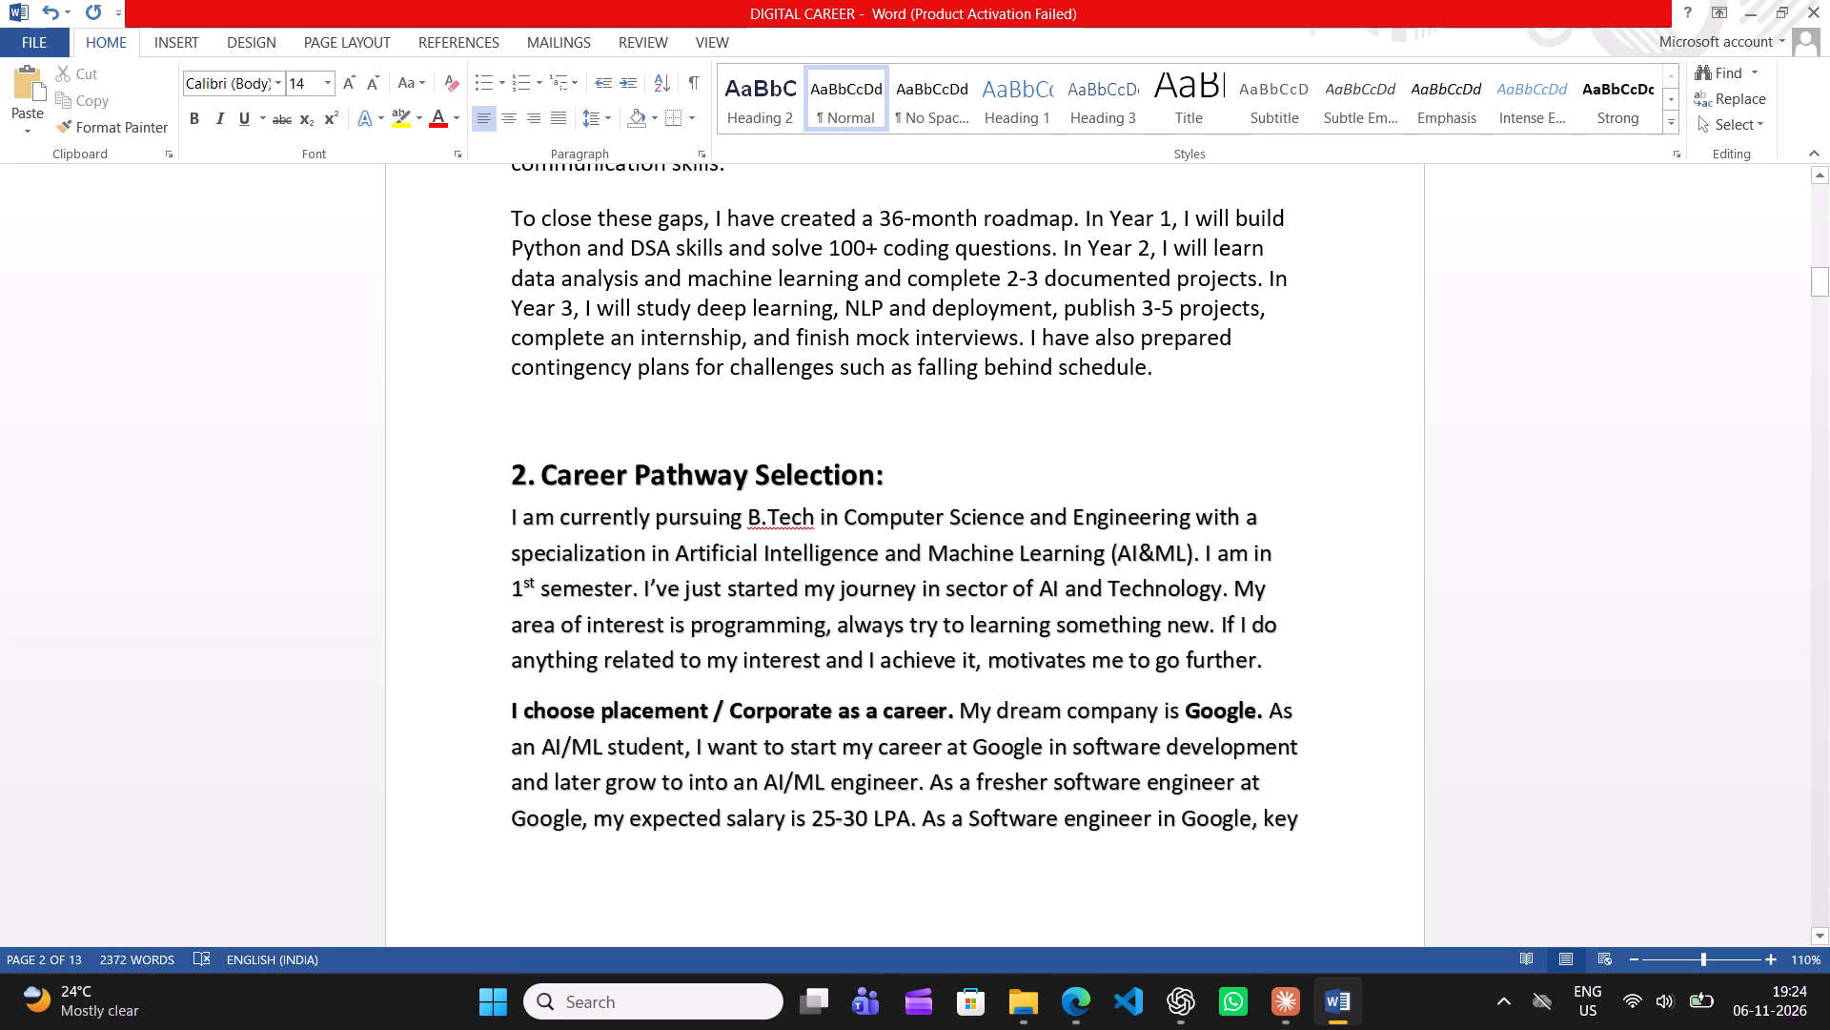
Review the page layout from the contents table through the Executive Summary and Career Pathway Selection to section 2.1.
scroll(513, 724, down, 5)
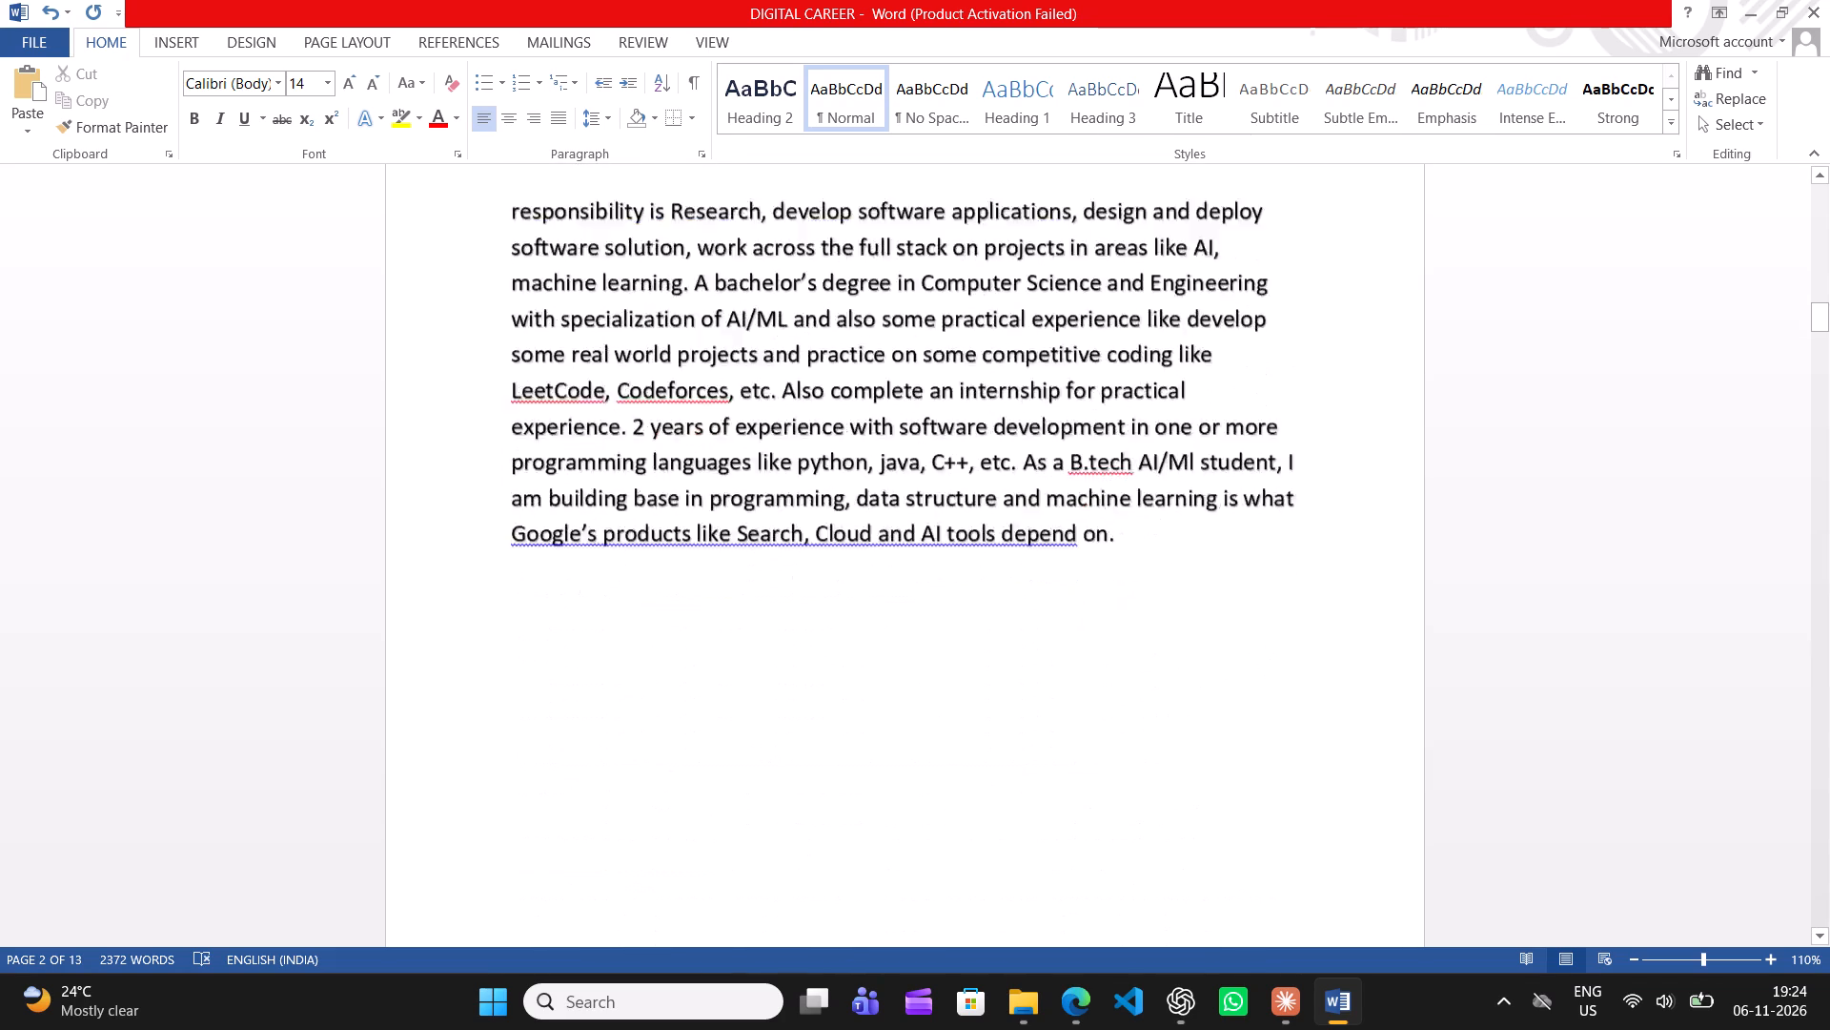
scroll(513, 724, down, 4)
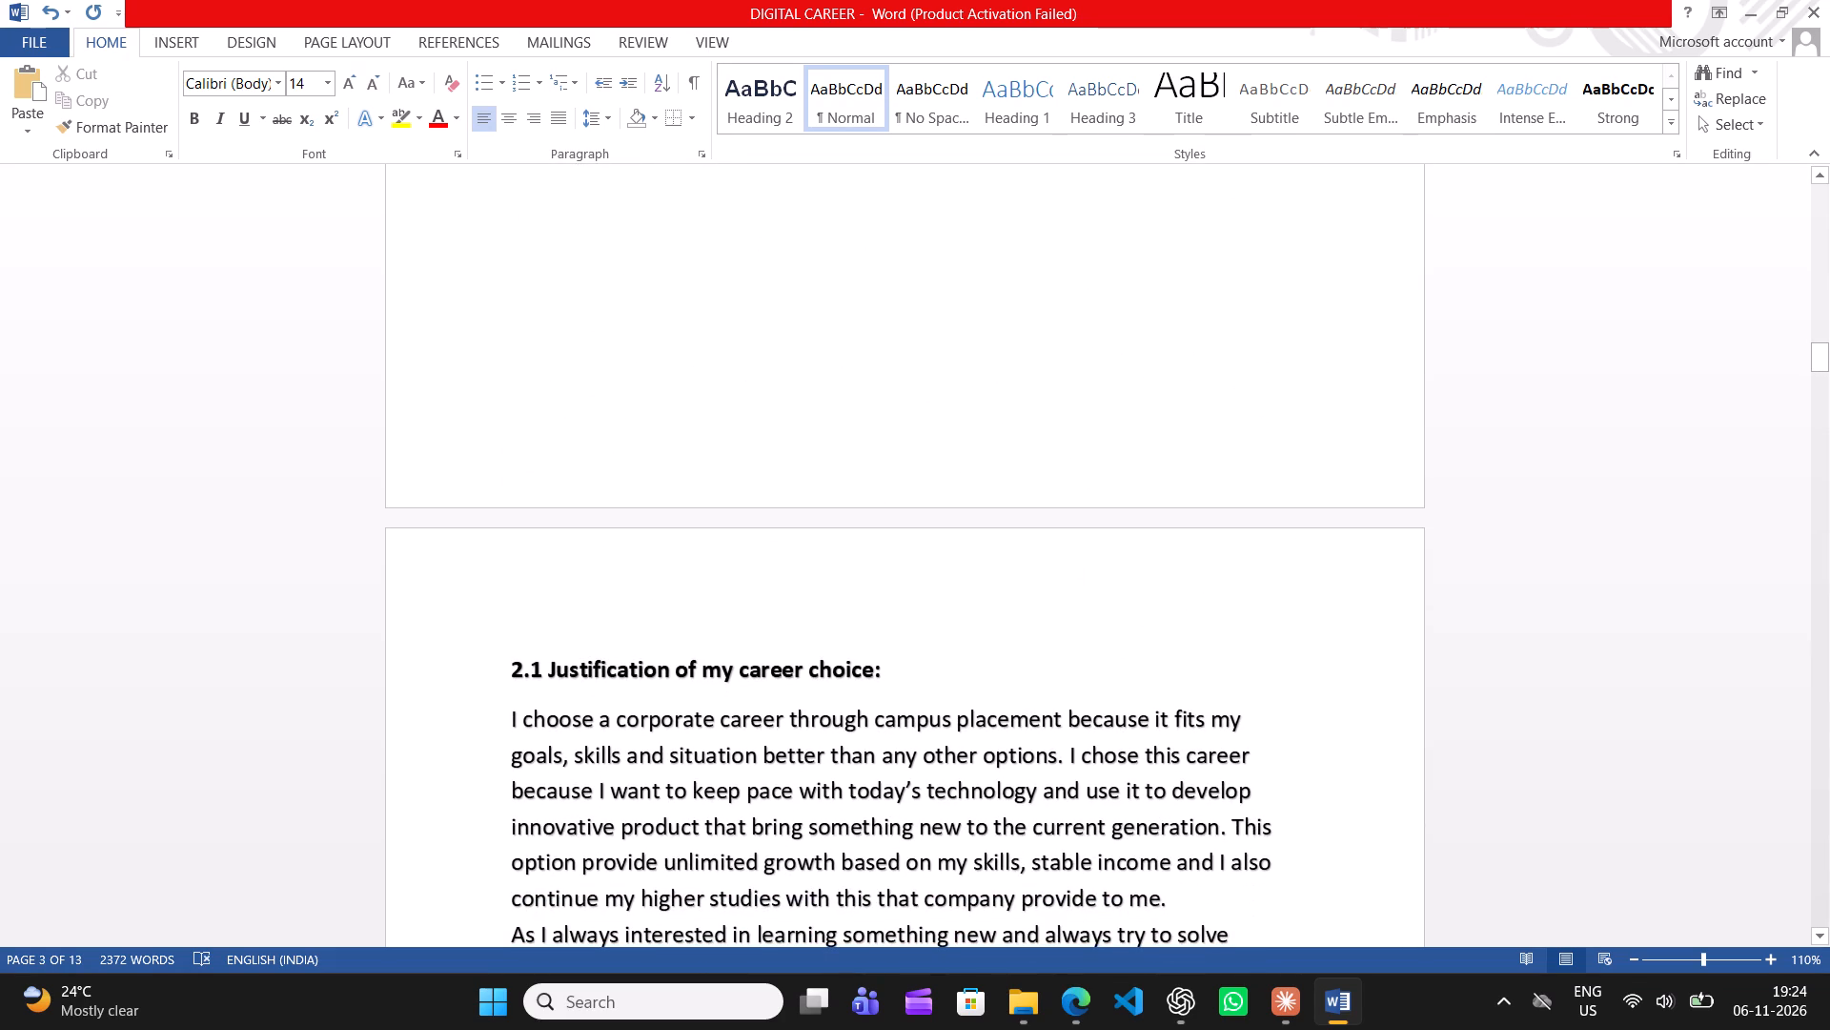
scroll(798, 608, up, 16)
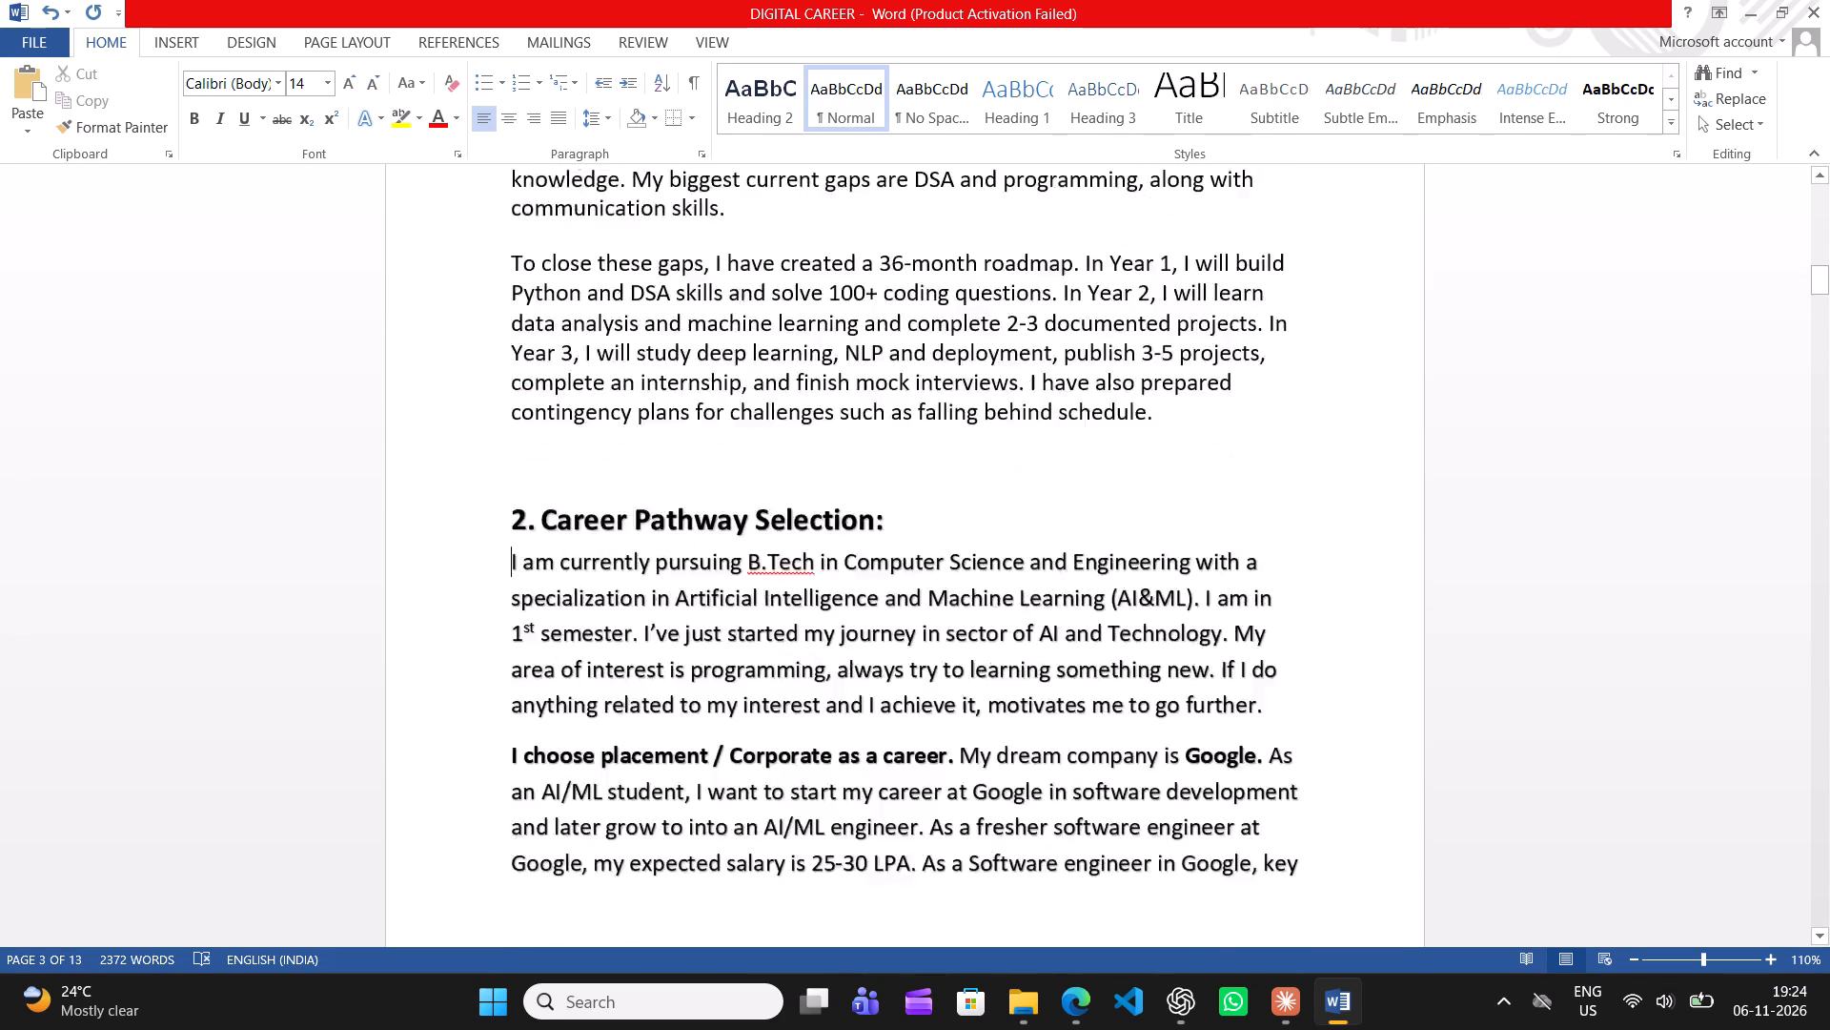
scroll(798, 608, up, 3)
scroll(798, 608, down, 4)
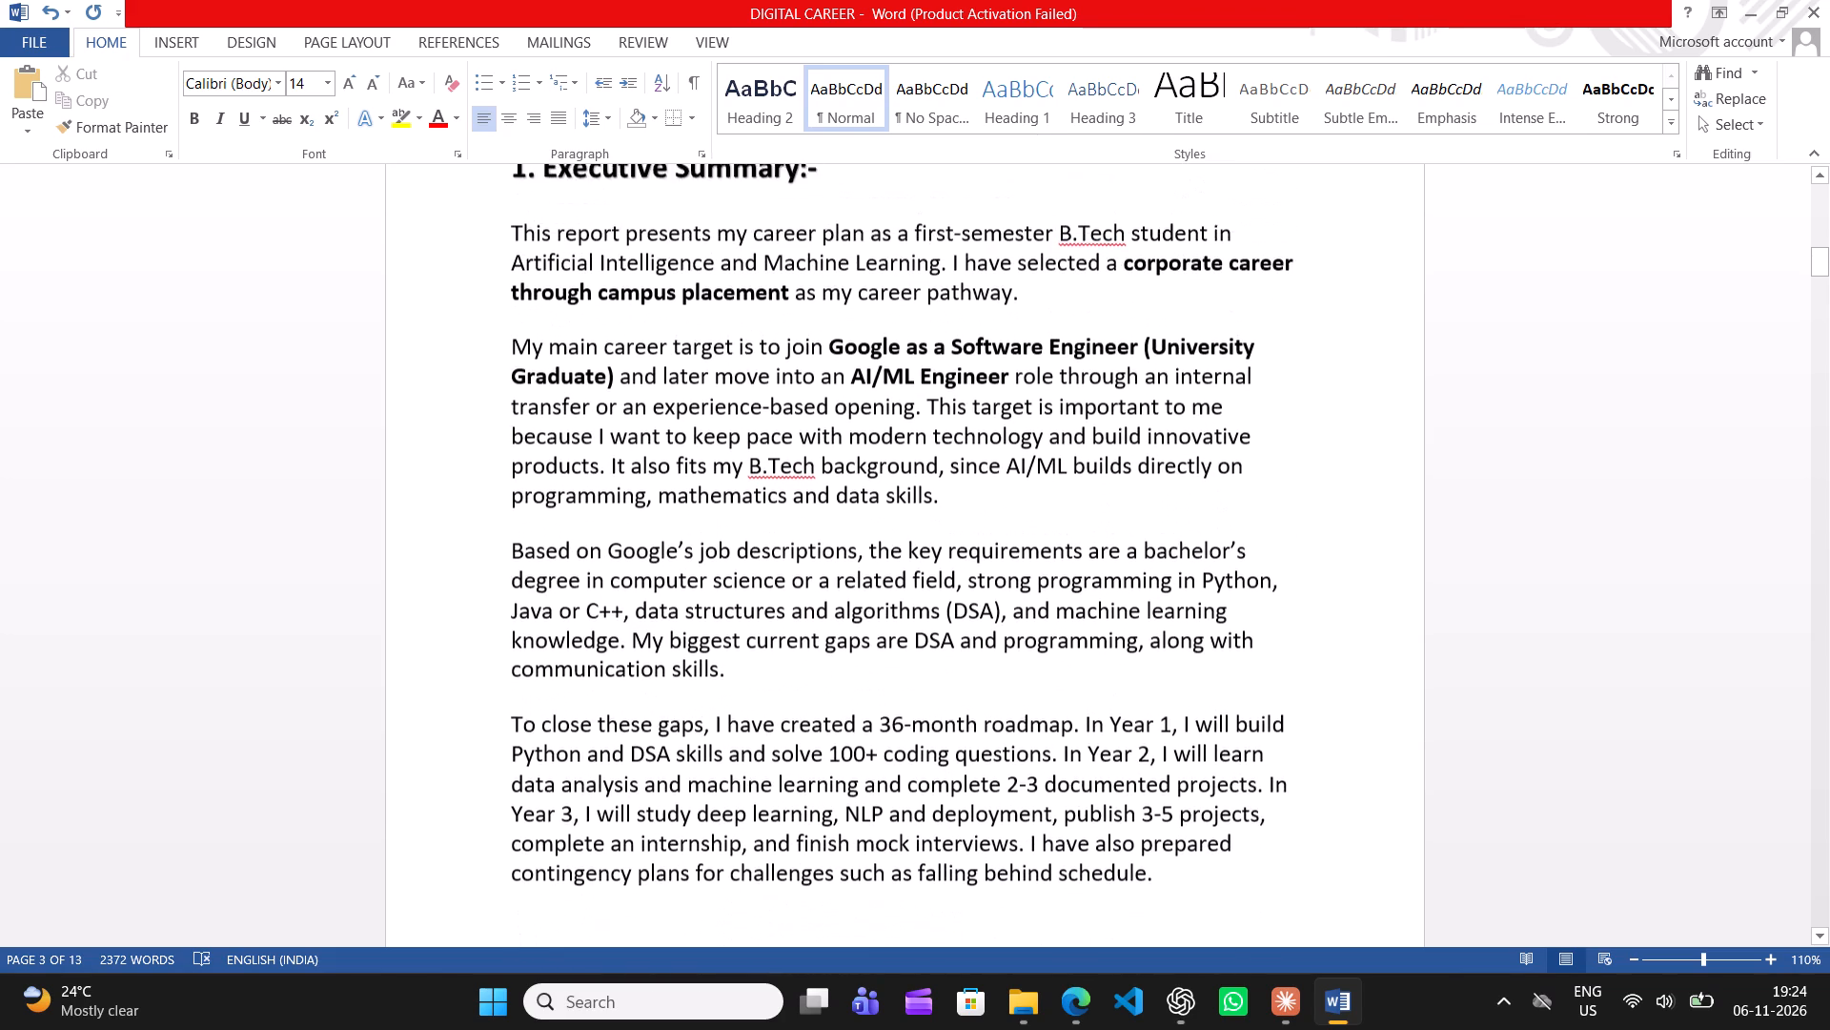
scroll(798, 608, down, 1)
scroll(798, 608, up, 7)
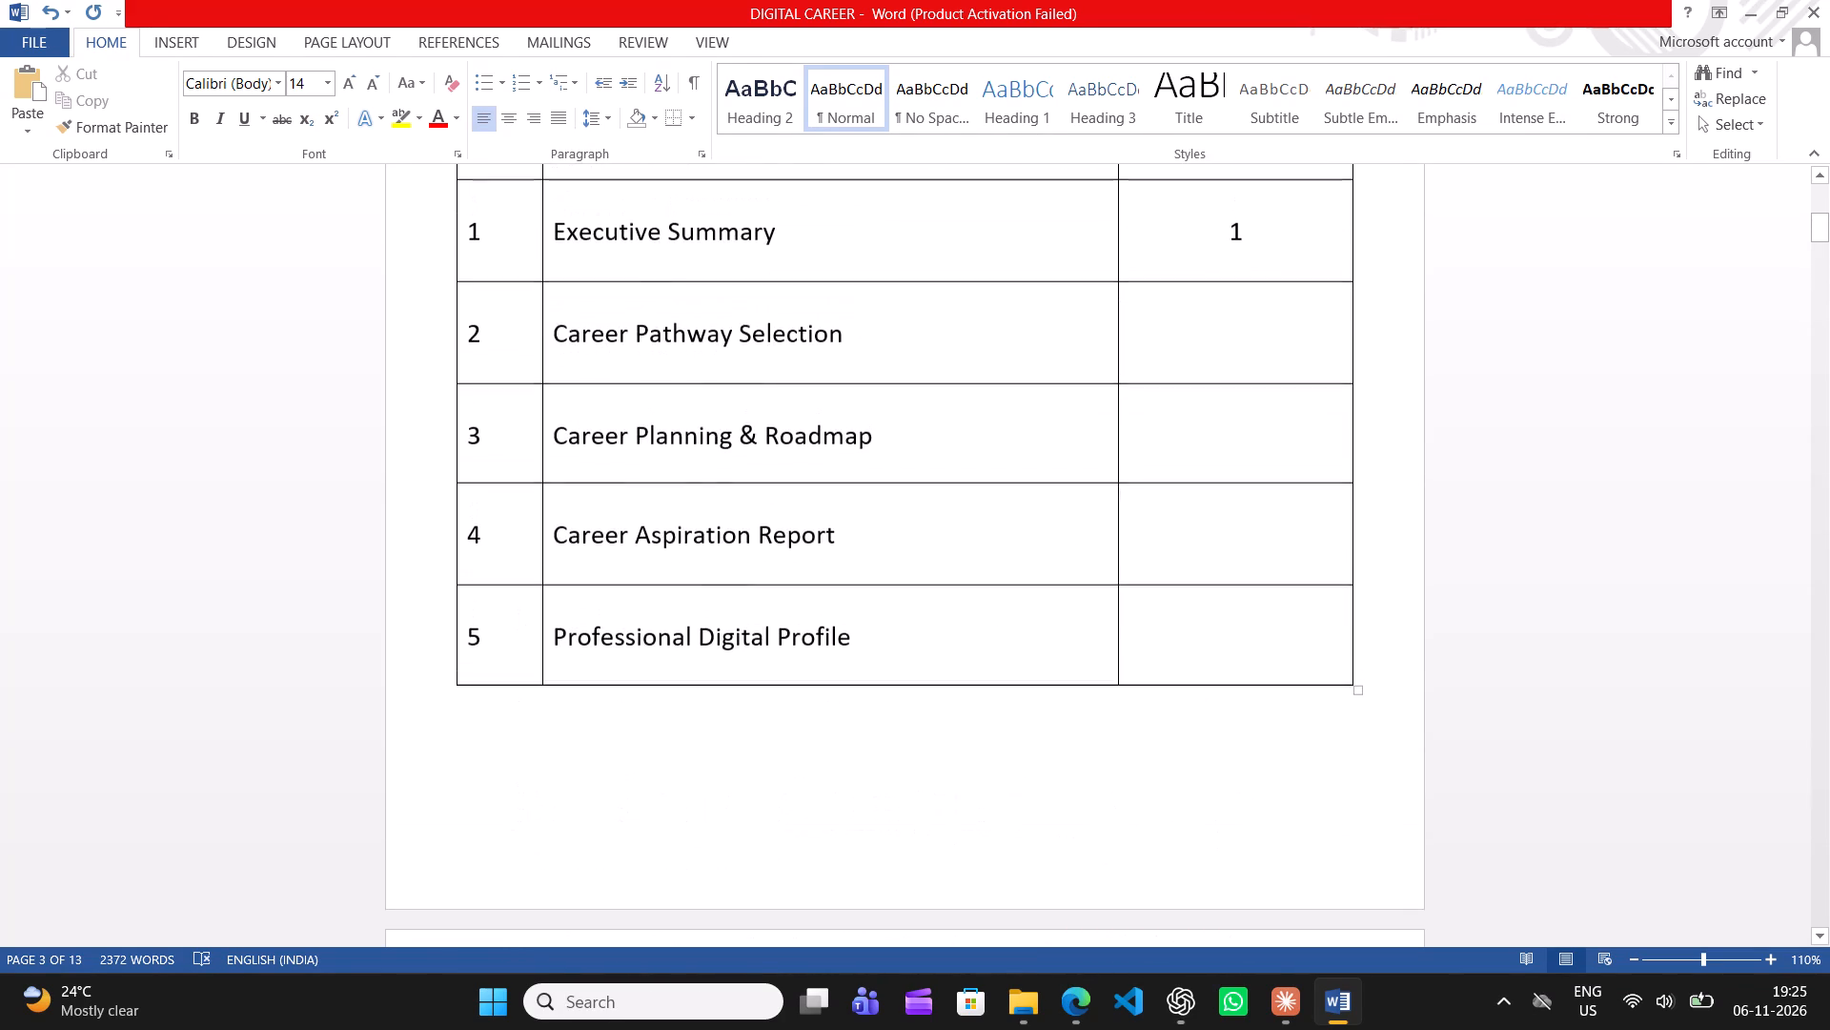
Move the whole "2.1 Justification of my career choice:" section, heading and paragraphs, to the preceding page below the Career Pathway Selection text.
scroll(798, 608, down, 10)
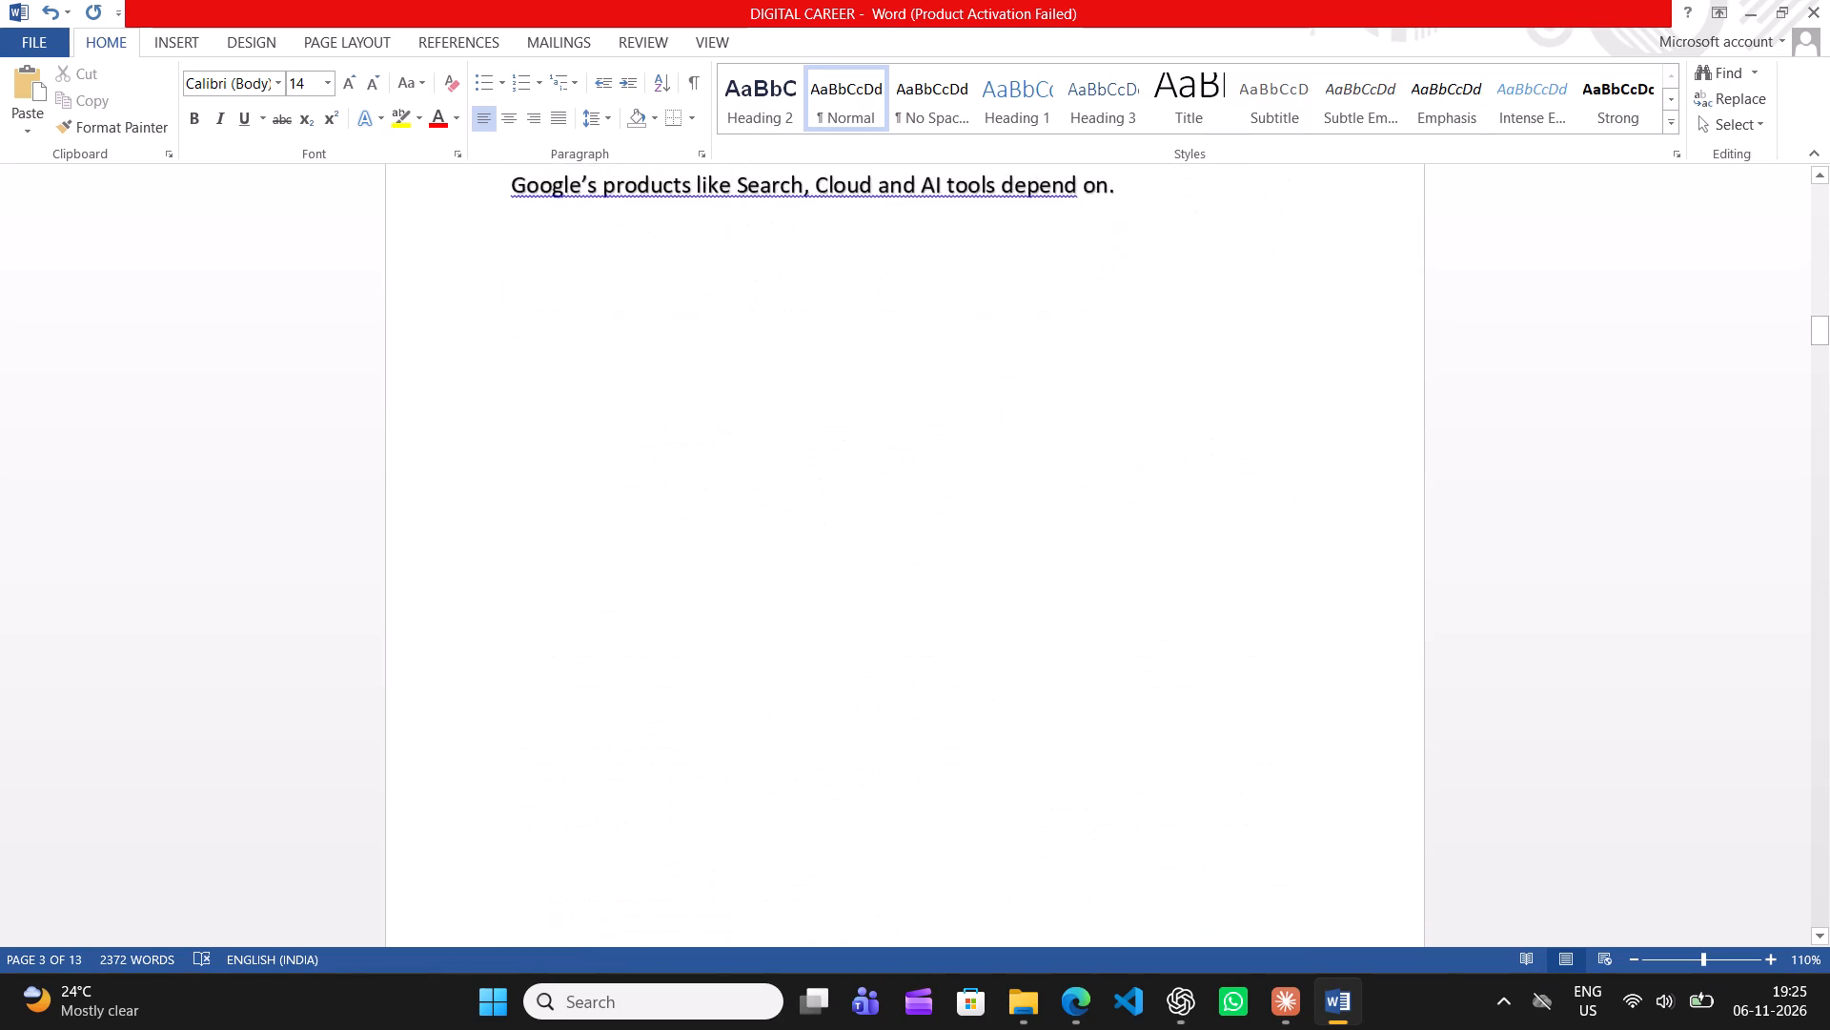
scroll(798, 608, down, 8)
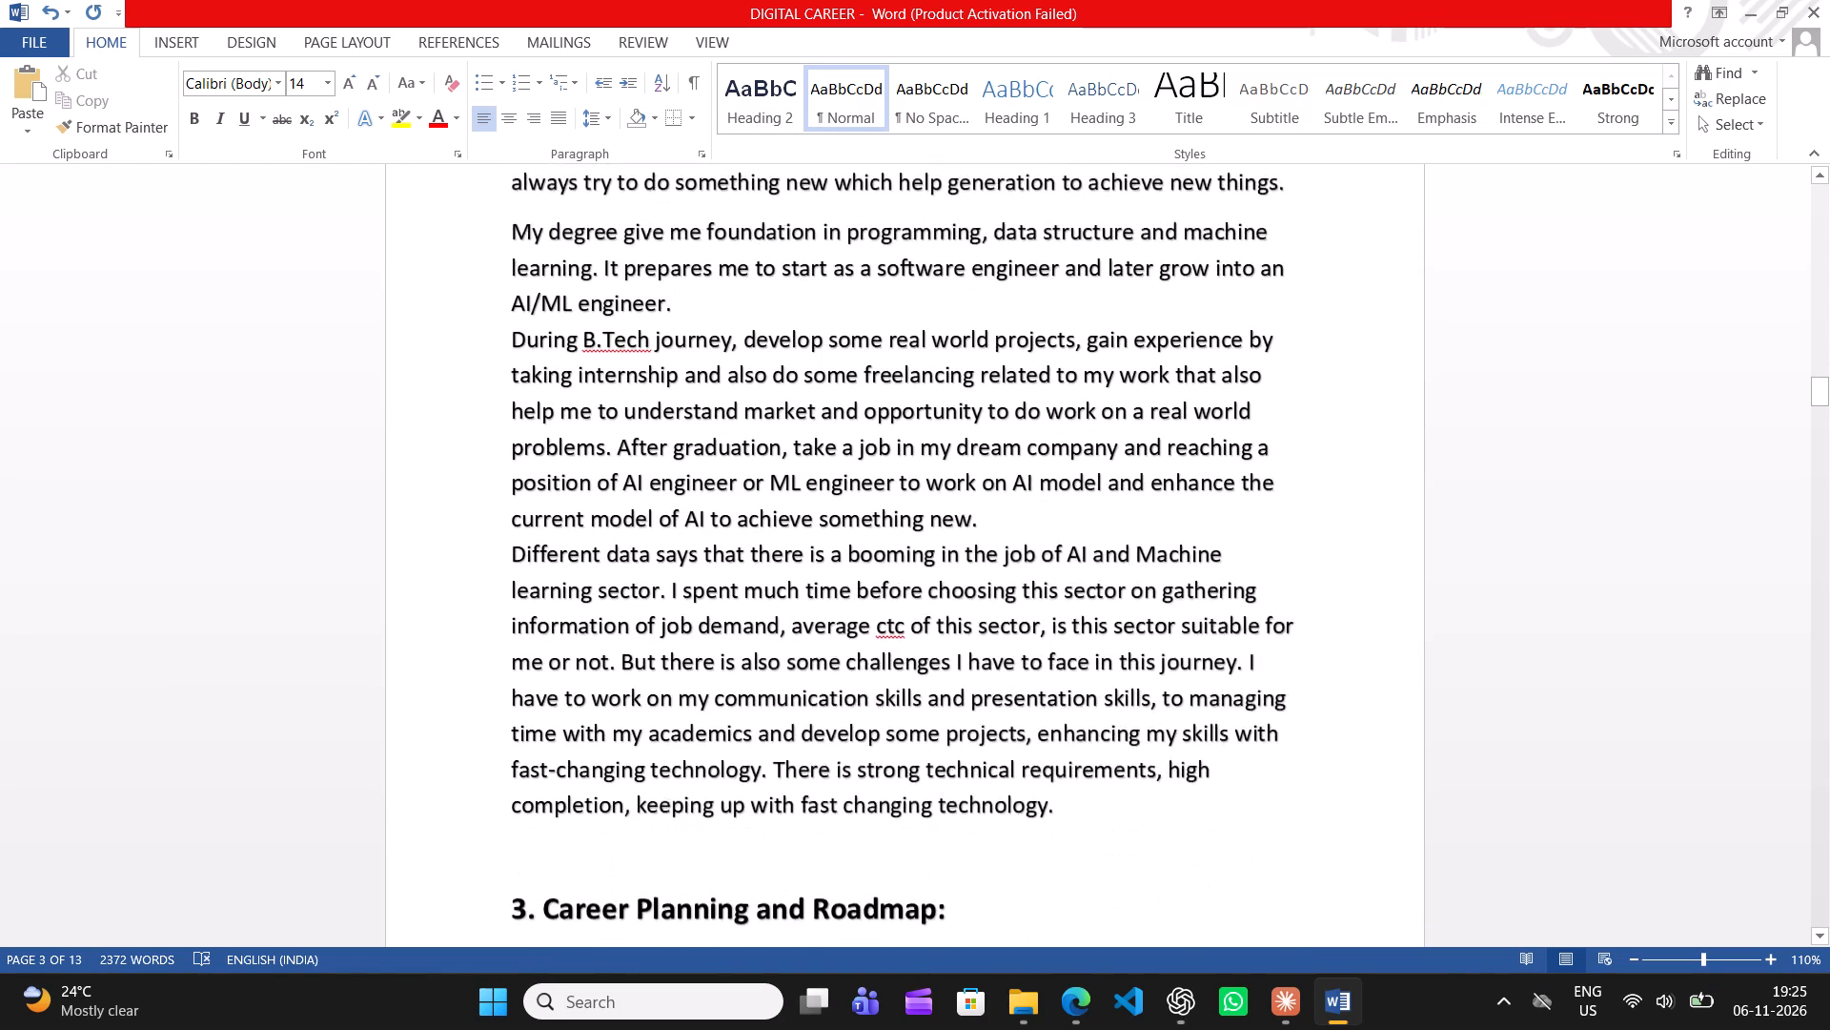
scroll(798, 608, down, 1)
scroll(798, 608, up, 3)
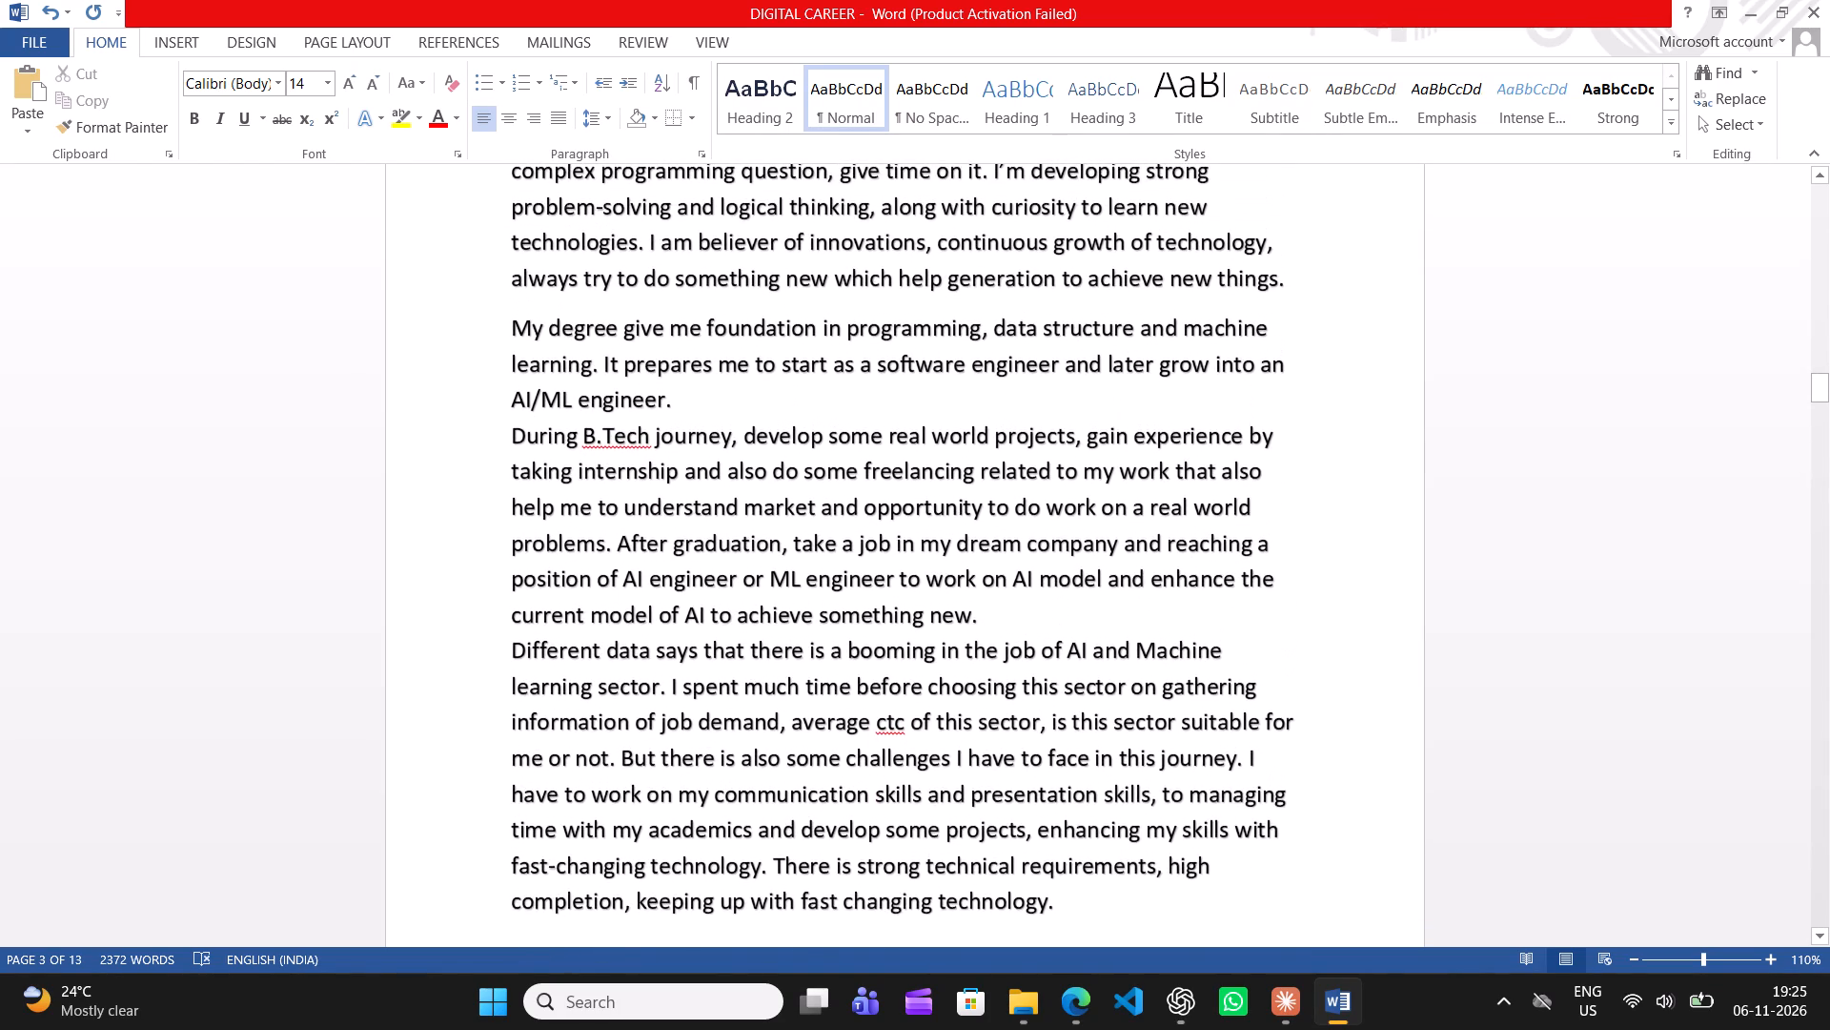
scroll(798, 608, down, 1)
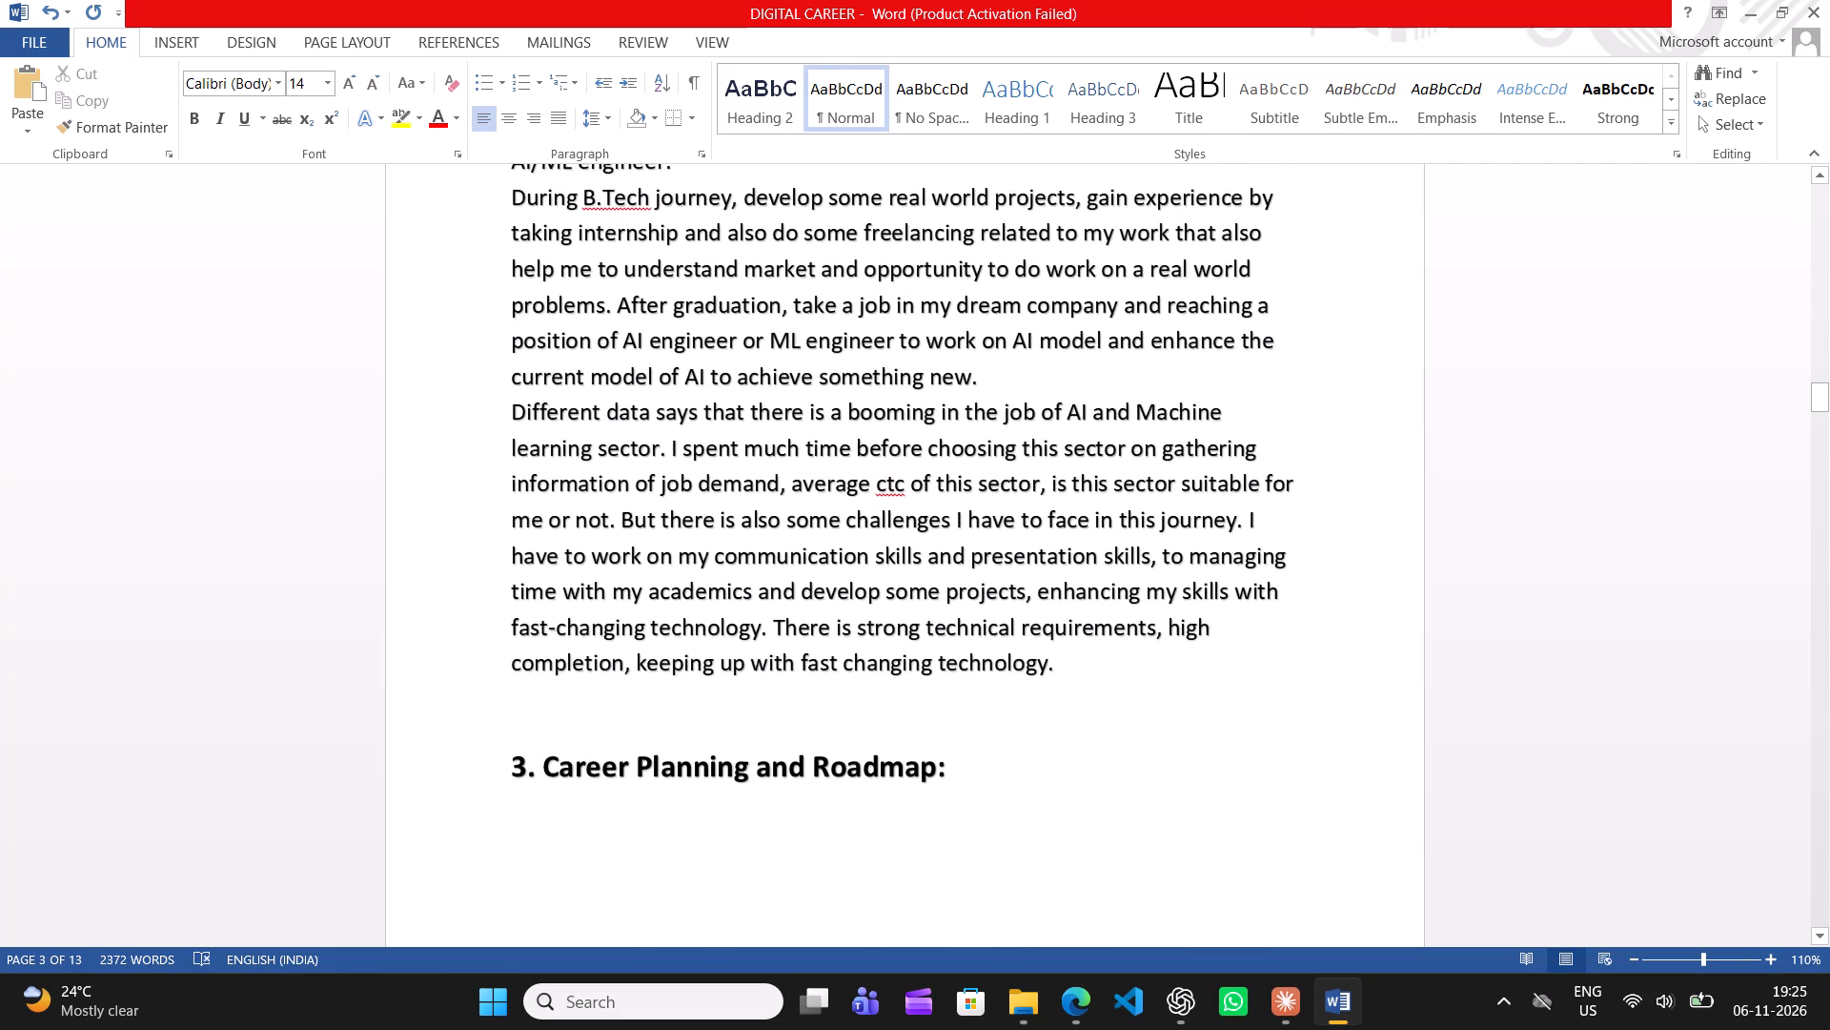
drag(1080, 680, 579, 191)
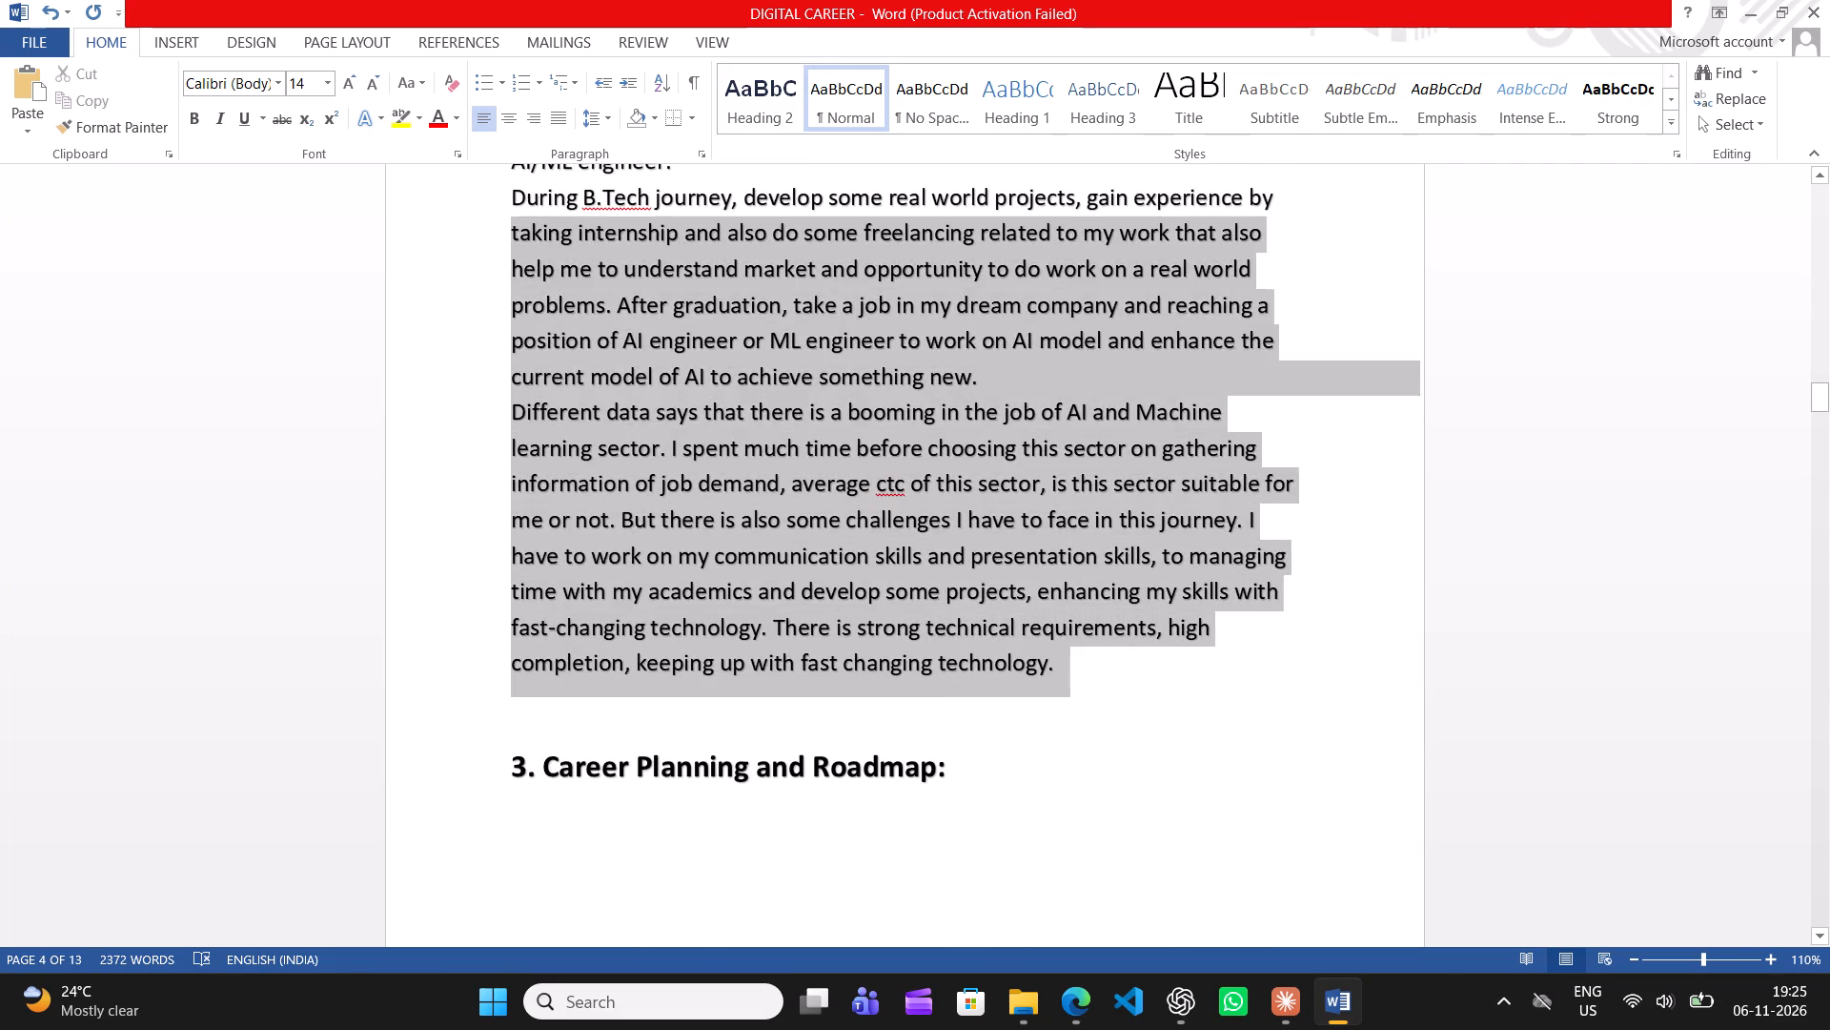
drag(579, 191, 455, 467)
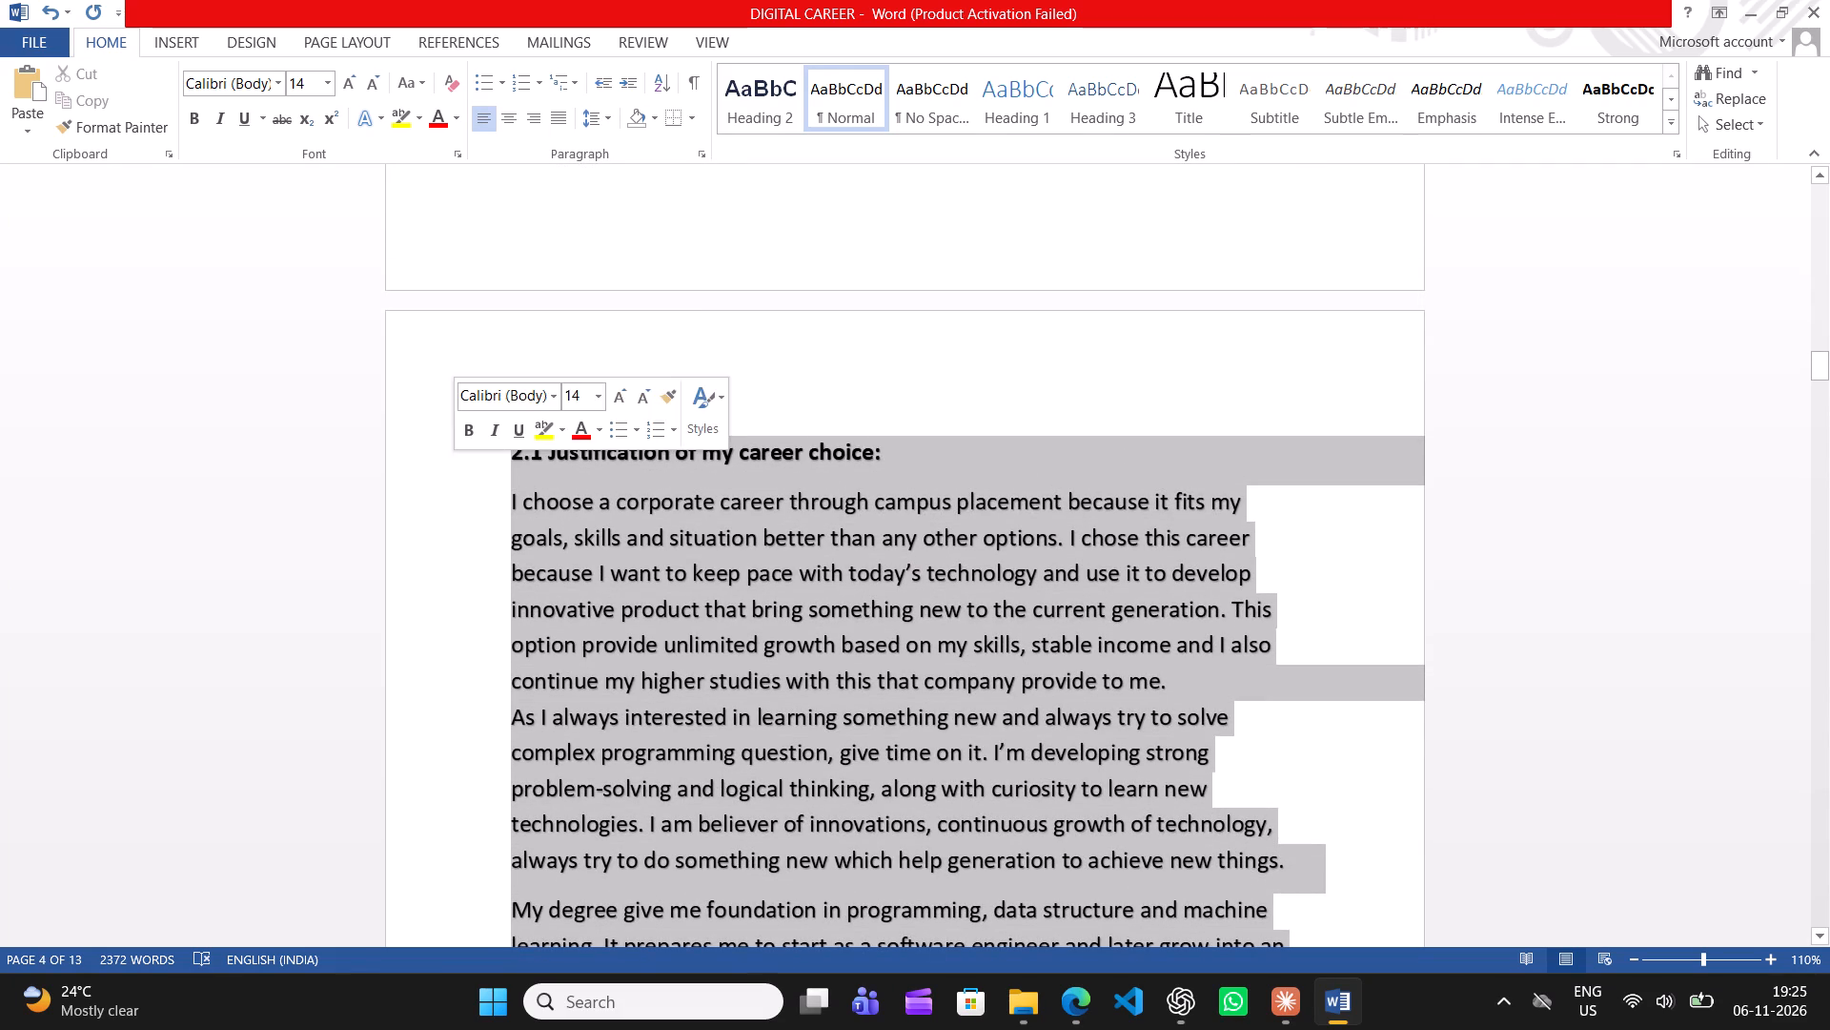
drag(742, 616, 688, 256)
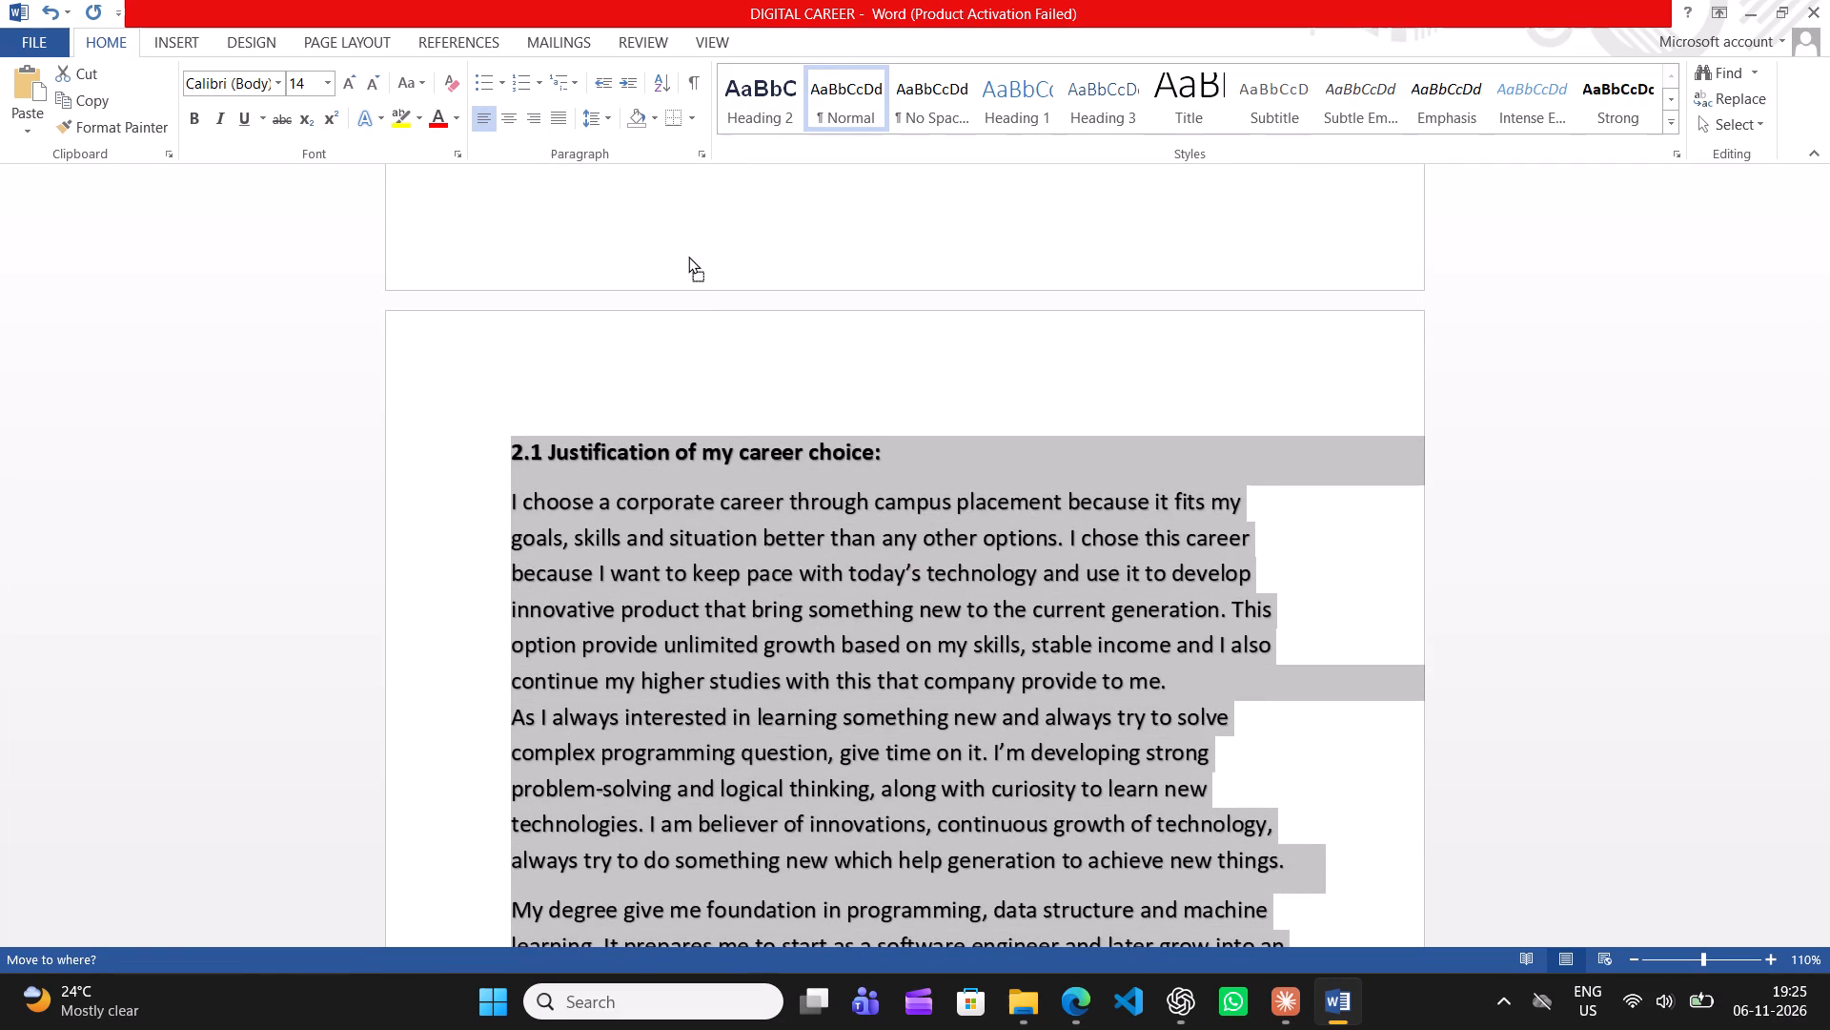
drag(688, 256, 679, 220)
drag(790, 556, 743, 227)
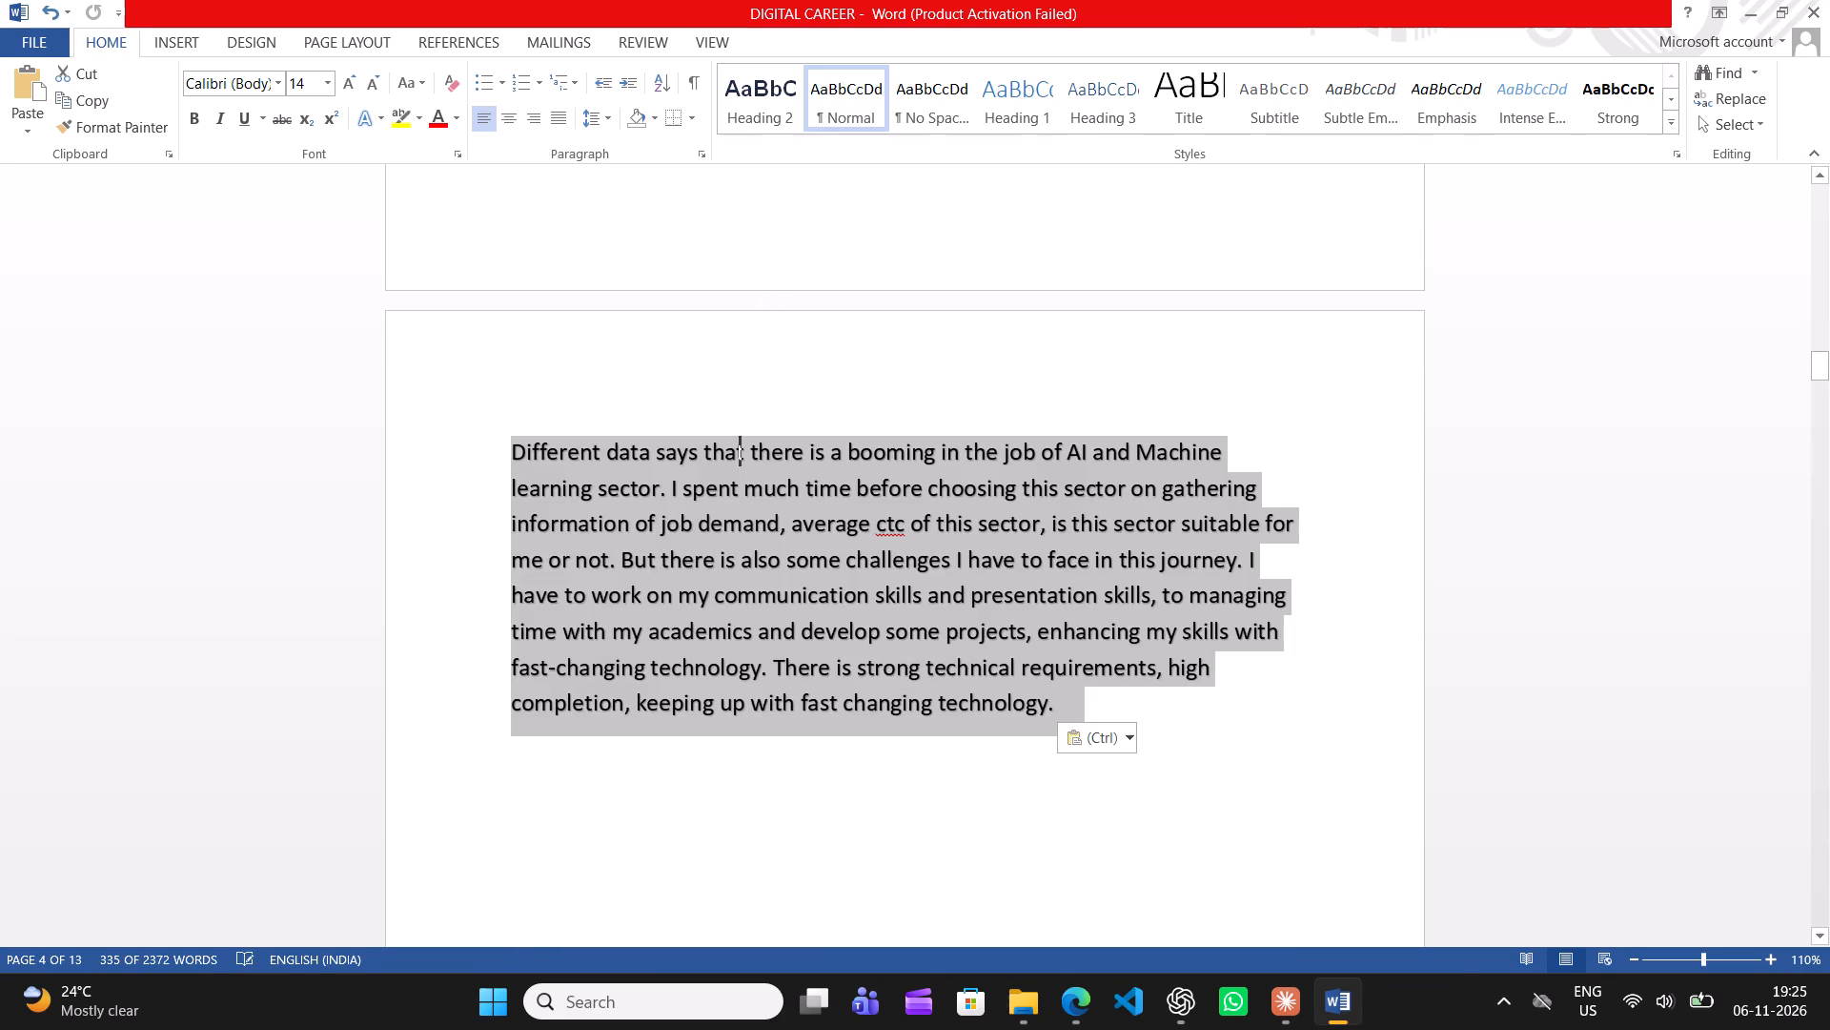
scroll(793, 401, up, 7)
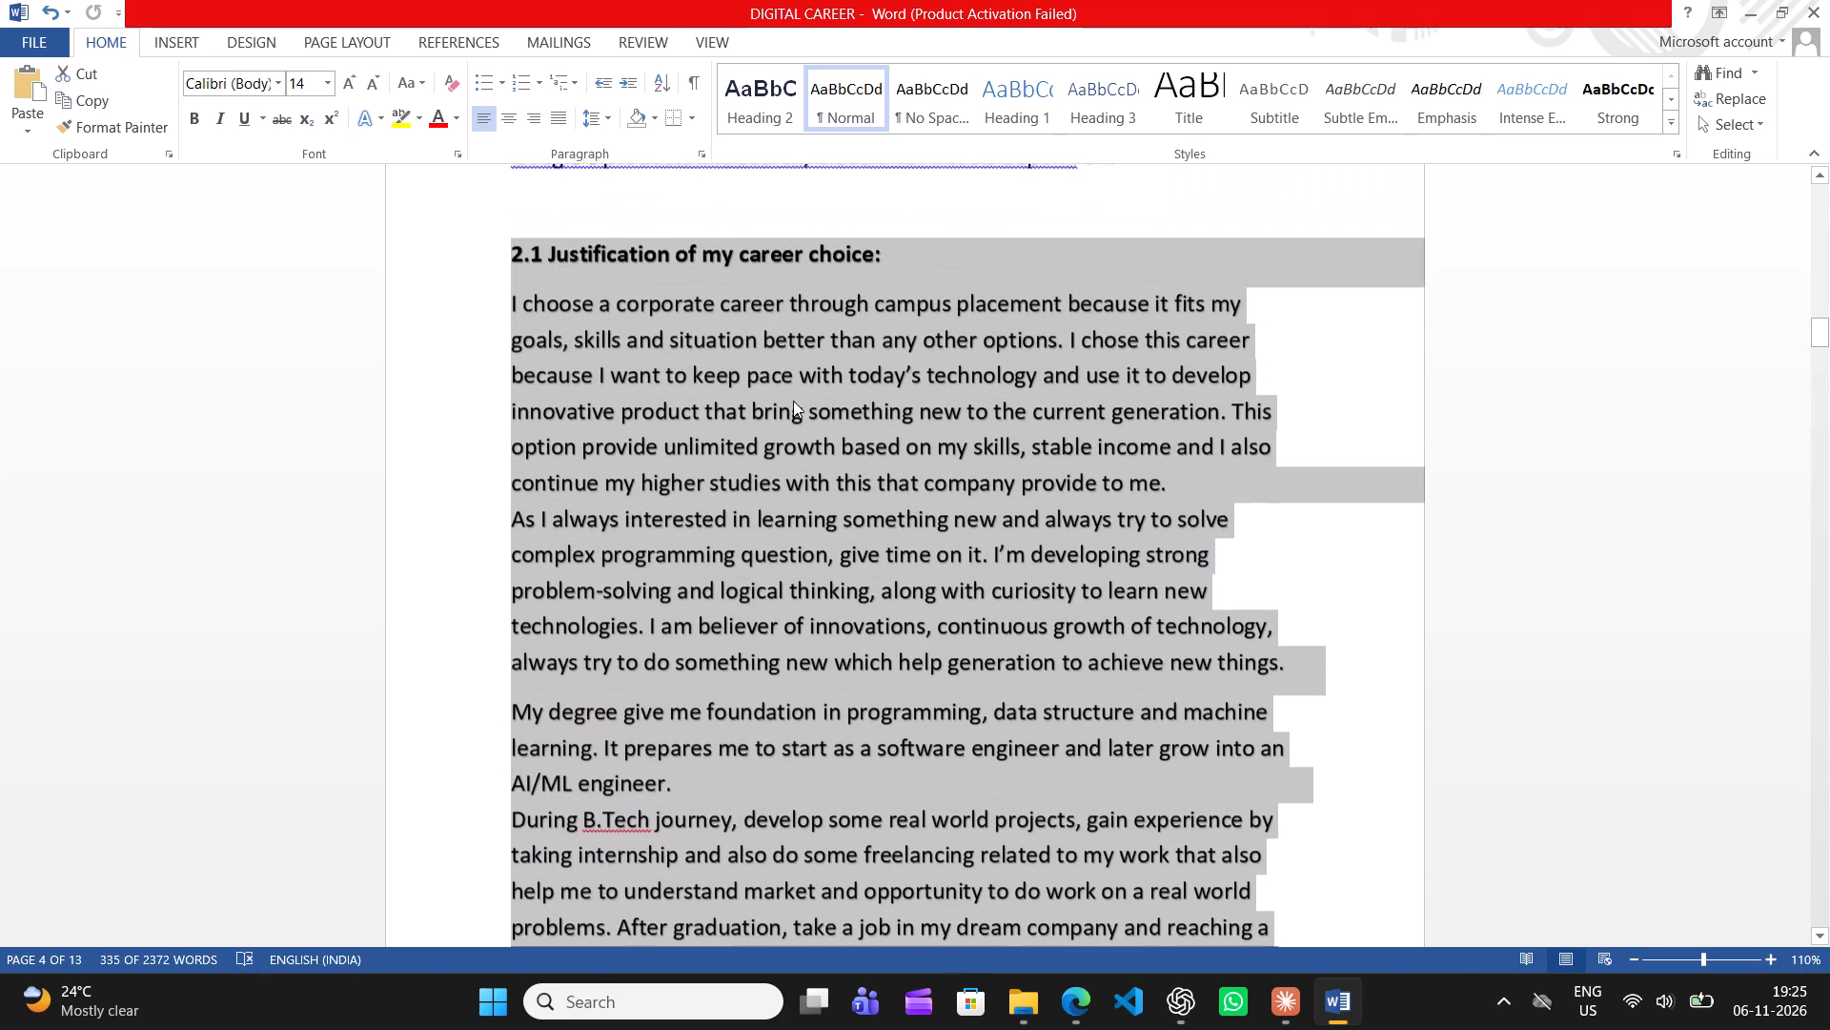
click(437, 395)
Delete the blank line above the "2.1 Justification of my career choice:" heading.
scroll(437, 395, up, 2)
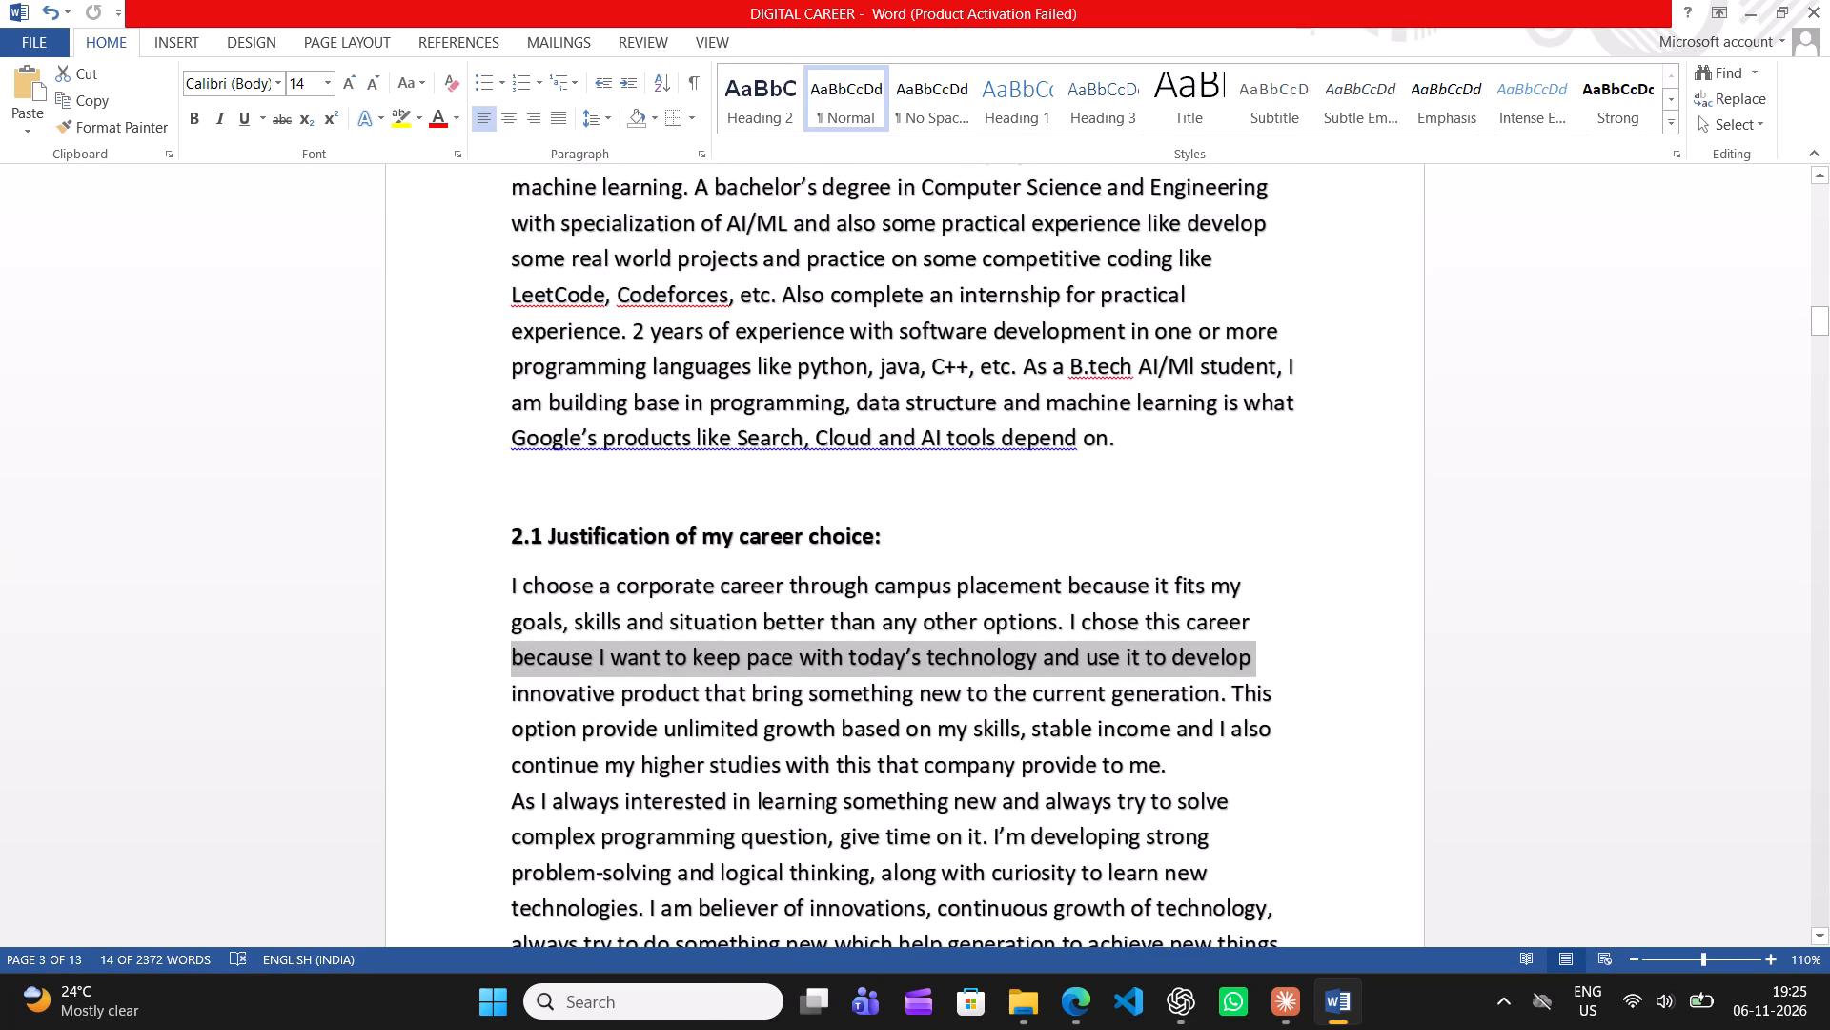
click(571, 513)
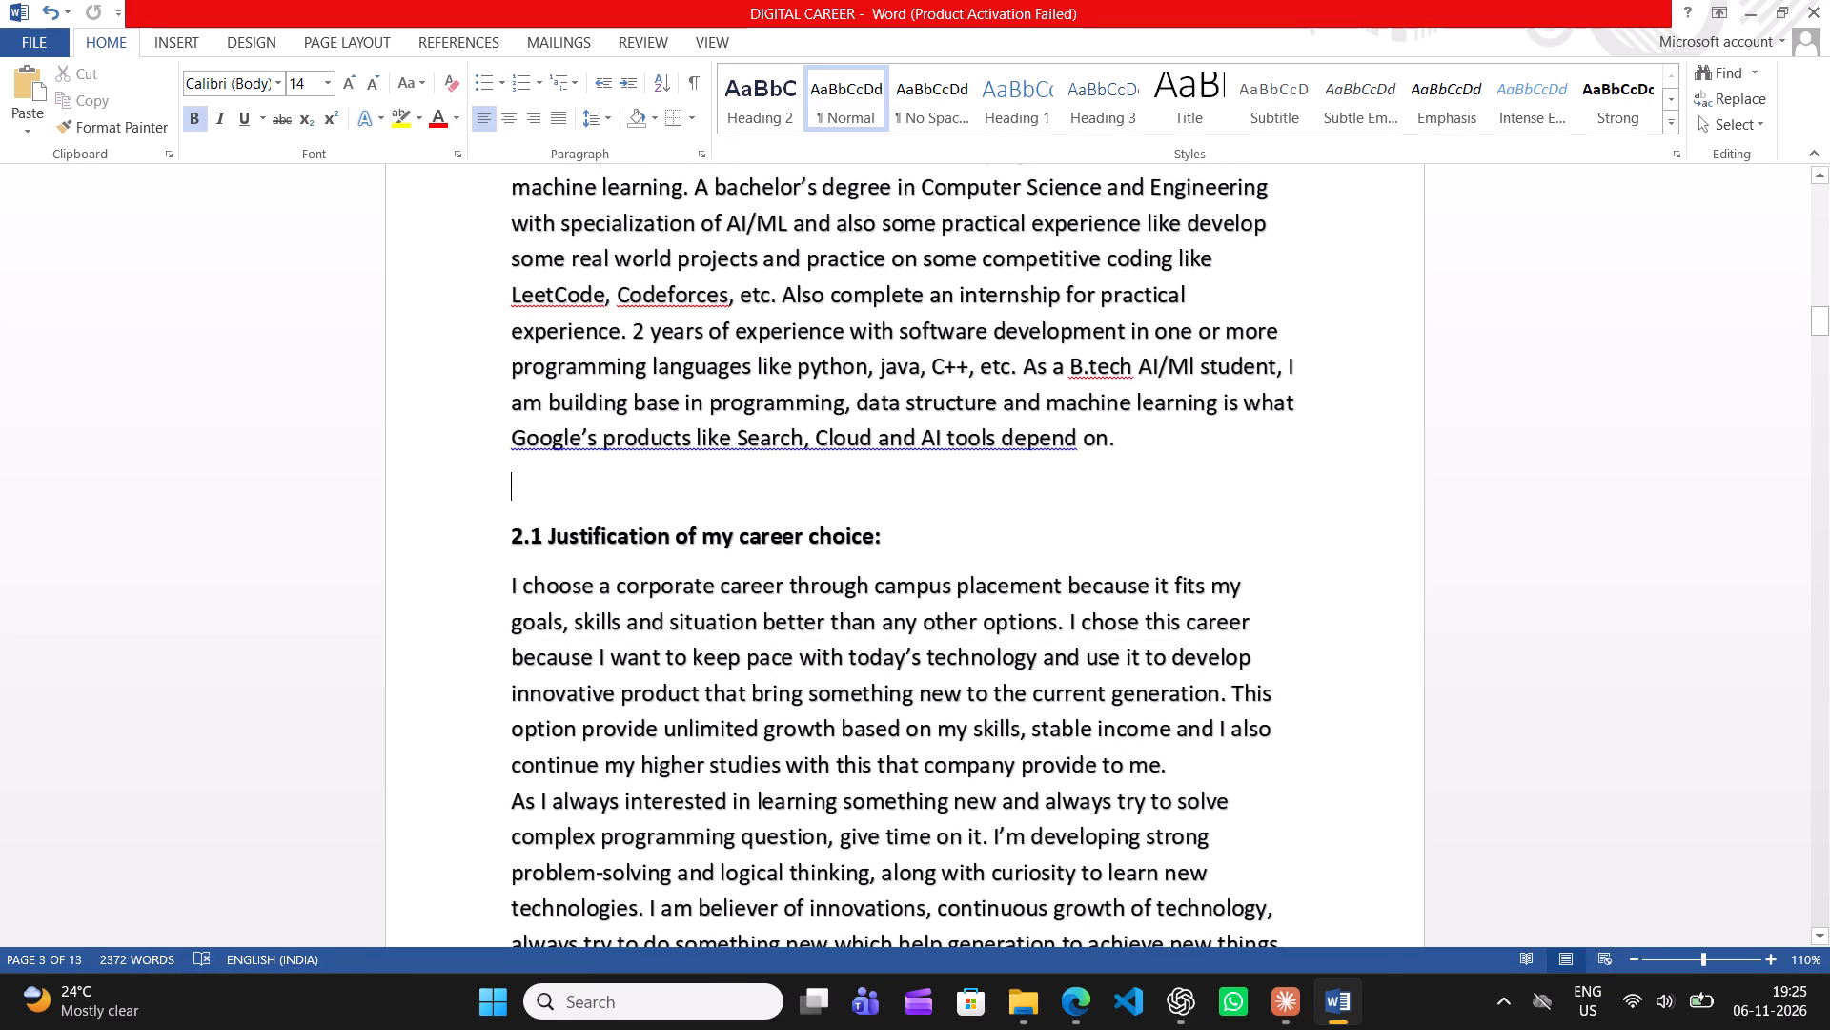
key(BackSpace)
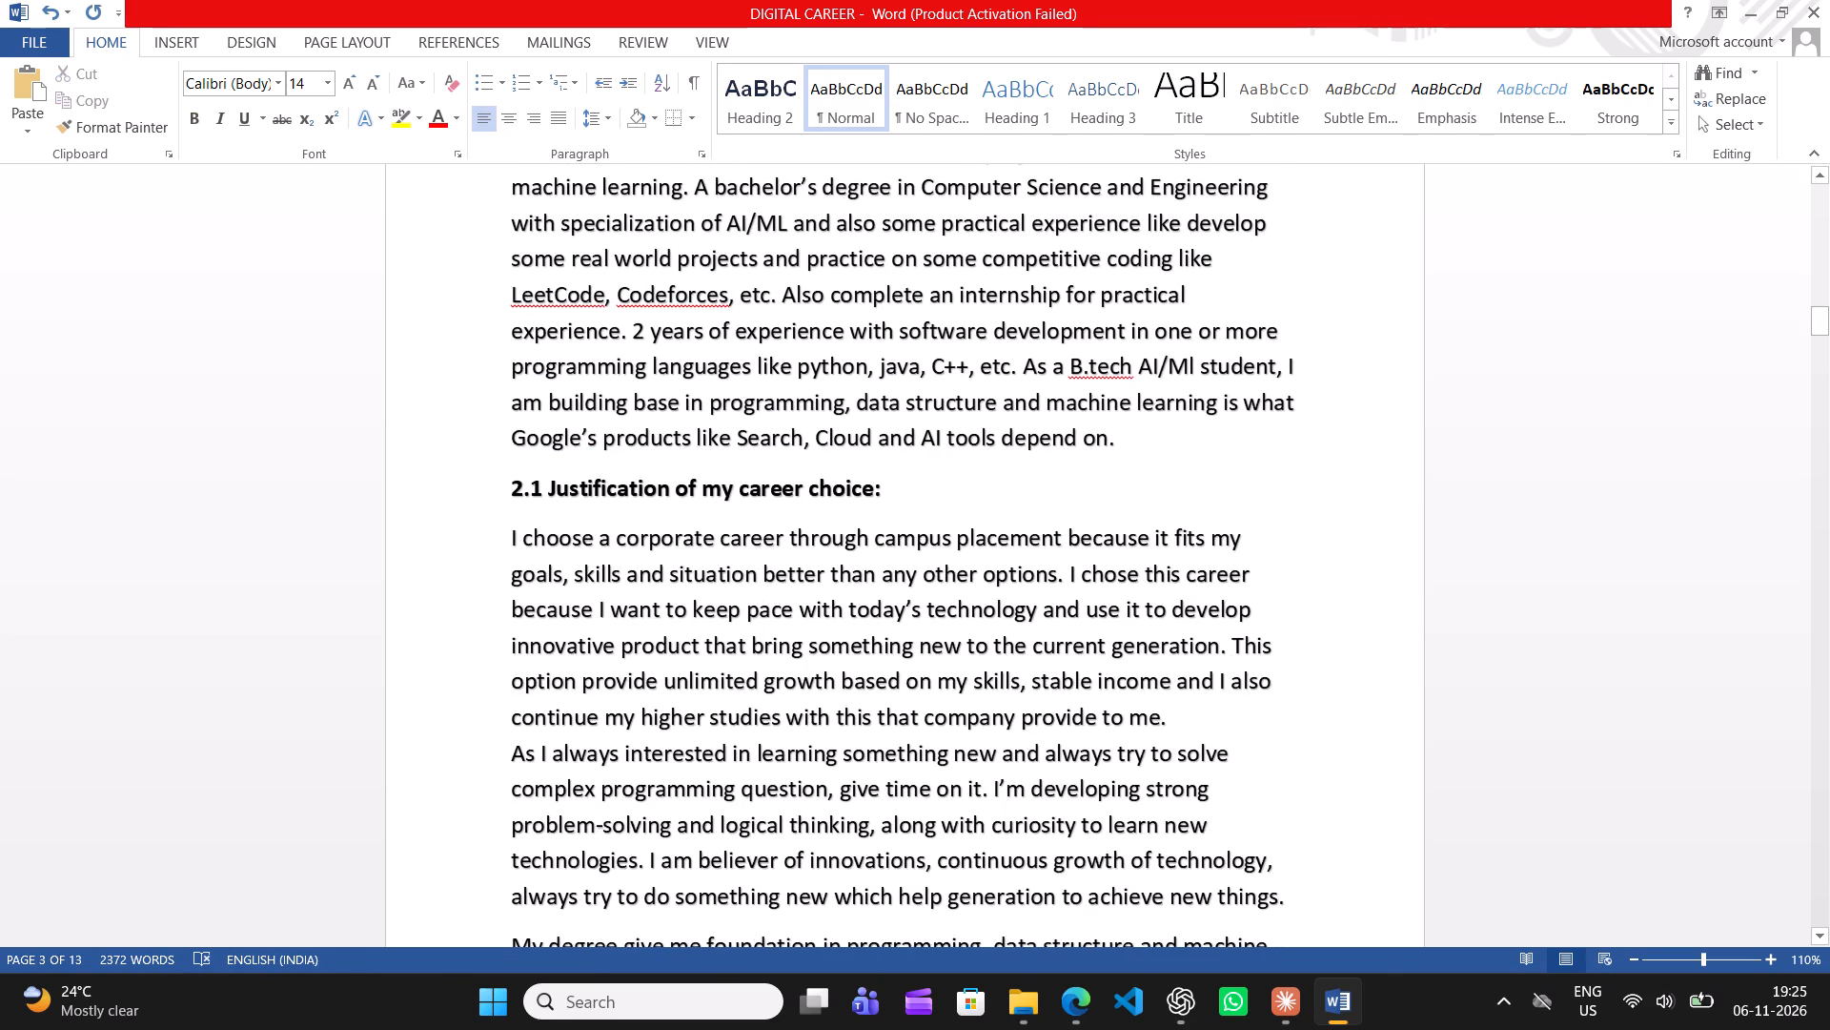
scroll(1037, 493, up, 4)
scroll(1037, 493, down, 5)
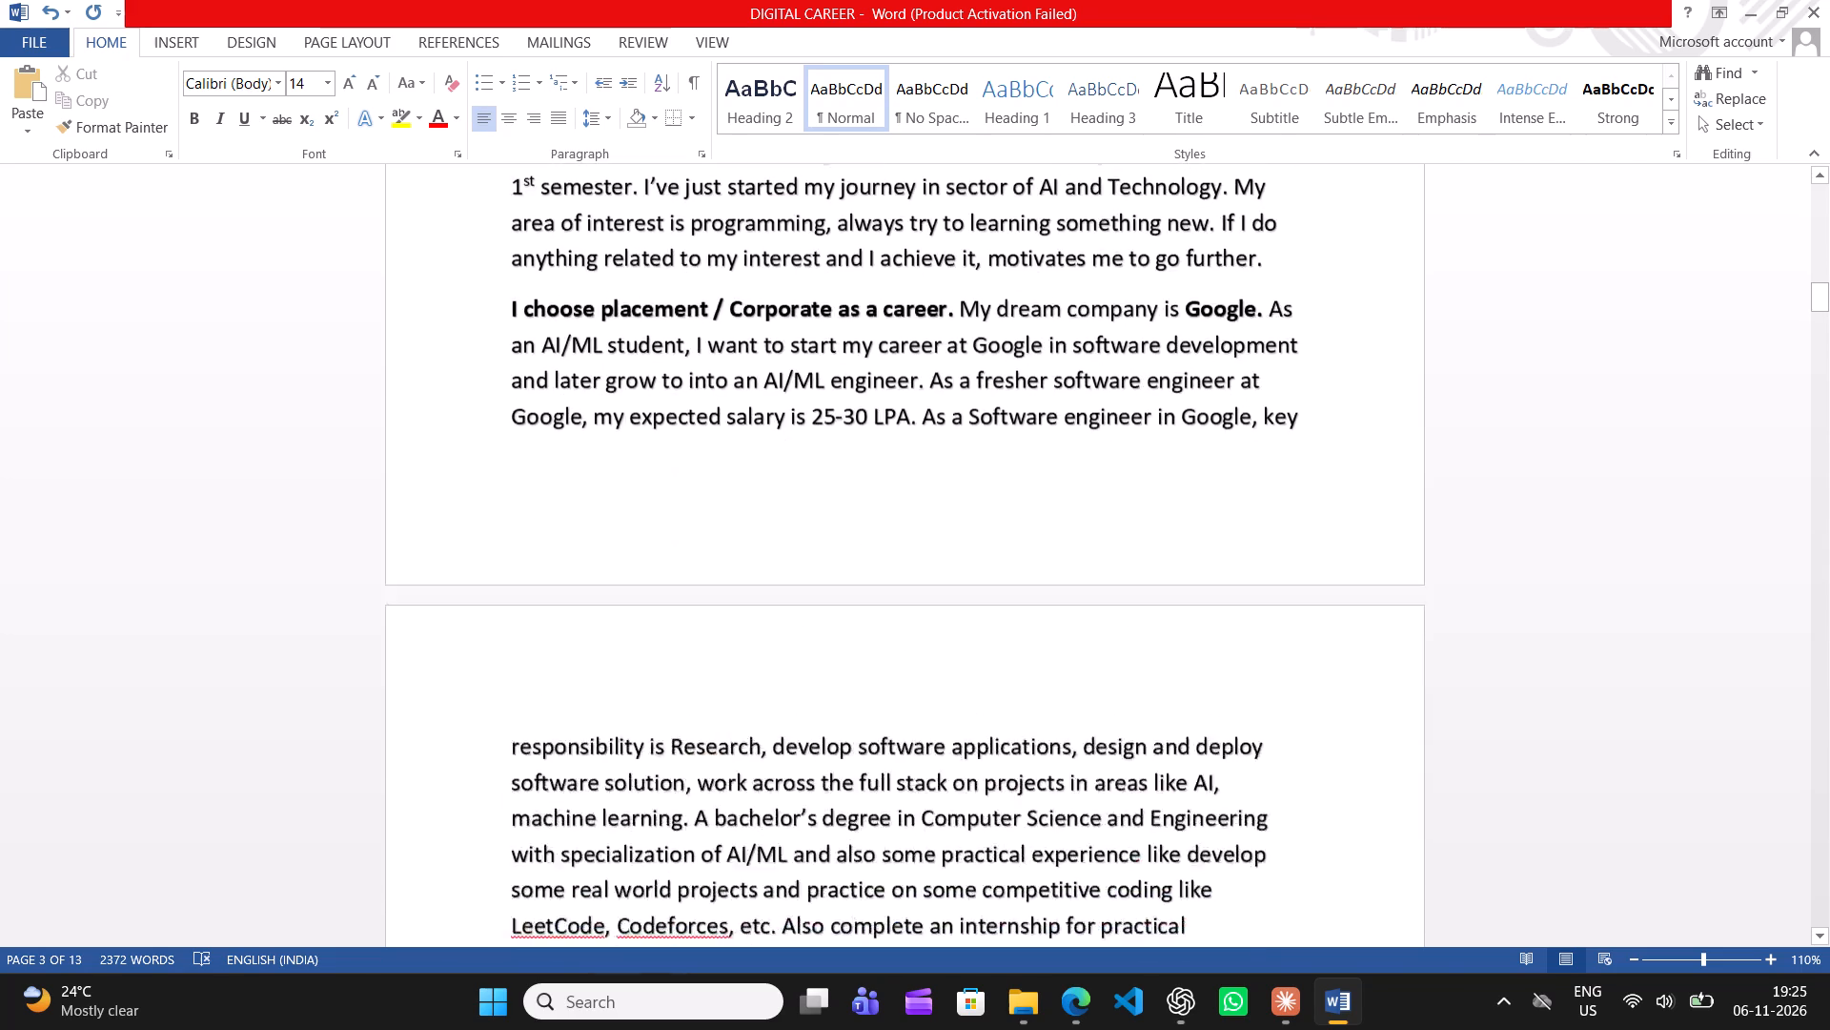
Review the page layout from the Career Pathway Selection text through the end of section 2.1.
scroll(1037, 493, down, 8)
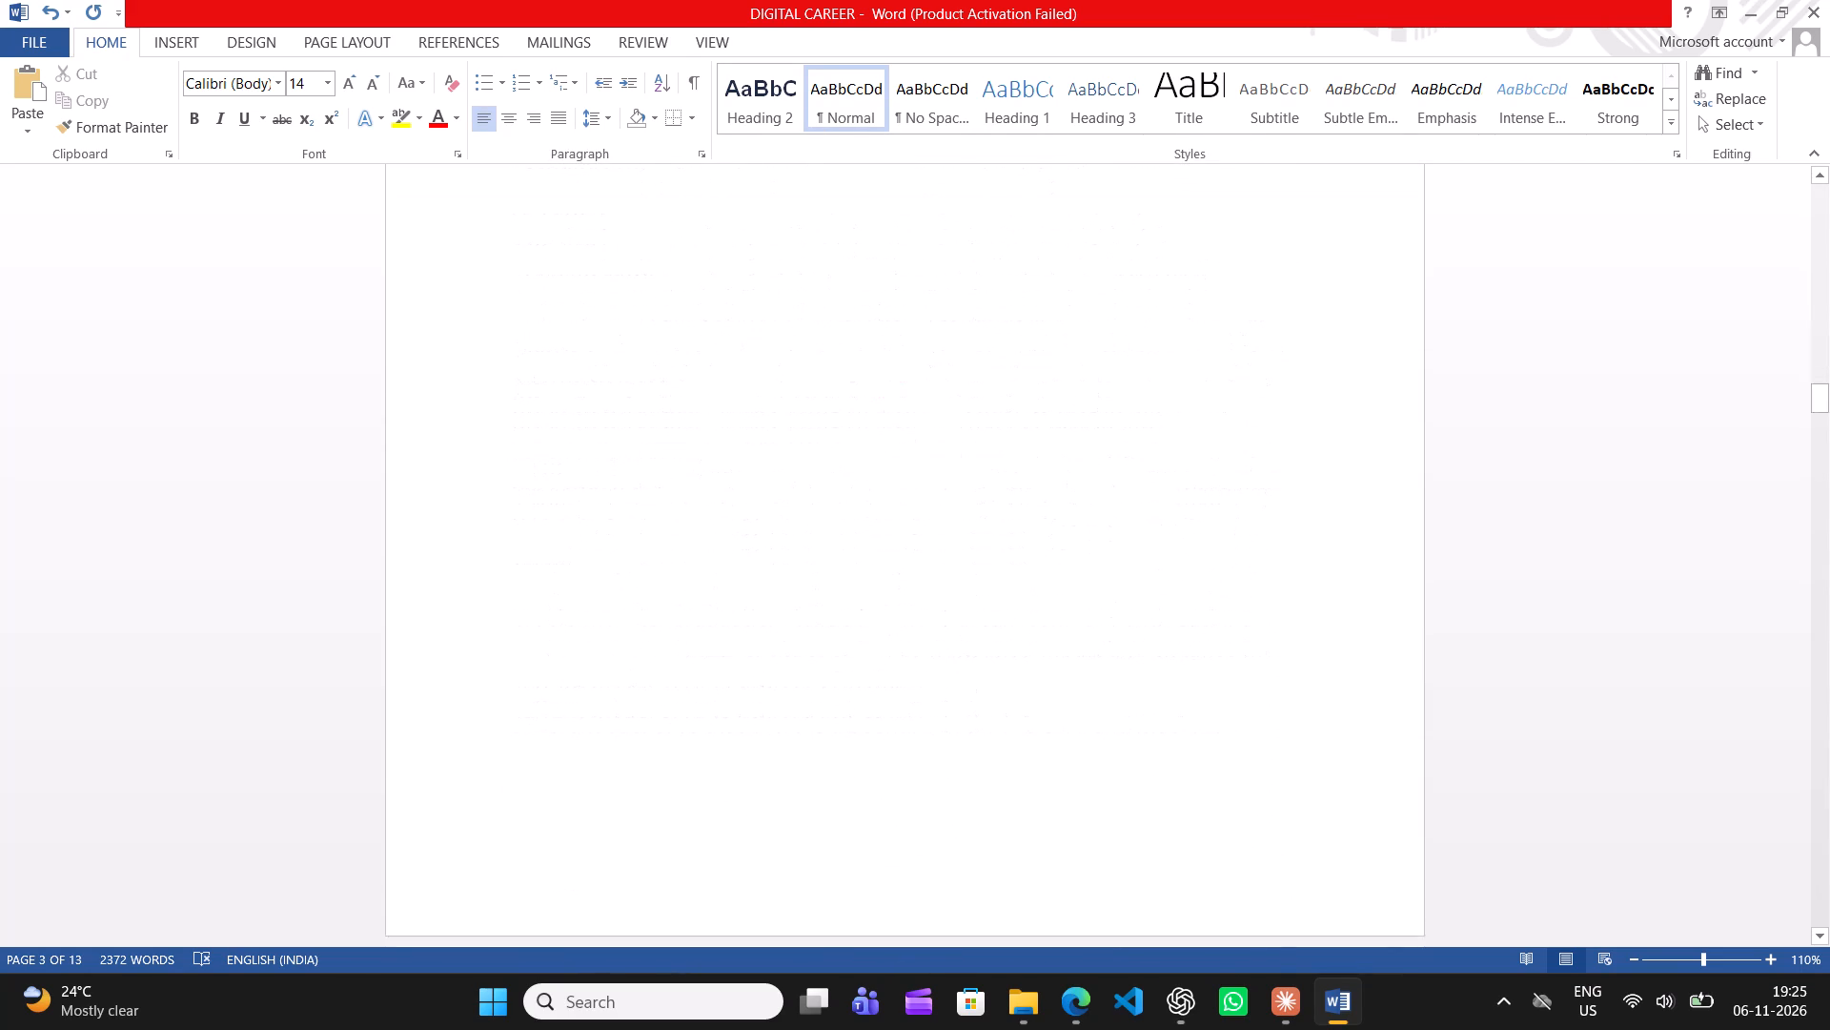
scroll(1037, 493, up, 10)
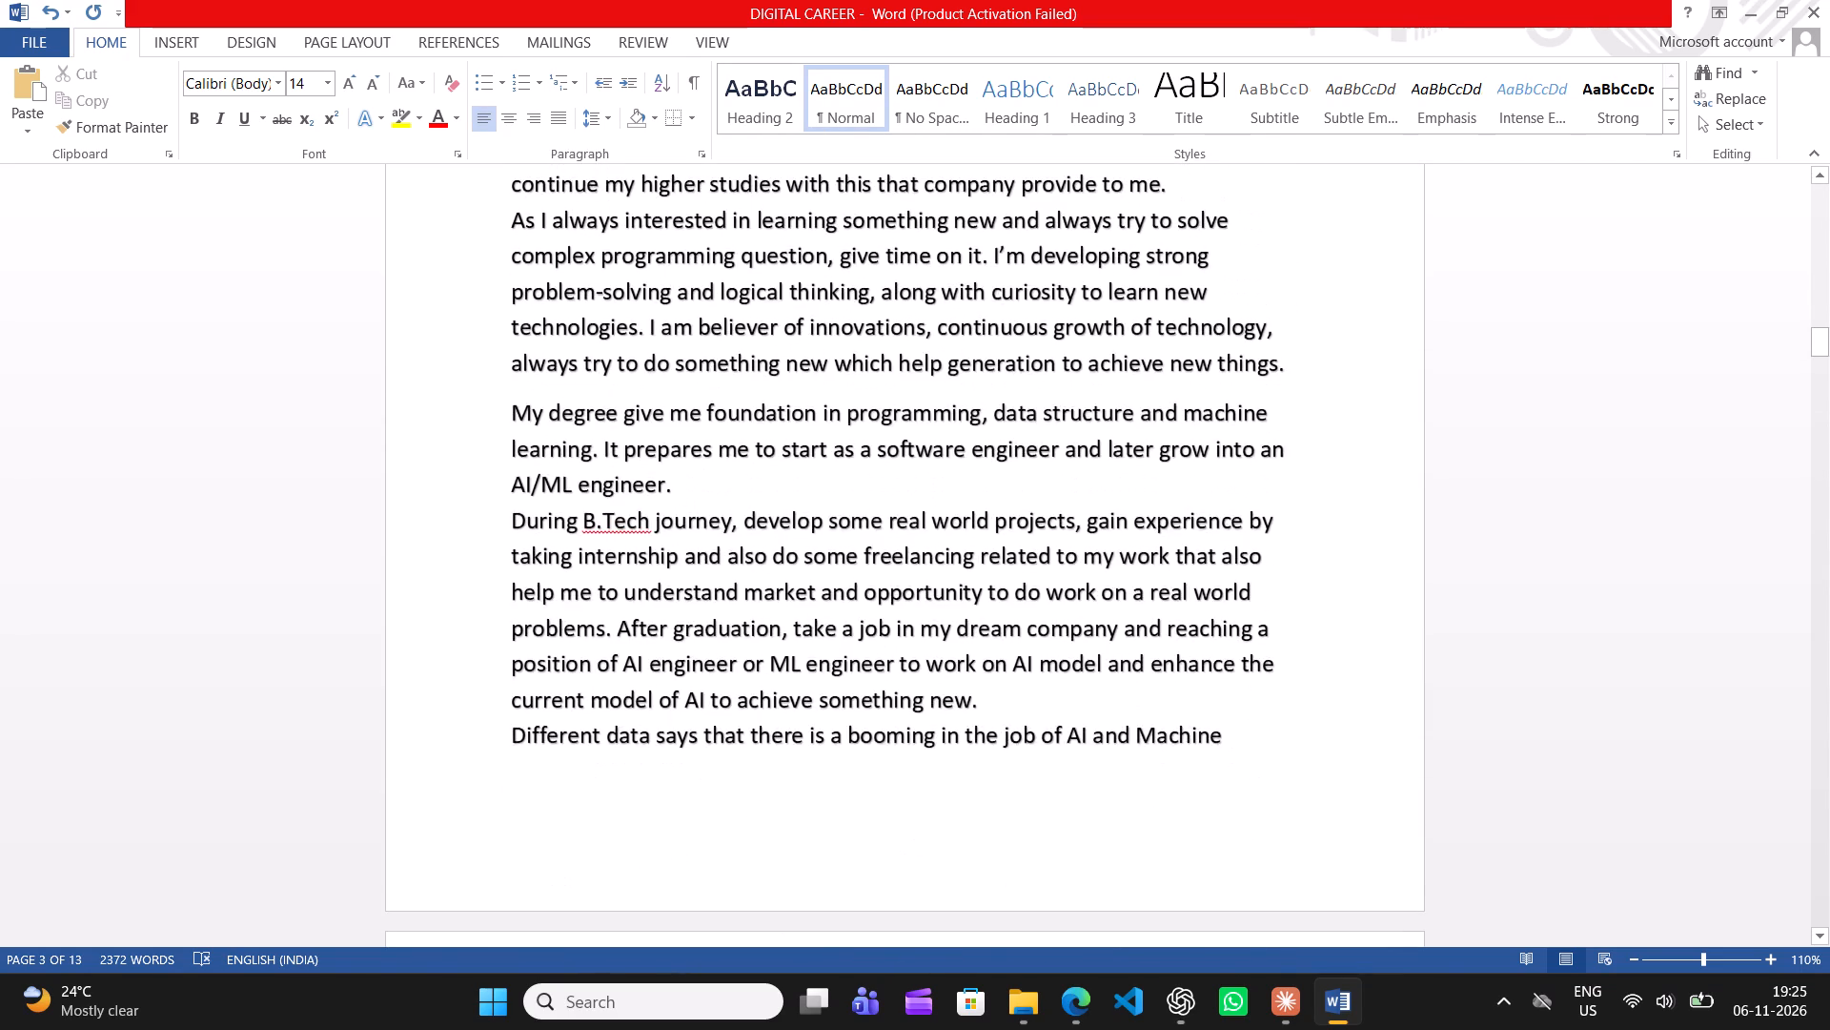
scroll(1037, 493, up, 5)
scroll(1037, 493, down, 6)
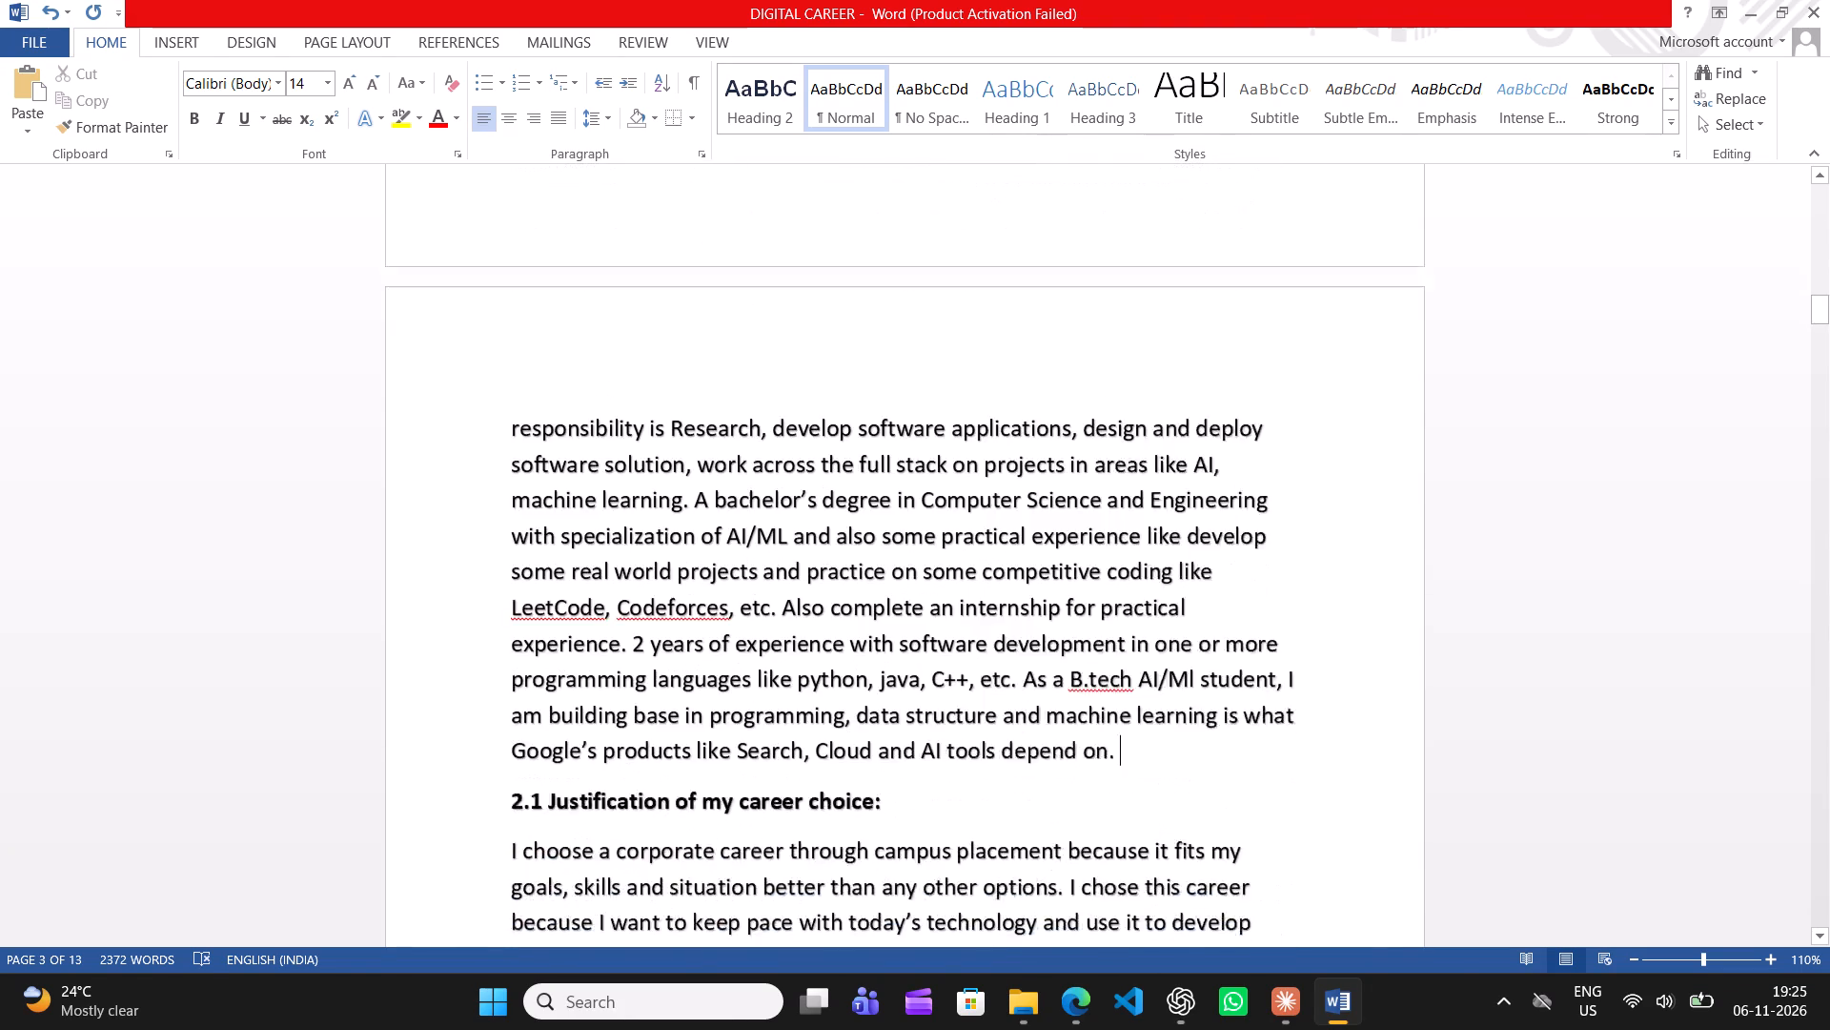
scroll(1037, 493, down, 5)
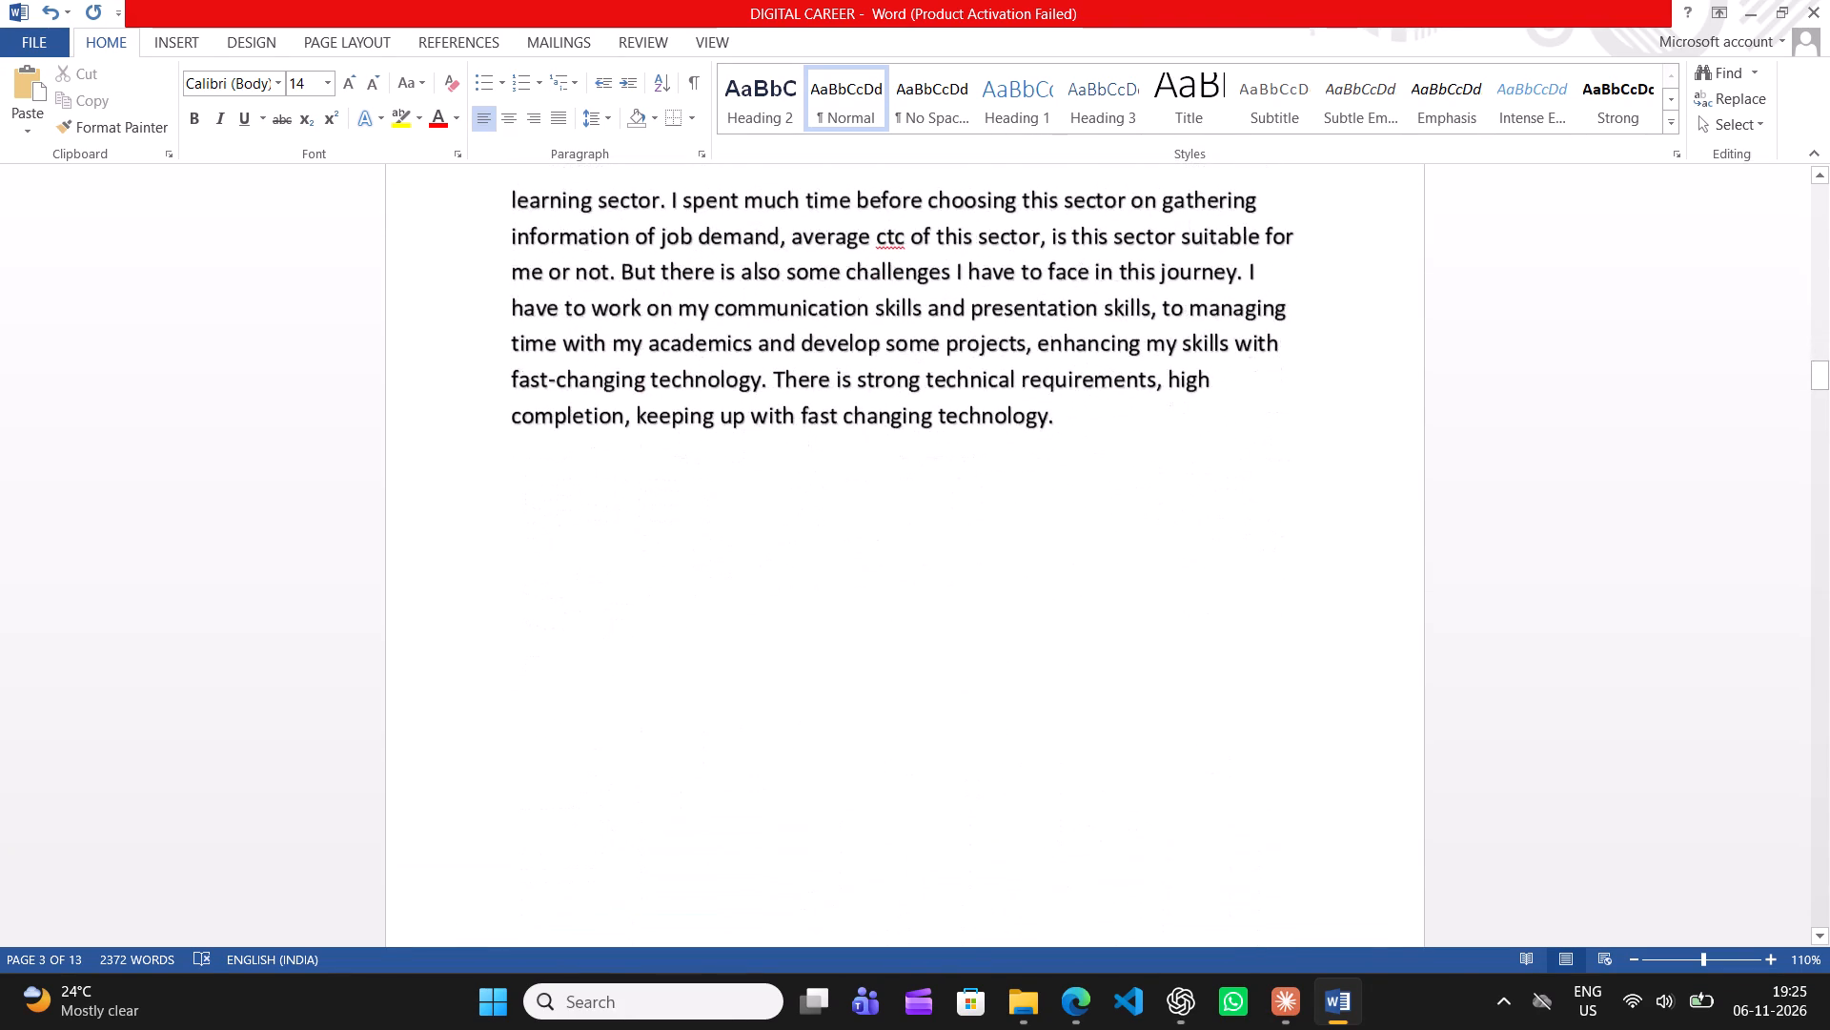
Move the "3. Career Planning and Roadmap:" heading, its introduction and the "3.1 Current Self-Assessment:" heading directly below the section 2.1 text on the preceding page.
scroll(1037, 493, down, 6)
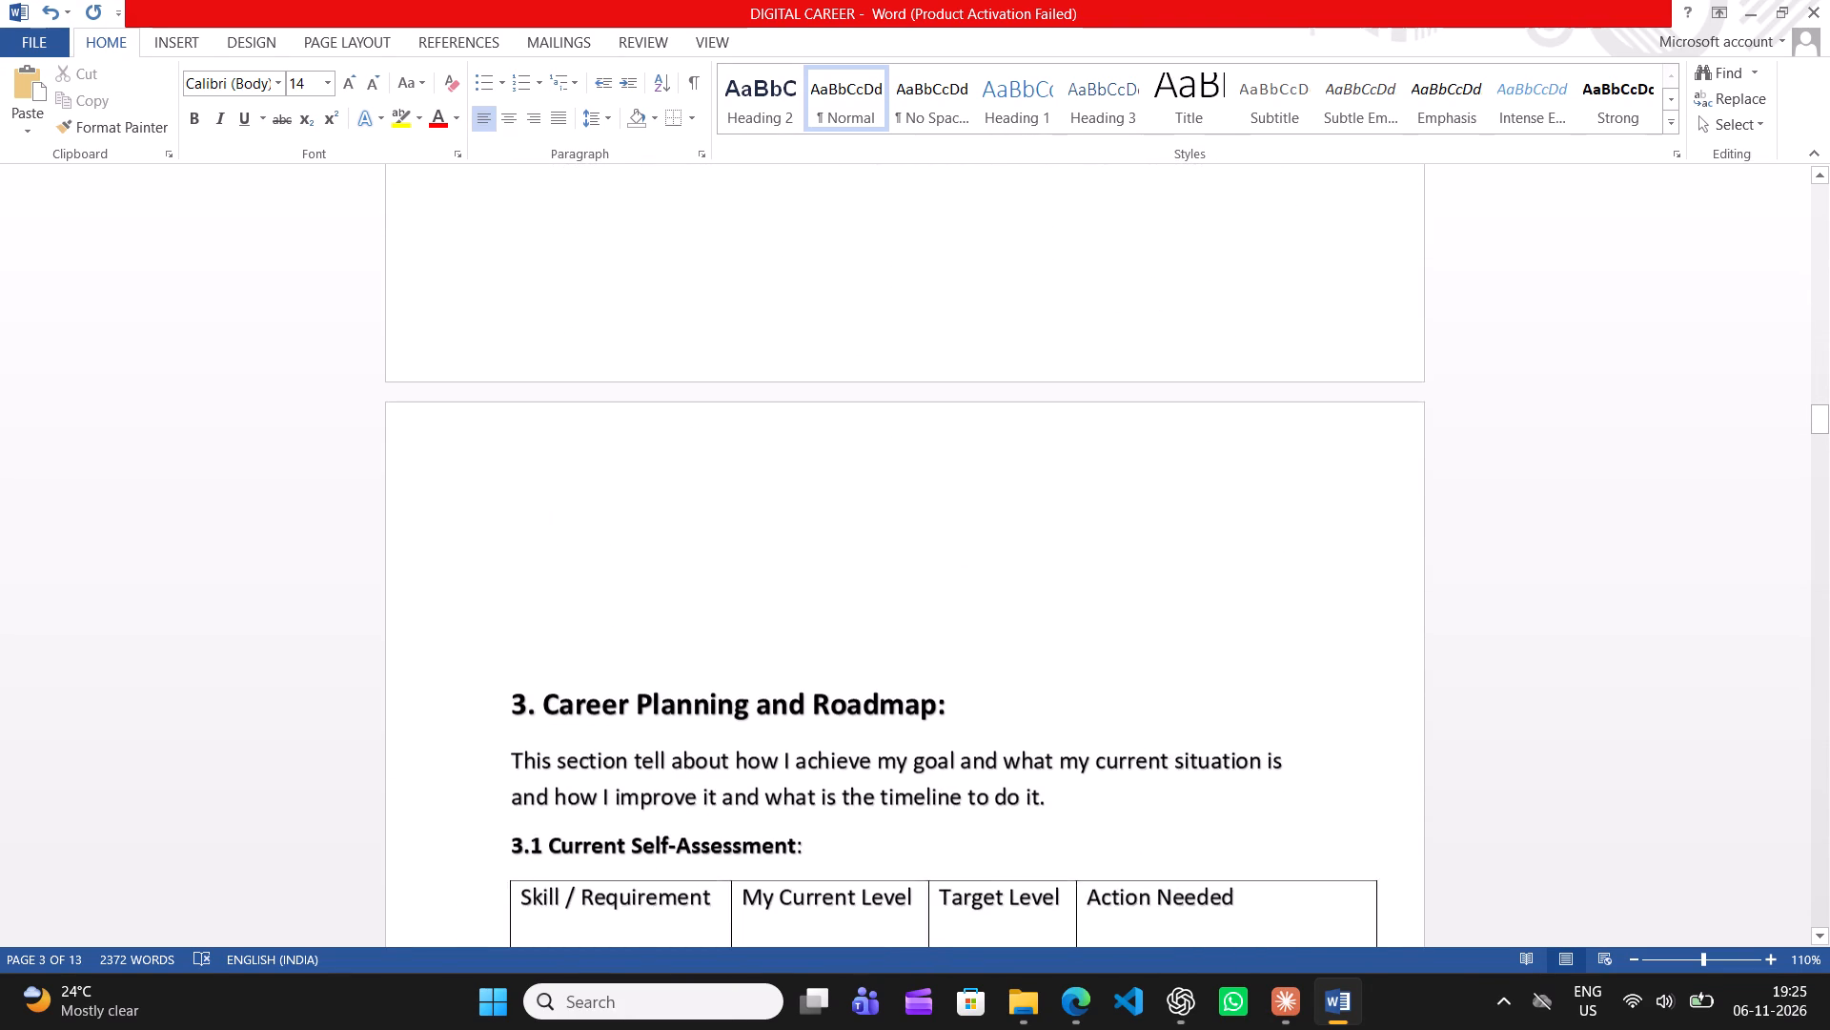
scroll(1037, 493, down, 1)
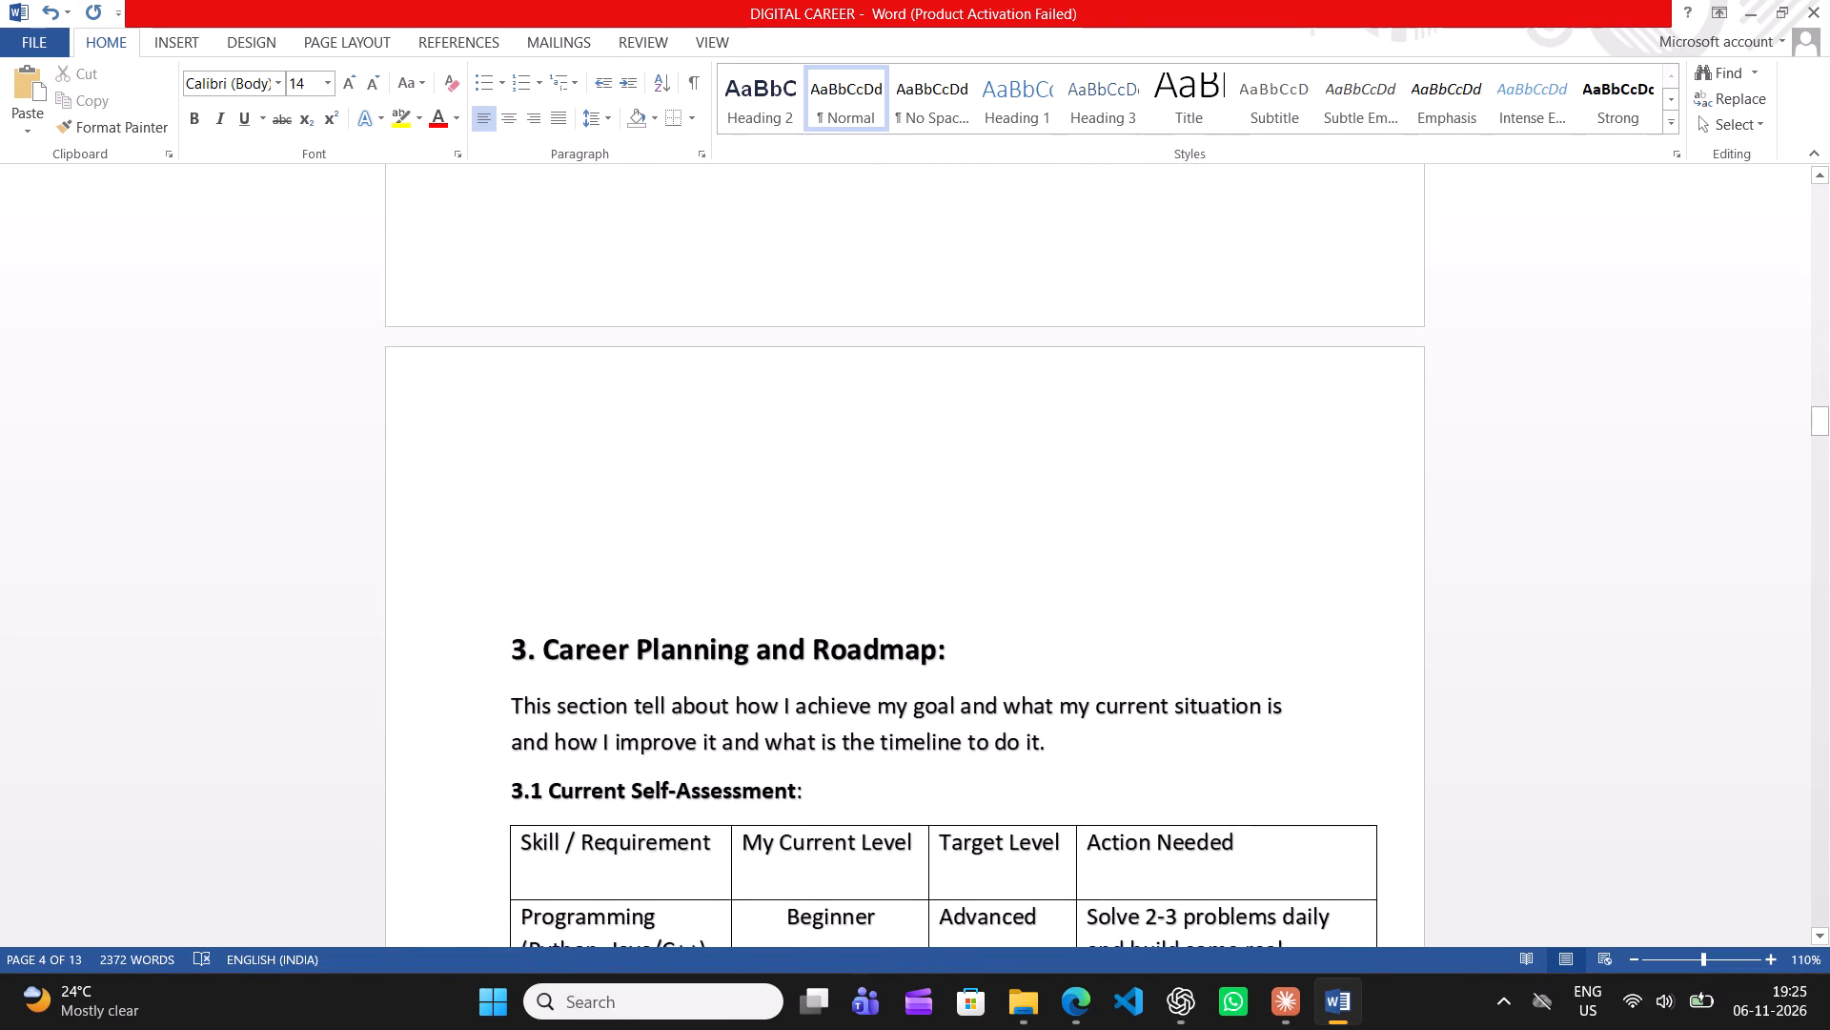
drag(826, 803, 491, 643)
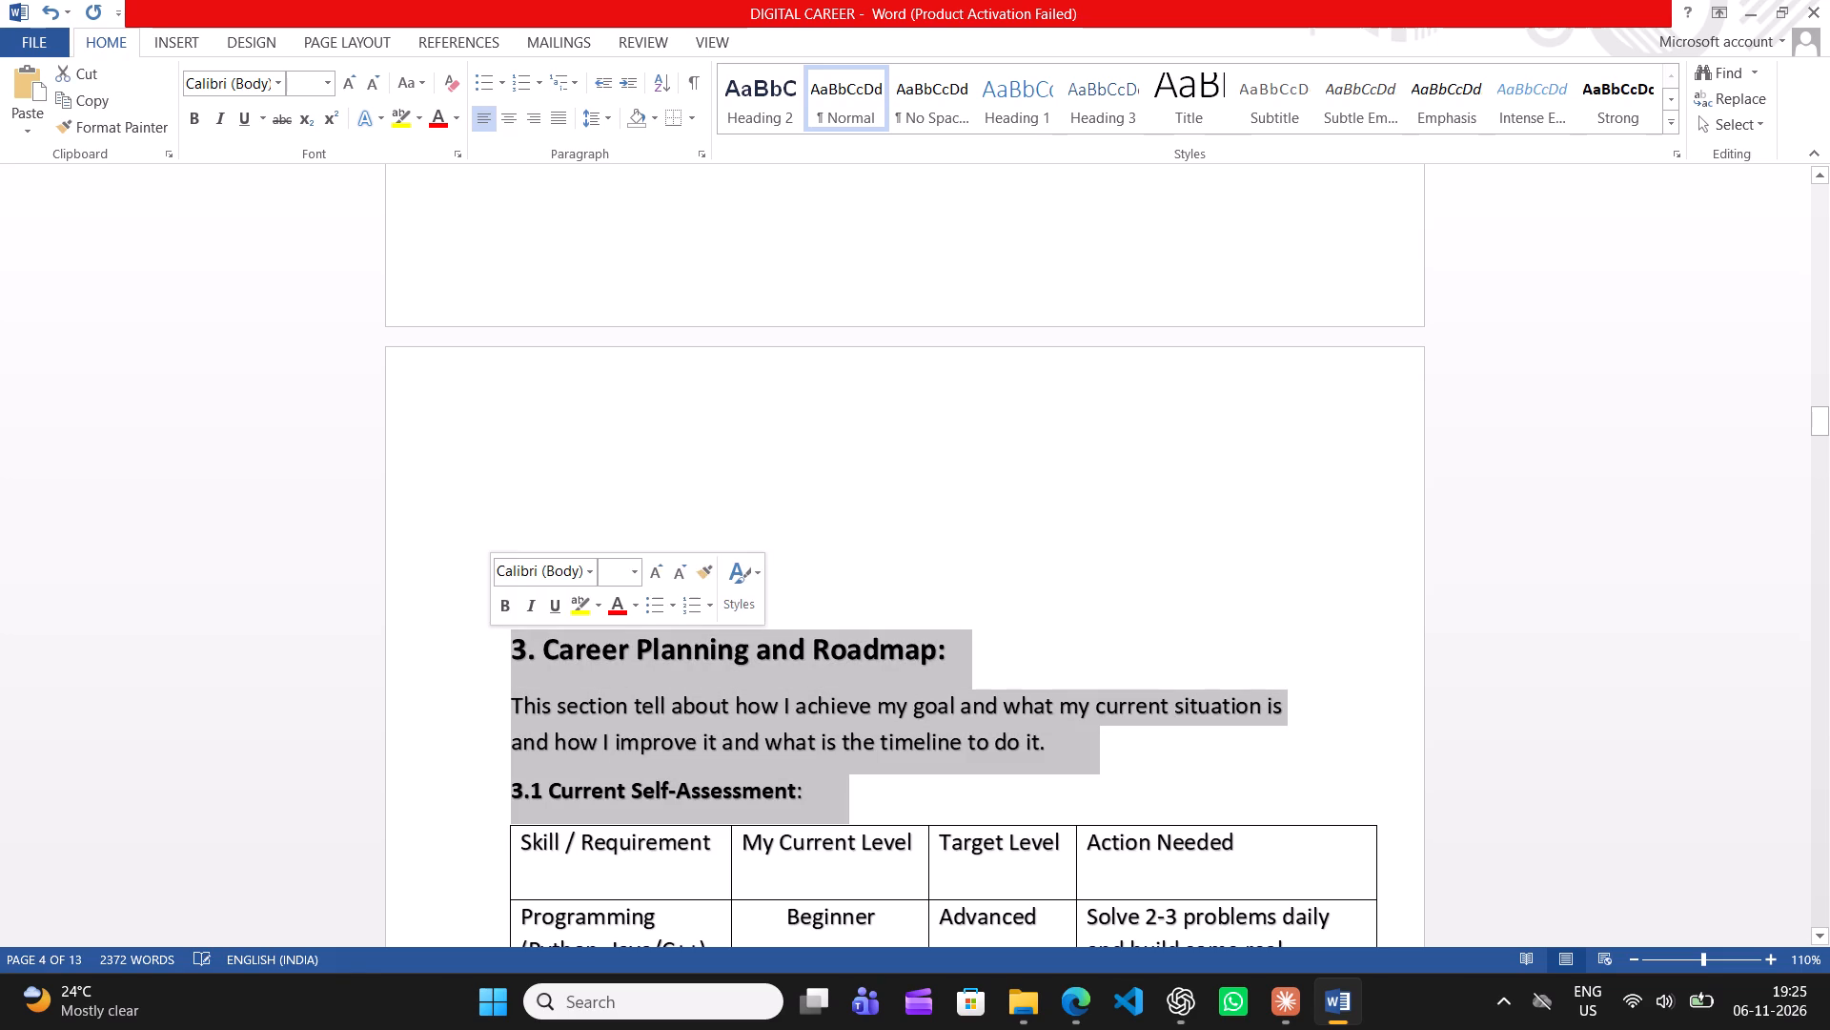
drag(648, 732, 641, 226)
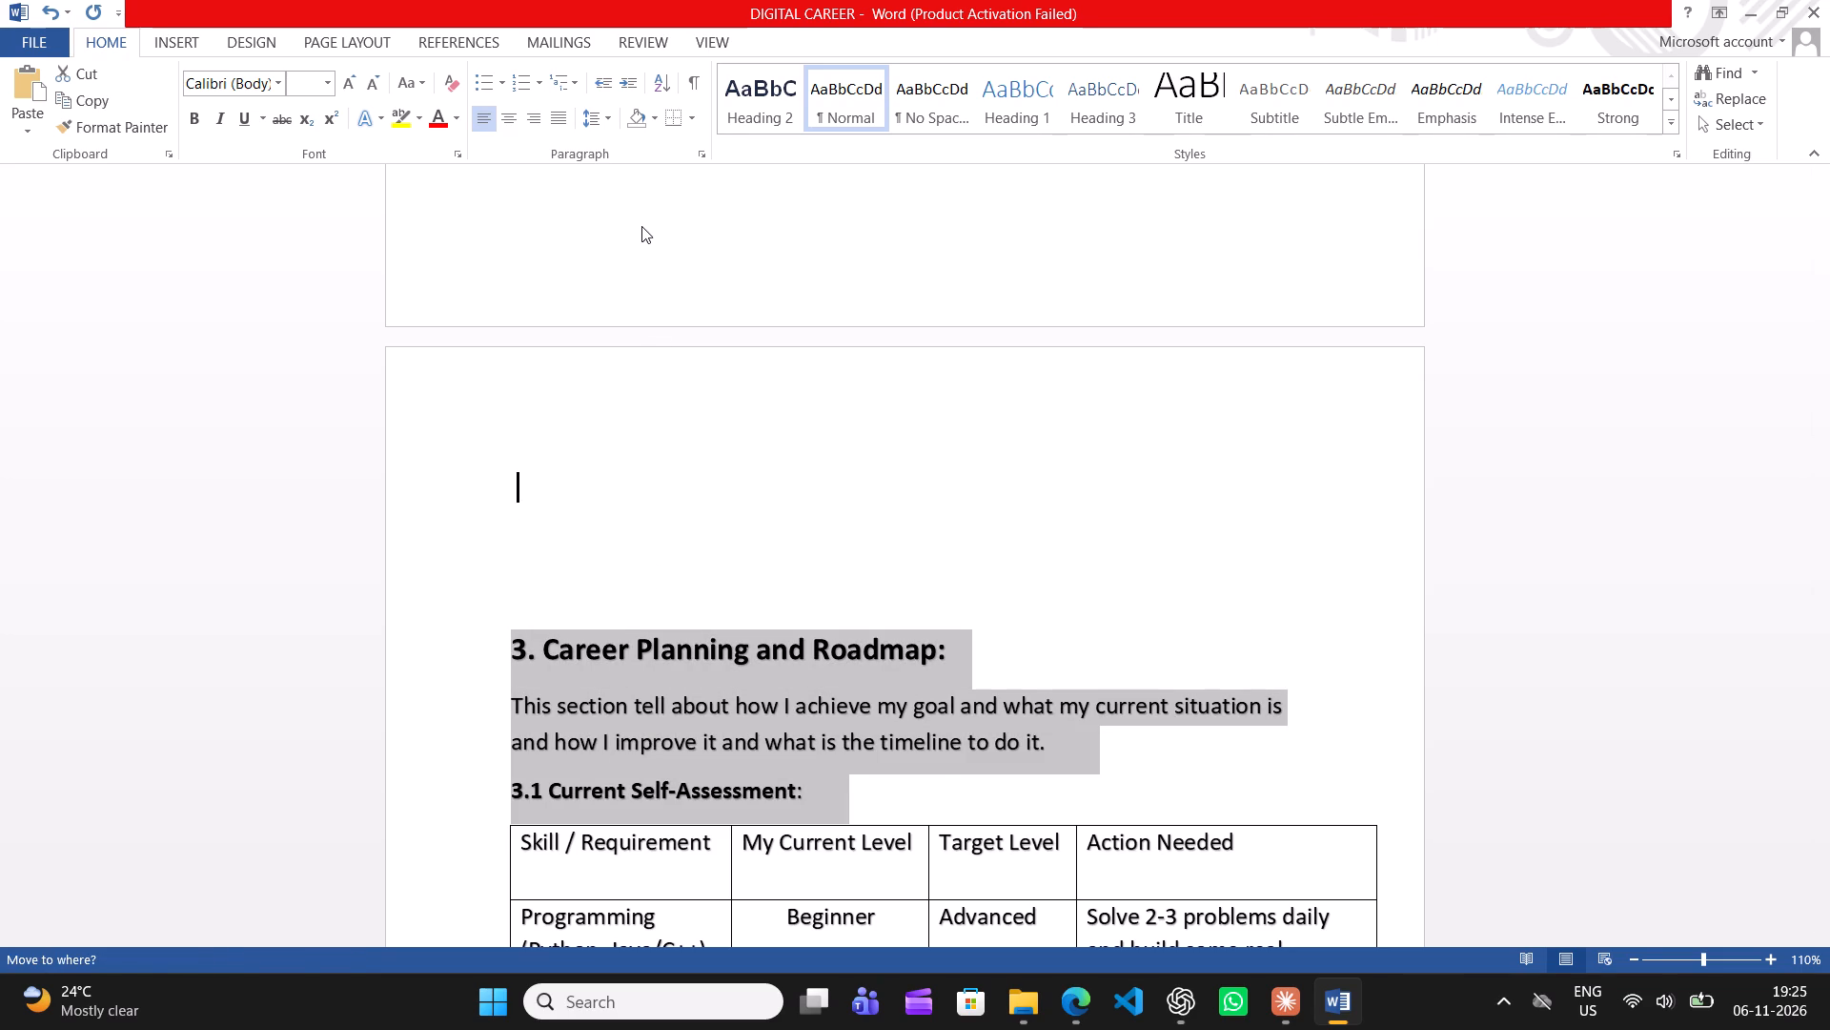
scroll(727, 428, up, 7)
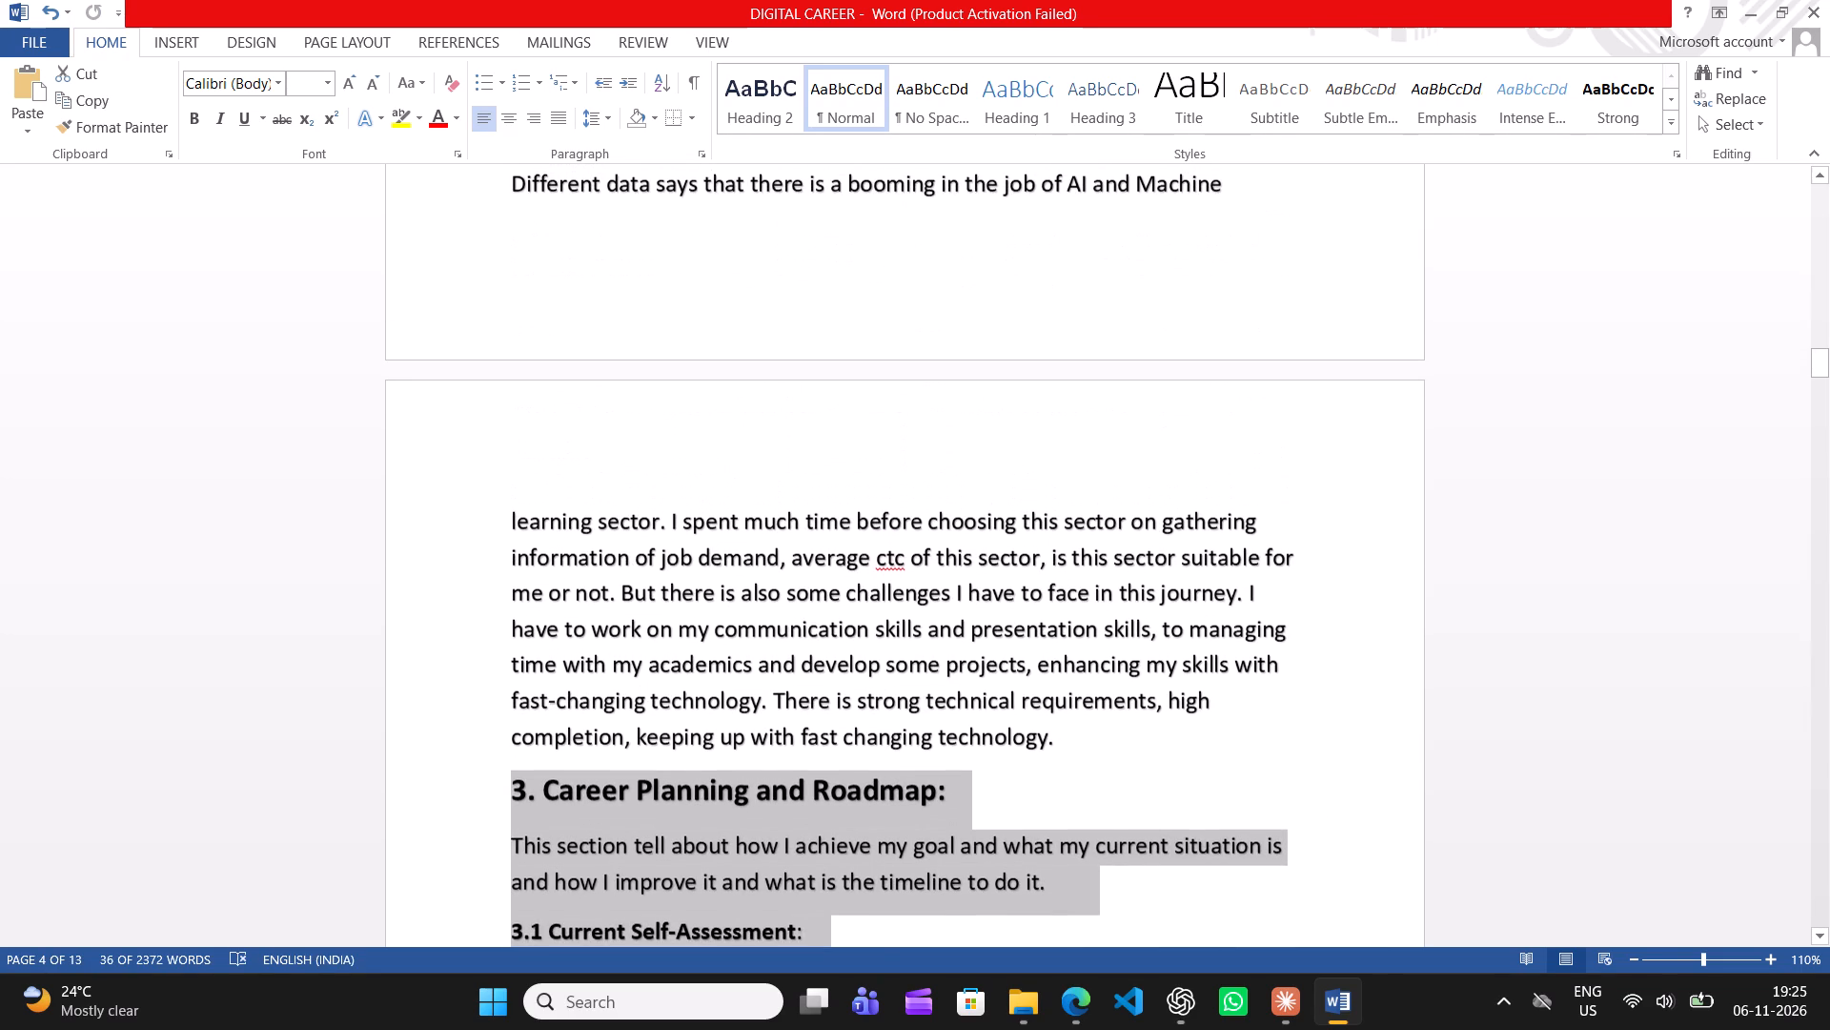
scroll(919, 605, down, 4)
click(919, 605)
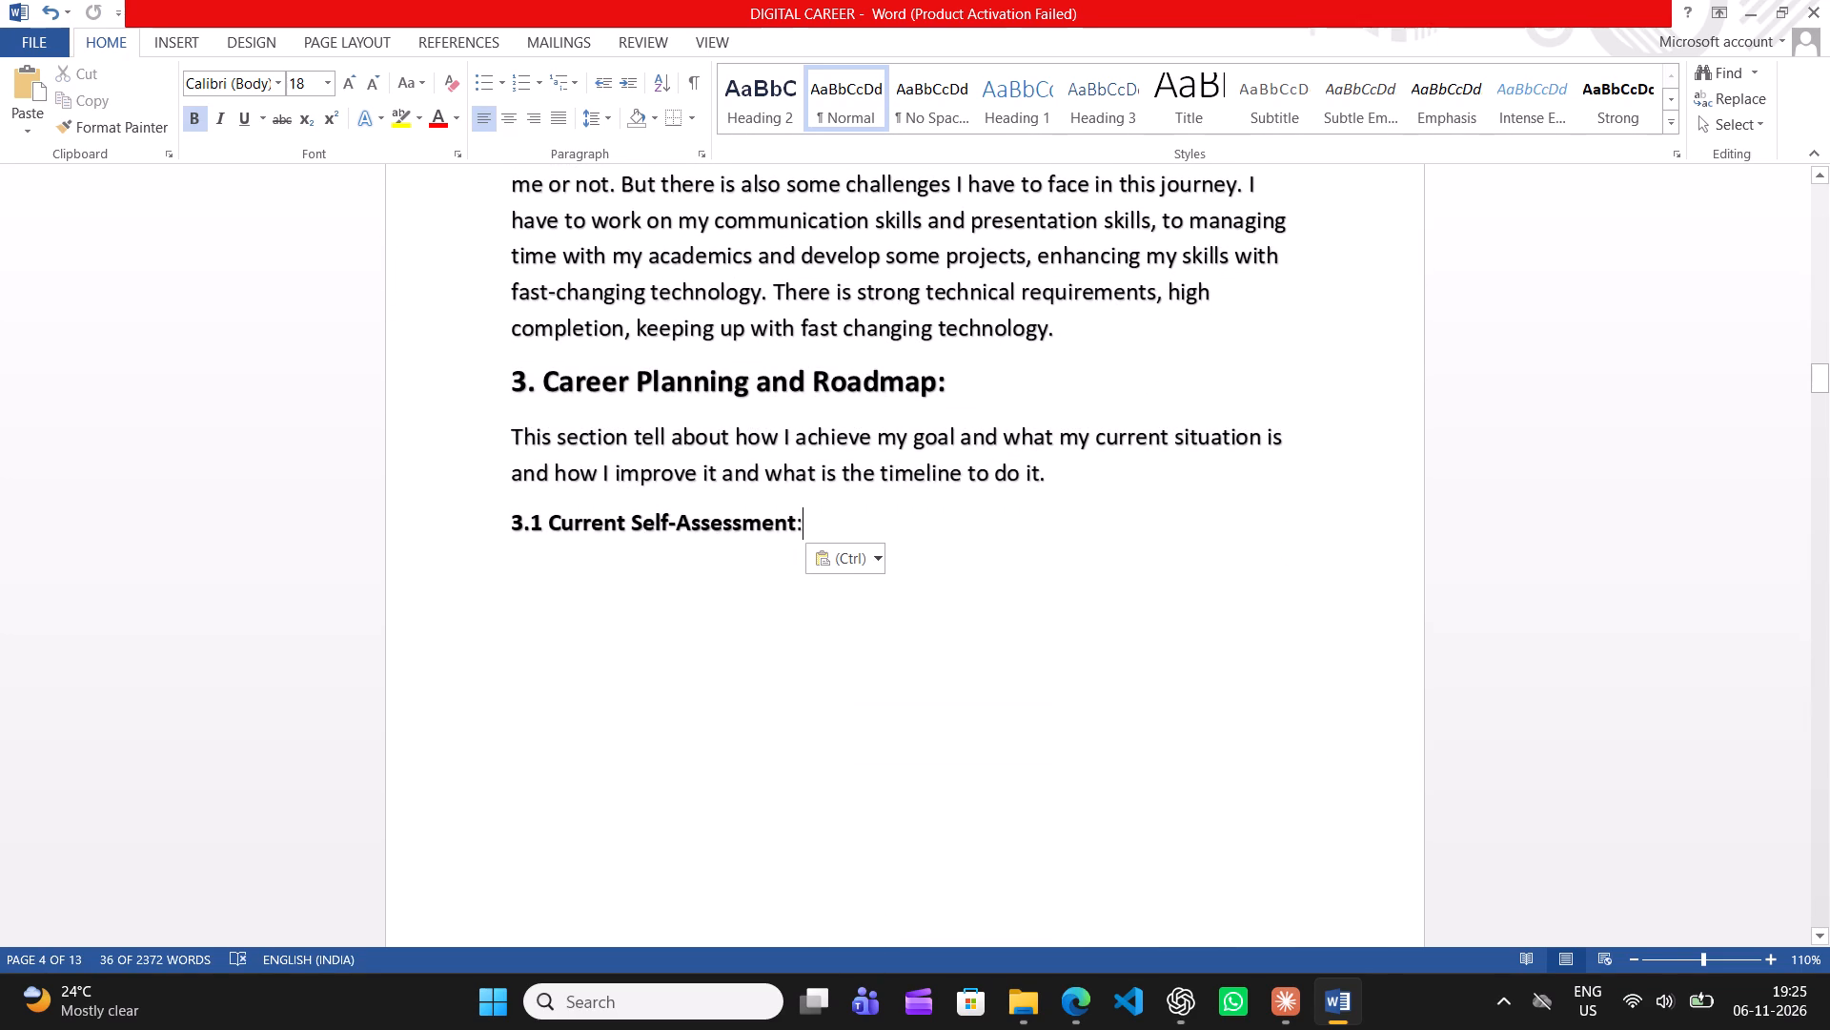
Move the table starting with "Skill / Requirement" and "My Current Level" up to the preceding page, directly under the "3.1 Current Self-Assessment:" heading.
scroll(1031, 540, down, 1)
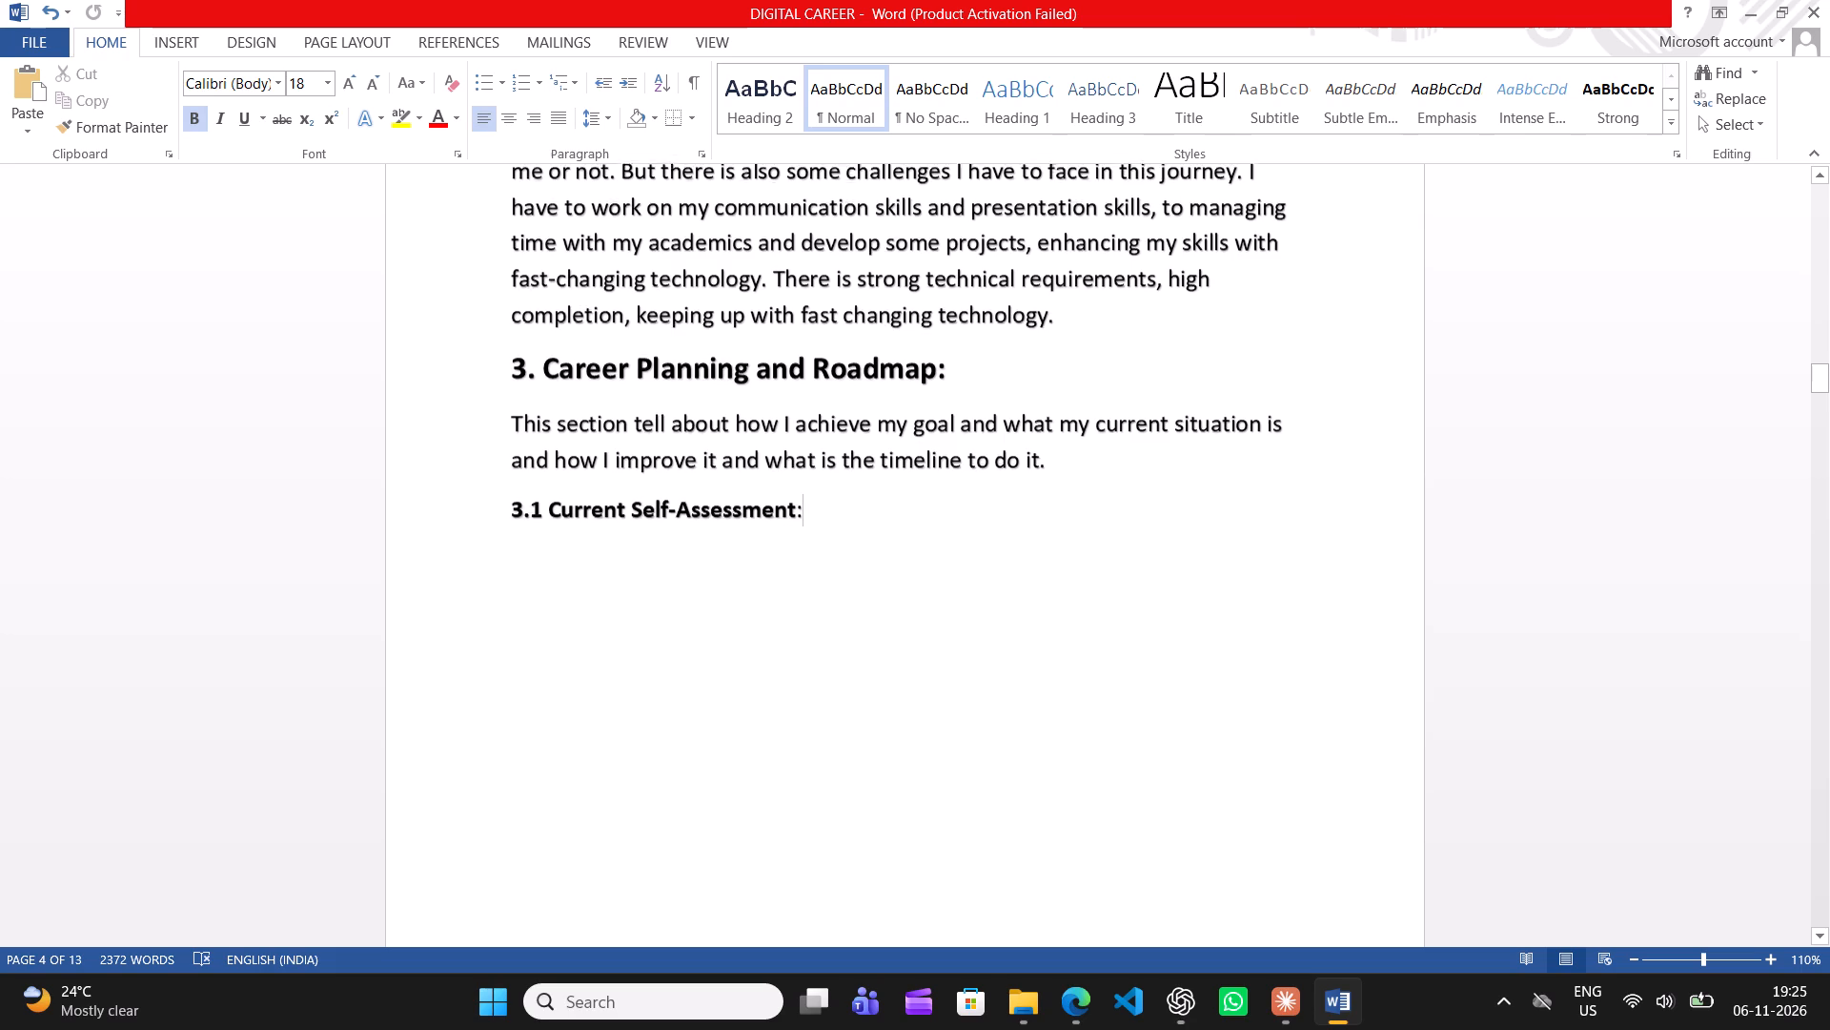
scroll(1031, 540, down, 5)
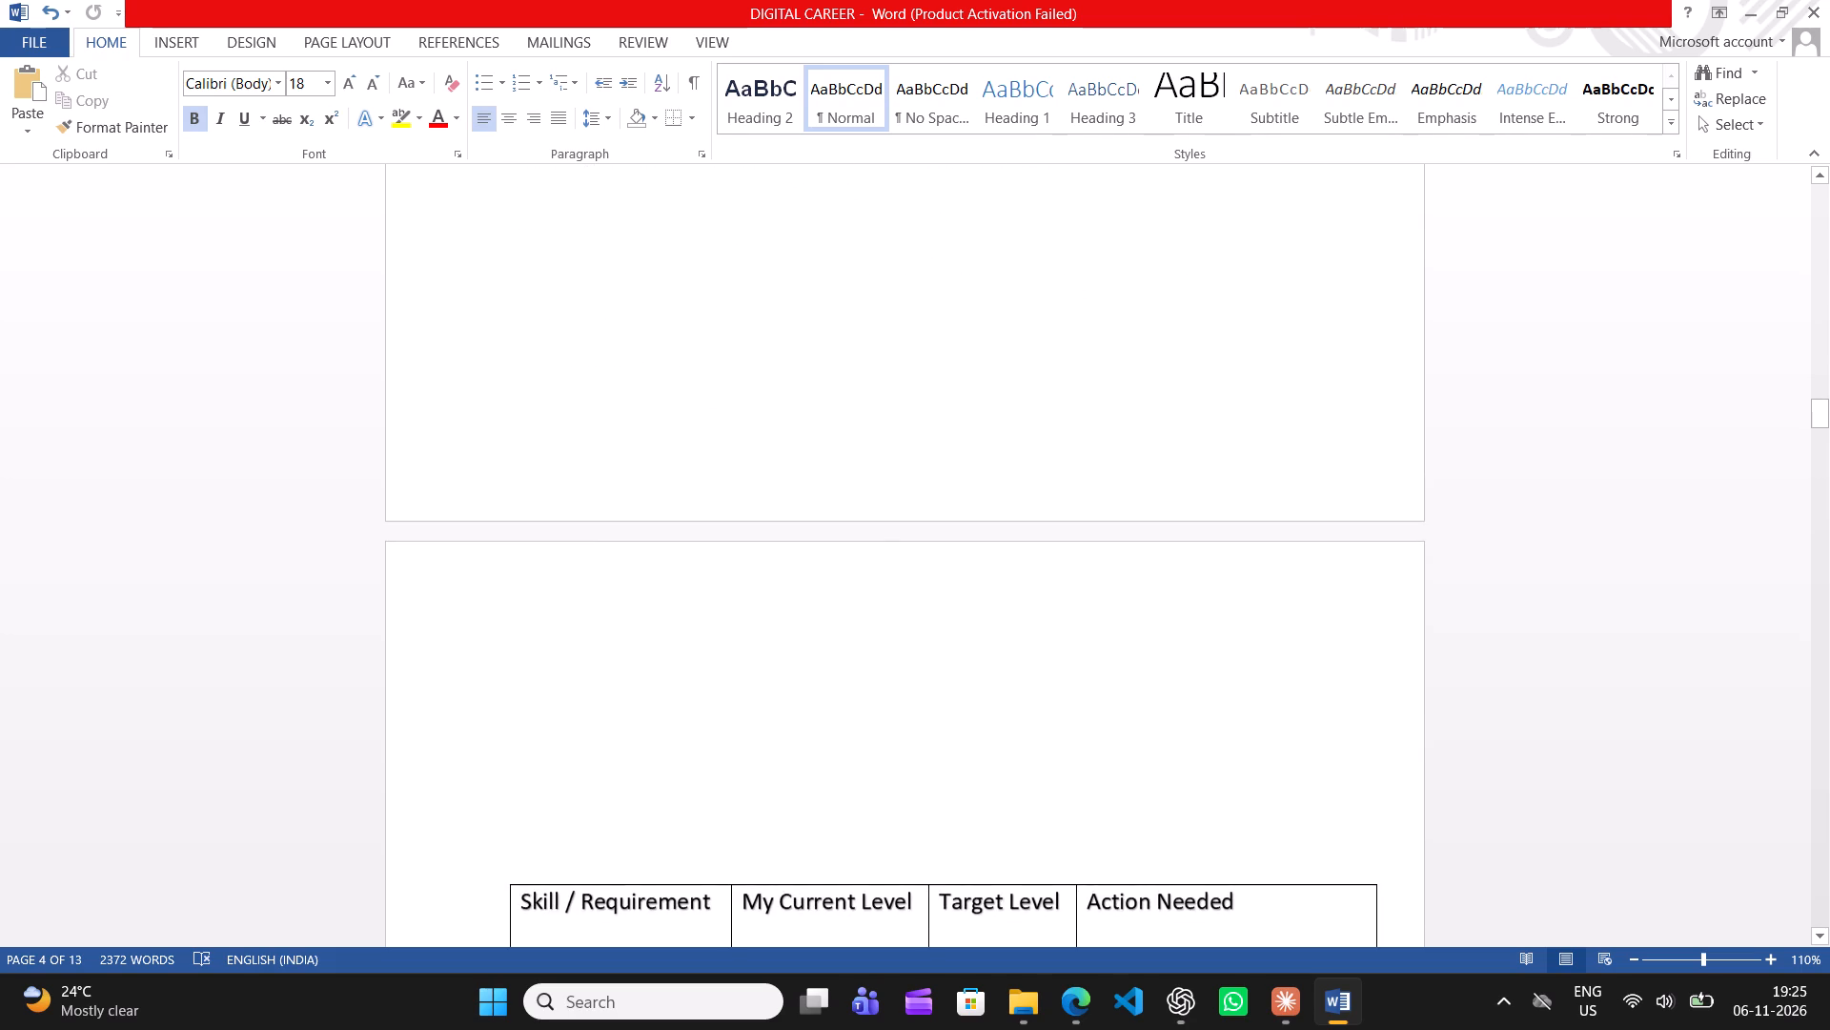
drag(501, 872, 466, 404)
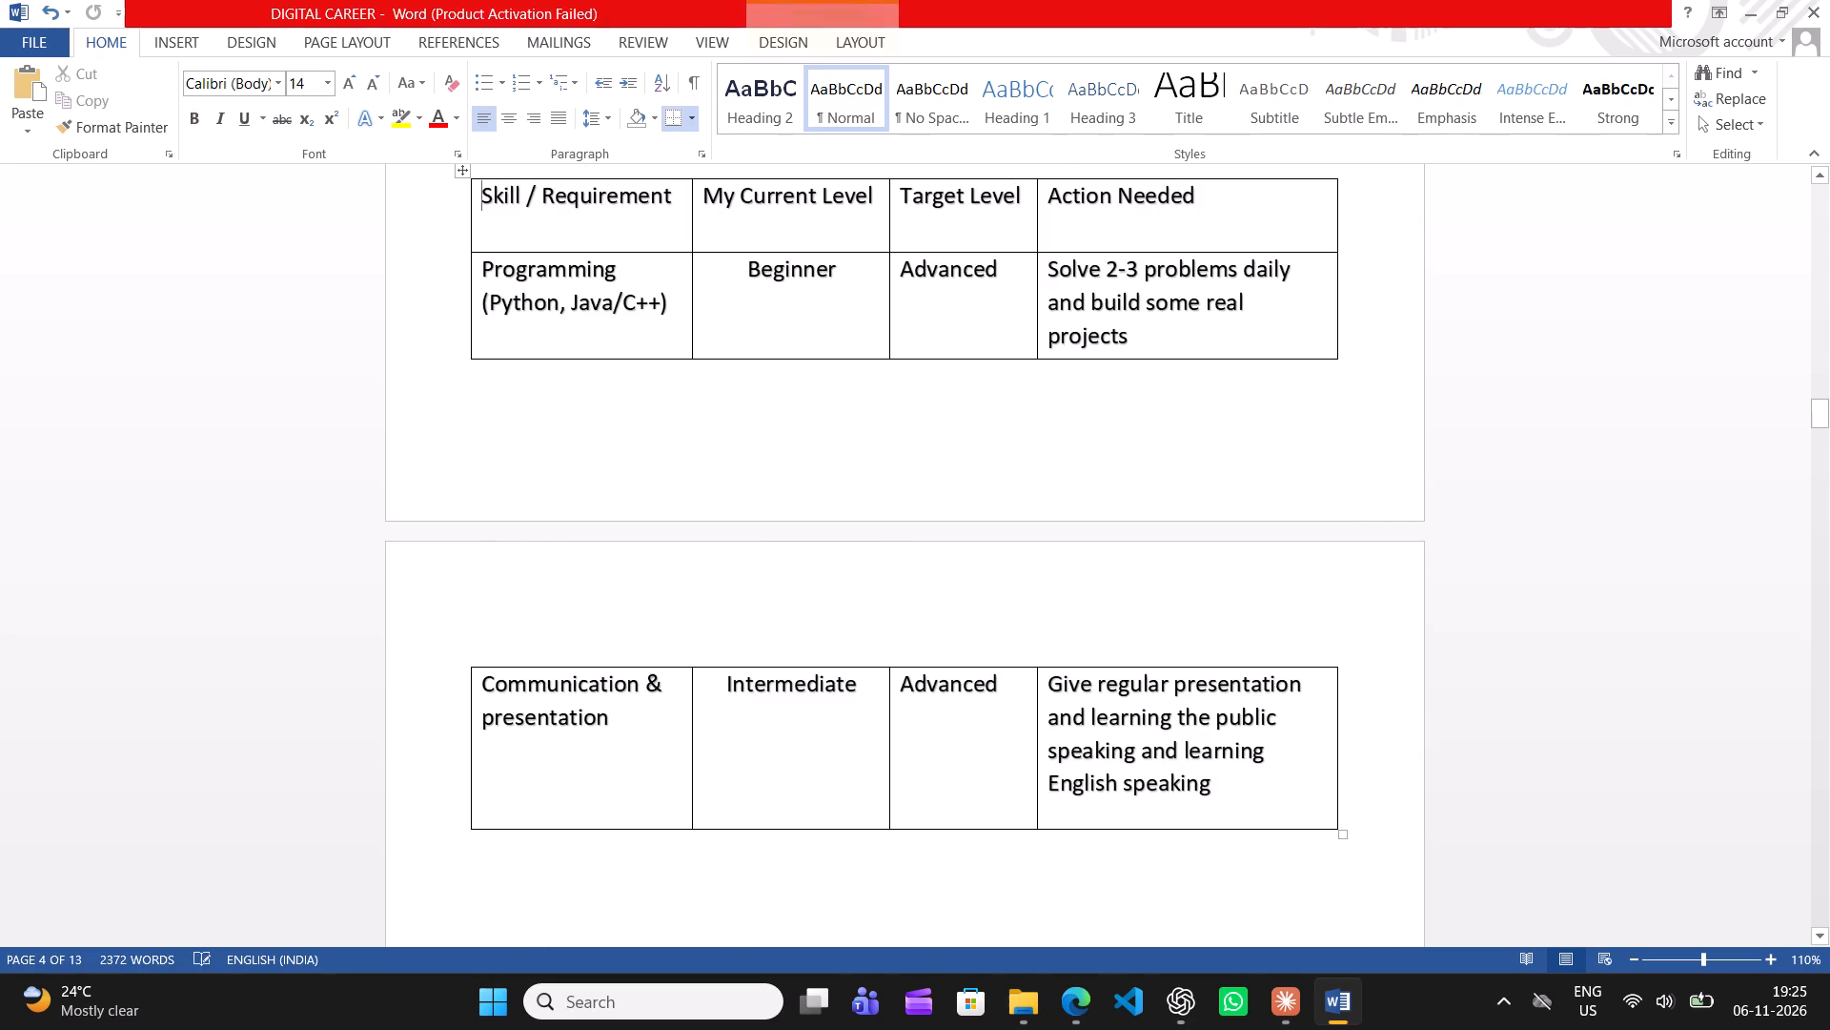
scroll(466, 404, up, 7)
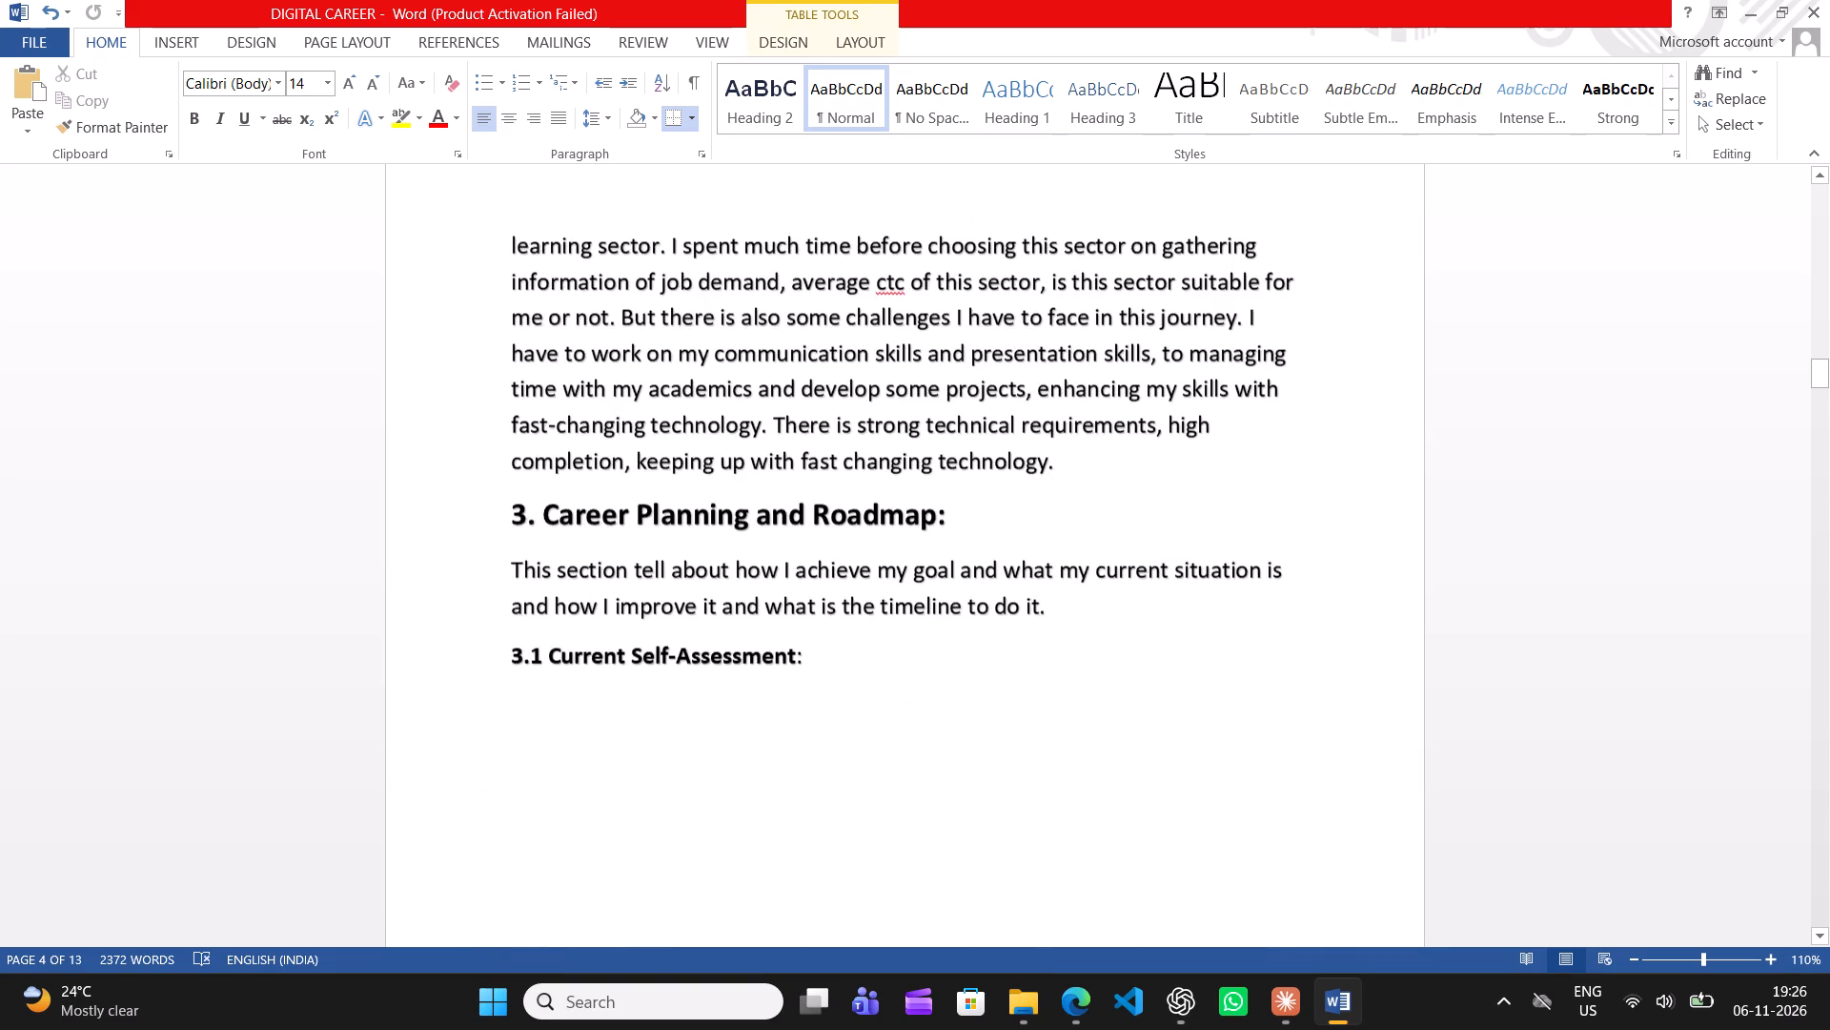
scroll(466, 404, down, 8)
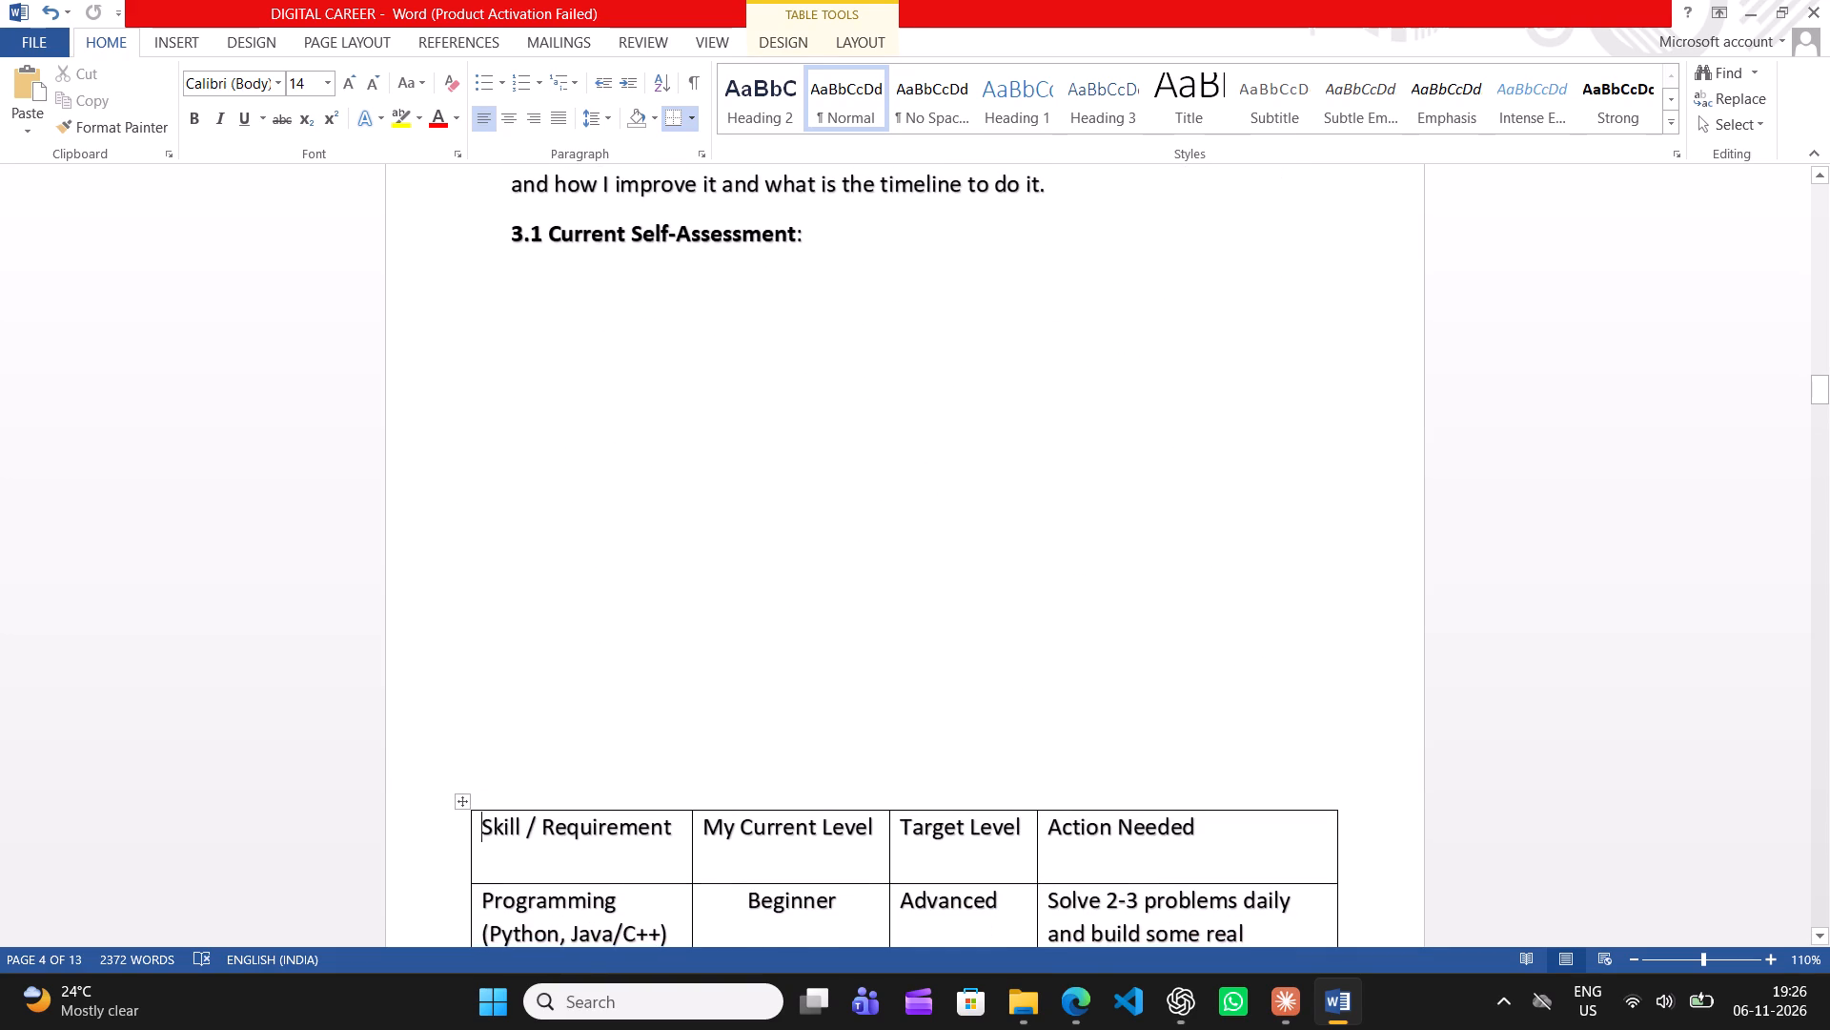
drag(465, 800, 447, 295)
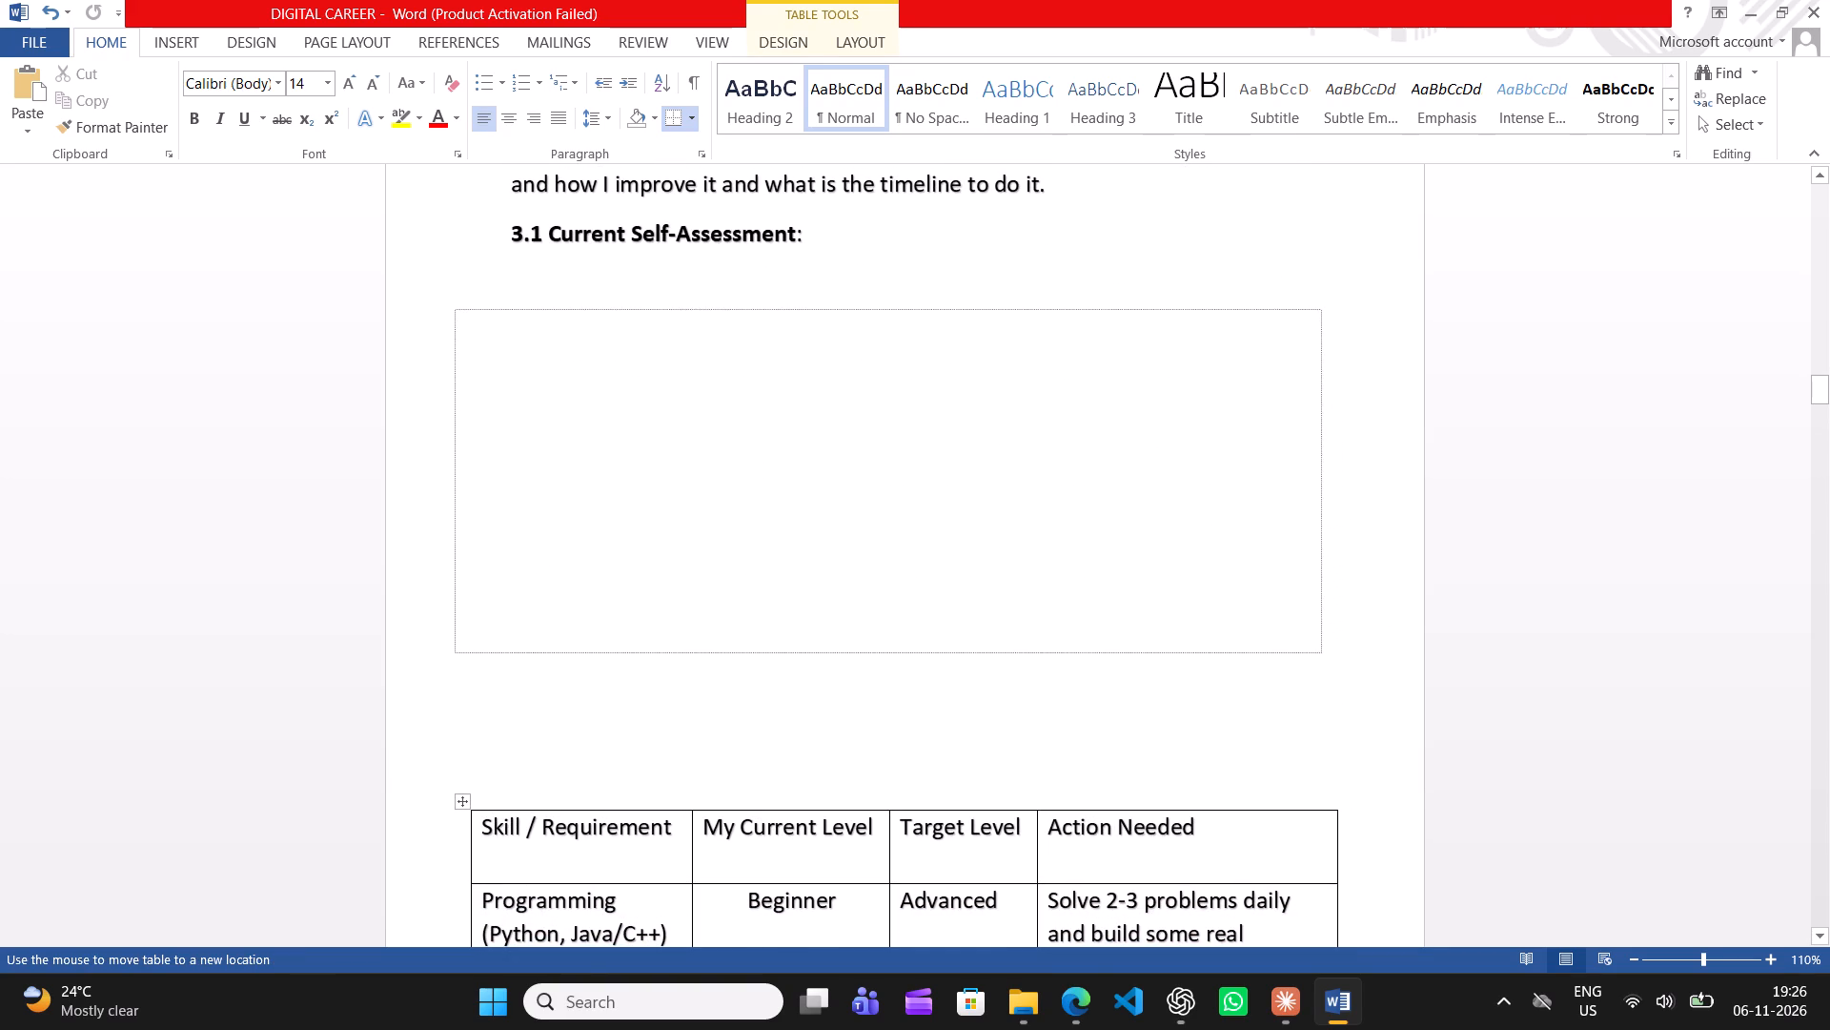
drag(447, 295, 446, 253)
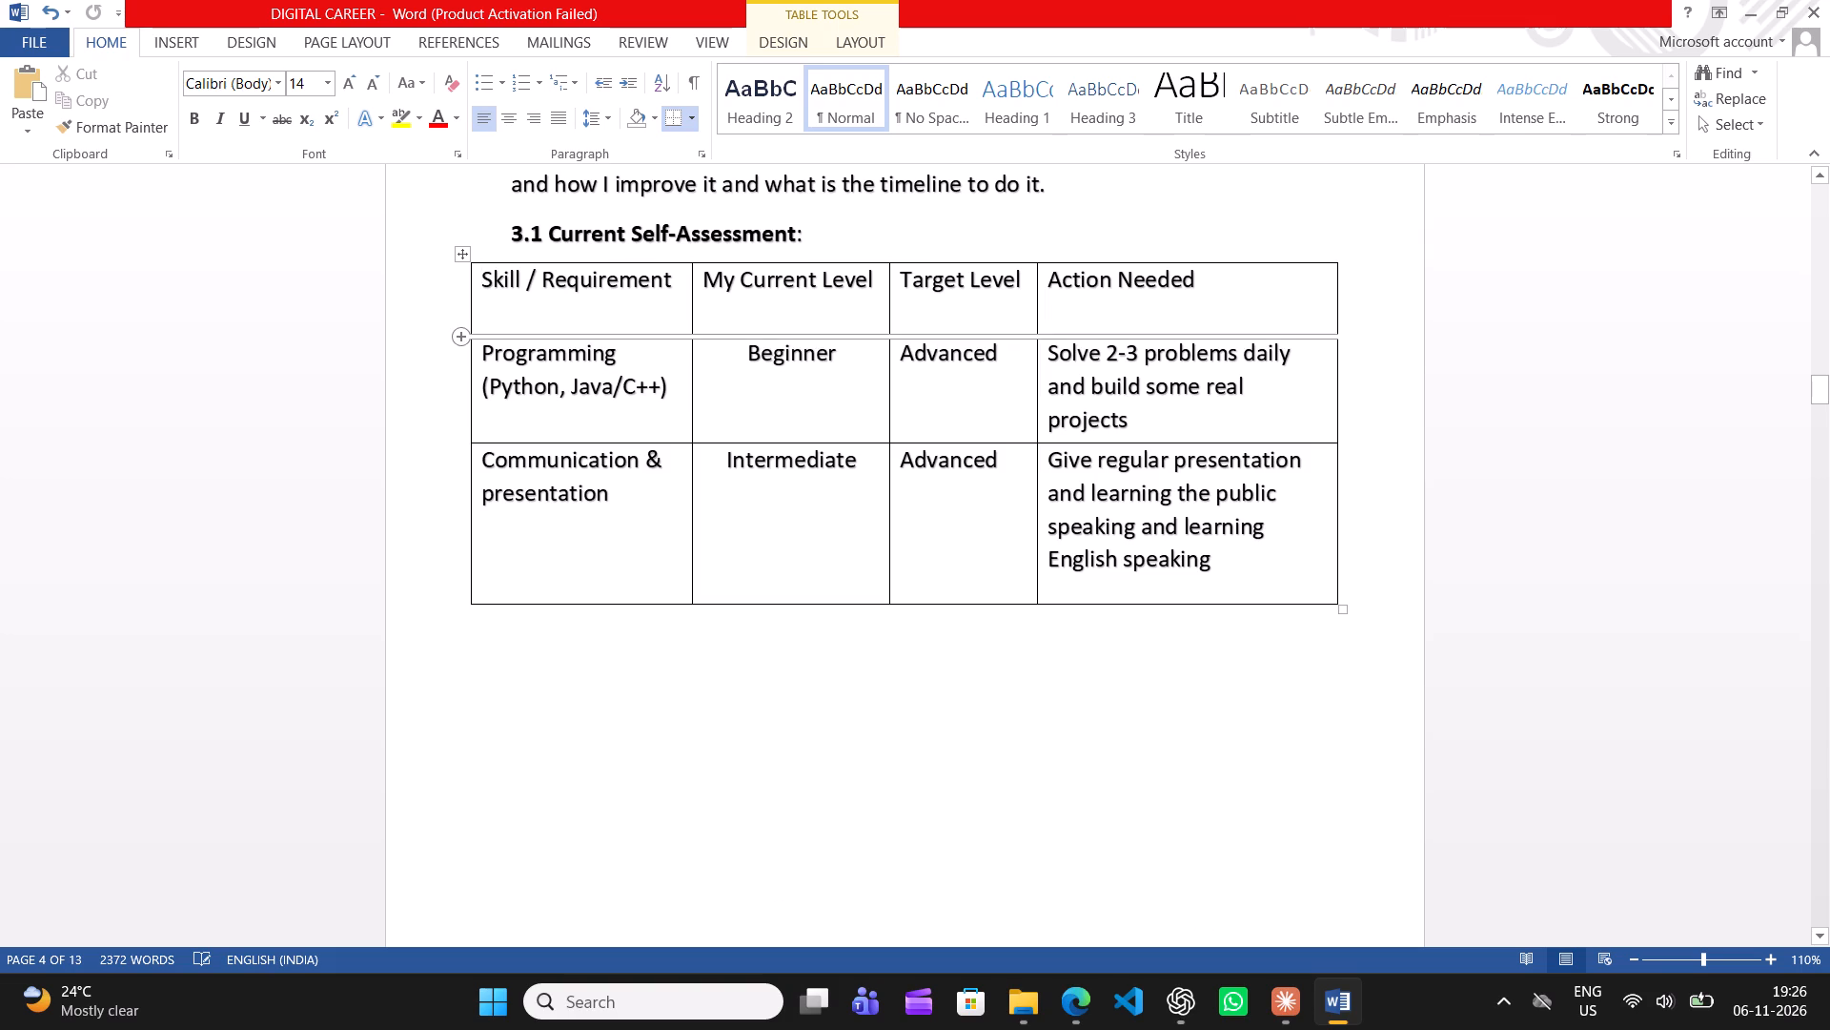
Delete the blank lines above the table that starts with the Maths row on the following page.
scroll(645, 691, down, 5)
scroll(462, 498, up, 1)
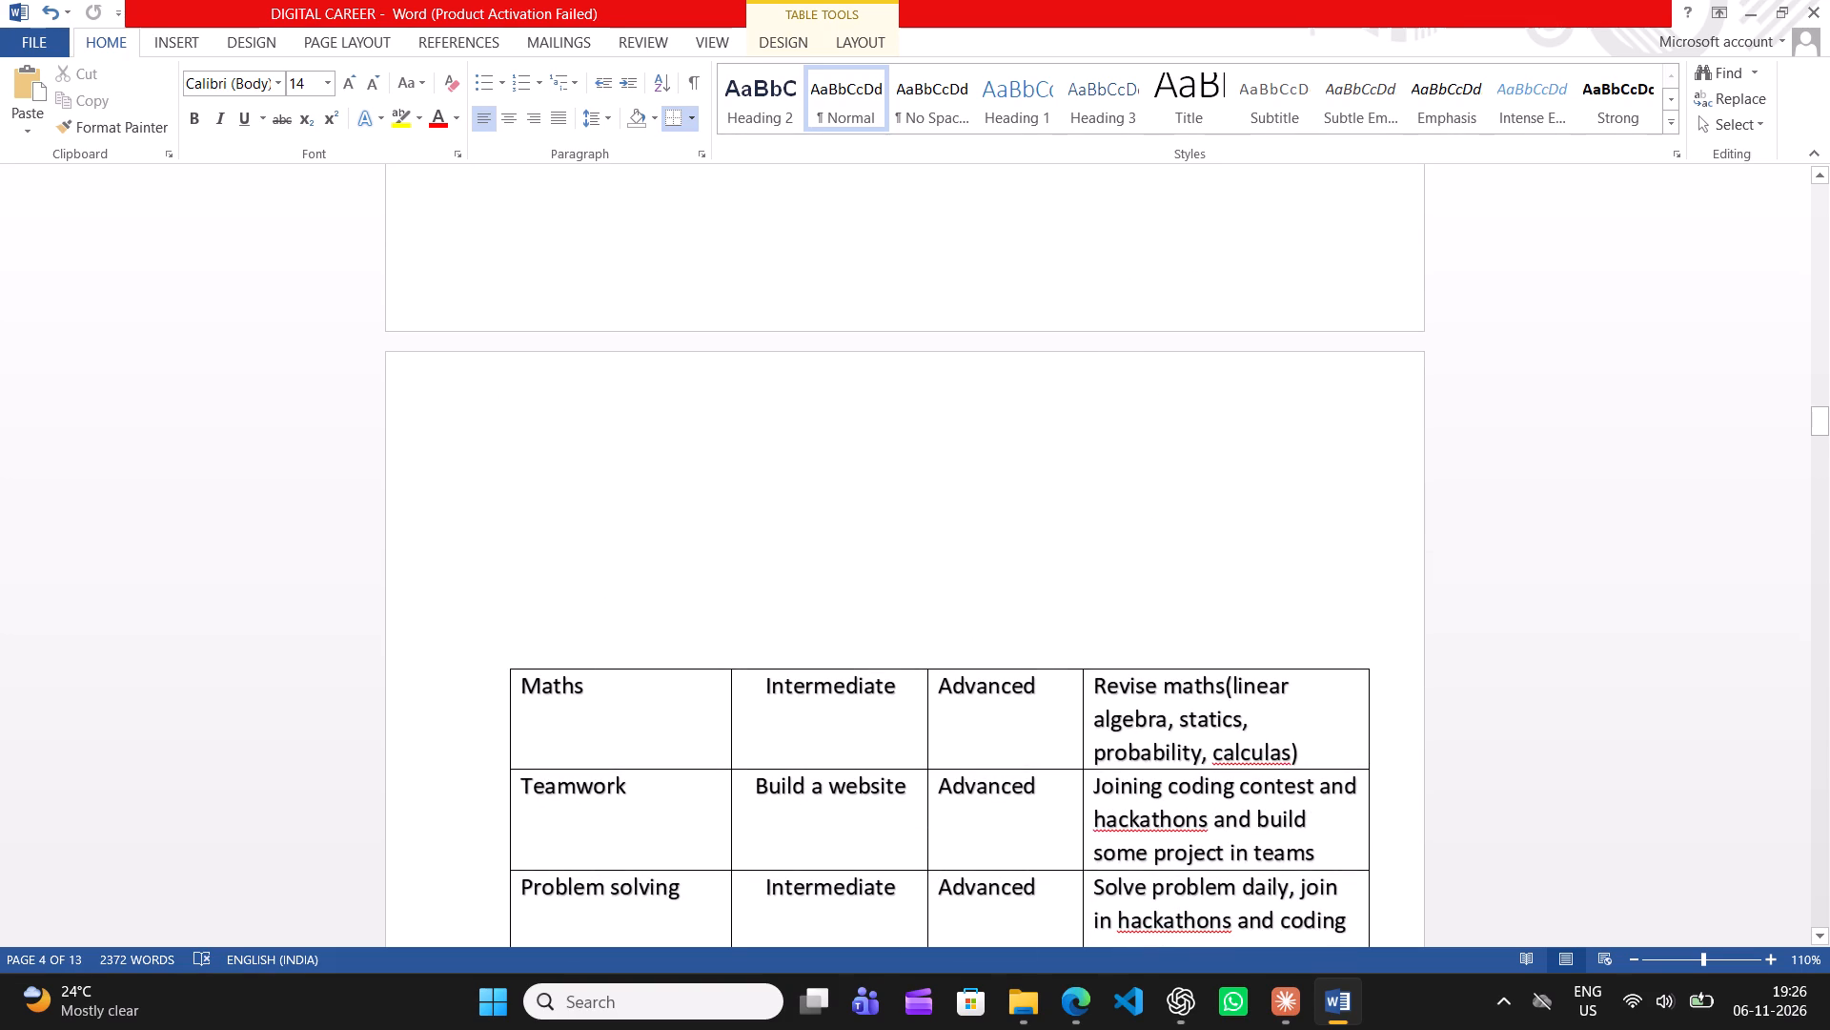
scroll(634, 487, up, 2)
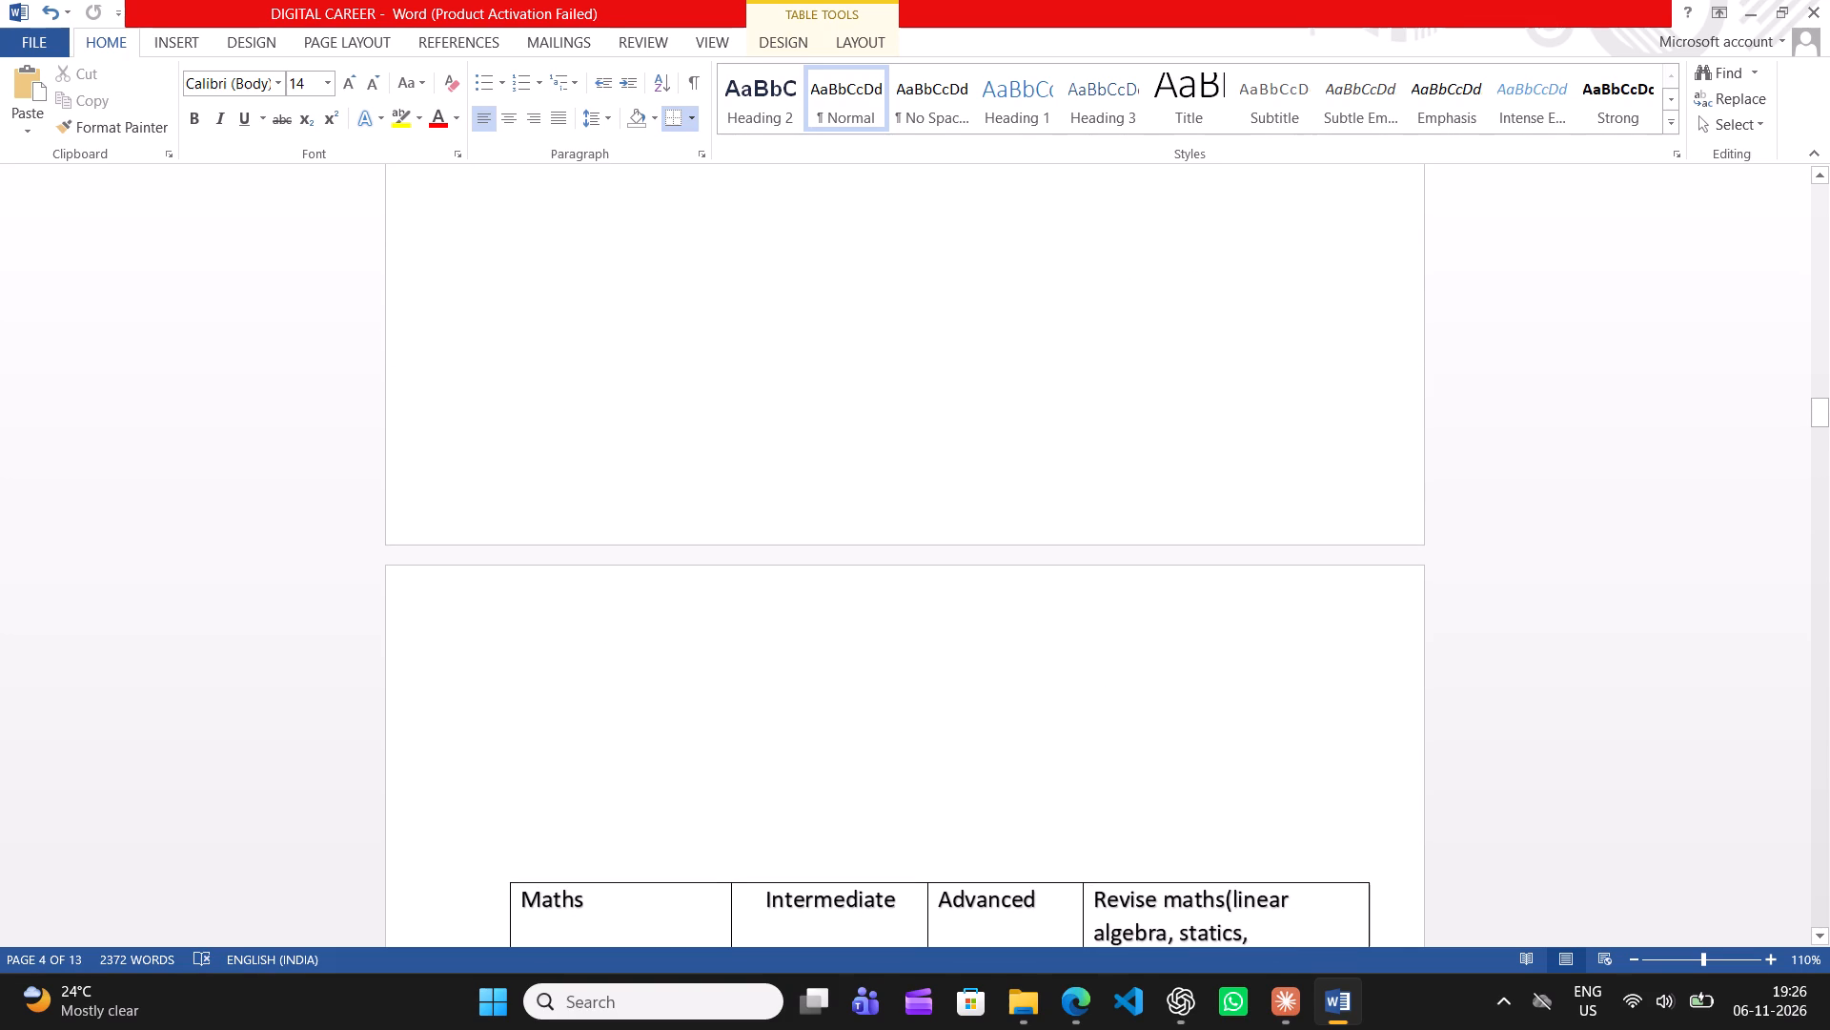
click(559, 828)
key(BackSpace)
key(BackSpace)
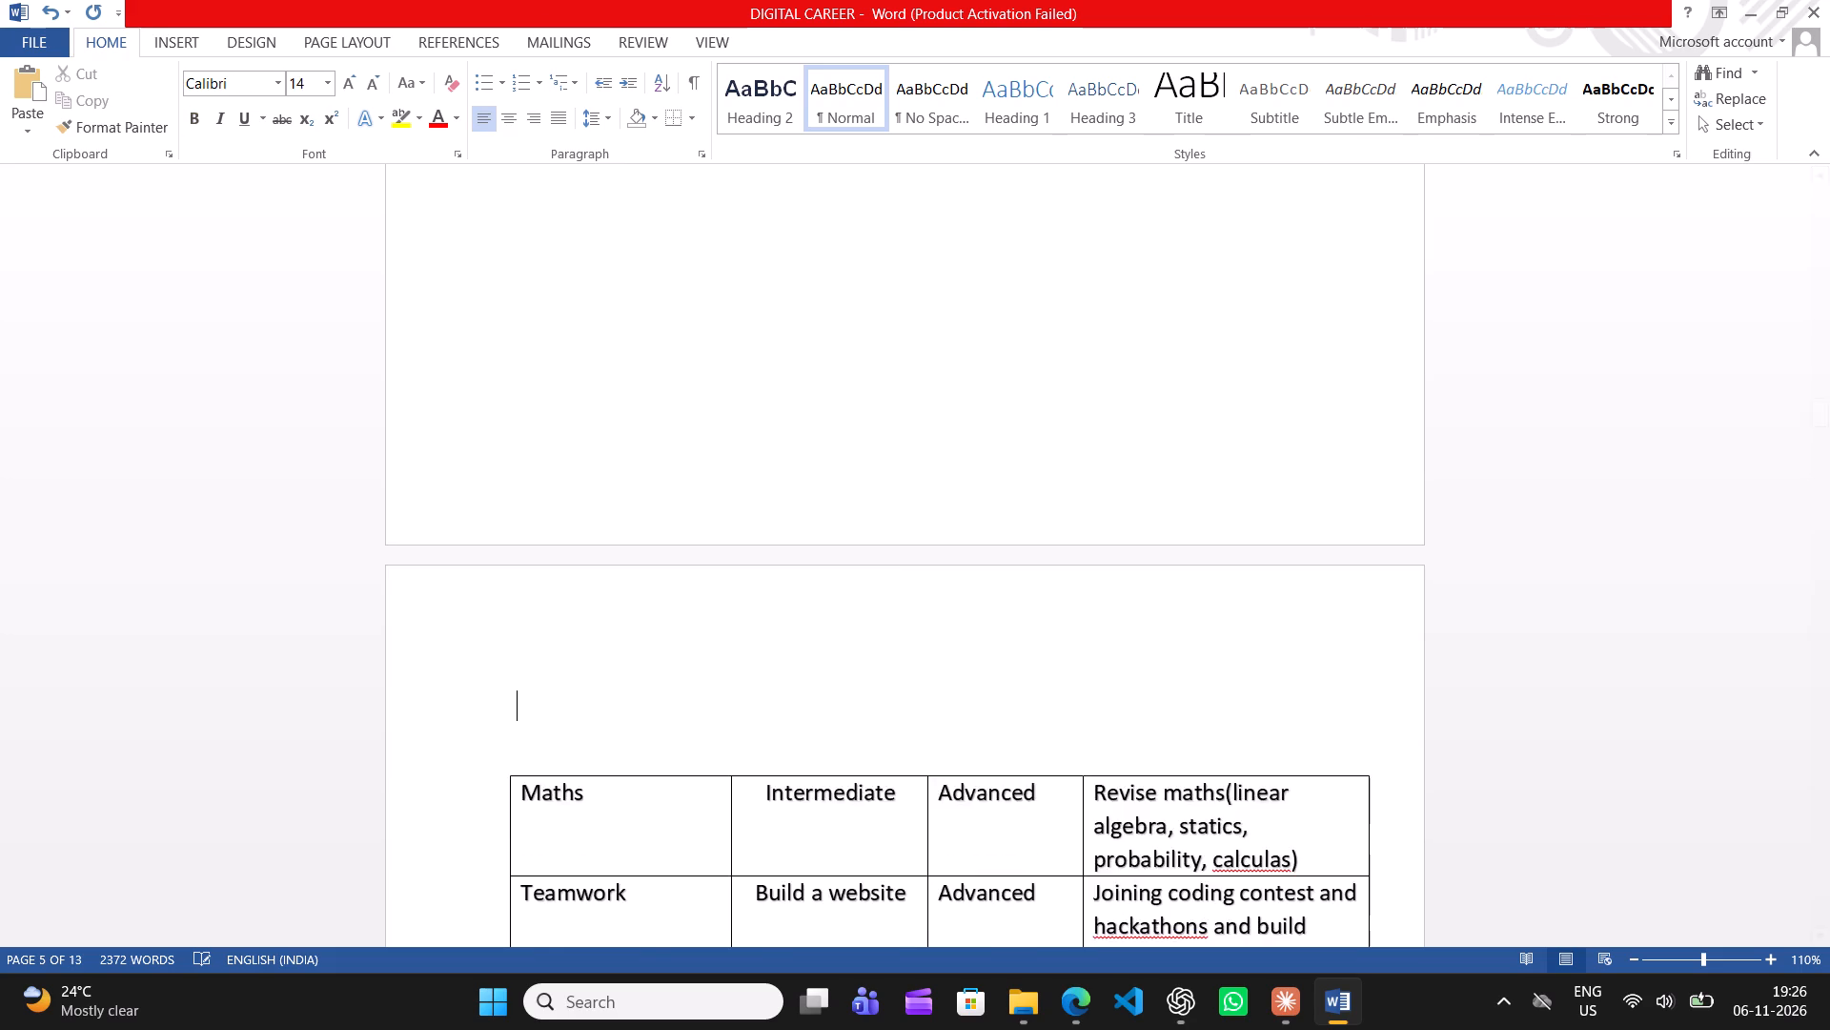
key(BackSpace)
key(BackSpace)
key(BackSpace)
click(559, 828)
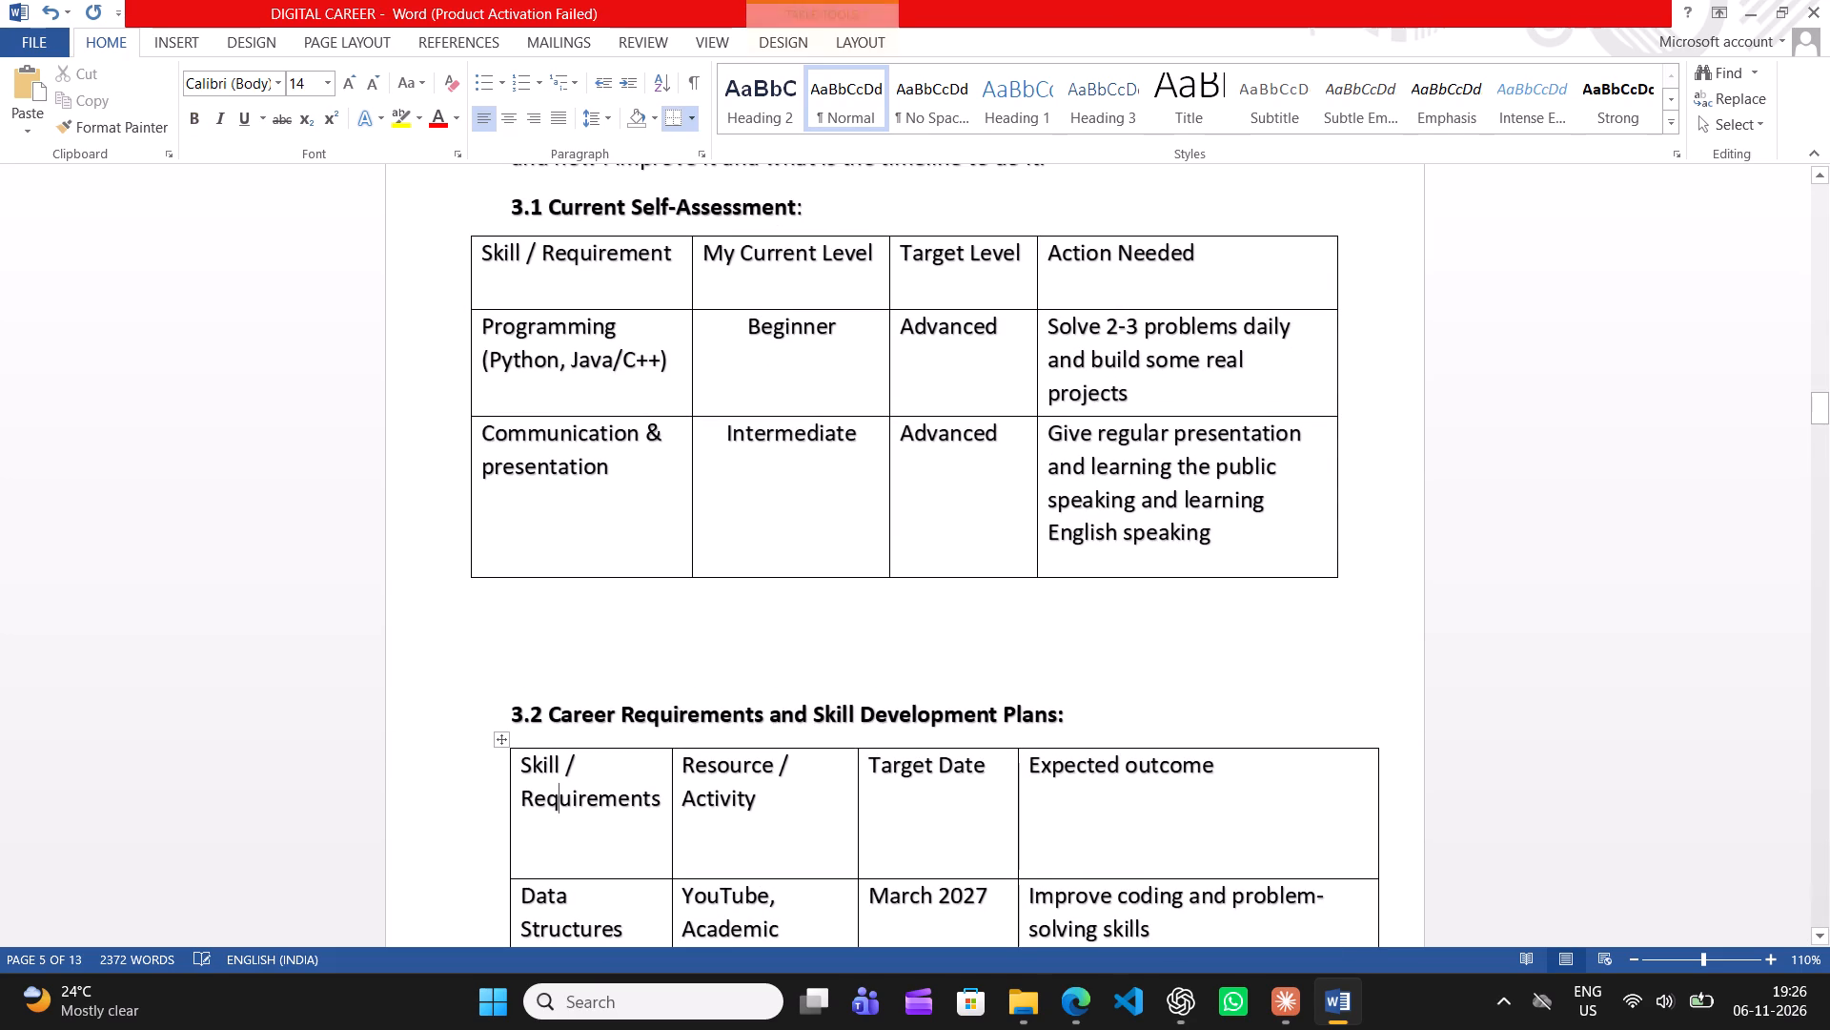
Examine how the self-assessment tables and section 3.2 are placed across the pages after deleting the blank lines.
scroll(700, 694, down, 4)
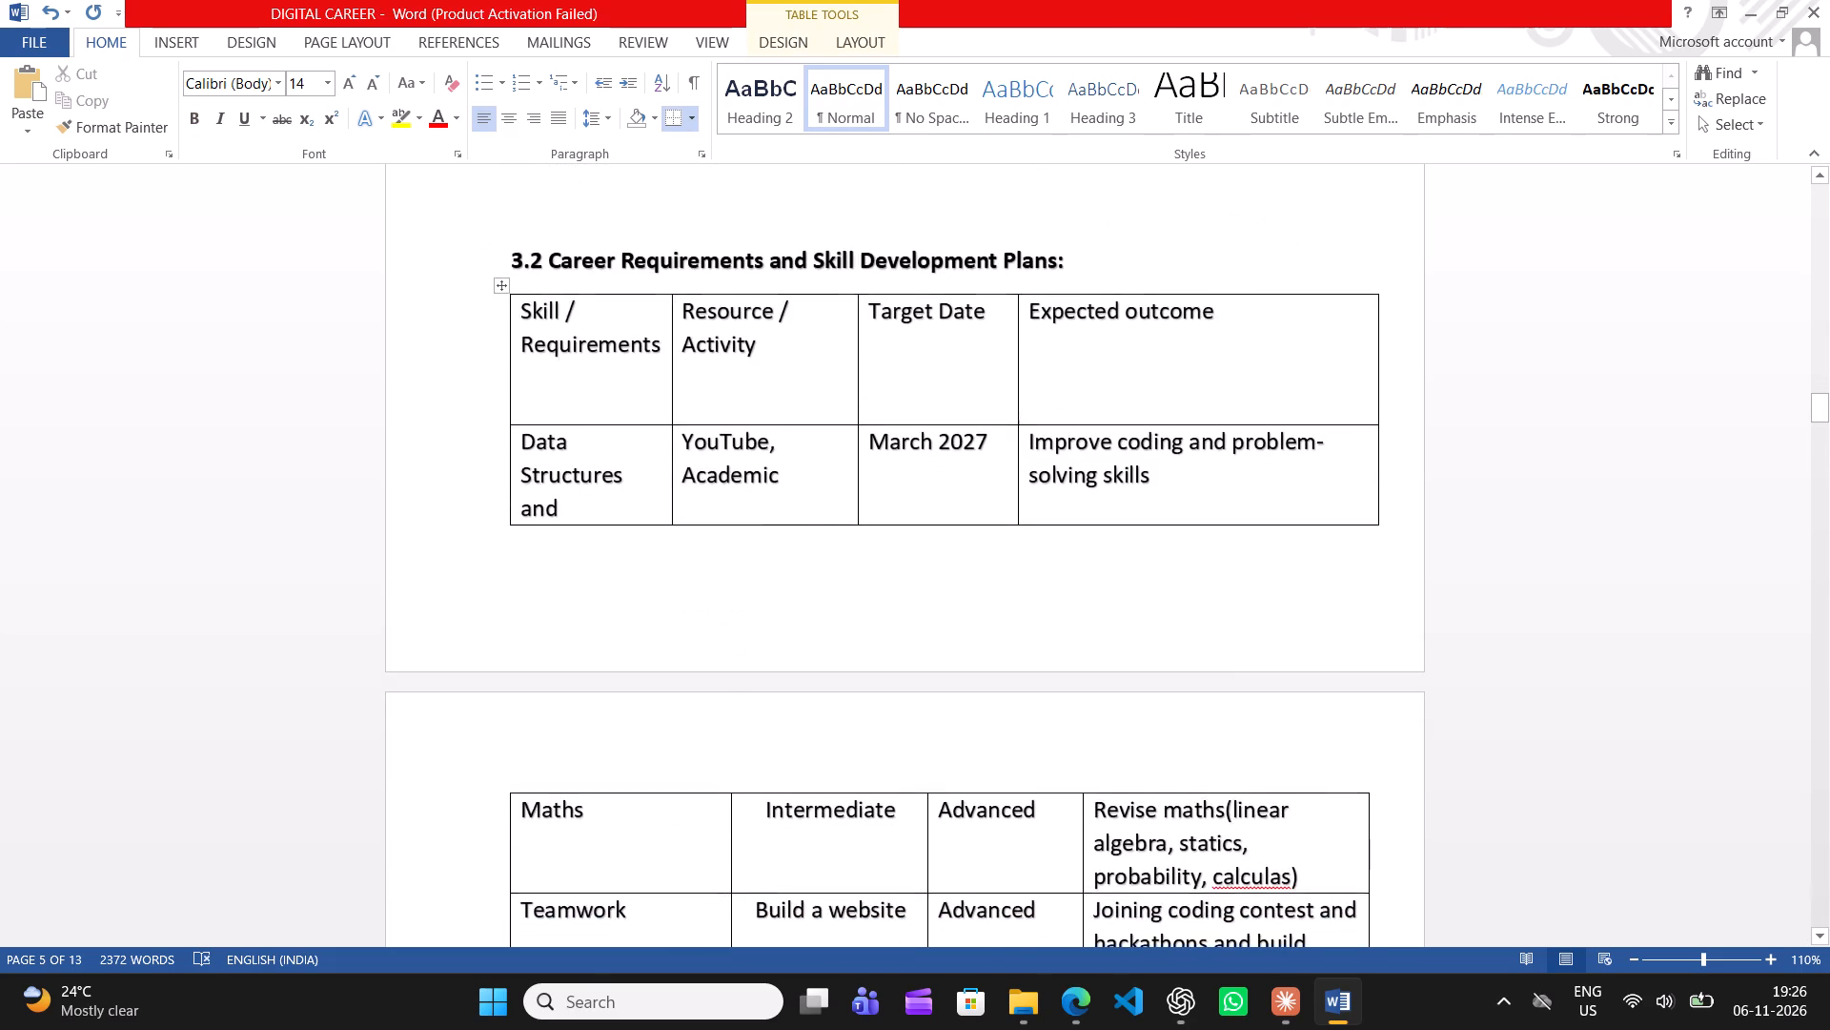
scroll(700, 694, down, 1)
scroll(700, 694, up, 10)
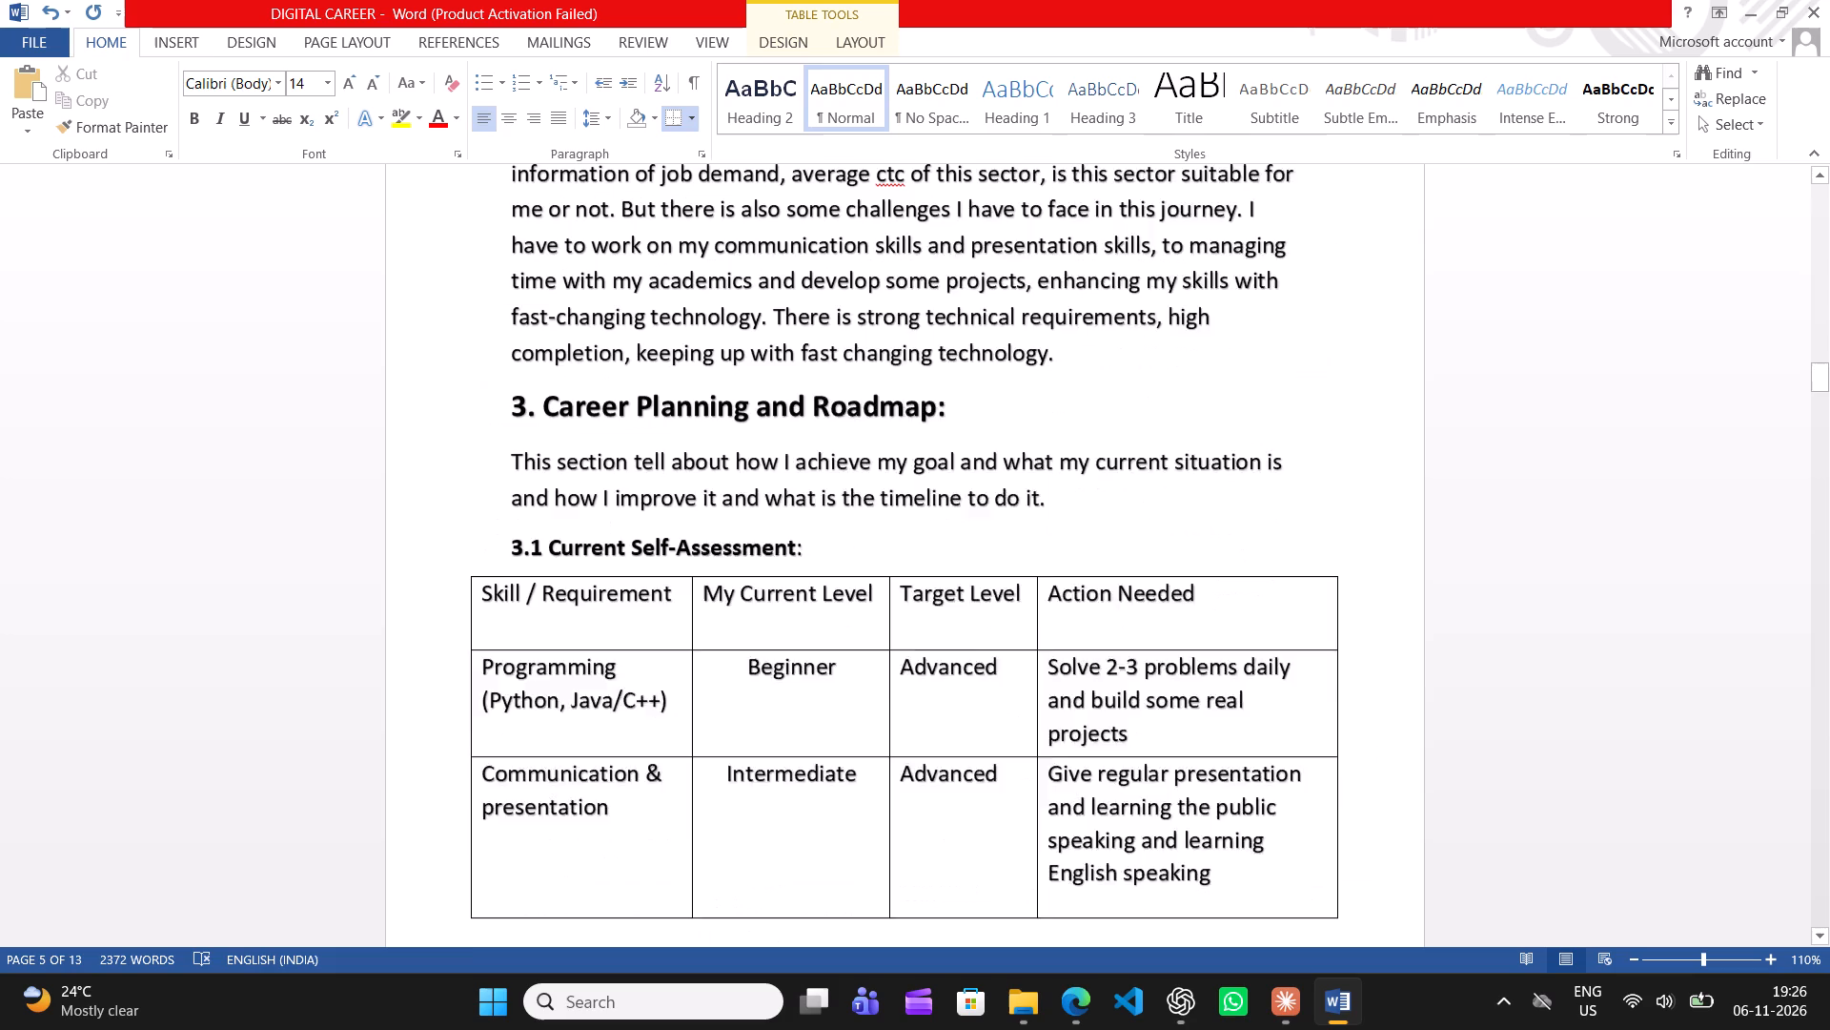
scroll(700, 694, up, 2)
scroll(700, 694, down, 3)
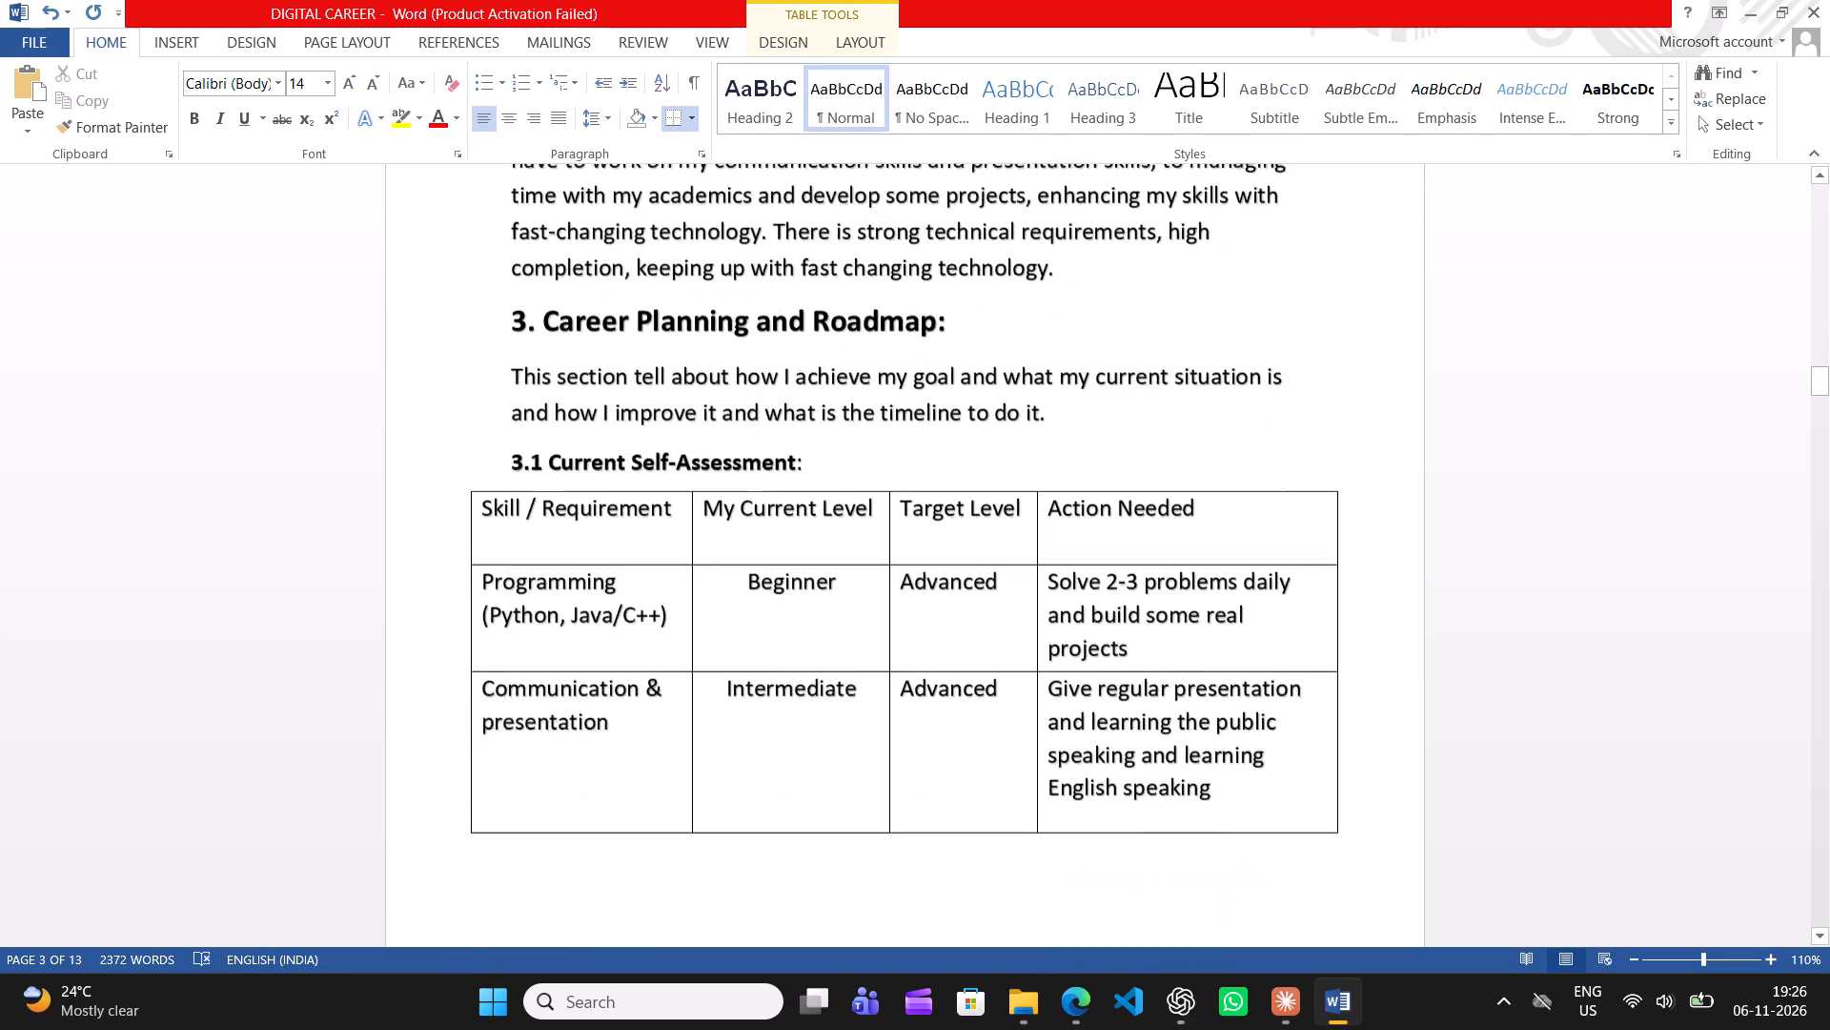
scroll(700, 694, down, 2)
scroll(700, 694, up, 1)
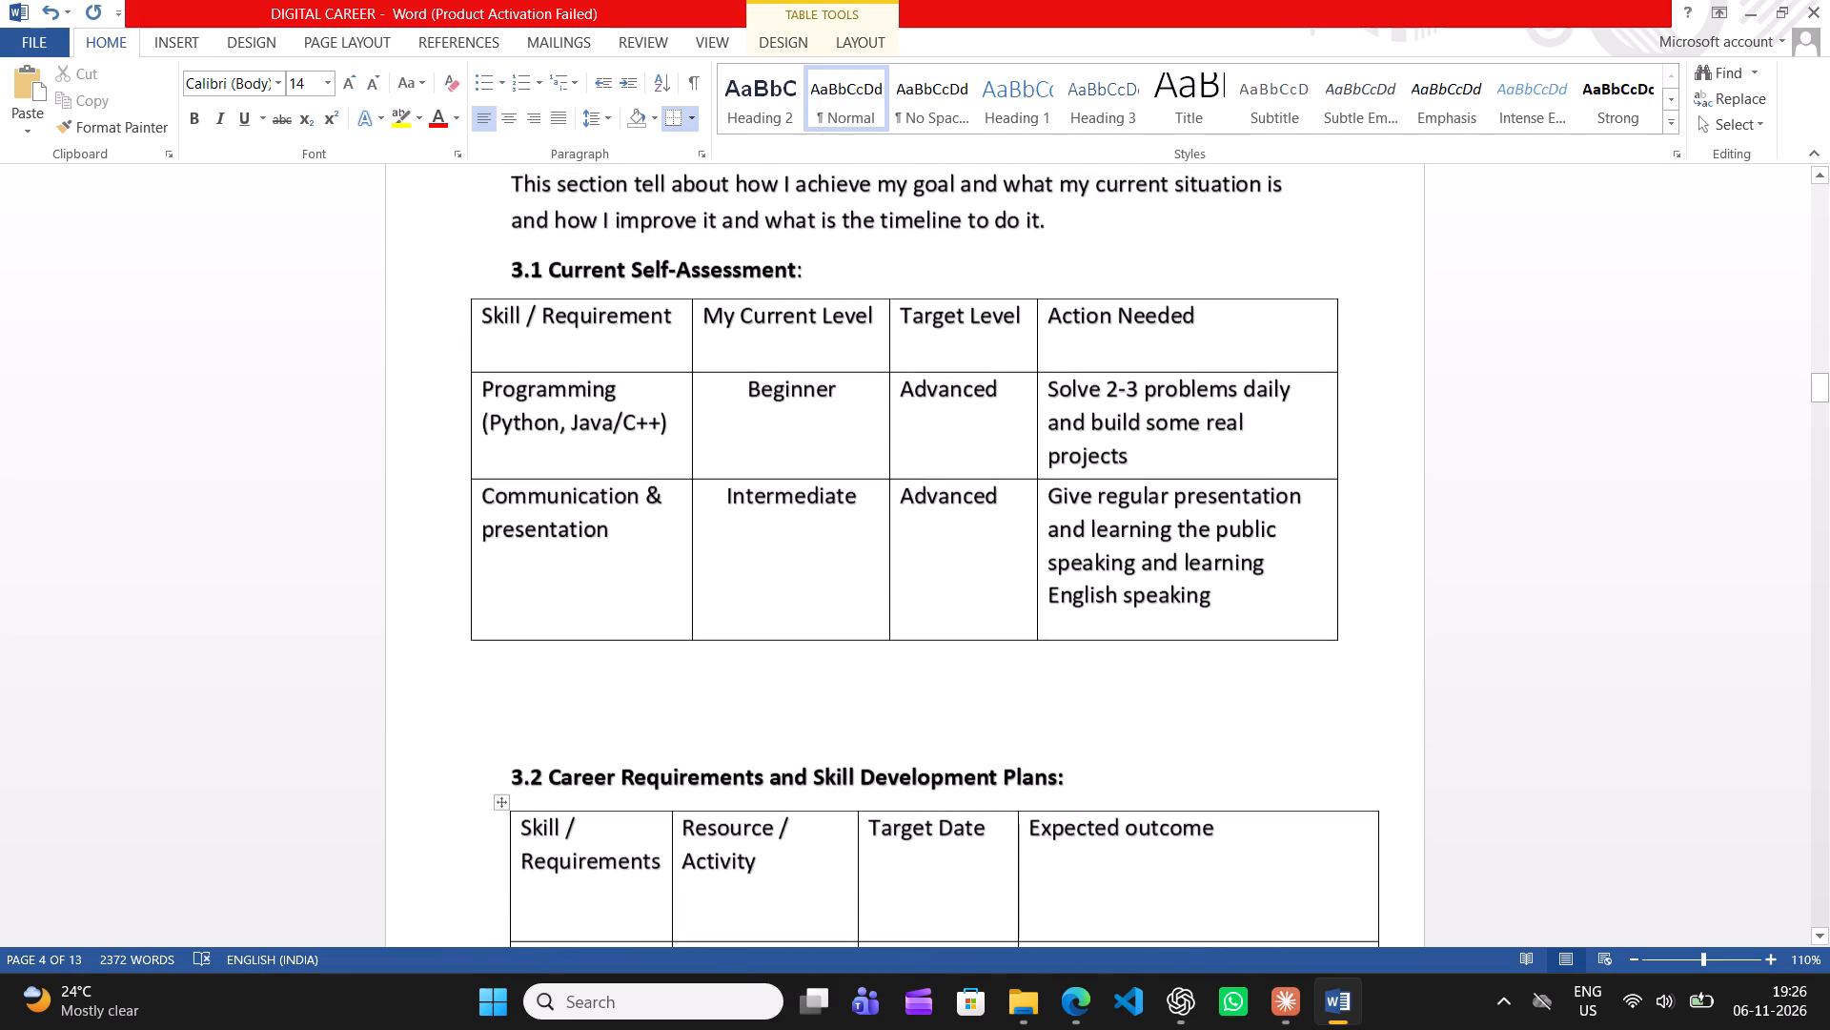
scroll(700, 694, up, 1)
scroll(700, 694, down, 1)
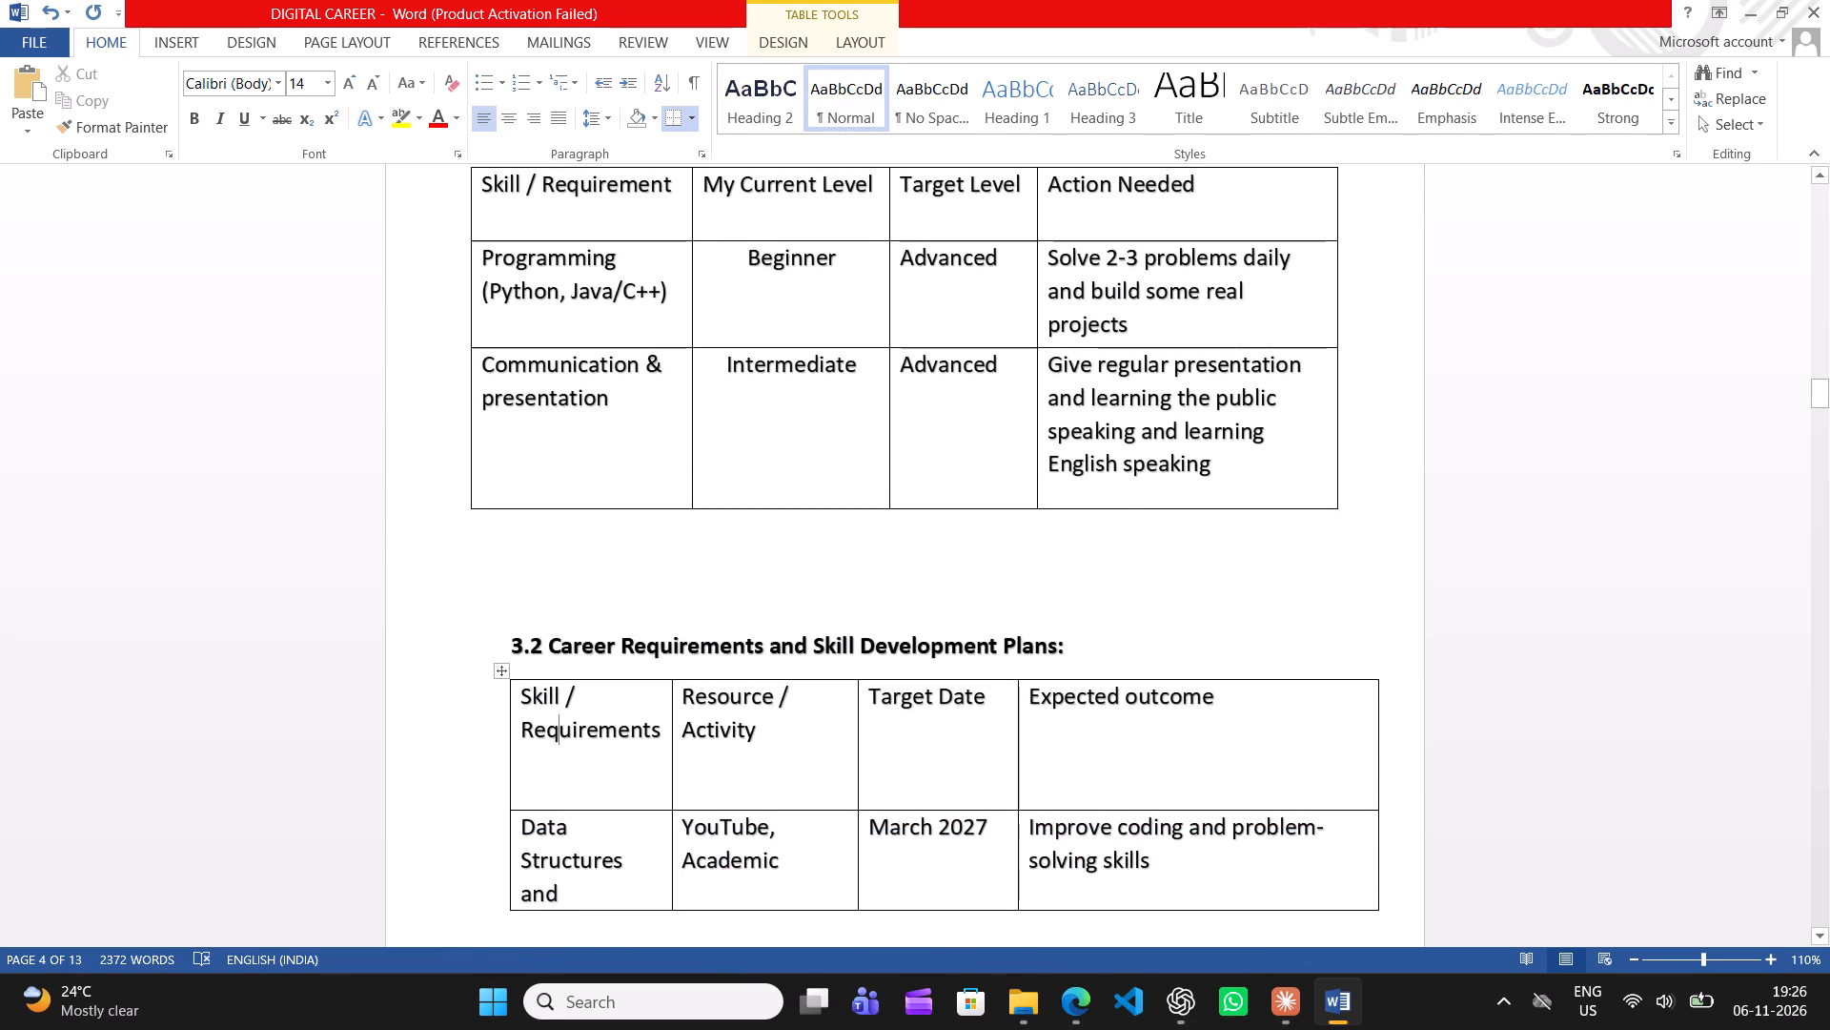
Undo the last two blank-line deletions between the self-assessment tables.
key(ctrl+z)
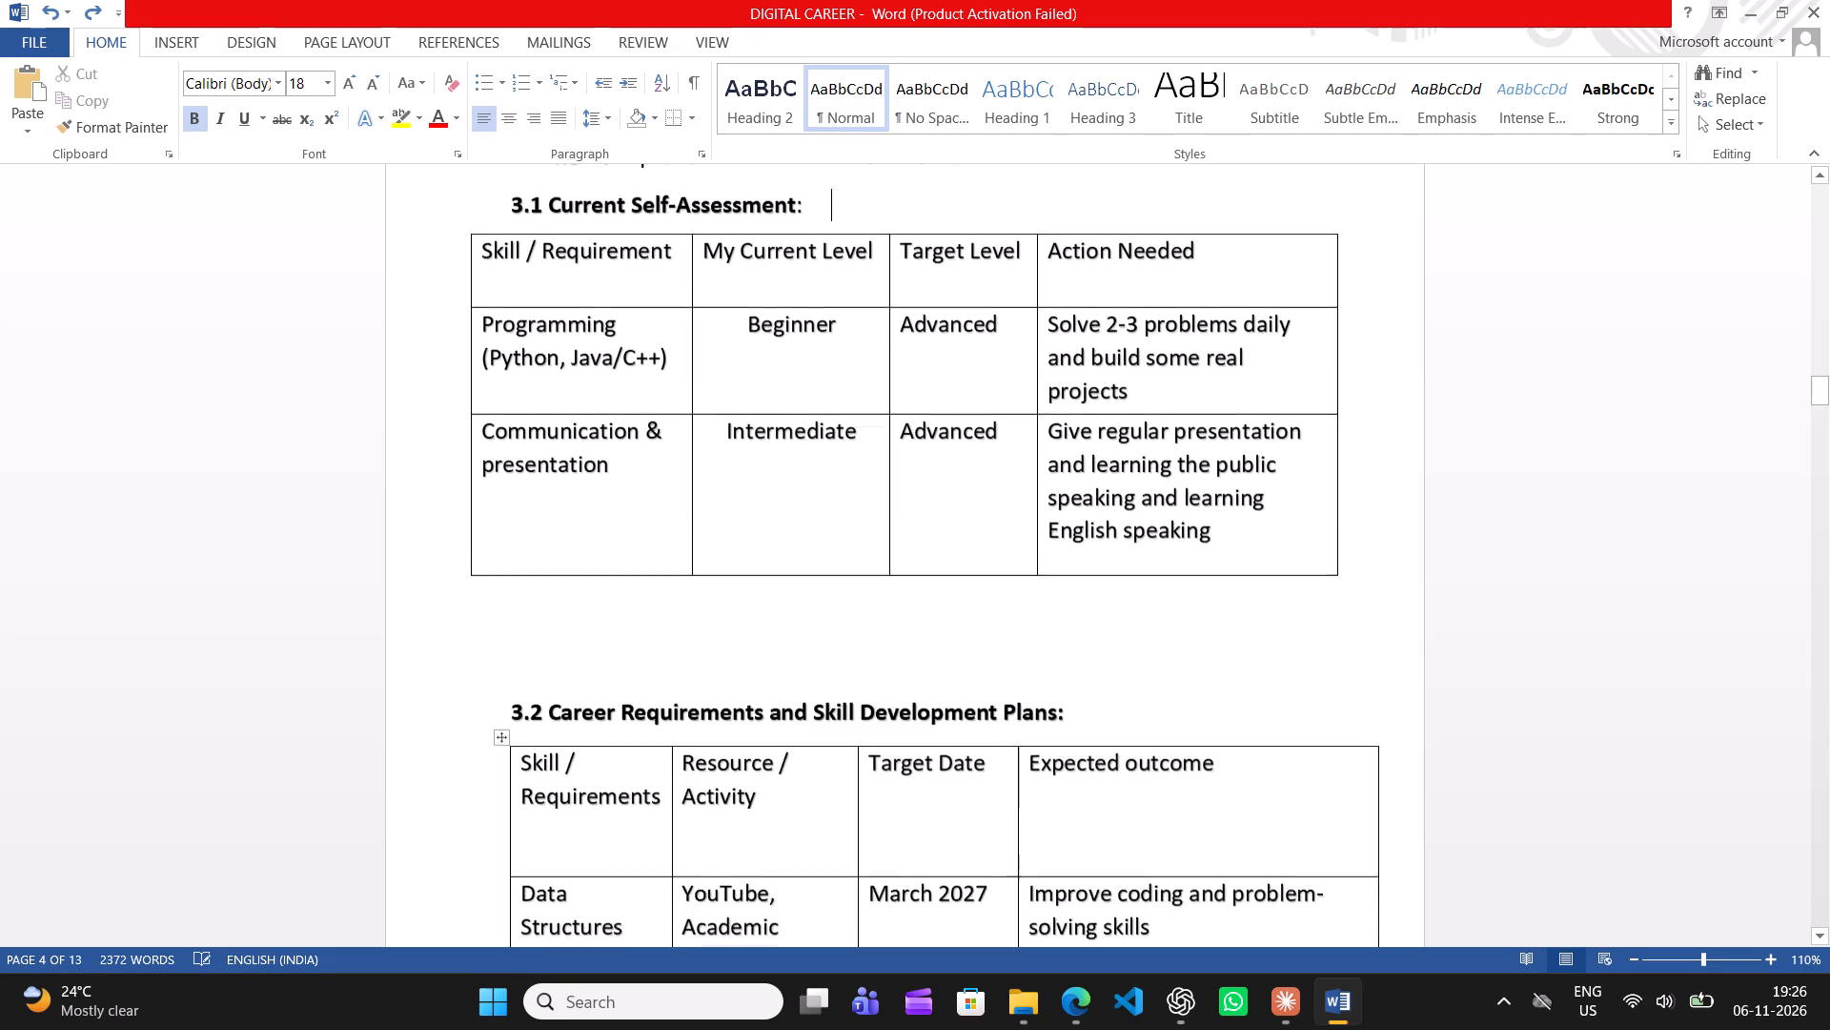
key(ctrl+z)
Move the table with the Maths to Academic performance rows to the preceding page, directly below and aligned with the "Communication & presentation" row.
scroll(903, 781, down, 2)
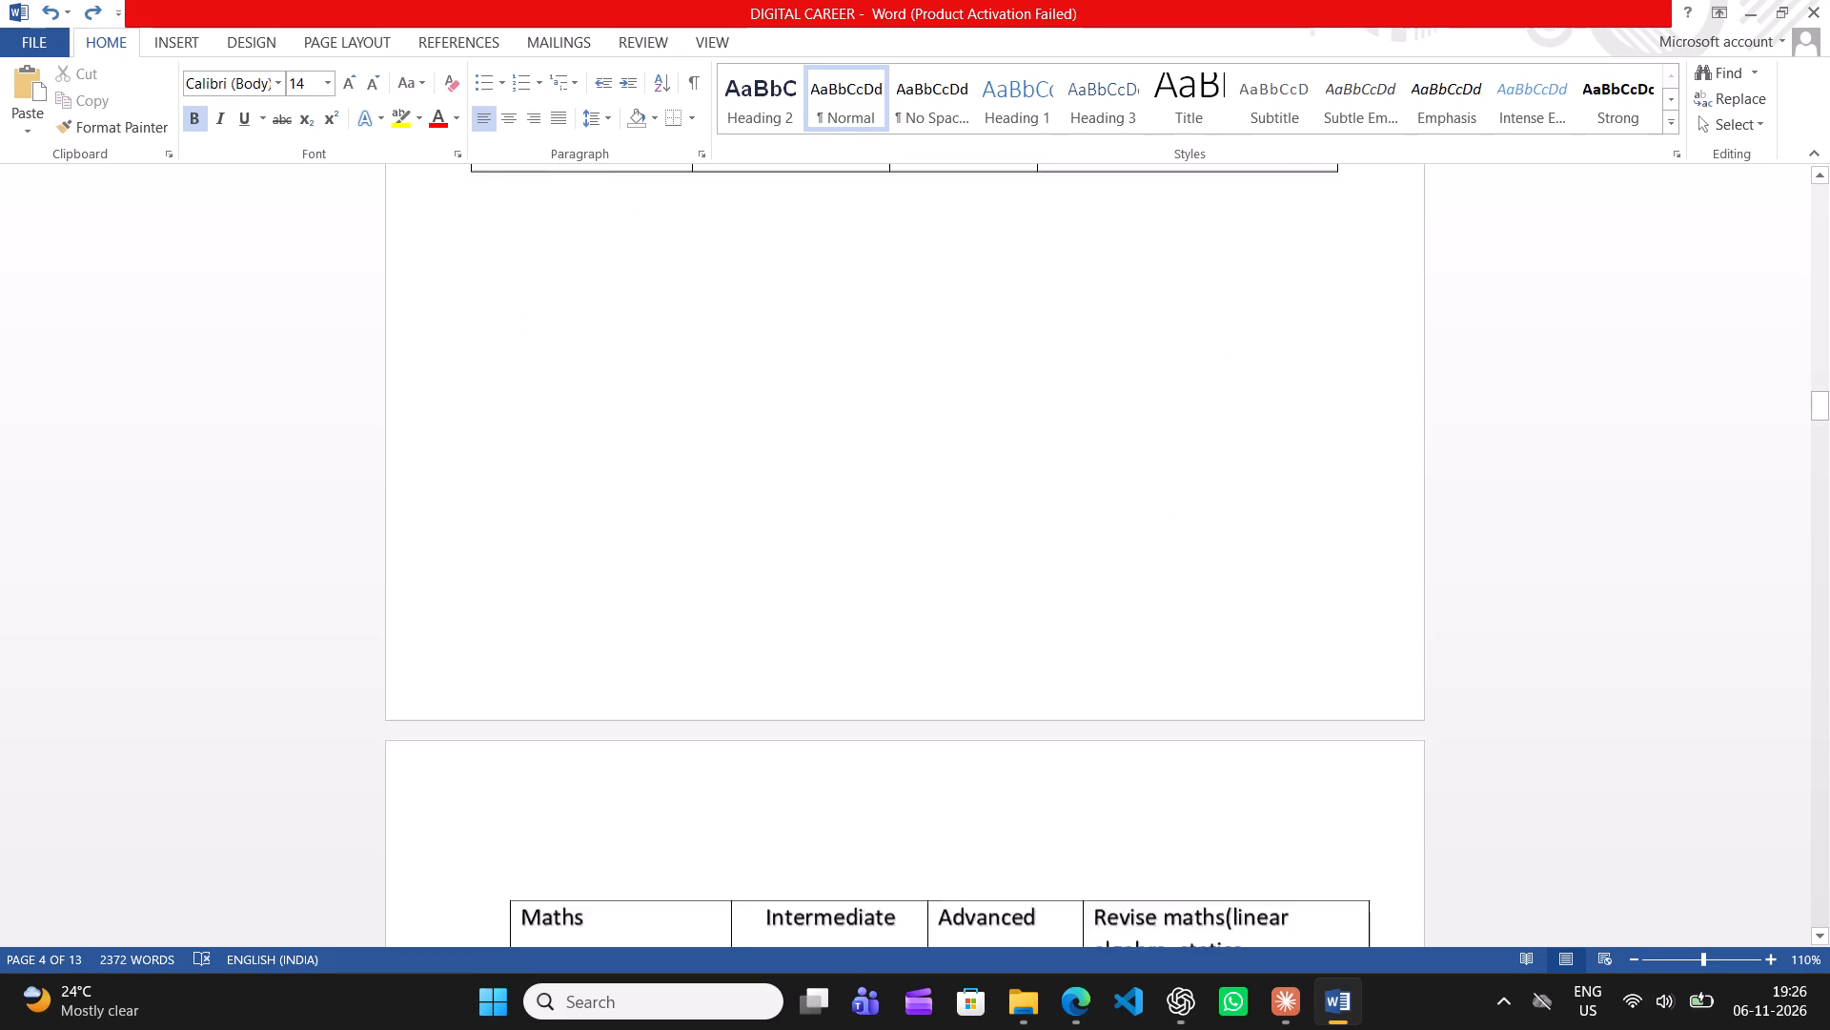
scroll(903, 781, down, 4)
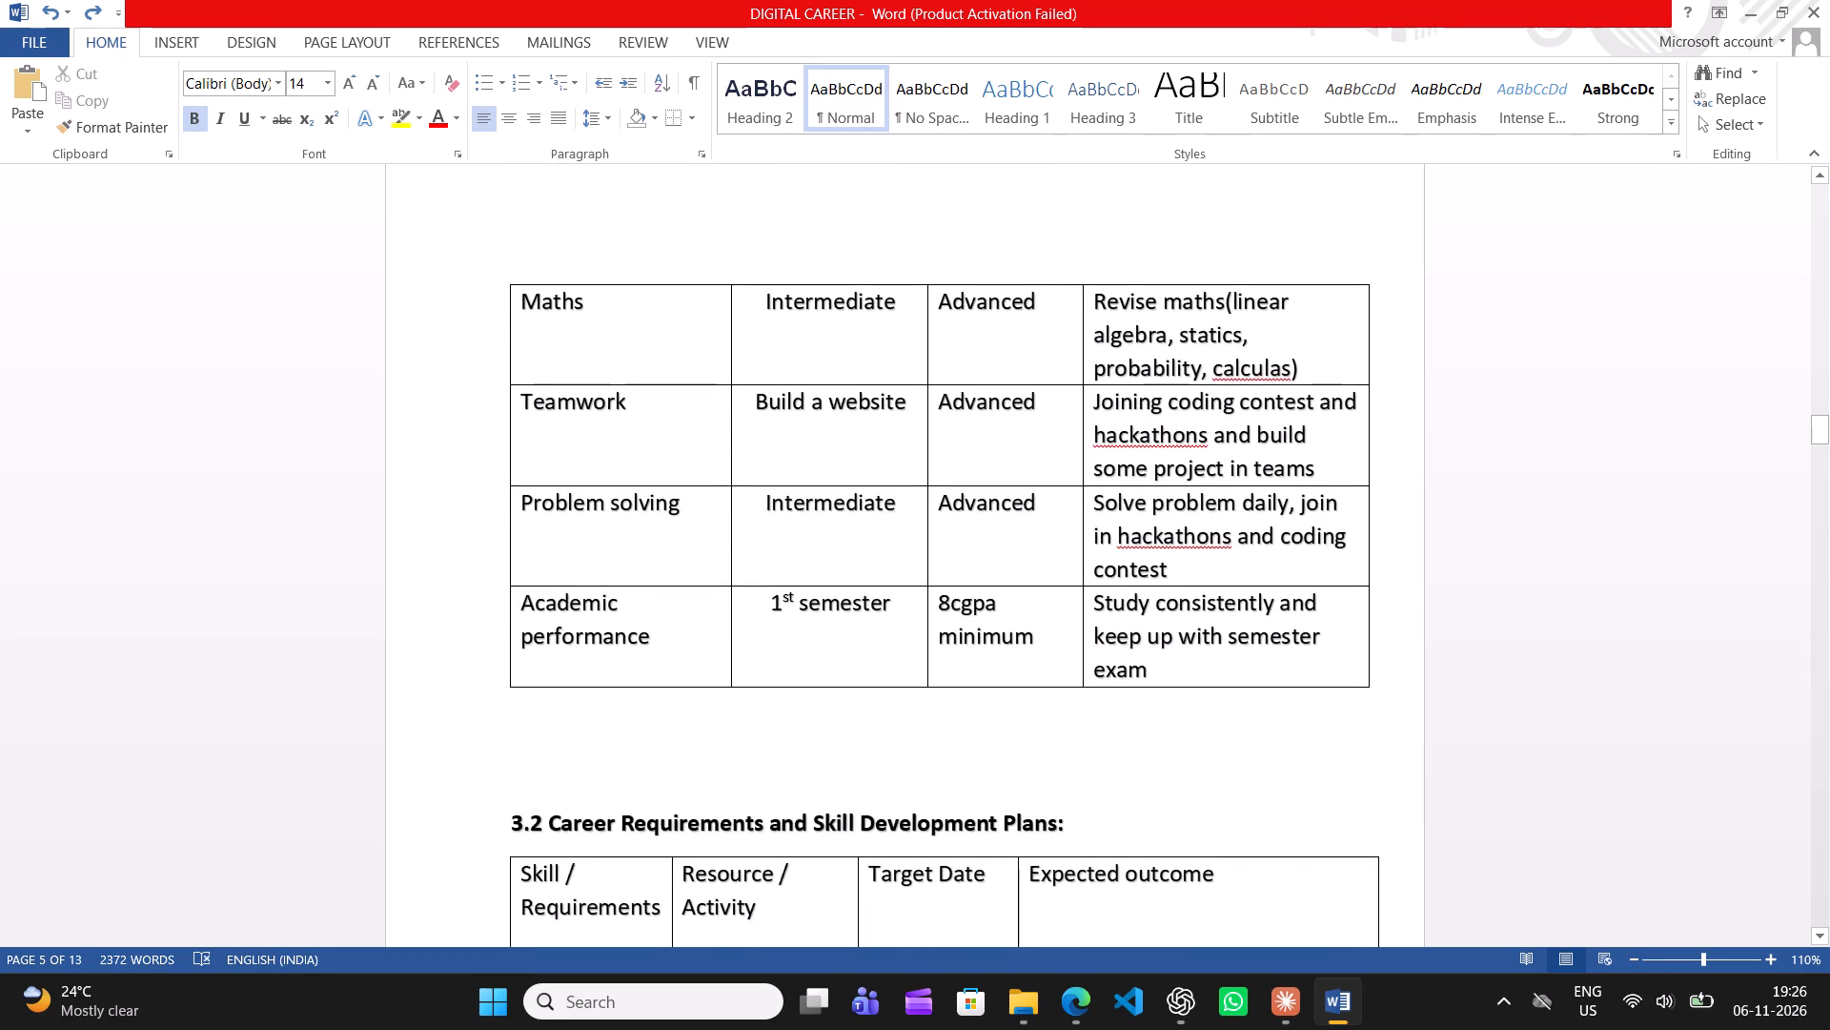
drag(503, 279, 487, 238)
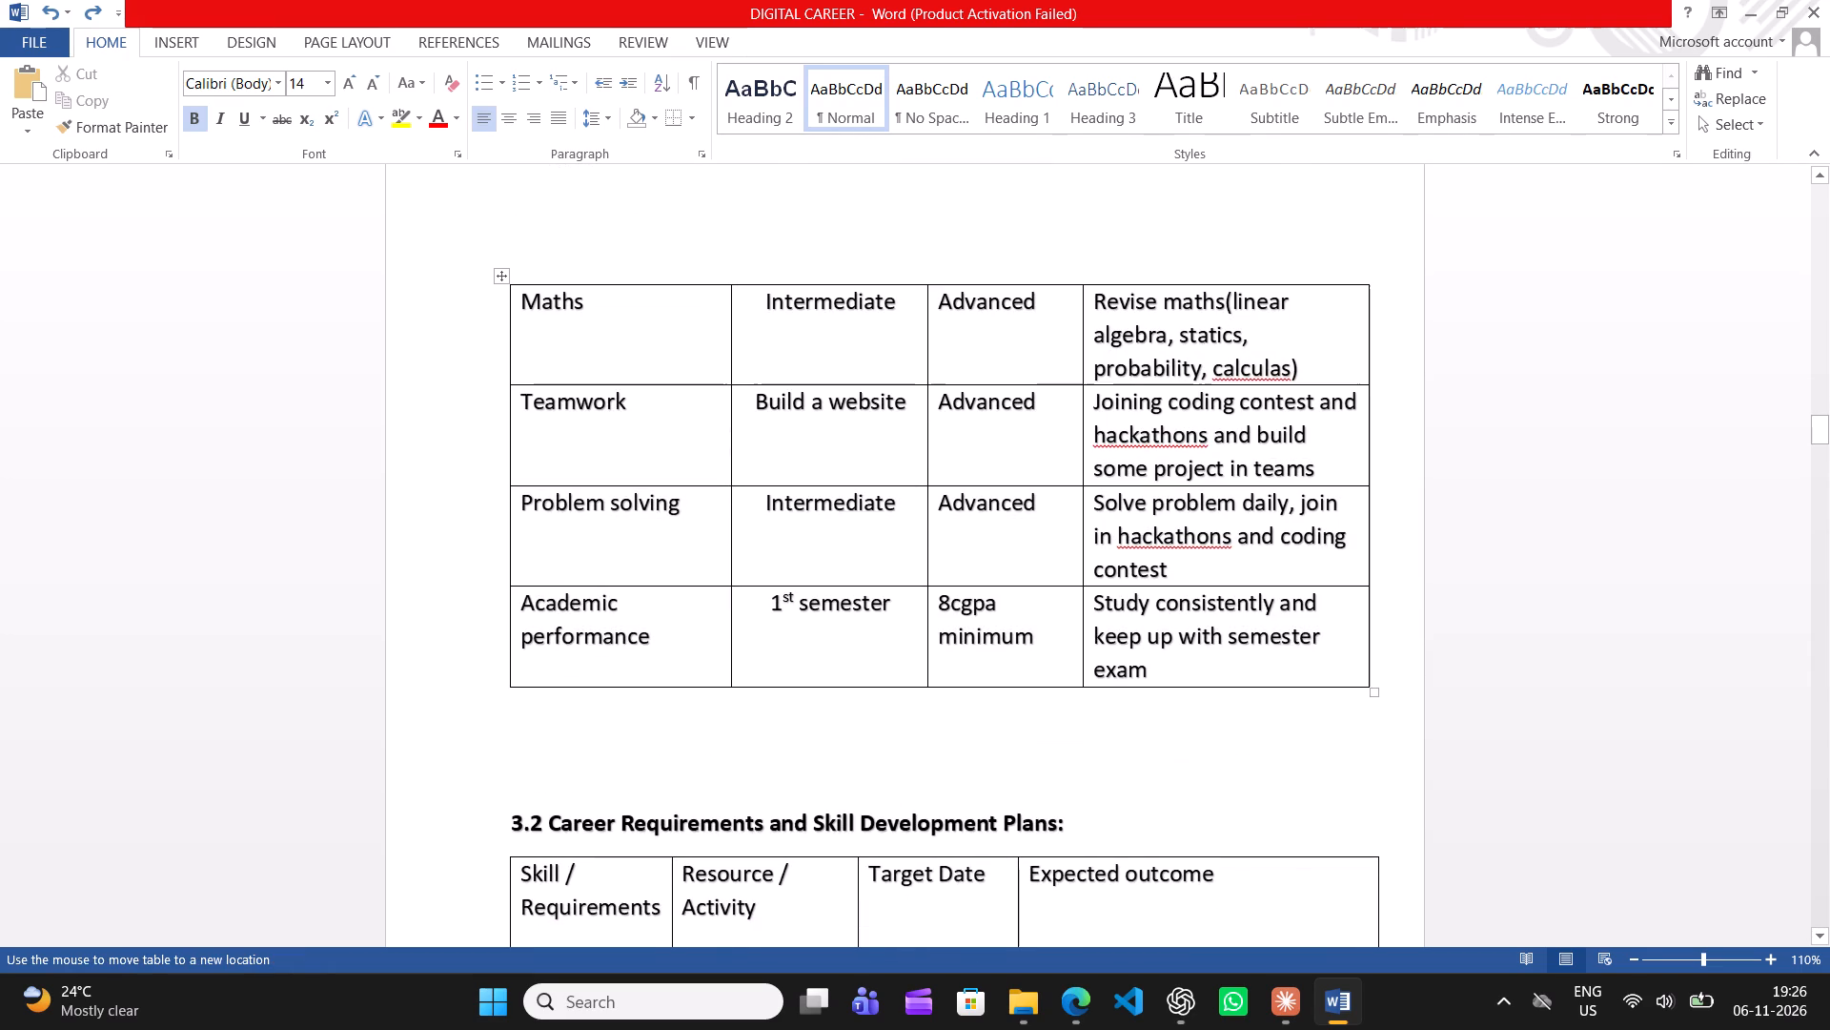
drag(487, 238, 478, 154)
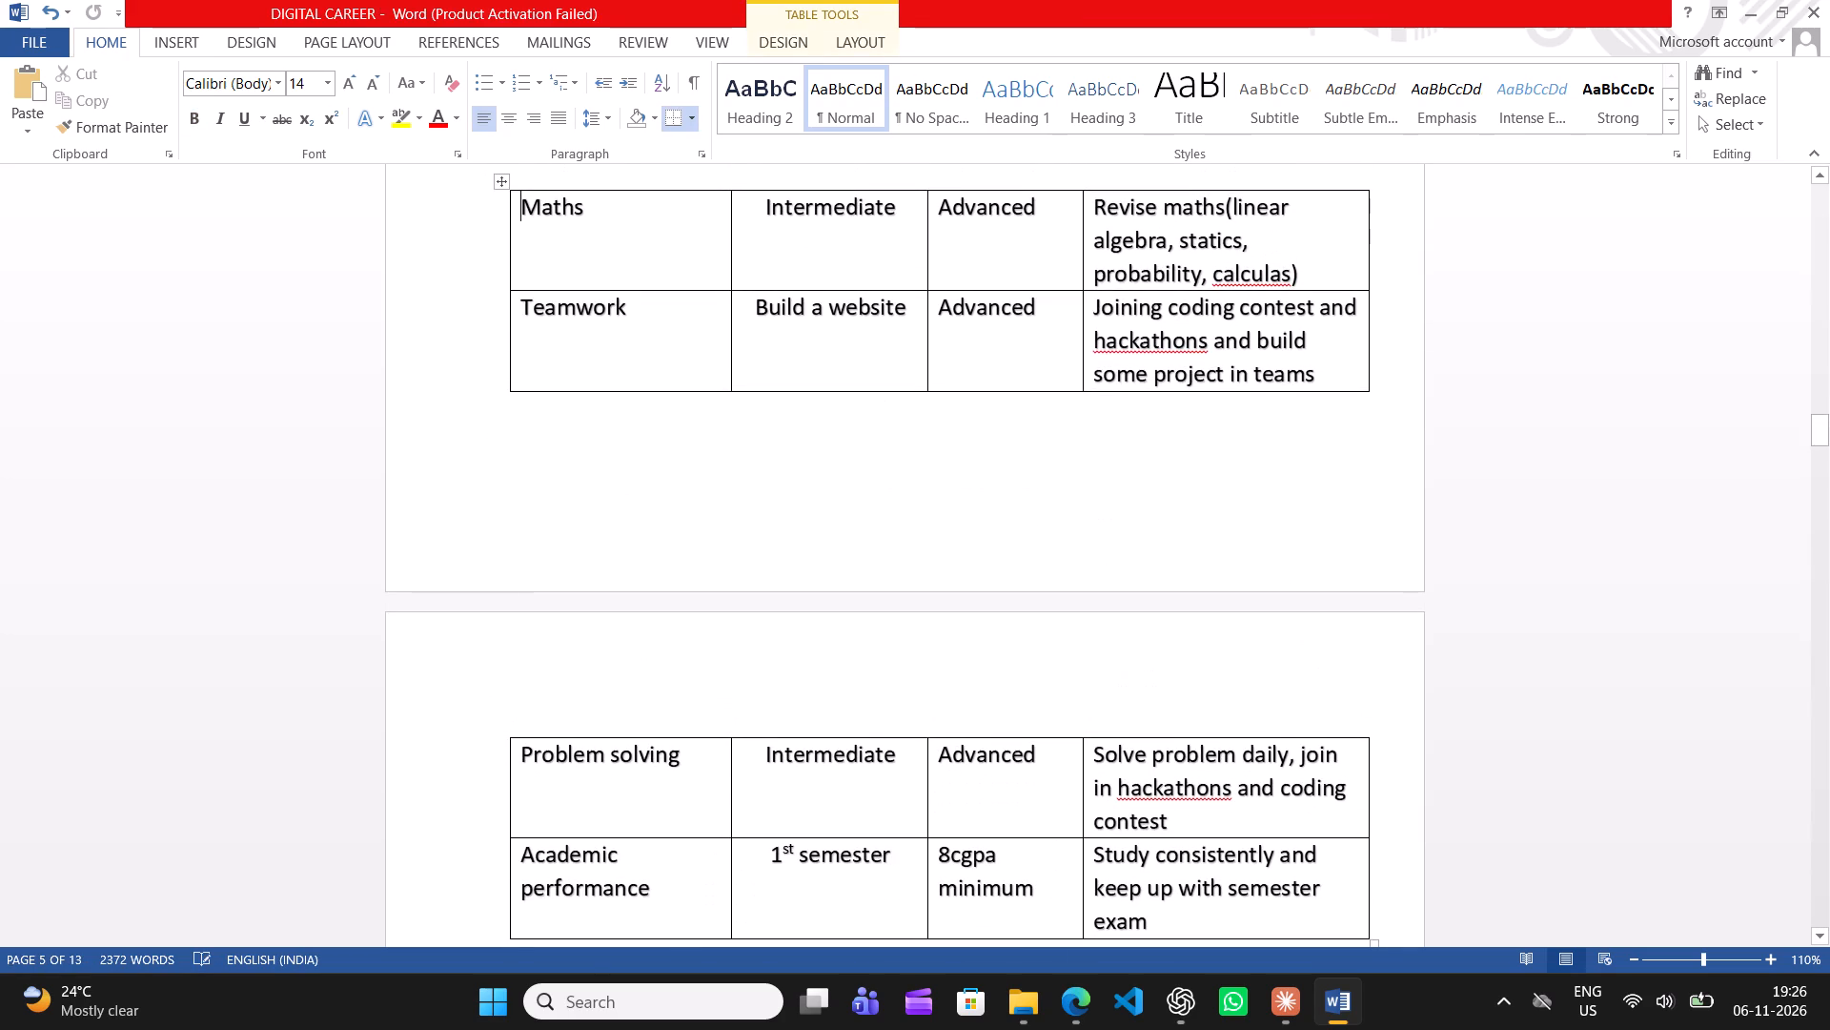
scroll(429, 485, up, 2)
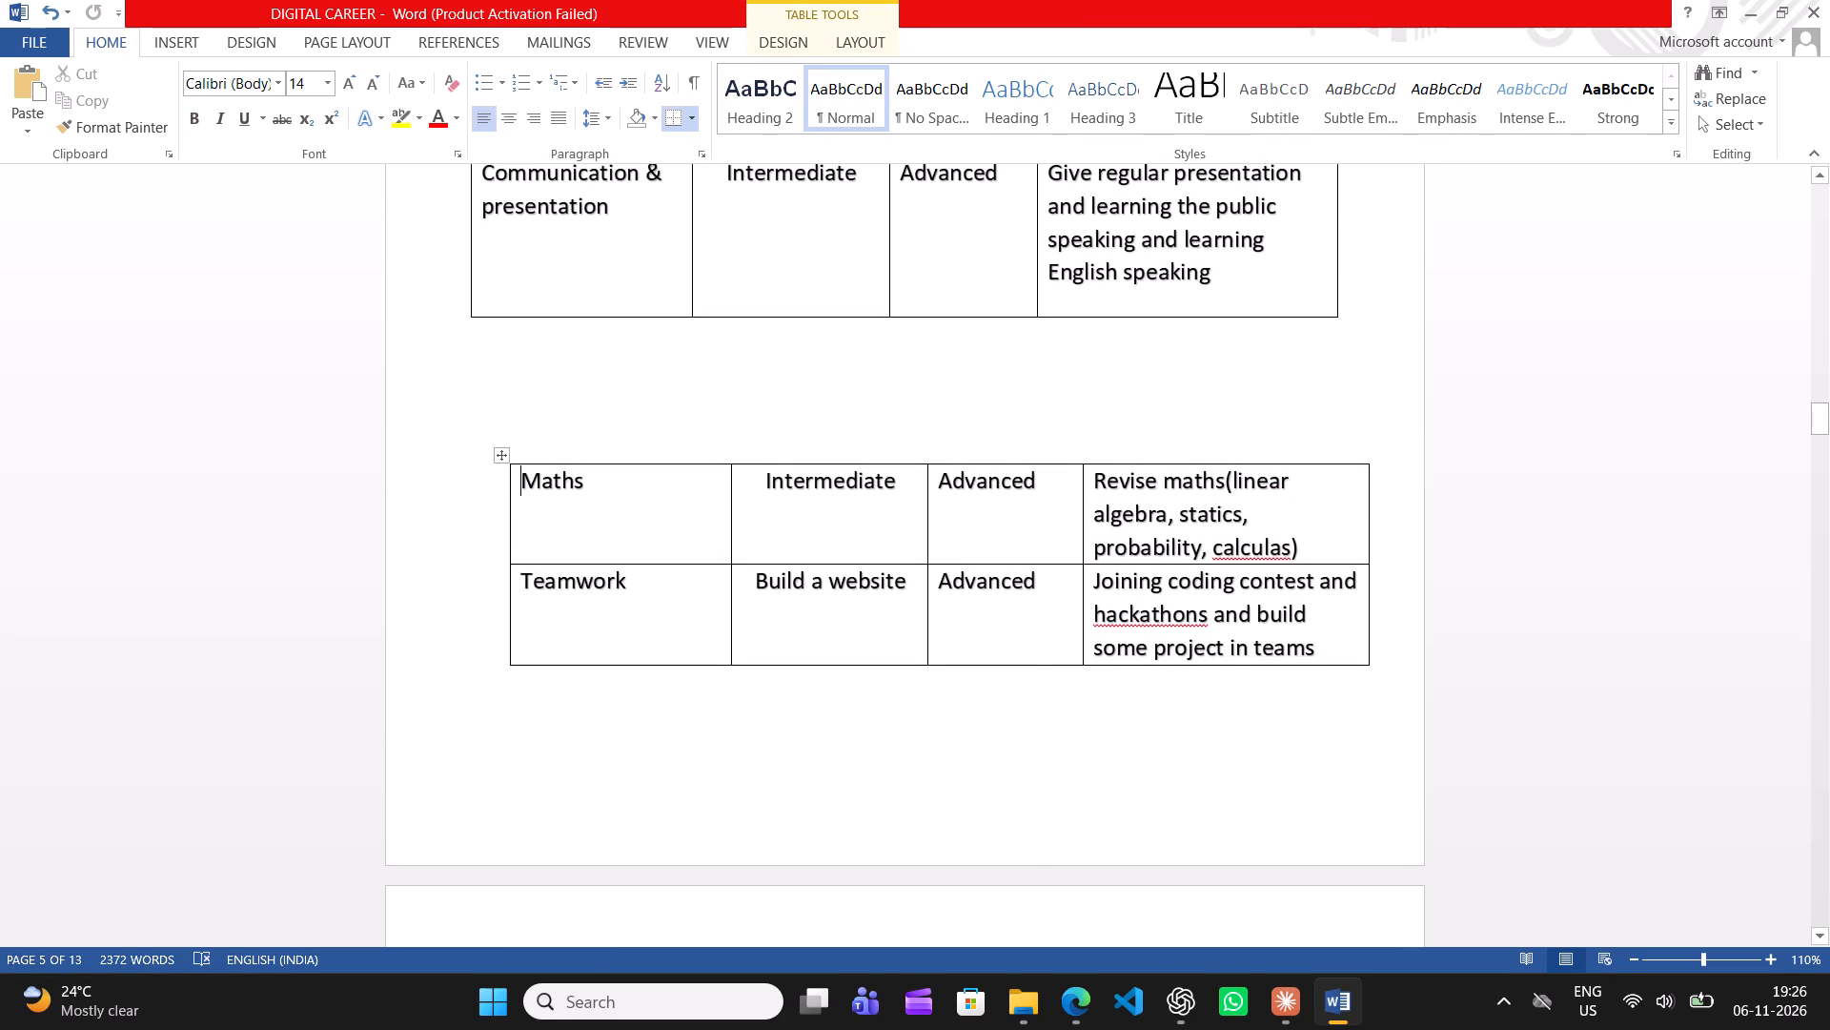
drag(500, 456, 435, 396)
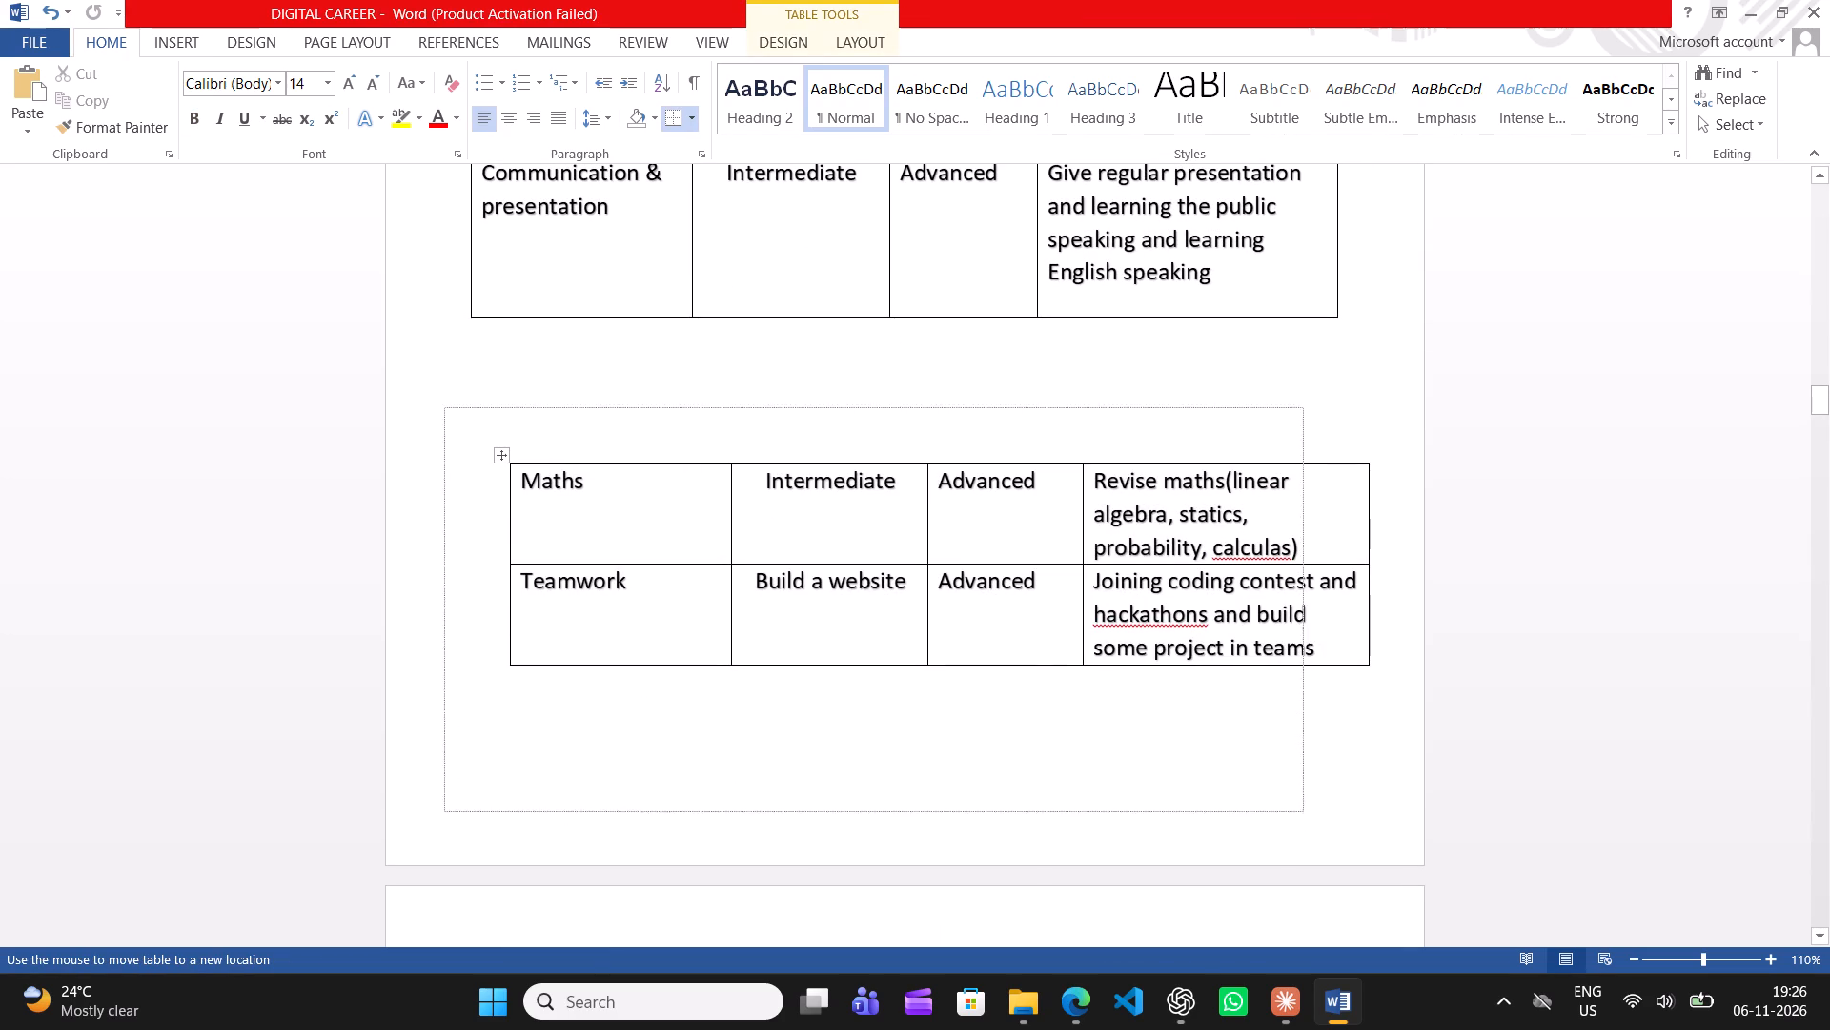
drag(435, 396, 462, 318)
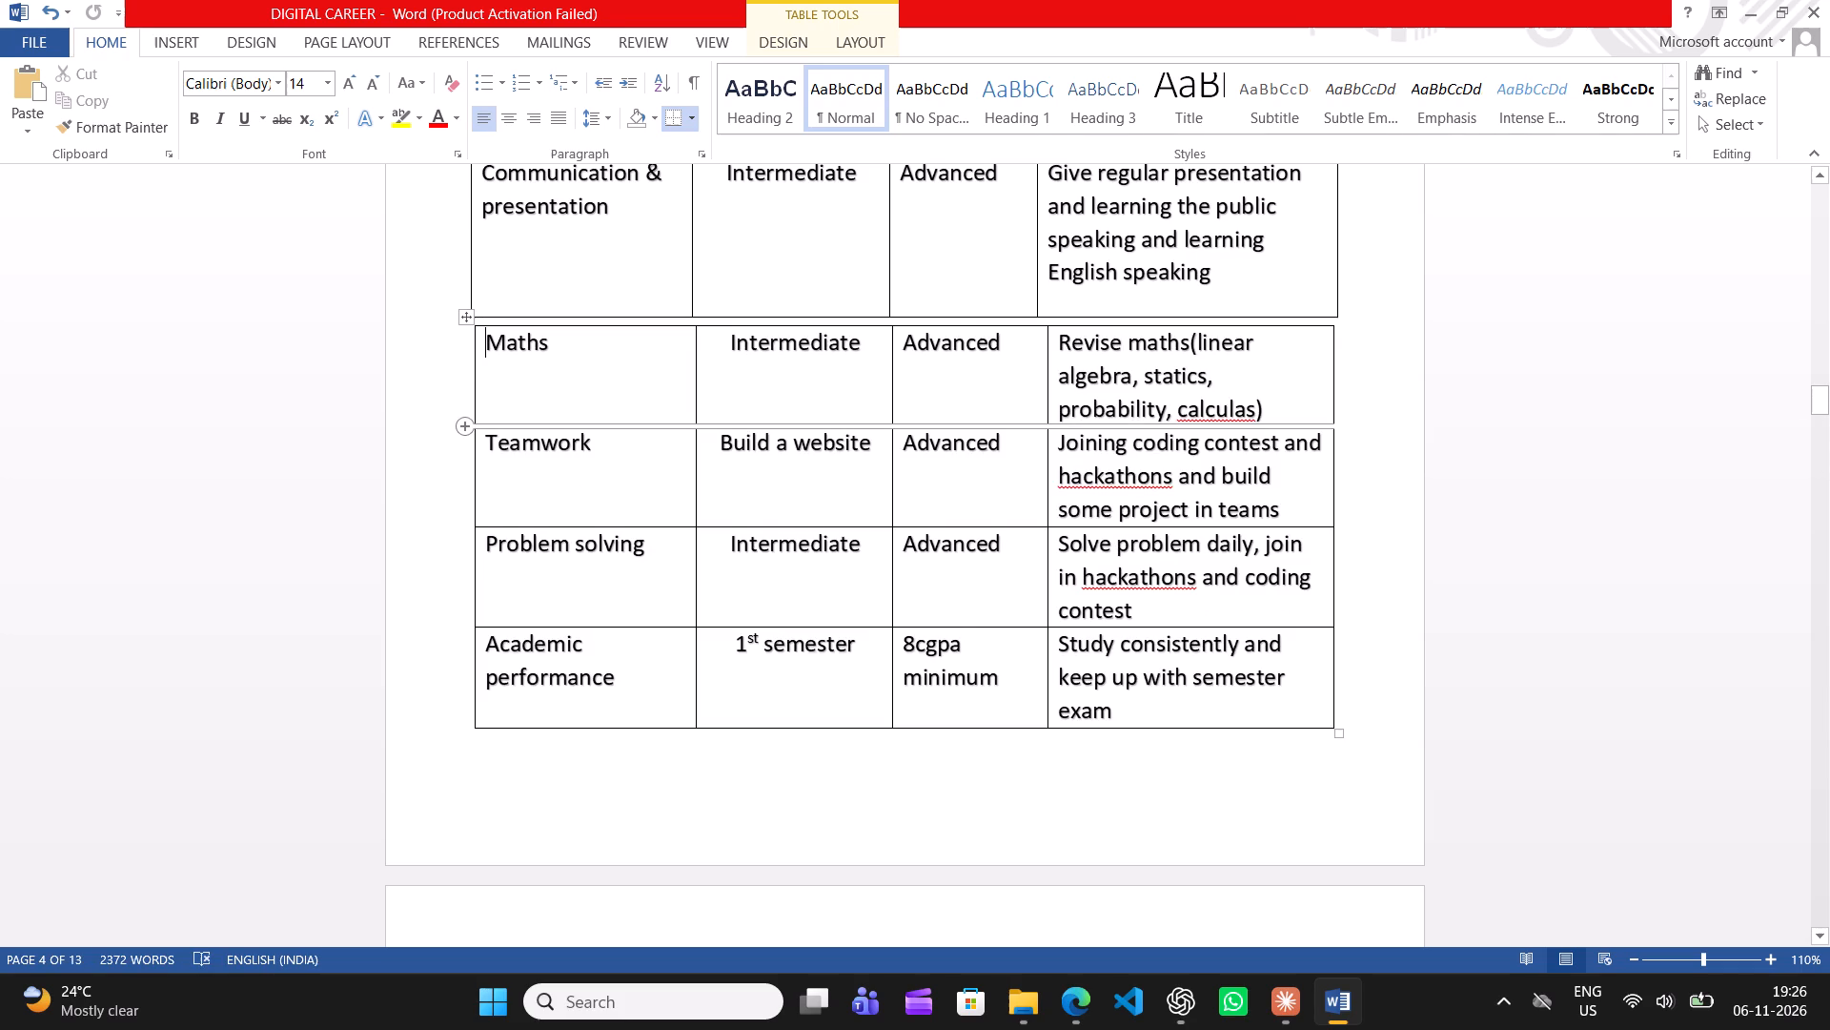
scroll(461, 402, up, 4)
scroll(461, 402, down, 3)
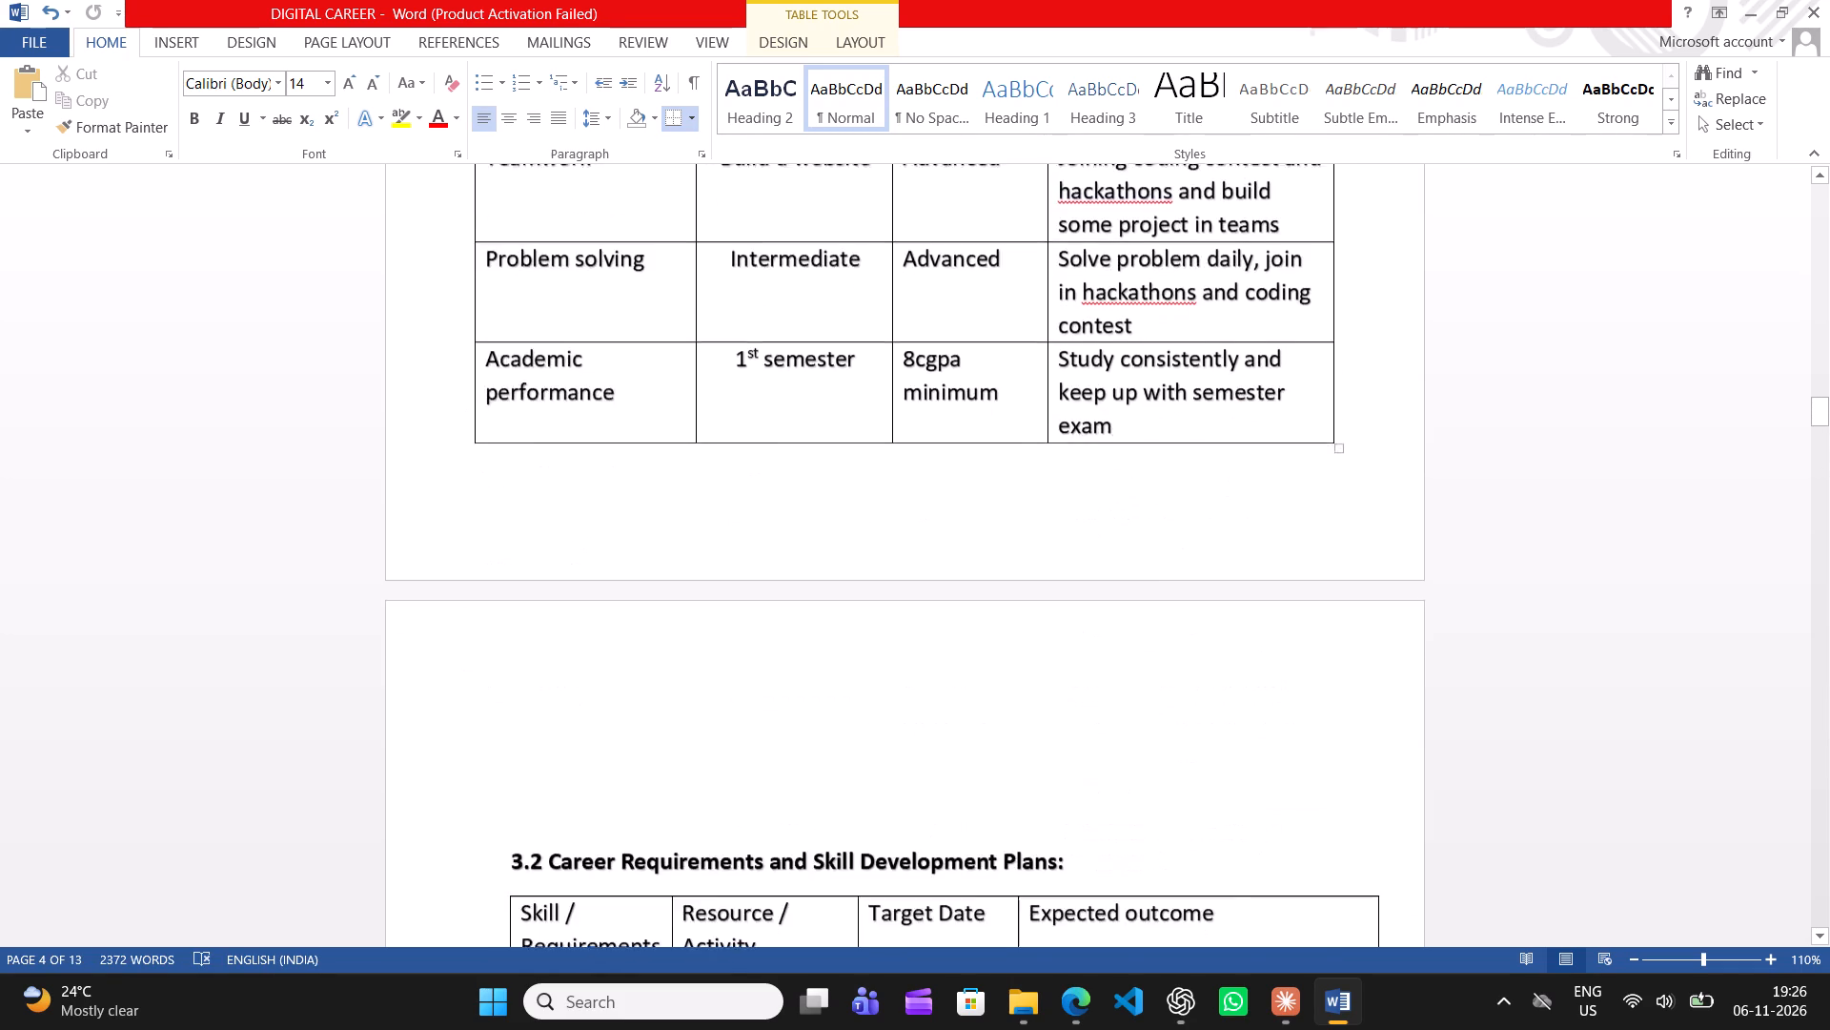
Align the side edges of the table with the Maths to Academic performance rows with the self-assessment table above it.
scroll(461, 402, down, 3)
scroll(461, 402, up, 5)
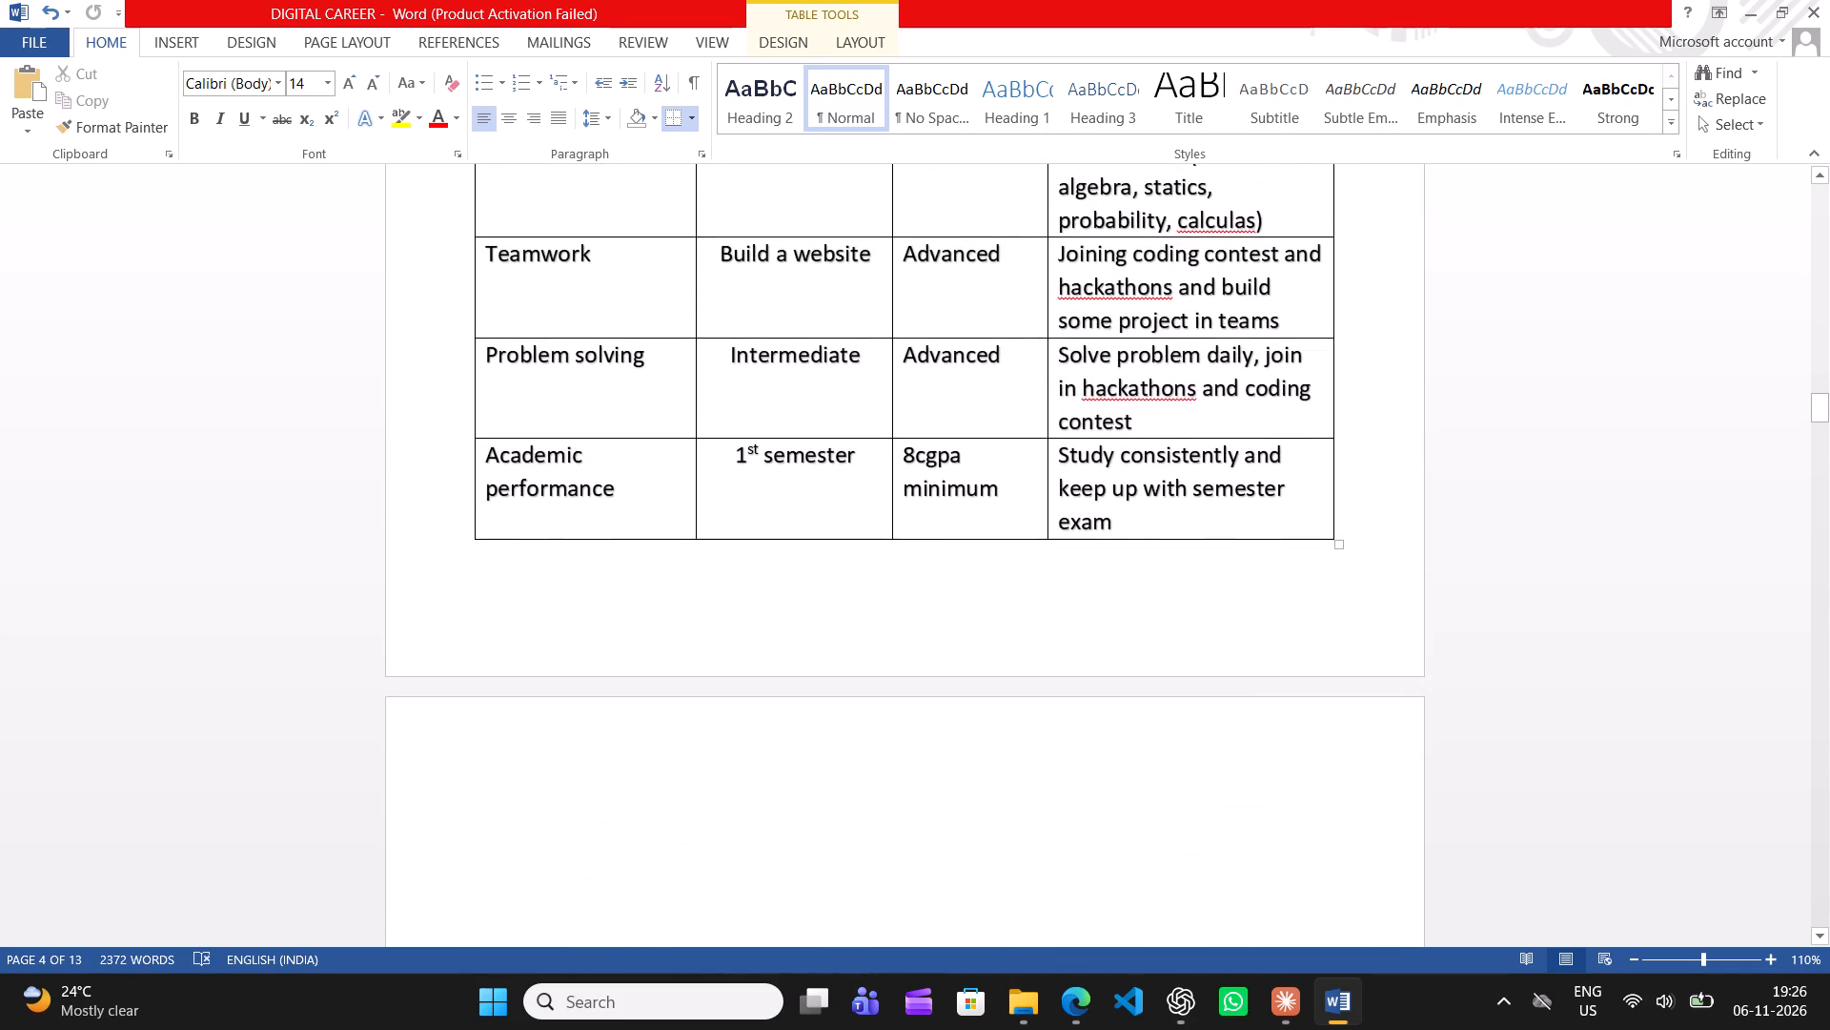
scroll(461, 402, up, 3)
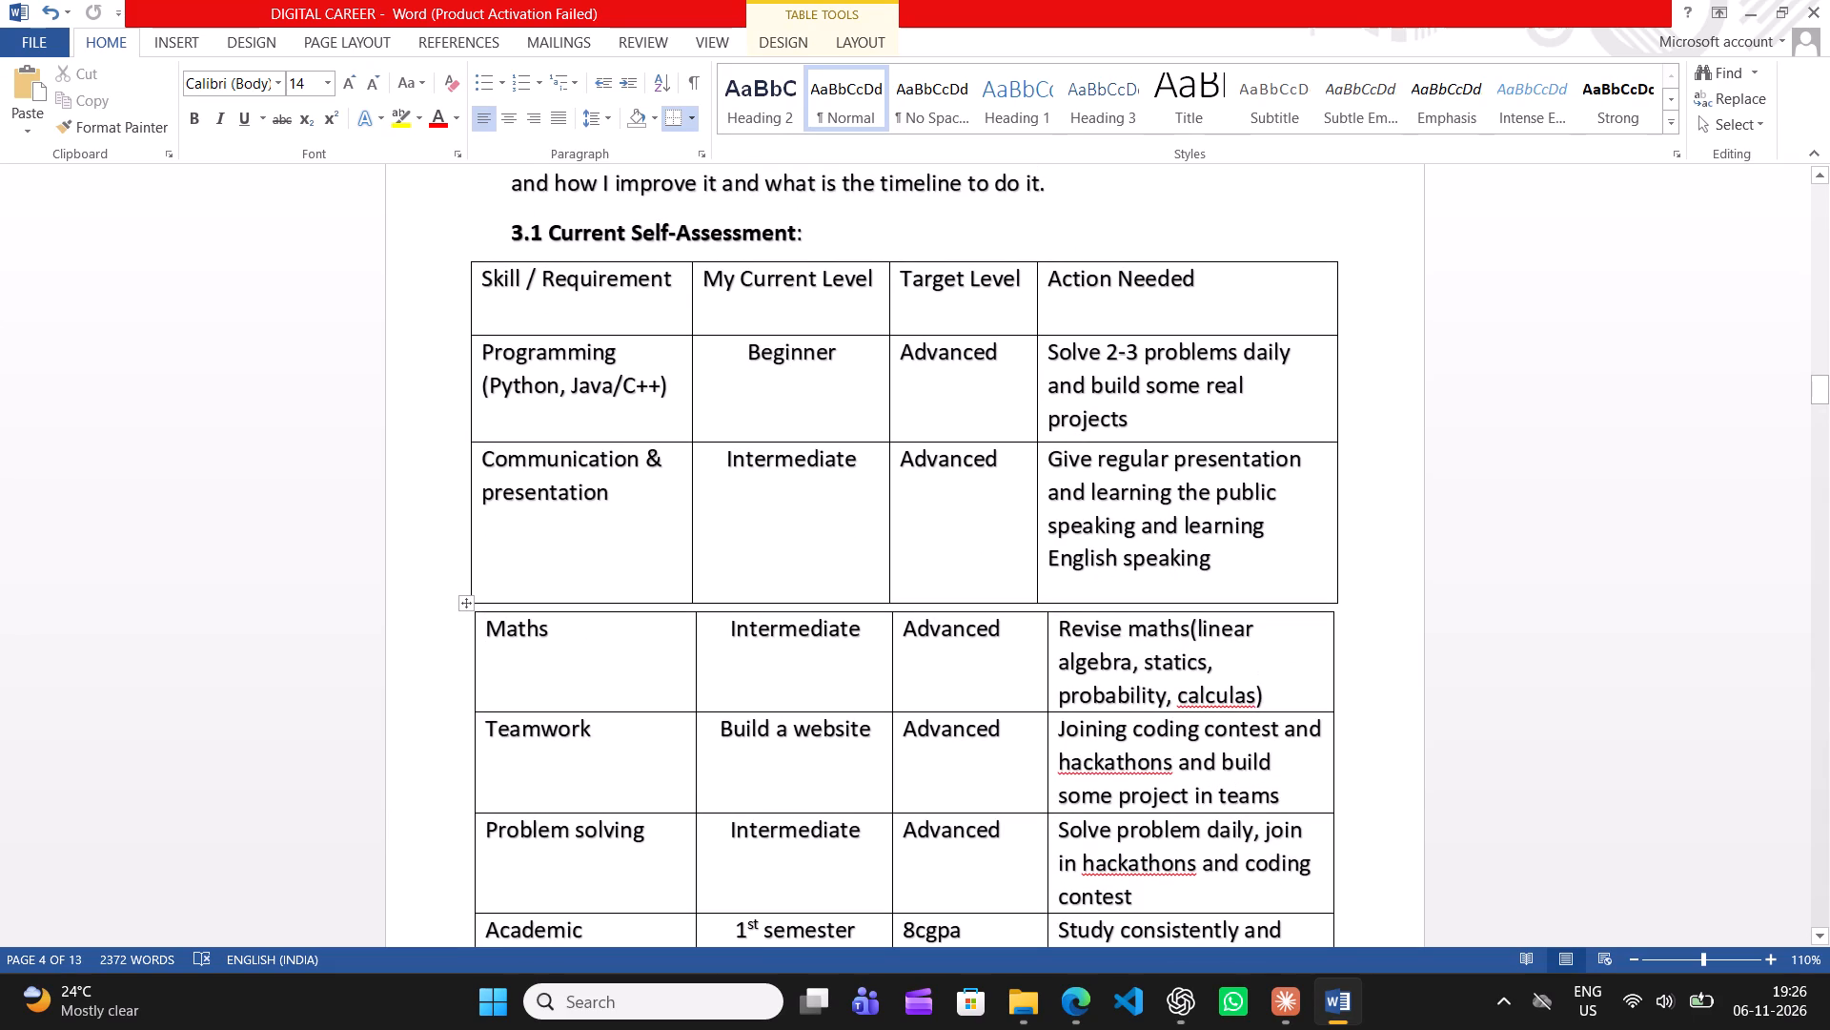
drag(464, 600, 455, 587)
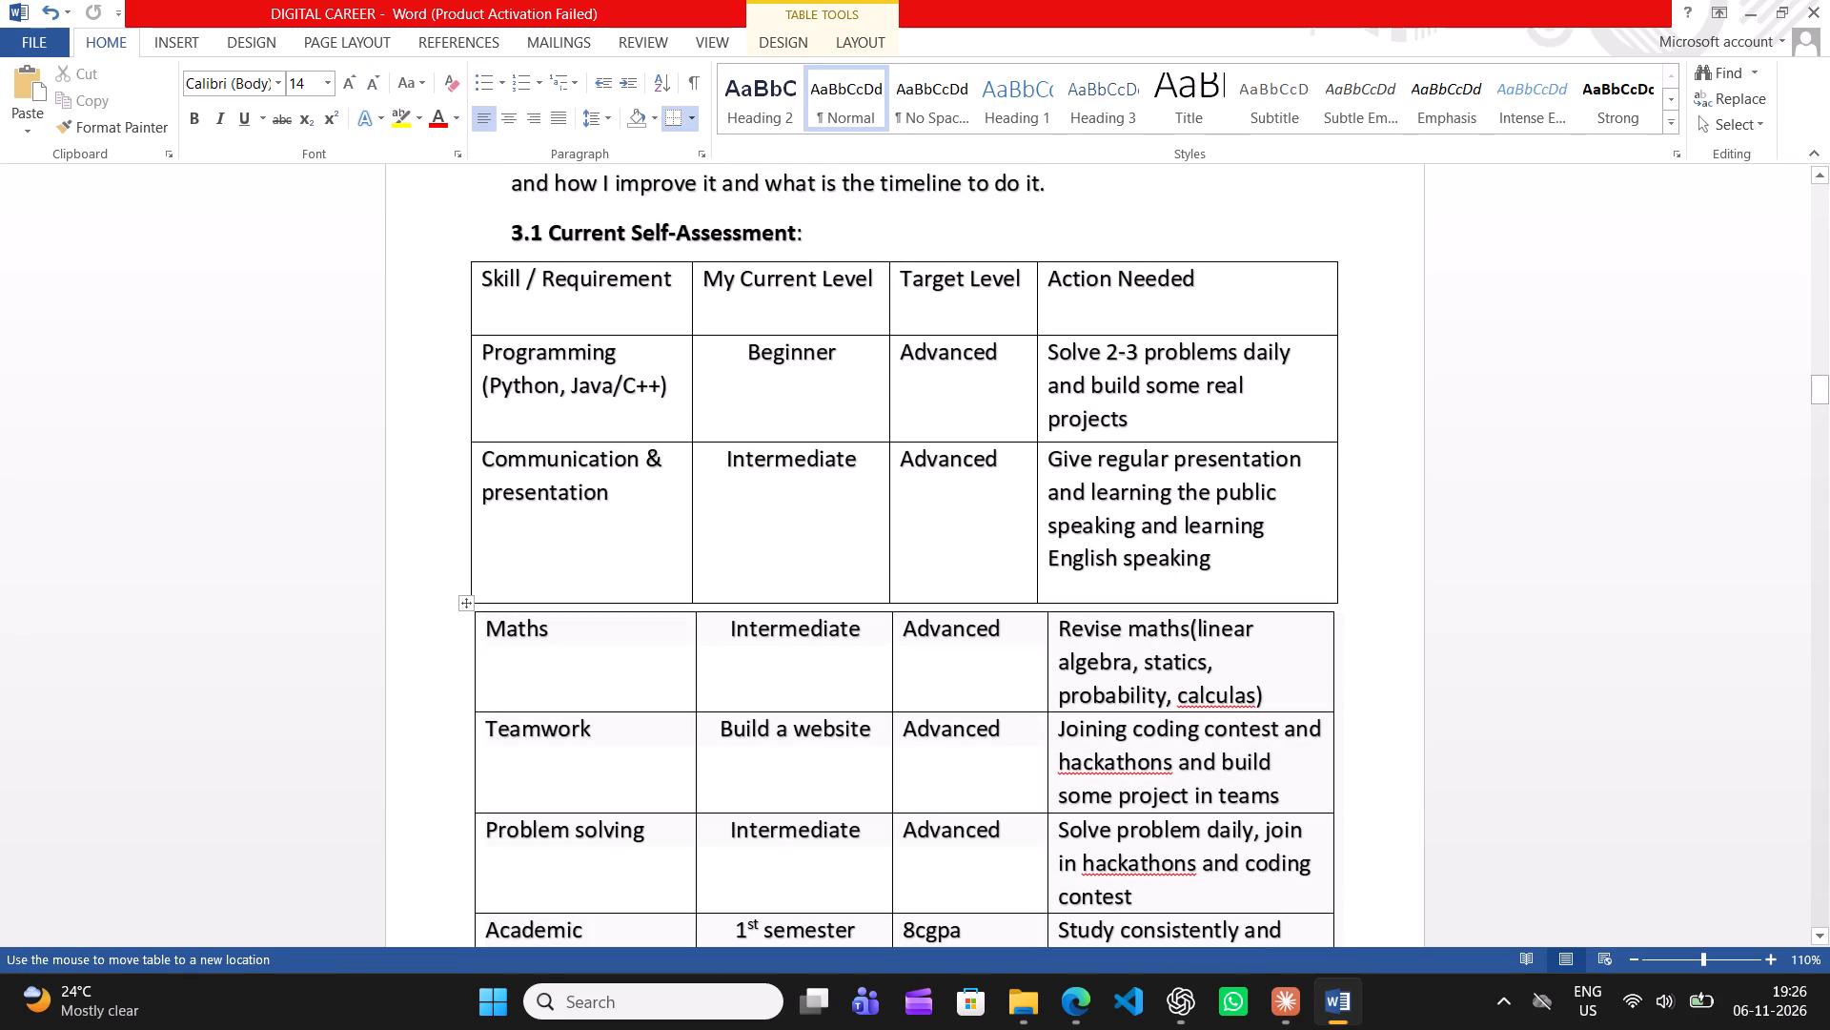
drag(455, 587, 461, 590)
drag(467, 609, 462, 591)
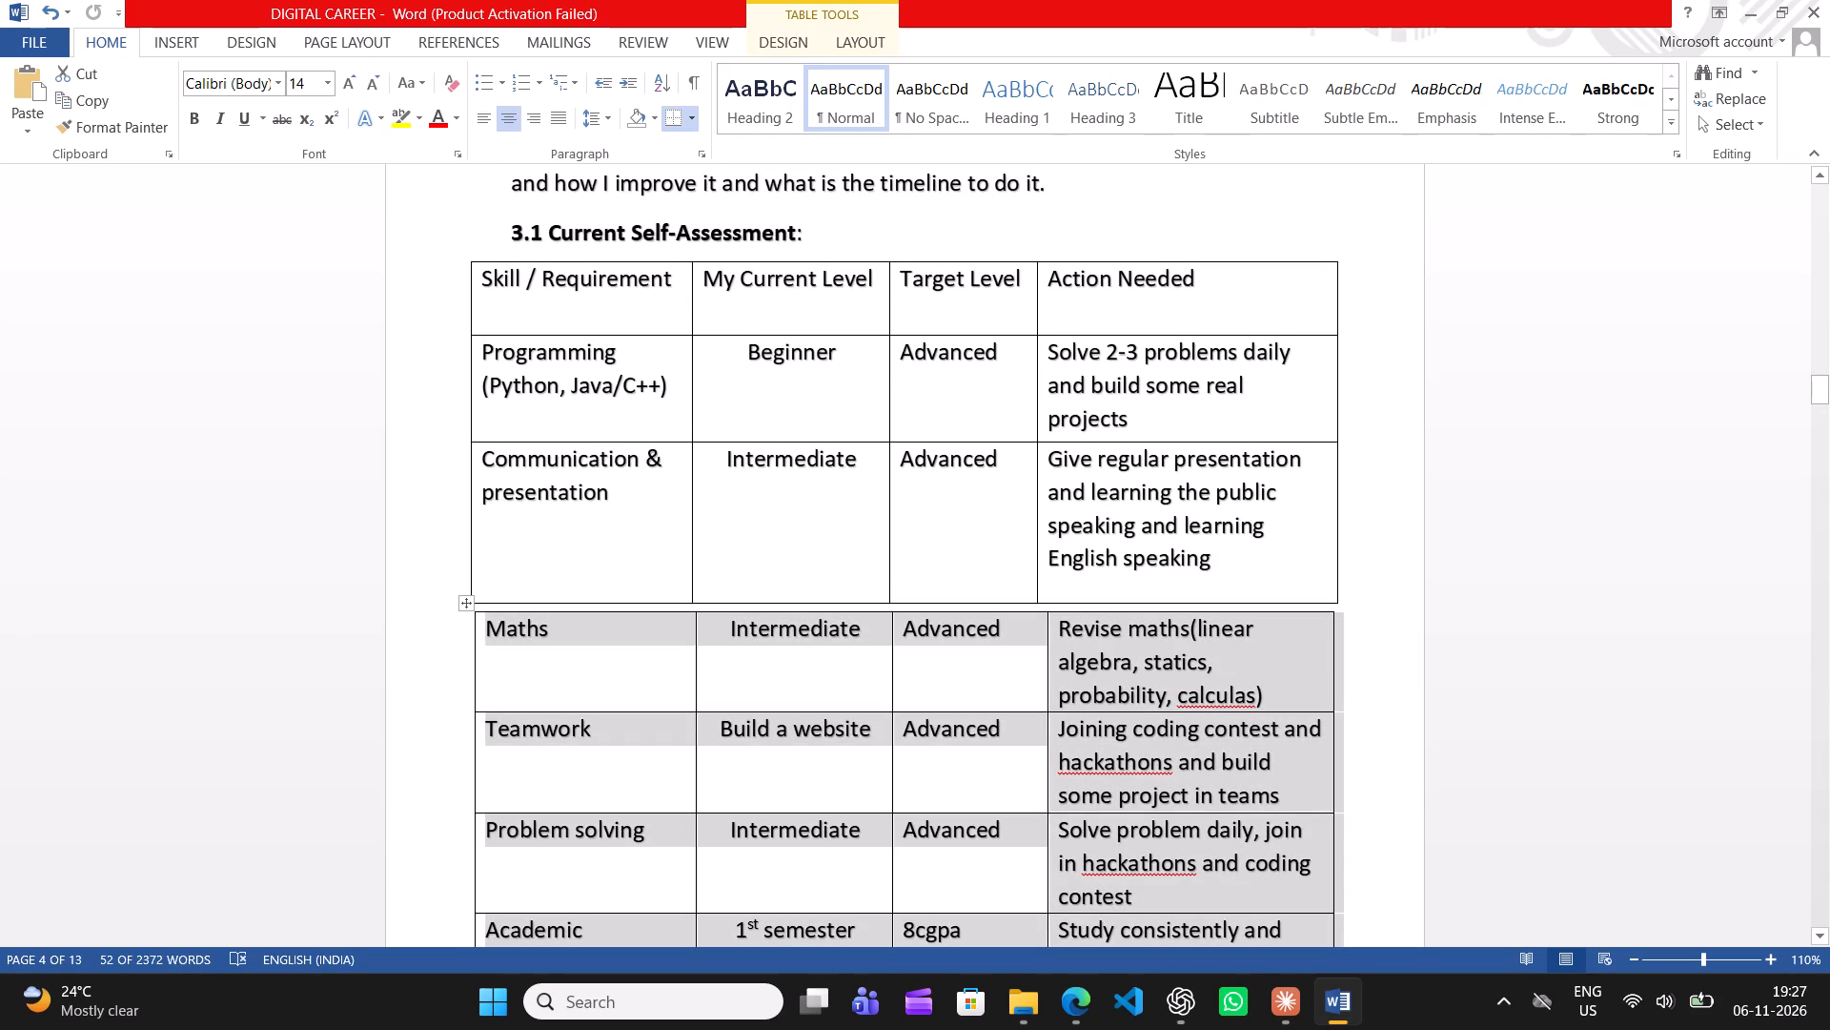
click(1333, 626)
click(1333, 626)
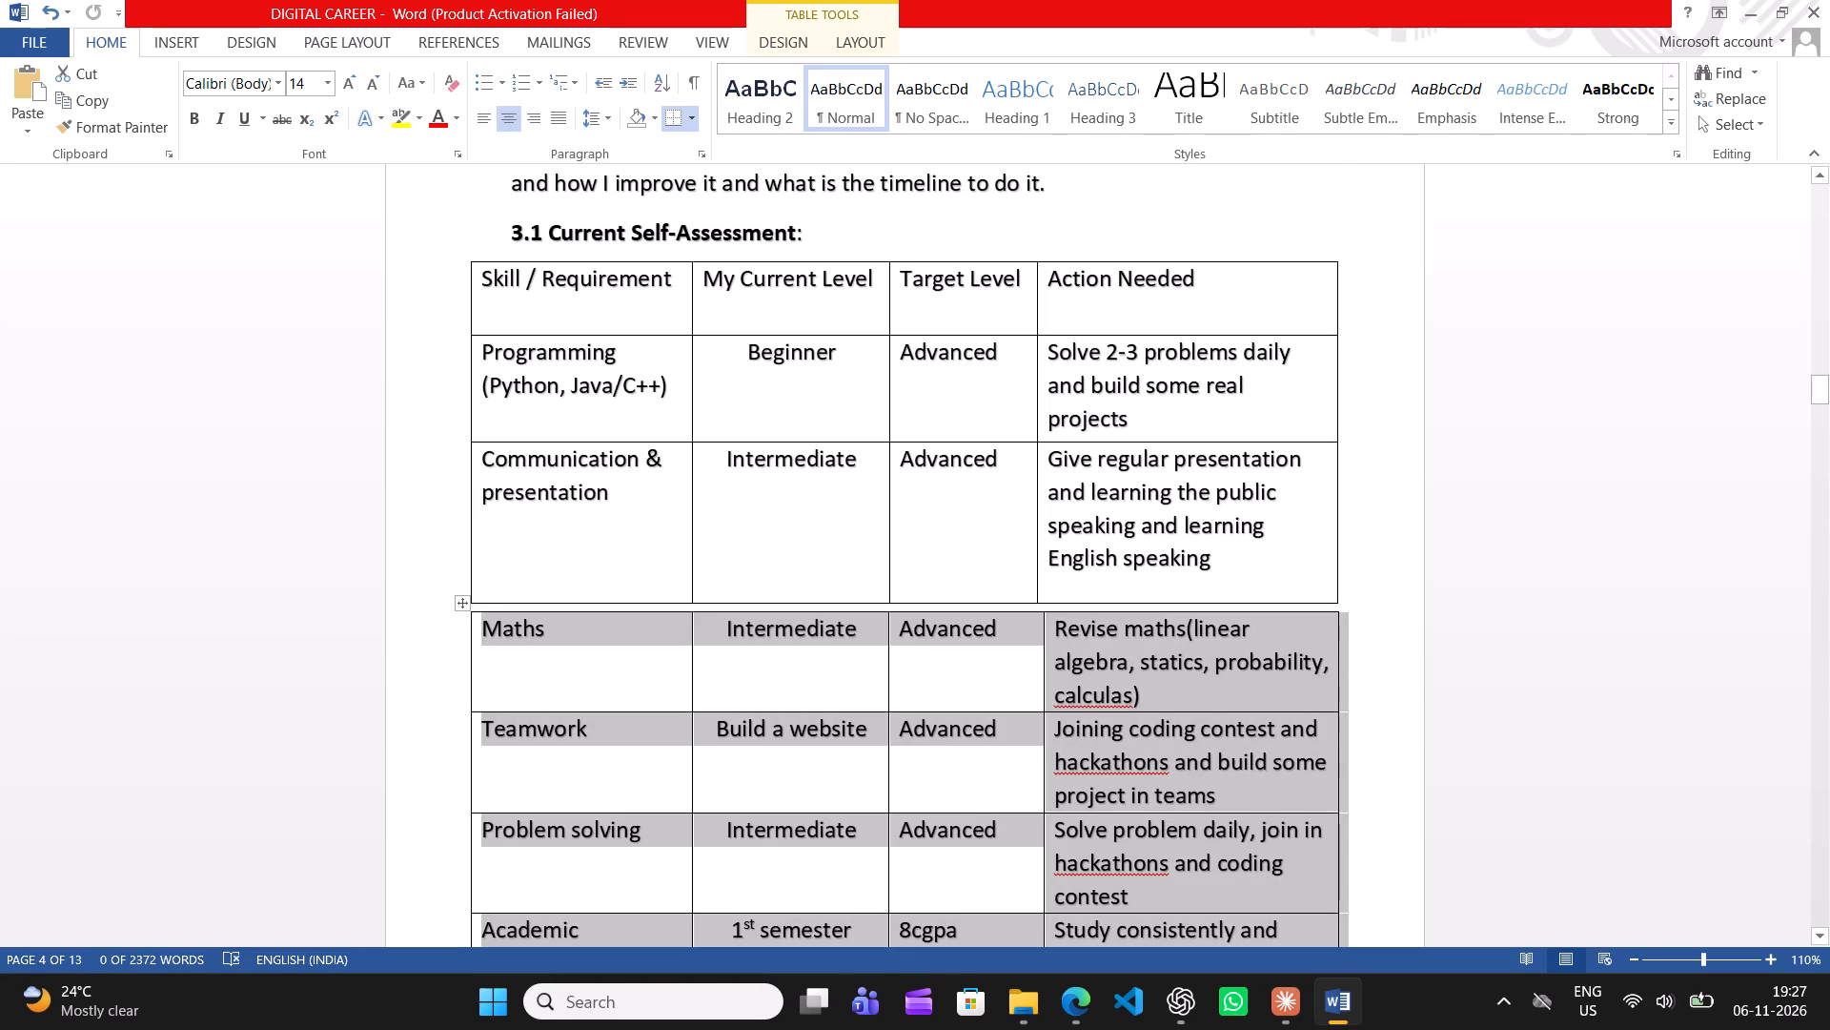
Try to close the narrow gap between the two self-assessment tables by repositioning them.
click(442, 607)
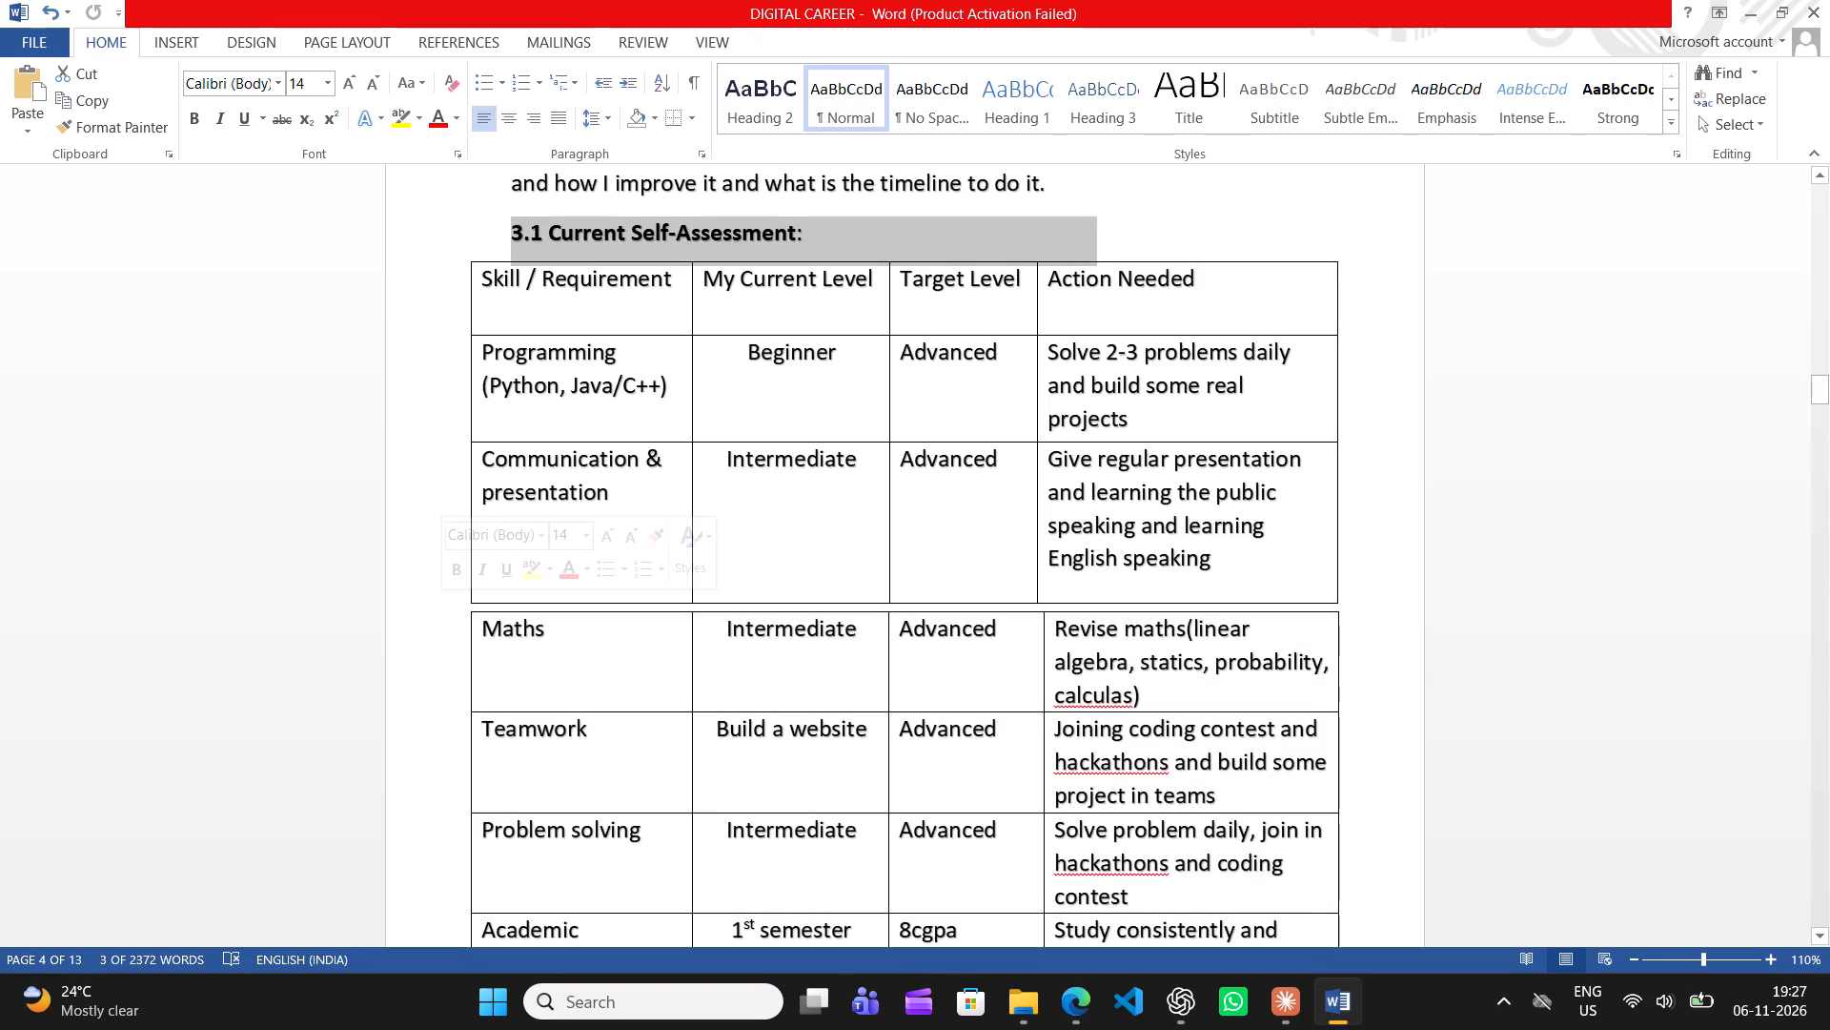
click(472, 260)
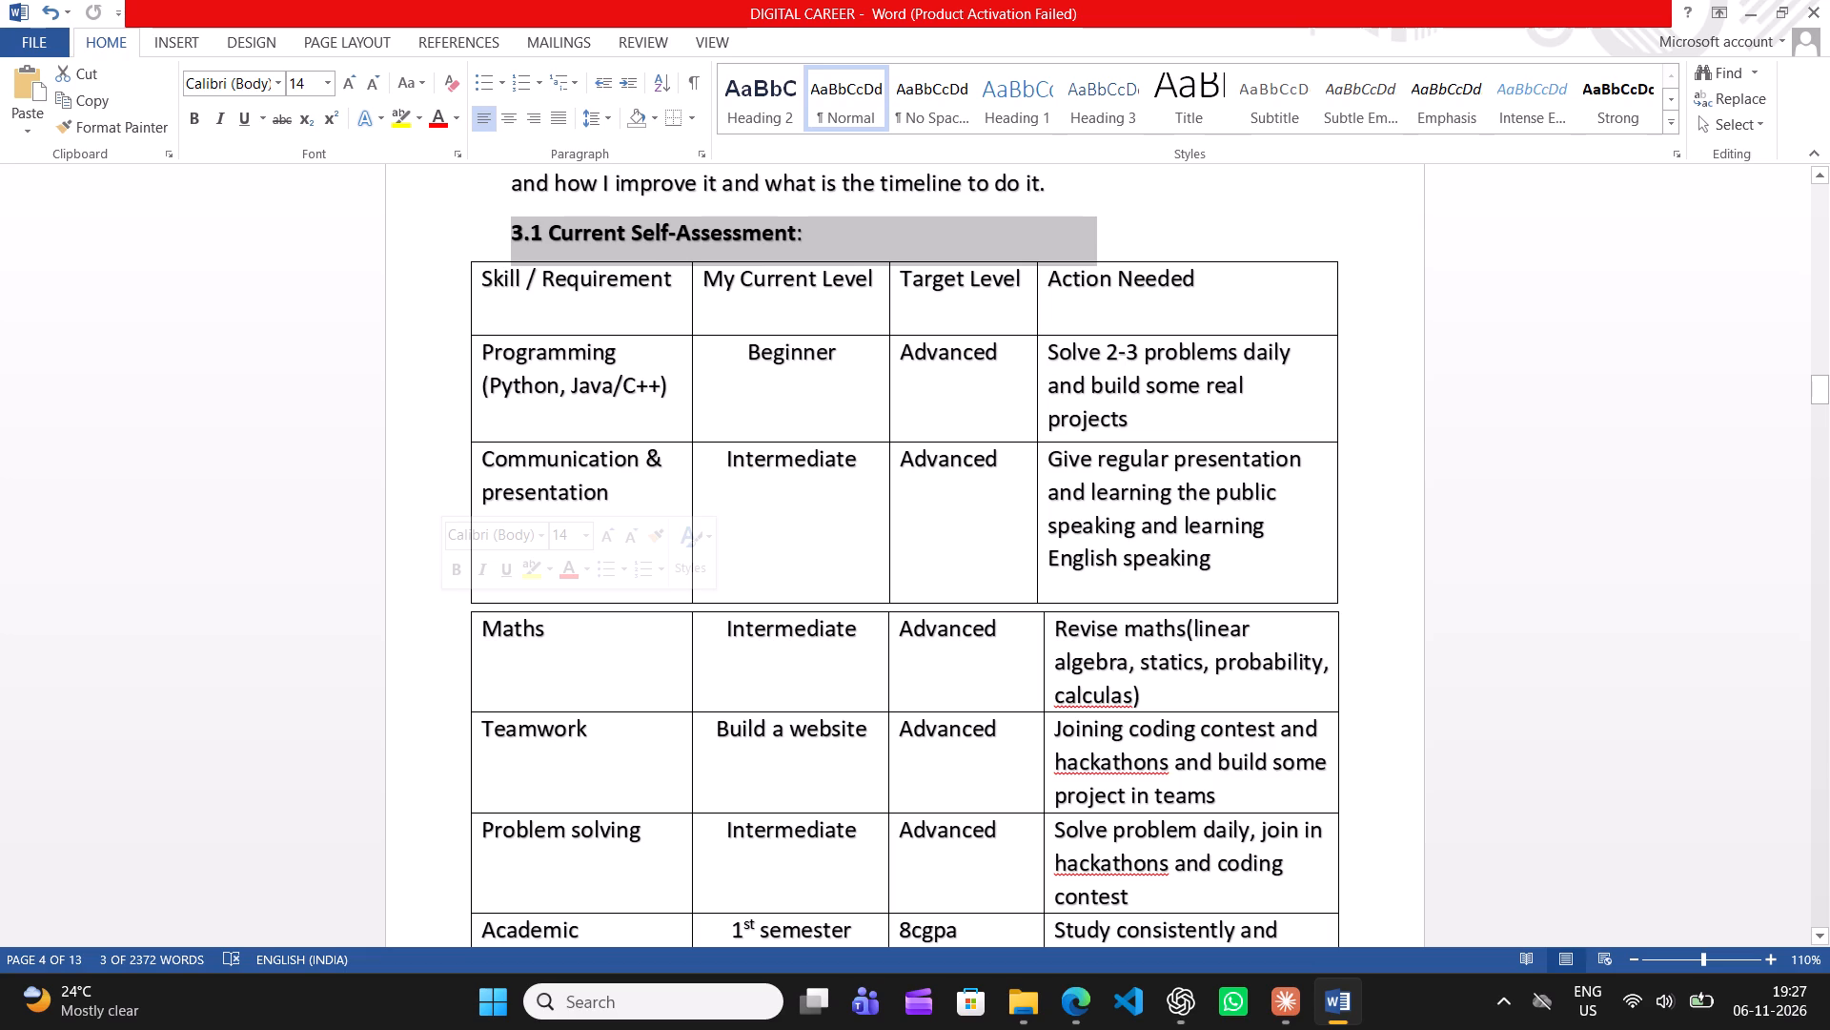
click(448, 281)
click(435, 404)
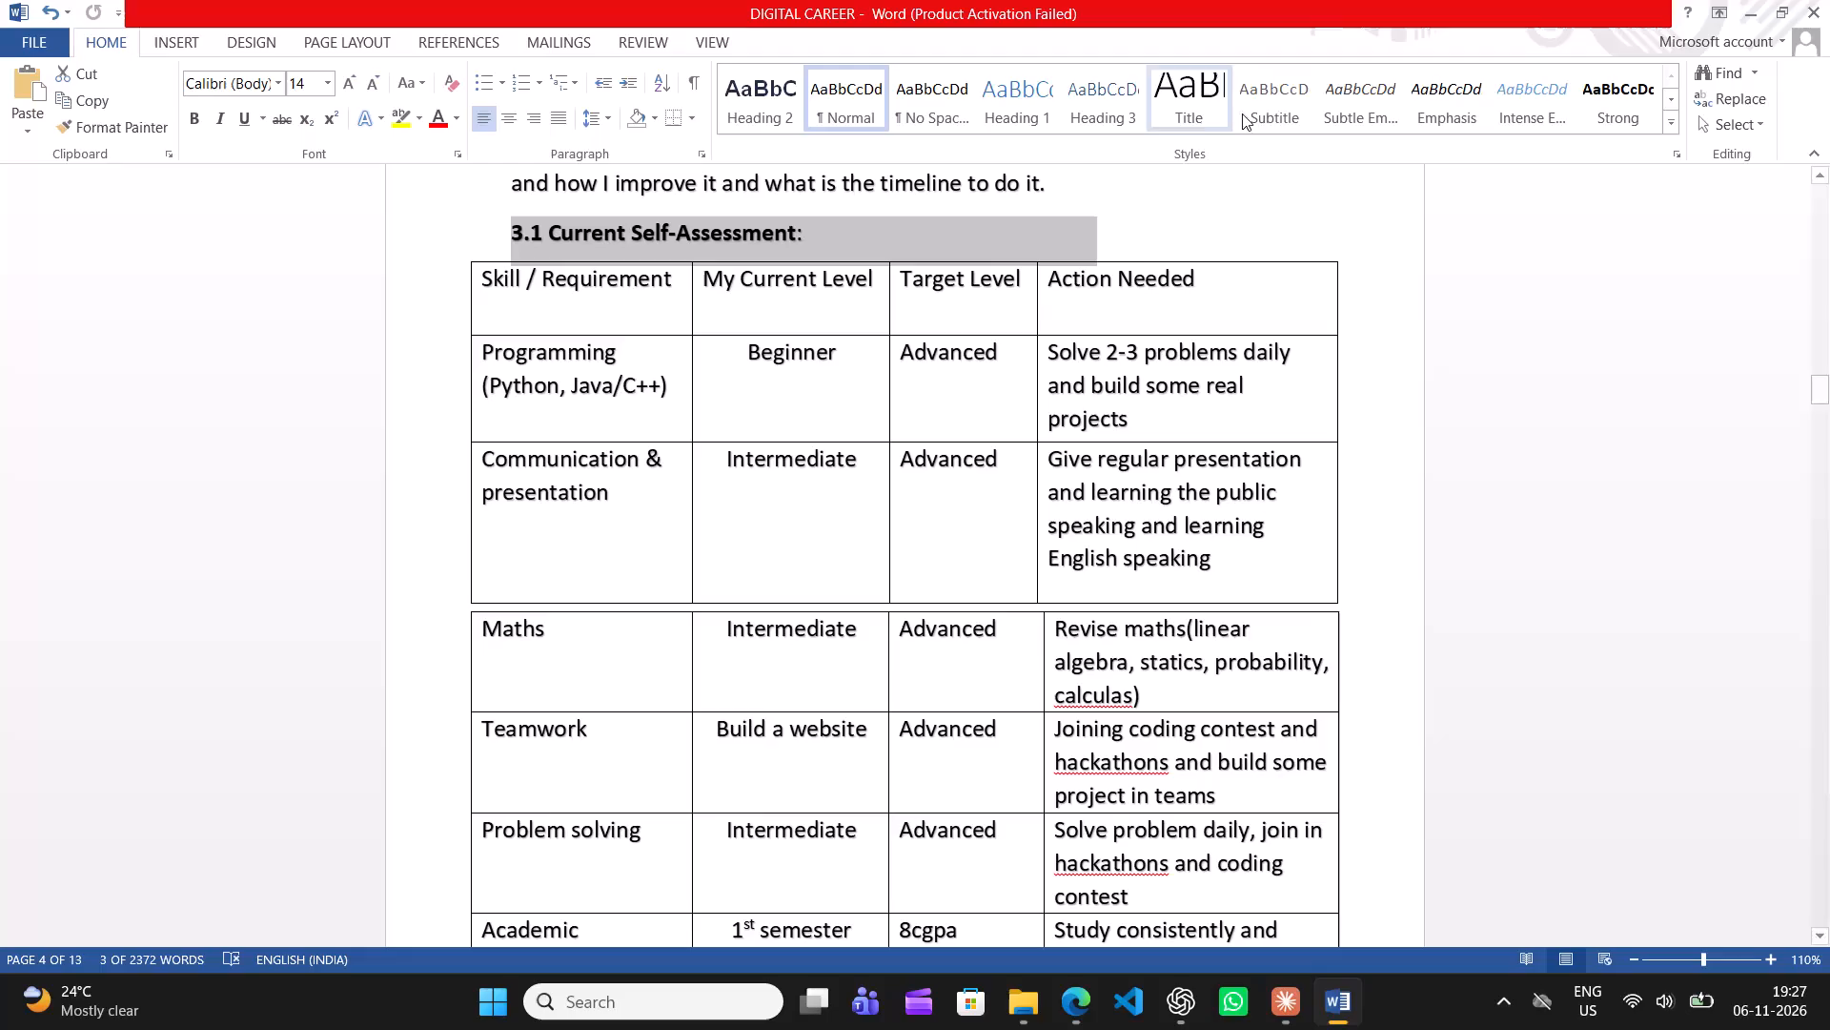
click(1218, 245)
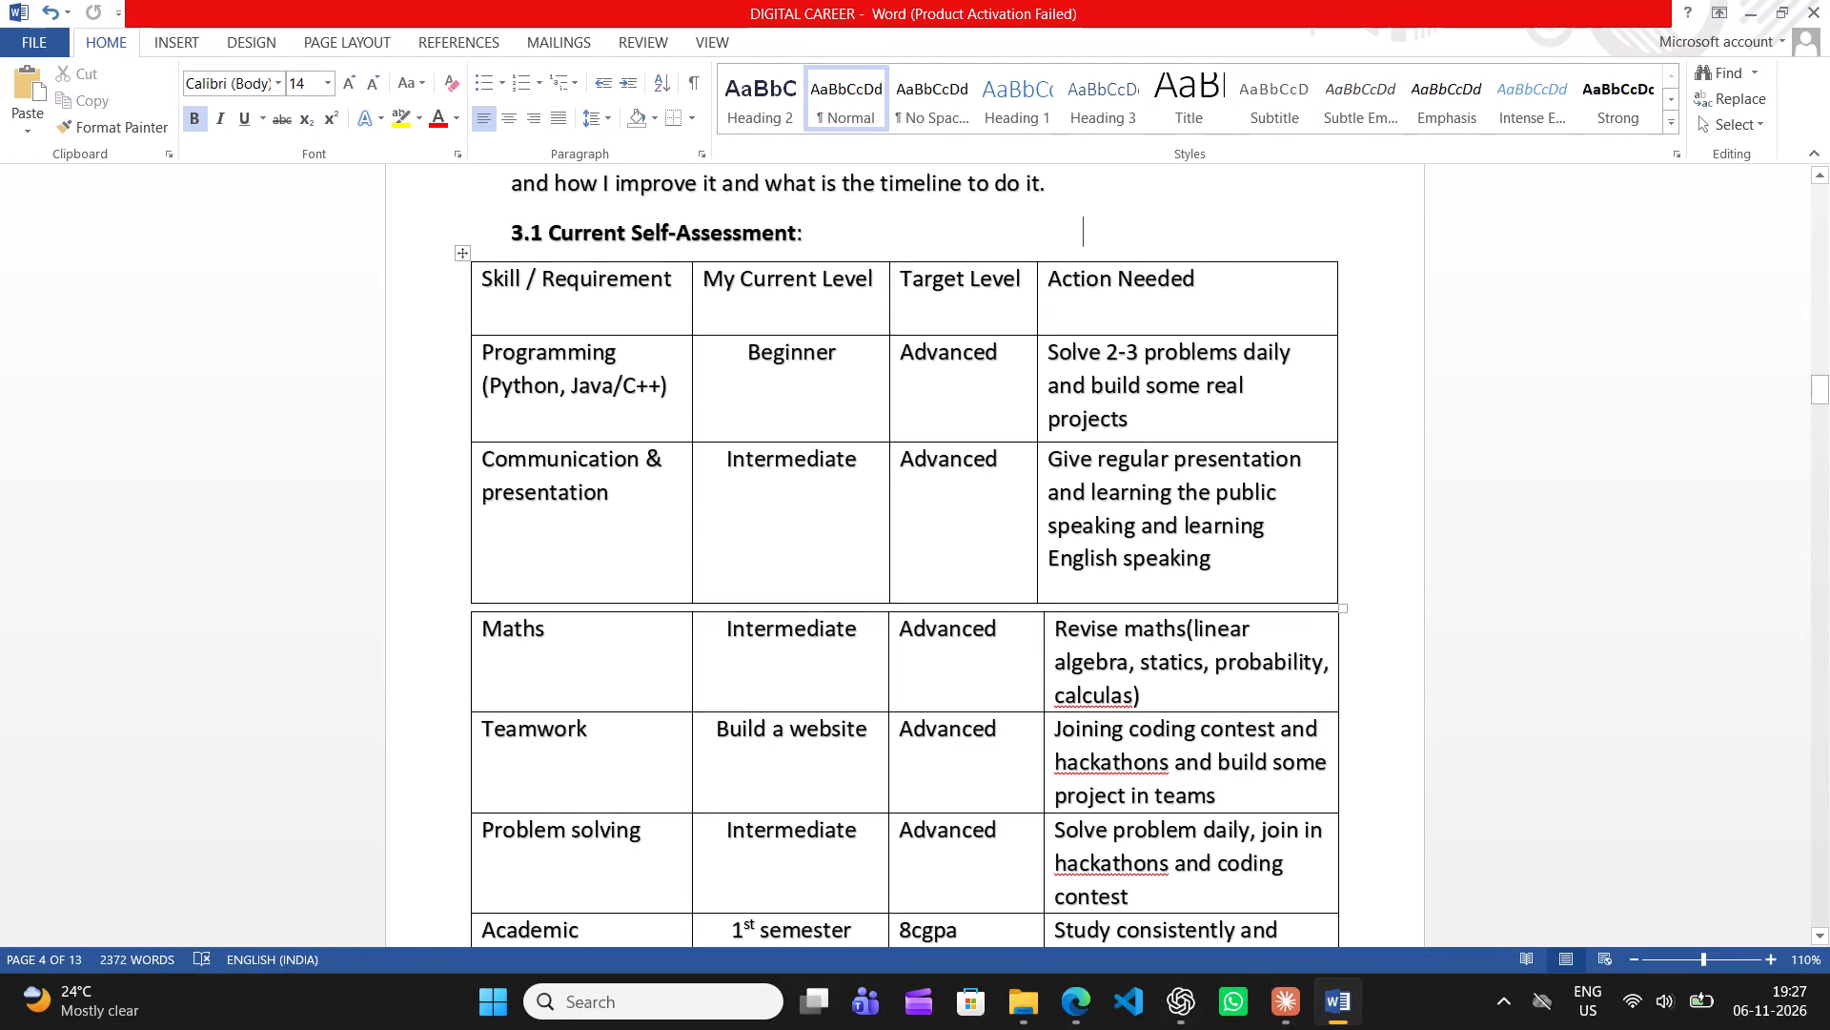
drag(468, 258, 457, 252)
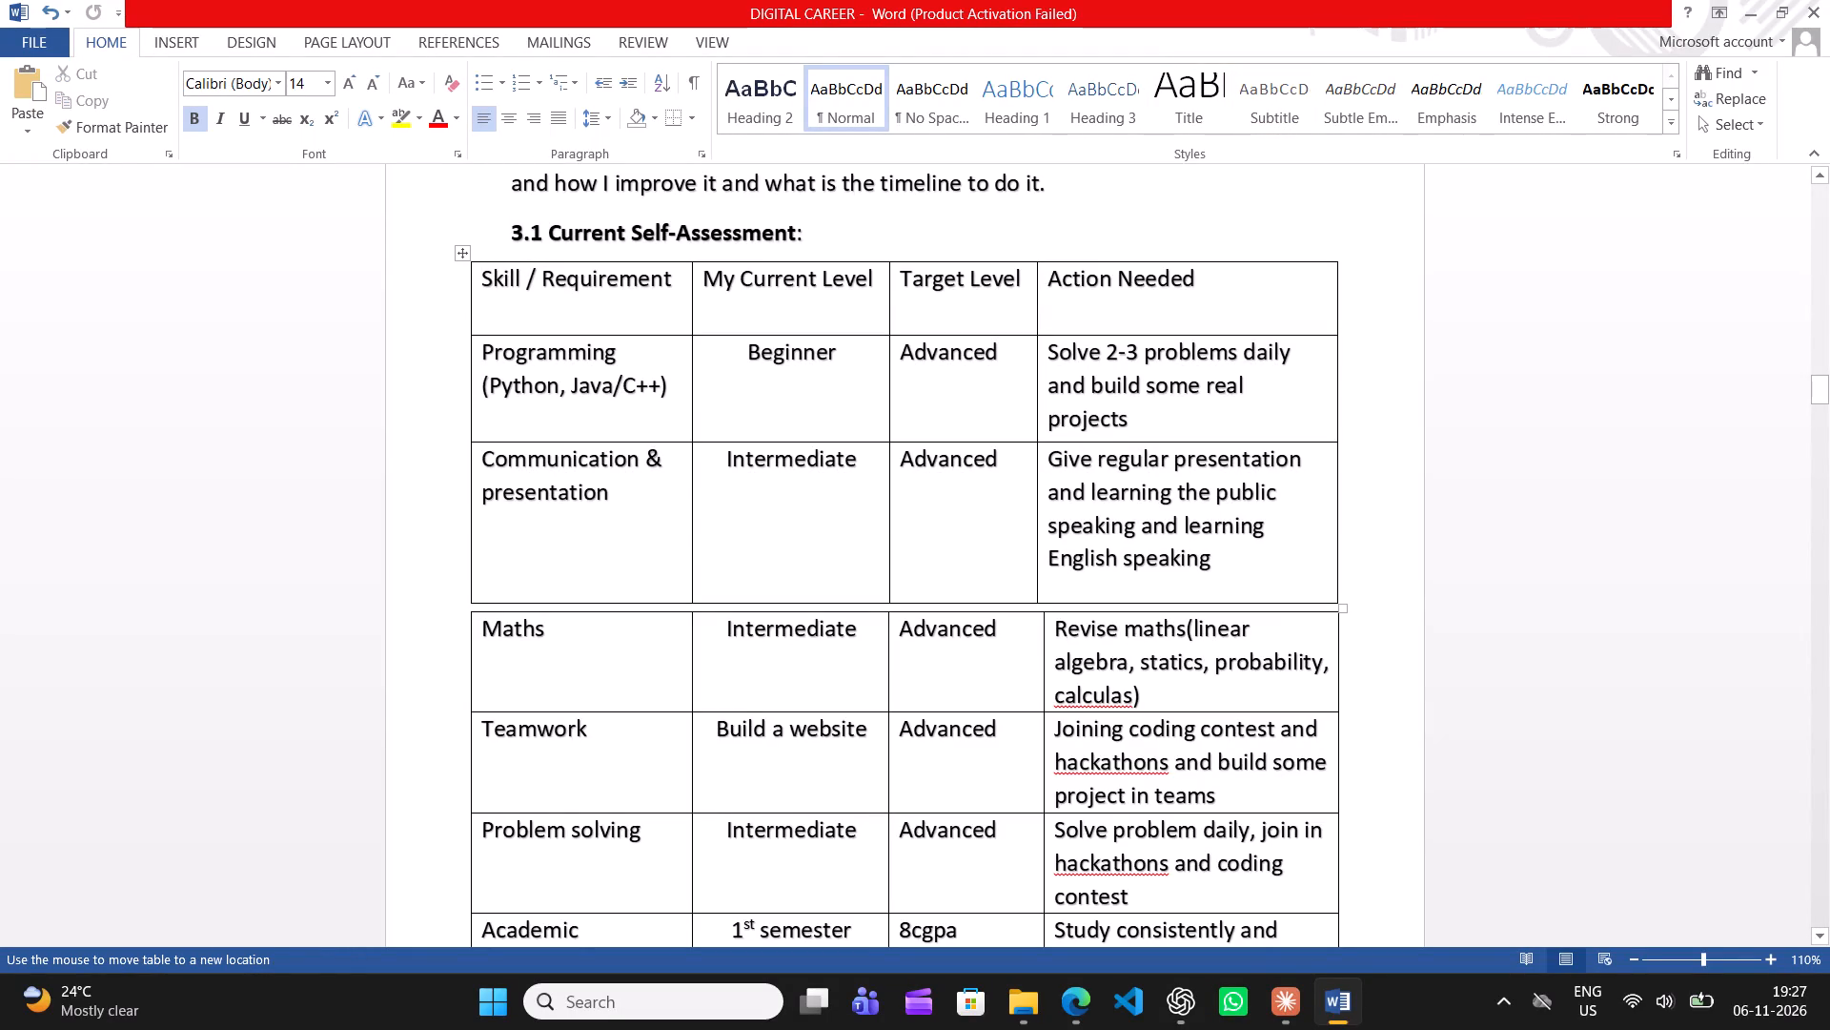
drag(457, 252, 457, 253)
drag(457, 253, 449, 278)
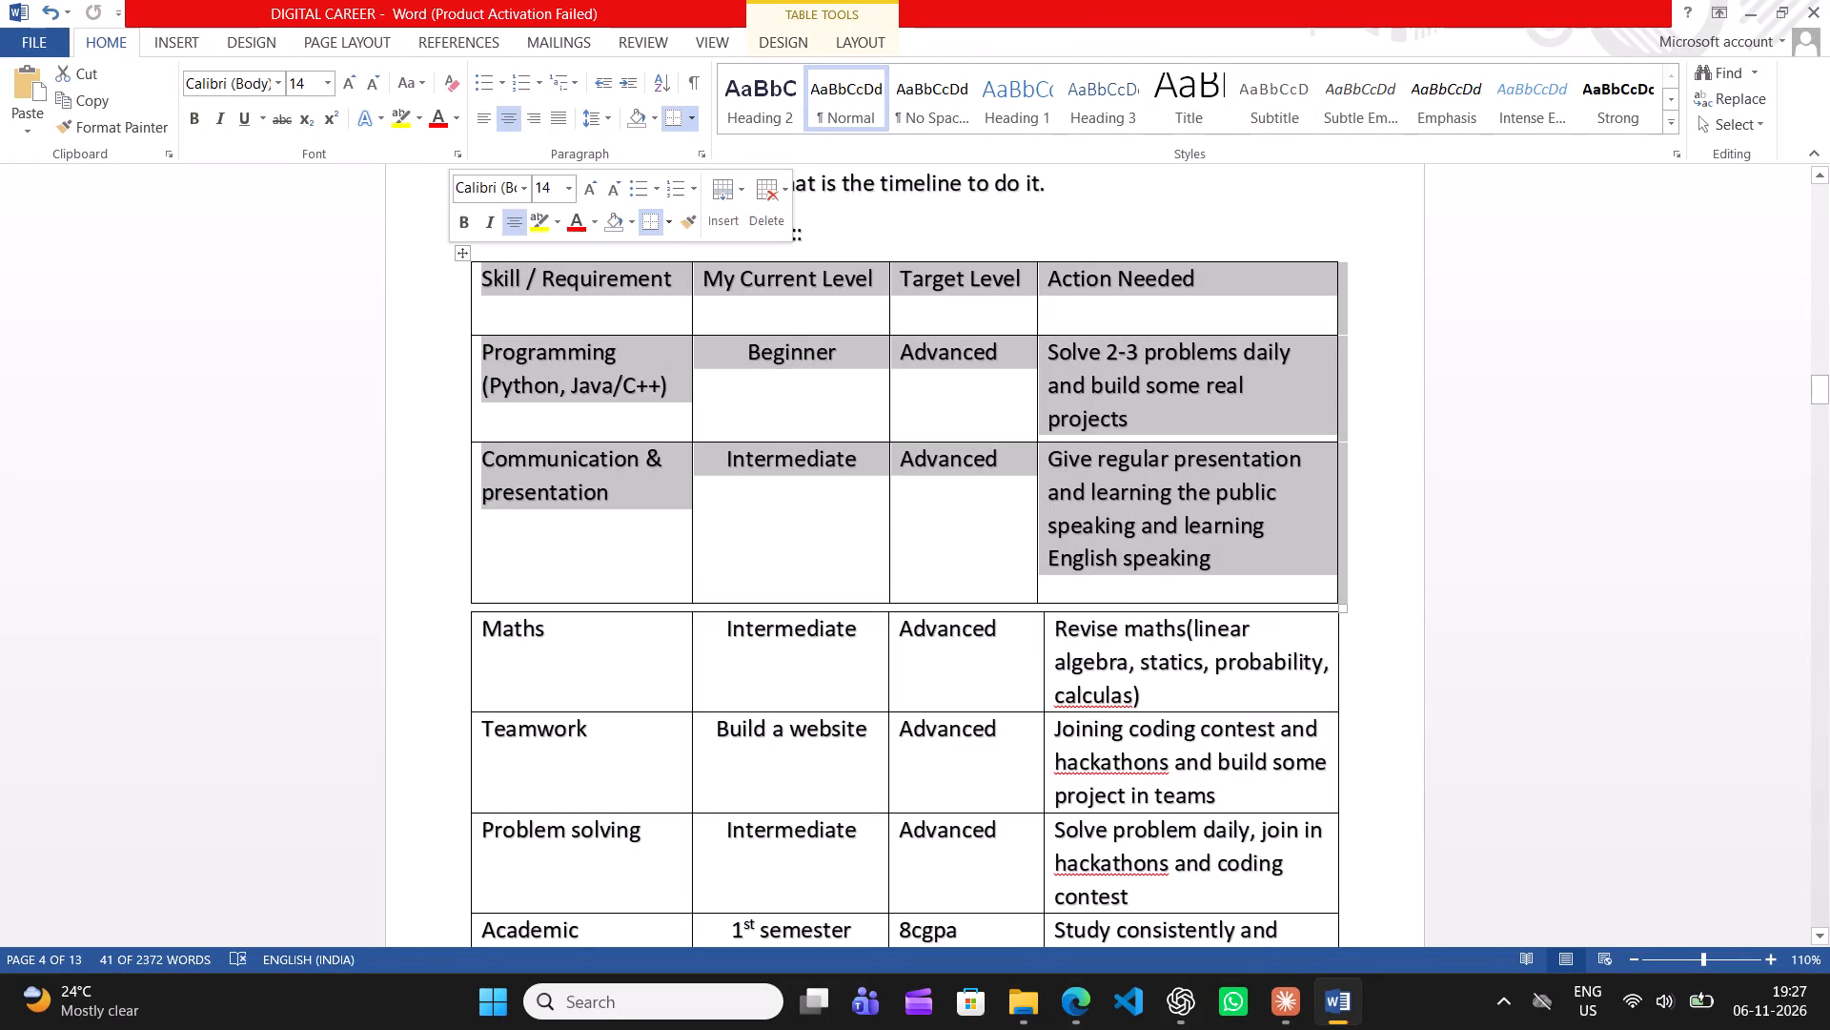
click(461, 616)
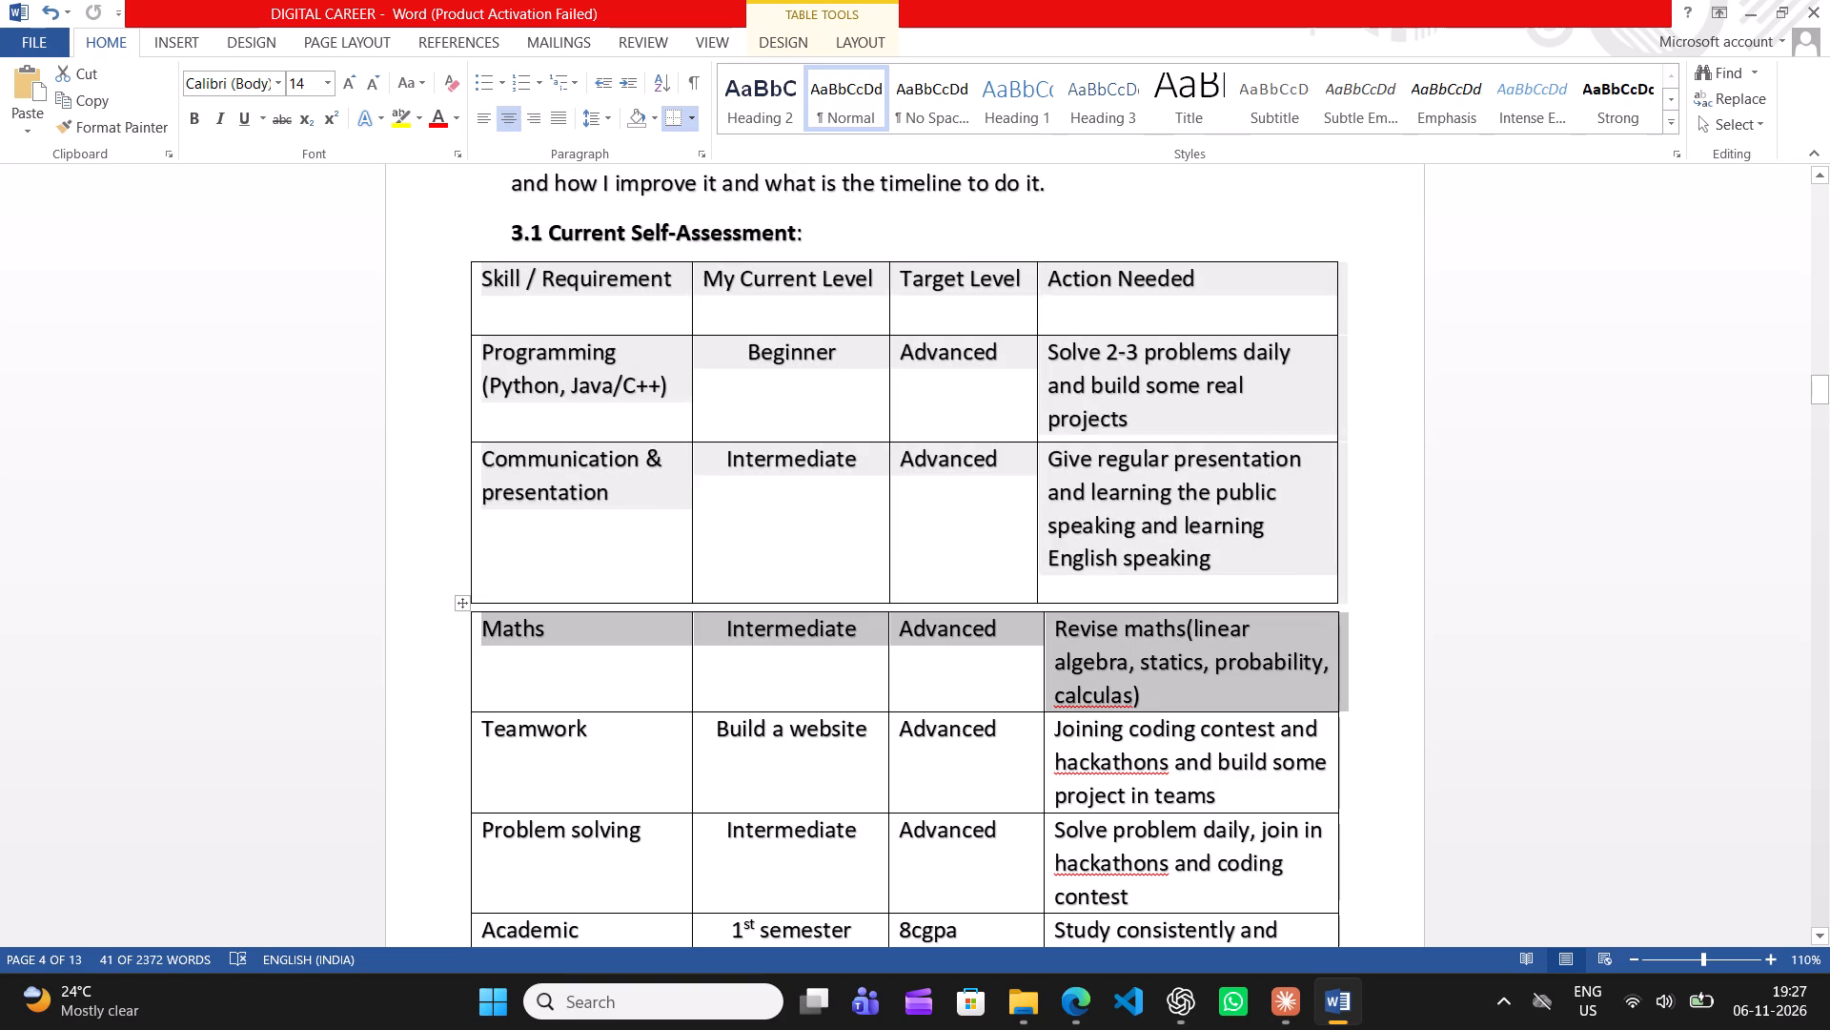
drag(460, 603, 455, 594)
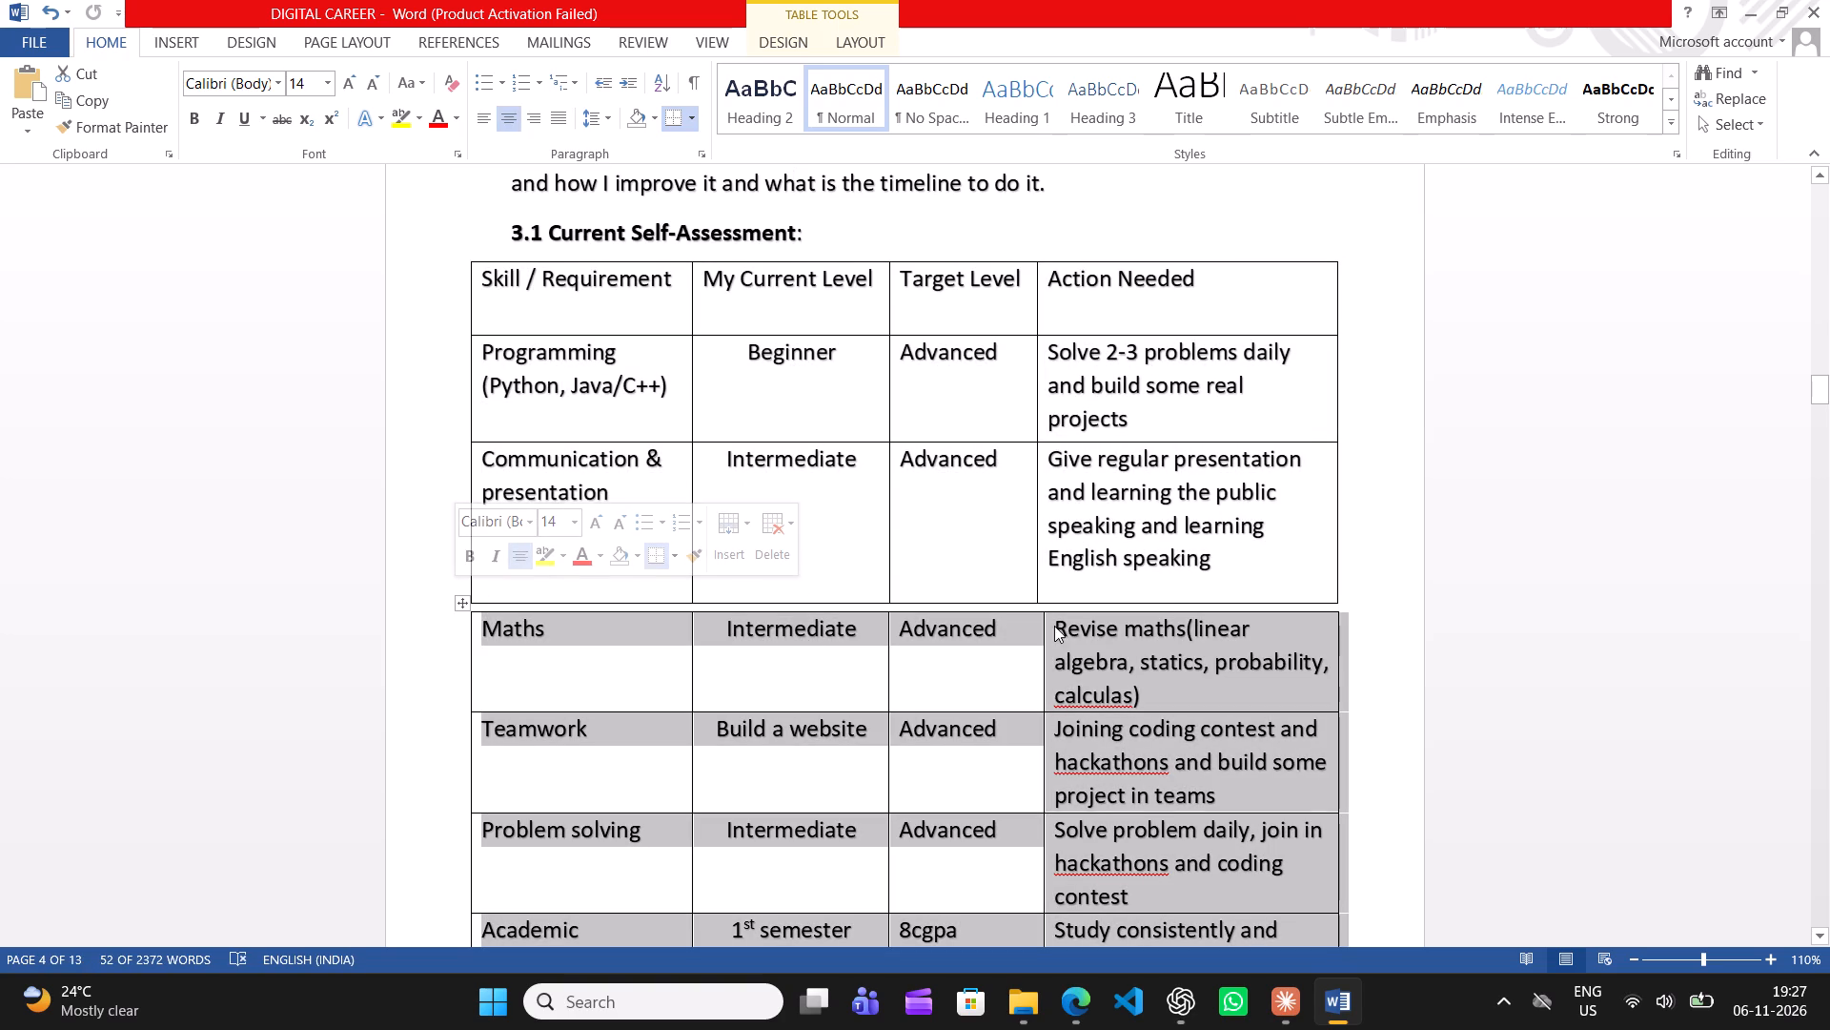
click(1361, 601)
Examine the pages from section 3.1 through the Professional Digital Profile section for leftover gaps and table placement.
scroll(1361, 601, down, 1)
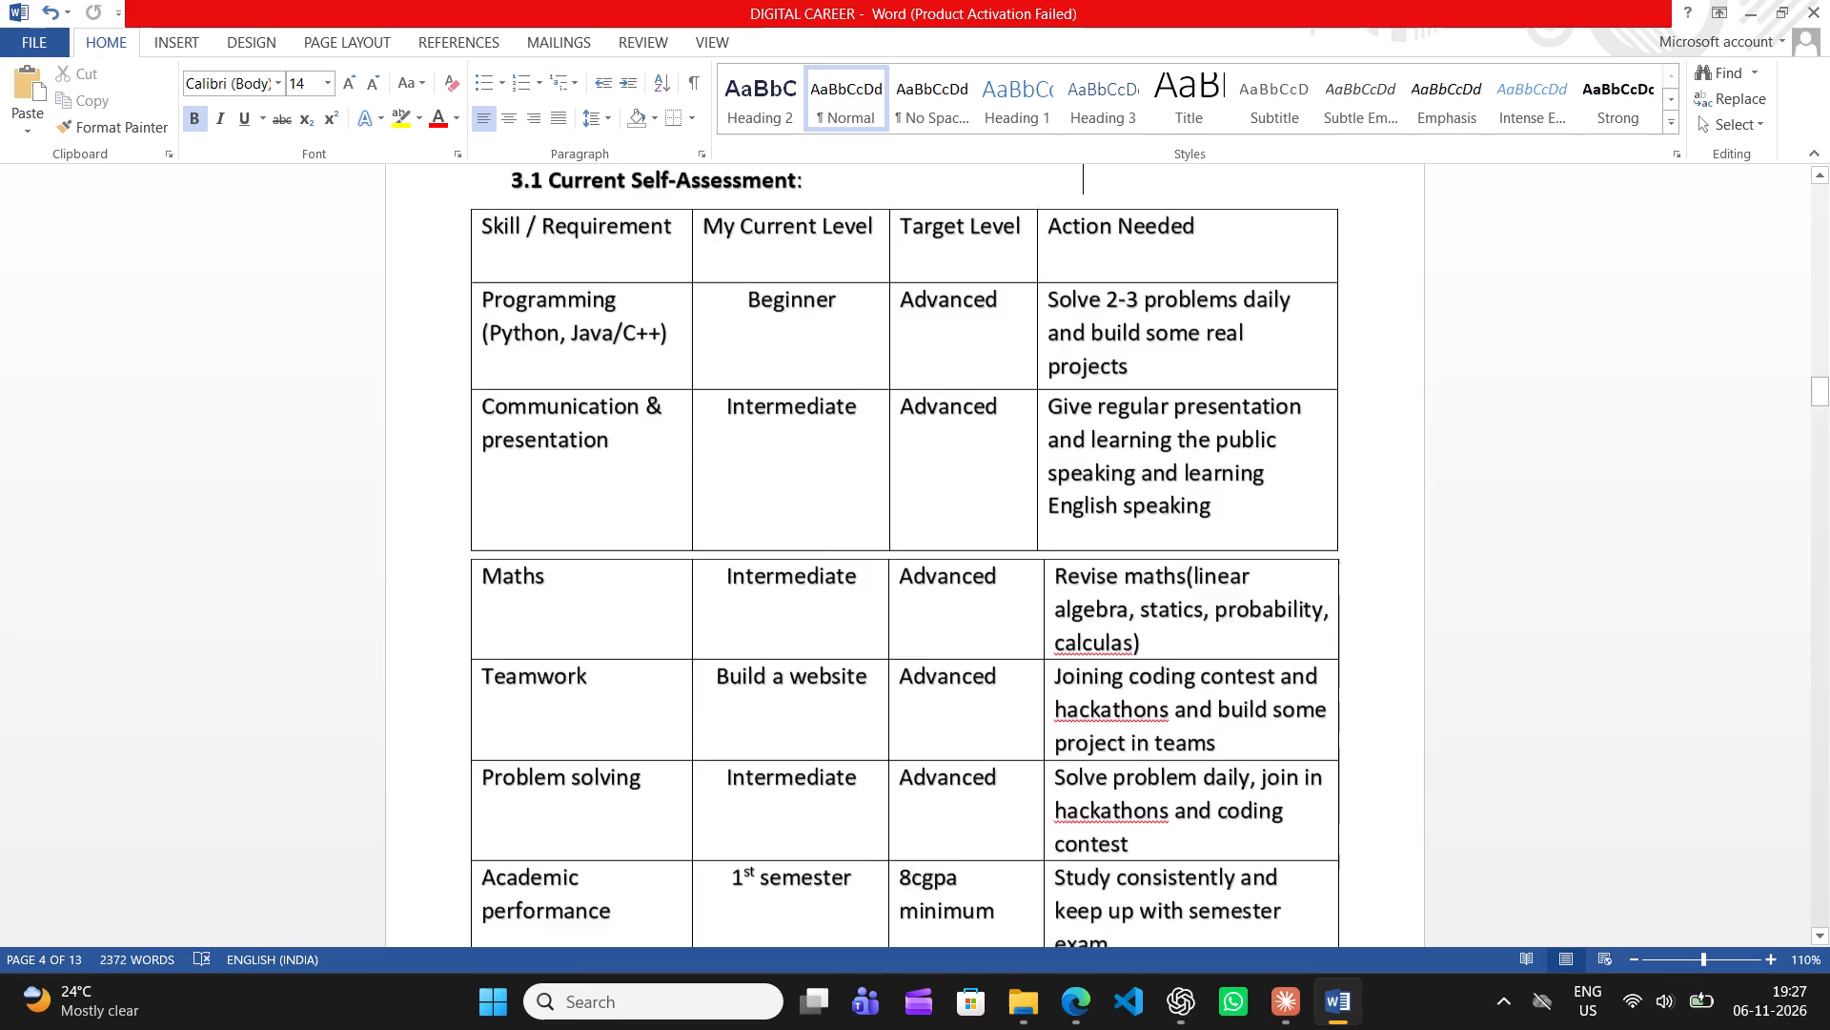
scroll(1361, 601, down, 8)
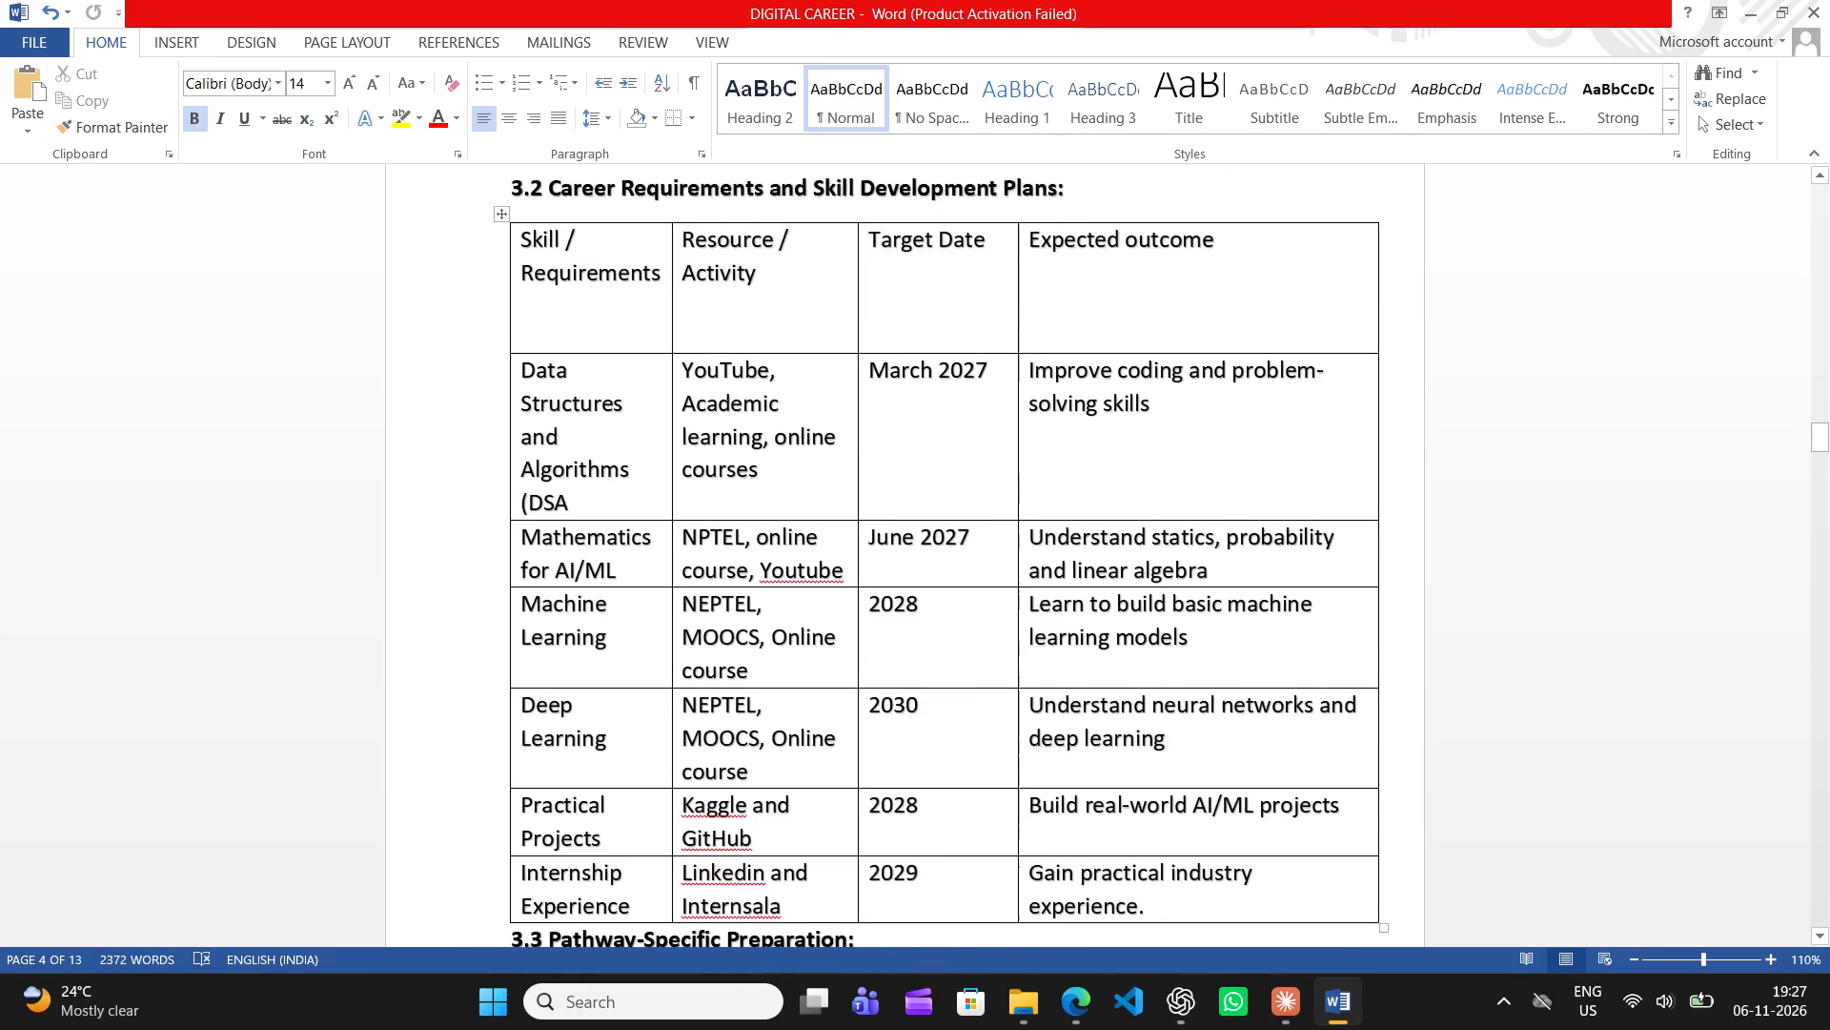
scroll(1361, 601, down, 18)
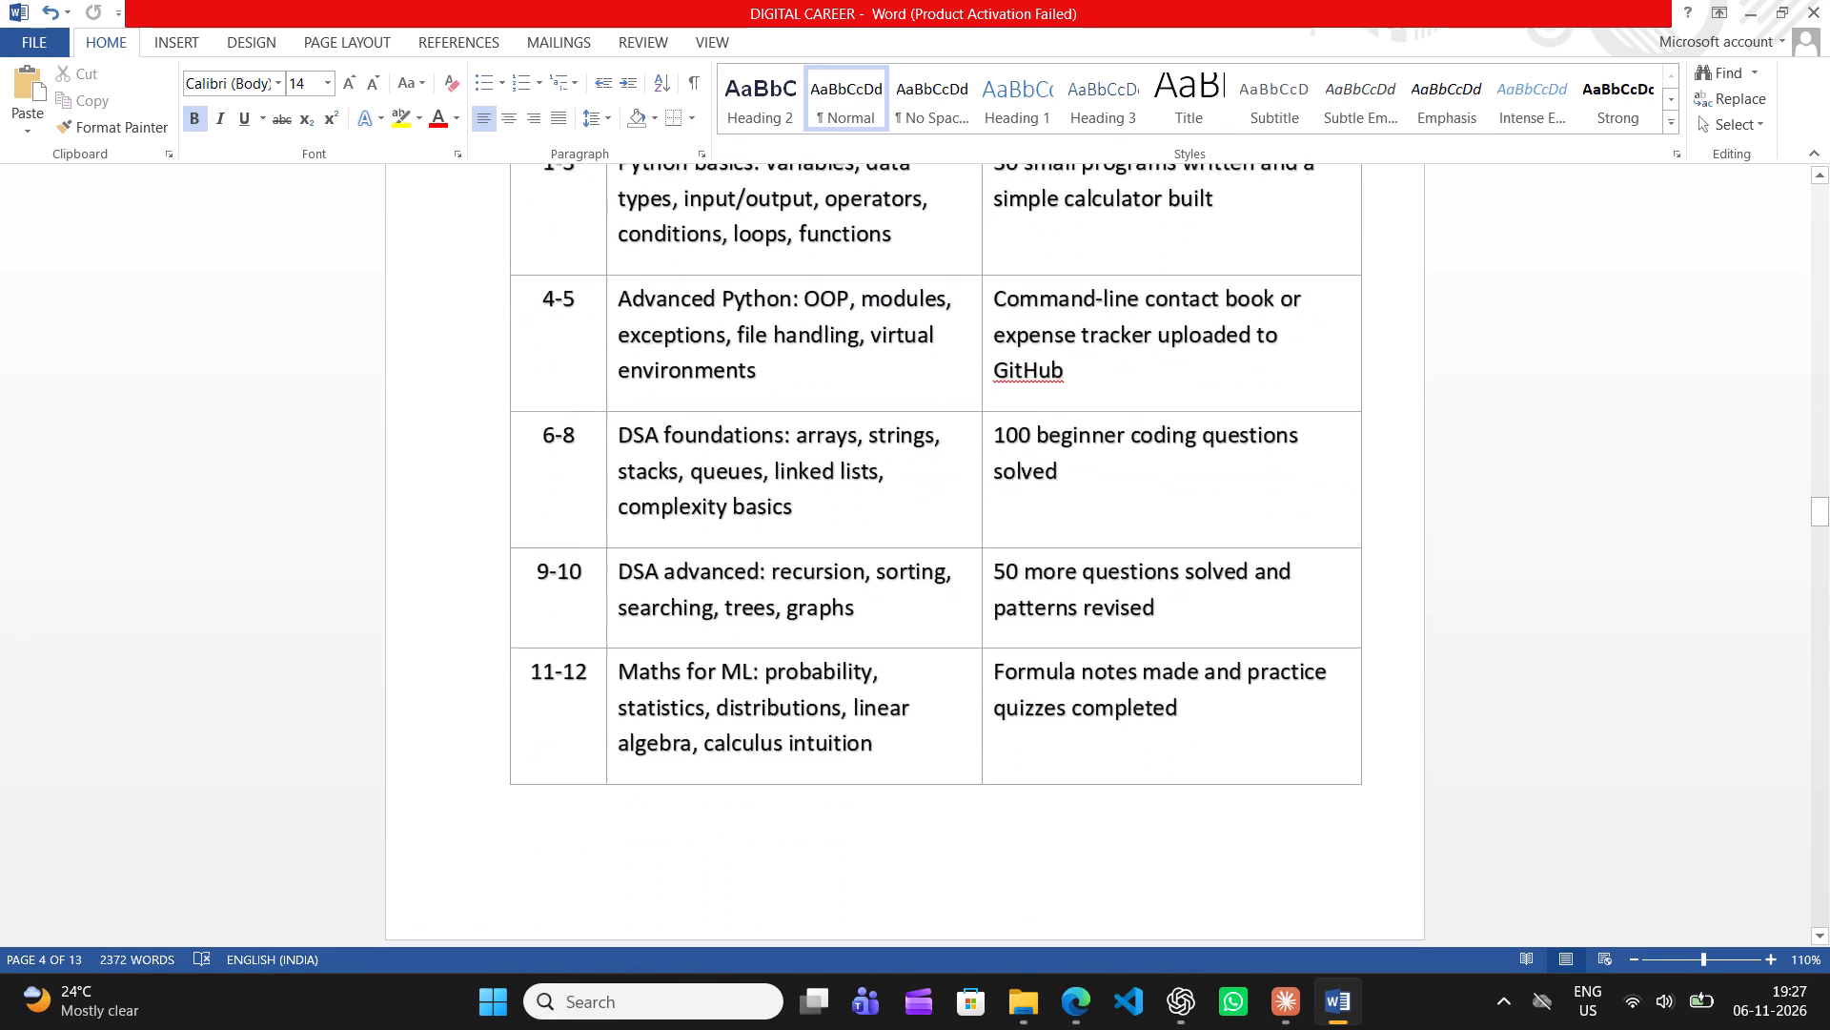
scroll(1361, 601, down, 13)
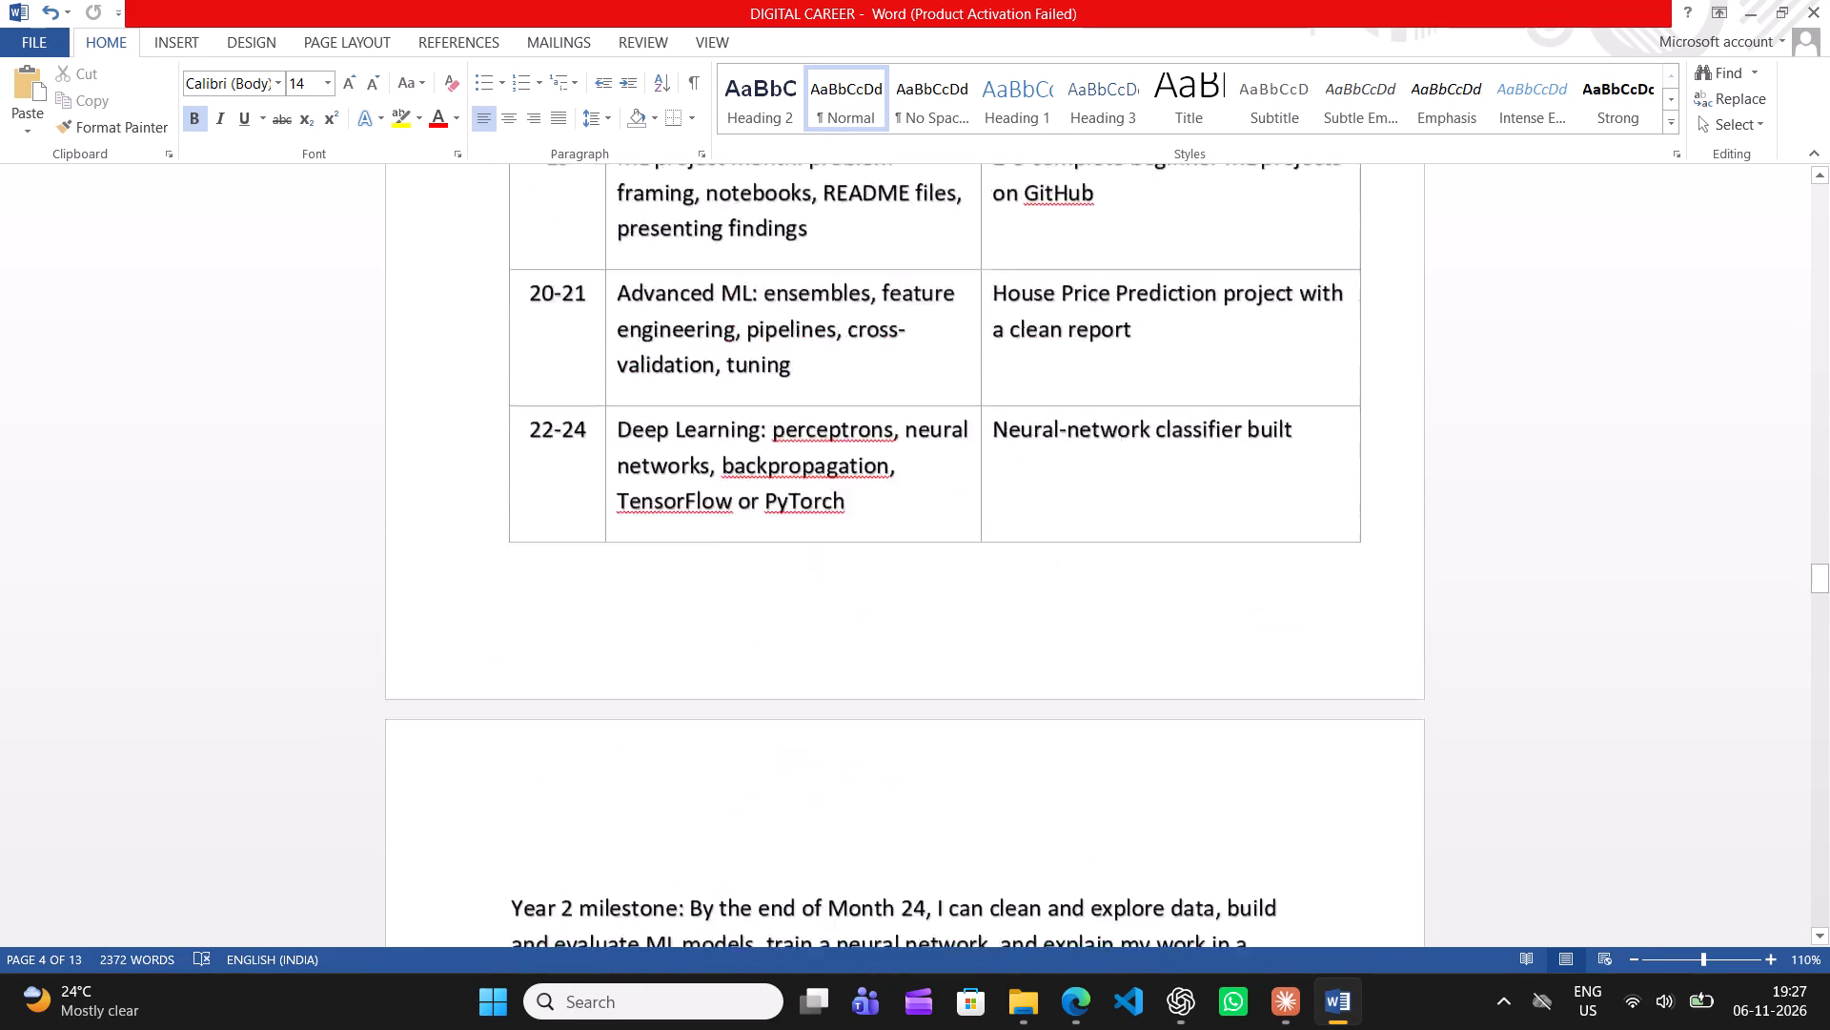
scroll(1361, 601, down, 20)
scroll(1361, 601, down, 20)
scroll(1361, 601, down, 20)
scroll(1361, 601, up, 1)
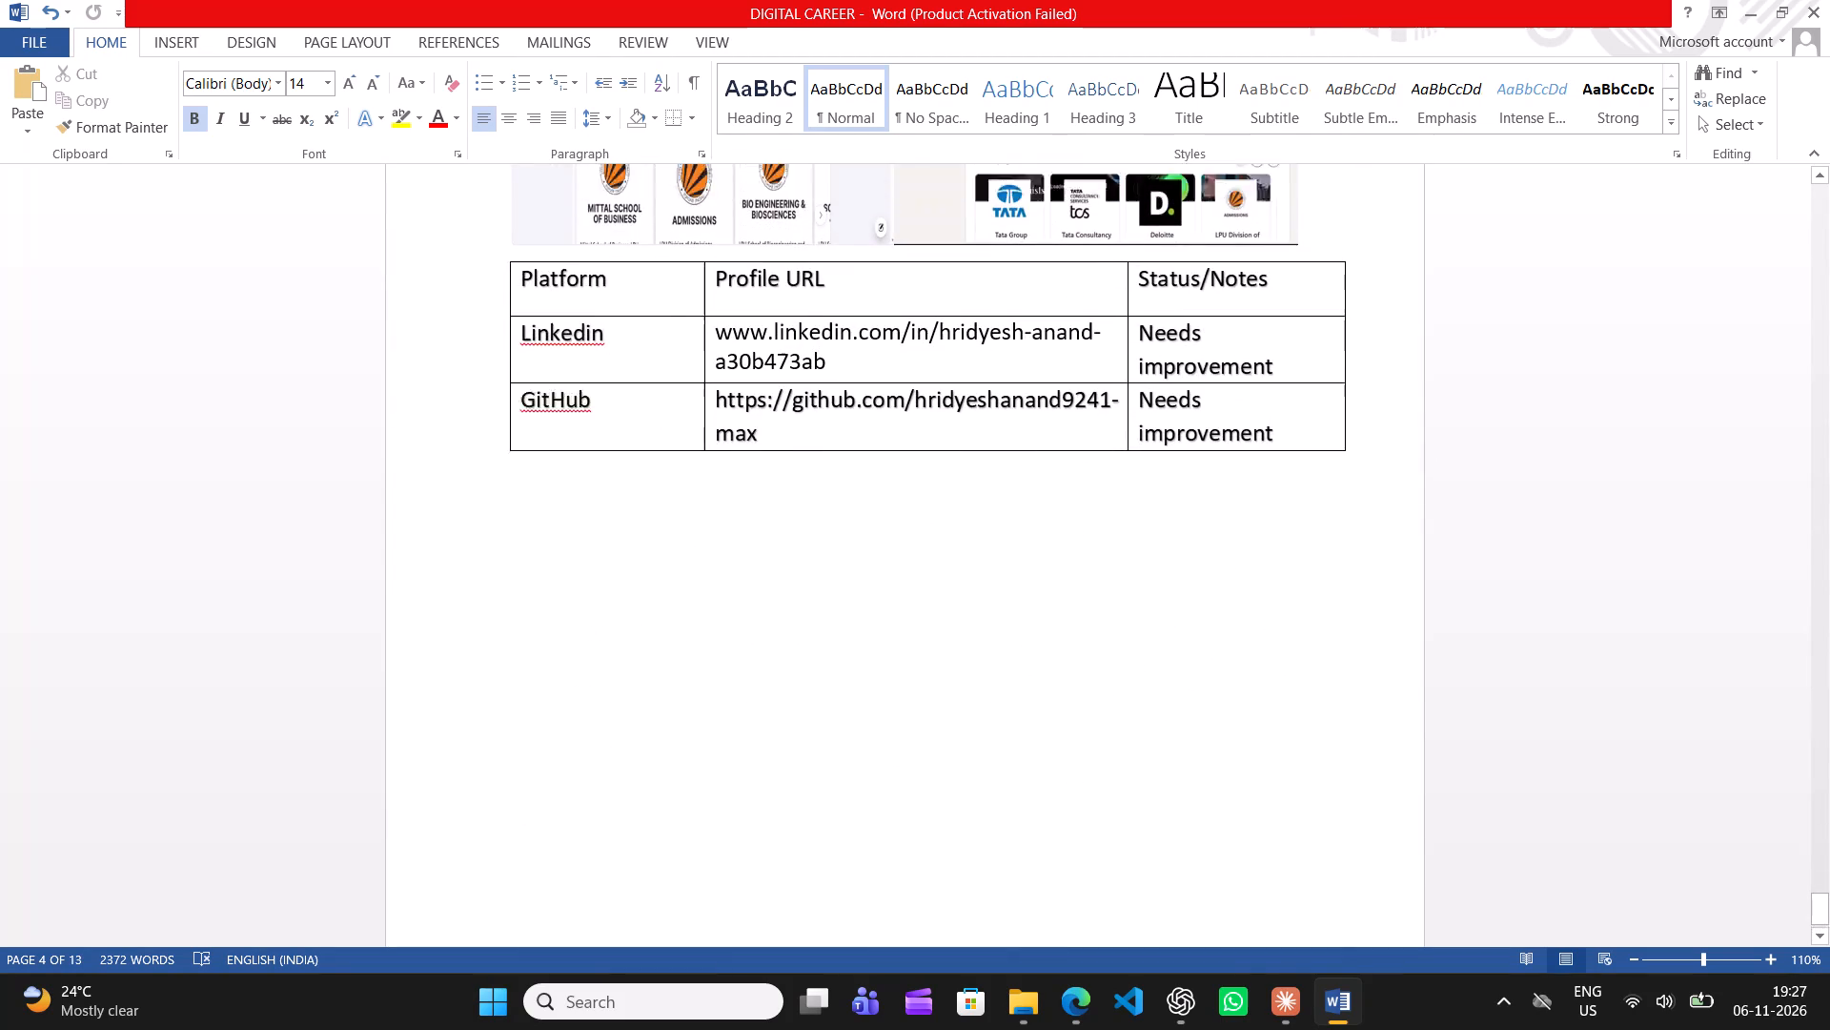
scroll(1361, 601, up, 1)
scroll(1361, 601, down, 1)
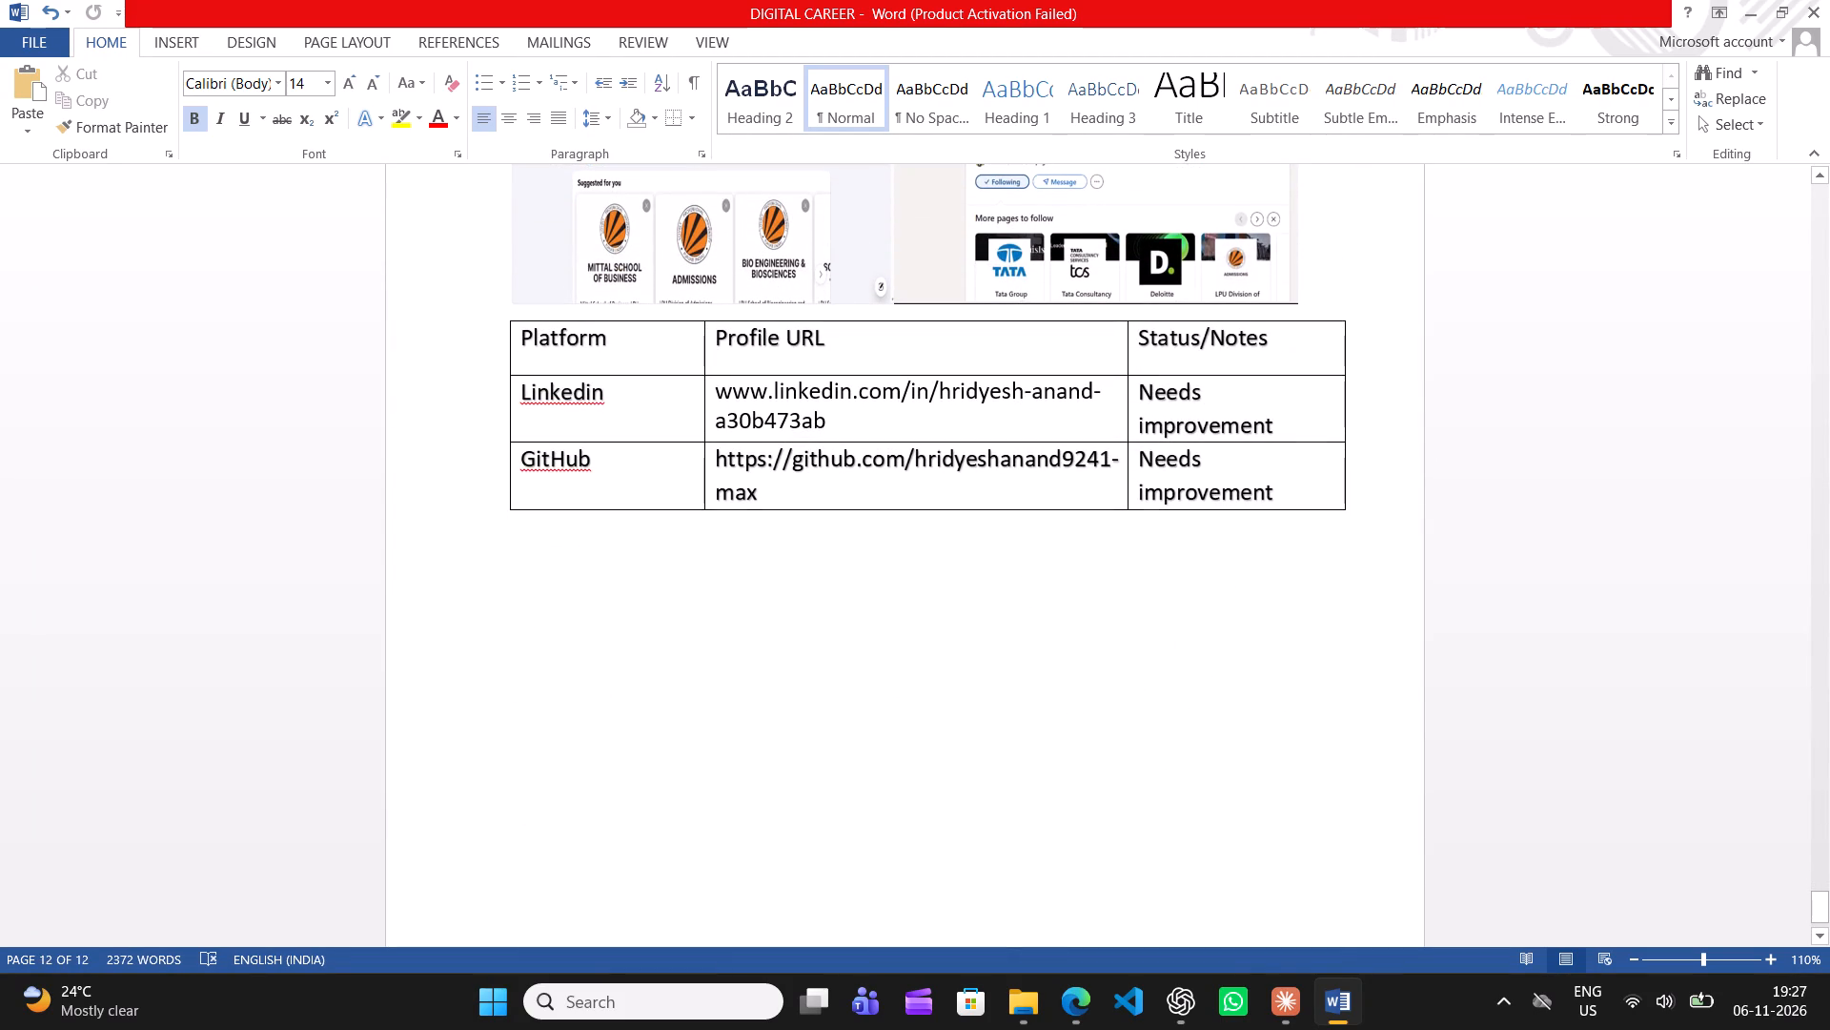
scroll(1361, 601, up, 5)
scroll(1361, 601, down, 1)
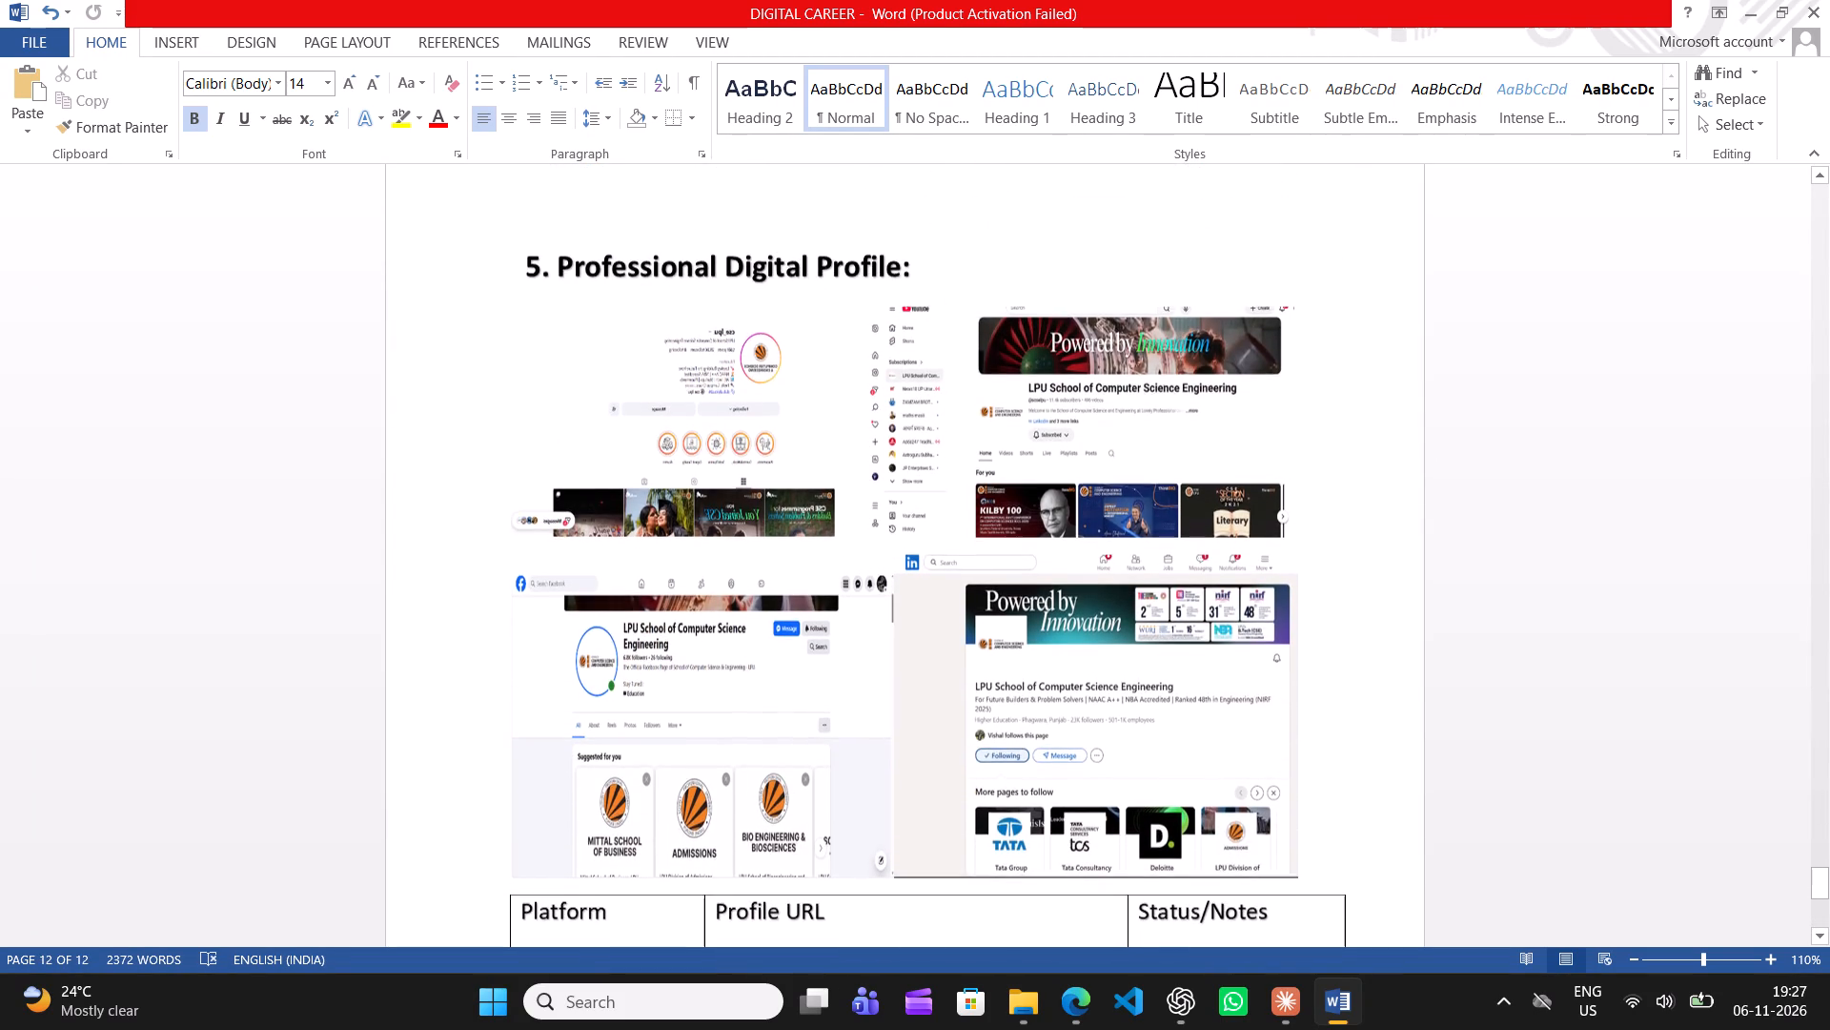
scroll(1361, 601, down, 1)
scroll(1361, 601, up, 9)
scroll(1361, 601, down, 1)
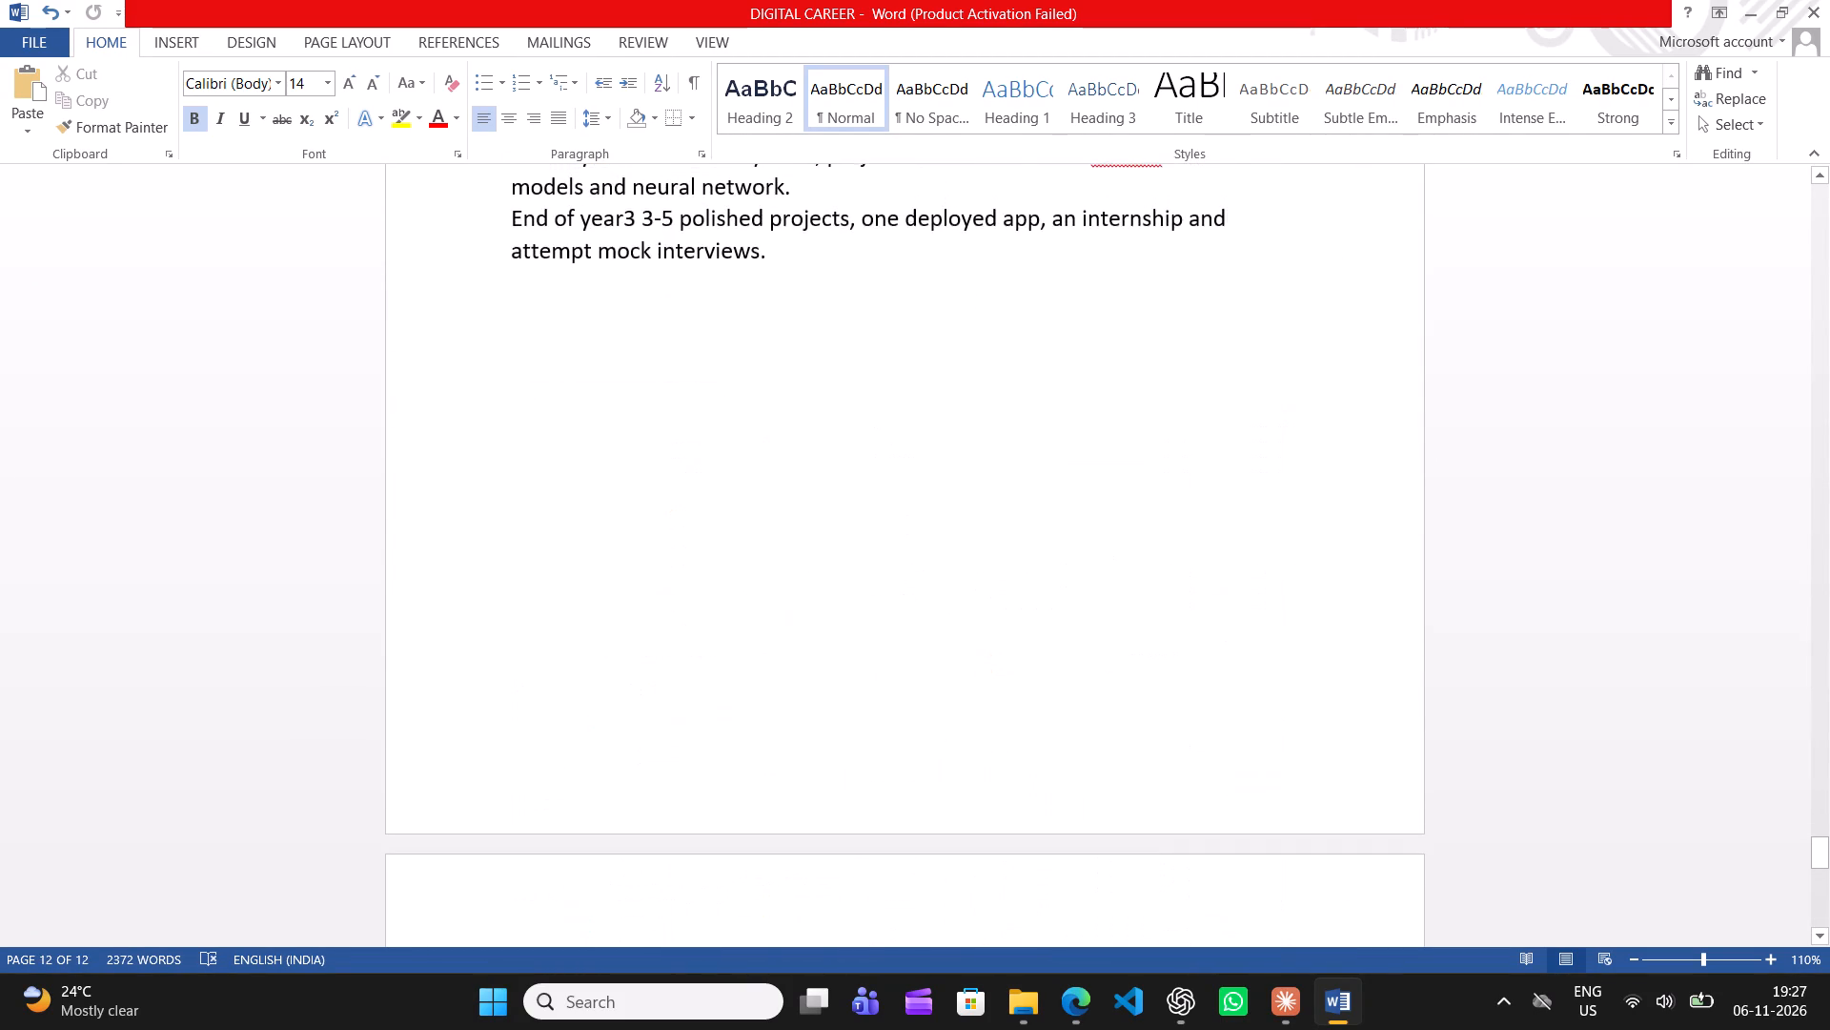
scroll(1361, 601, down, 1)
Check the page breaks and blank areas backwards from the closing year-by-year goals to the section 3.2 table.
scroll(1361, 601, up, 7)
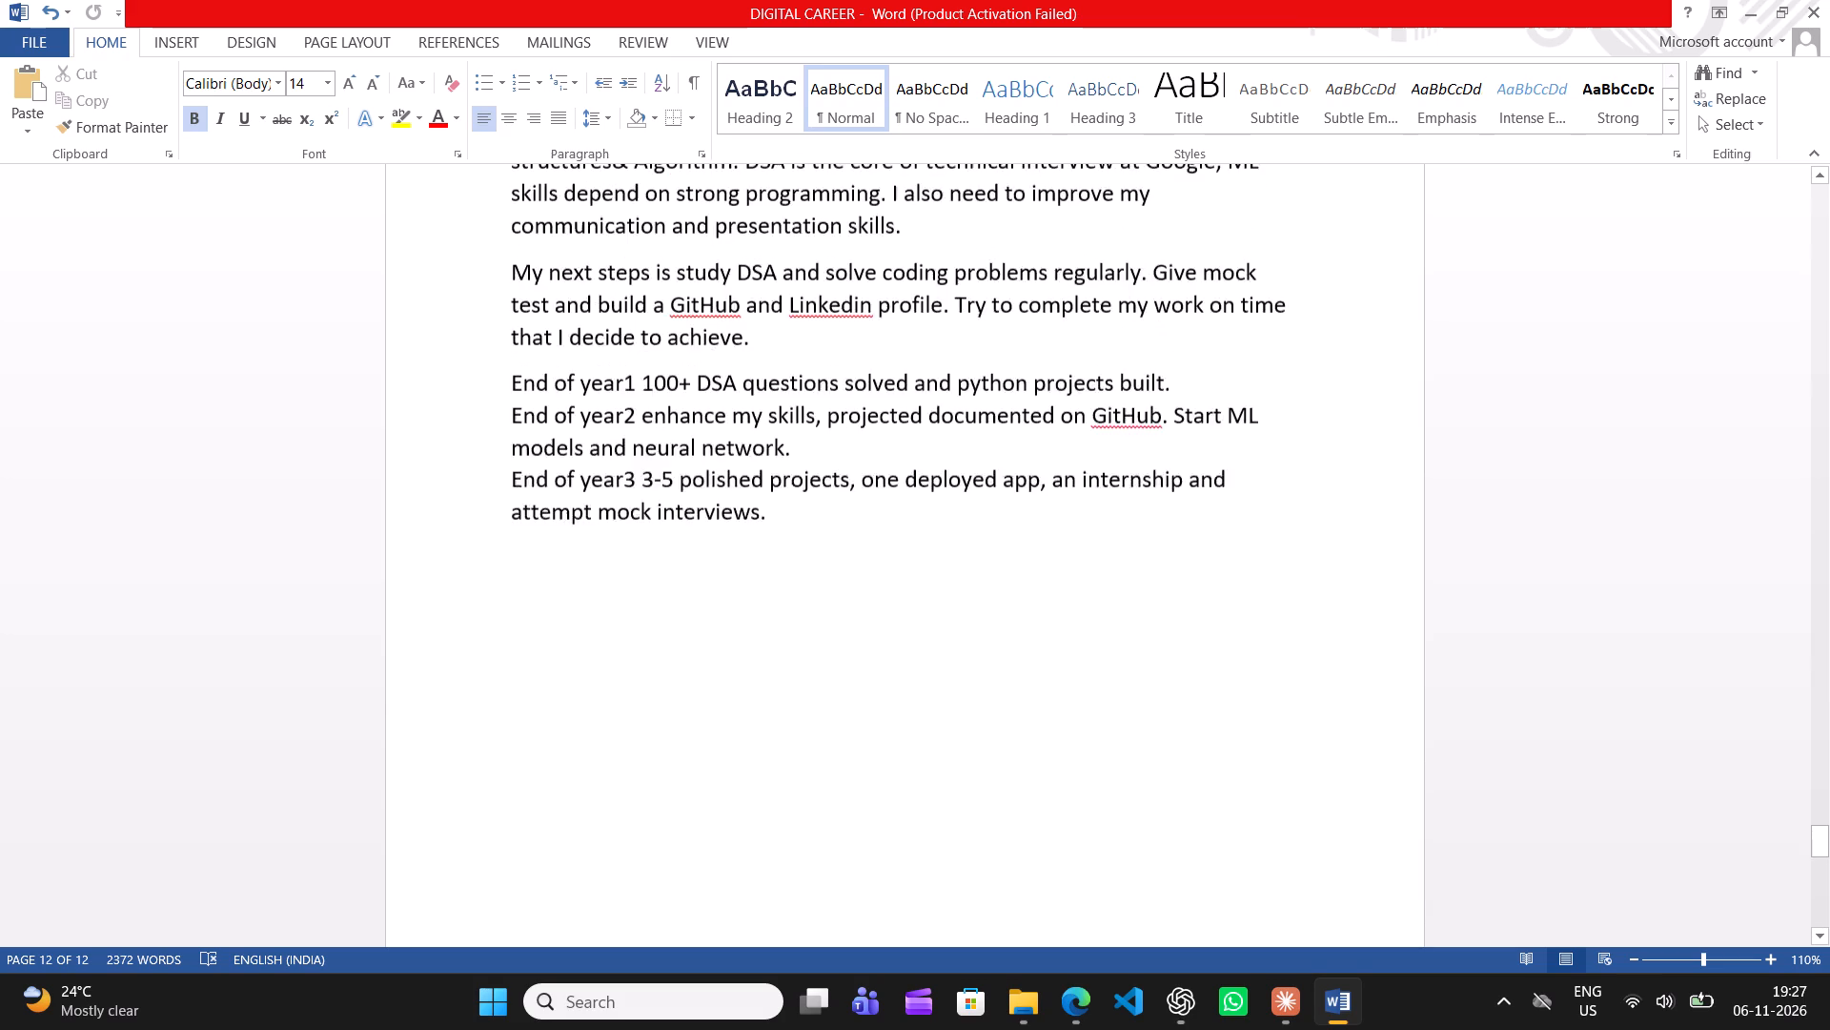
scroll(1361, 601, up, 8)
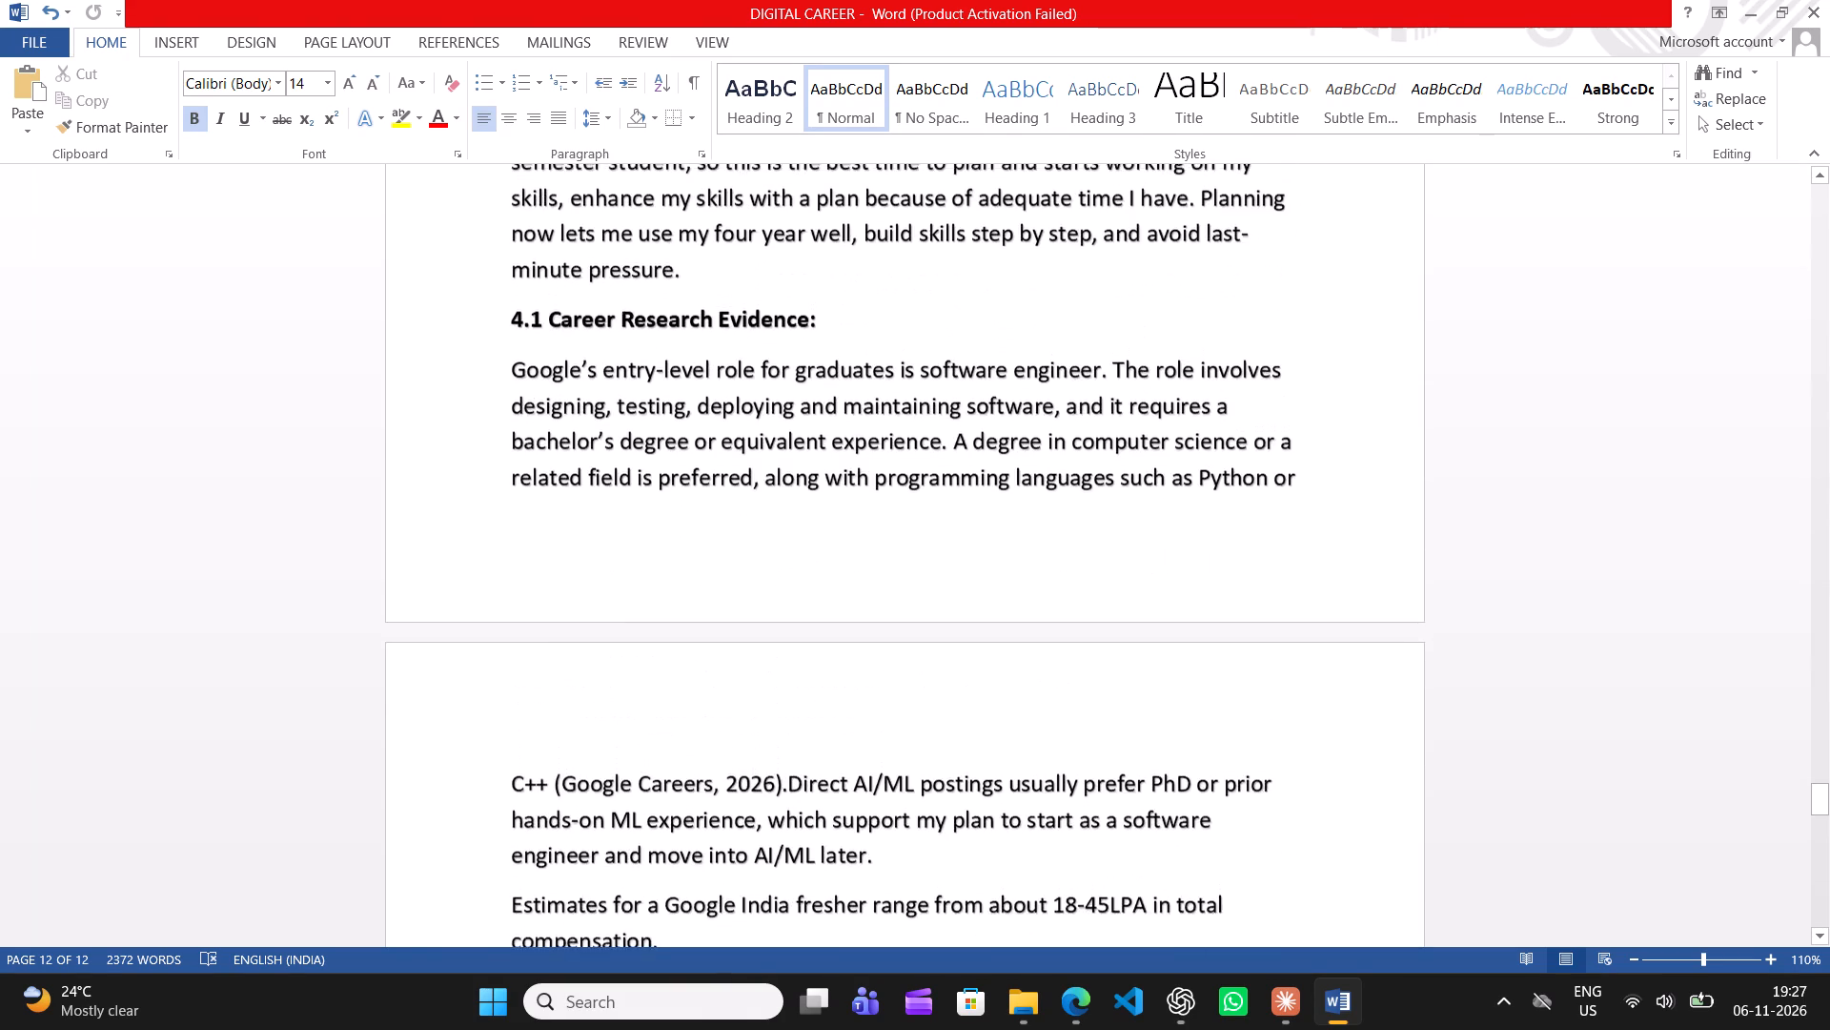
scroll(1361, 601, up, 9)
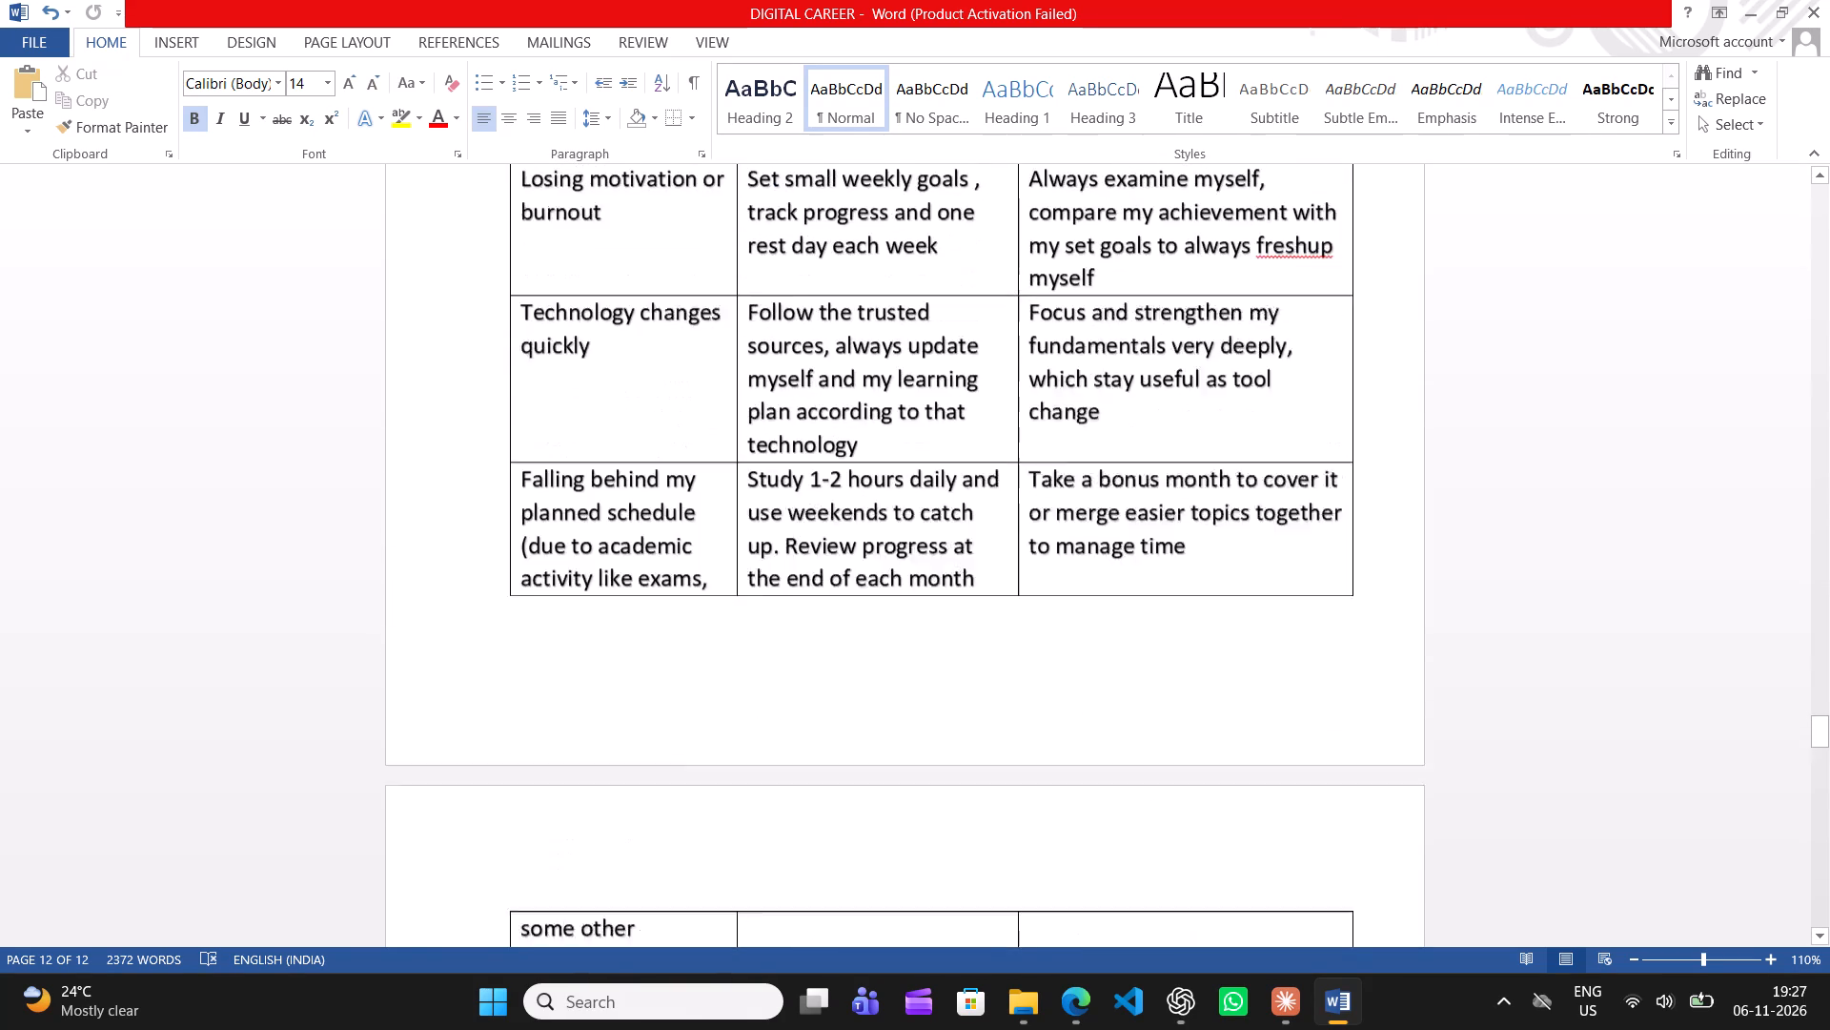
scroll(1361, 601, up, 6)
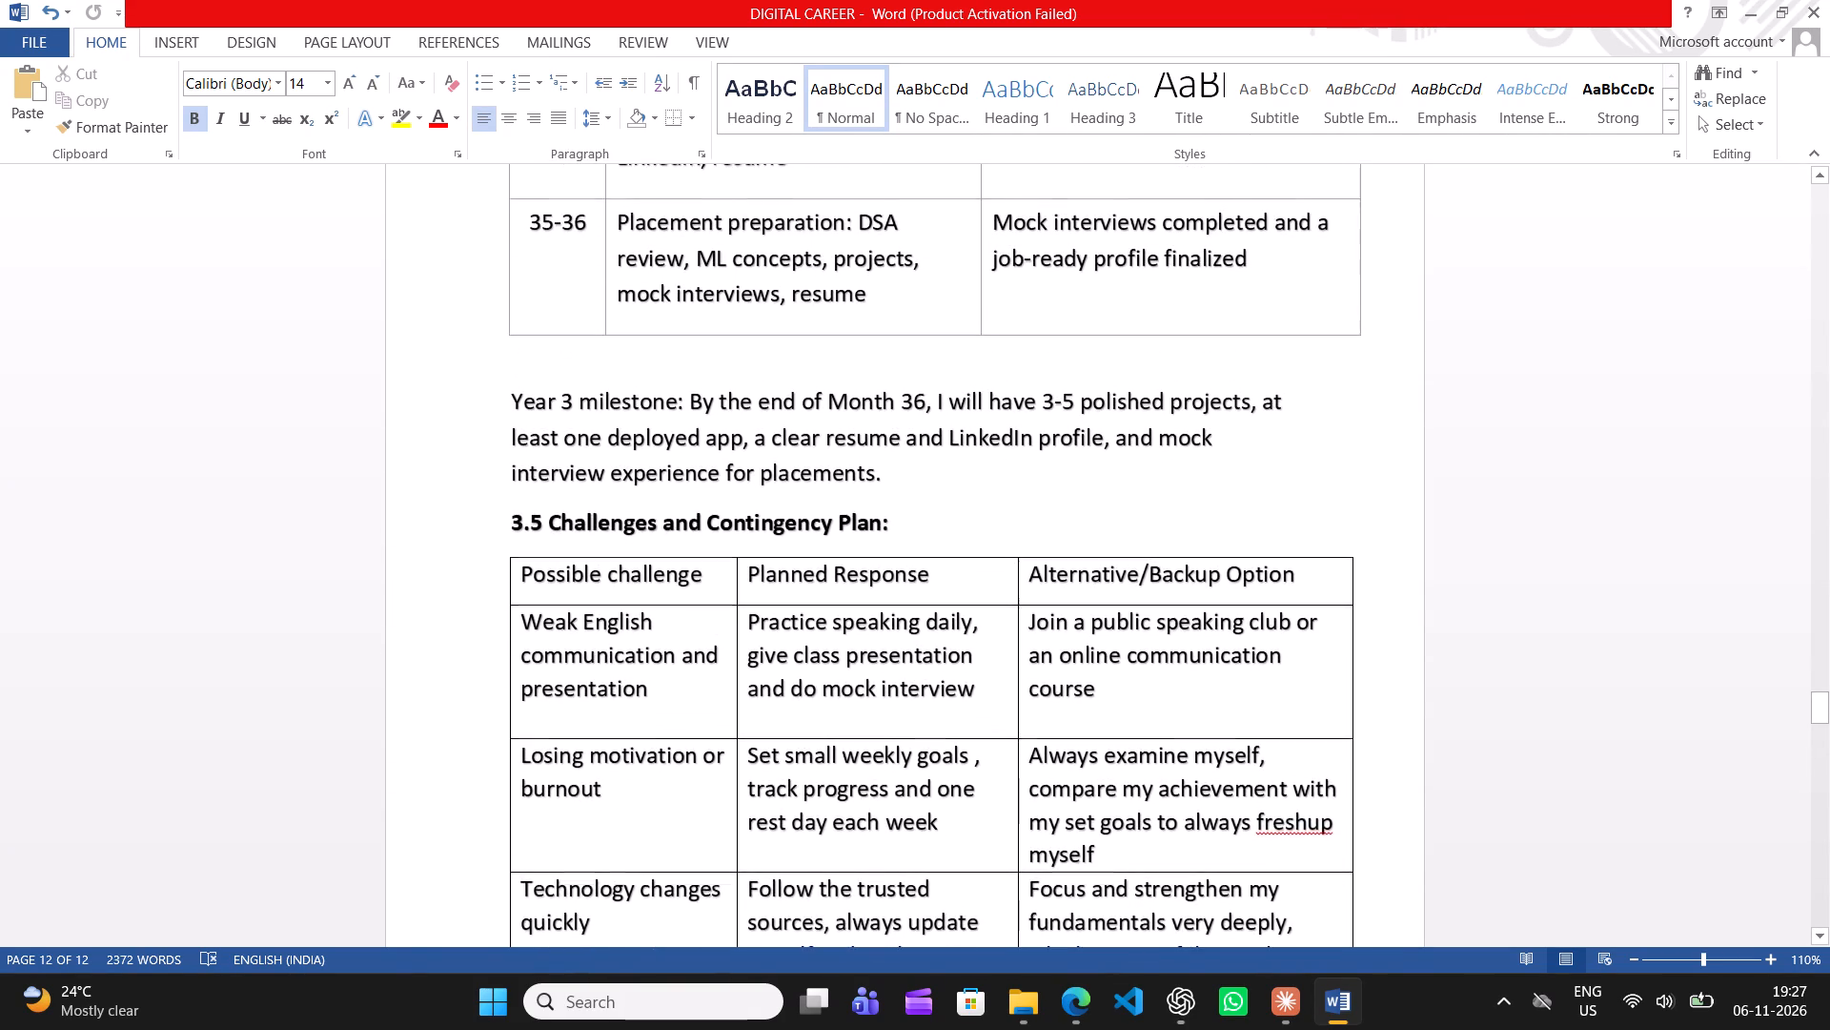
scroll(1361, 601, up, 5)
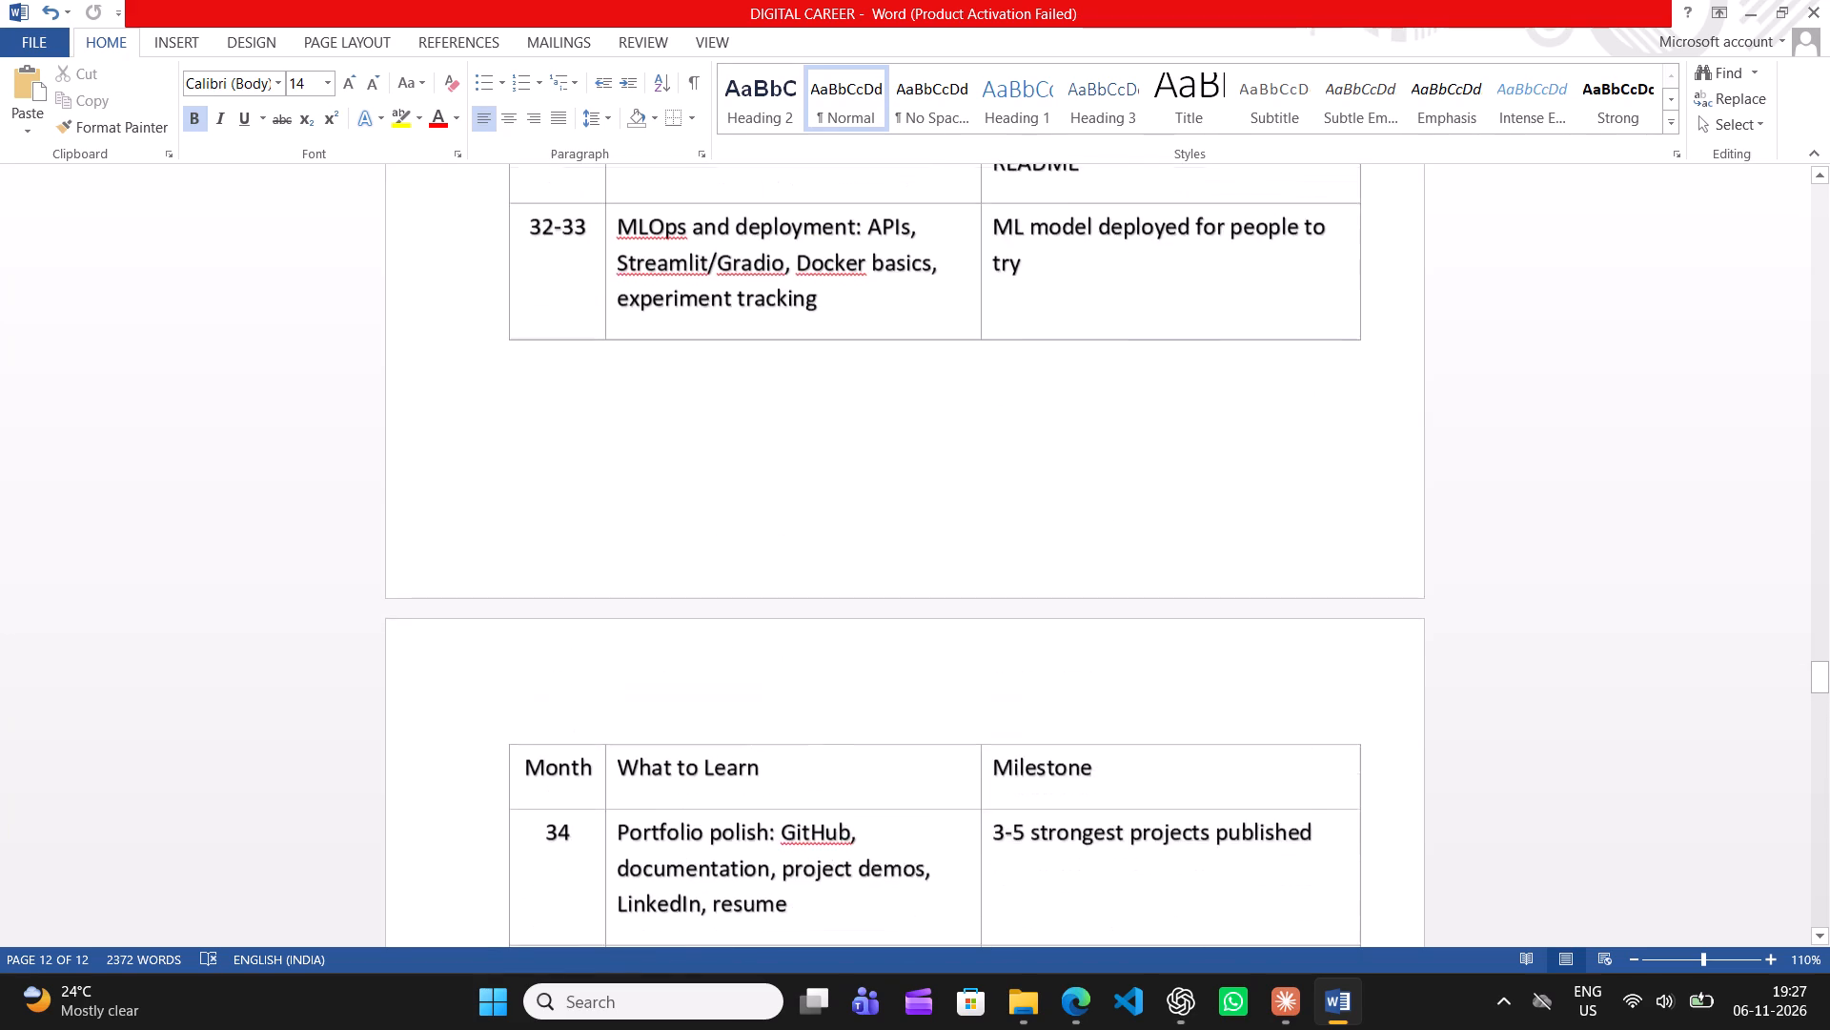
scroll(1361, 601, up, 1)
scroll(1361, 601, down, 2)
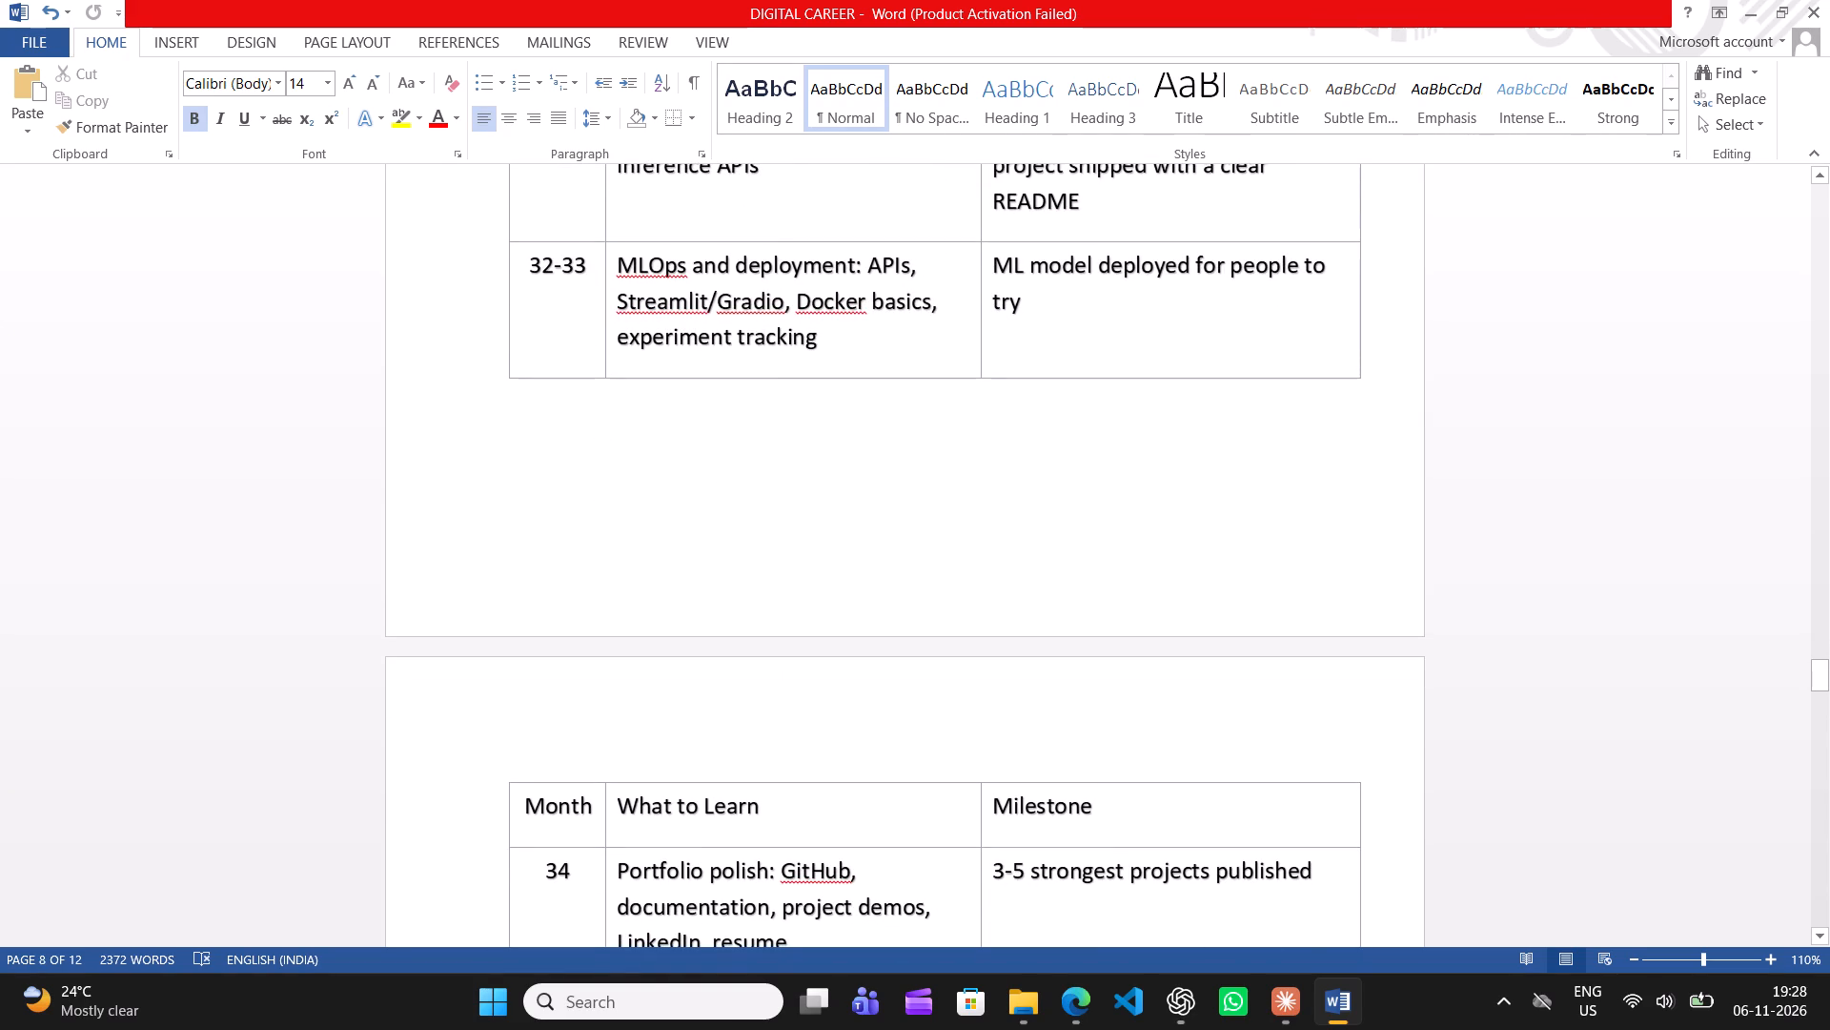
scroll(519, 775, down, 1)
scroll(519, 775, up, 7)
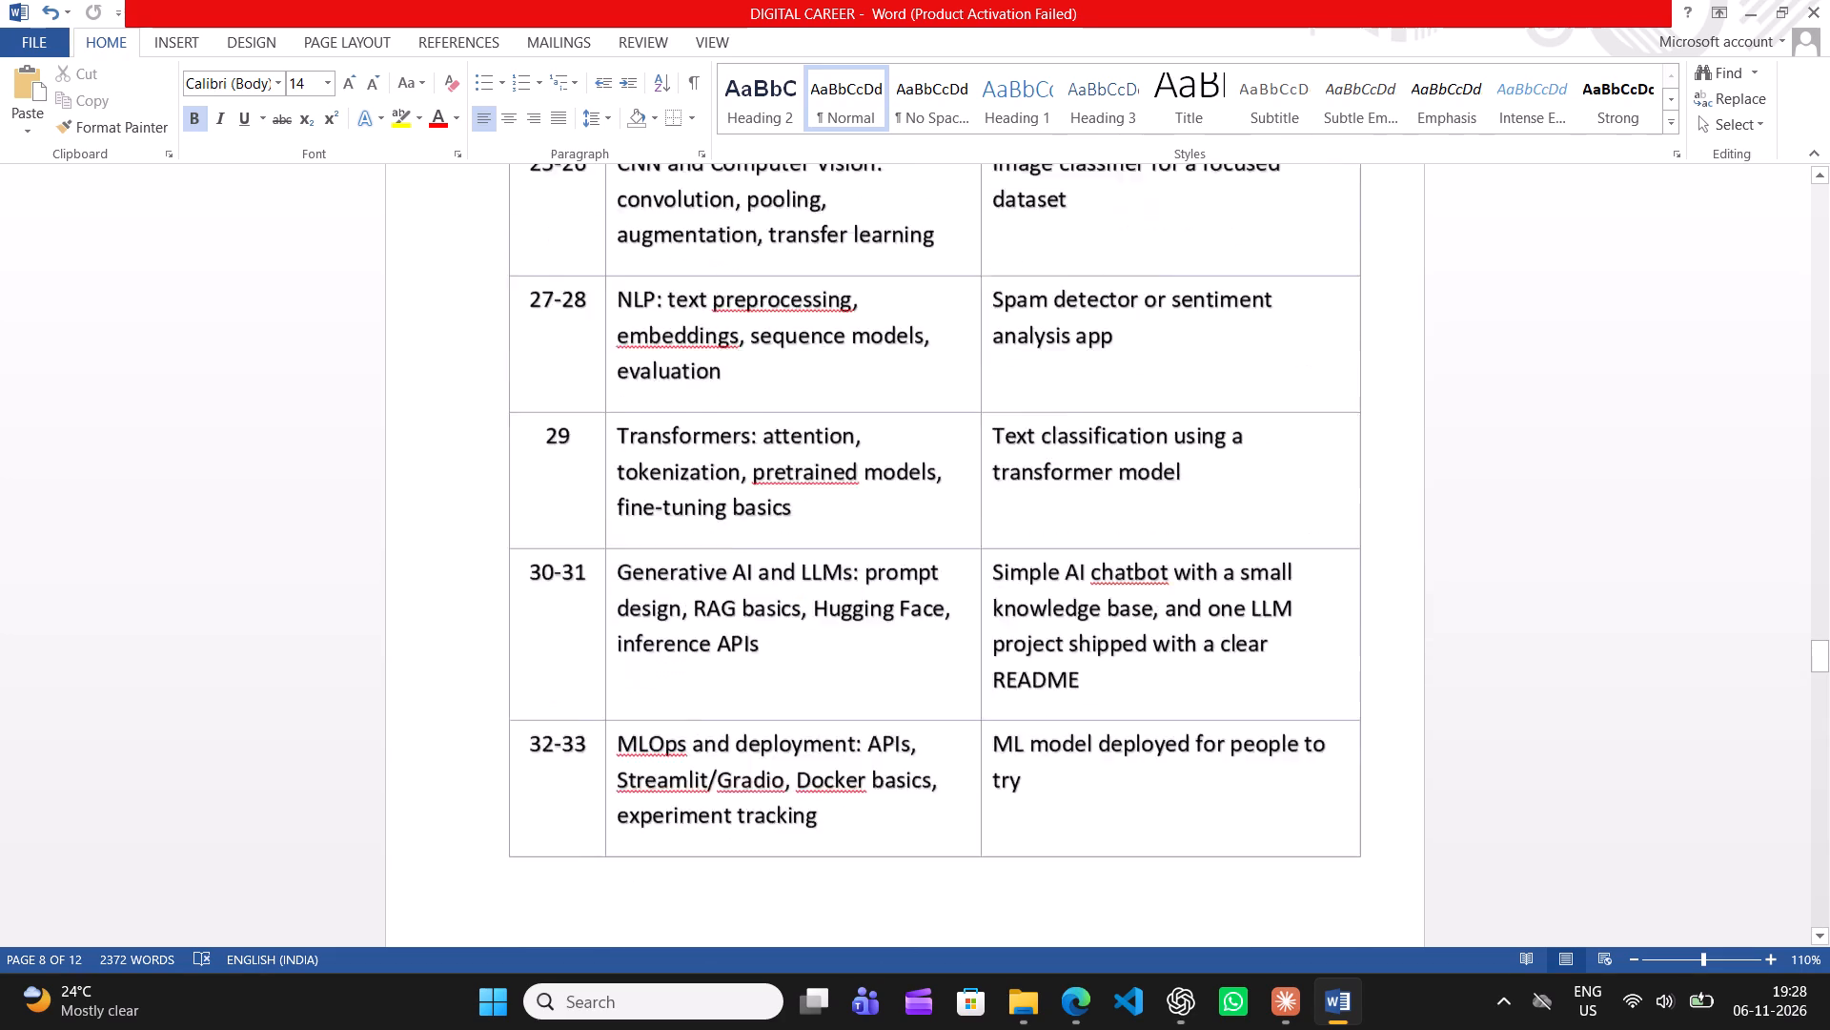
scroll(519, 775, up, 7)
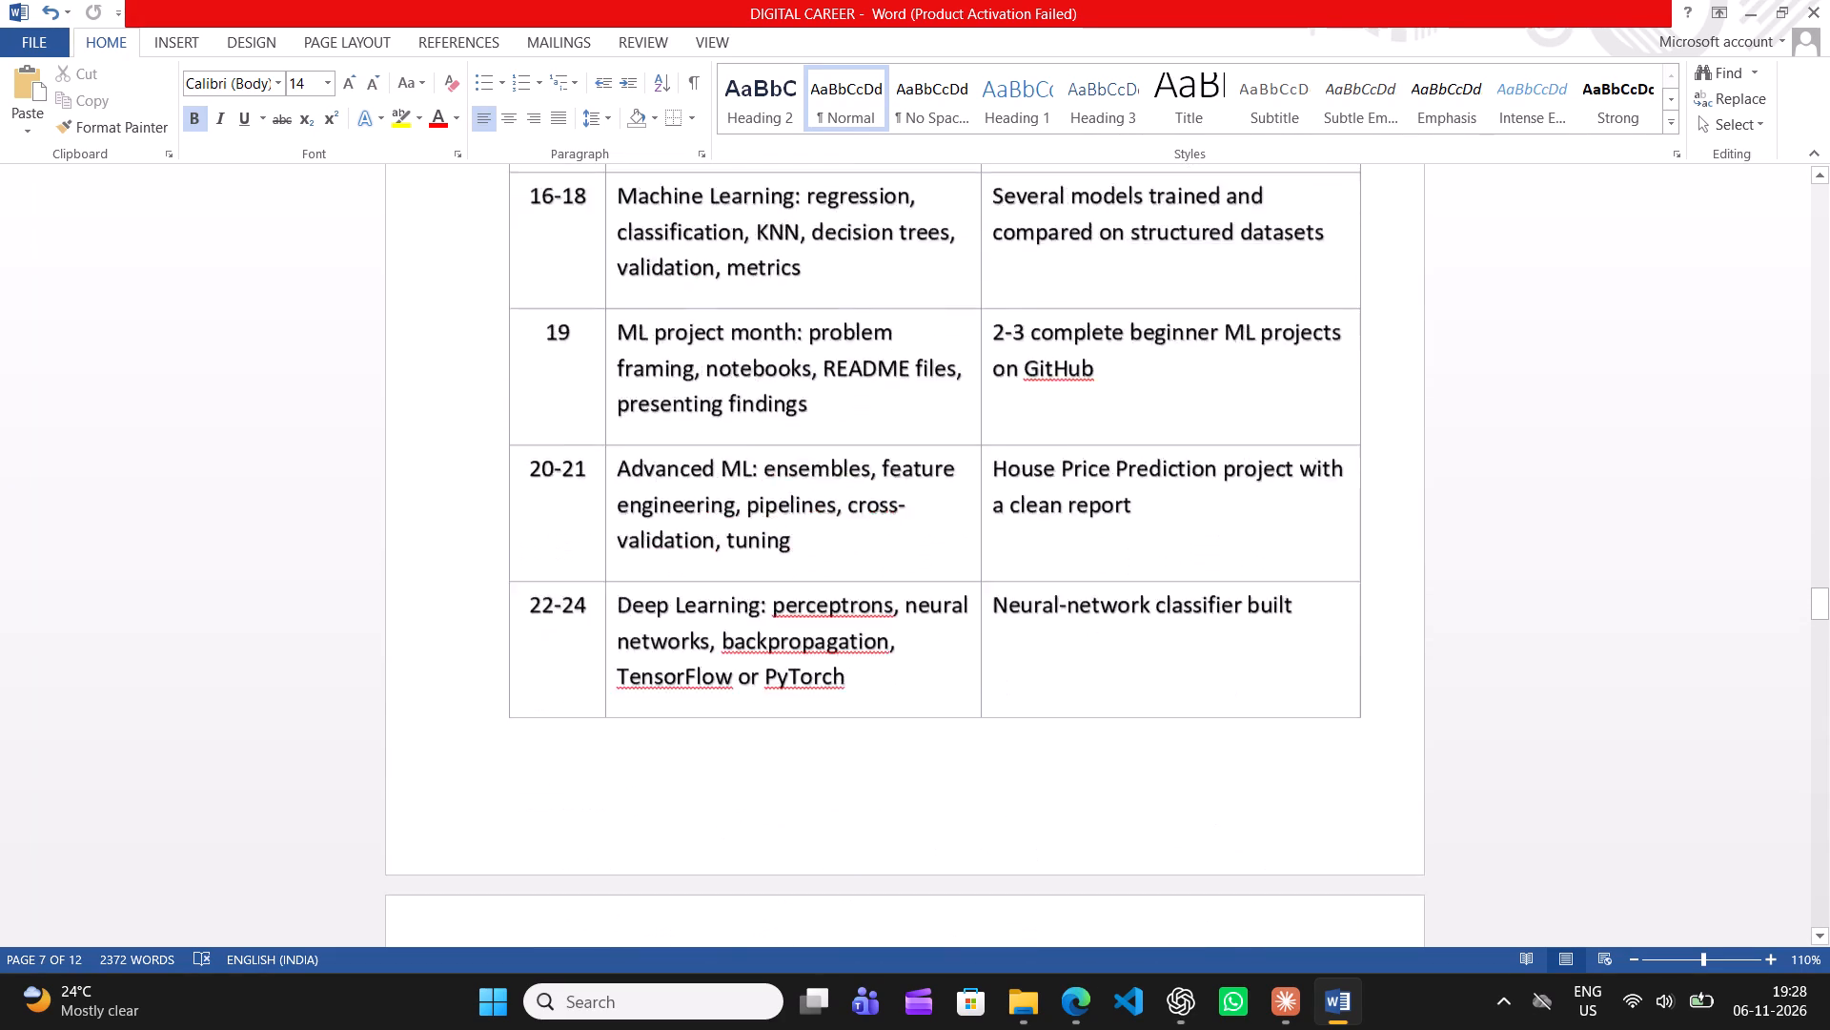
scroll(519, 775, up, 5)
scroll(519, 775, up, 20)
scroll(519, 775, up, 20)
scroll(519, 775, up, 12)
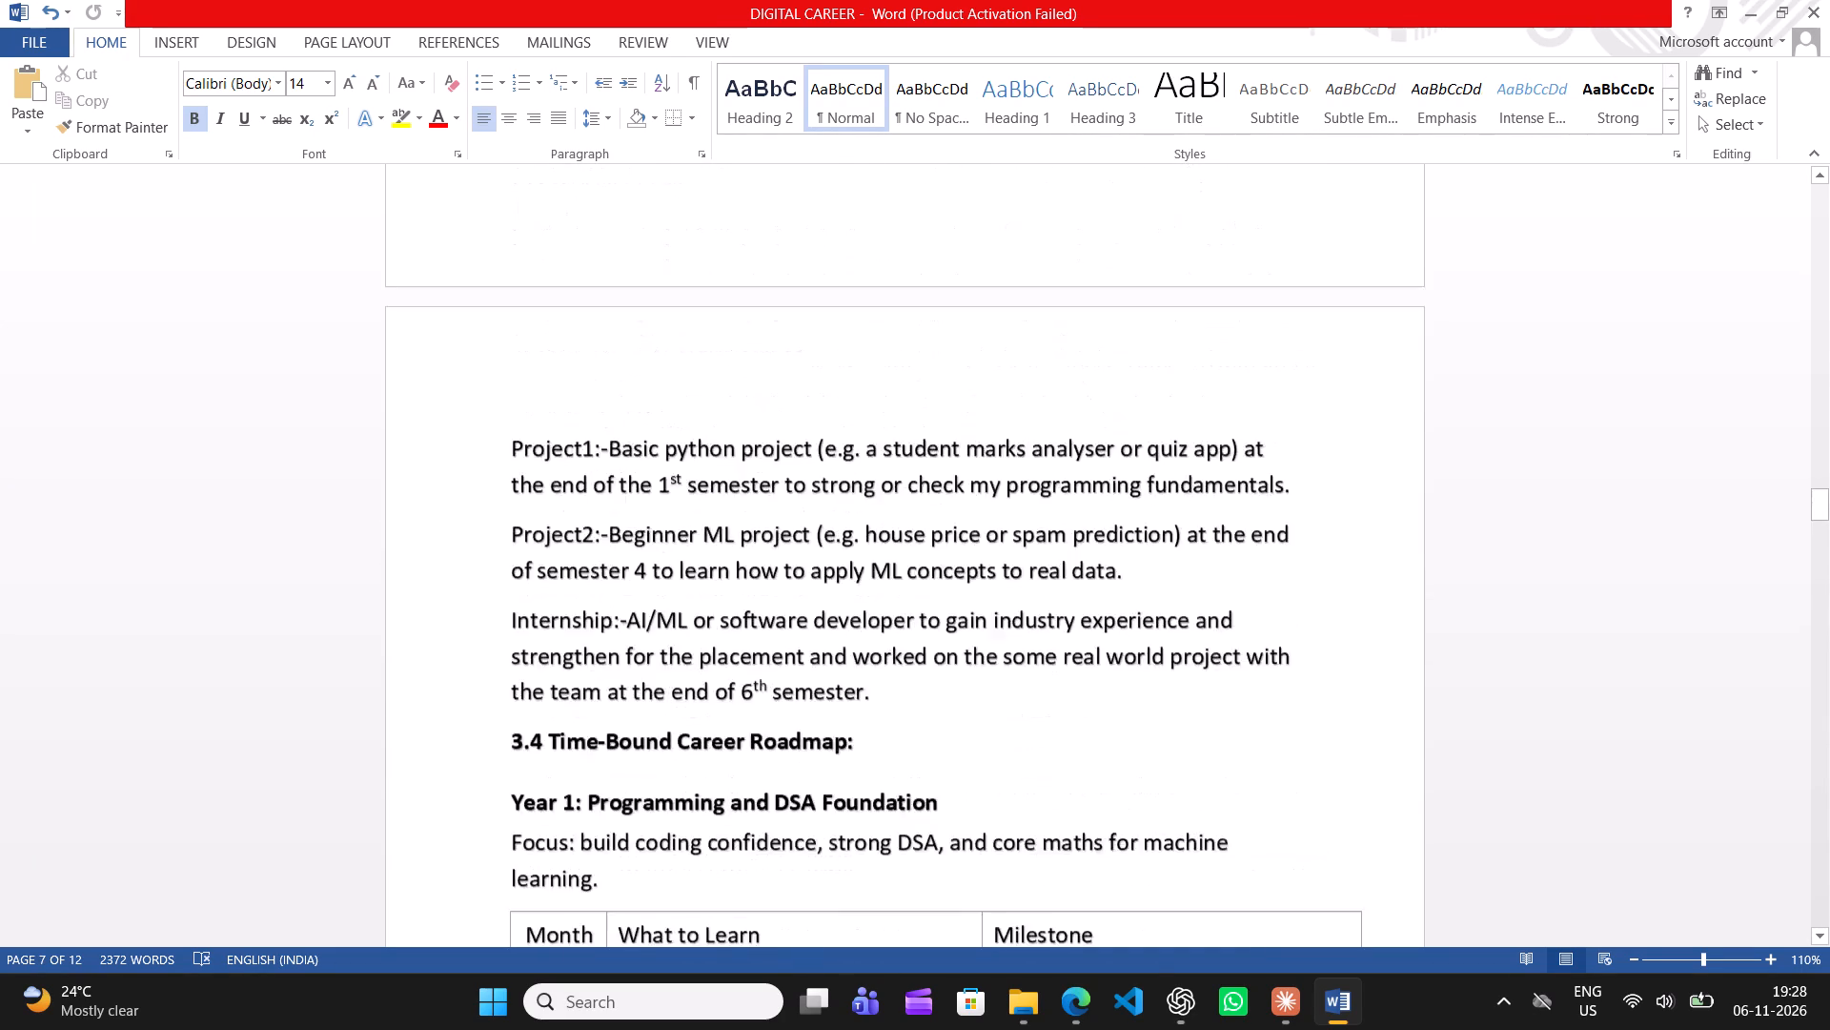
scroll(519, 775, up, 20)
scroll(519, 775, up, 20)
scroll(519, 775, up, 20)
Move the heading "5. Professional Digital Profile:" to the preceding page, directly below the paragraph ending "attempt mock interviews.".
scroll(519, 775, down, 20)
scroll(519, 775, down, 20)
scroll(519, 775, down, 20)
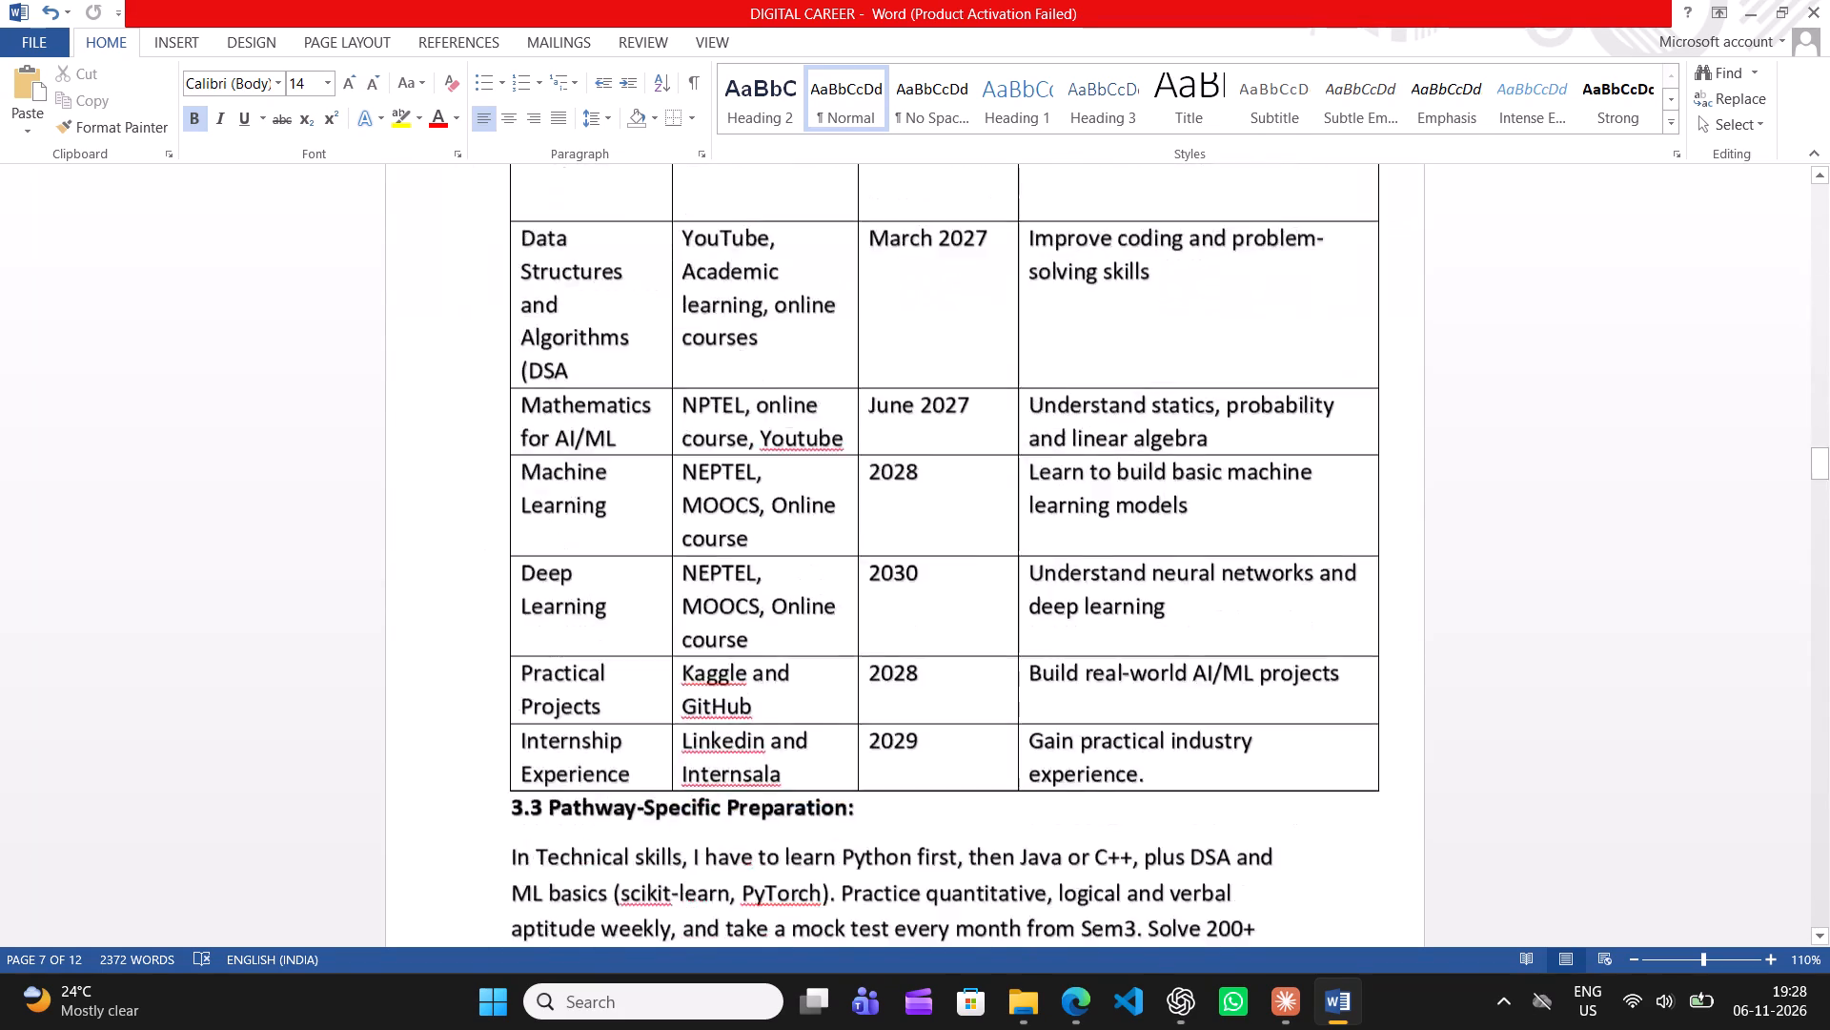
scroll(519, 775, down, 20)
scroll(519, 775, down, 20)
scroll(519, 775, down, 20)
scroll(519, 775, down, 20)
scroll(519, 775, down, 20)
scroll(519, 775, down, 20)
scroll(519, 775, up, 2)
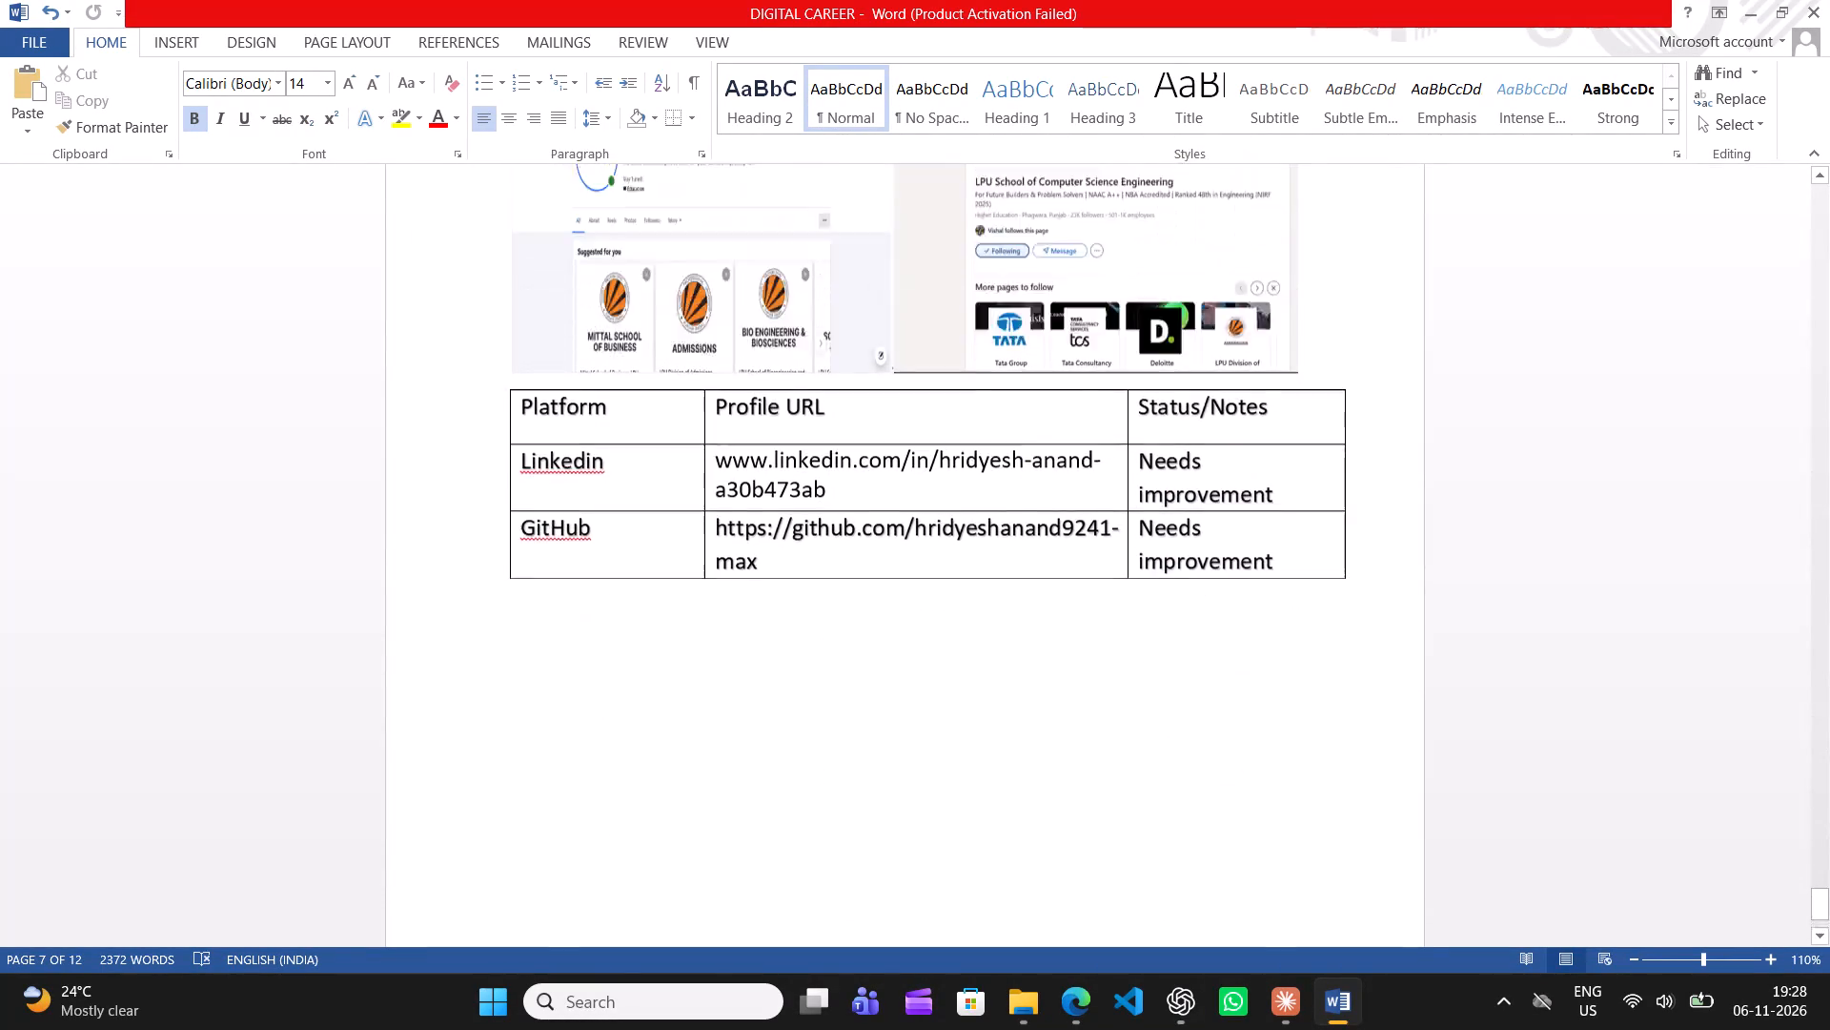
scroll(519, 775, up, 8)
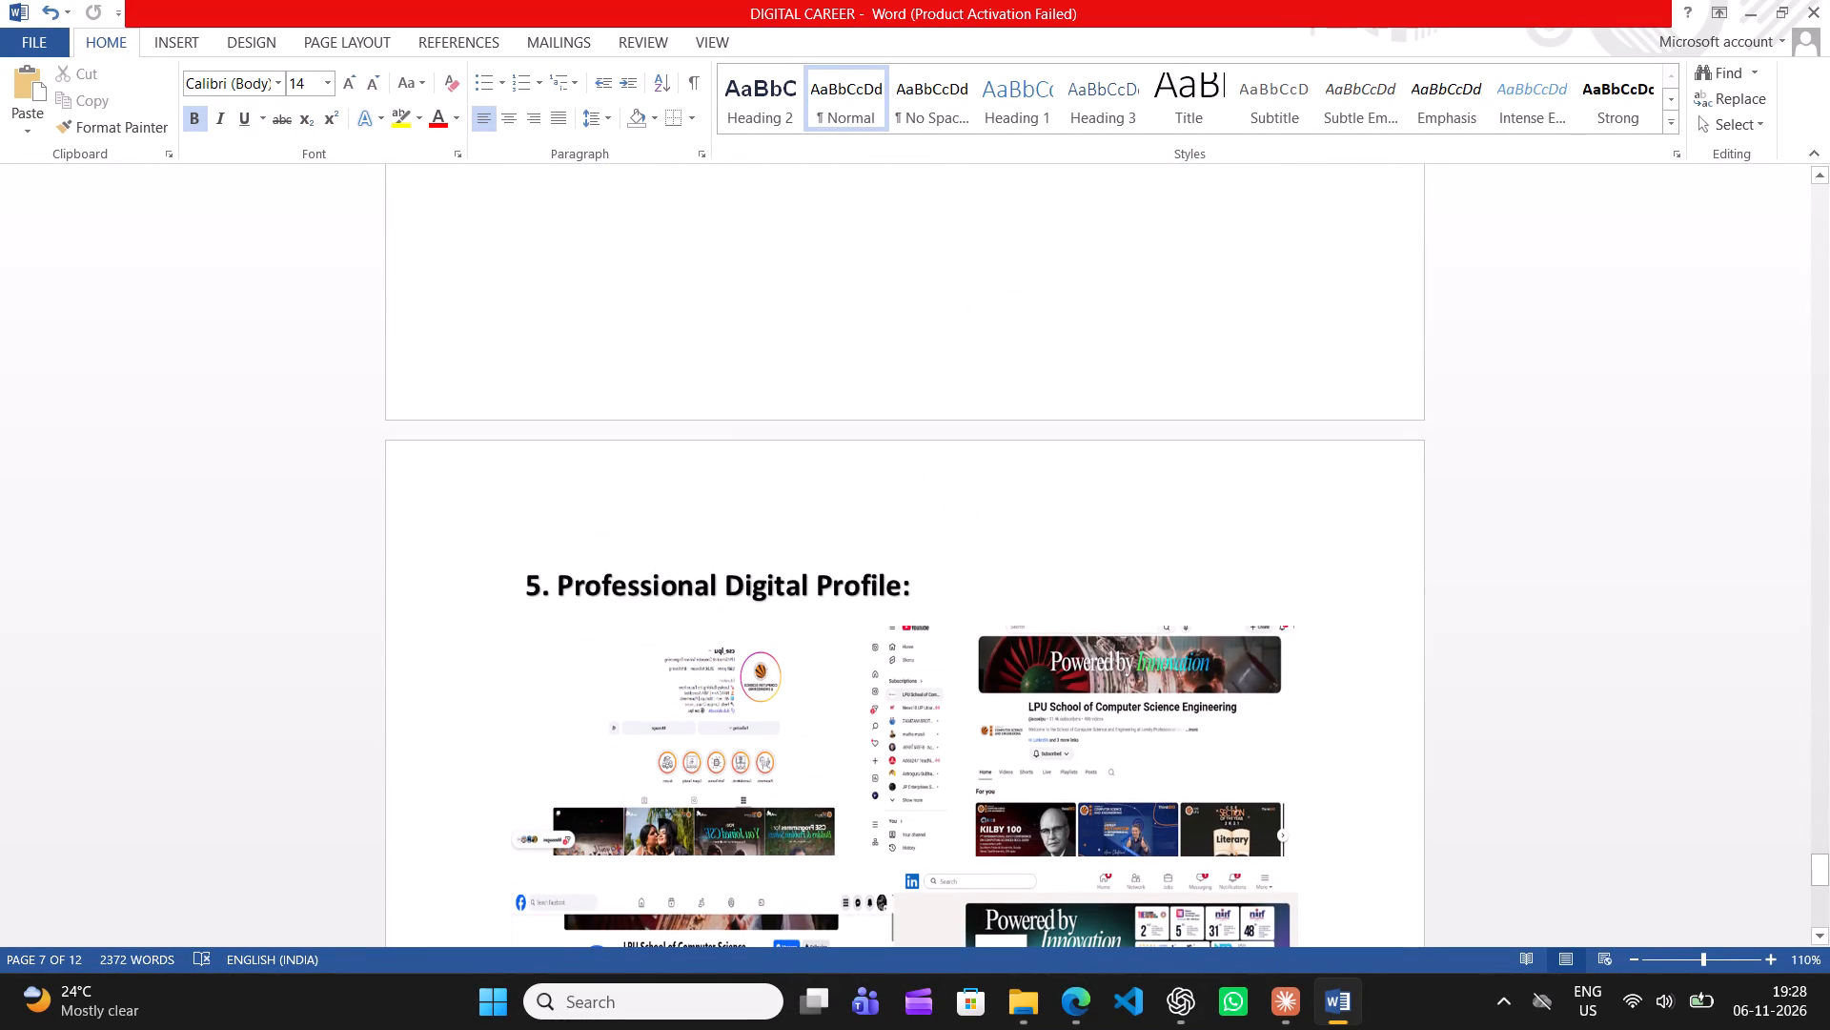
drag(922, 573, 506, 532)
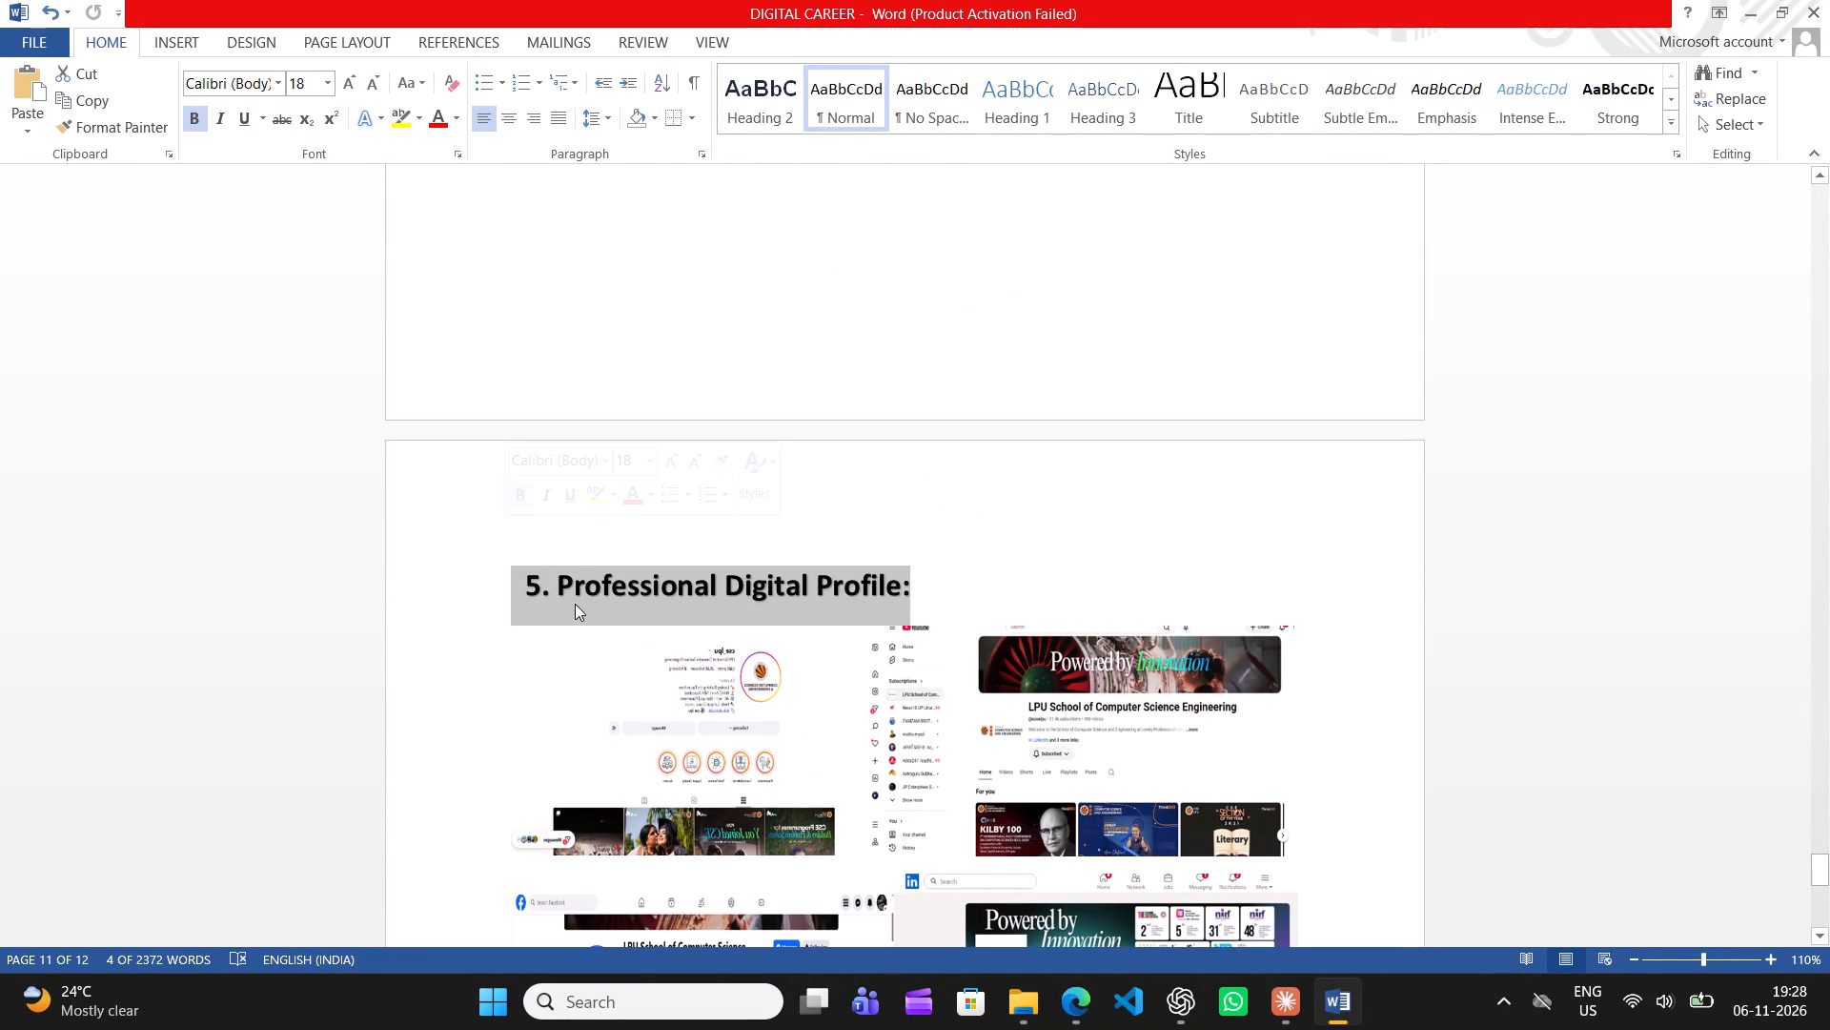
drag(575, 604, 565, 270)
scroll(620, 424, down, 2)
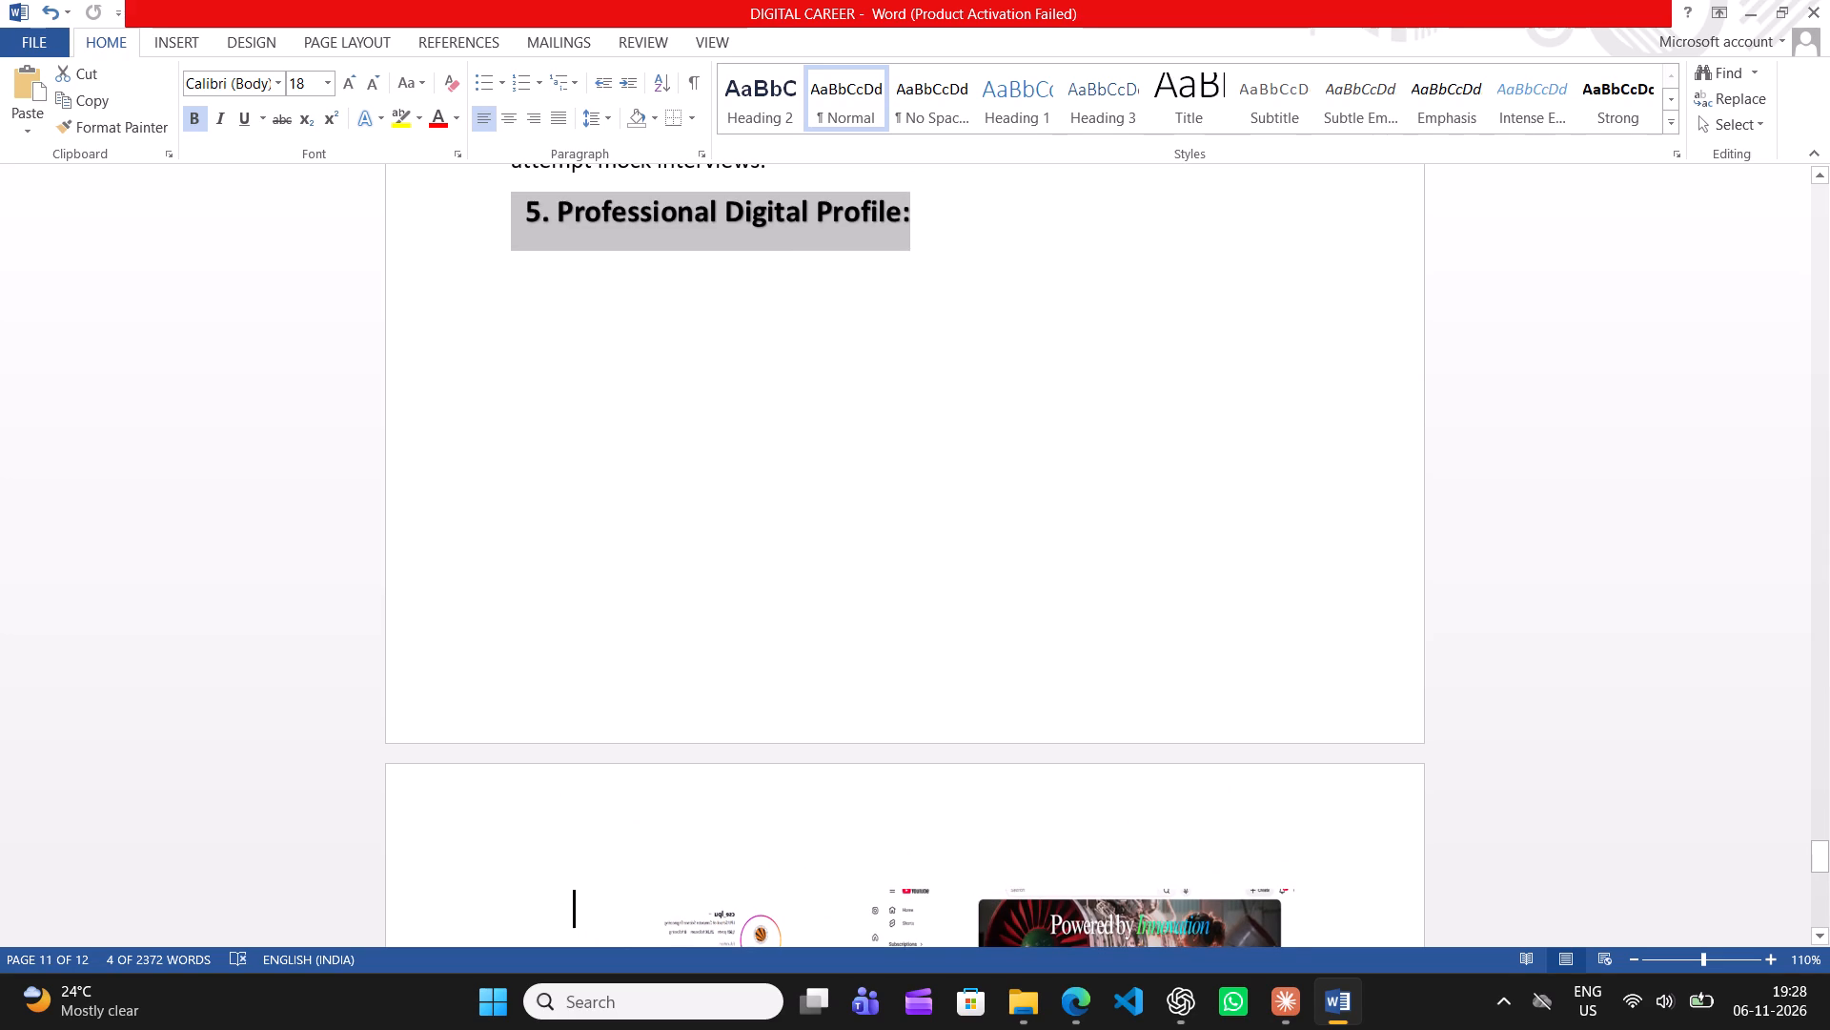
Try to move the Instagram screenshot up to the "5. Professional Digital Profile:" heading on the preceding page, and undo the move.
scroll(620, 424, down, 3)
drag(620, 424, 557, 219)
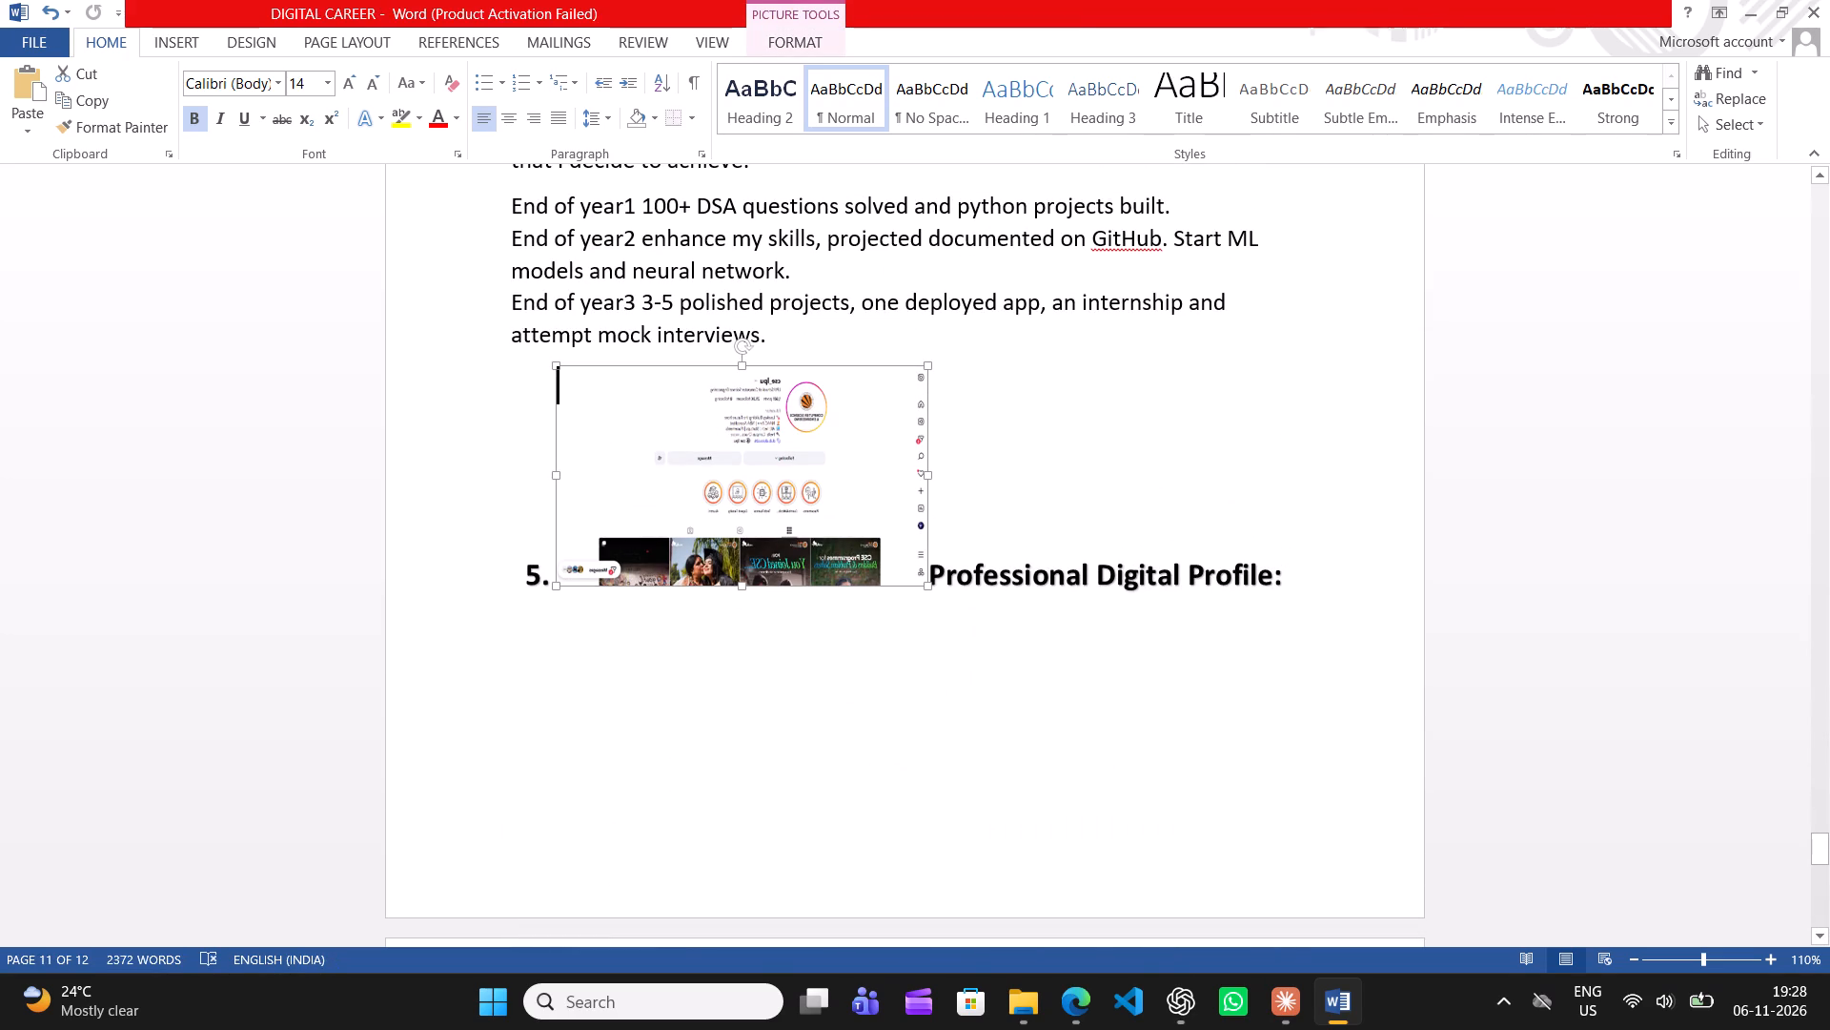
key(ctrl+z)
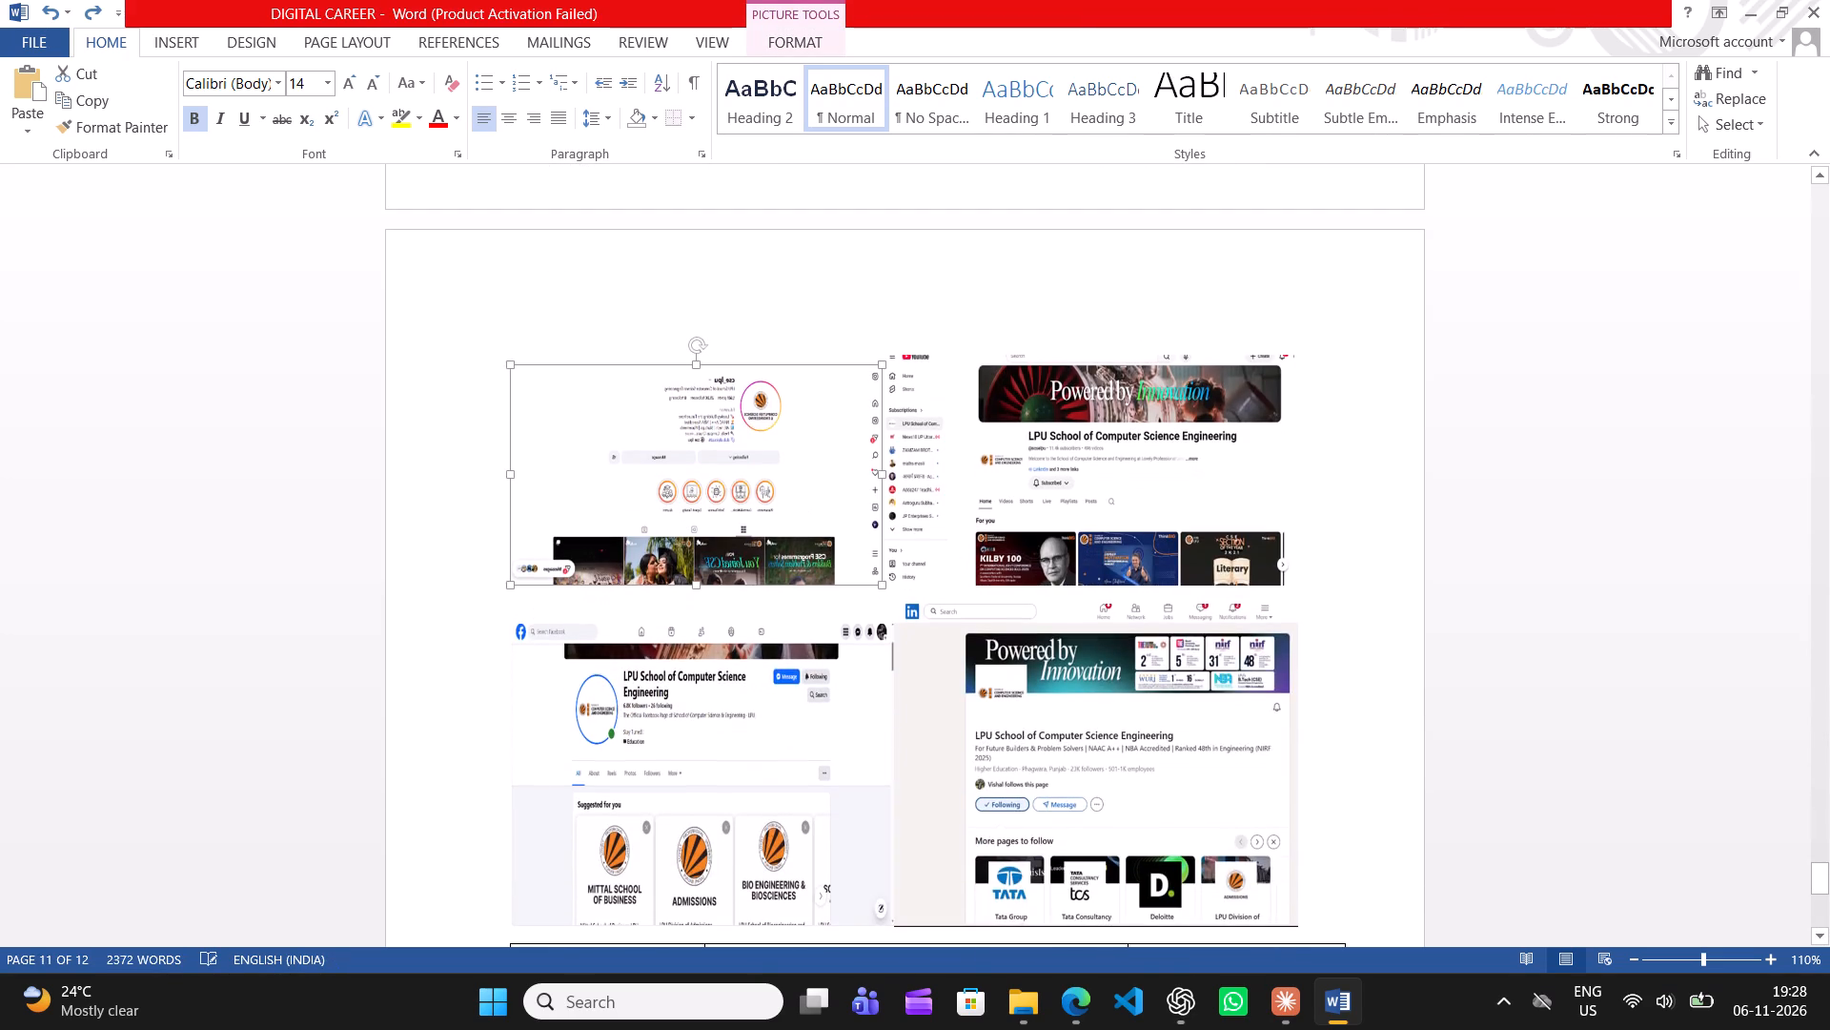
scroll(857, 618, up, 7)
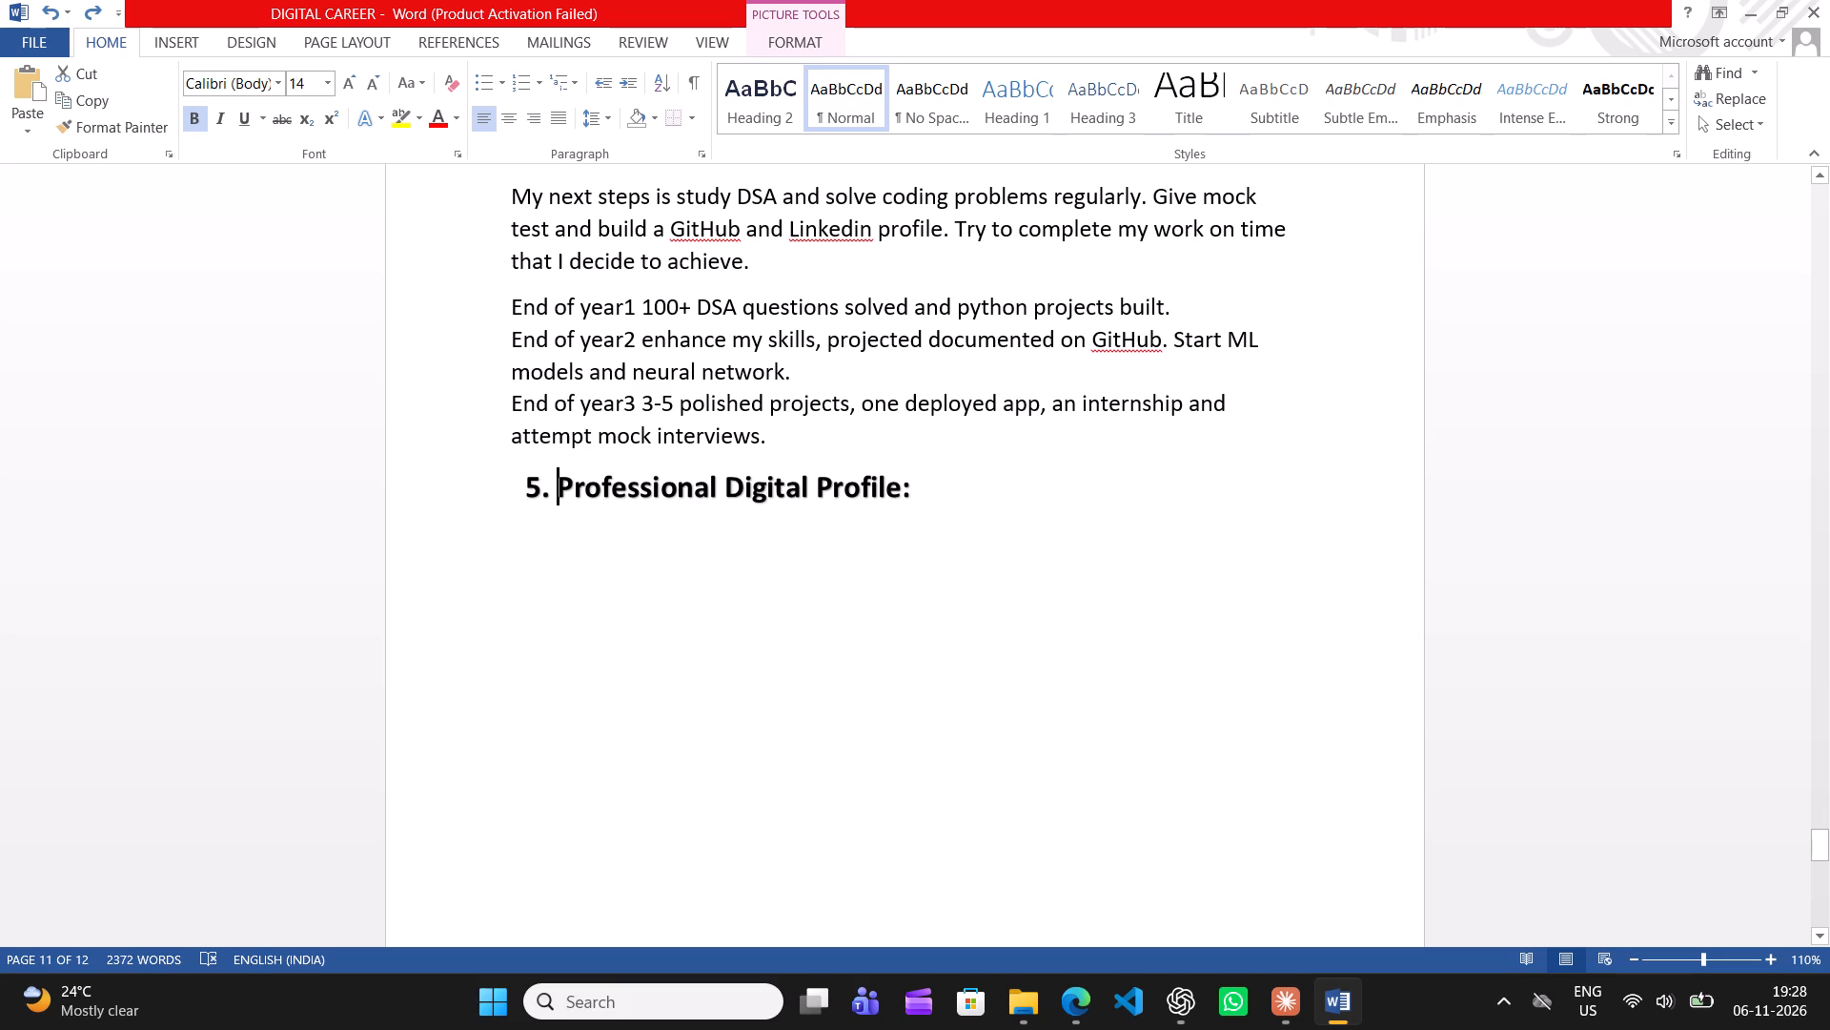
Extend the "5. Professional Digital Profile:" heading line with a run of trailing spaces.
click(939, 512)
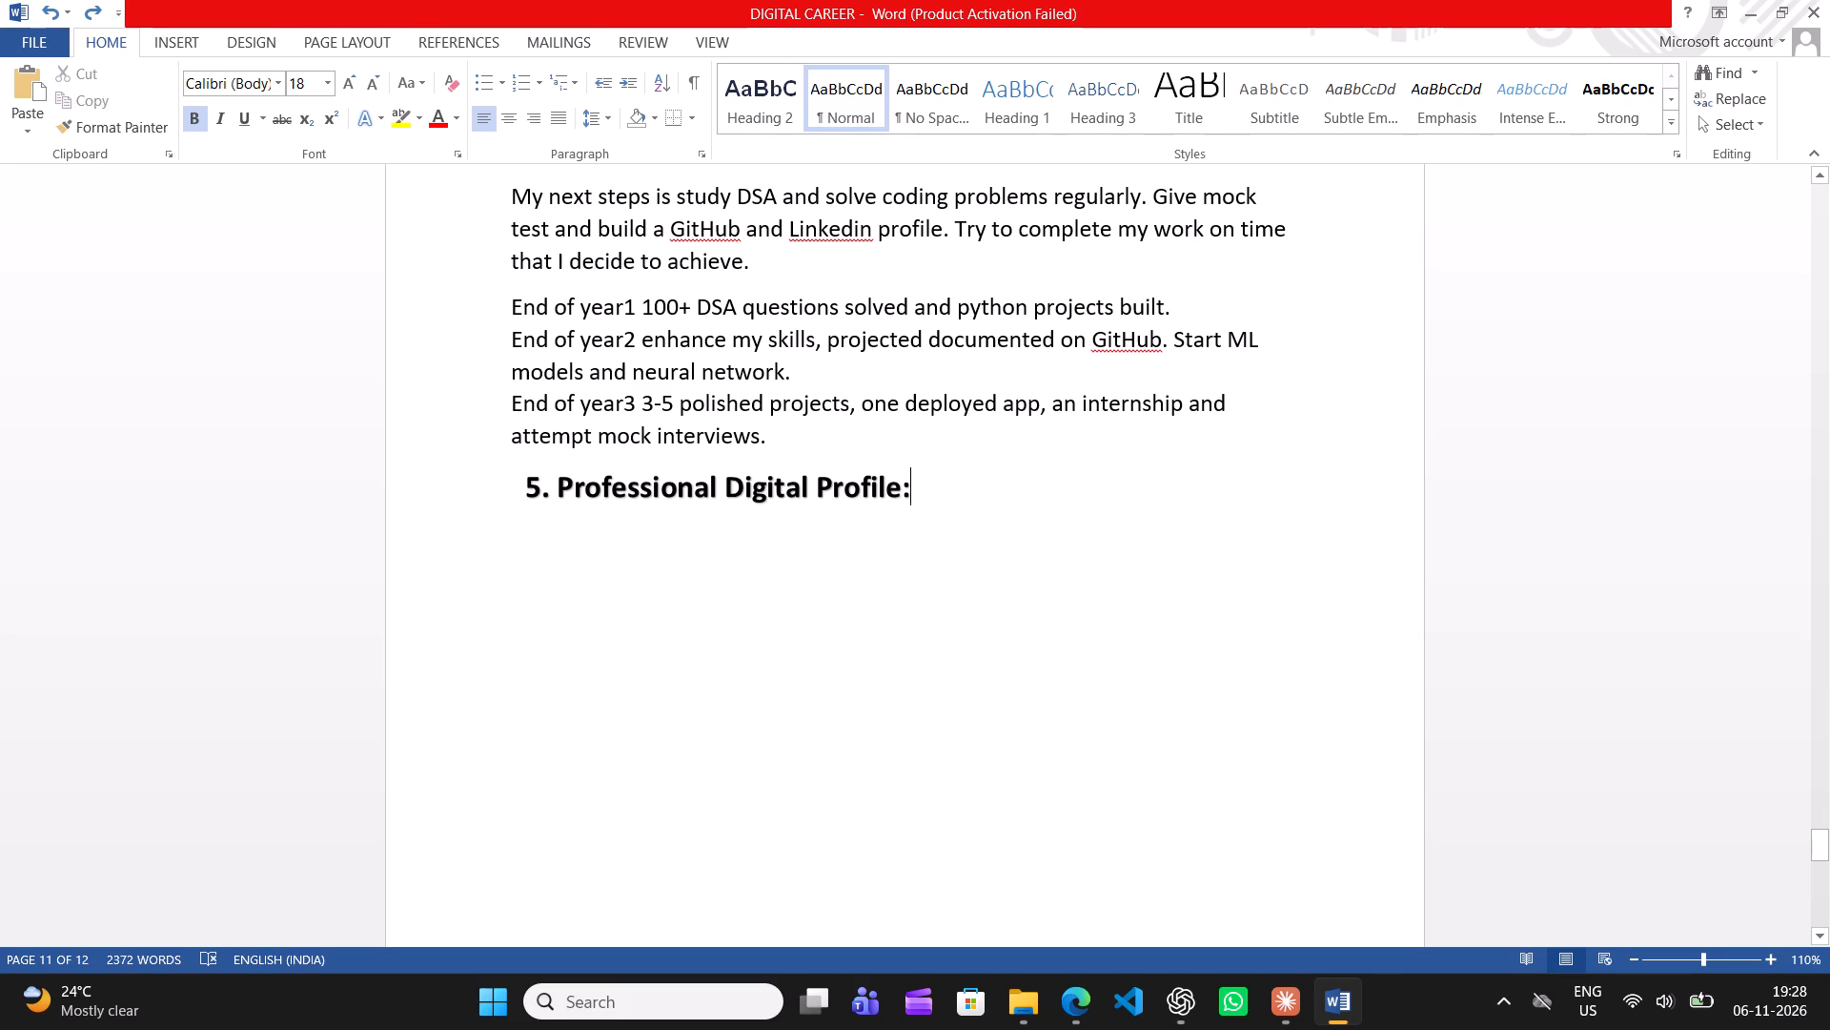
key(space)
key(space)
key(space)
key(space)
key(space)
key(space)
key(space)
key(space)
key(space)
key(space)
key(space)
key(space)
key(space)
key(space)
key(space)
key(space)
key(space)
key(space)
key(space)
key(space)
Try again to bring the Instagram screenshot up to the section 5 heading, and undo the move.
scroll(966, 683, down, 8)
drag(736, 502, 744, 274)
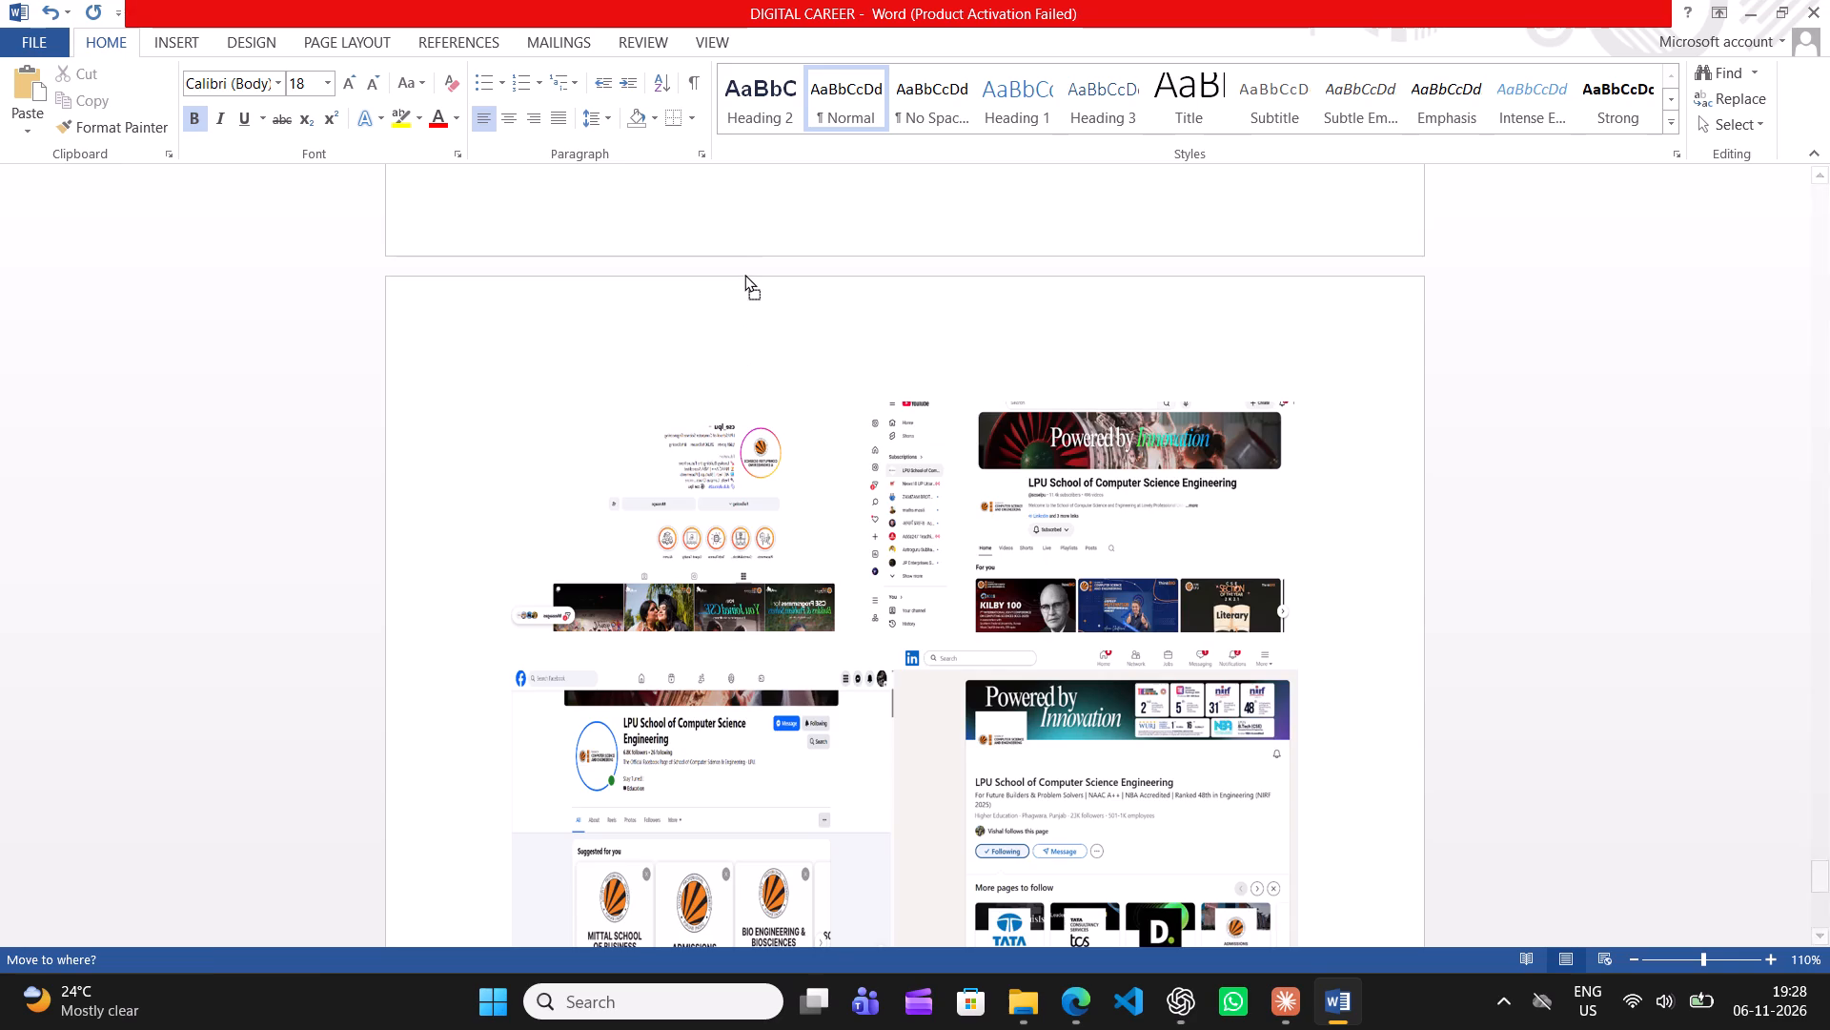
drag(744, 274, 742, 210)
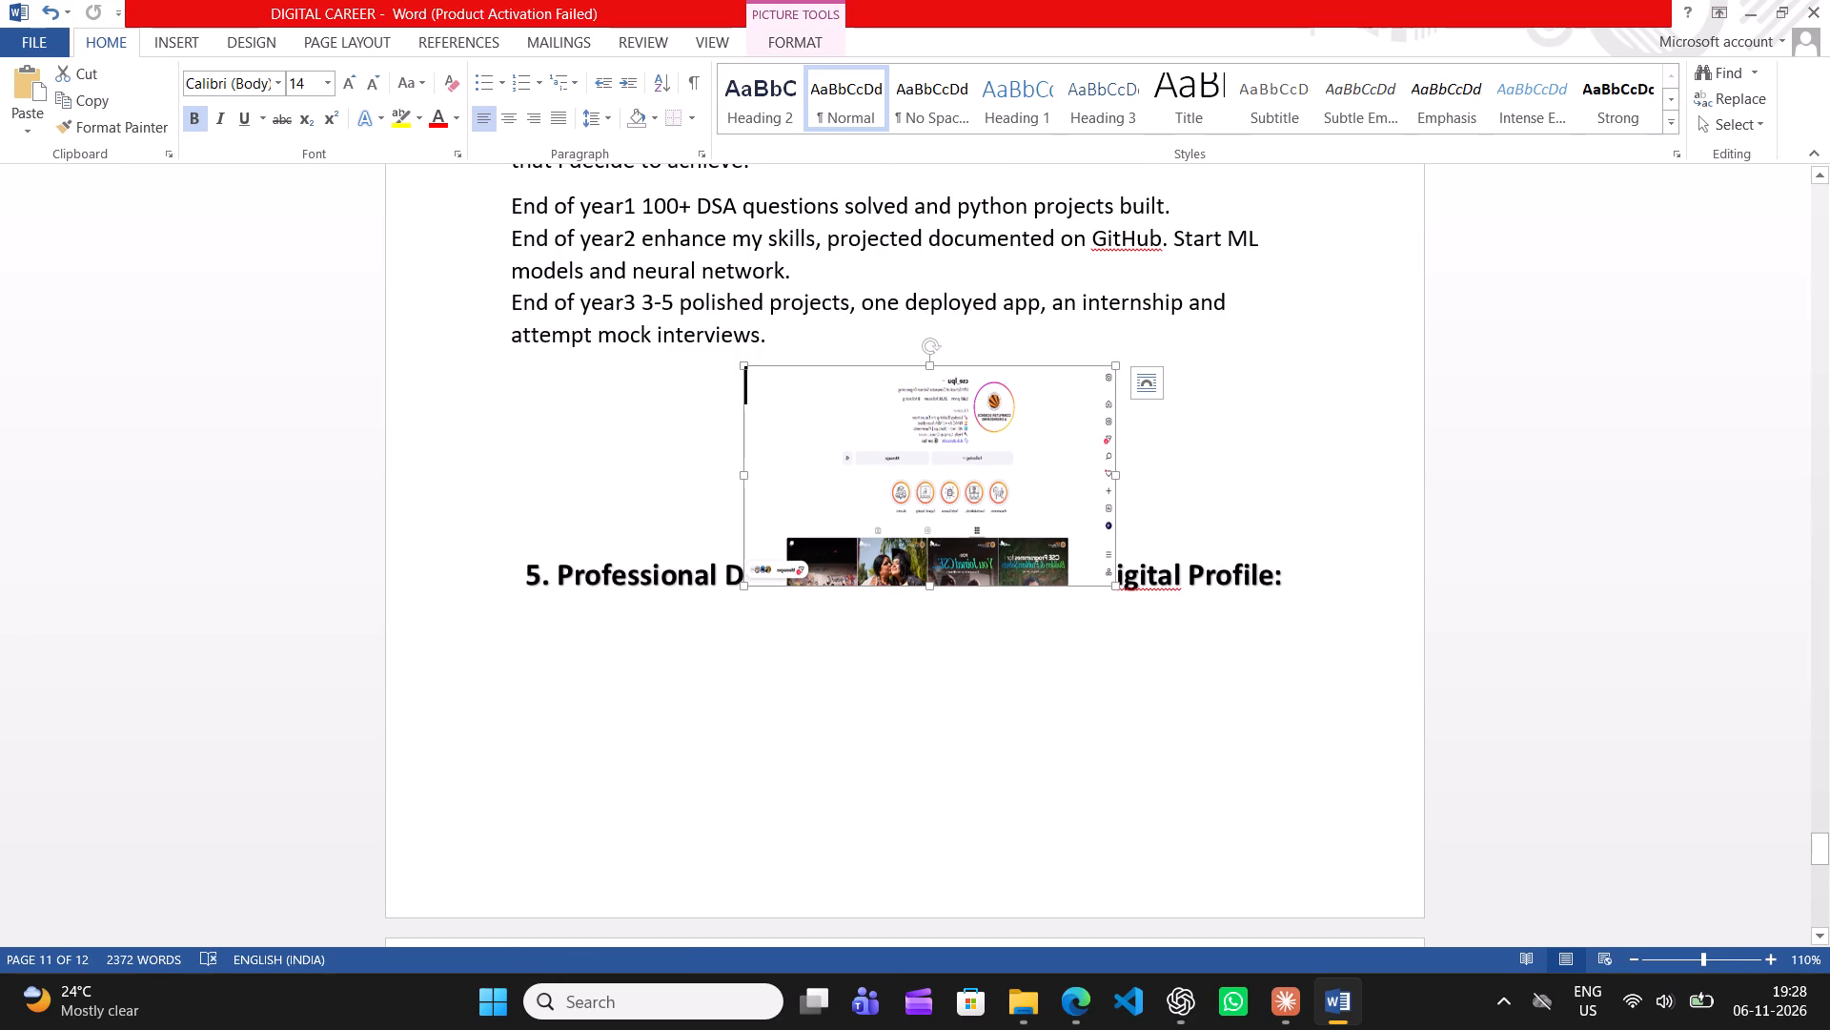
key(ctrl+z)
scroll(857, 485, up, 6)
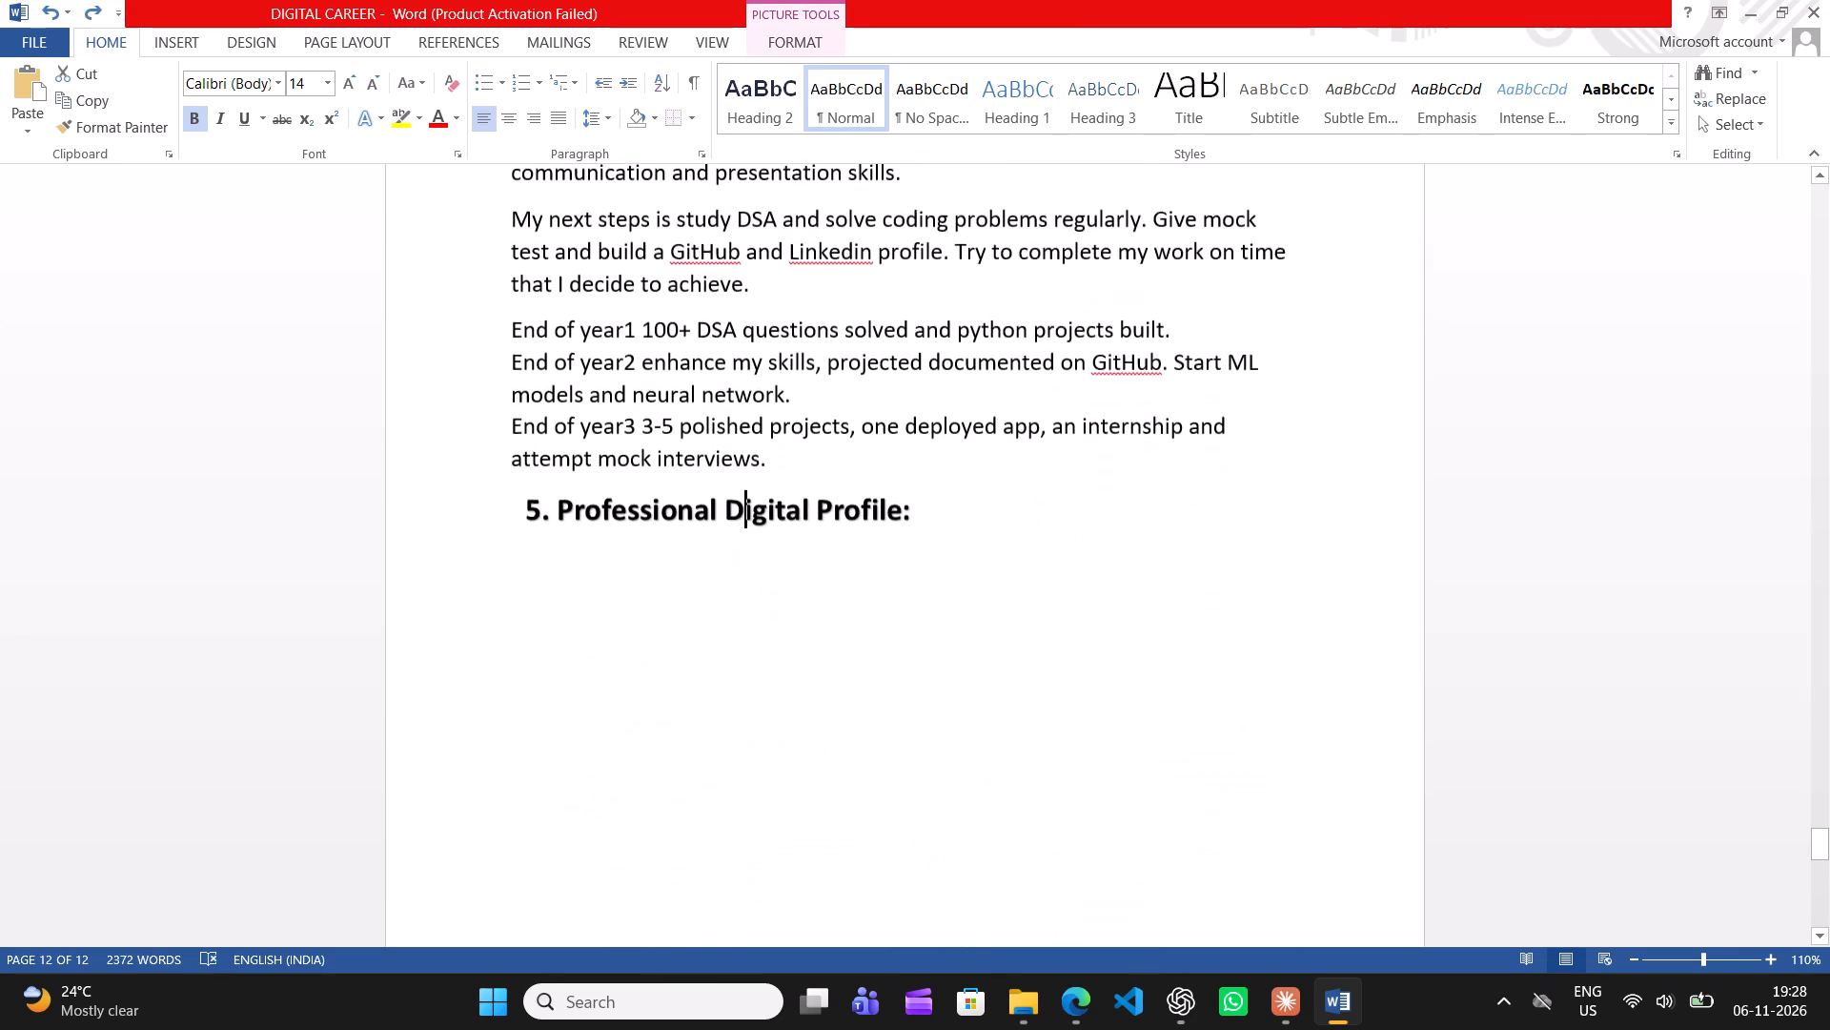
Start a new line below the "5. Professional Digital Profile:" heading and move the Instagram screenshot to the start of that line.
click(970, 508)
key(Return)
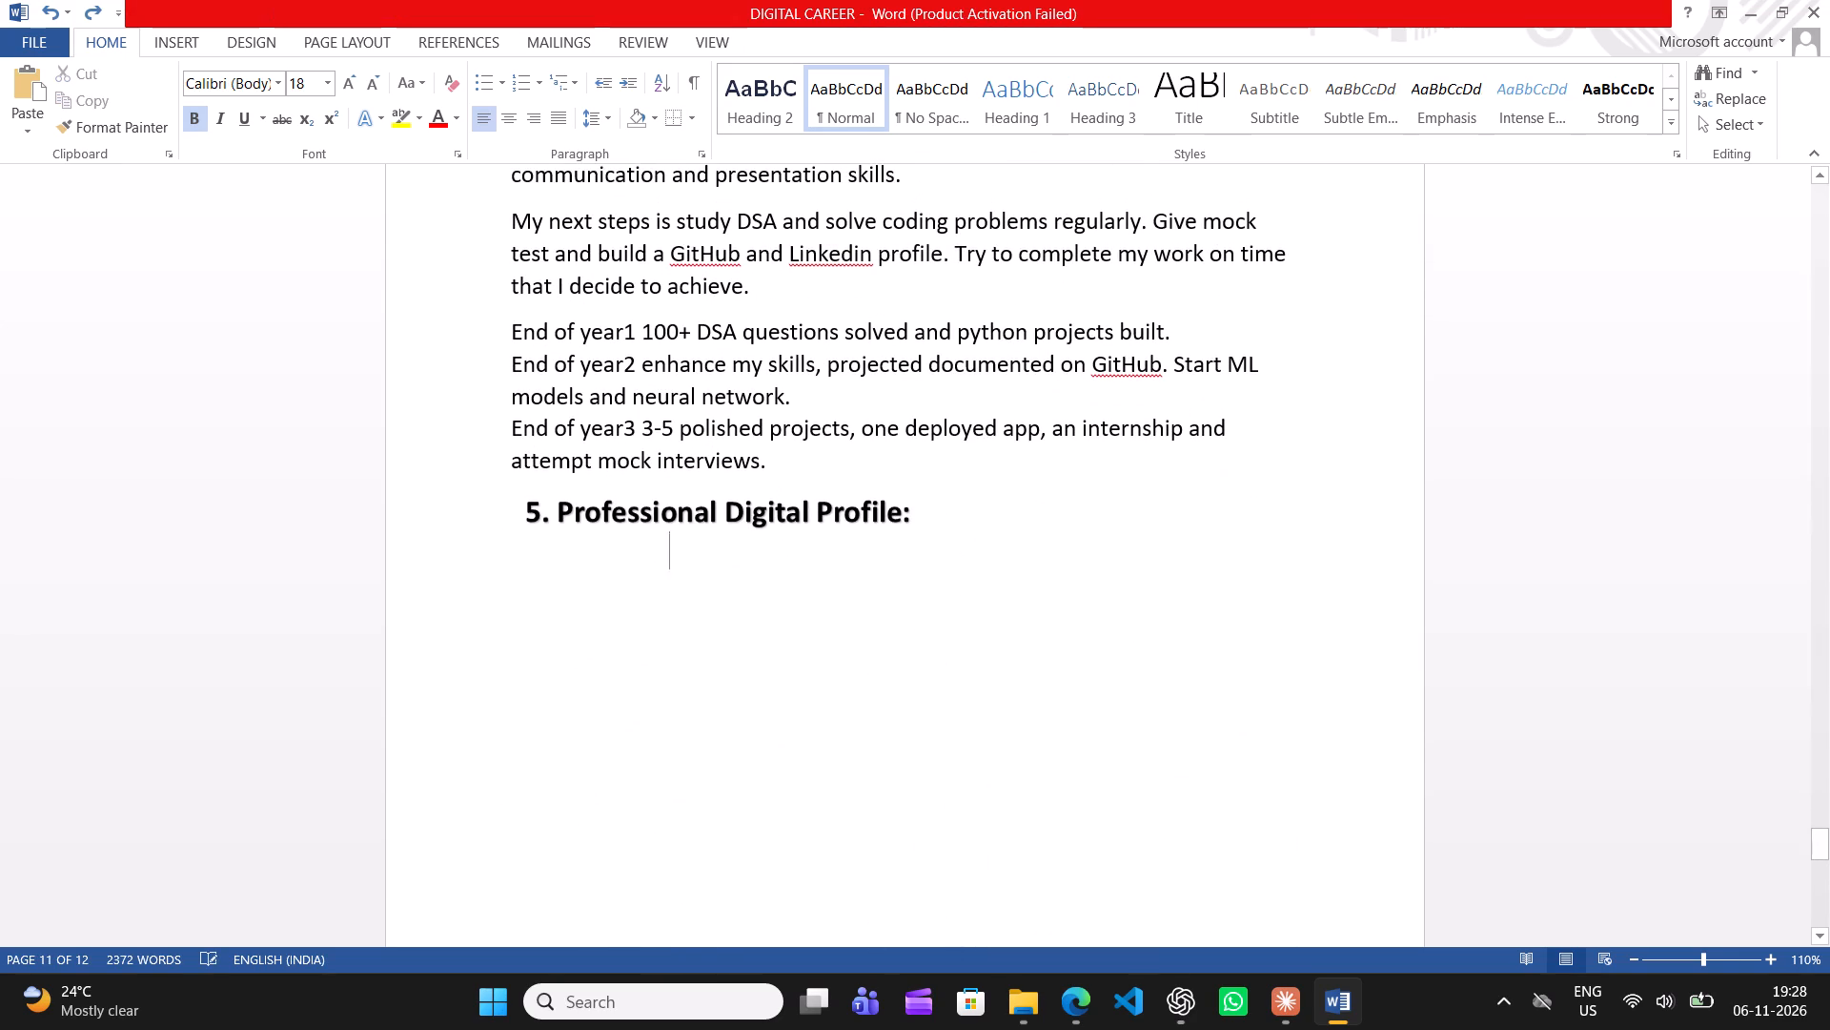
scroll(970, 508, down, 6)
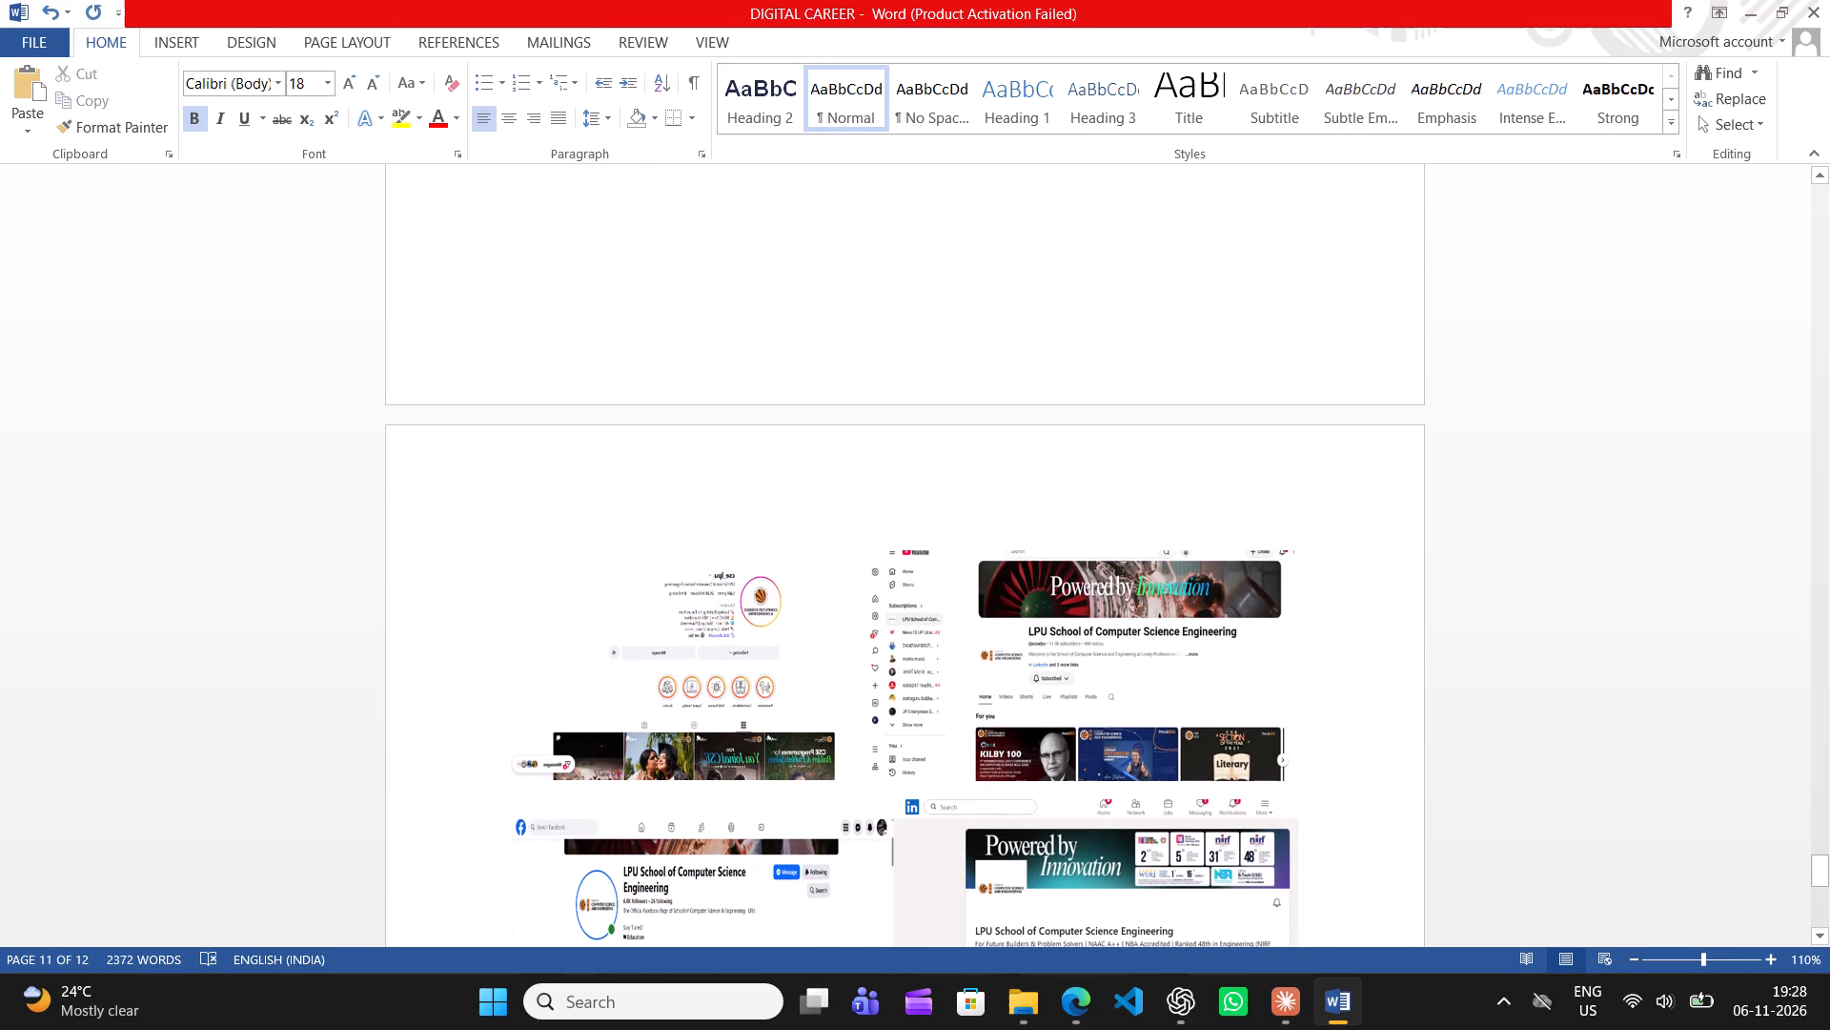
drag(528, 801, 542, 684)
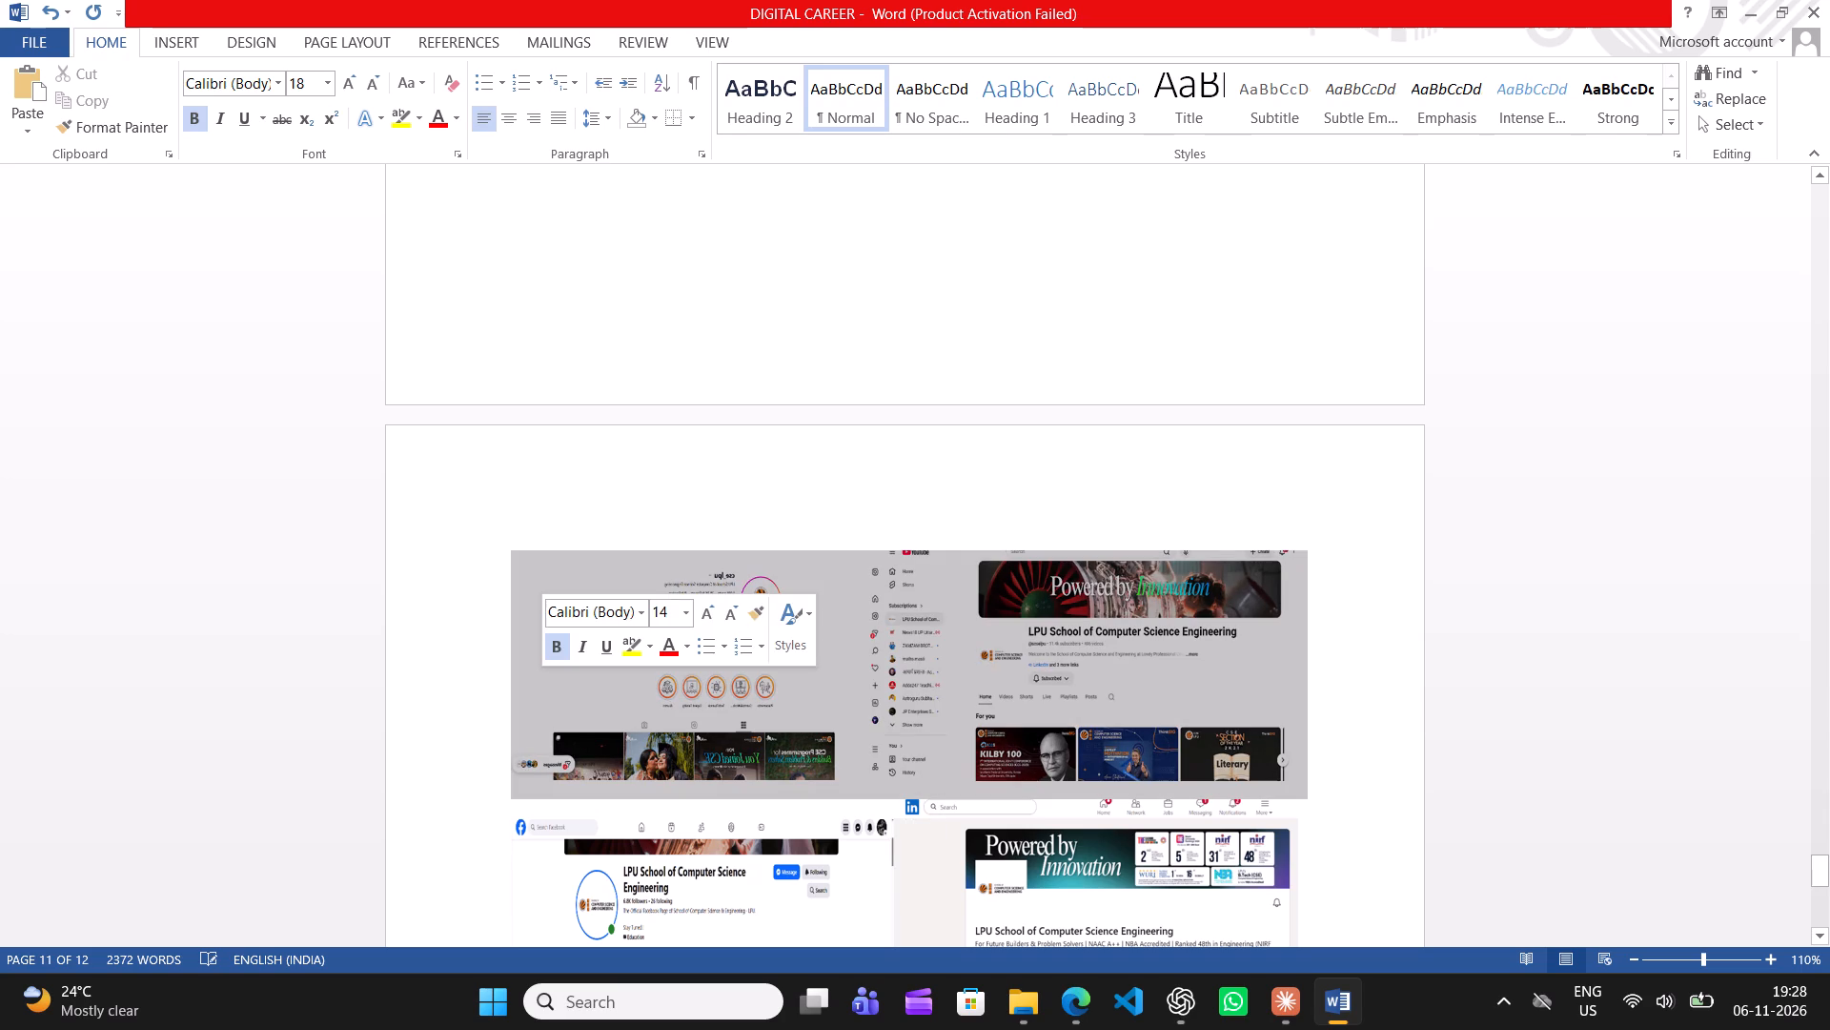
drag(858, 679, 785, 343)
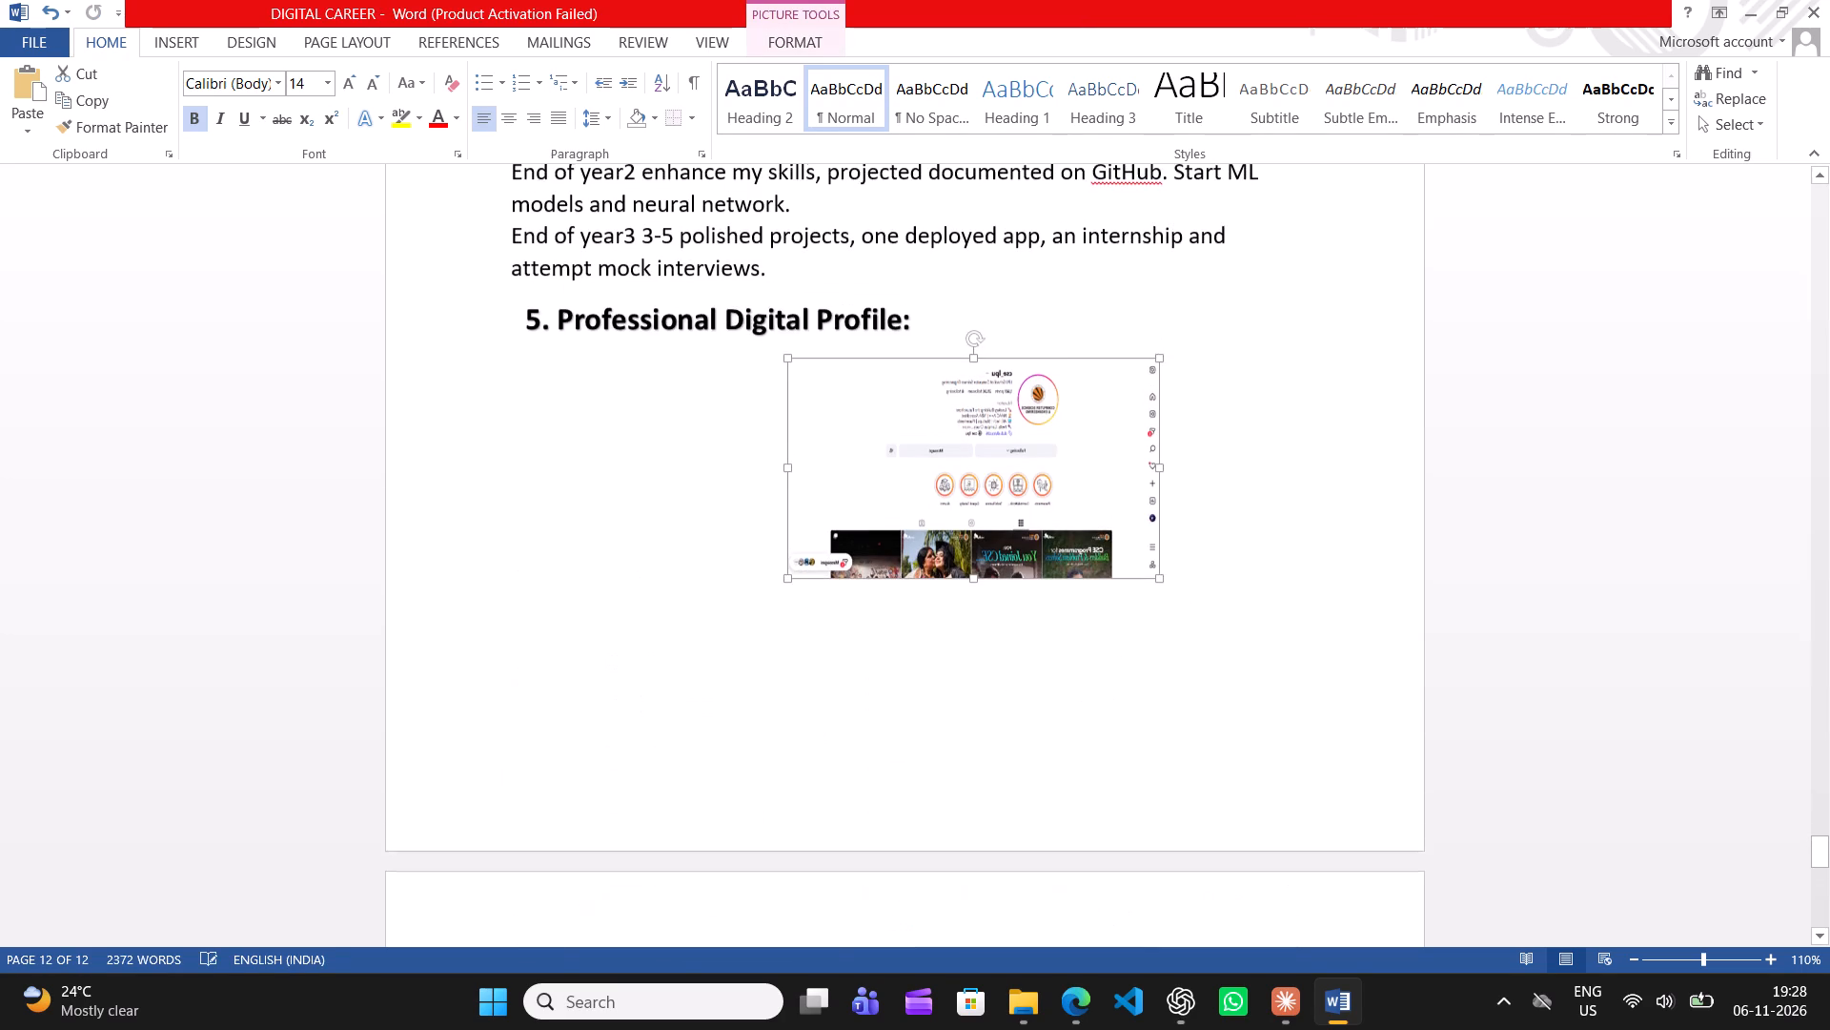
drag(851, 422, 748, 427)
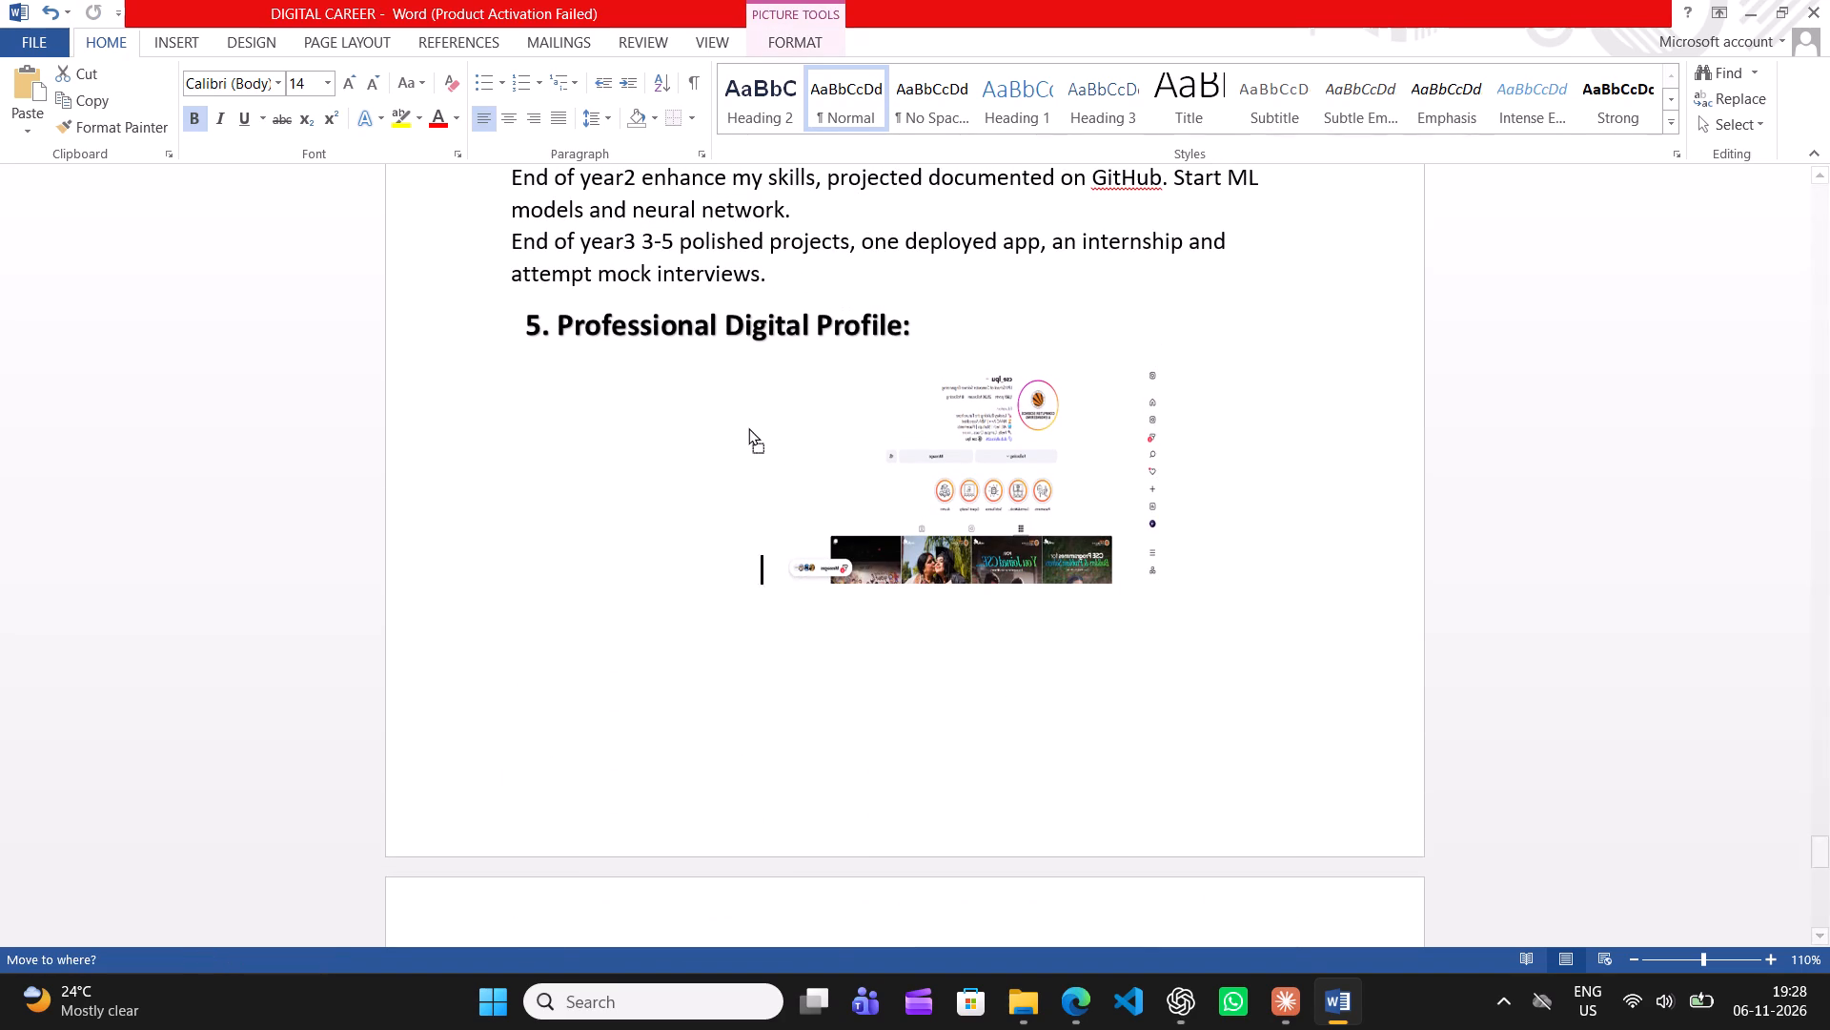
drag(748, 427, 524, 408)
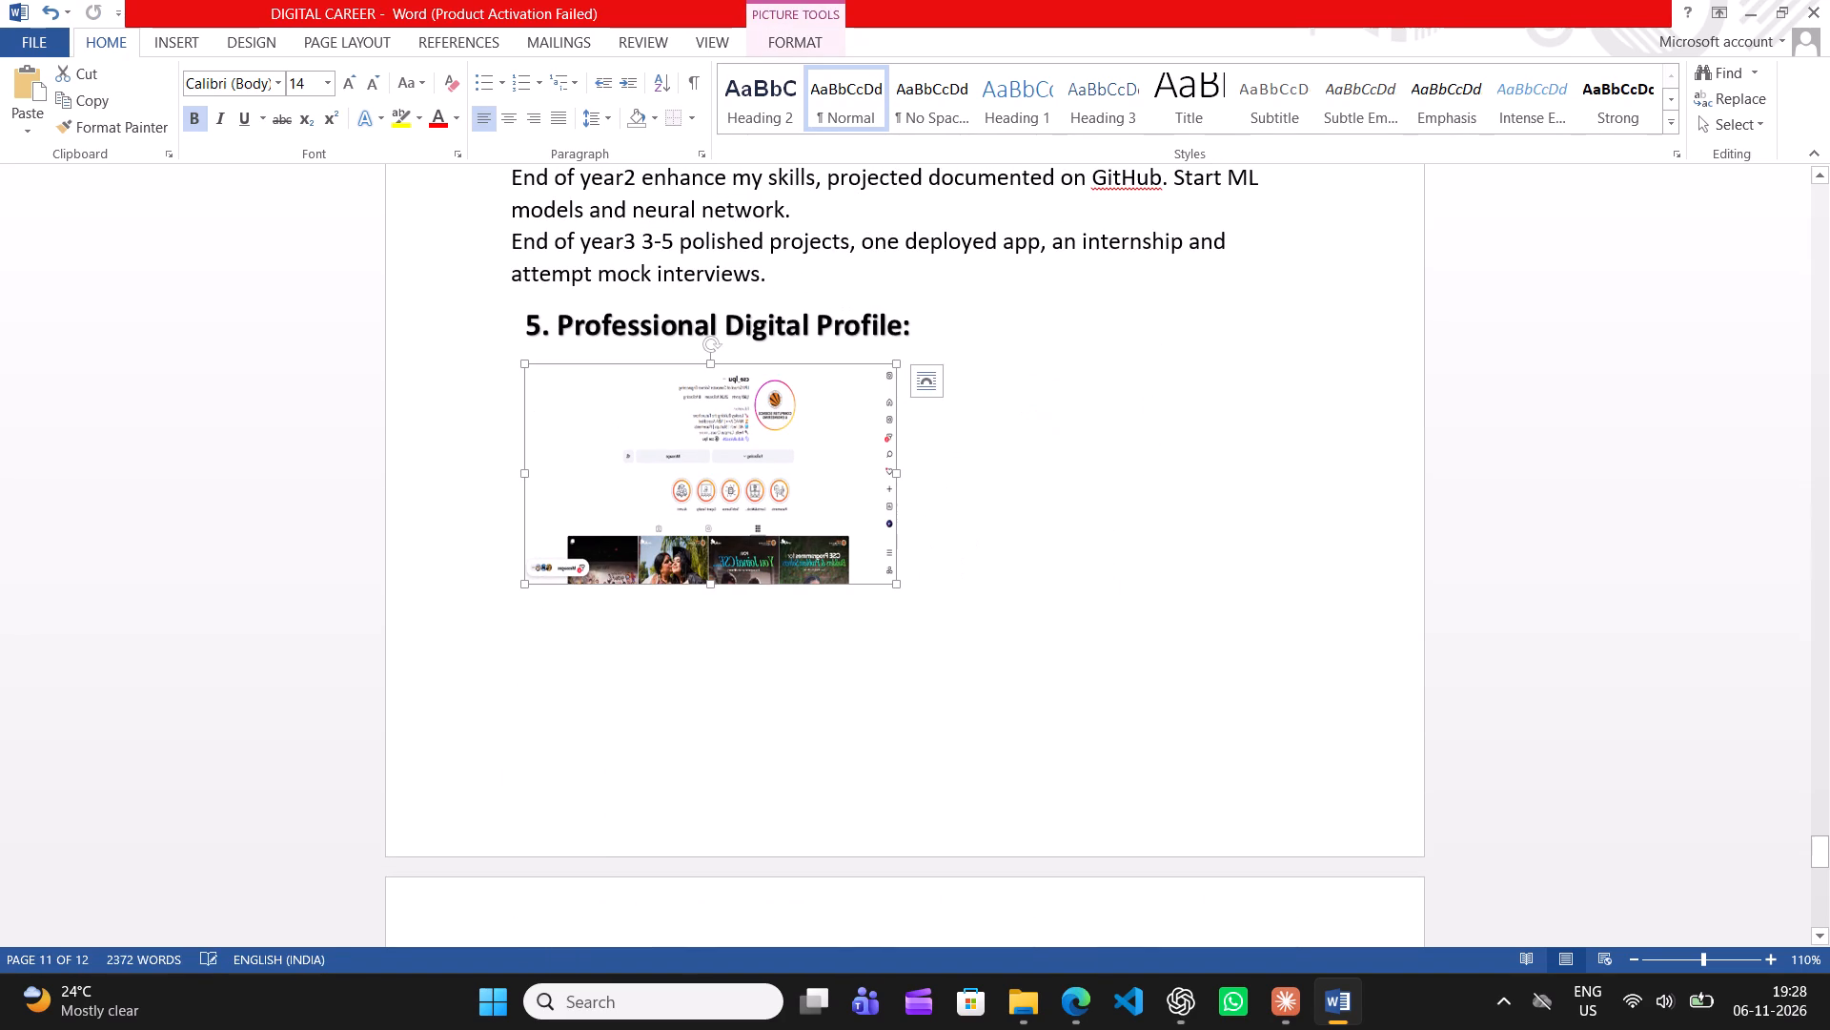
Move the YouTube channel screenshot up from the following page to join the Instagram screenshot below the section 5 heading.
scroll(1194, 682, down, 4)
drag(819, 599, 860, 533)
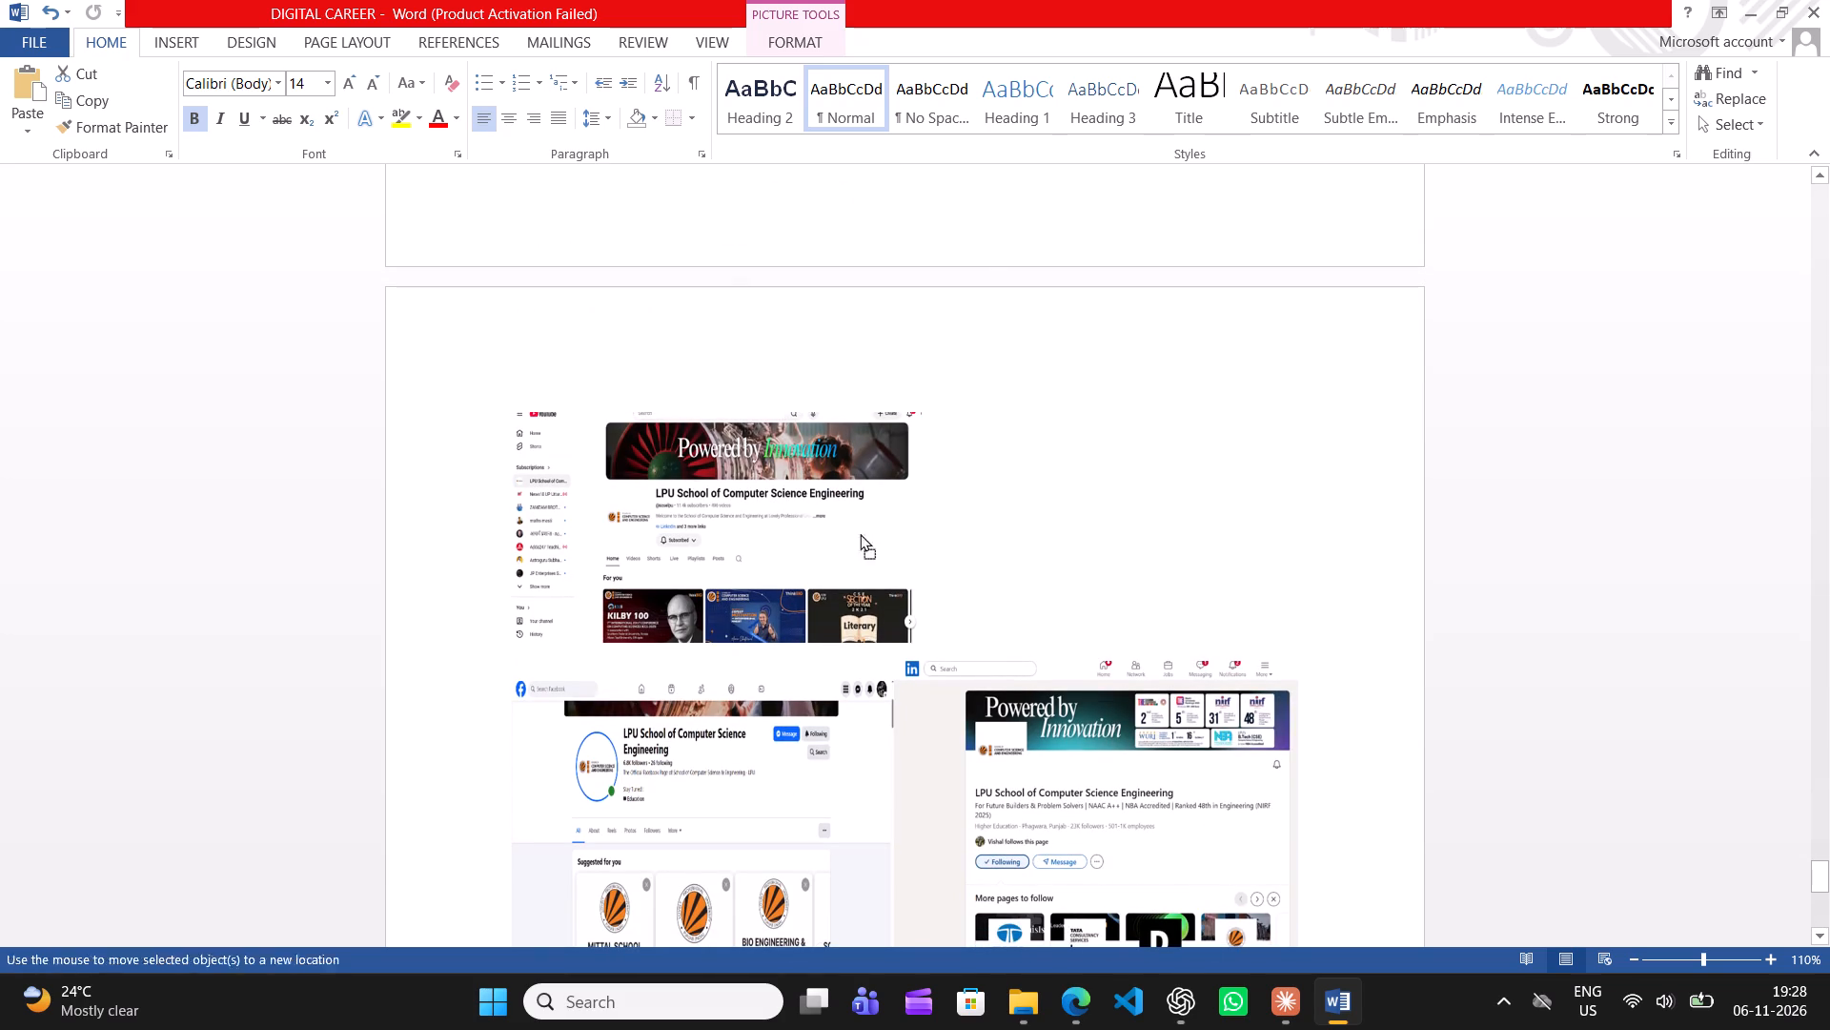
drag(860, 533, 975, 217)
scroll(975, 217, up, 3)
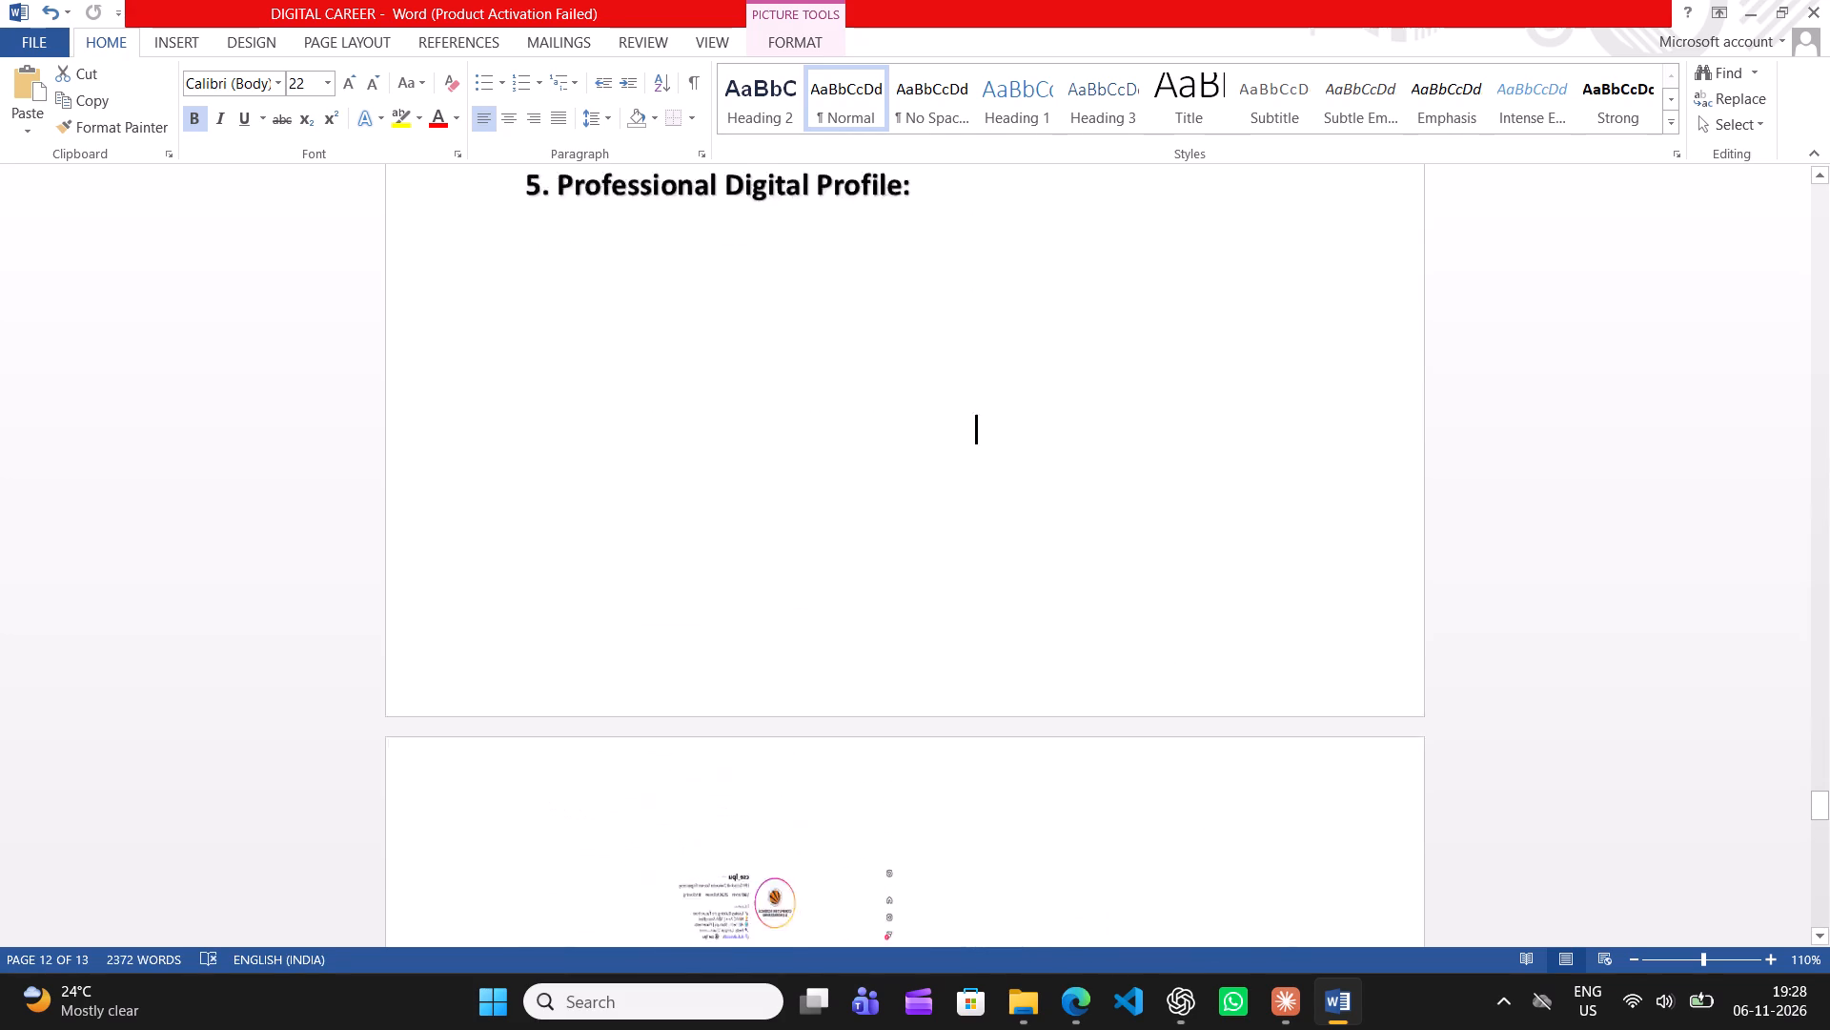
Examine the pages from Career Planning and Roadmap to the document's end for gaps and the placement of the profile screenshots.
scroll(975, 217, up, 2)
scroll(975, 217, down, 10)
scroll(975, 217, down, 20)
scroll(975, 217, down, 20)
scroll(975, 217, down, 14)
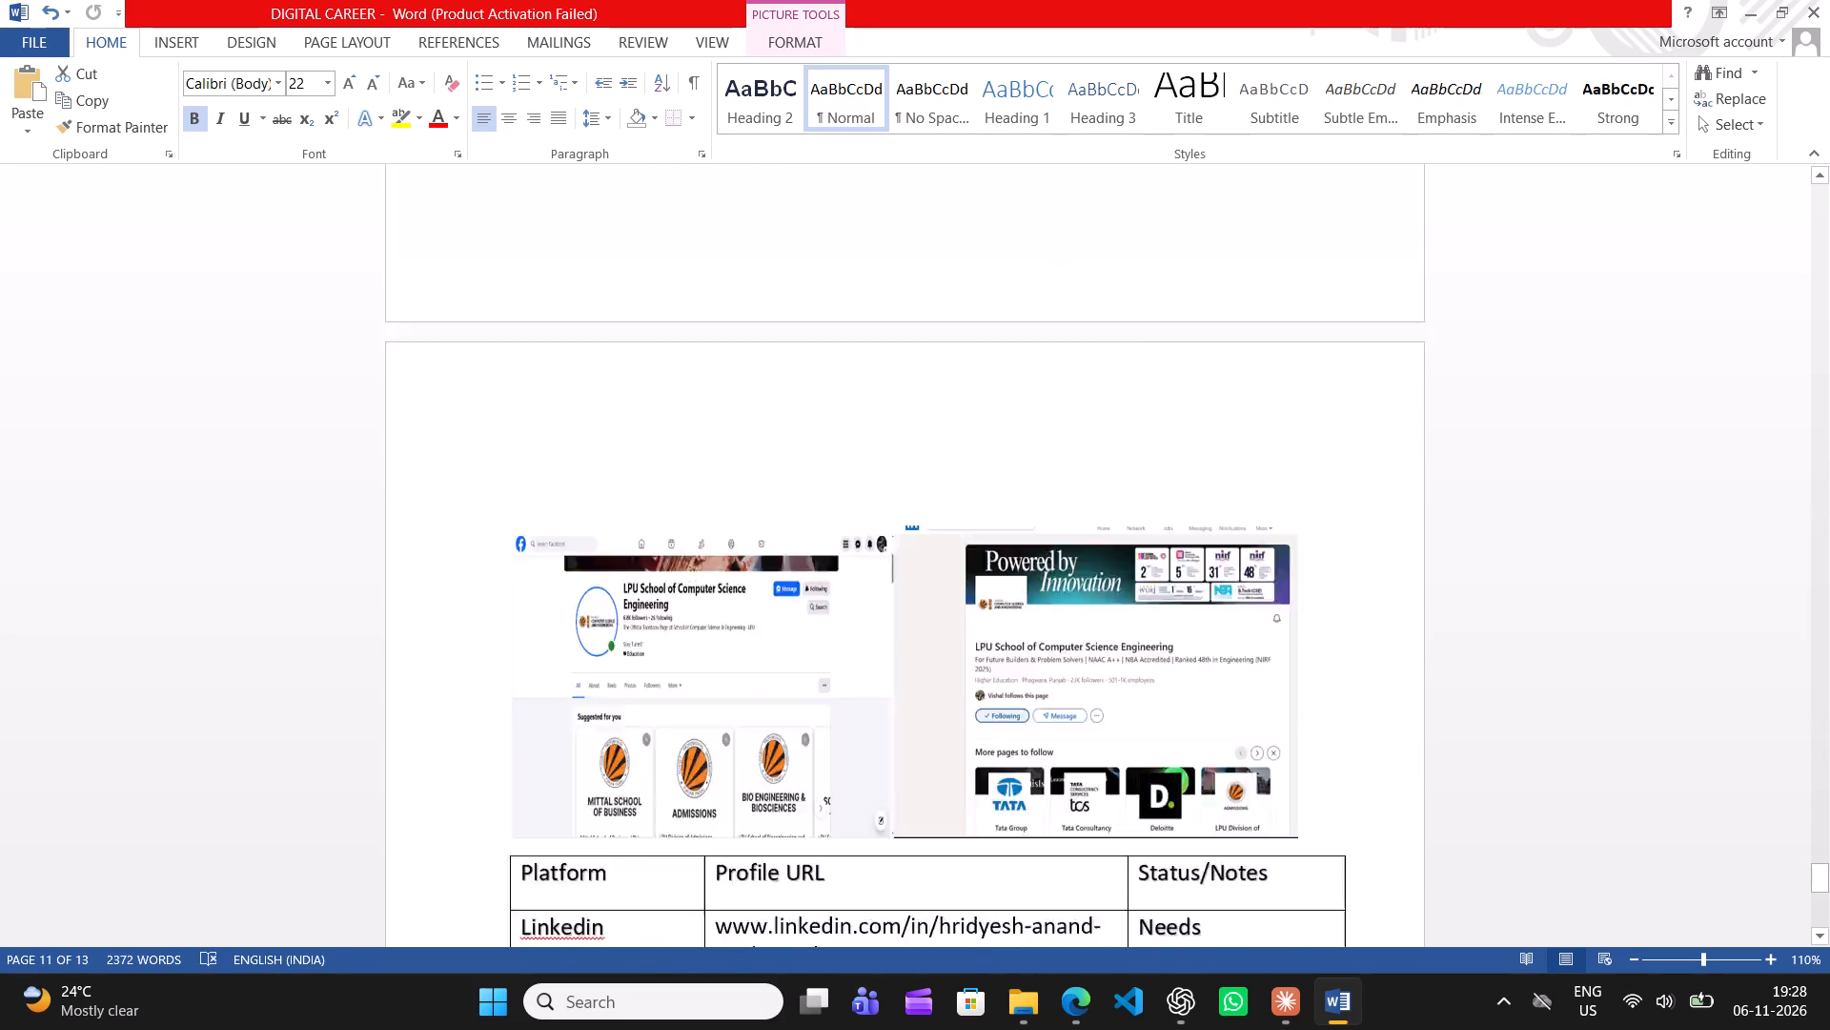
scroll(975, 217, up, 15)
scroll(975, 217, up, 6)
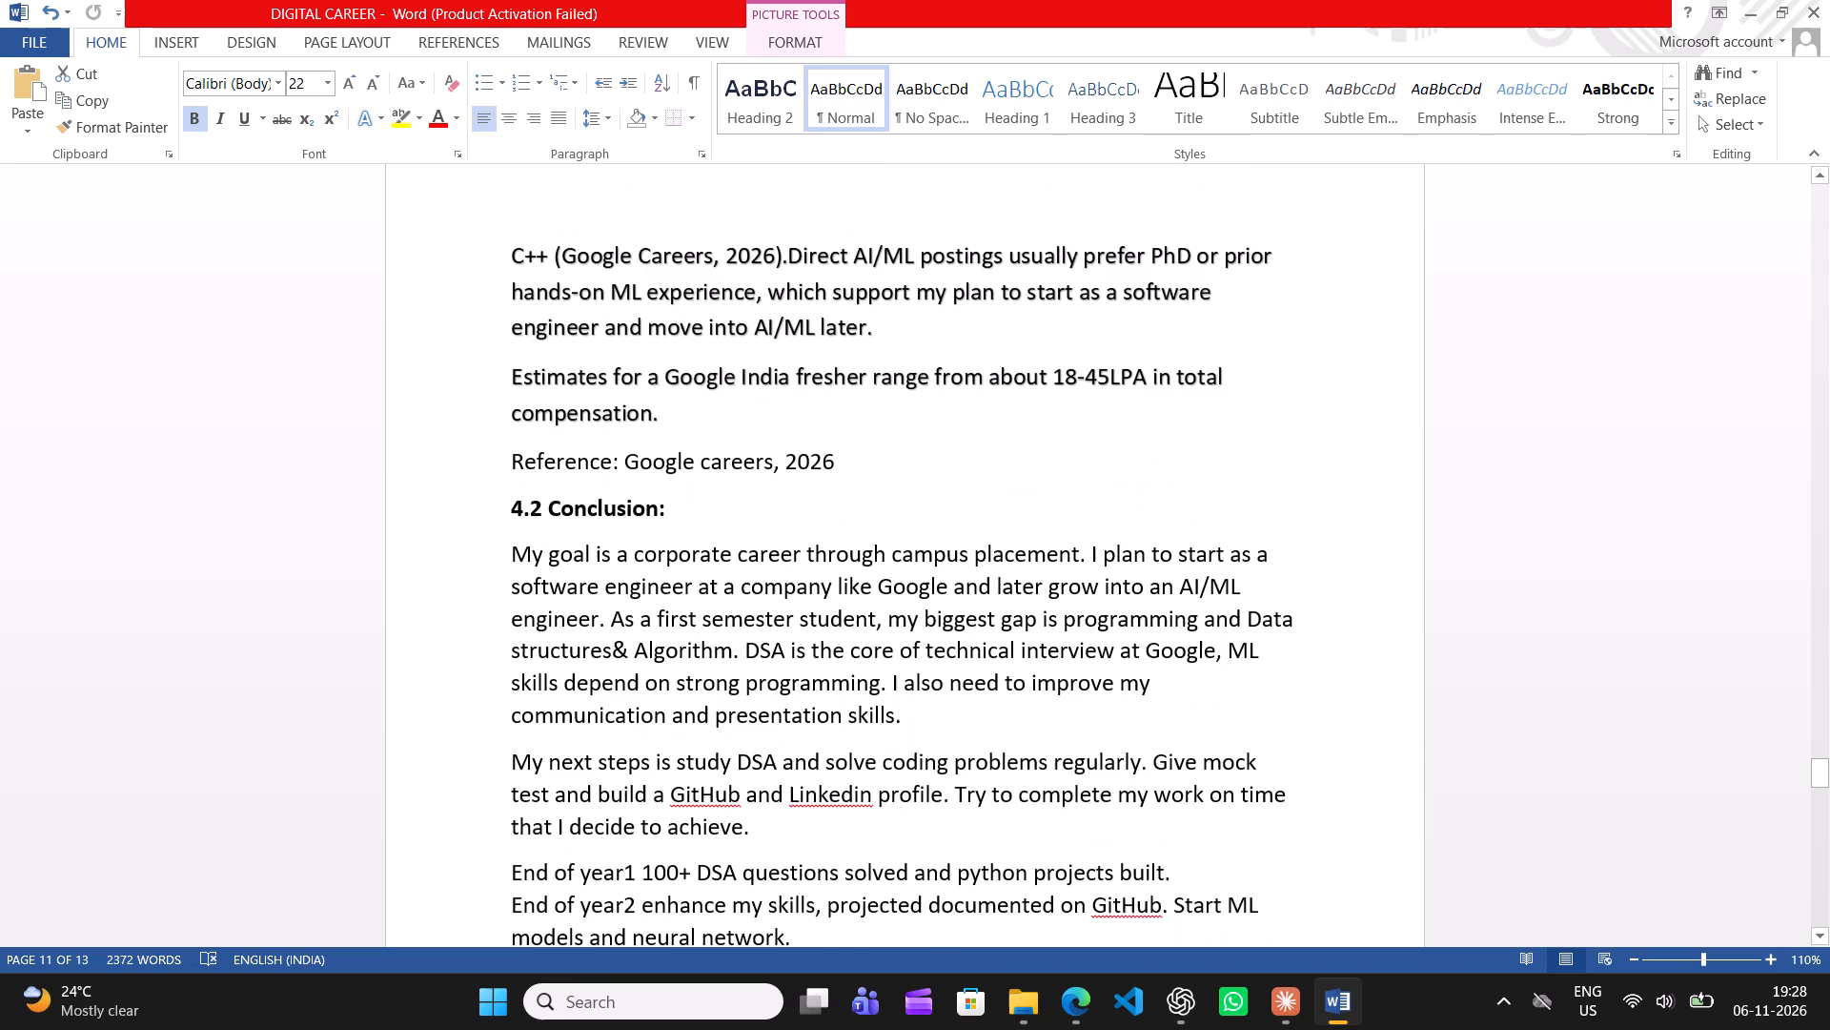
scroll(975, 217, up, 20)
scroll(975, 217, up, 20)
scroll(975, 217, up, 20)
scroll(975, 217, down, 6)
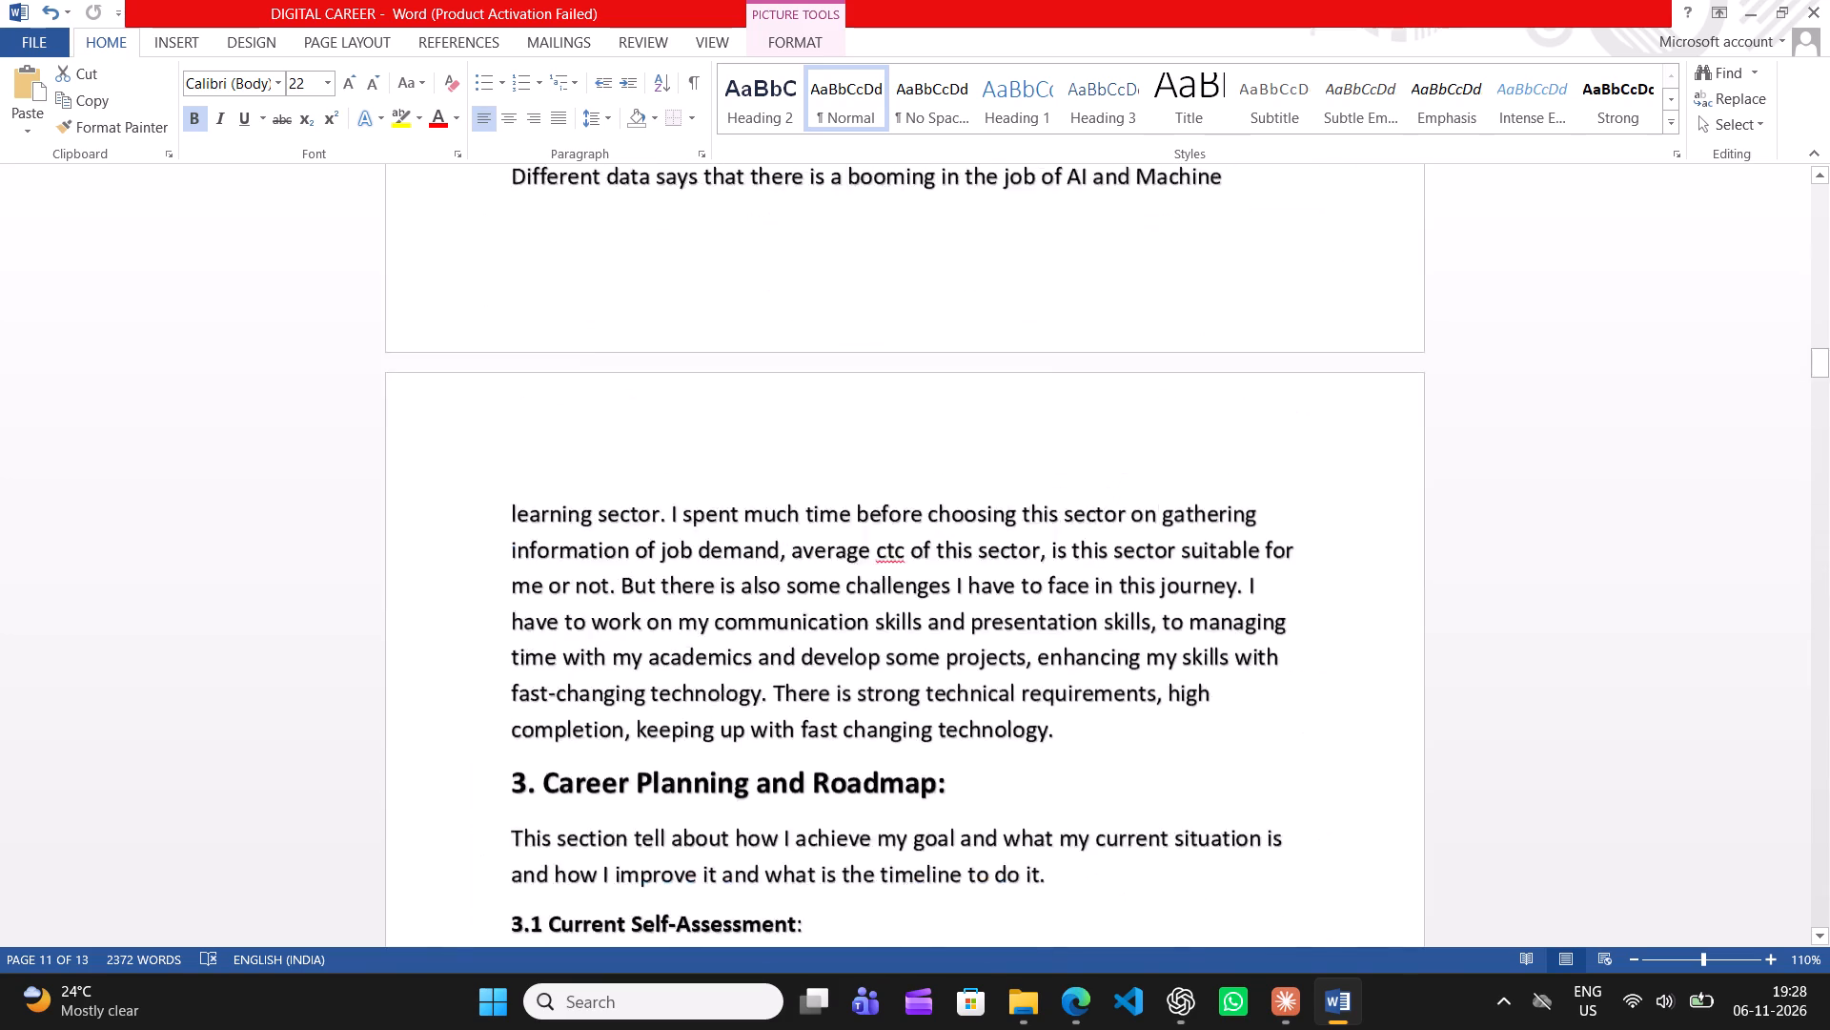
scroll(975, 217, down, 4)
scroll(975, 217, down, 20)
scroll(975, 217, down, 20)
scroll(975, 217, down, 20)
scroll(975, 217, up, 6)
scroll(975, 217, down, 19)
scroll(975, 217, down, 20)
scroll(975, 217, down, 20)
scroll(975, 217, down, 20)
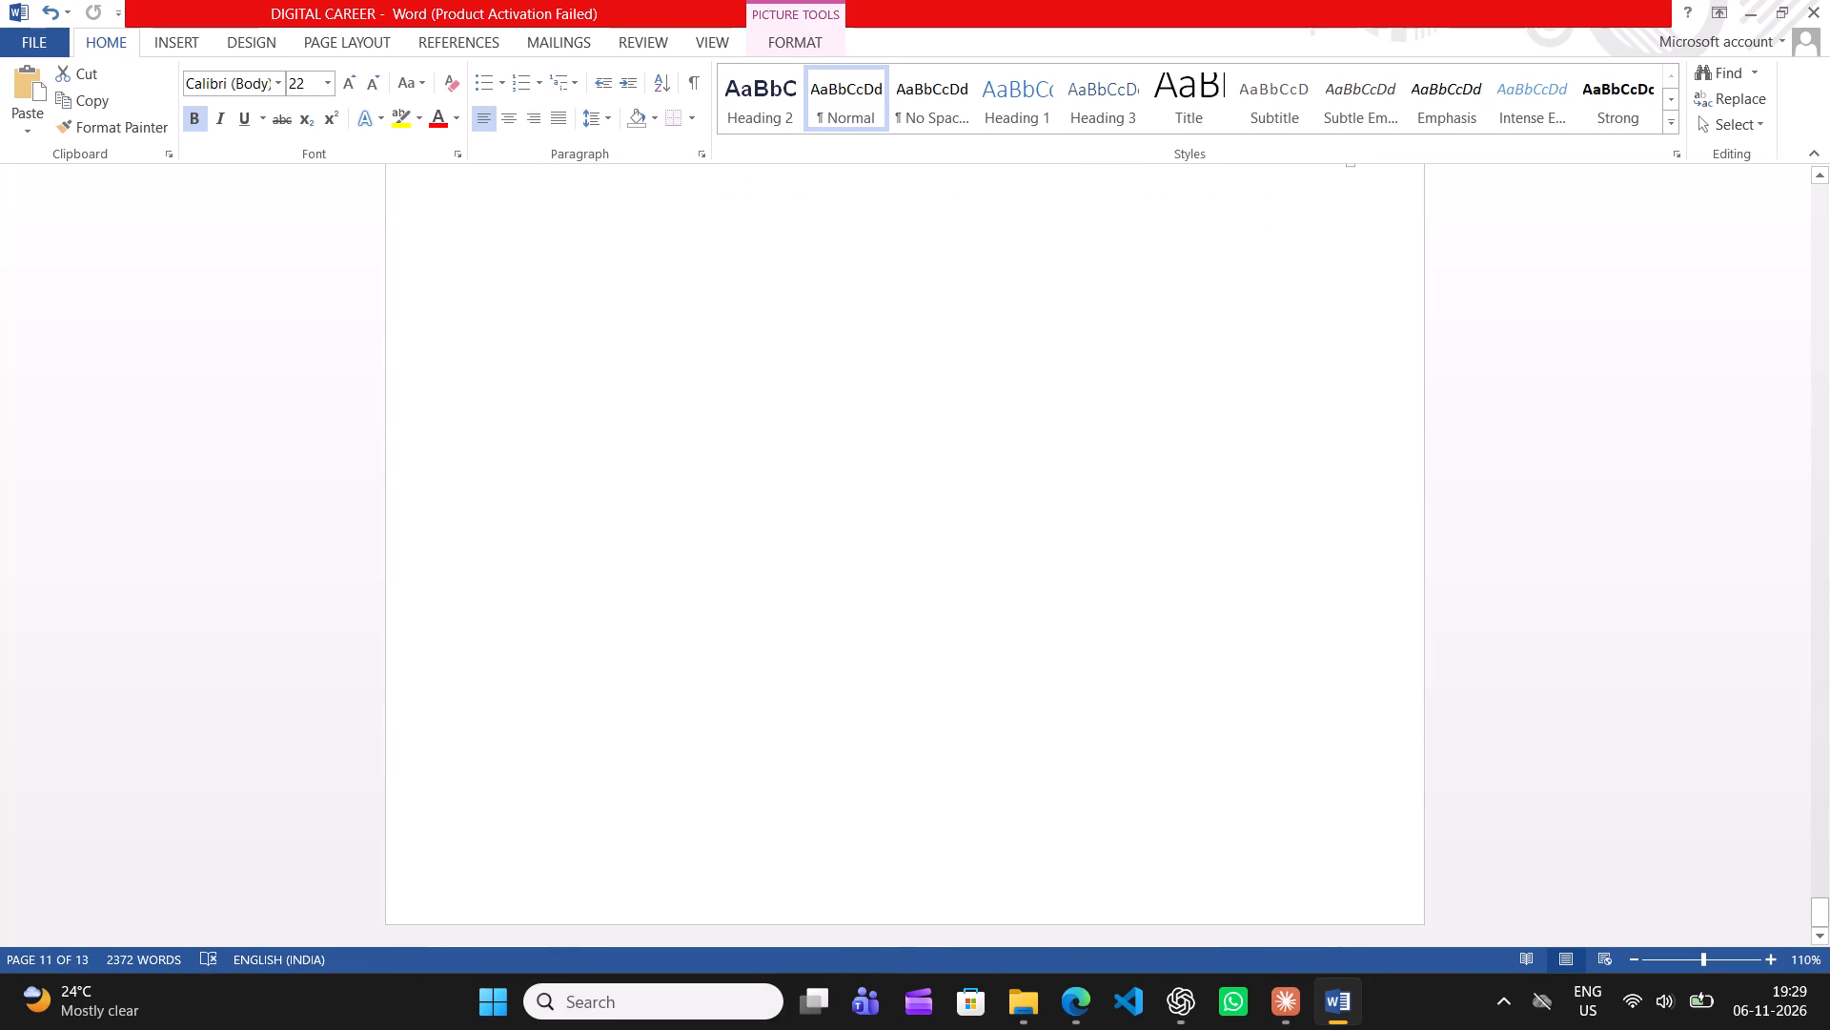
scroll(907, 502, up, 6)
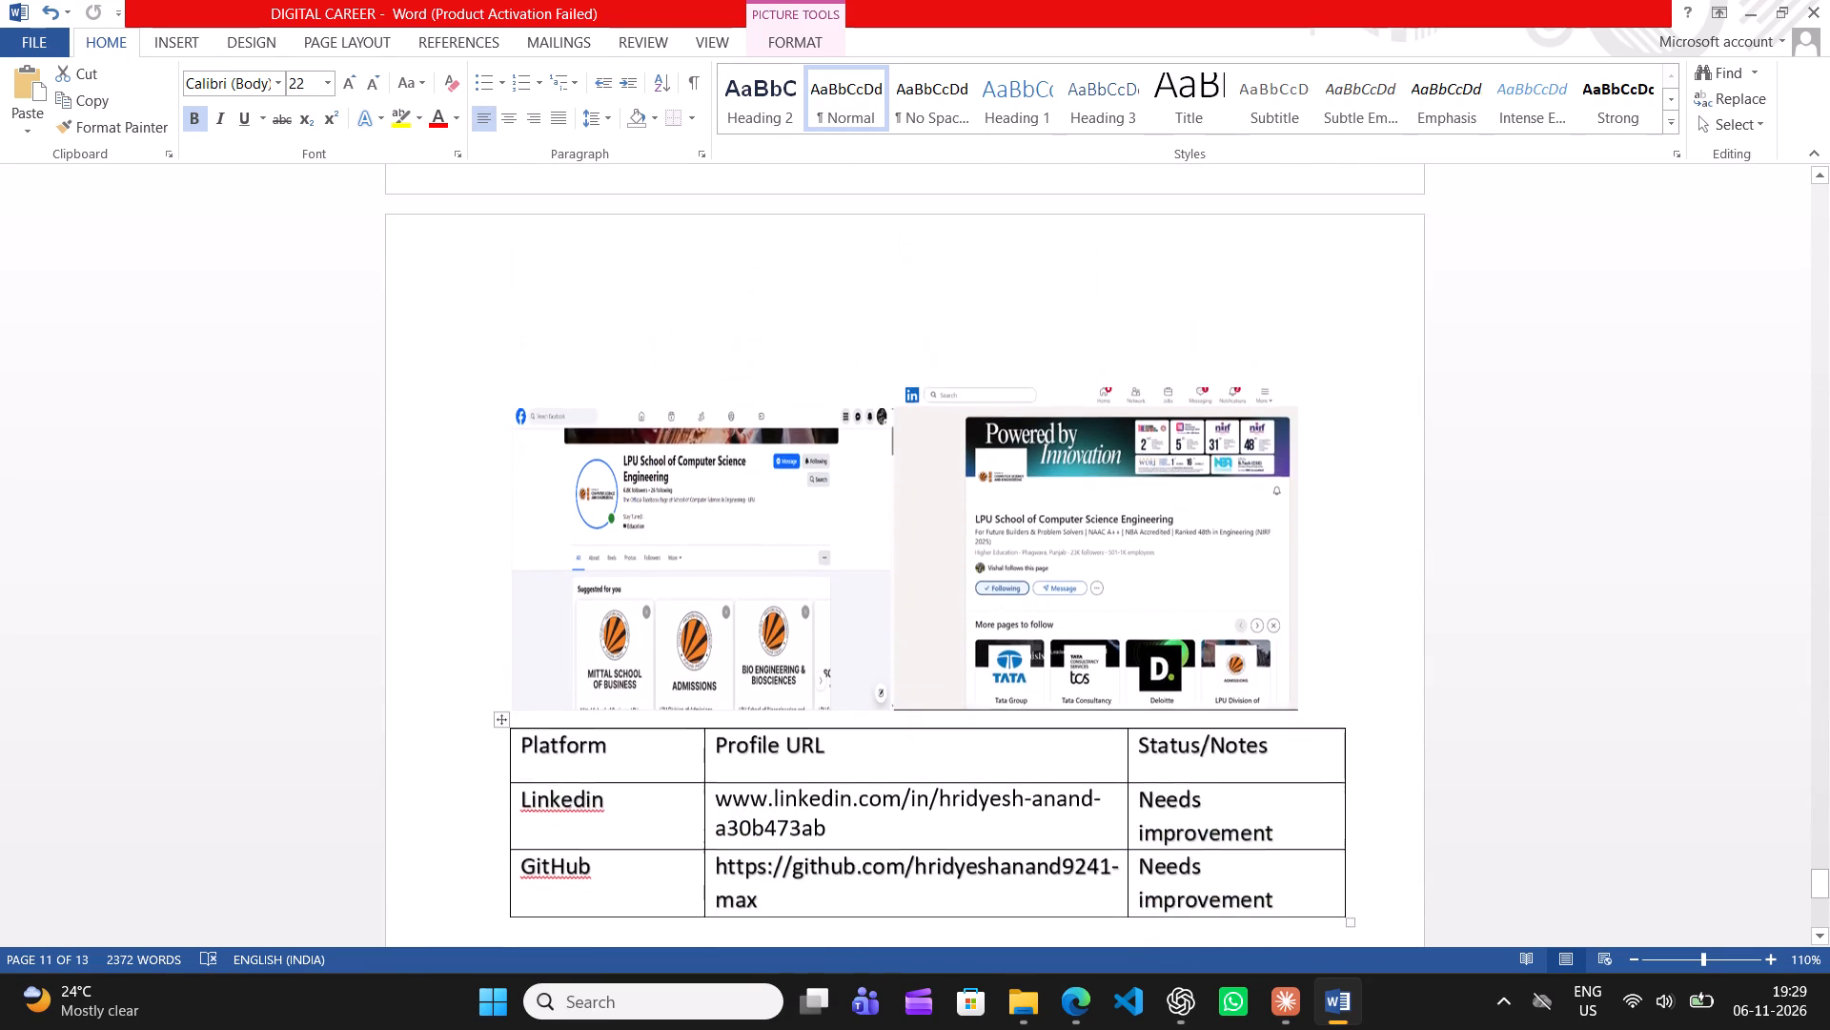
scroll(907, 502, up, 10)
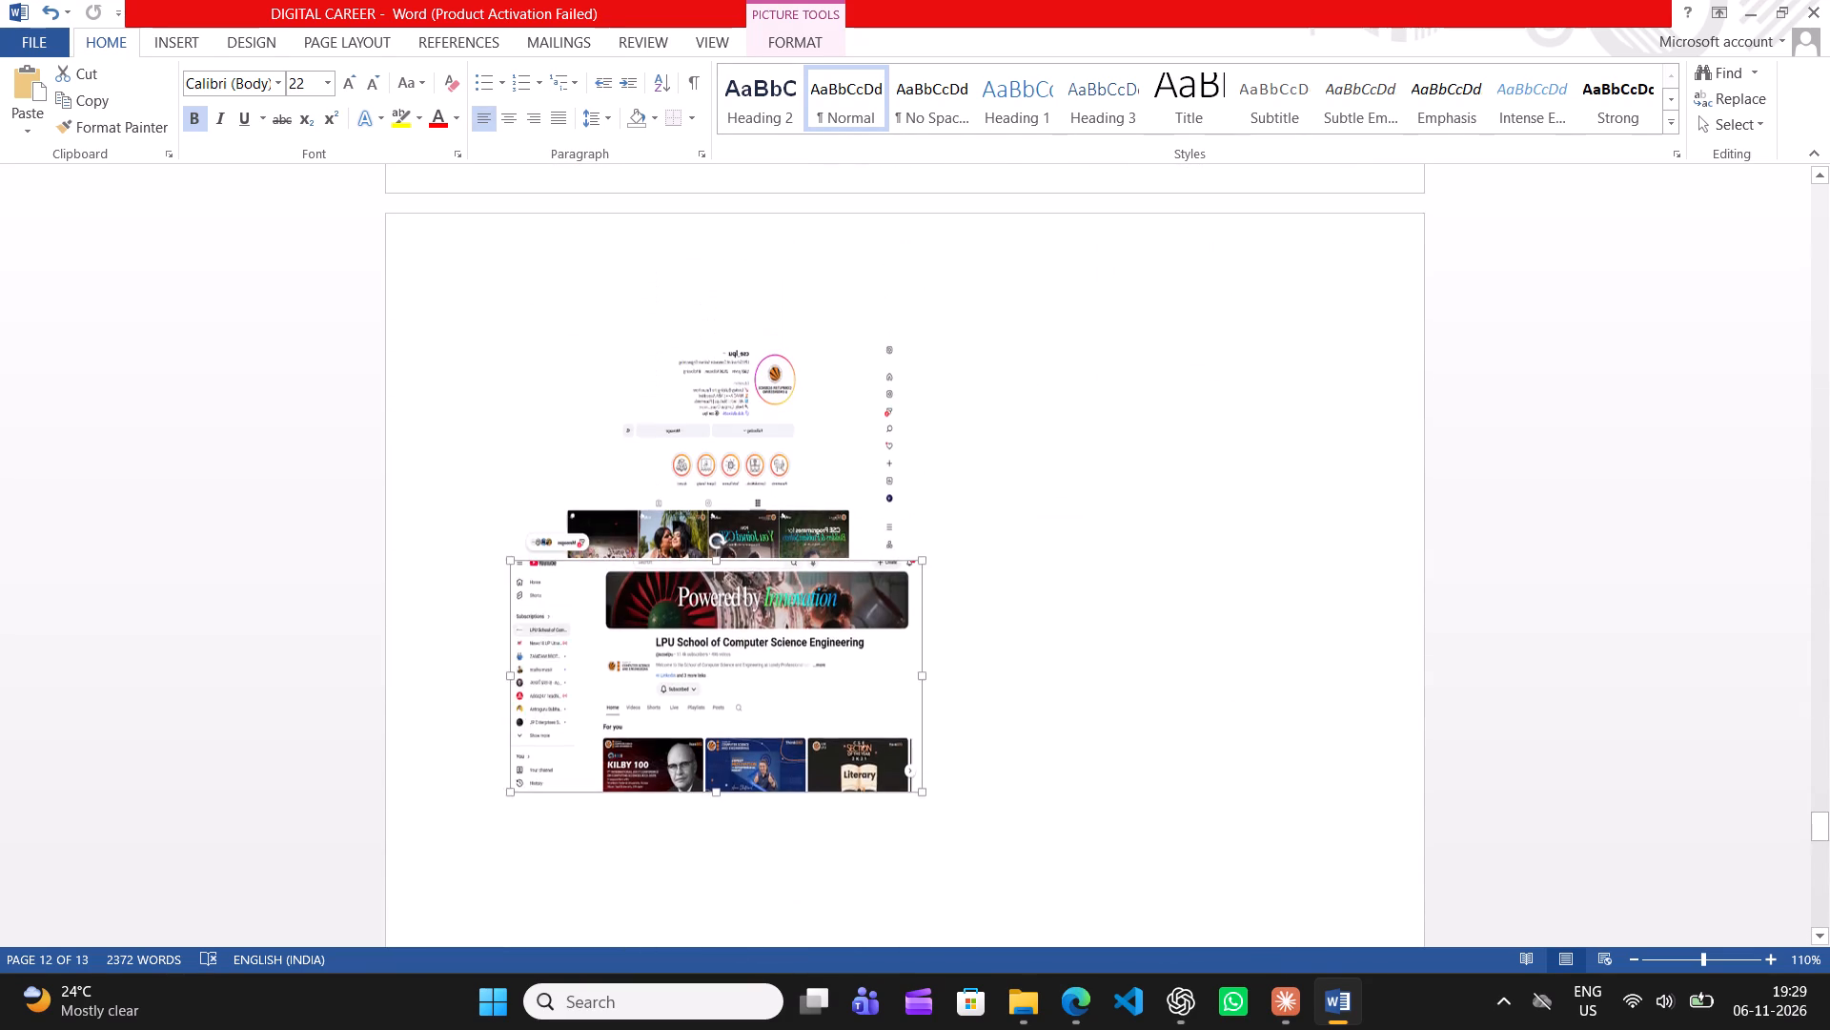
scroll(907, 502, up, 2)
Insert another line after the "5. Professional Digital Profile:" heading and move the Instagram screenshot back directly below the heading.
click(907, 502)
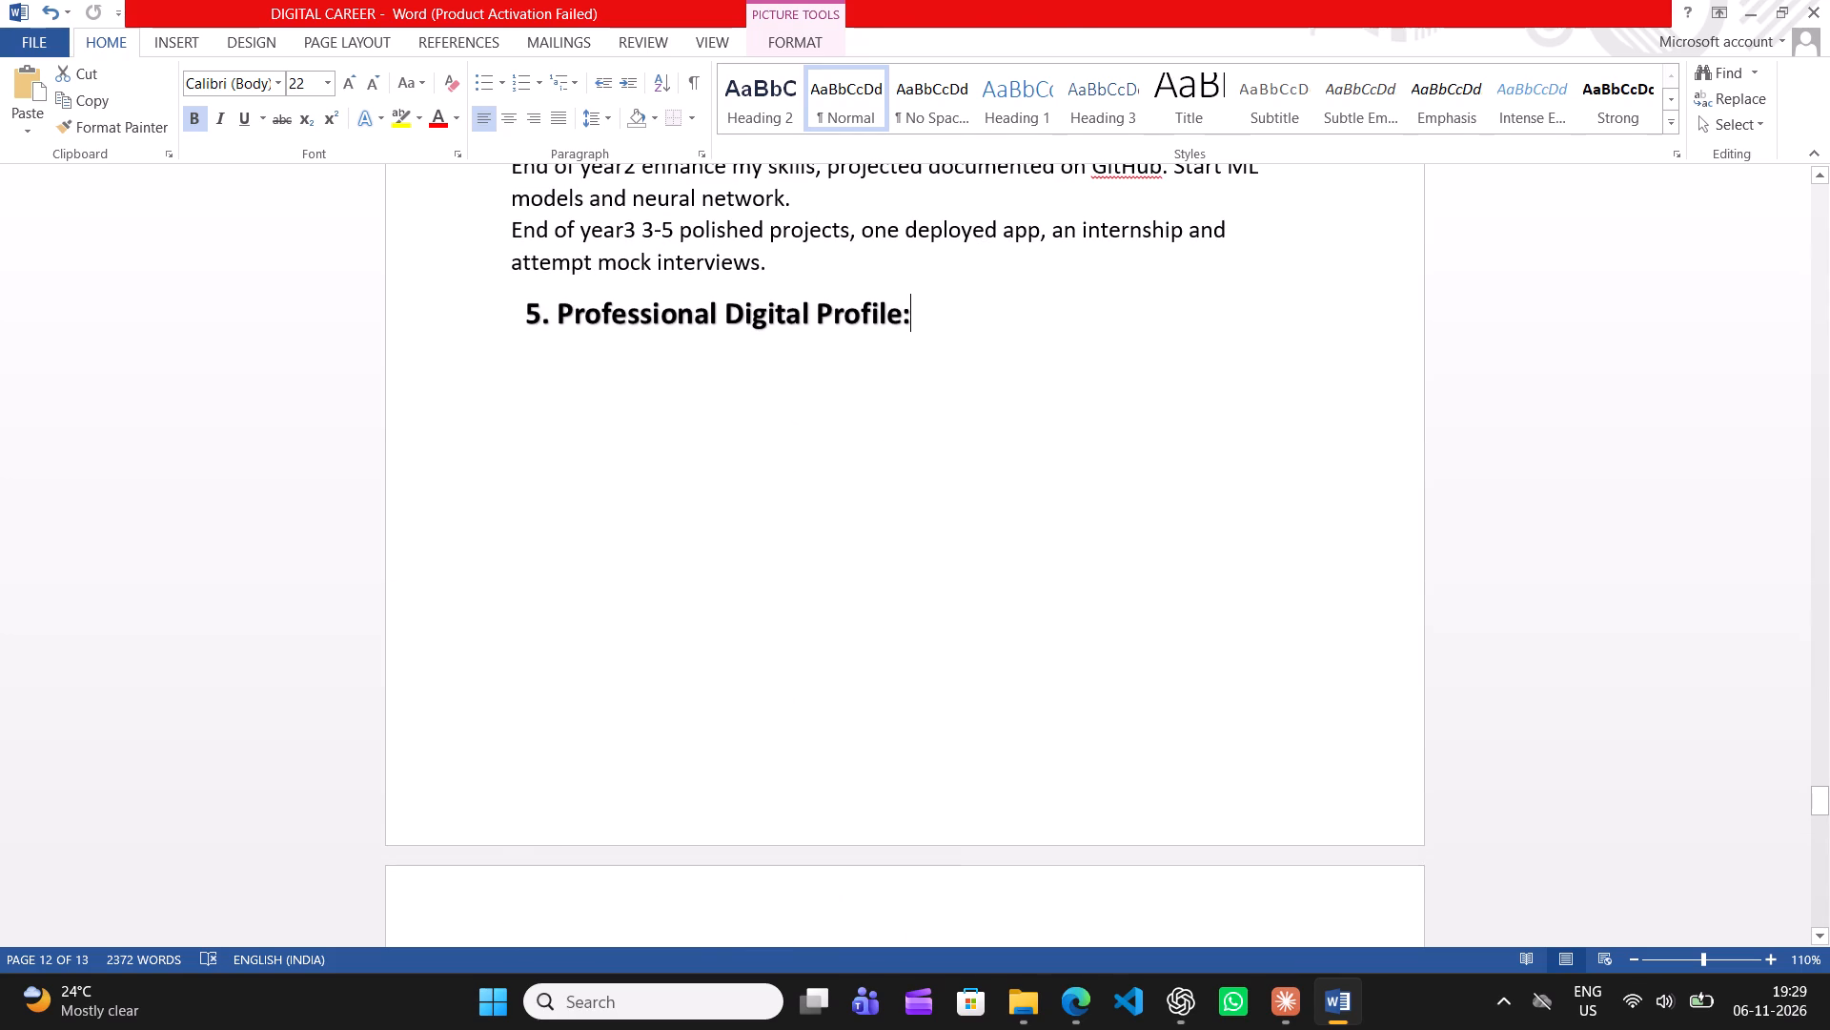
click(654, 396)
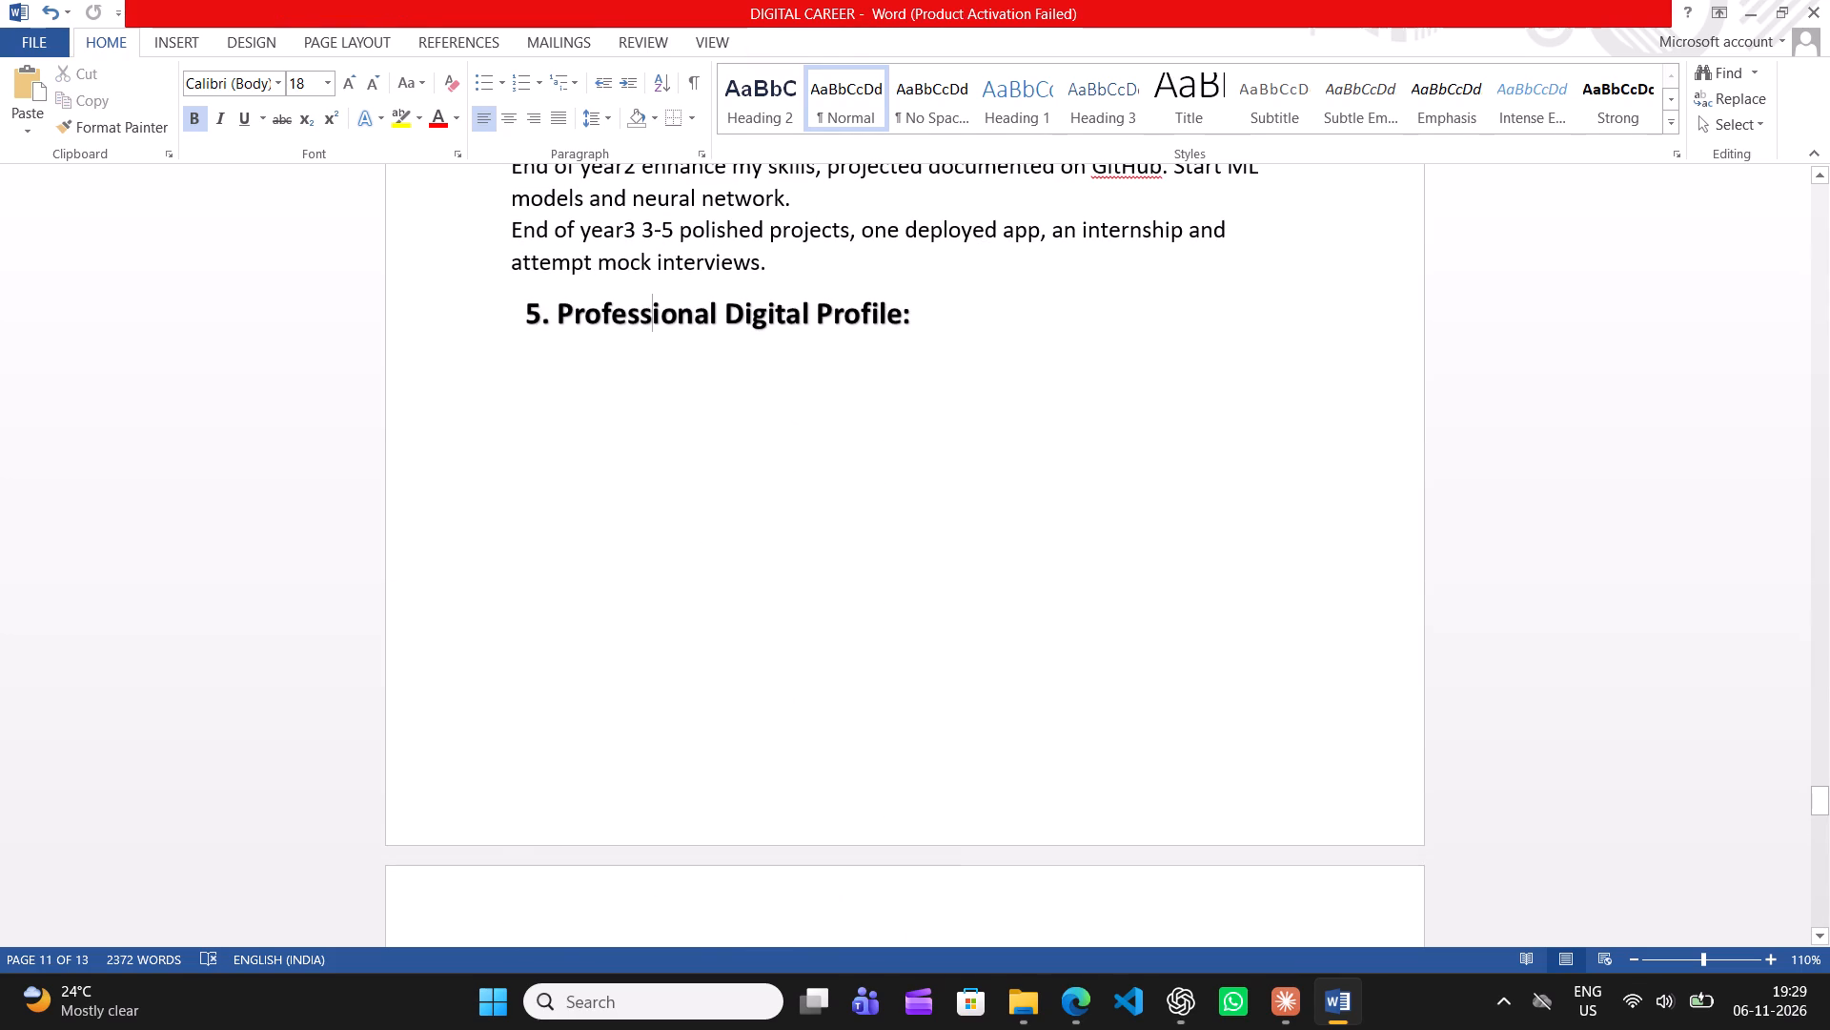
key(Down)
scroll(945, 263, up, 1)
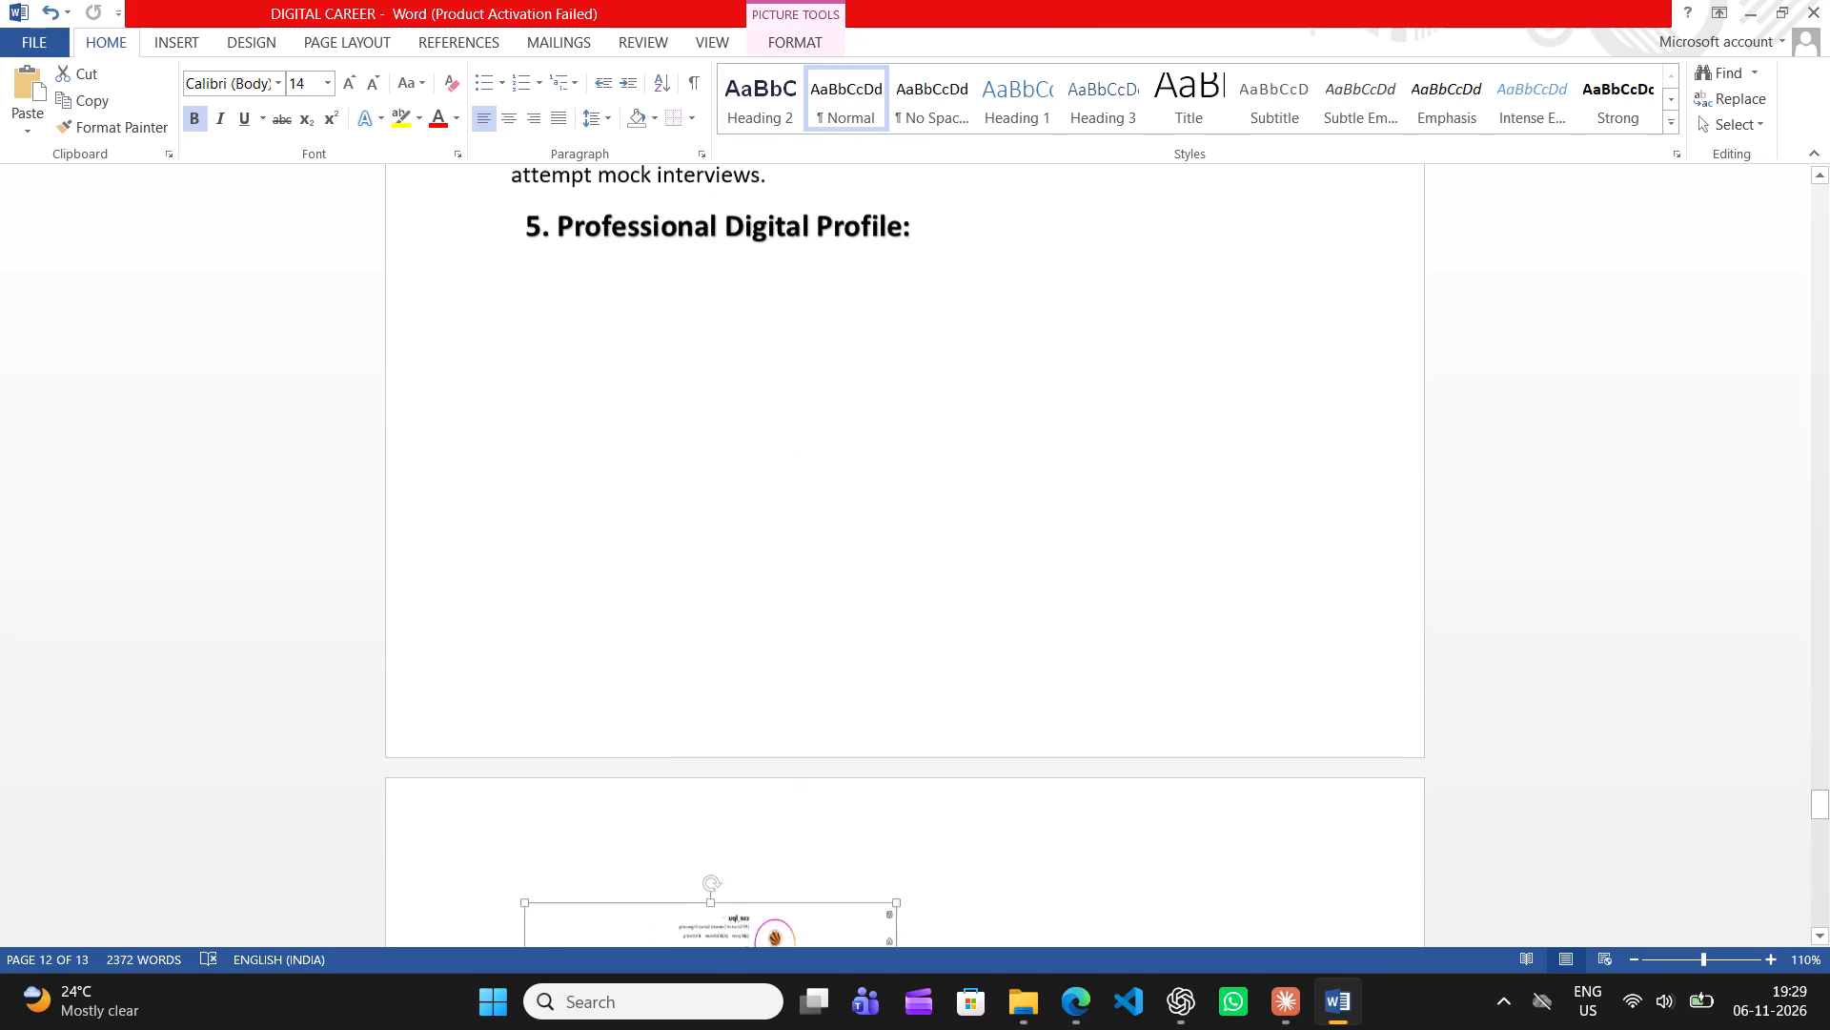
scroll(945, 263, up, 1)
click(939, 299)
key(Return)
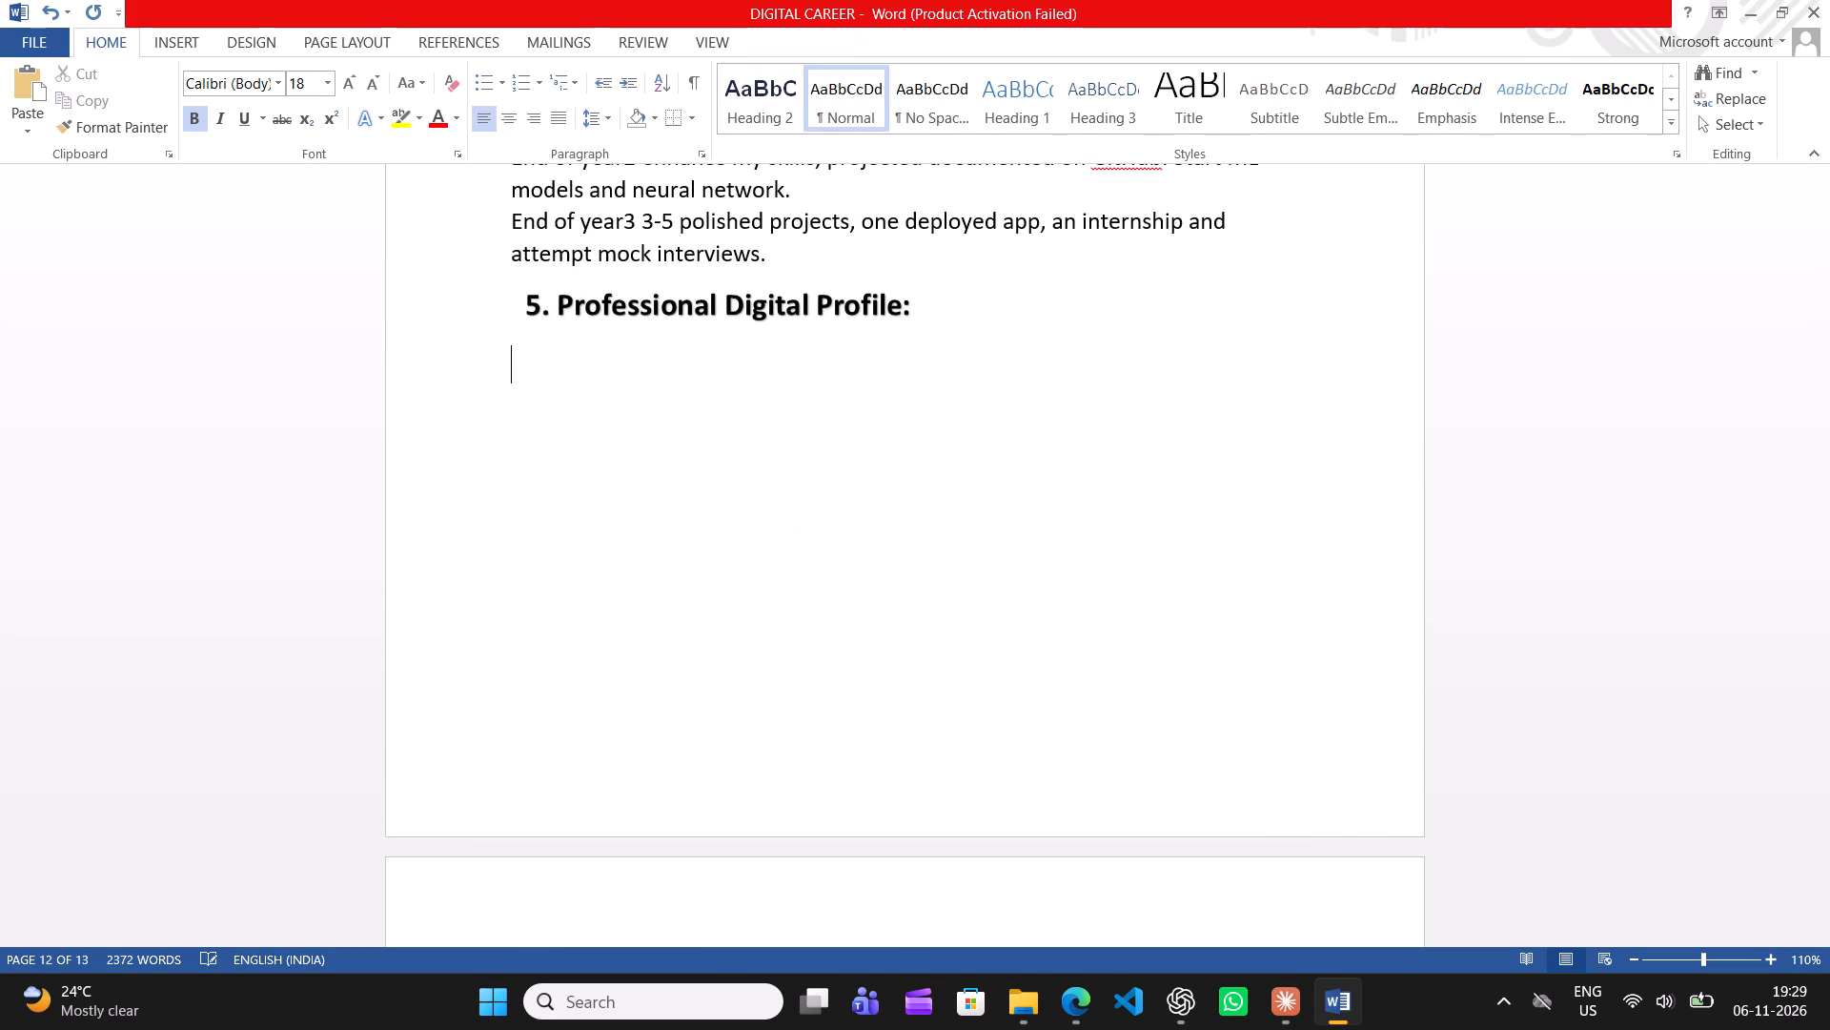
scroll(967, 598, down, 2)
drag(713, 766, 590, 400)
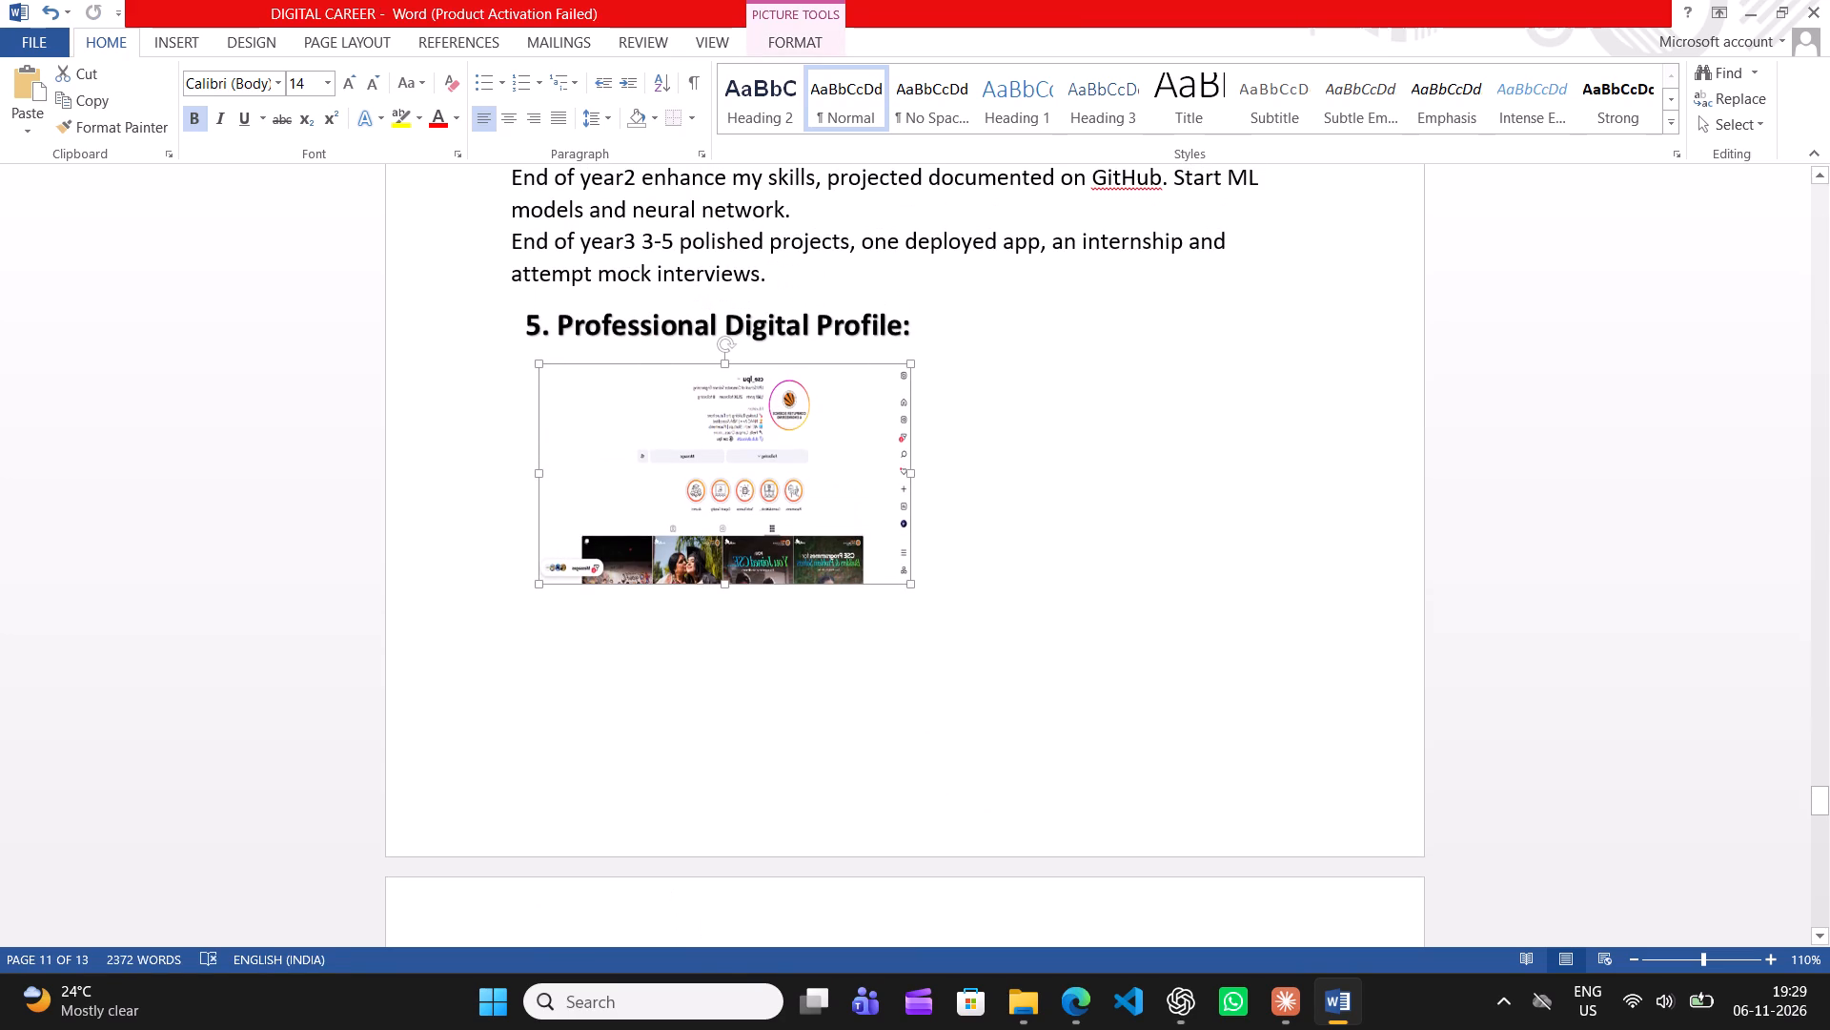
scroll(916, 580, left, 1)
Try to place the YouTube channel screenshot beside the Instagram screenshot below the section 5 heading.
scroll(1013, 530, down, 1)
drag(894, 895, 1097, 344)
scroll(1097, 344, up, 2)
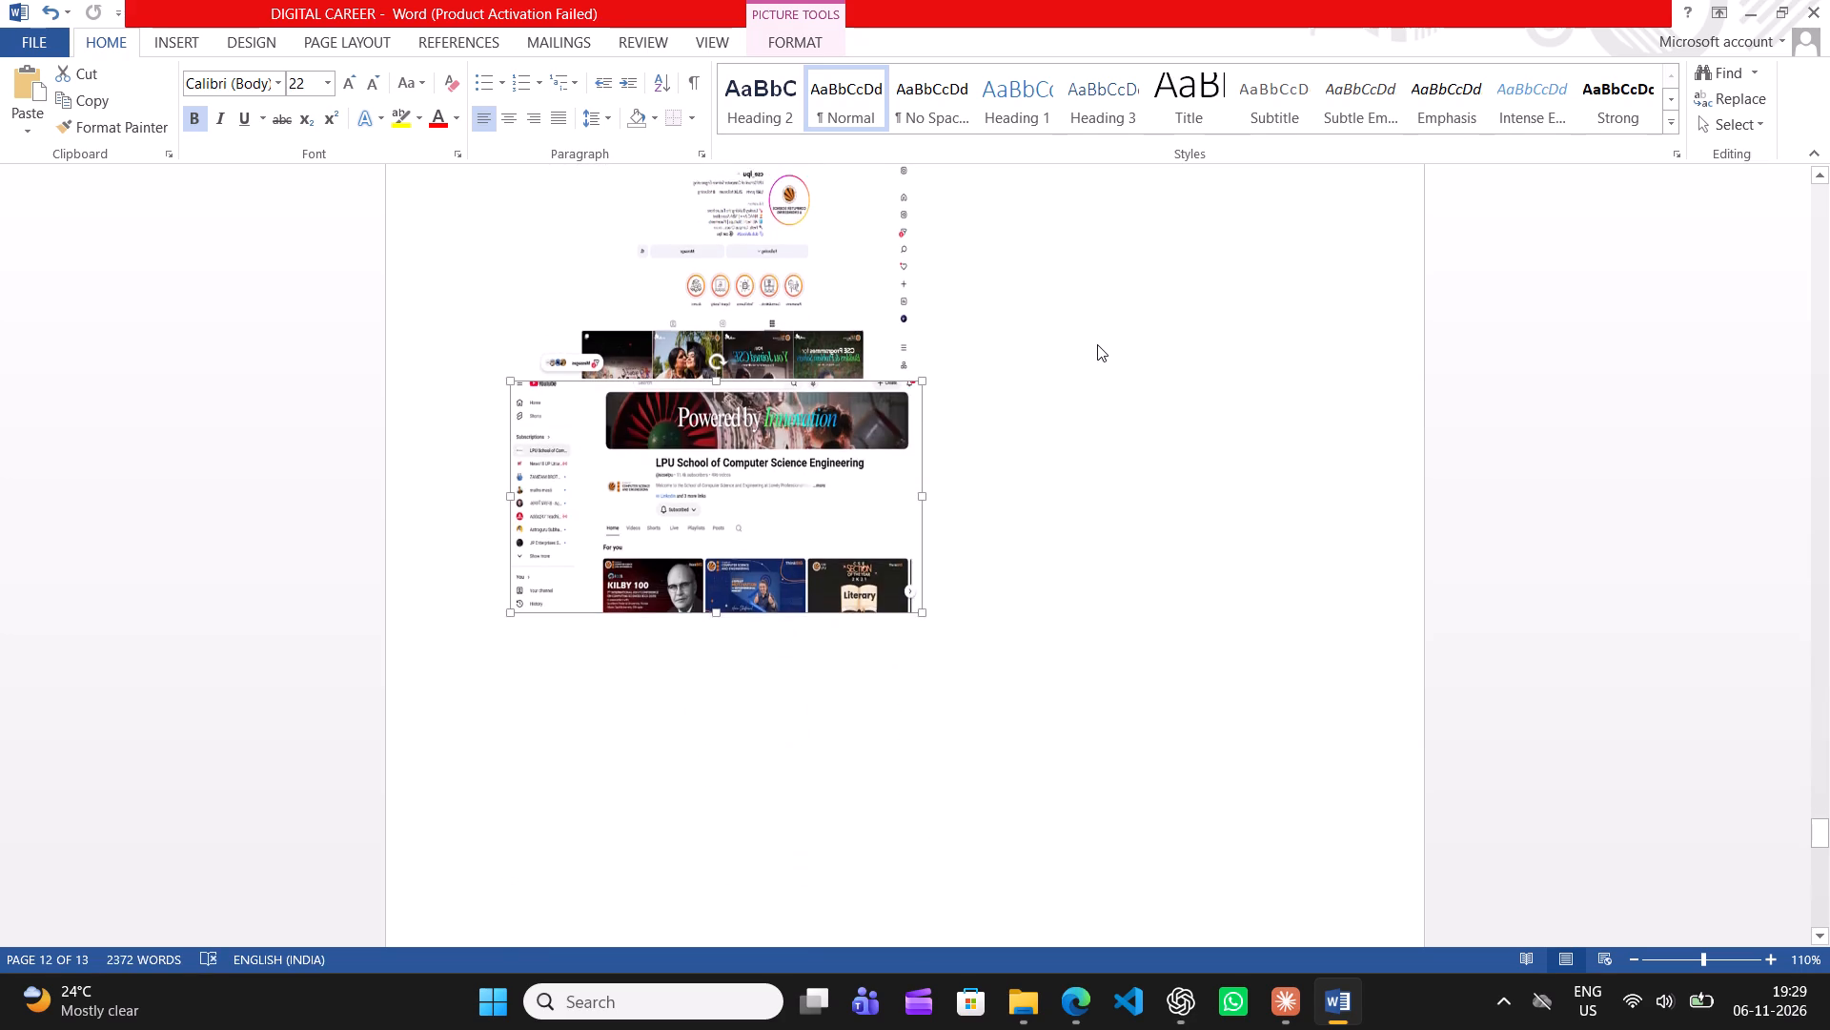
scroll(1097, 344, up, 3)
scroll(1087, 430, up, 6)
scroll(1087, 430, down, 2)
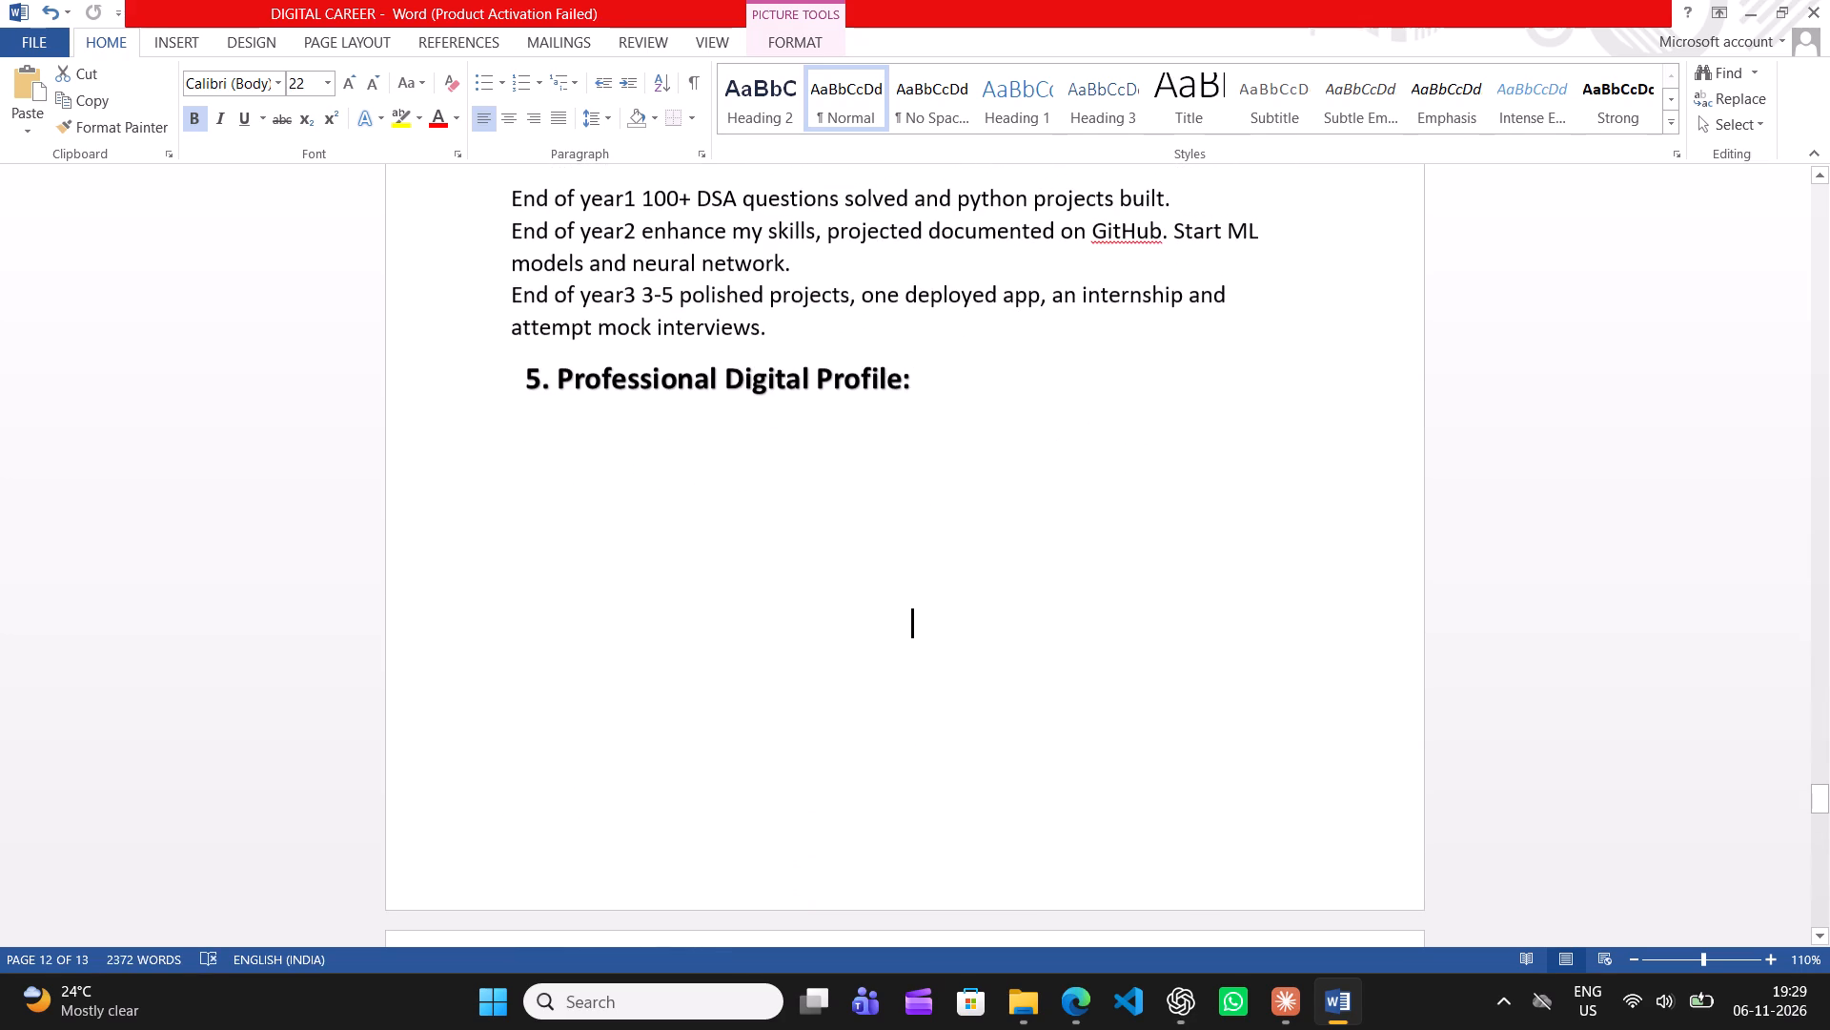
scroll(846, 983, down, 1)
scroll(868, 674, down, 3)
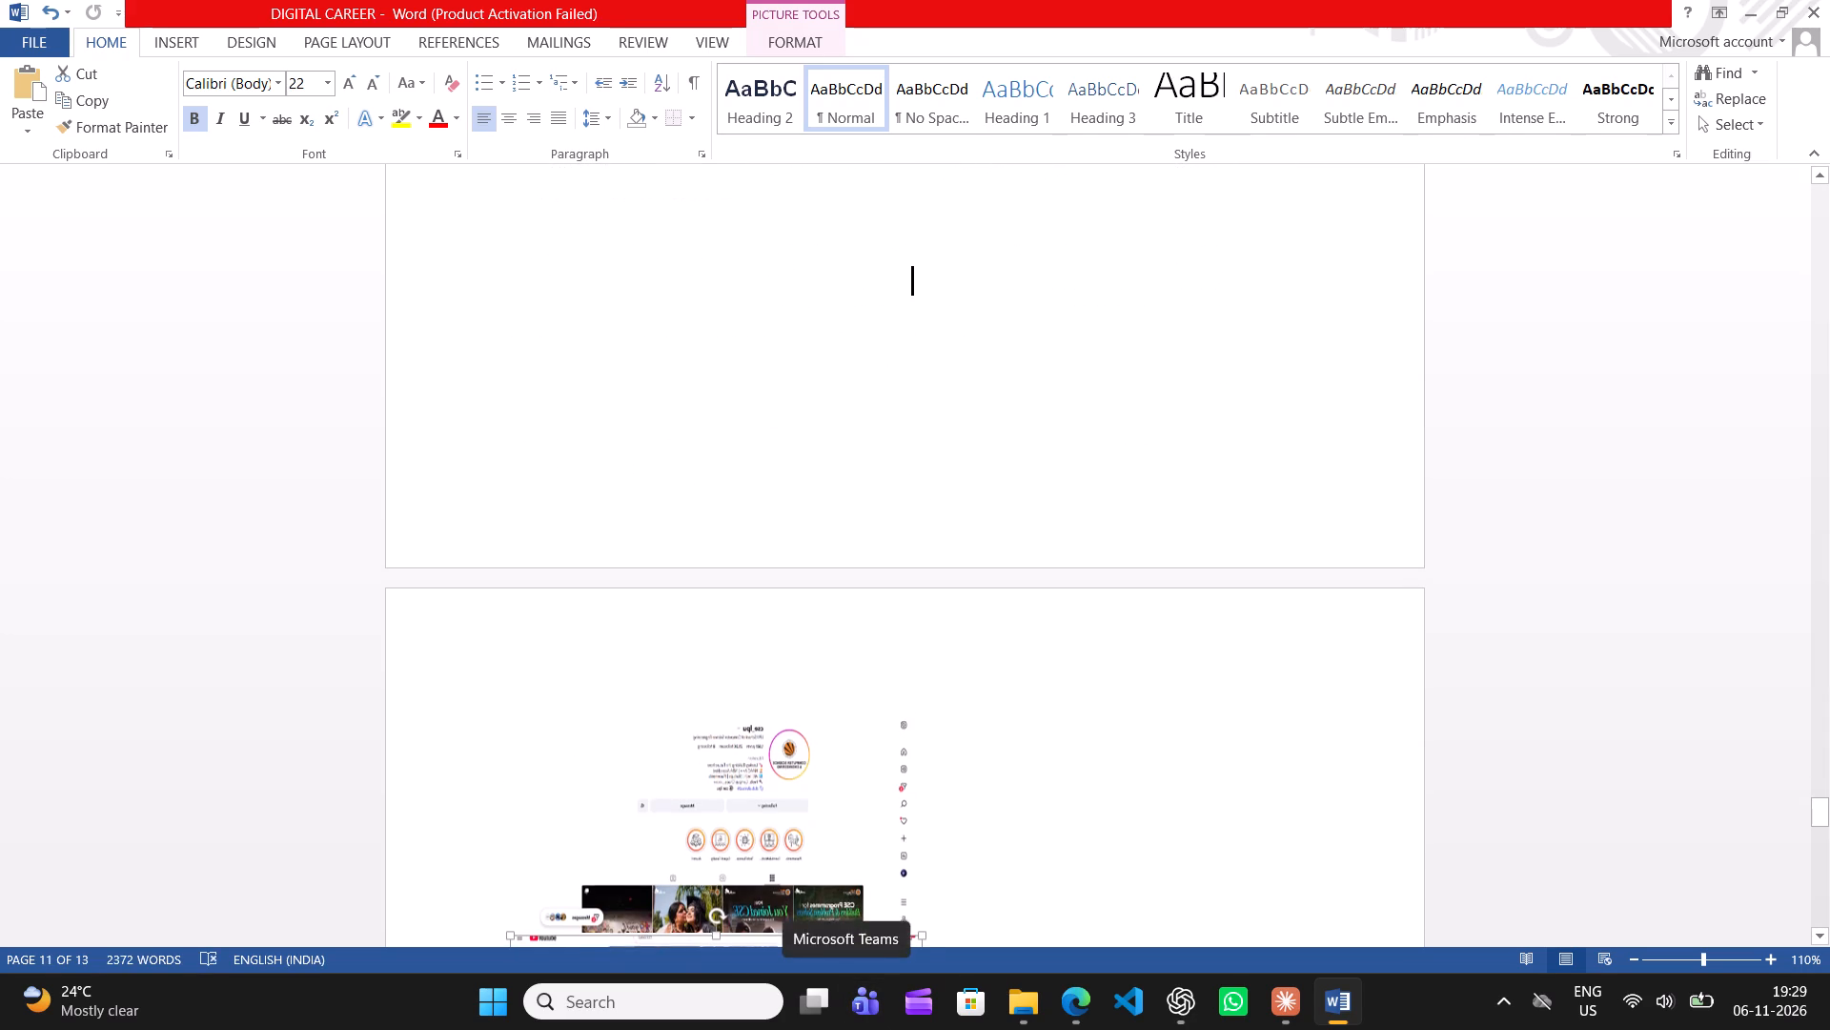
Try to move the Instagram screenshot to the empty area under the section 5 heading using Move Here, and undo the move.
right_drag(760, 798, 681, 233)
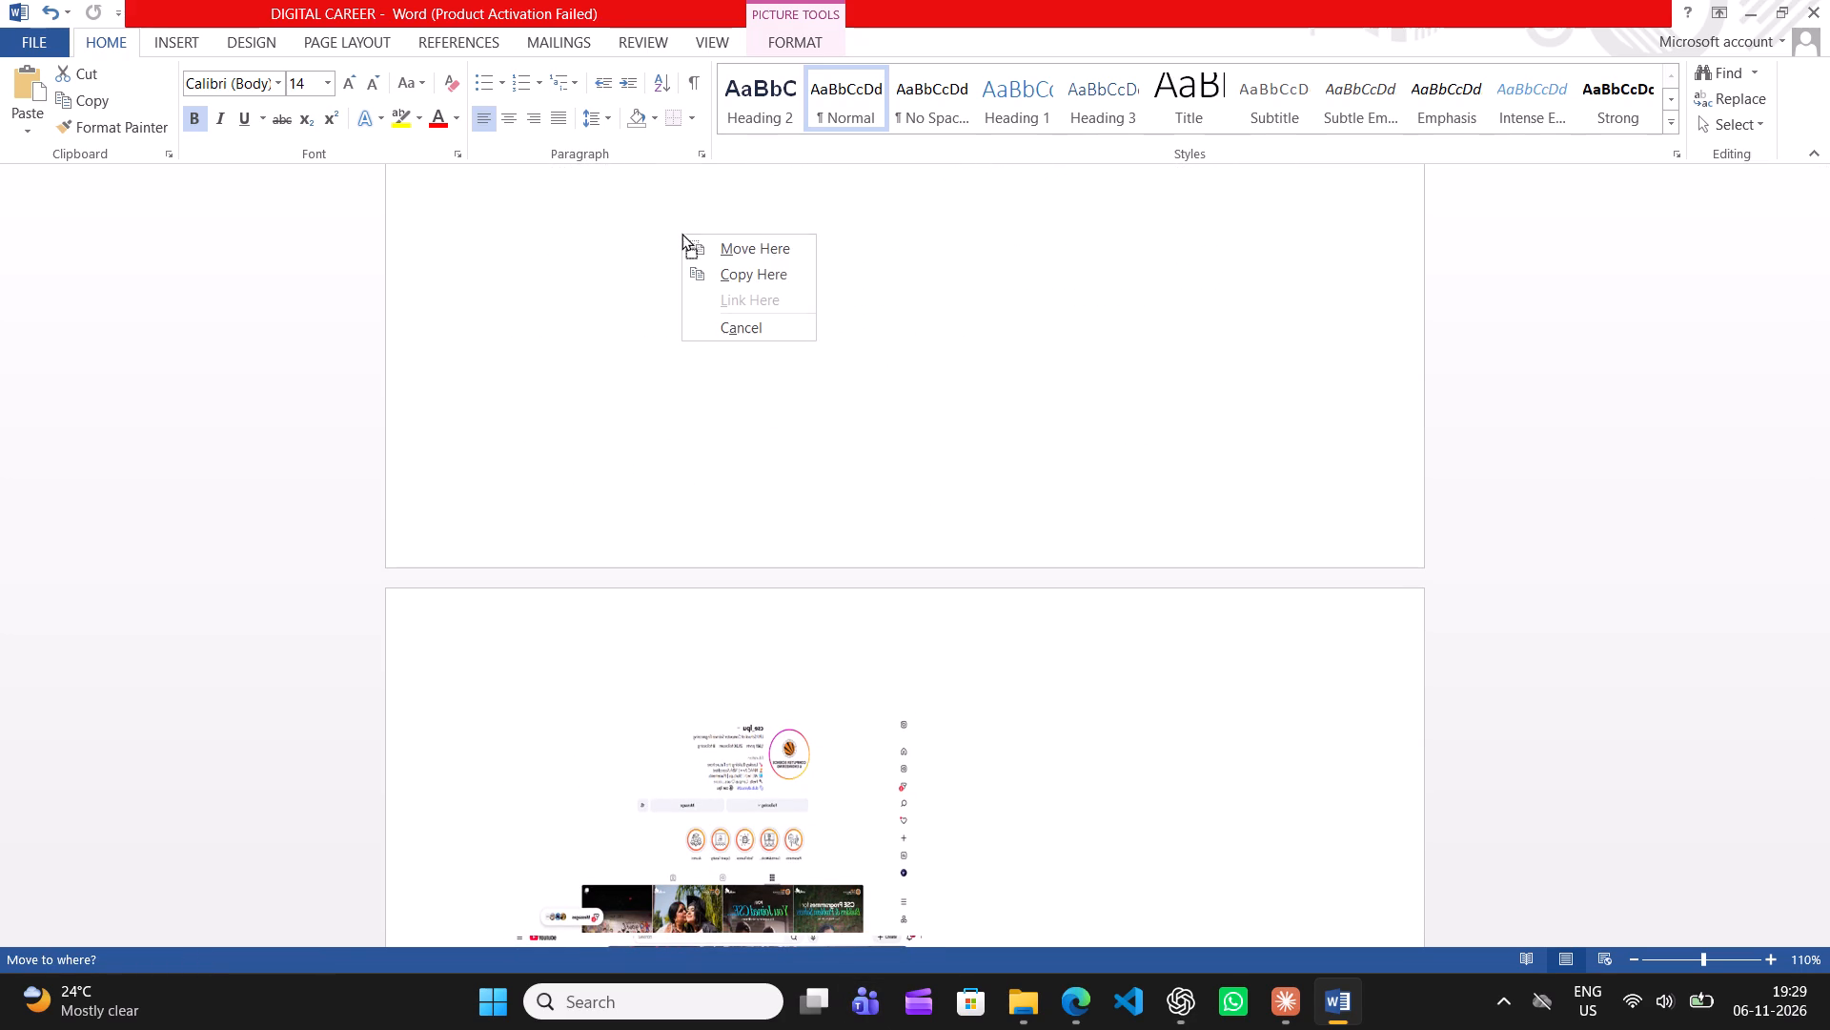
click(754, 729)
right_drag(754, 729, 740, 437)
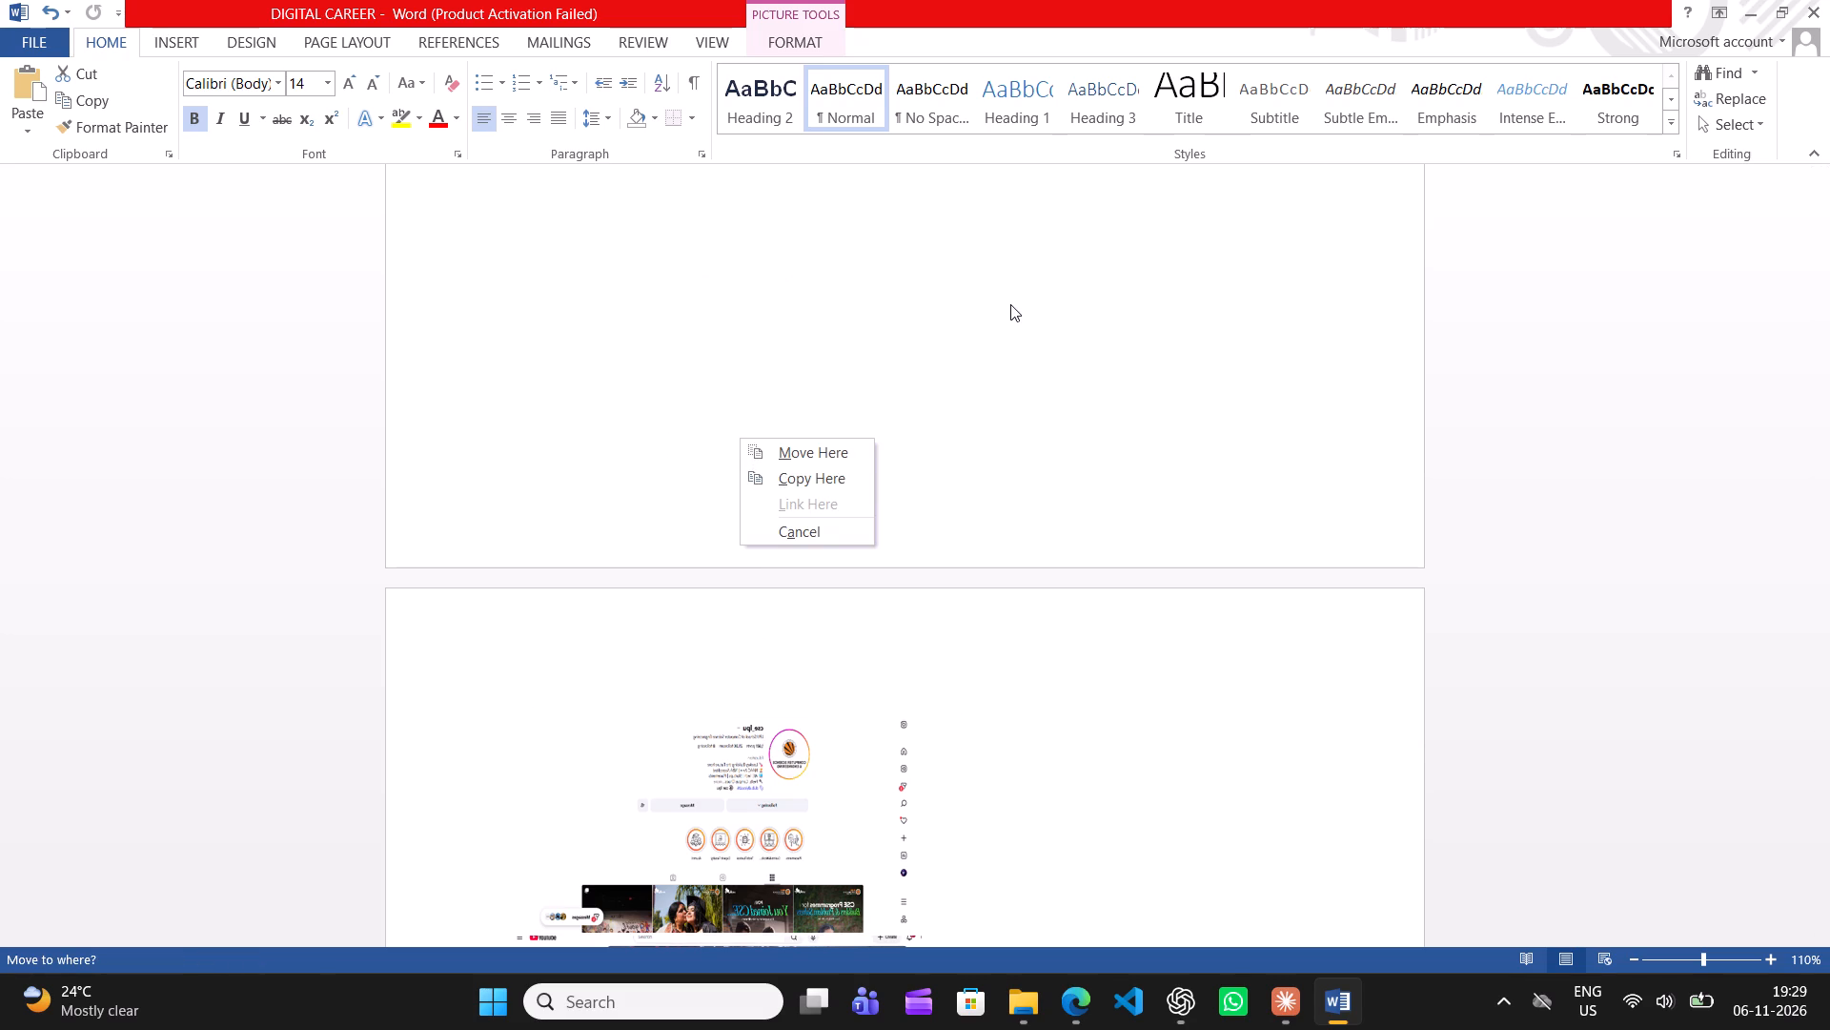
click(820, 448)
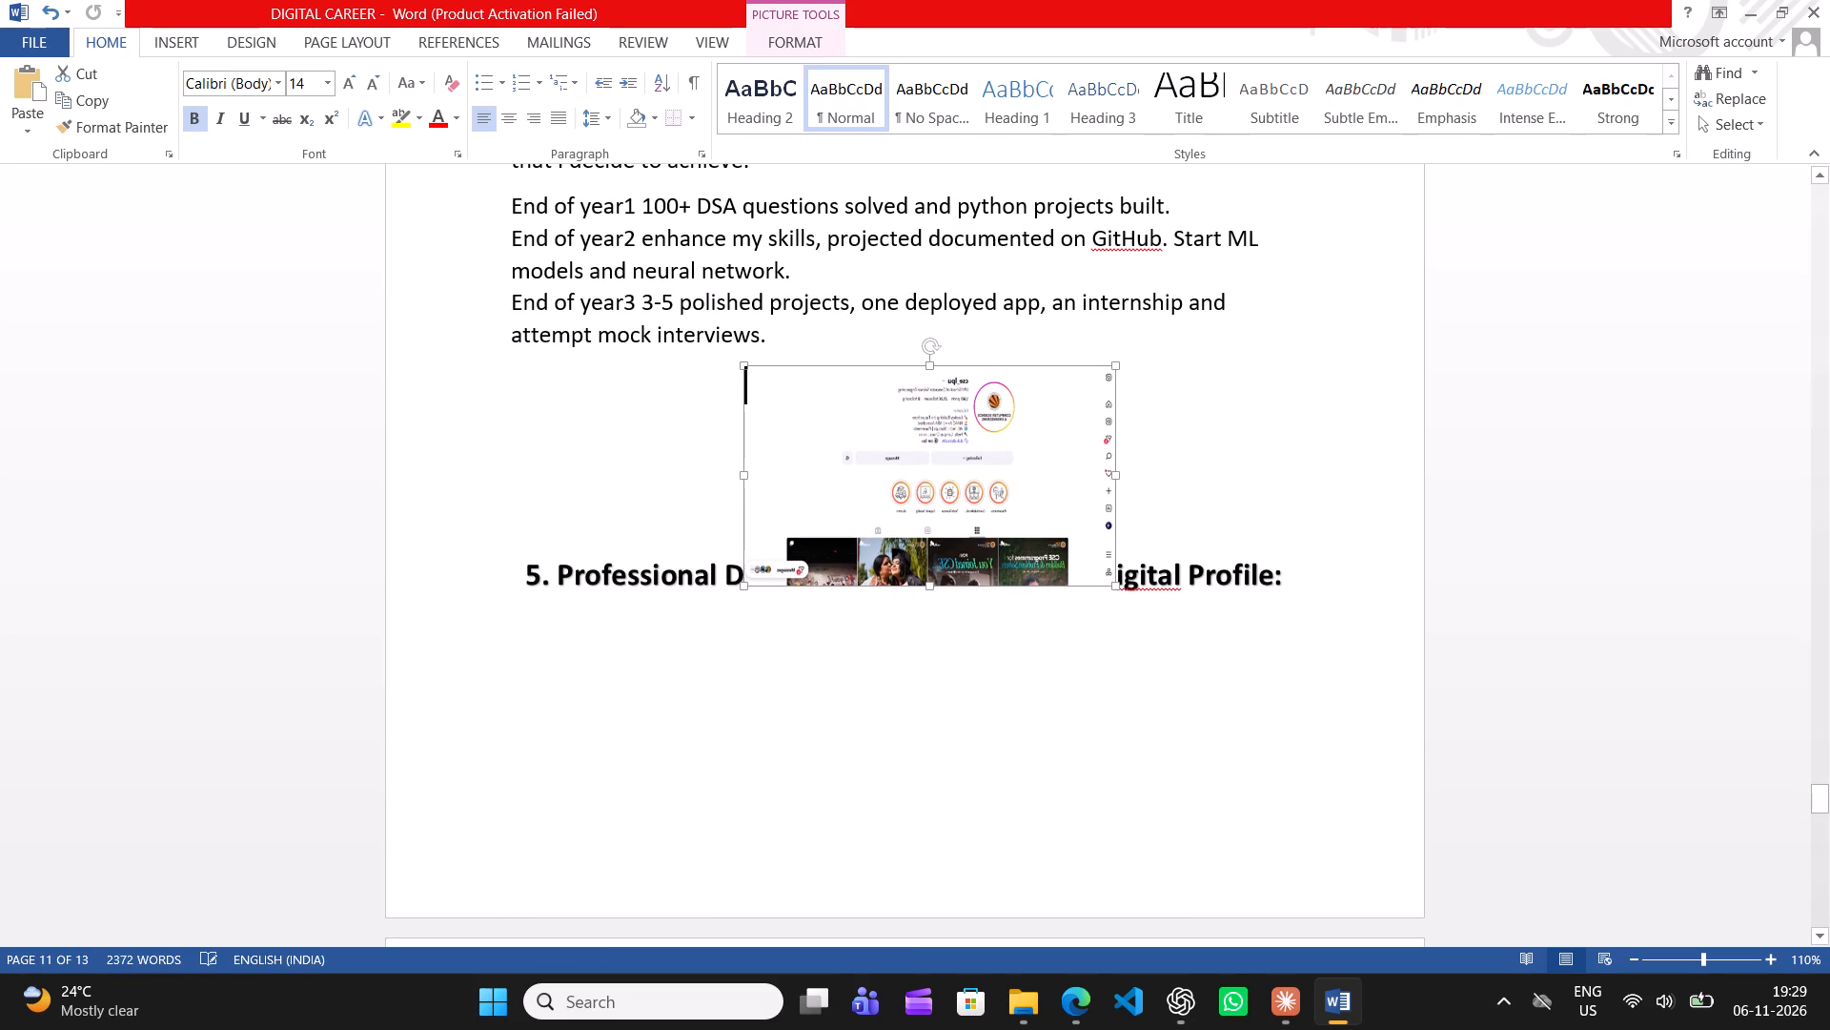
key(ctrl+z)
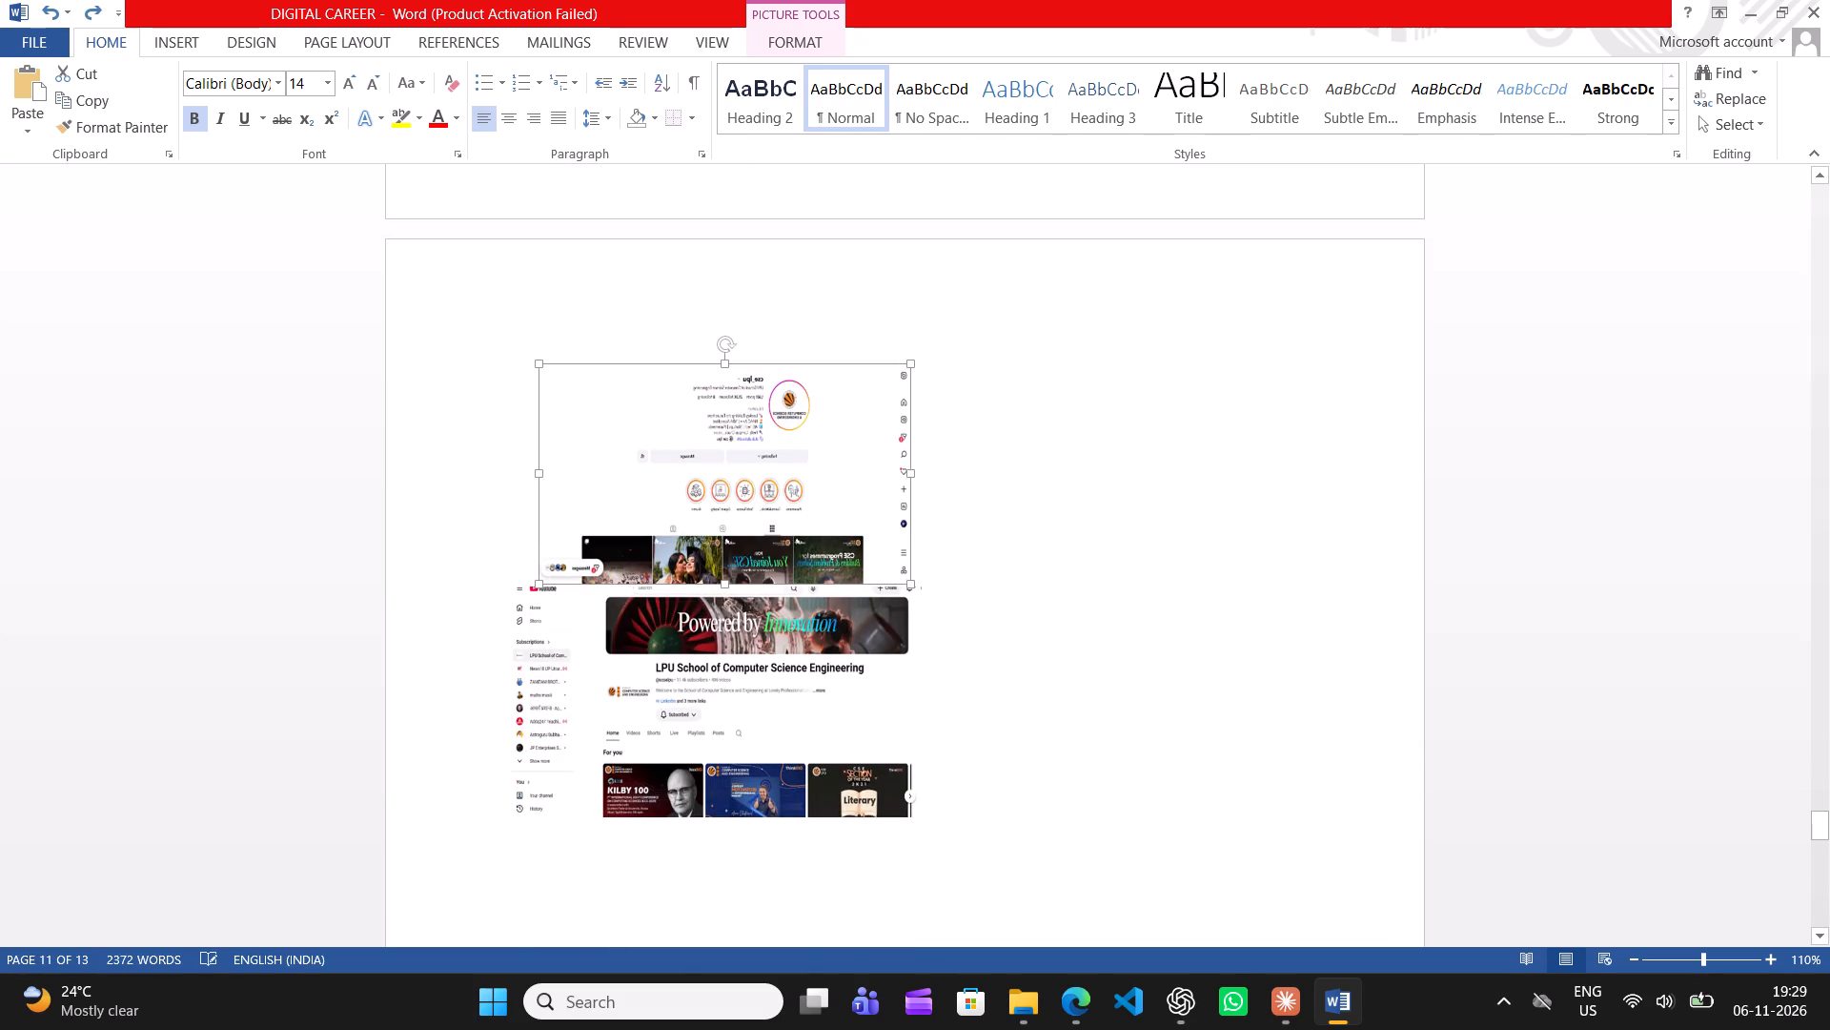
Add a line after the "5. Professional Digital Profile:" heading and move the Instagram screenshot directly below the heading.
scroll(989, 533, up, 3)
scroll(936, 432, up, 2)
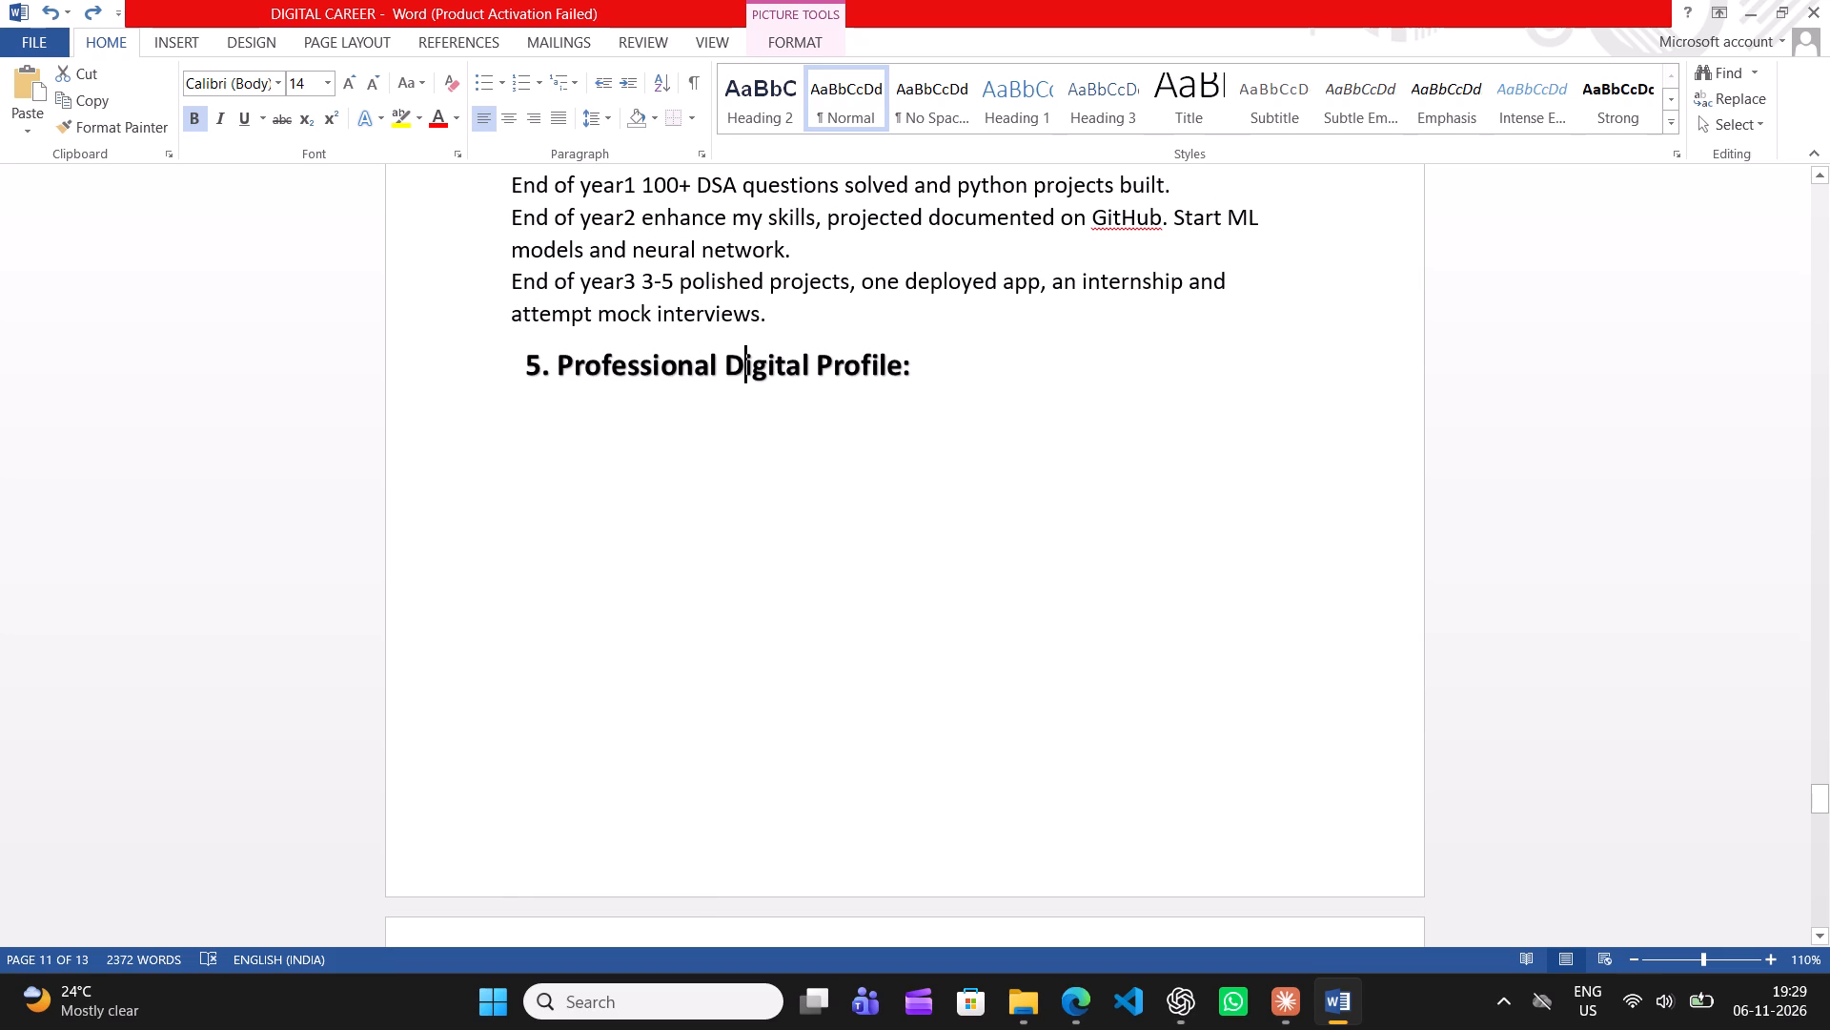
click(929, 386)
key(Return)
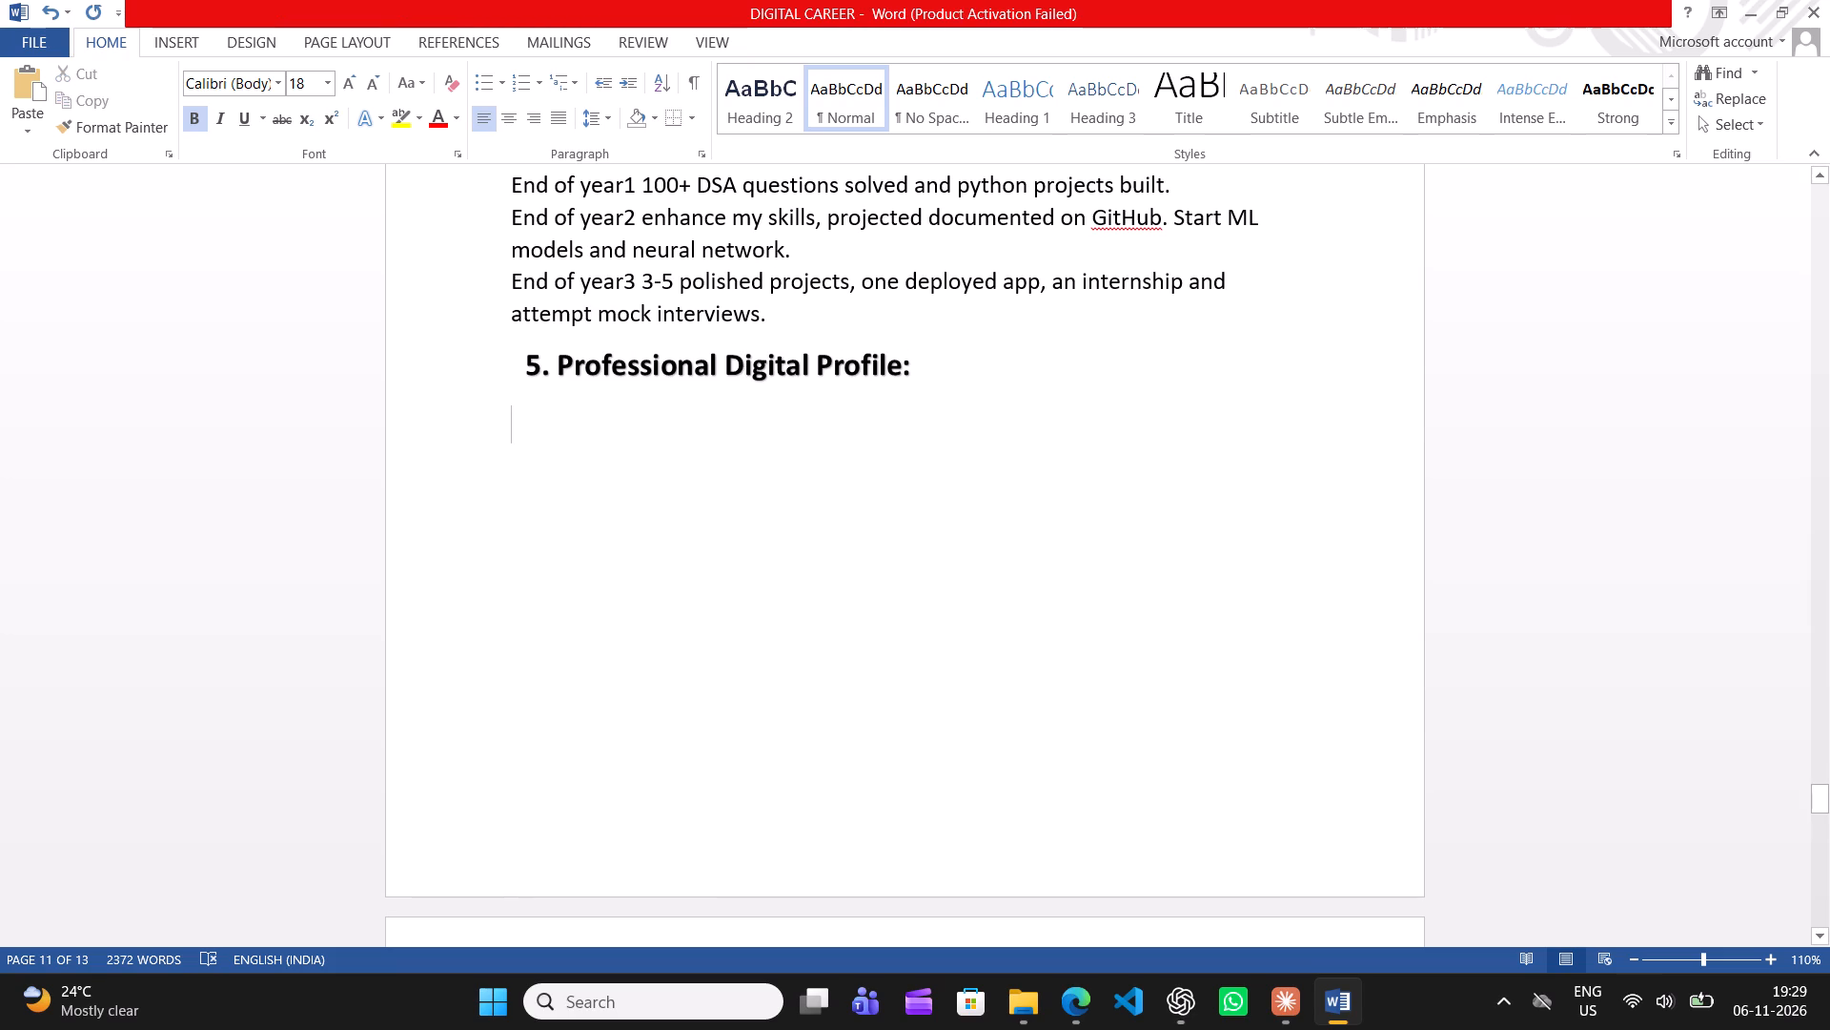
scroll(905, 559, down, 2)
drag(790, 639, 799, 328)
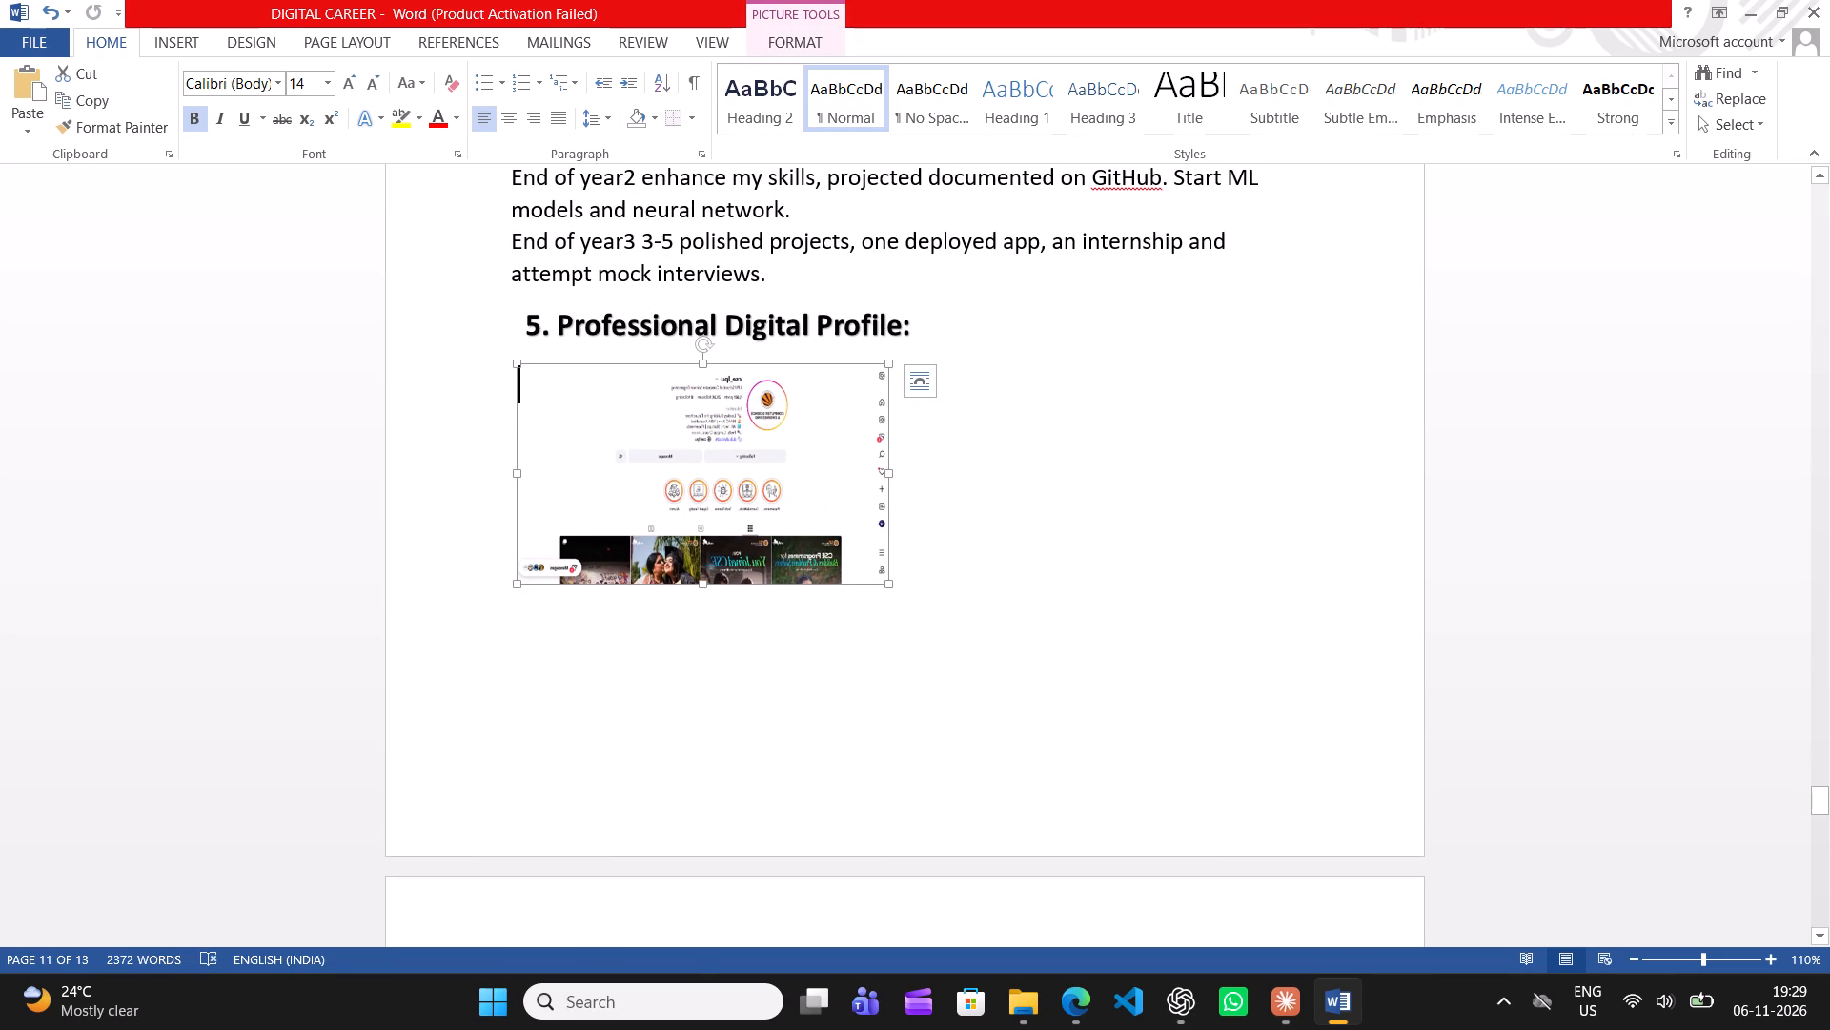
Shrink the Instagram screenshot and place the YouTube channel screenshot beside it under the section 5 heading.
drag(883, 583, 767, 463)
drag(889, 585, 791, 507)
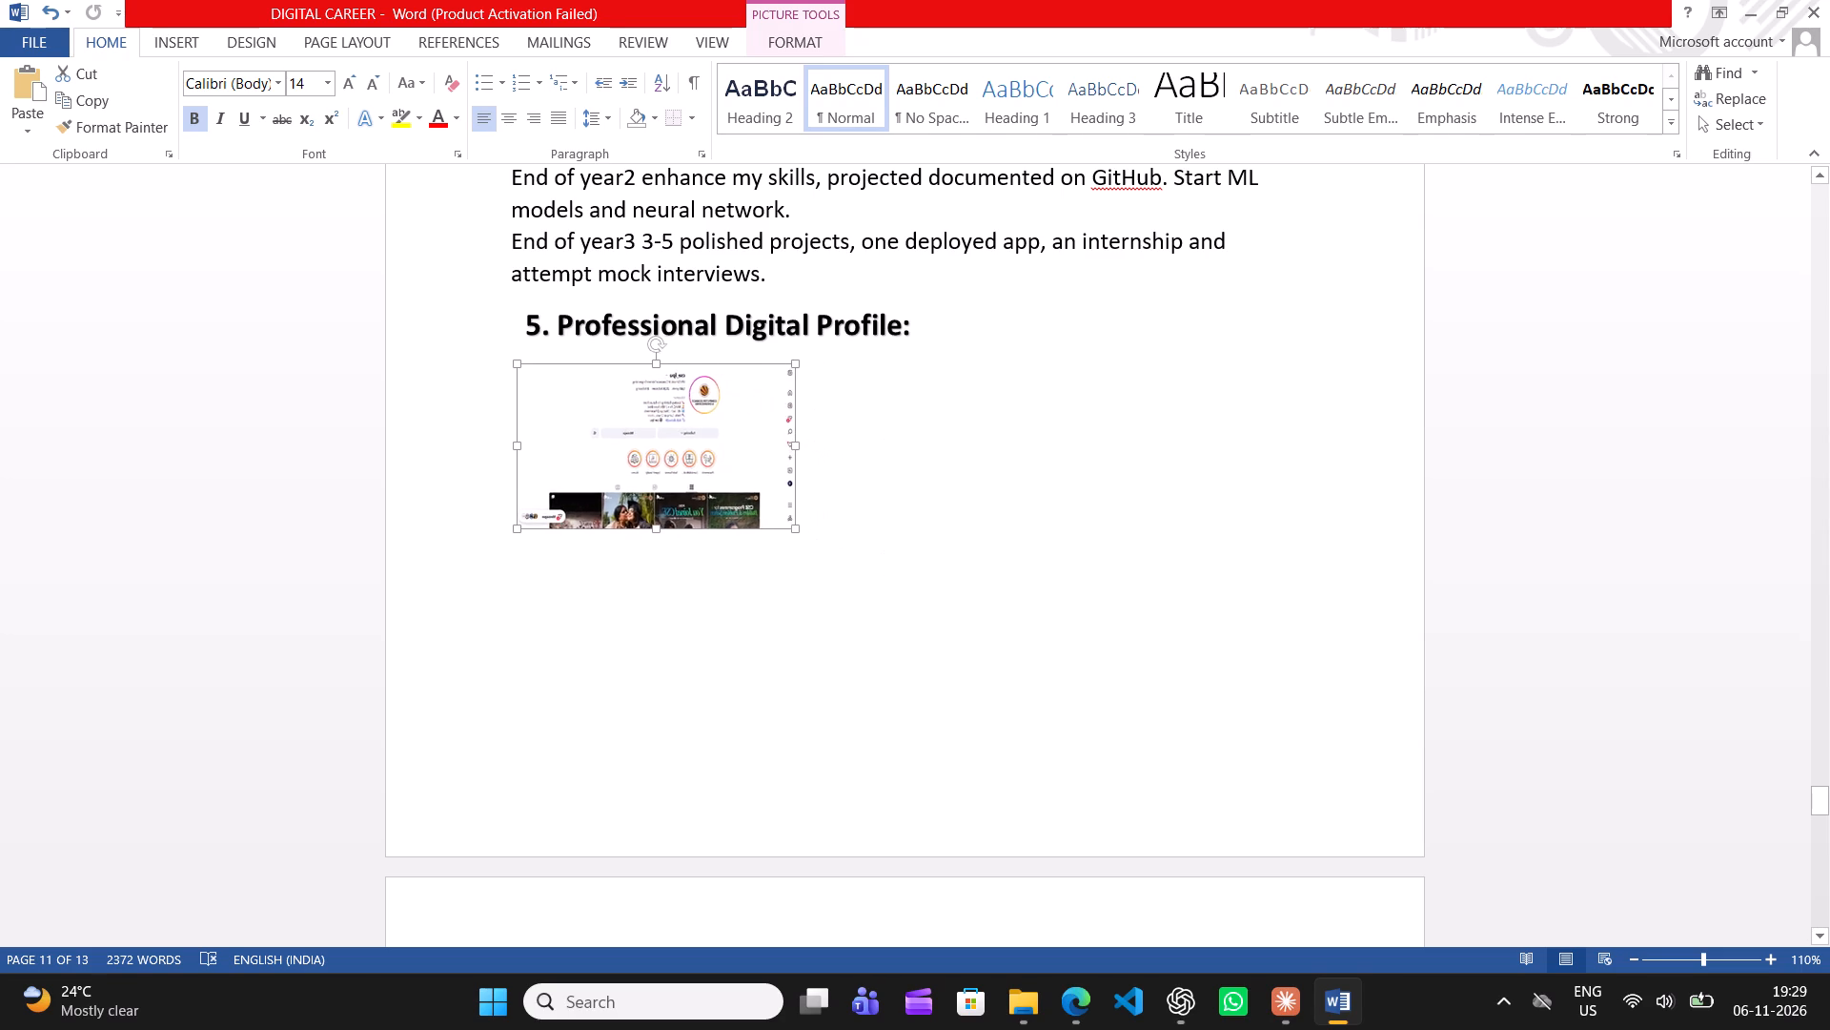
drag(791, 507, 733, 476)
scroll(821, 580, down, 3)
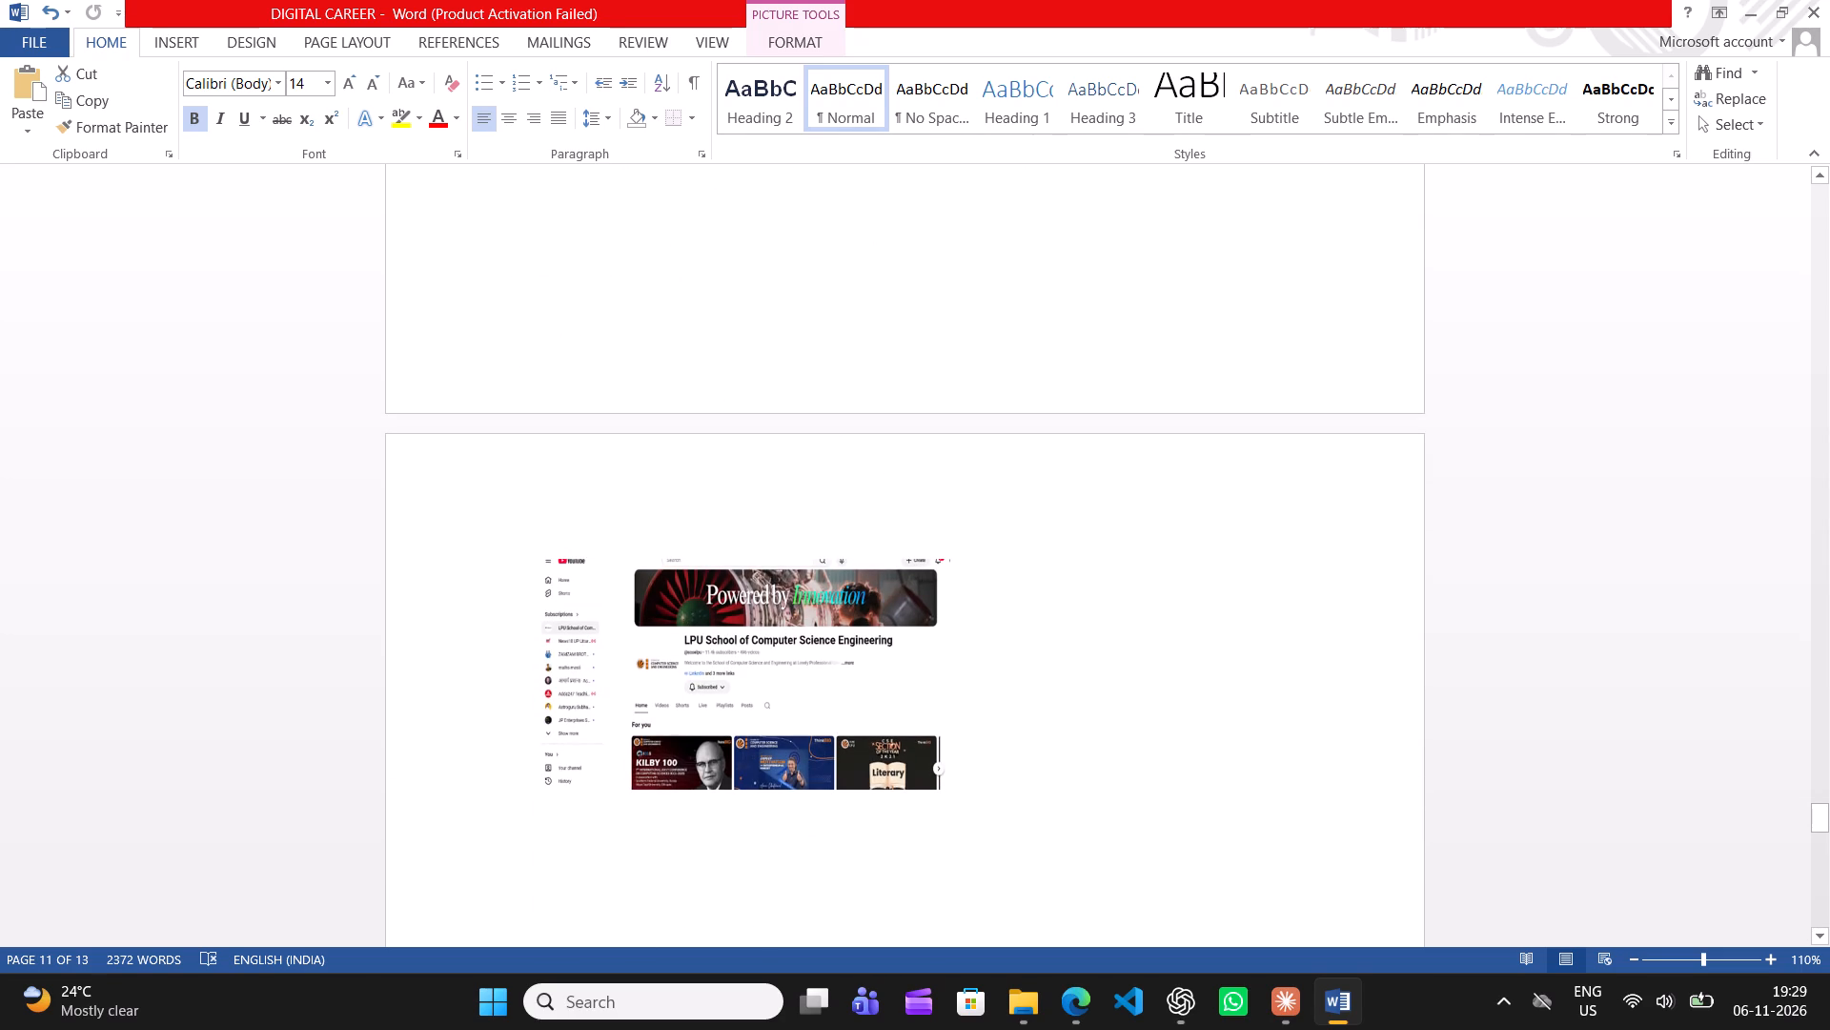
drag(817, 600, 840, 307)
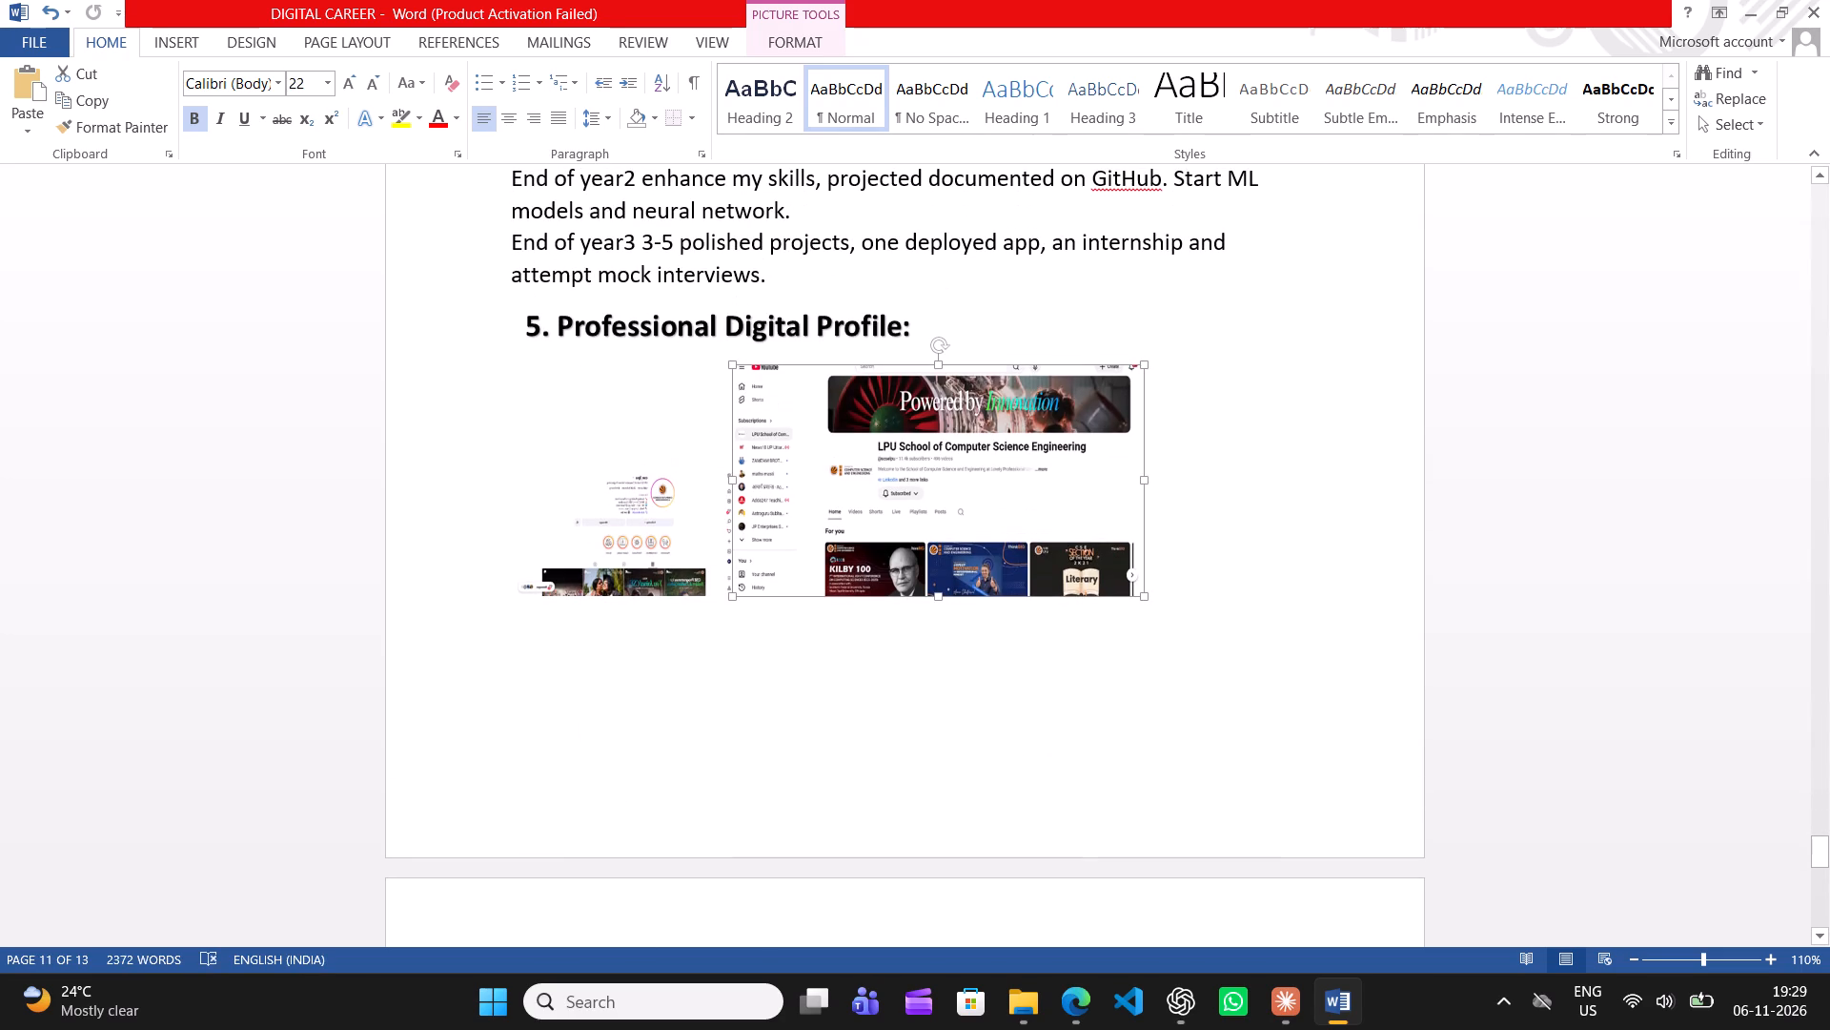
Enlarge the Instagram screenshot so its height roughly matches the YouTube channel screenshot beside it.
click(703, 593)
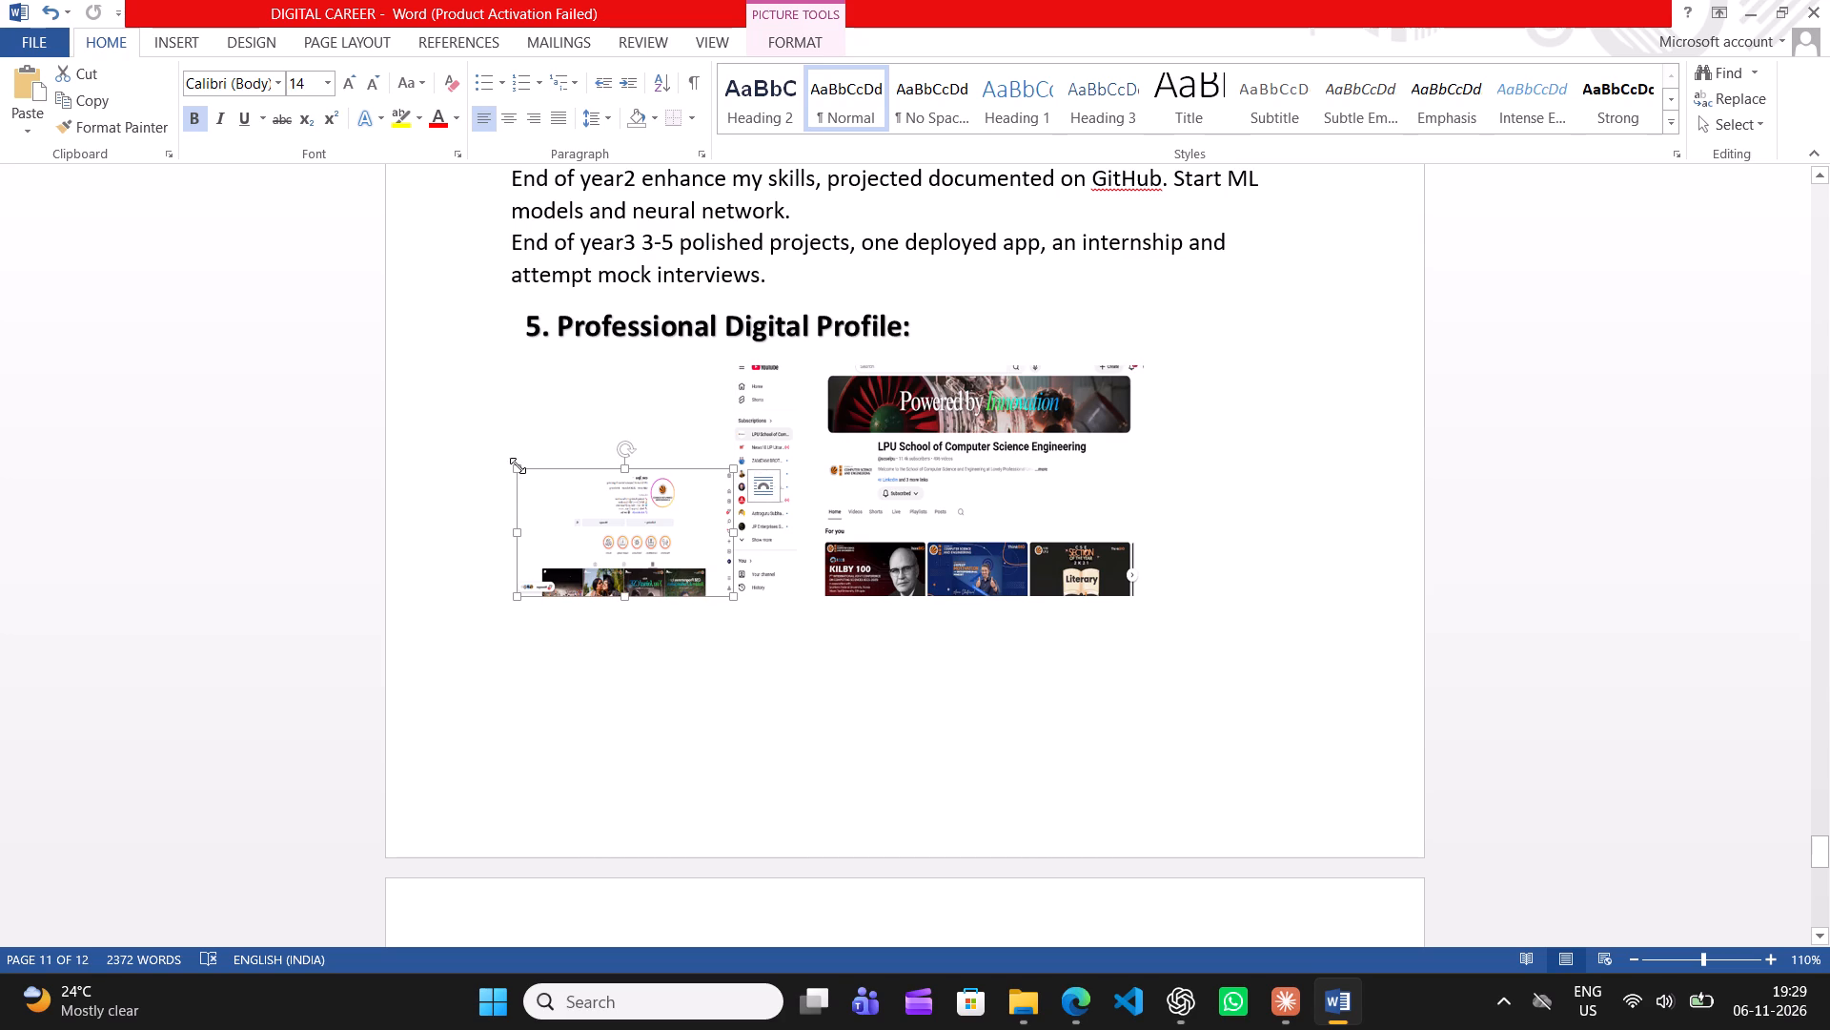
drag(520, 468, 518, 378)
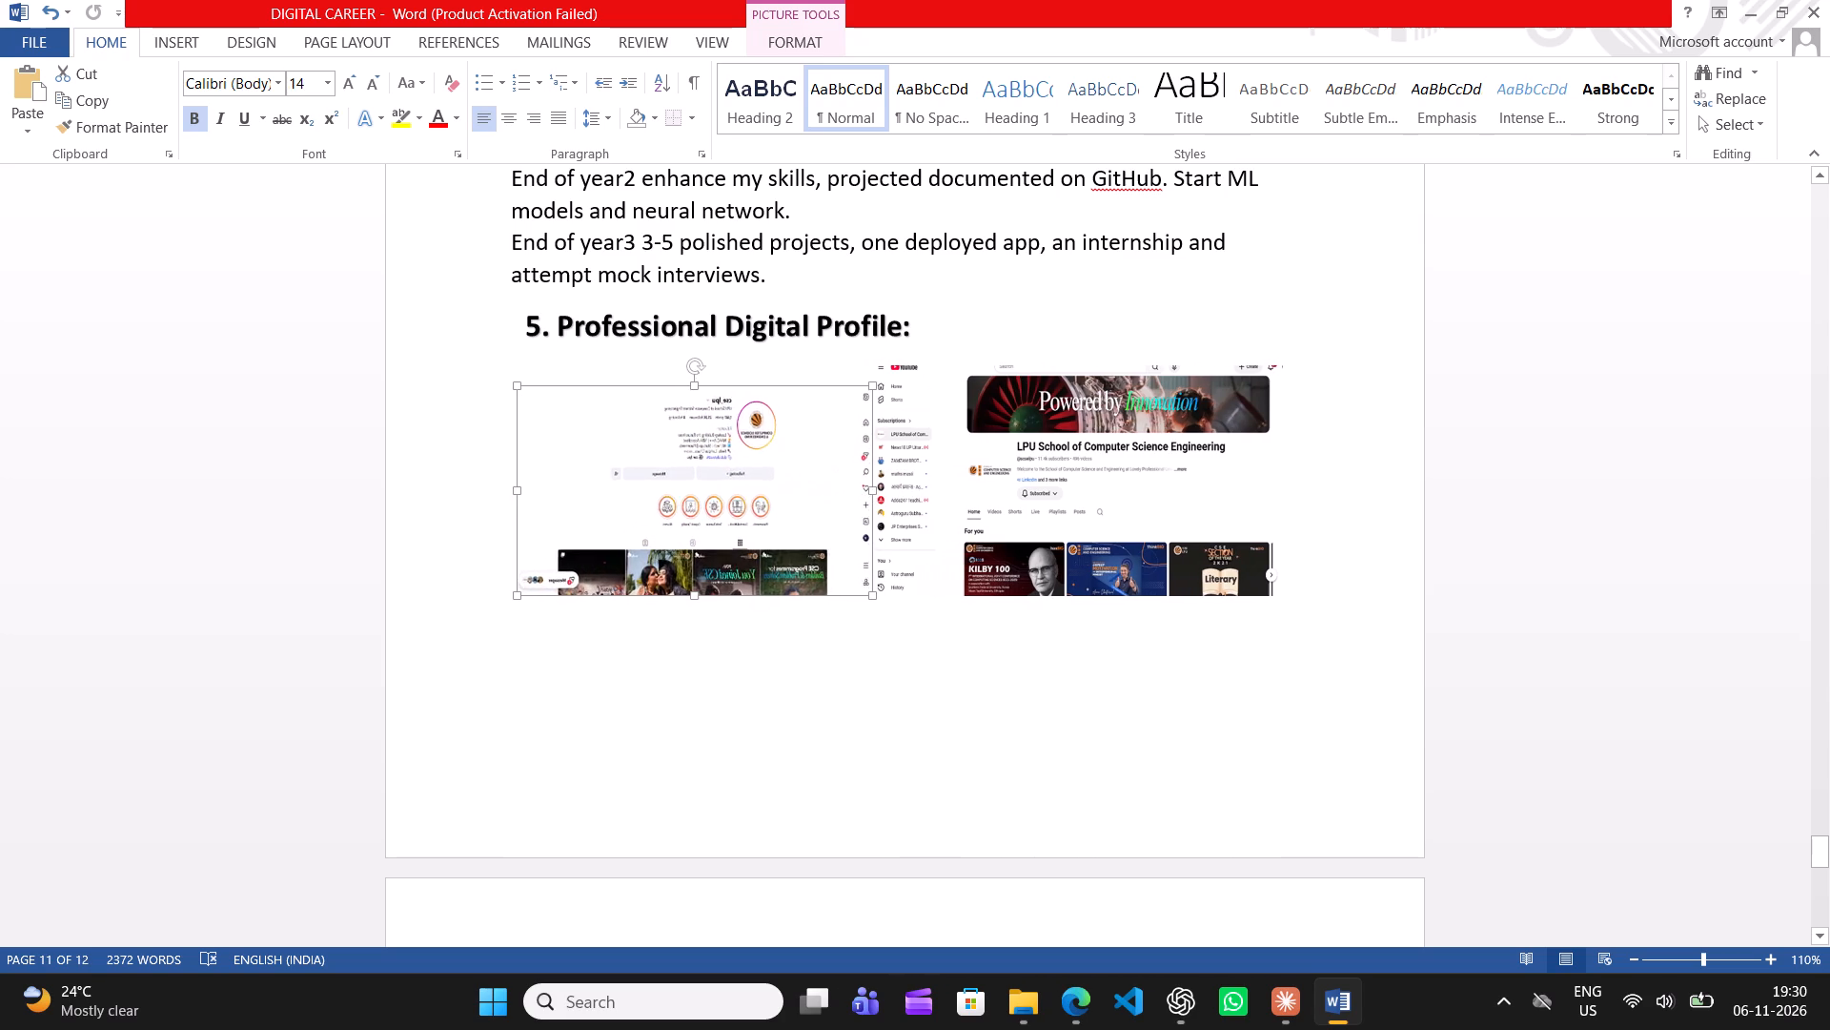
drag(518, 378, 539, 386)
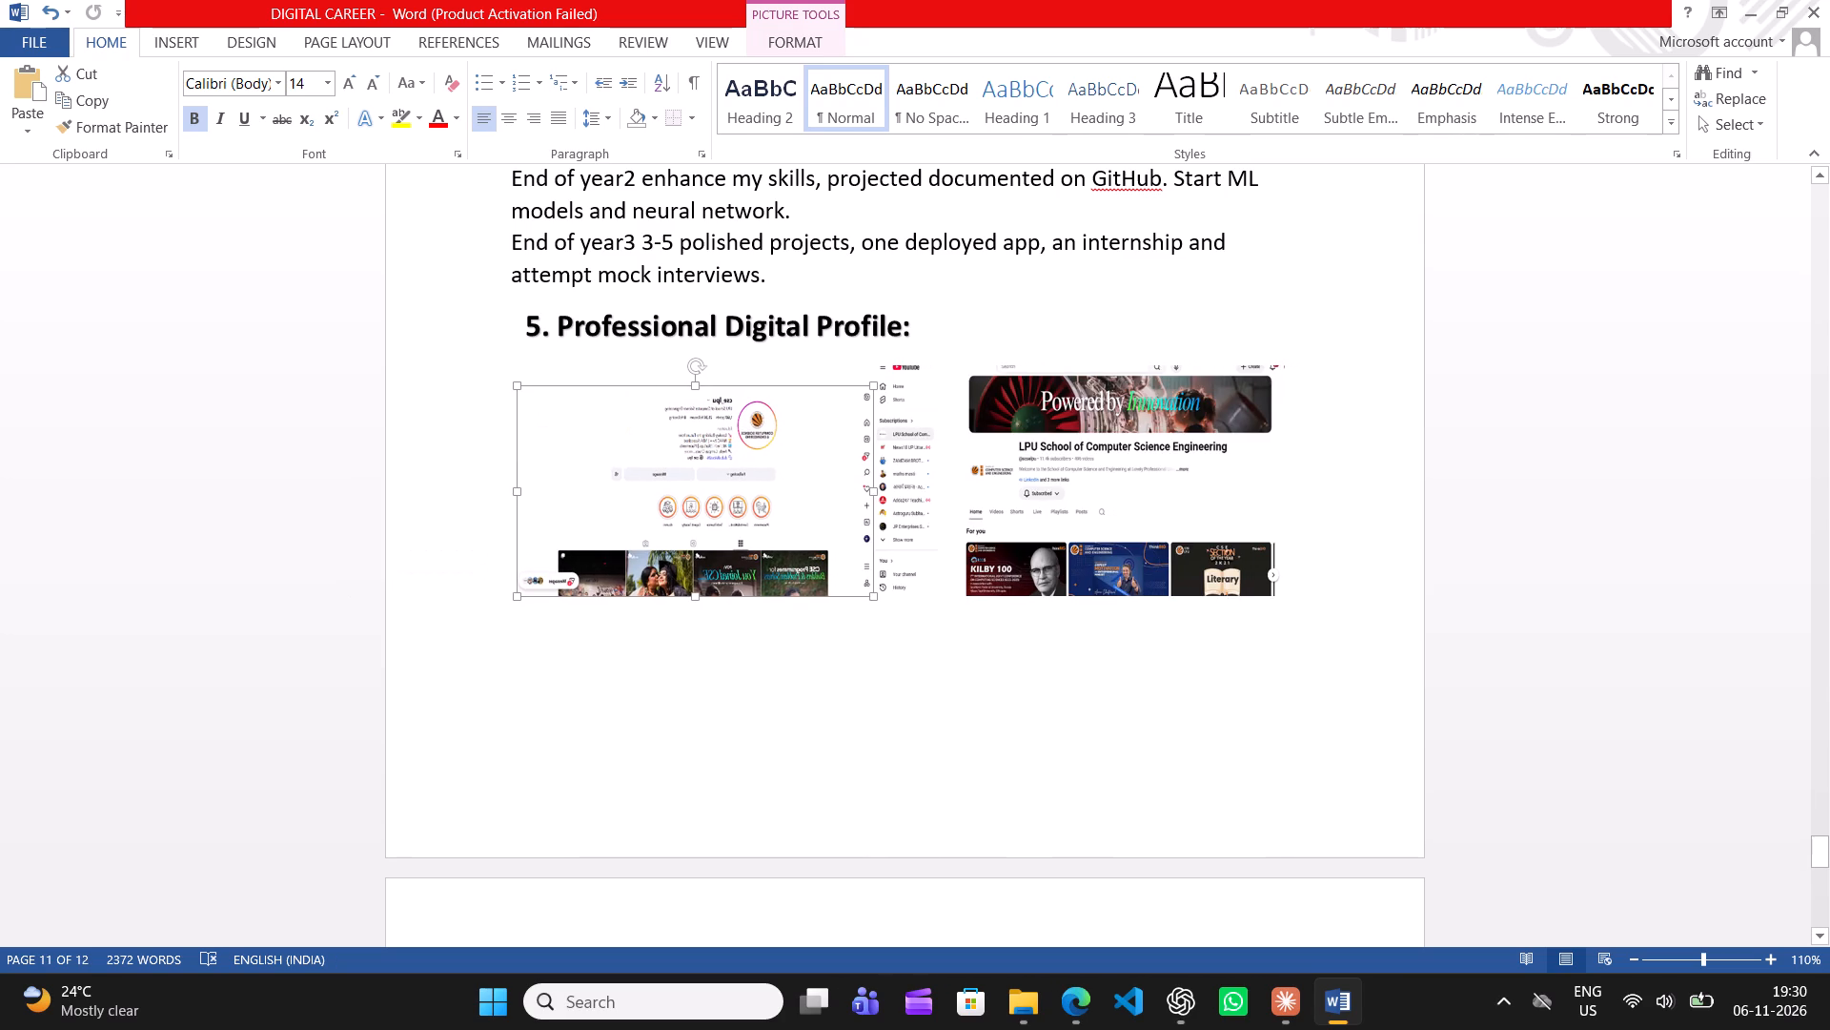
drag(539, 386, 535, 386)
drag(694, 382, 692, 346)
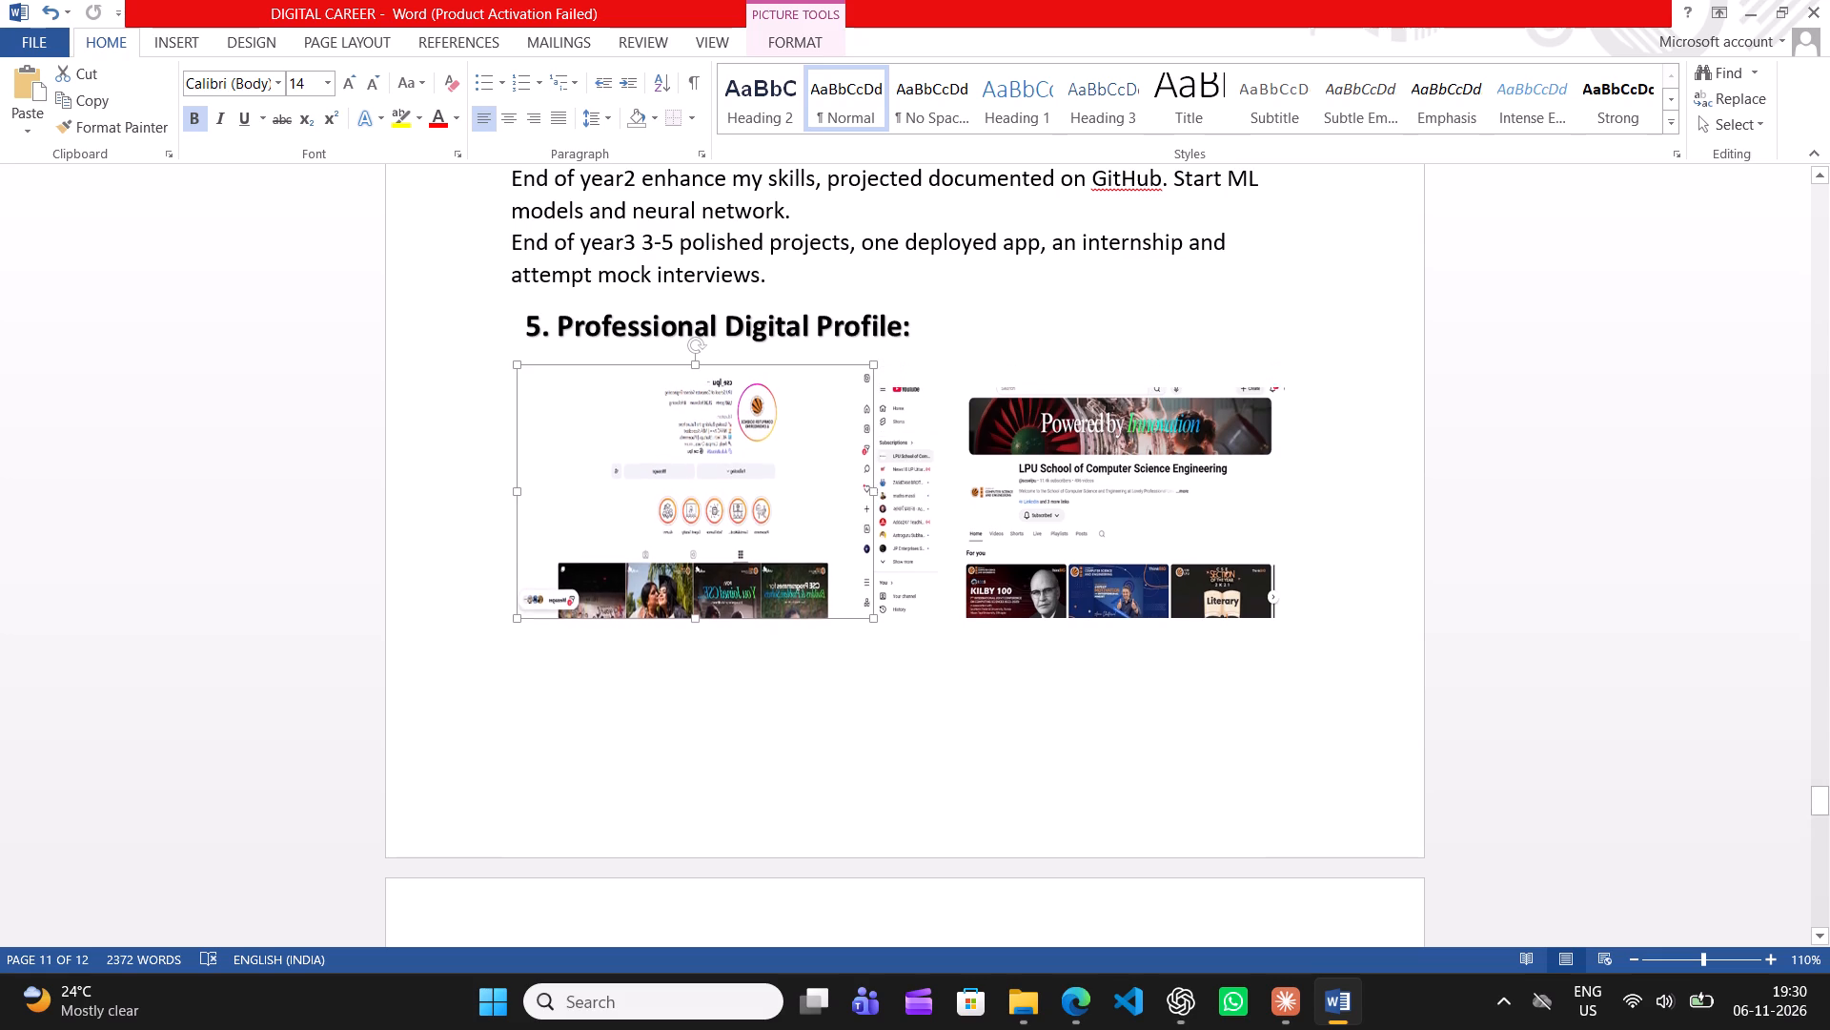
drag(692, 346, 695, 369)
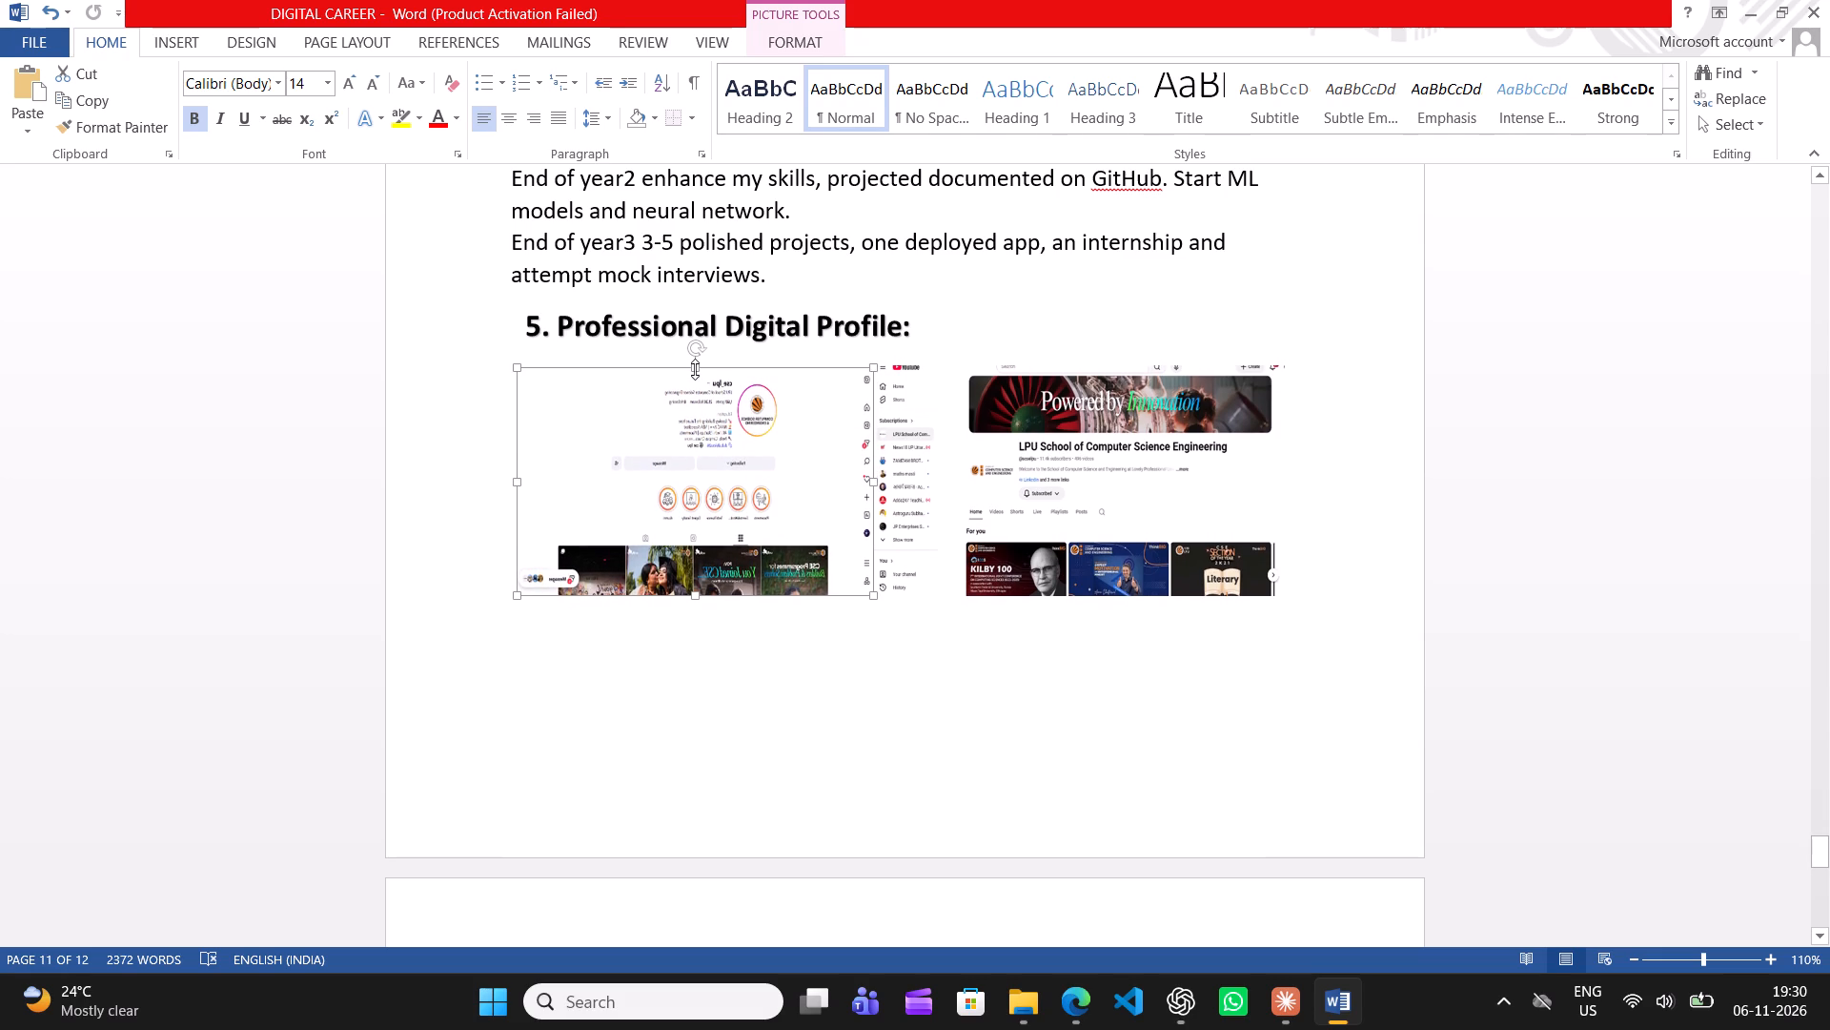
click(956, 737)
Examine the last pages, from the roadmap tables to the profile screenshots and Platform/Profile URL table, for remaining gaps.
scroll(956, 737, down, 4)
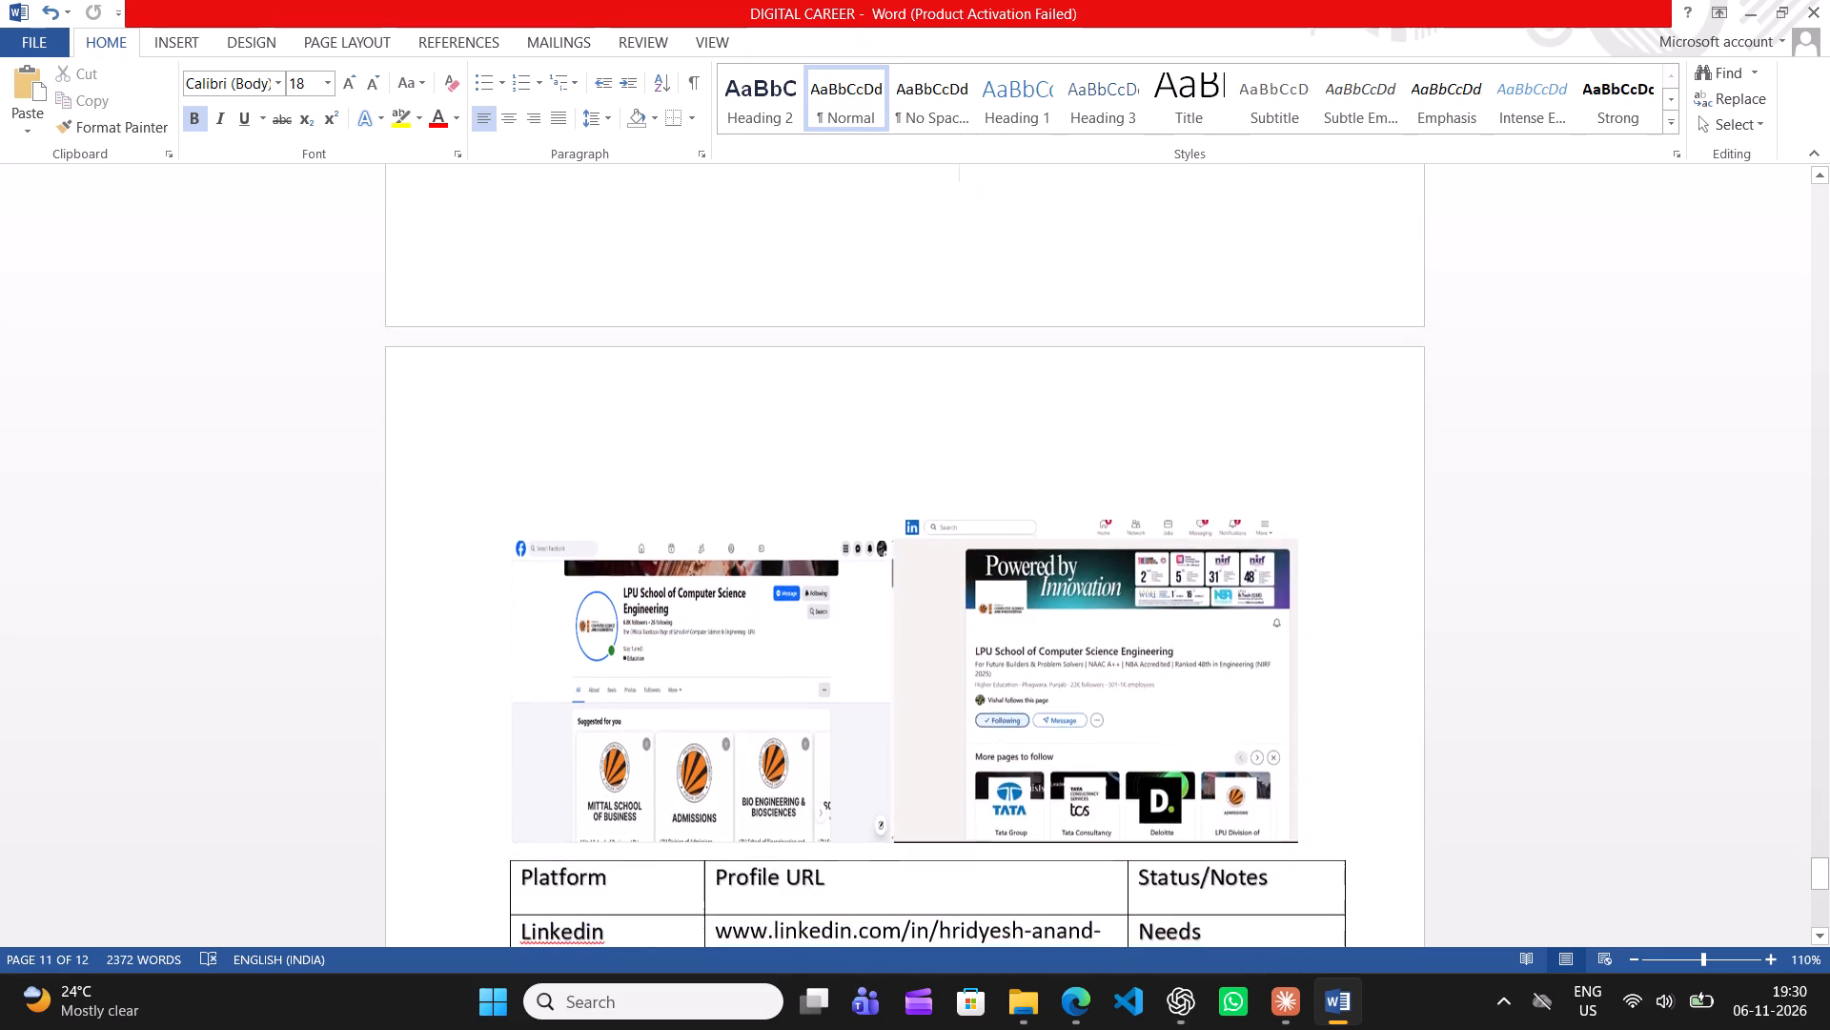
scroll(956, 737, down, 9)
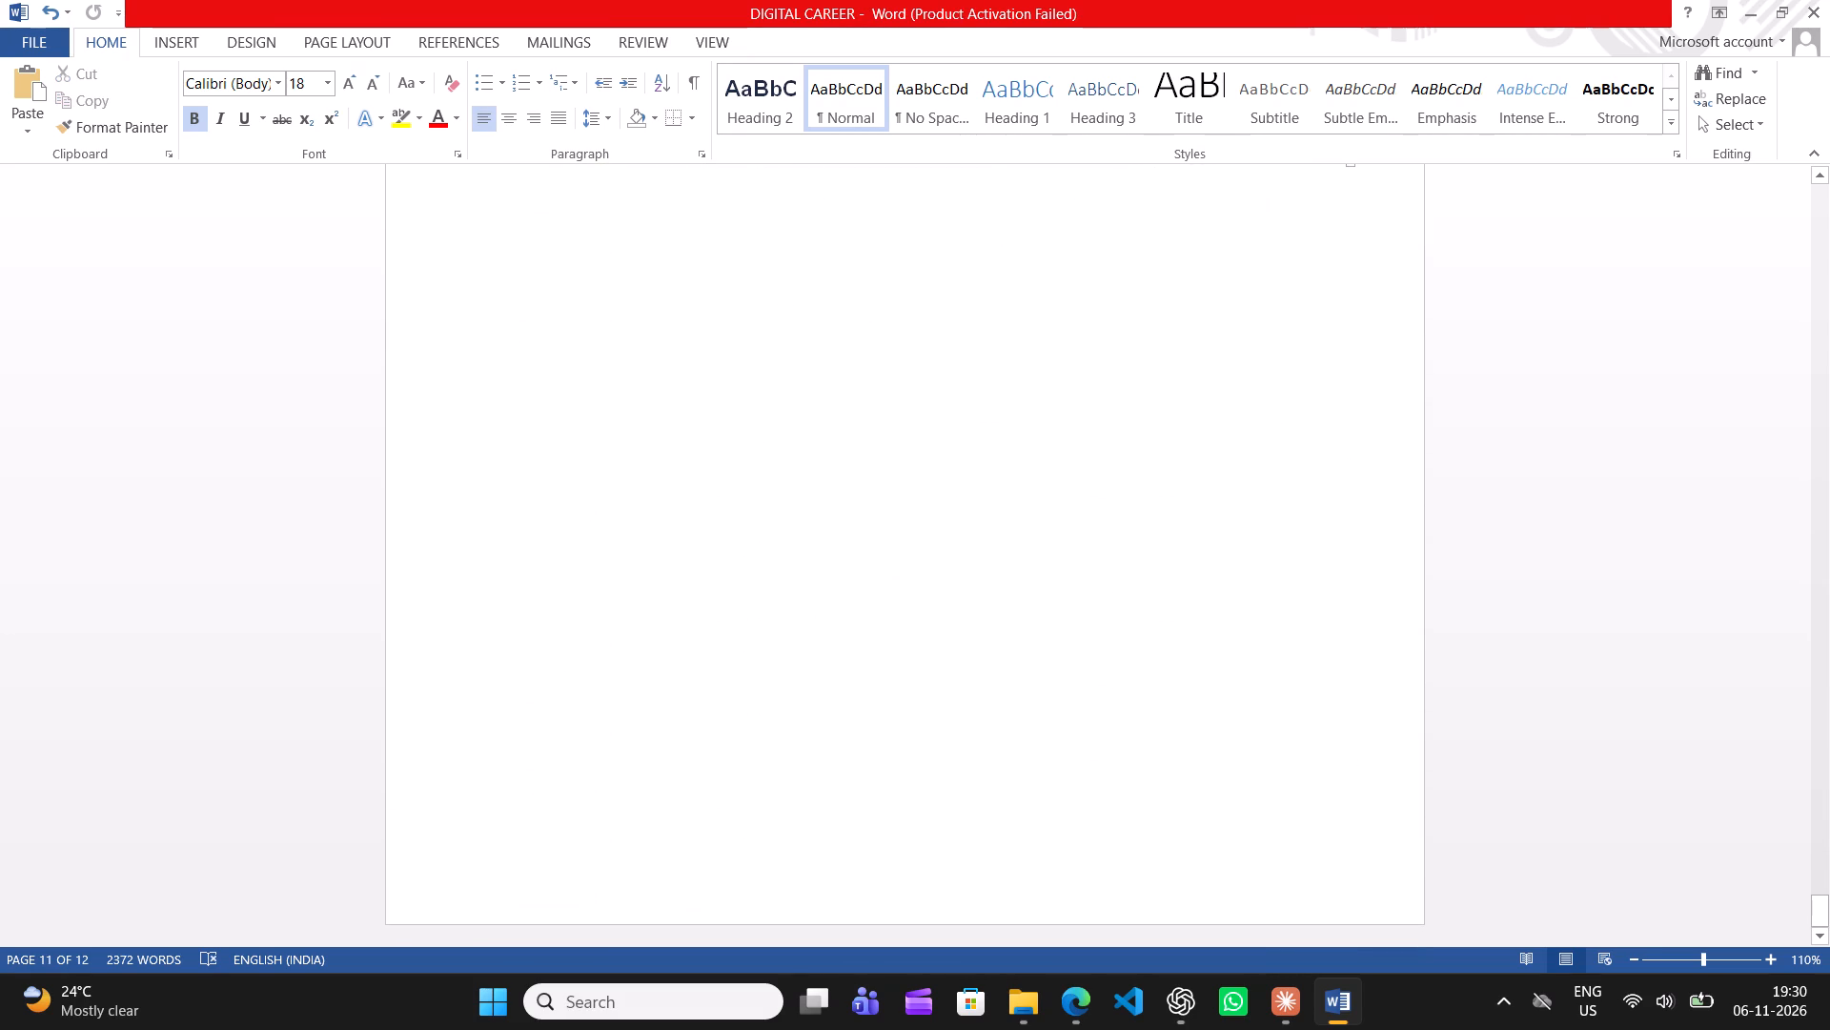
scroll(956, 737, up, 7)
scroll(956, 737, down, 14)
scroll(956, 737, up, 8)
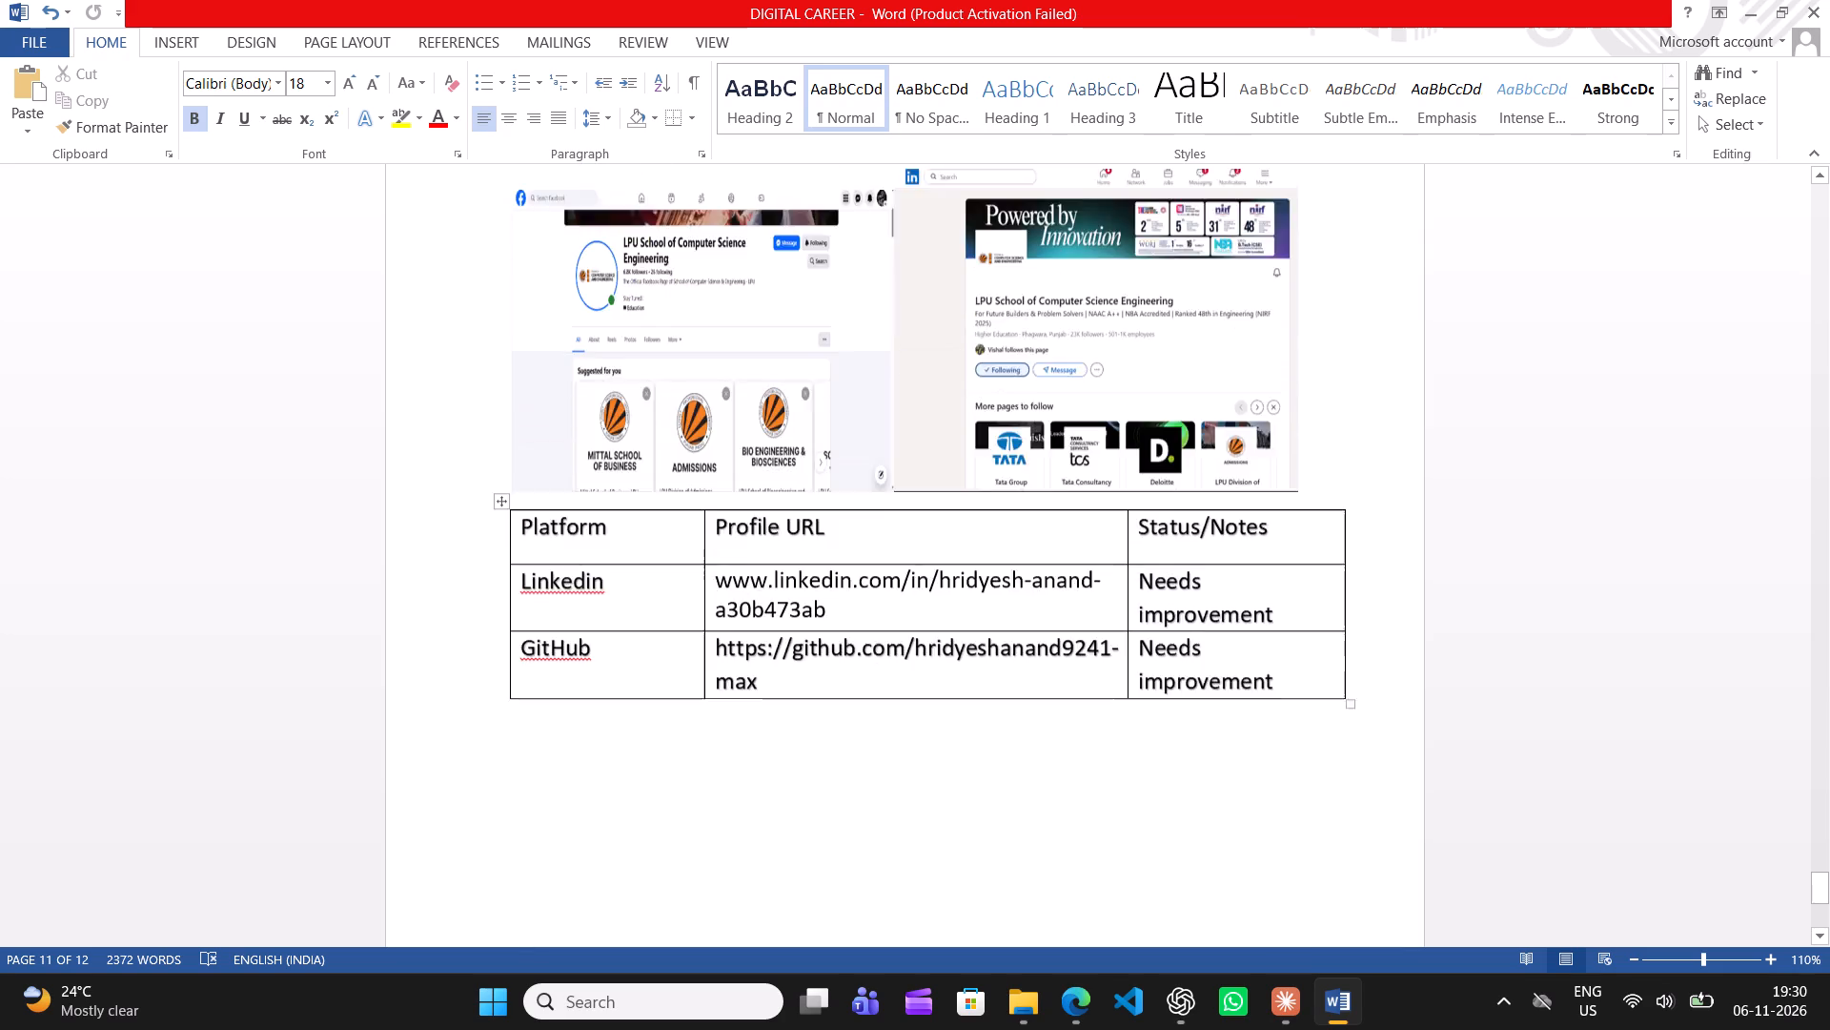
scroll(956, 737, up, 2)
scroll(956, 737, down, 12)
scroll(956, 737, up, 1)
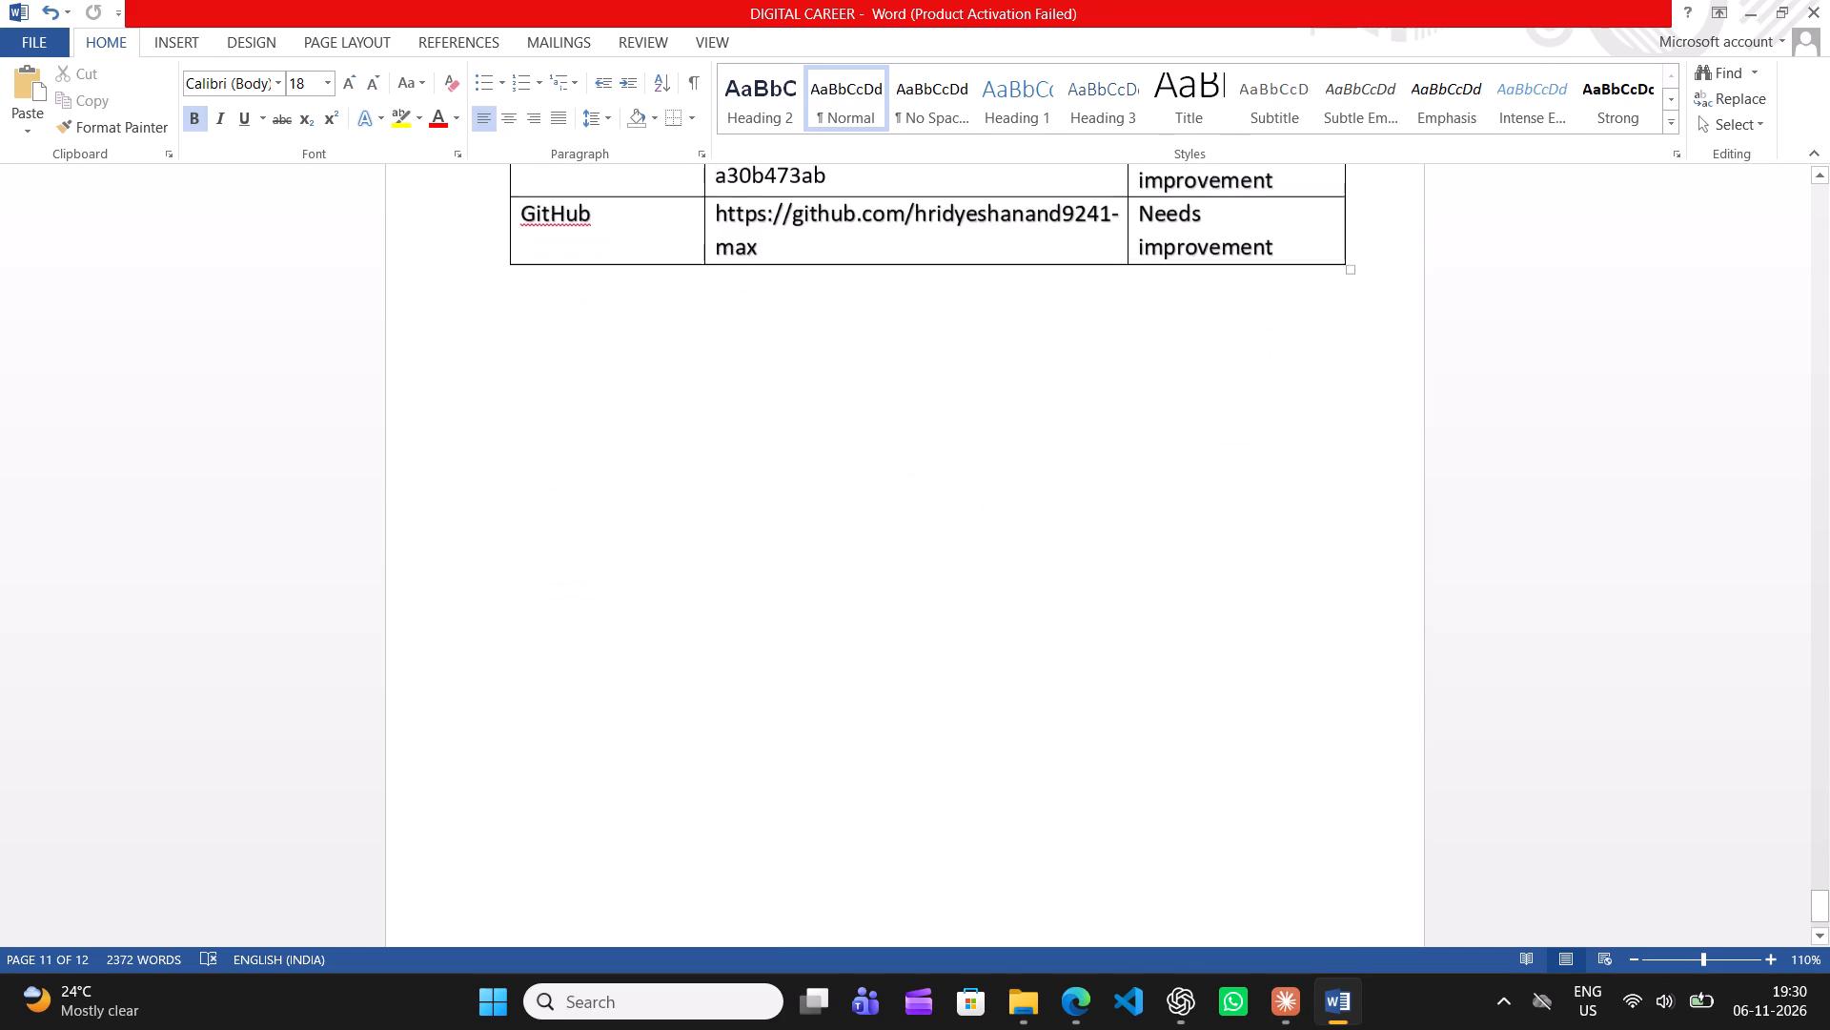
scroll(956, 737, up, 1)
scroll(956, 737, up, 20)
scroll(956, 737, up, 20)
scroll(956, 737, up, 20)
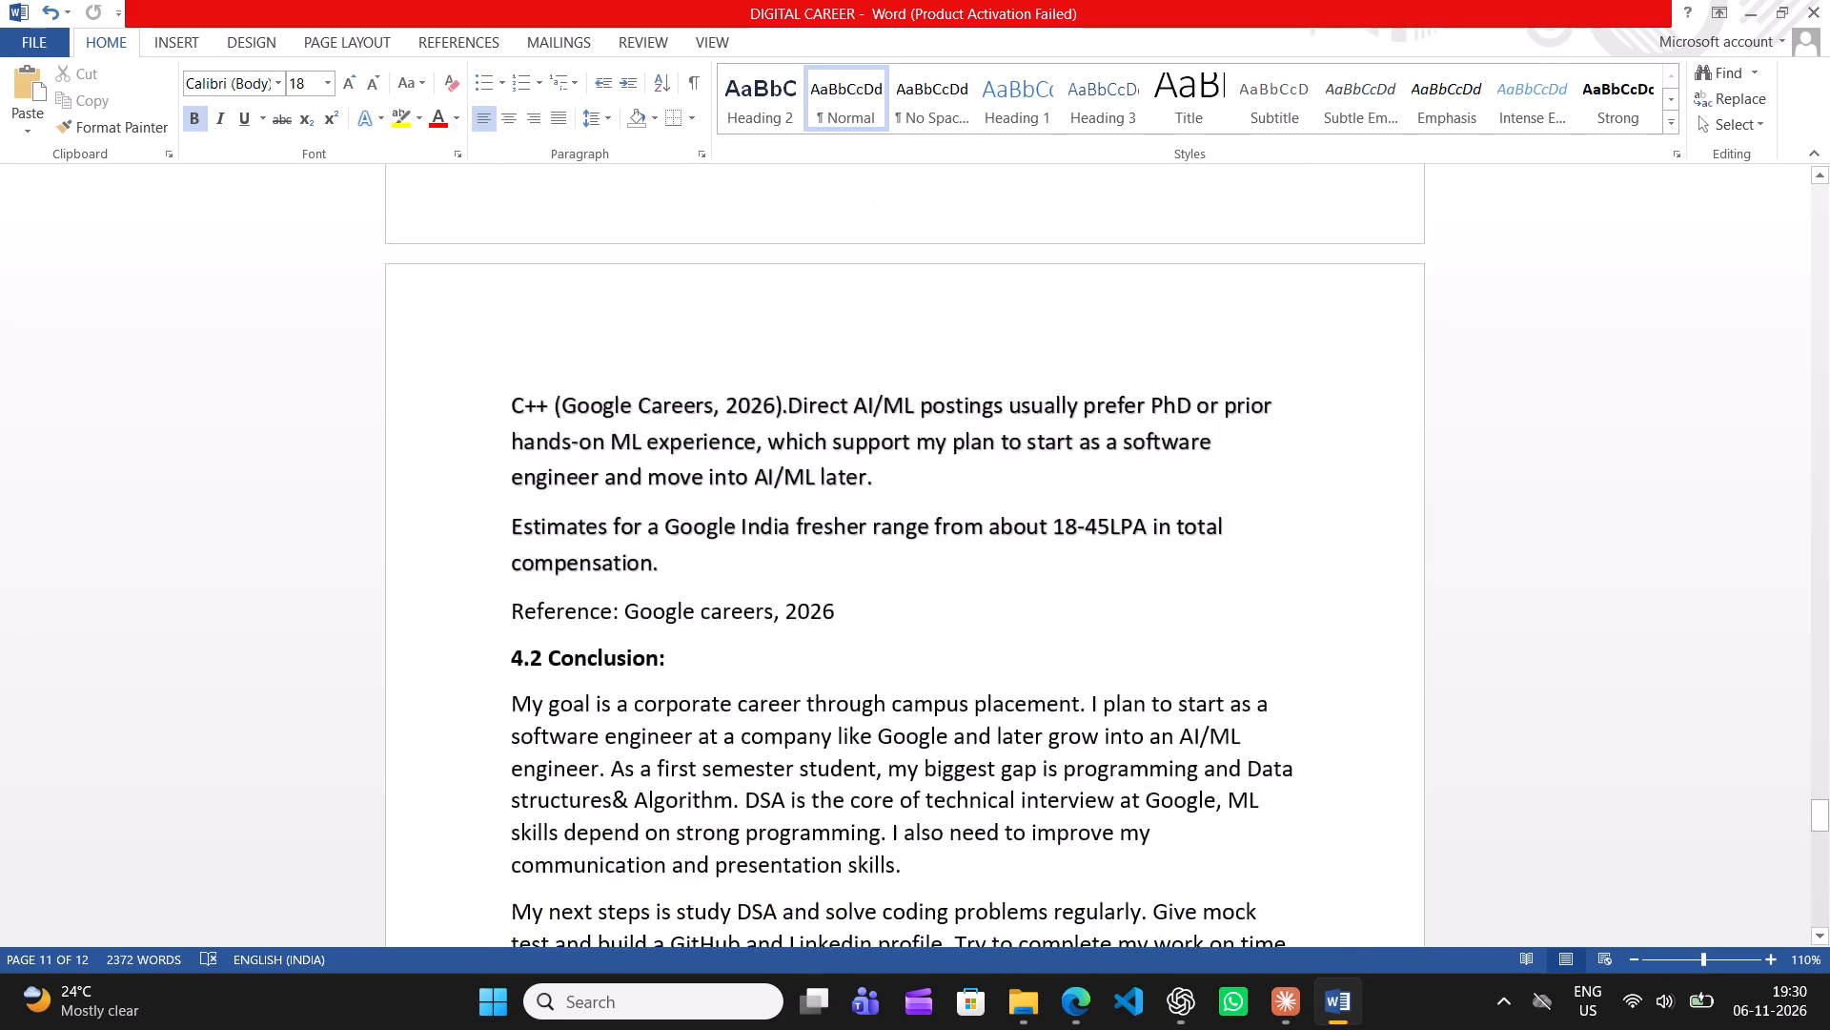
scroll(956, 737, up, 20)
scroll(956, 737, up, 20)
scroll(956, 737, up, 20)
scroll(956, 737, down, 4)
scroll(956, 737, down, 20)
scroll(956, 737, down, 20)
scroll(956, 737, down, 20)
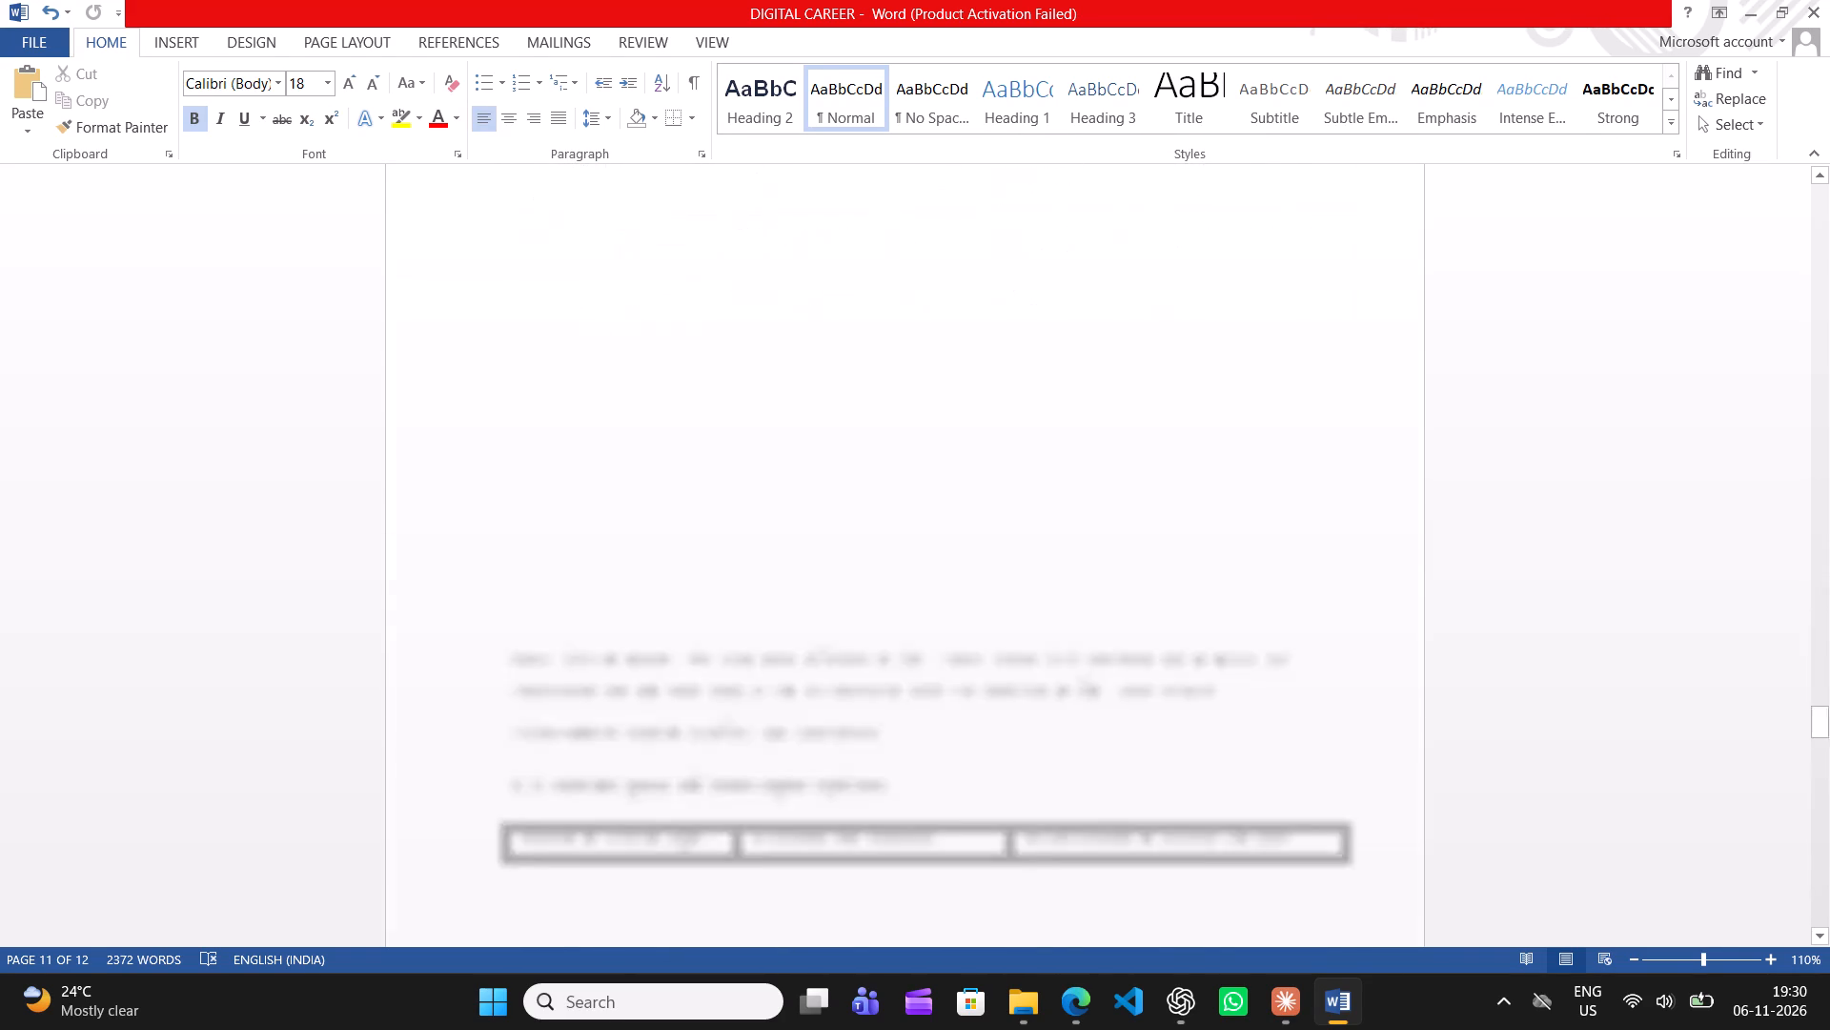
scroll(956, 737, down, 20)
scroll(956, 737, down, 20)
scroll(956, 737, down, 8)
scroll(956, 737, up, 13)
scroll(956, 737, up, 20)
scroll(956, 737, up, 20)
scroll(956, 737, up, 20)
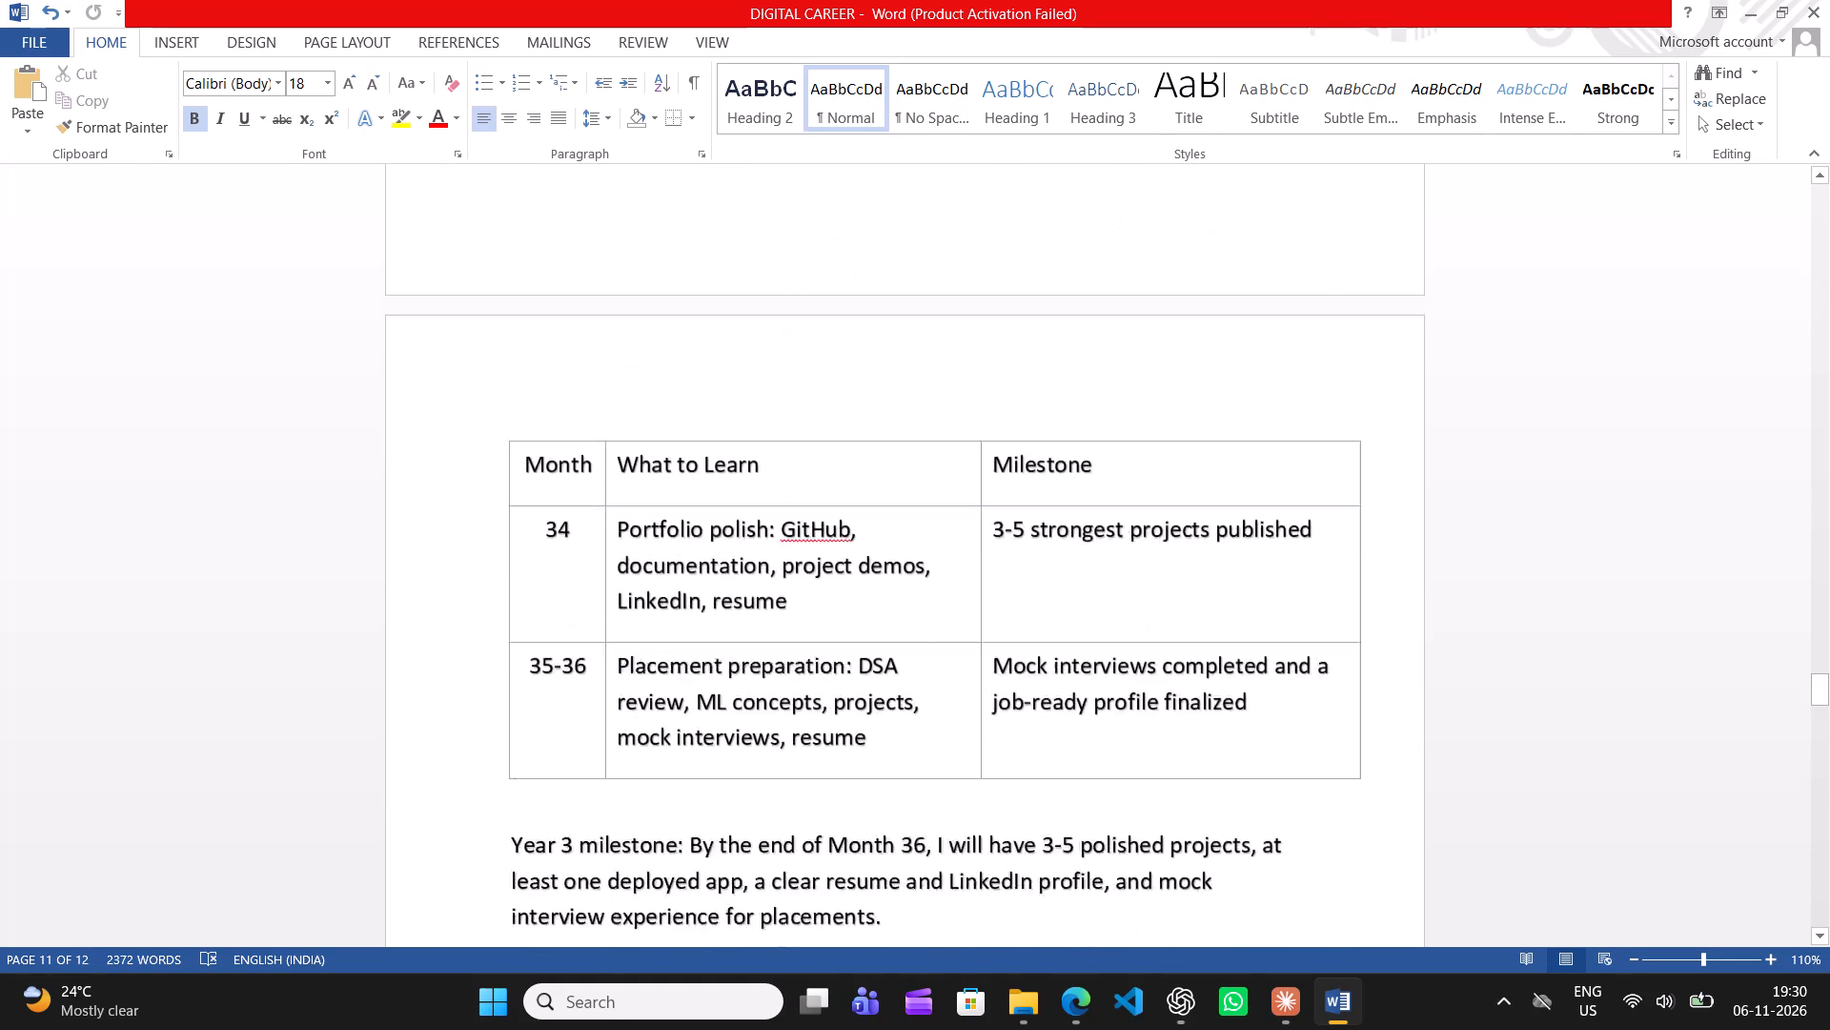
Check which pages the Career Pathway Selection section covers, for its entry in the CONTENTS table.
scroll(956, 737, up, 20)
scroll(956, 737, up, 20)
scroll(956, 737, up, 20)
scroll(956, 737, down, 2)
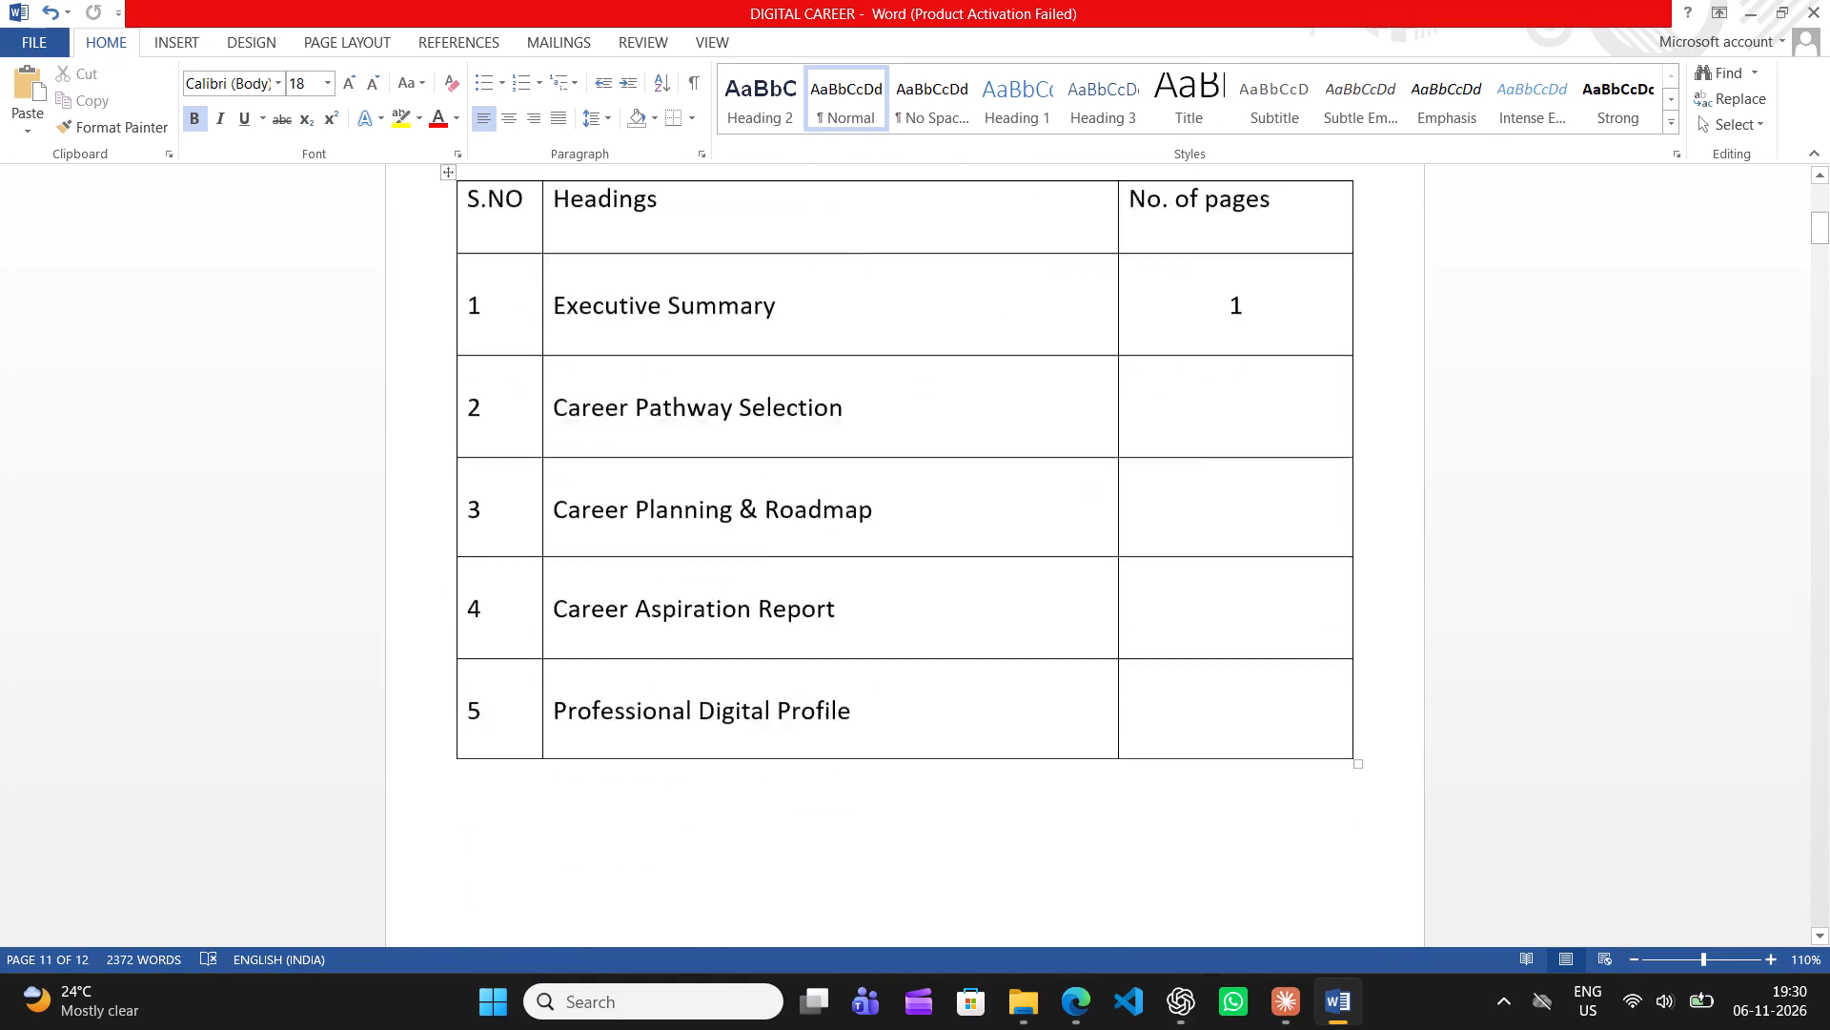
scroll(956, 737, down, 7)
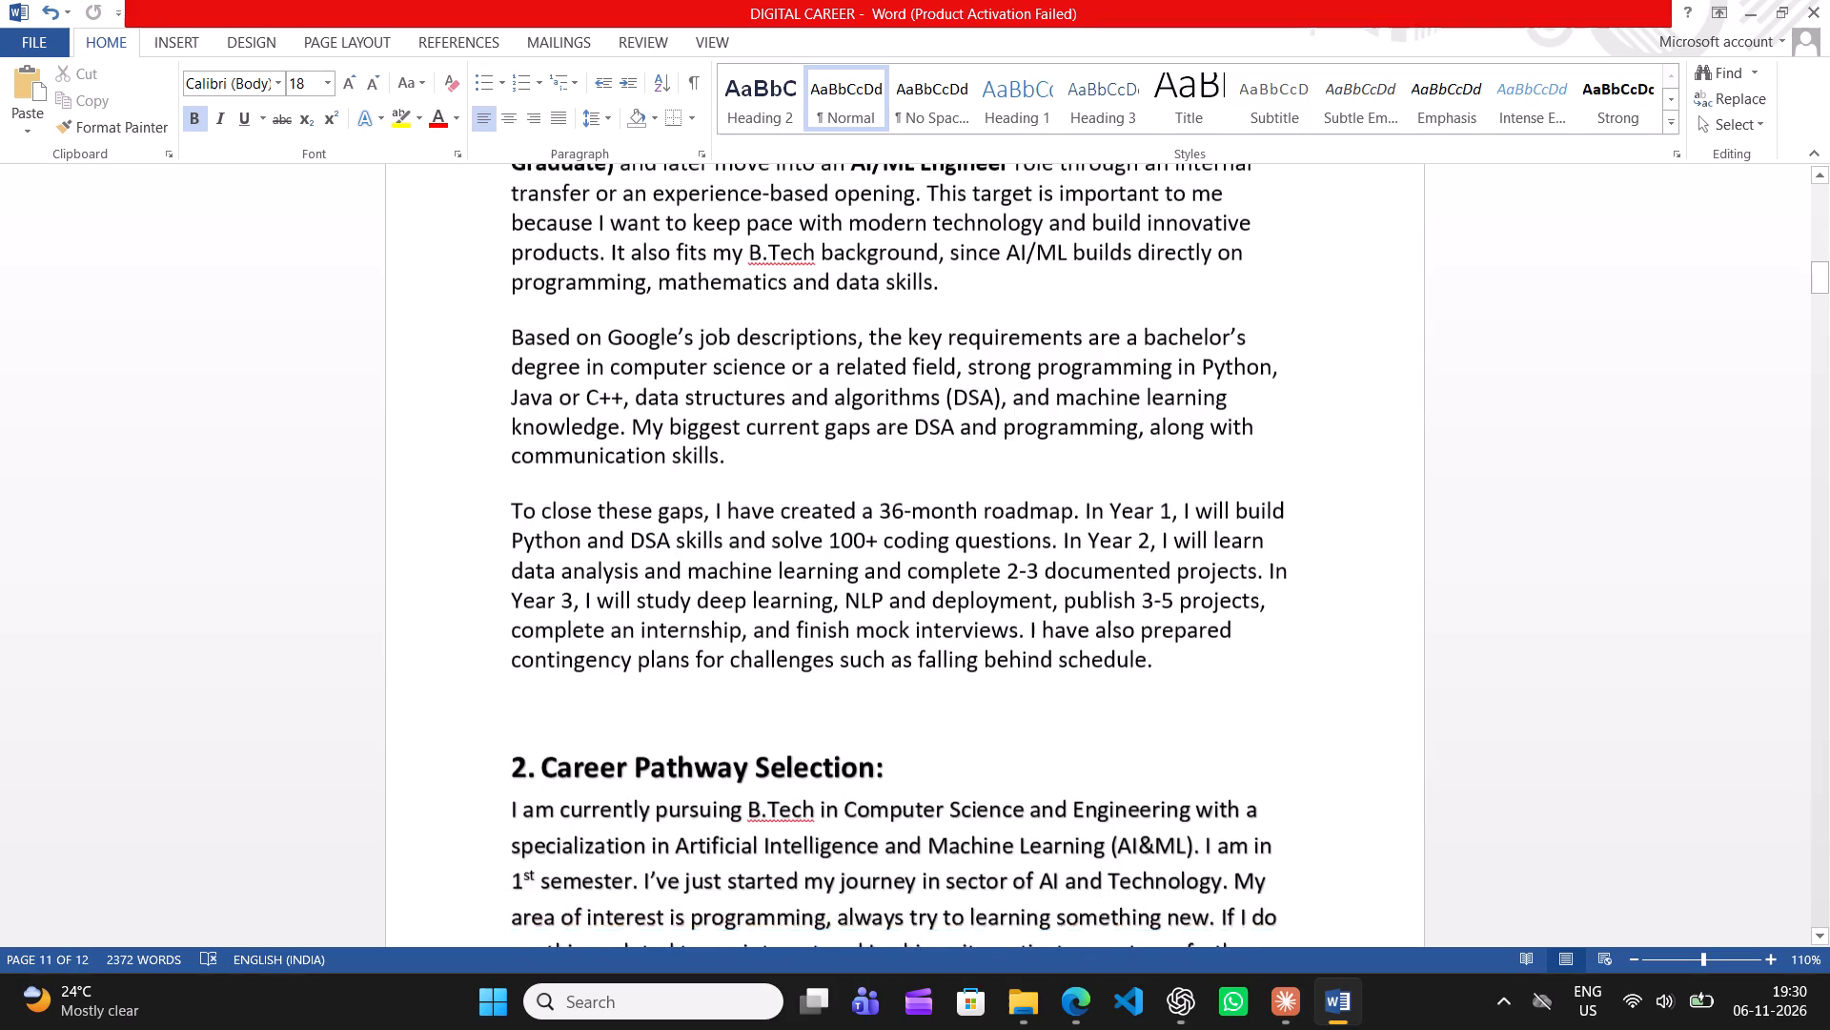
scroll(956, 737, down, 2)
scroll(956, 737, up, 4)
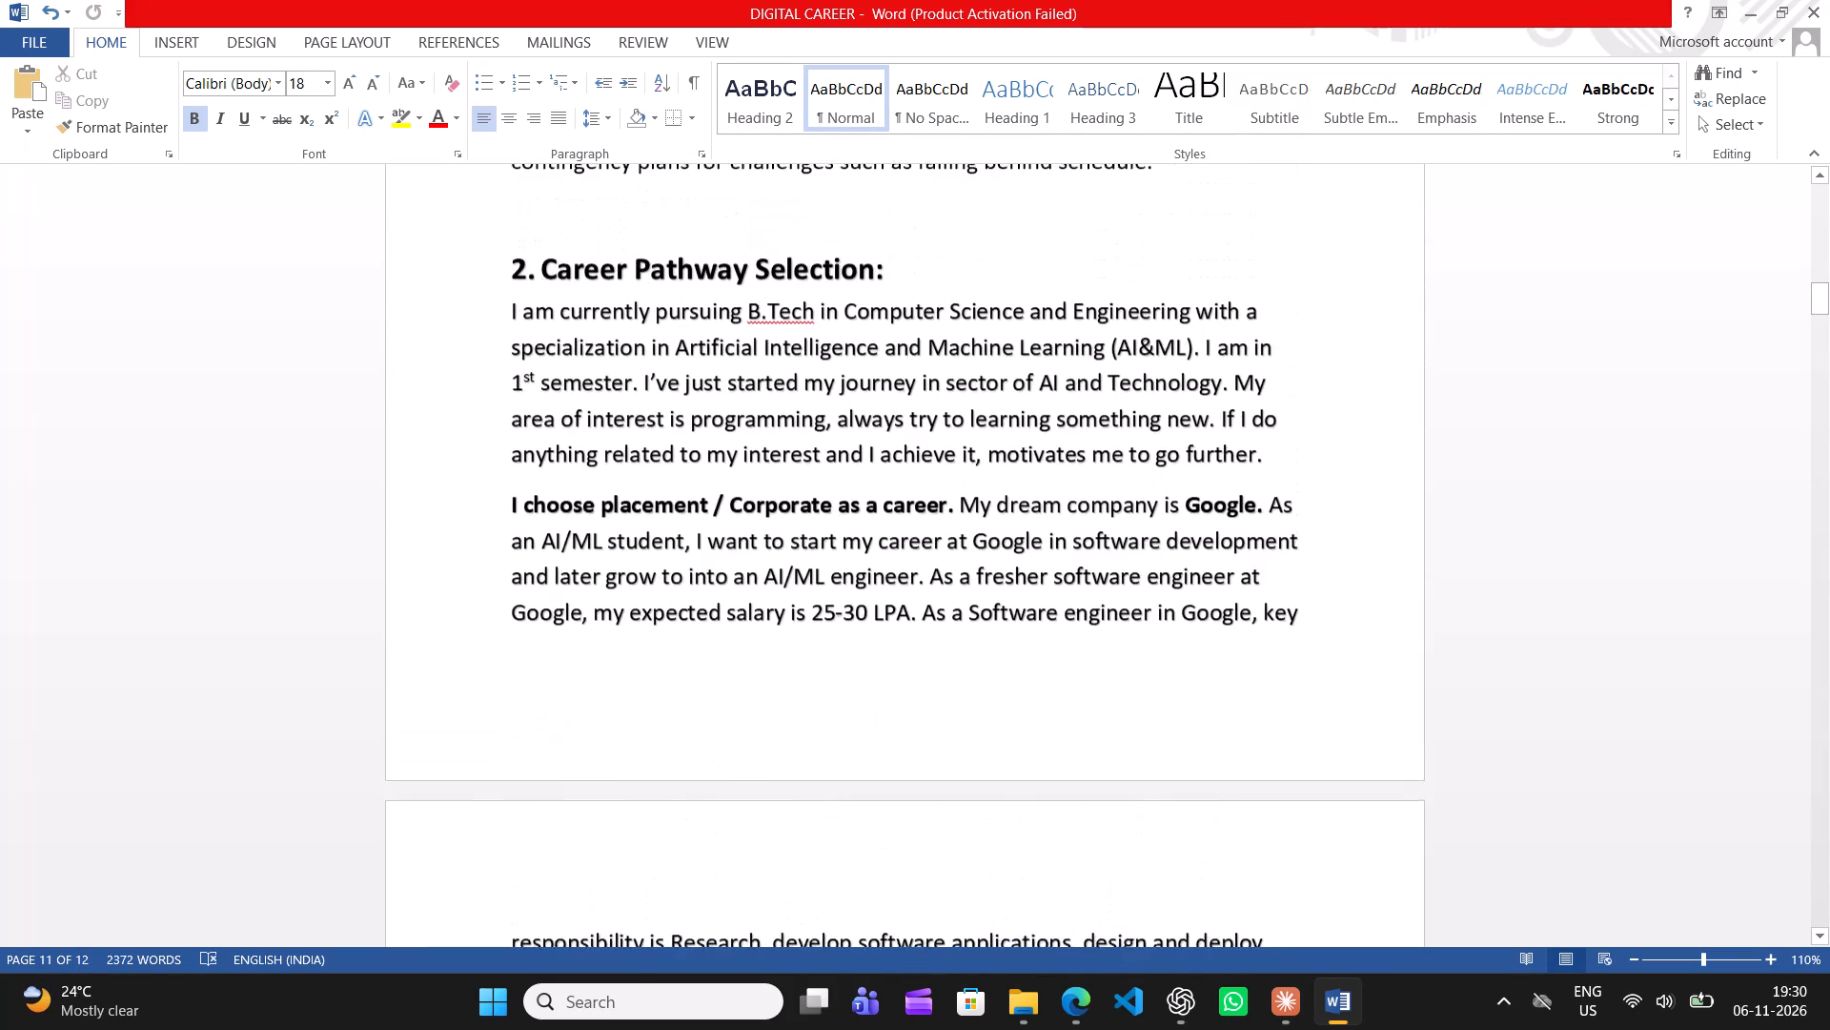
scroll(956, 737, down, 6)
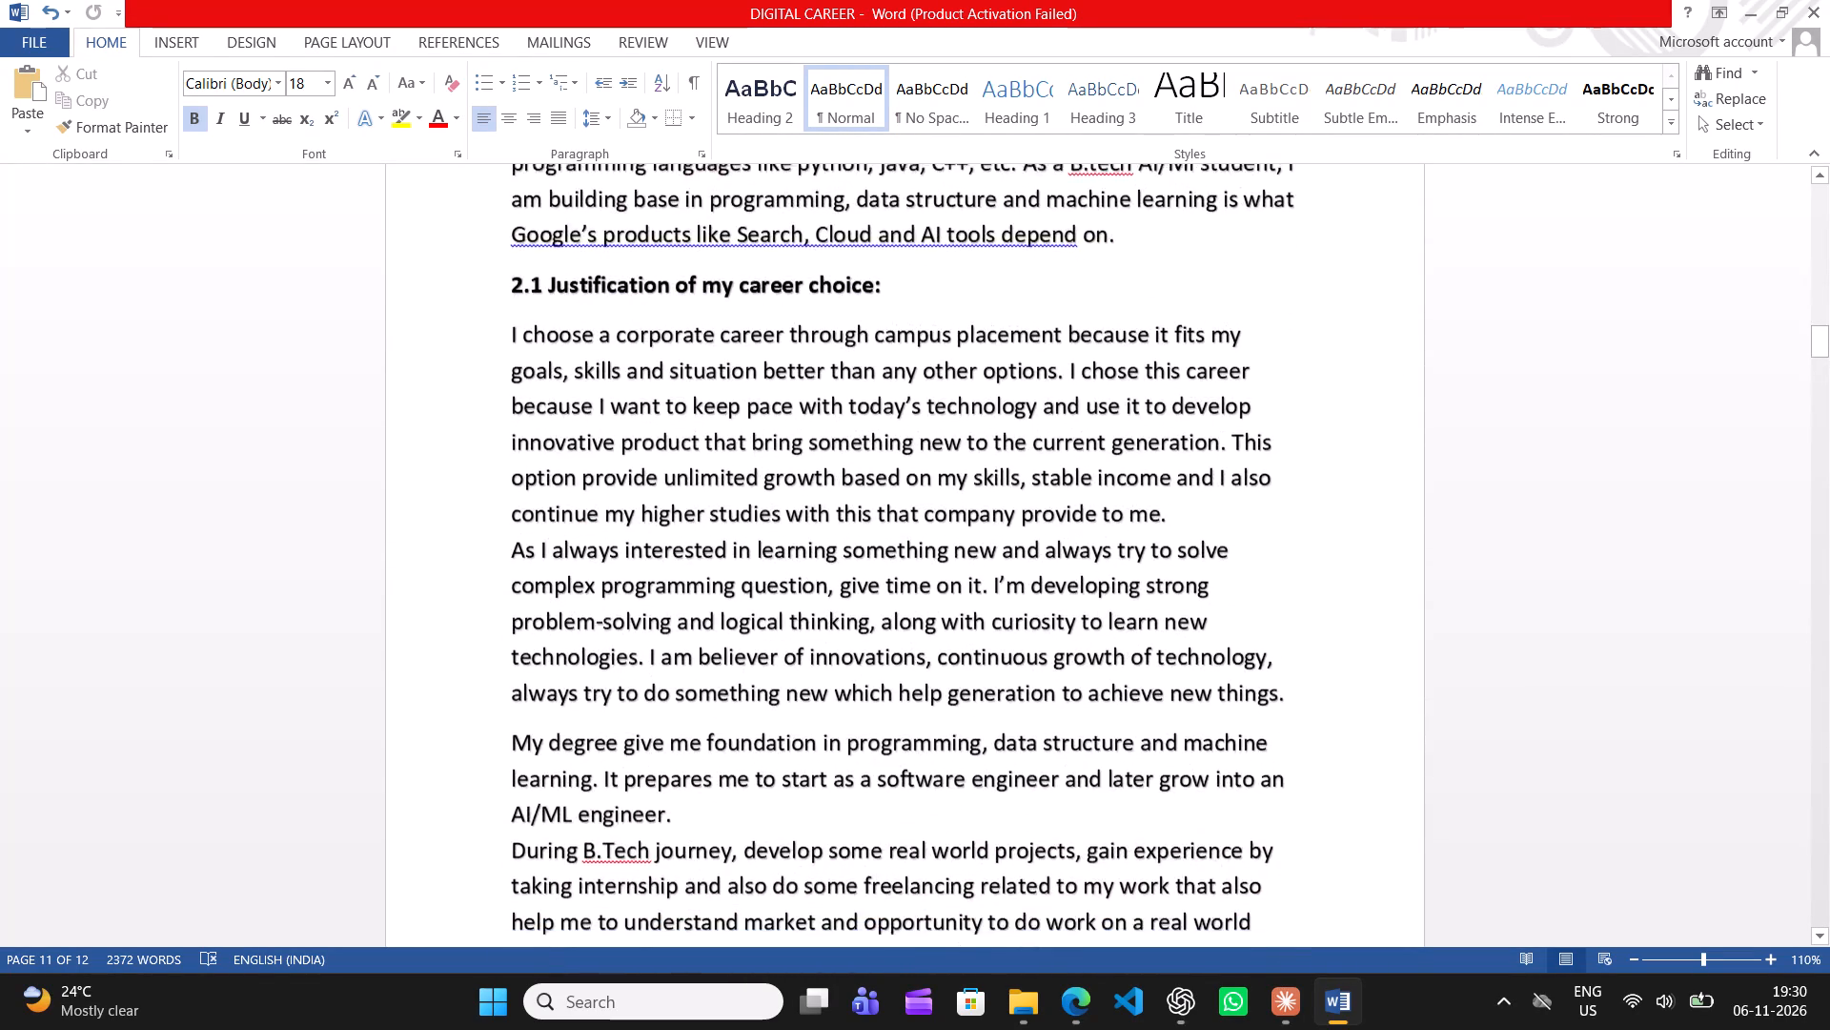
scroll(956, 737, down, 6)
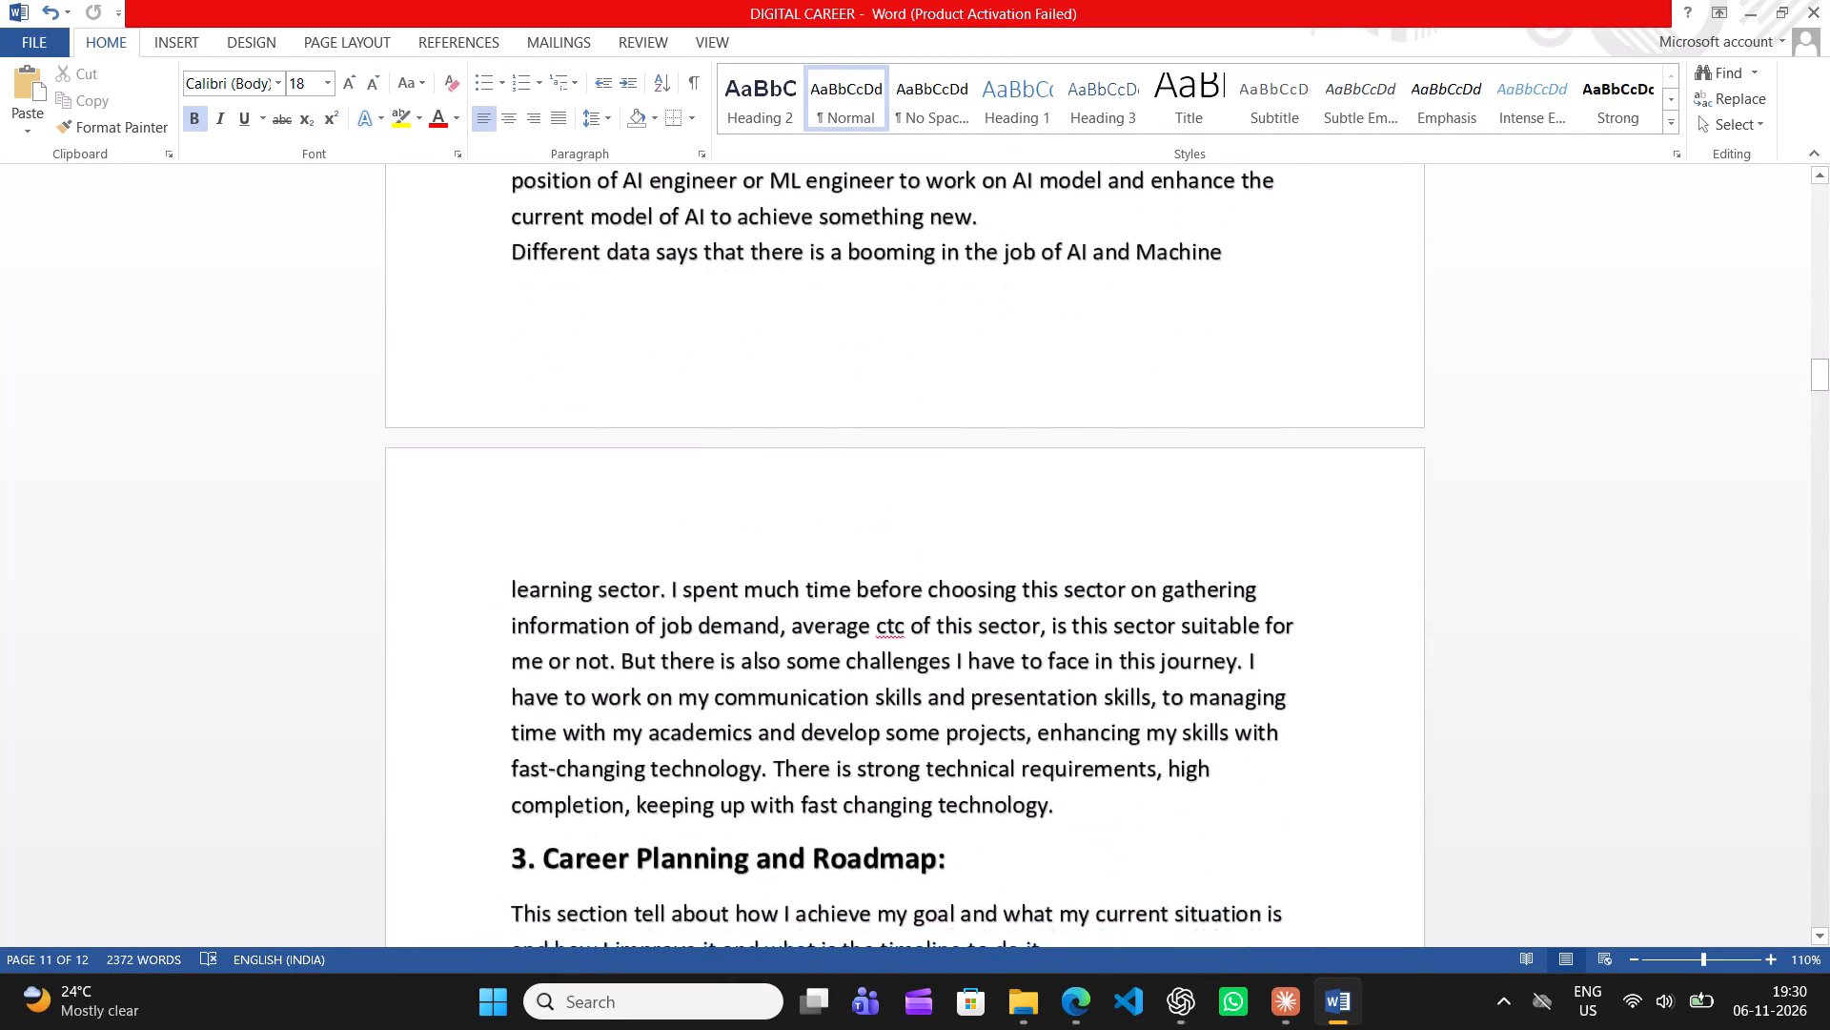
scroll(956, 737, down, 2)
scroll(956, 737, up, 7)
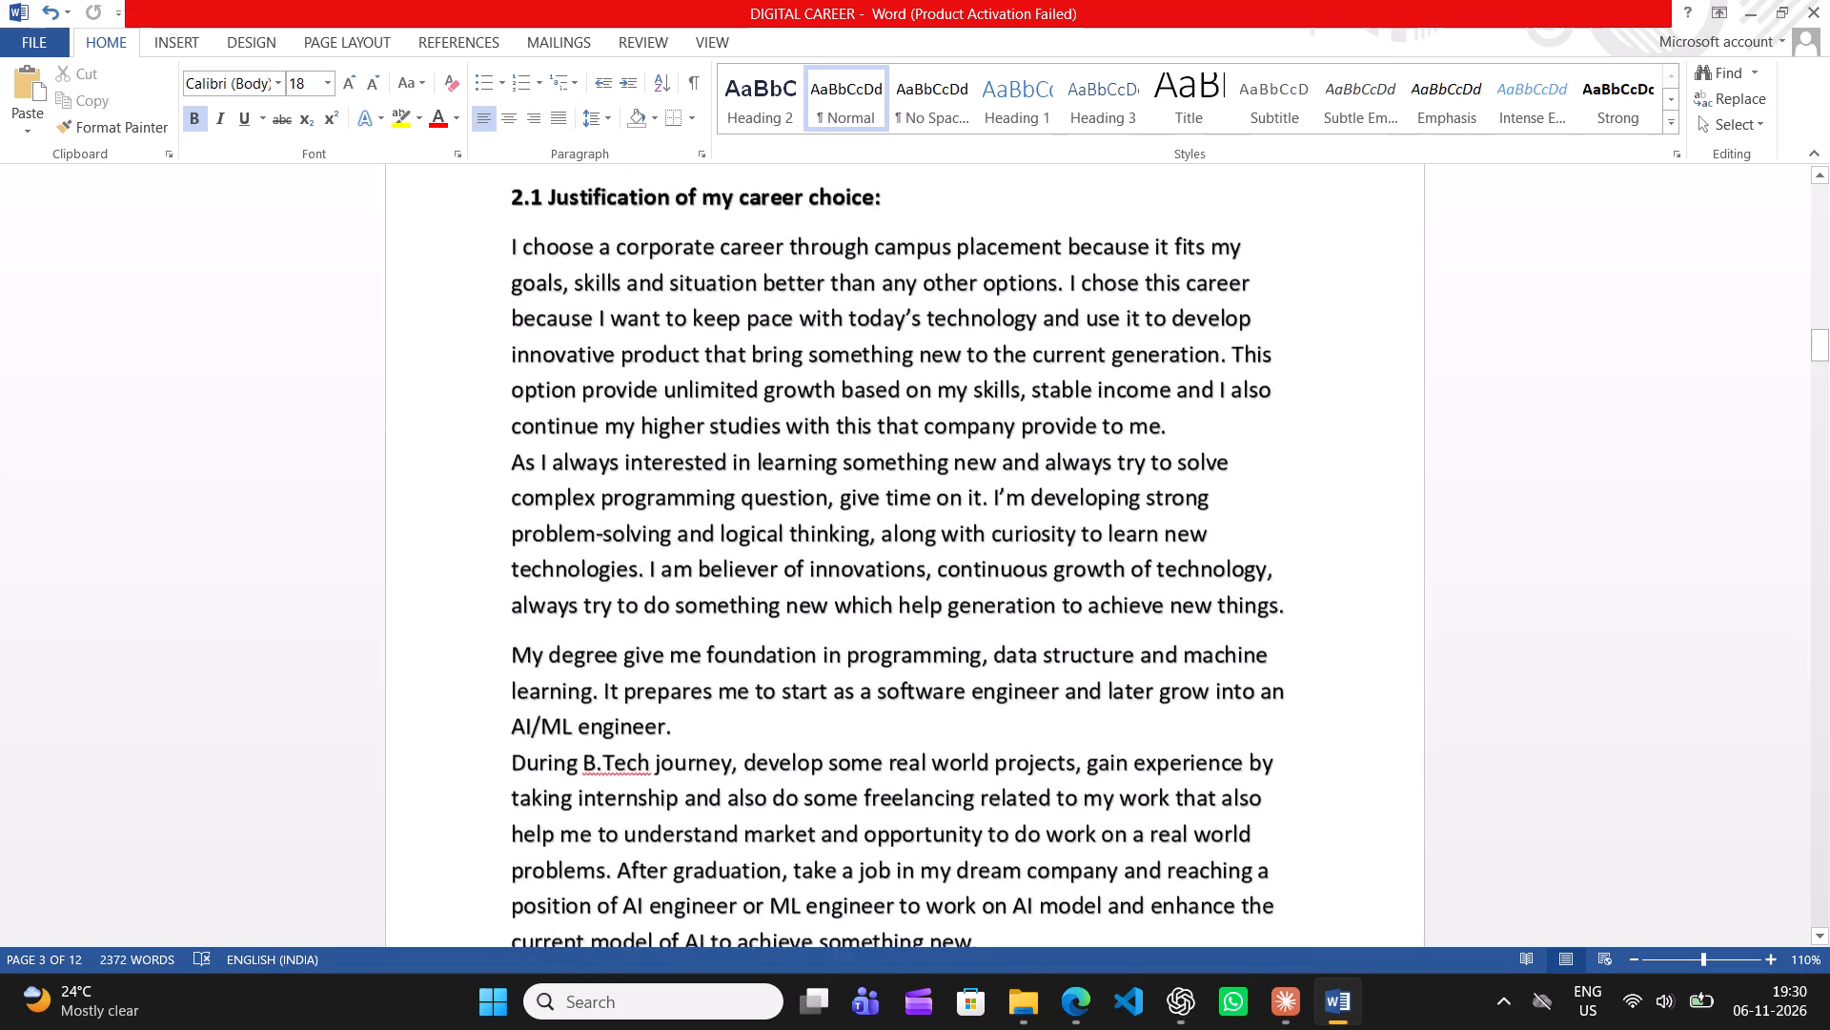
scroll(956, 737, up, 5)
scroll(1028, 676, up, 12)
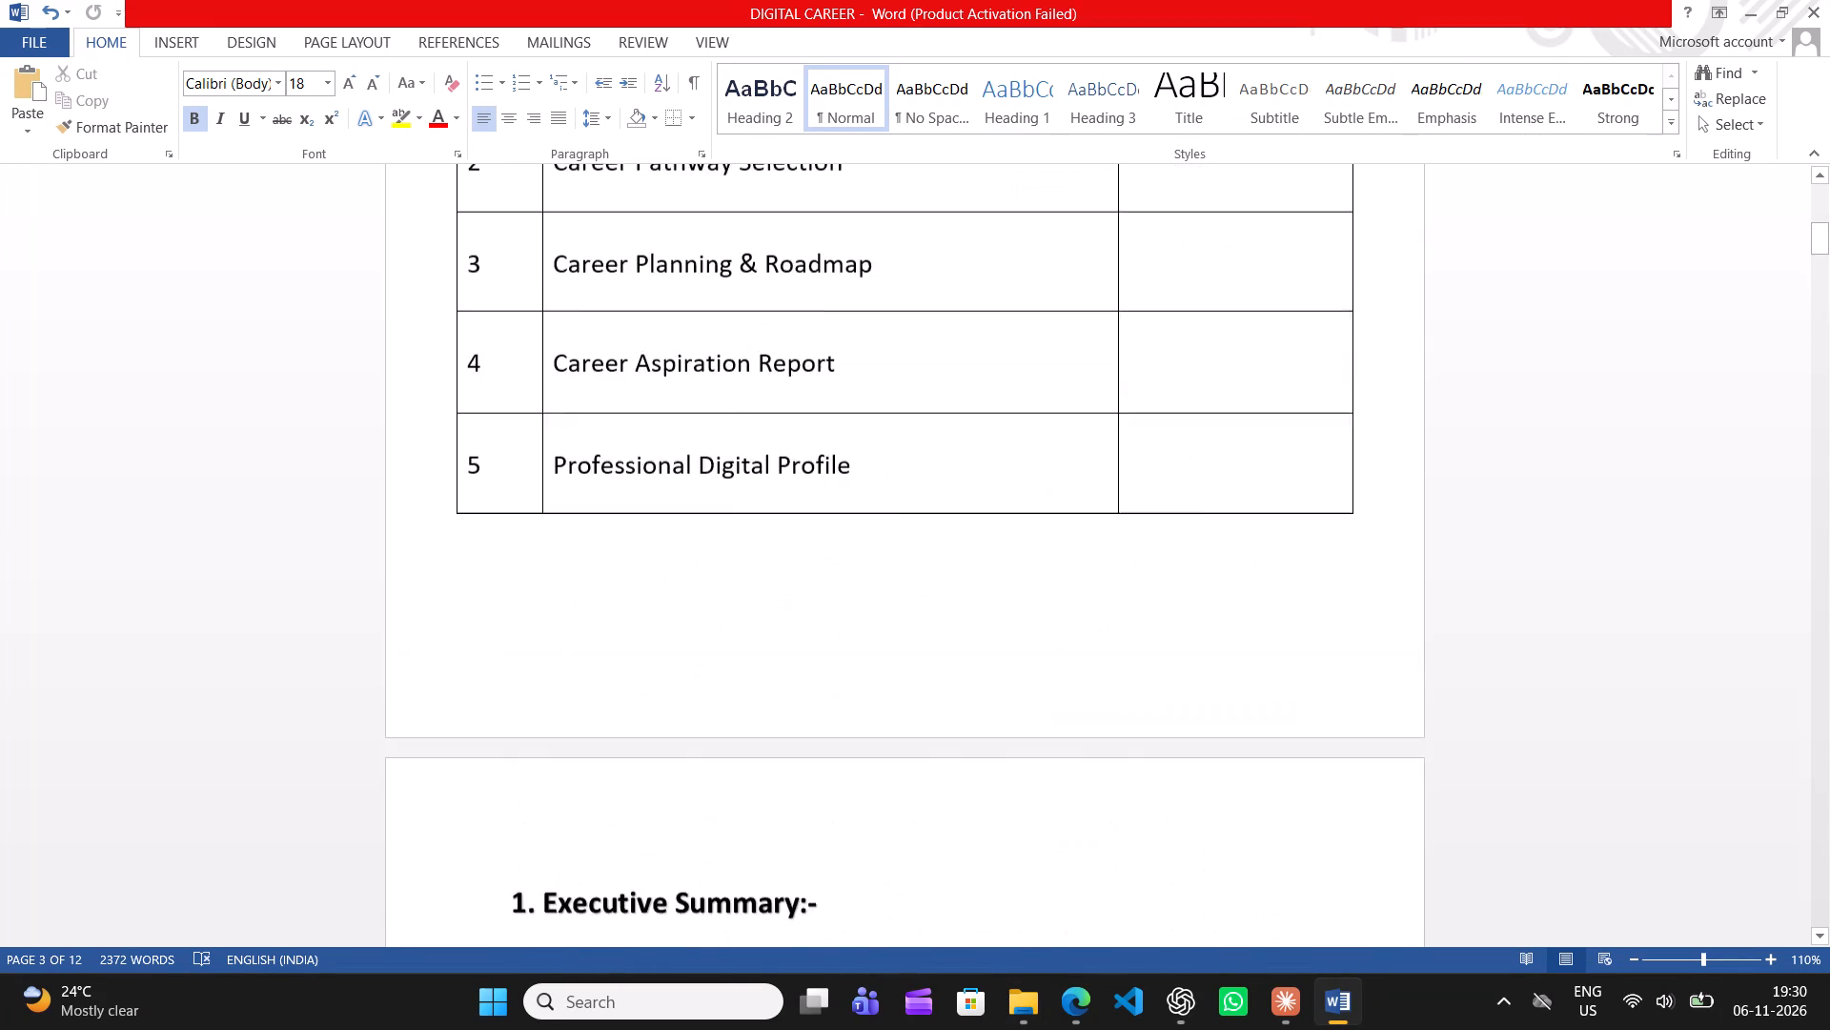
scroll(1028, 676, up, 2)
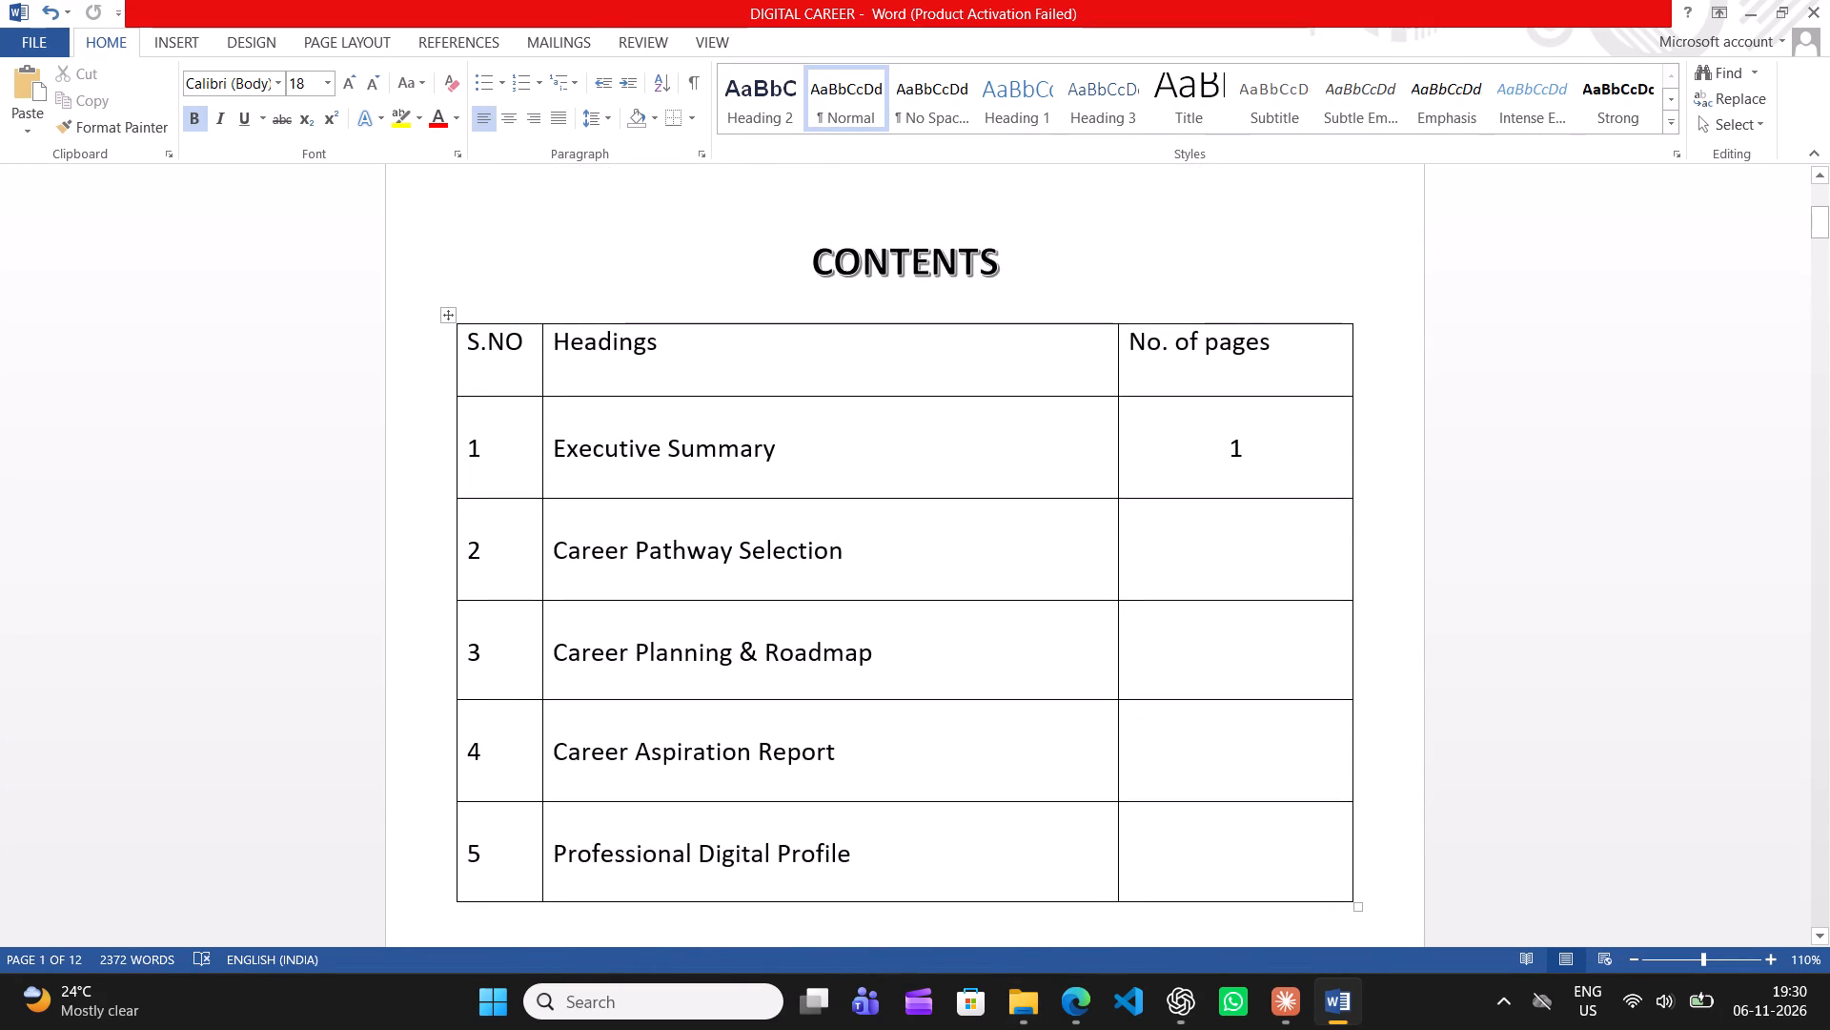
Enter 2-3 as the page numbers for Career Pathway Selection in the CONTENTS table, centred horizontally and moved down one line.
click(1173, 551)
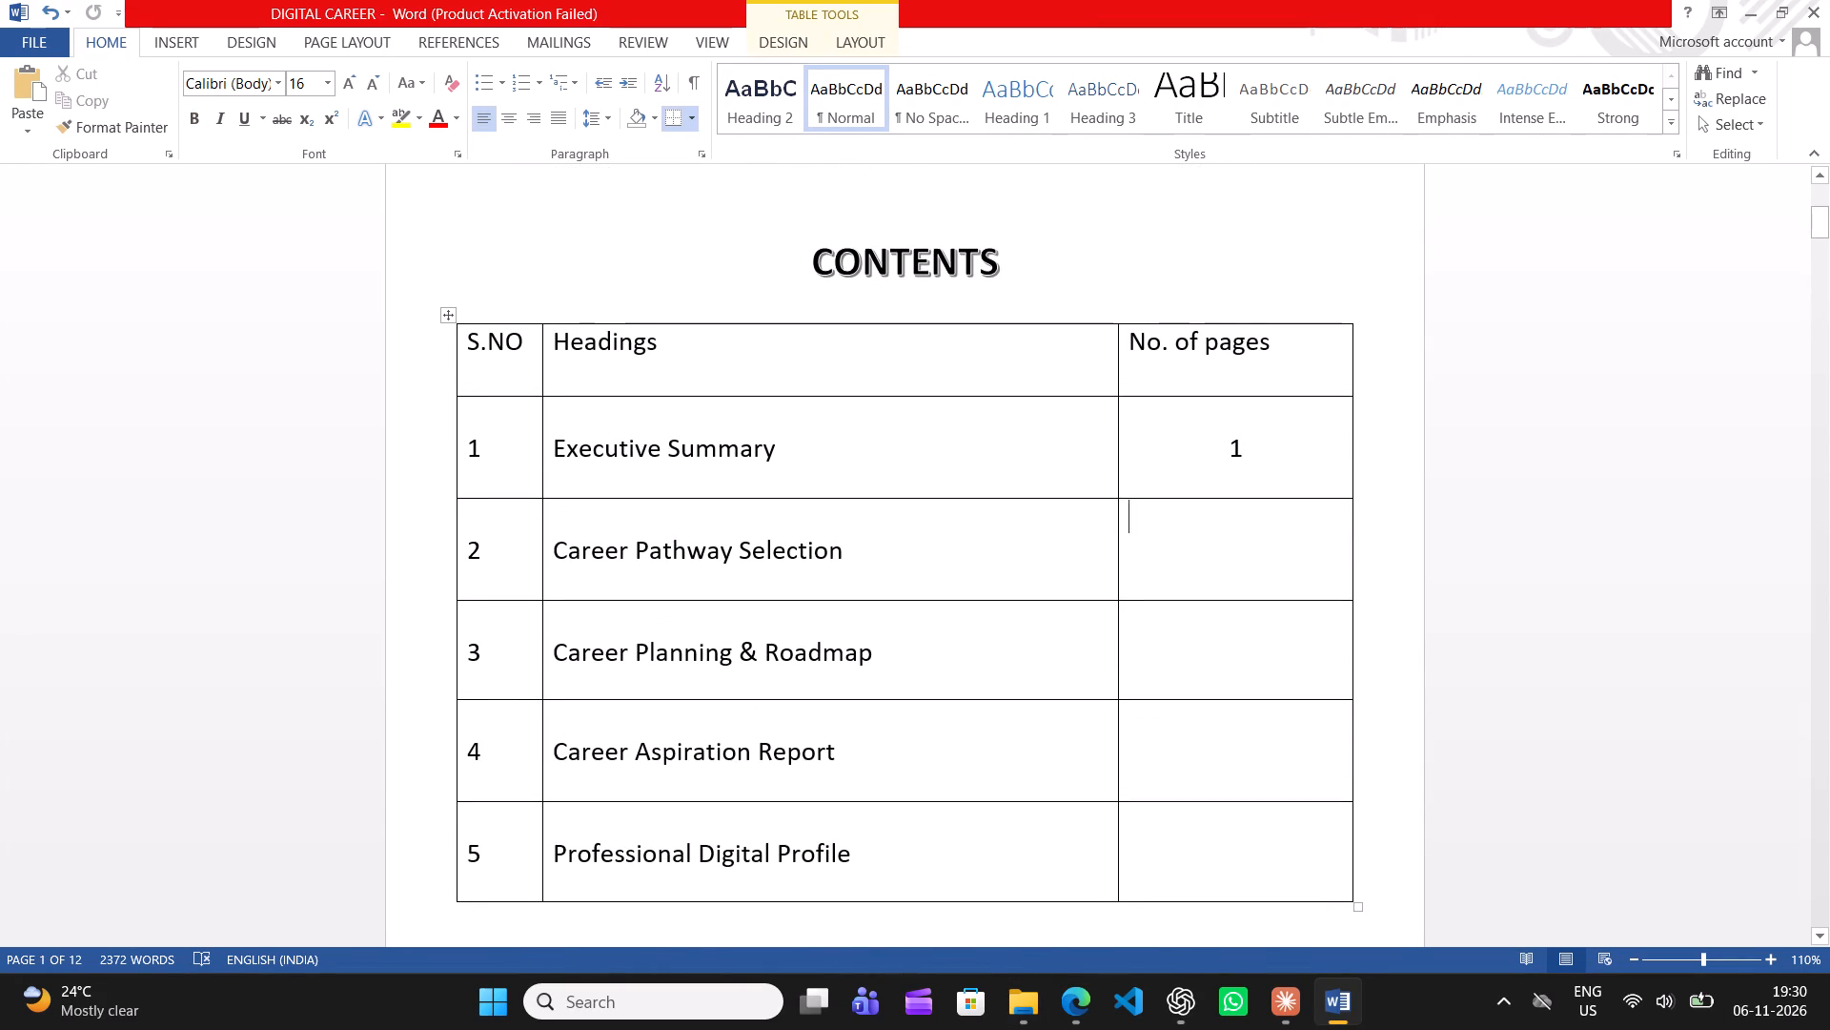
text(2-3)
click(504, 118)
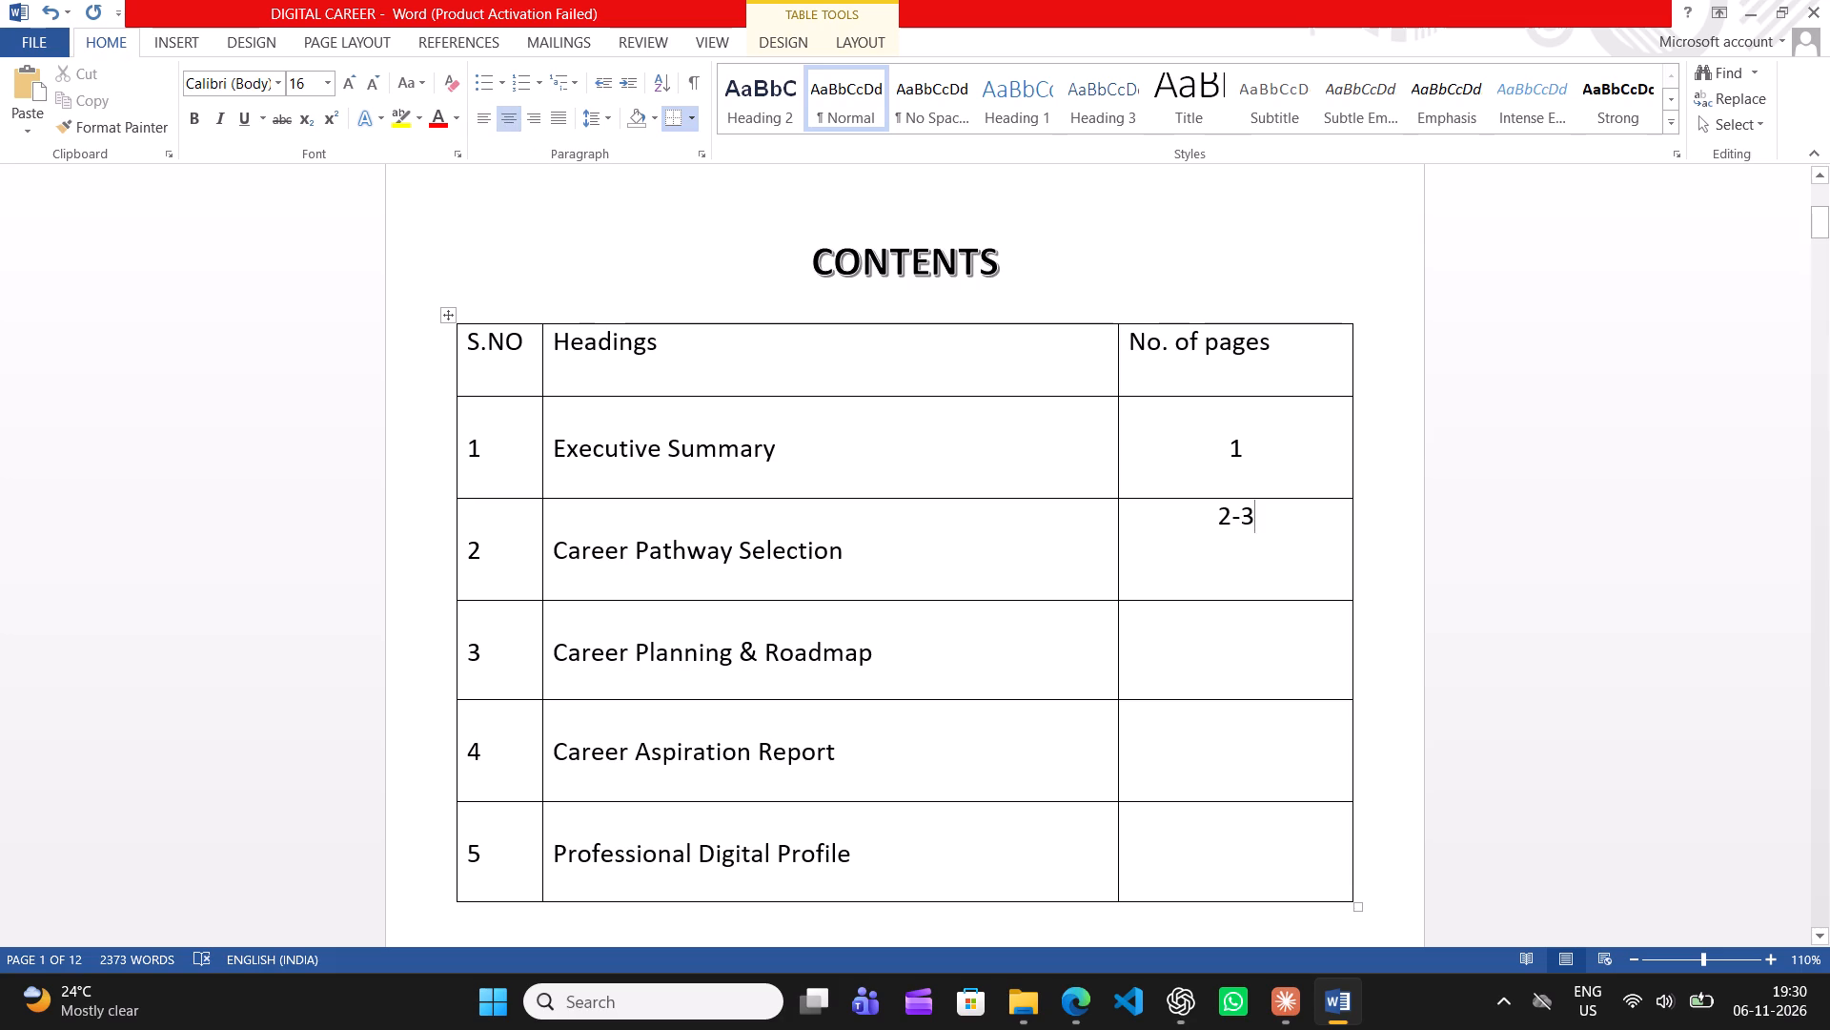
click(1205, 514)
key(Return)
Check on which pages the report sections up to Career Planning and Roadmap fall, for the CONTENTS table entries.
click(1154, 646)
scroll(1154, 646, down, 3)
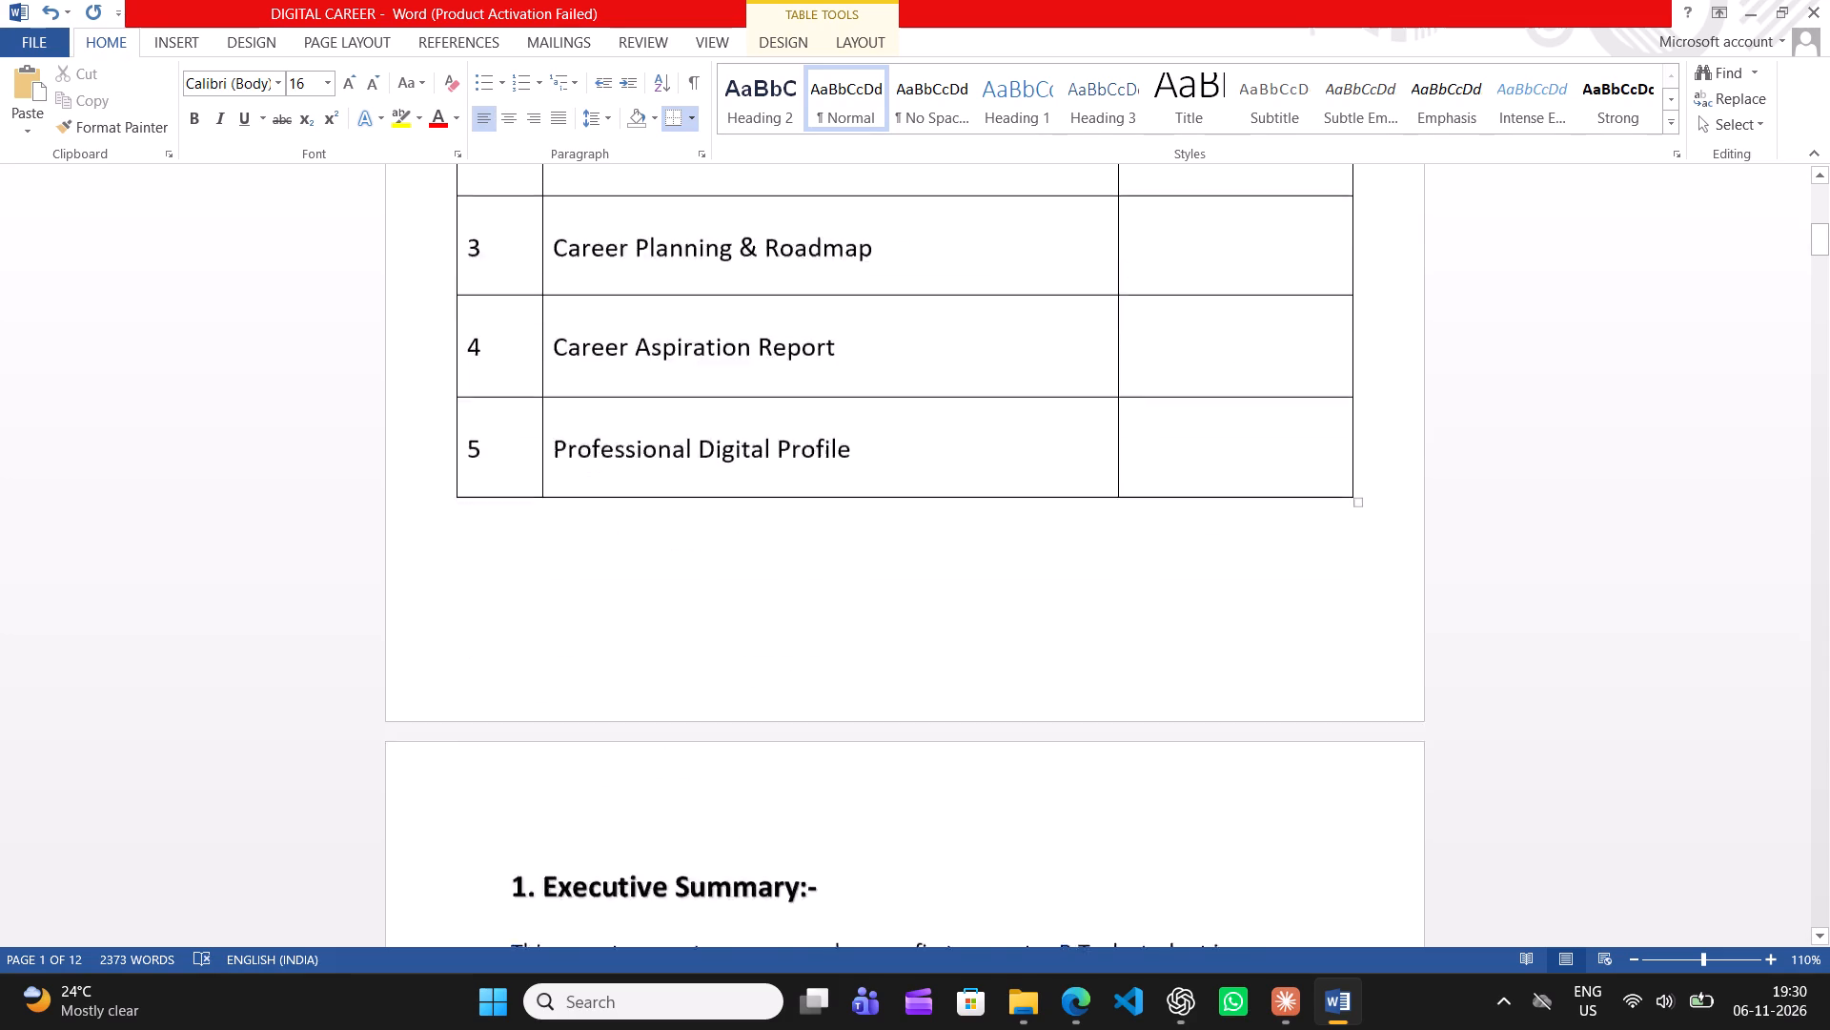
scroll(1154, 646, down, 9)
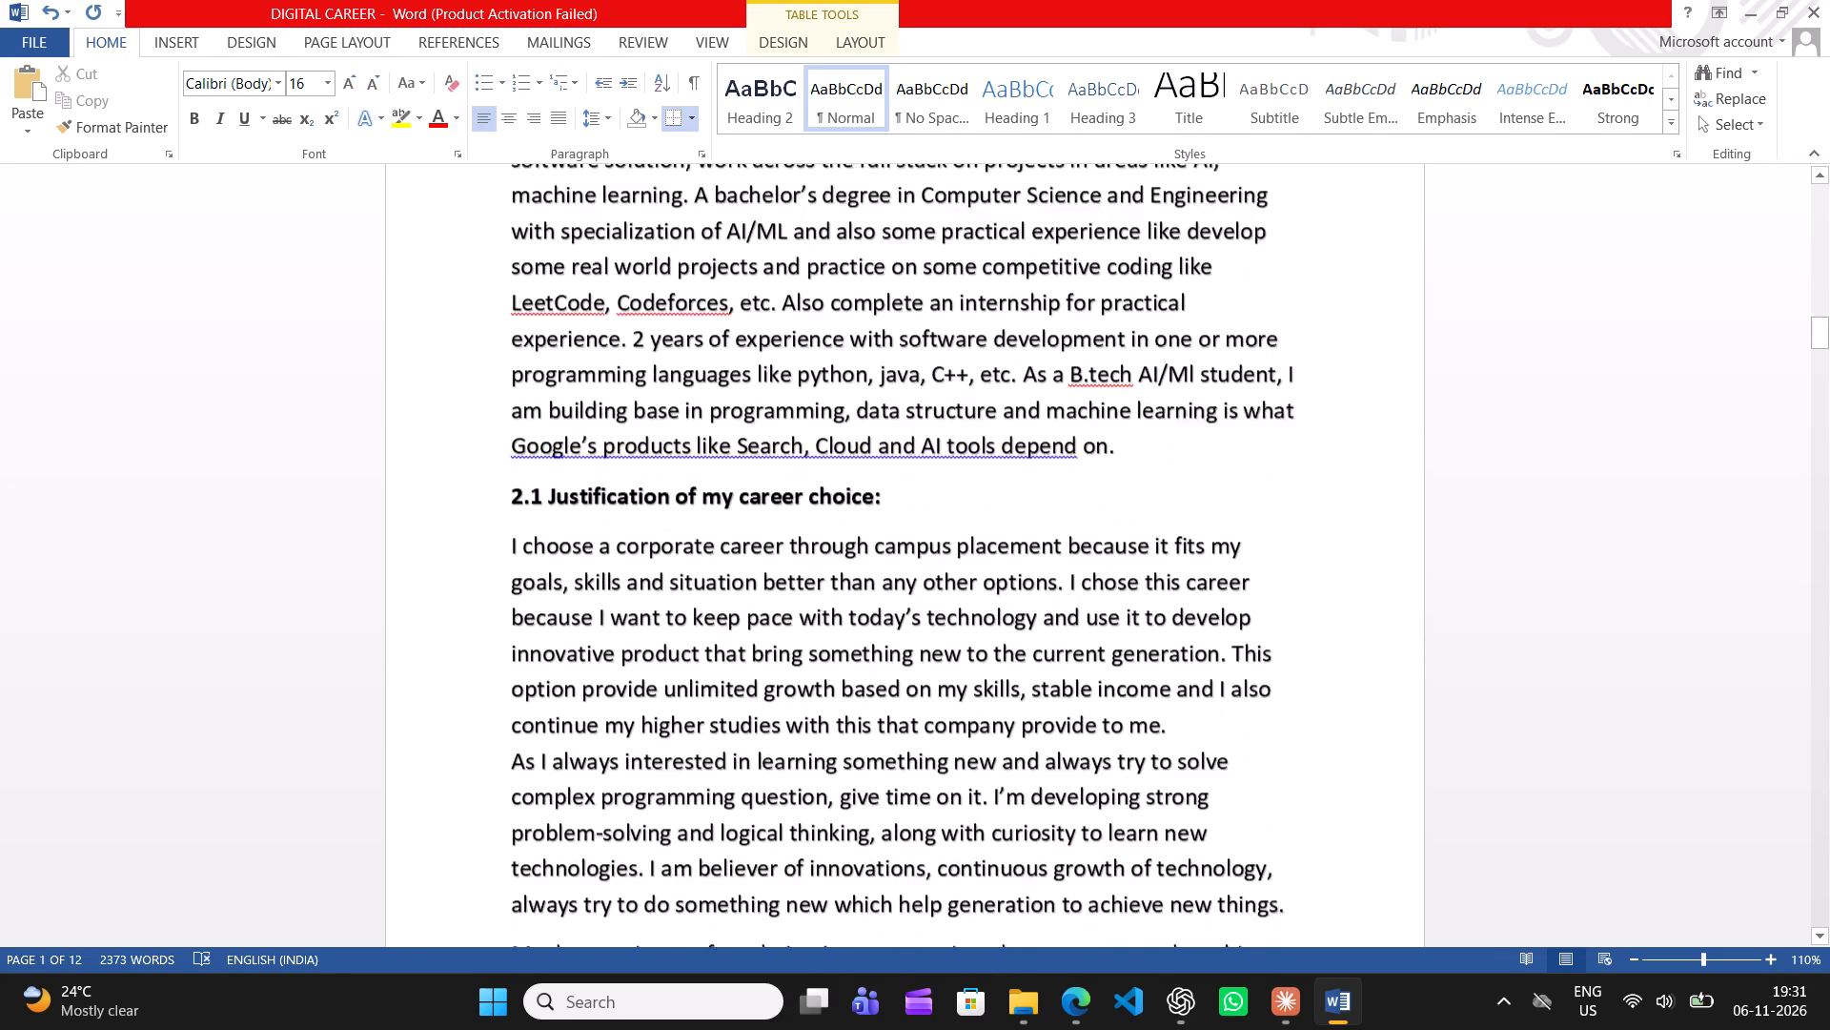
scroll(1154, 646, down, 5)
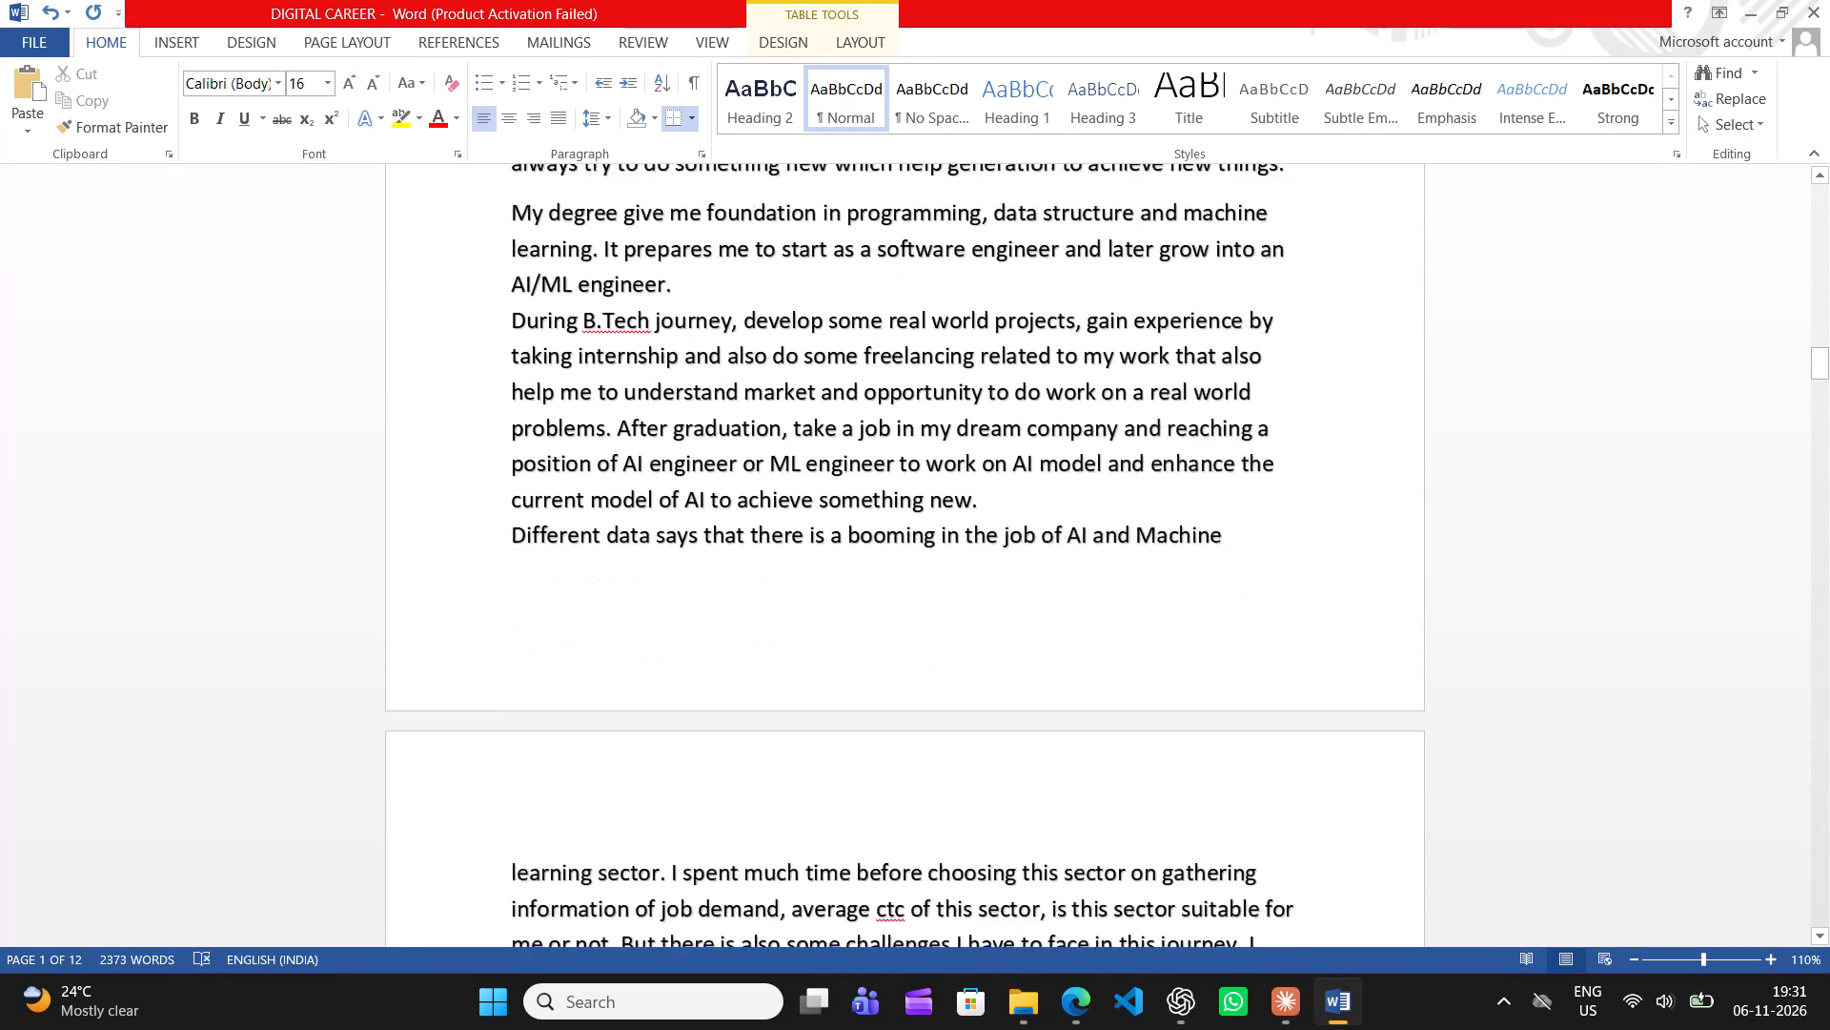
scroll(1154, 646, down, 5)
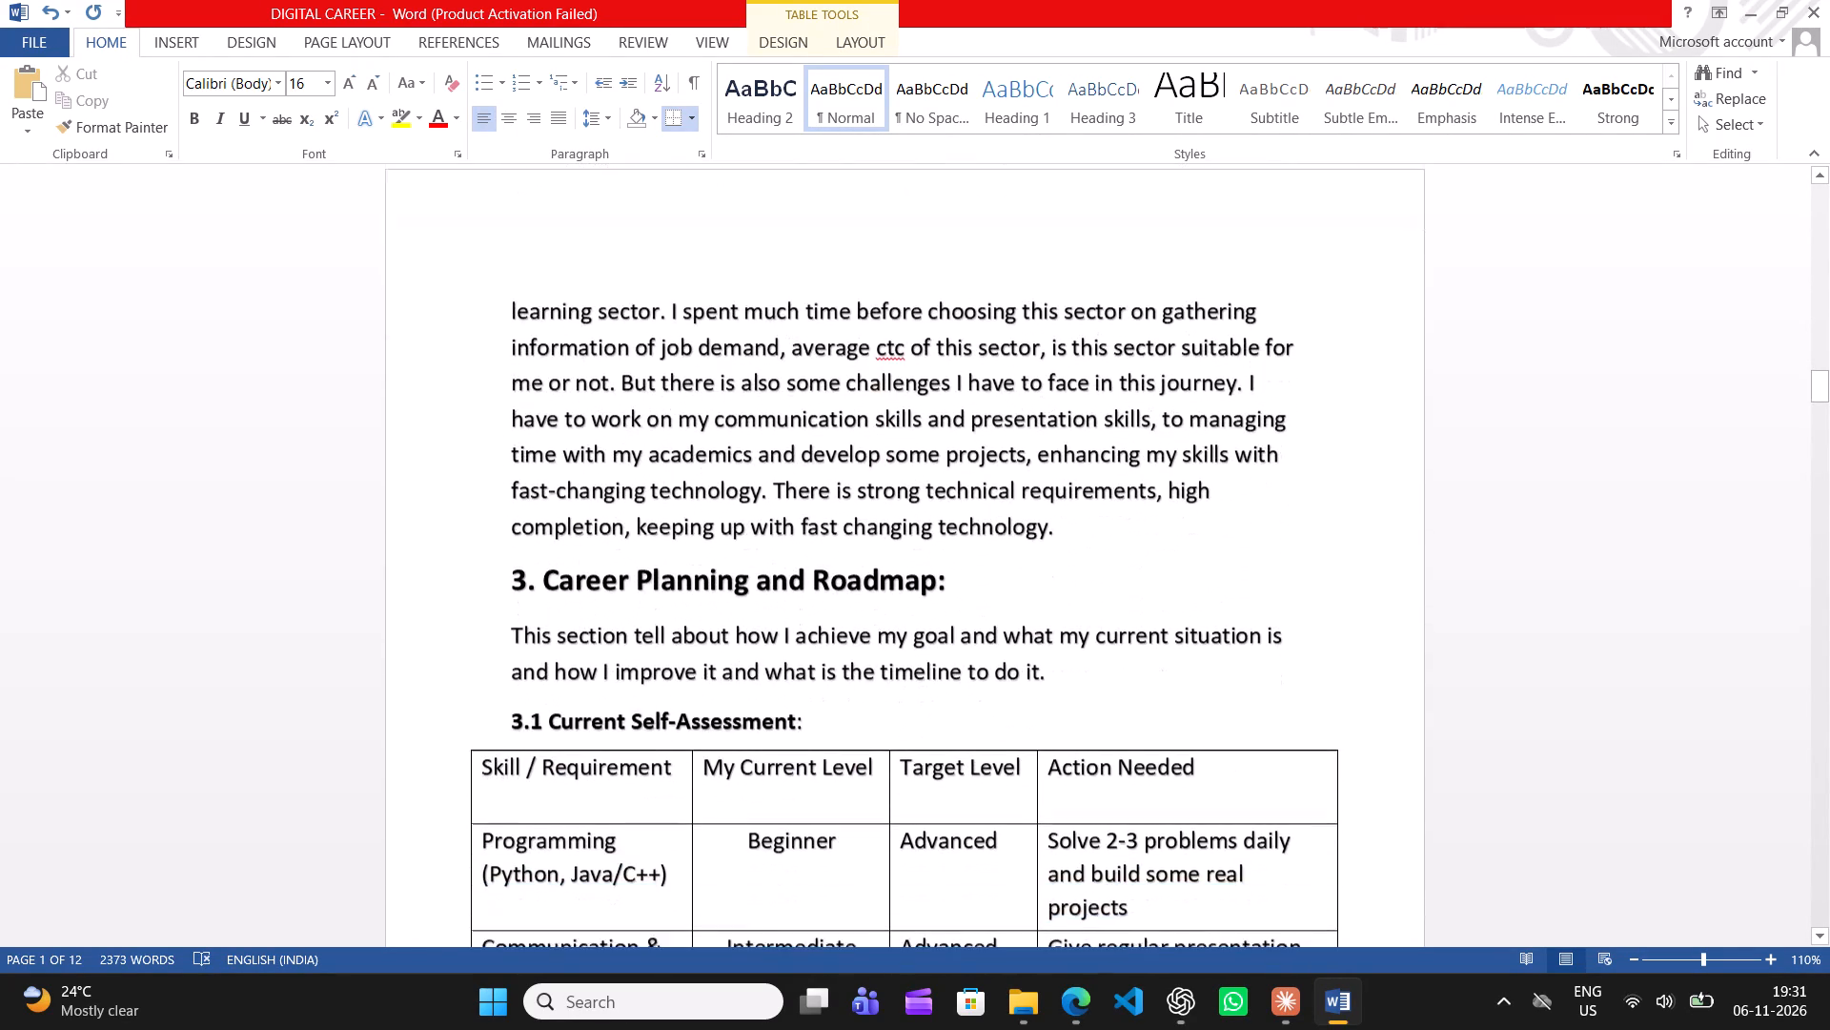
scroll(1154, 646, down, 4)
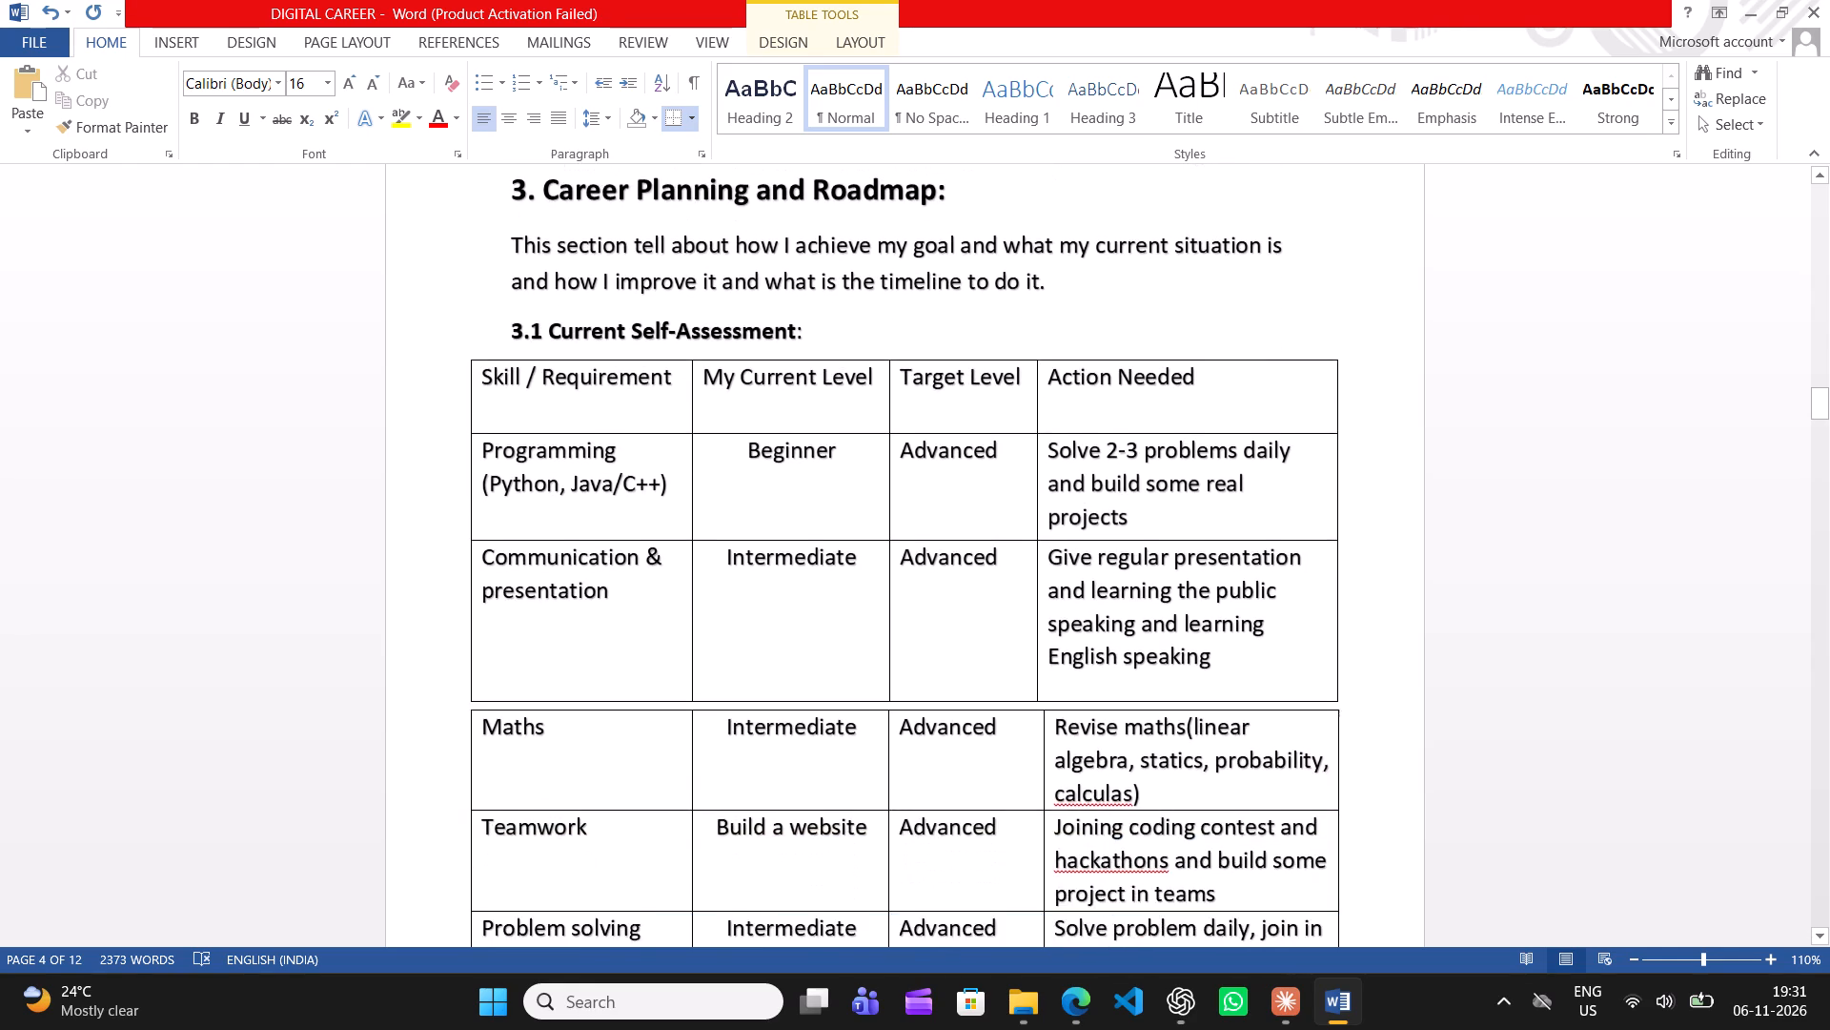
scroll(1154, 646, down, 4)
scroll(1154, 646, up, 6)
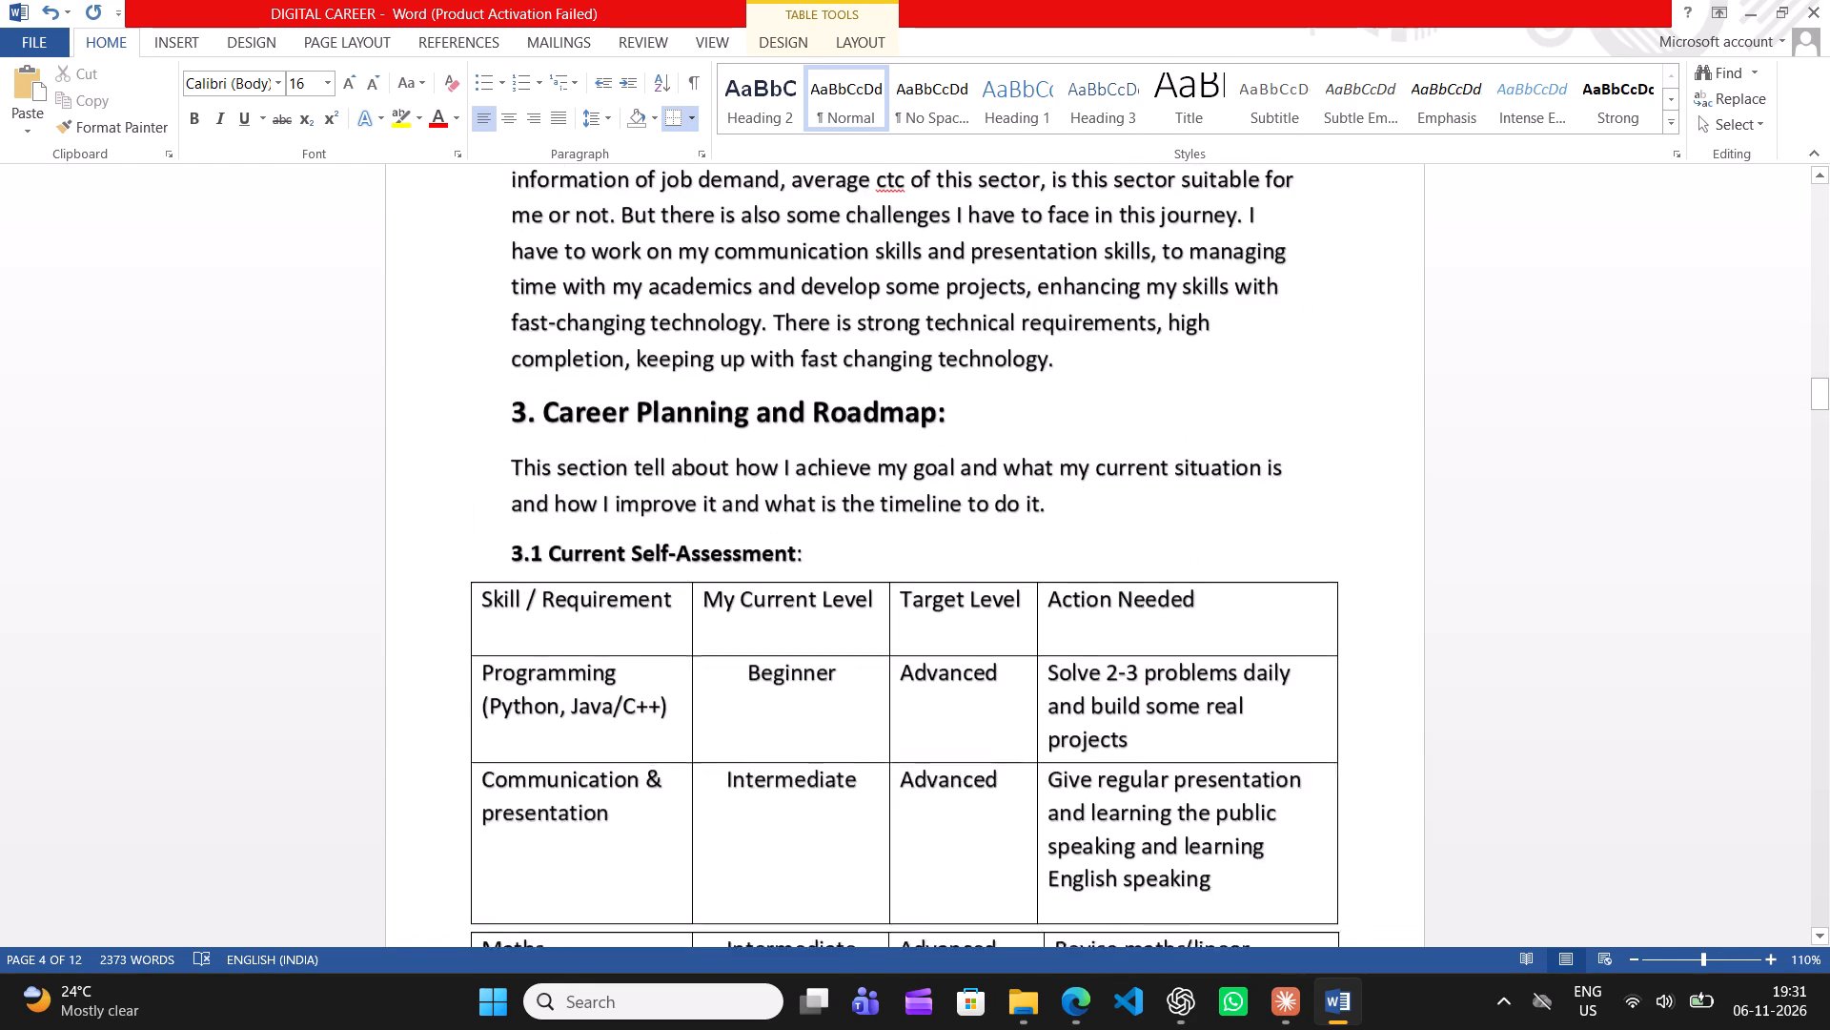
scroll(1154, 646, up, 1)
scroll(1154, 646, down, 2)
scroll(1154, 646, up, 16)
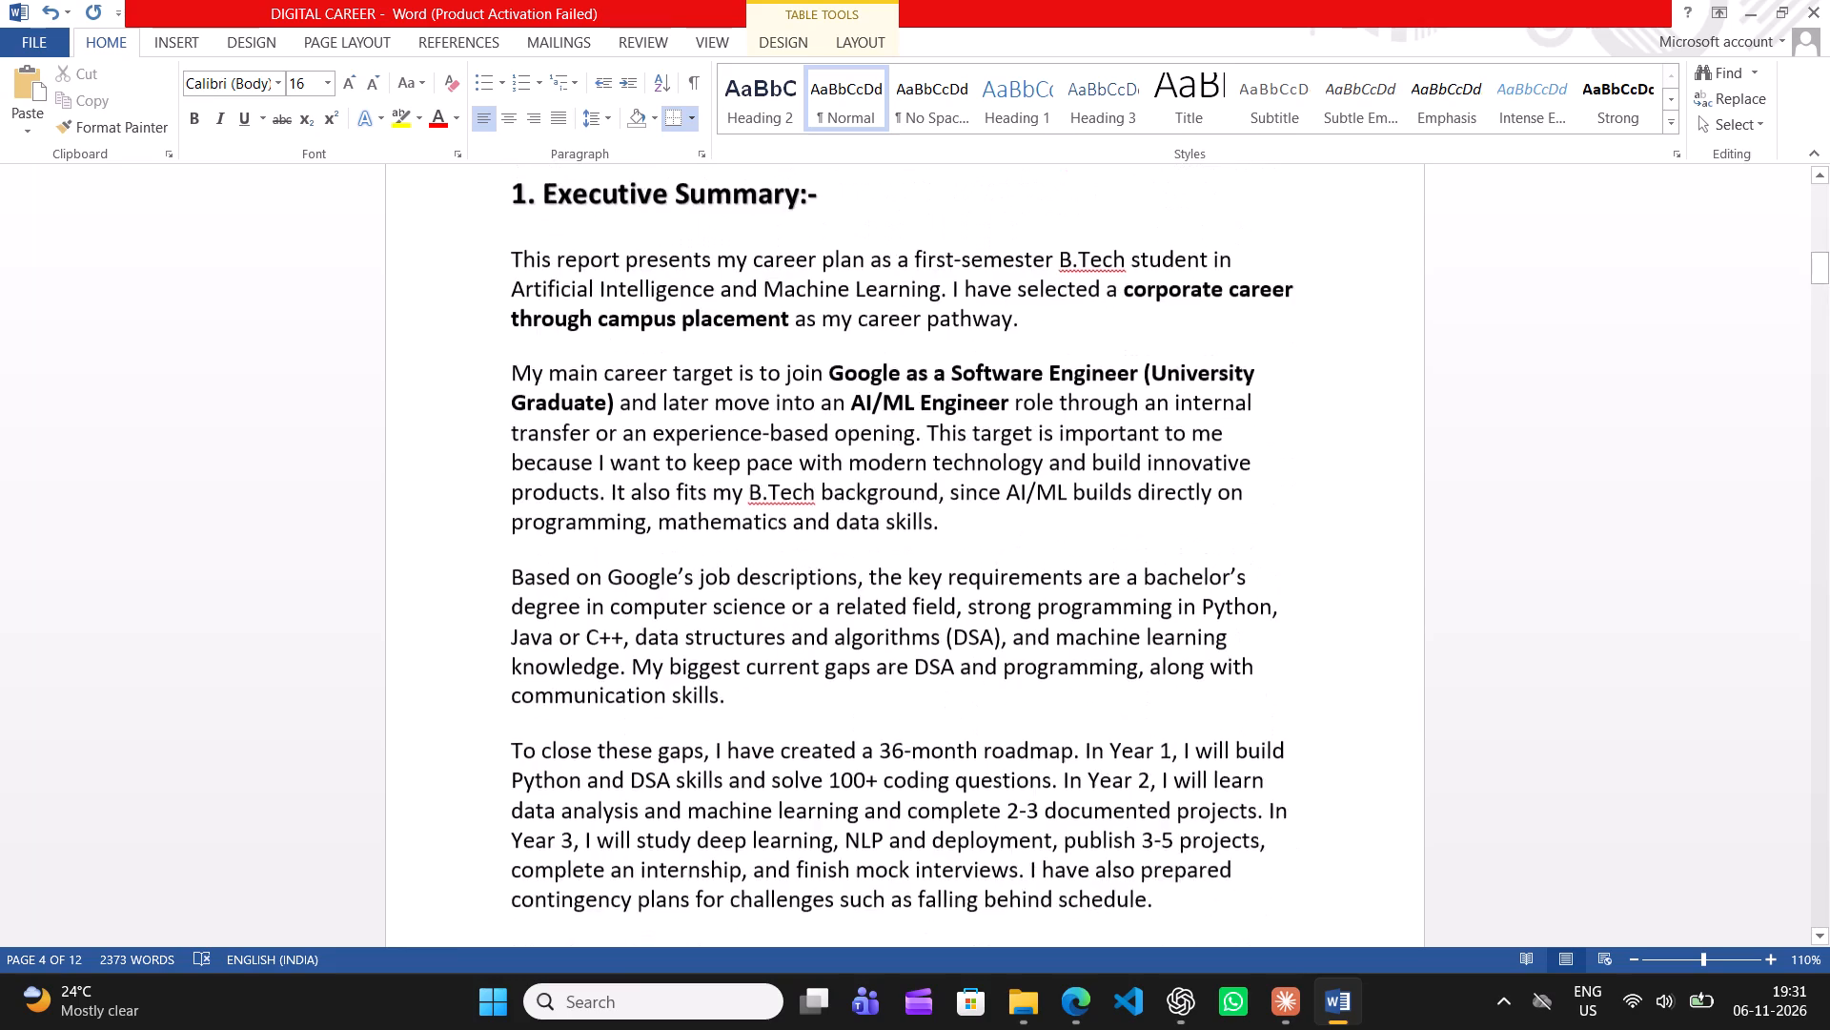
scroll(1154, 646, up, 6)
scroll(1154, 646, down, 3)
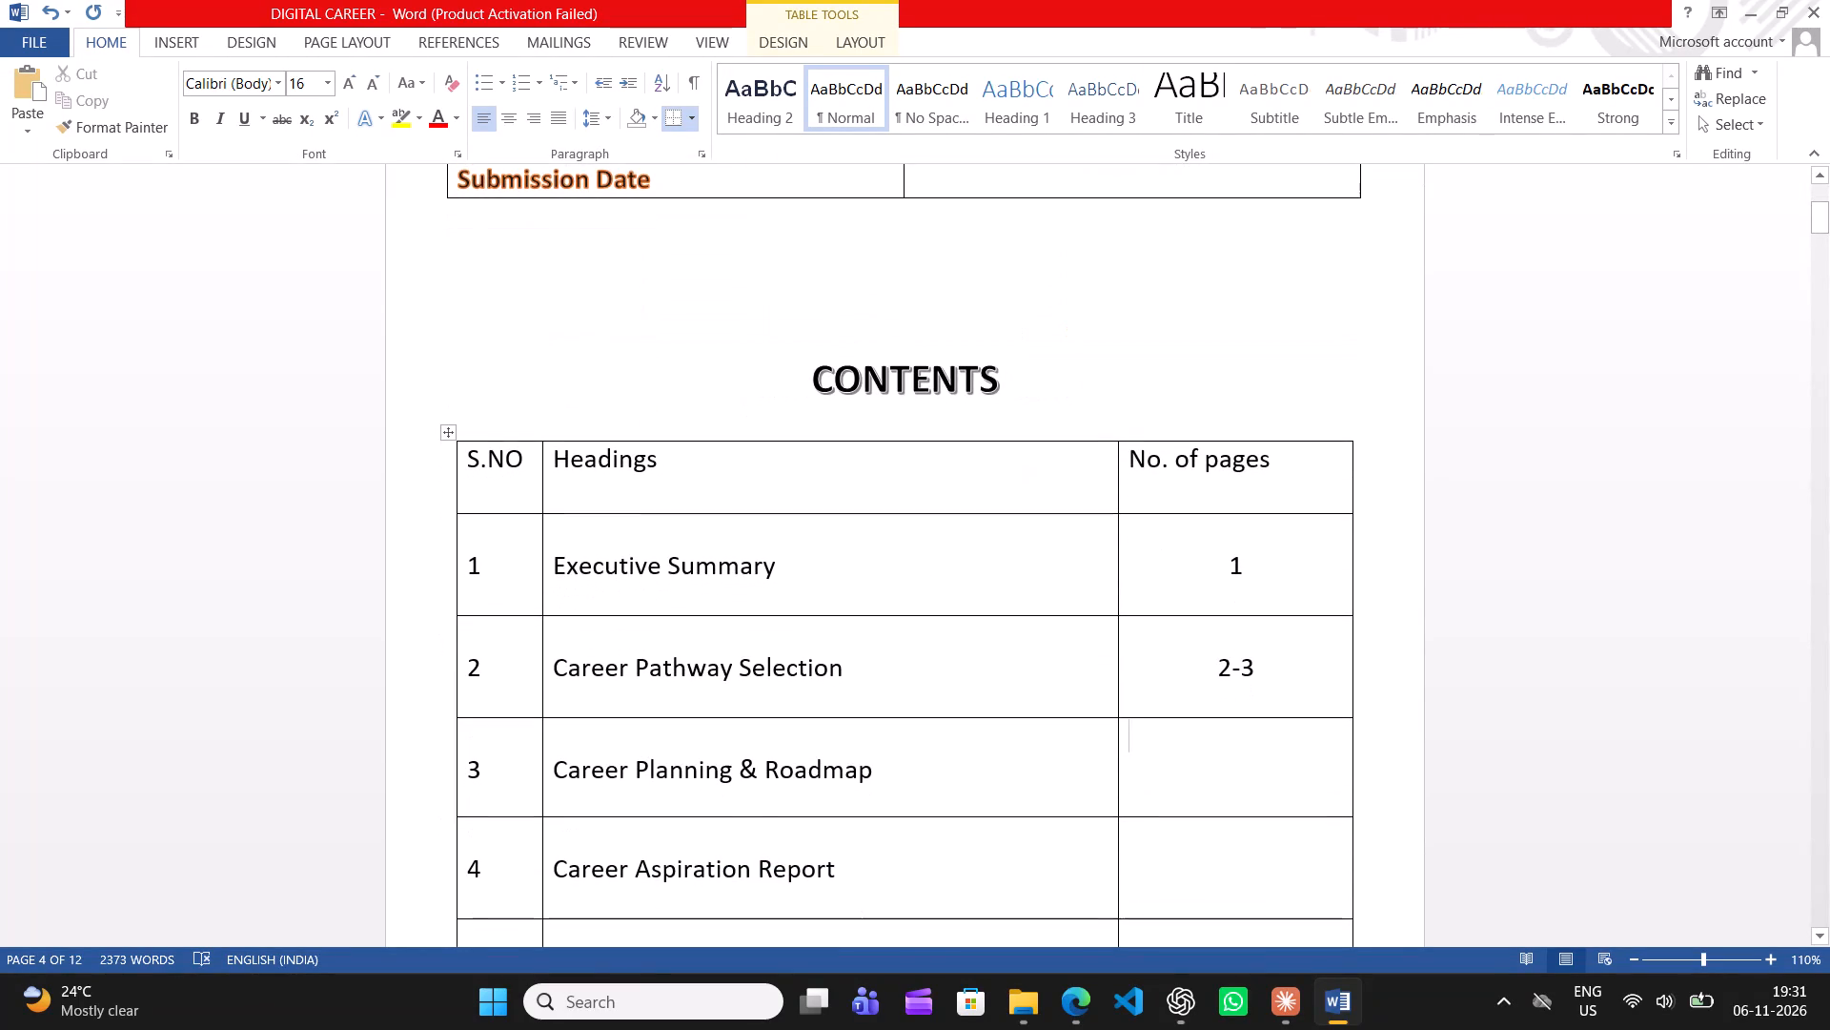
Change the page number for Executive Summary in the CONTENTS table to 2.
click(1297, 546)
click(1261, 562)
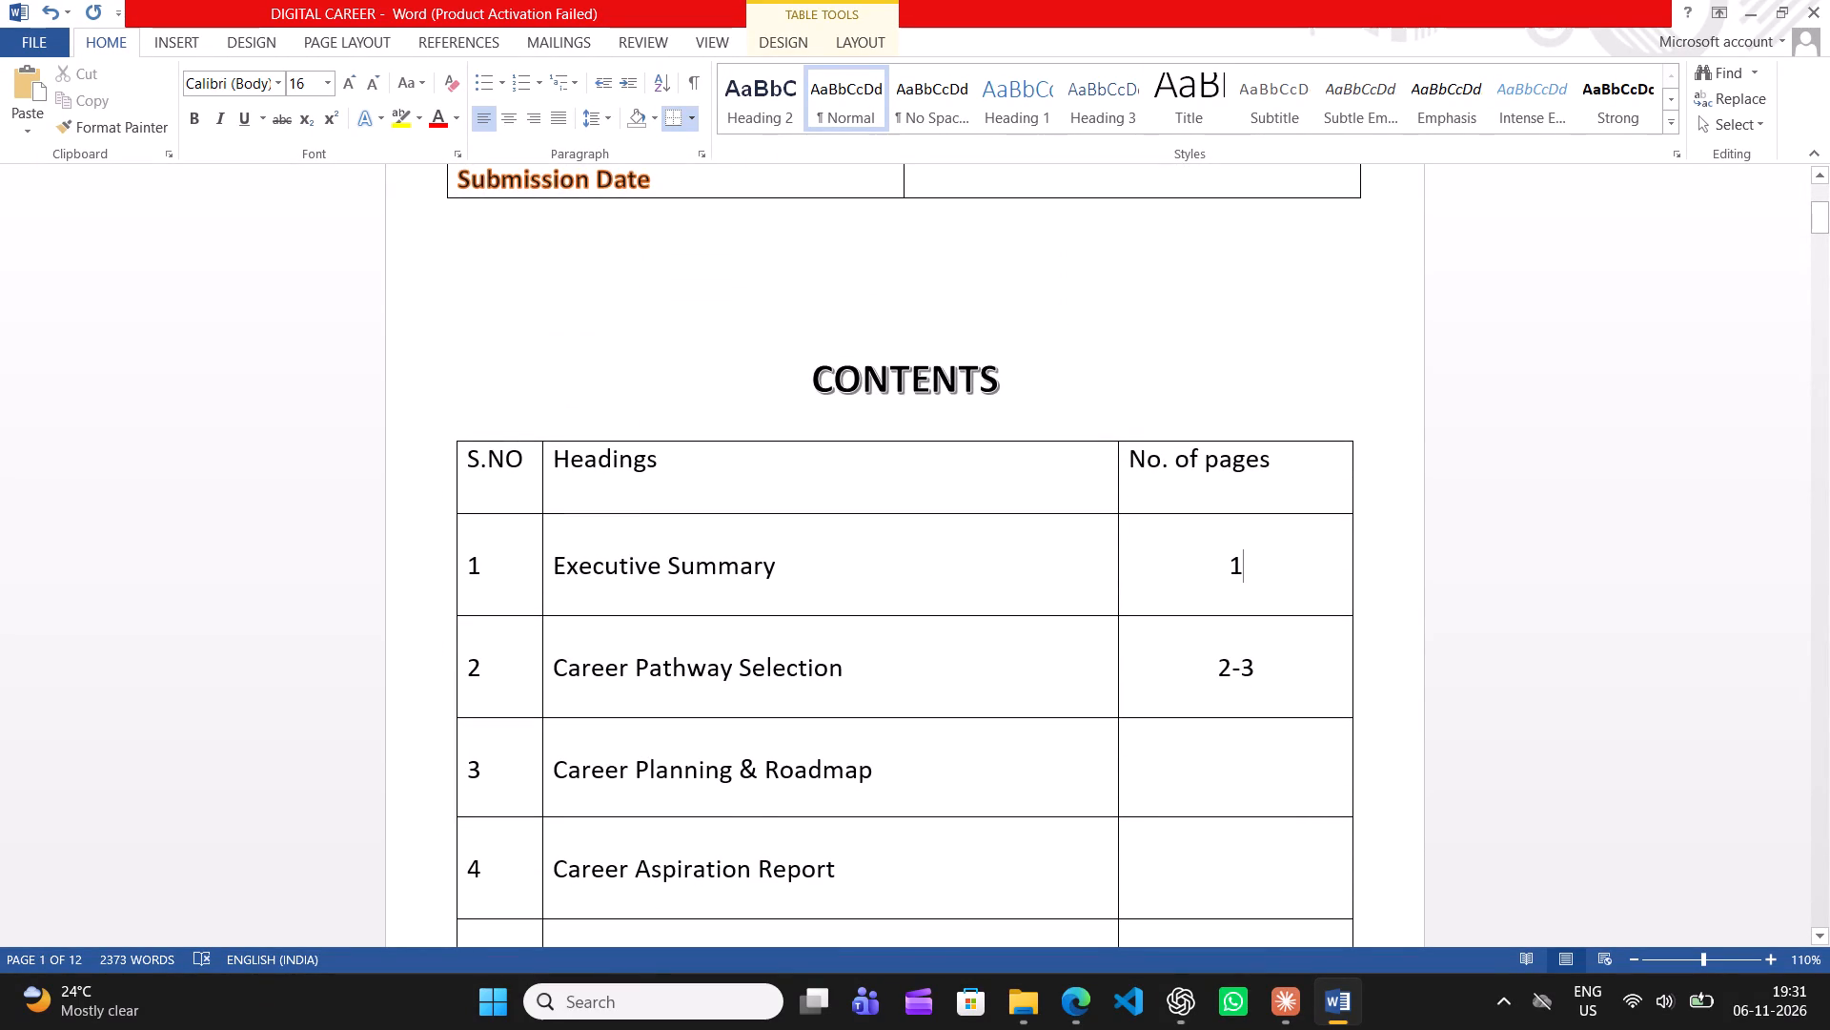
key(BackSpace)
key(2)
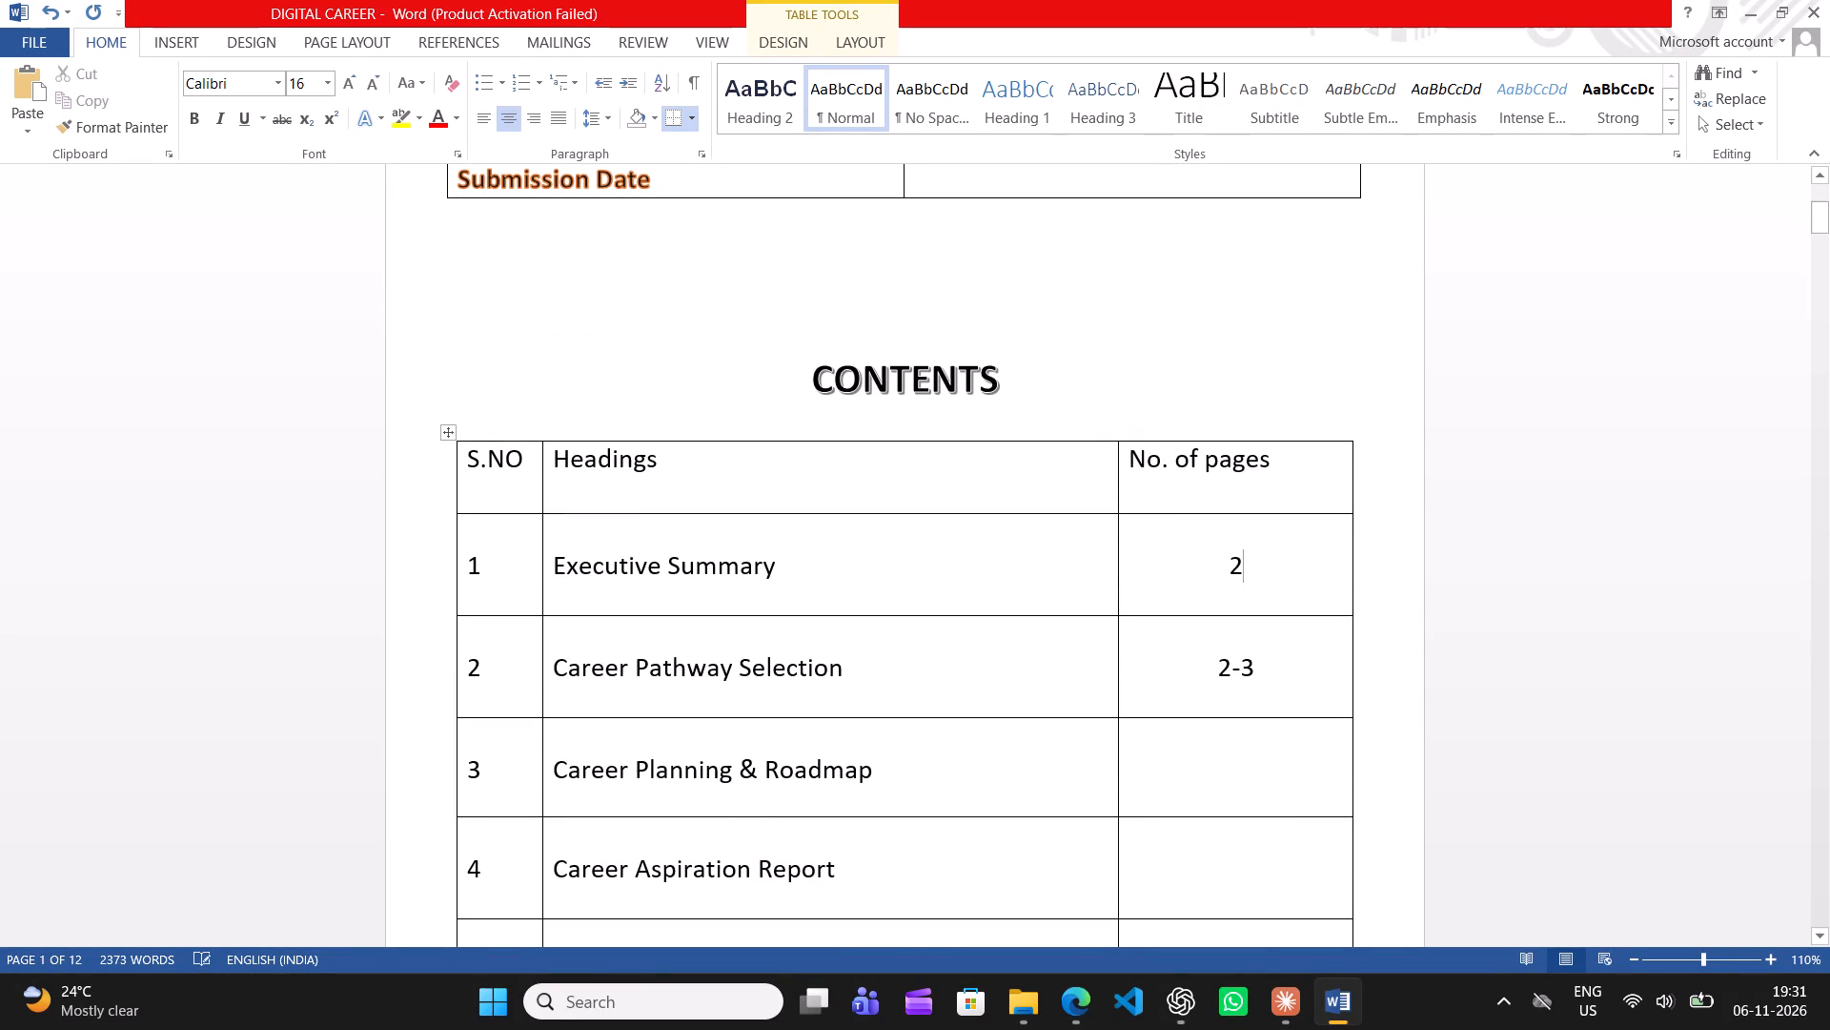
Check the pages covered by Career Pathway Selection and change its page range in the CONTENTS table to 2-4.
scroll(1240, 668, down, 2)
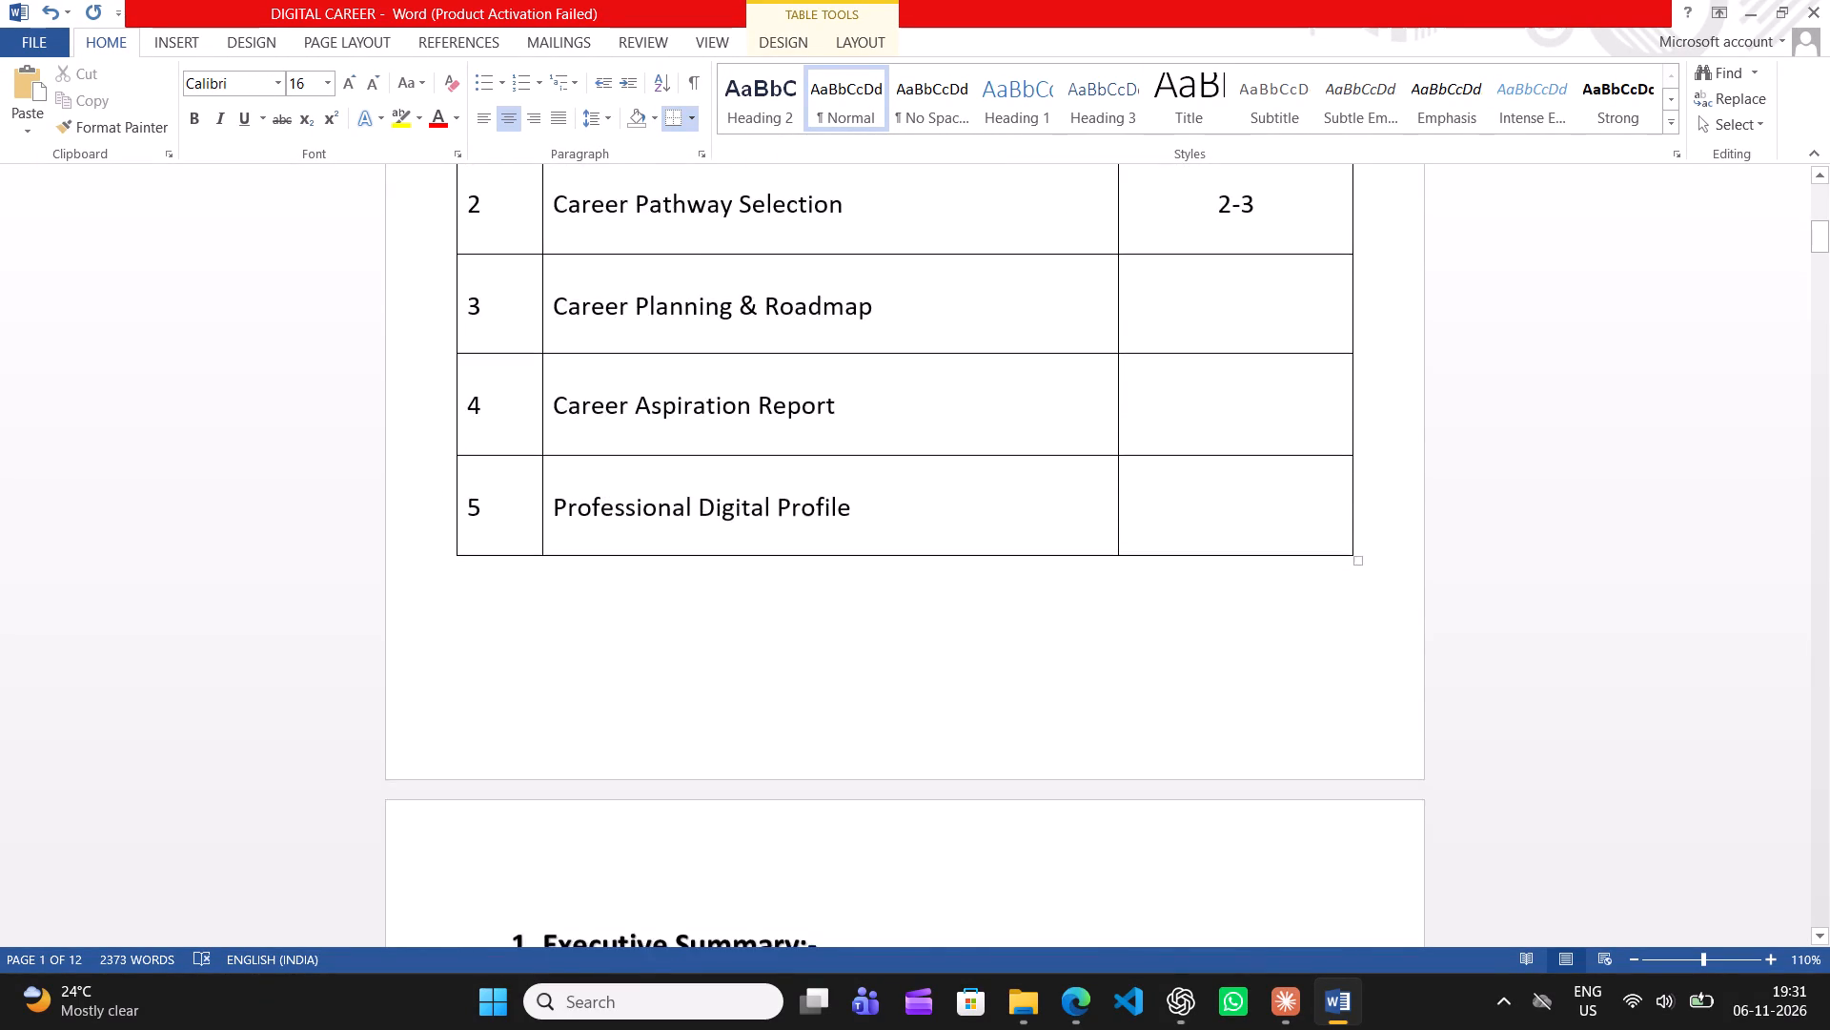
scroll(1240, 668, down, 7)
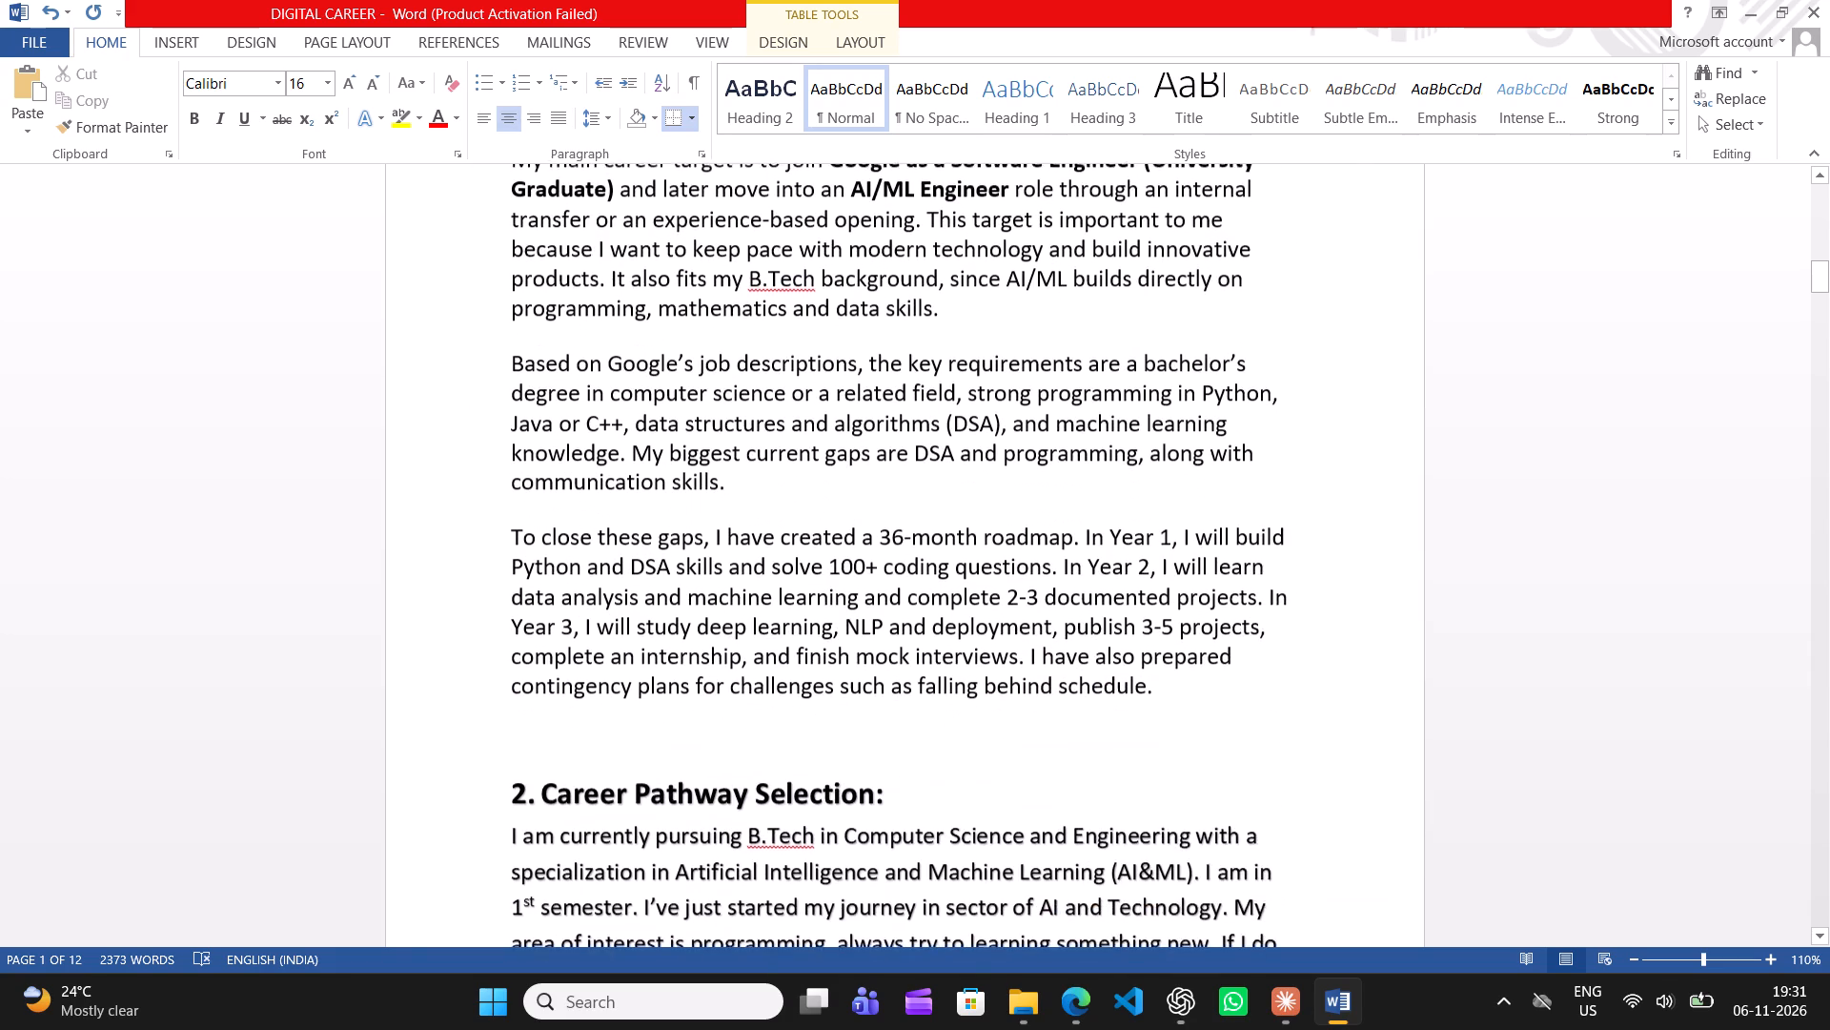
scroll(1240, 668, down, 1)
scroll(1240, 668, up, 8)
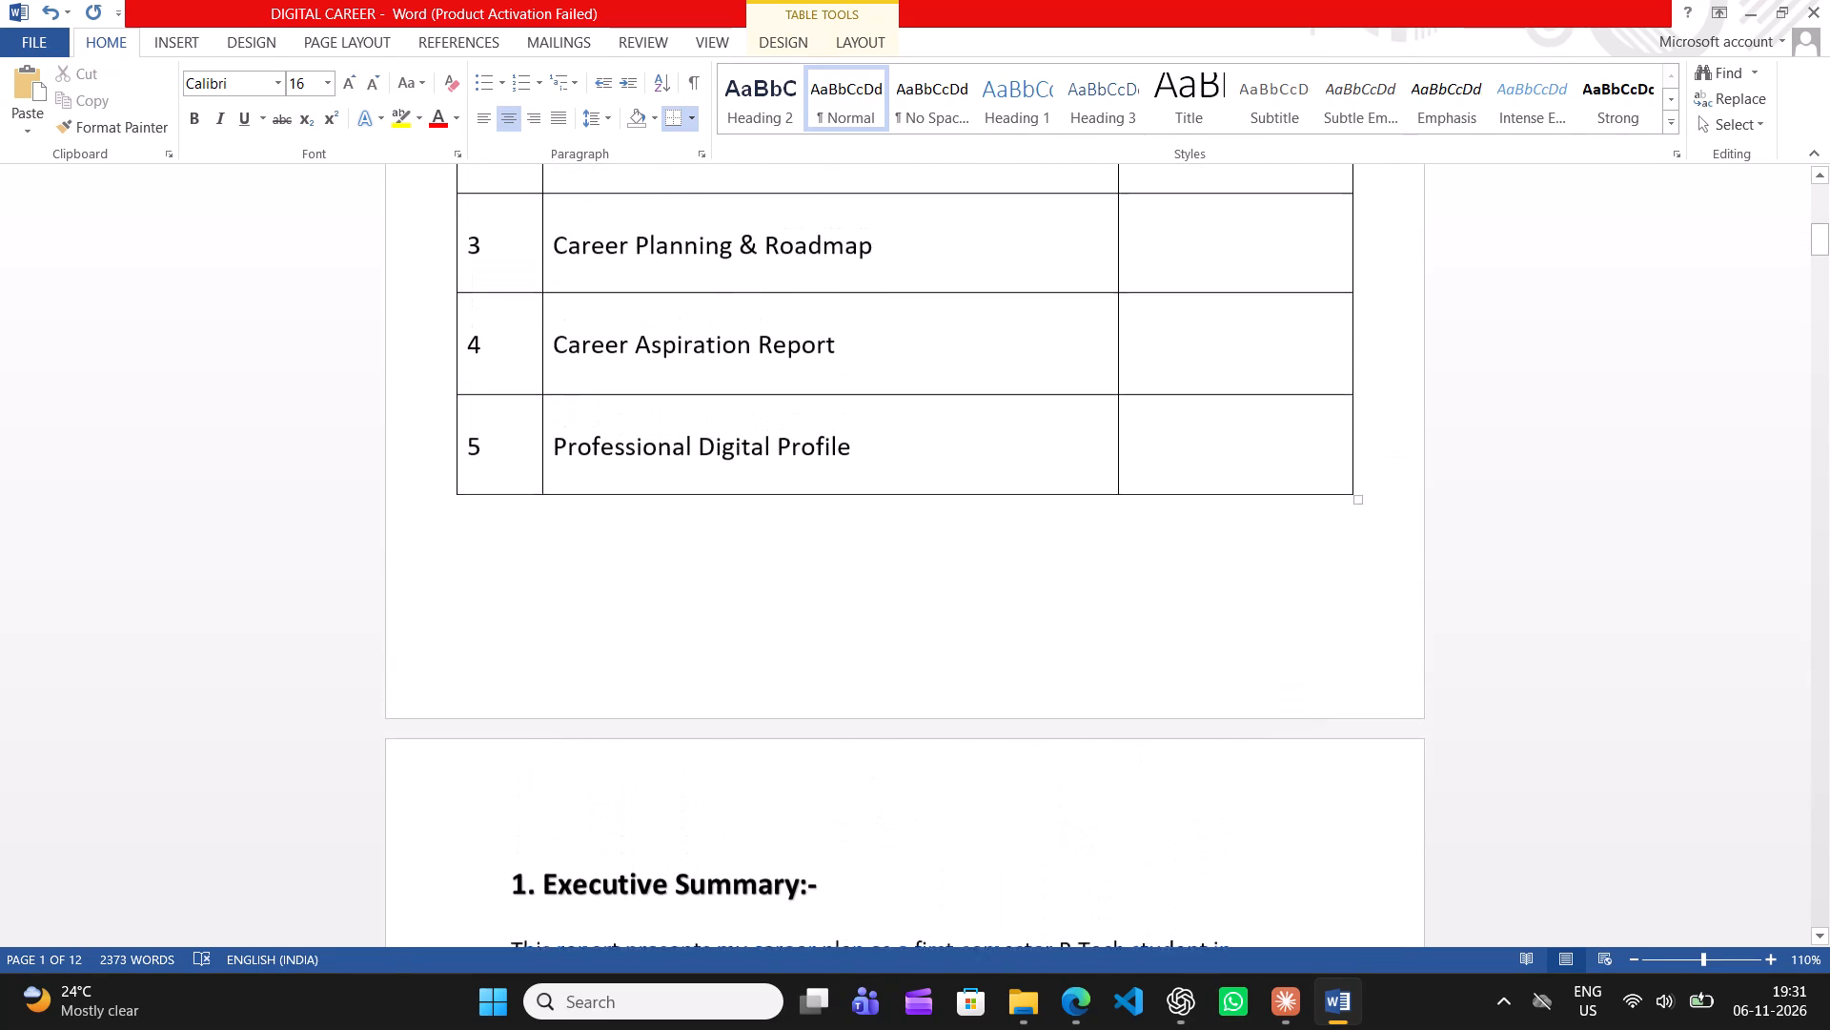
scroll(1240, 668, up, 3)
scroll(1240, 668, down, 4)
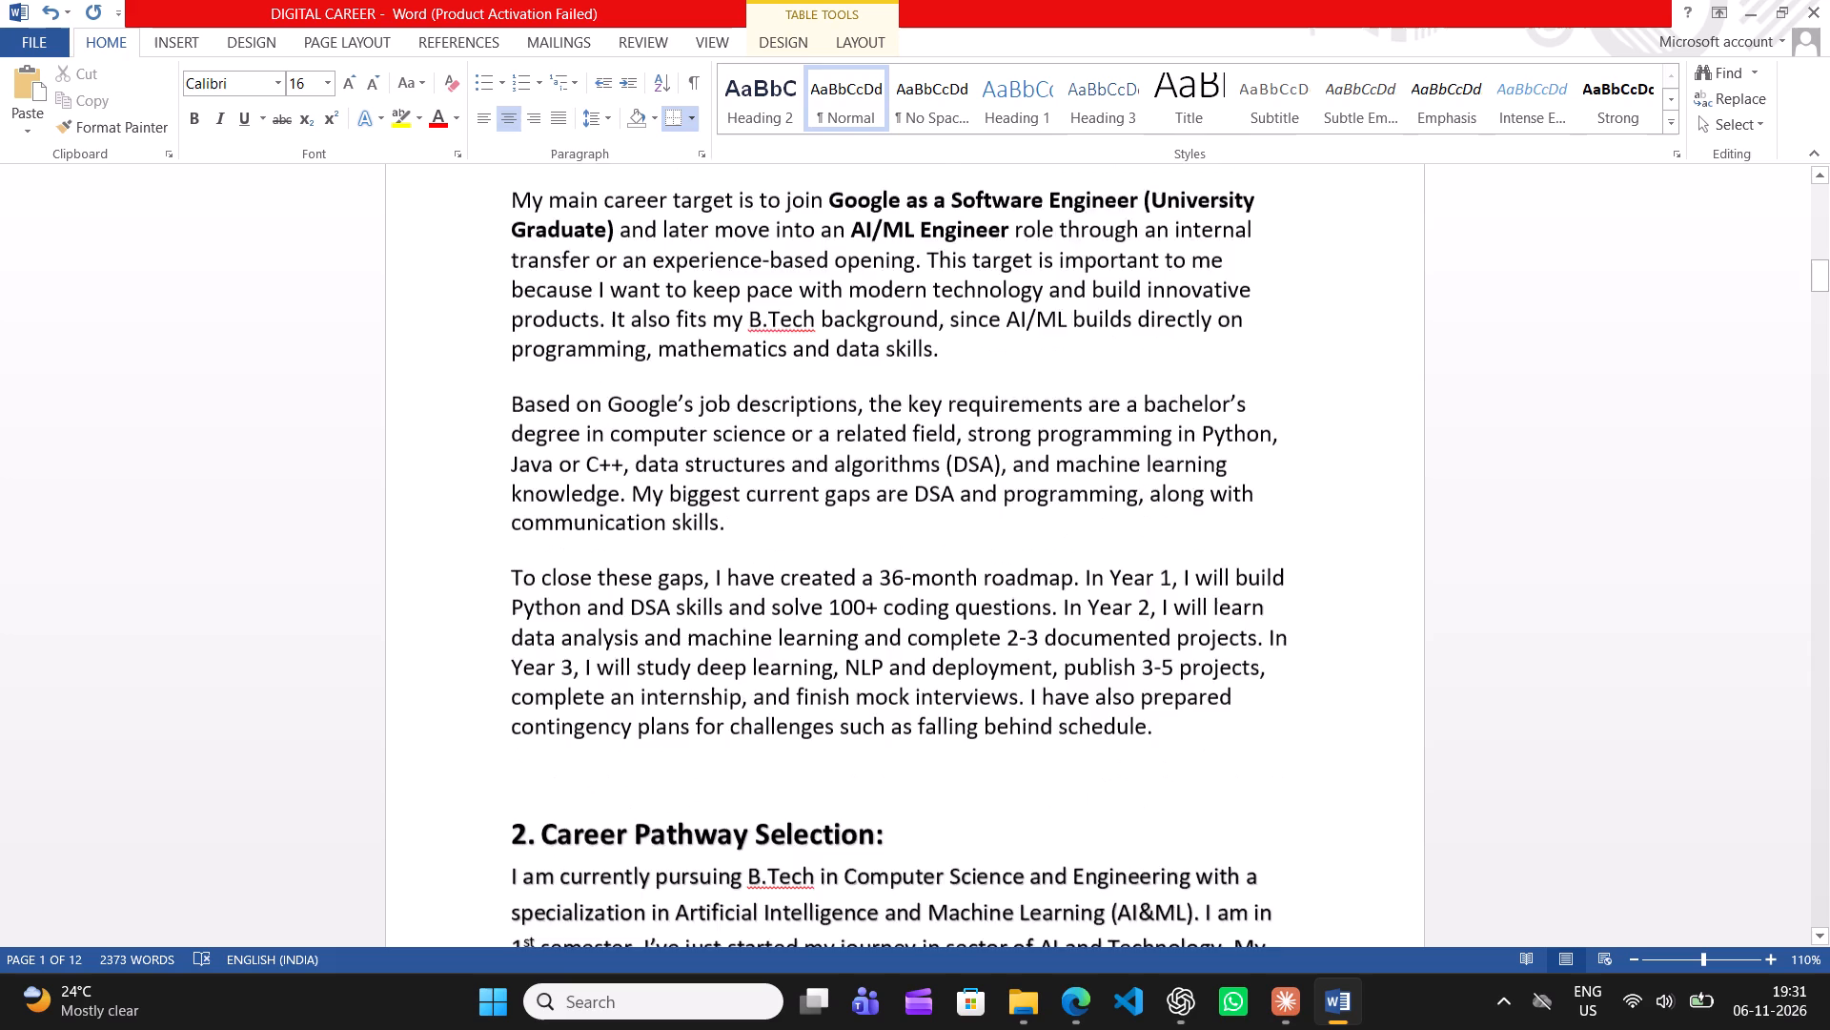
scroll(1240, 668, down, 10)
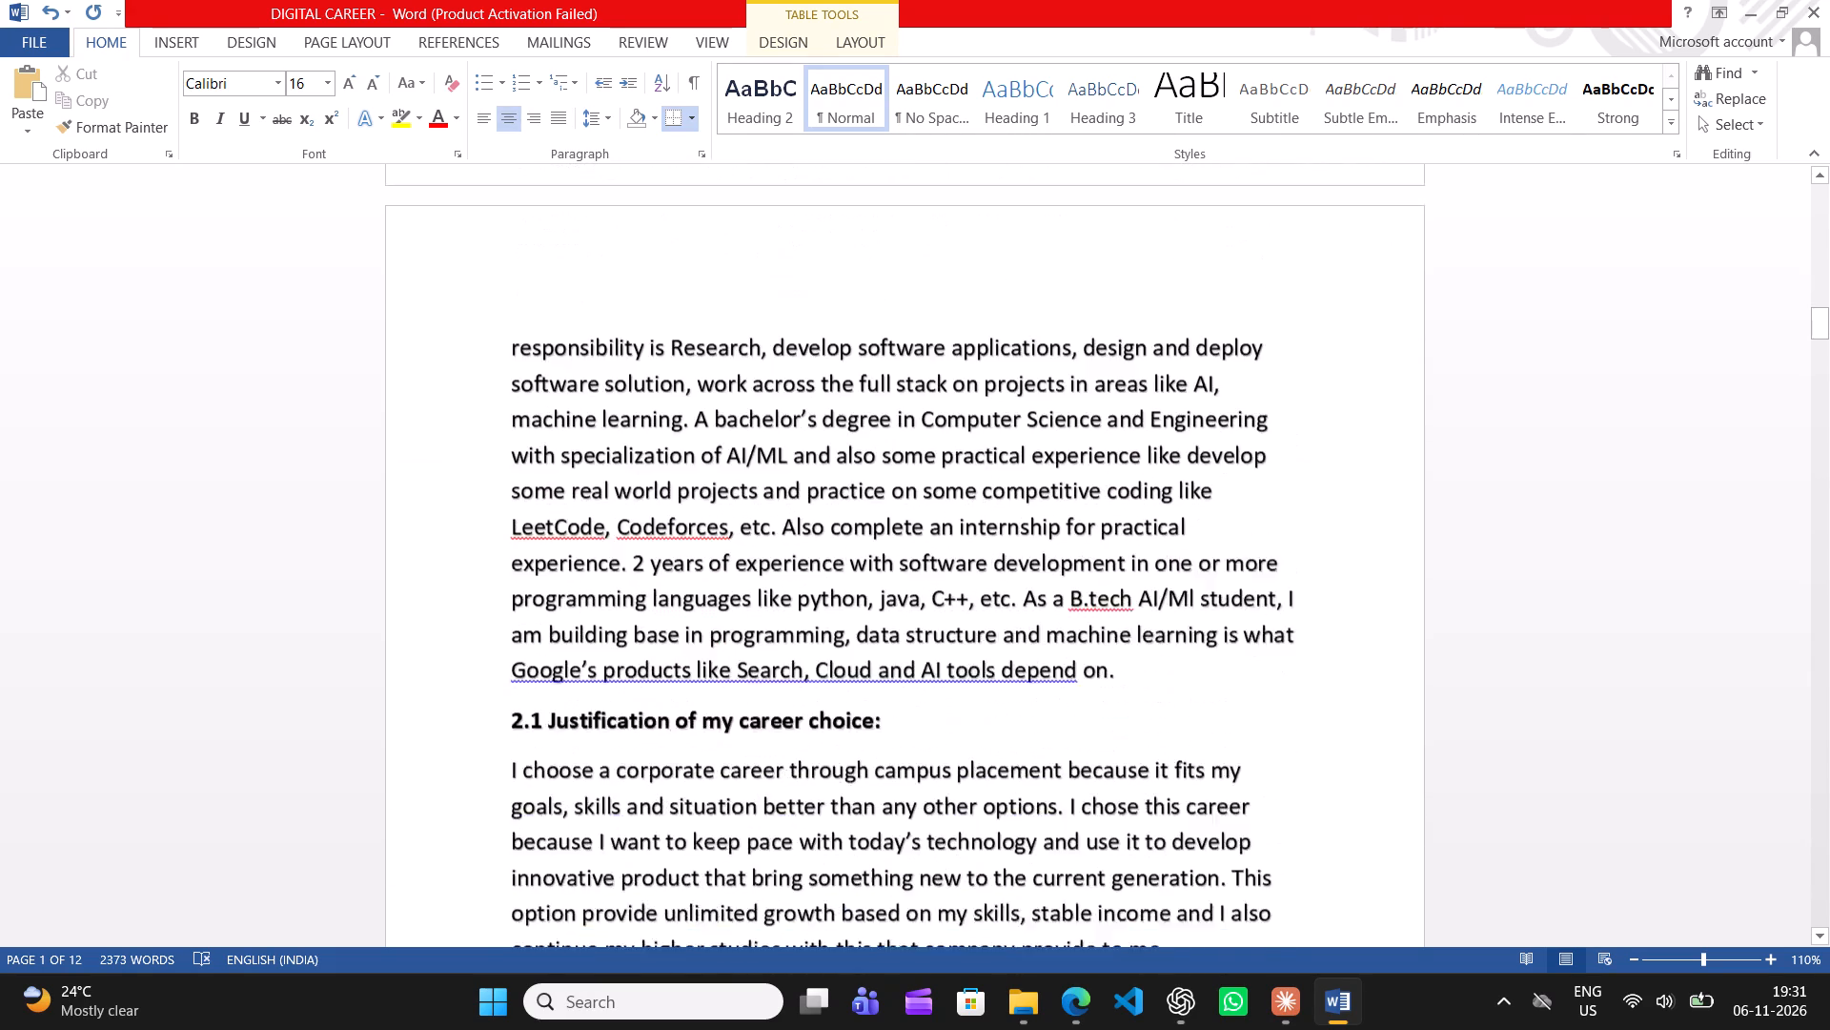
scroll(1240, 668, down, 7)
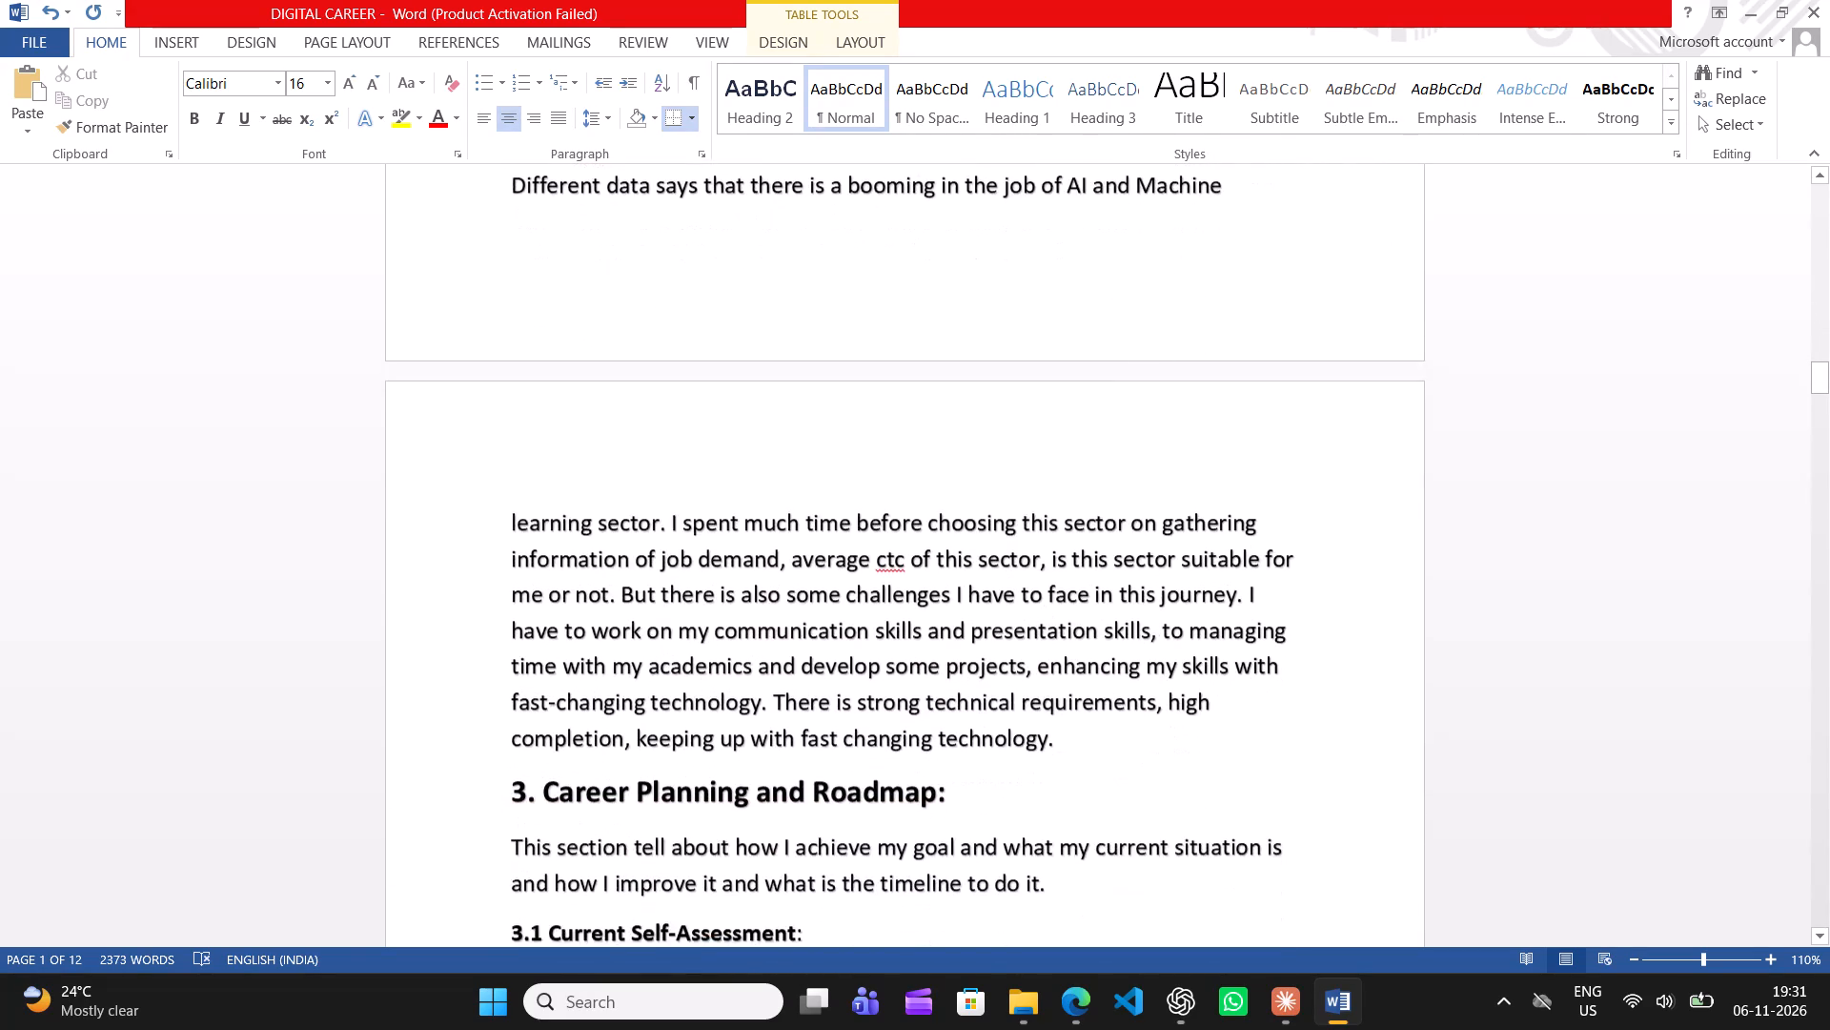
scroll(1240, 668, up, 12)
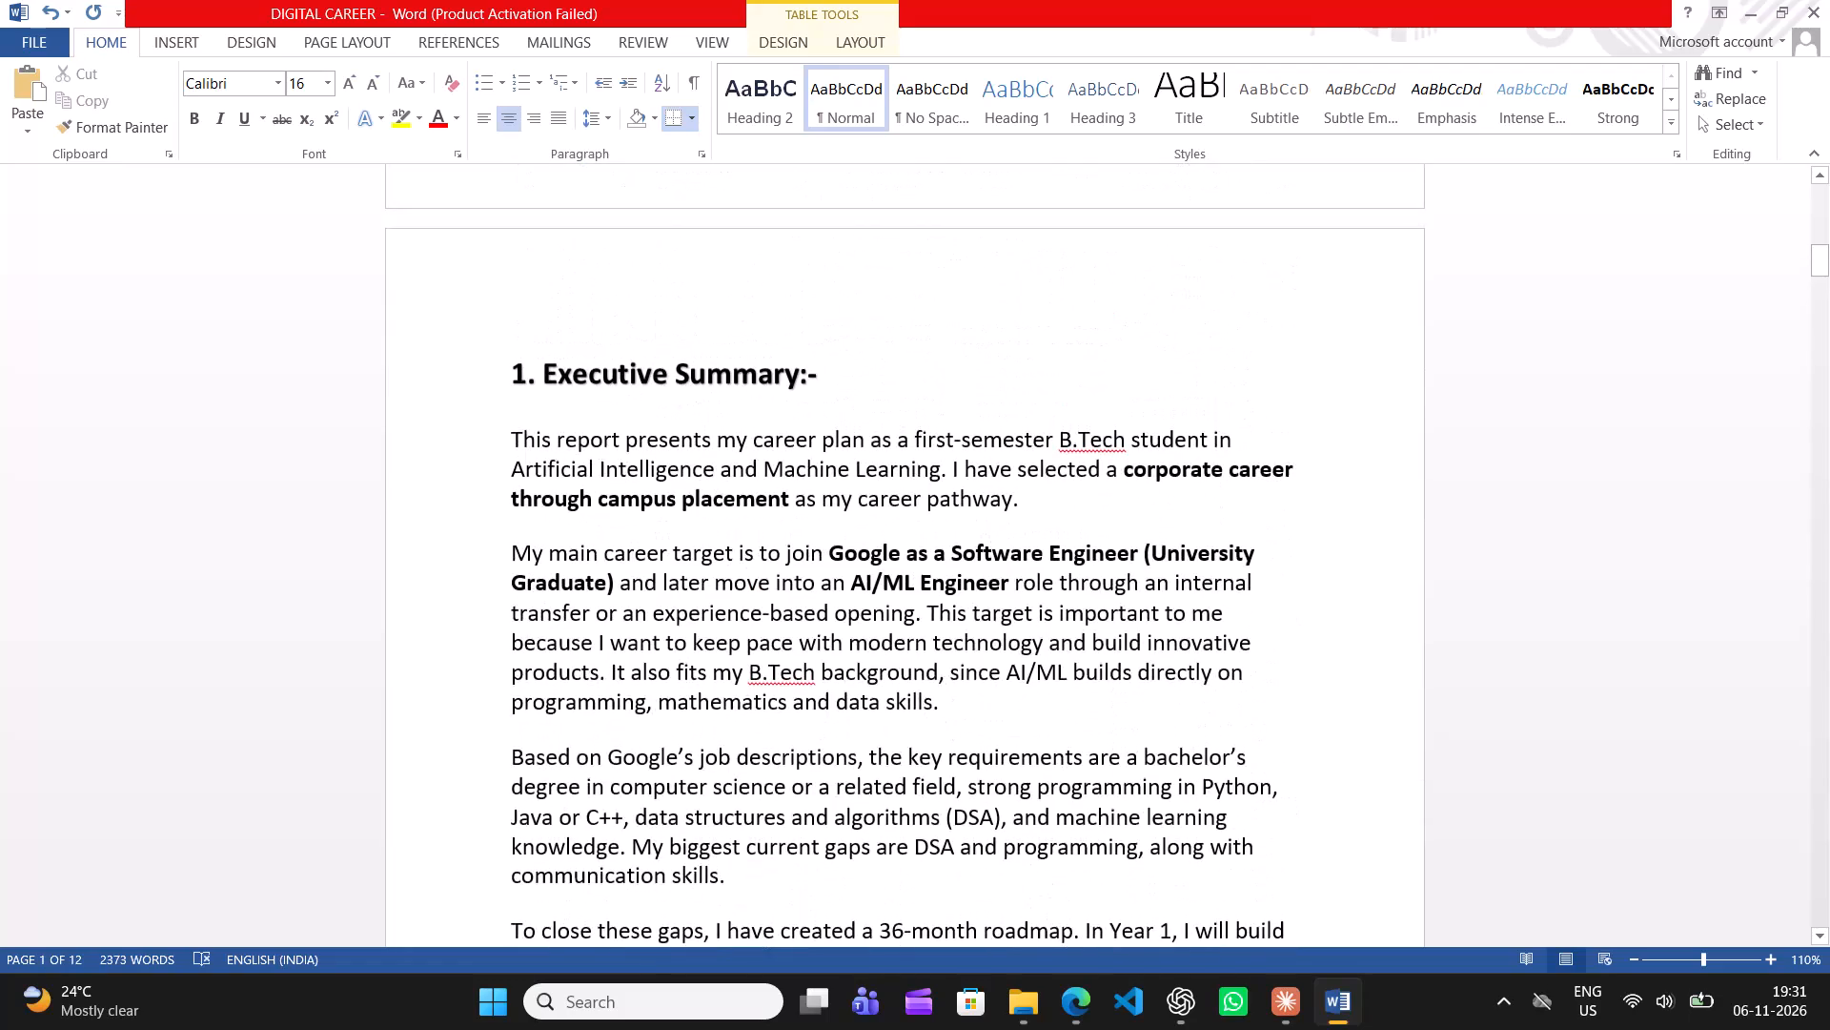
scroll(1214, 513, up, 4)
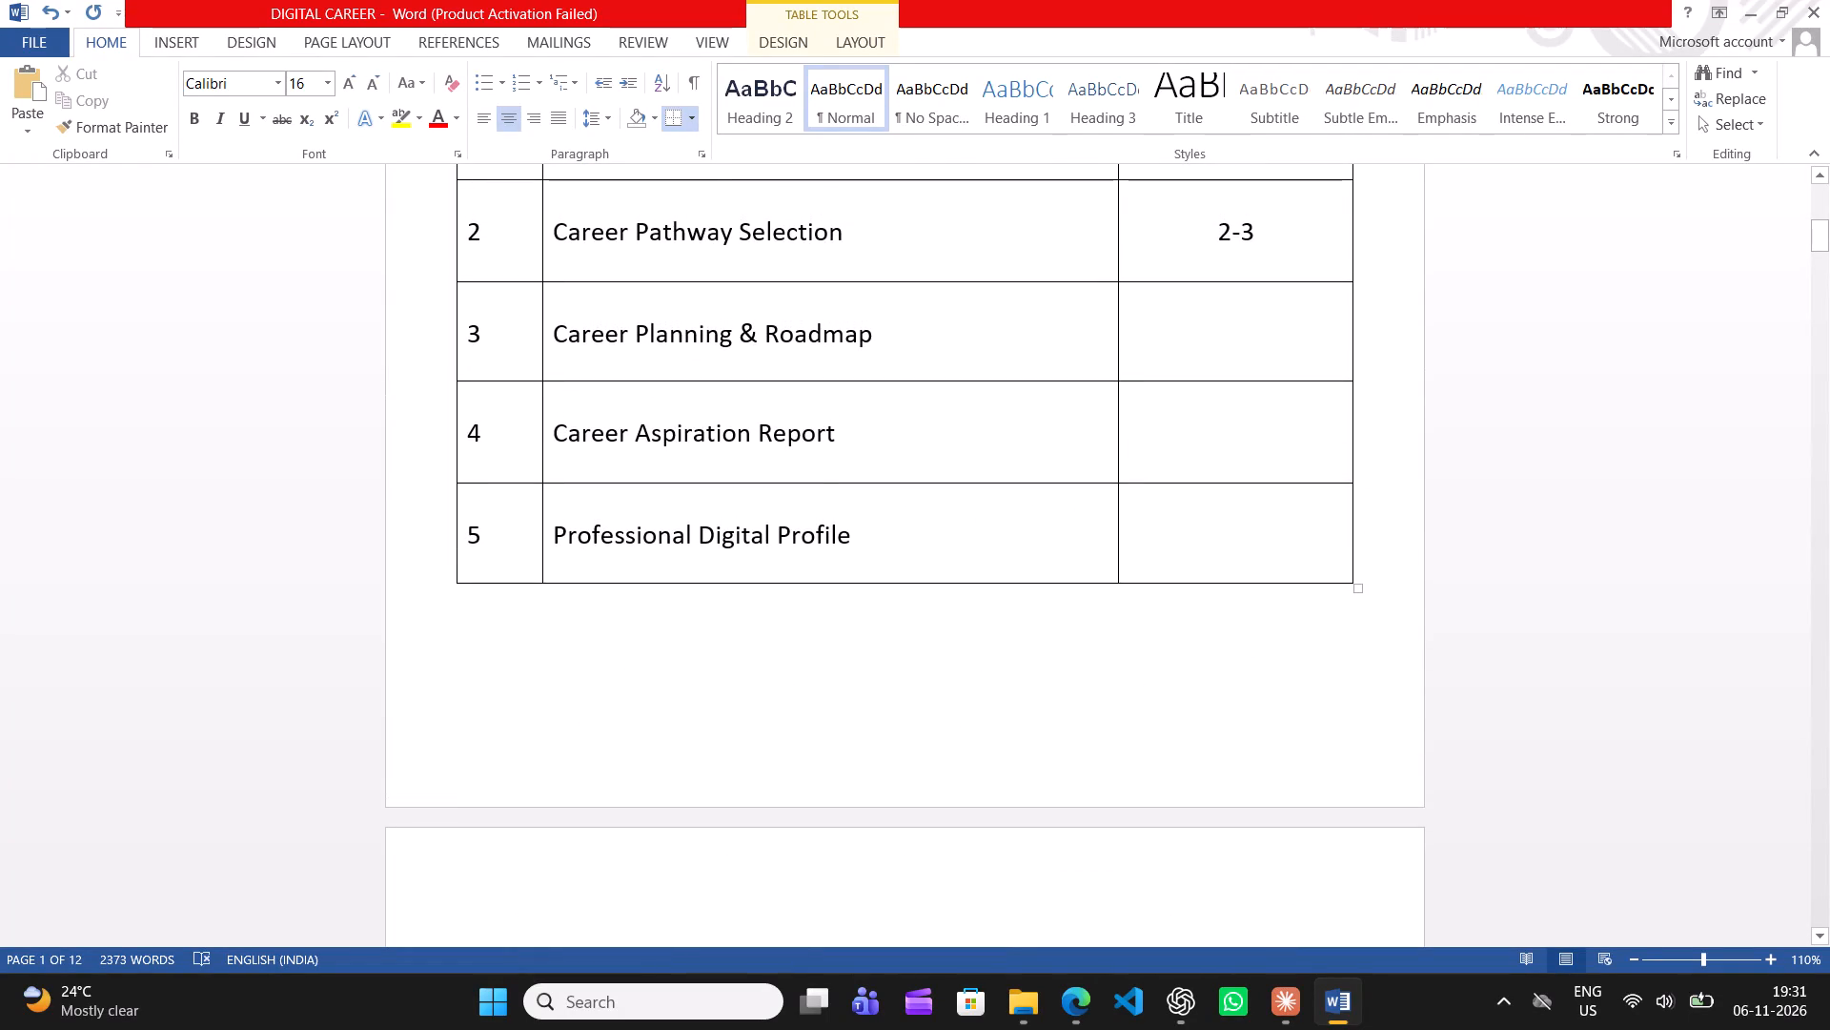
click(1265, 238)
key(BackSpace)
key(4)
Check which pages the Career Planning and Roadmap section covers, from its heading to the start of Career Aspiration Report.
scroll(1220, 529, down, 10)
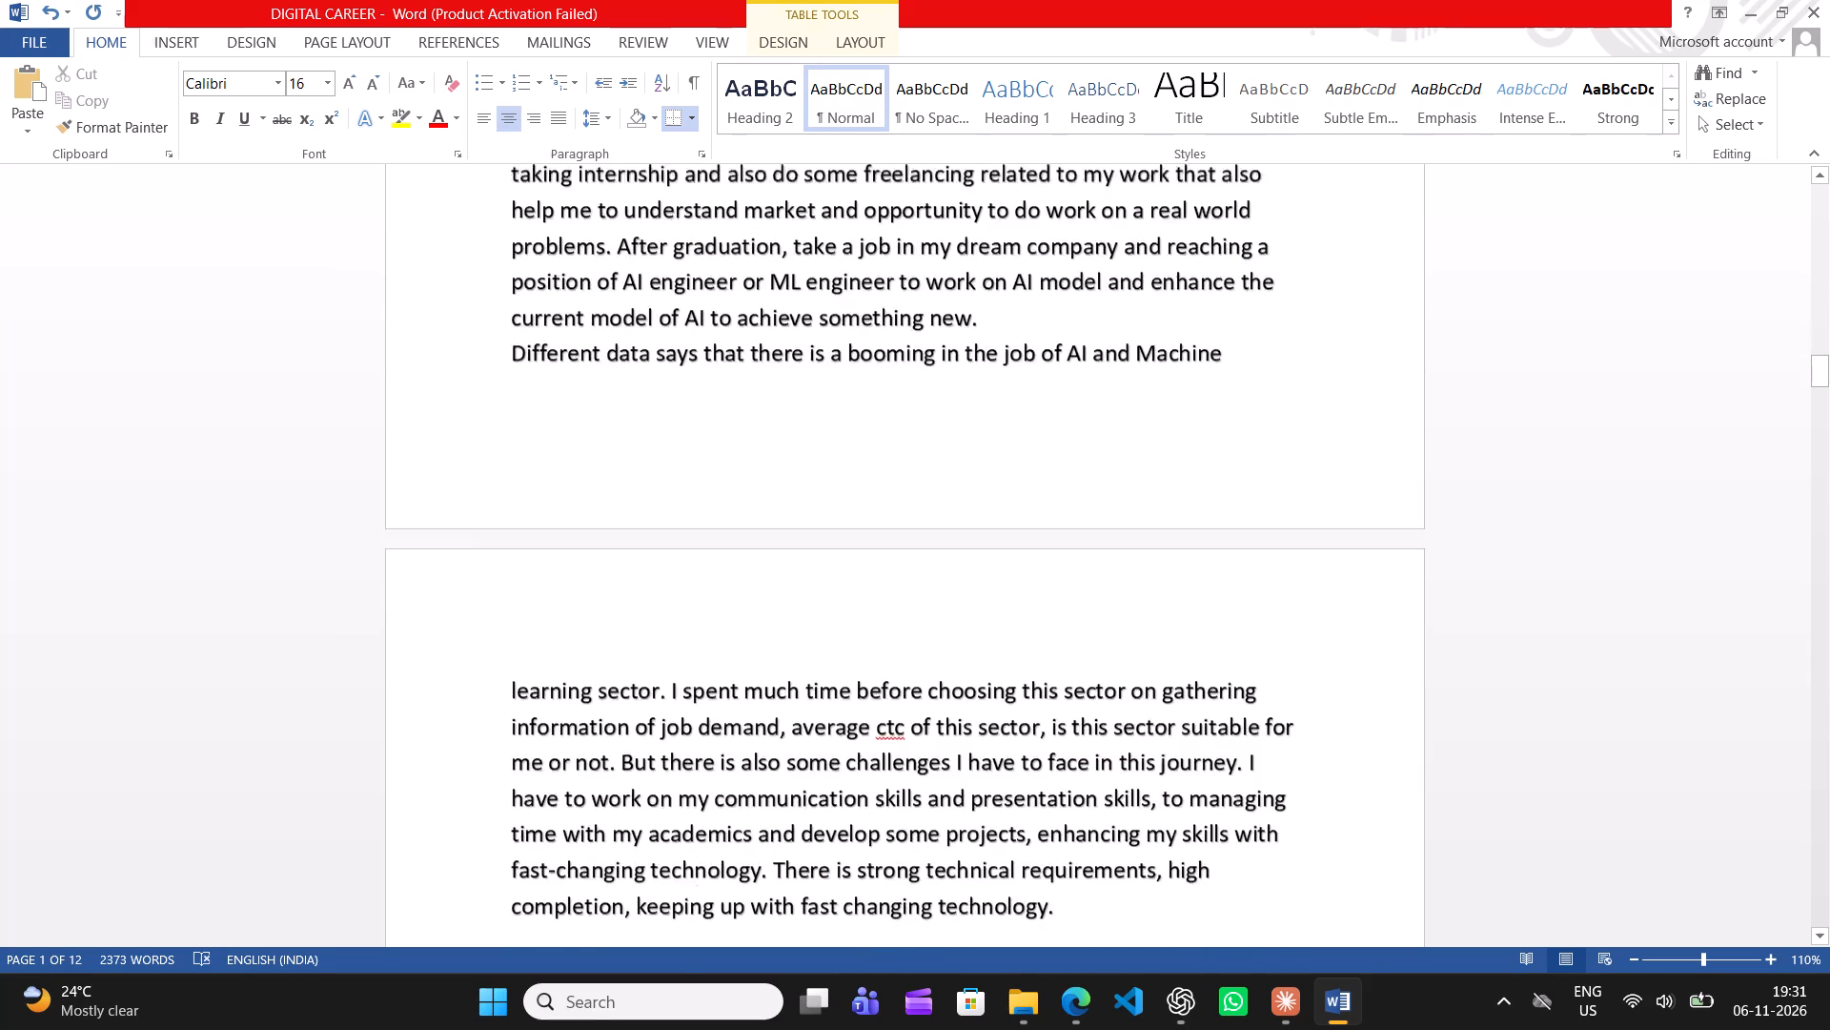
scroll(1220, 529, up, 5)
scroll(1220, 529, down, 2)
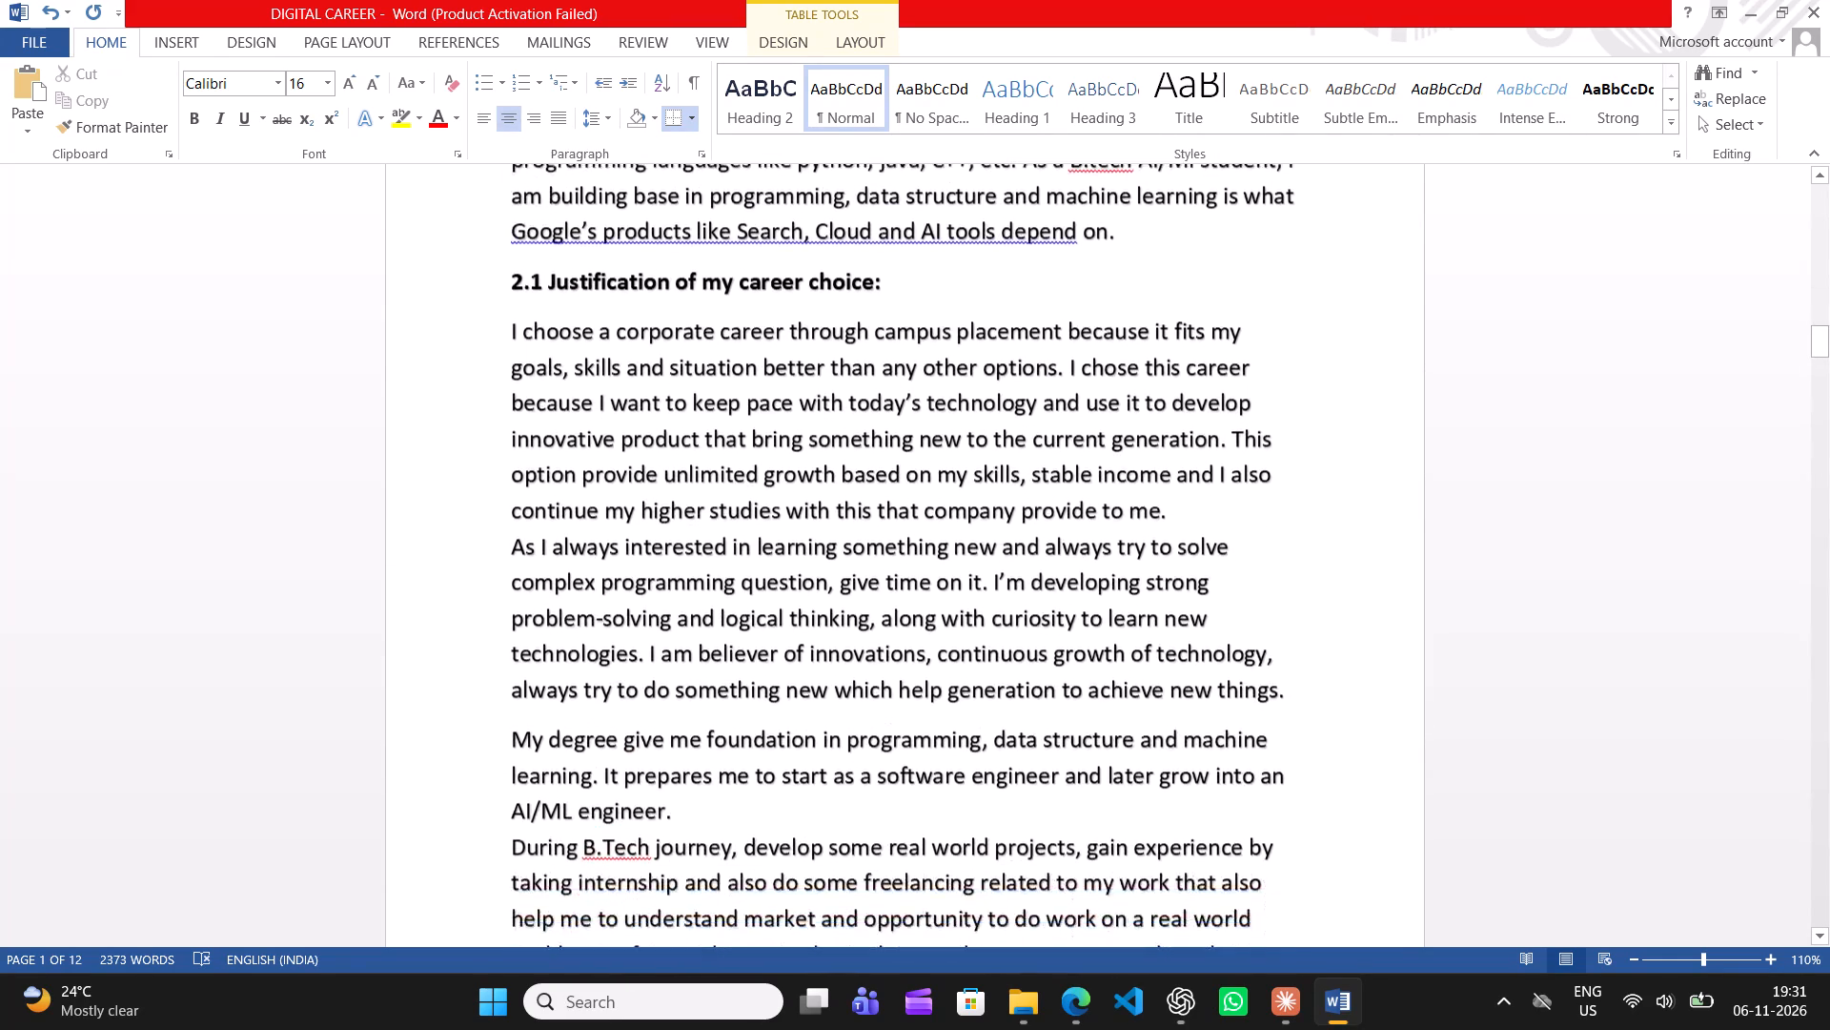
scroll(1220, 529, down, 4)
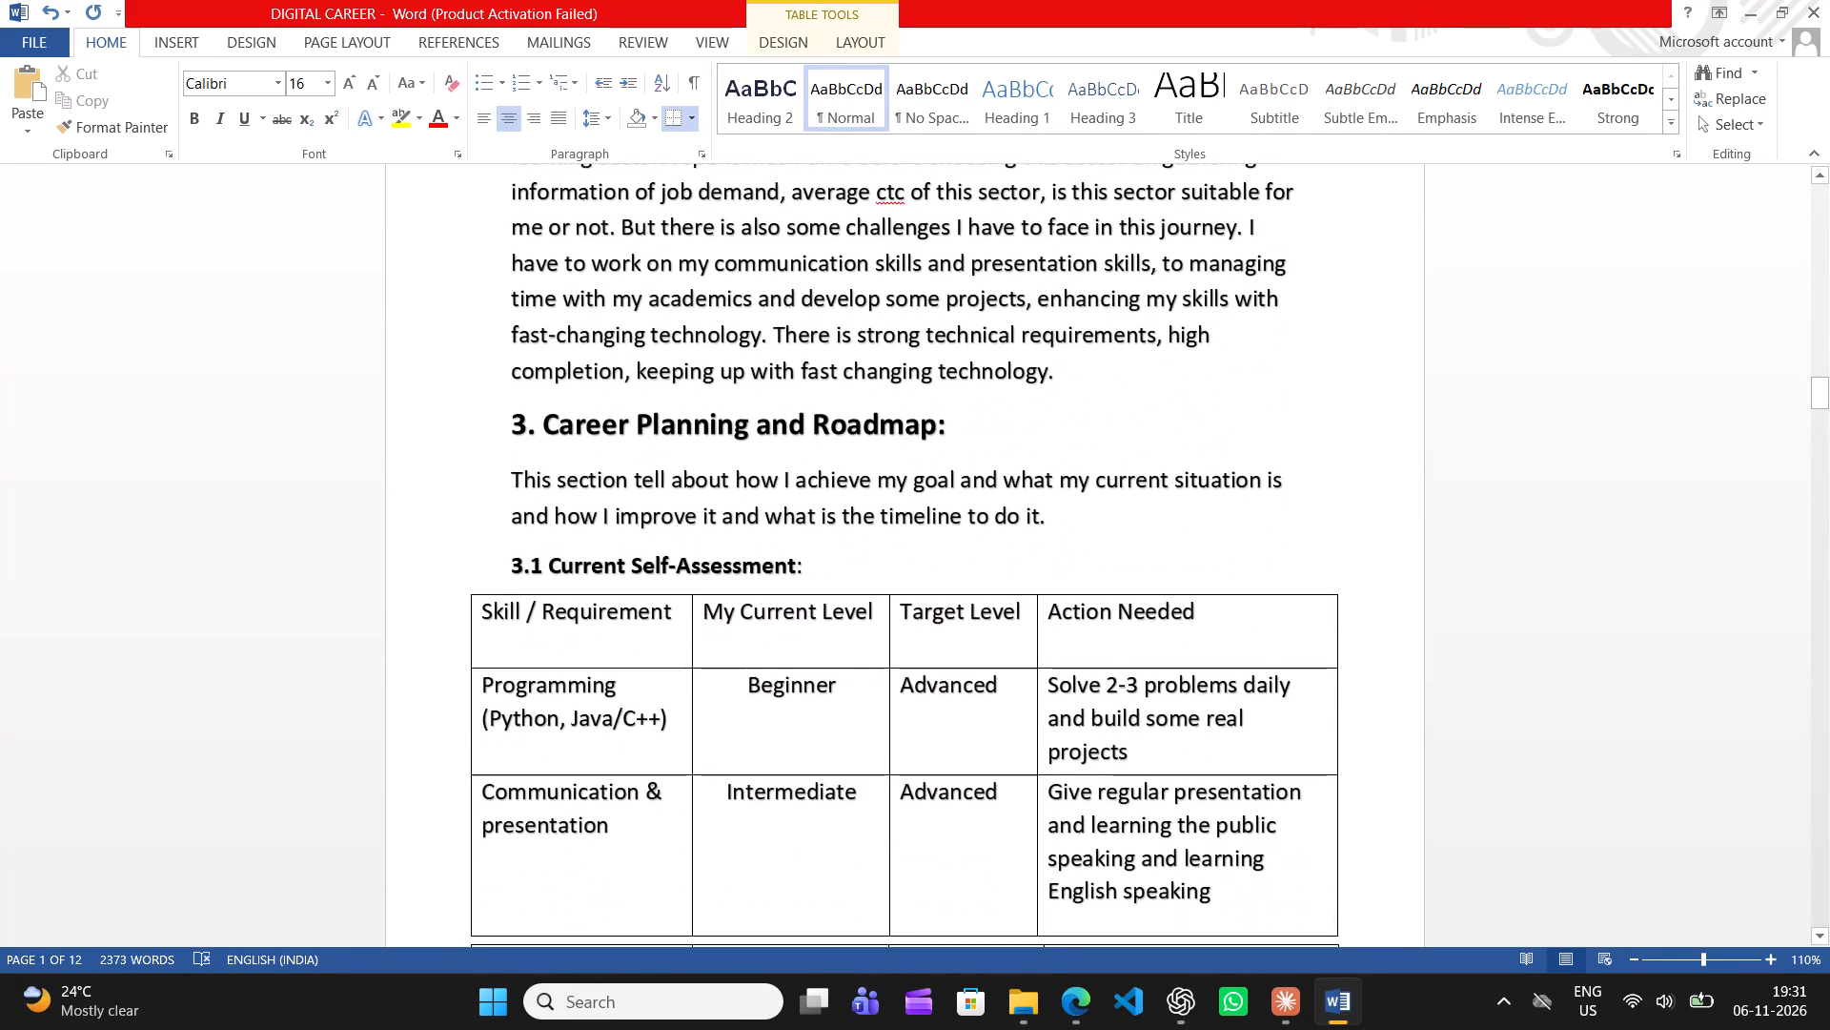
scroll(1220, 529, down, 8)
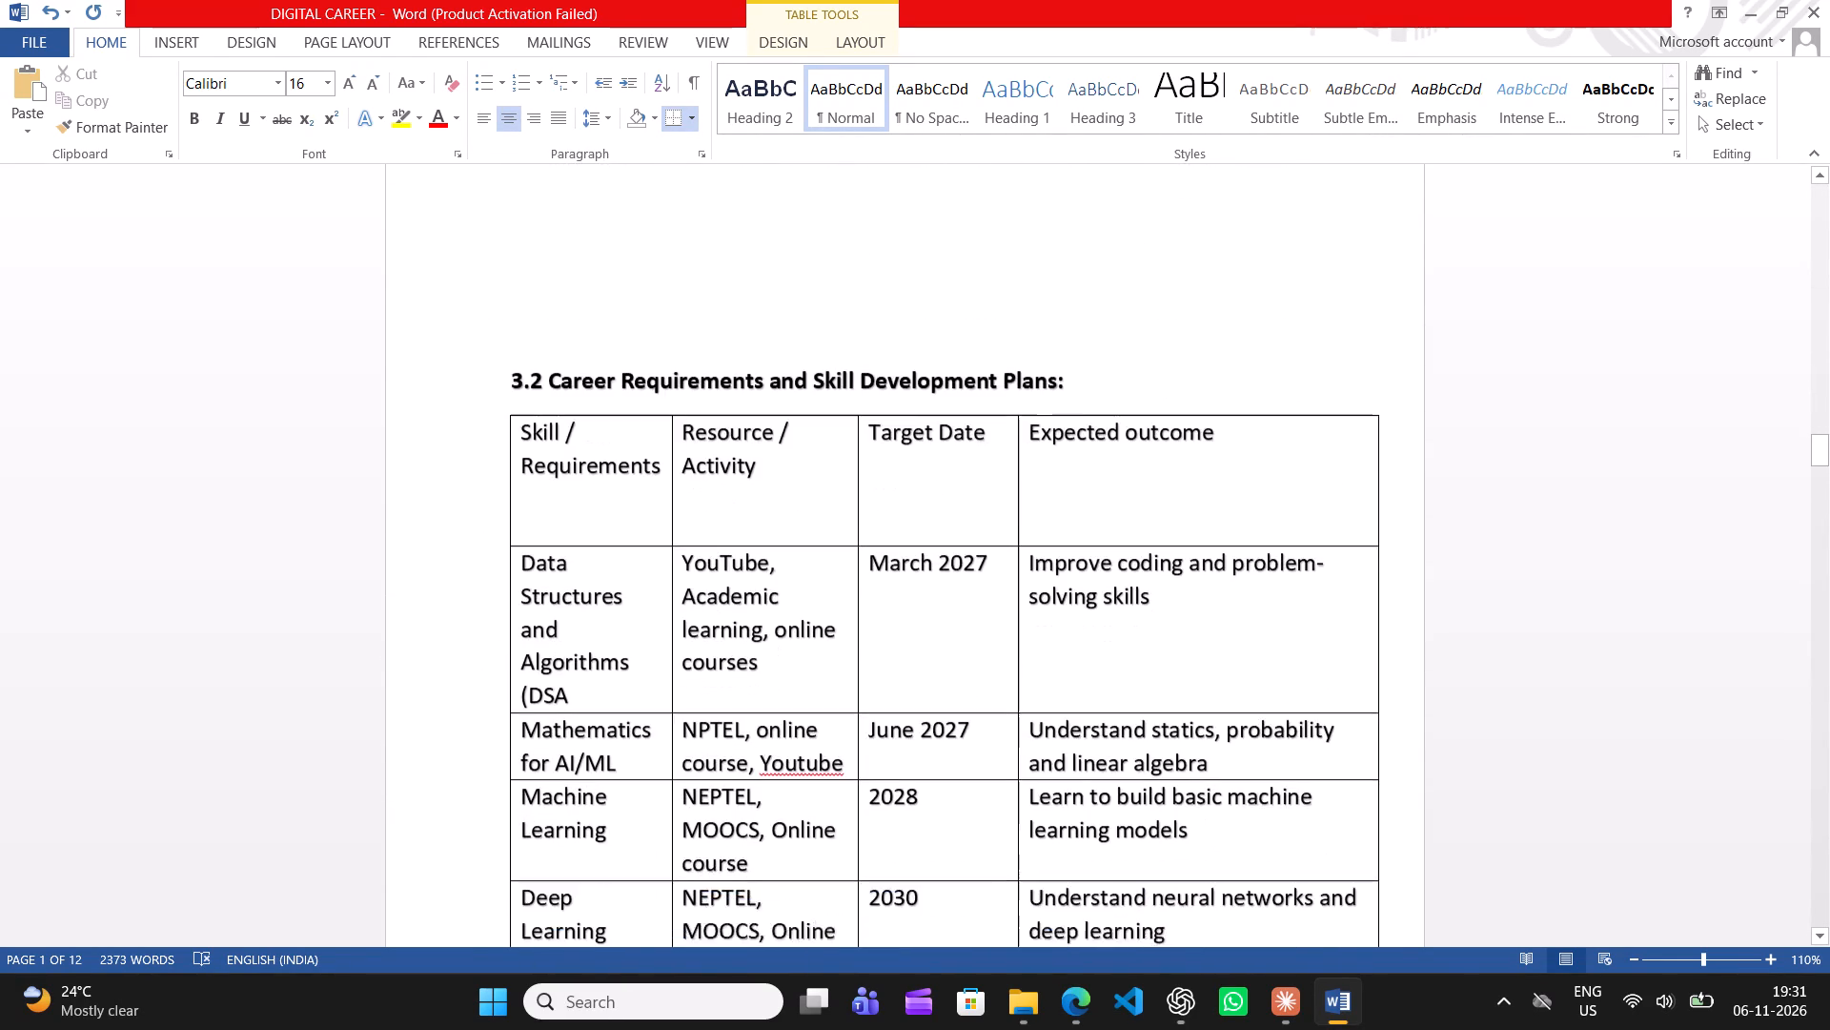
scroll(1220, 529, down, 6)
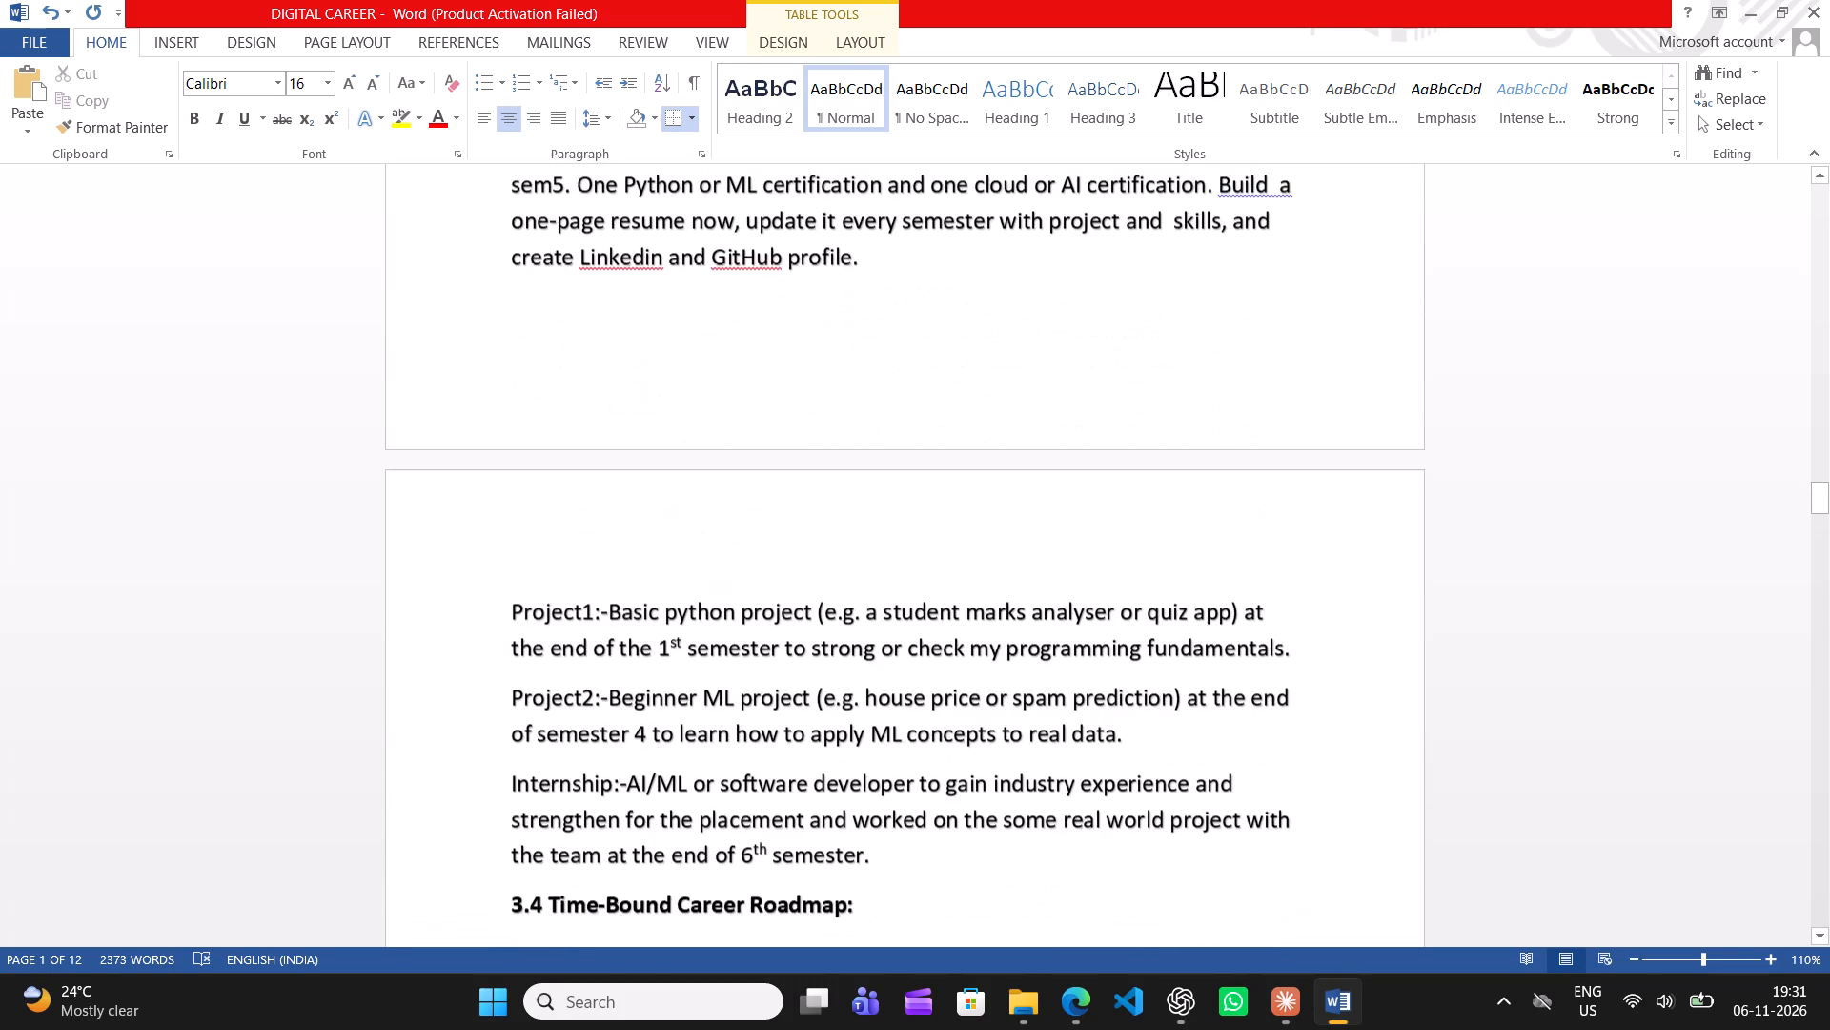
scroll(1220, 529, down, 2)
scroll(1220, 529, up, 15)
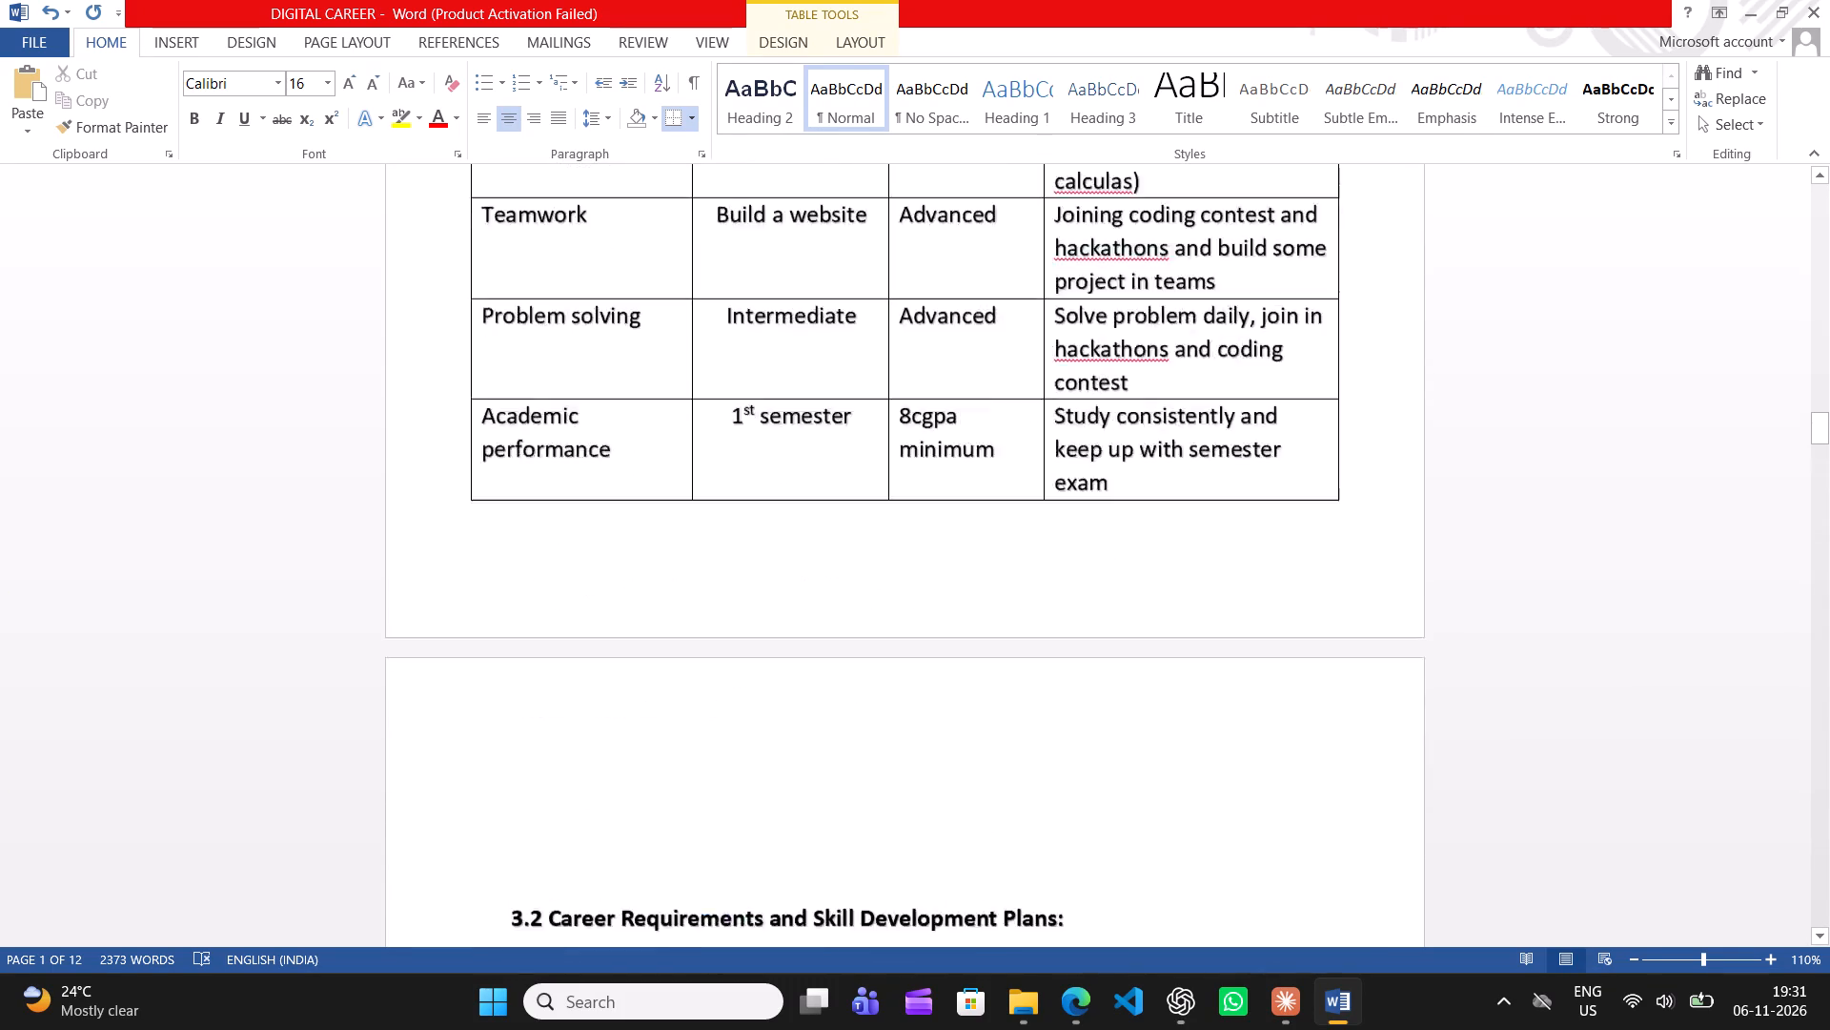
scroll(1220, 529, up, 1)
scroll(1220, 529, down, 5)
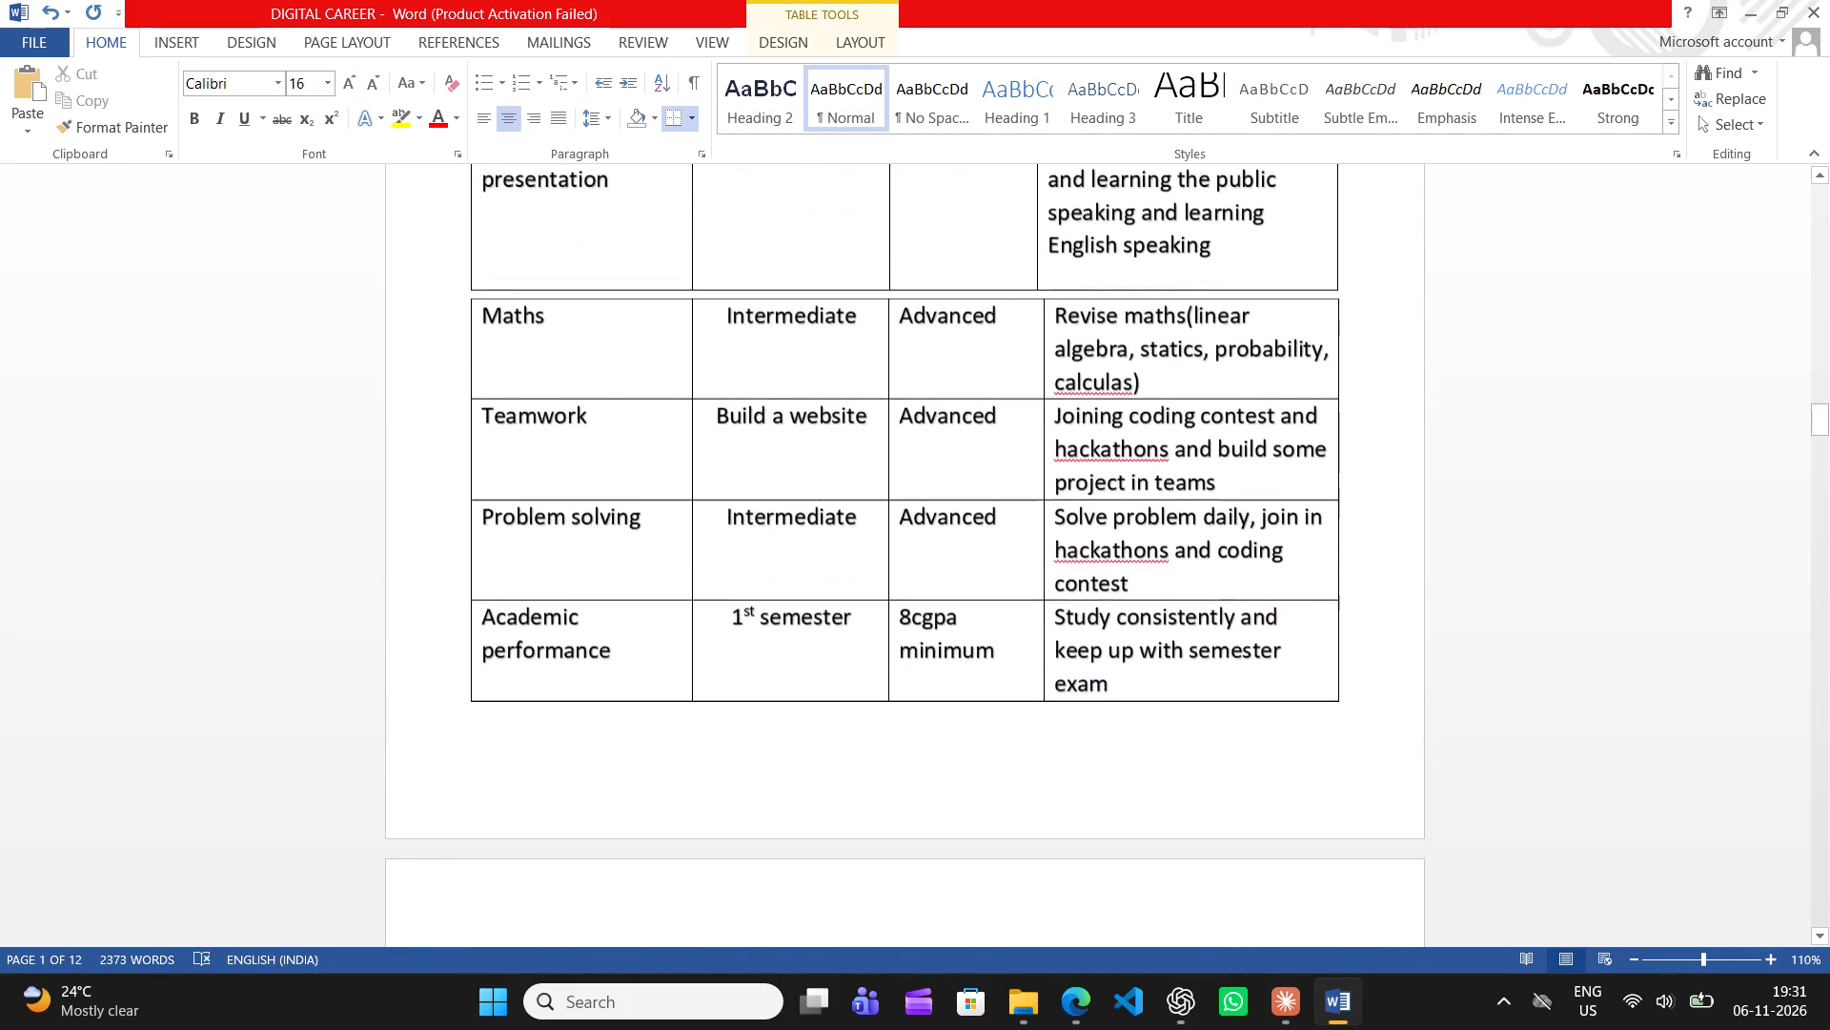
scroll(1220, 529, down, 5)
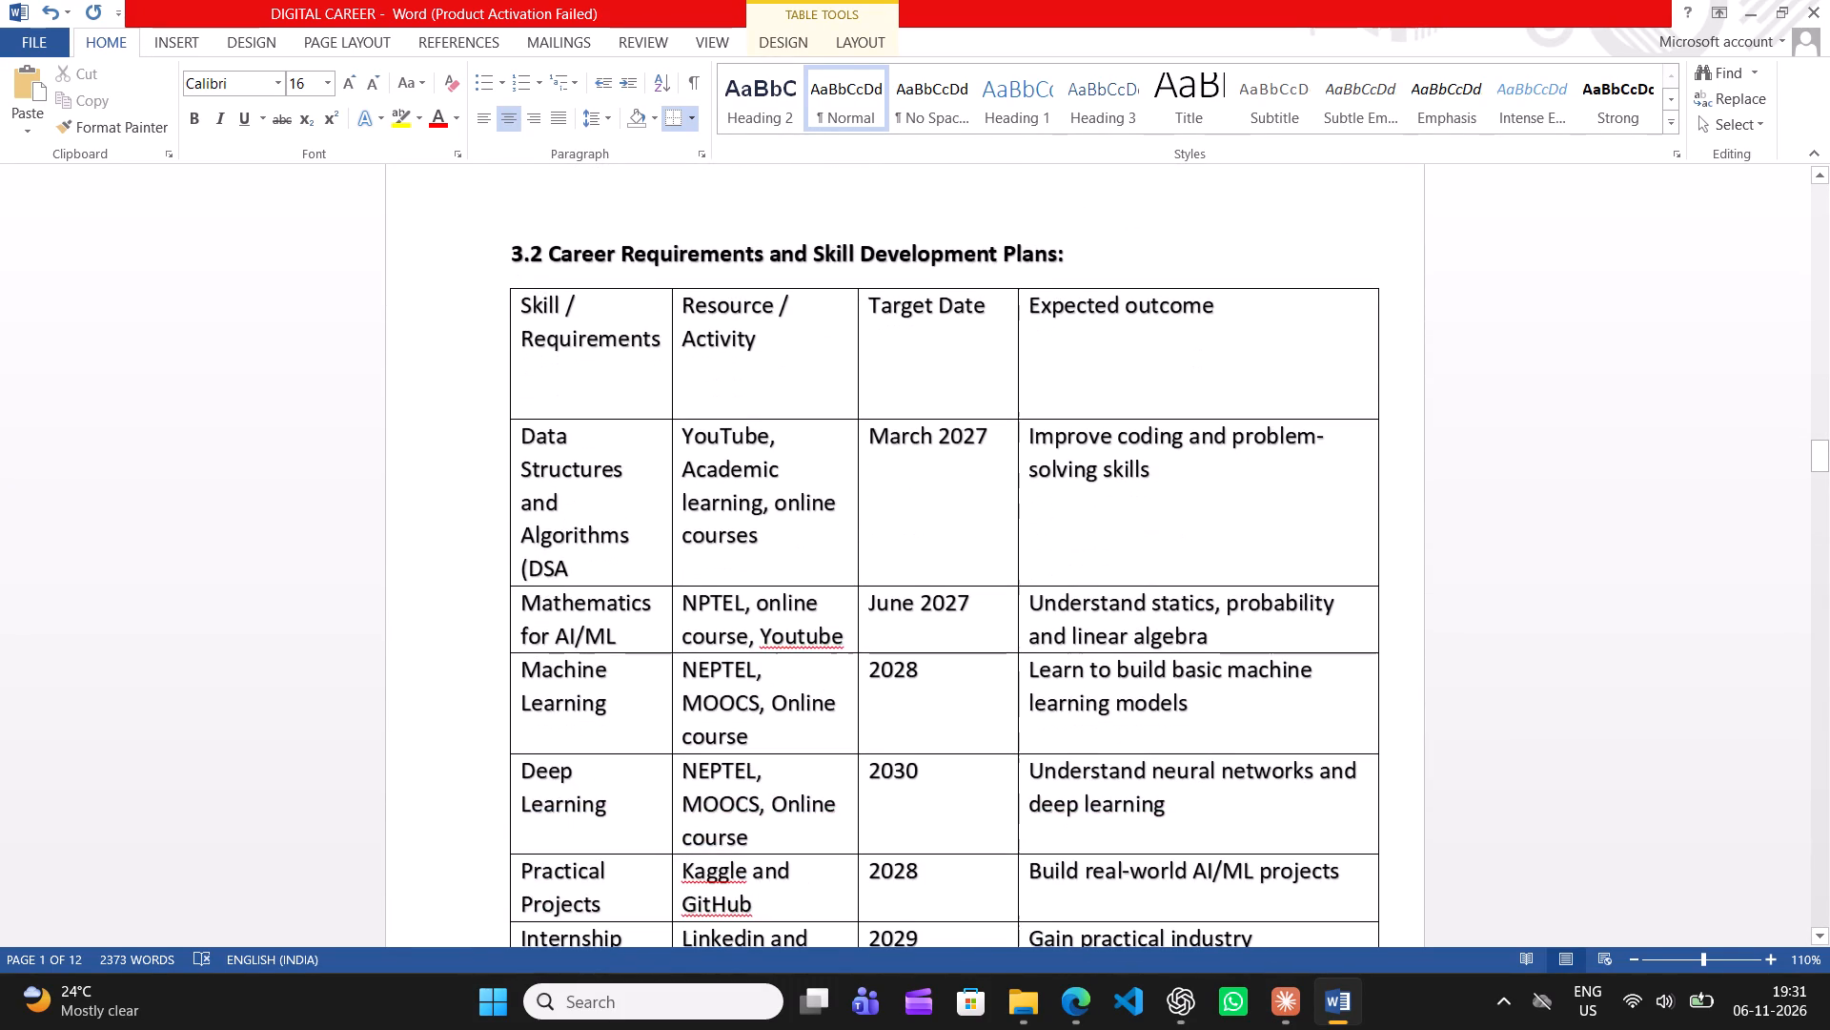
scroll(1220, 529, down, 3)
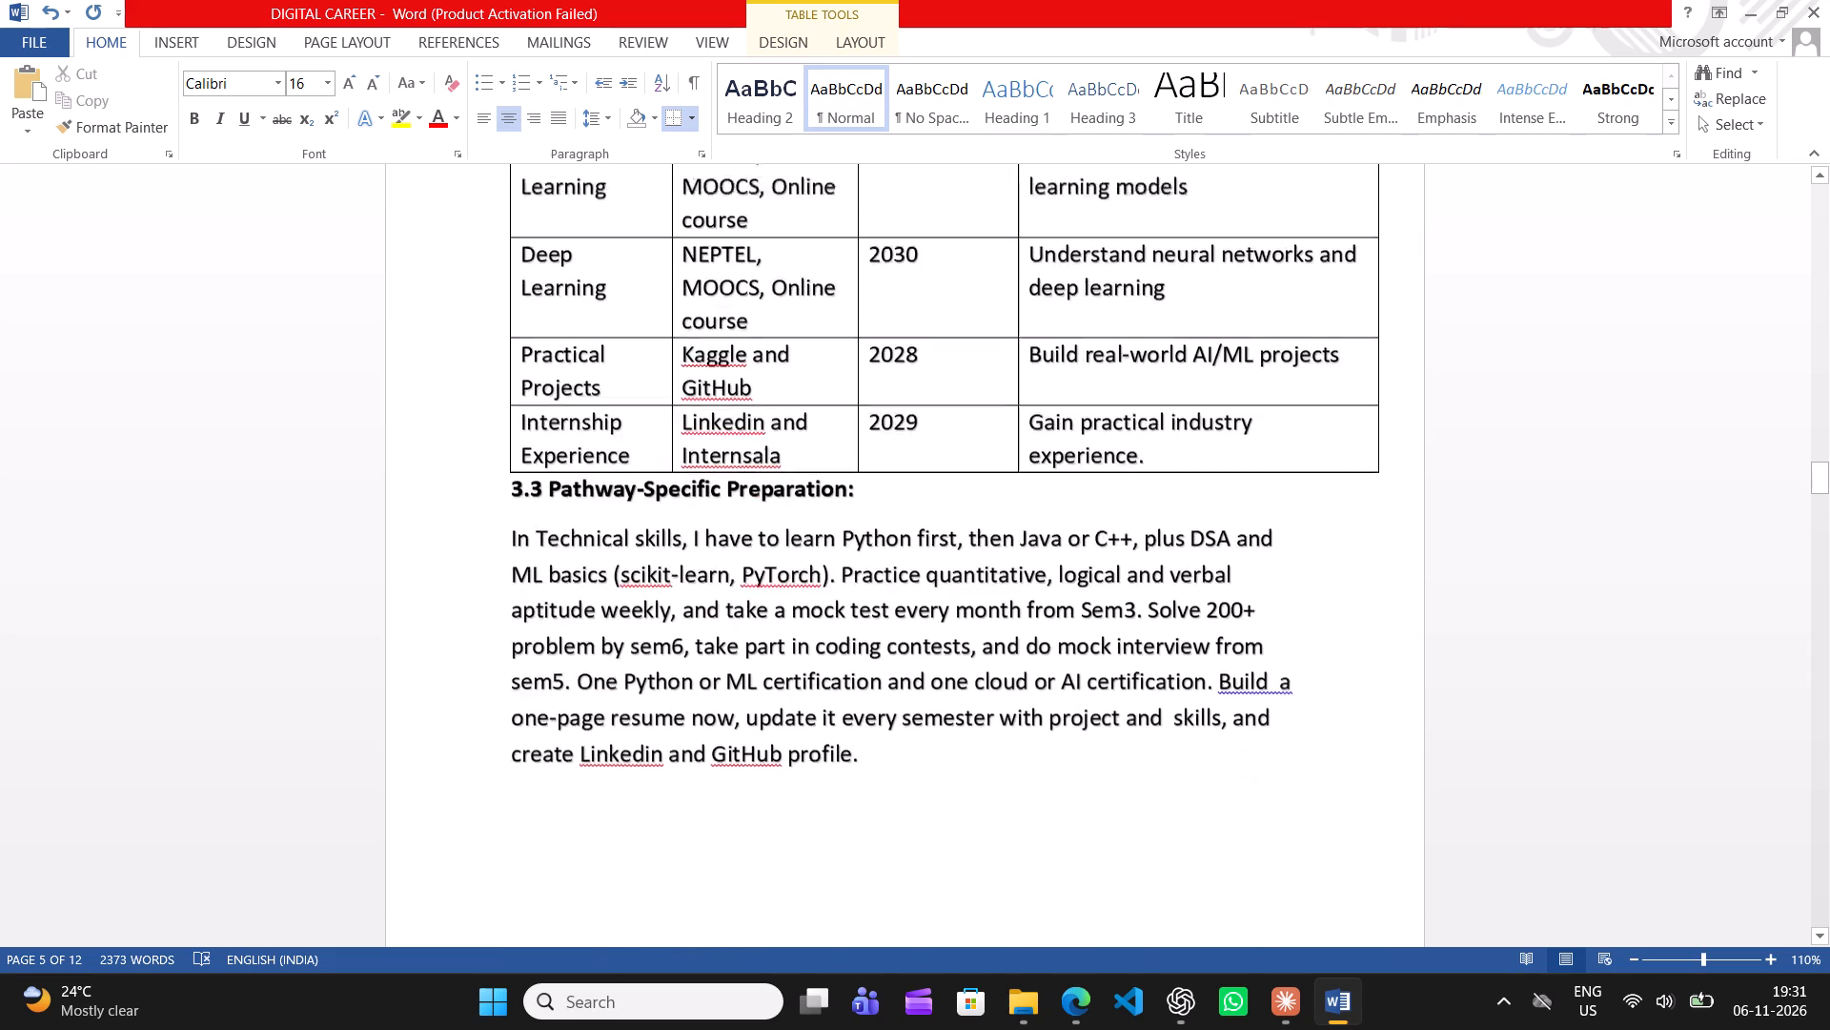
scroll(1220, 529, down, 5)
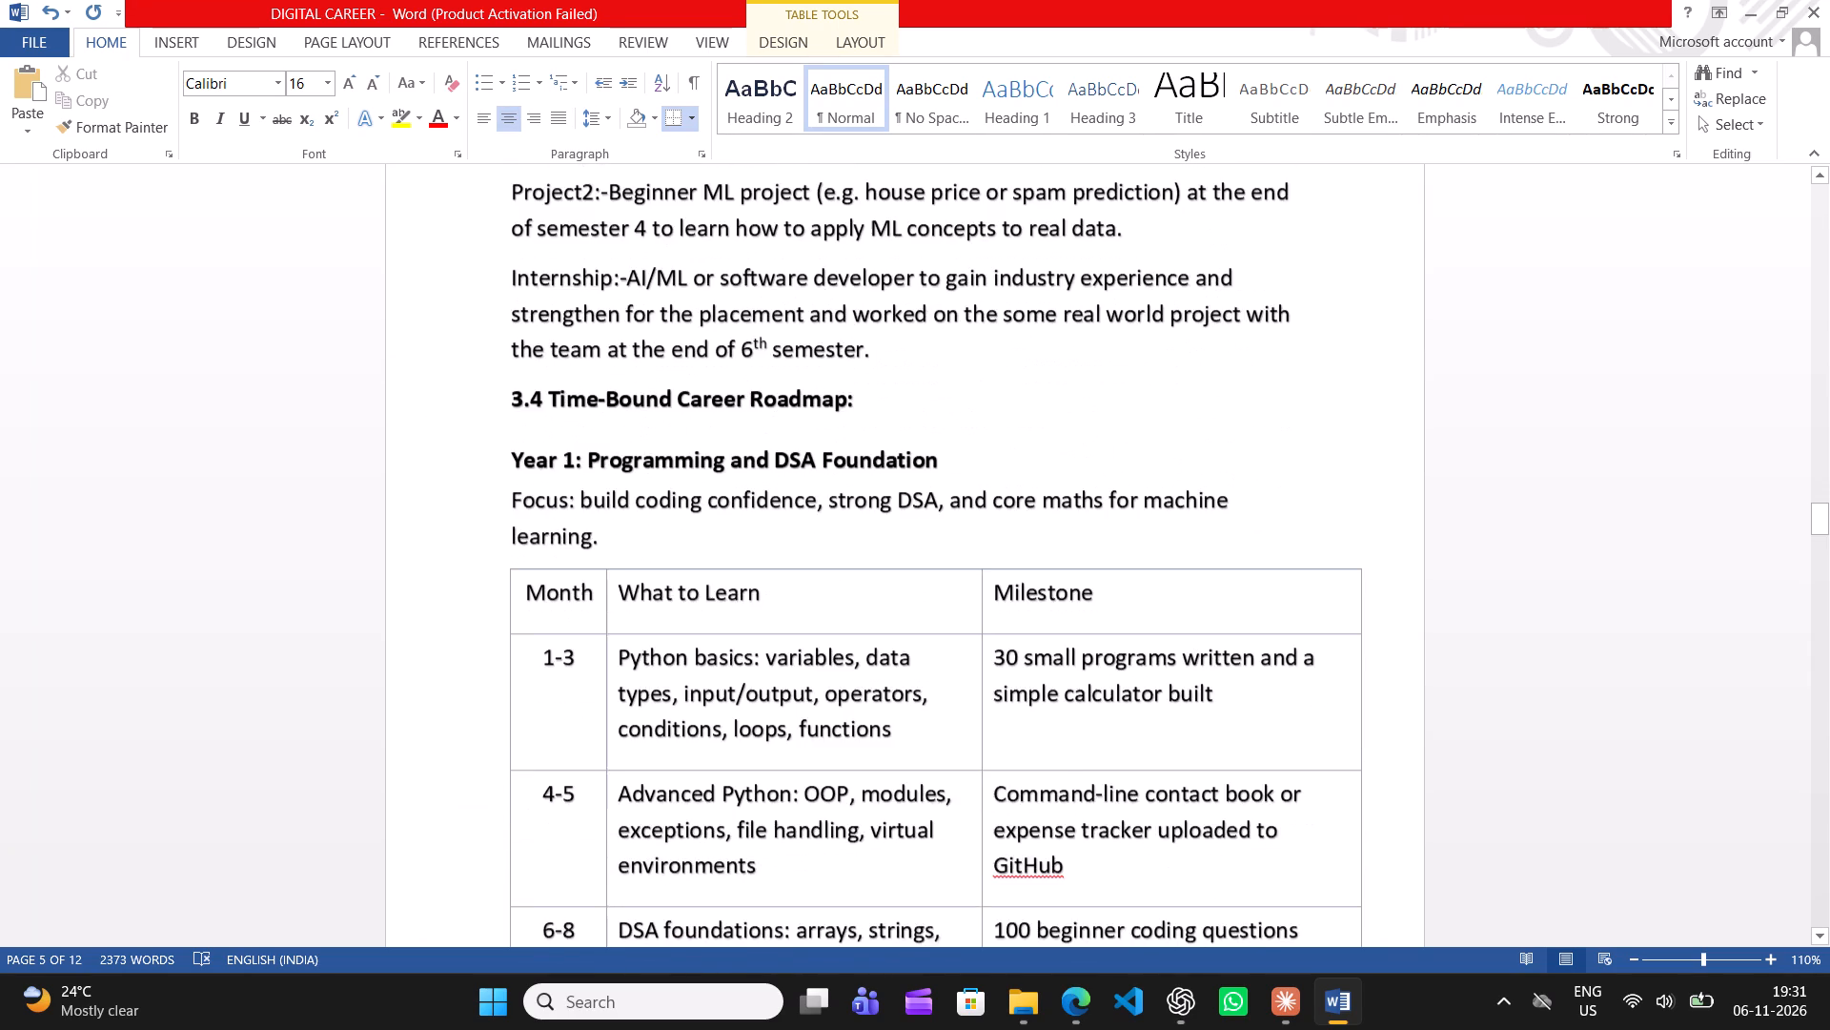
scroll(1220, 529, down, 1)
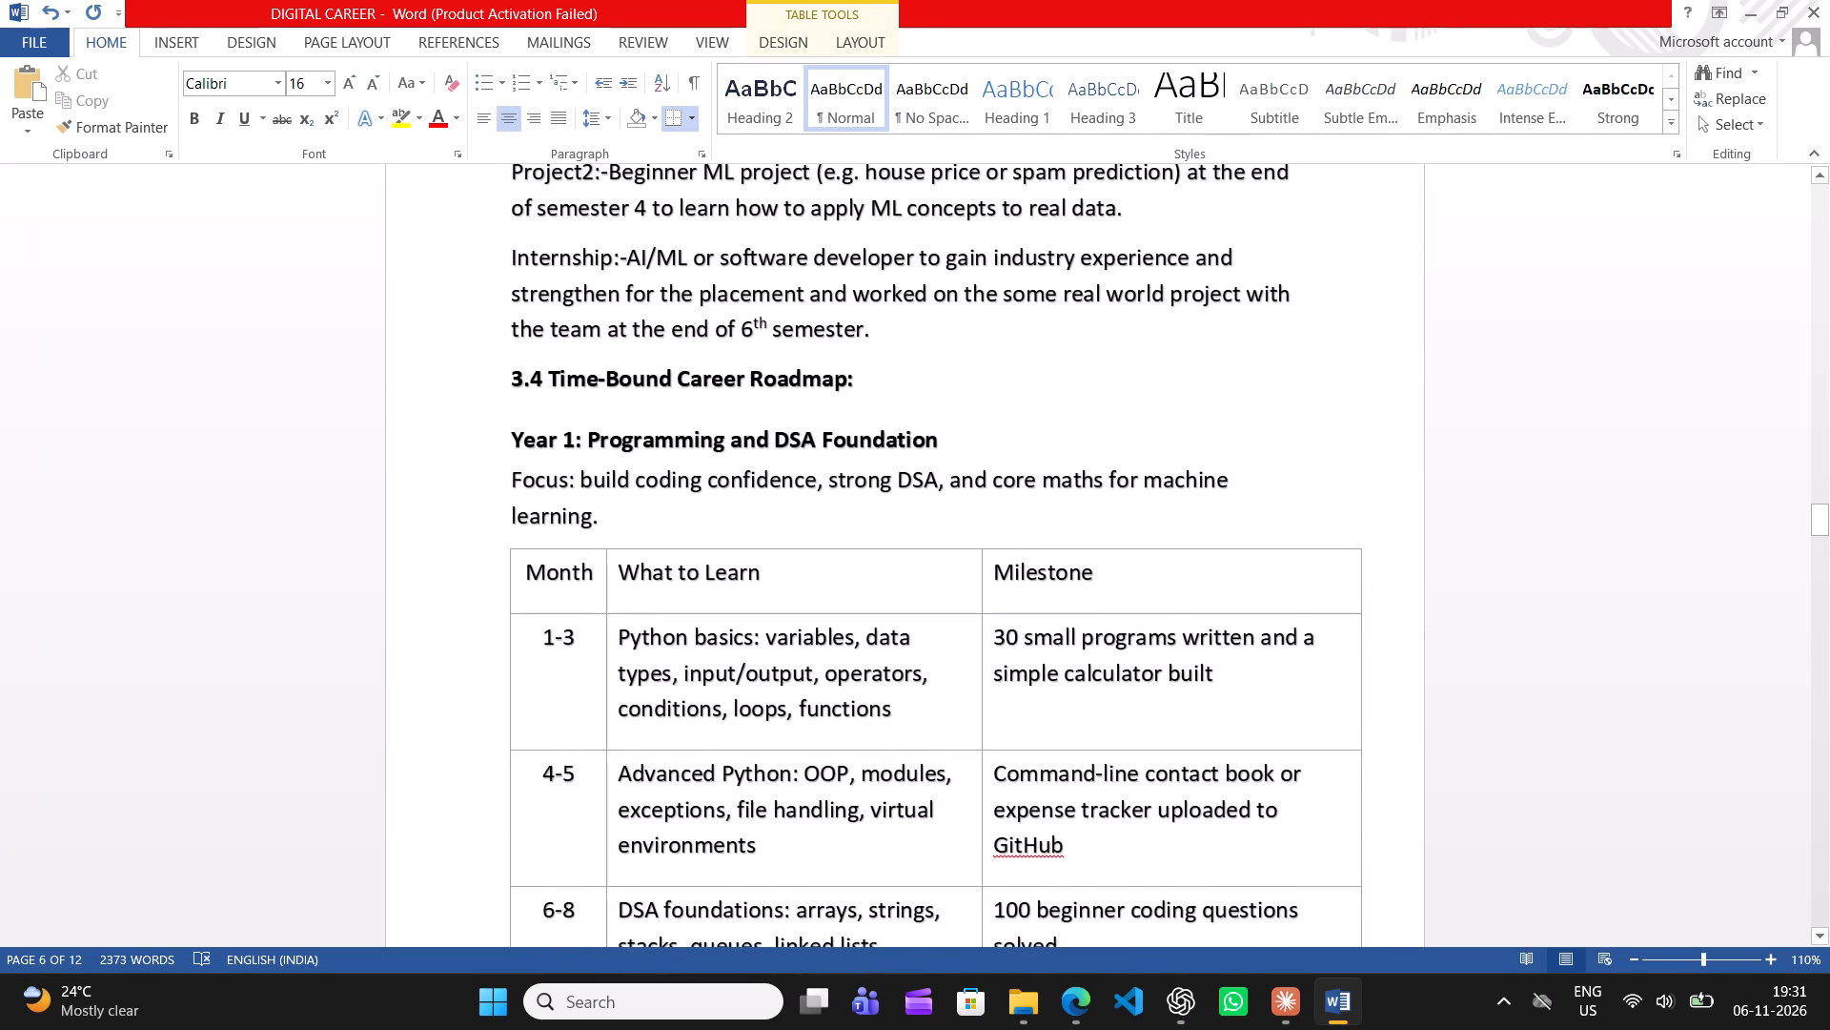
scroll(1220, 529, down, 7)
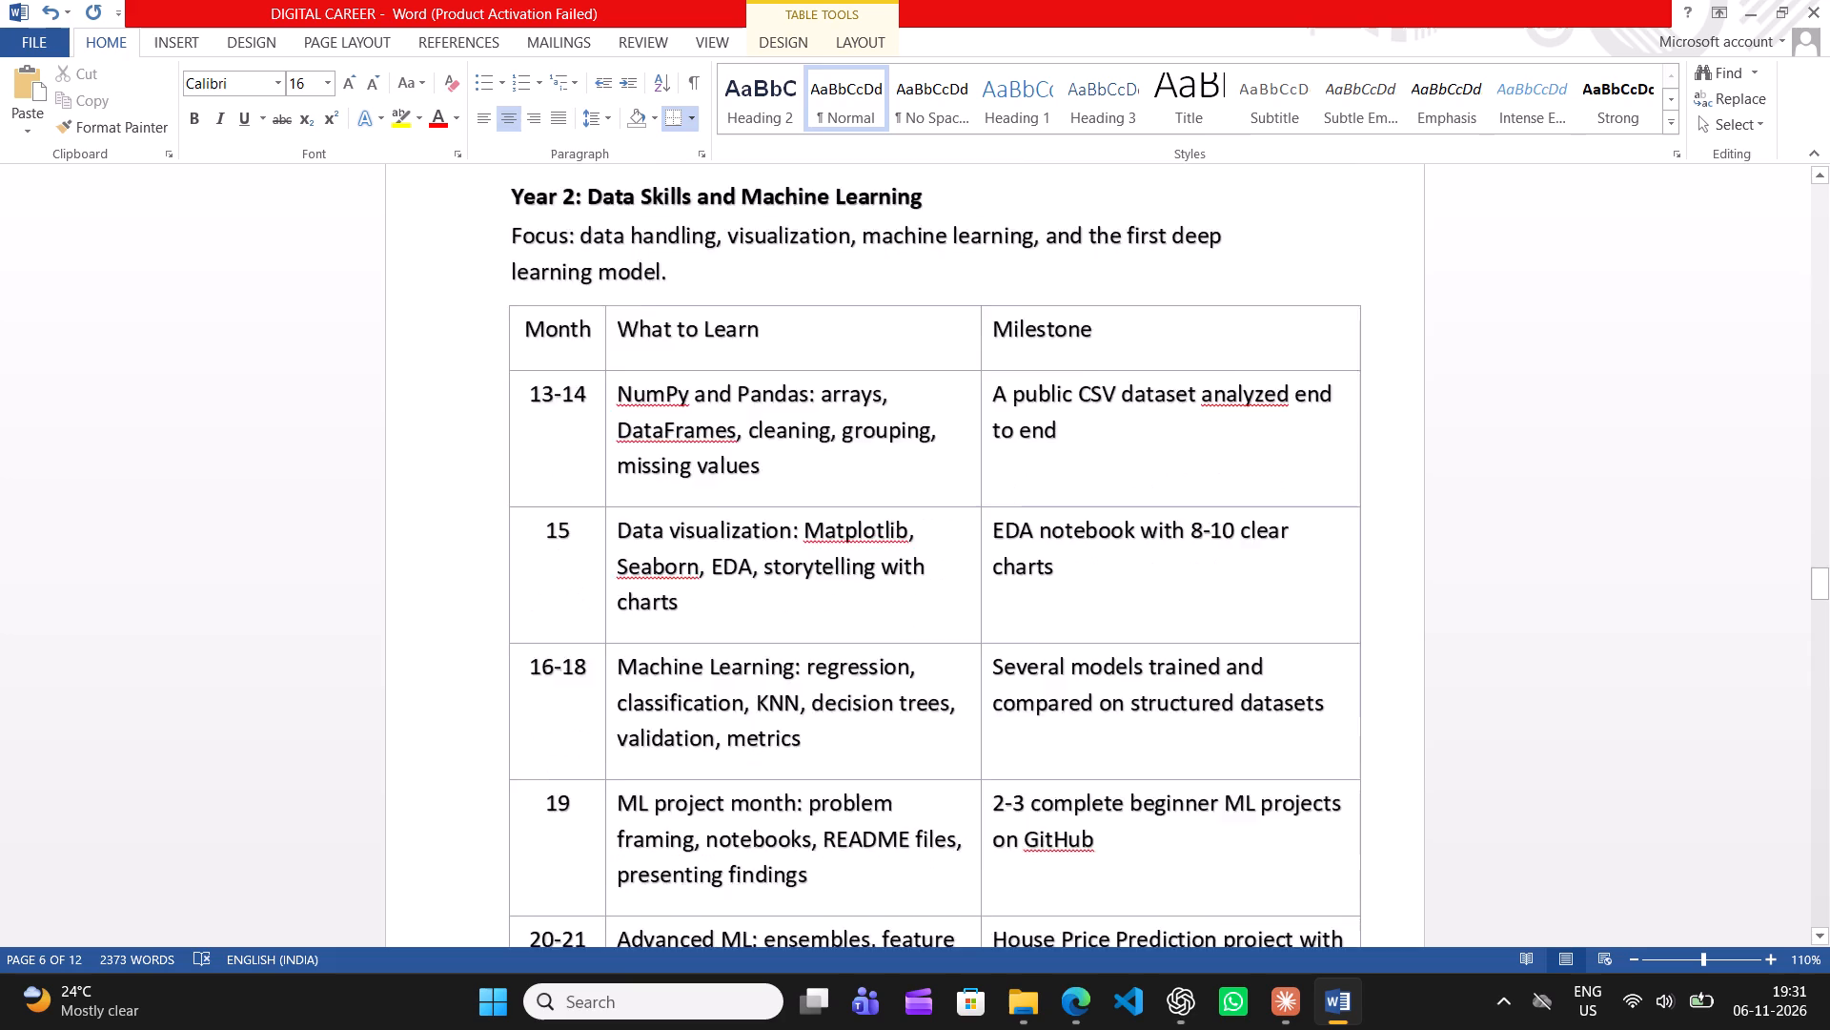
scroll(1220, 529, down, 5)
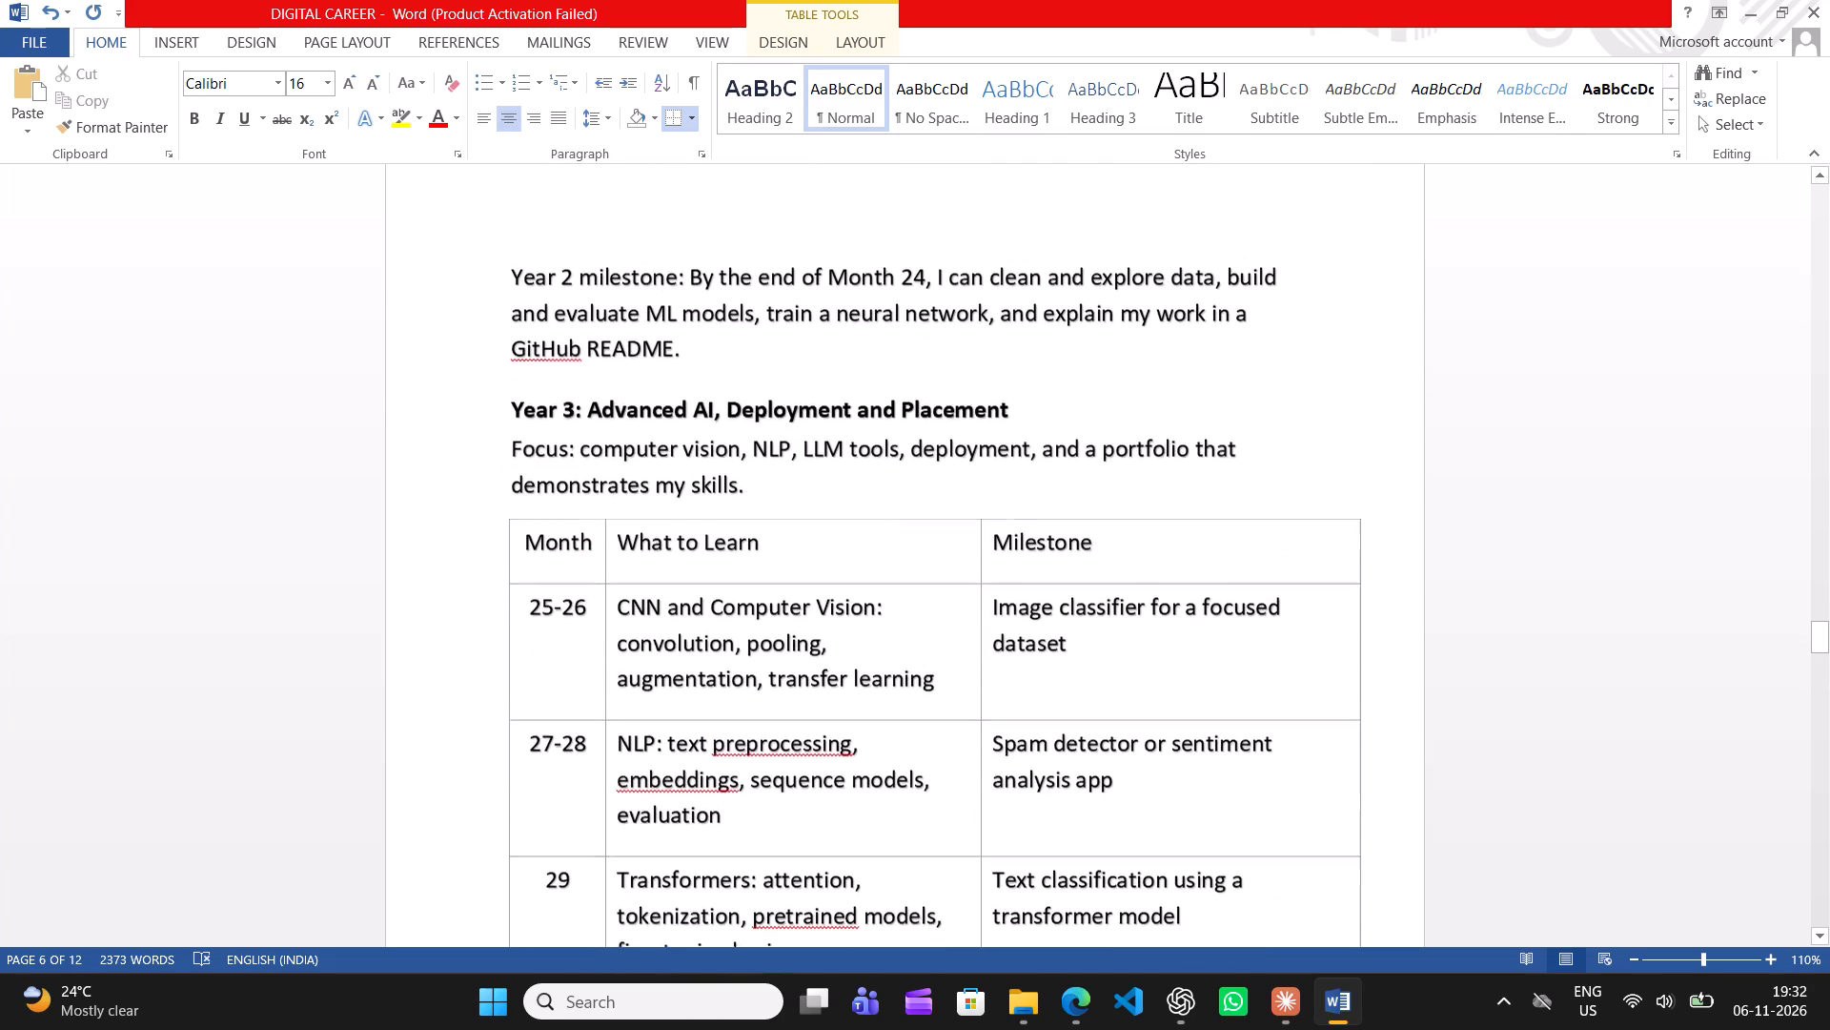
scroll(1220, 529, down, 7)
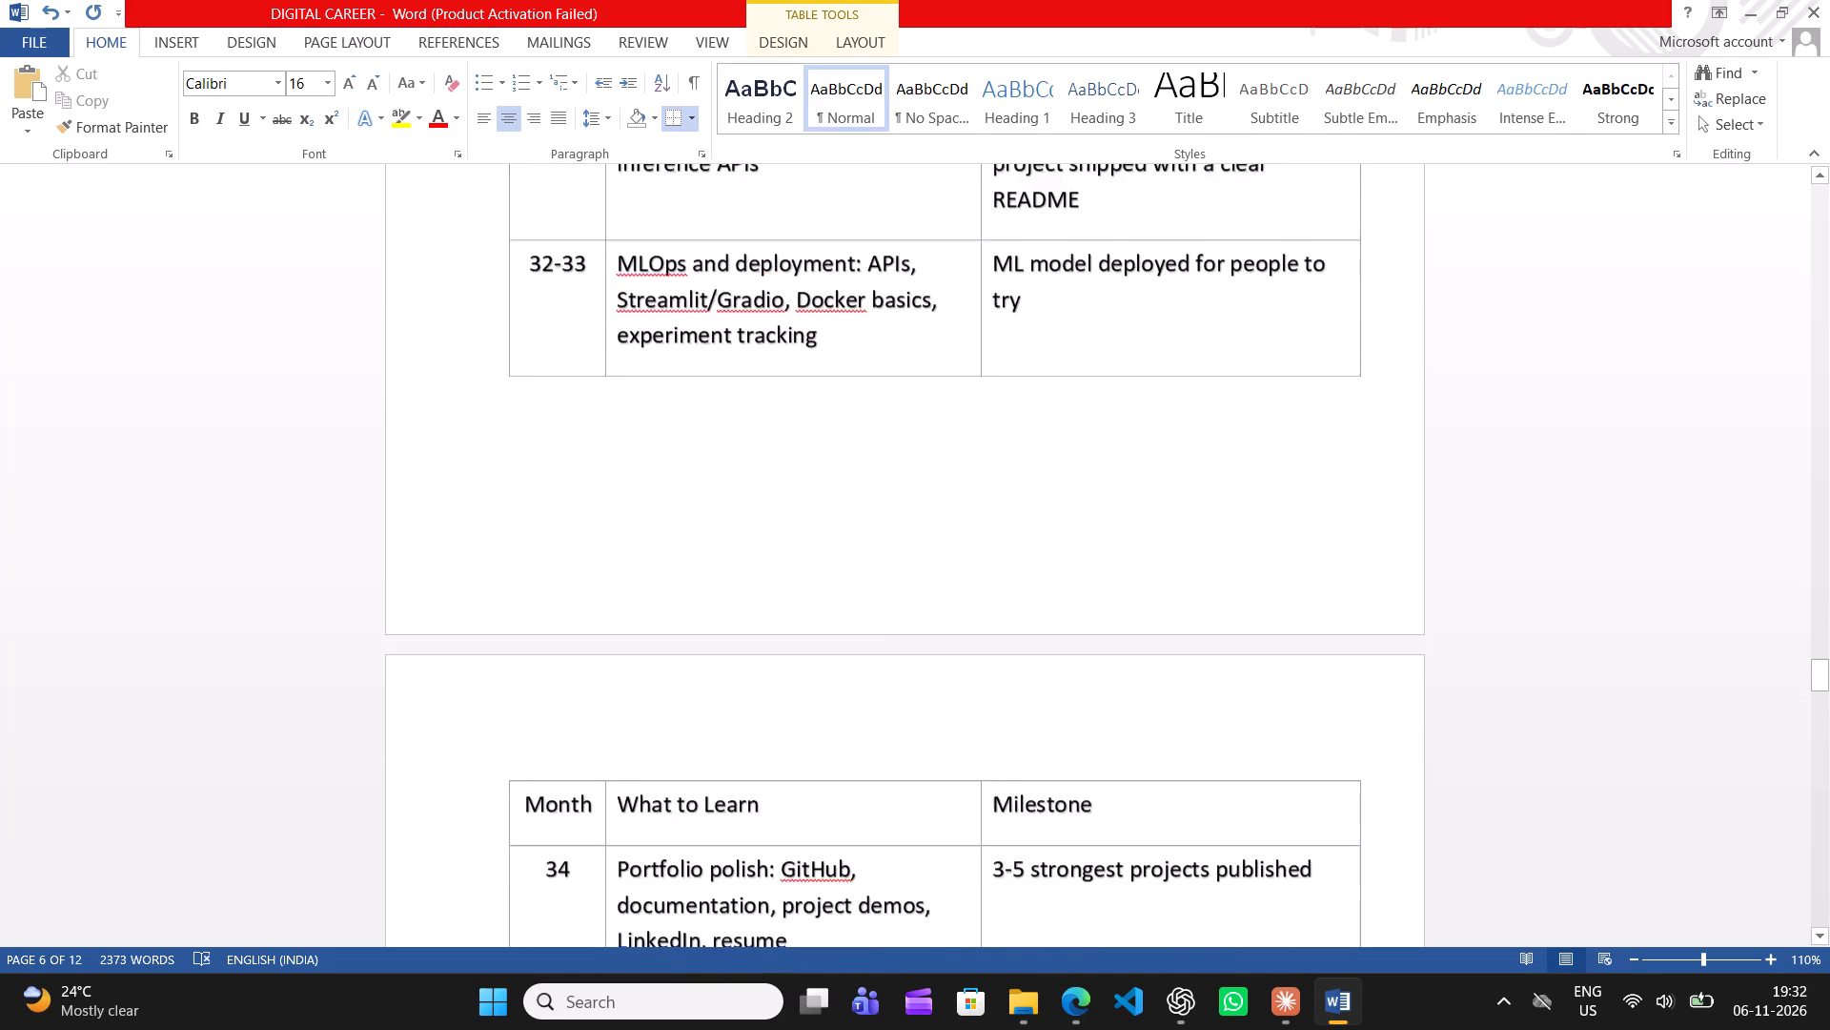
scroll(1220, 529, down, 7)
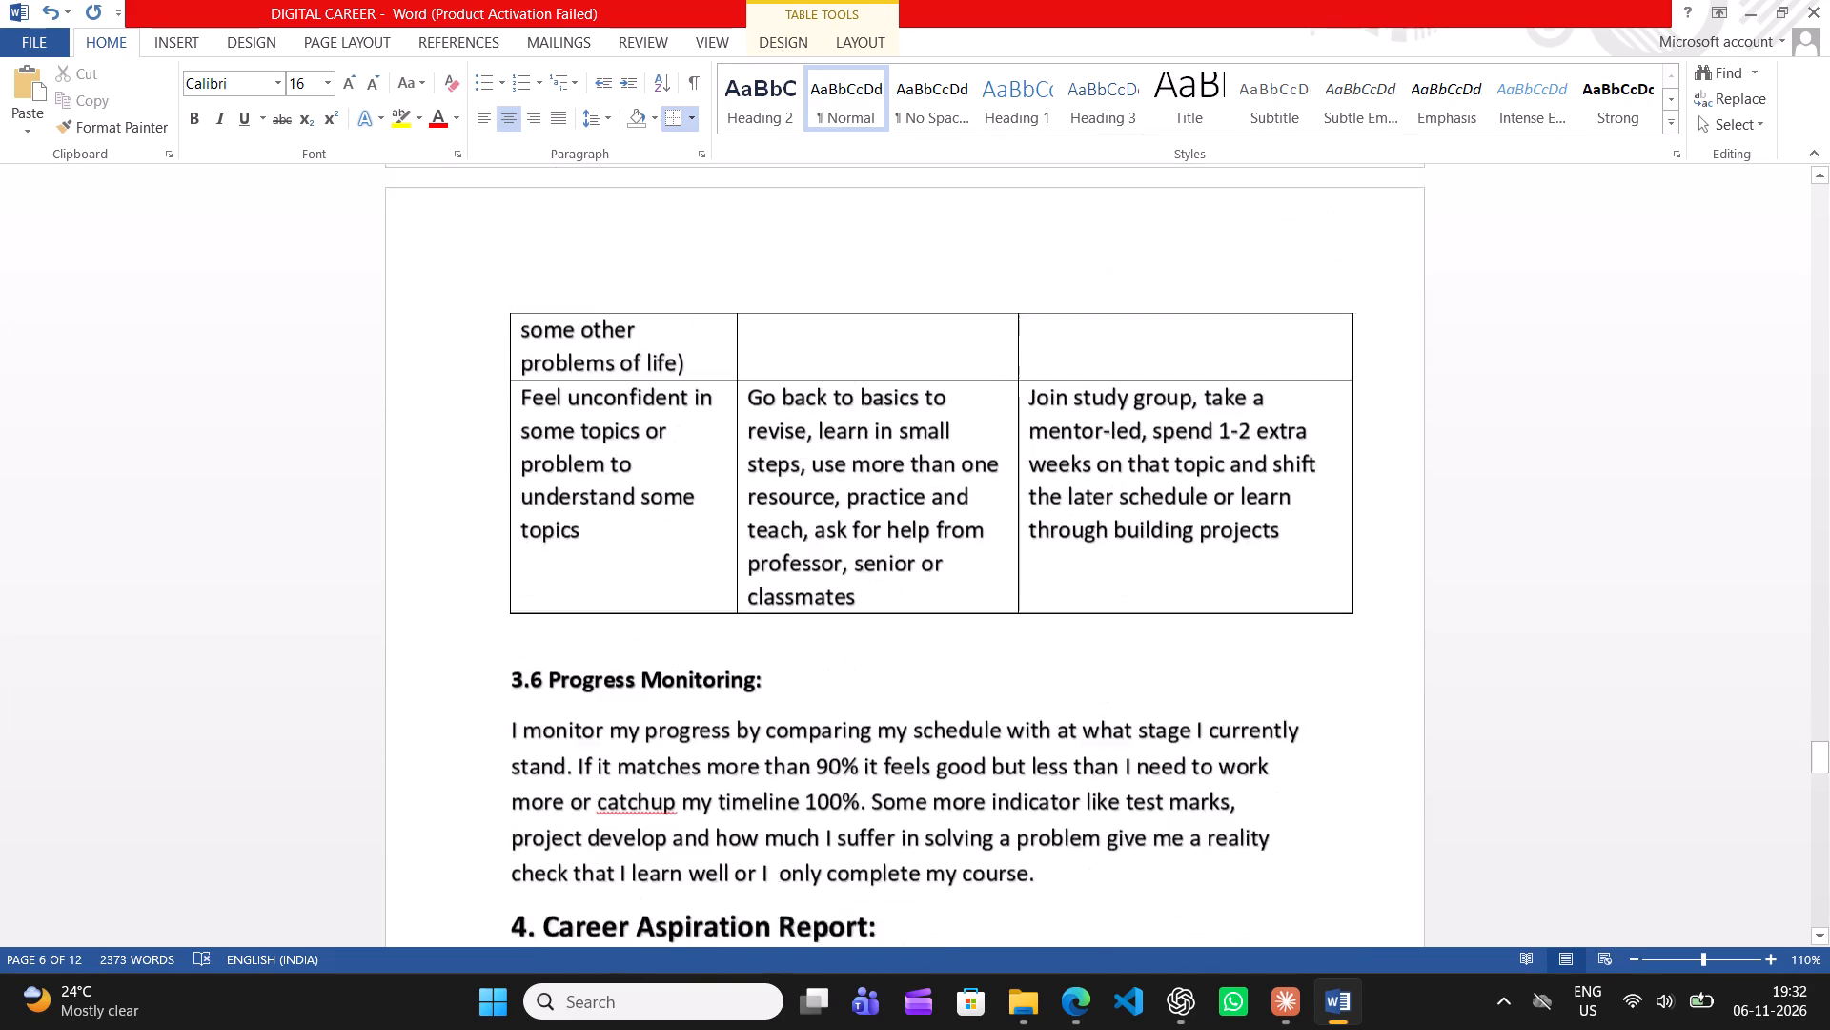
scroll(1220, 529, down, 2)
scroll(1220, 529, up, 8)
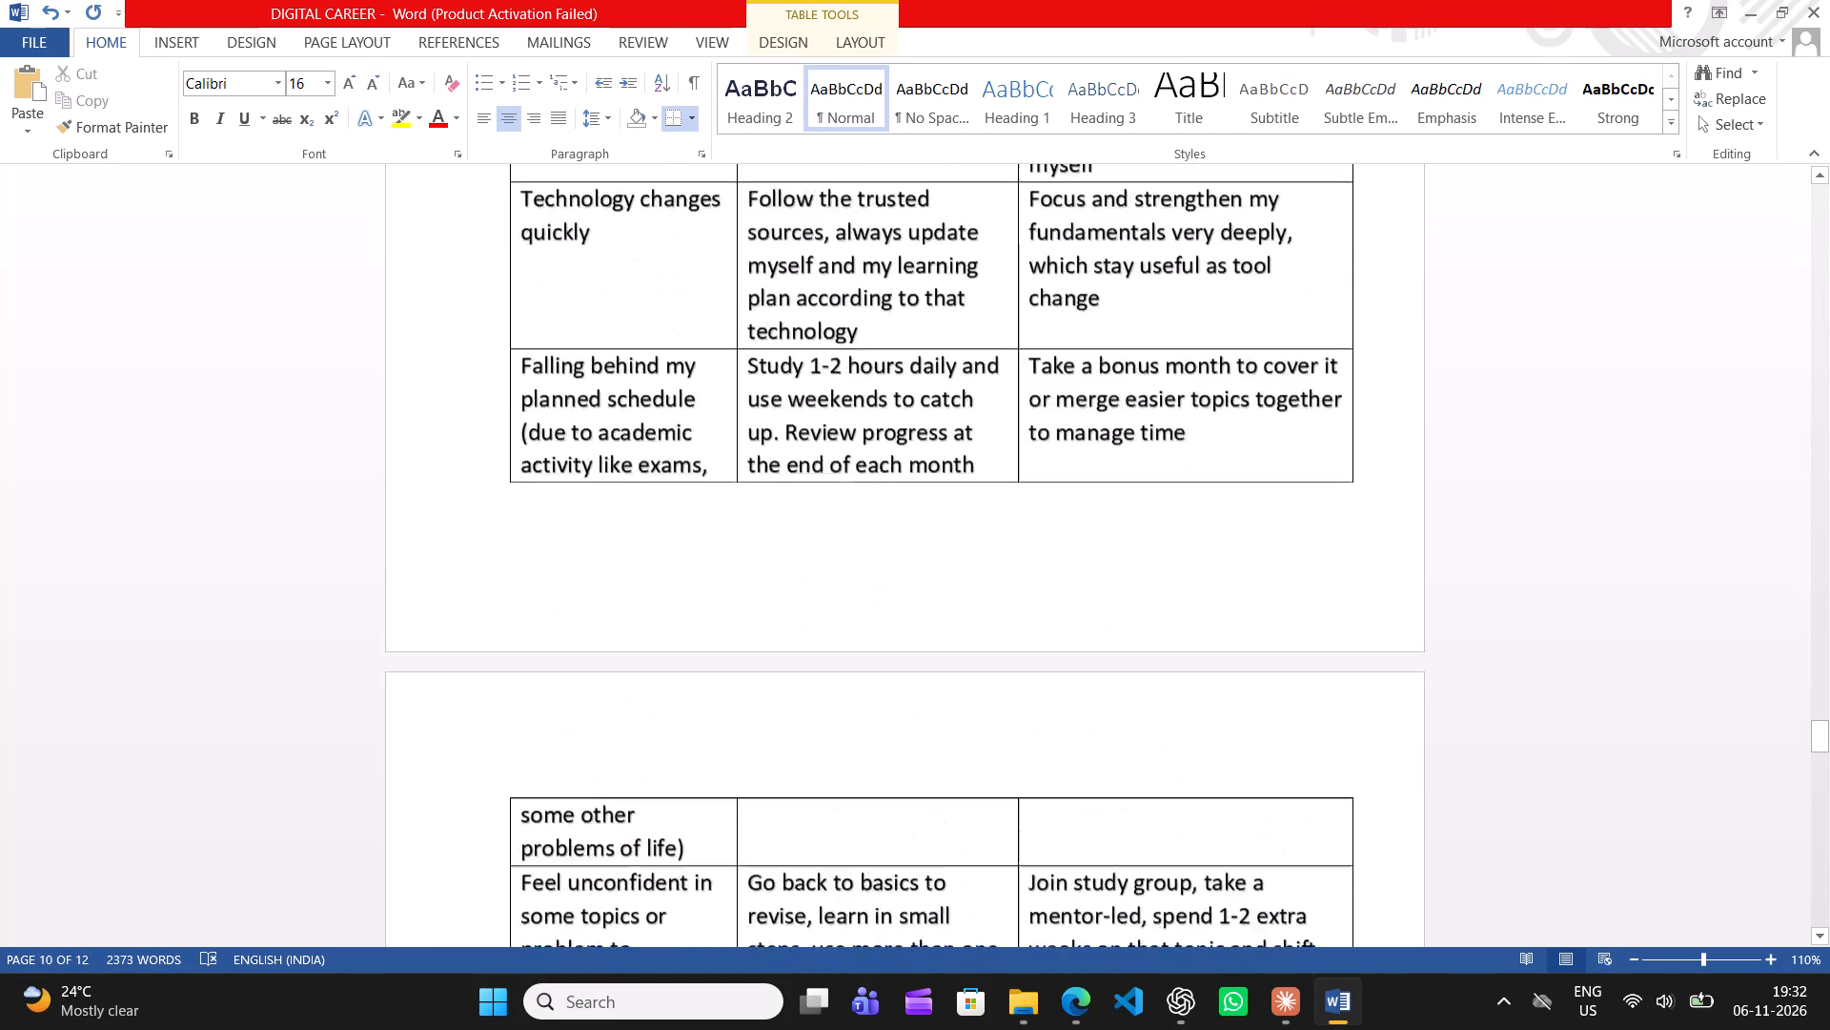
Enter 4-10 as the page numbers for Career Planning & Roadmap in the CONTENTS table, centred horizontally and moved down one line.
scroll(1220, 529, up, 9)
scroll(1220, 529, up, 20)
scroll(1220, 529, up, 20)
scroll(1220, 529, up, 20)
scroll(1220, 529, up, 8)
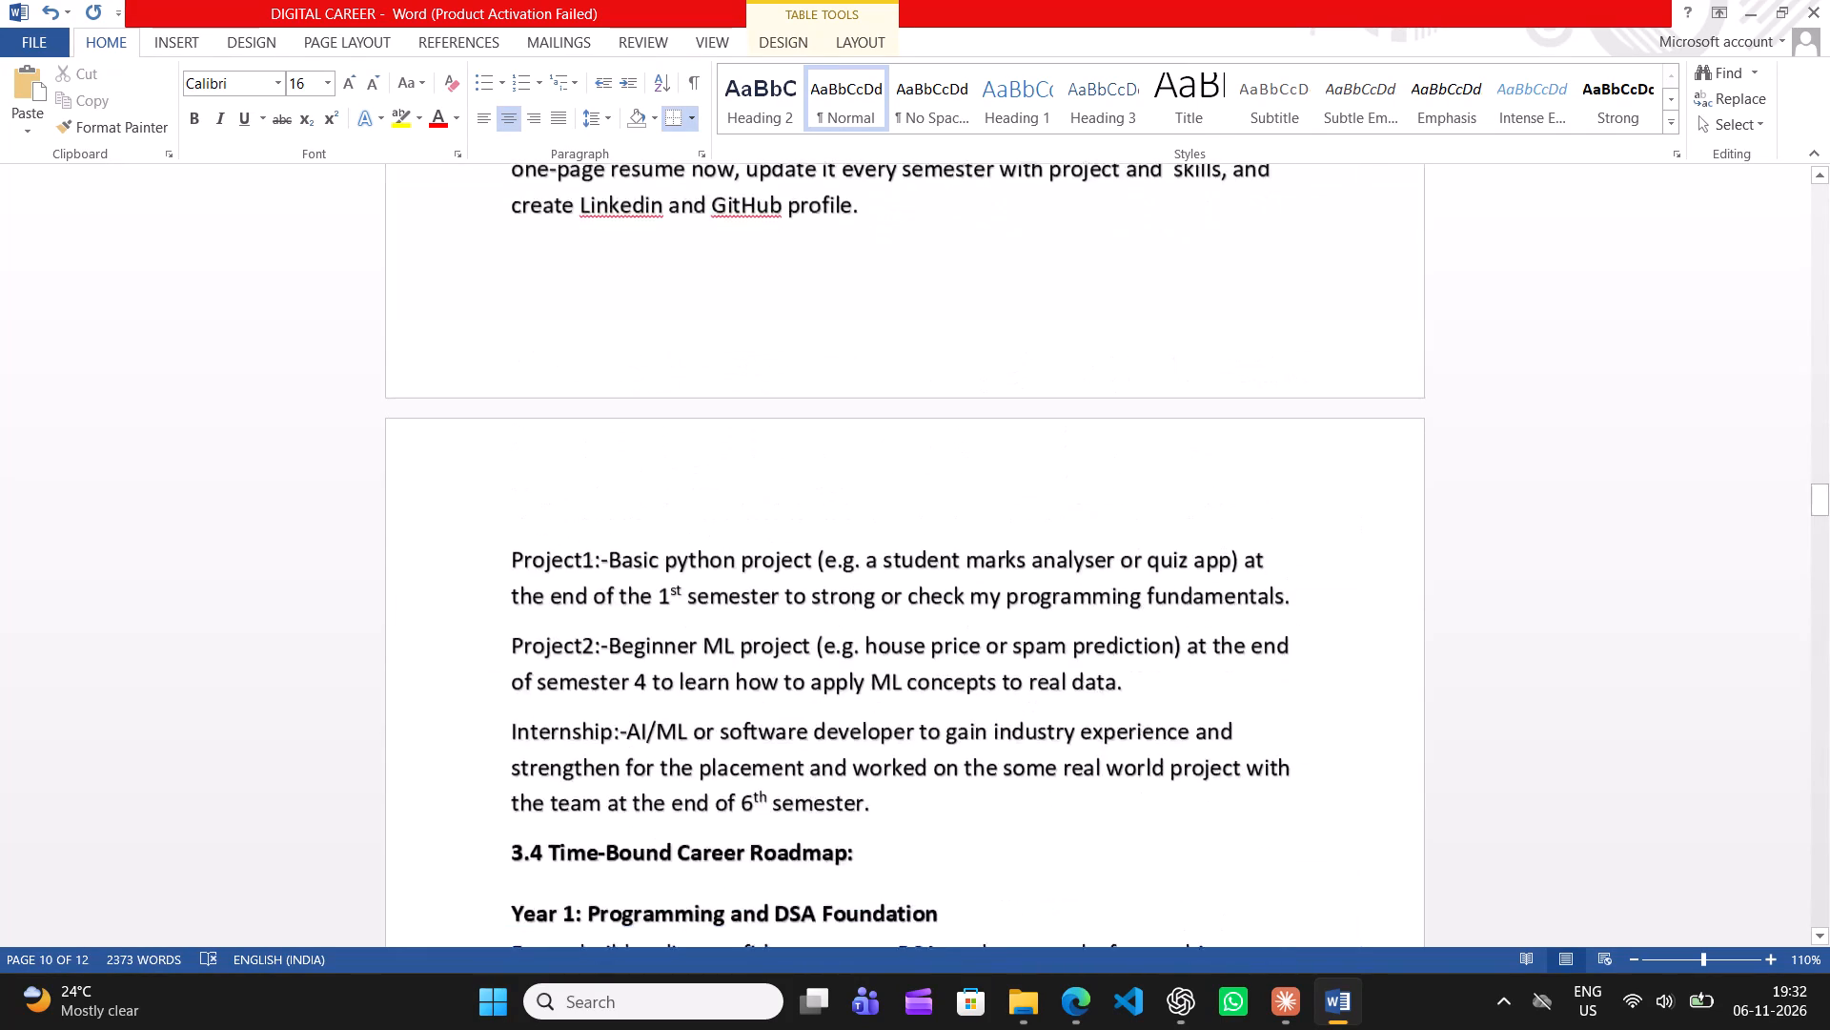
scroll(1220, 529, up, 20)
scroll(1220, 529, up, 20)
scroll(1220, 529, up, 20)
scroll(1220, 529, down, 7)
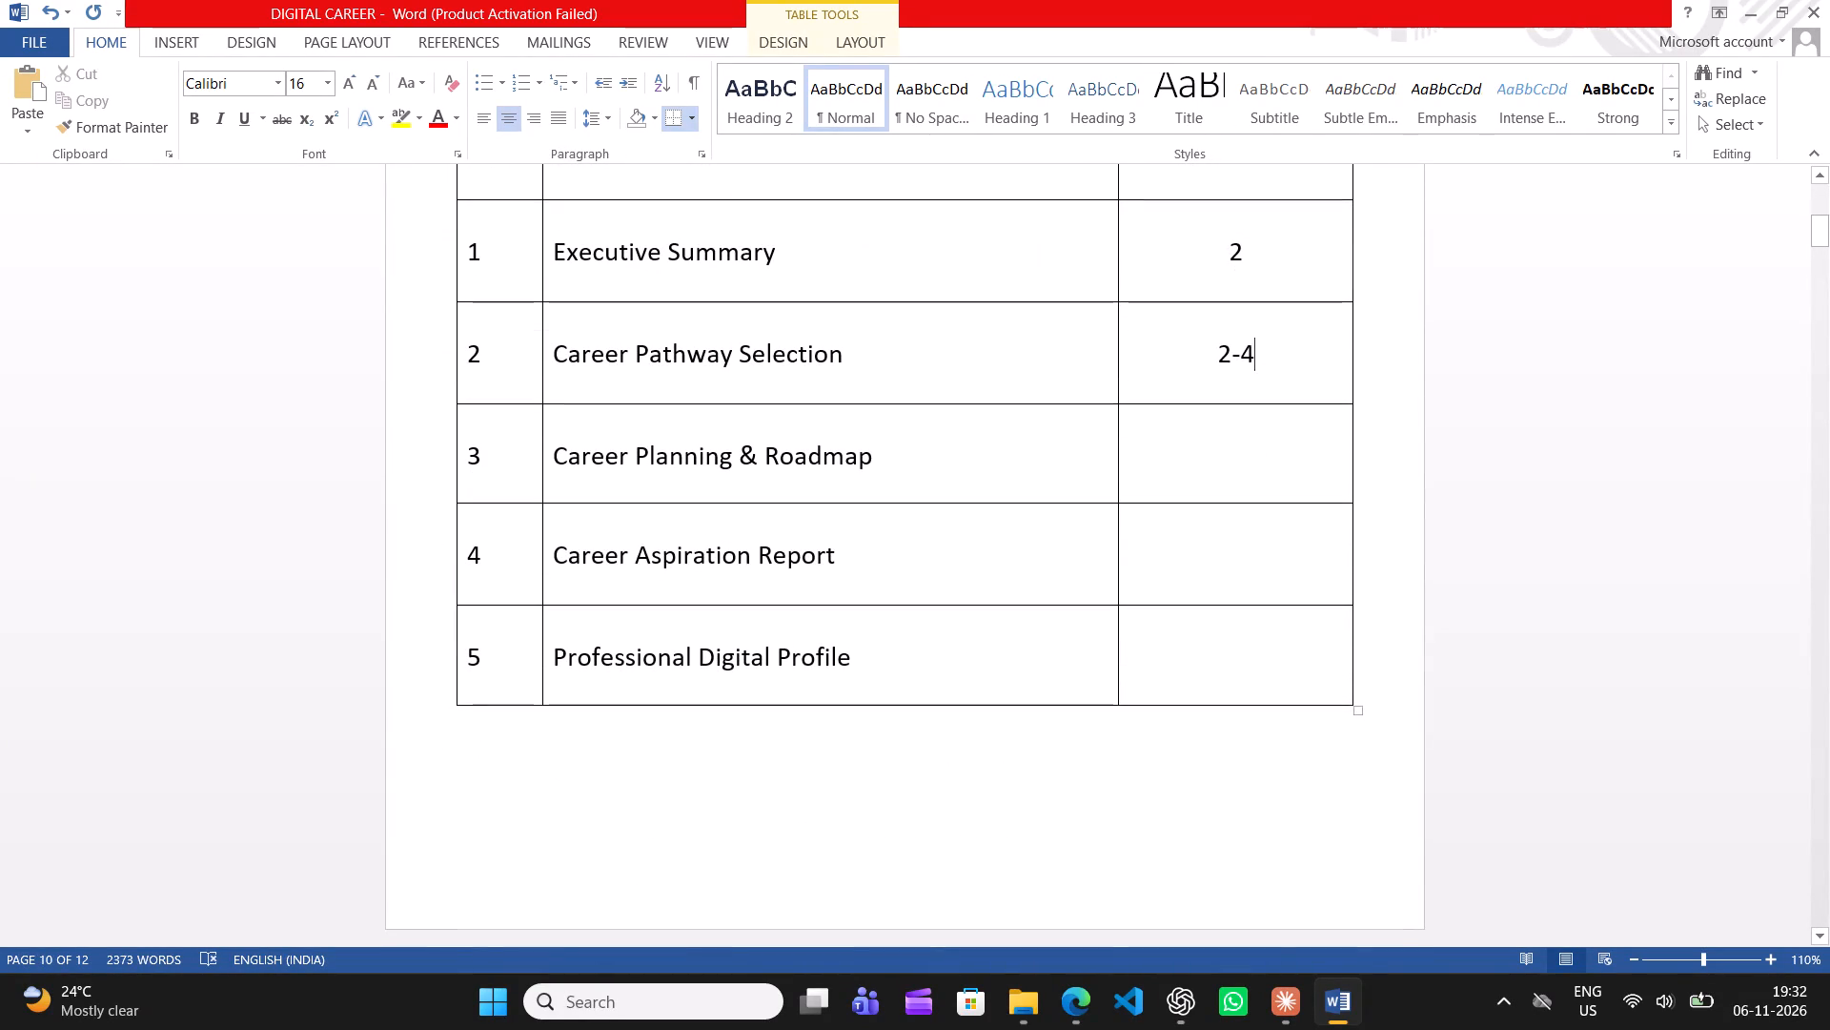
click(1220, 436)
key(4)
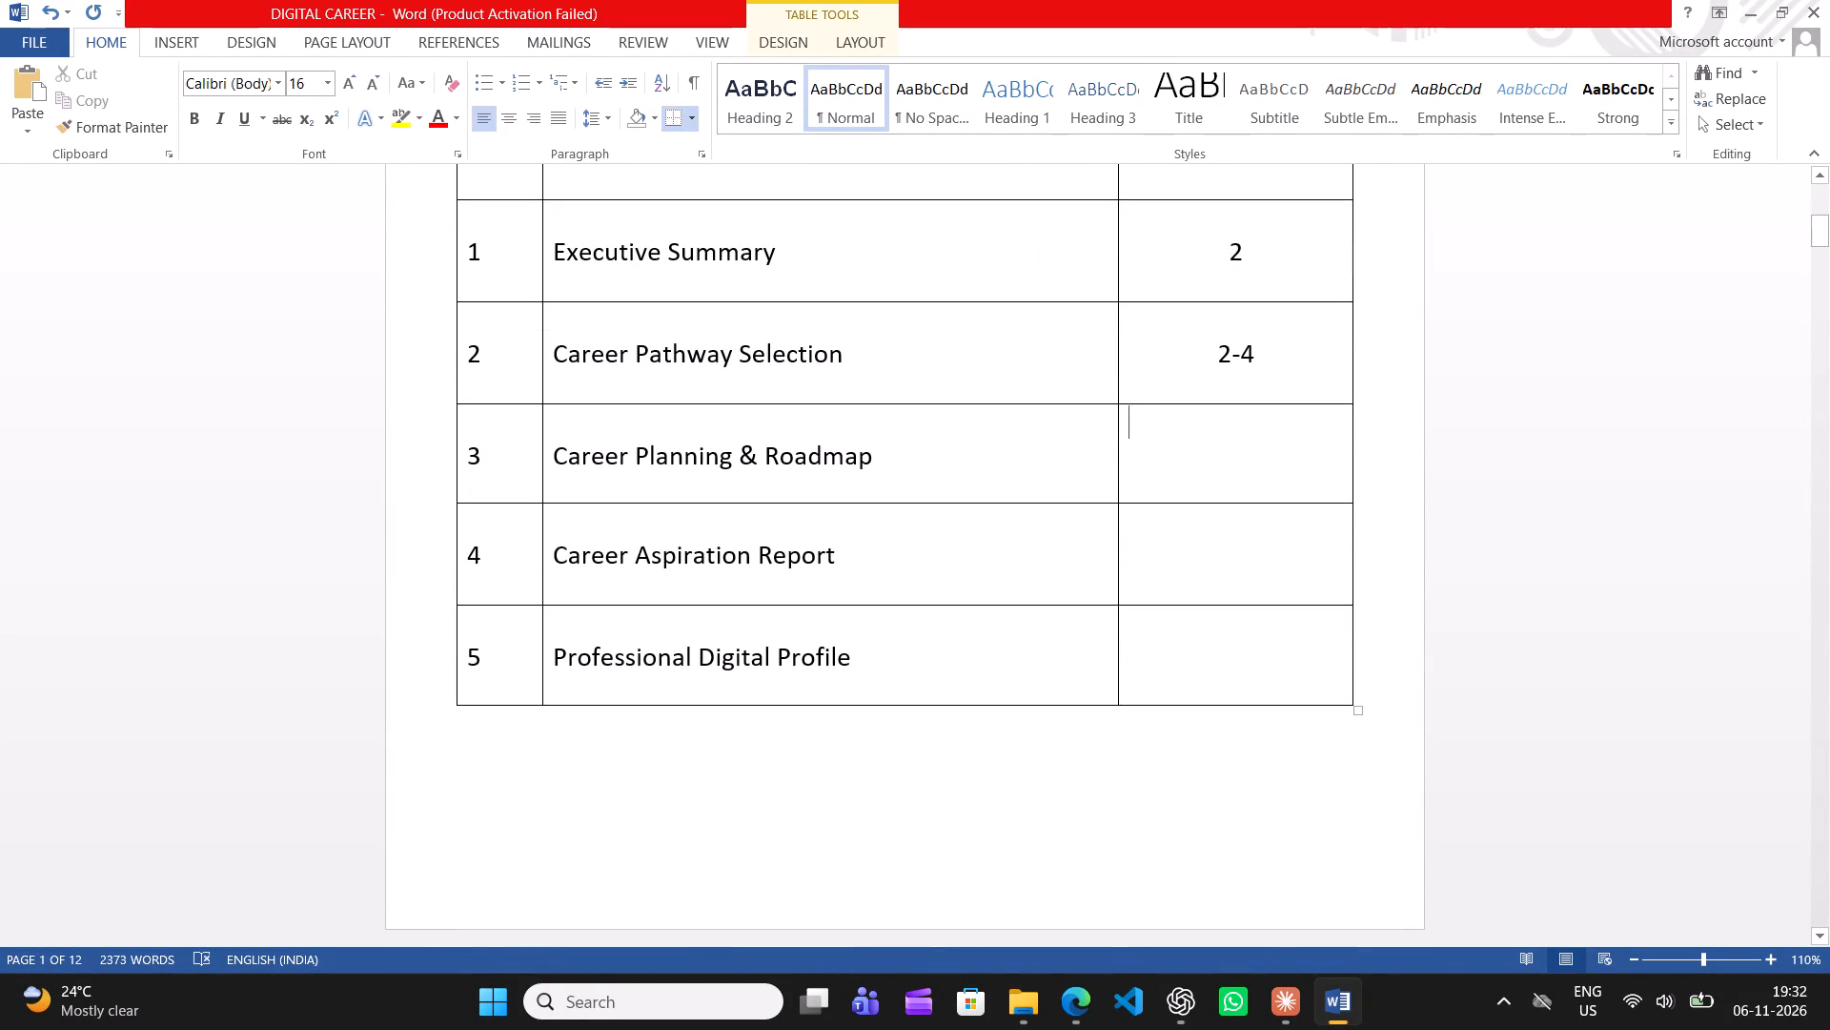
text(-10)
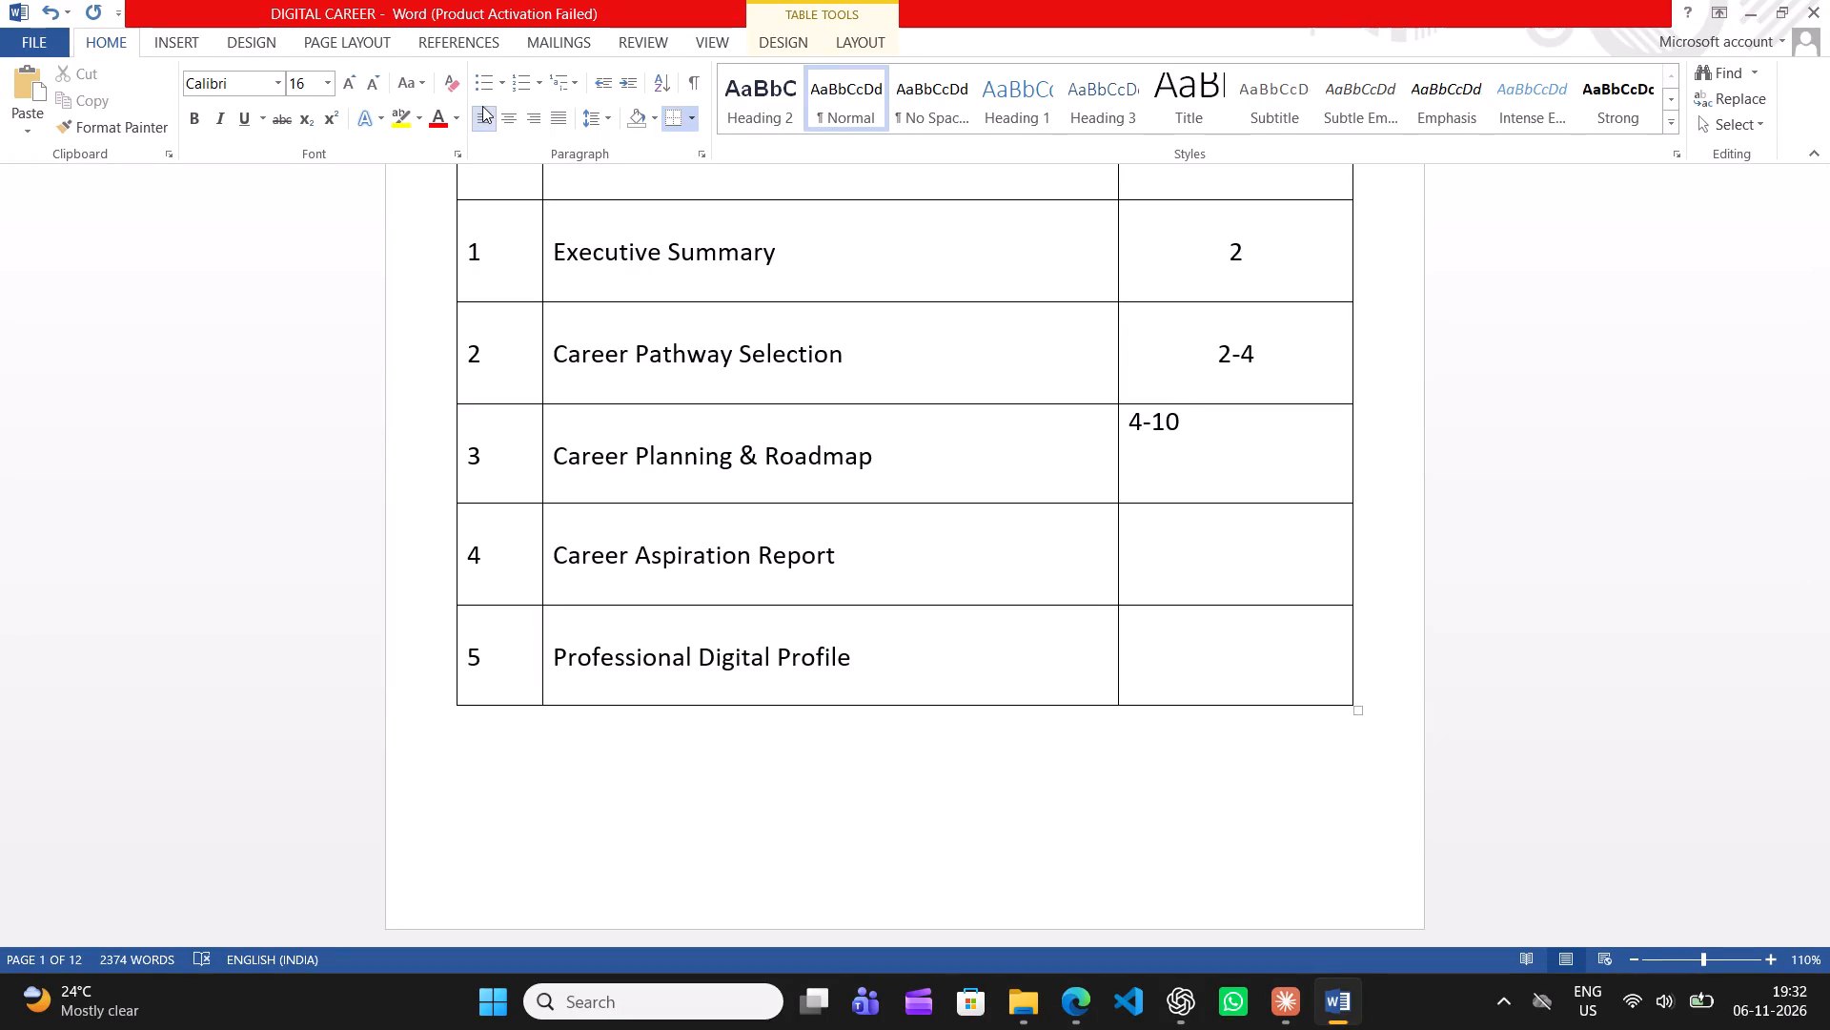
click(520, 125)
key(Left)
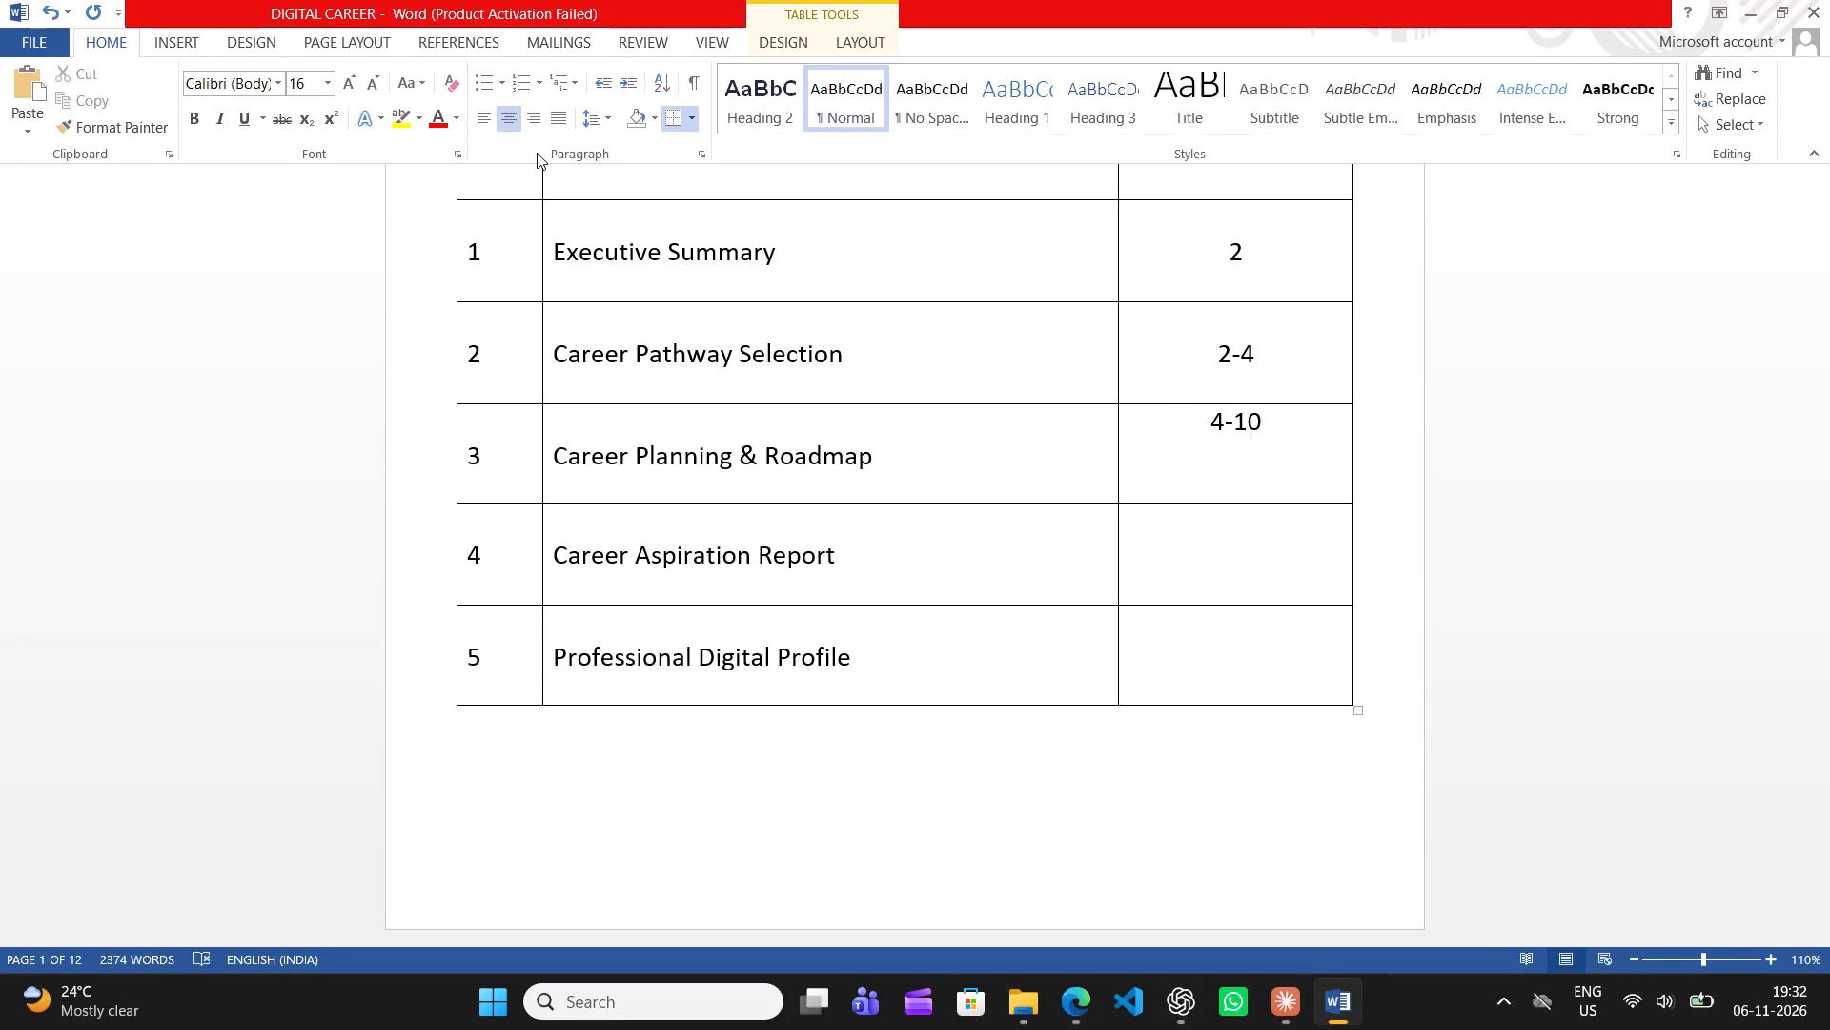
key(Left)
key(Left)
key(Left)
key(Return)
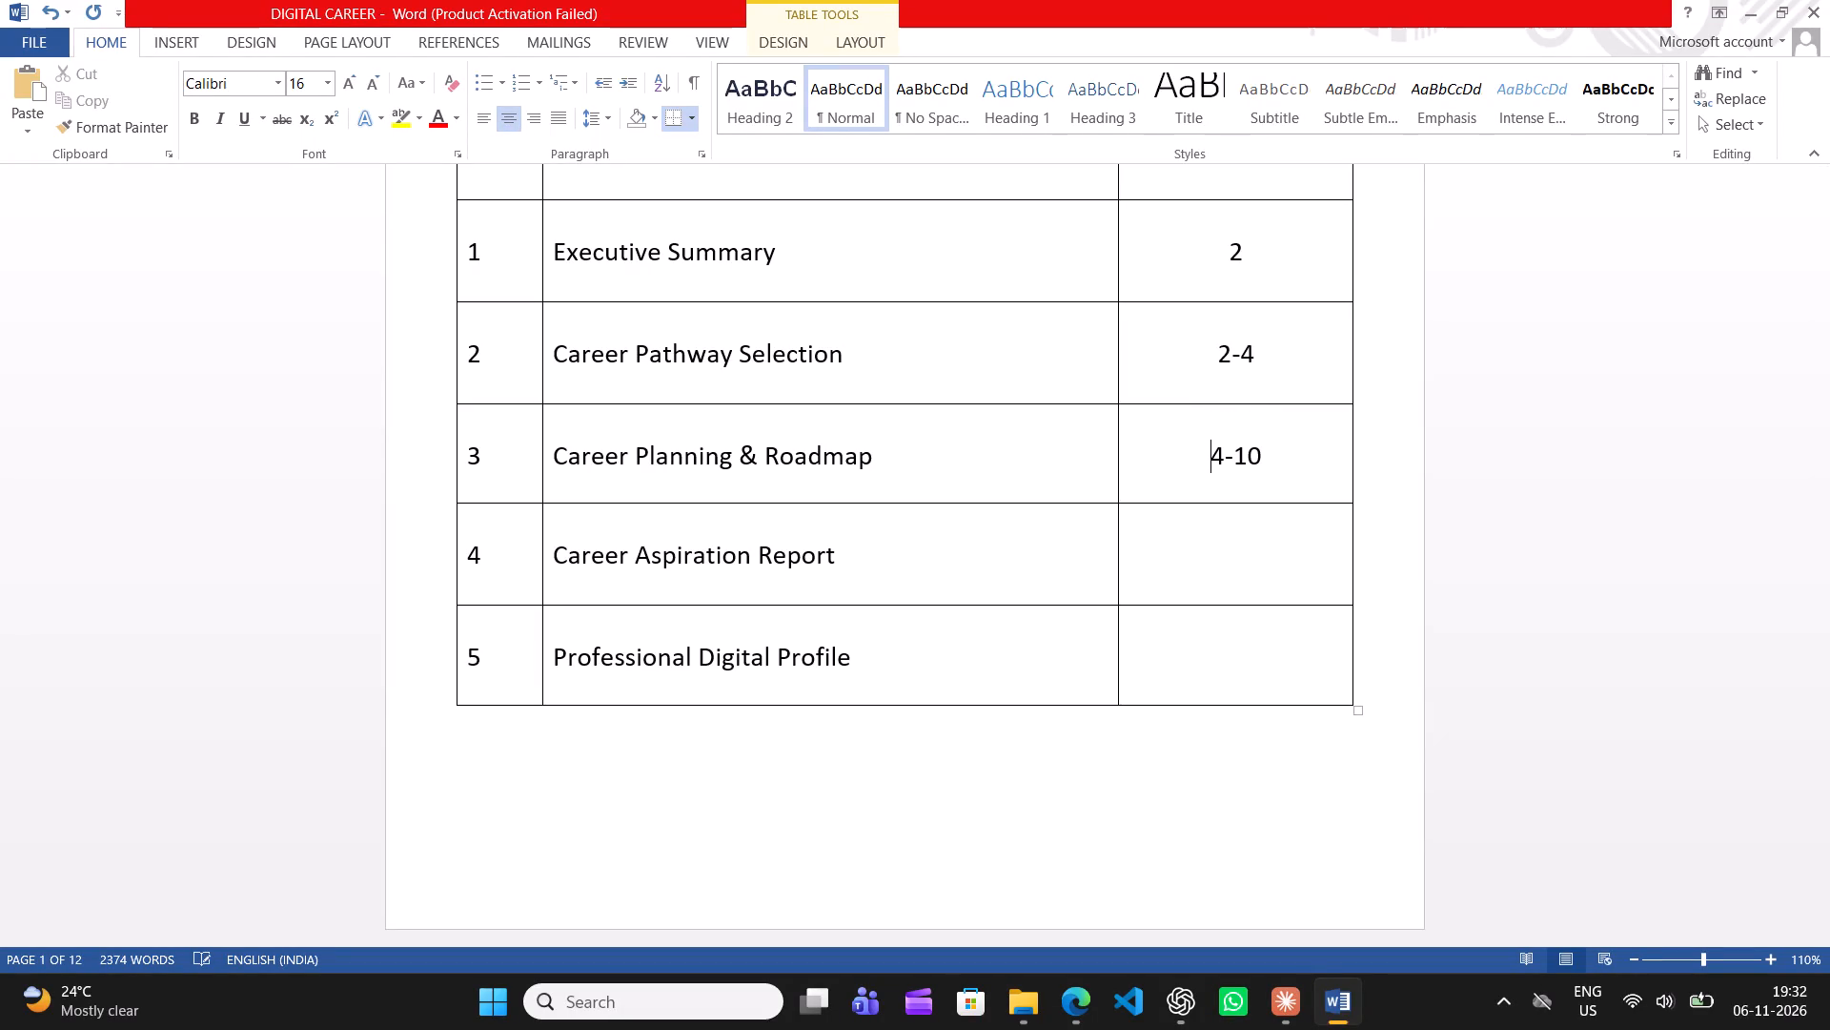
Enter 10- as the start of the page range for Career Aspiration Report in the CONTENTS table.
click(1176, 563)
text(10-)
Check which pages the Career Aspiration Report section covers, up to the Professional Digital Profile heading and its screenshots.
scroll(1021, 711, down, 20)
scroll(1021, 711, down, 20)
scroll(1021, 711, down, 20)
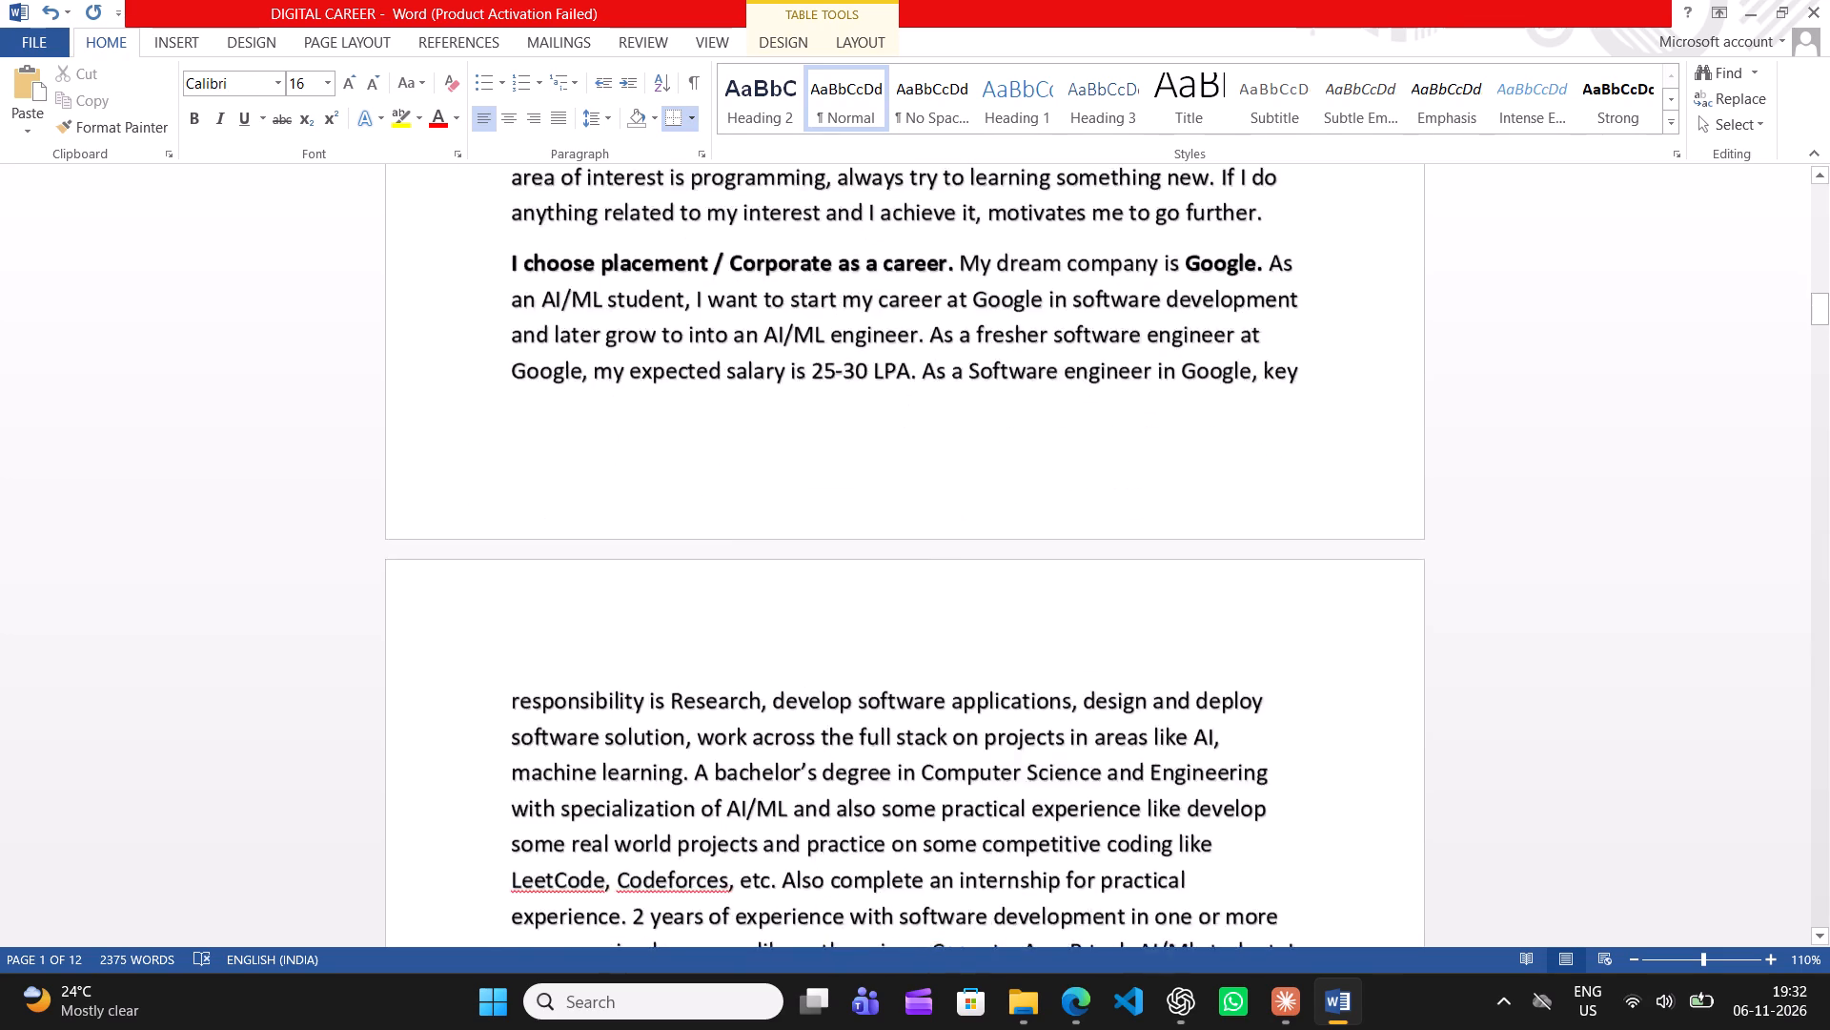
scroll(1021, 711, down, 20)
scroll(1021, 711, down, 20)
scroll(1021, 711, down, 20)
scroll(1021, 711, down, 7)
scroll(1021, 711, up, 14)
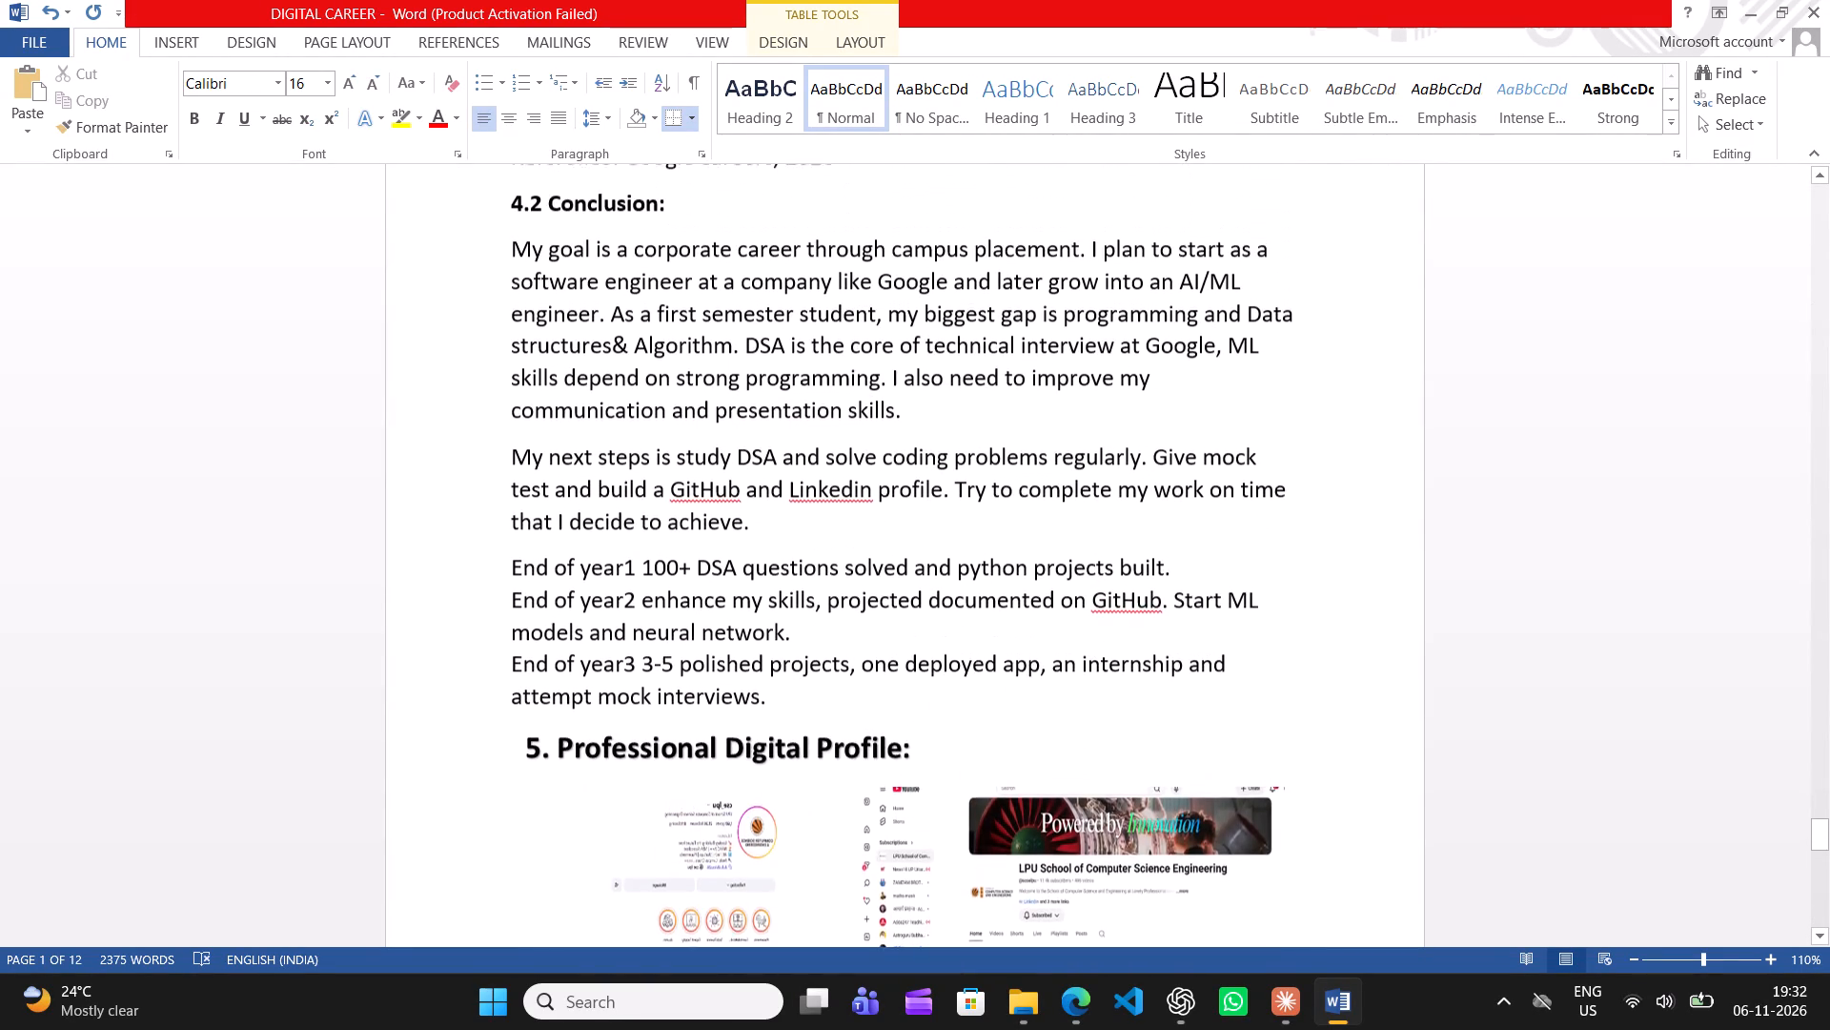
scroll(1021, 711, up, 7)
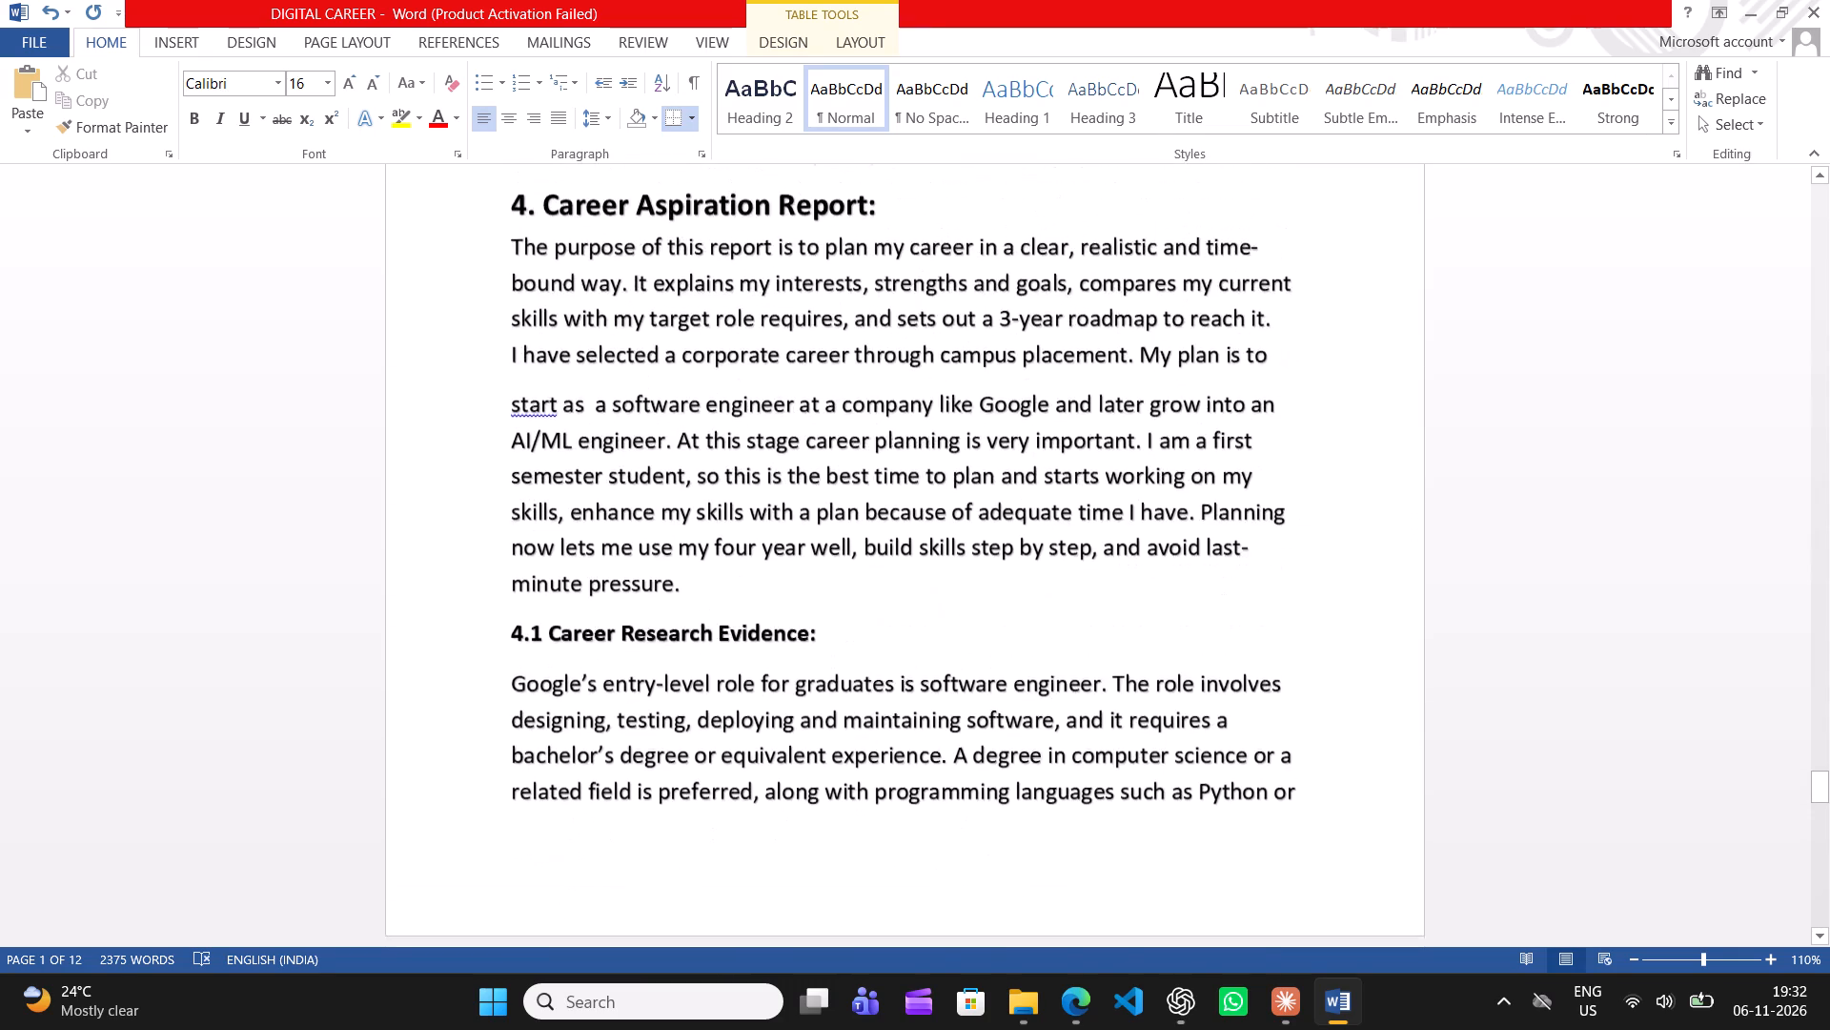
scroll(1021, 711, up, 4)
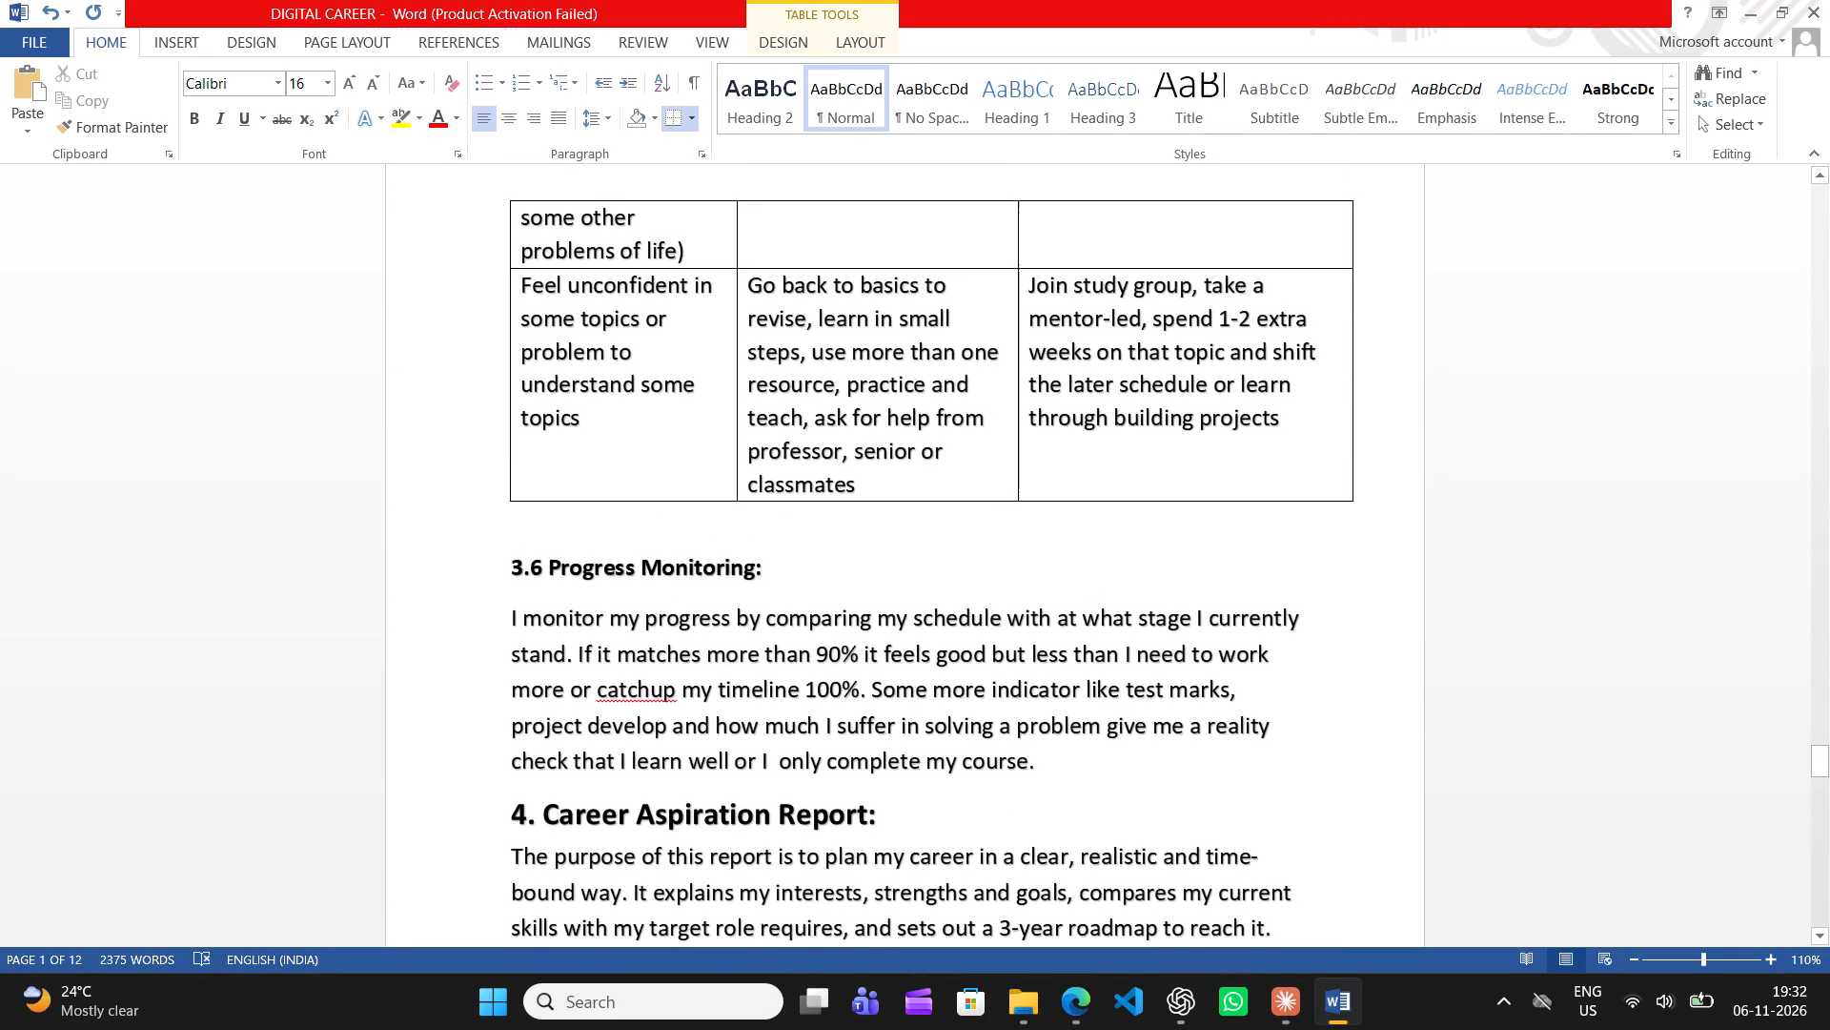
scroll(1021, 711, down, 10)
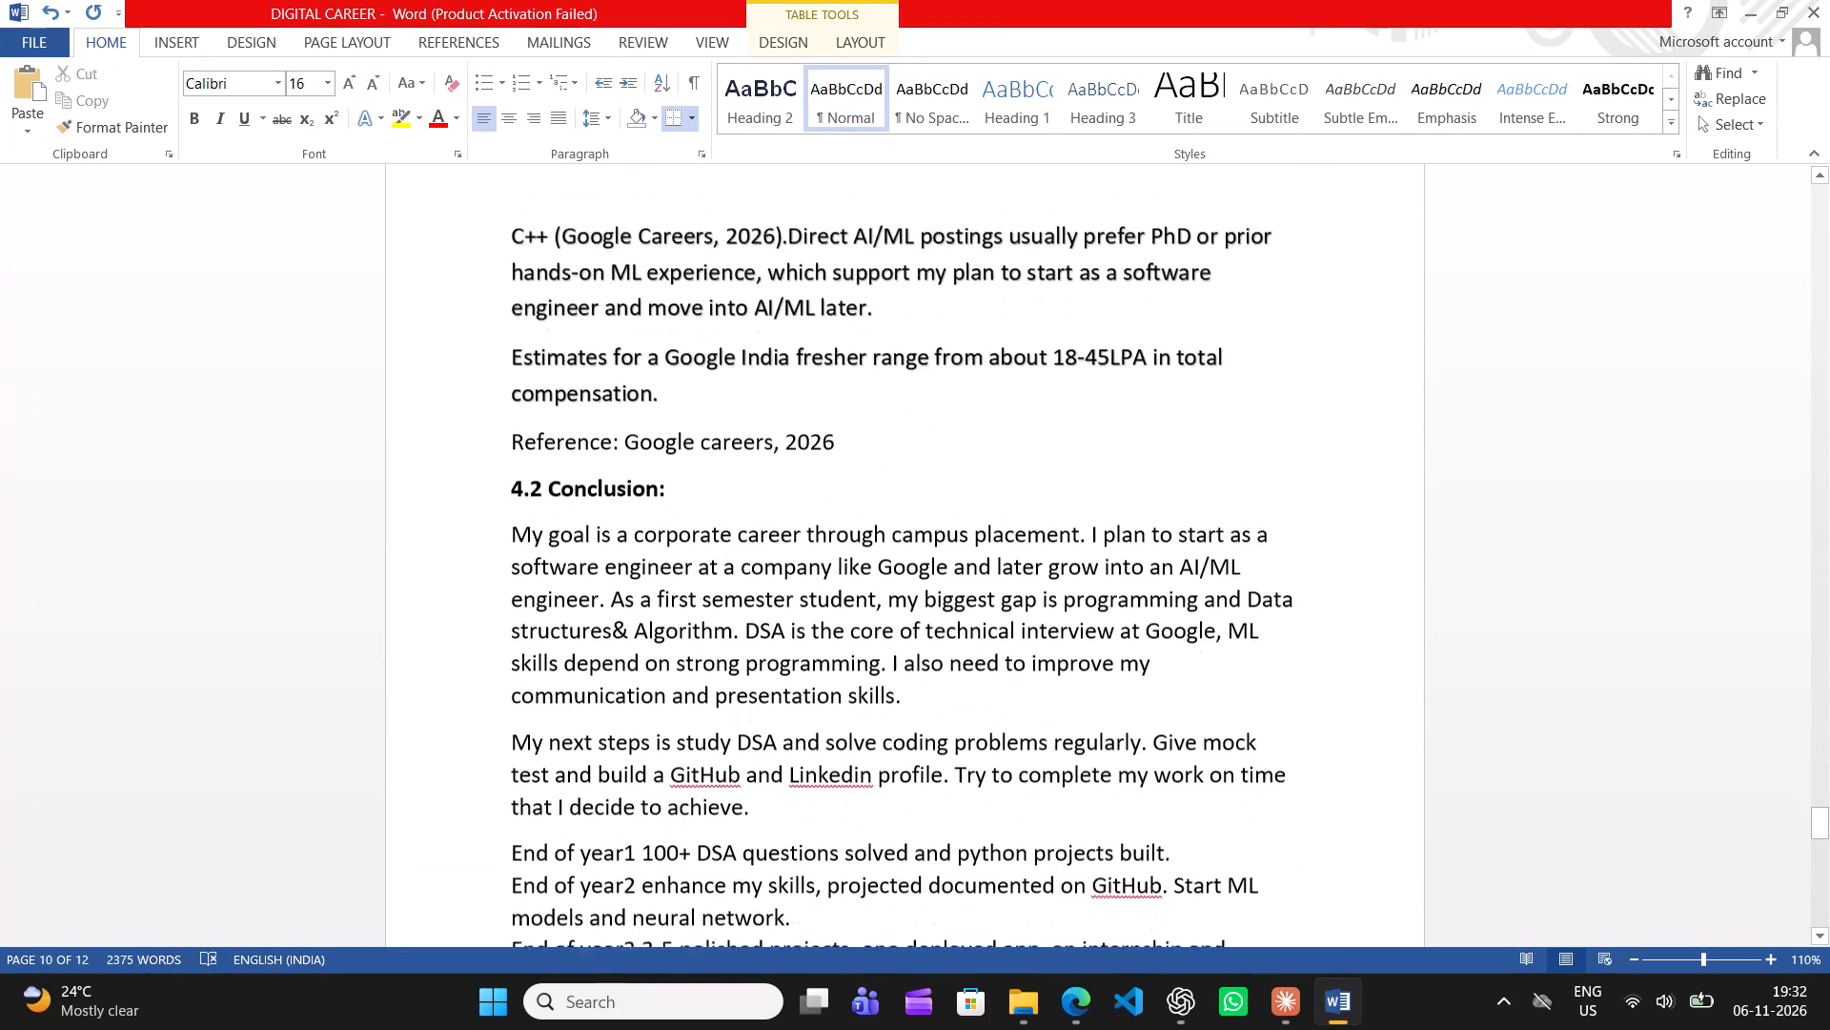
scroll(1021, 711, down, 3)
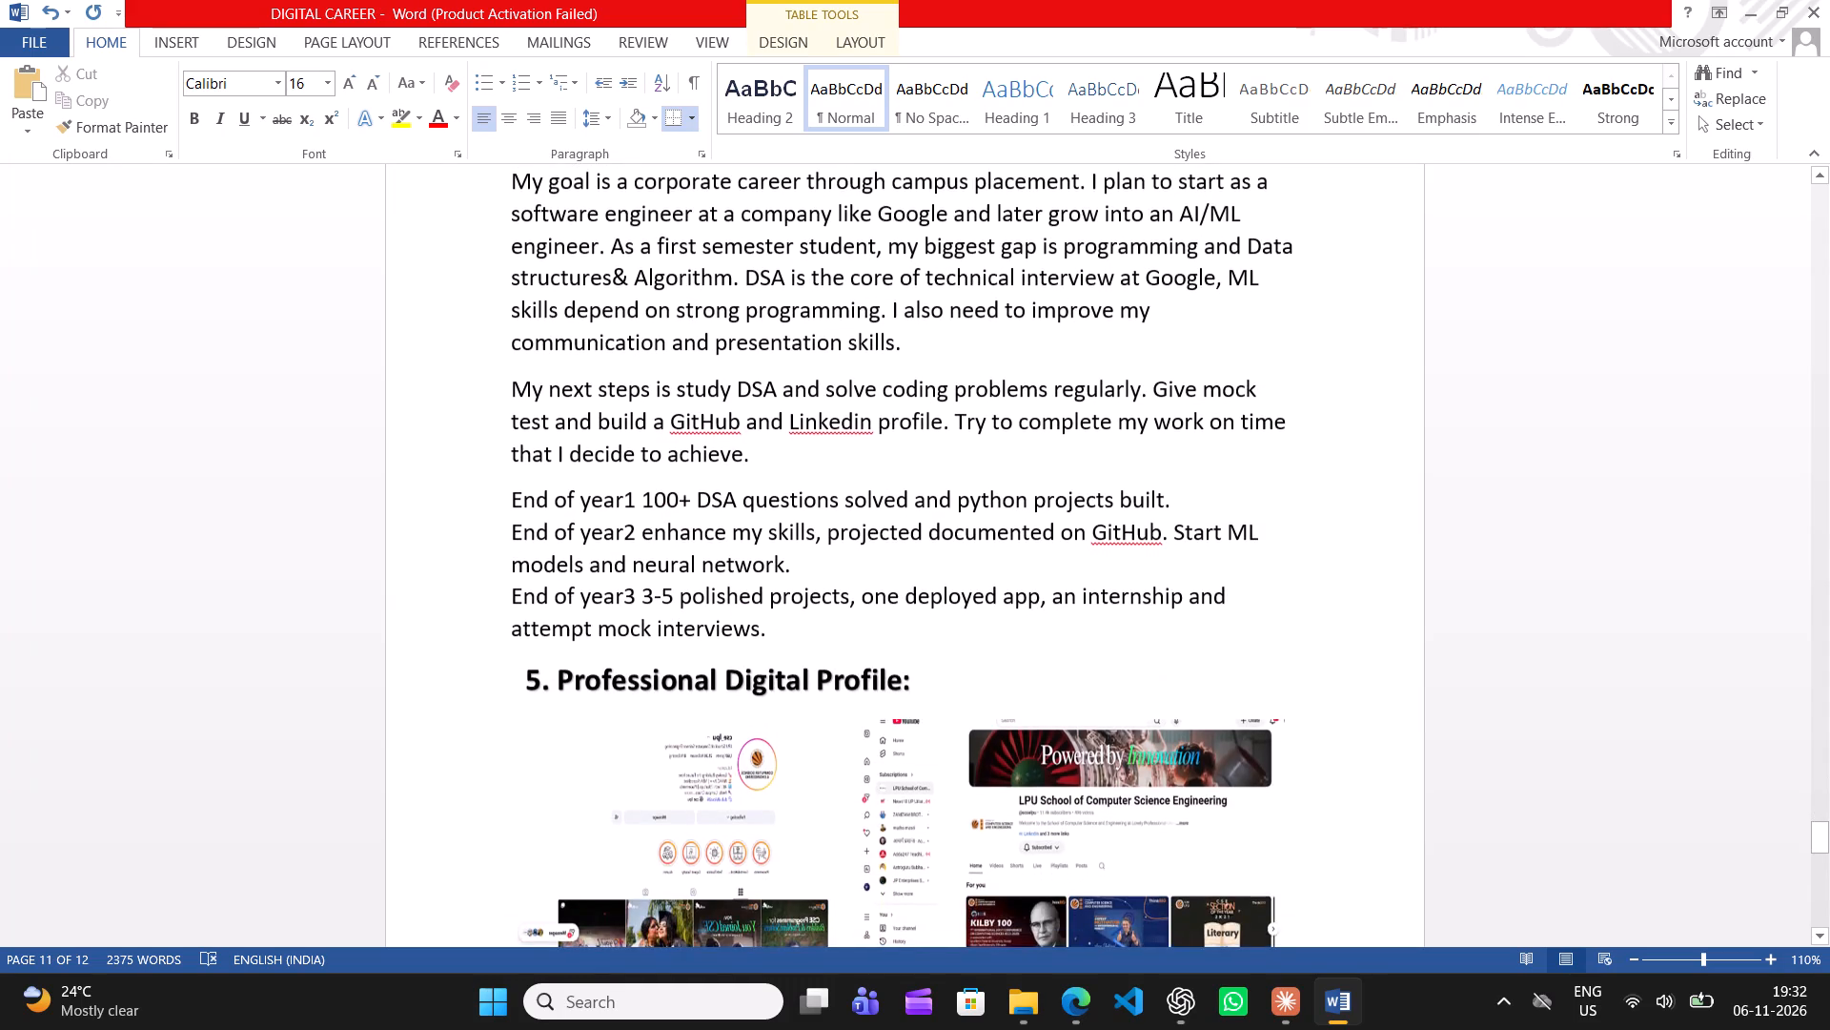
scroll(1021, 711, down, 5)
scroll(1021, 711, up, 4)
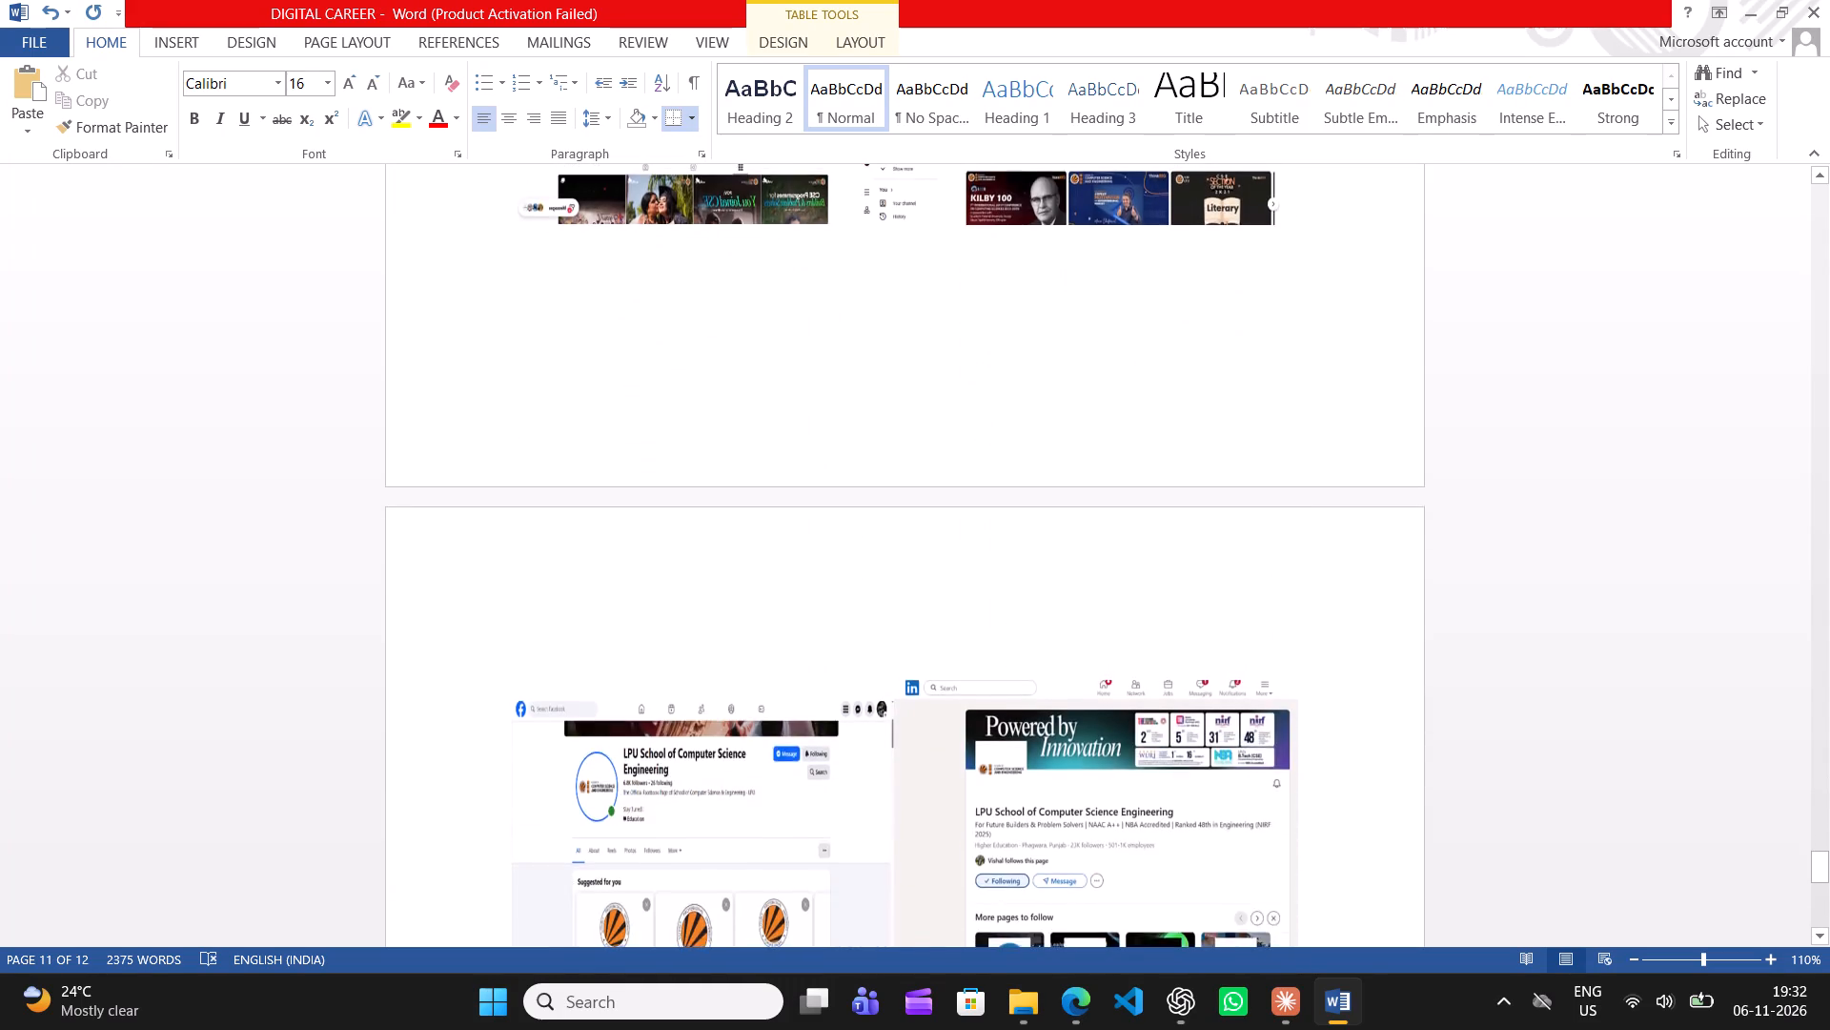
Complete the Career Aspiration Report page range as 10-11 in the CONTENTS table, centred horizontally and moved down one line.
scroll(1021, 711, up, 20)
scroll(1021, 711, up, 20)
scroll(1021, 711, up, 20)
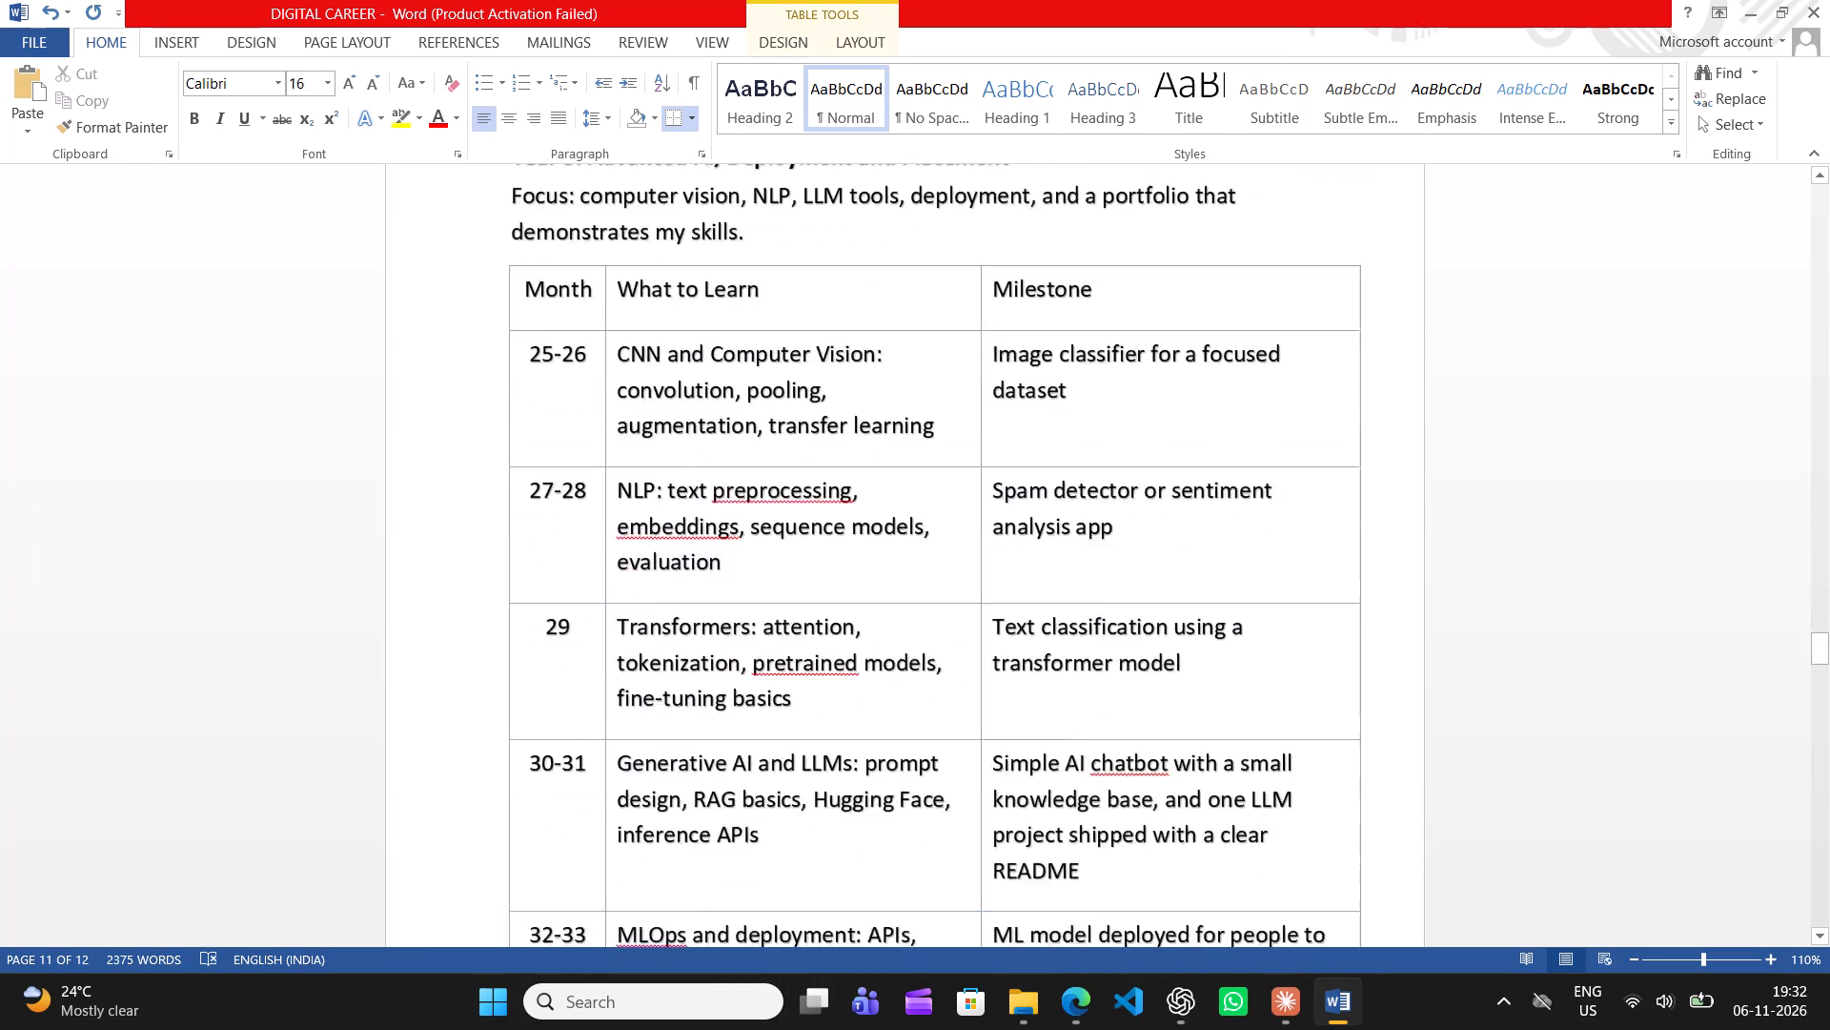
scroll(1021, 711, up, 20)
scroll(1021, 711, up, 20)
scroll(1021, 711, up, 20)
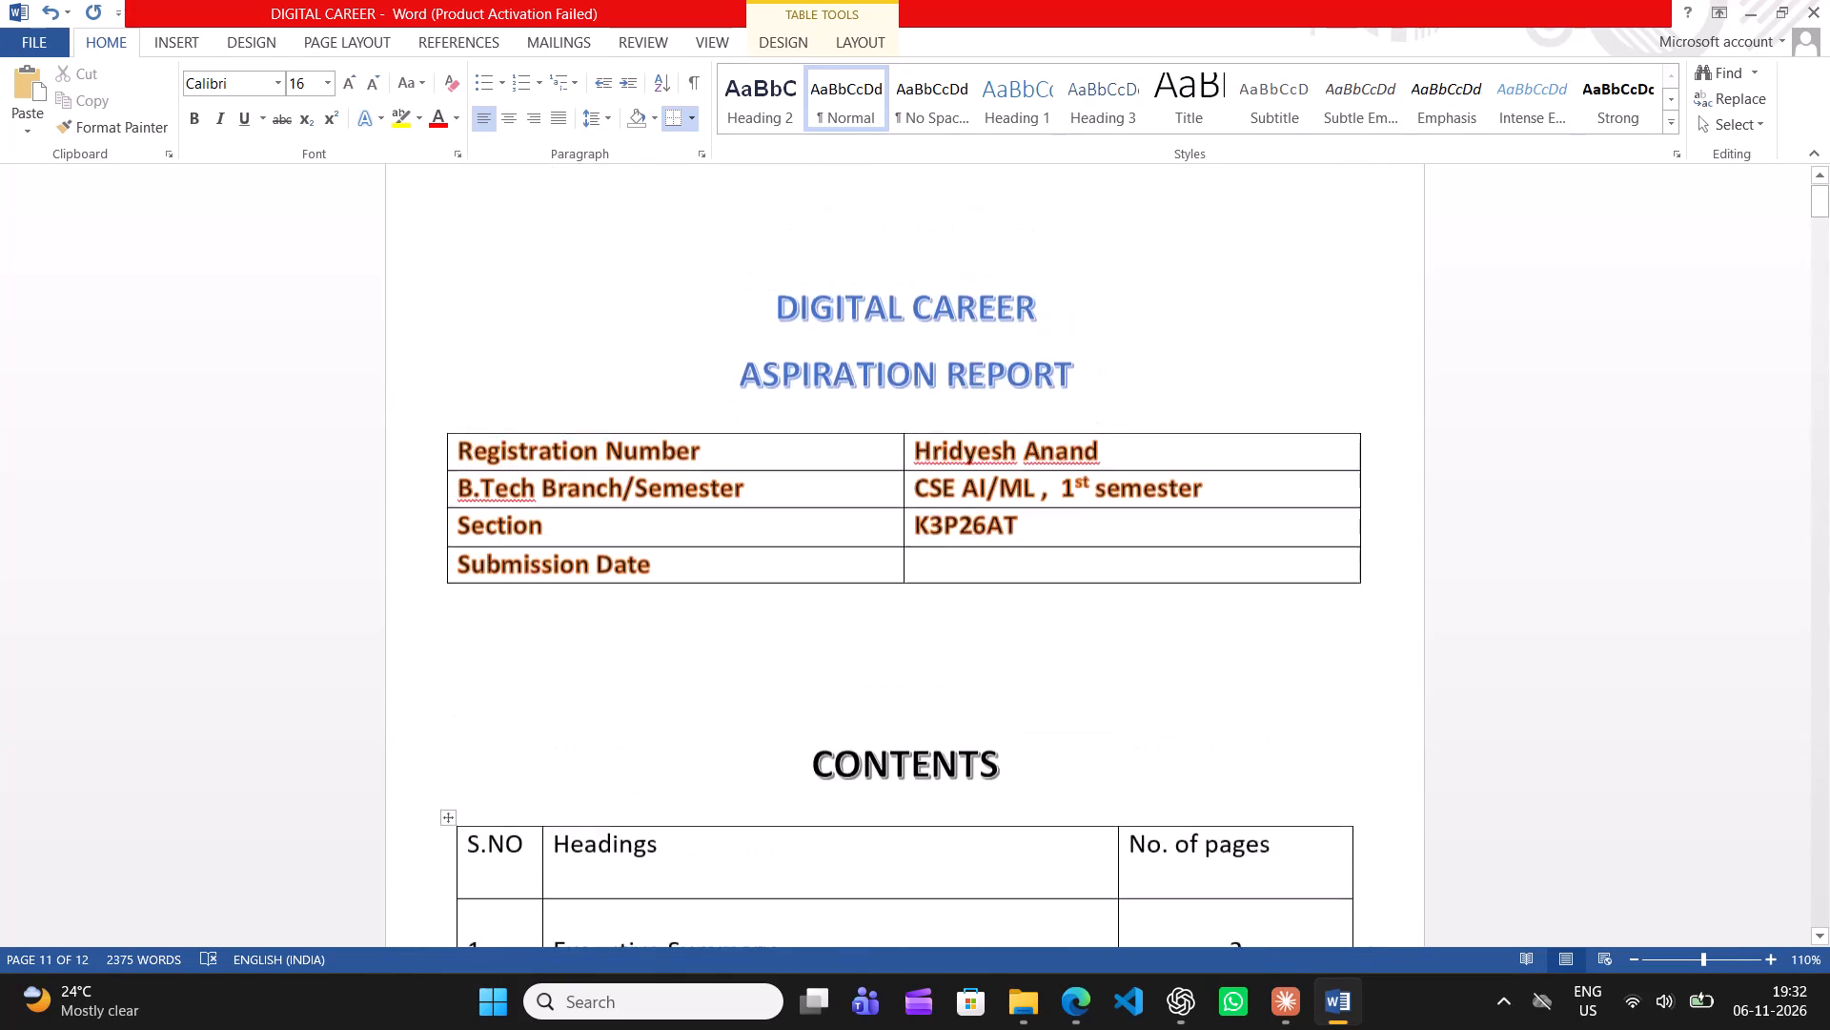
scroll(1021, 711, up, 20)
scroll(1021, 711, up, 20)
scroll(1021, 711, up, 20)
scroll(1021, 711, down, 5)
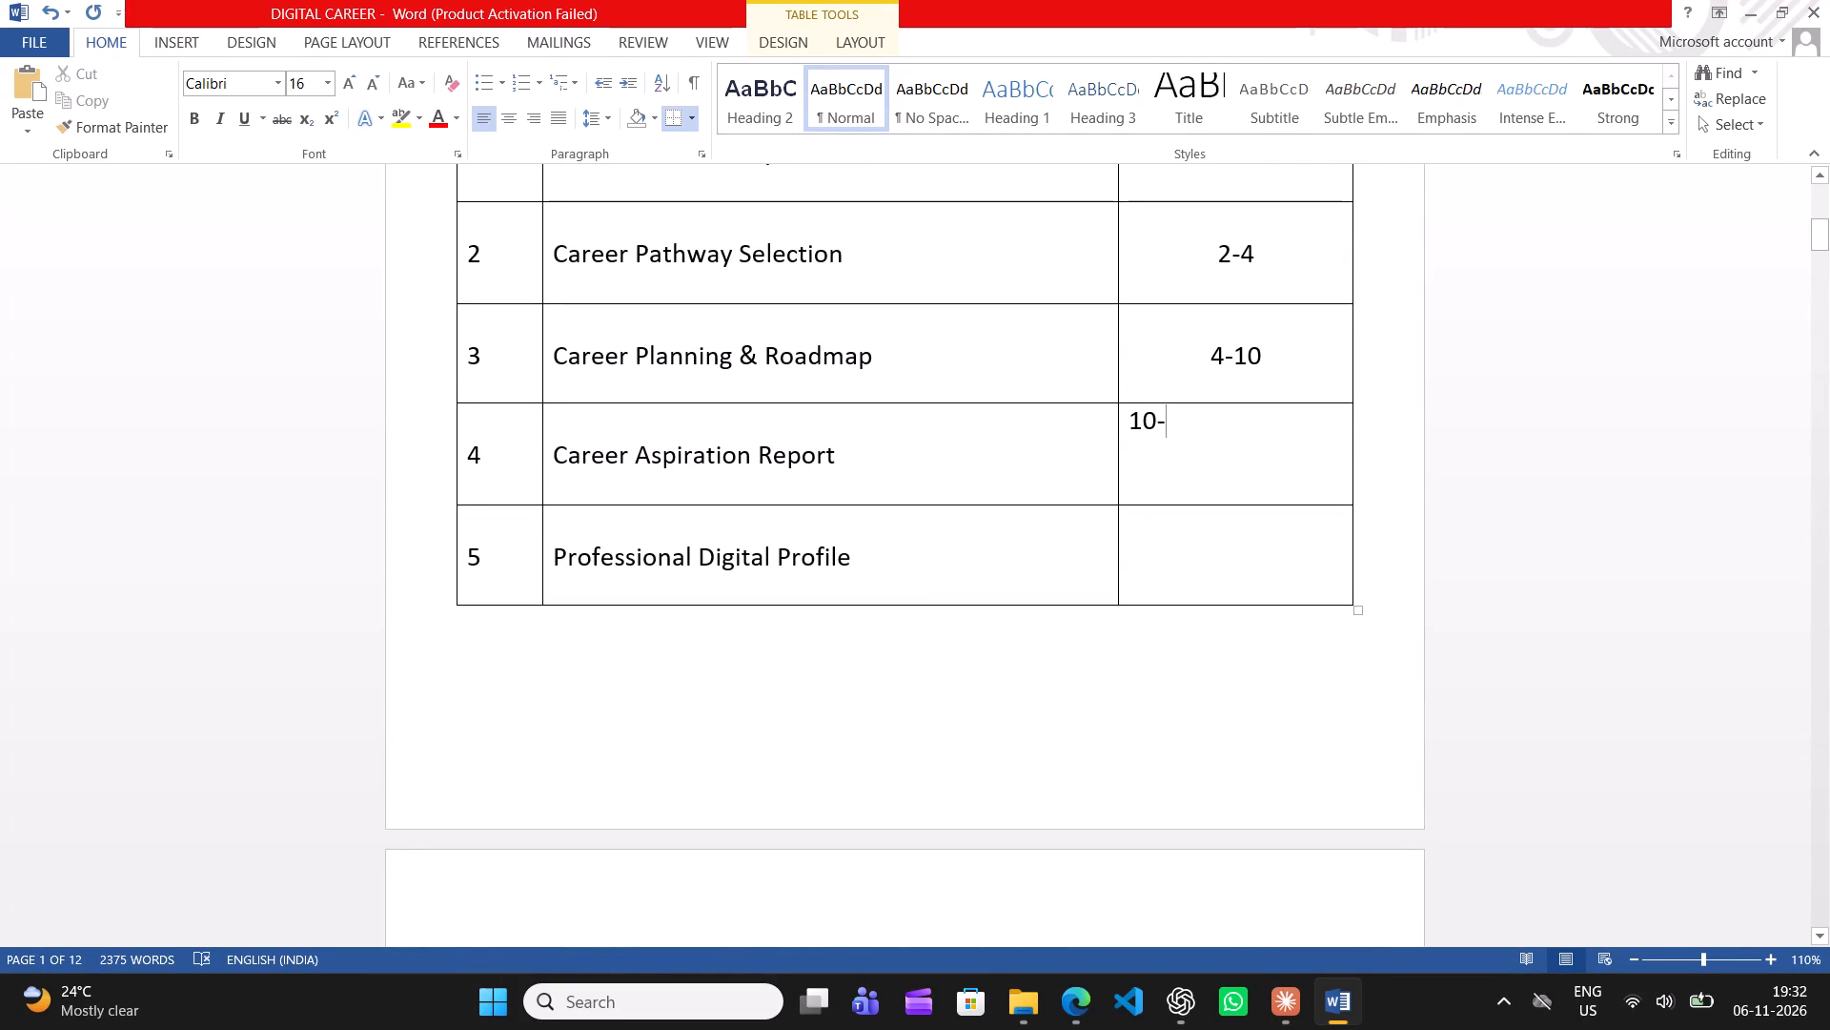
text(11)
click(517, 124)
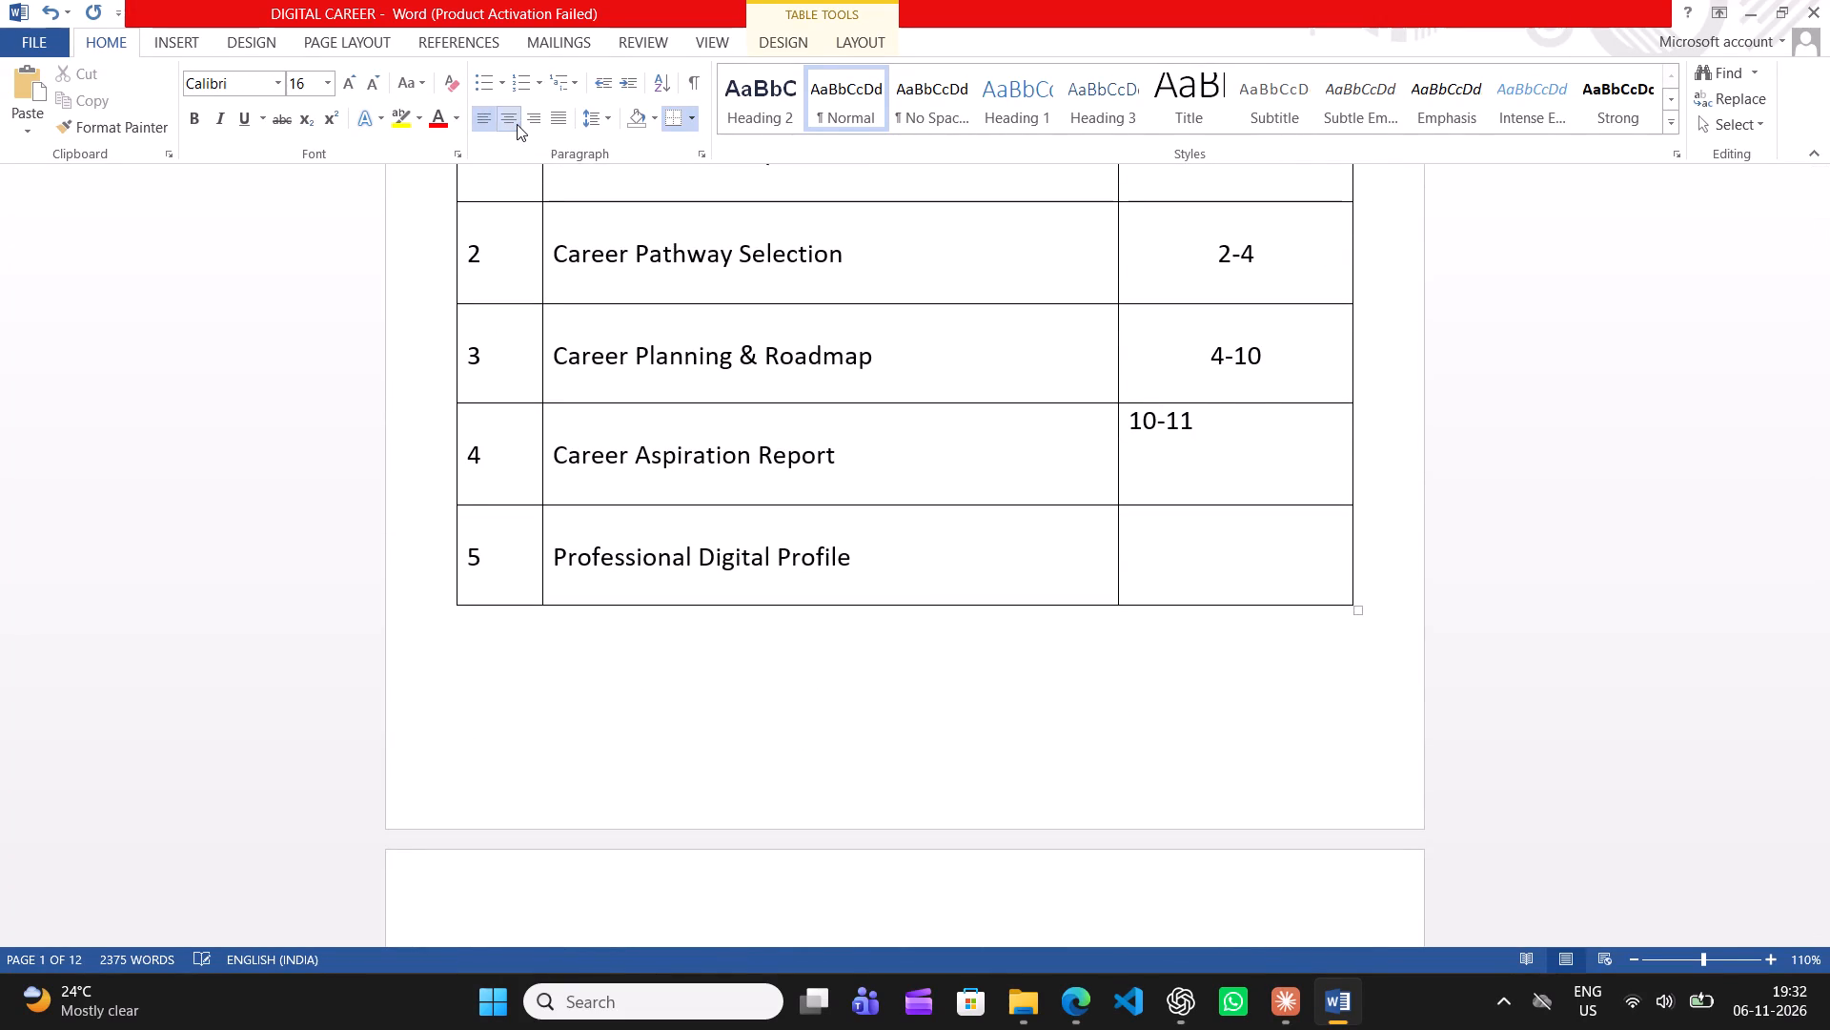
key(Left)
key(Left)
key(Left)
key(Left)
key(Left)
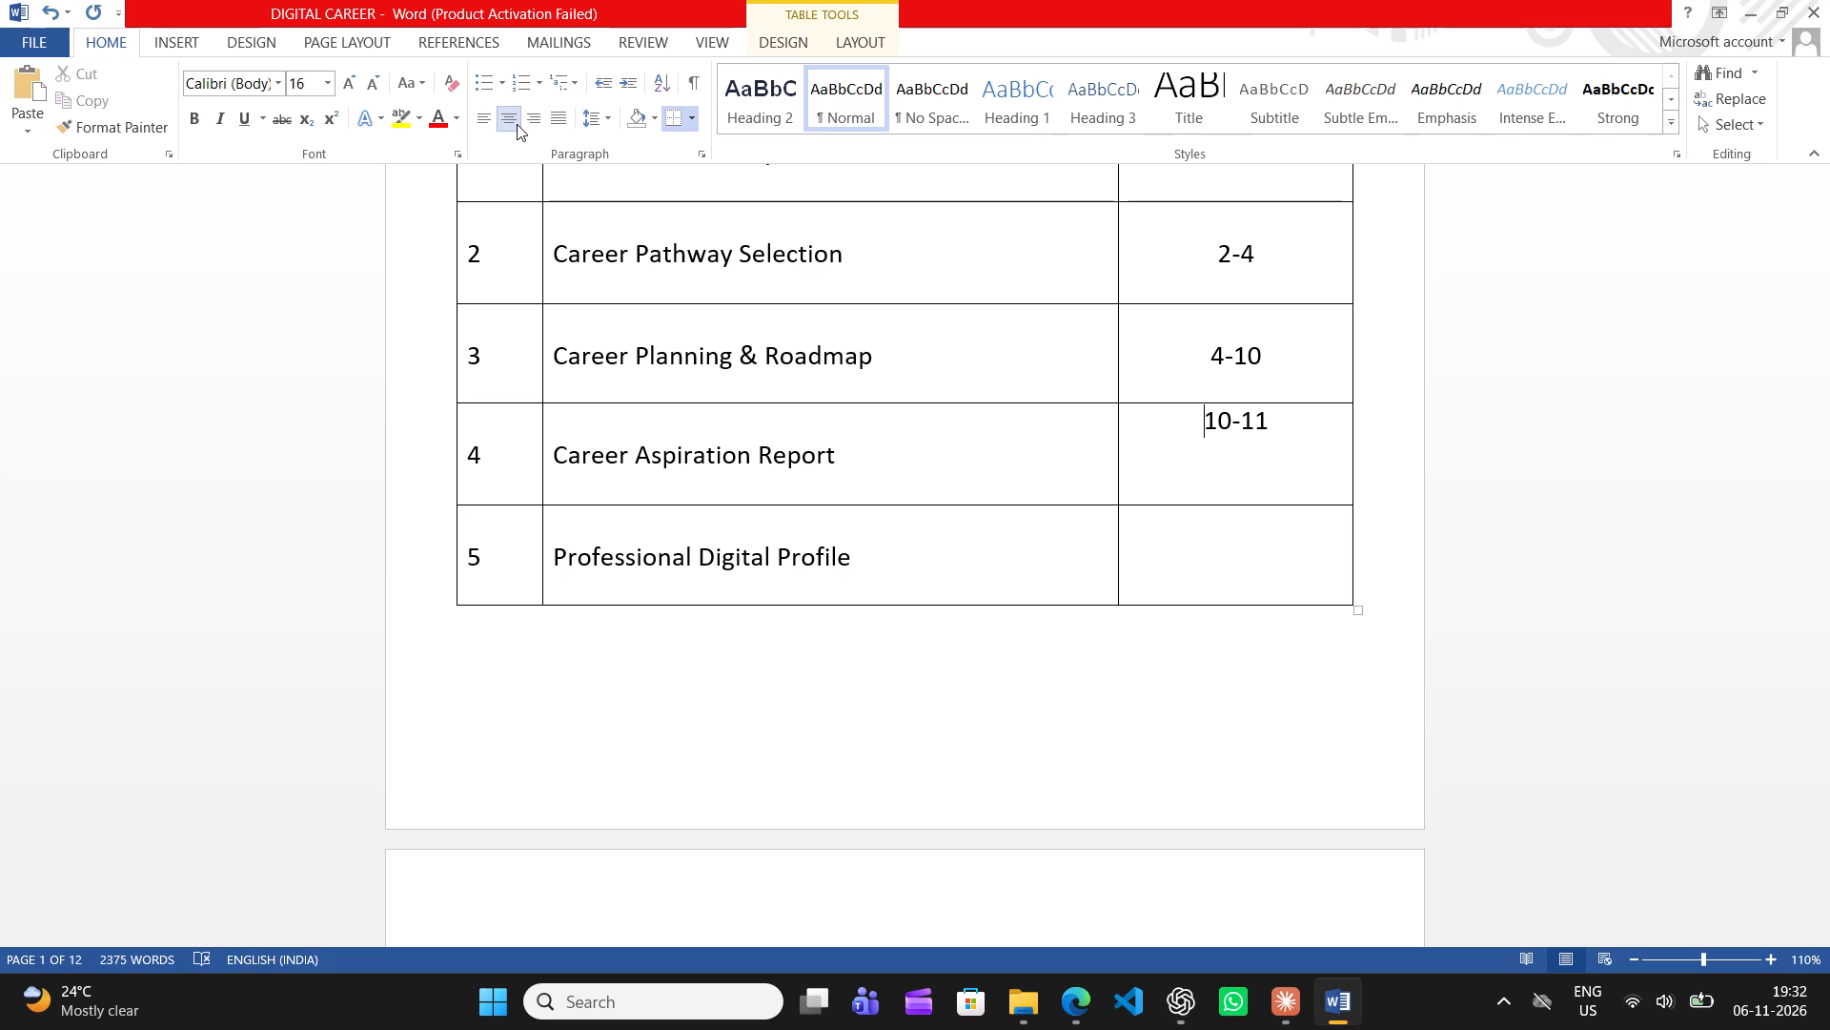
key(Return)
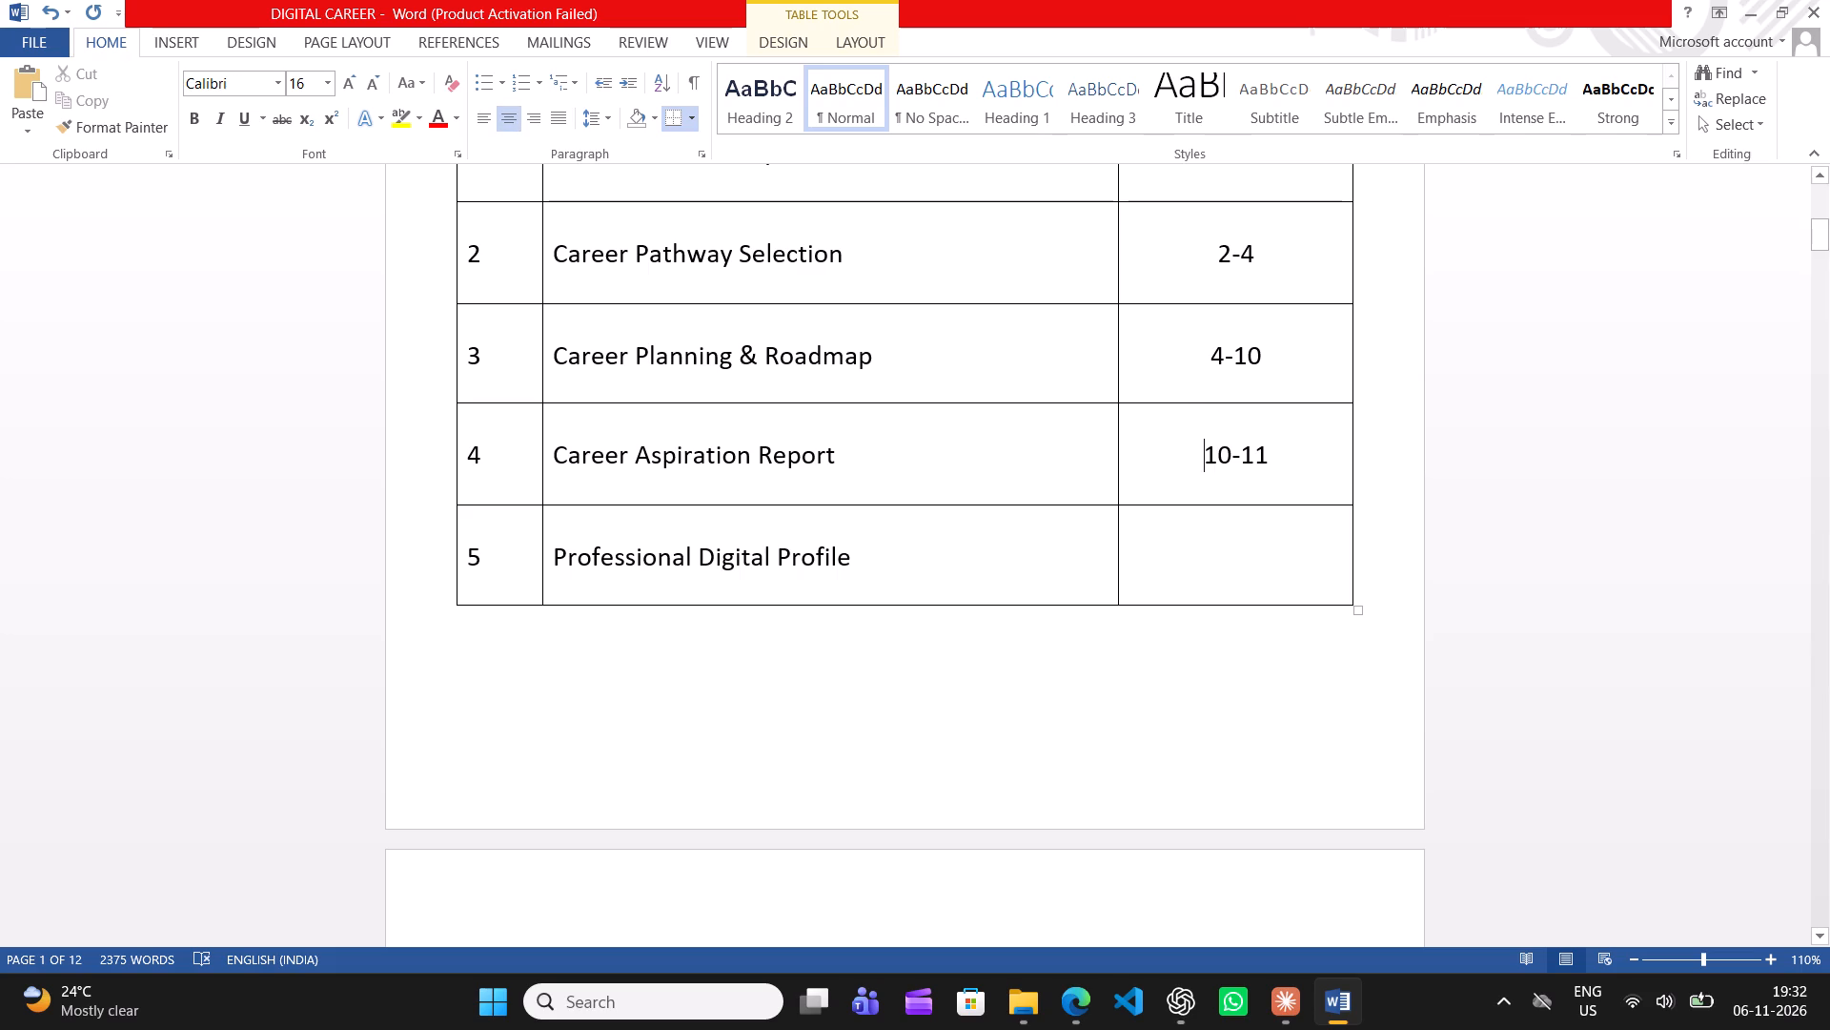
Enter 11-12 as the page numbers for Professional Digital Profile in the CONTENTS table, centred horizontally and moved down one line.
click(1170, 580)
text(11-12)
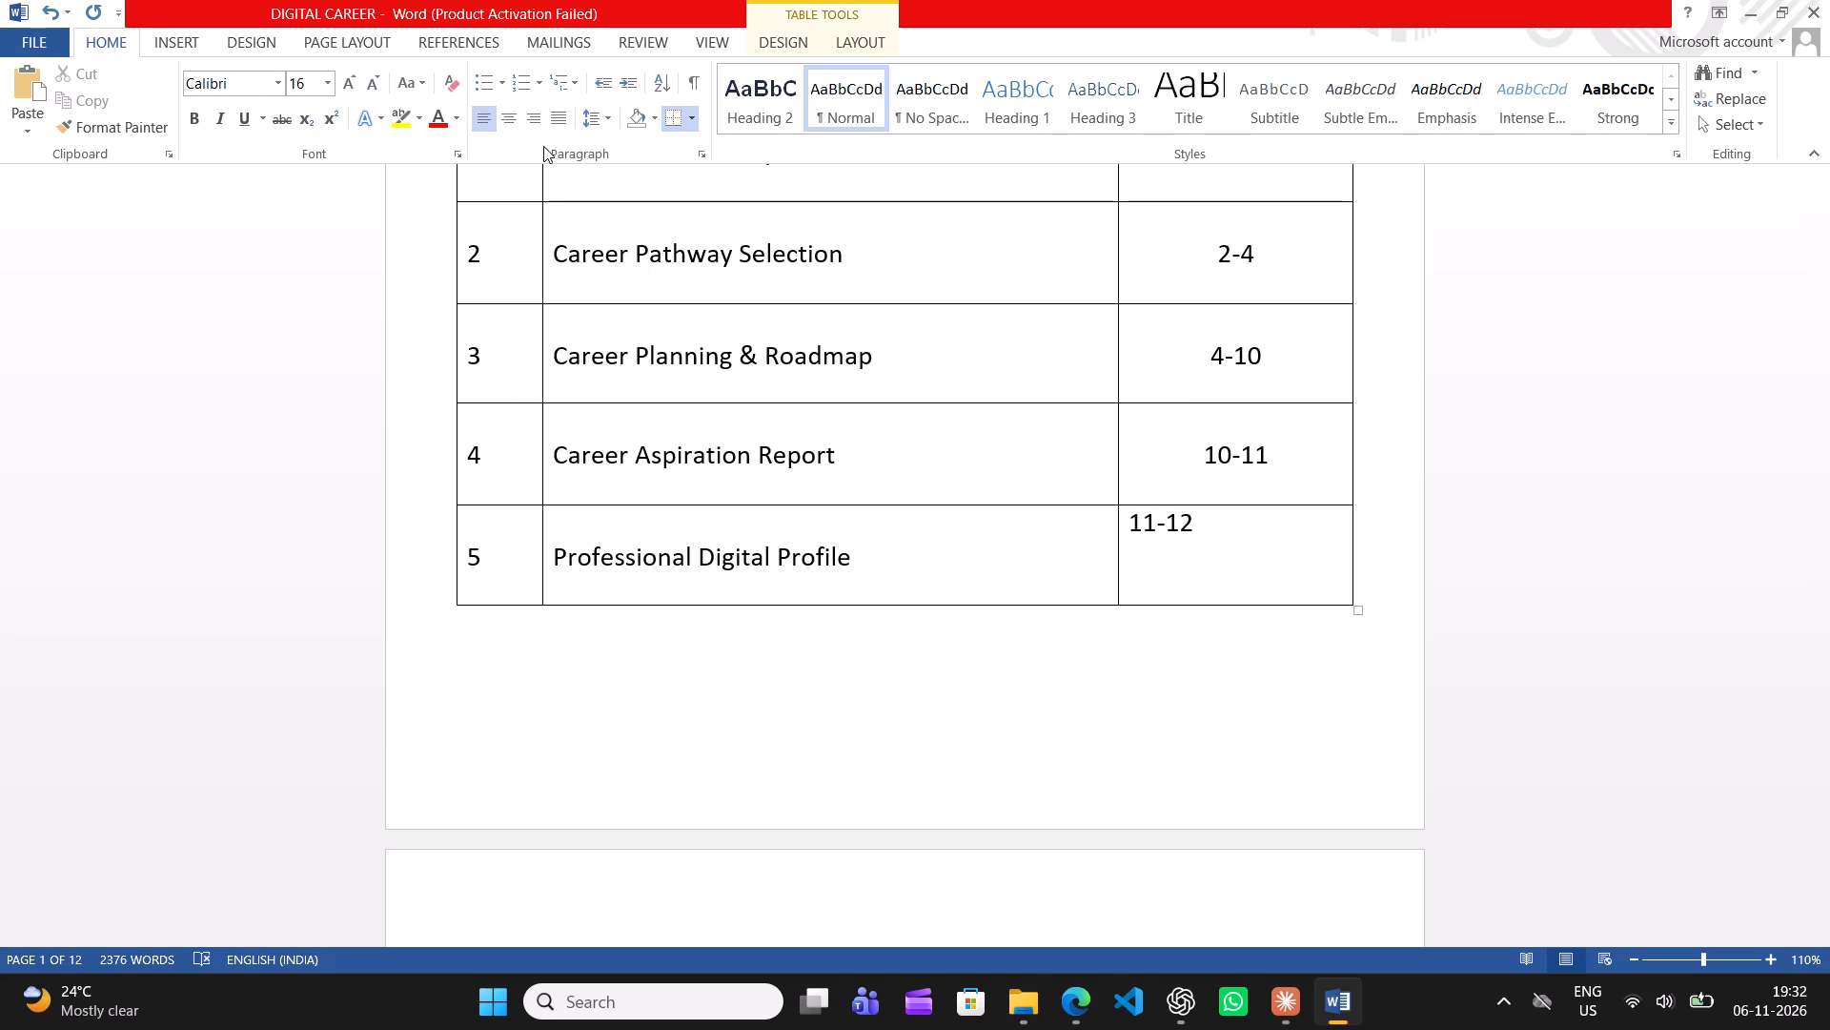
click(506, 115)
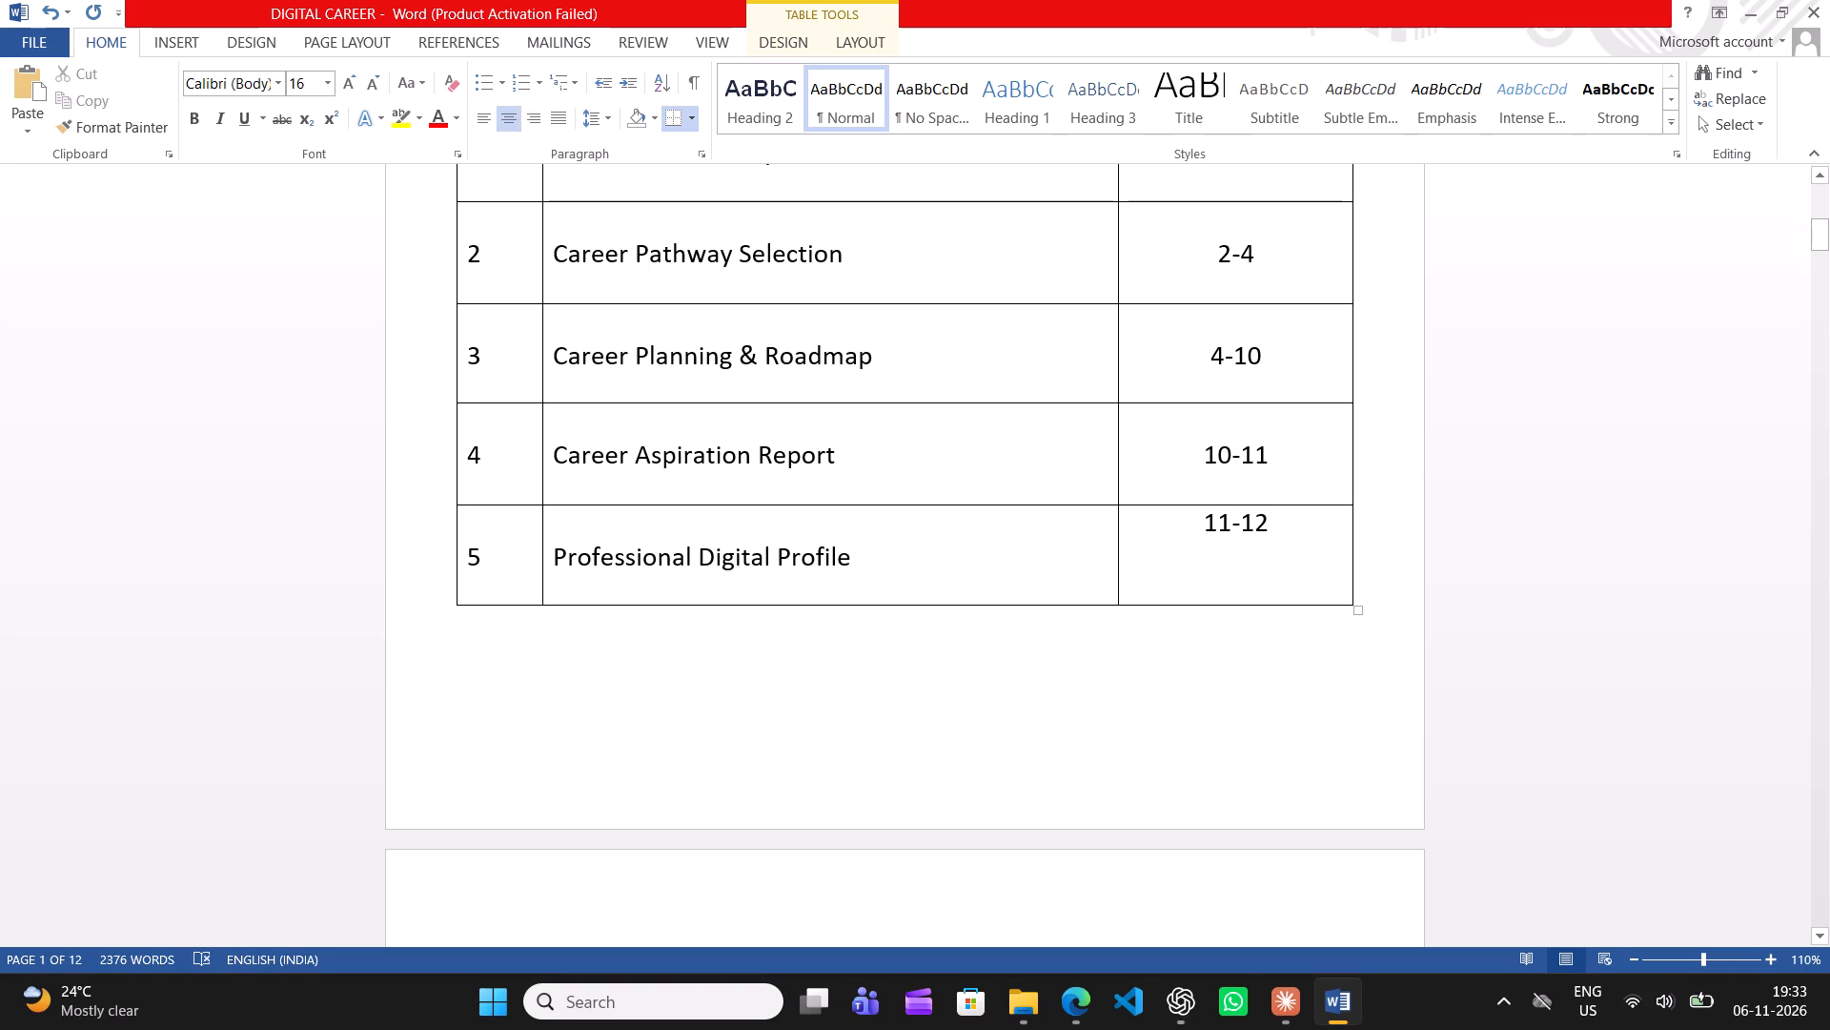
key(Left)
key(Left)
key(Left)
key(Left)
key(Left)
key(Return)
Review the Career Planning and Roadmap pages, especially sections 3.2 and 3.3 and the page break before Project1.
scroll(1246, 815, down, 20)
scroll(1246, 815, down, 15)
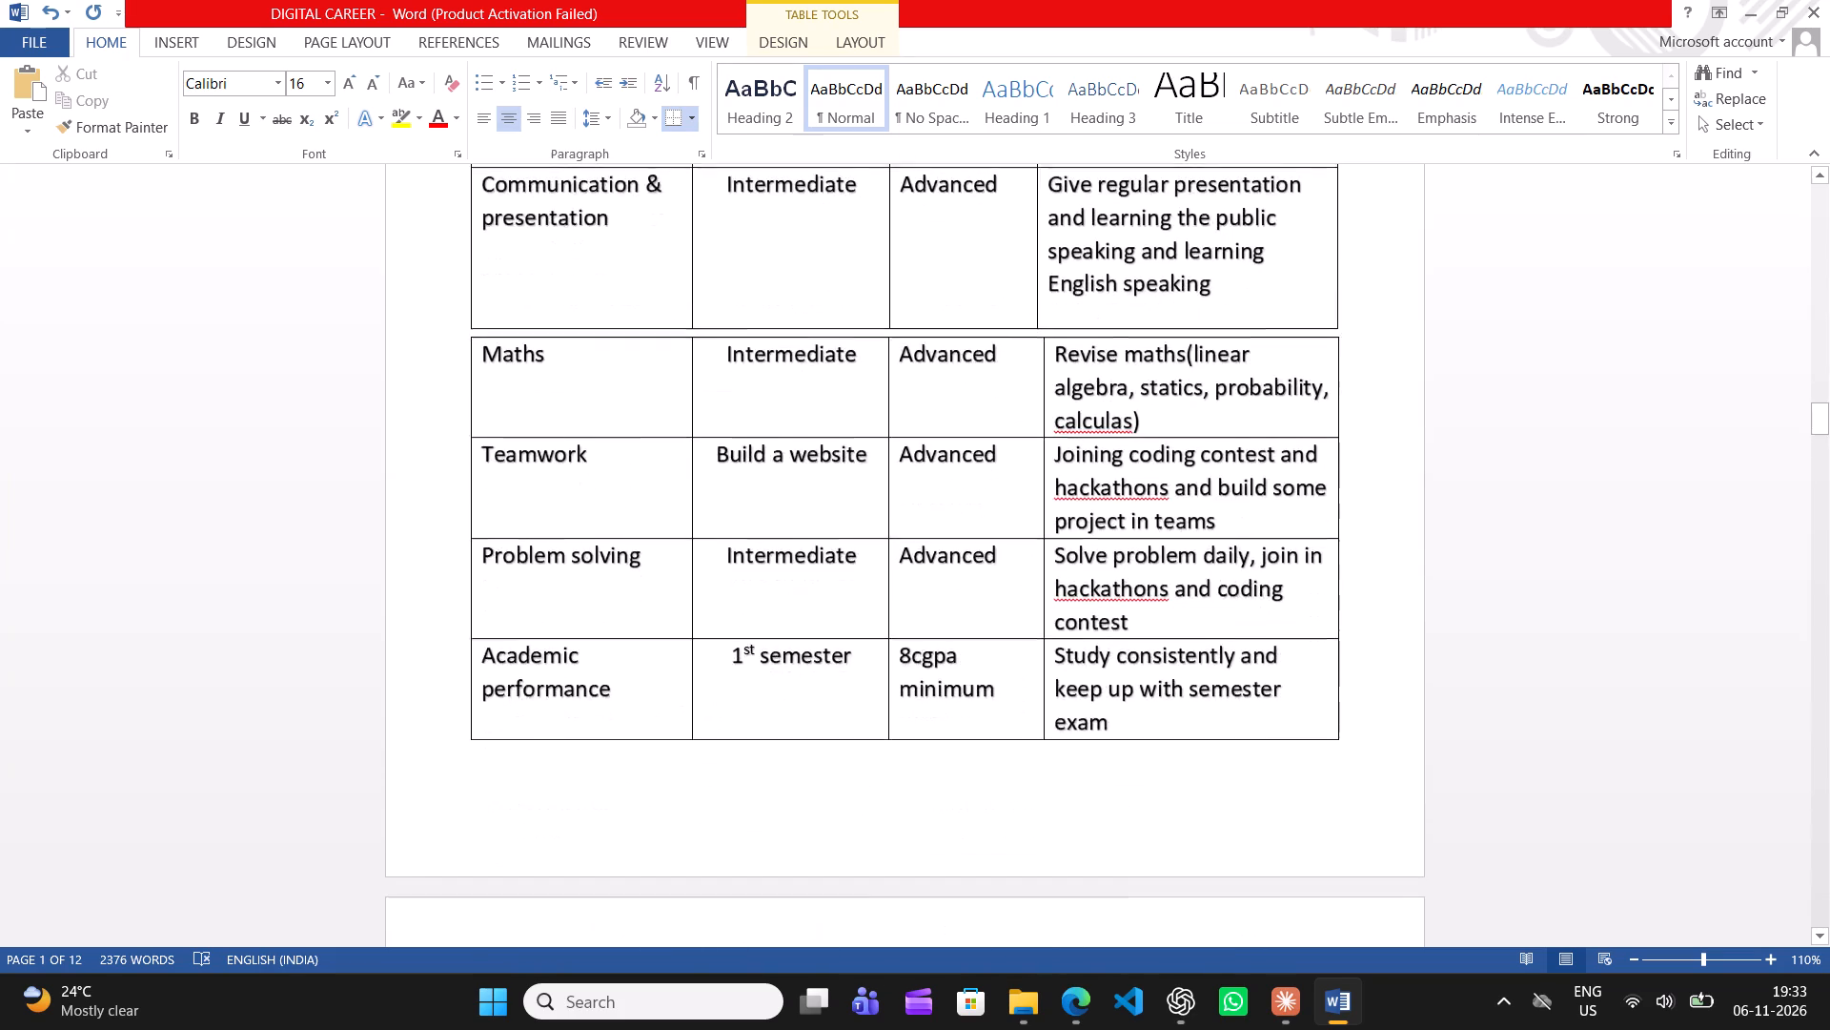
scroll(1246, 815, down, 3)
scroll(1246, 815, up, 1)
scroll(1246, 815, down, 4)
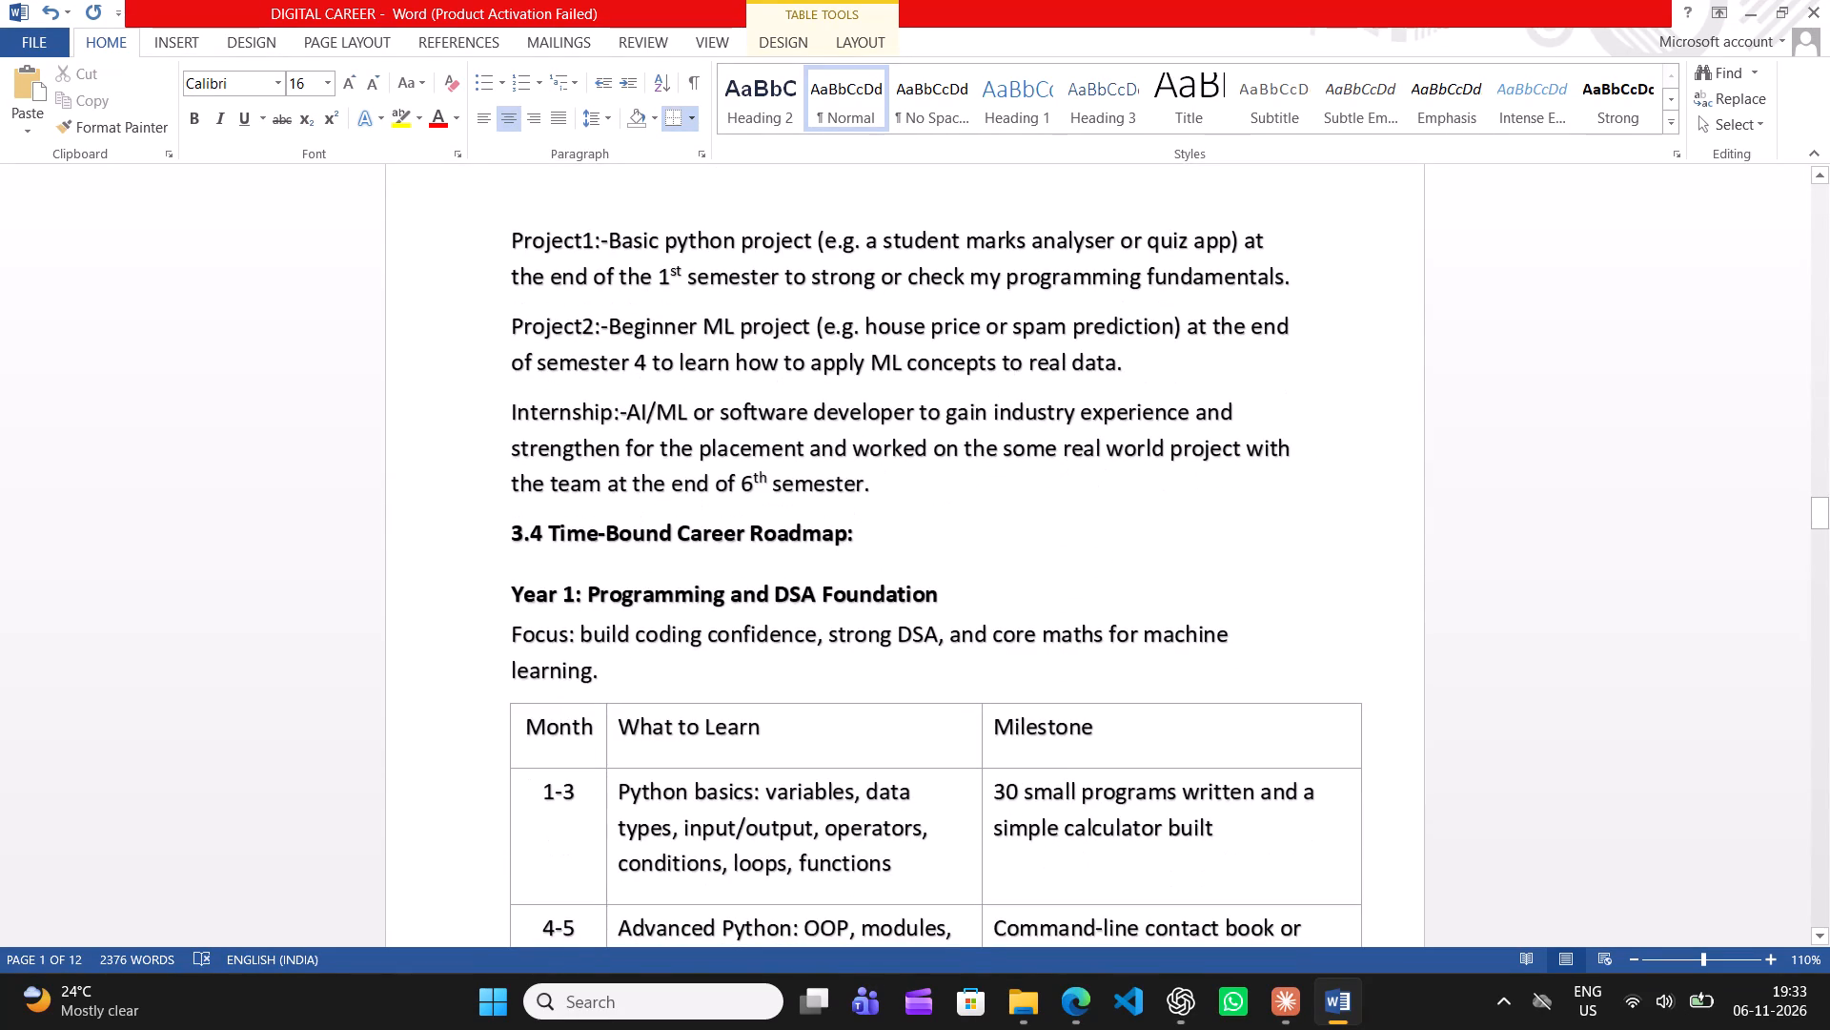
scroll(1246, 815, up, 2)
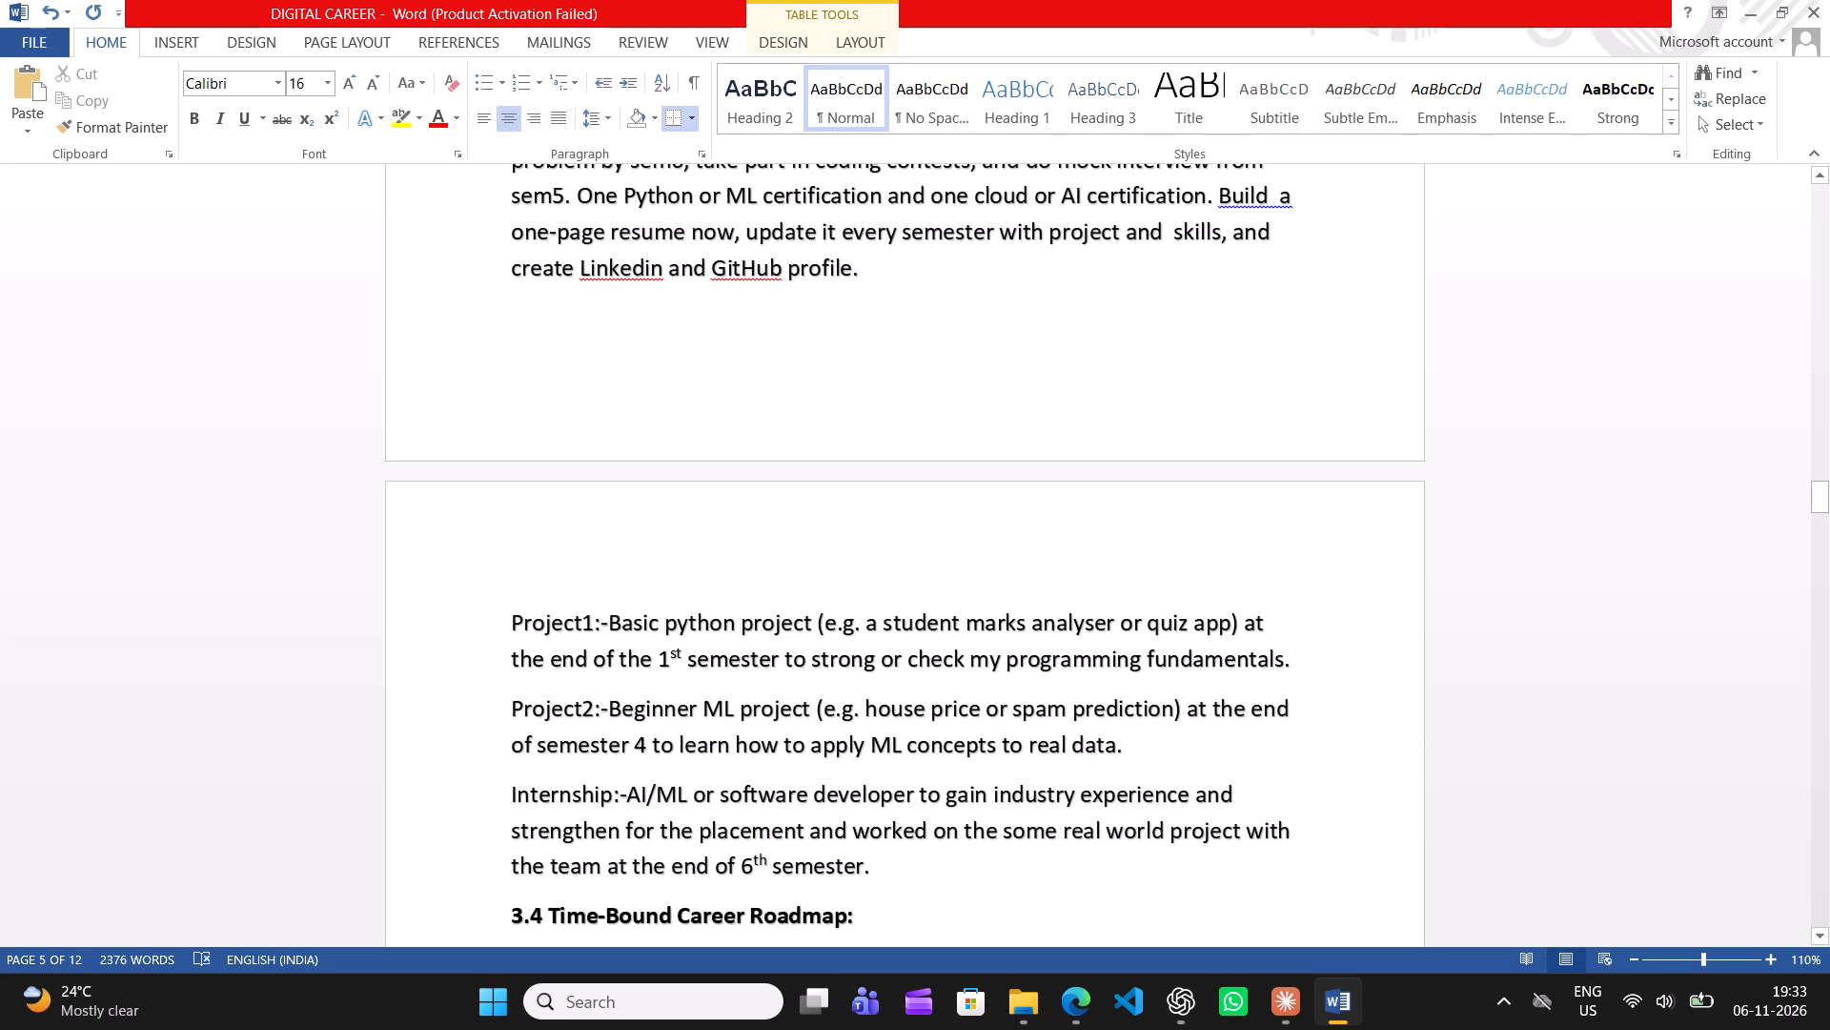
scroll(765, 780, up, 3)
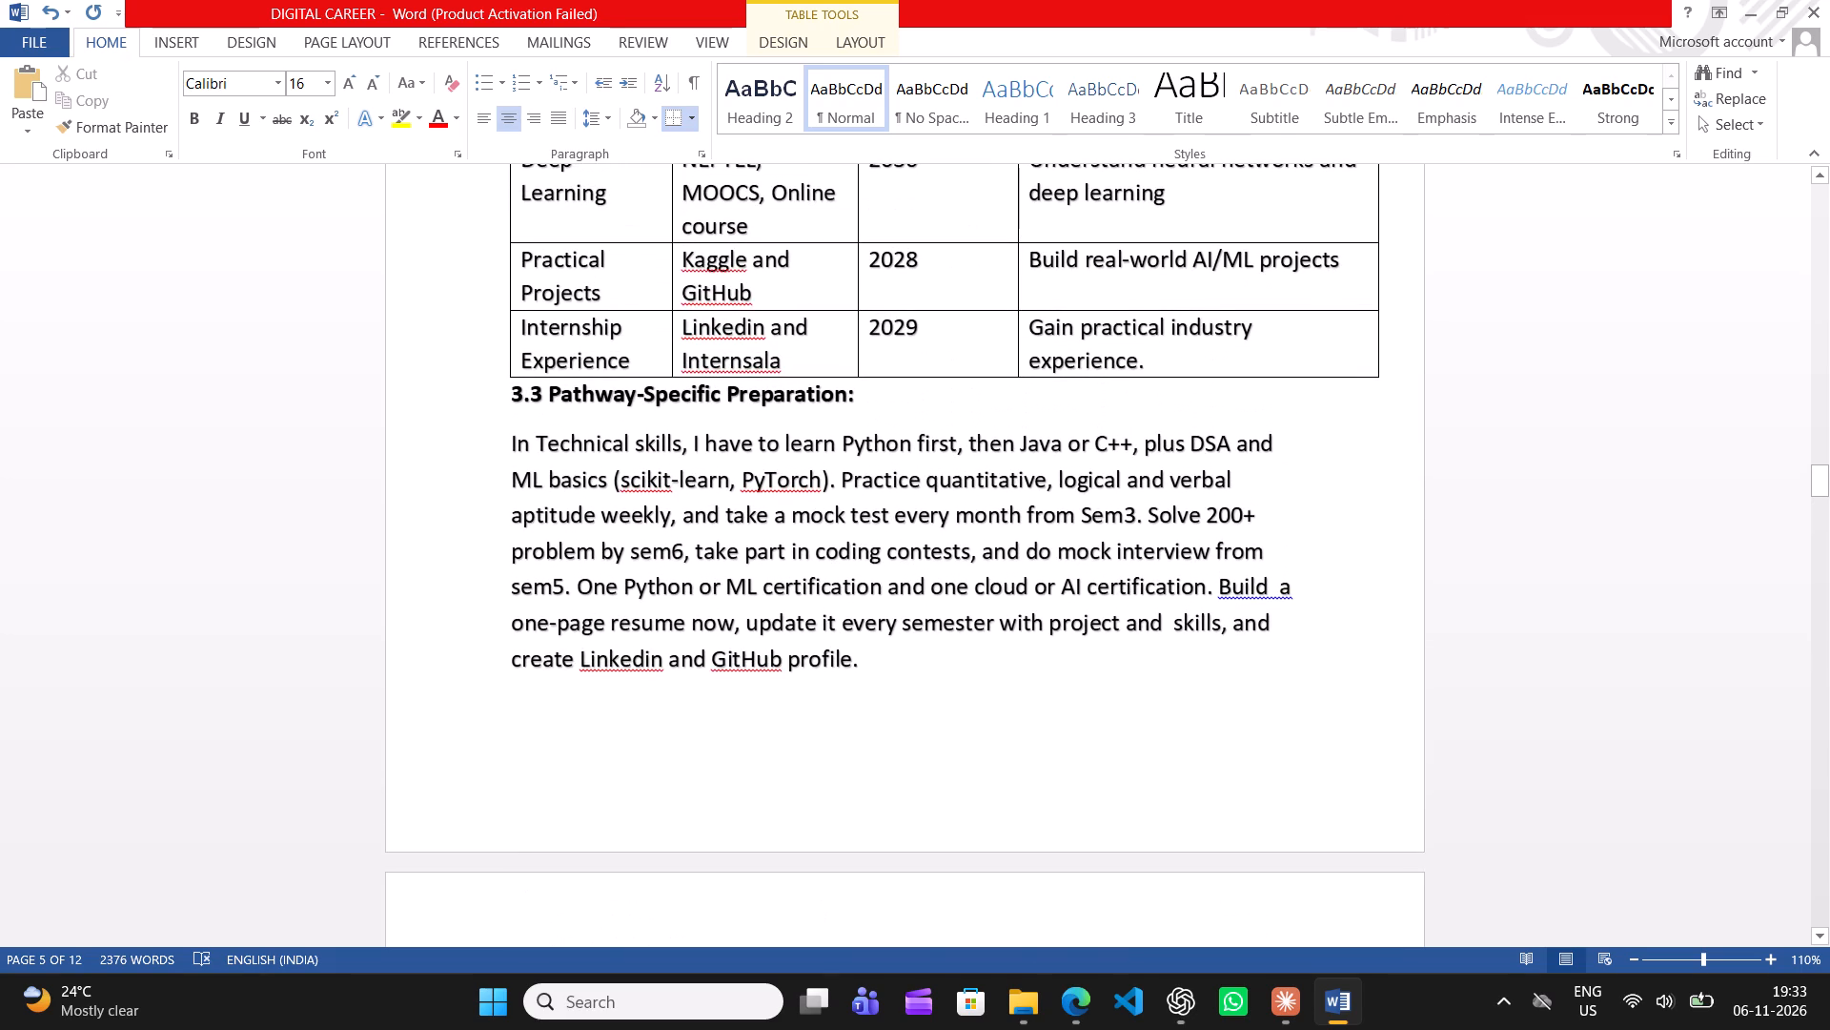
scroll(765, 780, down, 4)
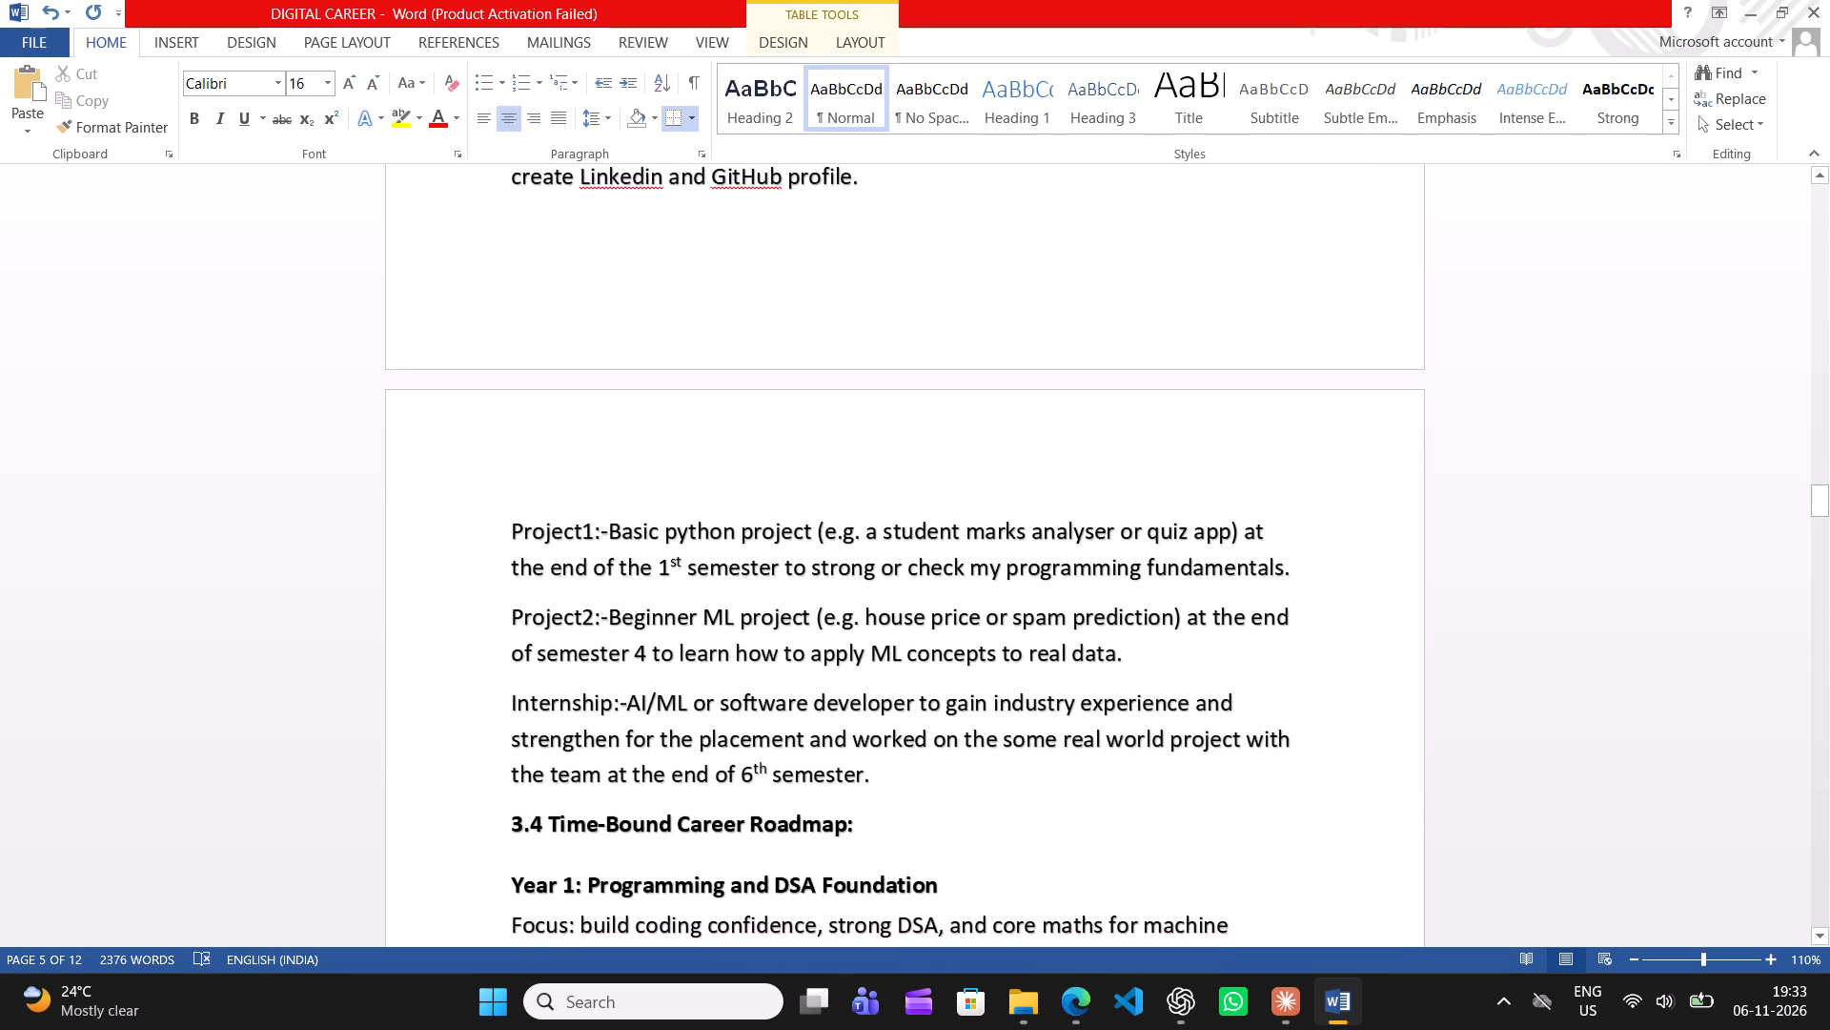
scroll(765, 780, down, 1)
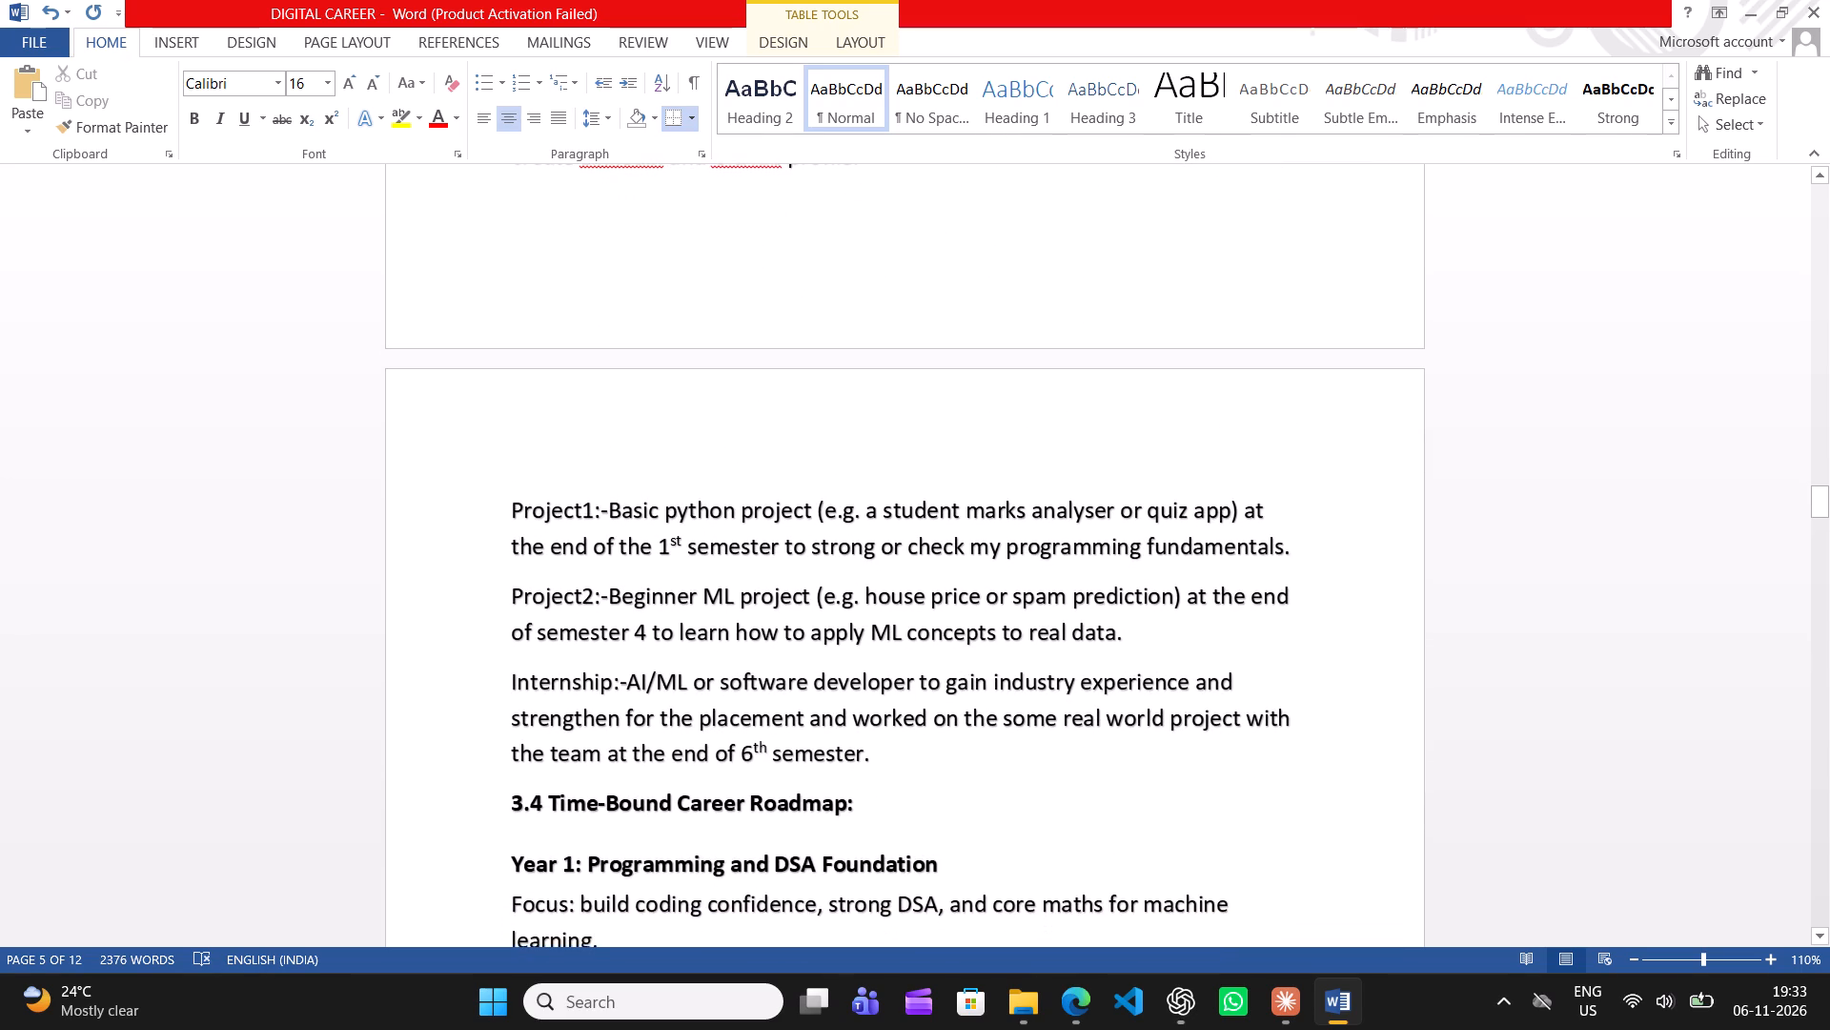
scroll(765, 780, up, 5)
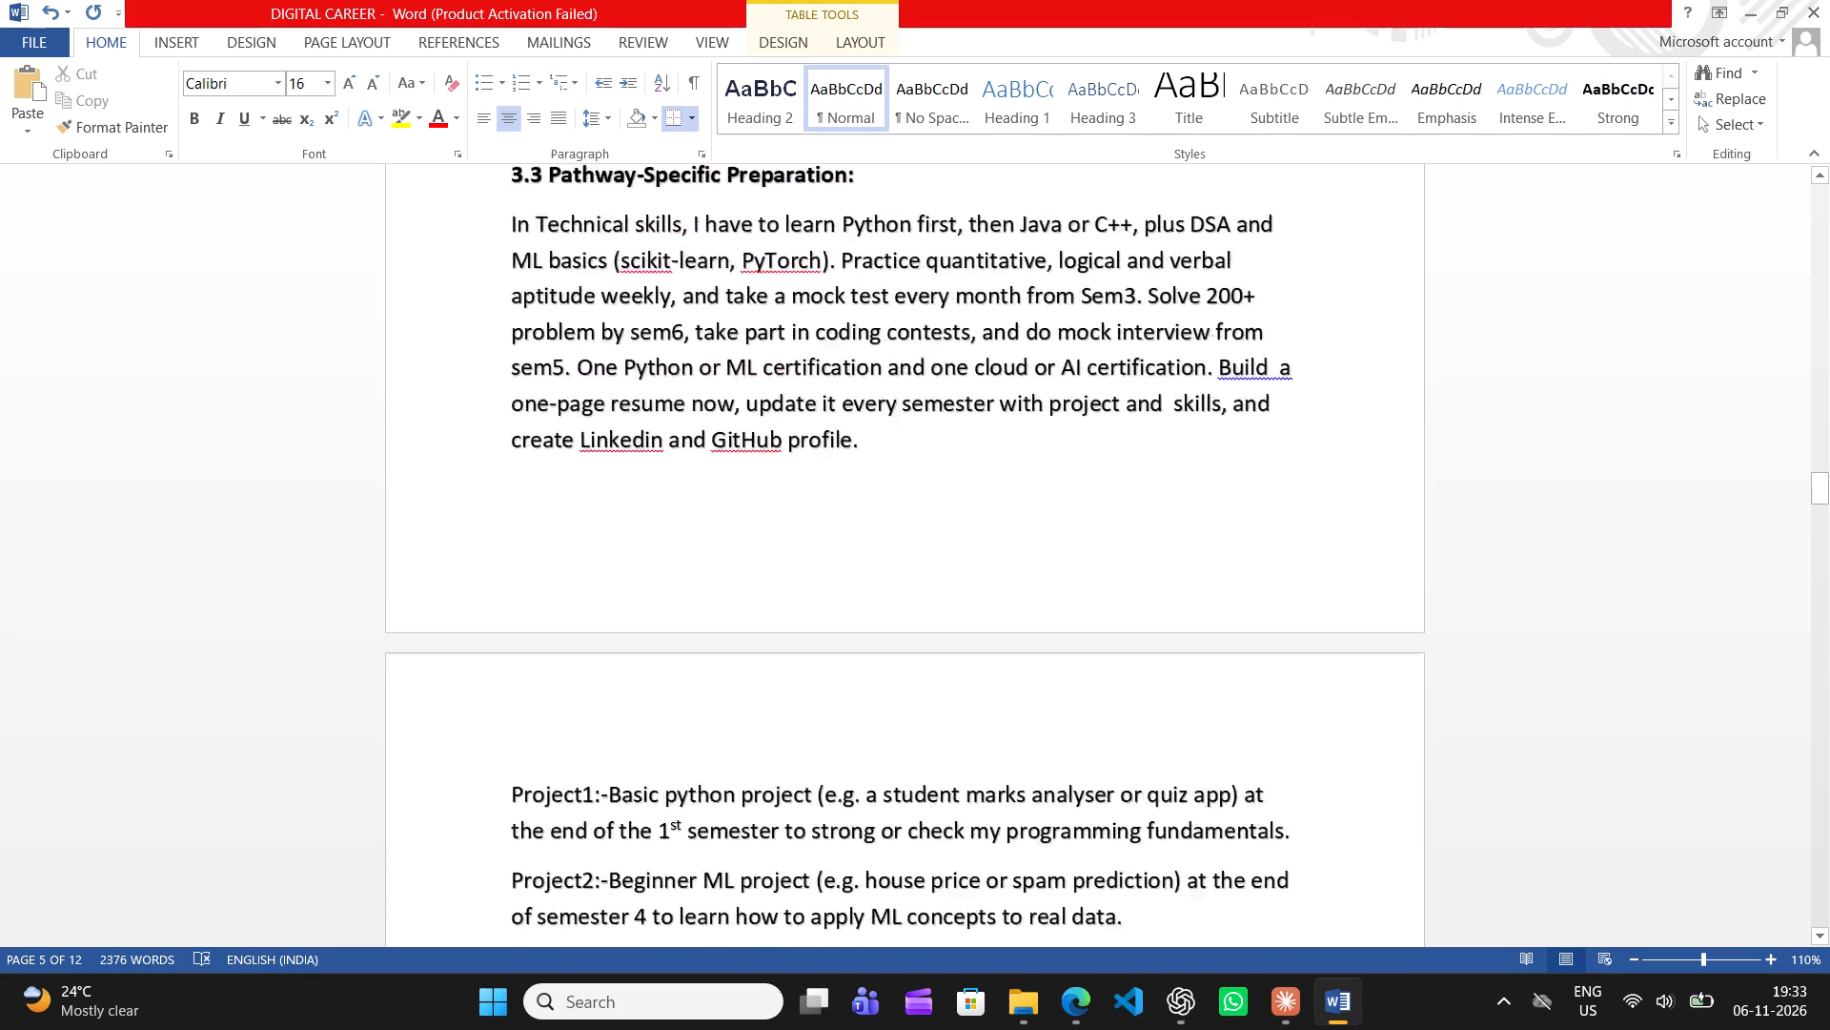
scroll(765, 780, up, 2)
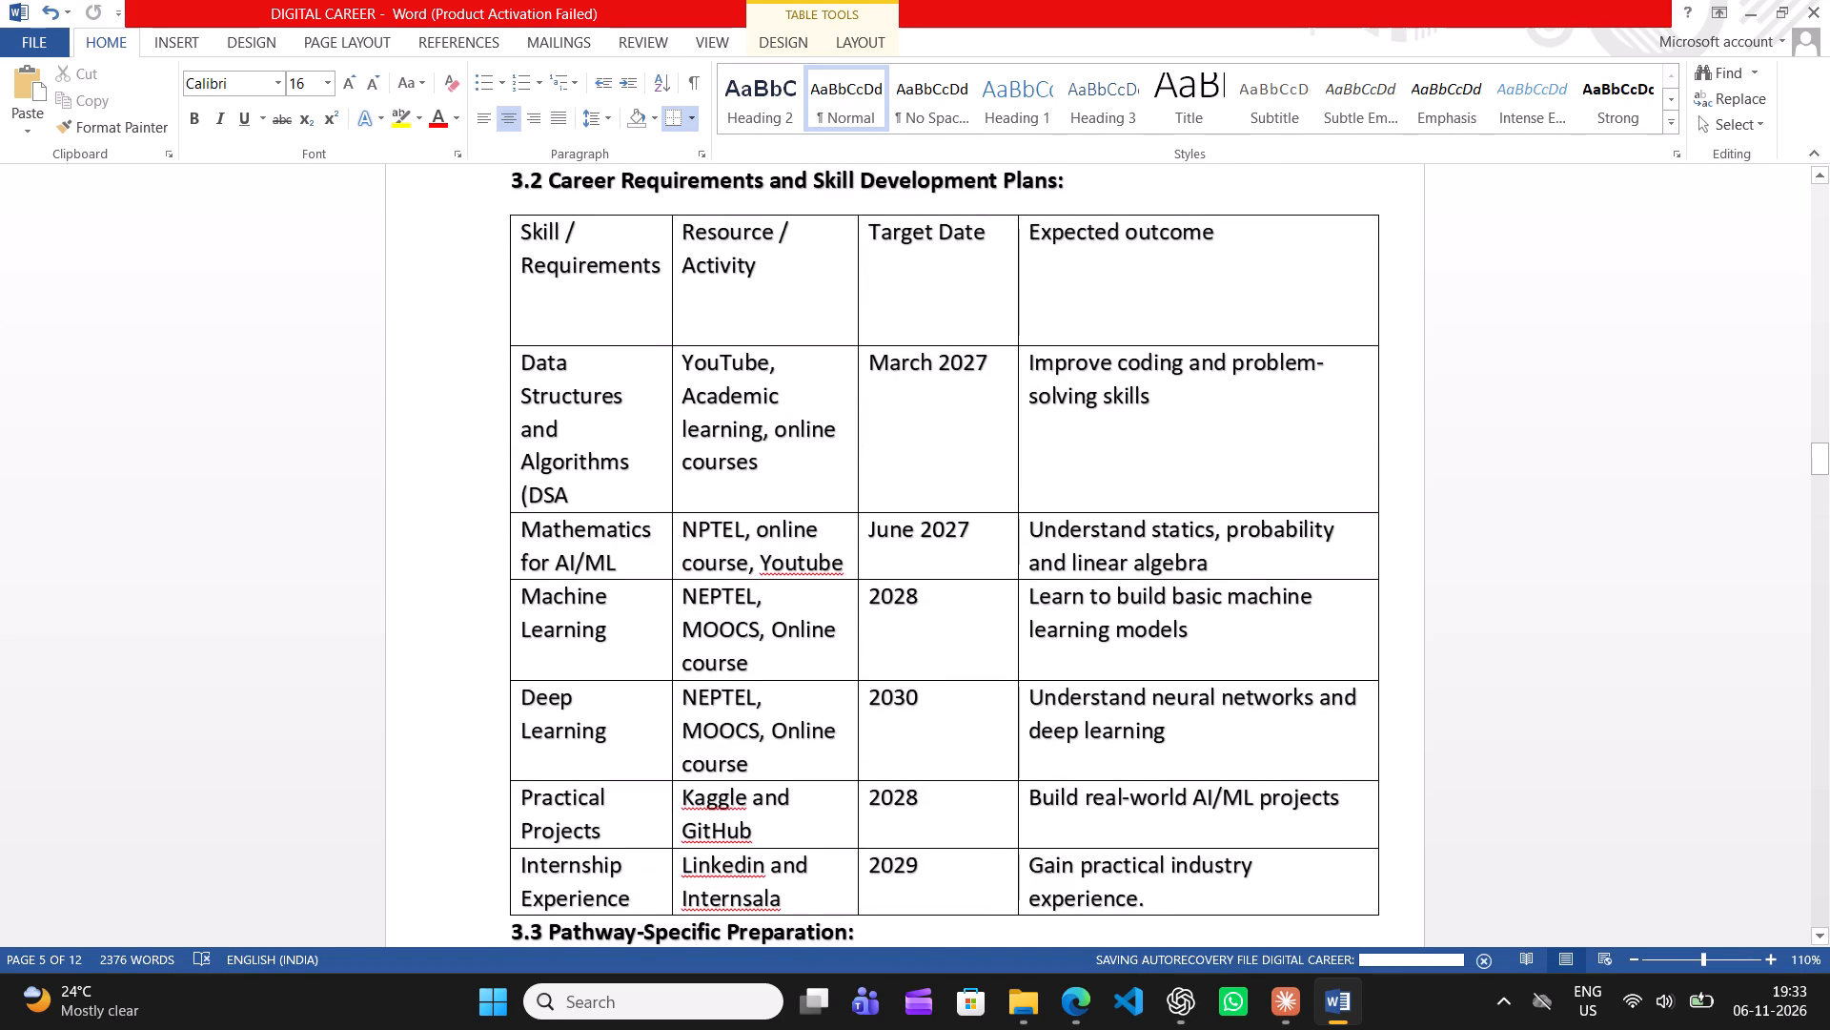
scroll(731, 572, down, 2)
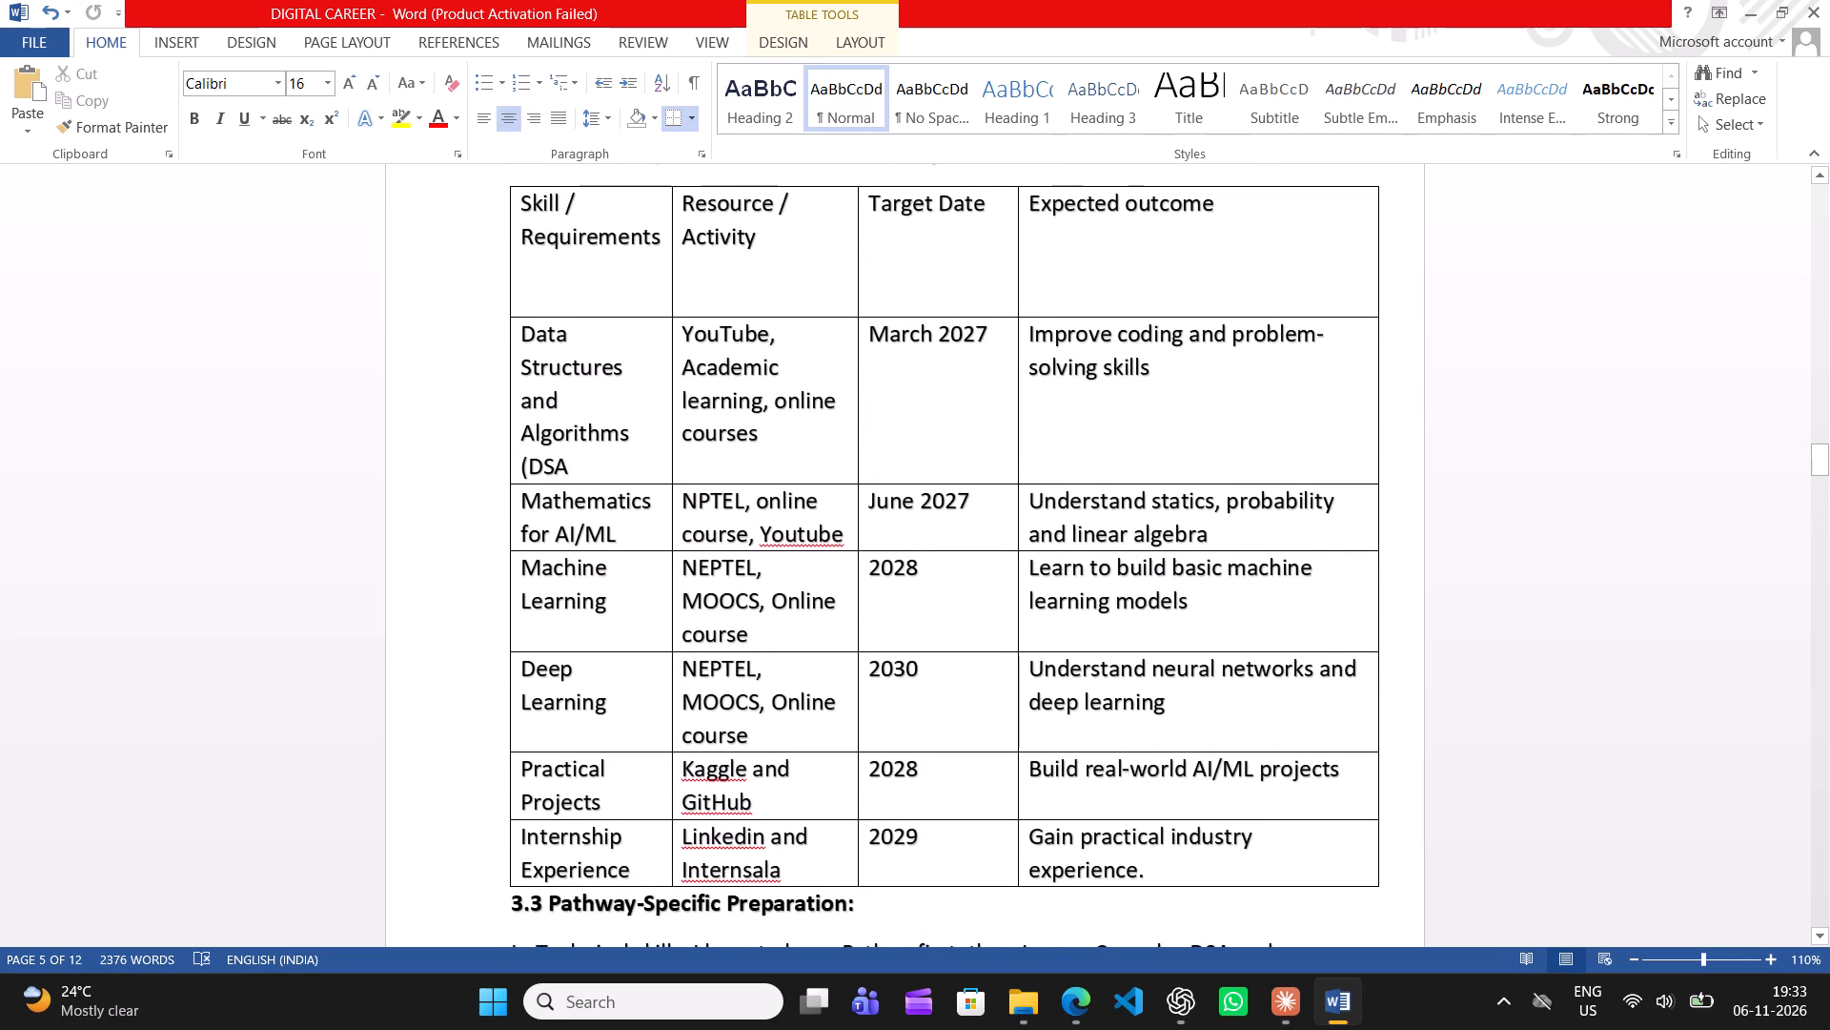
scroll(731, 572, down, 5)
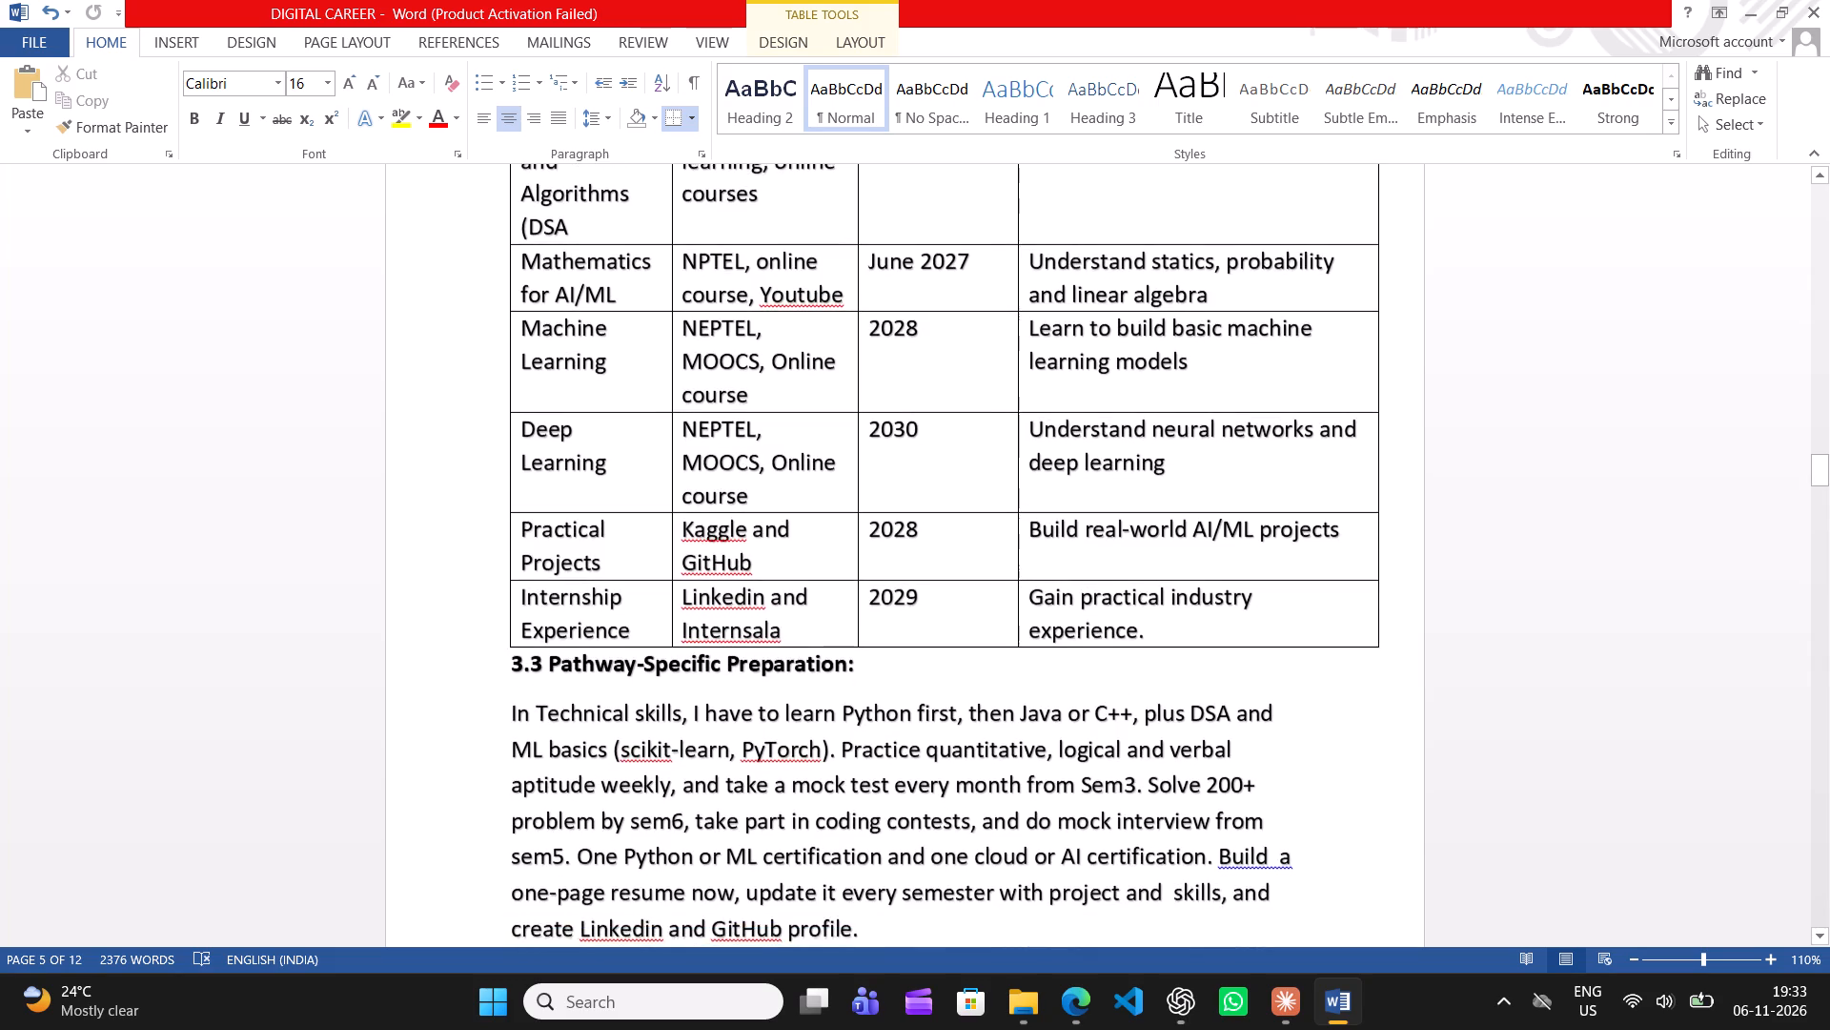
scroll(731, 572, down, 2)
scroll(731, 572, up, 2)
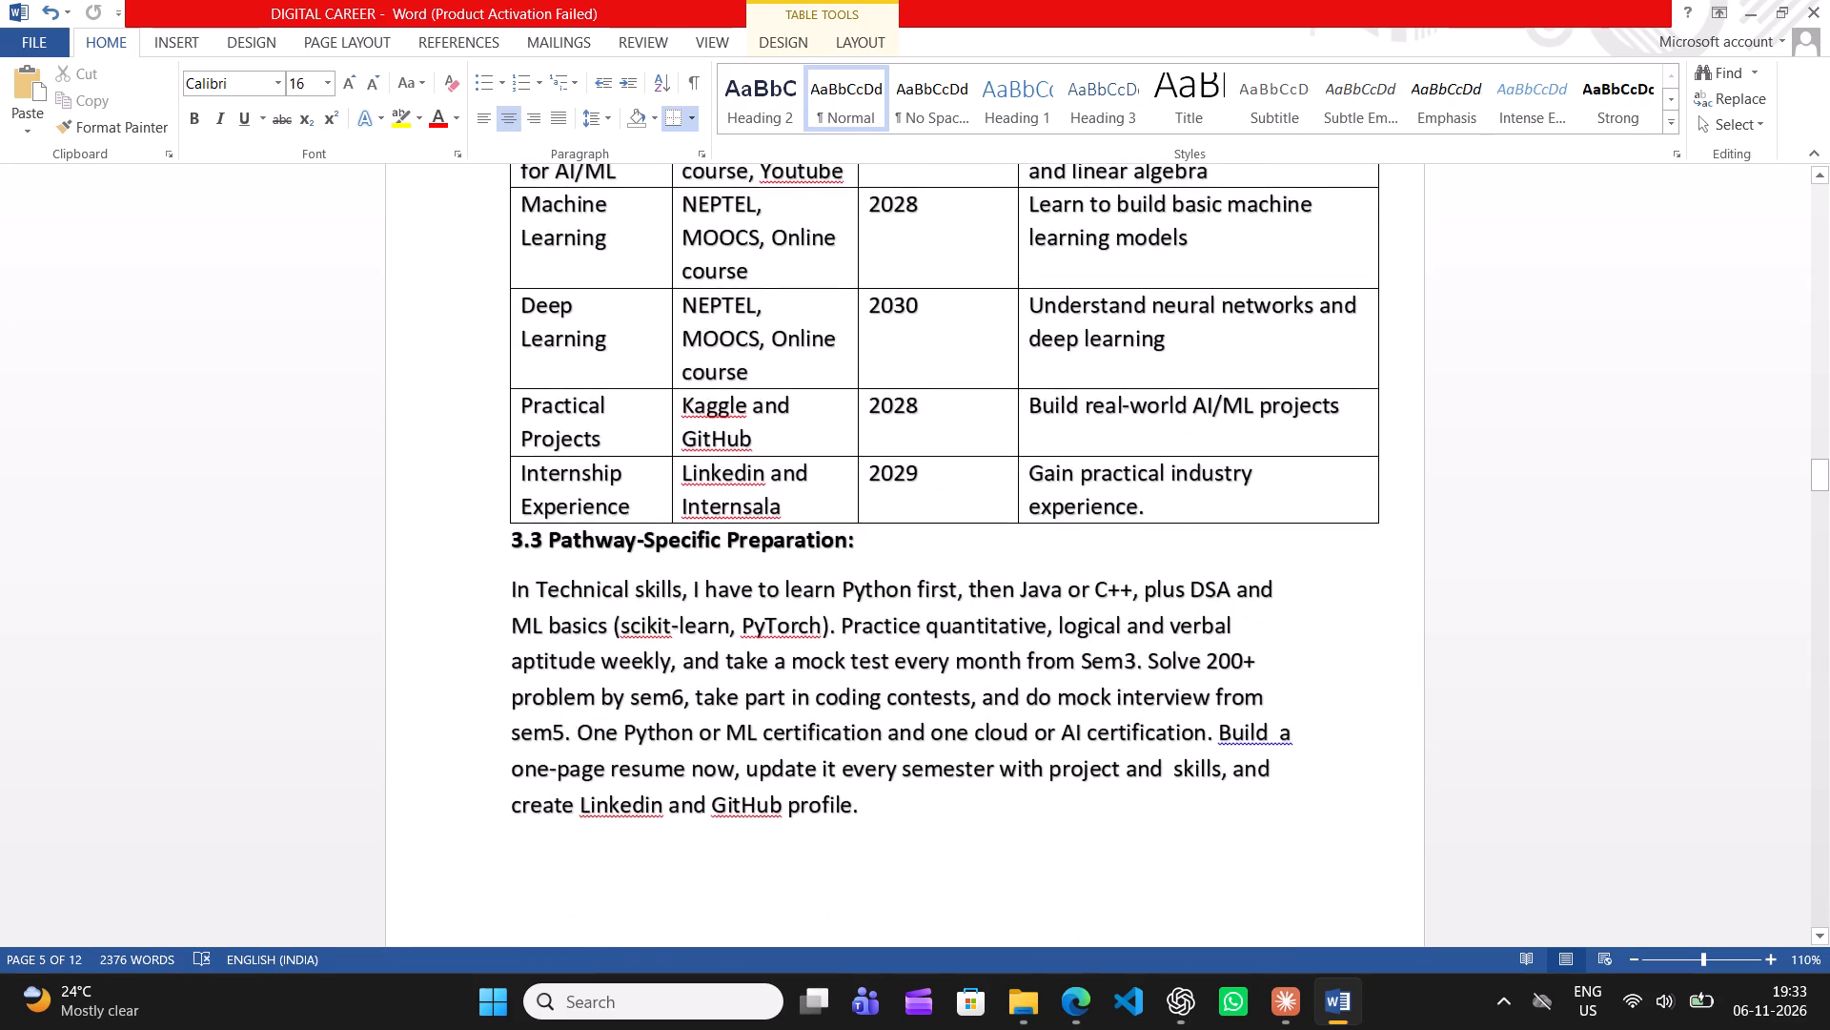
Look over the year-by-year roadmap tables and the remaining pages through the end of the report.
scroll(731, 572, down, 10)
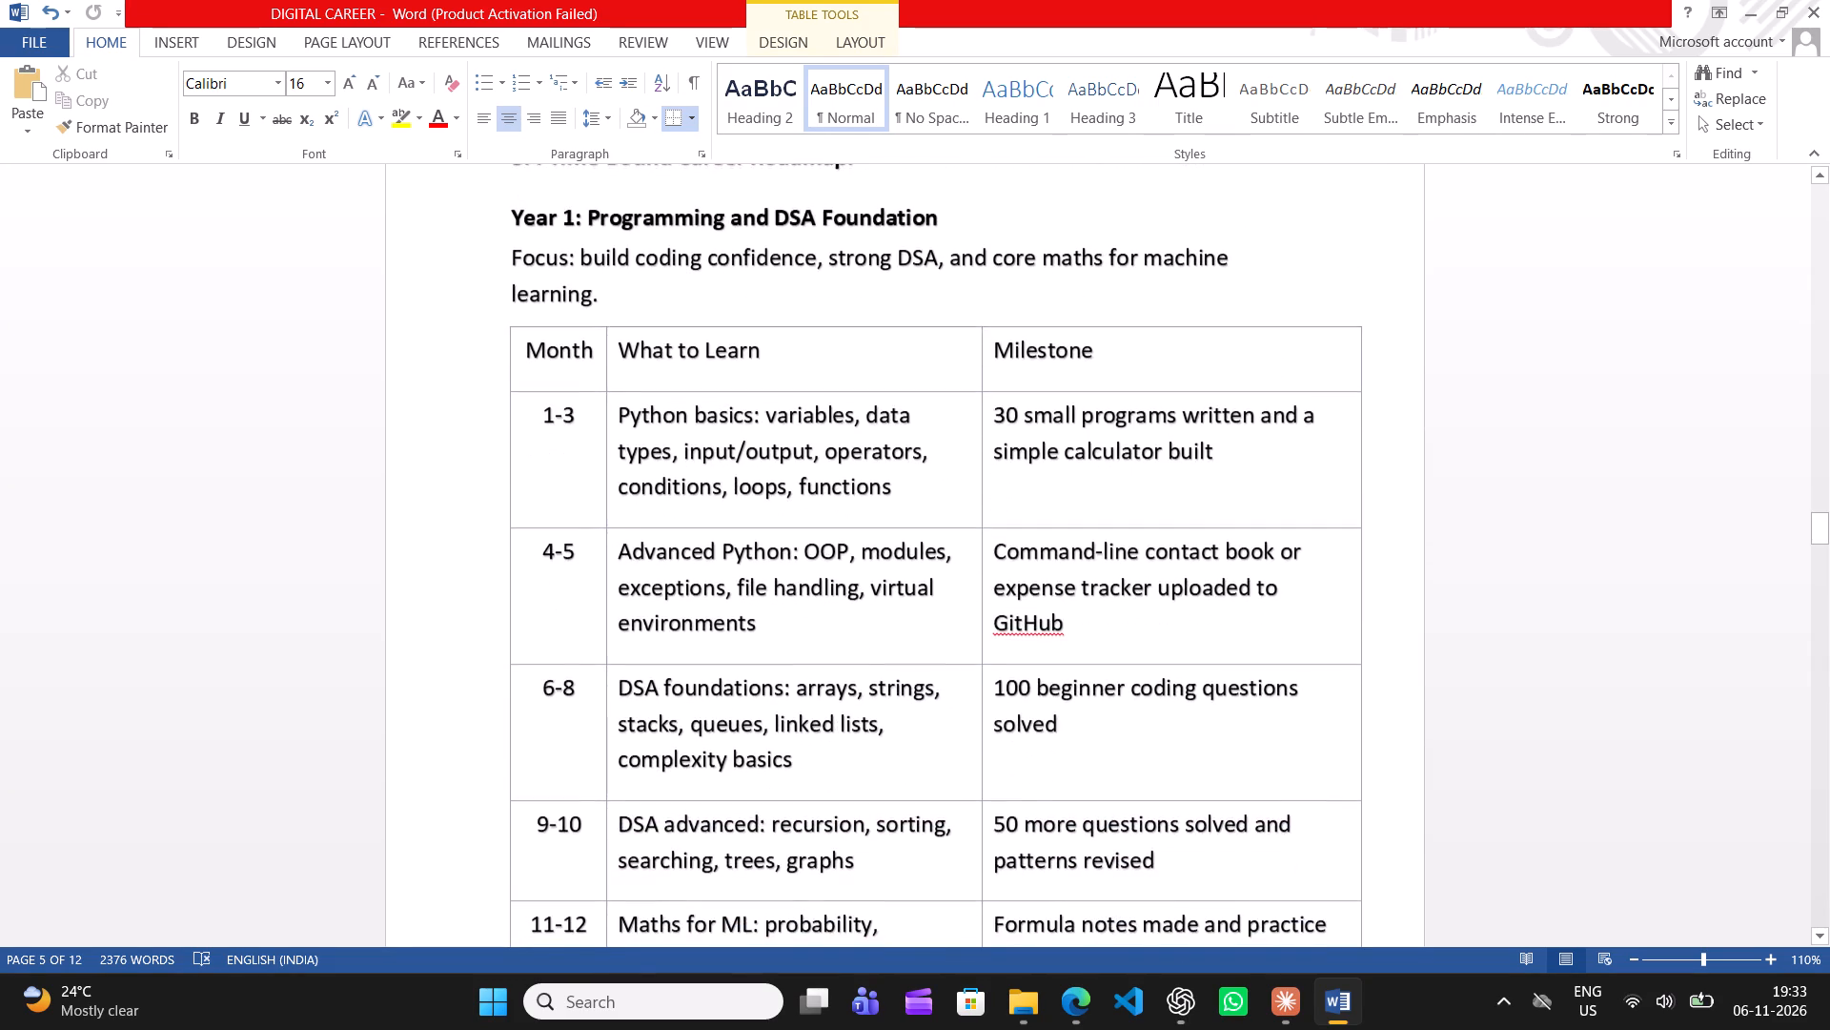
scroll(731, 572, down, 1)
scroll(731, 572, up, 3)
scroll(731, 572, down, 8)
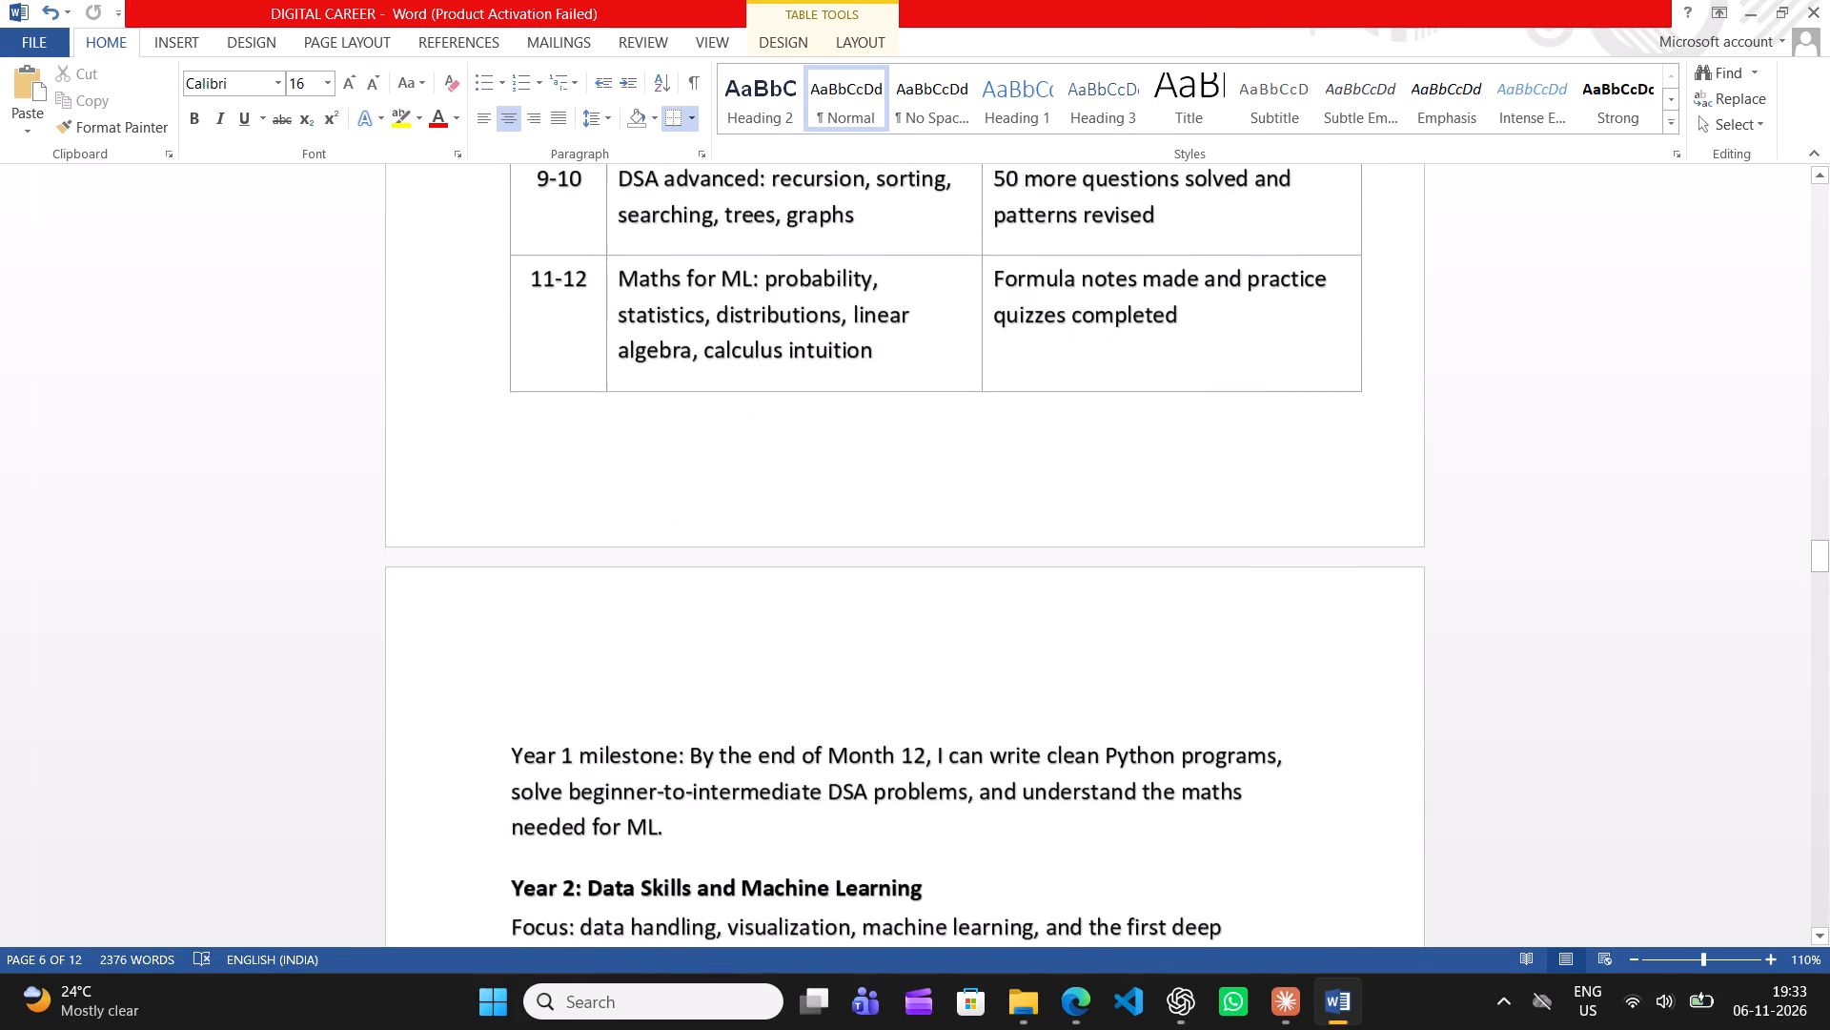
scroll(731, 572, down, 20)
scroll(731, 572, down, 6)
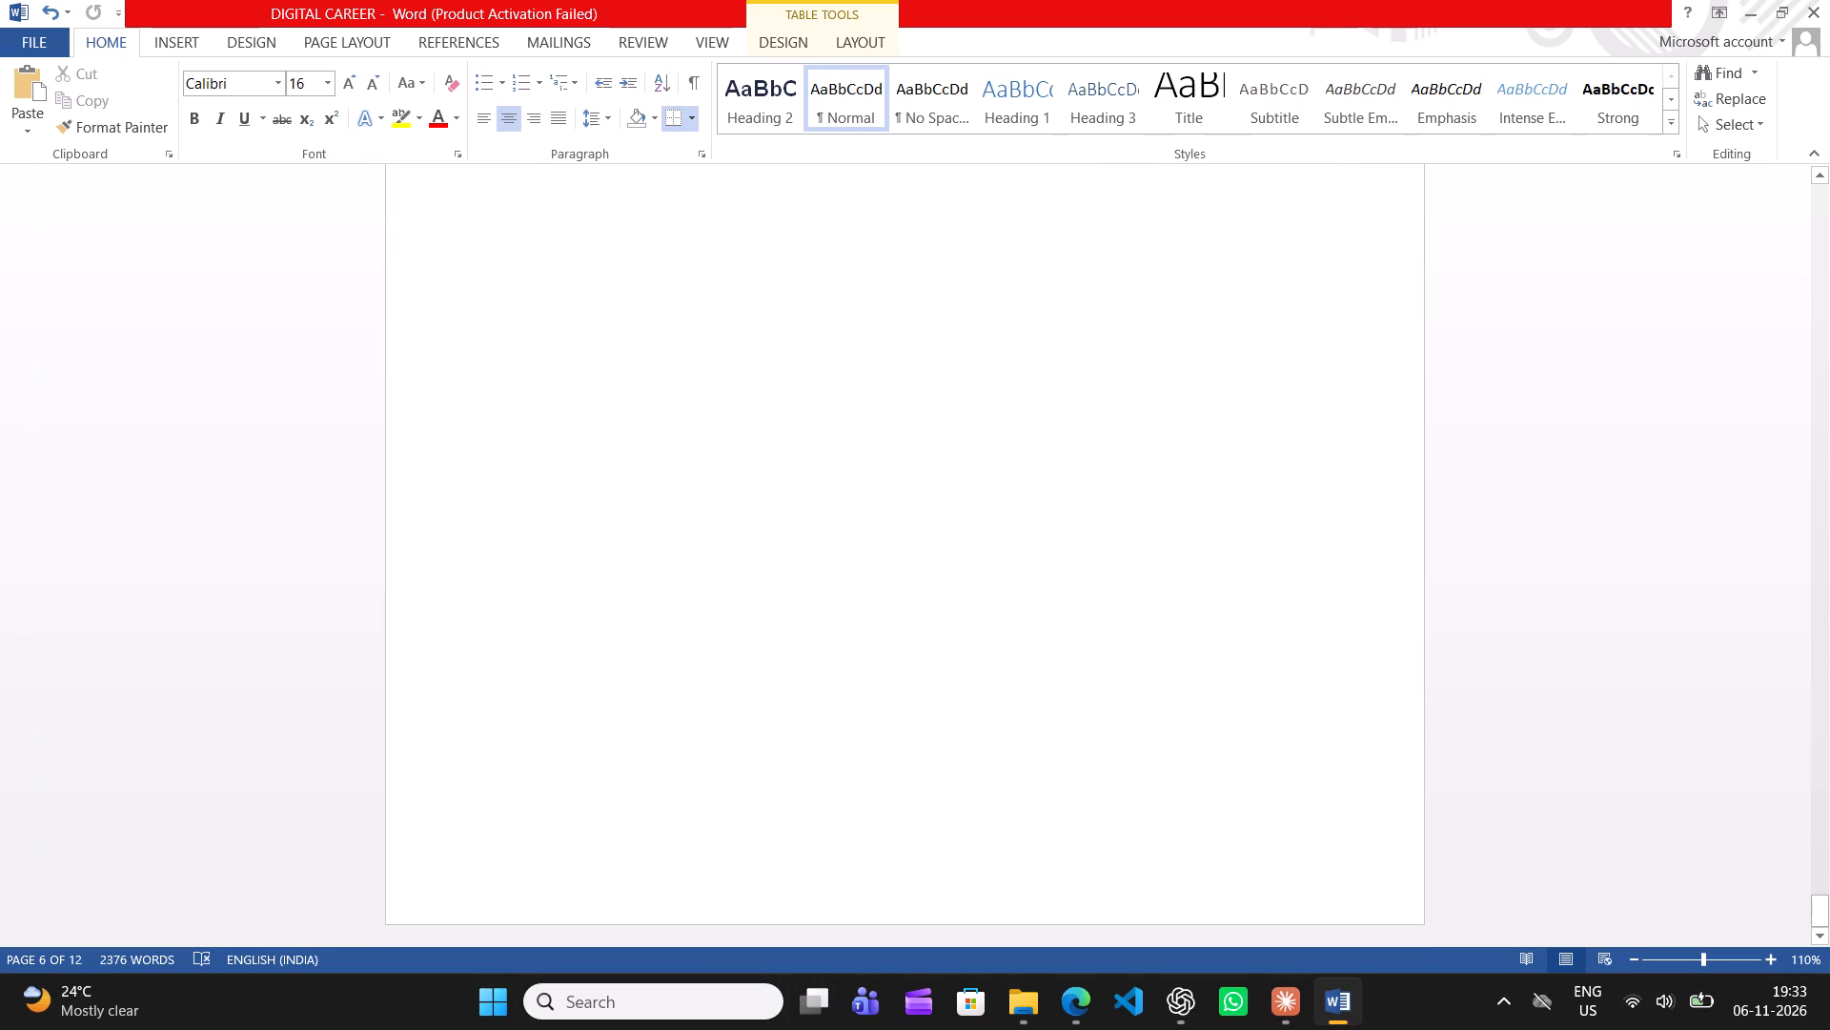
scroll(731, 572, down, 2)
scroll(731, 572, up, 8)
scroll(731, 572, up, 20)
scroll(731, 572, up, 20)
scroll(731, 572, up, 20)
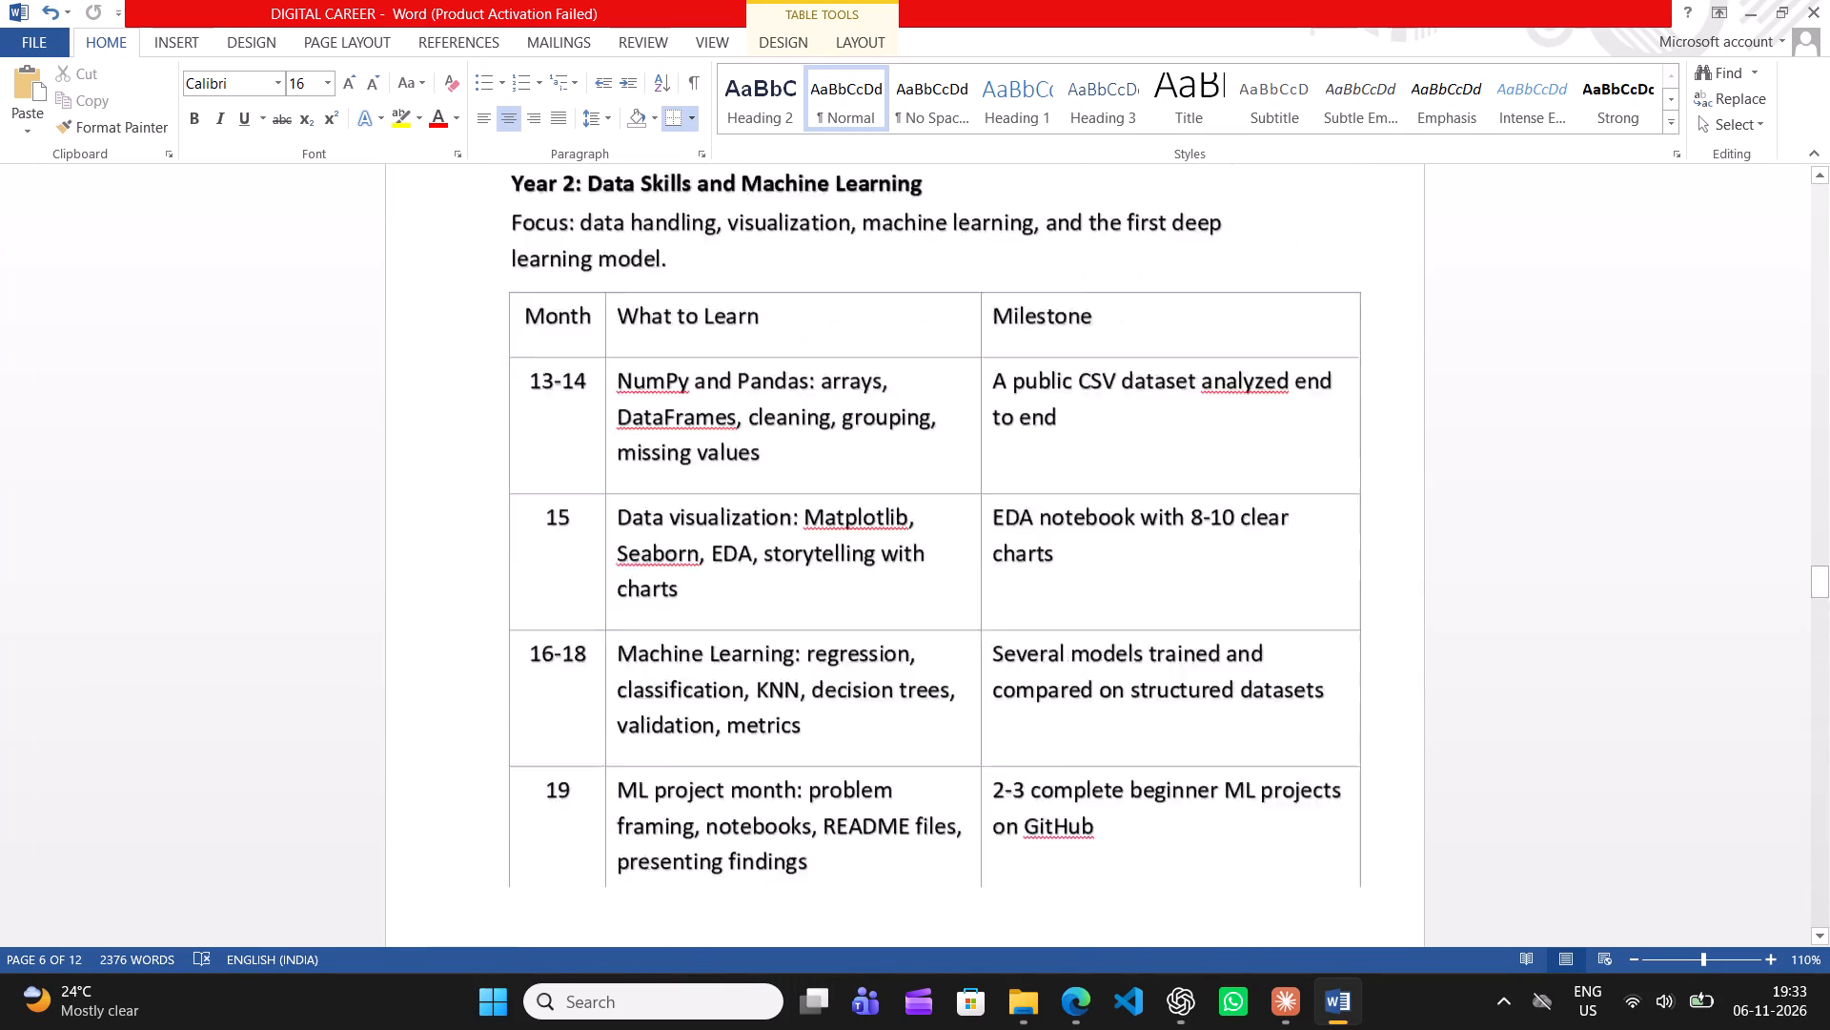
Close the DIGITAL CAREER document, saving its changes.
click(1829, 0)
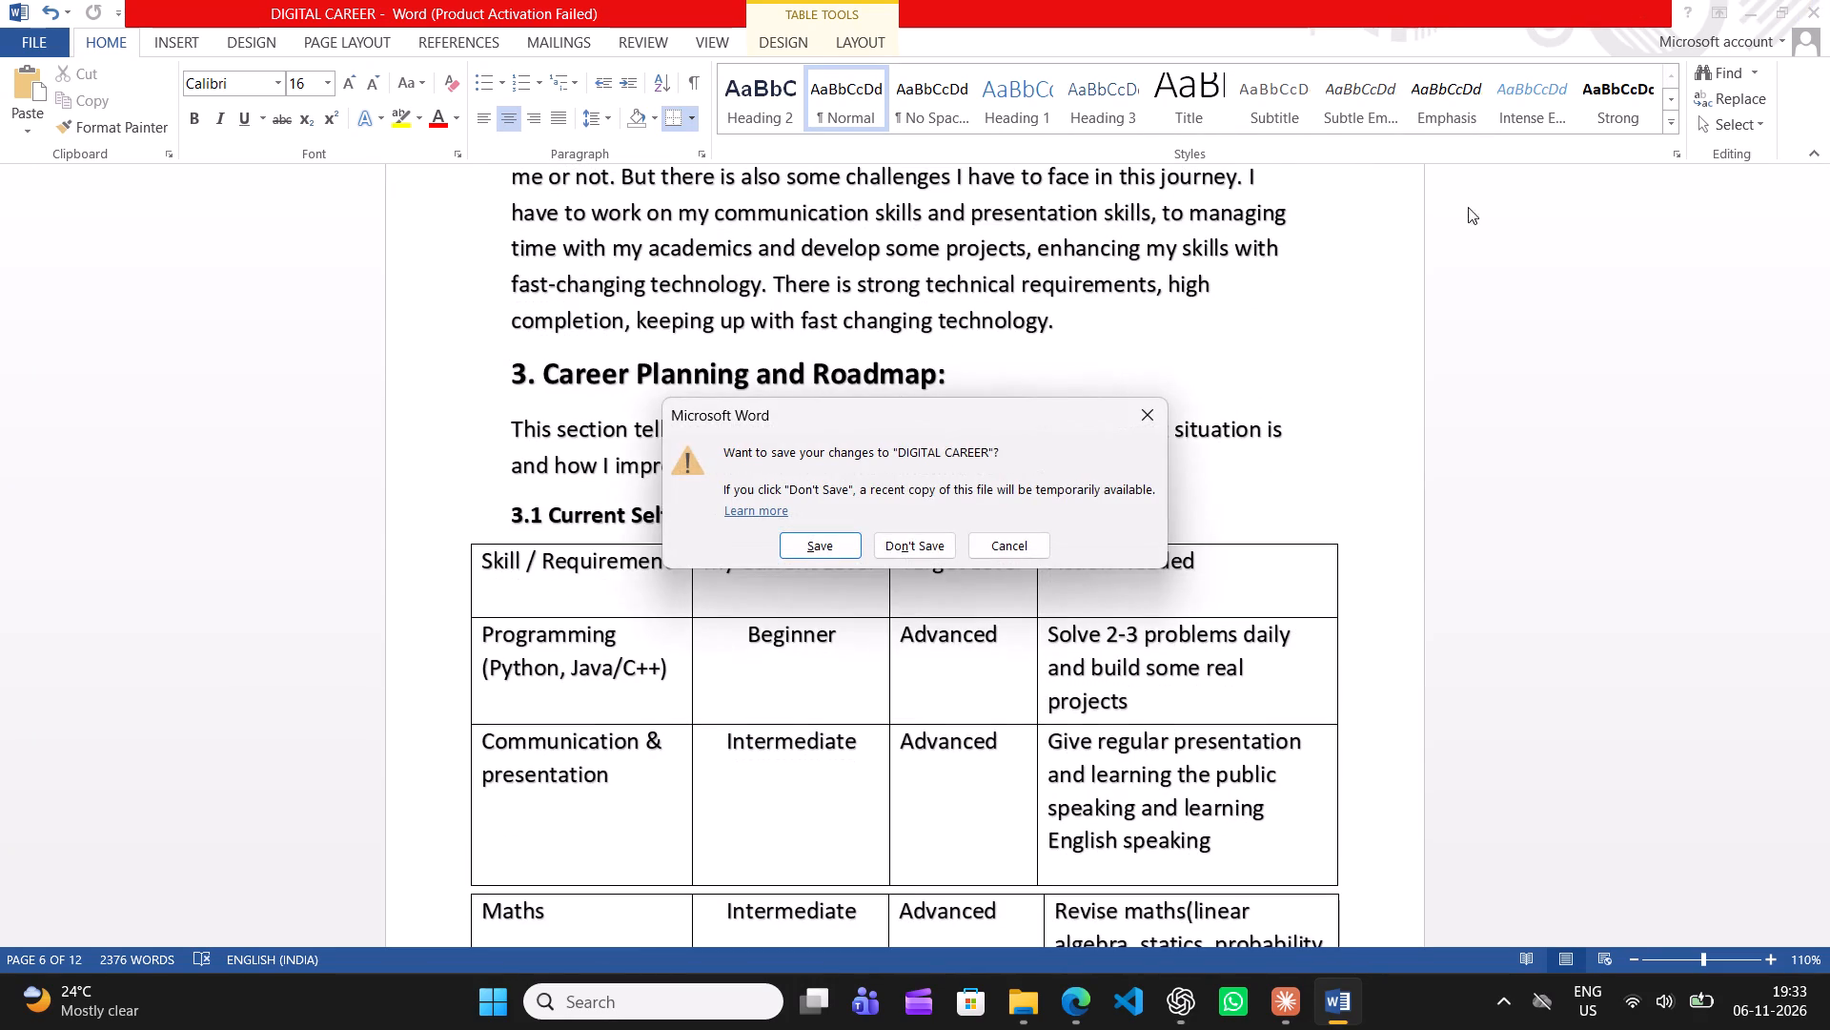
click(800, 537)
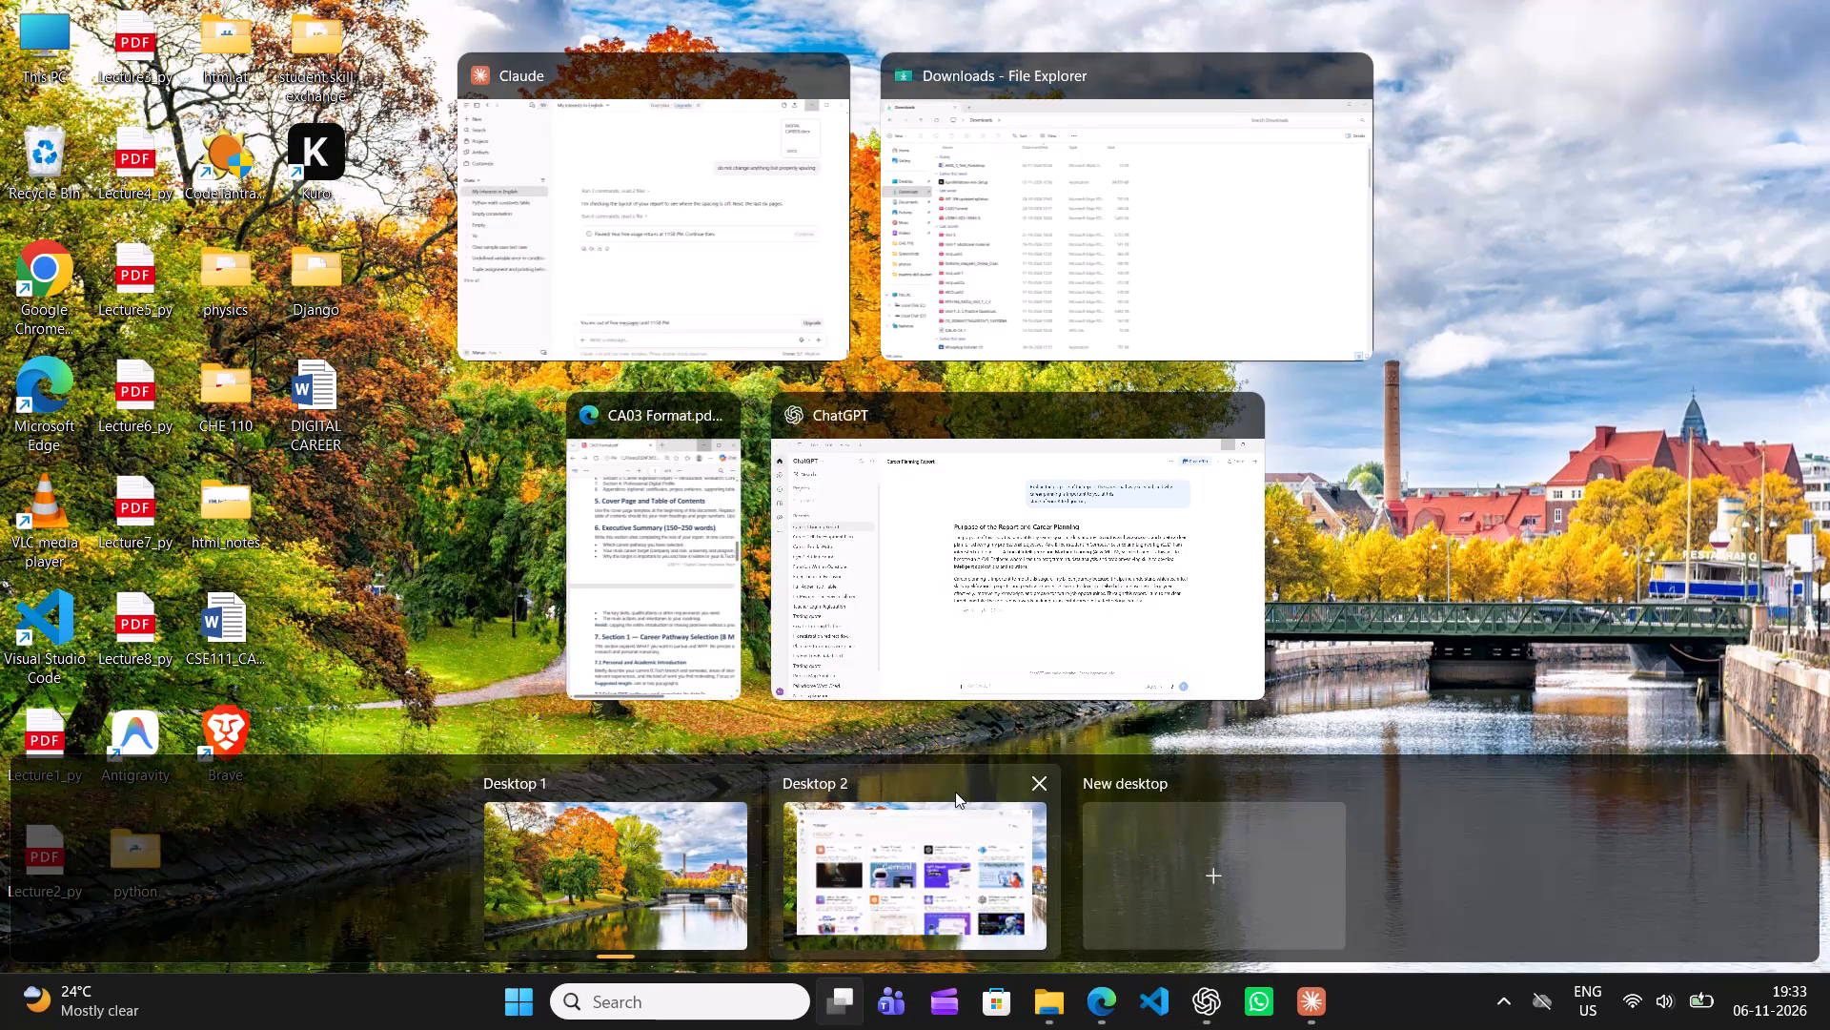
Switch to Desktop 2 and close the Microsoft Store window there.
click(935, 833)
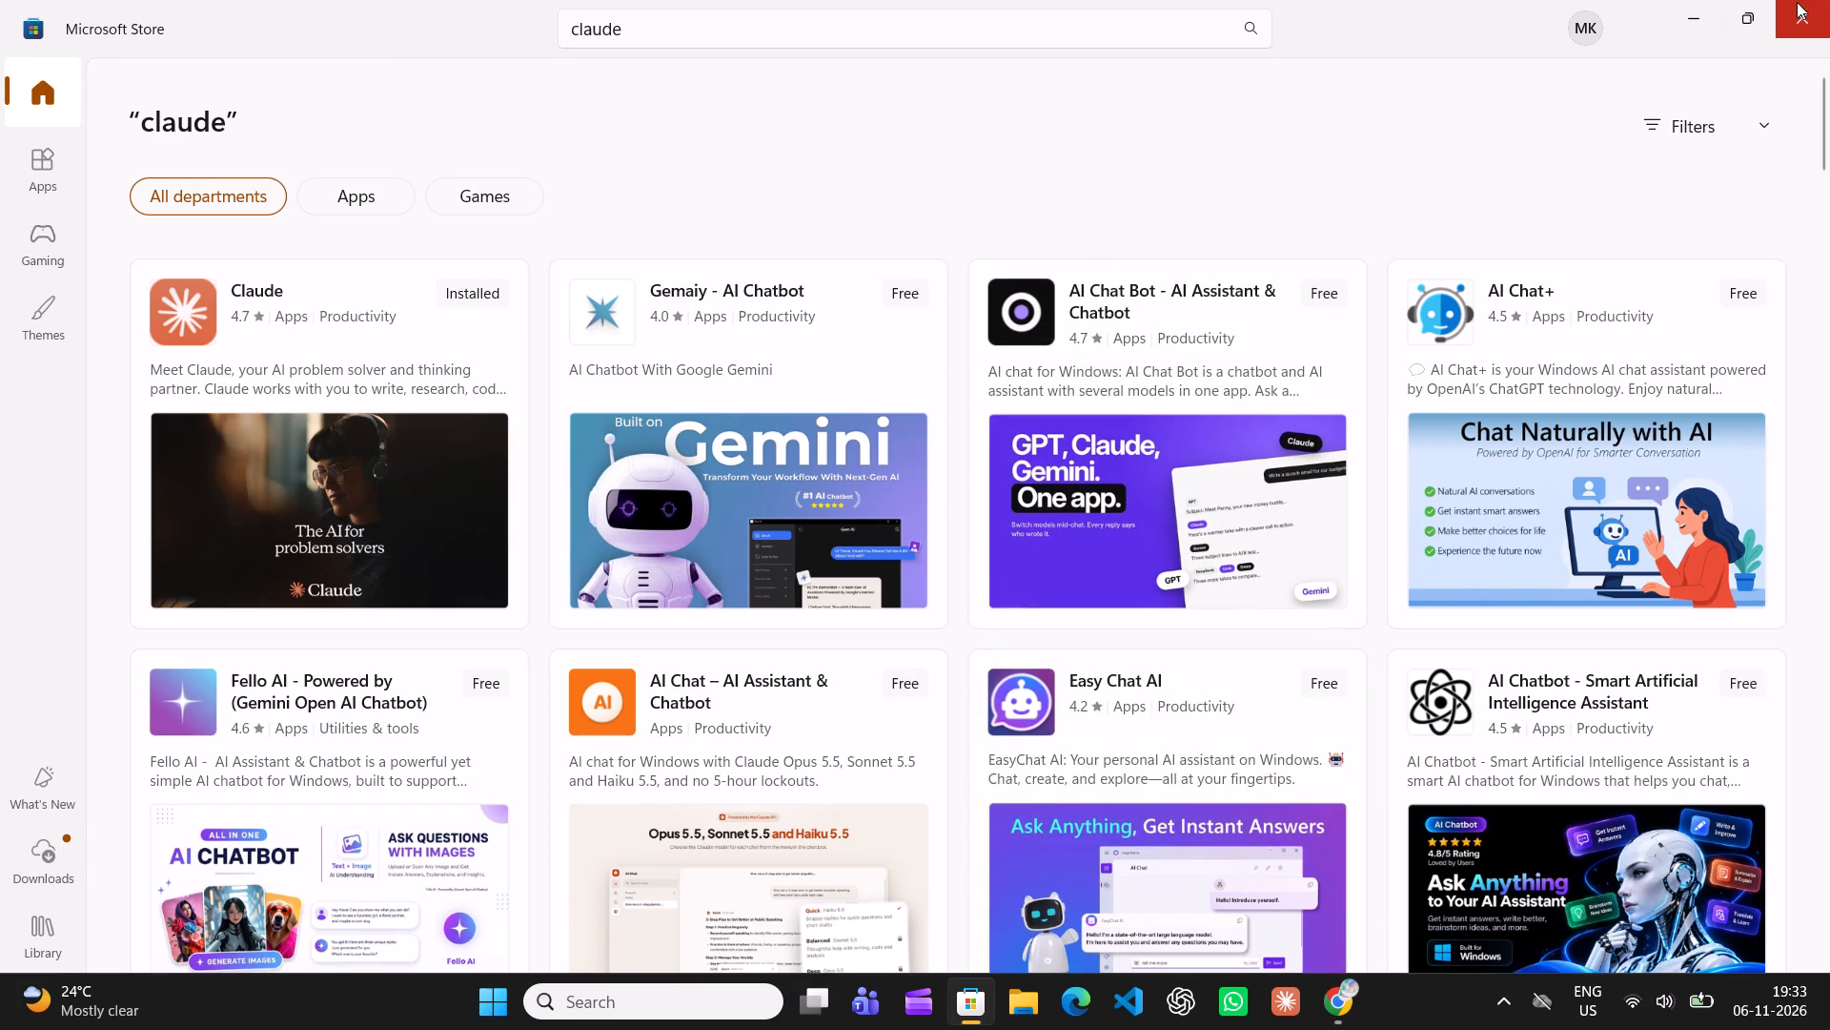
click(1829, 10)
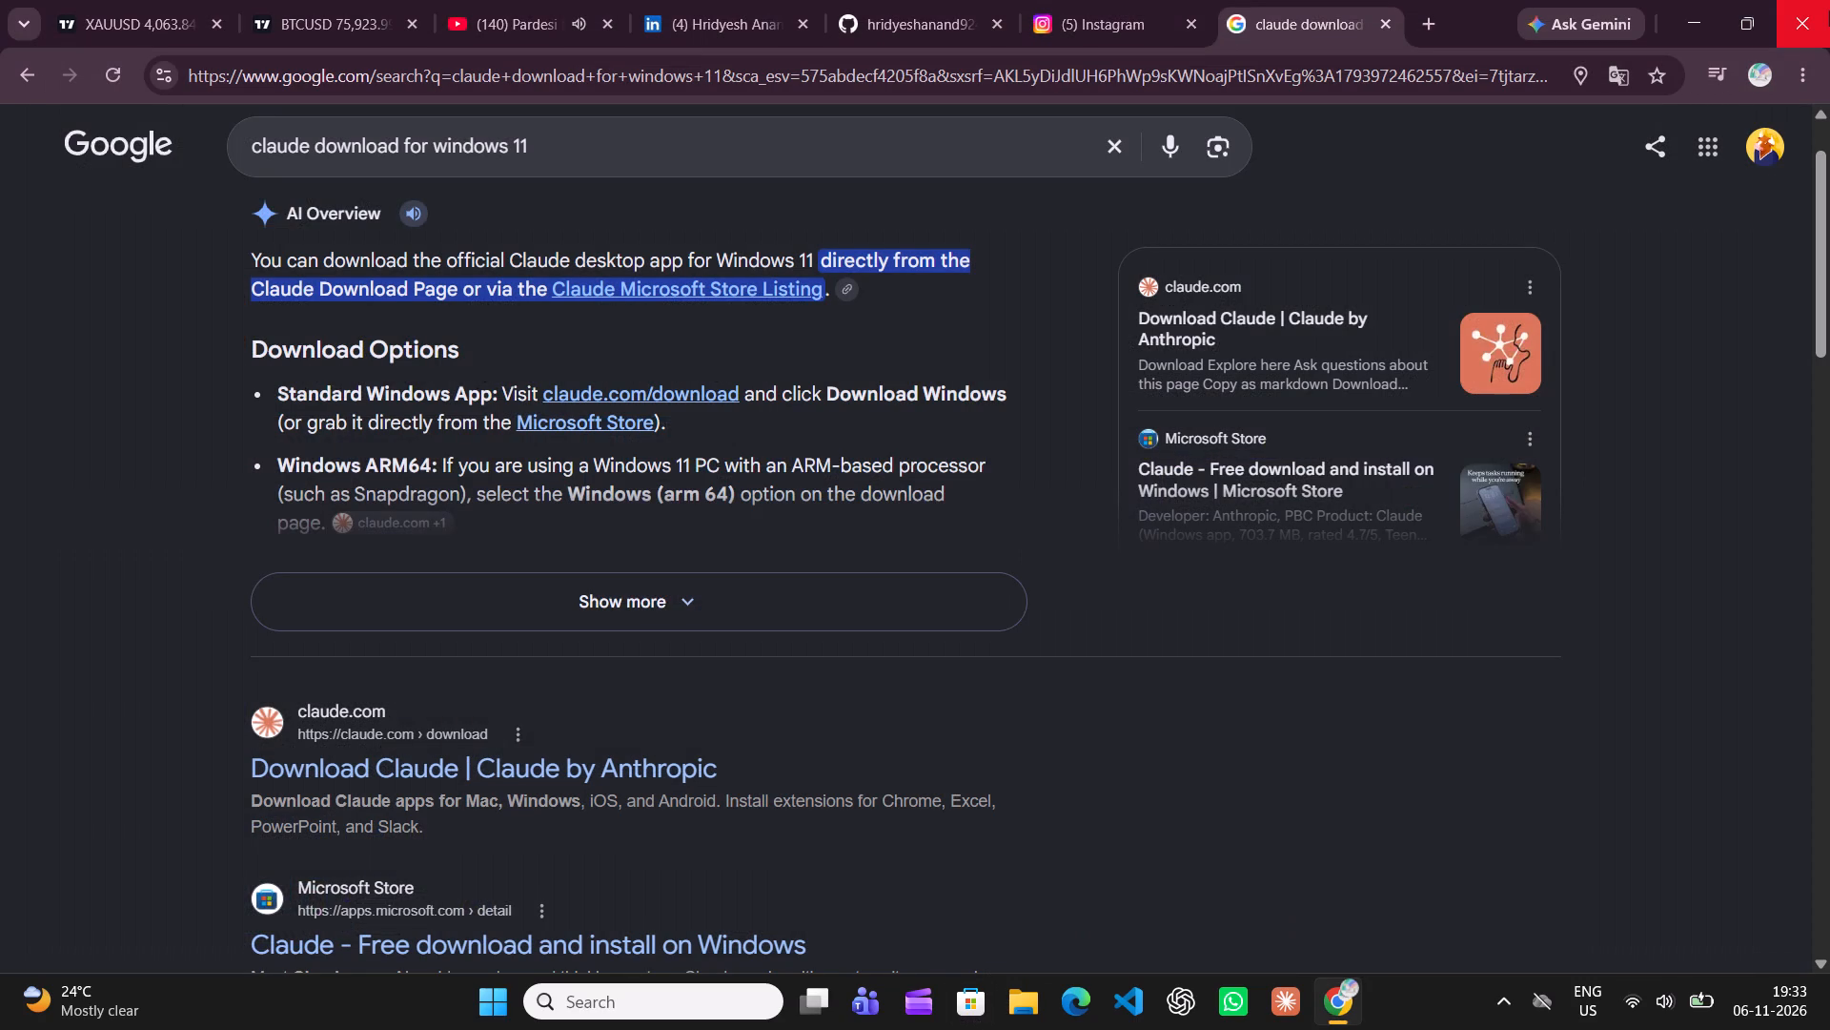
Search Google for word to pdf in a new Chrome tab and open iLovePDF's Word to PDF converter.
click(1427, 29)
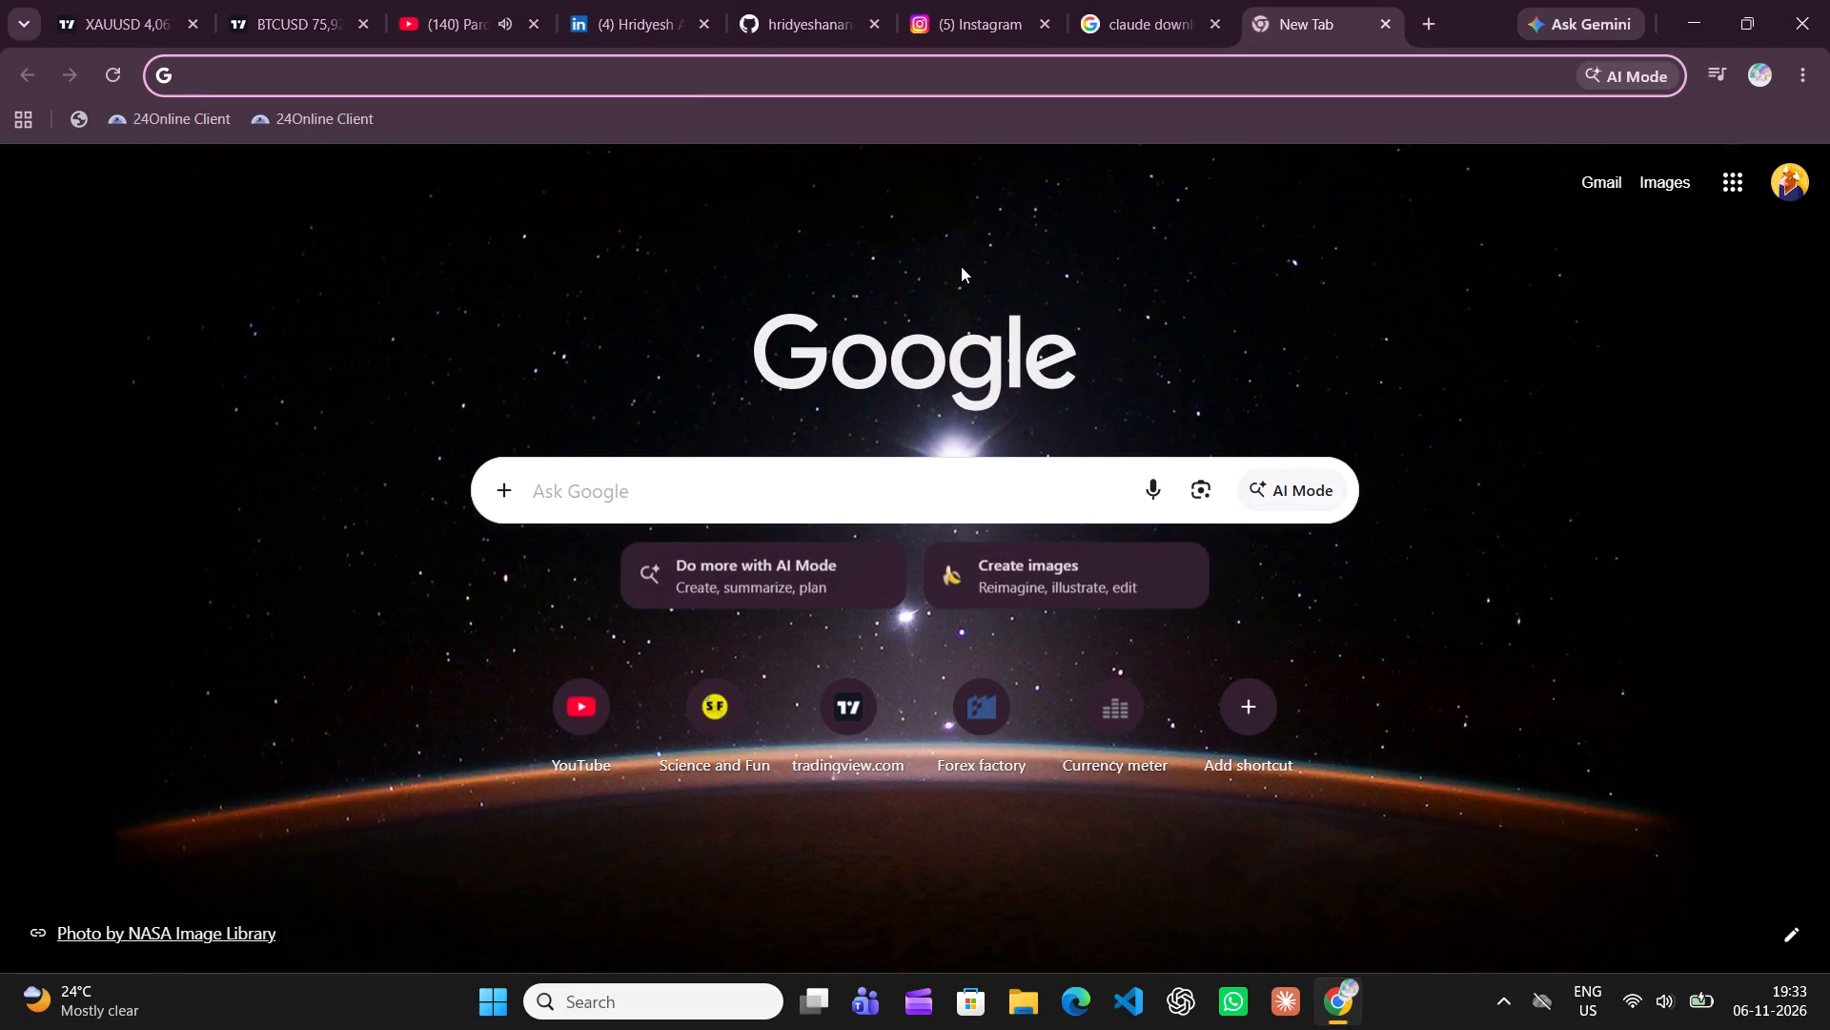
text(wo)
text(rd to)
key(space)
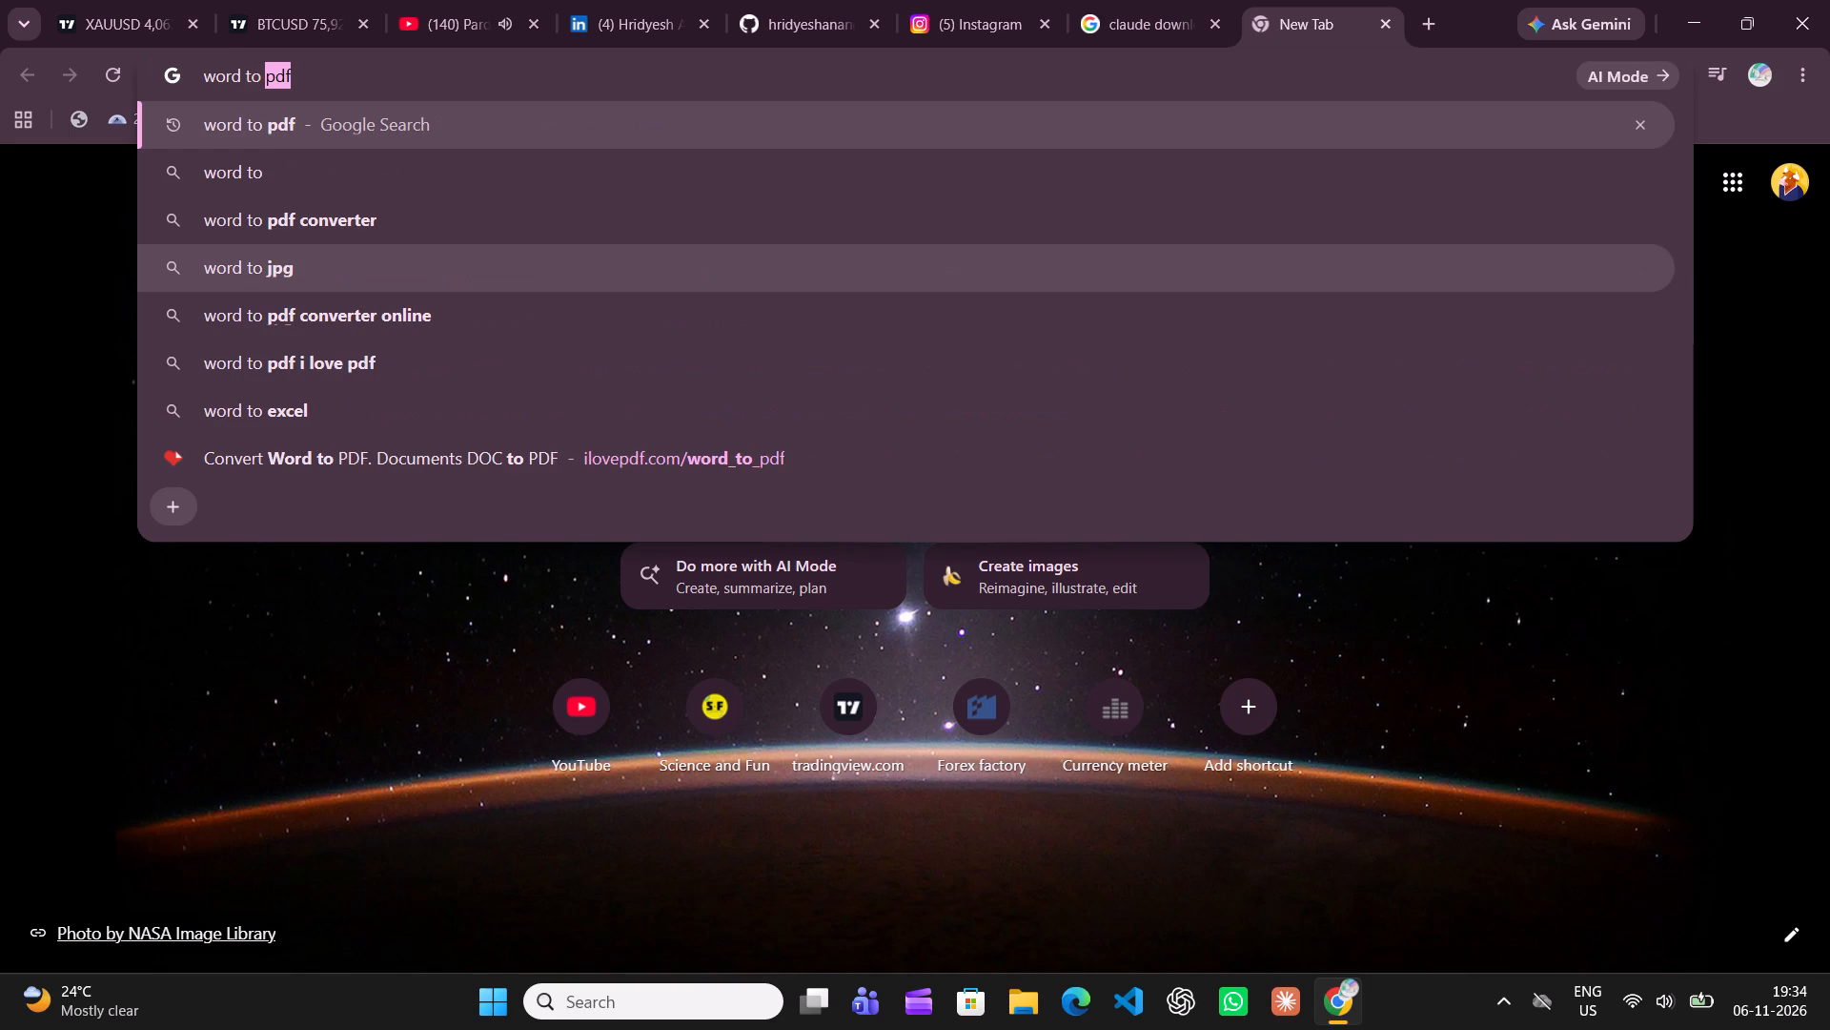
key(Return)
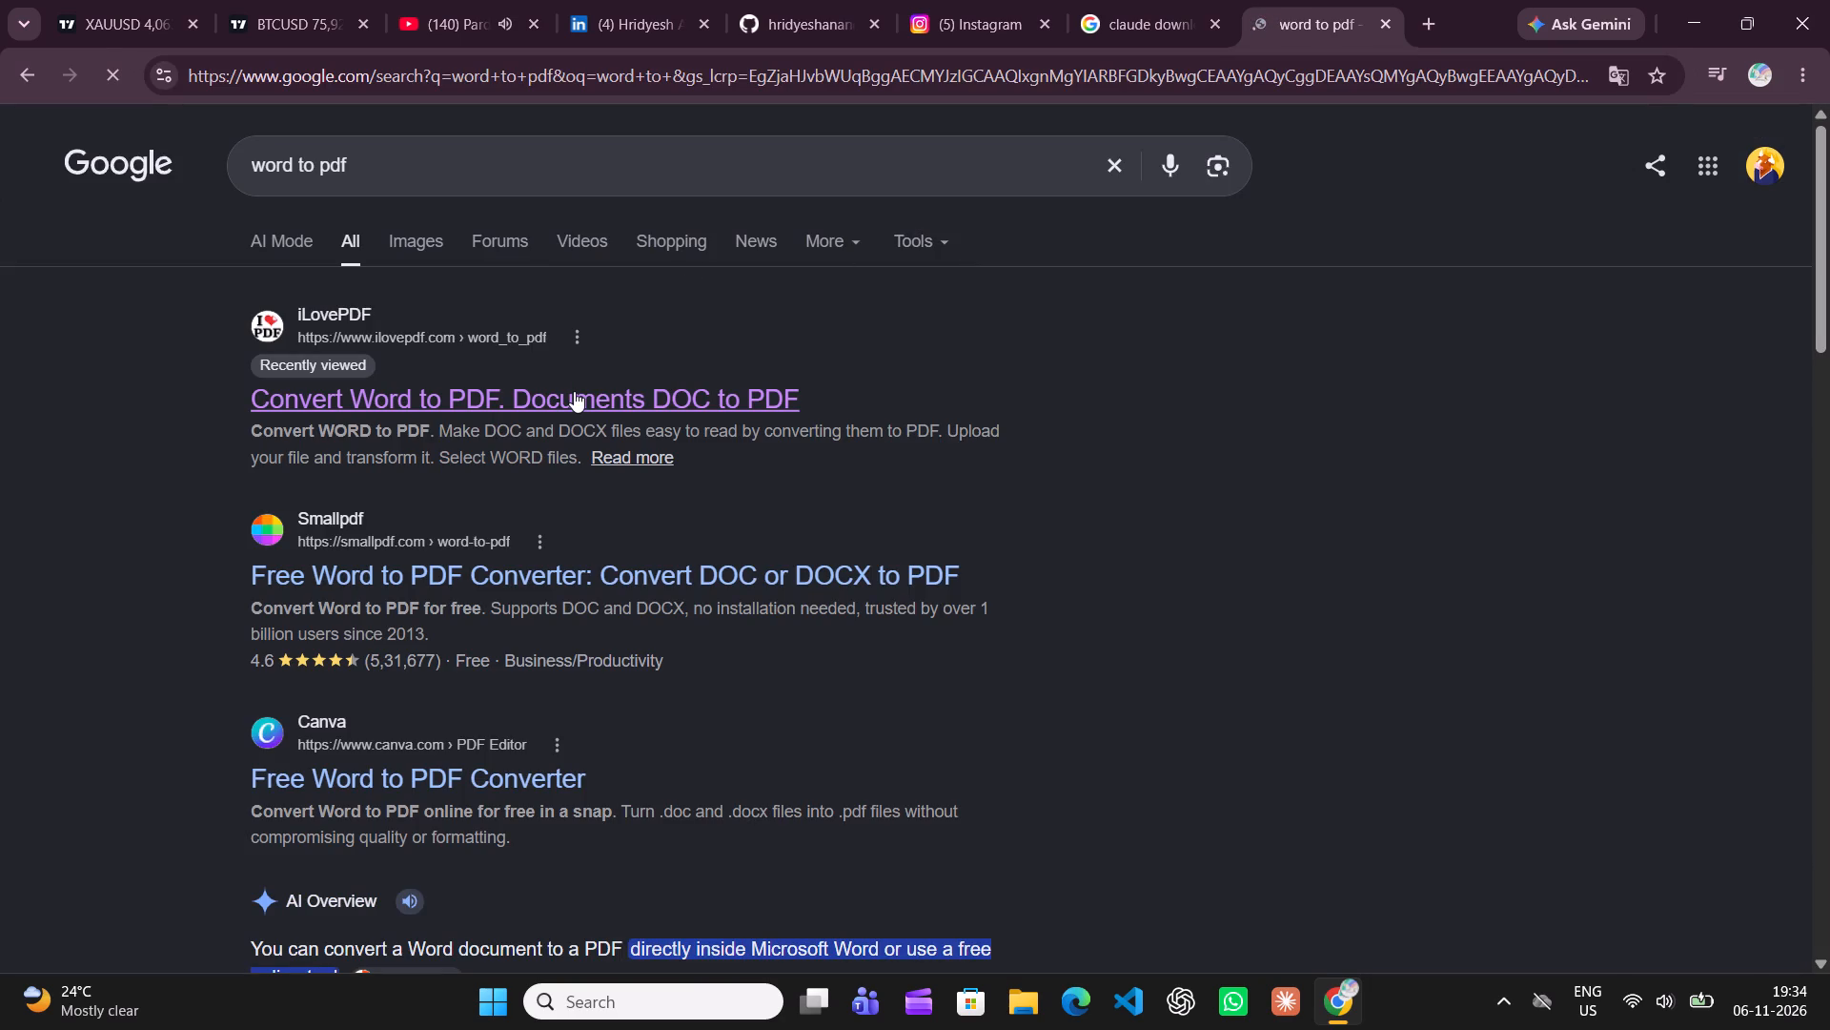
click(574, 391)
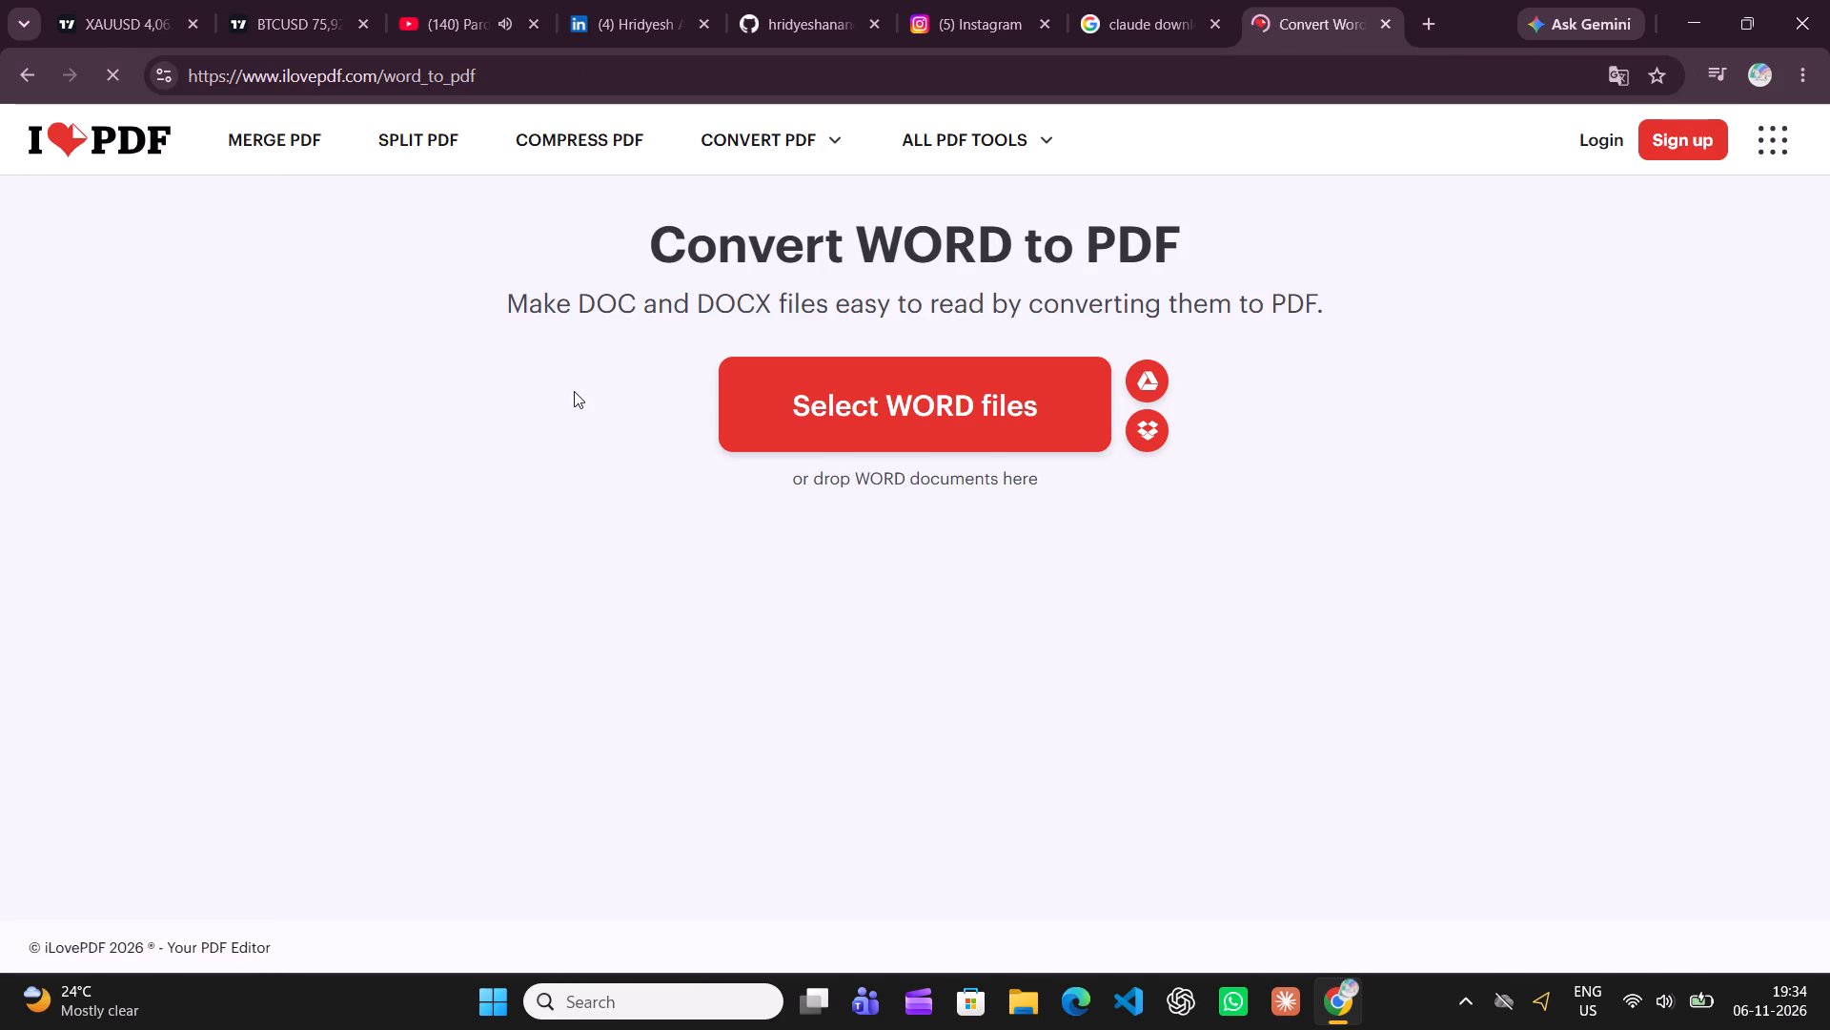
Upload the DIGITAL CAREER Word document from the Desktop folder to the iLovePDF converter.
click(767, 406)
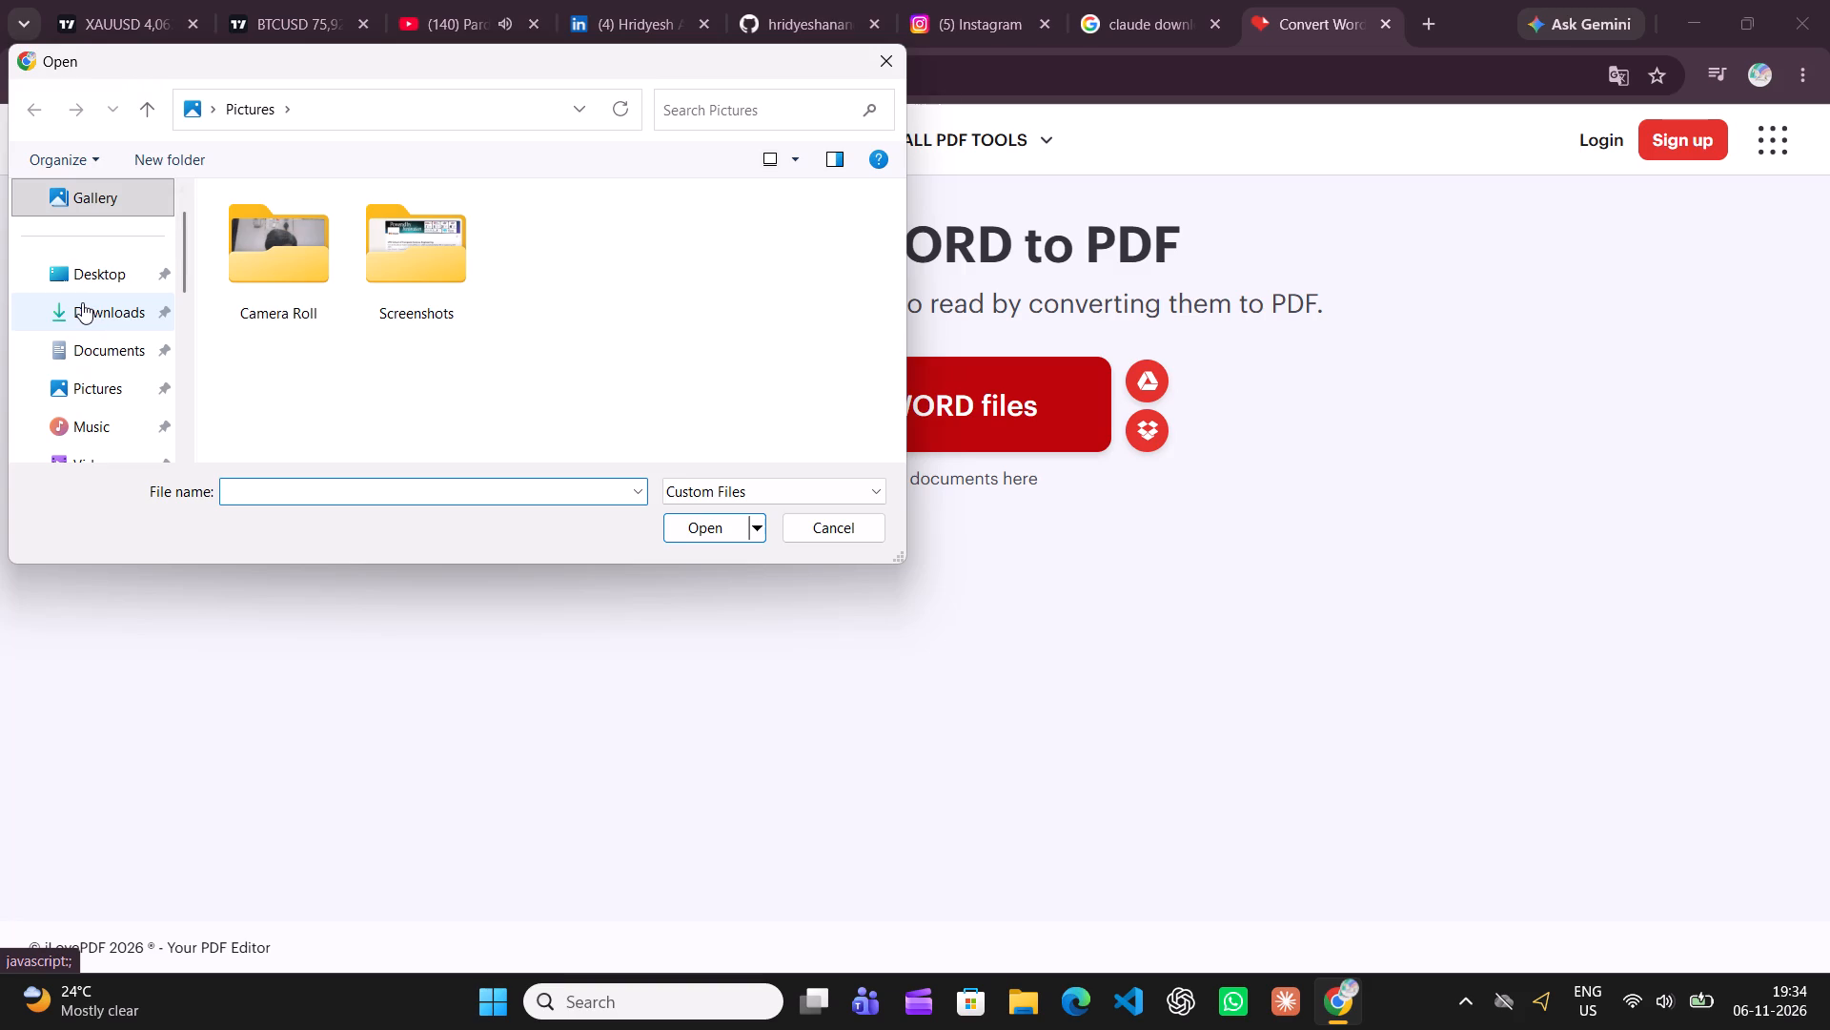
click(77, 268)
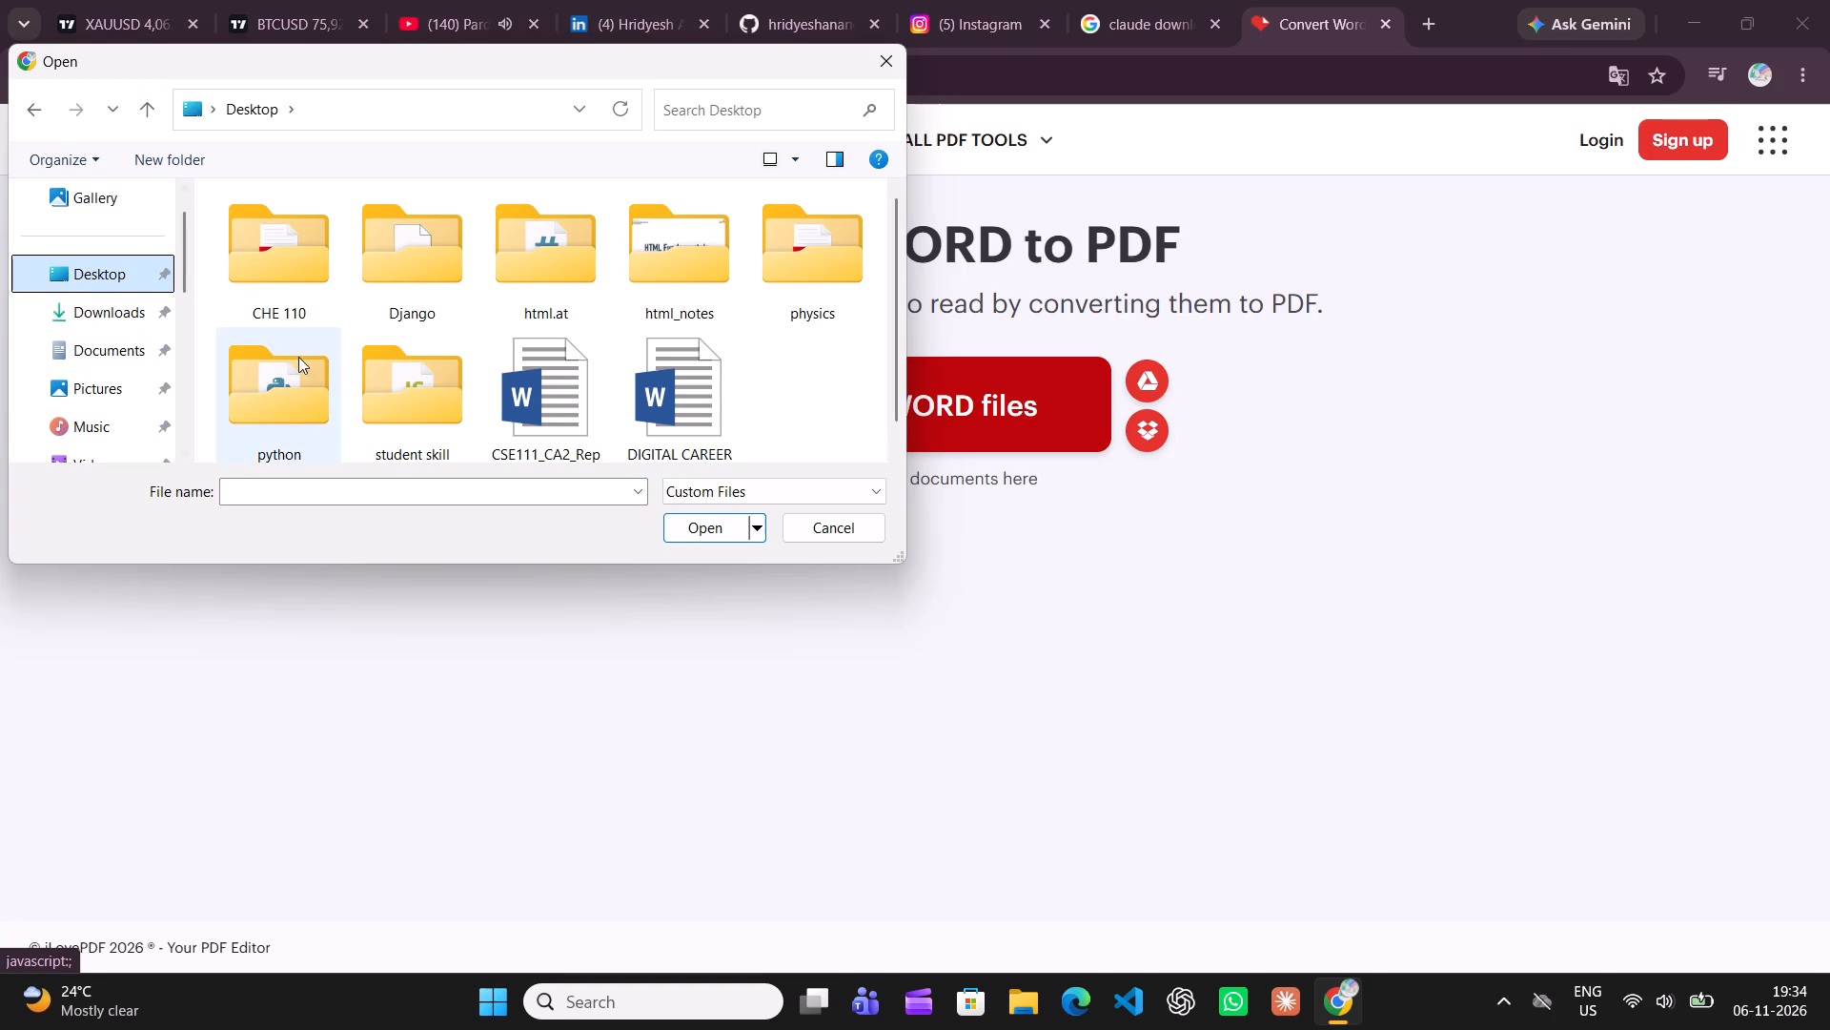
click(666, 400)
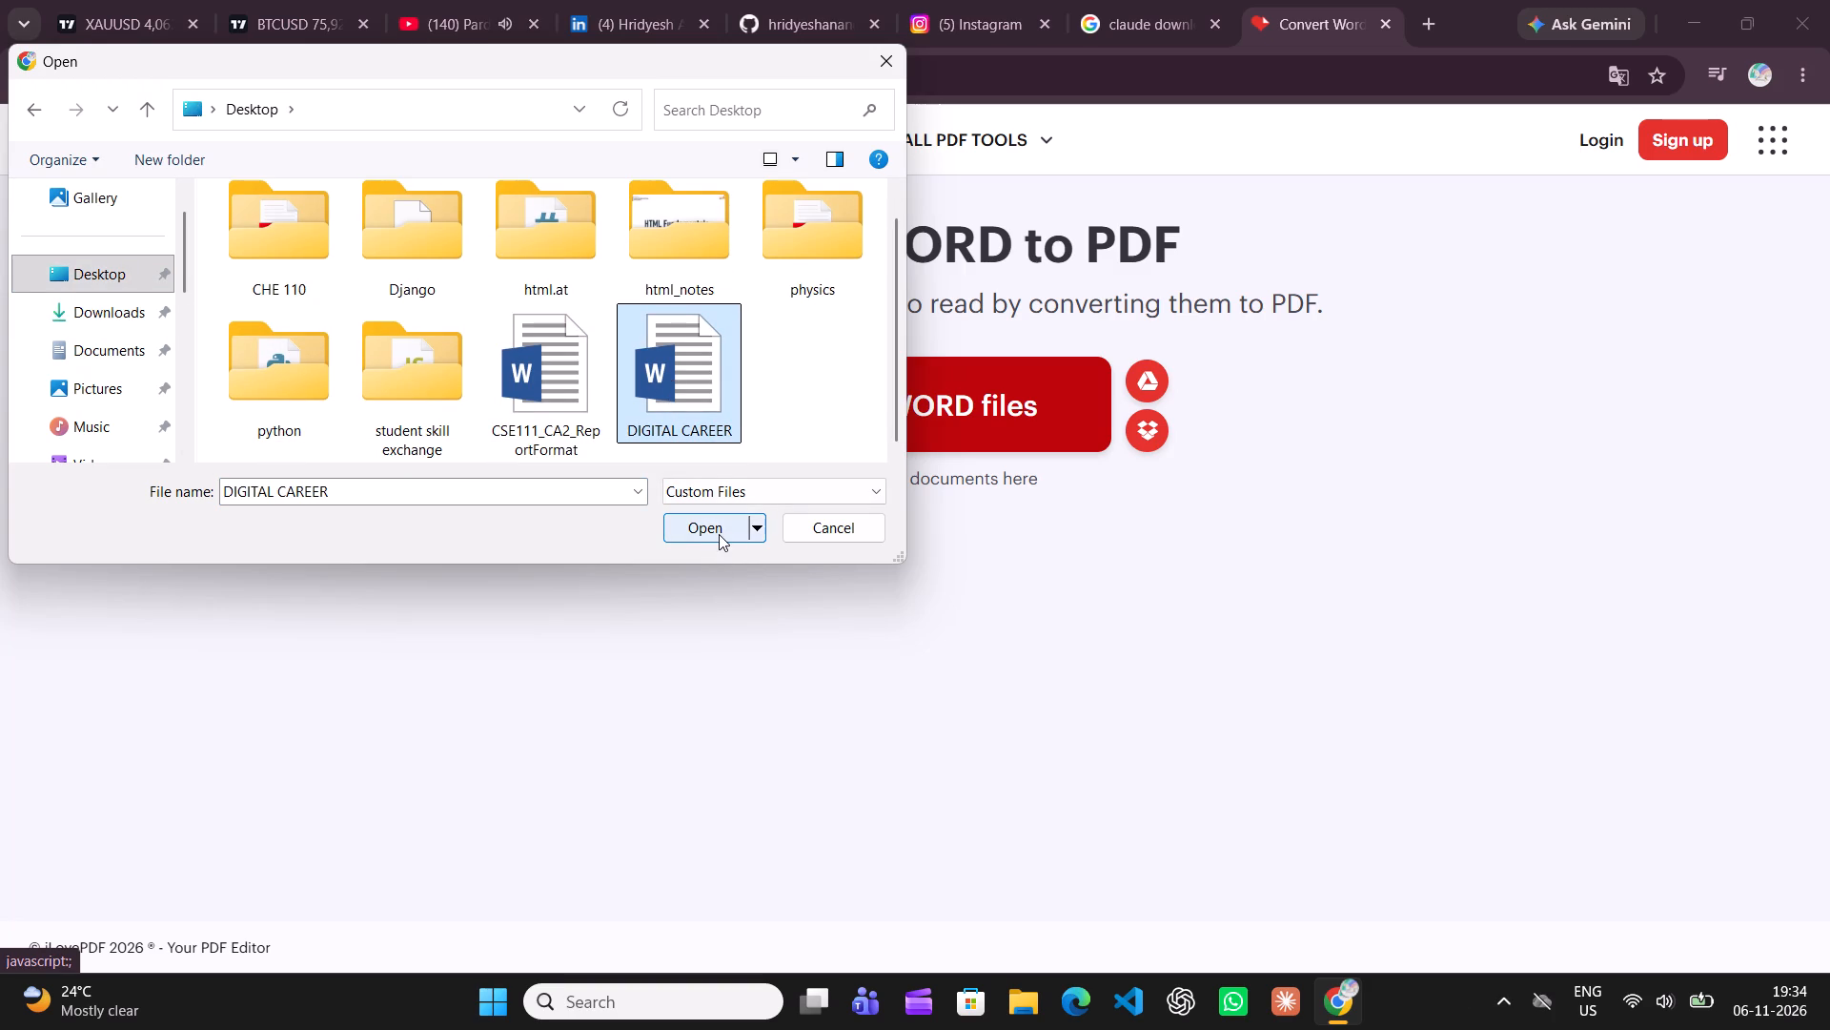
click(719, 534)
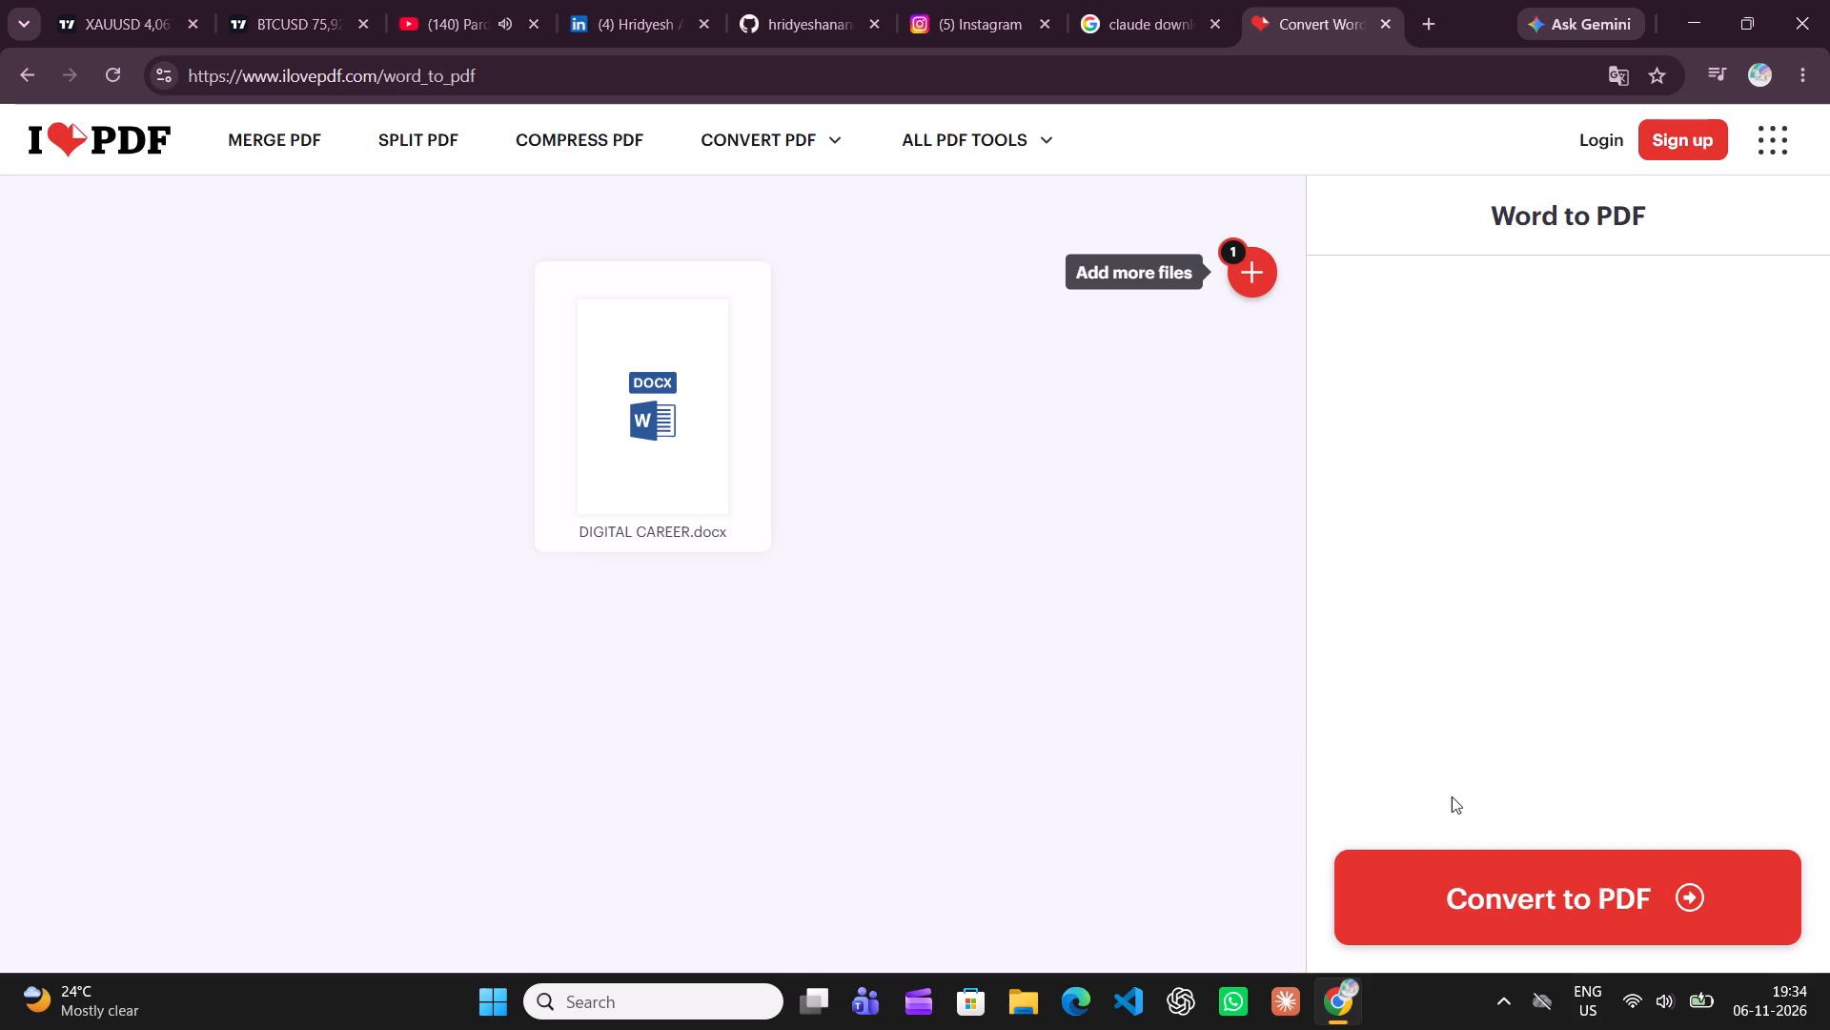
click(1518, 914)
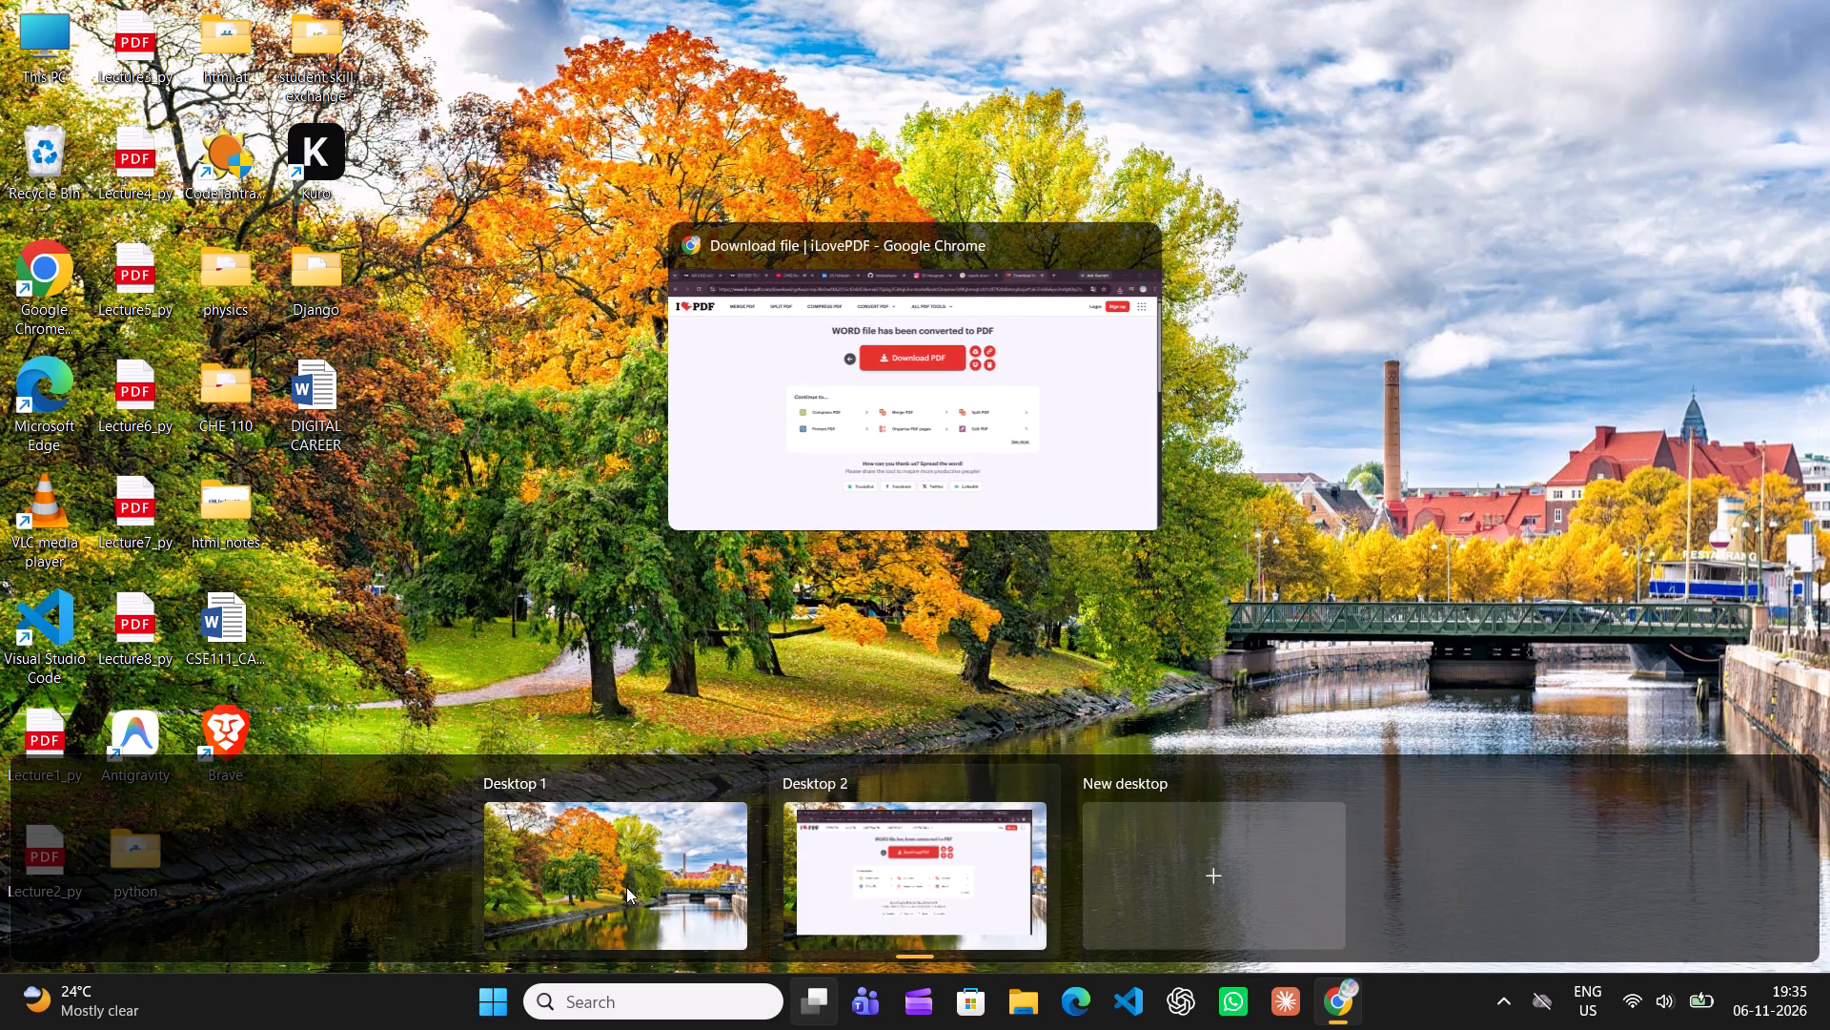
Switch to Desktop 1, open the DIGITAL CAREER PDF from the Downloads folder in Edge, and maximize its window.
click(626, 887)
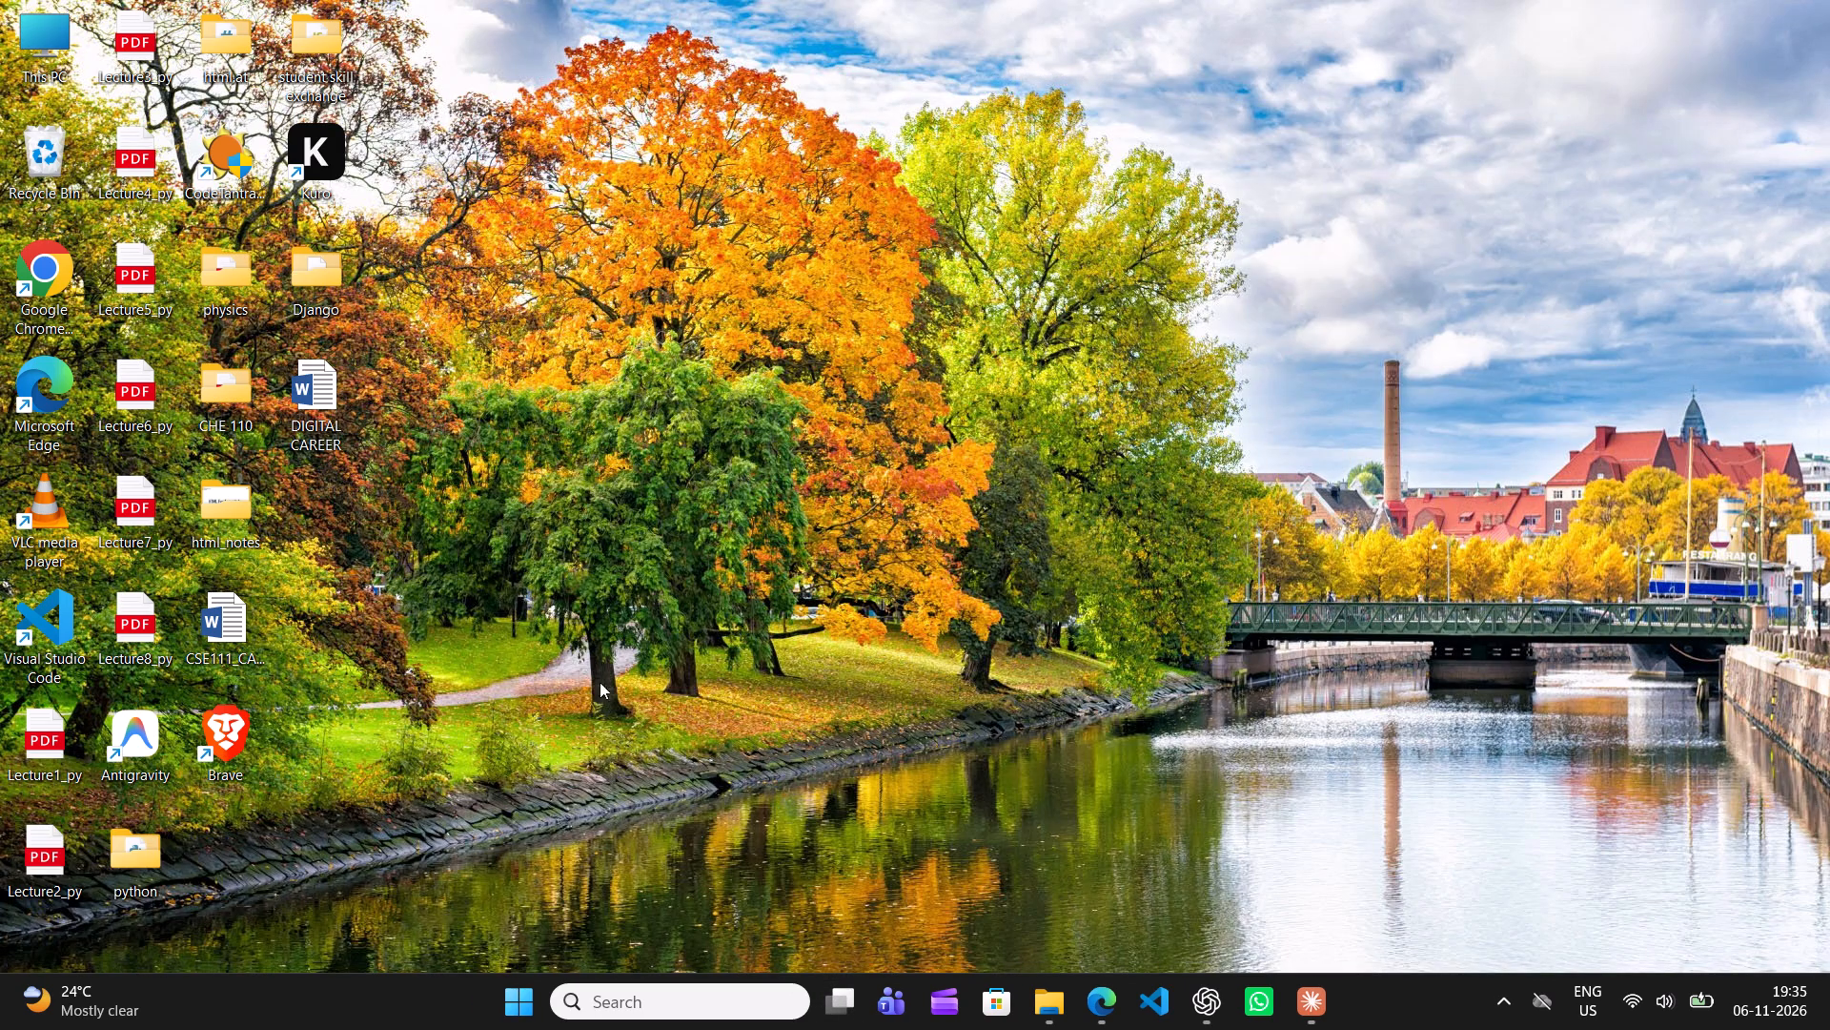
click(1043, 1026)
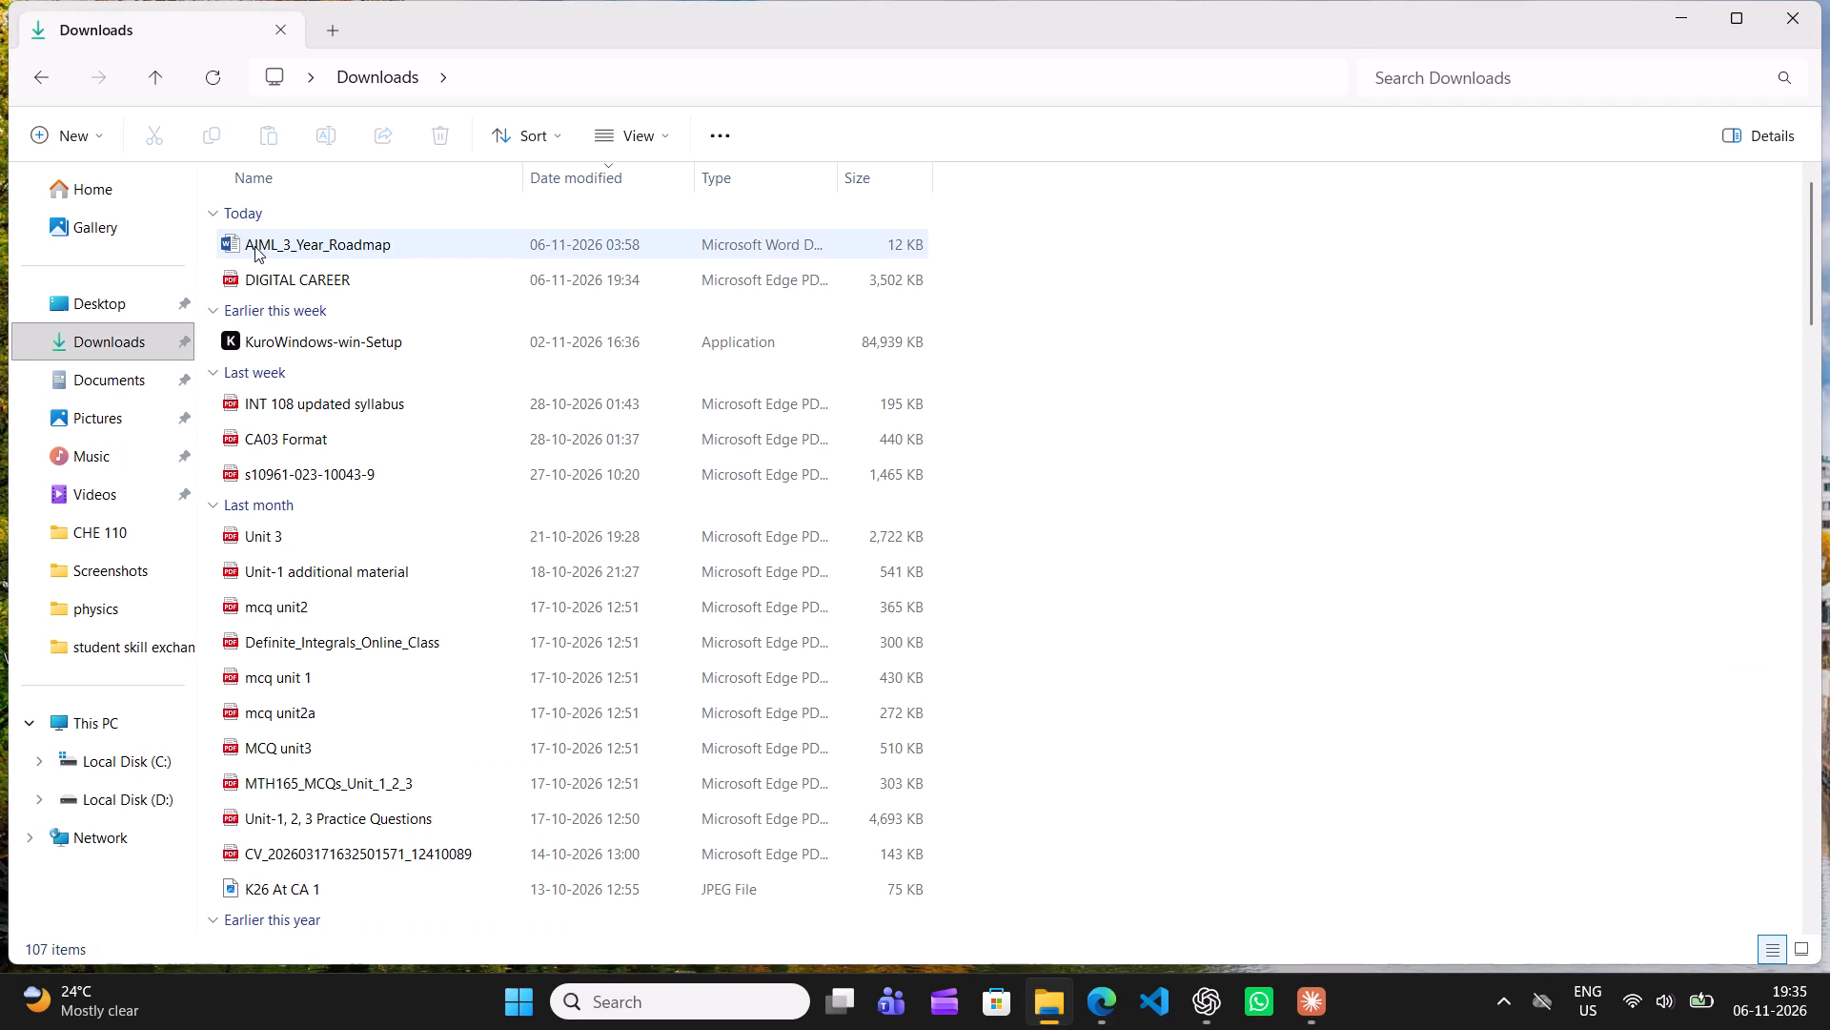
double_click(304, 272)
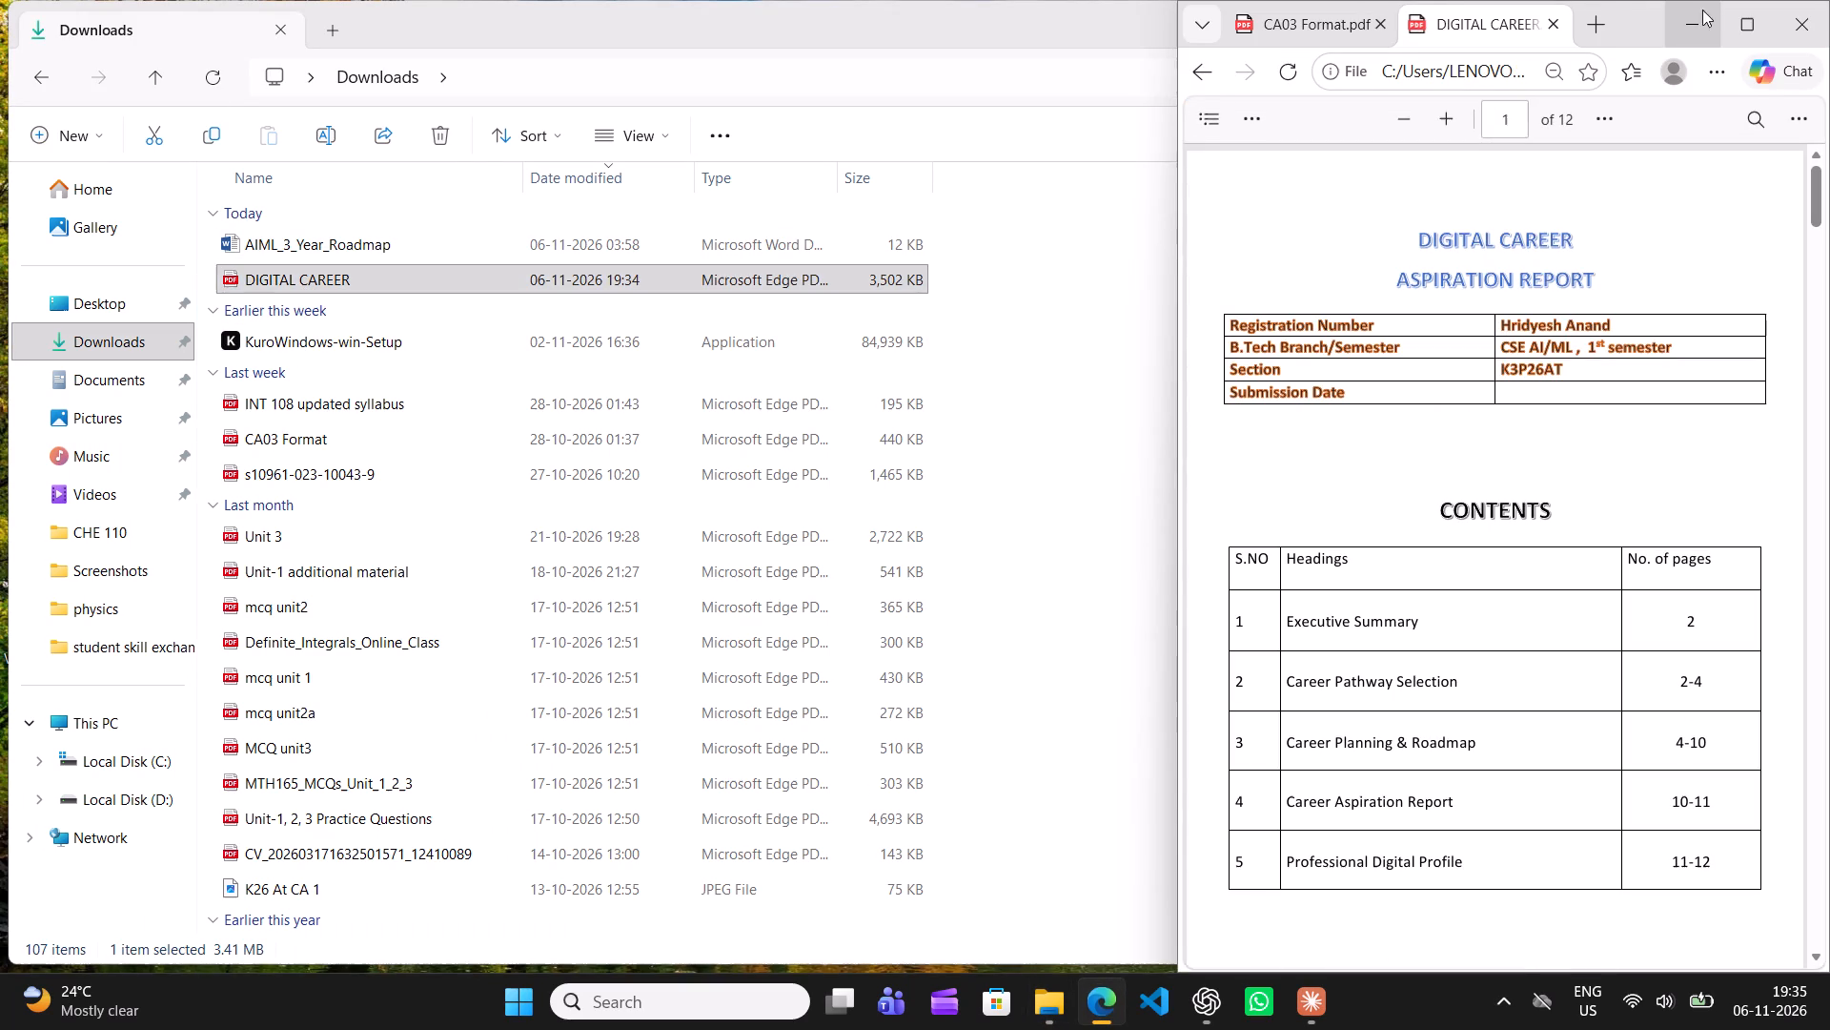
click(1711, 18)
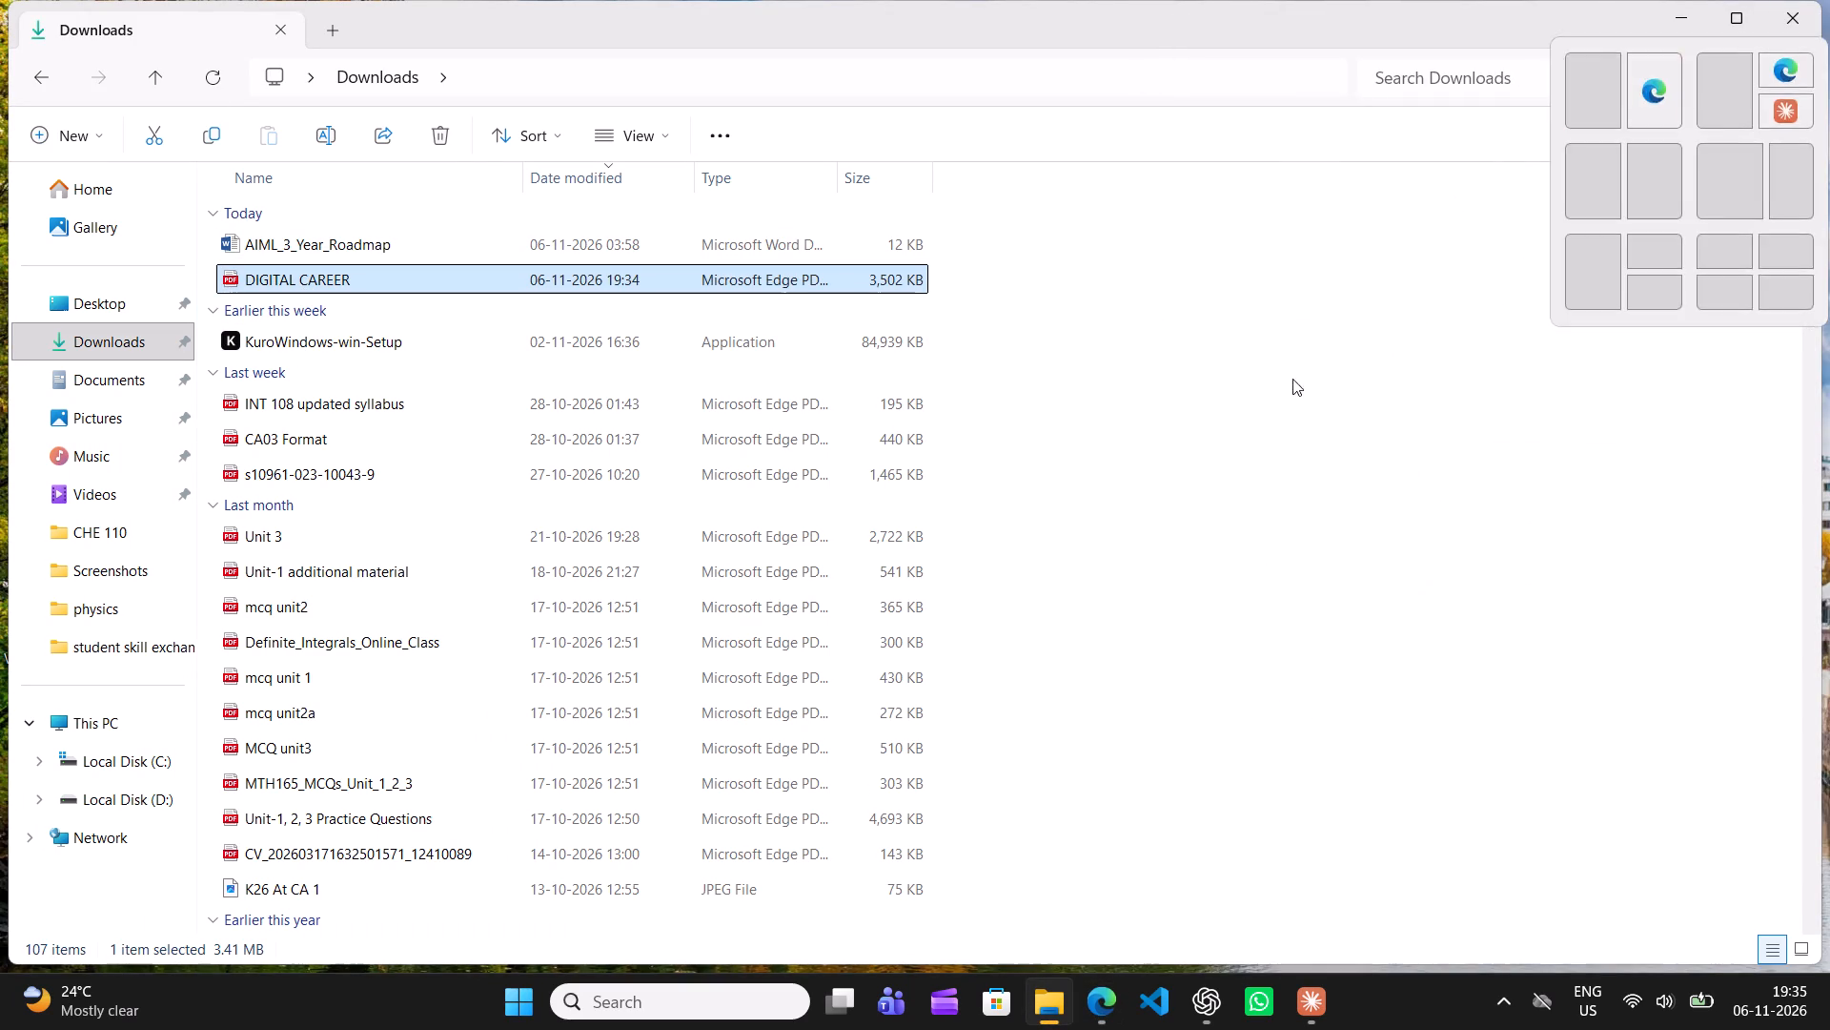
click(1103, 986)
click(1741, 22)
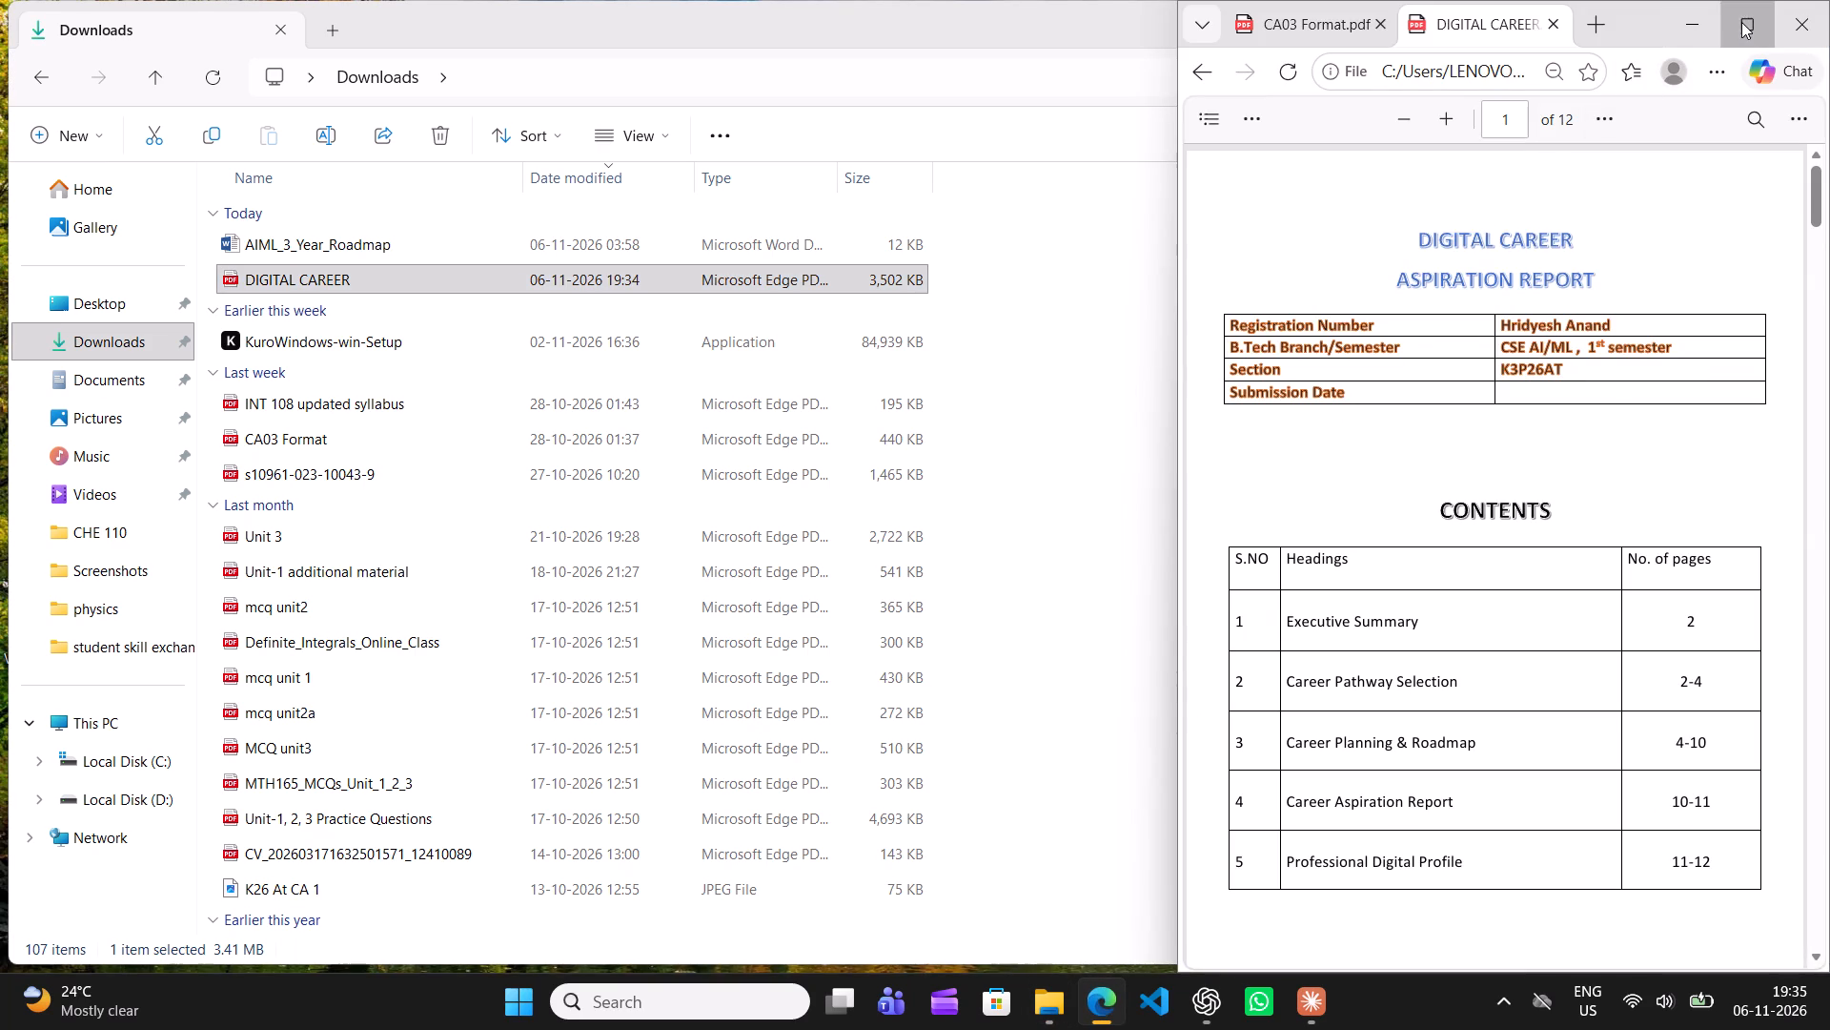
Look through the converted PDF from the cover and CONTENTS table to the Professional Digital Profile pages, checking layout and page numbers.
scroll(900, 595, down, 4)
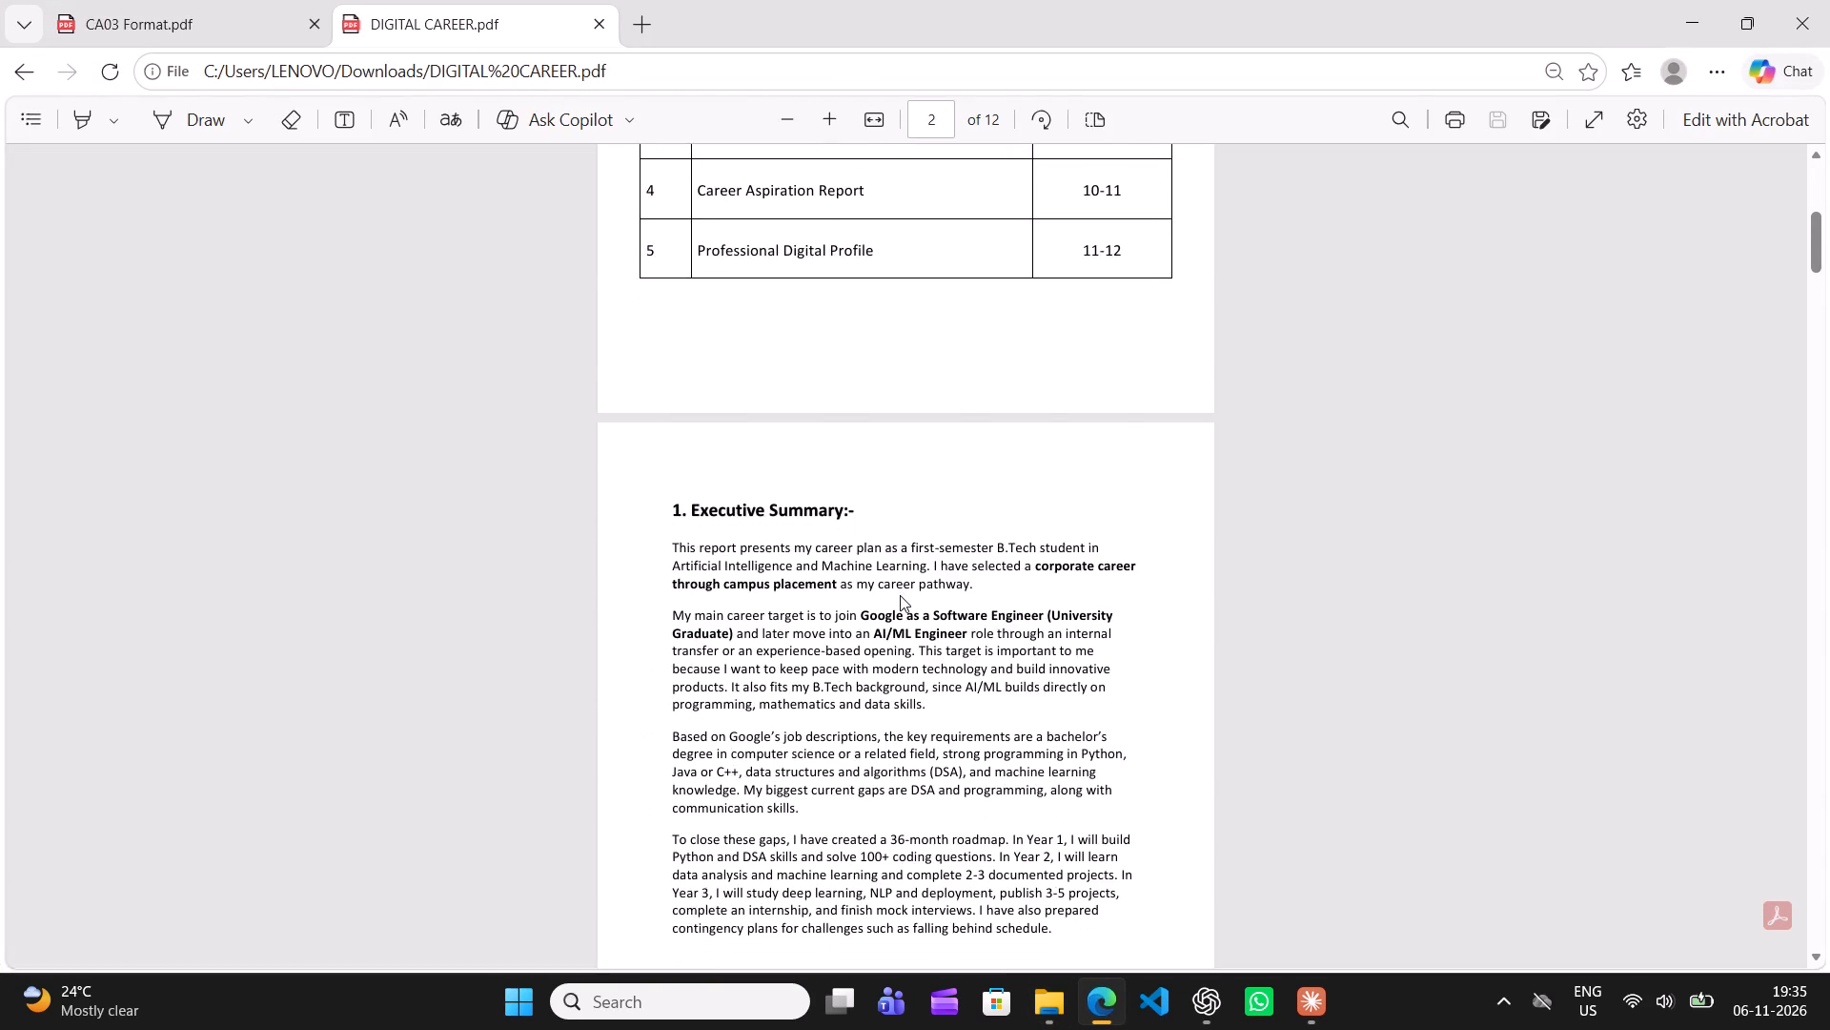
scroll(900, 595, down, 1)
scroll(900, 595, up, 3)
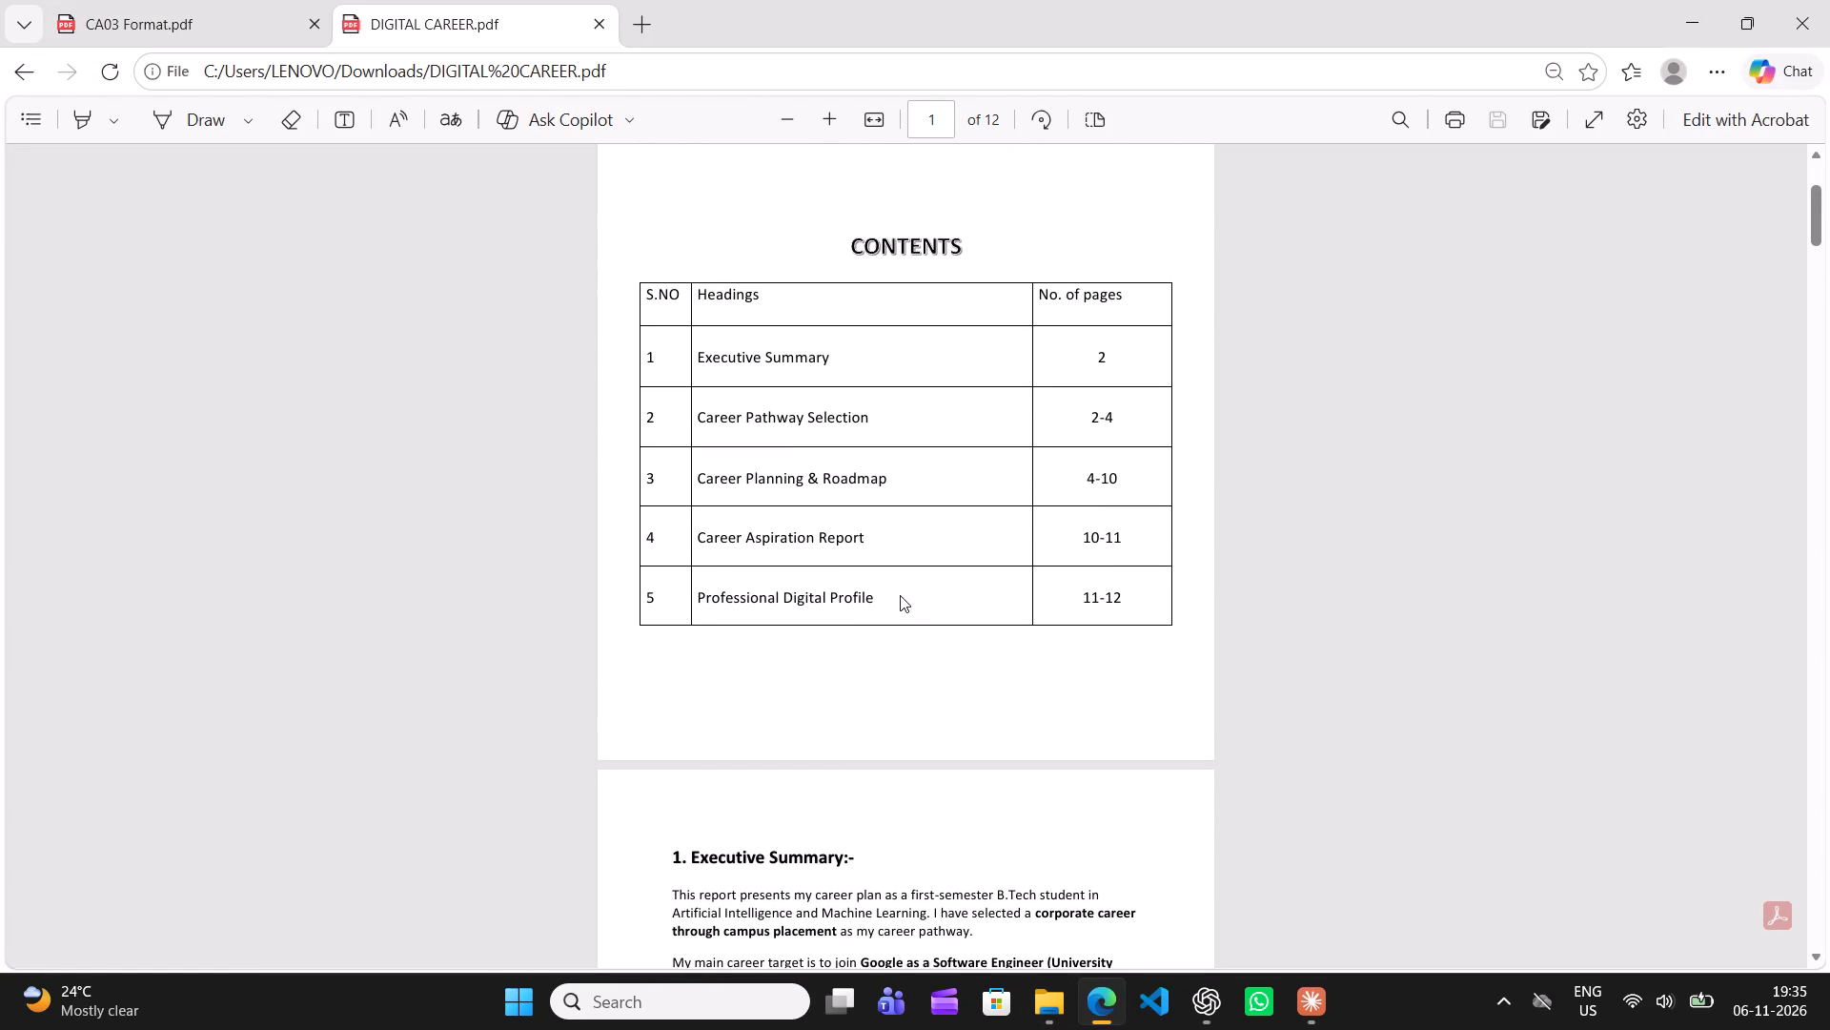
scroll(900, 595, up, 3)
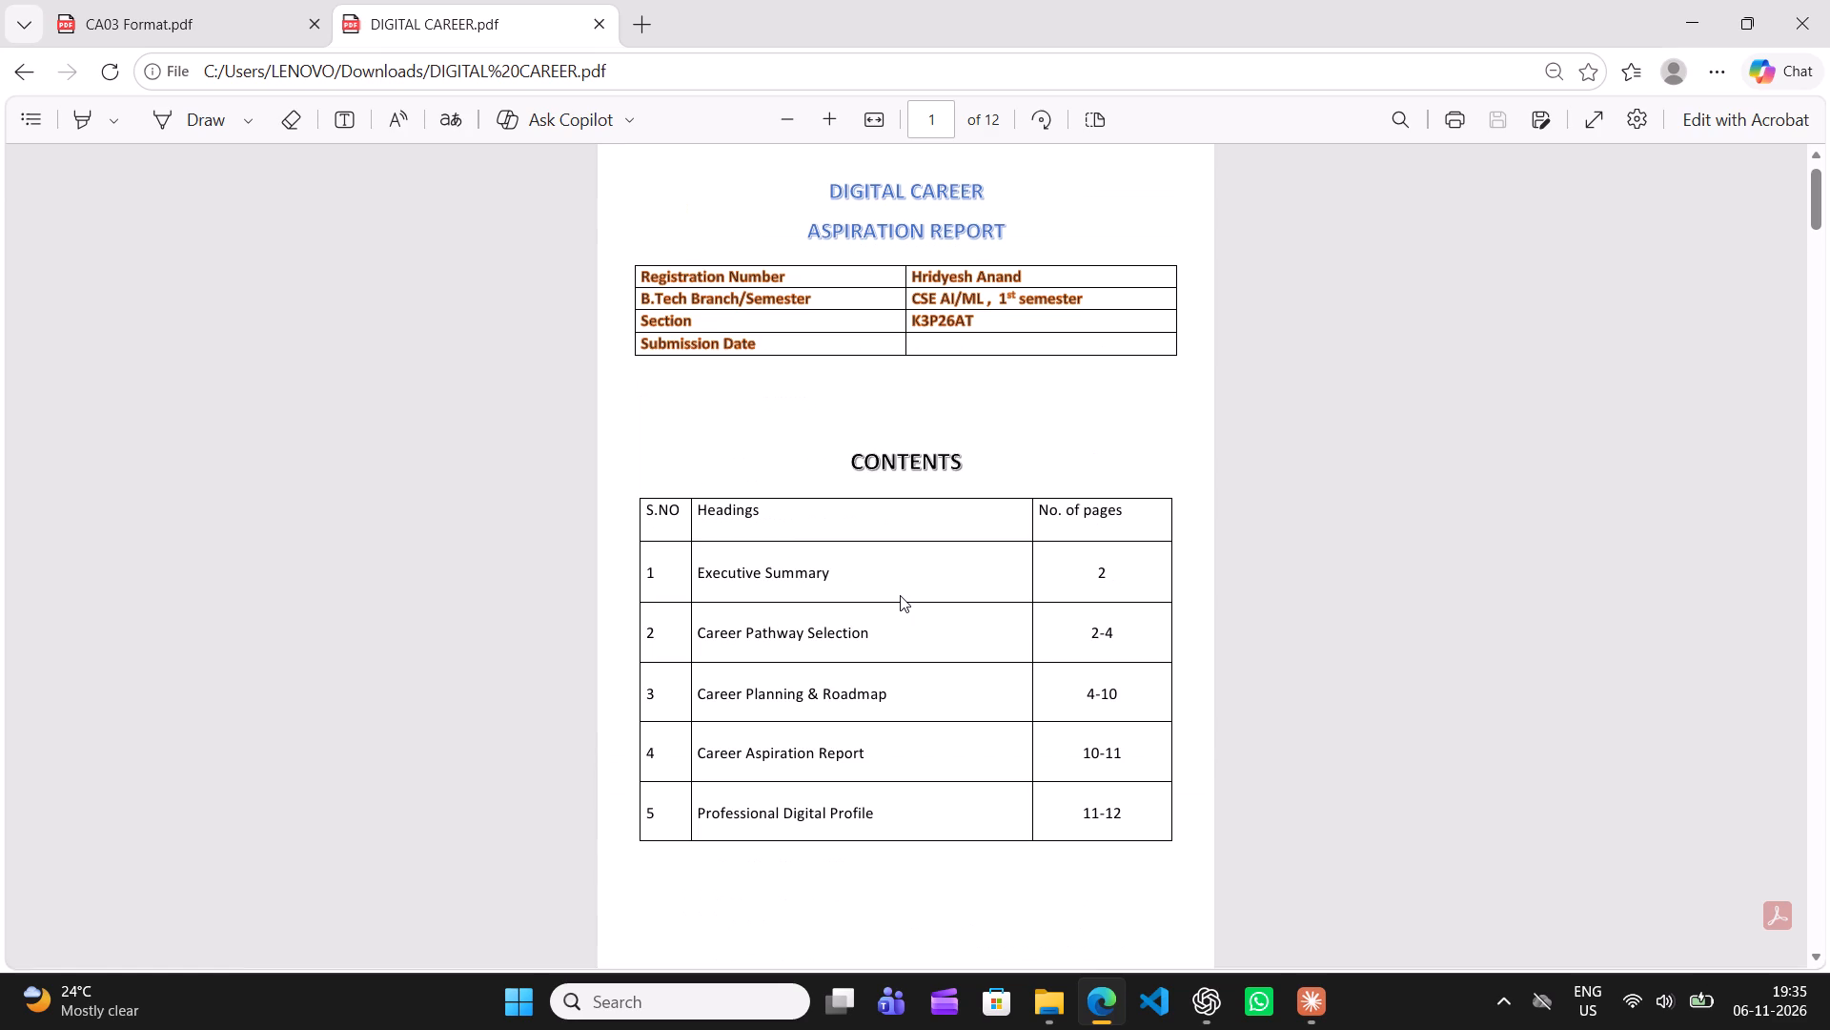
scroll(900, 595, down, 4)
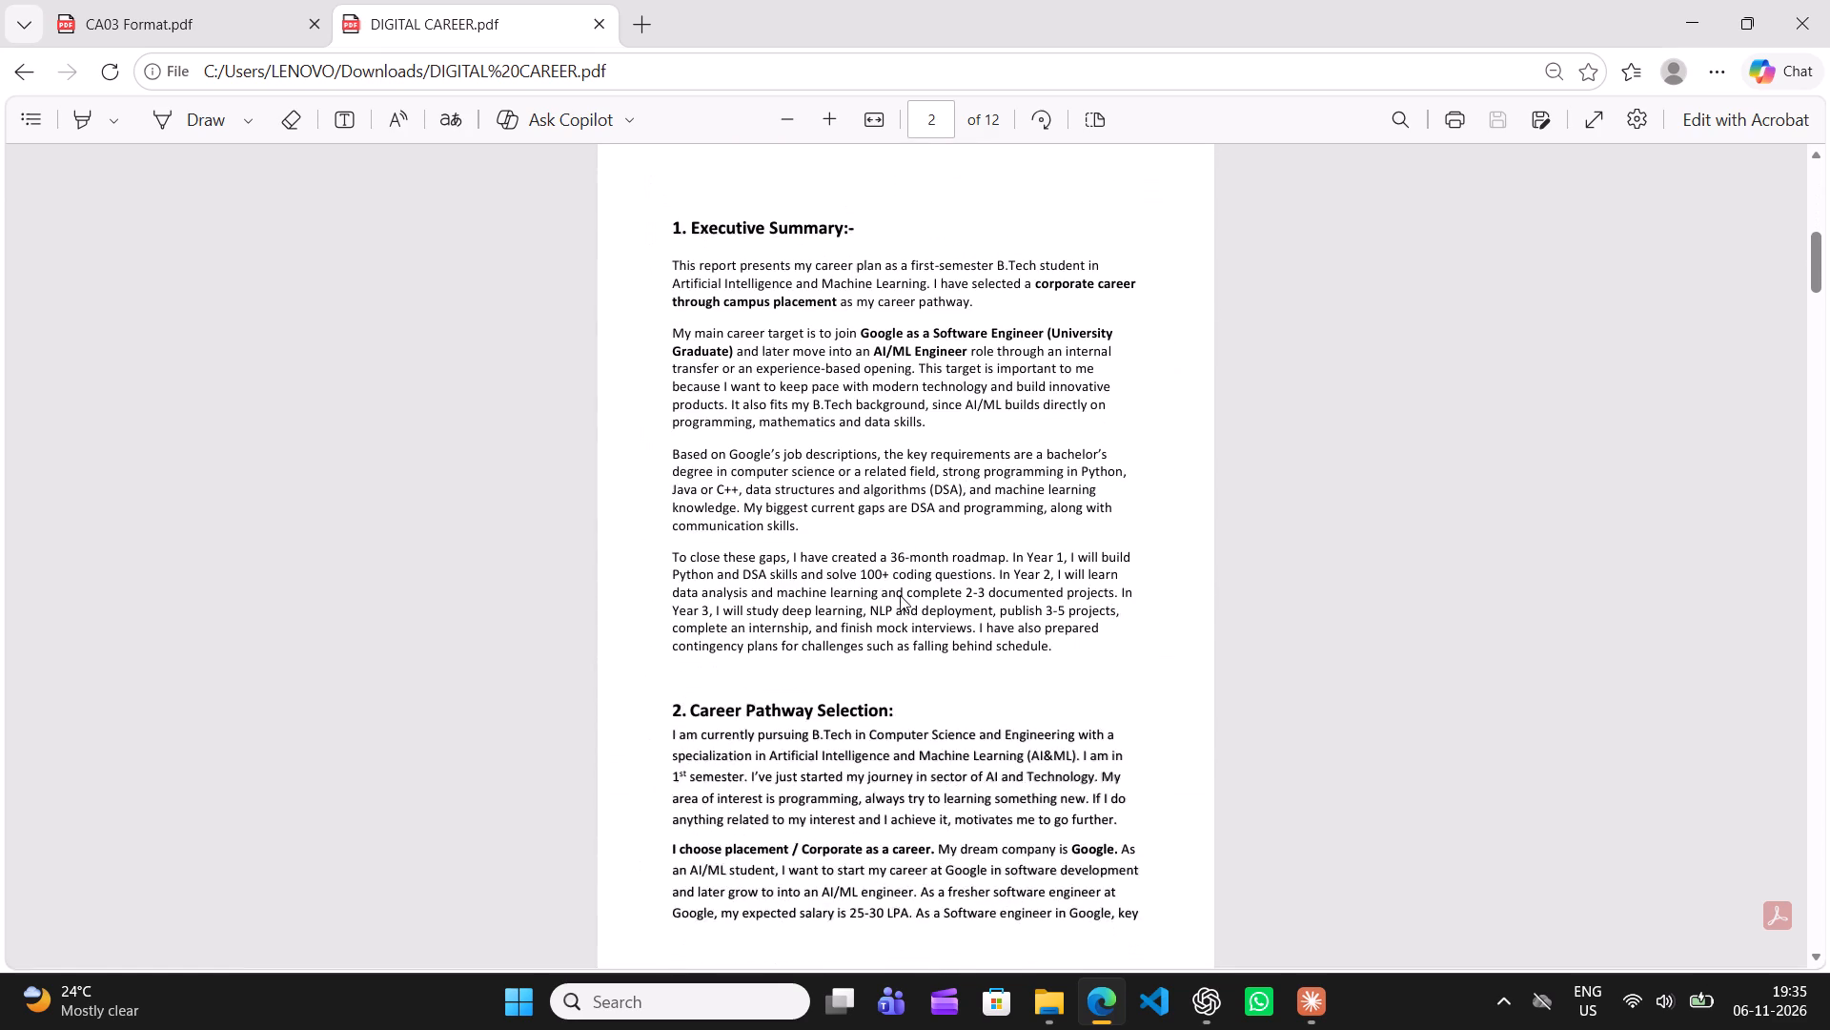
scroll(900, 595, down, 5)
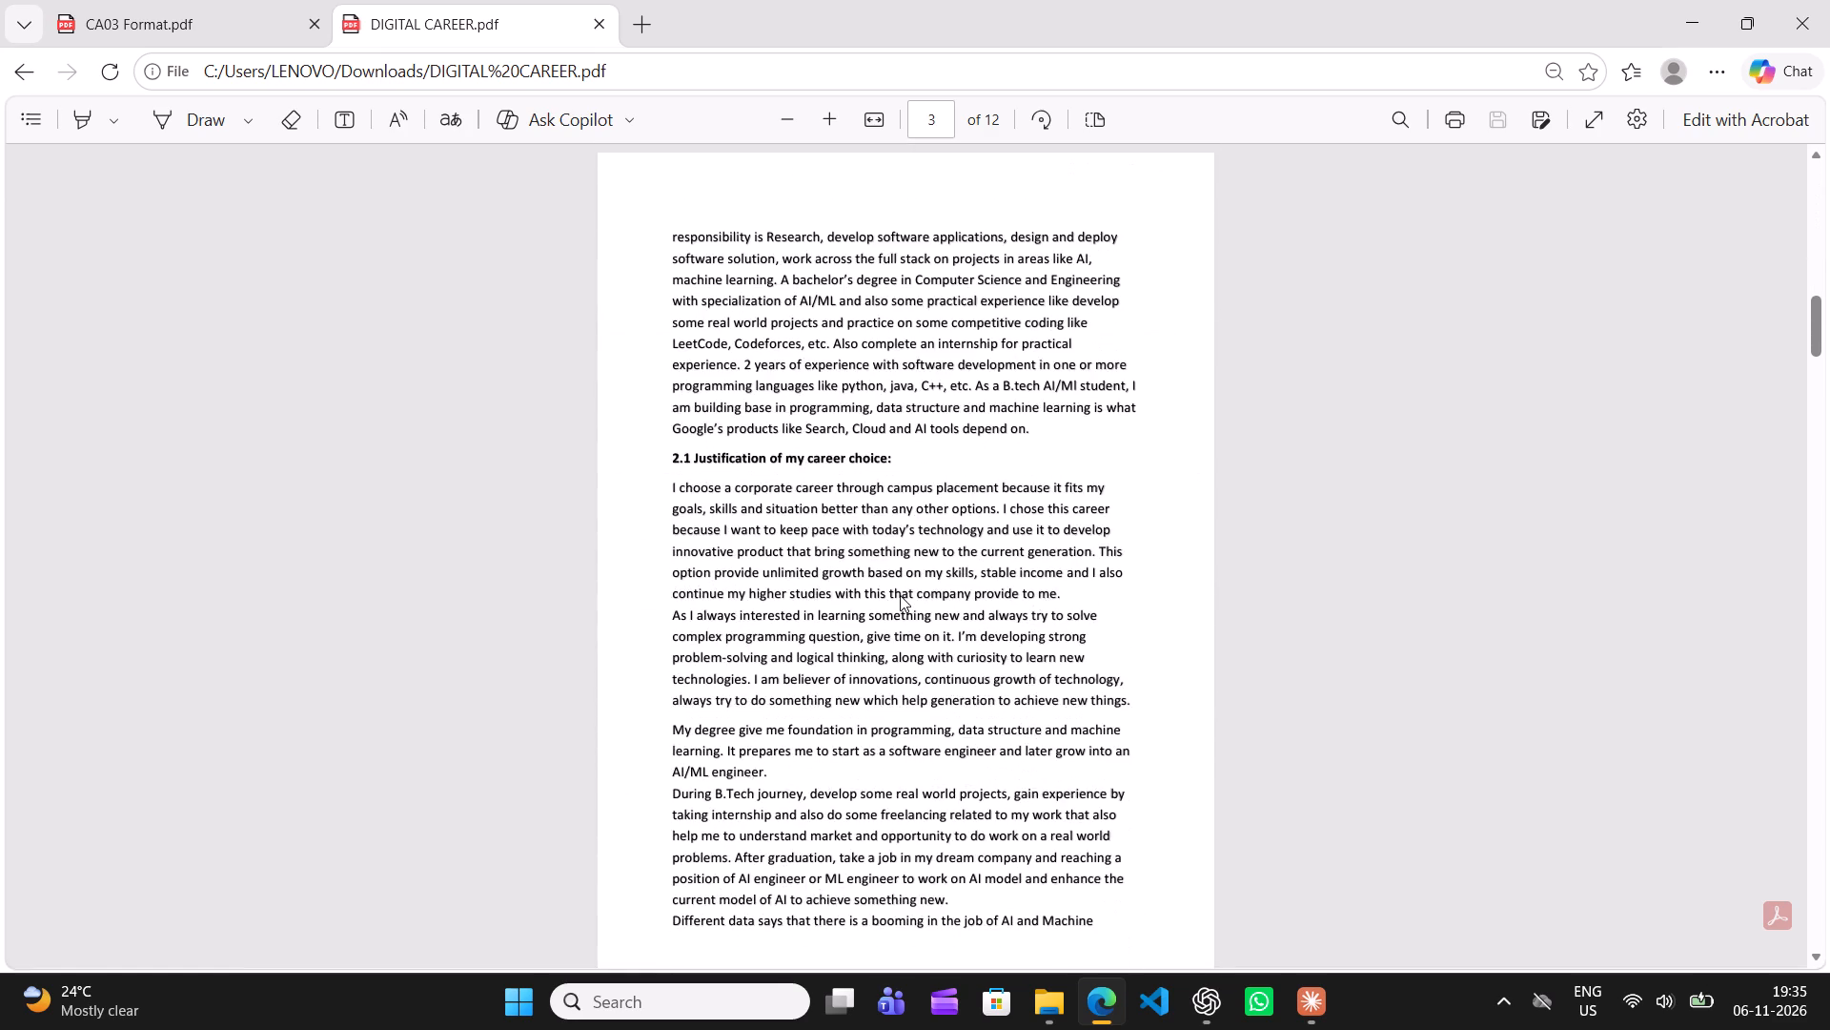
scroll(900, 595, down, 6)
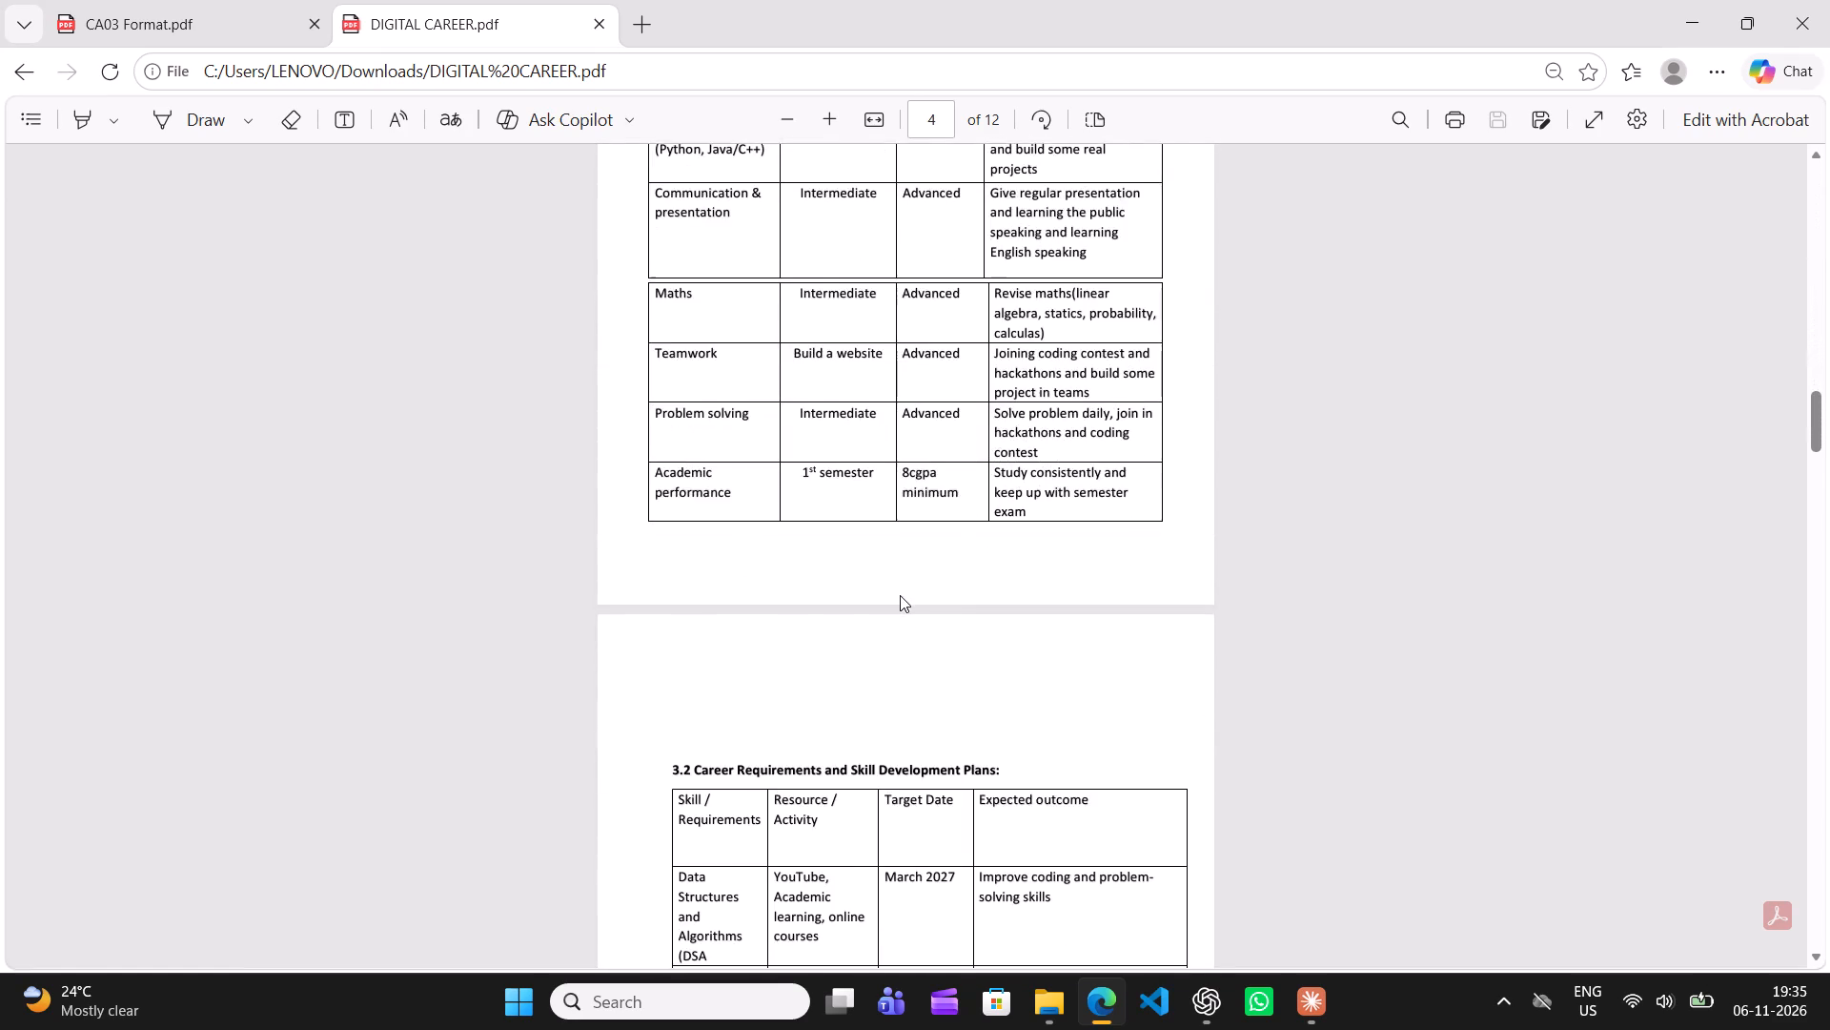
scroll(900, 595, down, 6)
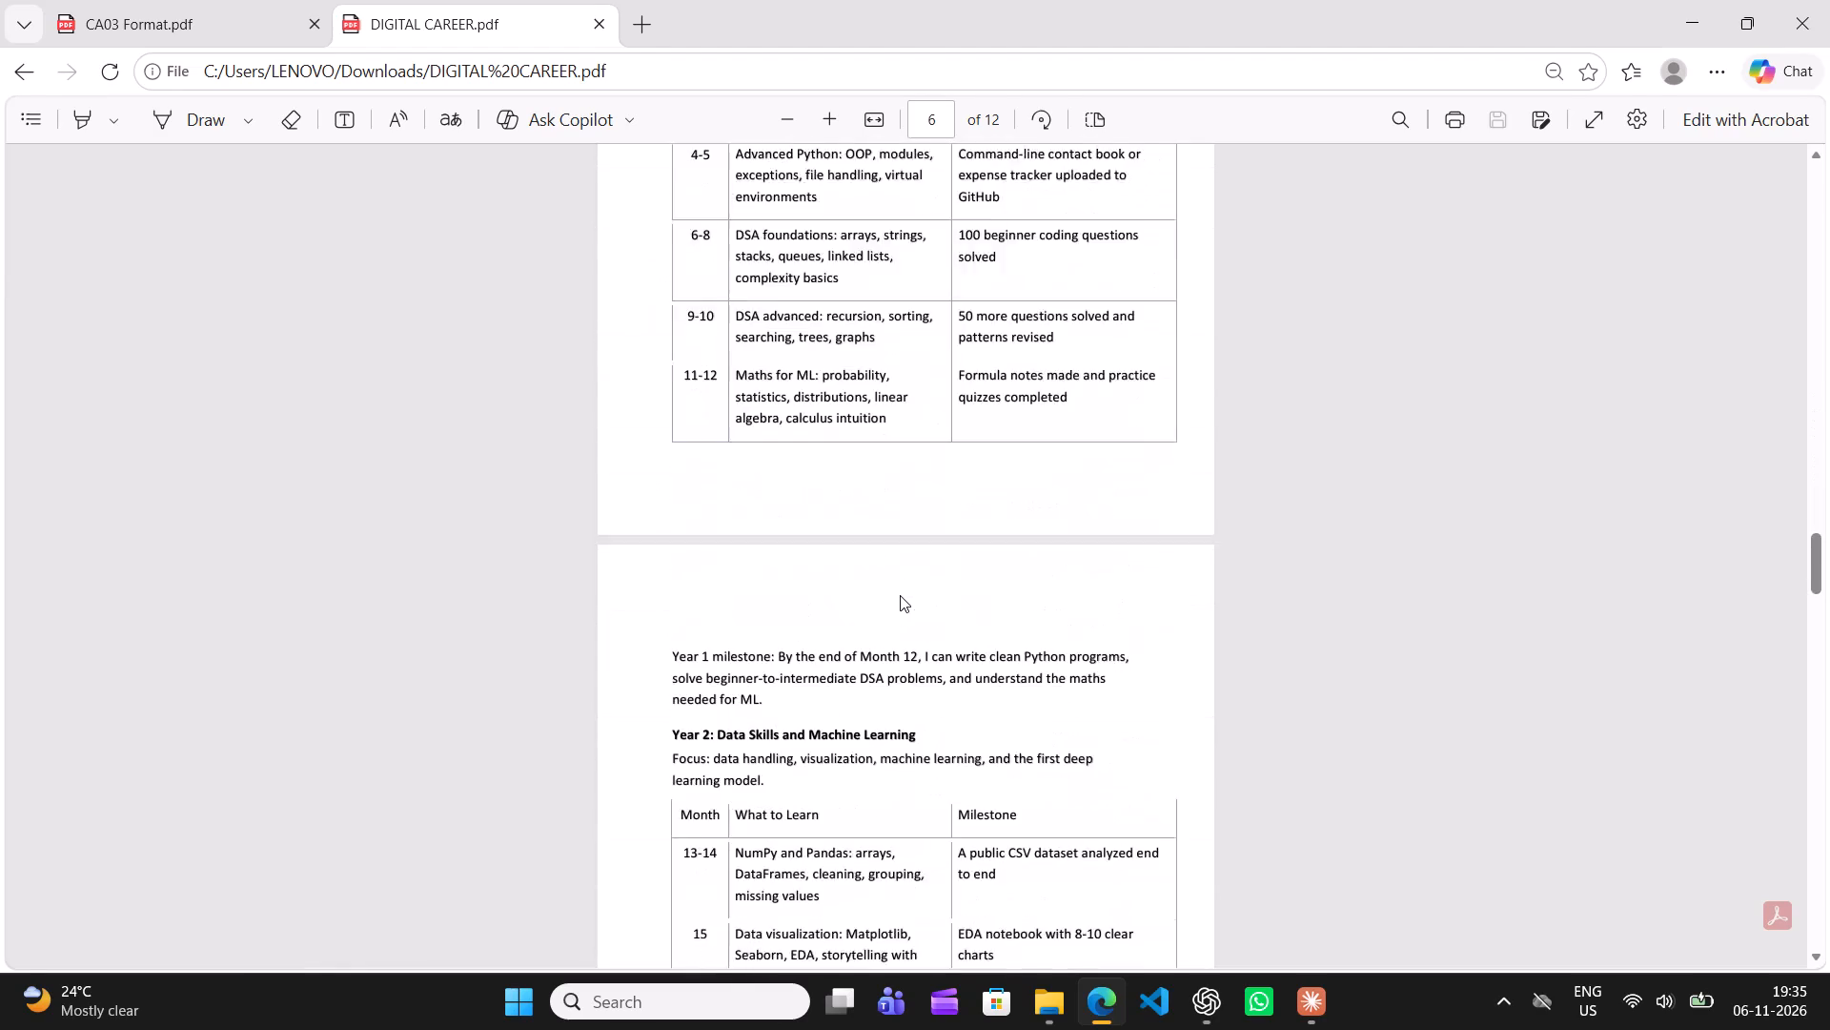
scroll(900, 595, down, 7)
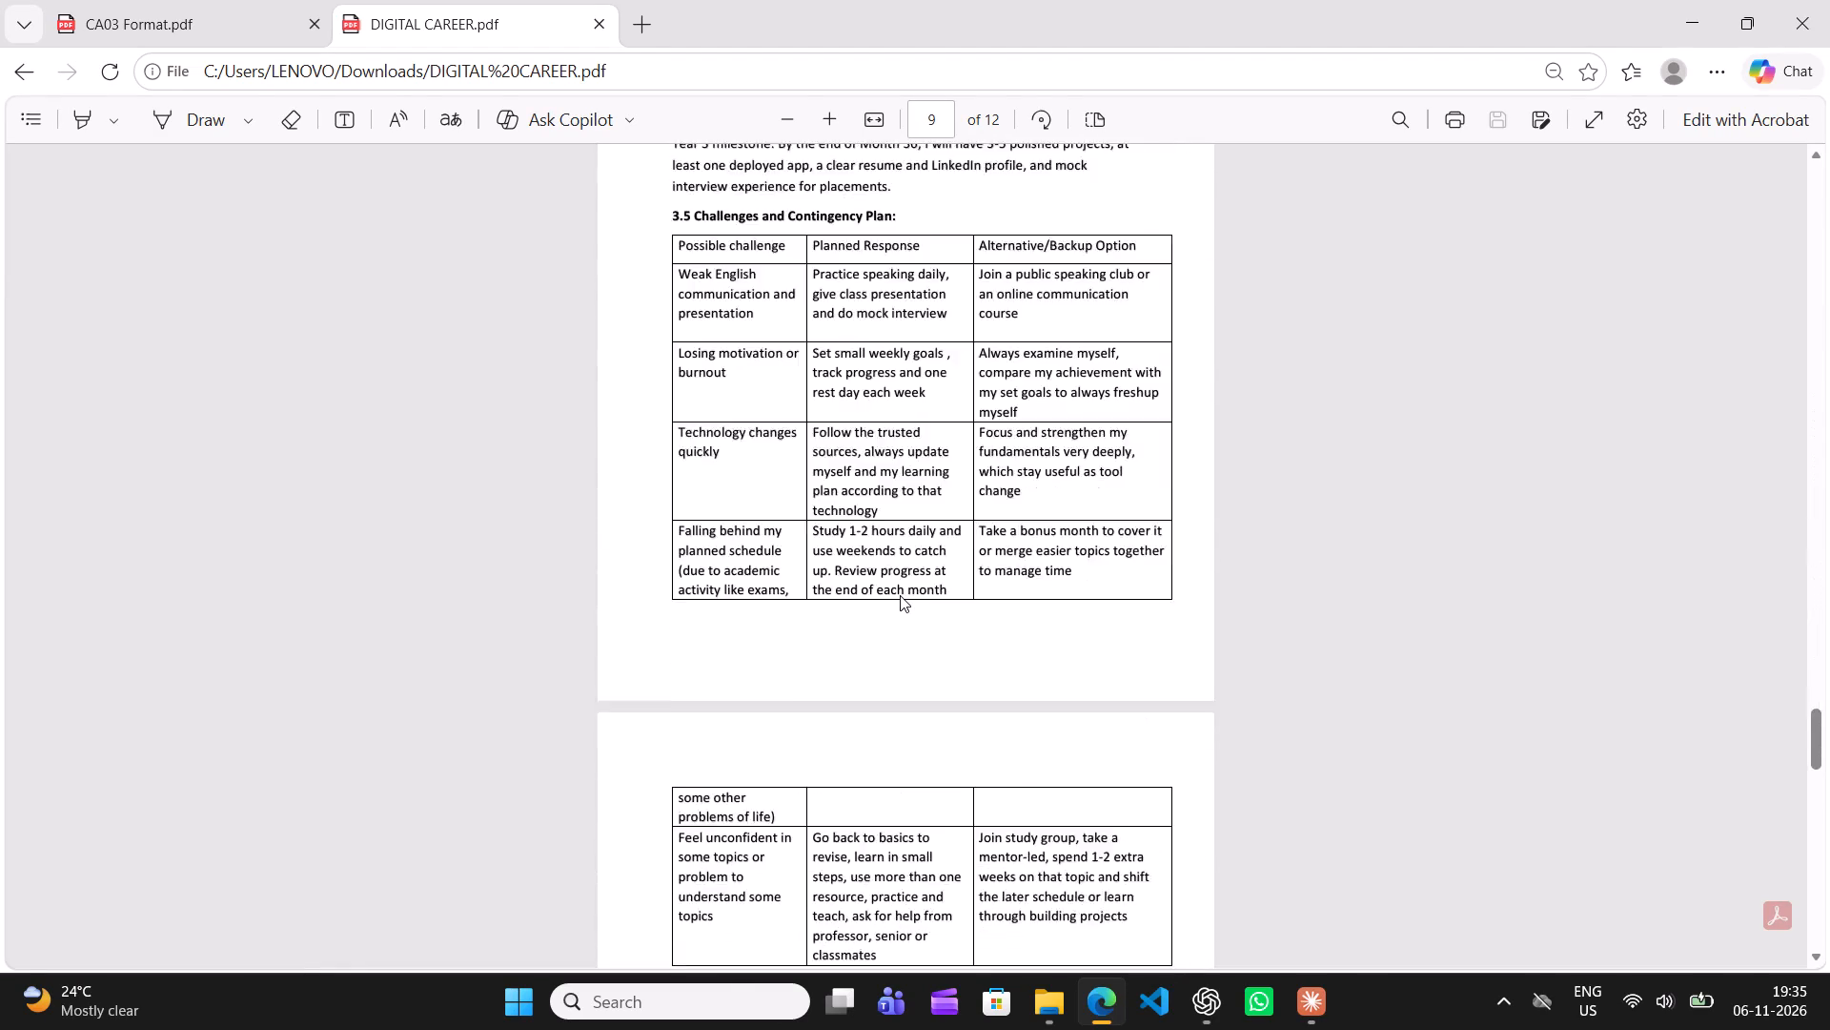
scroll(900, 595, down, 7)
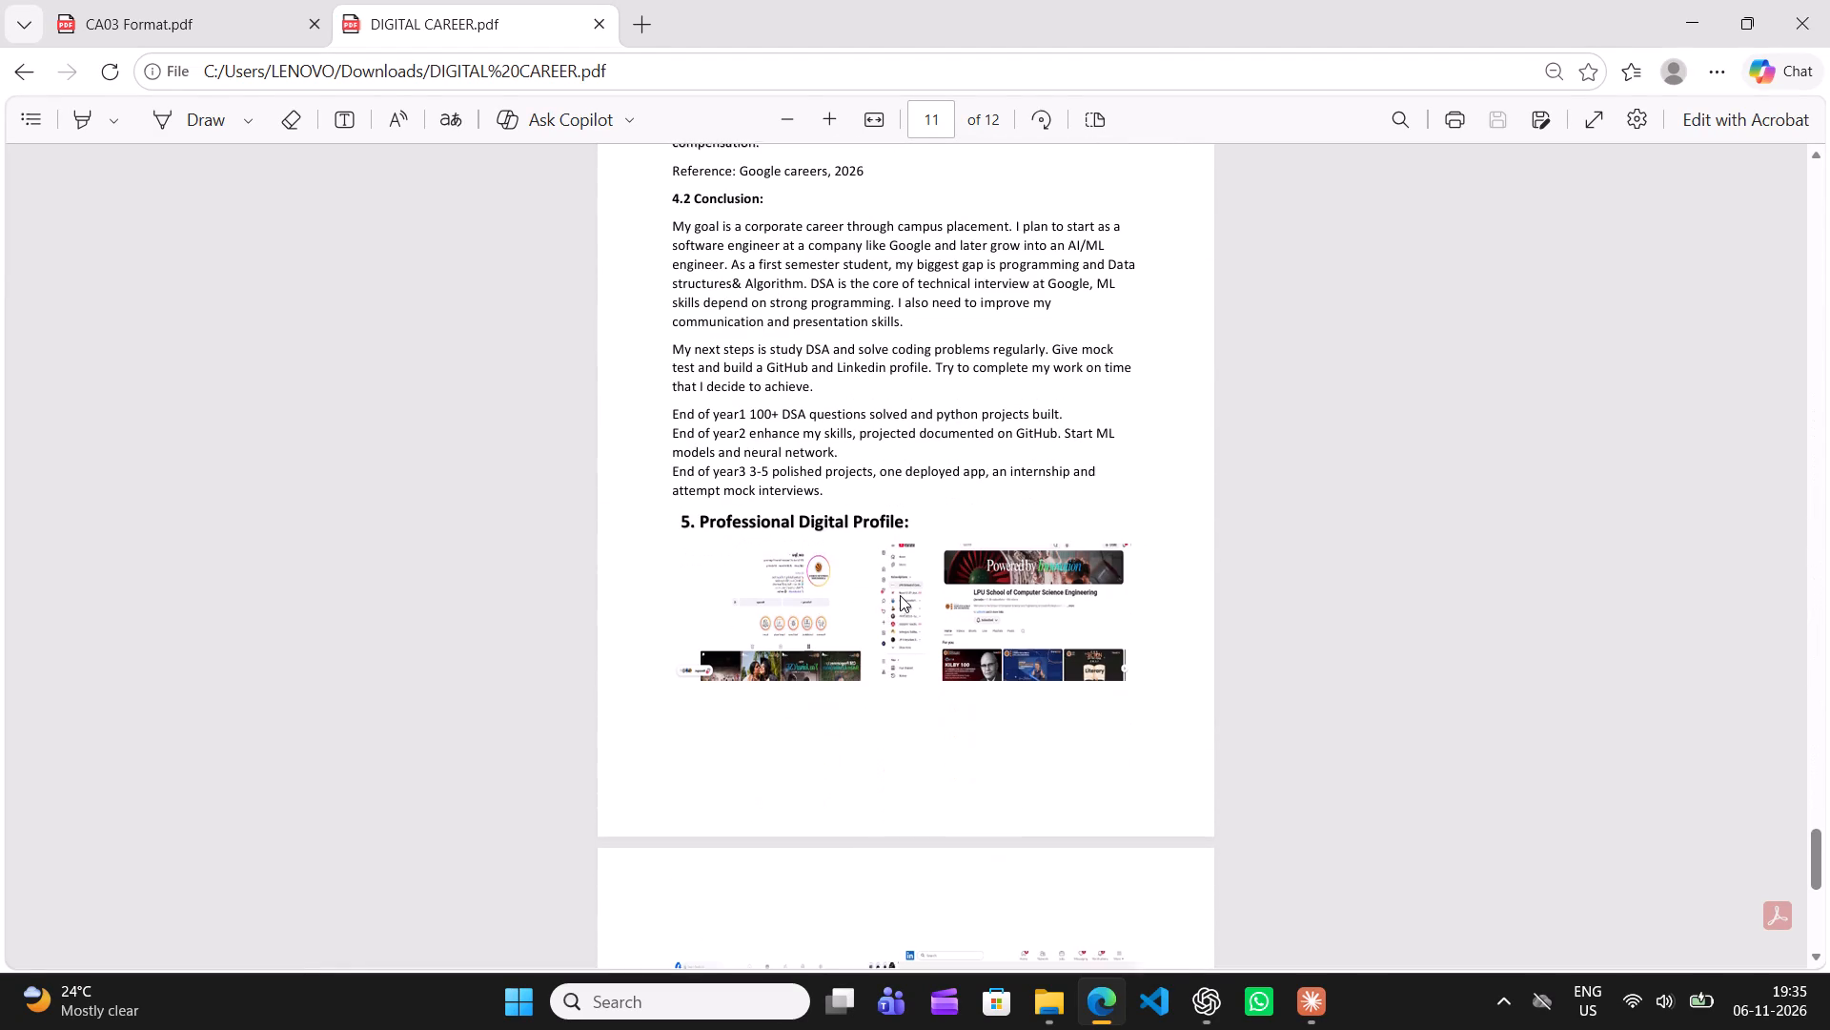
scroll(900, 595, down, 3)
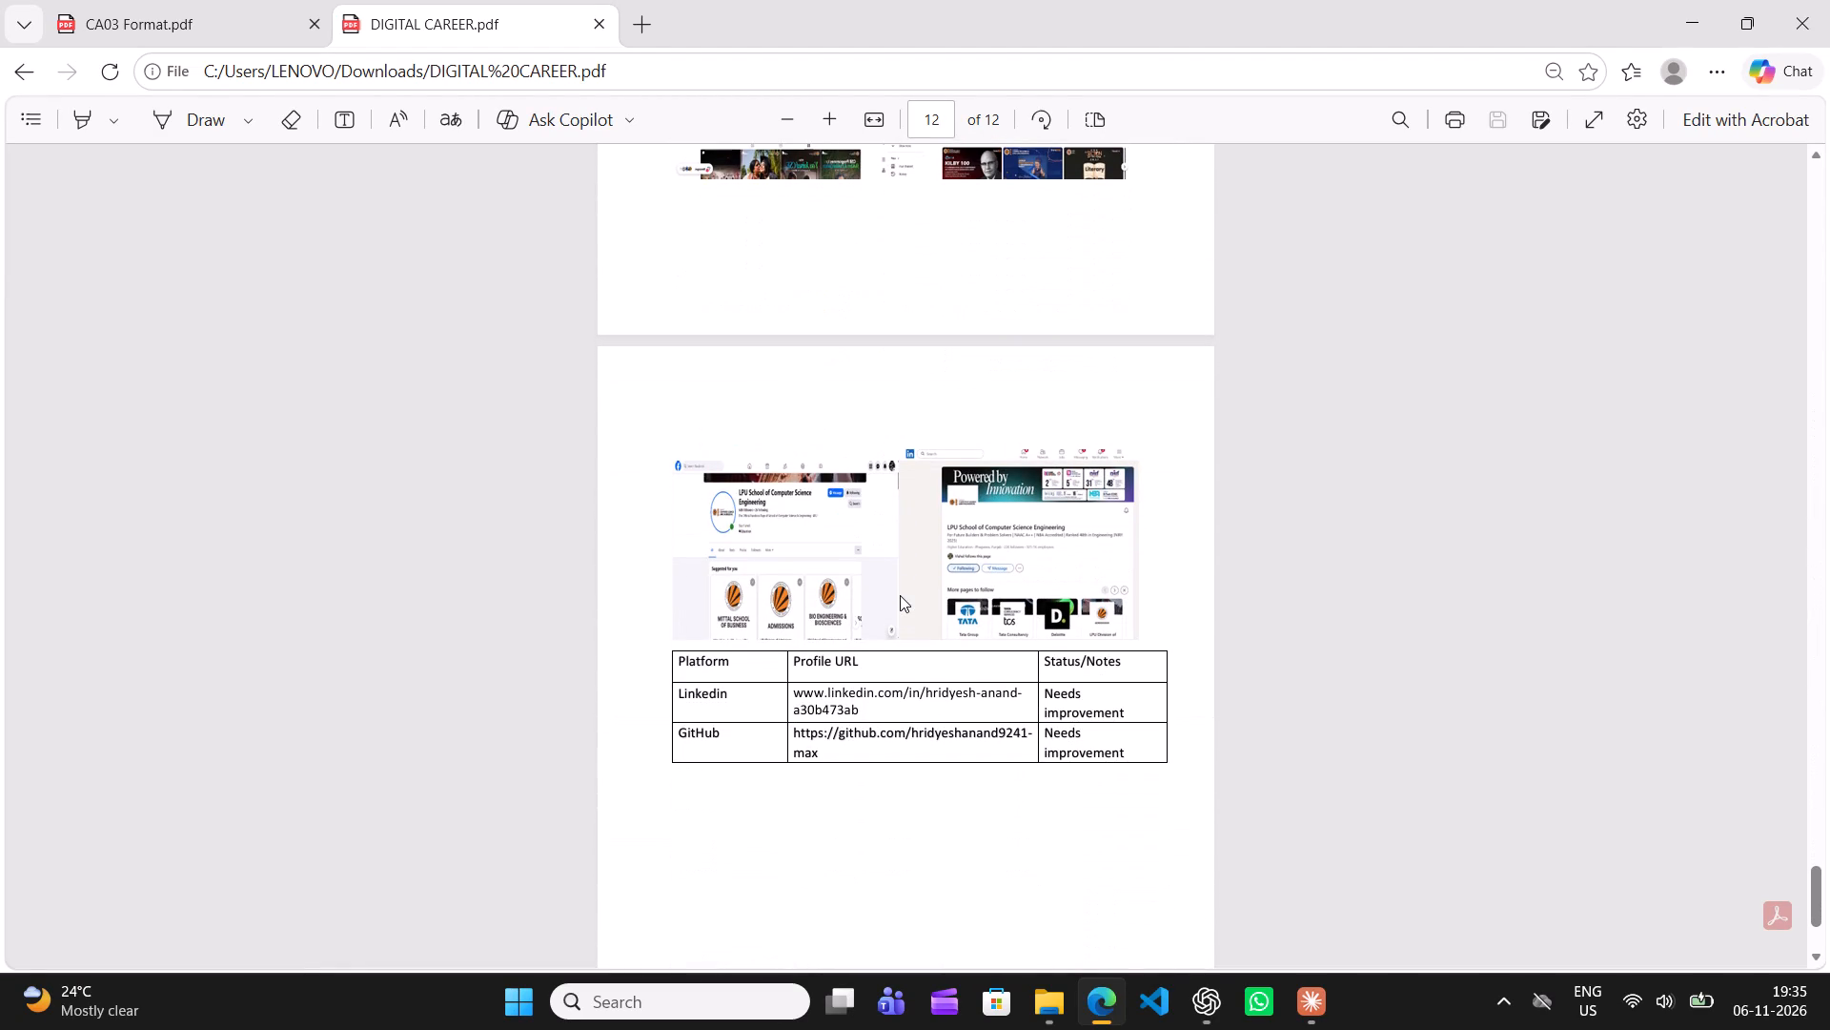
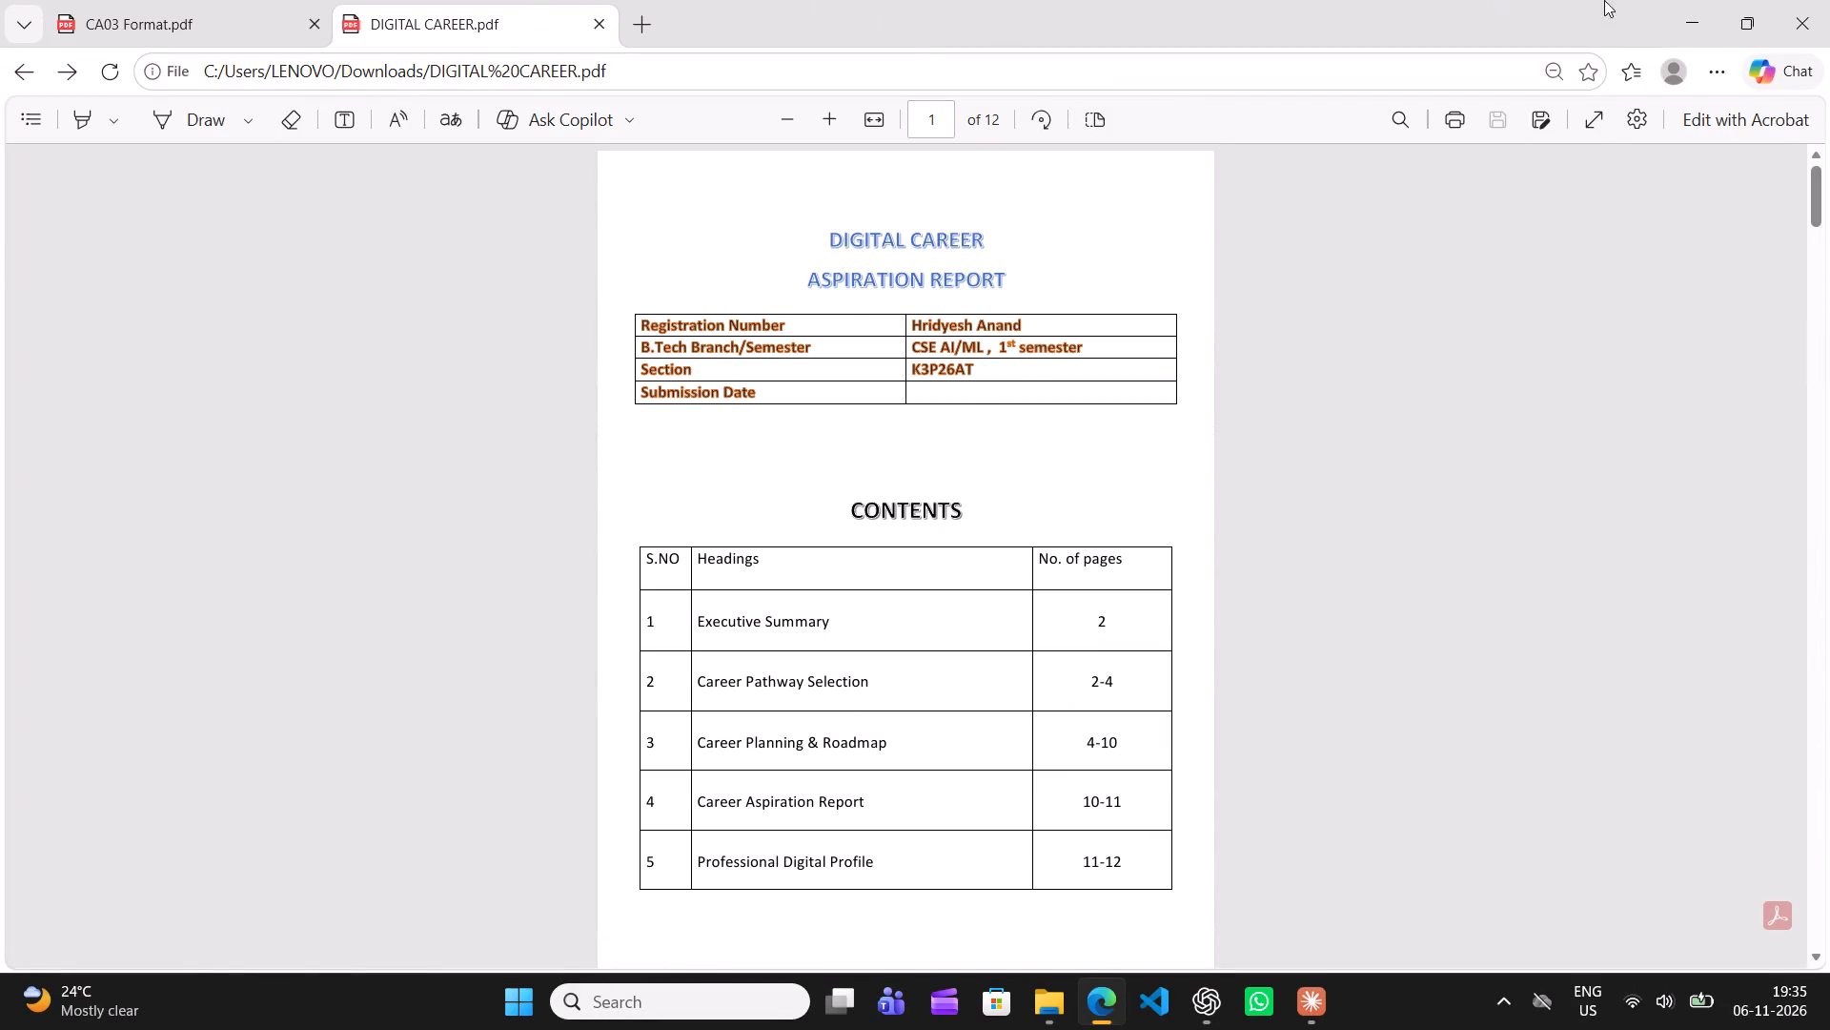
Minimize the converted PDF's window to get back to the Downloads folder.
click(1699, 18)
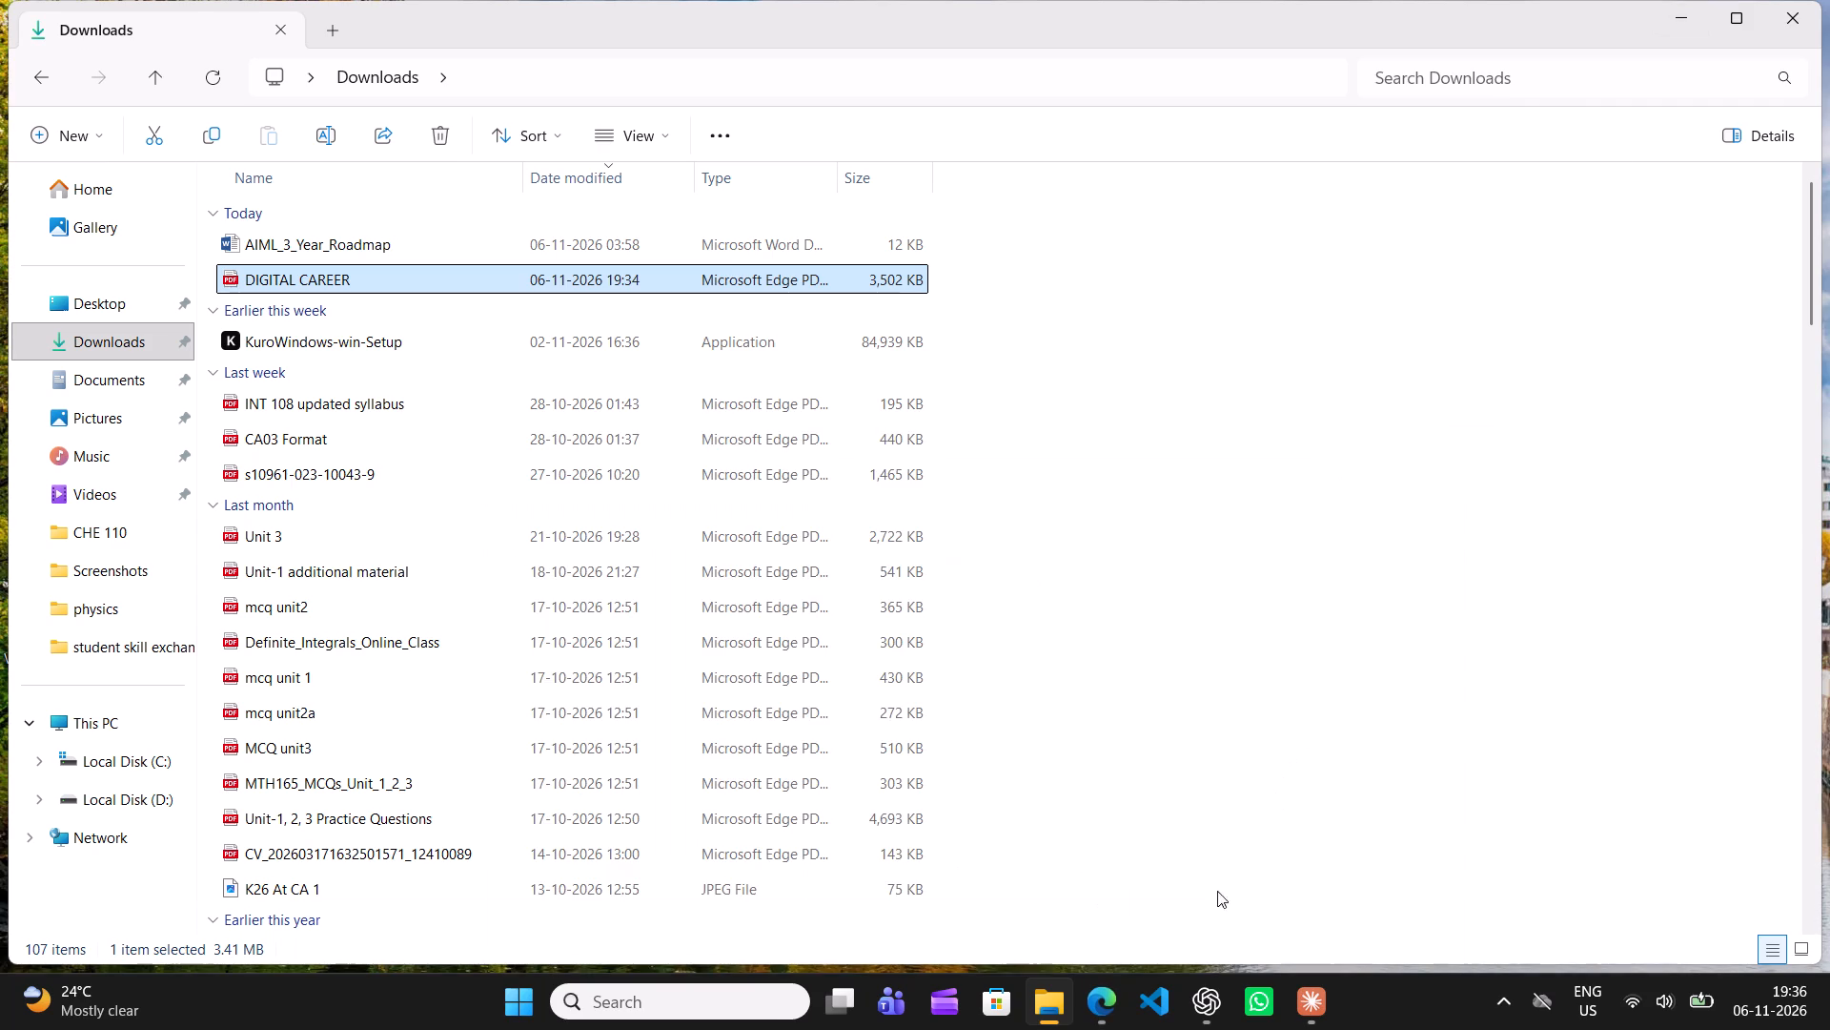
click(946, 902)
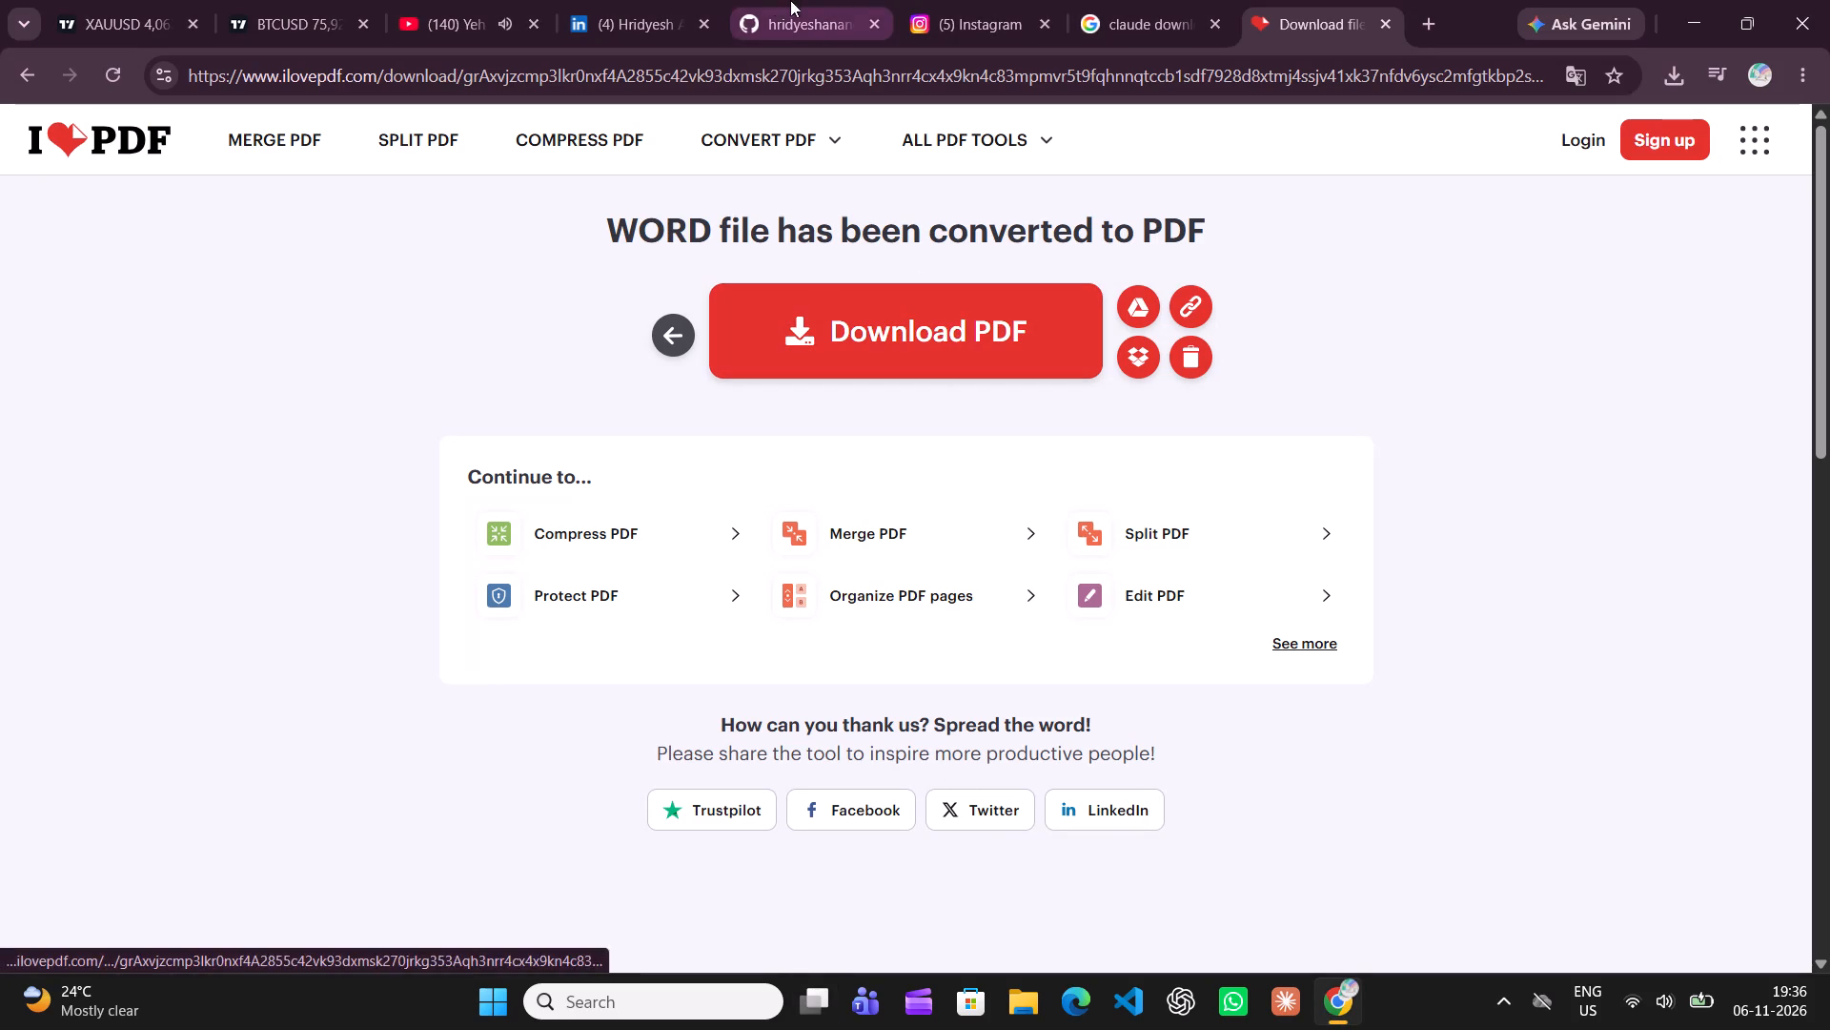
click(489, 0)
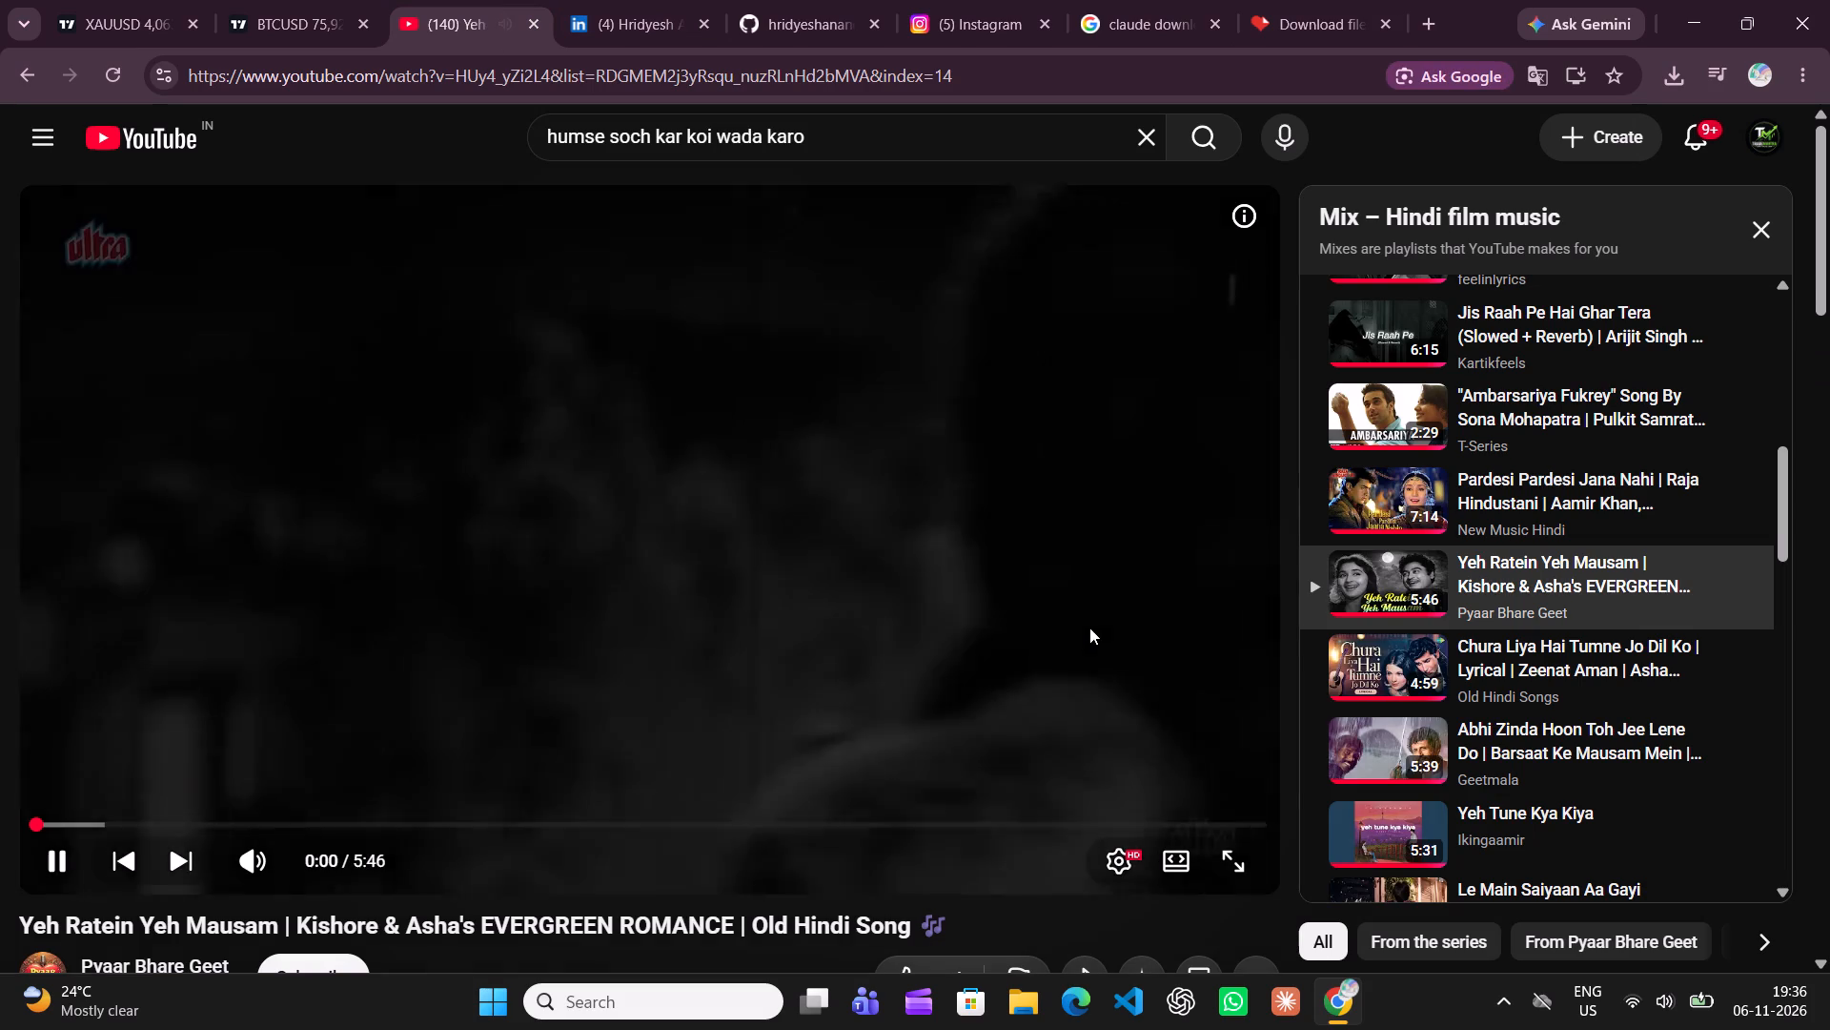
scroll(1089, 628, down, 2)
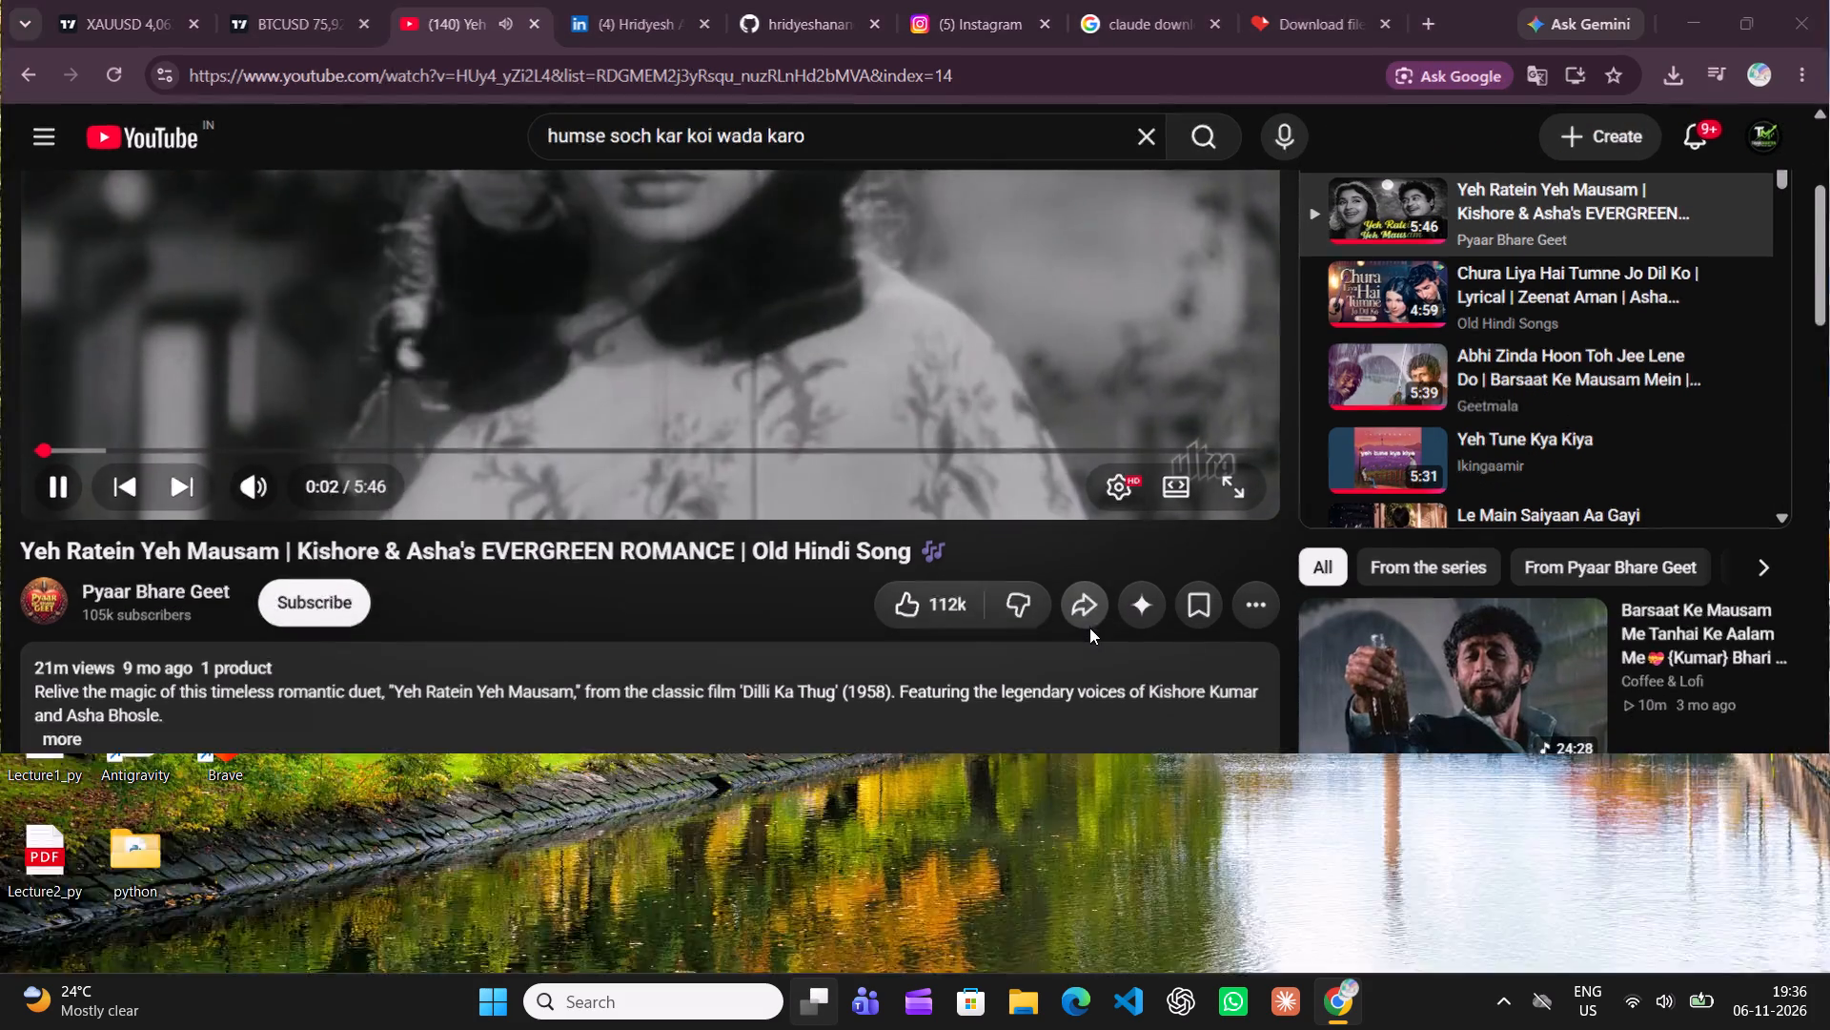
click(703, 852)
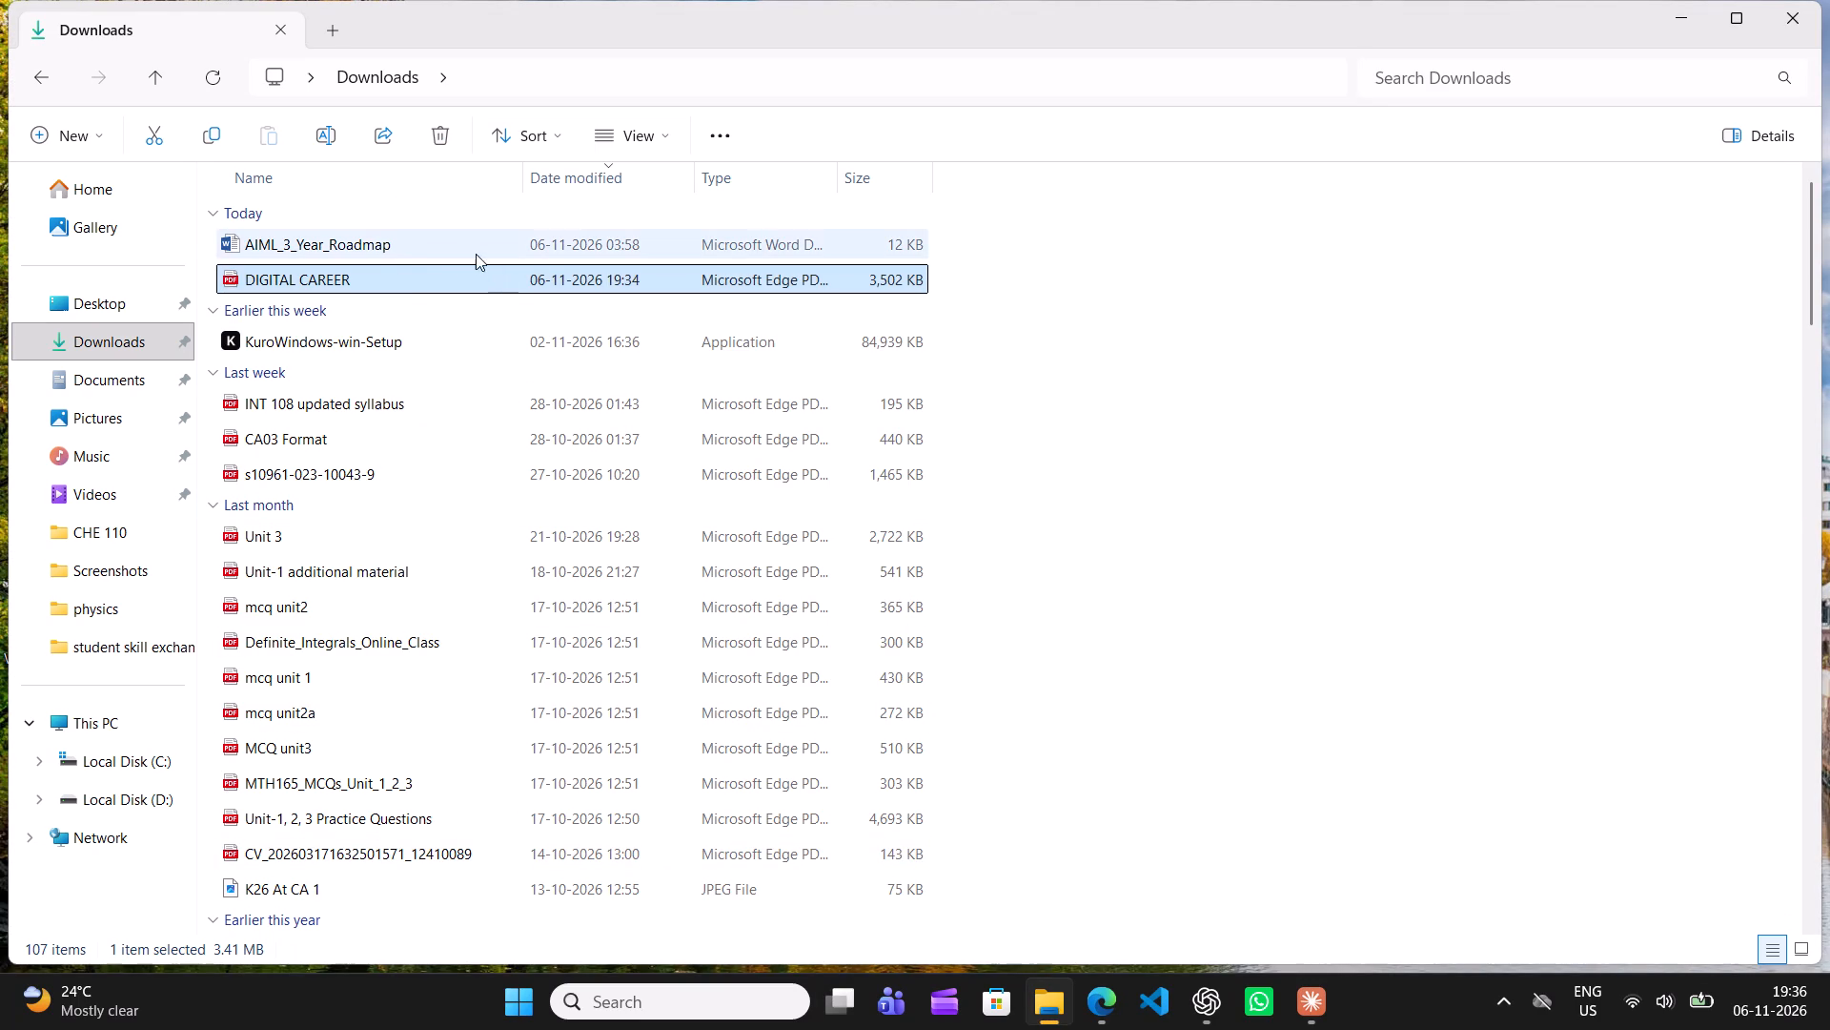
Delete the DIGITAL CAREER PDF from the Downloads folder and minimize the folder window.
click(433, 125)
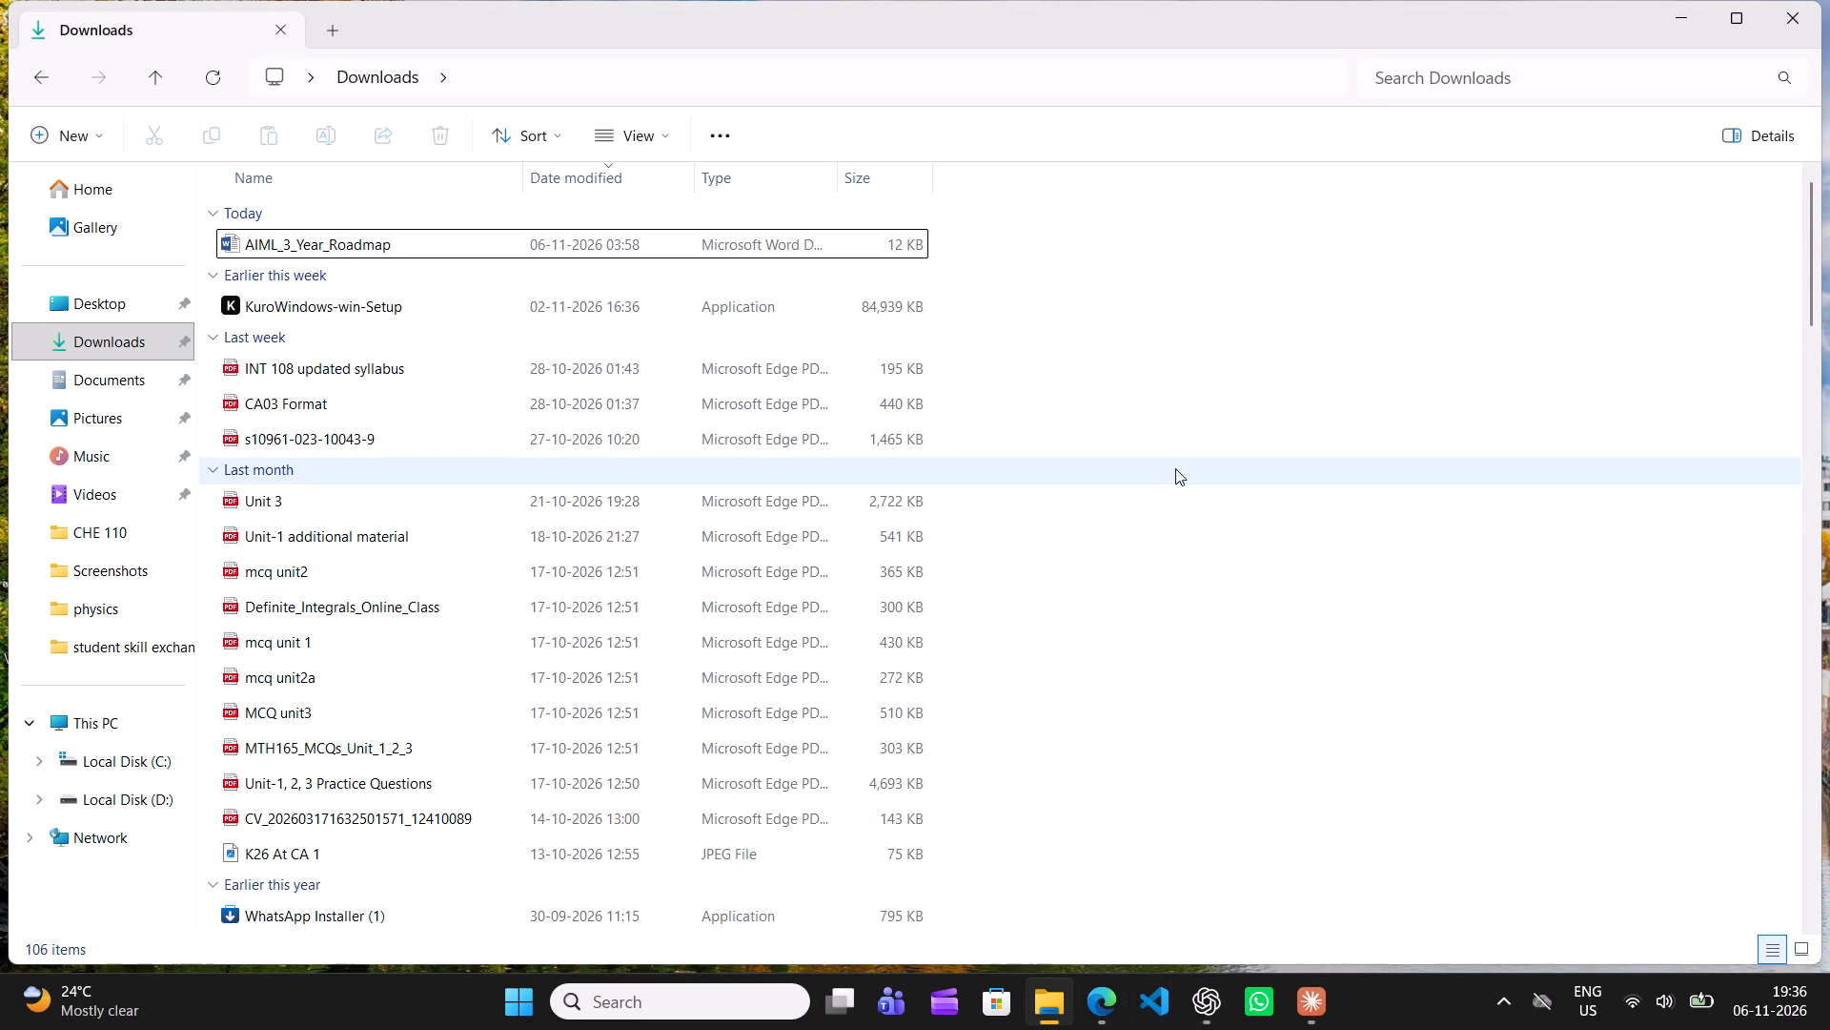
click(1670, 10)
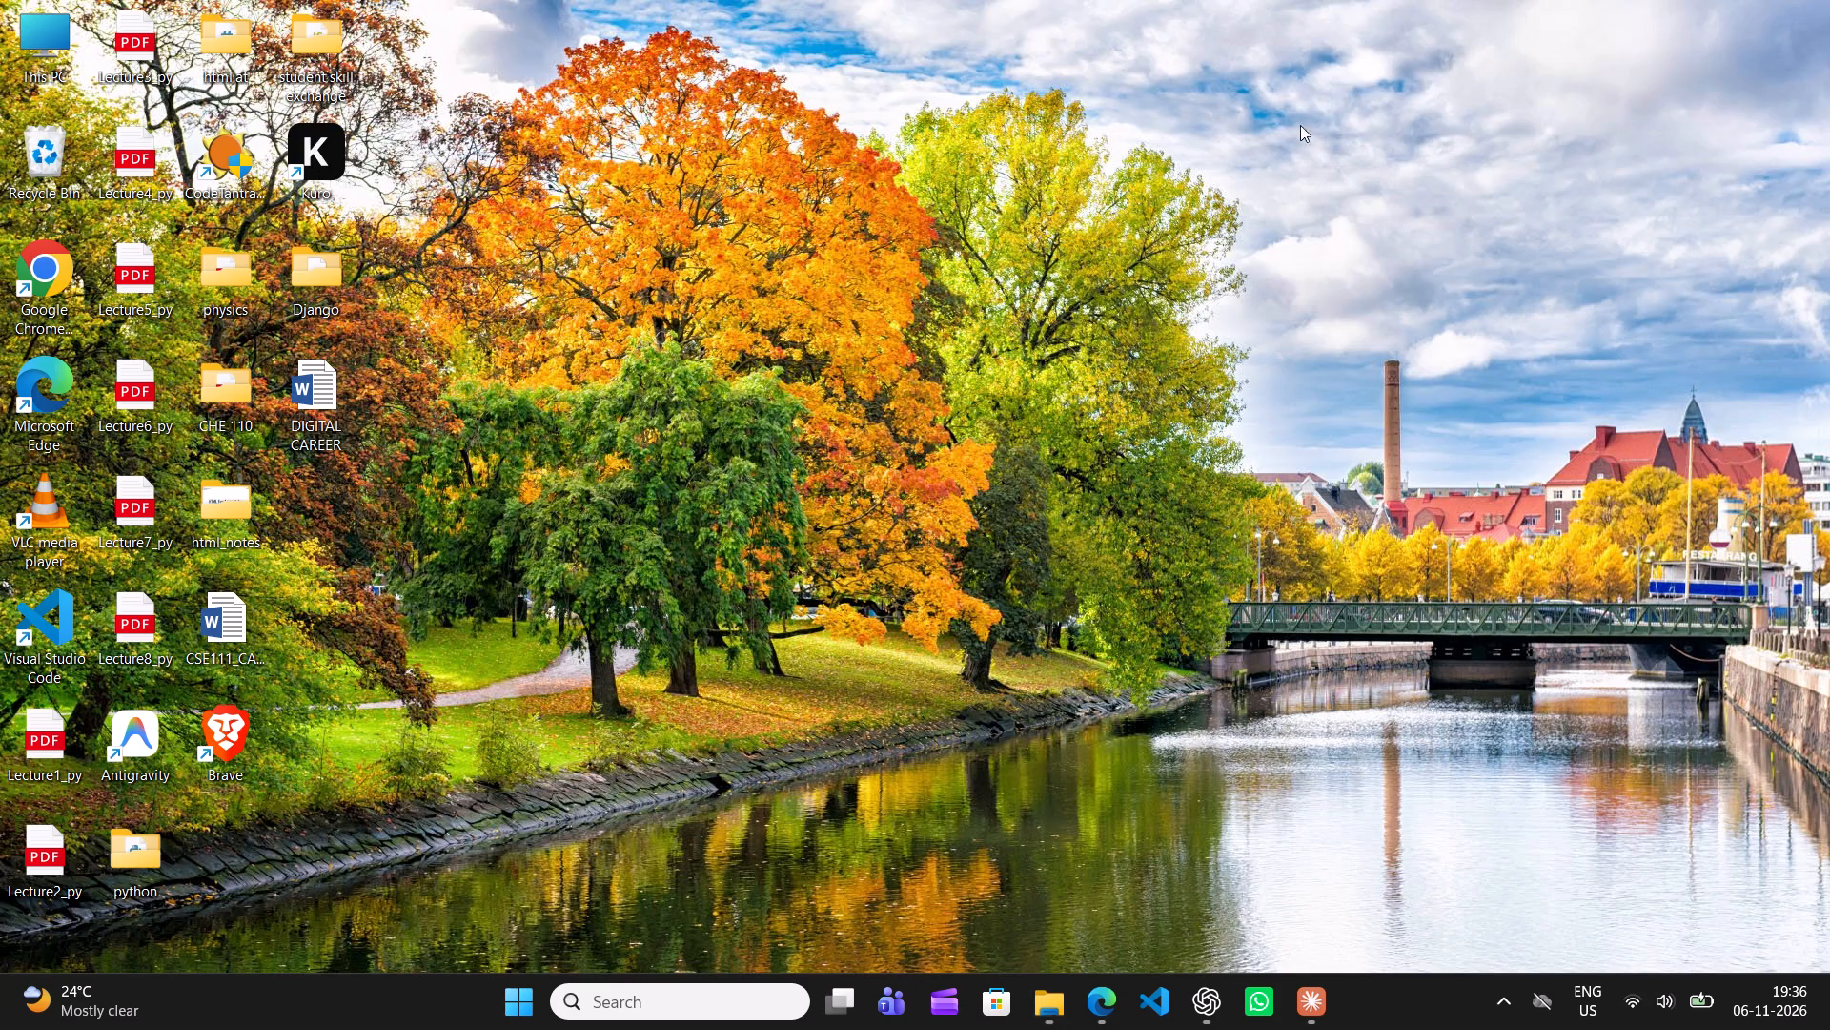
Open the DIGITAL CAREER Word document from the desktop and dismiss the Office activation wizard.
double_click(329, 392)
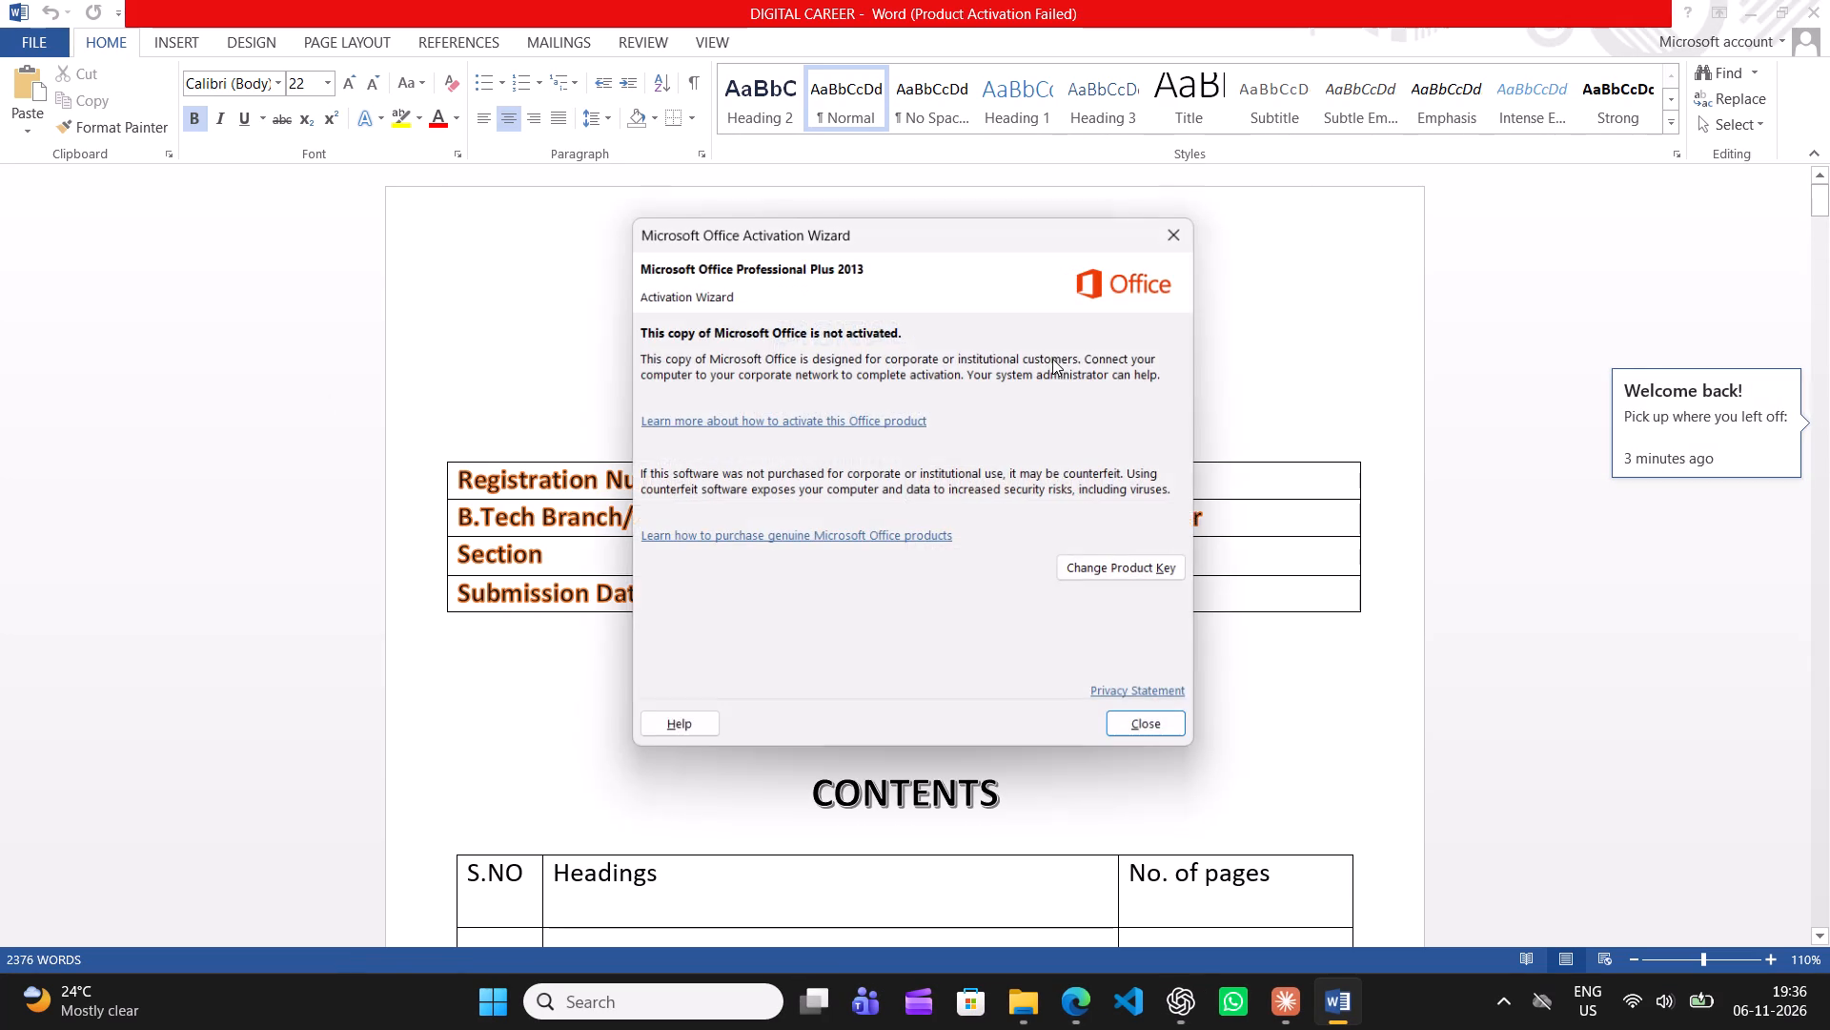
click(1189, 212)
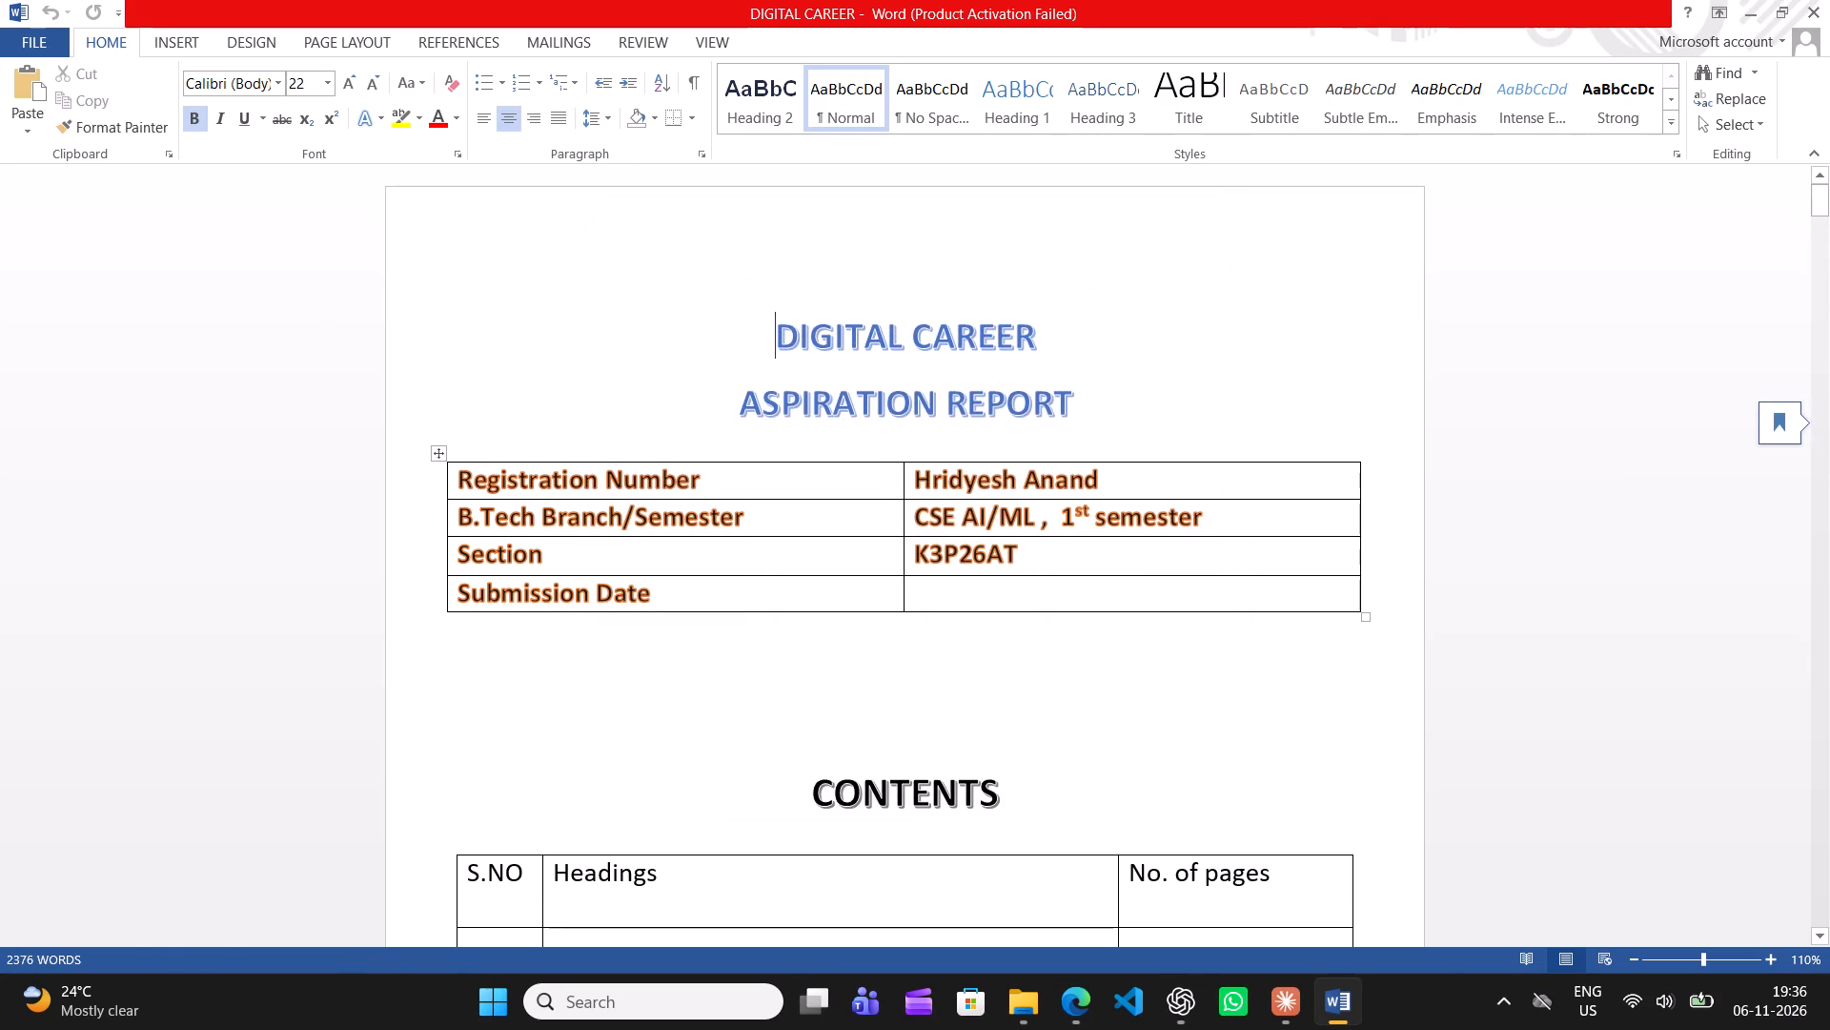
Switch to Edge, close the DIGITAL CAREER PDF, check the cover page of CA03 Format, and minimize the window.
click(1084, 996)
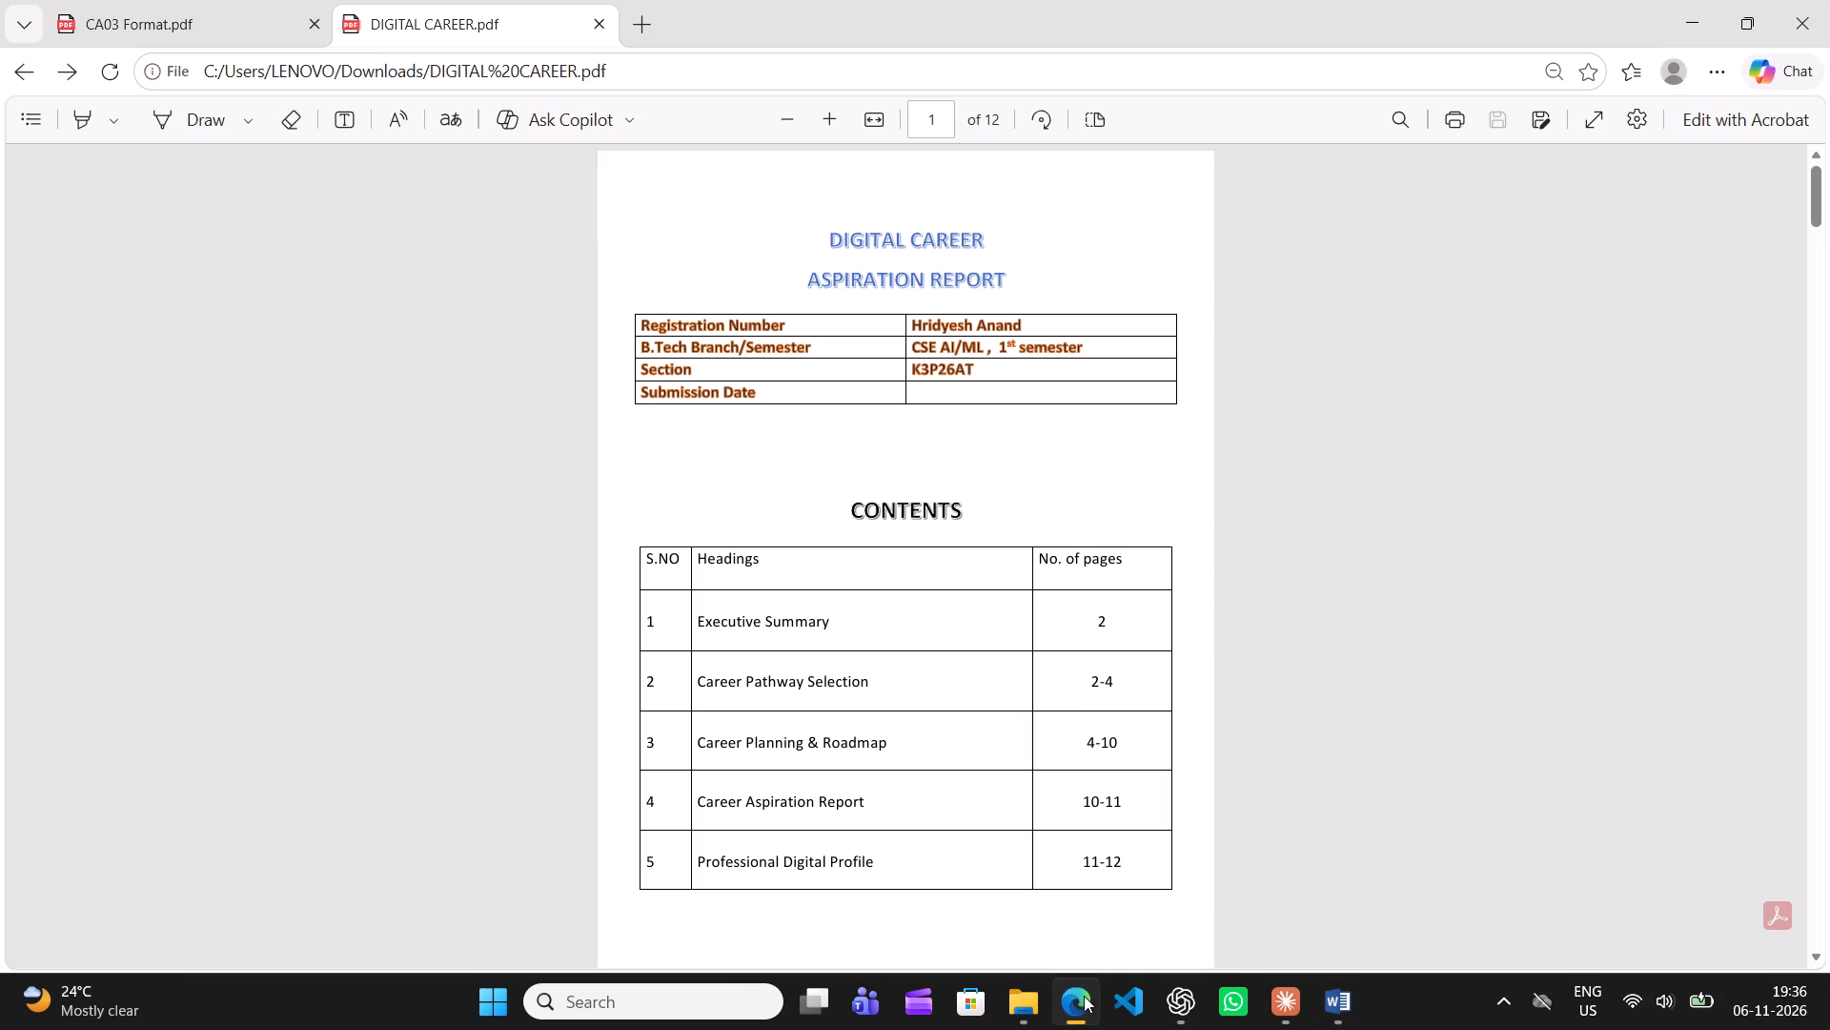
click(271, 0)
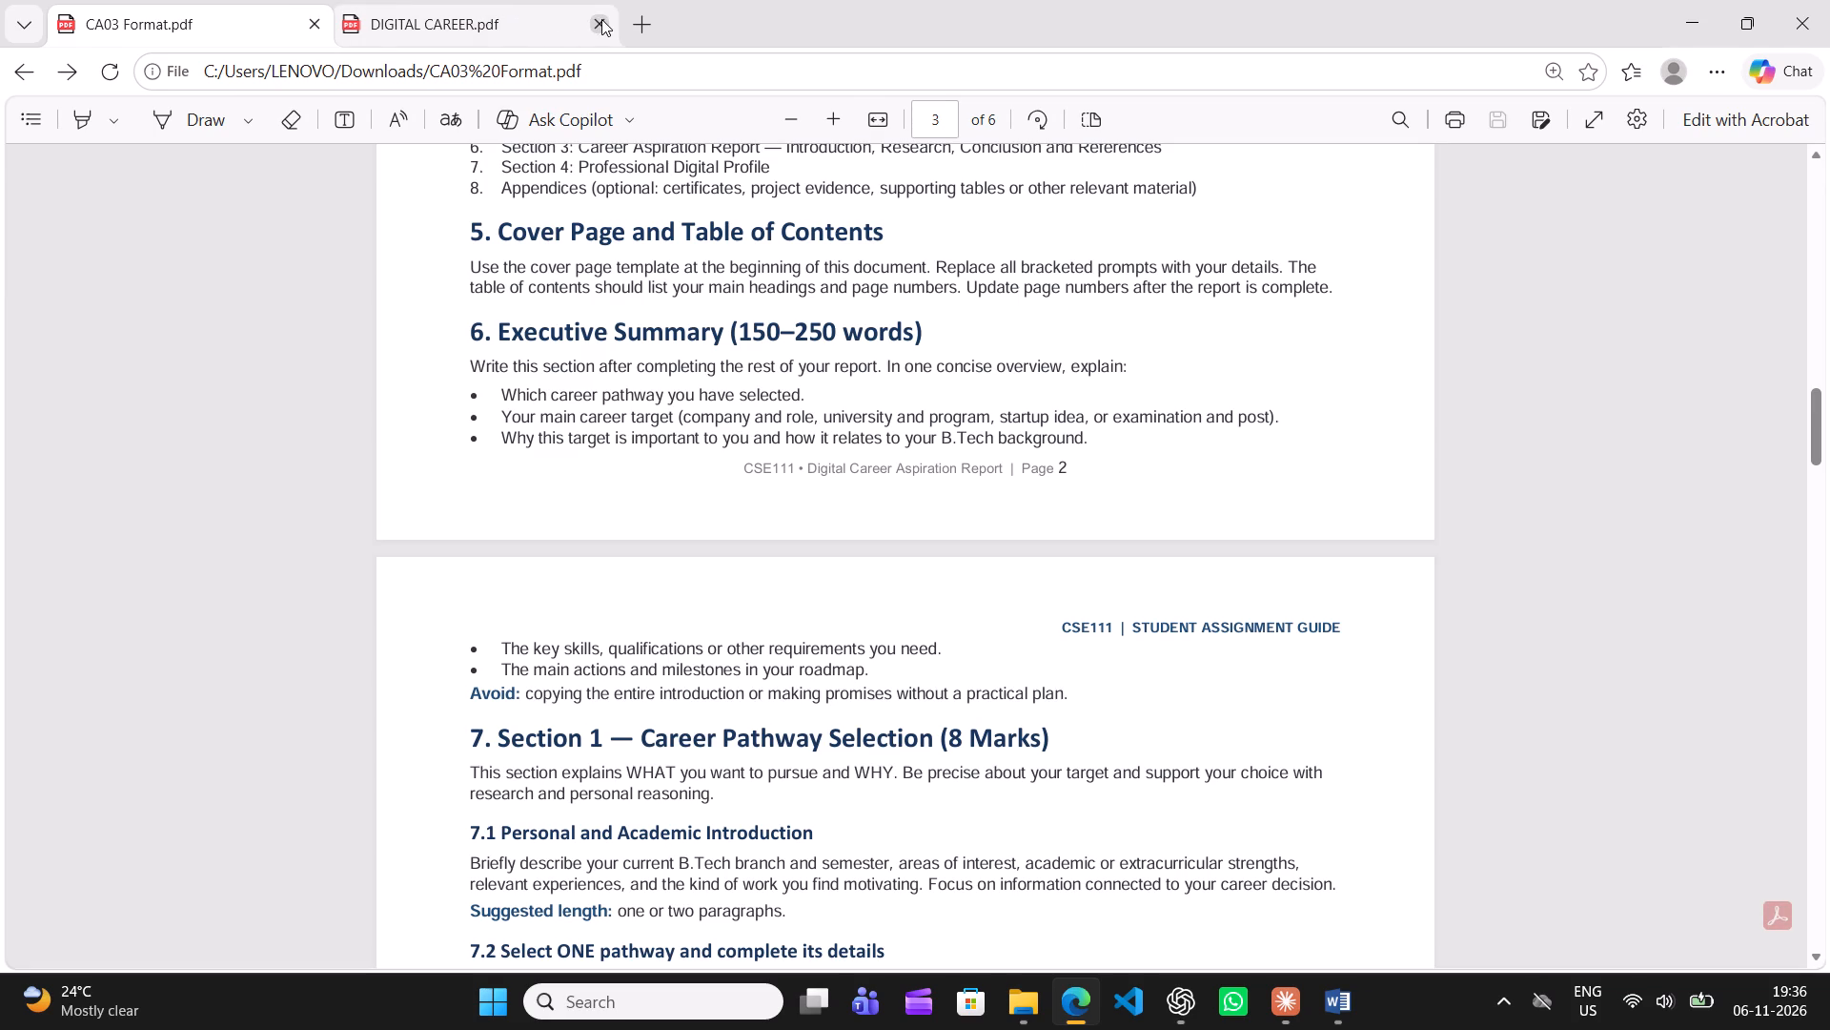
click(601, 19)
scroll(794, 400, up, 11)
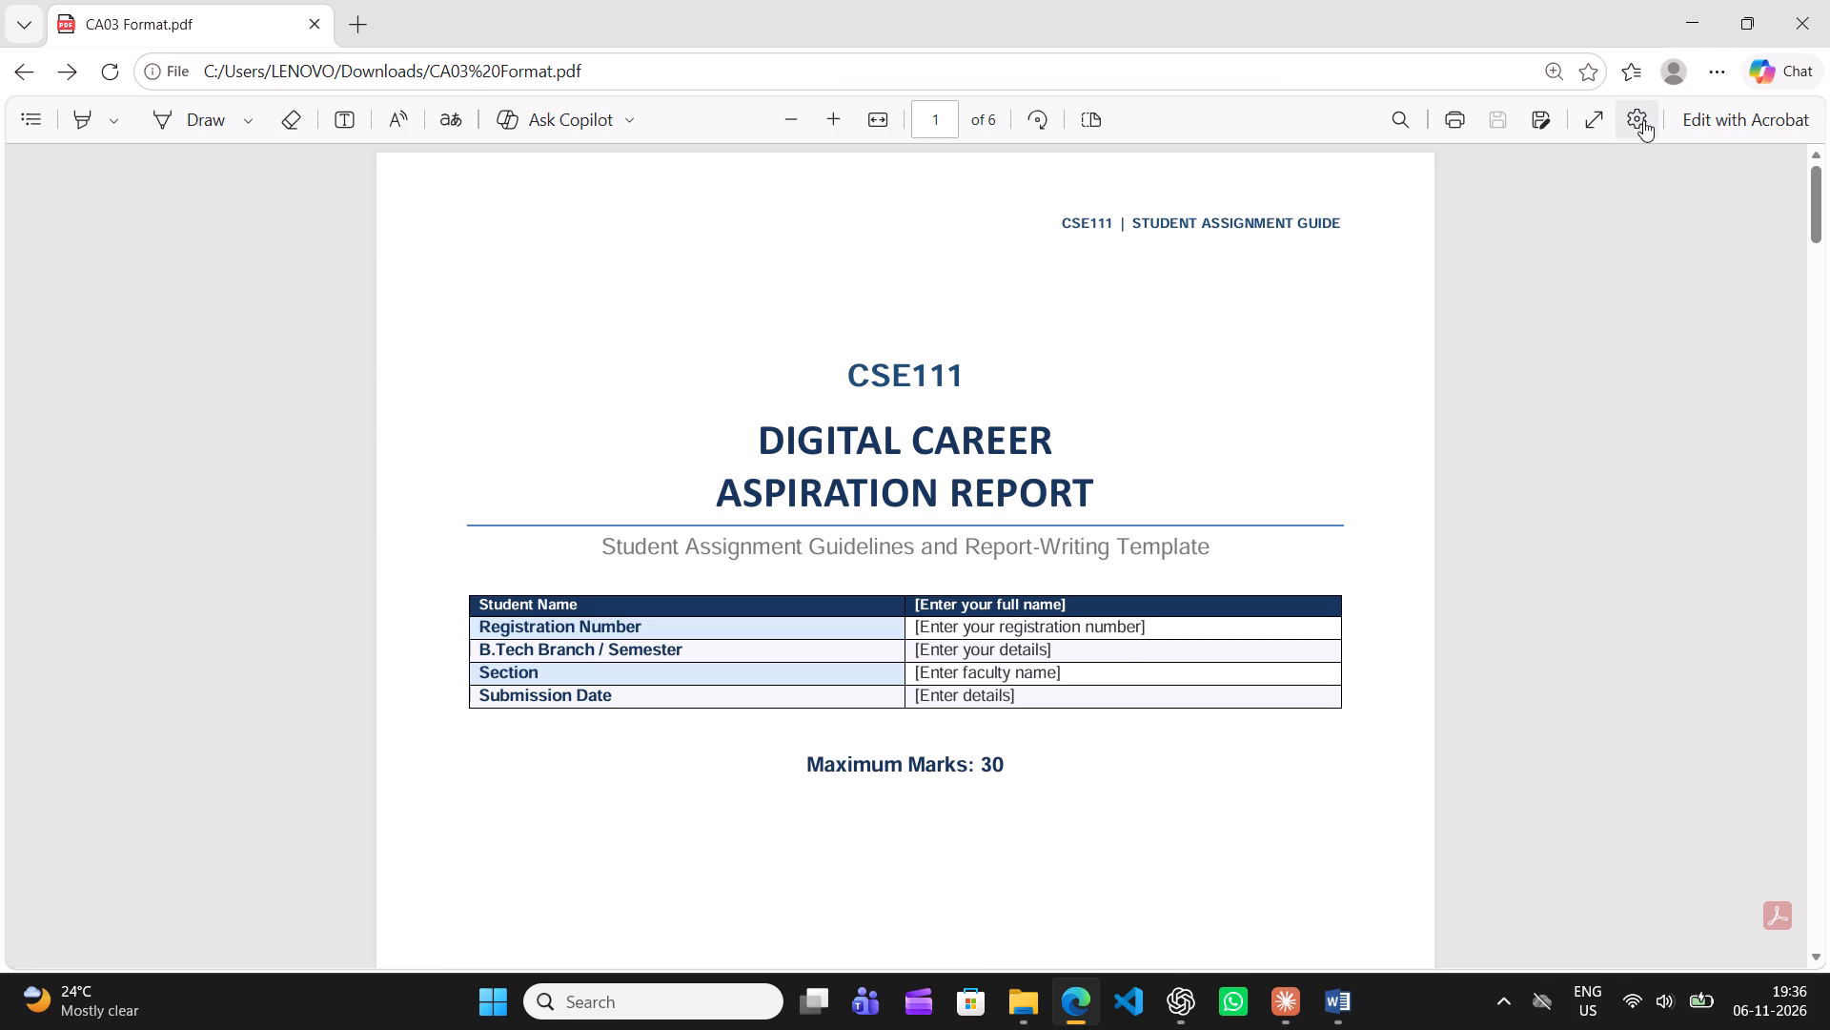
click(1685, 6)
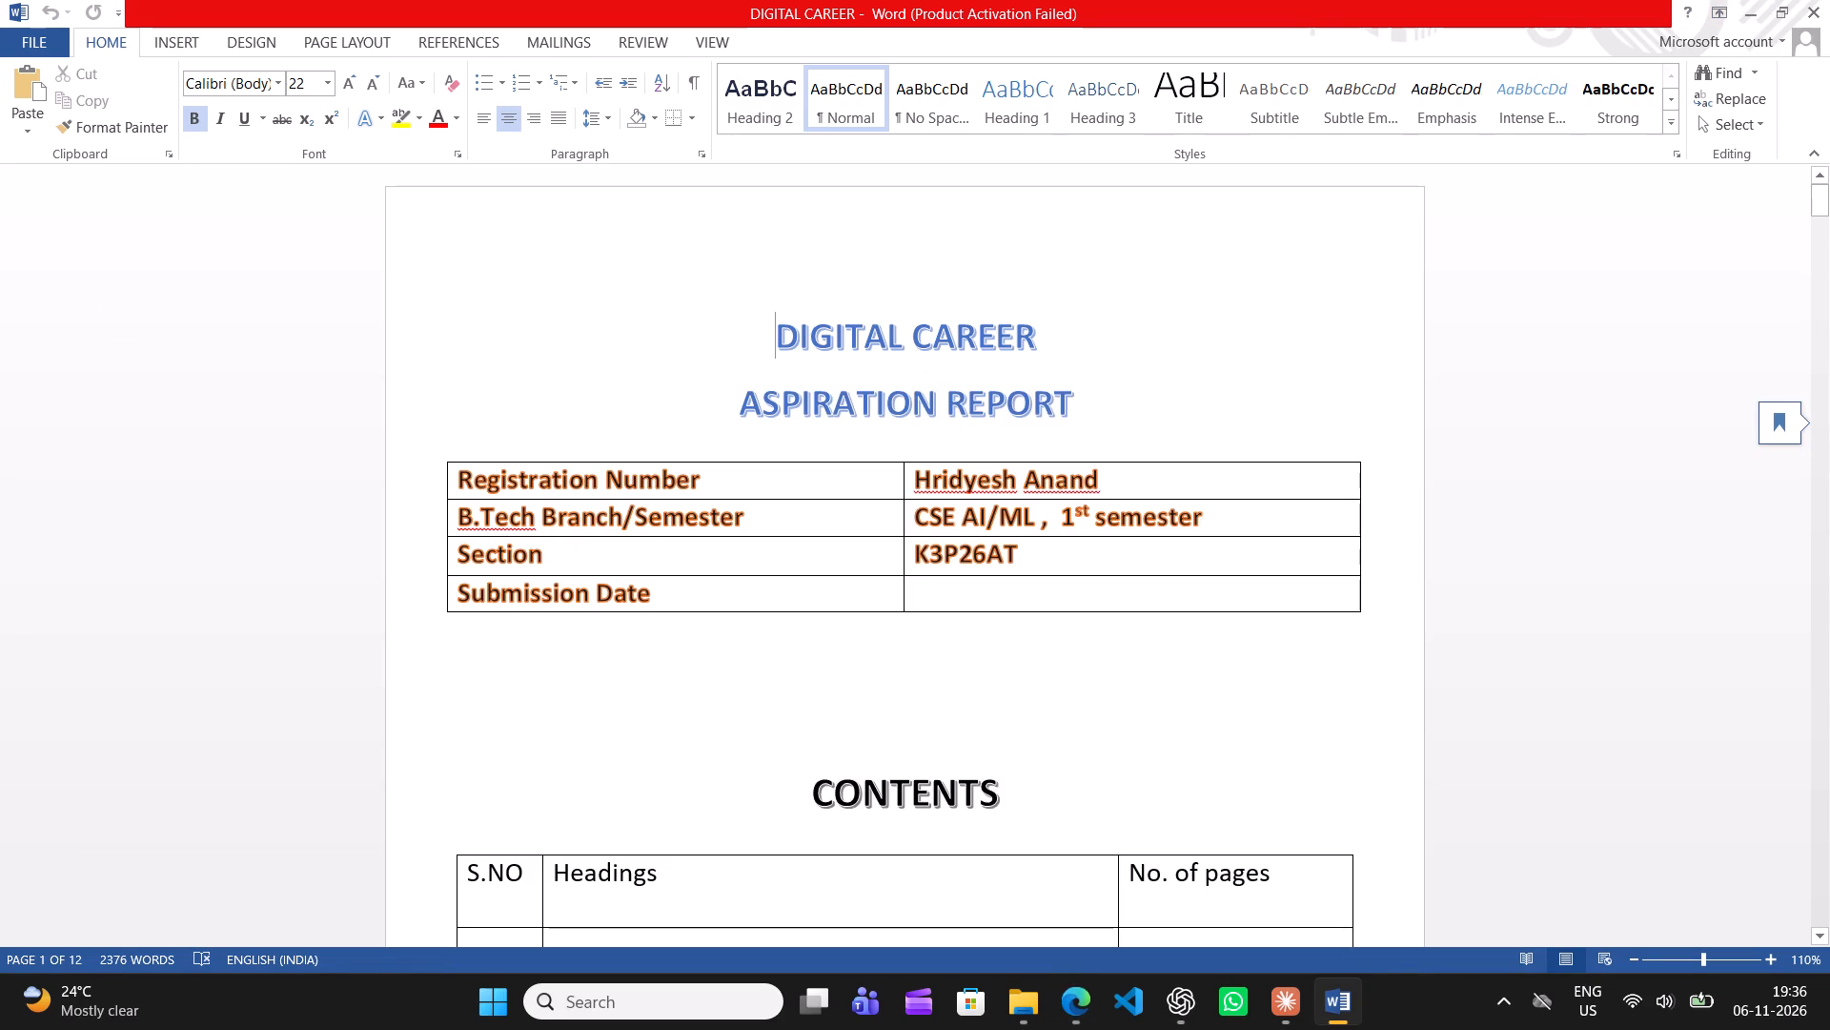
Enter 6-11-2026 as the Submission Date in the Word report's cover table.
click(951, 595)
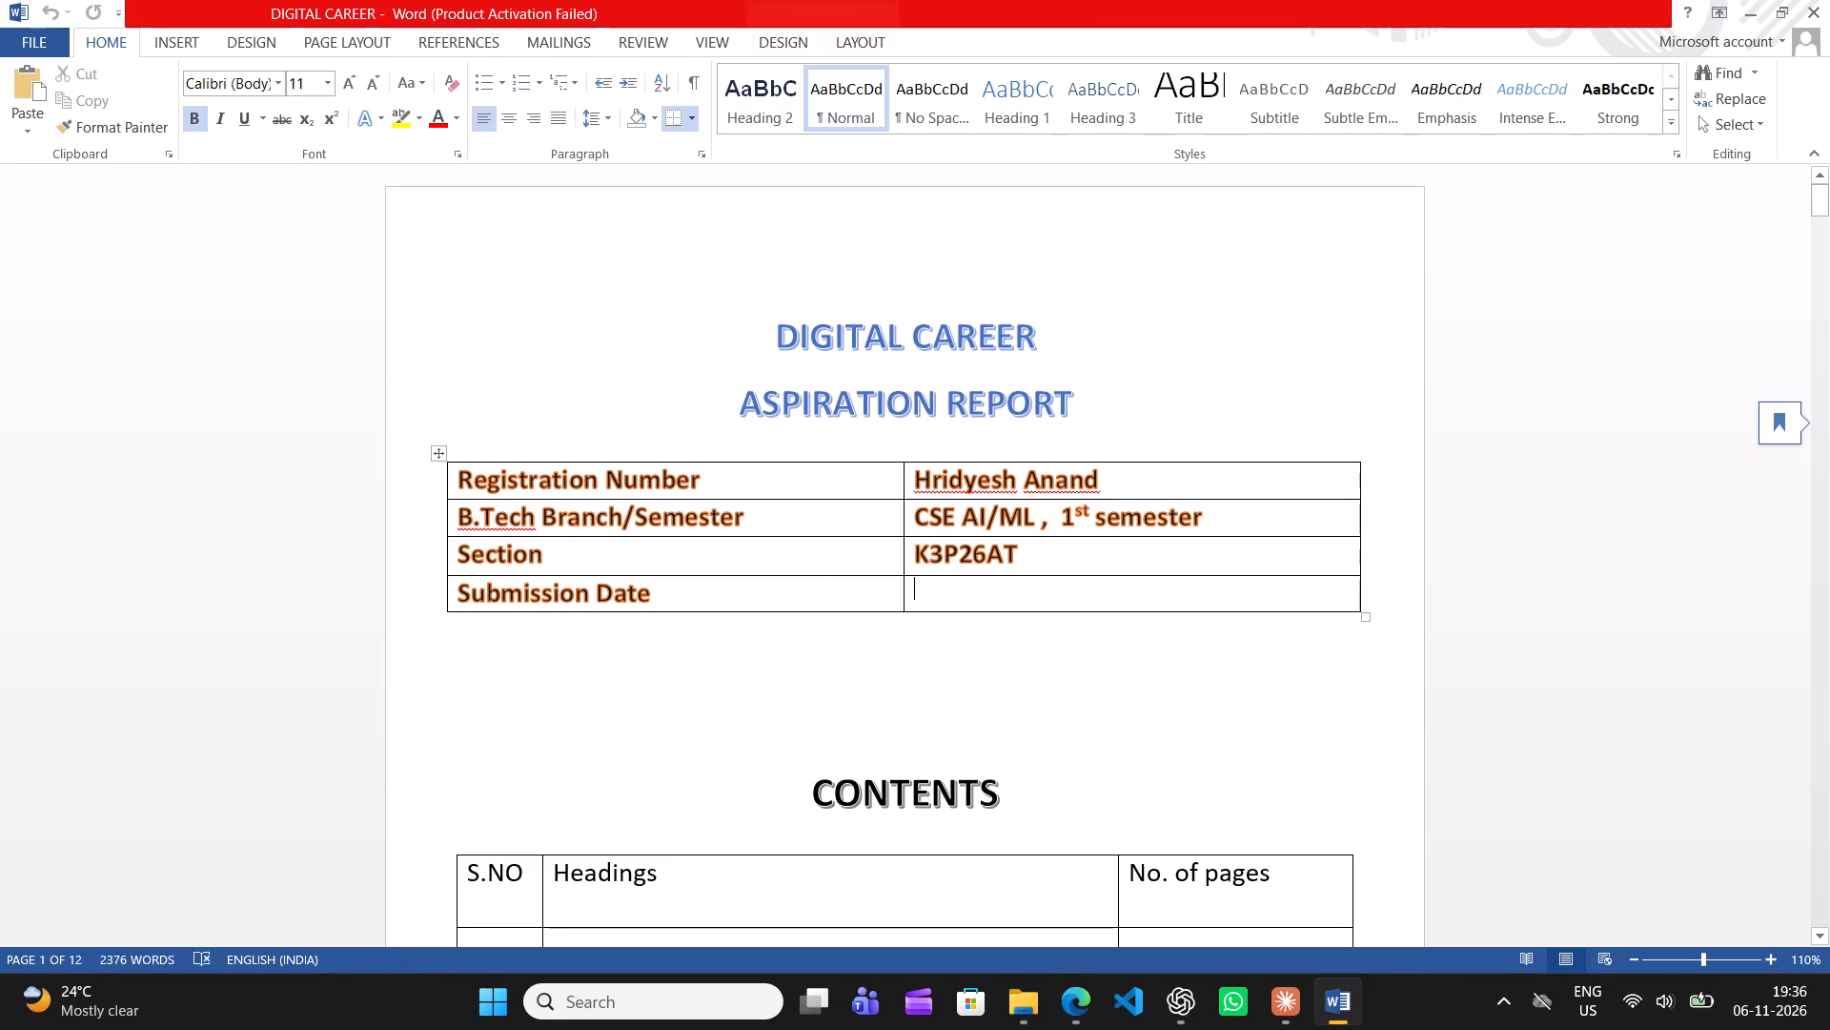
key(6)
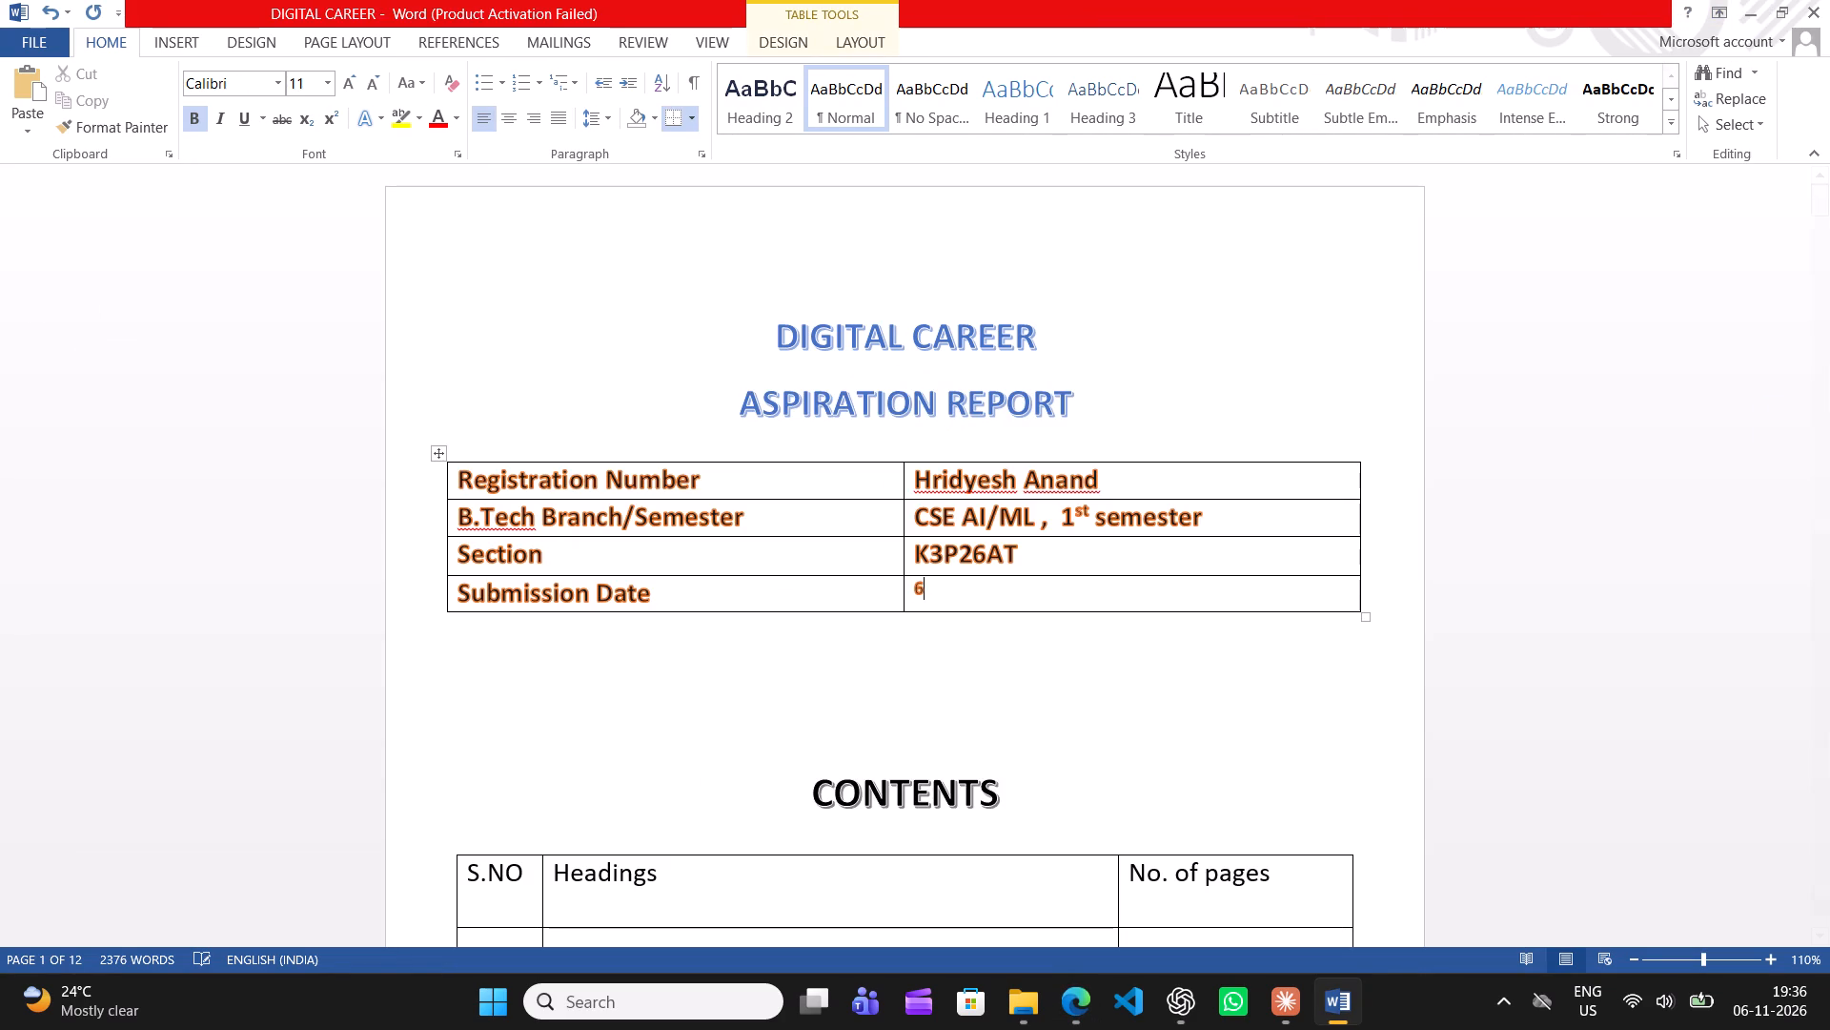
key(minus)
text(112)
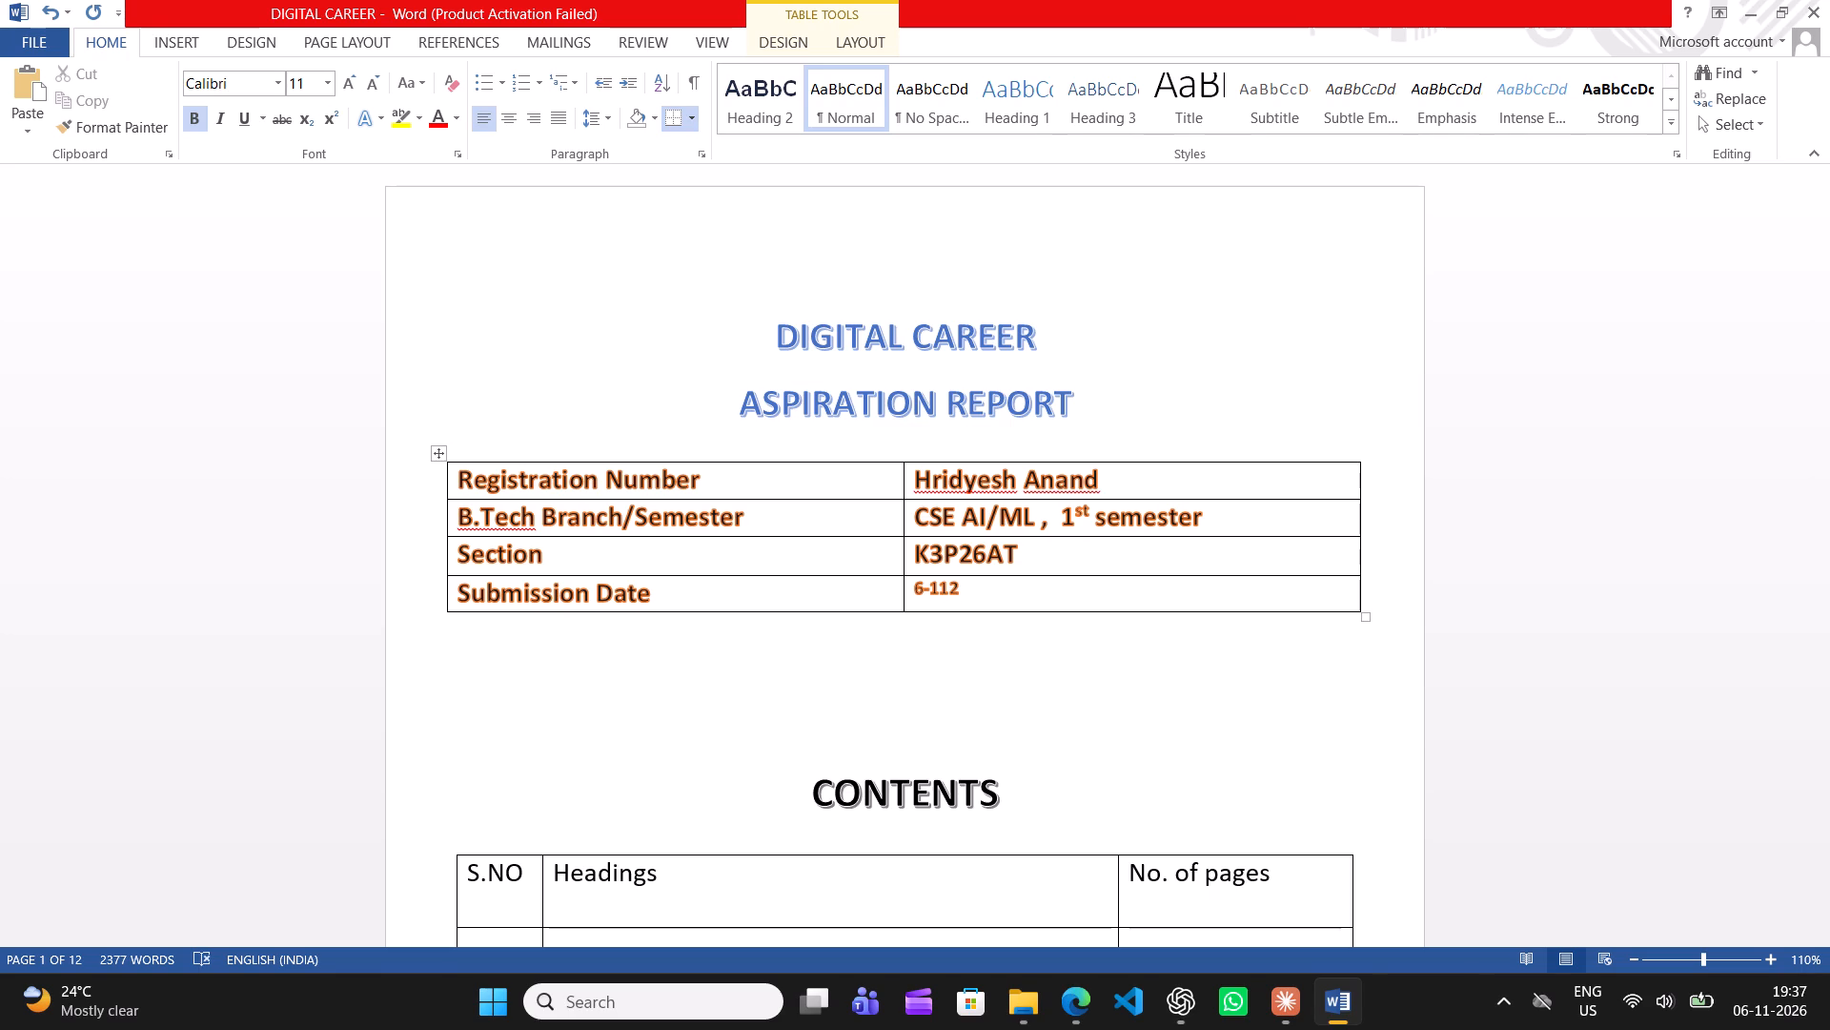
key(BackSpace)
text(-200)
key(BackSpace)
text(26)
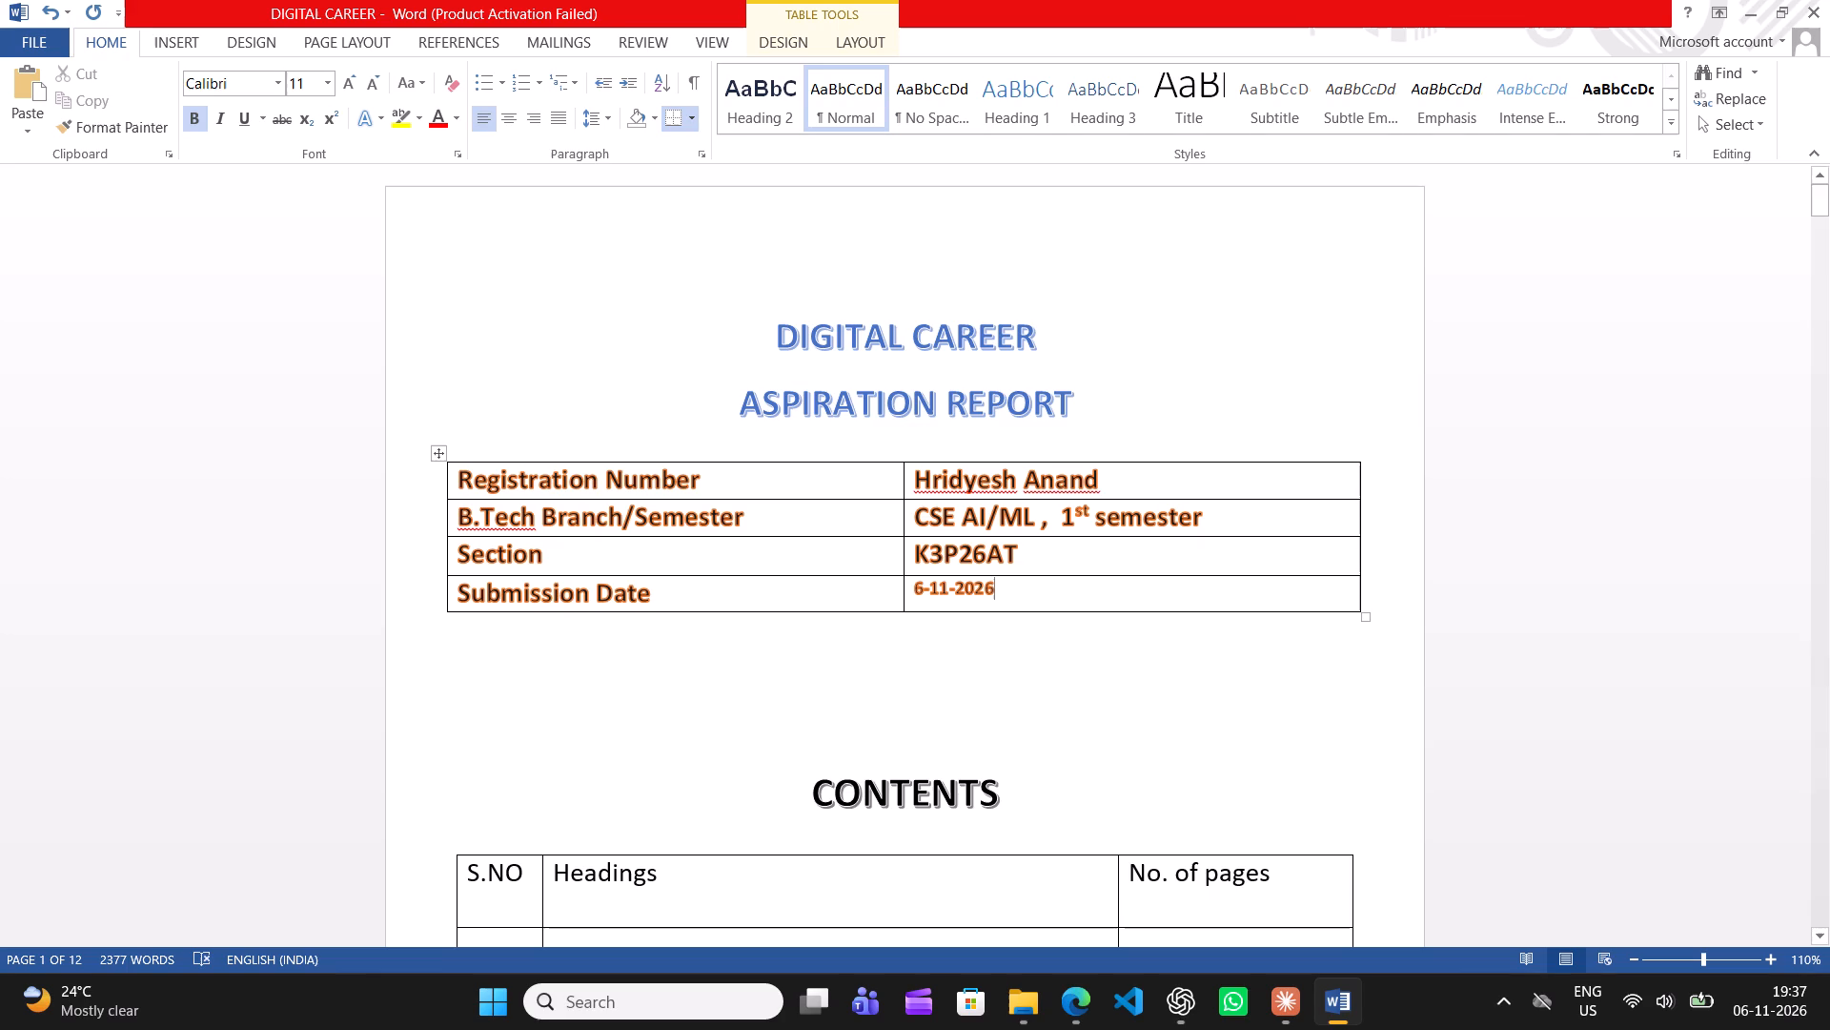
Set the font size of the cover table's Submission Date row to 16.
drag(1038, 592, 898, 579)
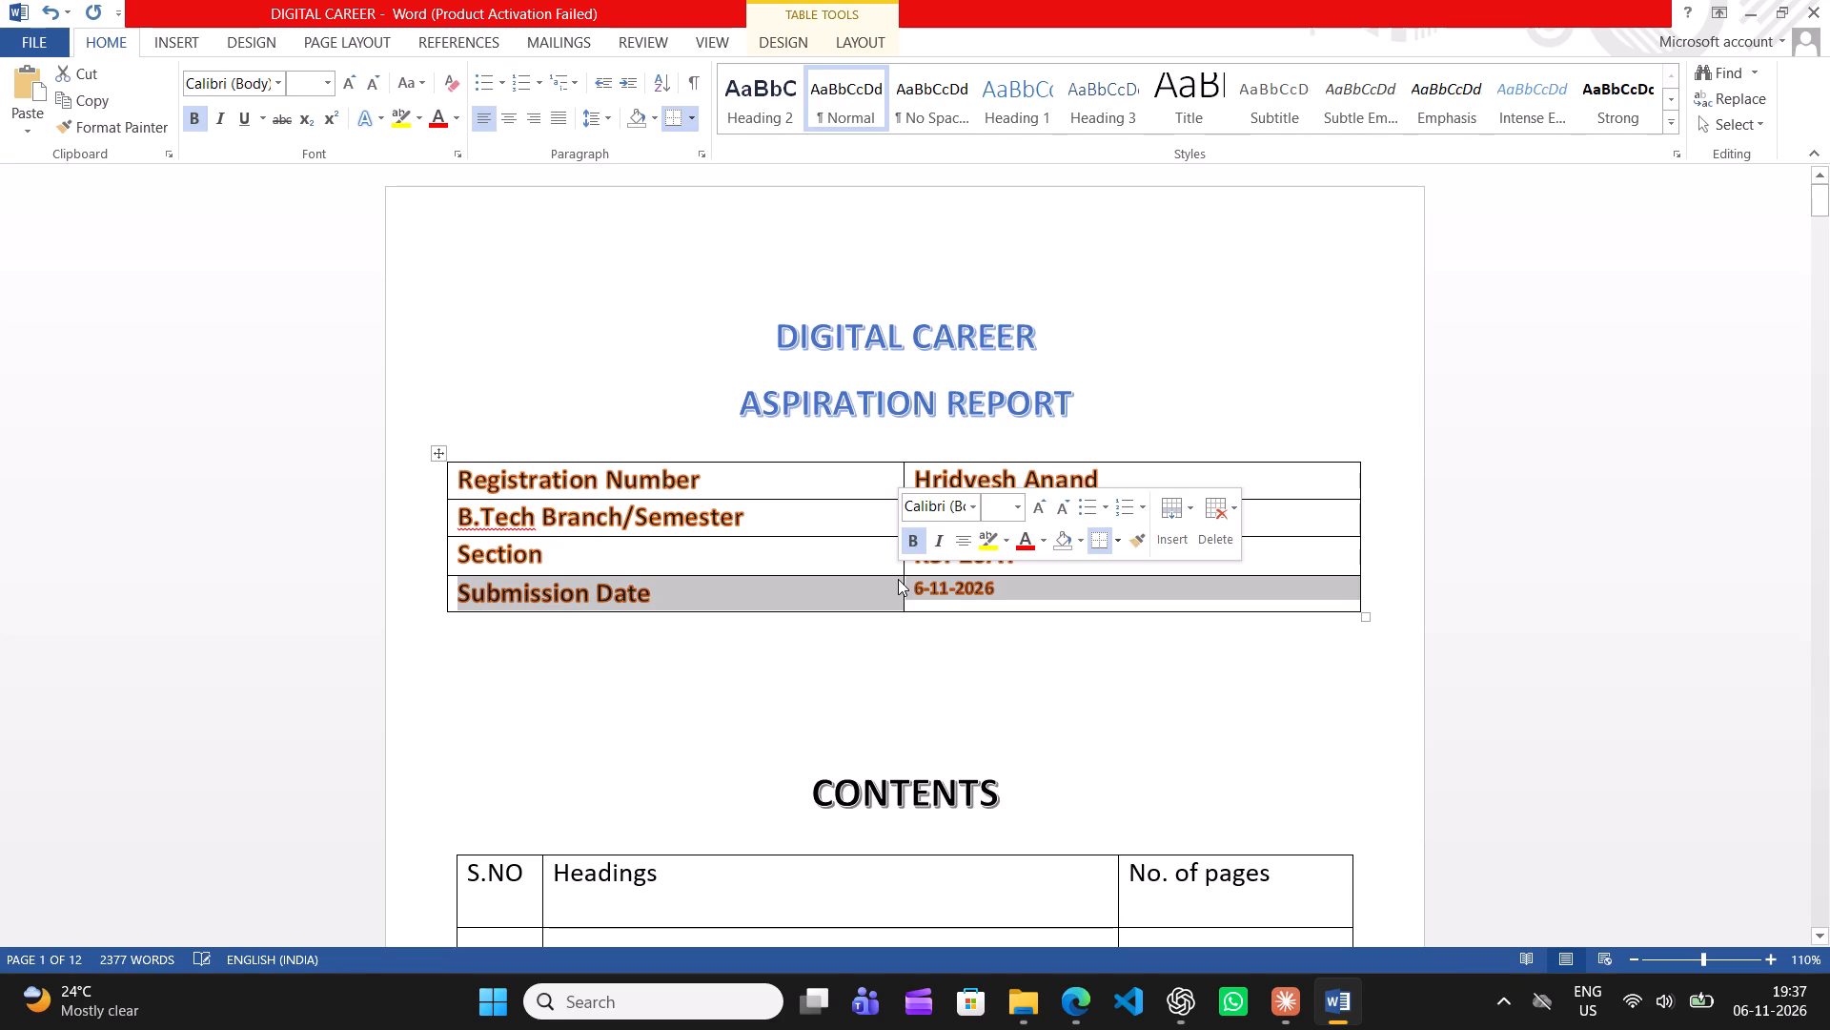
click(940, 665)
drag(670, 566, 427, 563)
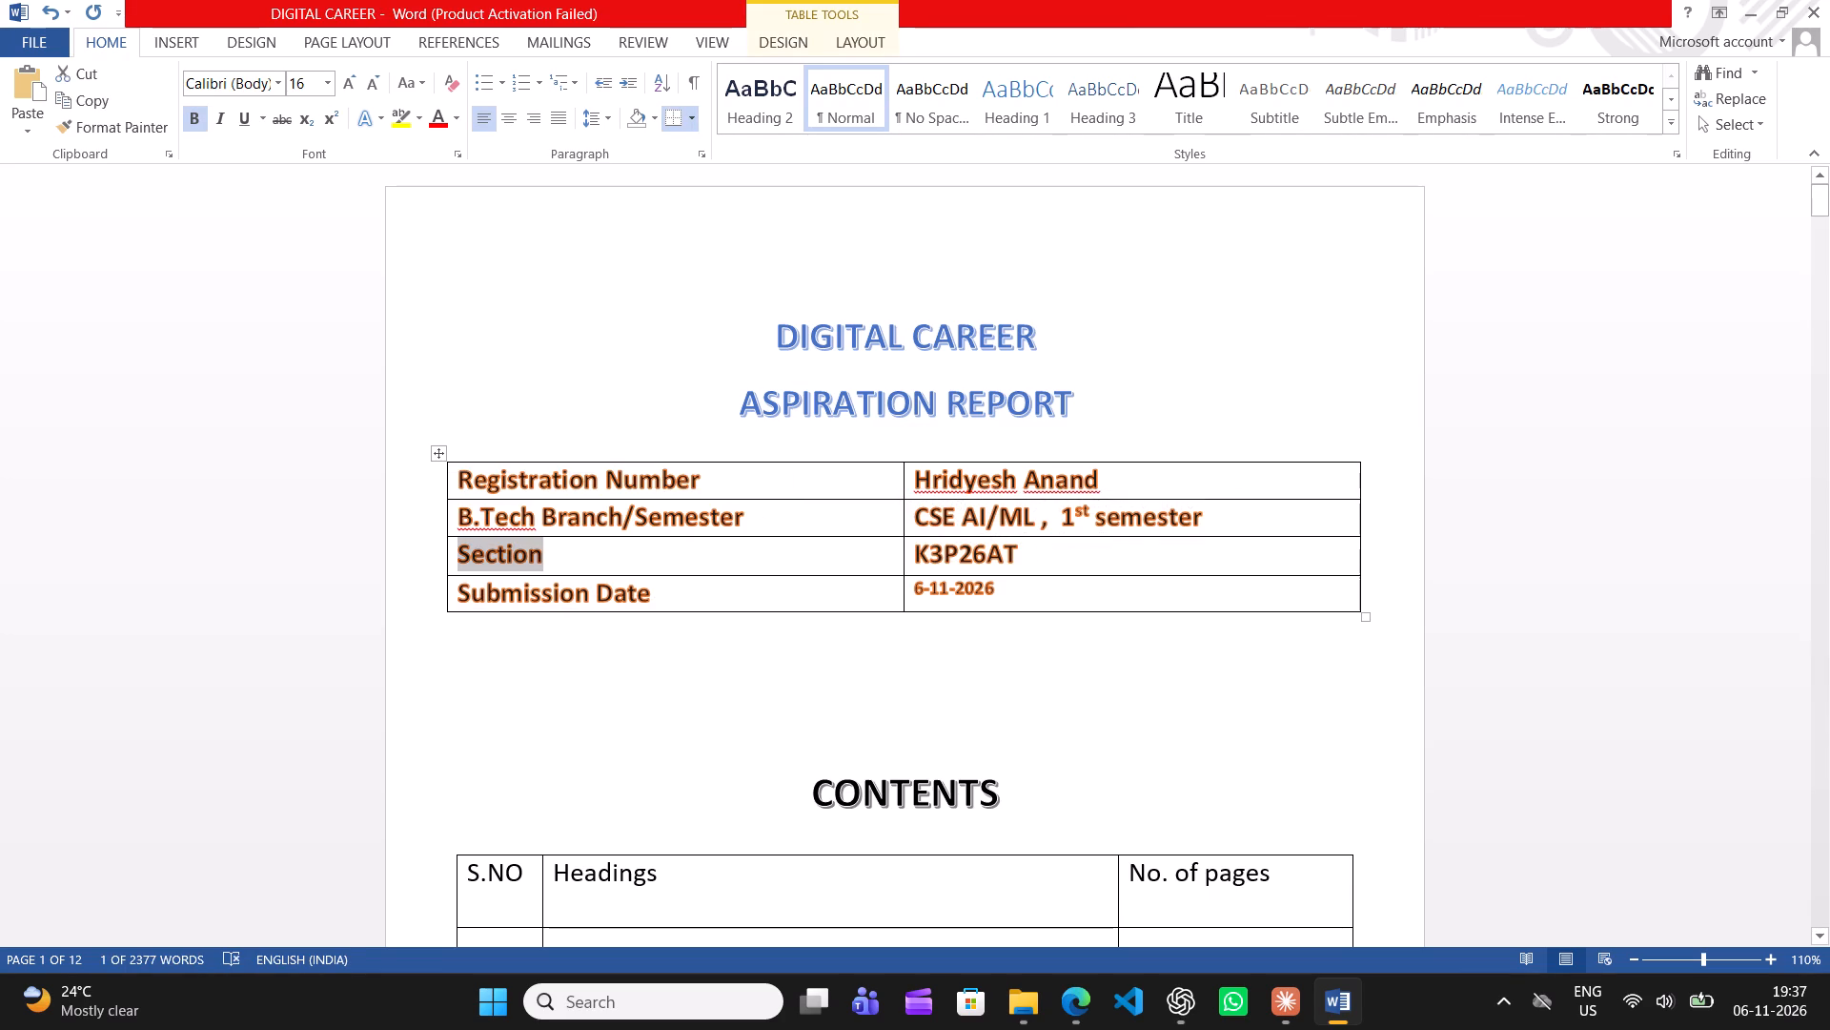
click(723, 687)
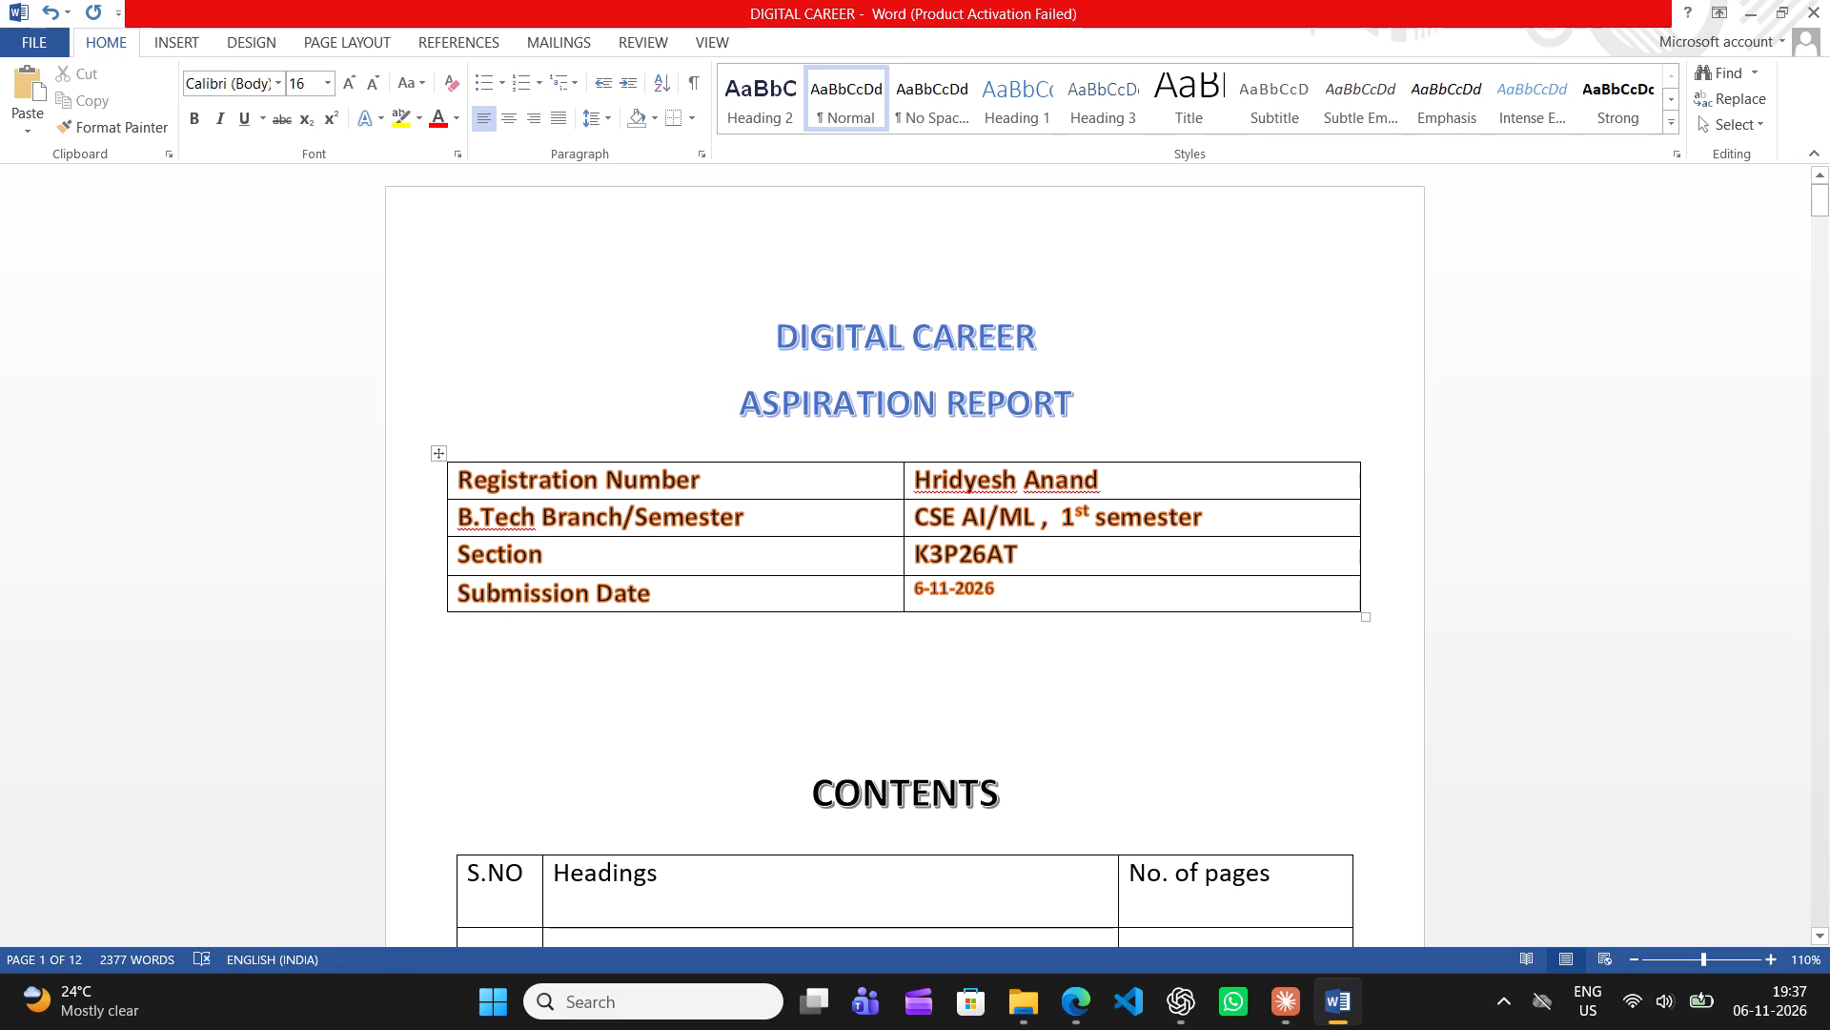
drag(1034, 590, 900, 596)
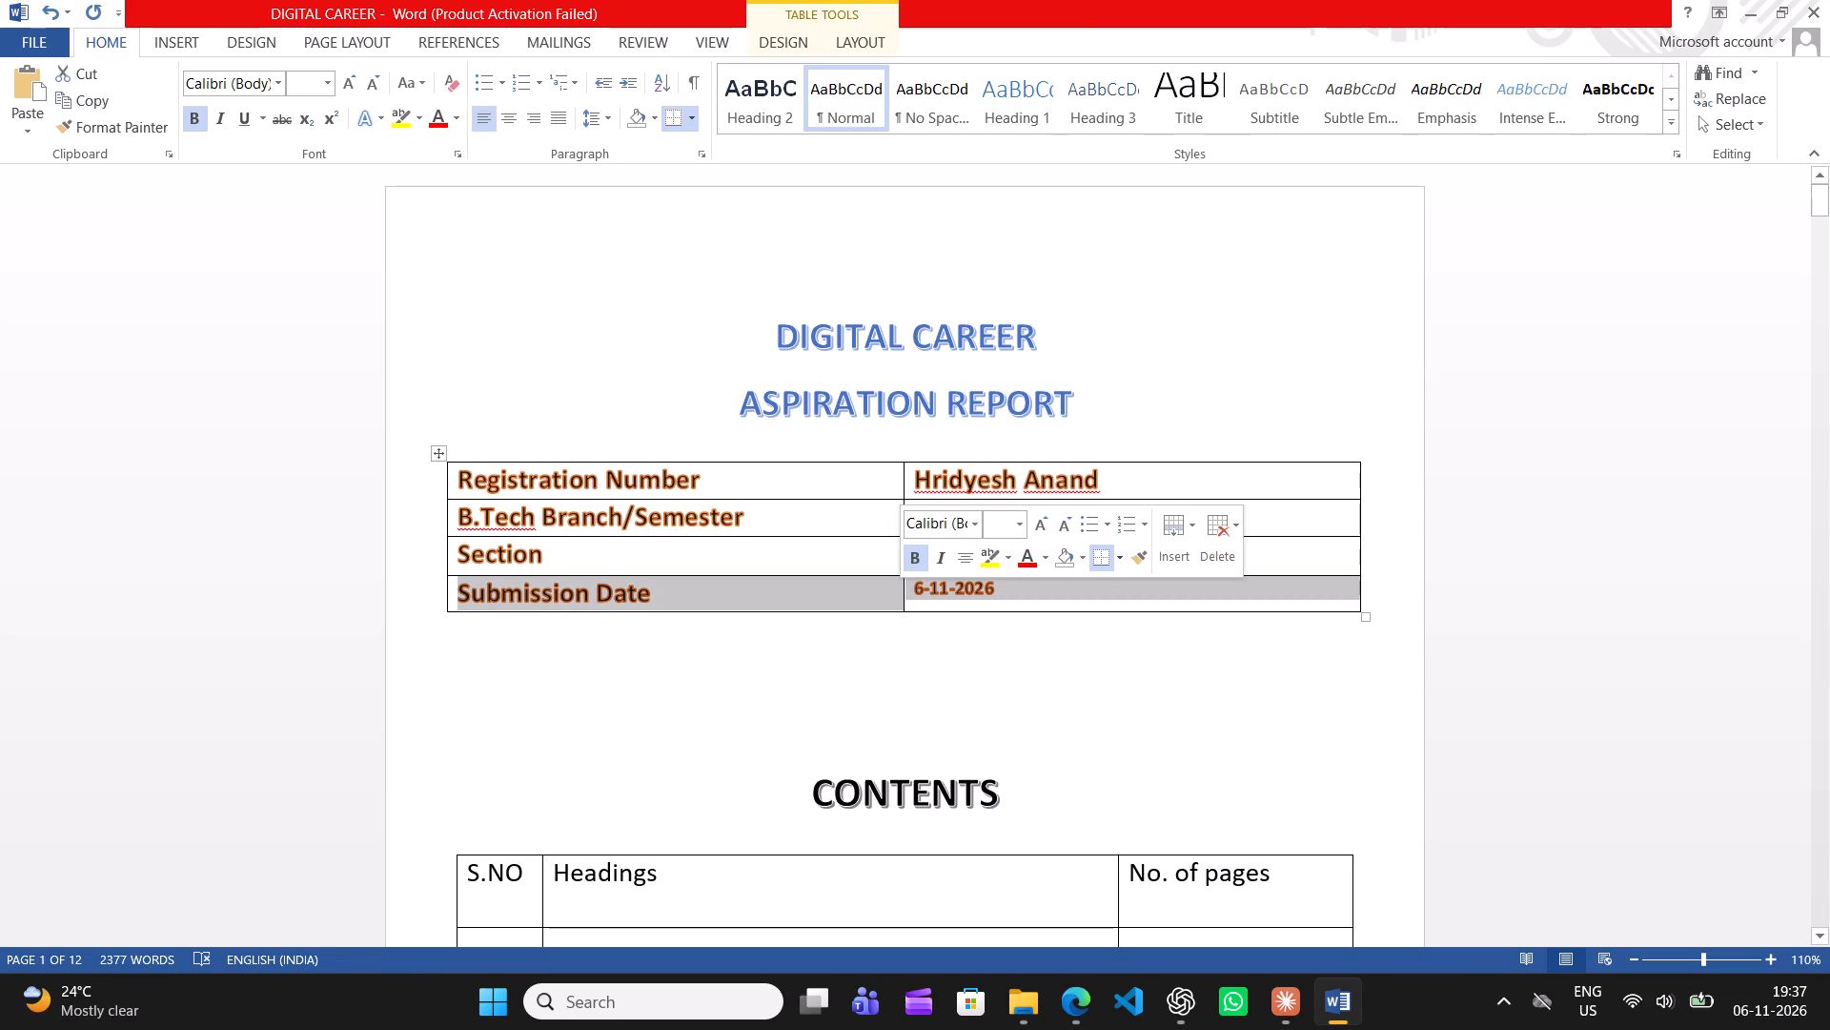
click(328, 88)
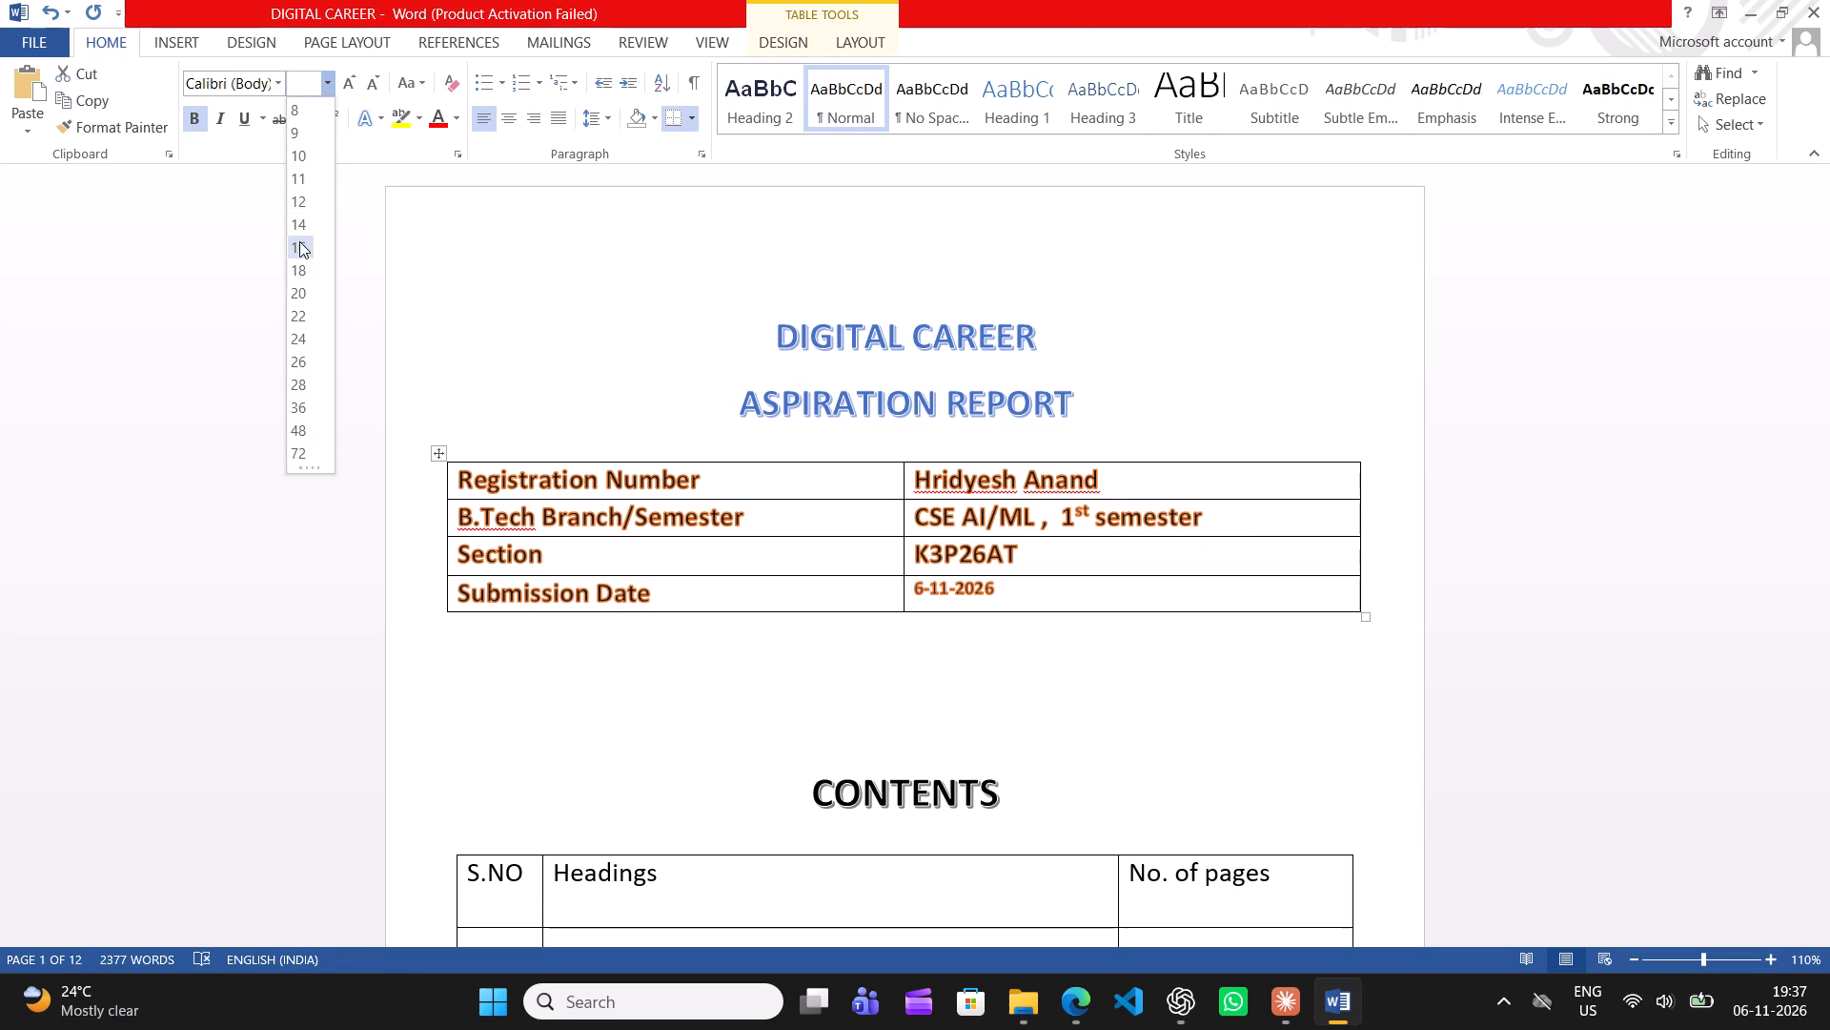
click(299, 244)
click(715, 340)
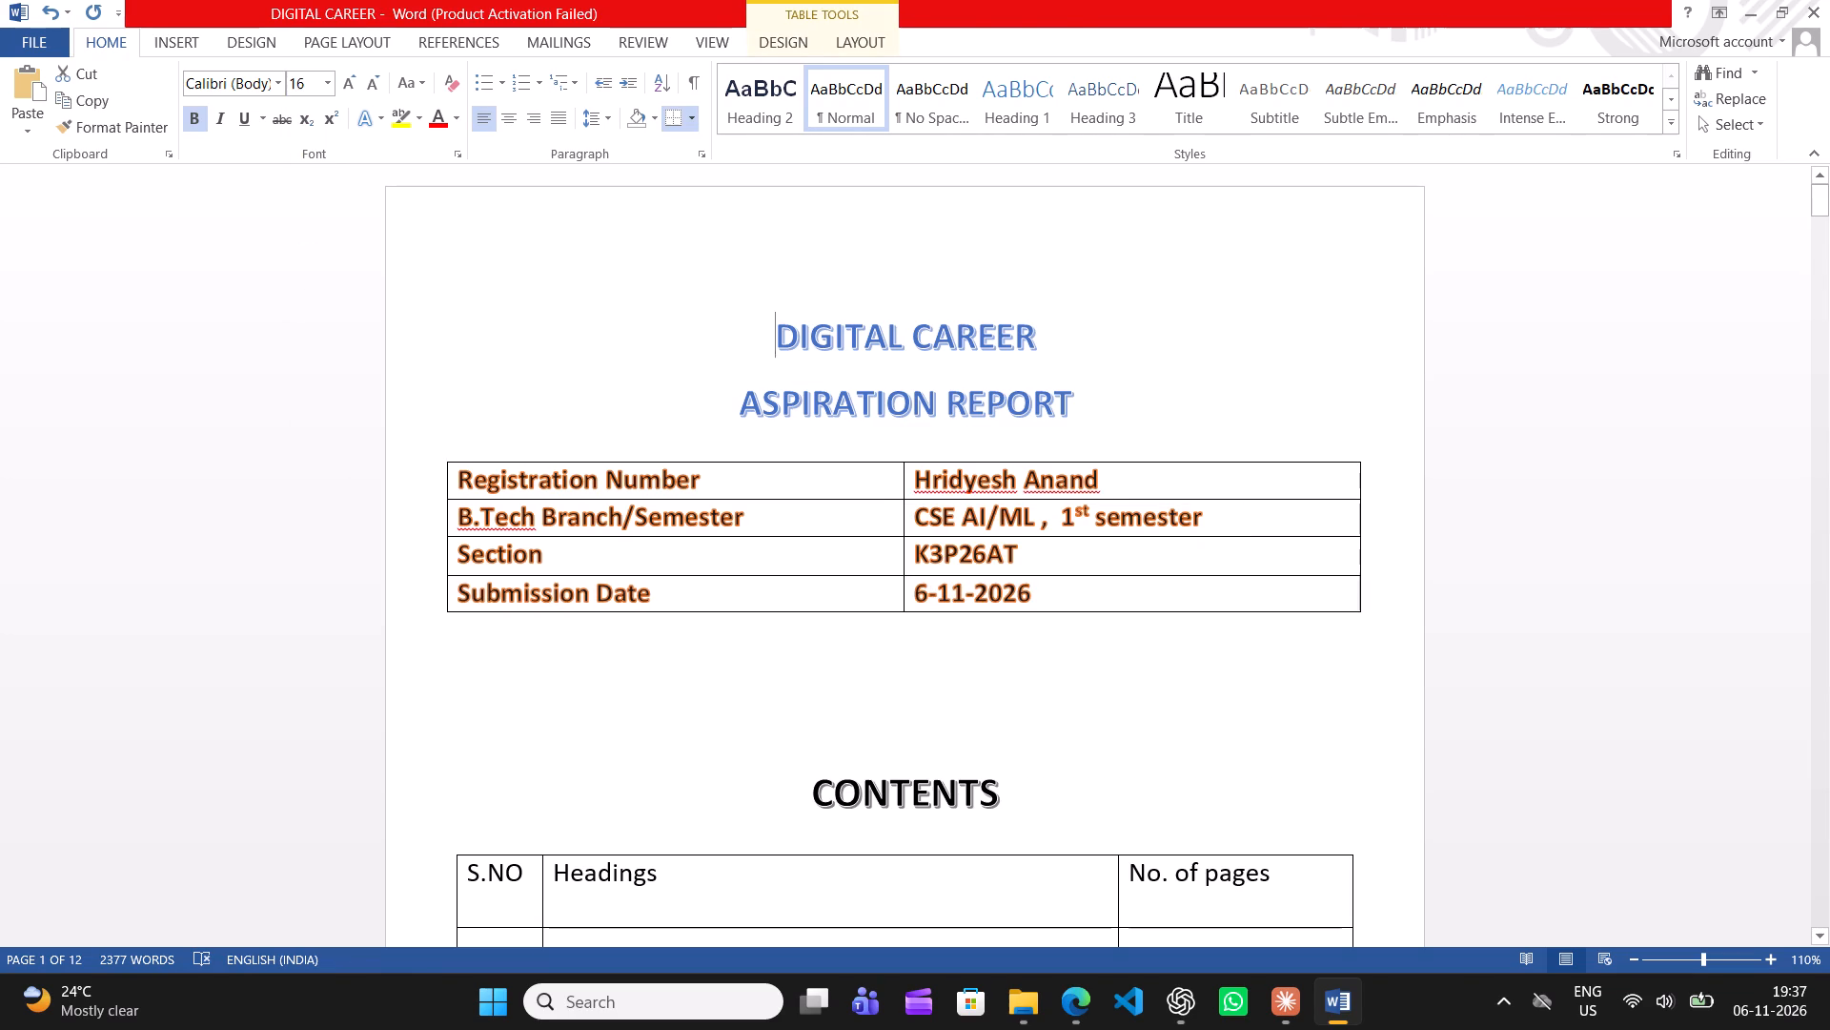
Look through the report from the cover page to the profile screenshots and back, checking the layout.
scroll(1189, 653, down, 1)
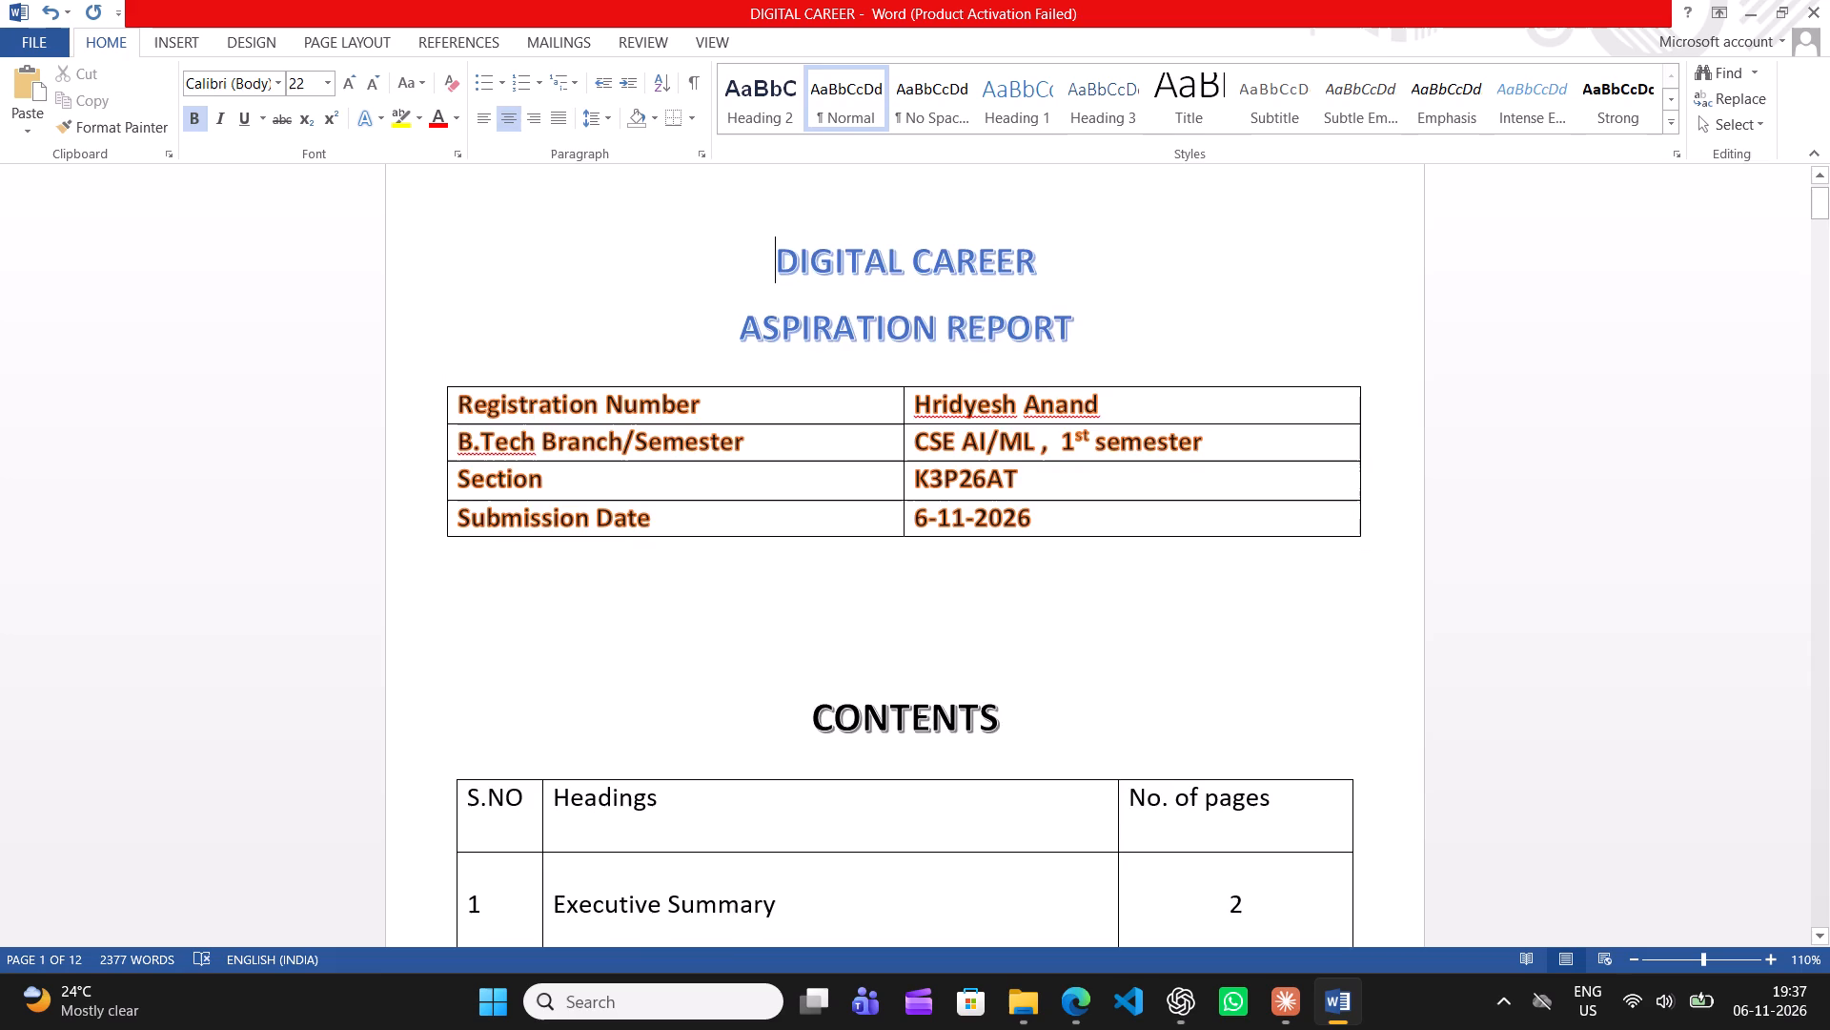
scroll(1189, 653, down, 7)
scroll(1189, 653, down, 20)
scroll(1189, 653, down, 20)
scroll(1189, 653, down, 20)
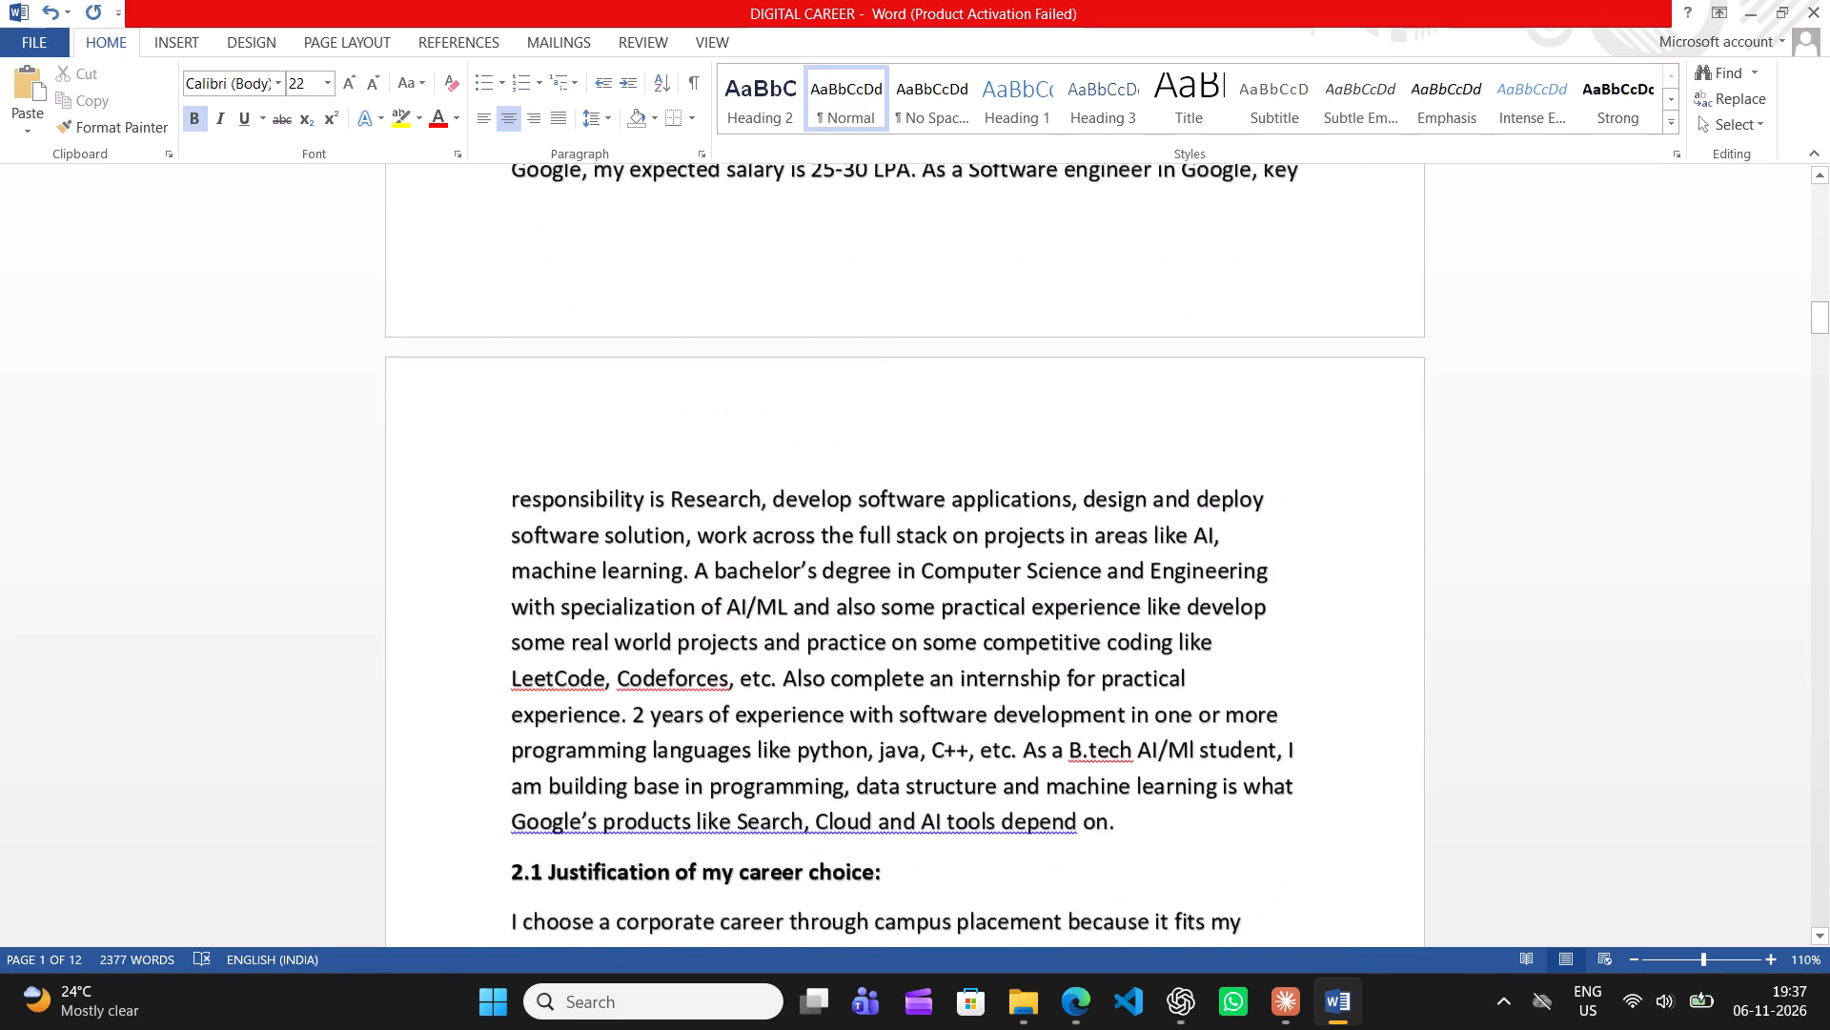
scroll(1189, 653, down, 20)
scroll(1189, 653, down, 20)
scroll(1189, 653, down, 20)
scroll(1189, 653, up, 7)
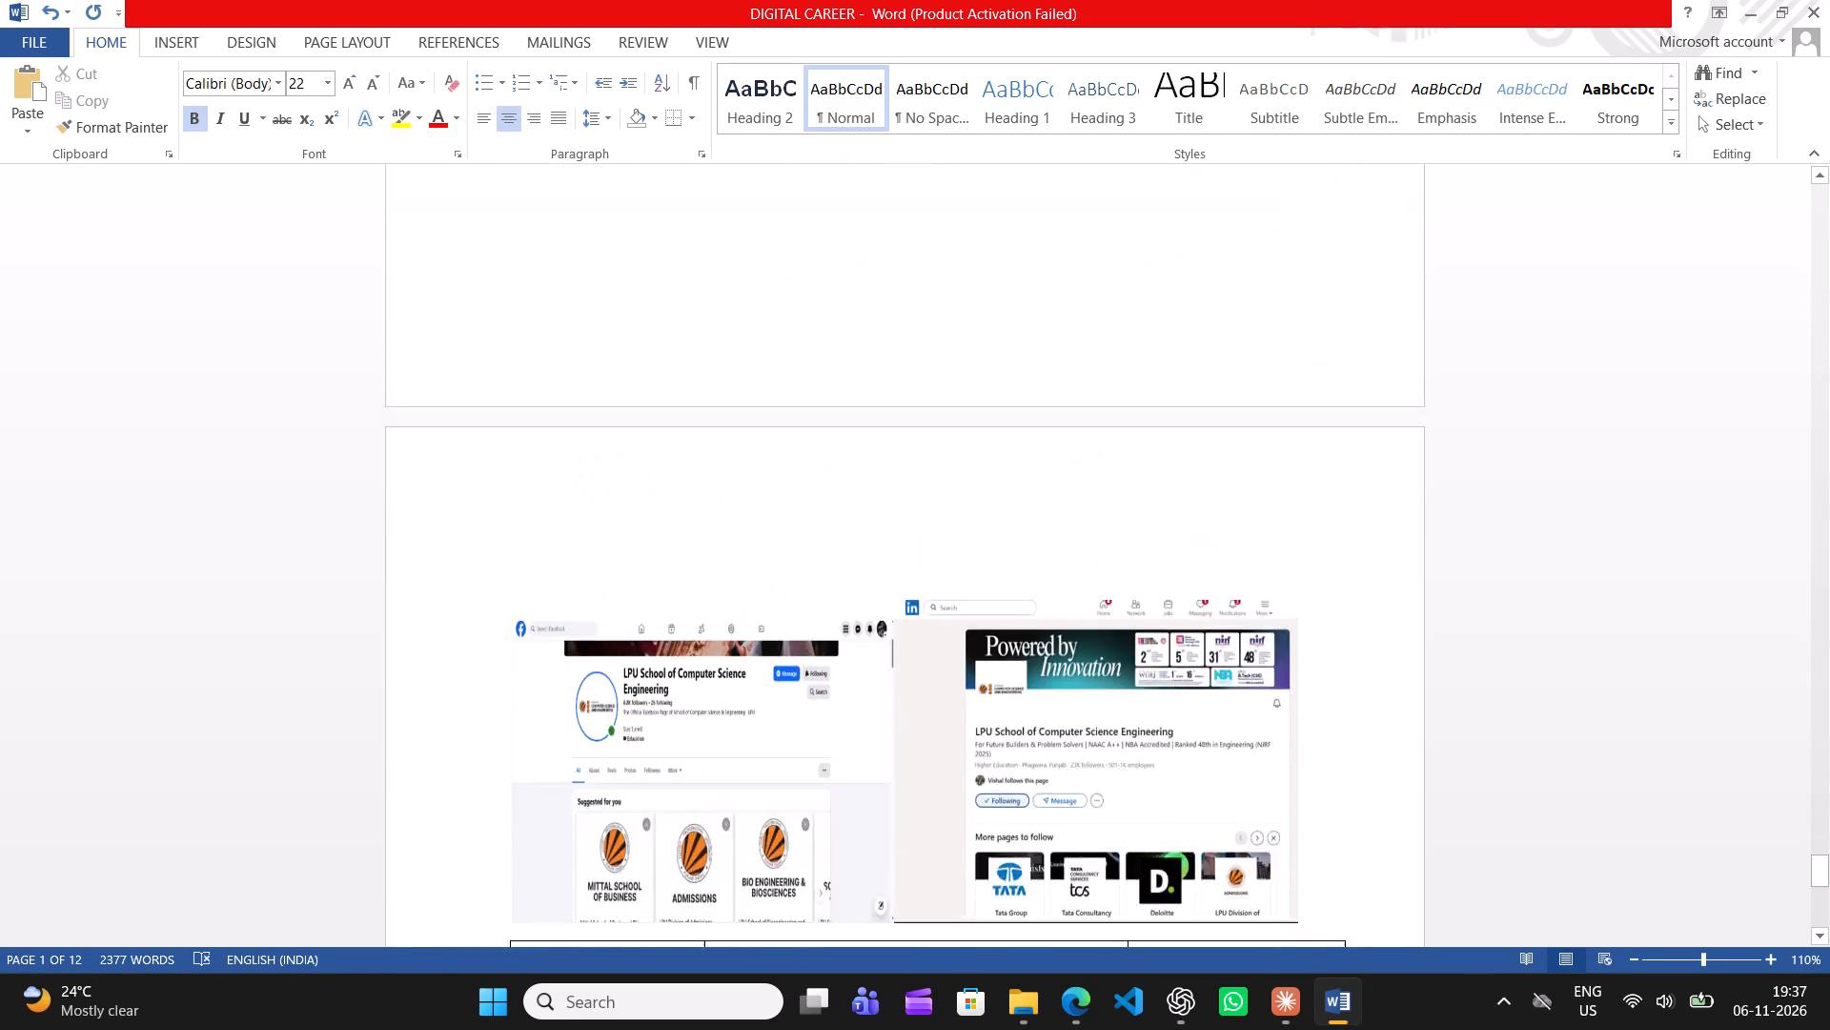
scroll(1189, 653, down, 1)
scroll(1189, 653, up, 5)
scroll(1189, 653, up, 20)
scroll(1189, 653, up, 20)
scroll(1189, 653, up, 20)
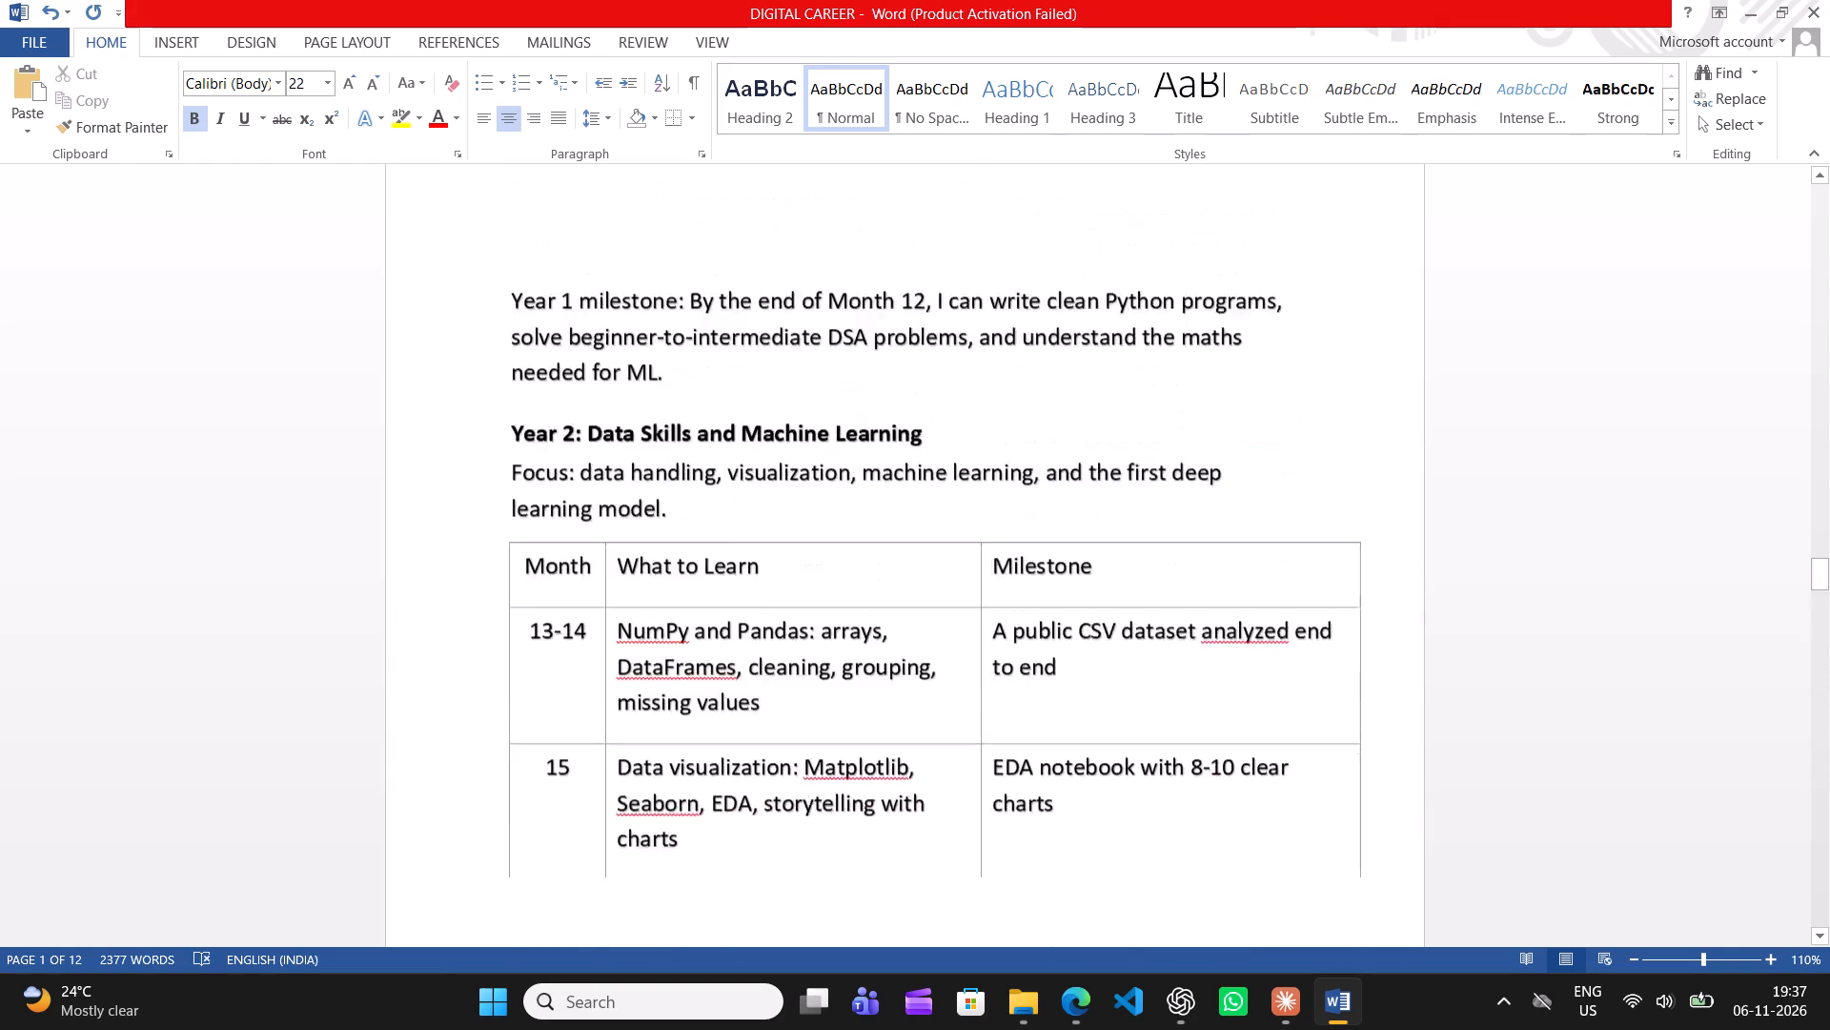
scroll(1189, 653, up, 12)
scroll(1189, 653, up, 20)
scroll(1189, 653, up, 20)
scroll(1189, 653, up, 20)
scroll(1189, 653, down, 7)
scroll(1189, 653, up, 20)
scroll(1189, 653, up, 20)
scroll(1189, 653, up, 20)
scroll(1189, 653, down, 15)
scroll(1189, 653, up, 20)
scroll(1189, 653, up, 20)
scroll(1189, 653, up, 20)
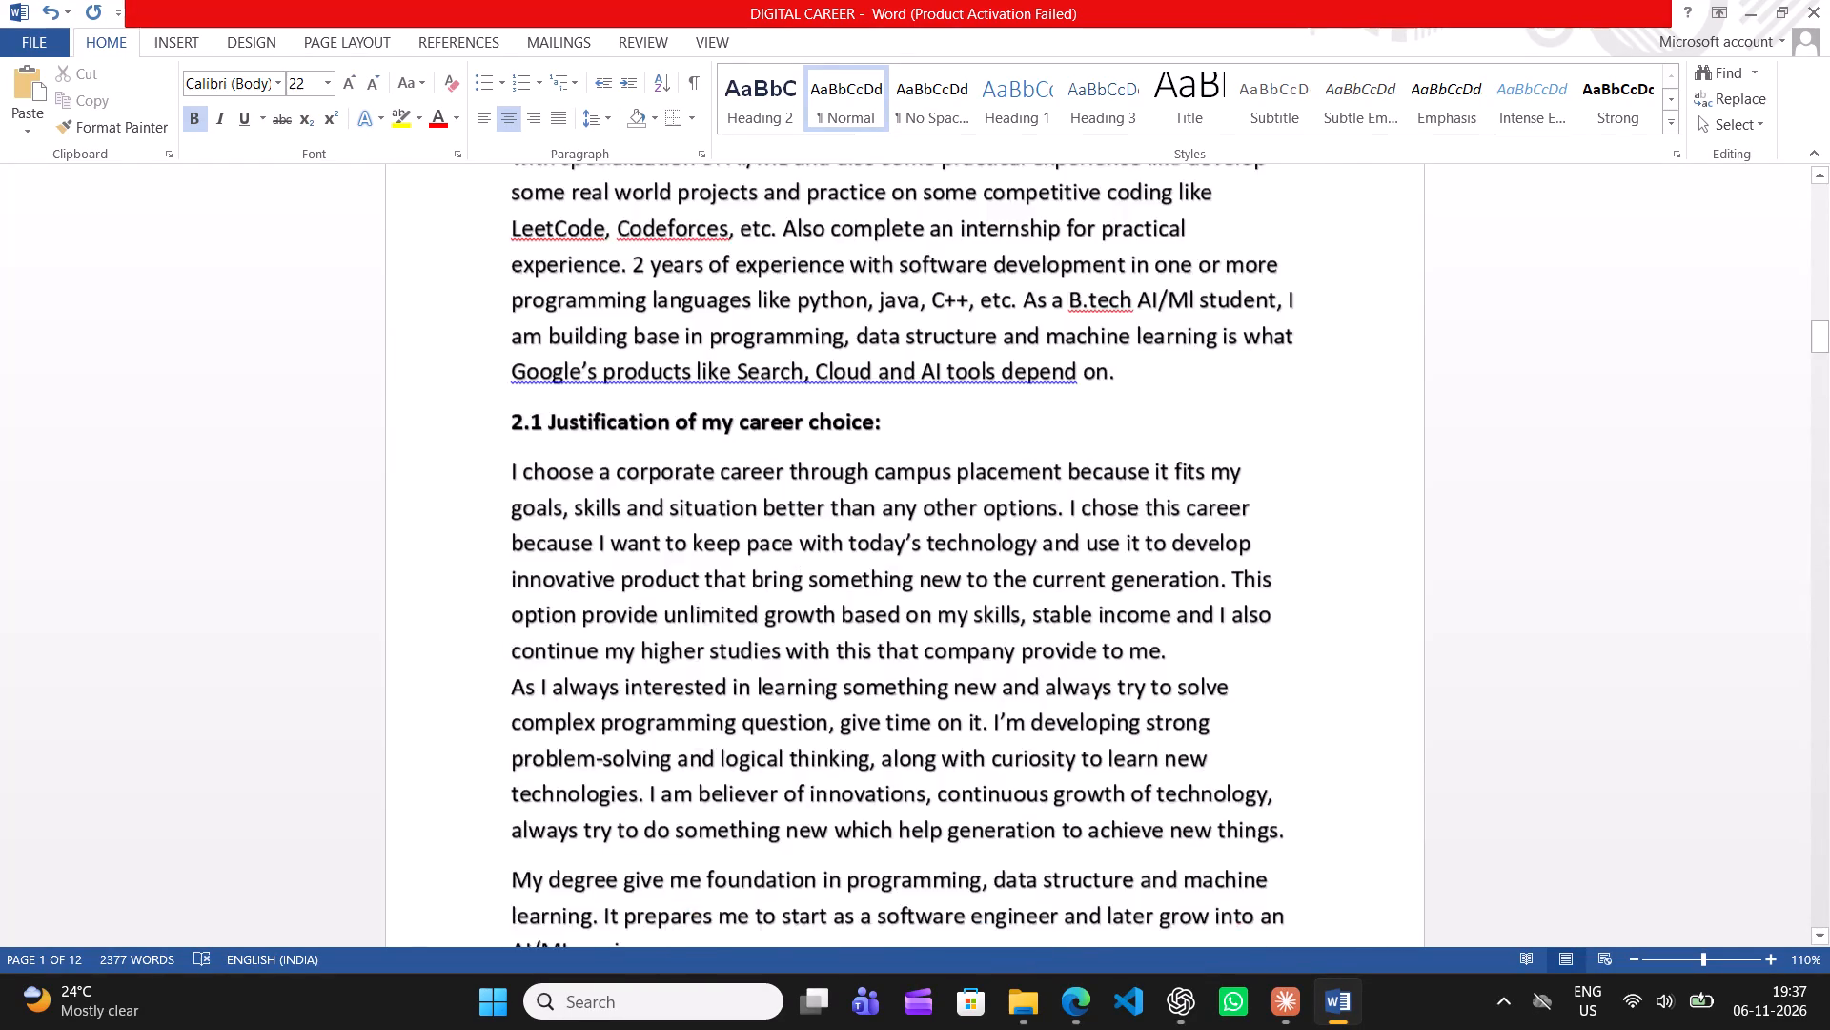
scroll(1189, 653, up, 20)
scroll(1189, 653, up, 8)
ctrl+scroll(1189, 653, down, 1)
scroll(1189, 653, up, 20)
scroll(1189, 653, up, 20)
scroll(1189, 653, up, 20)
scroll(1189, 653, up, 20)
scroll(1189, 653, up, 20)
scroll(1189, 653, up, 20)
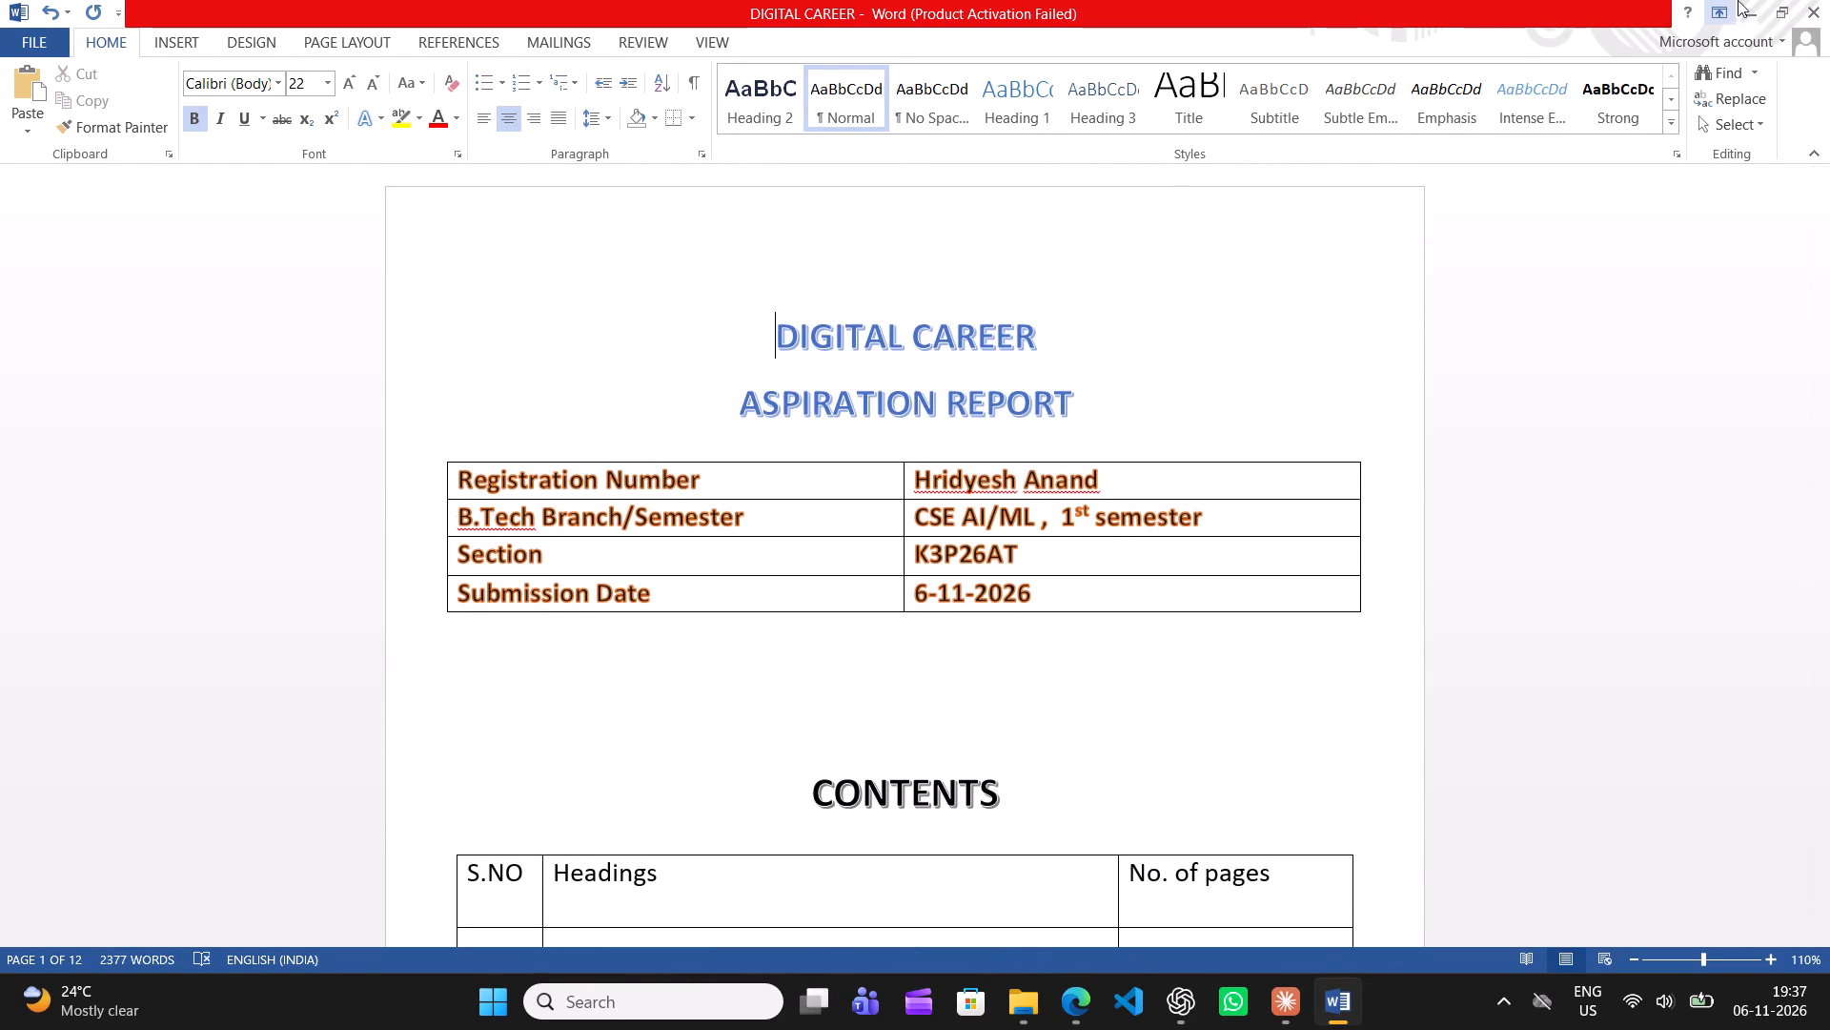
Close the DIGITAL CAREER document, saving its changes.
click(1809, 7)
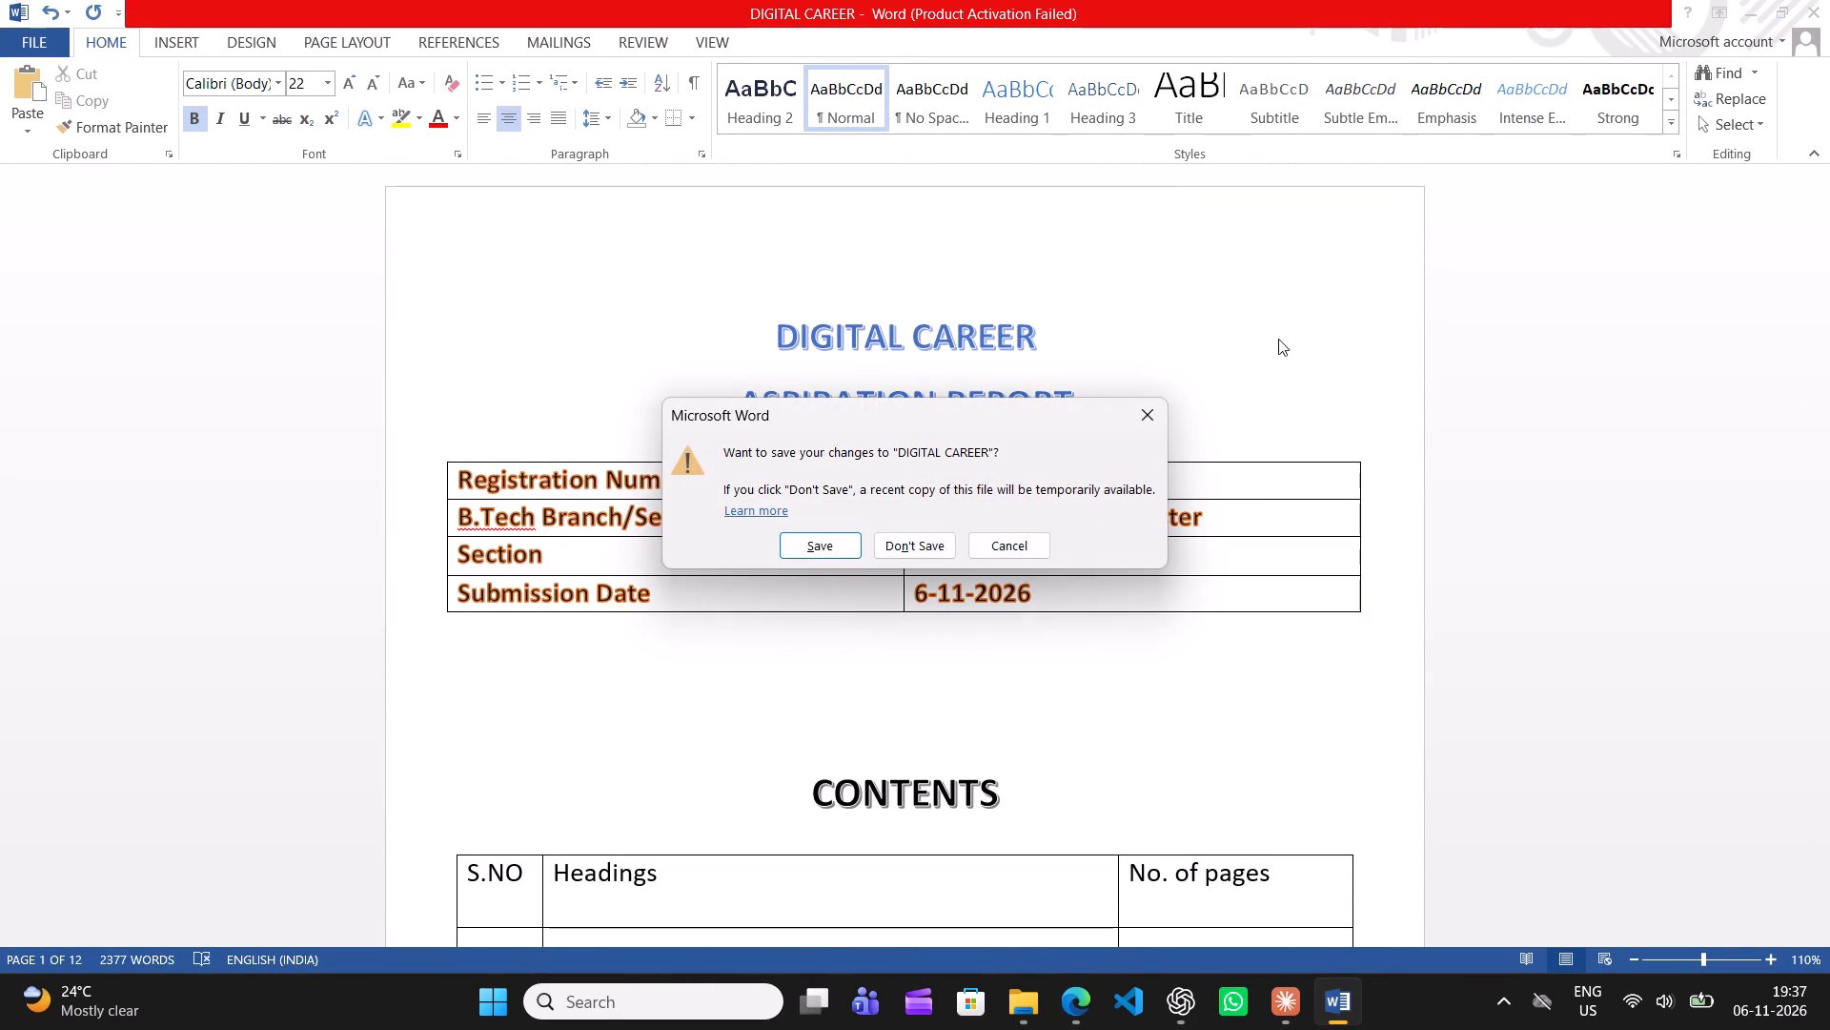
click(809, 540)
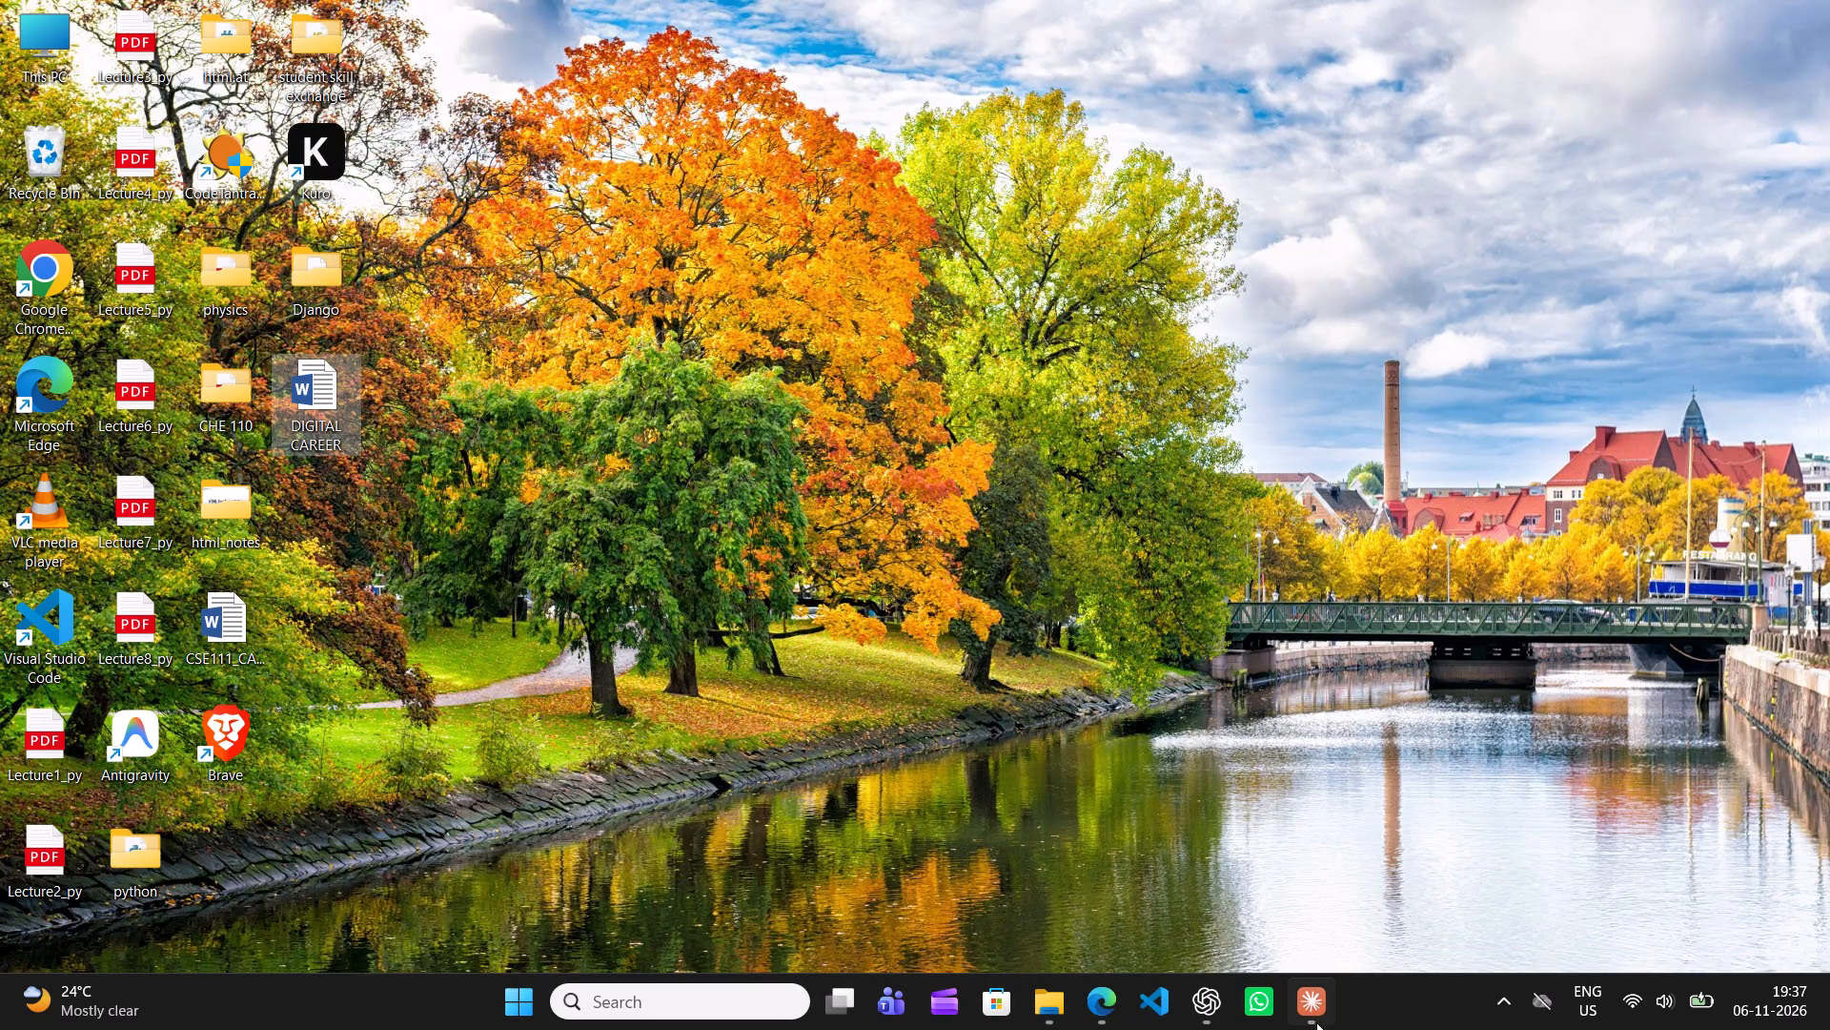
Switch to Chrome on Desktop 2 and convert the DIGITAL CAREER Word file from the Desktop folder to PDF with iLovePDF.
click(1398, 791)
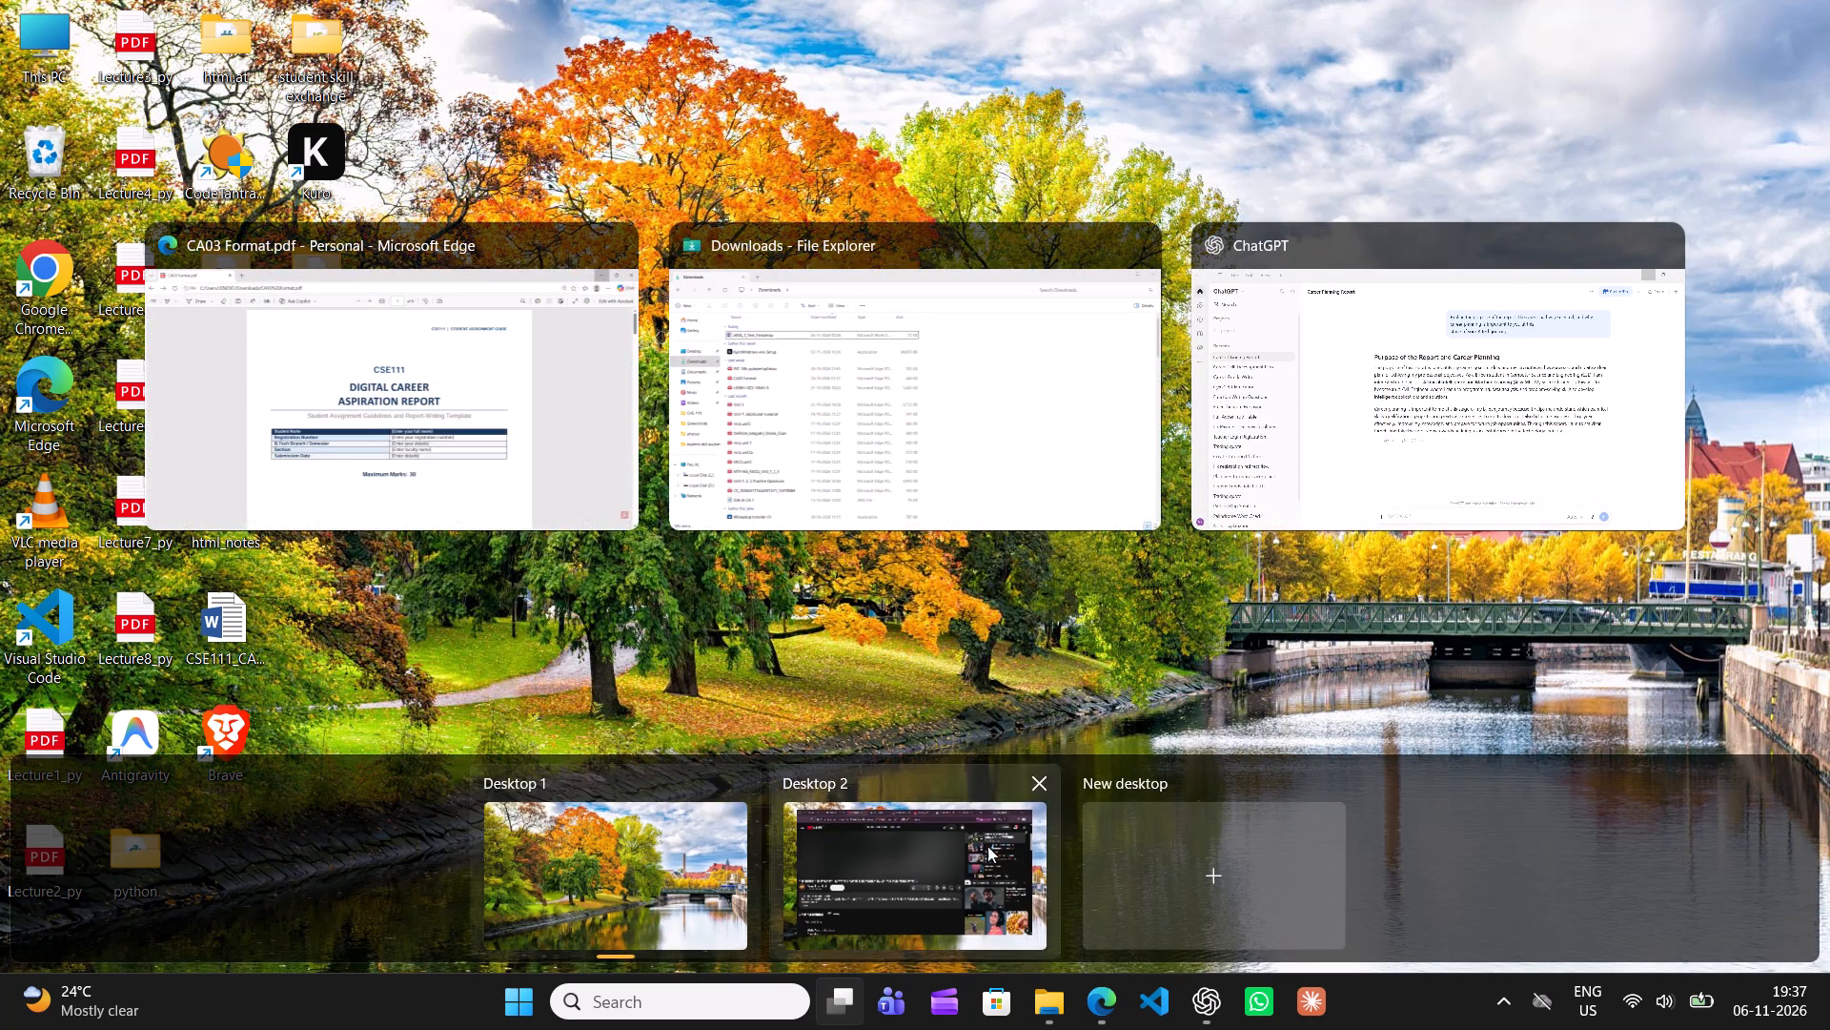
click(966, 885)
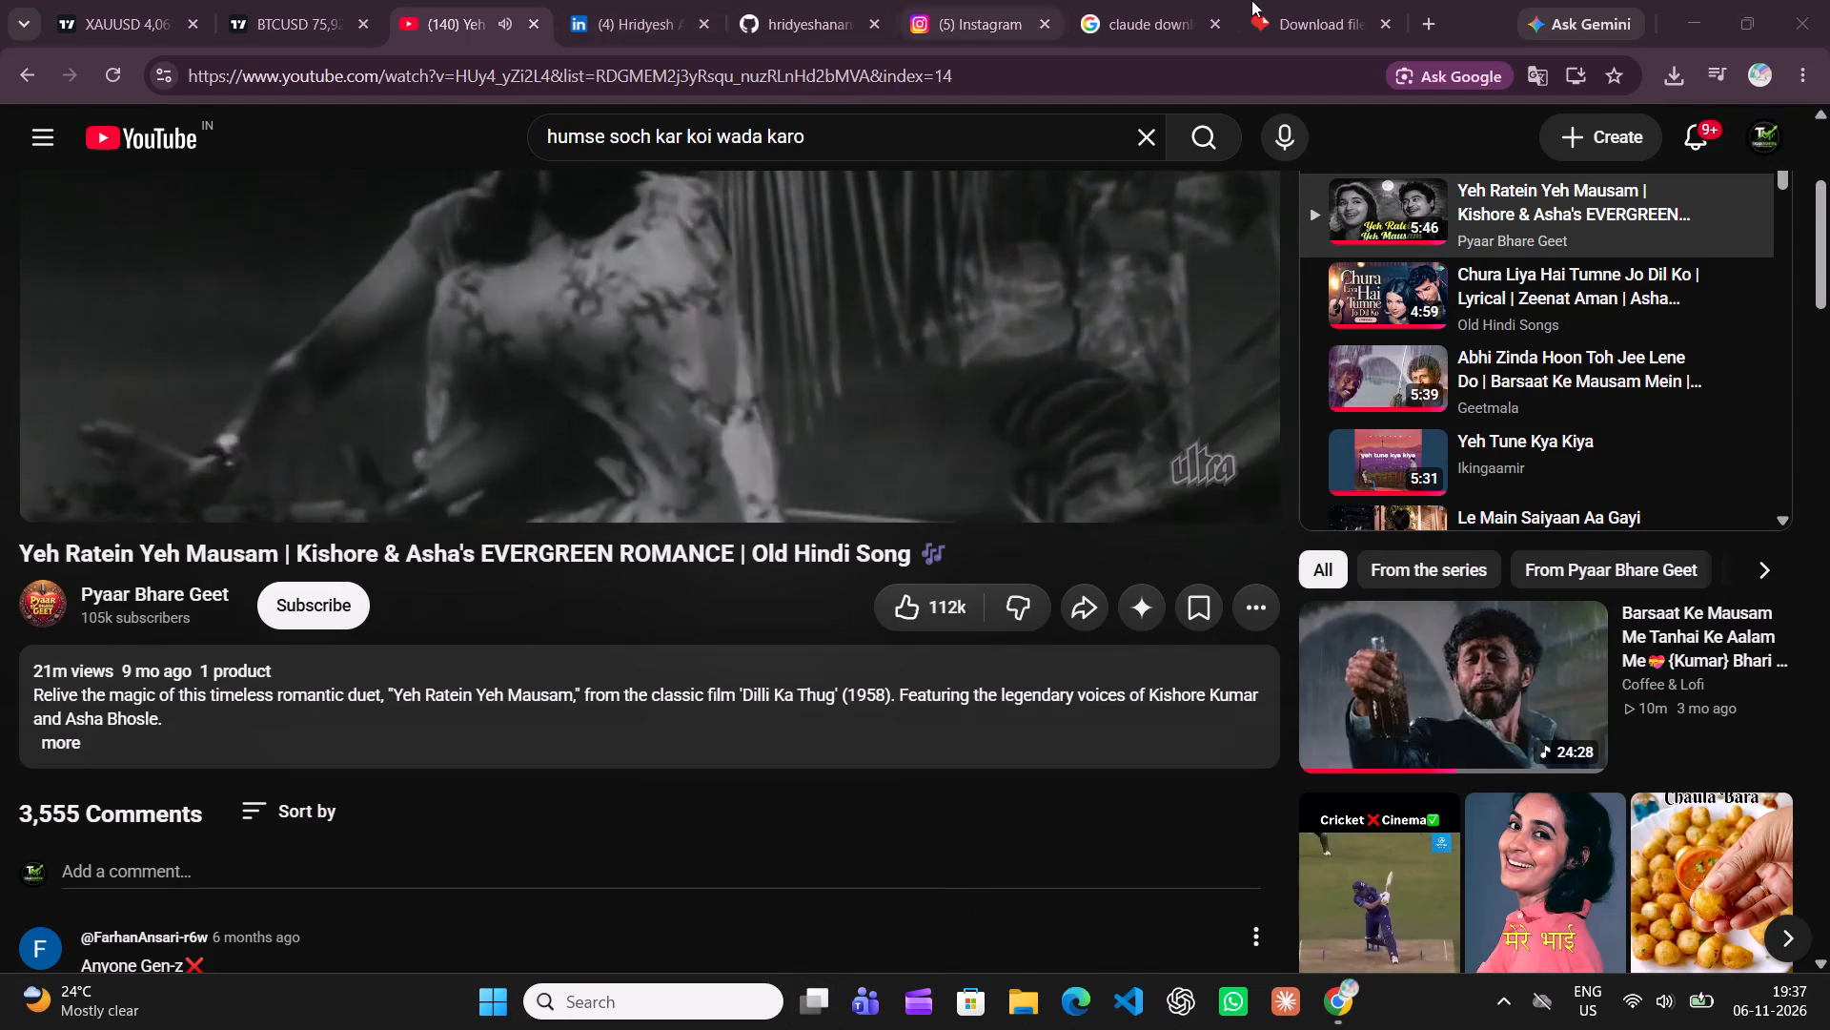
click(1332, 1)
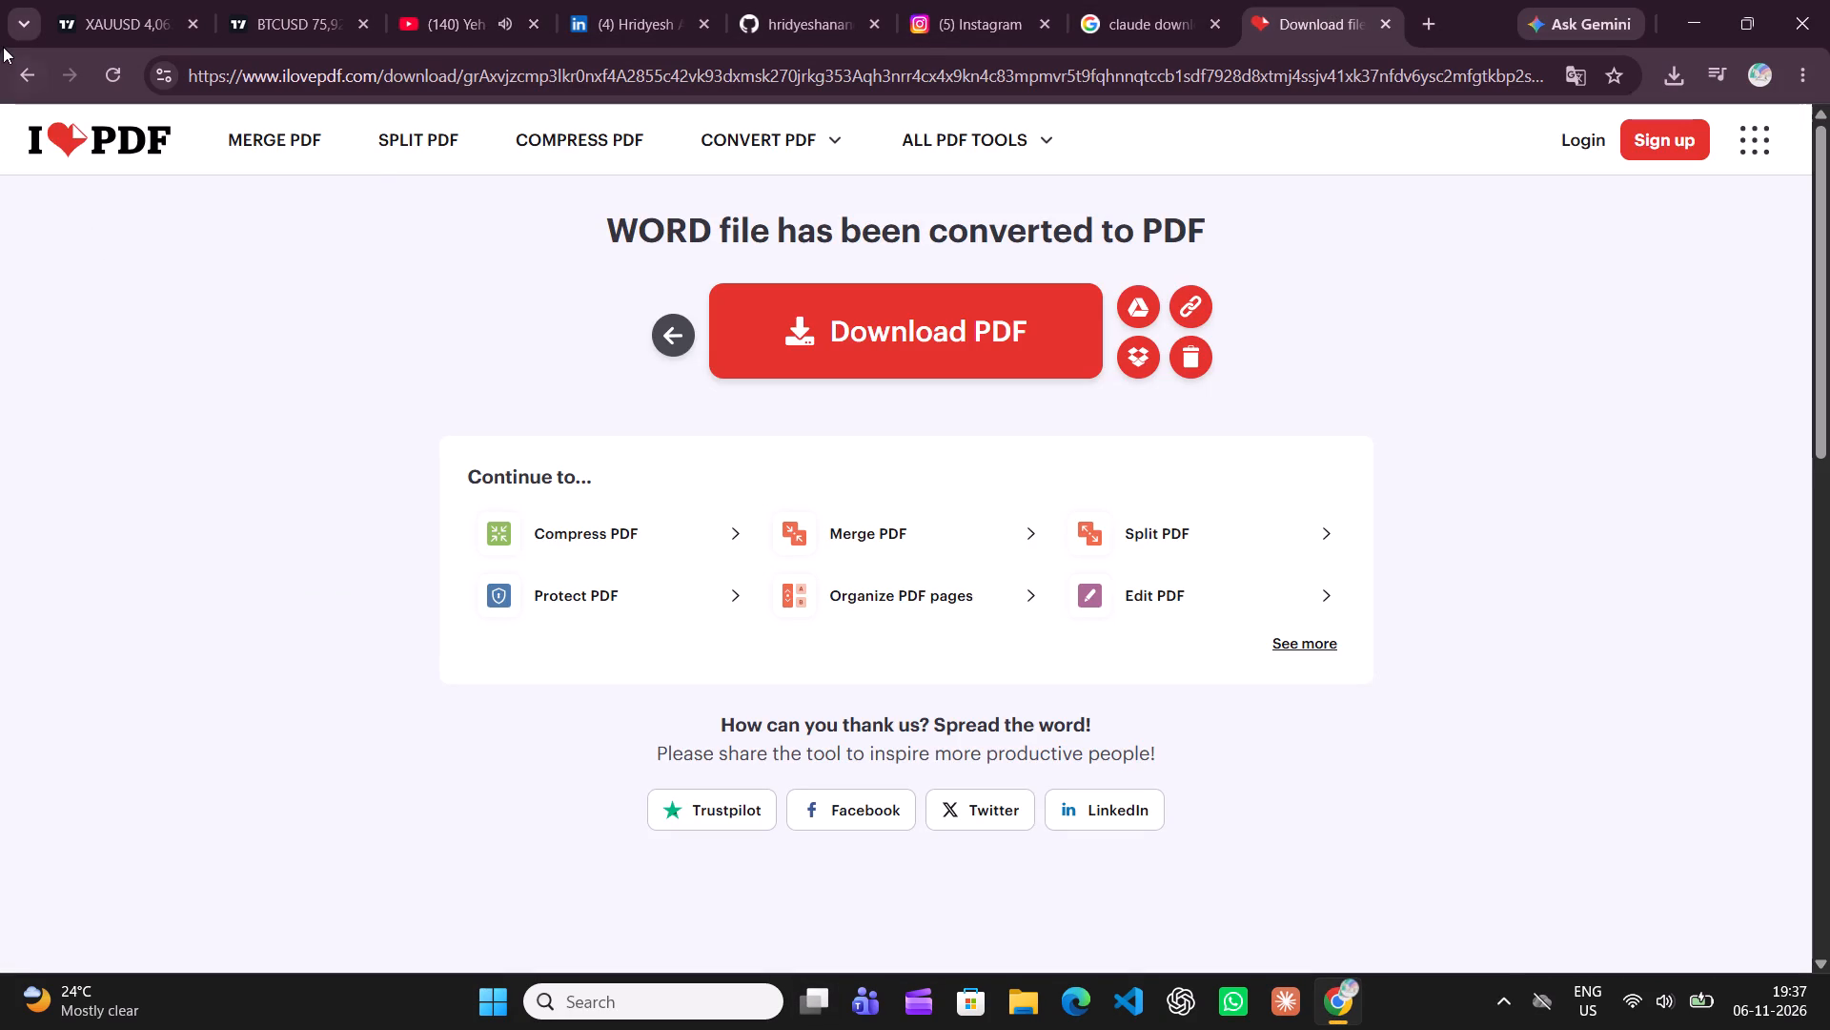
click(23, 59)
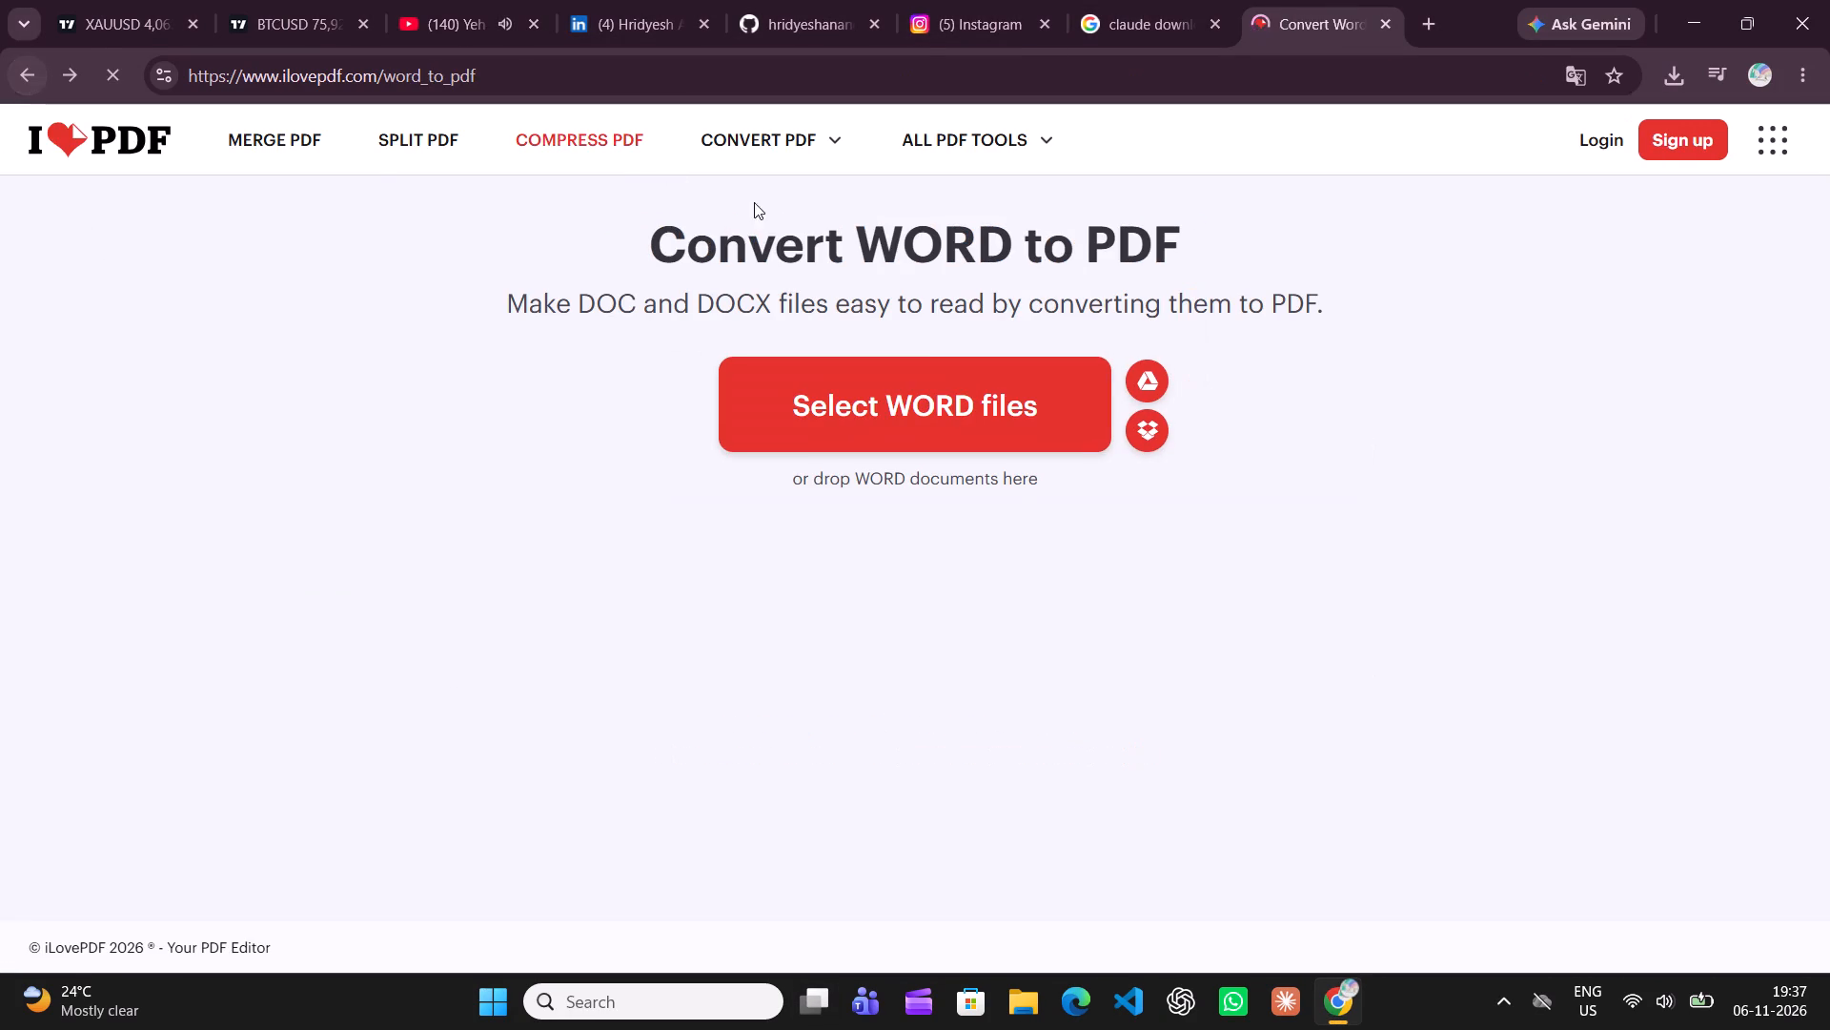
click(953, 418)
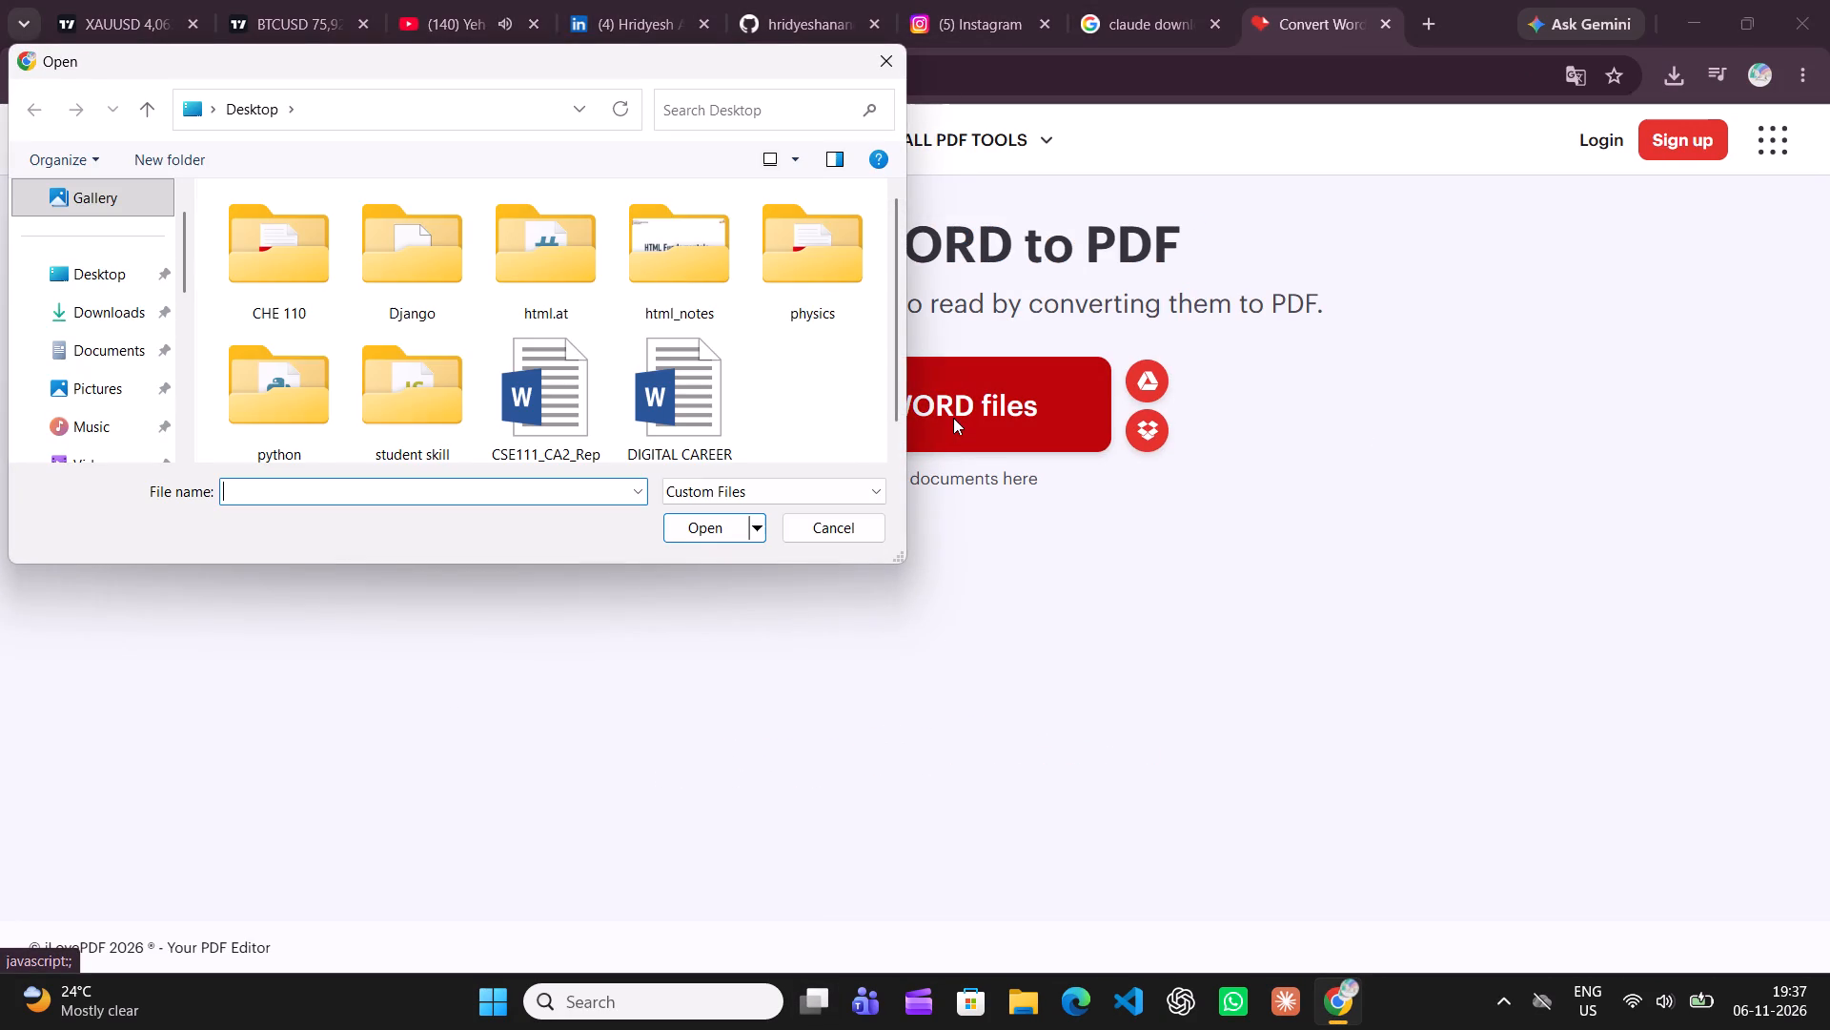
click(671, 387)
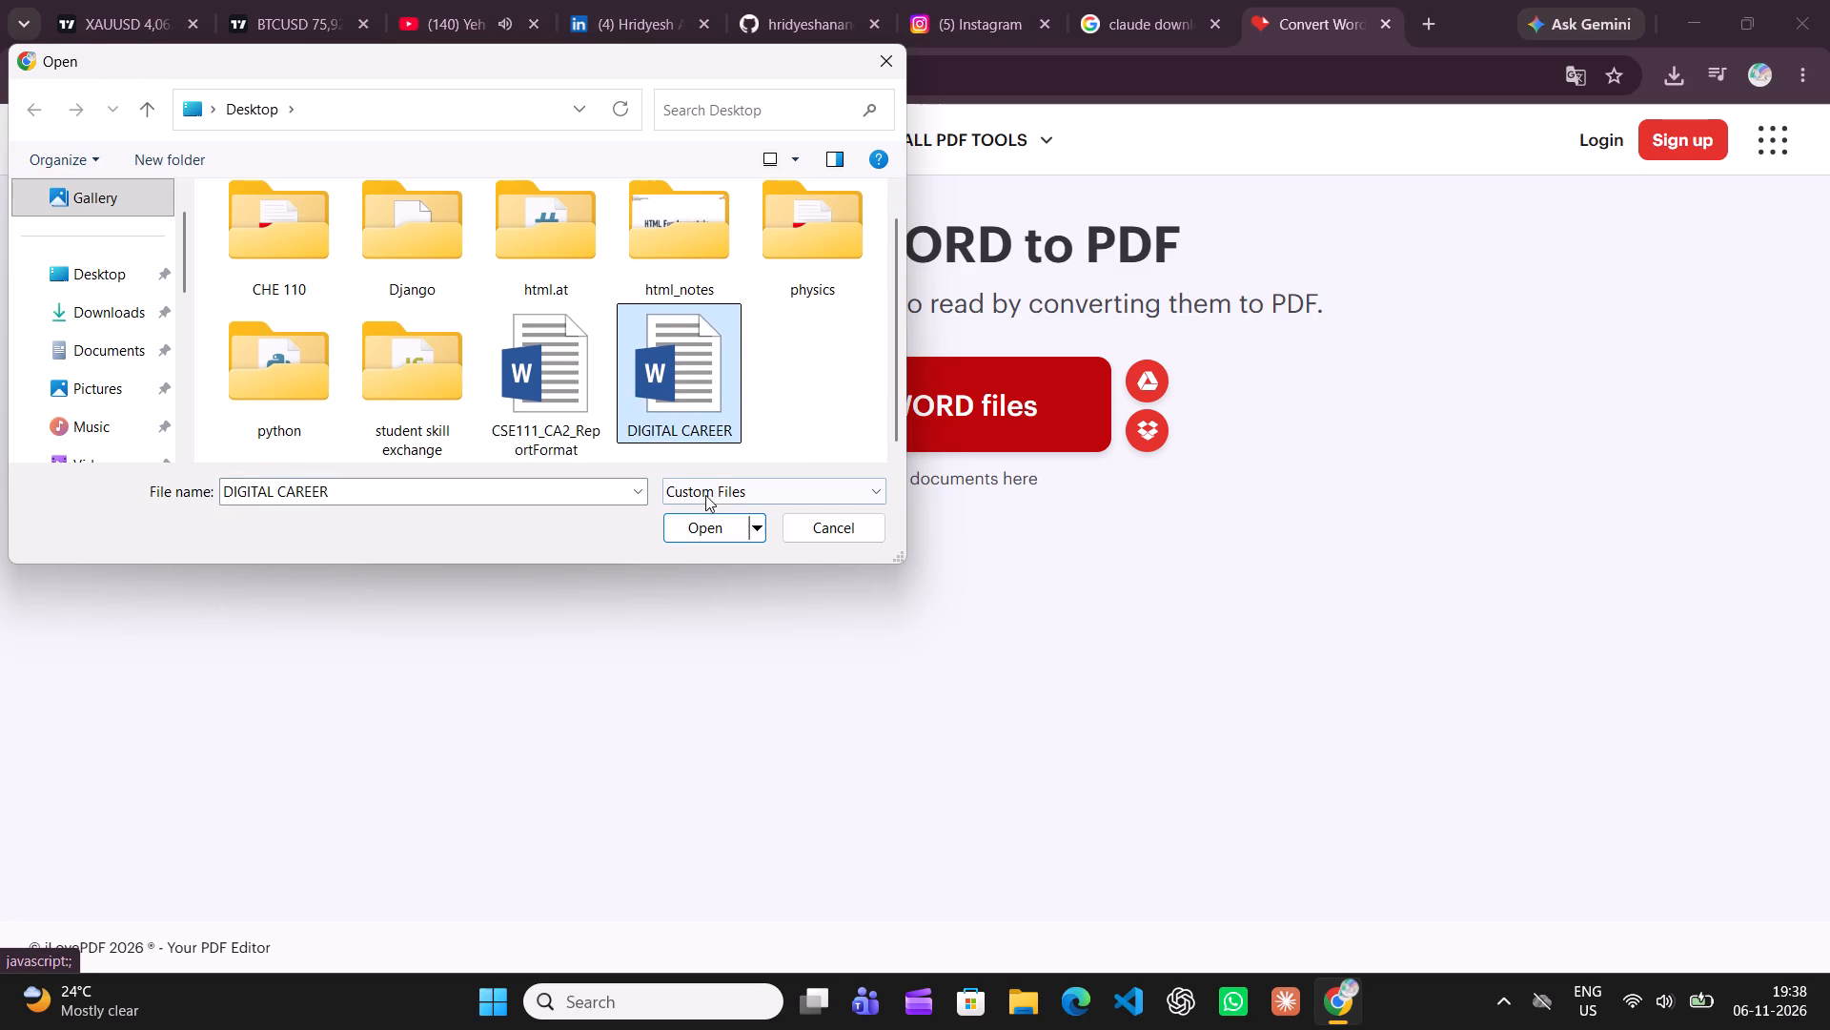
click(717, 530)
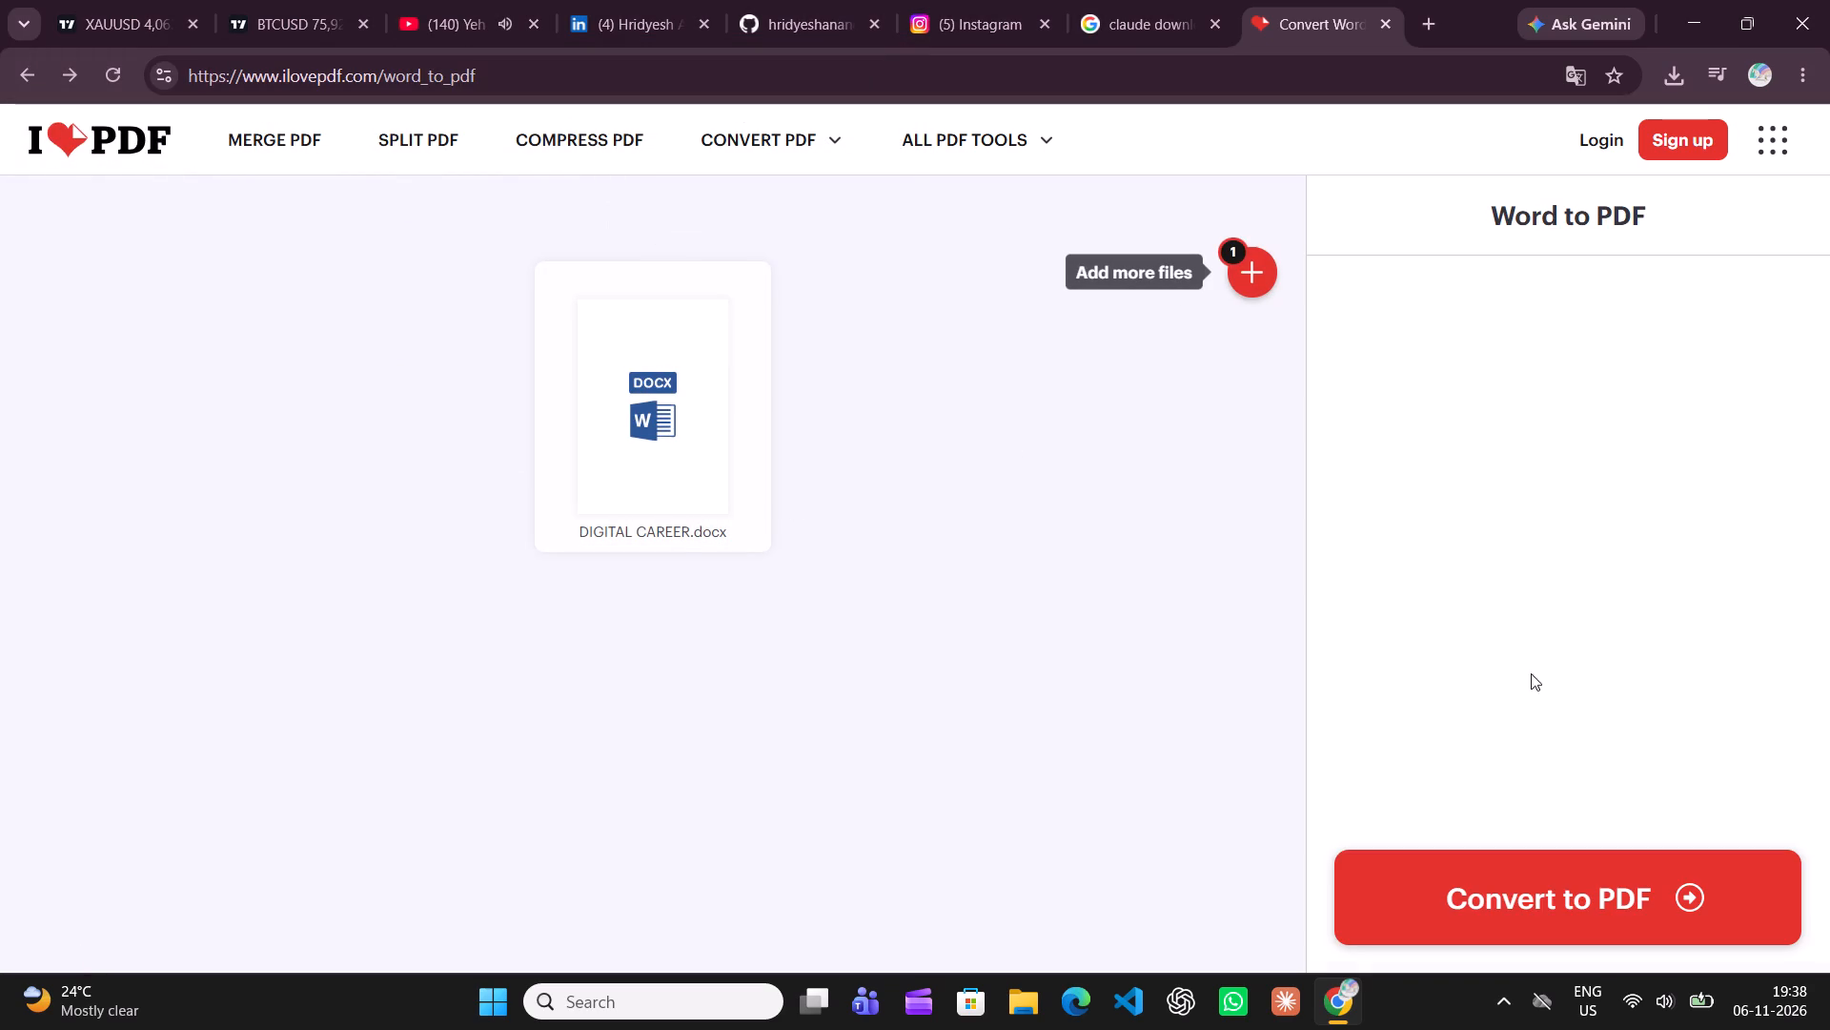
click(1538, 899)
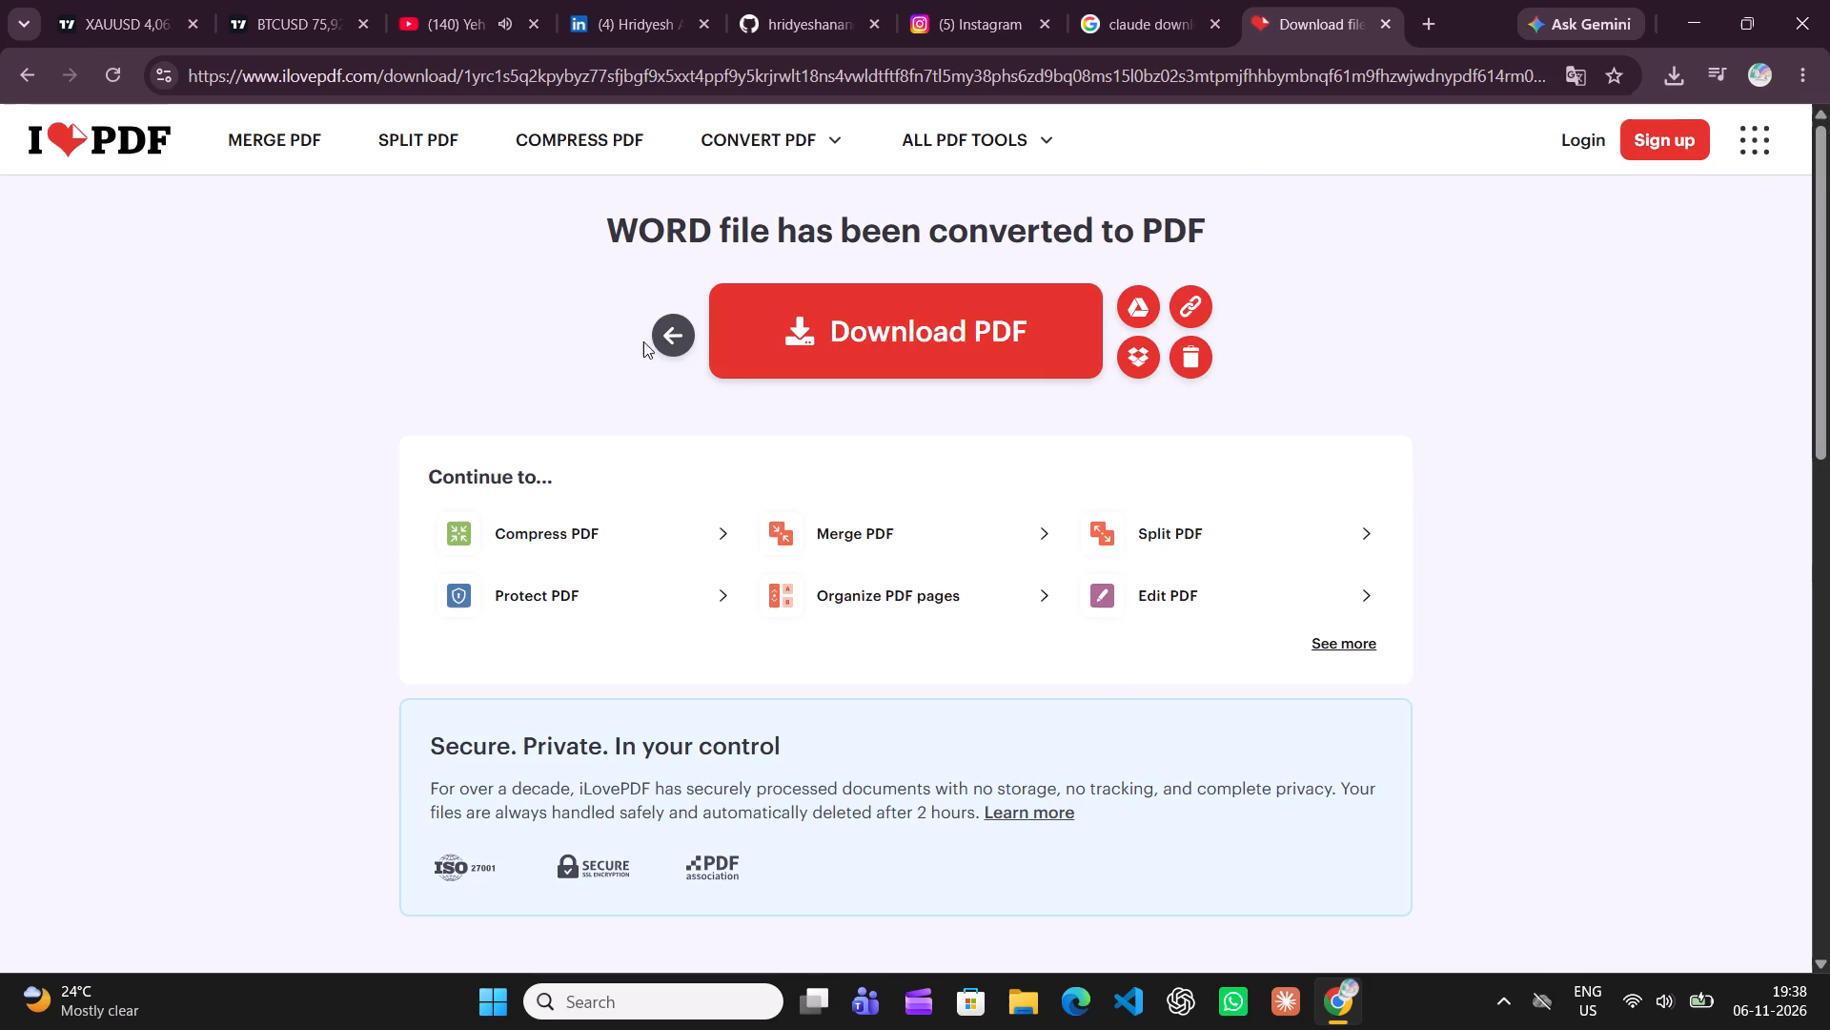
Download the converted DIGITAL CAREER PDF, check it in the recent downloads, and minimize Chrome.
drag(907, 386, 906, 342)
click(906, 342)
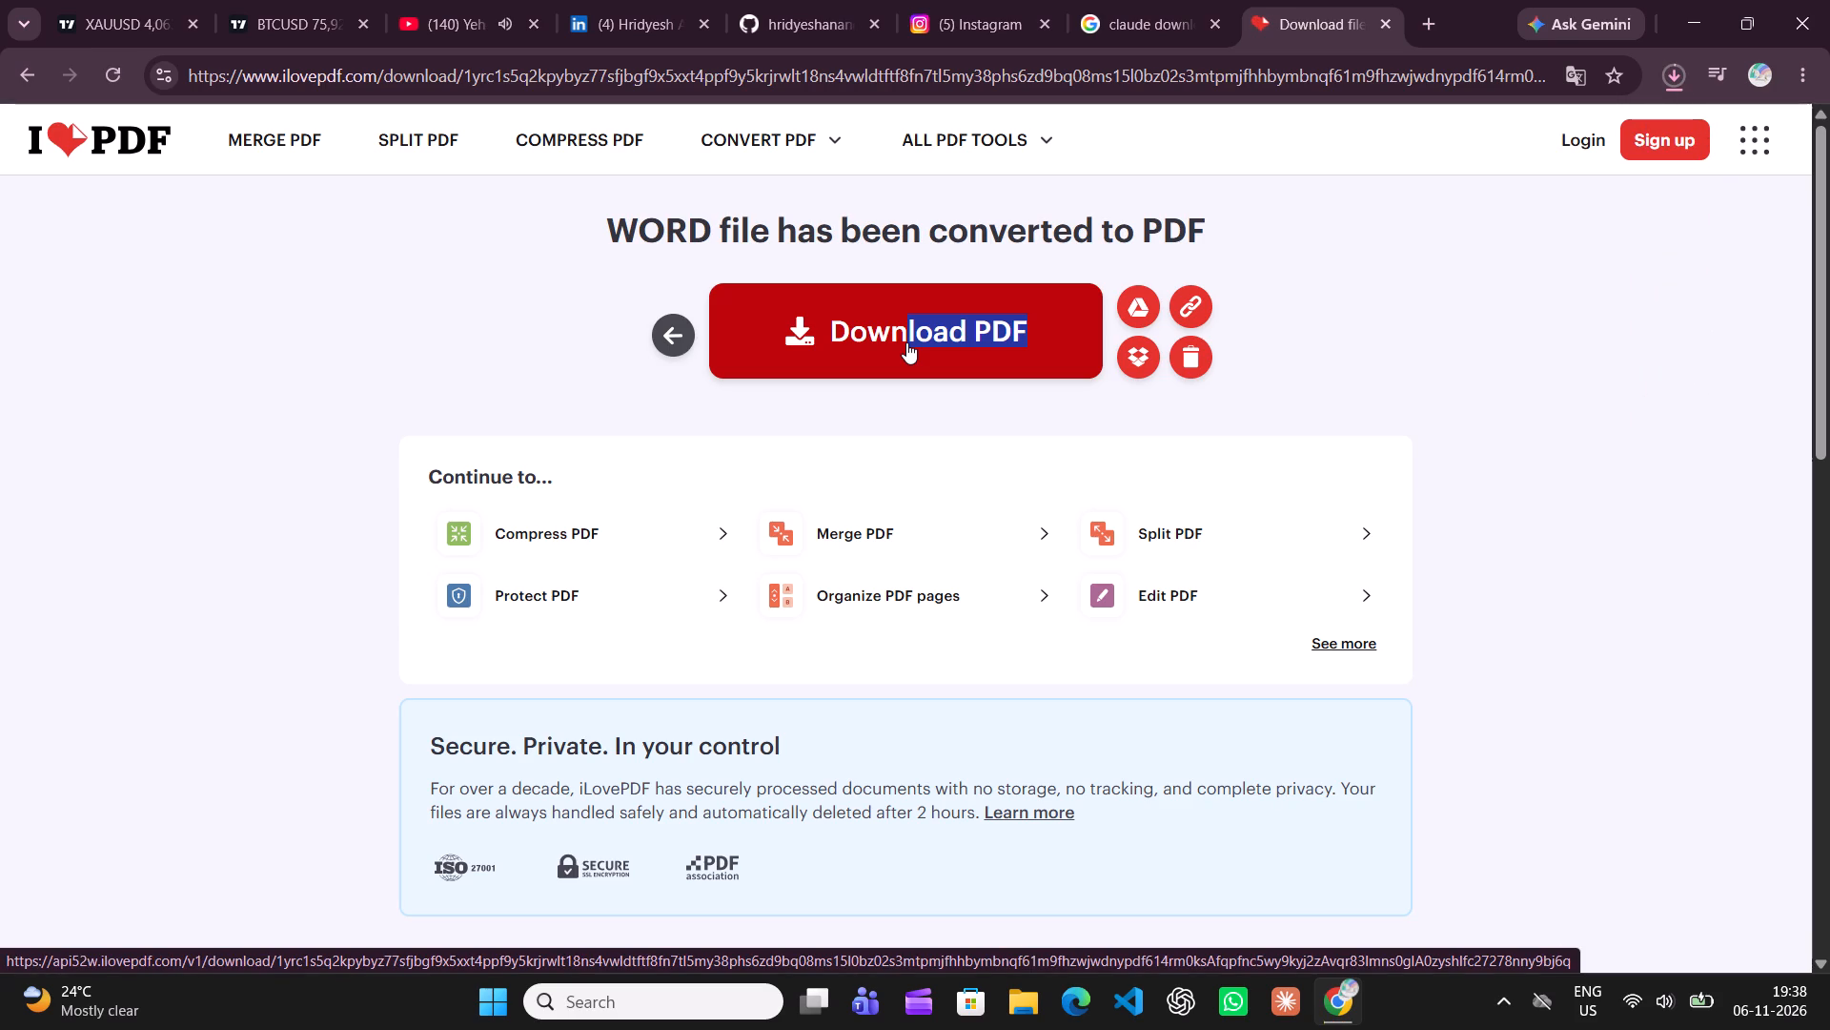
click(1667, 80)
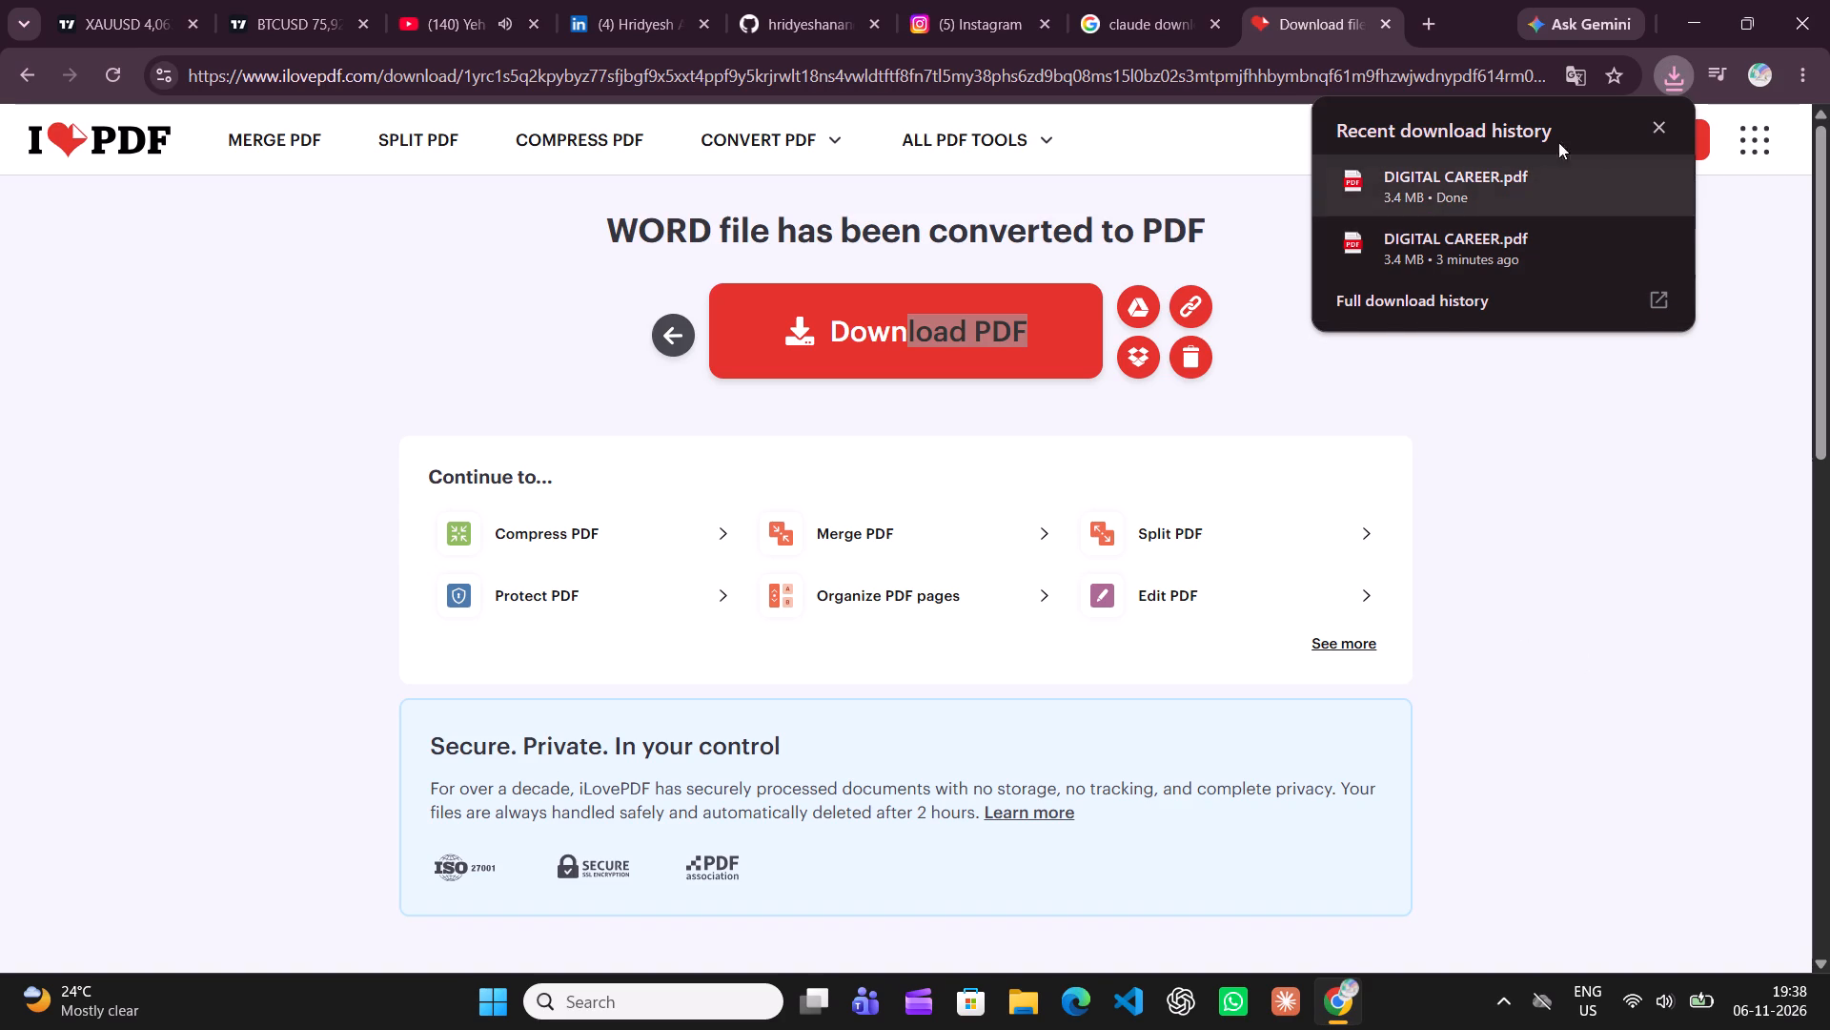
click(1802, 227)
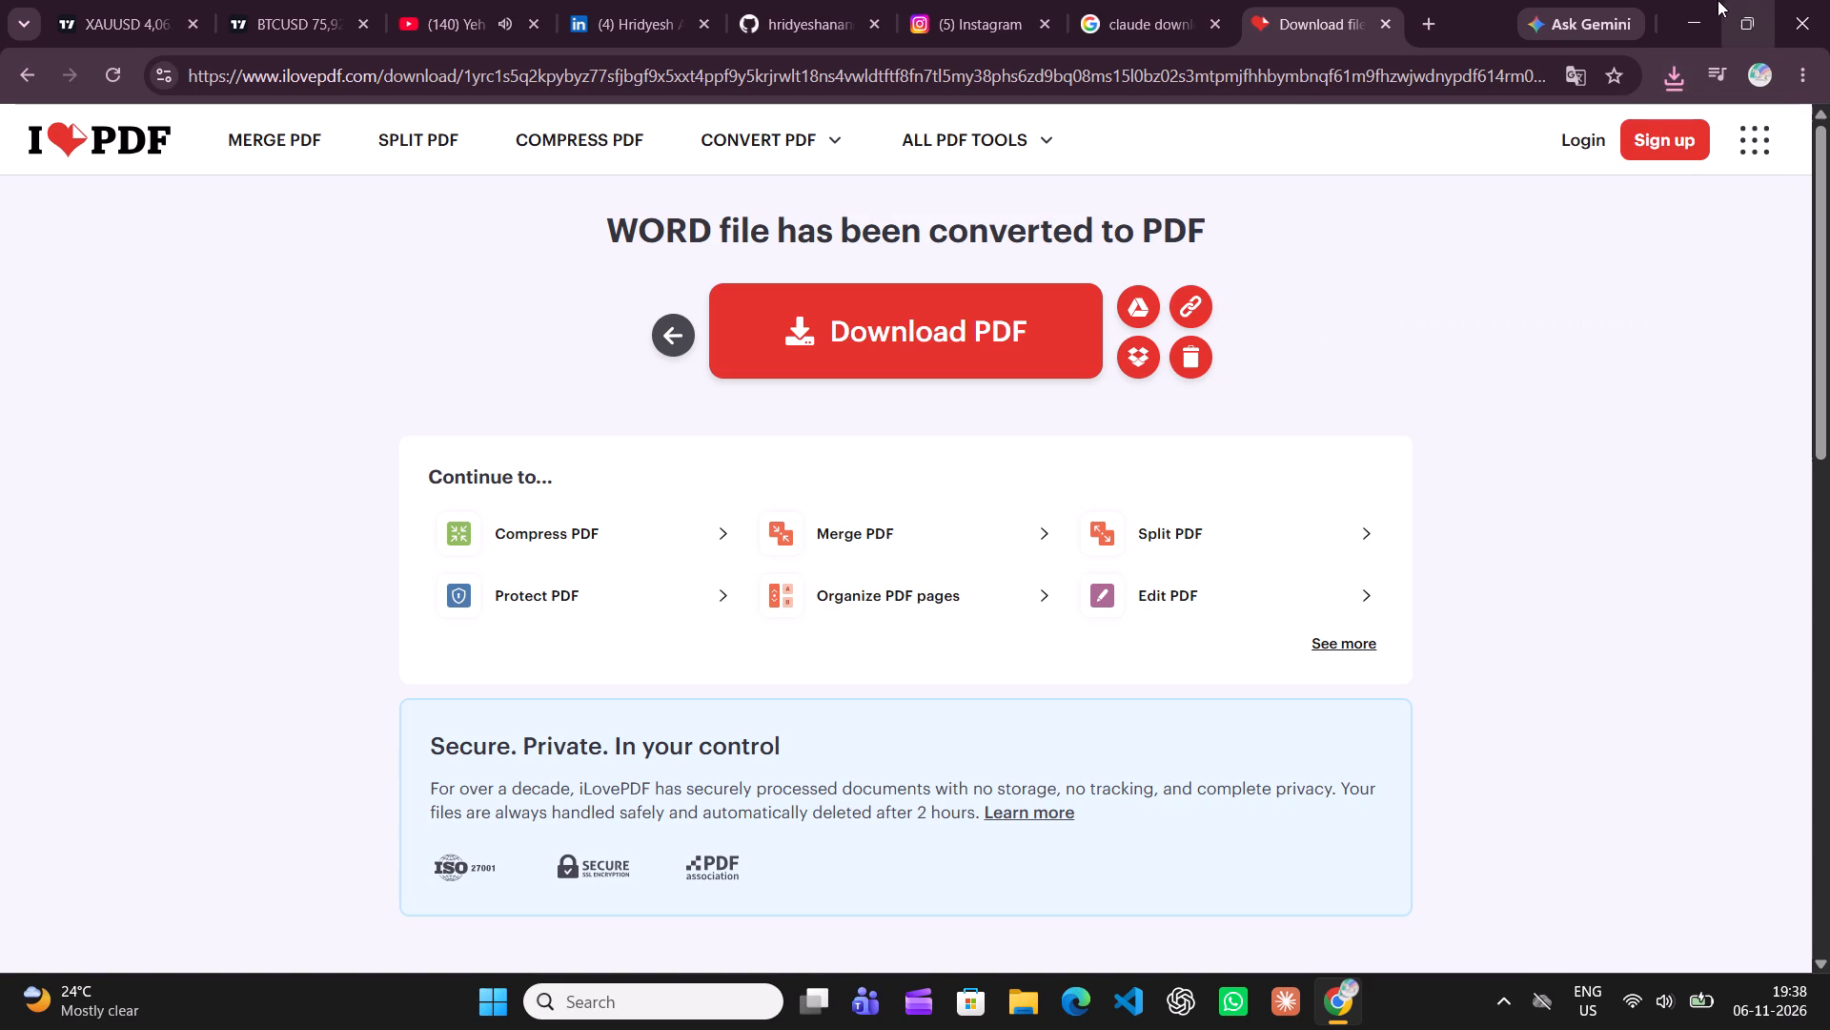
click(1691, 0)
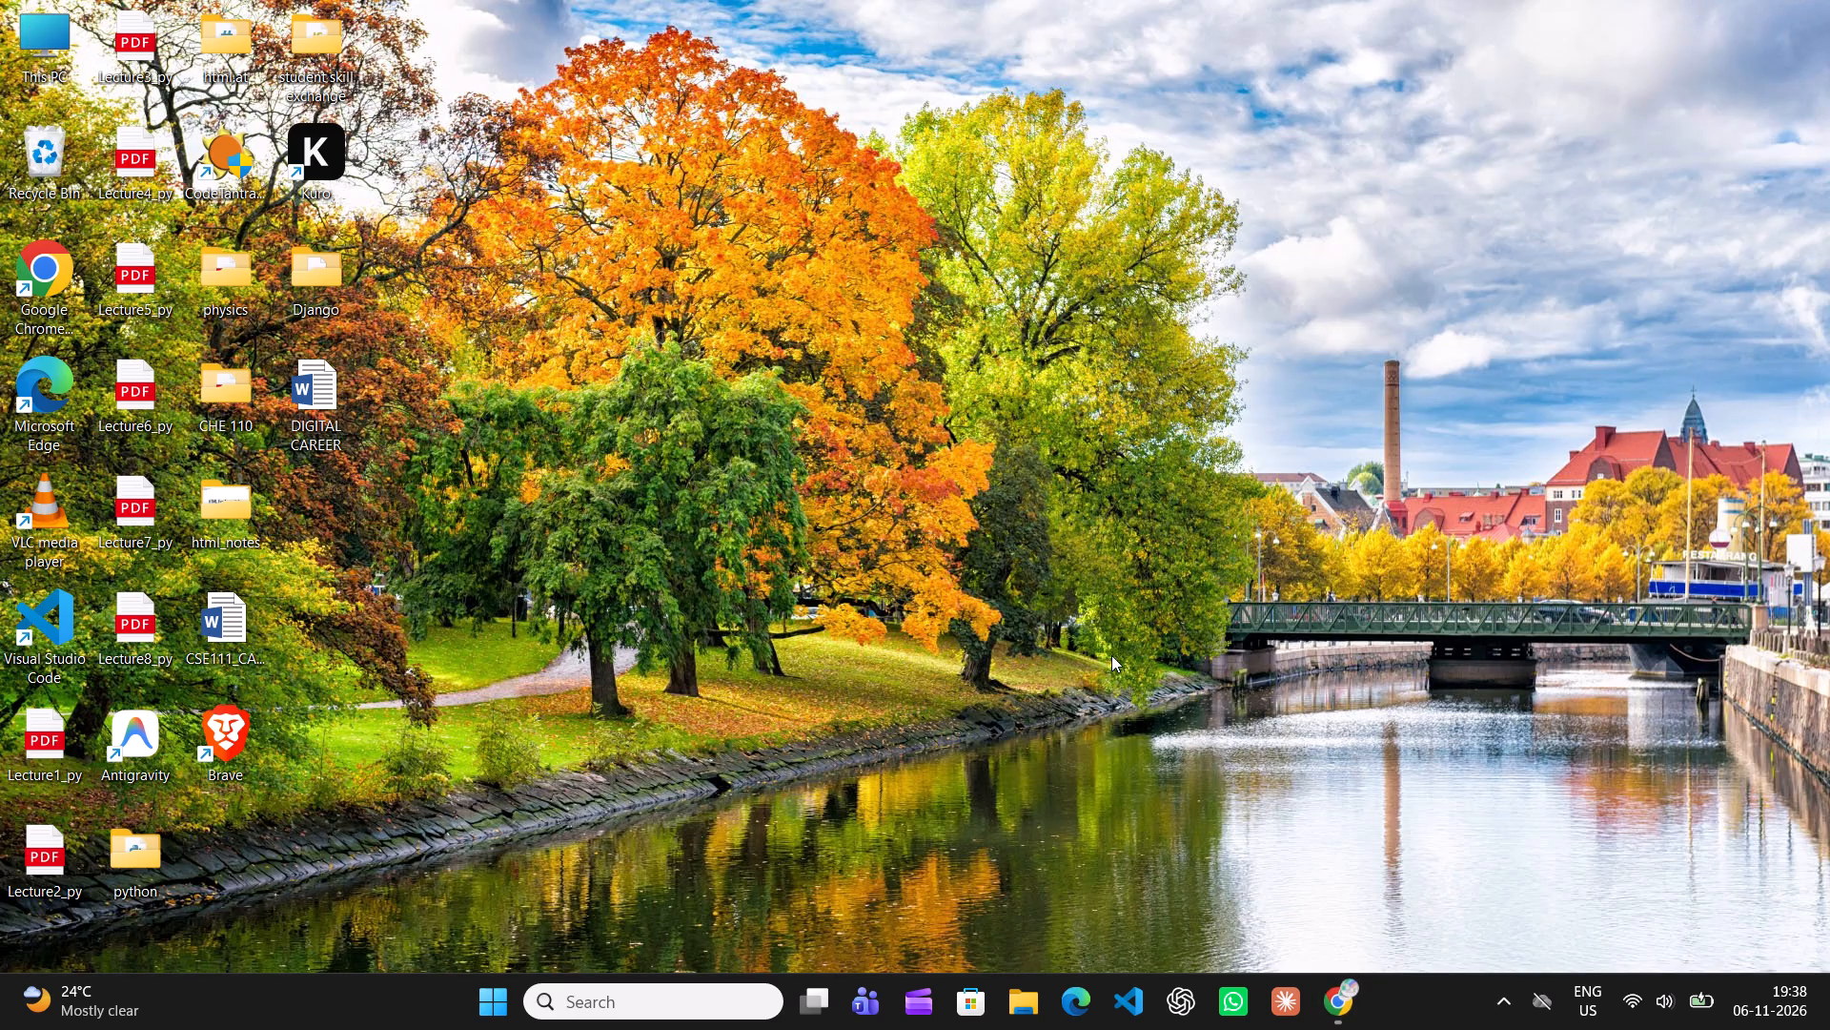
Return to Desktop 1 and open the newly downloaded DIGITAL CAREER PDF from the Downloads folder.
click(635, 898)
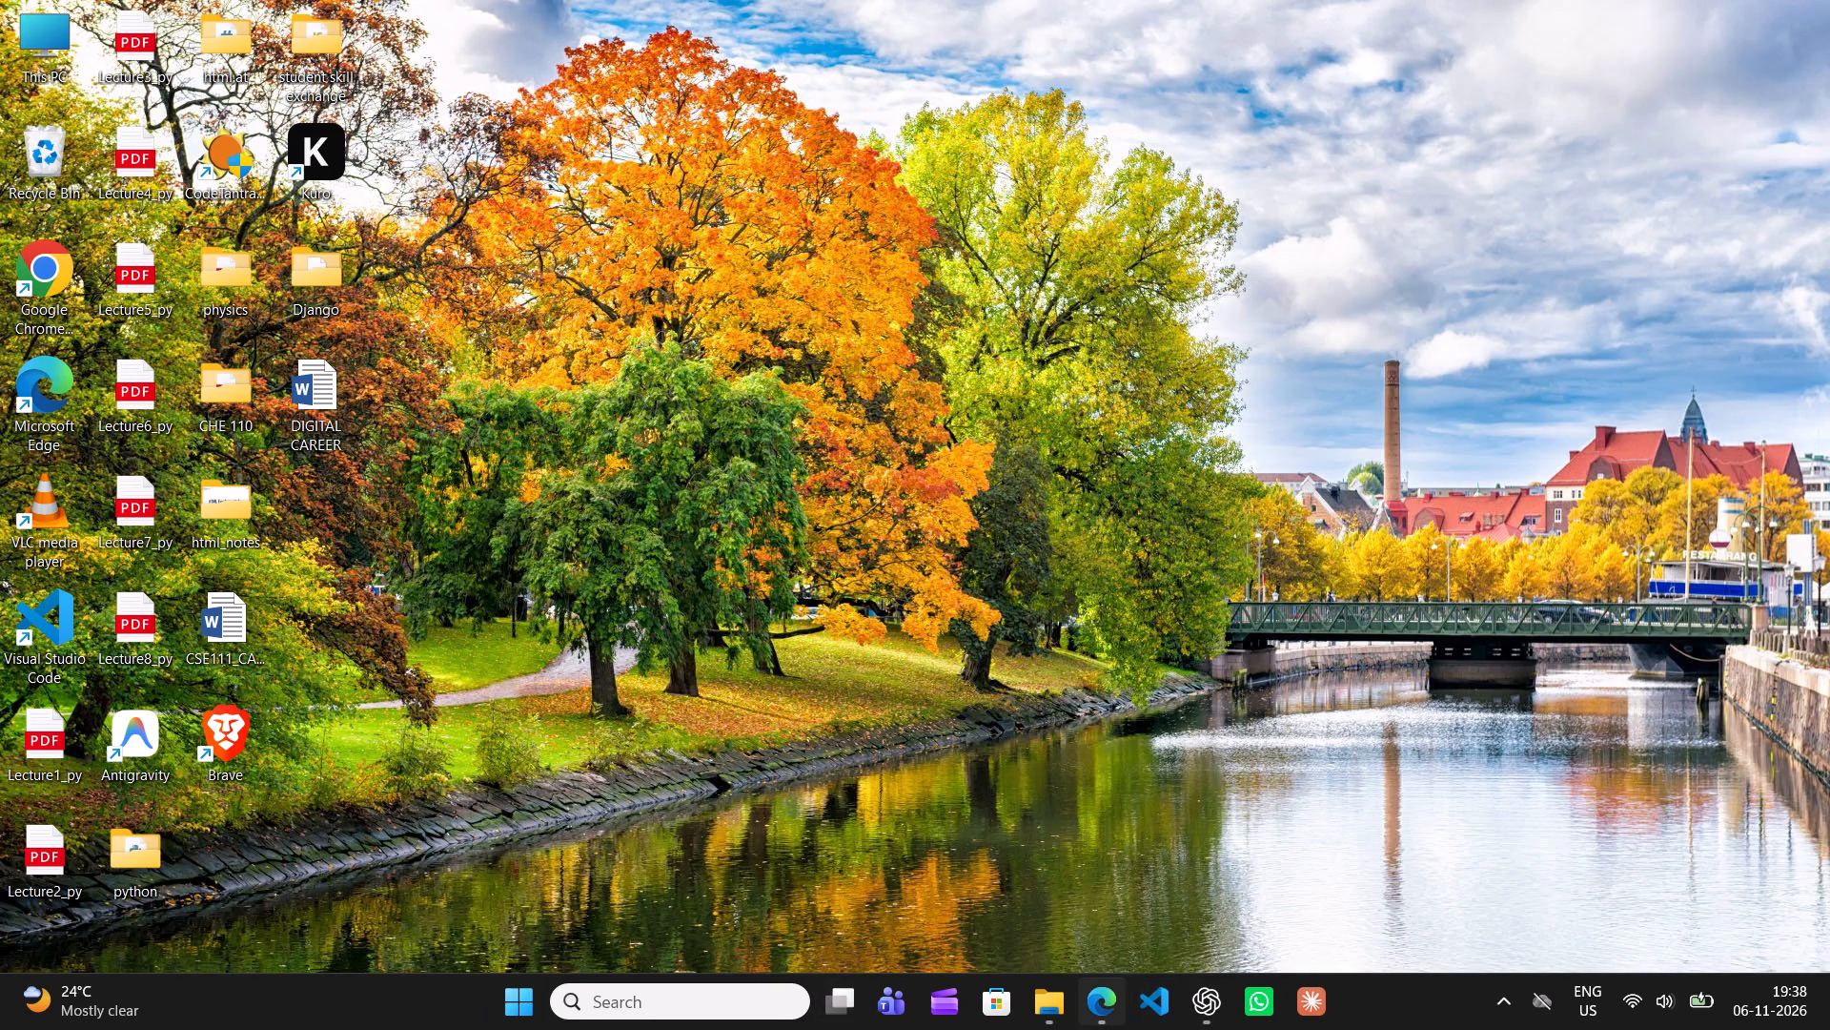
click(1047, 1022)
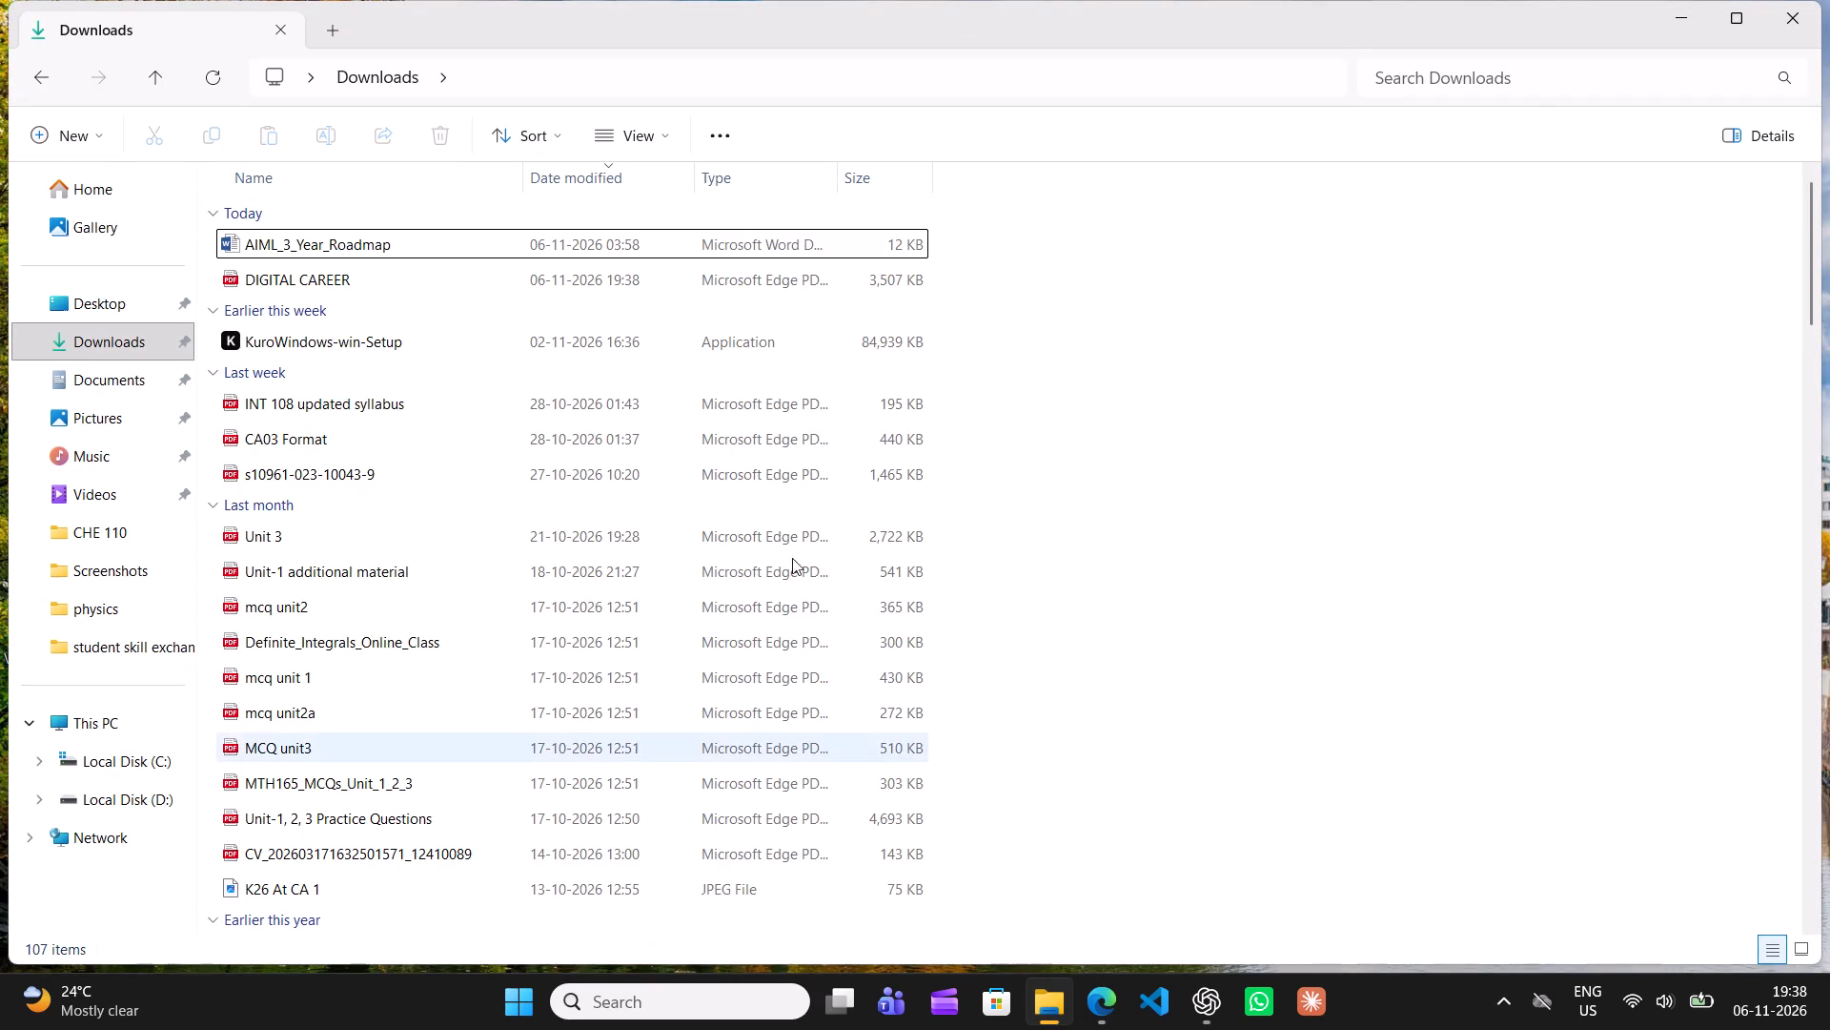
double_click(485, 266)
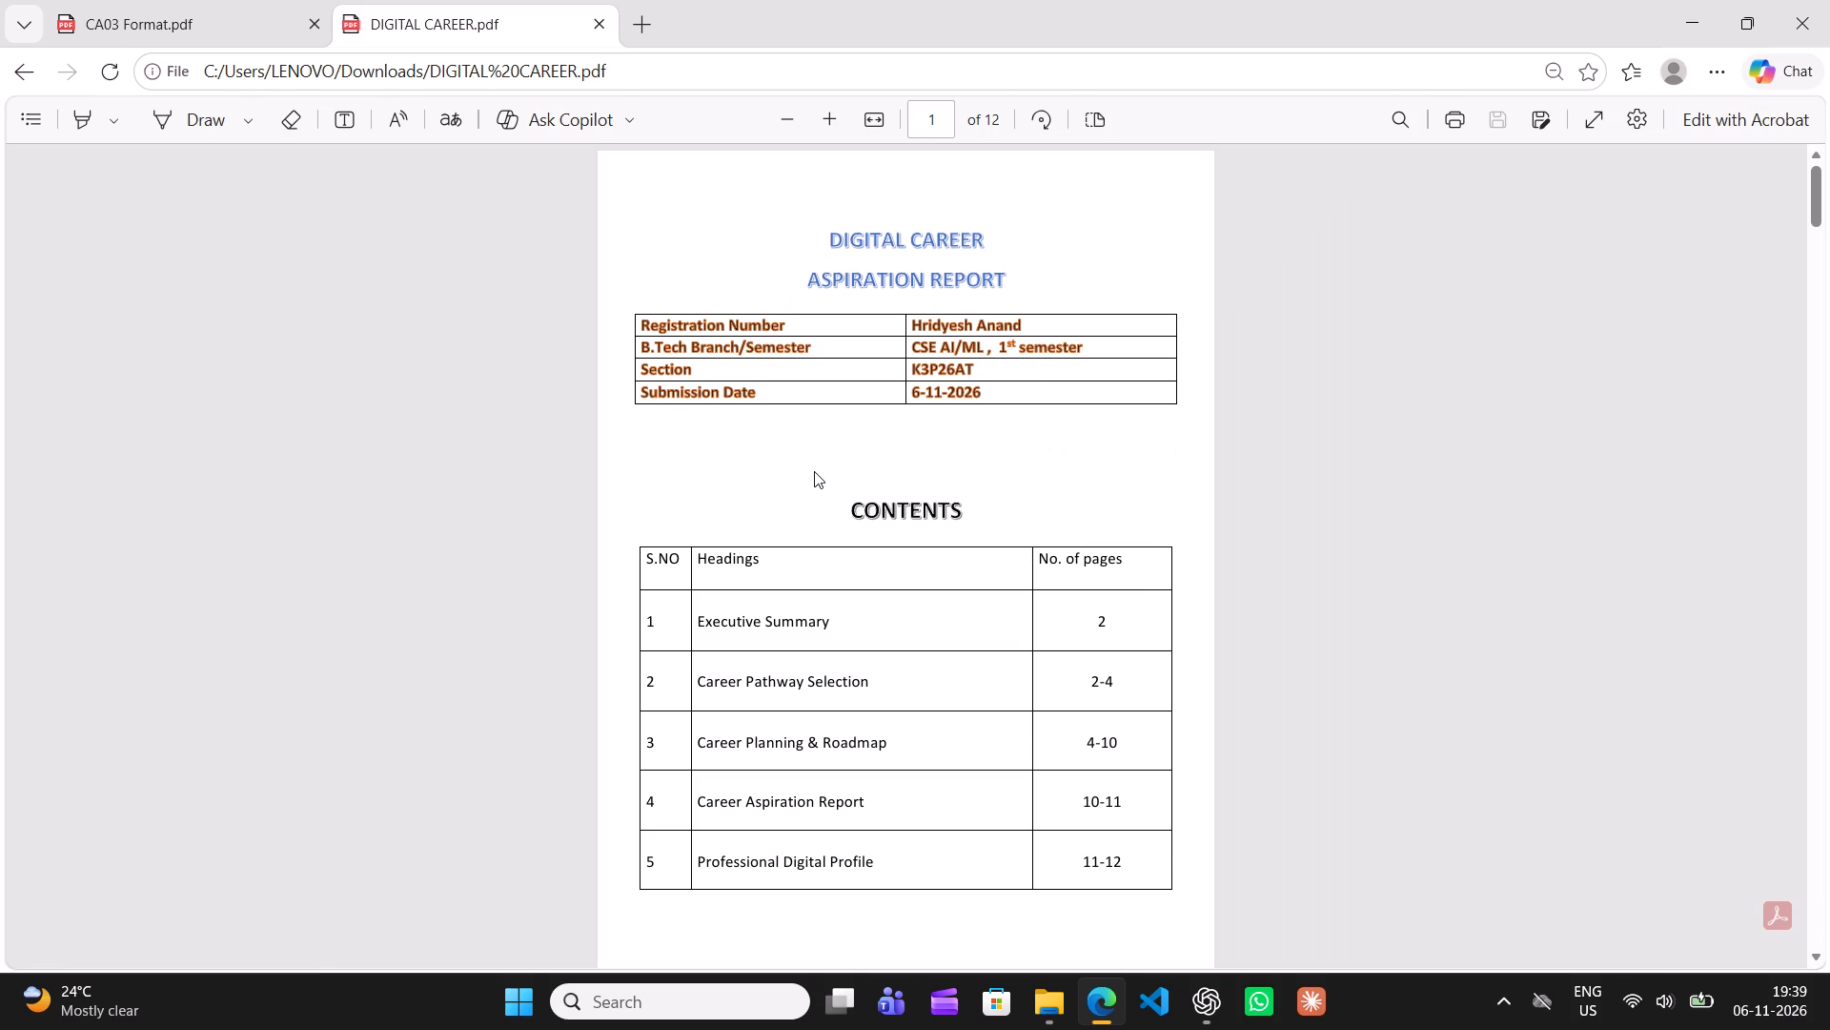
Look through the DIGITAL CAREER PDF from the cover table to the Professional Digital Profile section and back, checking the converted layout.
scroll(814, 471, down, 3)
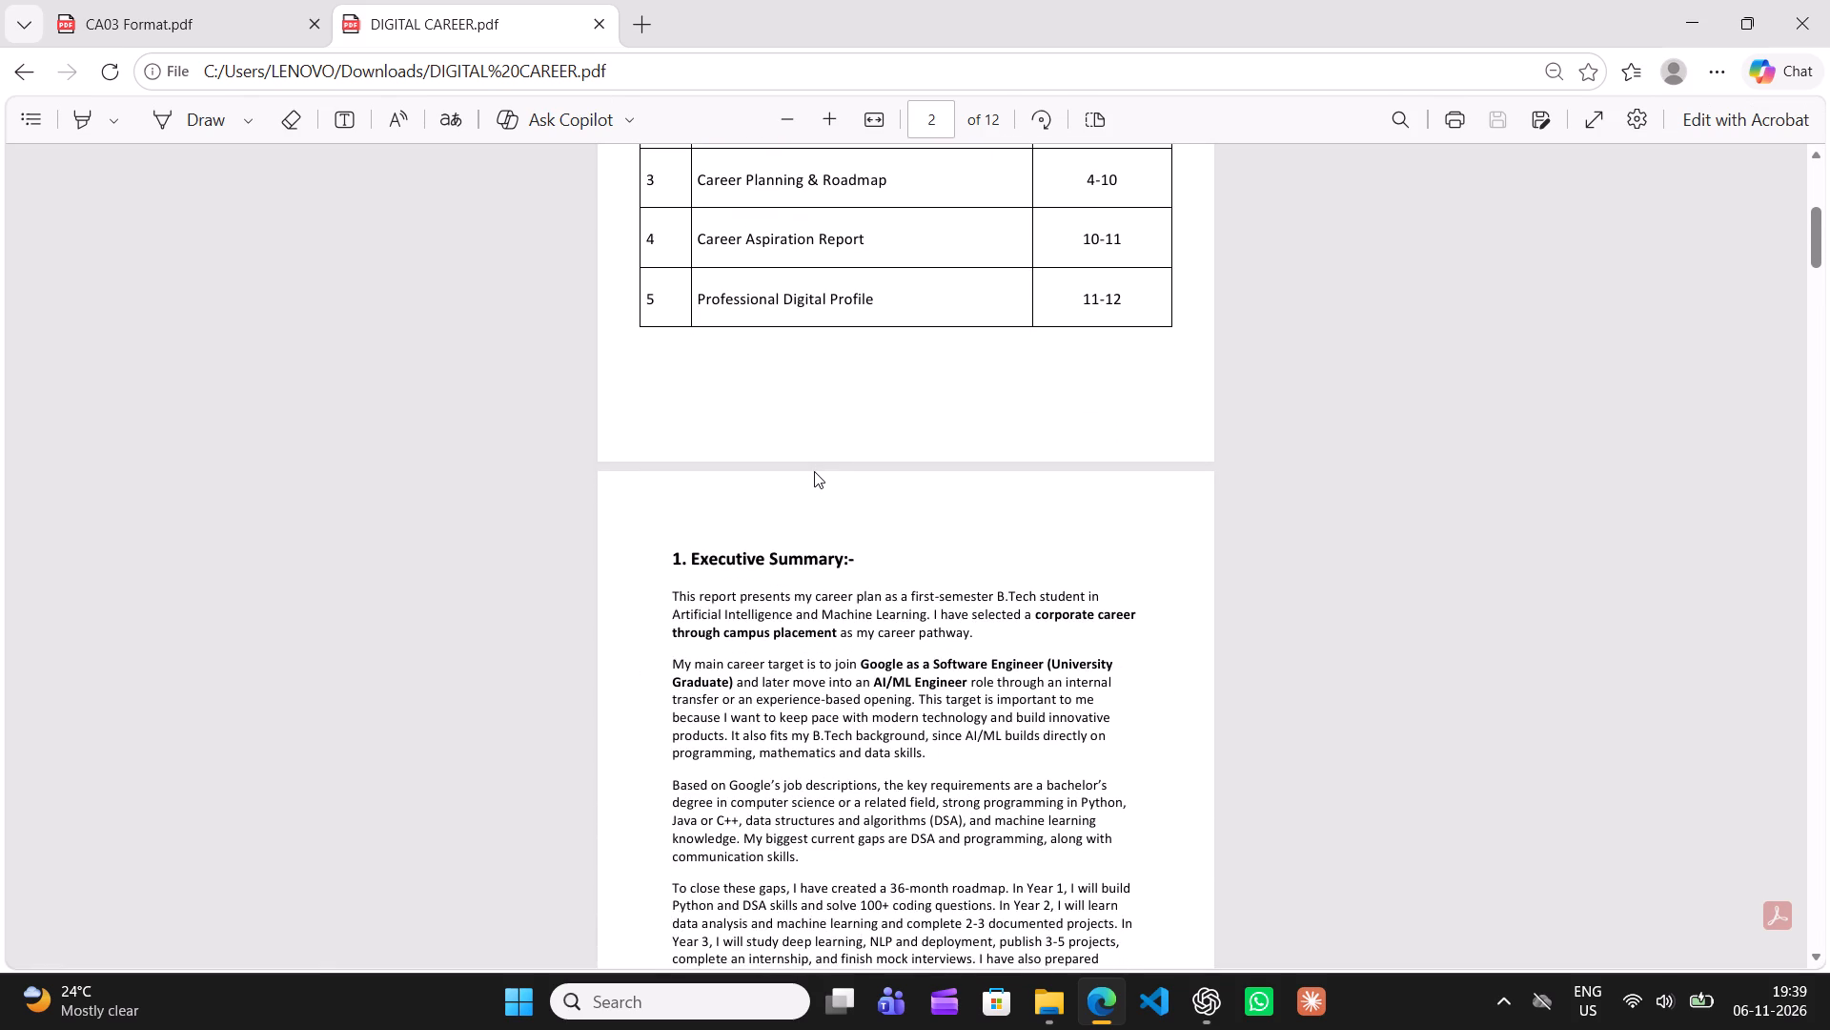
scroll(814, 471, down, 13)
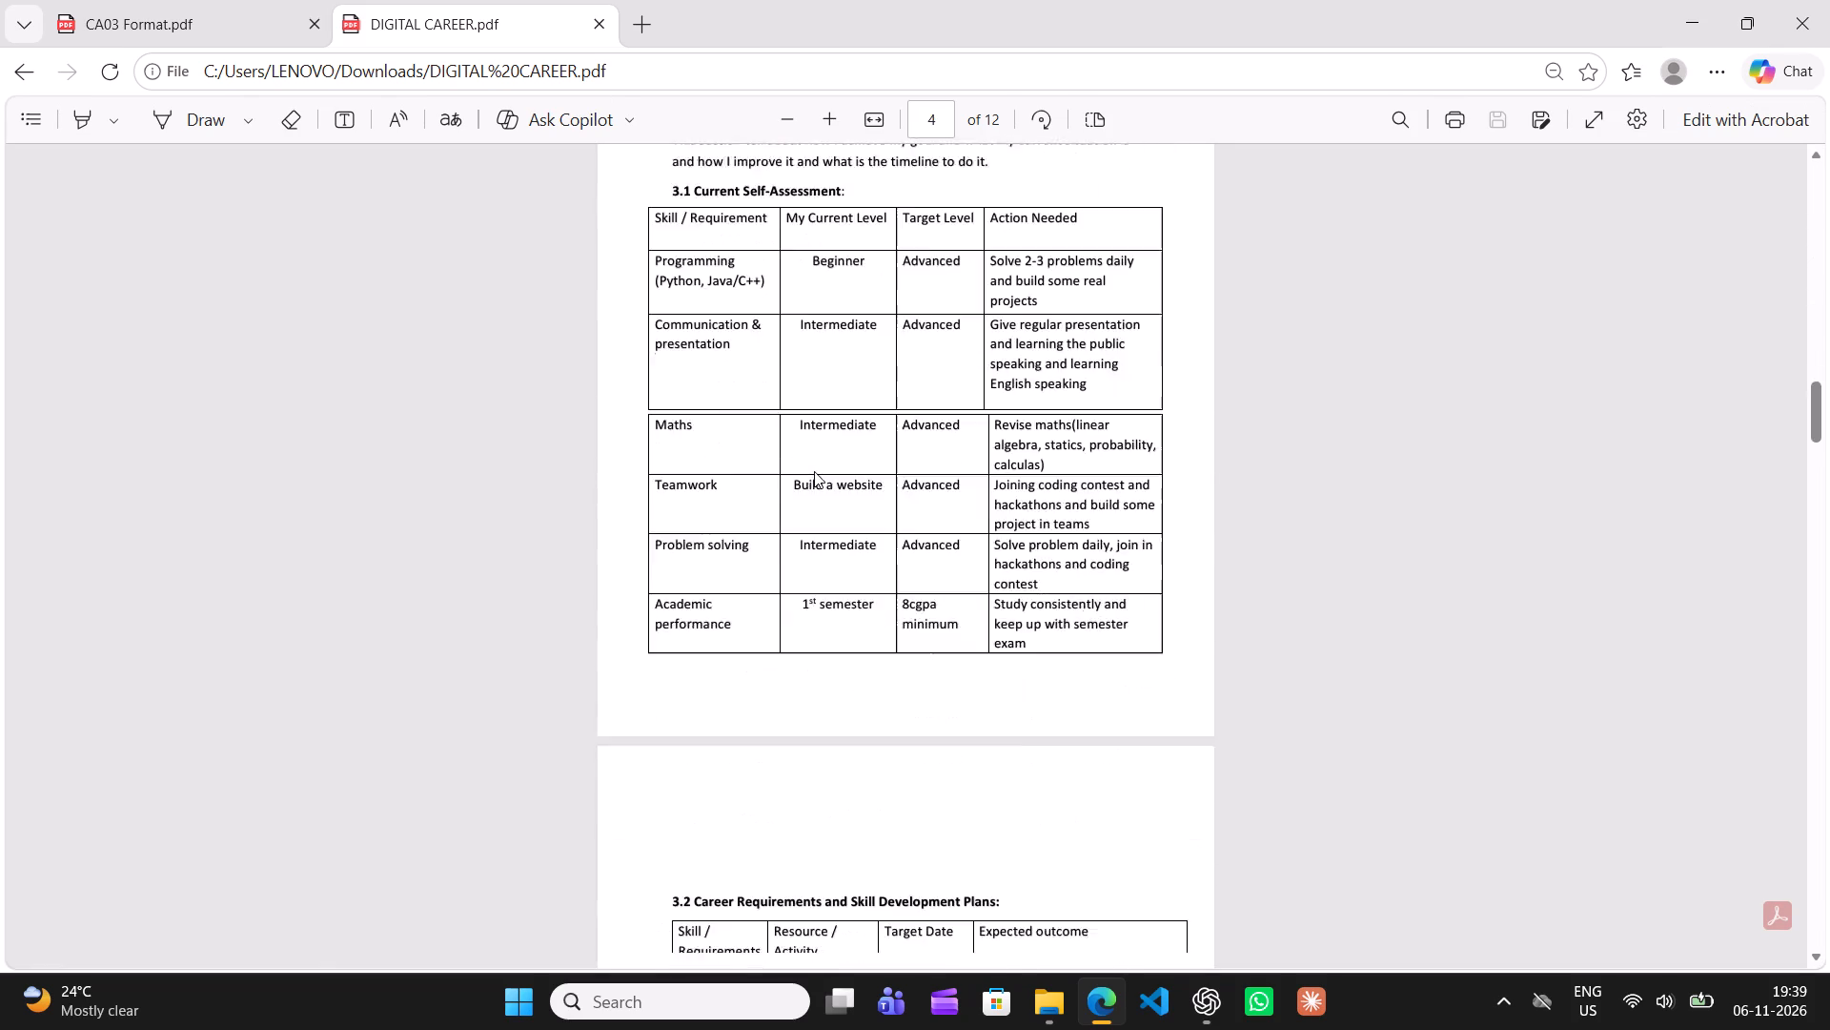
scroll(814, 471, down, 10)
scroll(814, 471, up, 11)
scroll(814, 471, up, 11)
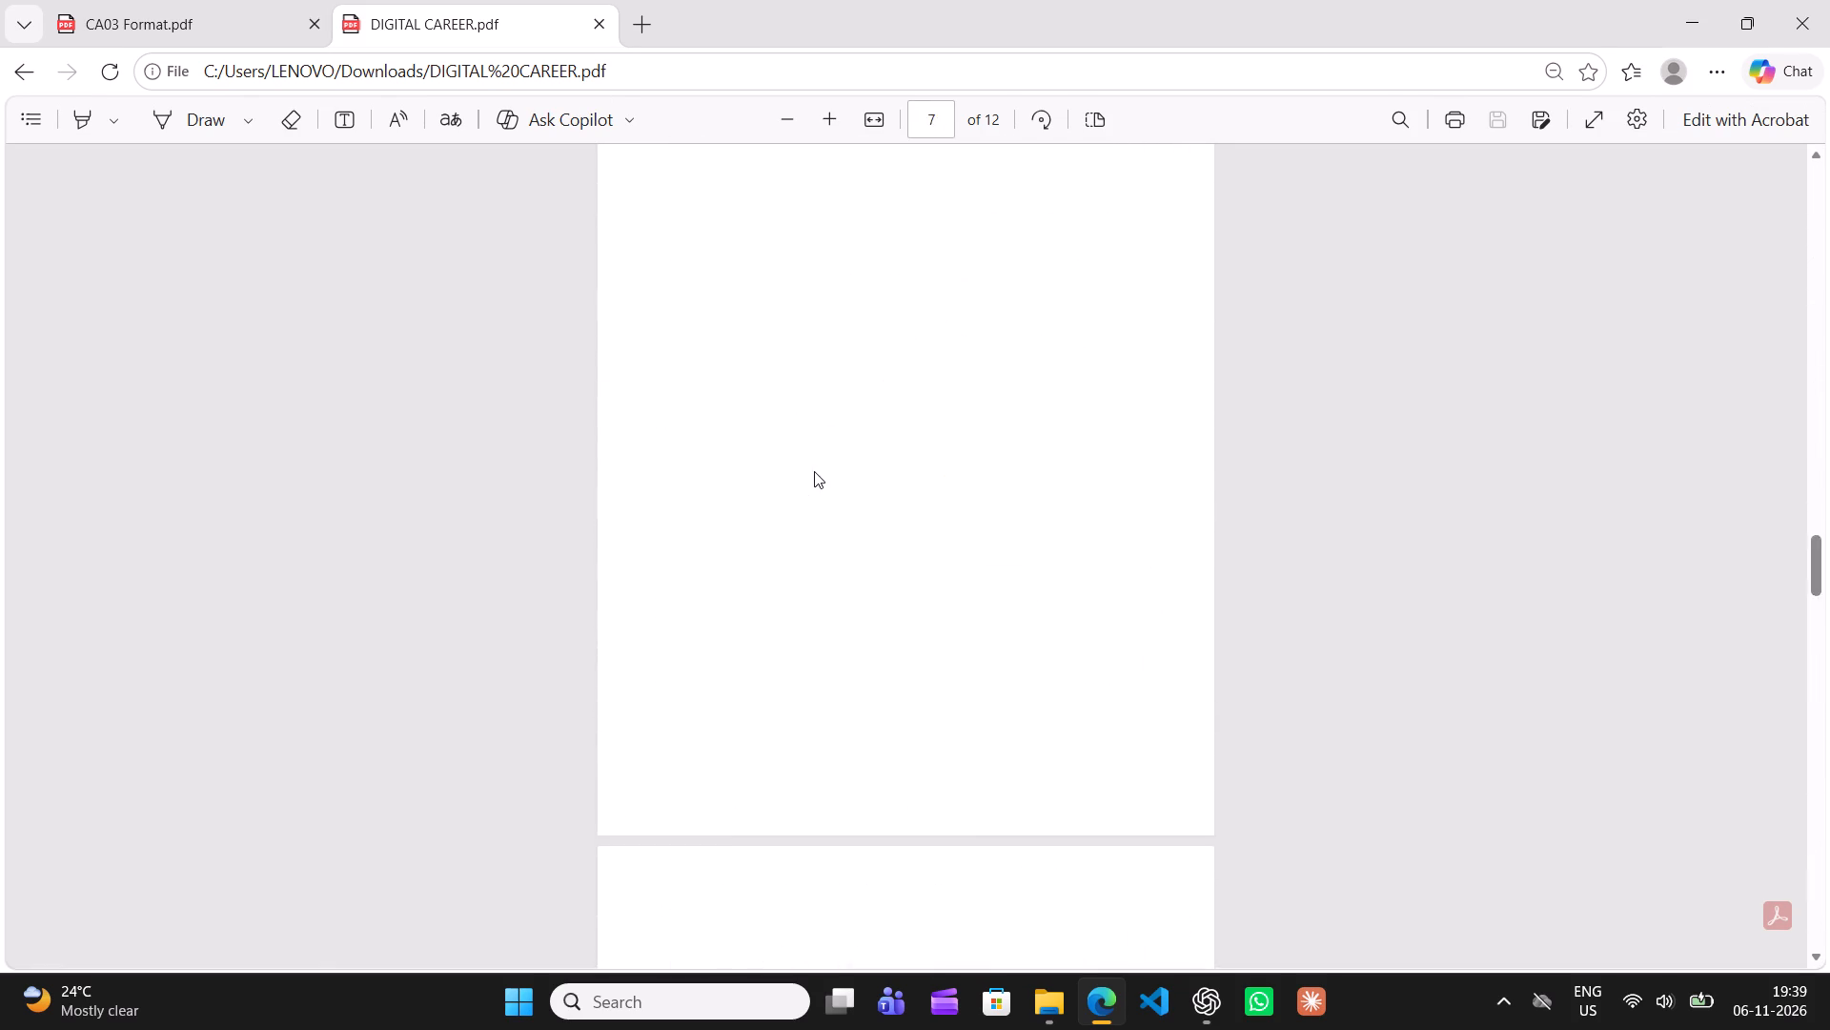
scroll(814, 471, up, 7)
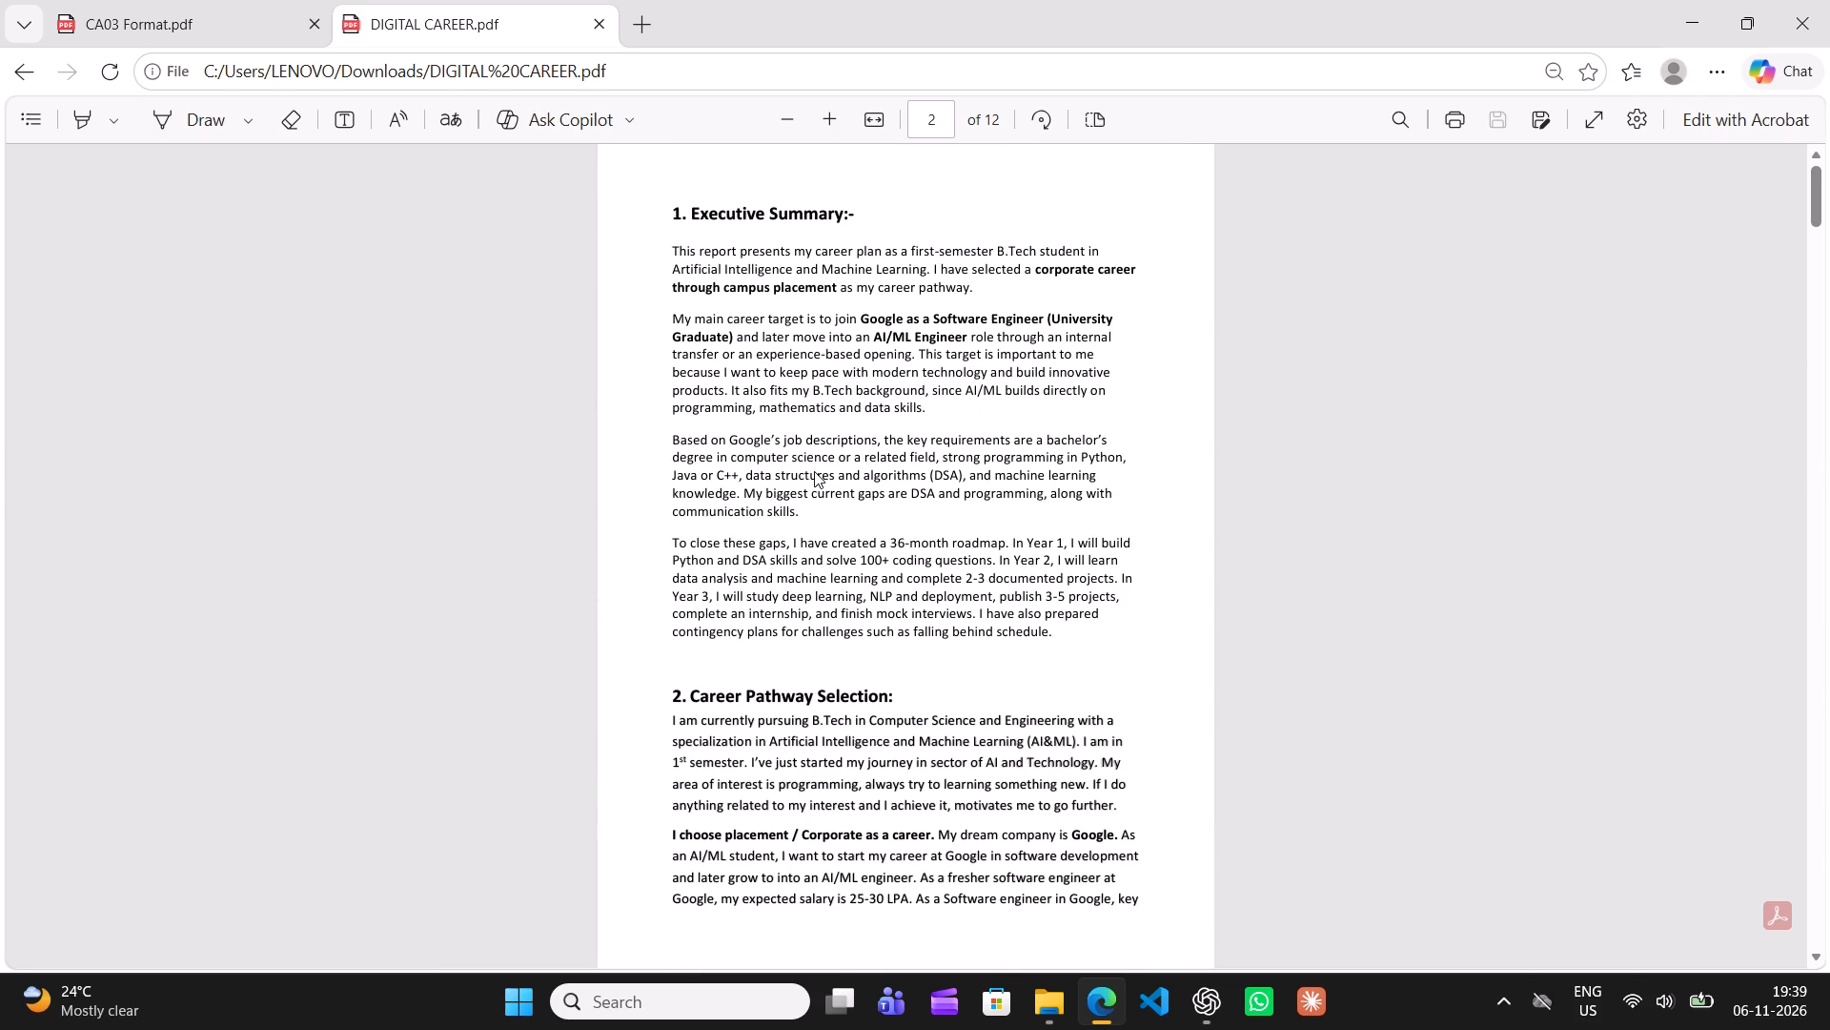
scroll(814, 471, down, 15)
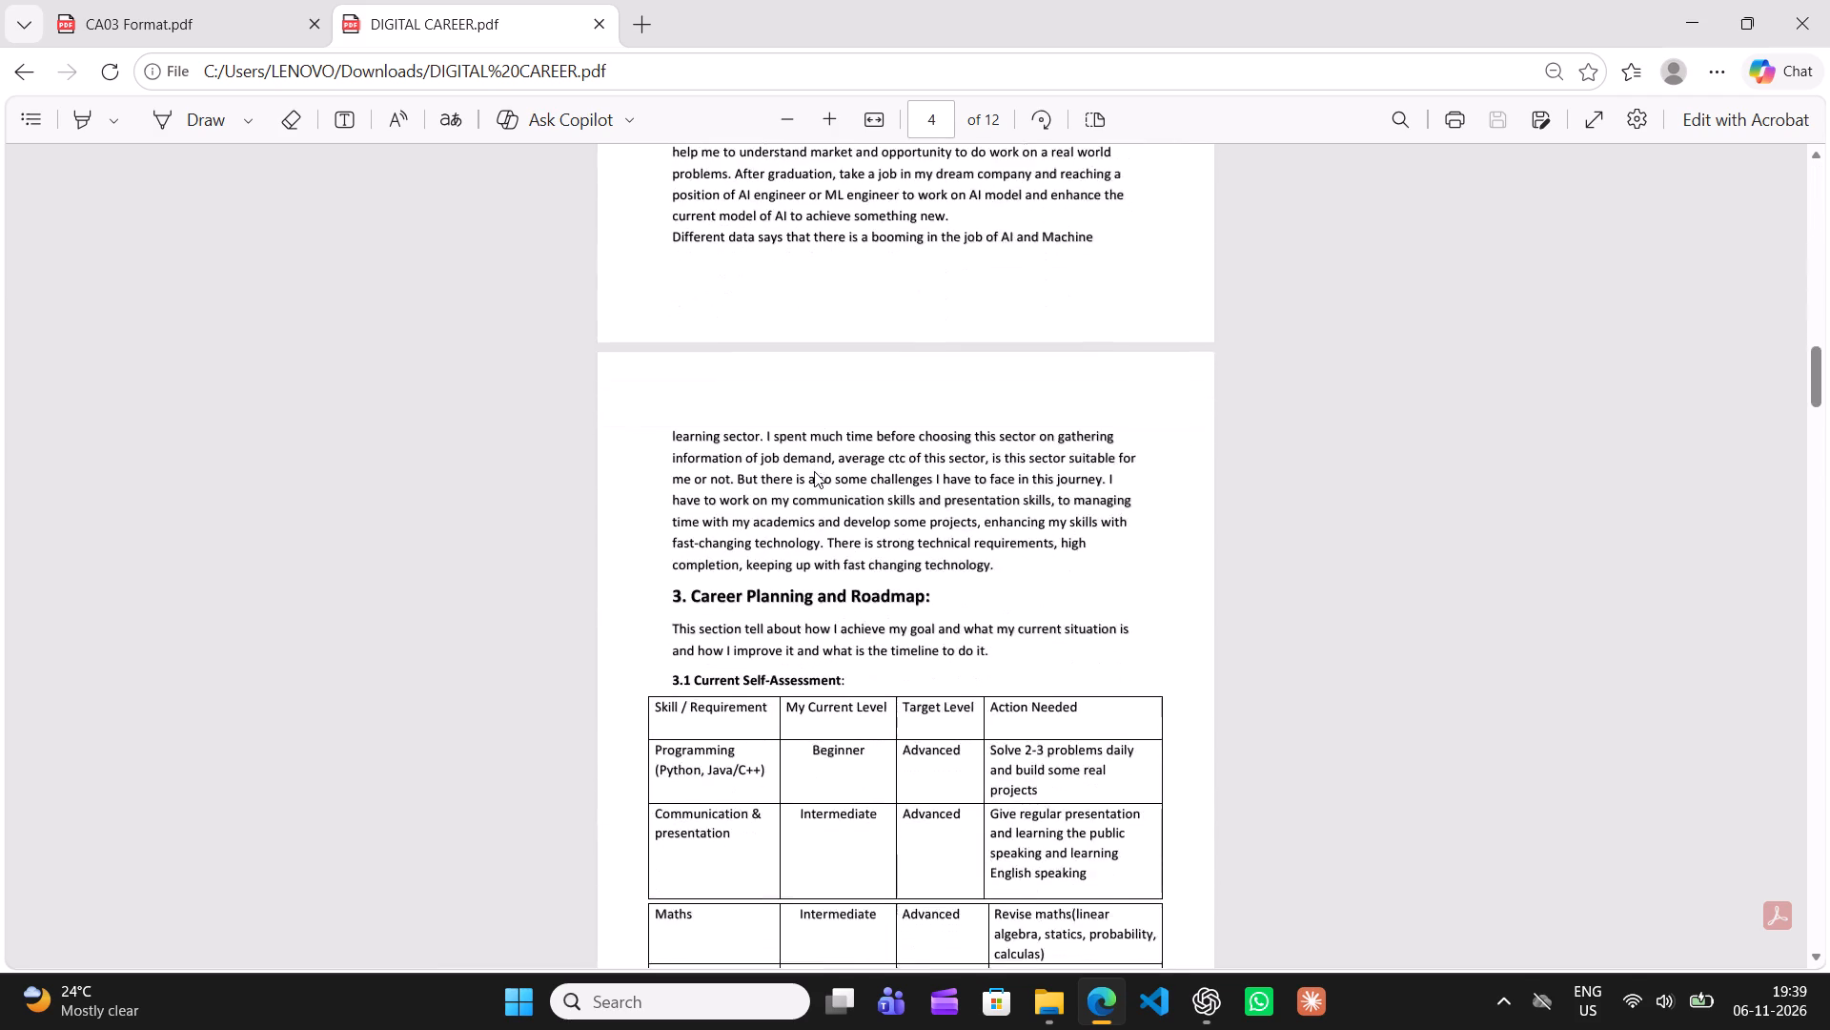
scroll(814, 471, down, 9)
scroll(814, 471, up, 6)
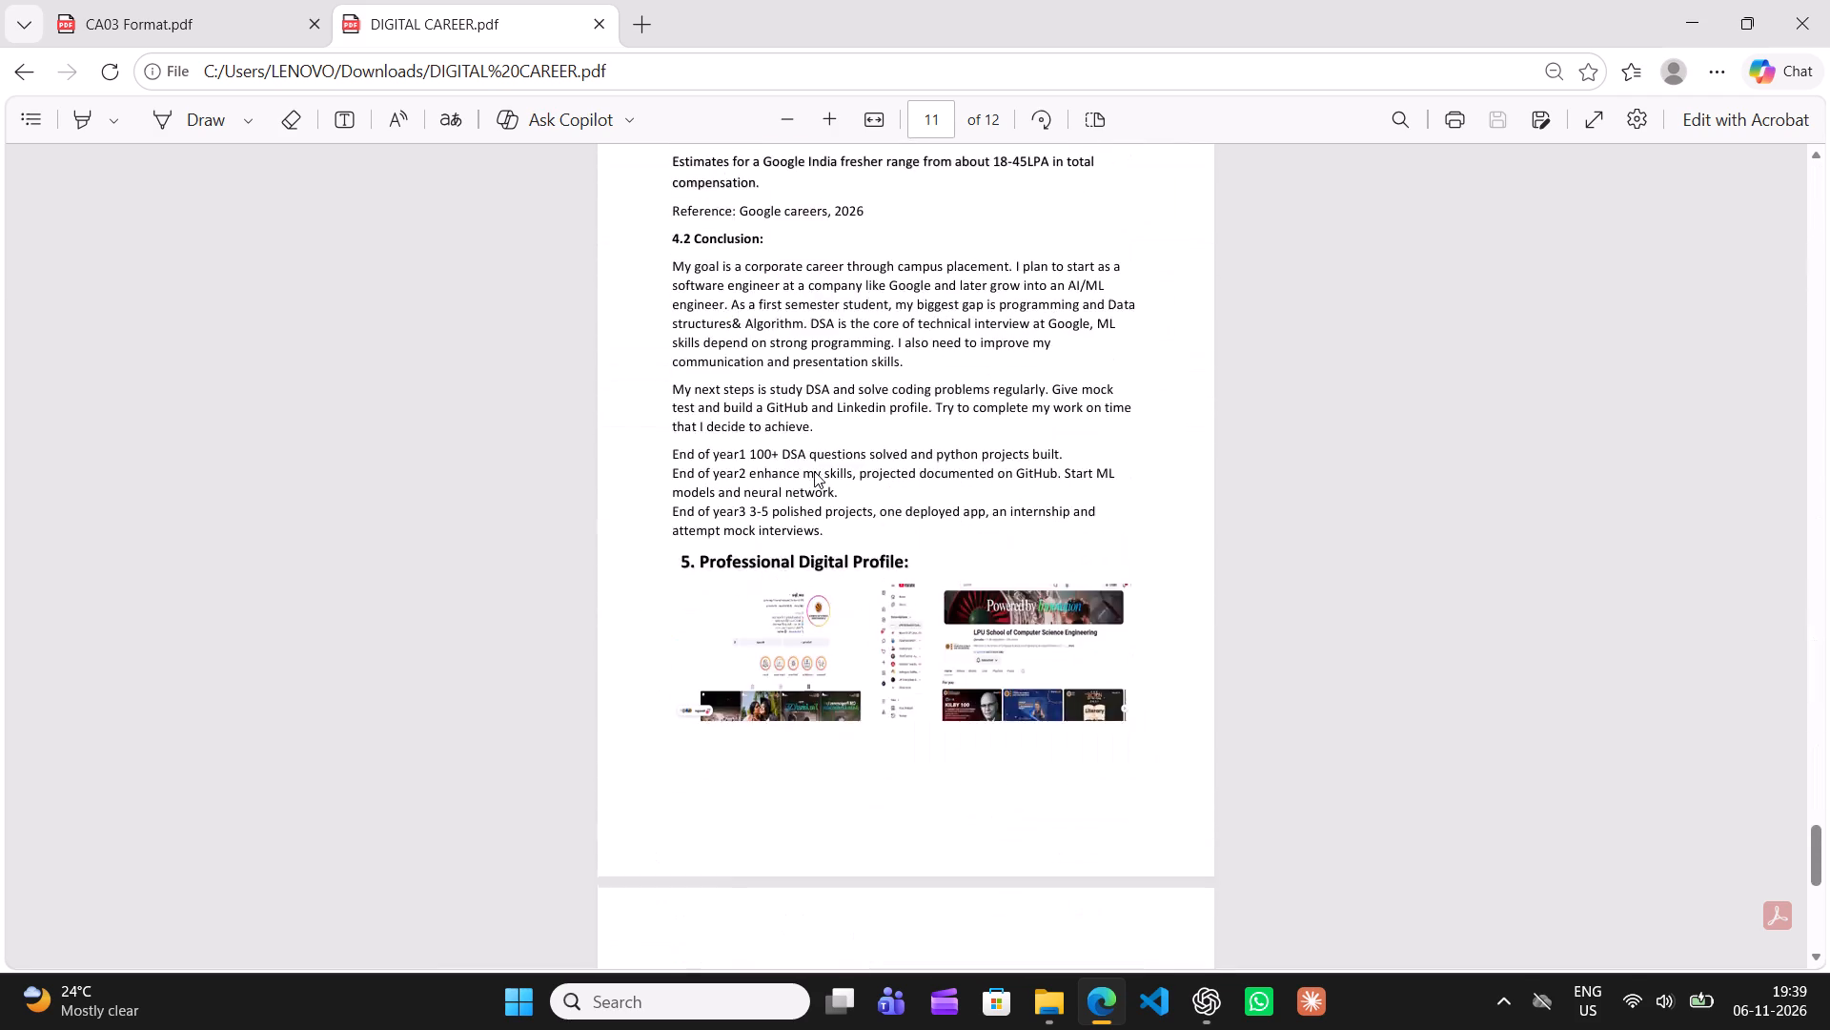
scroll(814, 471, up, 10)
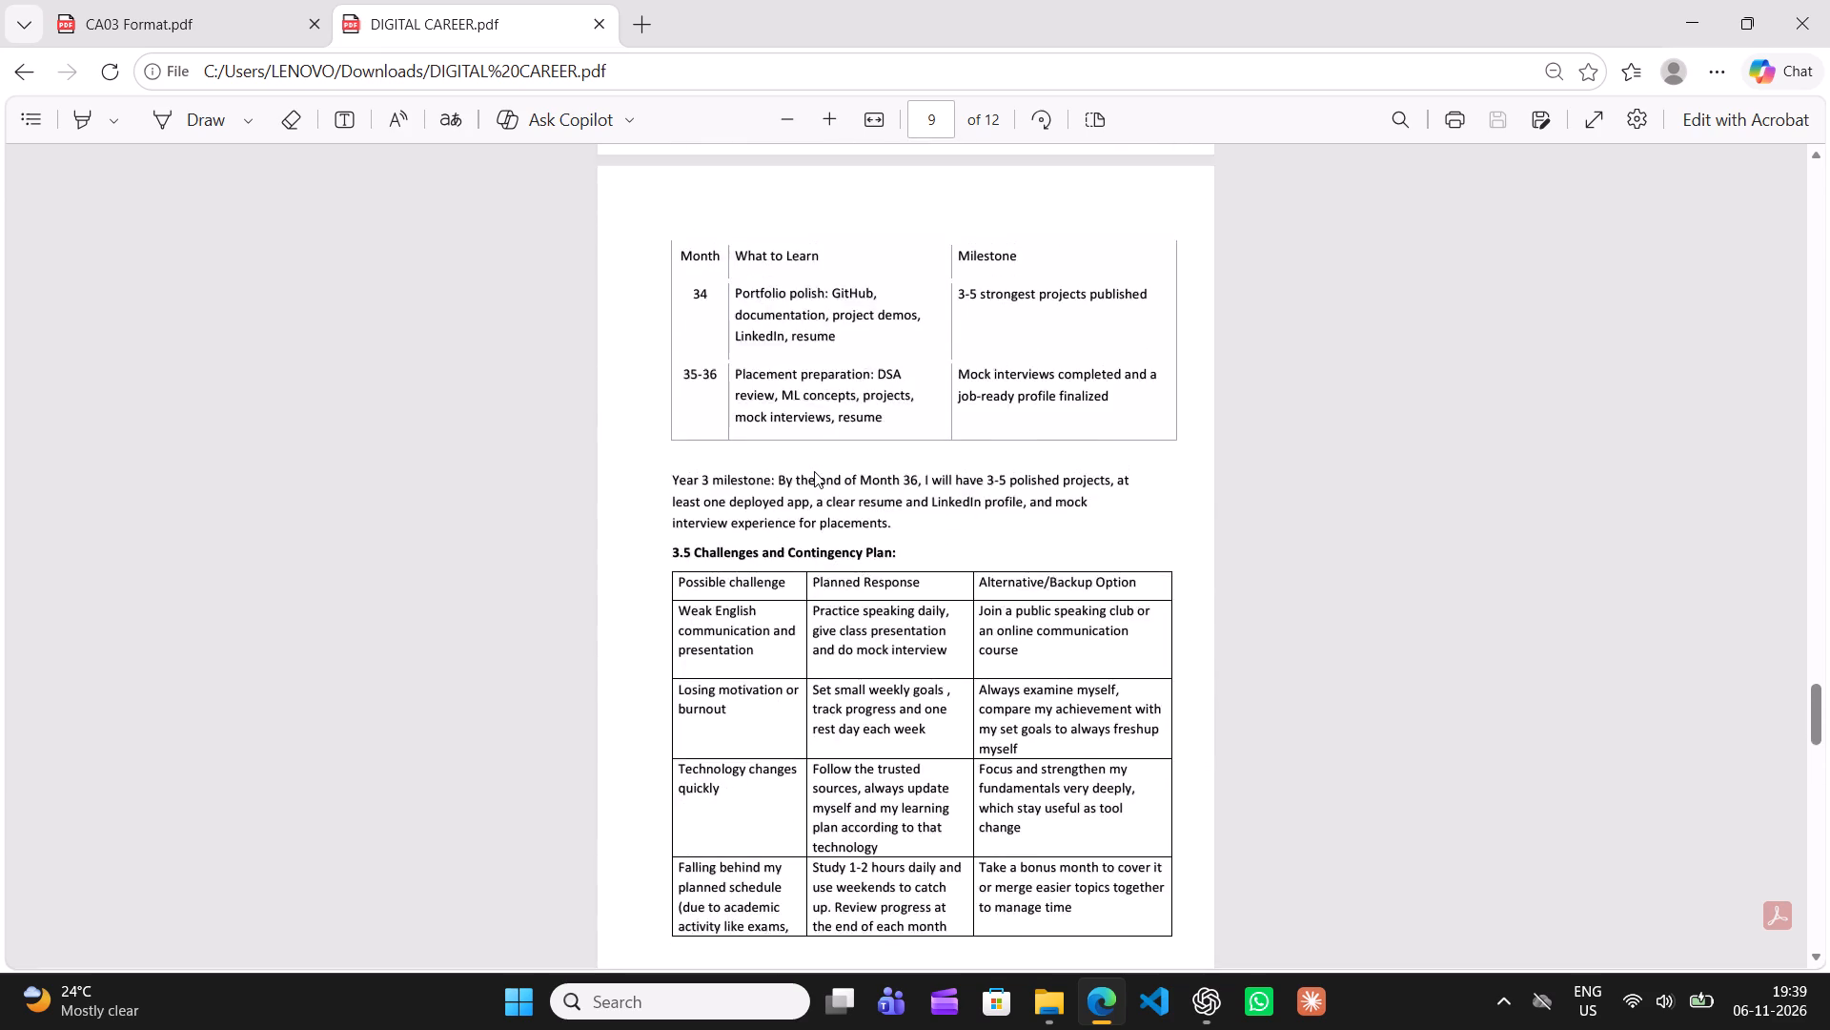
scroll(814, 471, up, 13)
scroll(814, 471, up, 8)
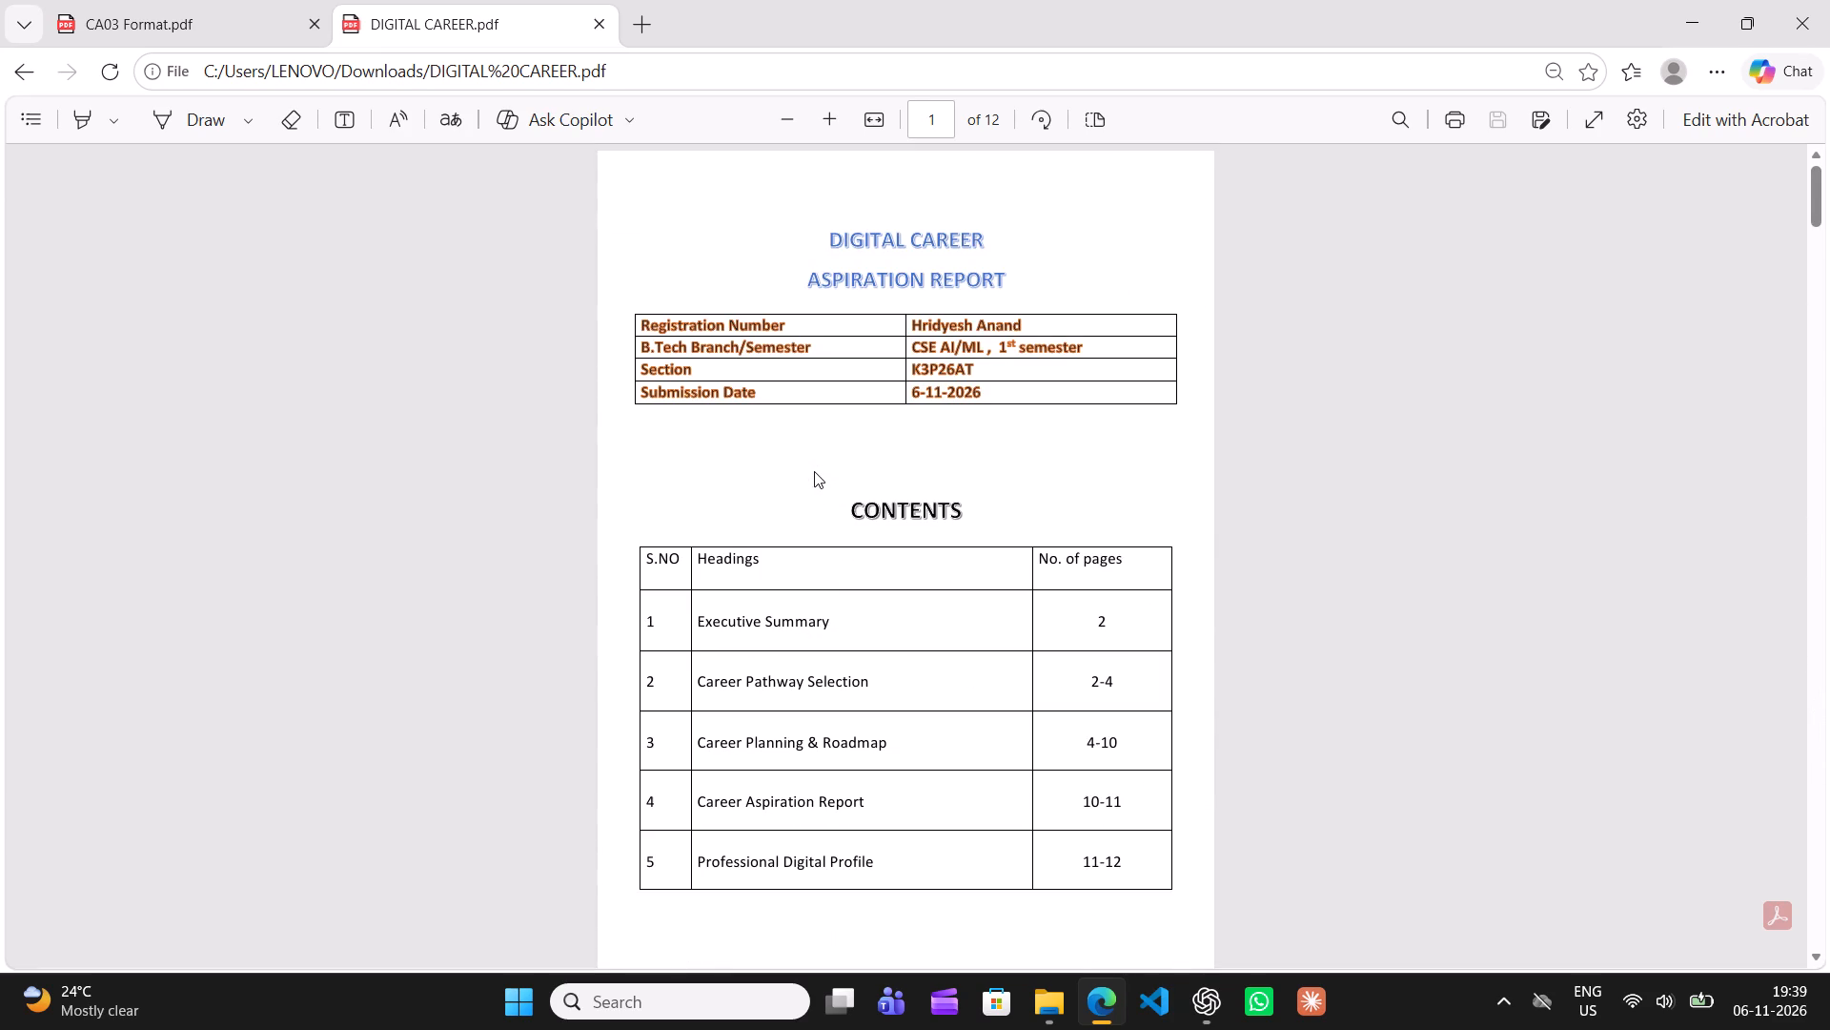
click(1717, 17)
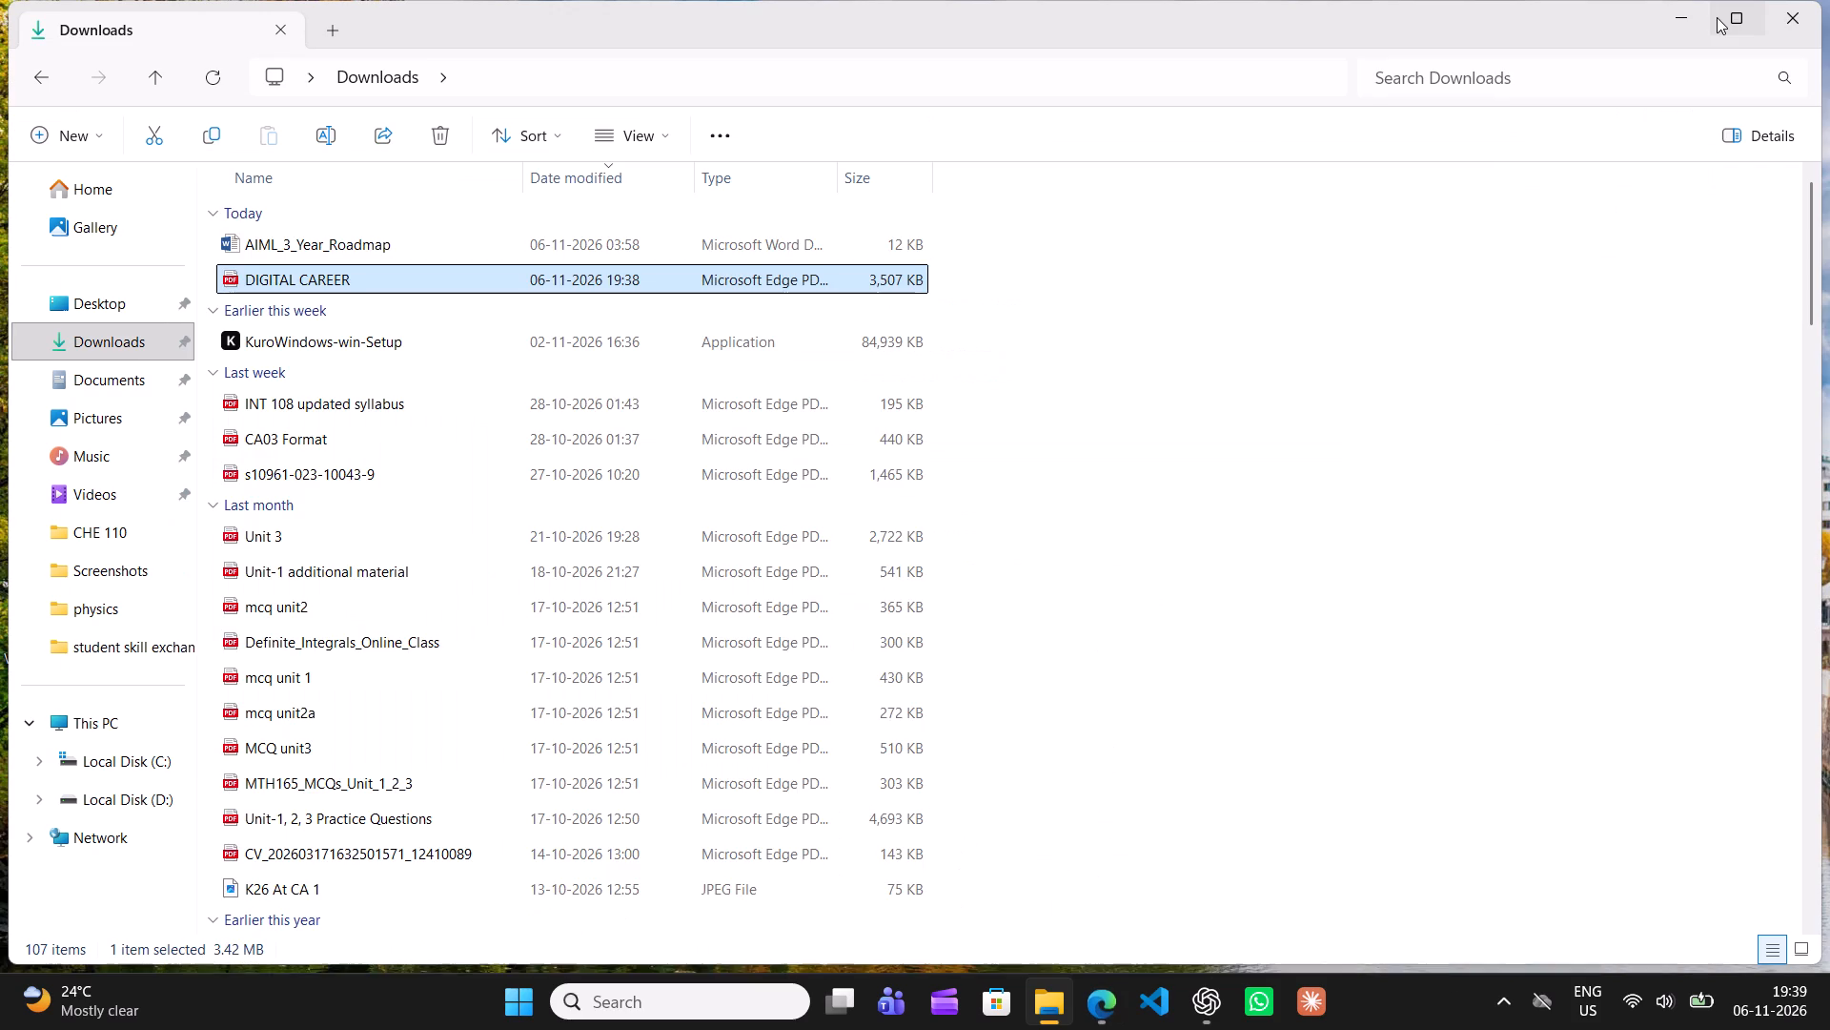
click(1700, 2)
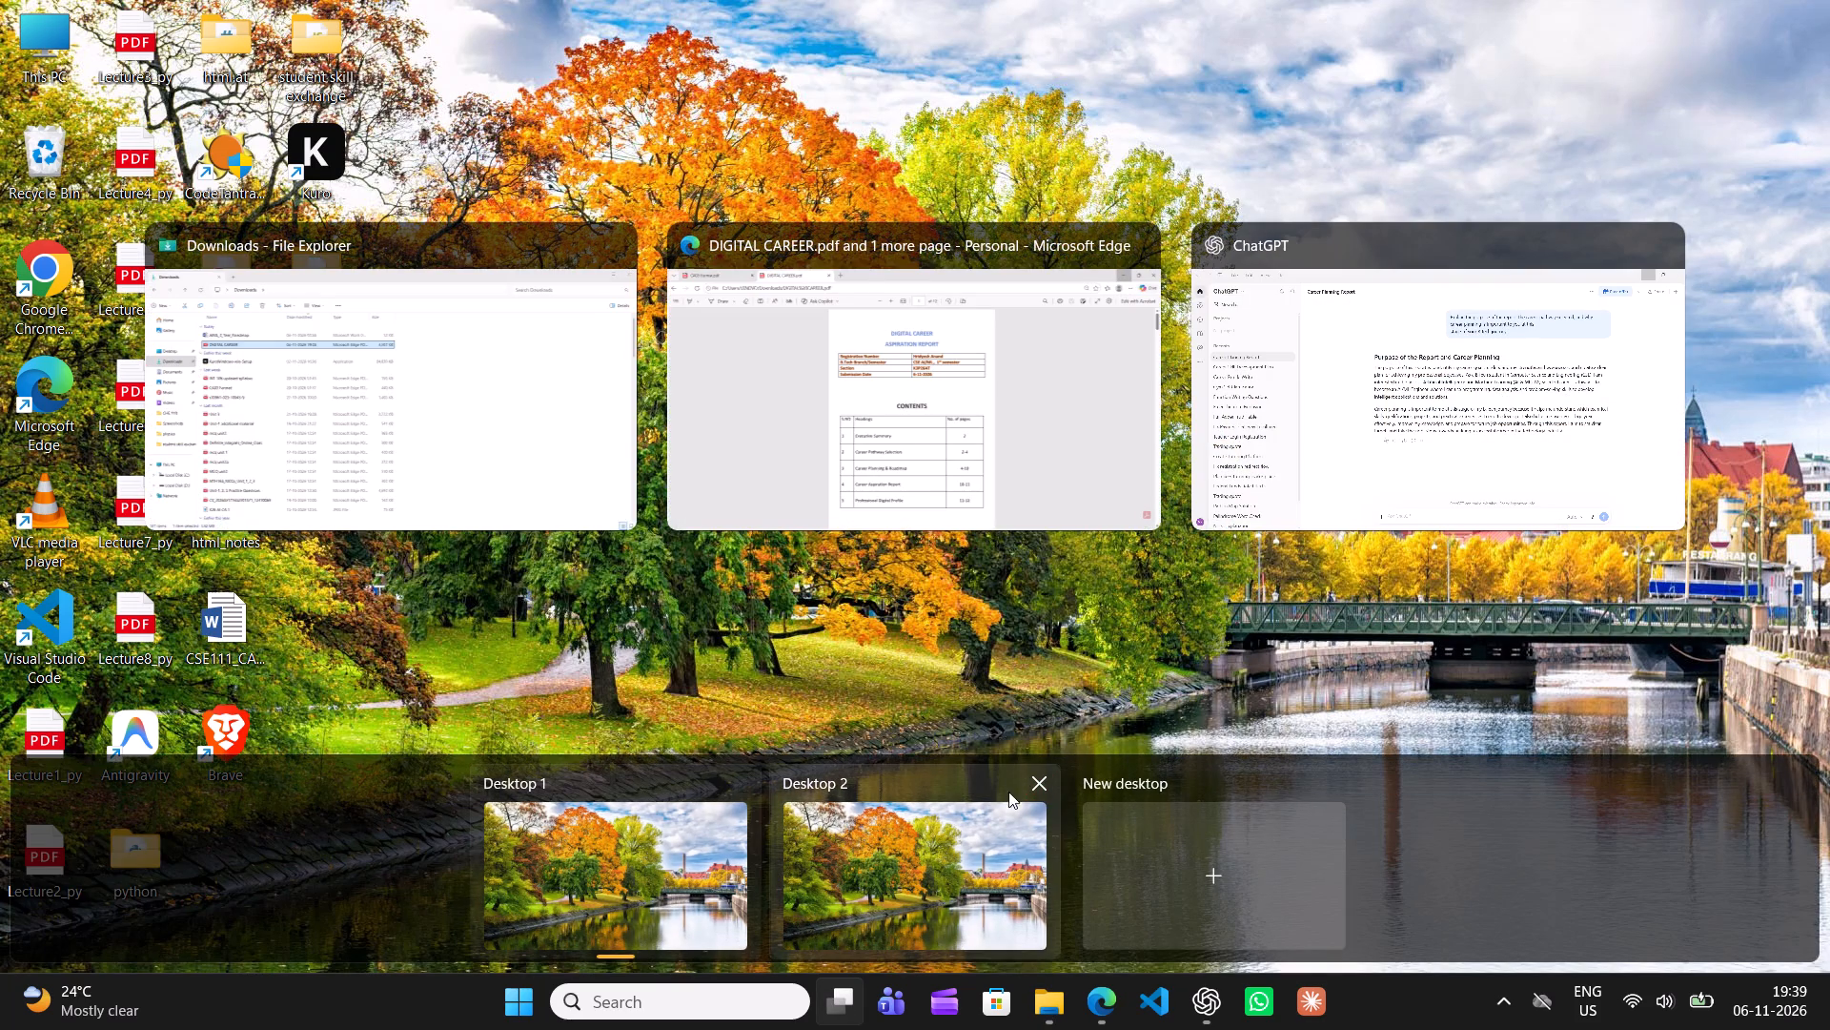
Close the virtual desktop Desktop 2, keeping its Chrome window on Desktop 1.
click(1055, 787)
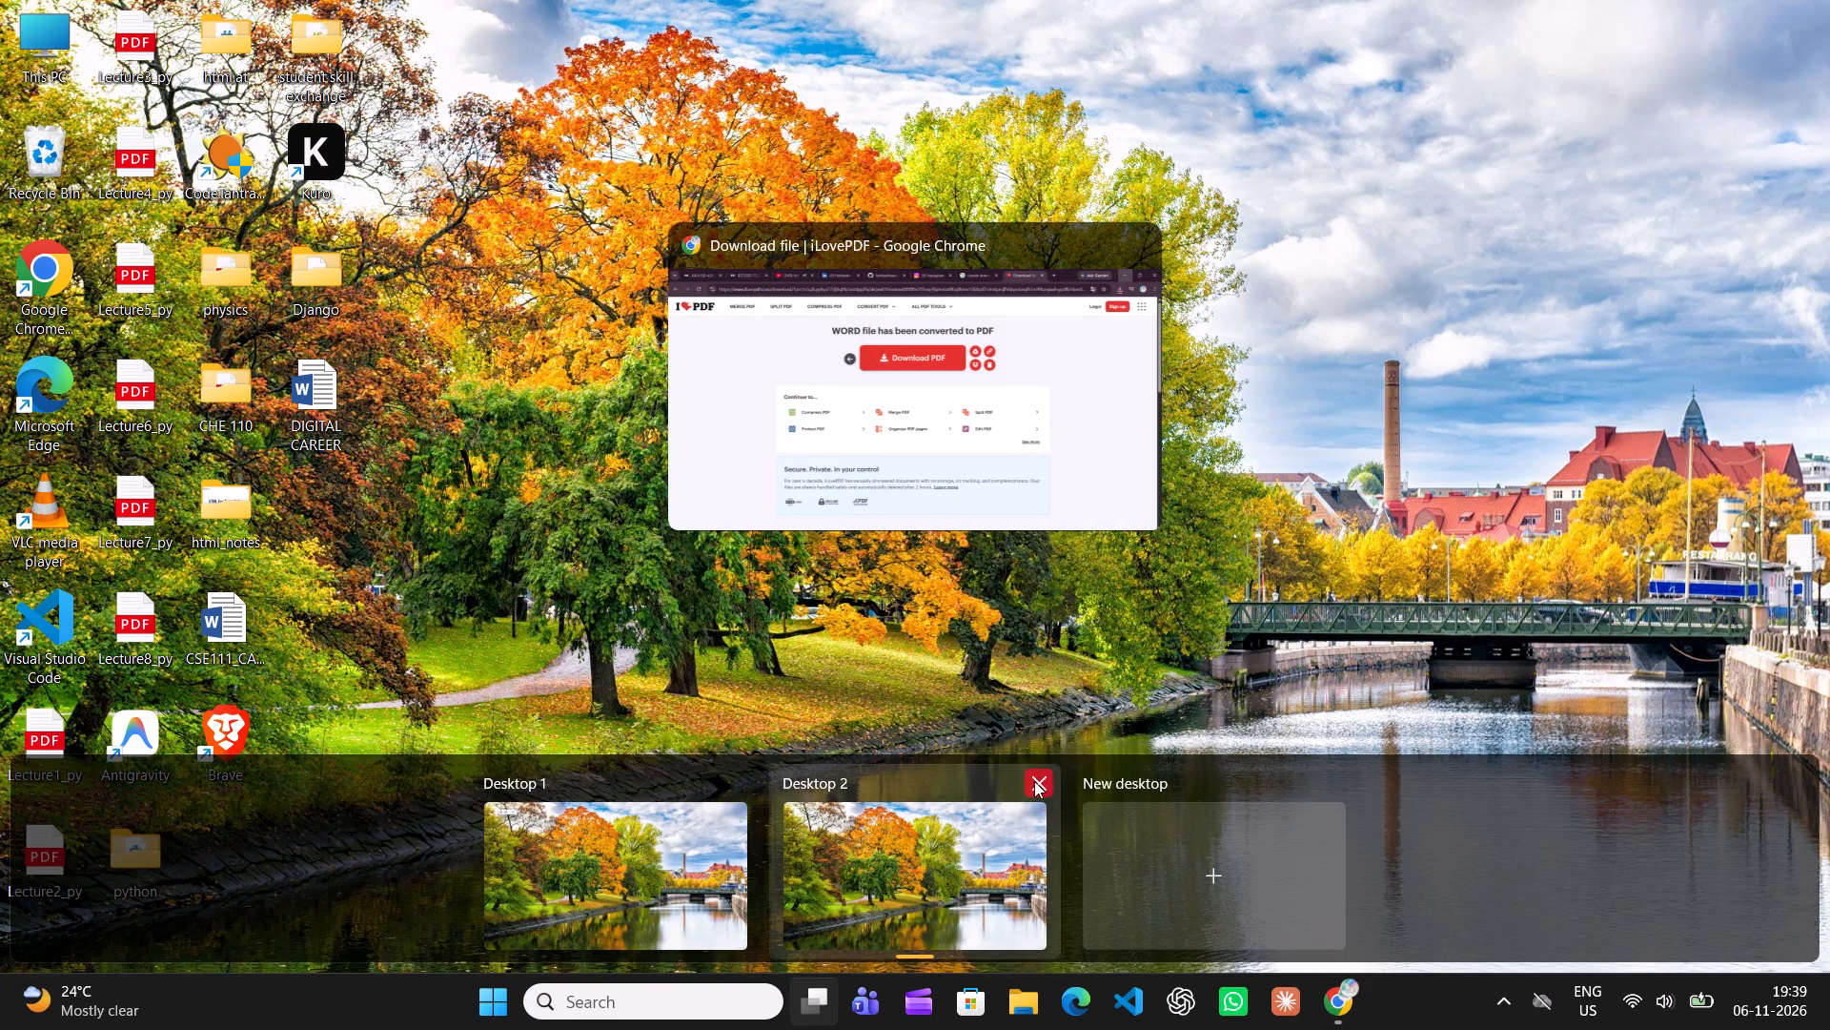
click(1038, 781)
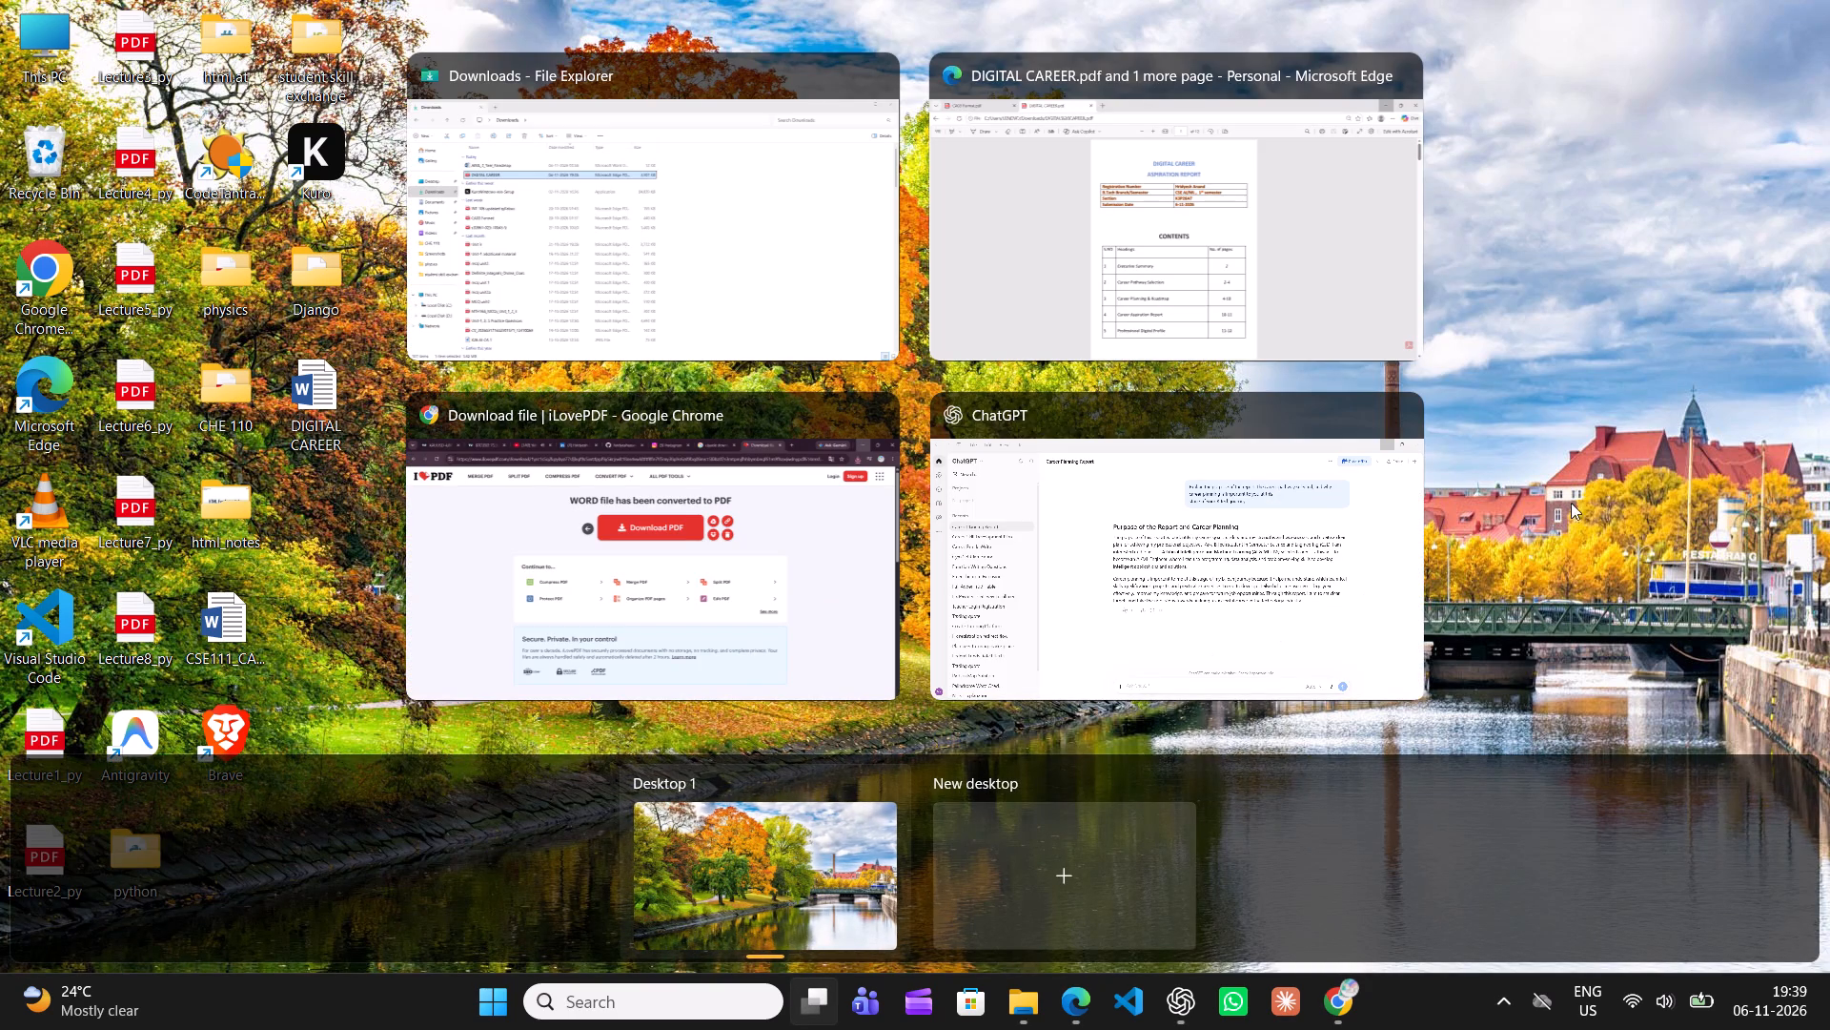
click(1607, 486)
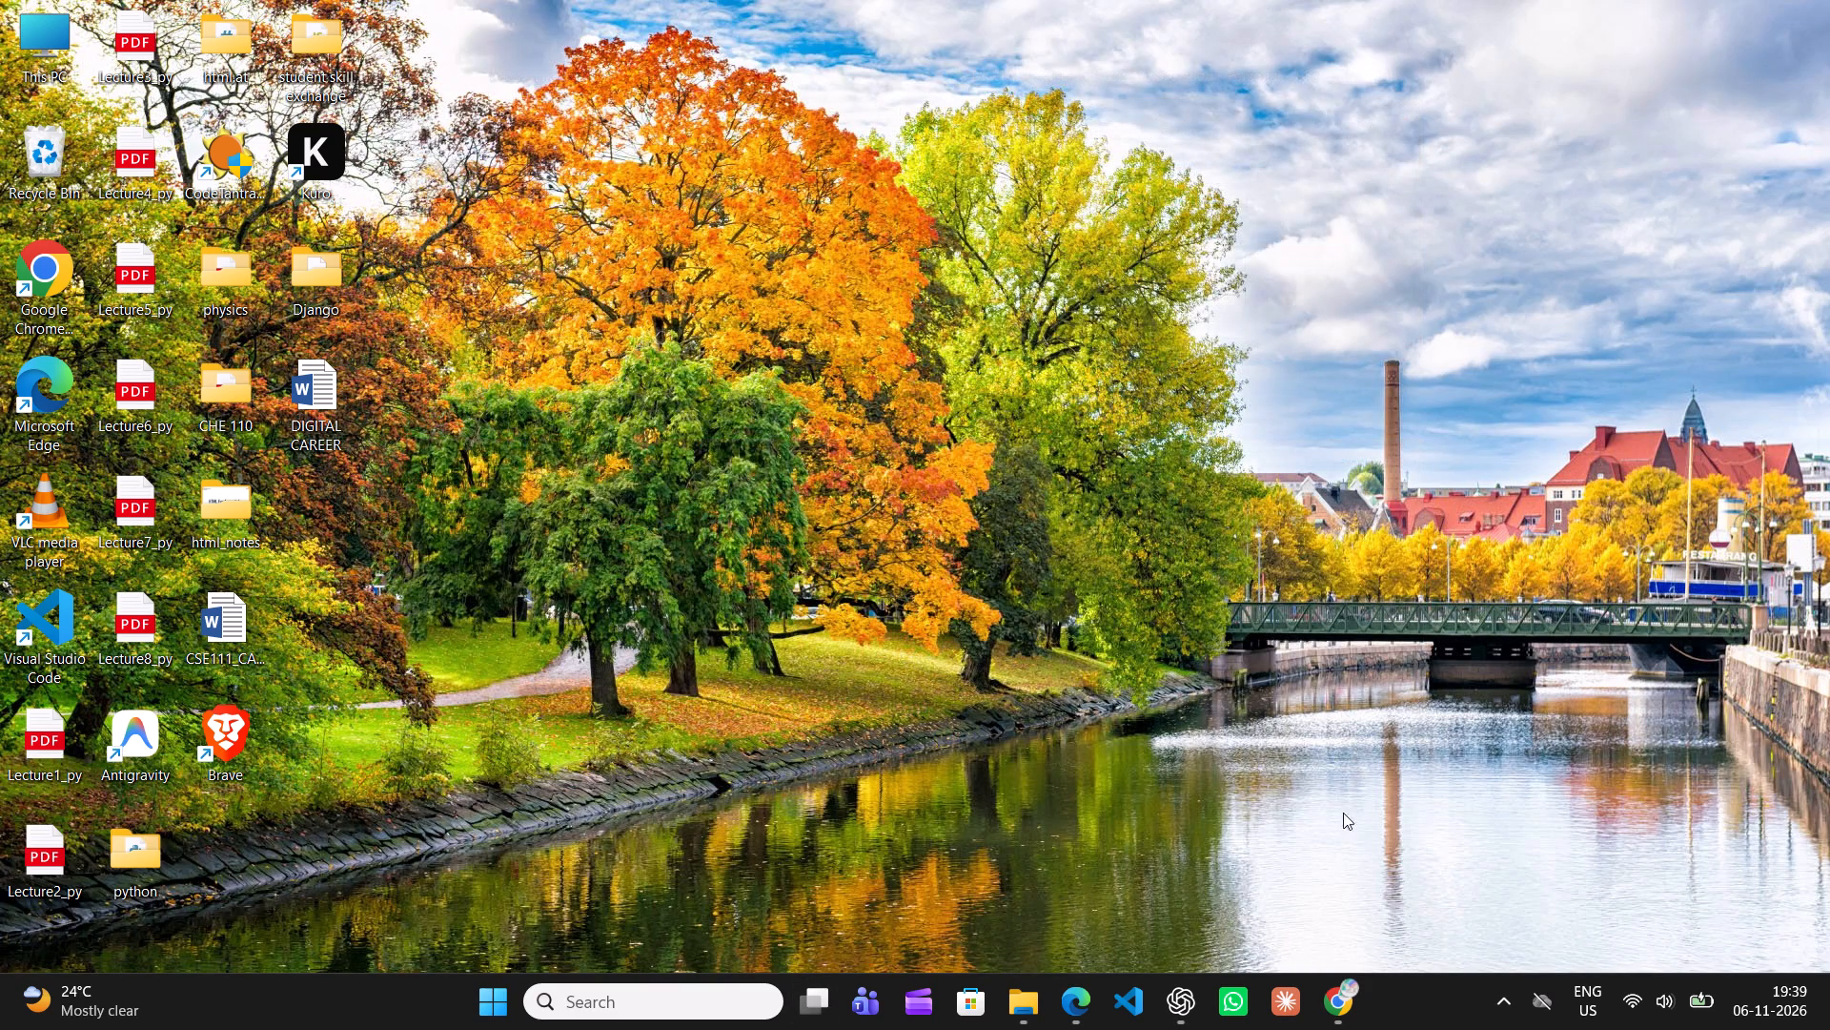
Close the Claude download search, Instagram, GitHub and LinkedIn tabs in Chrome.
click(1354, 1015)
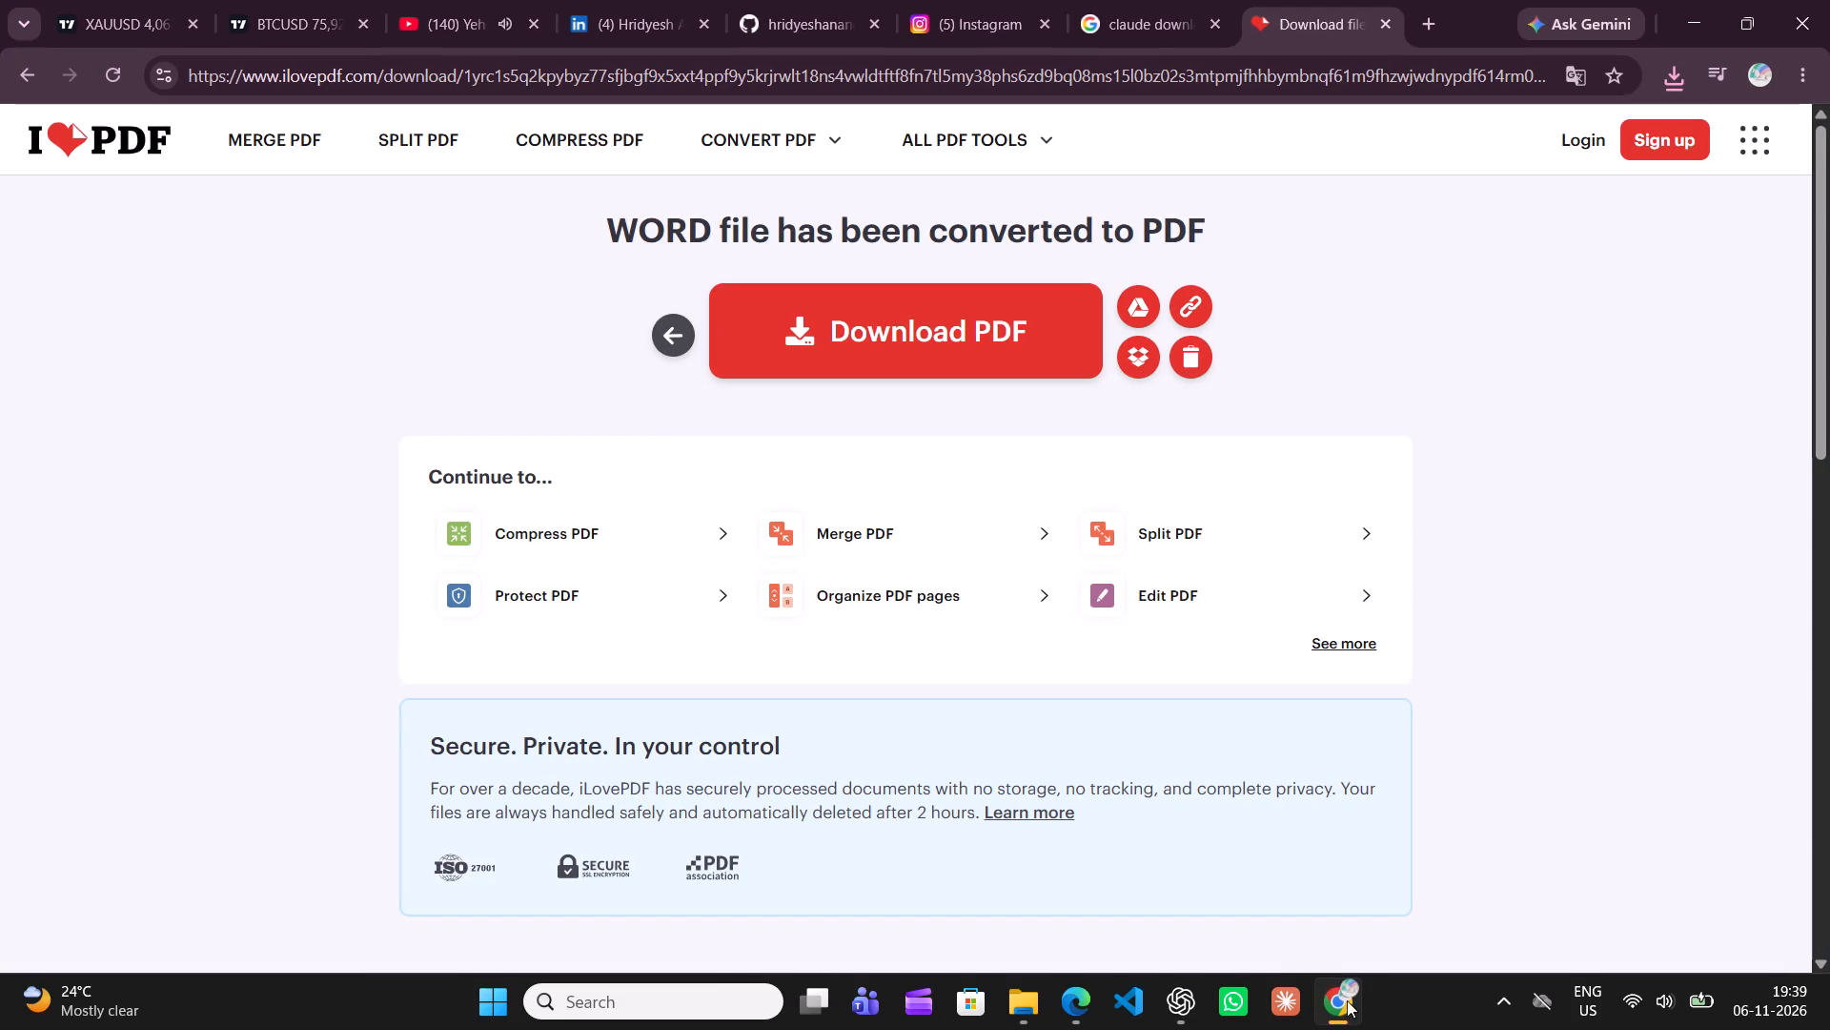
click(1212, 17)
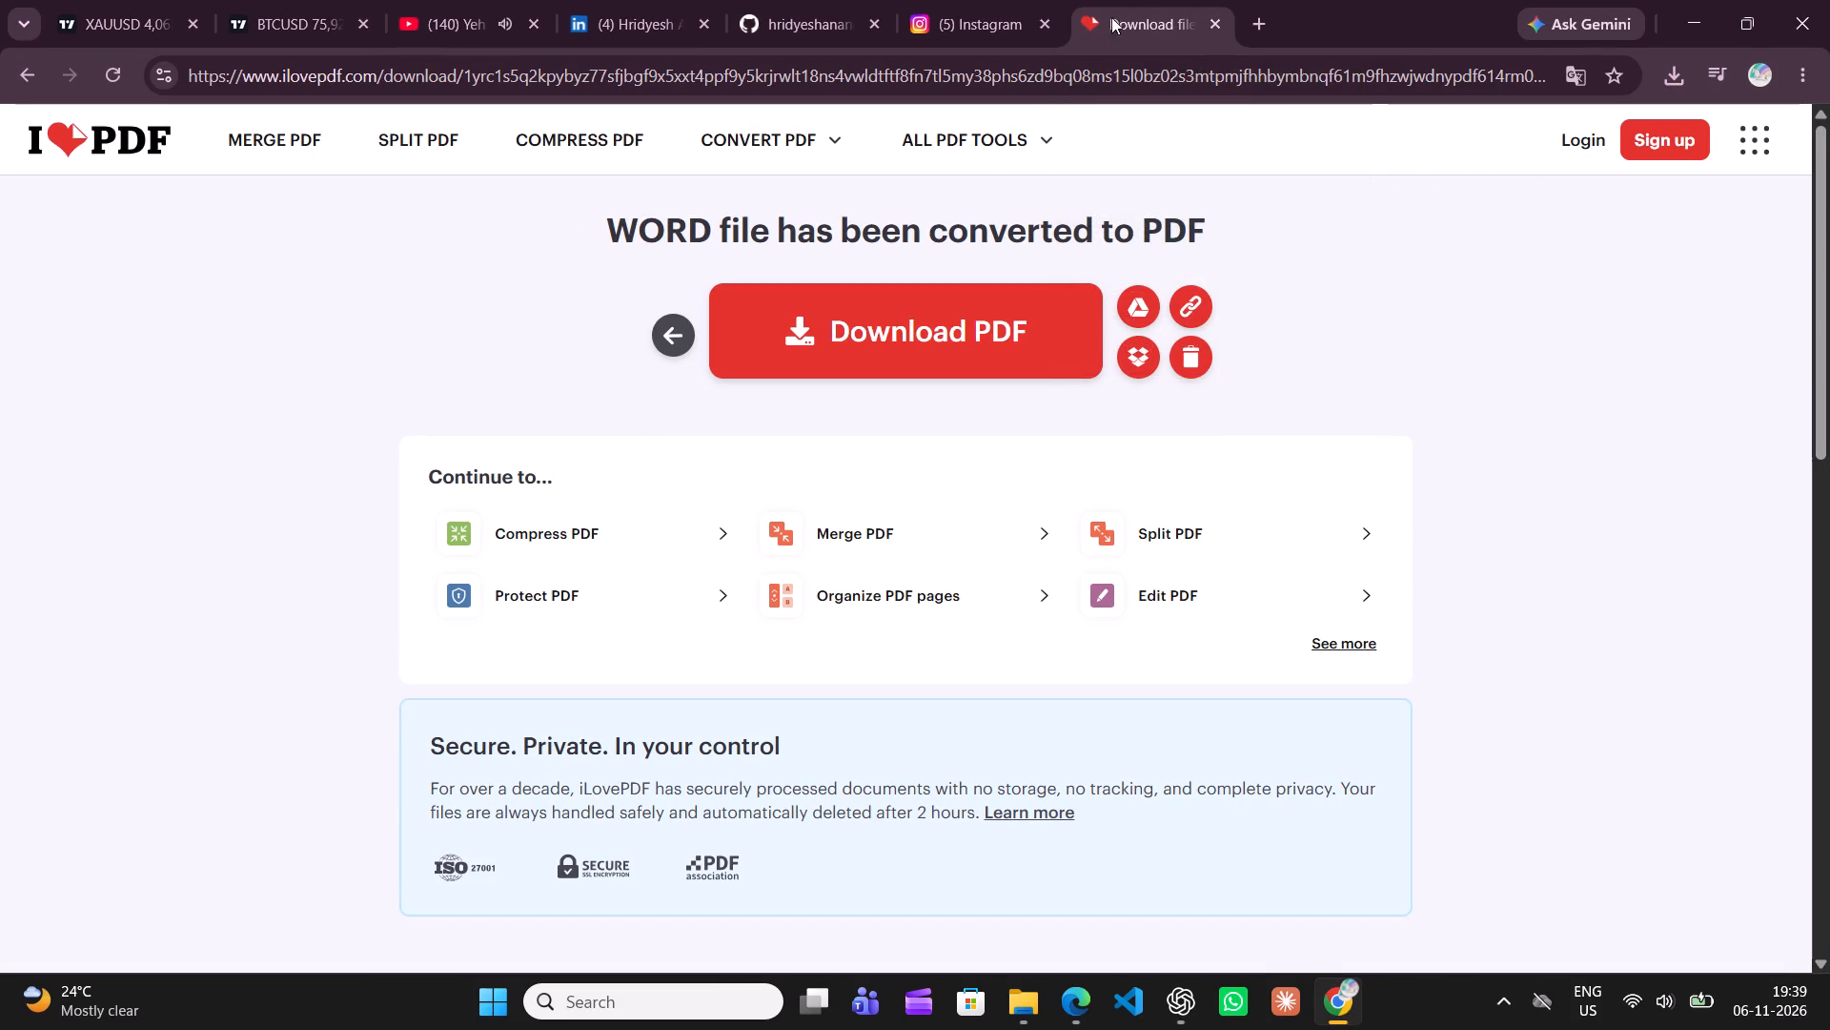
click(1037, 17)
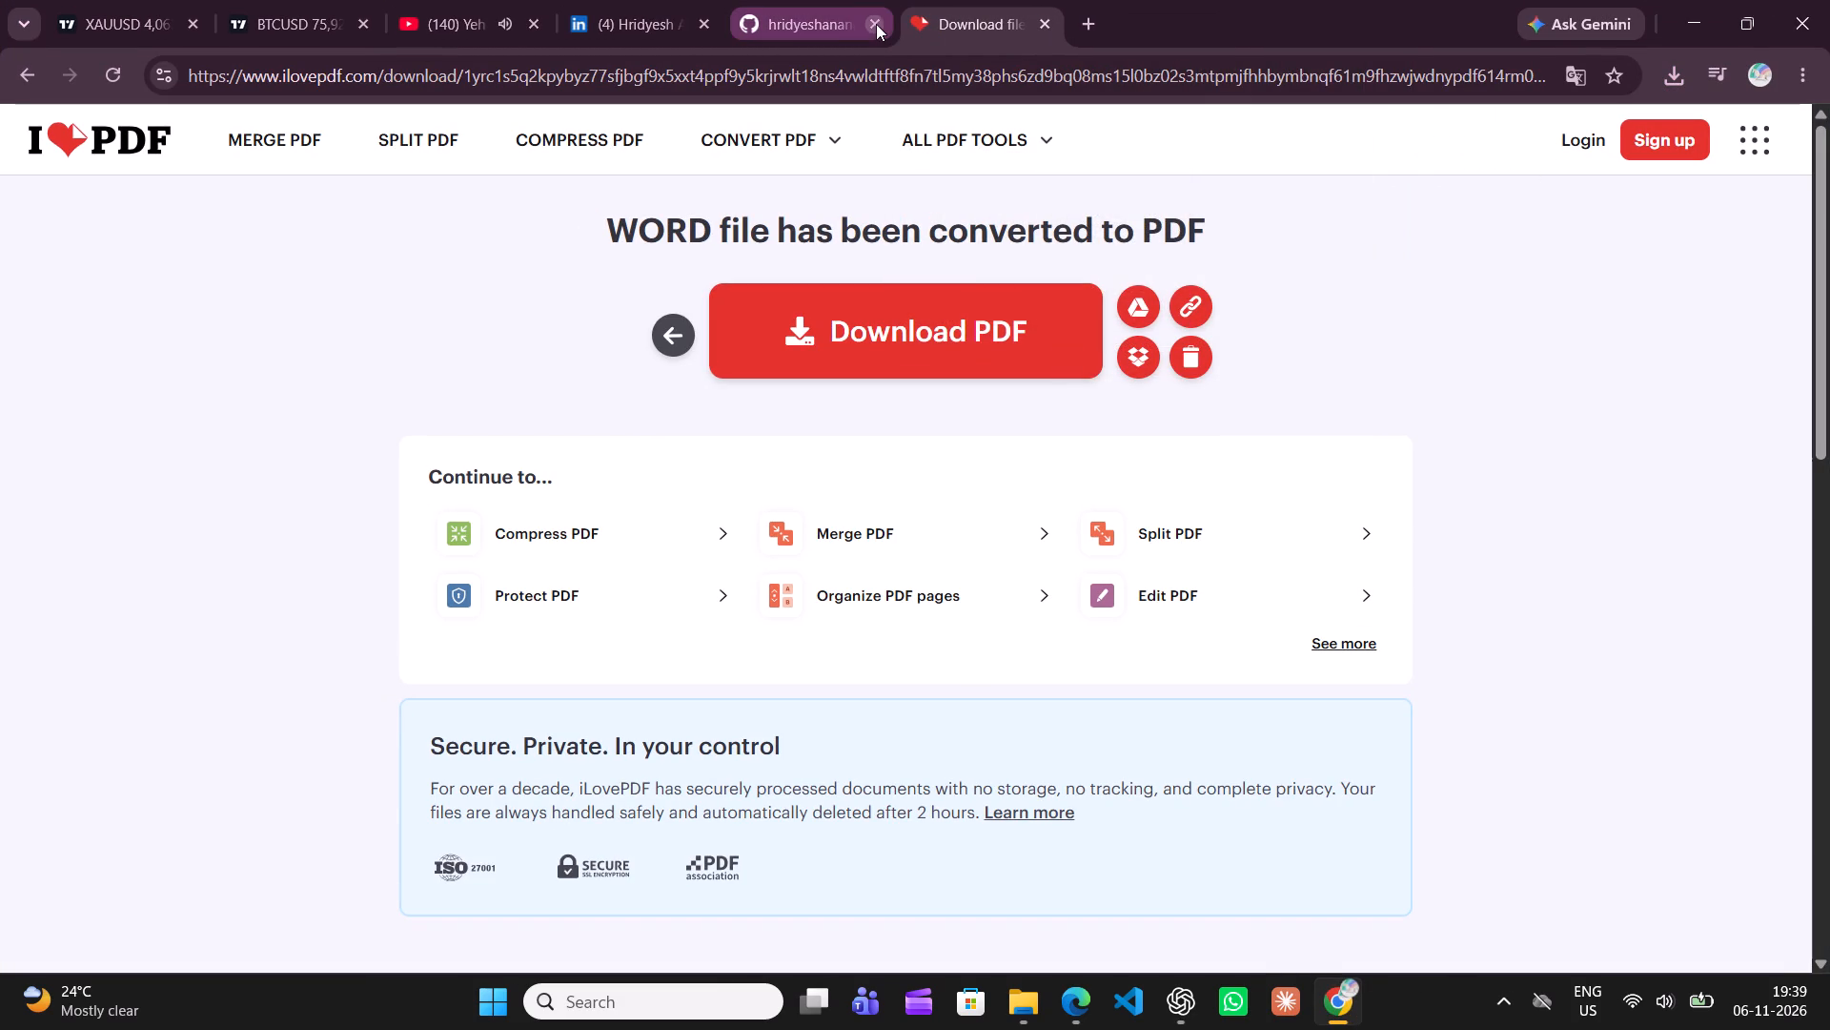
click(876, 24)
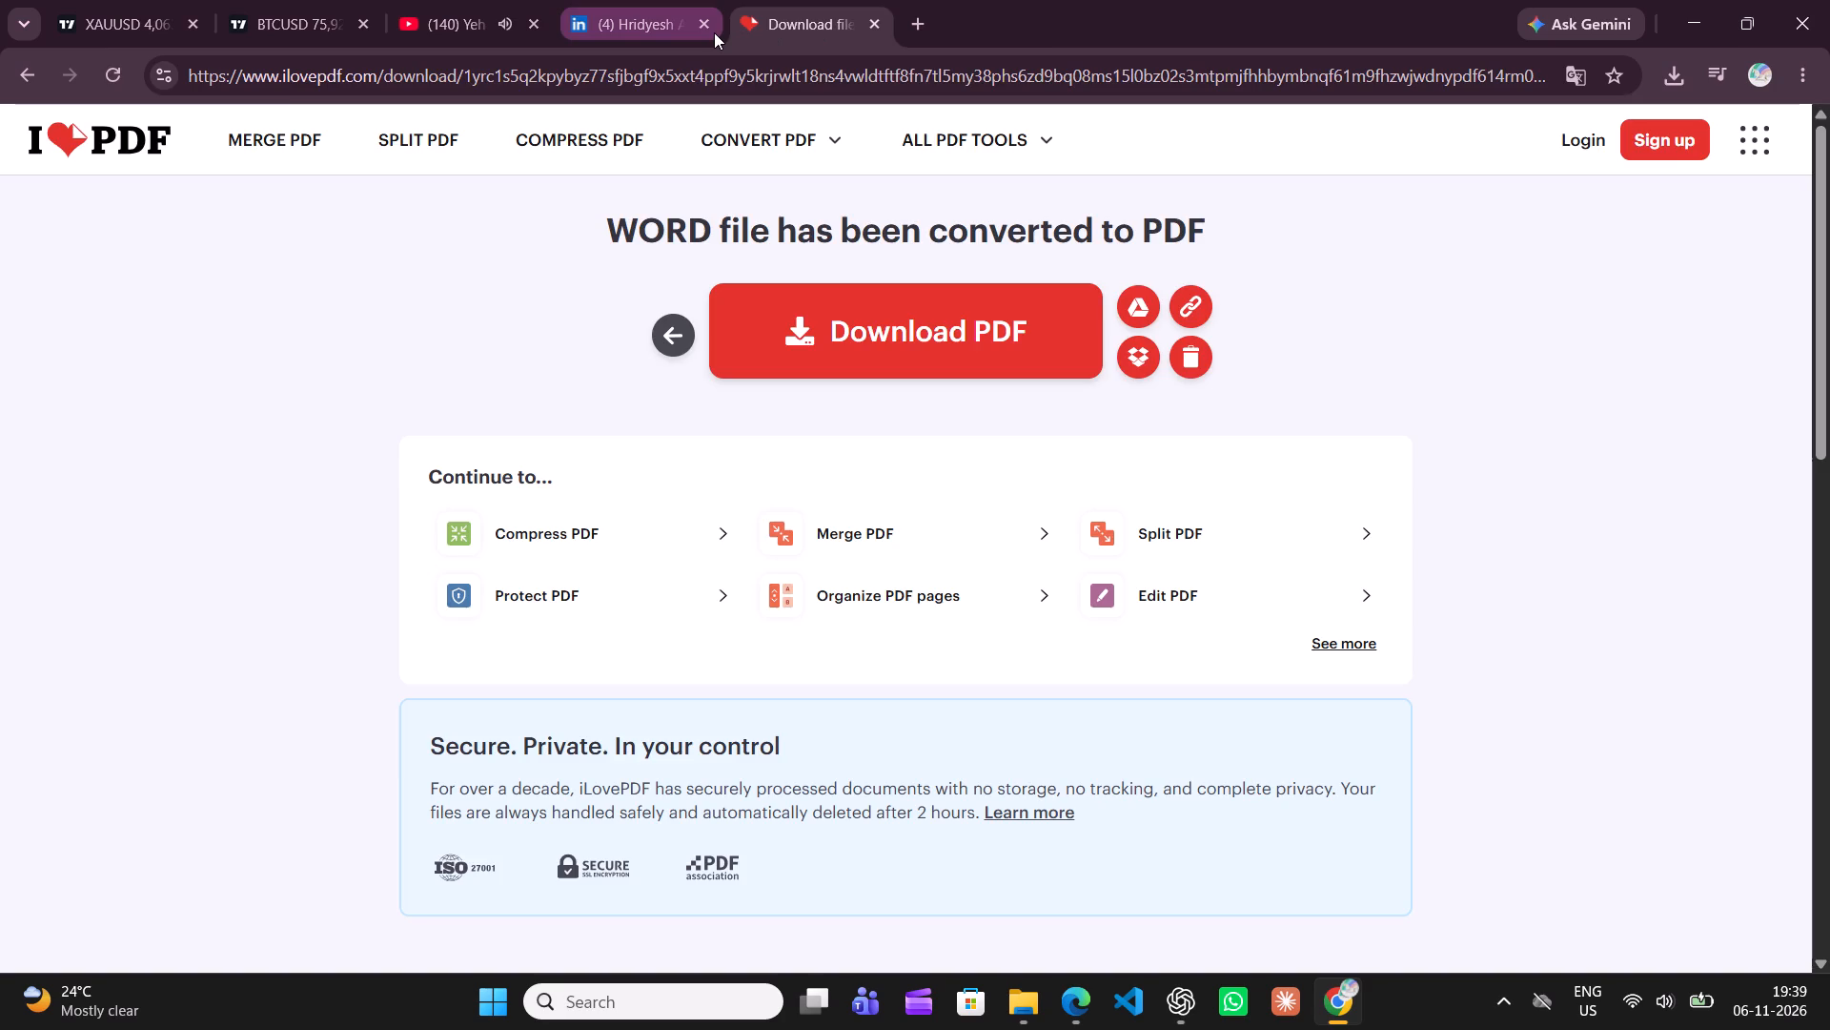
click(714, 32)
click(703, 32)
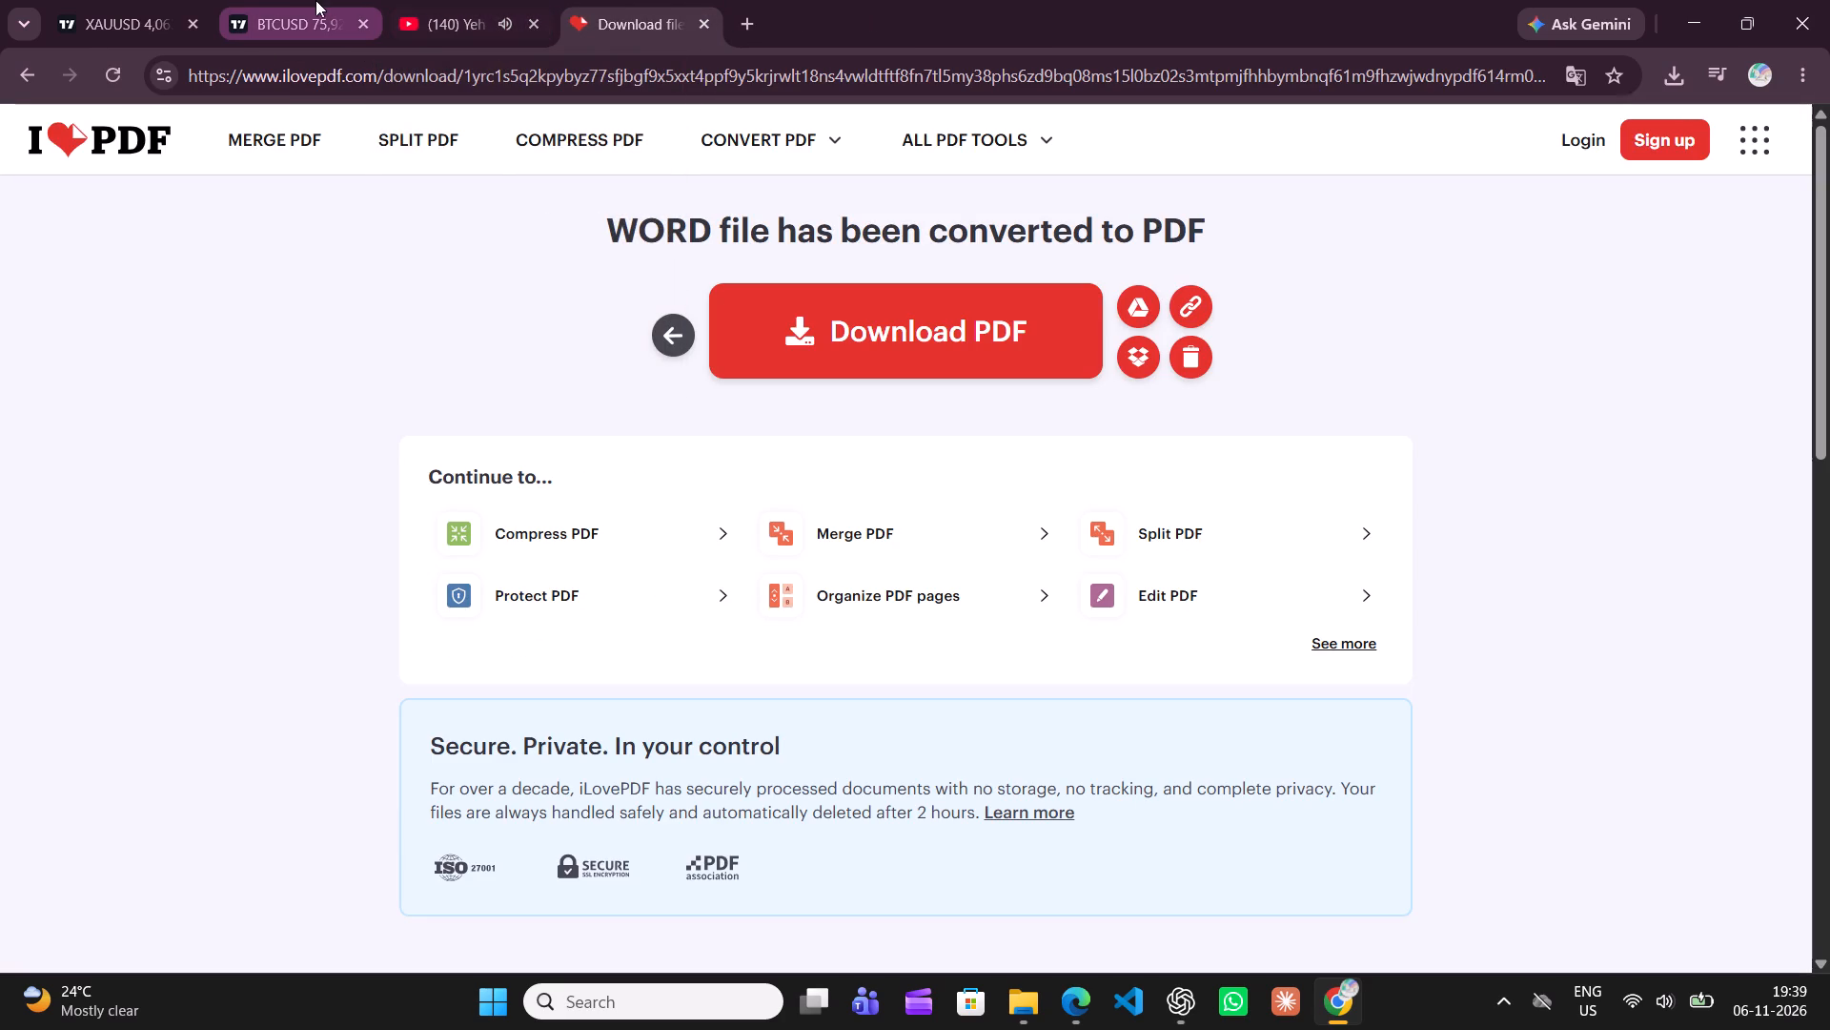
Bring up the BTCUSD and XAUUSD TradingView charts.
click(287, 0)
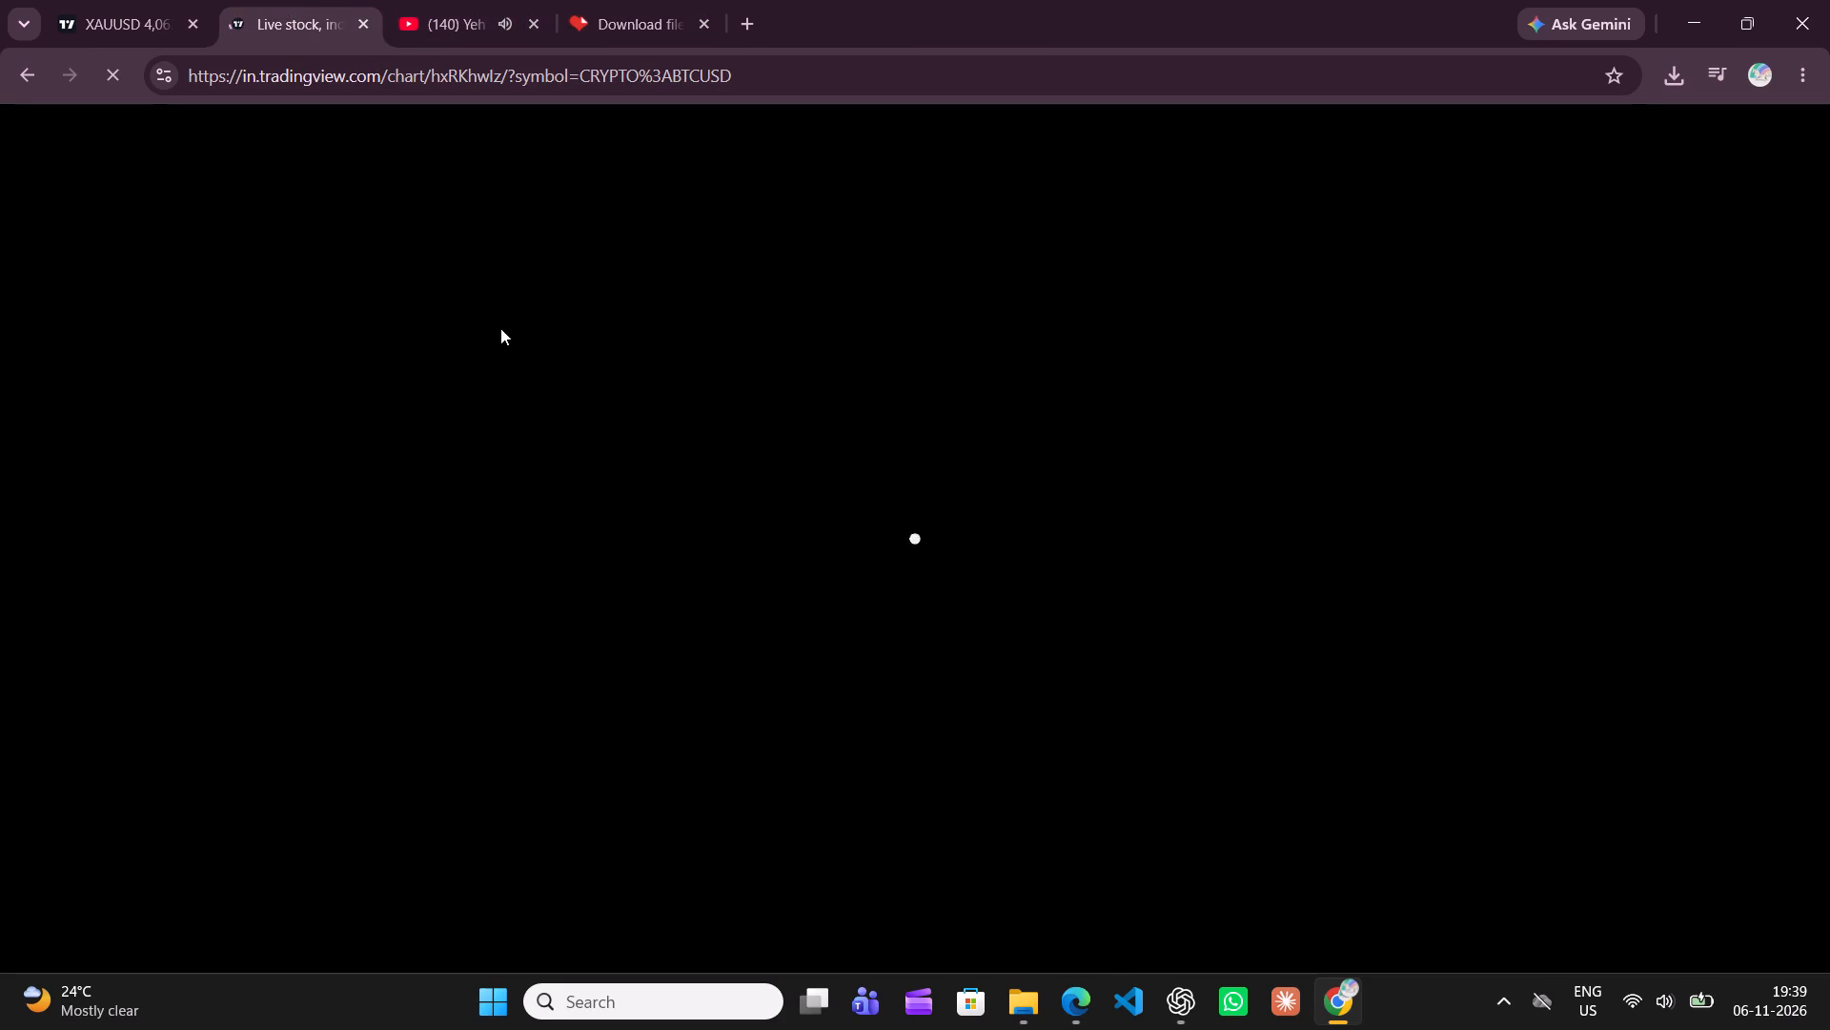
click(185, 0)
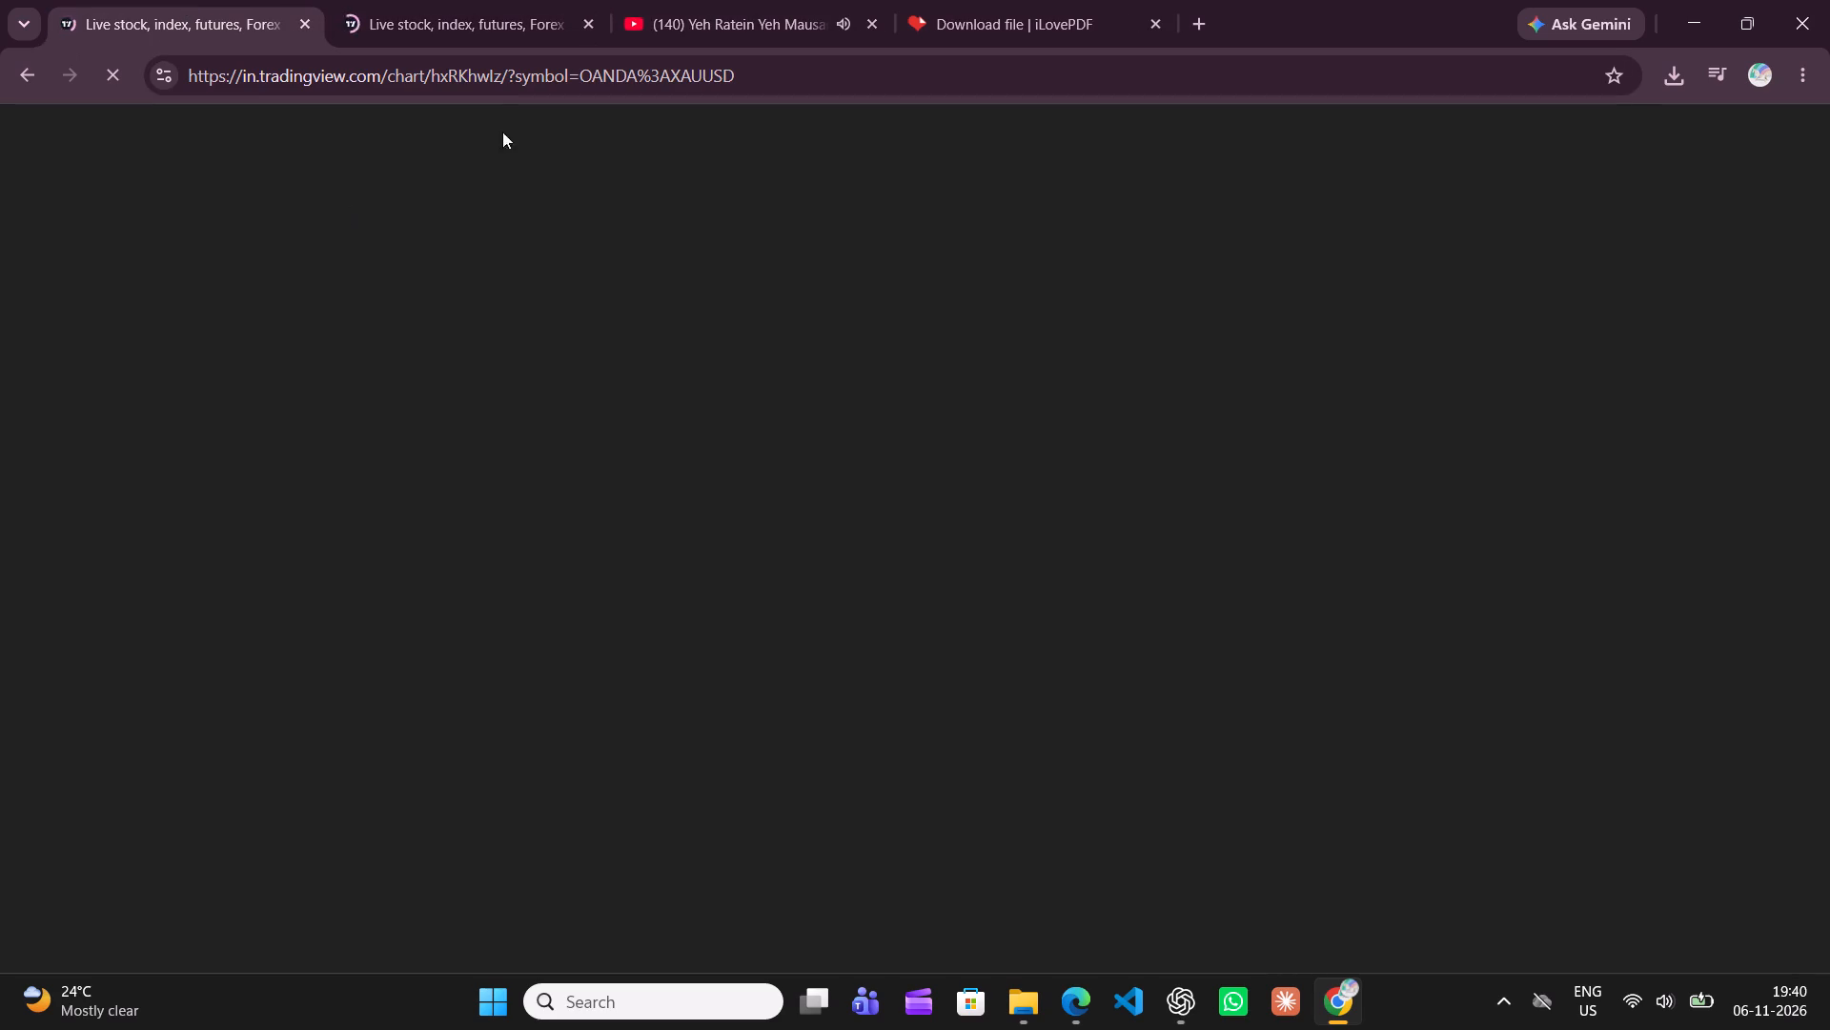
Examine the recent price movement on the BTCUSD one-minute chart, including the earlier afternoon candles.
click(474, 17)
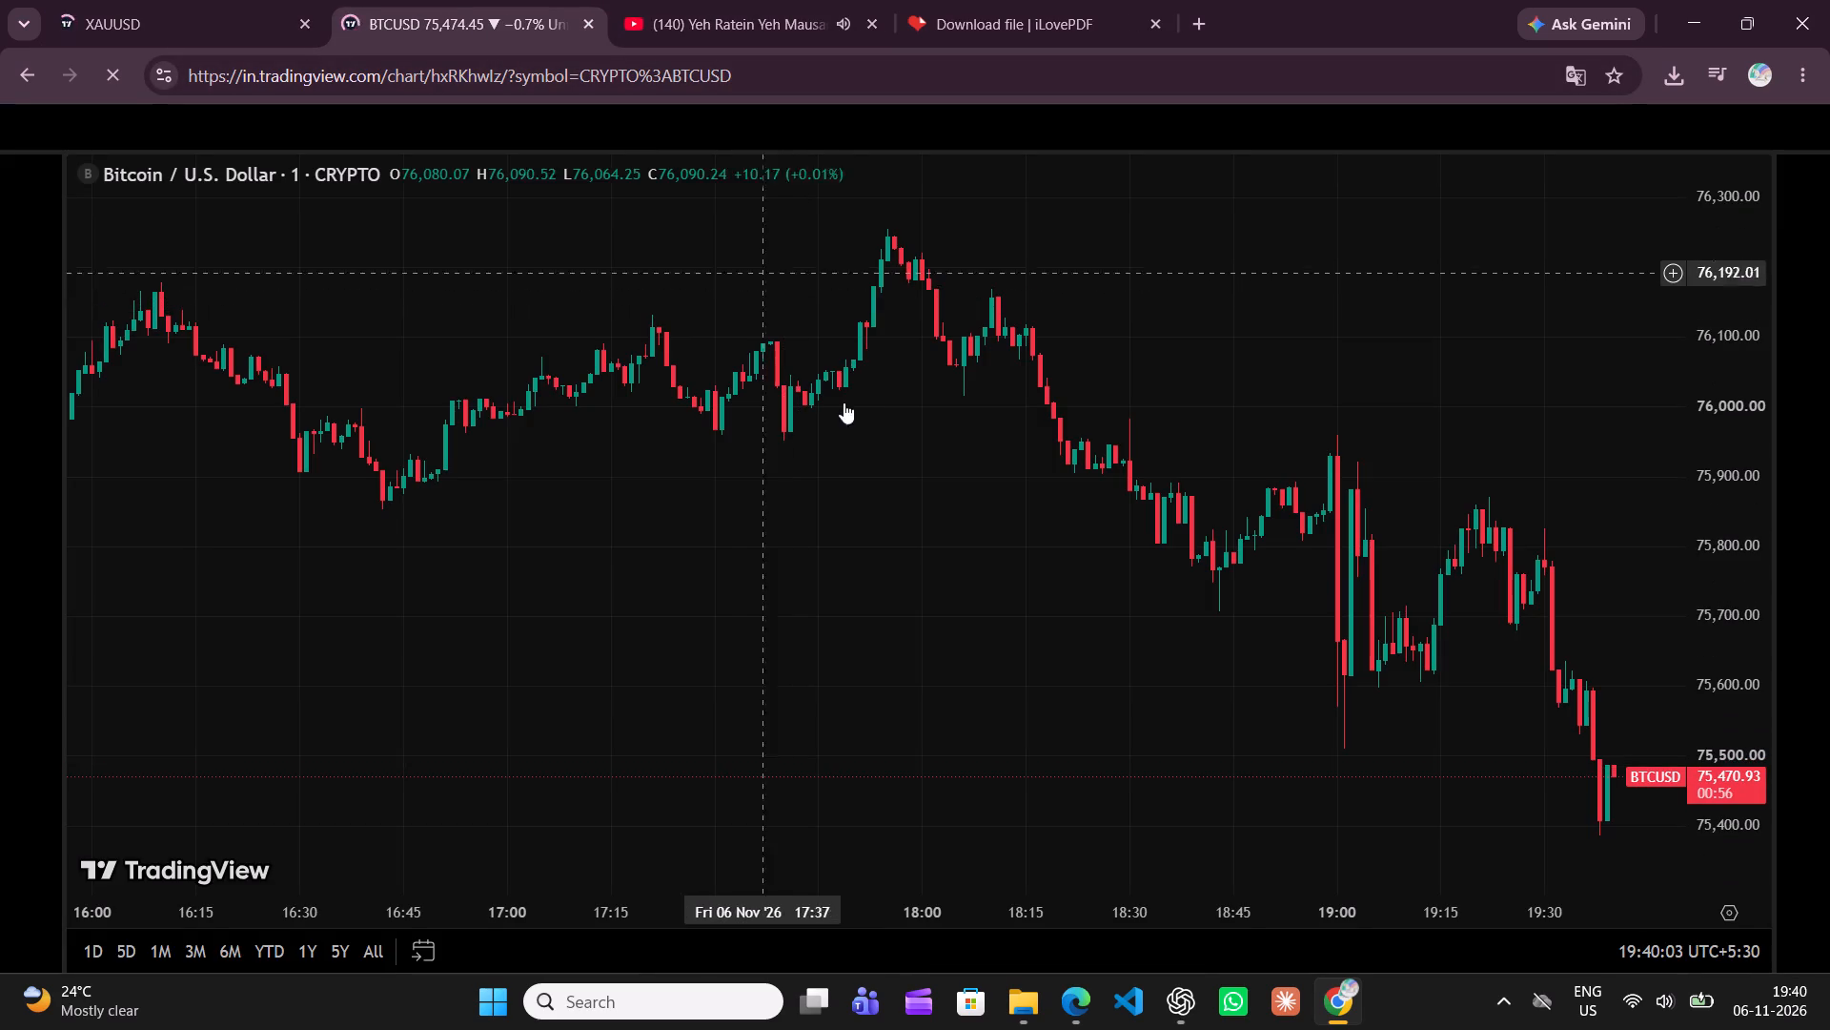
scroll(852, 416, down, 5)
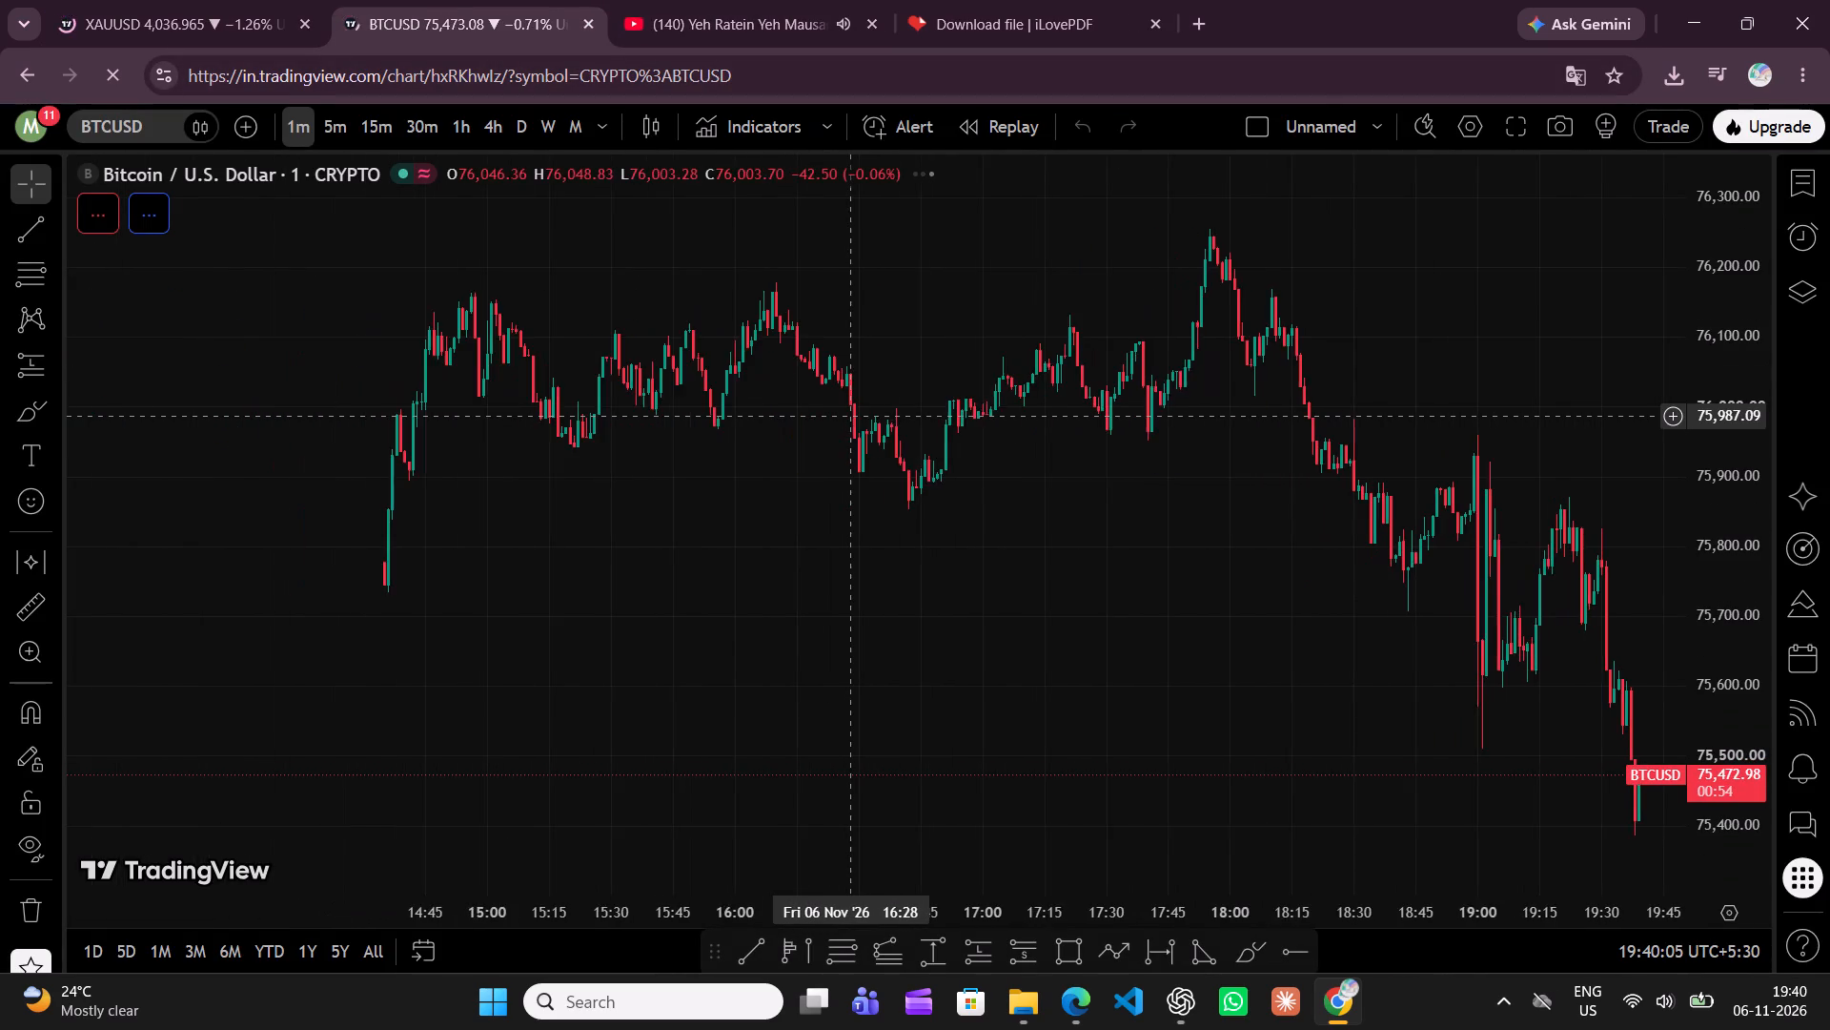
scroll(852, 416, left, 1)
drag(912, 647, 860, 439)
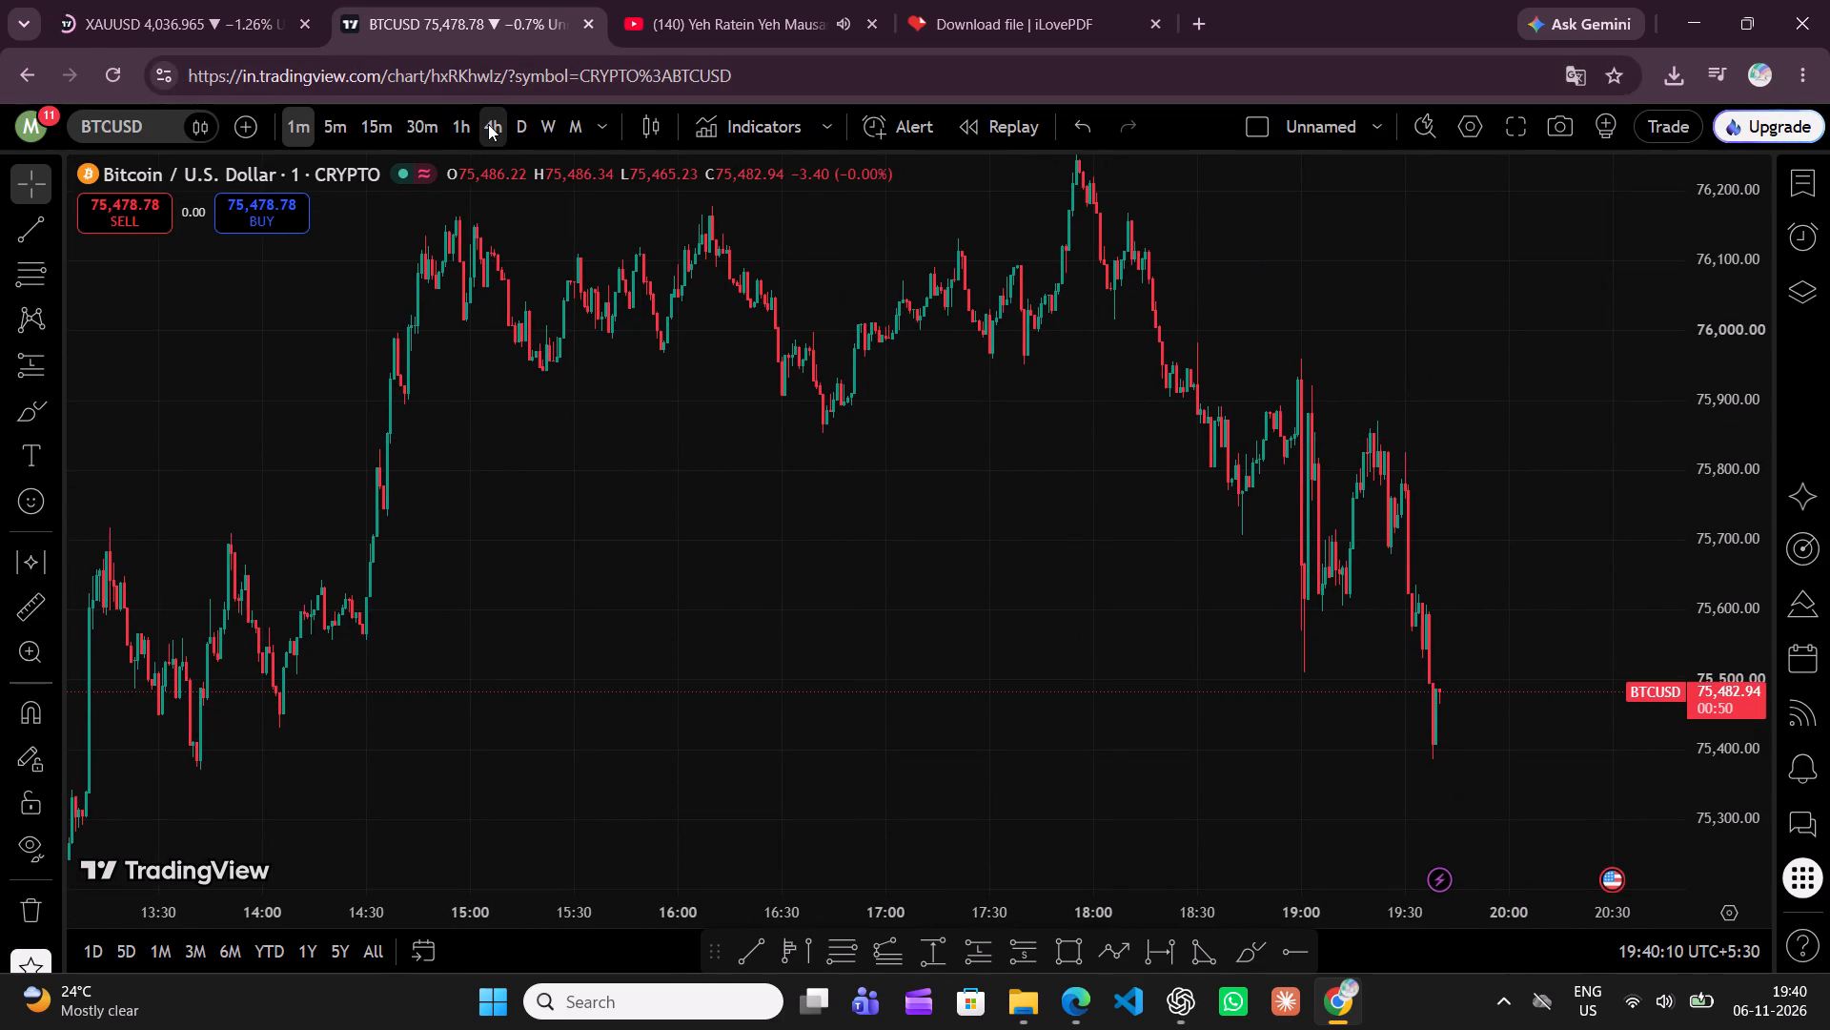
Examine the XAUUSD one-minute chart back to the early morning, around the yellow horizontal line.
click(216, 0)
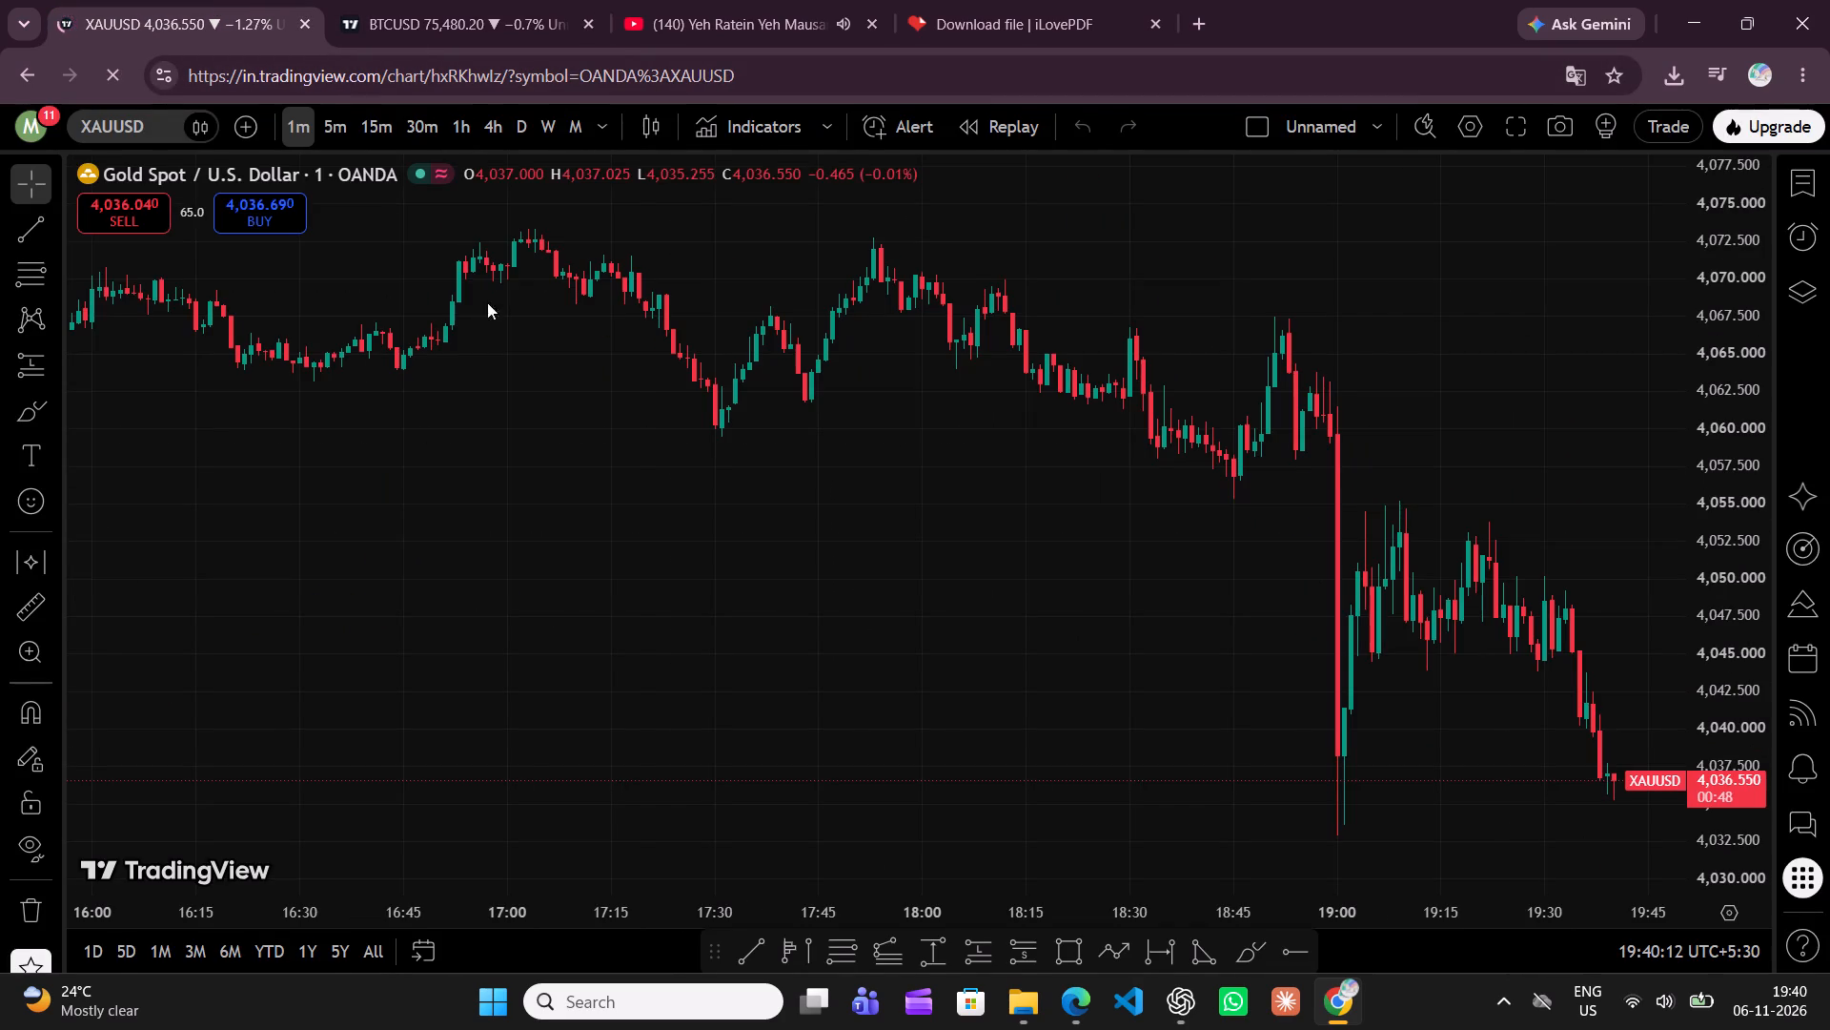
scroll(637, 493, down, 4)
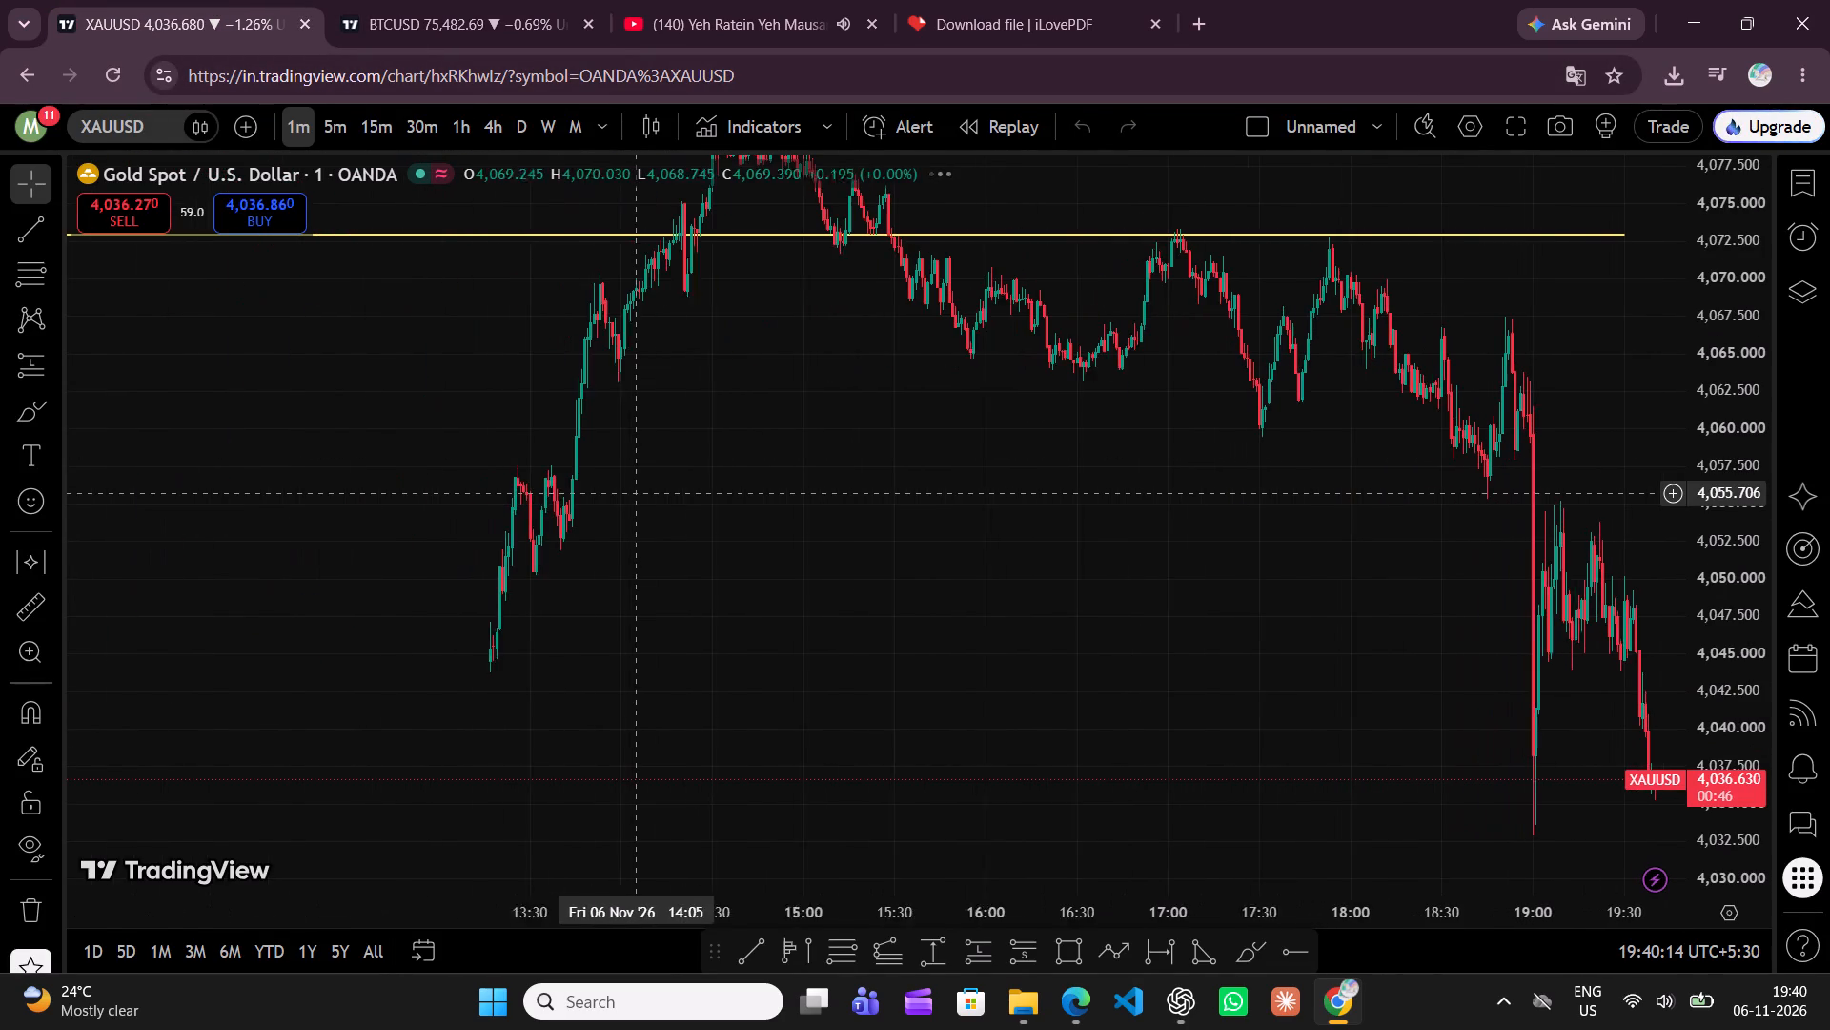
scroll(770, 502, down, 2)
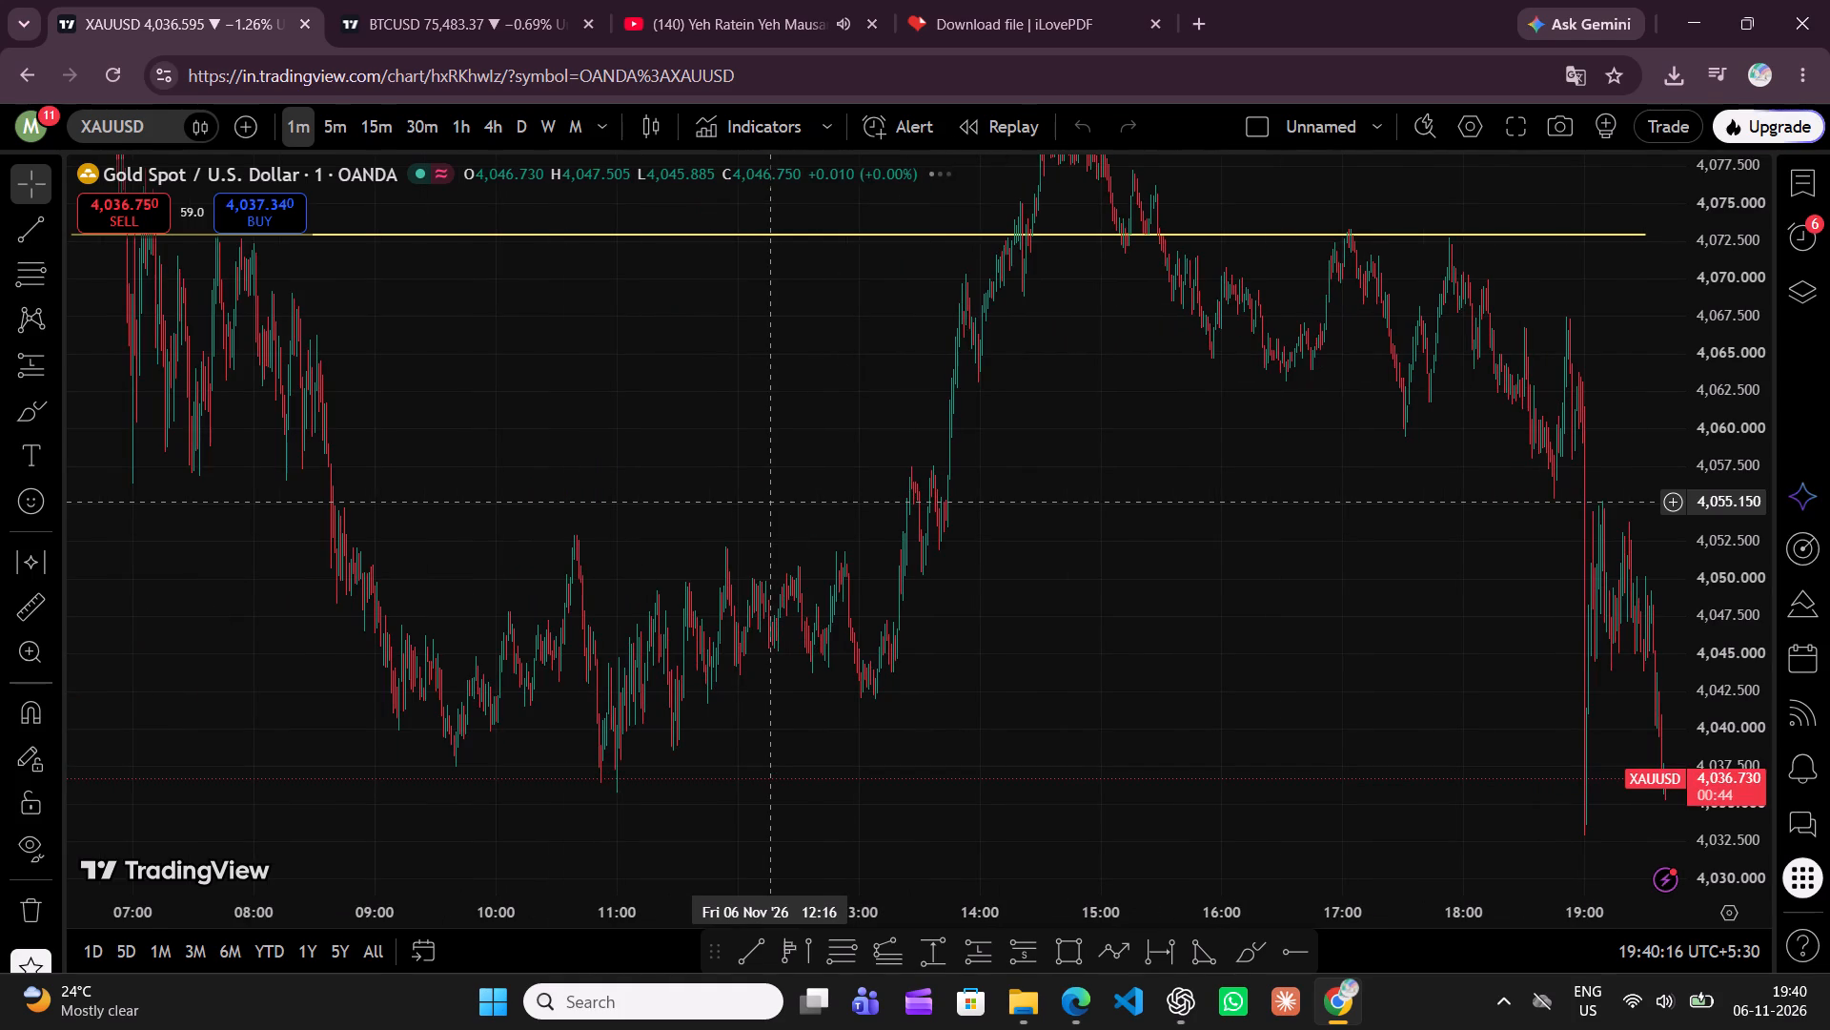
drag(770, 502, 789, 797)
scroll(789, 797, down, 1)
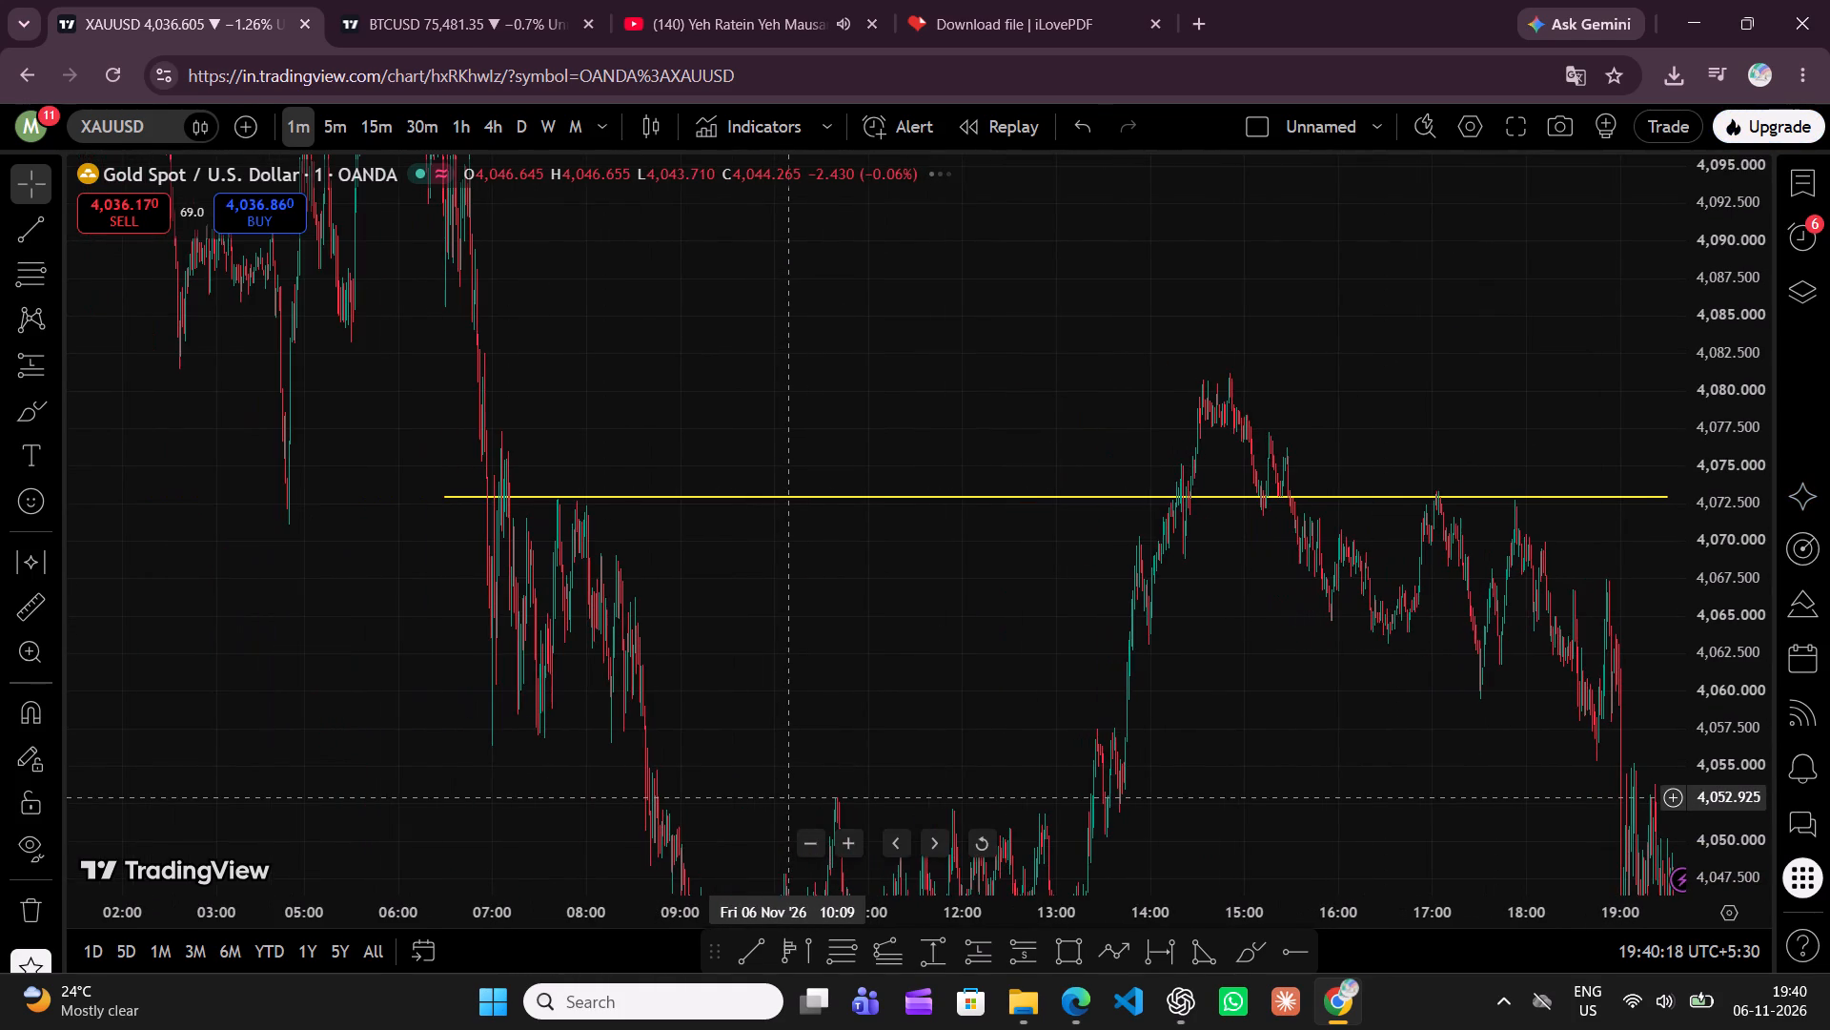
scroll(789, 797, up, 1)
drag(789, 797, 764, 776)
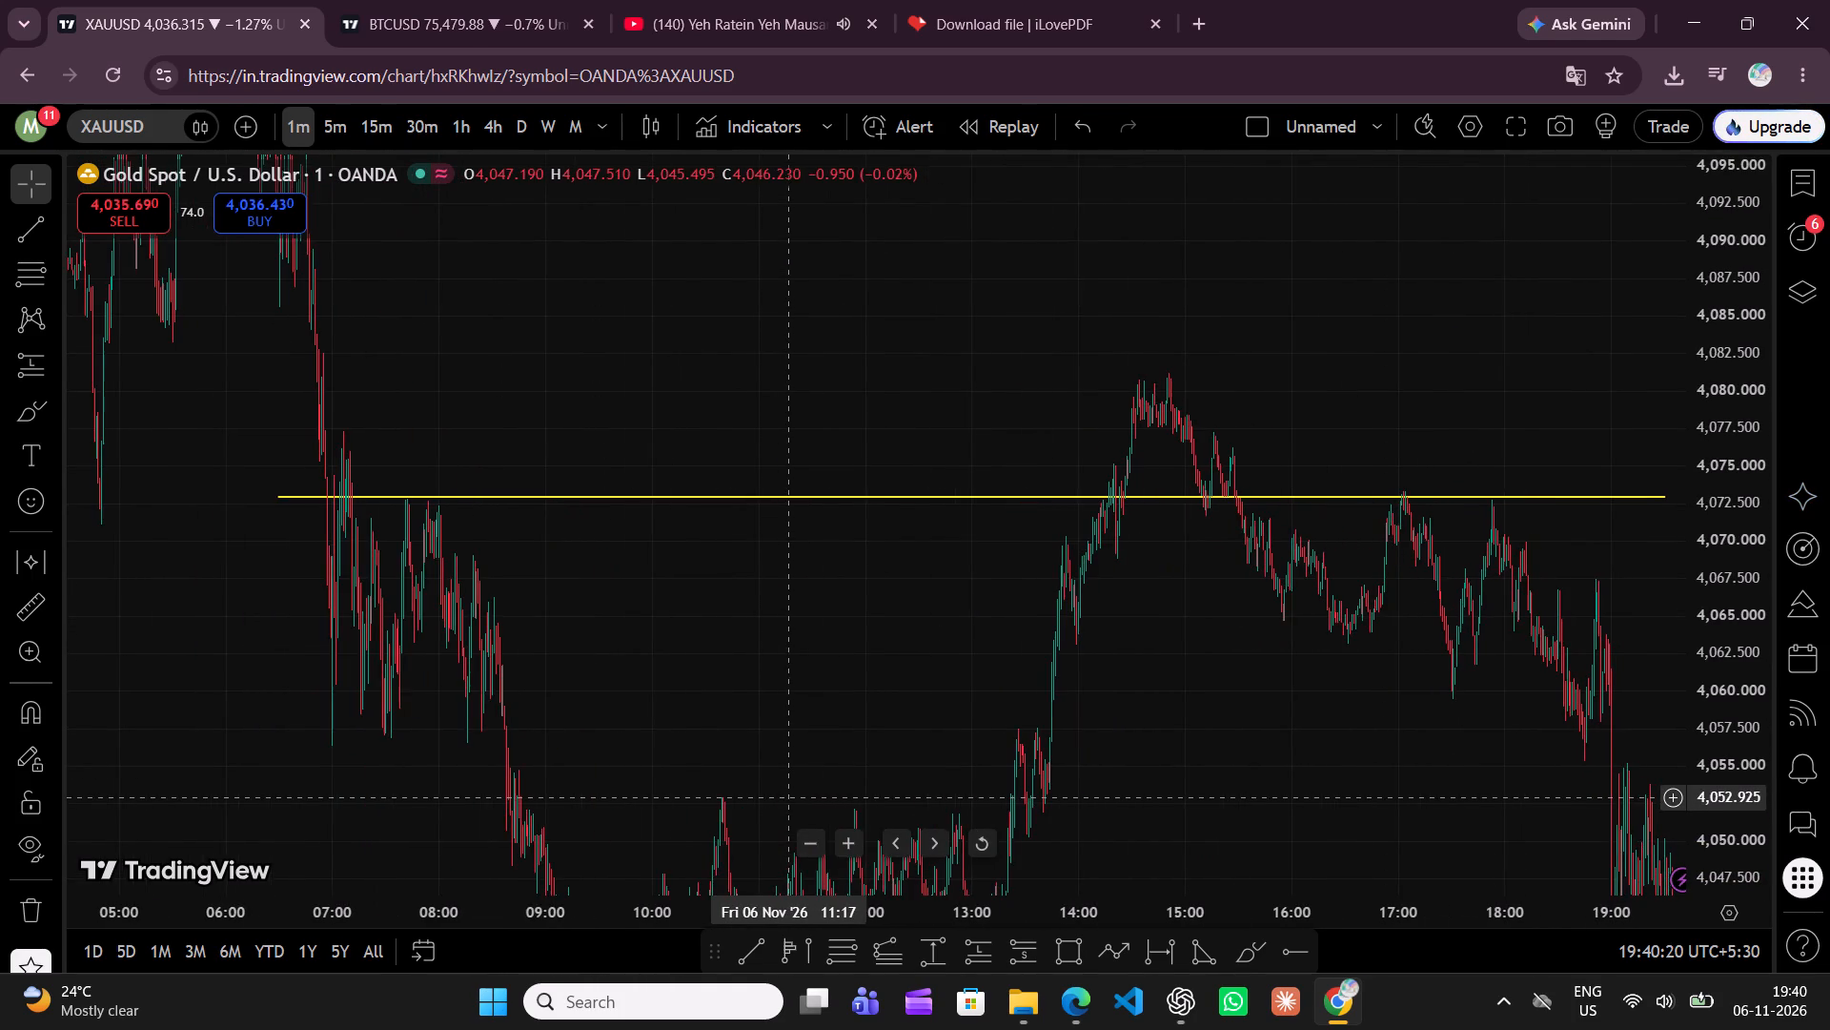
drag(764, 776, 619, 684)
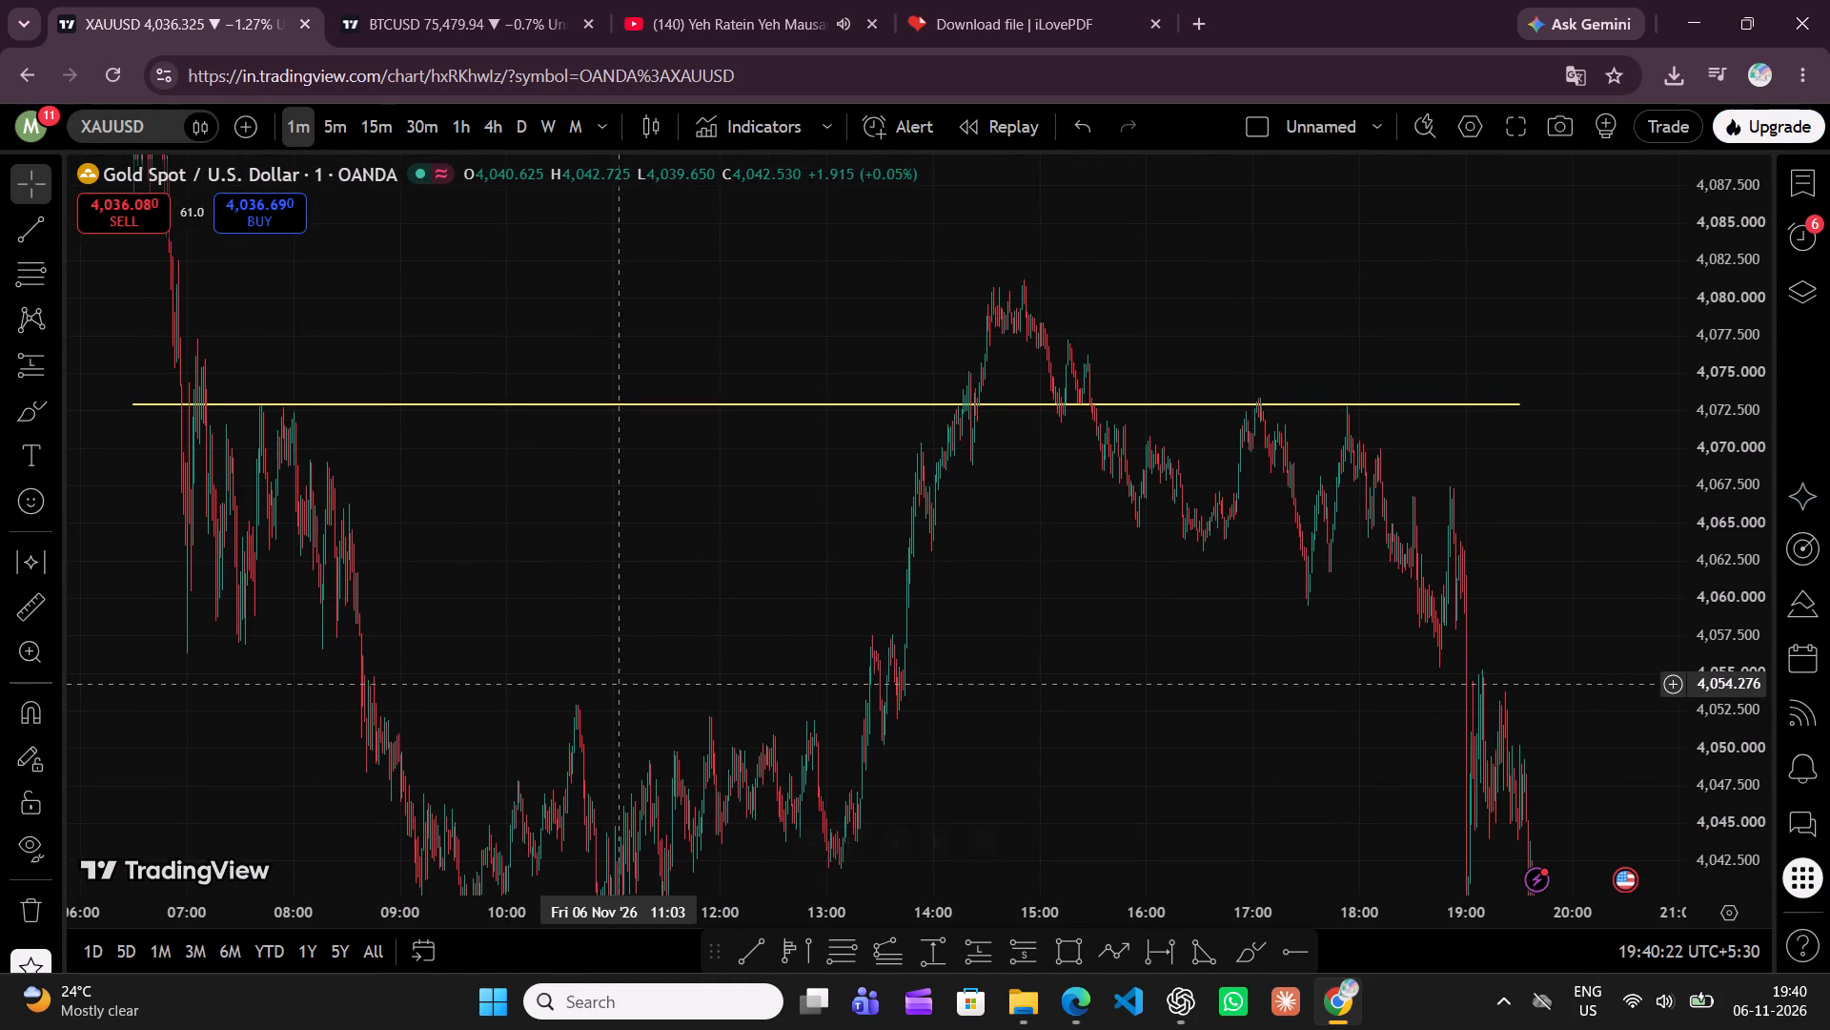
View XAUUSD on the 15-minute timeframe and examine the latest candles with a wider price range between the yellow lines.
click(379, 113)
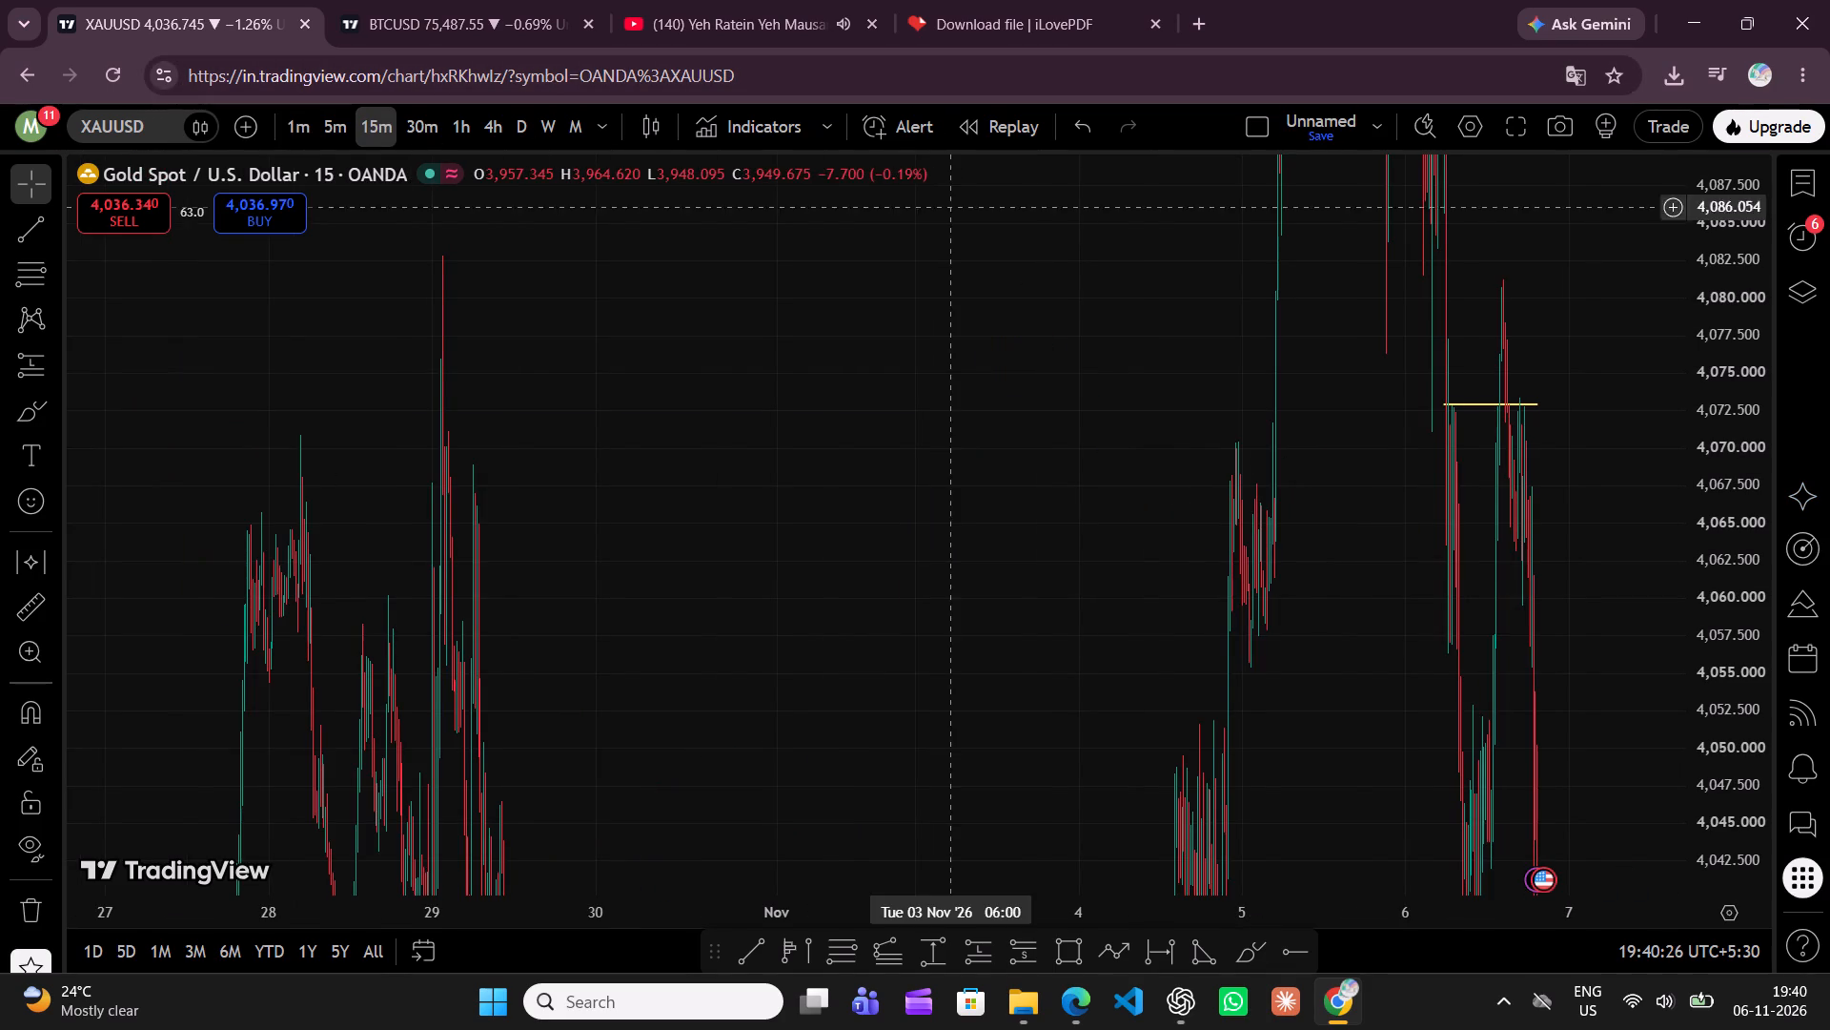
scroll(951, 263, up, 7)
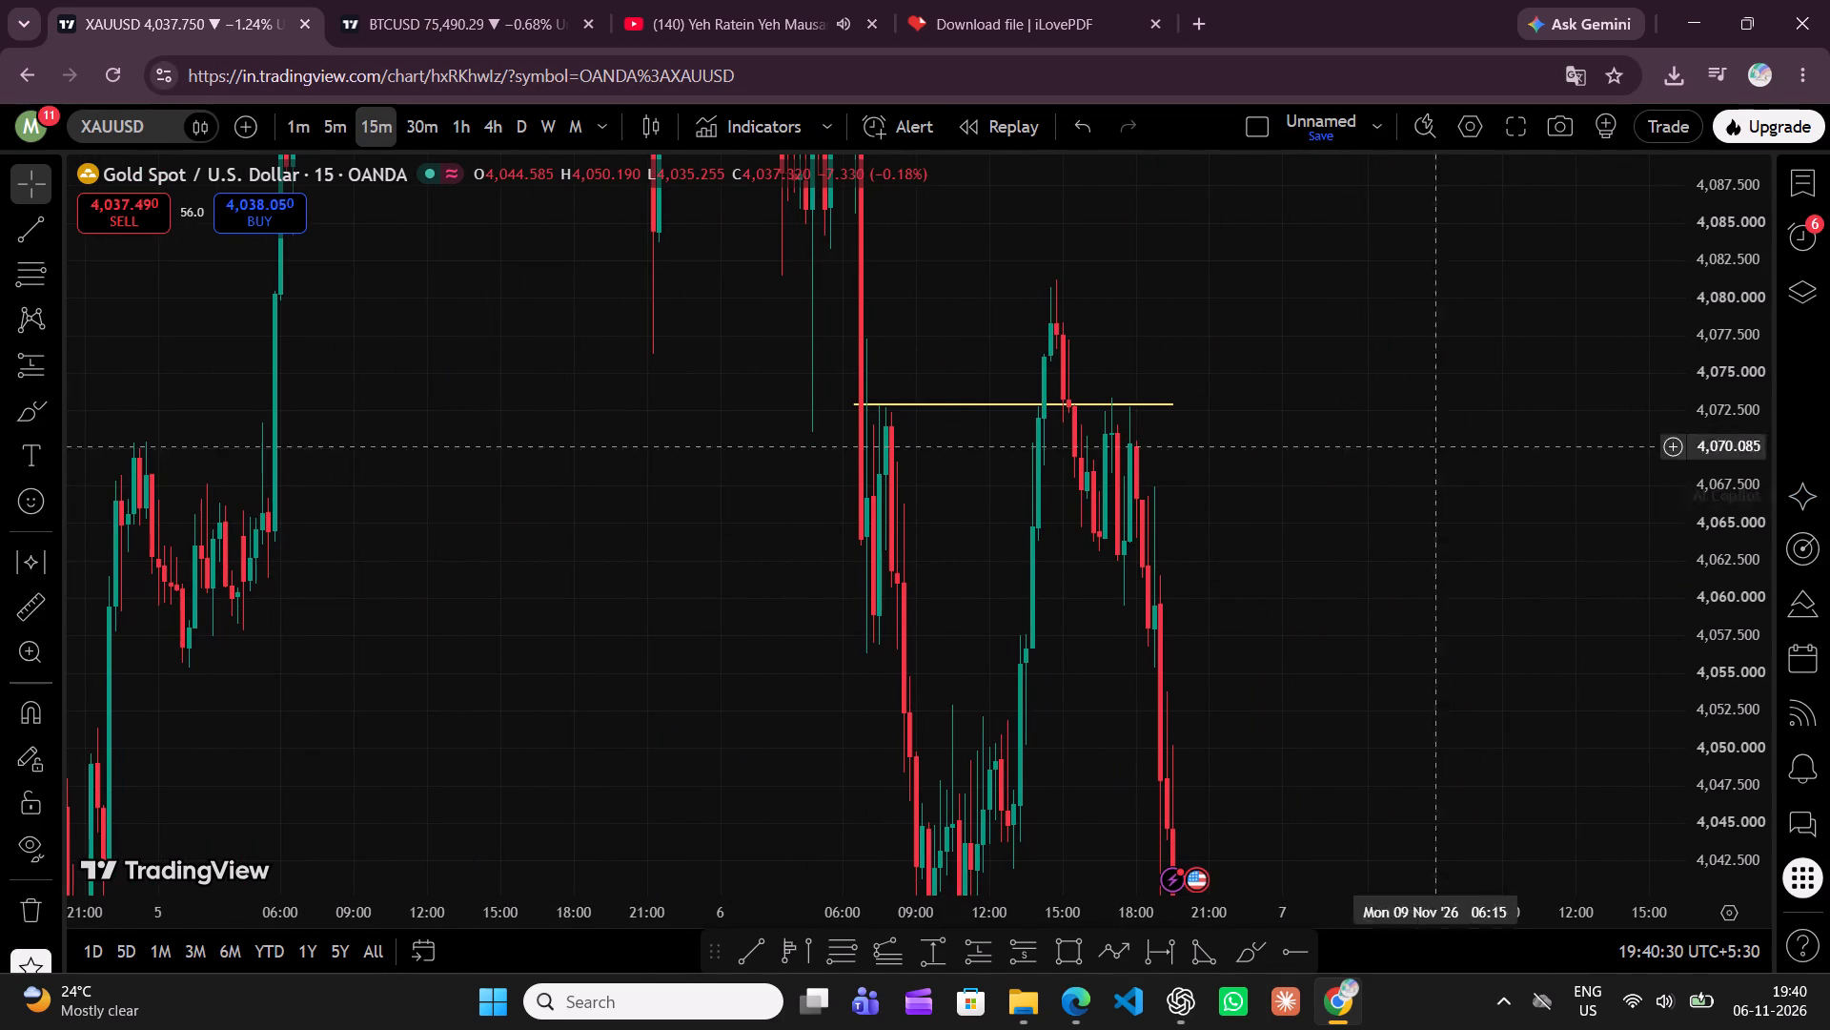
scroll(1754, 474, down, 3)
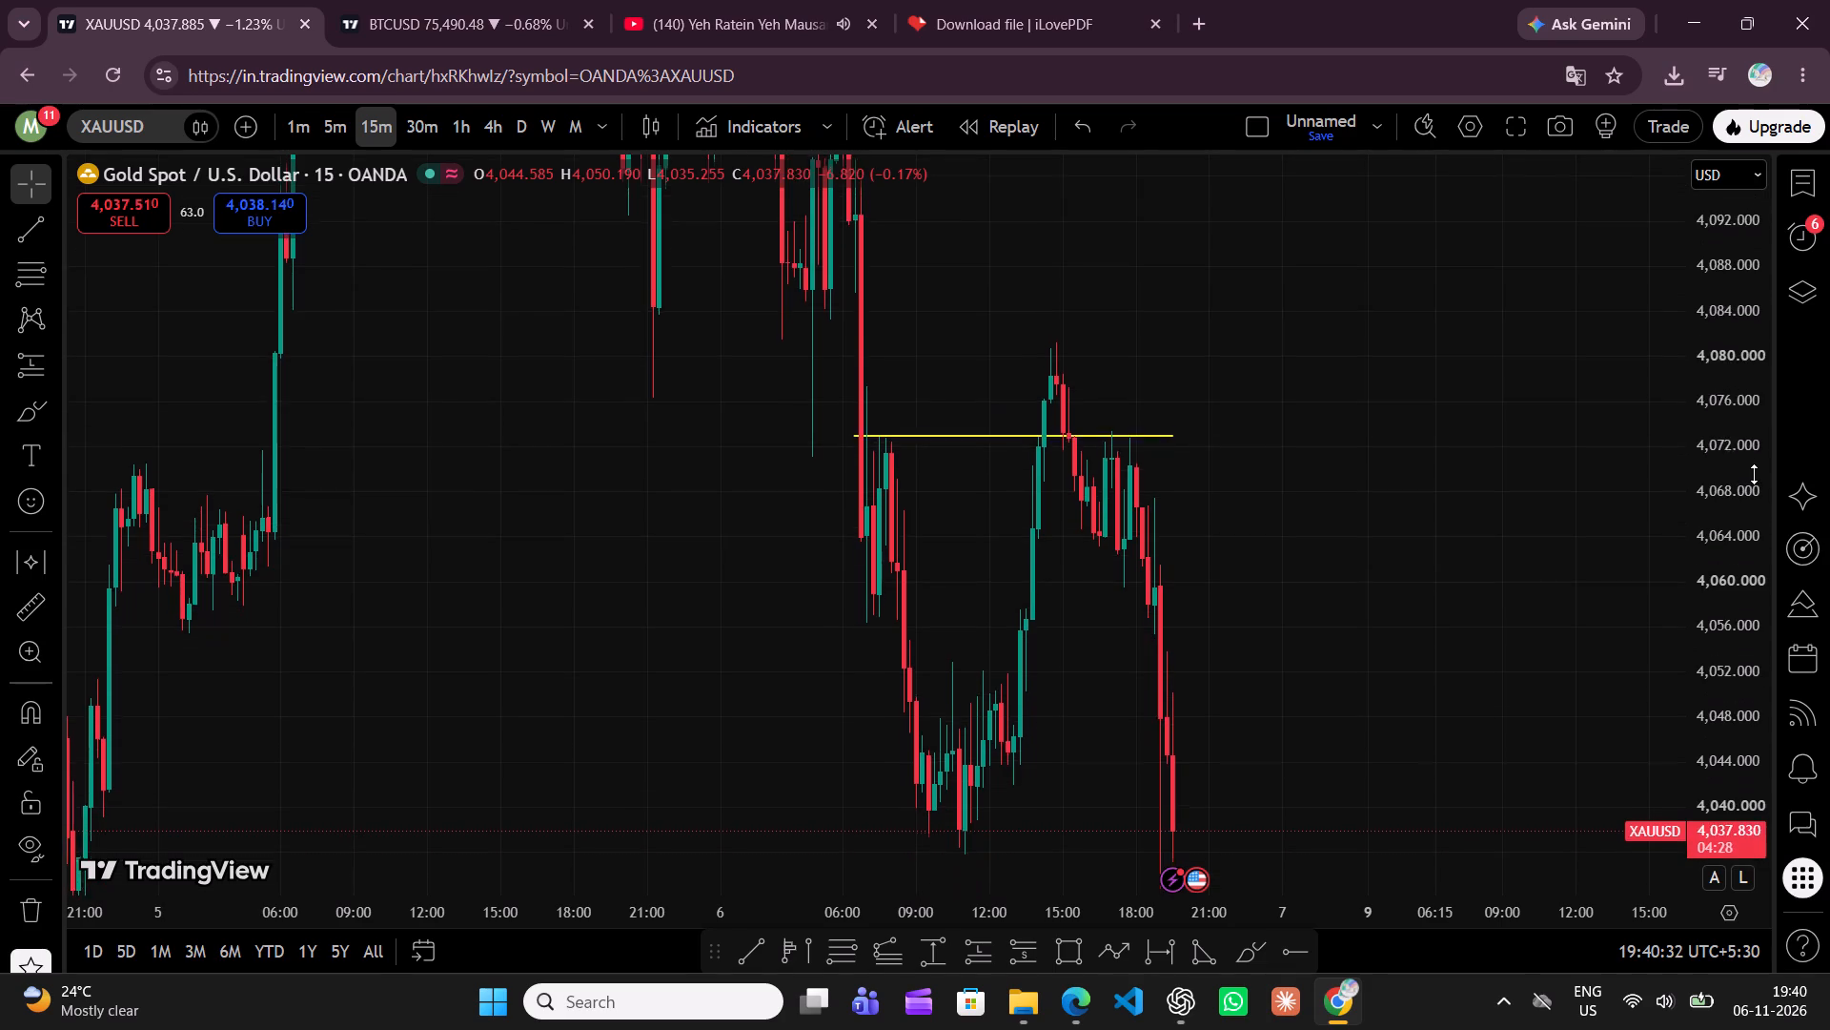
scroll(1754, 474, down, 6)
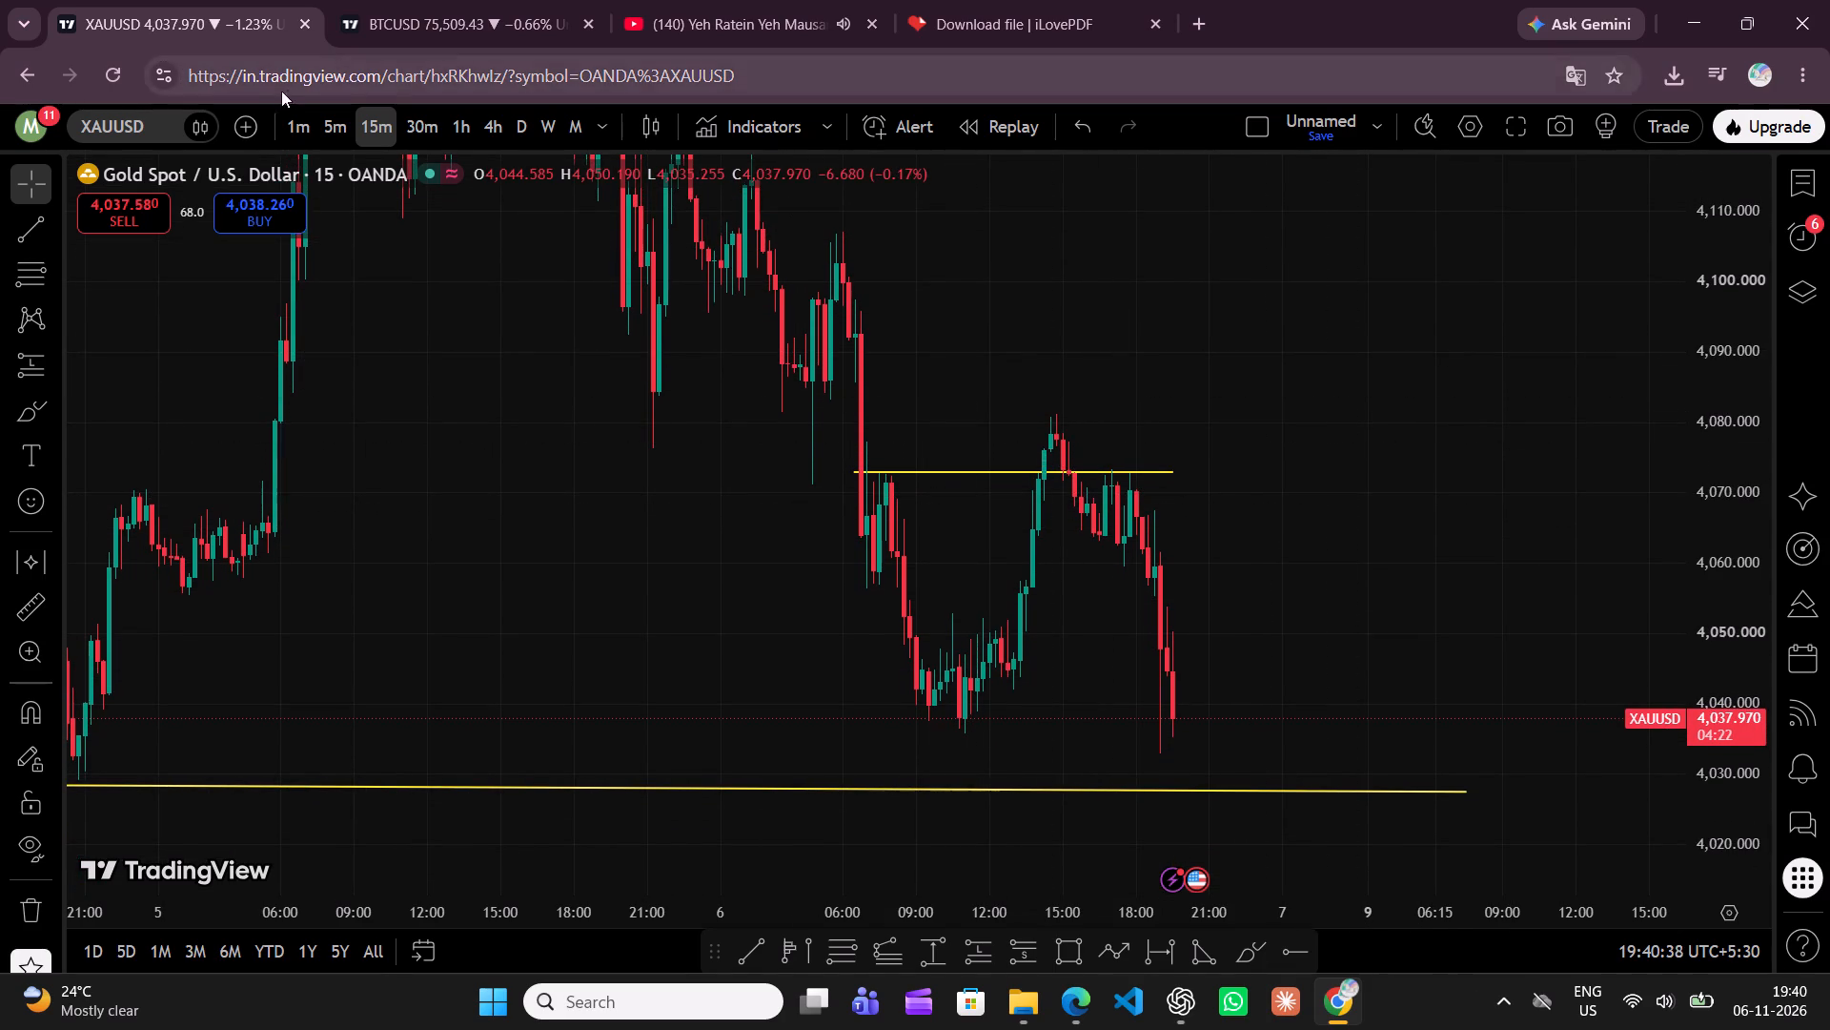
Return XAUUSD to the one-minute timeframe and examine the latest candles above the lower yellow line.
click(294, 125)
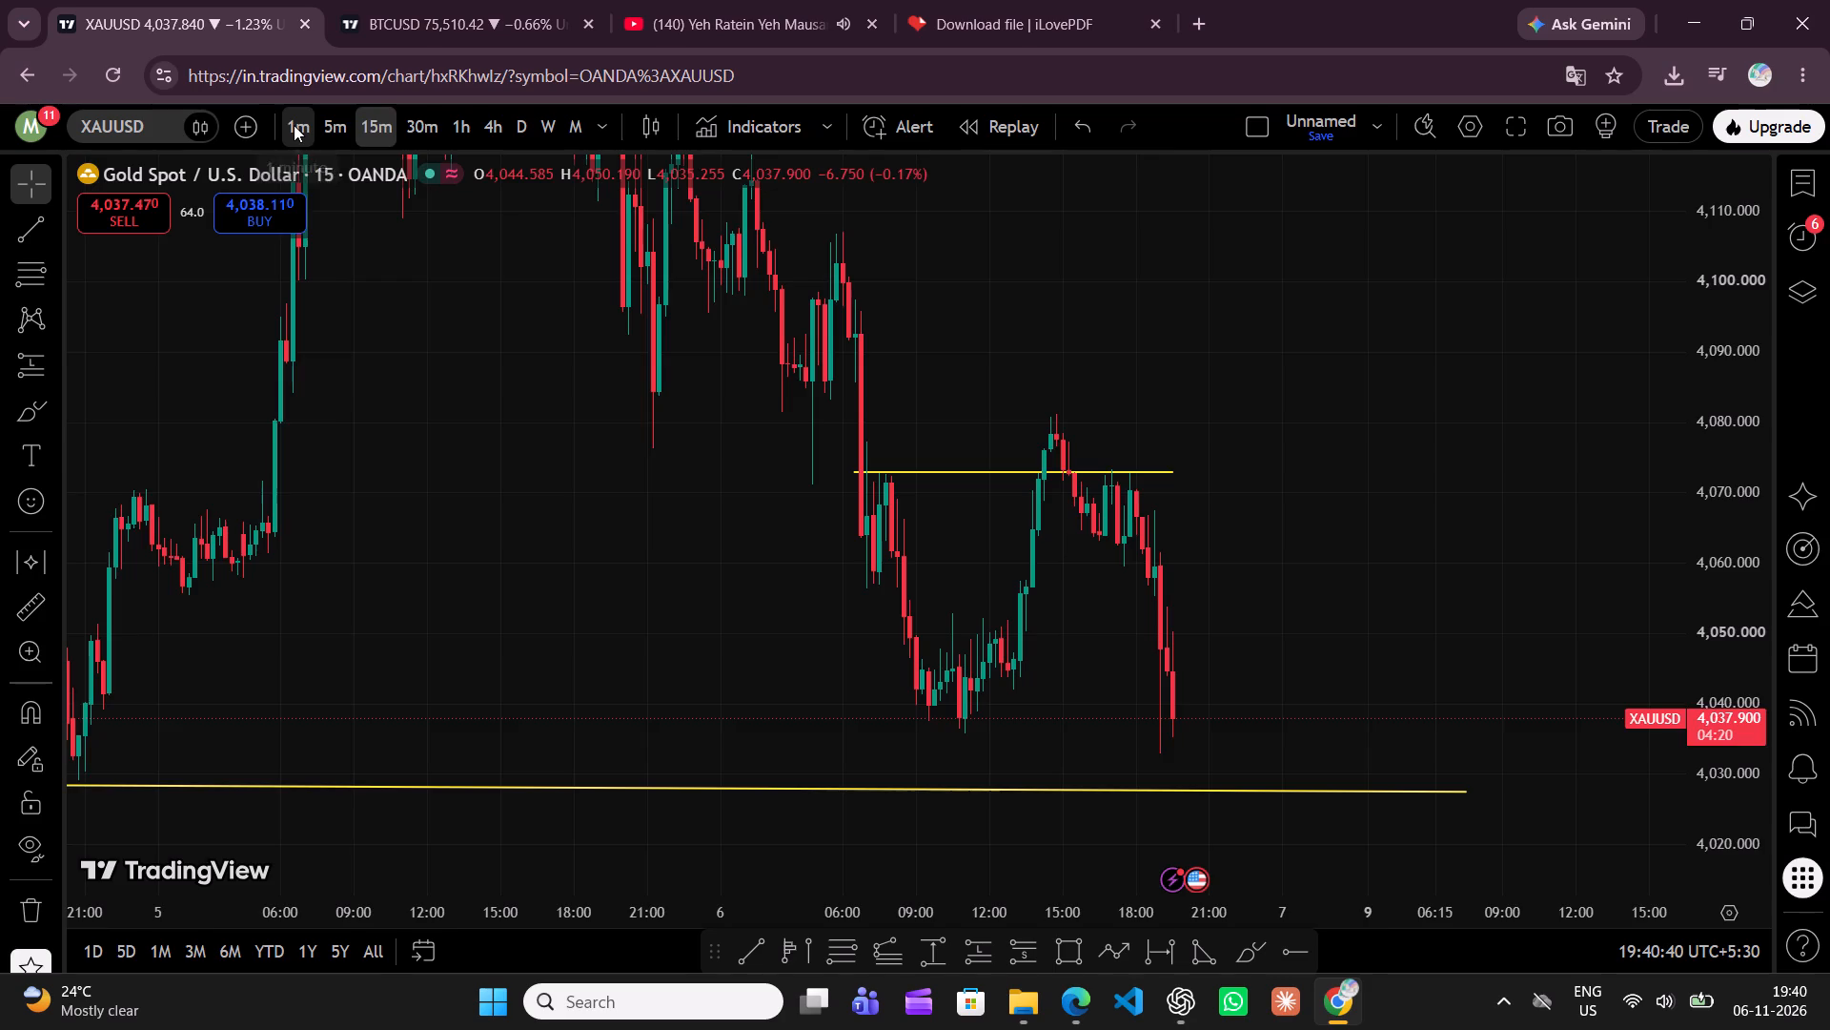
scroll(851, 406, down, 2)
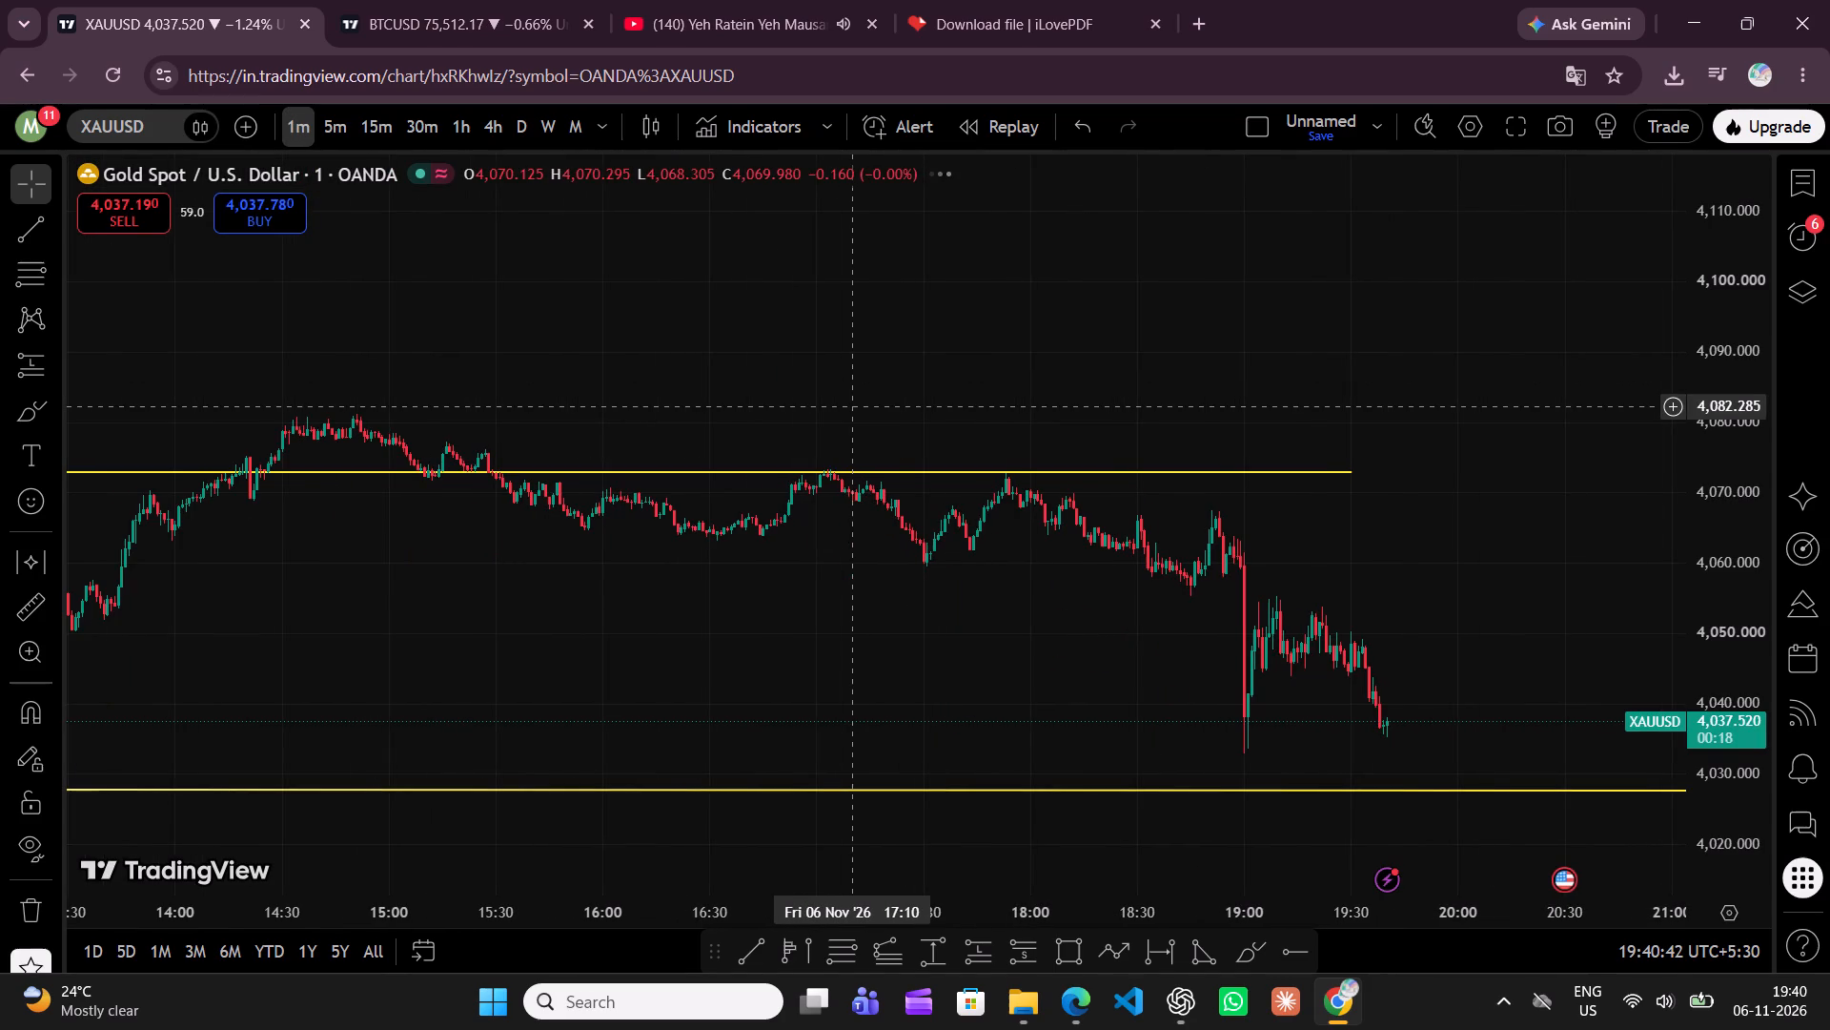
scroll(851, 406, up, 1)
scroll(851, 406, left, 1)
scroll(851, 406, up, 1)
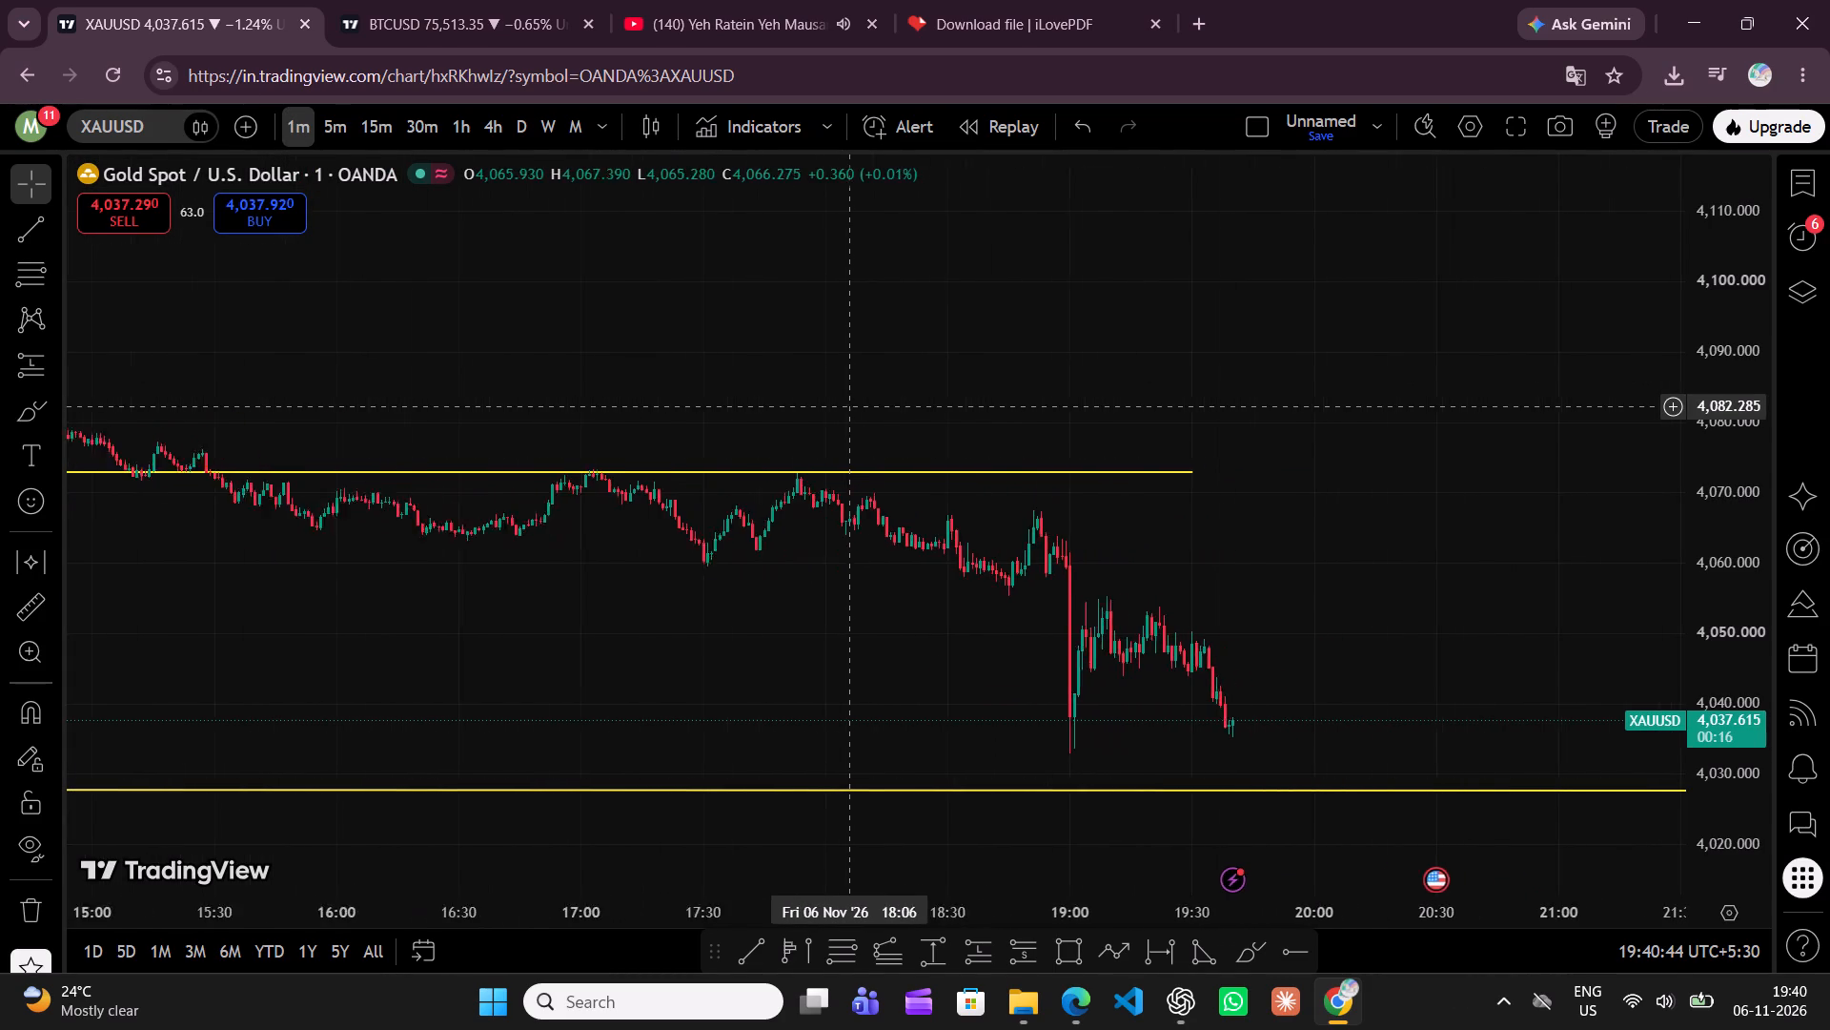
scroll(851, 406, up, 1)
scroll(1727, 547, up, 9)
drag(1313, 551, 1319, 257)
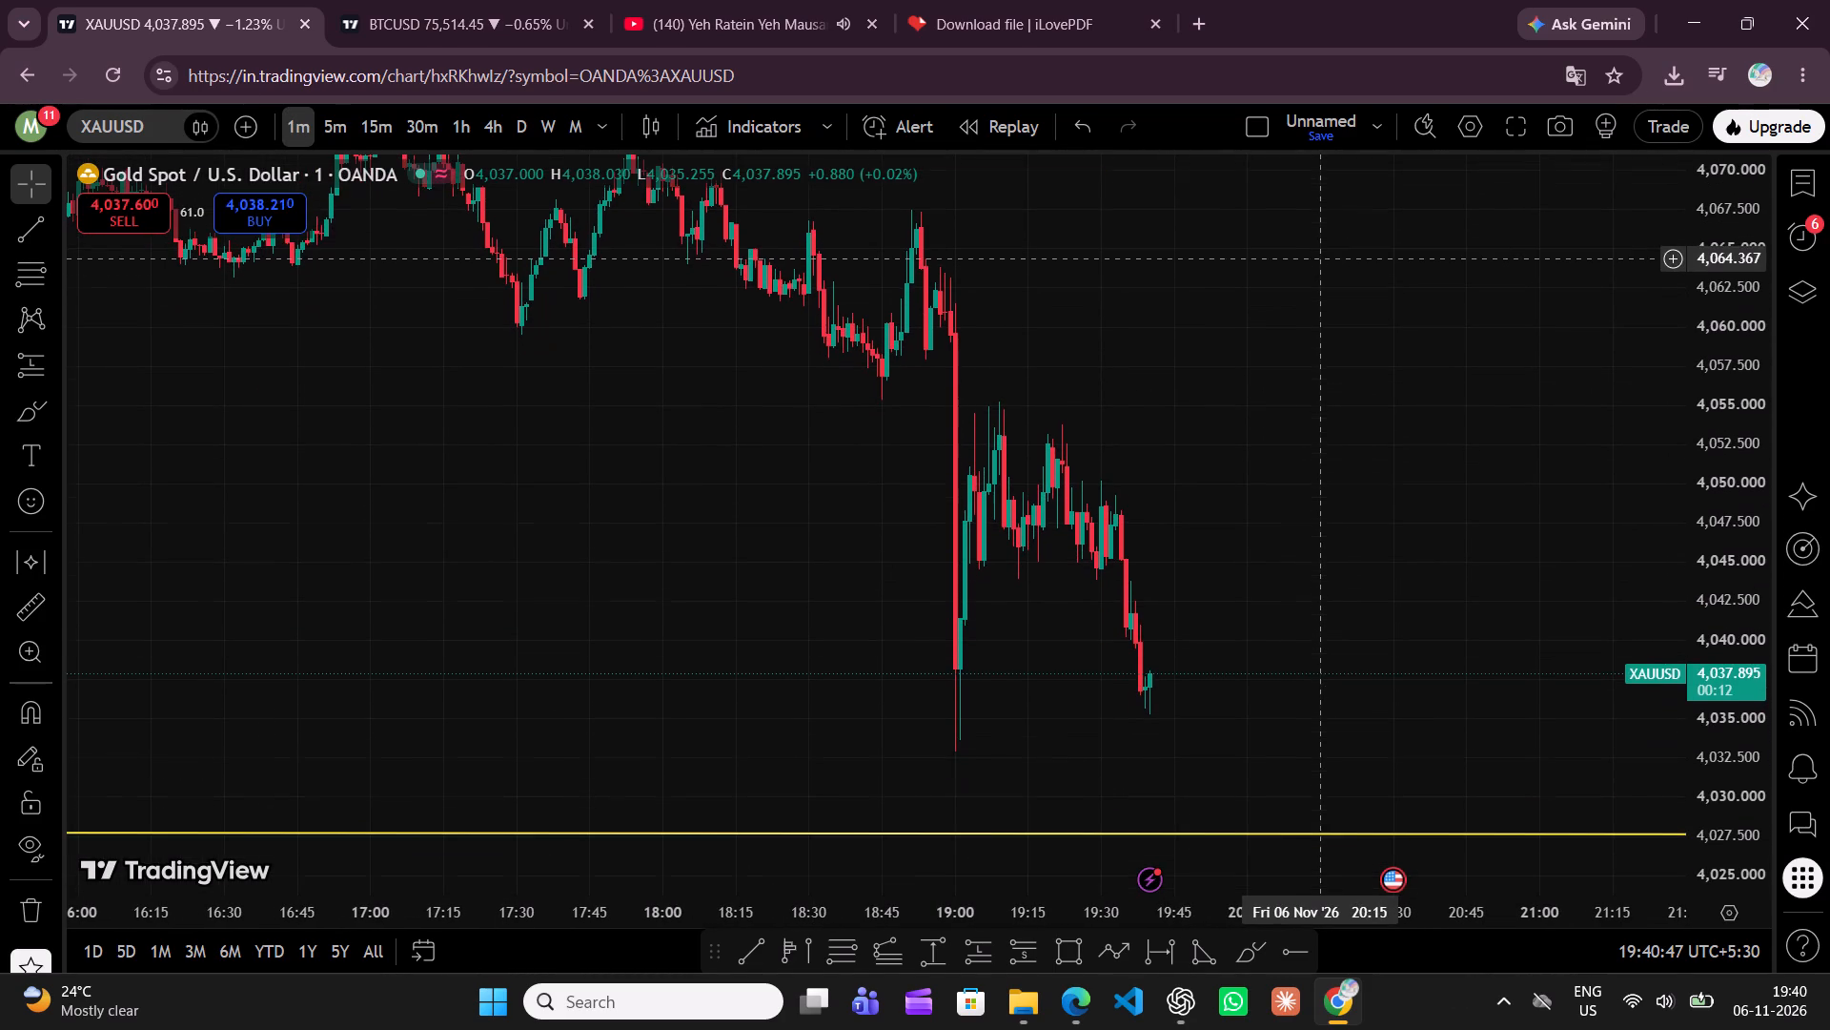
scroll(1130, 314, down, 1)
scroll(1130, 314, up, 1)
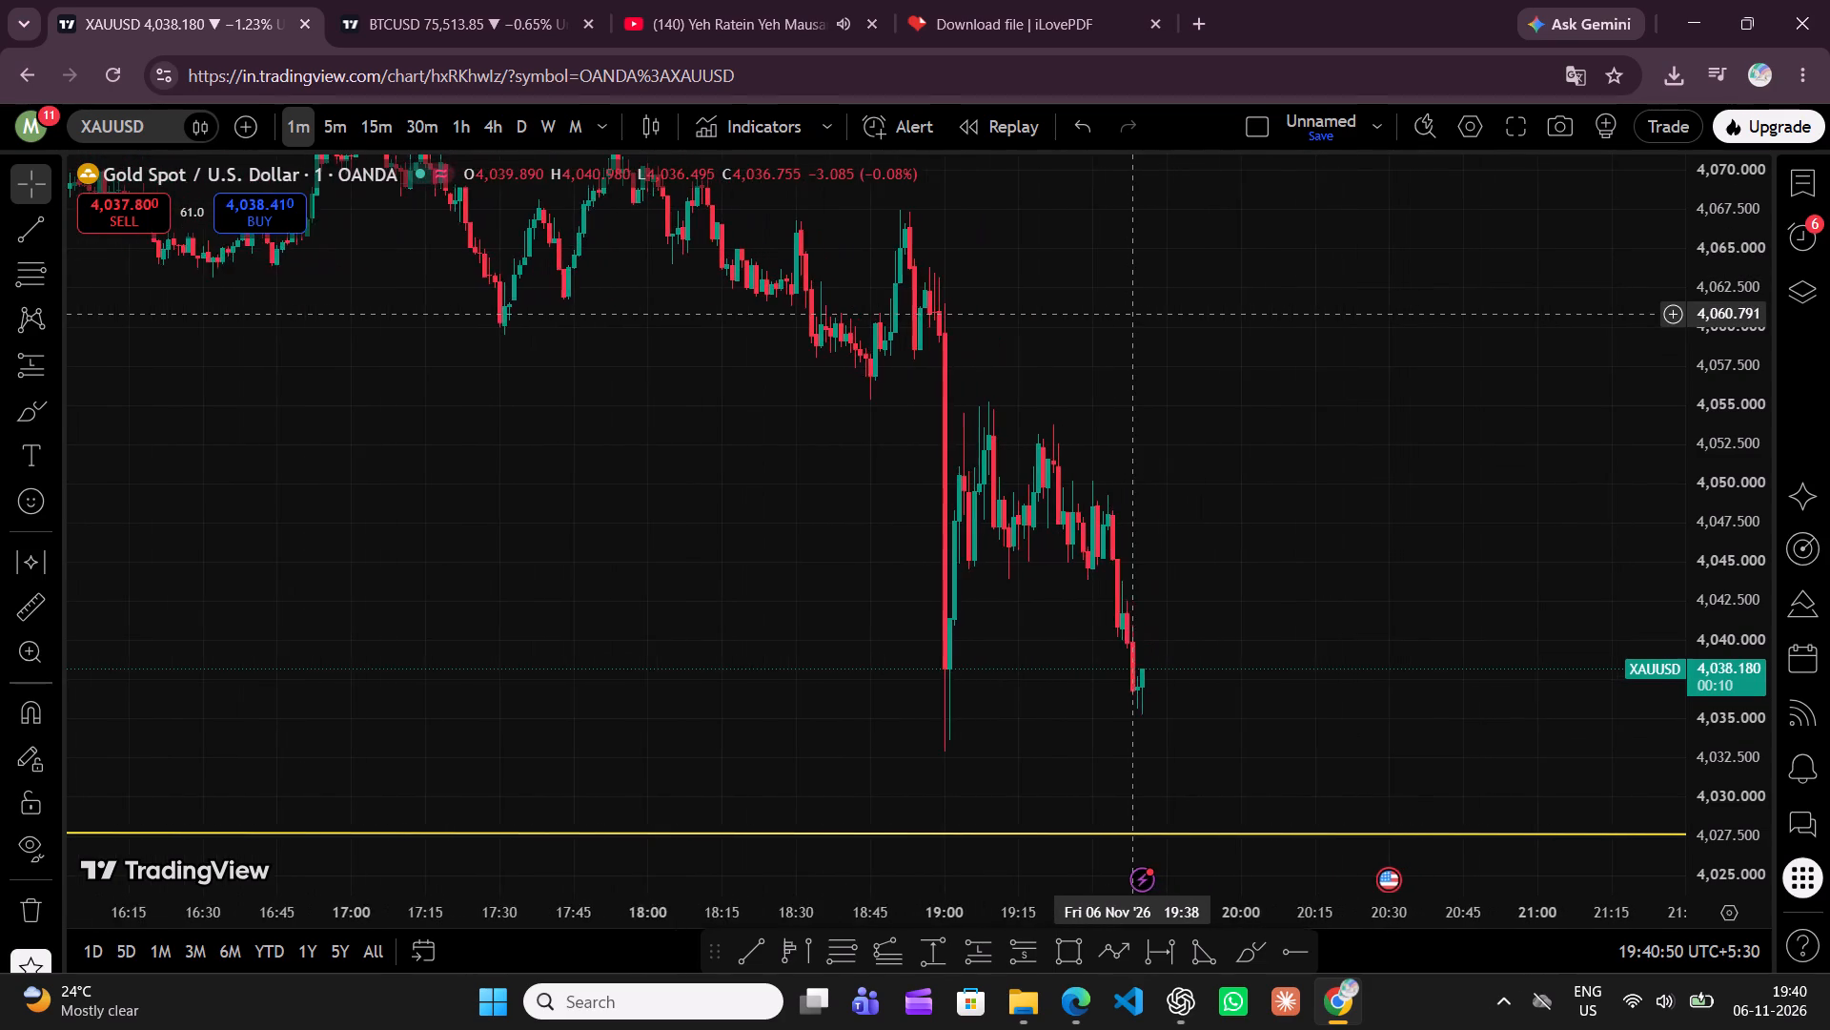
scroll(1130, 314, up, 1)
right_drag(1130, 314, 1067, 119)
drag(1159, 544, 1165, 451)
View BTCUSD on the 15-minute timeframe and examine its recent candles over a wider price range.
click(406, 0)
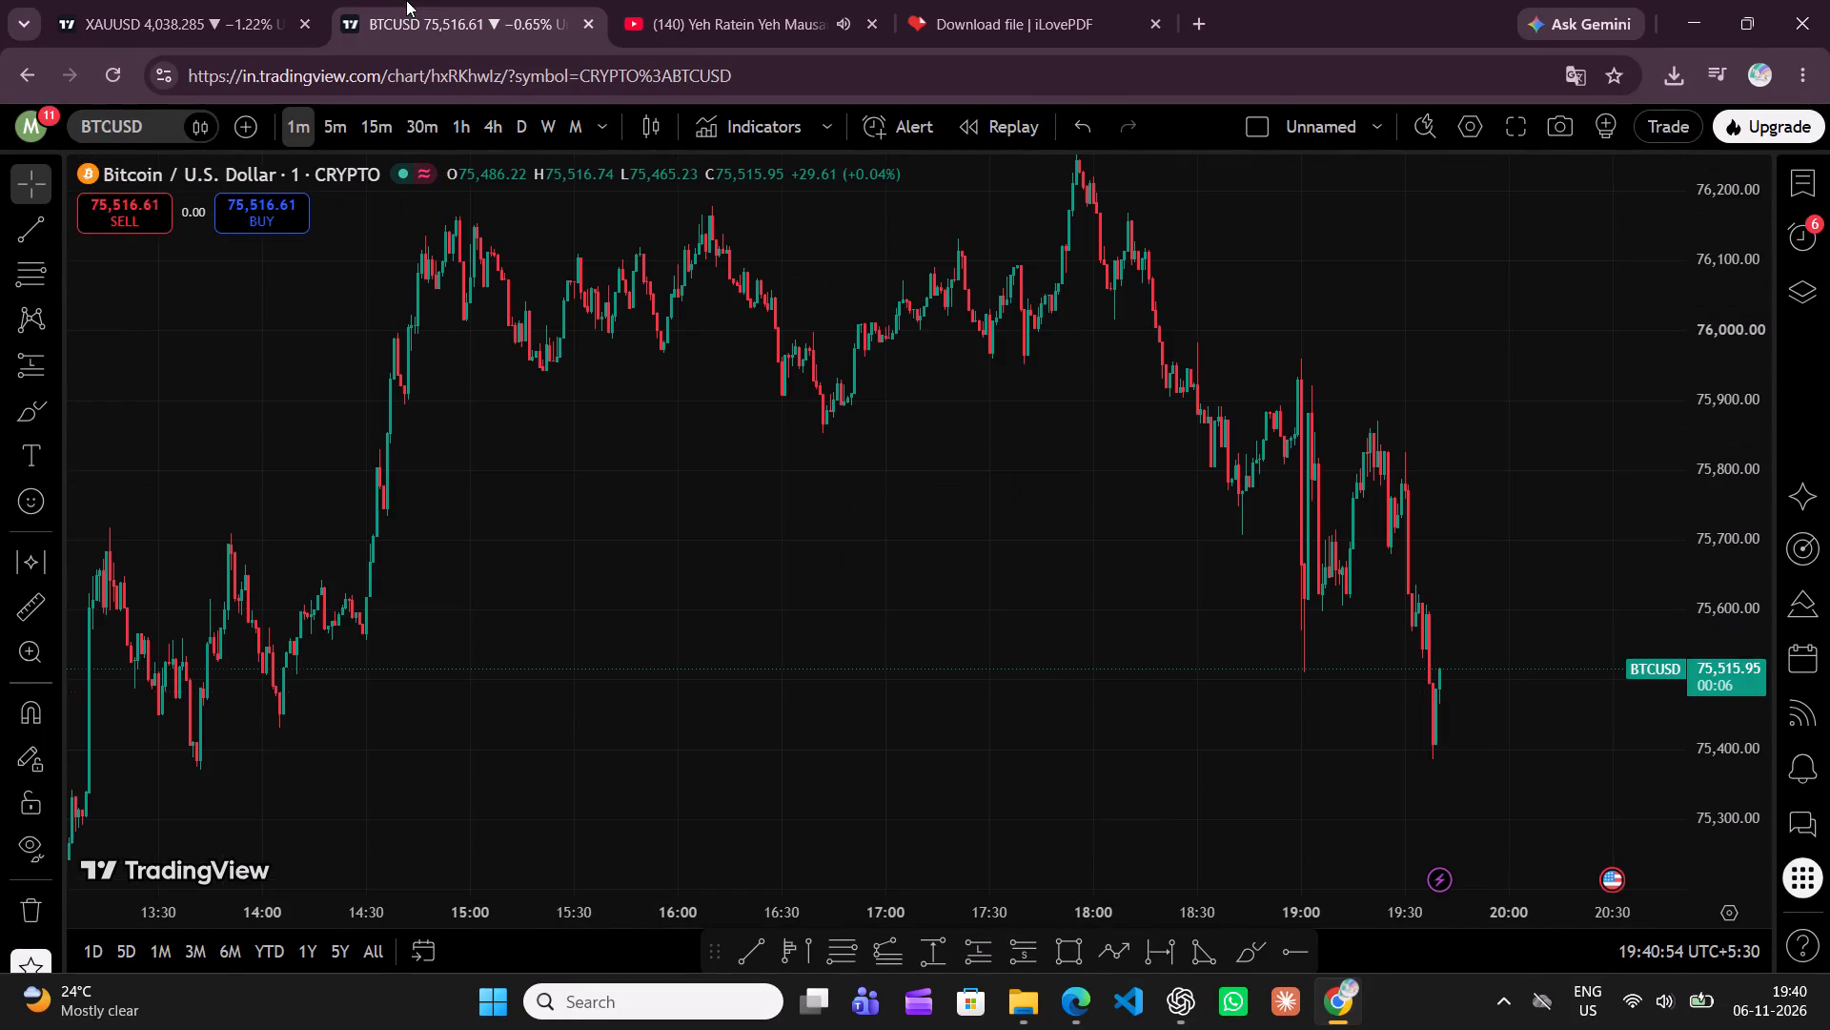
click(393, 149)
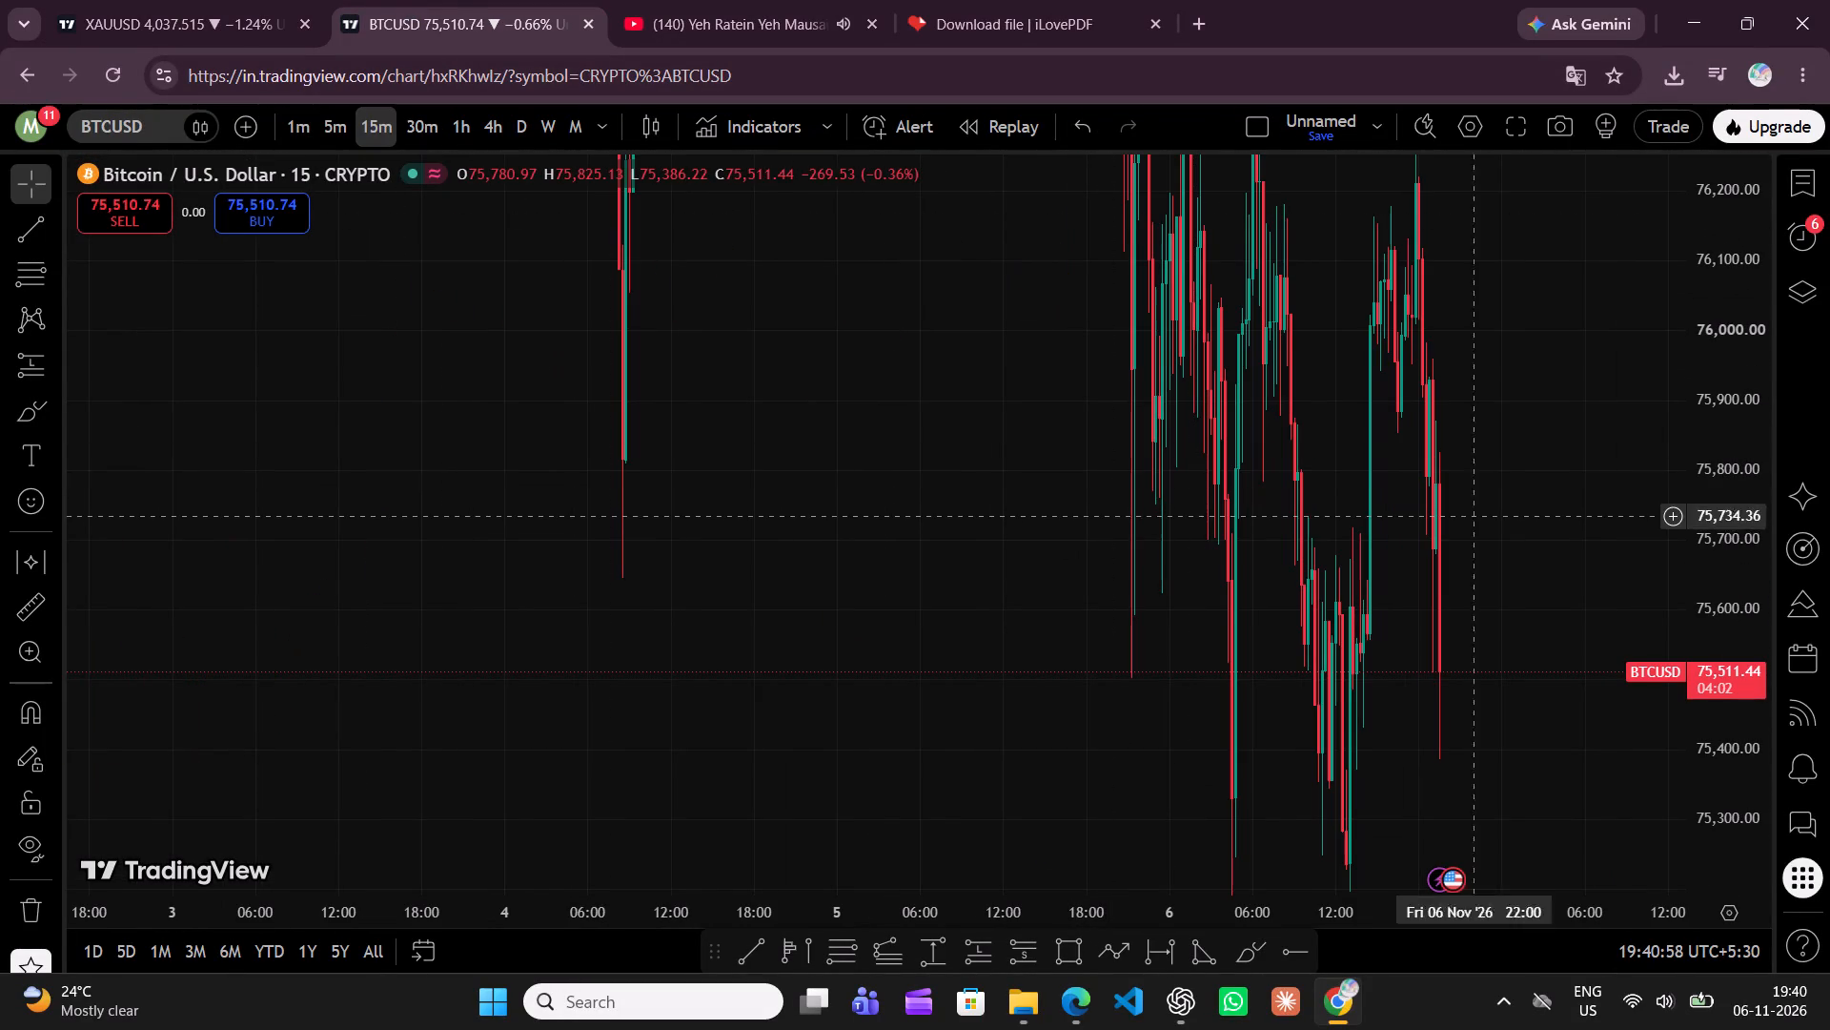
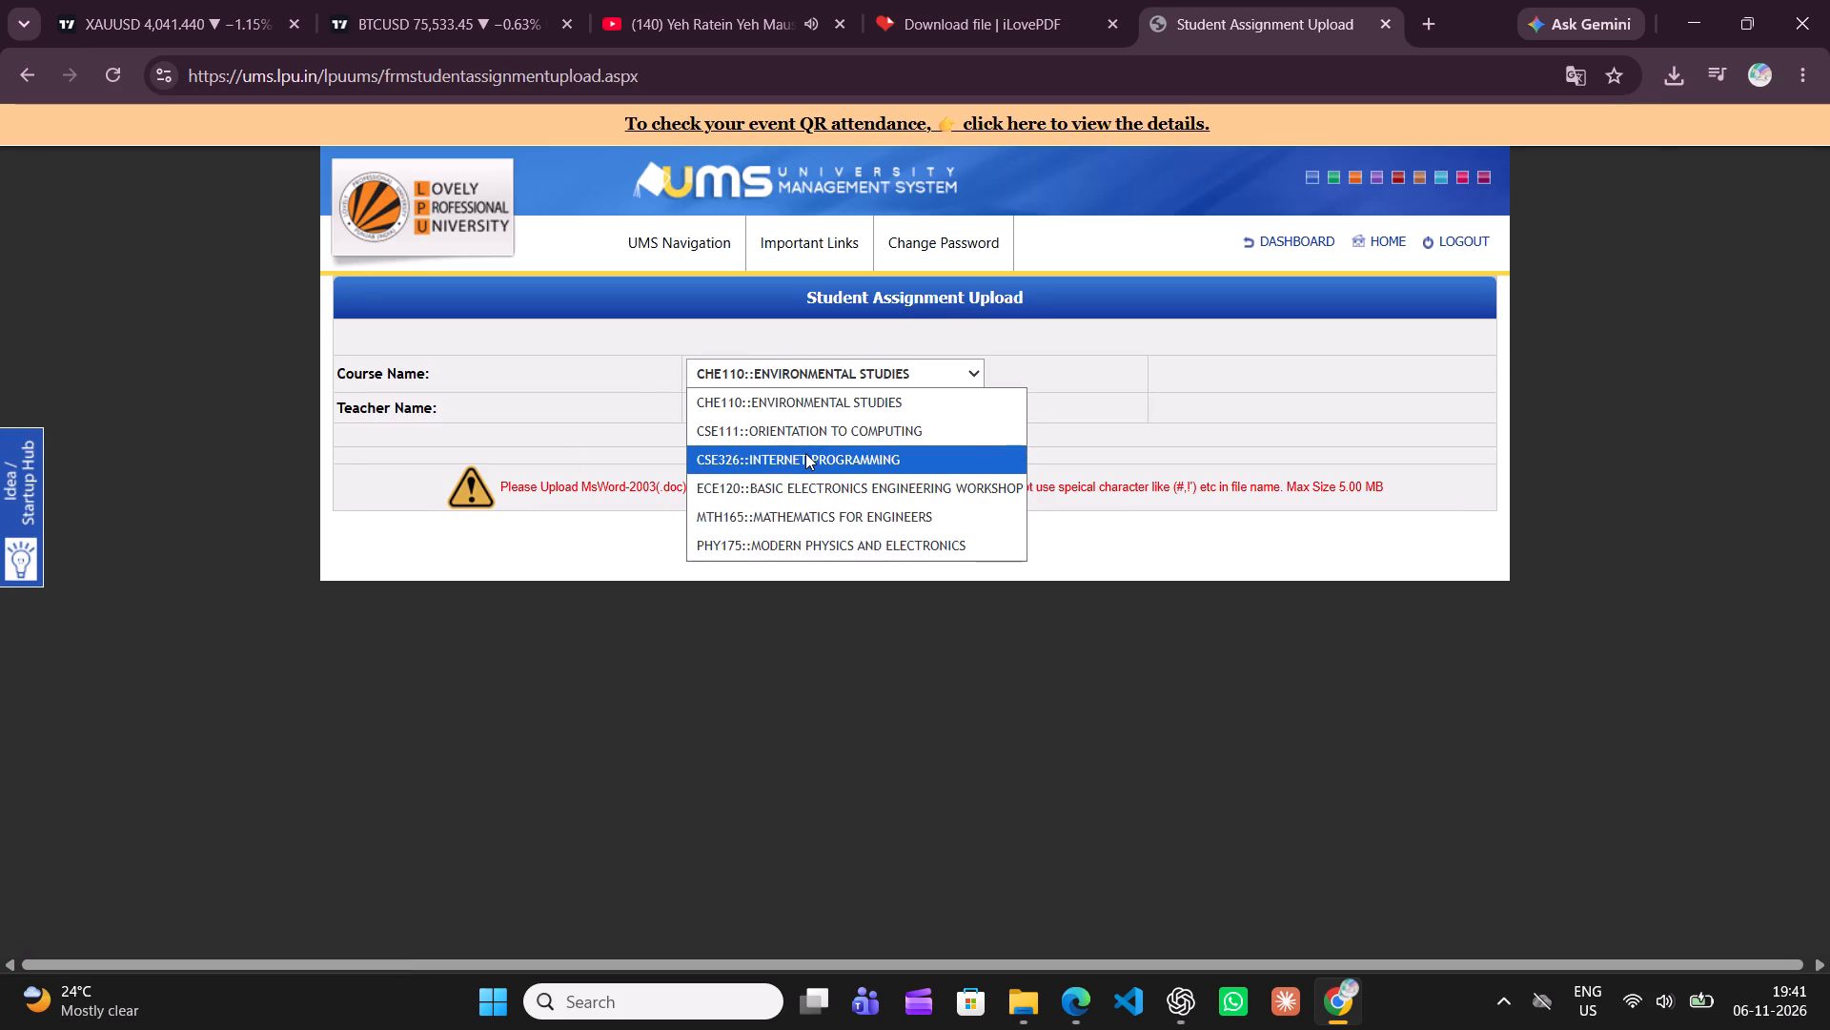
On the Student Assignment Upload page, choose course CSE111::ORIENTATION TO COMPUTING and teacher Dr. Singh to list the assignments.
click(799, 419)
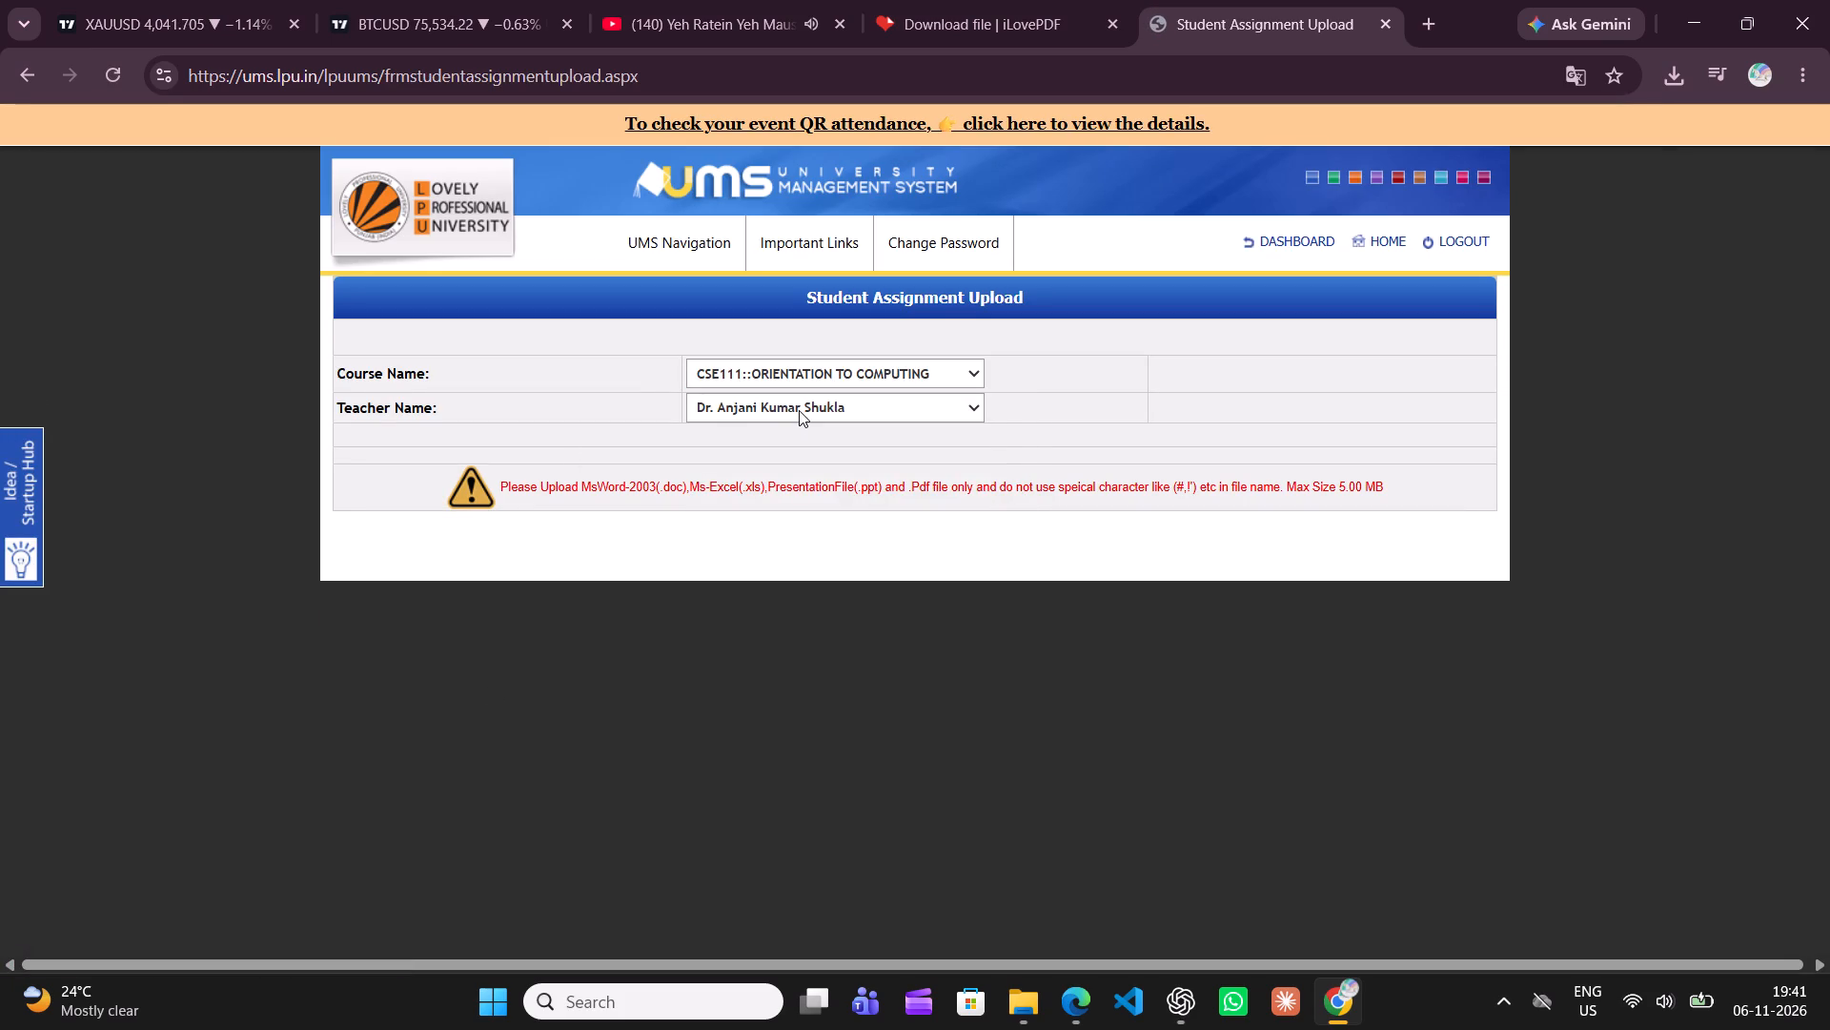
click(799, 410)
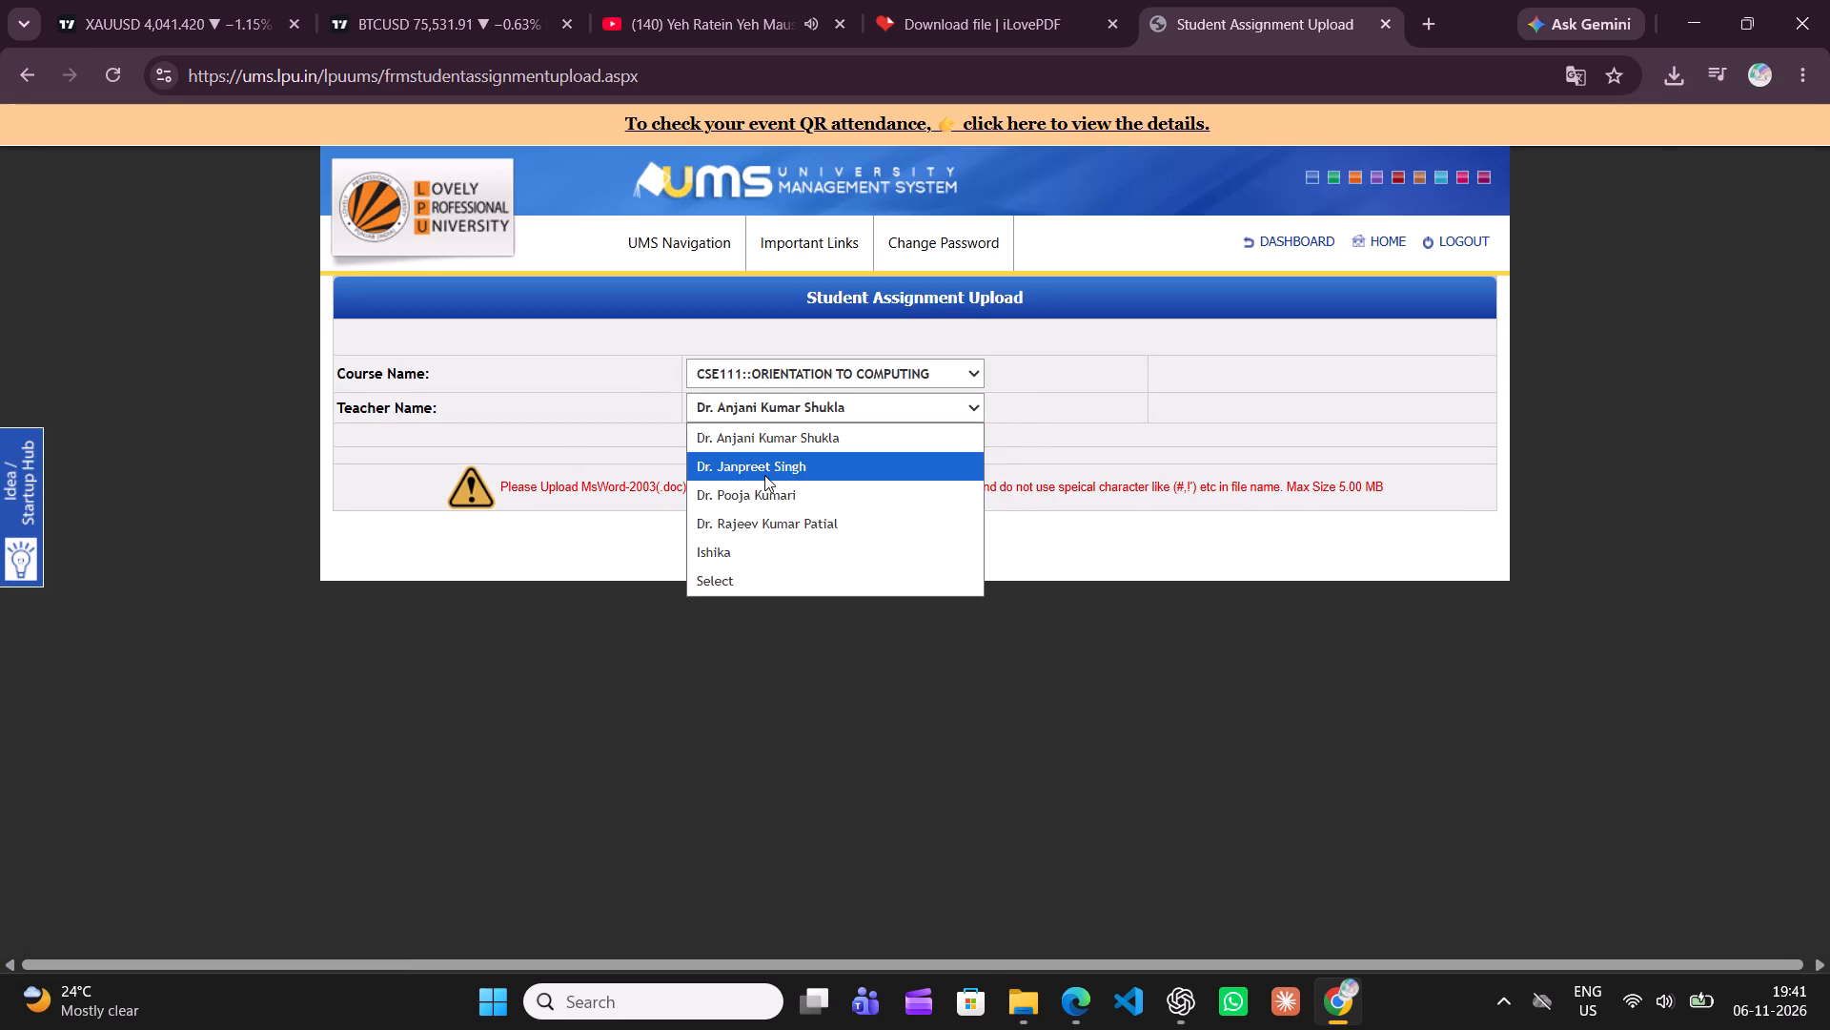
click(764, 475)
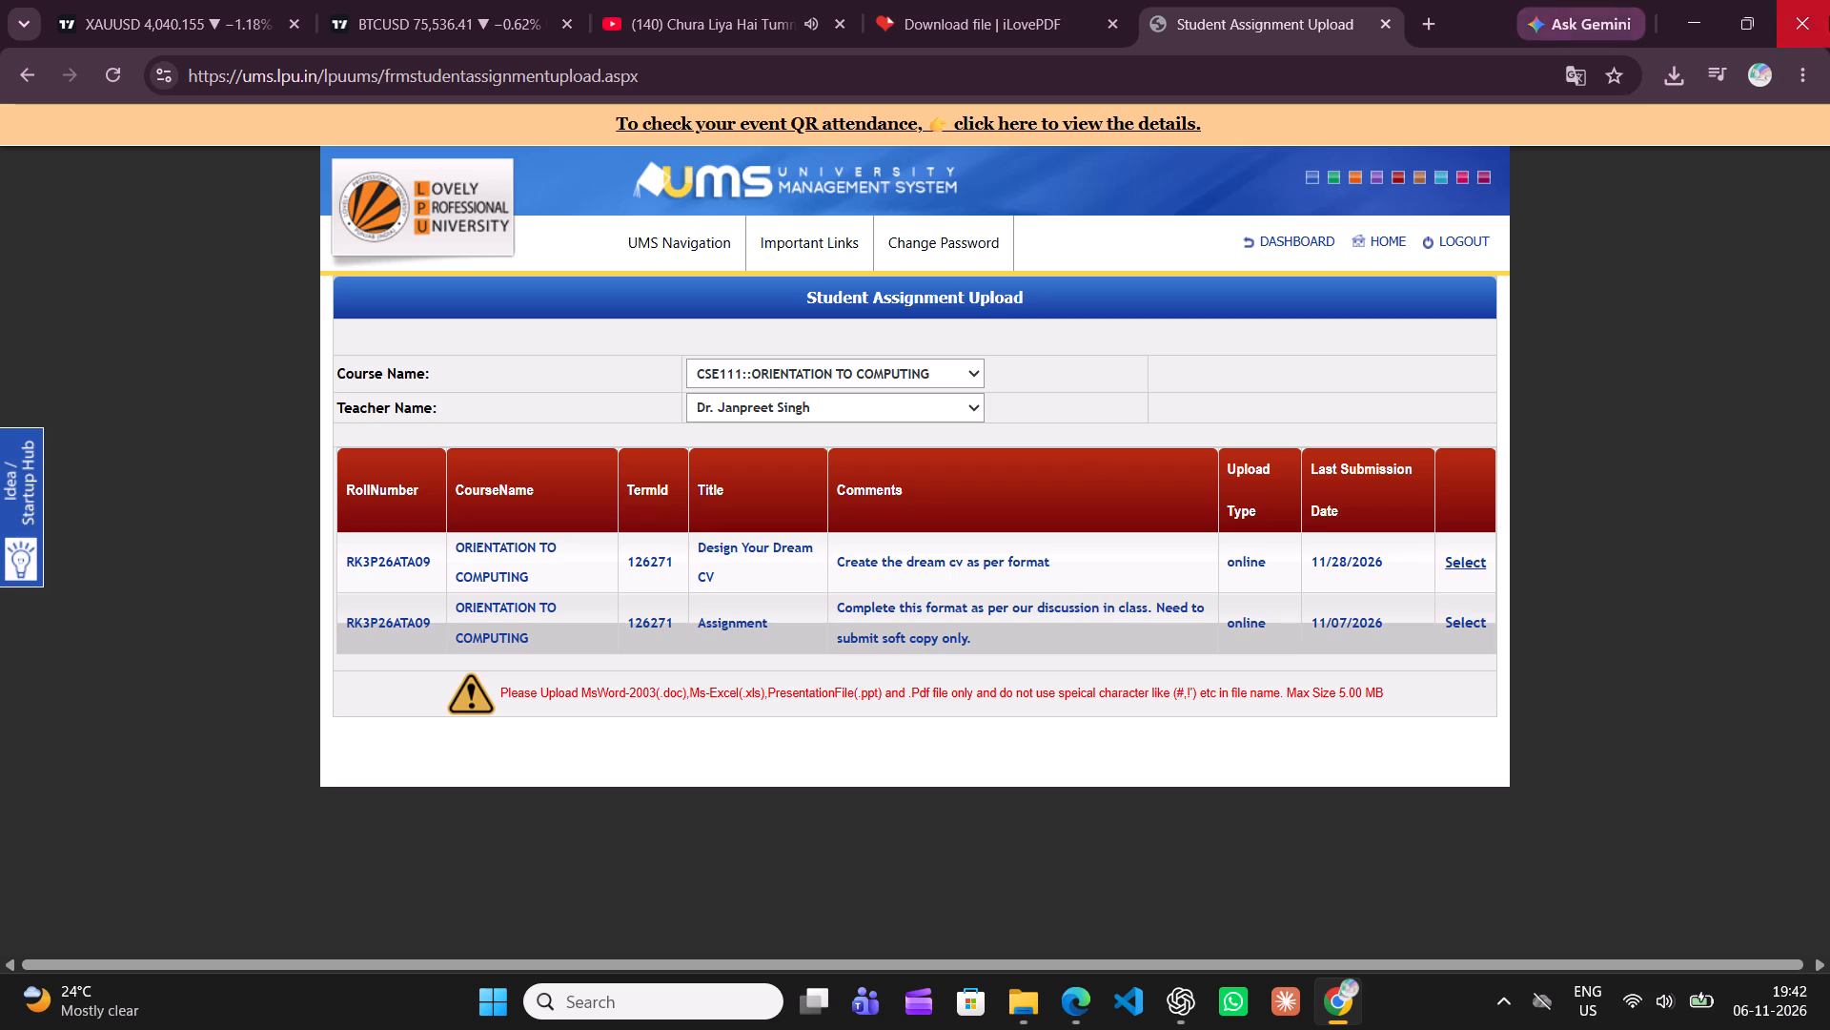
Switch to Edge and check the General Instructions in CA03 Format.pdf for the suggested report filename.
click(1694, 0)
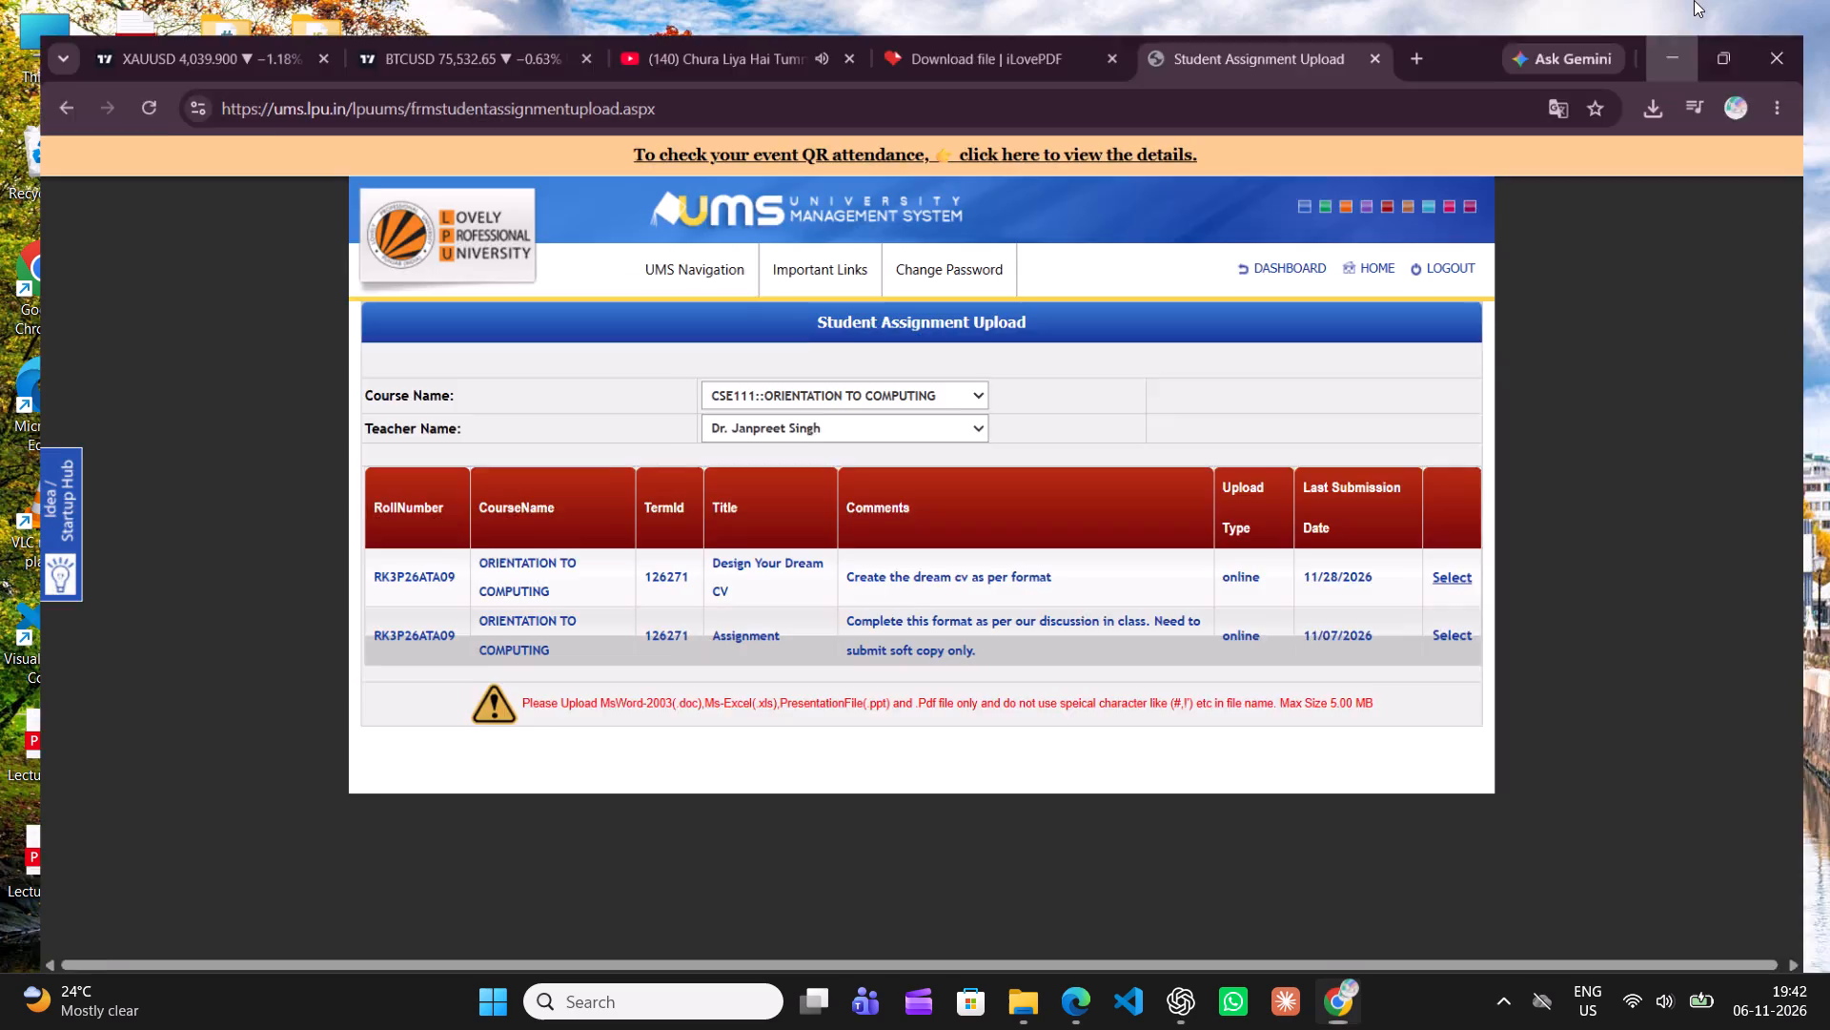
click(1074, 993)
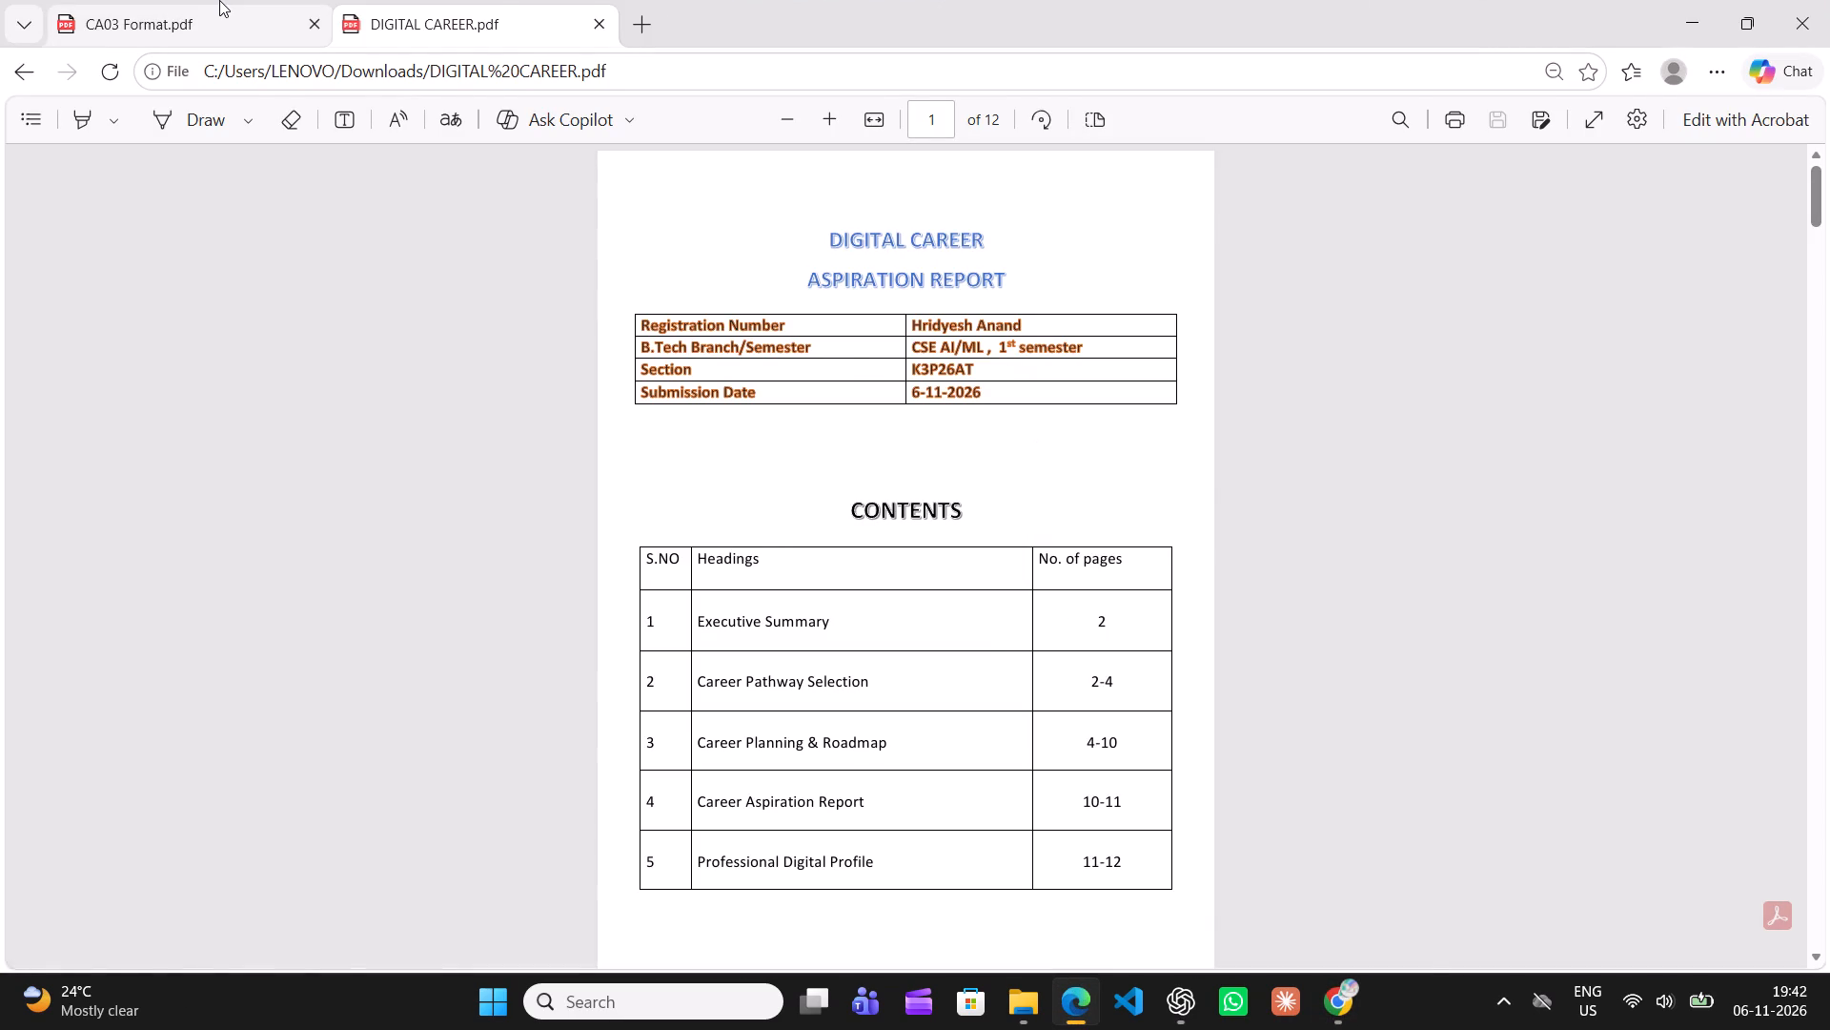
click(219, 0)
scroll(962, 490, down, 6)
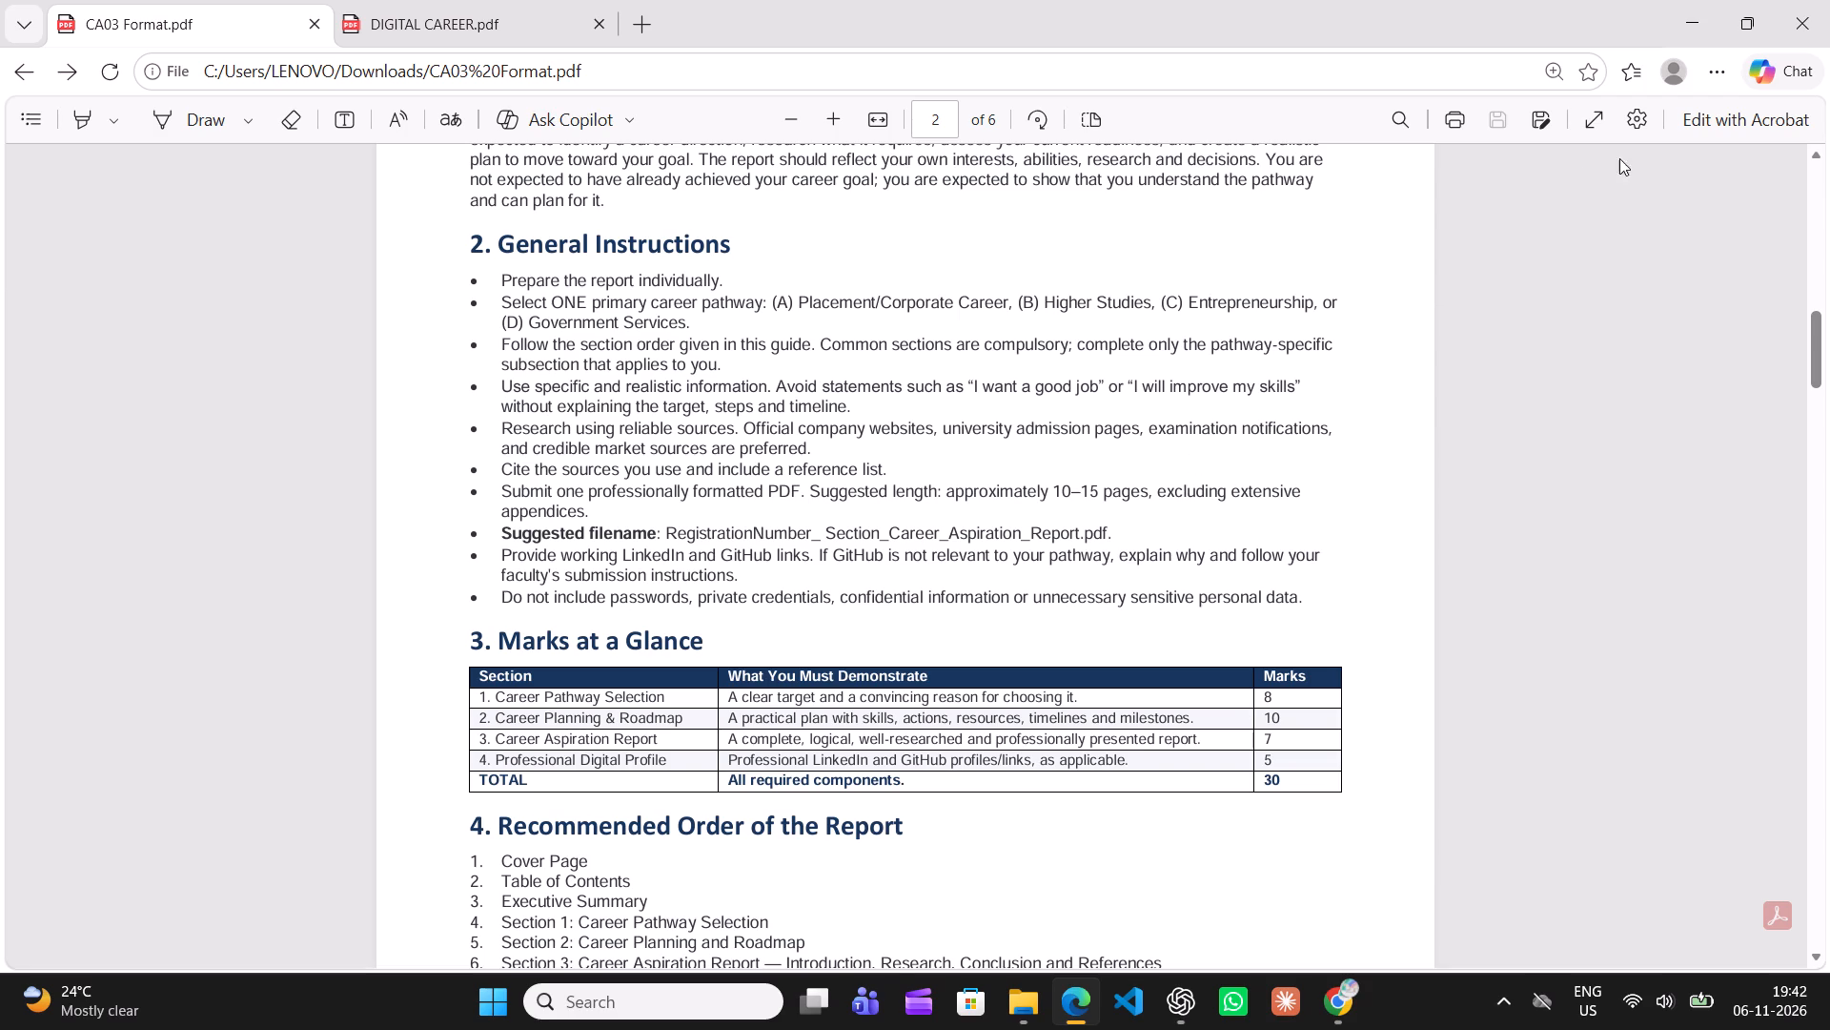
click(1669, 1)
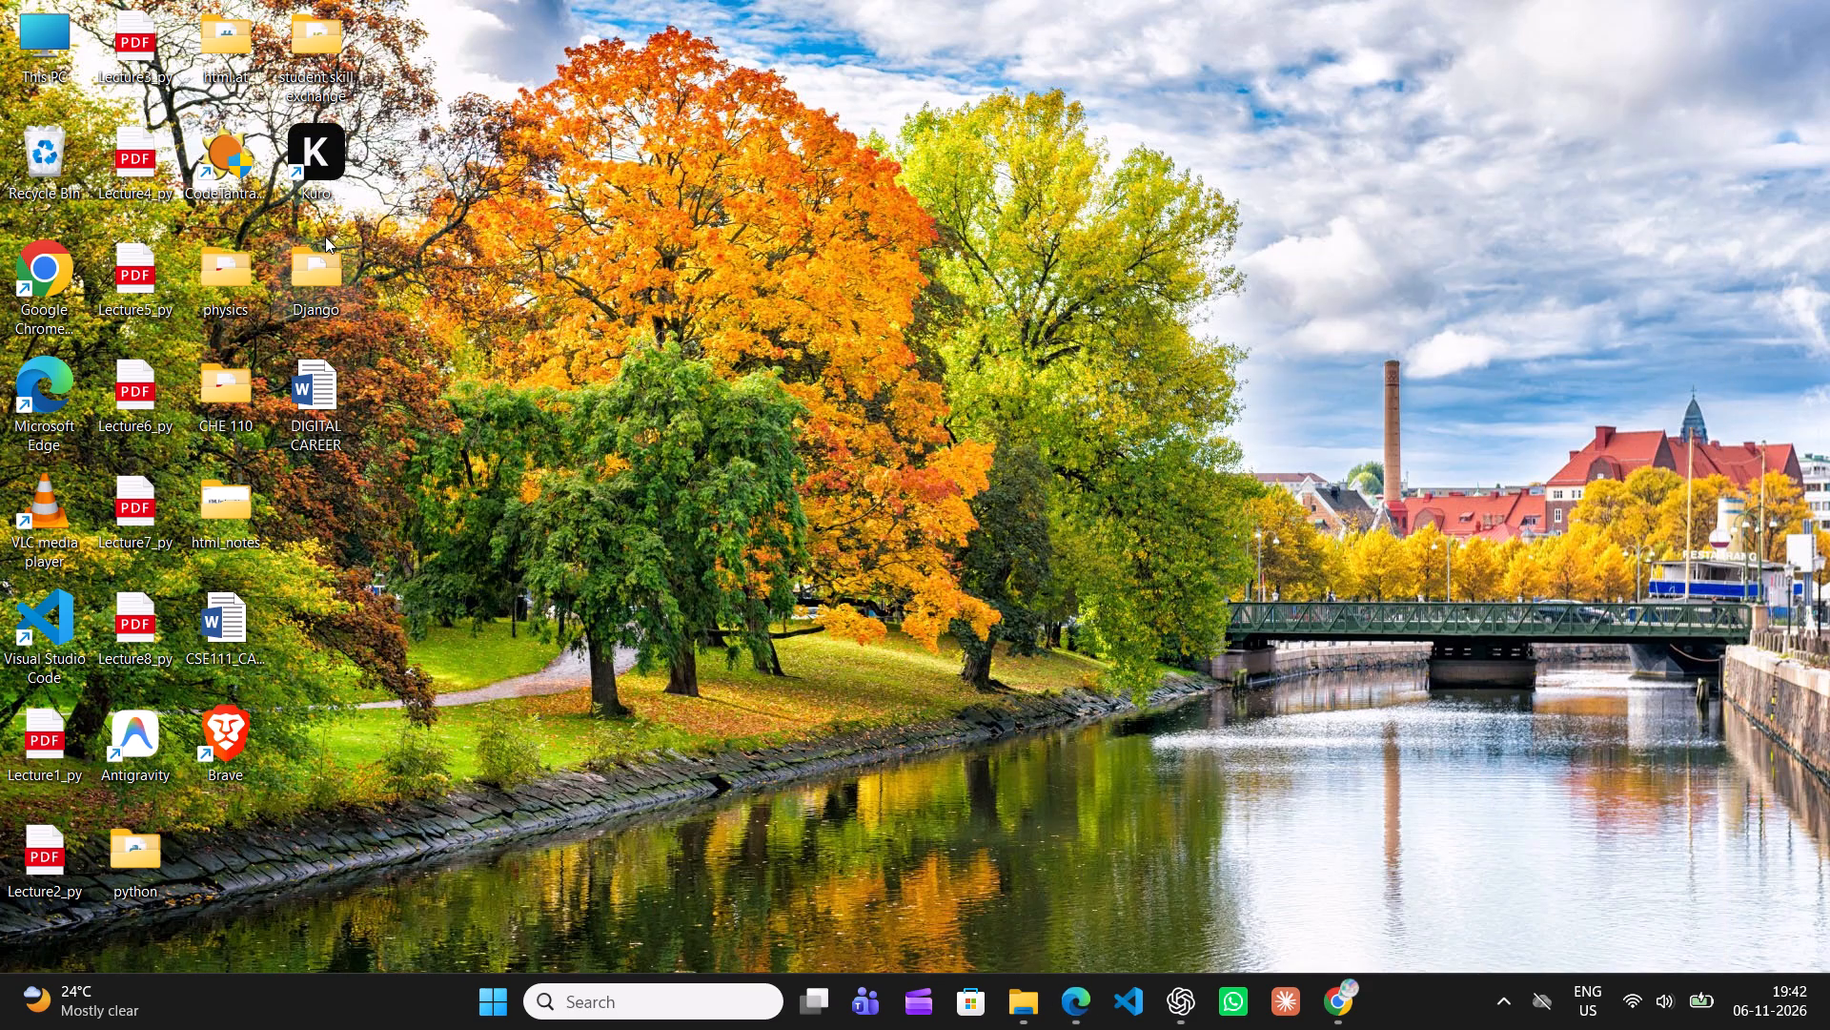
In File Explorer's Downloads folder, rename the DIGITAL CAREER PDF to the student's registration number and roll number, joined by an underscore.
click(1025, 992)
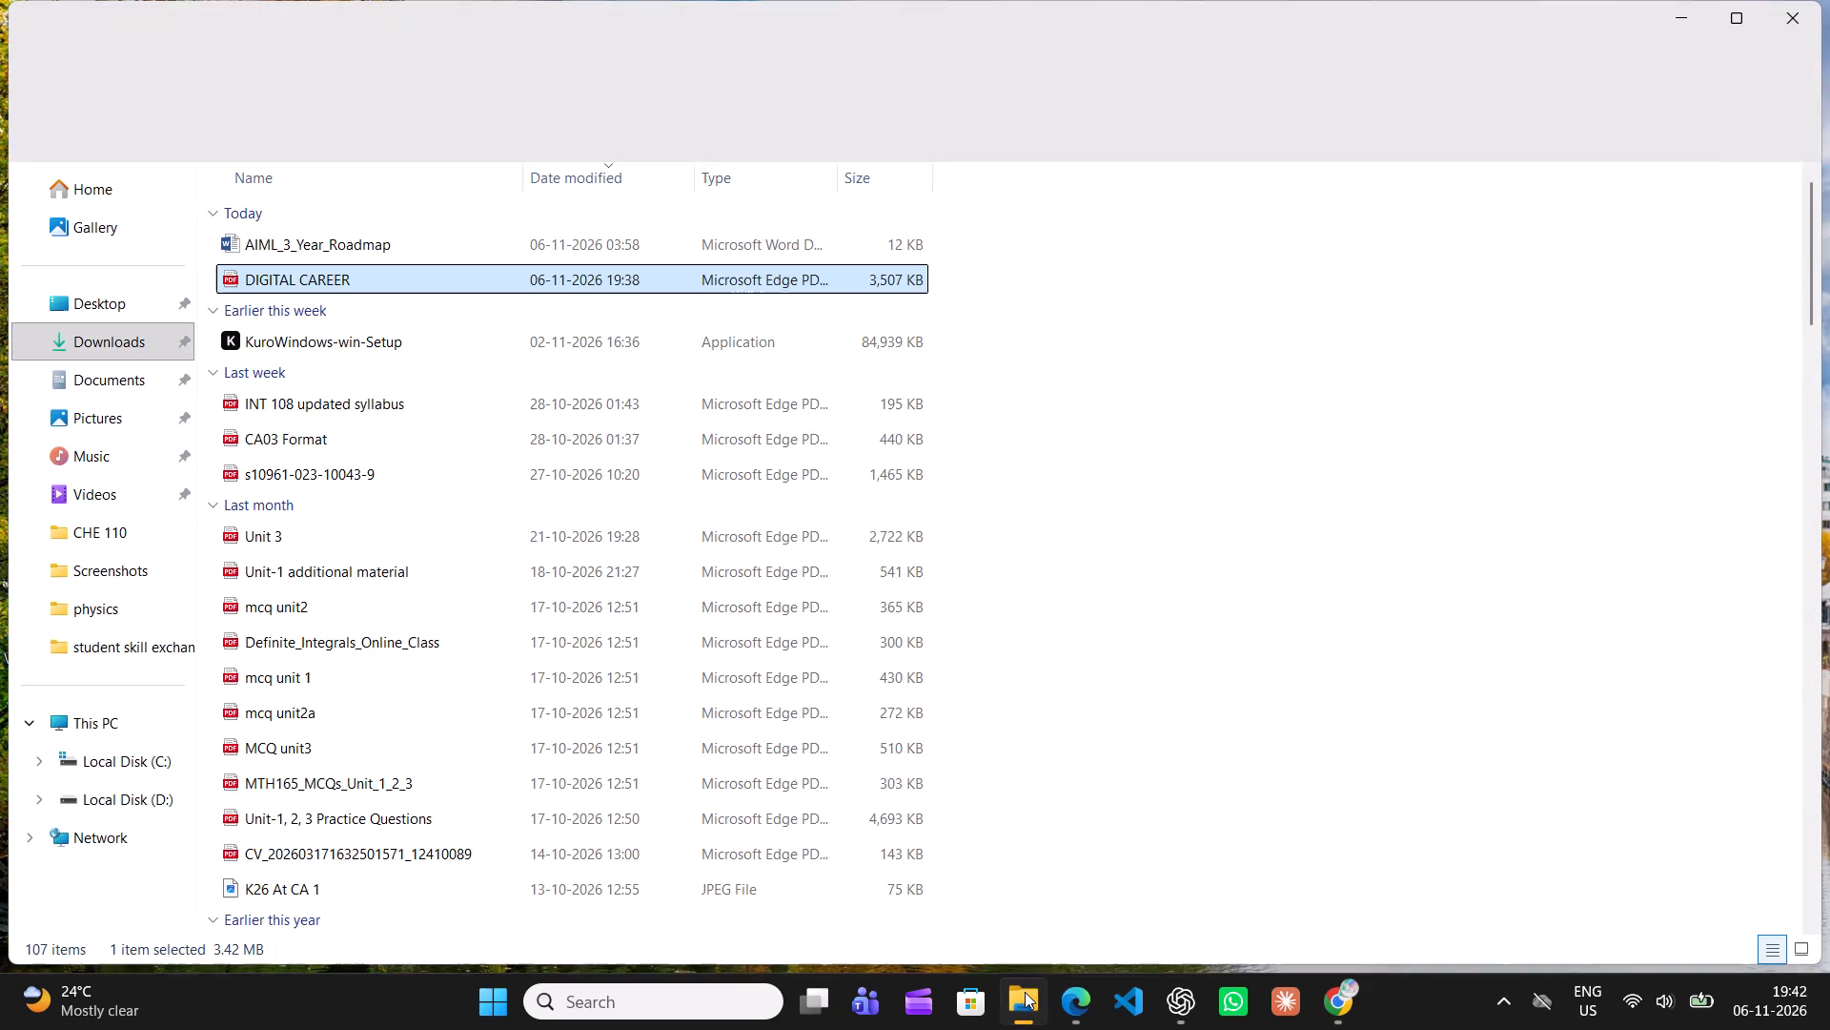
right_click(437, 292)
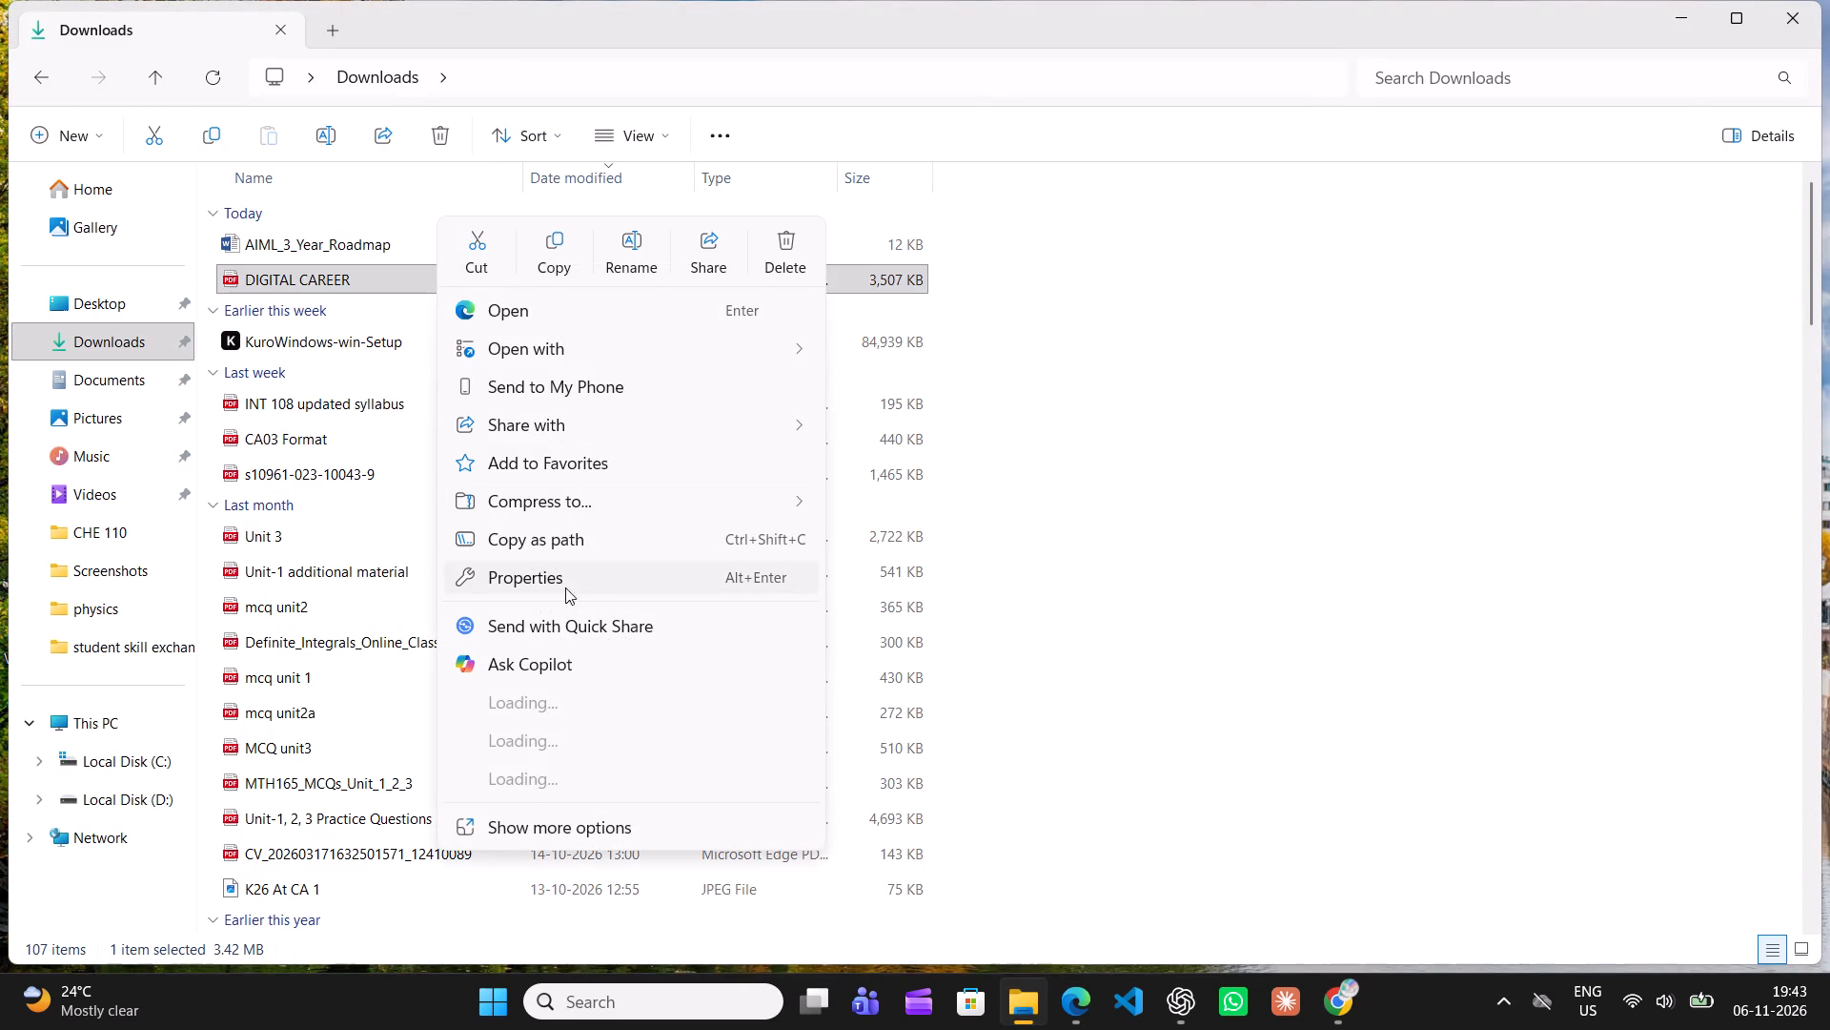
click(645, 257)
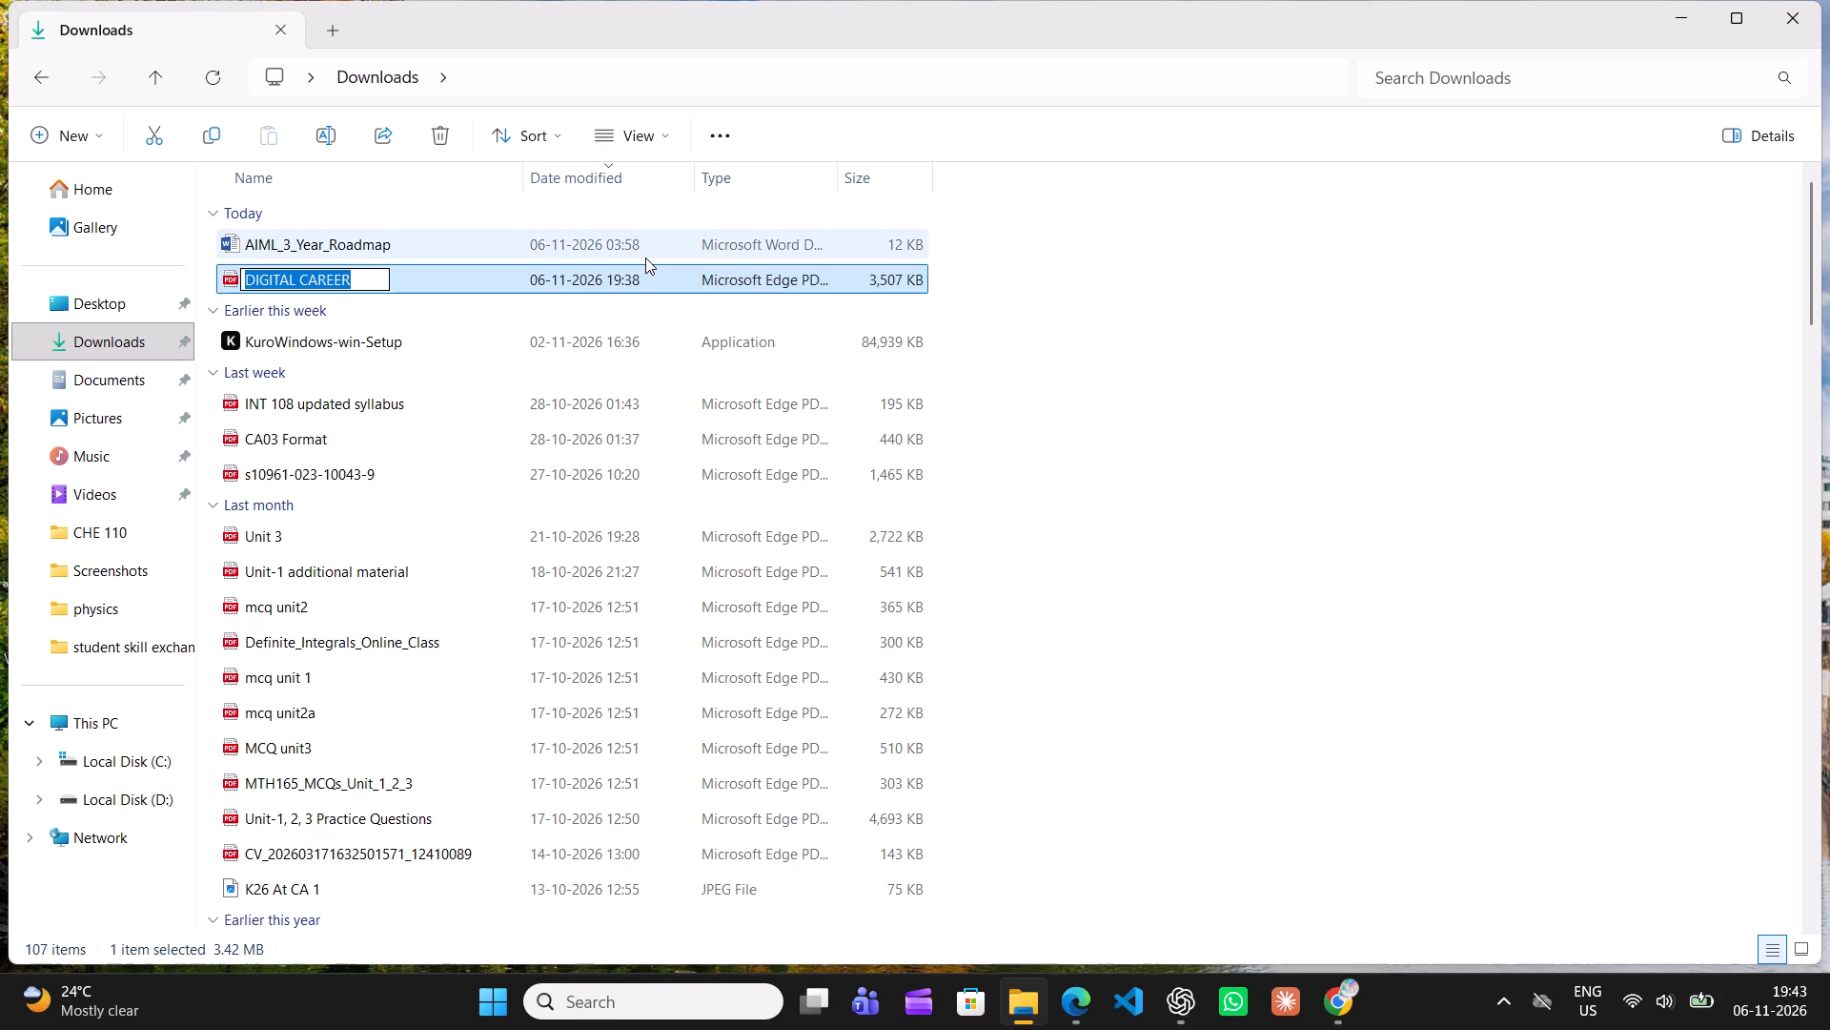
key(BackSpace)
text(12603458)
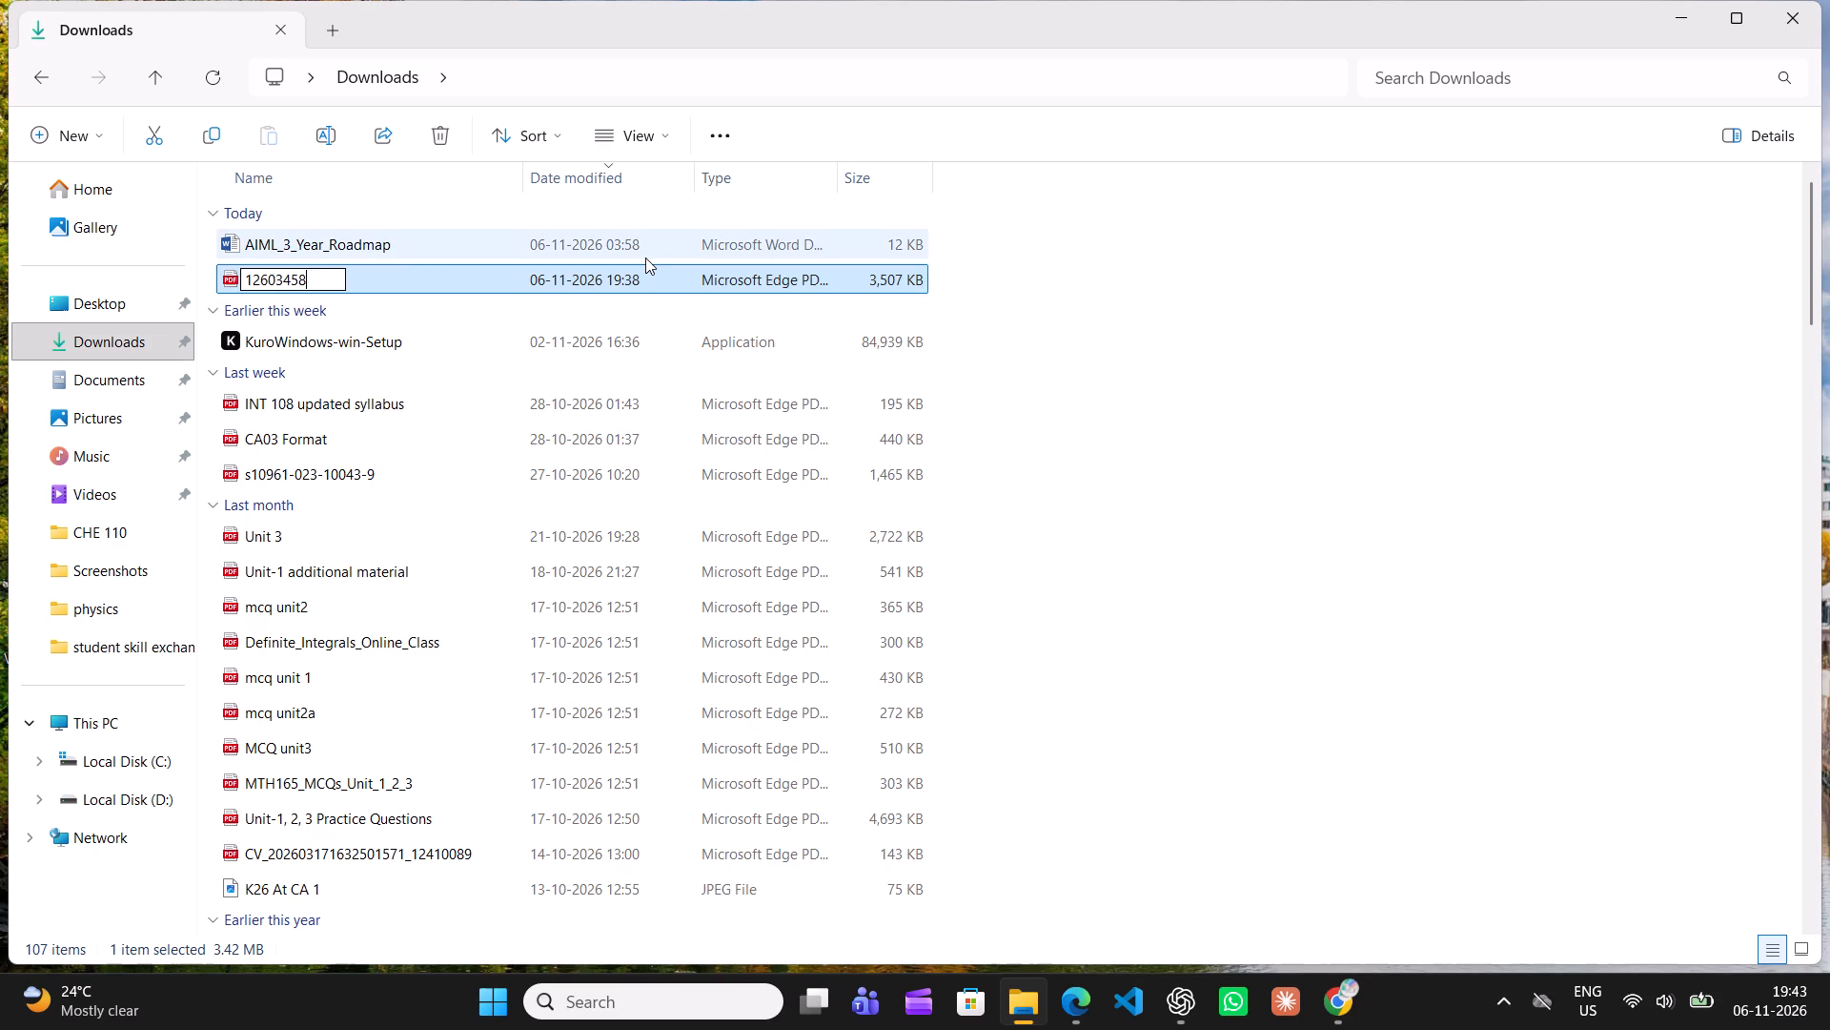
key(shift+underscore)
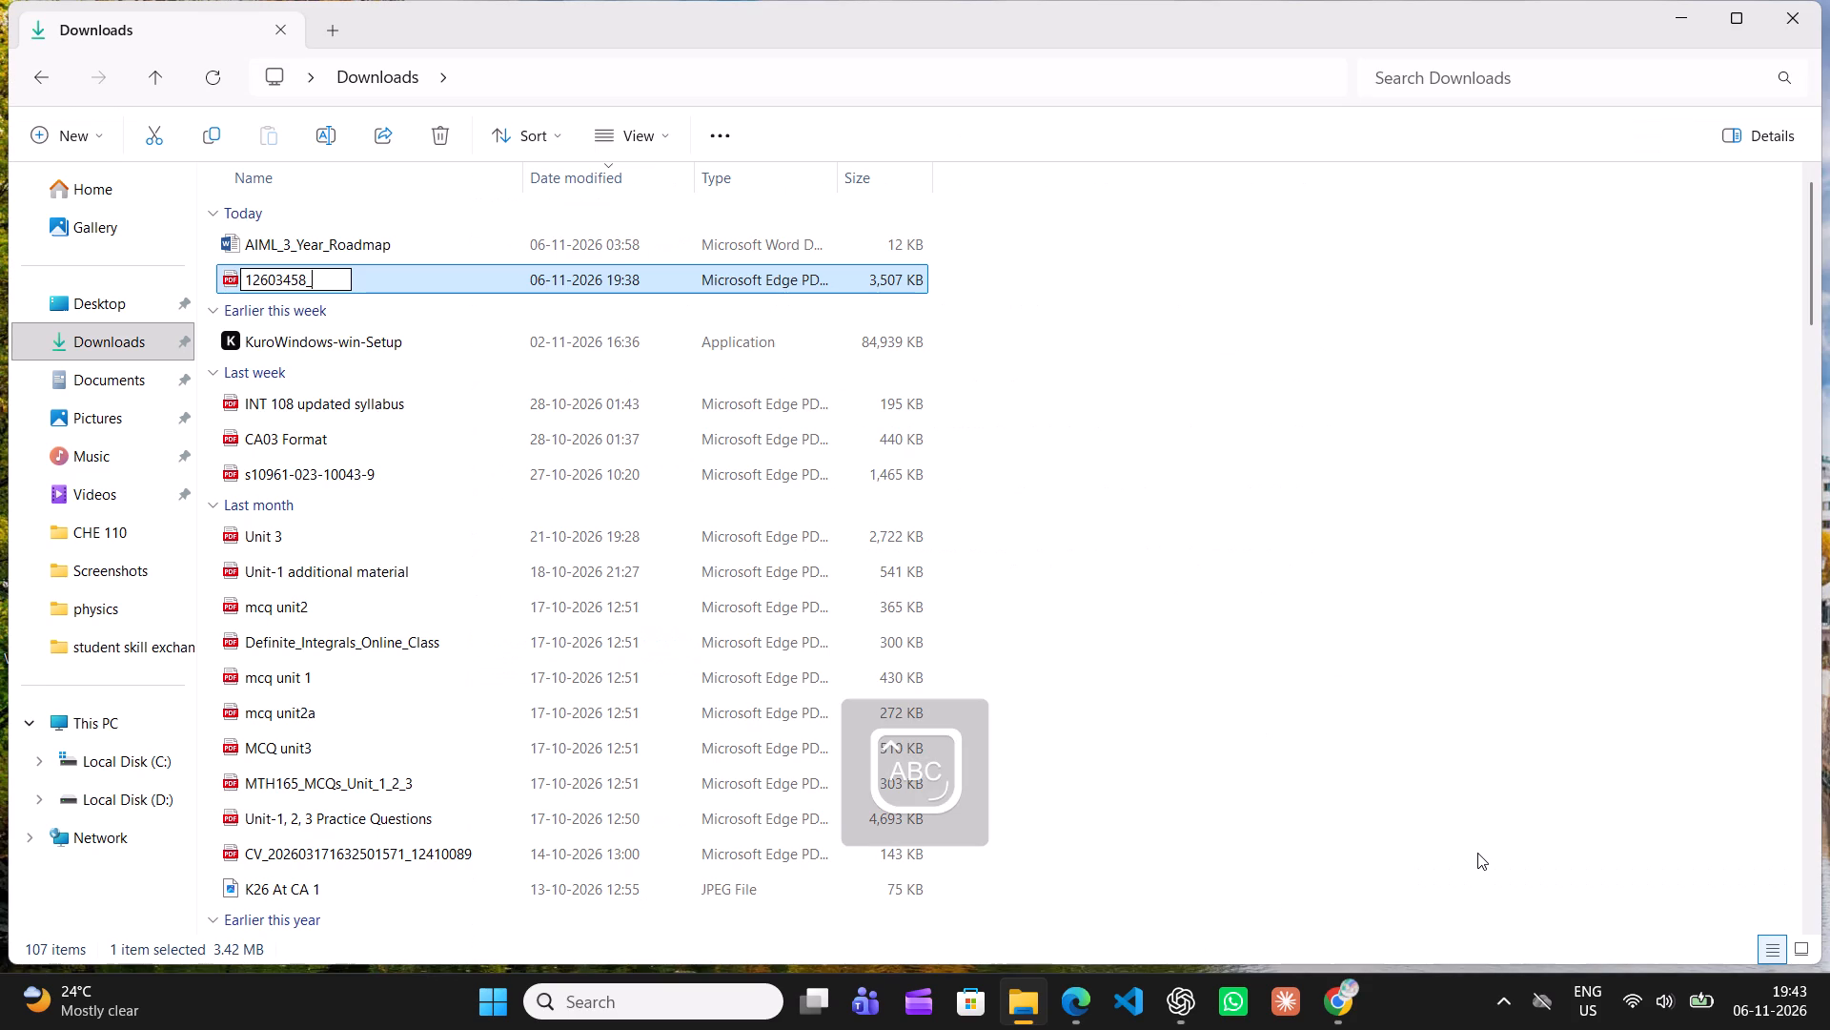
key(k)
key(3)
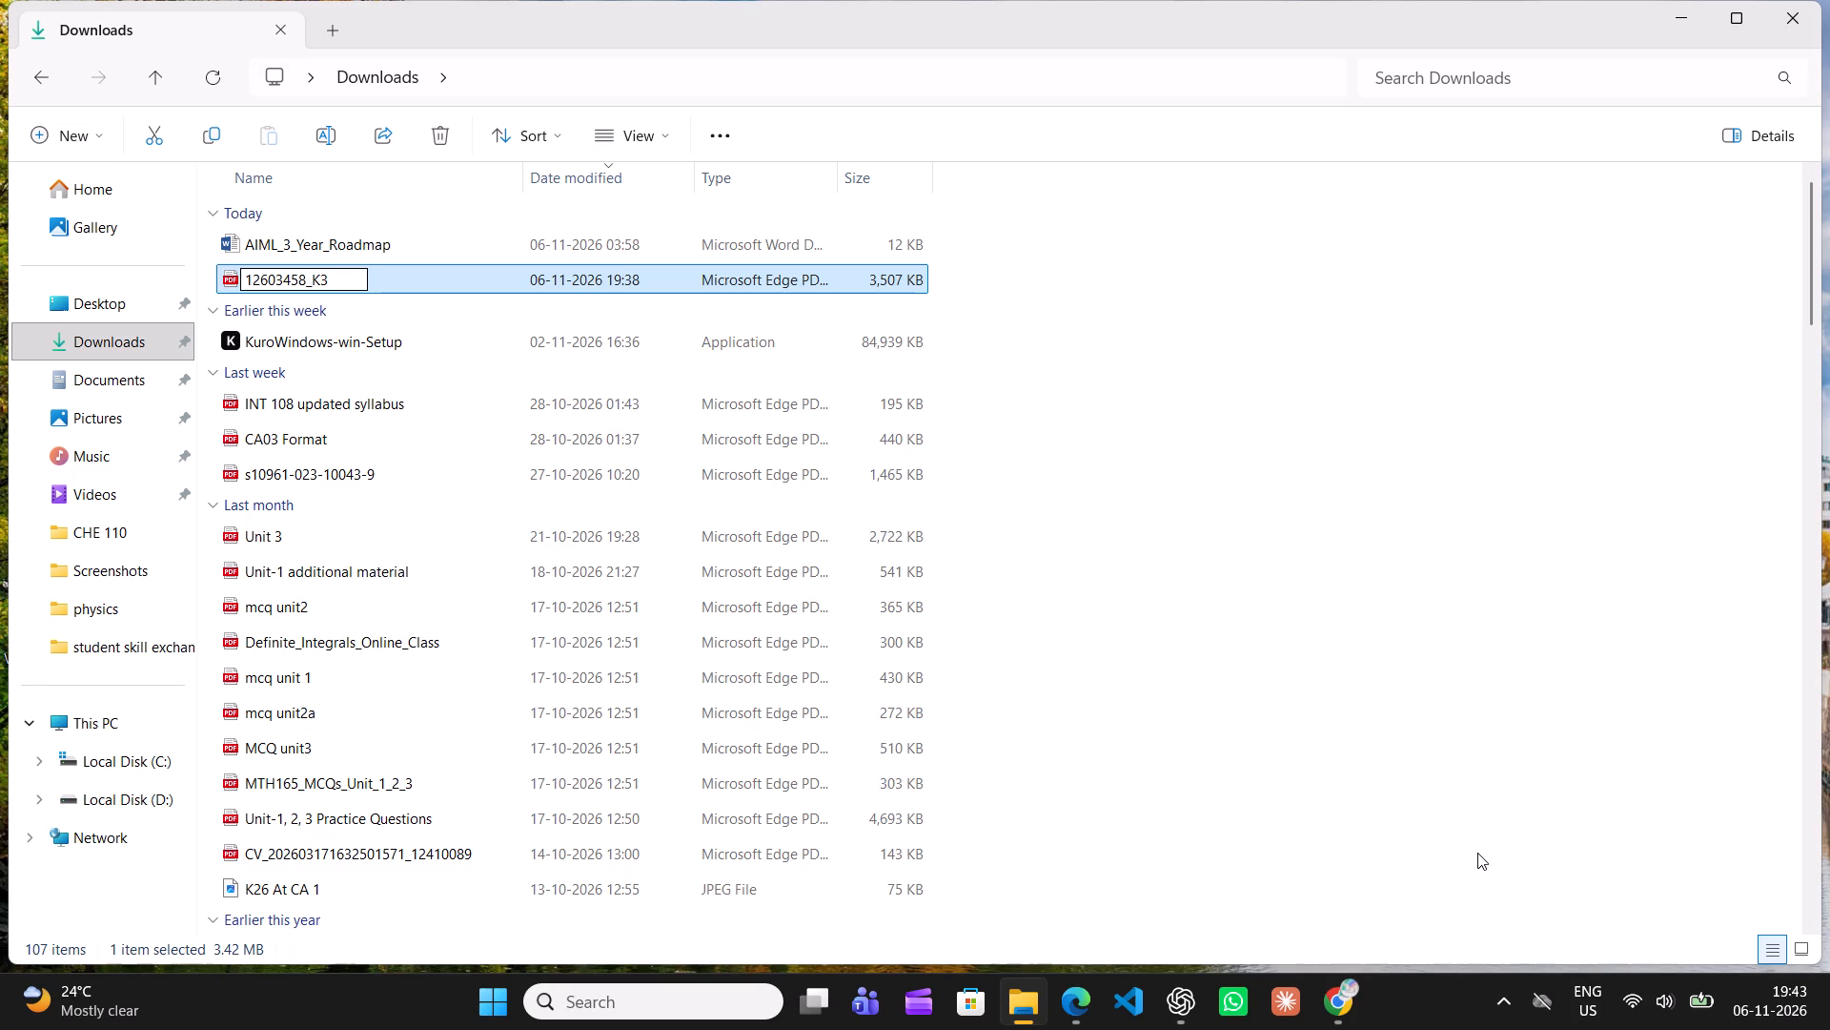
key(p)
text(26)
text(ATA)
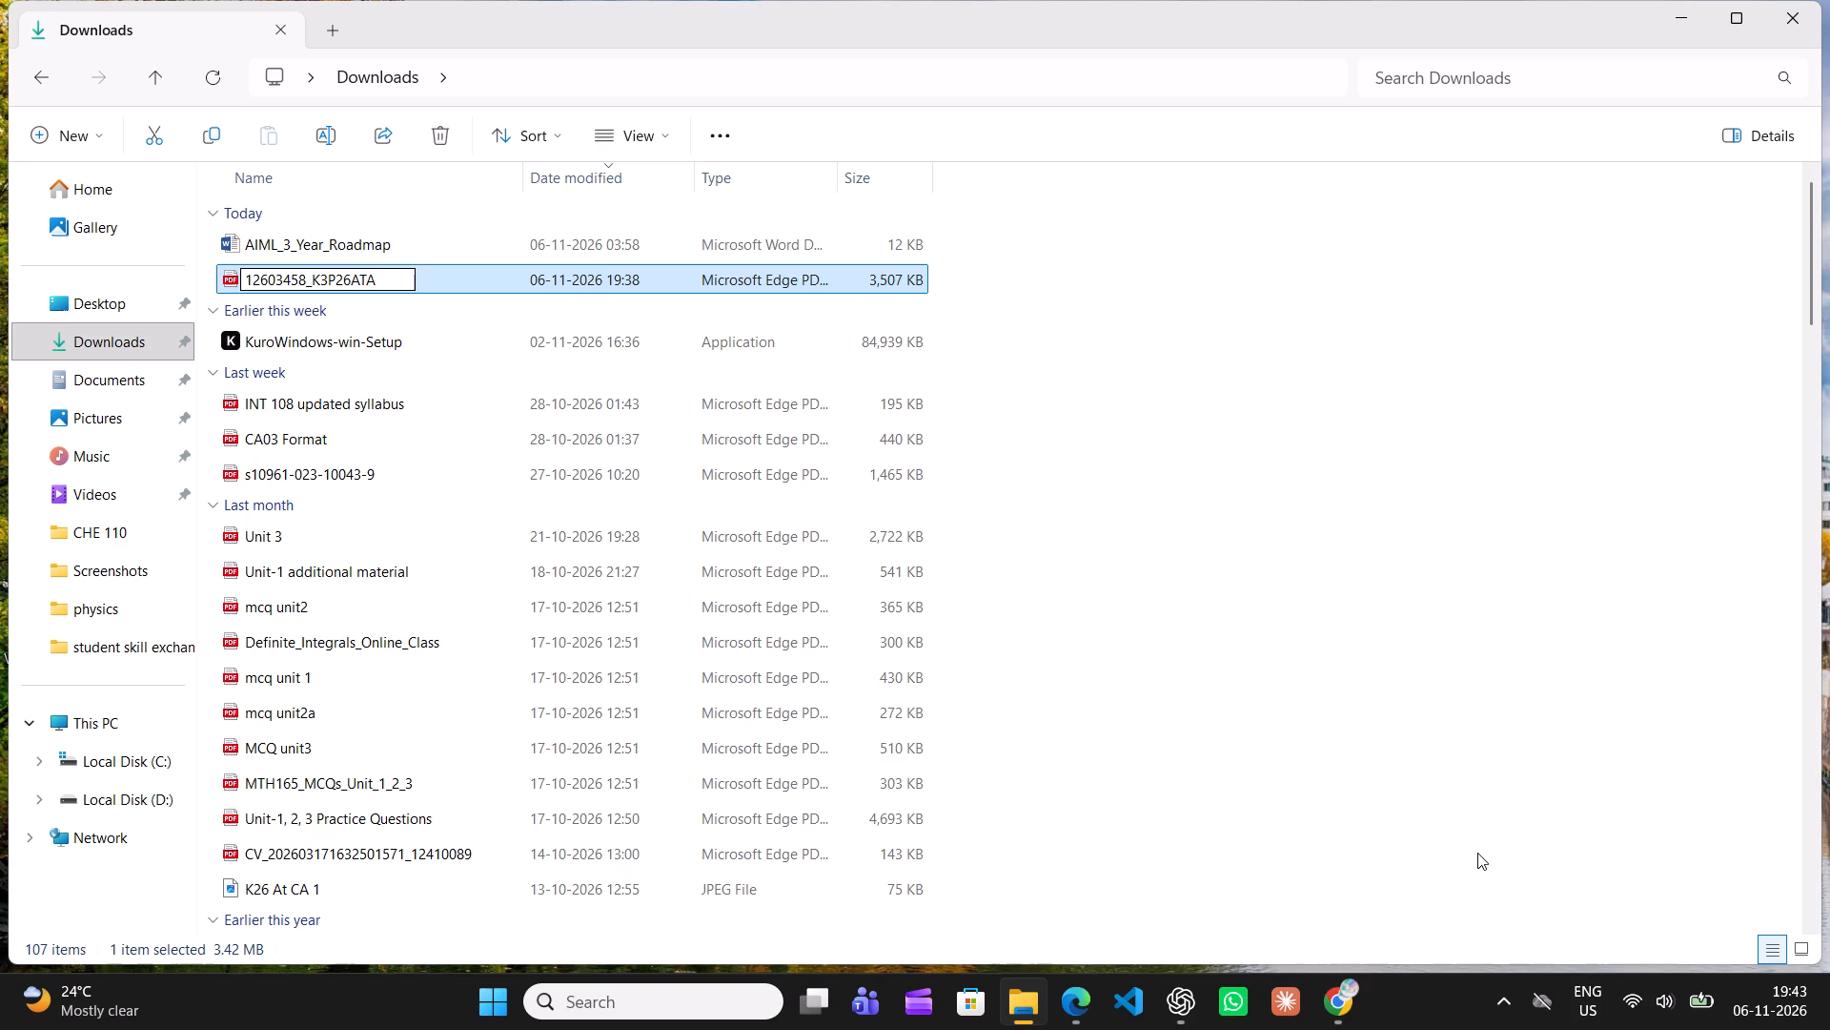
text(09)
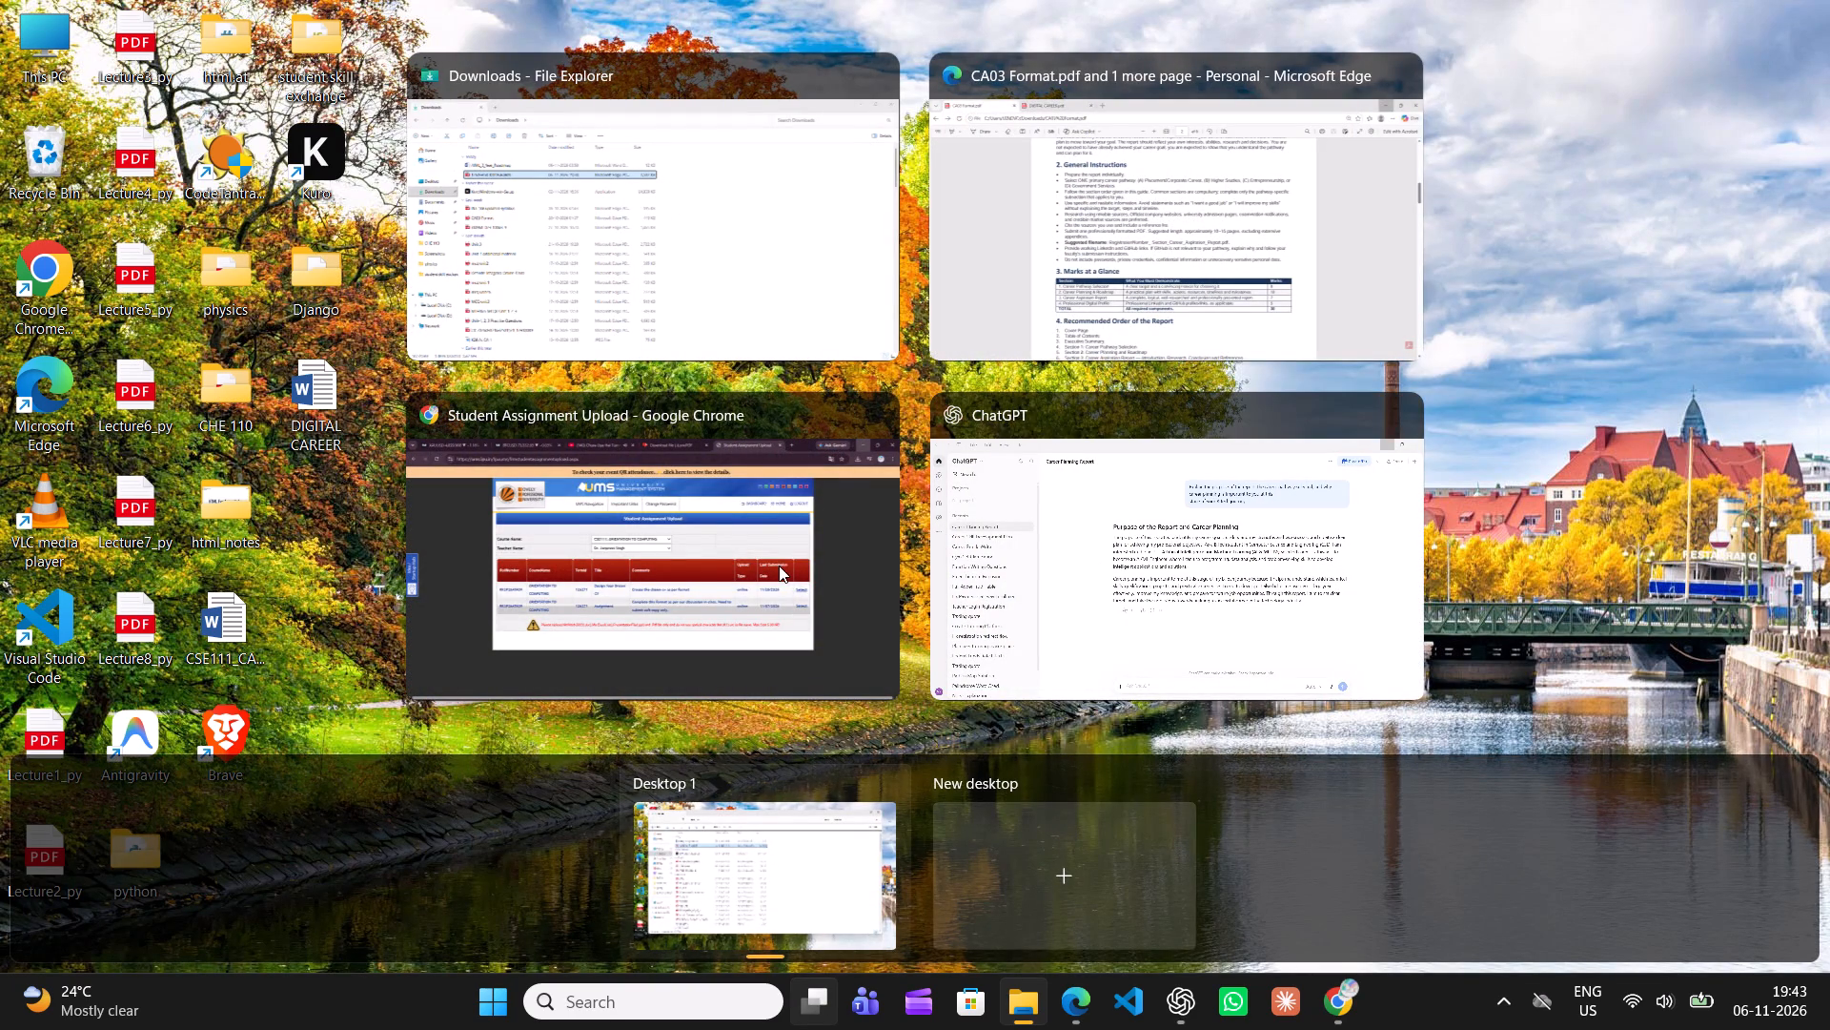
click(761, 207)
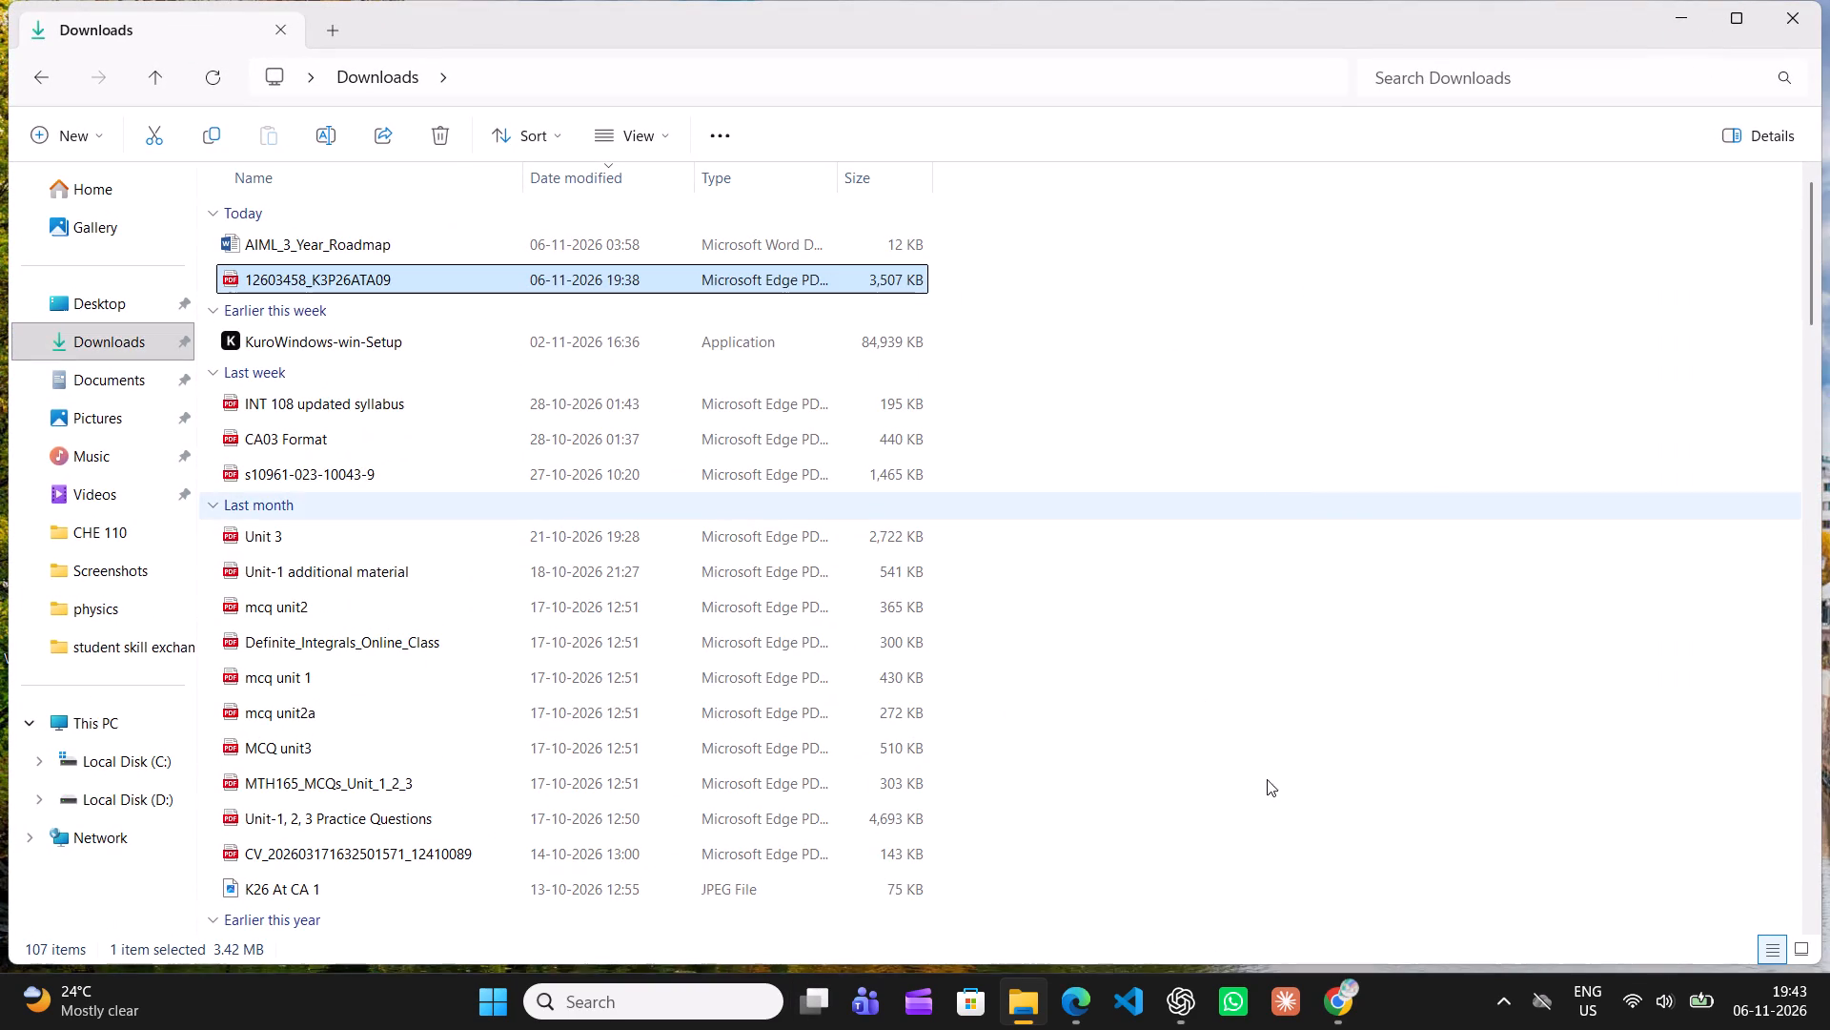
Append "_Aspiration_project" to the end of the renamed report PDF's filename.
right_click(504, 287)
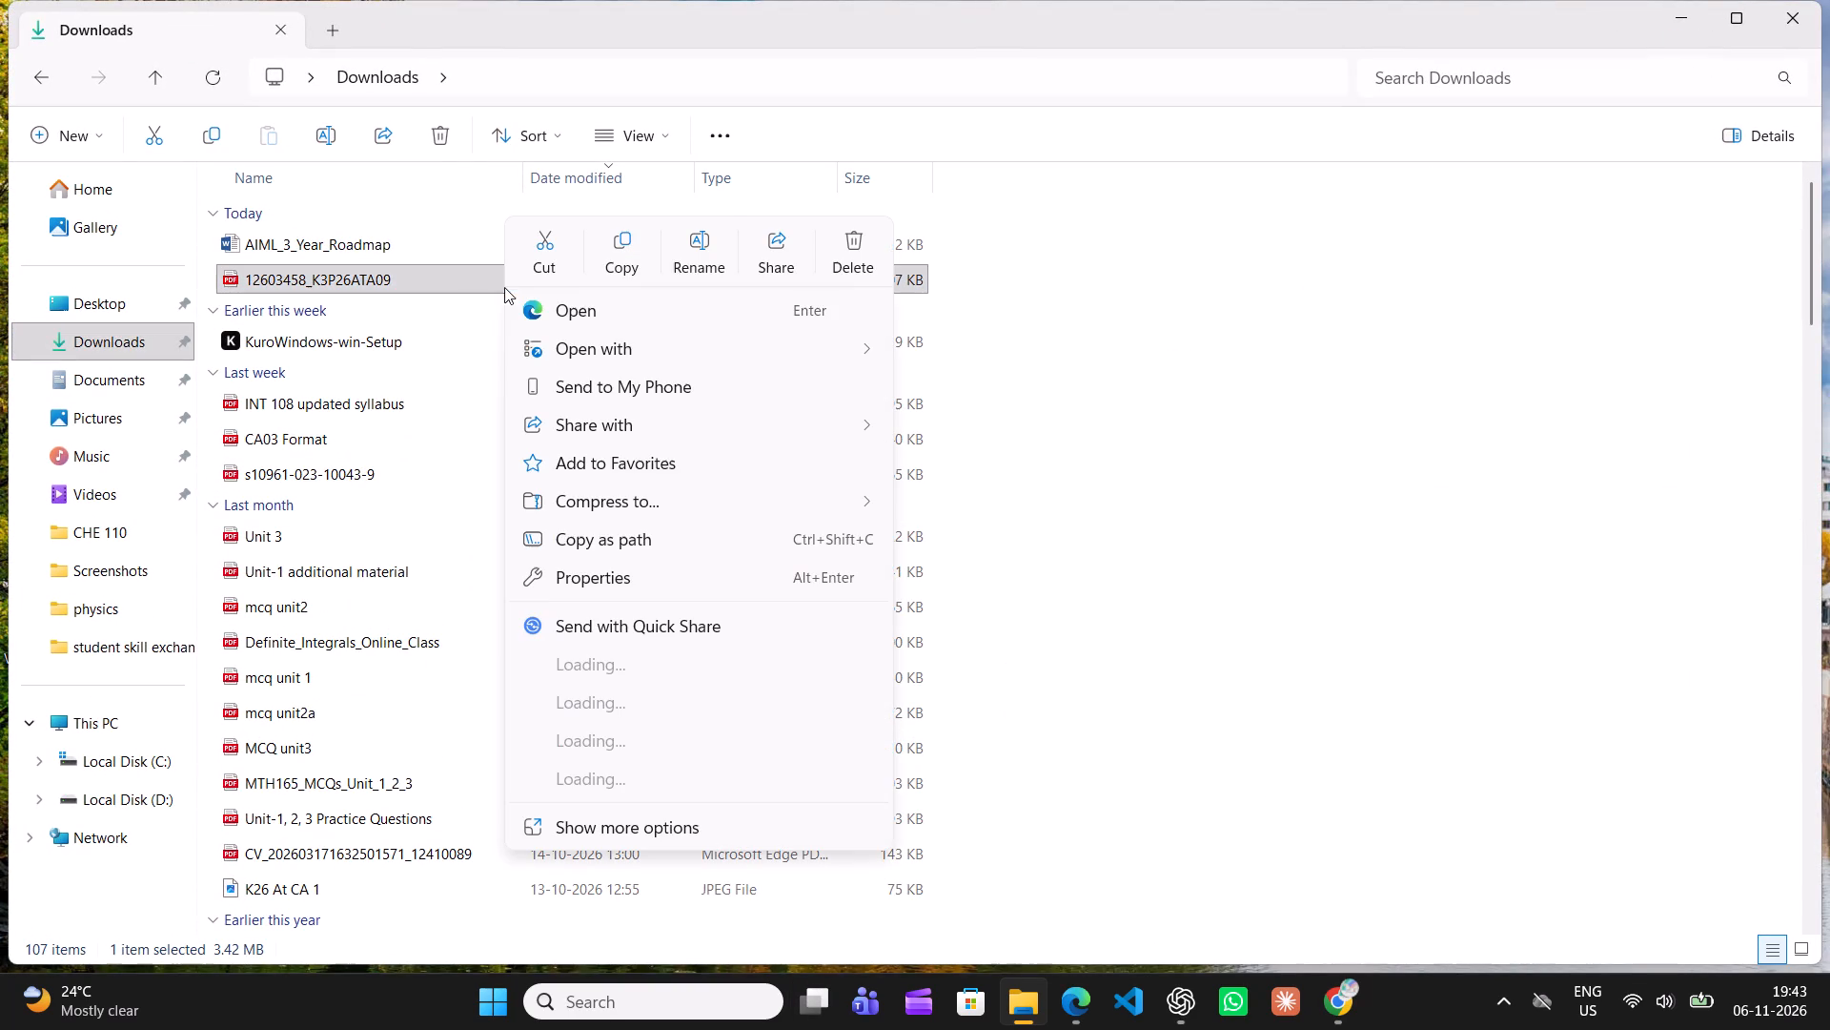
click(700, 278)
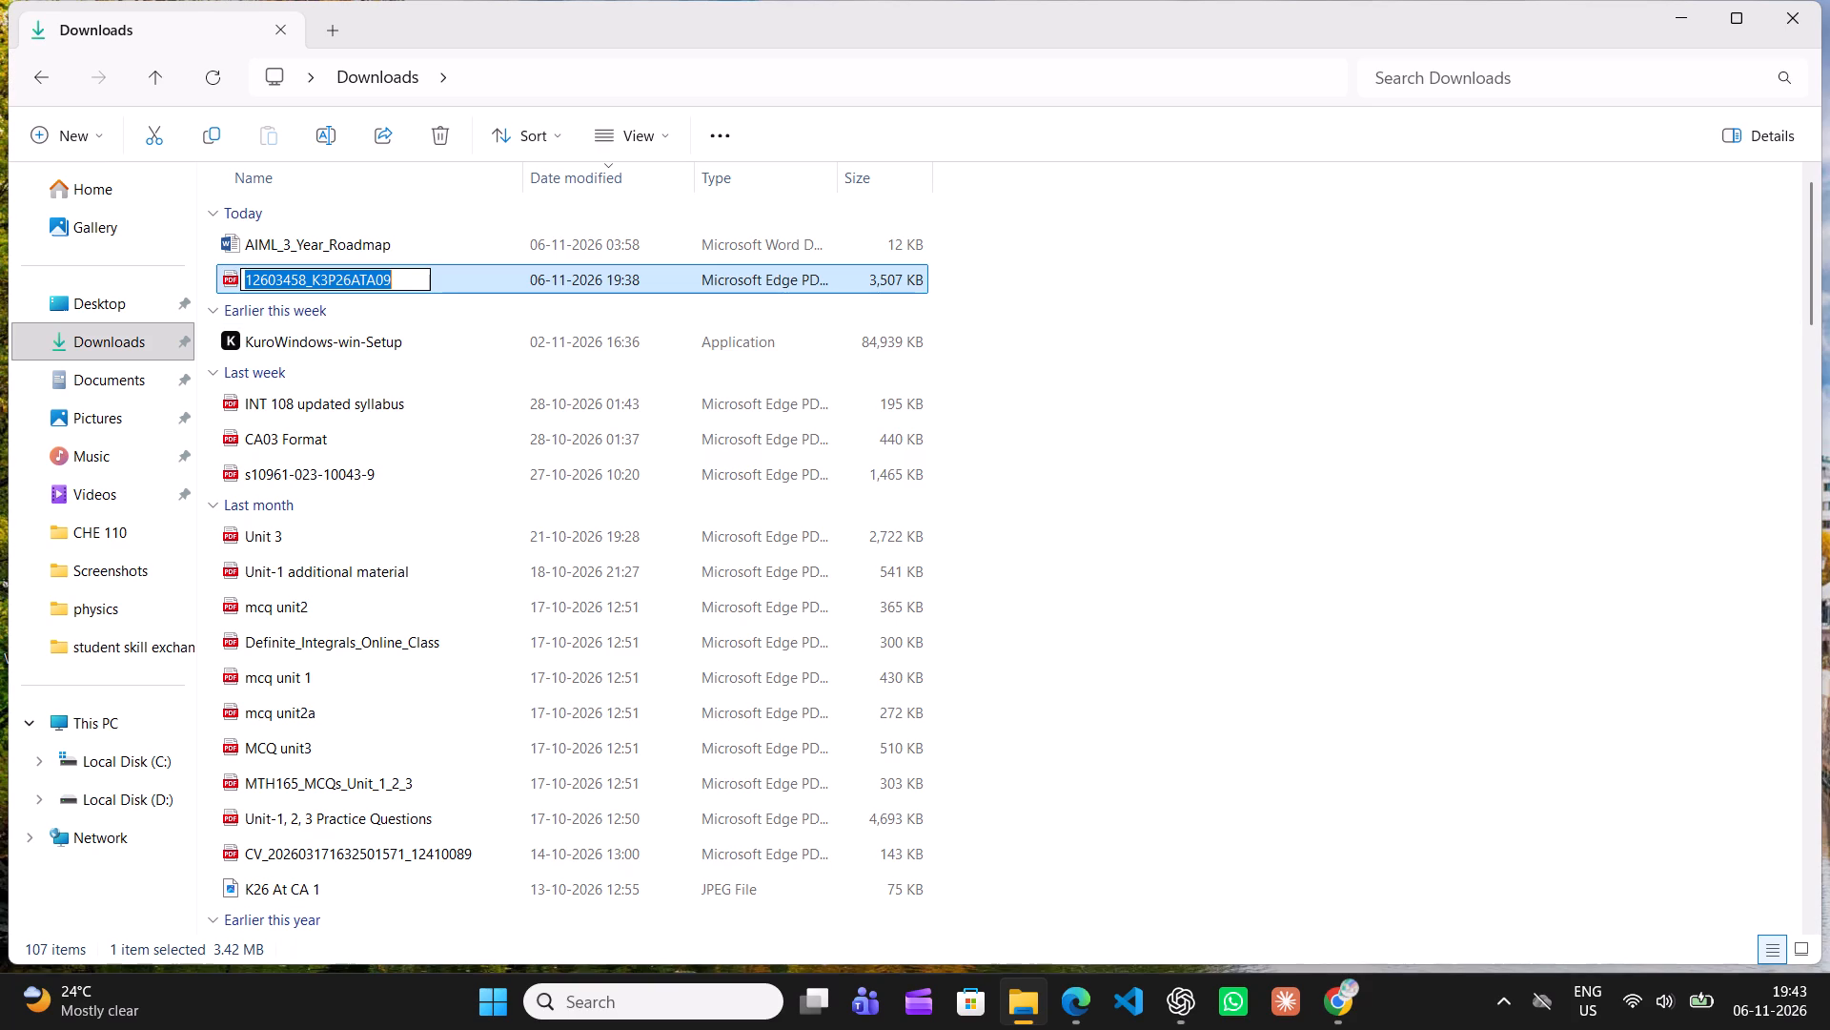
click(397, 275)
click(397, 275)
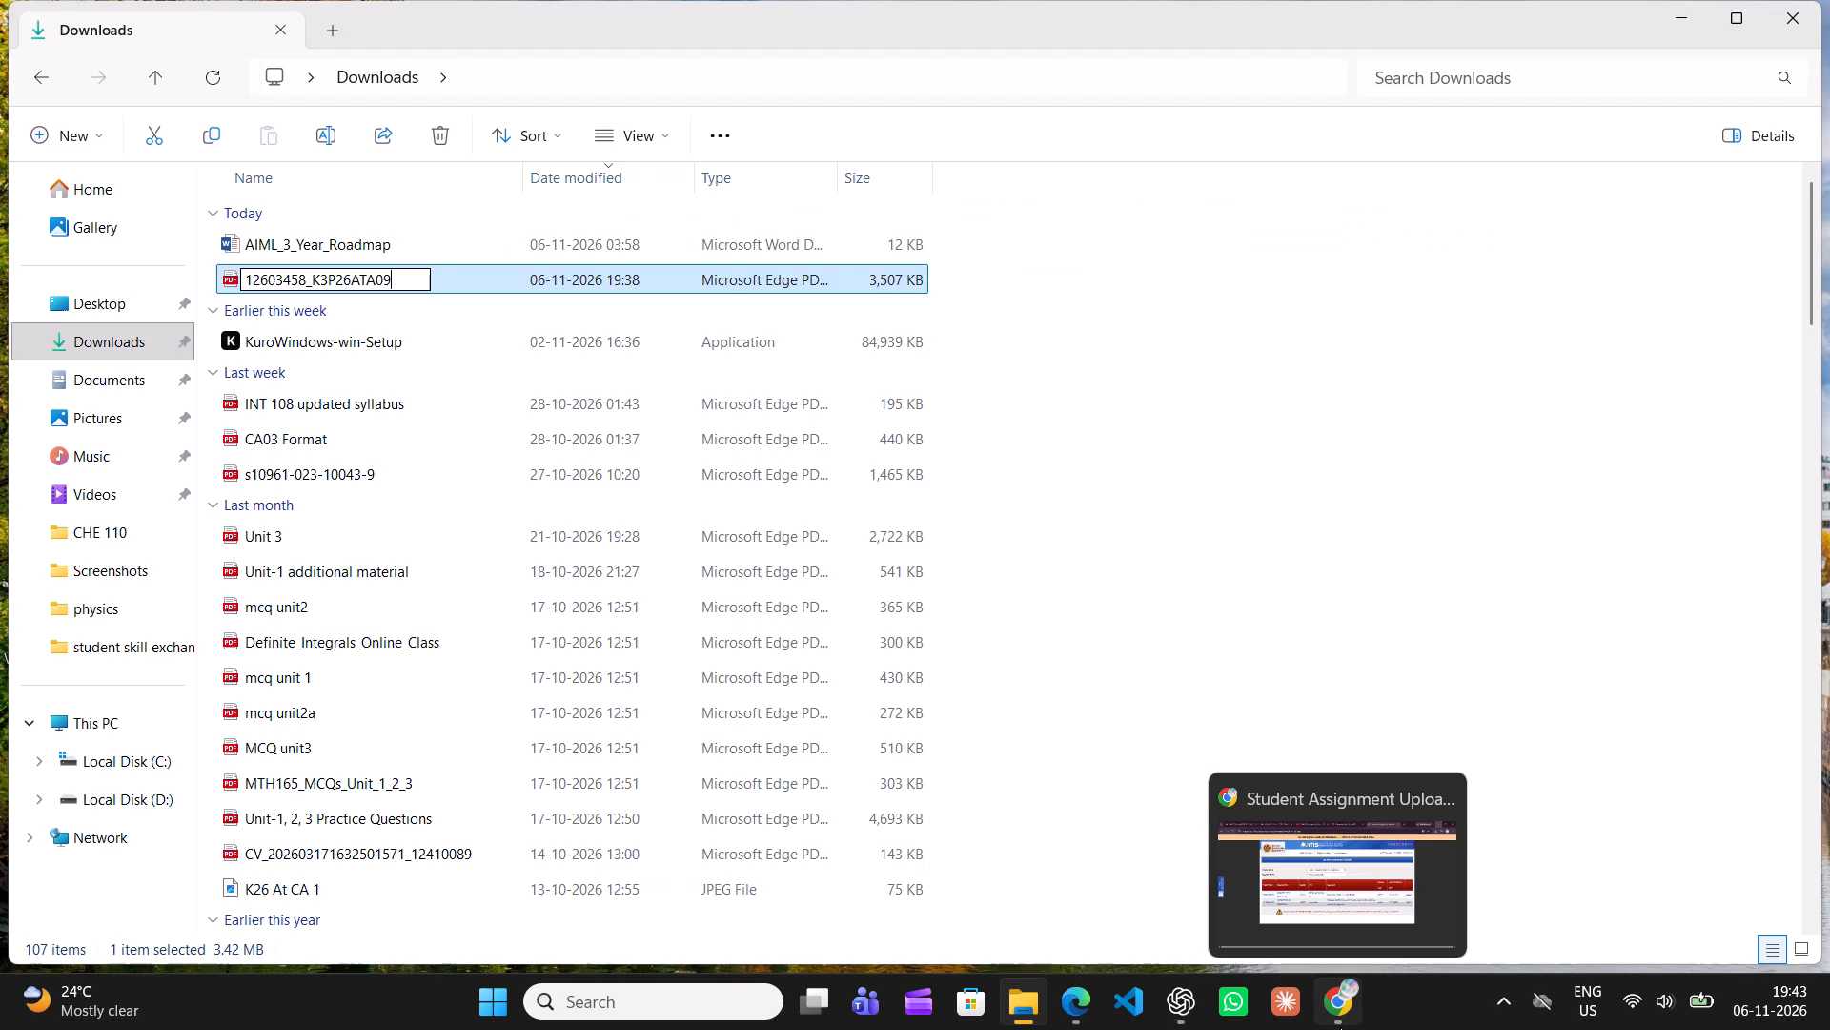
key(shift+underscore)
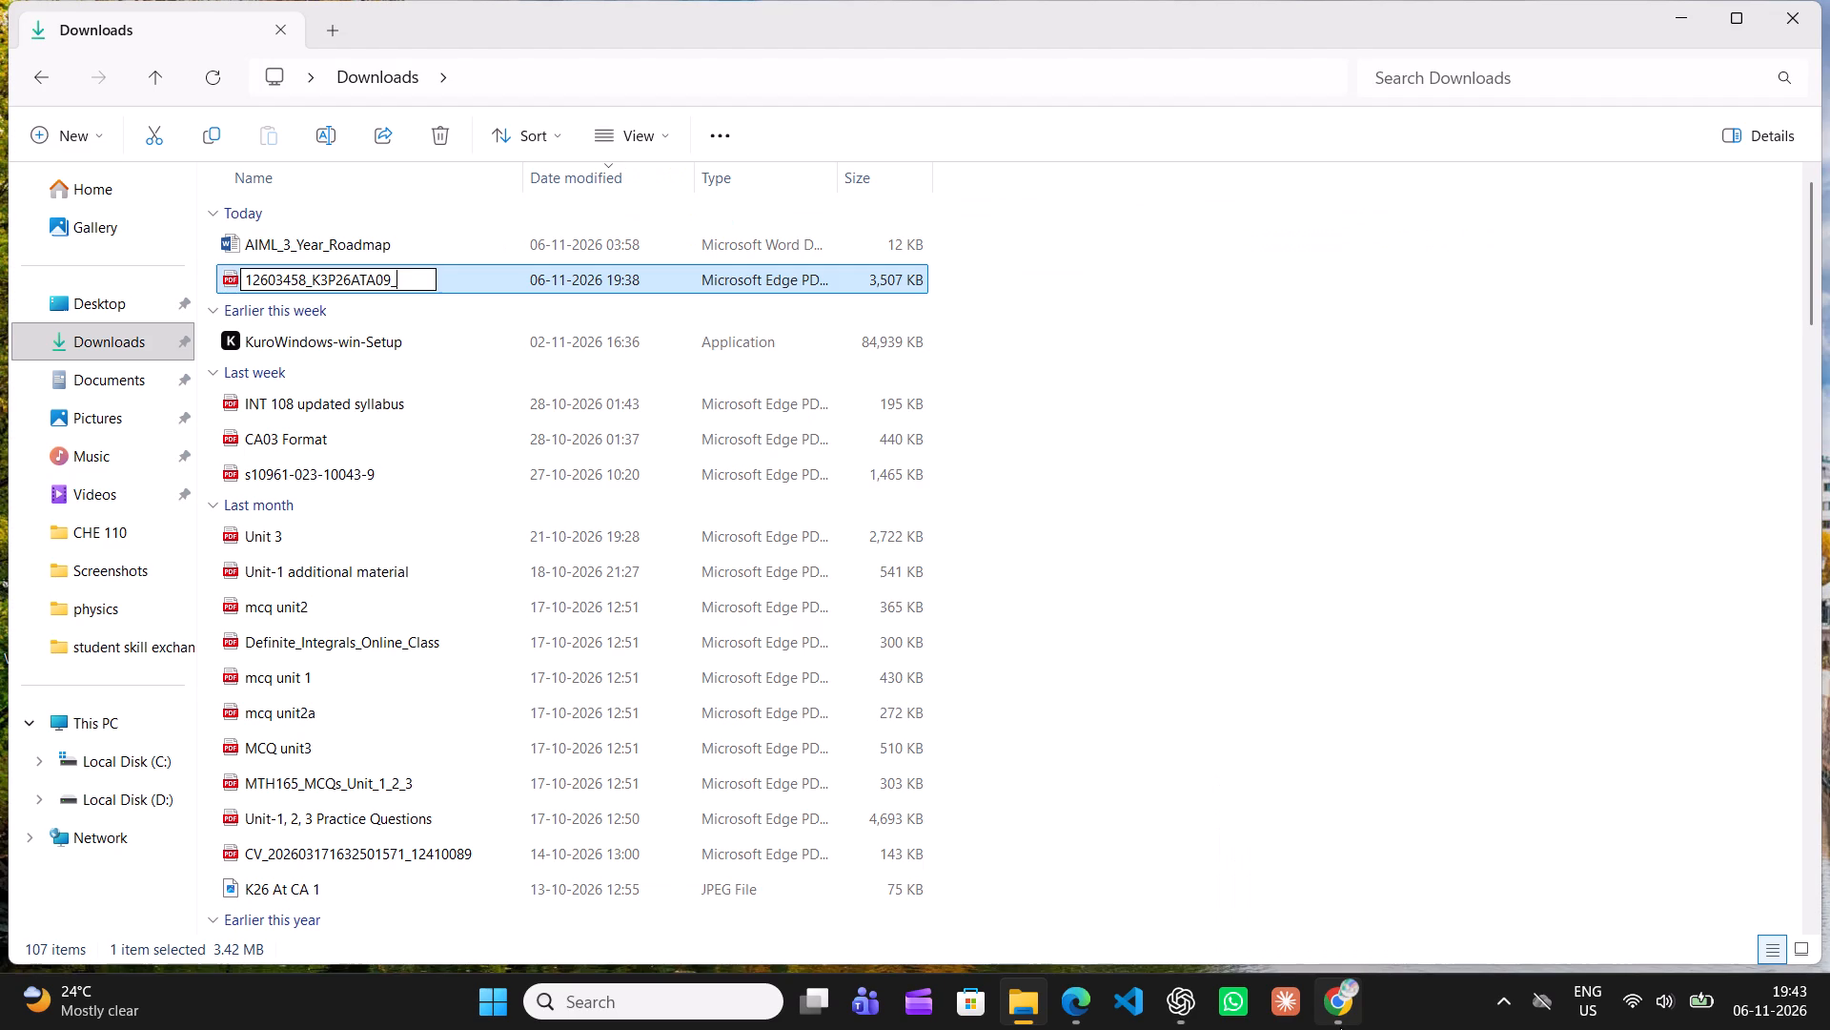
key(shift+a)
key(BackSpace)
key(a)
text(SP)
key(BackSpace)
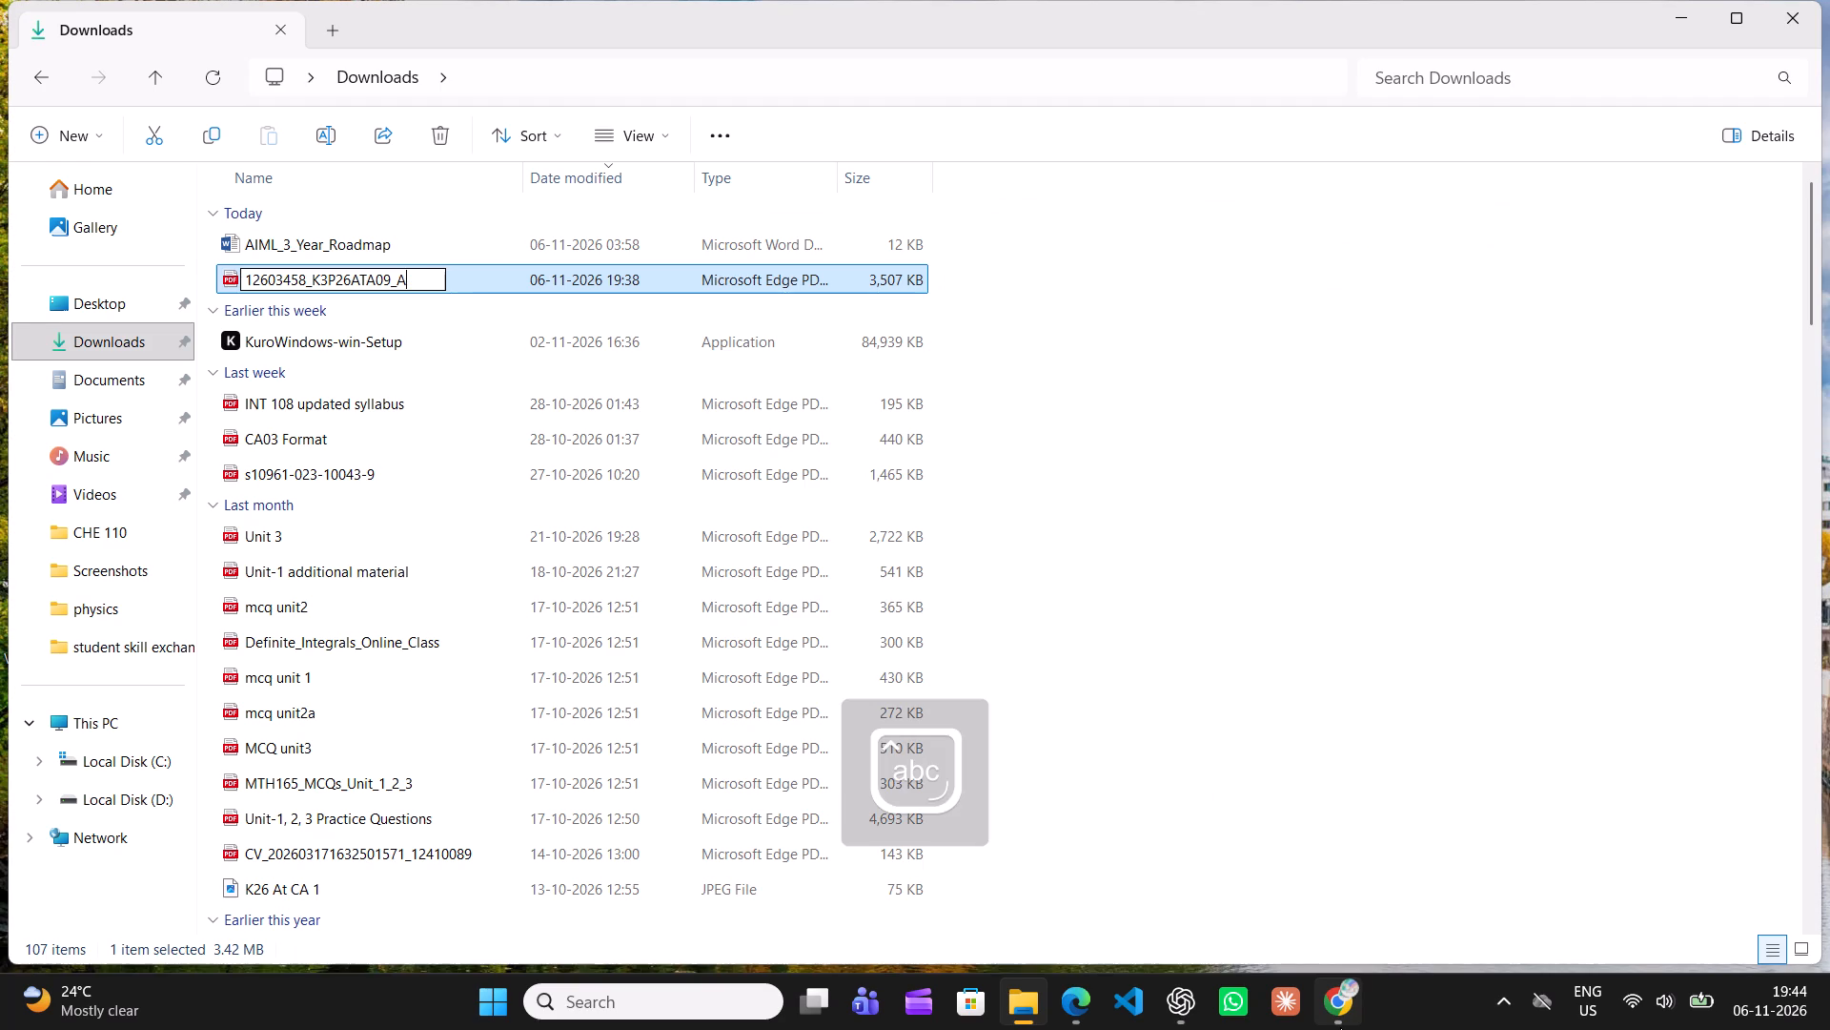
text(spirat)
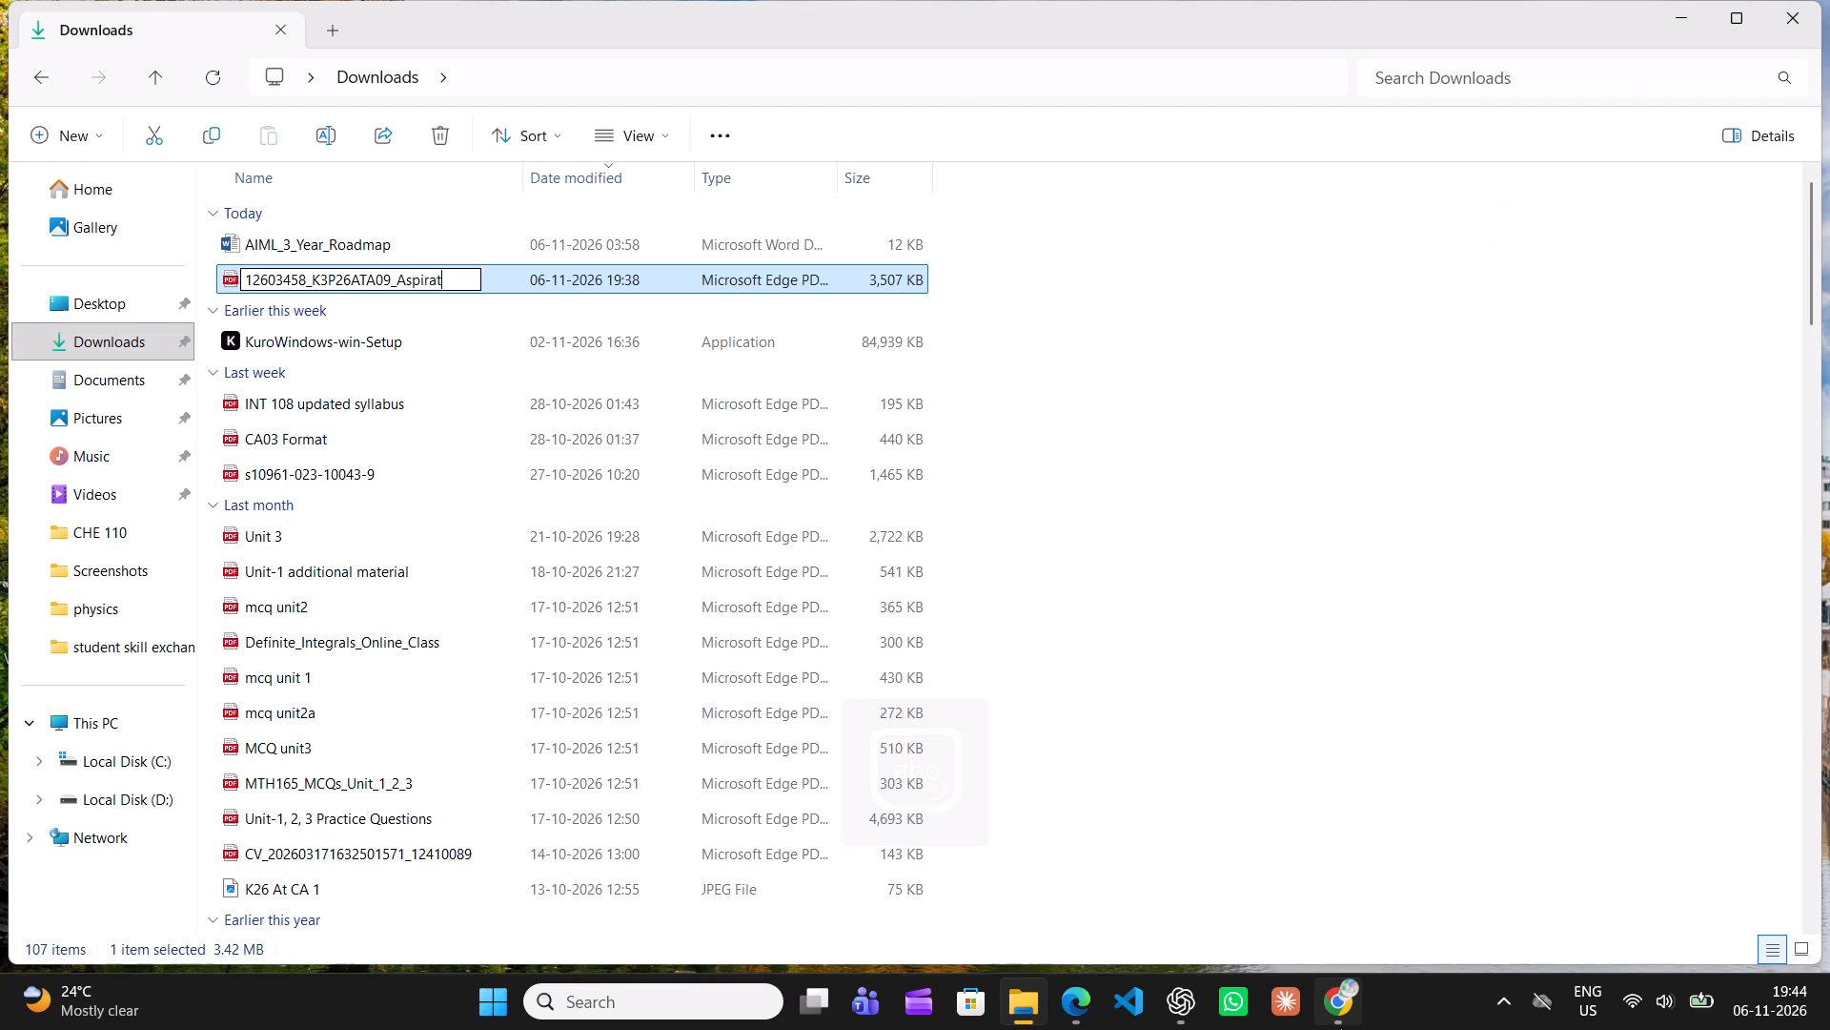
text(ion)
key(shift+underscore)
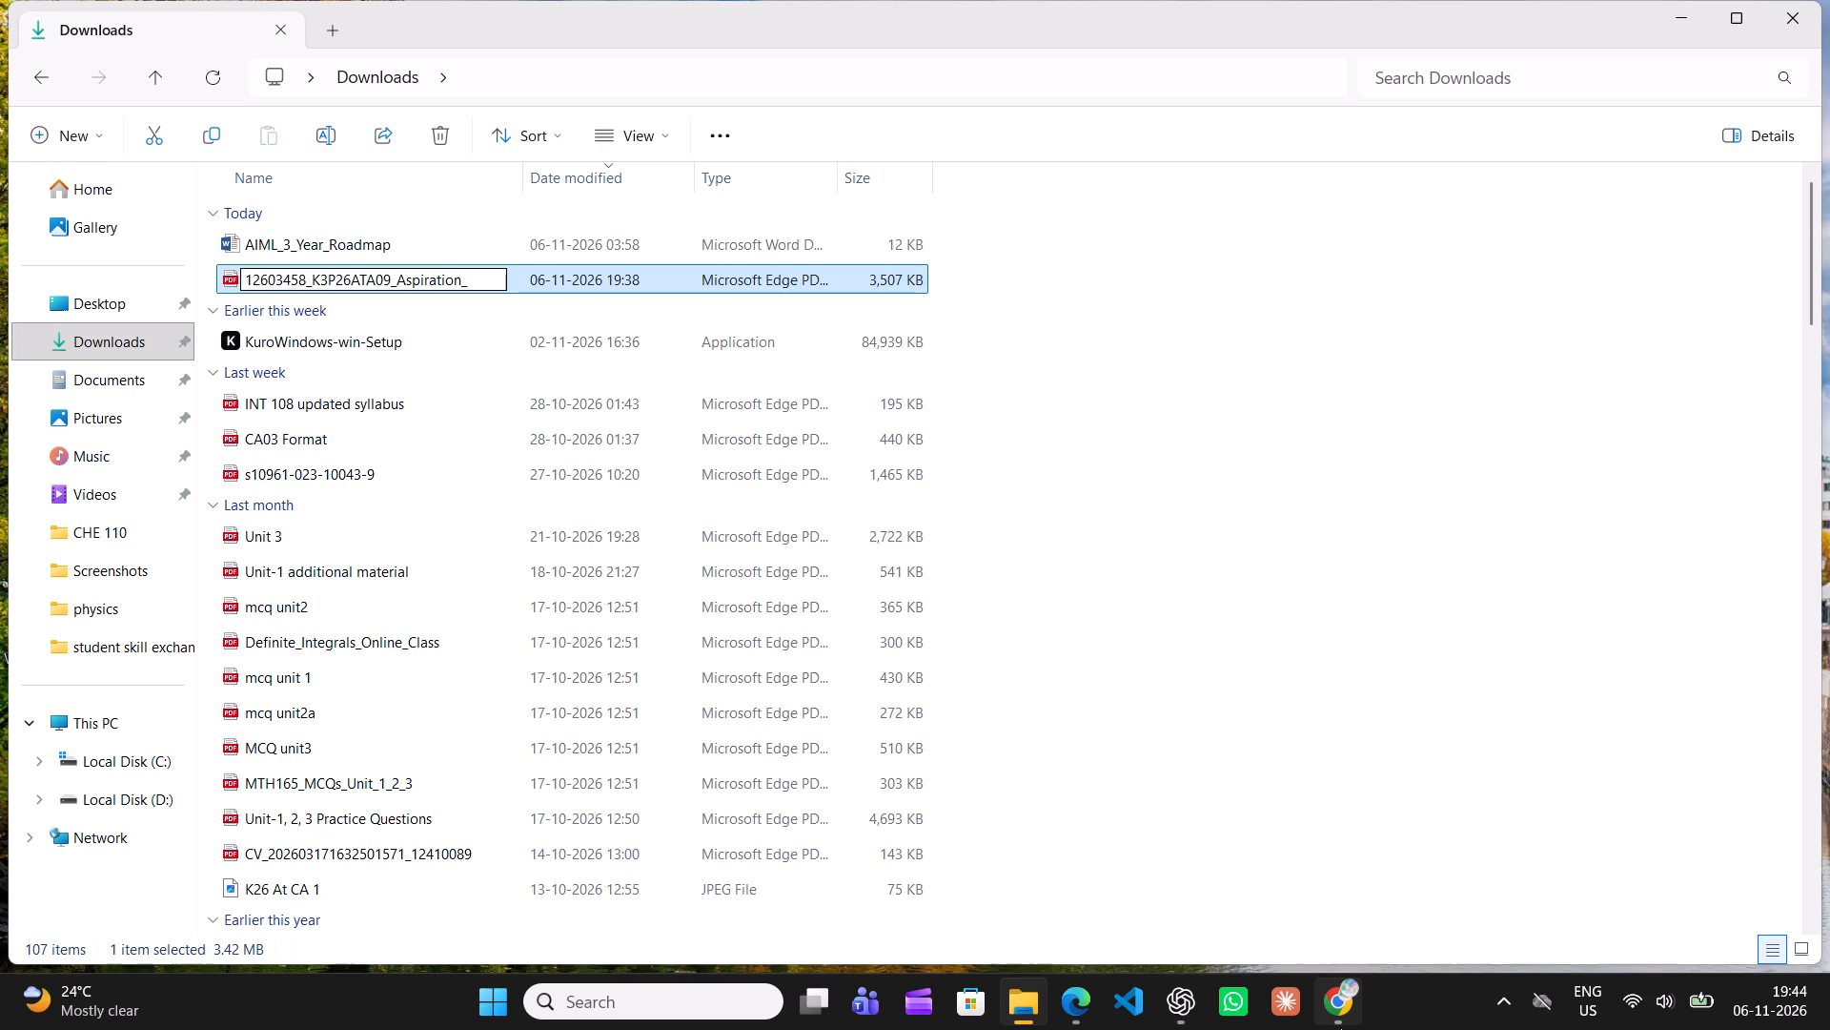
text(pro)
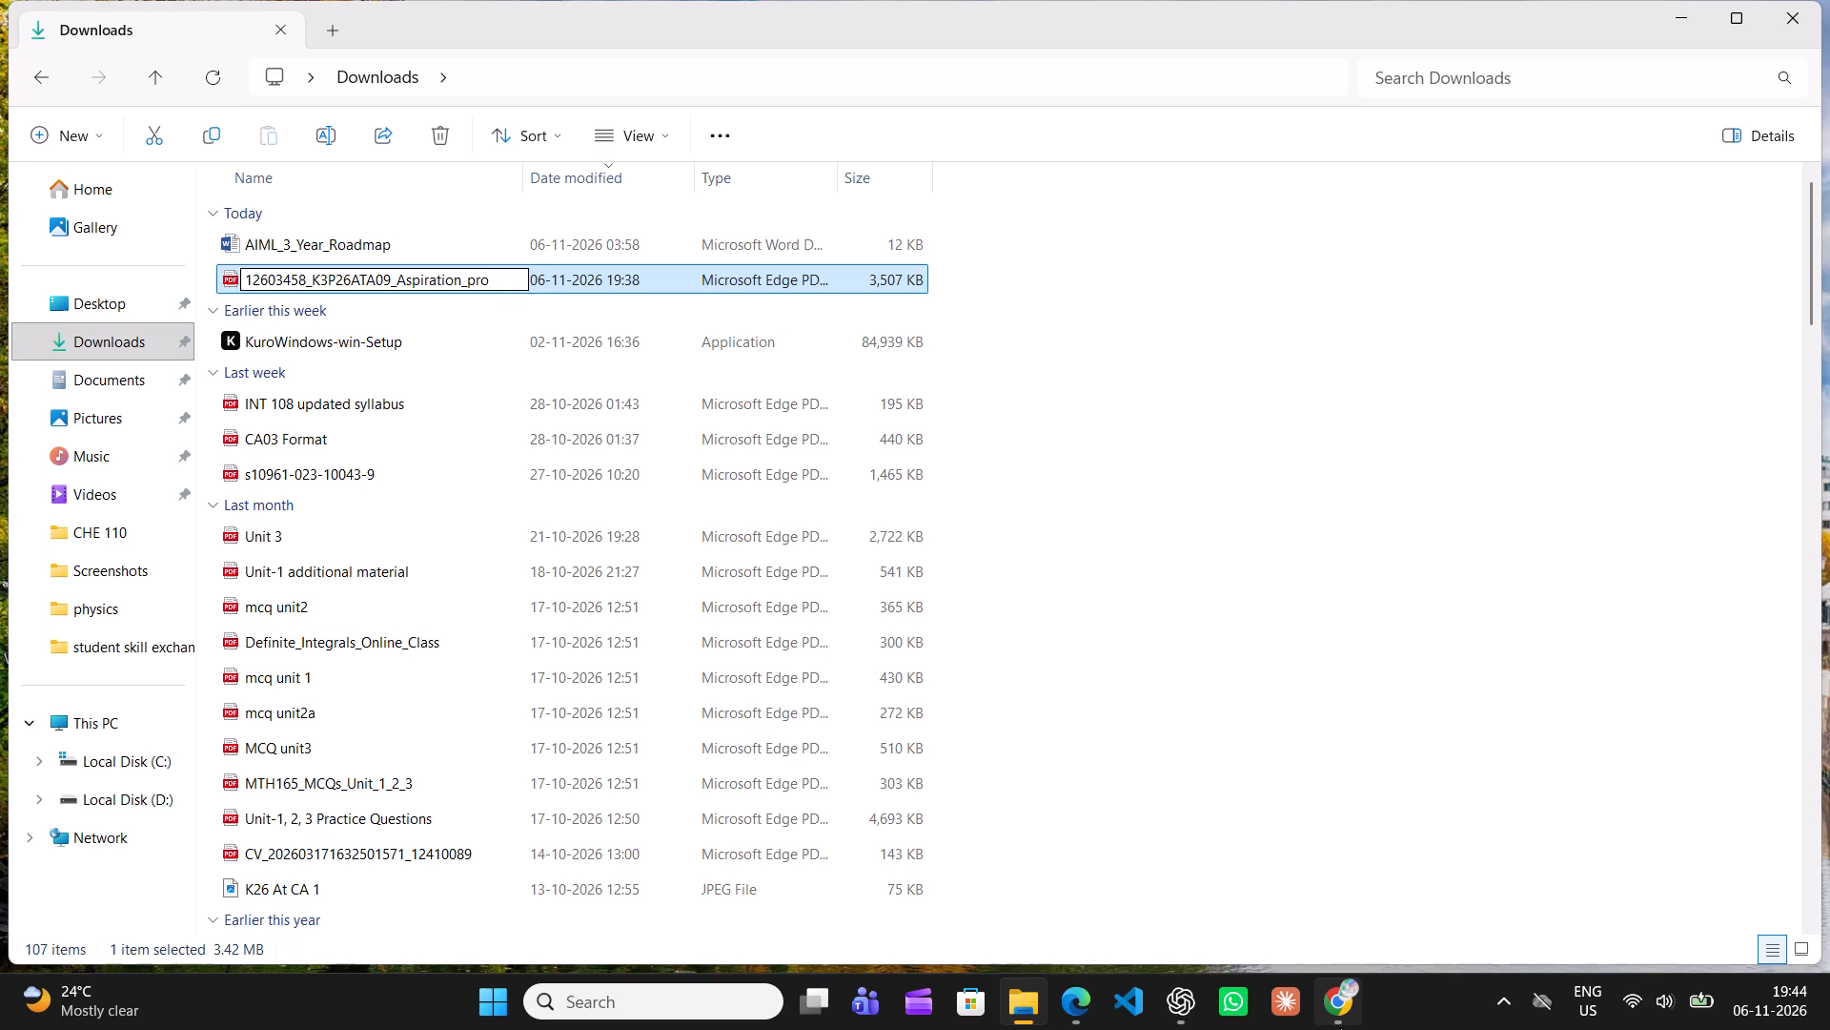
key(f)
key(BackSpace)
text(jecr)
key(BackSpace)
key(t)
click(1295, 580)
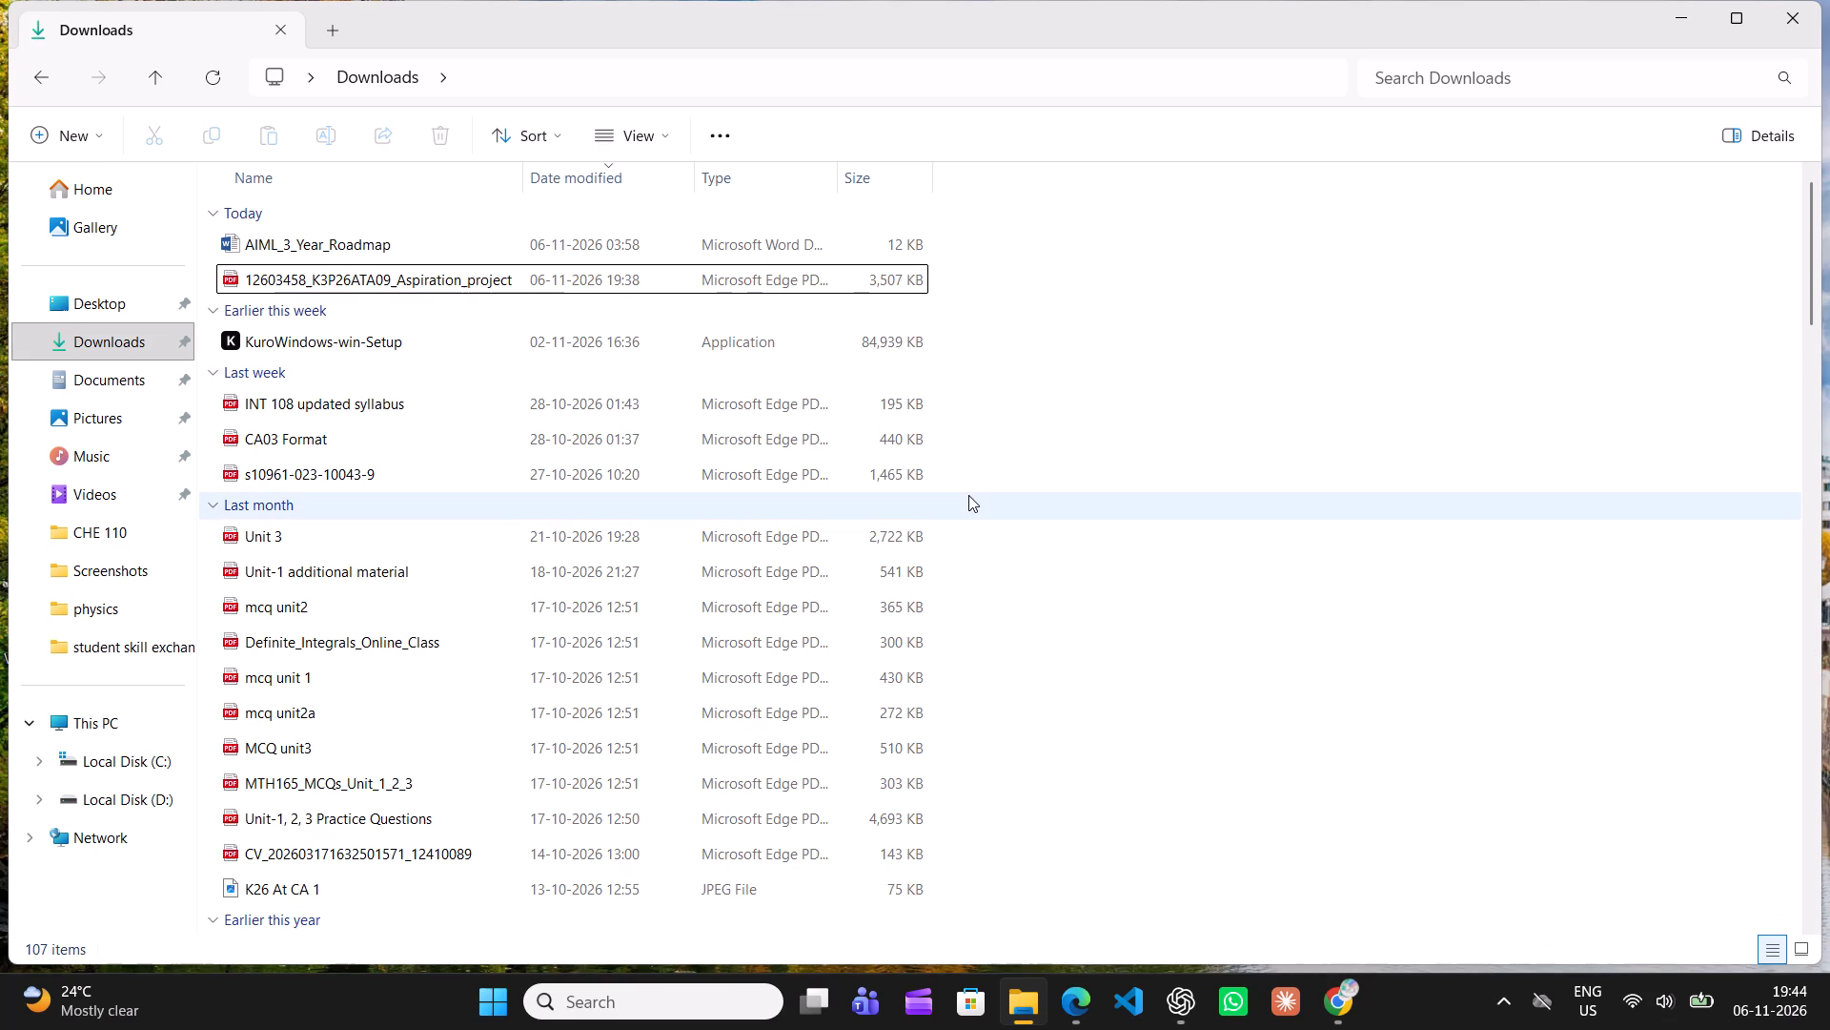
Switch to Edge and review DIGITAL CAREER.pdf's cover details, contents table, Executive Summary and Career Pathway Selection section.
click(1081, 987)
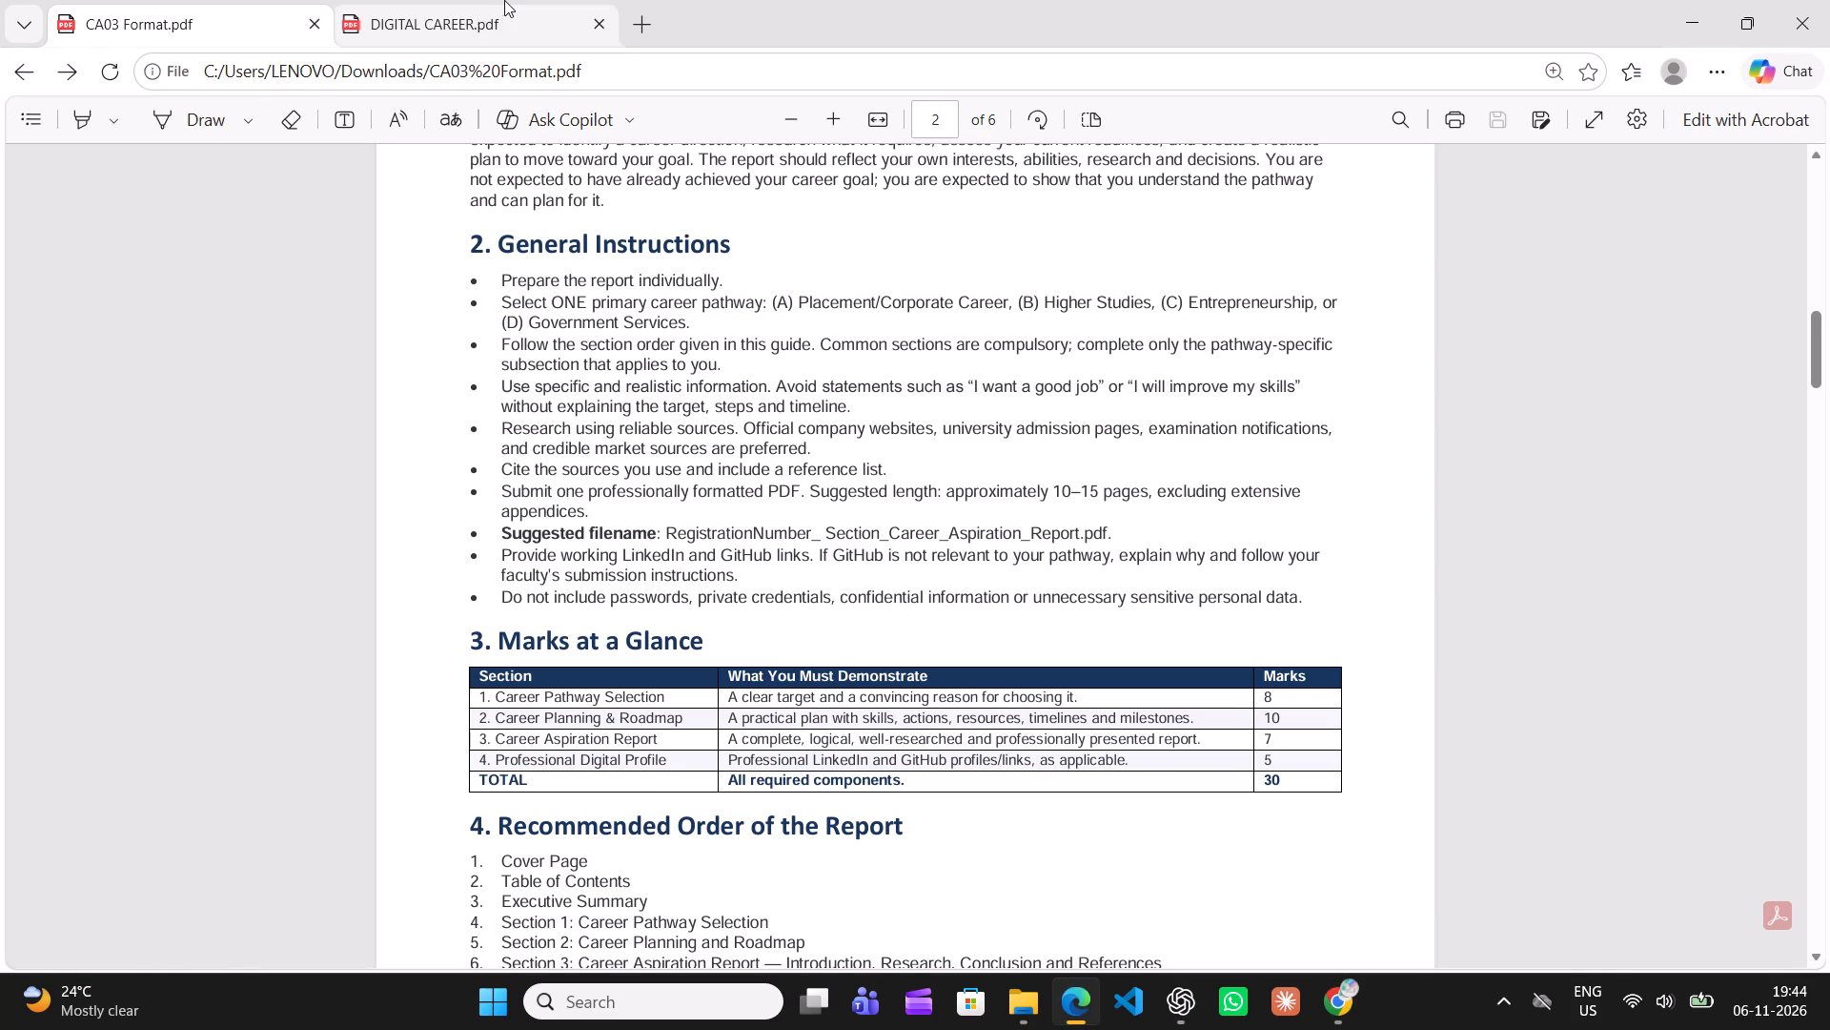
click(502, 0)
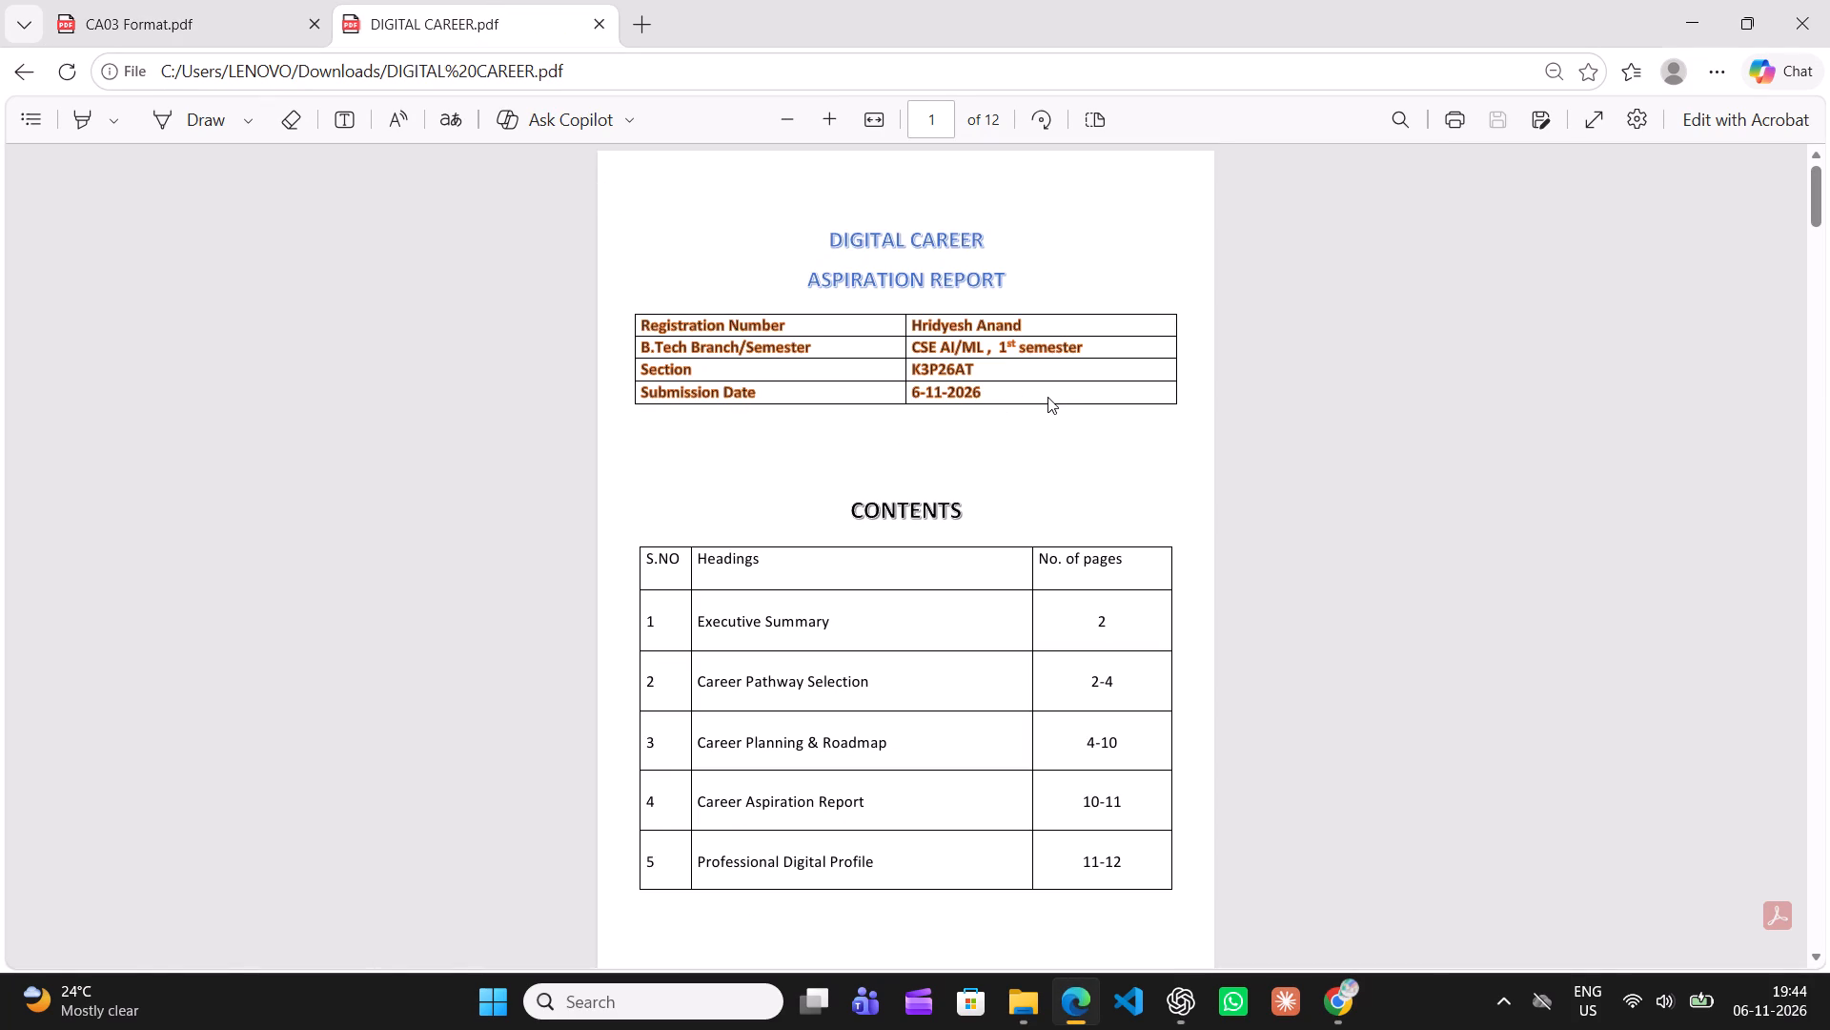
scroll(1047, 397, down, 2)
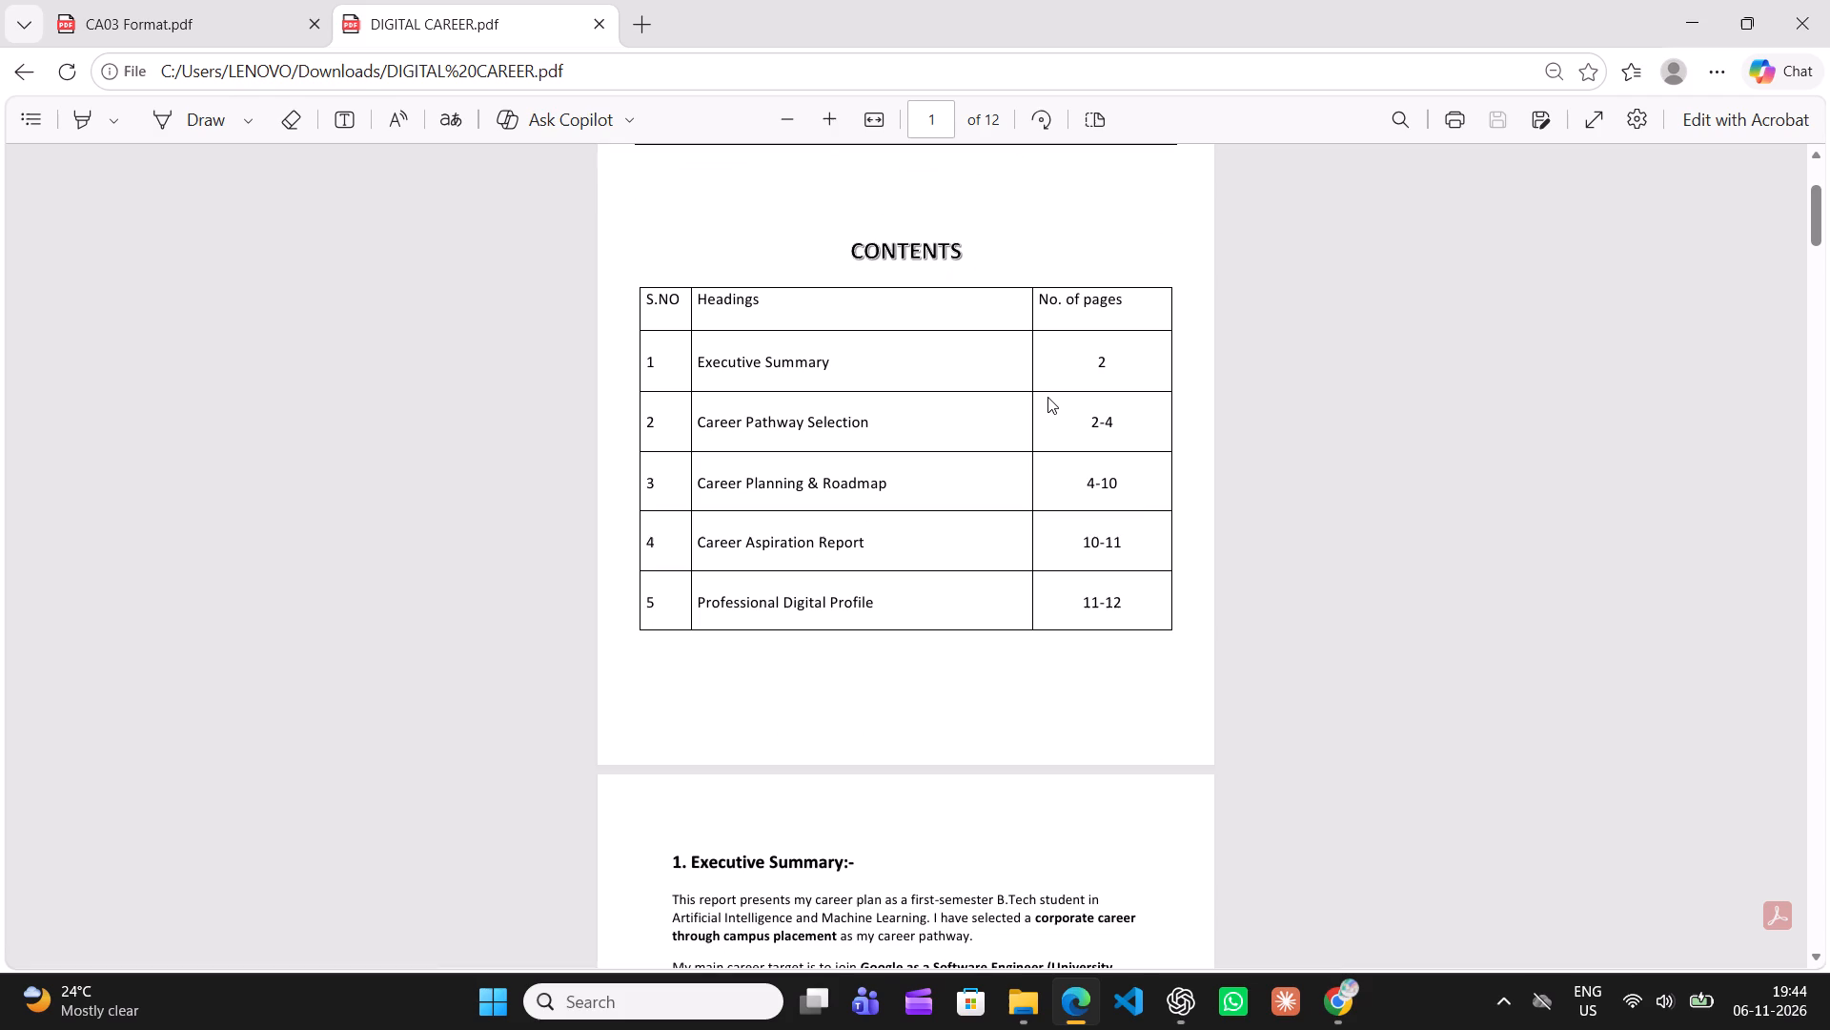
scroll(1047, 397, down, 2)
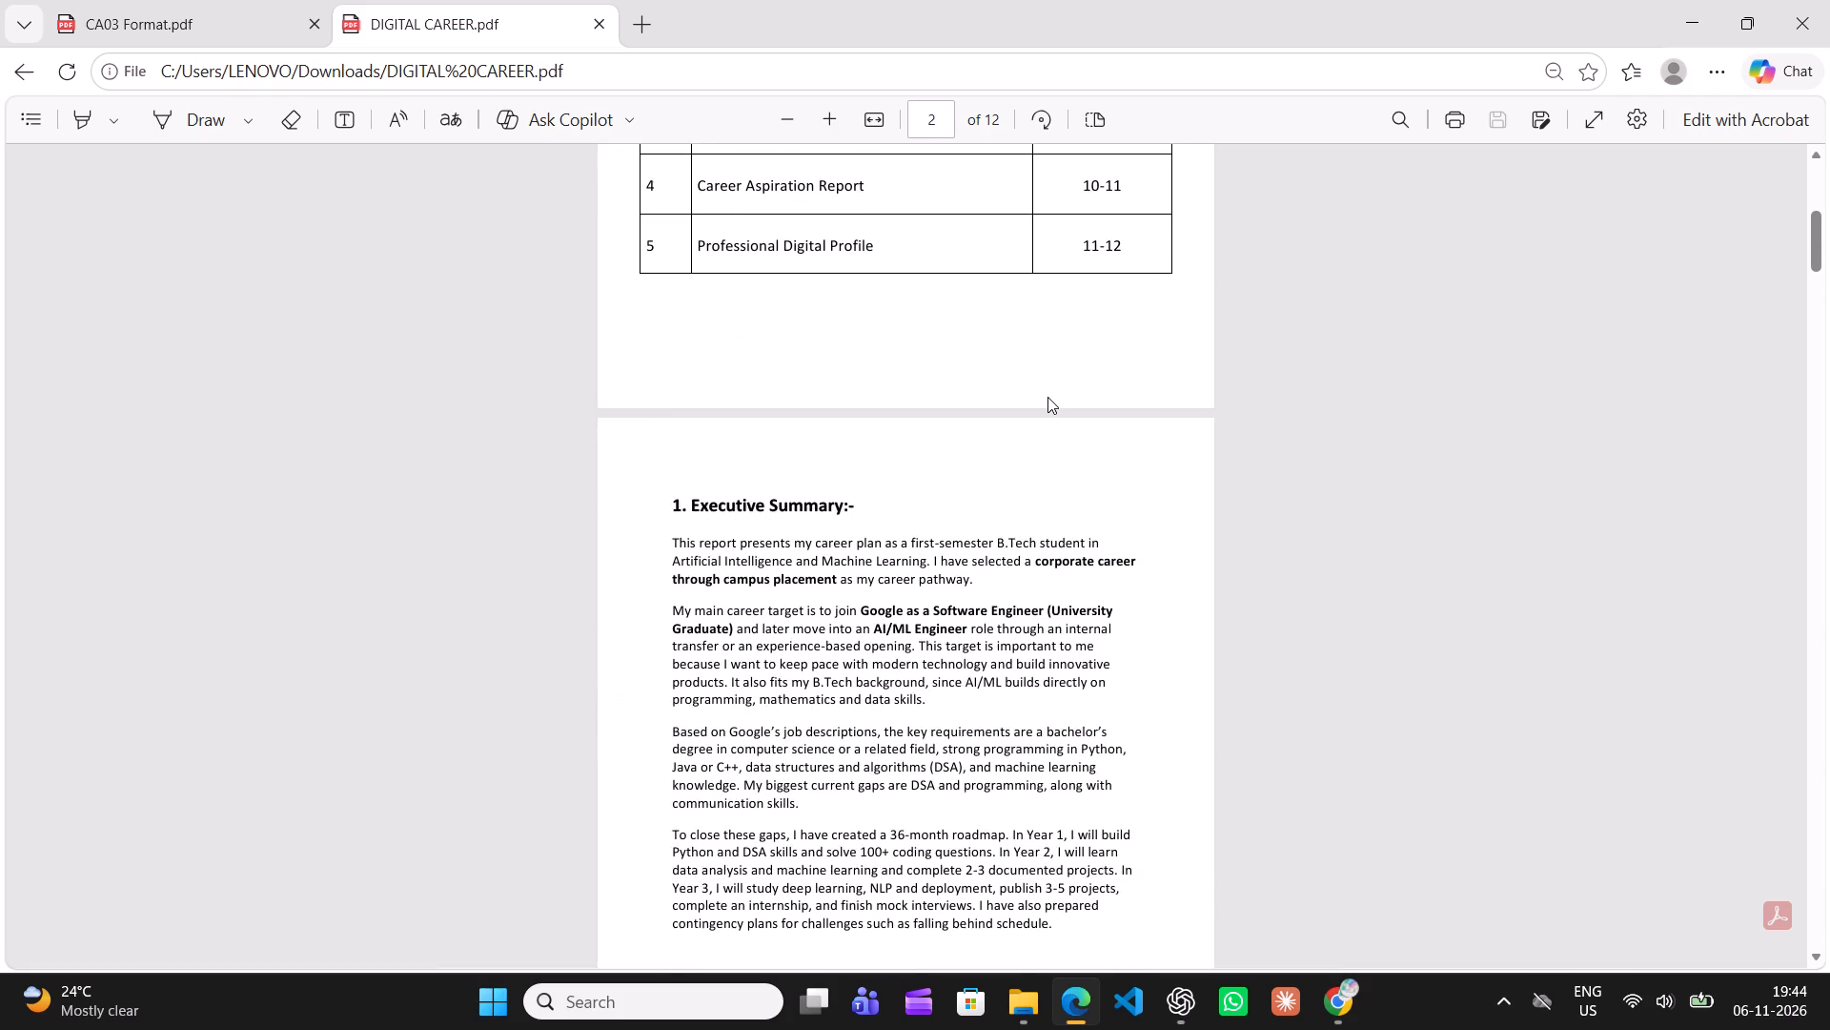
scroll(1047, 397, down, 2)
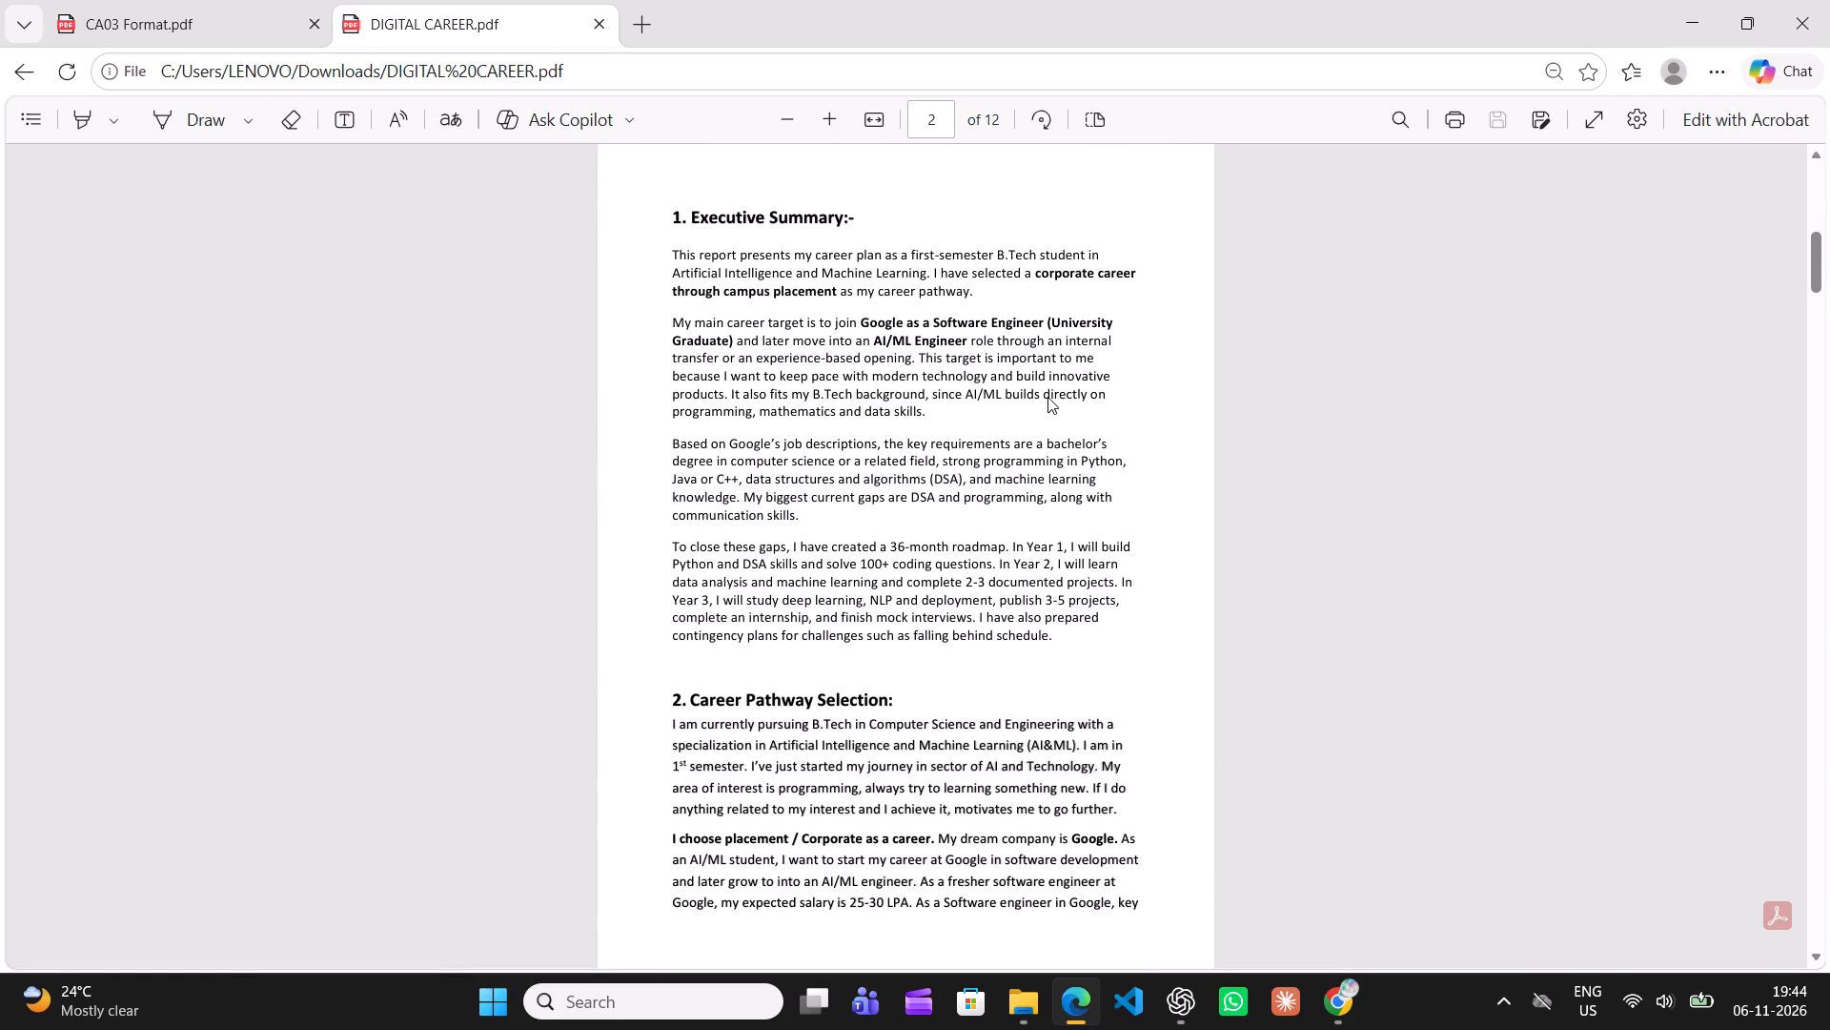
scroll(1047, 397, down, 1)
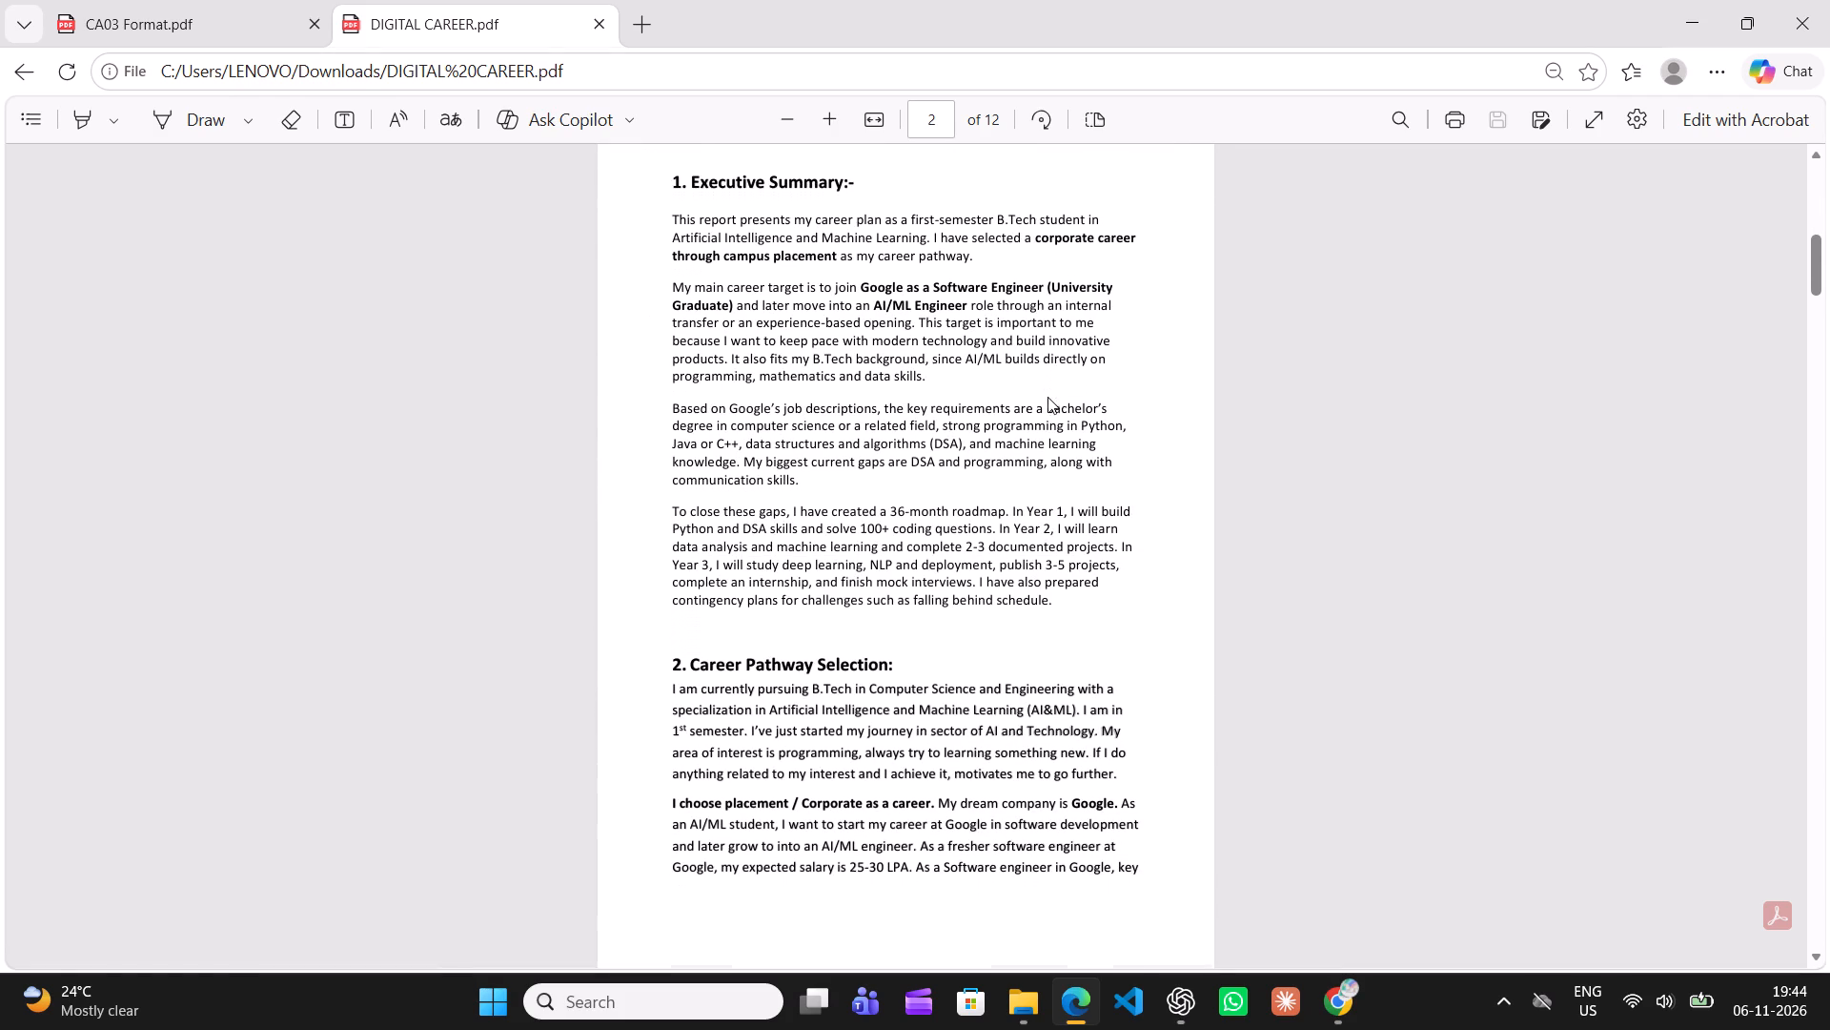
scroll(1047, 397, down, 1)
scroll(1047, 397, up, 1)
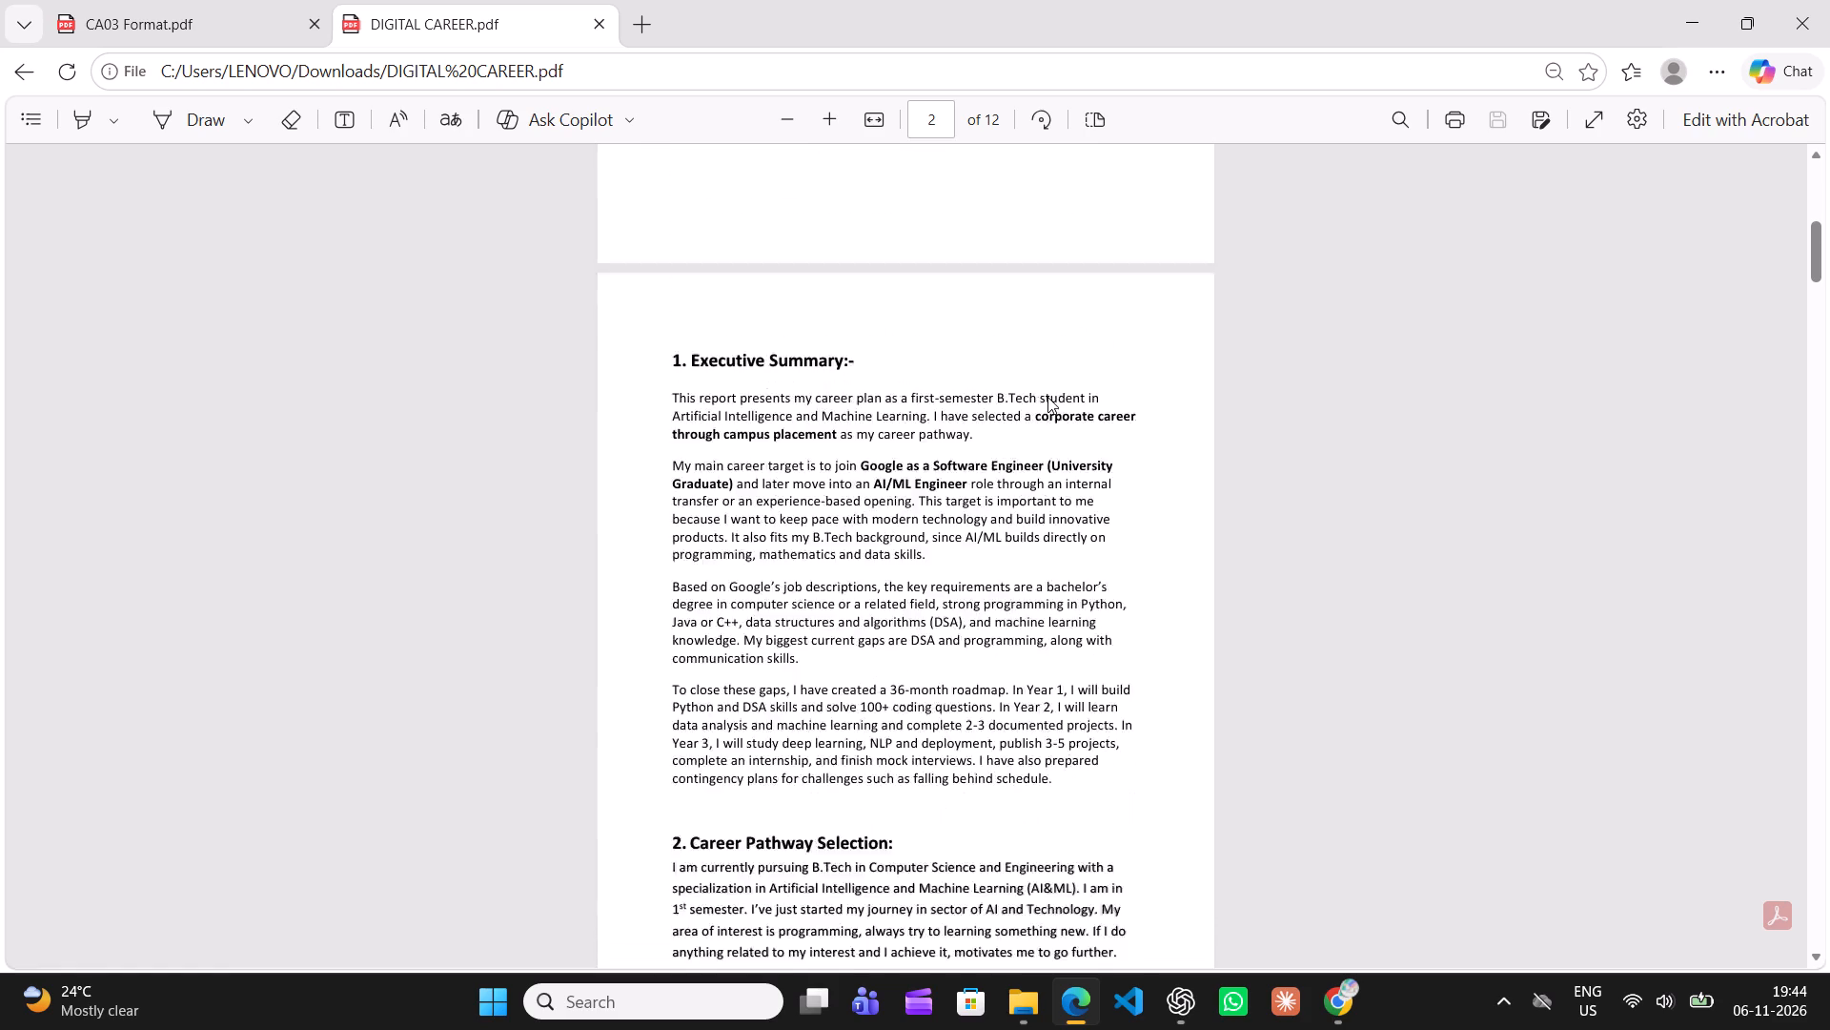
scroll(1047, 397, up, 1)
scroll(1047, 397, down, 3)
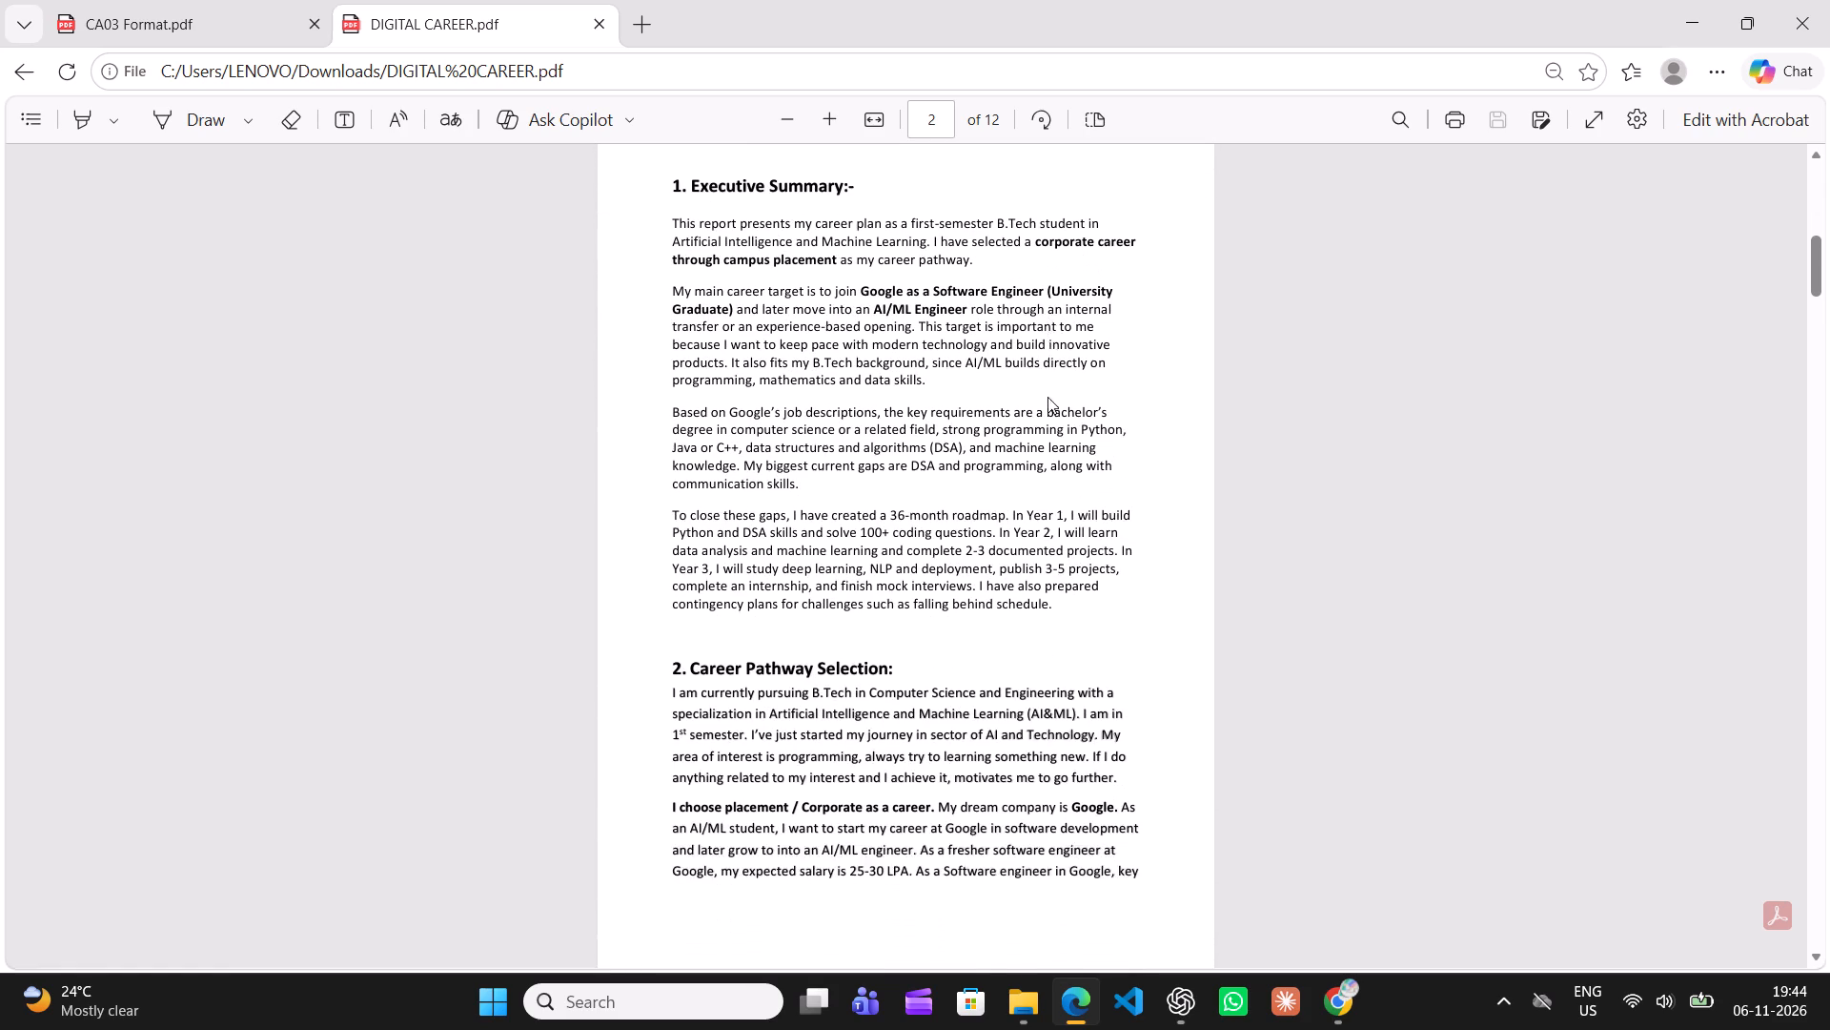
scroll(1047, 397, down, 5)
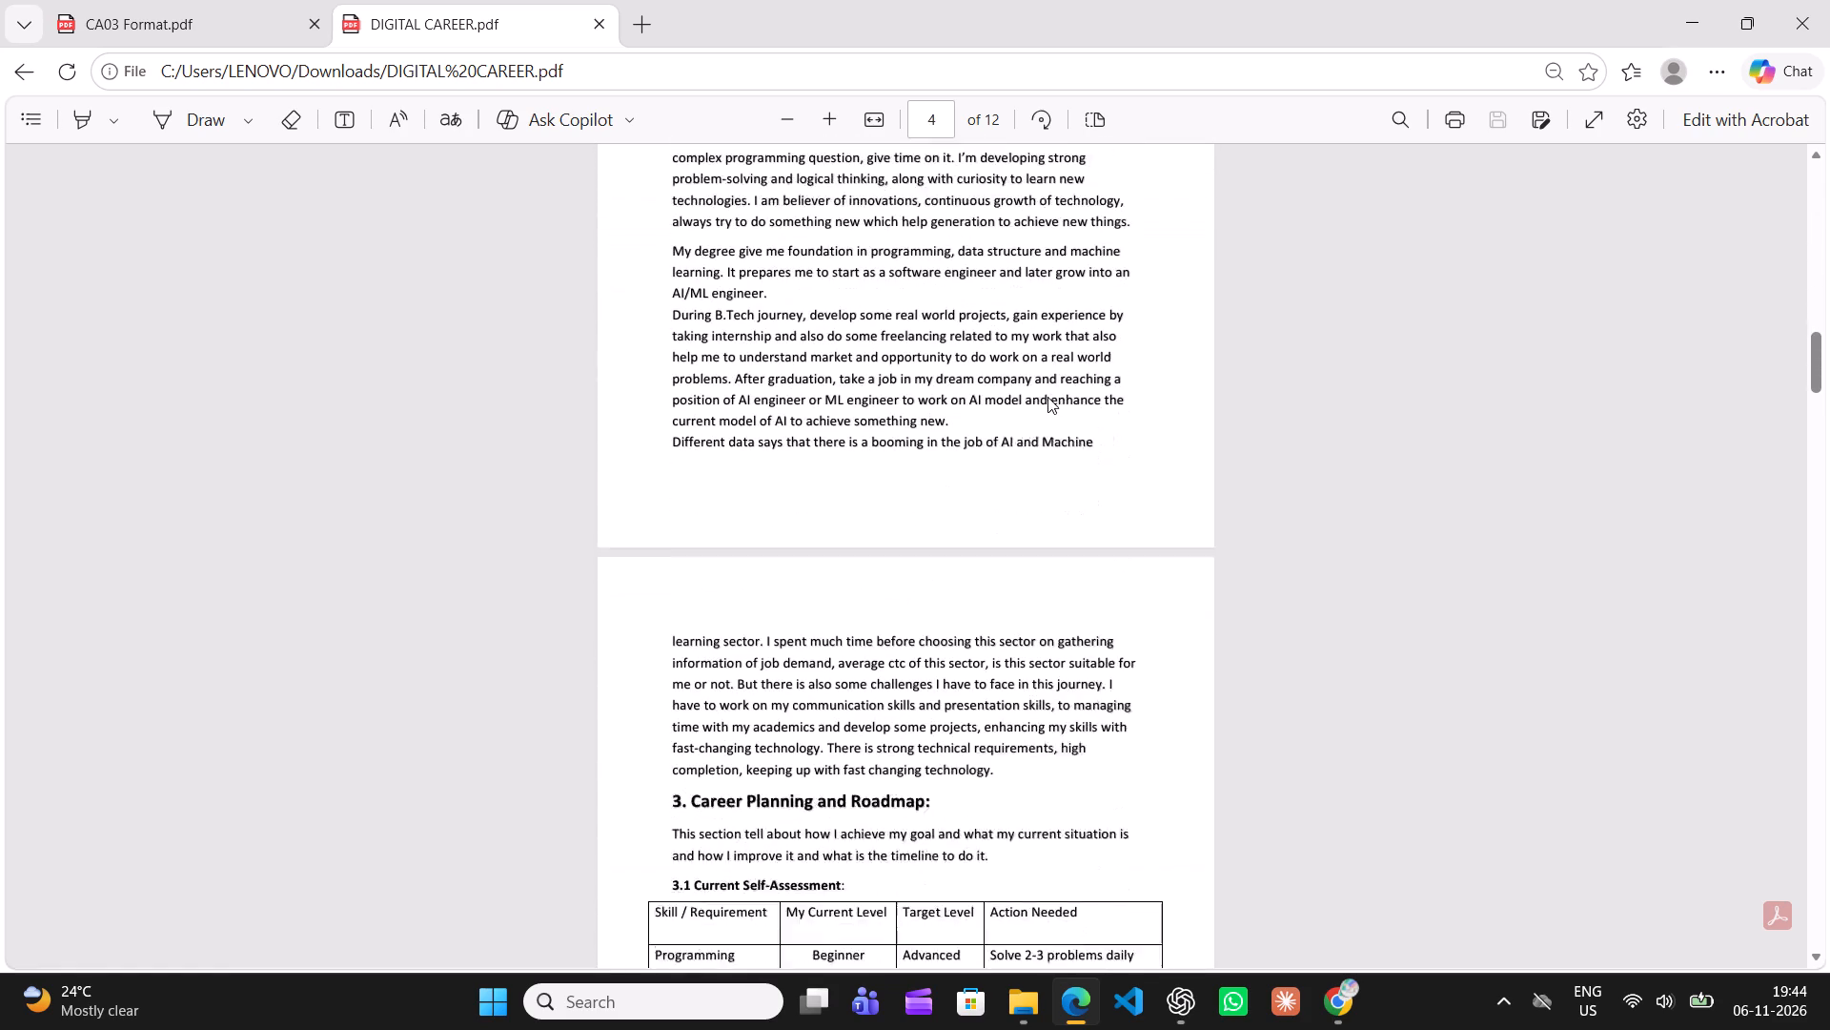
scroll(1047, 397, down, 1)
scroll(1047, 397, up, 4)
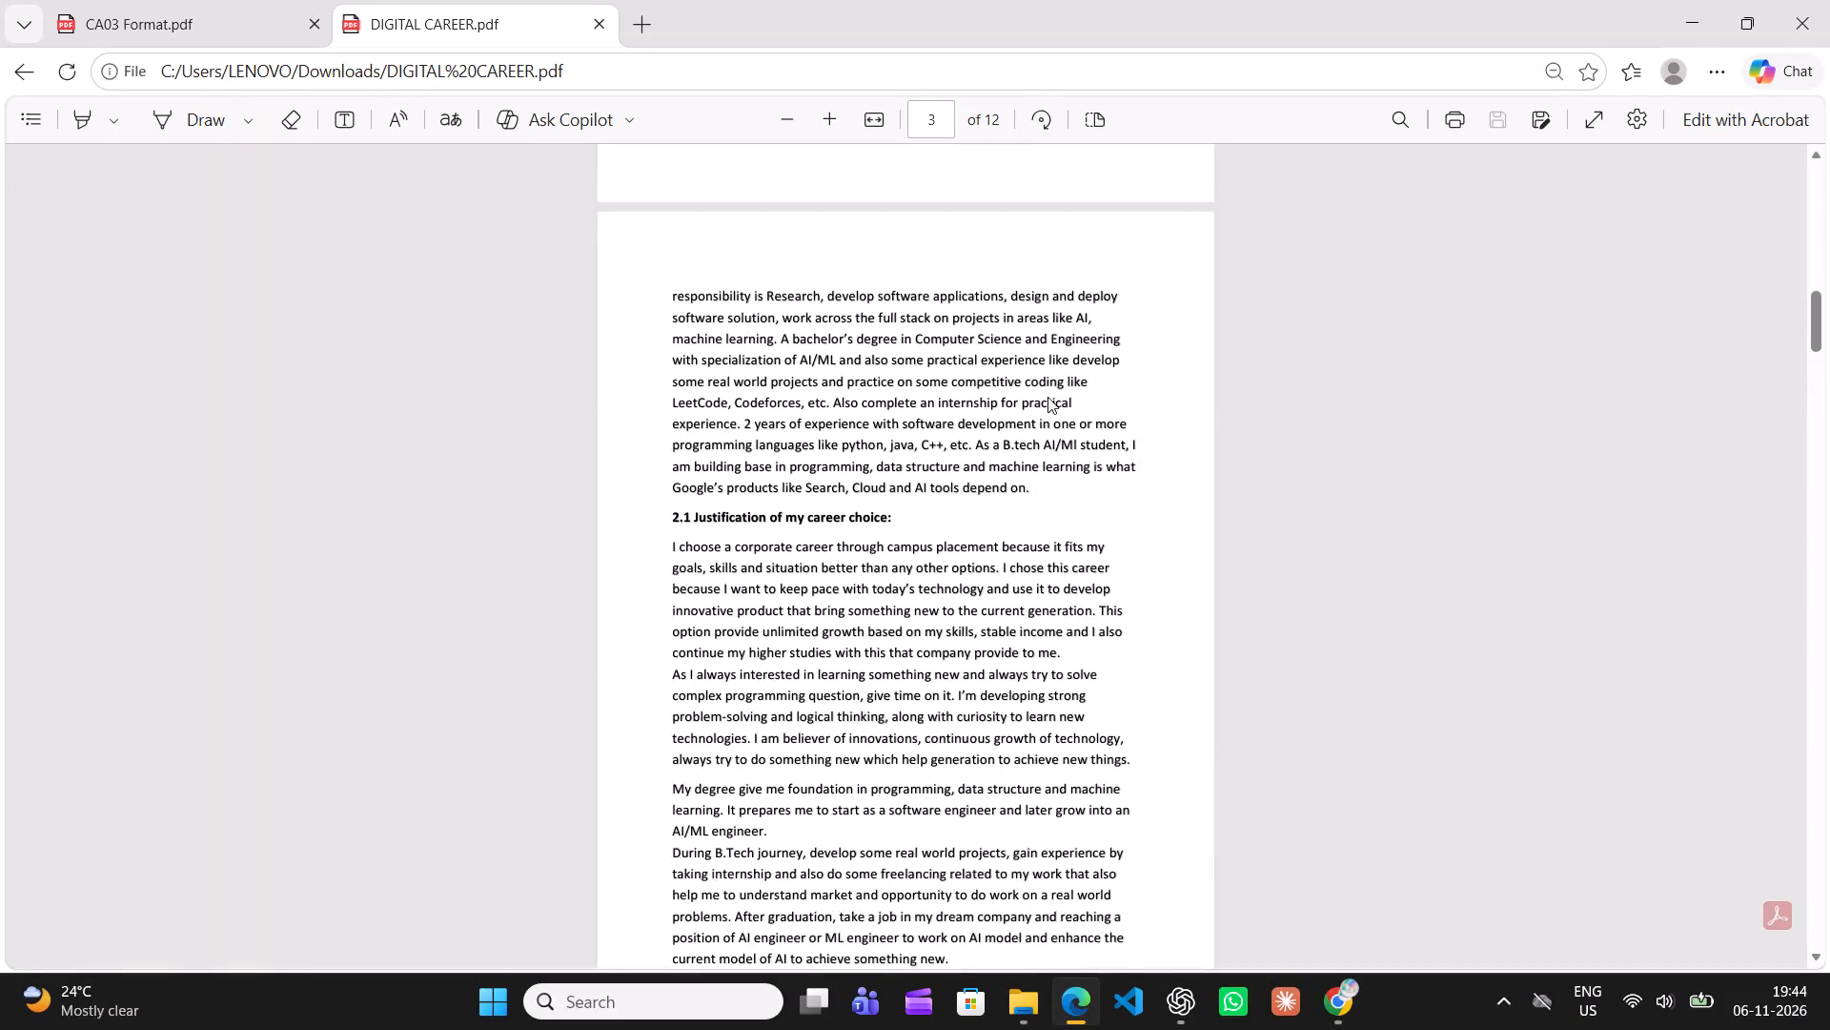
scroll(1047, 397, up, 5)
scroll(1047, 397, down, 1)
scroll(1047, 397, up, 2)
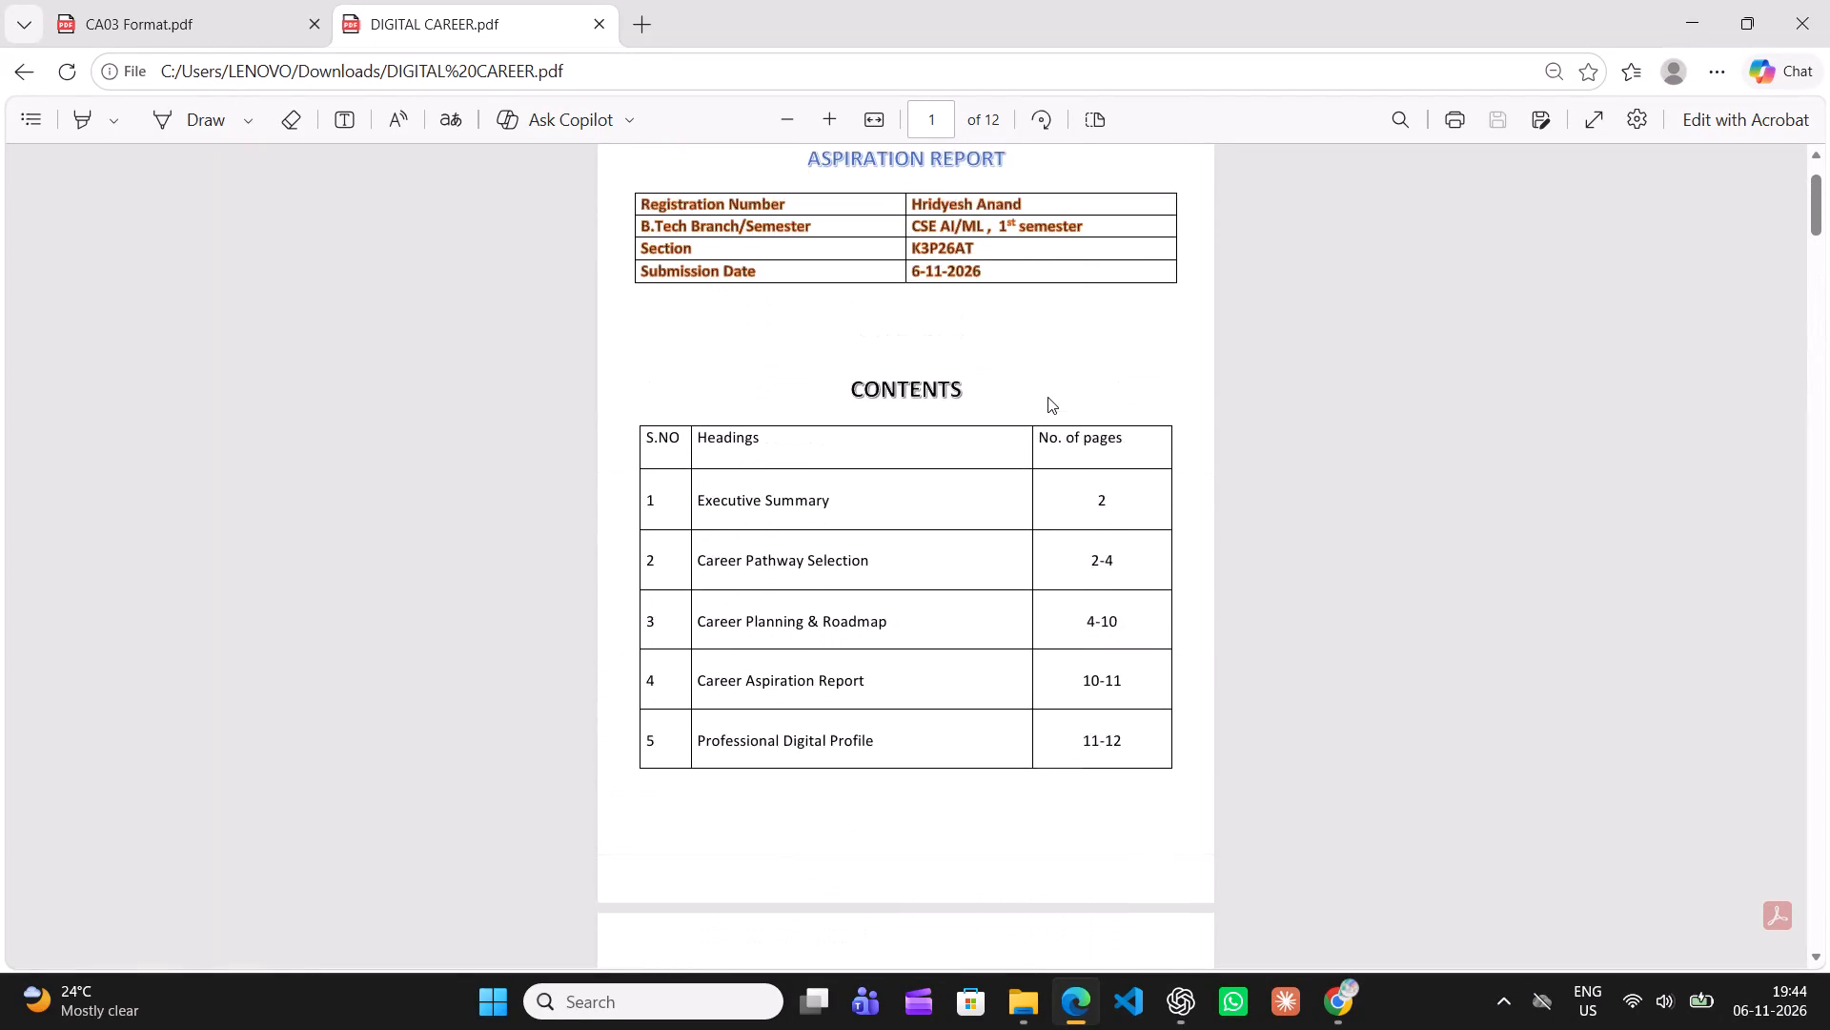
scroll(1047, 397, up, 2)
Read through the report's Career Planning and Roadmap section, including the self-assessment table and year-by-year roadmap, up to the Career Aspiration Report.
scroll(1047, 397, down, 3)
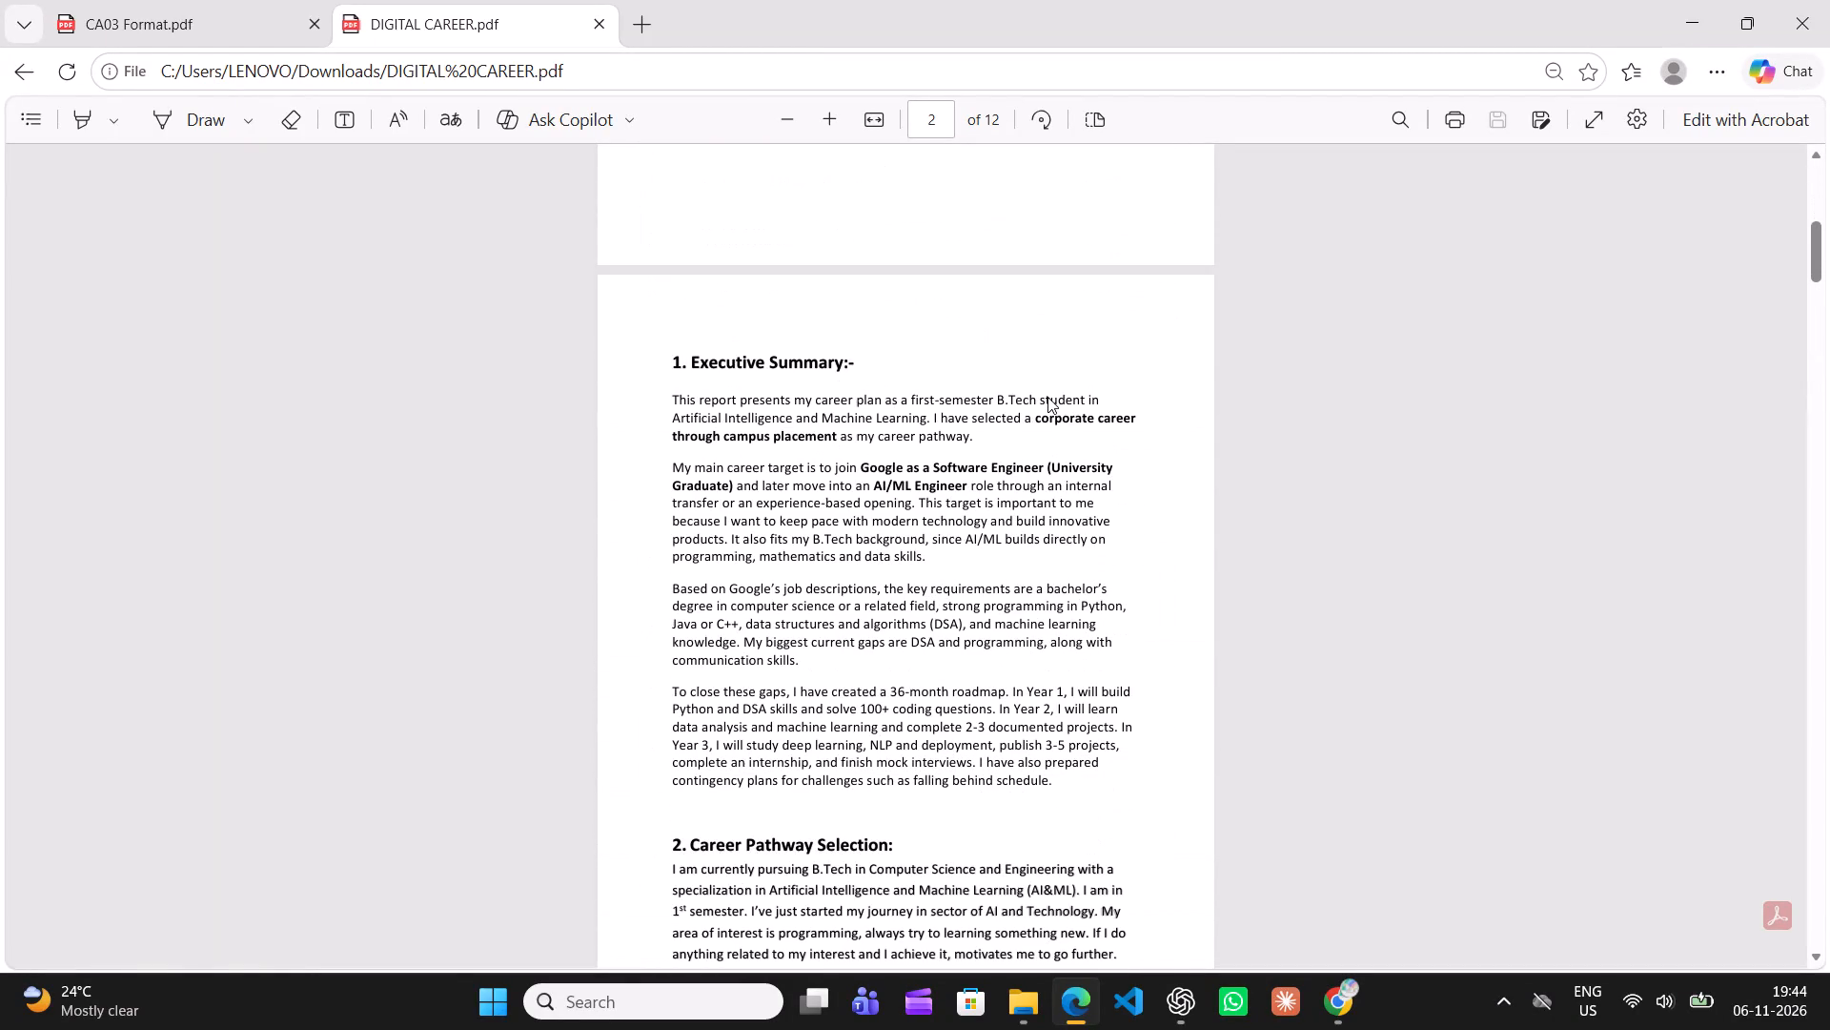
scroll(1047, 397, down, 6)
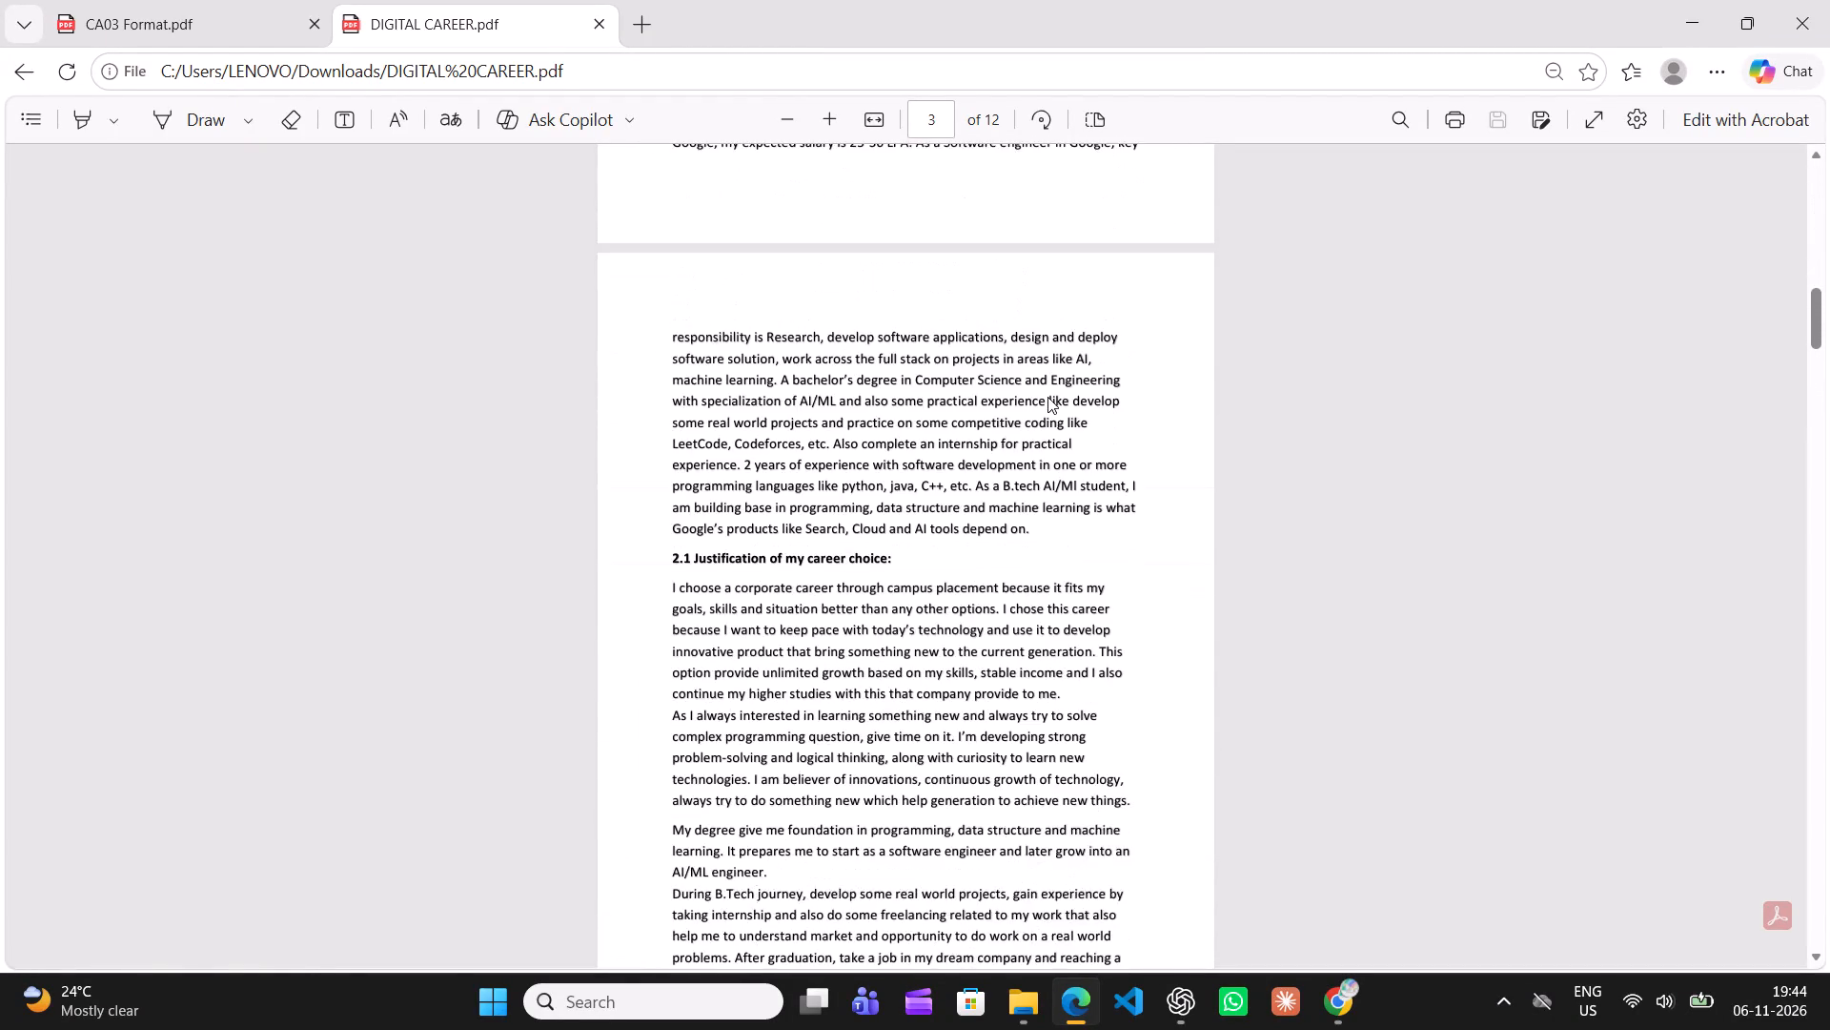
scroll(1047, 397, down, 5)
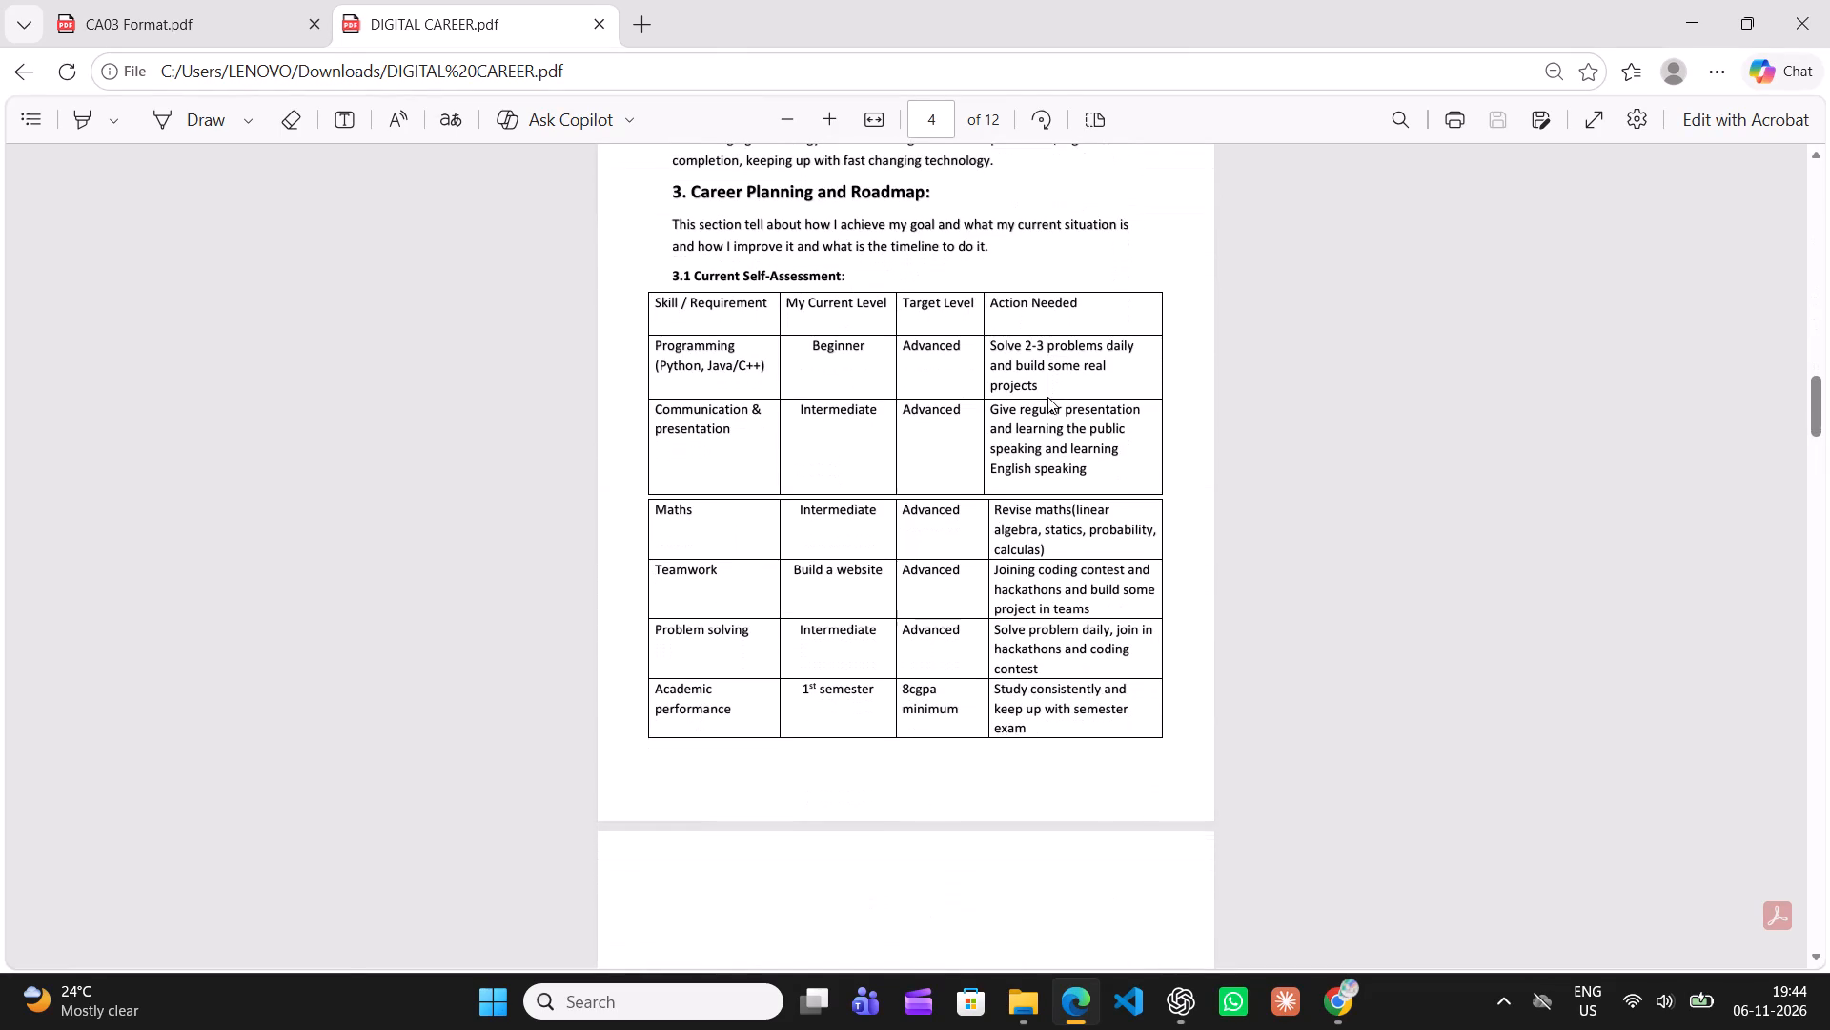
scroll(1047, 397, down, 7)
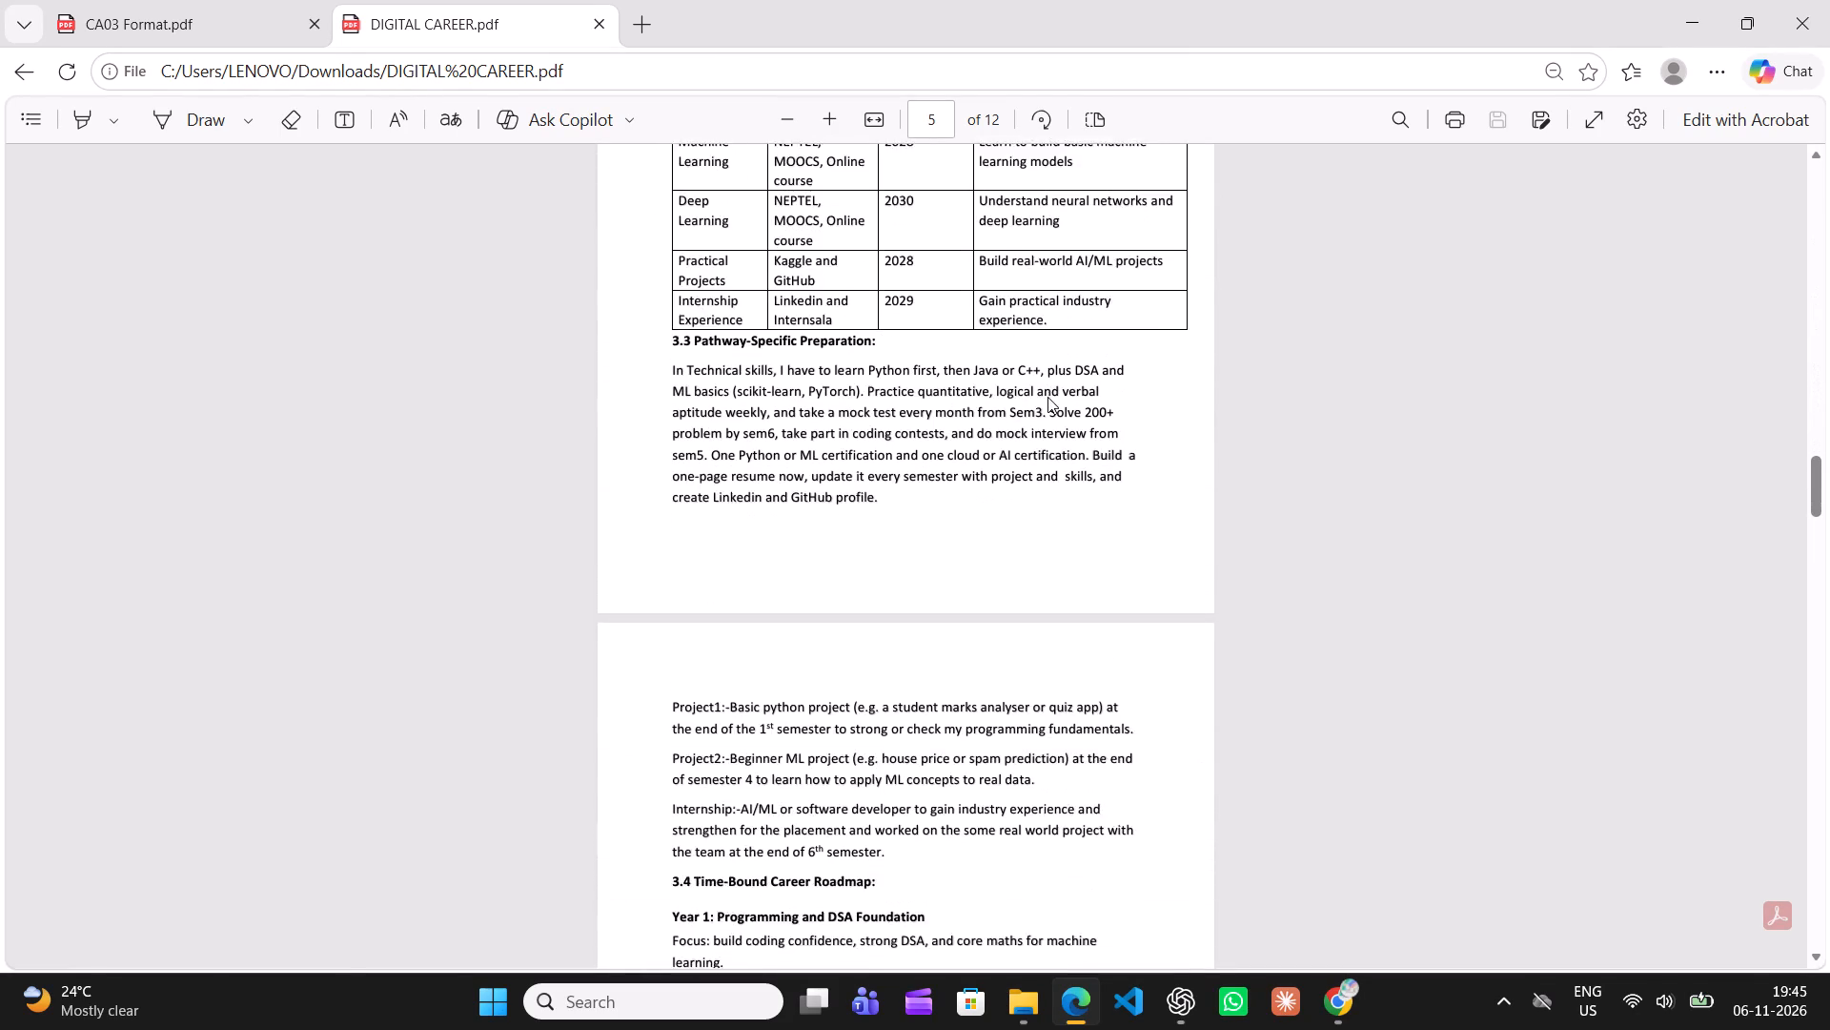
scroll(1047, 397, down, 8)
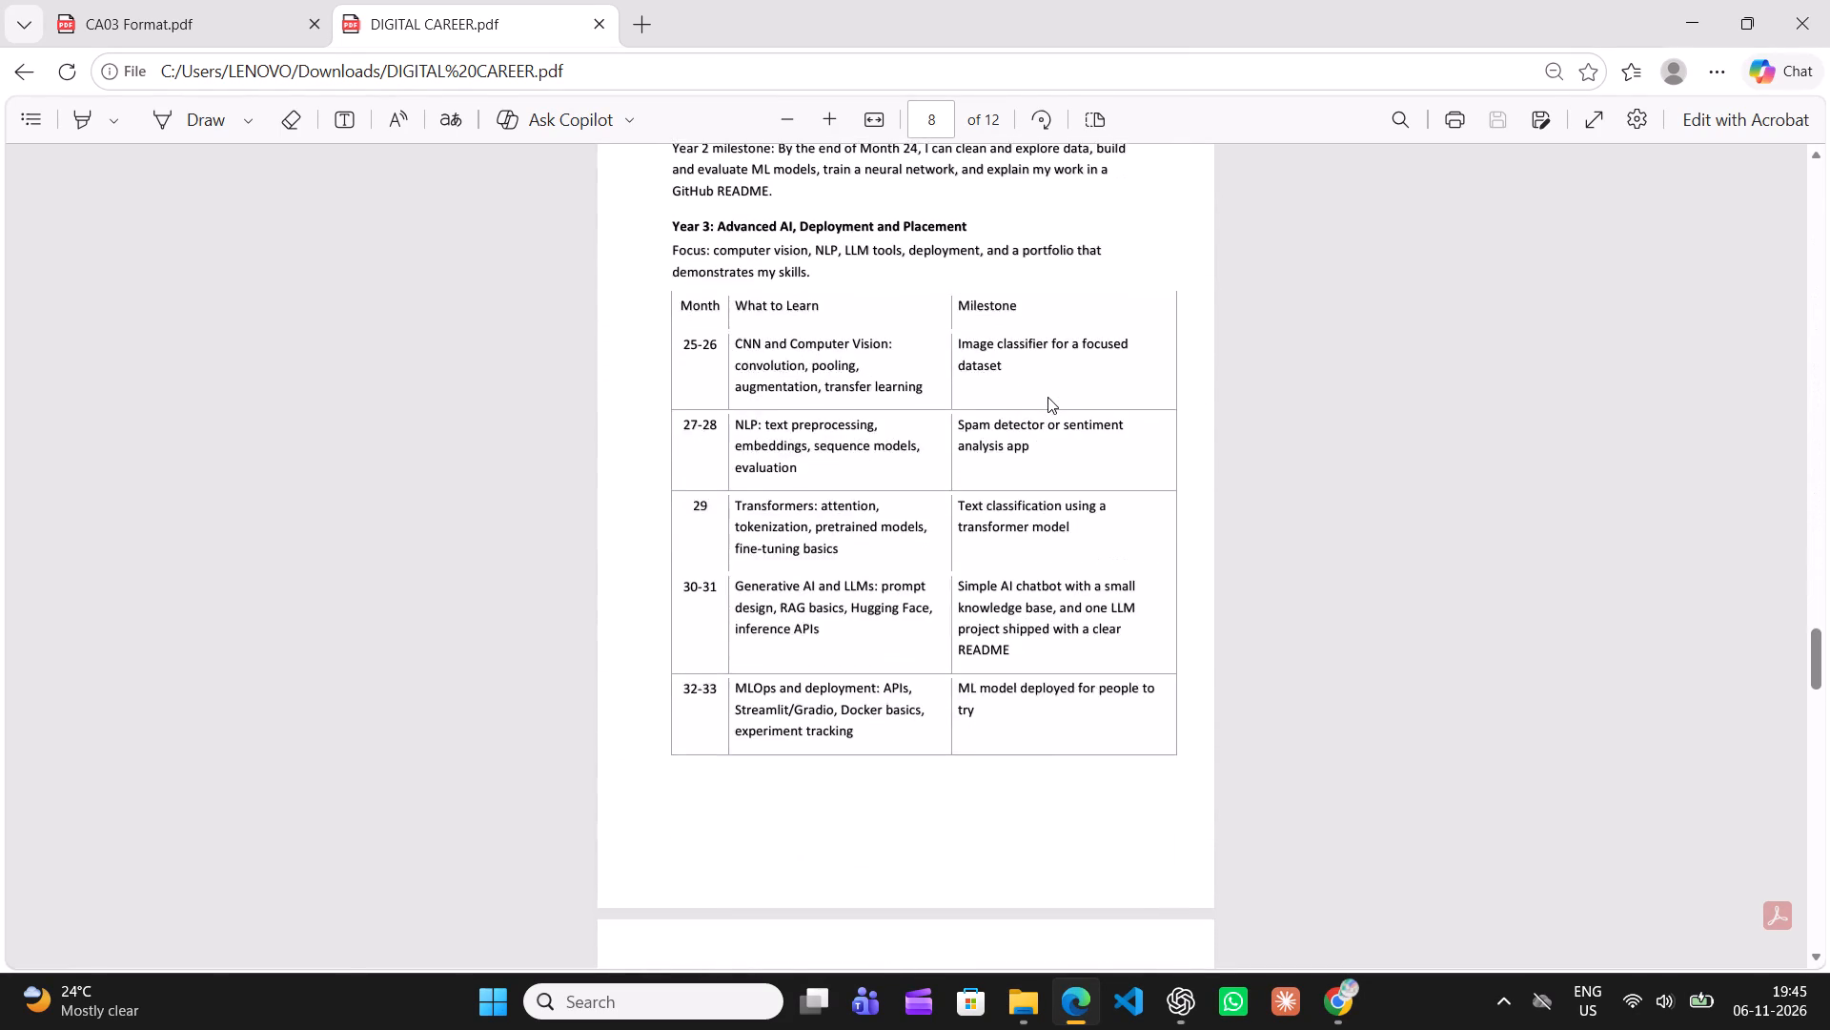
scroll(1047, 397, down, 8)
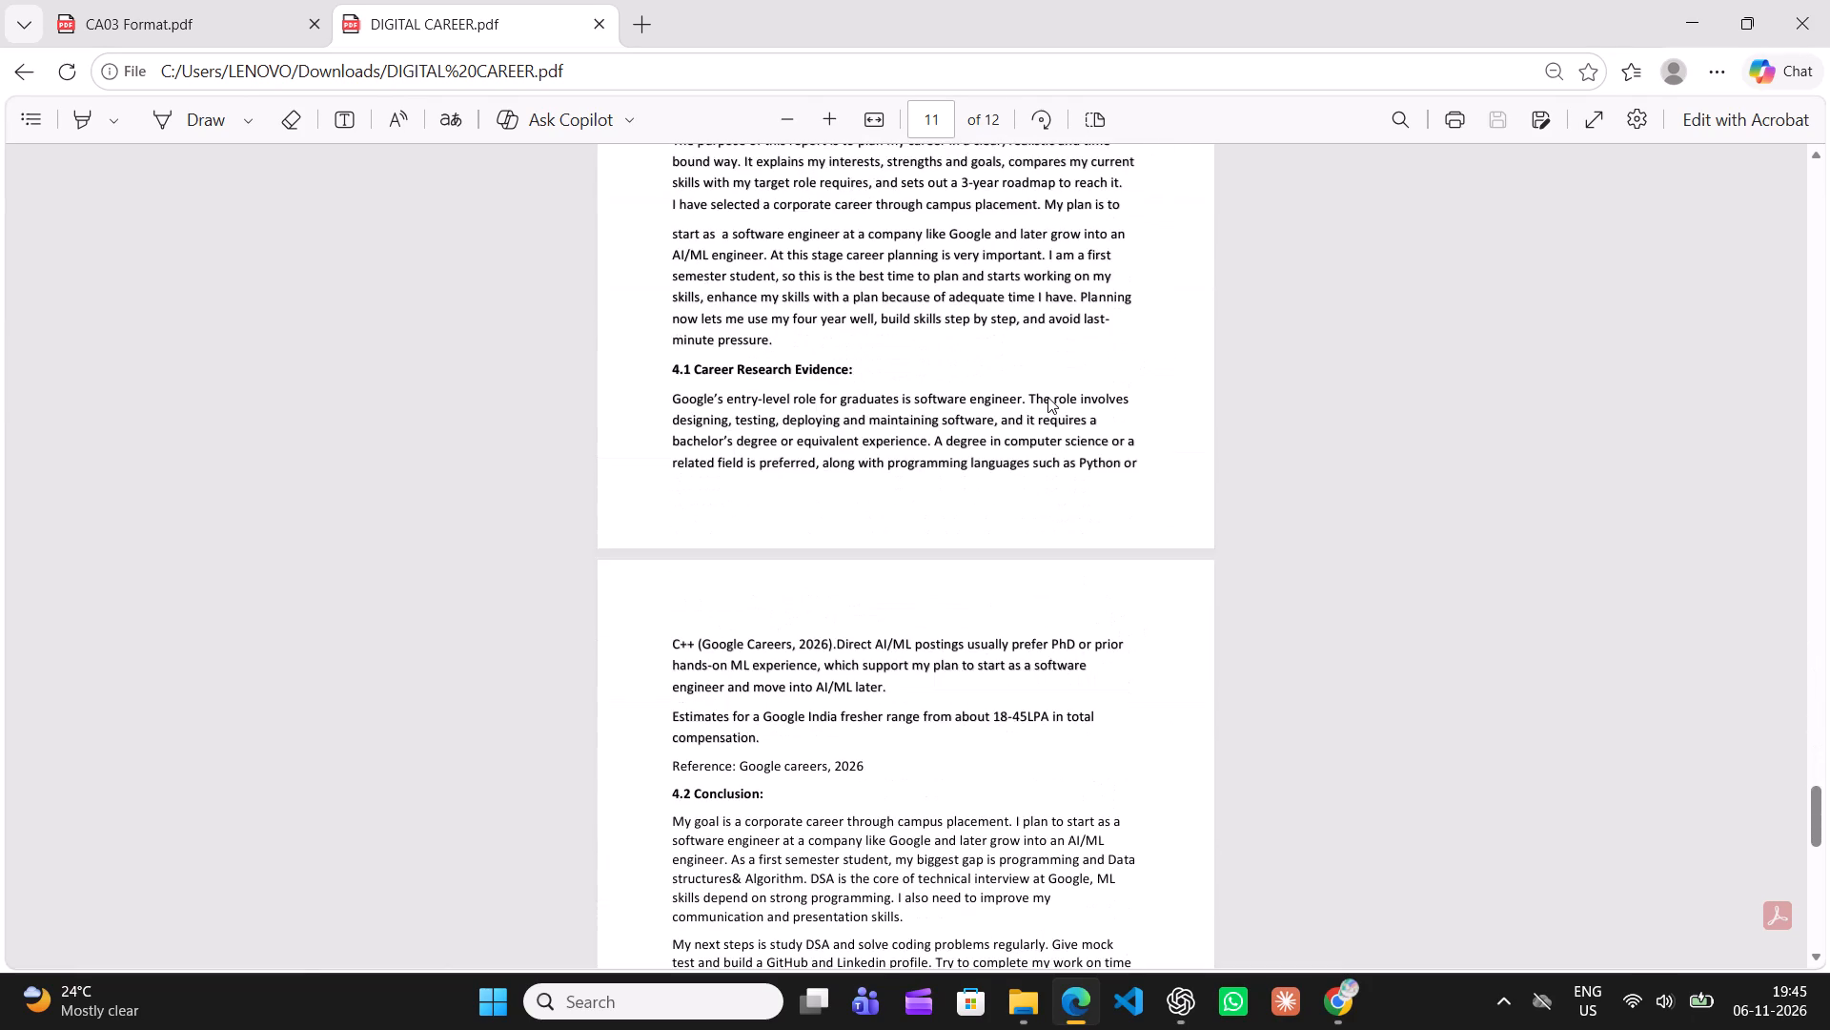
Examine the report's Progress Monitoring, Career Aspiration Report, Conclusion and Professional Digital Profile sections.
scroll(1047, 397, up, 4)
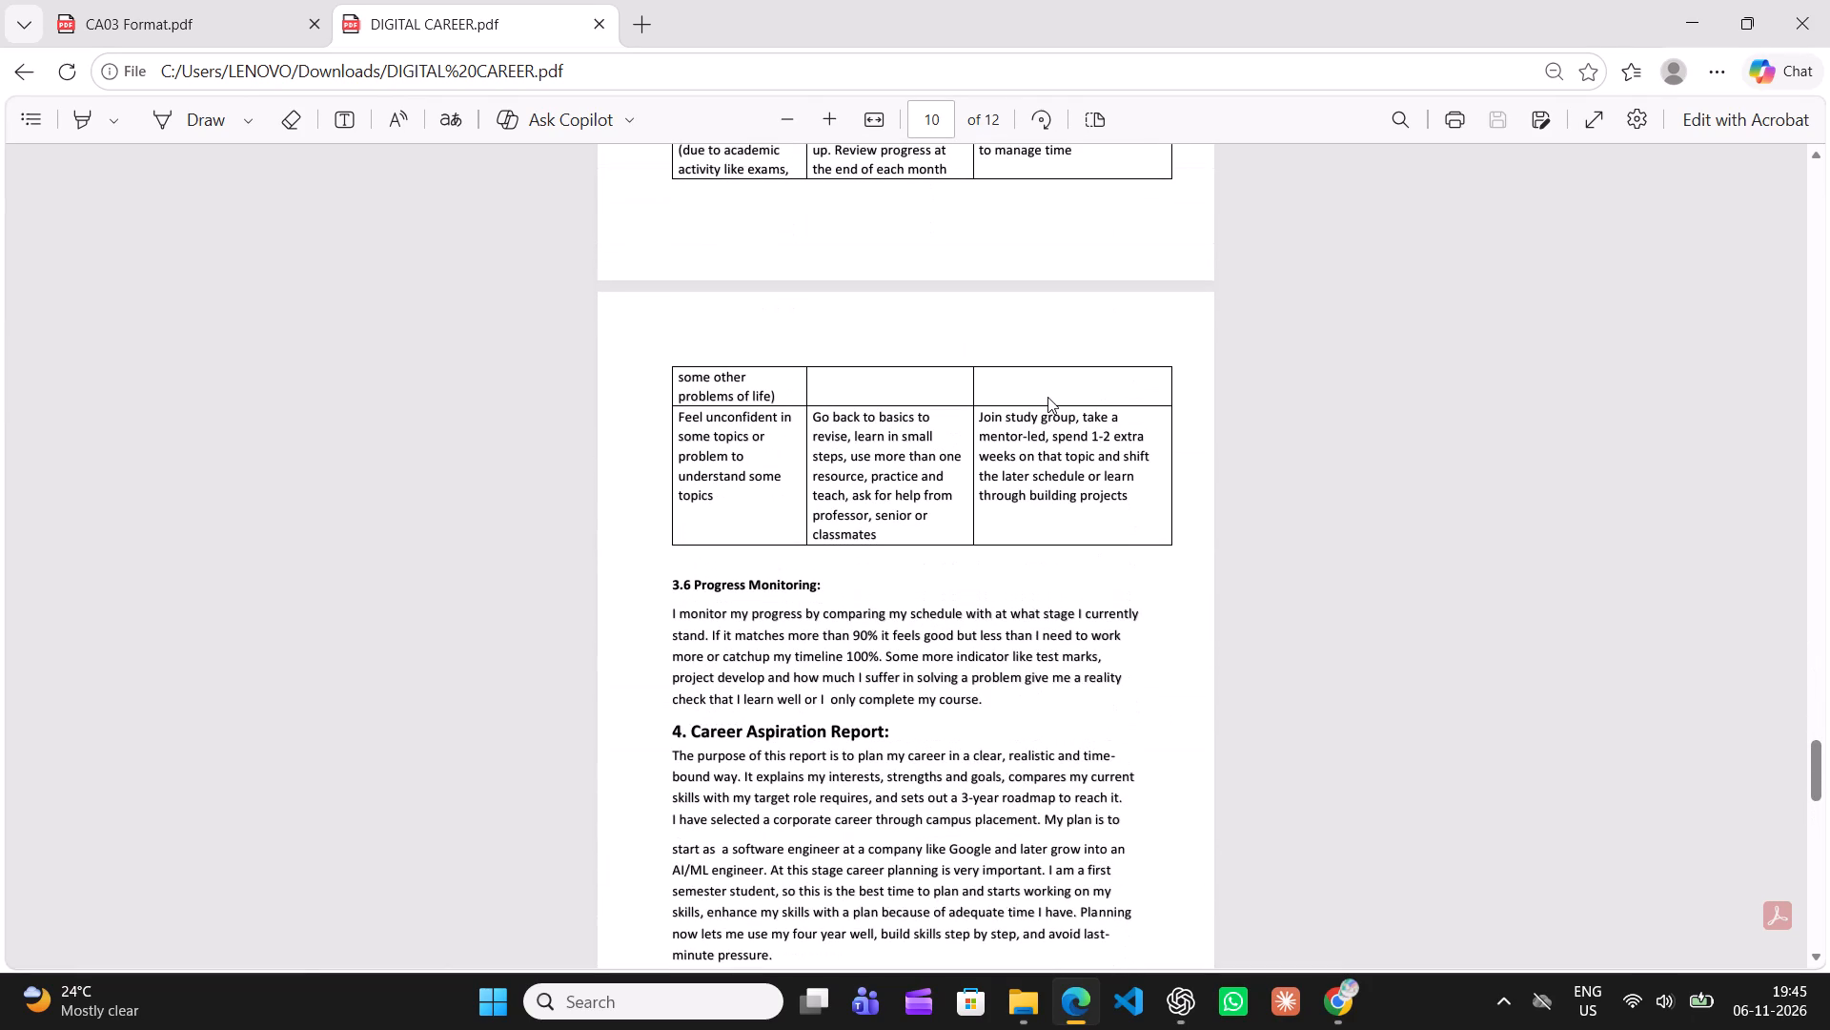
scroll(1047, 397, down, 1)
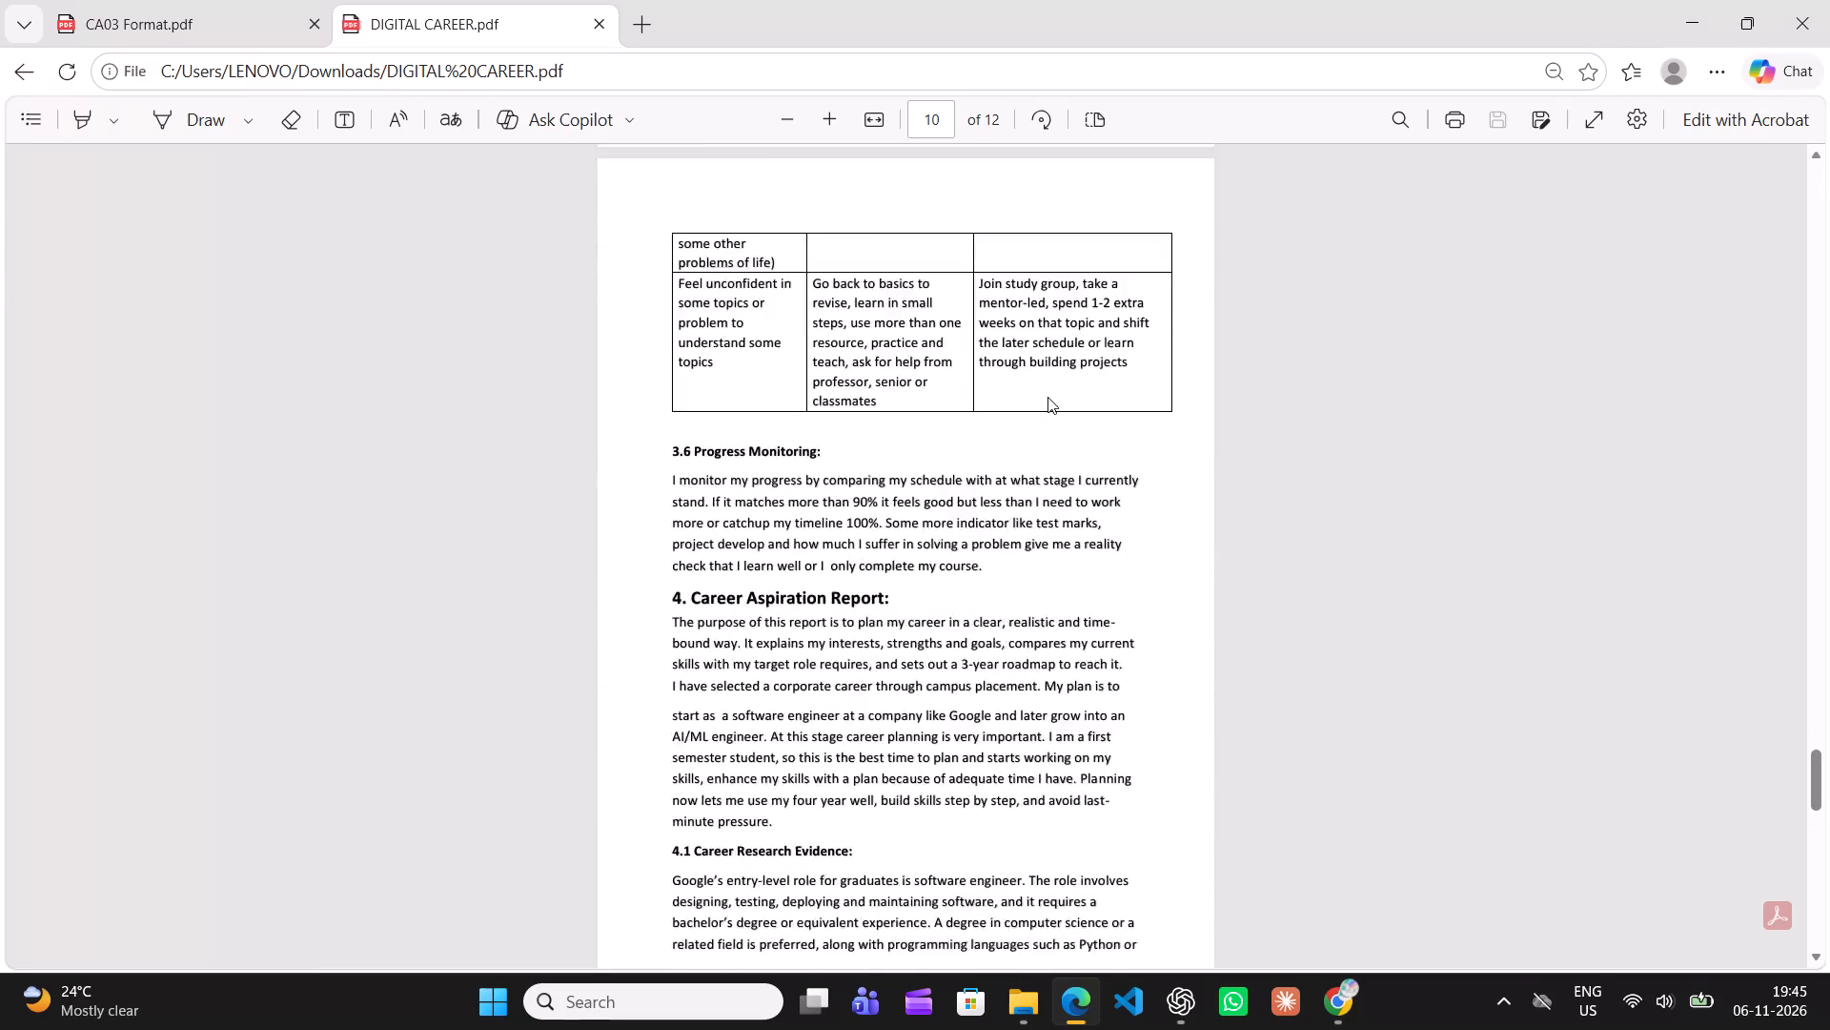
scroll(1047, 397, down, 4)
scroll(1047, 397, up, 3)
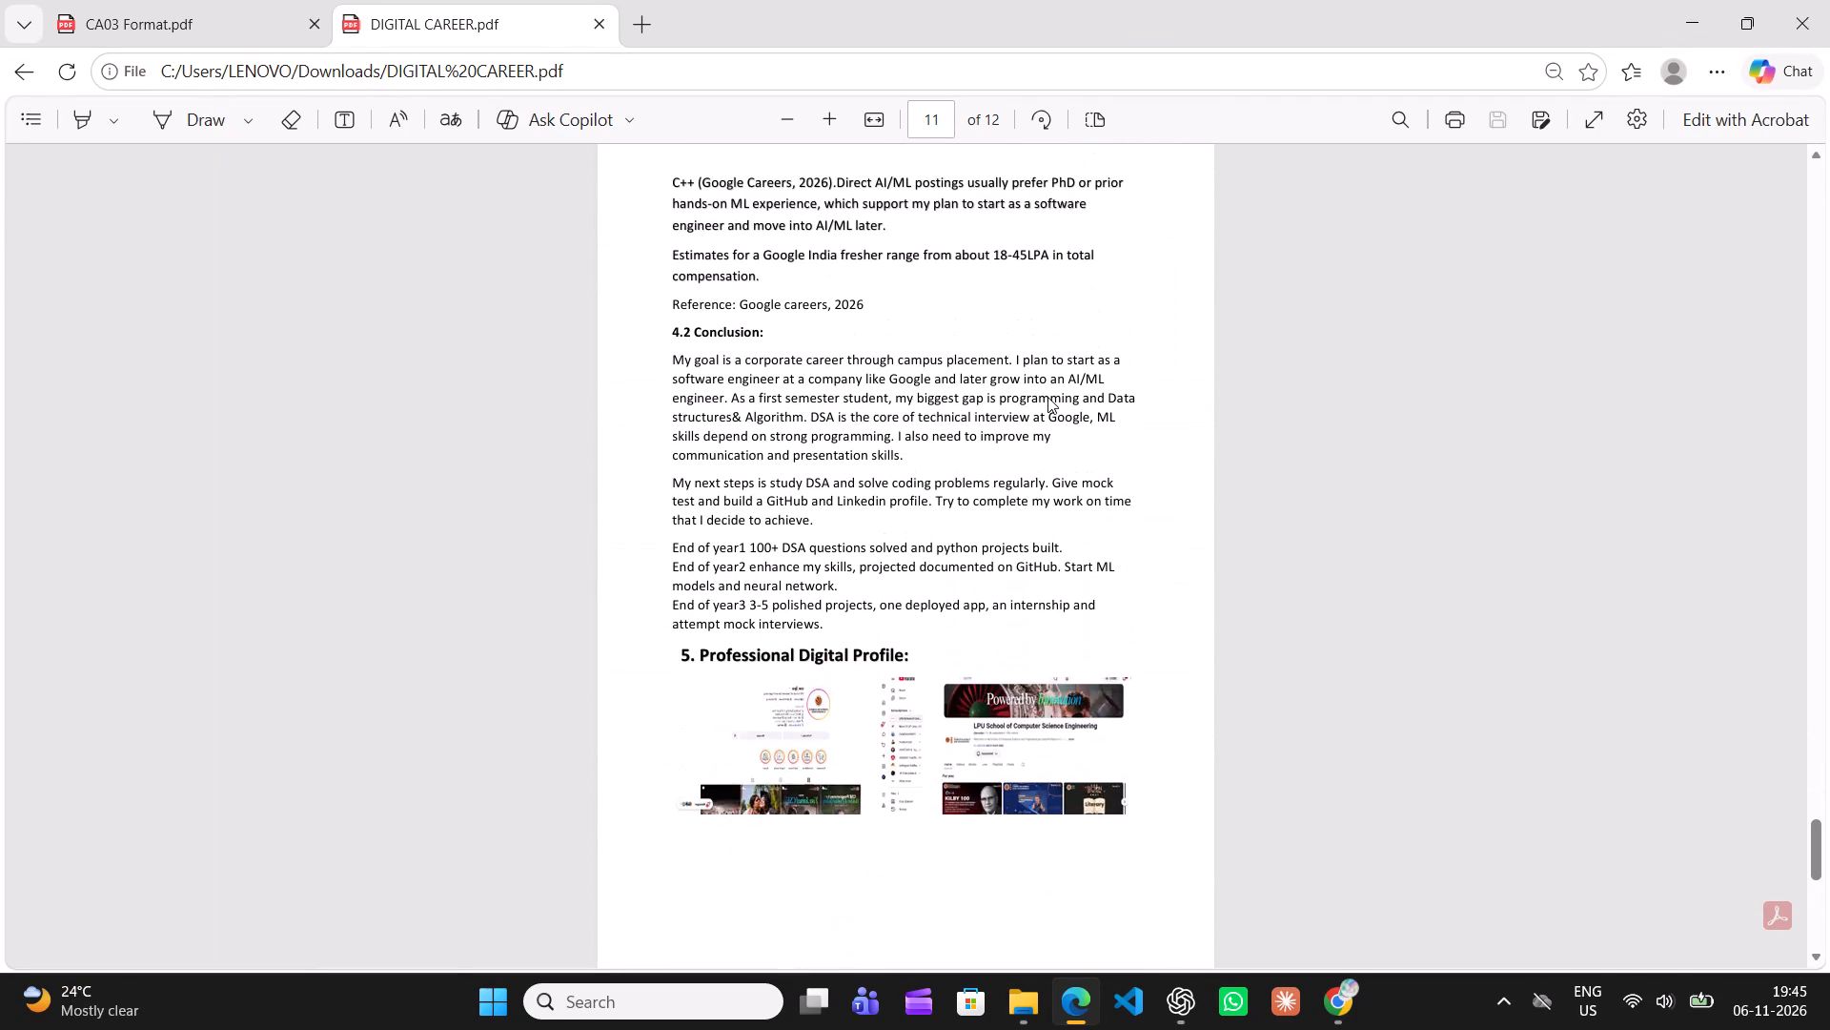
scroll(1047, 397, up, 1)
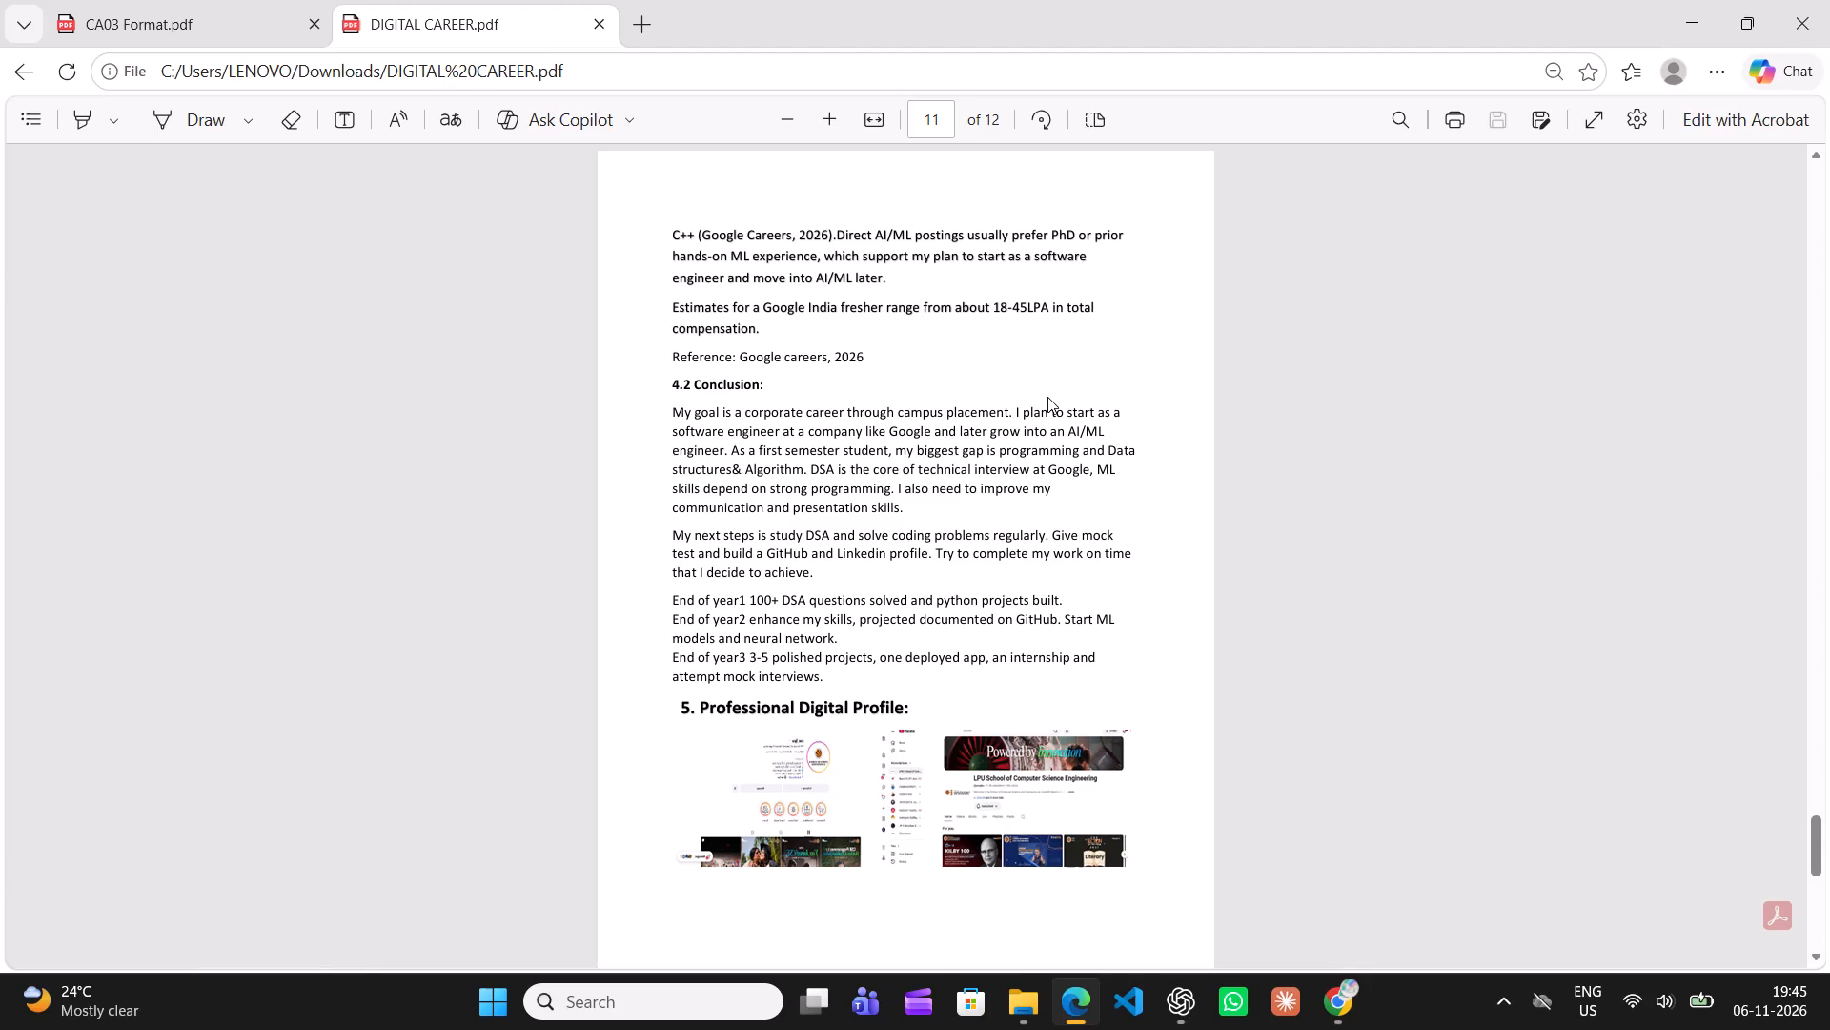
scroll(1047, 397, up, 7)
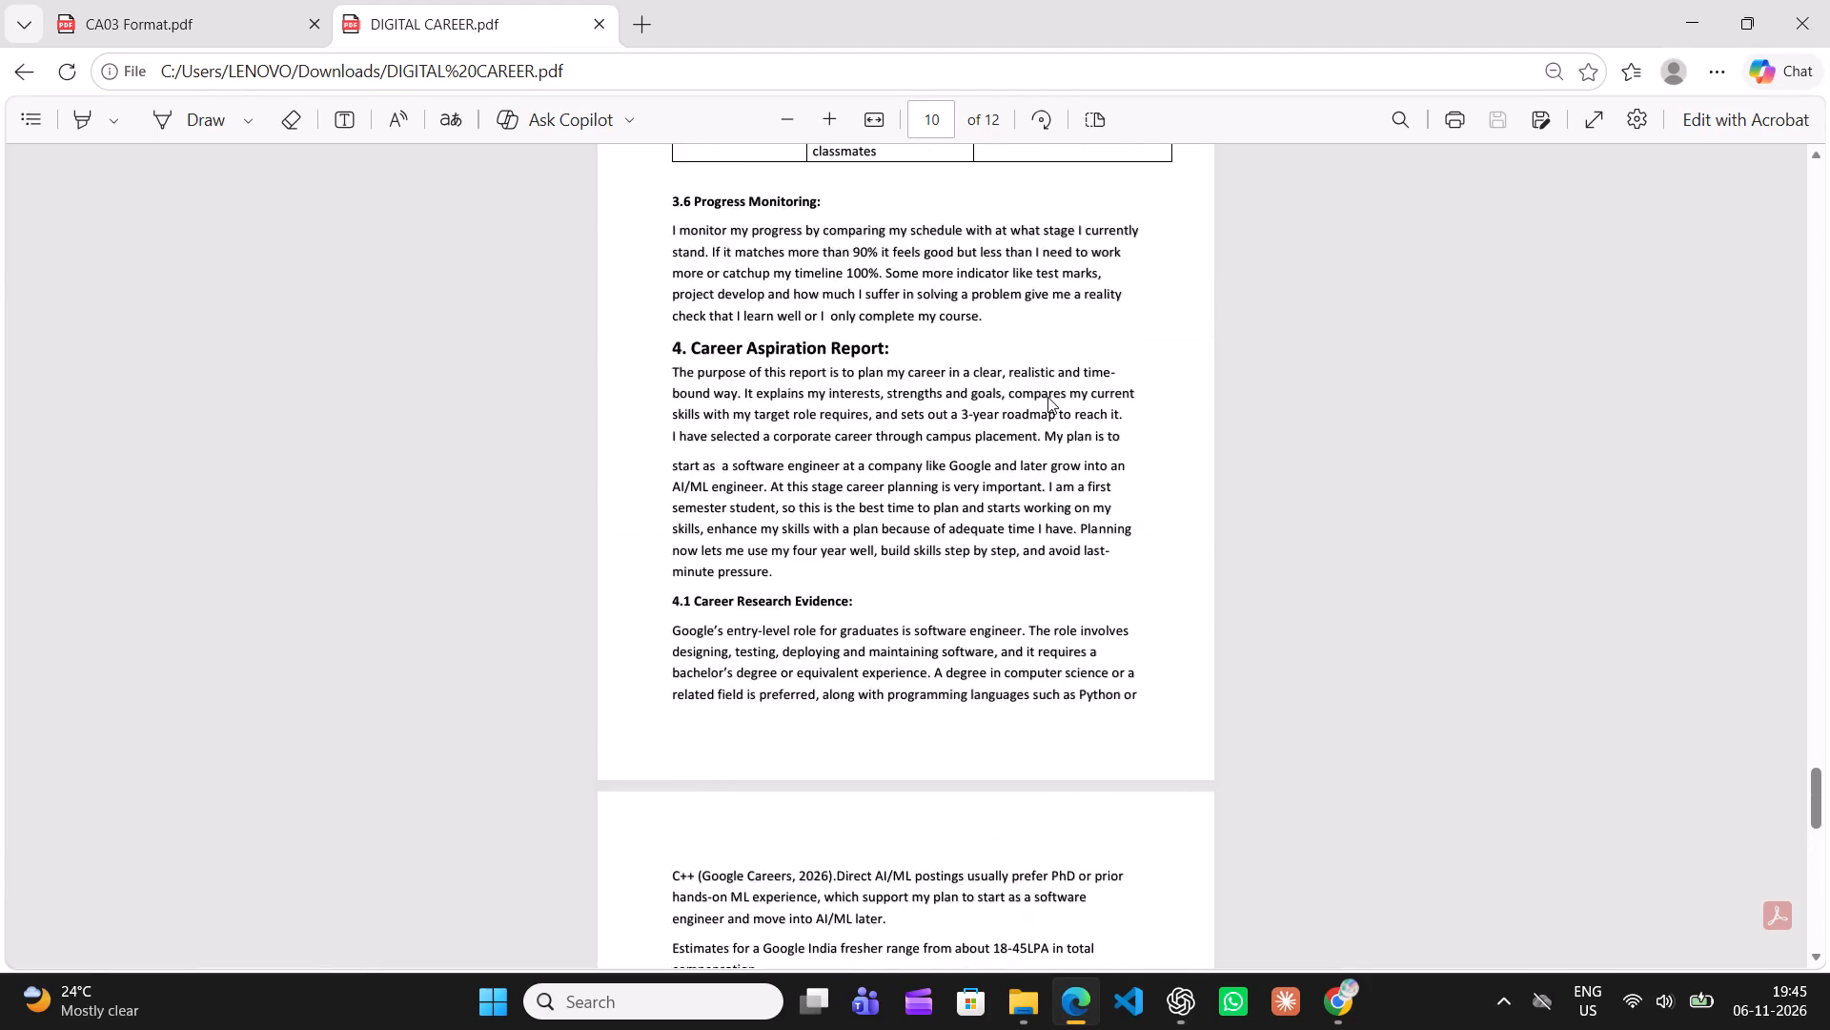
scroll(1047, 397, up, 12)
Skim the report again from the Executive Summary to the profile links table on page 12, and return to the cover page.
scroll(1047, 397, down, 3)
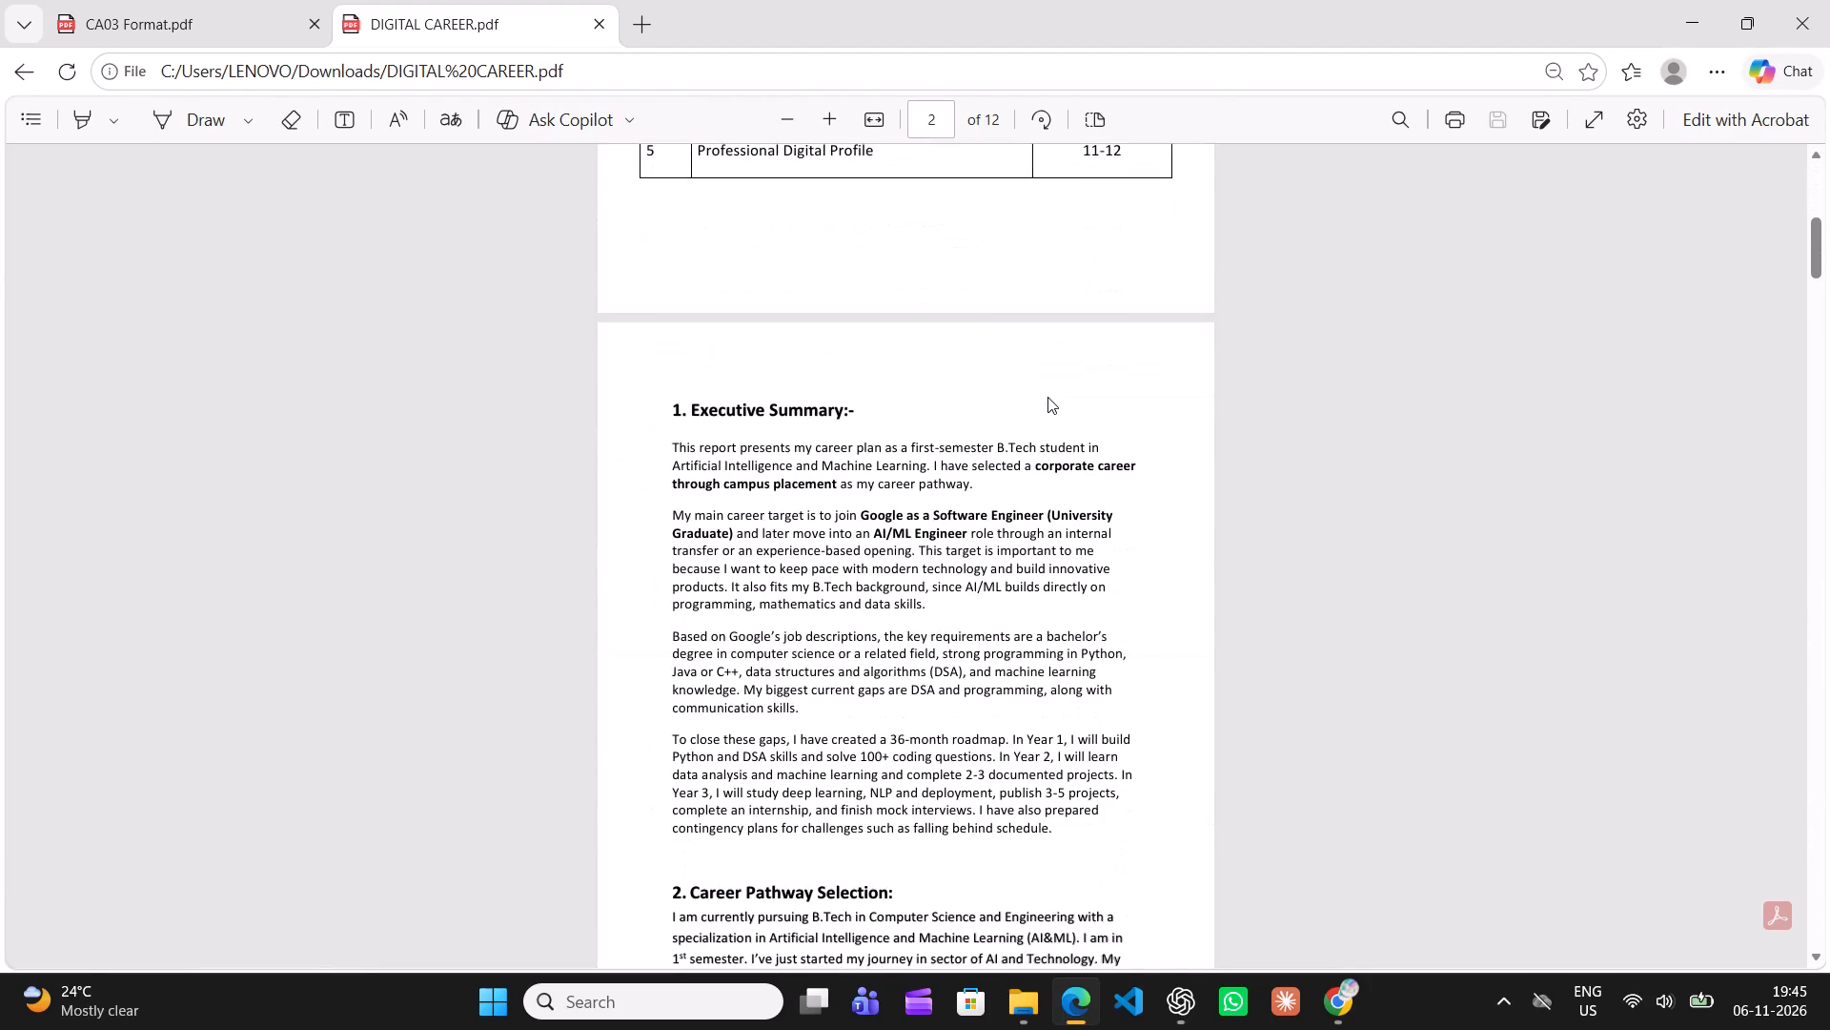
scroll(1047, 397, down, 1)
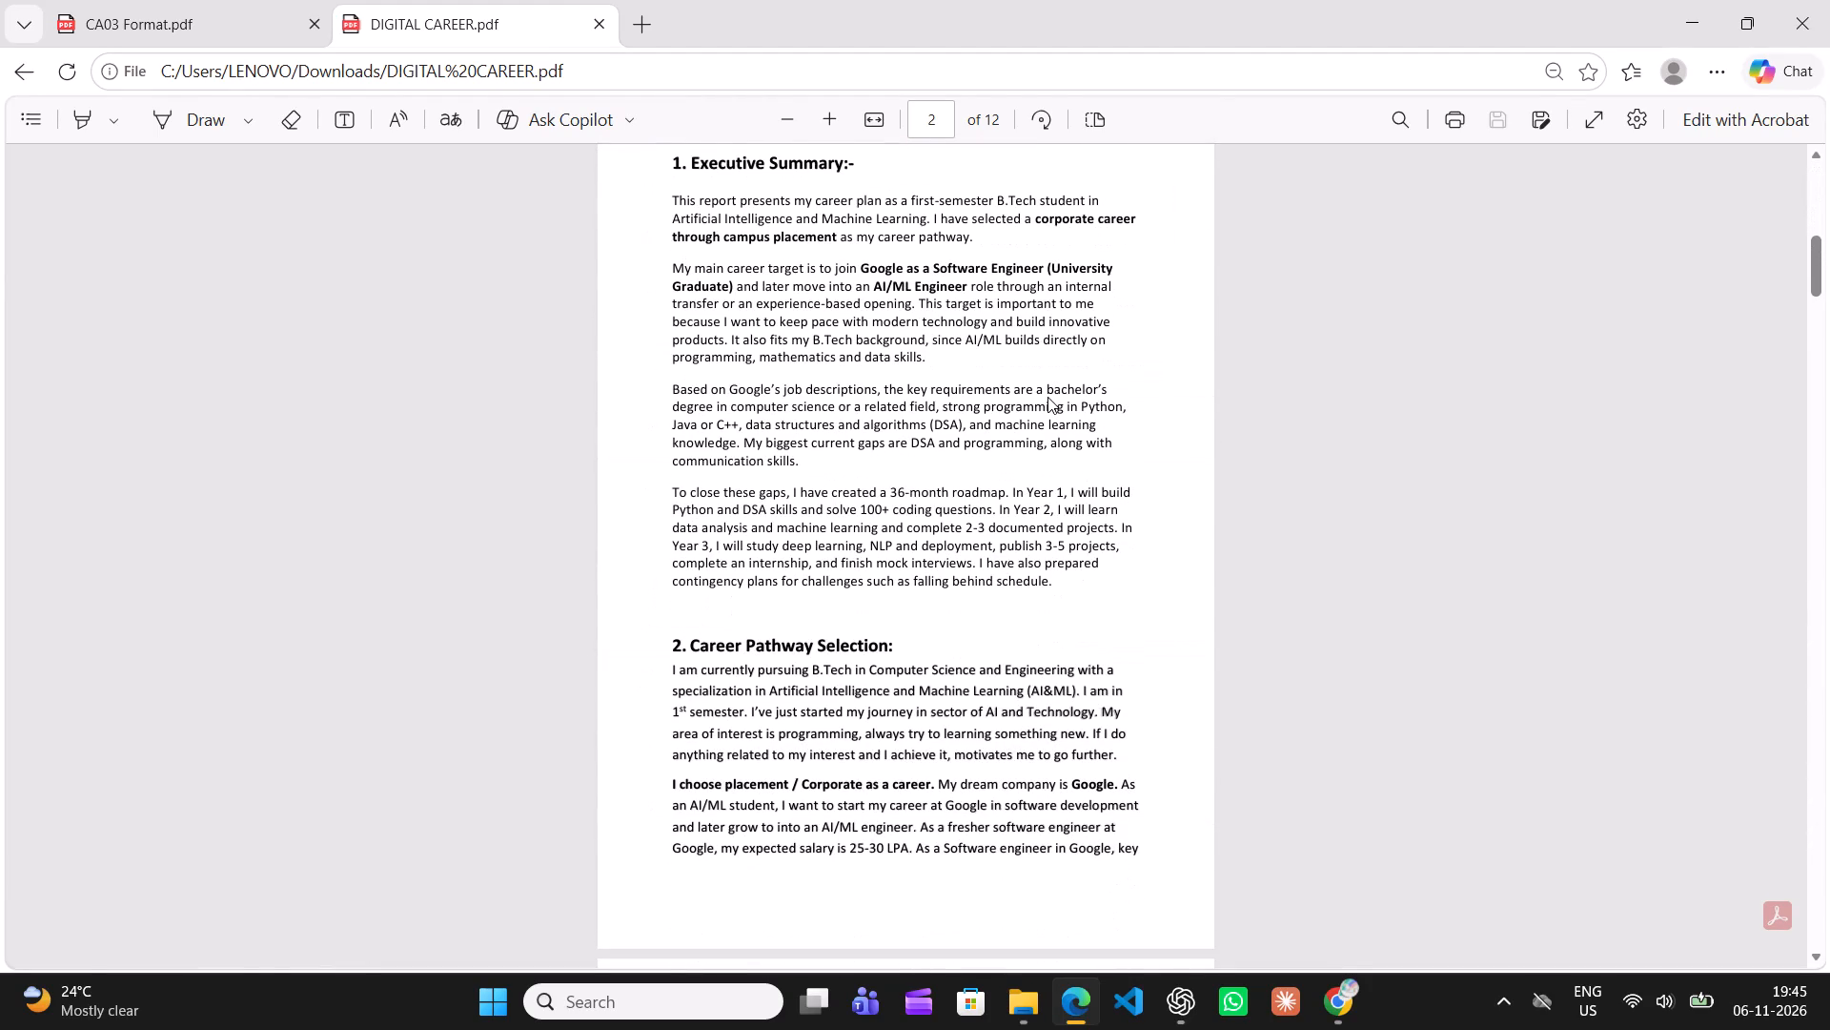
scroll(1047, 397, up, 1)
scroll(1047, 397, down, 4)
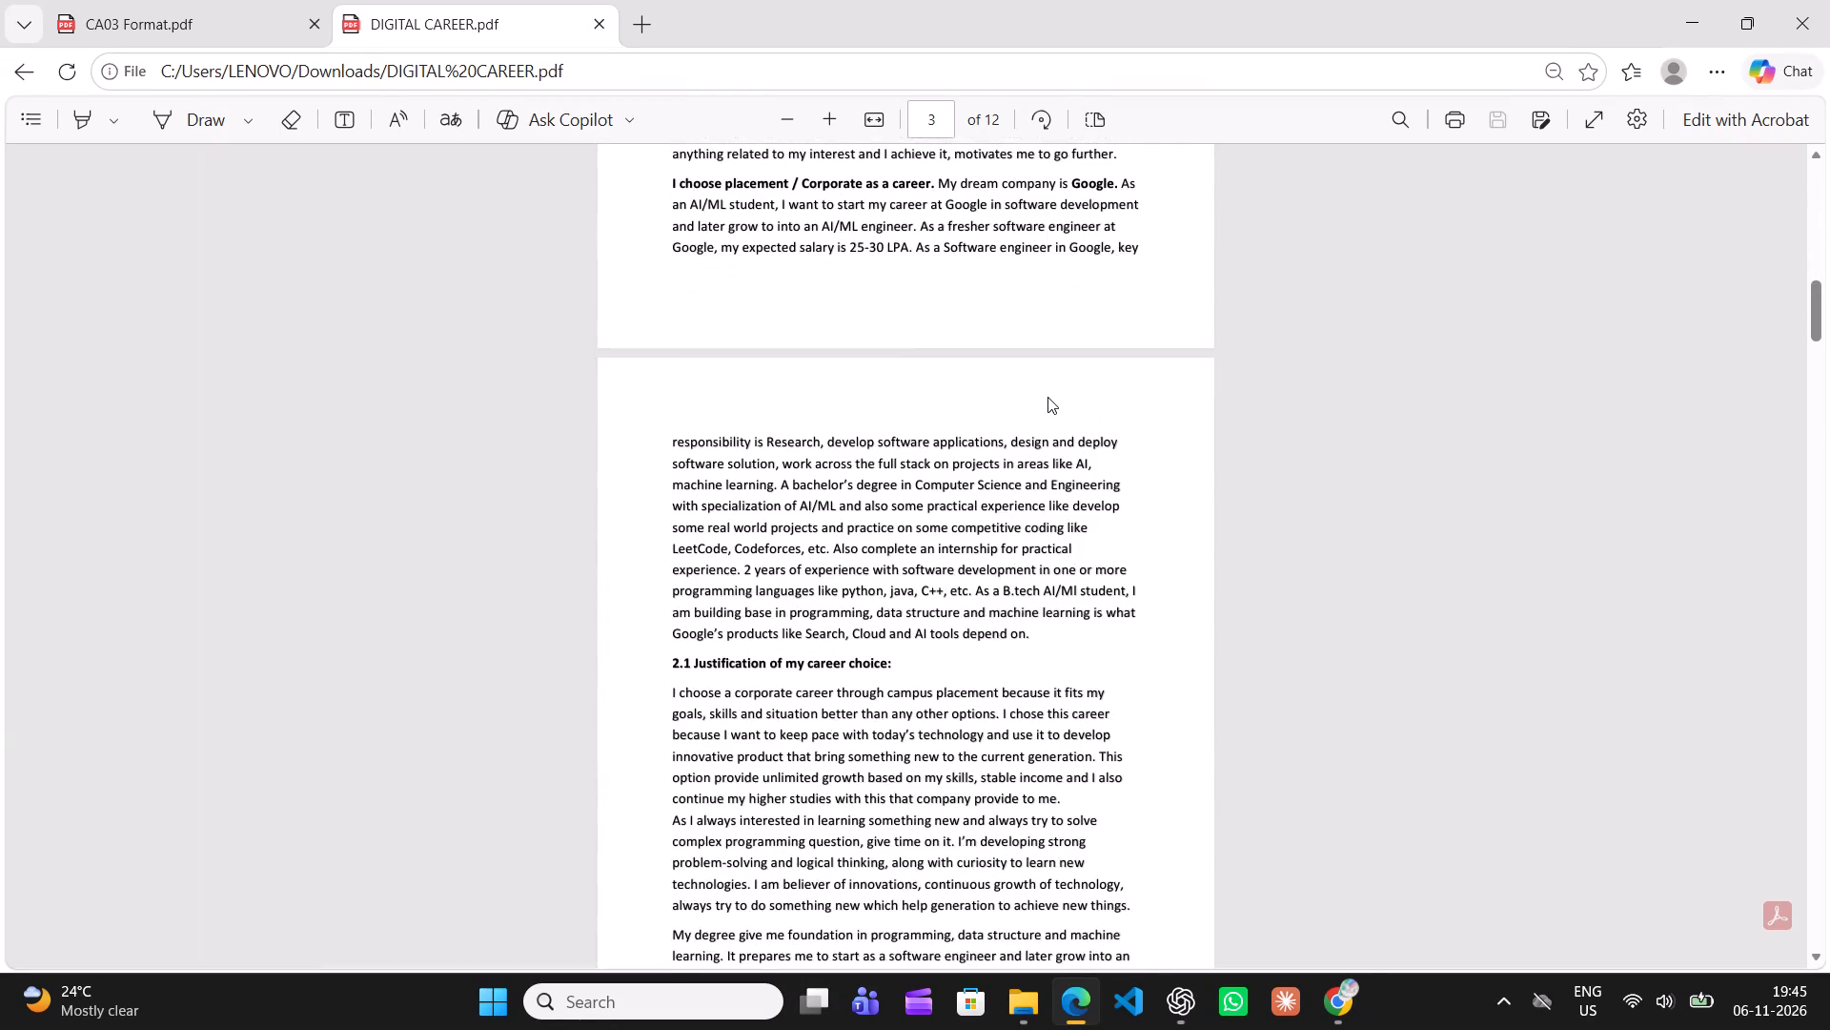
scroll(1047, 397, down, 5)
scroll(1072, 244, down, 11)
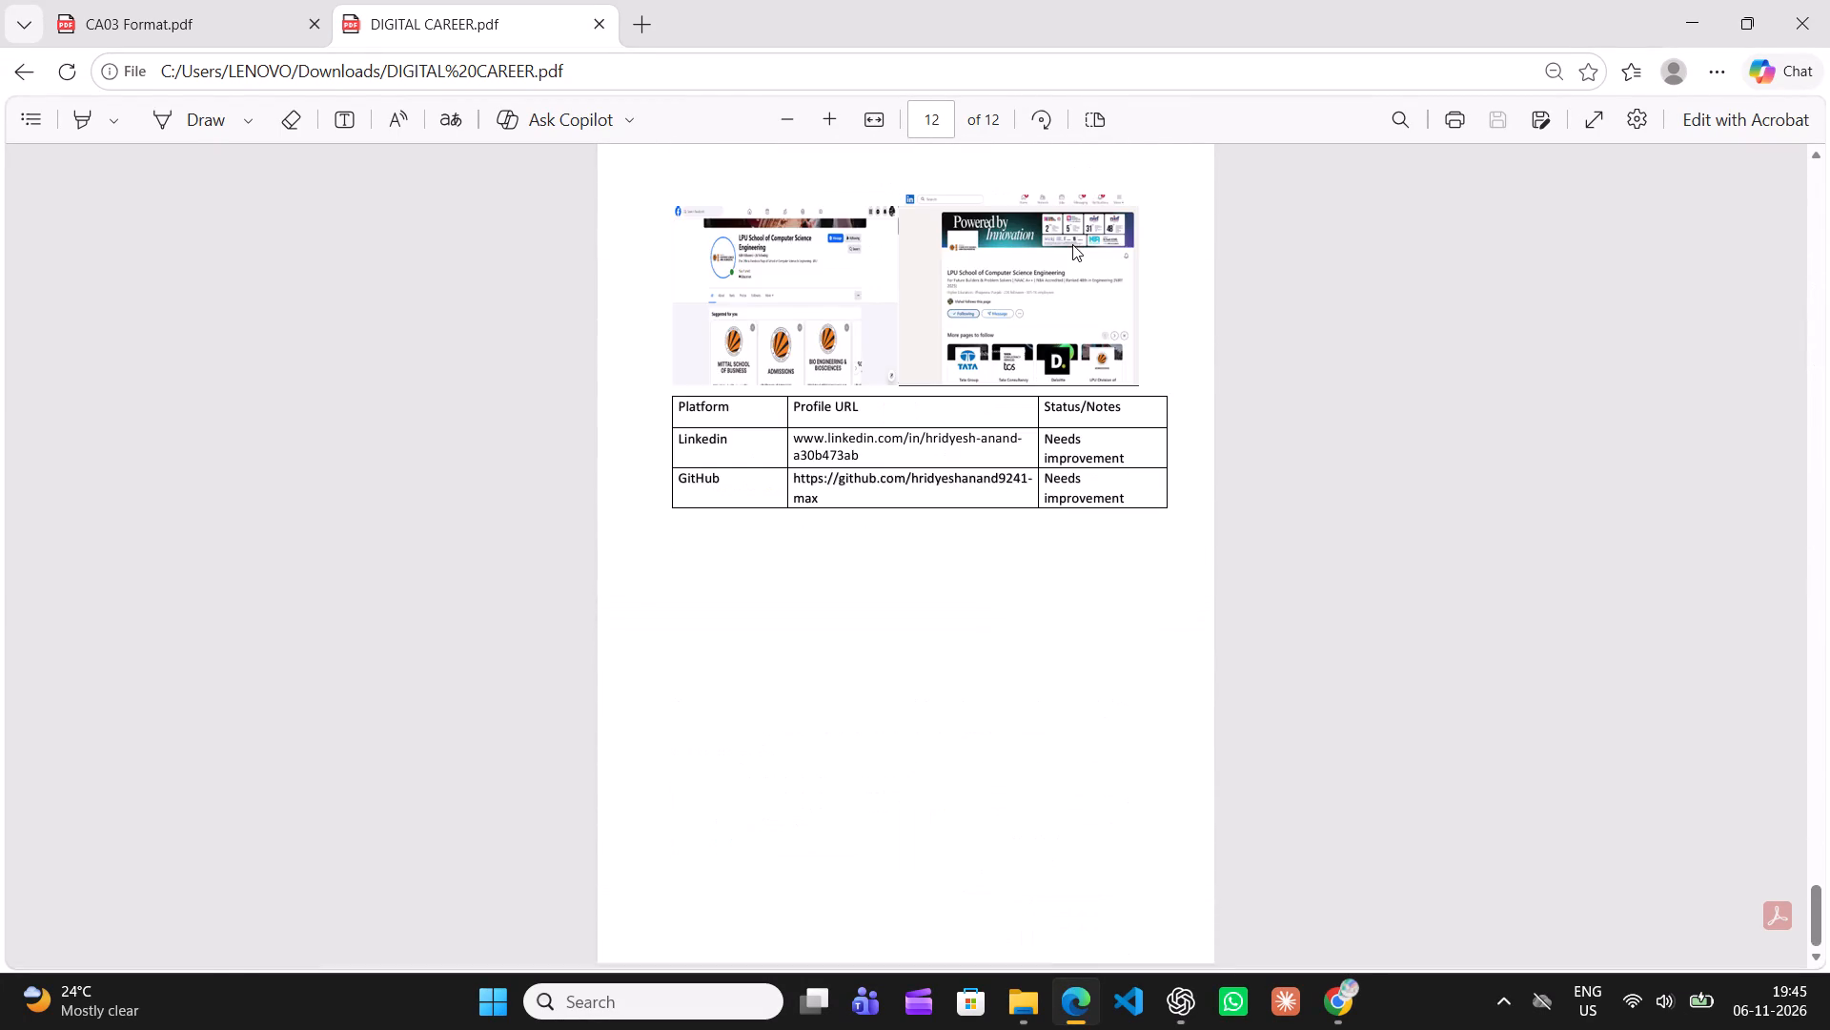
scroll(1072, 244, up, 20)
scroll(1072, 244, up, 11)
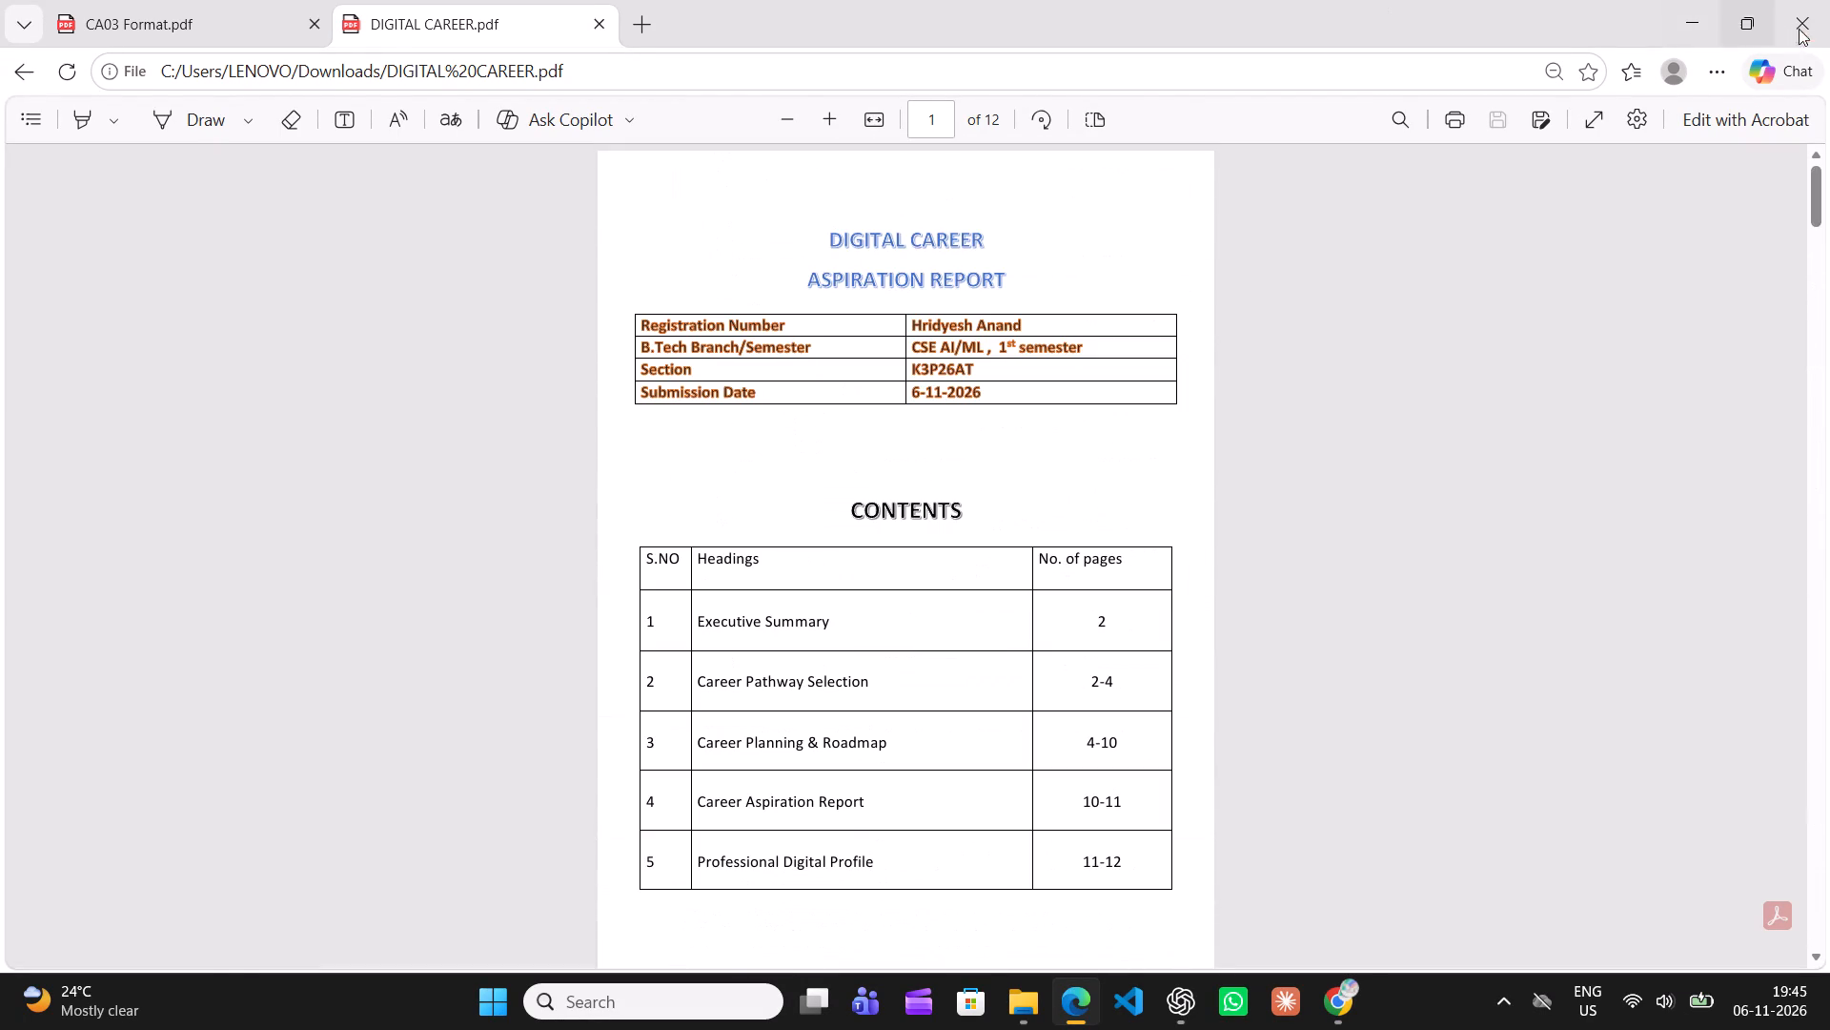
Minimize Edge and File Explorer, switch to Chrome, and open the upload form for the CSE111 "Assignment" entry due 11/07/2026.
click(1697, 8)
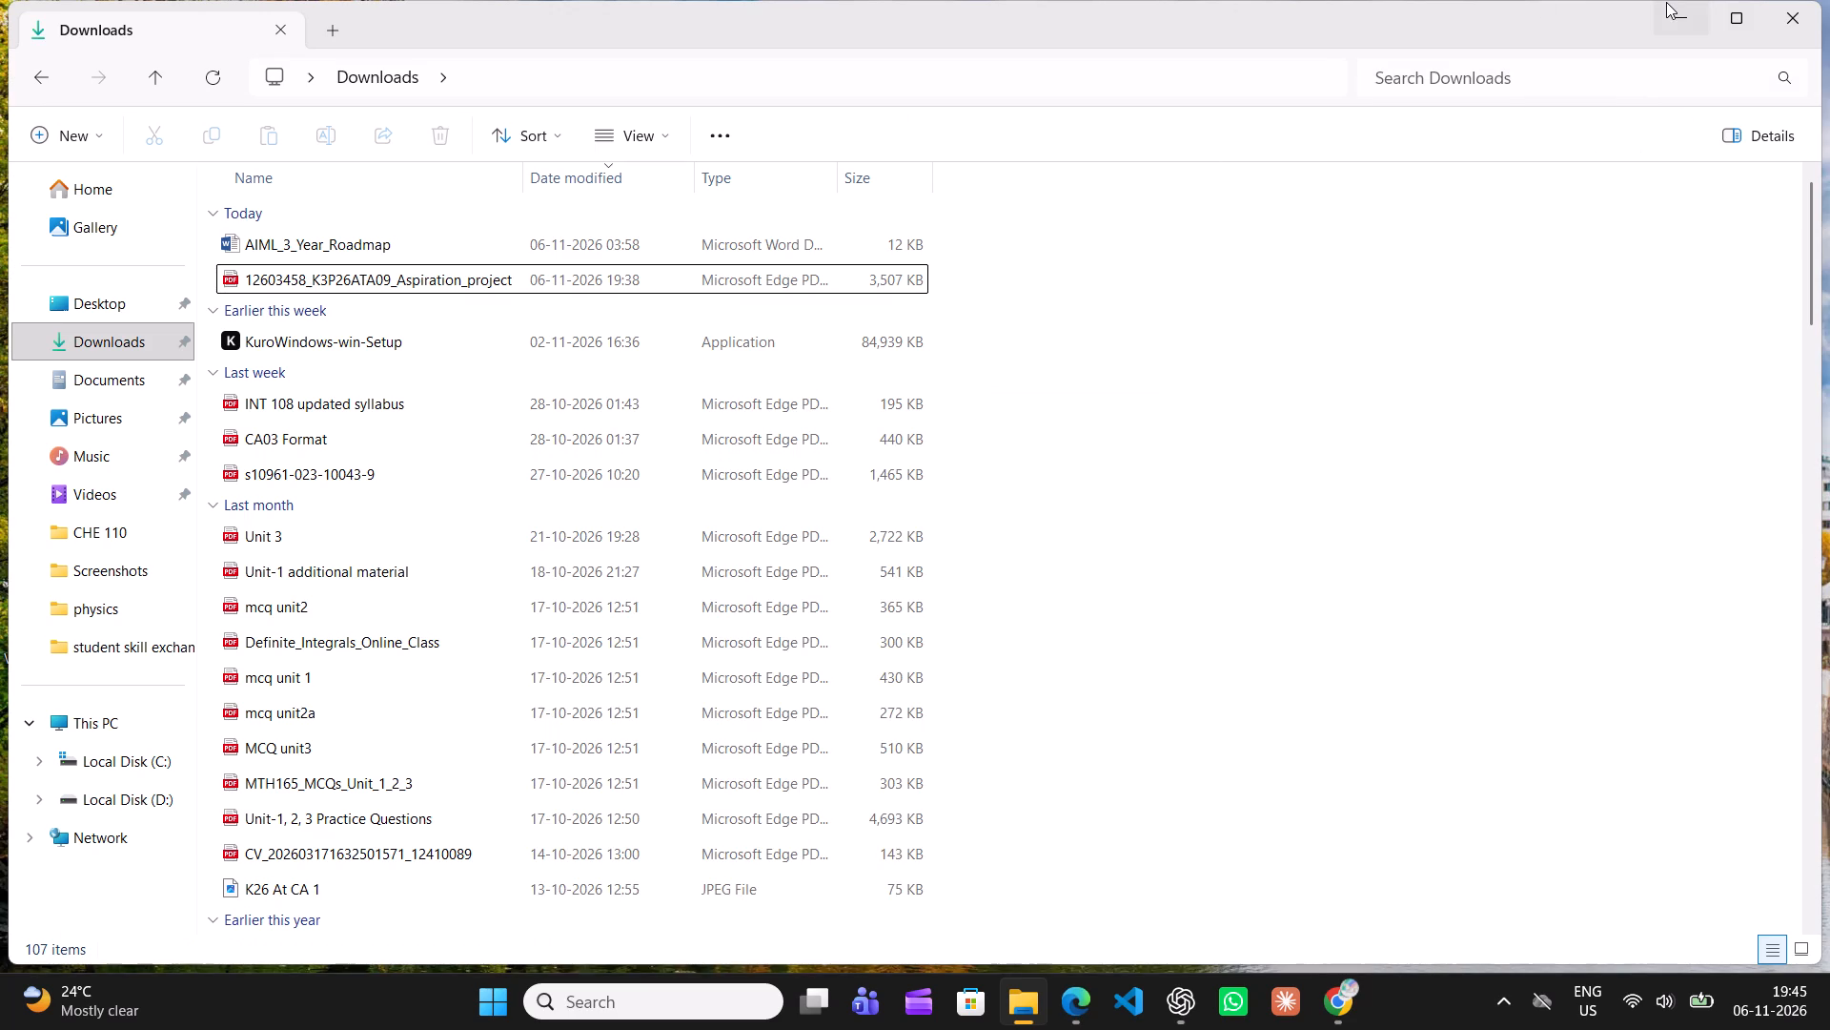
click(1666, 2)
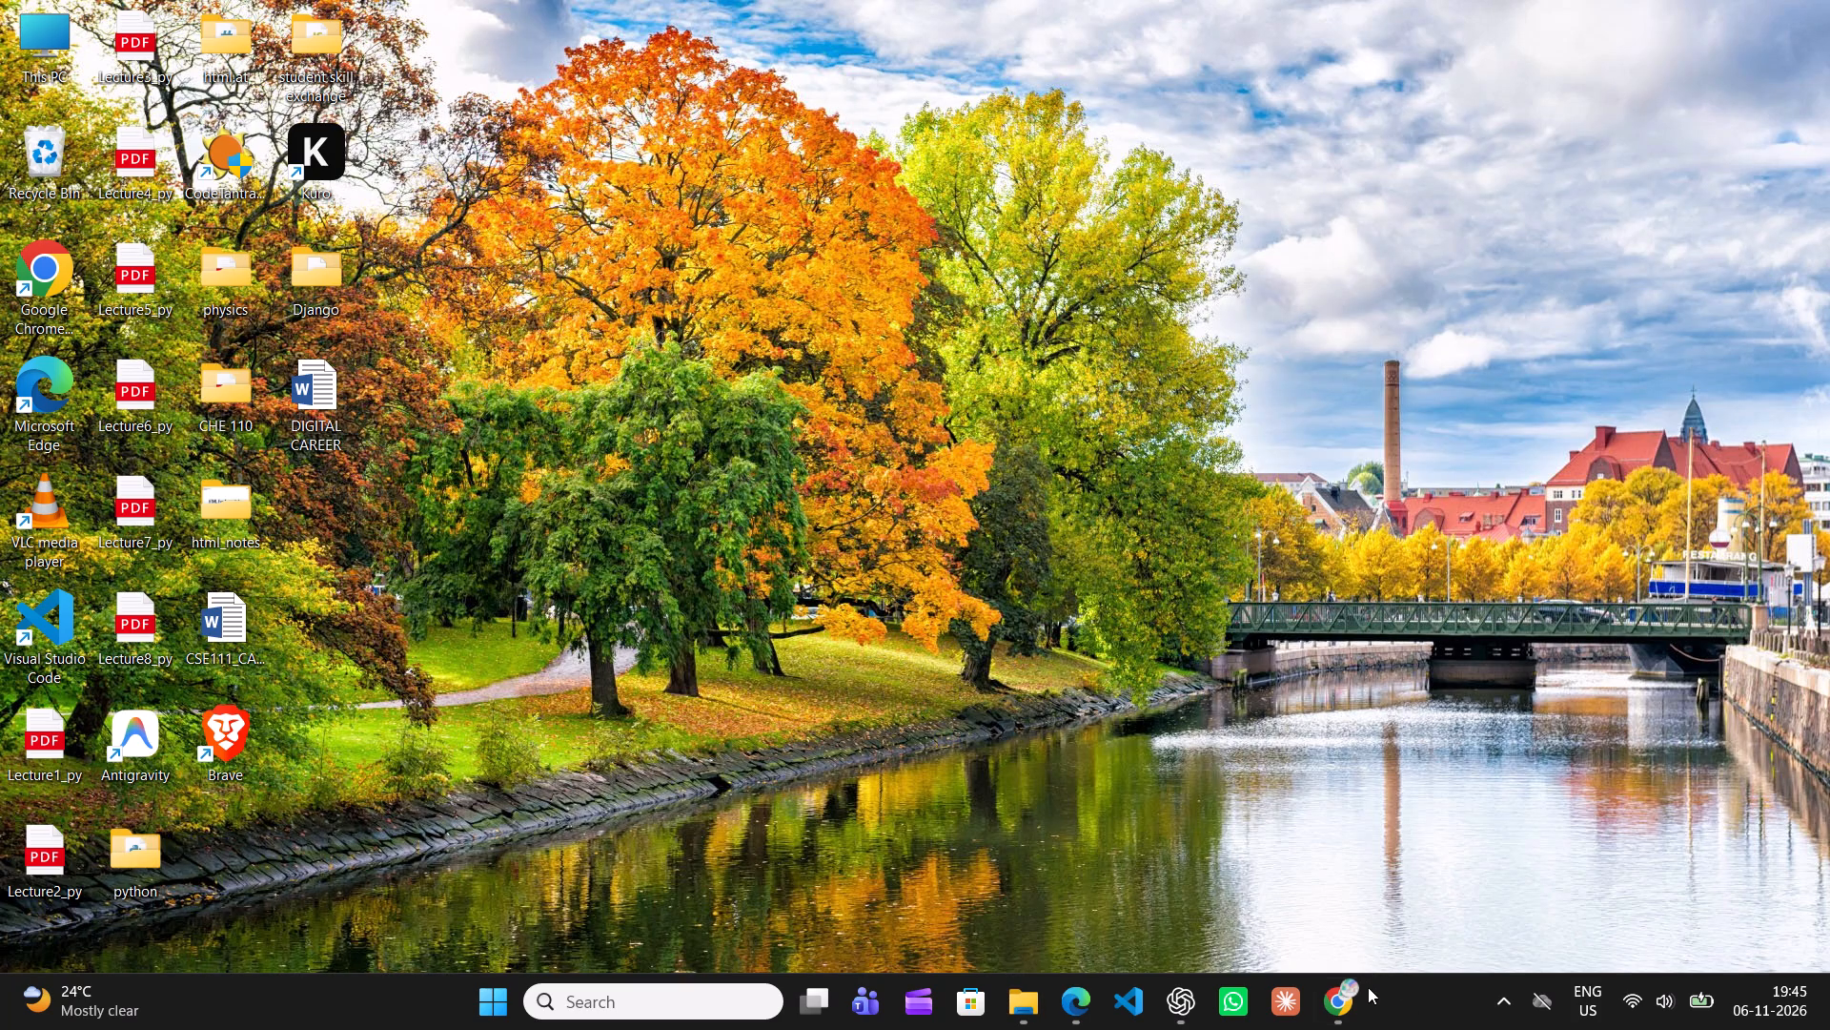
click(1349, 989)
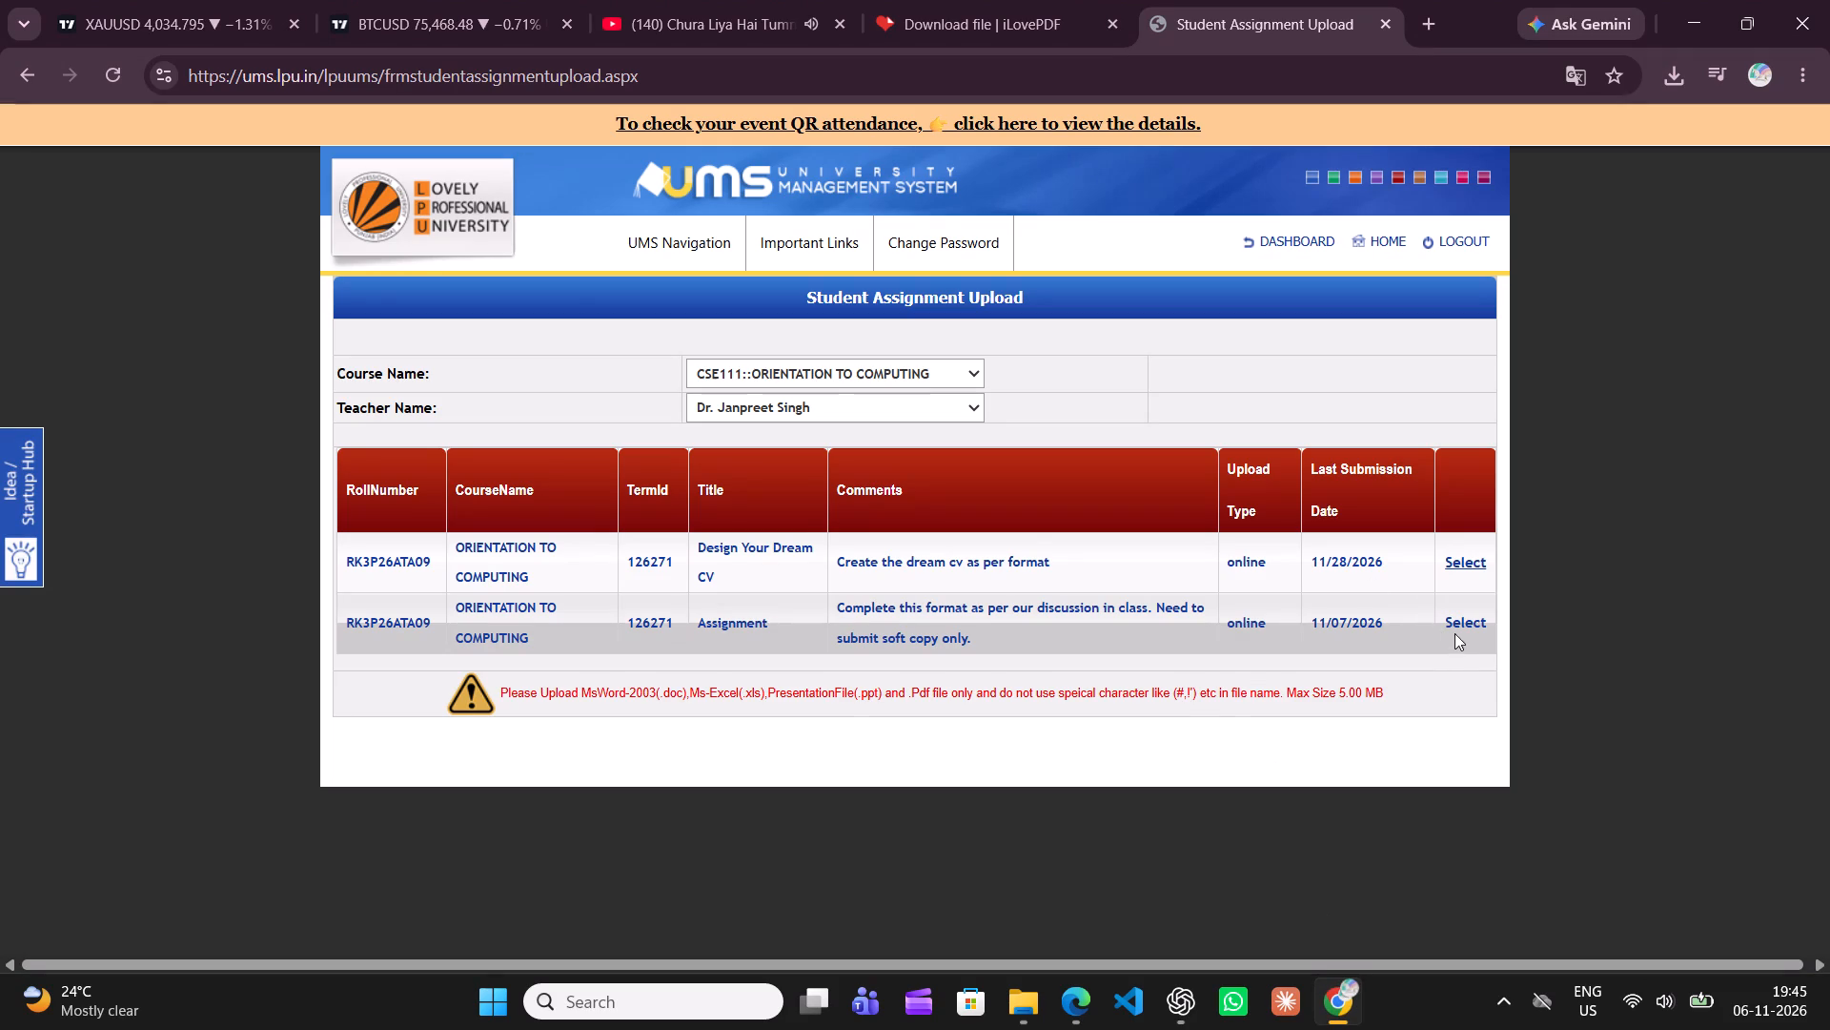
click(1457, 628)
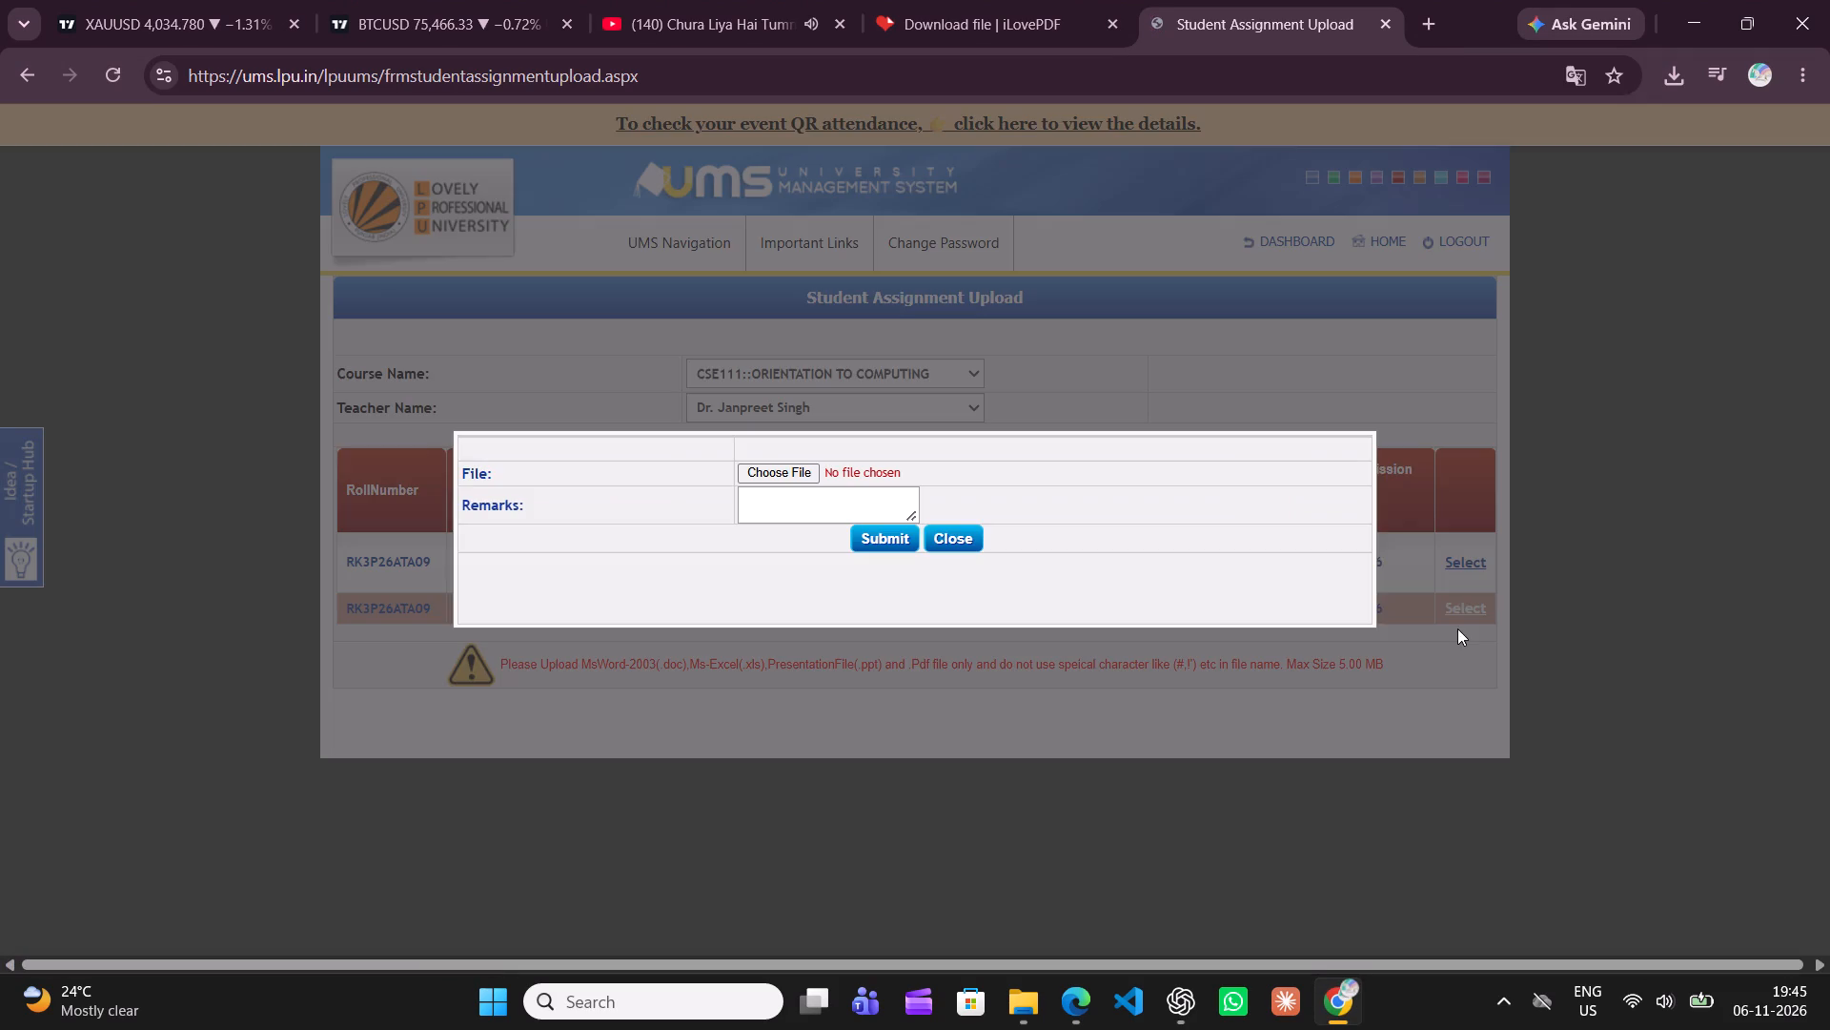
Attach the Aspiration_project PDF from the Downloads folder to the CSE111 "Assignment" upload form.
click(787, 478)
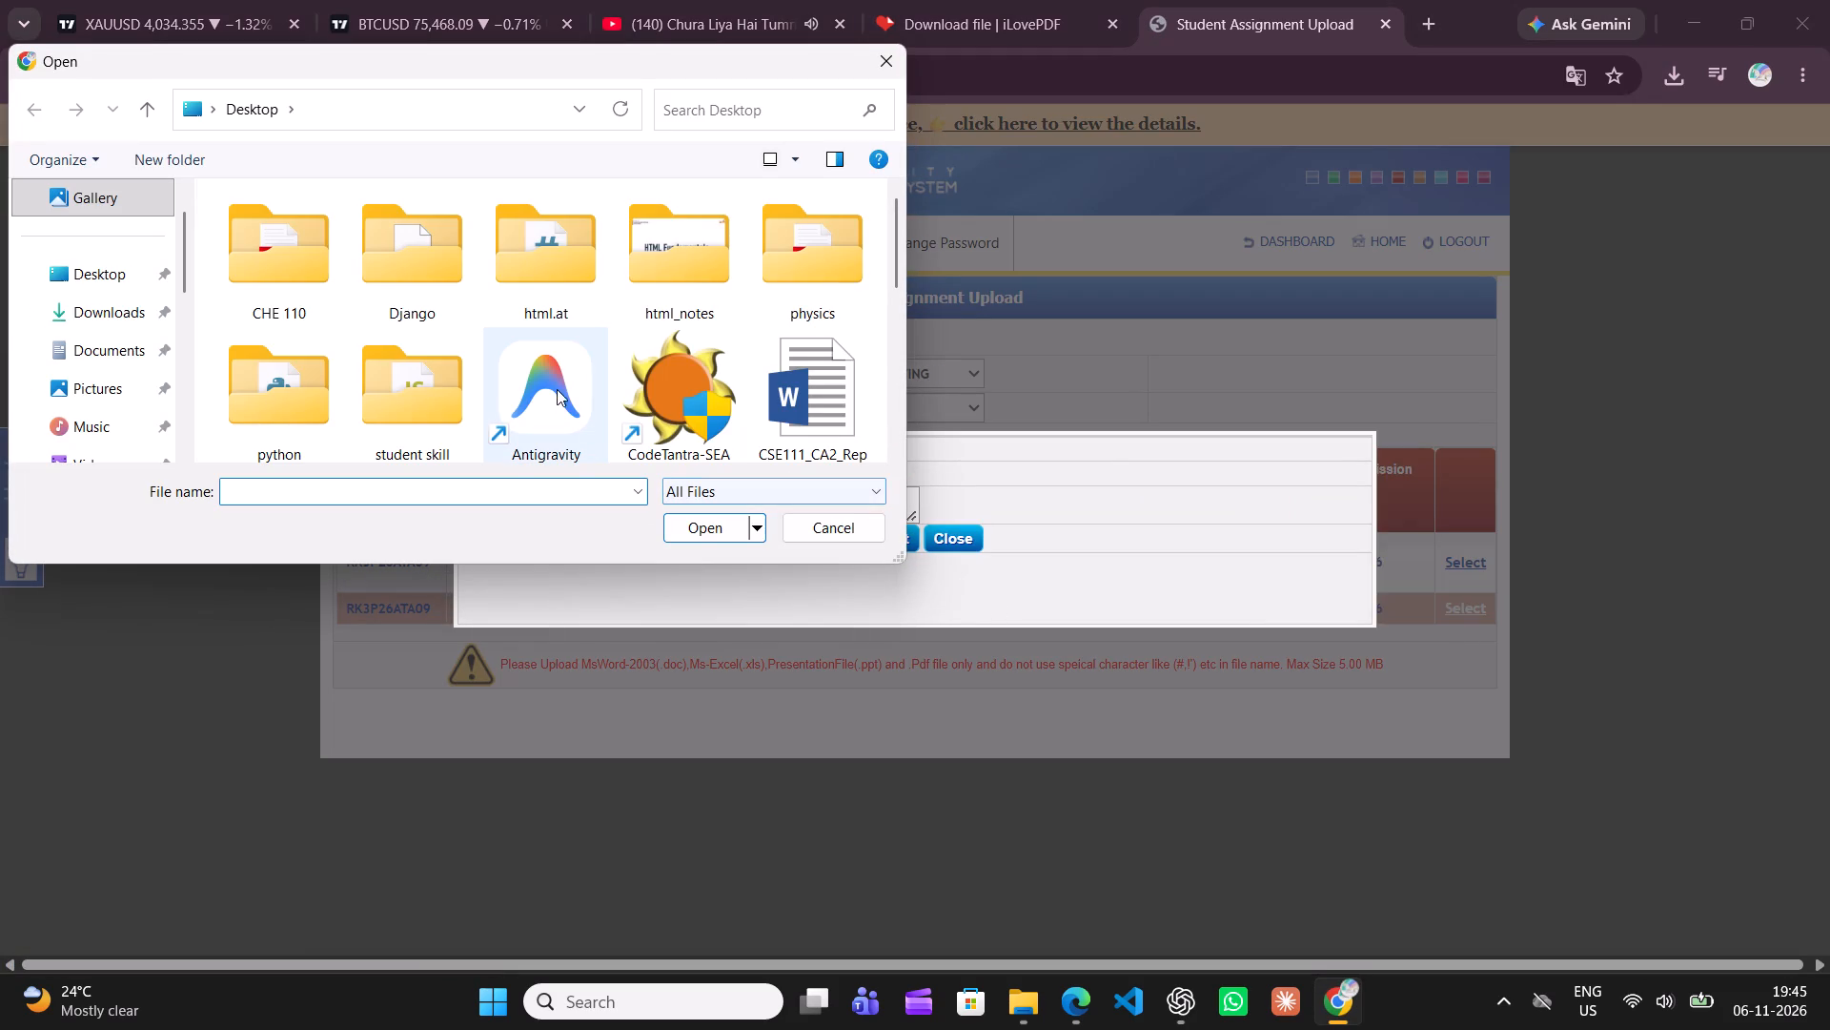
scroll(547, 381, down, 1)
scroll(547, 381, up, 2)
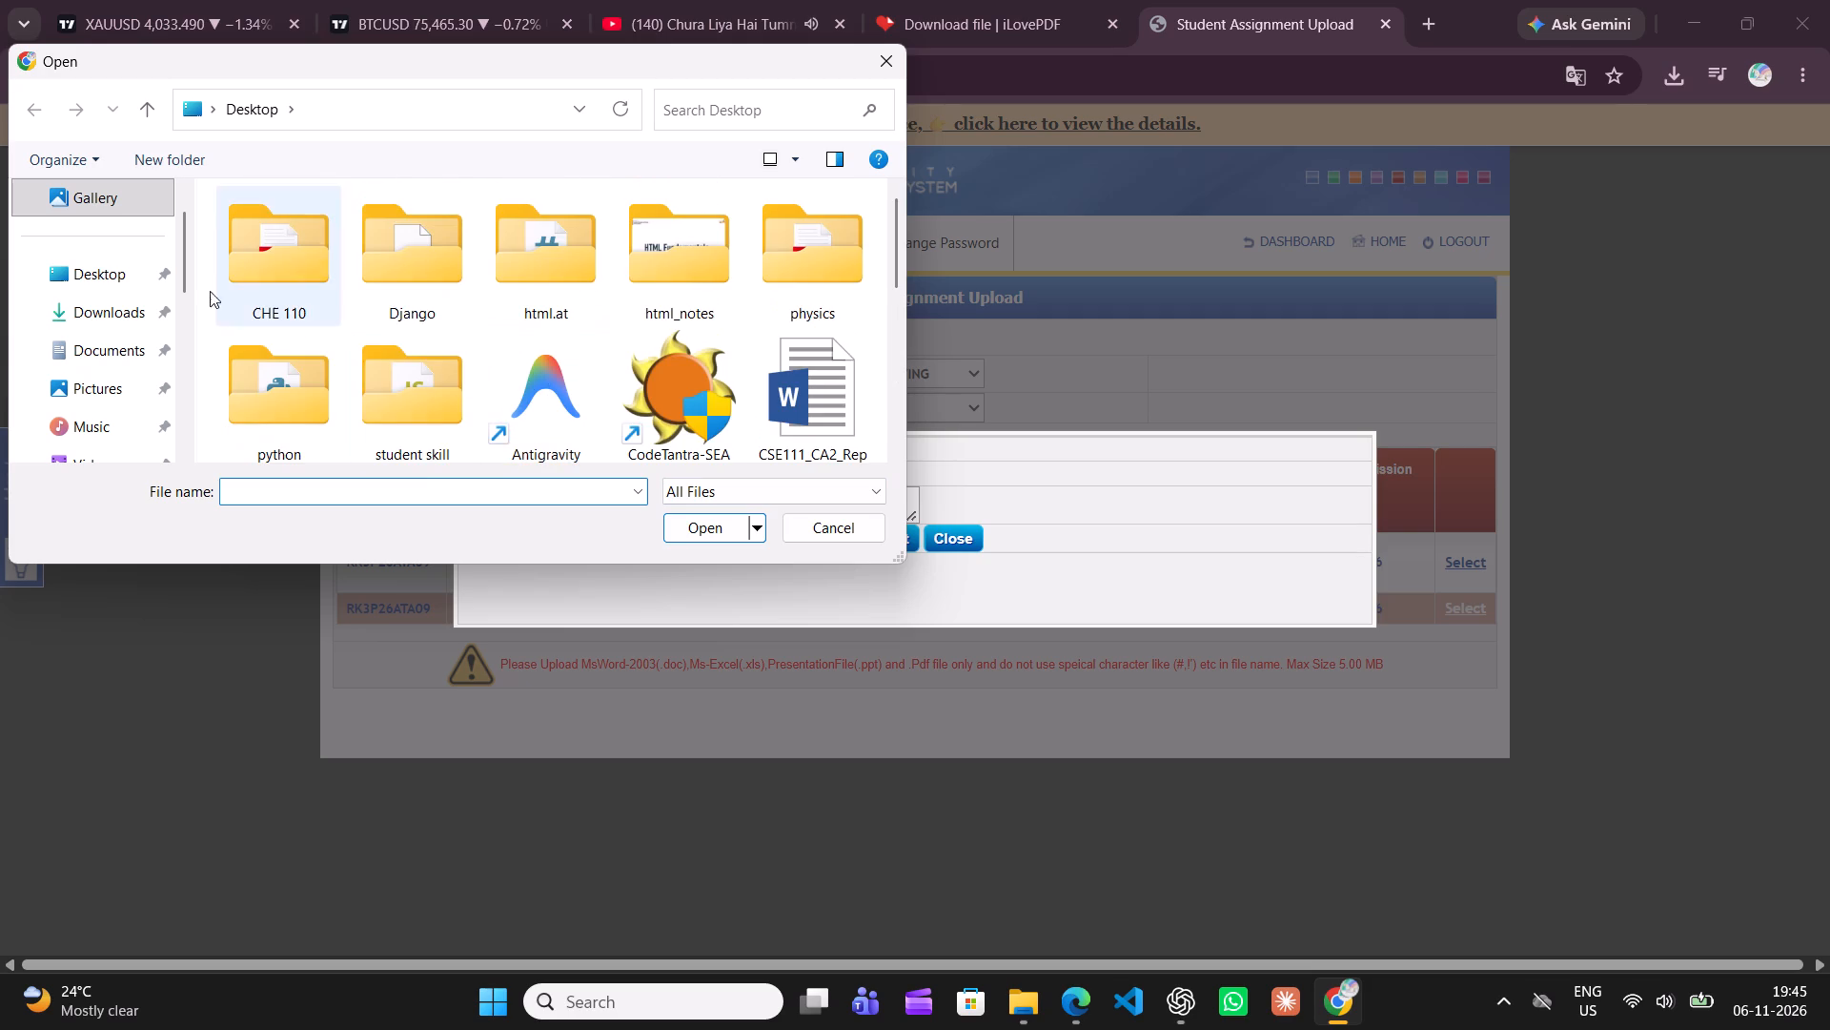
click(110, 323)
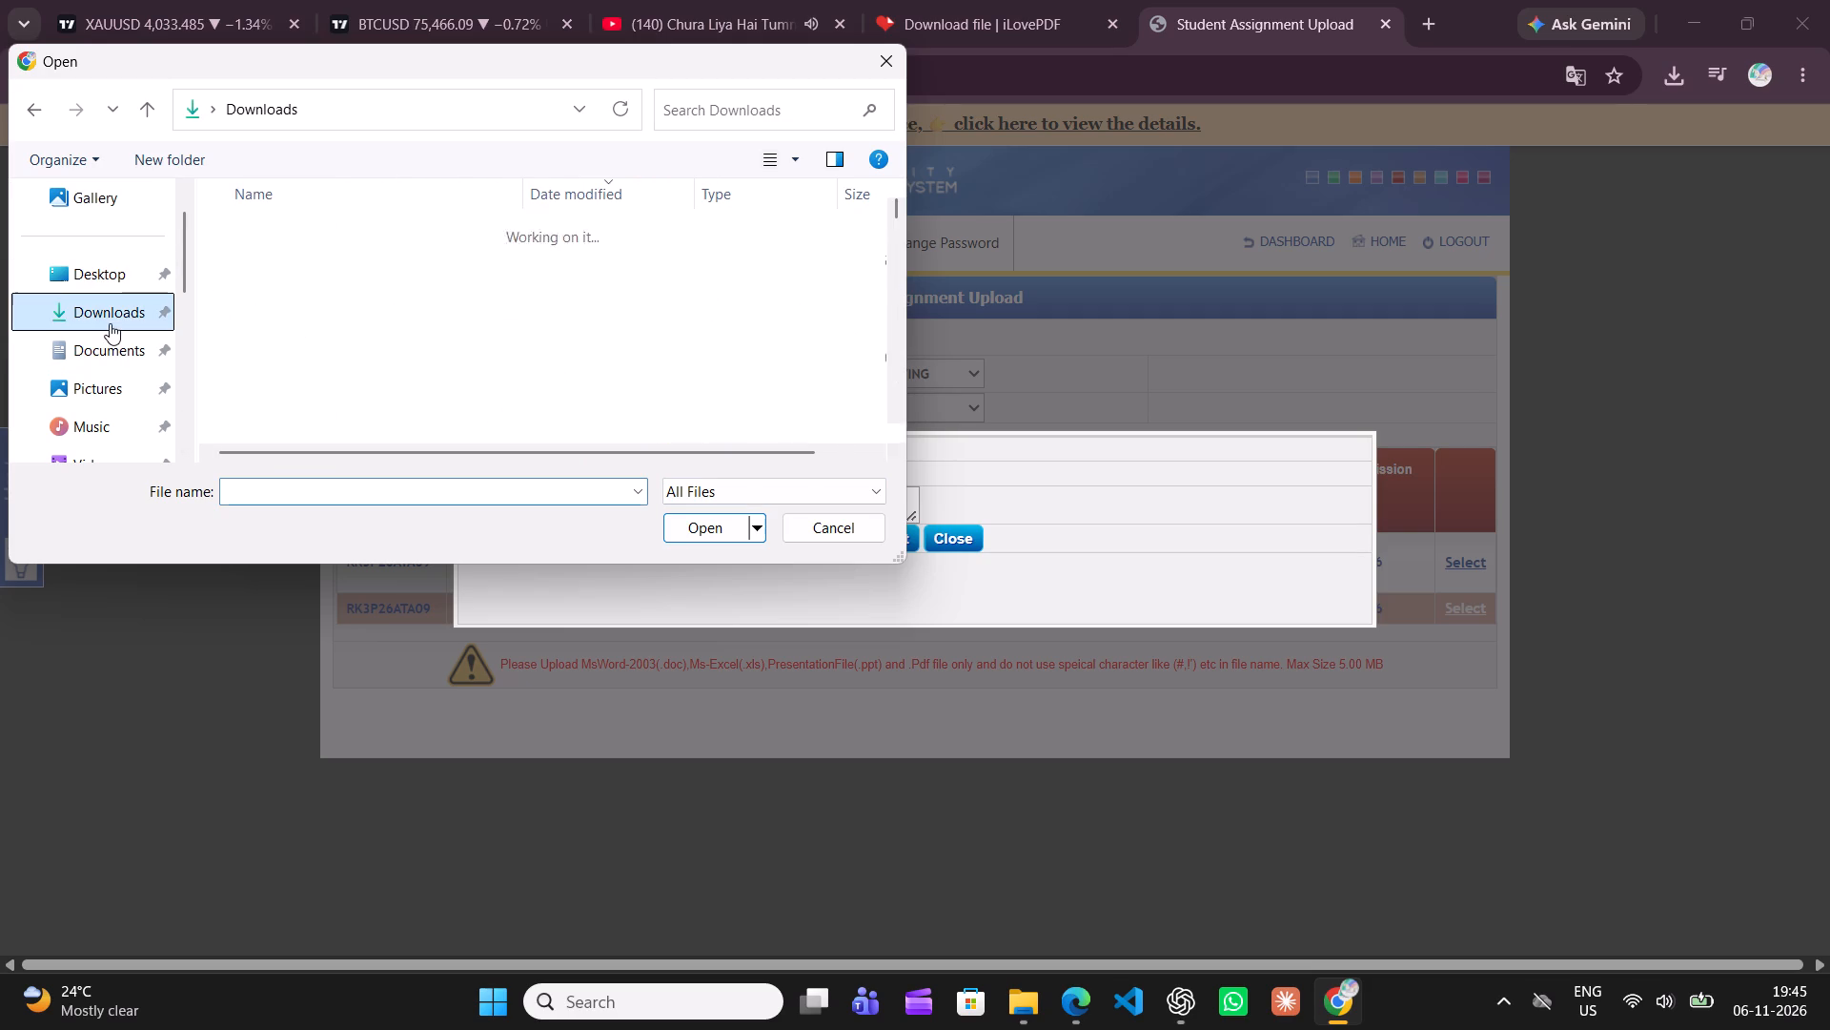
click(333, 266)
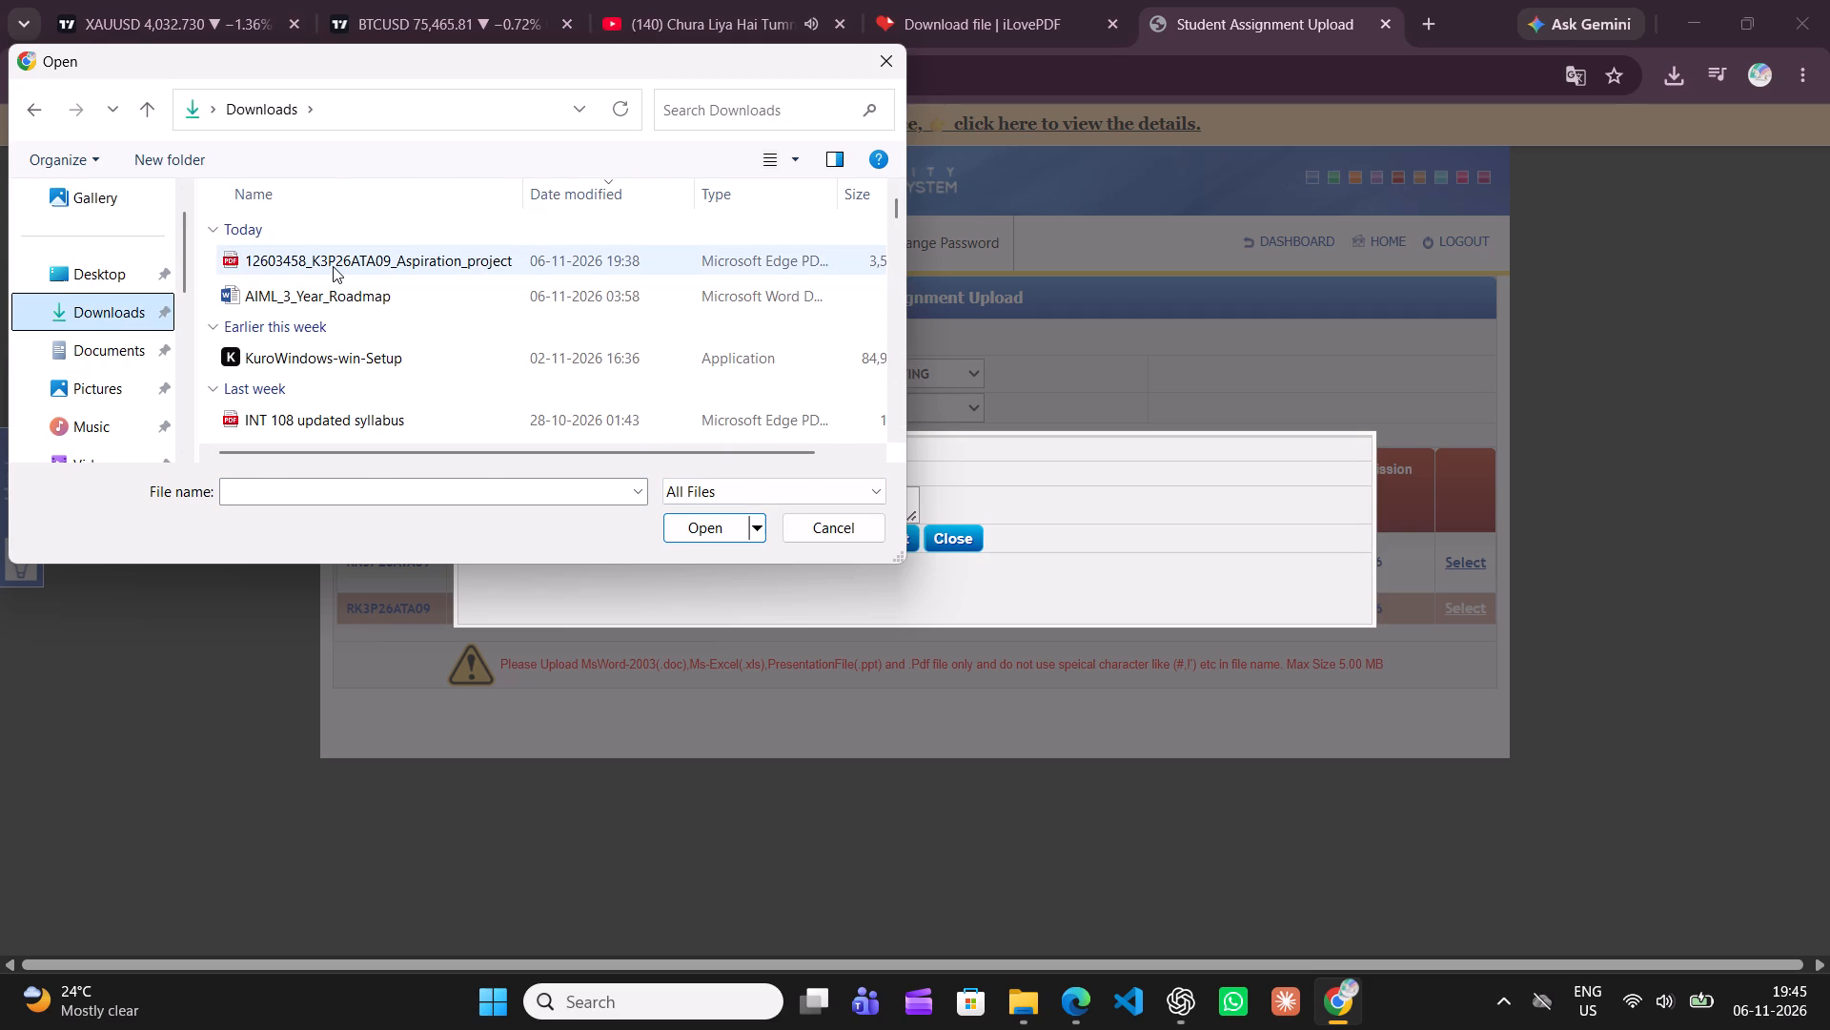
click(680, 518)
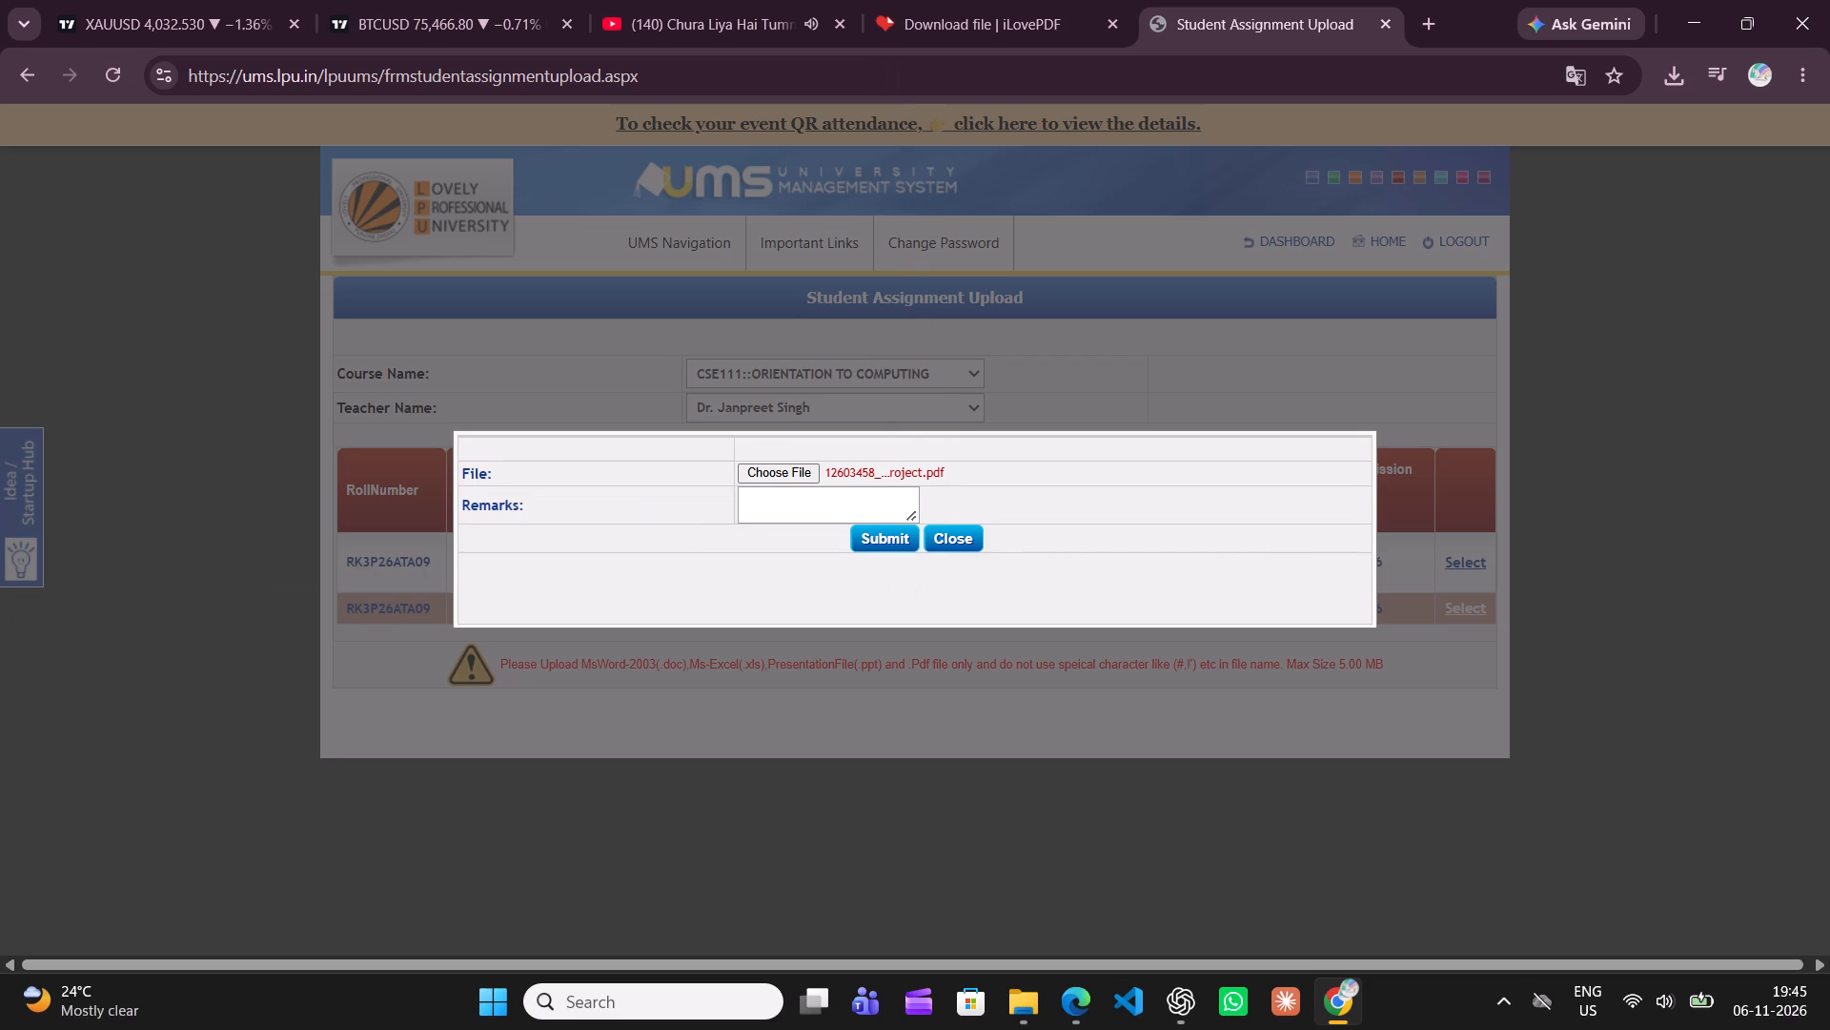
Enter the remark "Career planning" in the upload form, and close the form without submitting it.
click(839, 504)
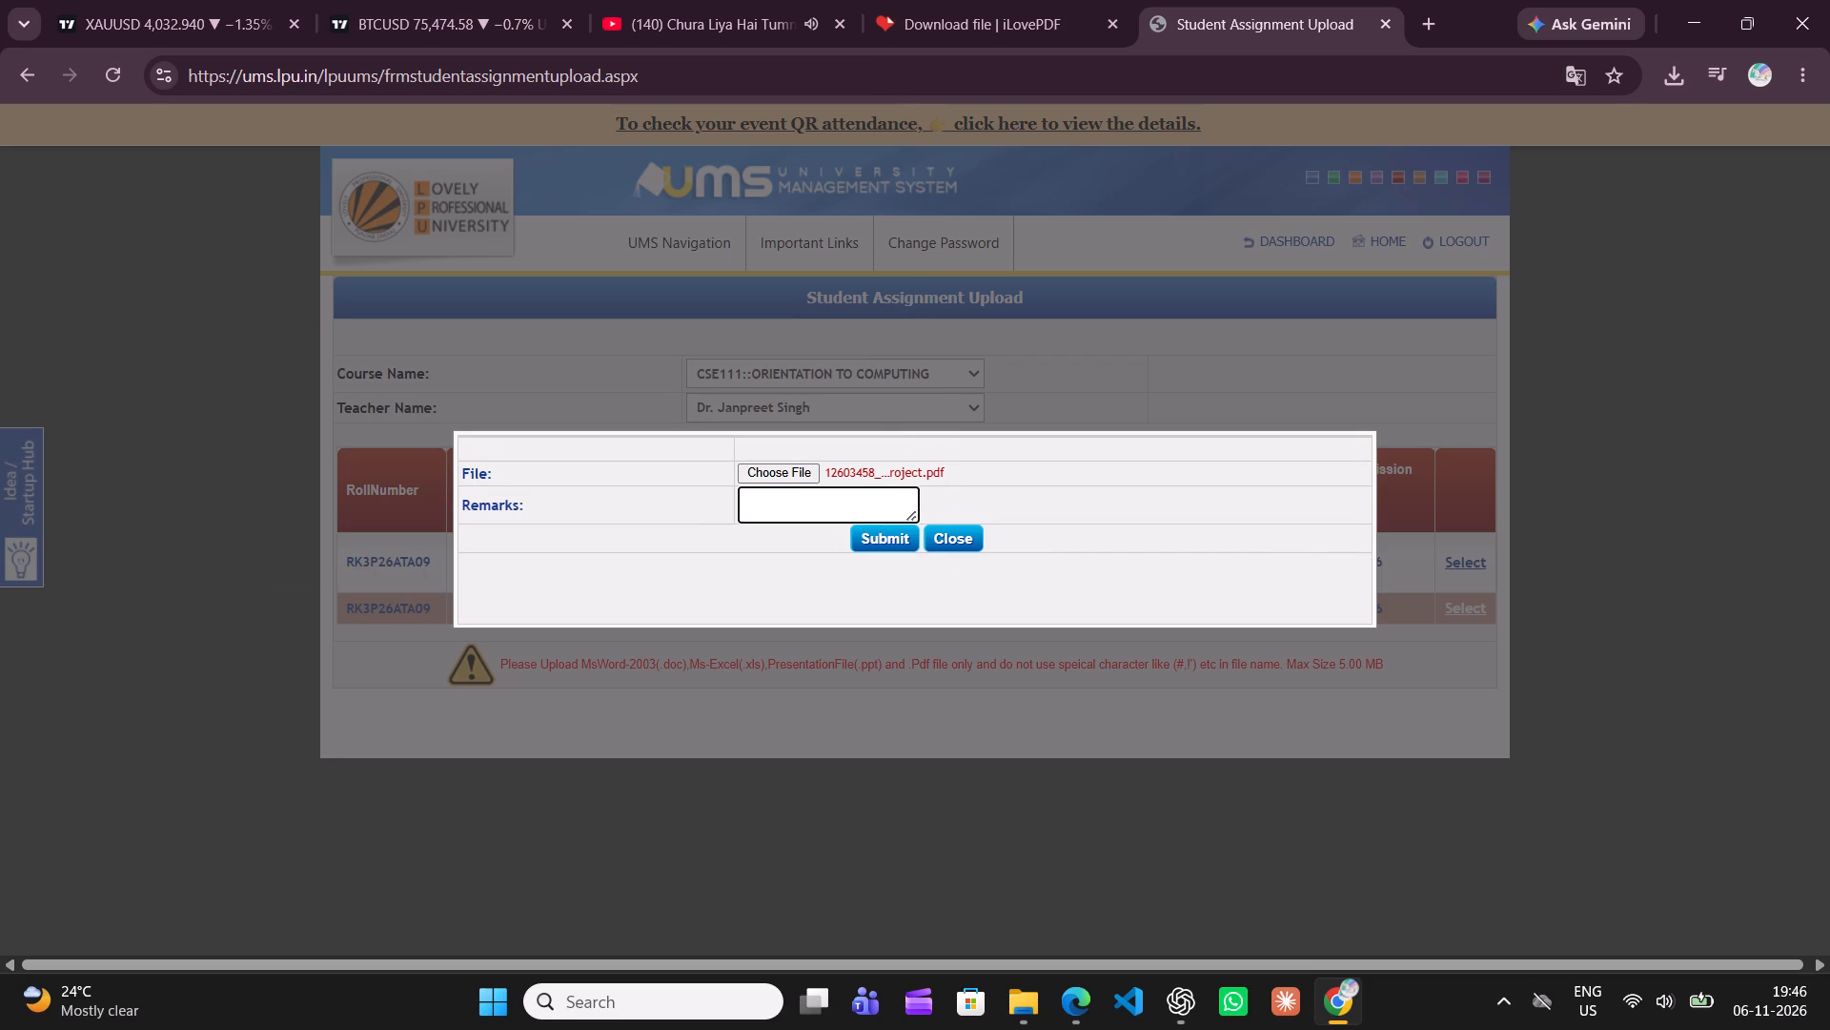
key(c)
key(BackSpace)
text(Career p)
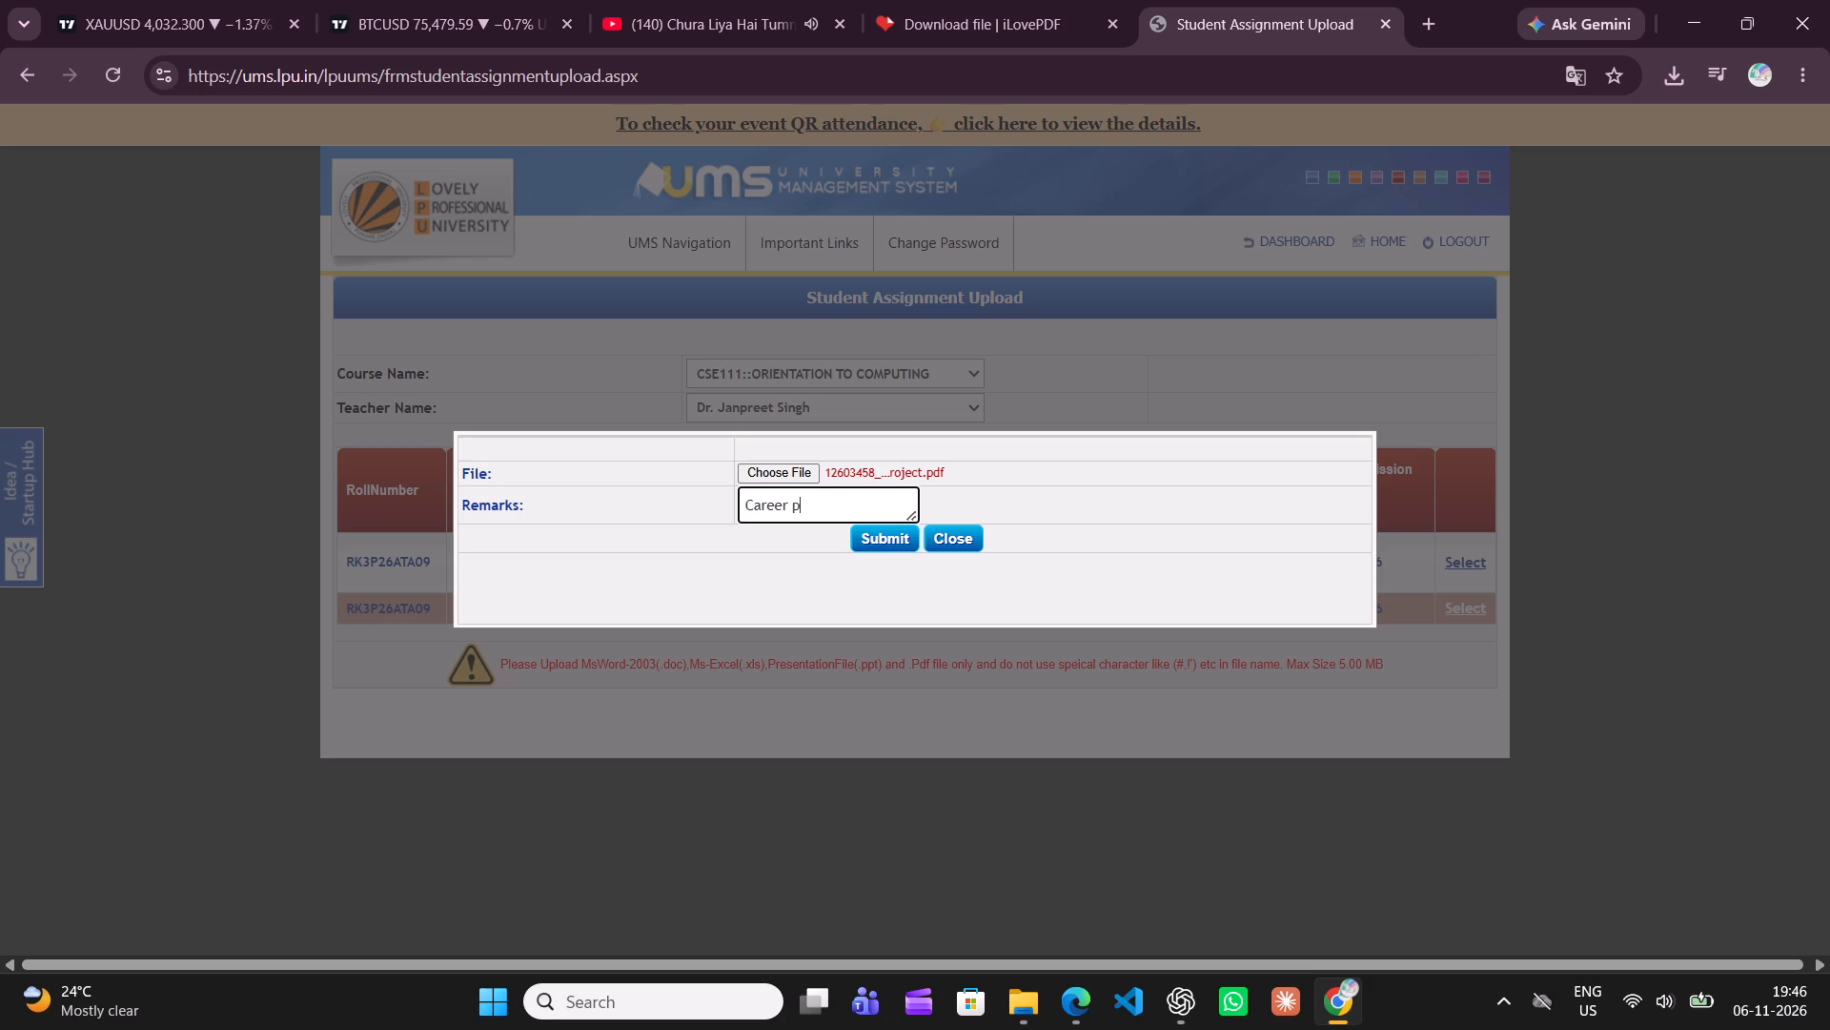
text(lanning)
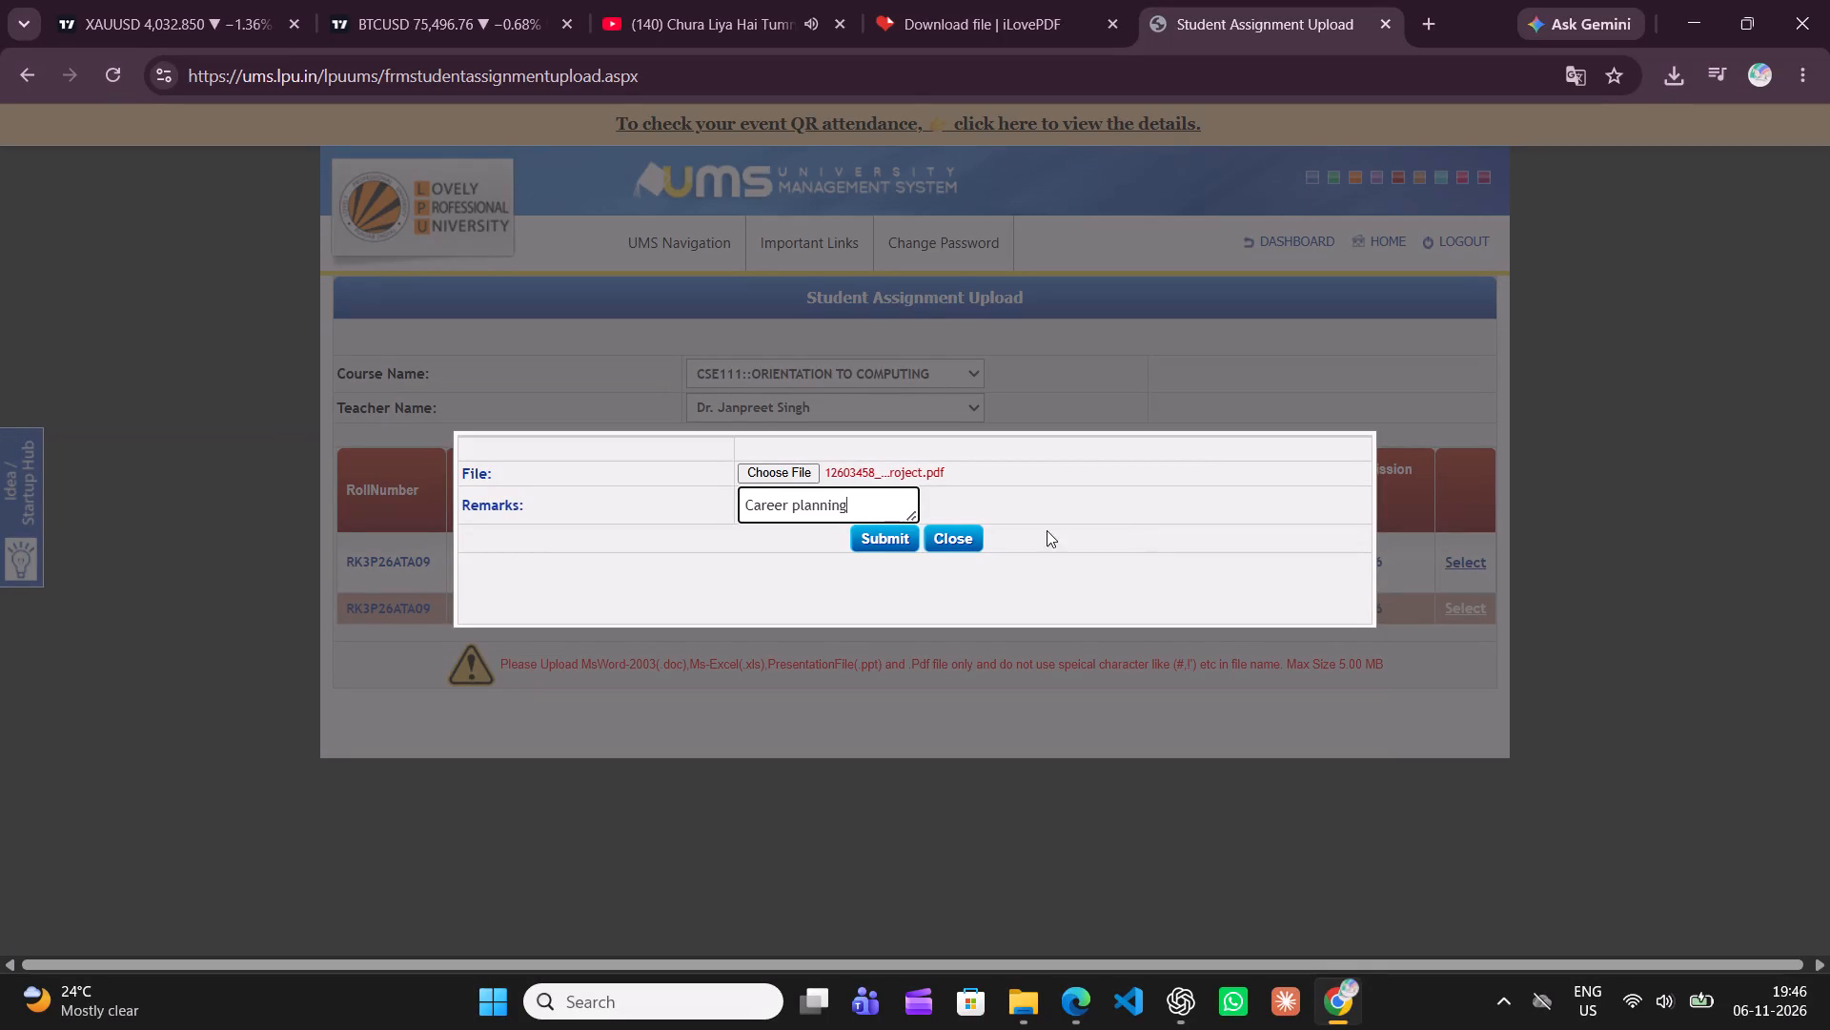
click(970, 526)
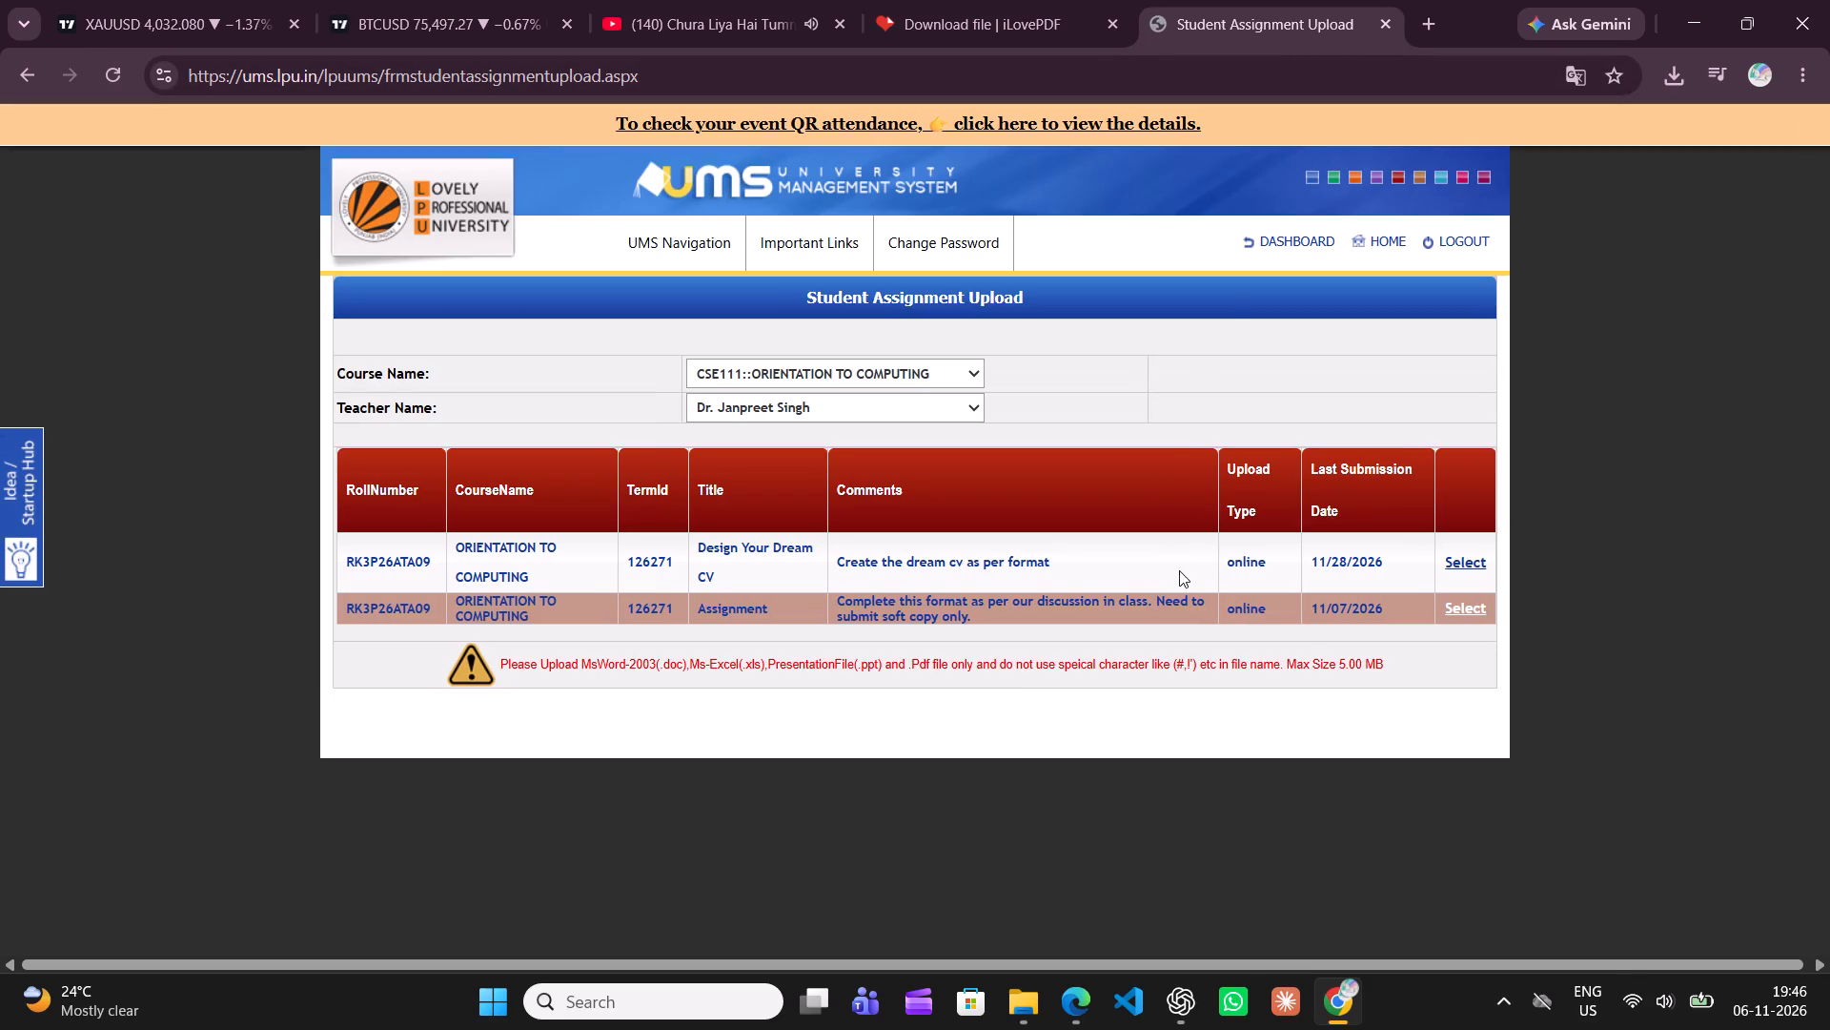
Check the upload forms for the "Assignment" and "Design Your Dream CV" entries, and close them without submitting.
click(1463, 604)
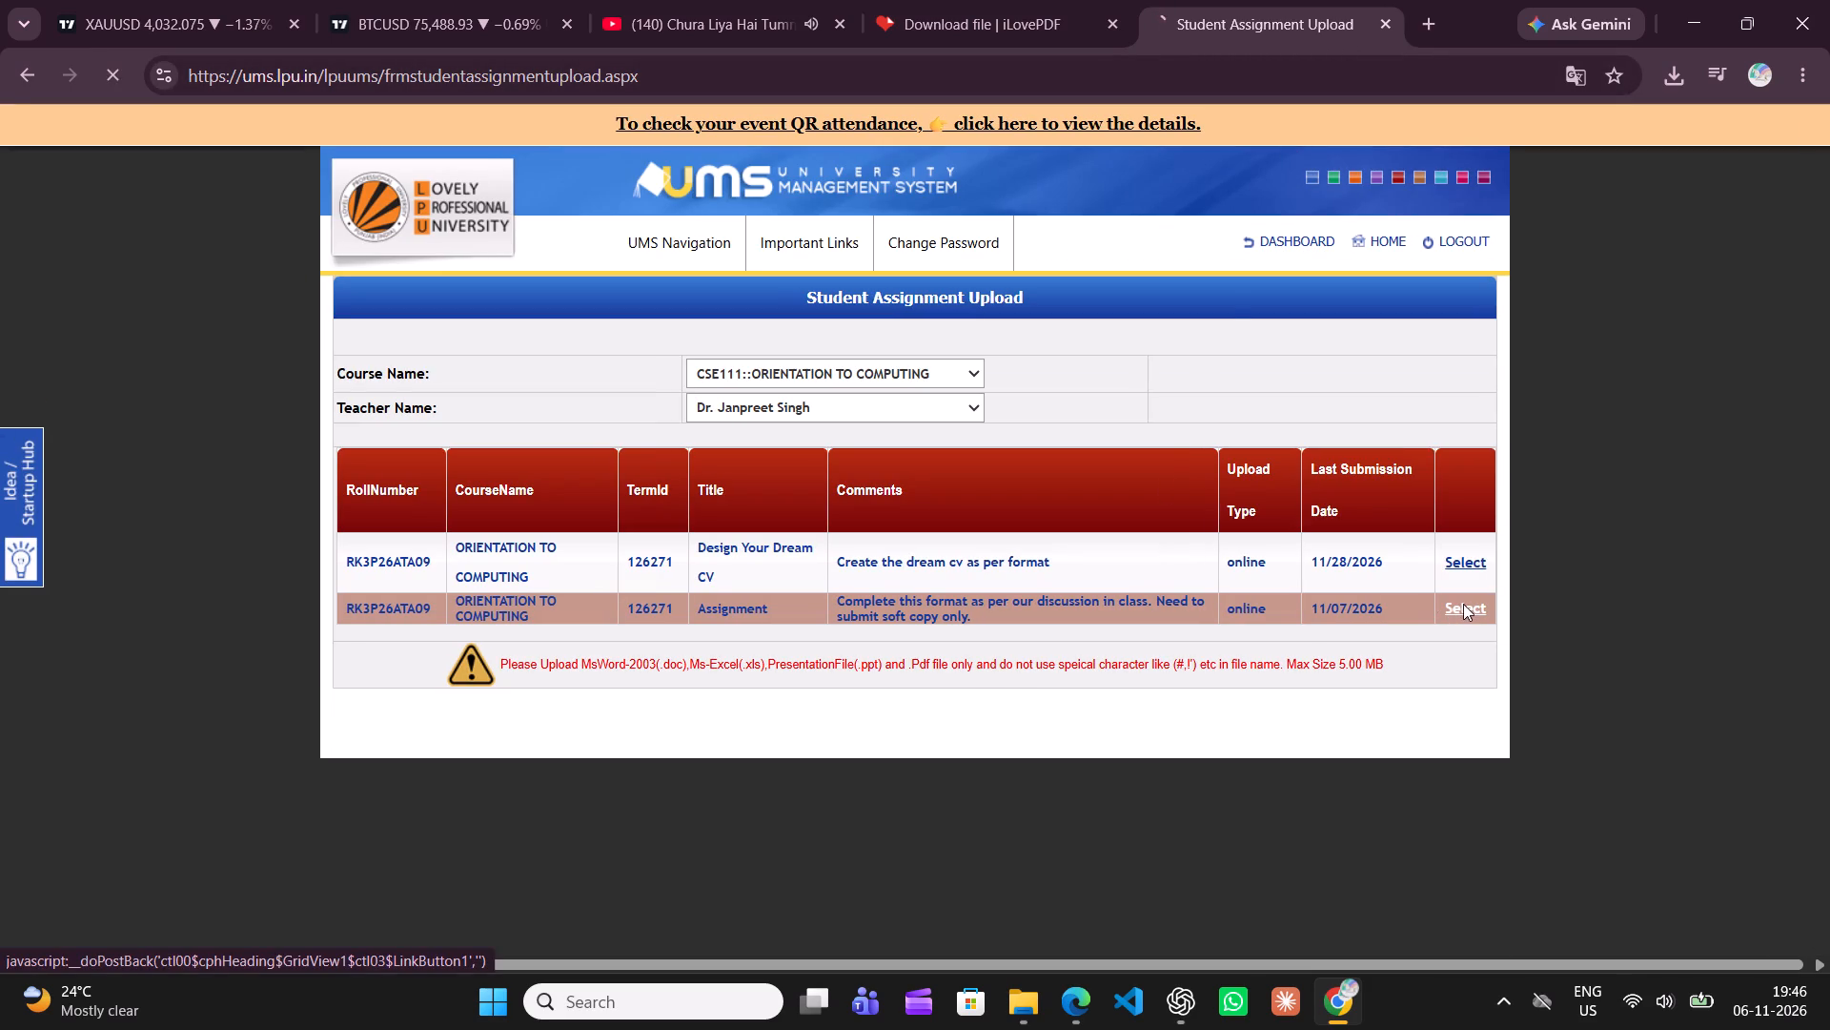
click(978, 539)
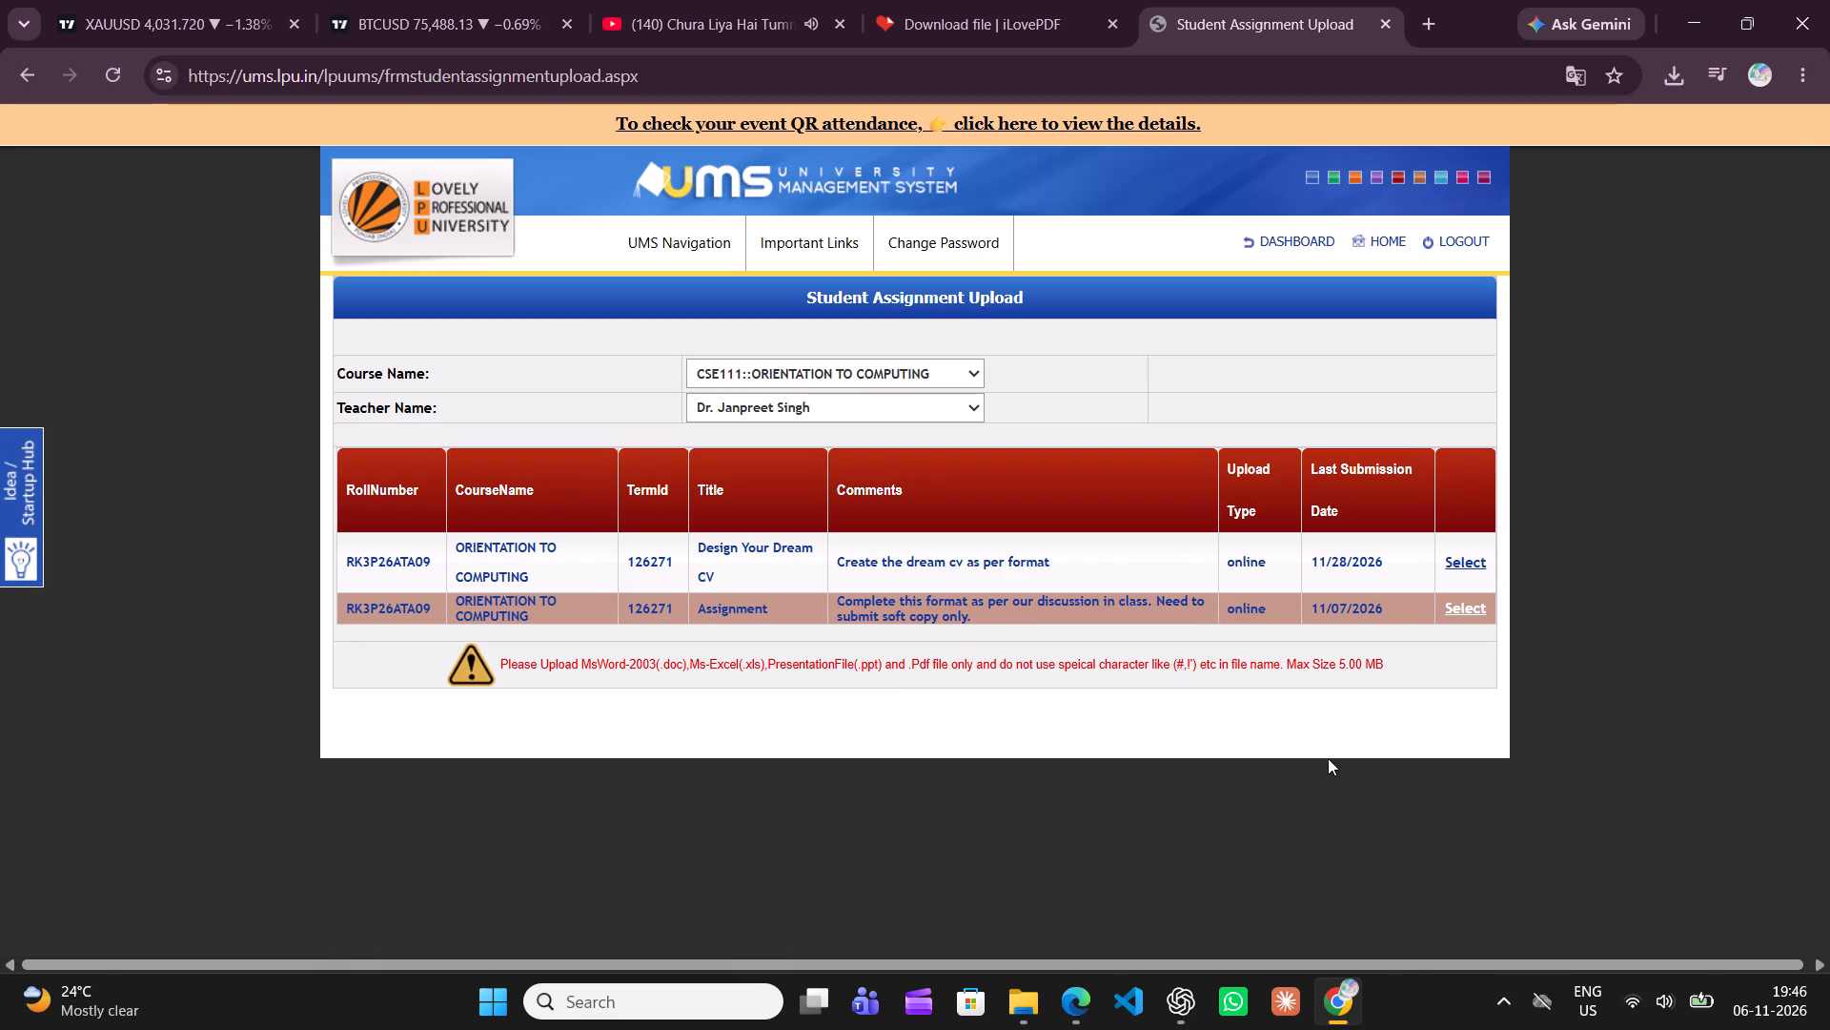
click(1250, 558)
click(1461, 569)
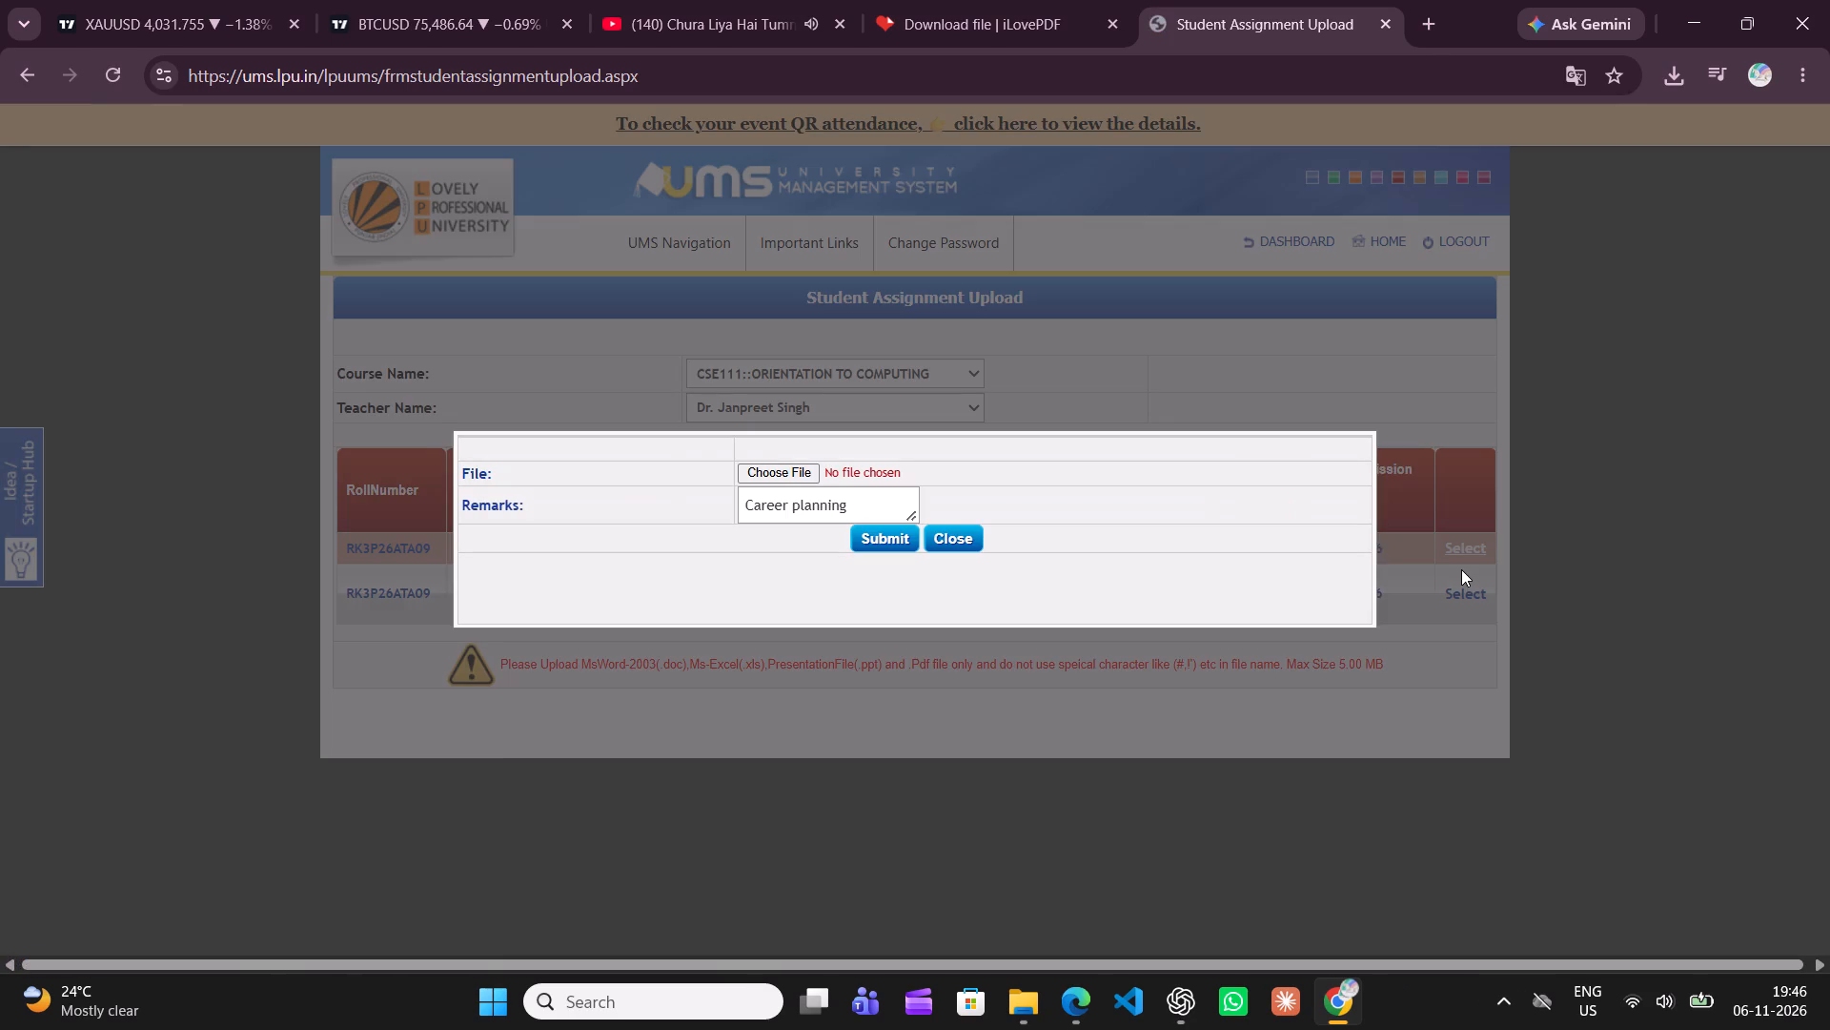
click(1078, 832)
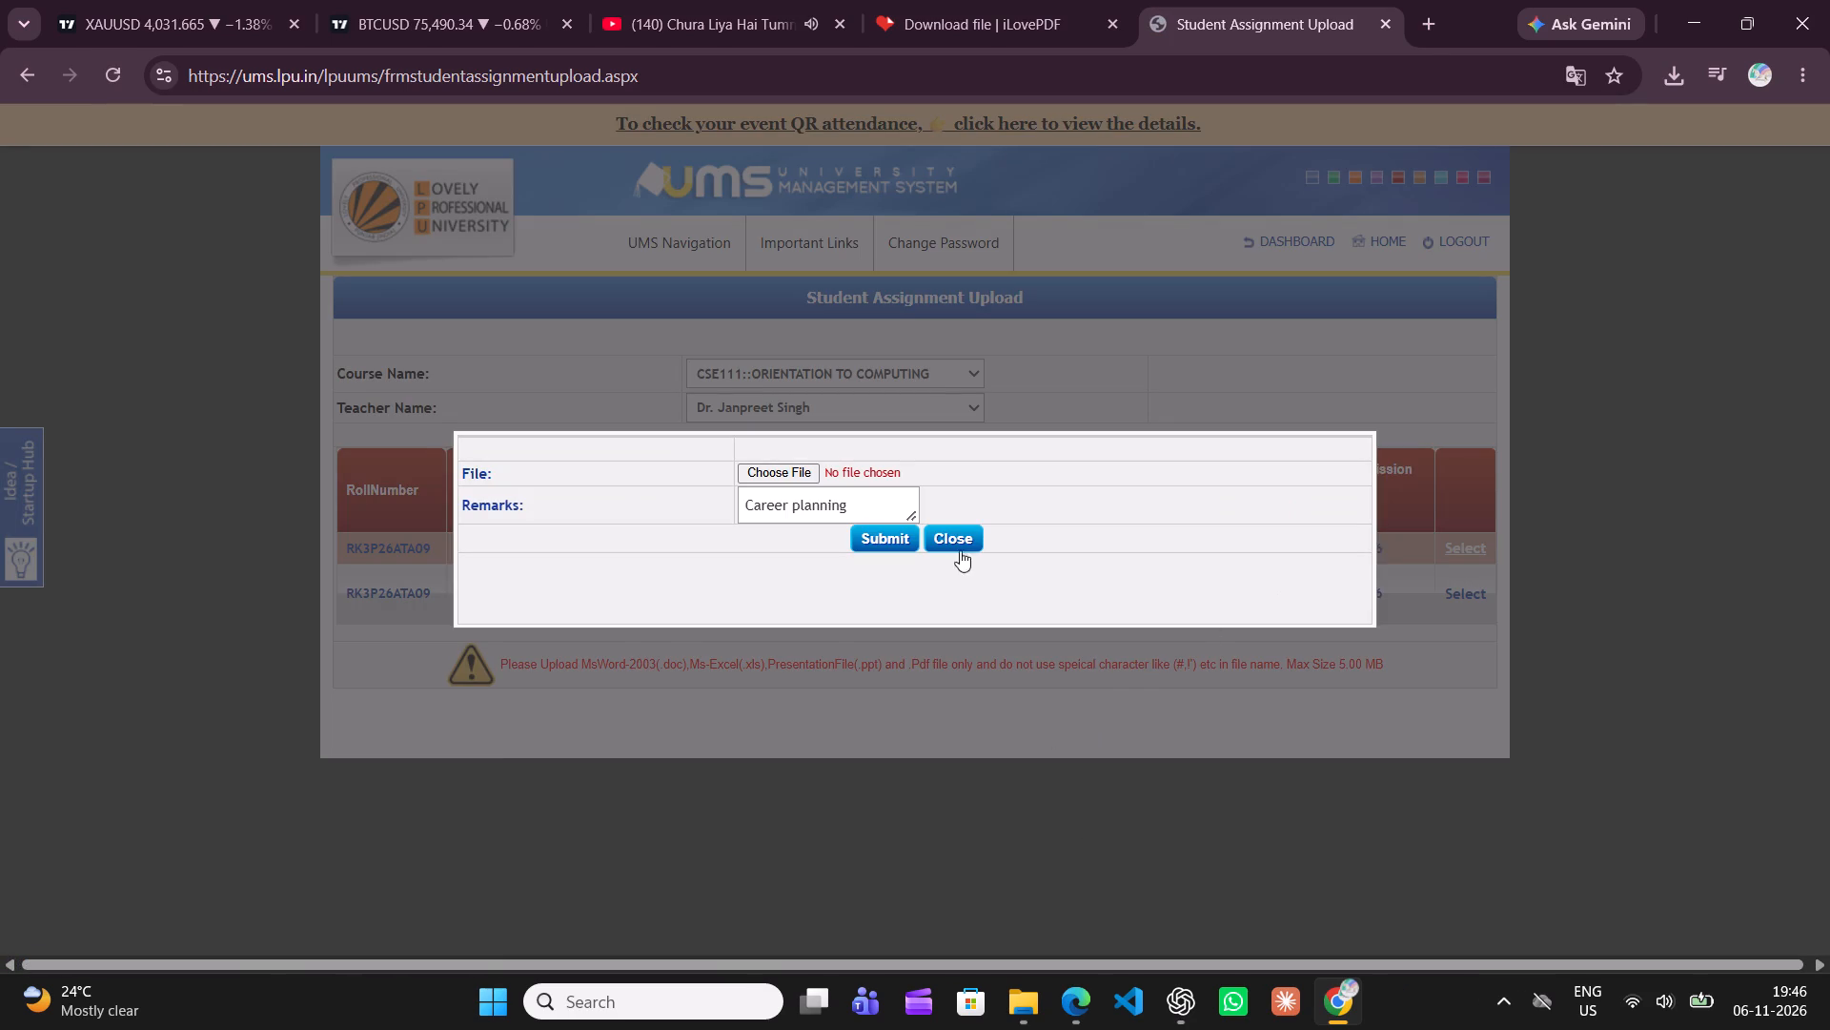
click(944, 539)
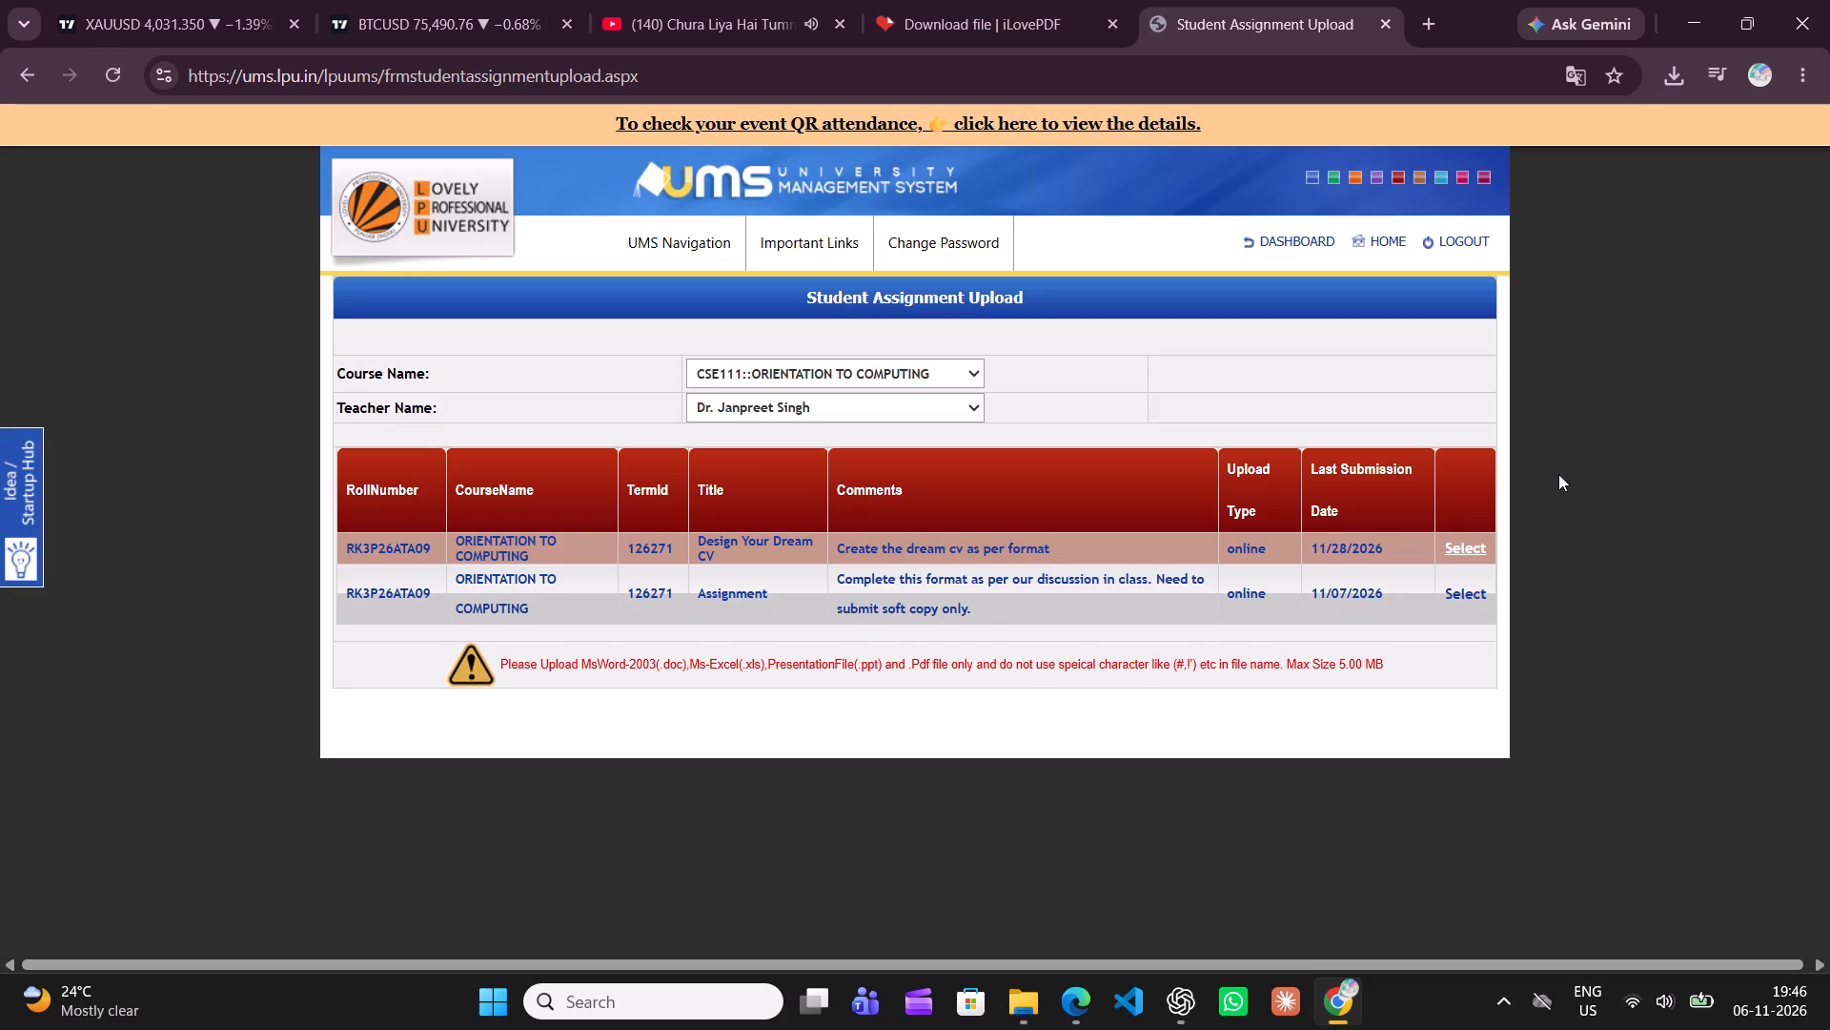
Look up the assignments for the course CSE326::INTERNET PROGRAMMING, choosing a different teacher for it.
click(966, 360)
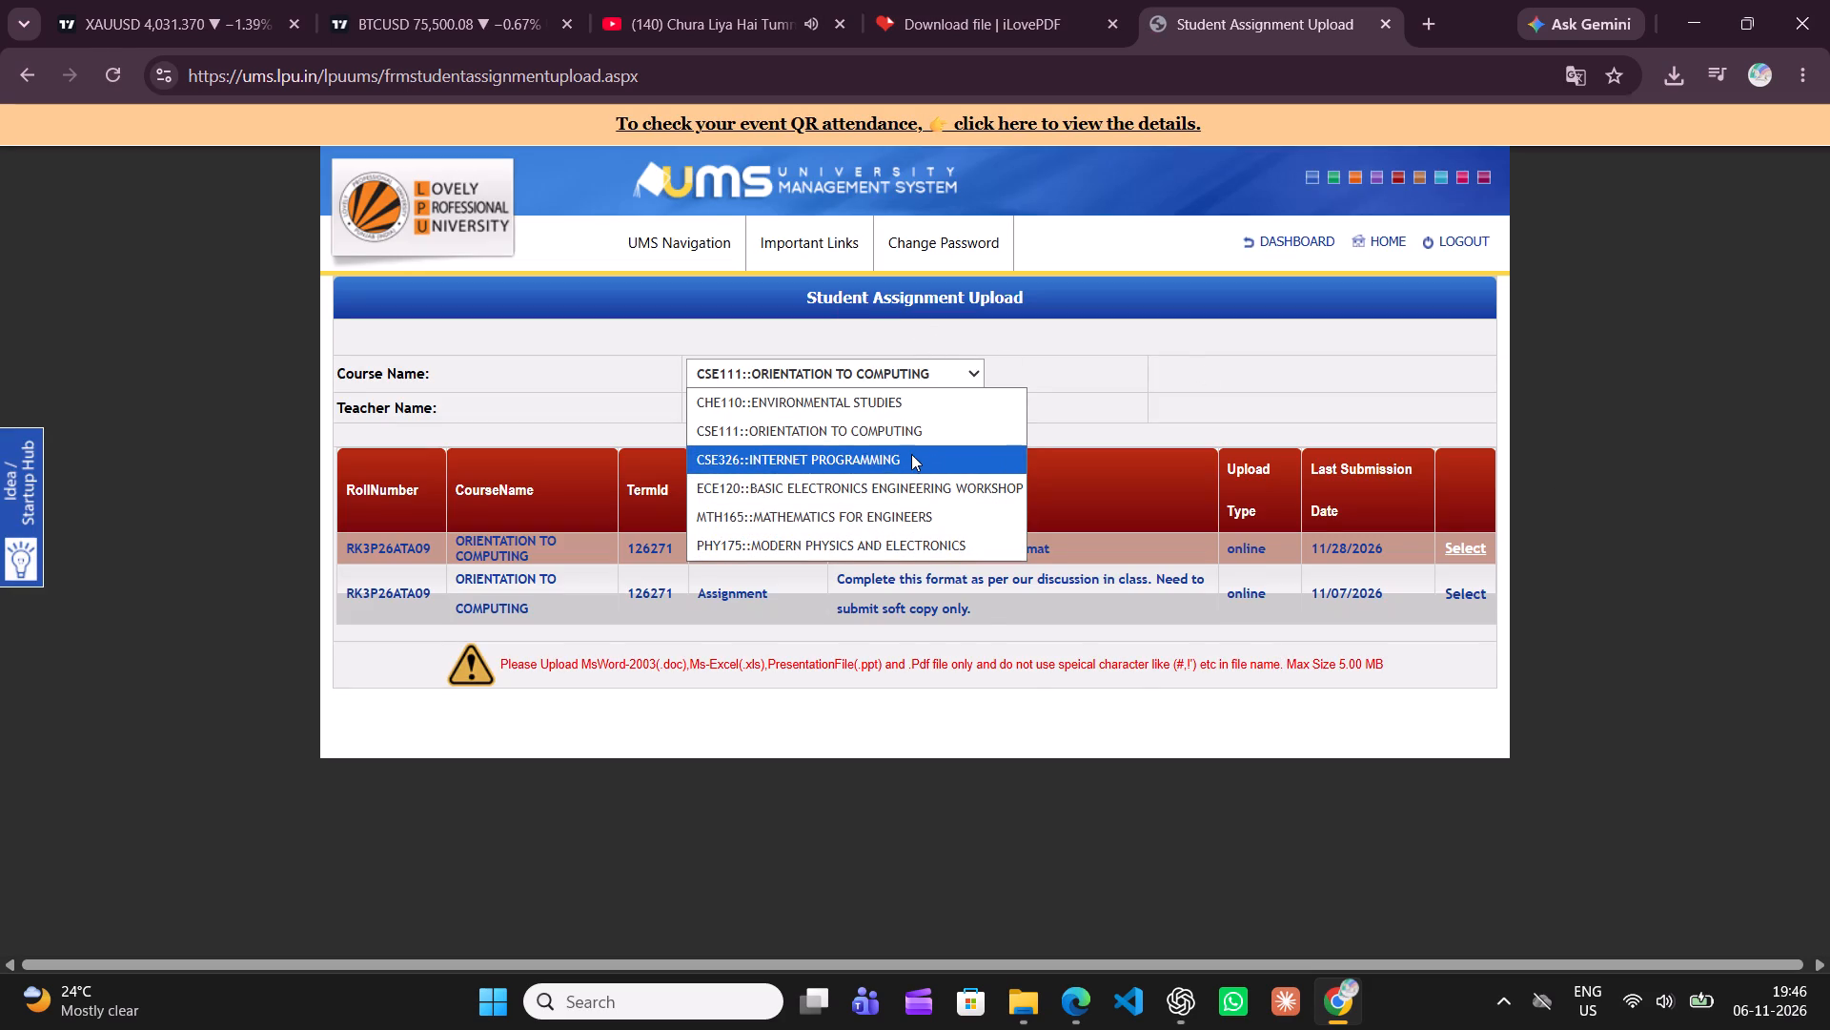
click(911, 456)
click(876, 398)
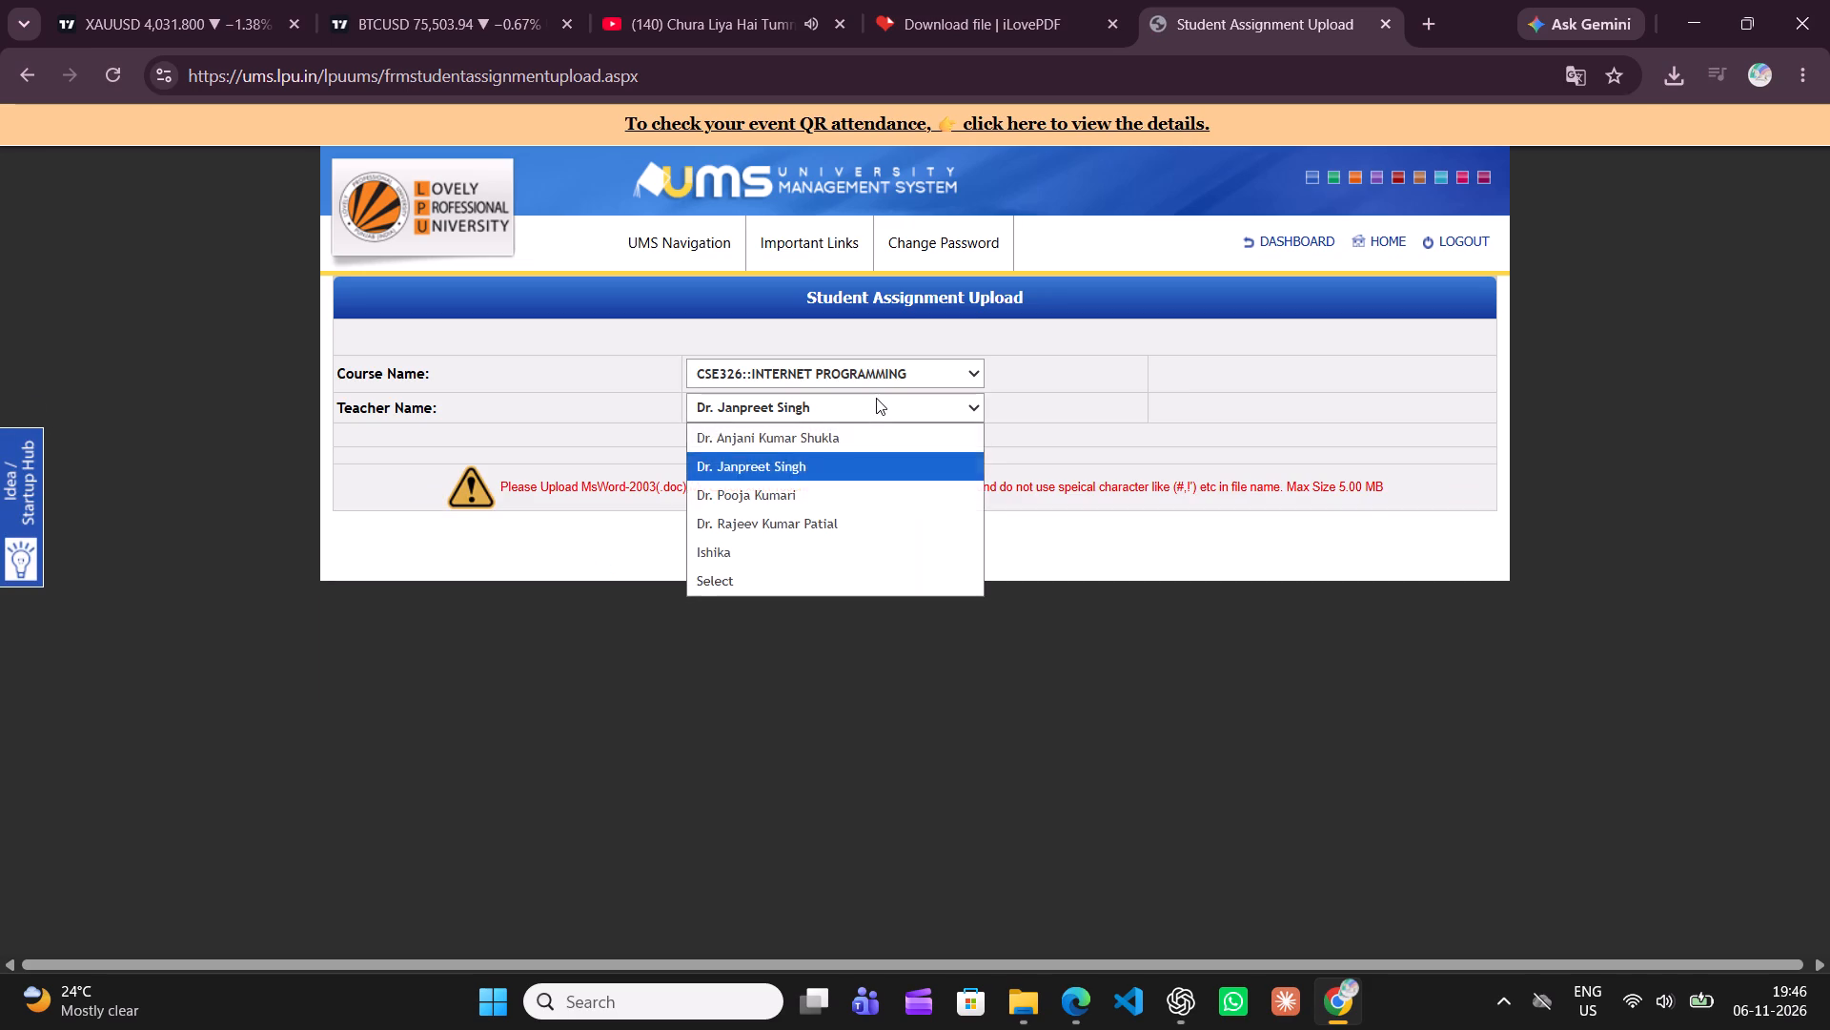
click(747, 544)
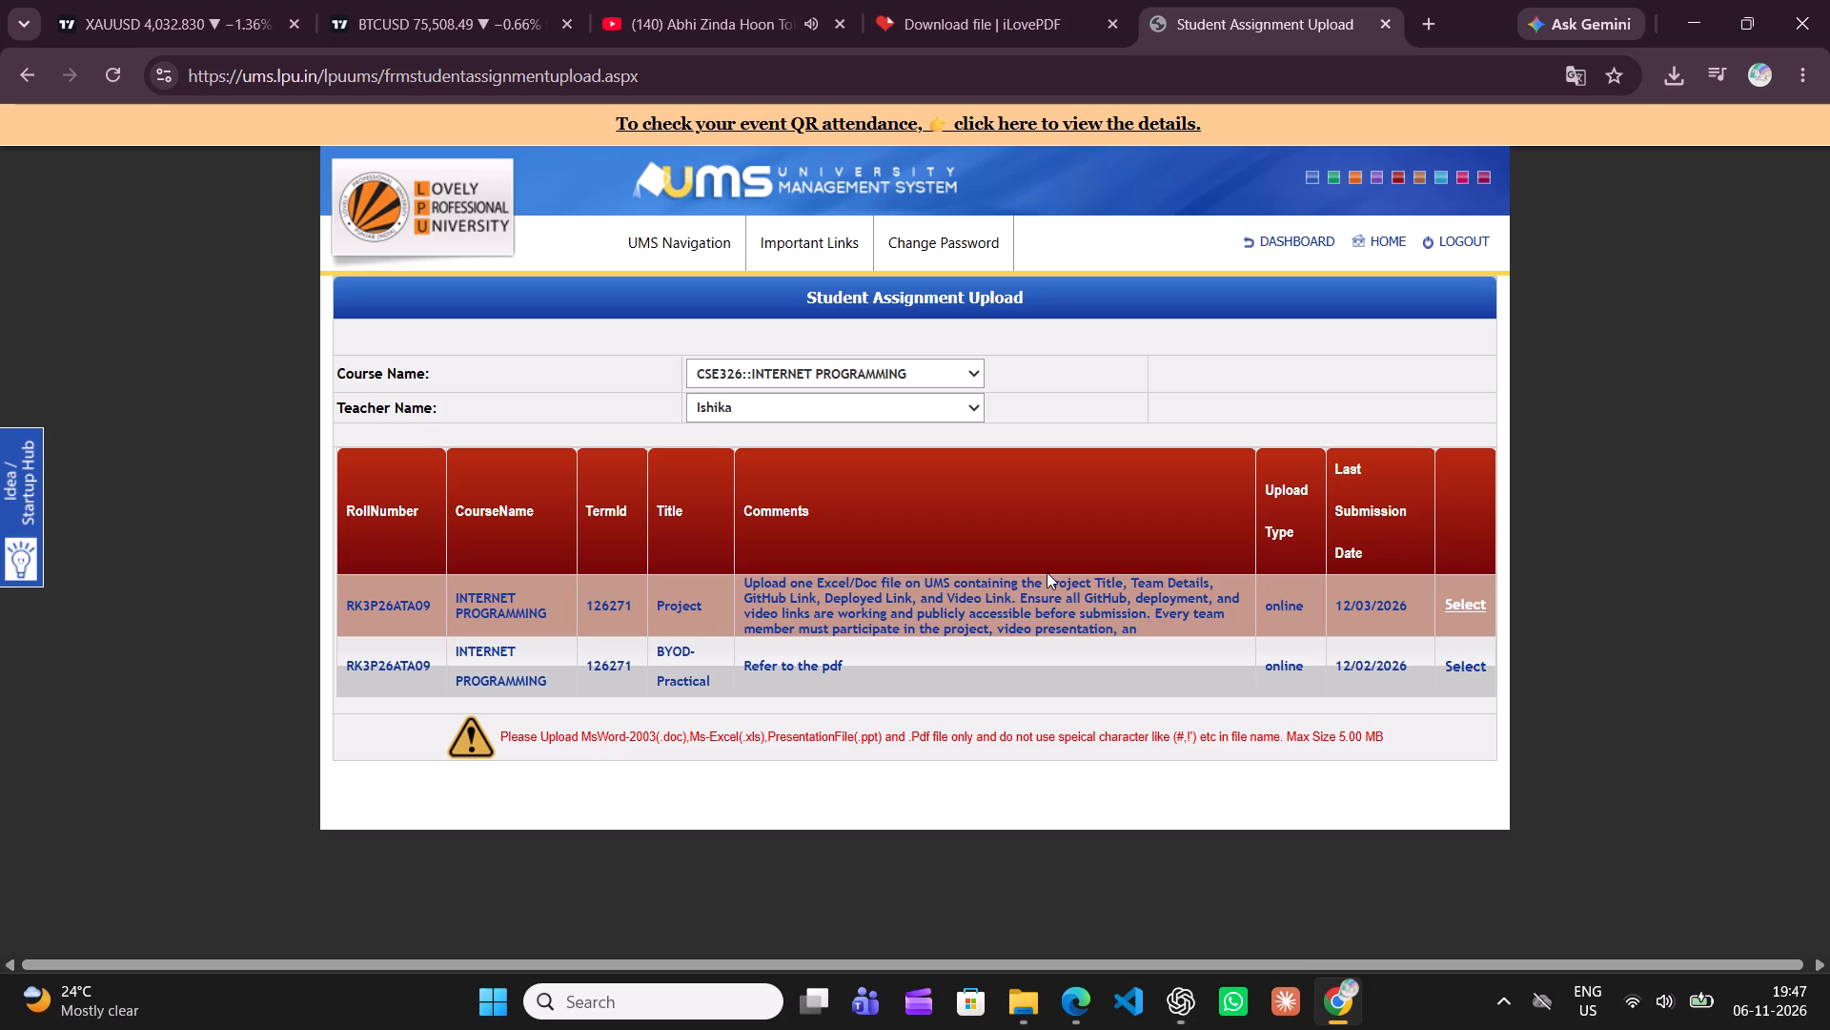
Look up the assignments for the course CHE110::ENVIRONMENTAL STUDIES, choosing the third listed teacher.
click(857, 379)
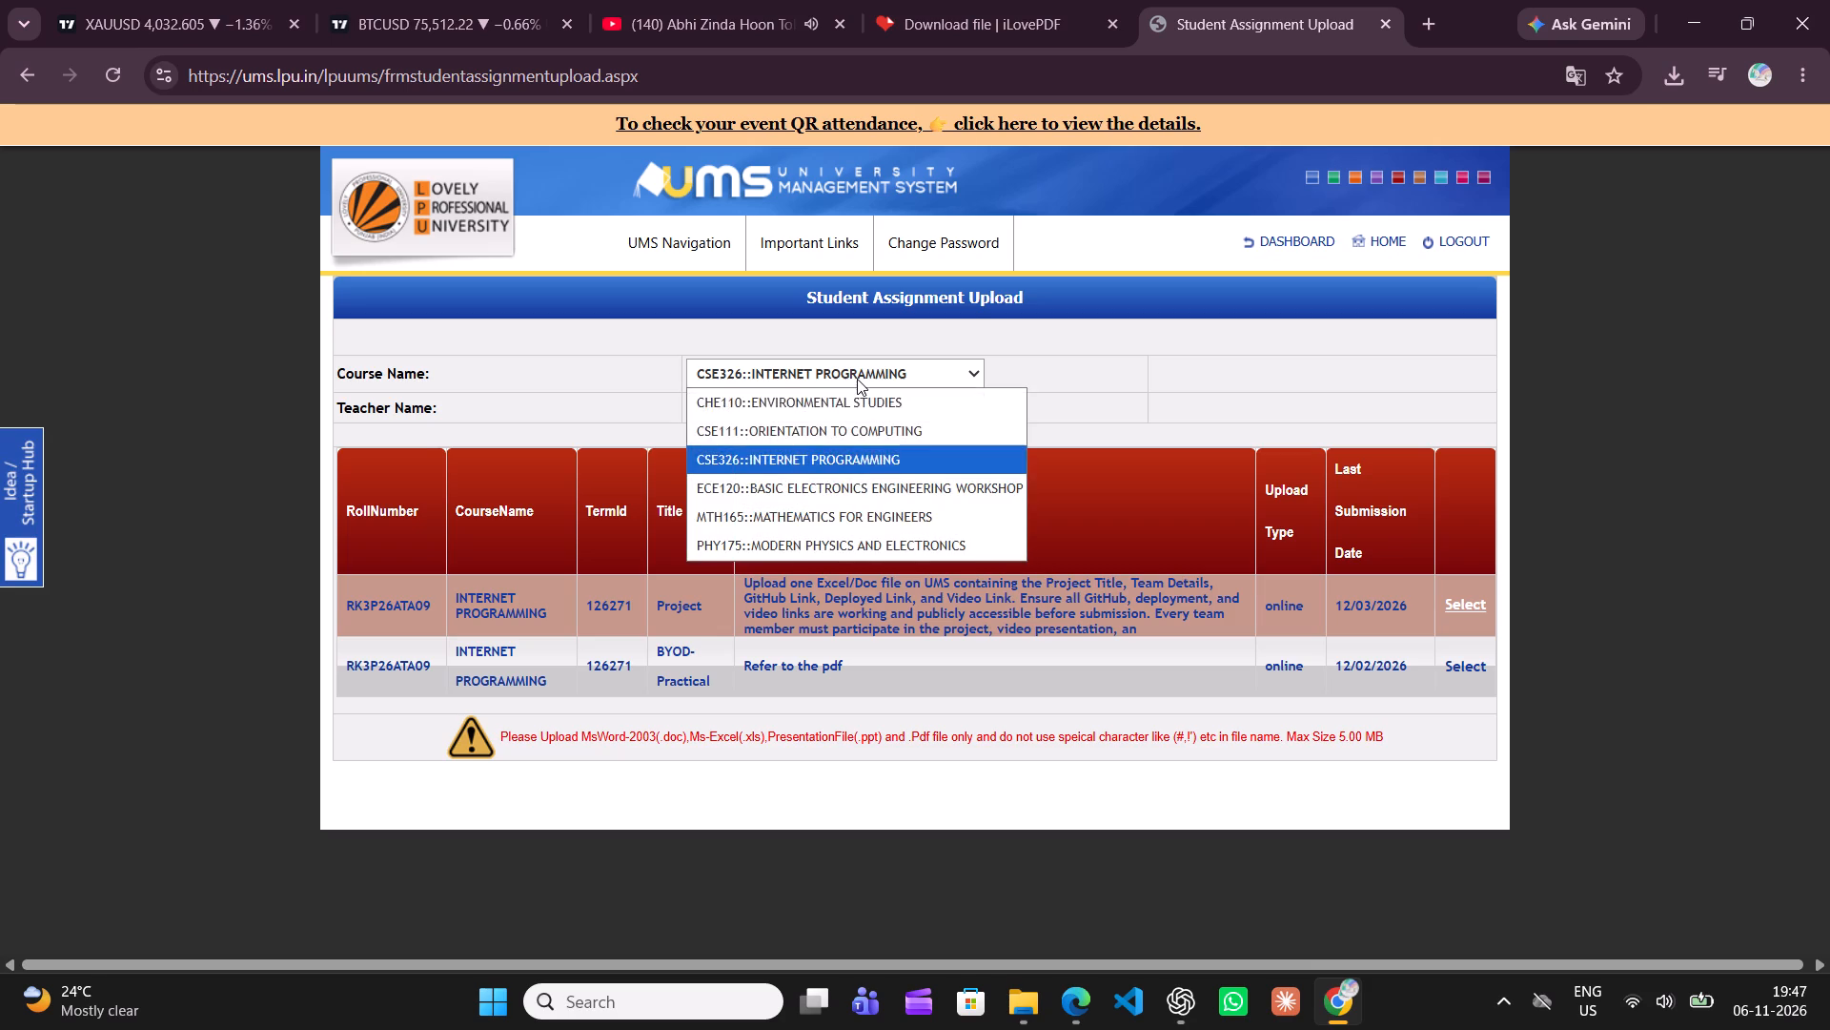
click(780, 385)
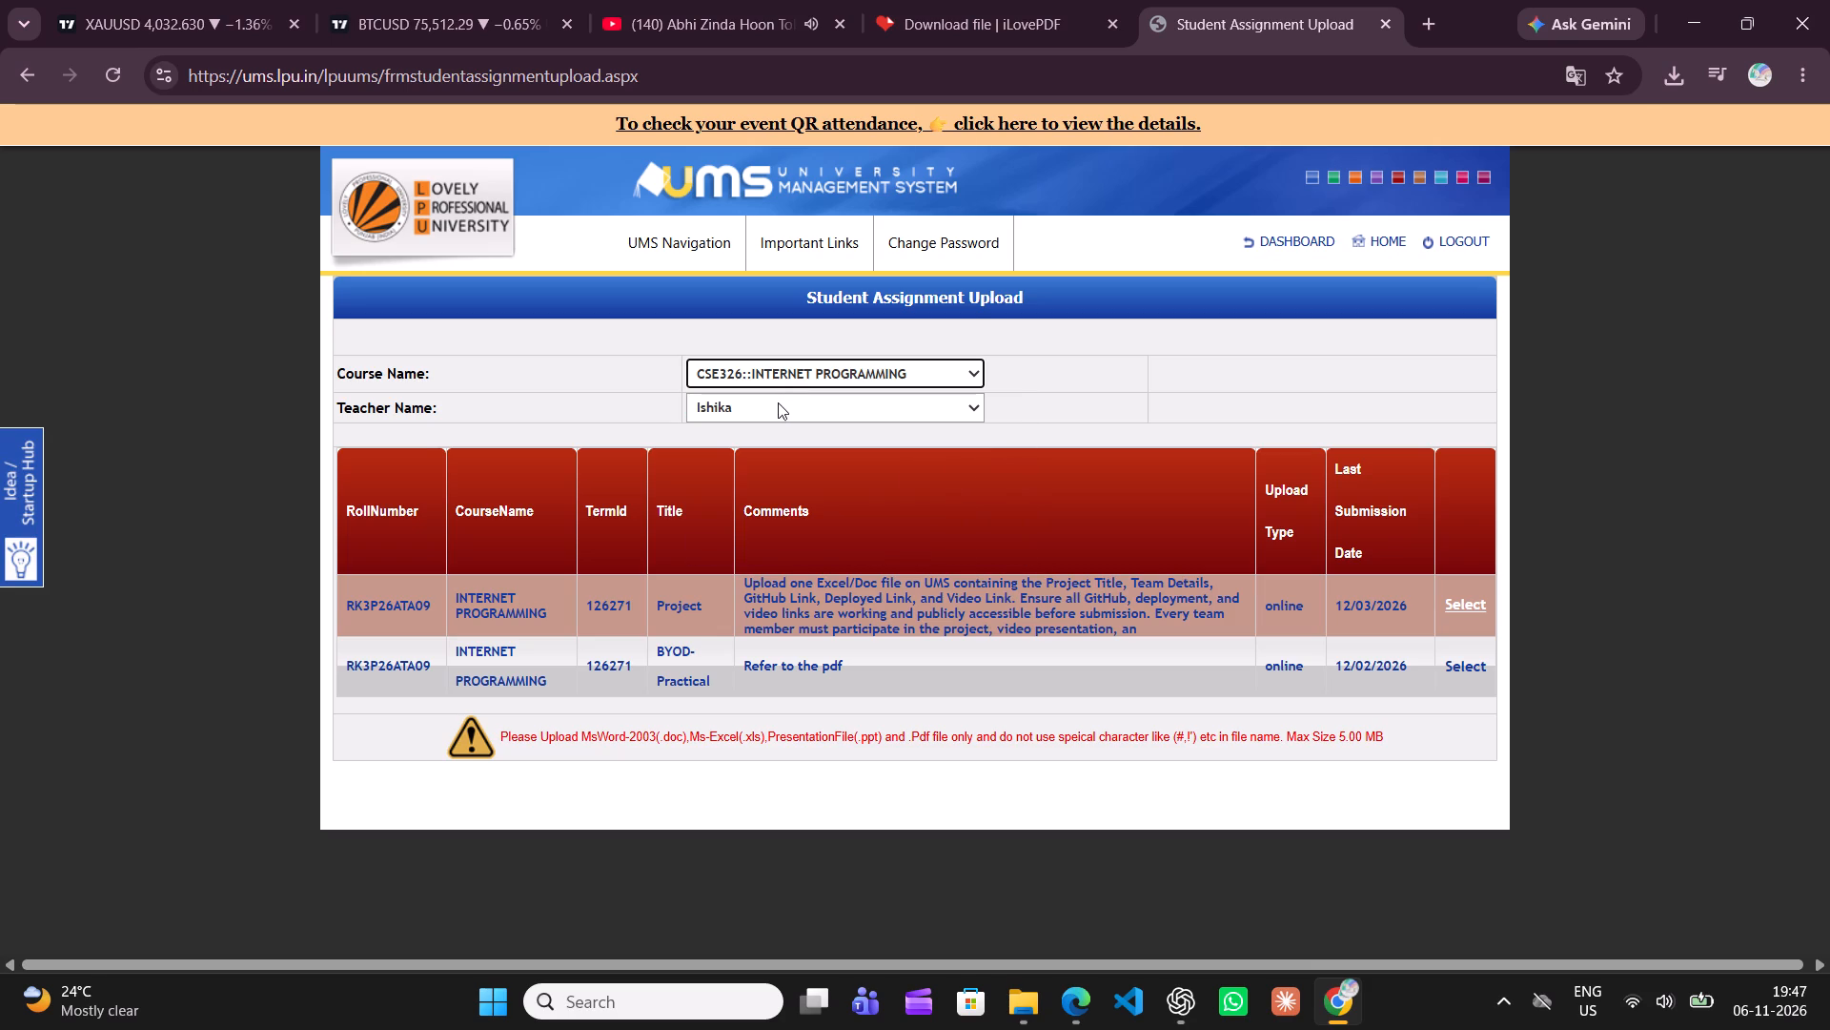
click(778, 403)
click(778, 379)
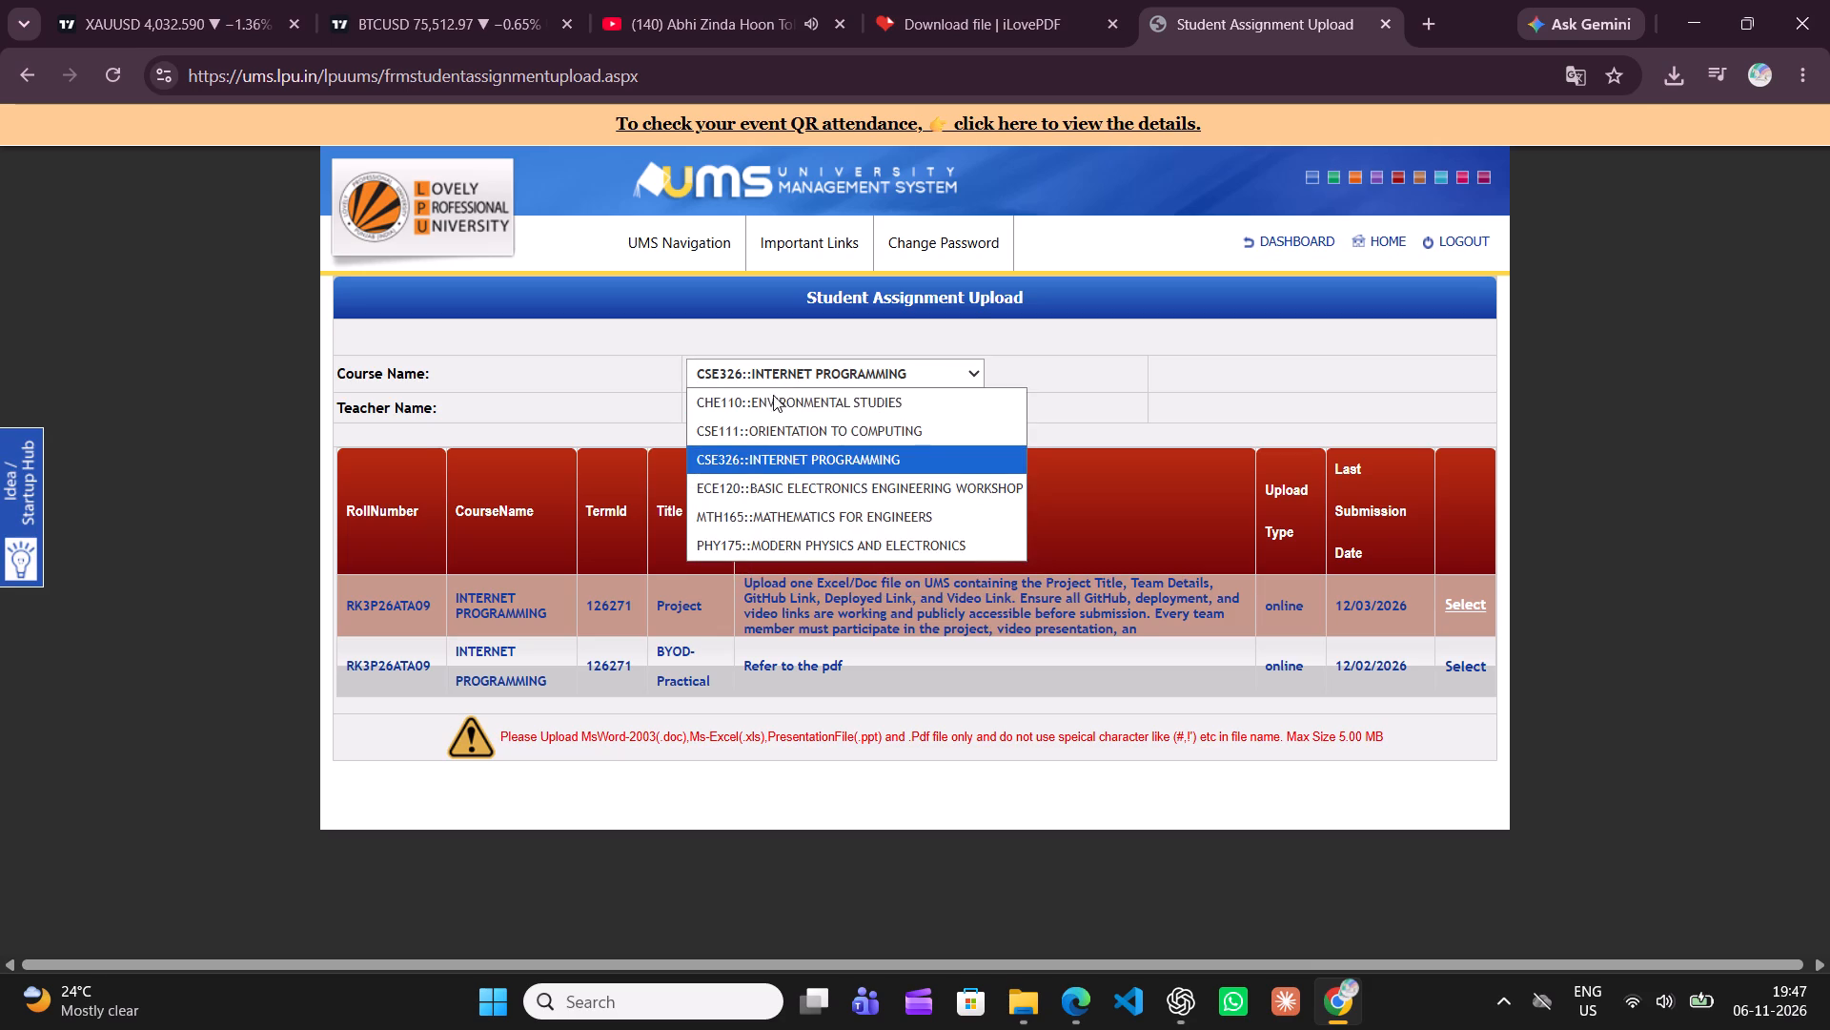
click(773, 401)
click(773, 401)
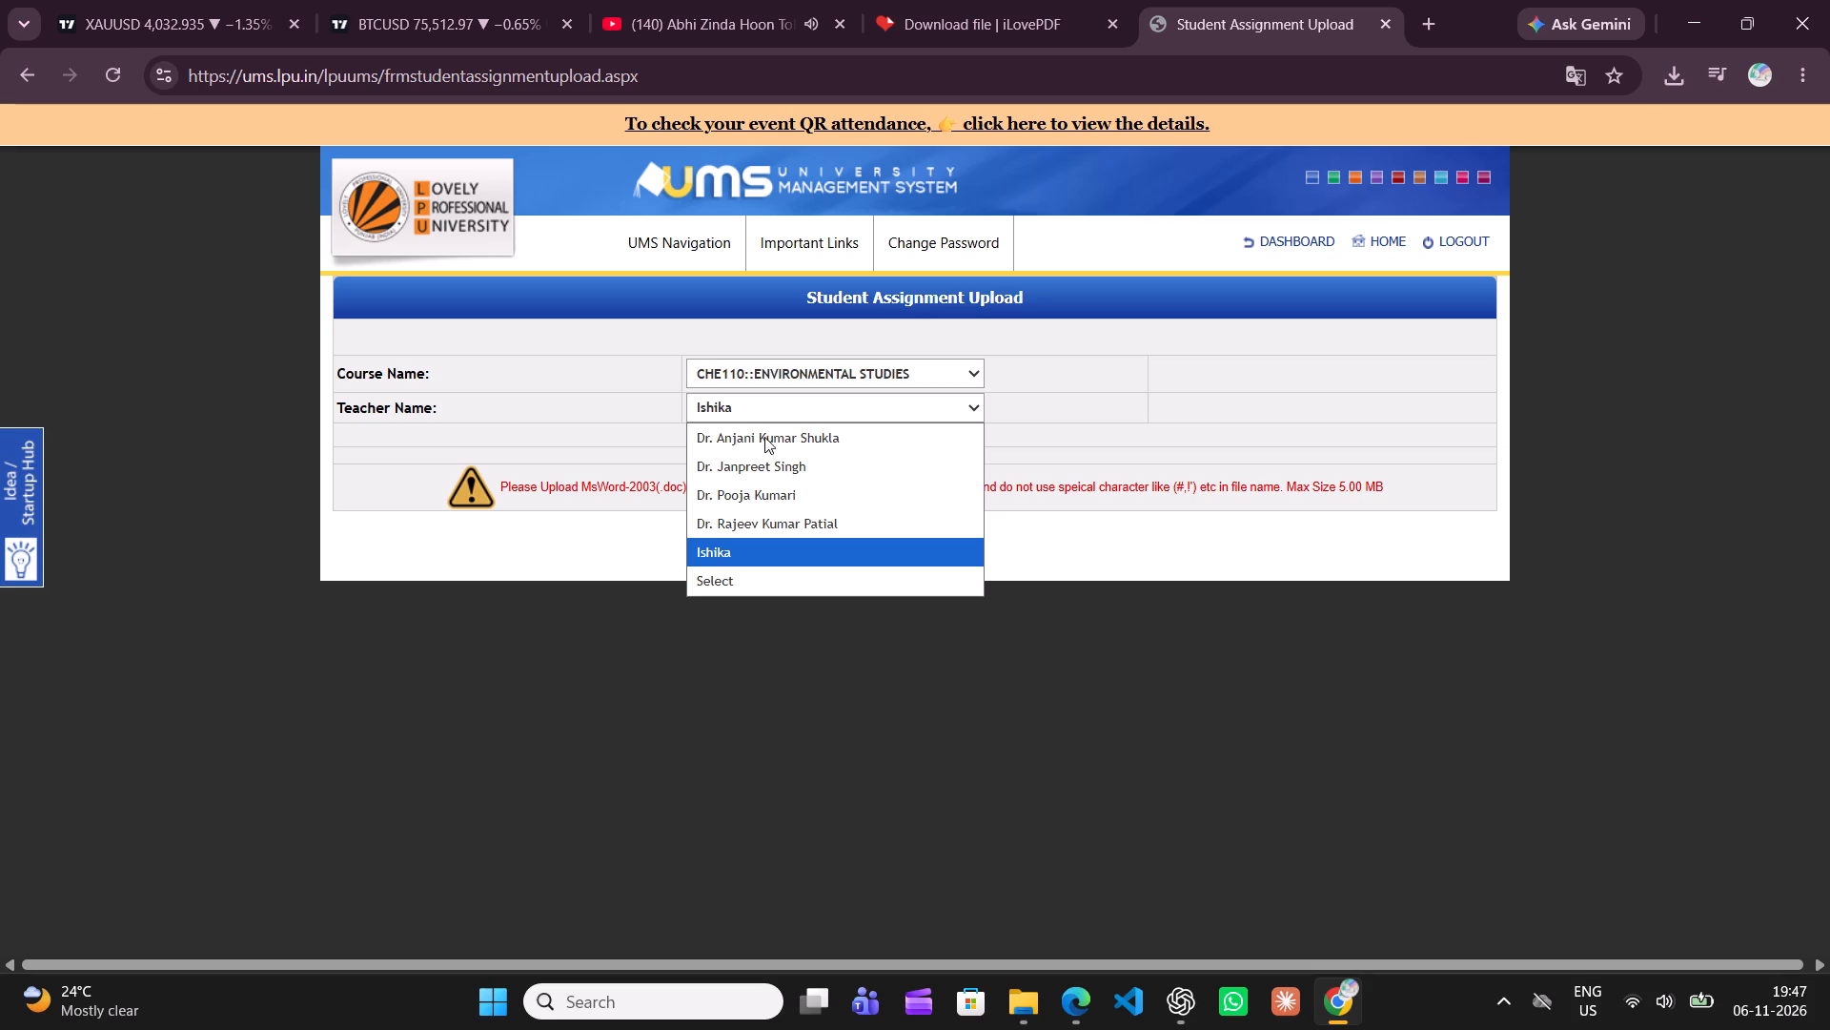
click(764, 501)
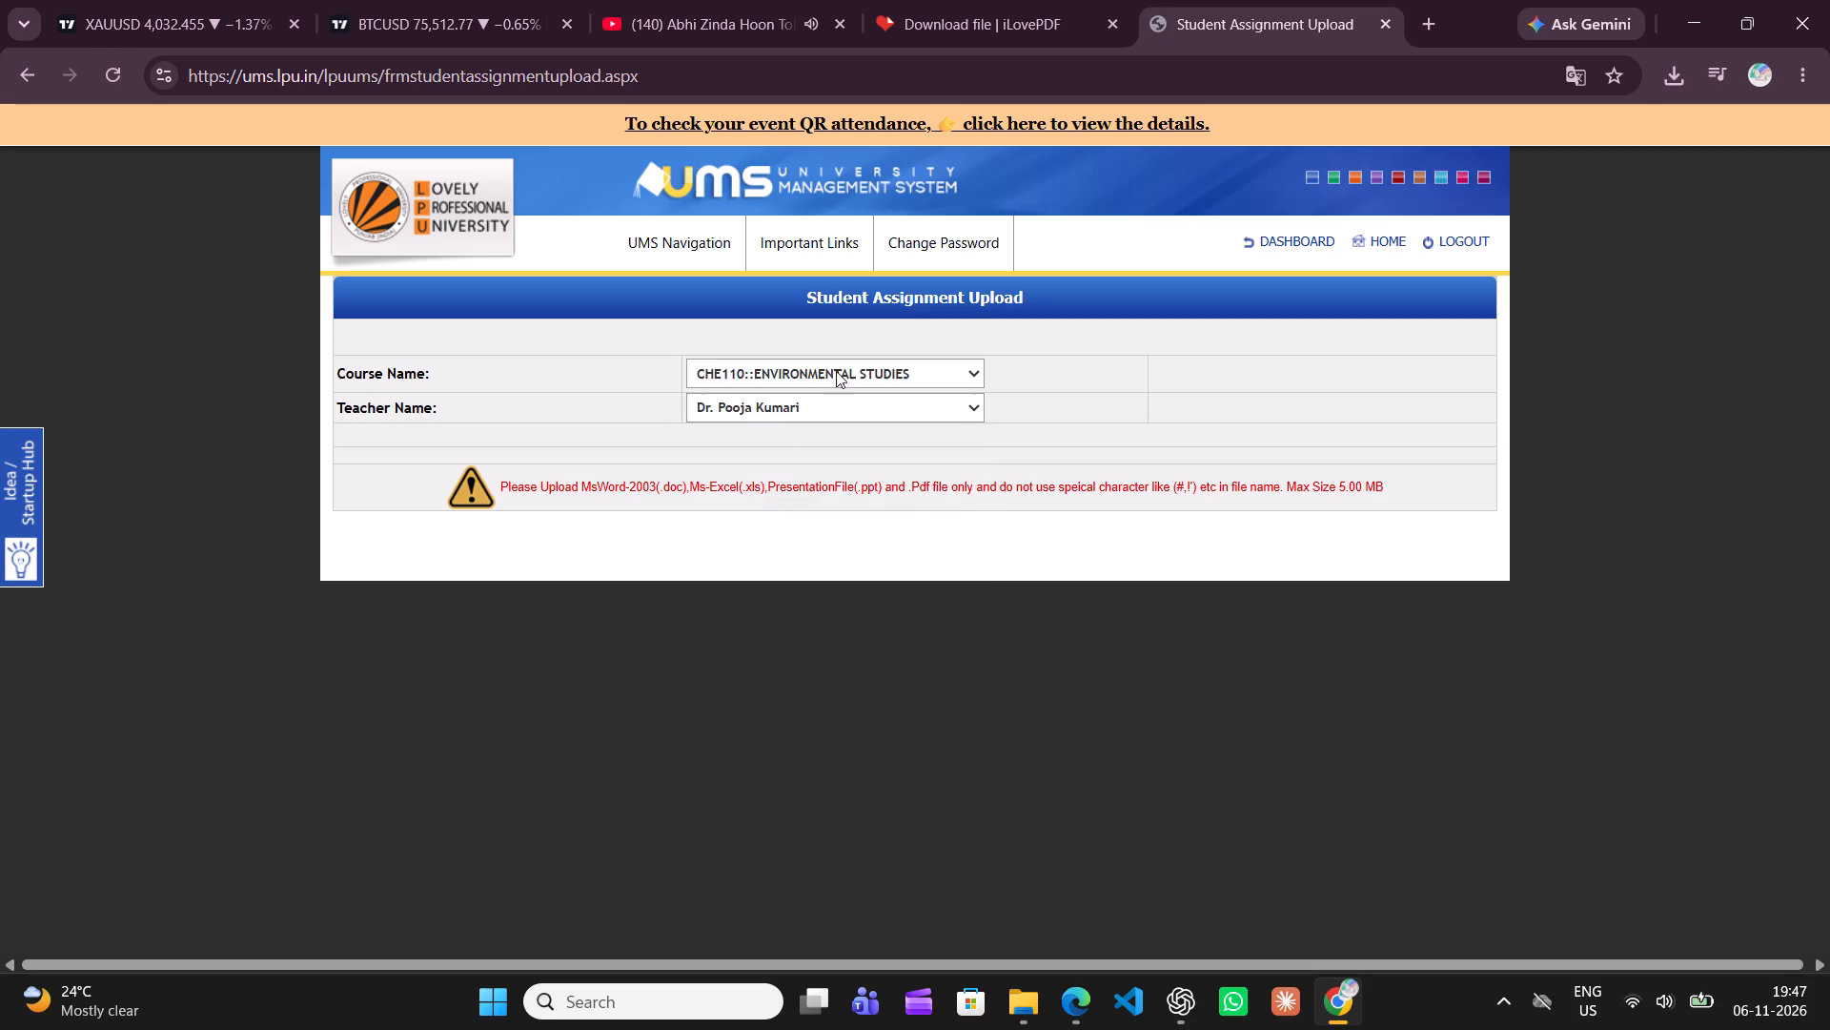
Look up the assignments for the course MTH165::MATHEMATICS FOR ENGINEERS, choosing the first listed teacher.
click(887, 367)
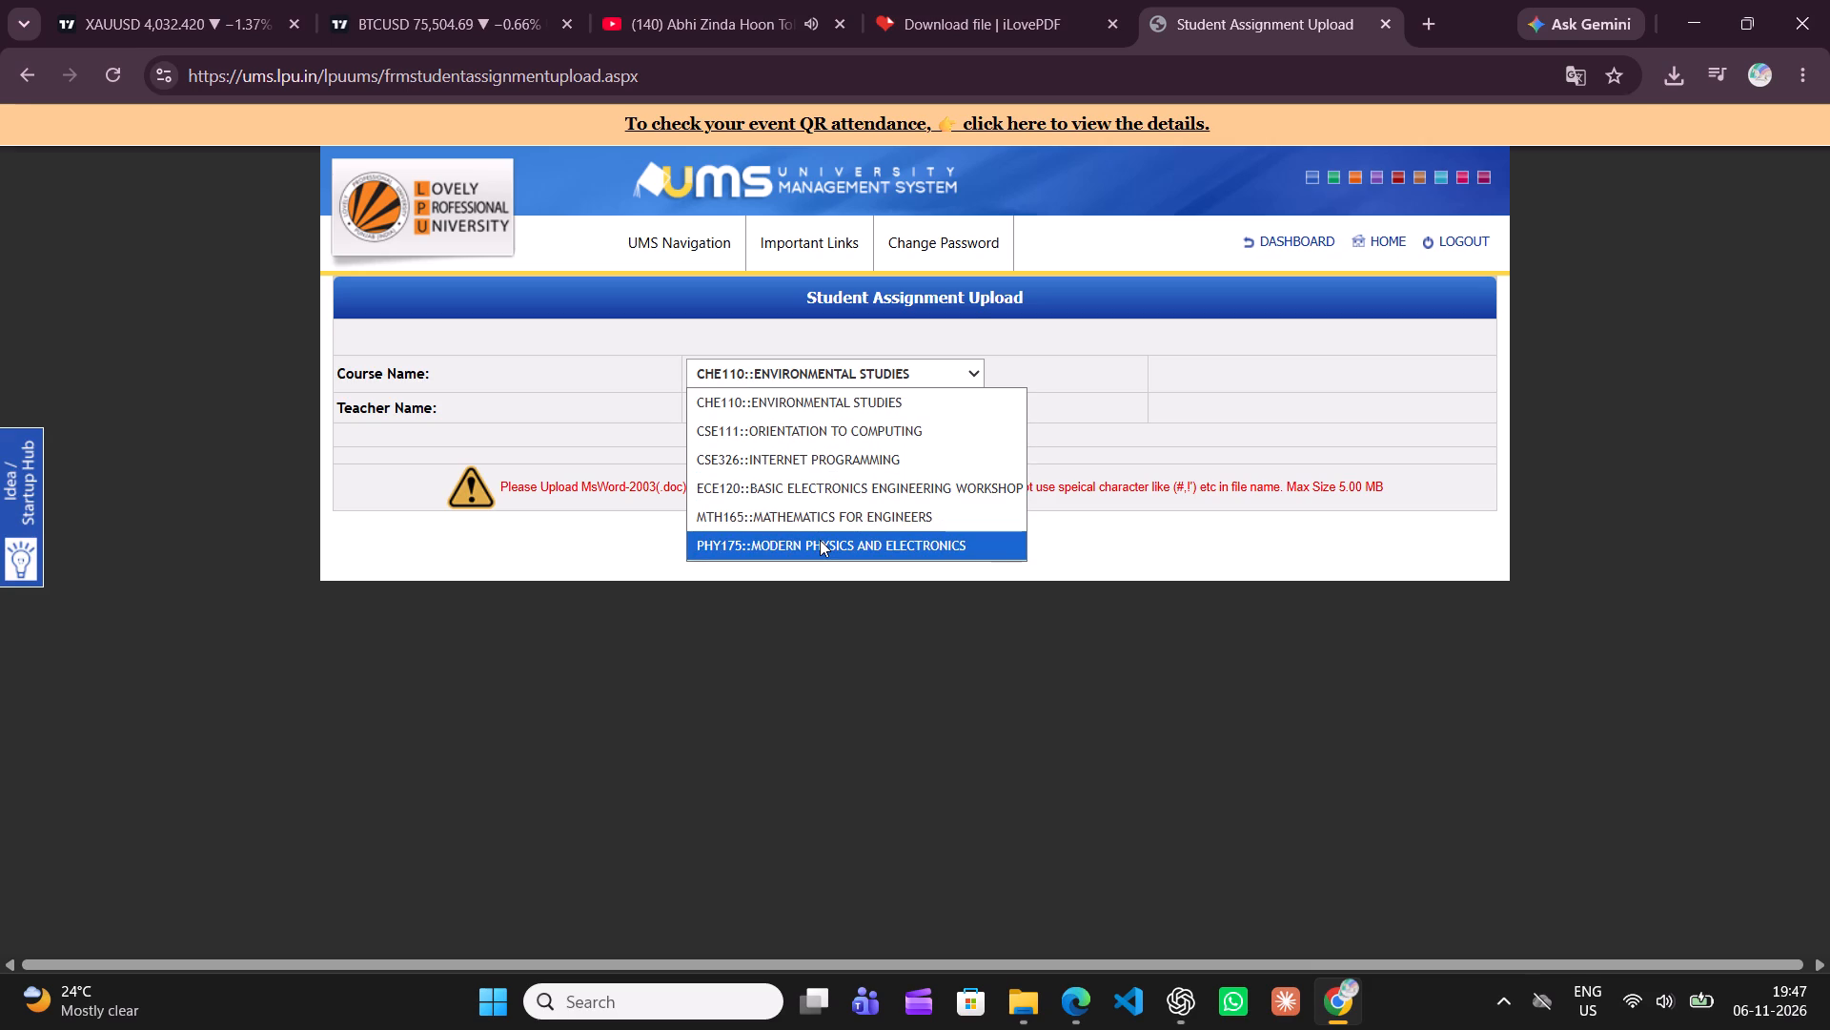
scroll(801, 501, down, 1)
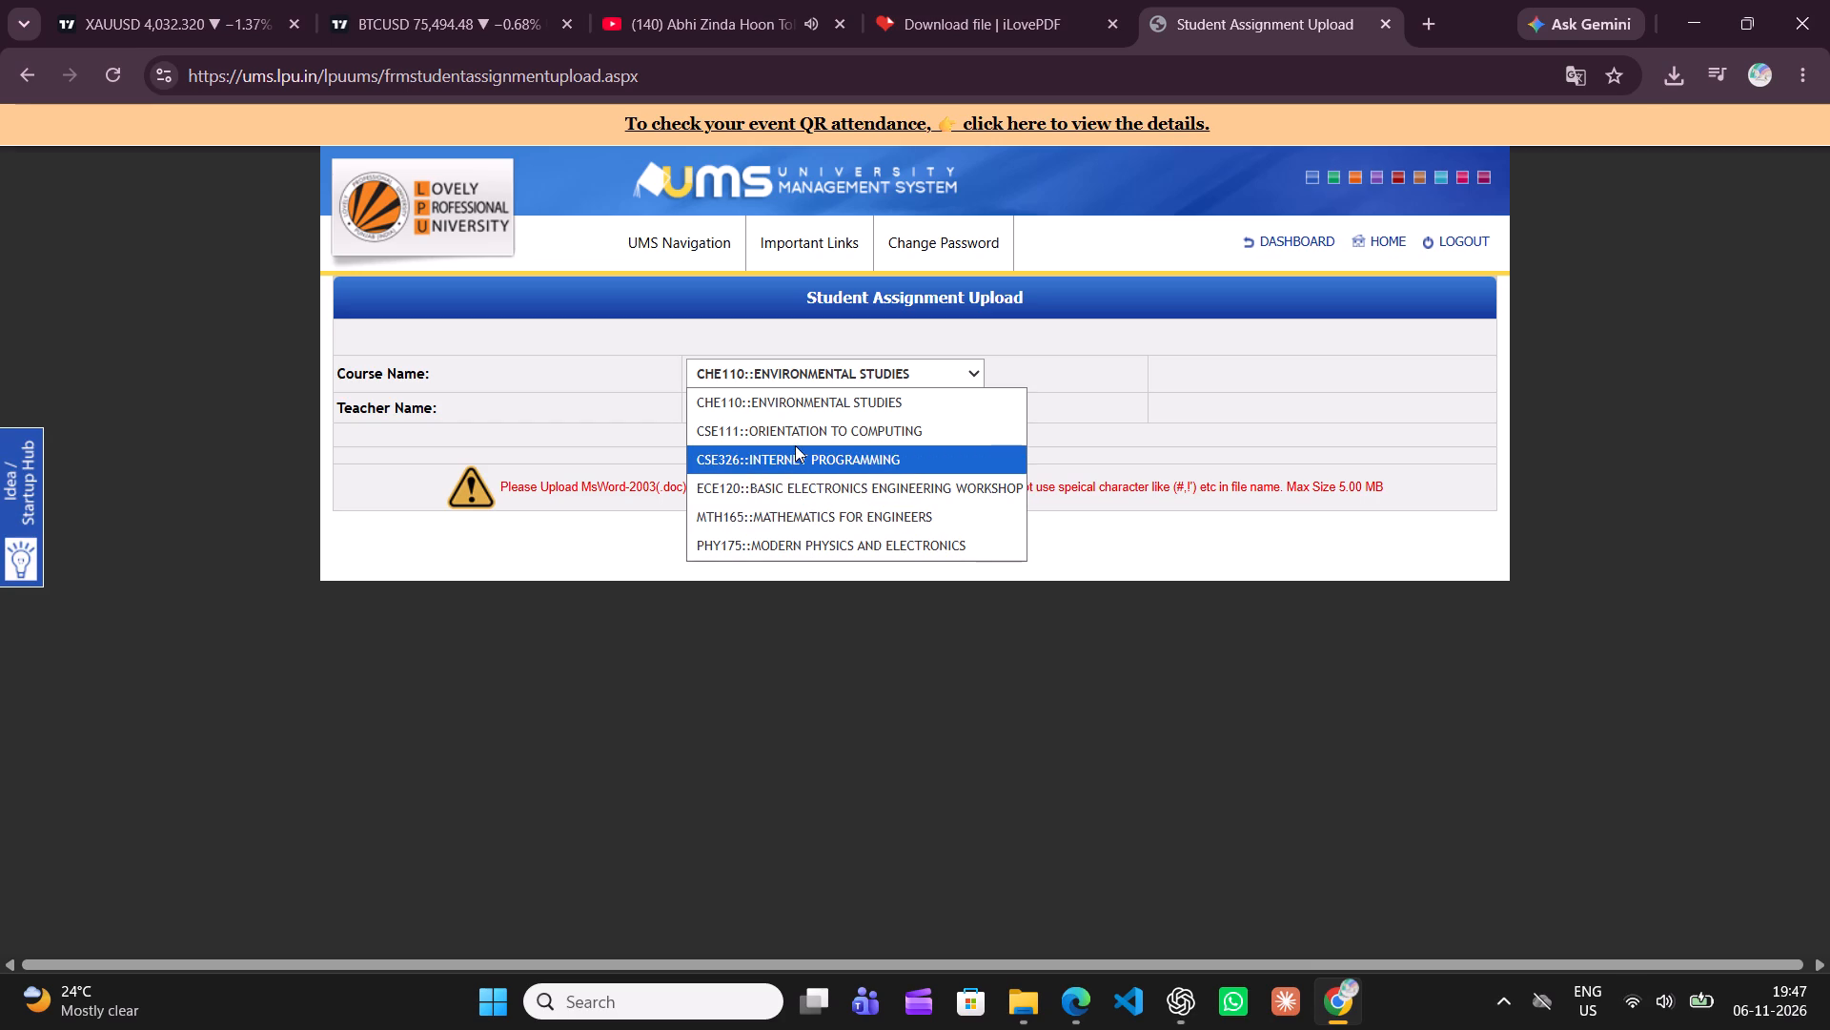
click(804, 508)
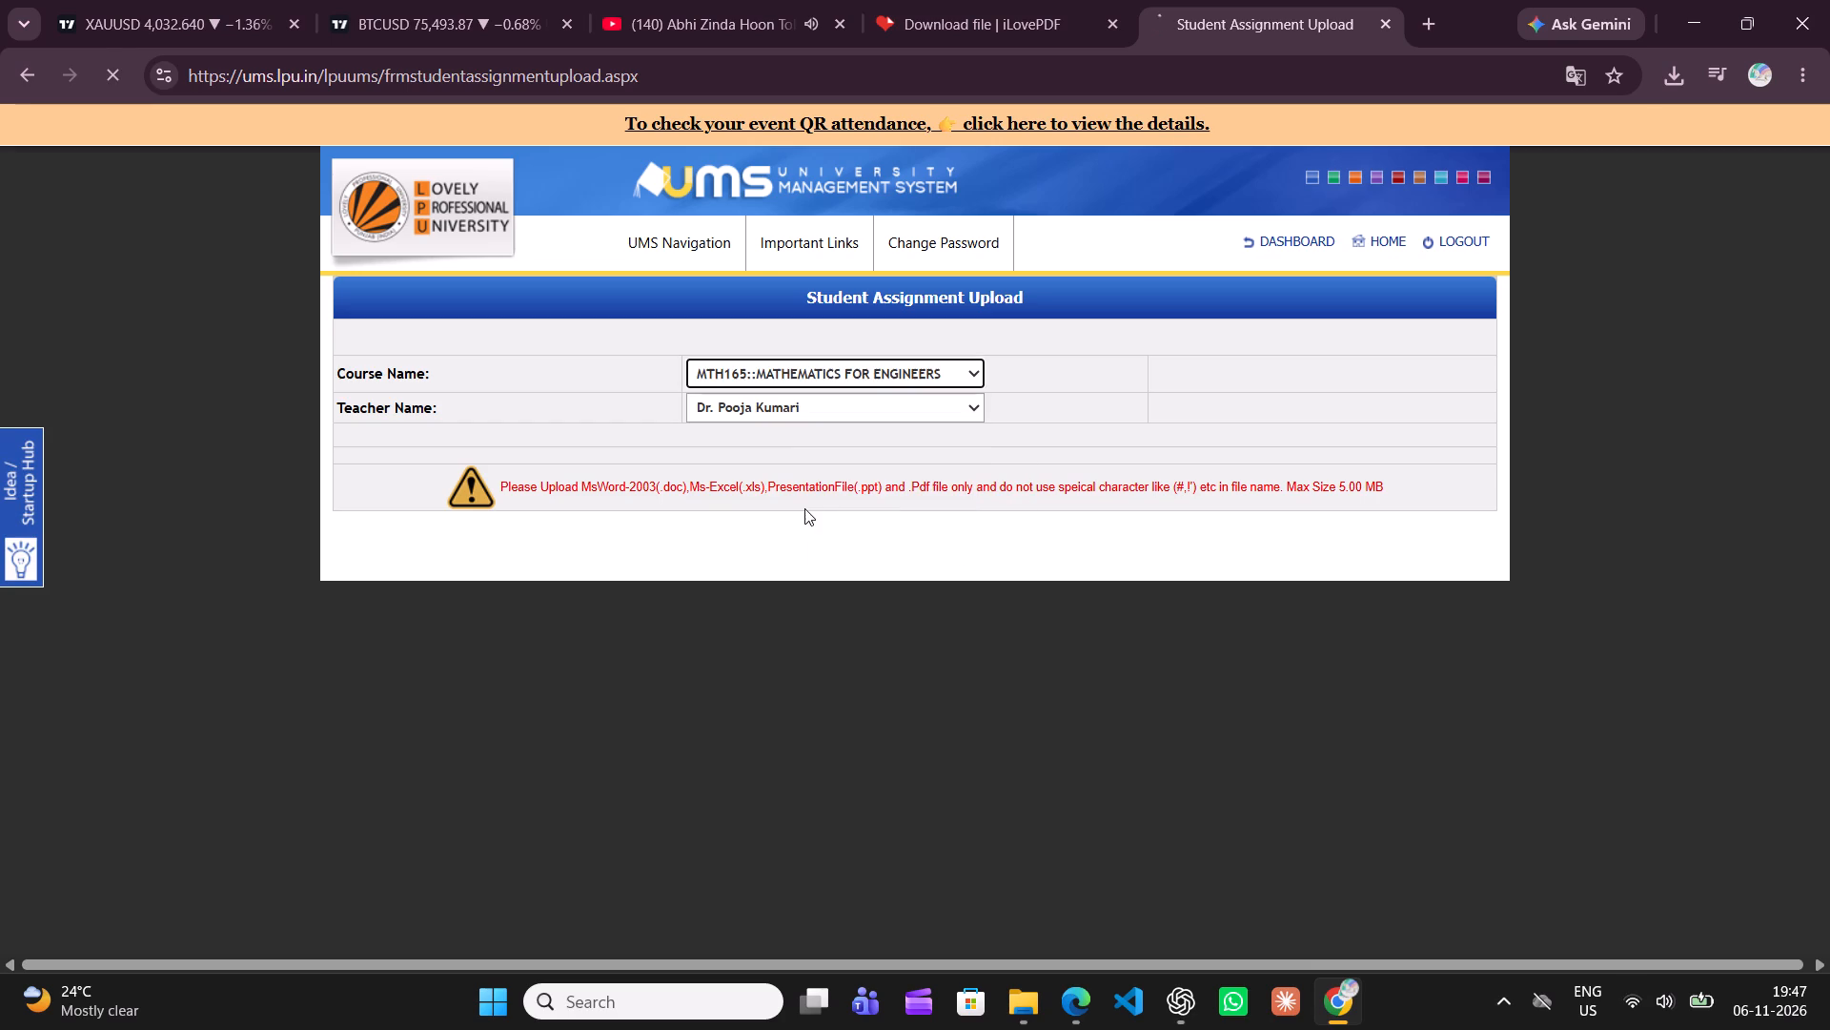
click(779, 415)
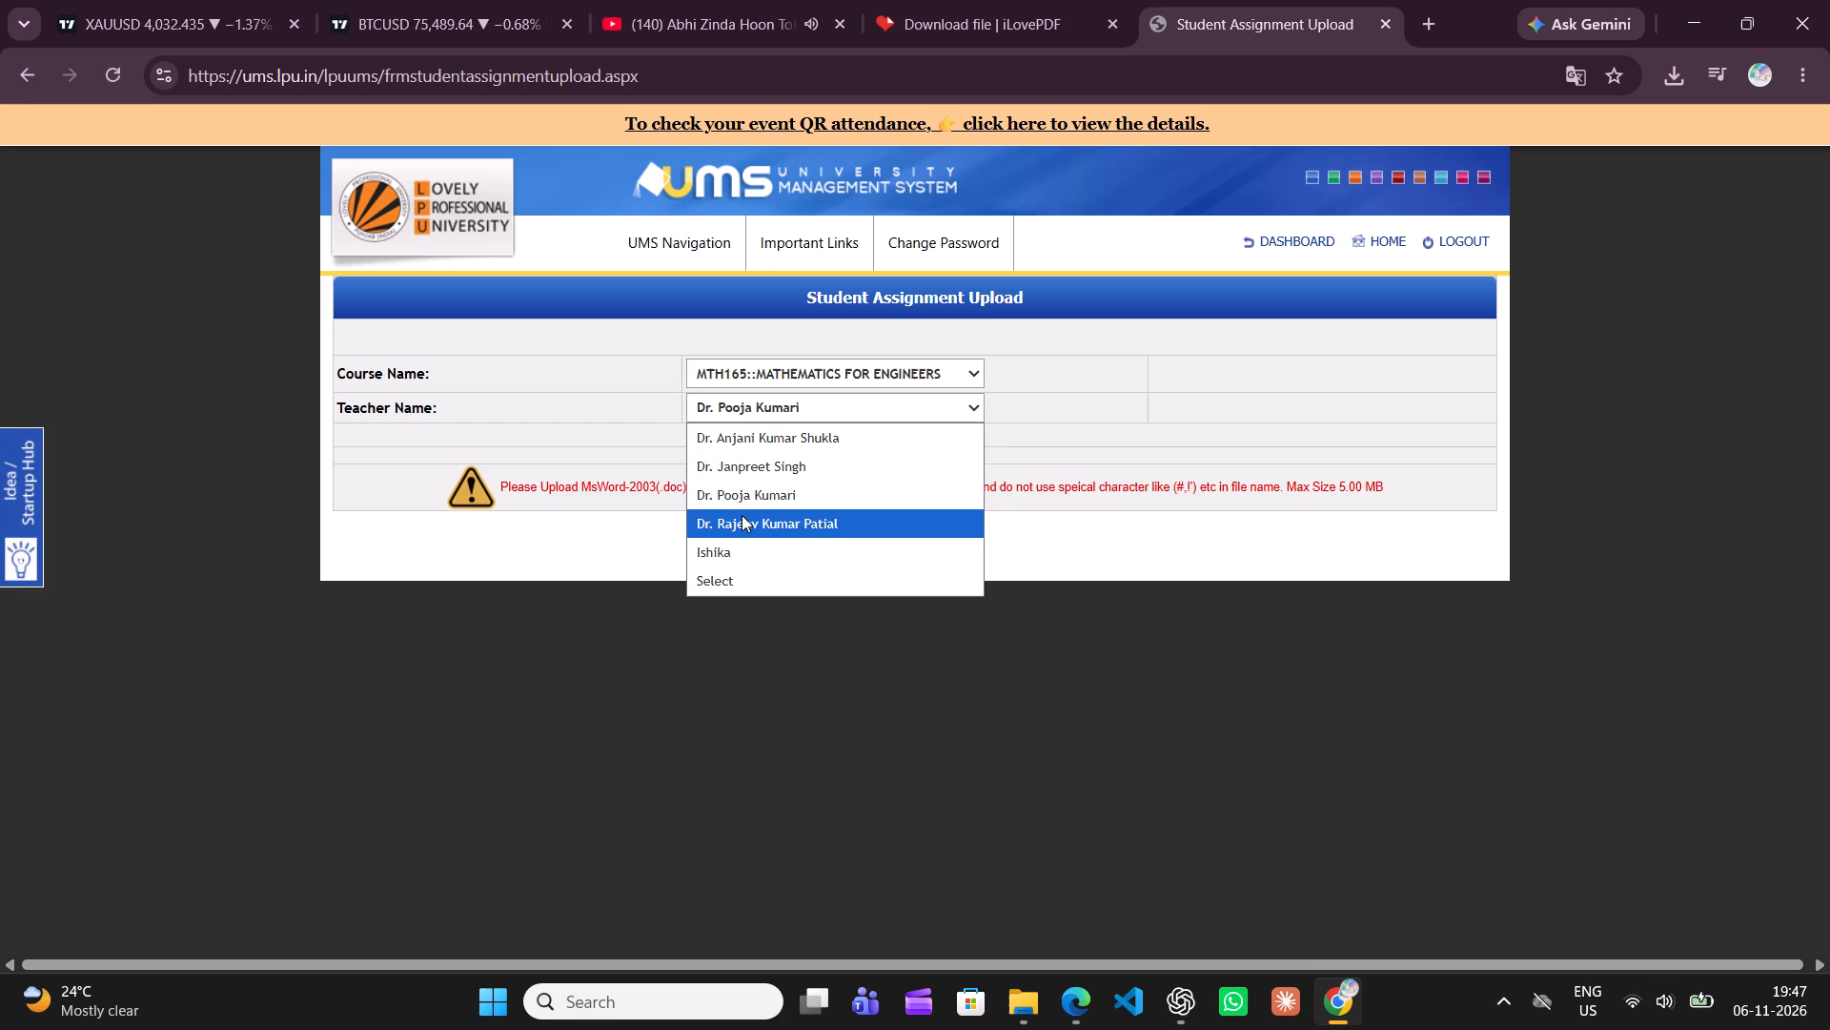
click(772, 448)
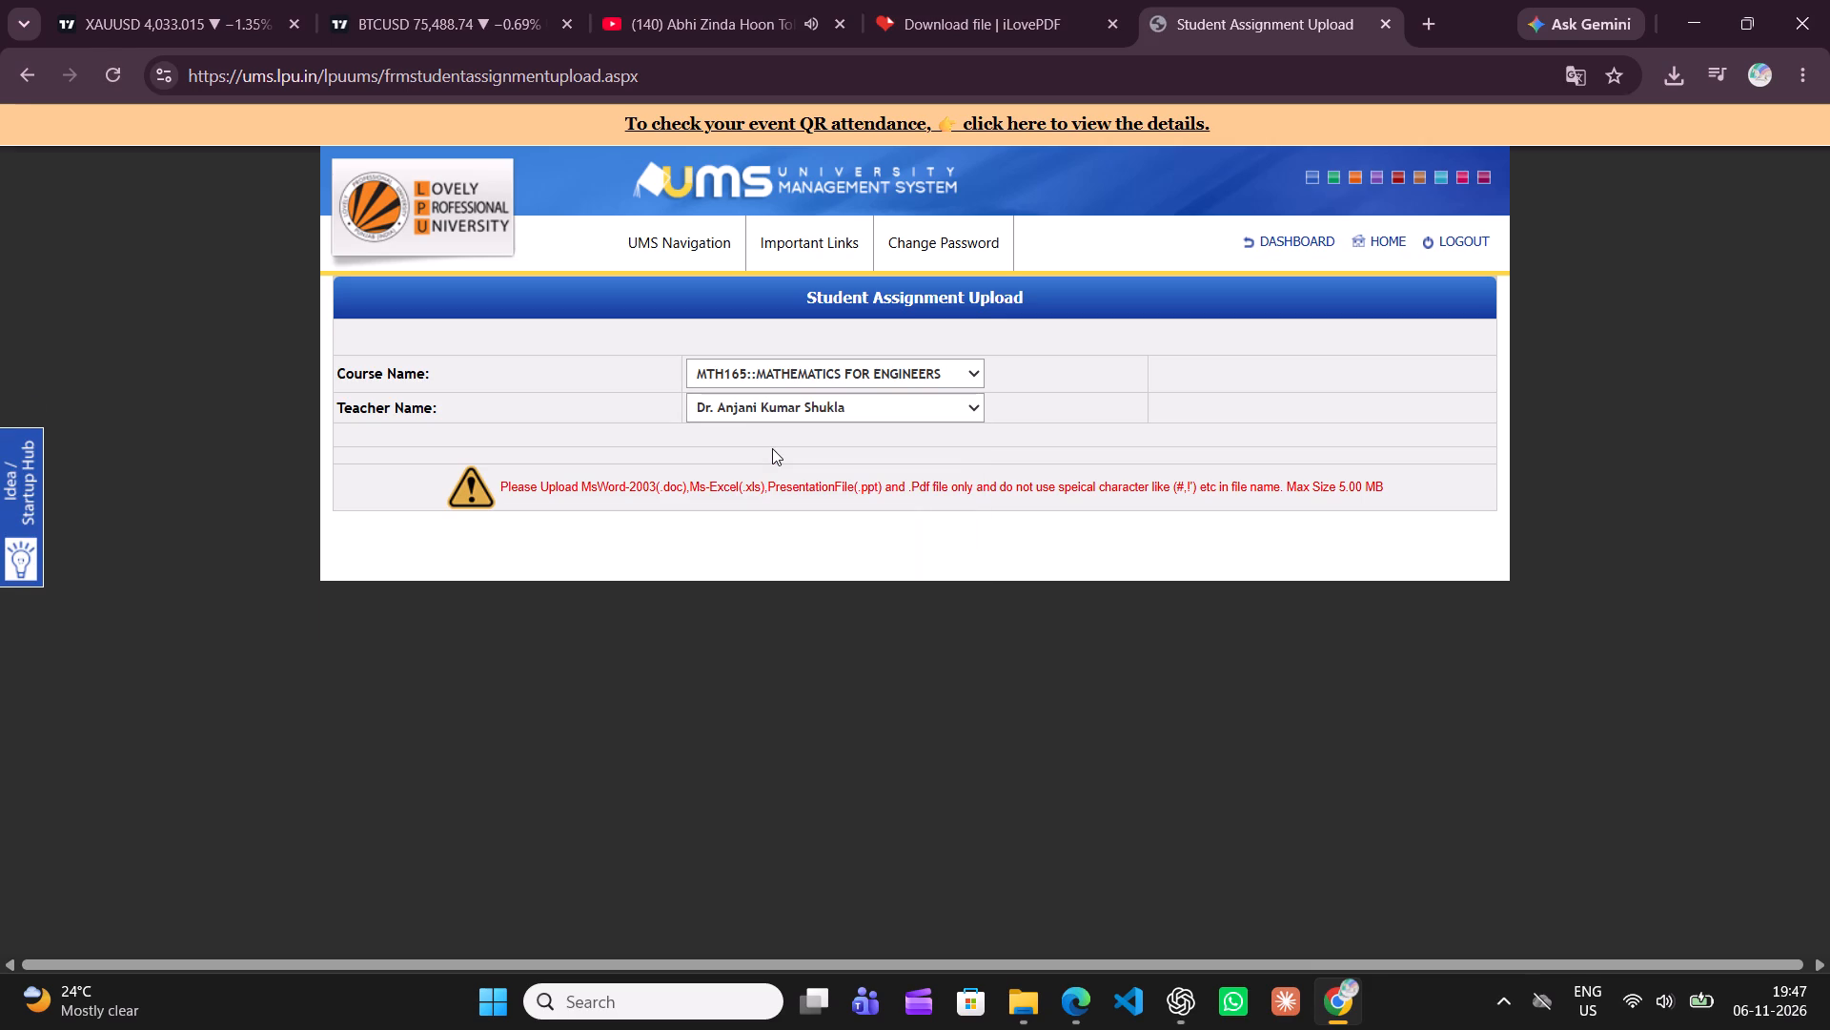
Look up the assignments for the course CSE111::ORIENTATION TO COMPUTING, choosing the second listed teacher.
click(779, 375)
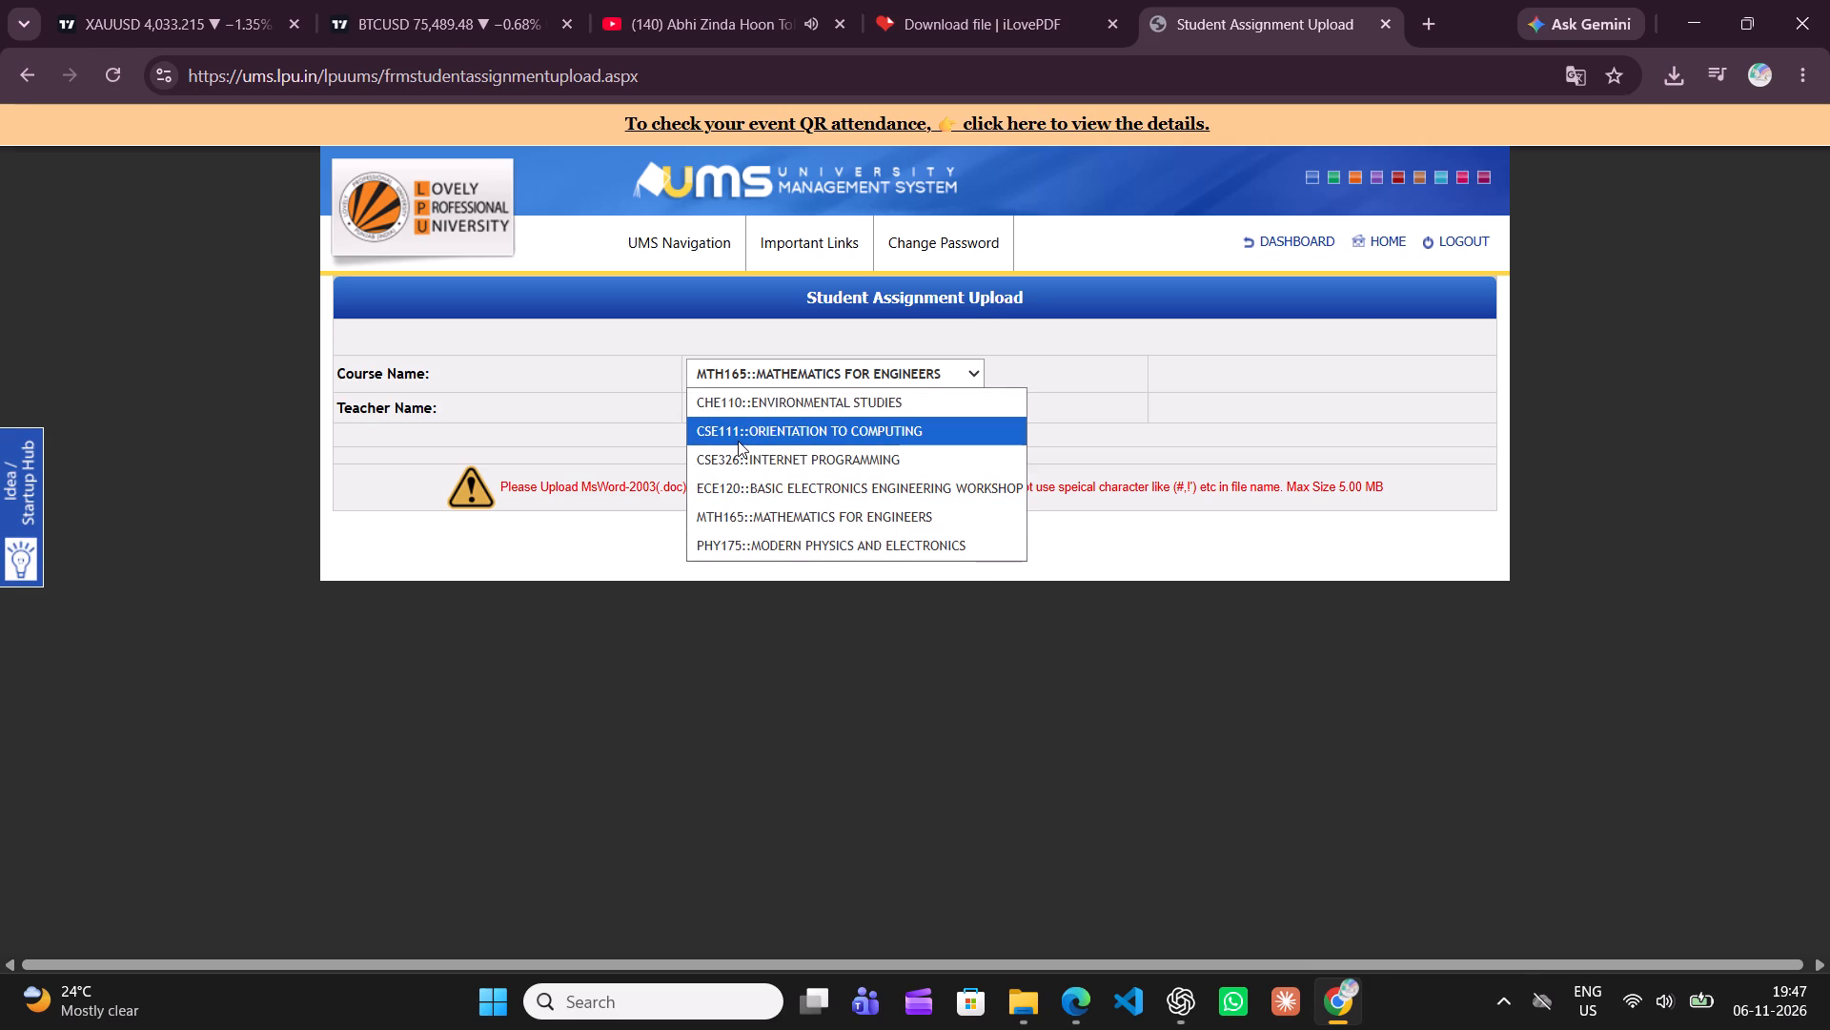
click(738, 442)
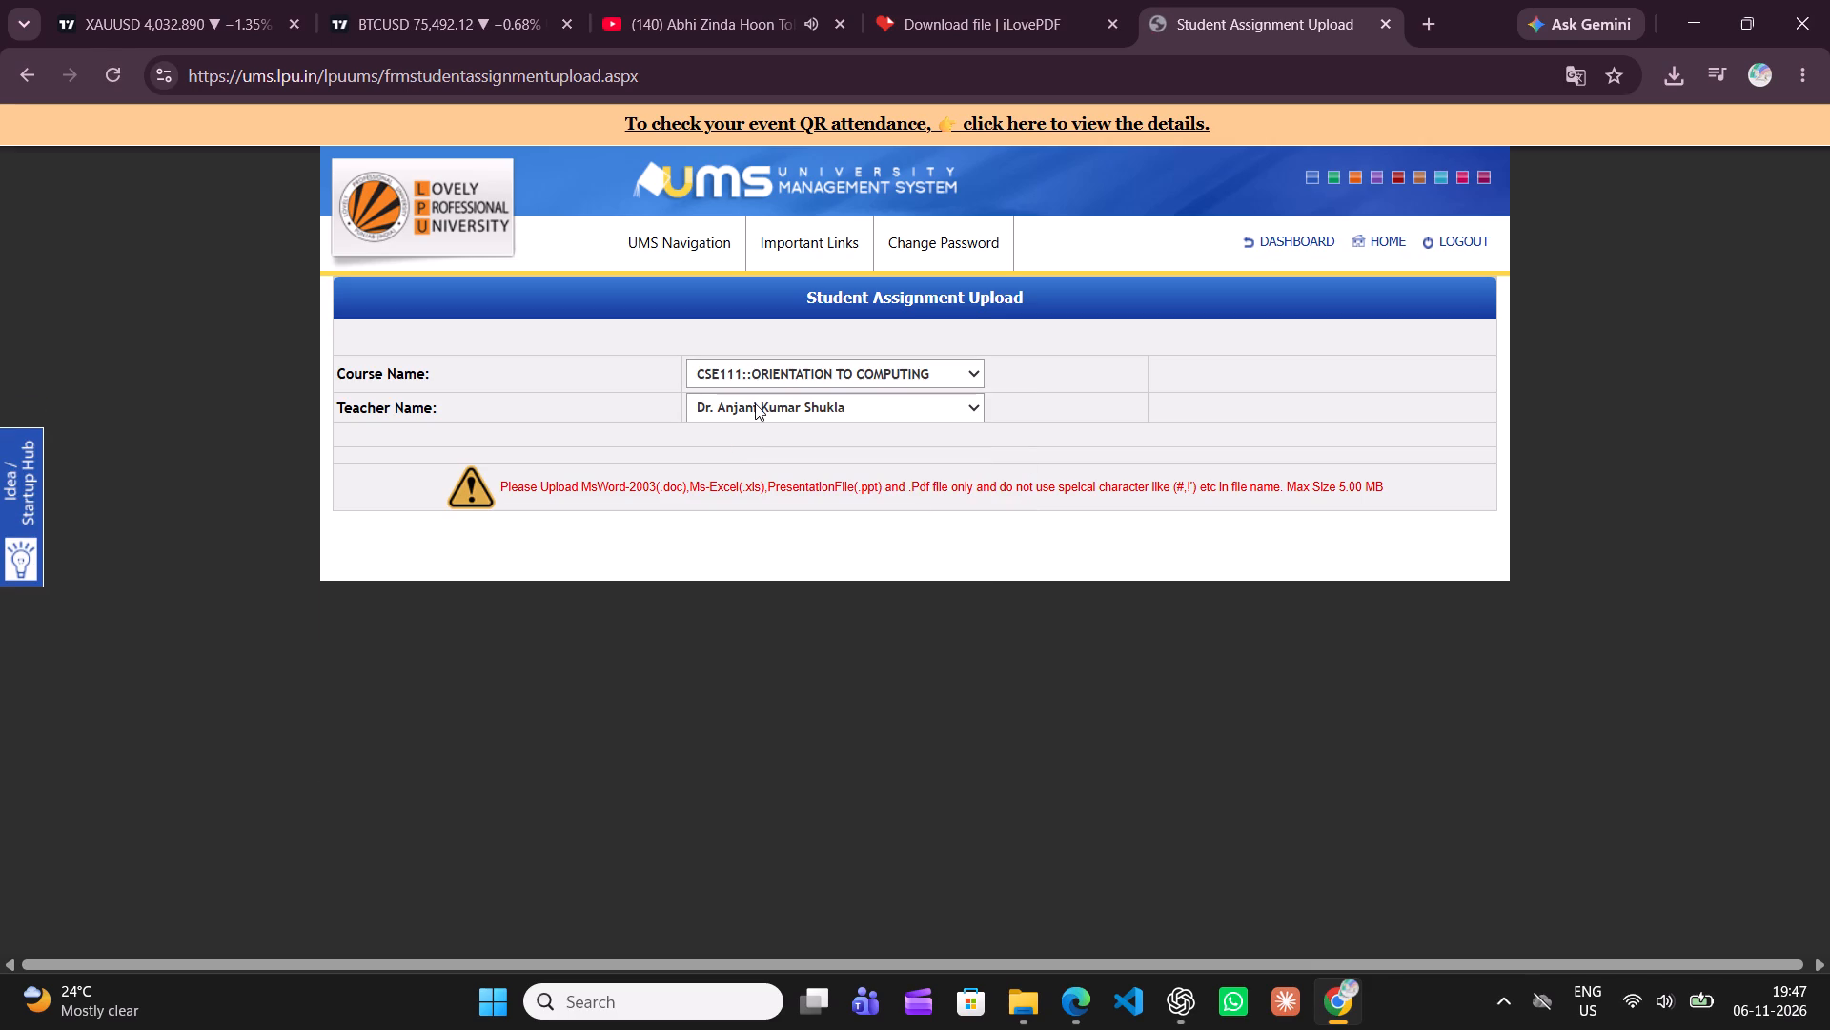
click(755, 403)
click(760, 458)
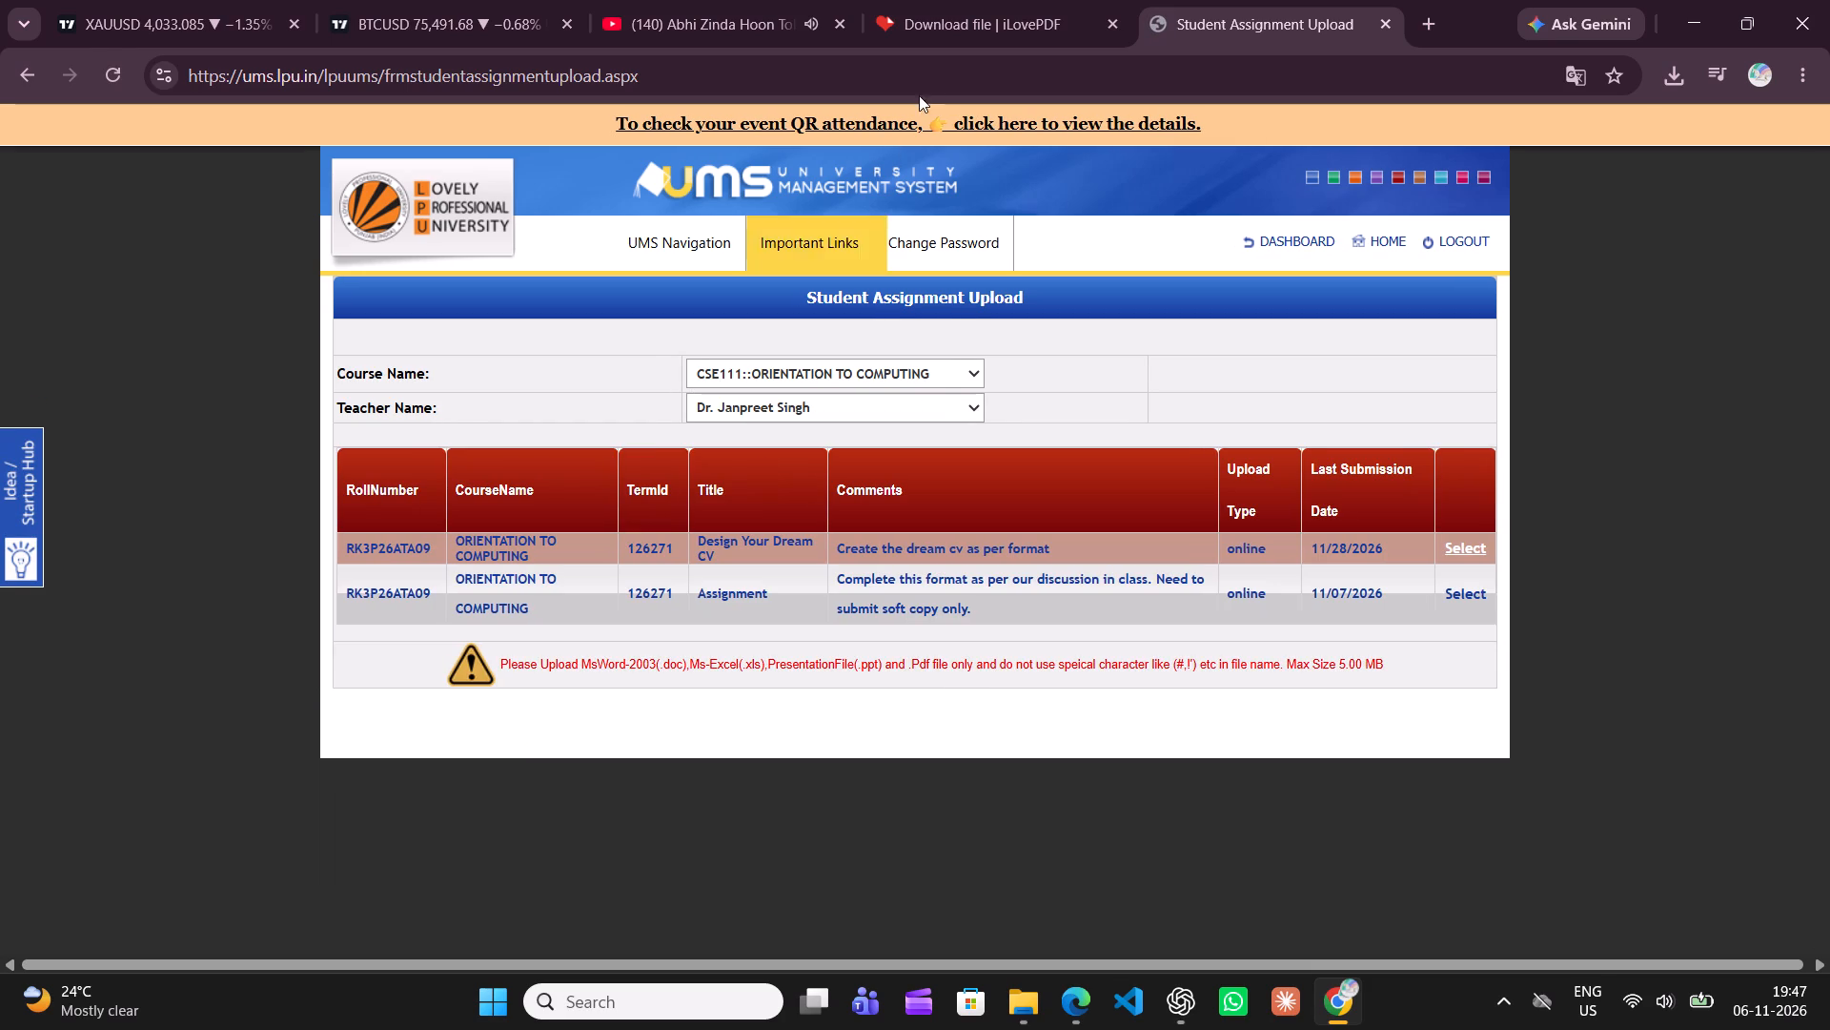
Close the Student Assignment Upload page and minimize the browser window to the desktop.
click(1388, 19)
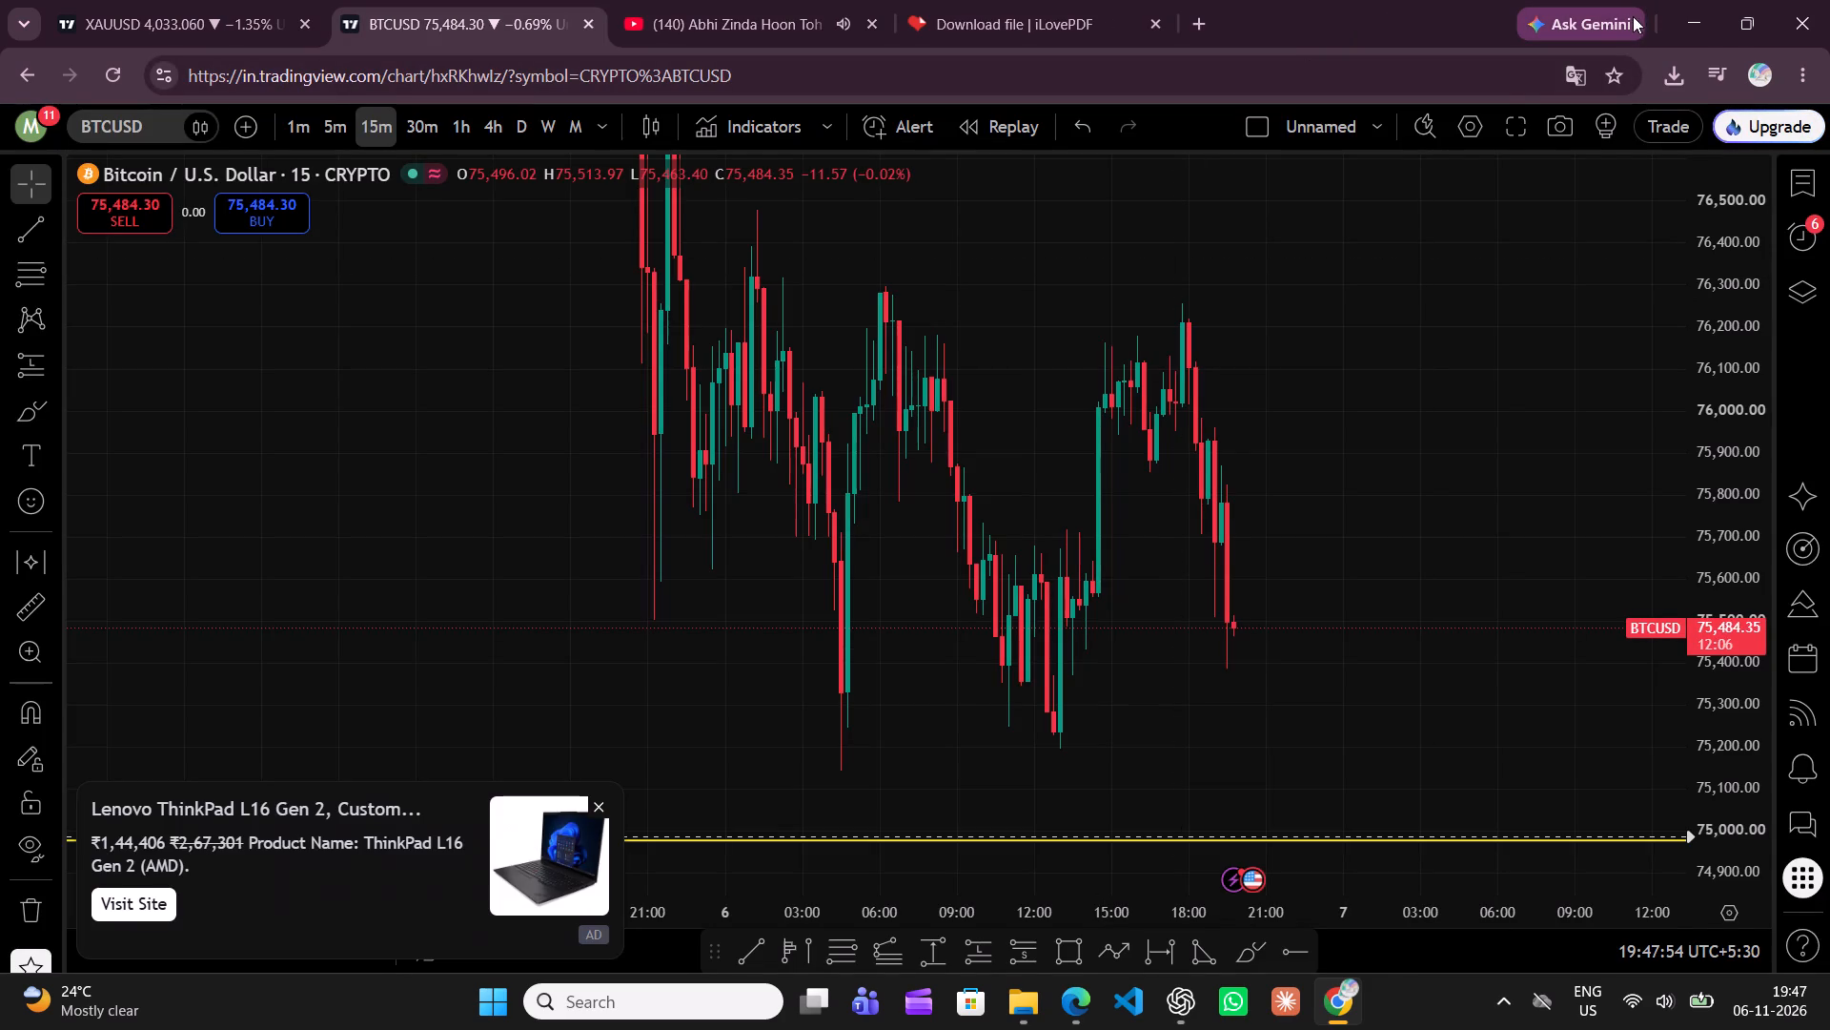
click(1710, 10)
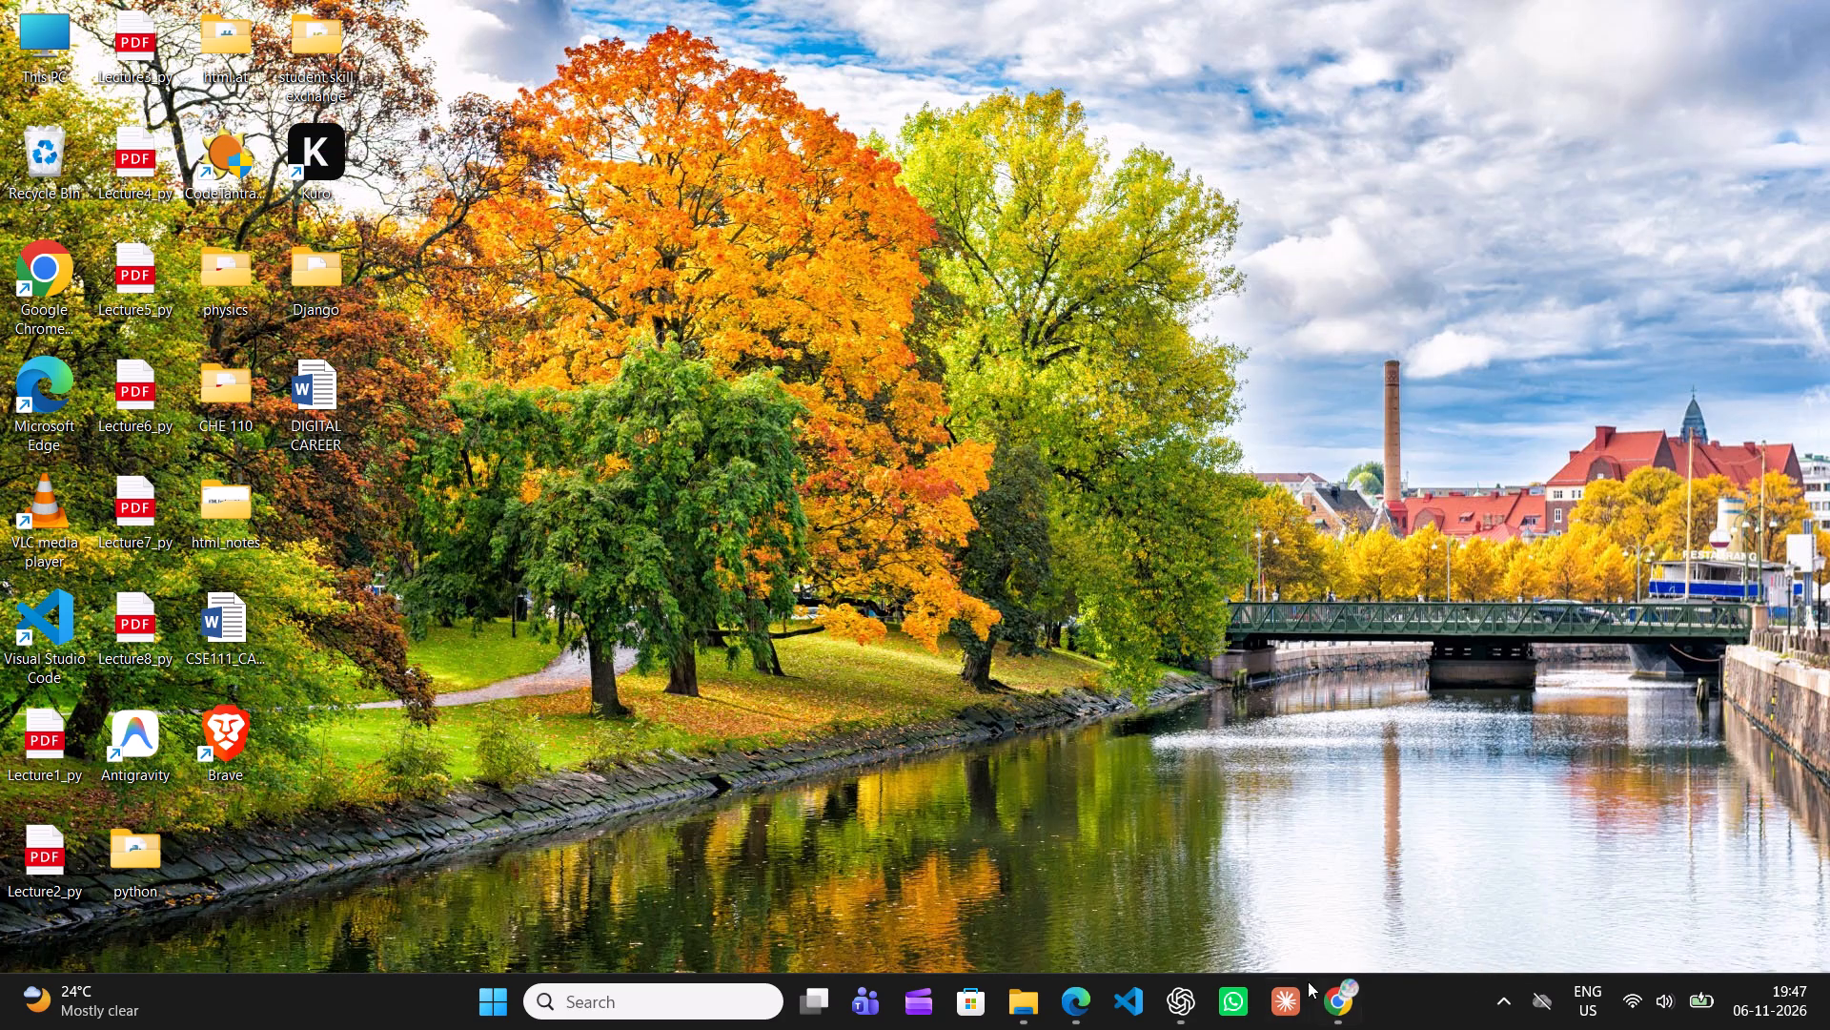
Switch to Edge and read the DIGITAL CAREER report's cover page, contents table and Executive Summary.
click(1090, 1011)
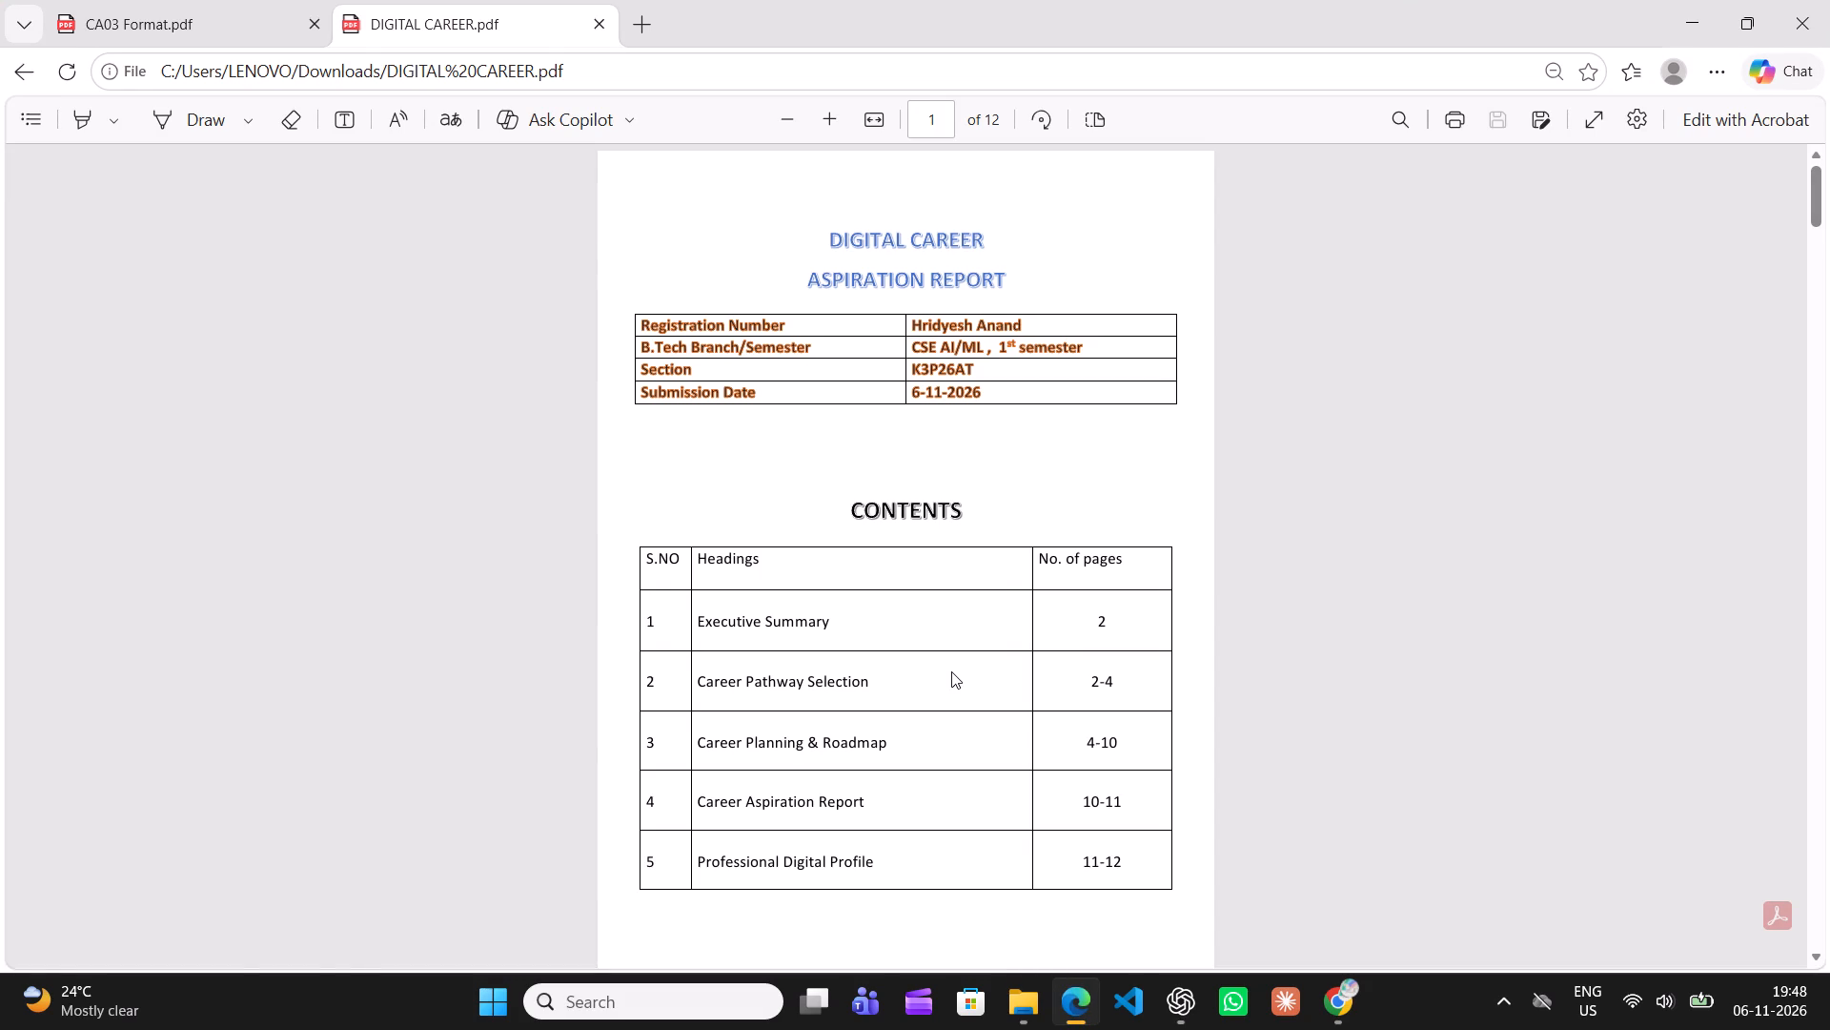
scroll(951, 671, down, 1)
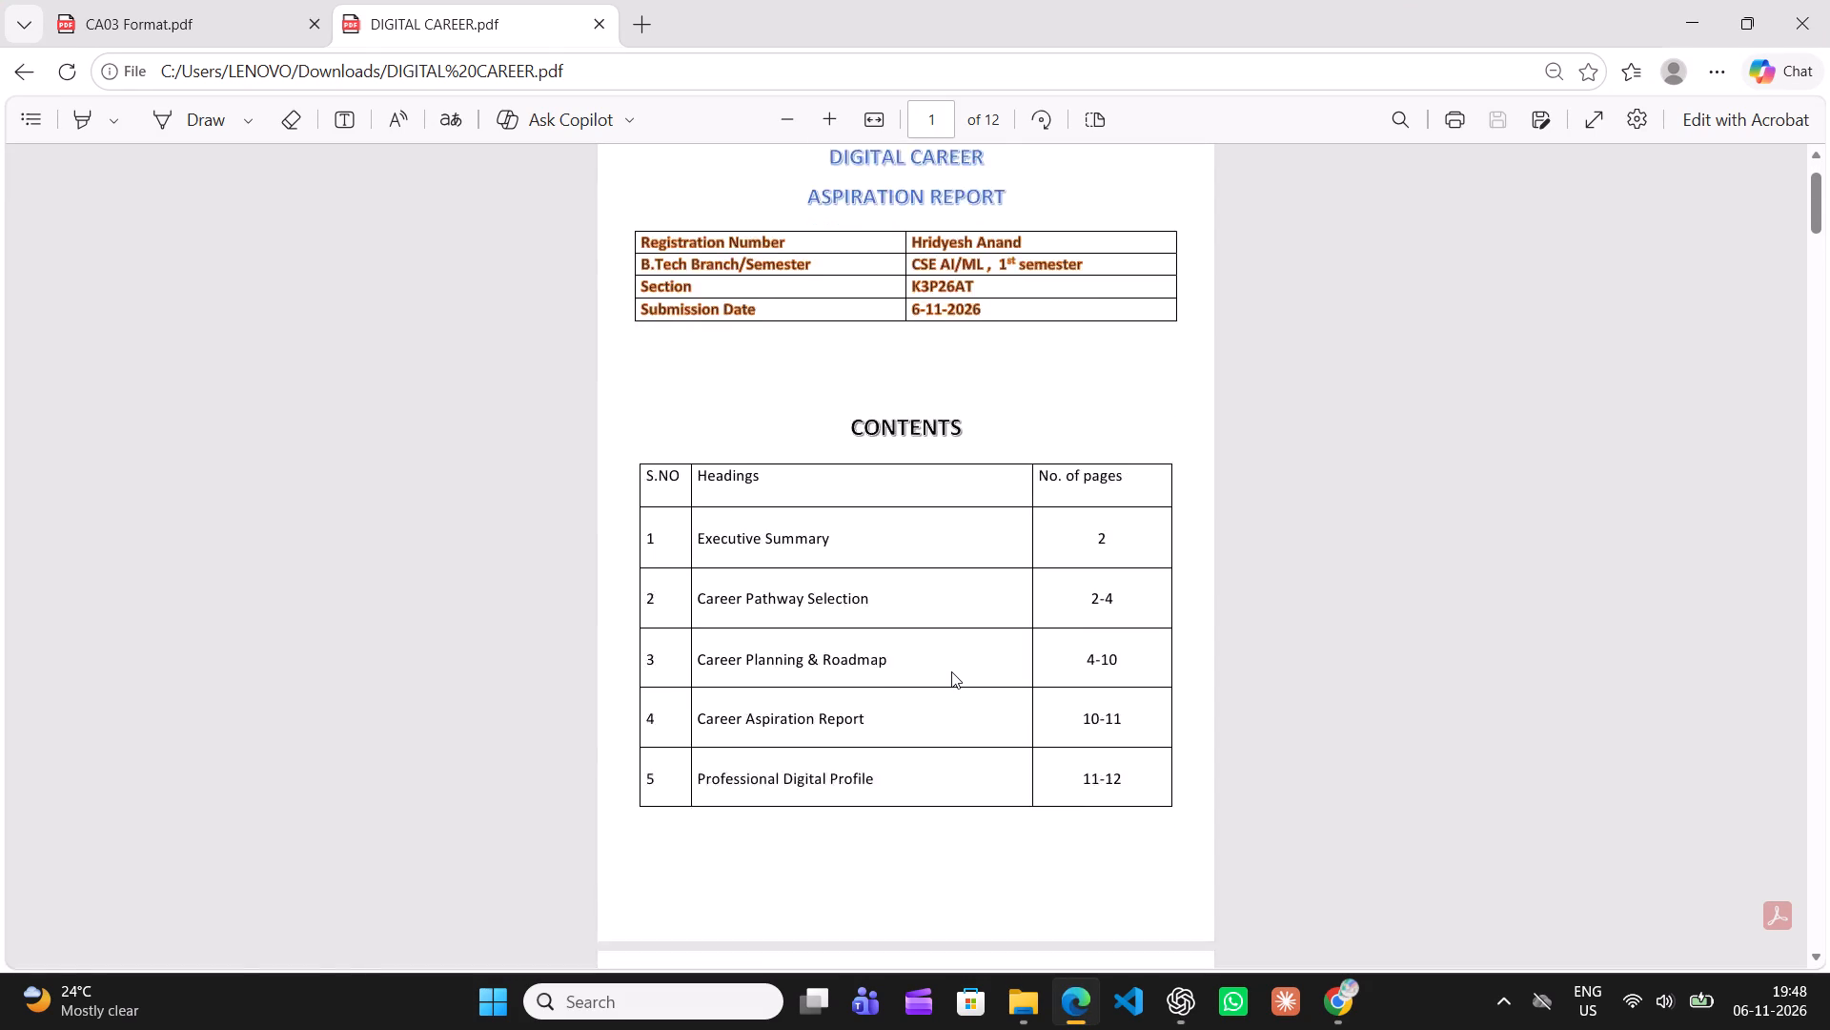
scroll(951, 671, down, 3)
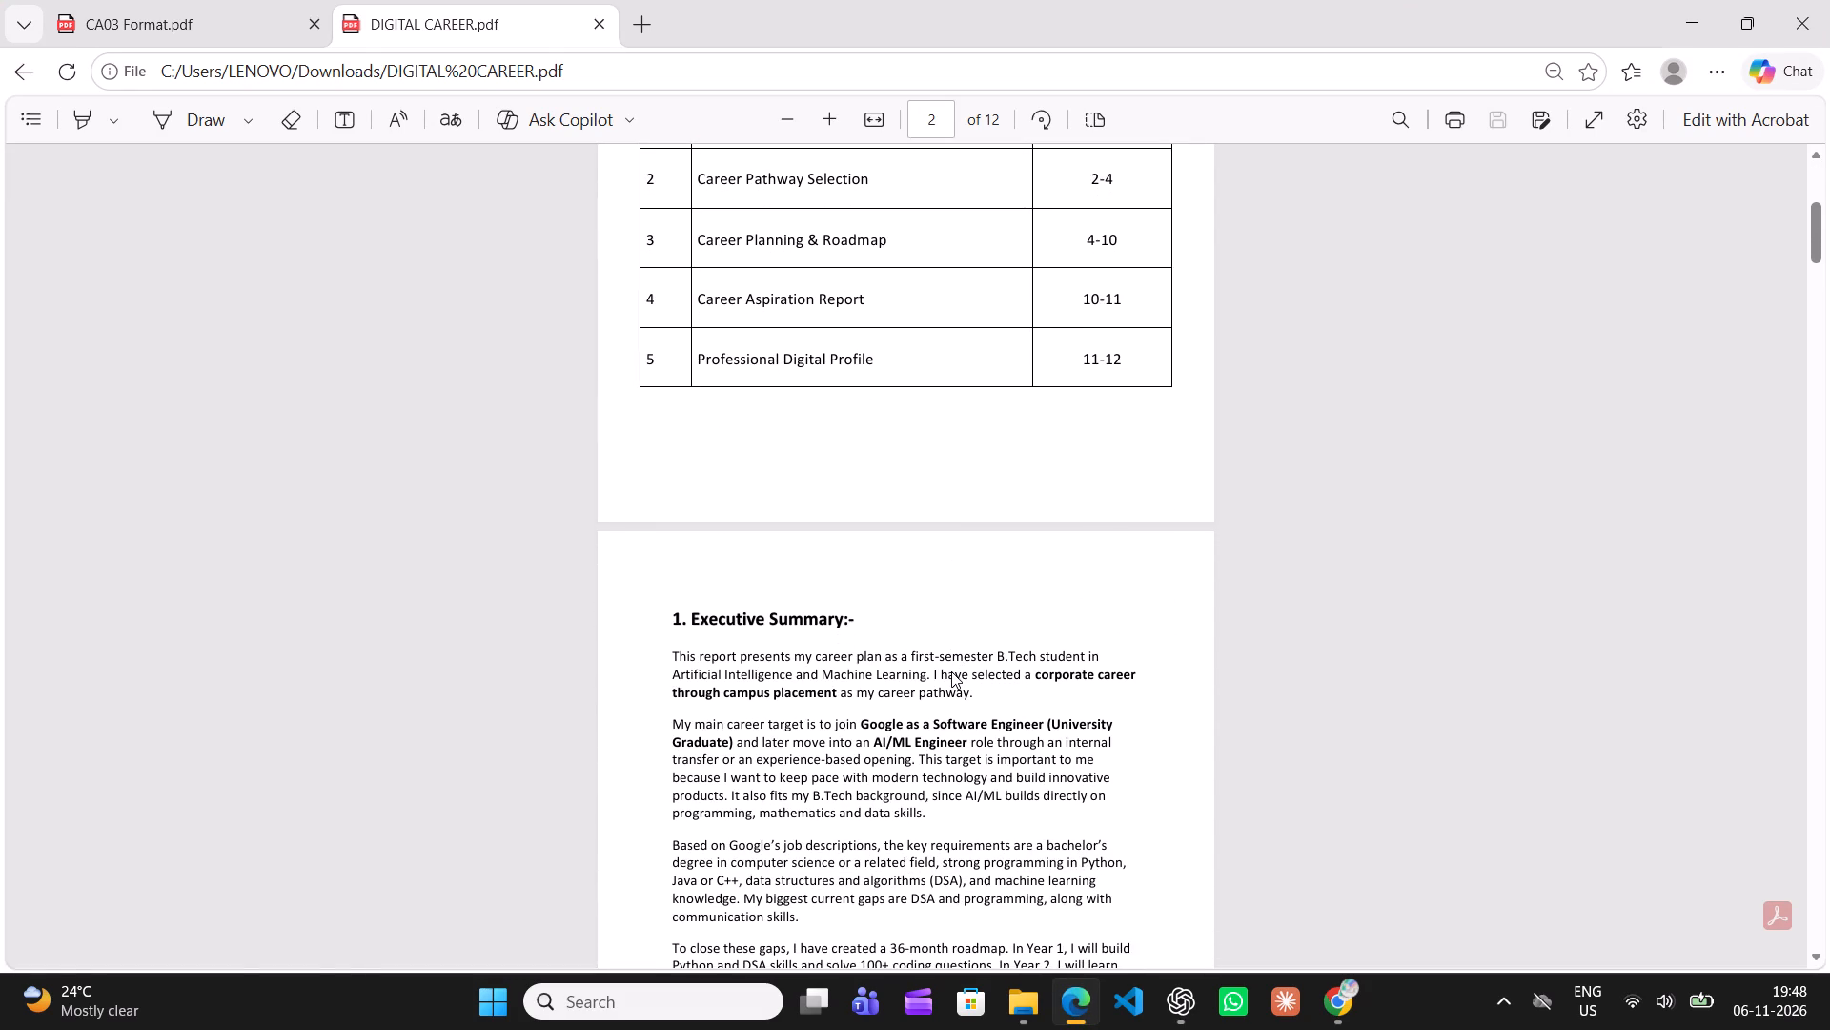
scroll(951, 671, down, 2)
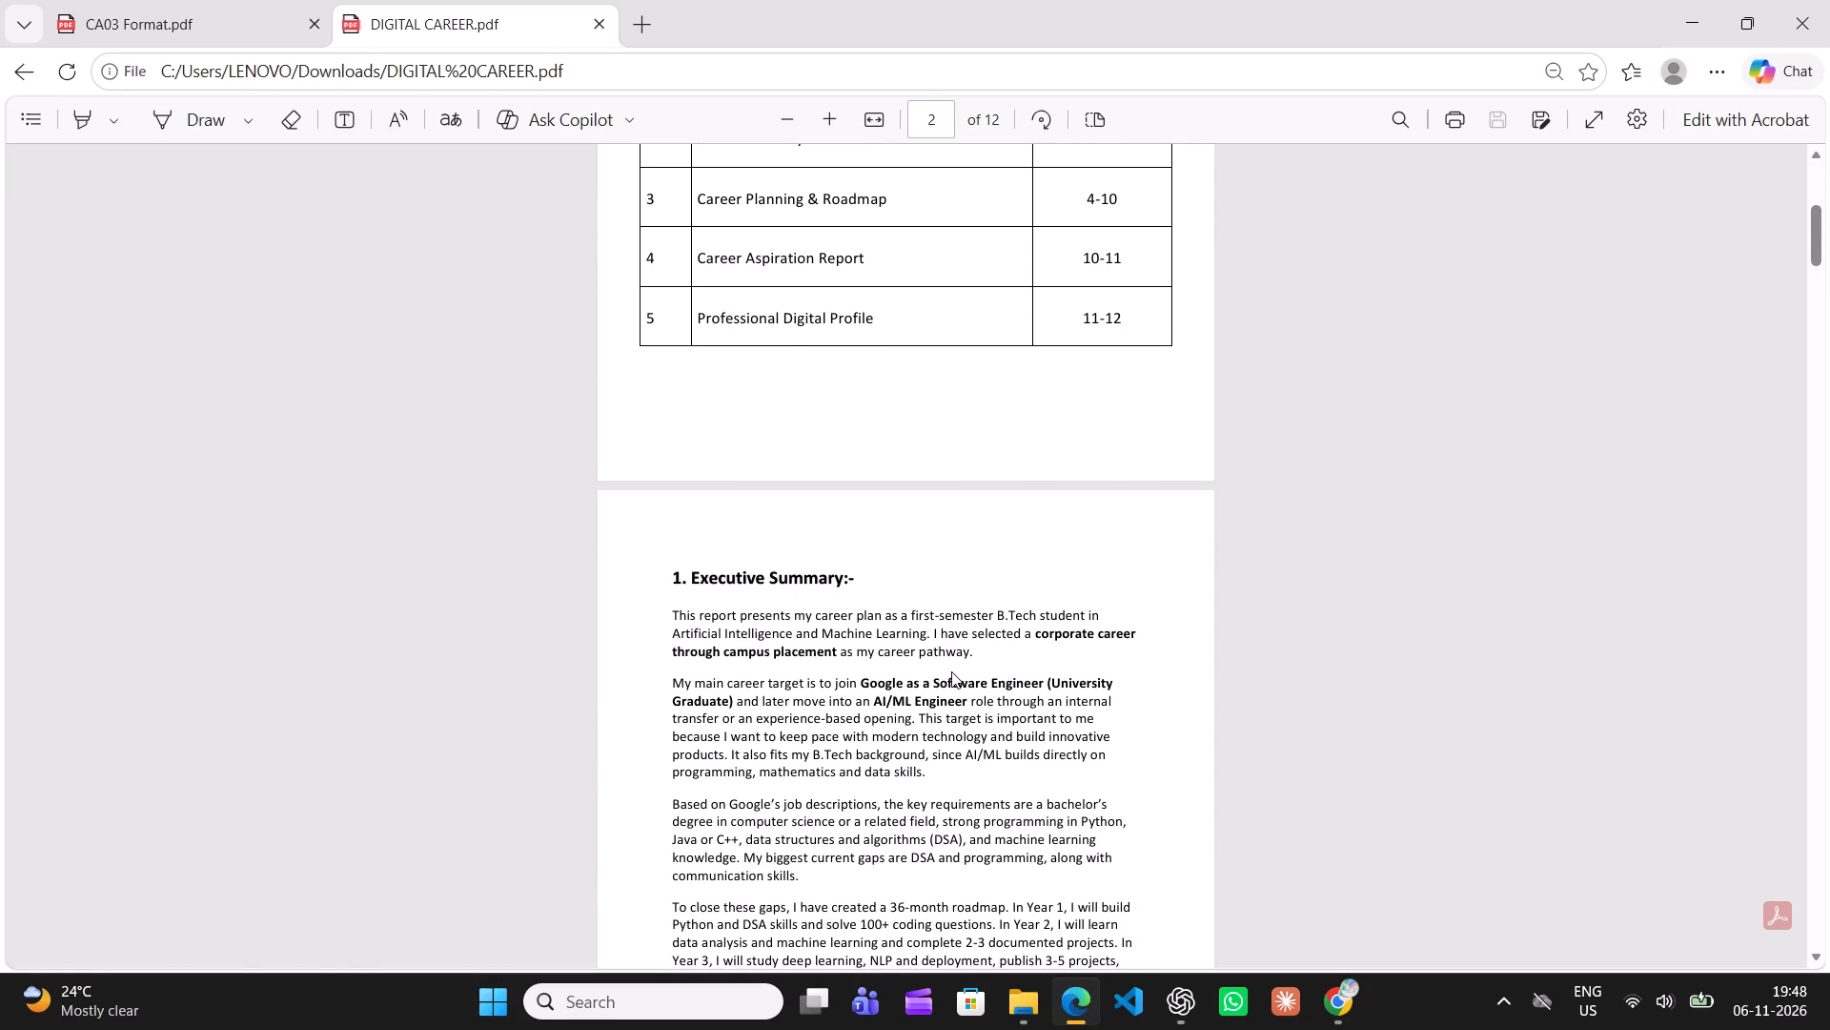
scroll(951, 671, down, 2)
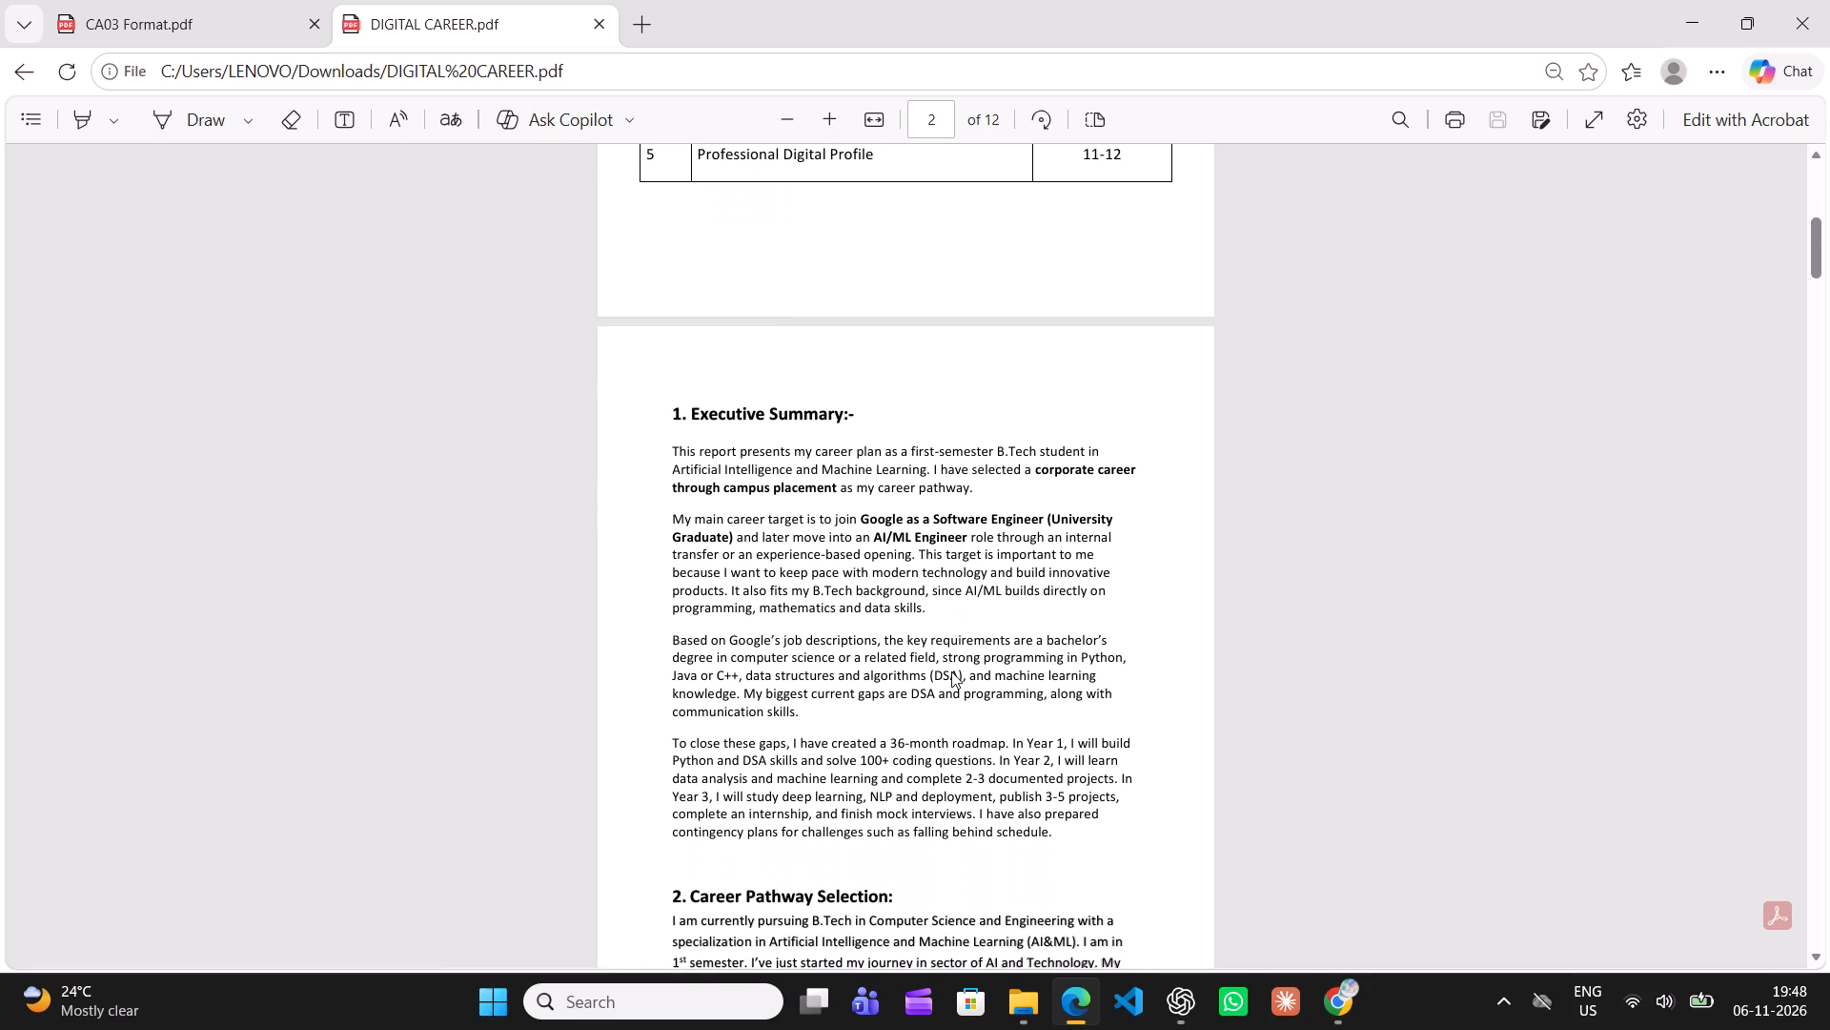
scroll(951, 671, down, 1)
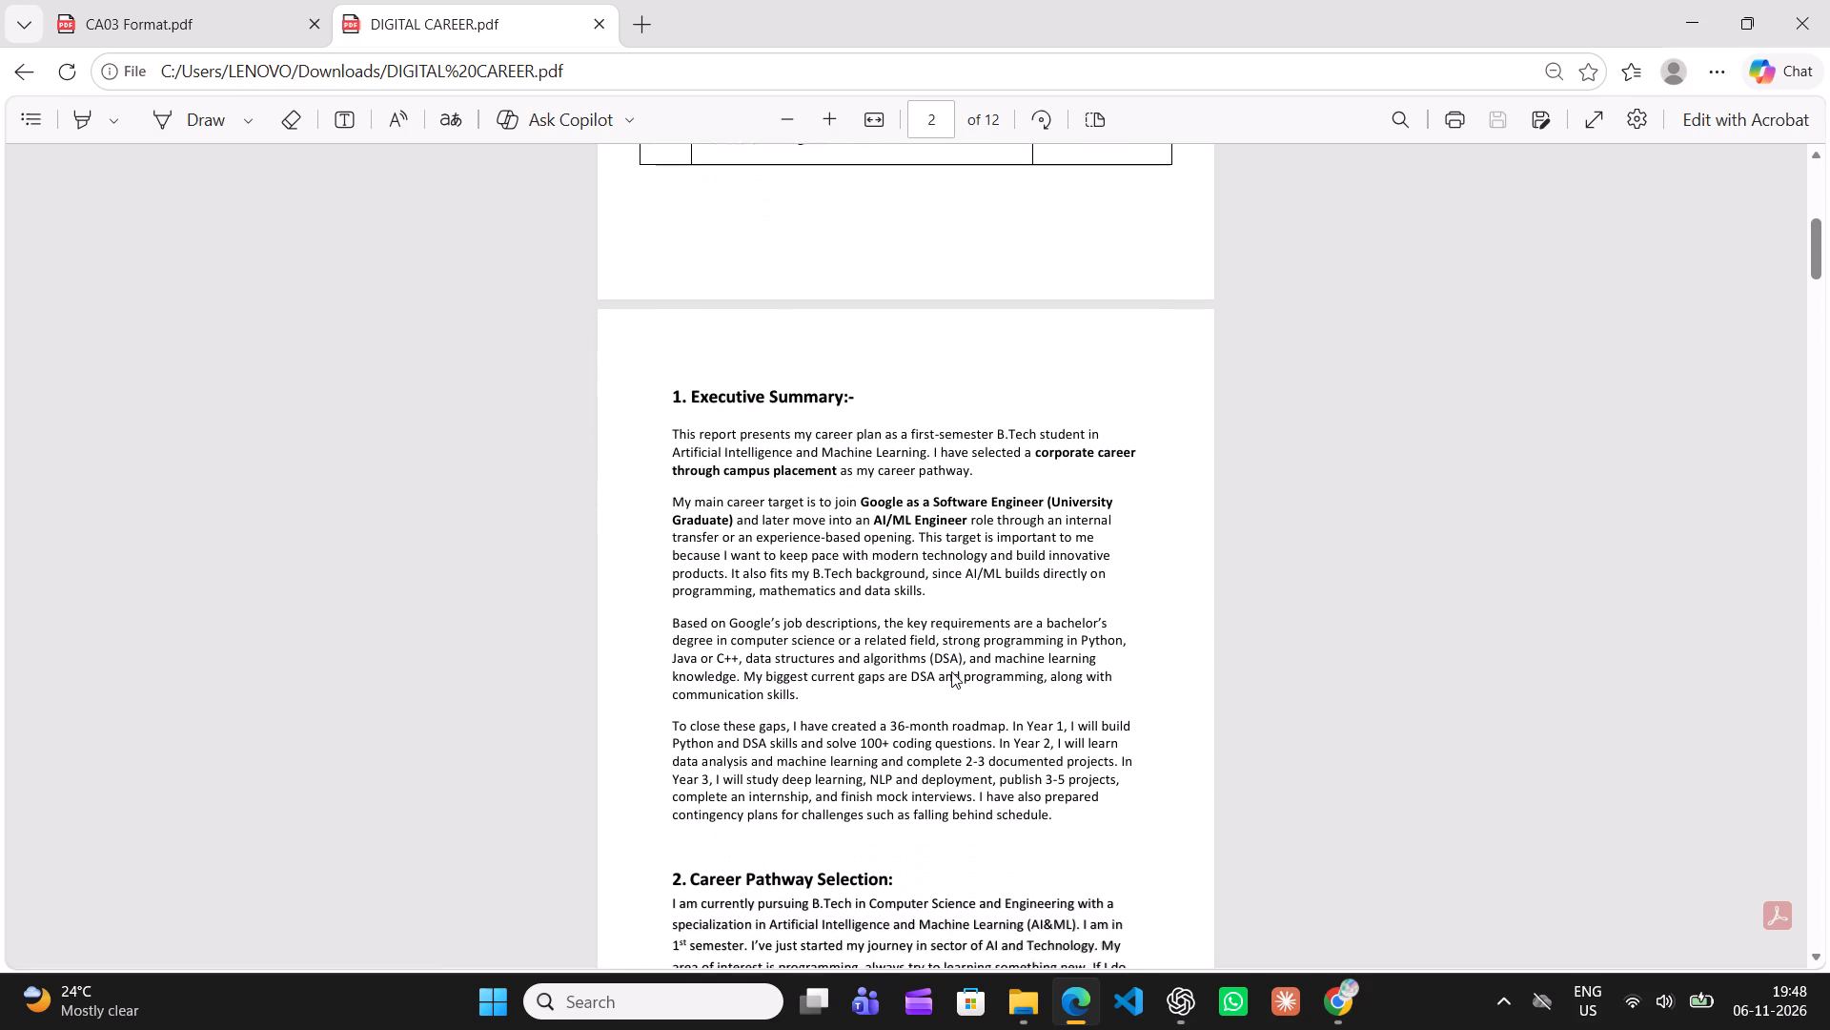
scroll(951, 671, down, 2)
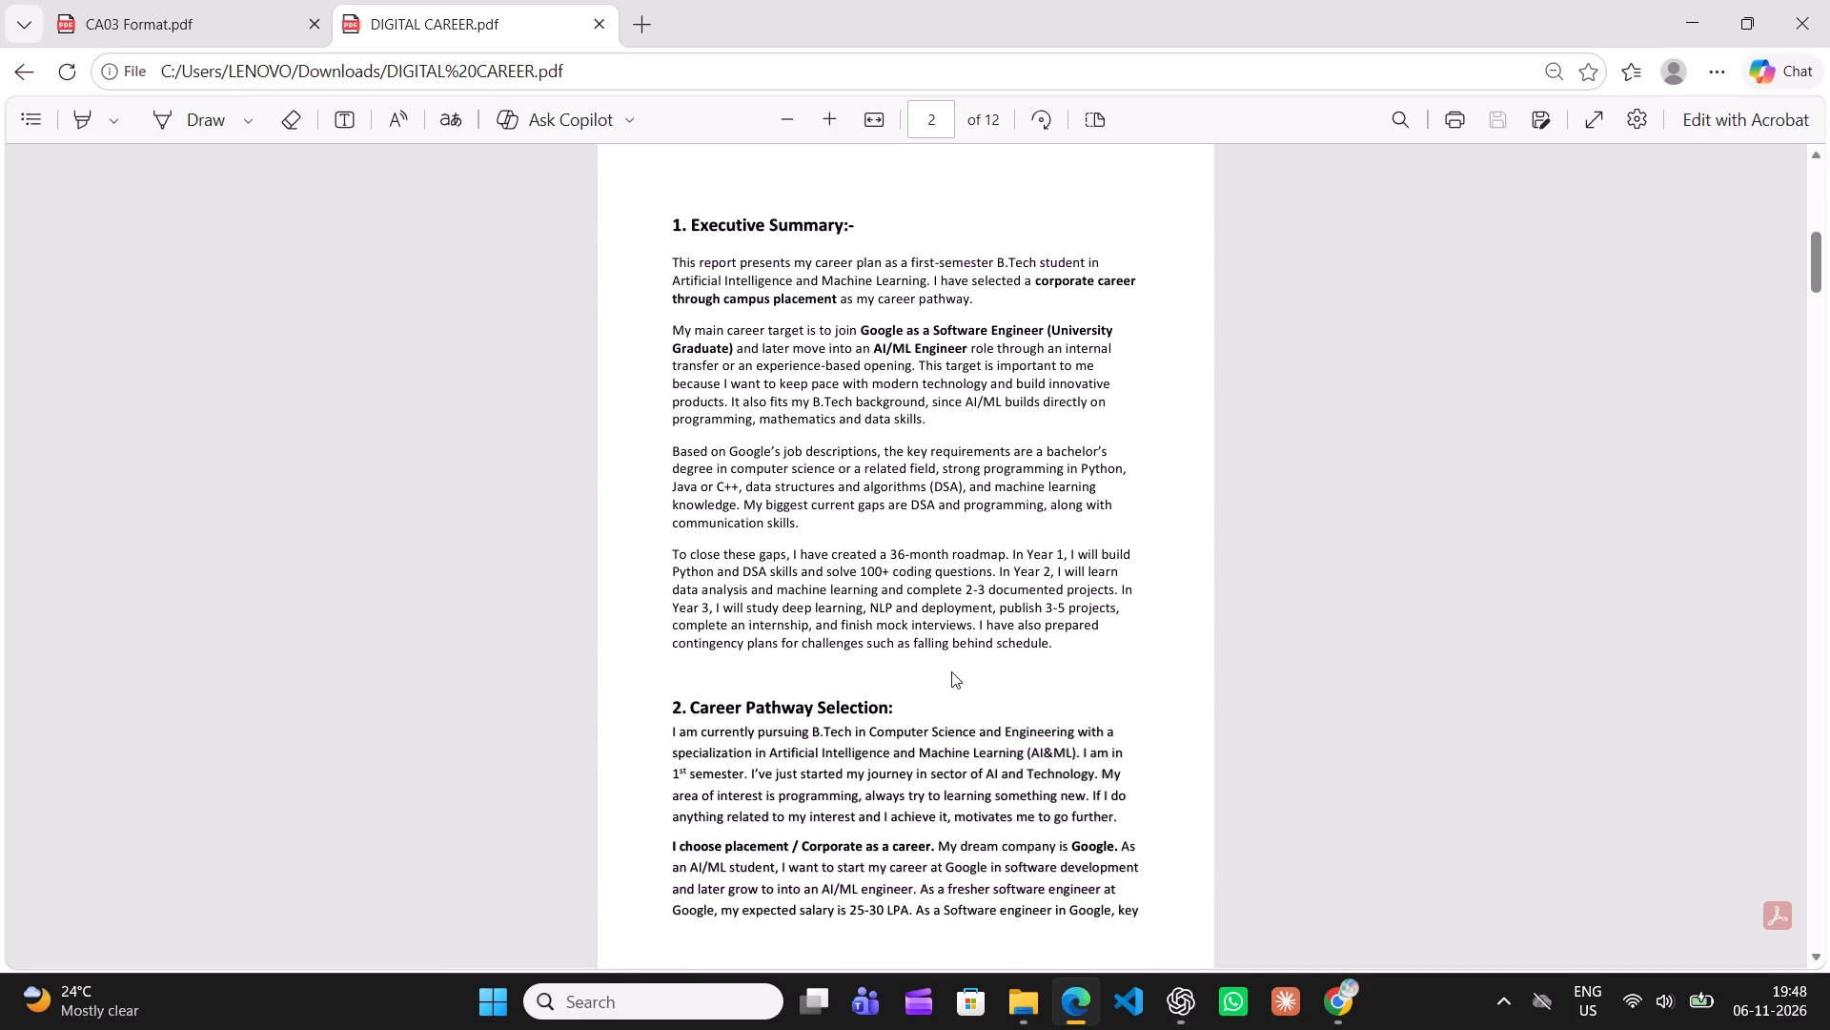
Read the report's Career Pathway Selection section, including 2.1 Justification of my career choice on page 3.
scroll(951, 671, down, 2)
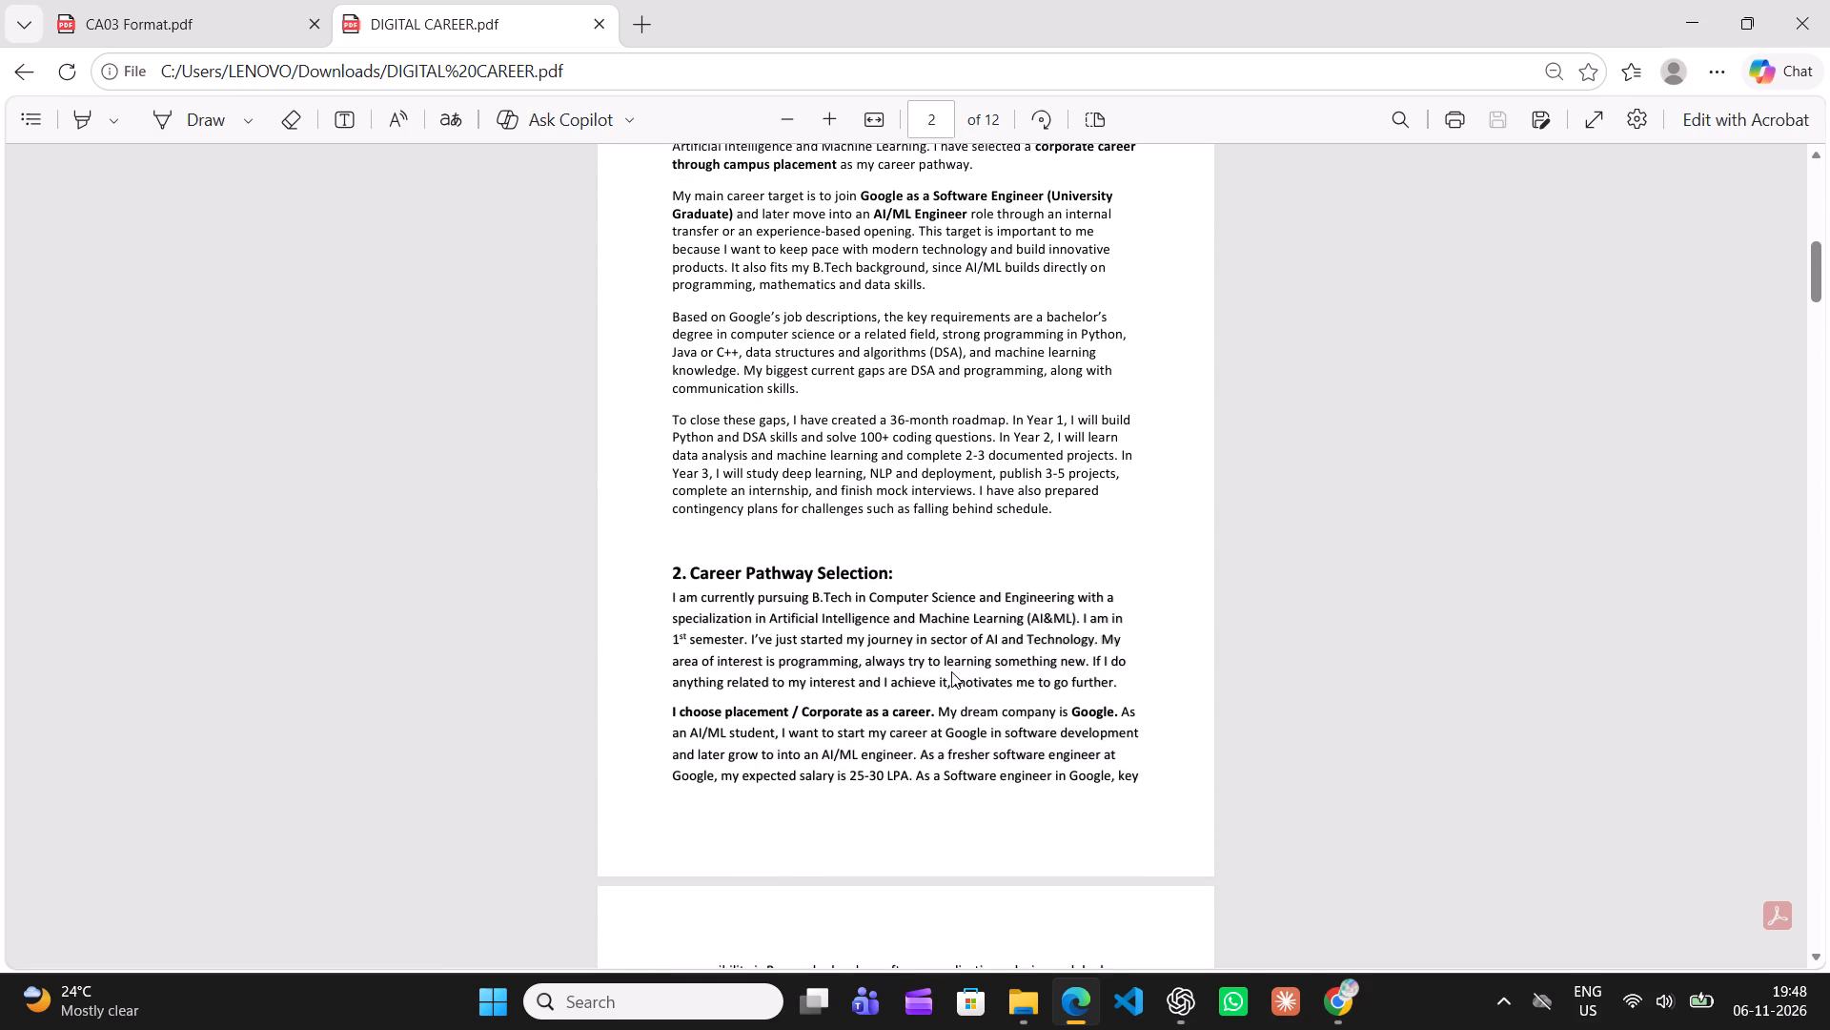
scroll(951, 671, down, 1)
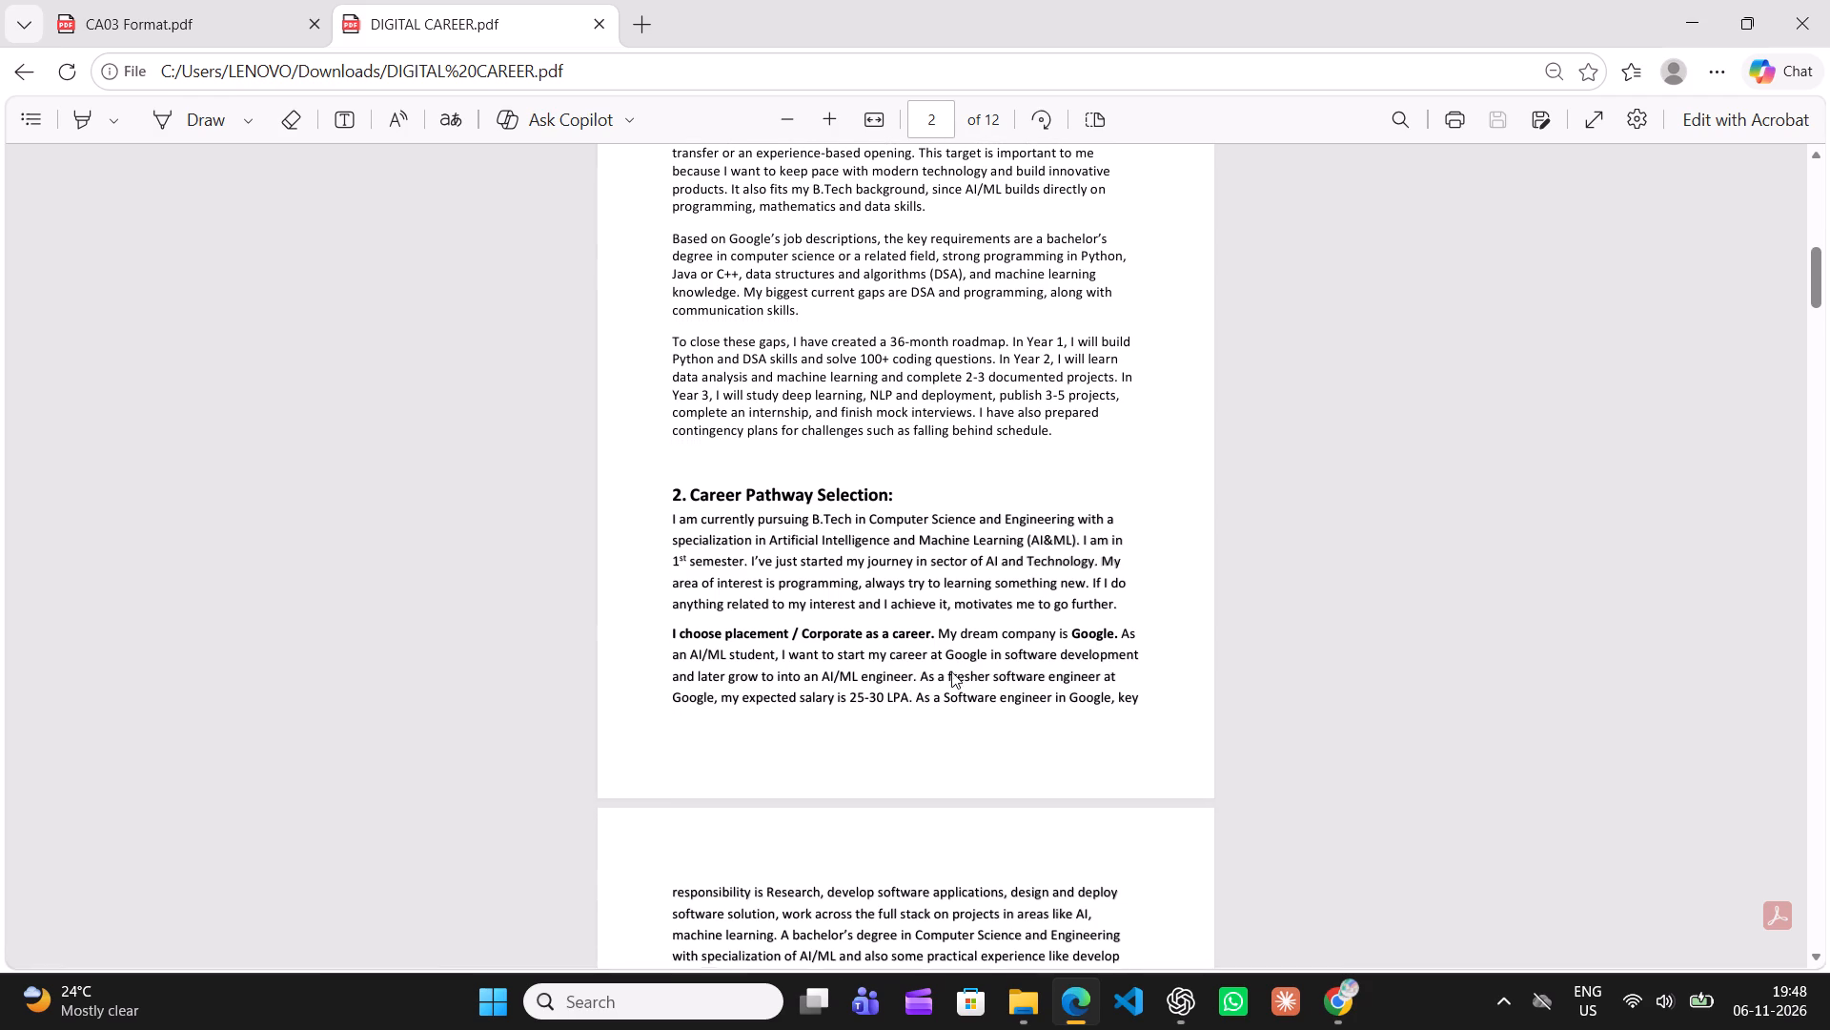
scroll(951, 671, down, 2)
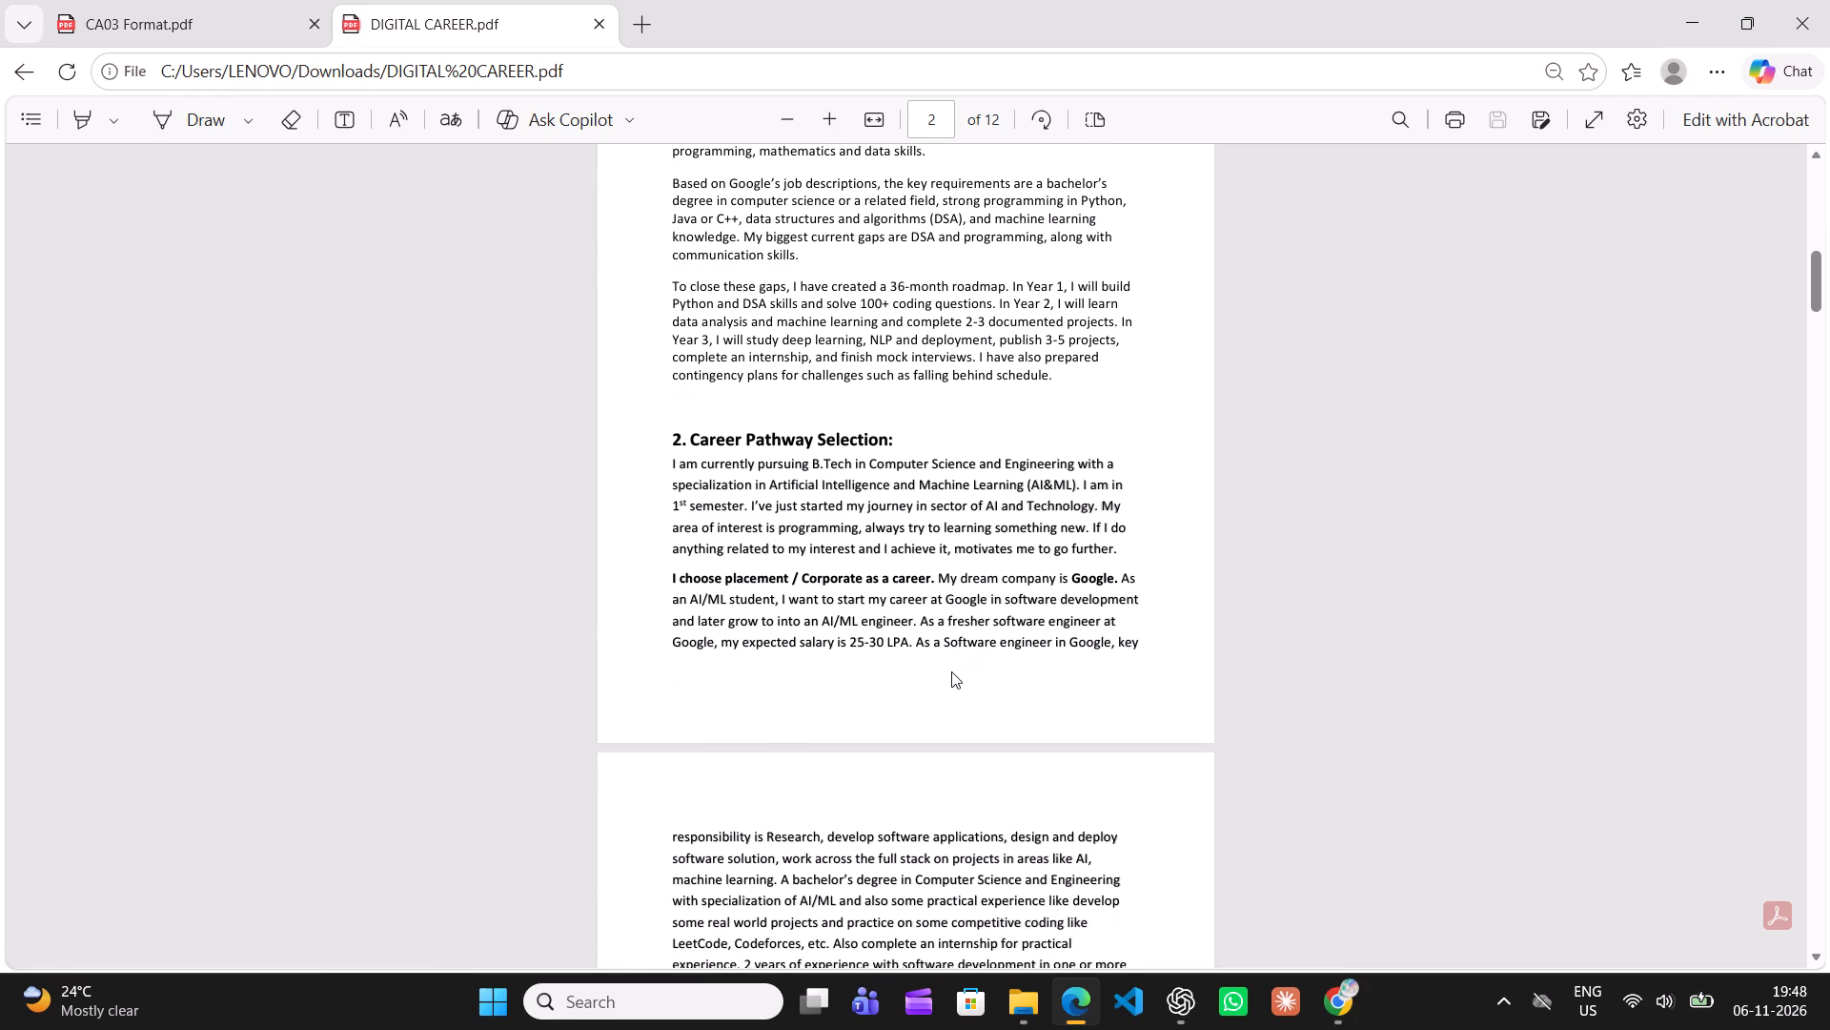
scroll(951, 671, down, 2)
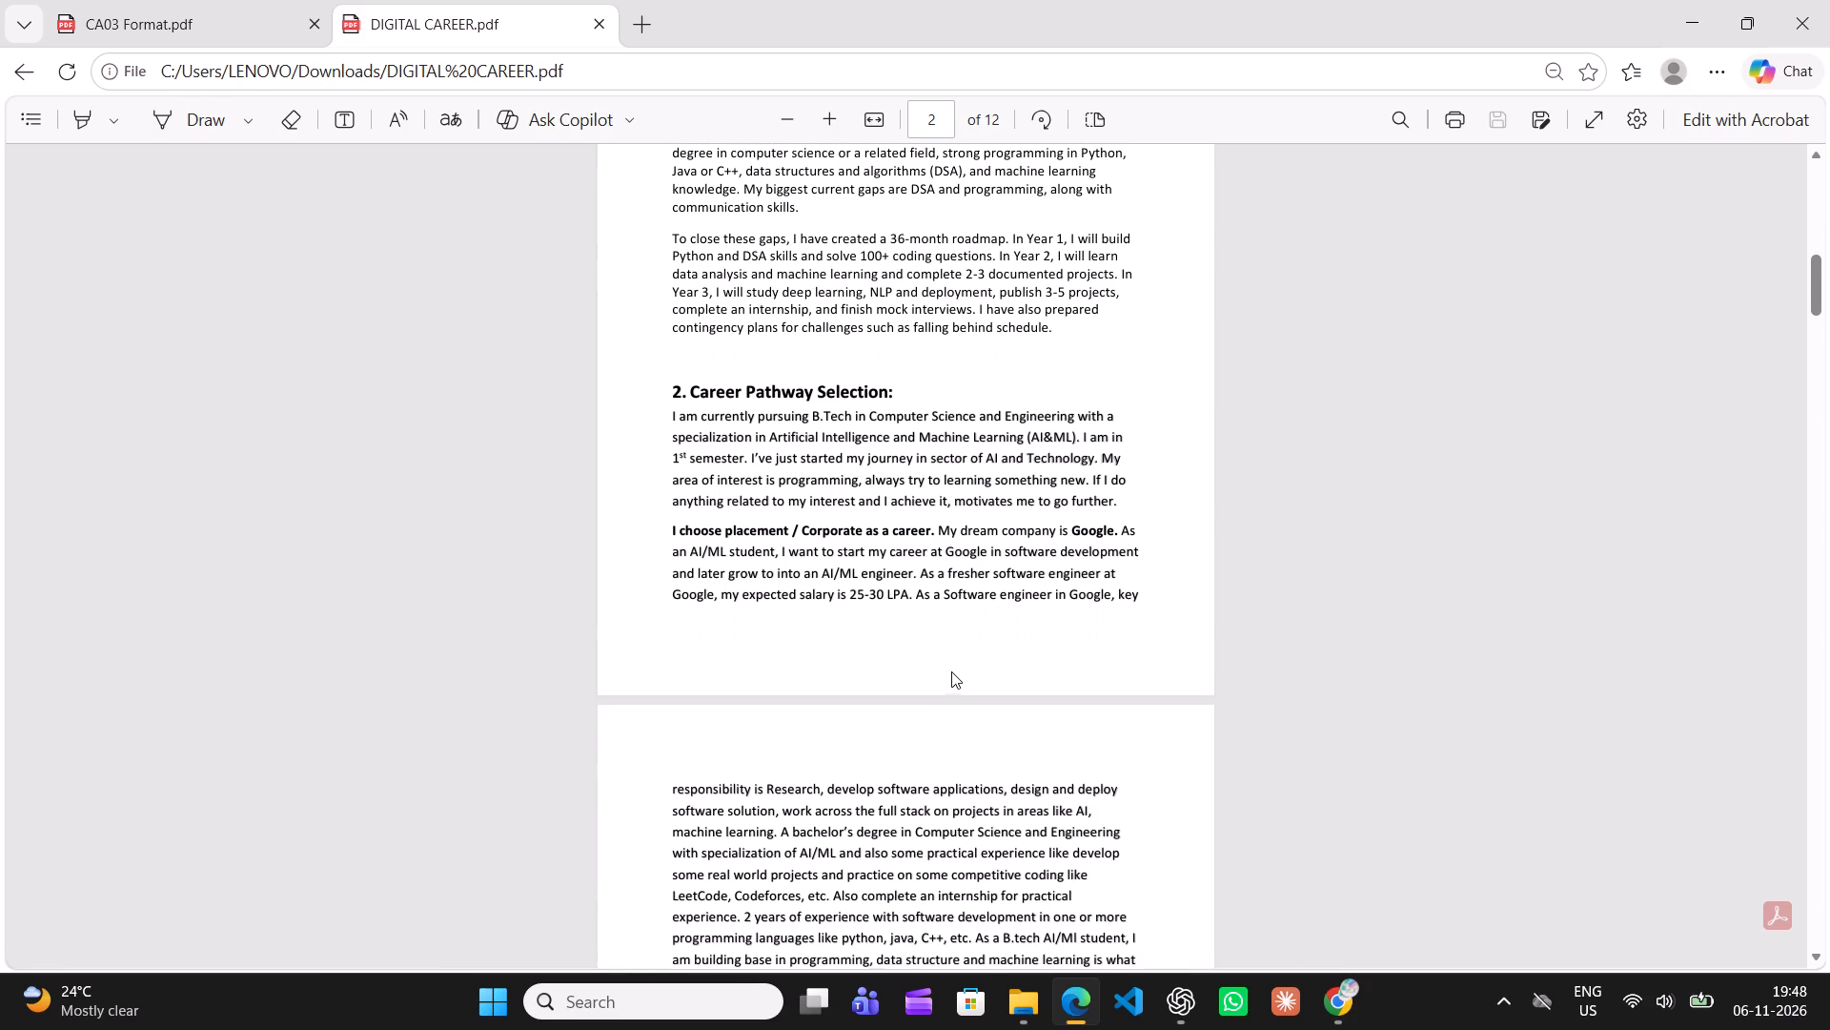
scroll(951, 671, down, 1)
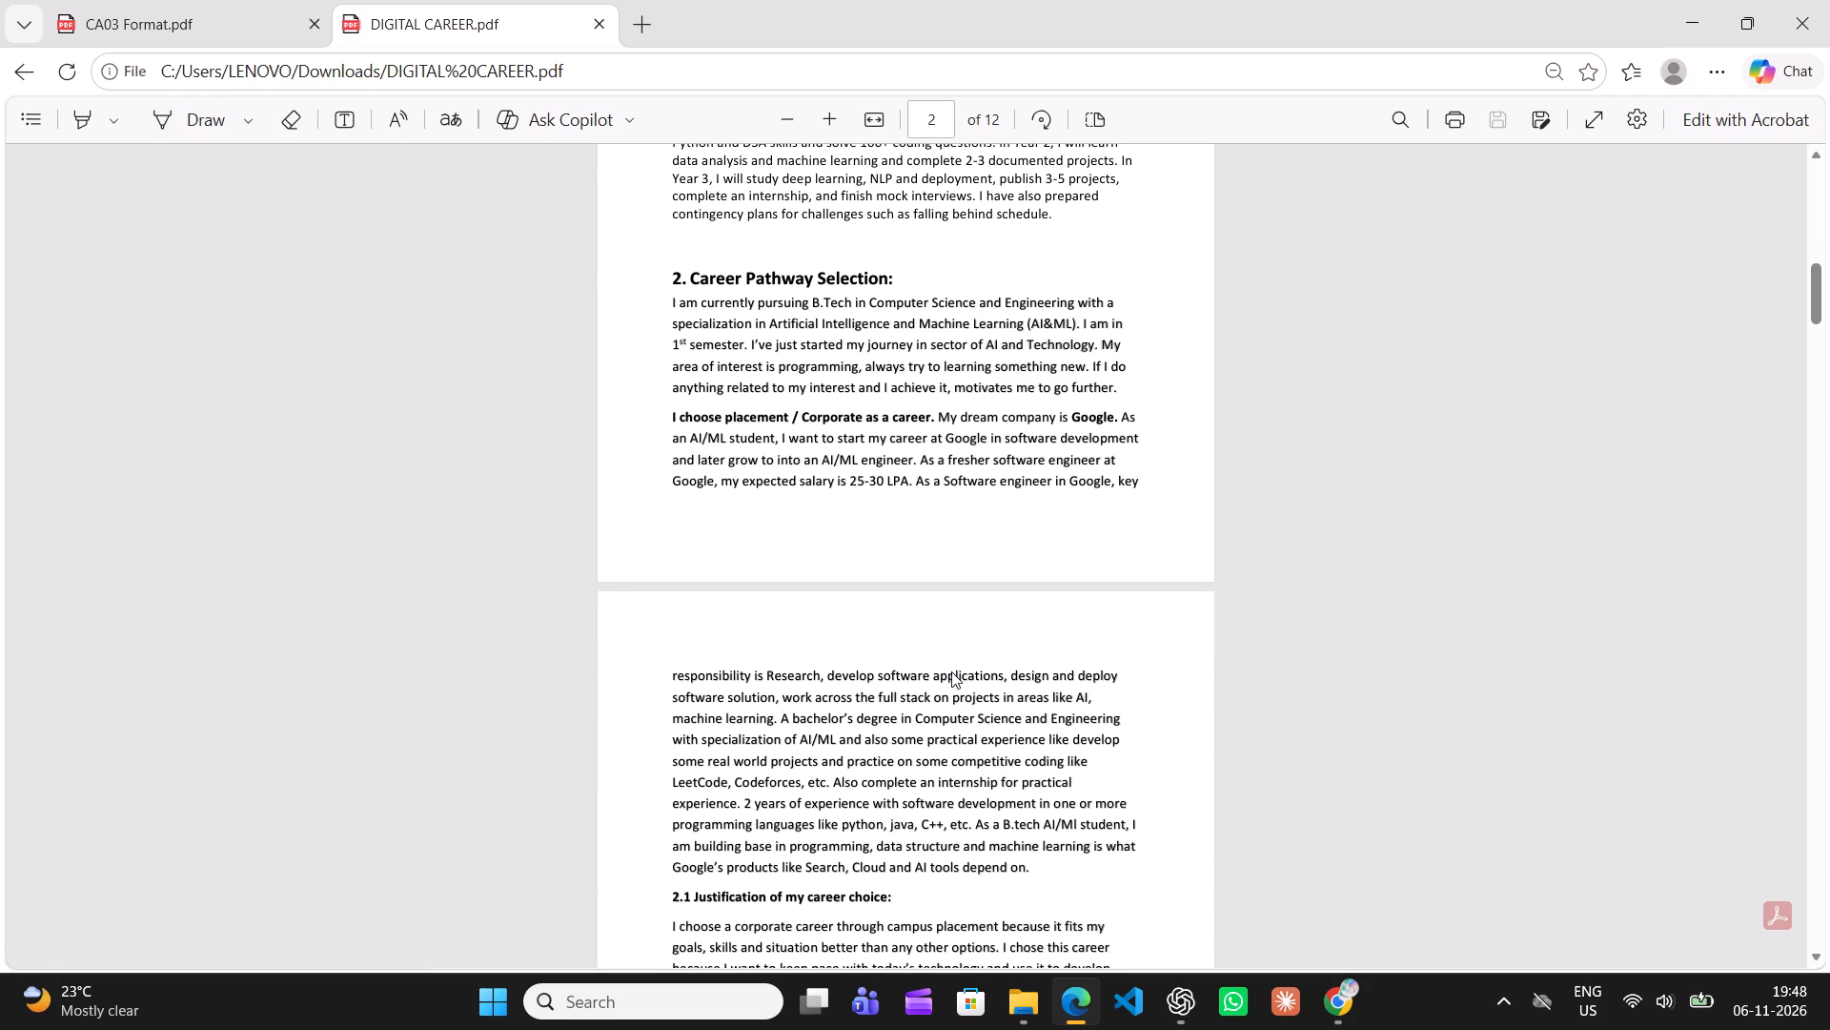
scroll(951, 671, down, 1)
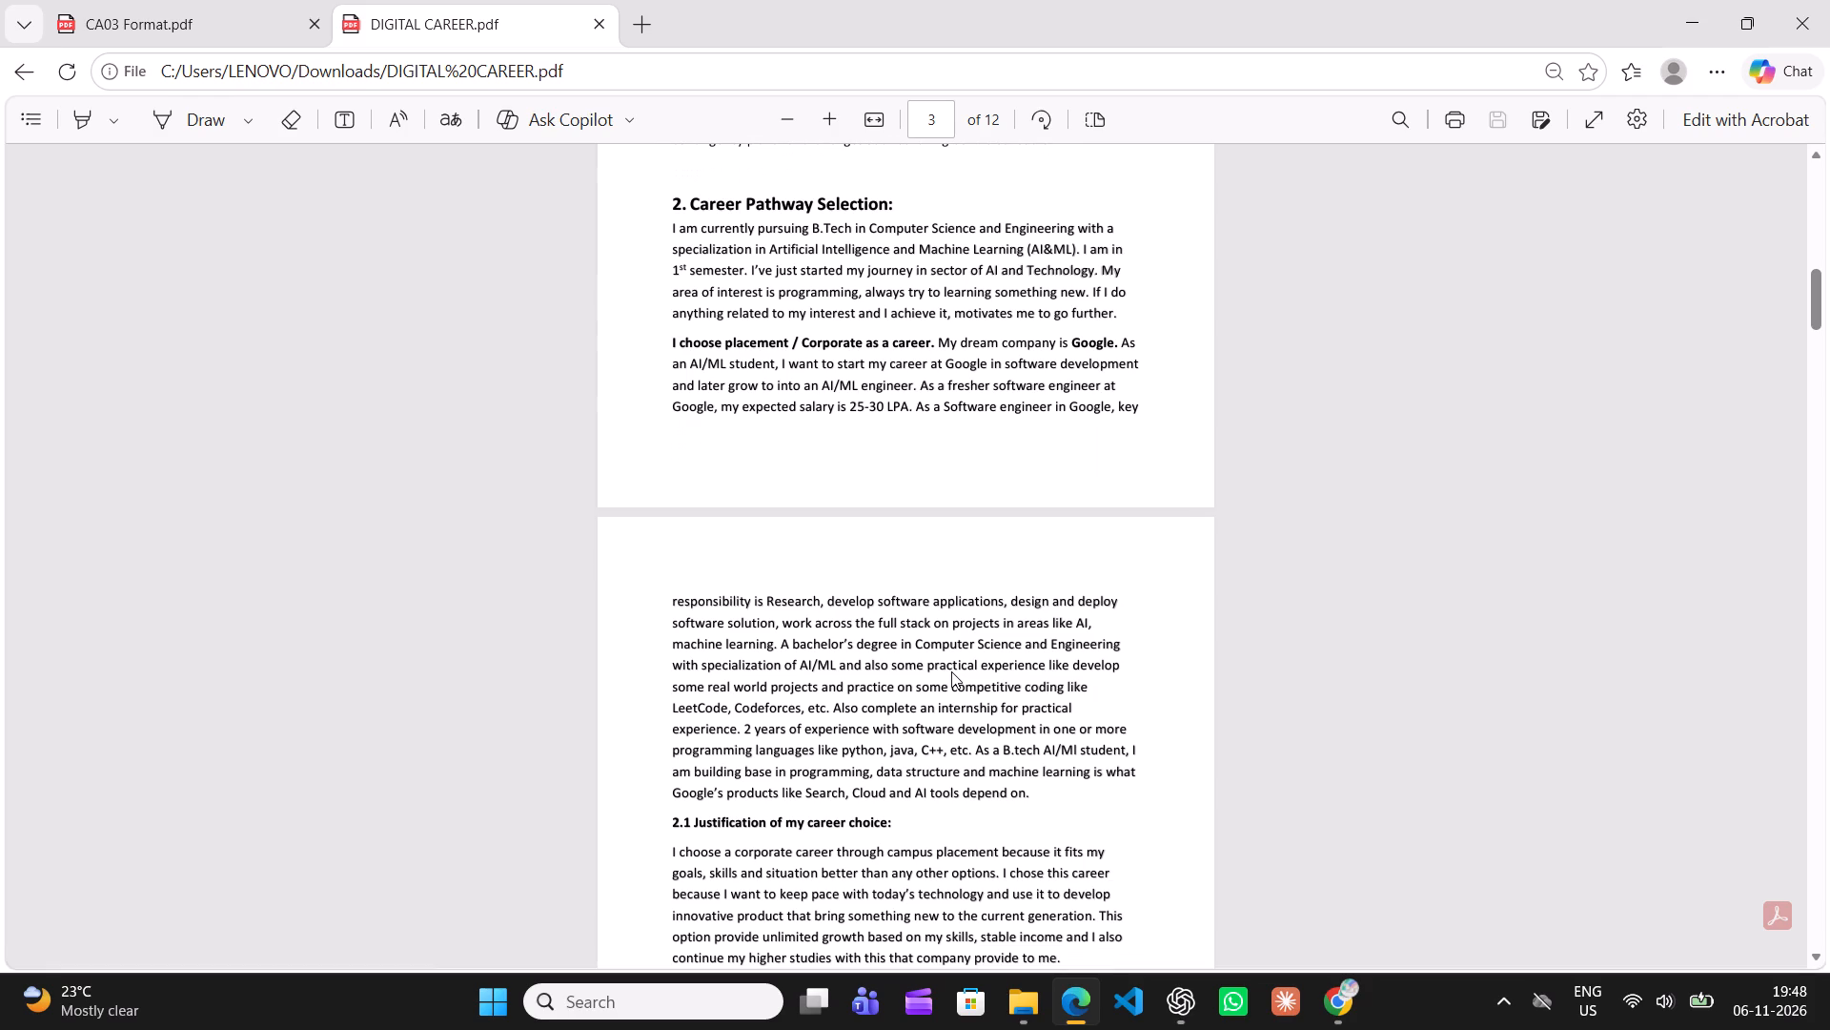
scroll(951, 671, down, 1)
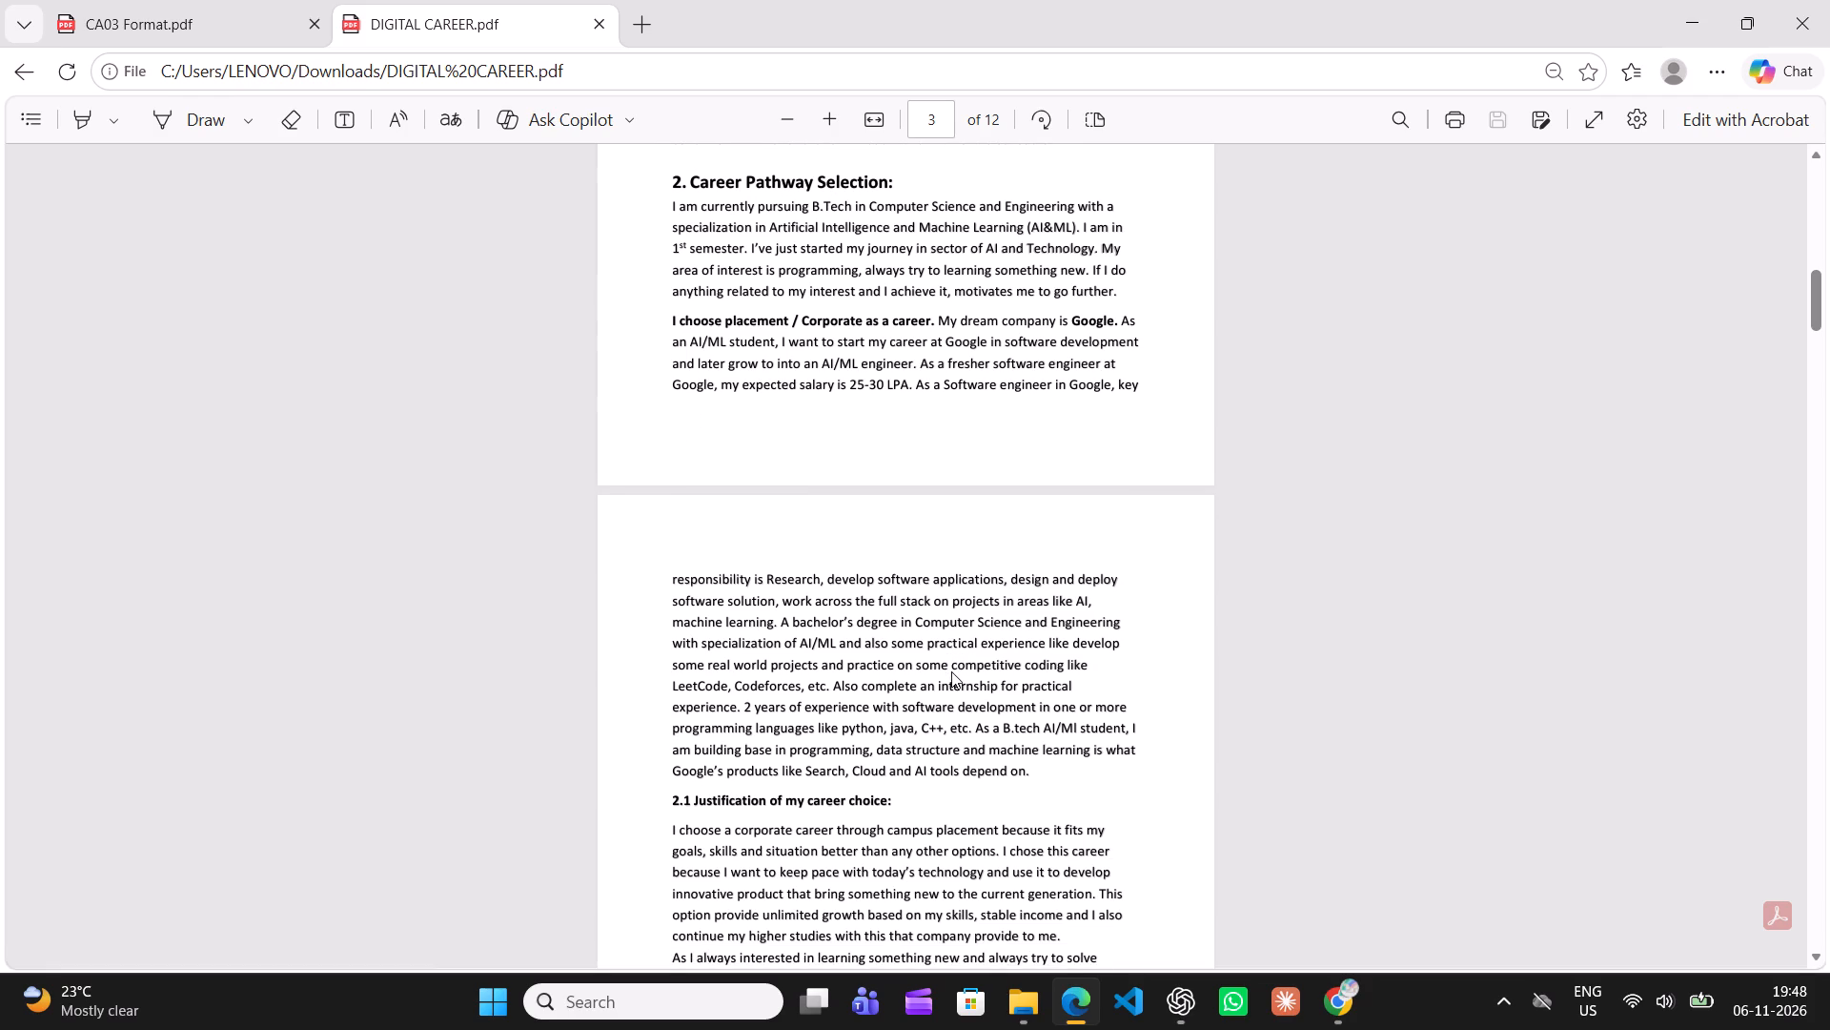
scroll(951, 671, down, 1)
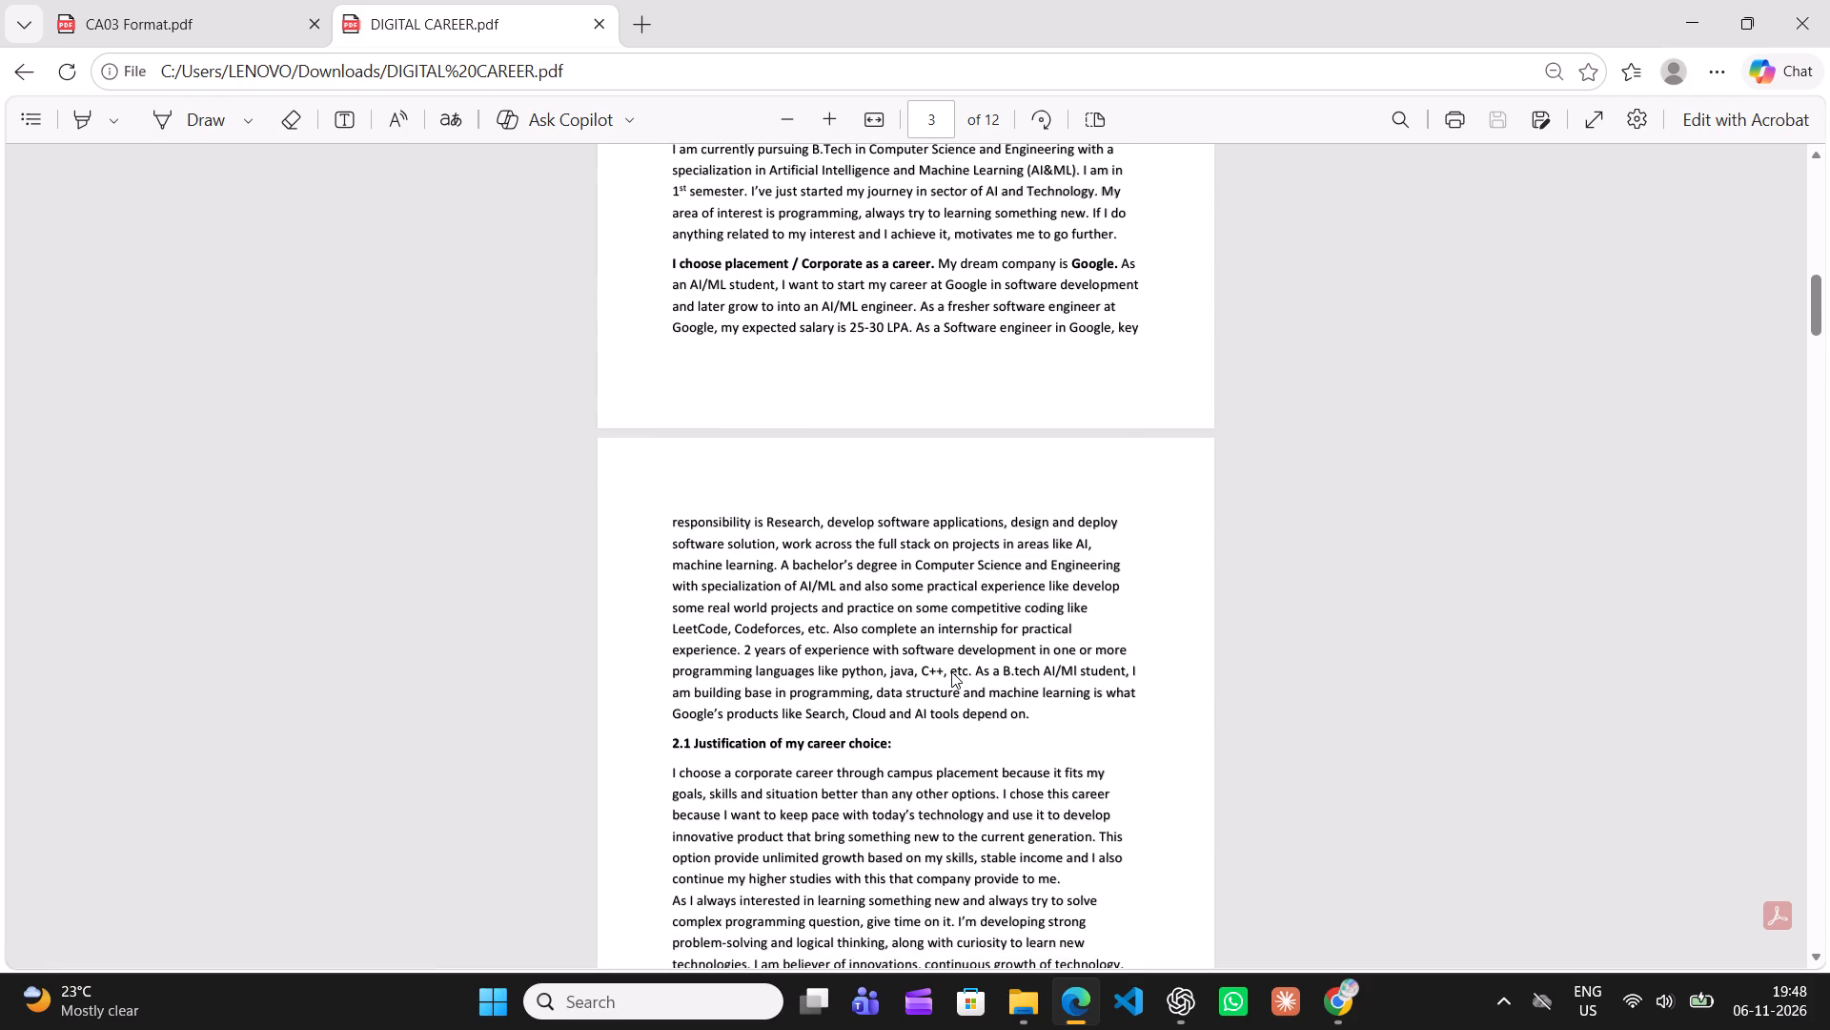
scroll(951, 671, down, 2)
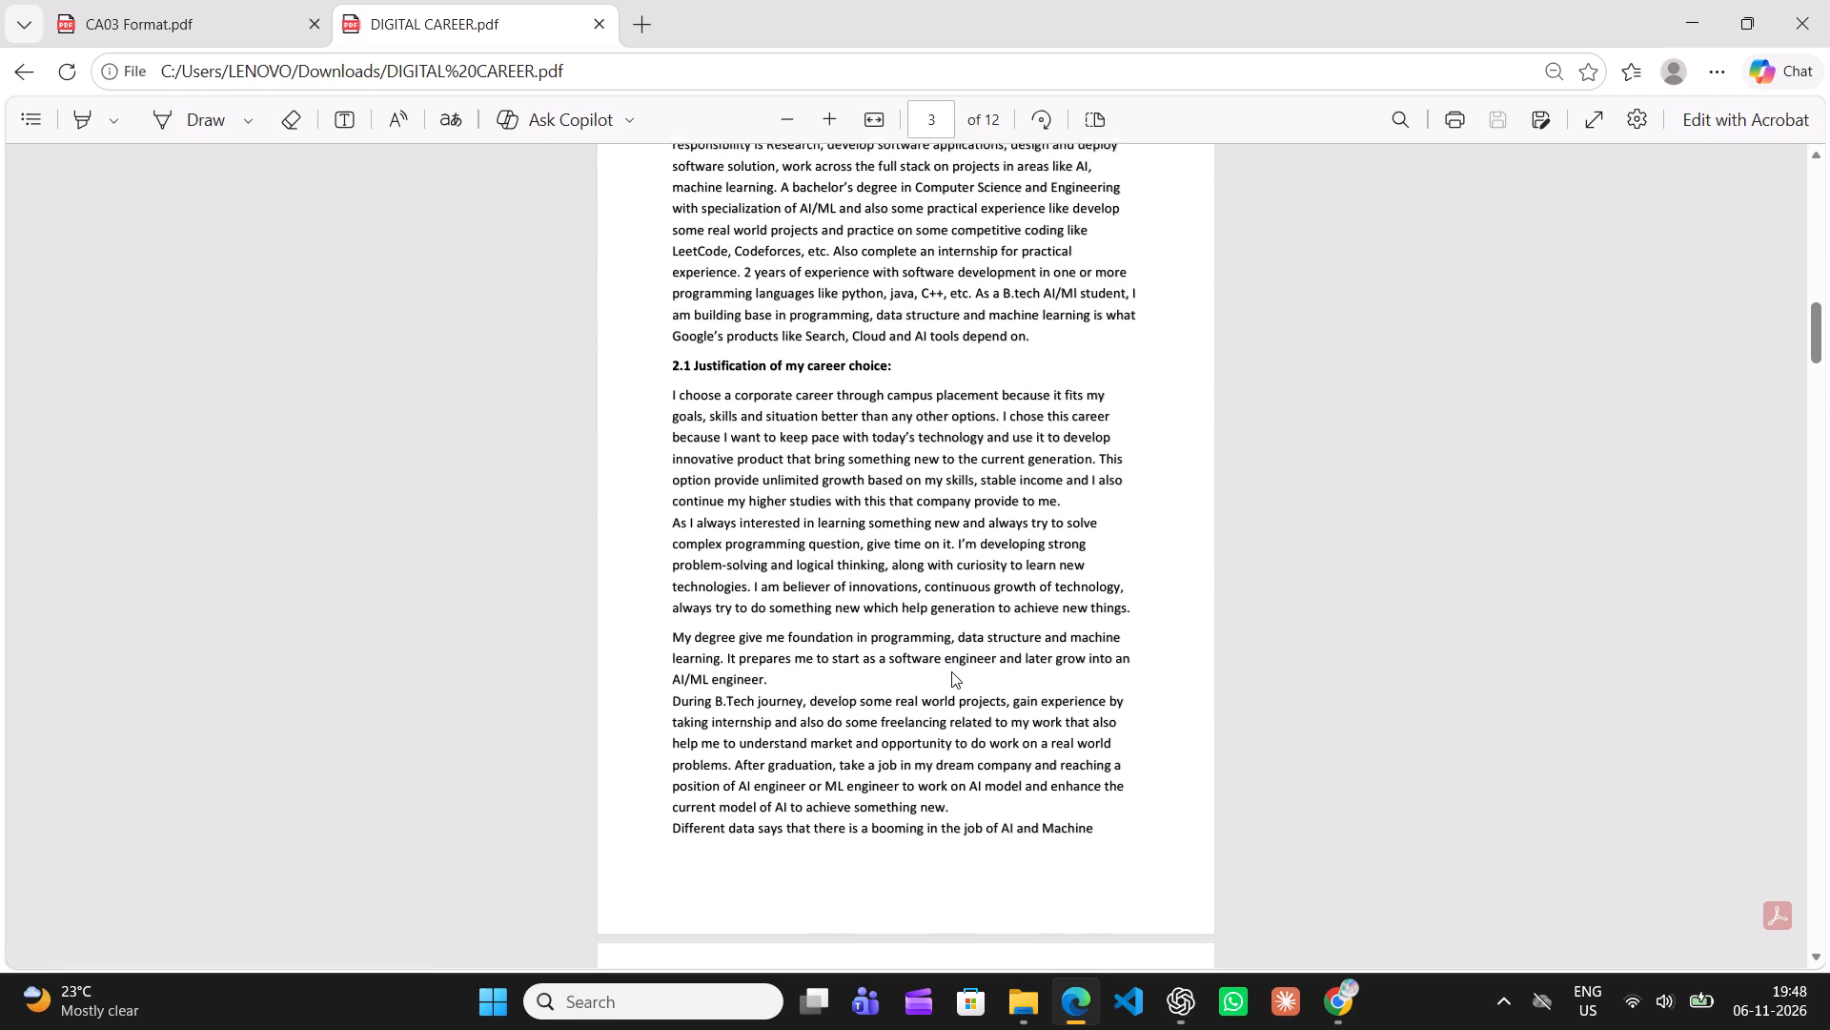
Read the rest of 2.1 Justification of my career choice and the 3.1 Current Self-Assessment table on page 4.
scroll(951, 671, down, 1)
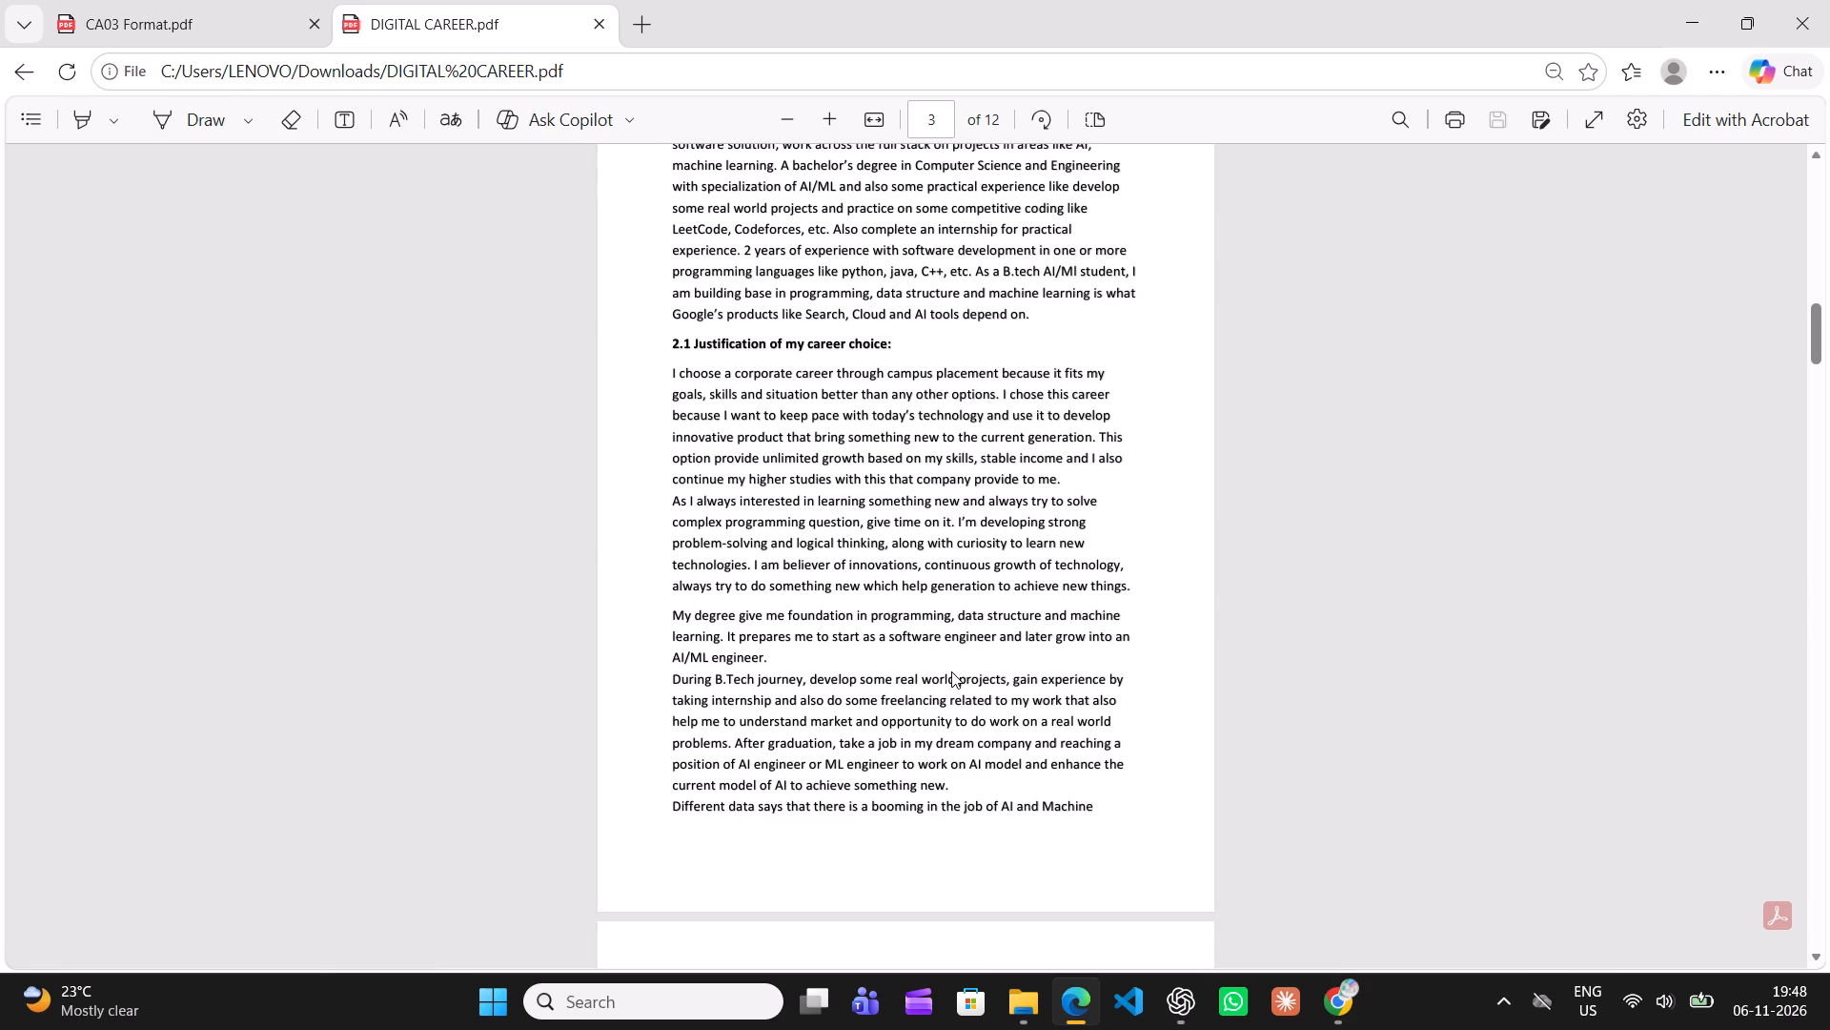
scroll(951, 671, down, 1)
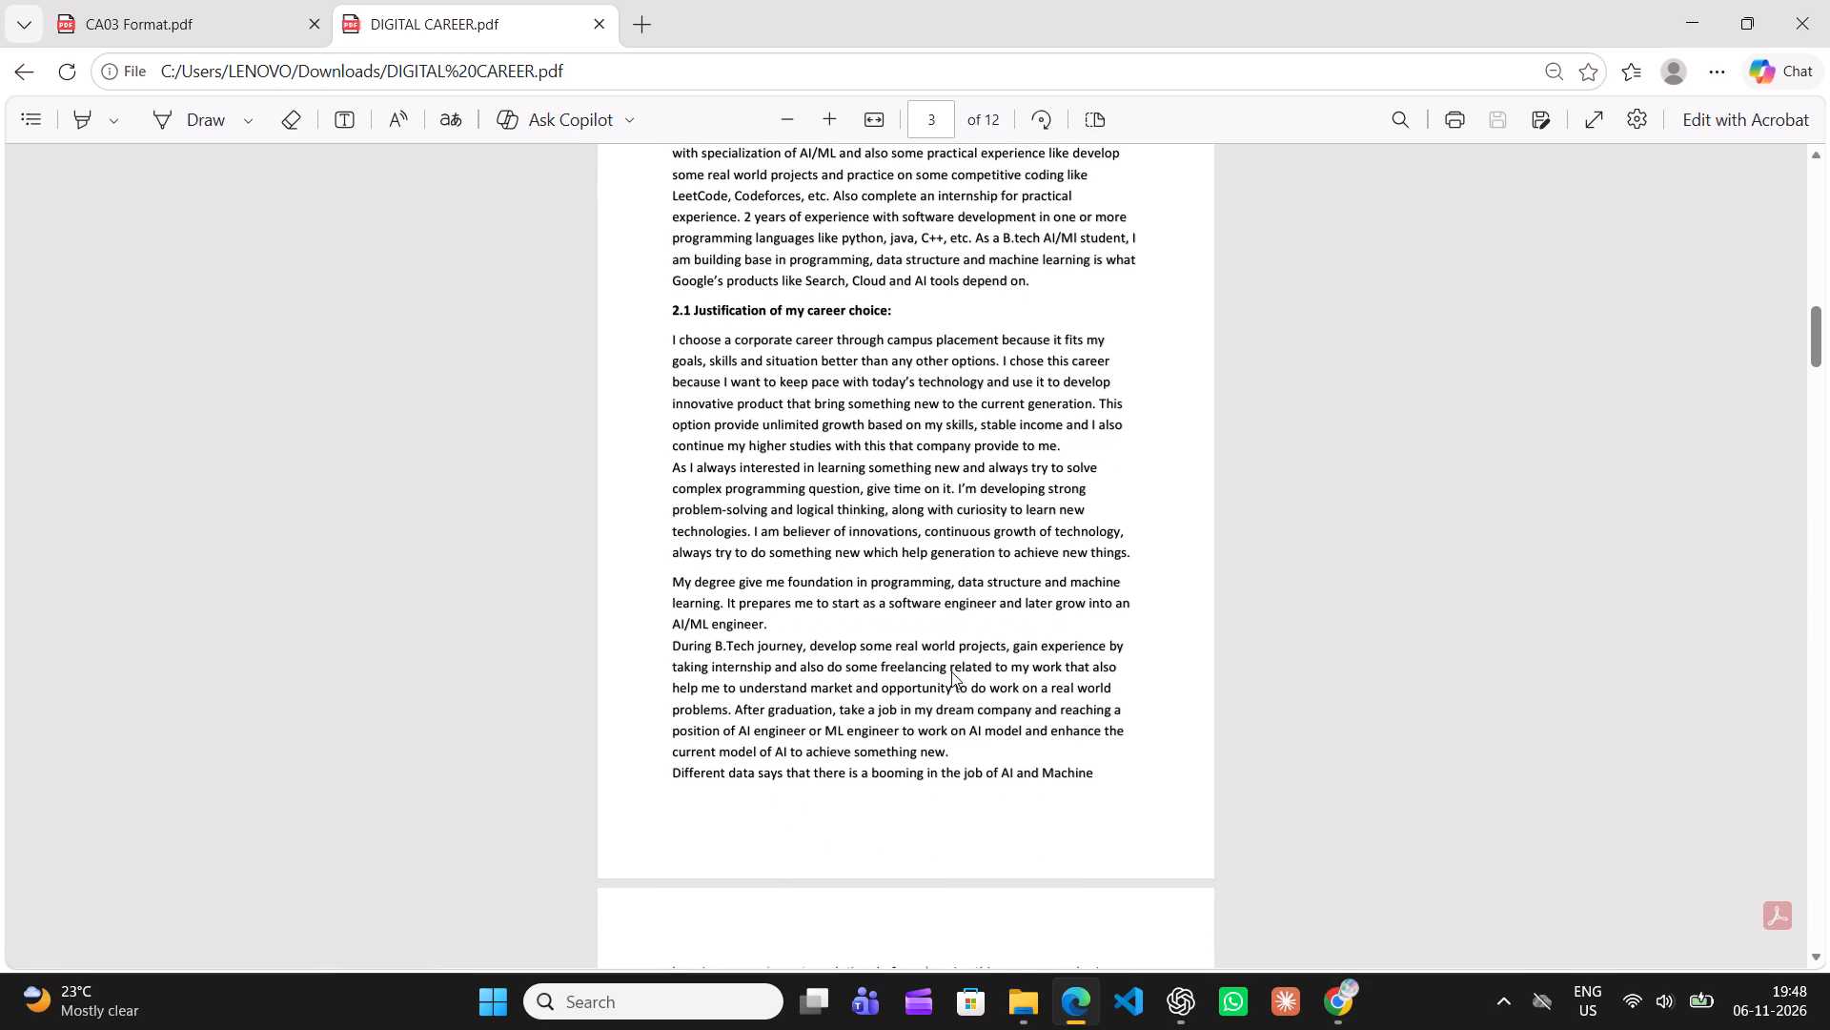
scroll(951, 671, down, 1)
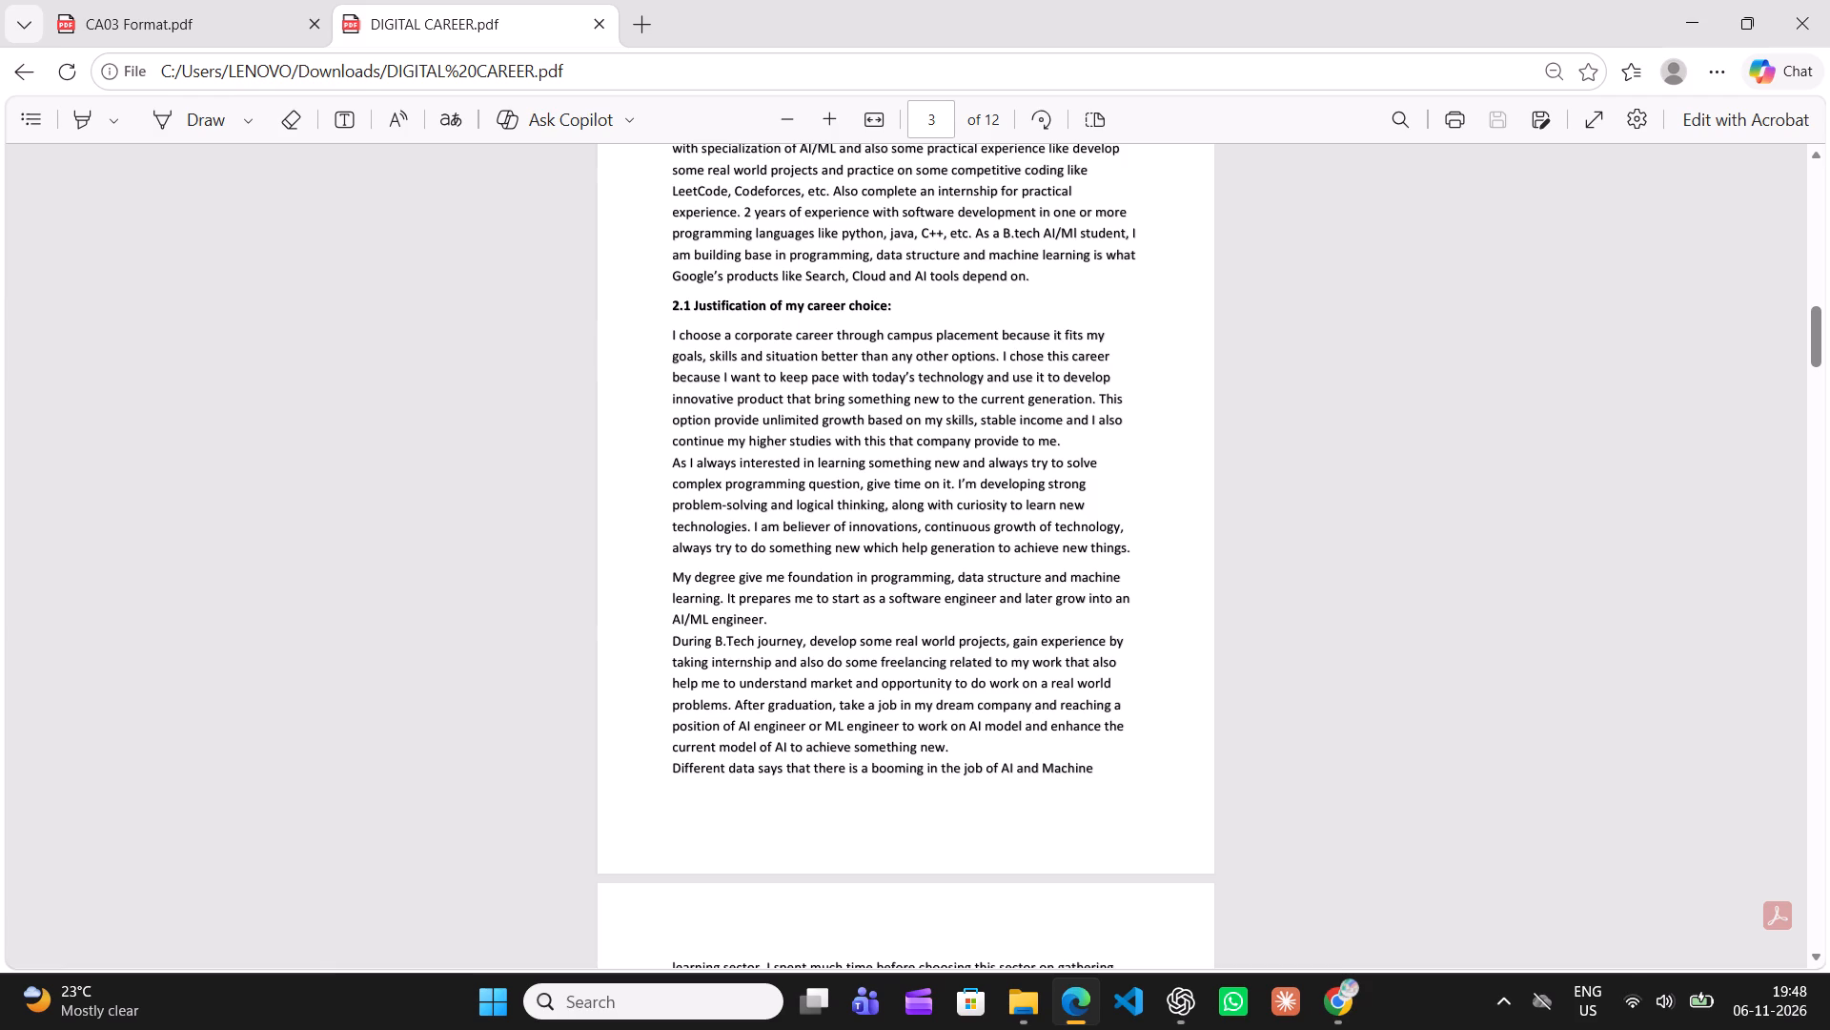
scroll(948, 652, down, 2)
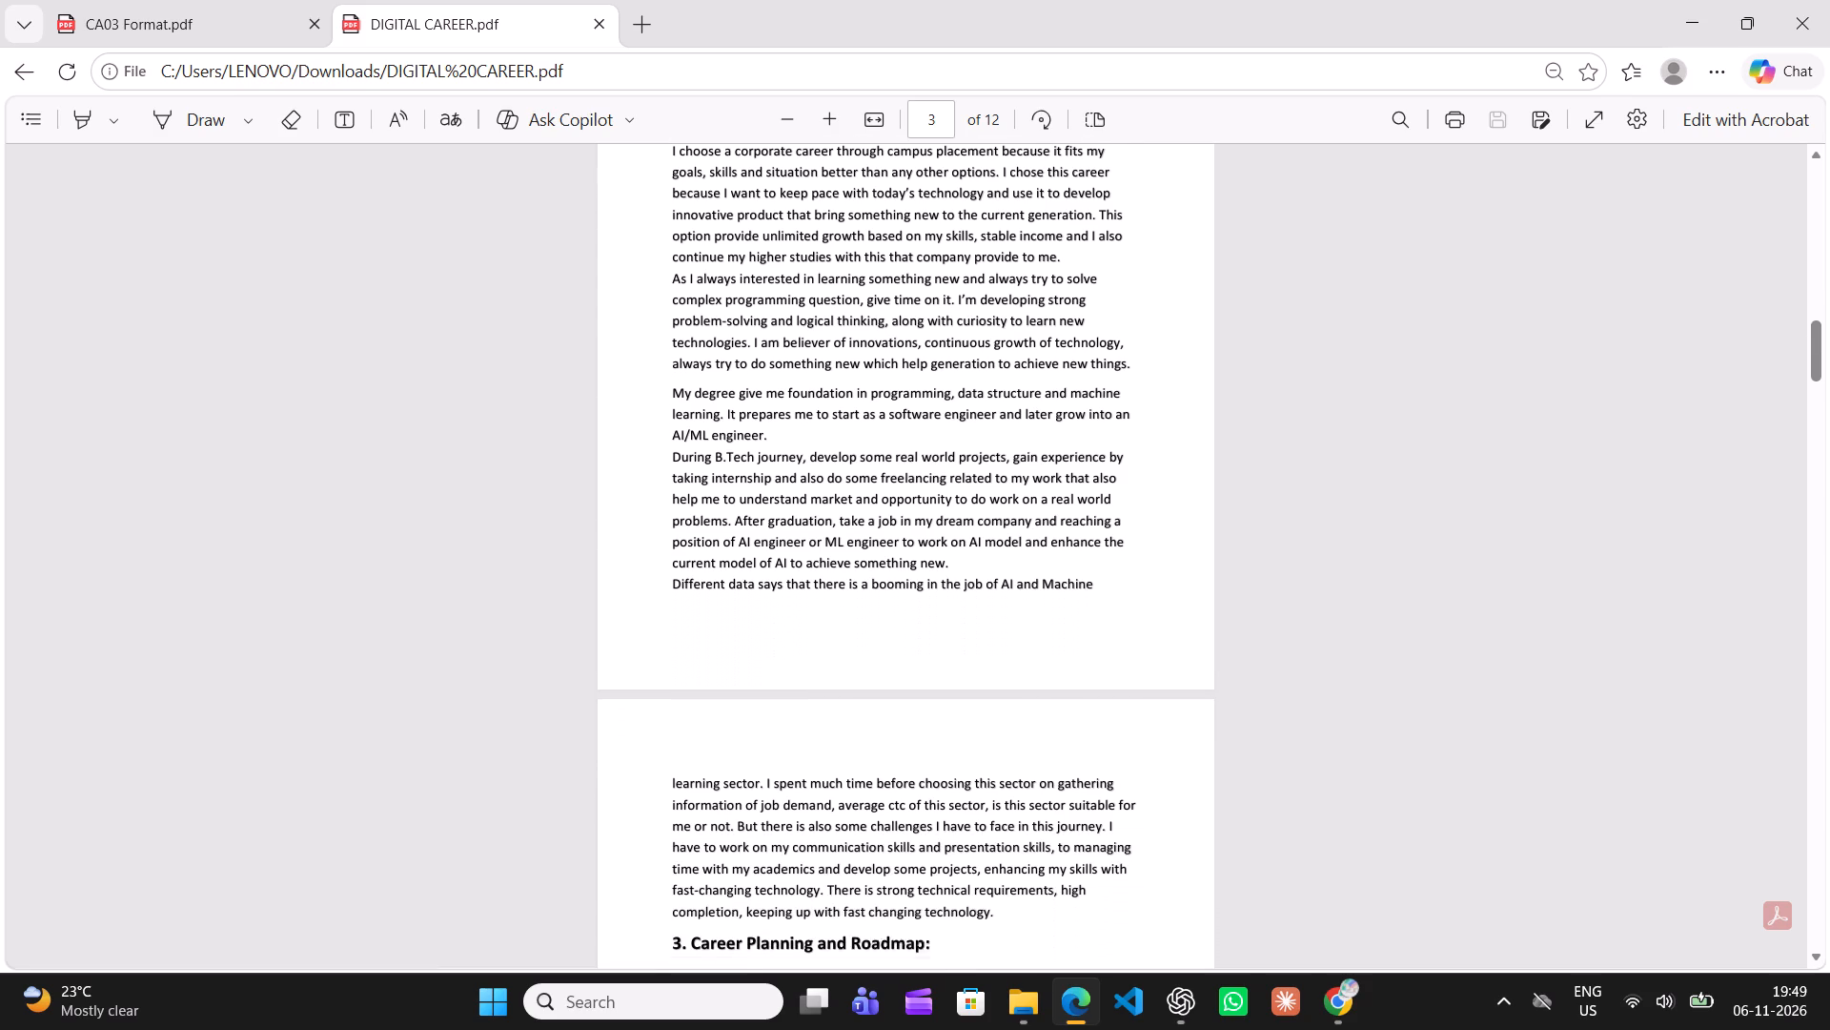
scroll(948, 652, down, 1)
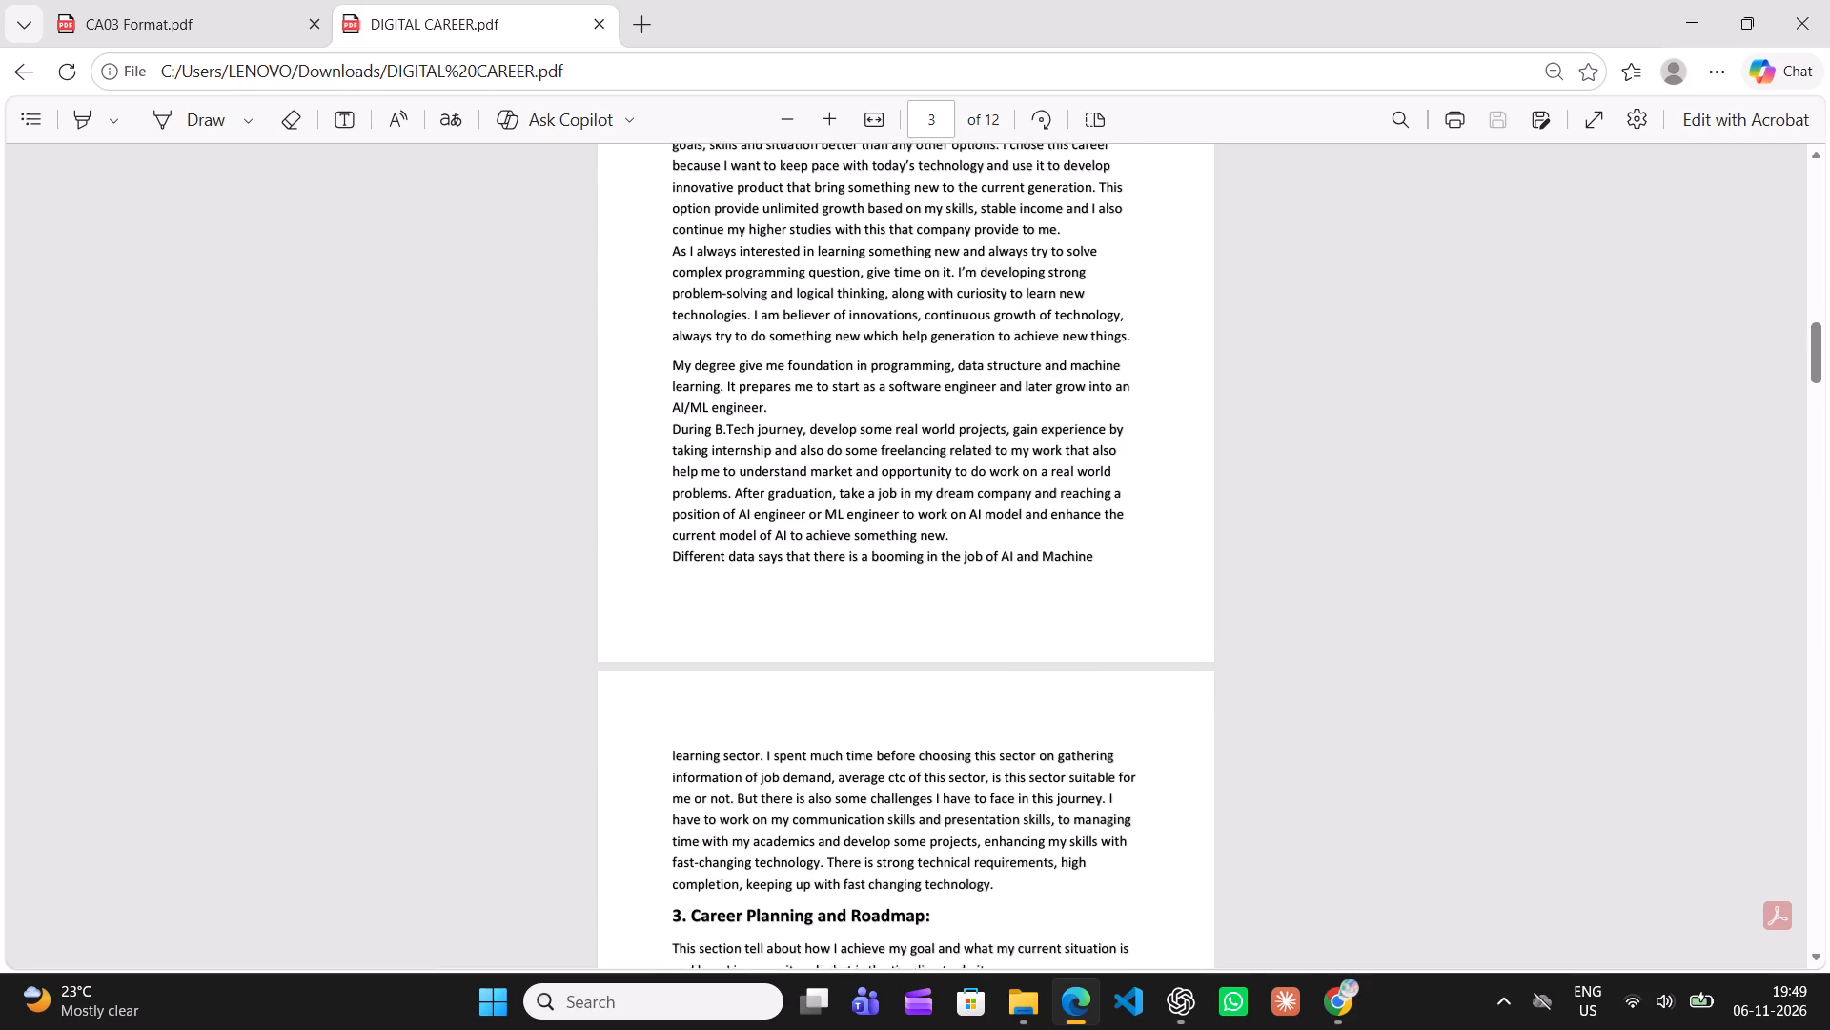
scroll(948, 652, down, 2)
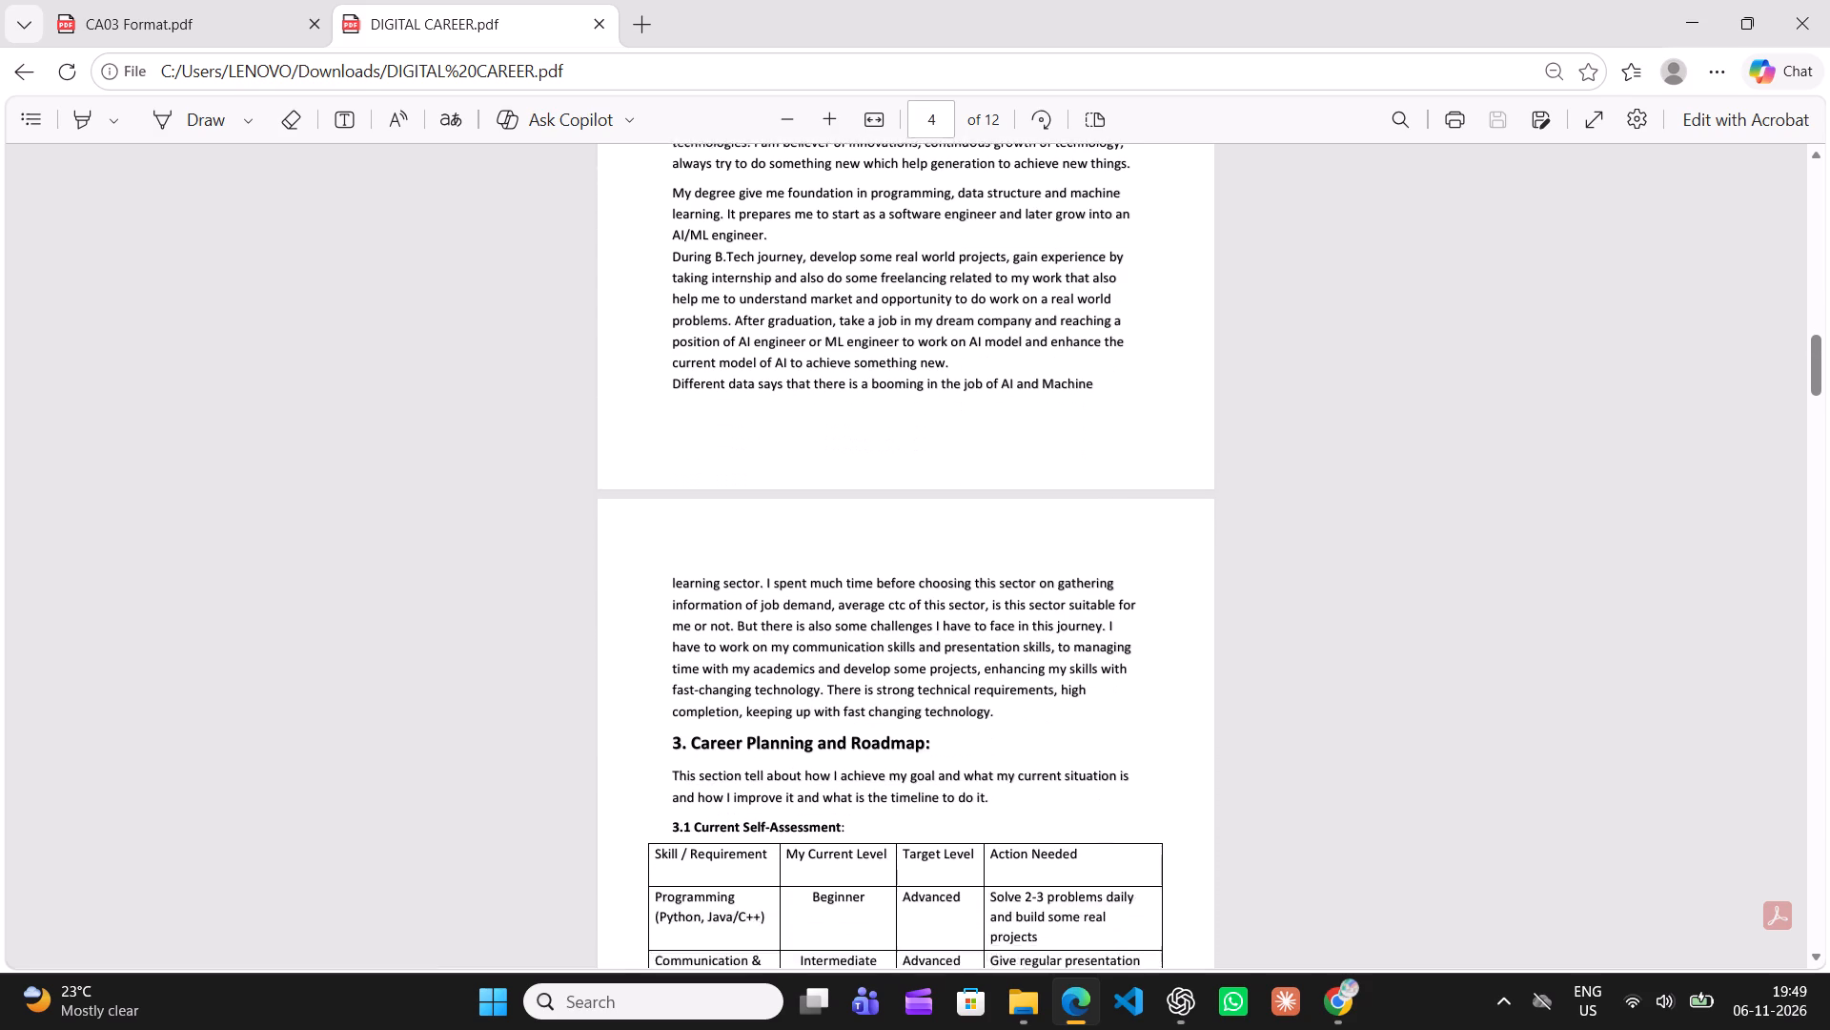
scroll(948, 652, down, 2)
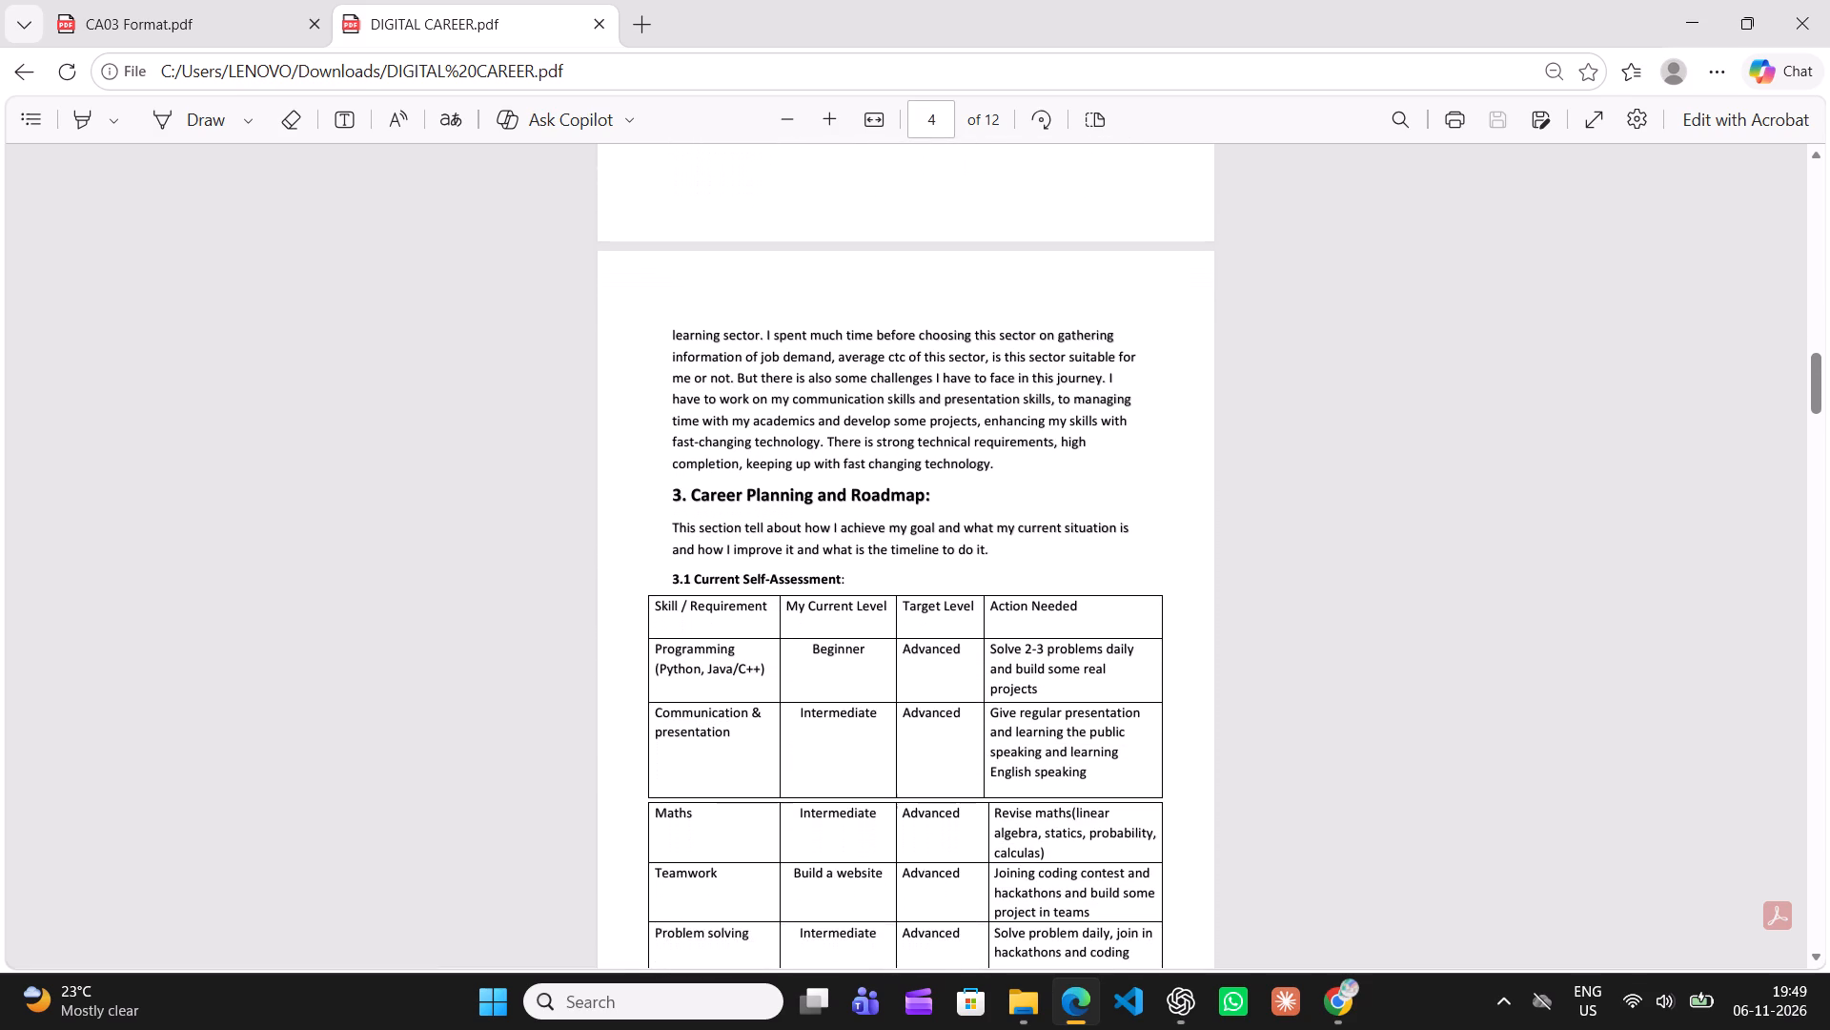
scroll(948, 652, down, 4)
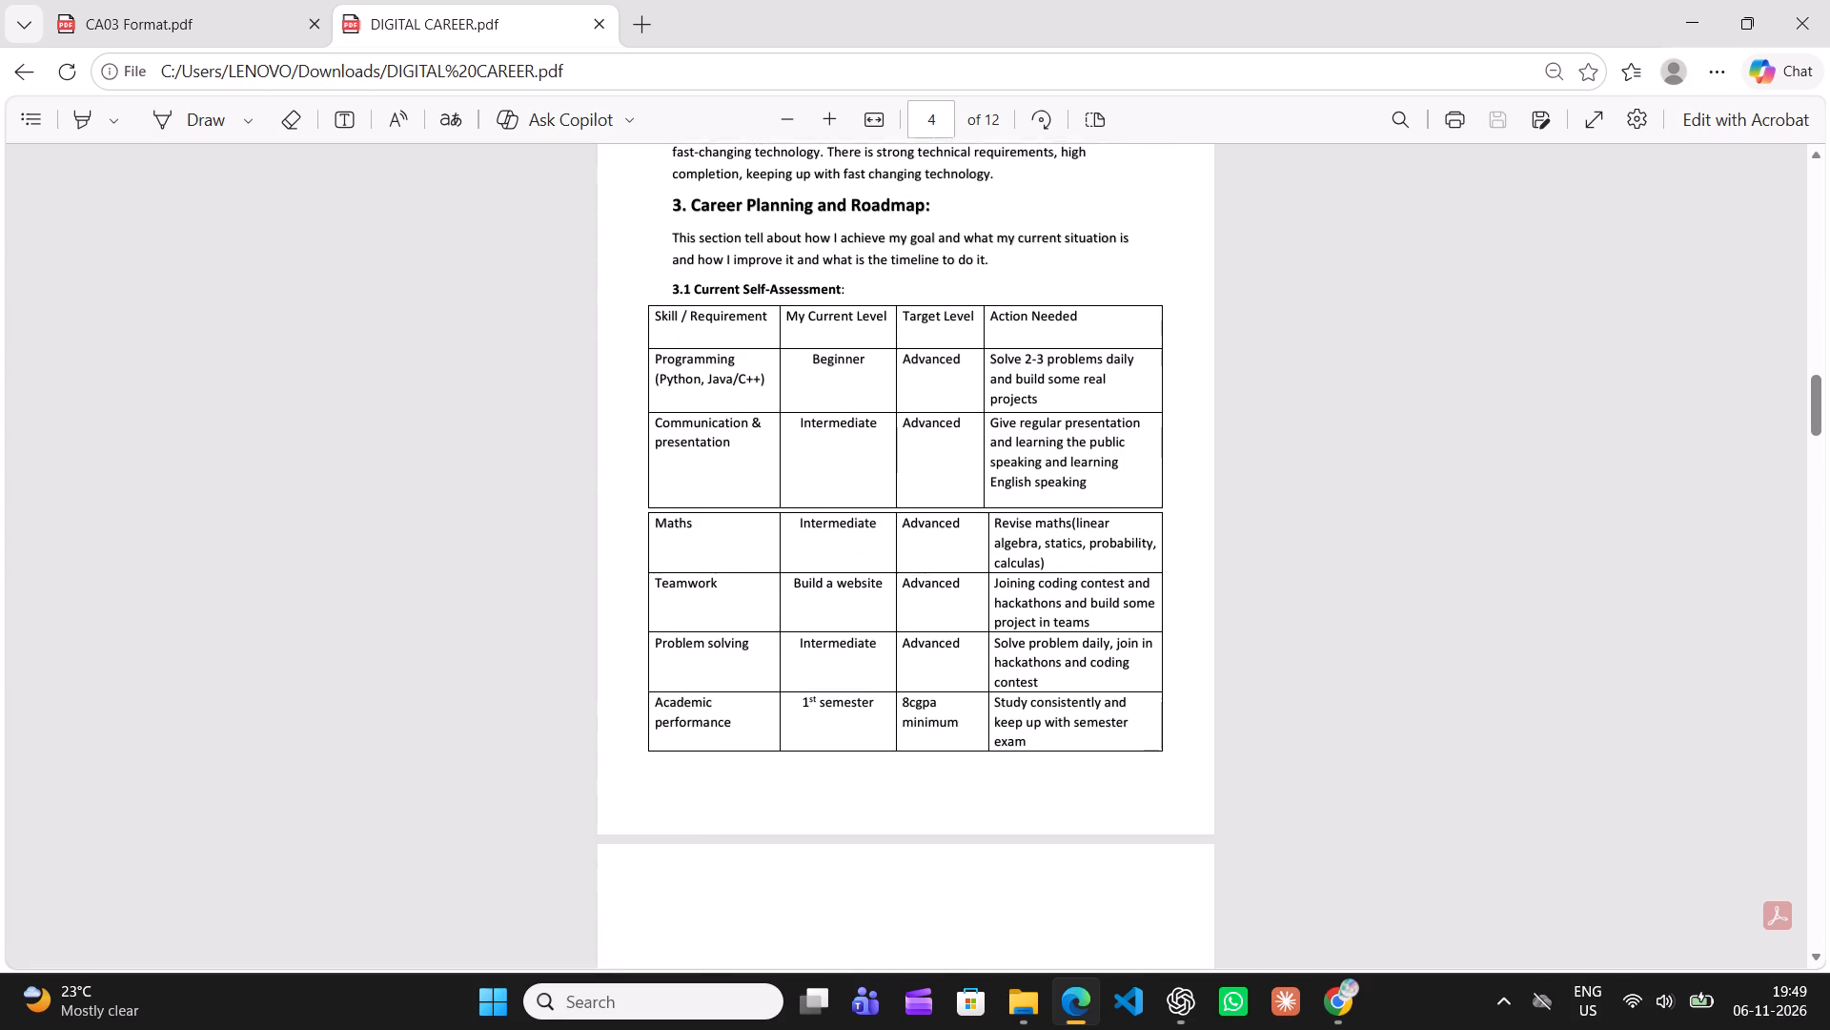
Skim the report between its cover and contents page and the profile screenshots and Platform table on page 12.
scroll(948, 652, down, 14)
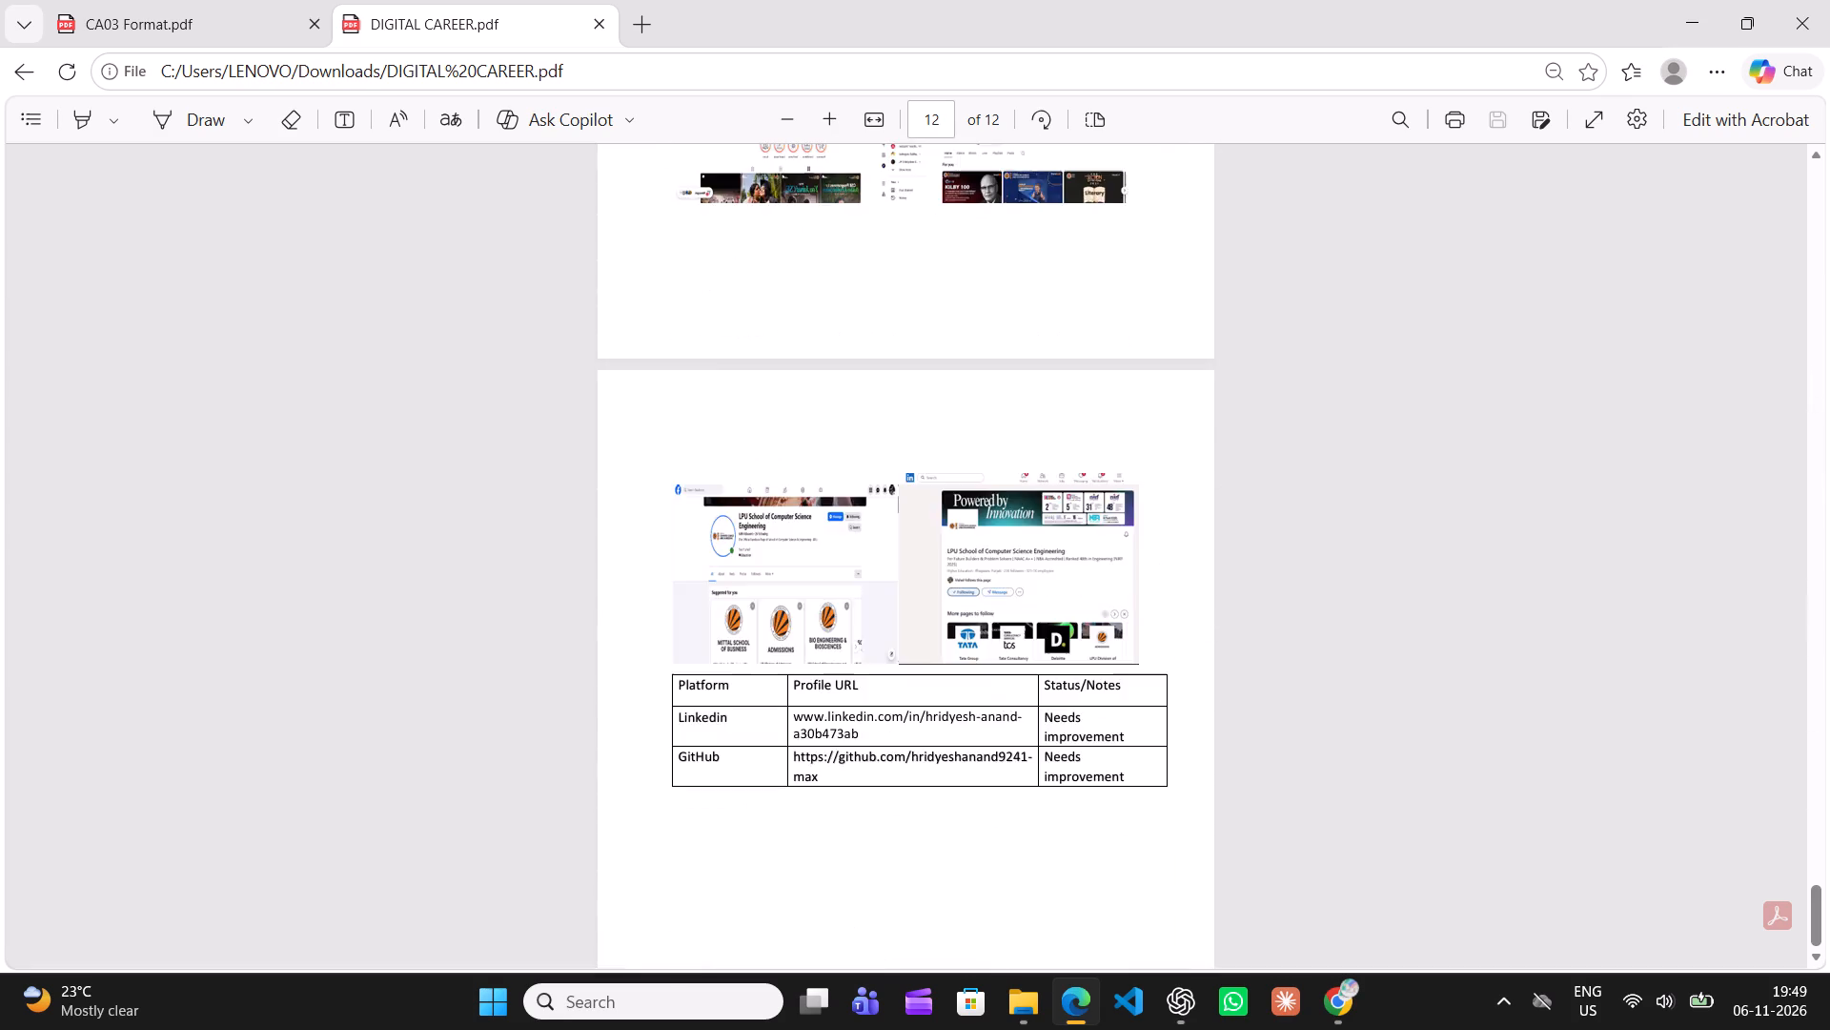
scroll(948, 652, down, 3)
scroll(948, 652, up, 17)
scroll(948, 652, up, 10)
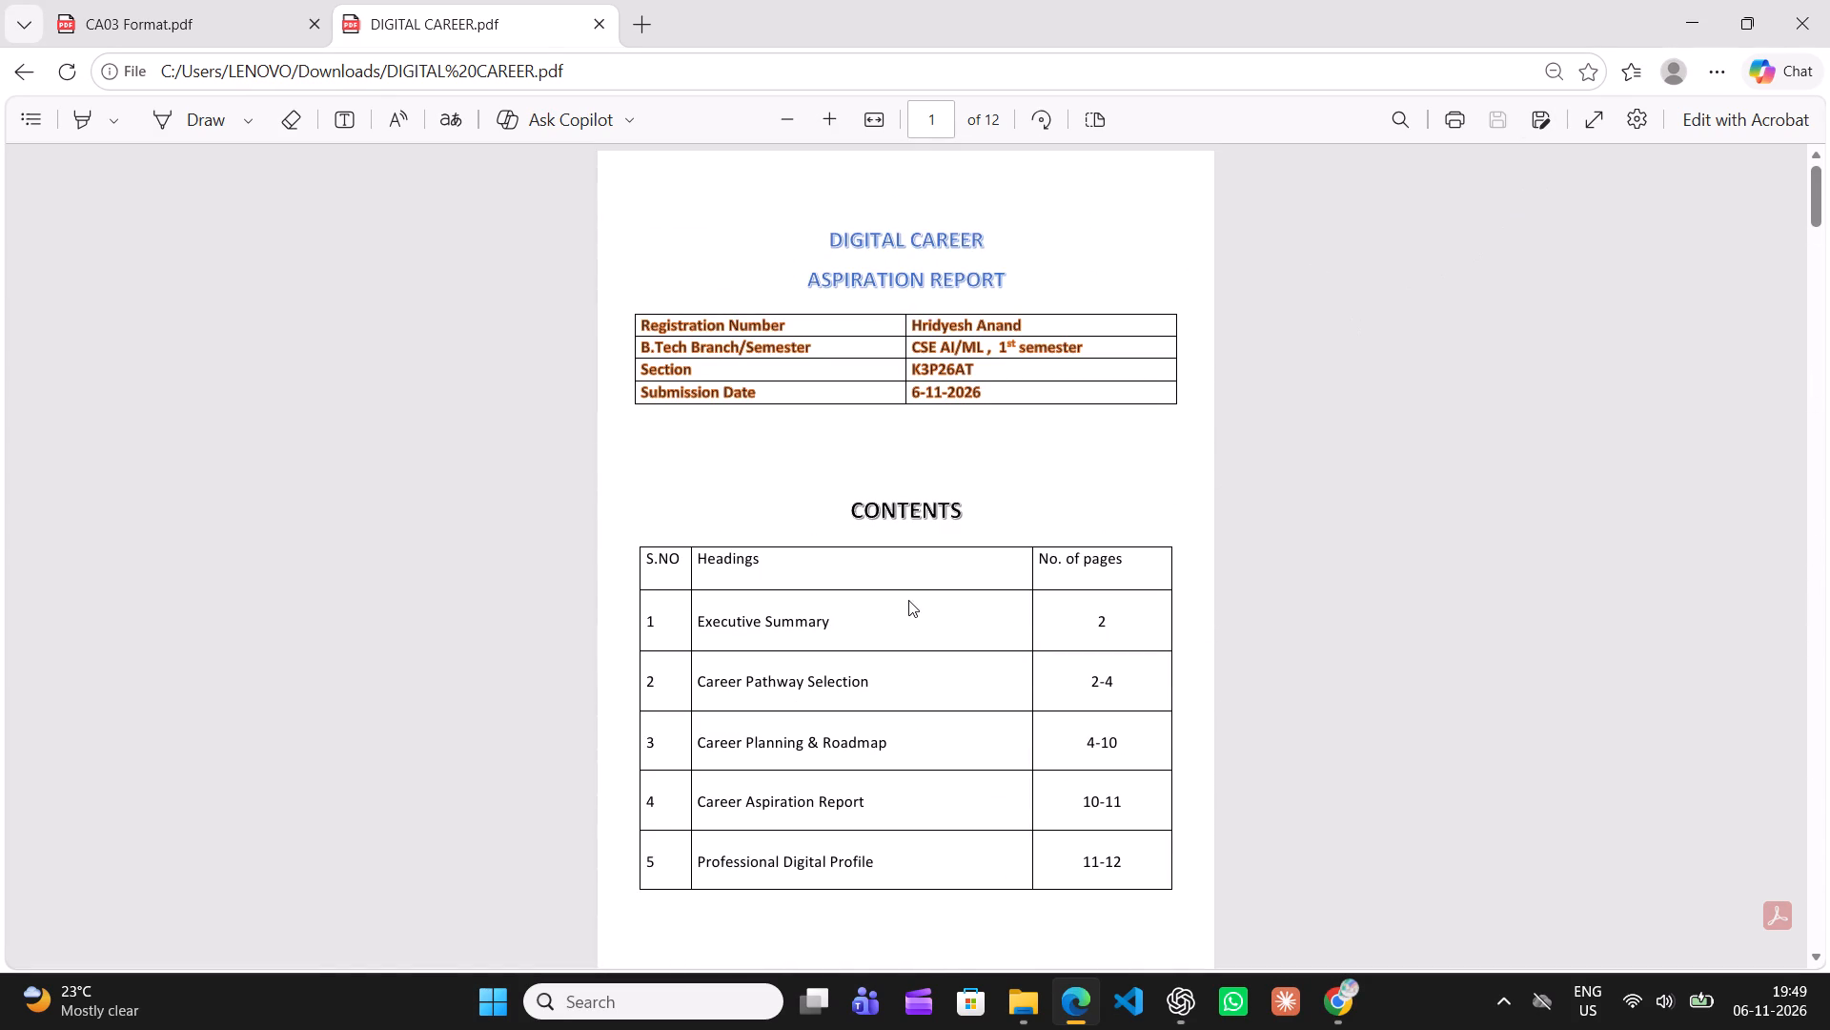
scroll(908, 600, down, 14)
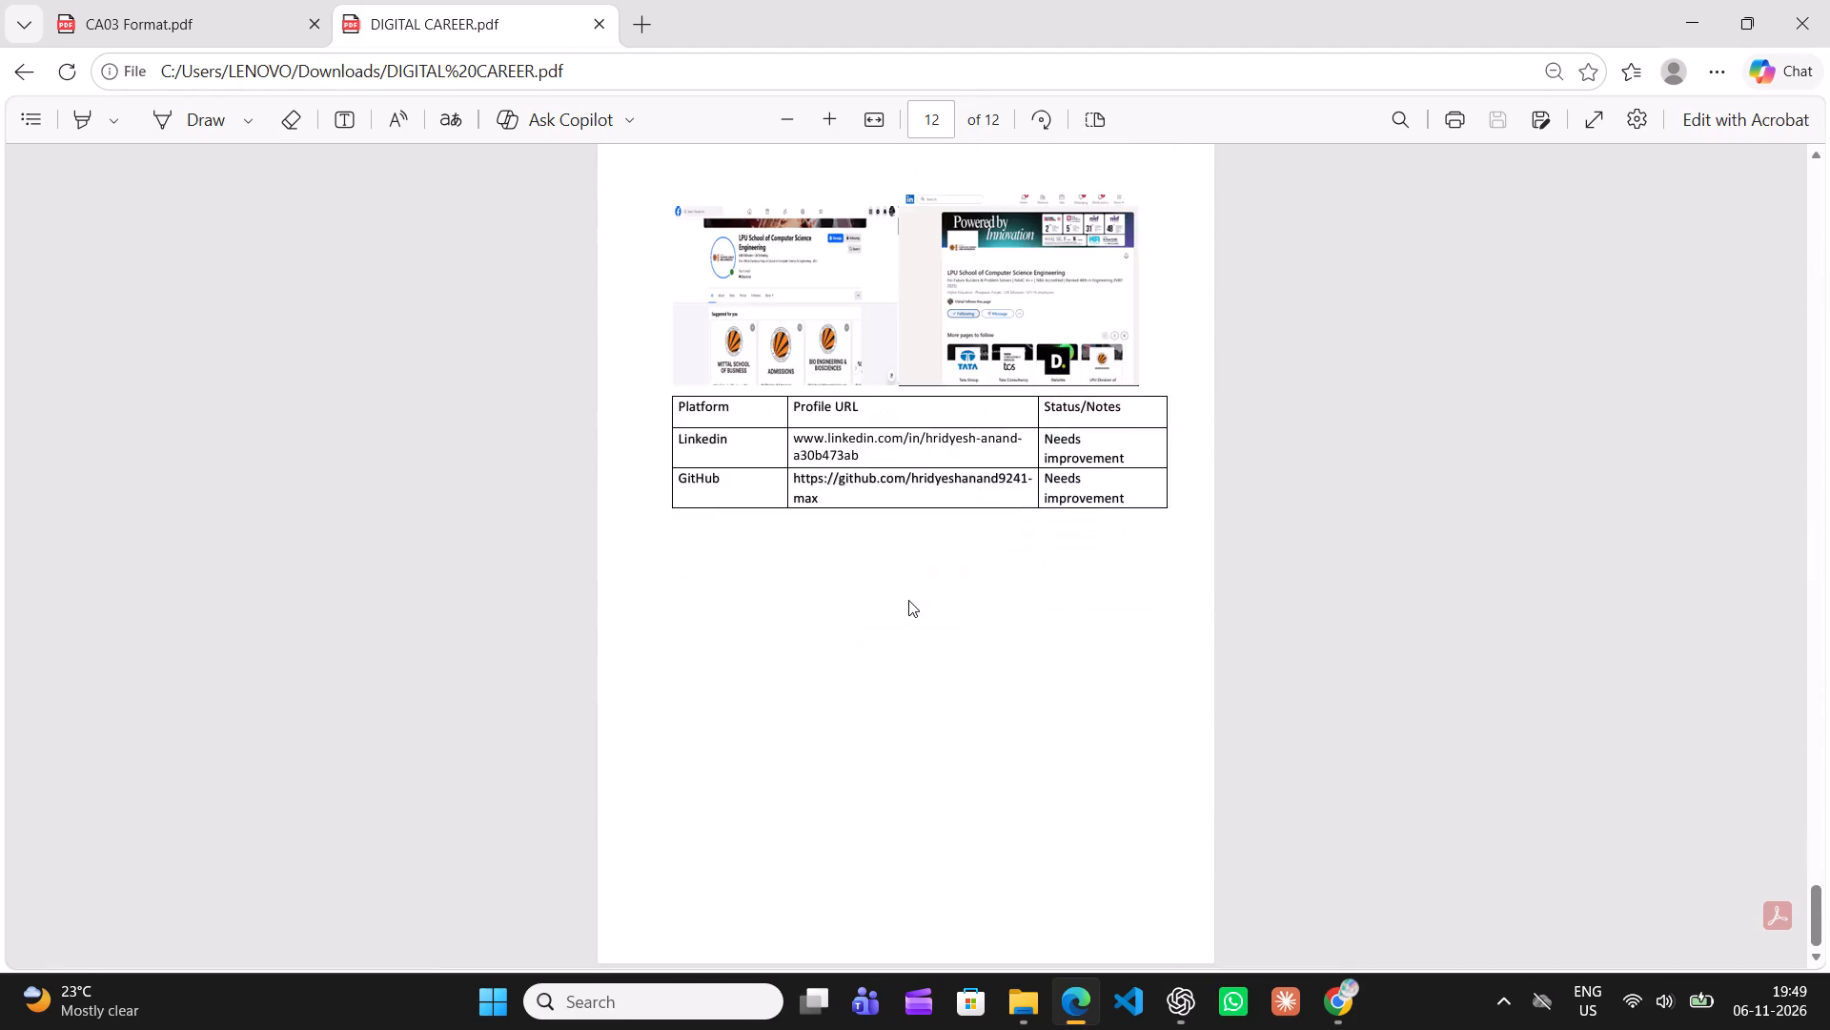
Review the 3.5 Challenges and Contingency Plan table, 3.6 Progress Monitoring and the Career Aspiration Report section on pages 9 to 11.
scroll(908, 600, up, 4)
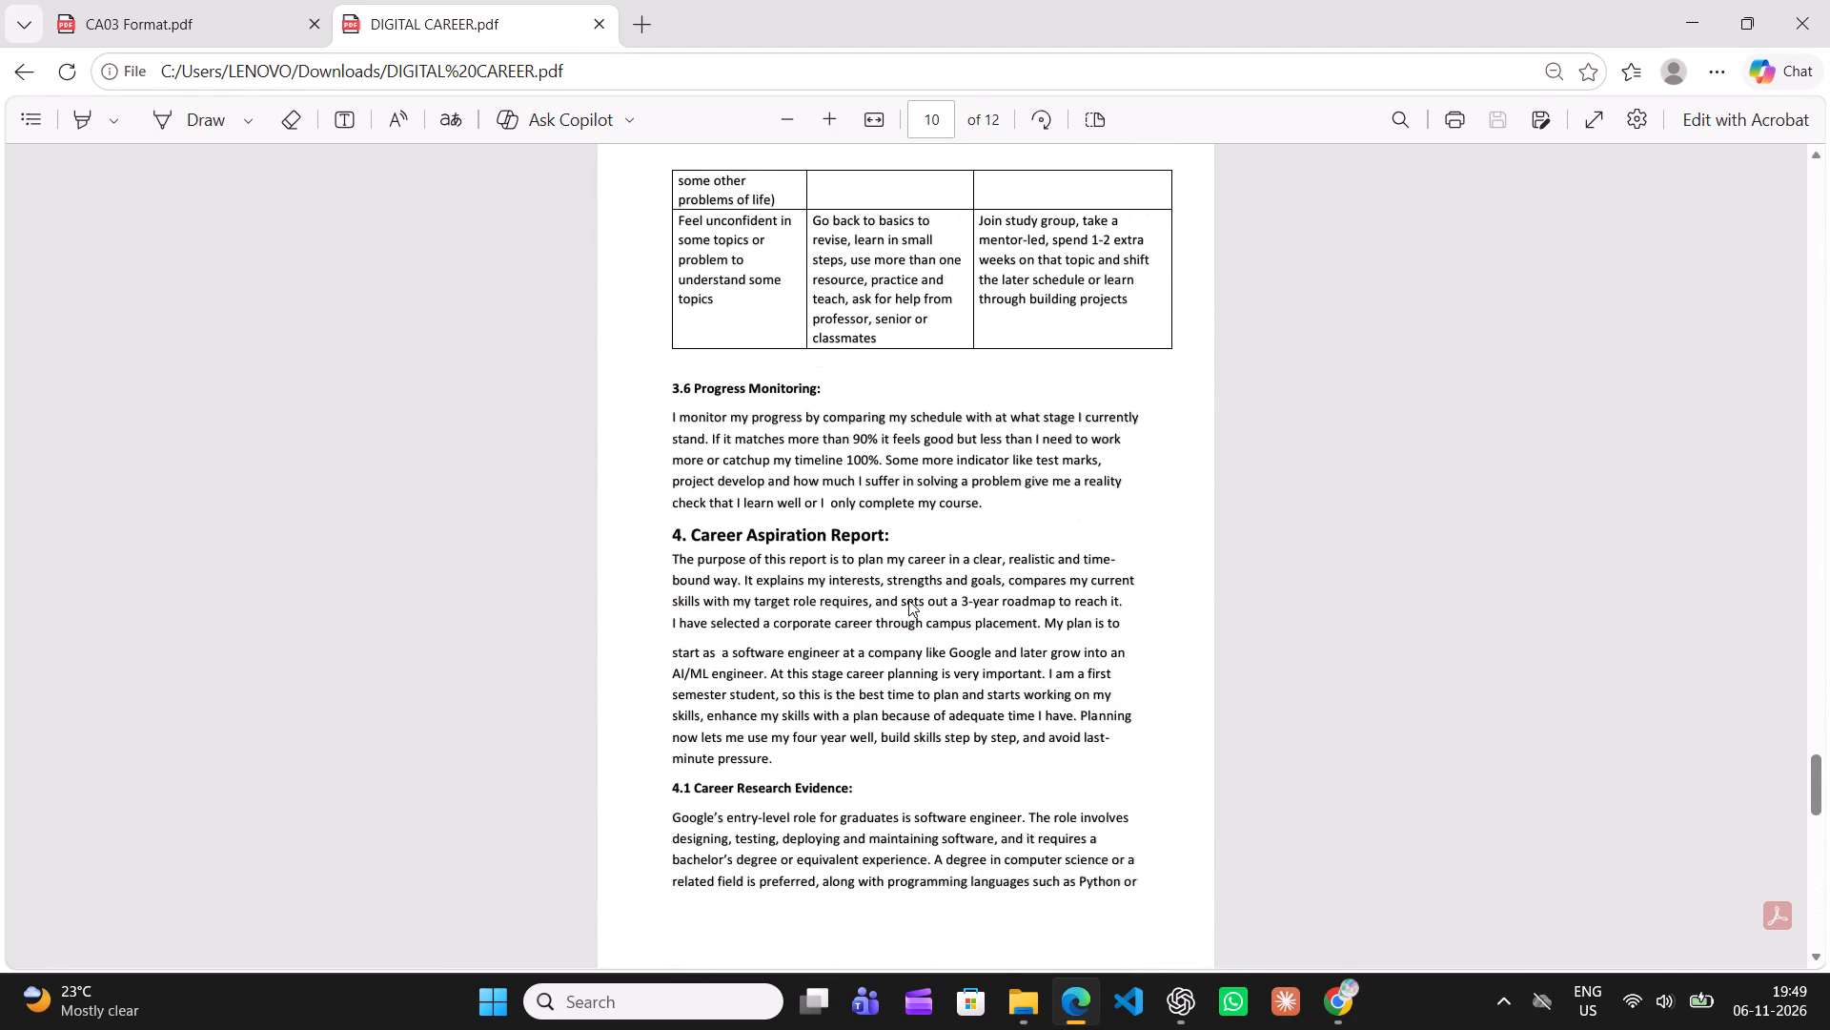
scroll(908, 600, up, 3)
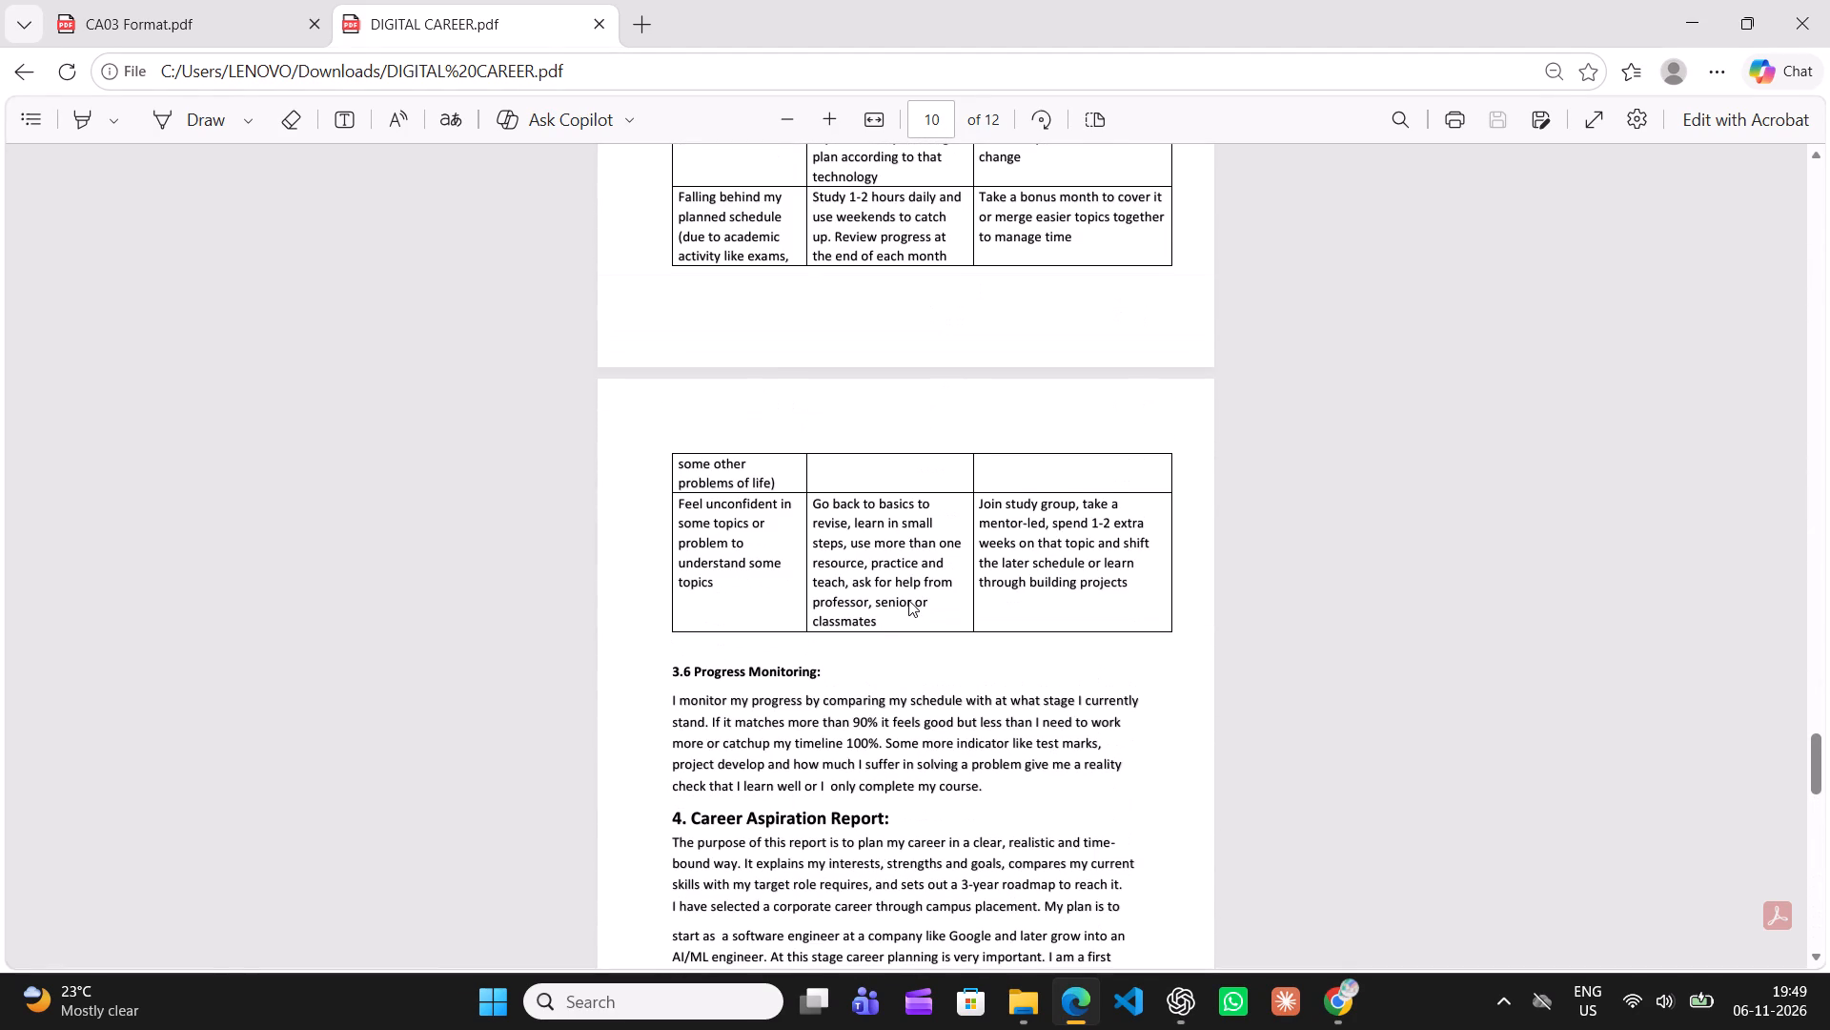
scroll(908, 600, up, 2)
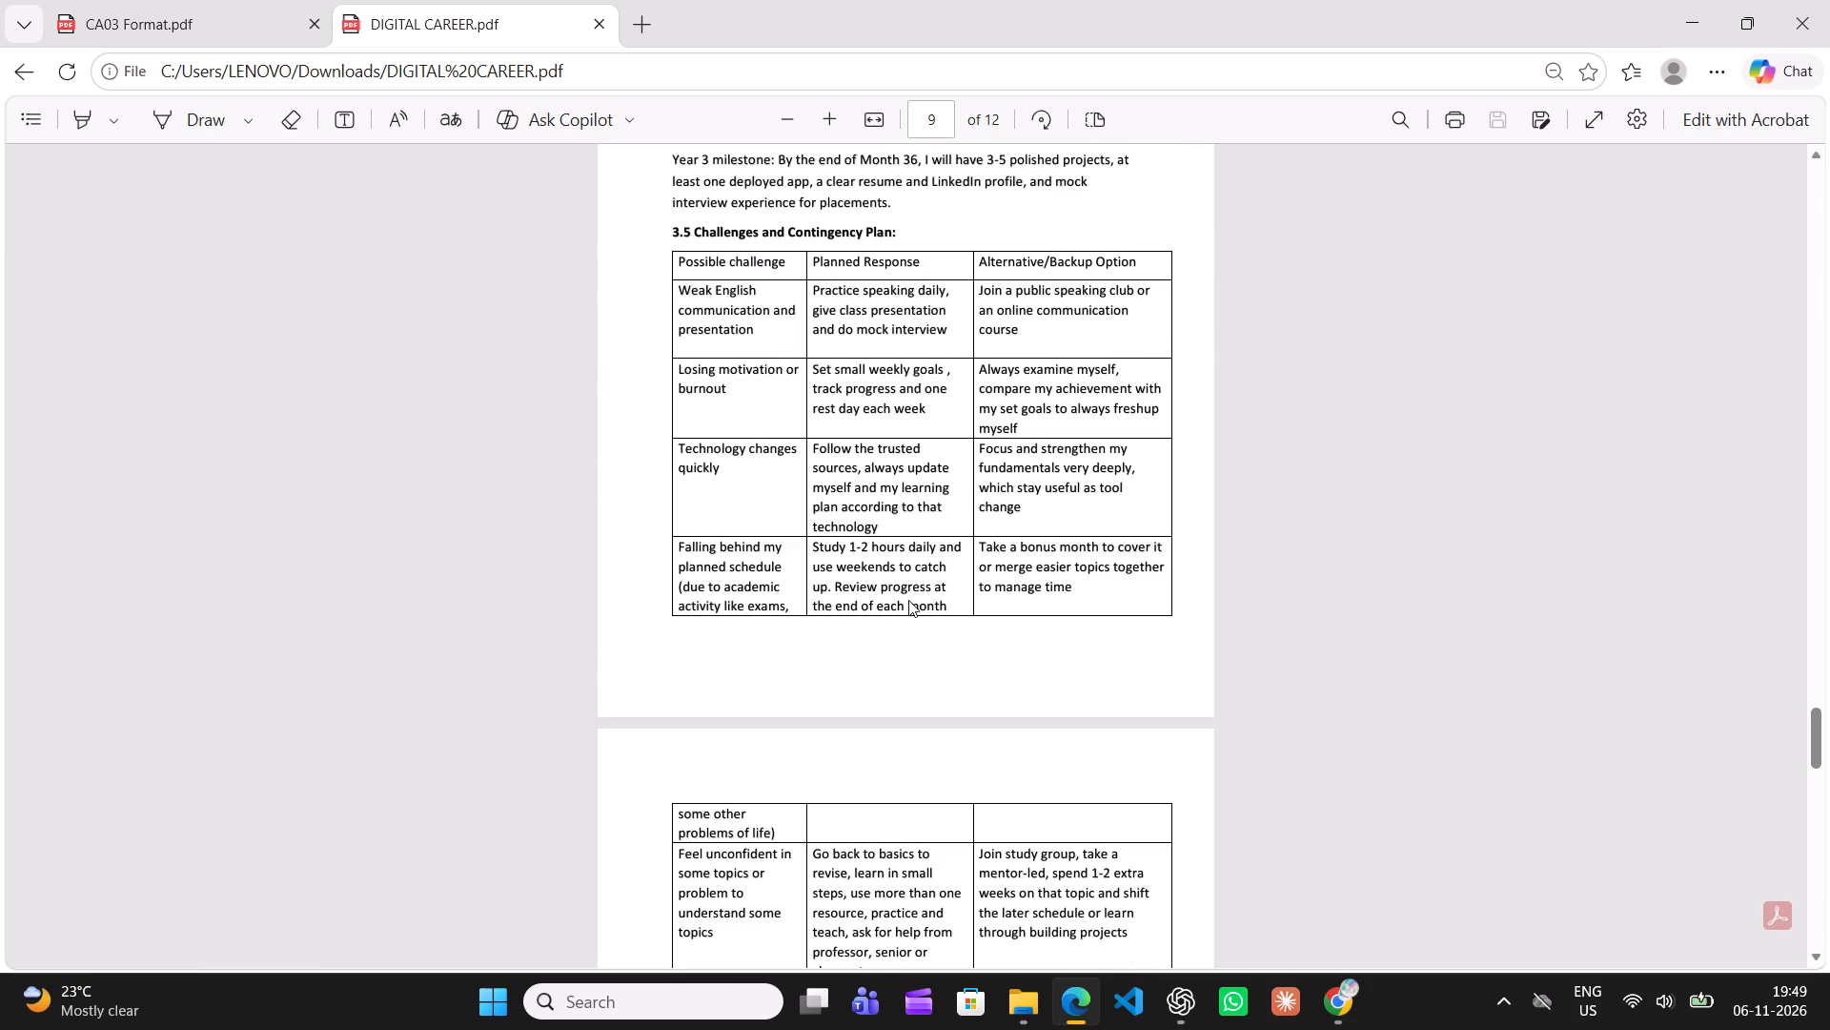
scroll(908, 600, down, 4)
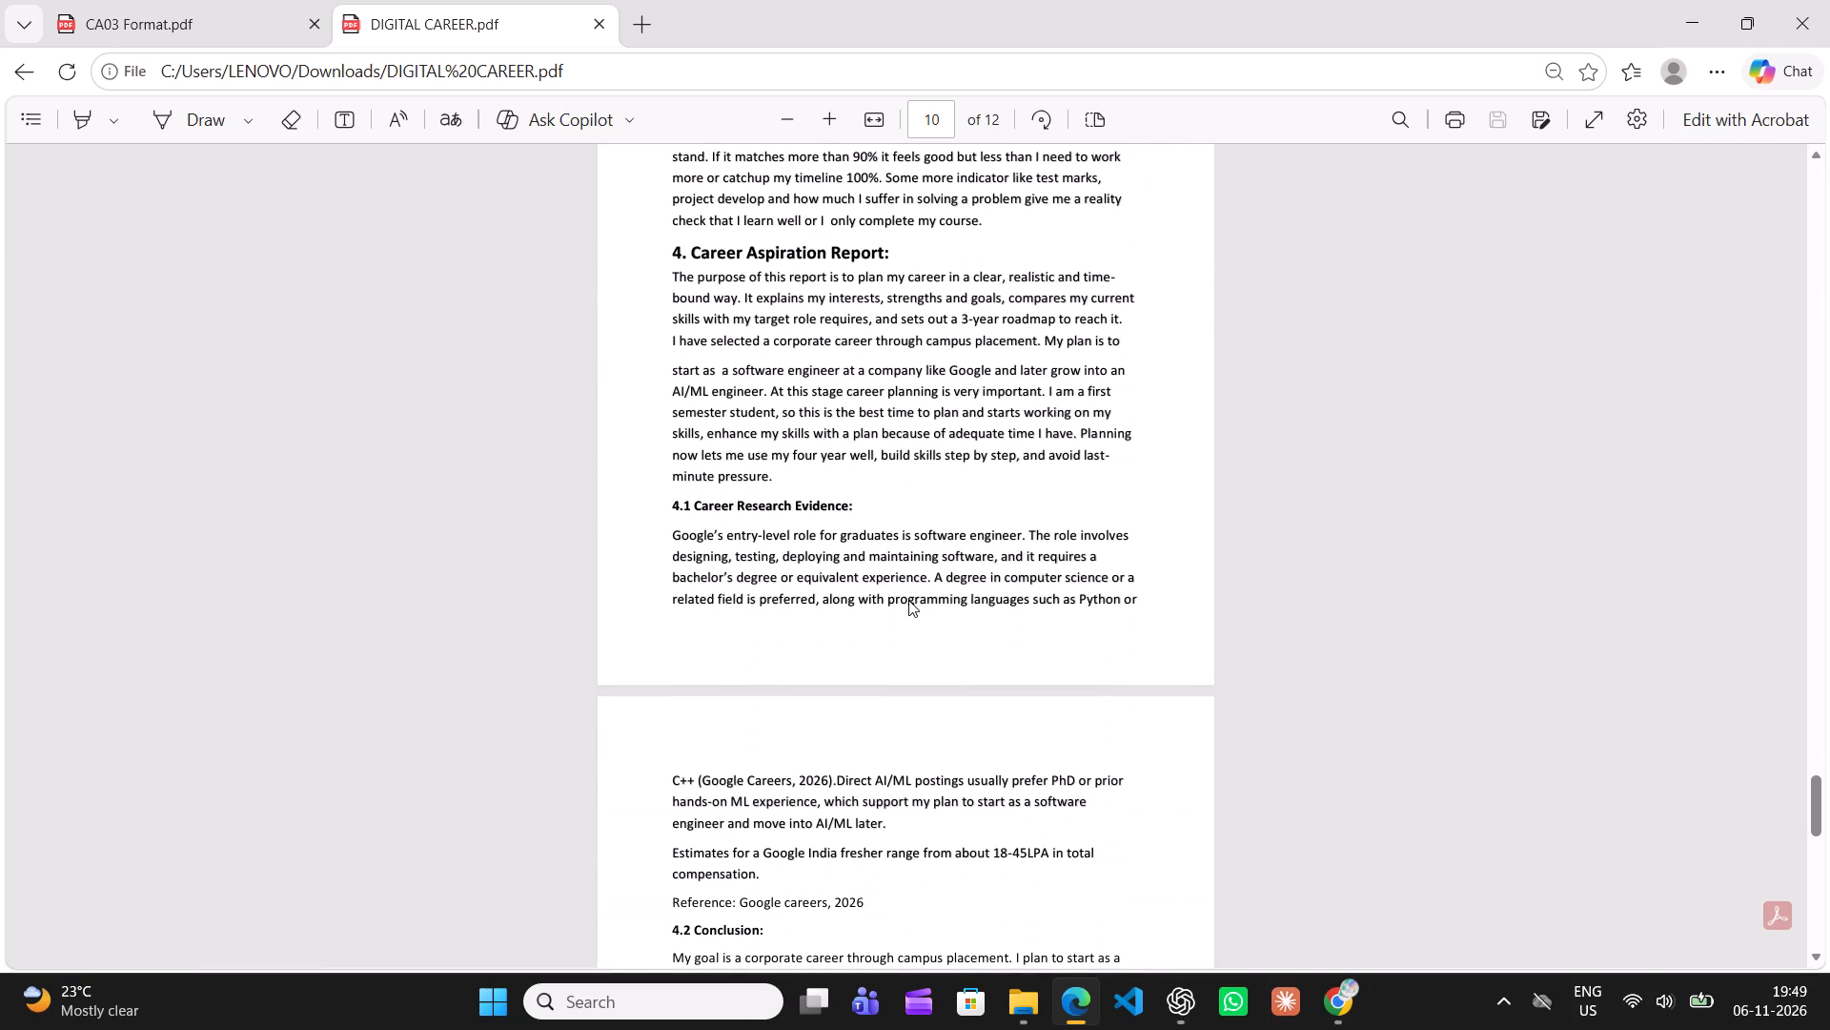
scroll(908, 600, down, 3)
scroll(908, 600, up, 7)
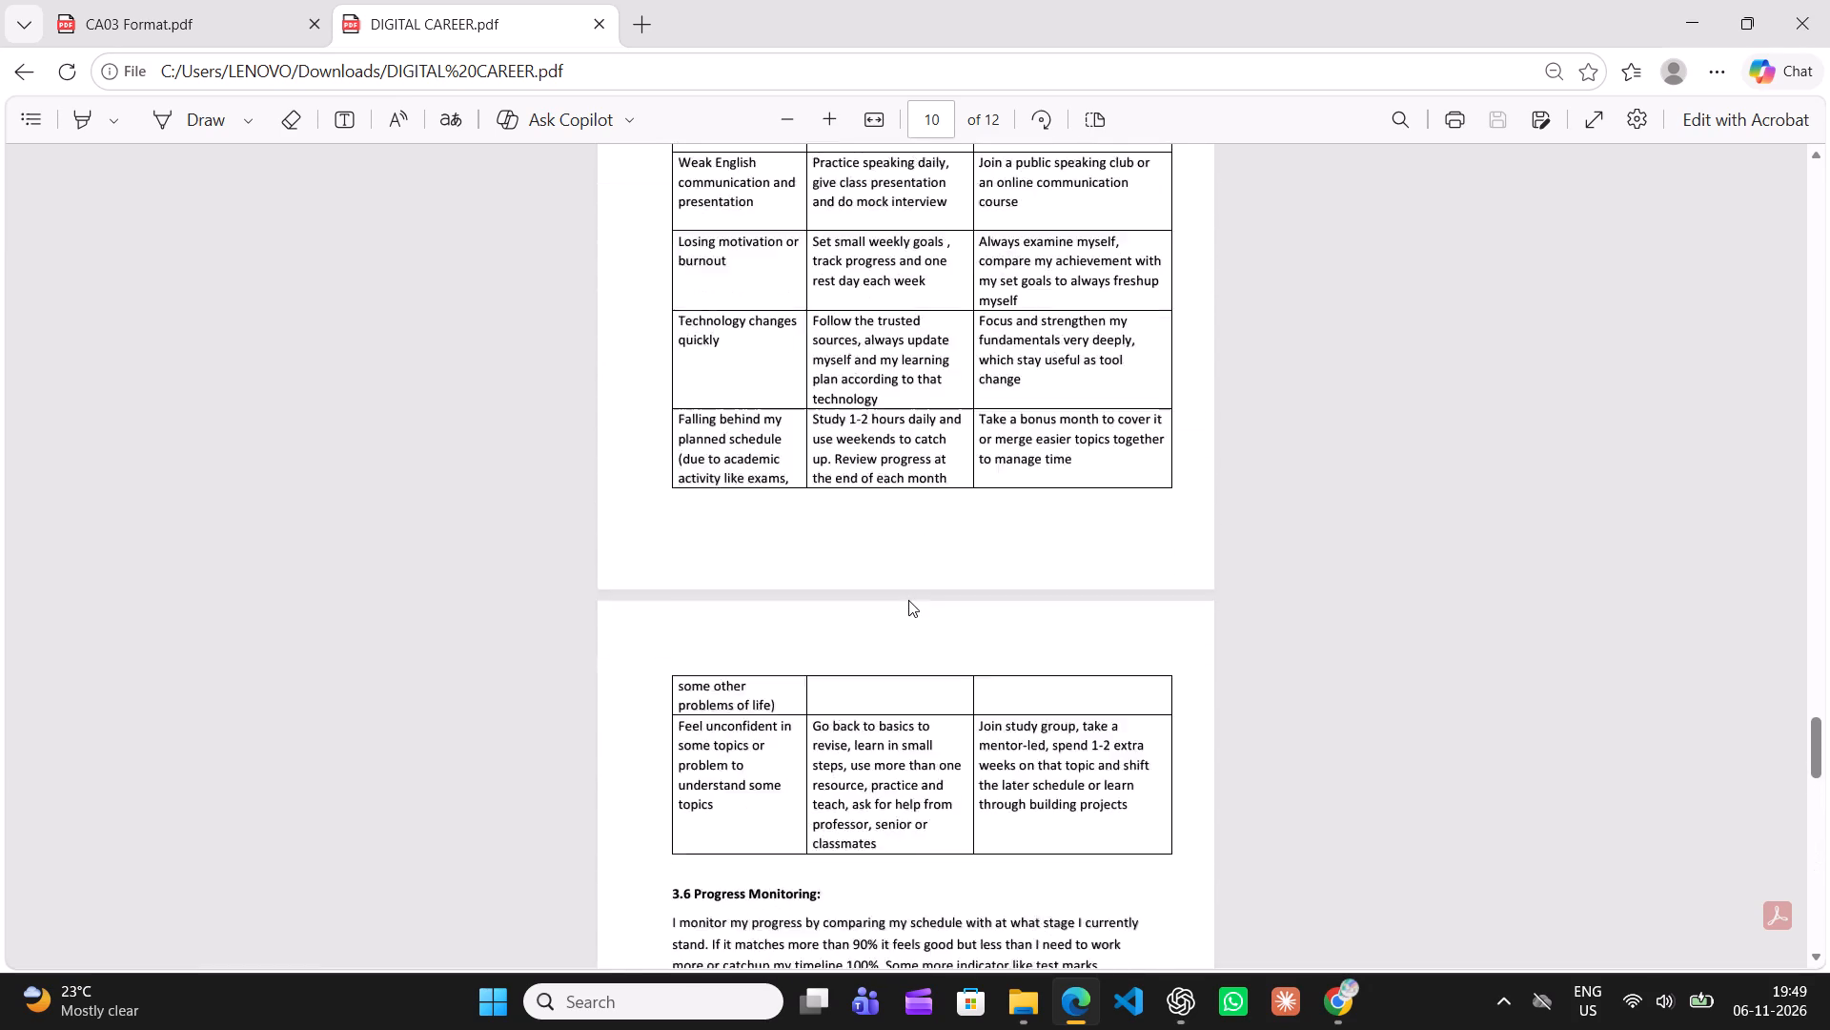
scroll(908, 600, up, 2)
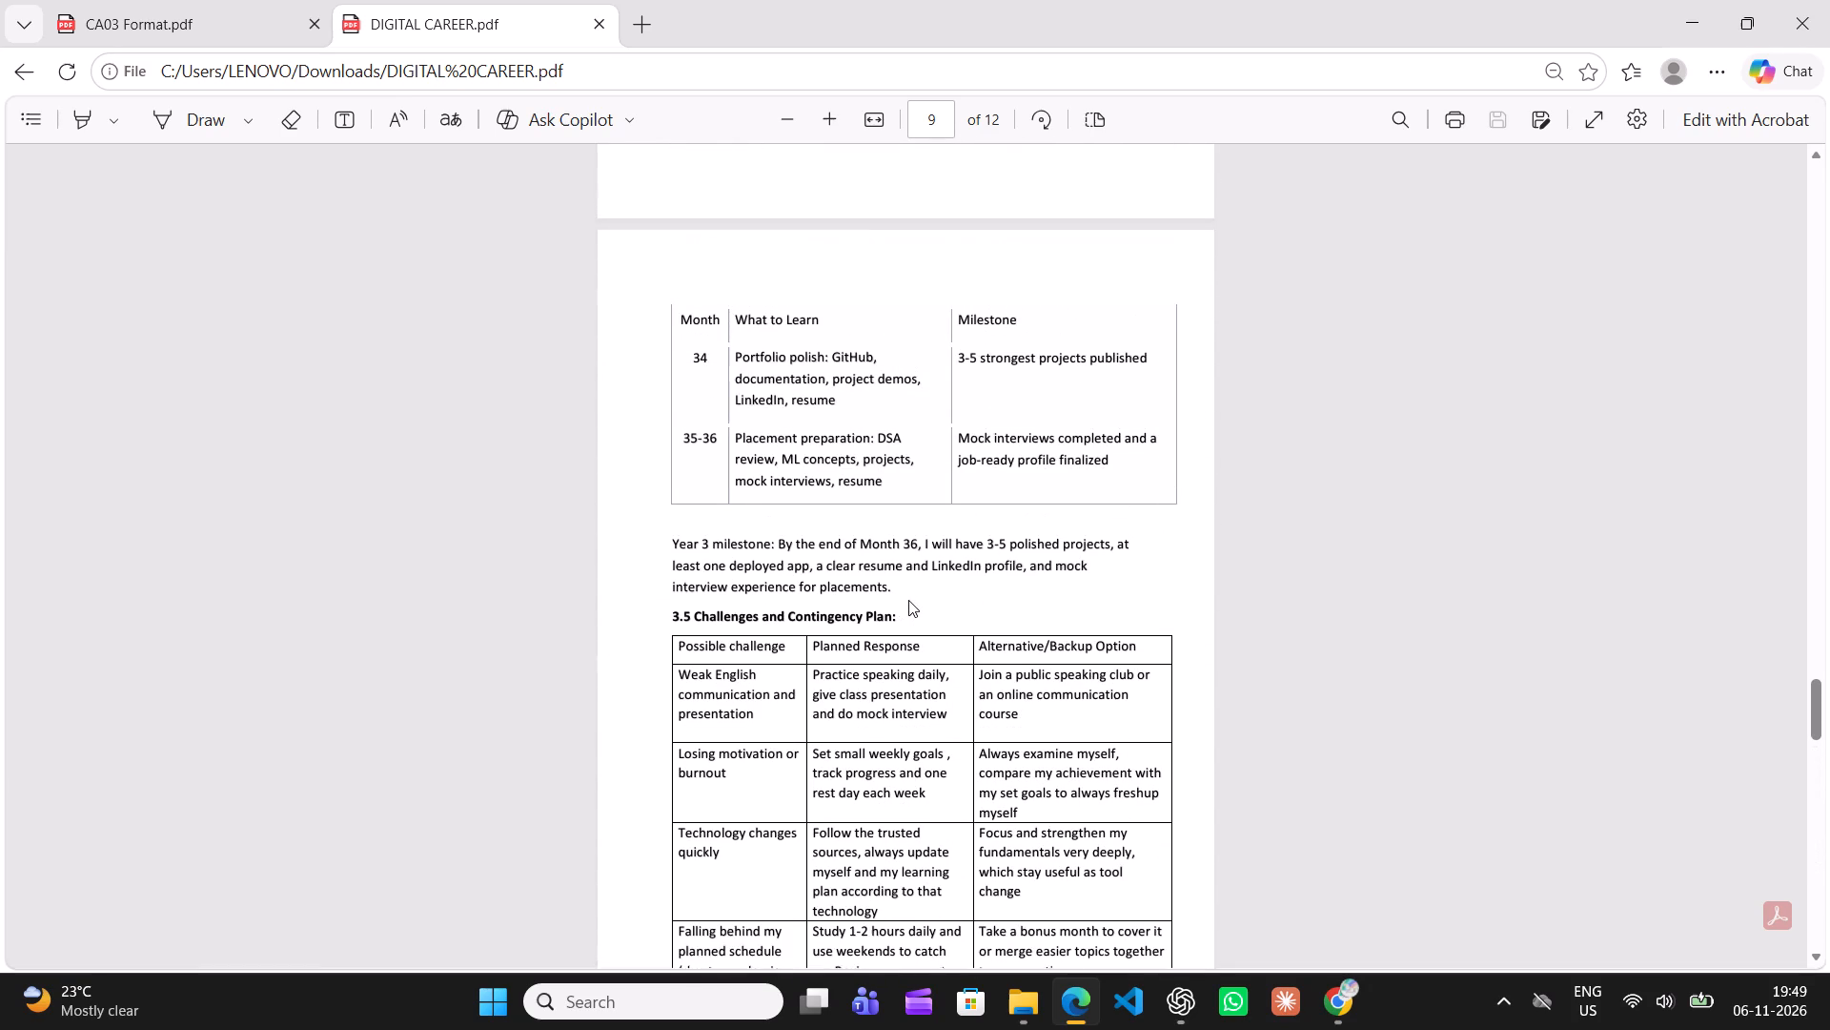
scroll(908, 600, up, 1)
scroll(878, 728, down, 1)
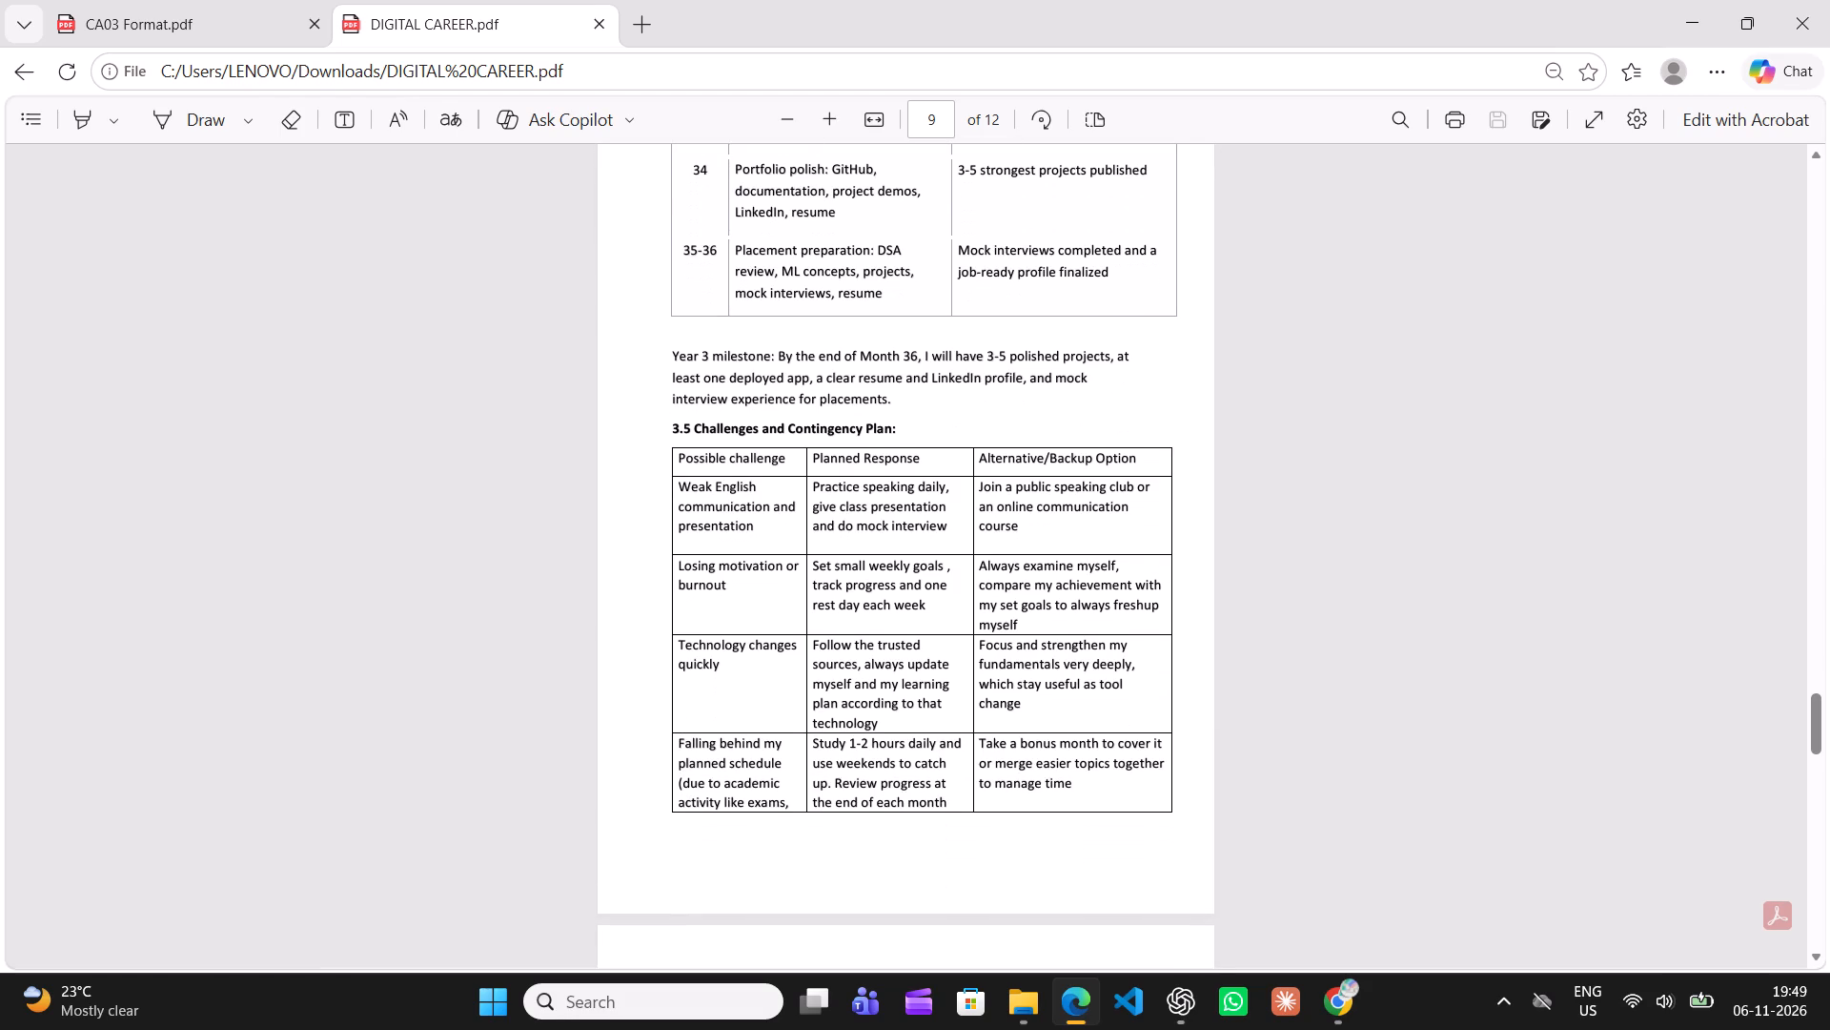
Examine the layout of the Year 1, Year 2 and Year 3 roadmap tables on pages 6 to 9.
scroll(878, 728, up, 2)
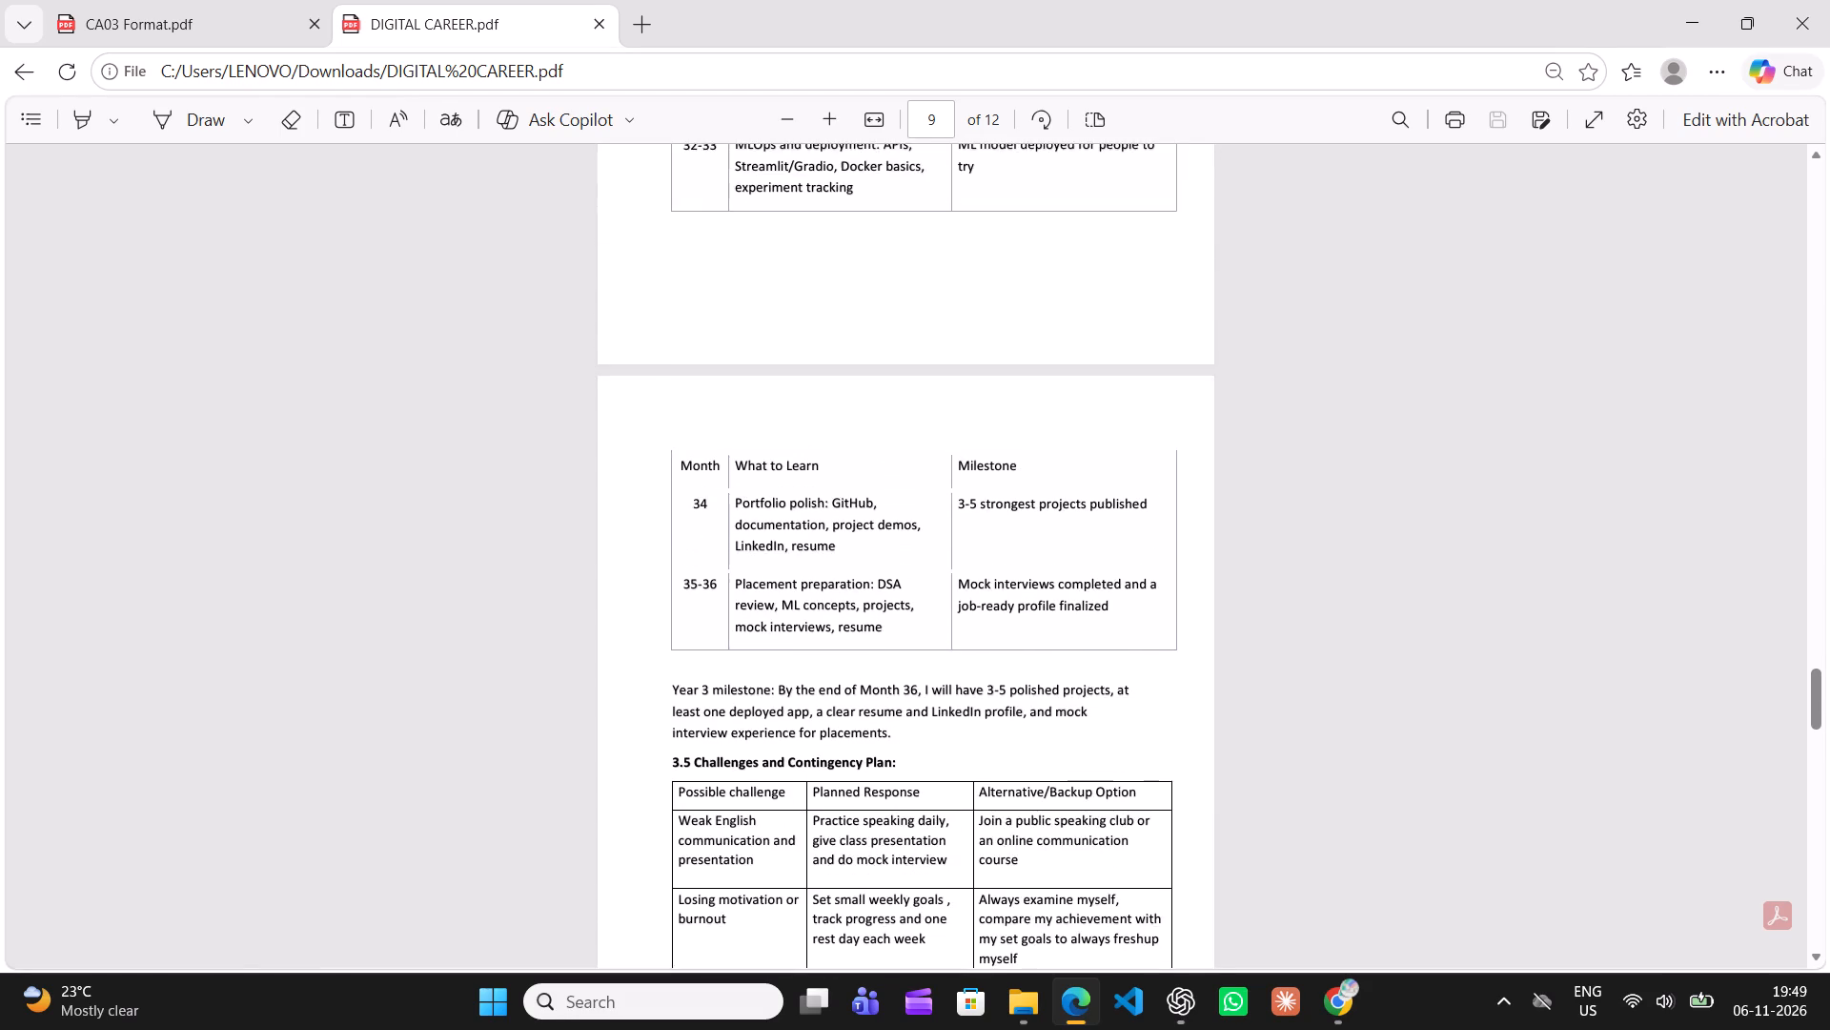
scroll(878, 728, up, 1)
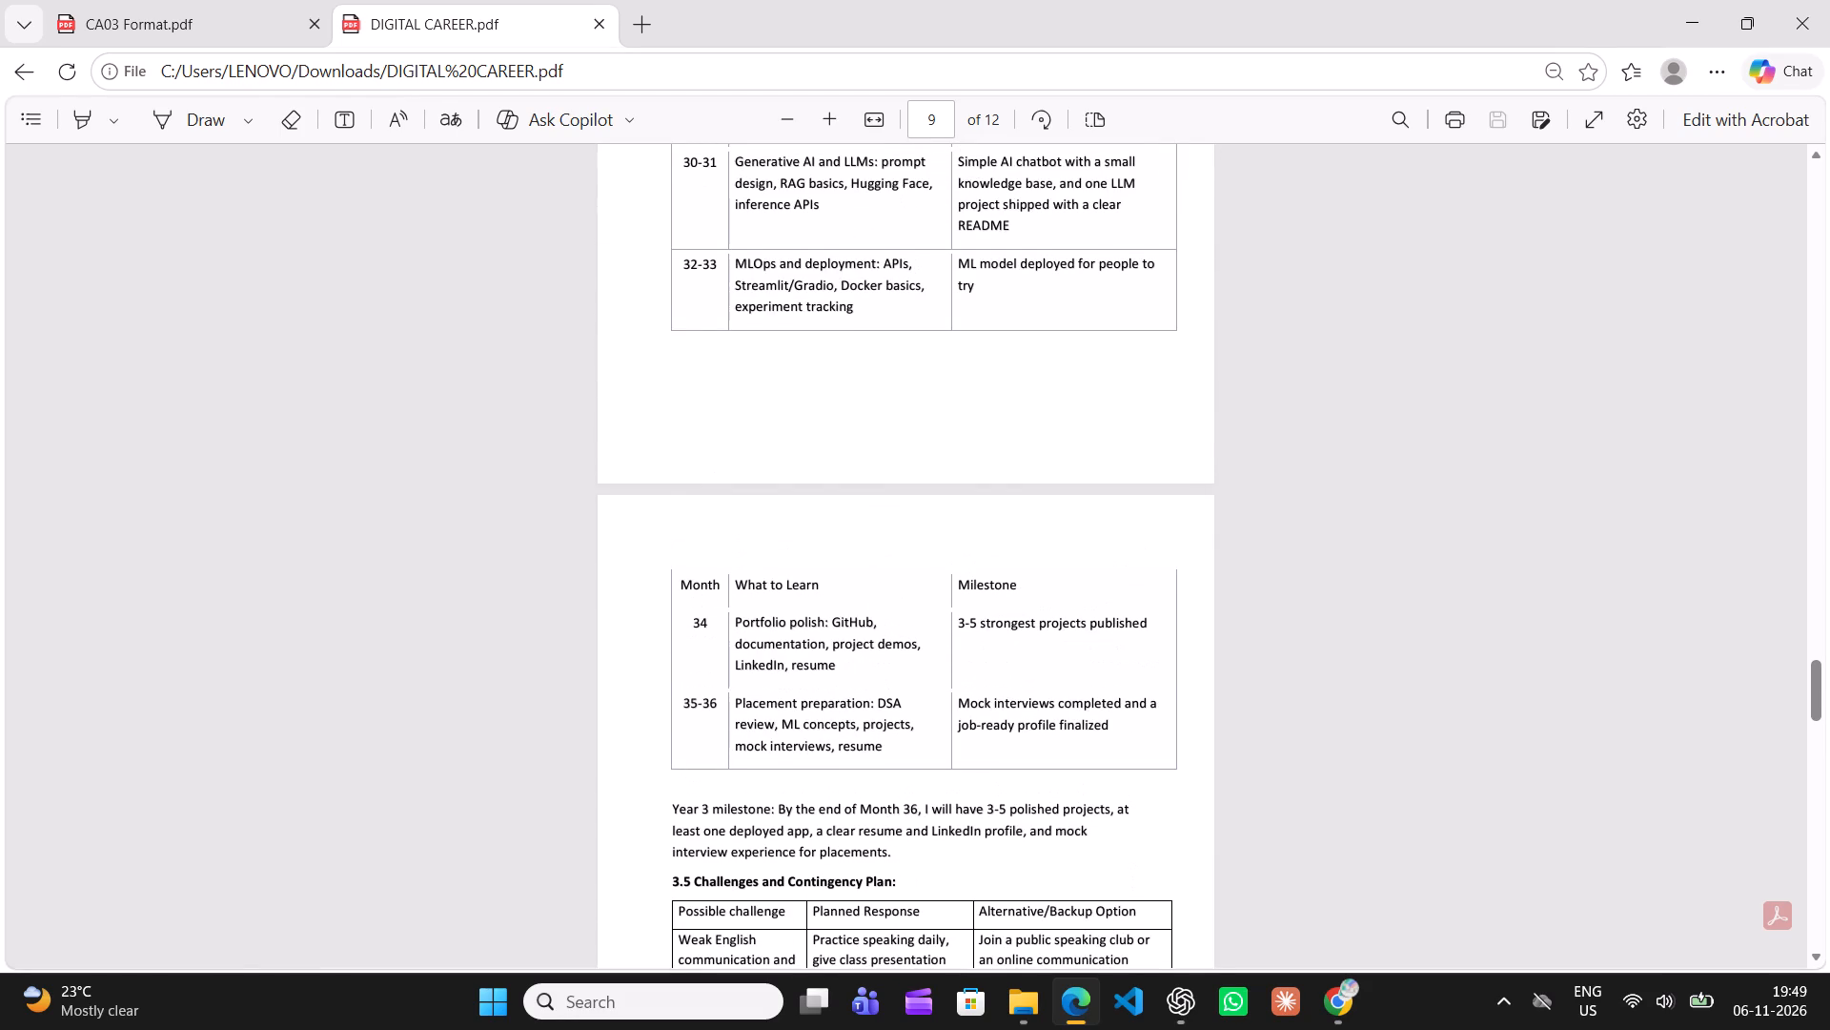
scroll(878, 728, up, 3)
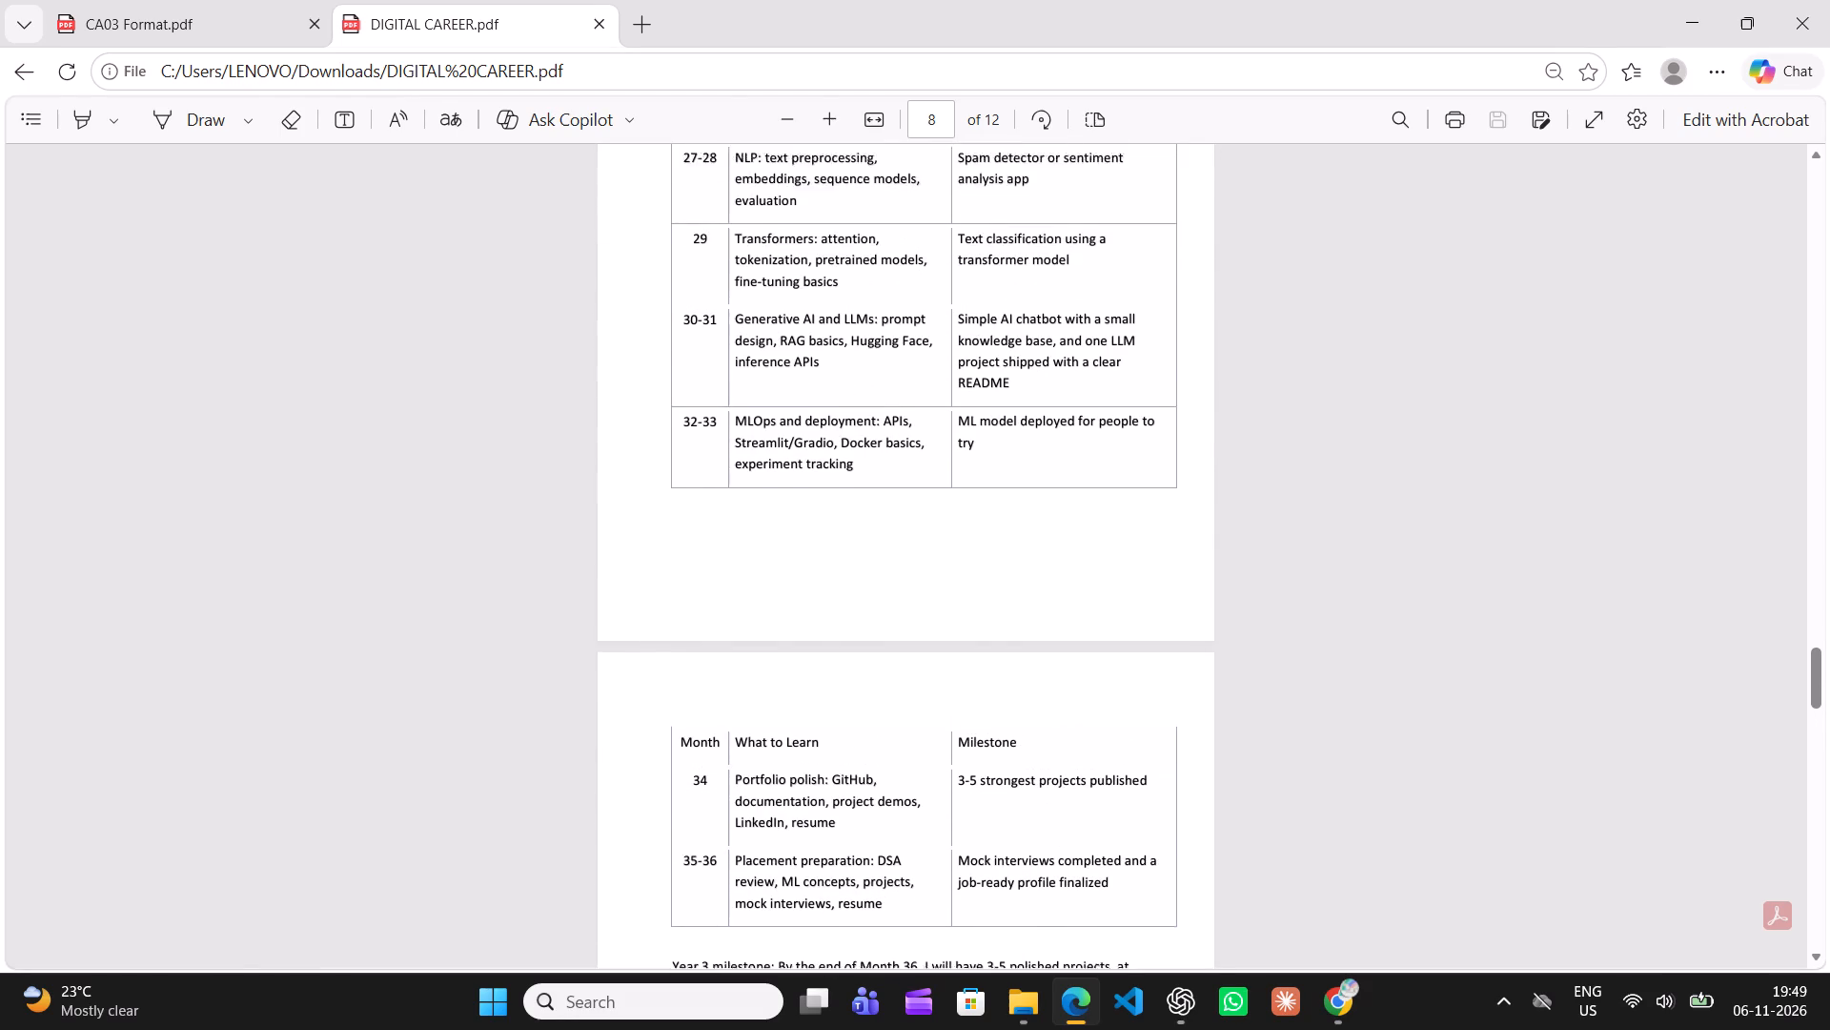
scroll(878, 728, up, 1)
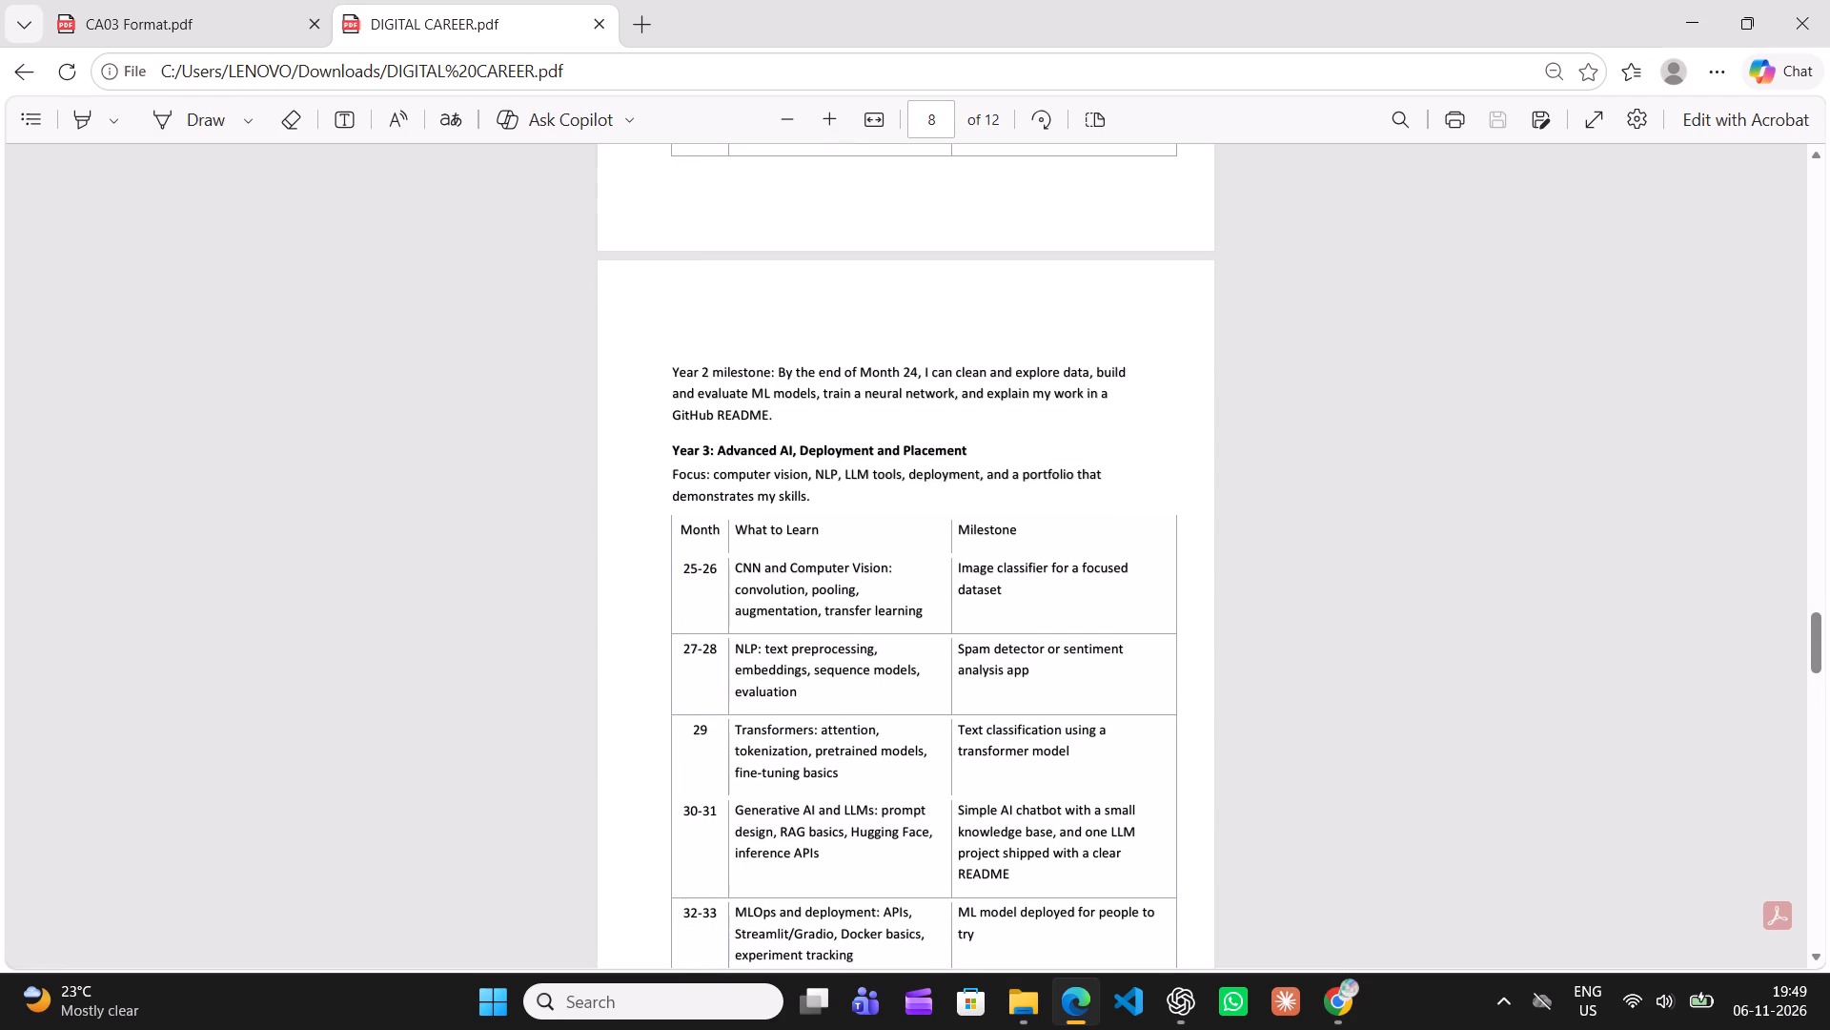
scroll(878, 728, up, 5)
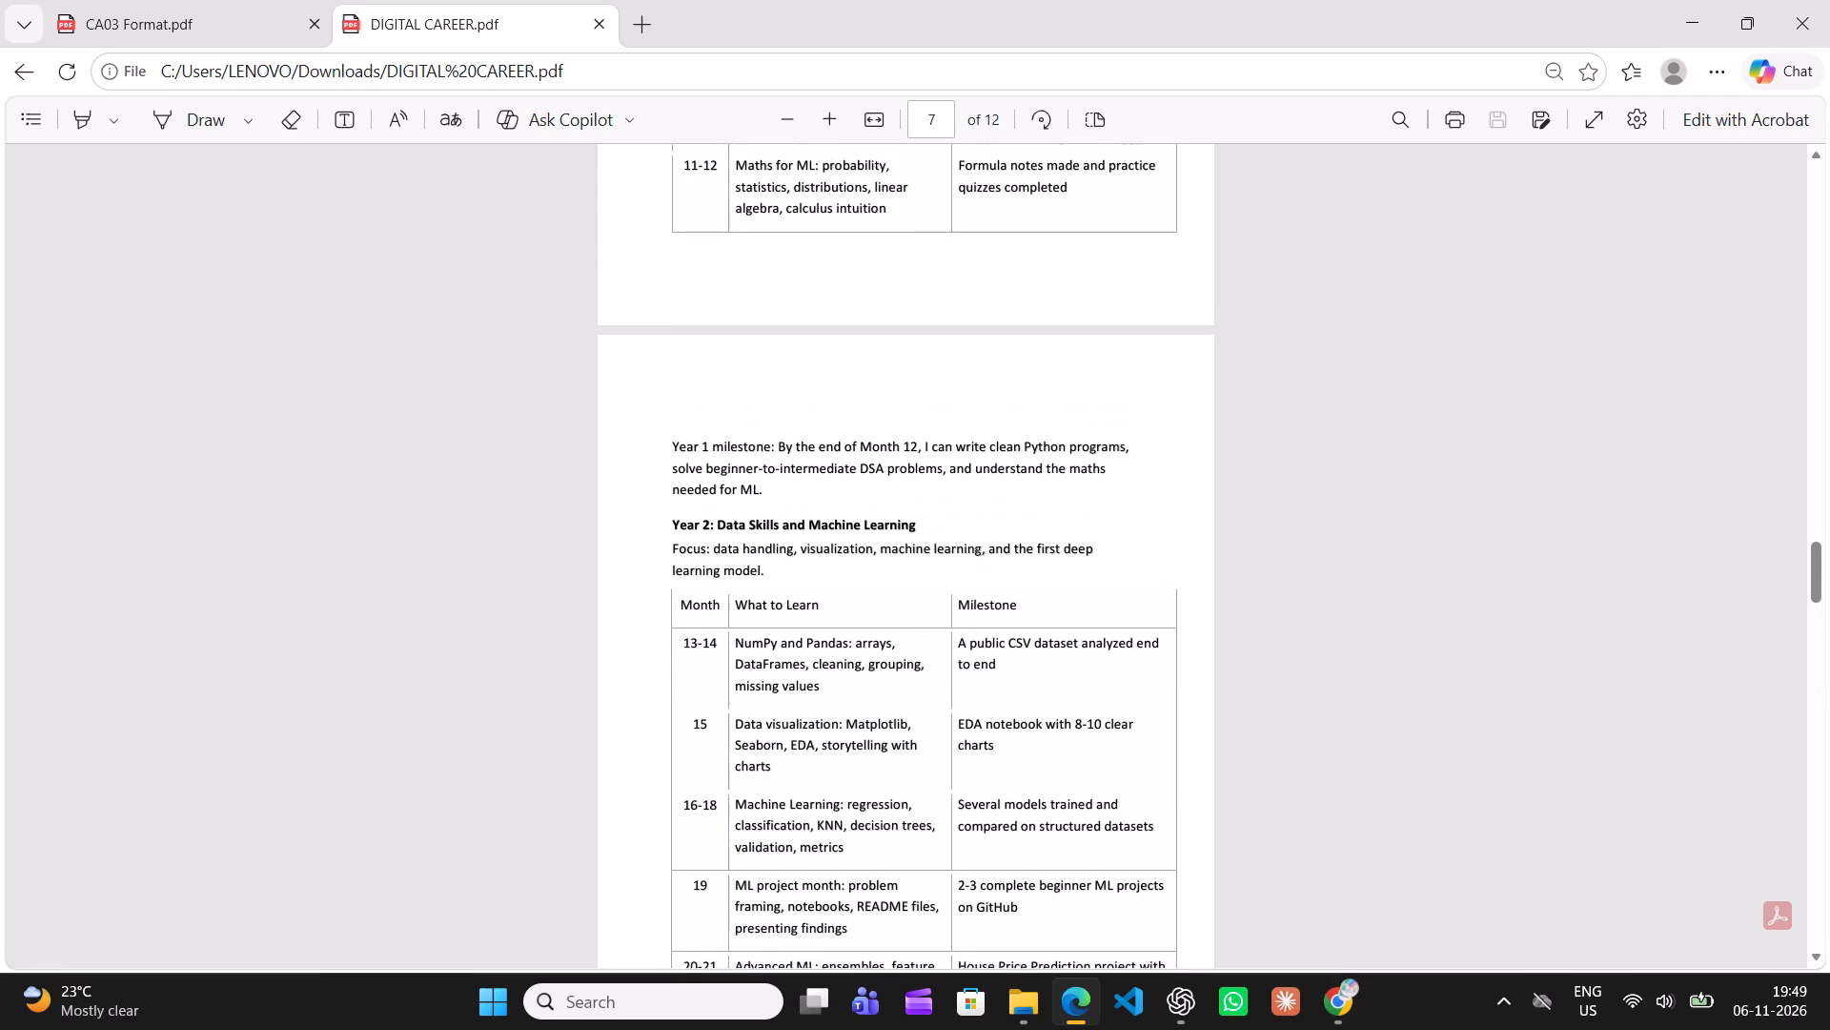
scroll(878, 728, up, 1)
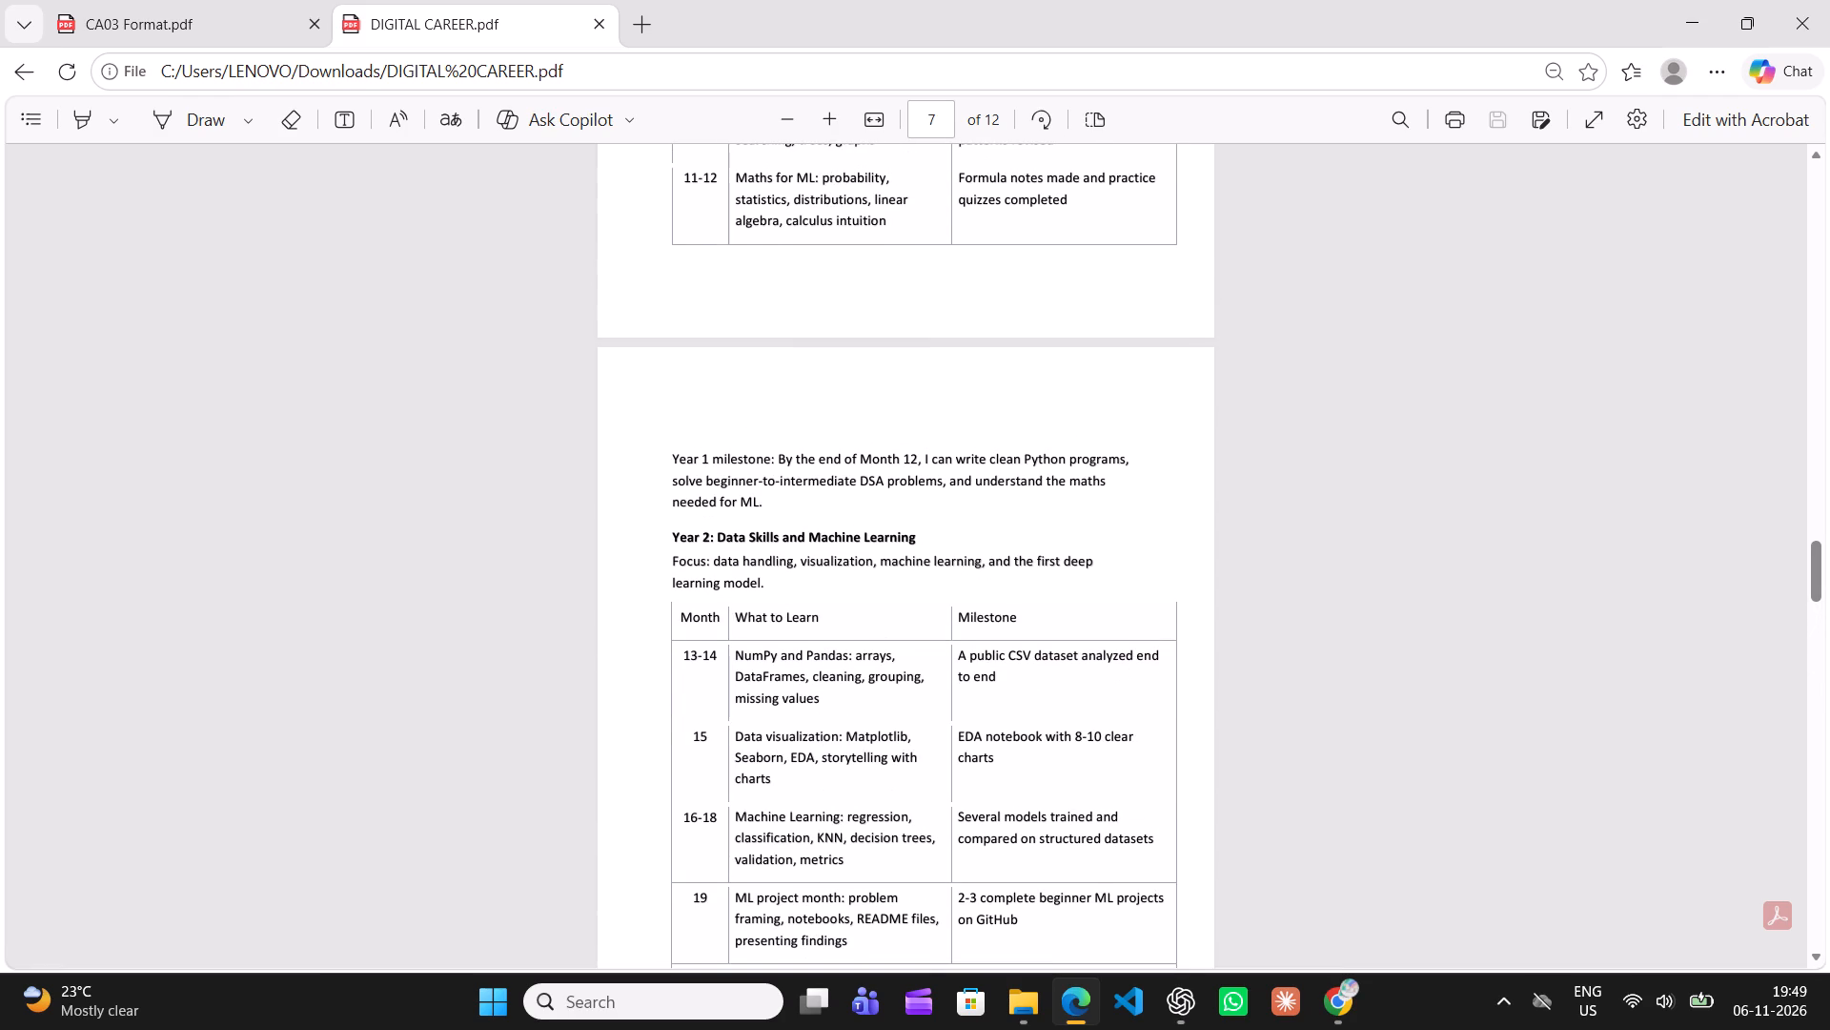
scroll(878, 728, down, 1)
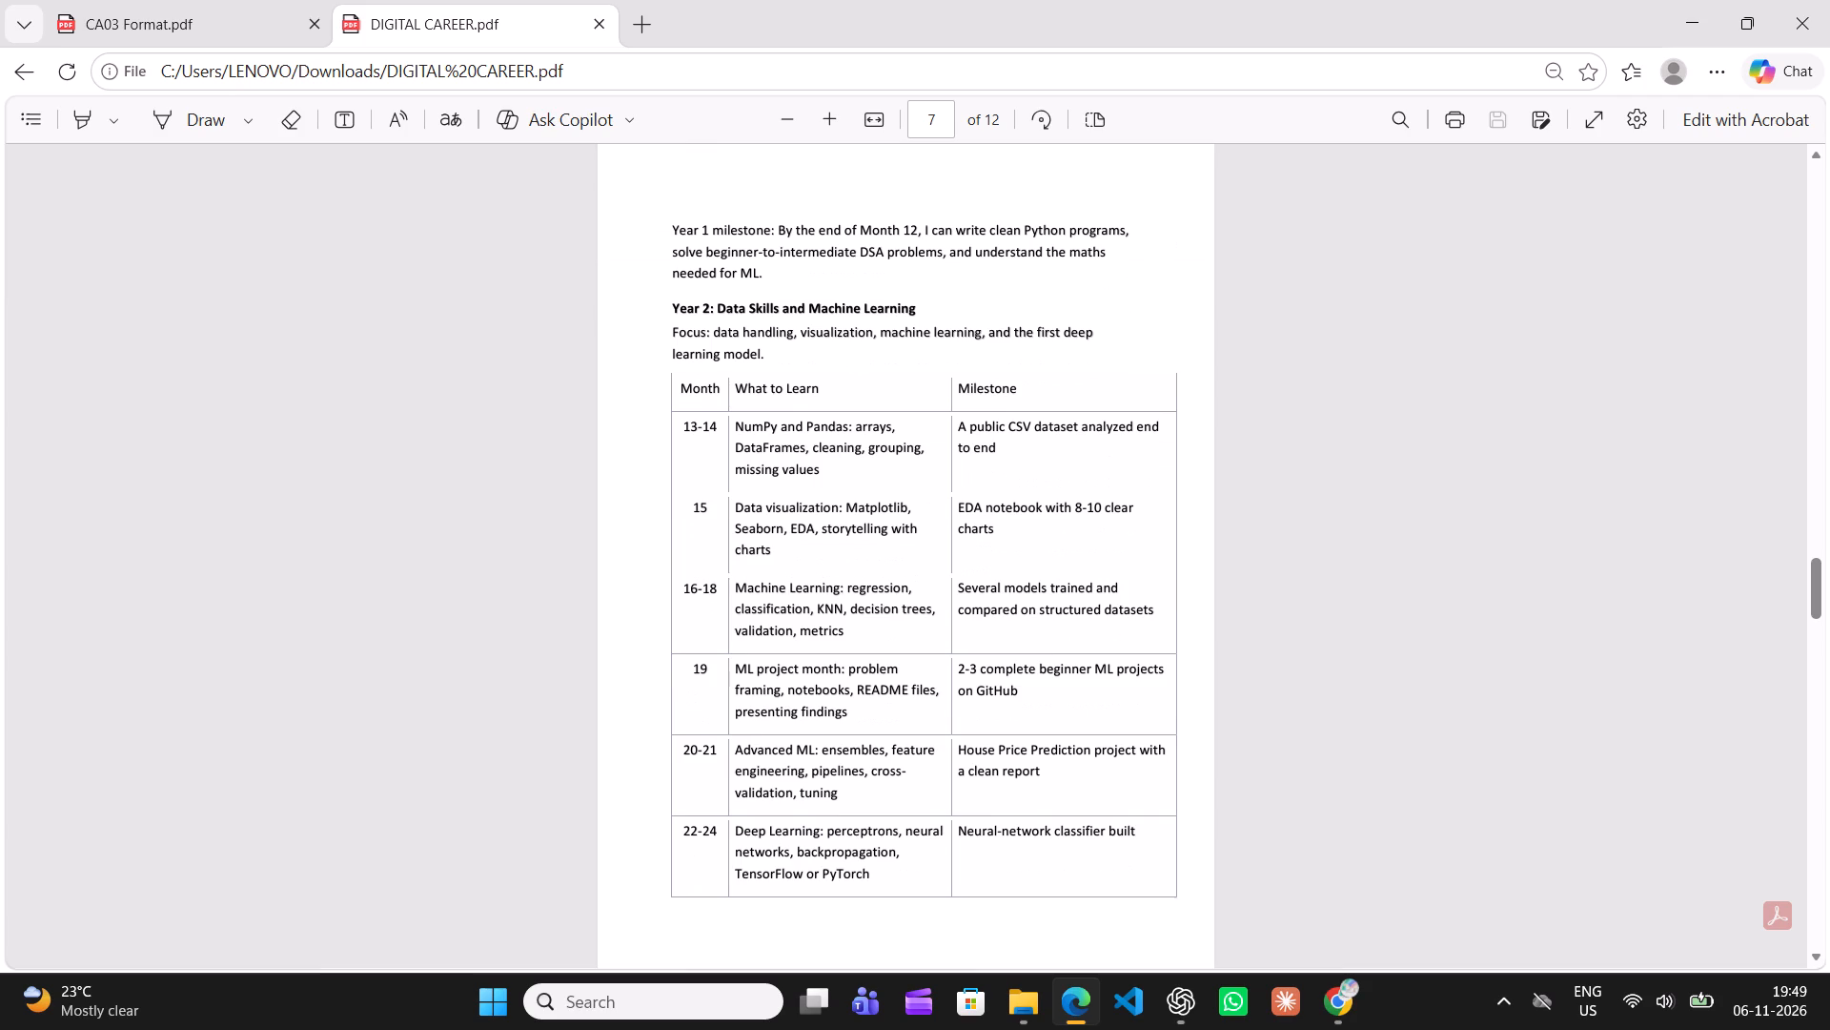
scroll(852, 575, up, 4)
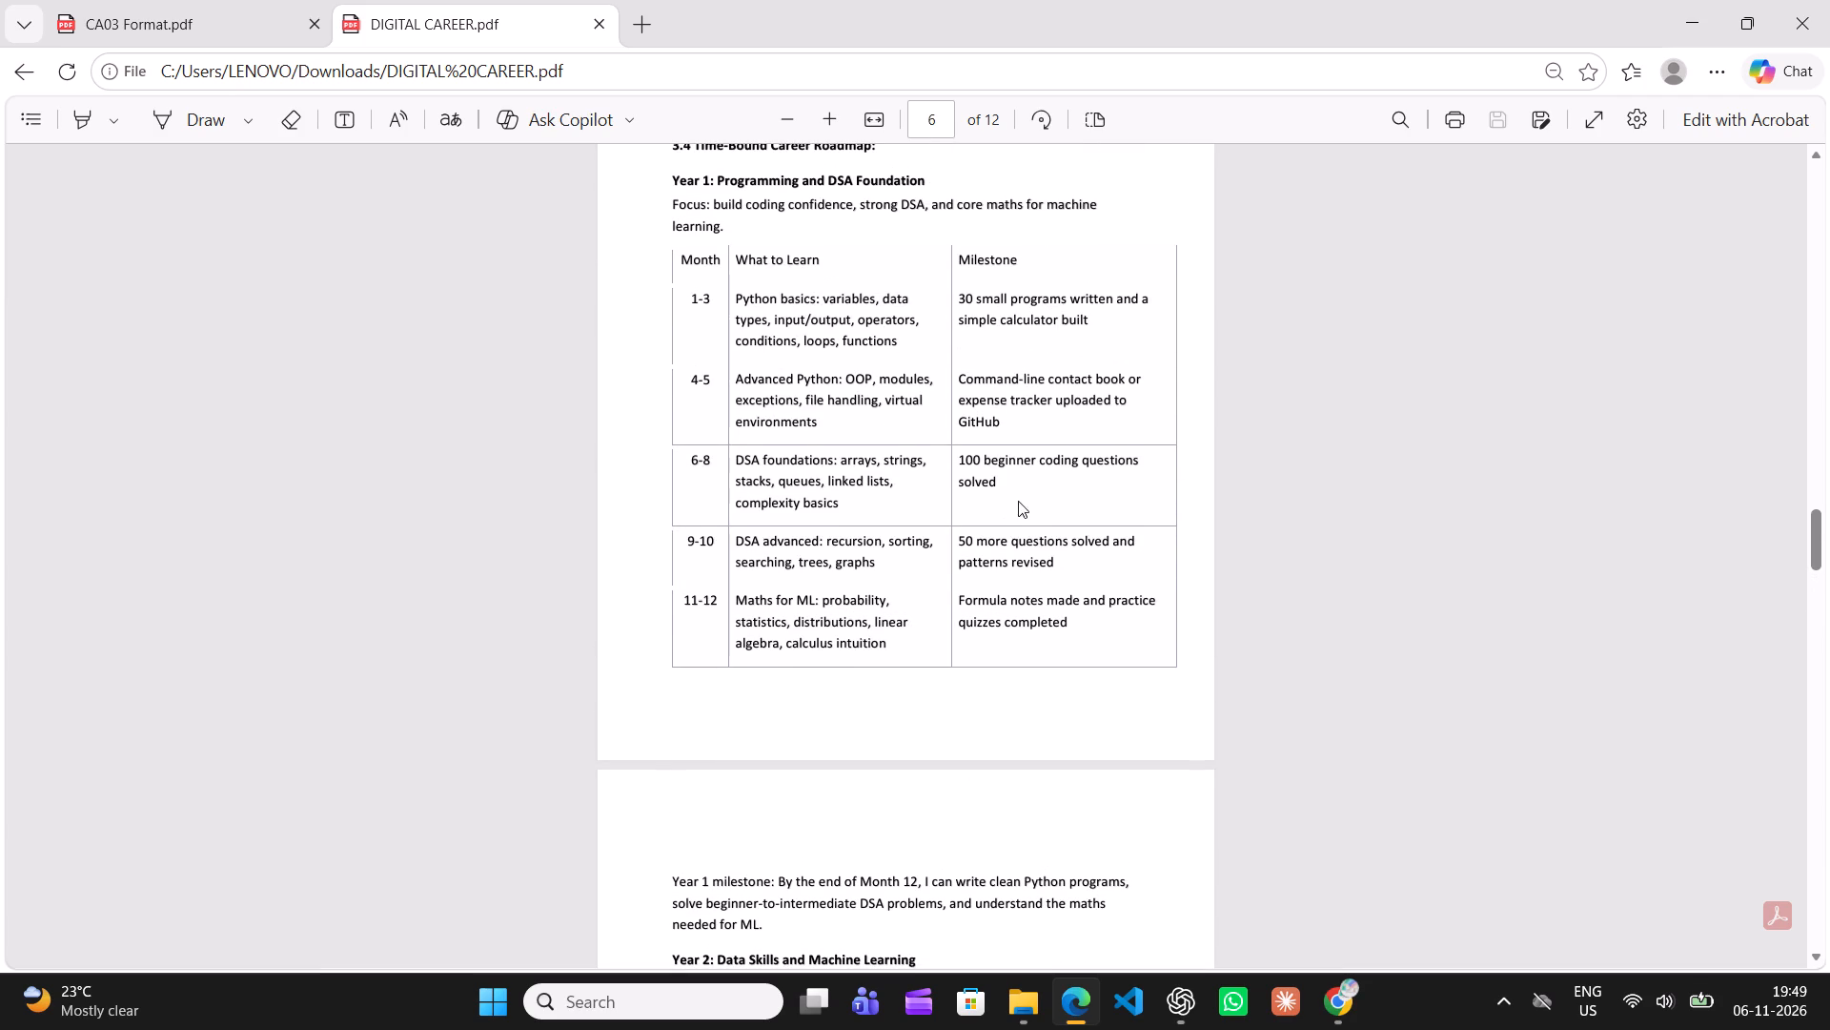
scroll(993, 644, down, 2)
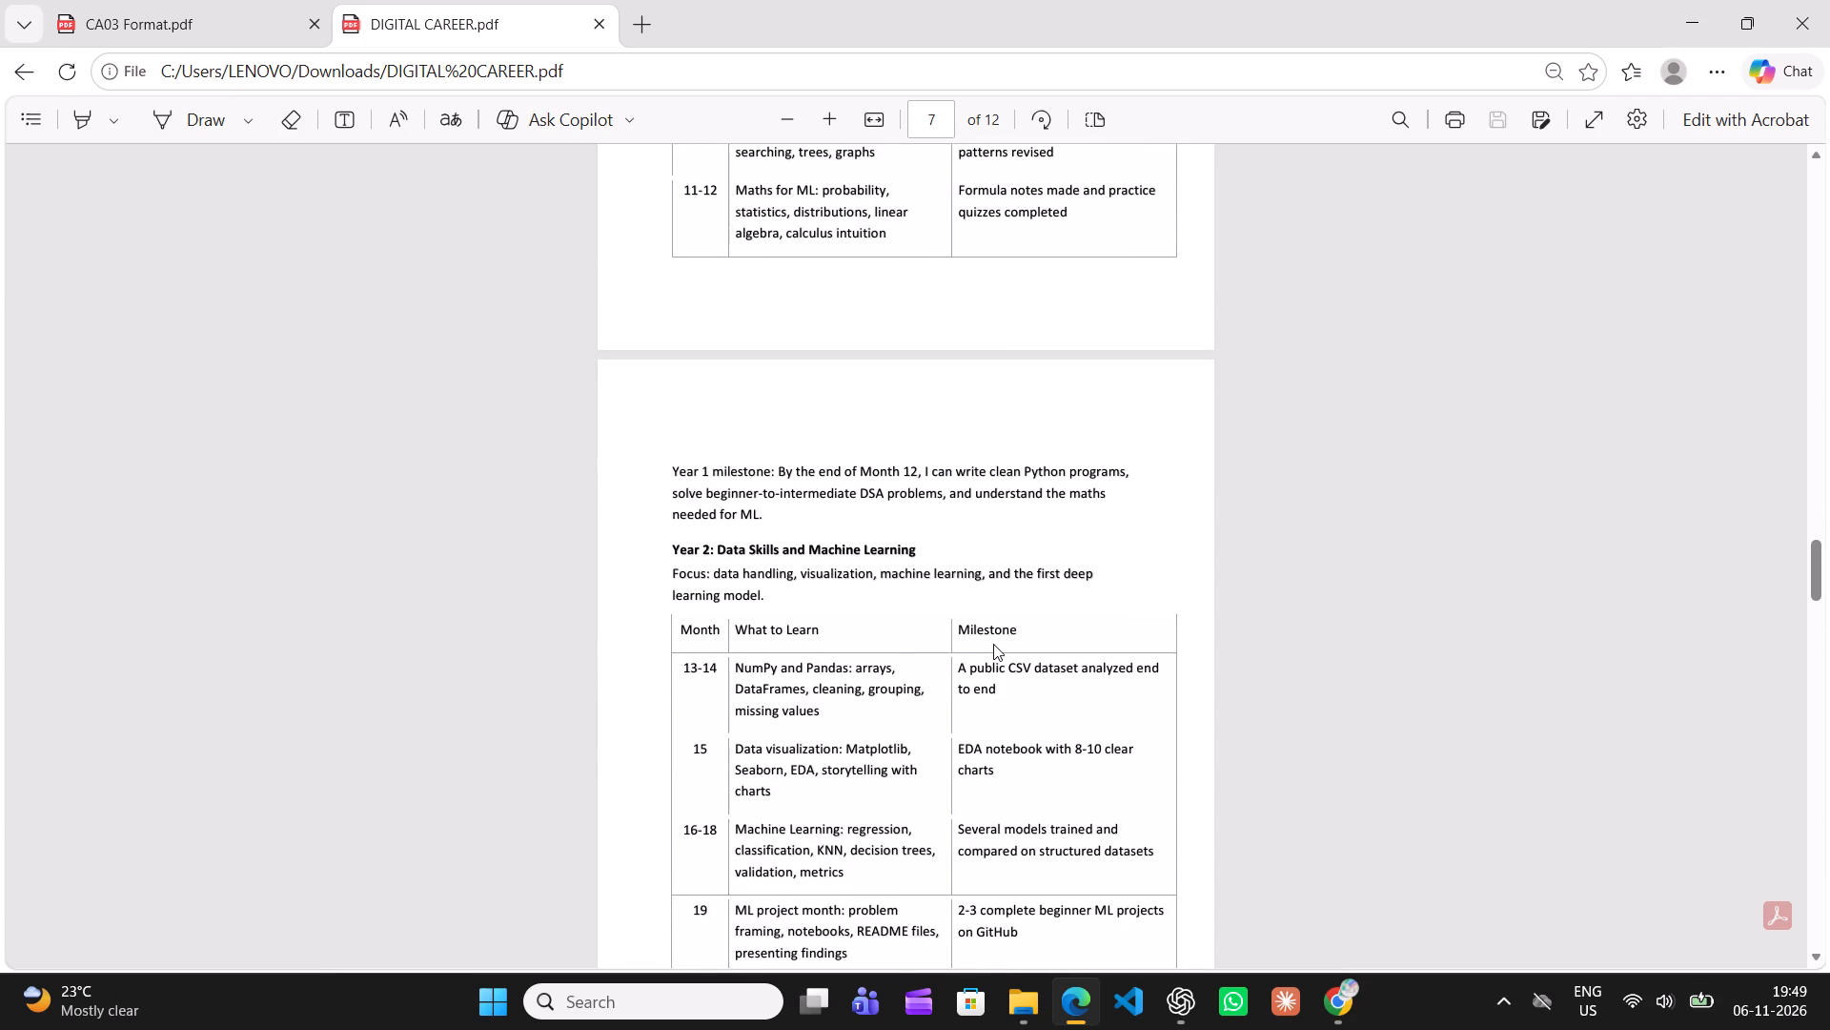
scroll(993, 644, down, 2)
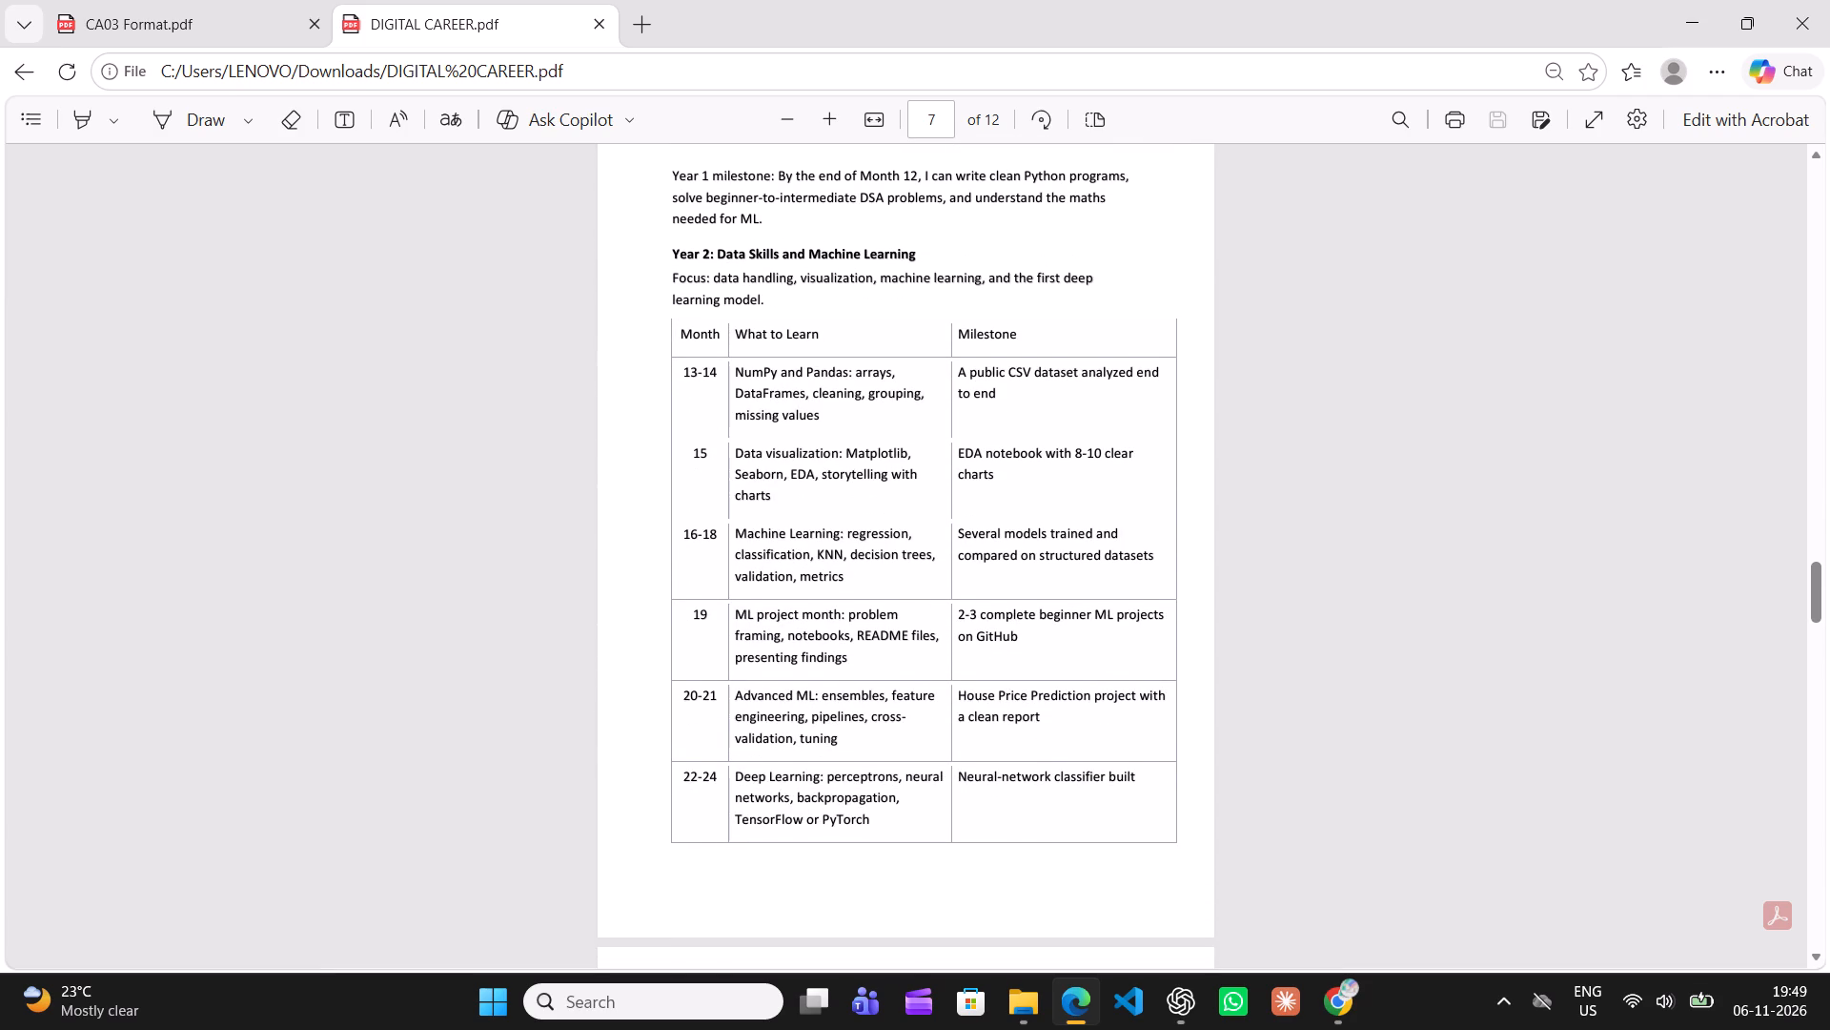
scroll(1108, 559, down, 1)
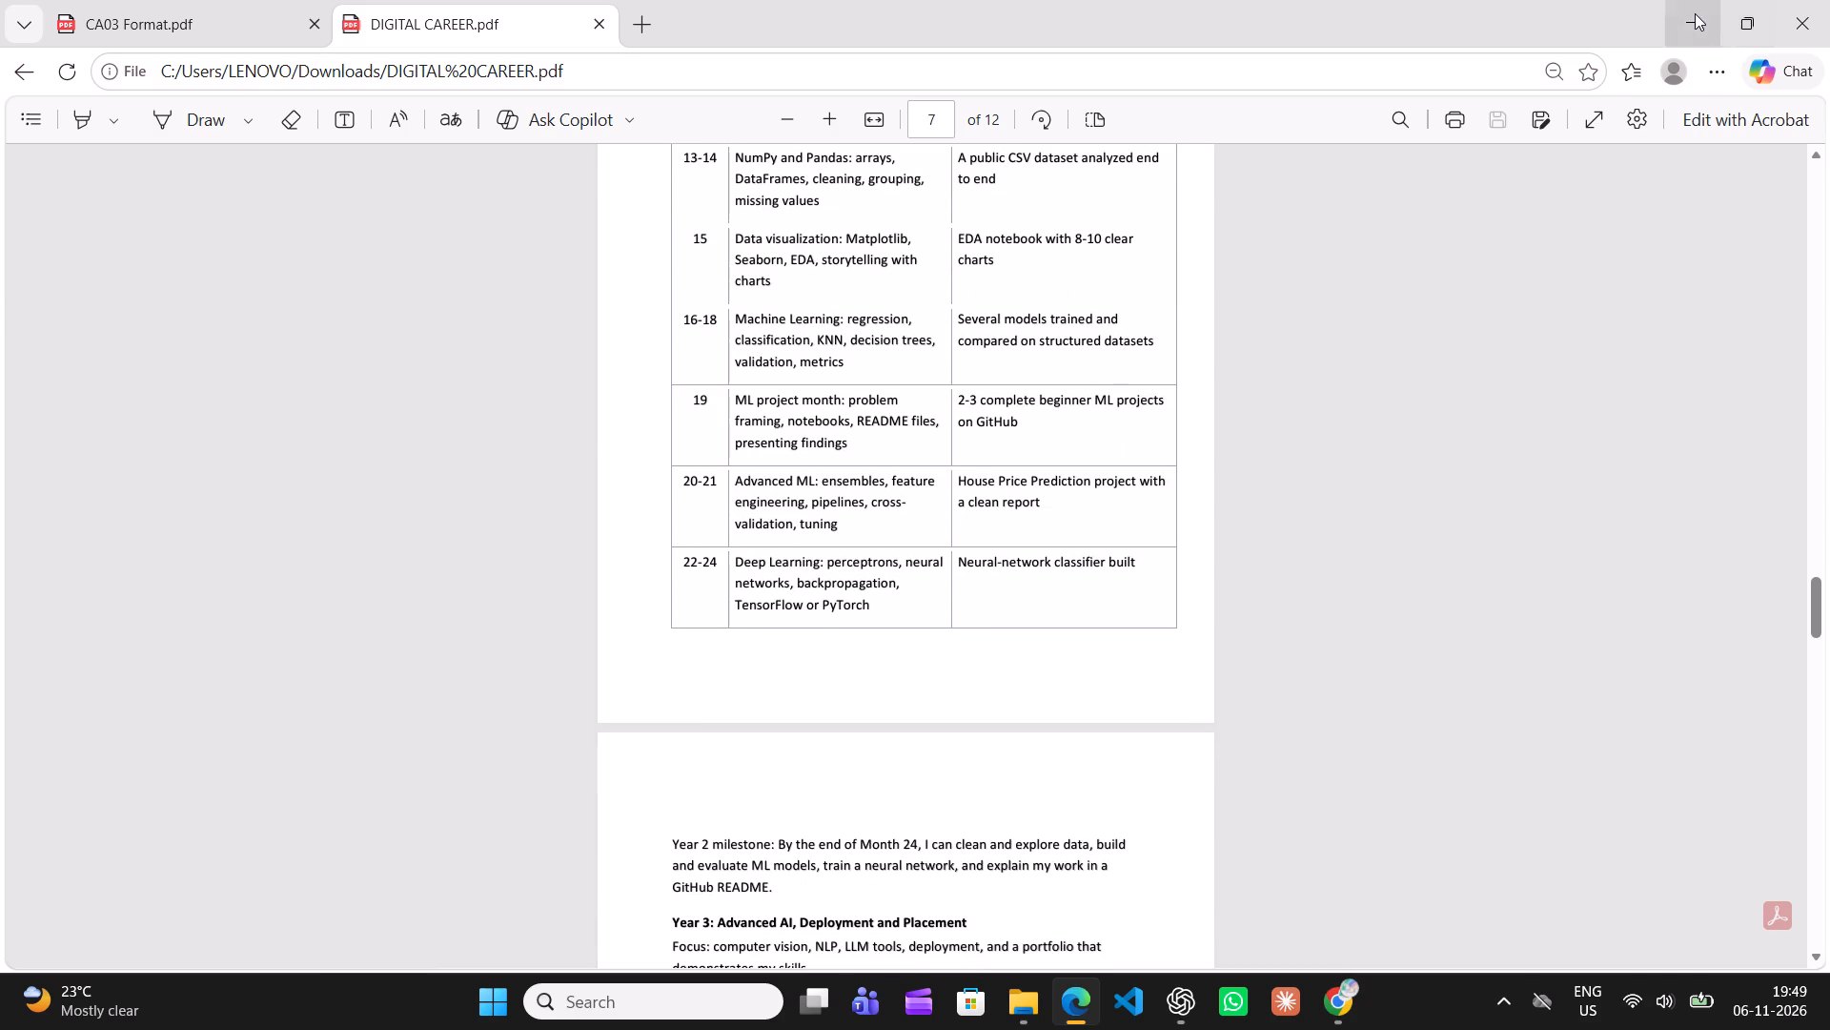
Put the PDF view away and open the DIGITAL CAREER Word document from the desktop.
click(1692, 13)
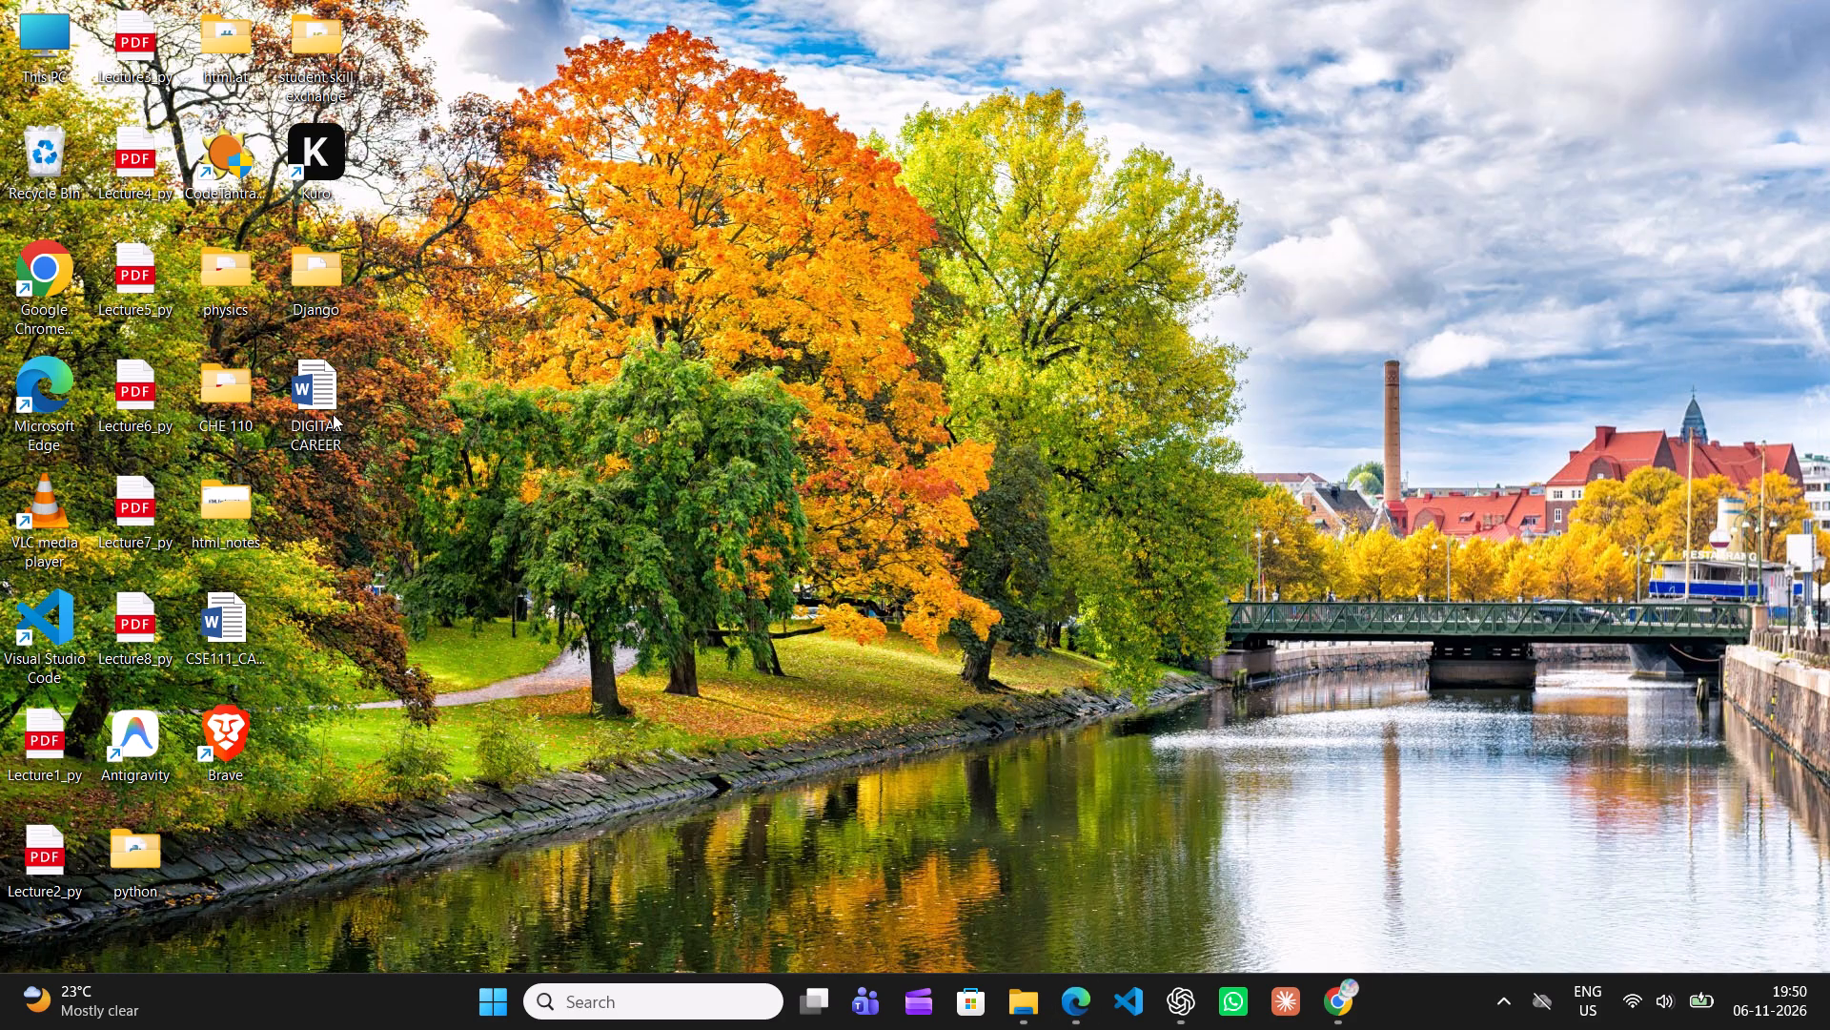
double_click(333, 414)
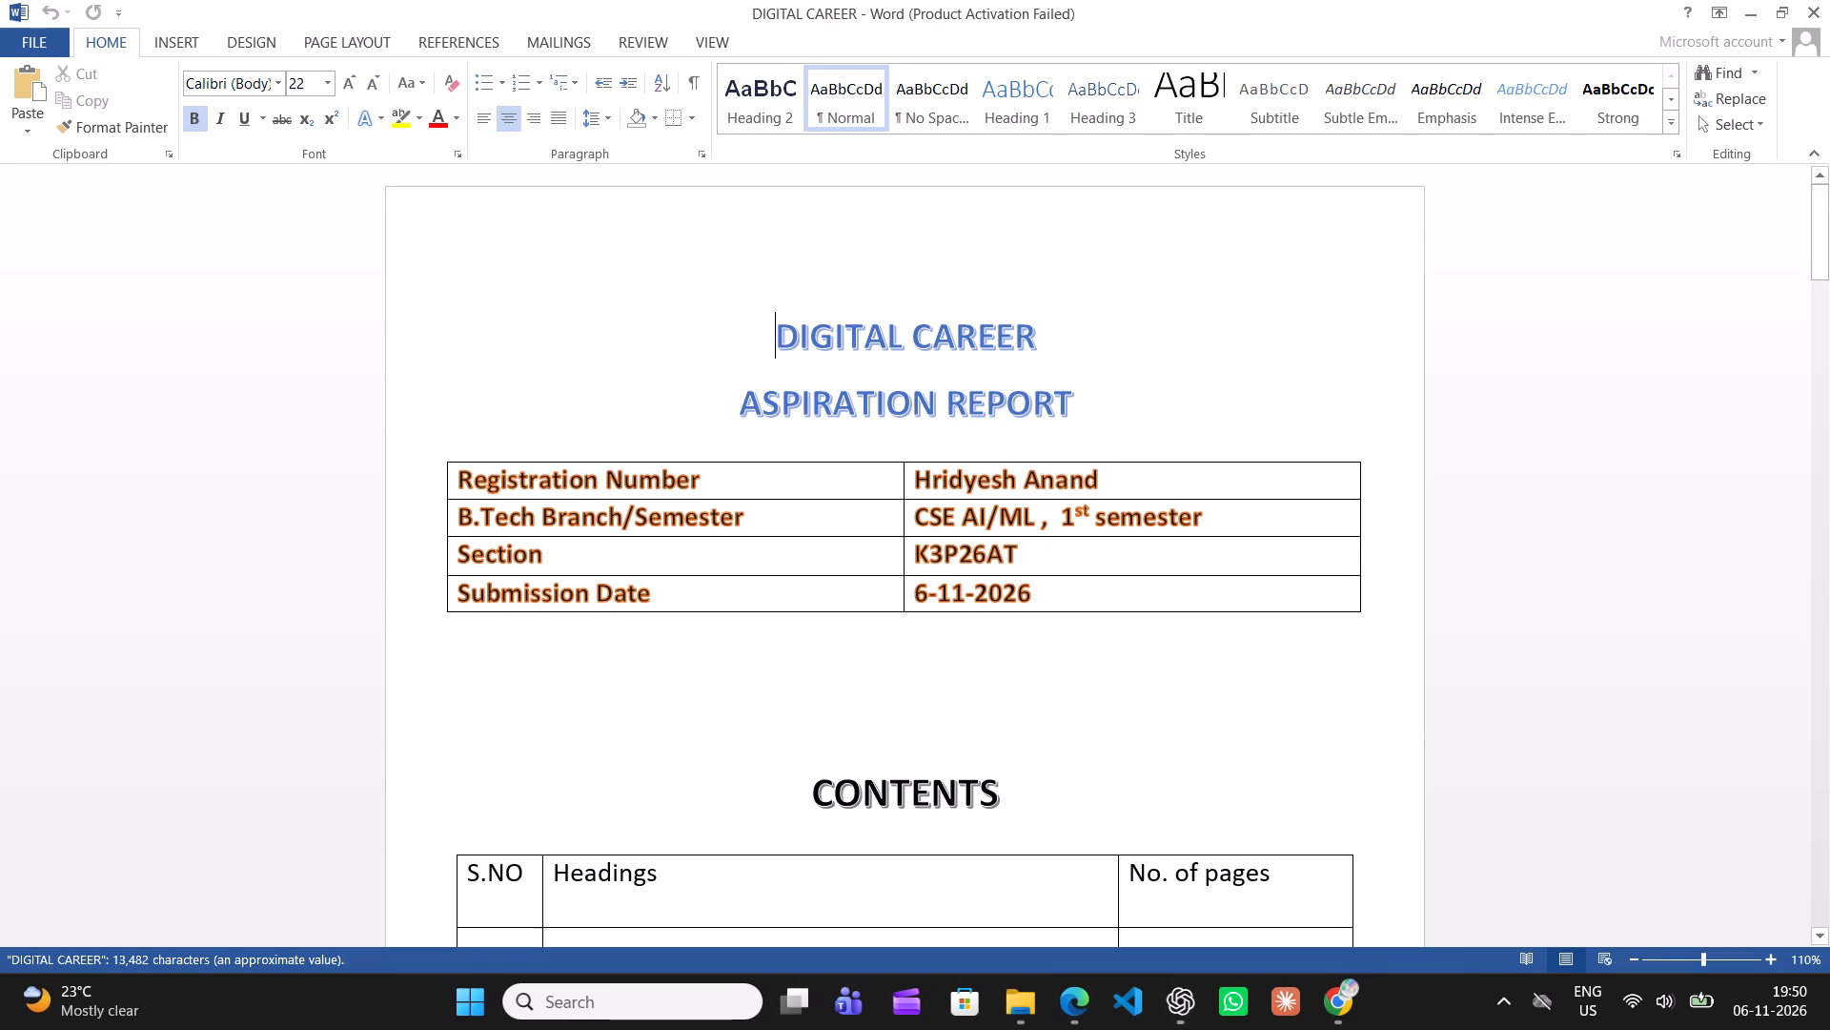
Skim the Word report from the cover page to section 4 Career Aspiration Report, dismissing the Office activation notice.
scroll(866, 504, down, 12)
scroll(866, 504, down, 15)
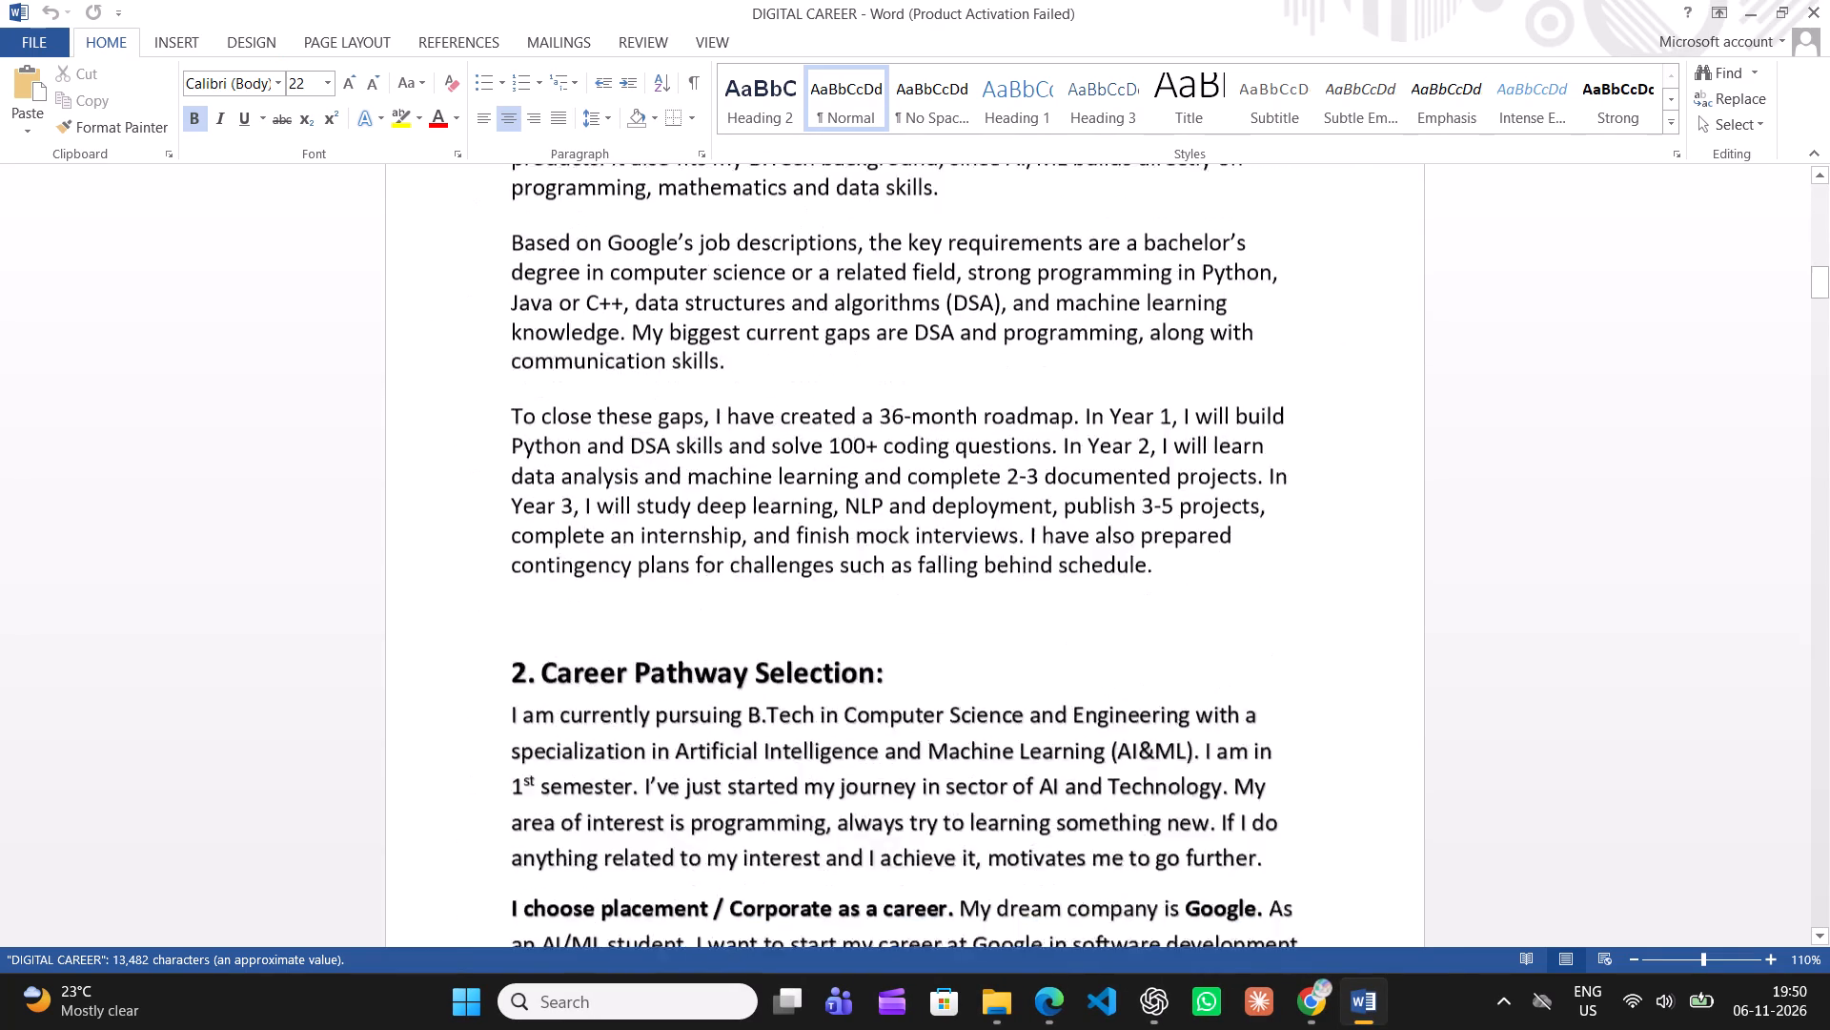
scroll(866, 504, down, 20)
scroll(866, 504, down, 11)
scroll(866, 504, down, 20)
scroll(866, 504, down, 20)
scroll(866, 504, down, 20)
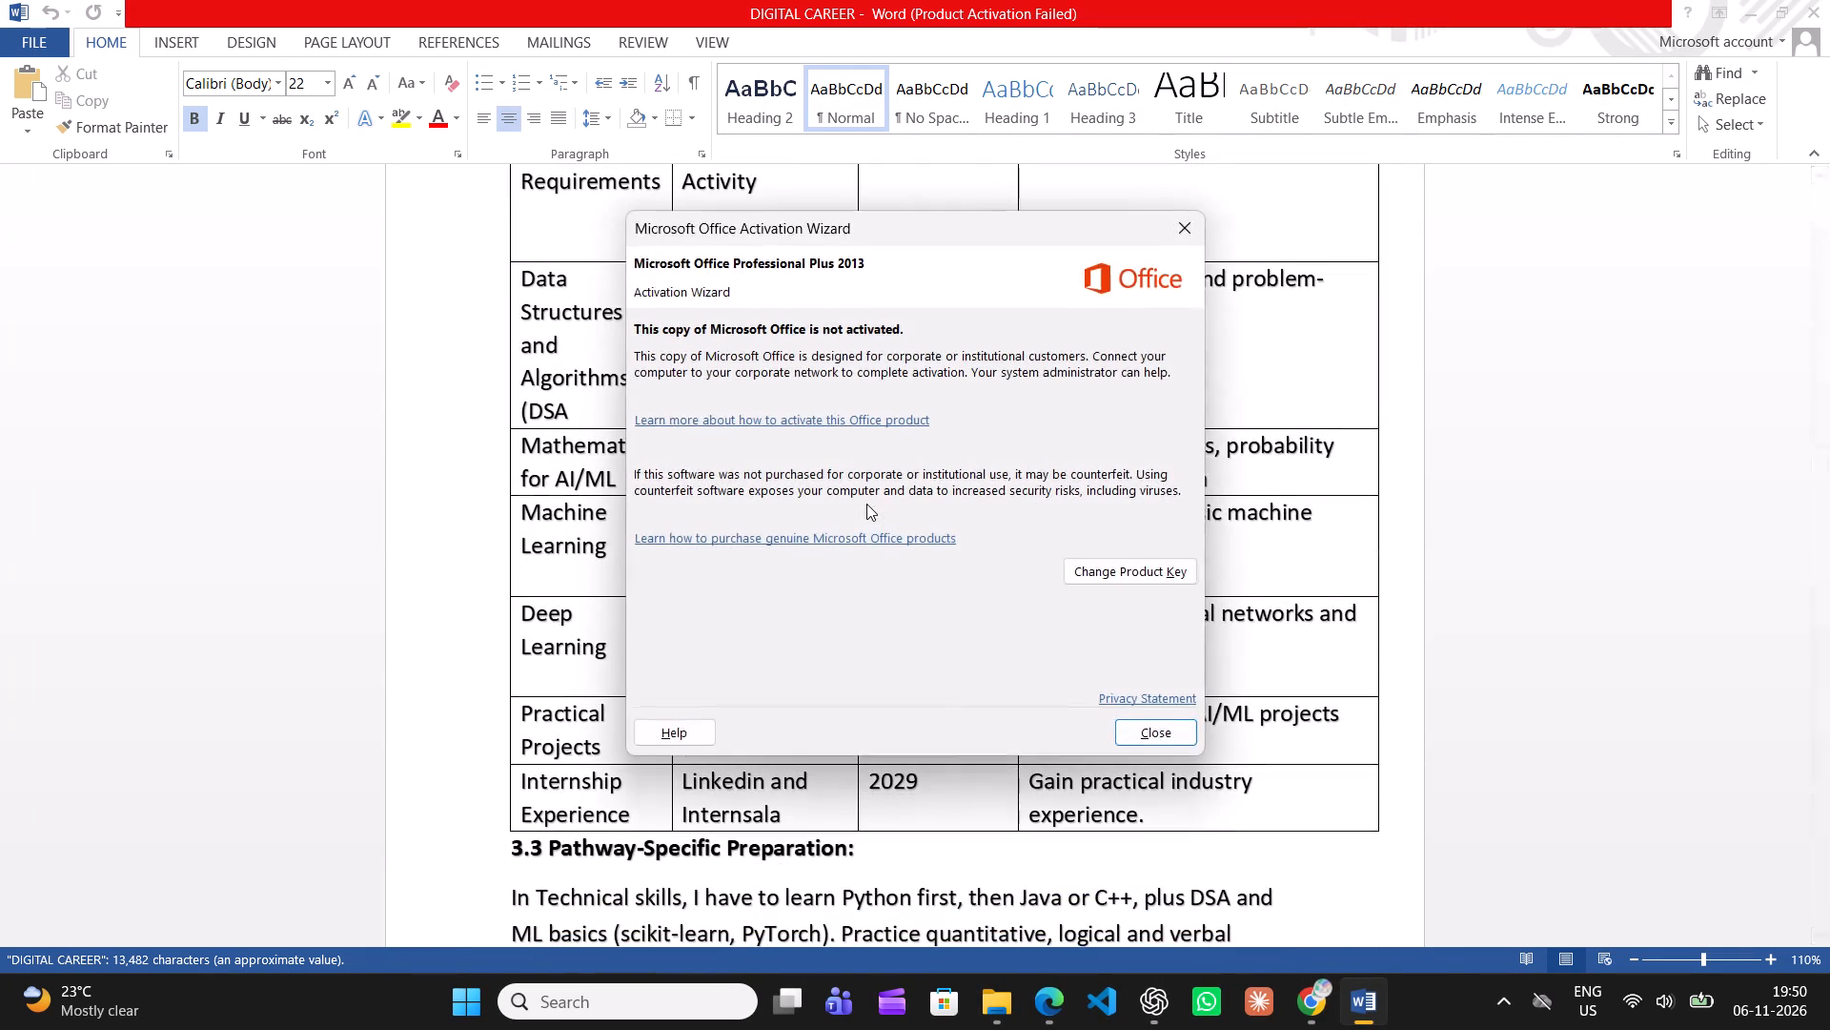
click(1160, 728)
scroll(1160, 728, down, 3)
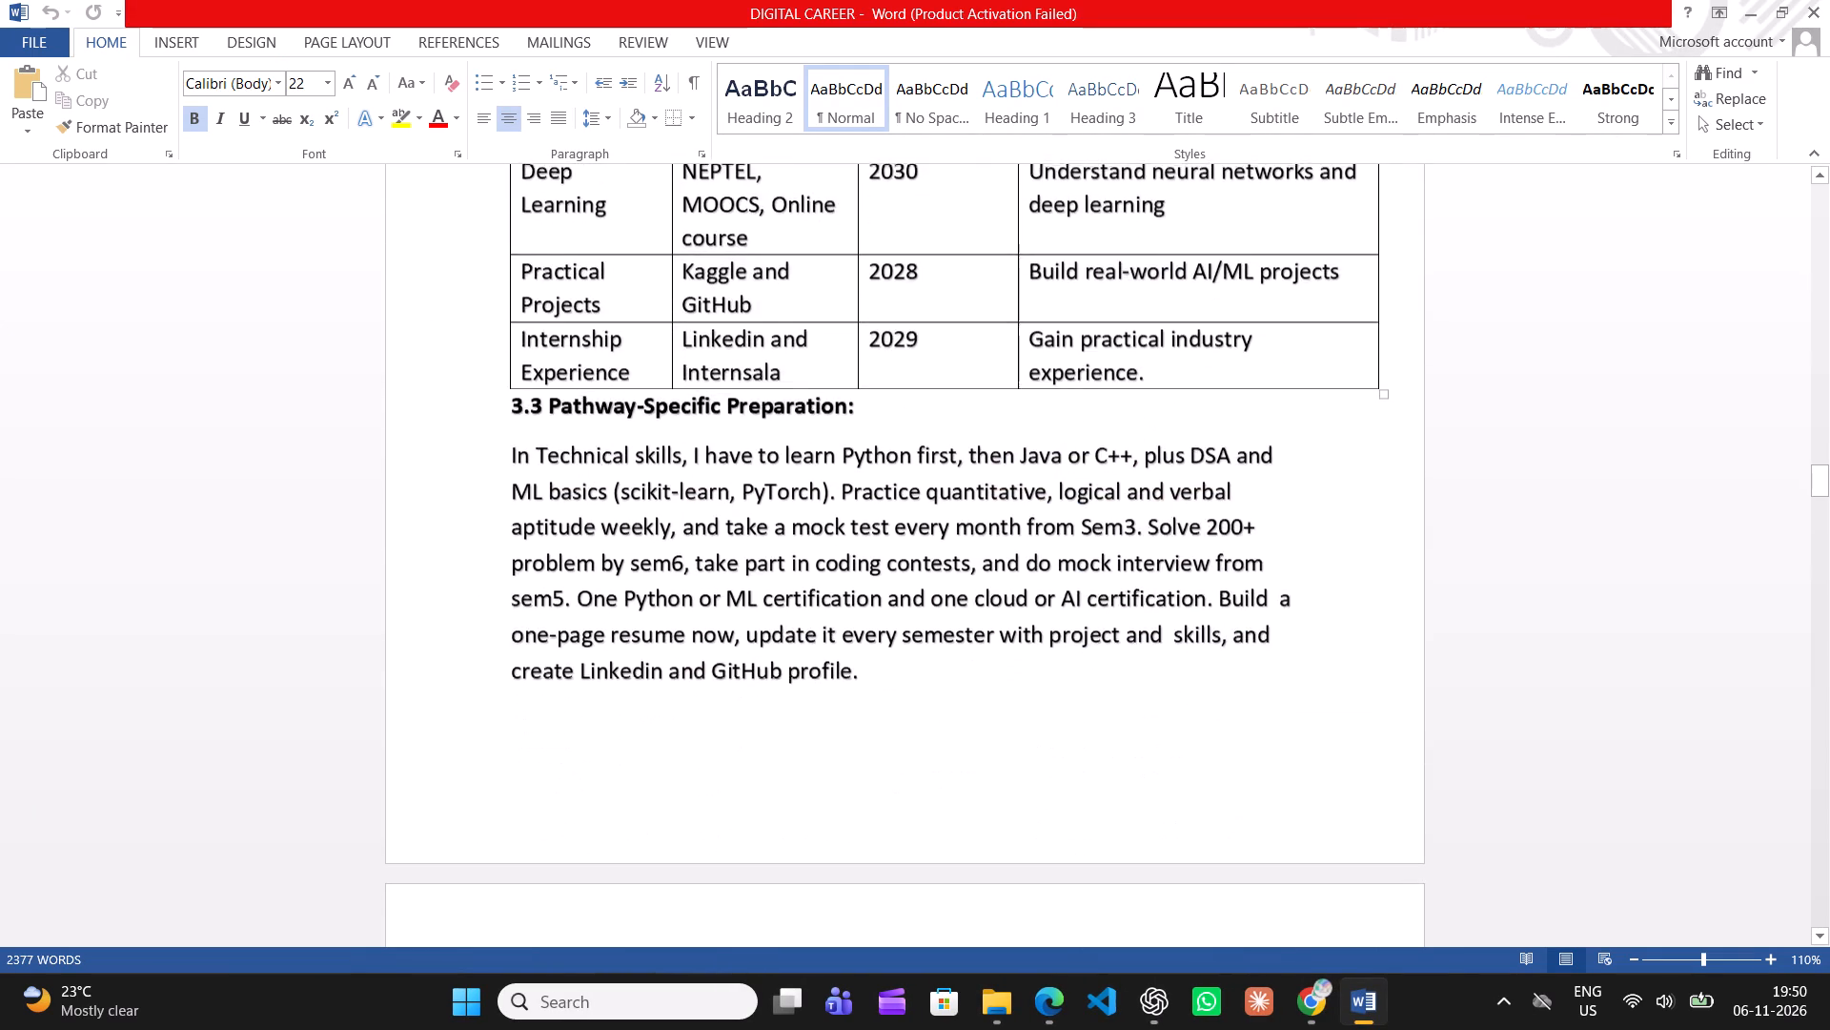
scroll(1160, 728, down, 20)
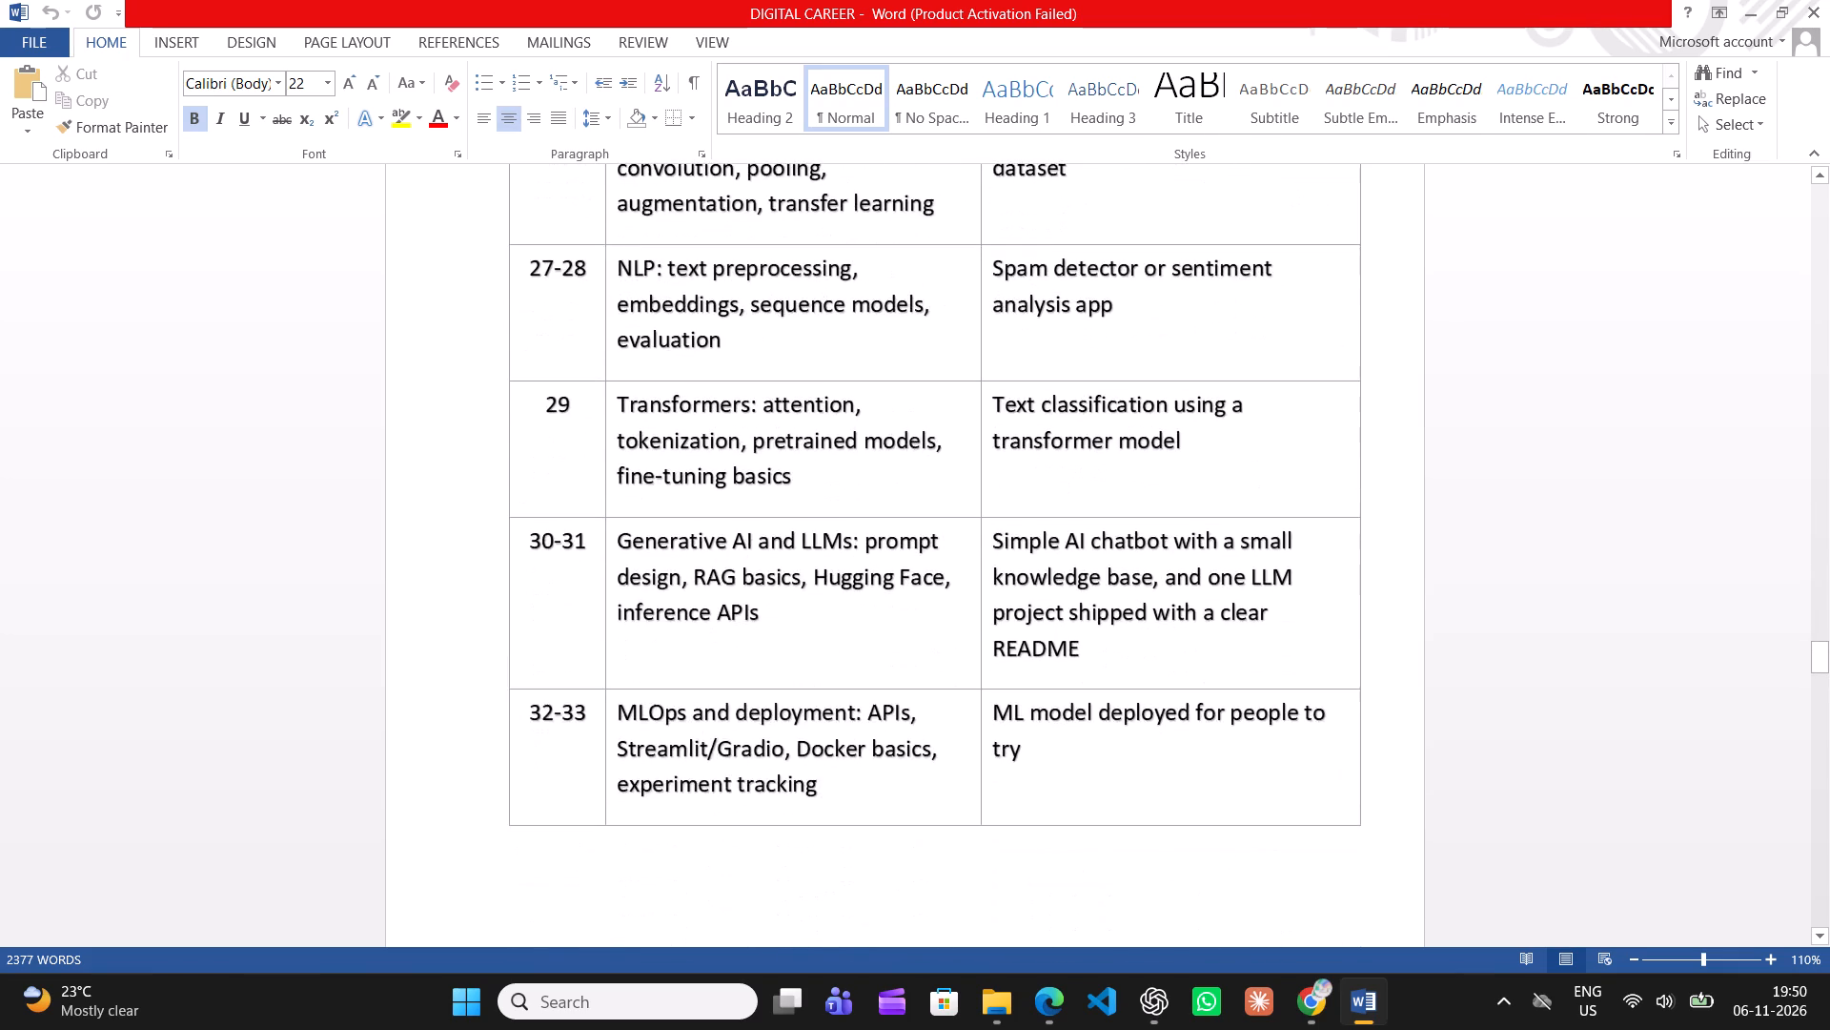
scroll(1160, 728, down, 7)
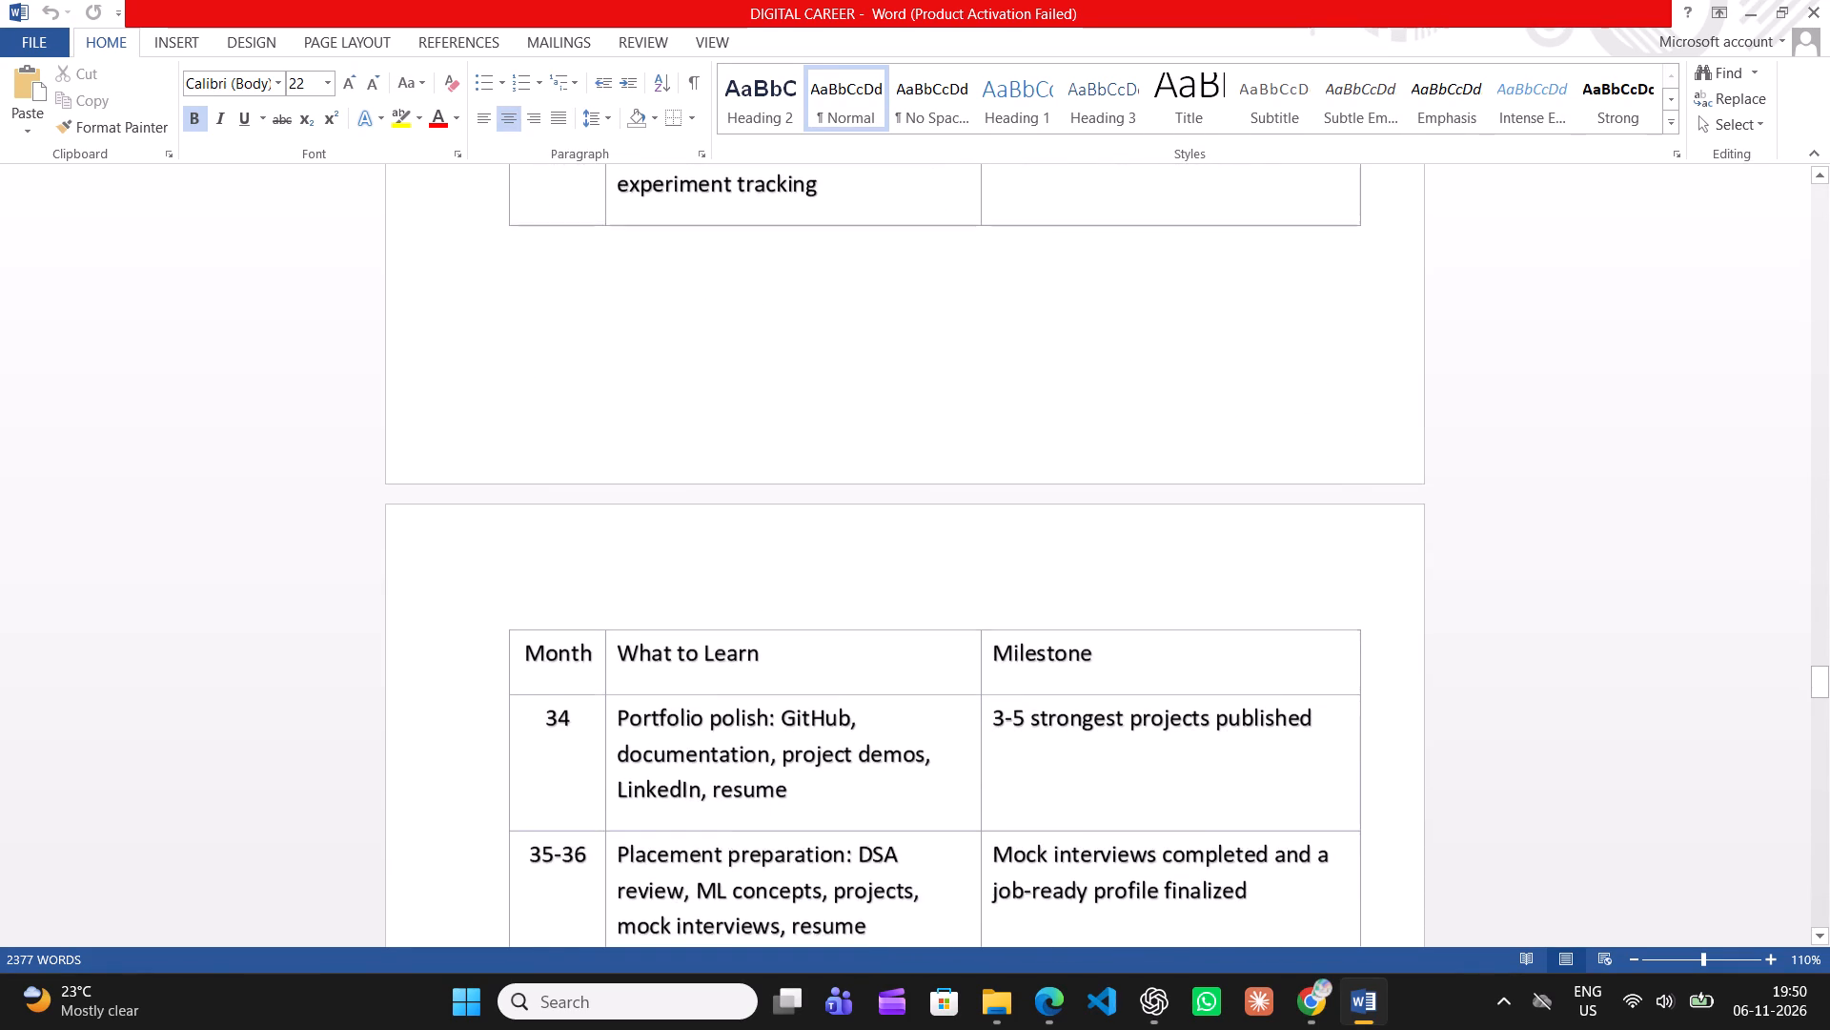
scroll(1160, 728, down, 3)
Examine the layout and borders of the Year 1, Year 2 and Year 3 roadmap tables in the Word report.
scroll(1160, 728, up, 6)
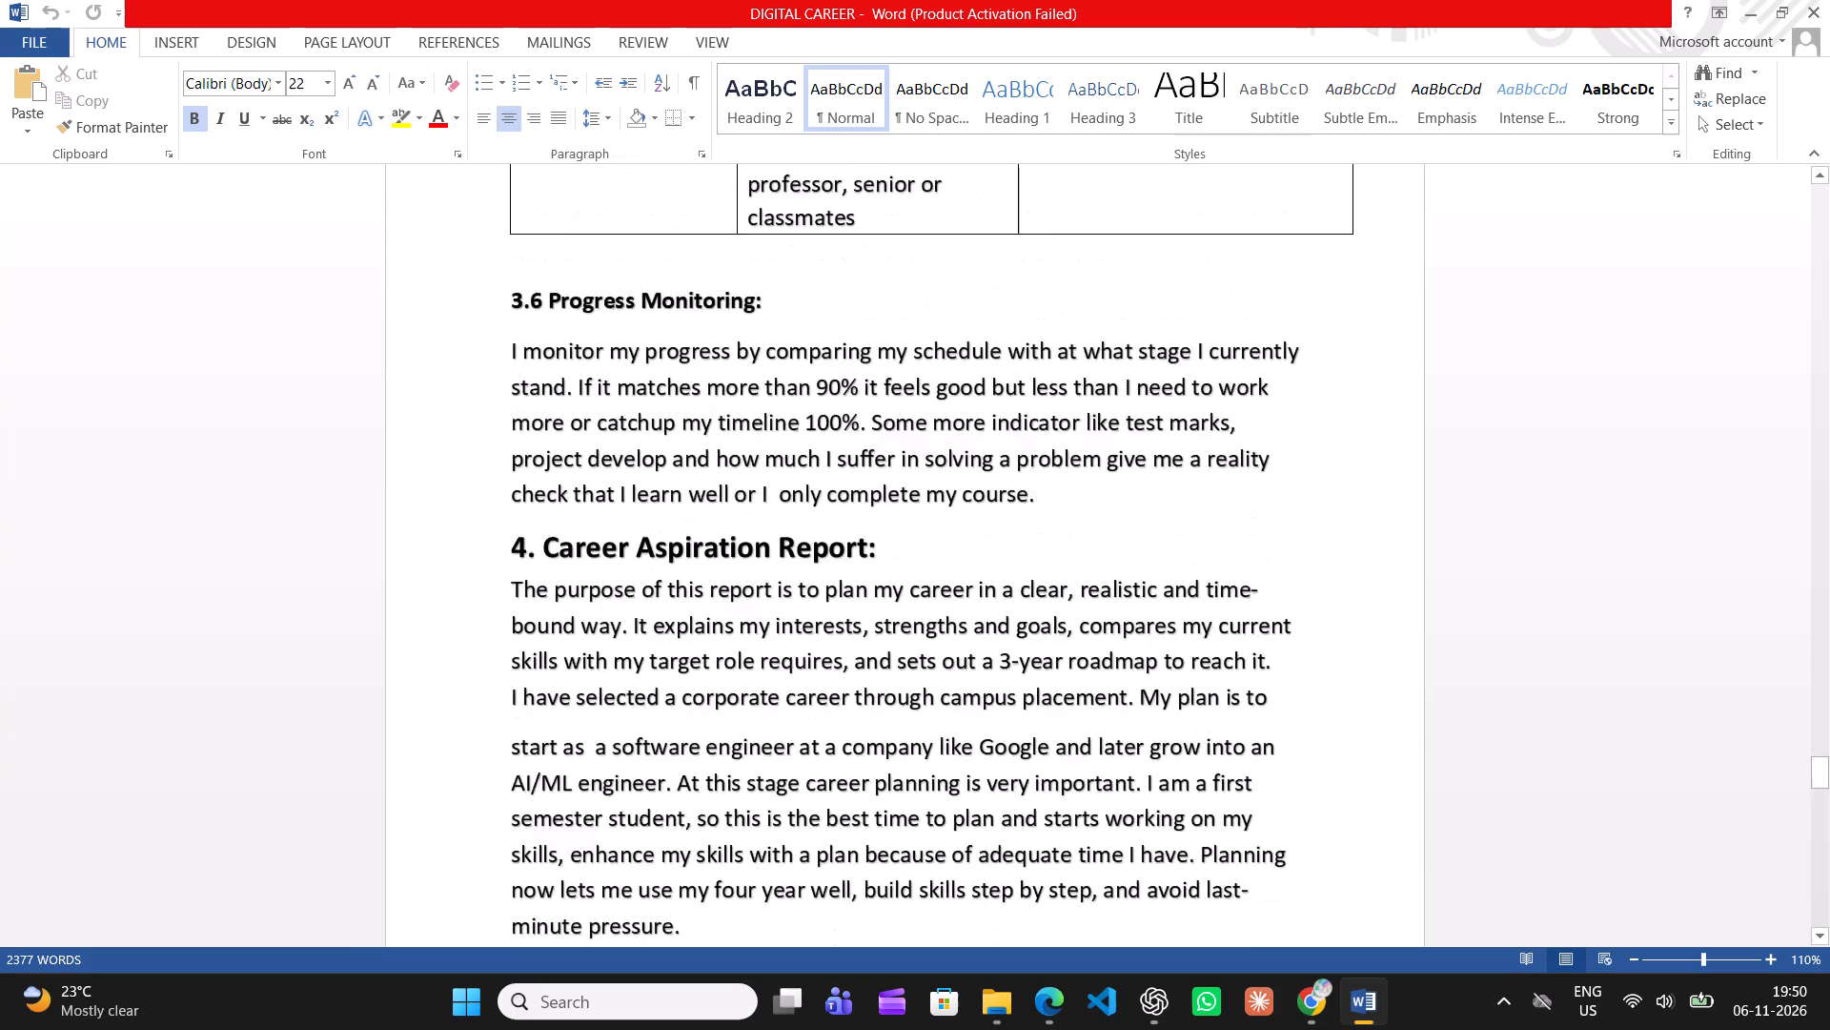
scroll(1160, 728, up, 15)
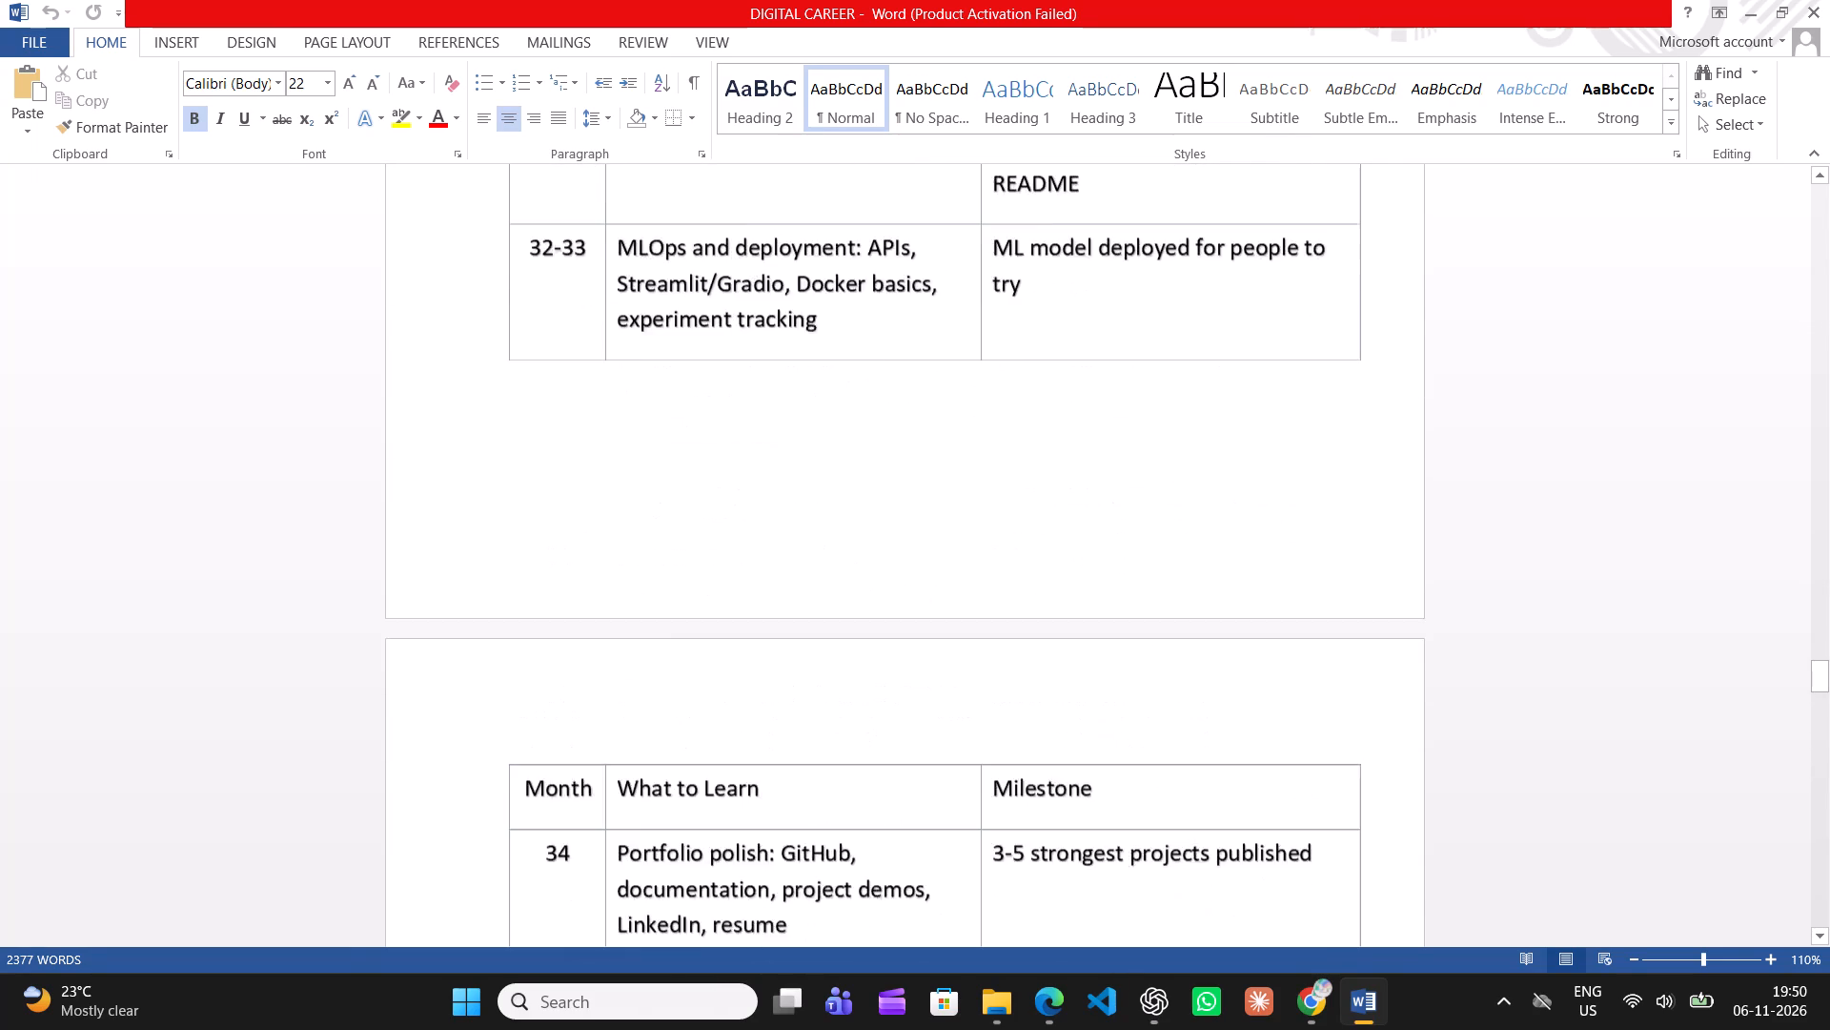
scroll(1160, 728, down, 6)
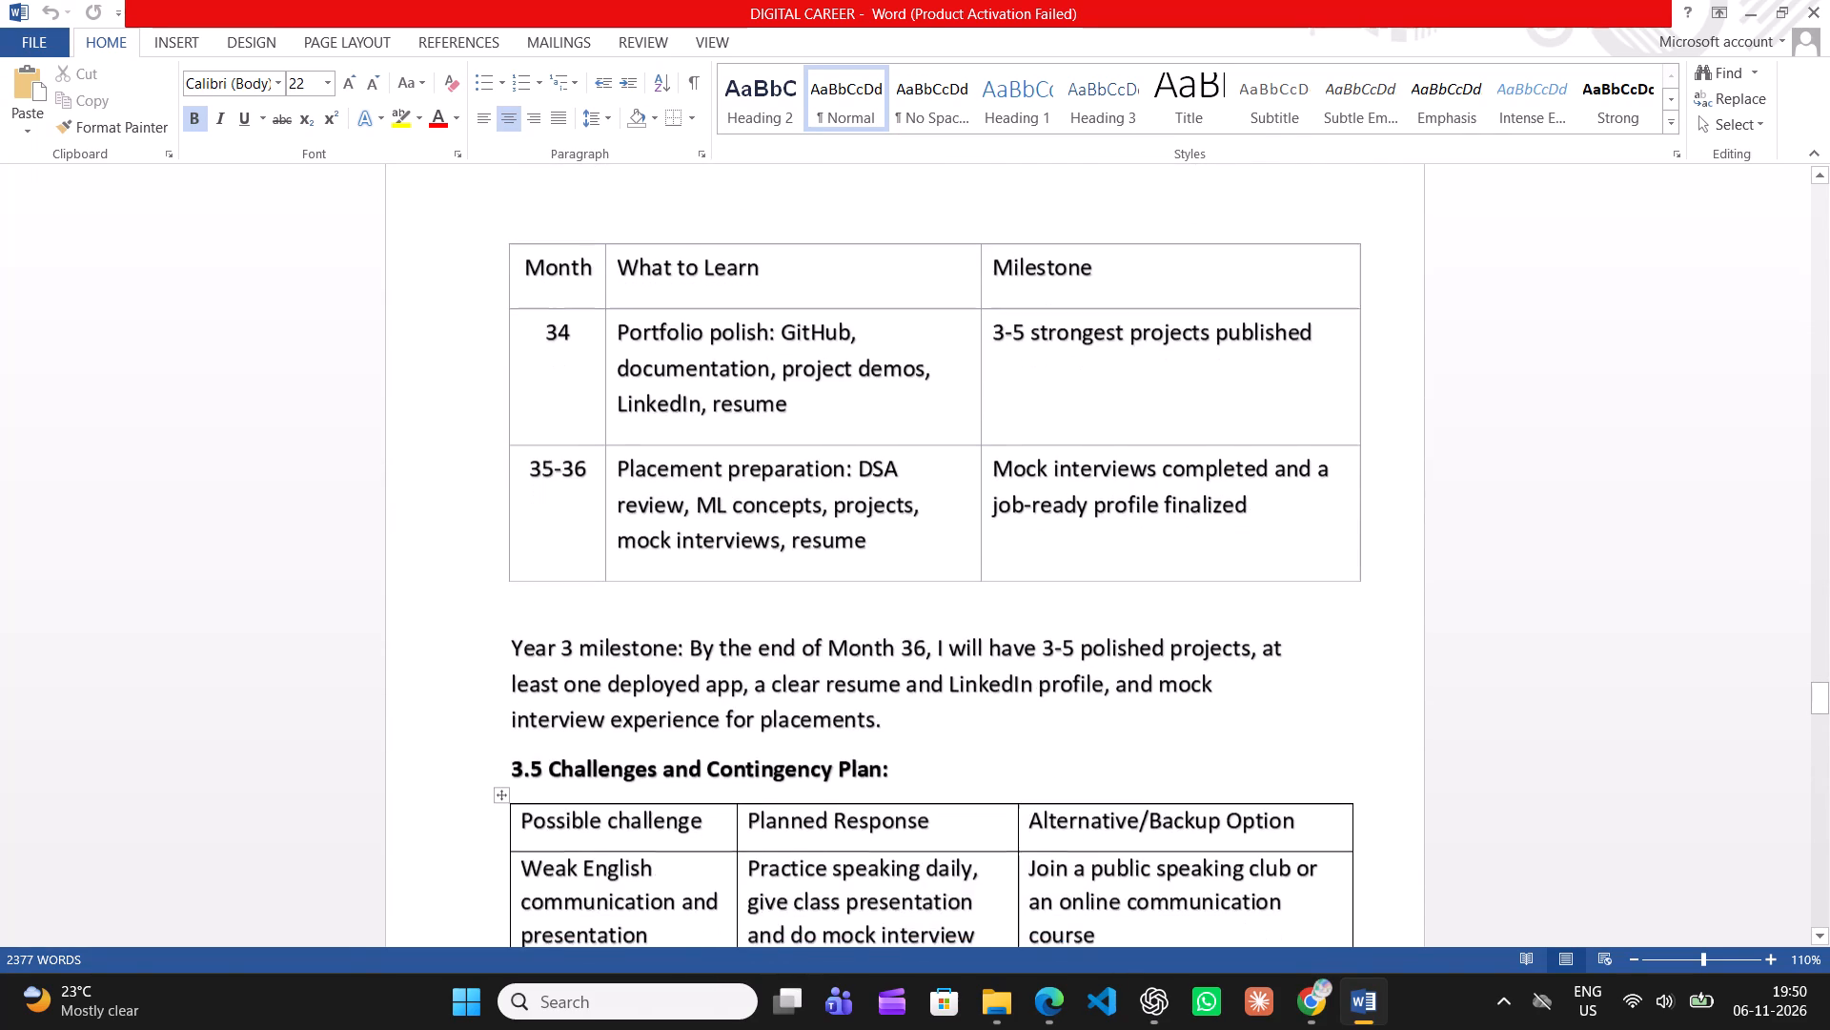
scroll(1160, 728, up, 9)
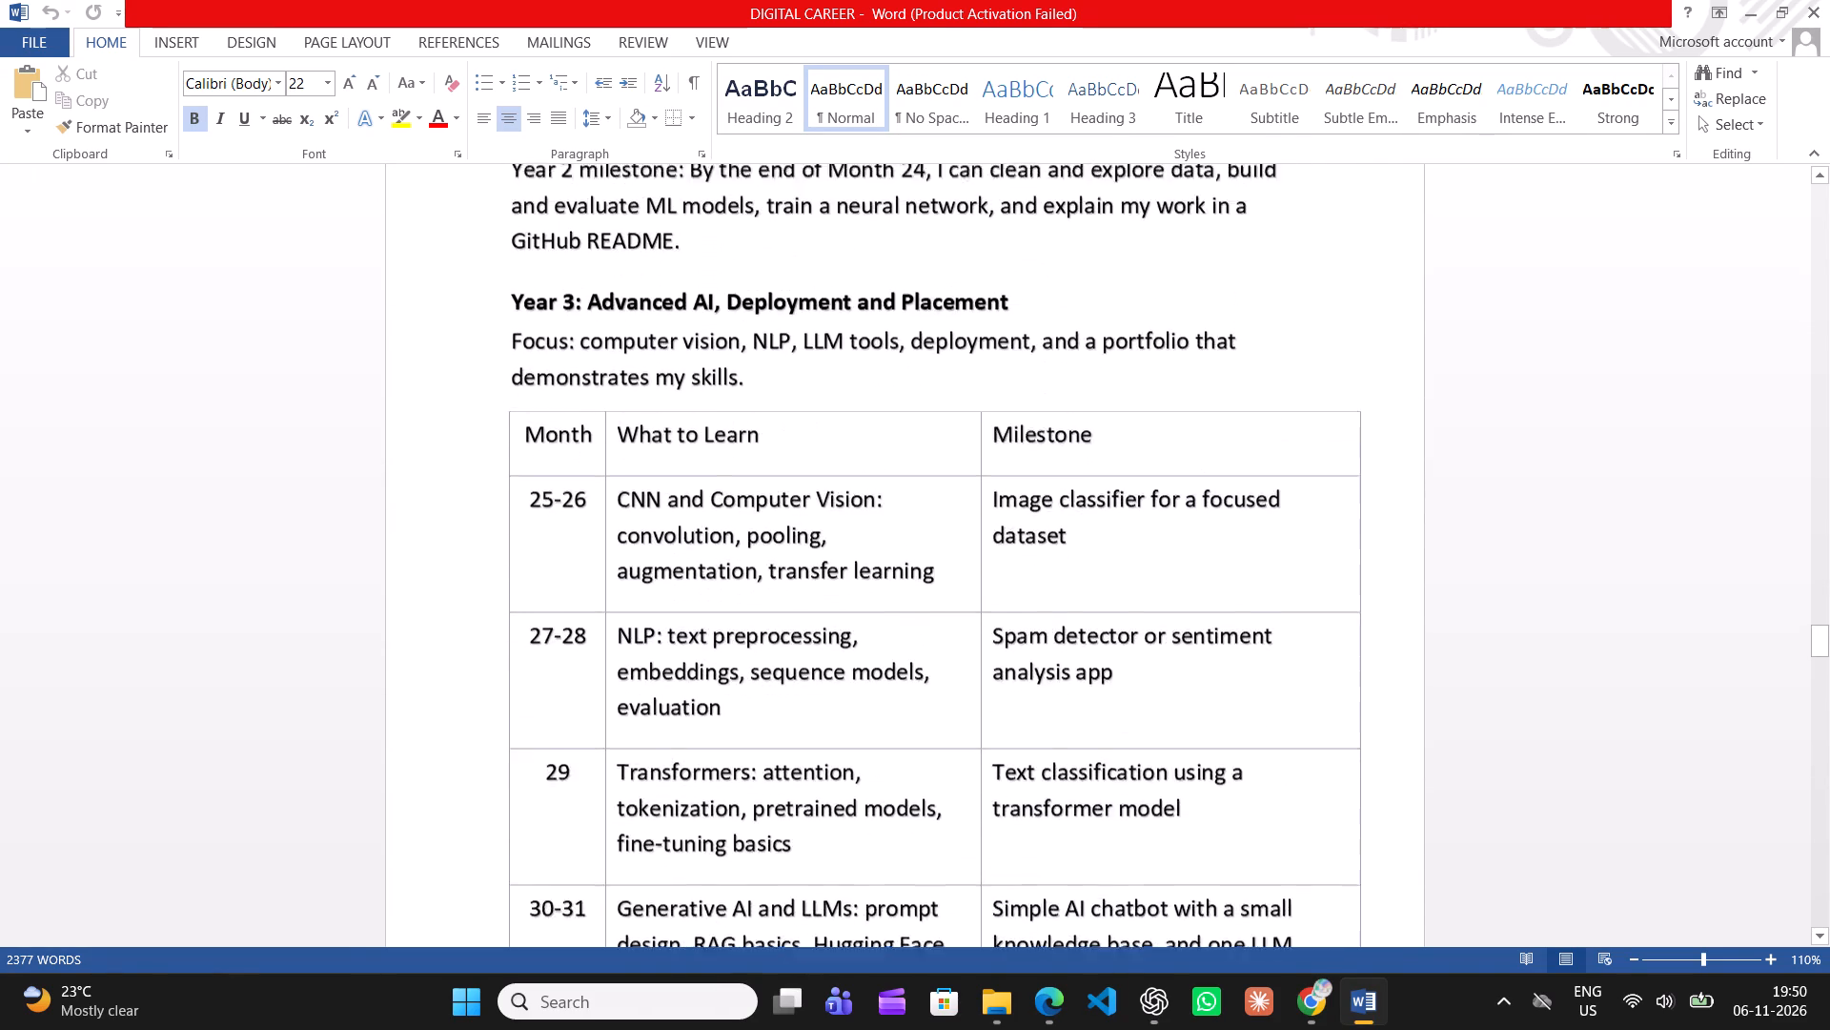
scroll(1160, 728, up, 11)
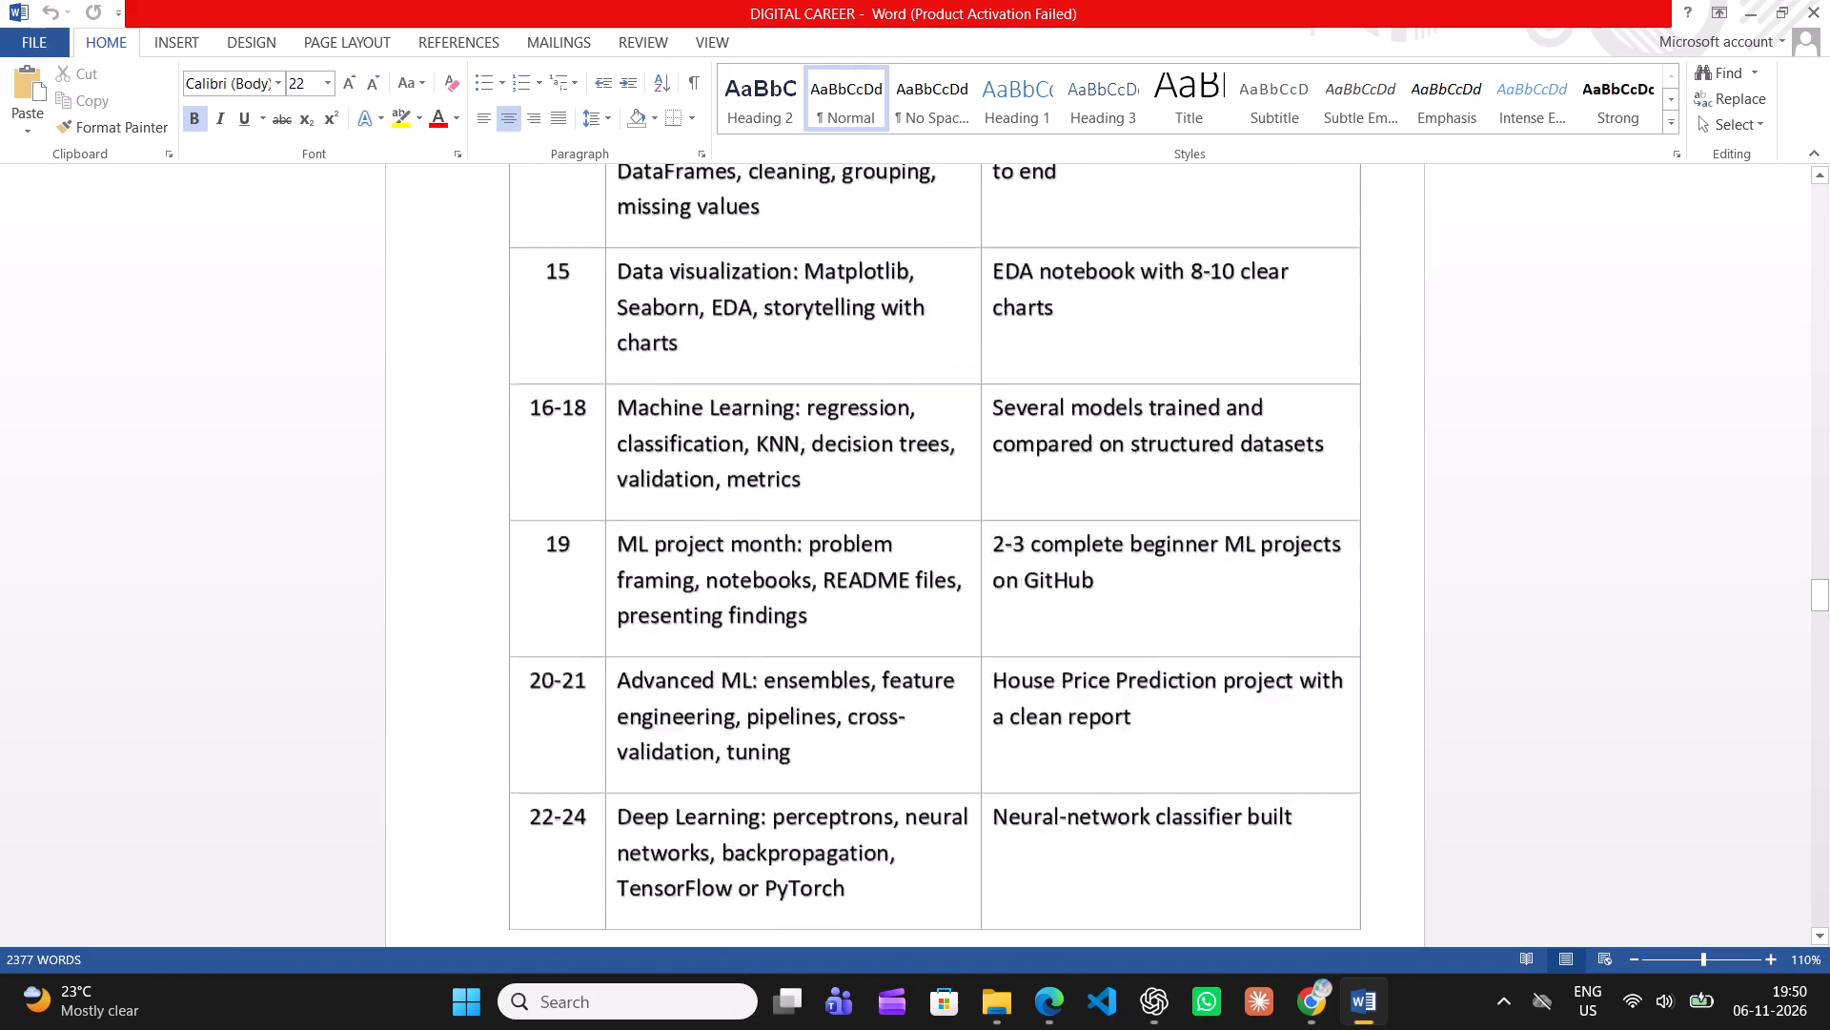
scroll(1160, 728, up, 8)
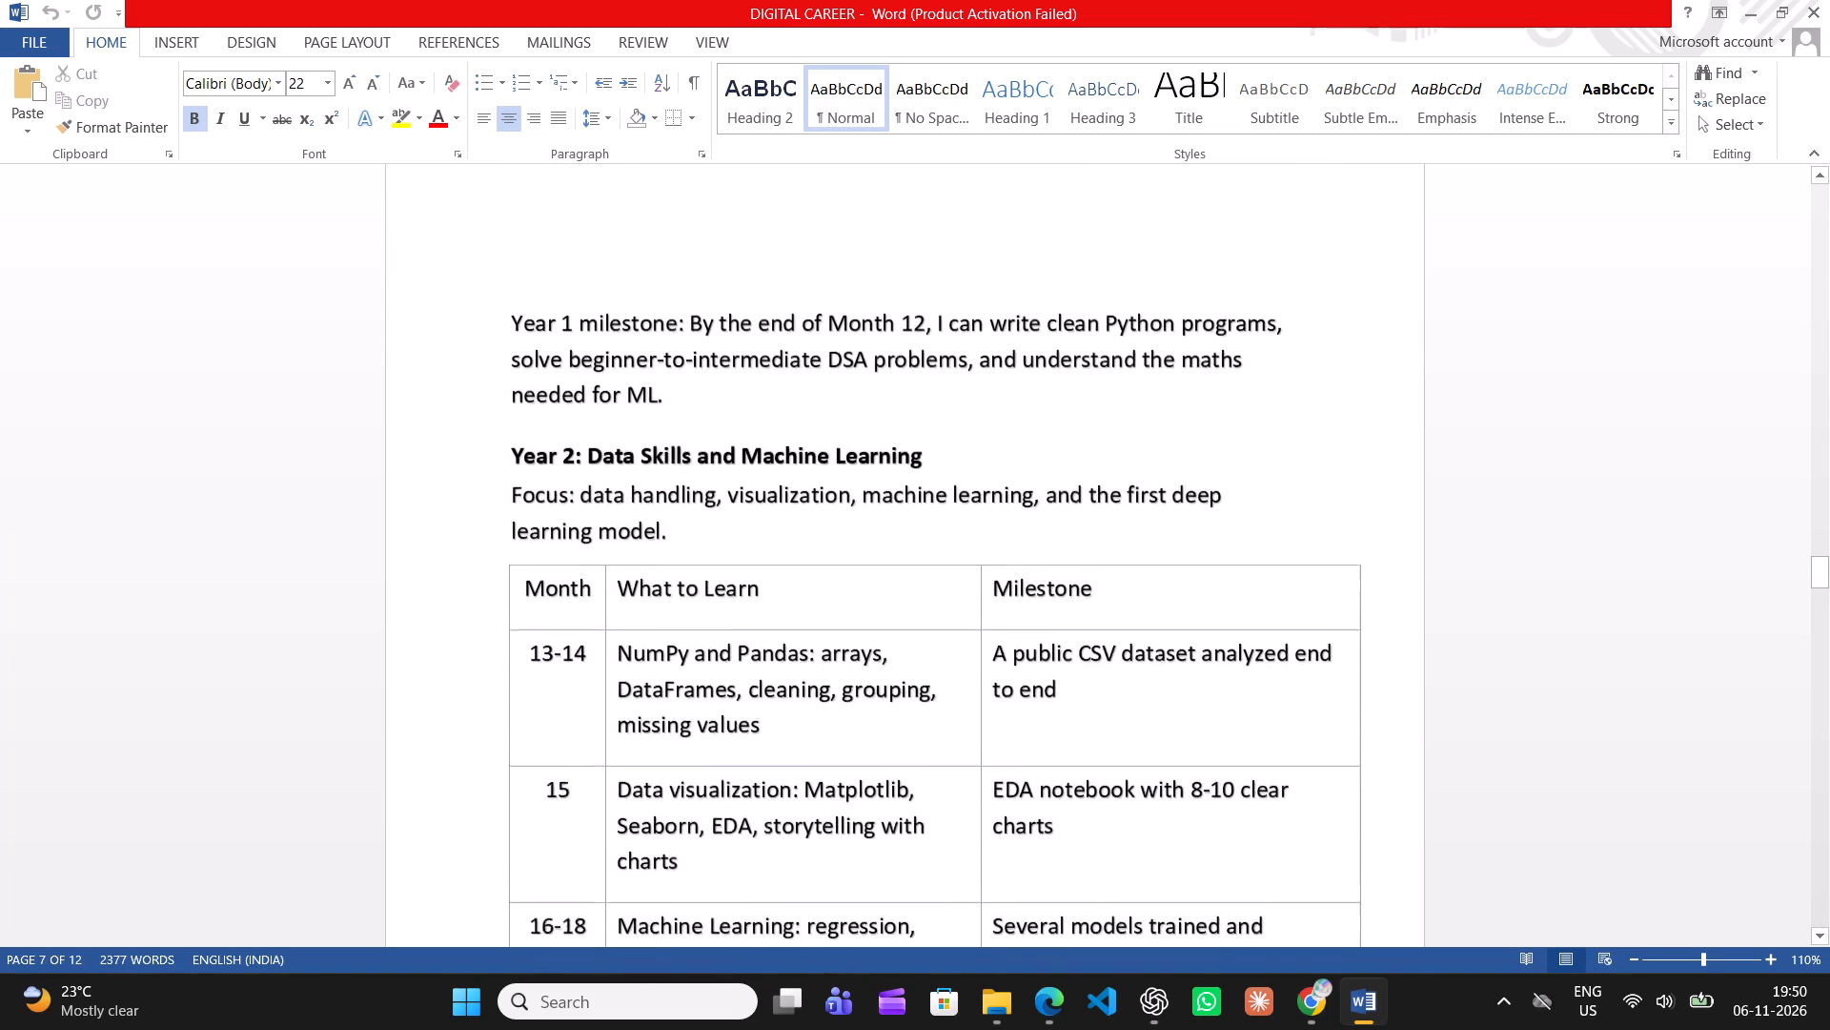
scroll(1160, 728, up, 5)
scroll(1160, 728, down, 4)
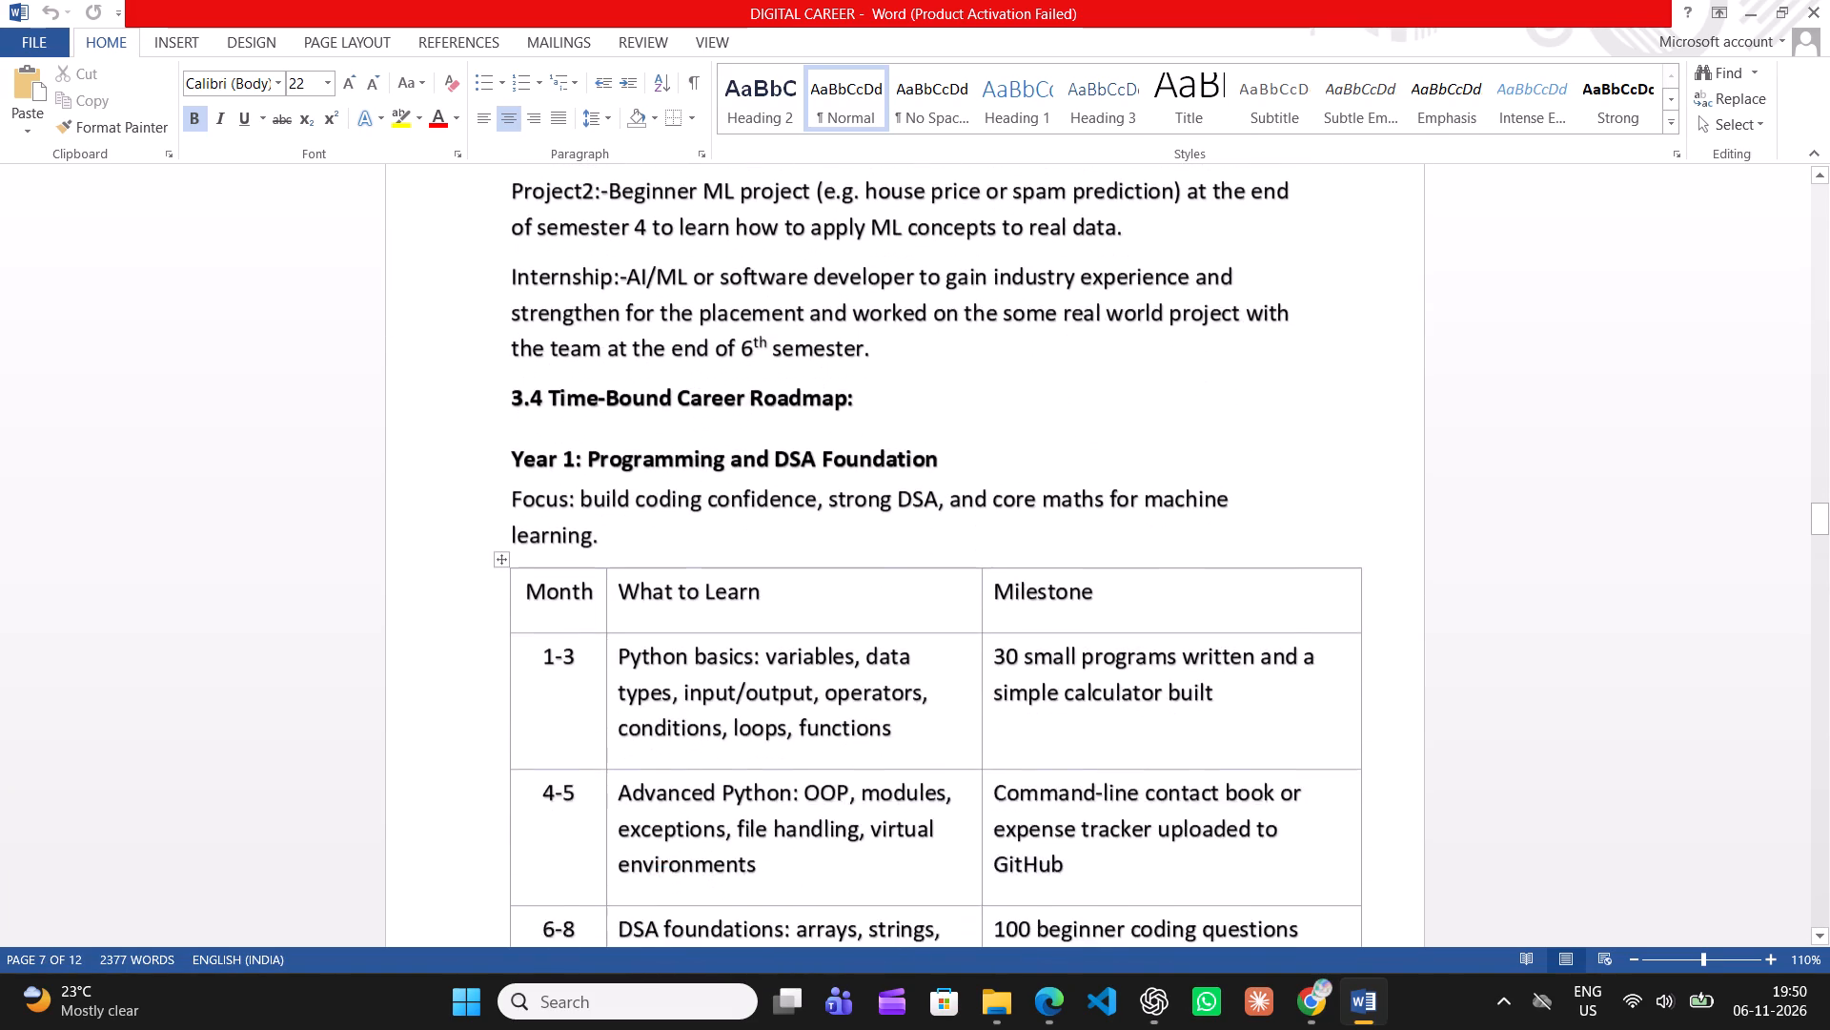
scroll(1160, 728, down, 10)
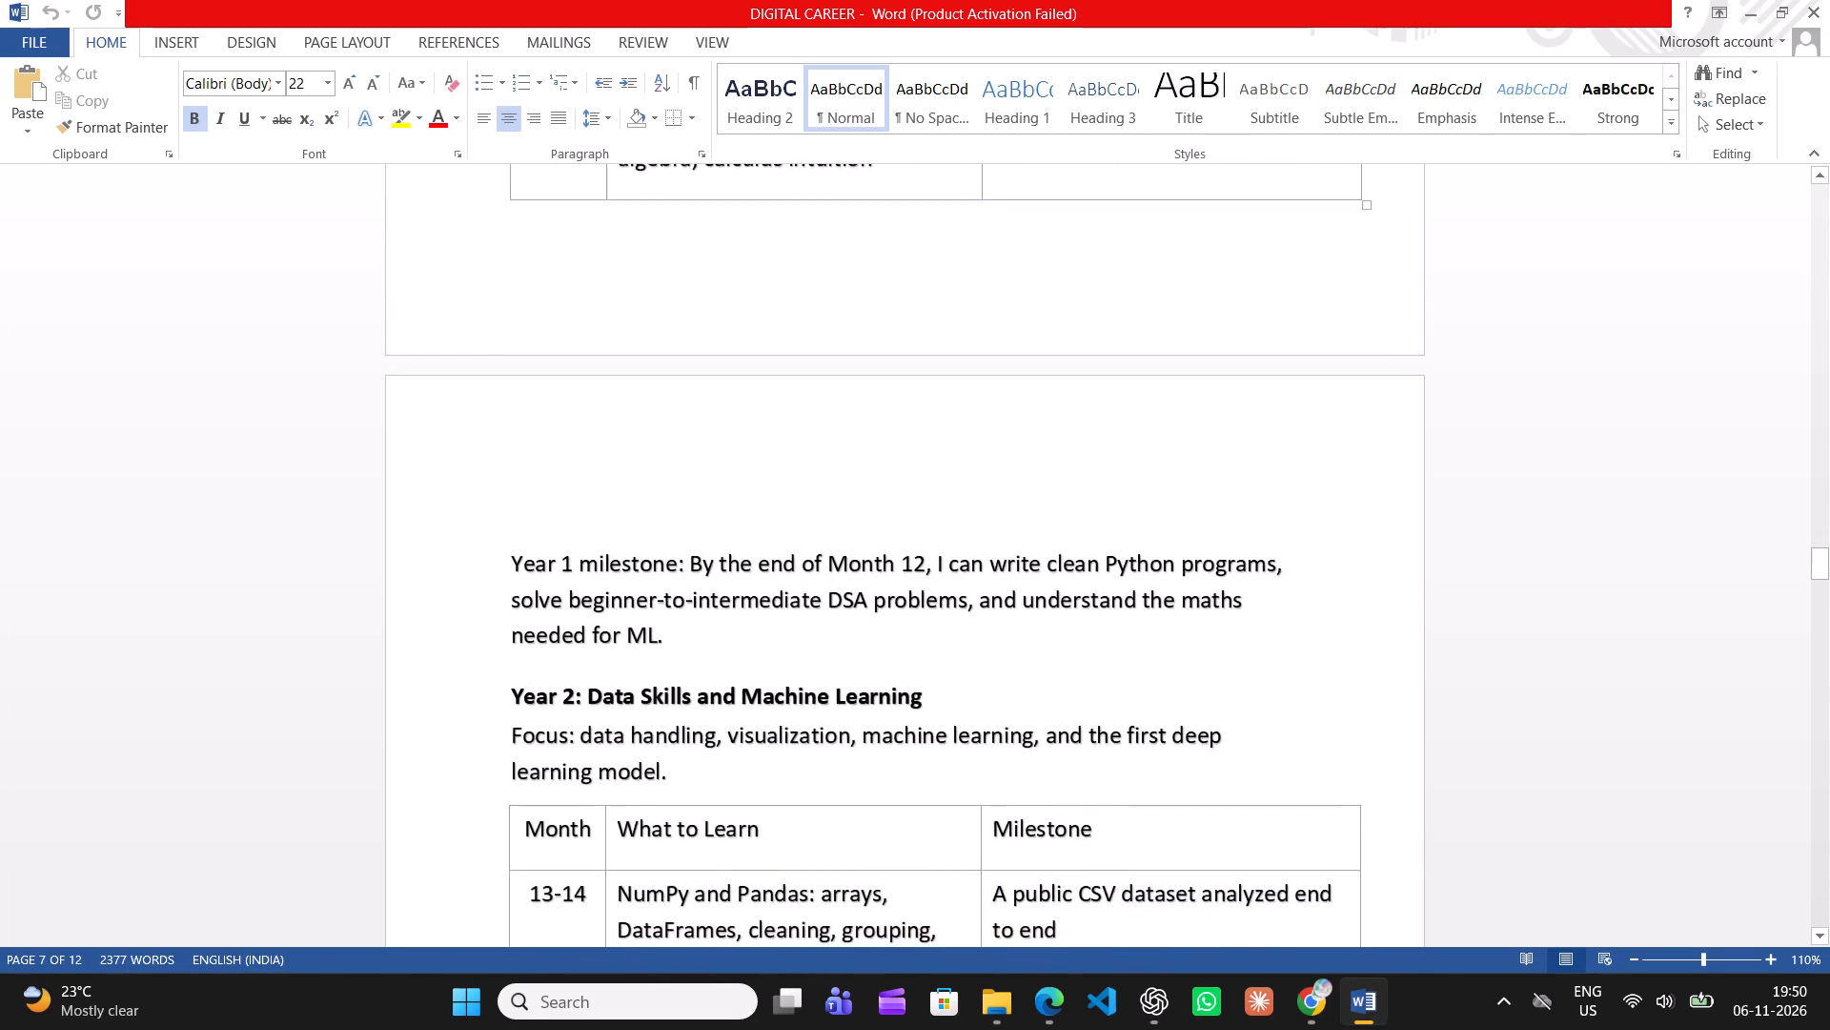
scroll(1160, 728, down, 7)
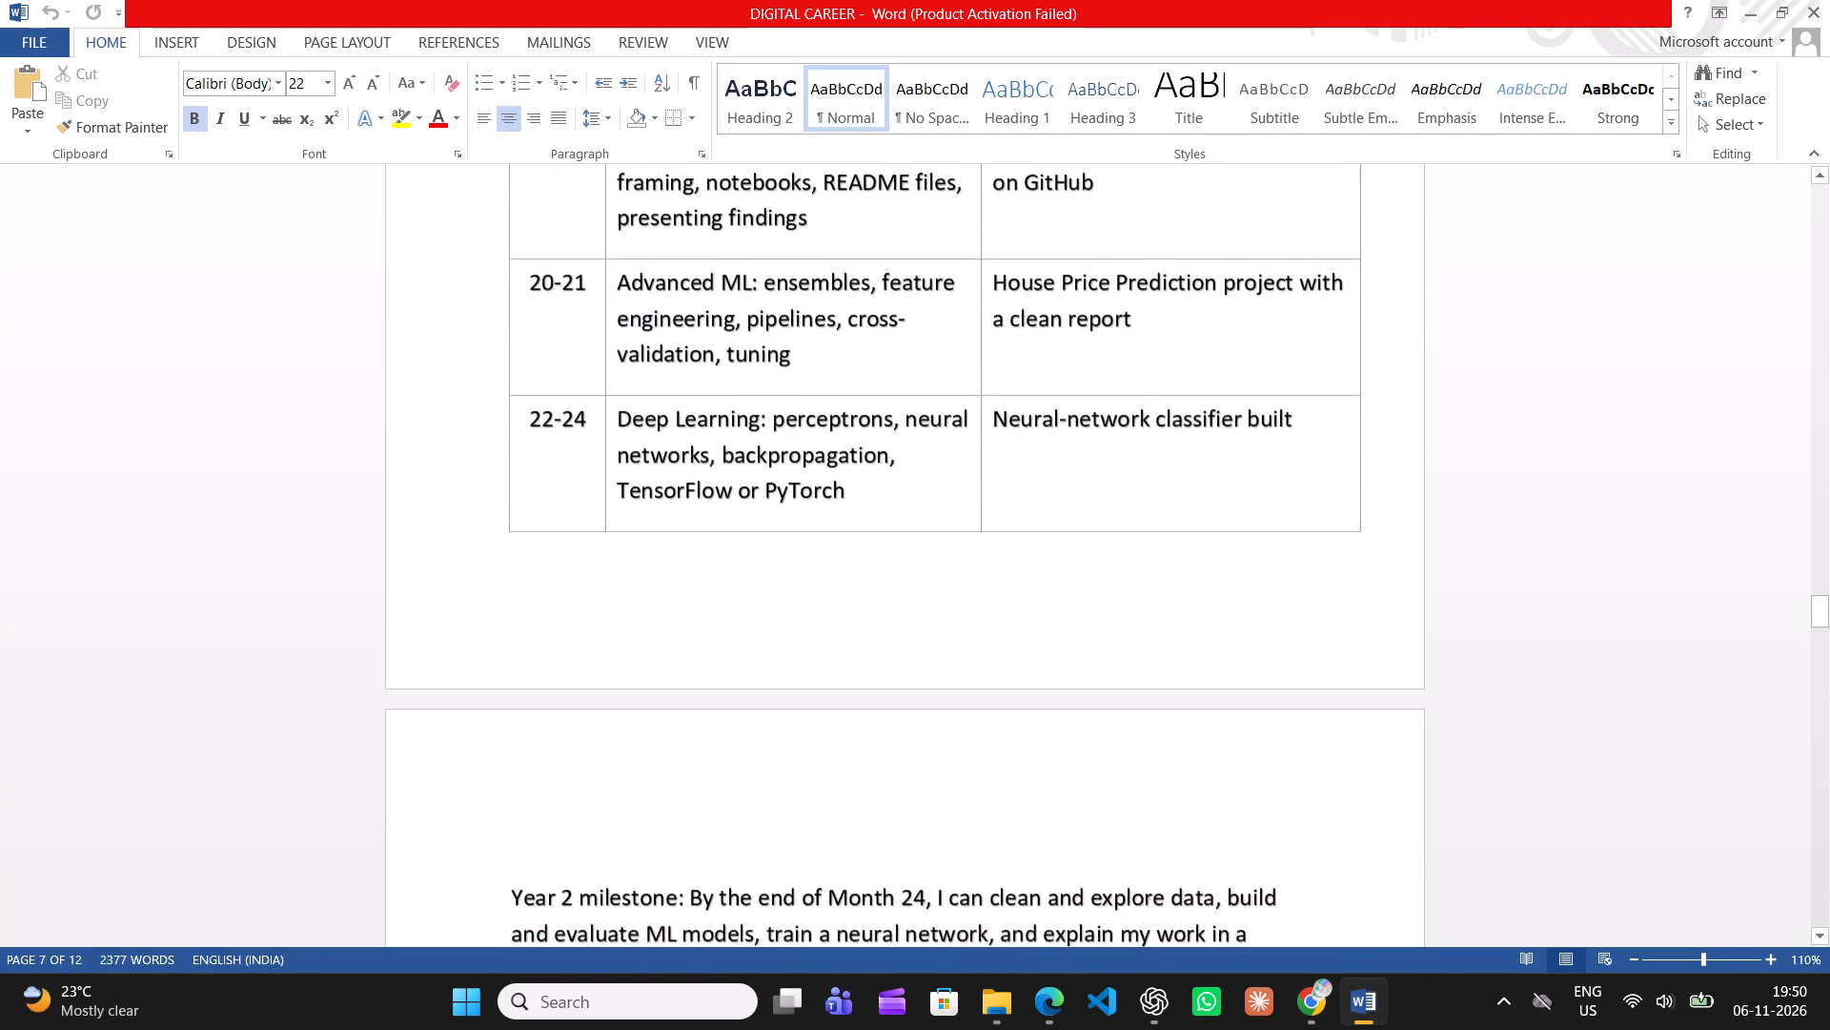
scroll(1160, 728, down, 7)
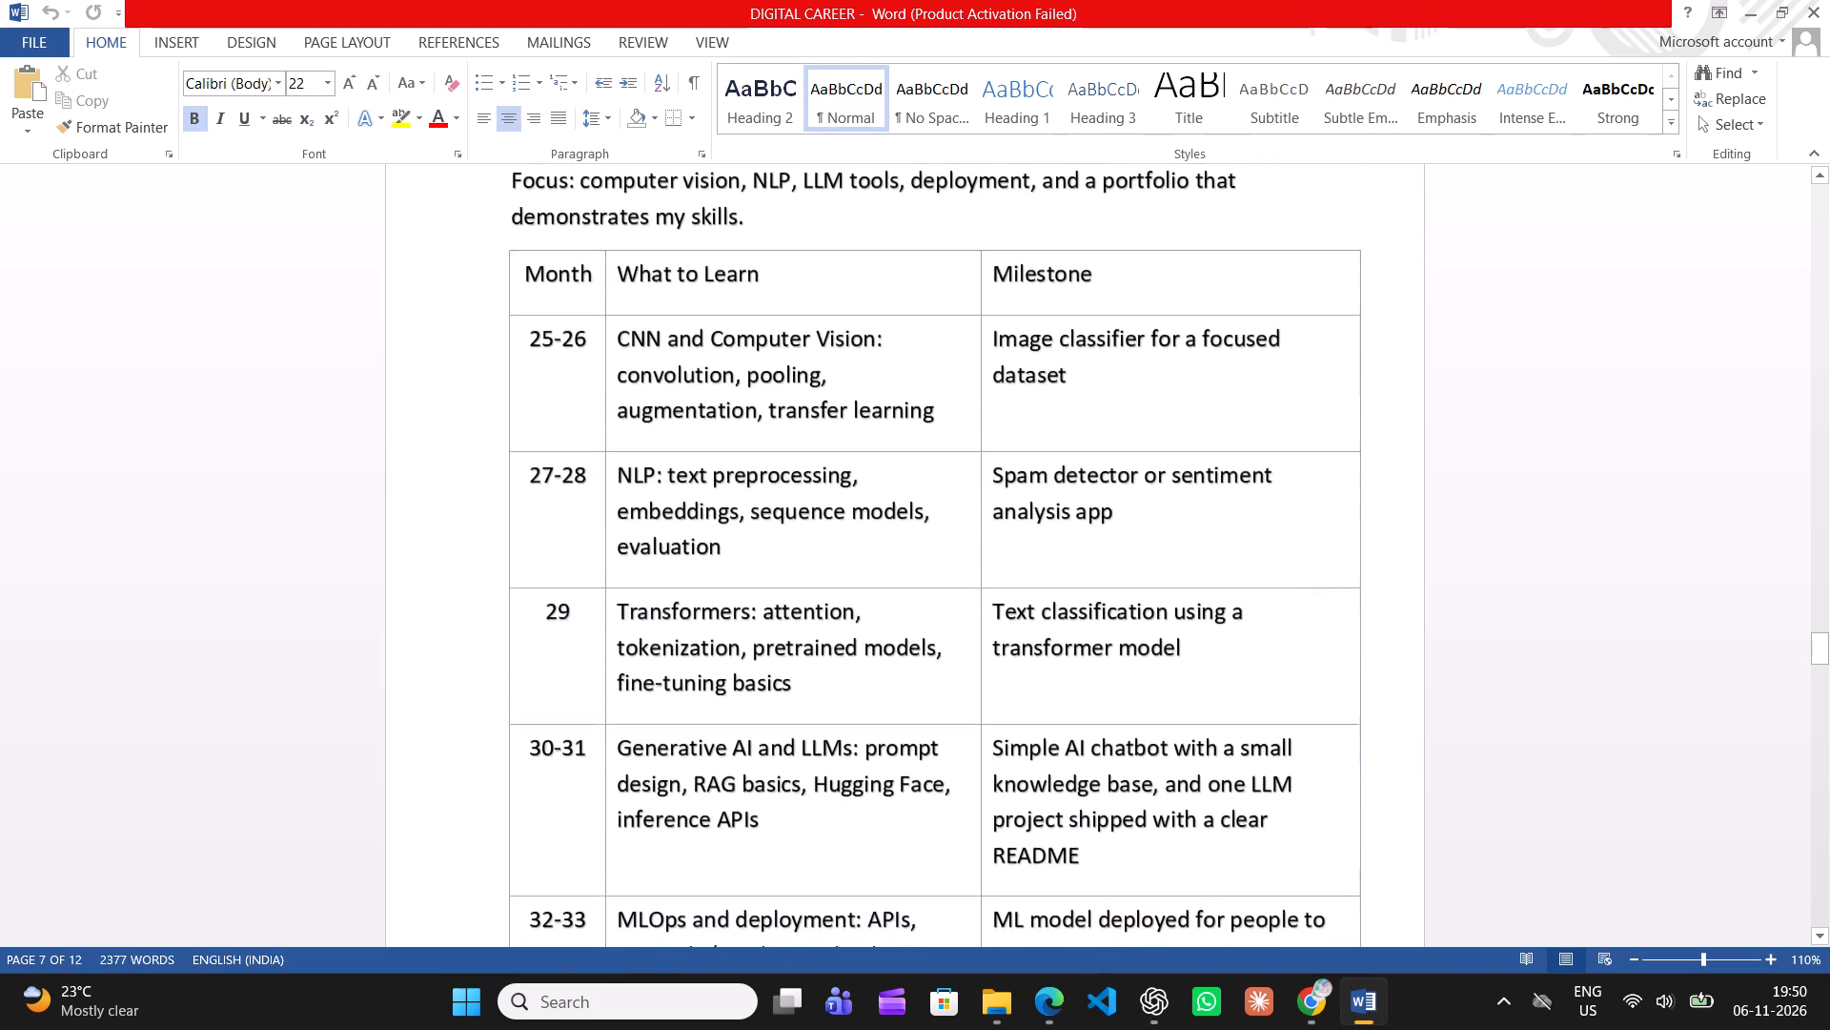
scroll(1160, 728, down, 6)
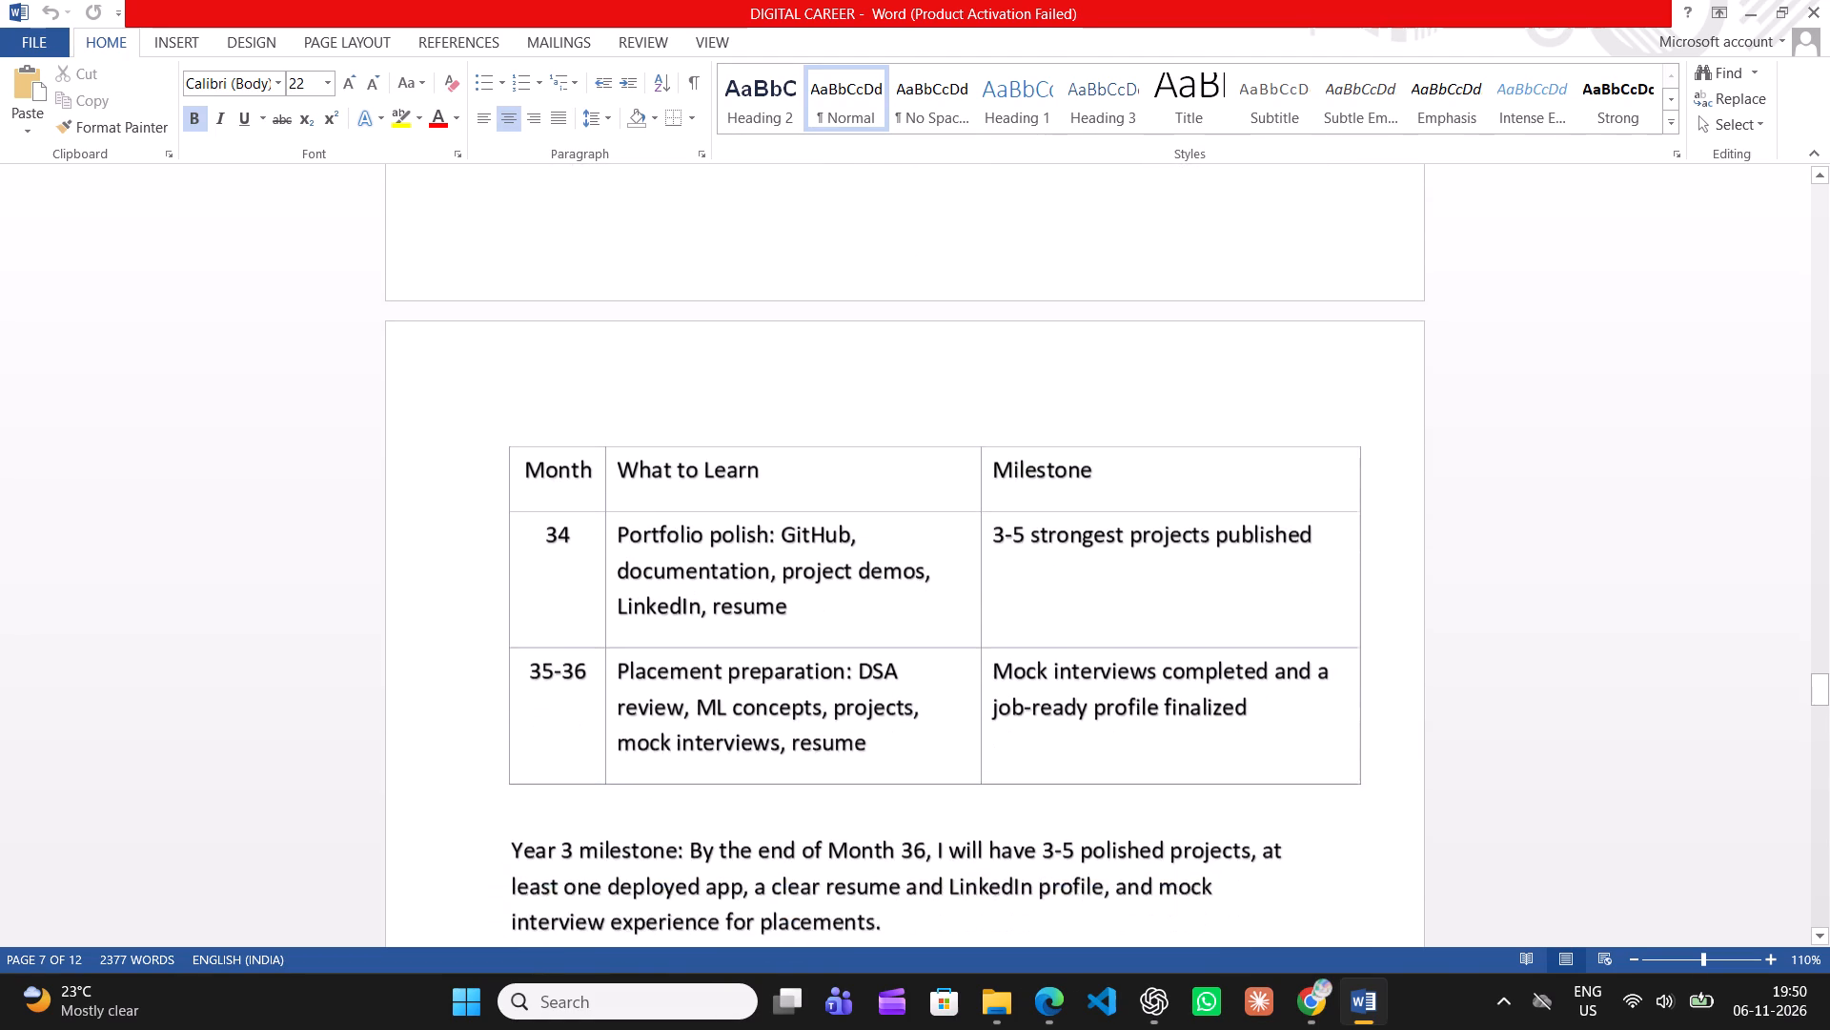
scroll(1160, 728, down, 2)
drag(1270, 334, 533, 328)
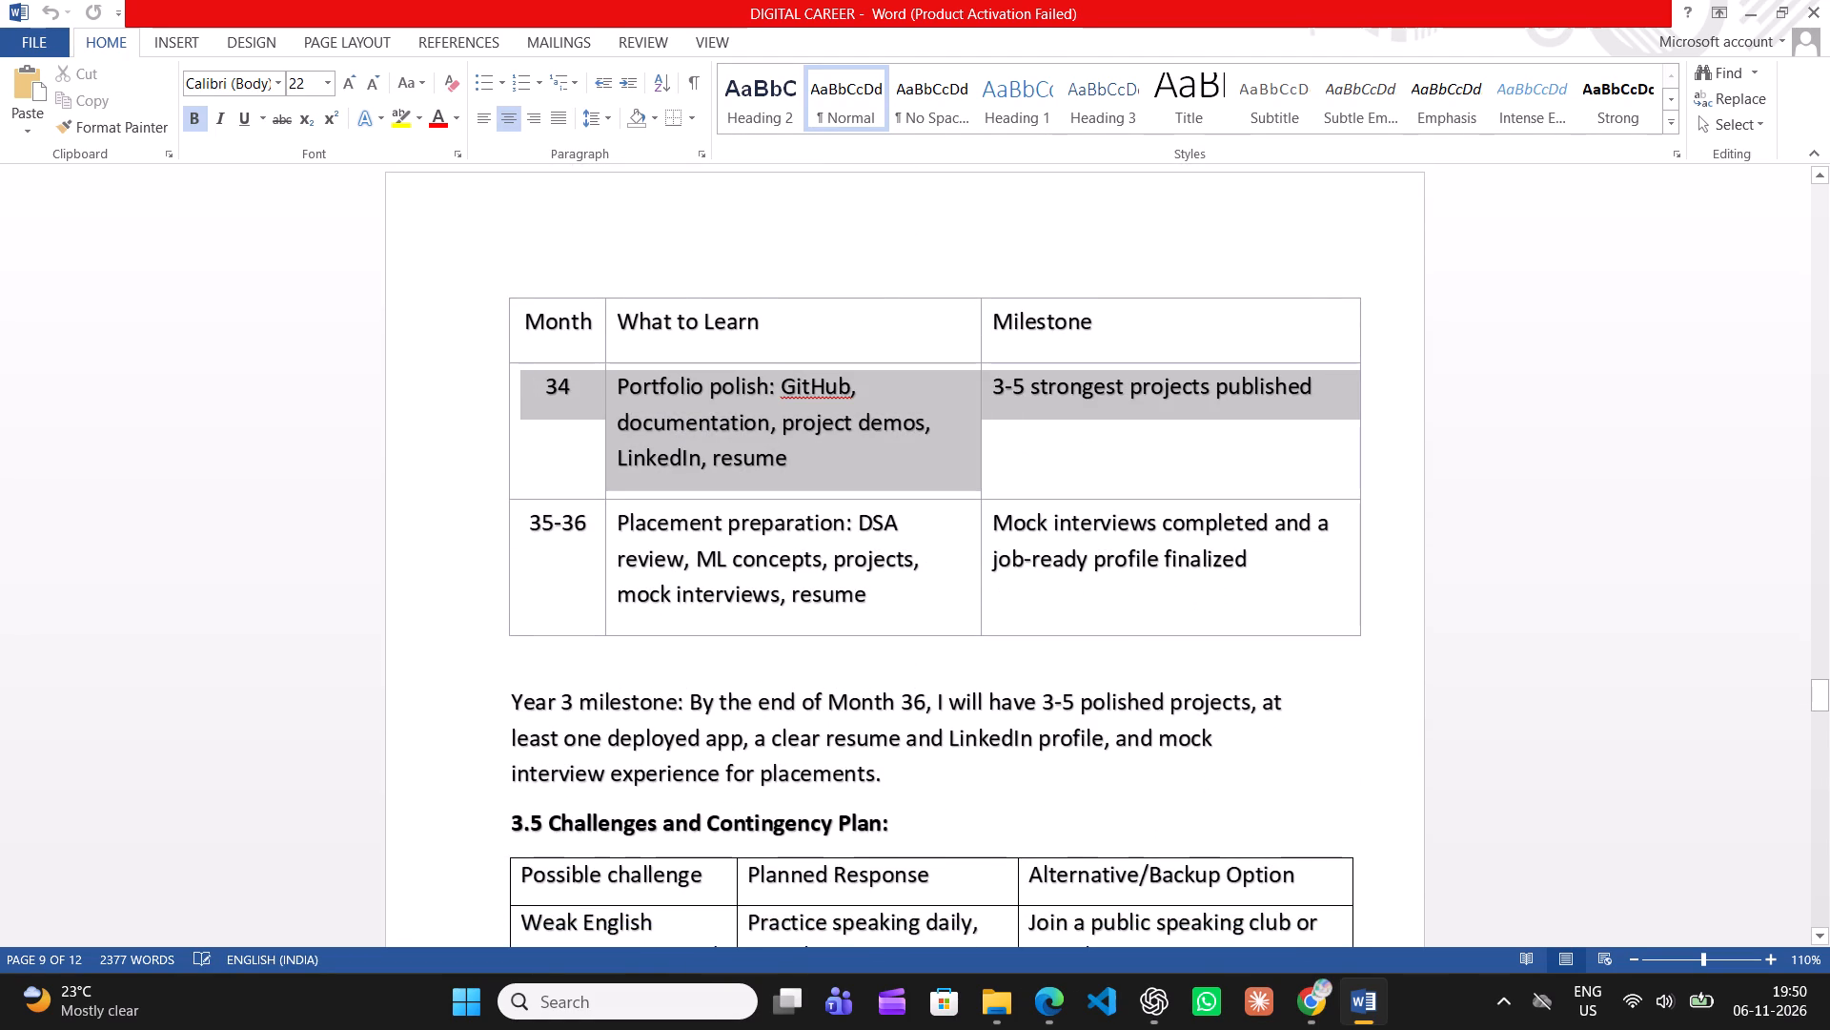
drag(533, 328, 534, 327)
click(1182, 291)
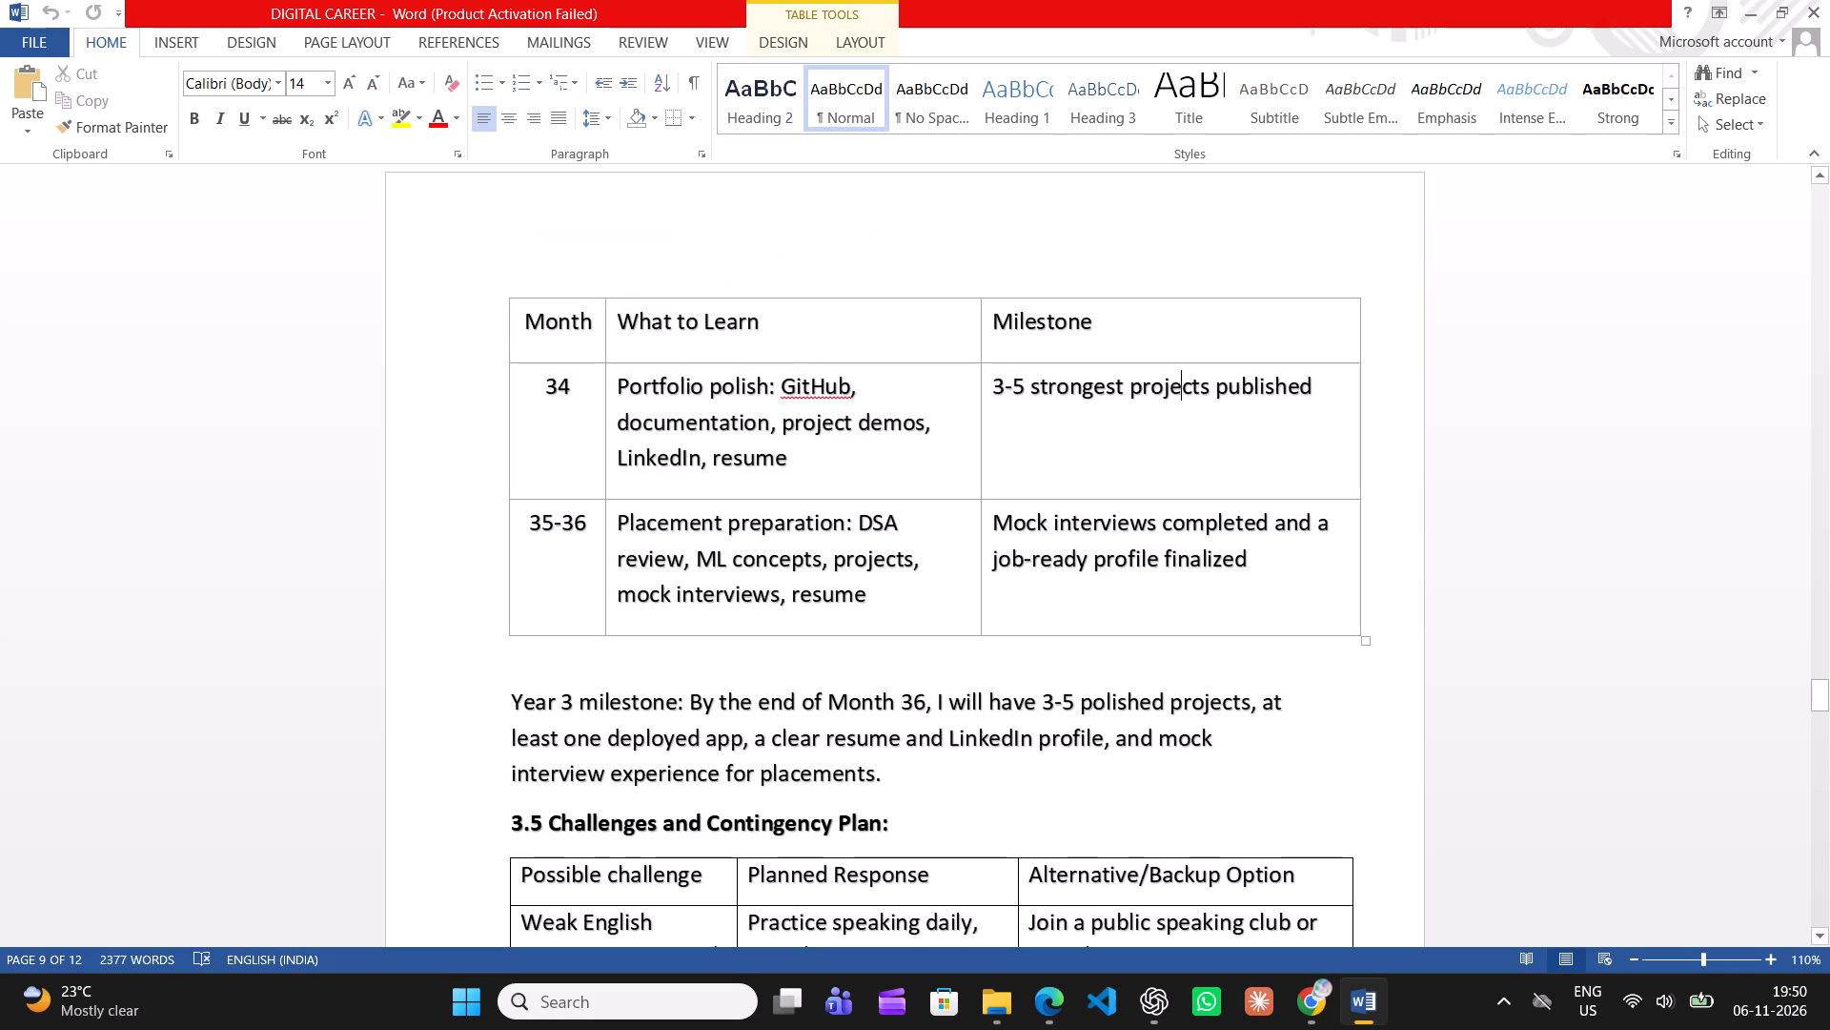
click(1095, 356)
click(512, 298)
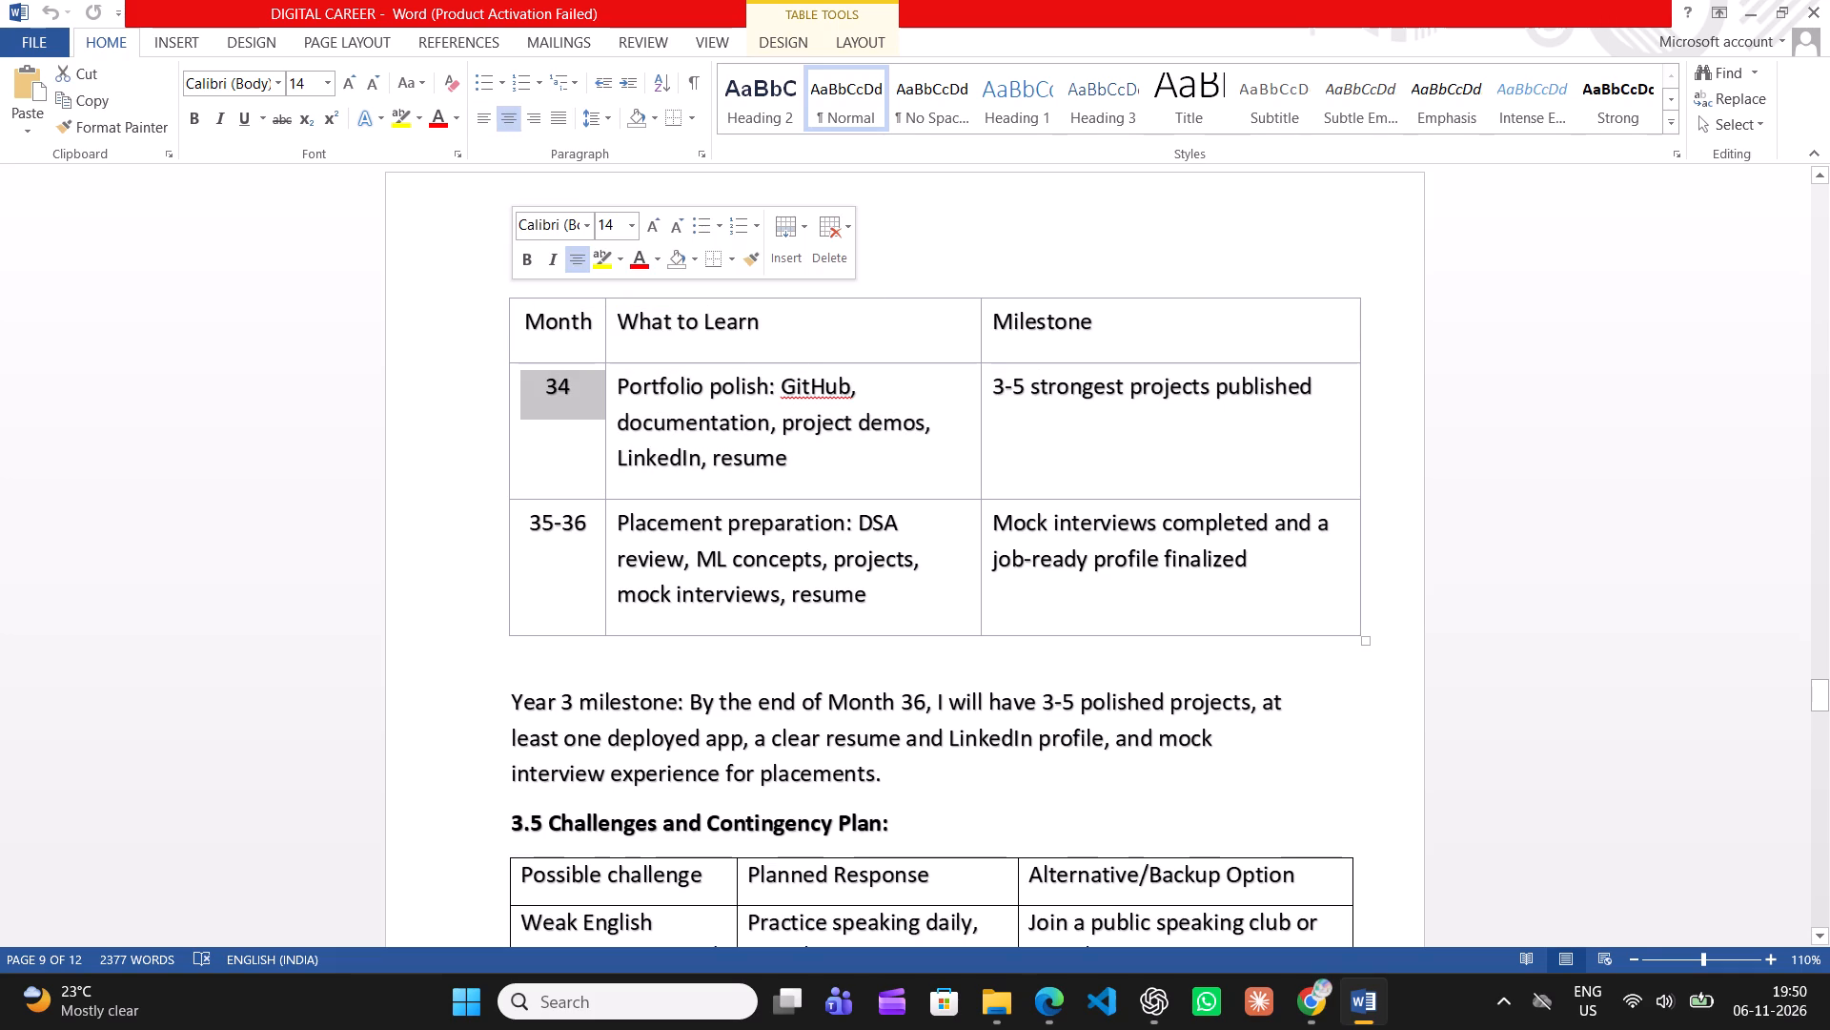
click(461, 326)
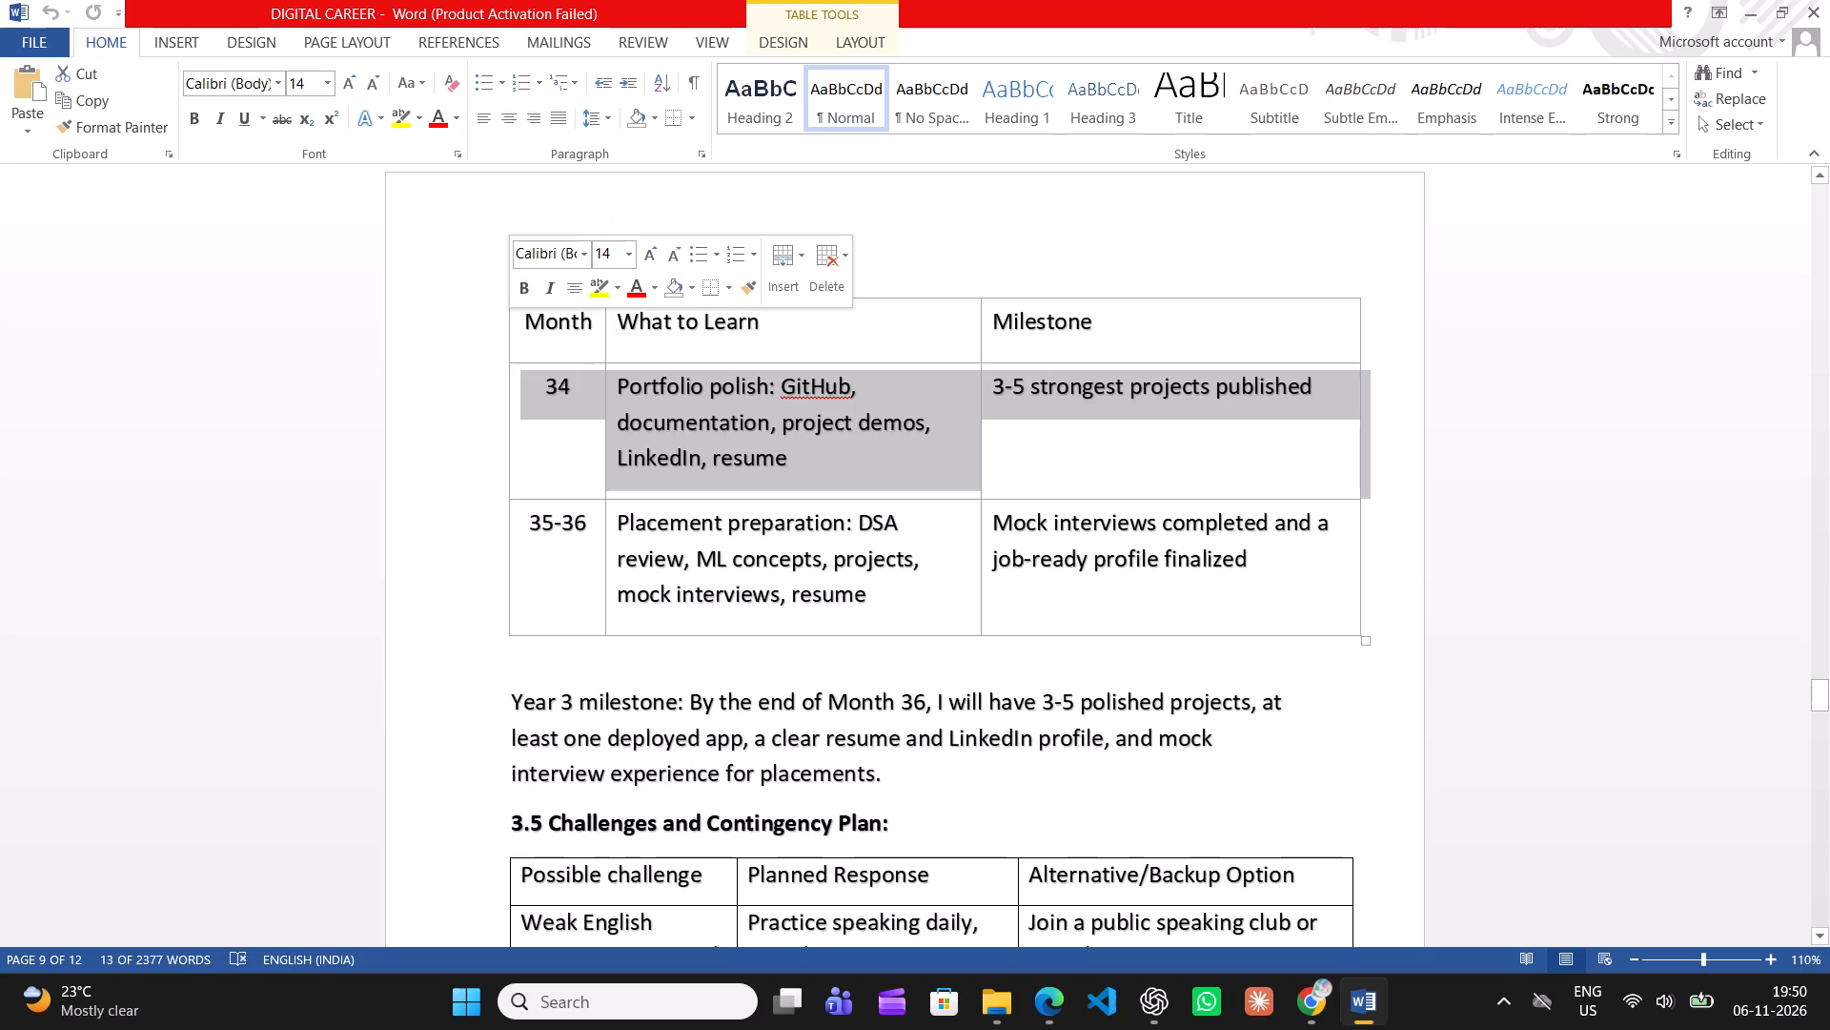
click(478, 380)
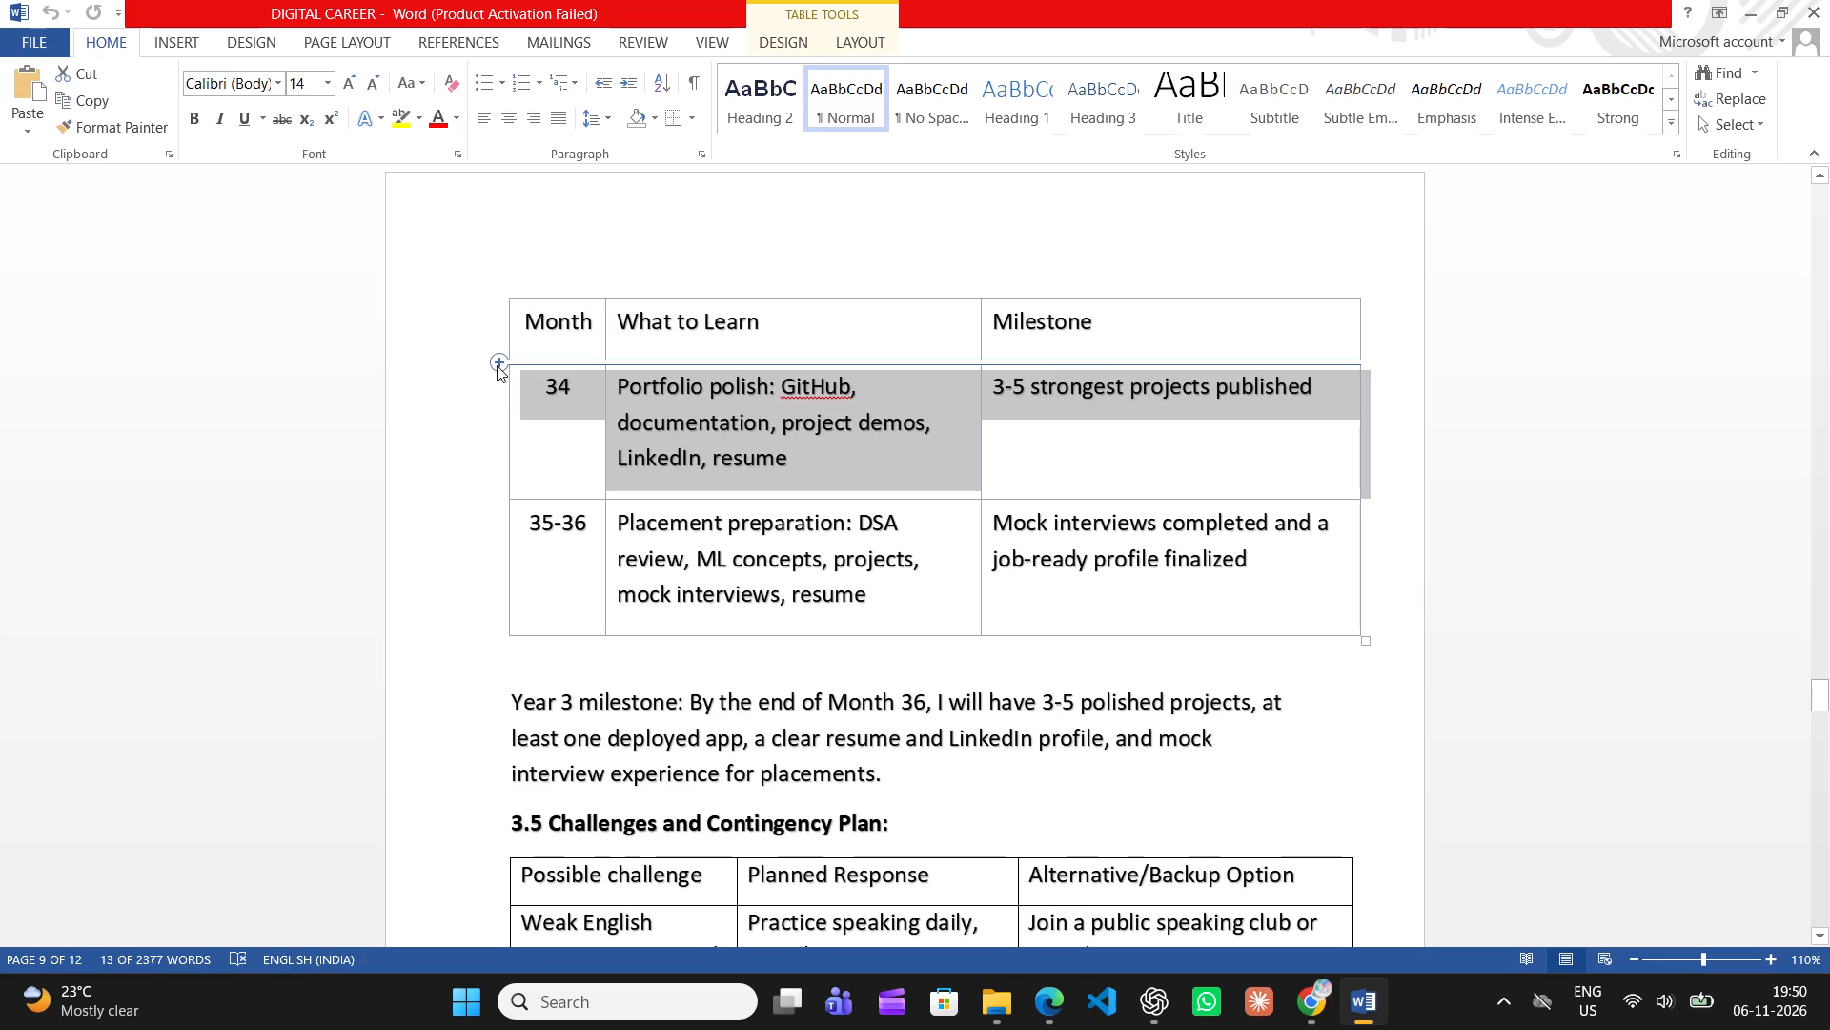
Examine the 3.2 Career Requirements and Skill Development Plans table for comparison with the roadmap tables.
scroll(497, 365, up, 9)
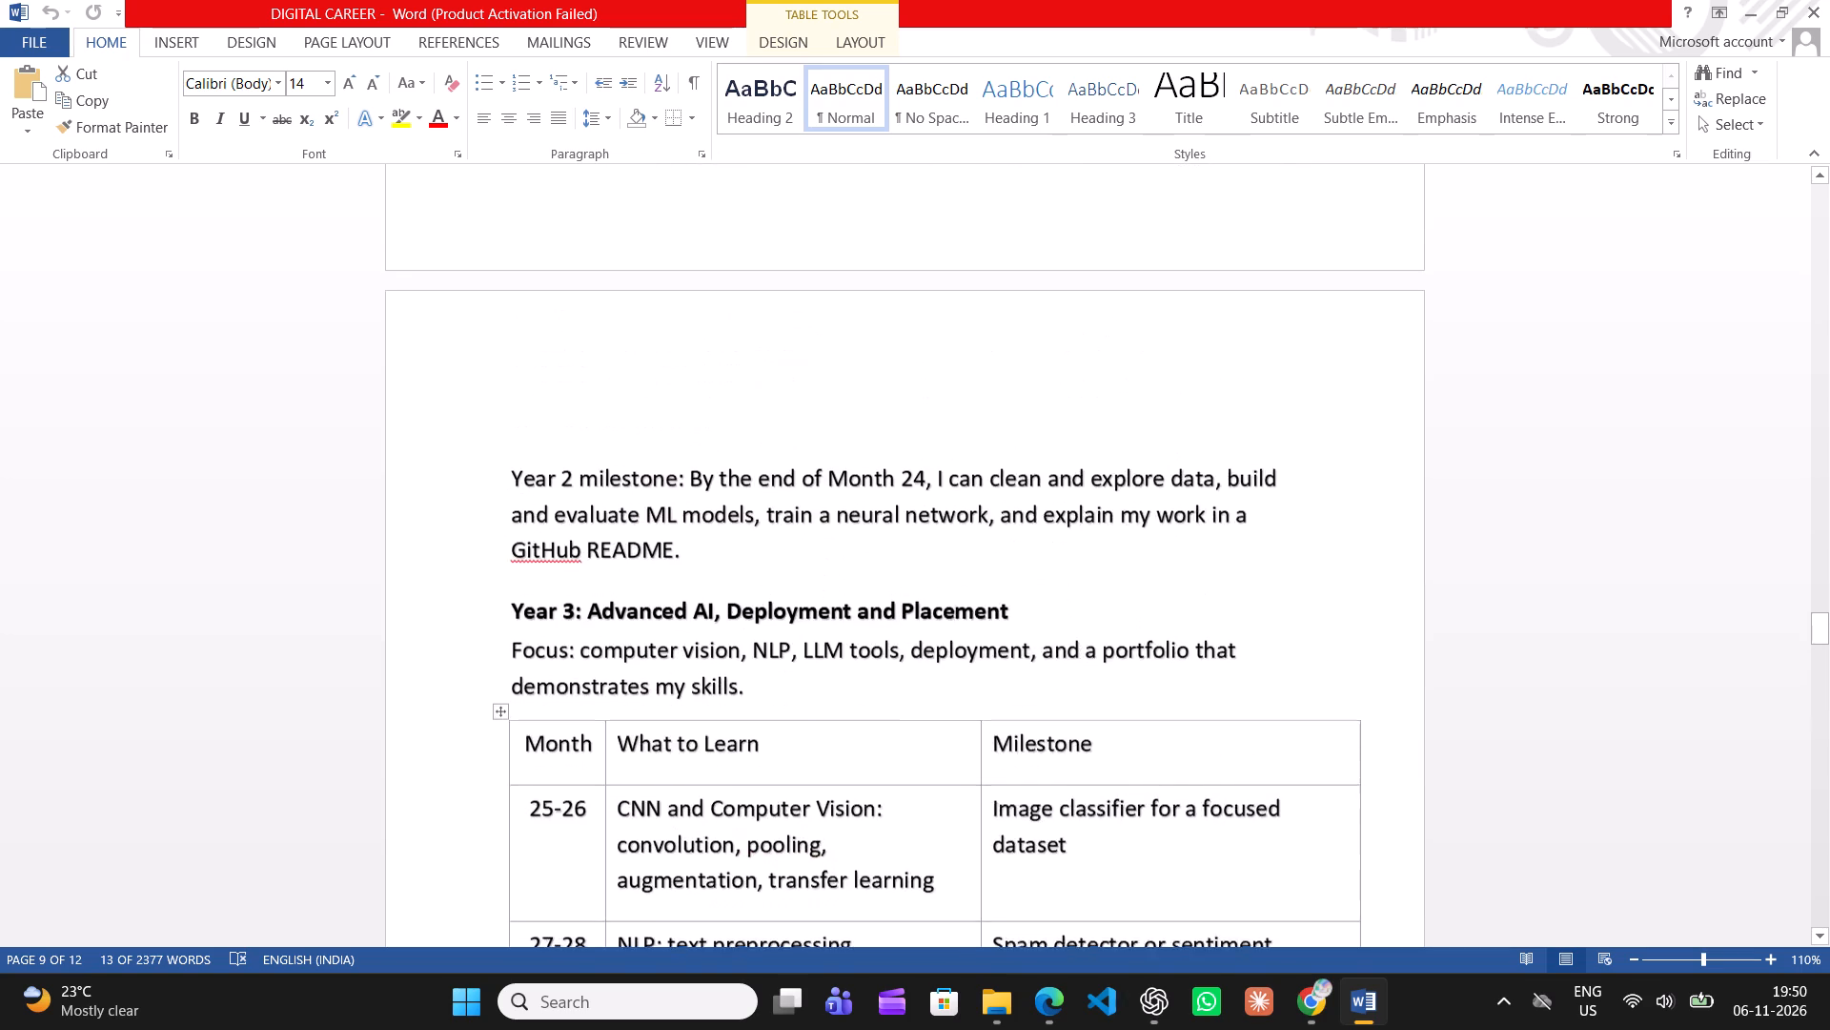
scroll(497, 365, up, 15)
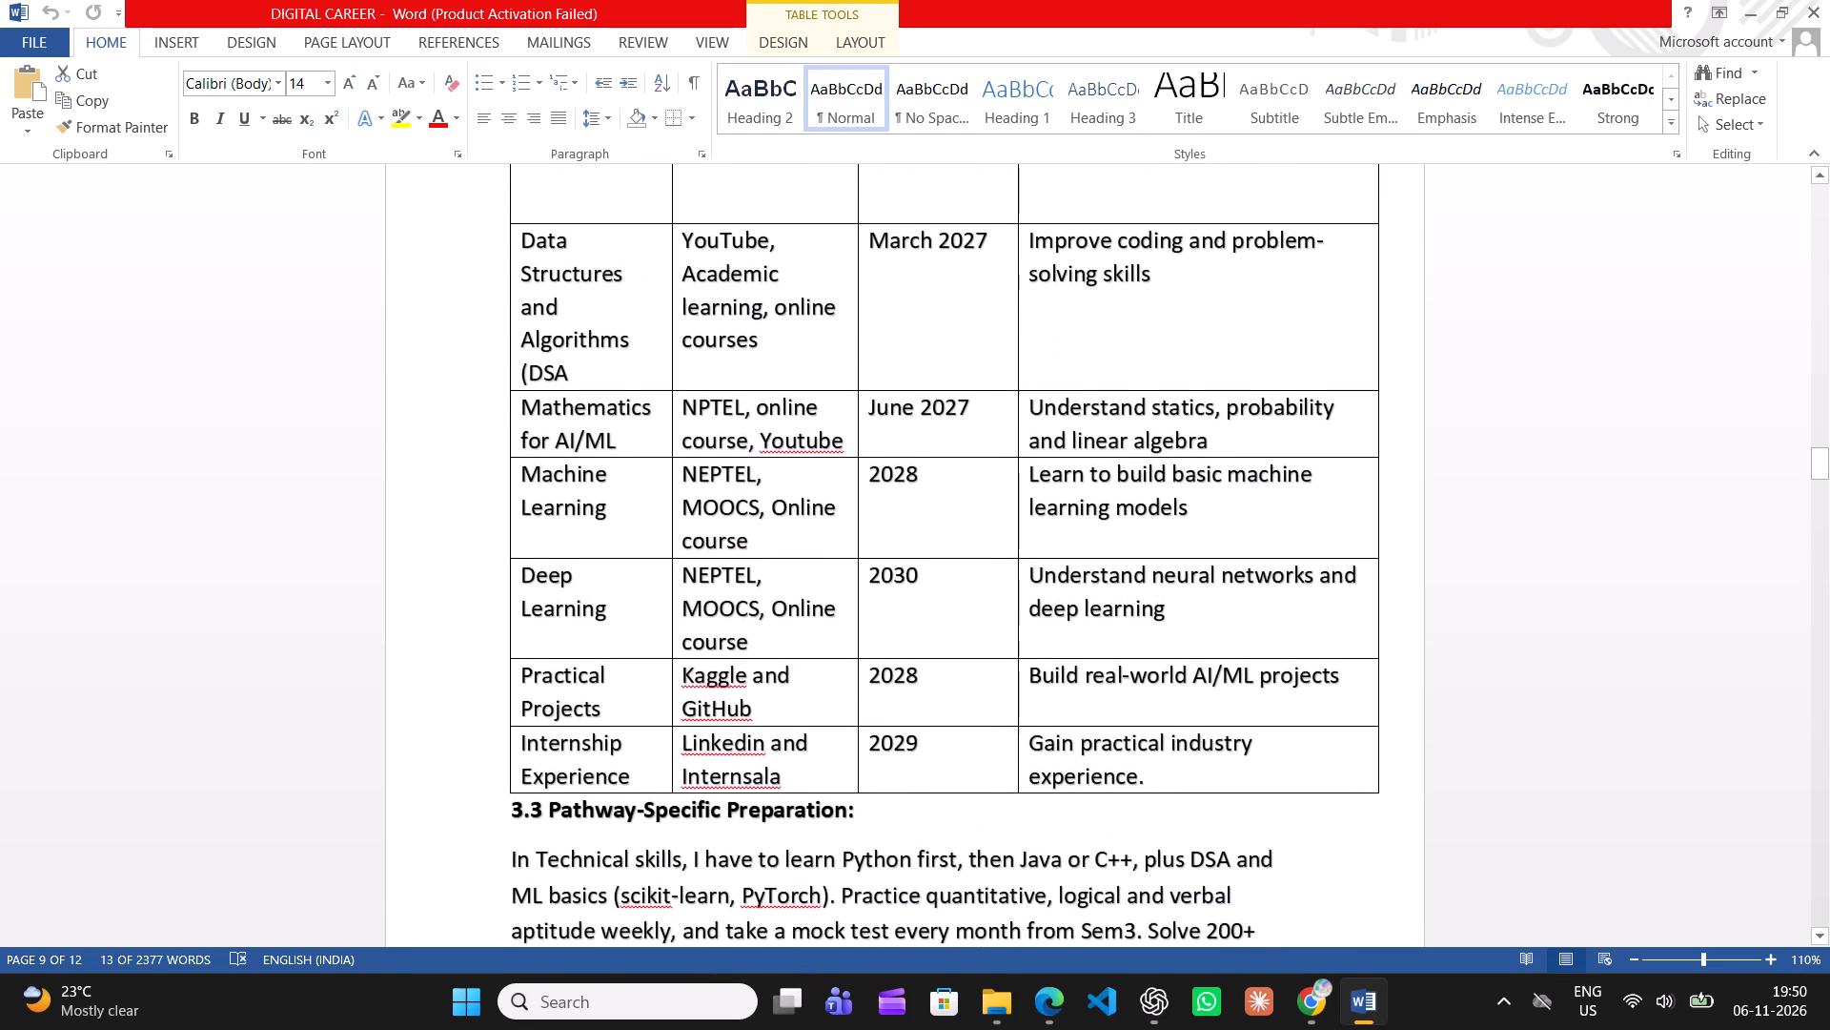
scroll(497, 365, down, 1)
scroll(497, 365, up, 4)
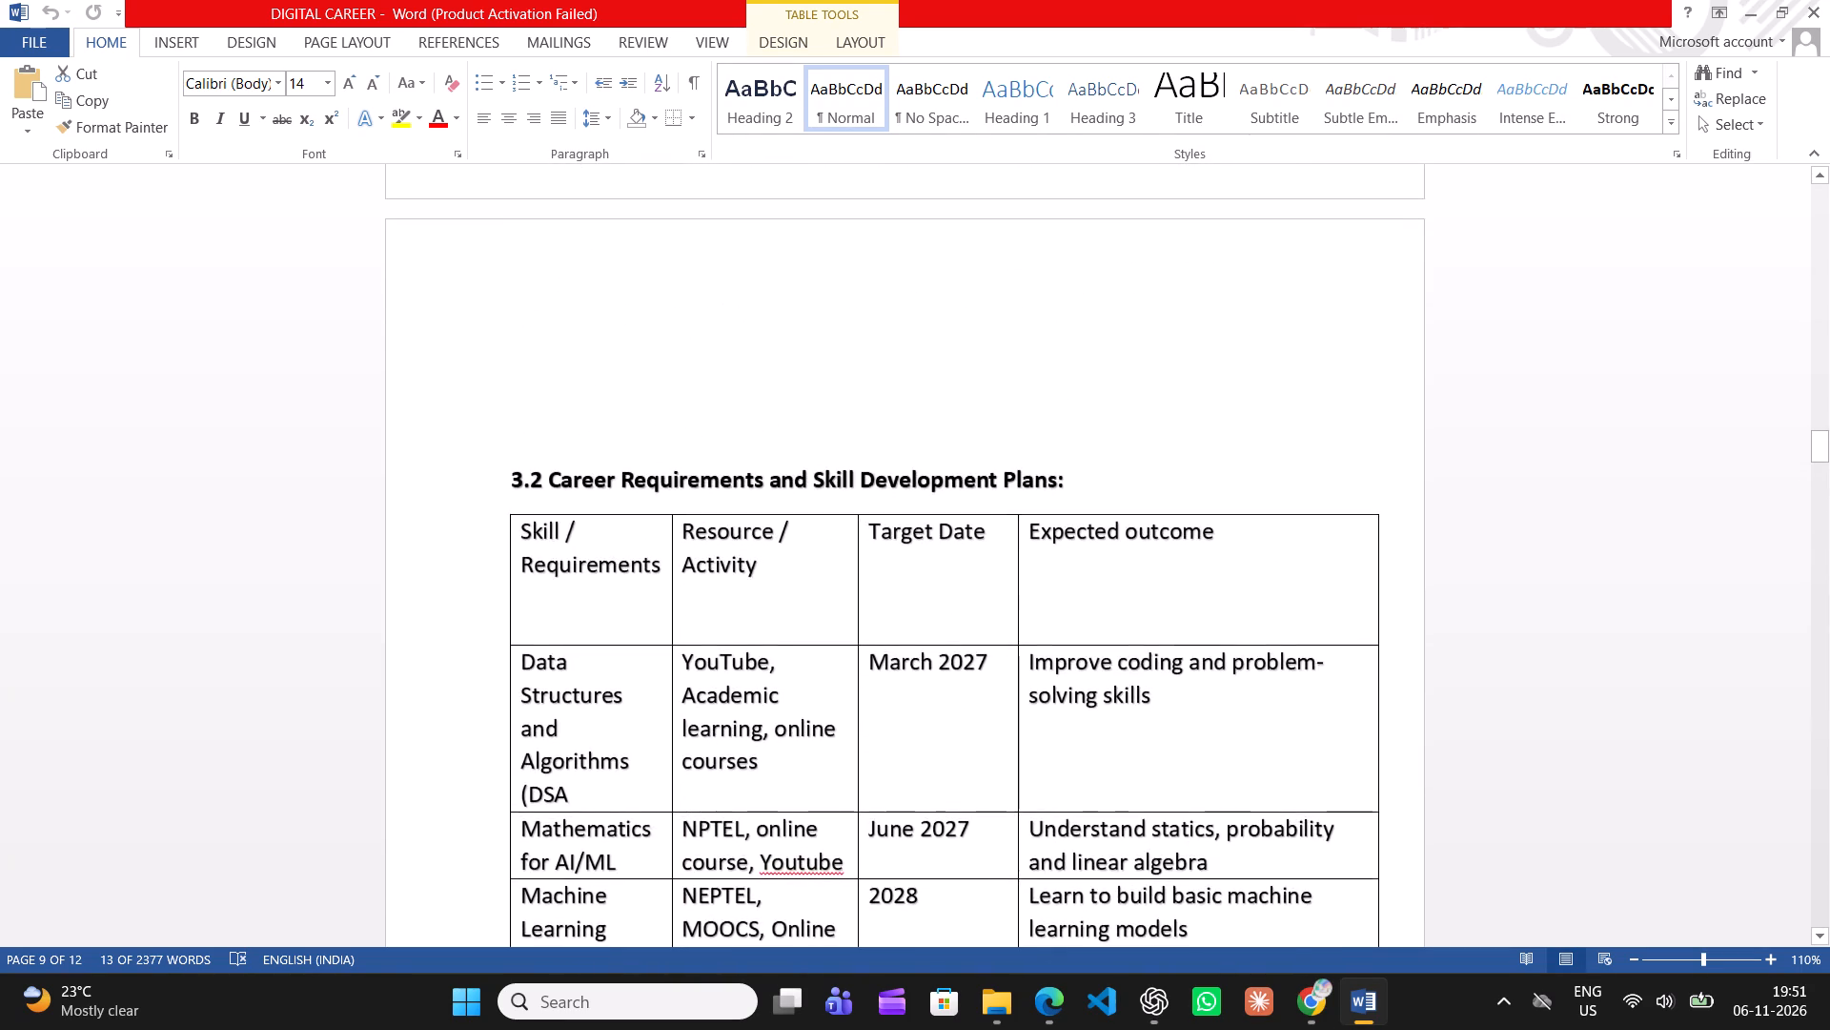
scroll(497, 365, up, 1)
scroll(497, 365, down, 5)
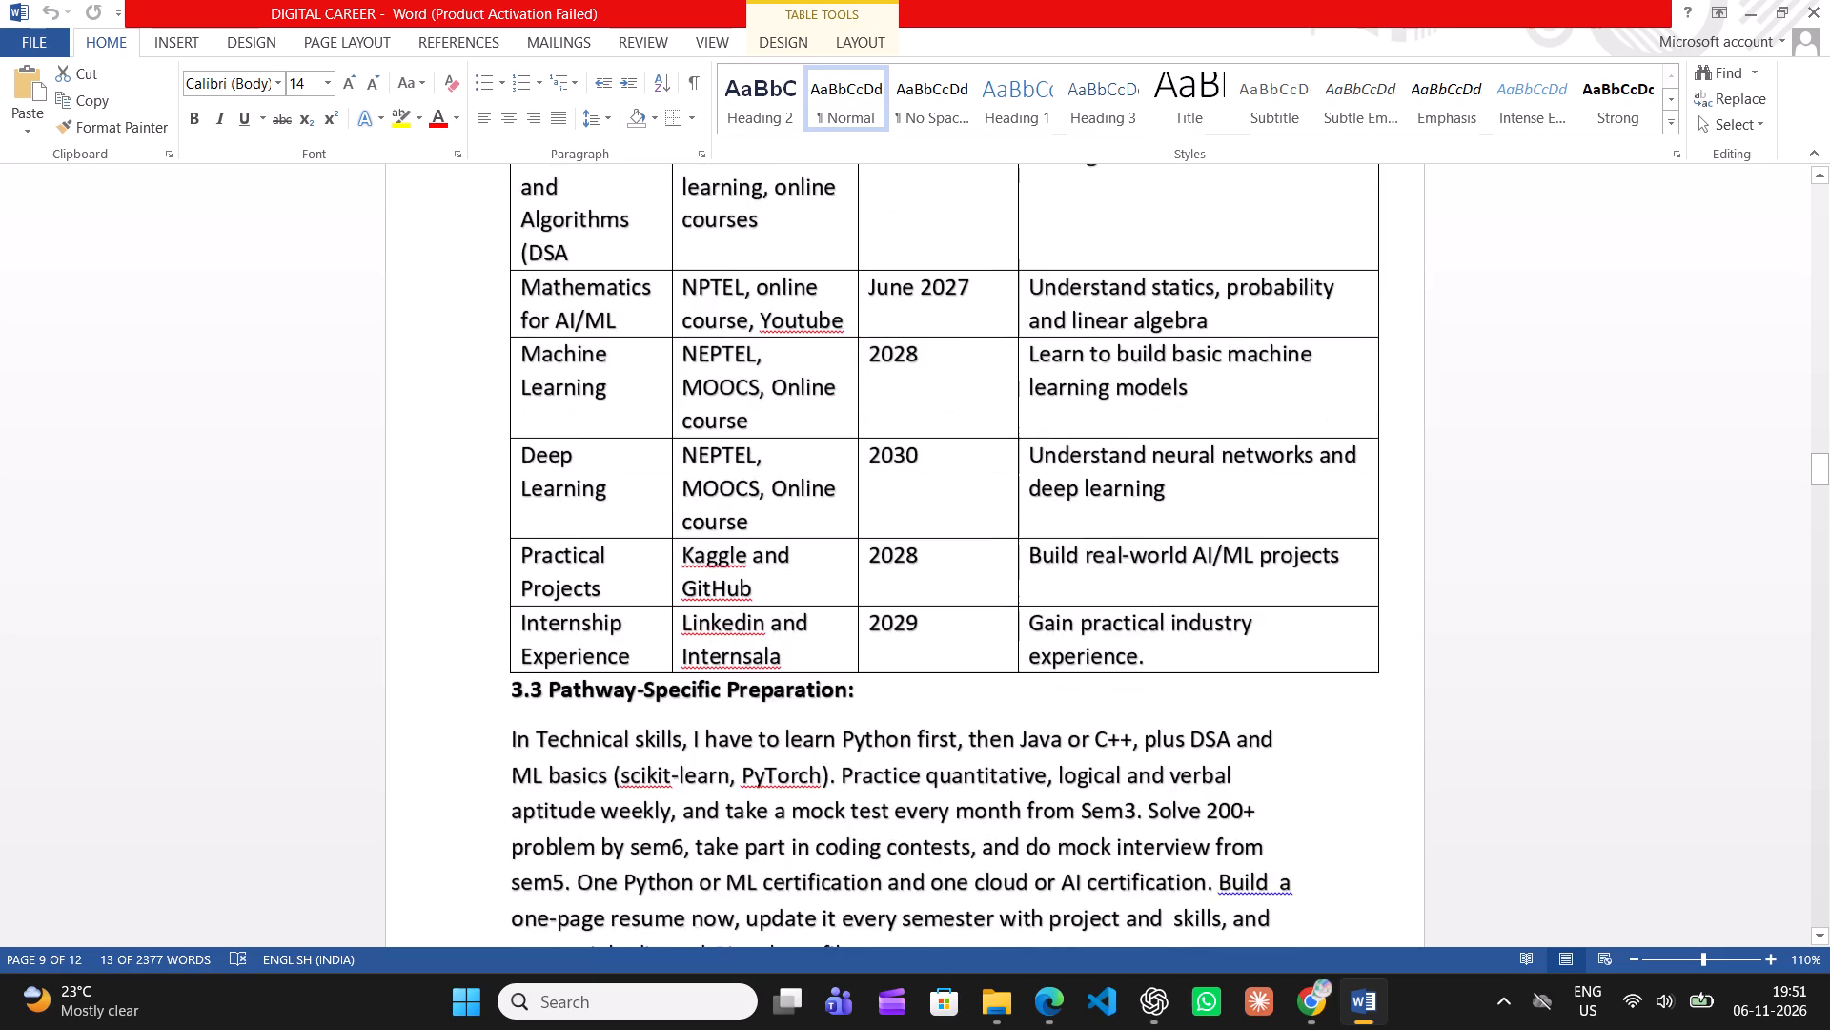
scroll(497, 365, down, 5)
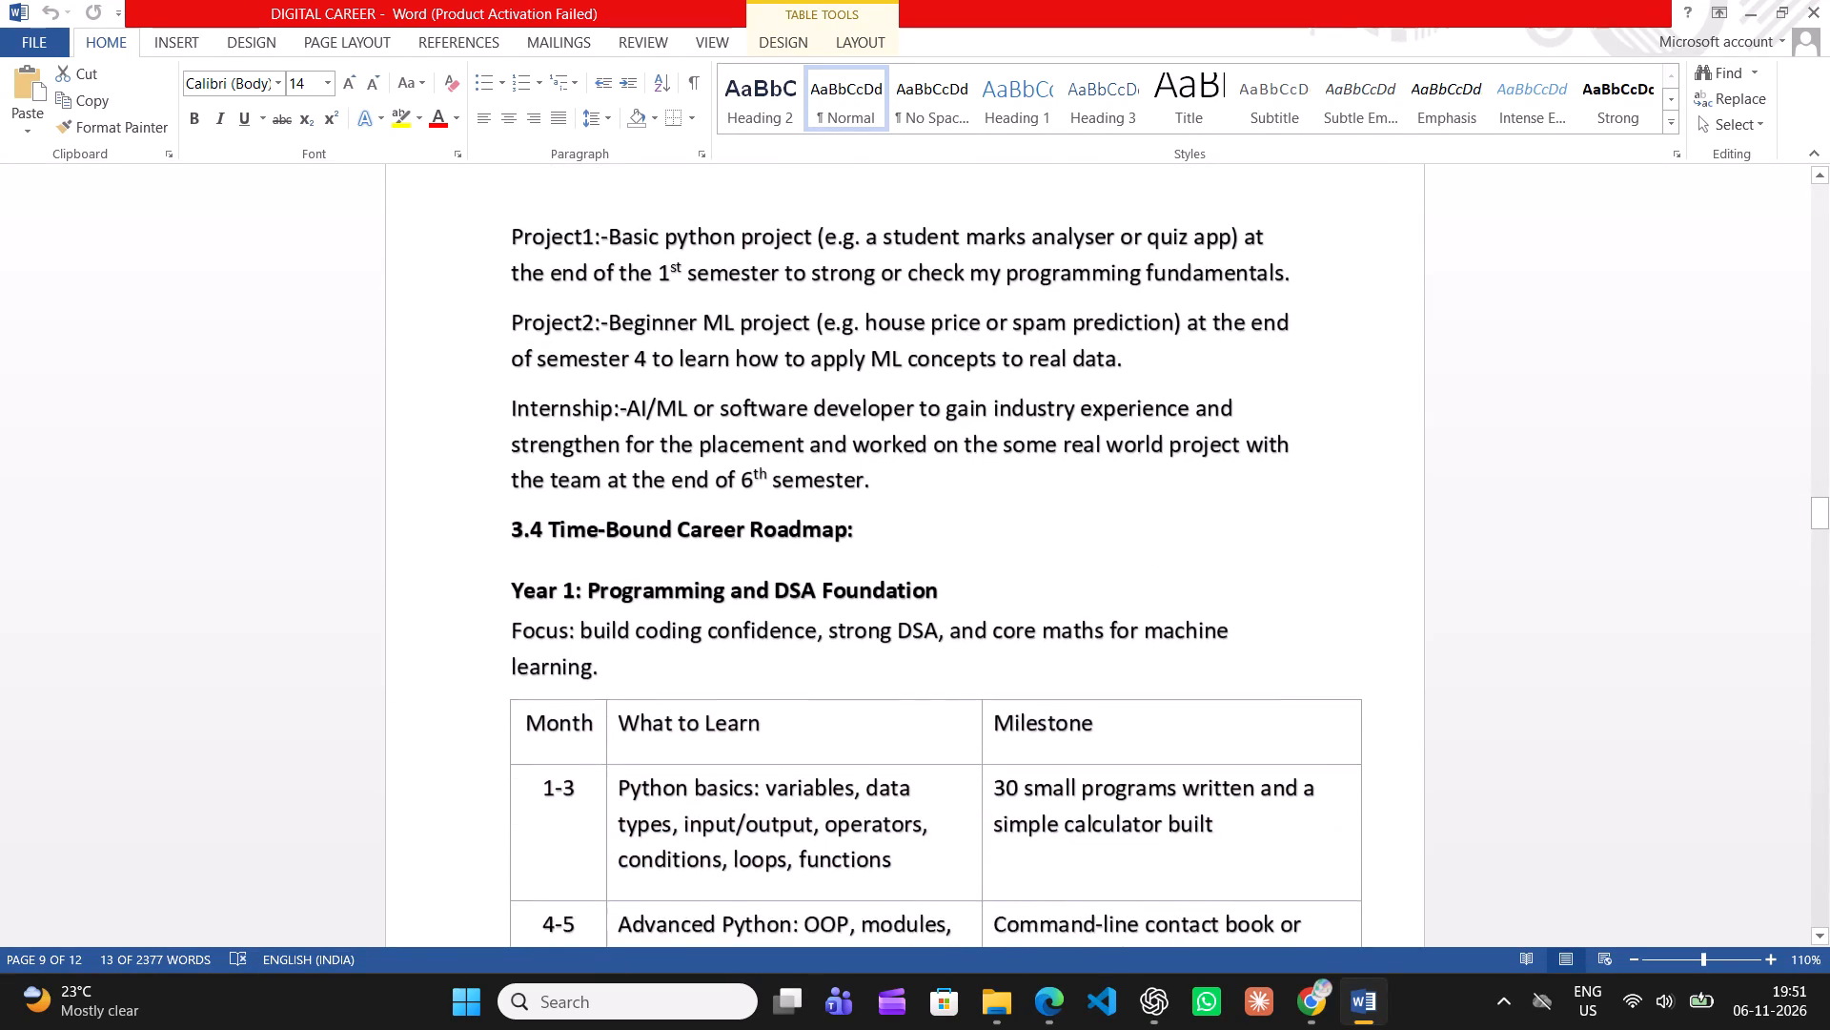
Cut the whole Year 1: Programming and DSA Foundation roadmap table out of section 3.4.
scroll(497, 365, down, 4)
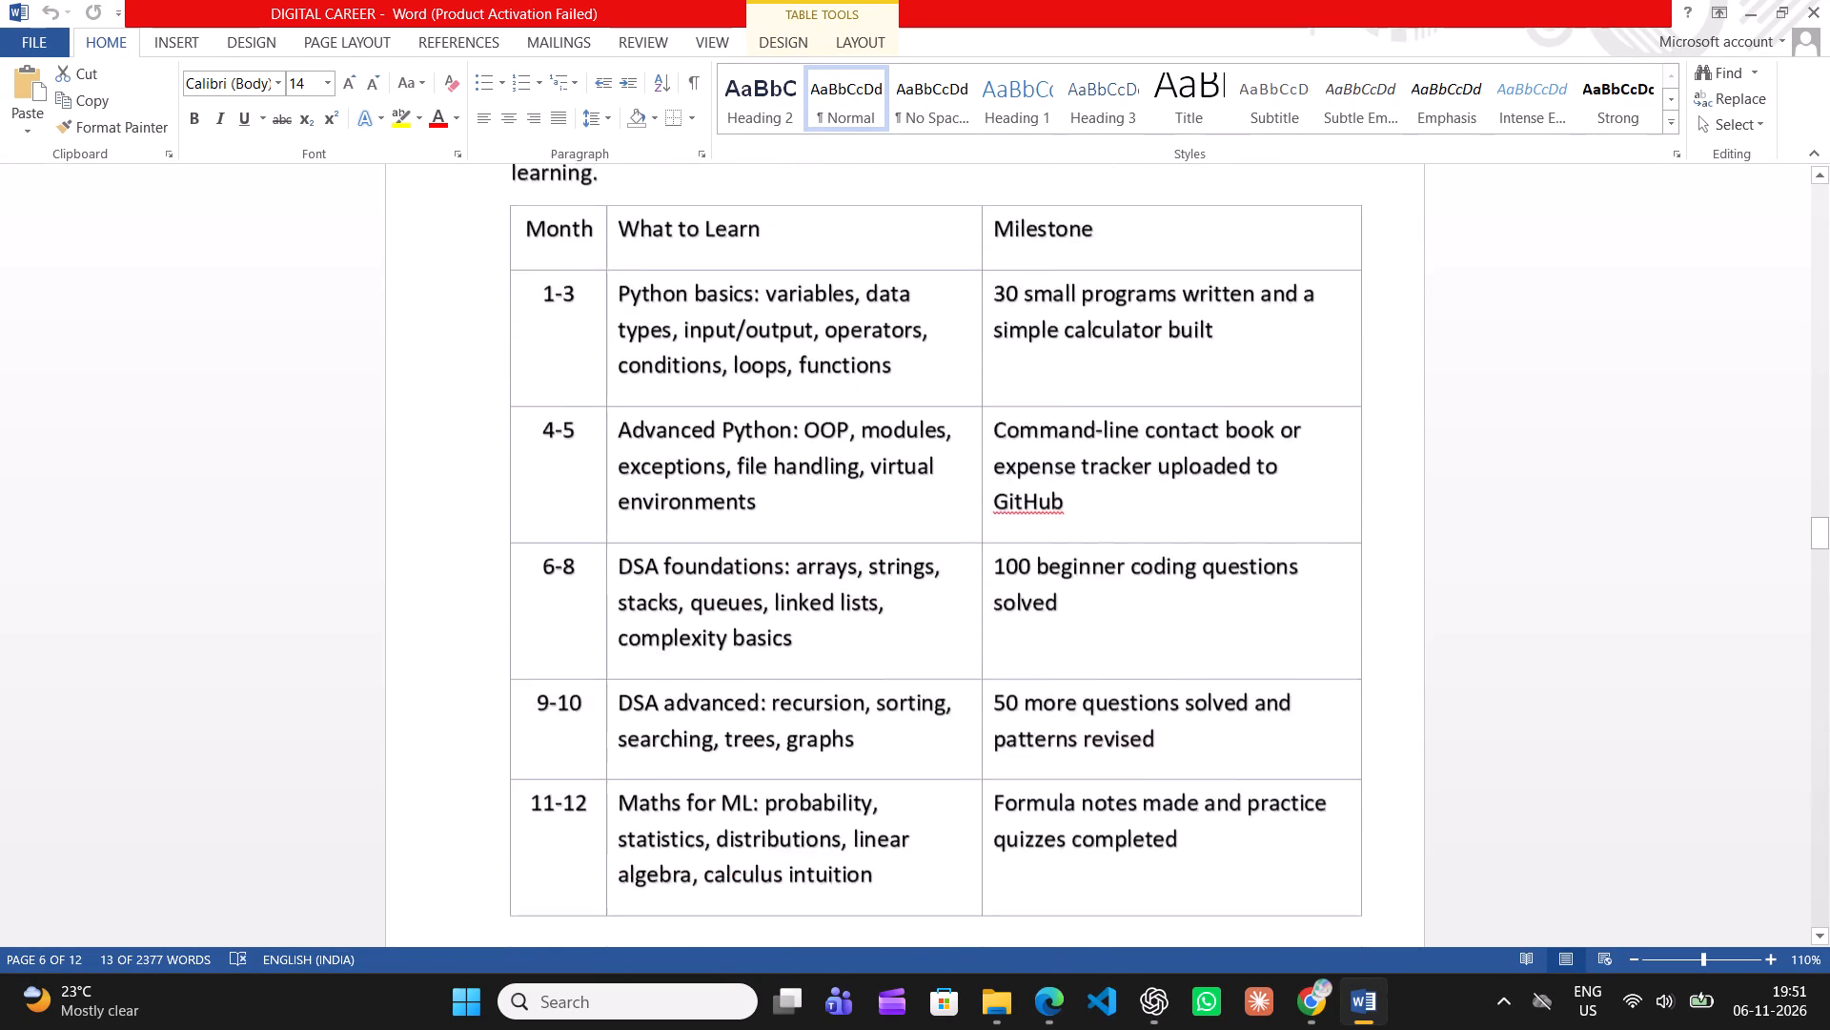
scroll(497, 365, down, 1)
scroll(497, 365, up, 1)
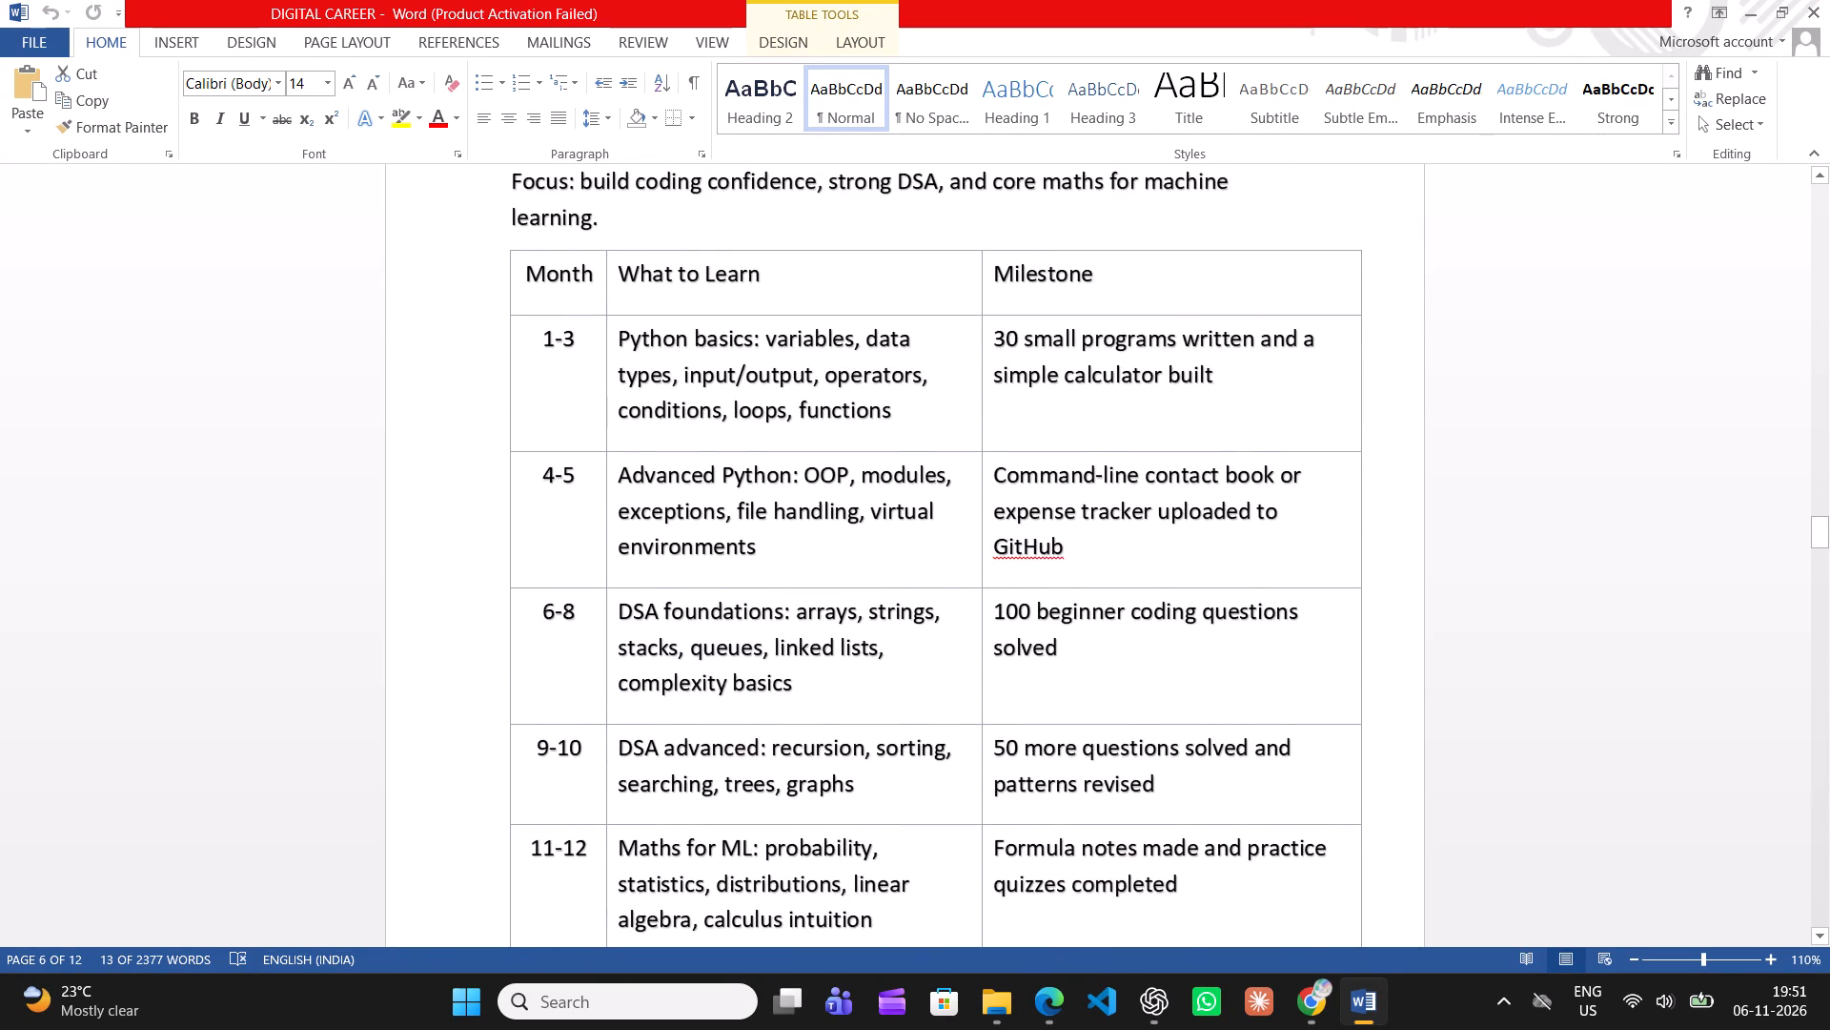
scroll(757, 499, down, 1)
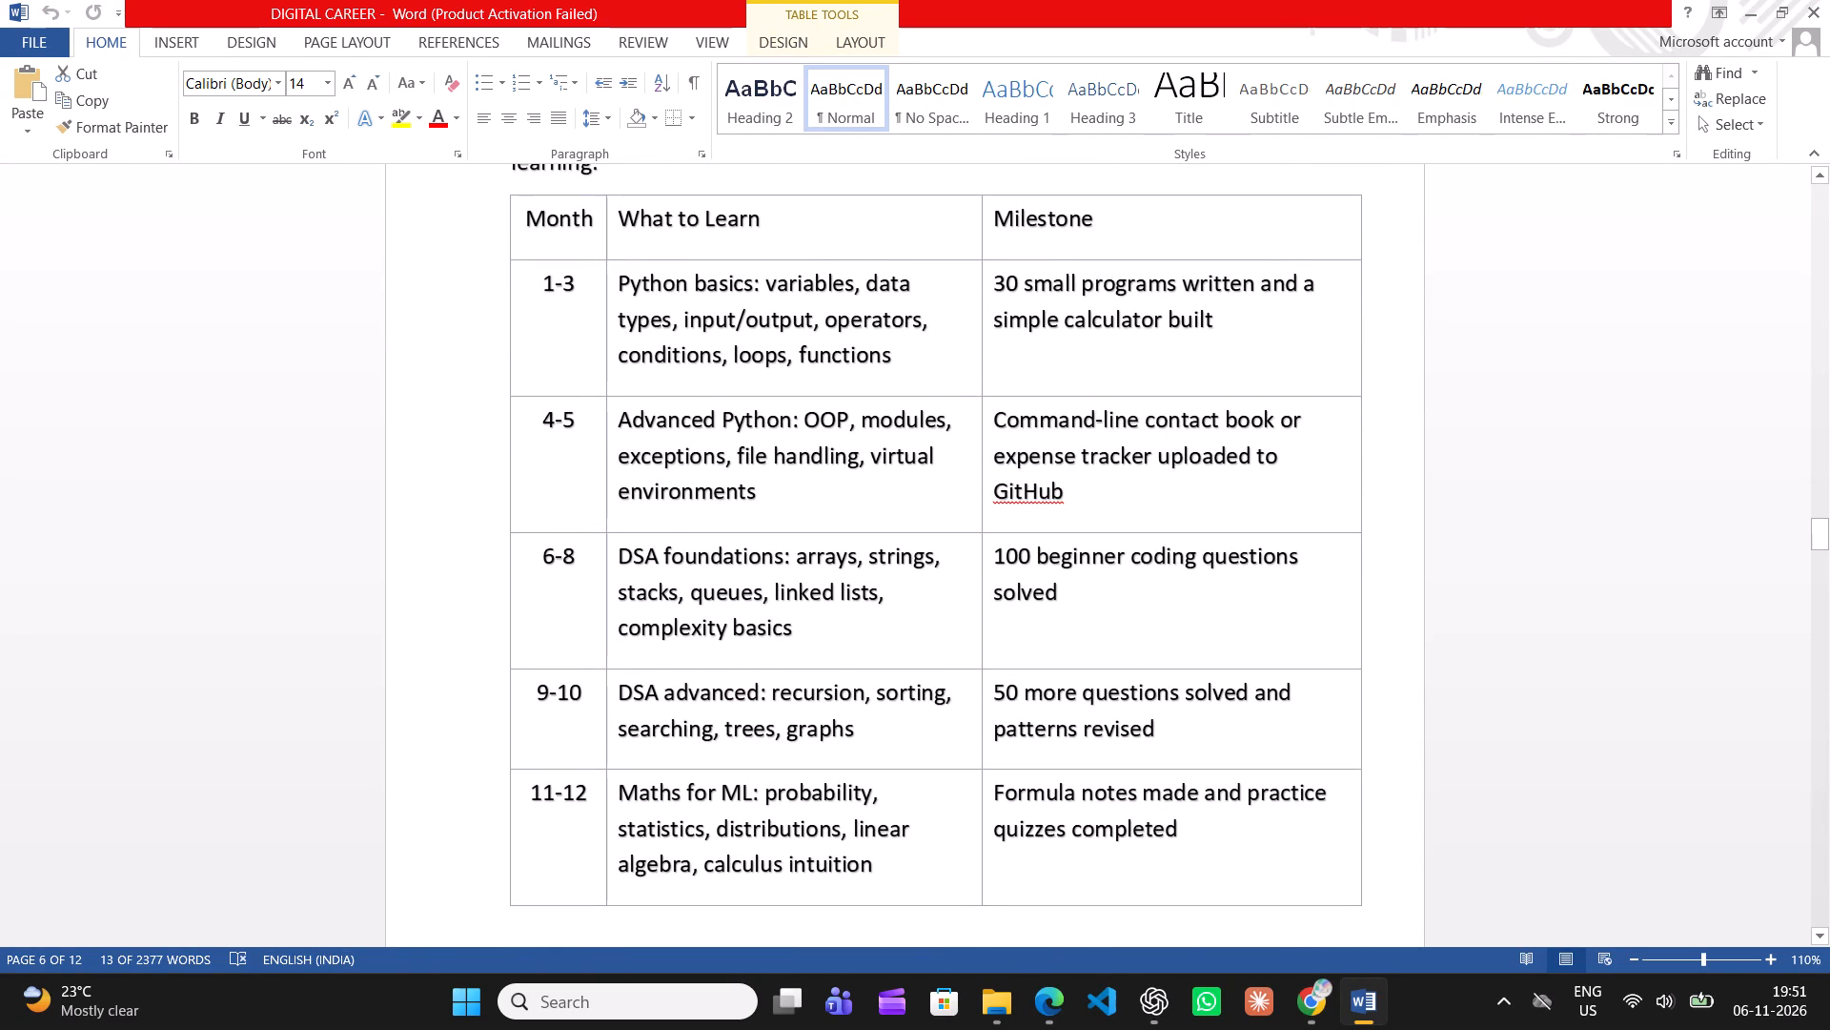
drag(1361, 898, 655, 429)
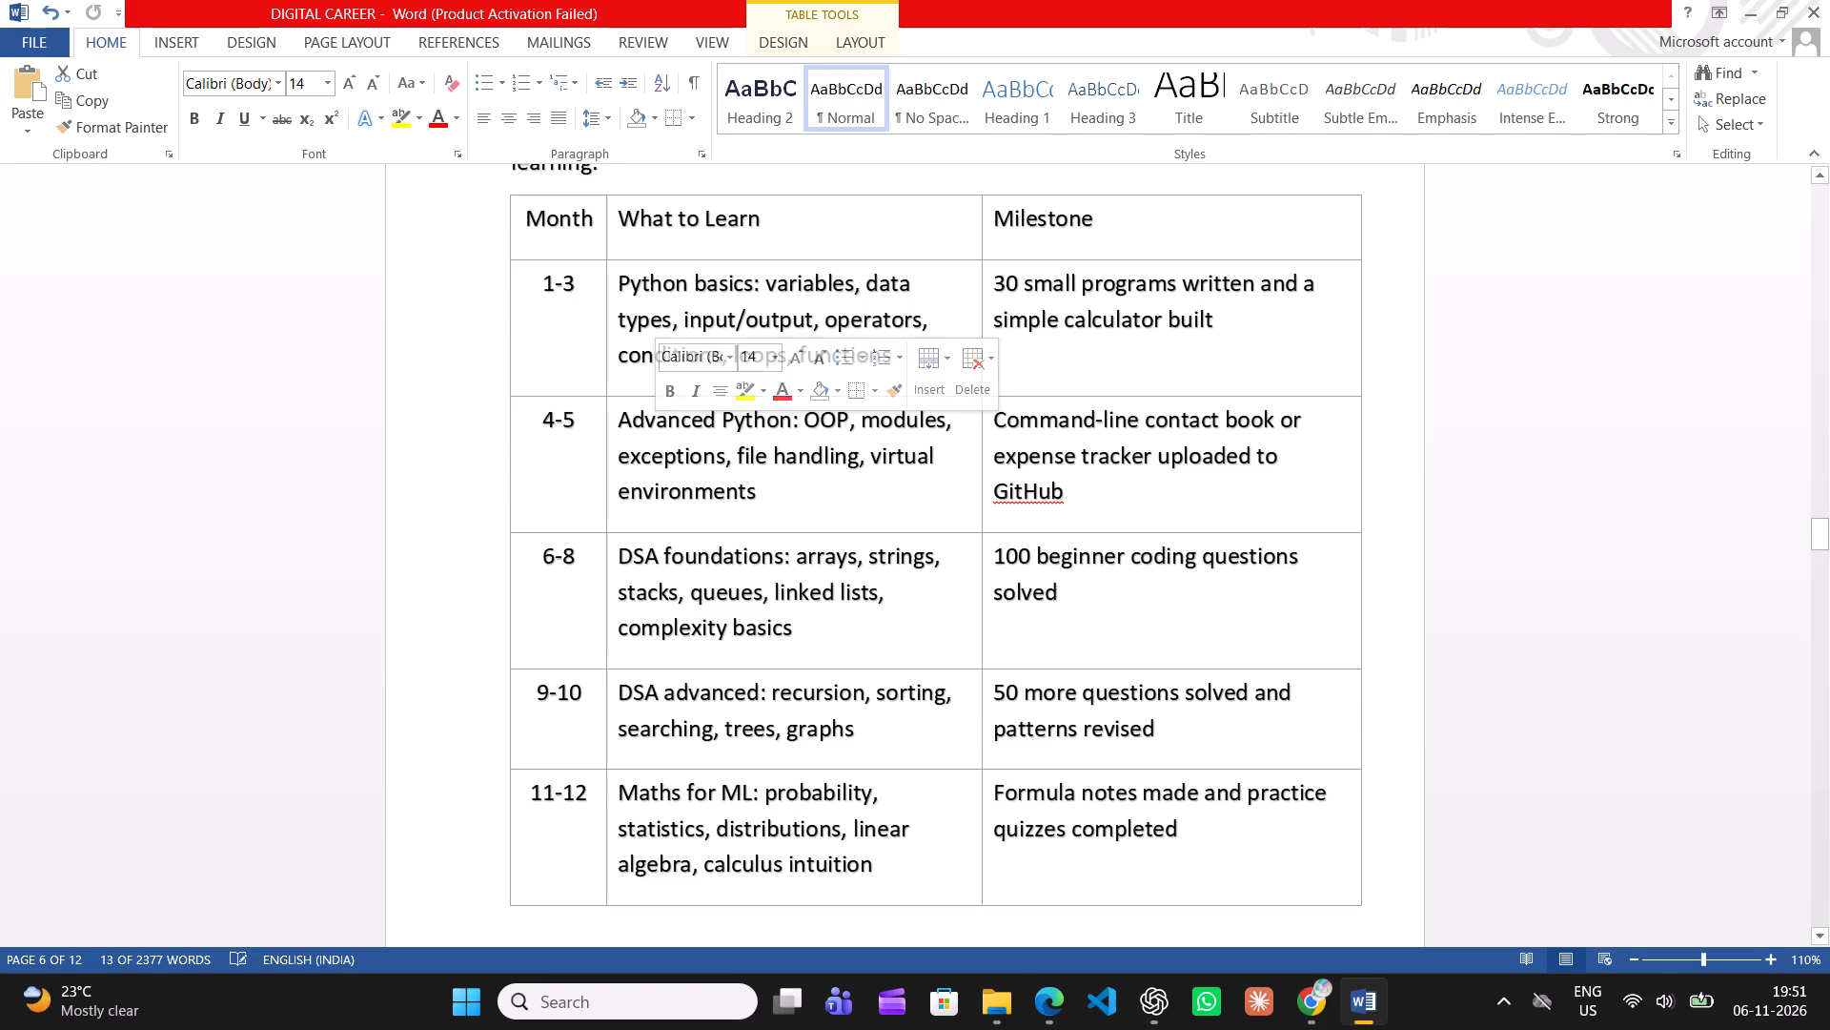
drag(1247, 865, 572, 404)
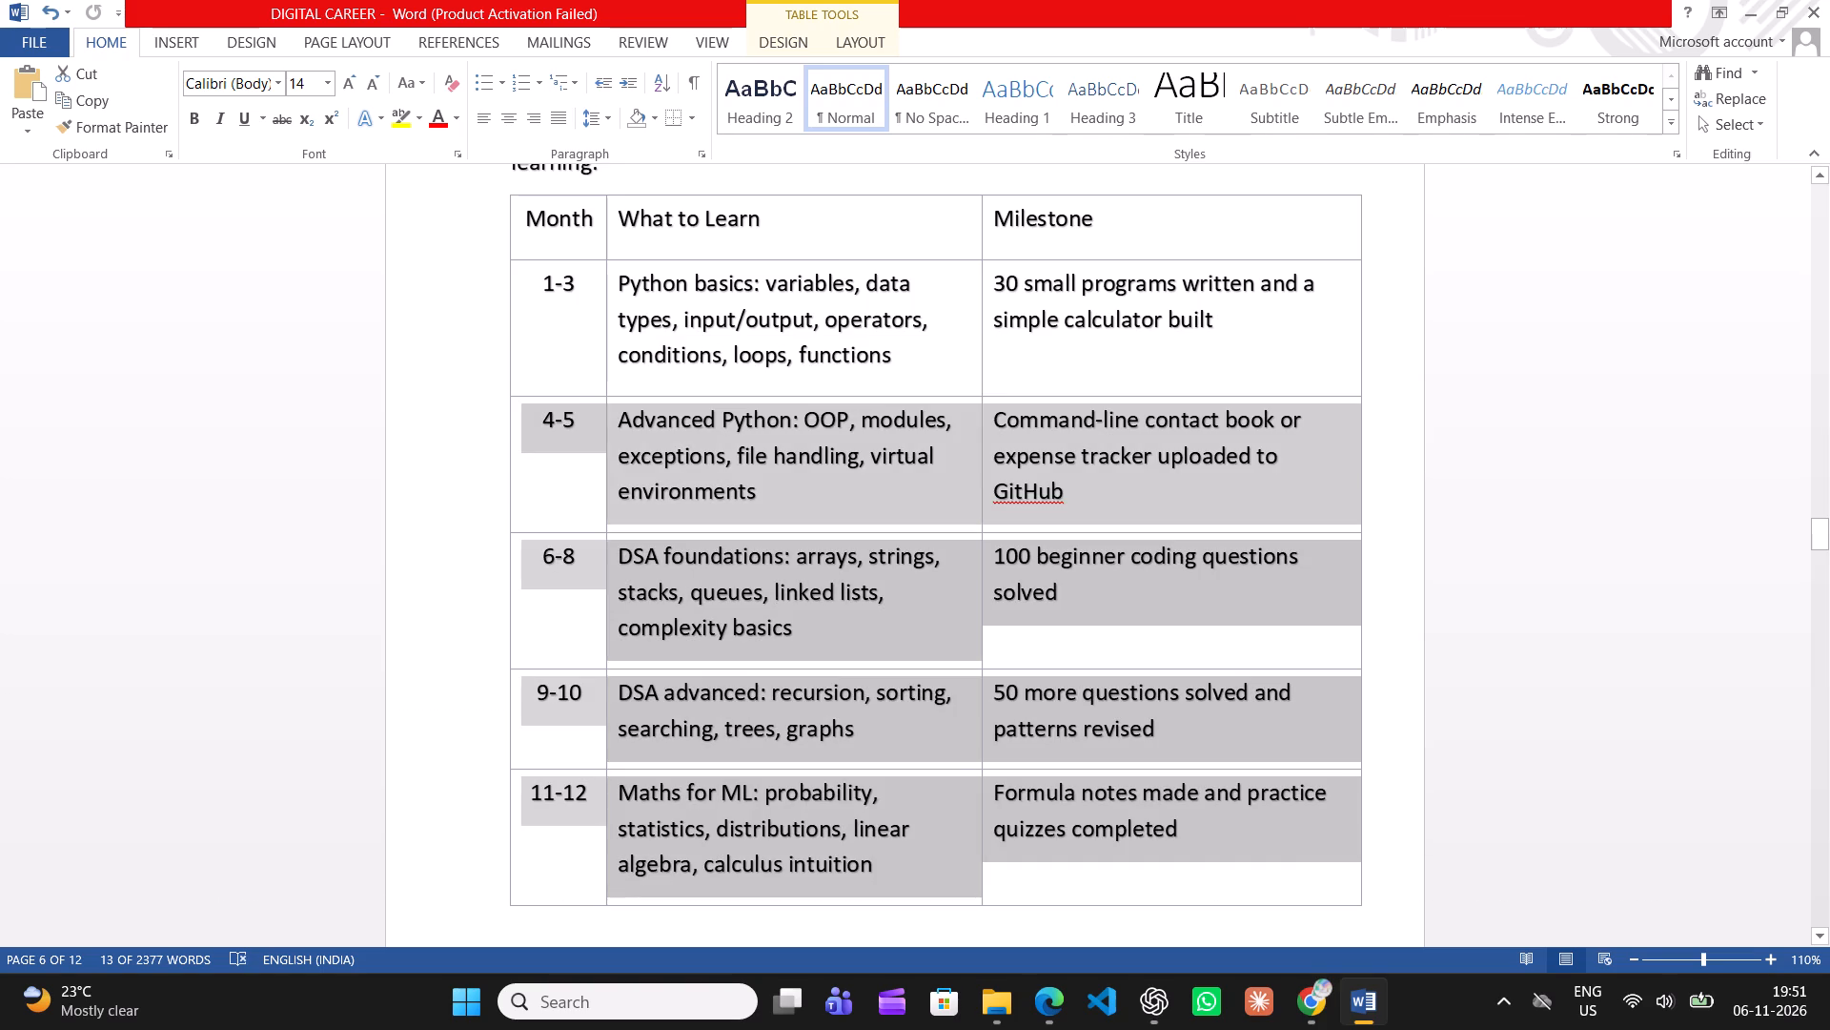
drag(572, 404, 518, 220)
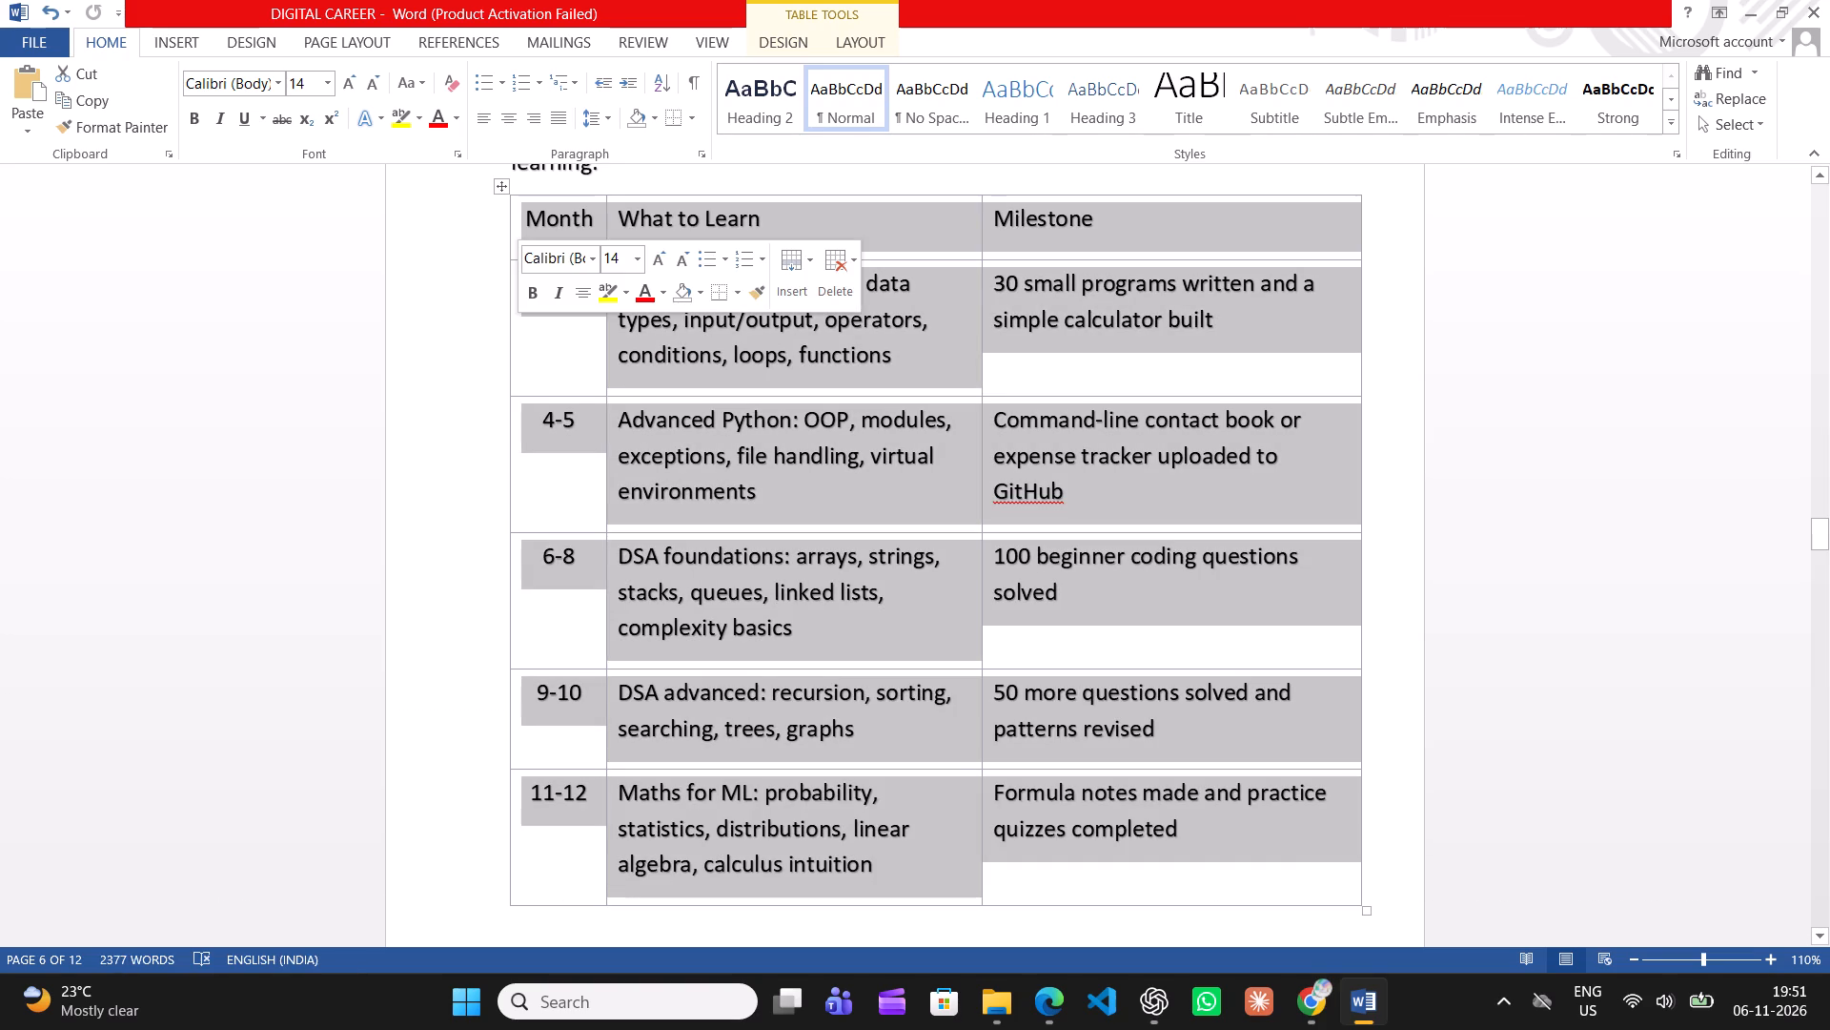
key(ctrl+x)
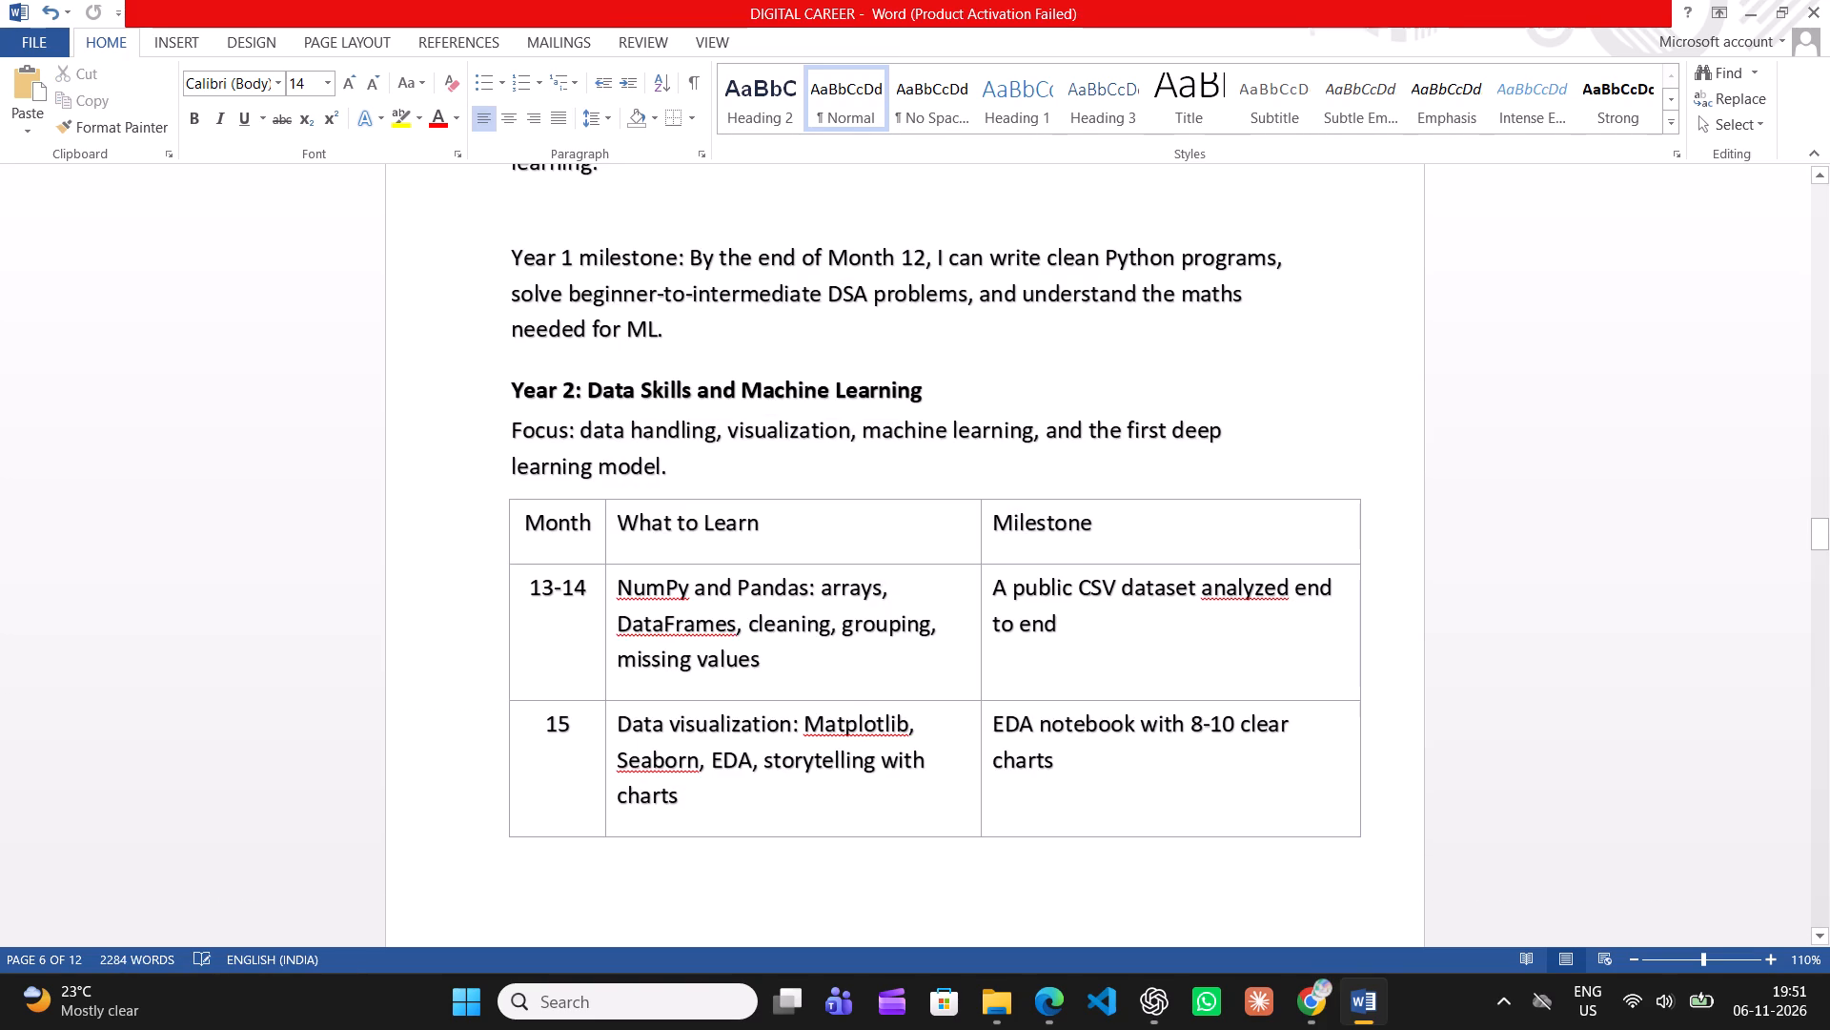
Place the insertion point on the blank line between the Year 1 focus text and the Year 1 milestone paragraph.
click(727, 338)
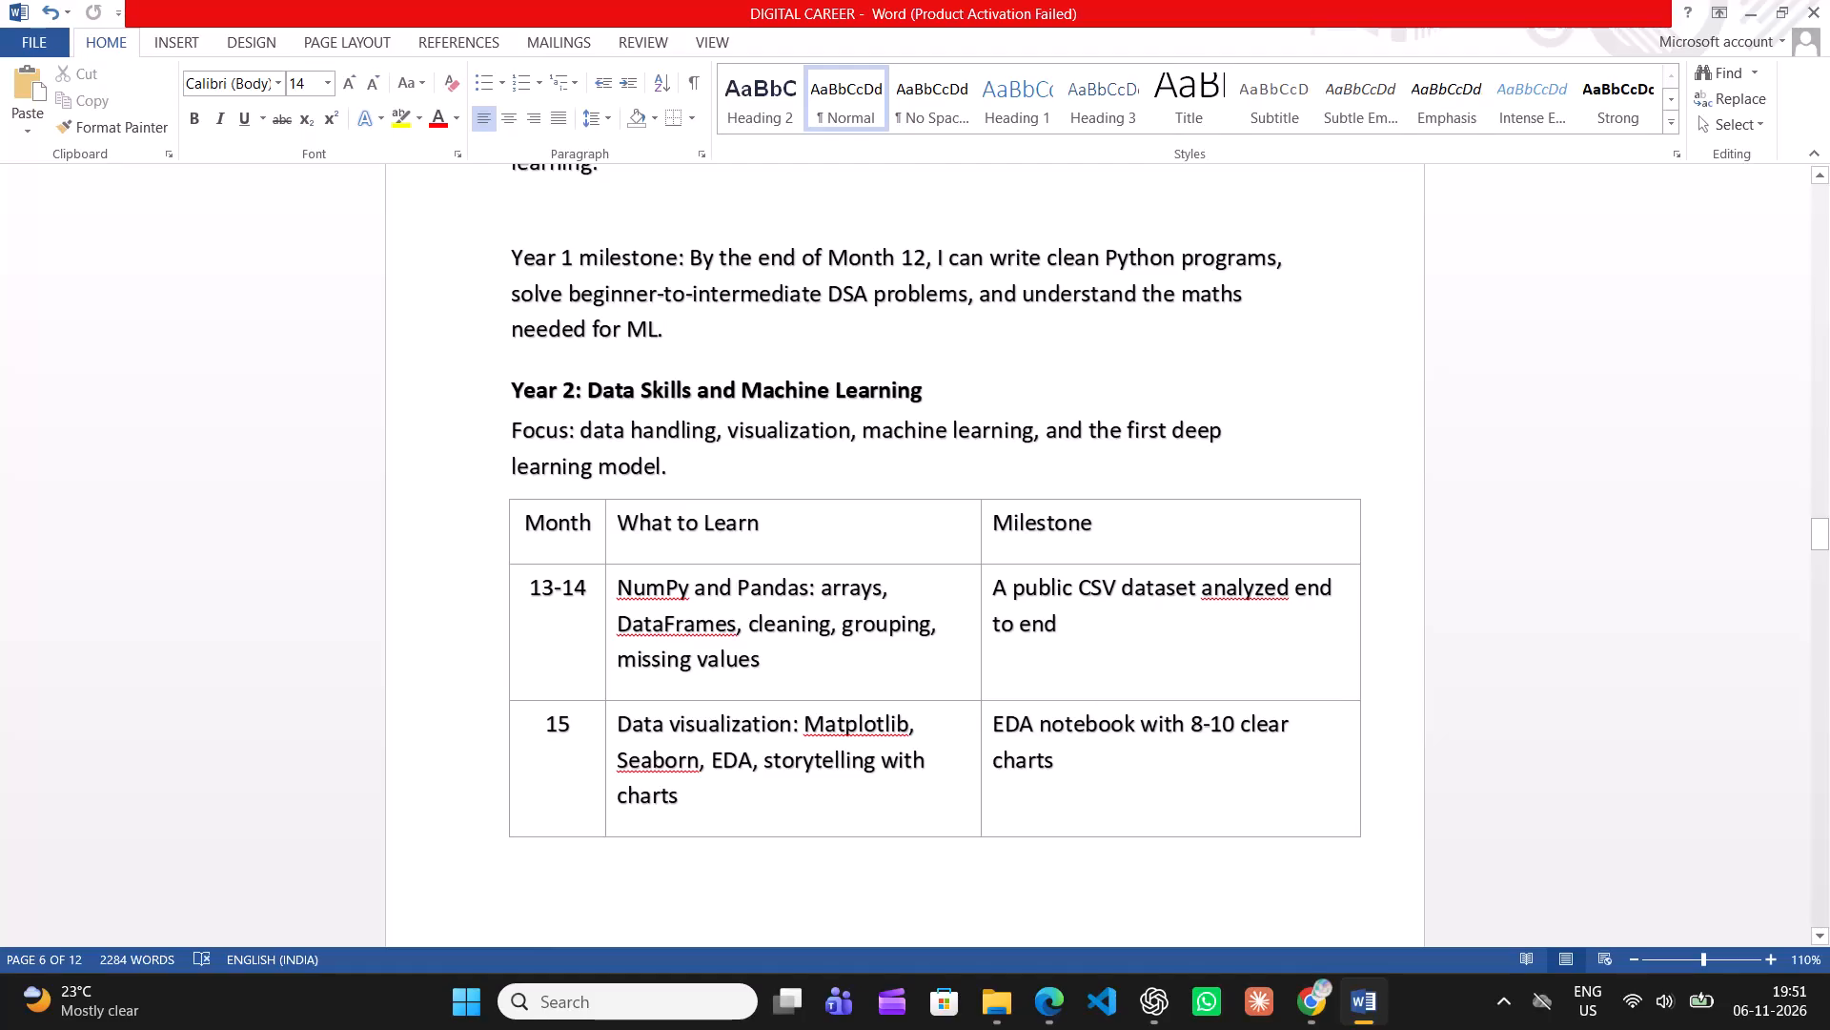
scroll(727, 338, up, 3)
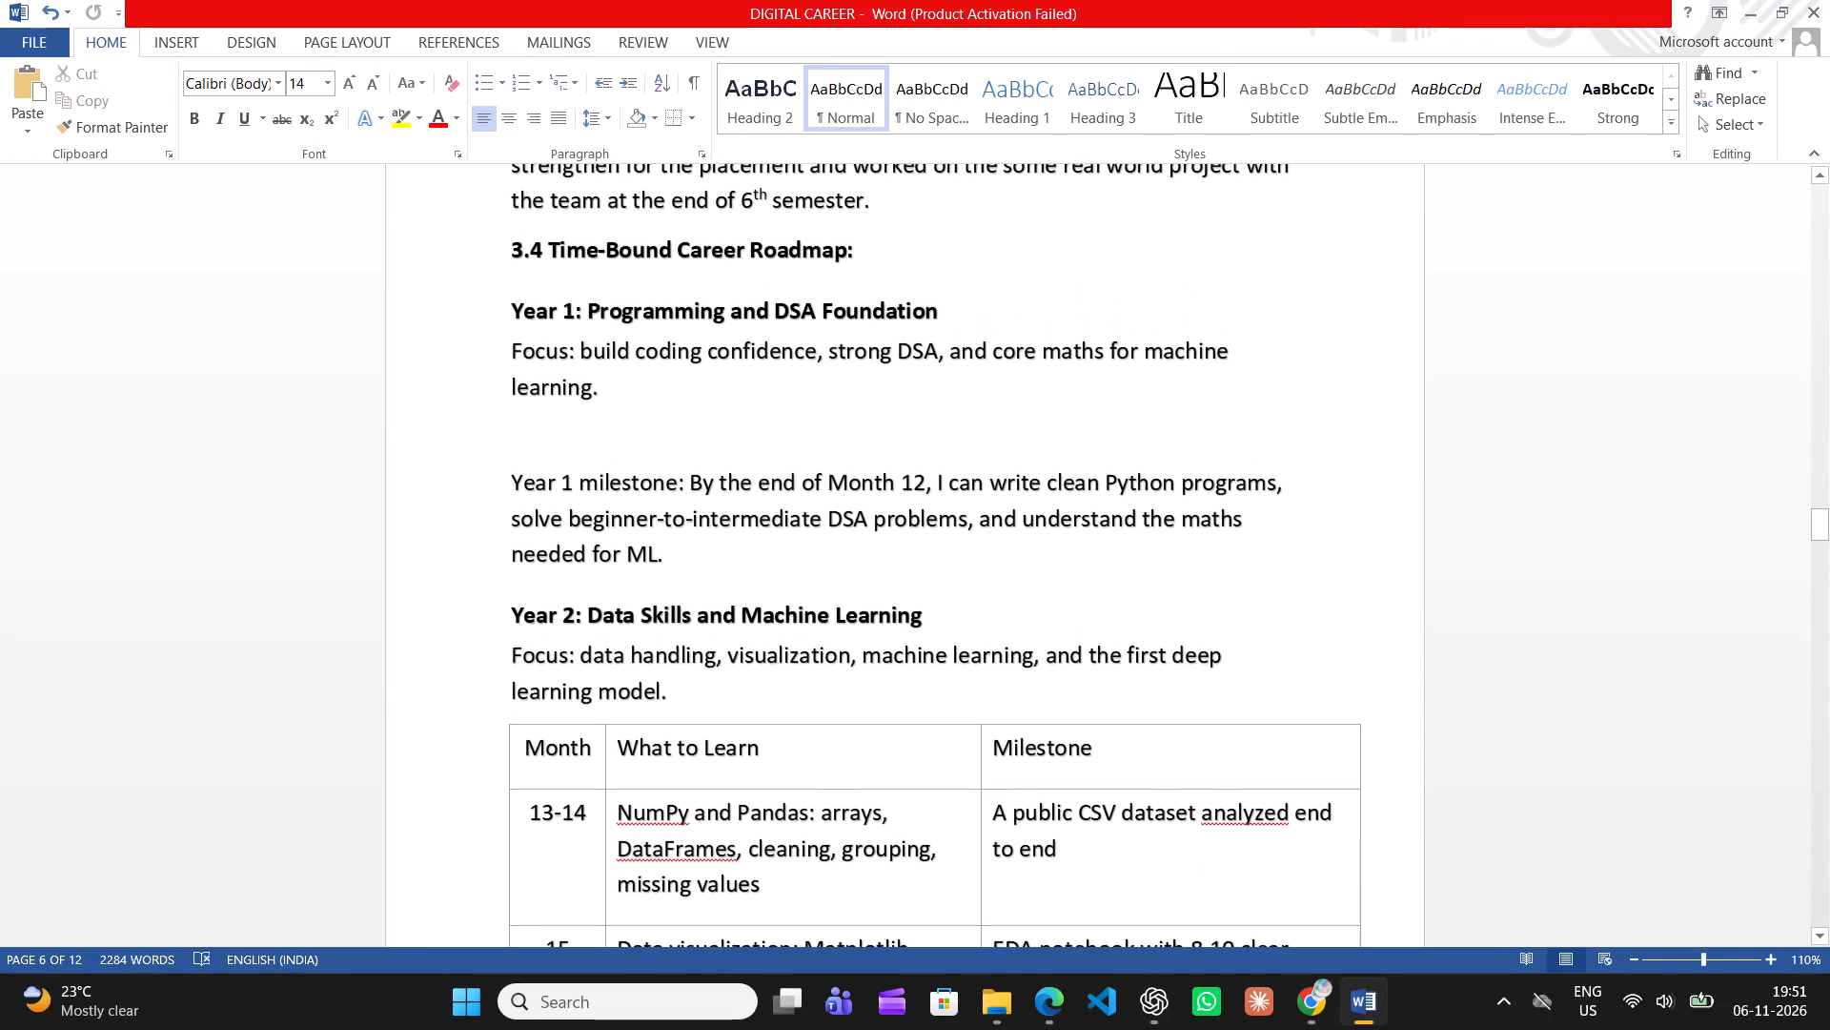
click(614, 390)
click(589, 409)
click(541, 422)
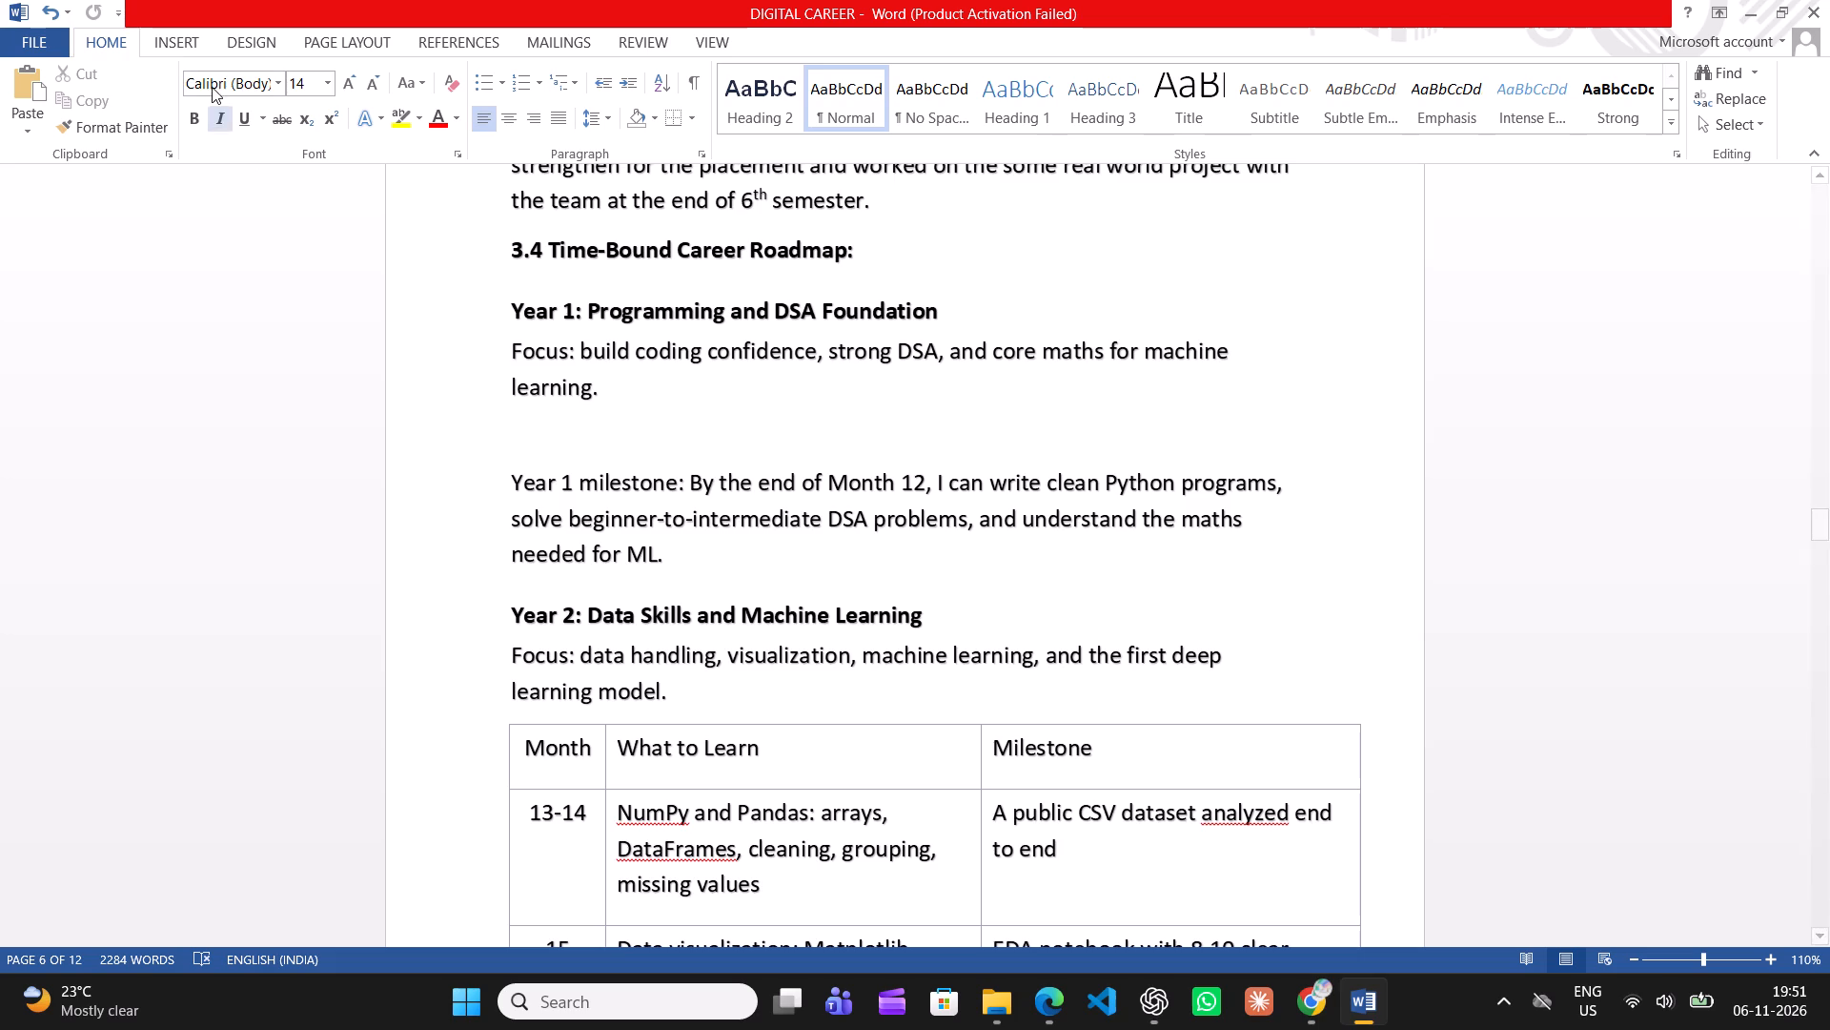
click(1257, 1012)
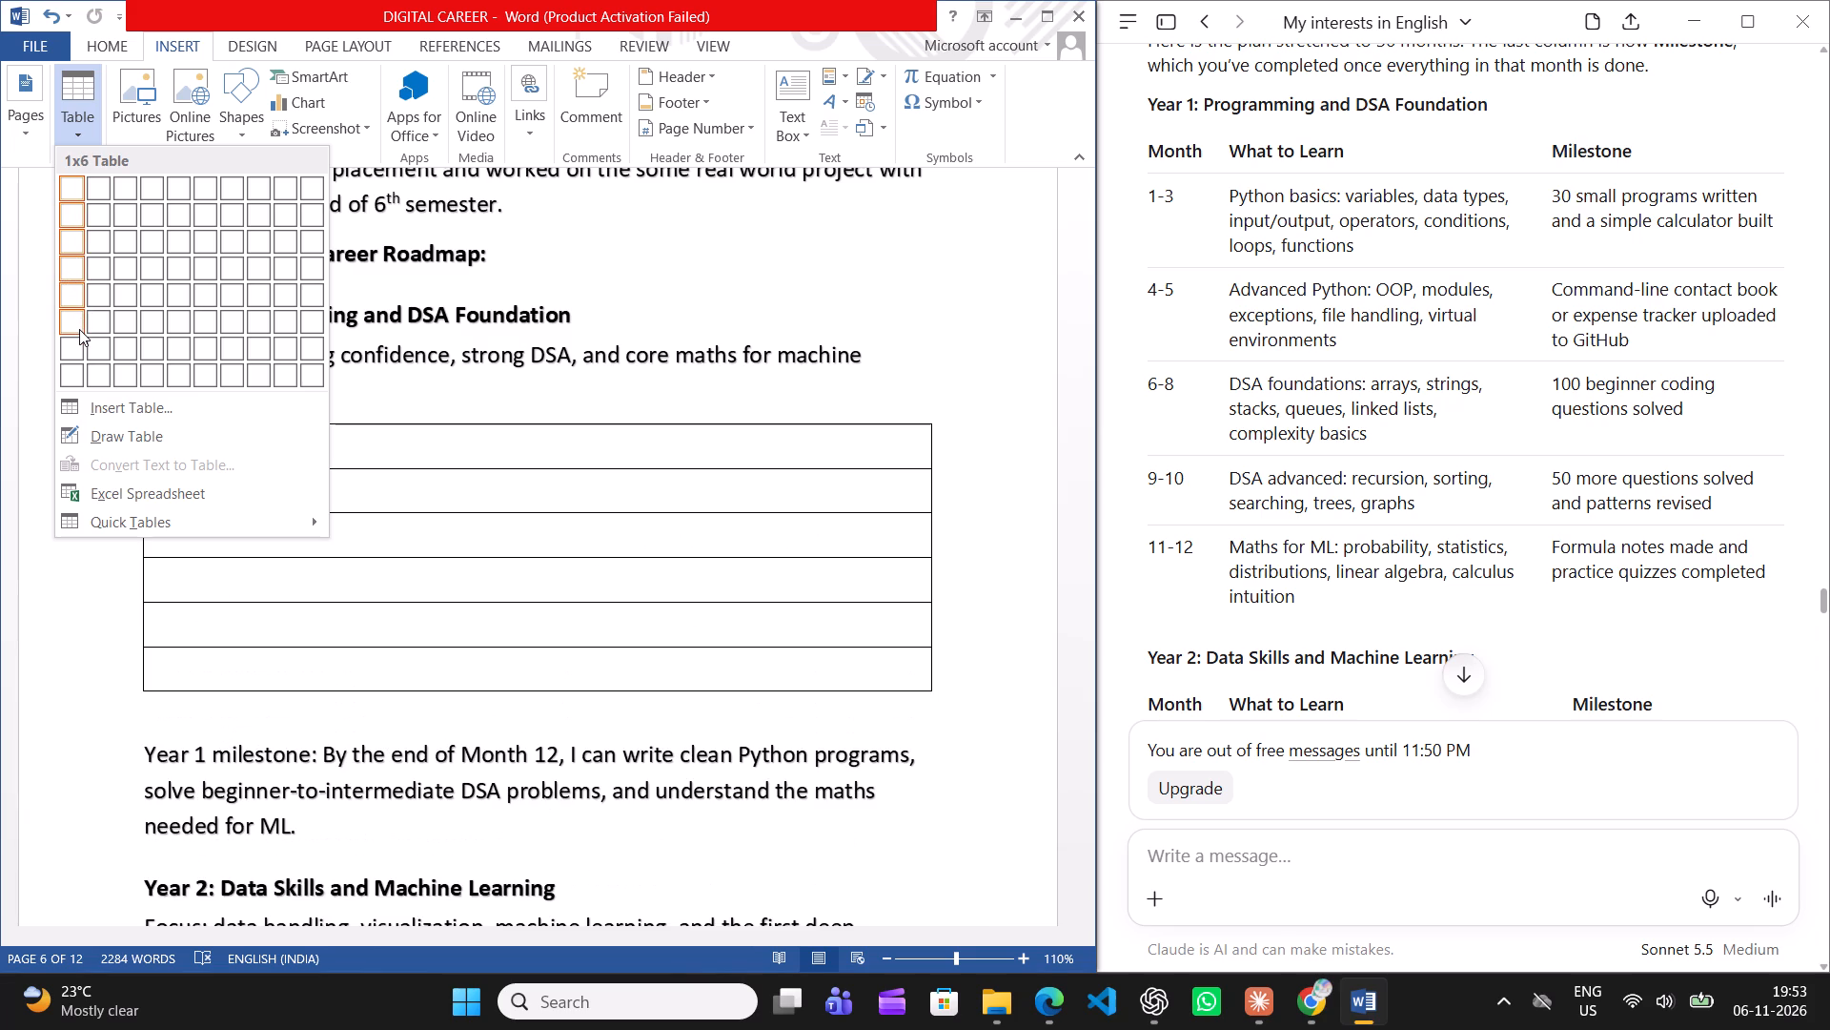
click(138, 321)
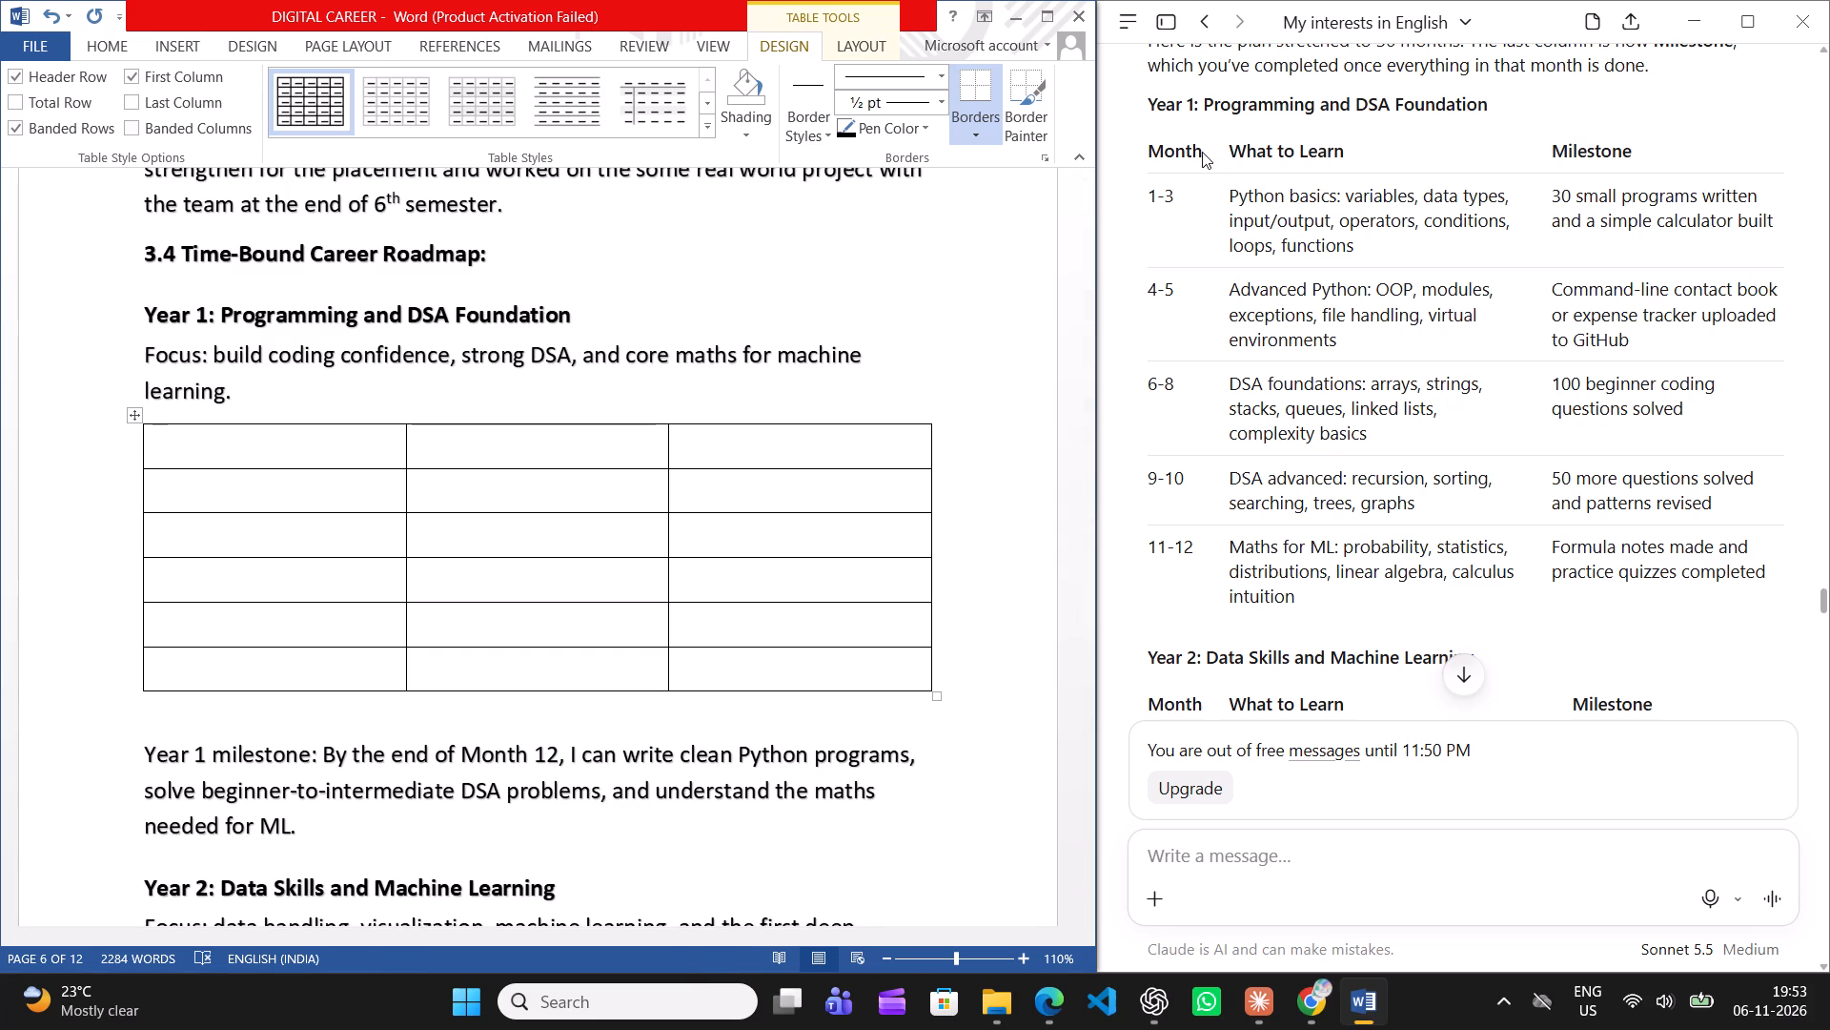
Fill the new table's header row with Month, What to learn and Milestone.
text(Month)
click(520, 456)
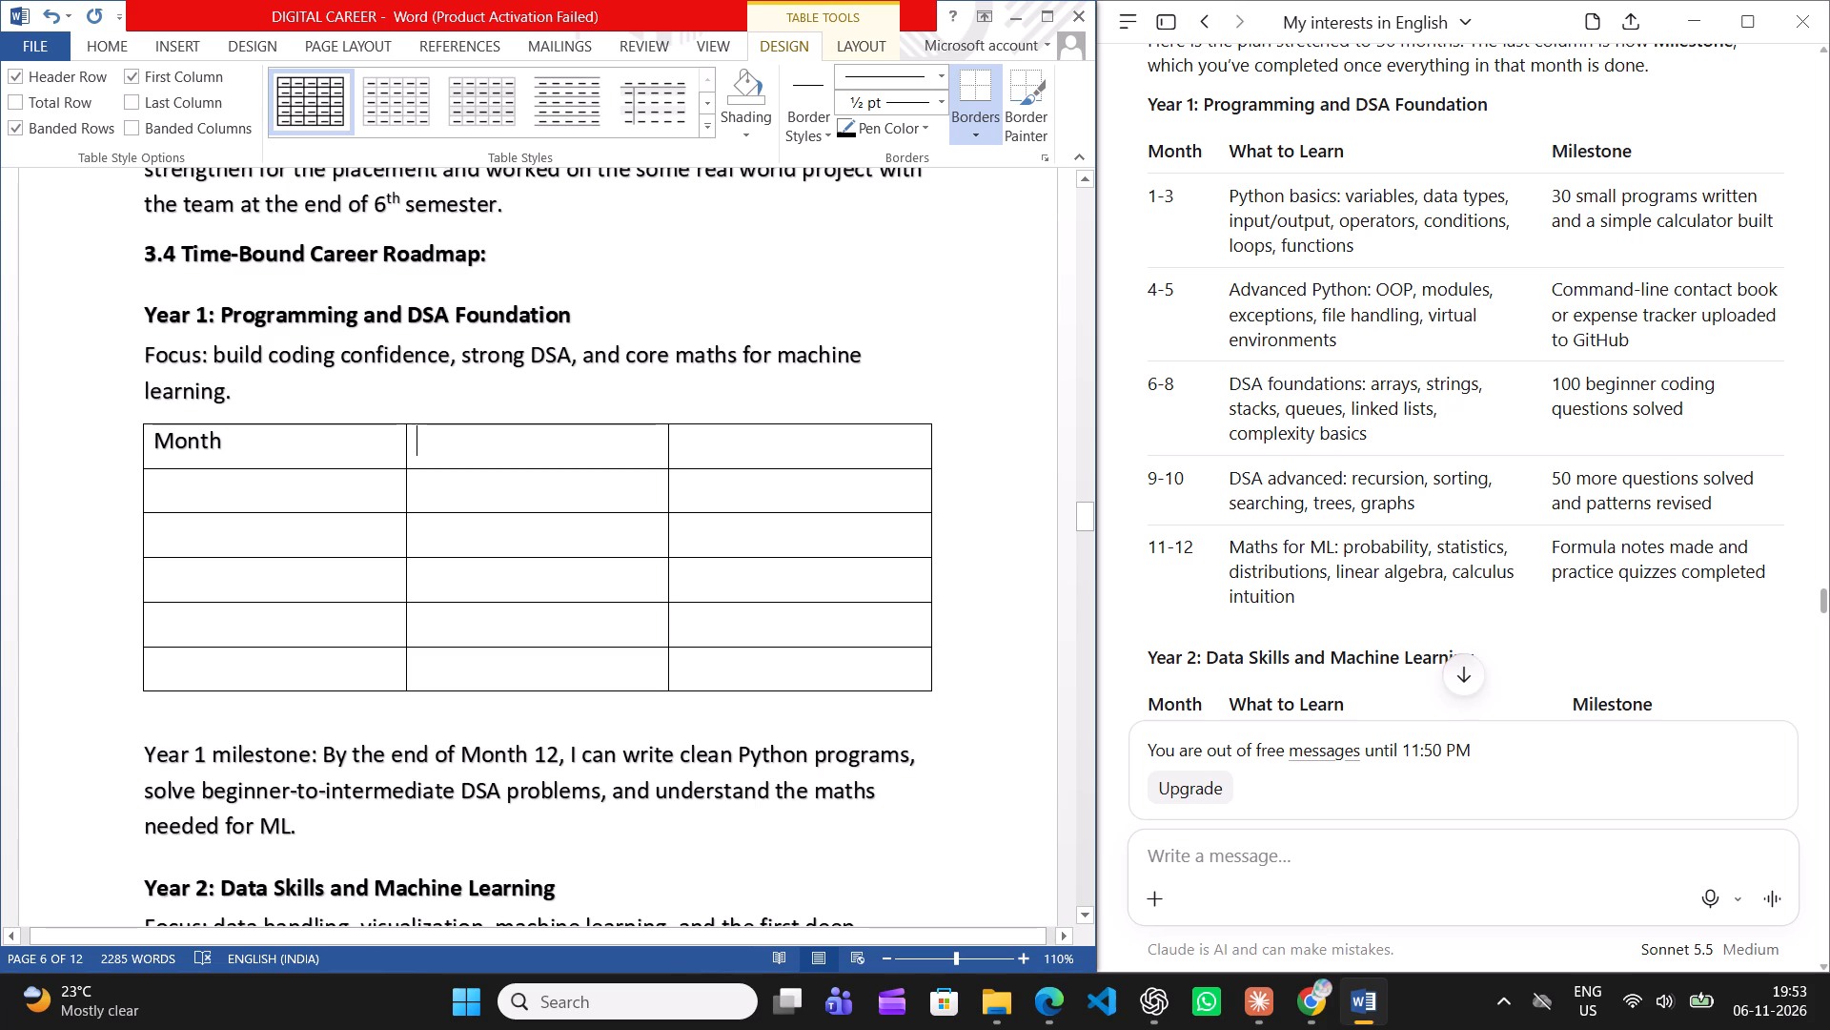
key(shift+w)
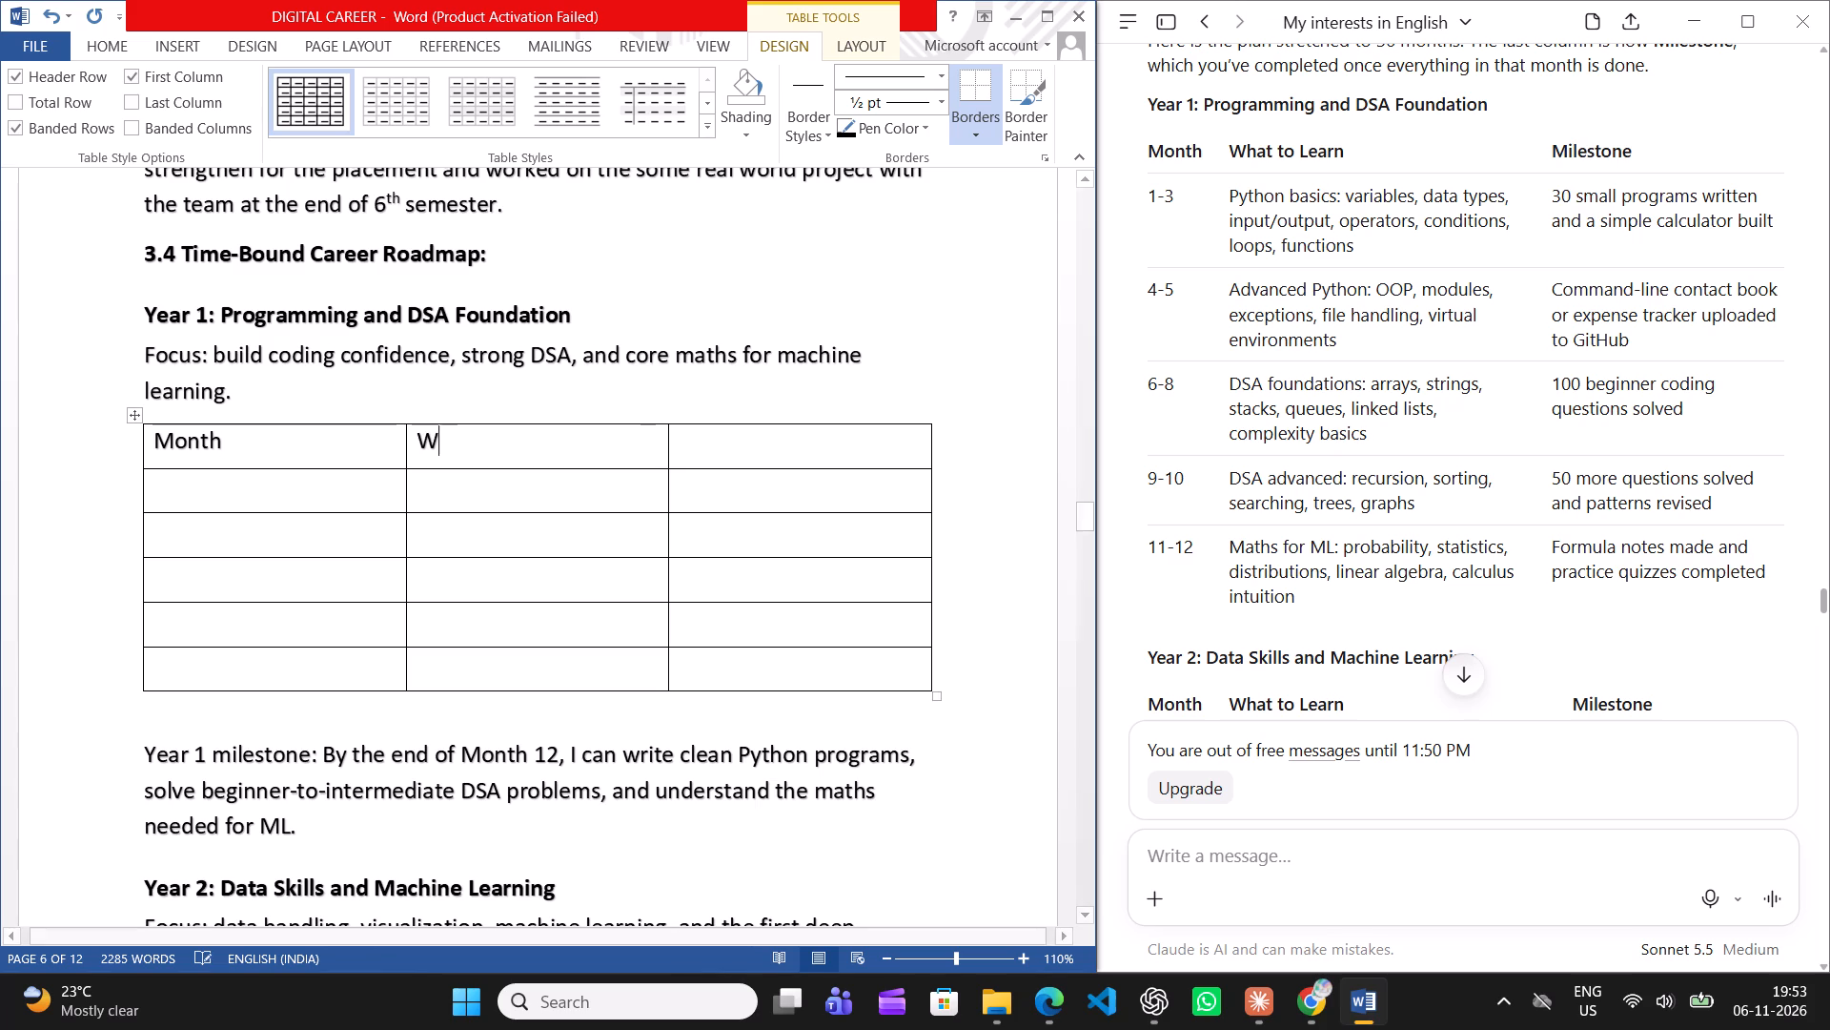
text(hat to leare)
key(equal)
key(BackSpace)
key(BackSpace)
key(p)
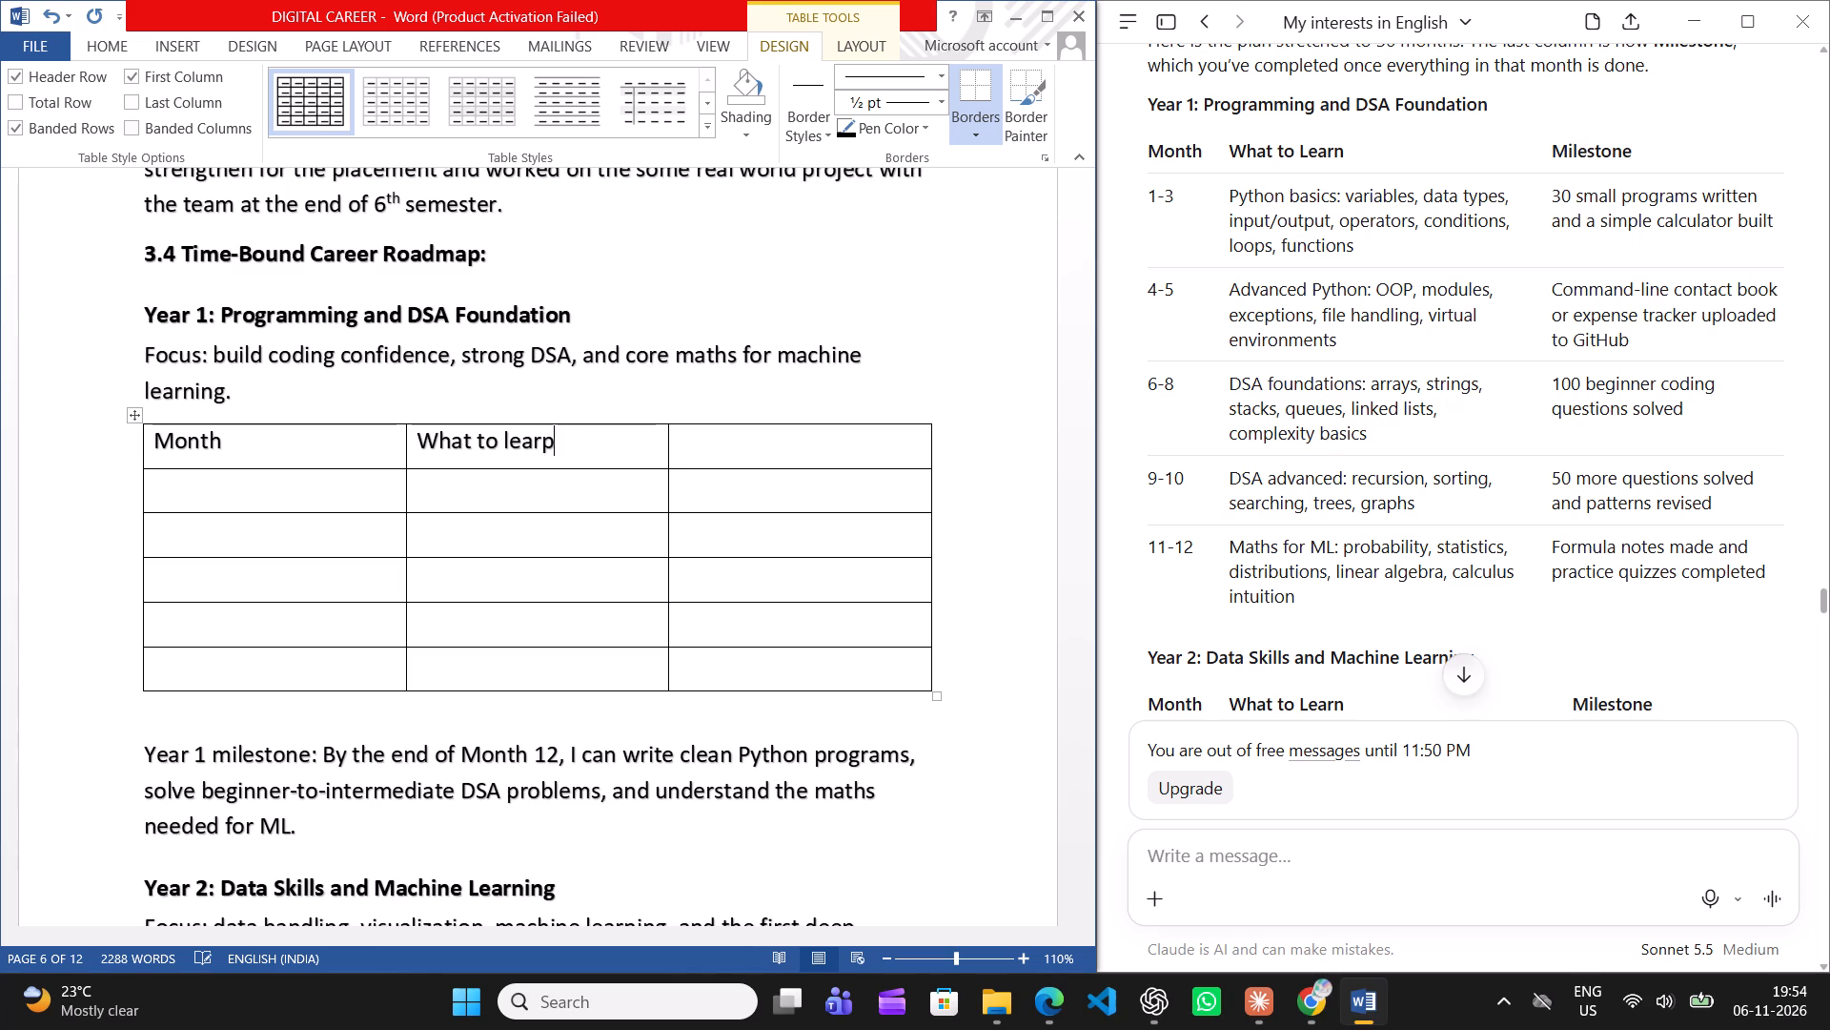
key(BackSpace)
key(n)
click(106, 37)
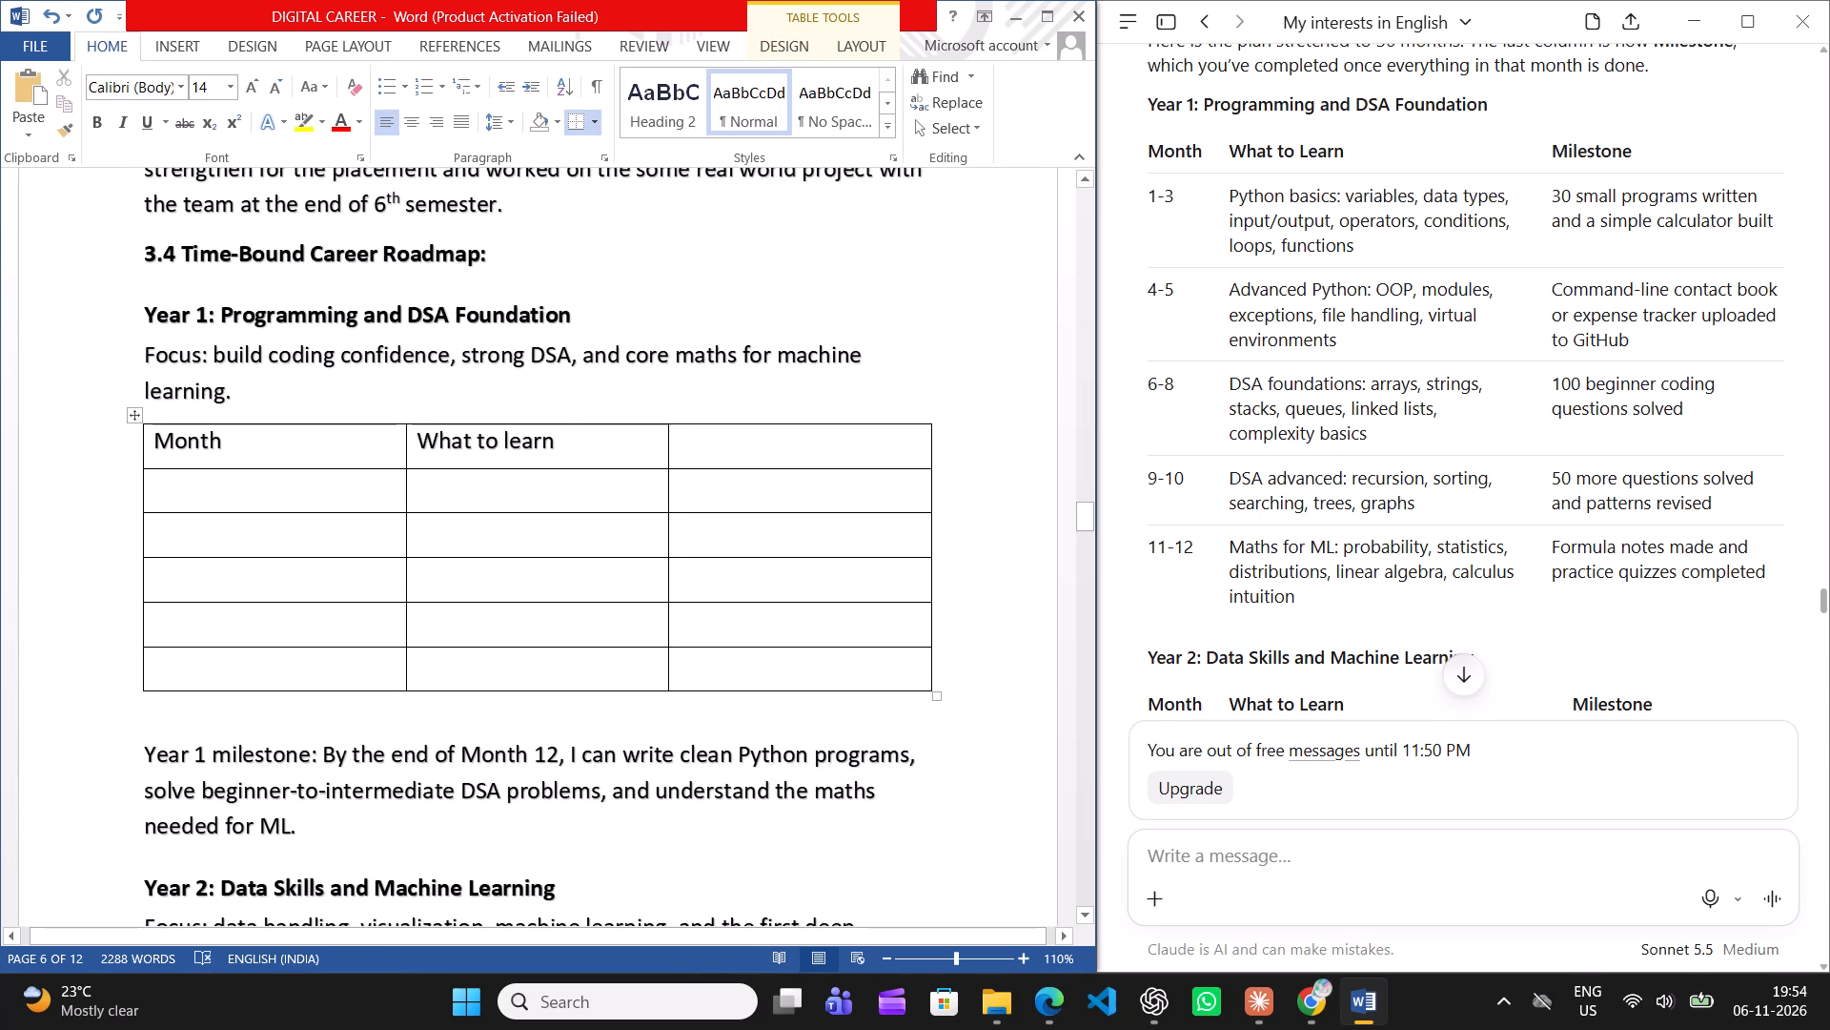
click(737, 446)
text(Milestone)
Narrow the Month column of the Year 1 table, giving the freed width to the What to learn column.
drag(406, 537, 316, 546)
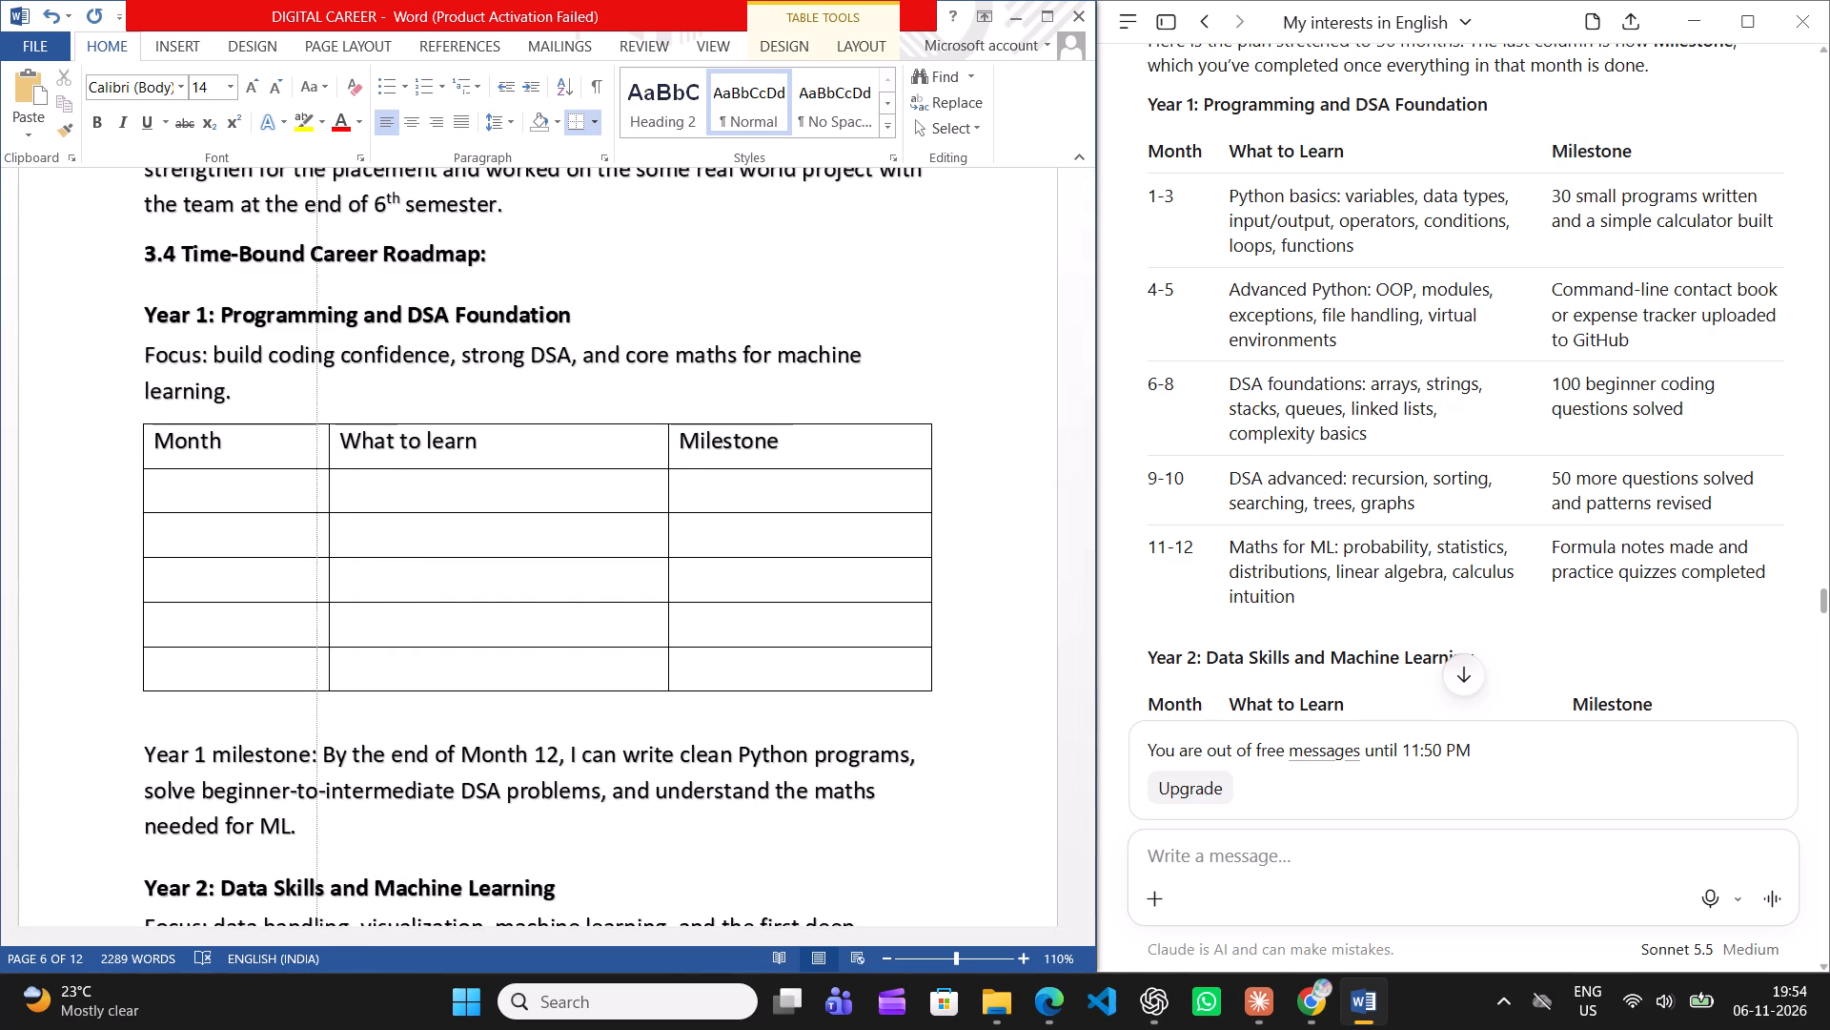
drag(316, 546, 281, 543)
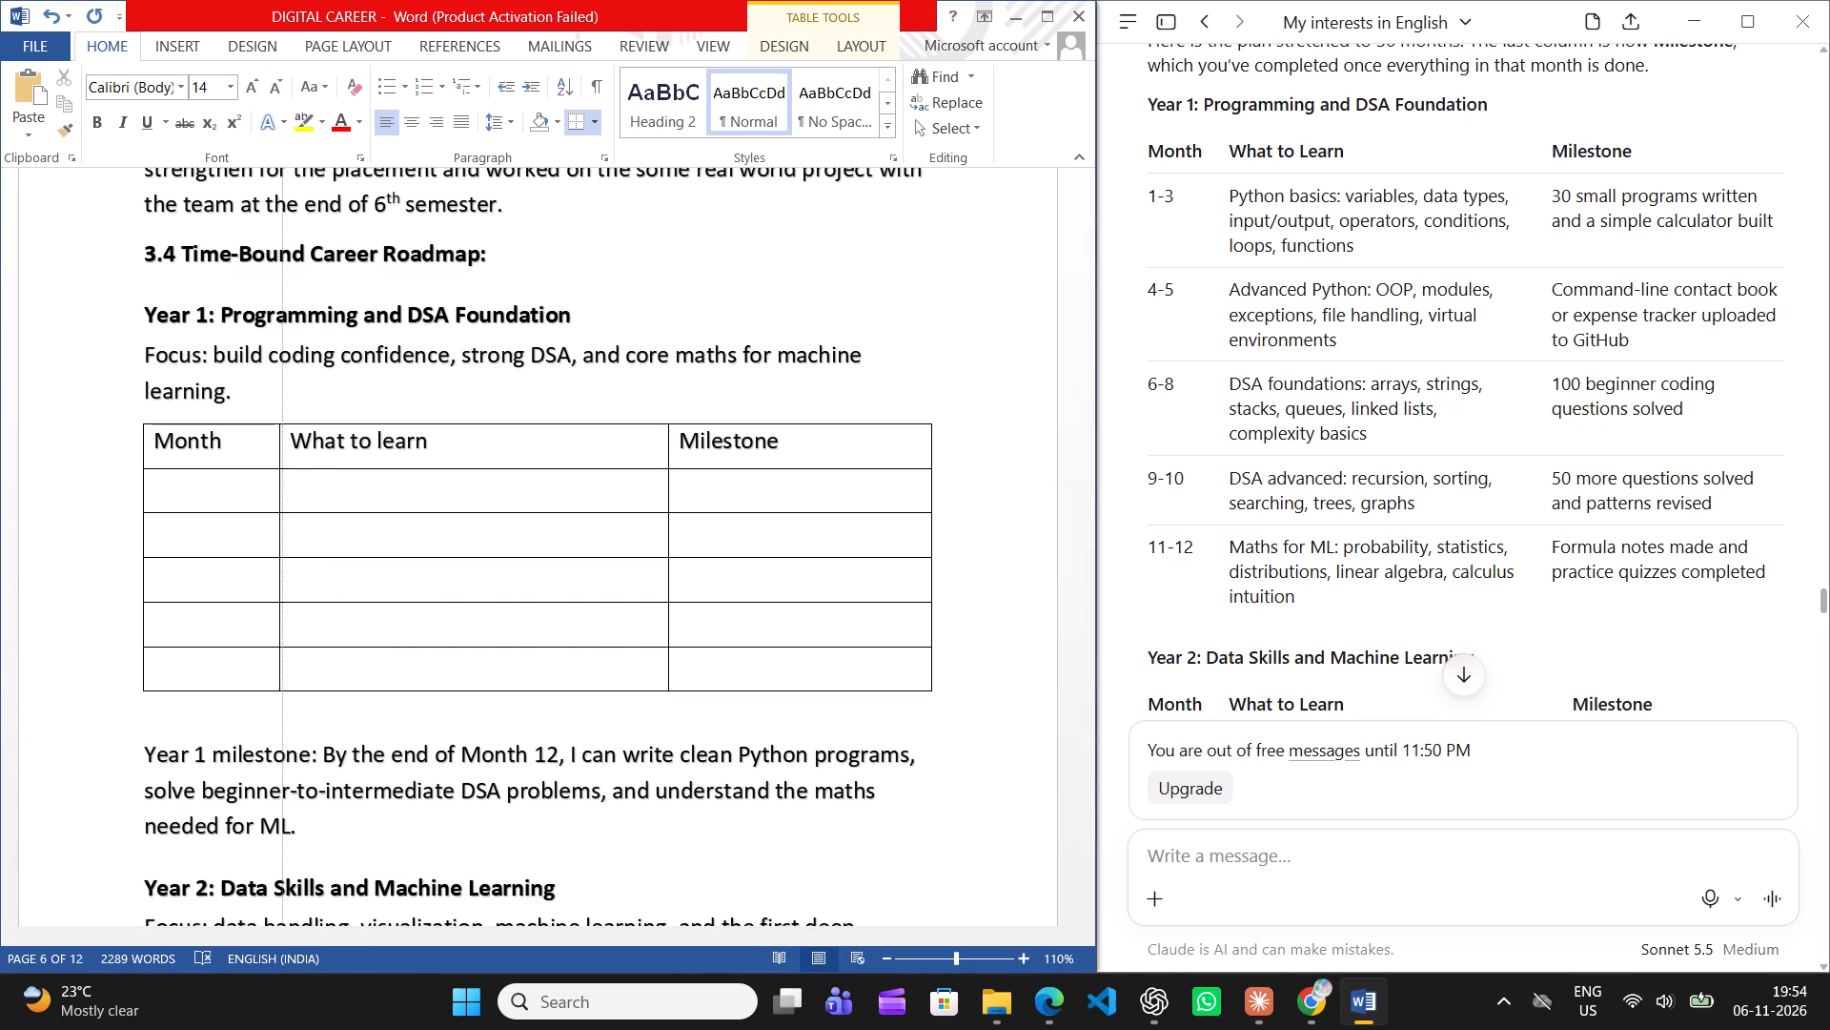
drag(281, 543, 289, 543)
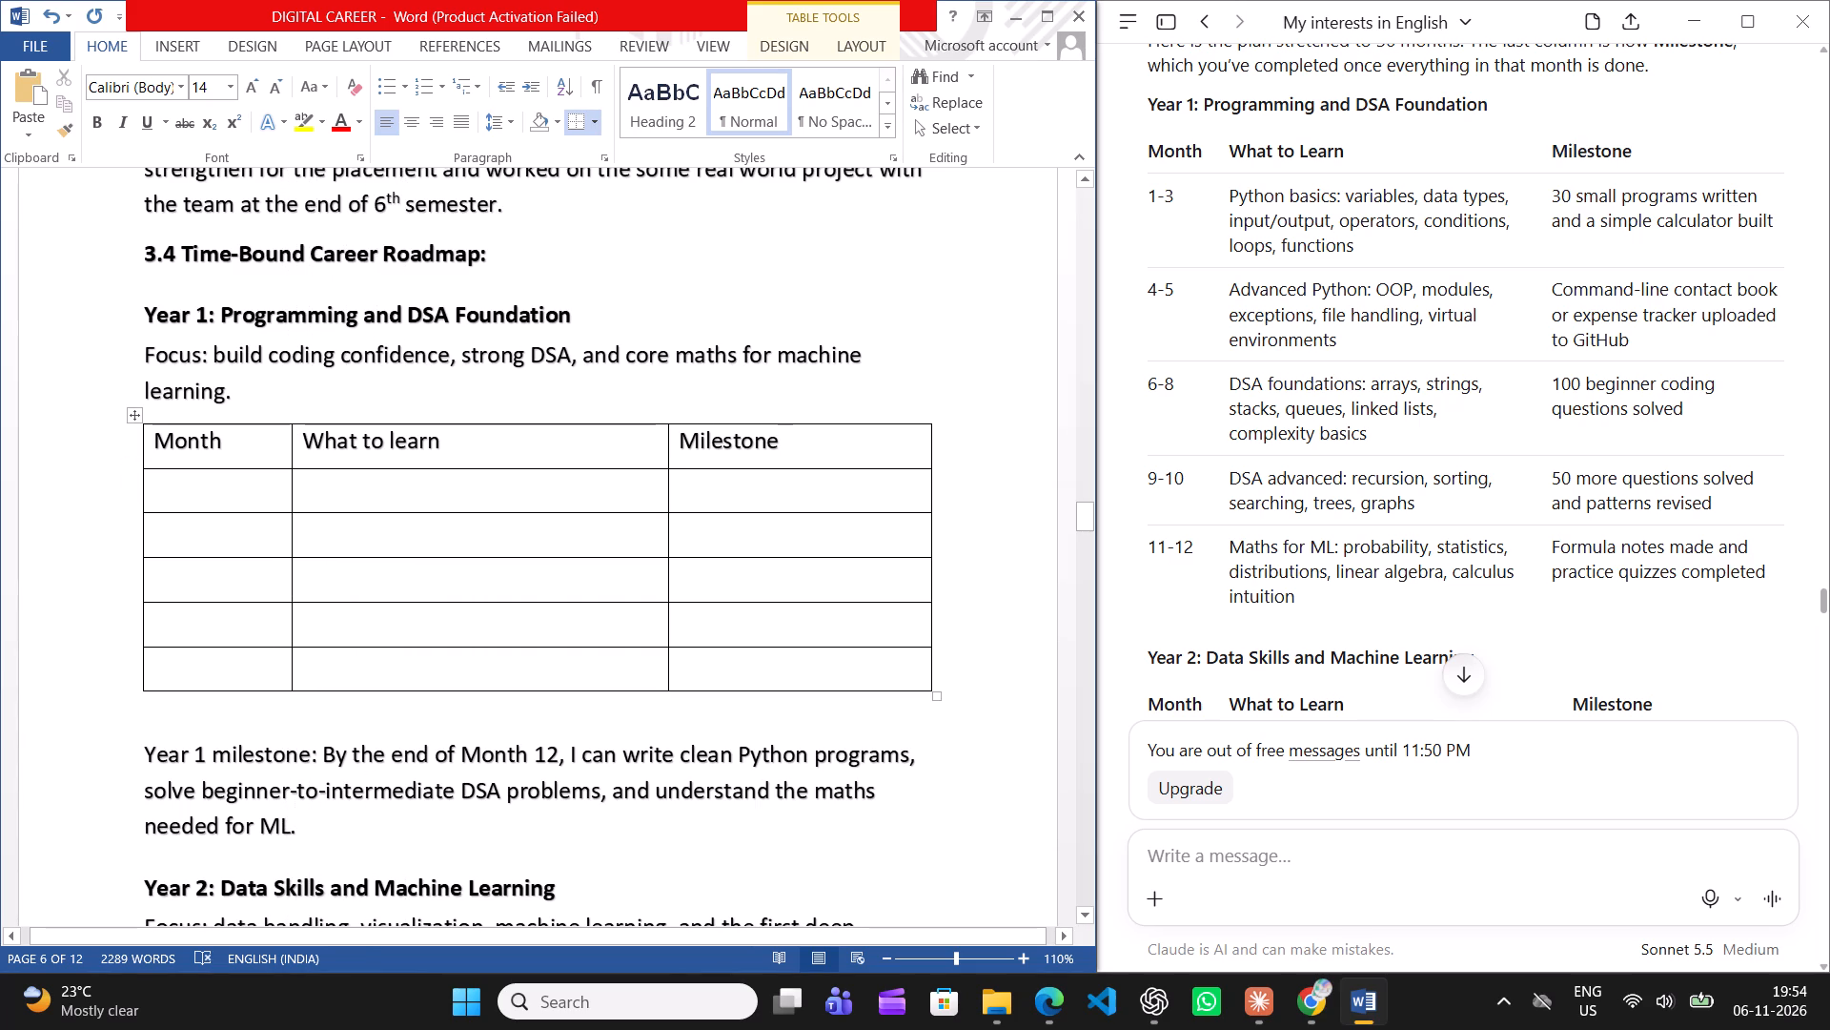
click(170, 484)
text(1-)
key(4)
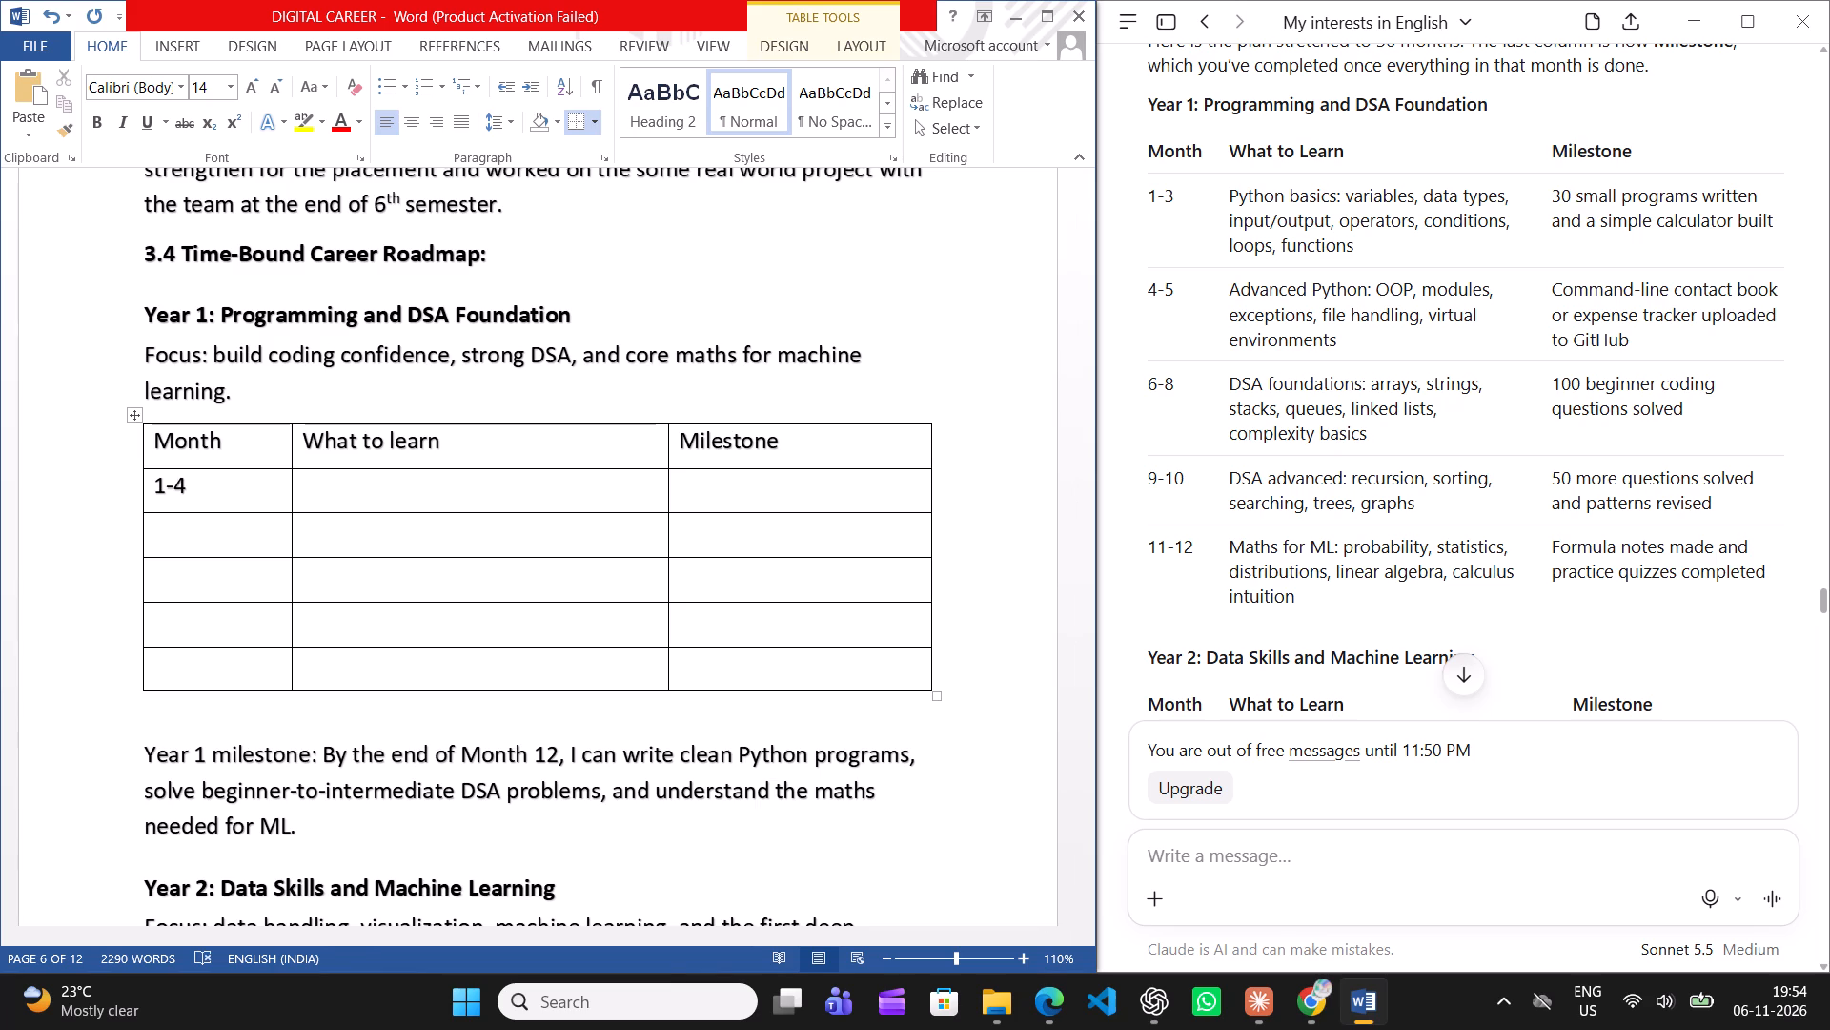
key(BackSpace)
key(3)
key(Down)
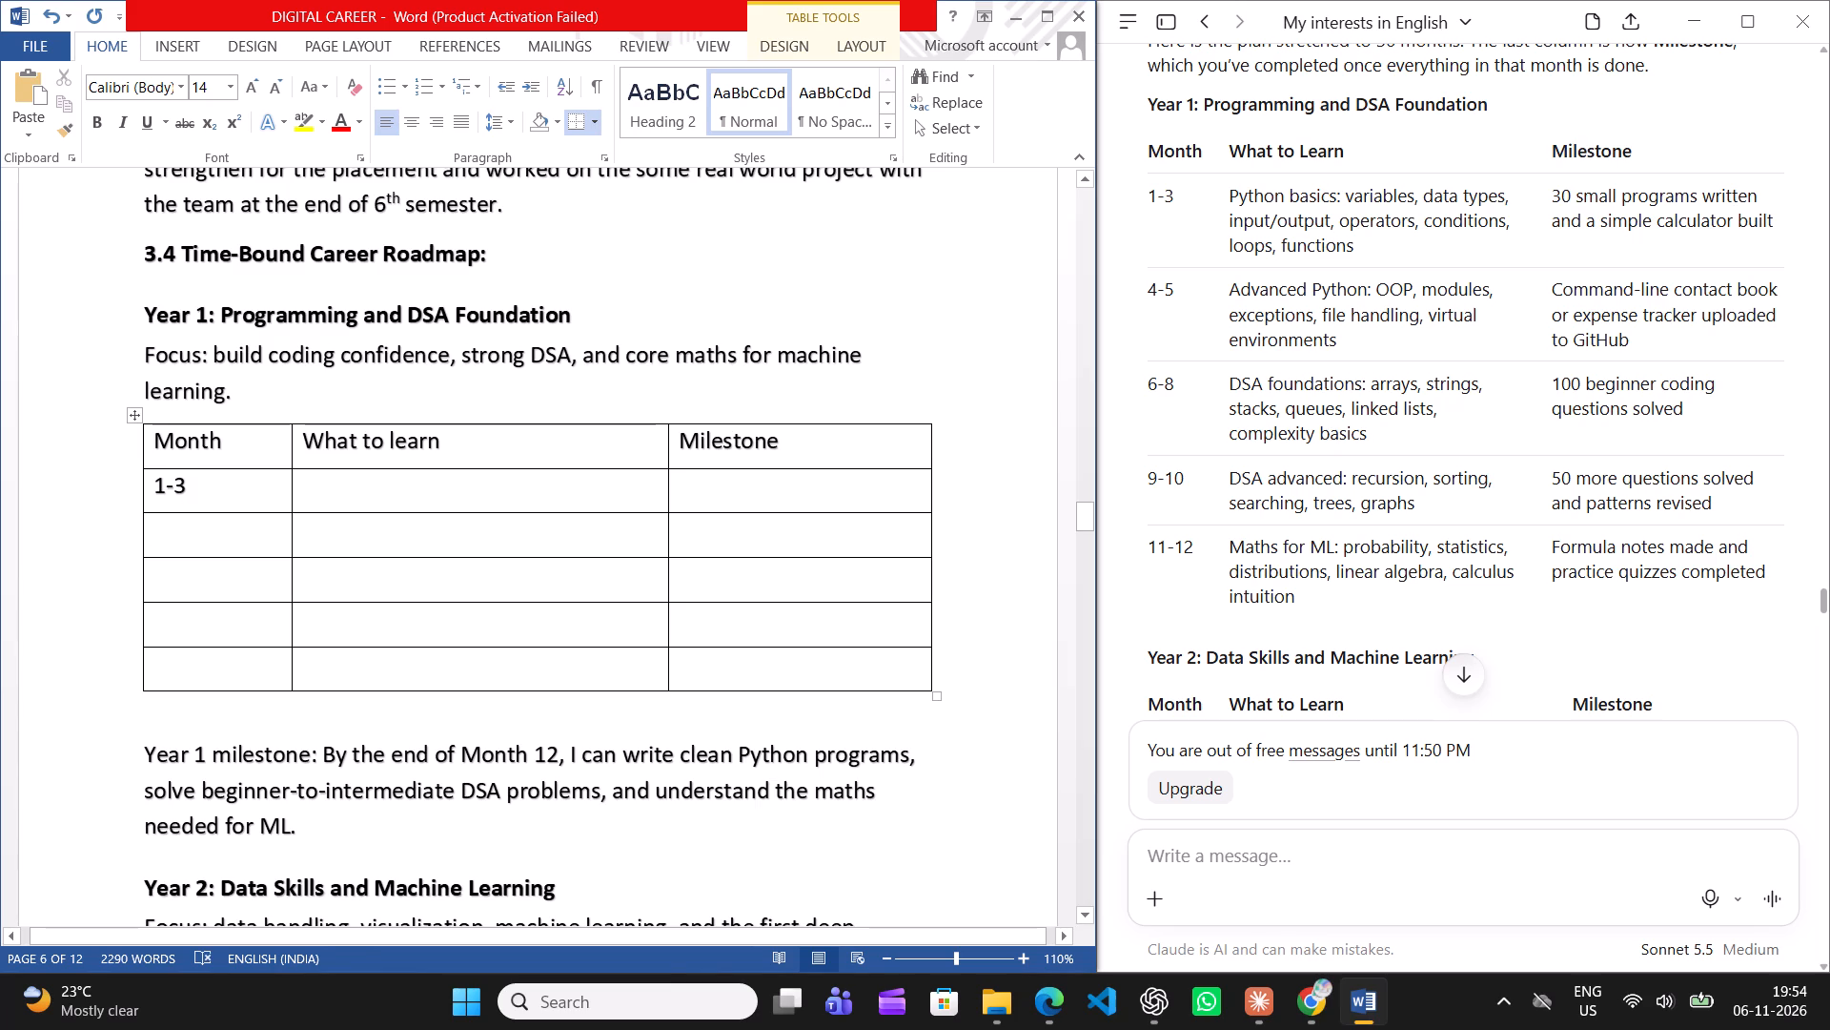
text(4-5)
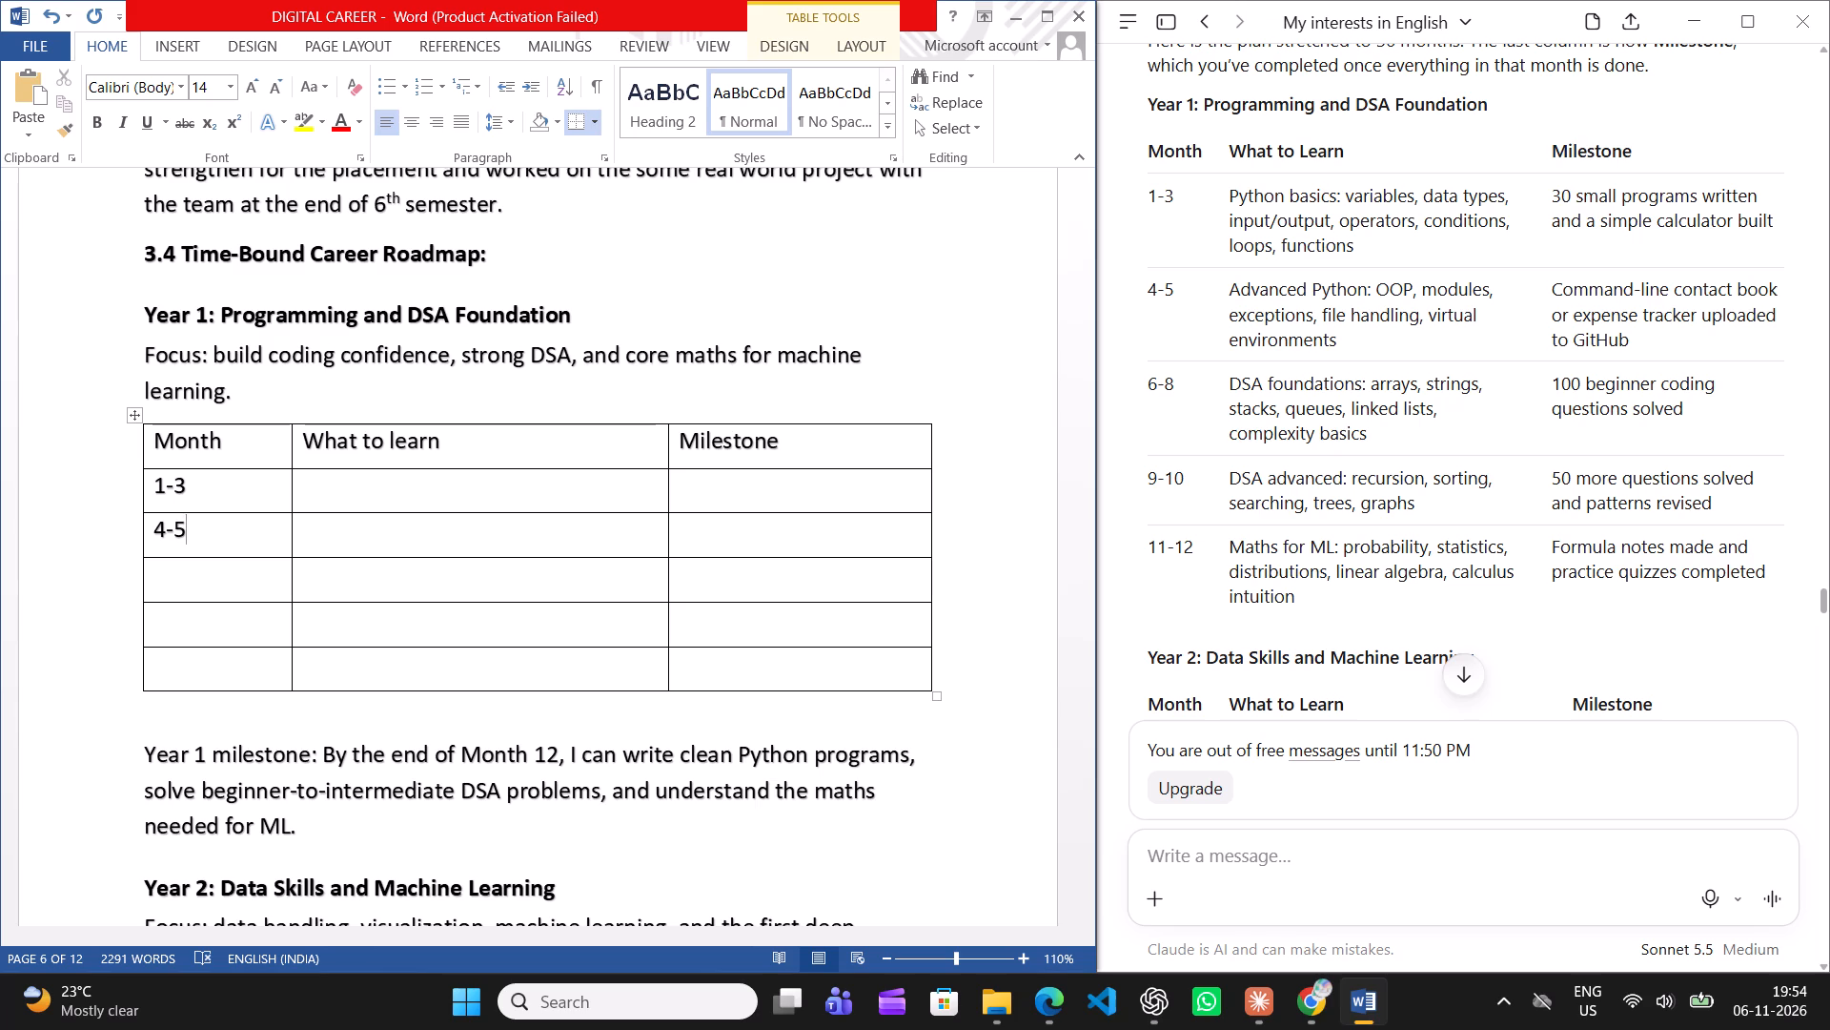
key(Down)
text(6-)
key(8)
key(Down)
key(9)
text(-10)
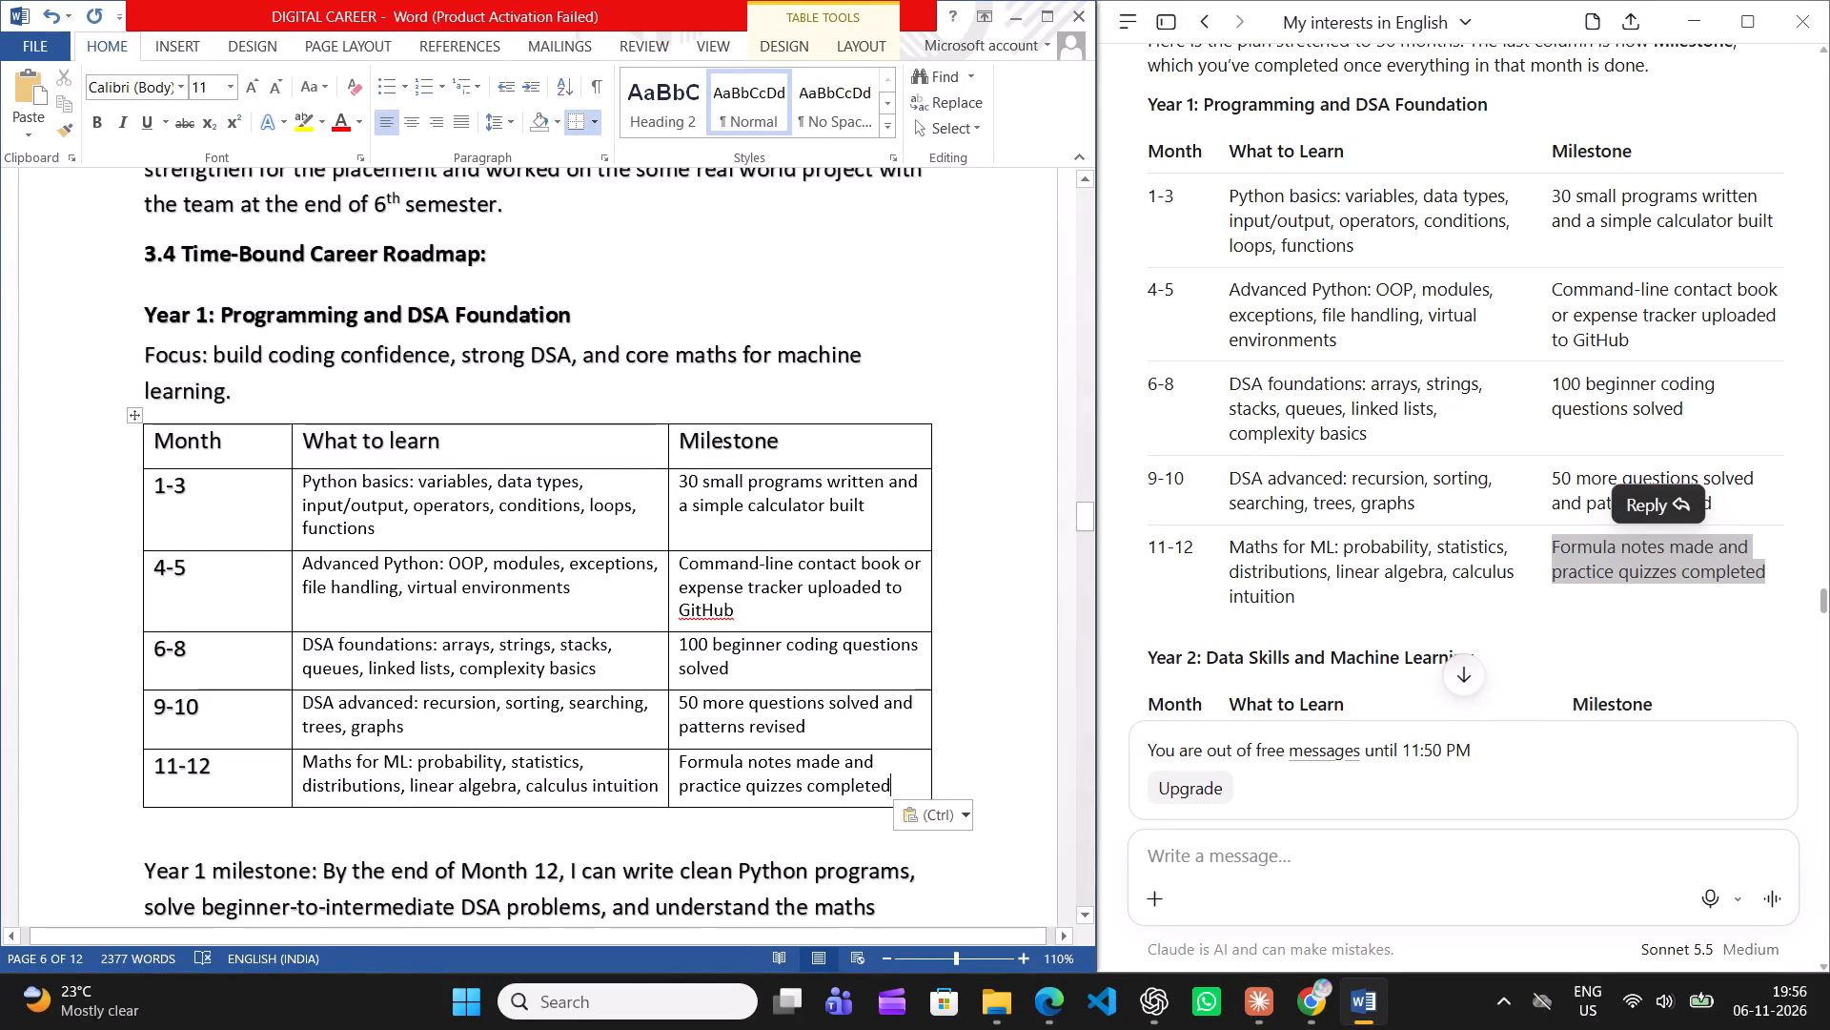
Set the font size of all What to learn and Milestone entries in the Year 1 table to 14.
drag(896, 778, 387, 518)
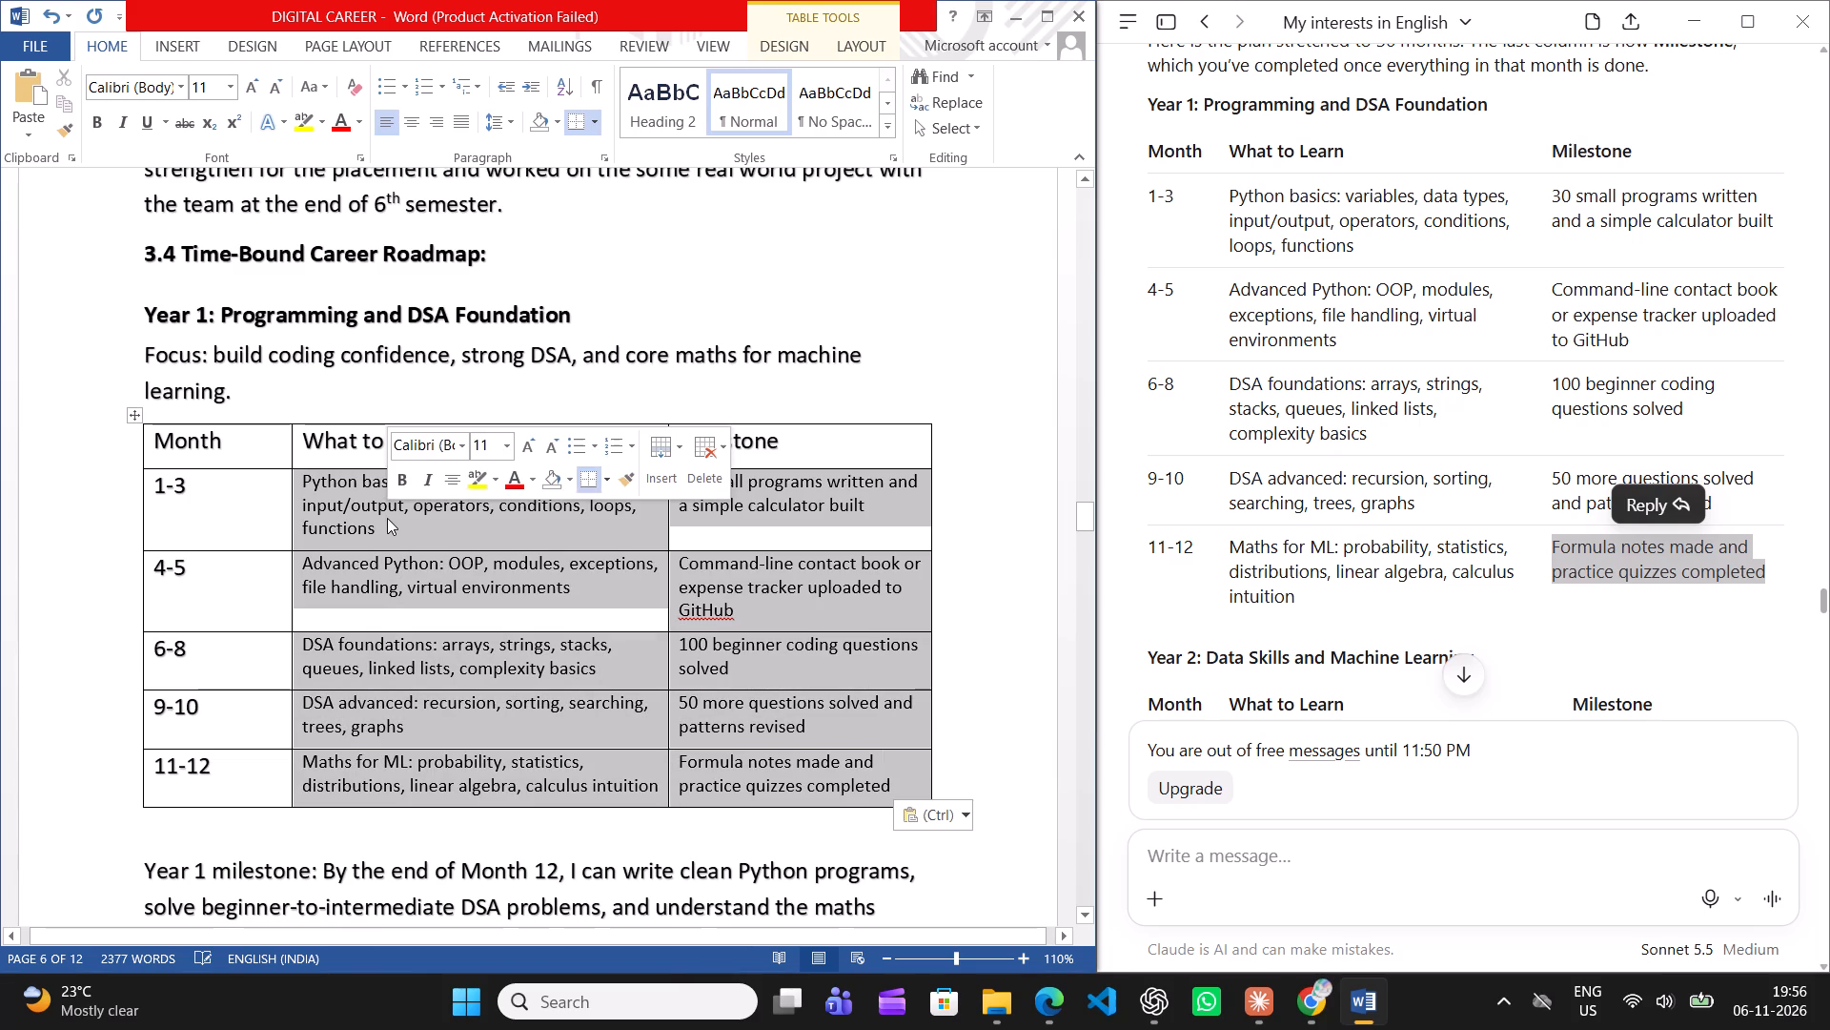
click(504, 437)
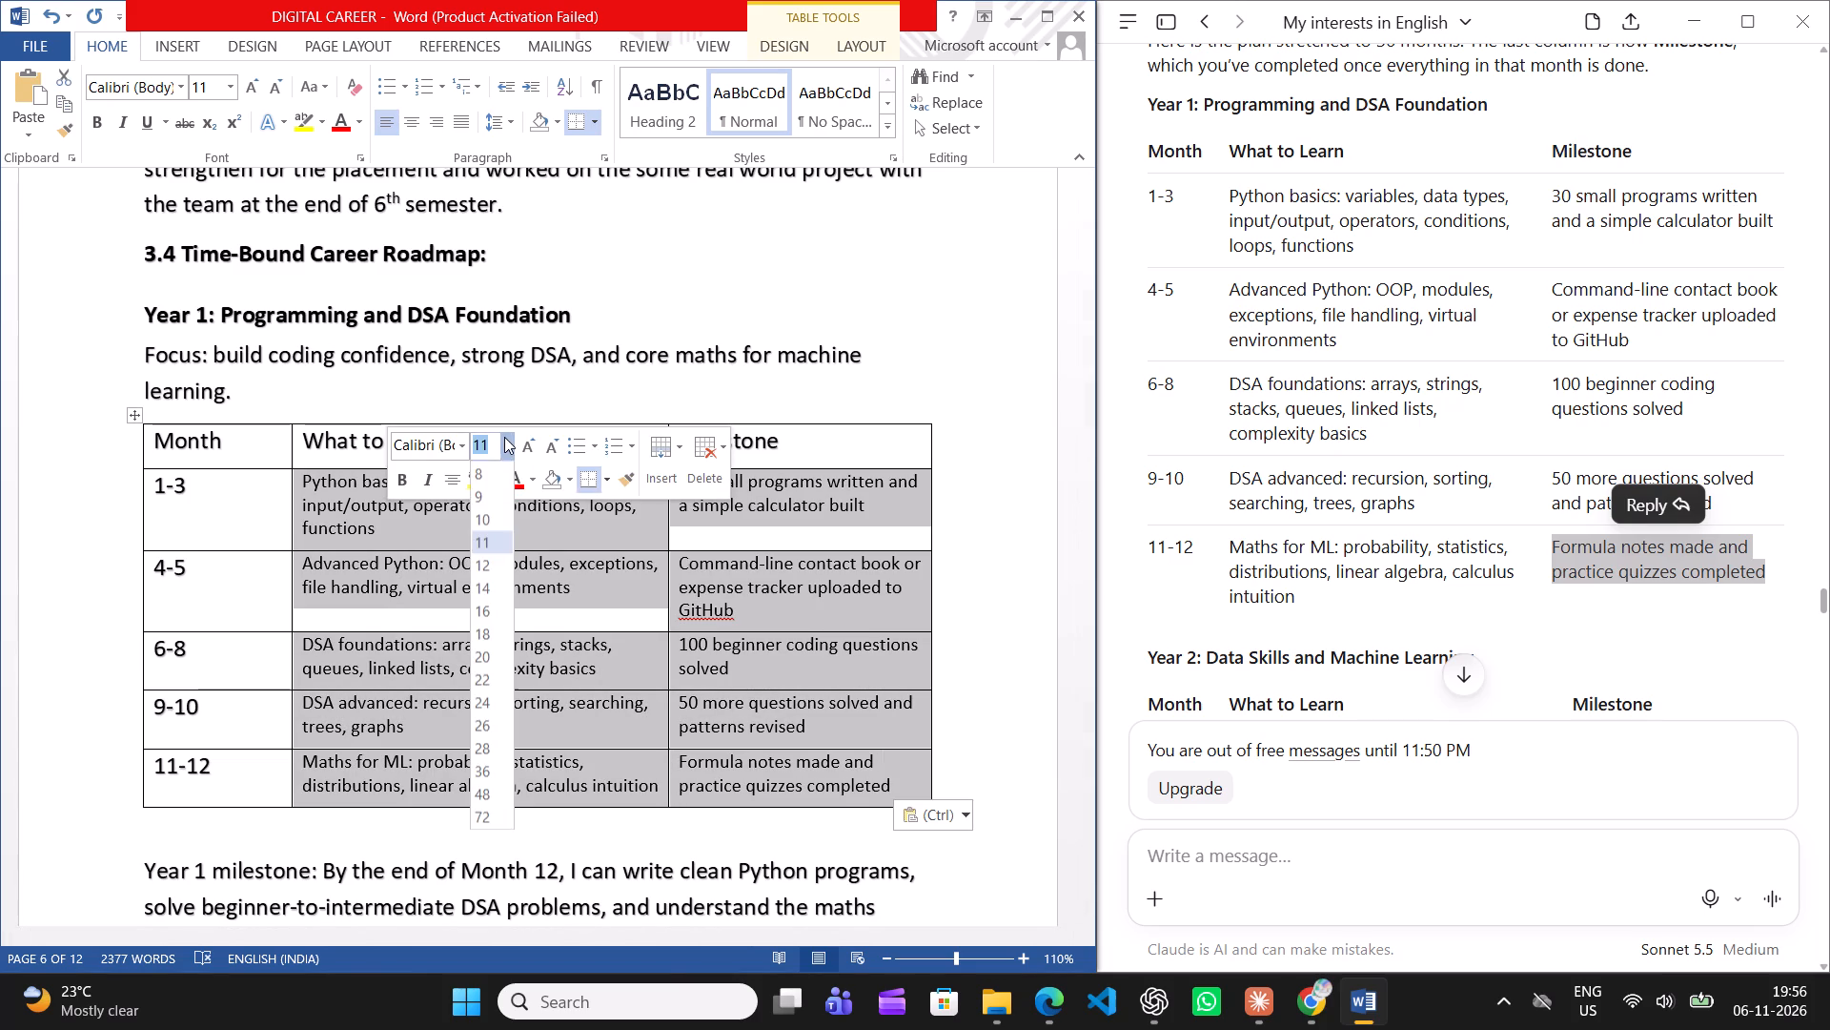
click(481, 596)
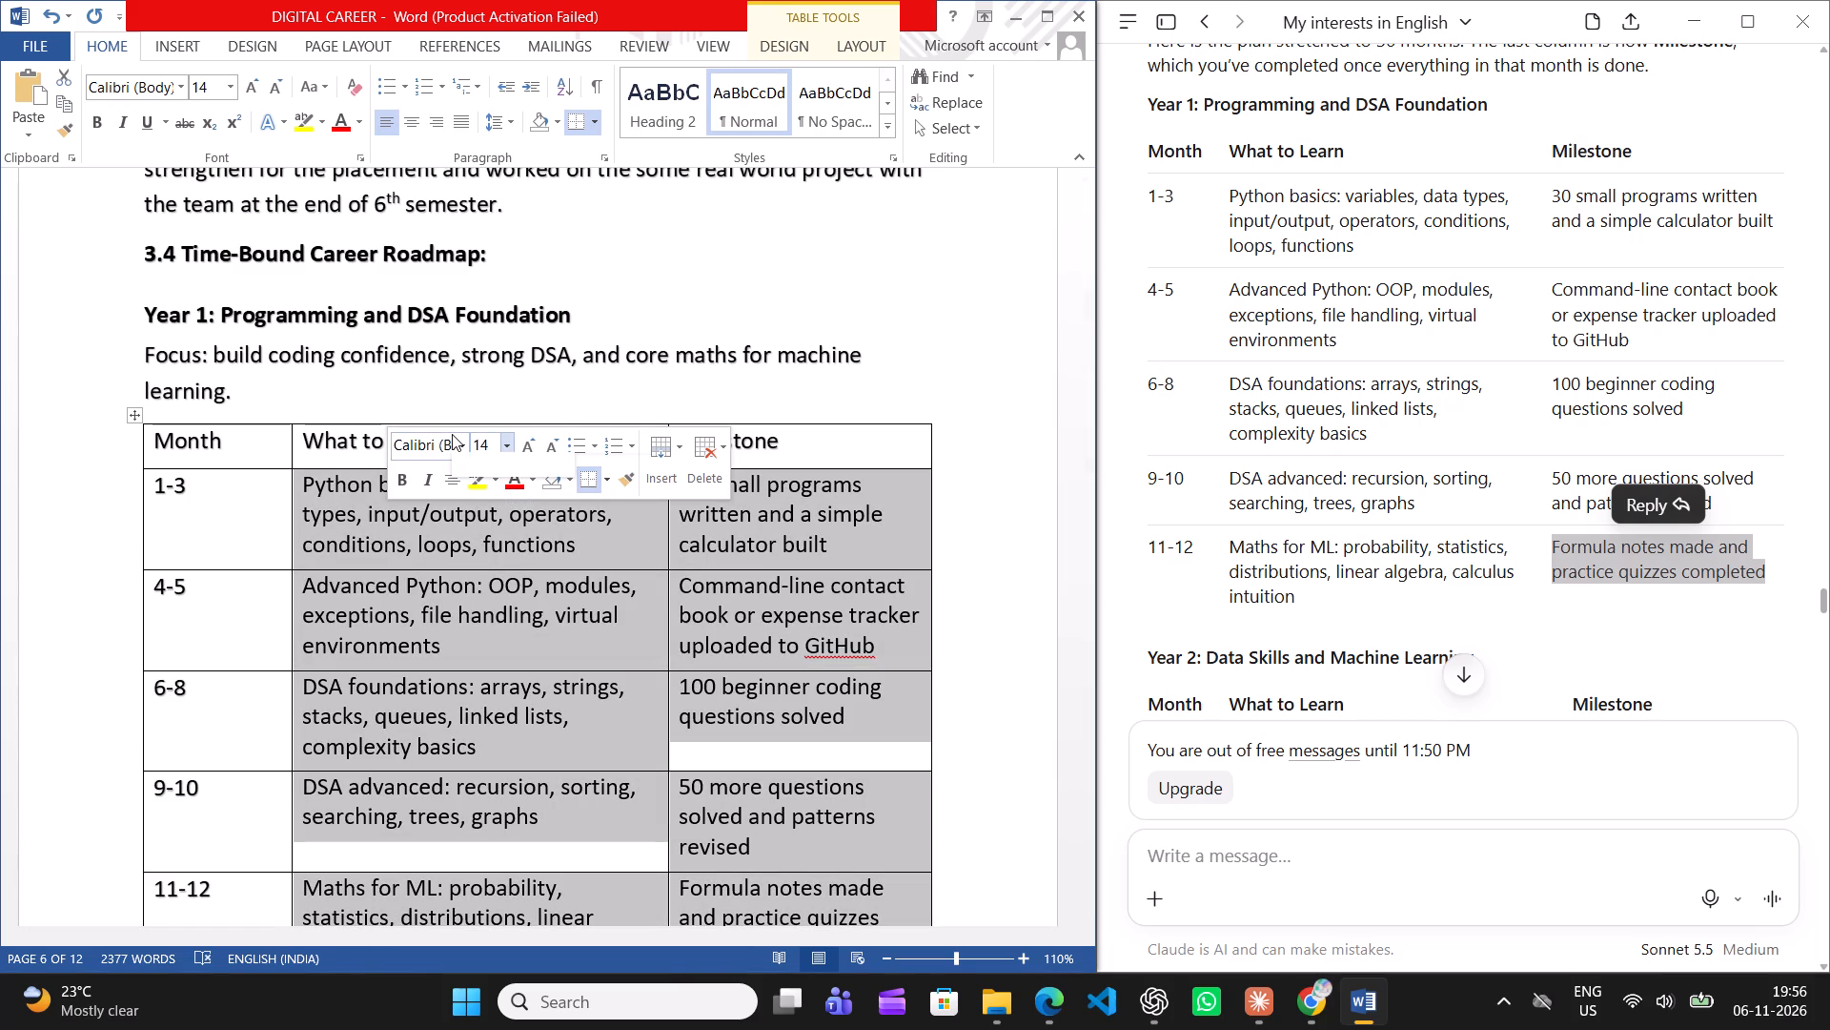
click(870, 385)
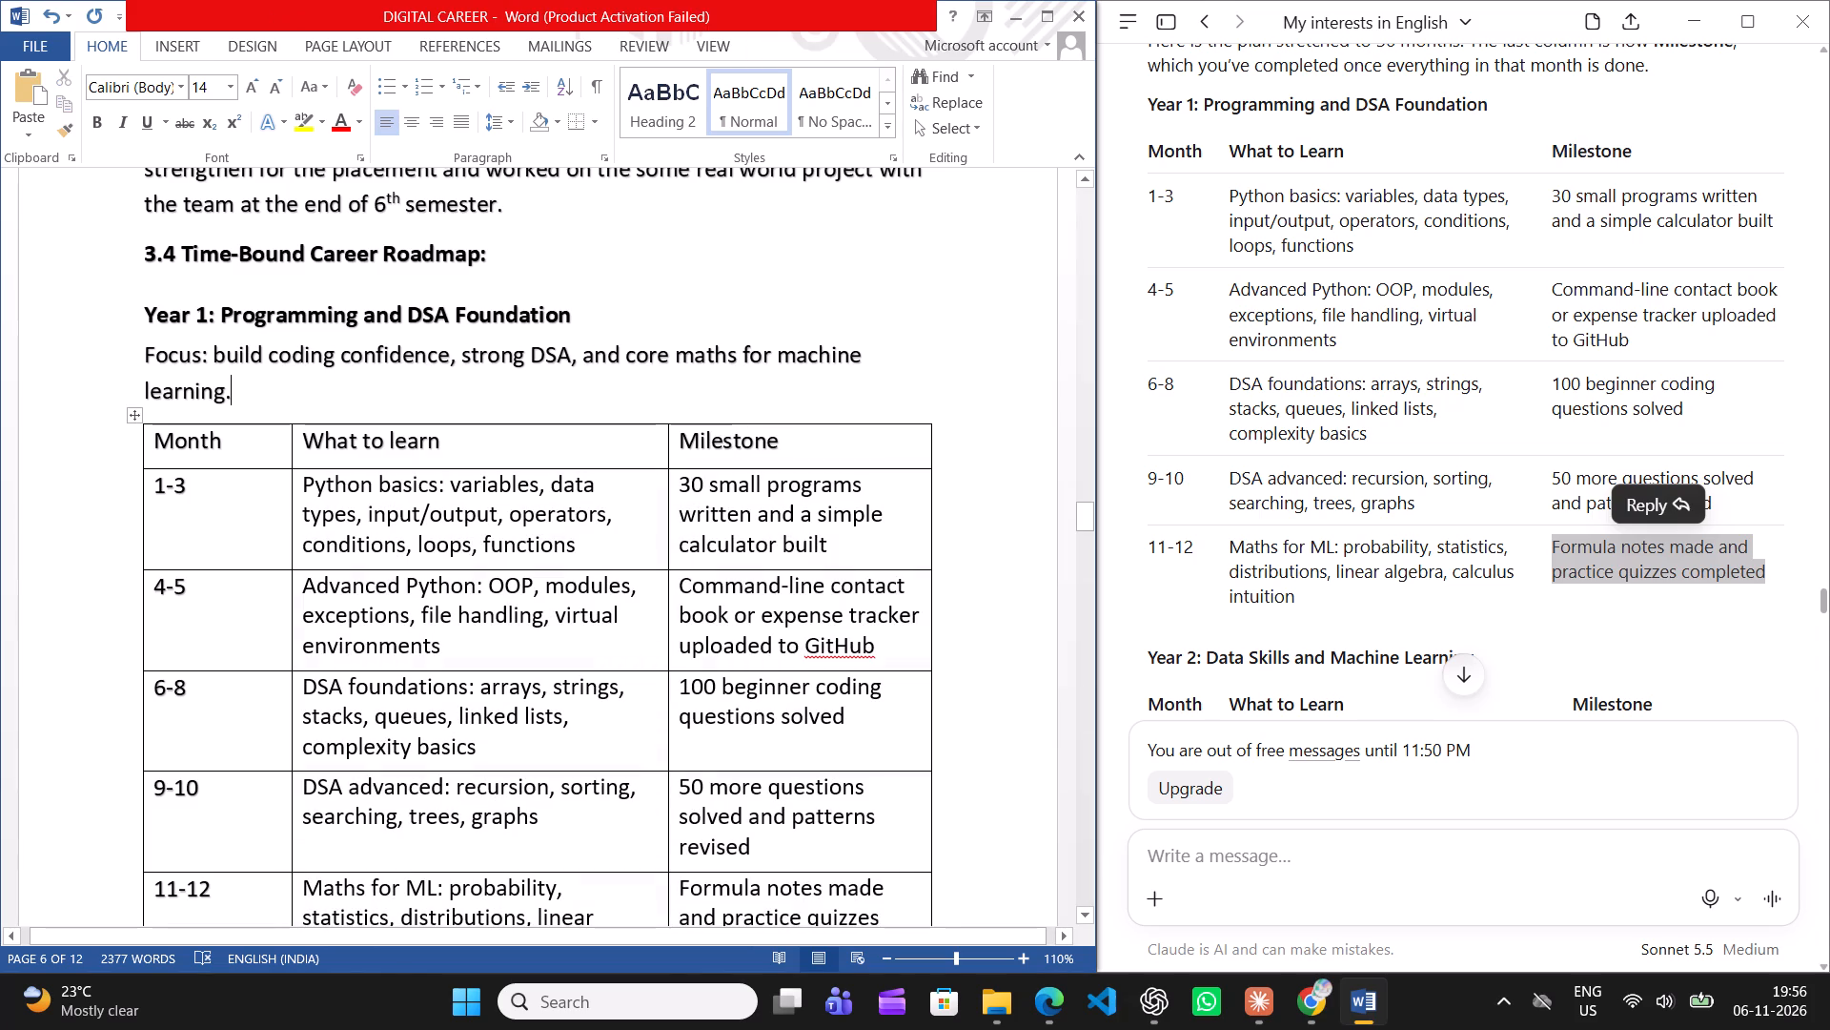
Cut the whole old roadmap table under Year 2: Data Skills and Machine Learning out of the report.
scroll(934, 568, down, 6)
scroll(934, 568, up, 1)
scroll(934, 568, down, 1)
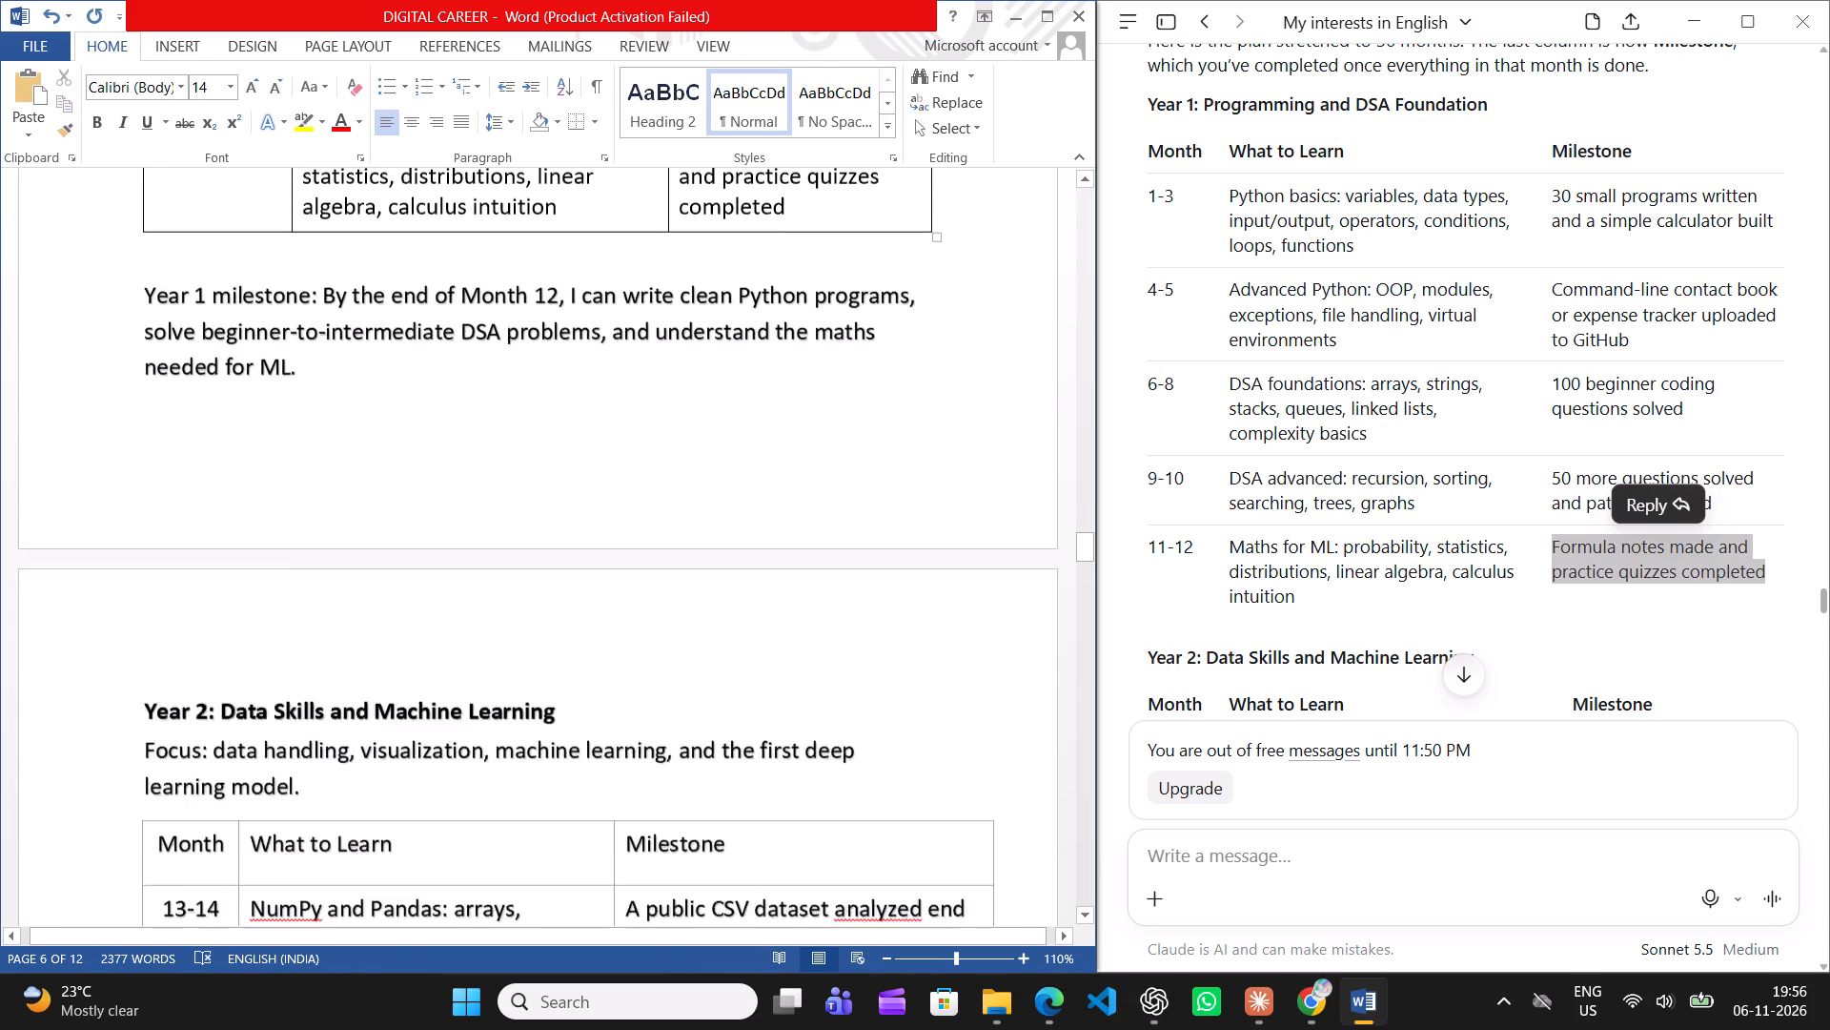
scroll(934, 568, down, 5)
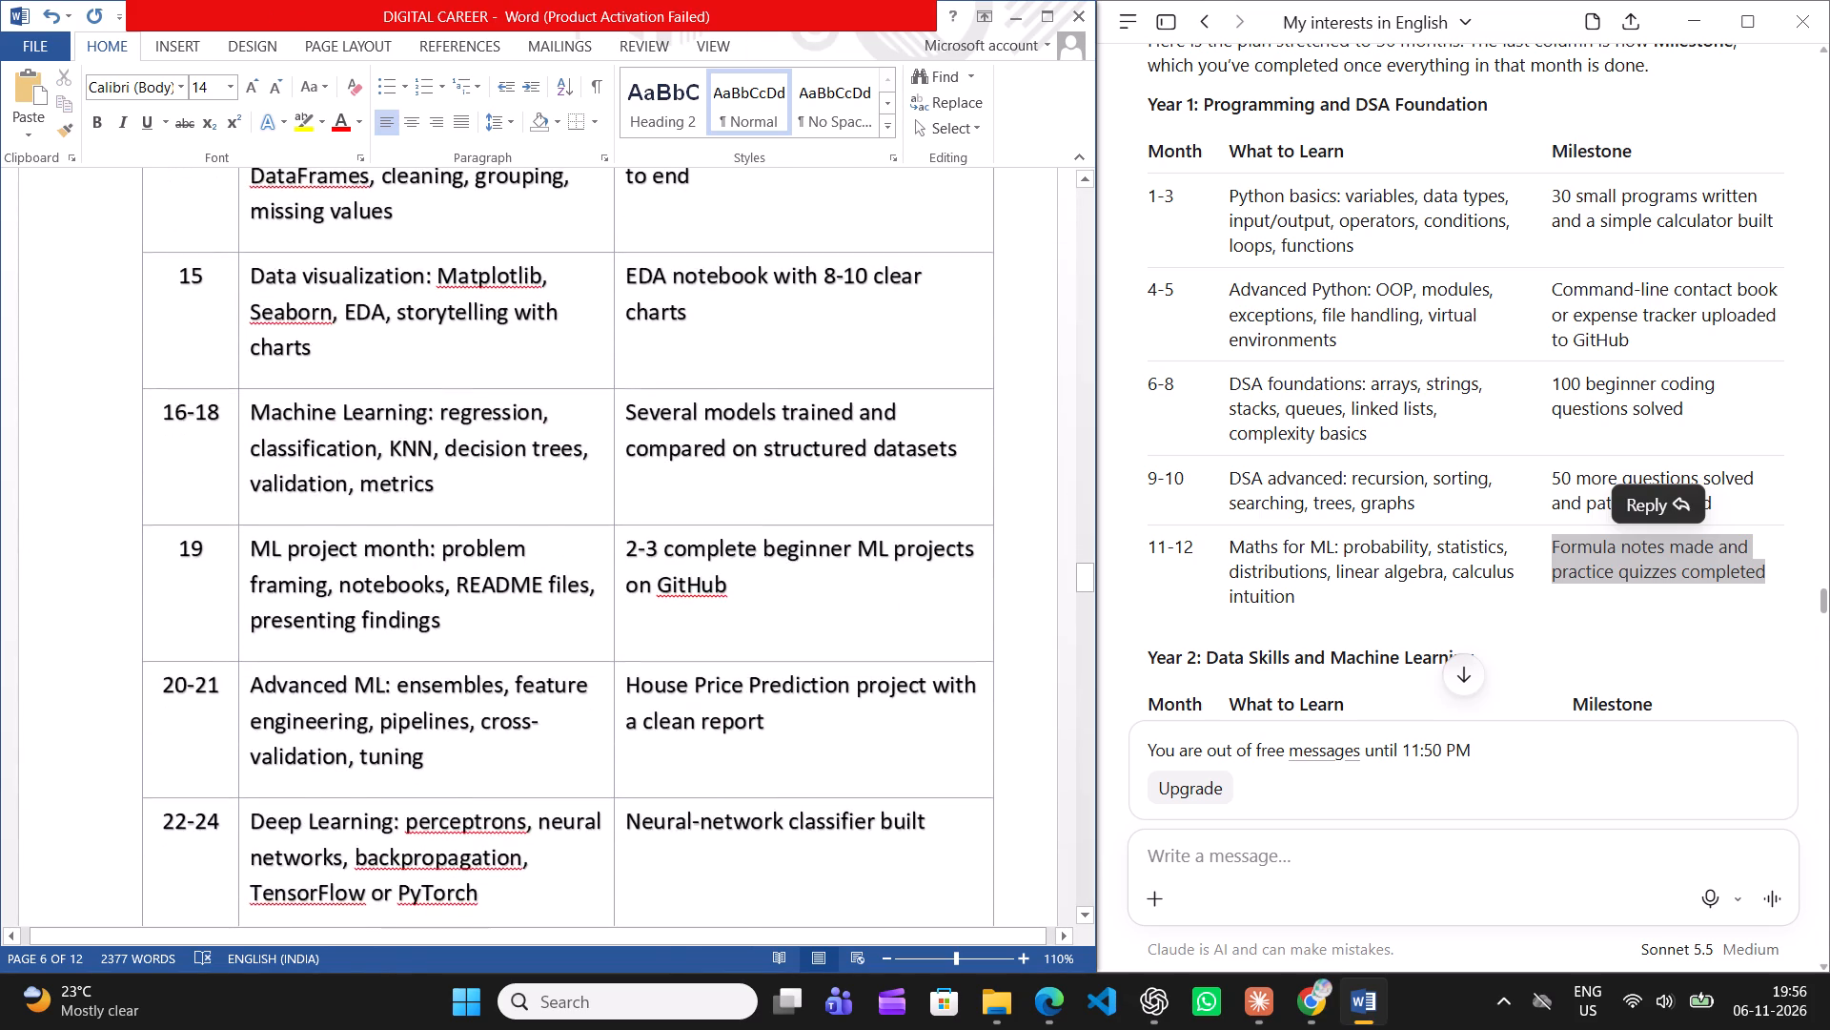
scroll(934, 568, down, 1)
drag(872, 702, 821, 679)
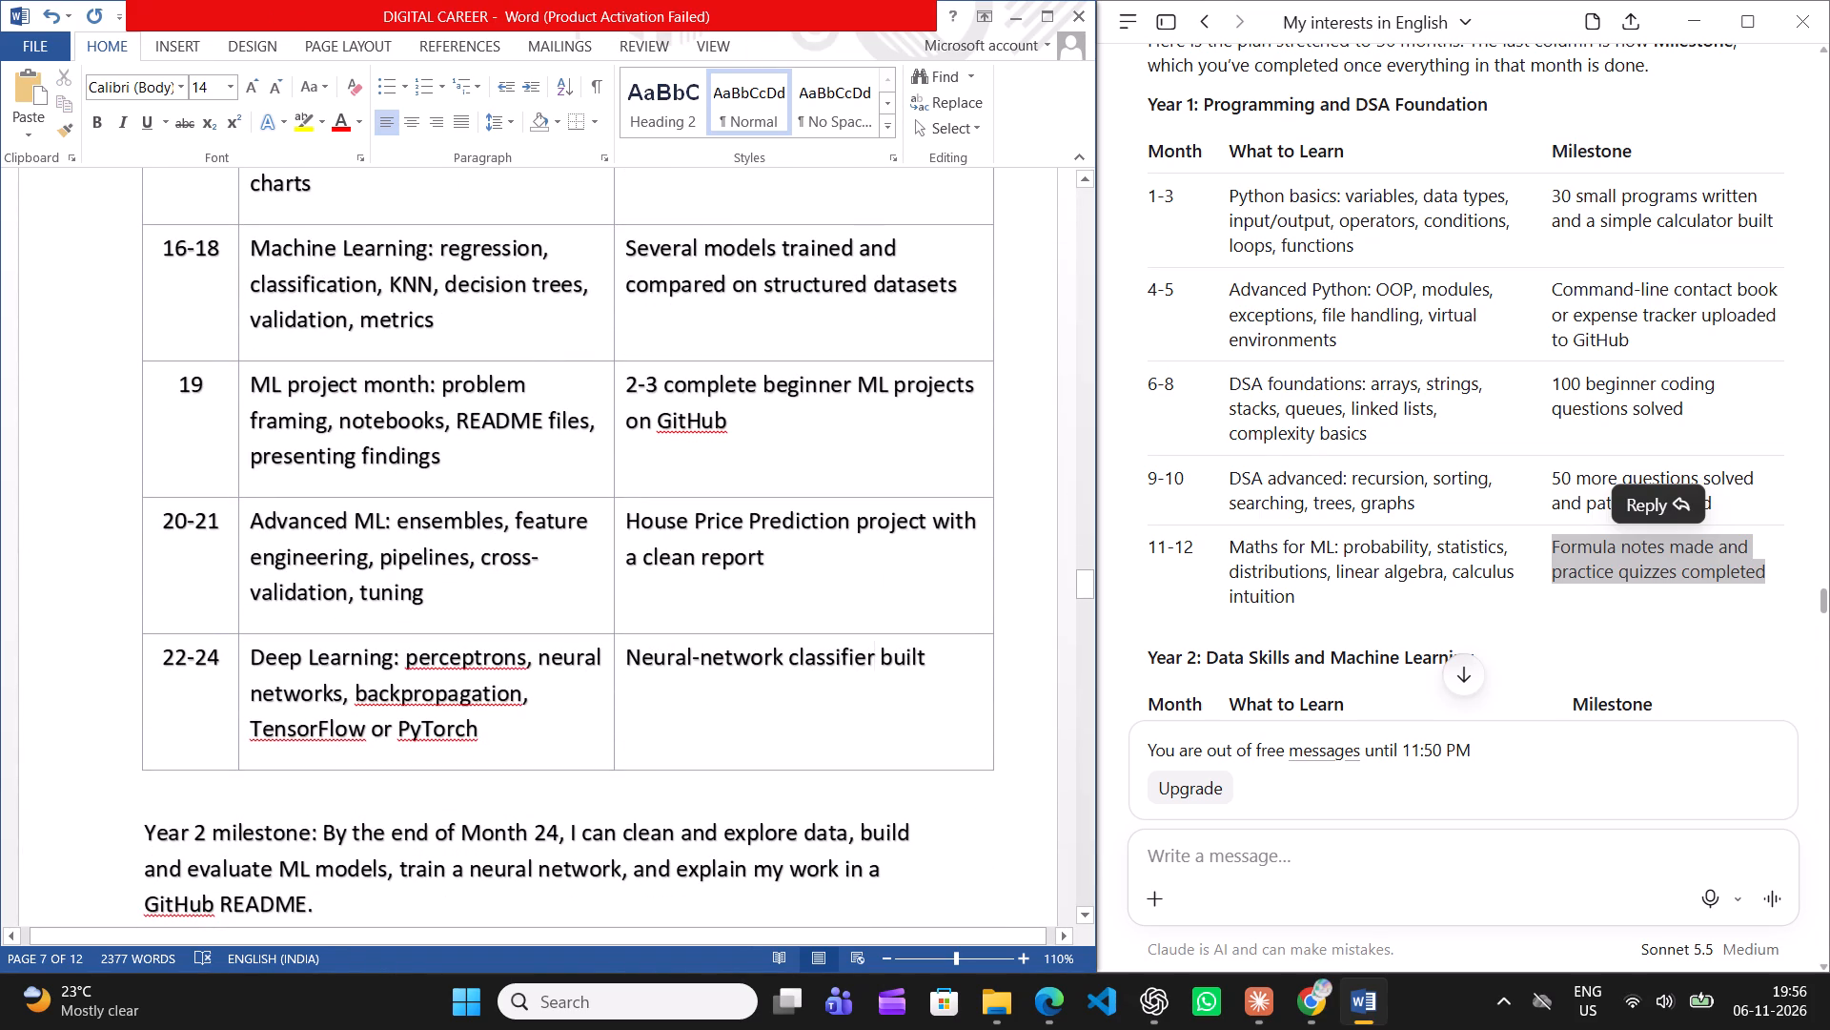
drag(821, 679, 157, 177)
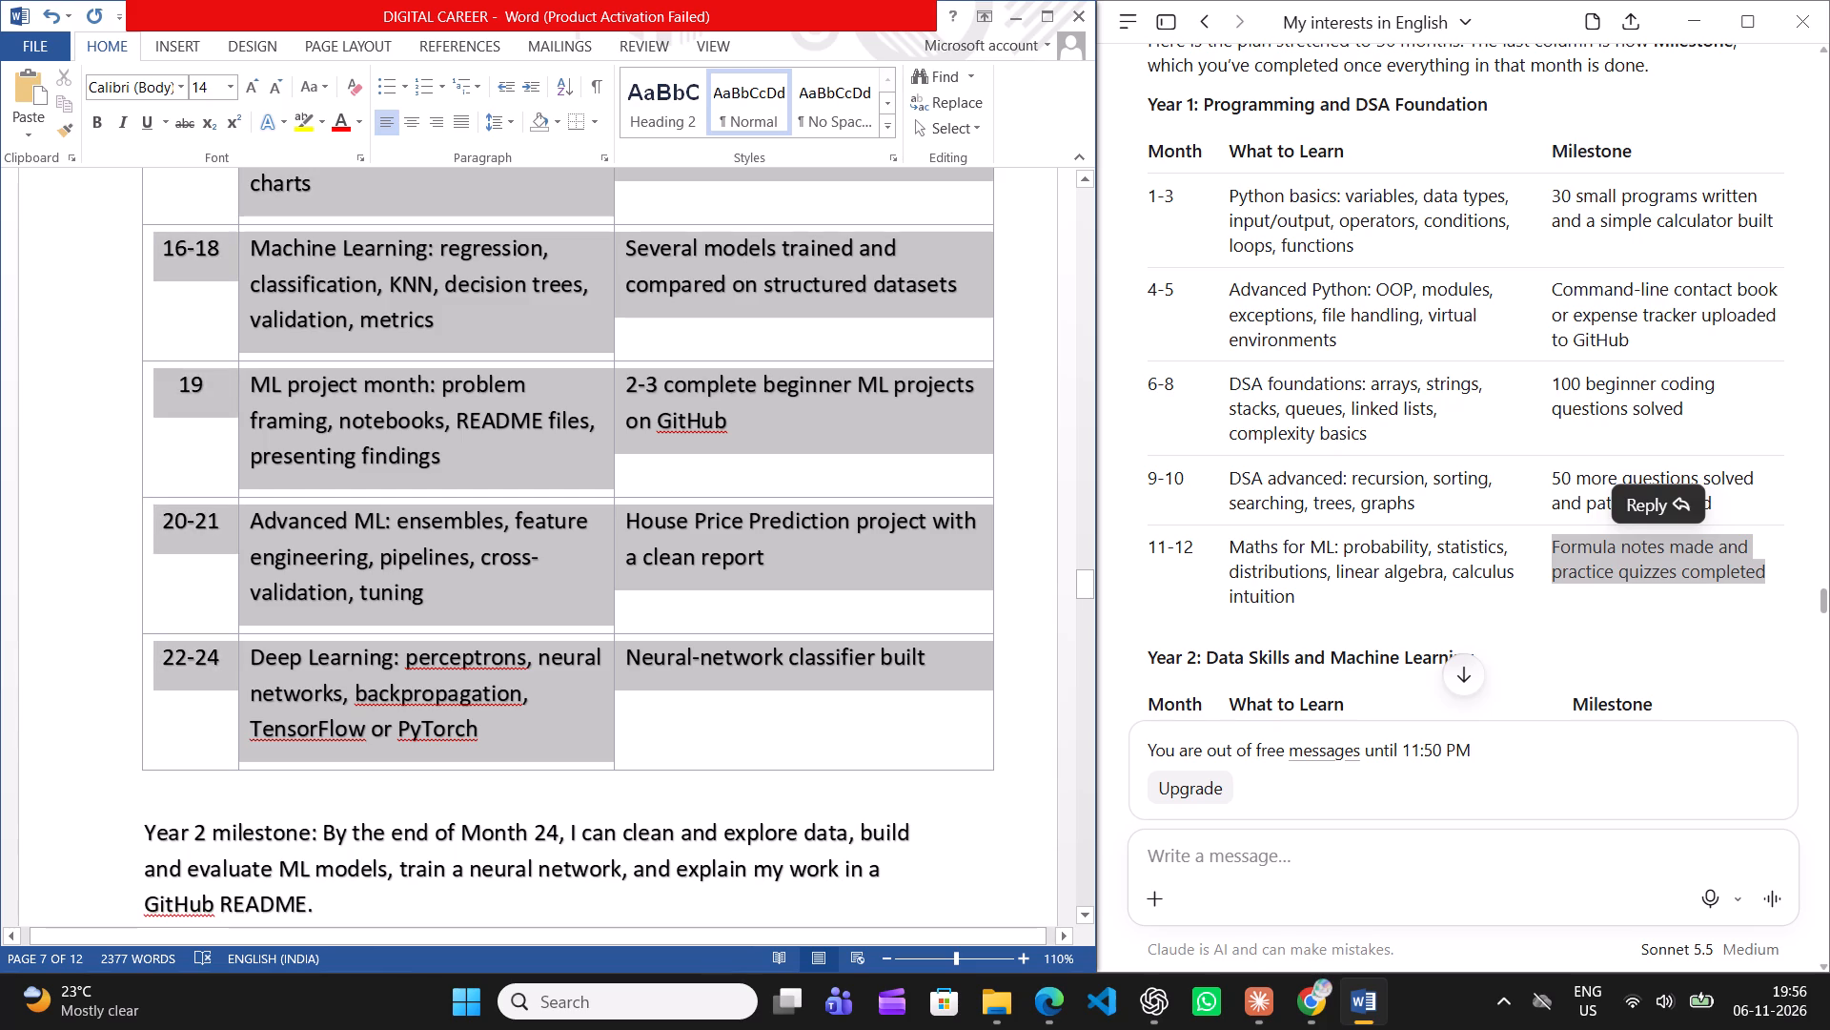
drag(157, 177, 136, 402)
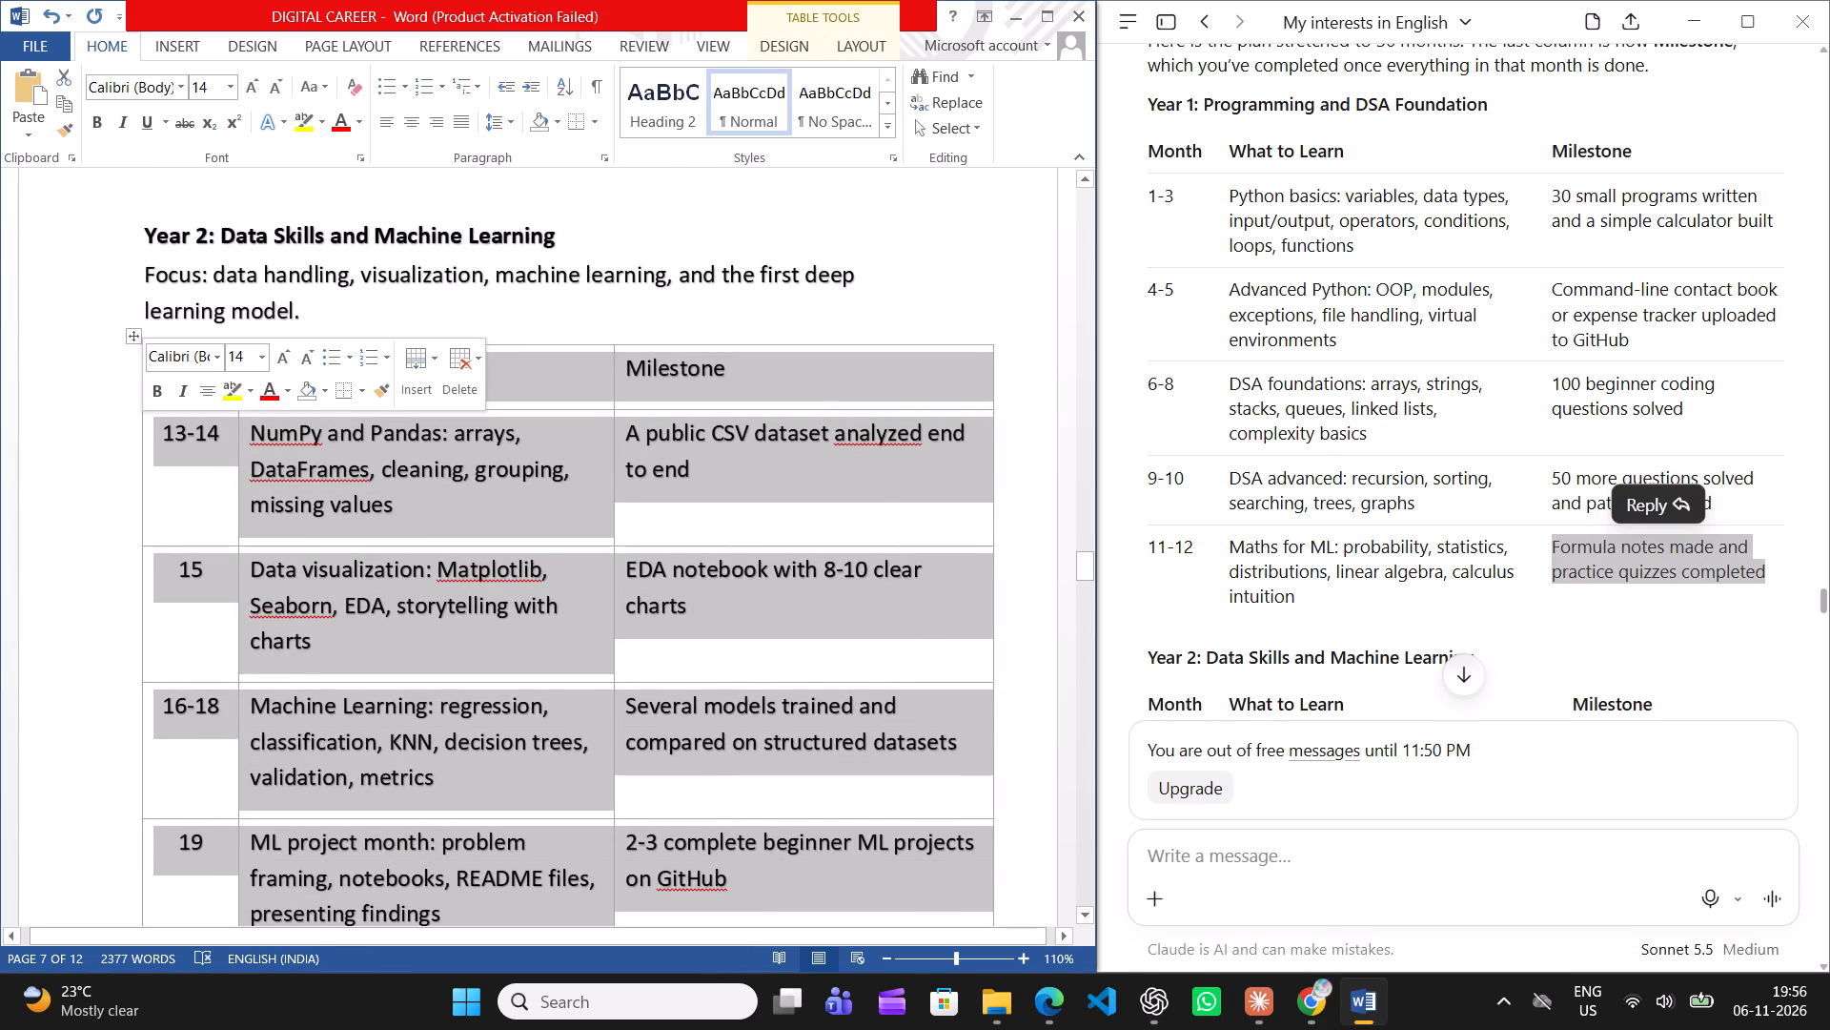
key(ctrl+x)
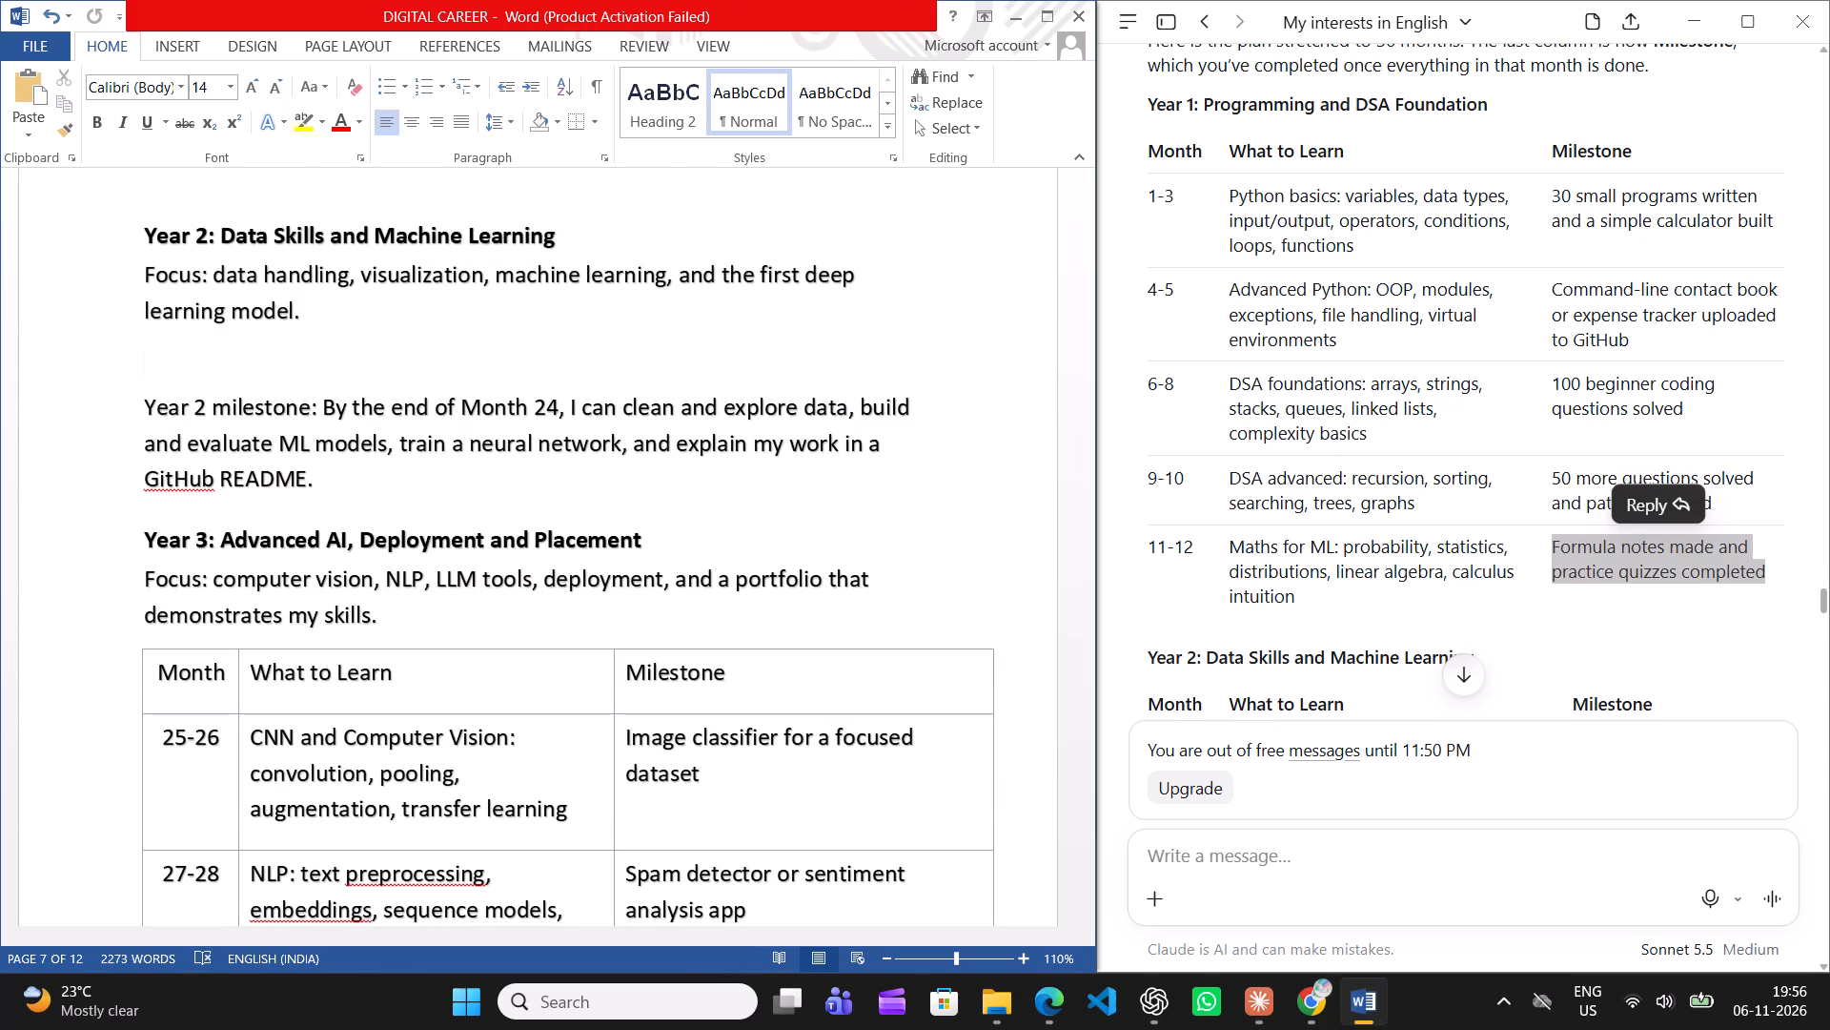
Bring up Claude's Year 2 roadmap and insert a blank table of 3 columns and 7 rows below the report's Year 2 focus text.
scroll(1393, 581, down, 4)
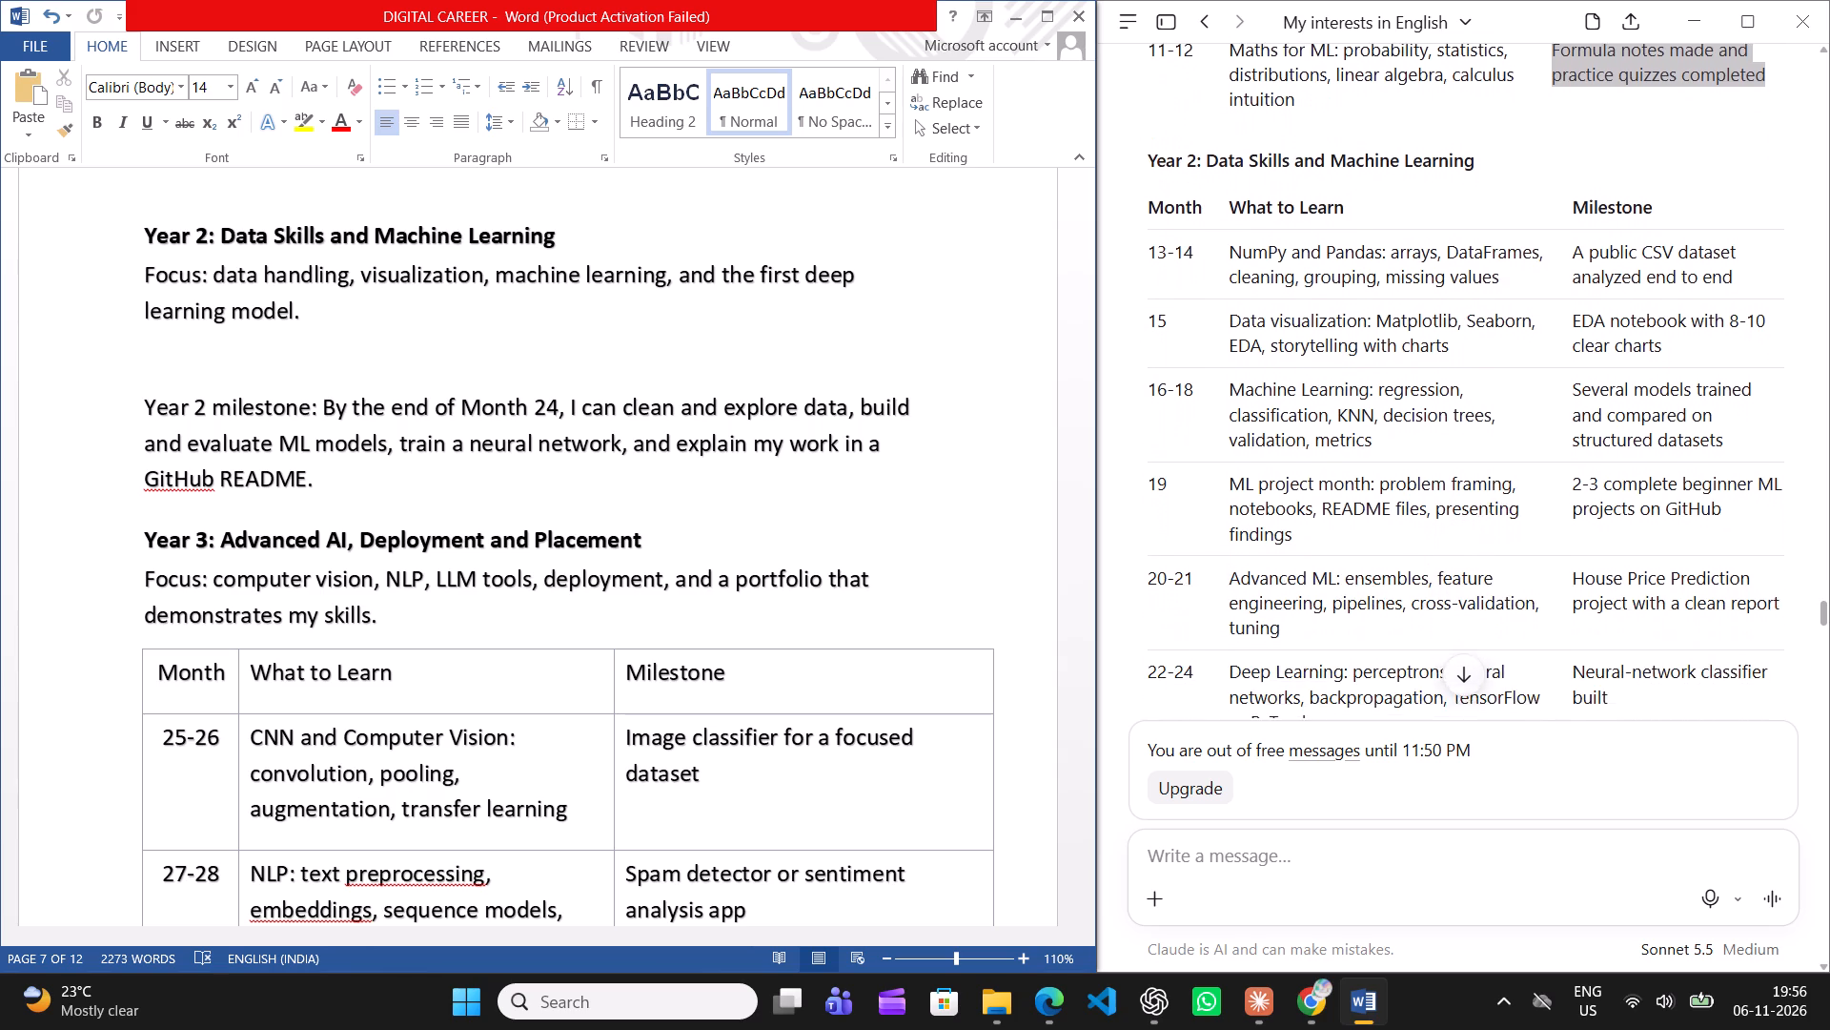
scroll(1393, 581, down, 1)
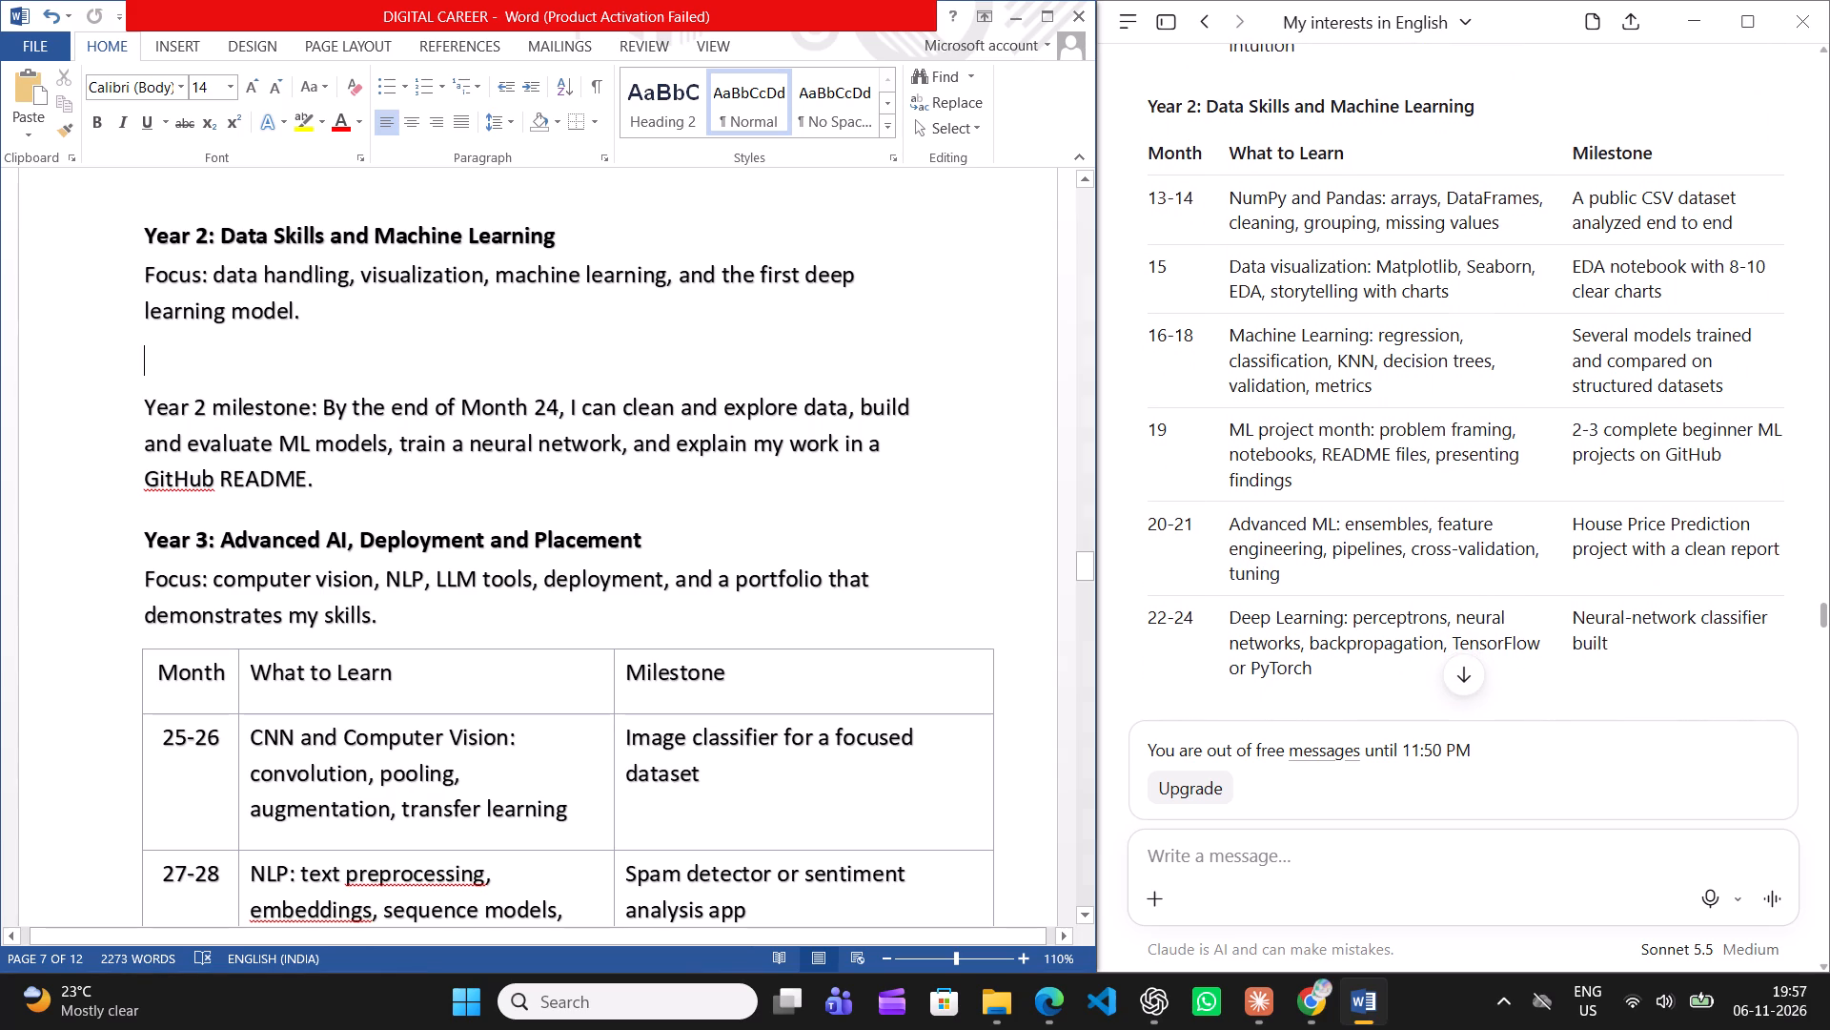
click(154, 35)
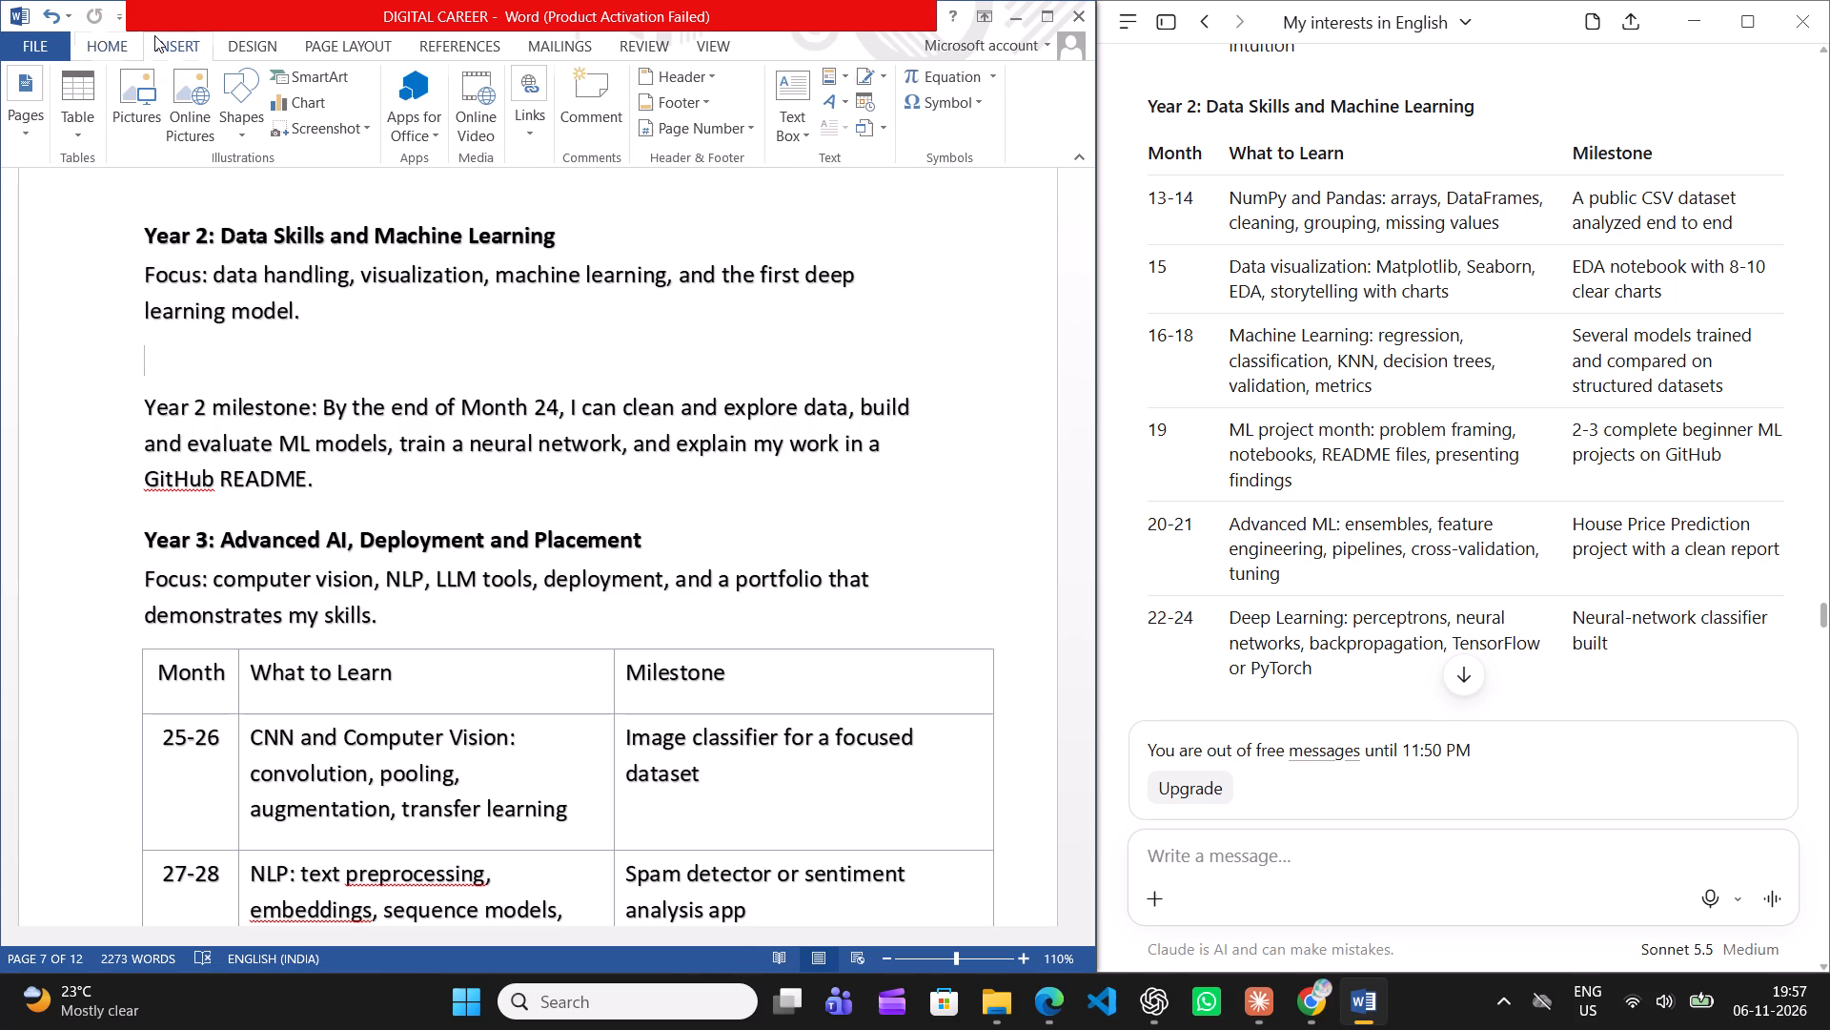
click(80, 141)
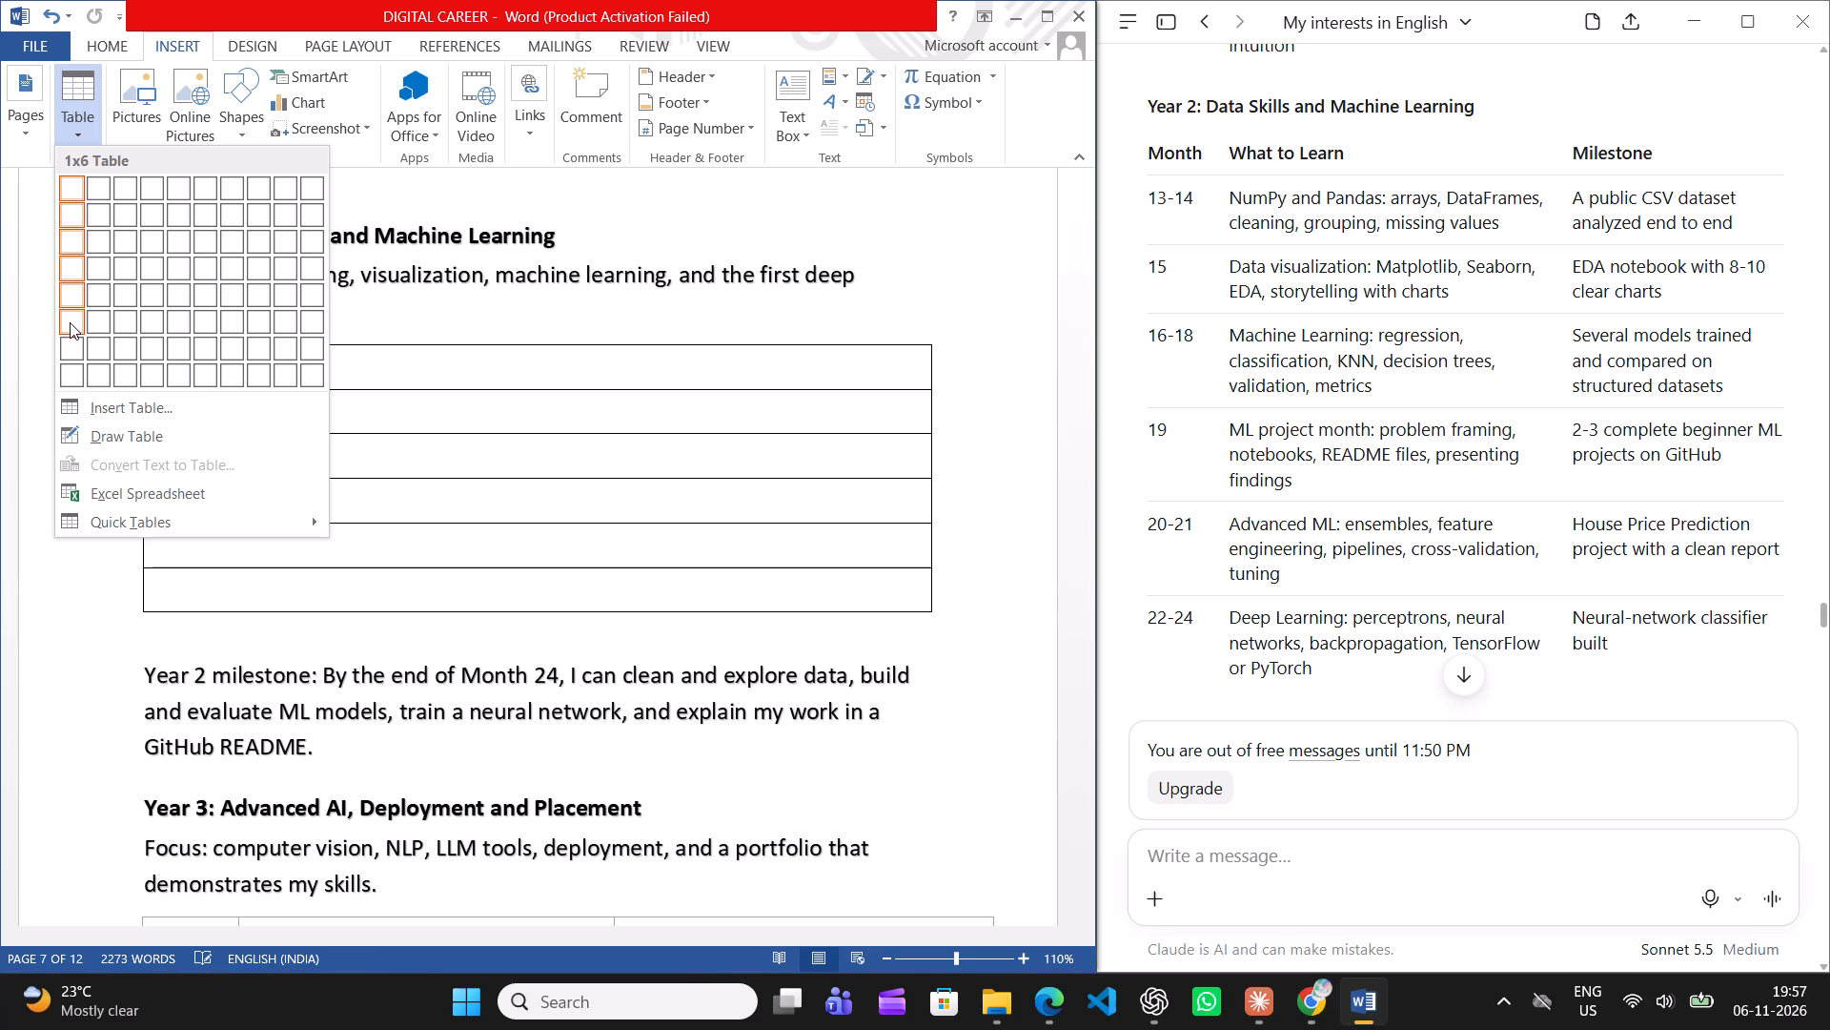
click(130, 347)
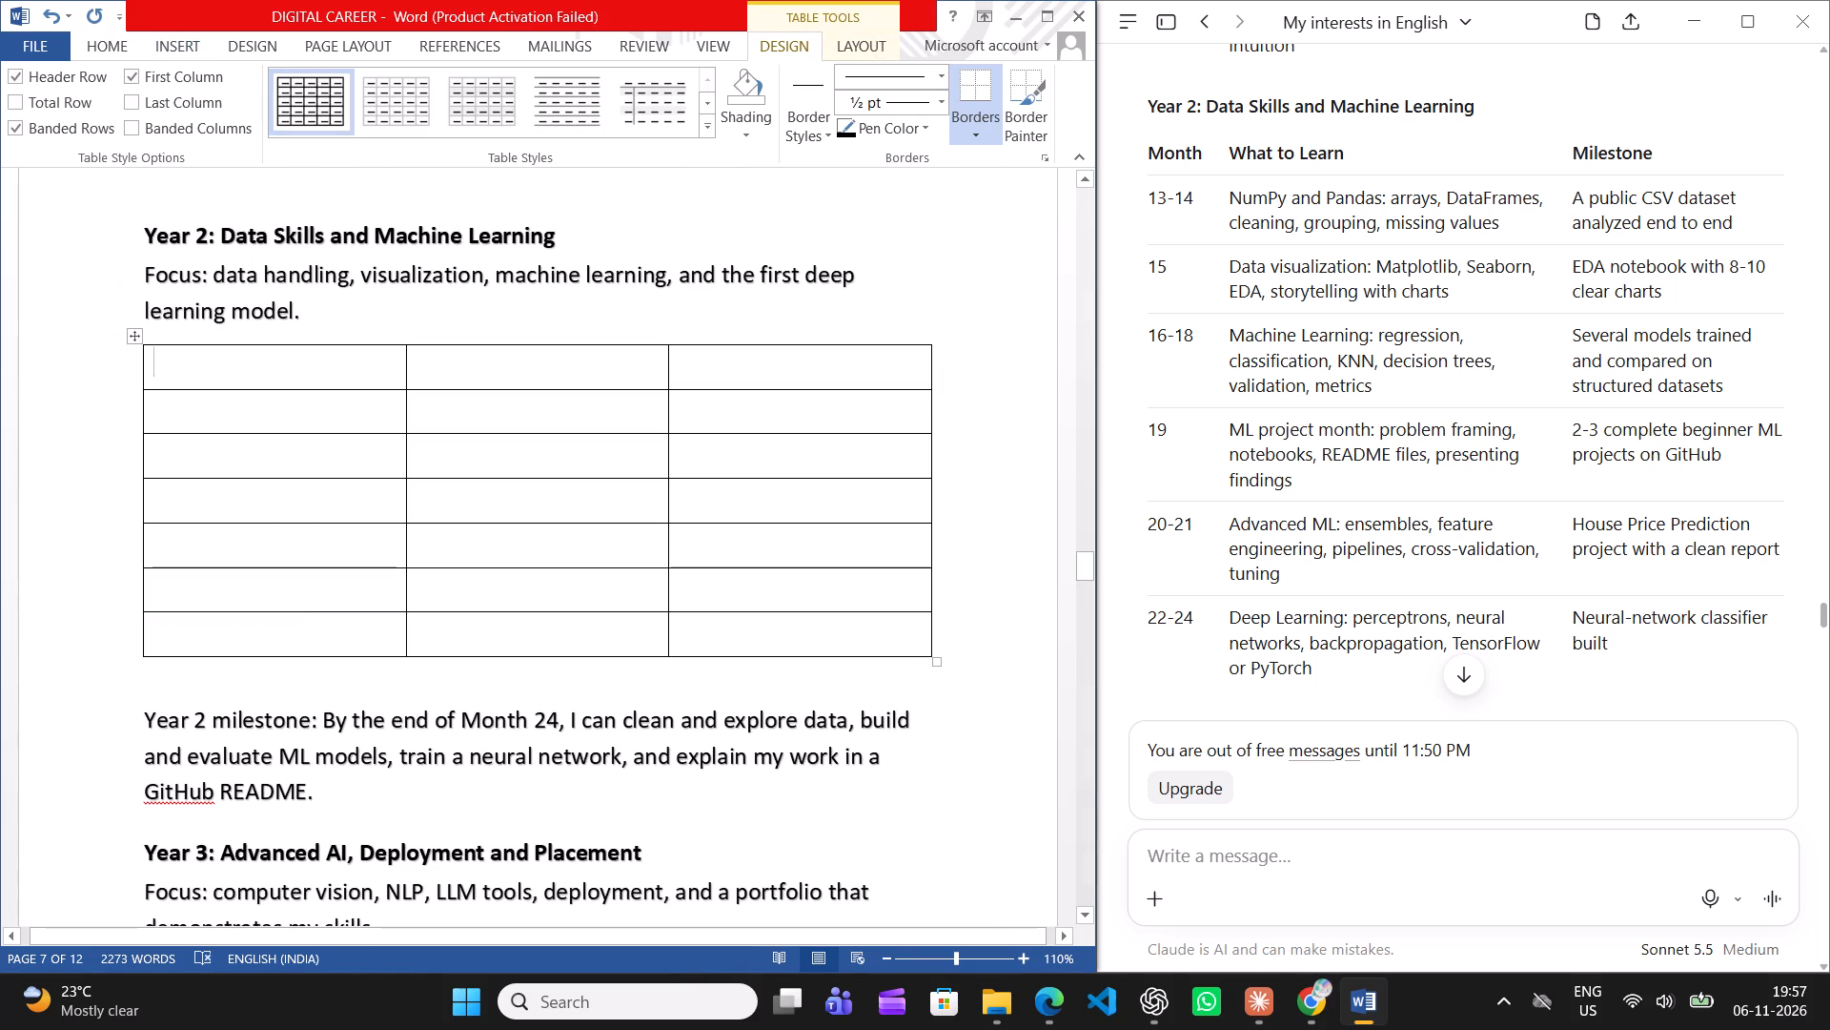
Enter the column headings Month, What to learn and Milestone in the first row of the blank Year 2 table.
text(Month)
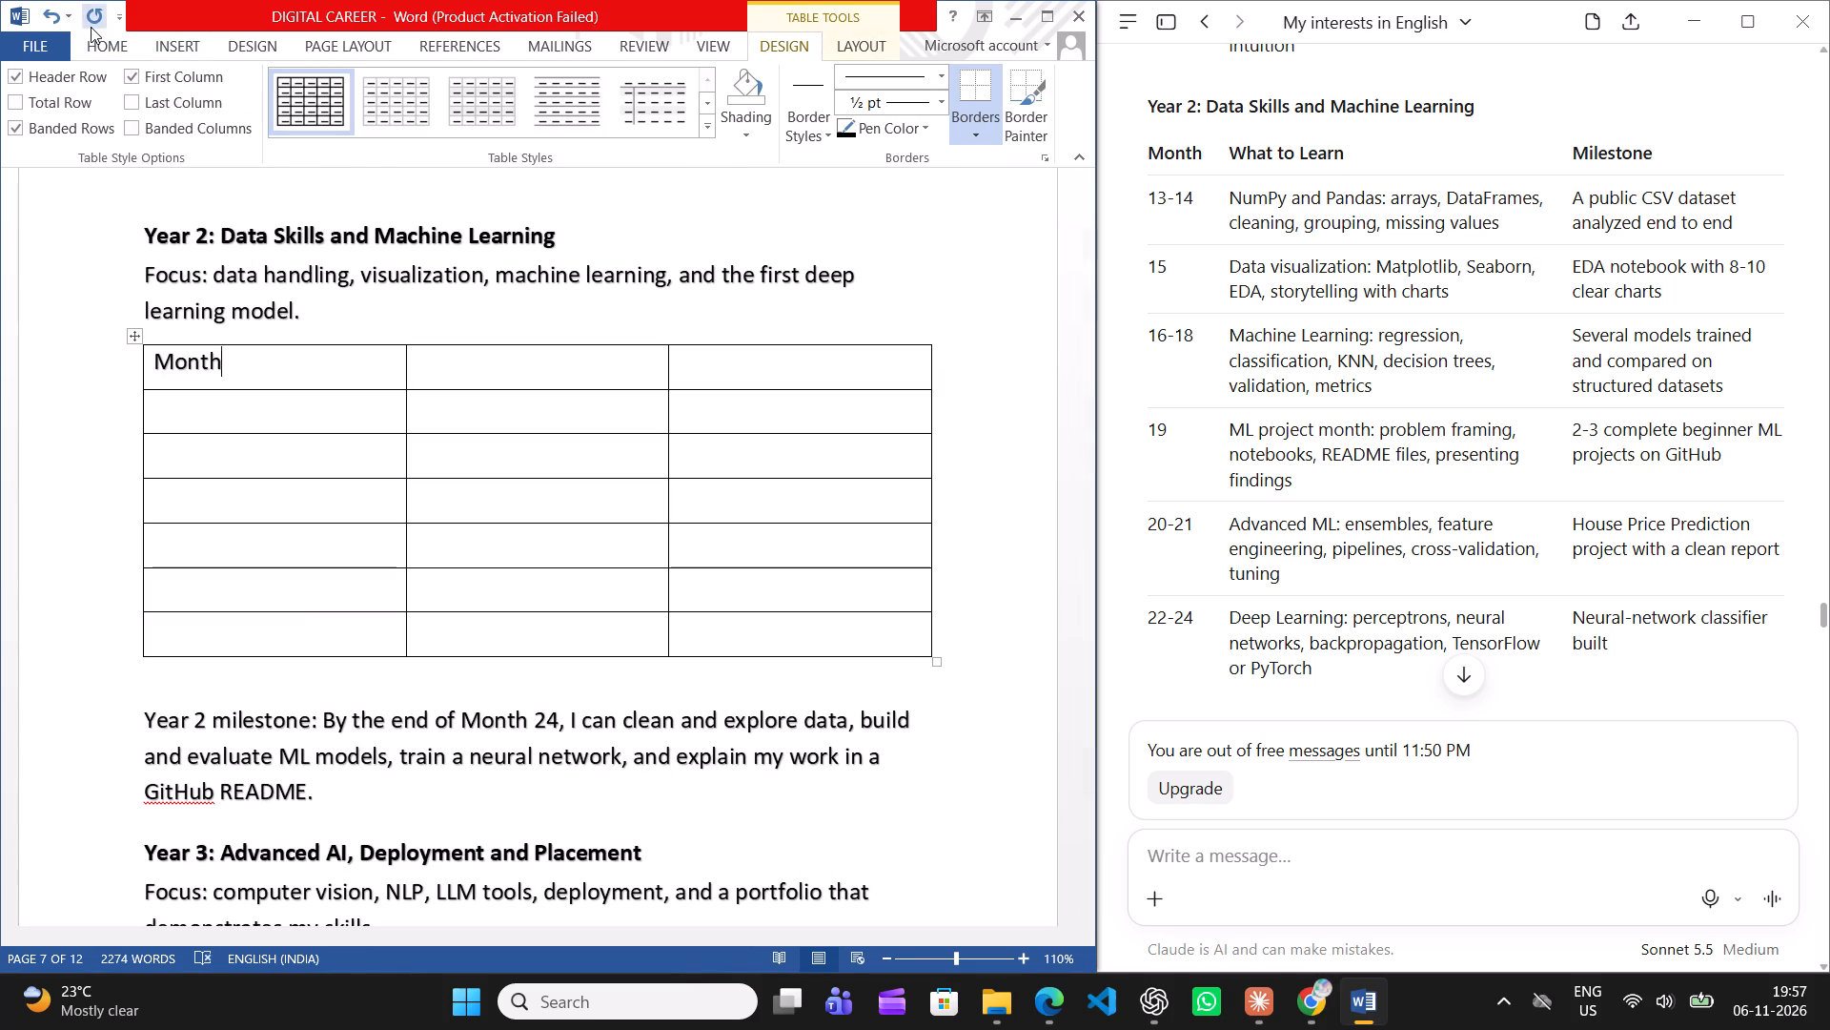
click(91, 27)
click(100, 45)
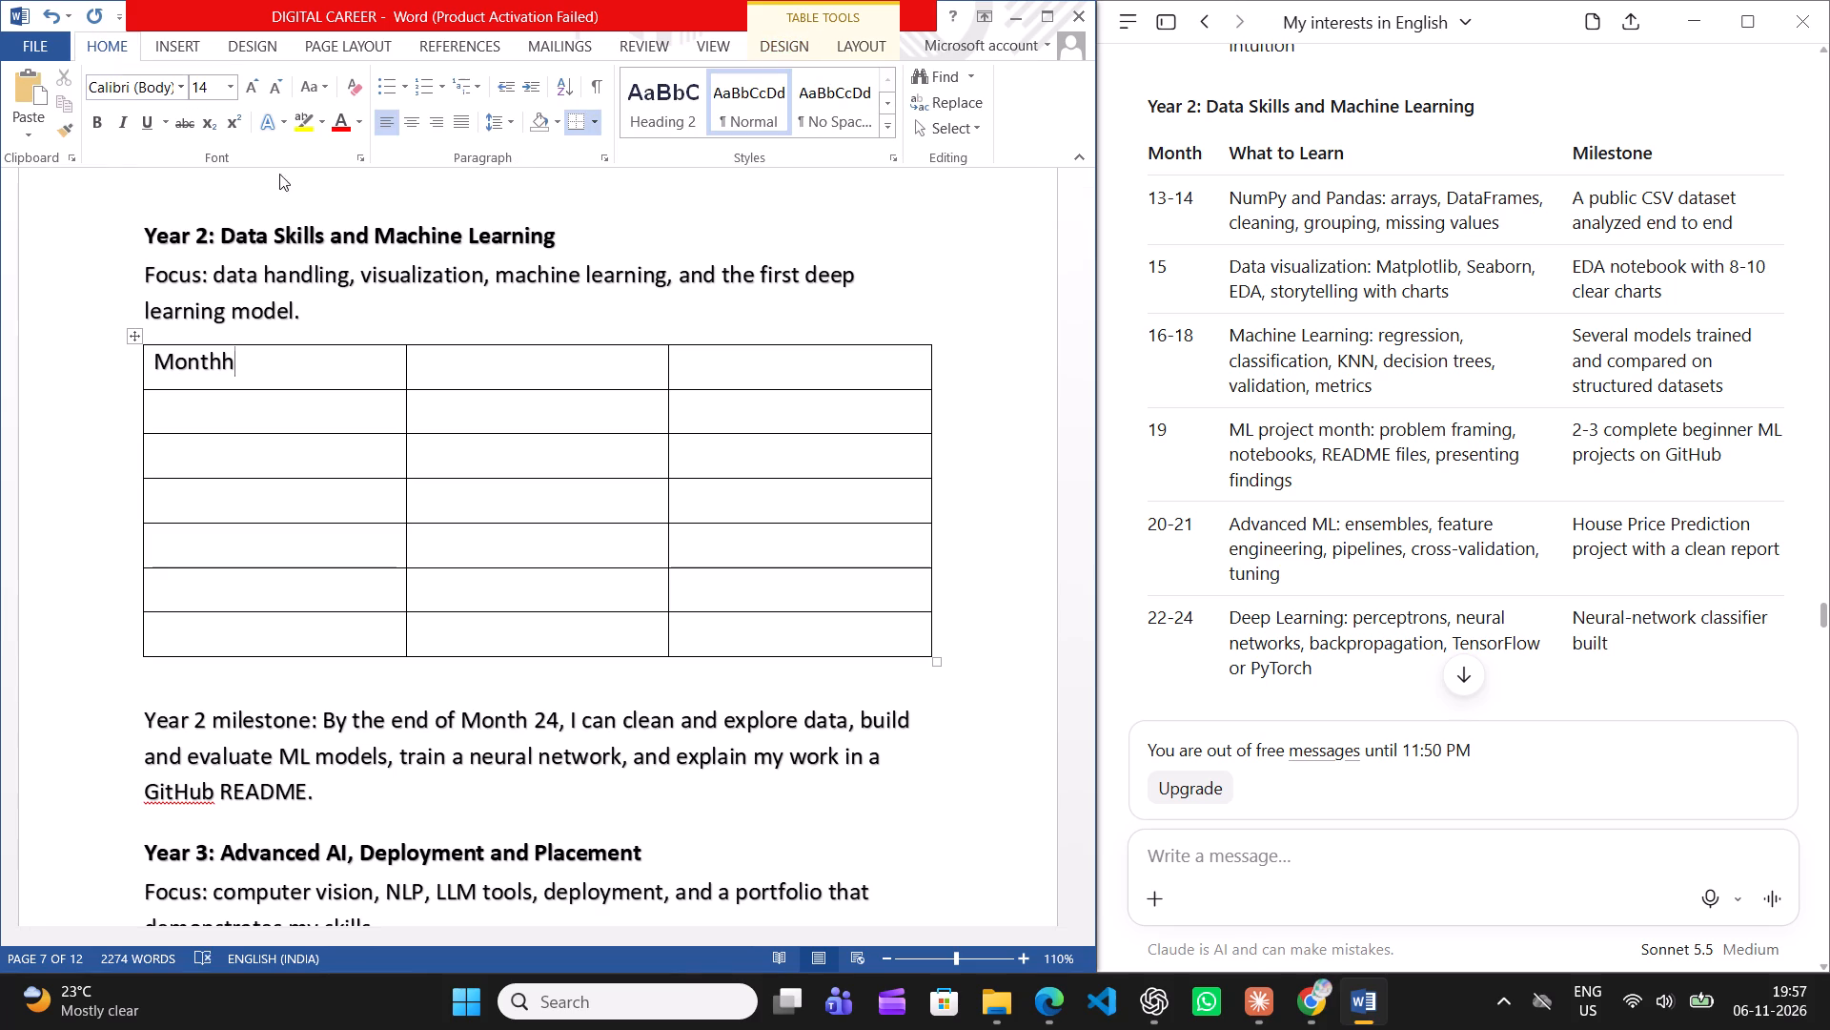
key(BackSpace)
click(492, 376)
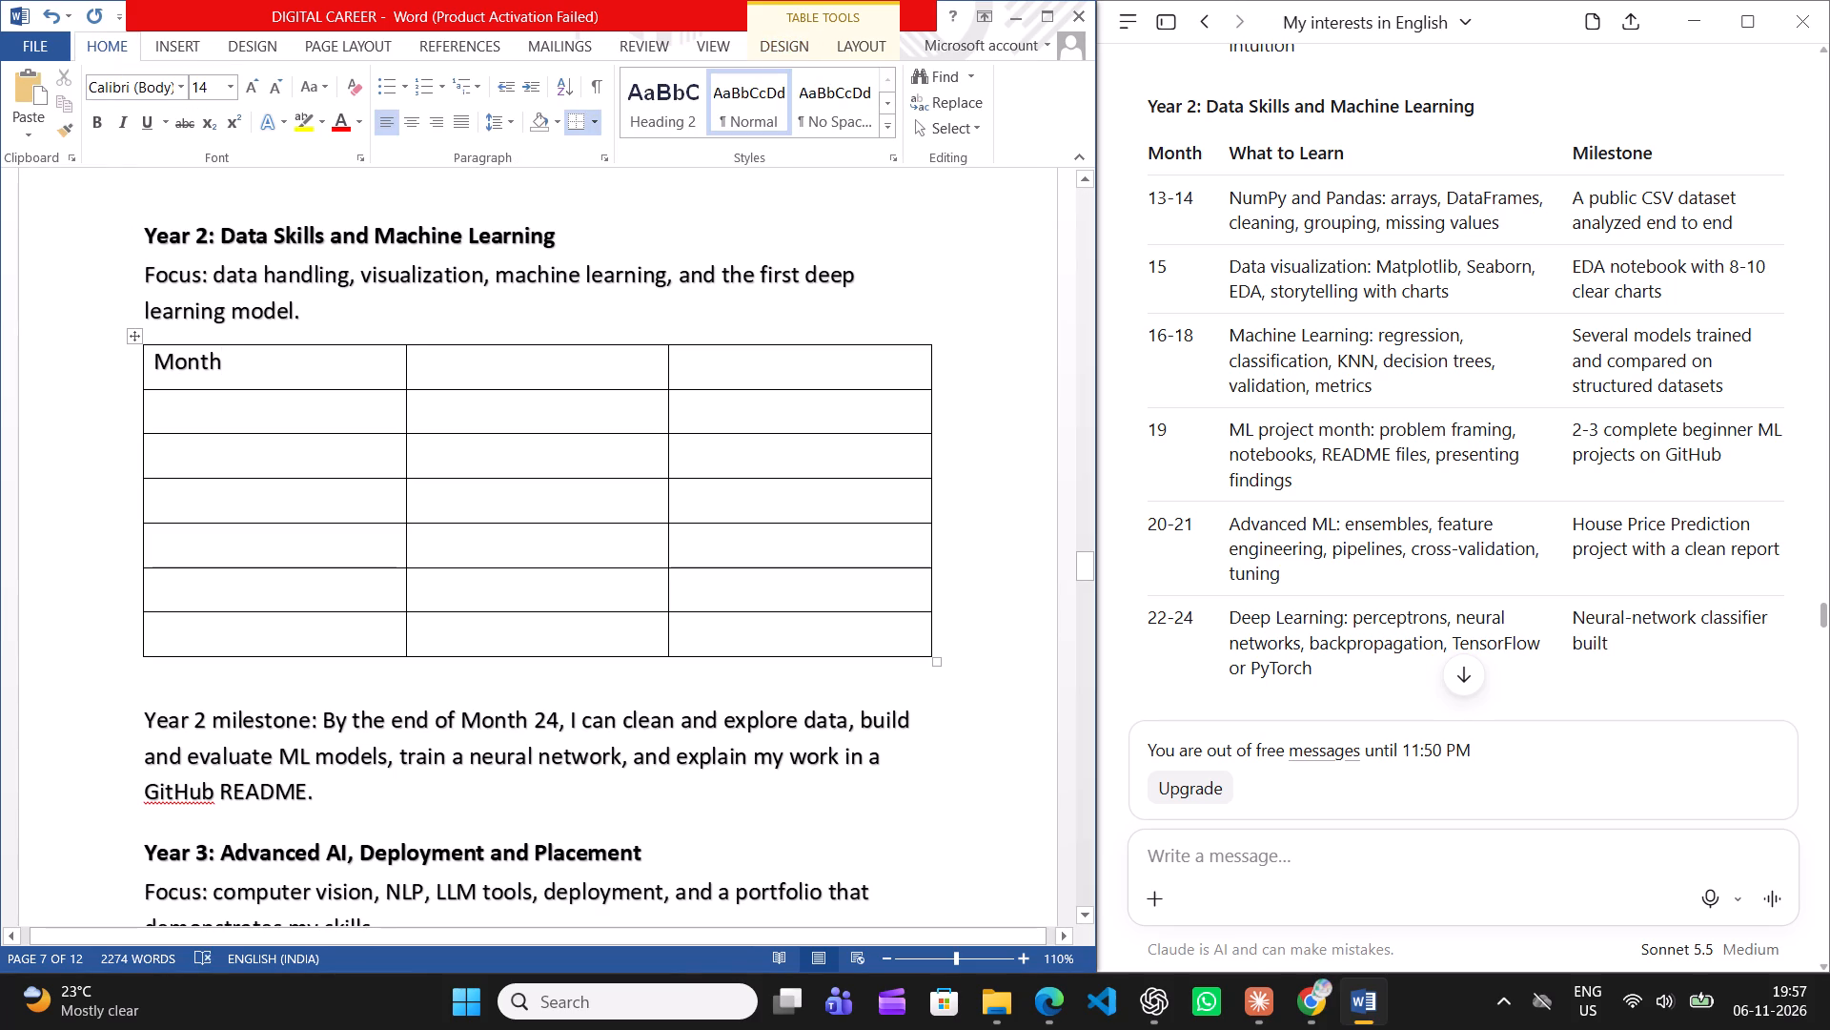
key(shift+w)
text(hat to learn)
click(724, 365)
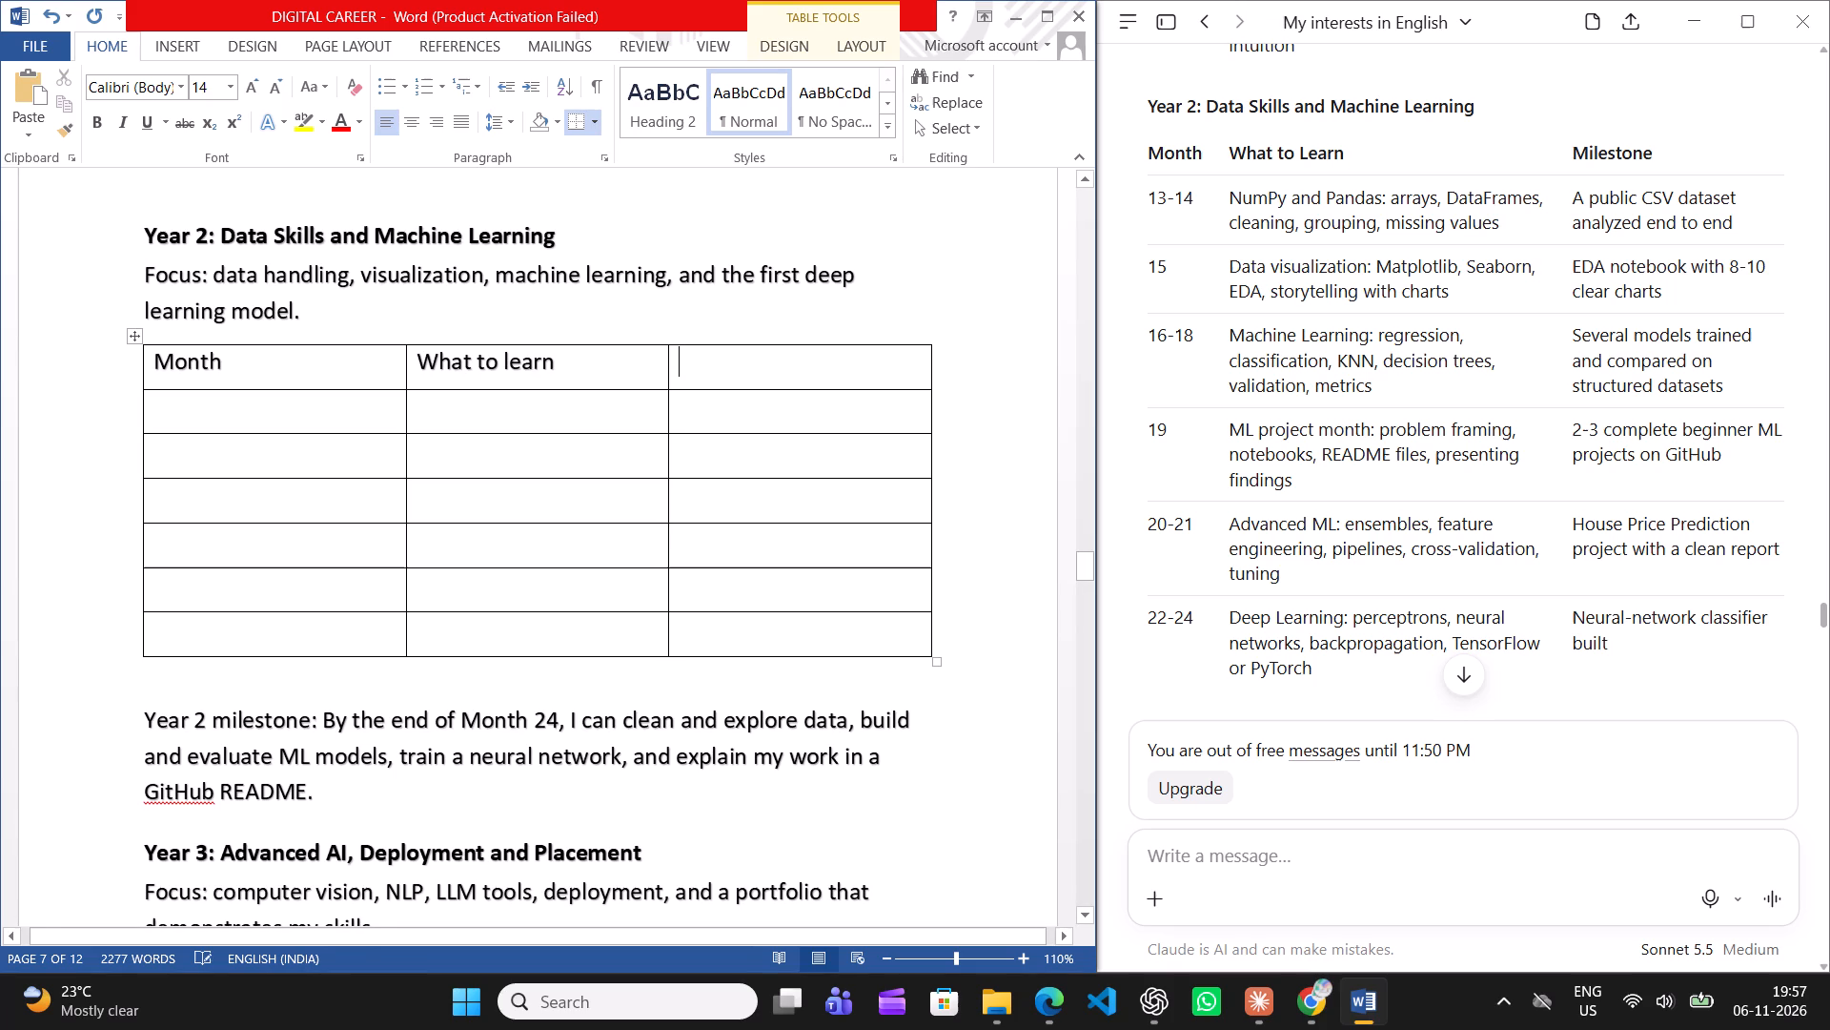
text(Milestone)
Narrow the Year 2 table's Month column to slightly wider than its heading, giving the space to the What to learn column.
drag(404, 422, 284, 437)
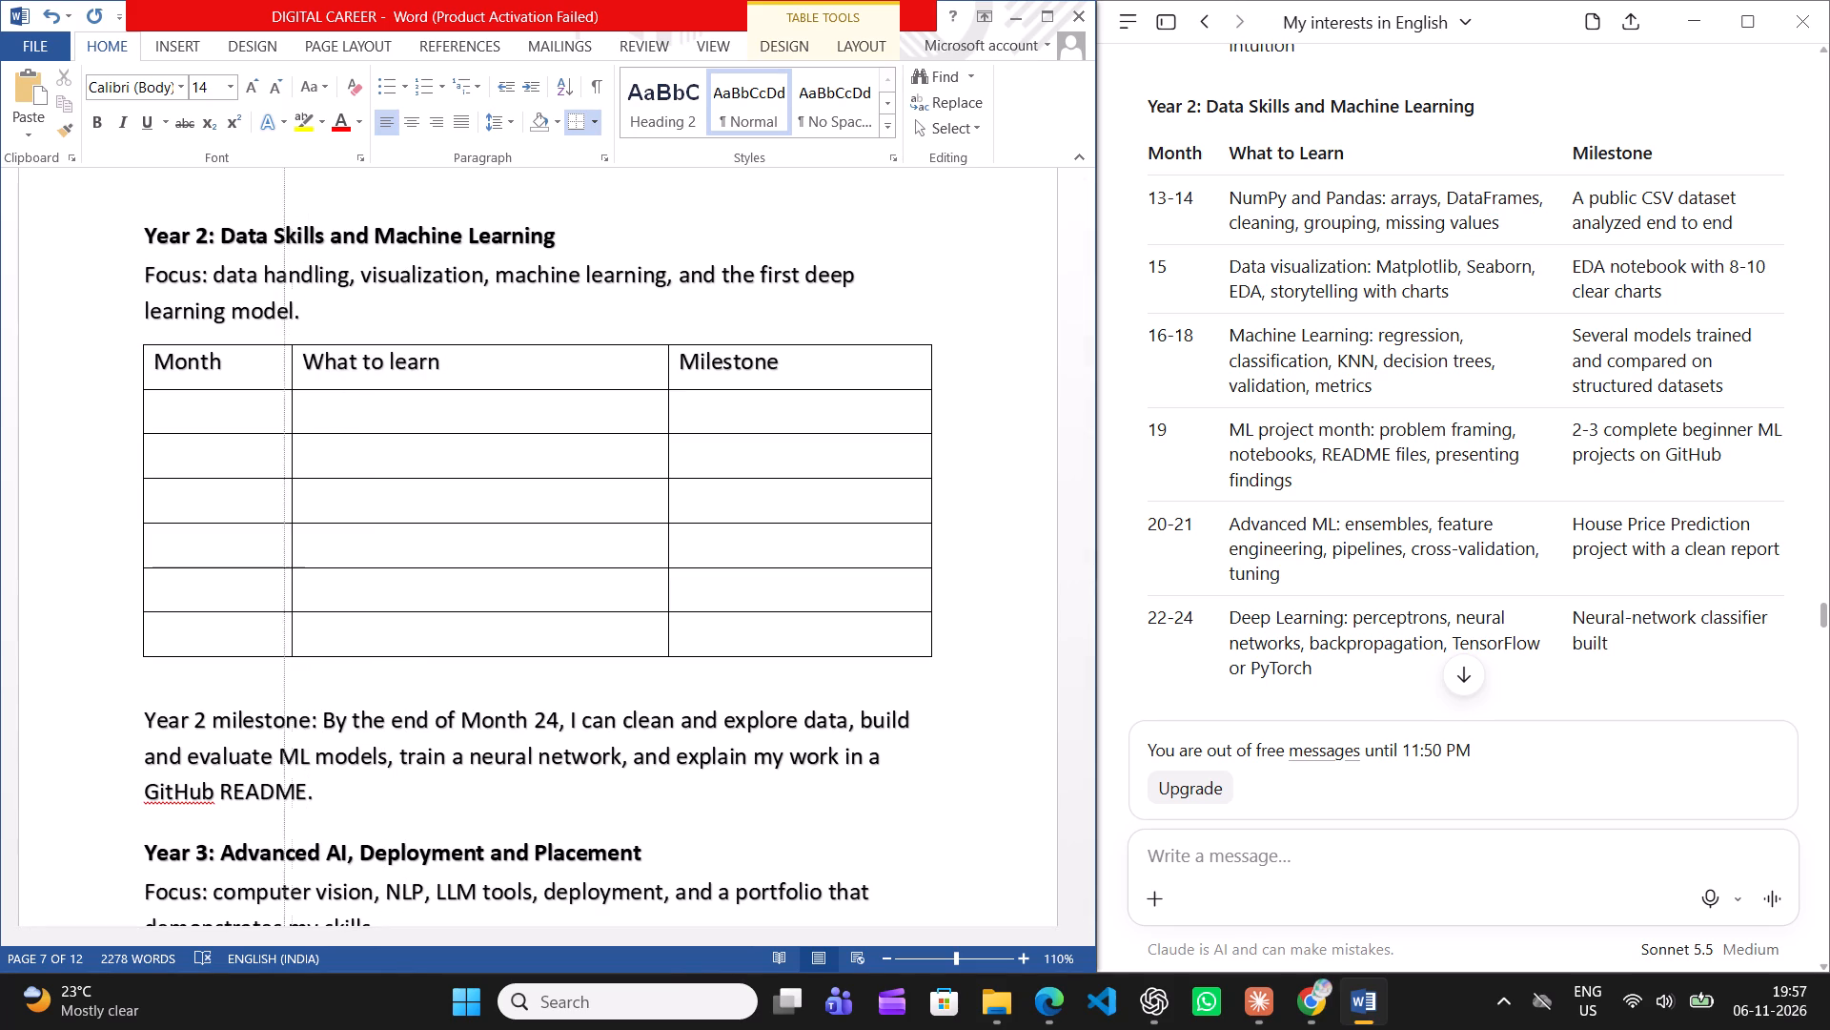
drag(284, 437, 257, 437)
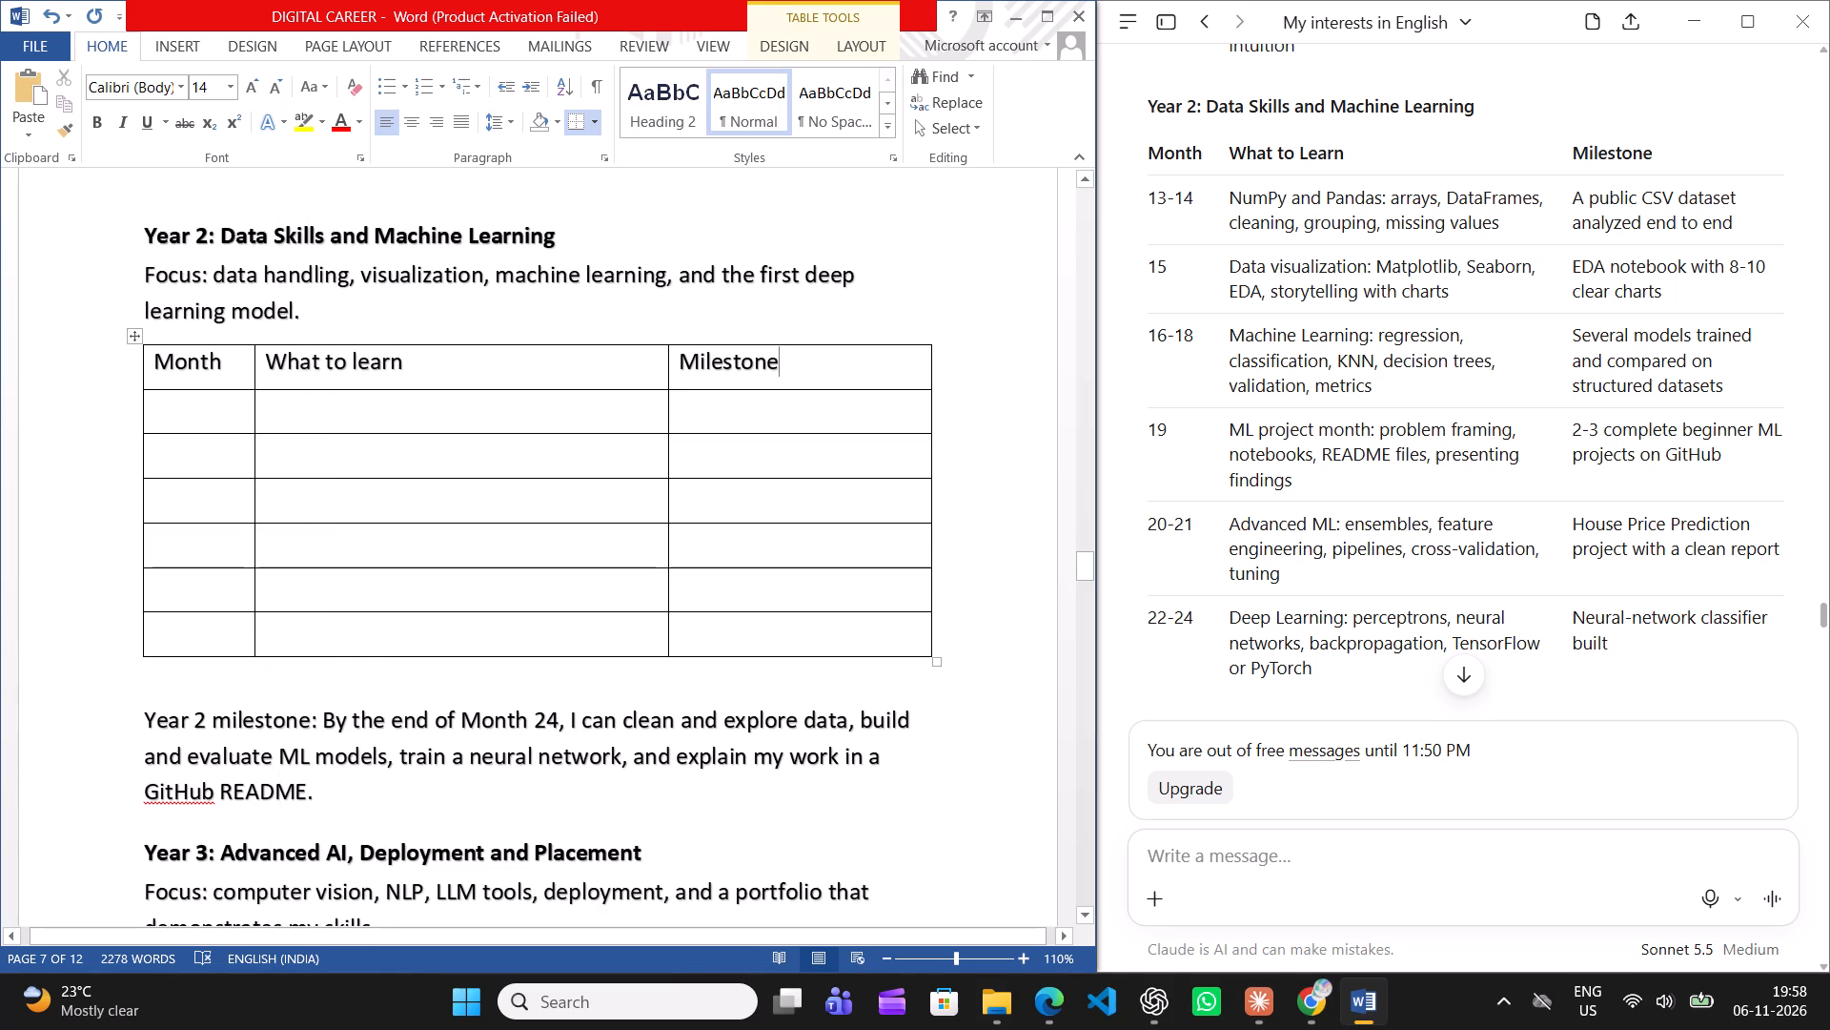
click(170, 429)
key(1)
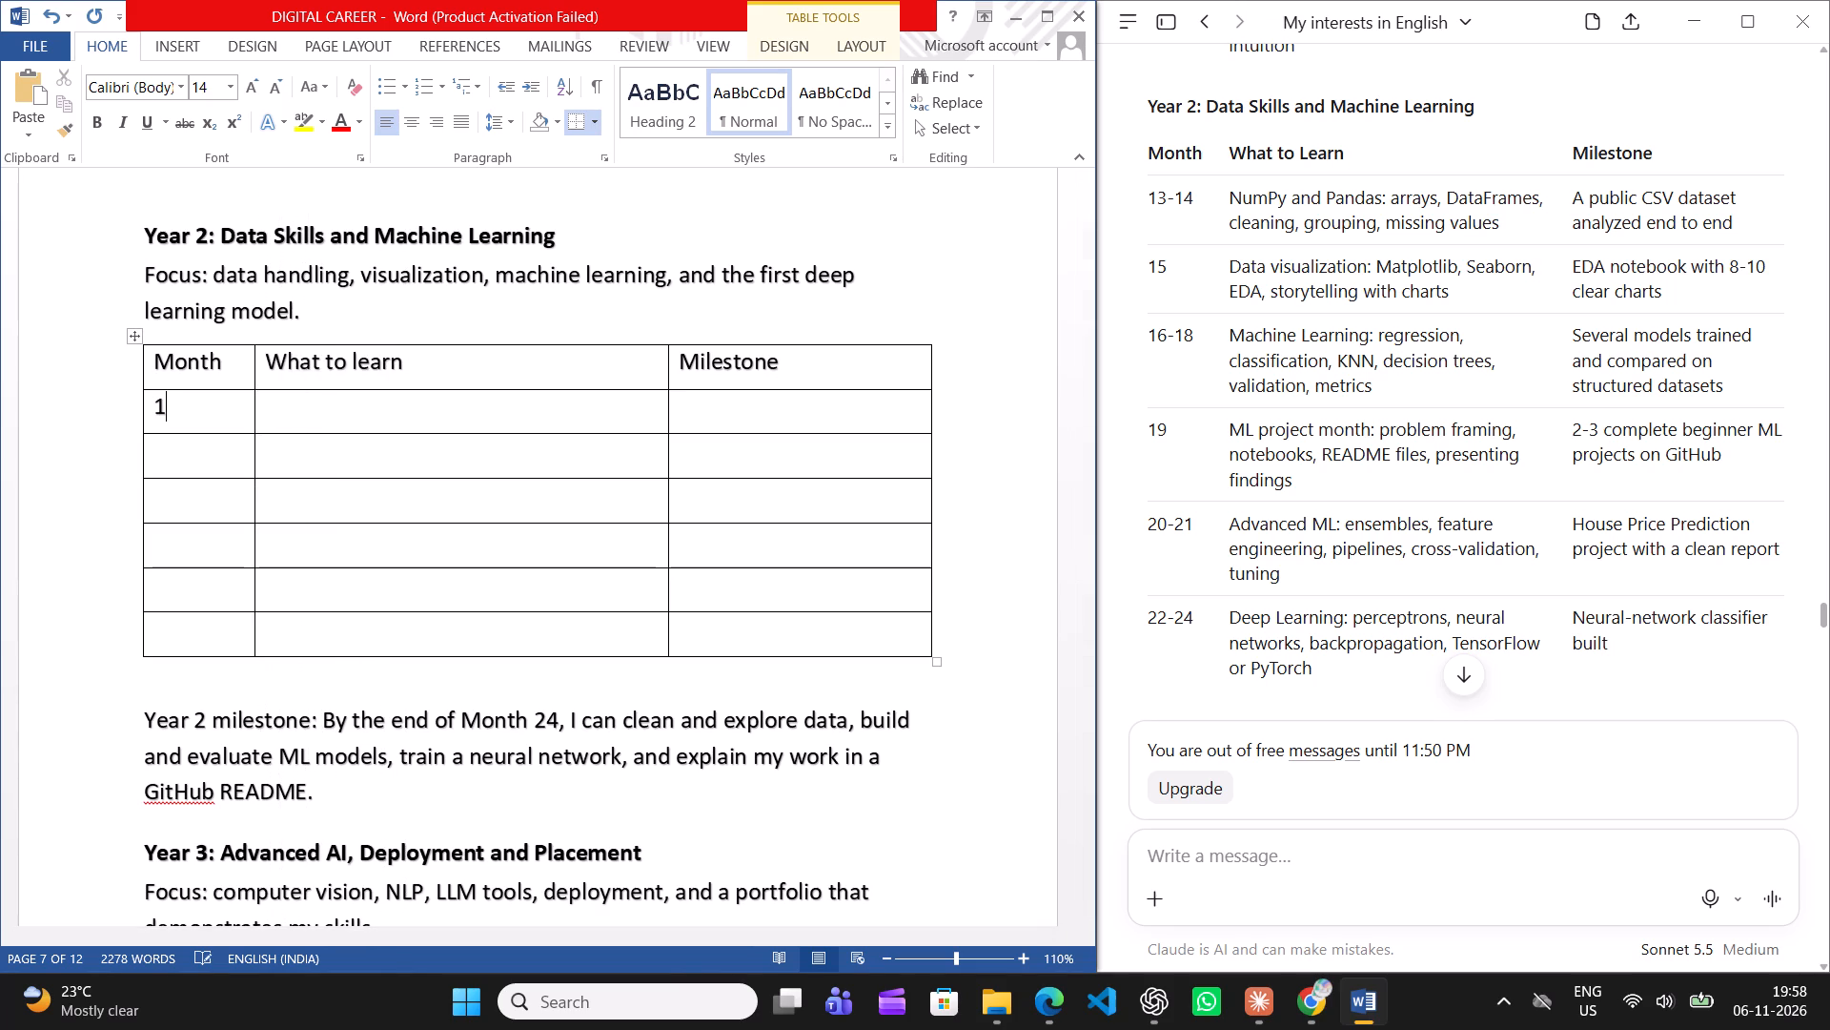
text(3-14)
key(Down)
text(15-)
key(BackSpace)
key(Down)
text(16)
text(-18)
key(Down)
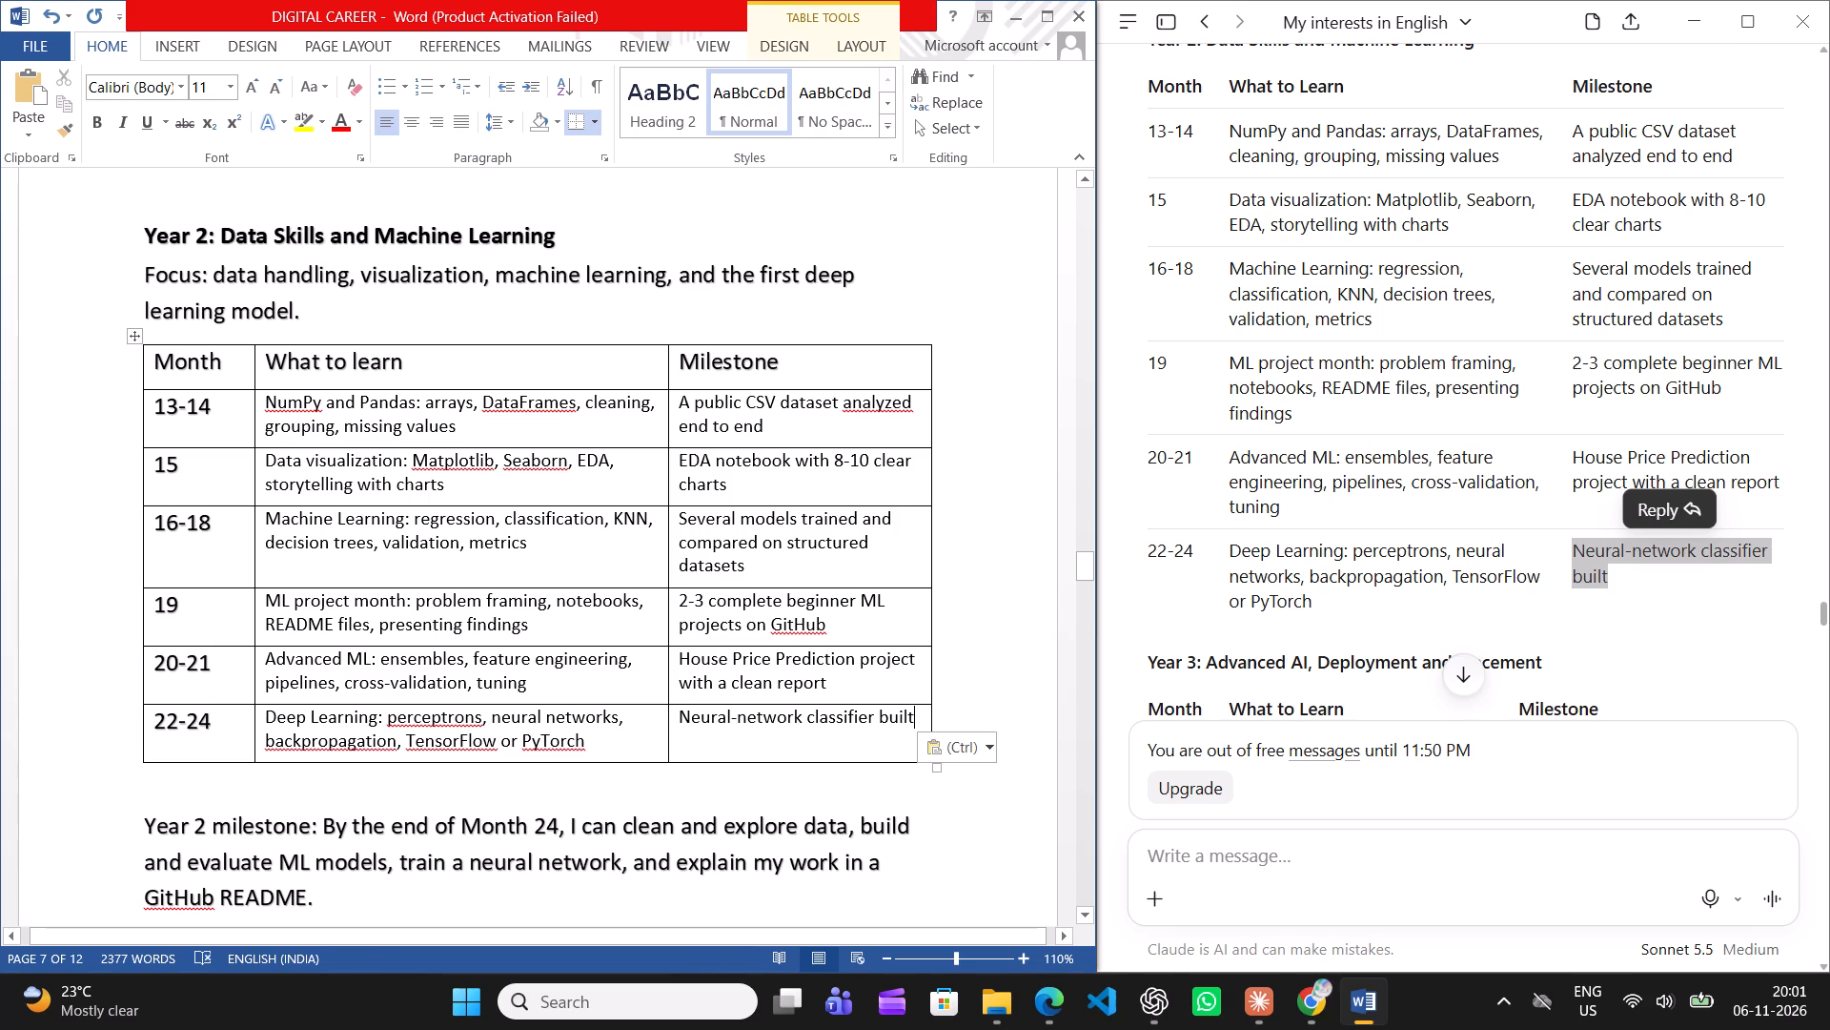
Set the font size of the Year 2 table's What to learn and Milestone entries to 14.
drag(878, 722, 283, 409)
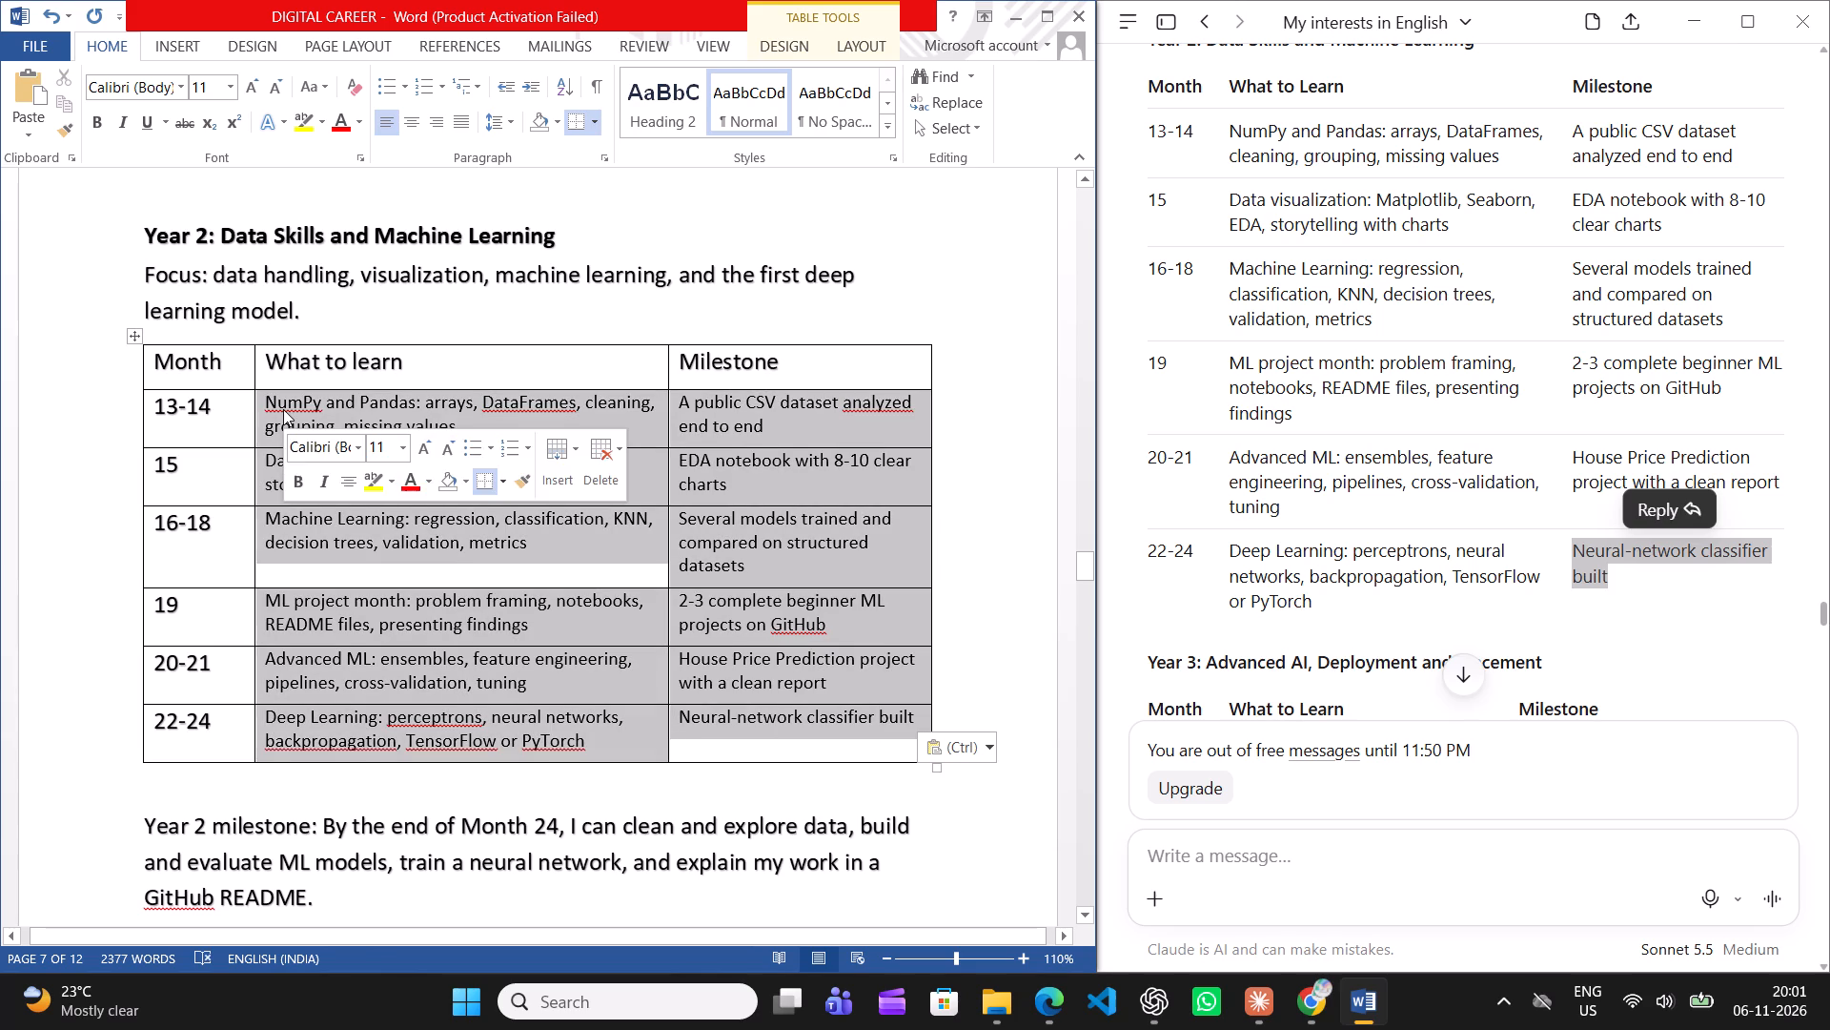
click(213, 85)
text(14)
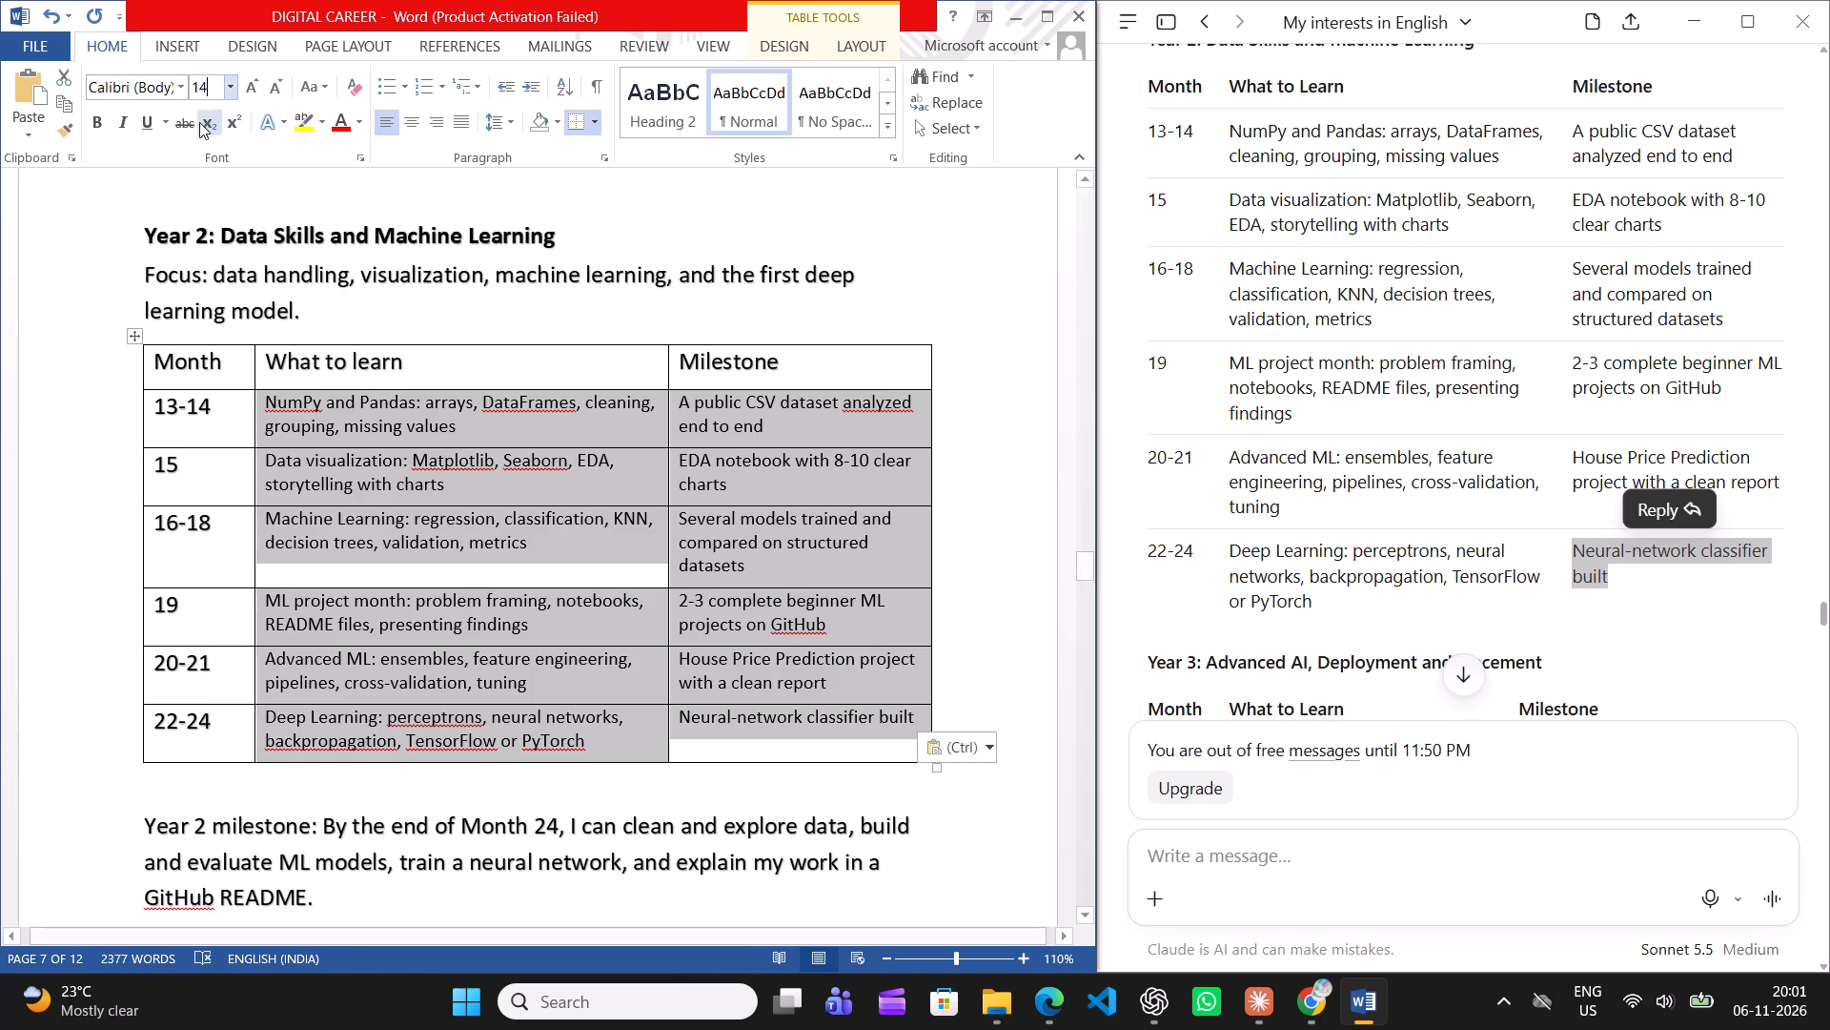
click(183, 87)
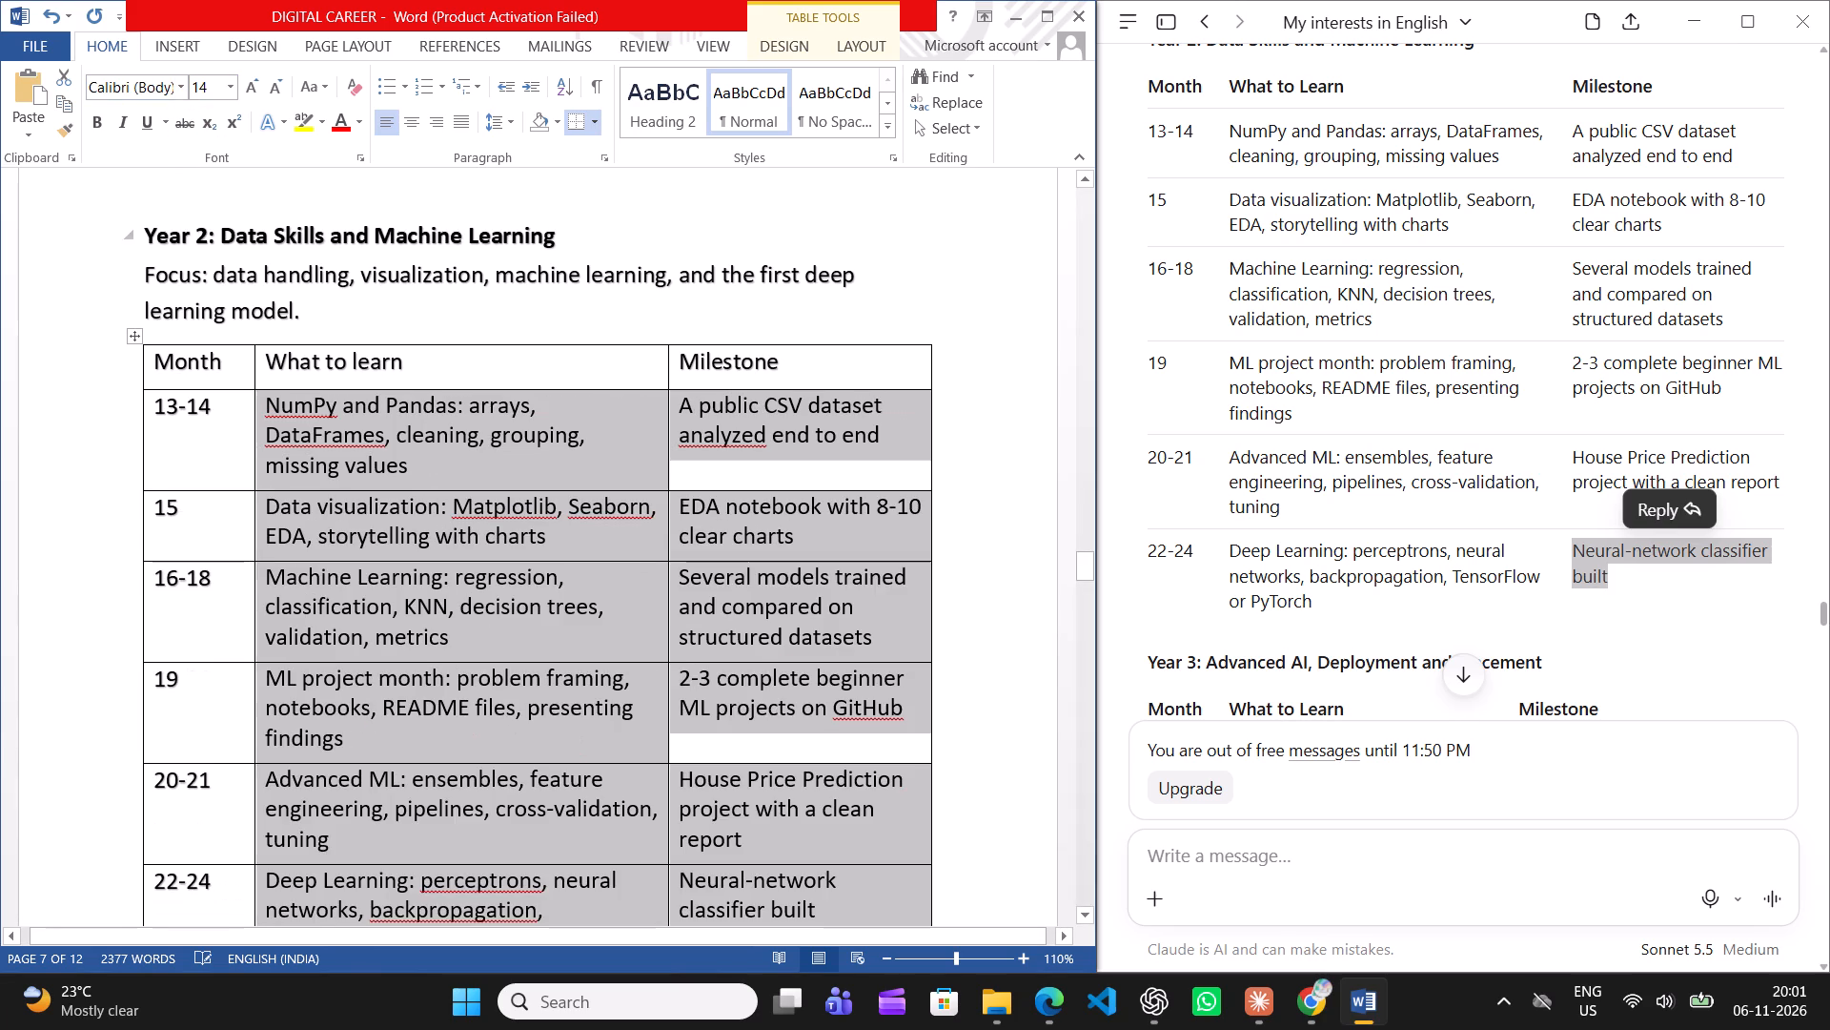
click(950, 391)
Look through the report from the yearly roadmap tables to section 4, then review the Year 3 table and its milestone paragraph.
scroll(950, 391, down, 7)
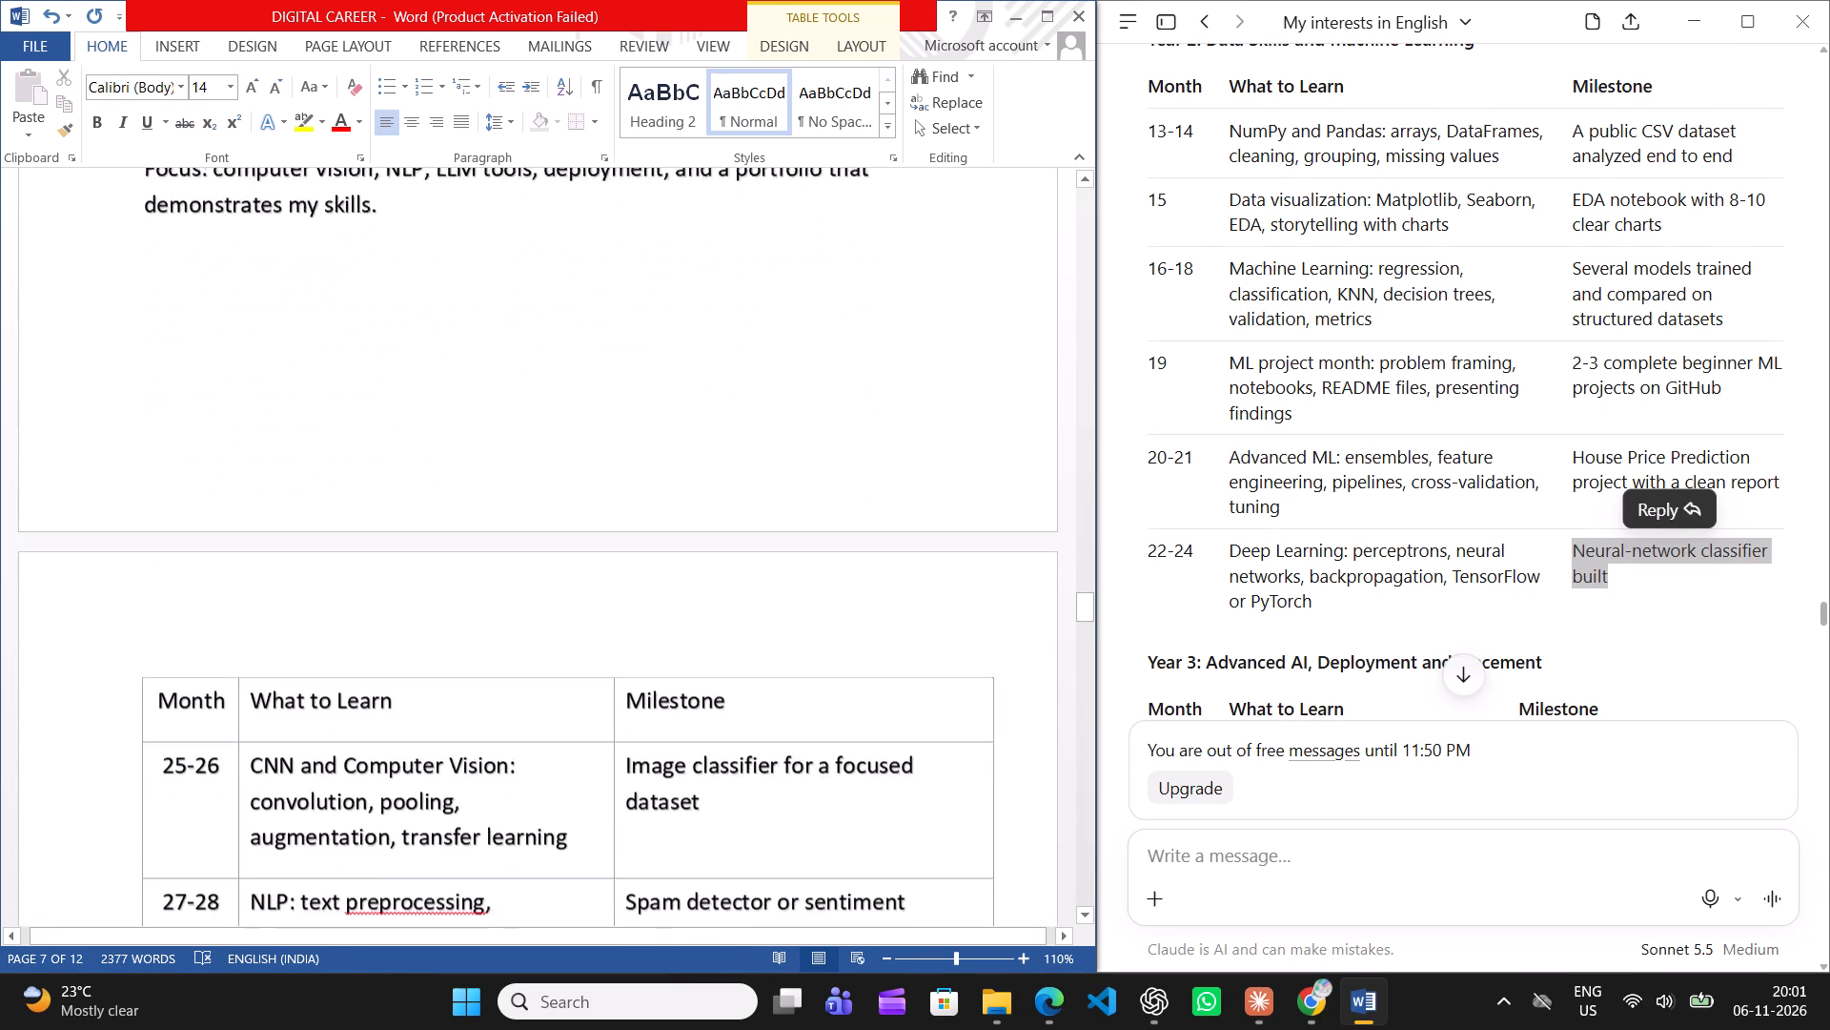
scroll(950, 391, up, 1)
scroll(950, 391, down, 2)
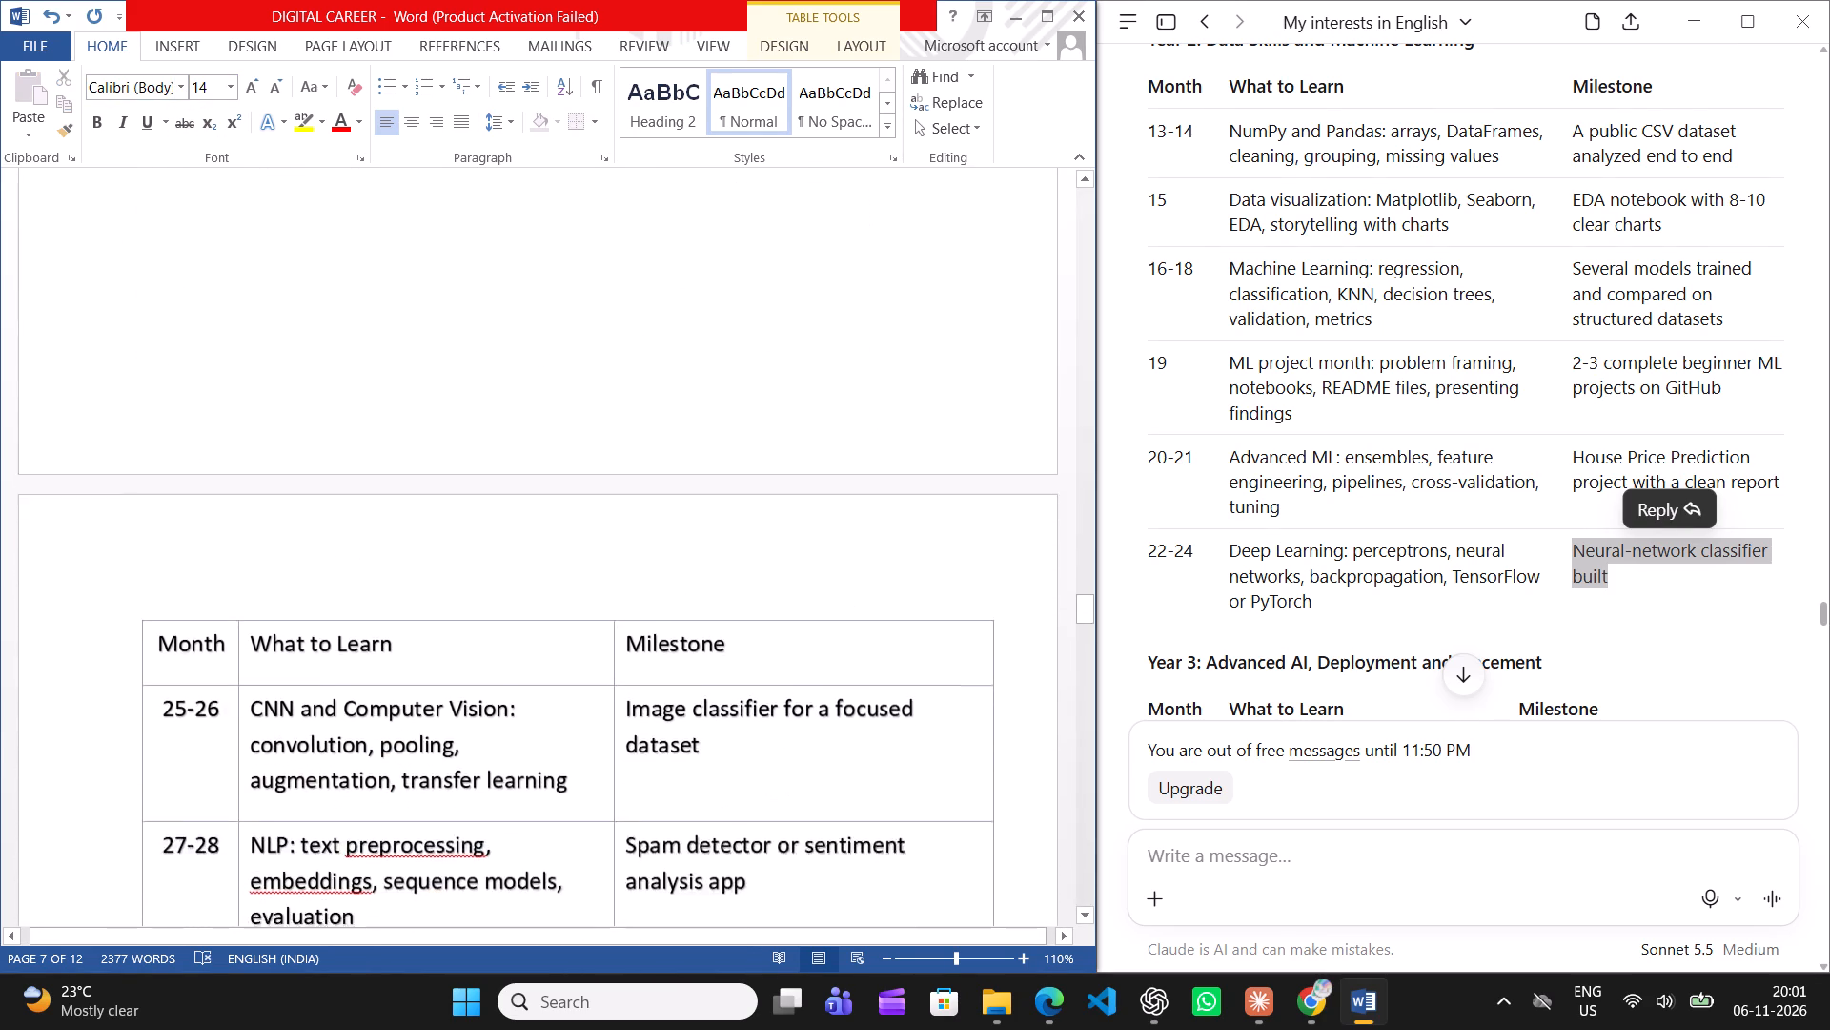
scroll(950, 391, down, 6)
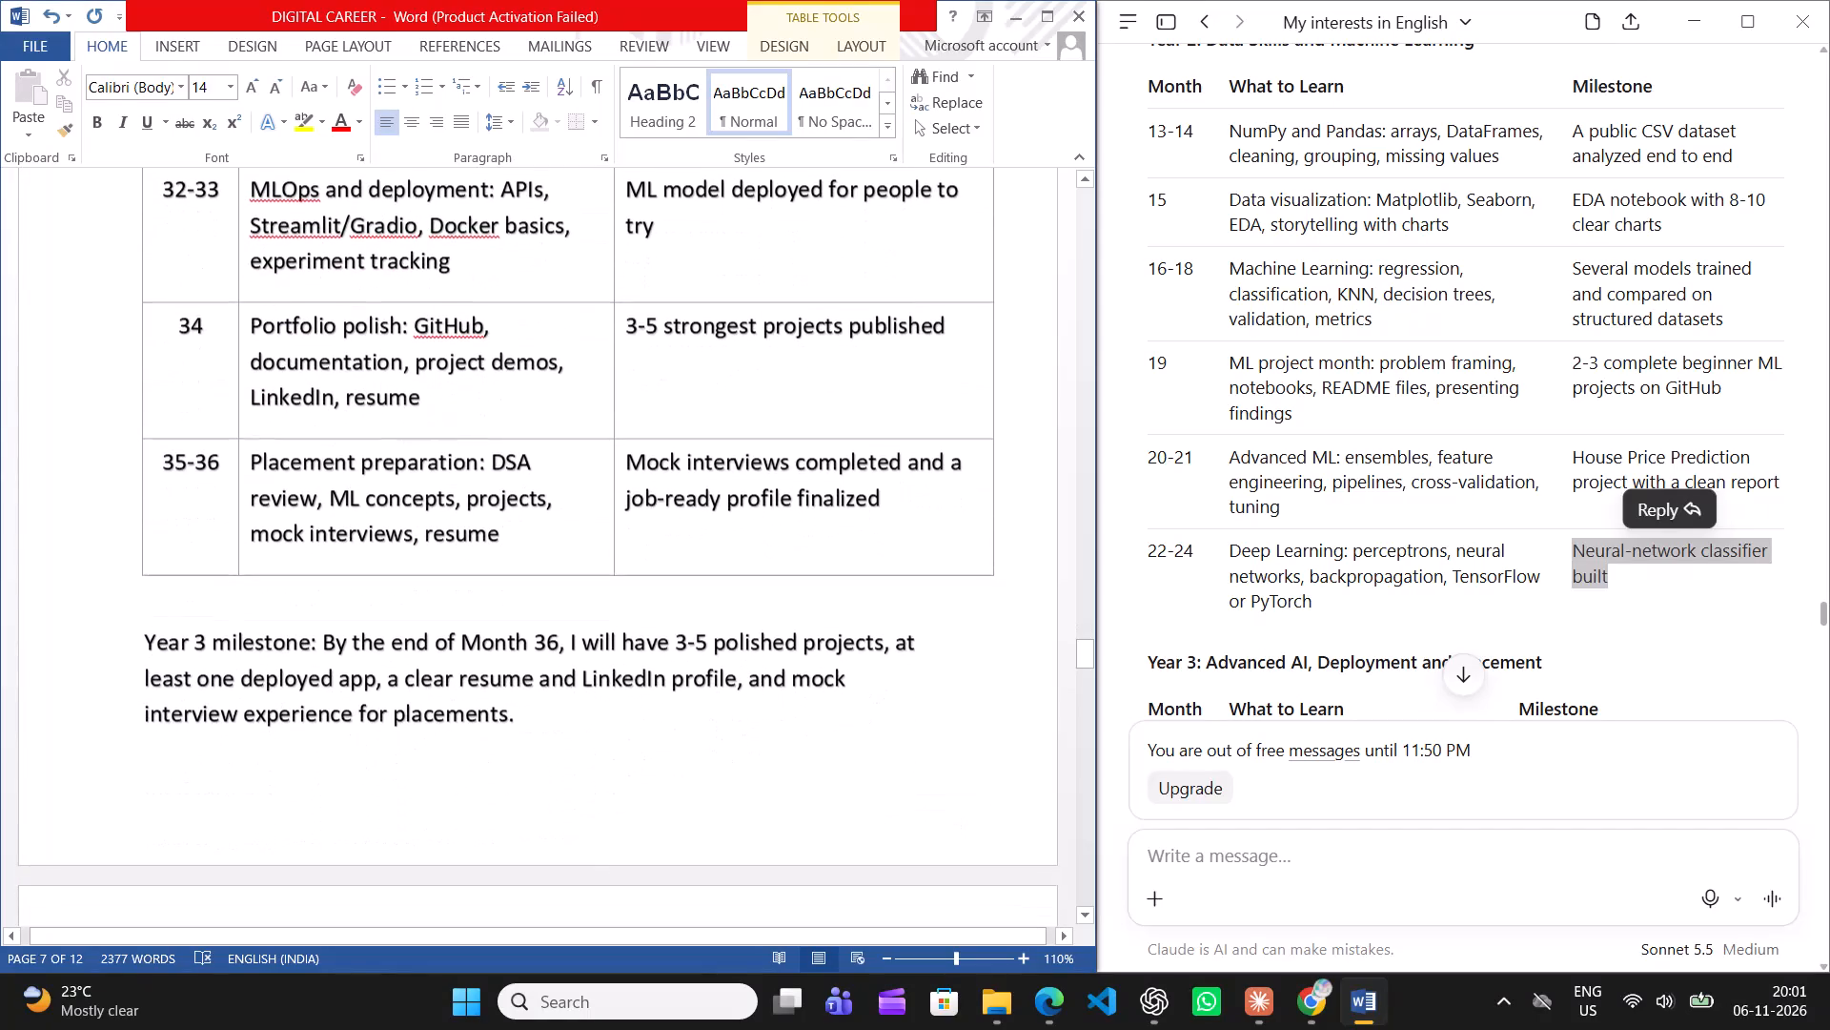
scroll(950, 391, down, 9)
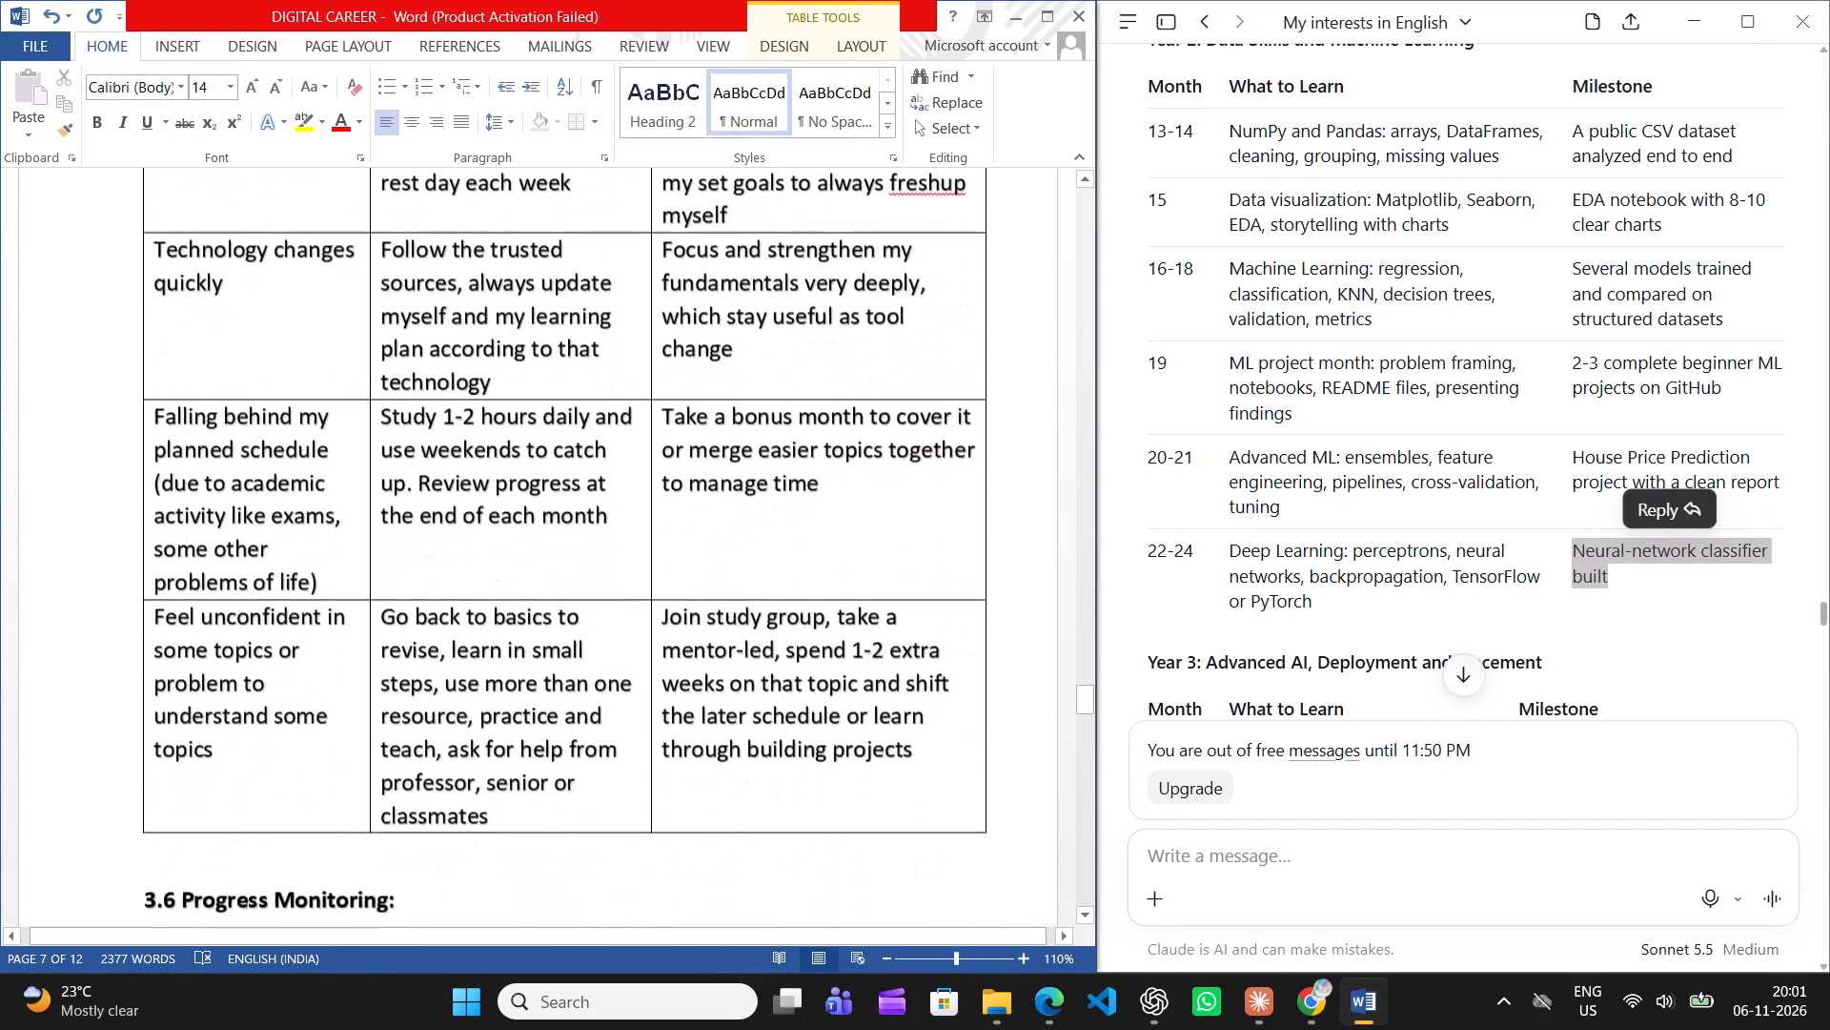
scroll(950, 391, down, 8)
scroll(950, 391, up, 1)
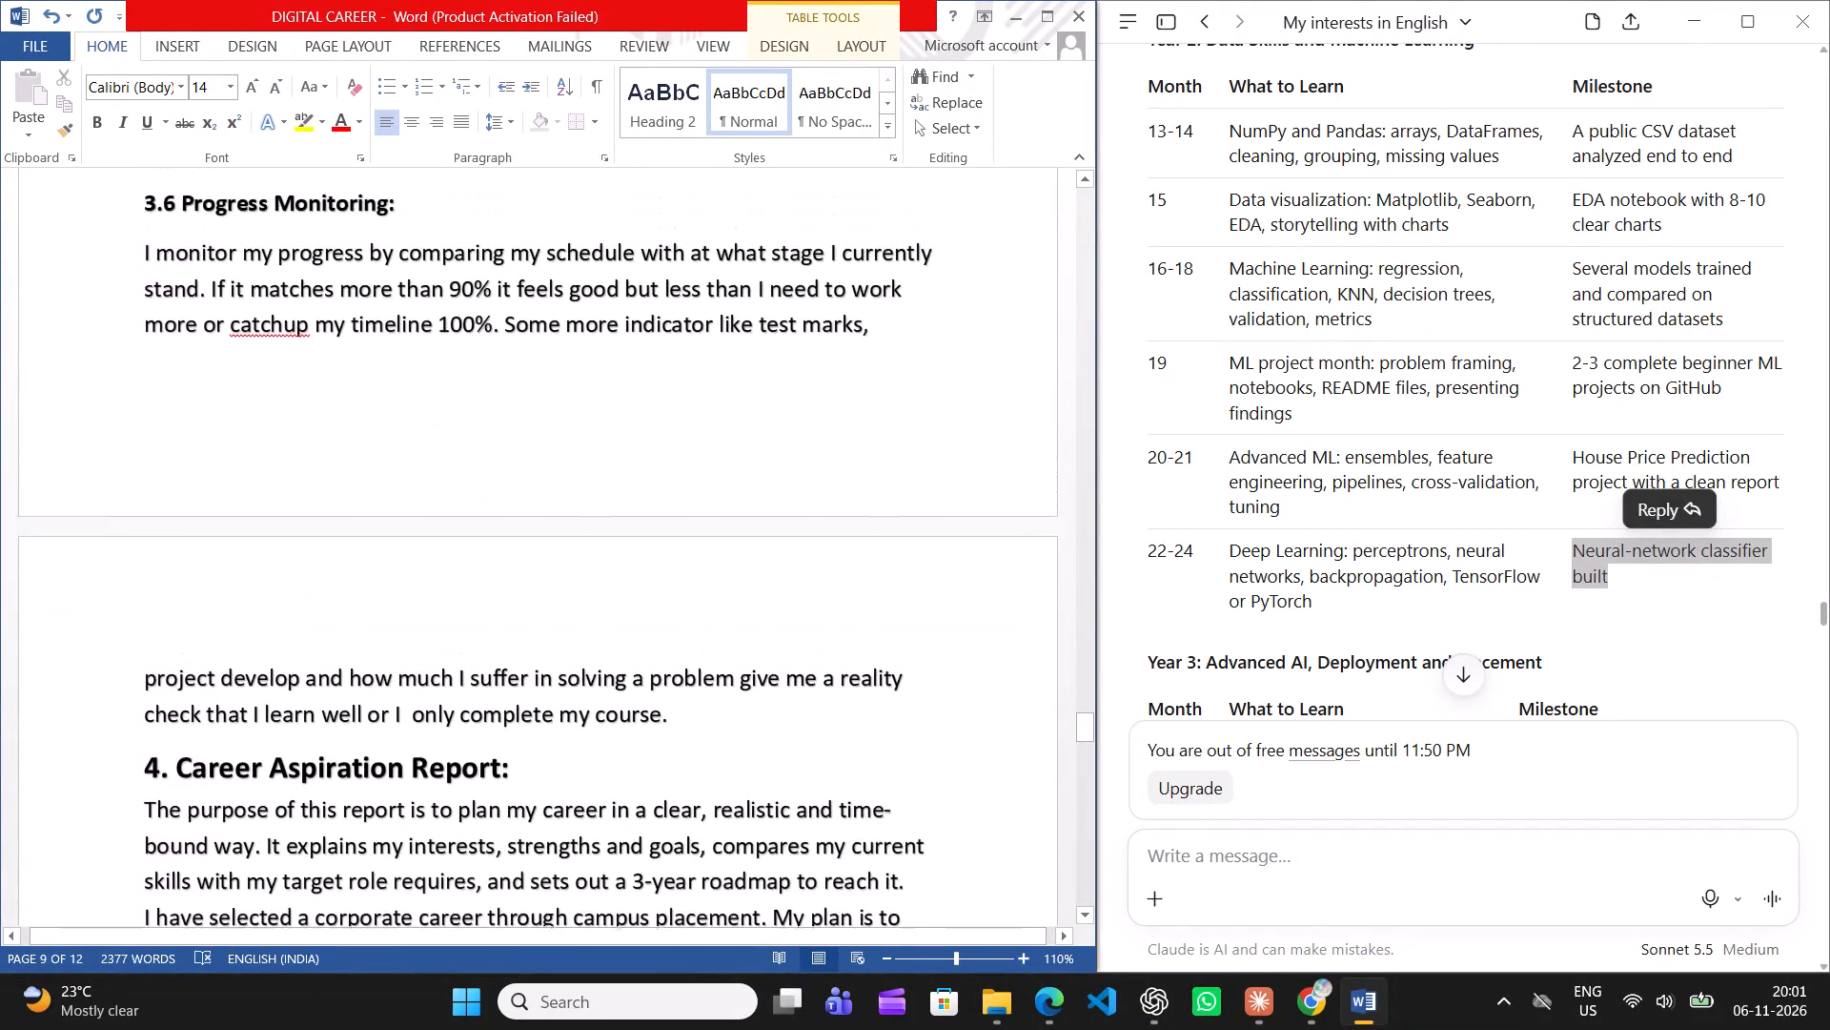
scroll(950, 391, up, 15)
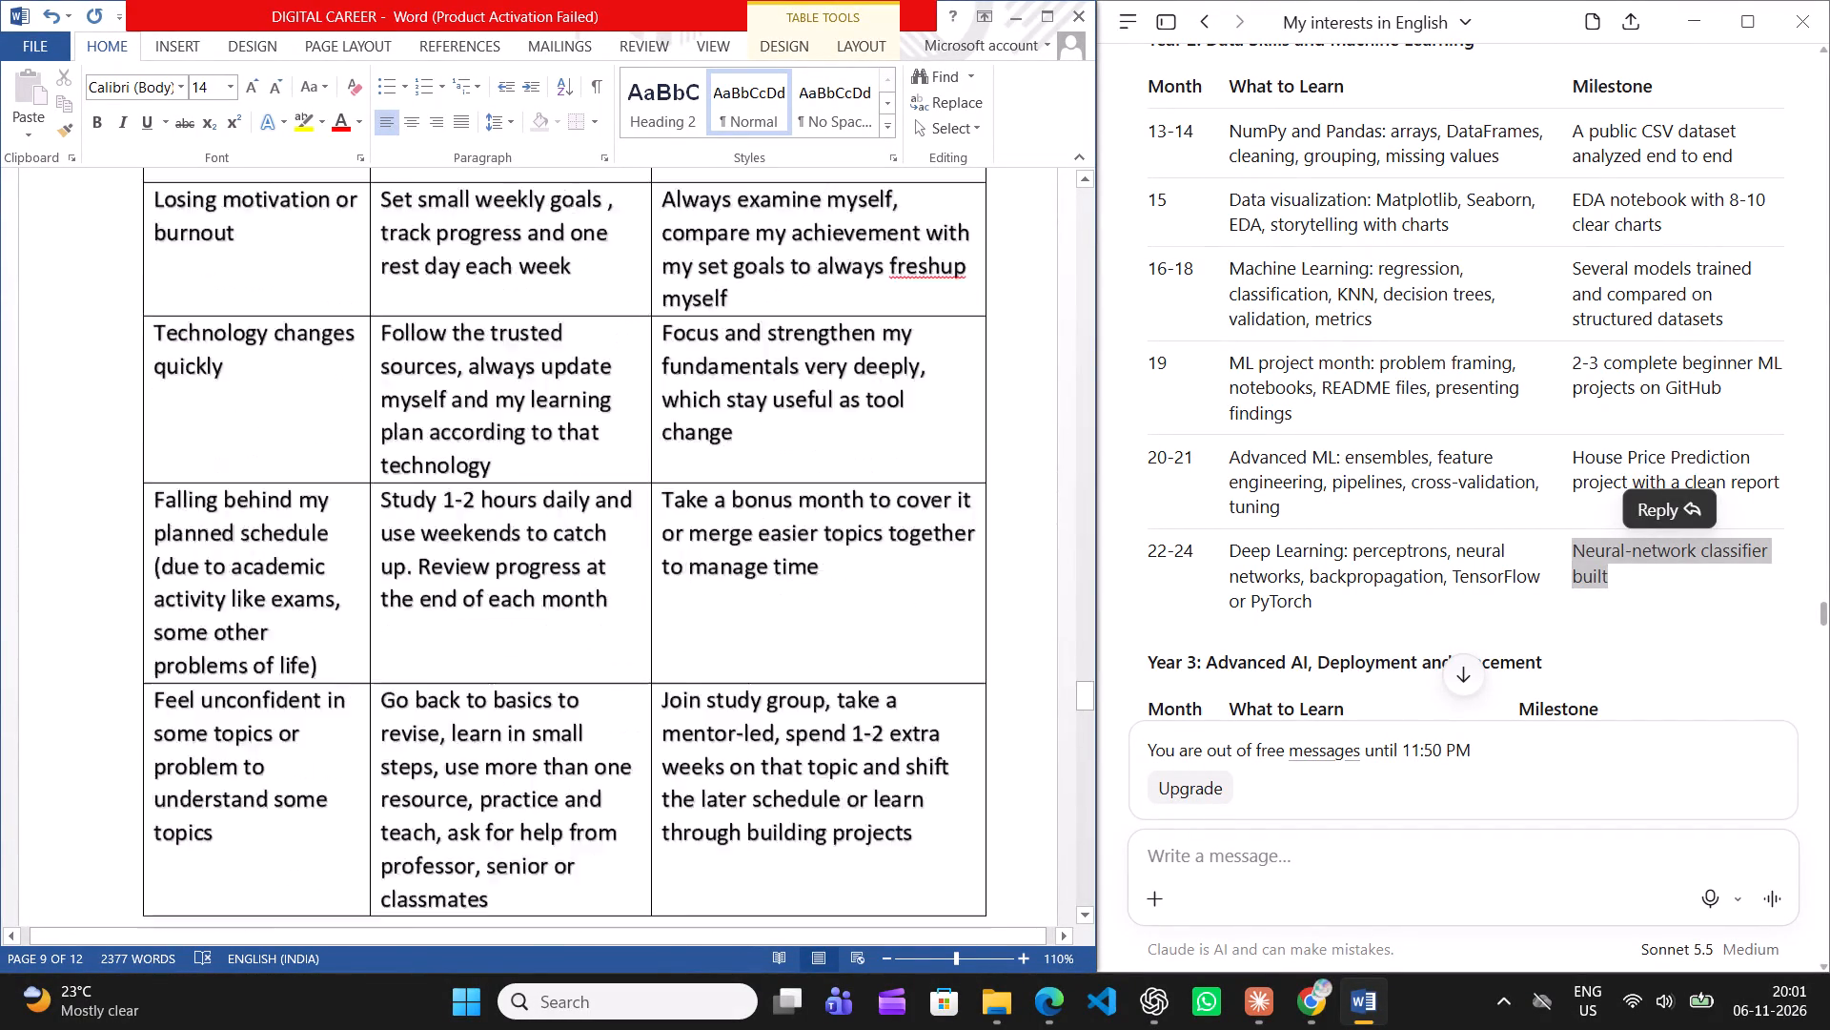
scroll(950, 391, up, 12)
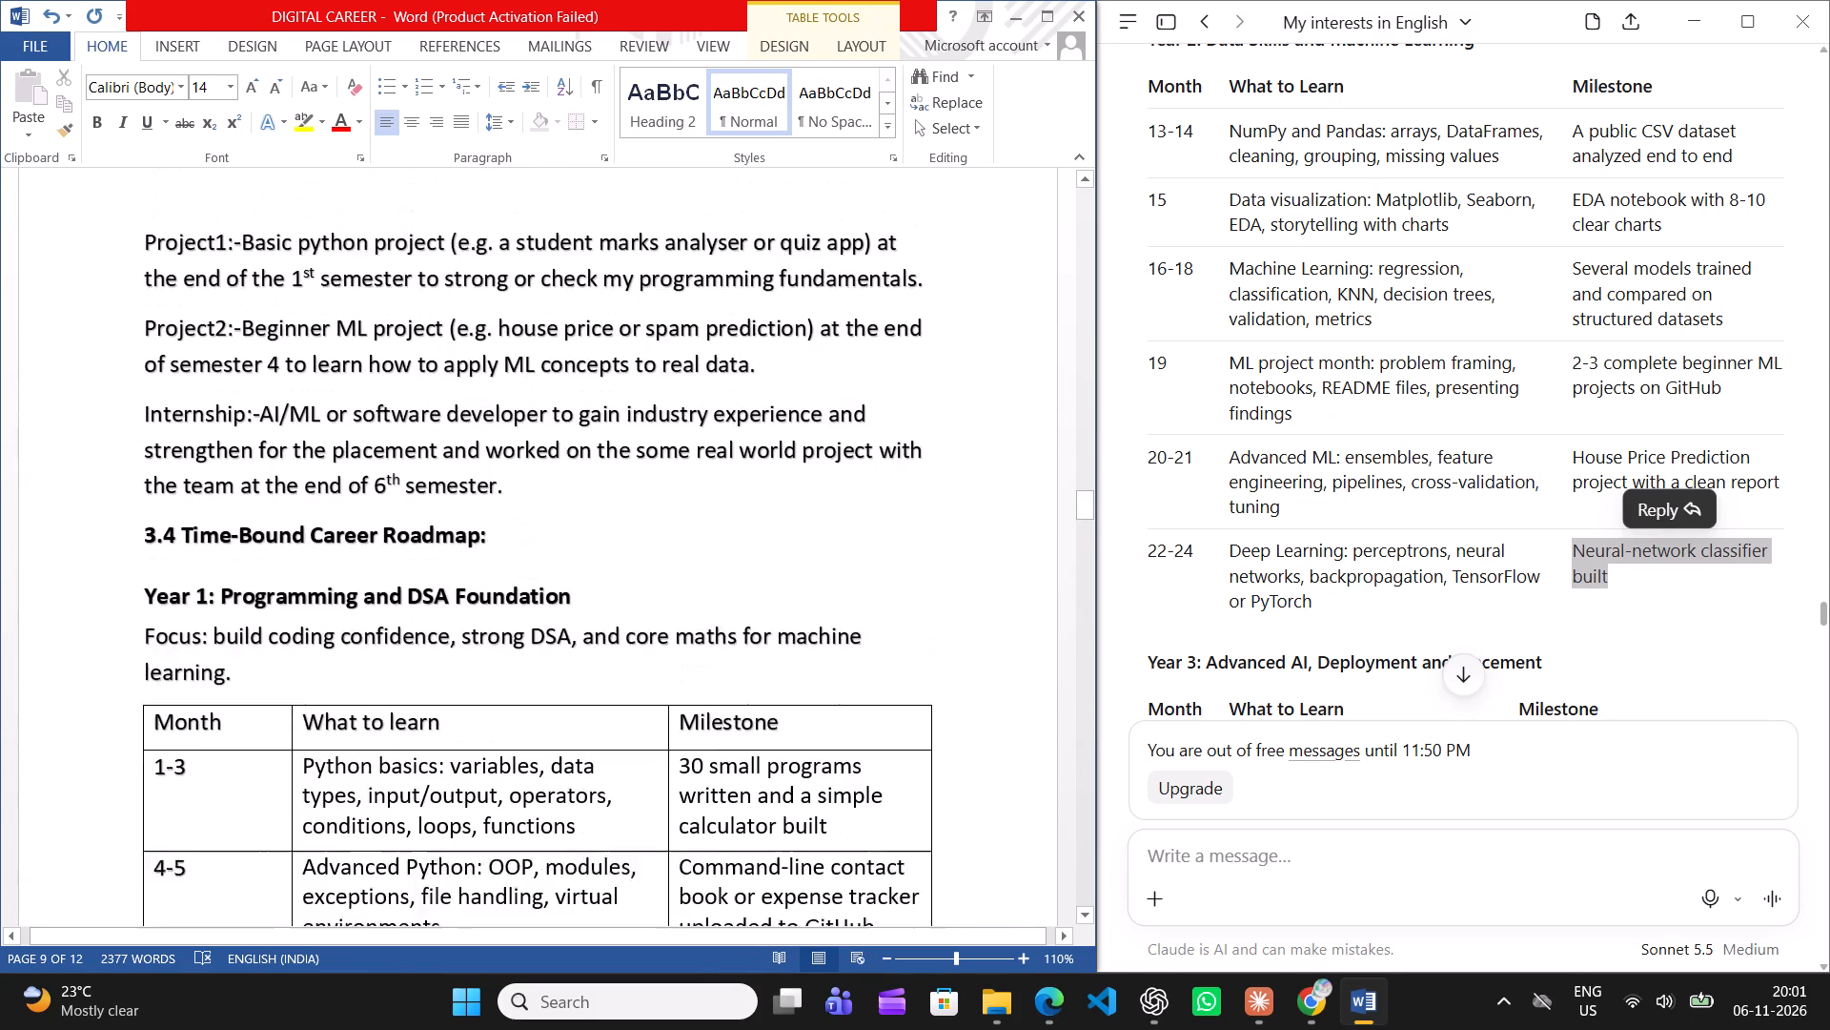
scroll(950, 391, up, 3)
scroll(950, 391, down, 17)
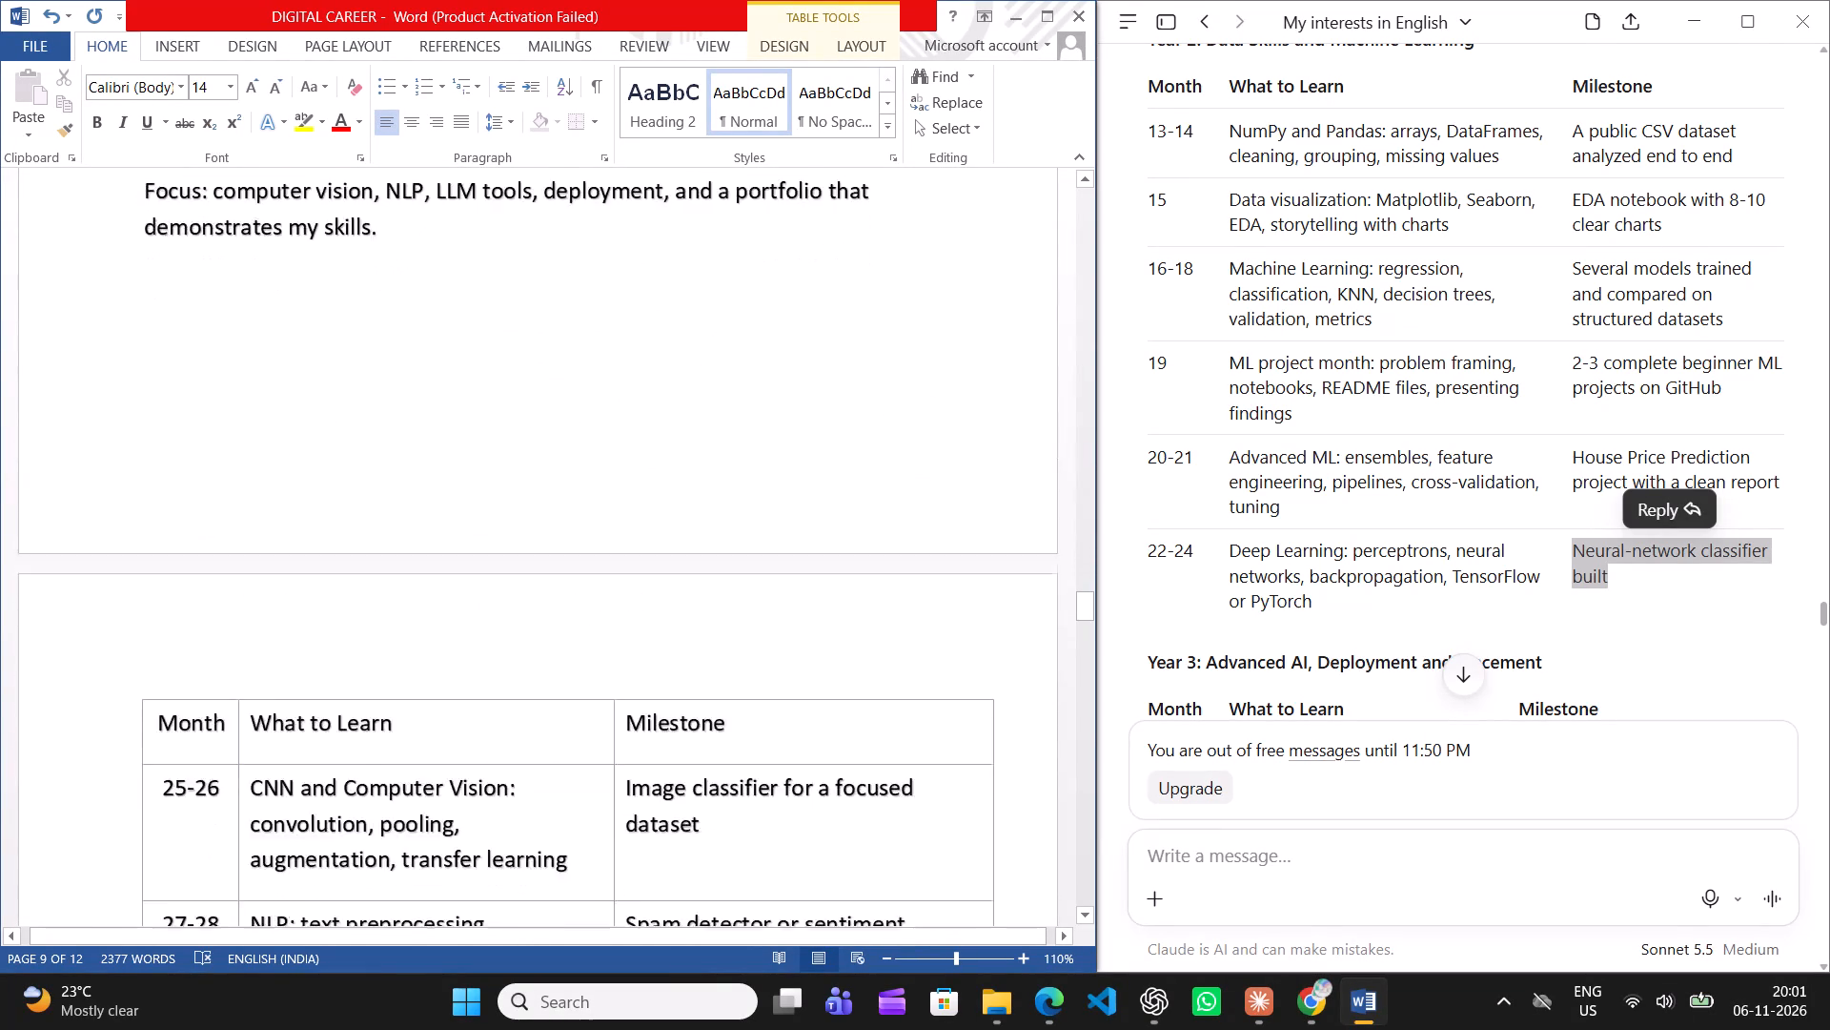
scroll(950, 391, down, 7)
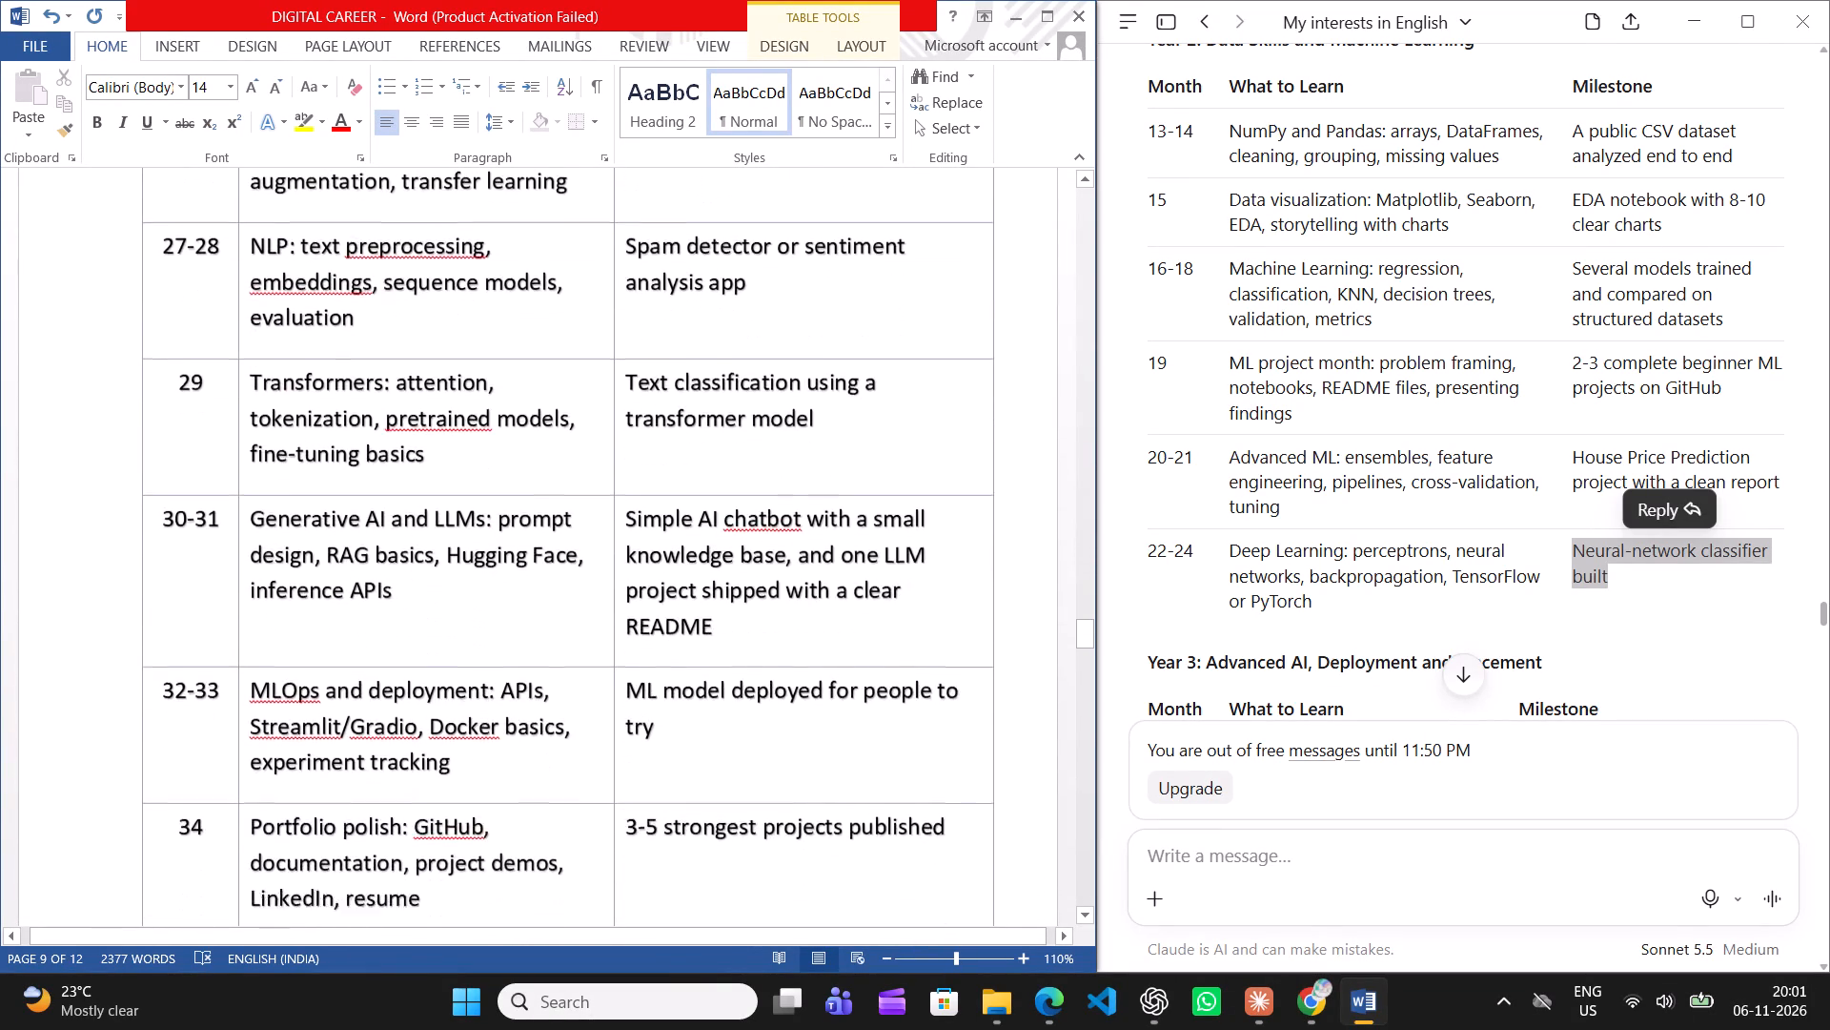
scroll(950, 391, down, 2)
scroll(950, 391, up, 1)
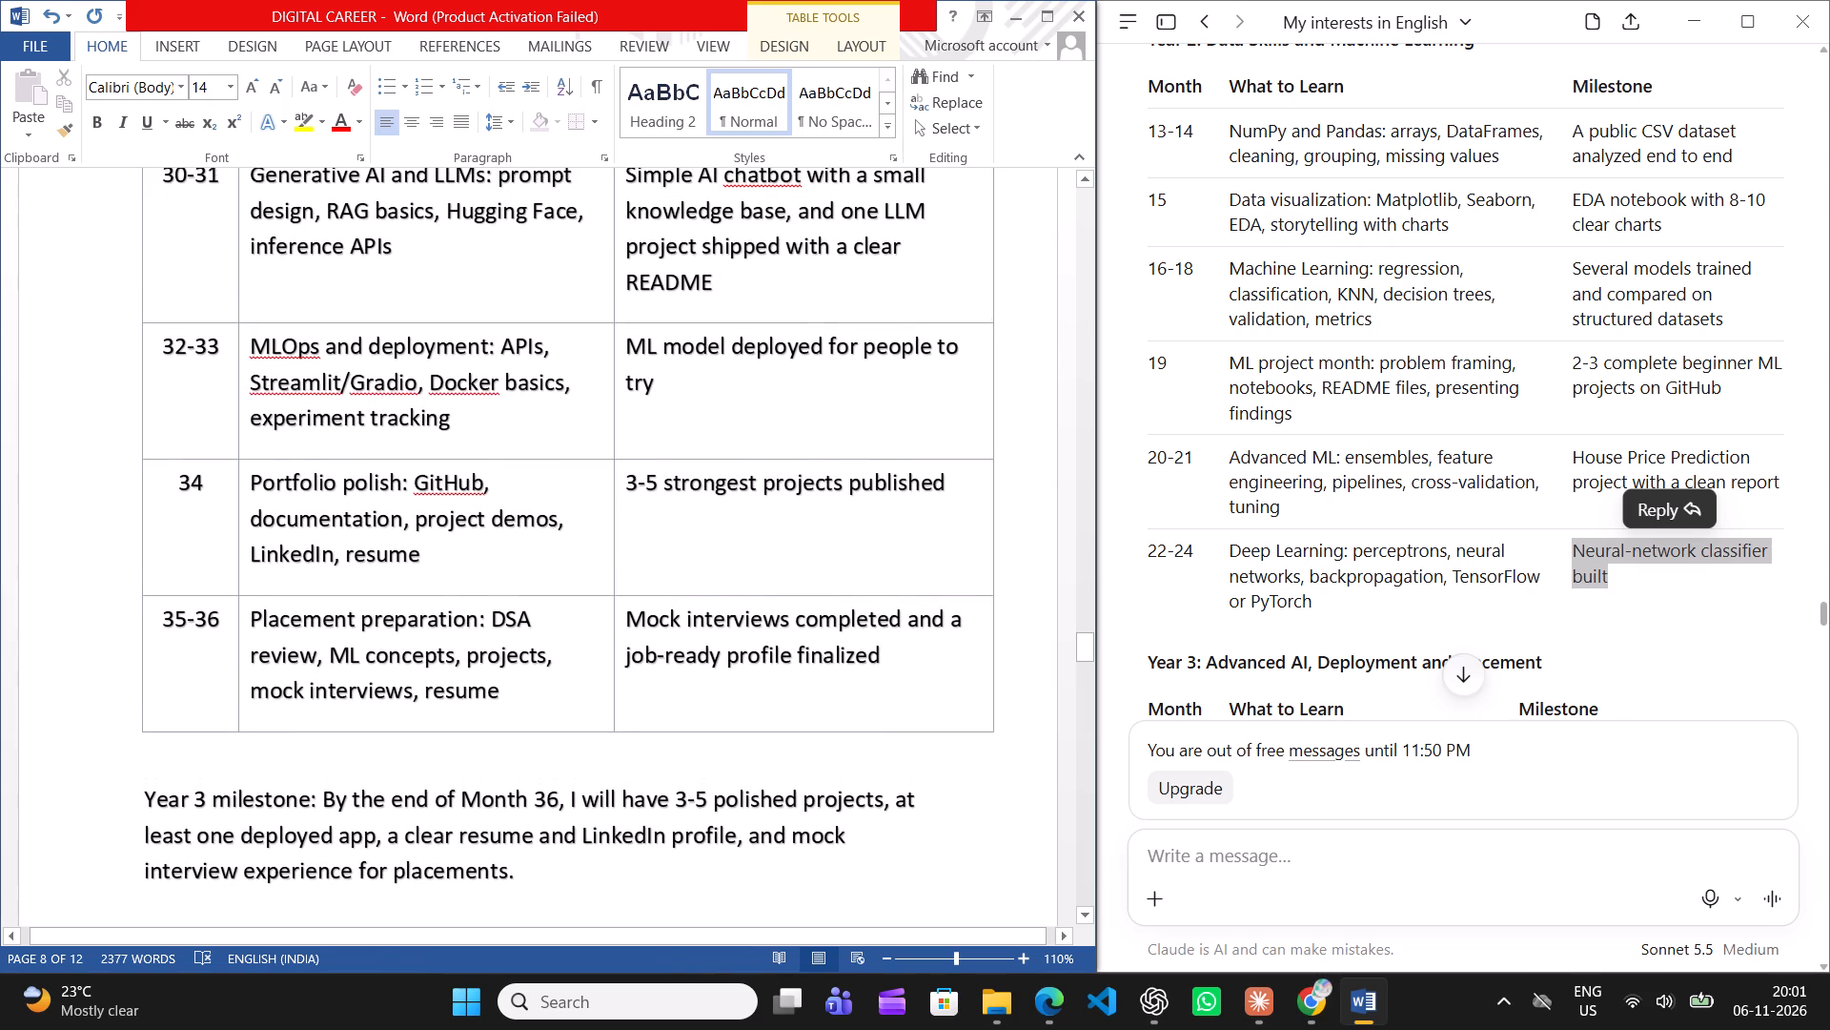
Cut the existing Year 3 roadmap table covering months 25-26 to 35-36 out of the report.
drag(905, 661, 157, 185)
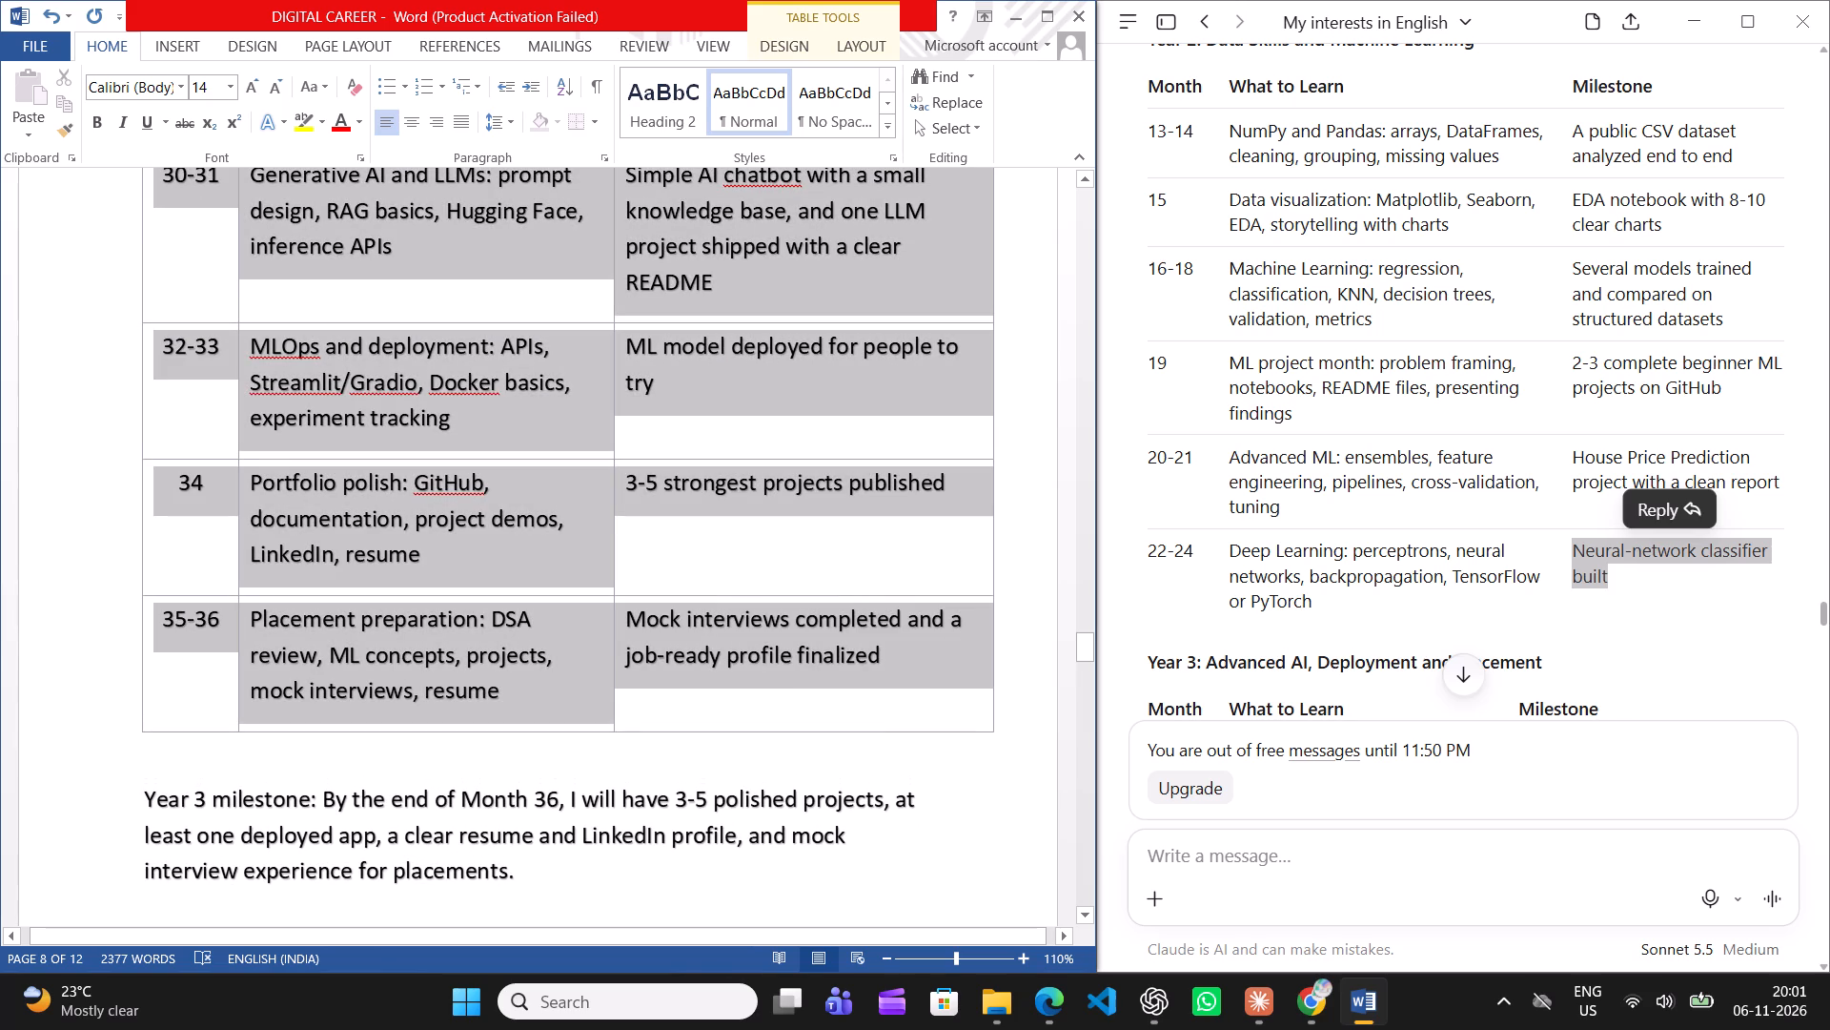
drag(157, 185, 160, 388)
key(ctrl+x)
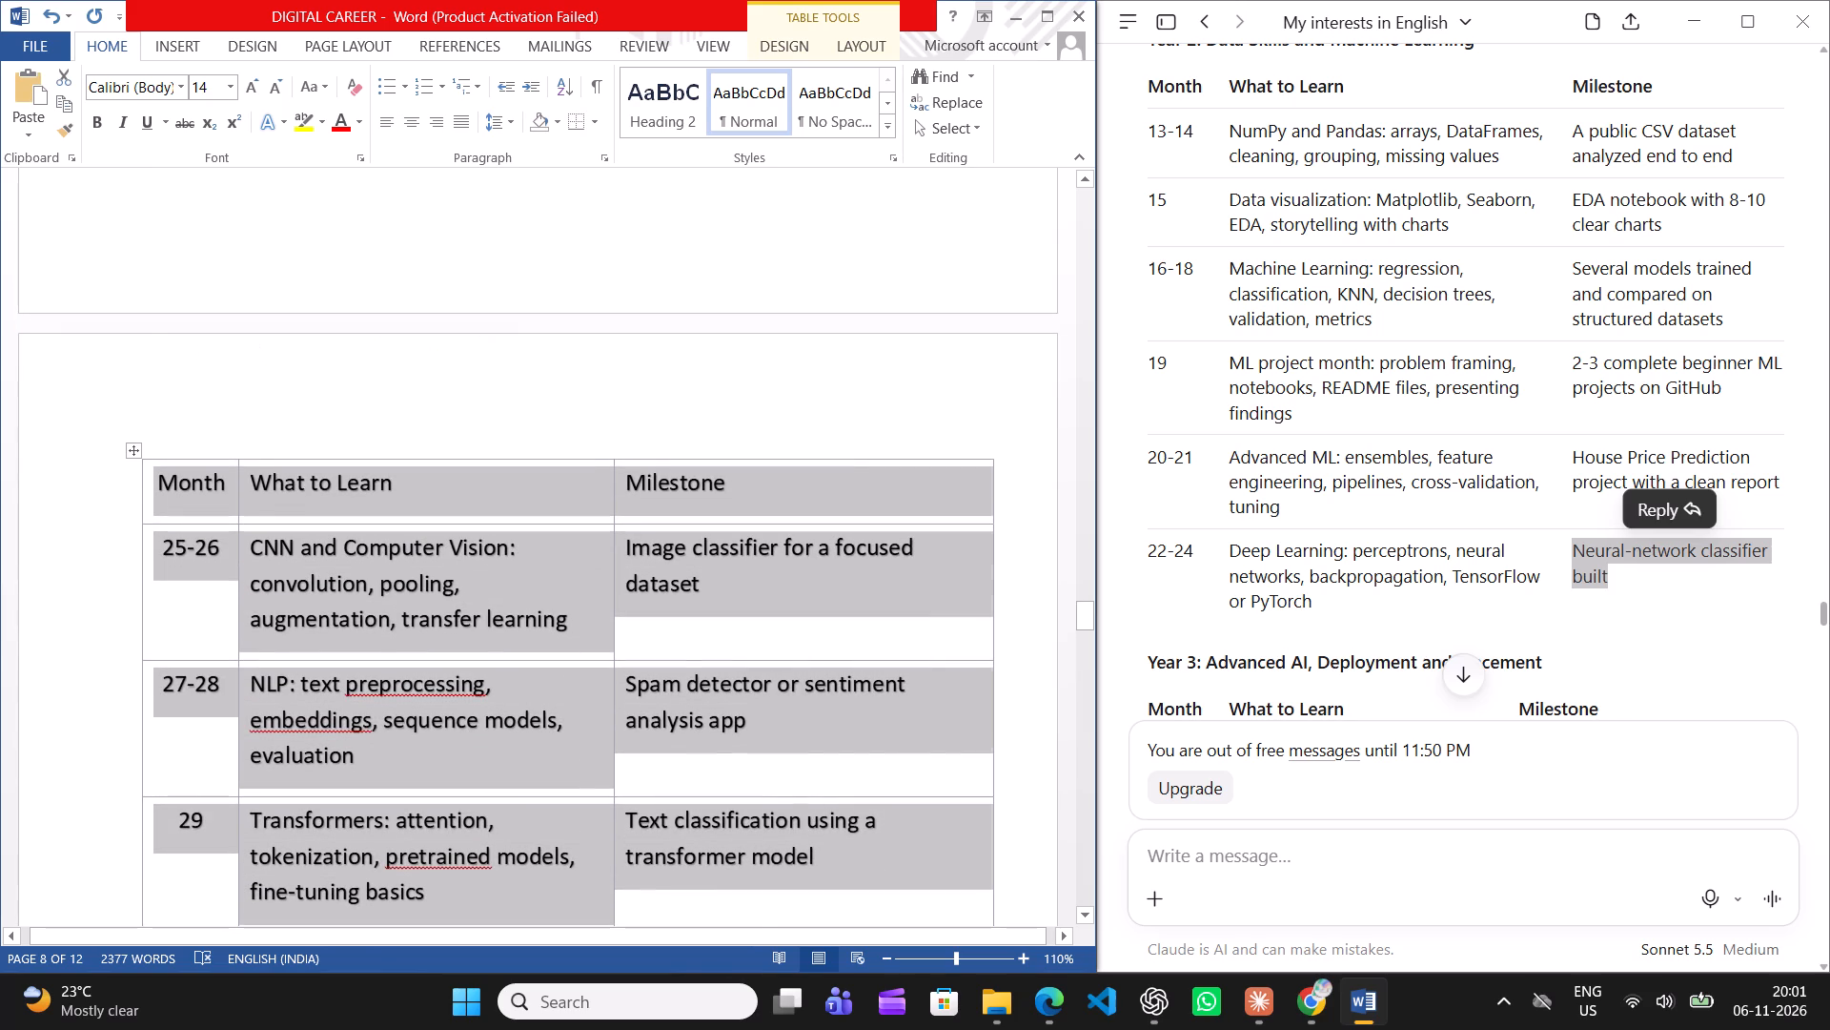
Insert a 3-column, 8-row table between the Year 3 focus paragraph and the Year 3 milestone paragraph.
scroll(390, 503, up, 3)
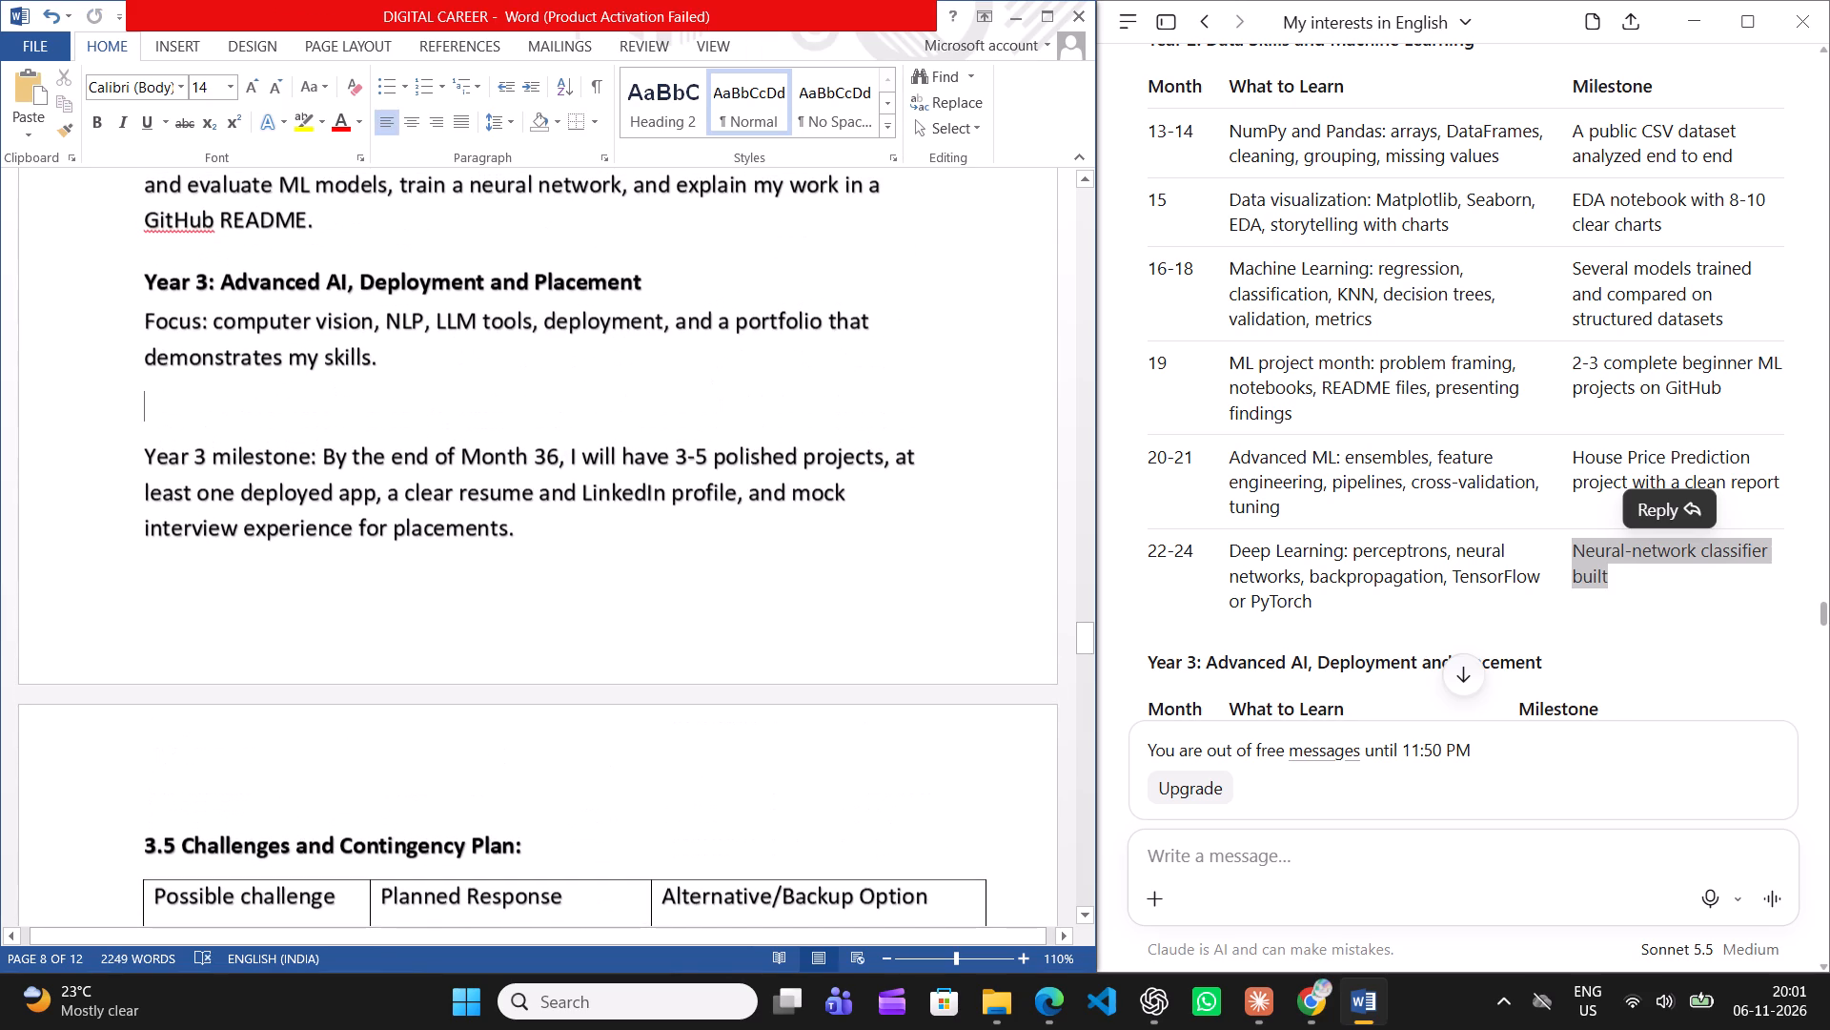
scroll(1476, 556, down, 2)
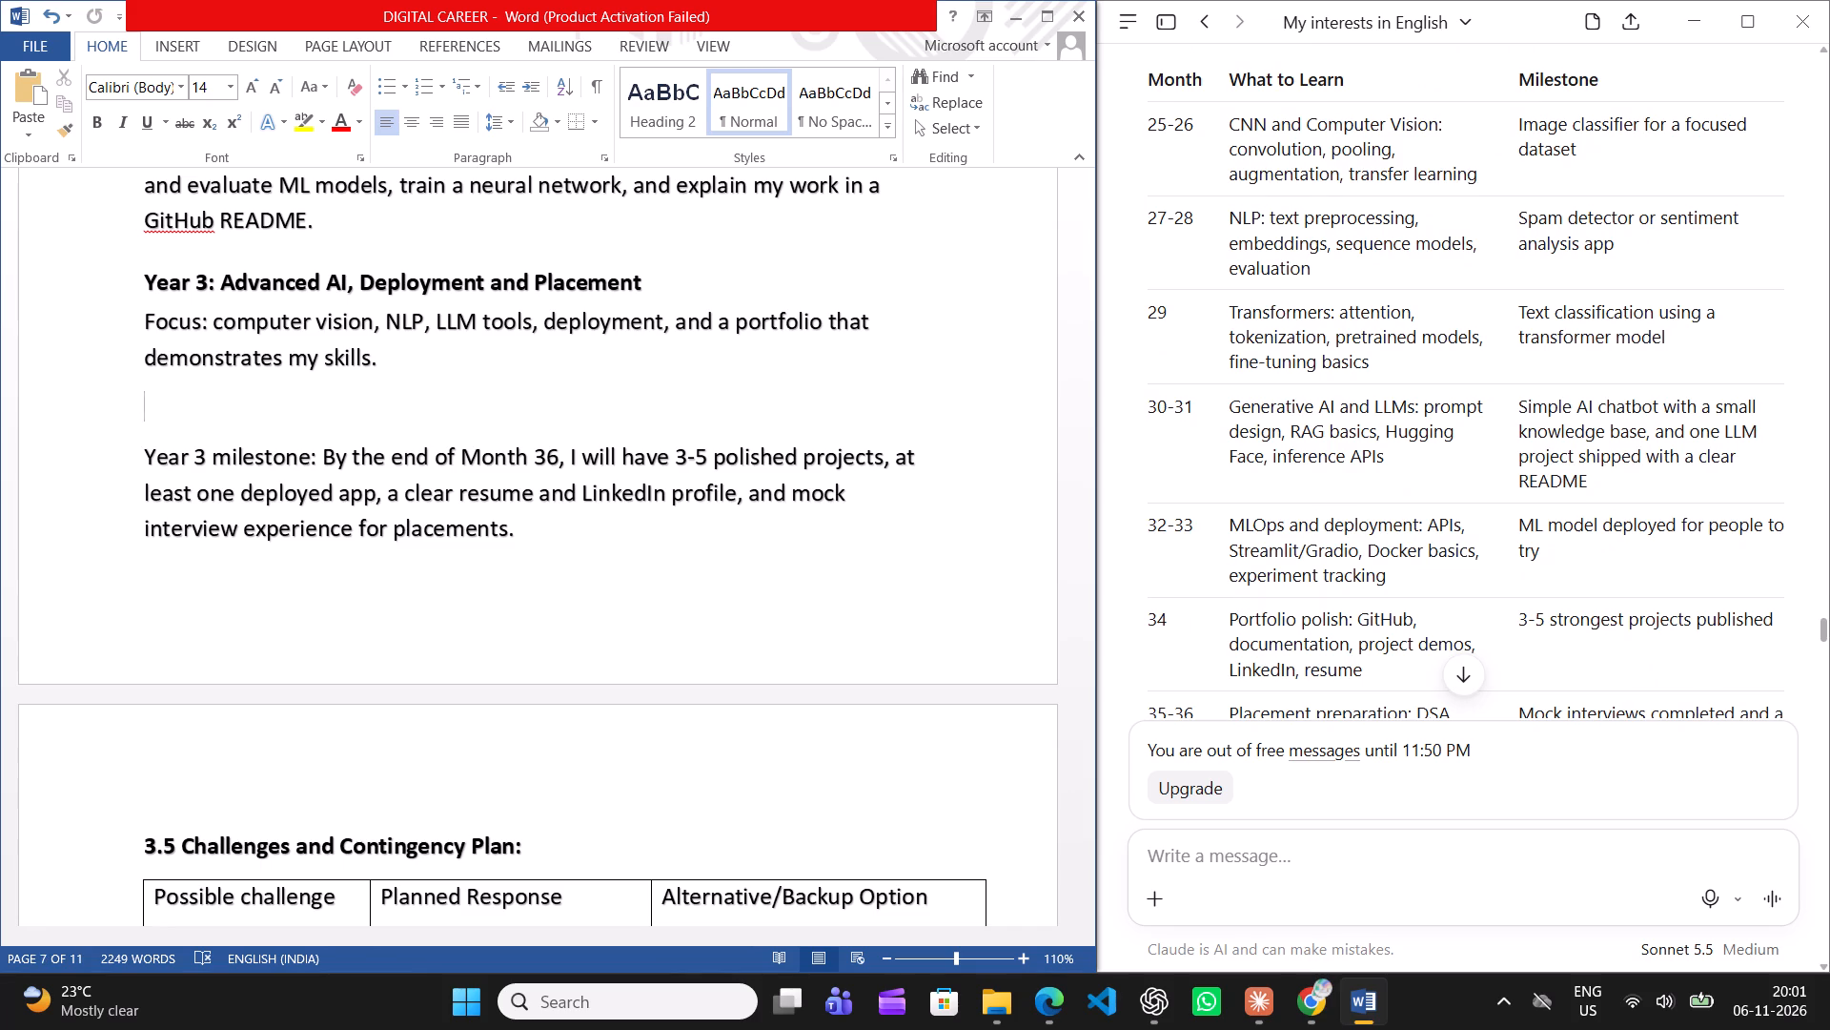
scroll(1476, 556, down, 1)
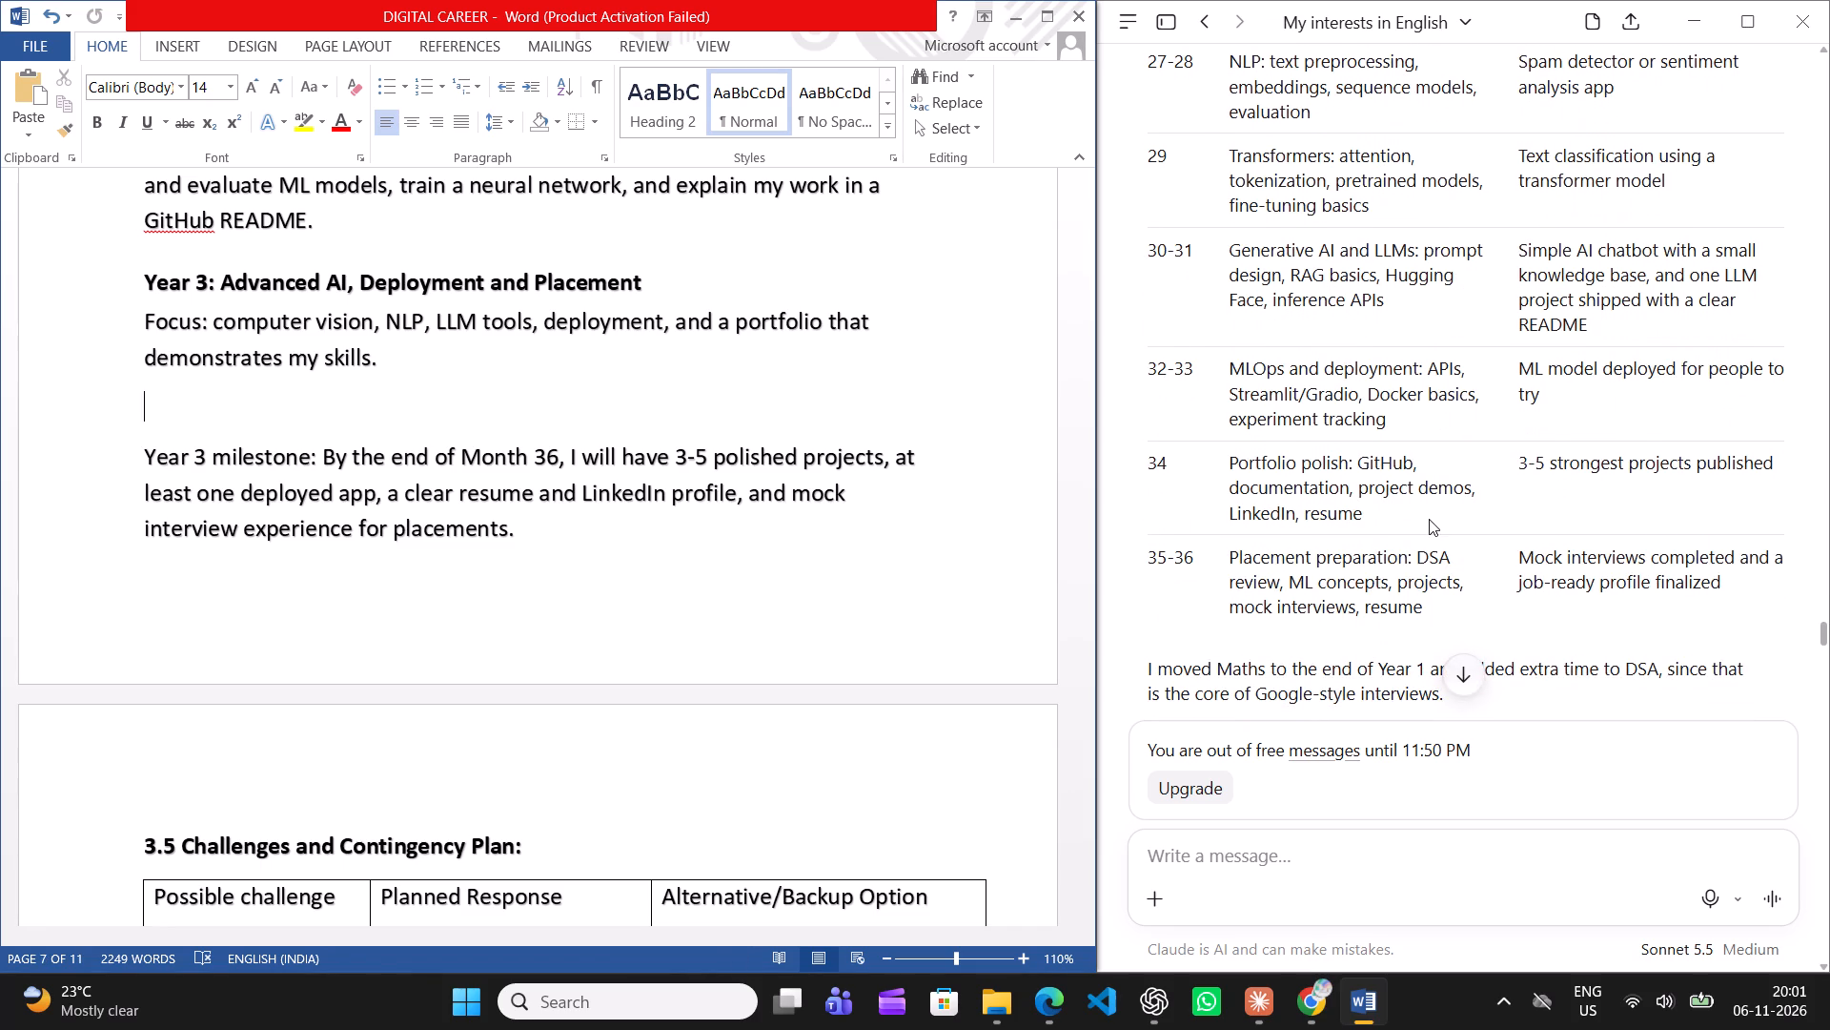
scroll(1429, 519, up, 1)
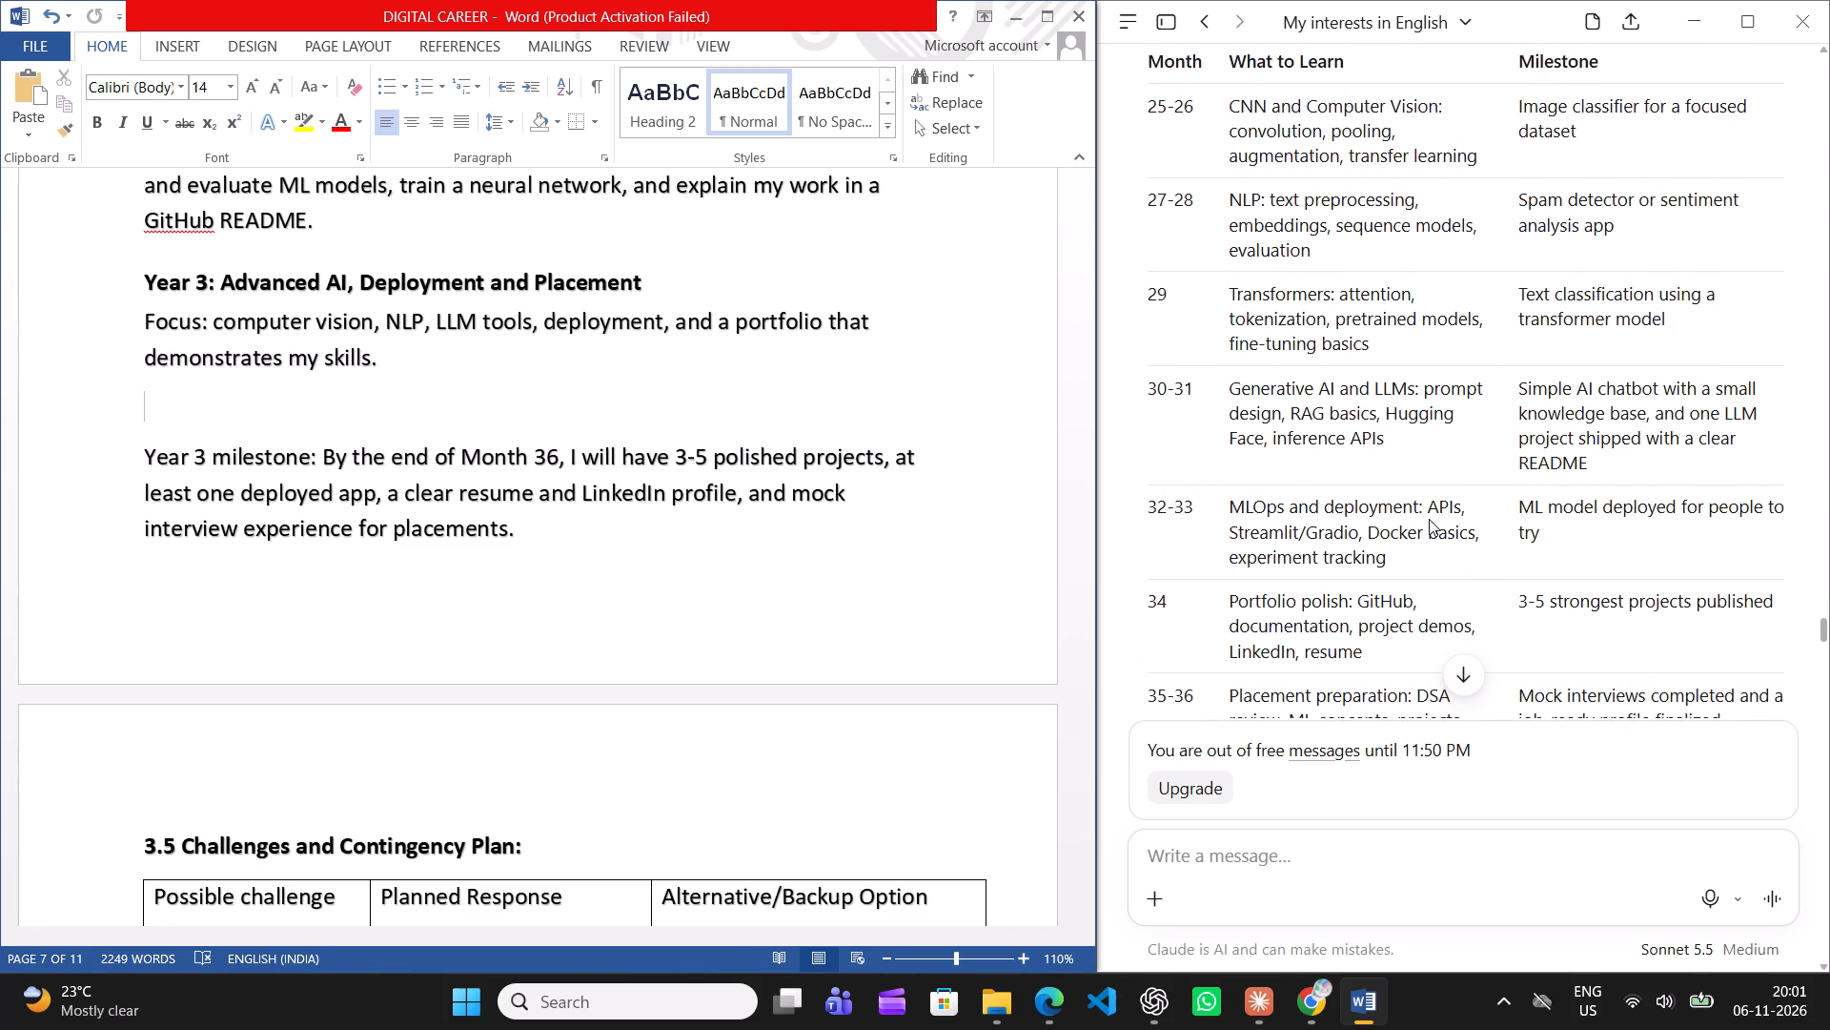
scroll(1278, 185, up, 1)
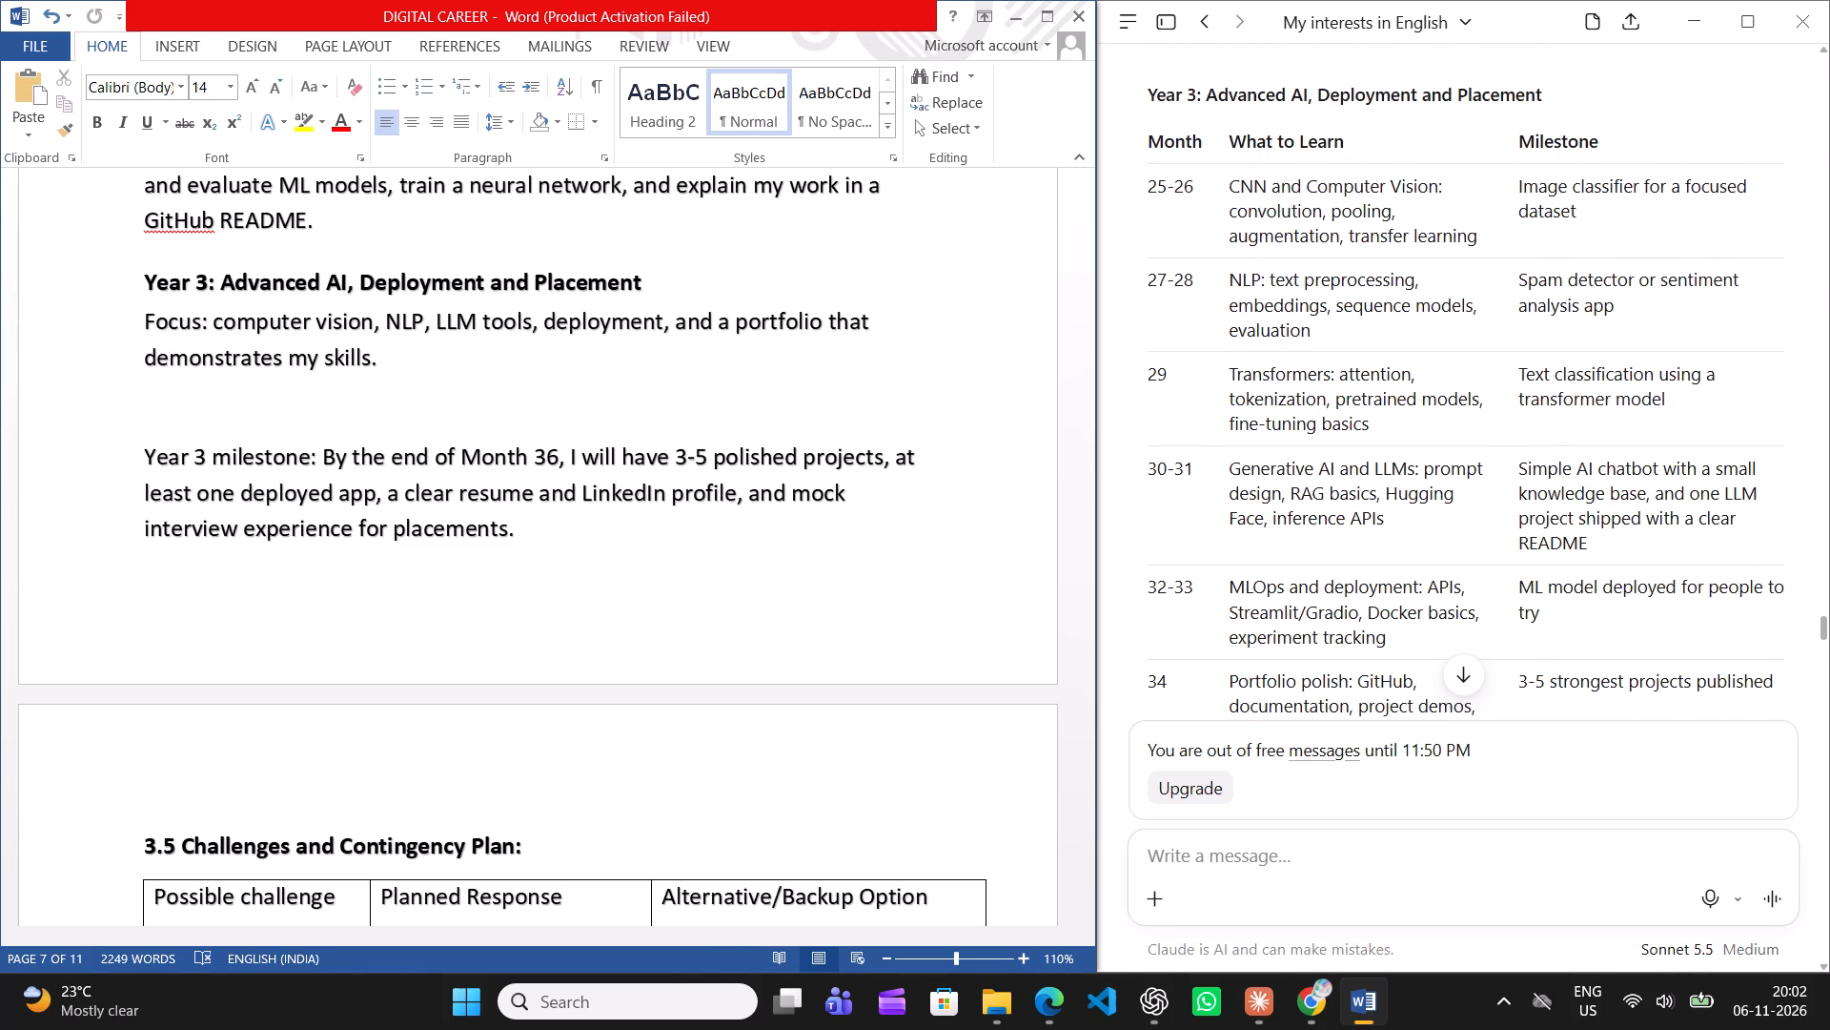
scroll(1360, 616, down, 3)
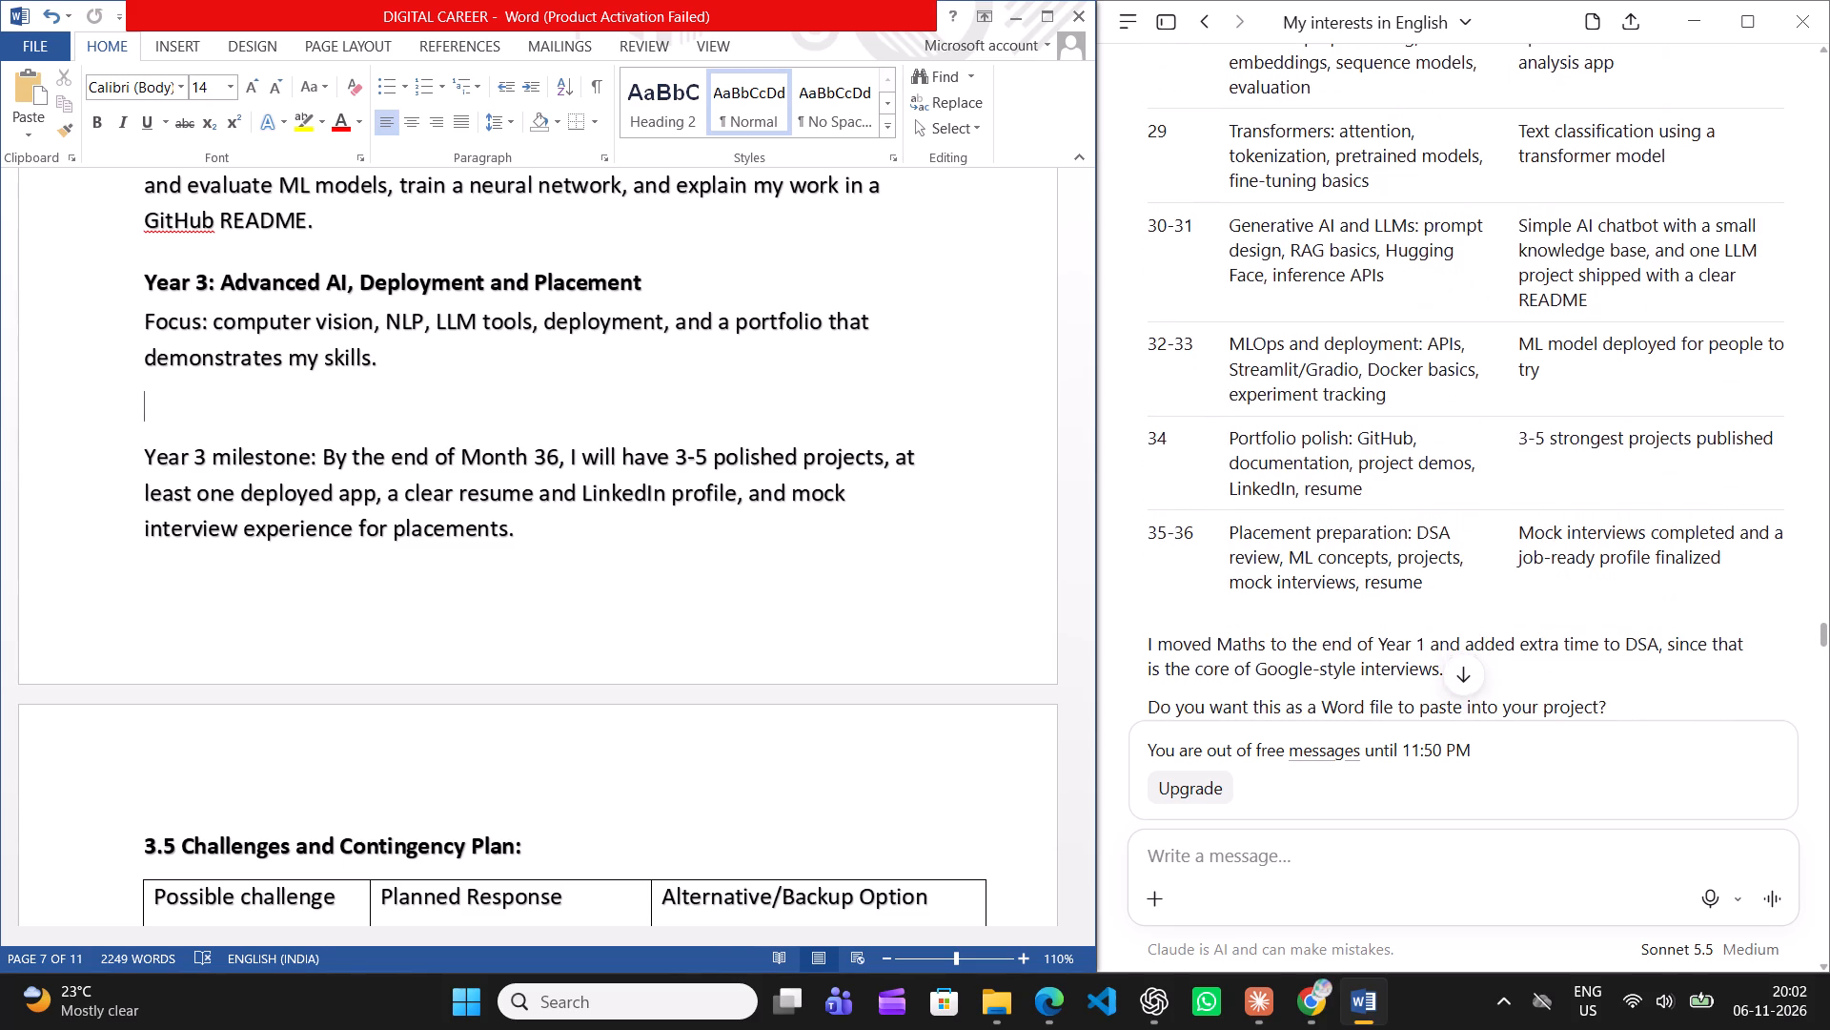
scroll(1360, 616, up, 1)
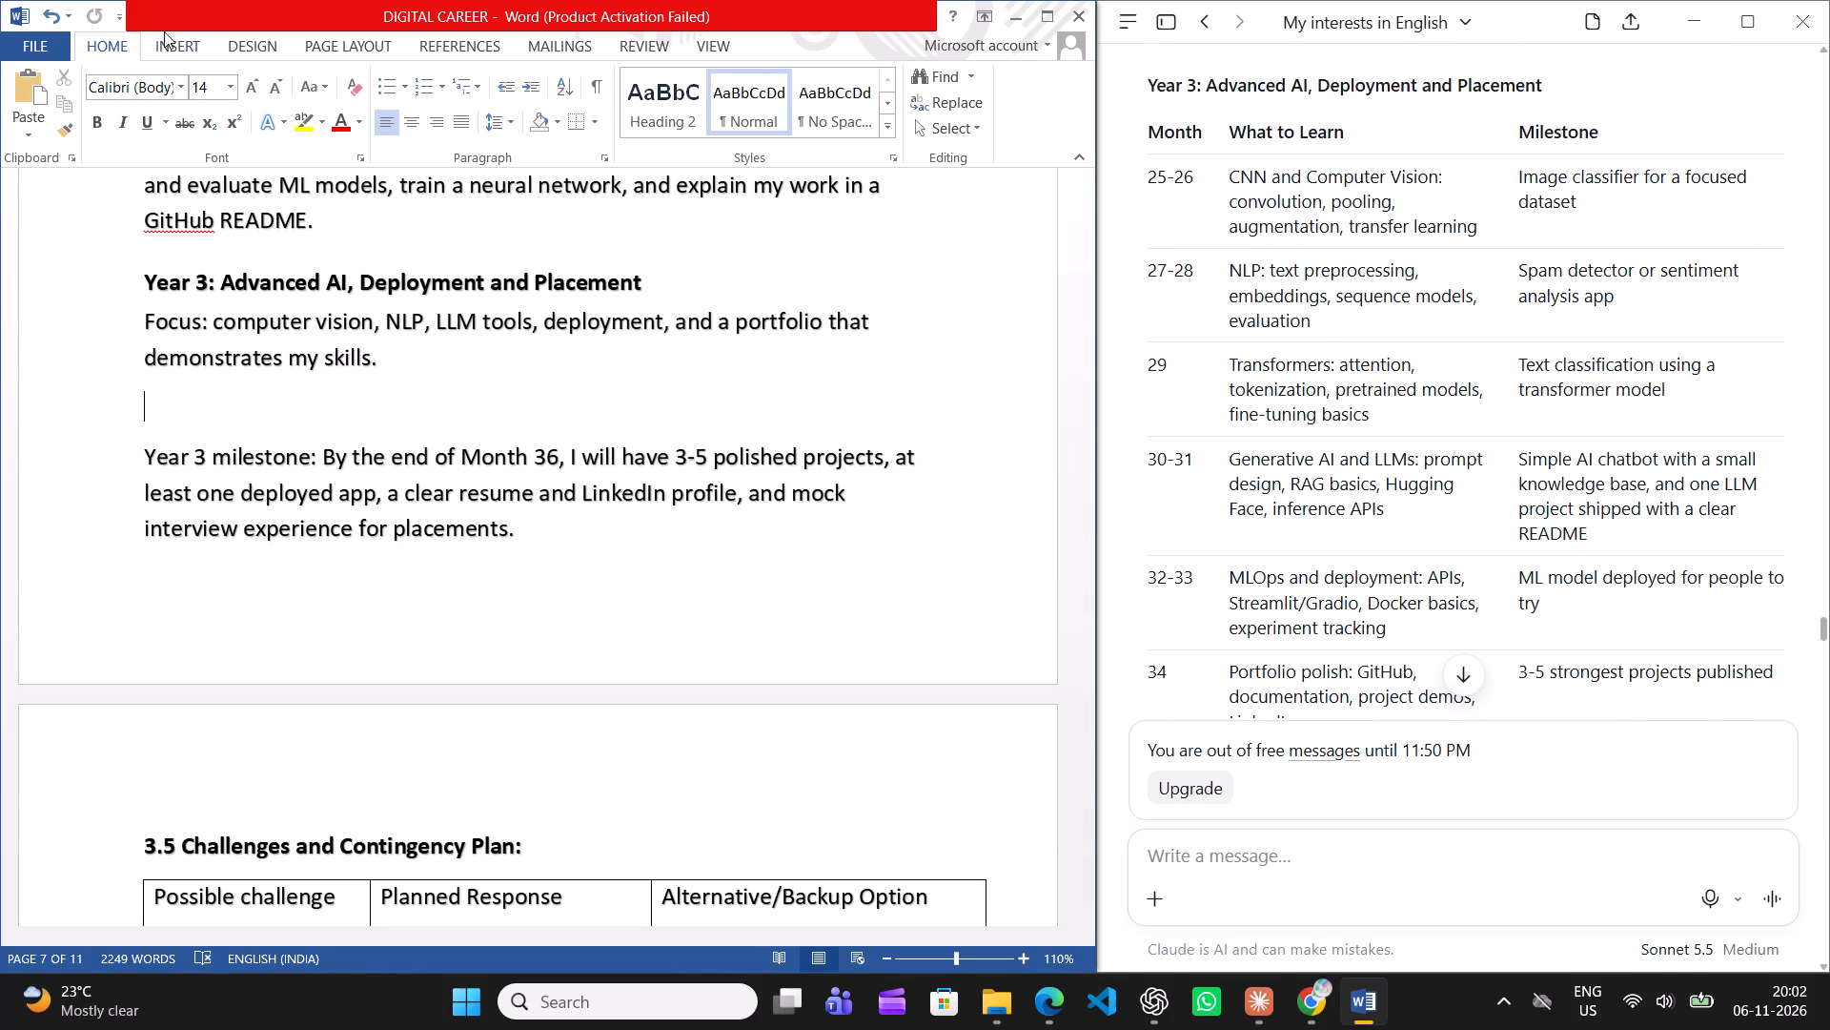
click(166, 35)
click(82, 98)
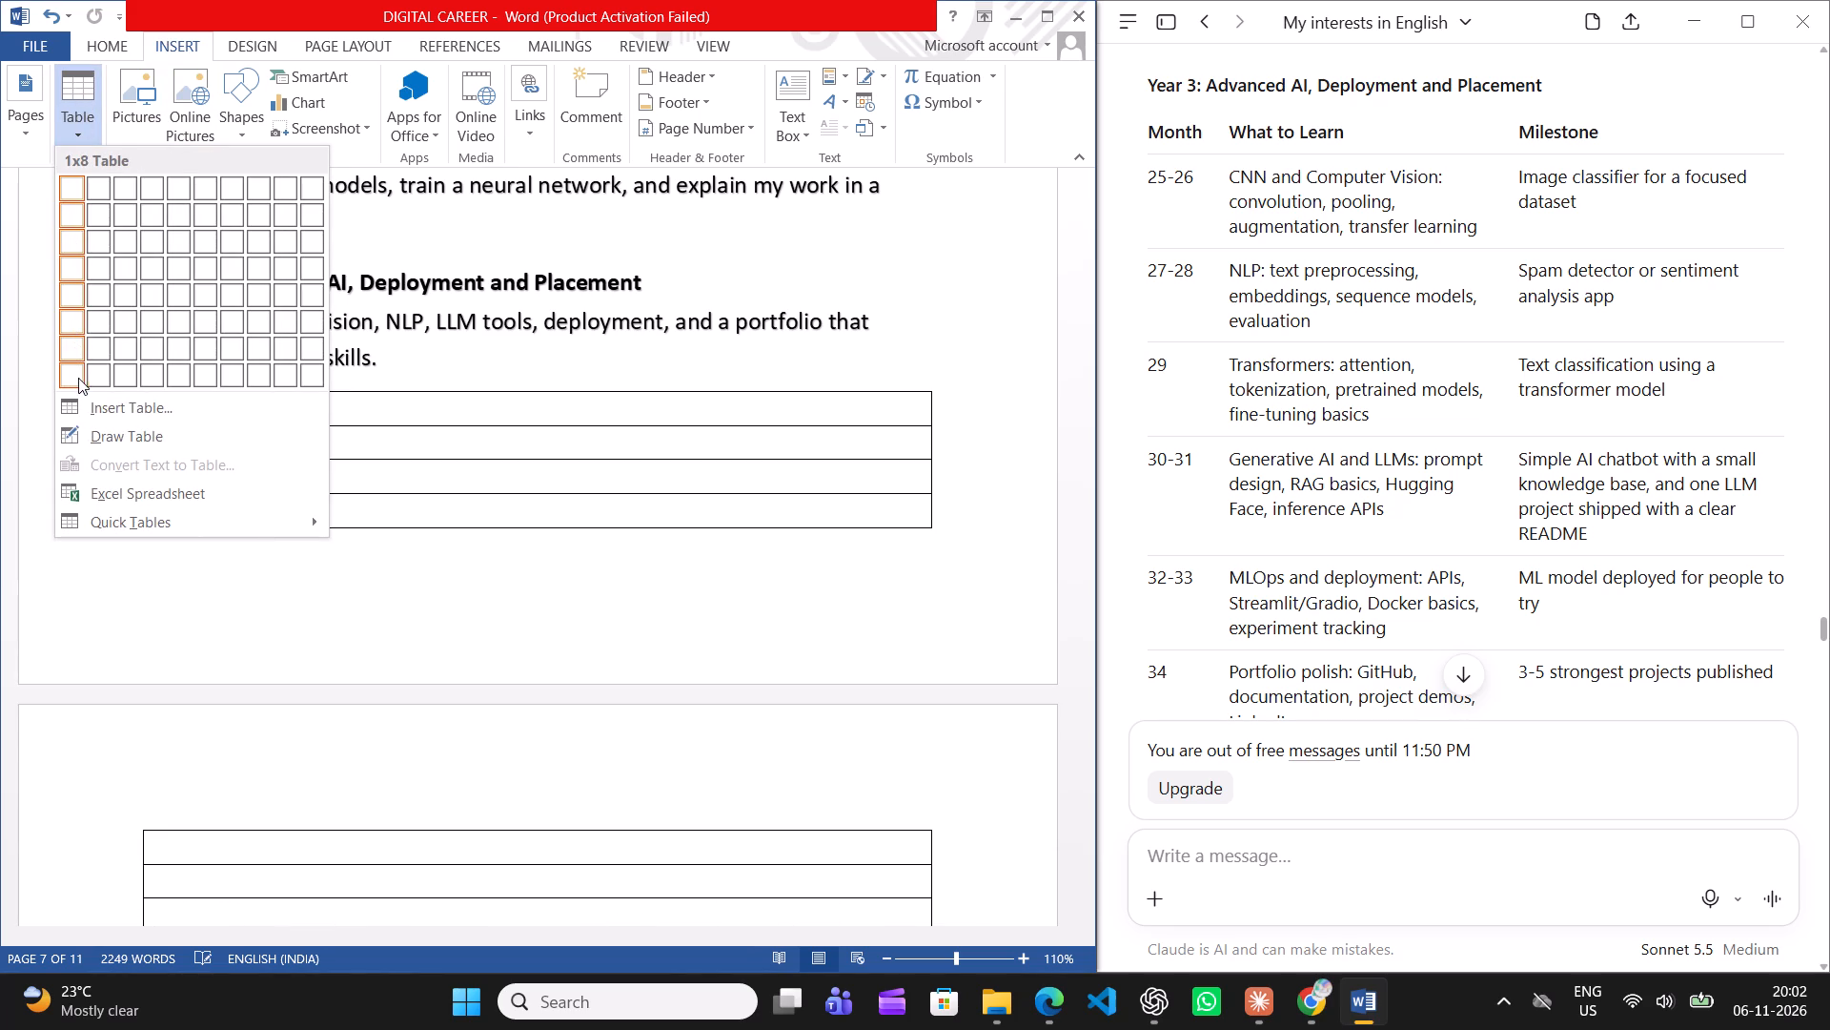
click(126, 378)
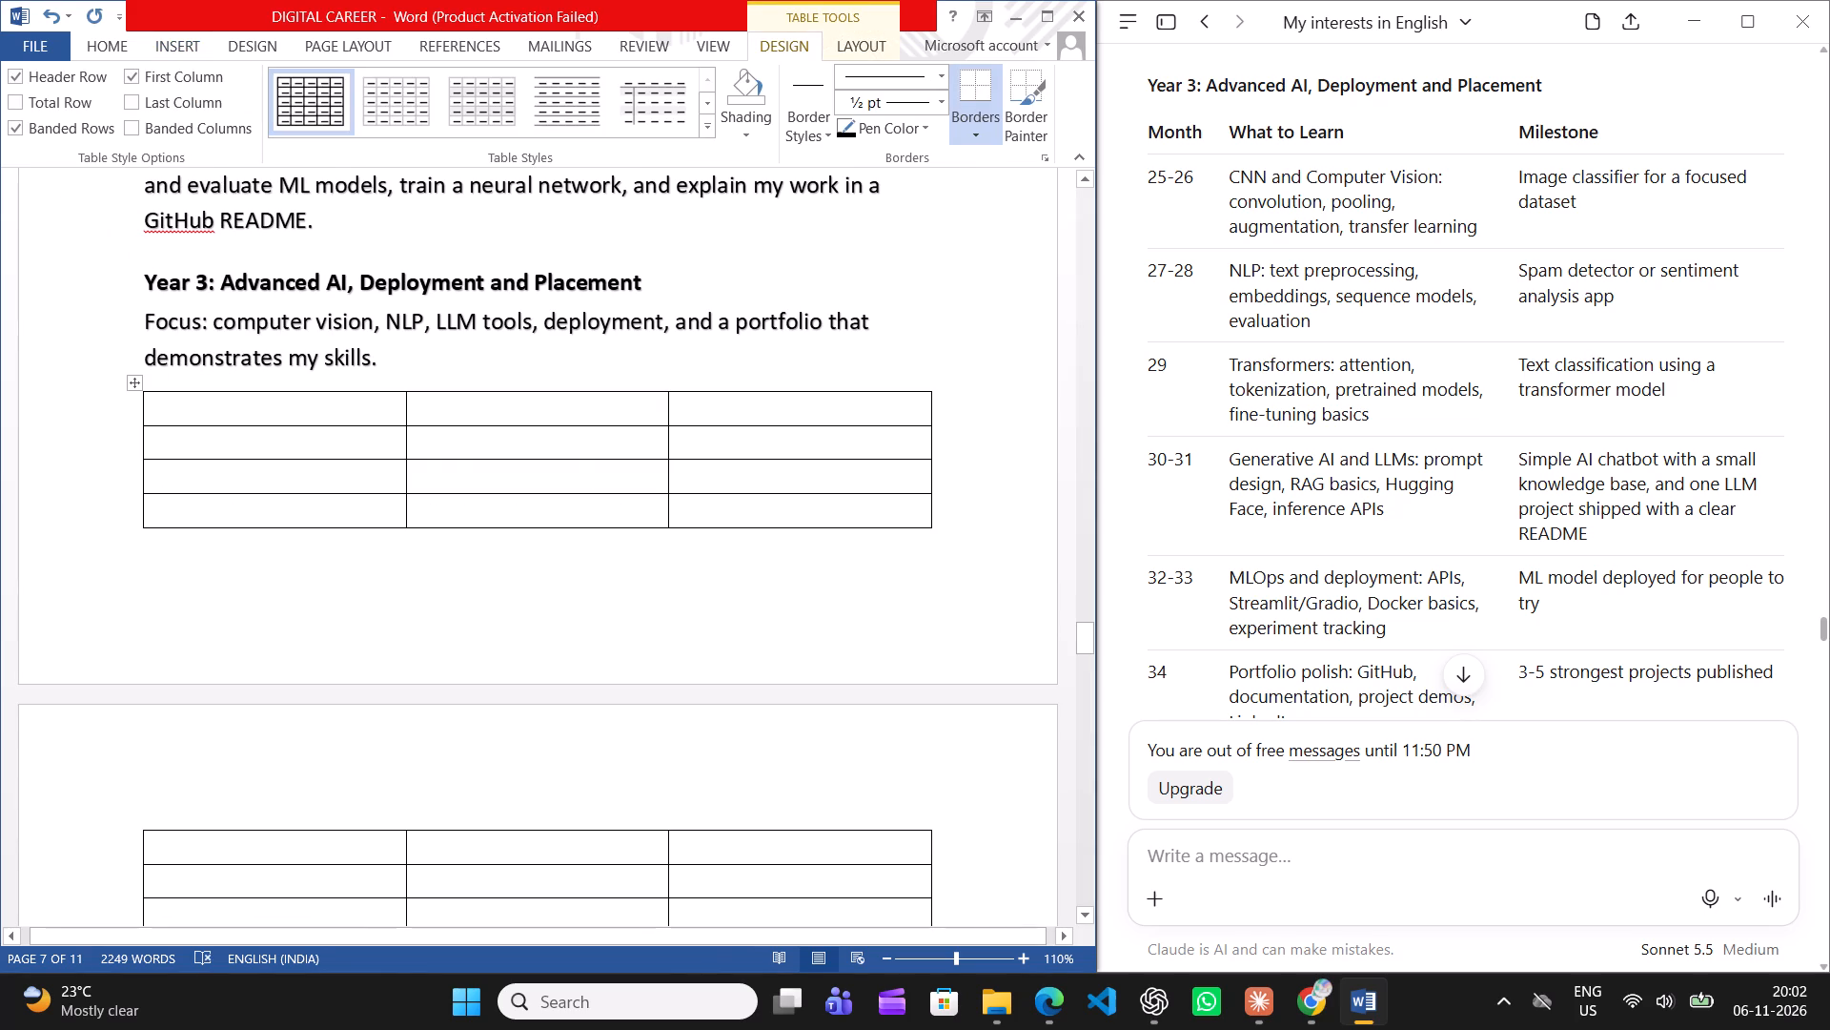
Fill the Year 3 table's header row with Month, What to learn and Milestone.
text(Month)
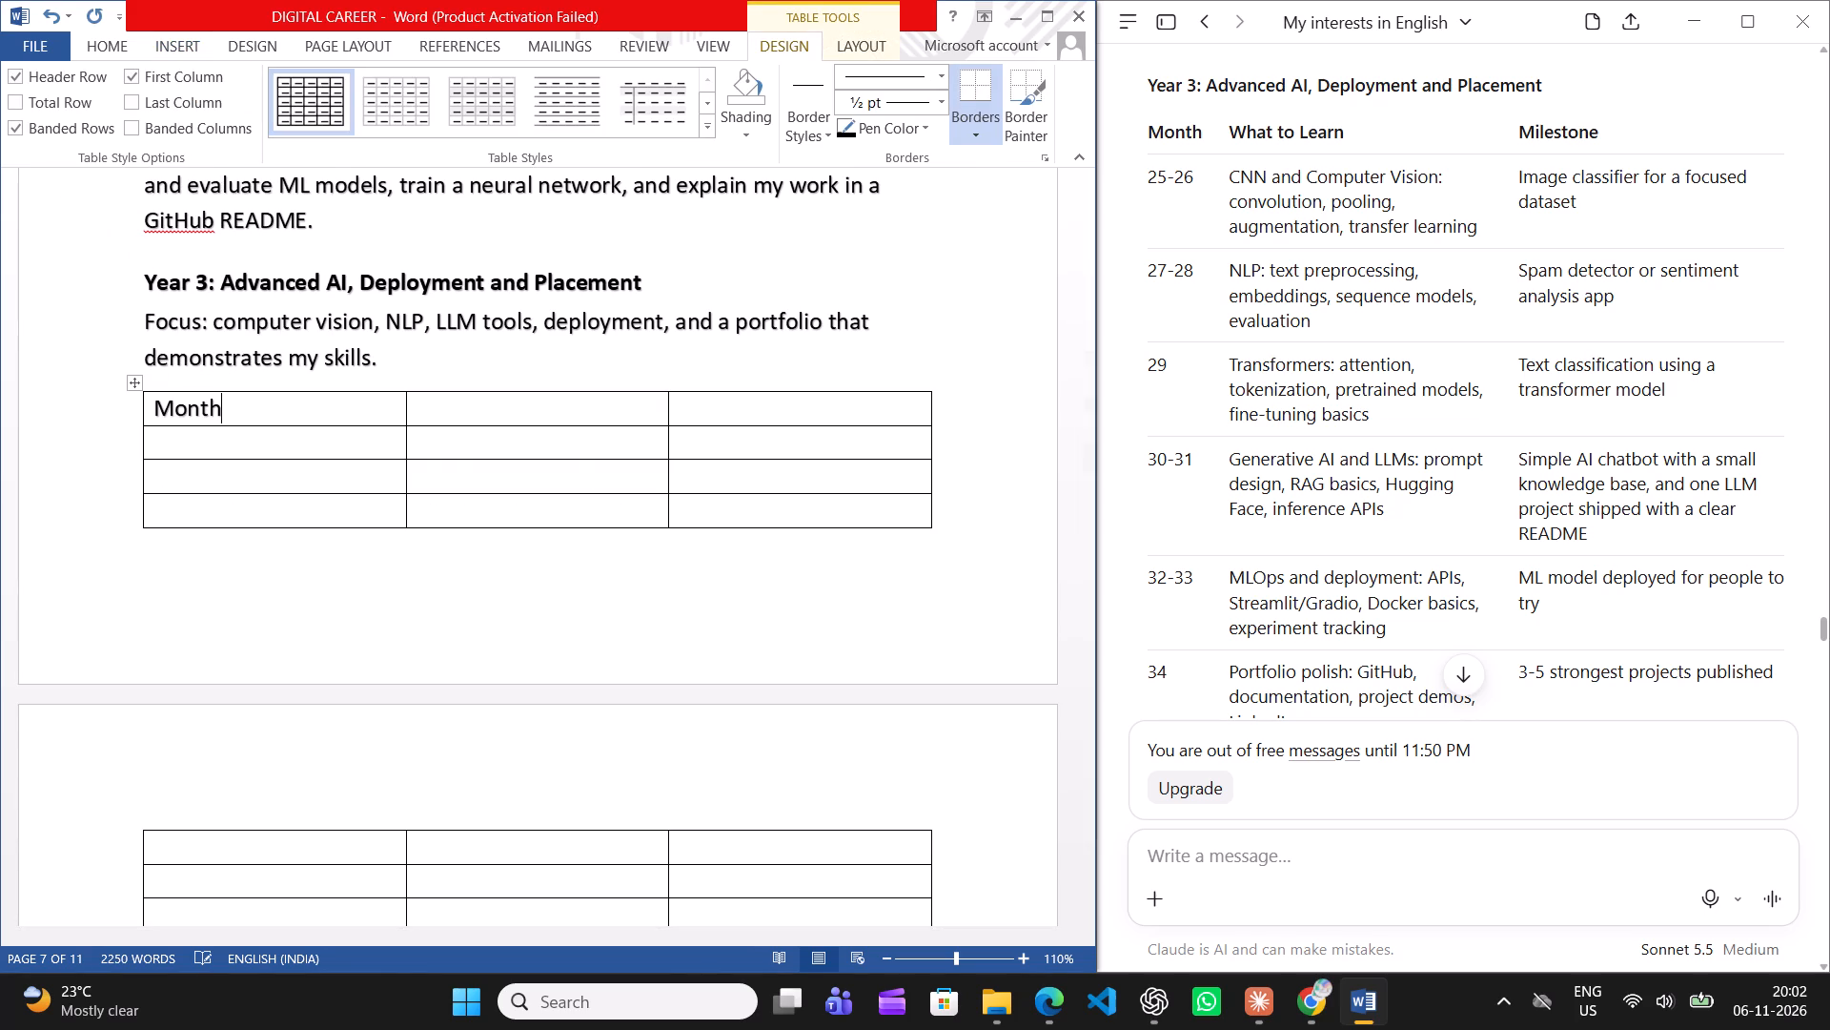
click(464, 421)
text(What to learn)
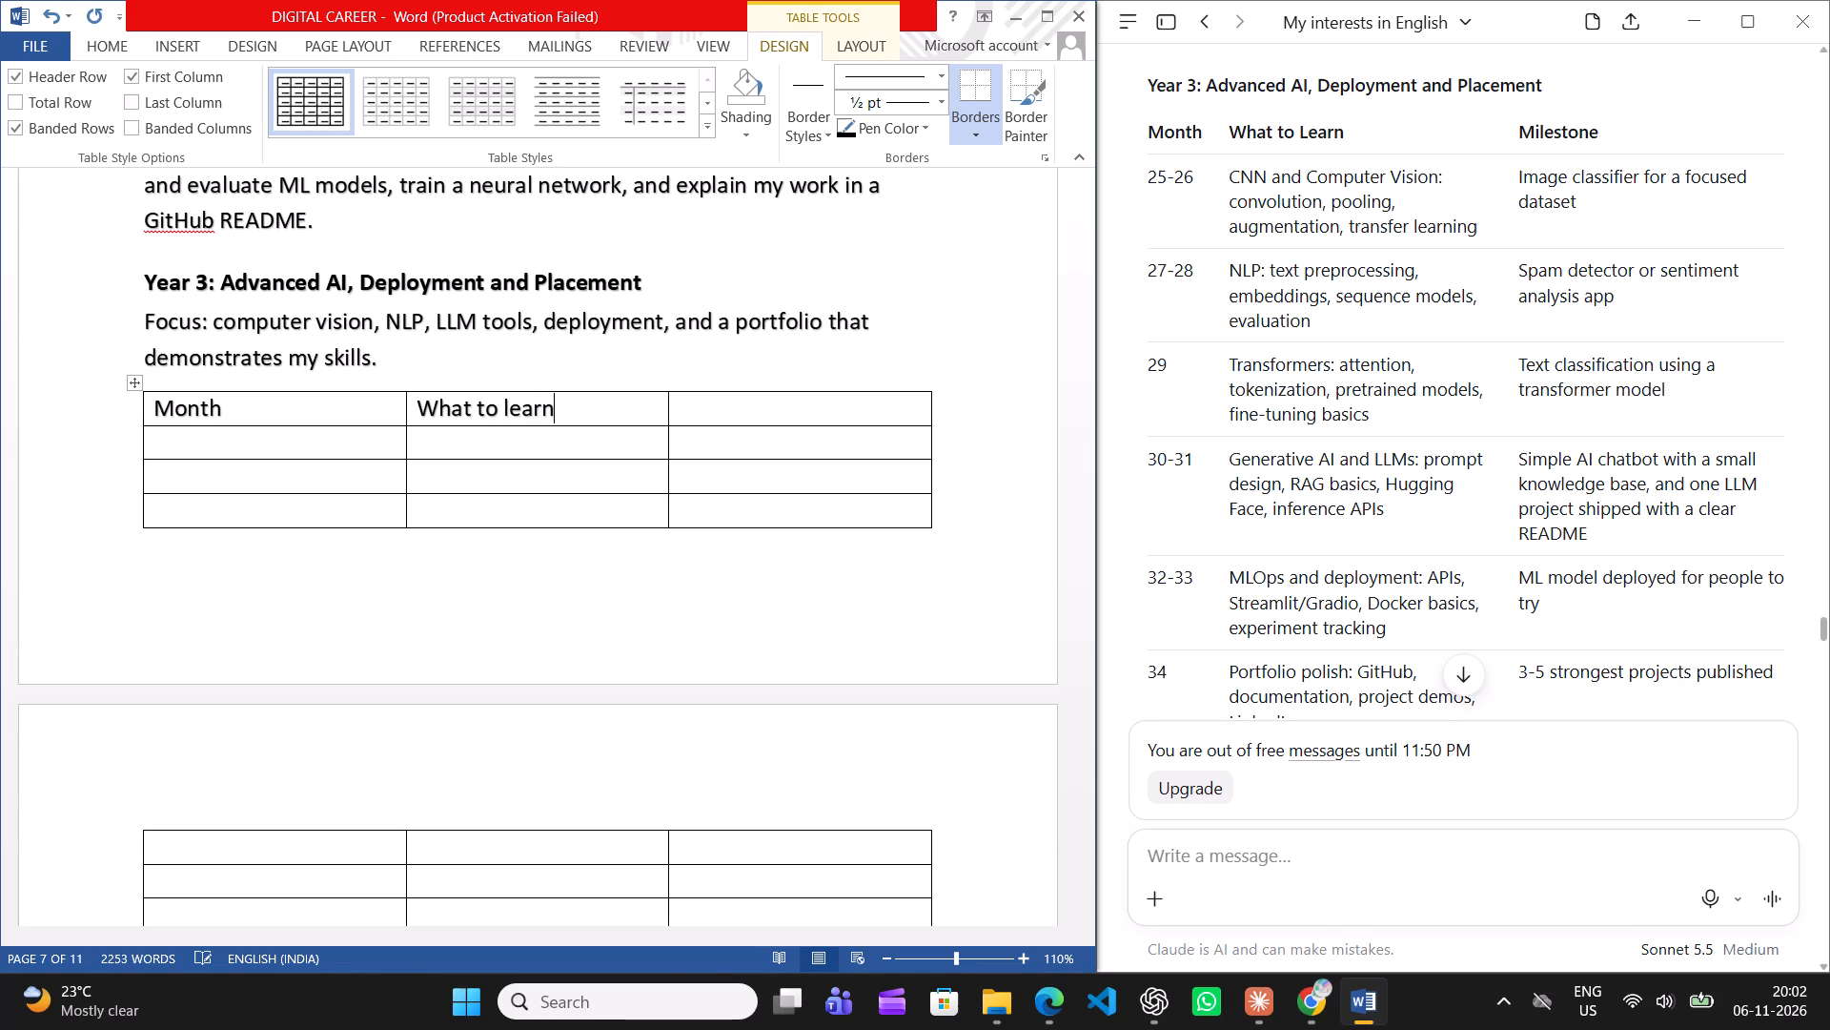
click(748, 409)
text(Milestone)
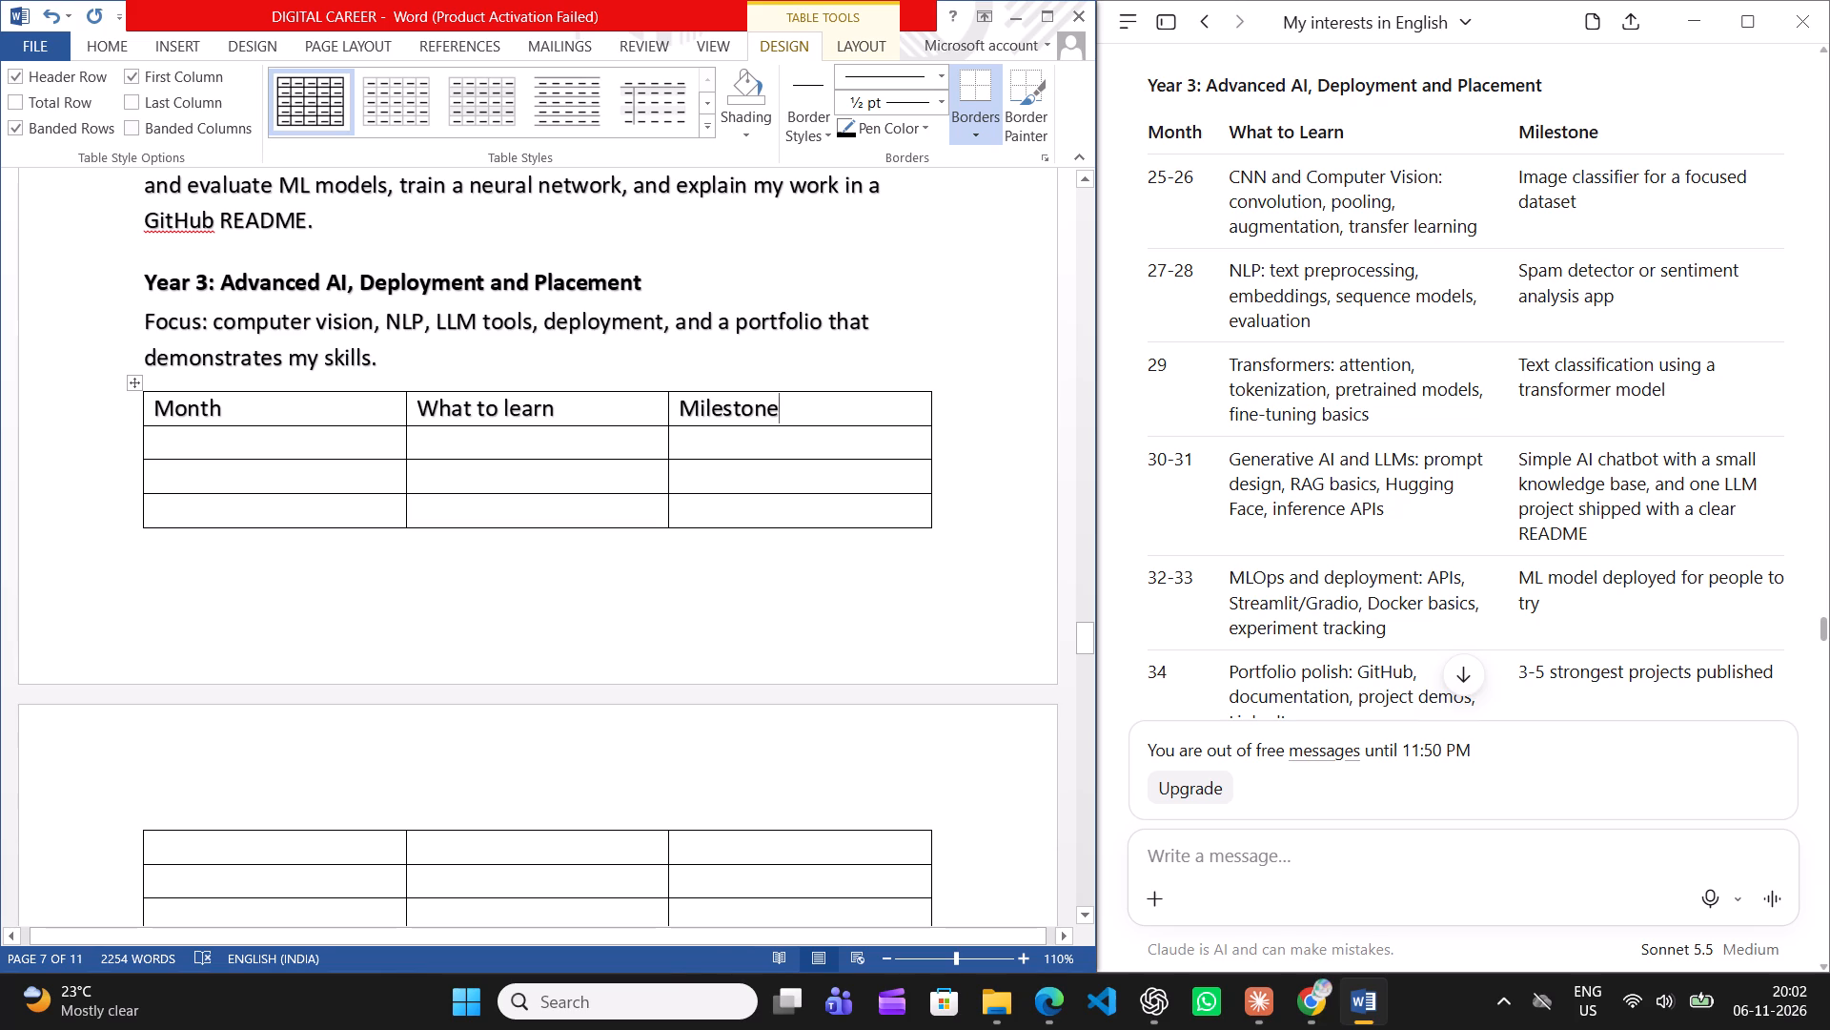
click(285, 441)
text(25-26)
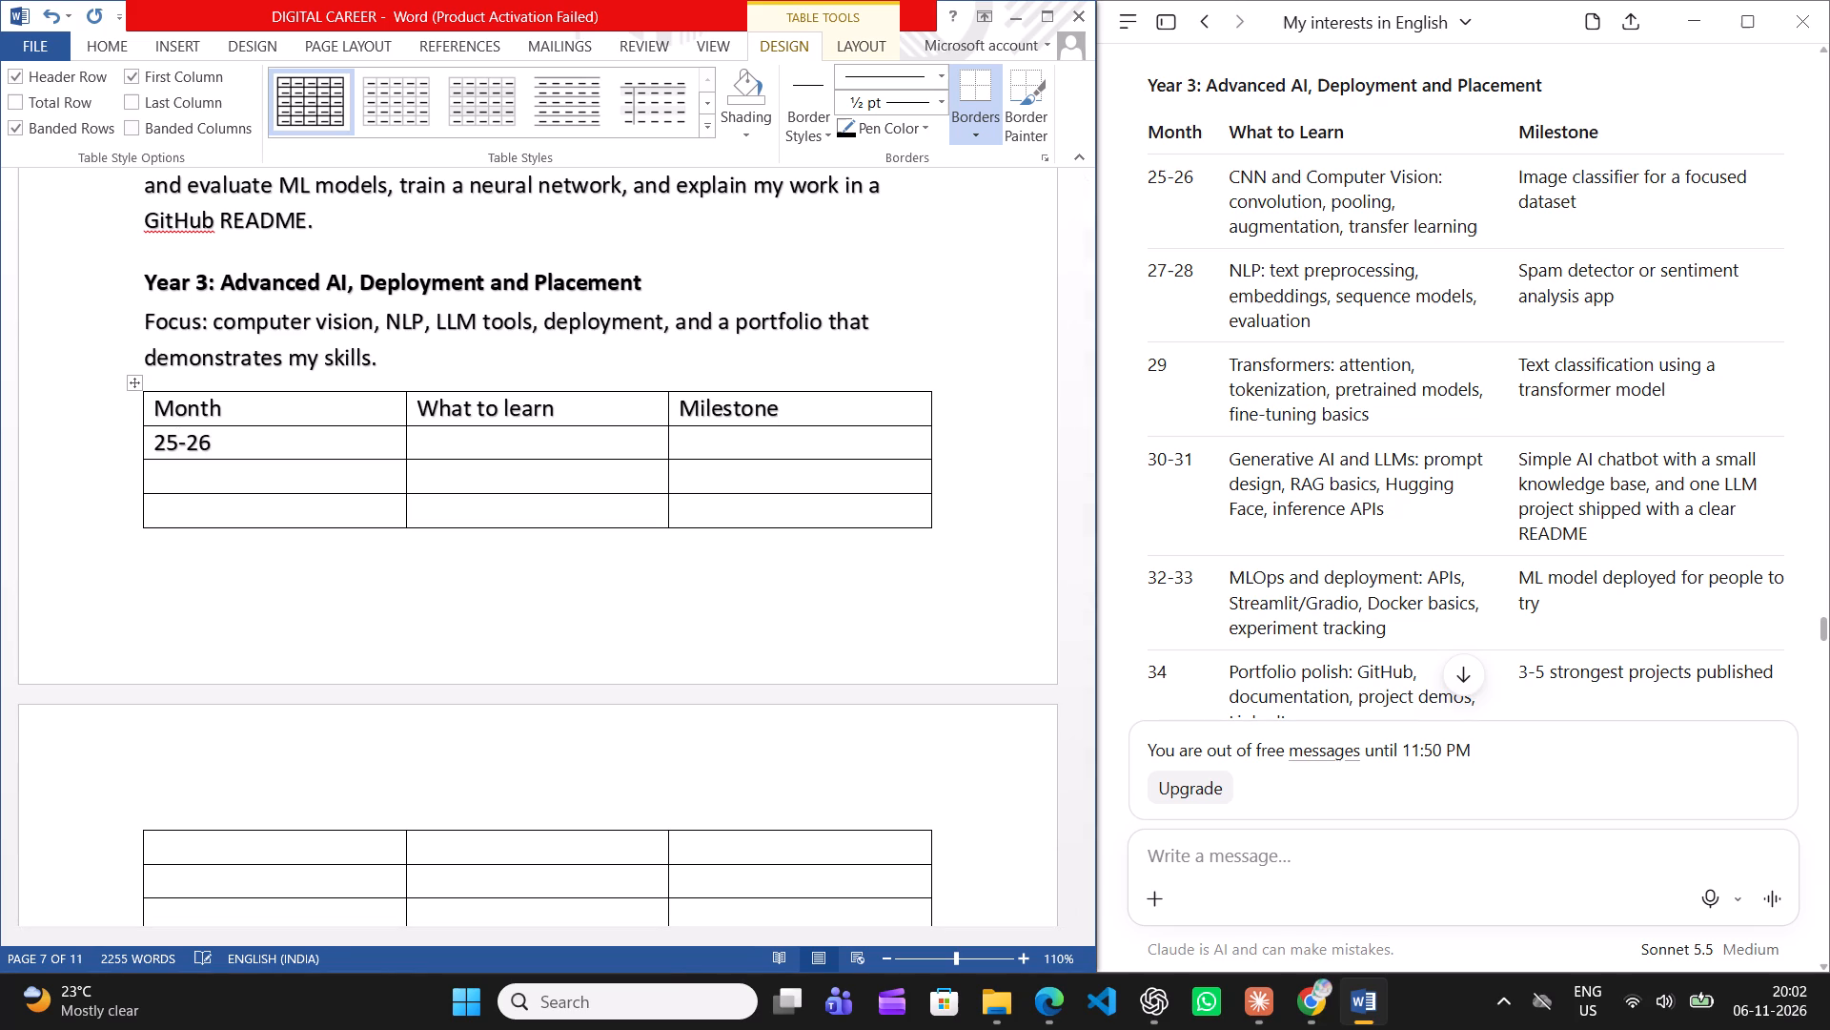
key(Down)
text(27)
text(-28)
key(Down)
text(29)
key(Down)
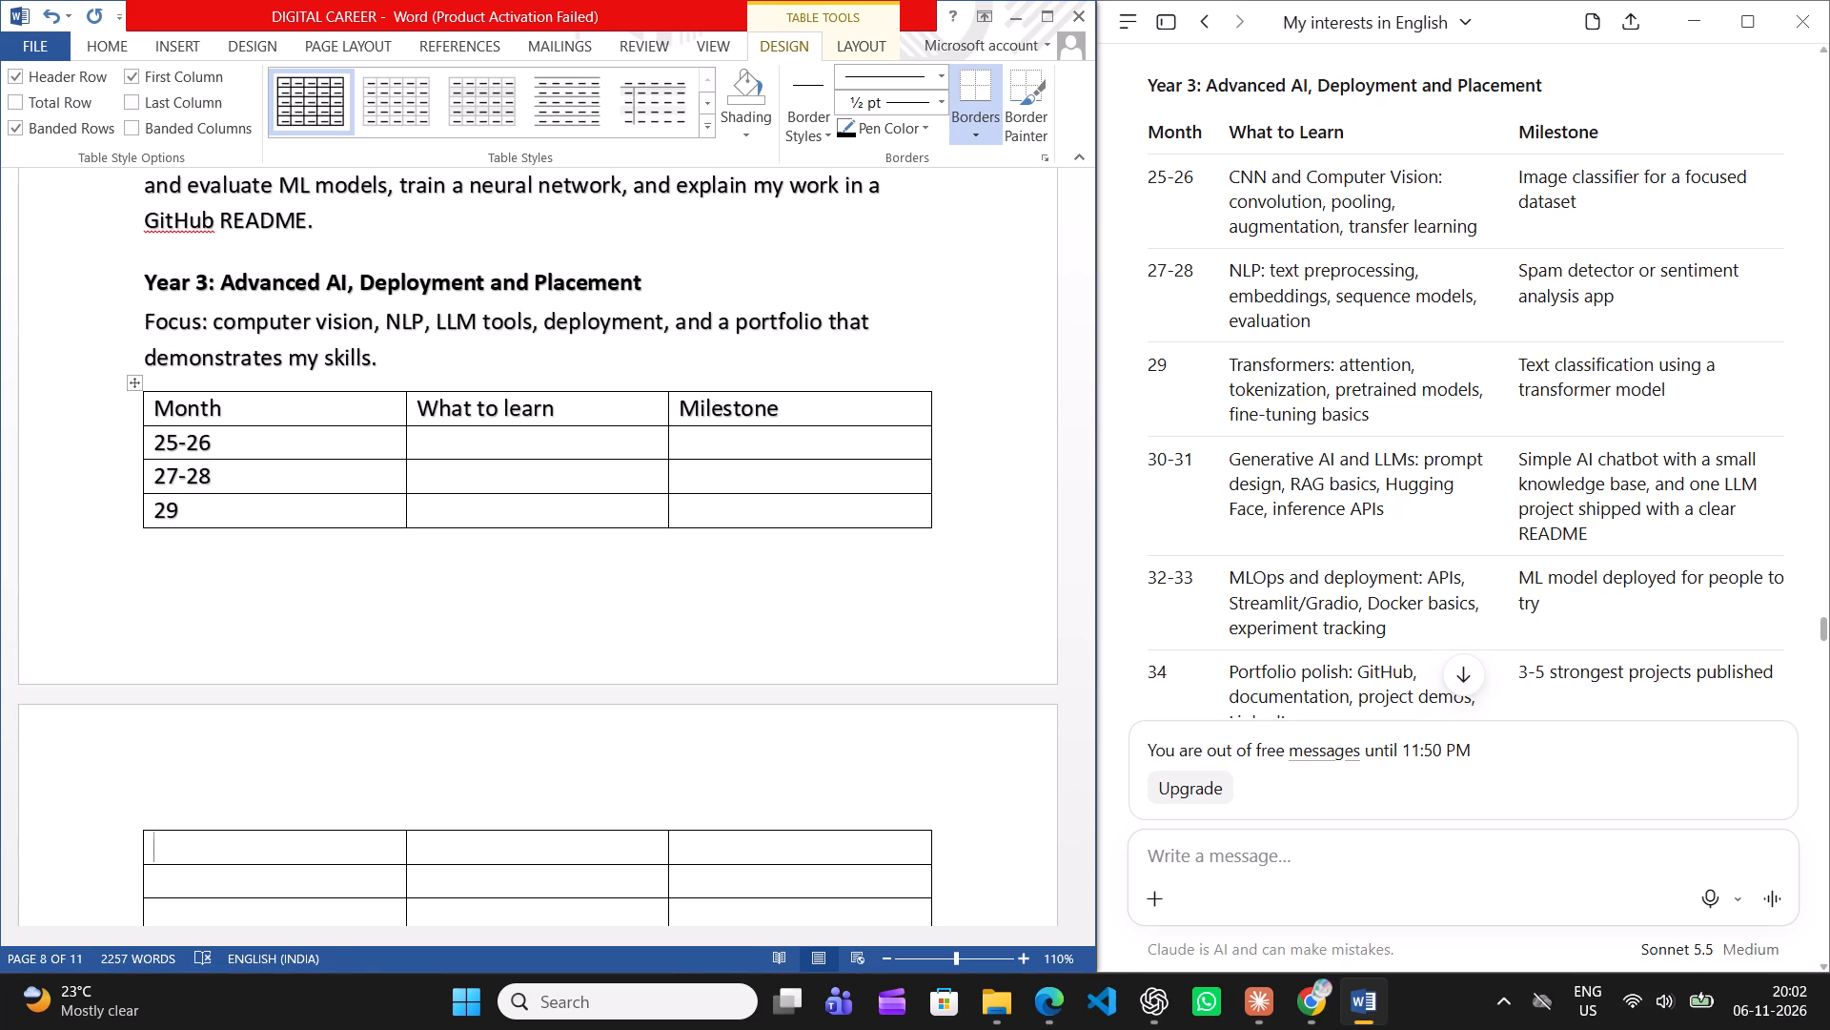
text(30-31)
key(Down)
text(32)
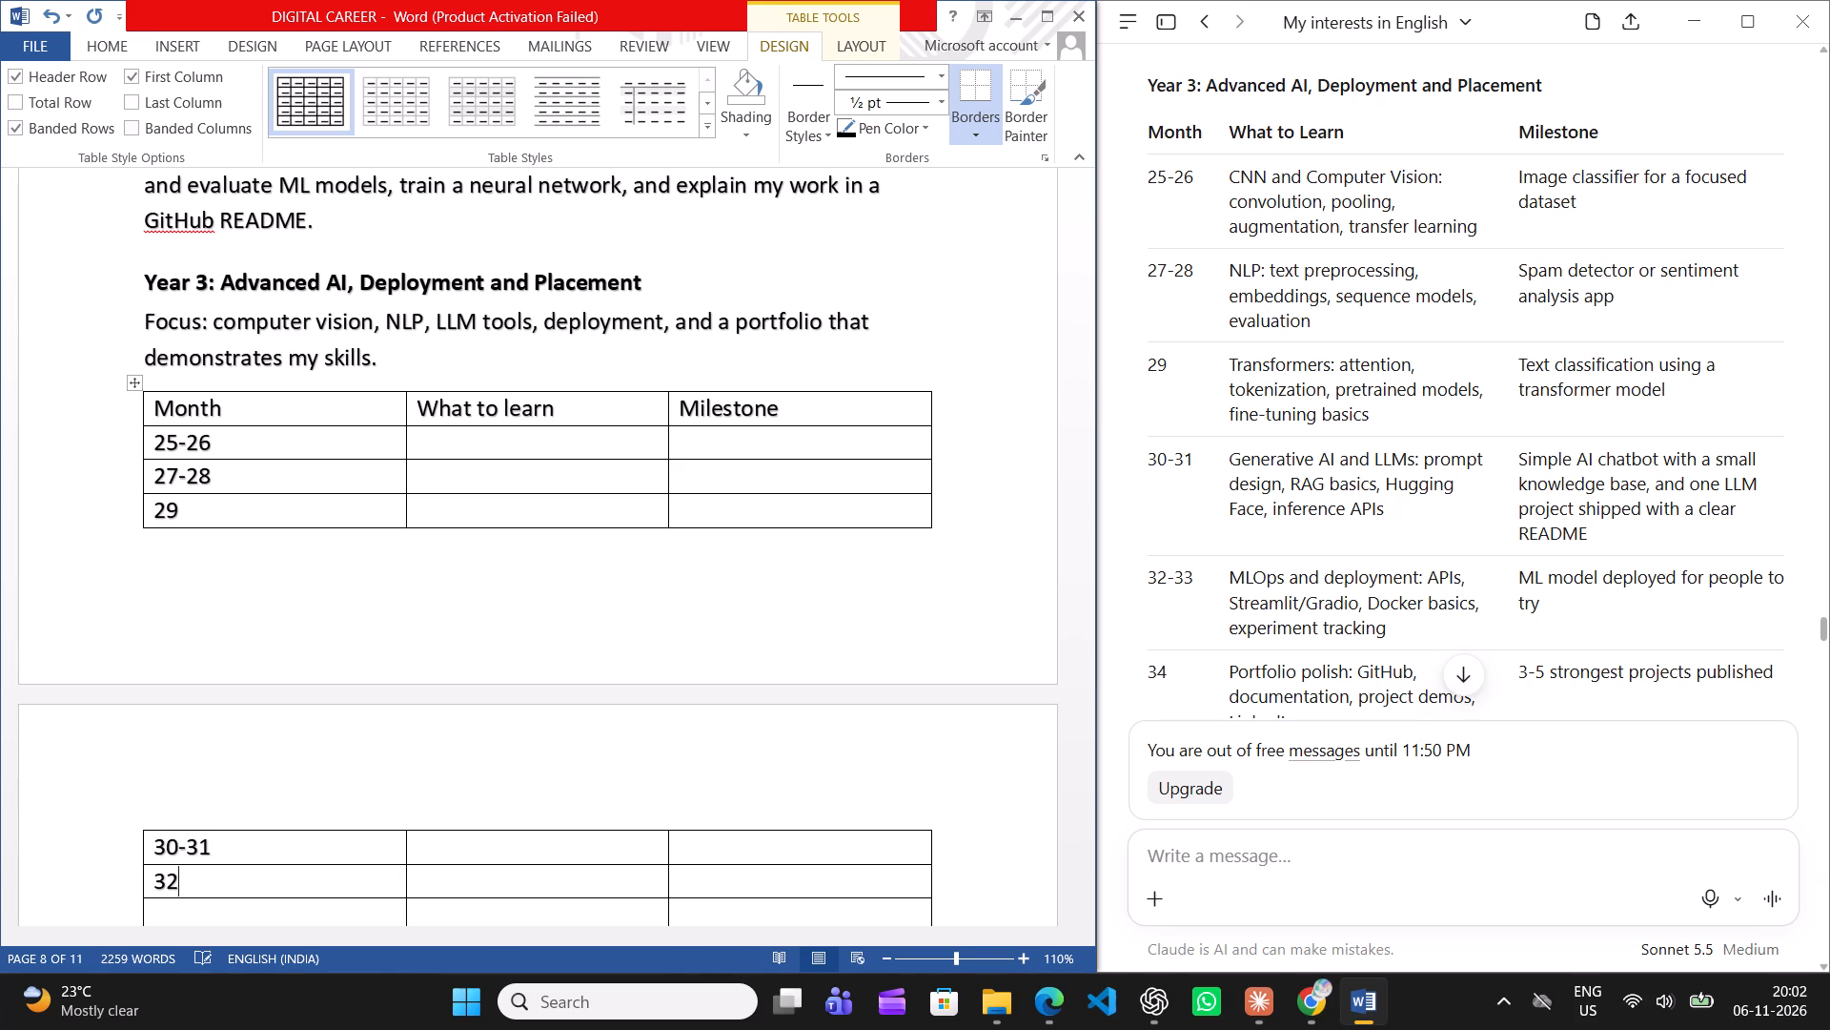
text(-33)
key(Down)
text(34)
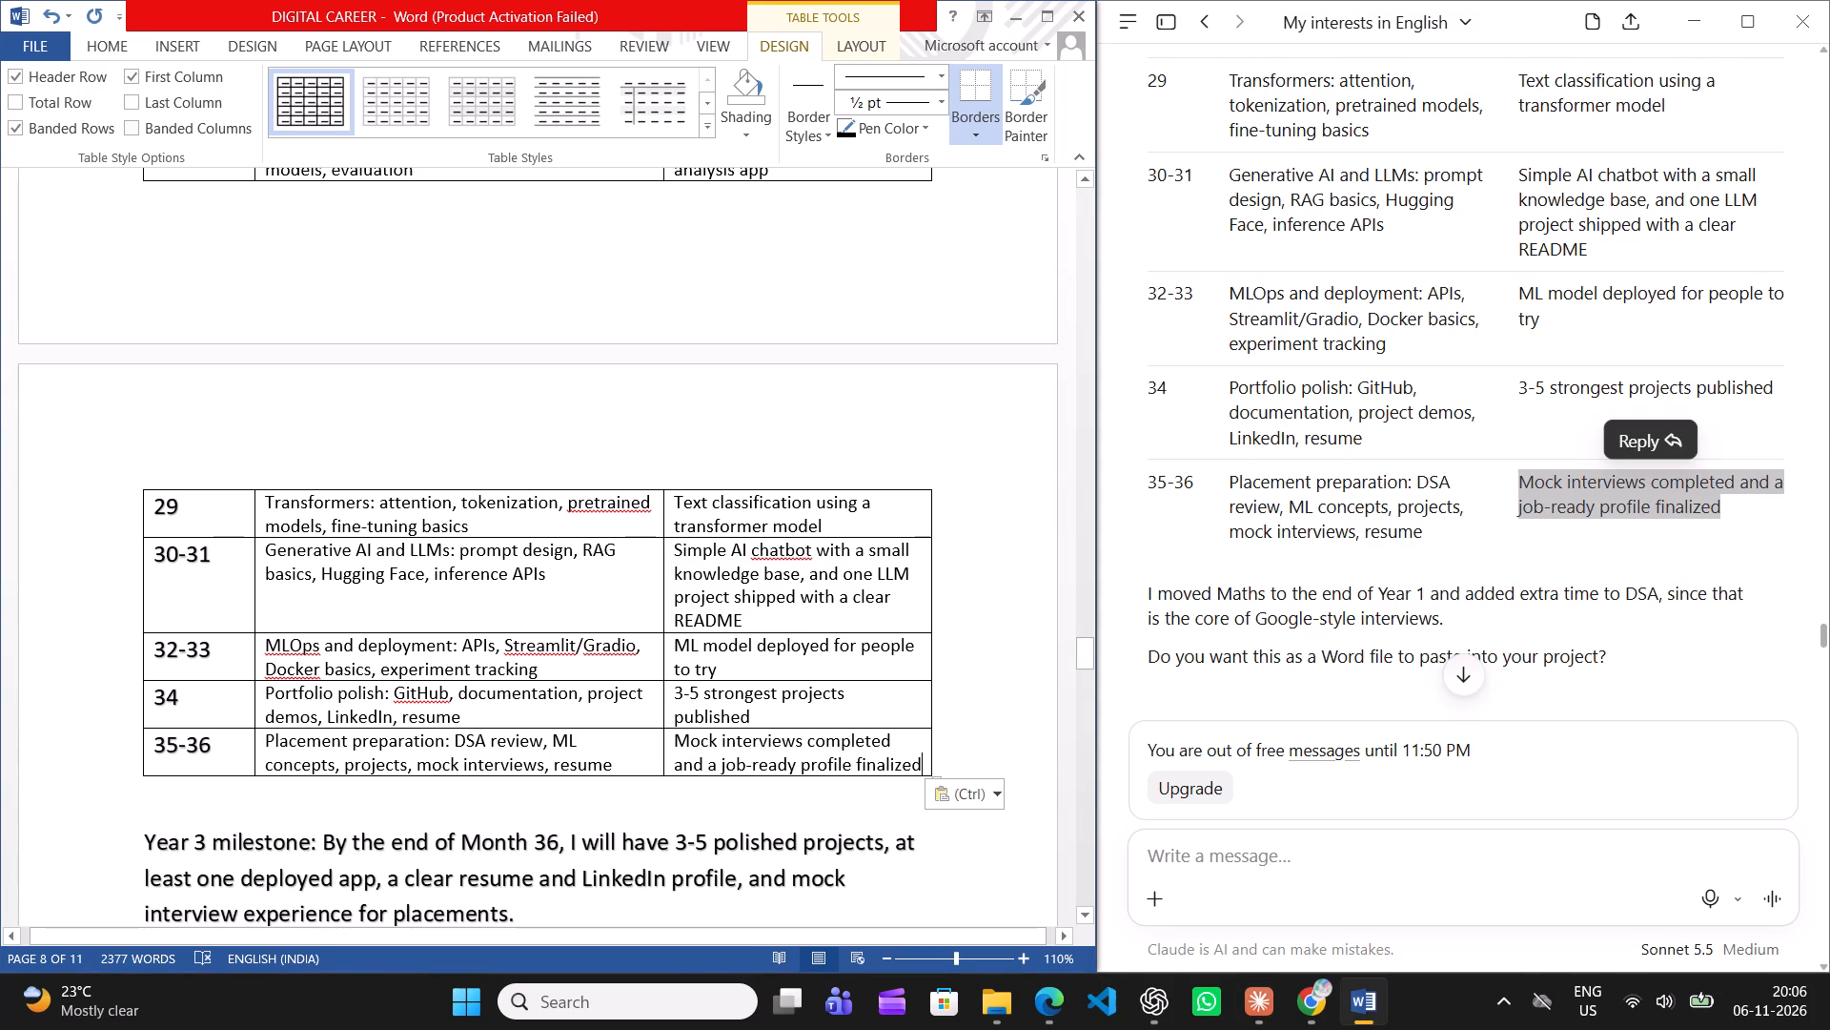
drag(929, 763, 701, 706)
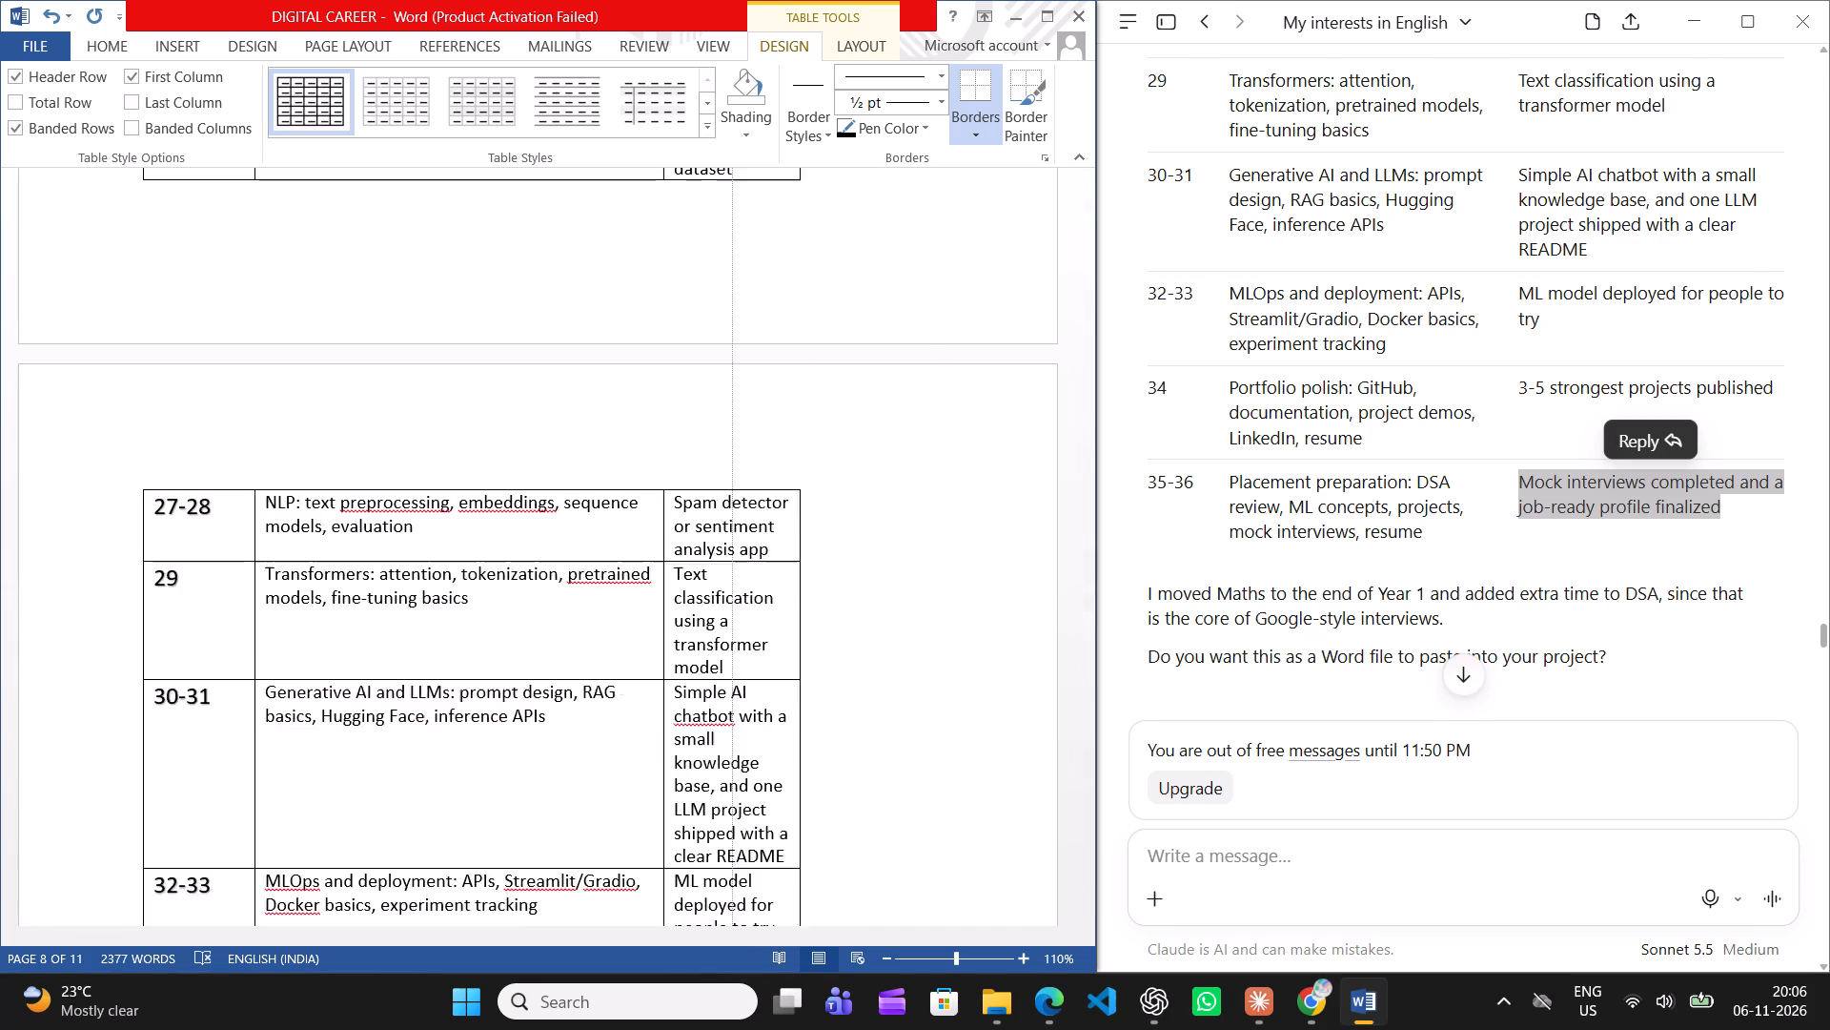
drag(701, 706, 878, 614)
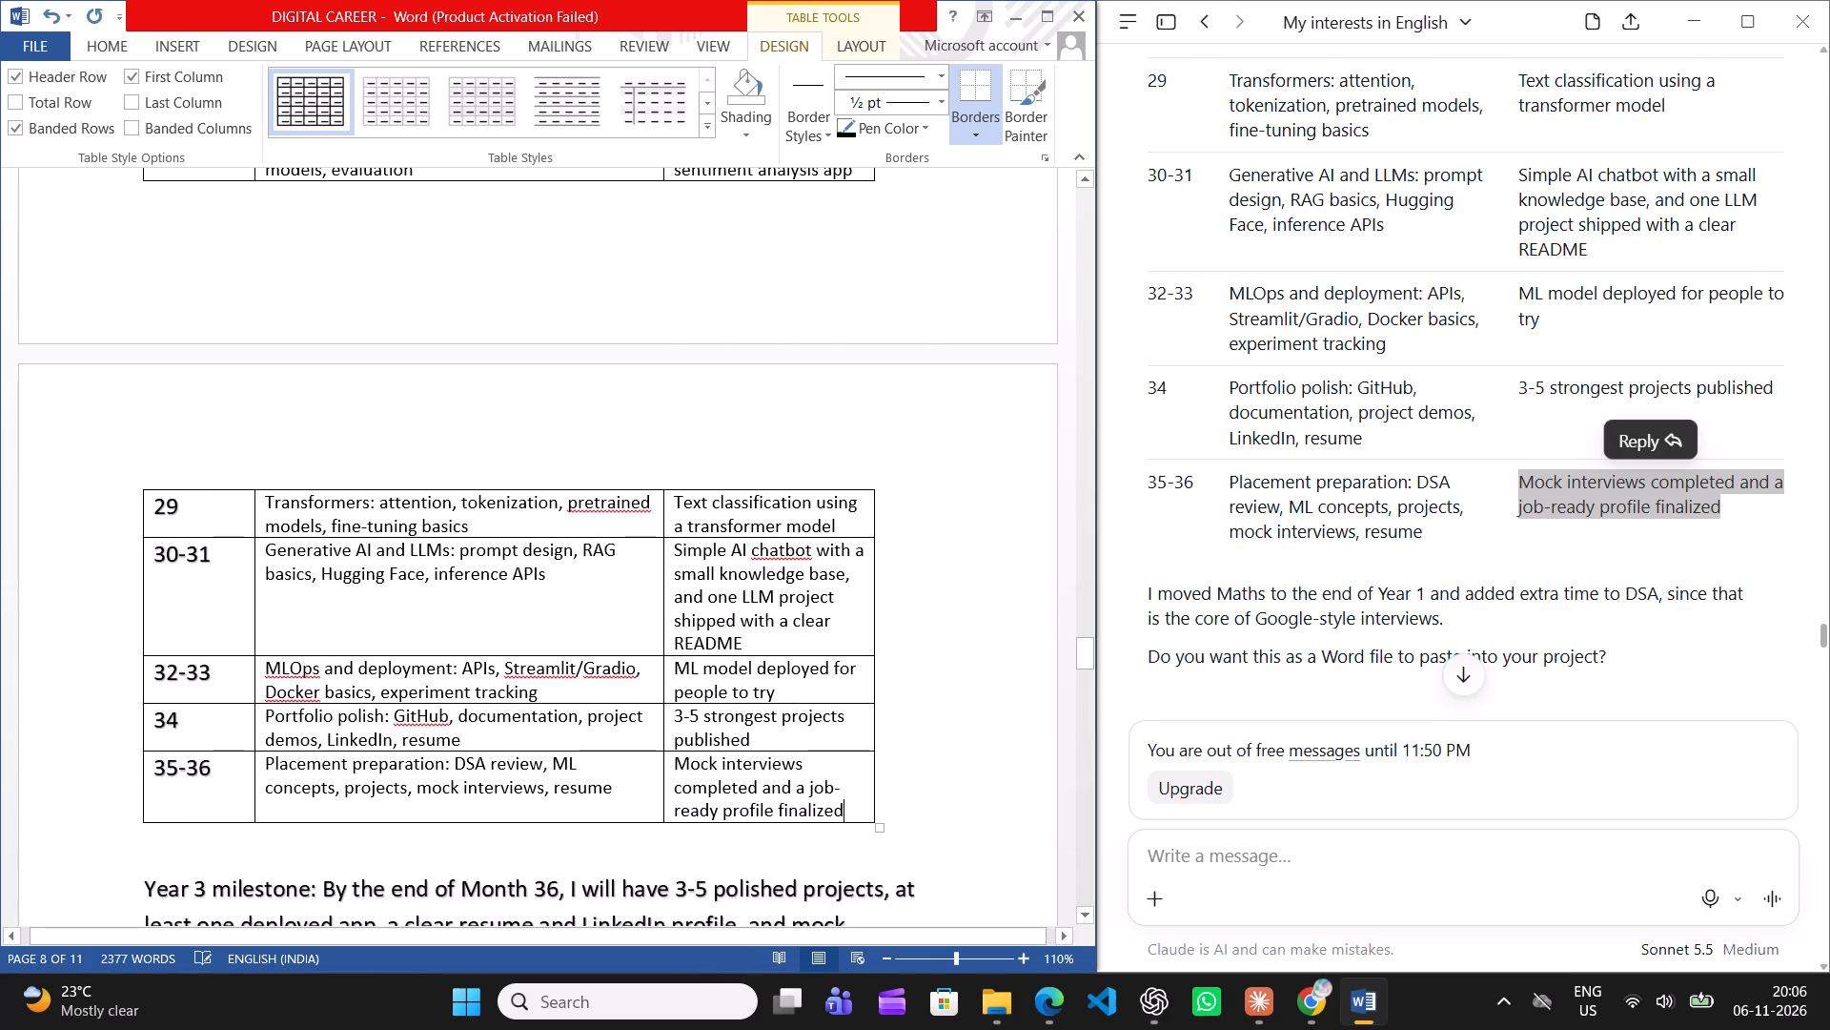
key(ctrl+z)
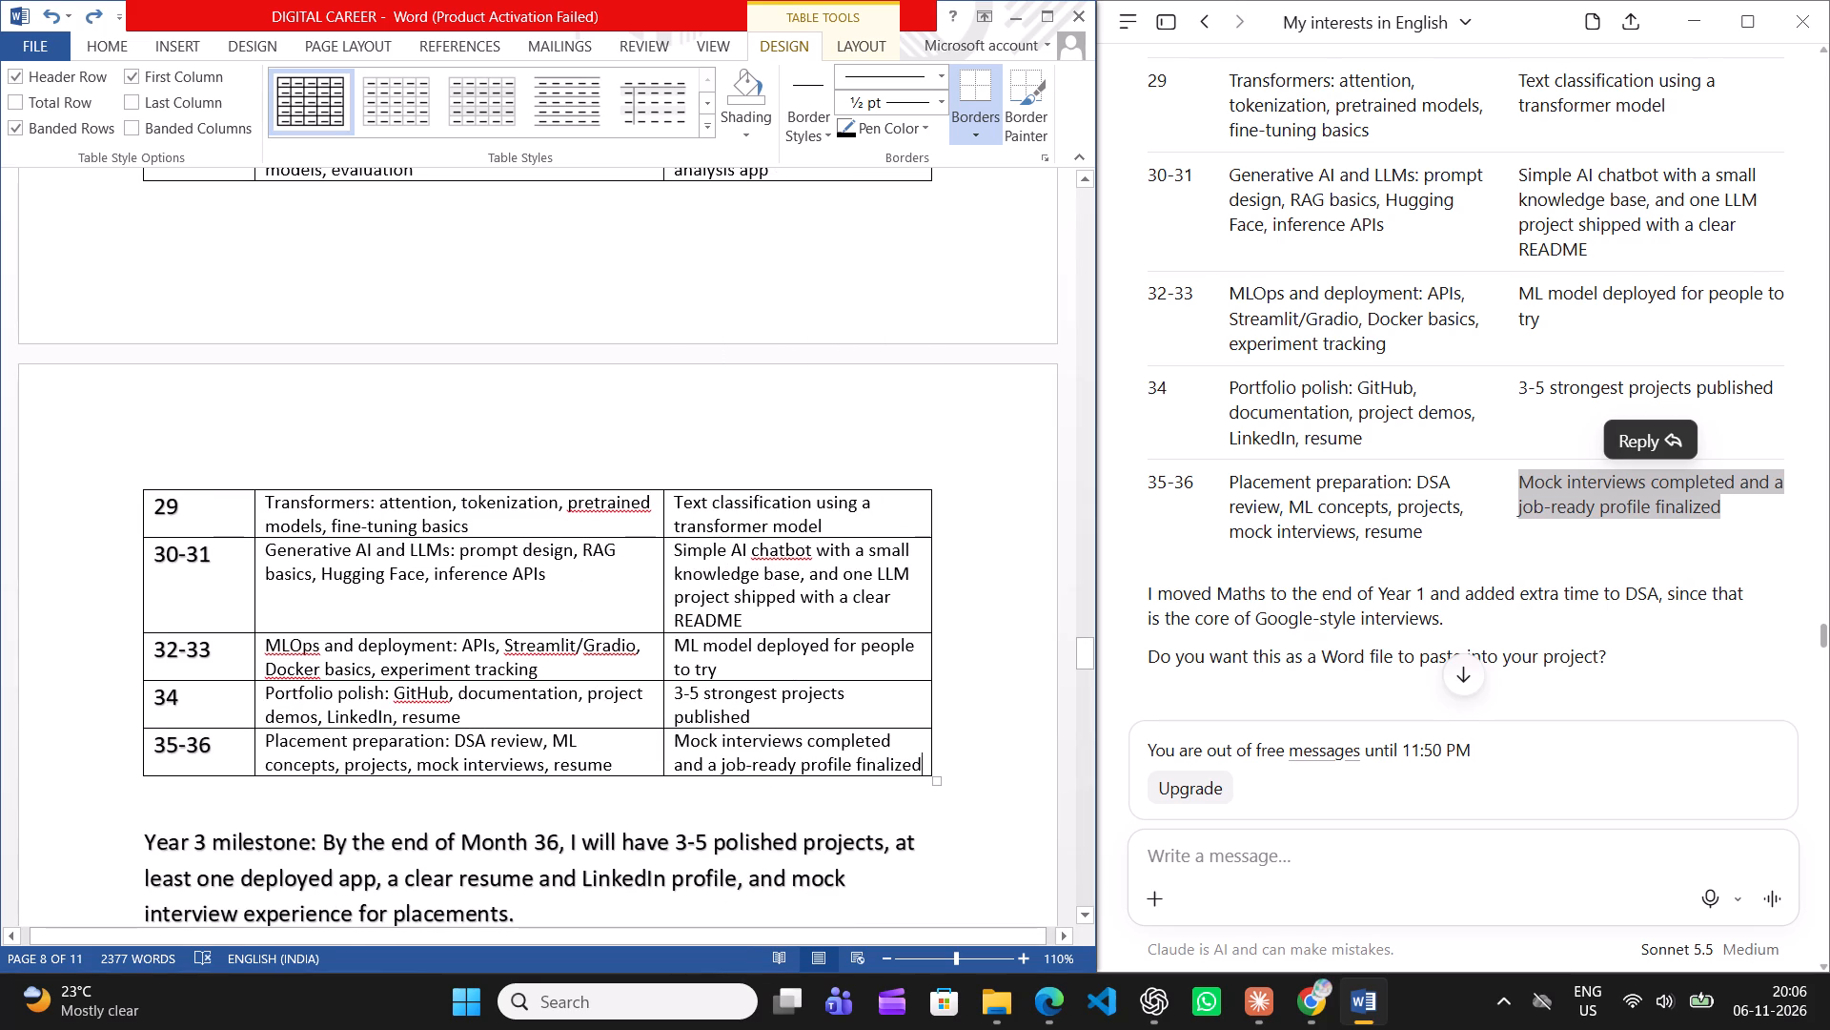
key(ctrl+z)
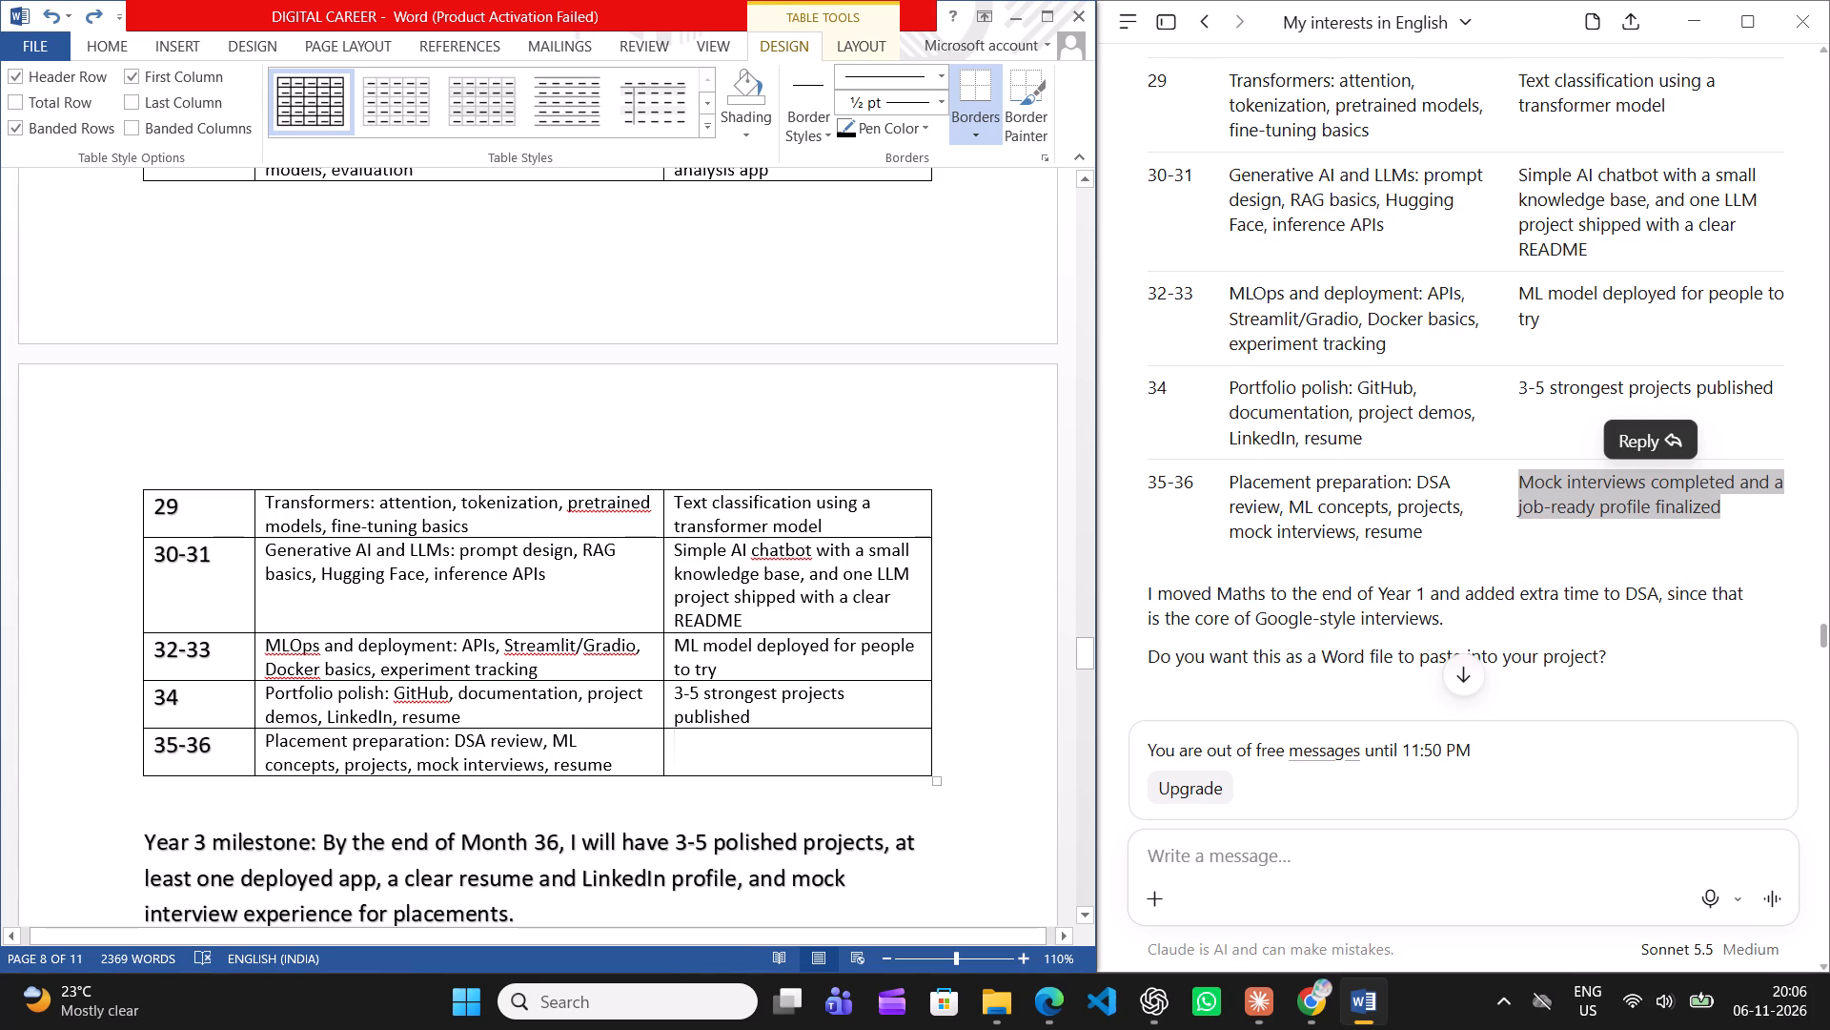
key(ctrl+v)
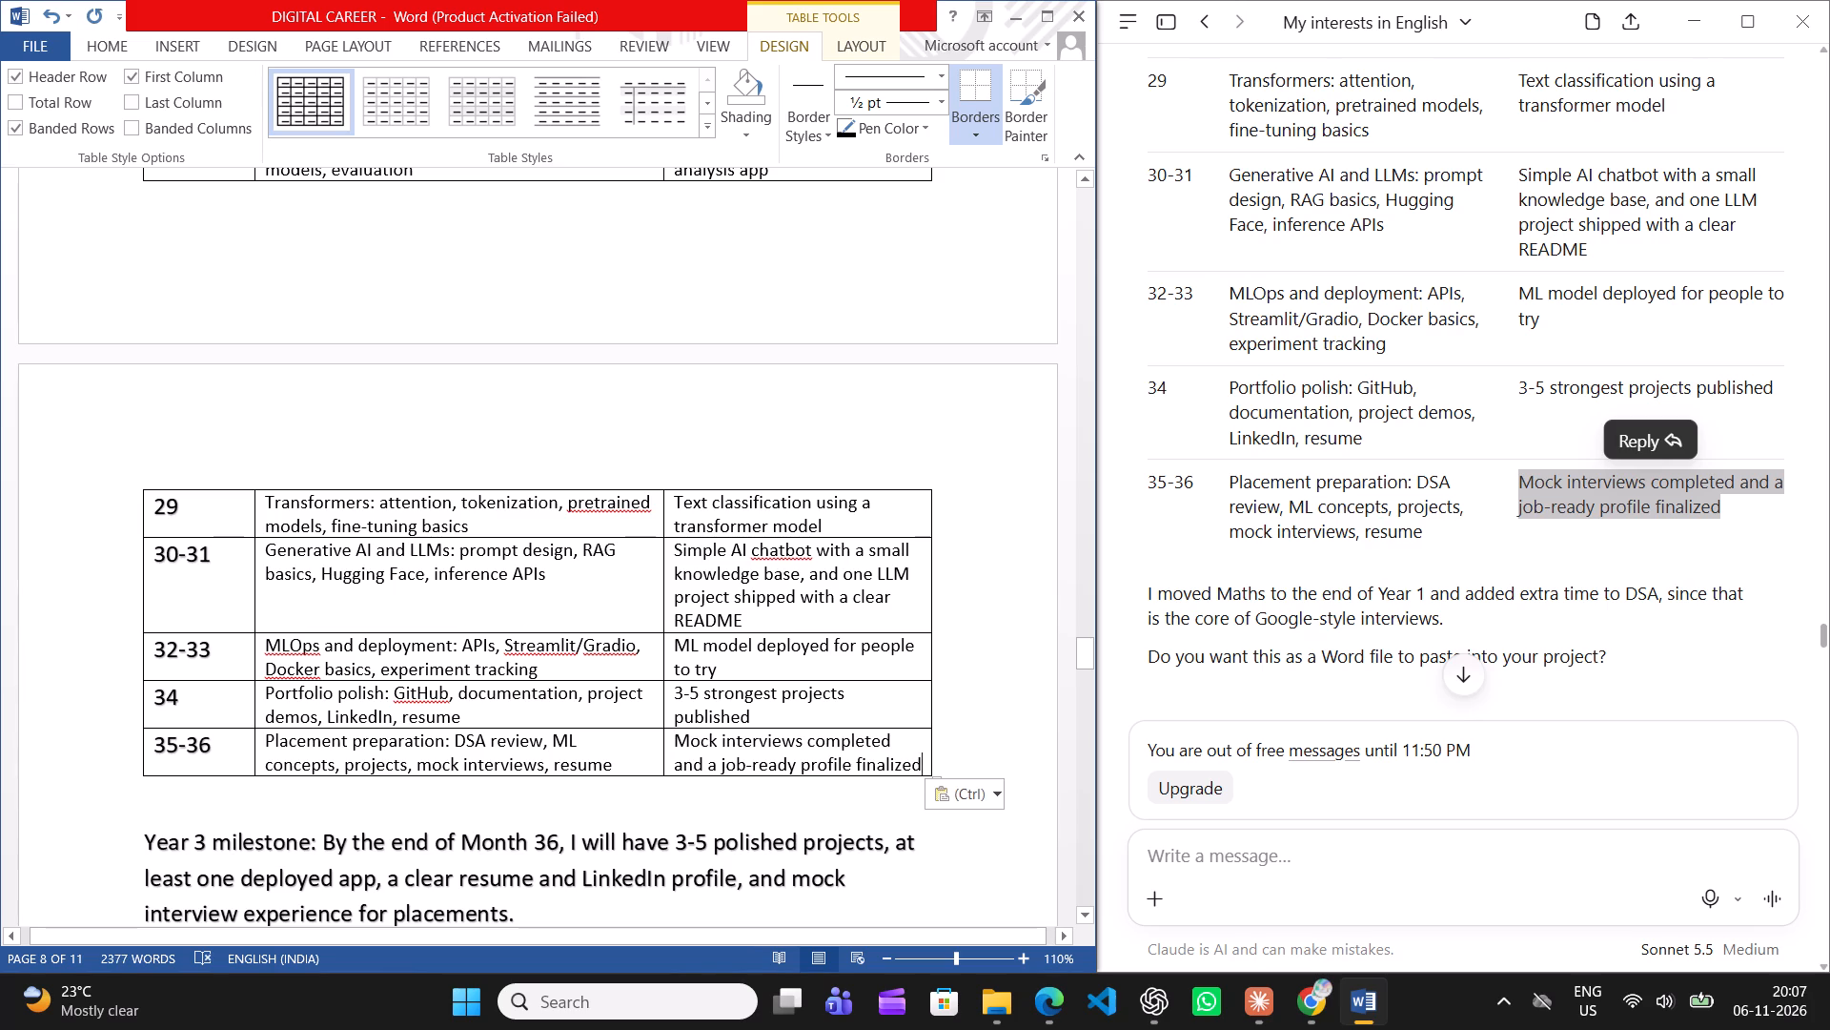
Set the font size of the Year 3 table's rows for months 25-26 through 35-36 to 14.
drag(925, 765, 921, 765)
drag(921, 765, 131, 392)
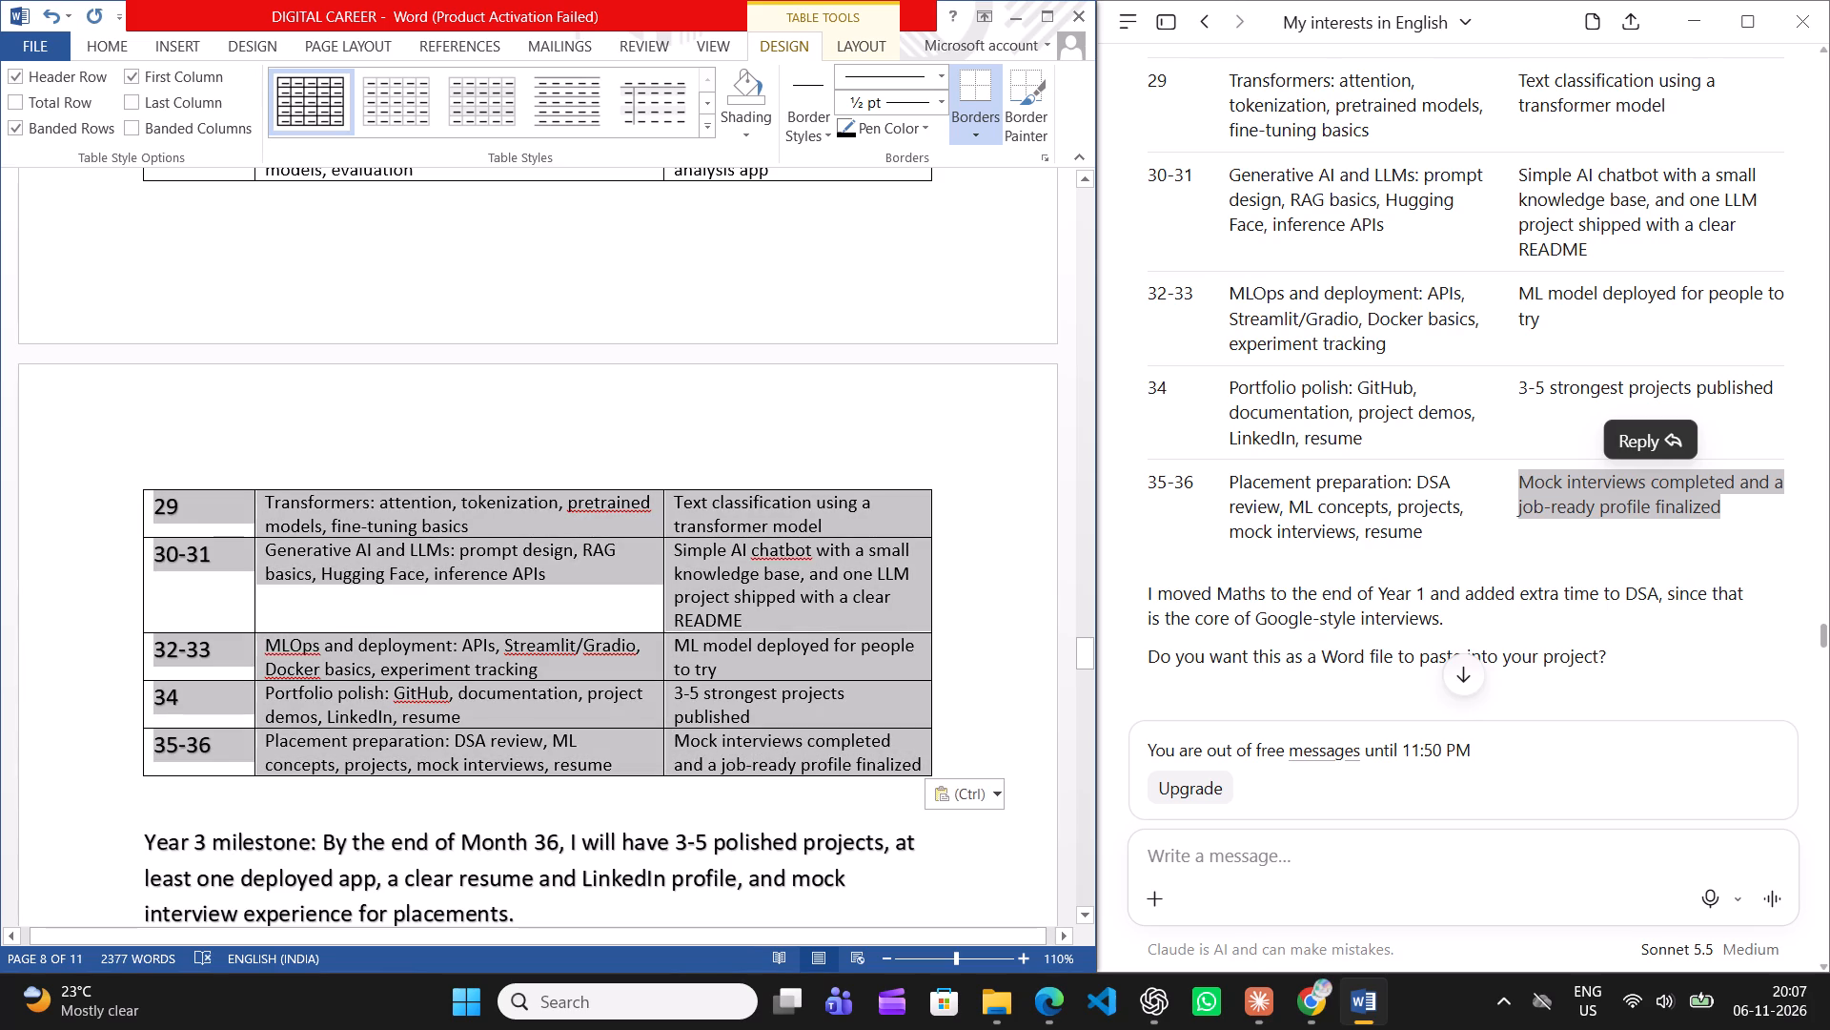
drag(131, 392, 124, 155)
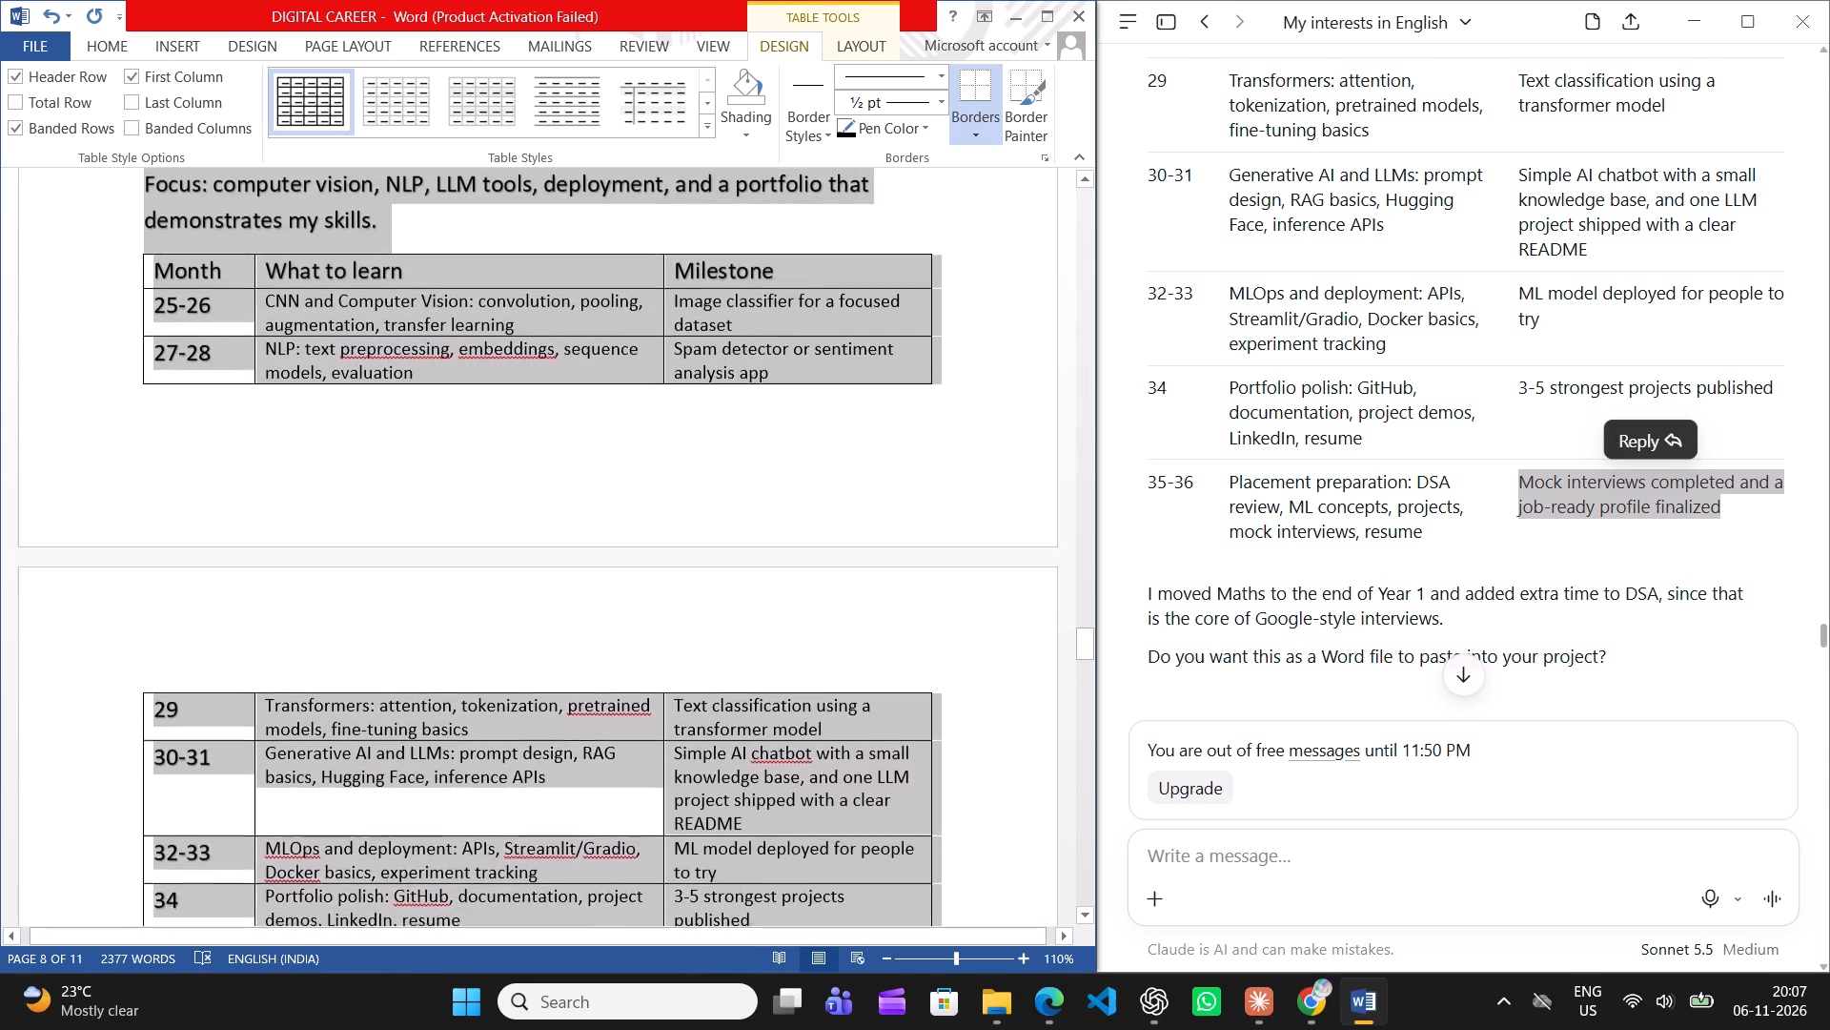
drag(124, 155, 107, 355)
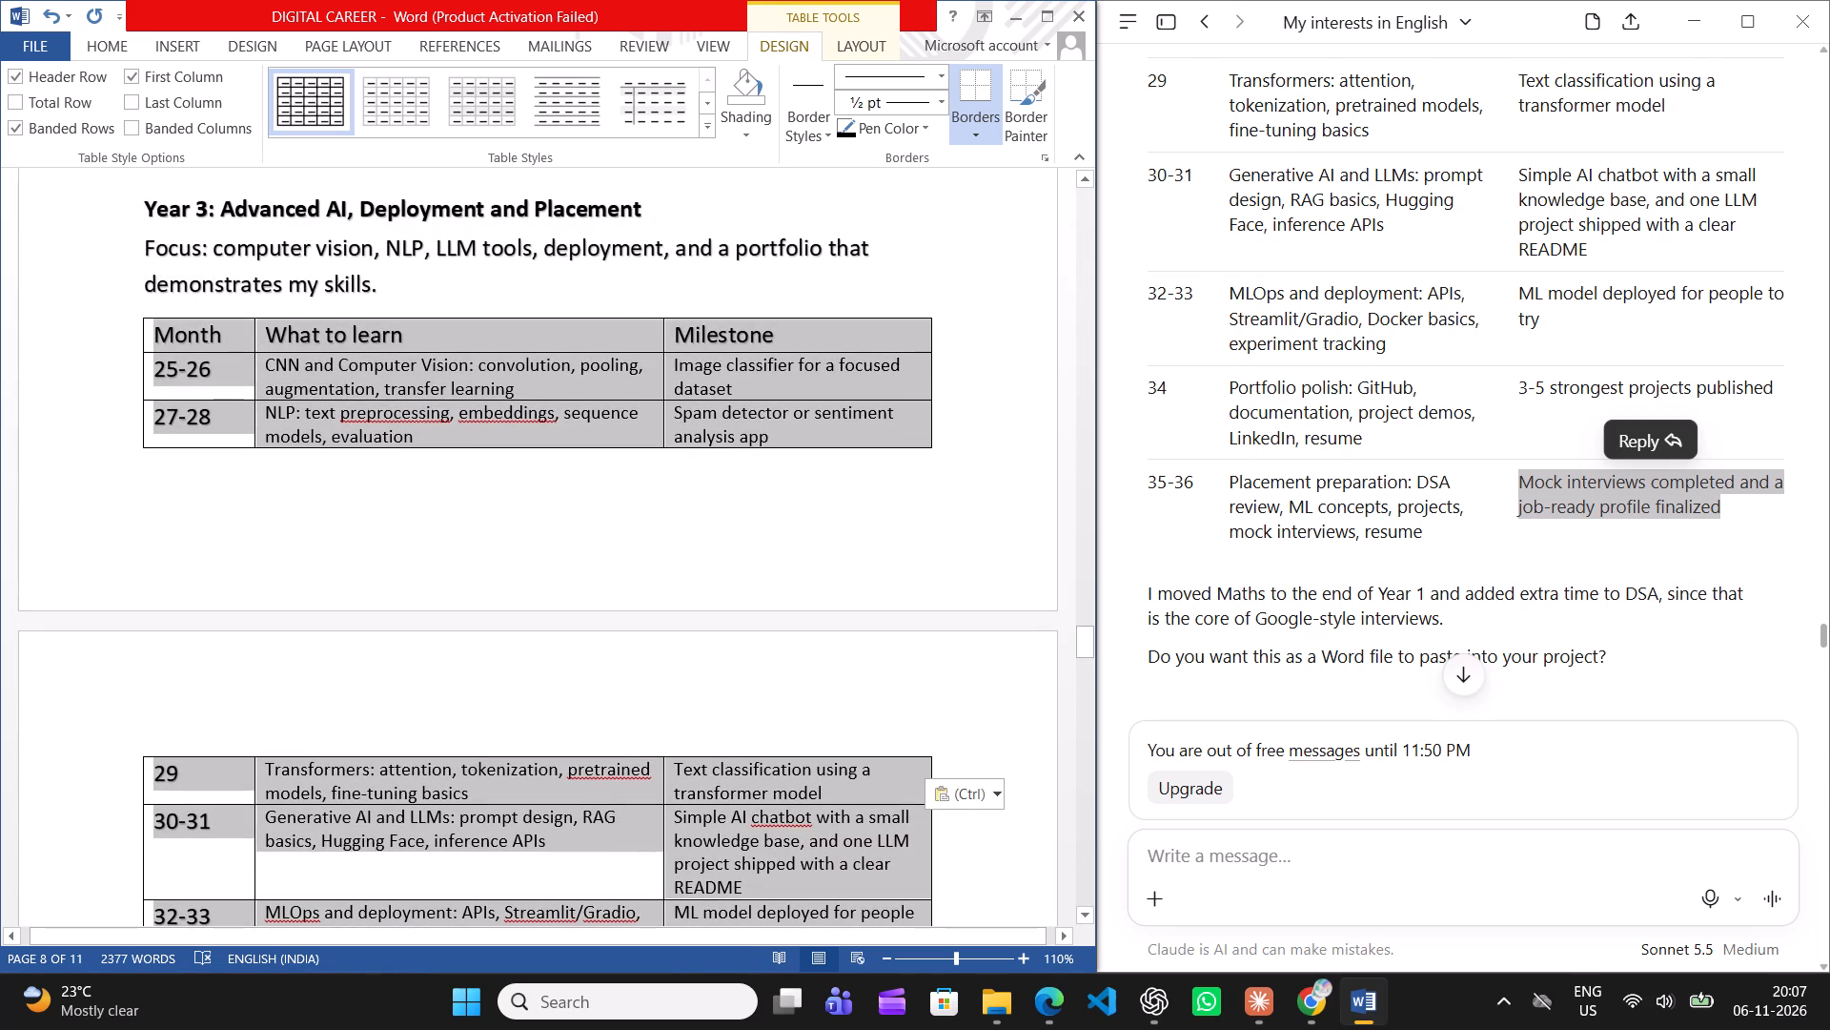
drag(107, 355, 274, 384)
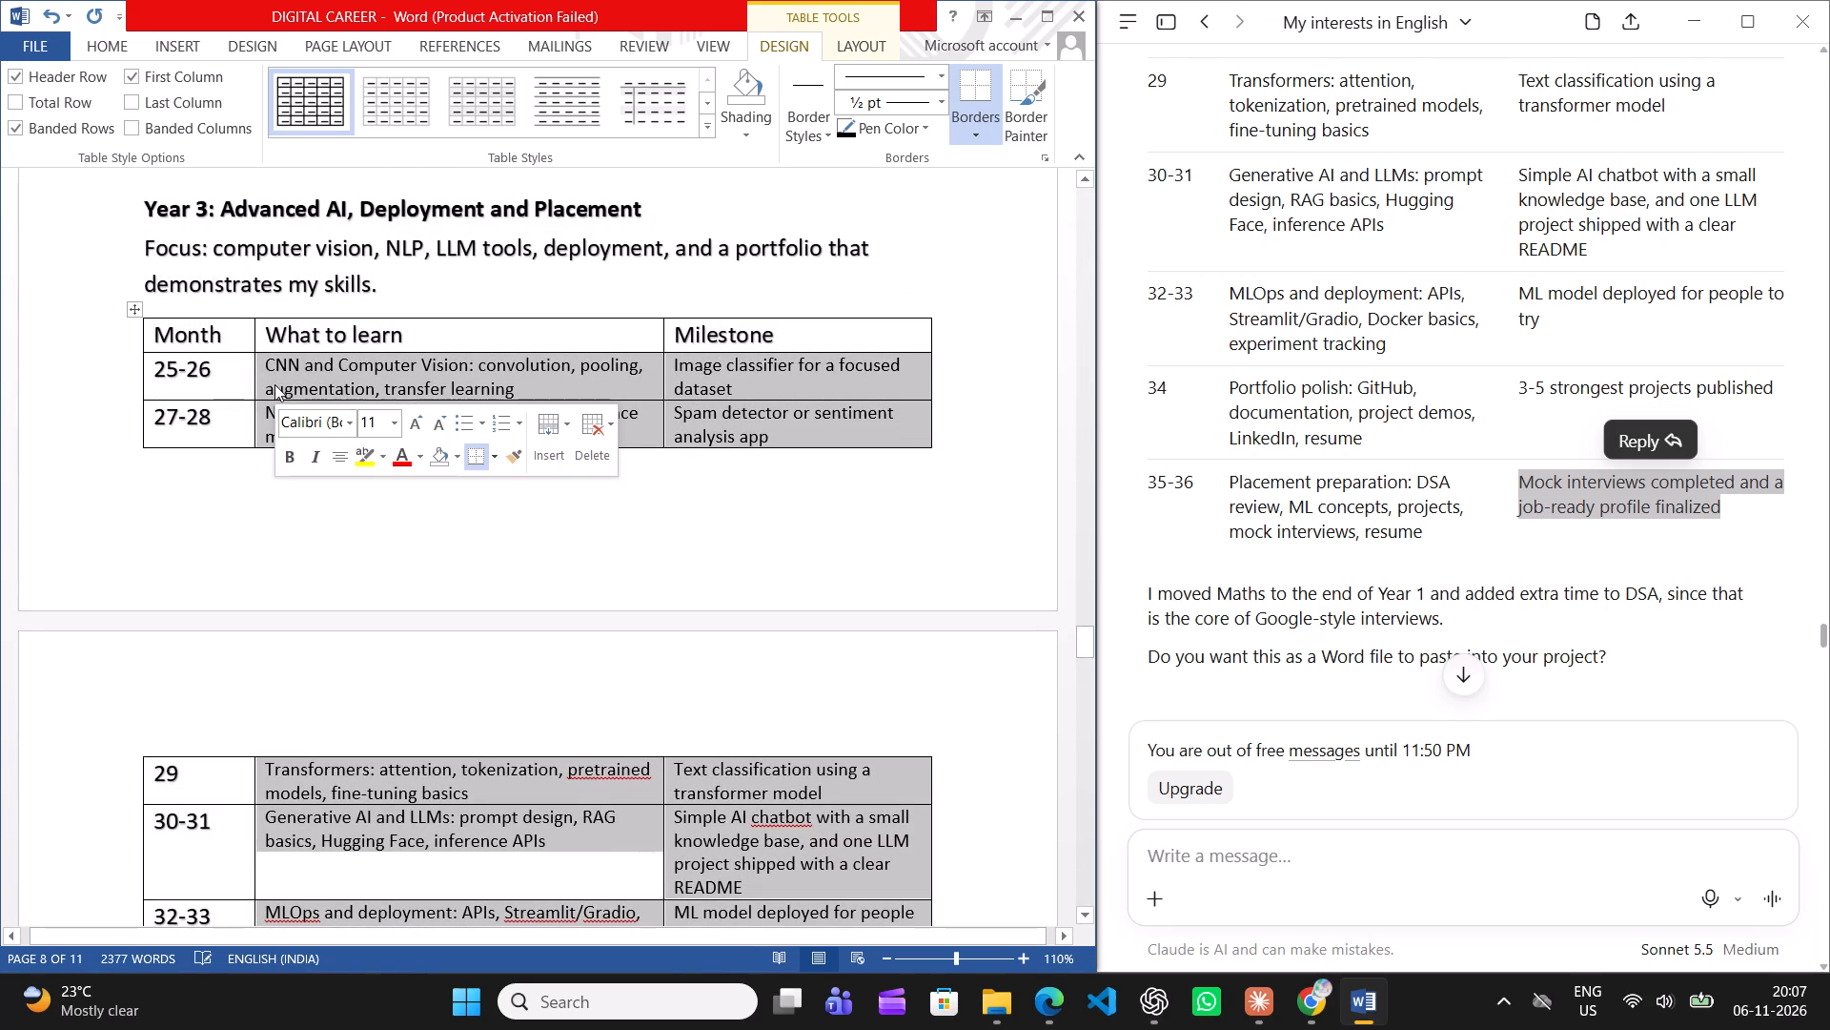
click(376, 421)
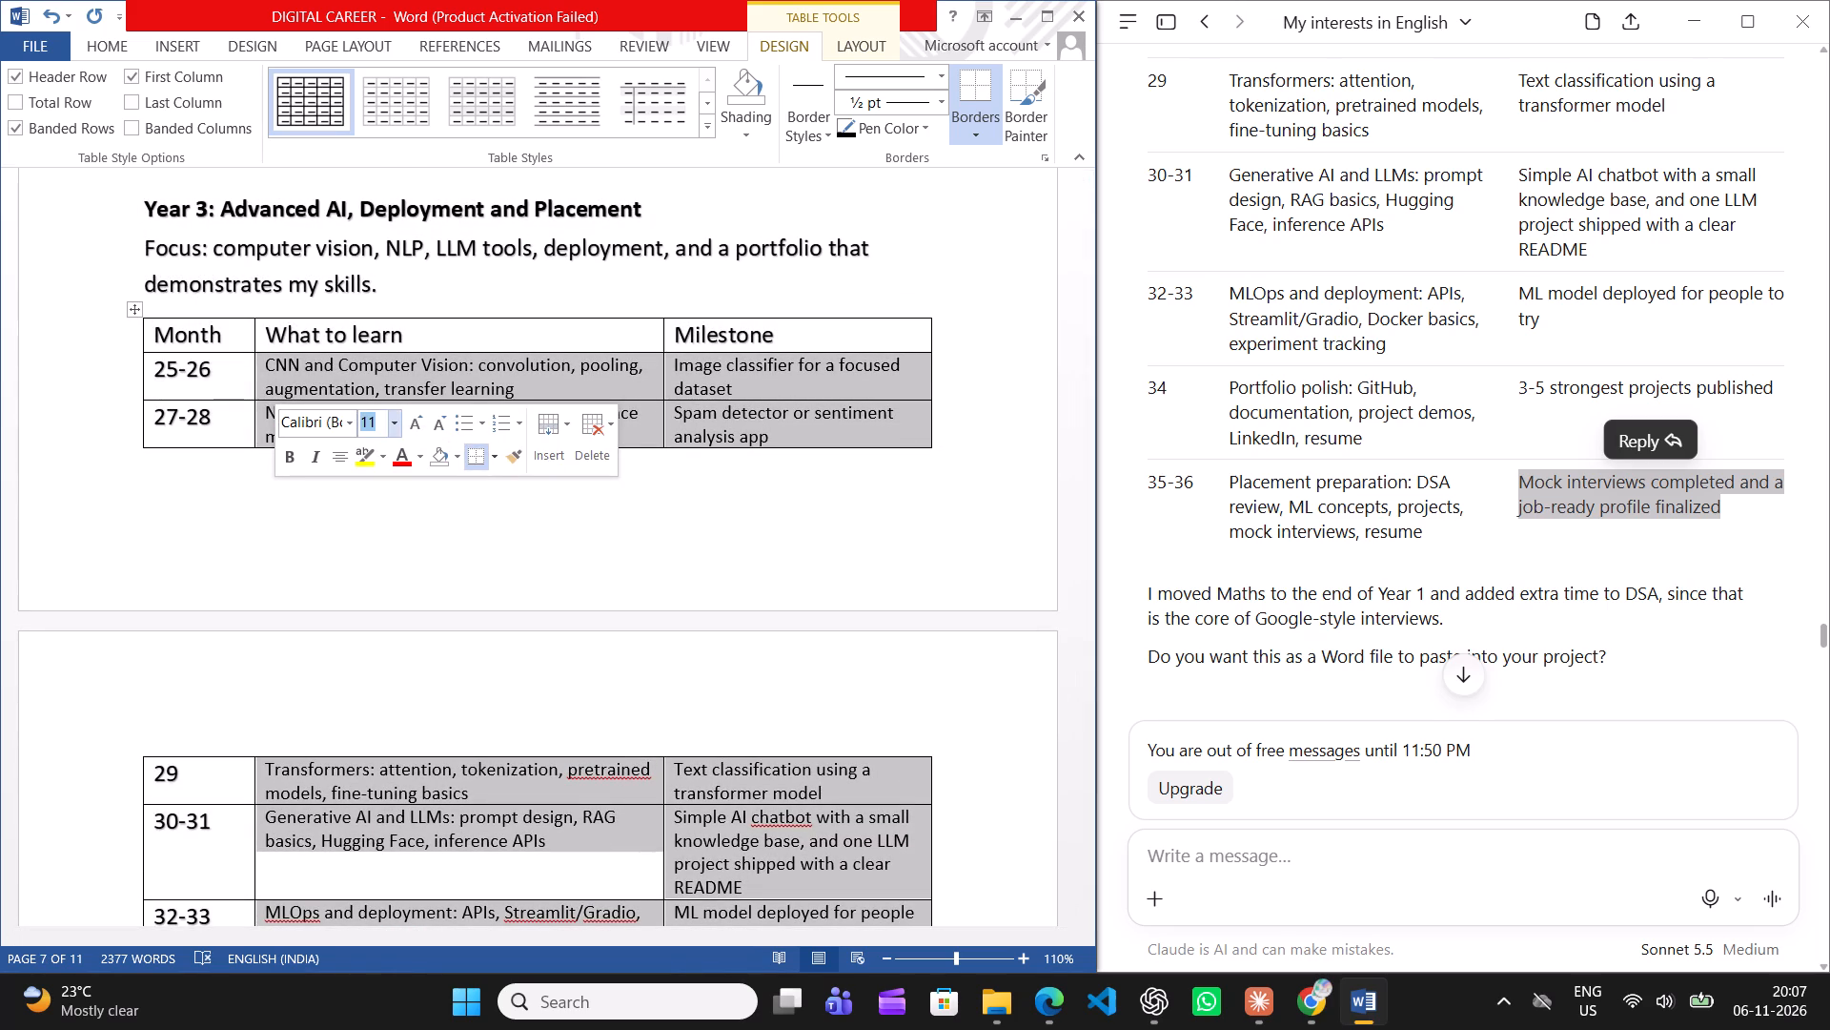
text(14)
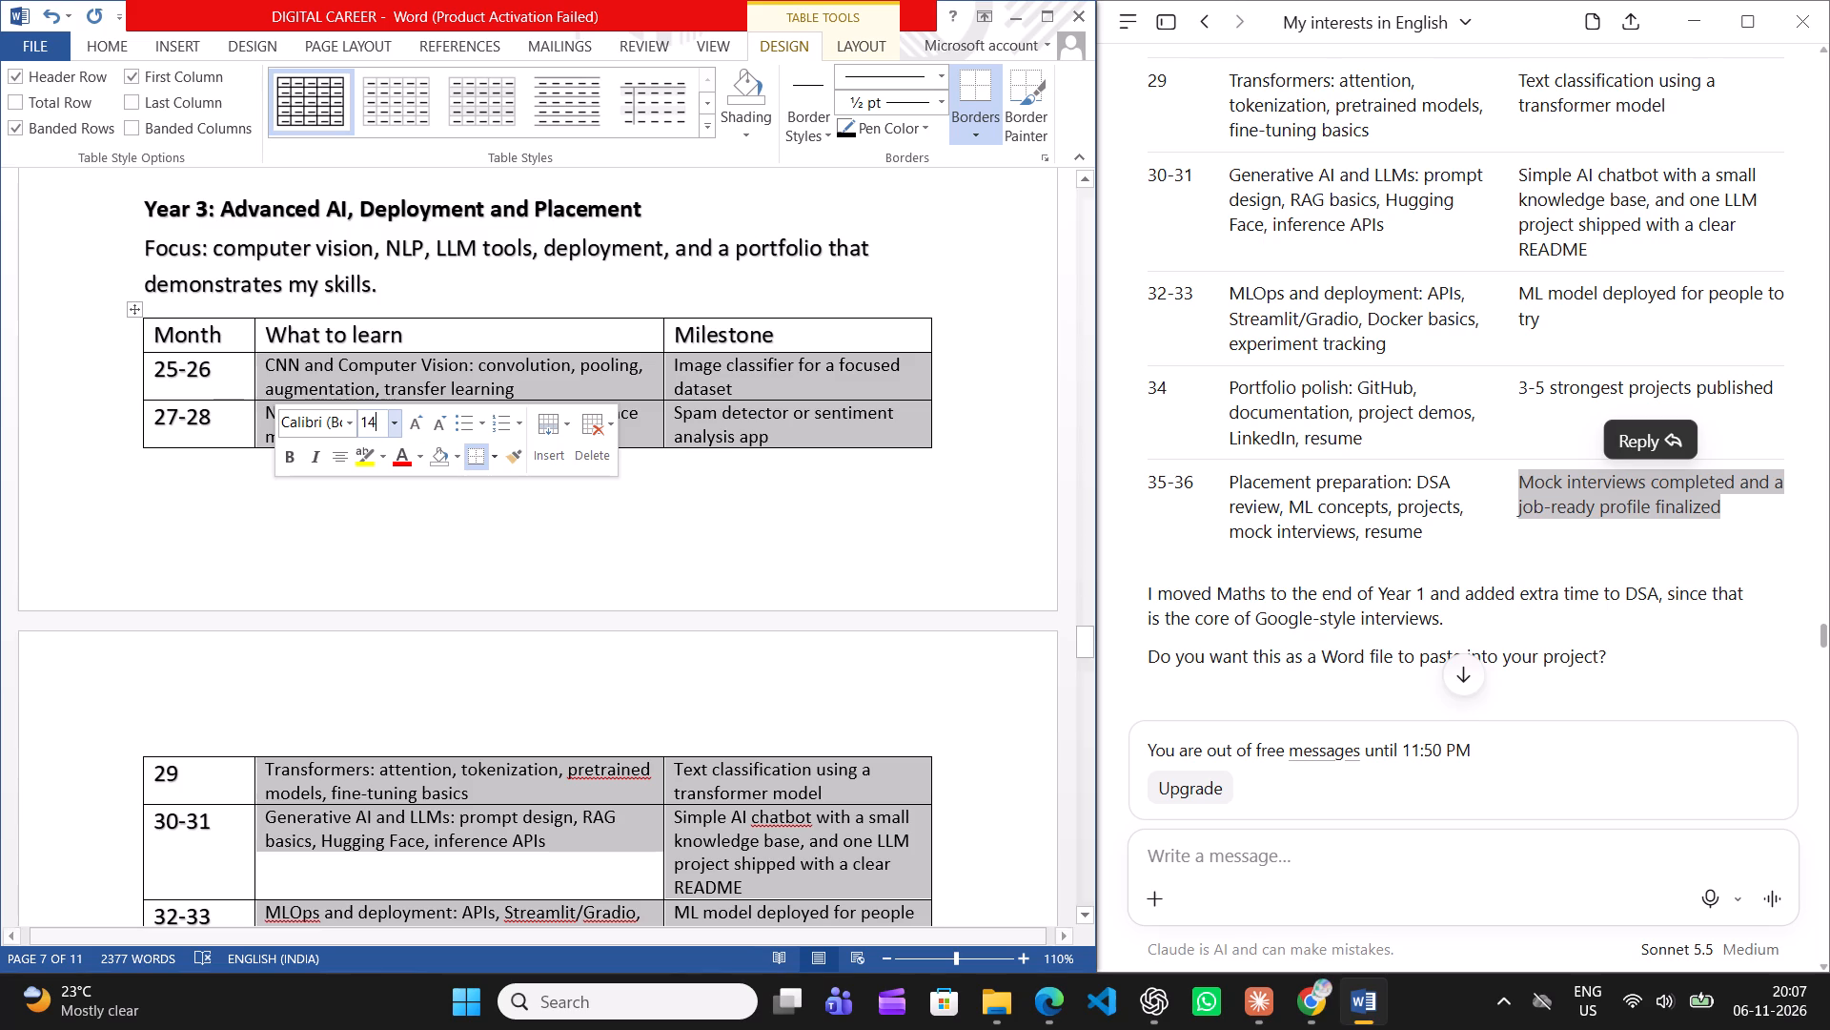
click(510, 523)
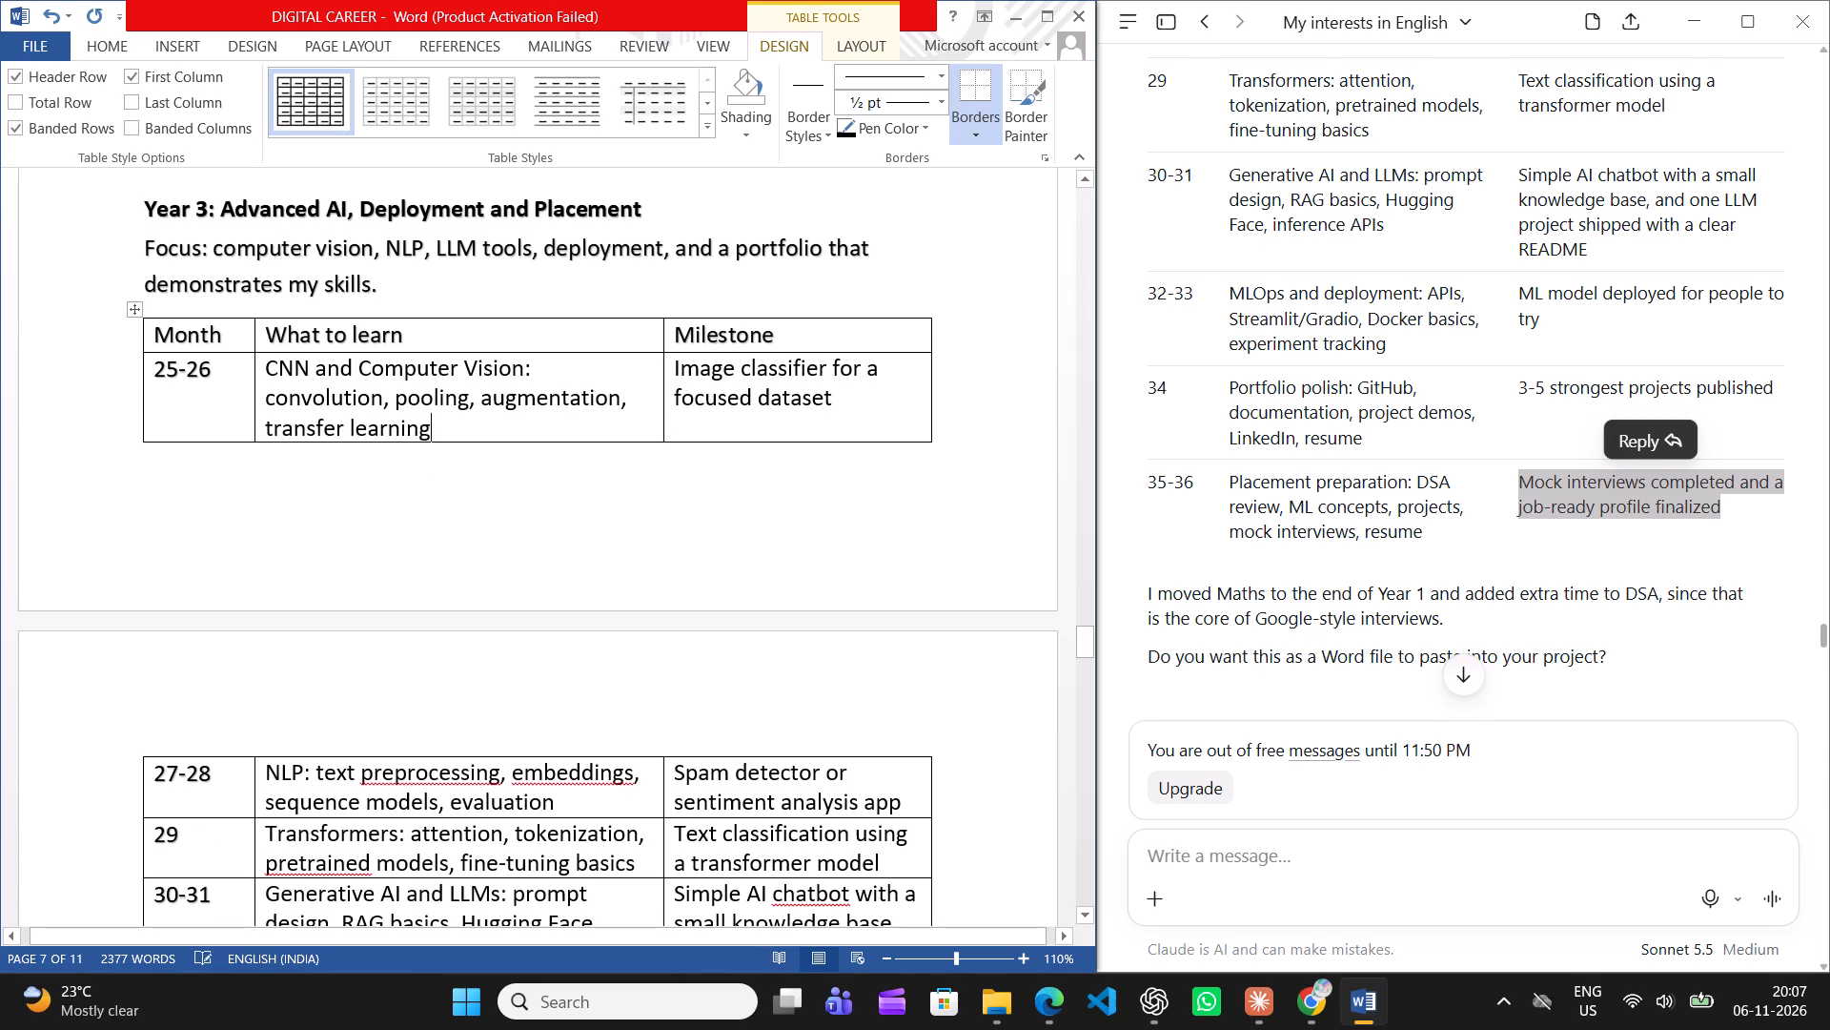
Review the report's layout from the Year 3 milestone through the challenges table and career aspiration sections to the Professional Digital Profile pages.
scroll(510, 523, down, 20)
scroll(510, 523, down, 7)
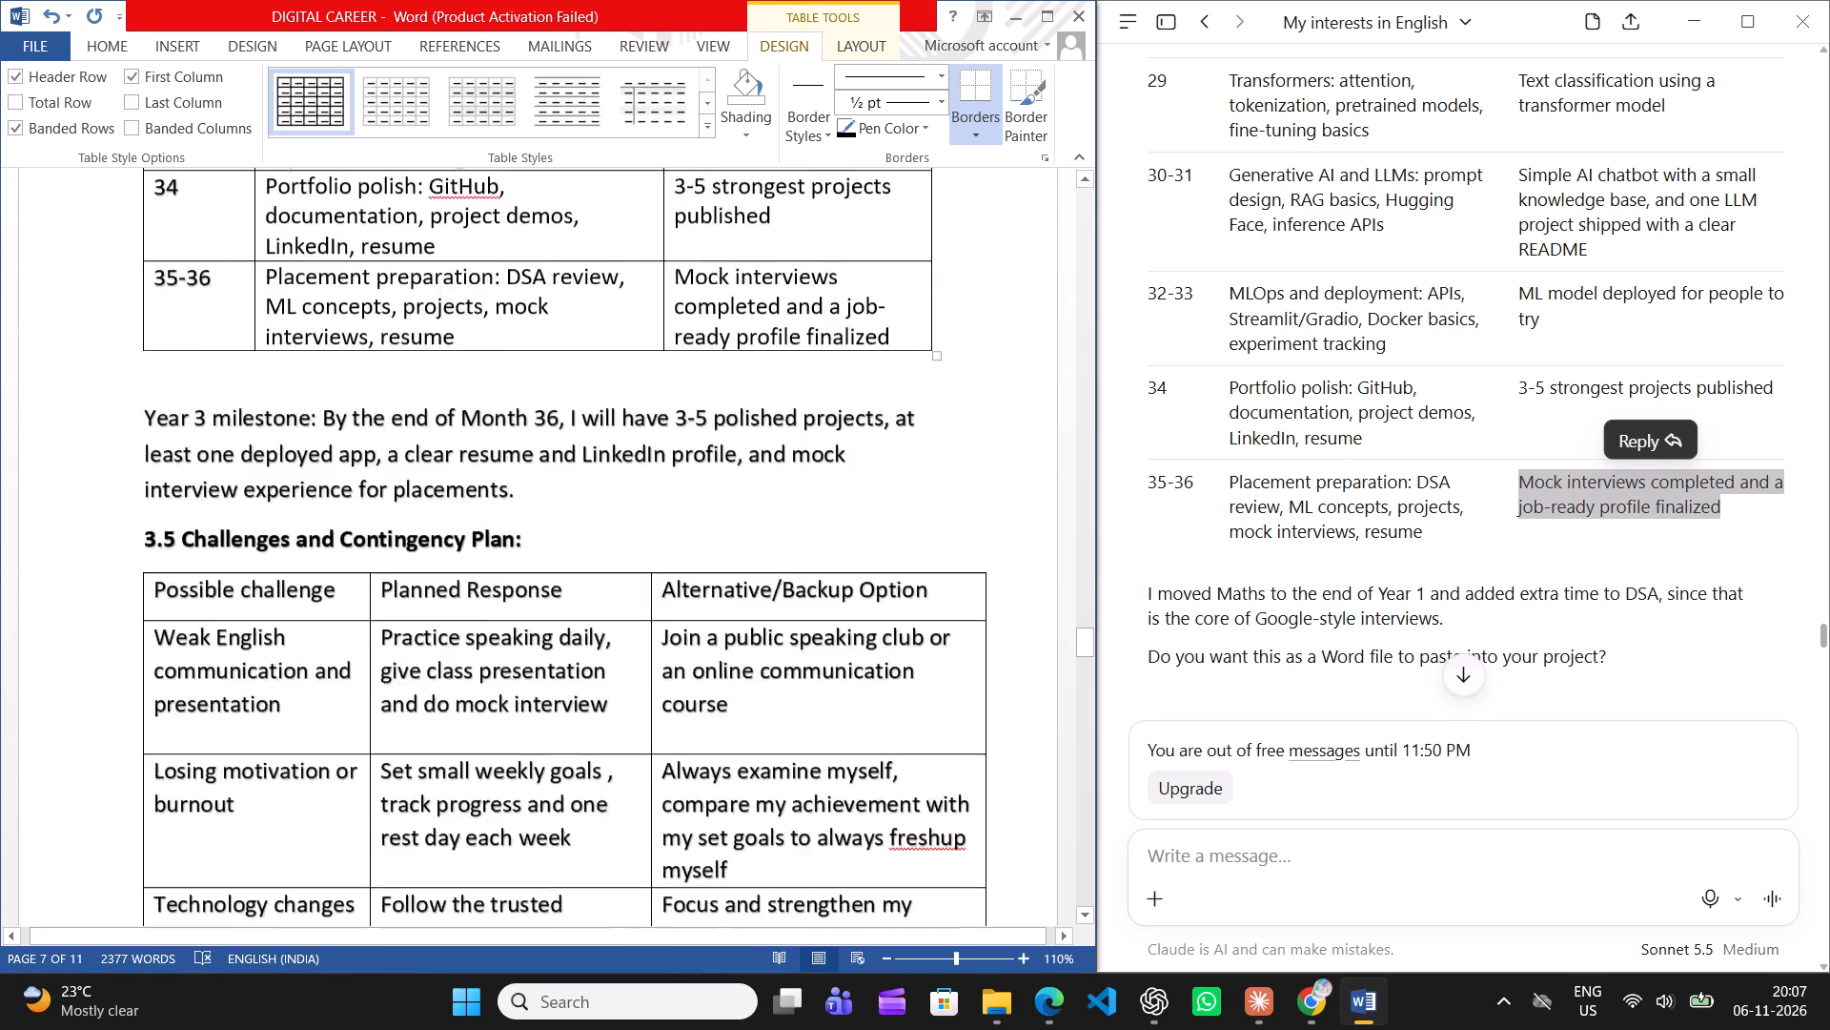
scroll(510, 523, down, 3)
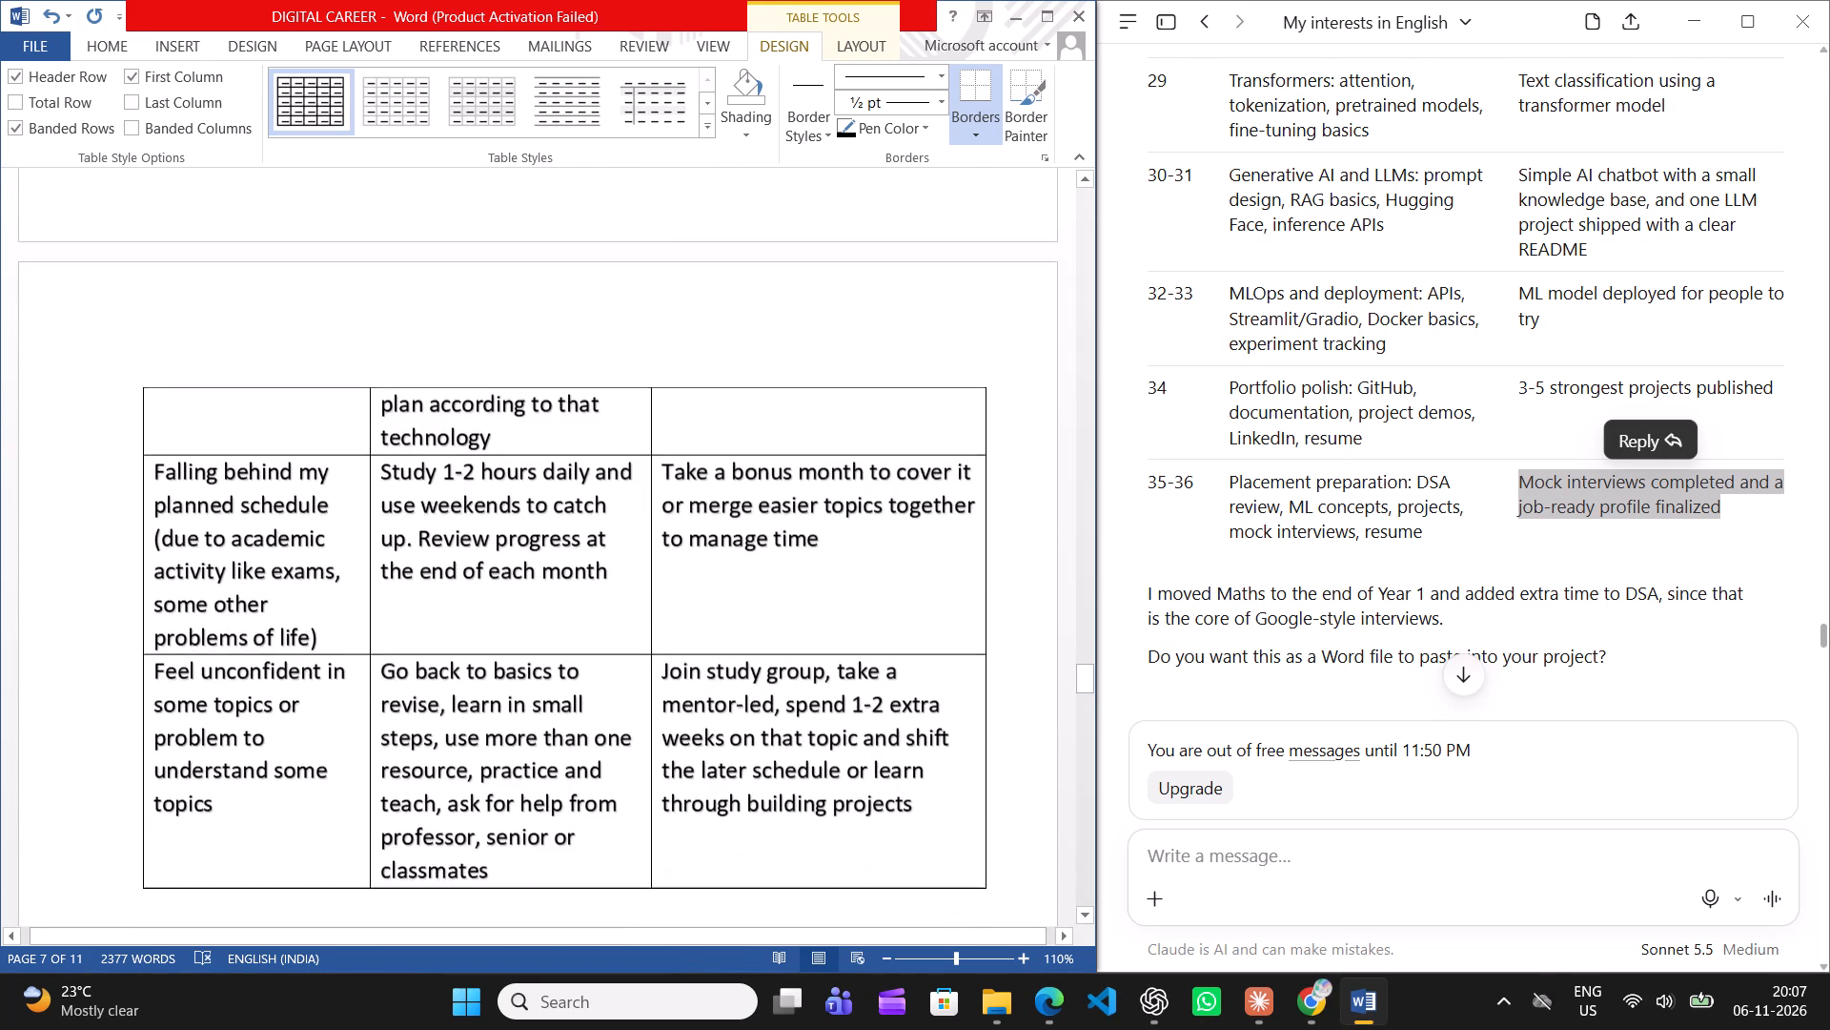
scroll(510, 523, up, 3)
scroll(510, 523, down, 1)
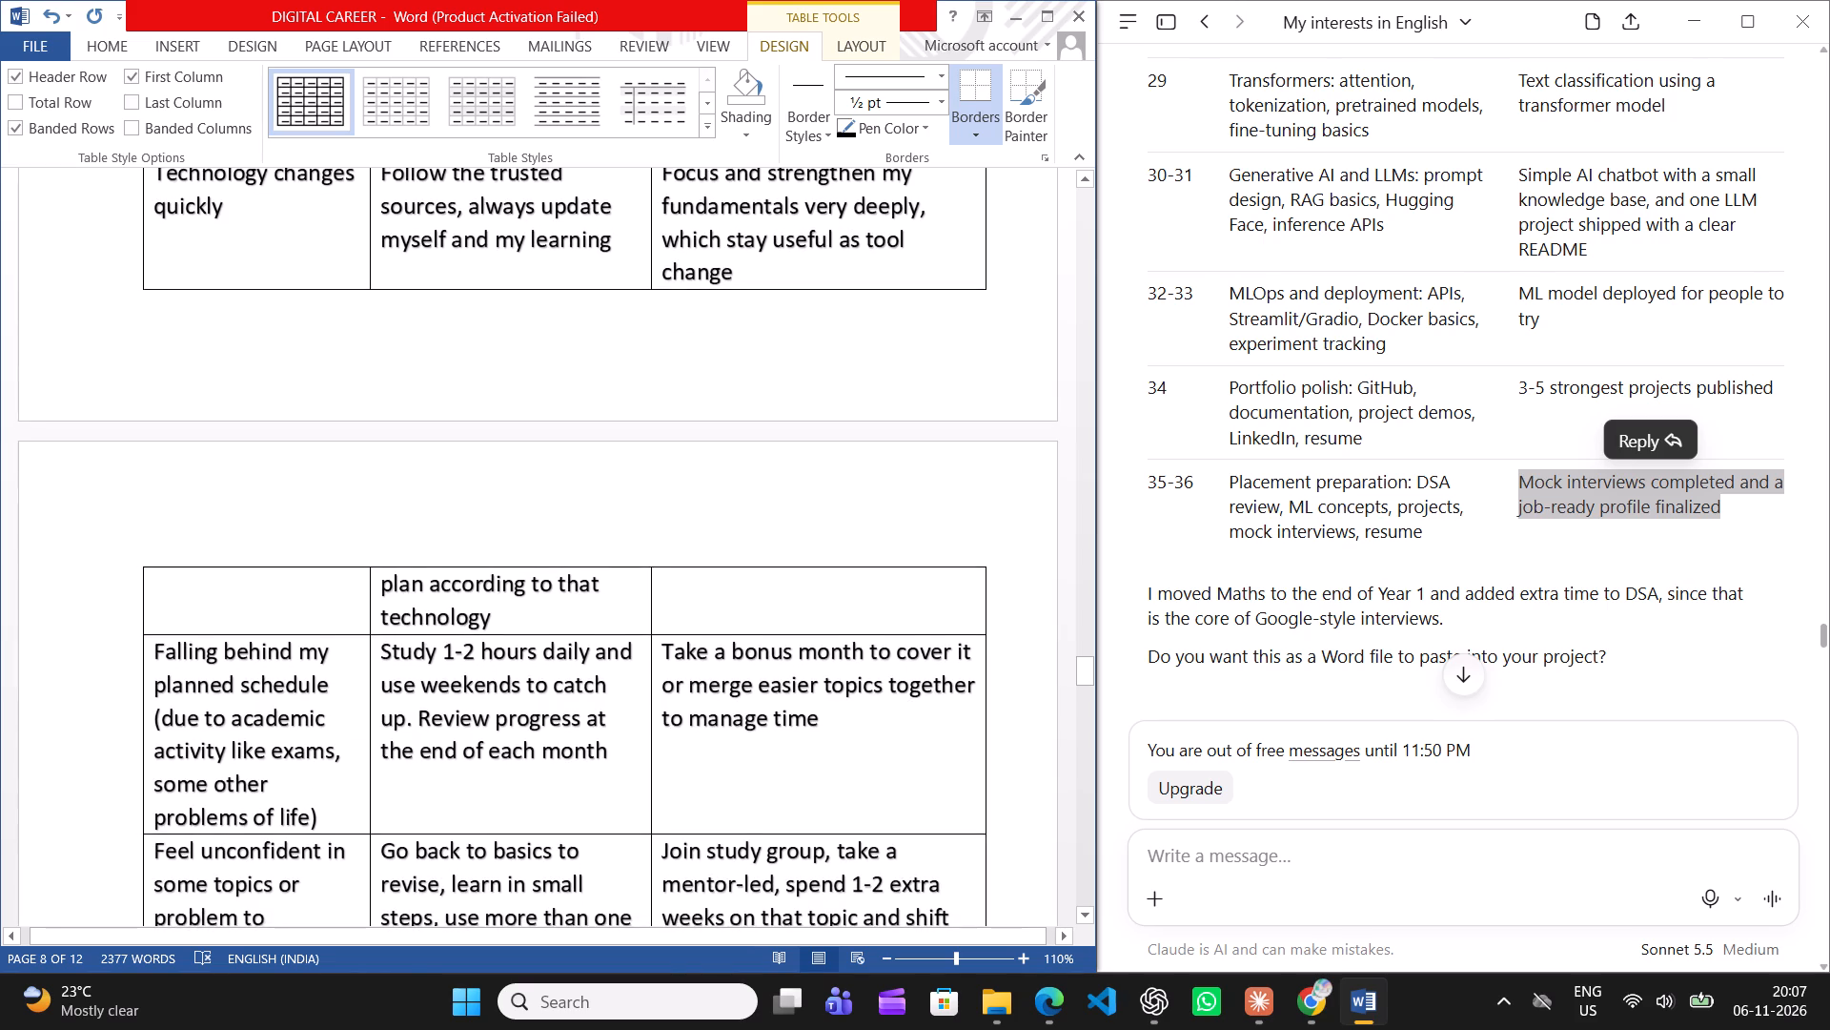
scroll(510, 523, up, 3)
scroll(510, 523, down, 5)
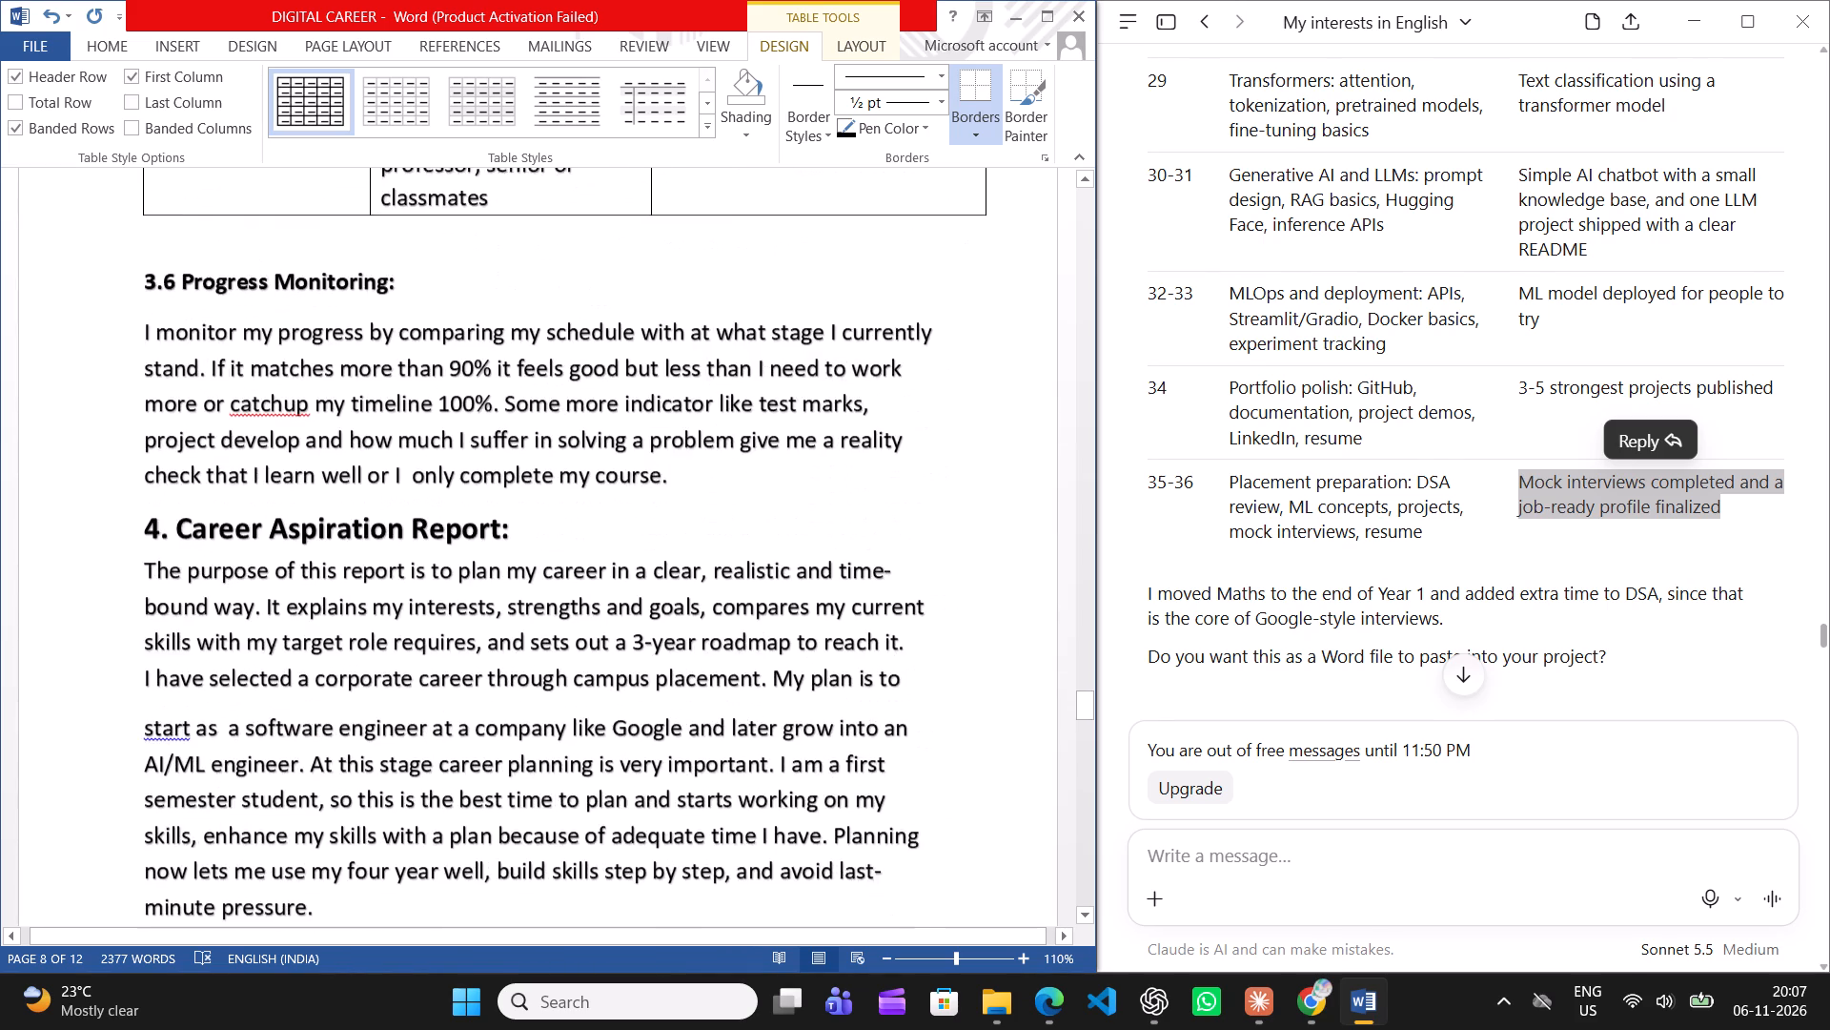
scroll(510, 523, down, 6)
scroll(510, 523, up, 3)
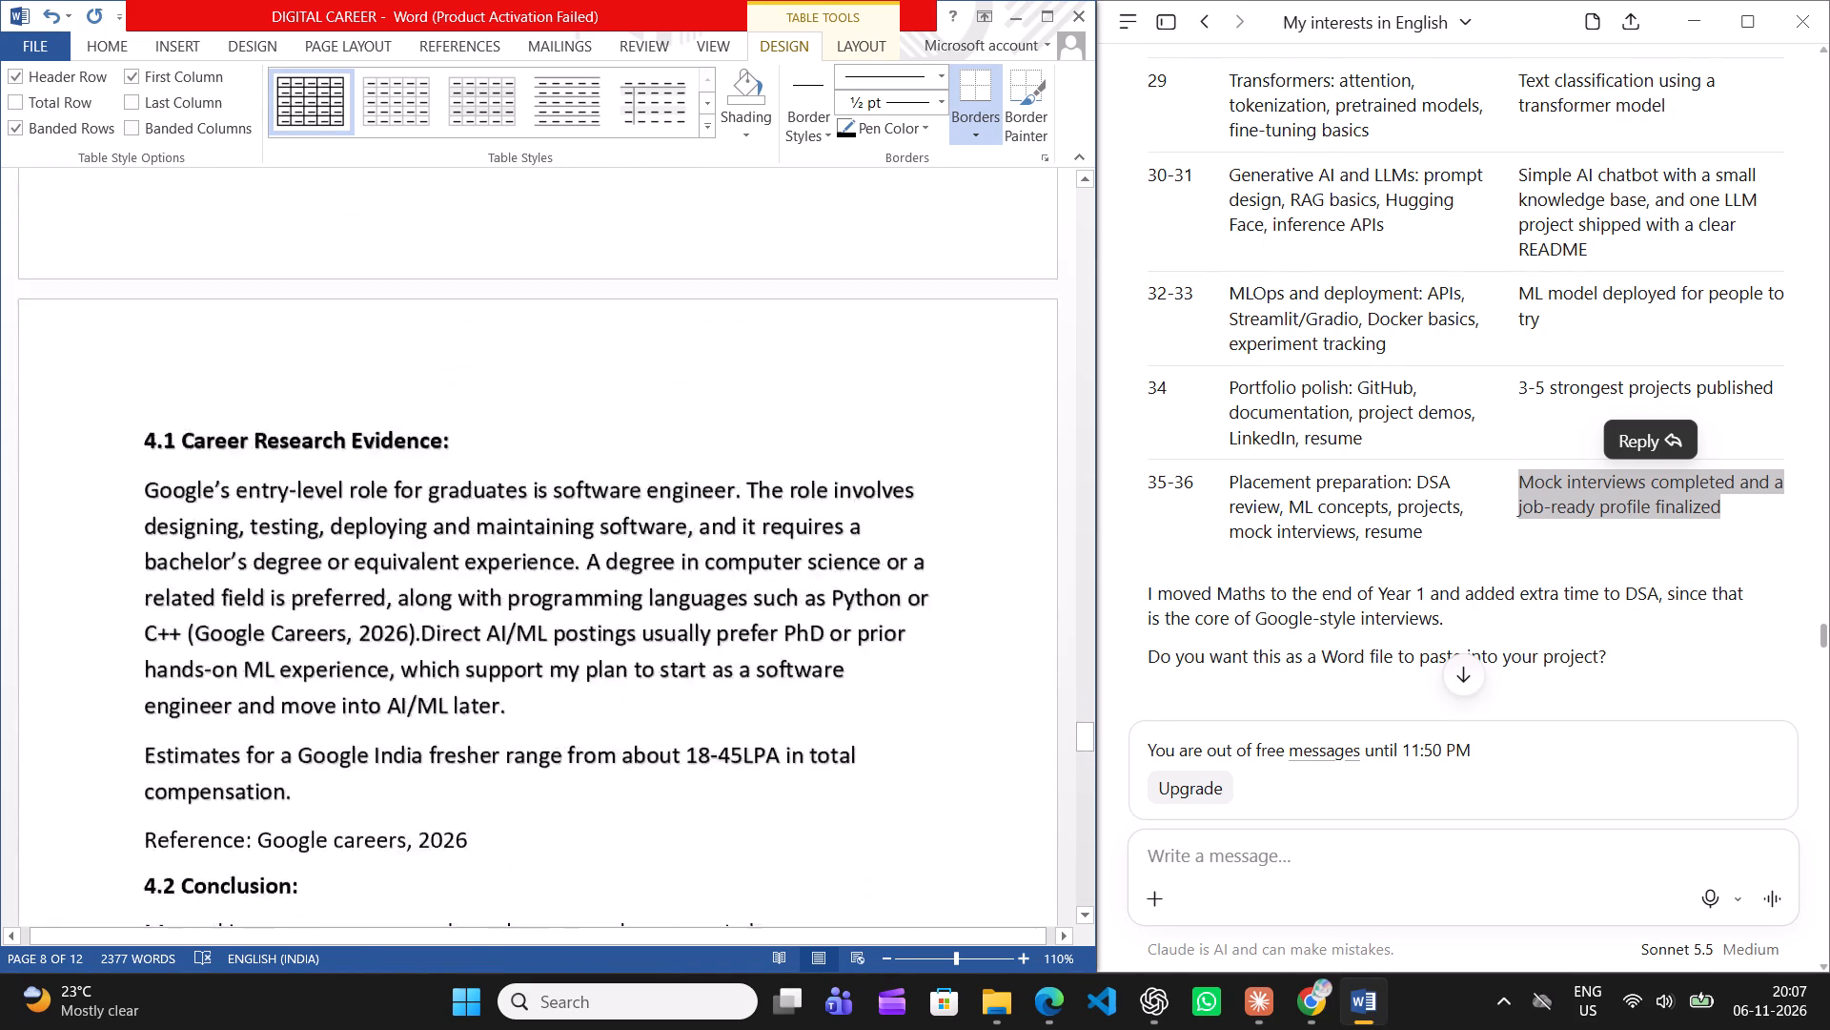
scroll(510, 523, up, 4)
scroll(510, 523, down, 9)
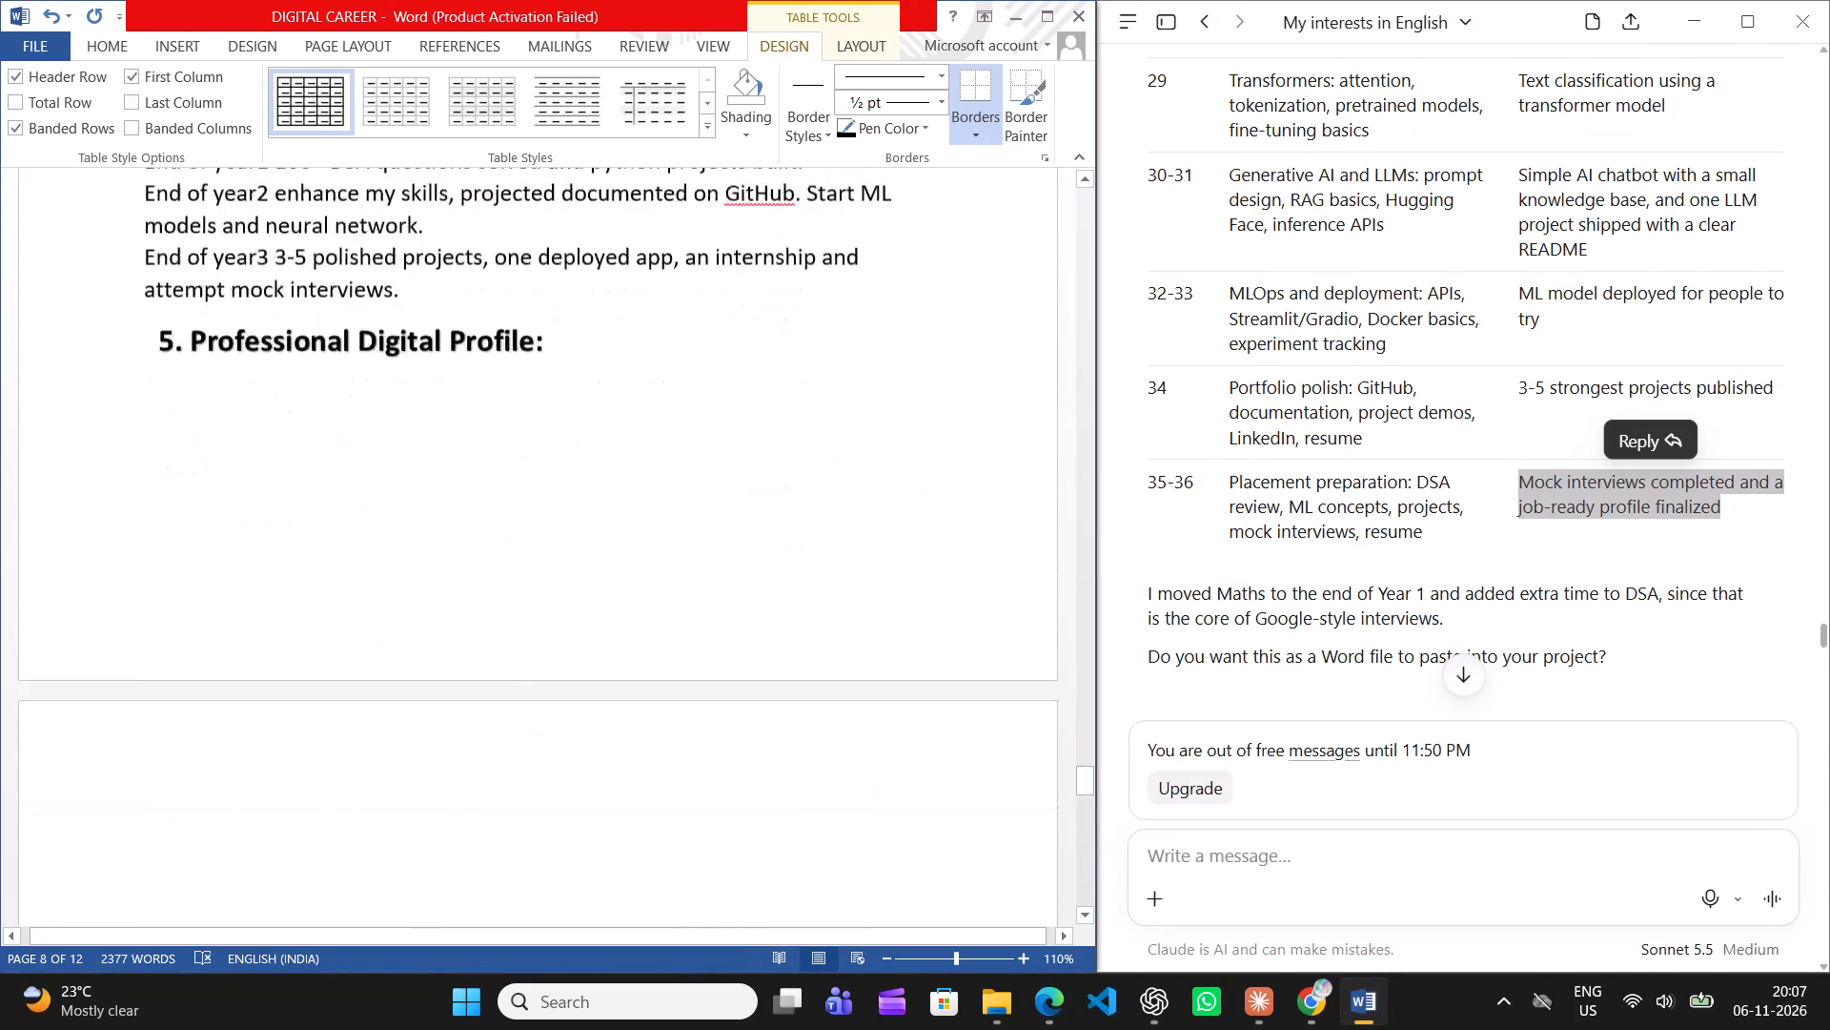
scroll(510, 523, down, 2)
scroll(510, 523, up, 6)
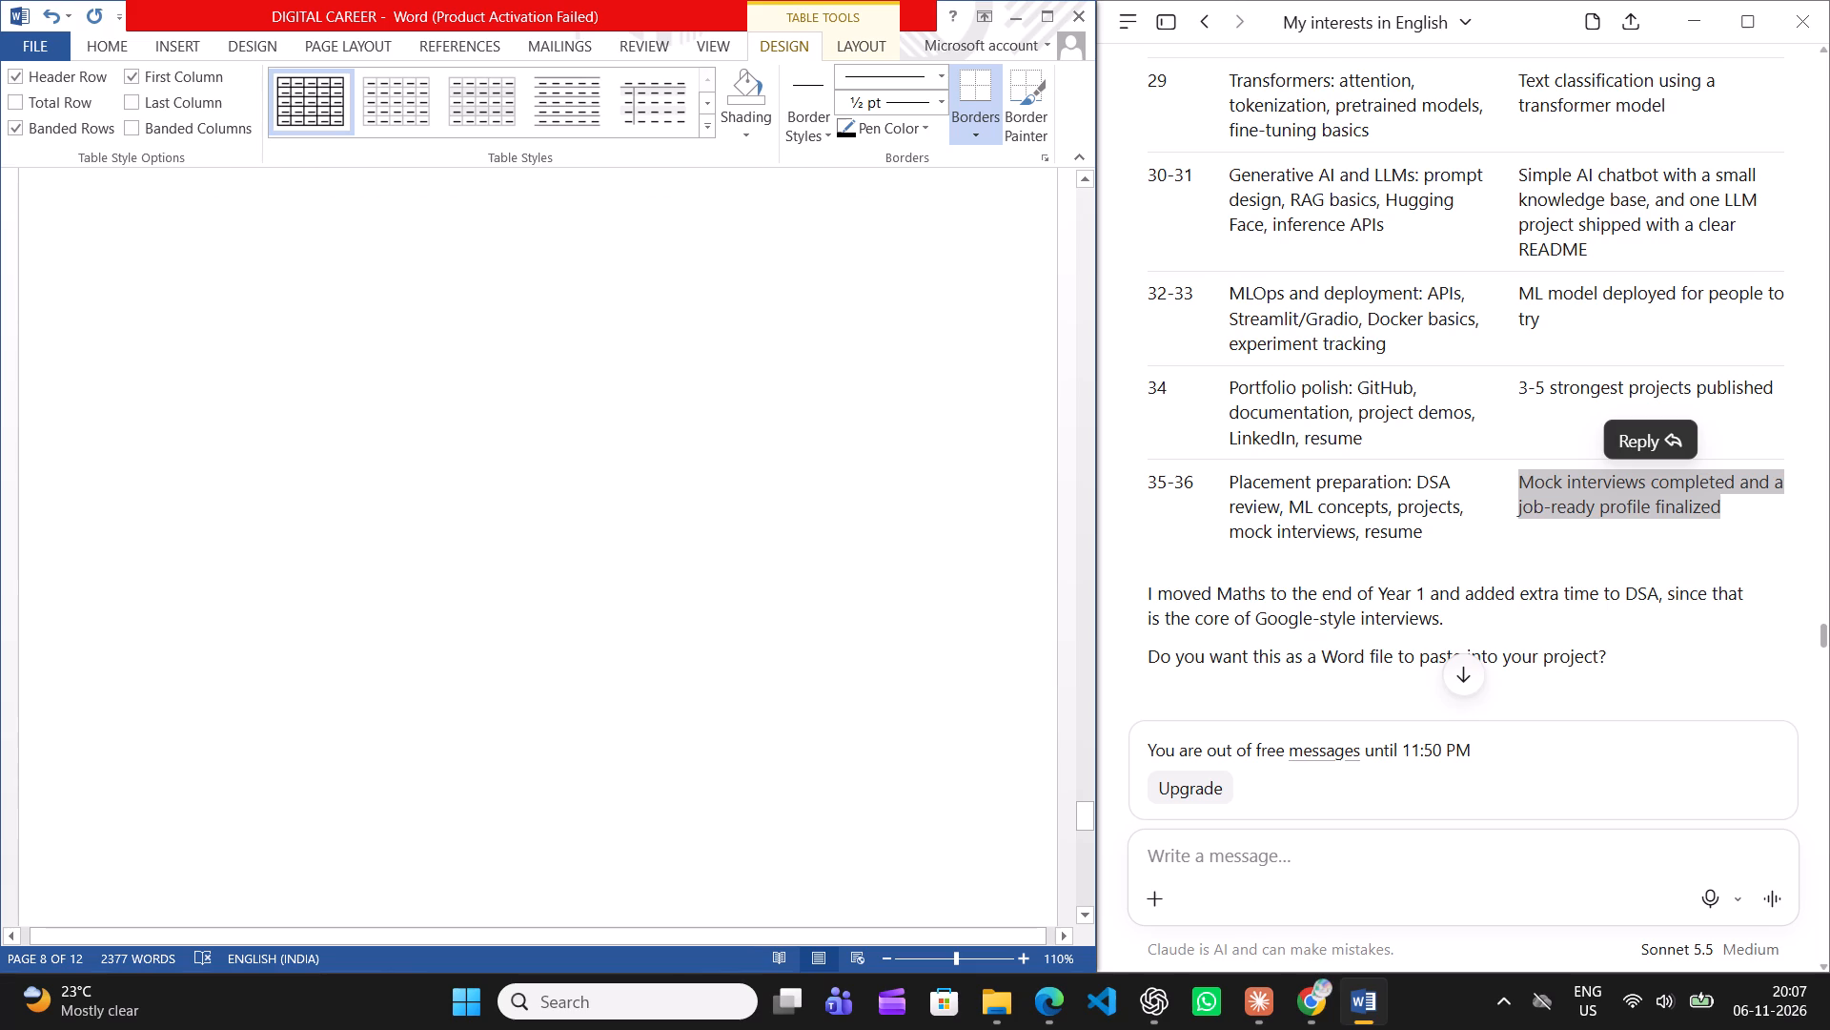
scroll(510, 523, up, 6)
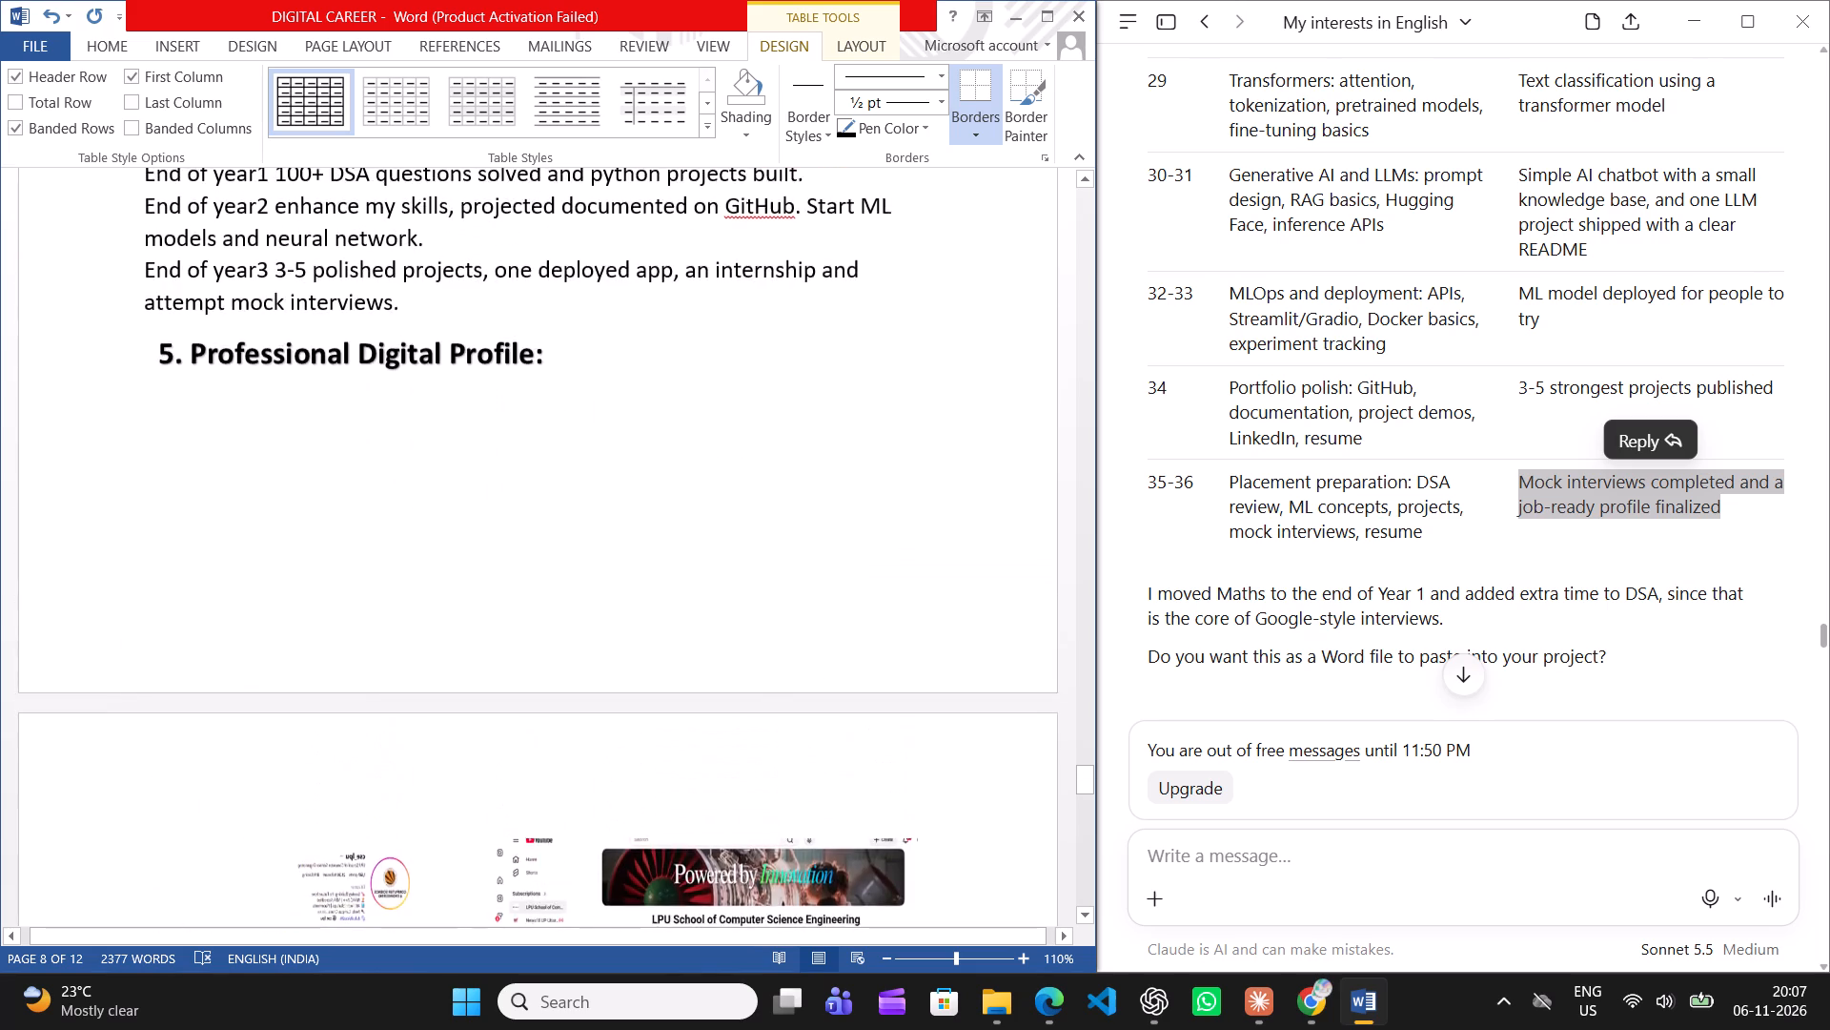
scroll(510, 523, up, 1)
scroll(510, 523, down, 1)
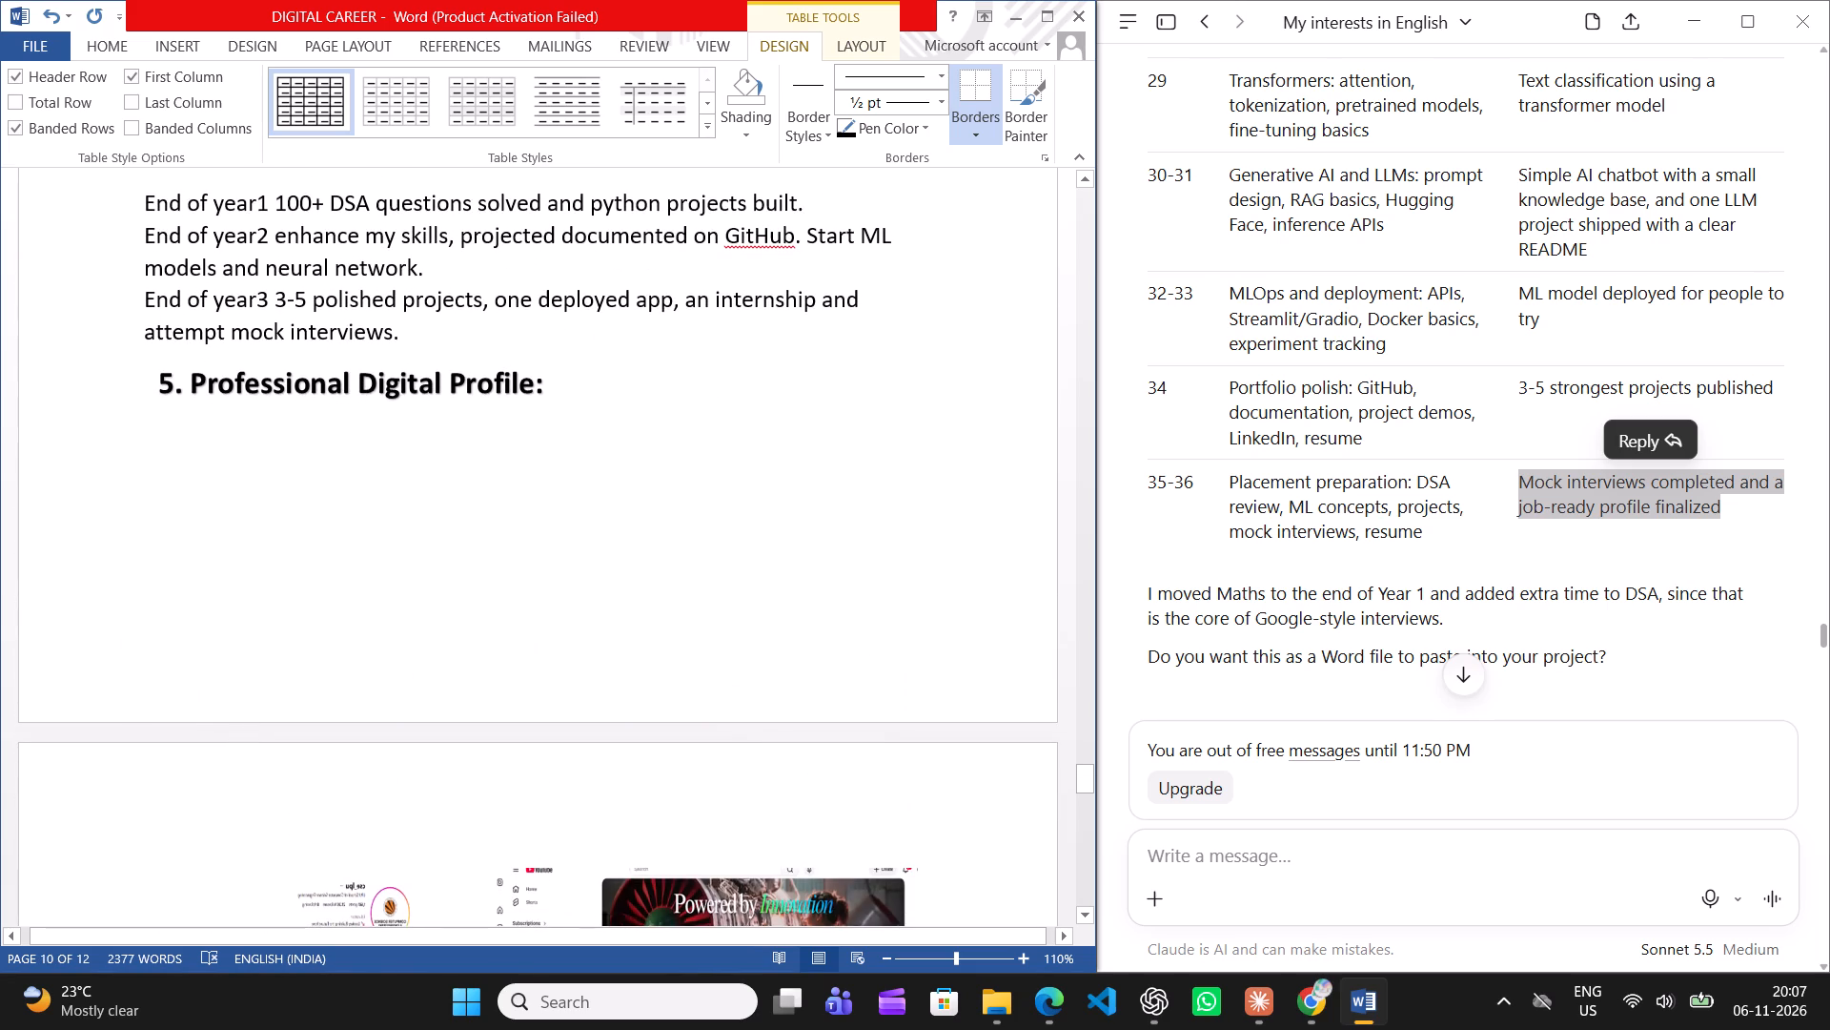
Move the Facebook page screenshot from above the Platform table to the preceding page, beneath the screenshots already there.
scroll(510, 523, down, 11)
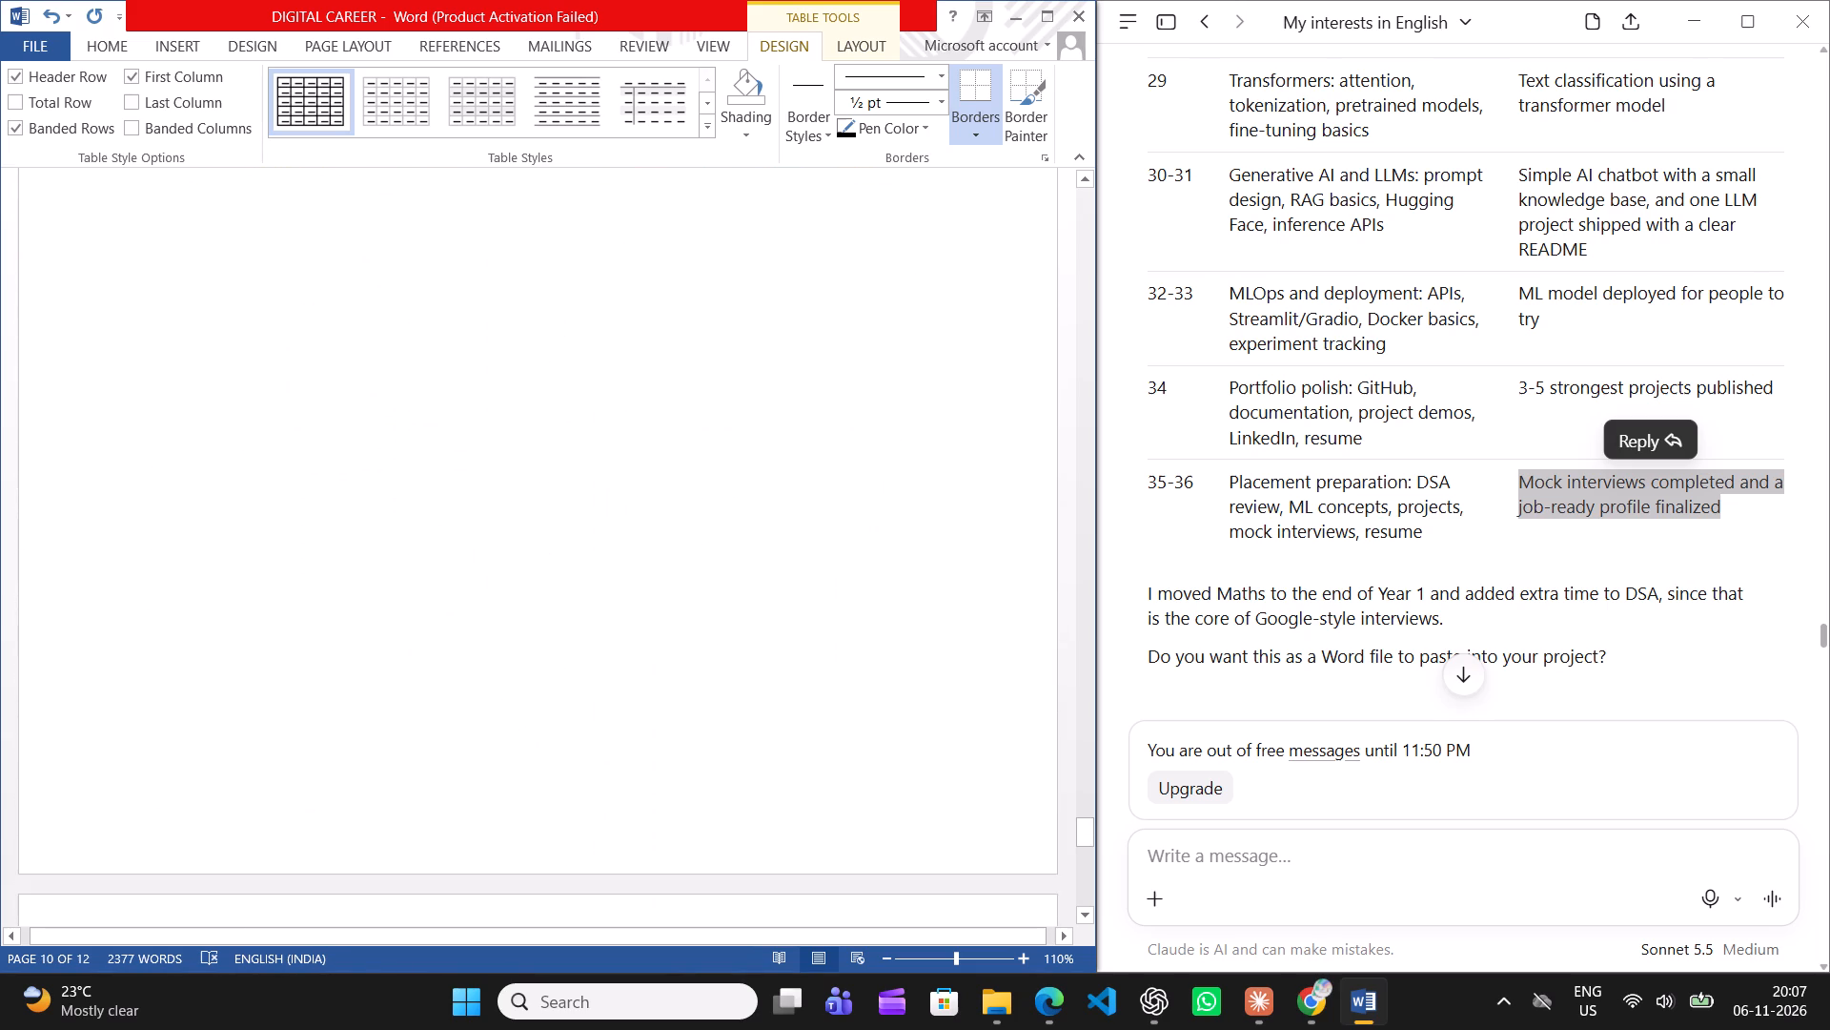
scroll(510, 523, down, 2)
scroll(510, 523, up, 5)
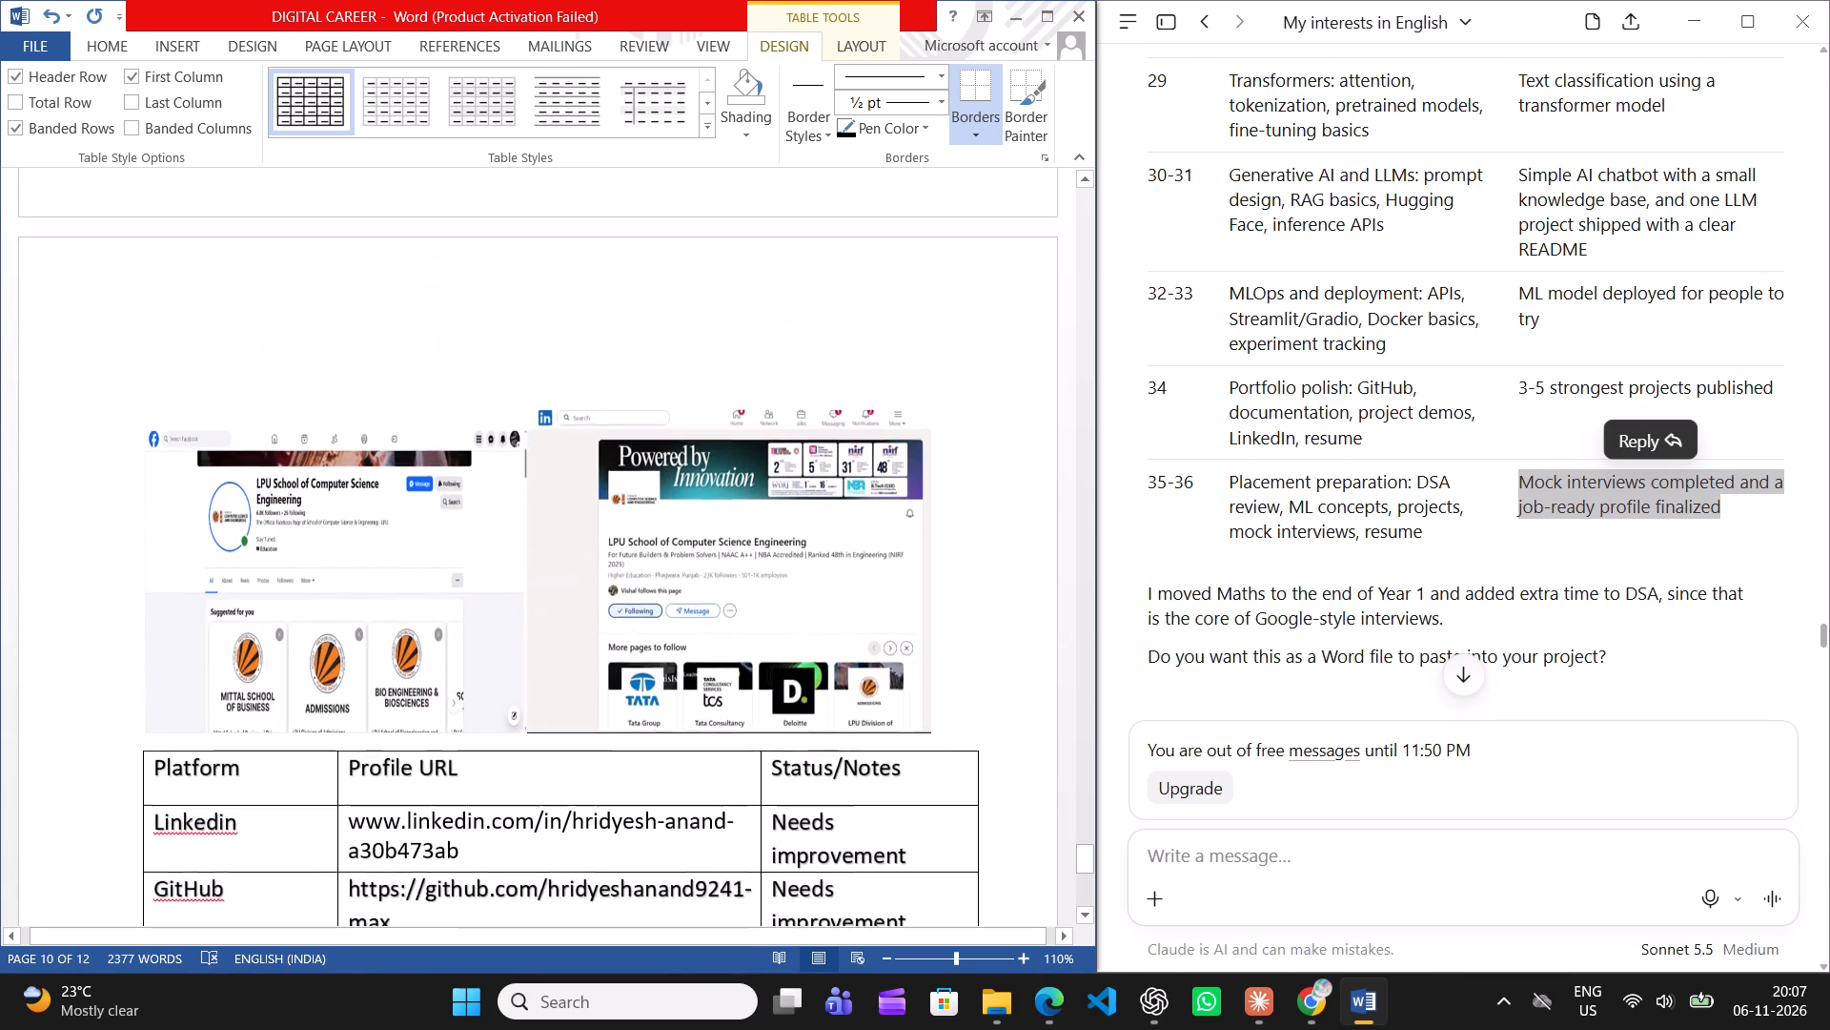
scroll(510, 523, up, 3)
scroll(510, 523, down, 4)
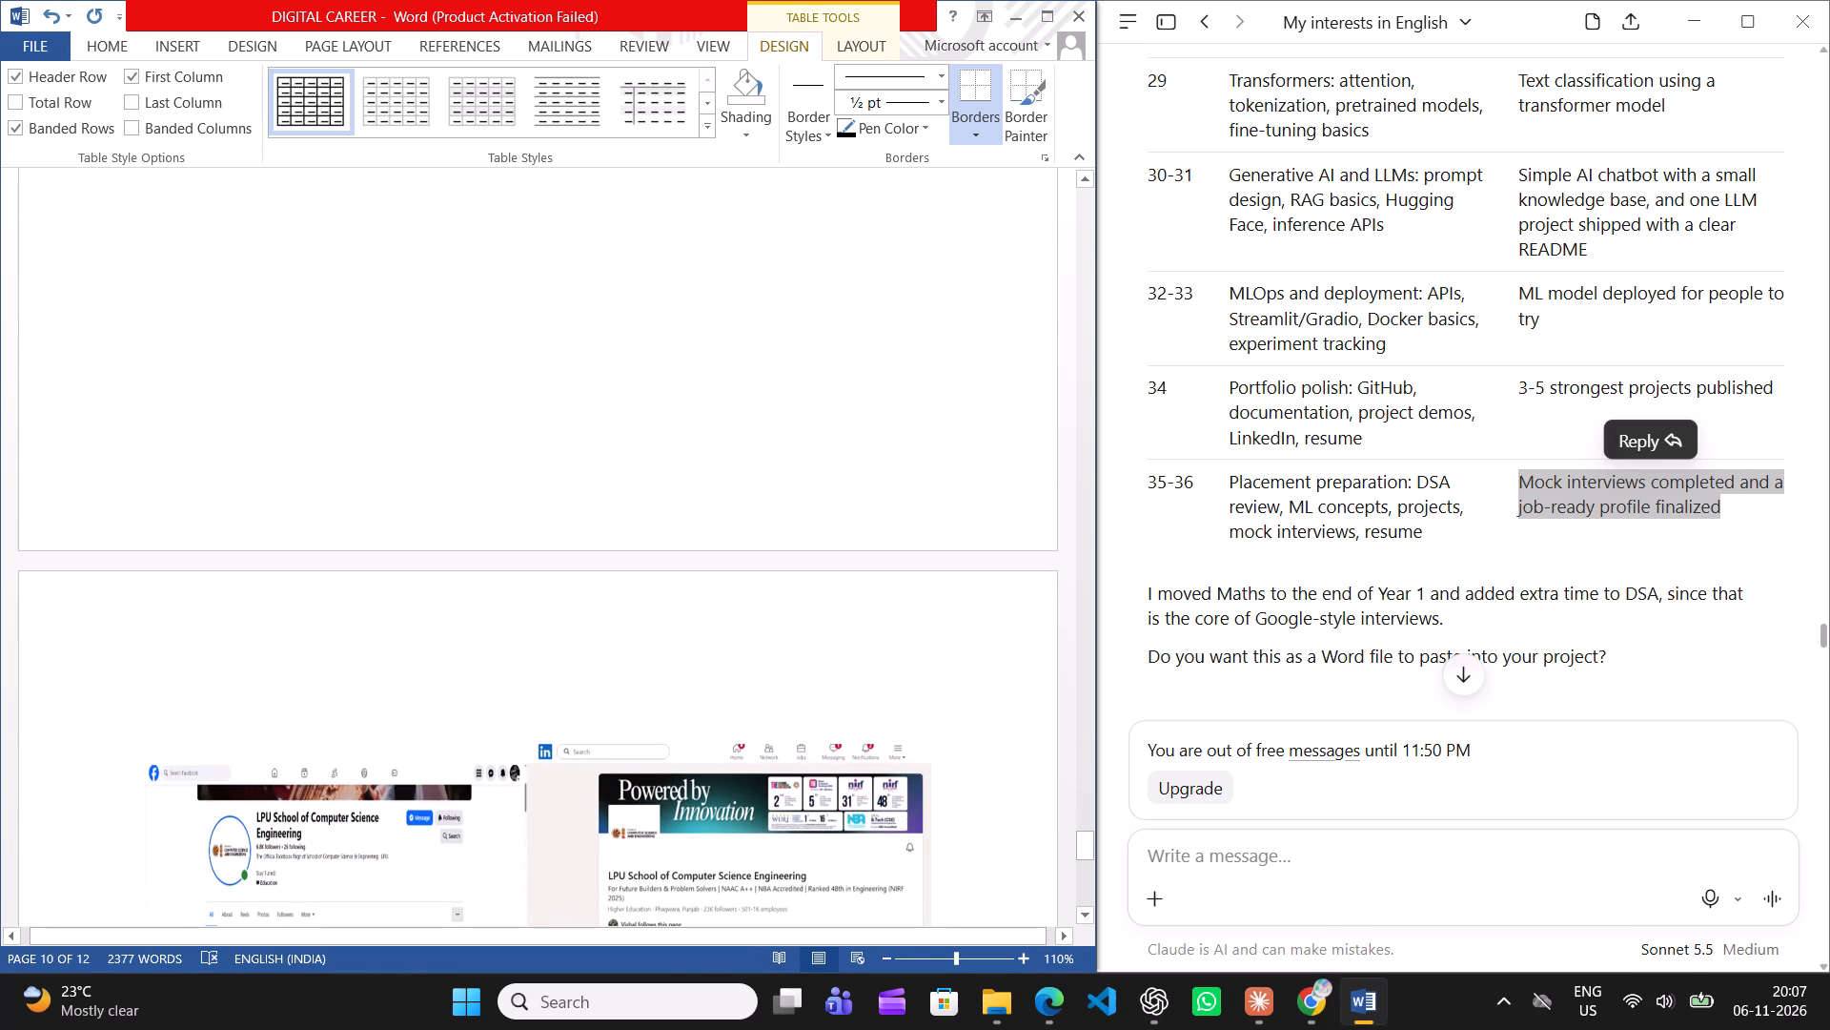
drag(382, 896, 396, 370)
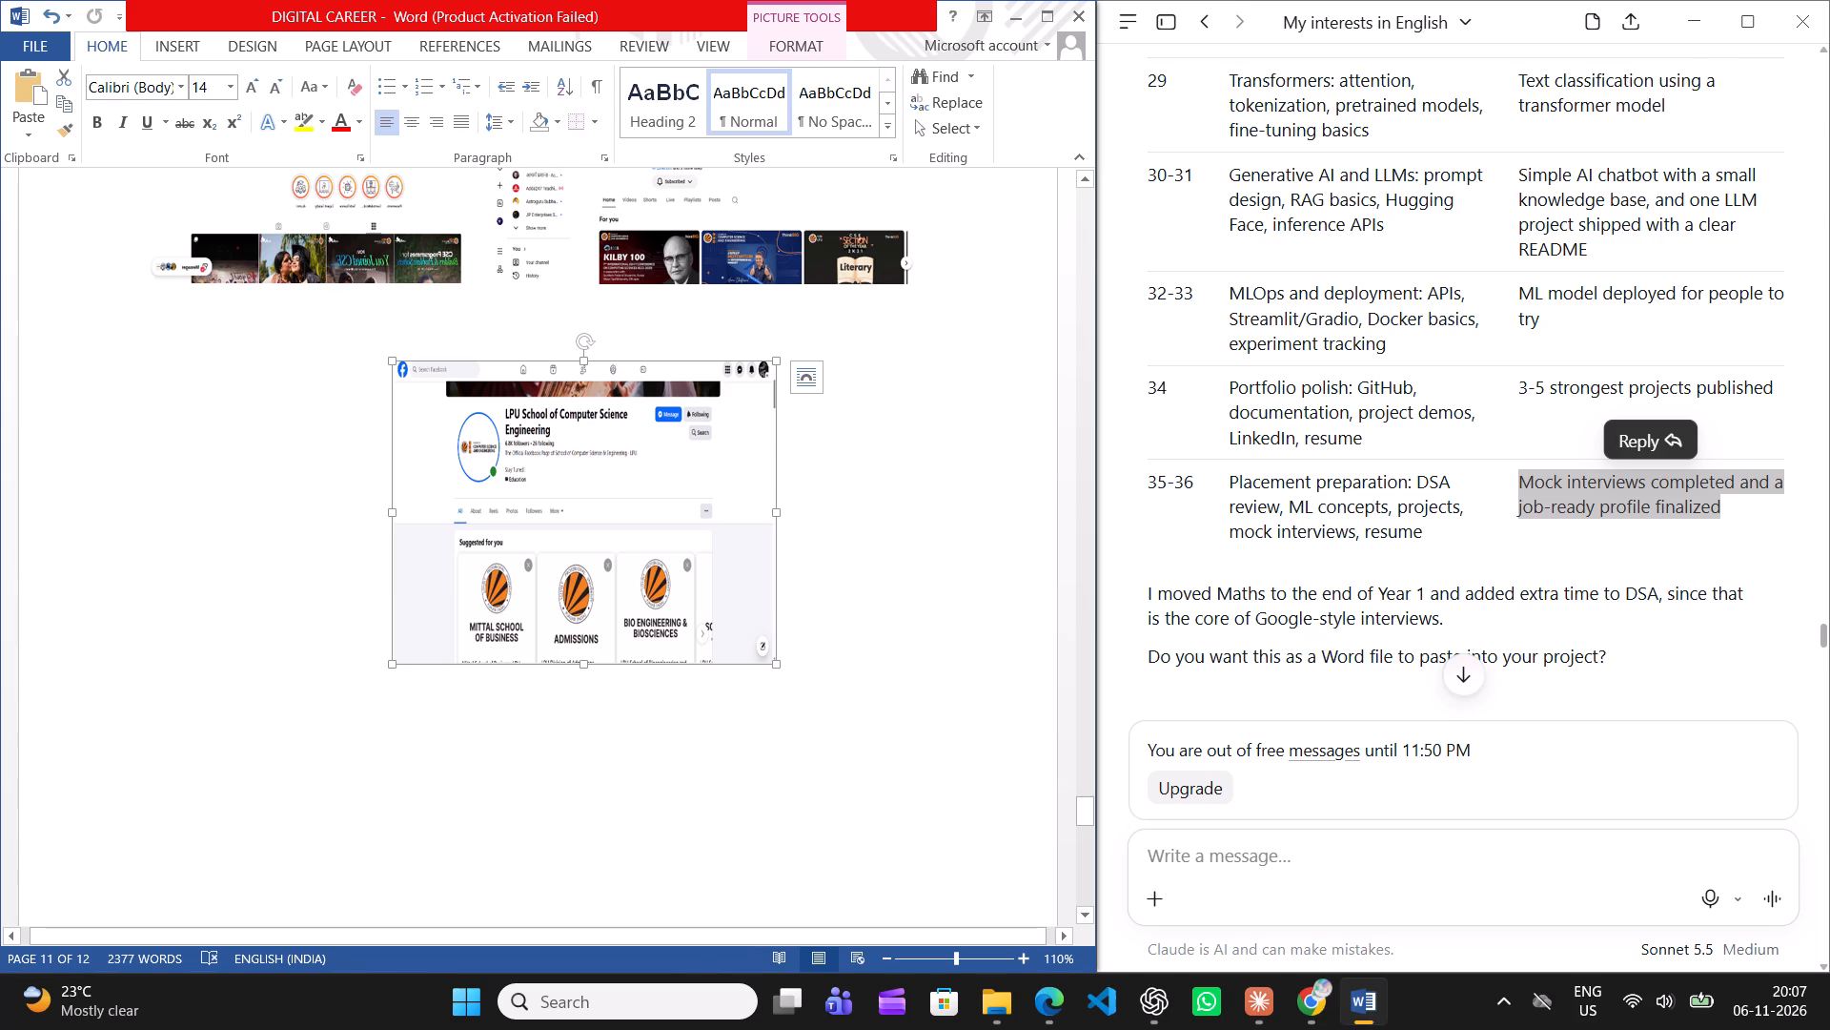
Narrow the Facebook page screenshot and move it near the page's left margin, directly beneath the upper row of screenshots.
drag(392, 511, 180, 418)
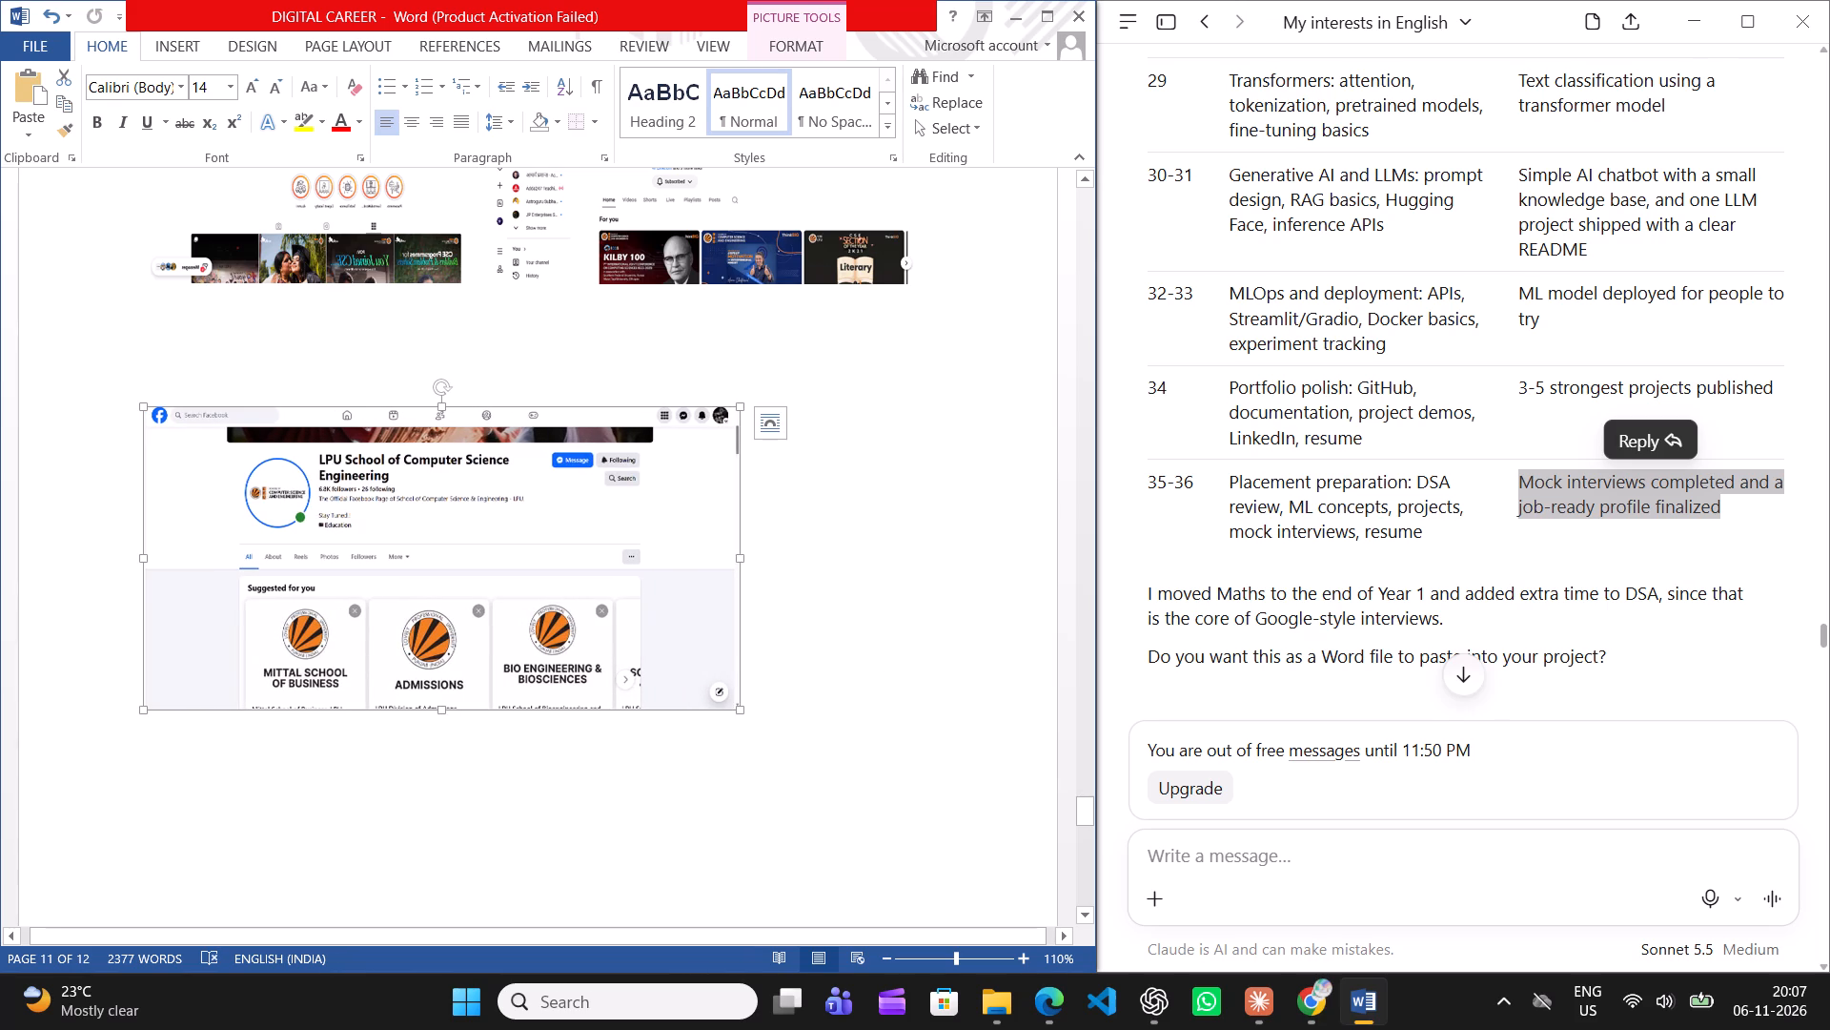
drag(738, 560, 468, 542)
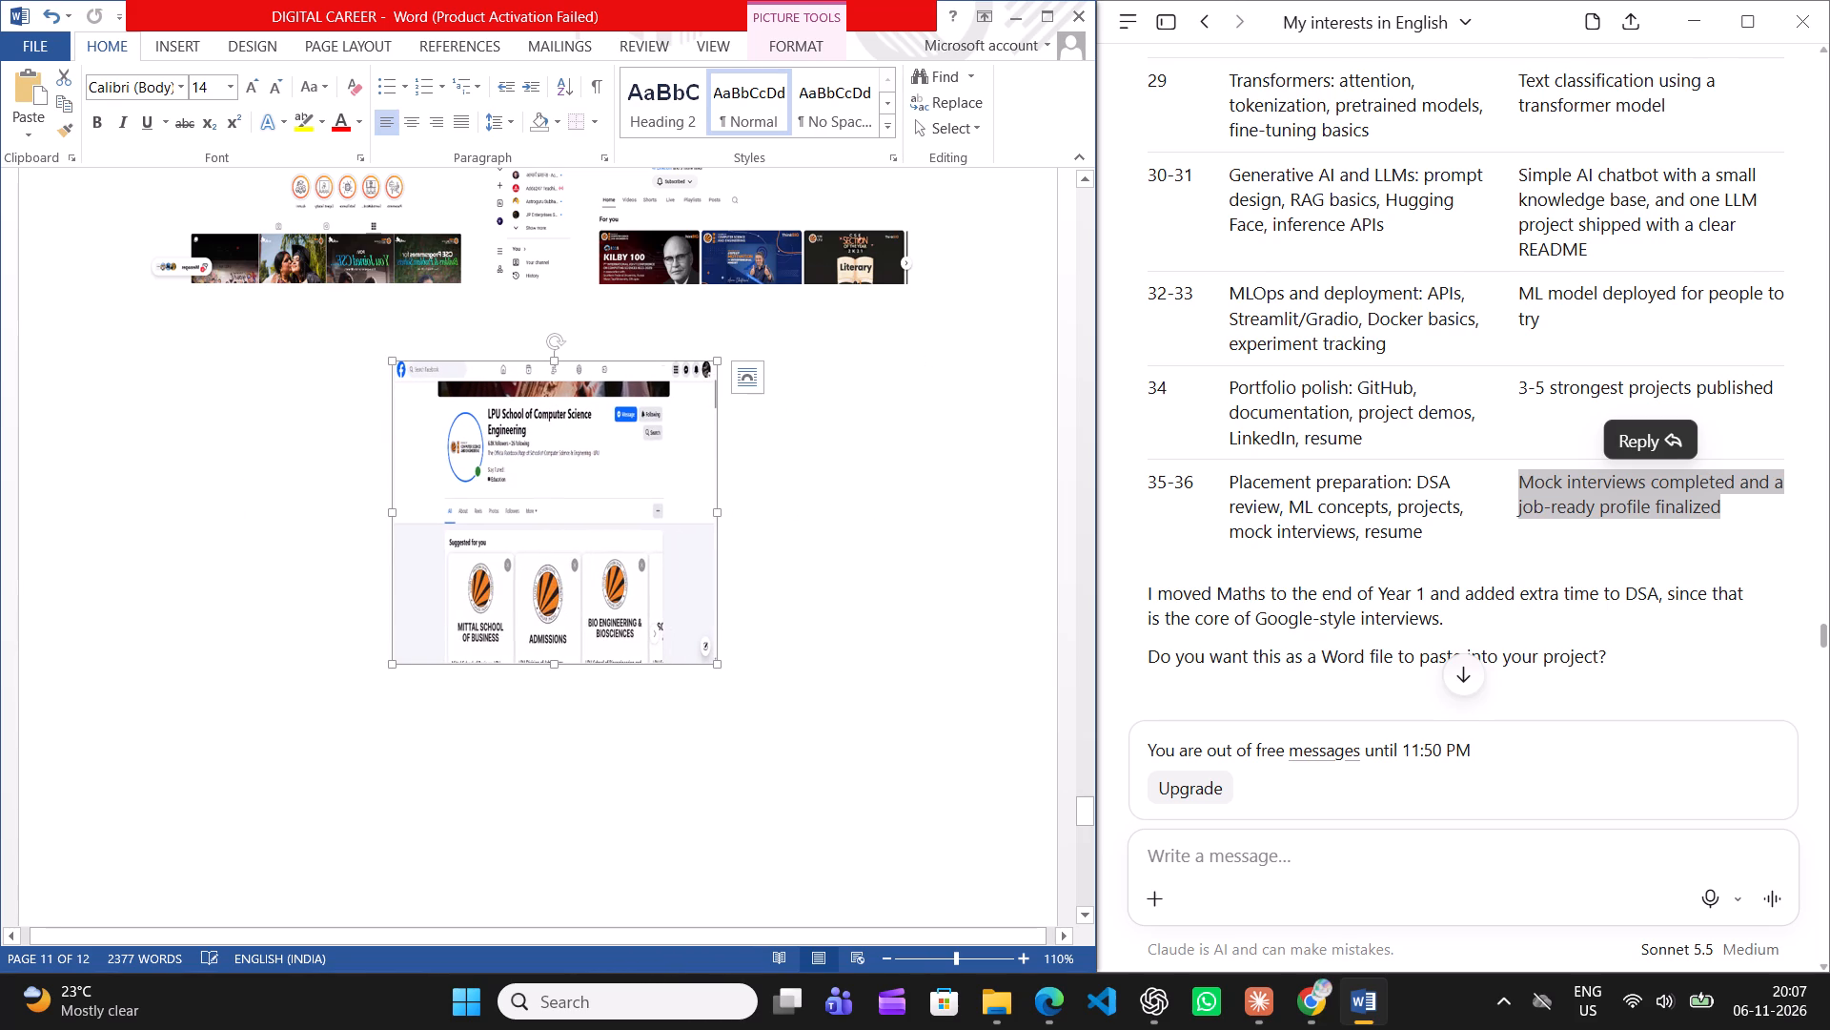
drag(564, 475, 296, 452)
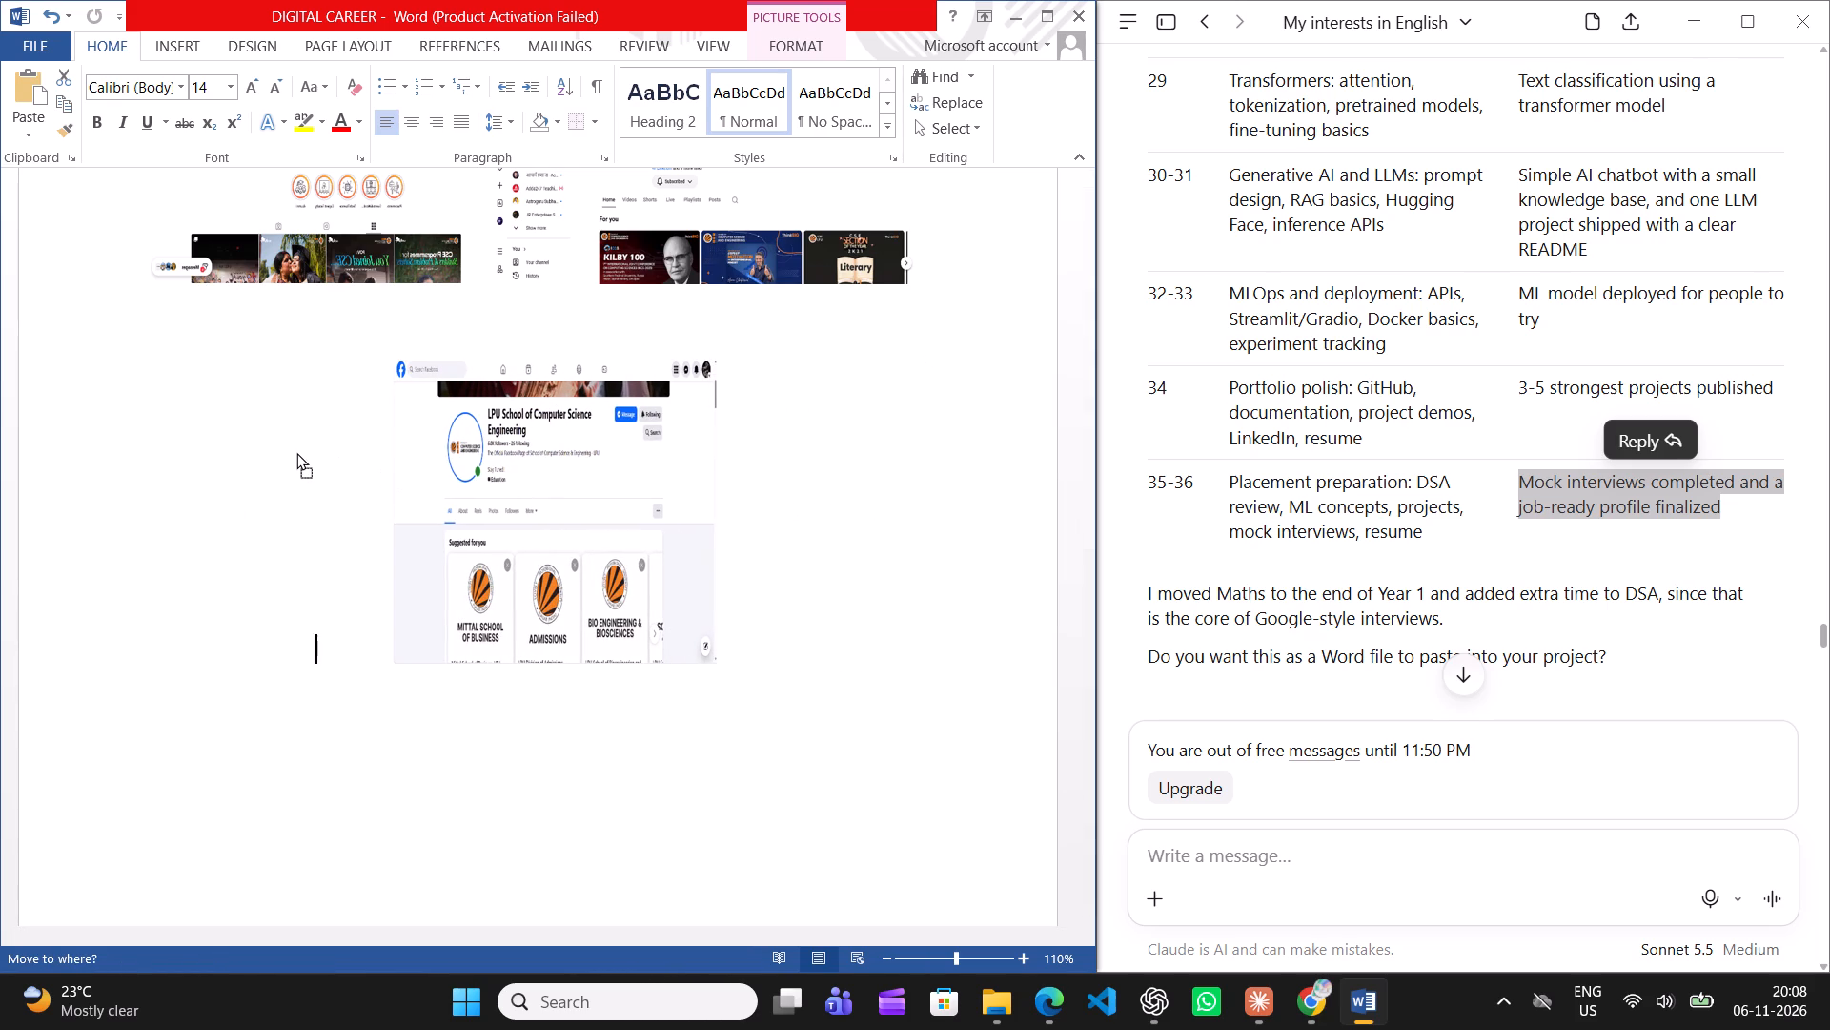
drag(296, 452, 225, 441)
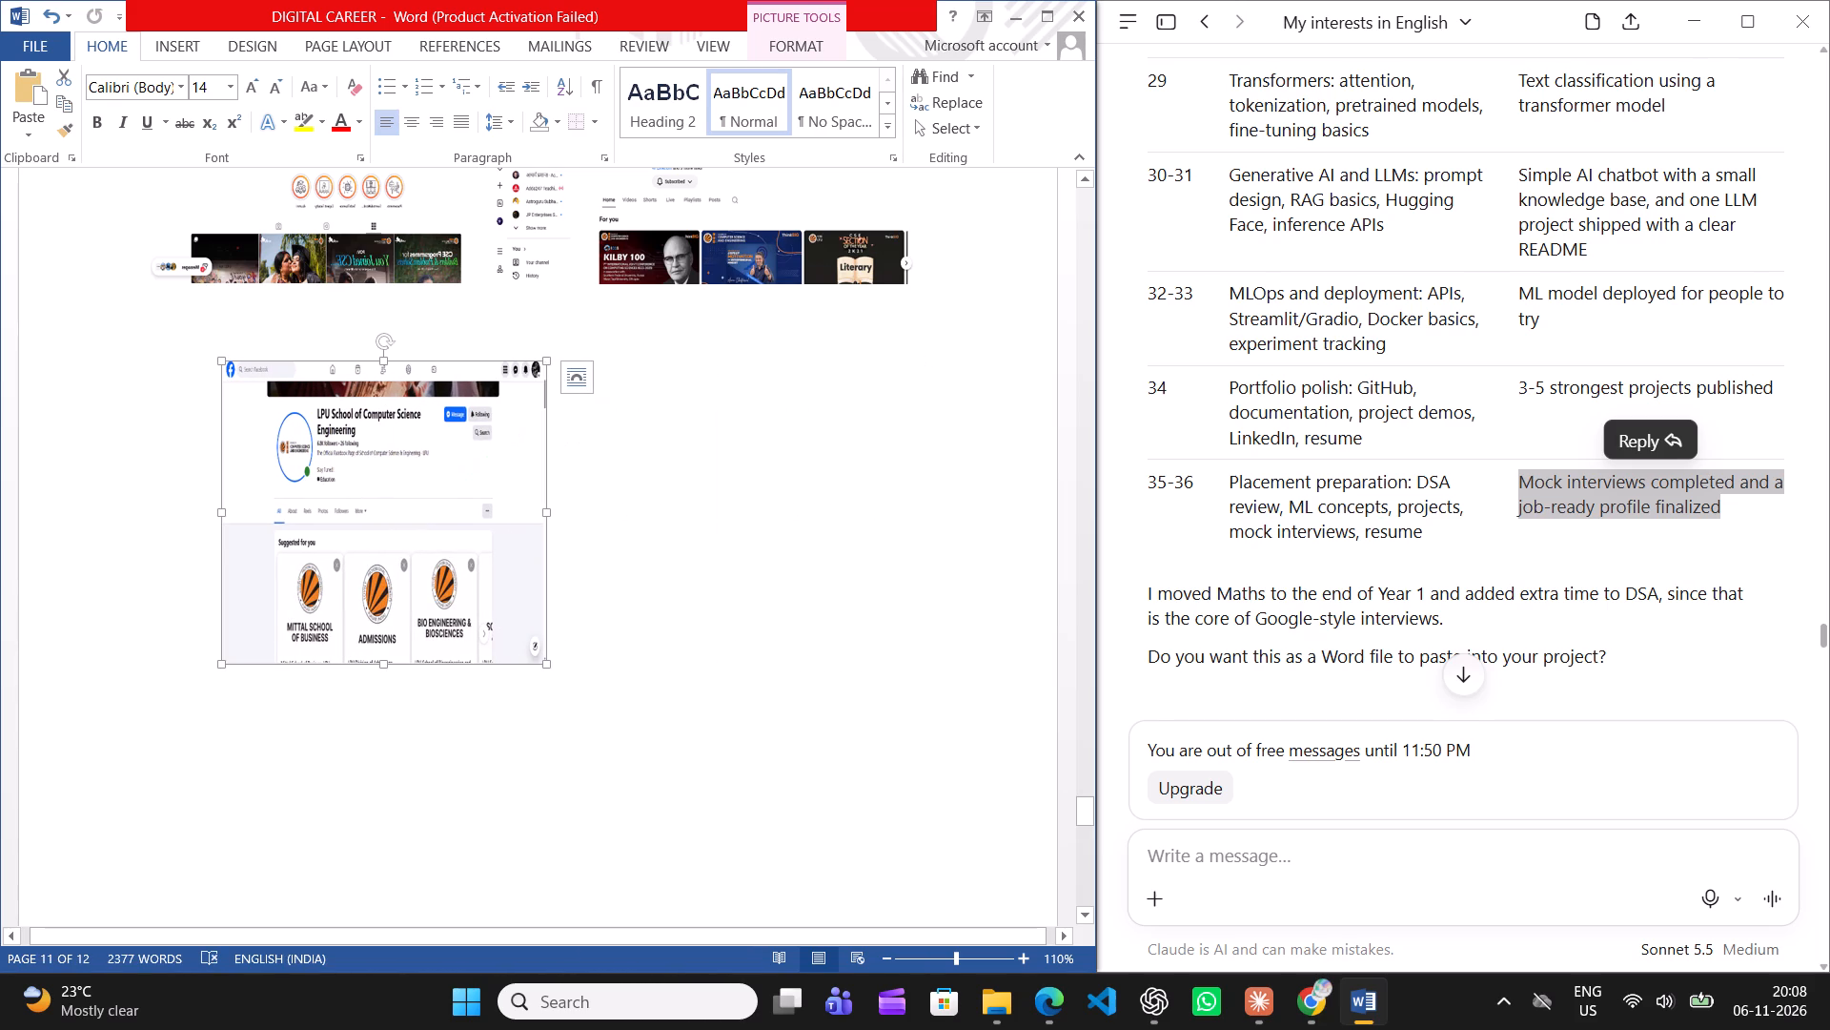
drag(316, 458, 143, 451)
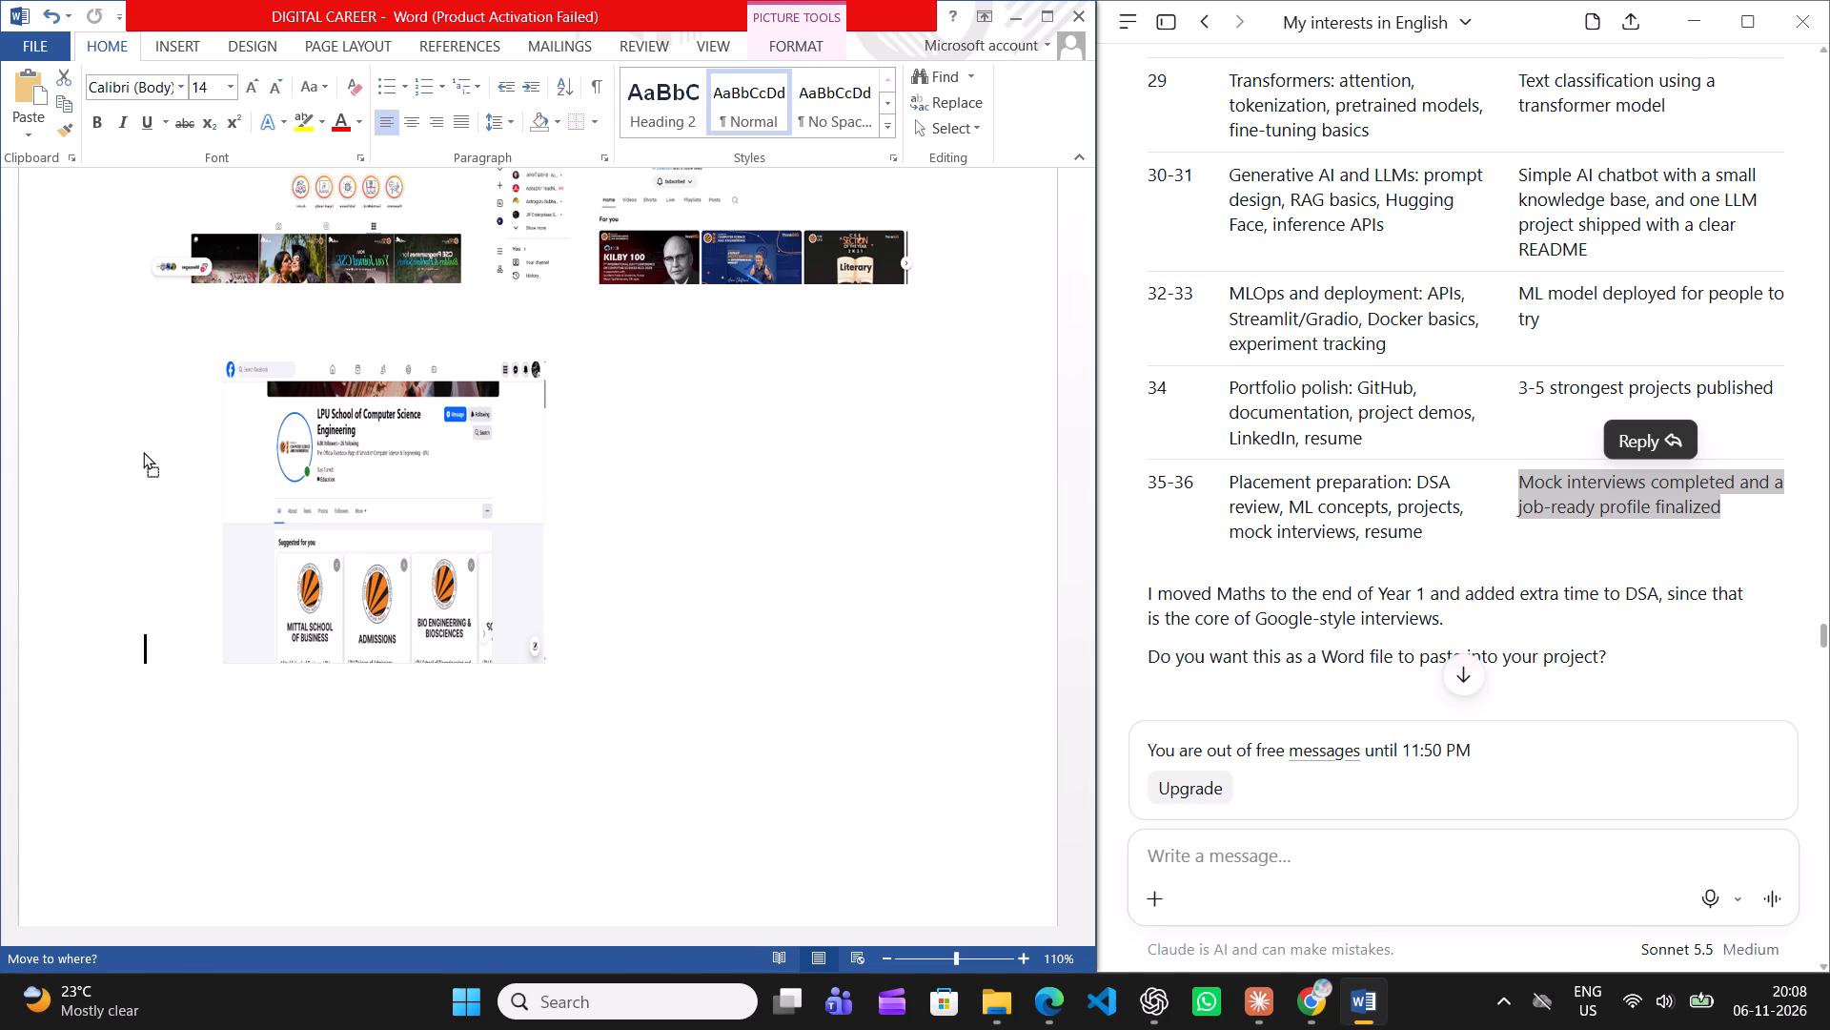
drag(143, 451, 145, 449)
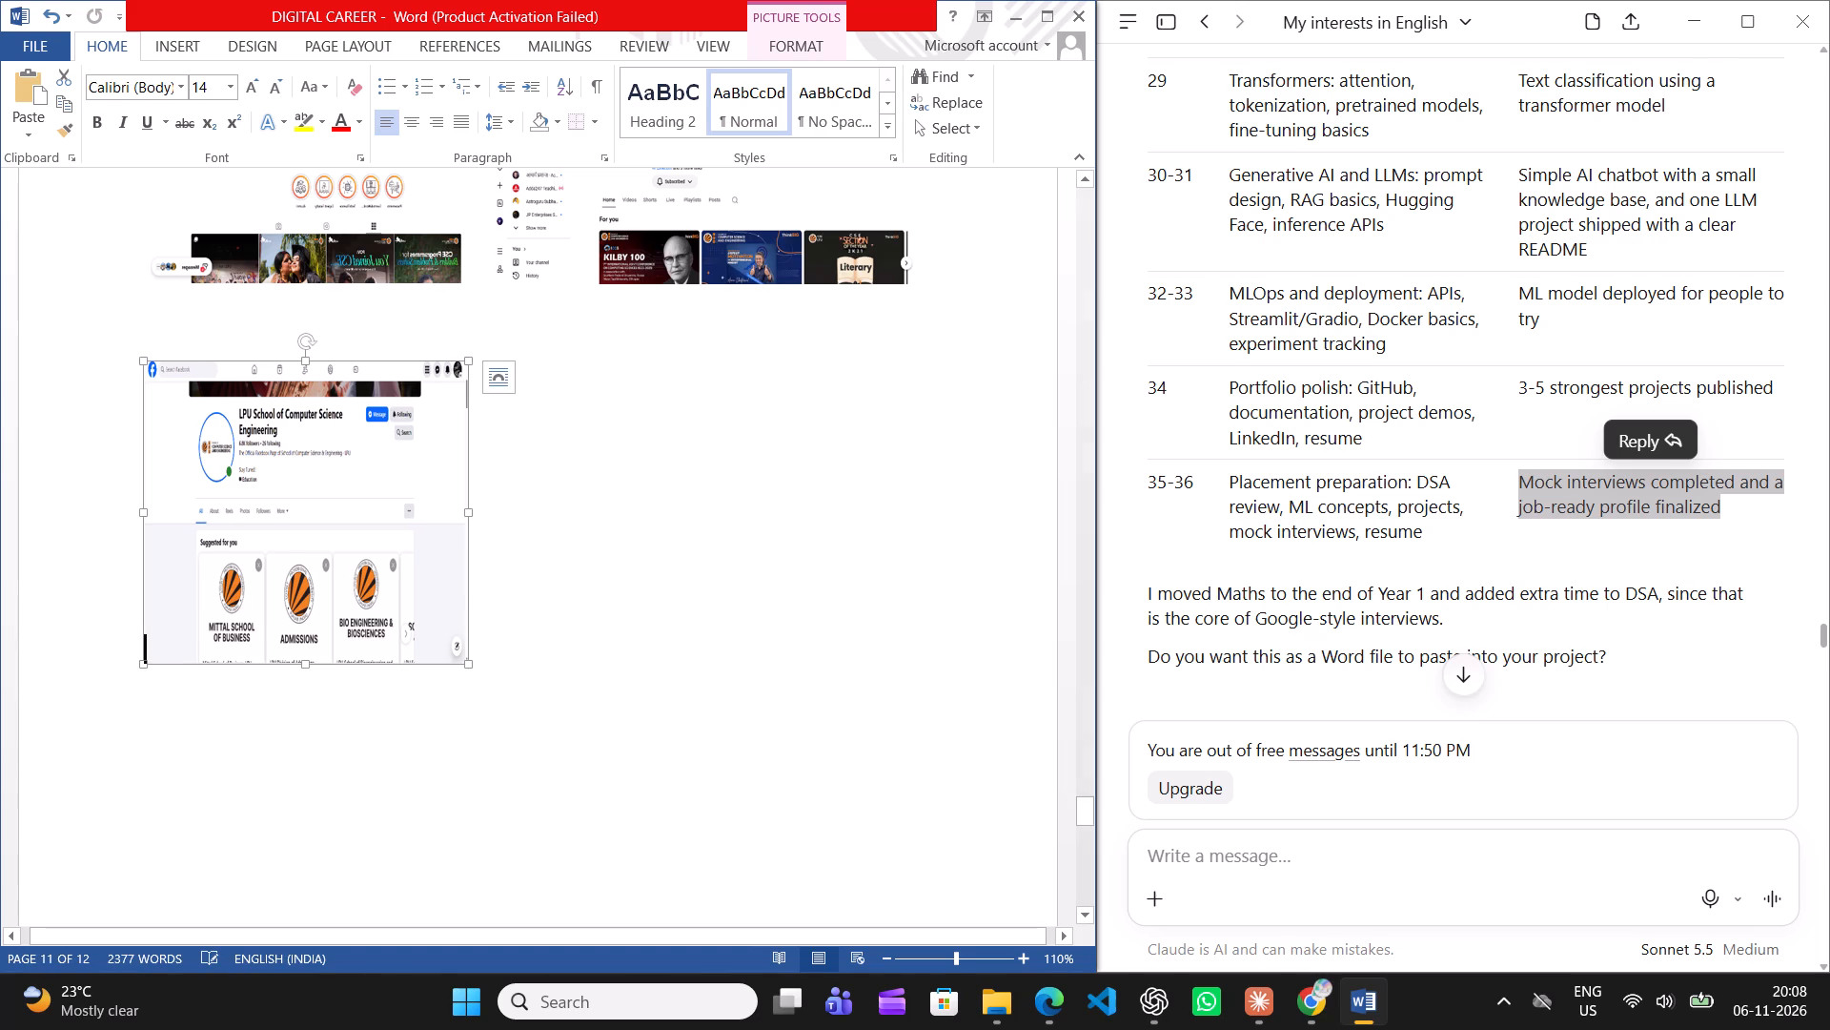
drag(344, 438, 343, 325)
Move the LinkedIn page screenshot to the preceding page, placing it beside the Facebook screenshot and beneath the YouTube one.
scroll(617, 599, down, 4)
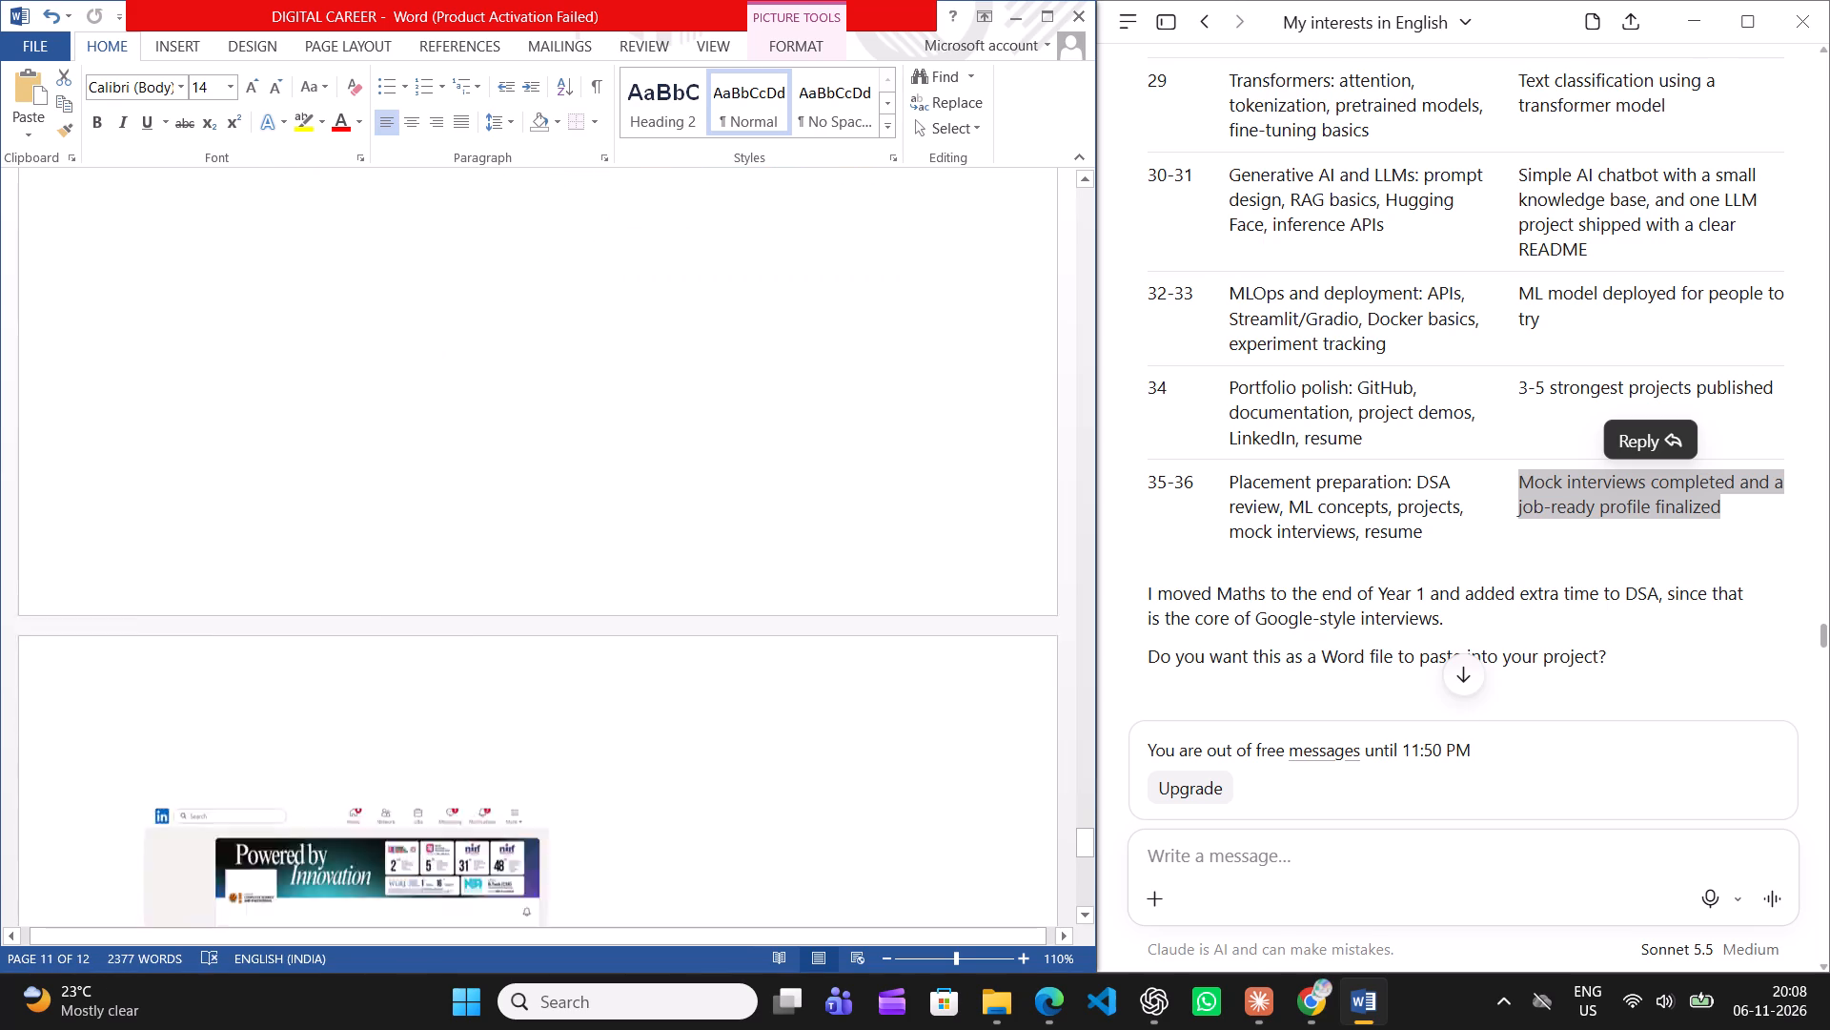
scroll(617, 599, down, 1)
drag(462, 621, 578, 236)
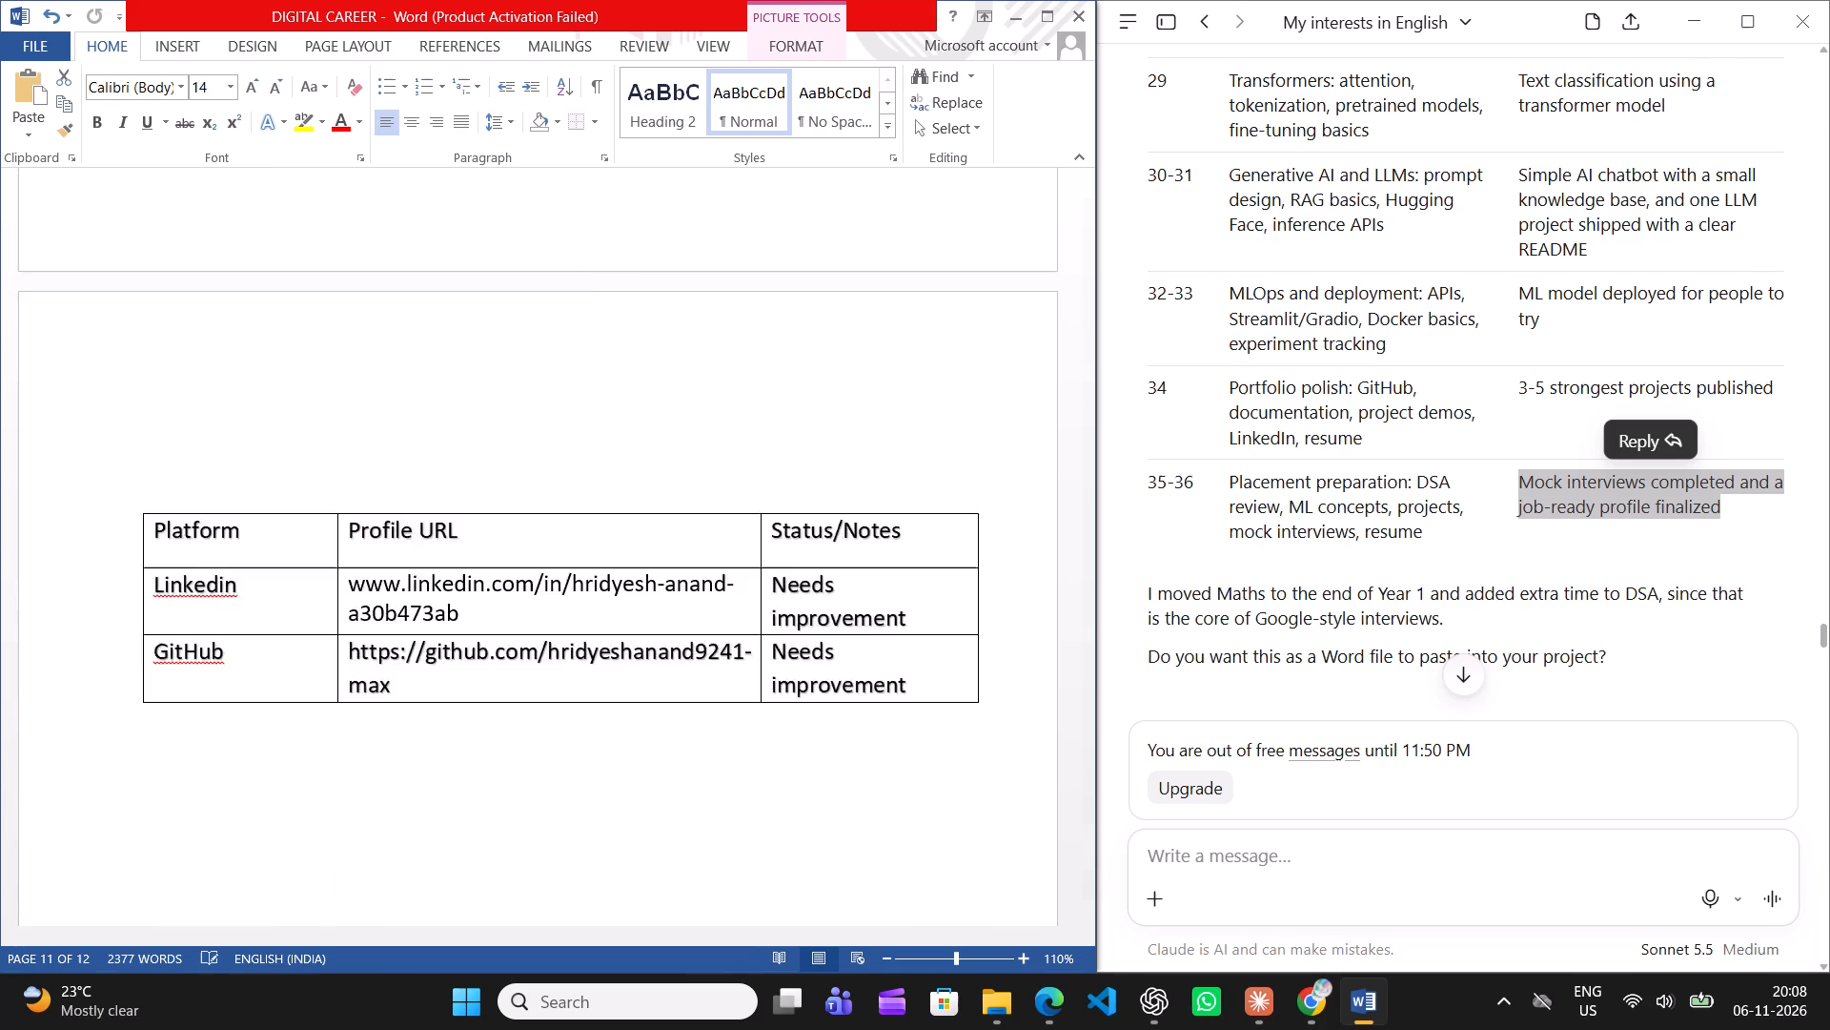
scroll(632, 362, up, 2)
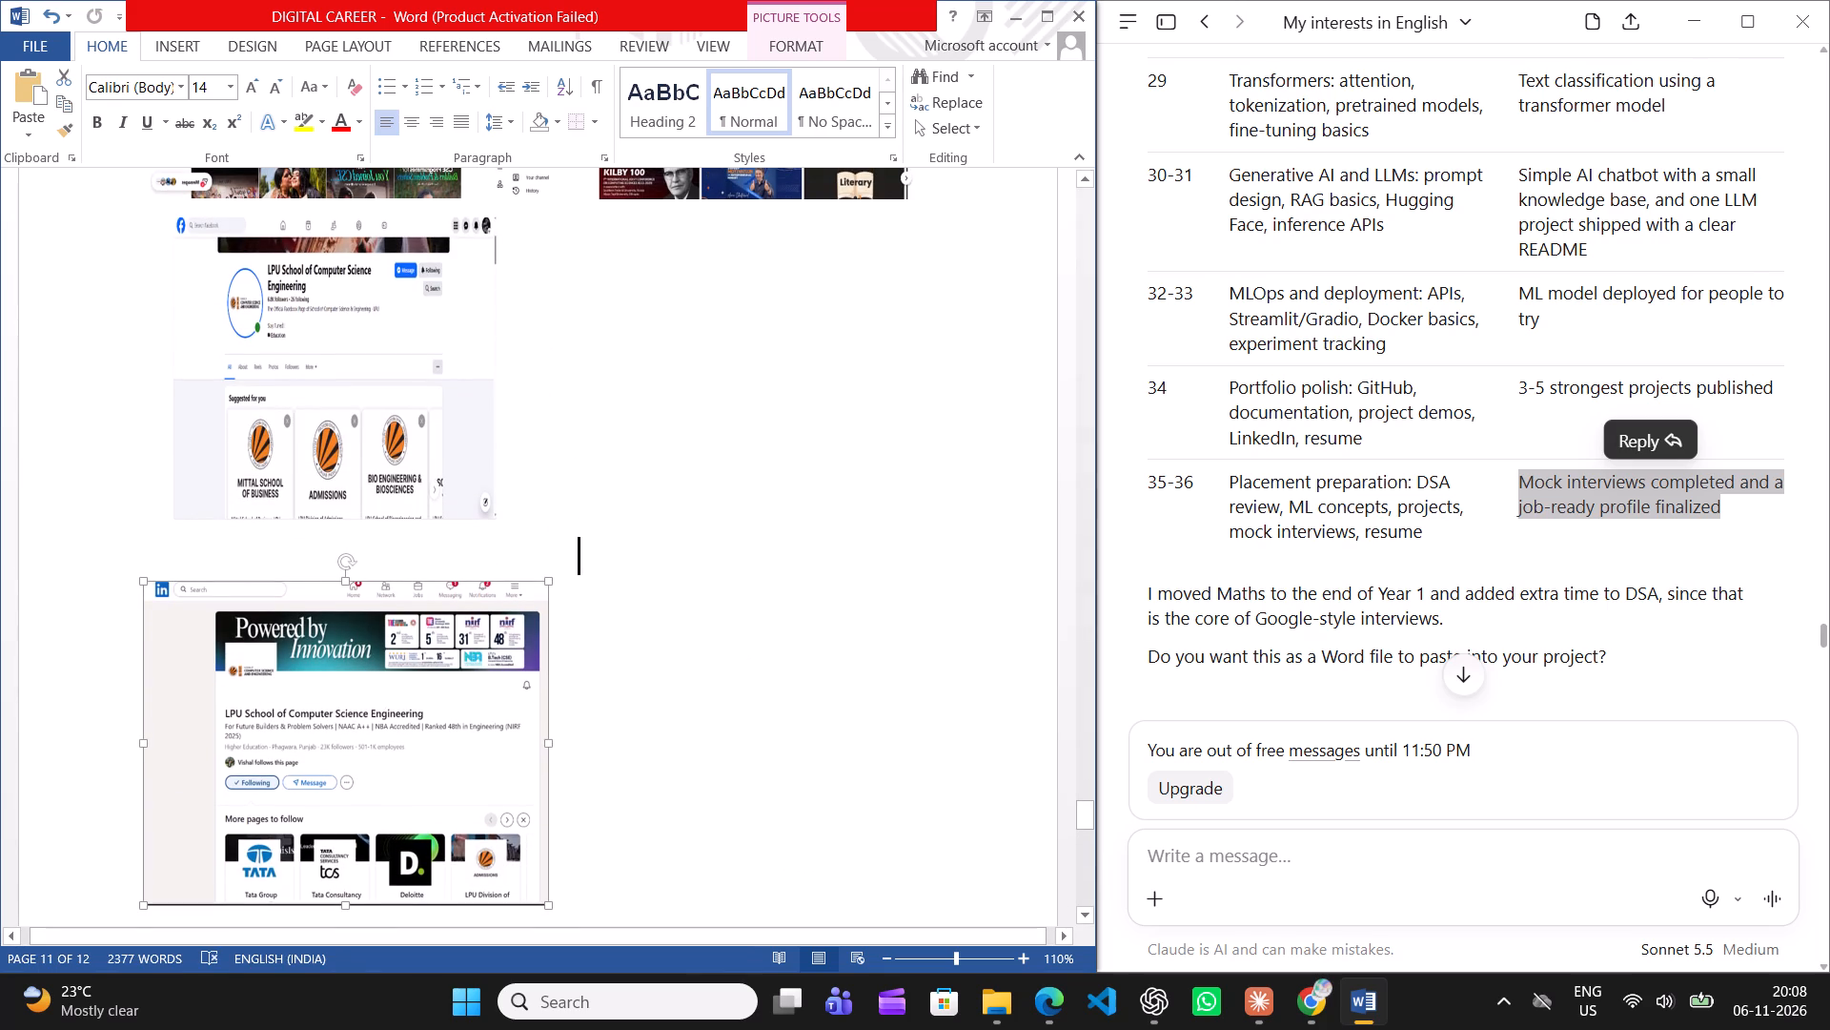
drag(494, 656, 811, 342)
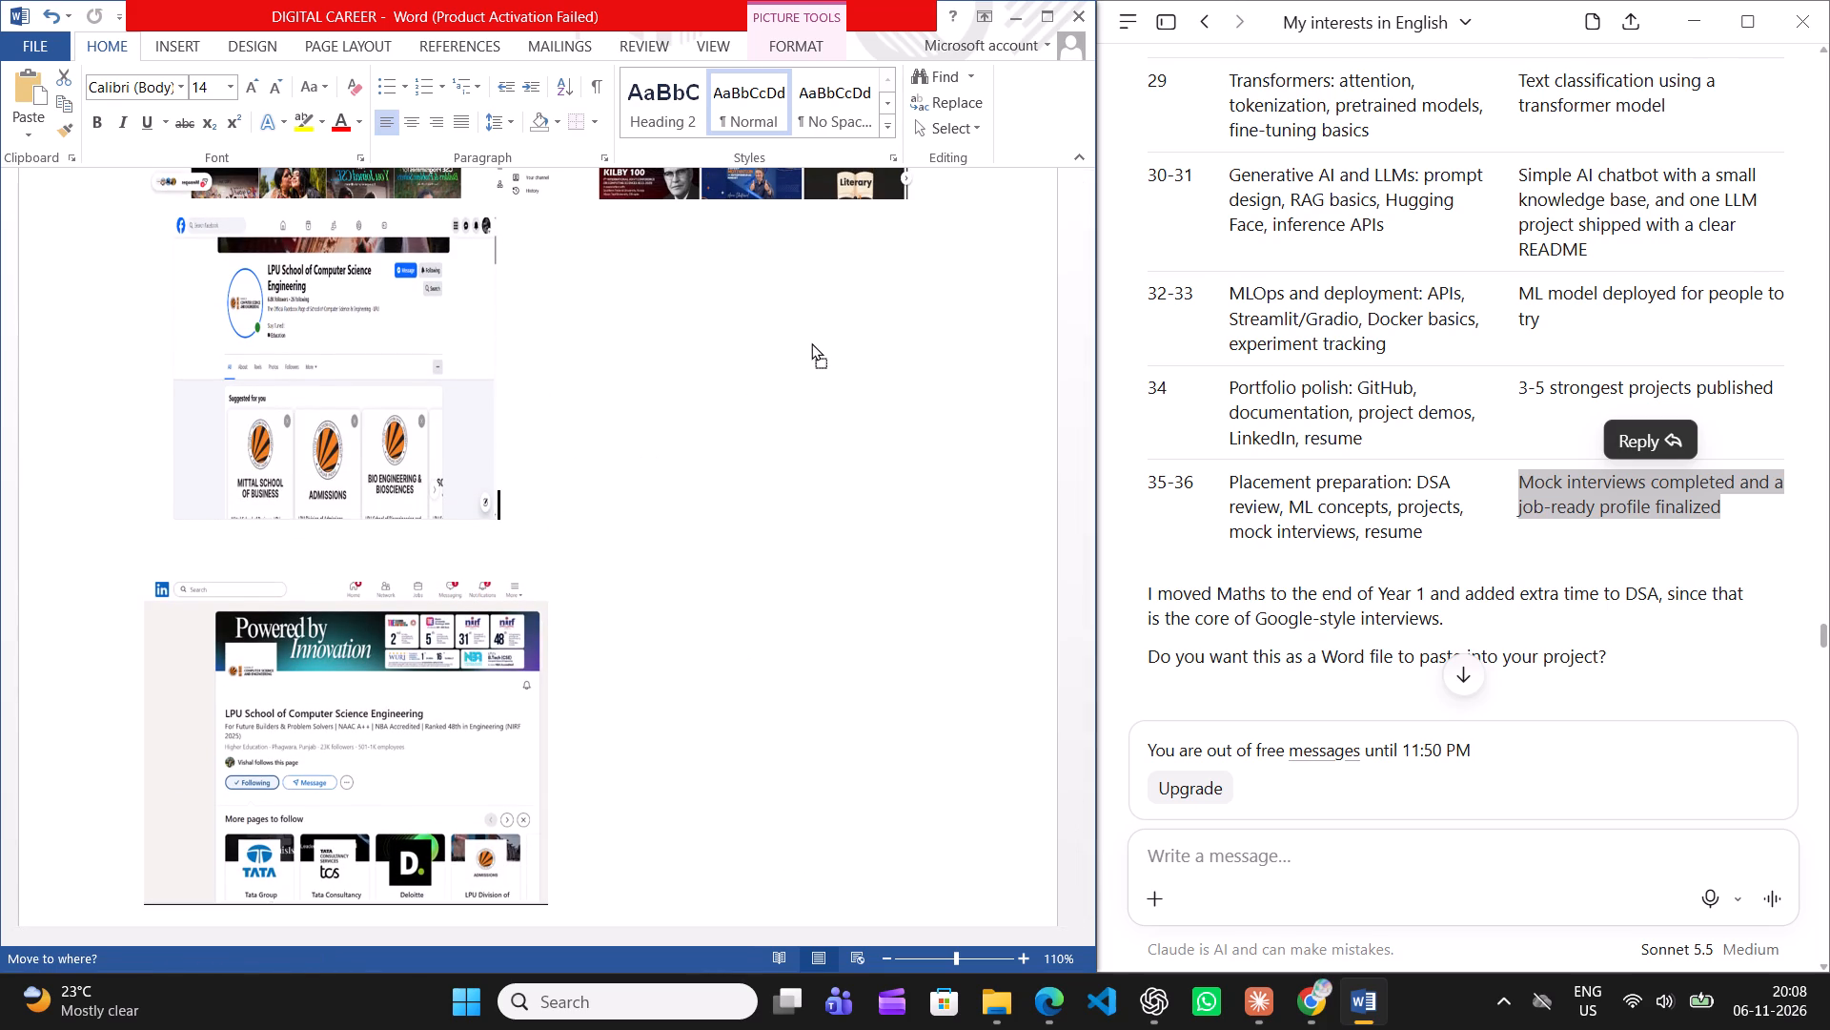
drag(811, 342, 762, 263)
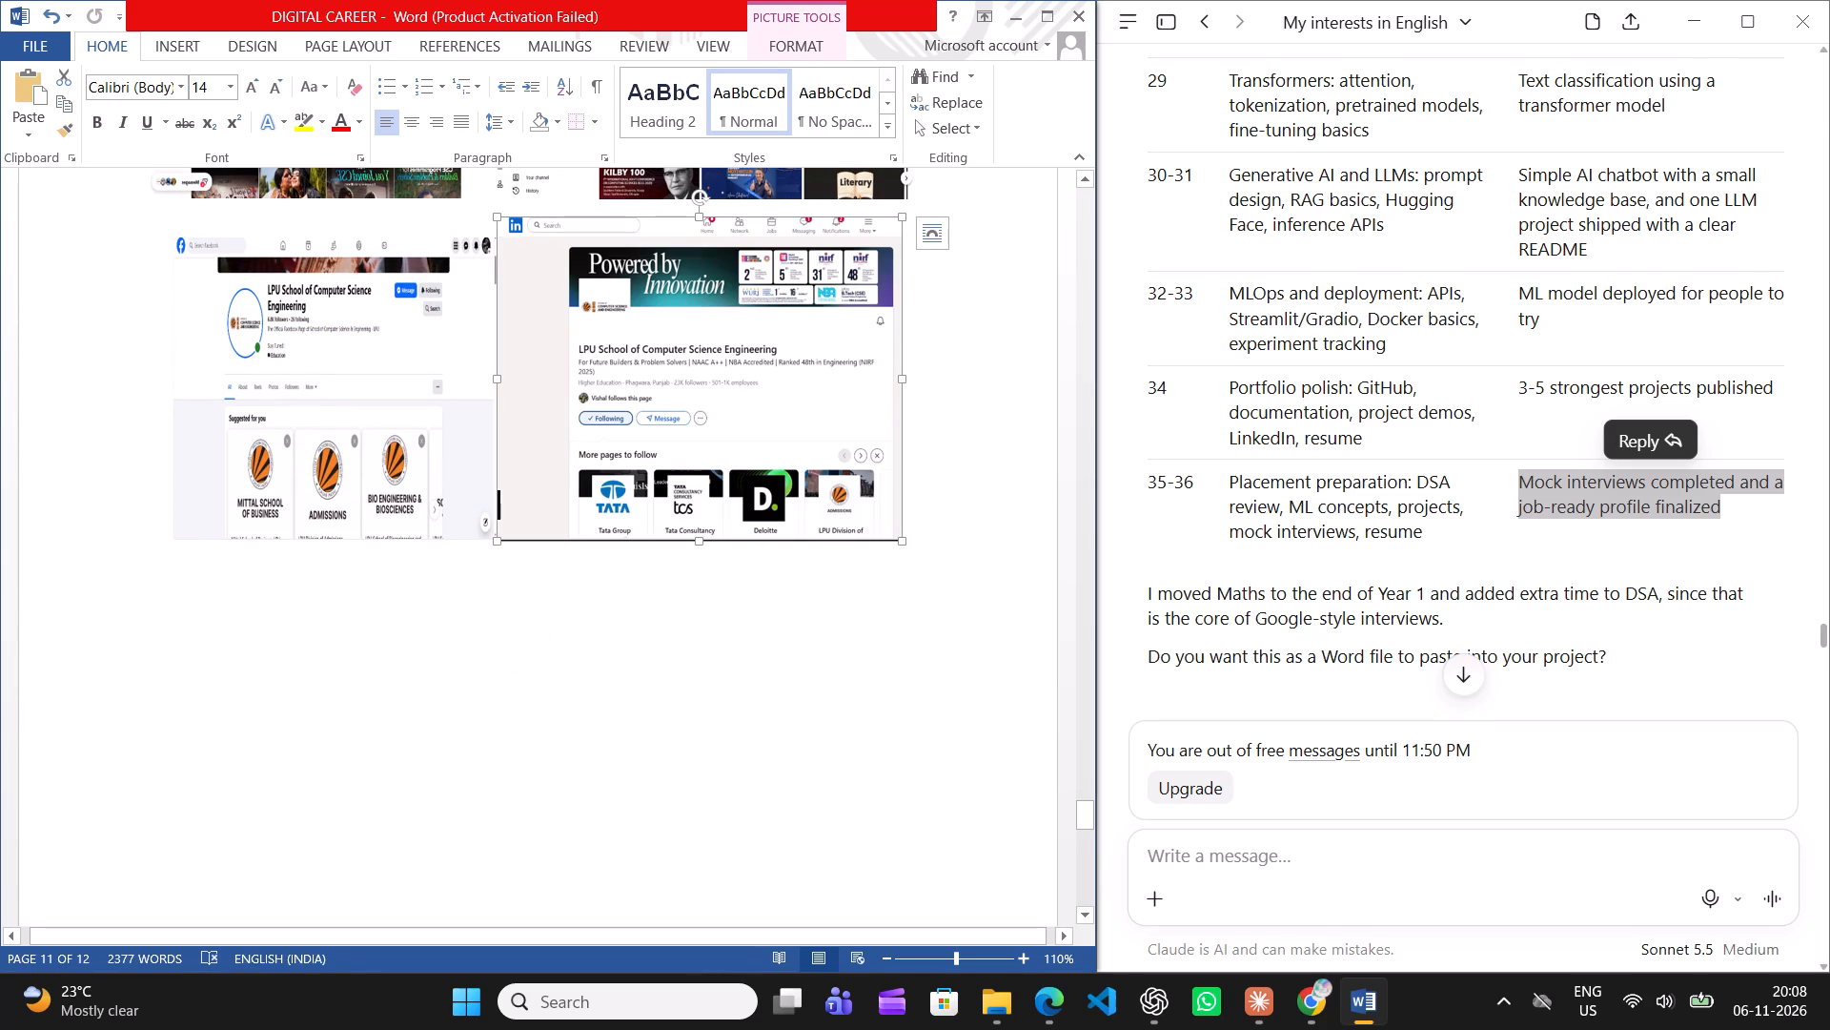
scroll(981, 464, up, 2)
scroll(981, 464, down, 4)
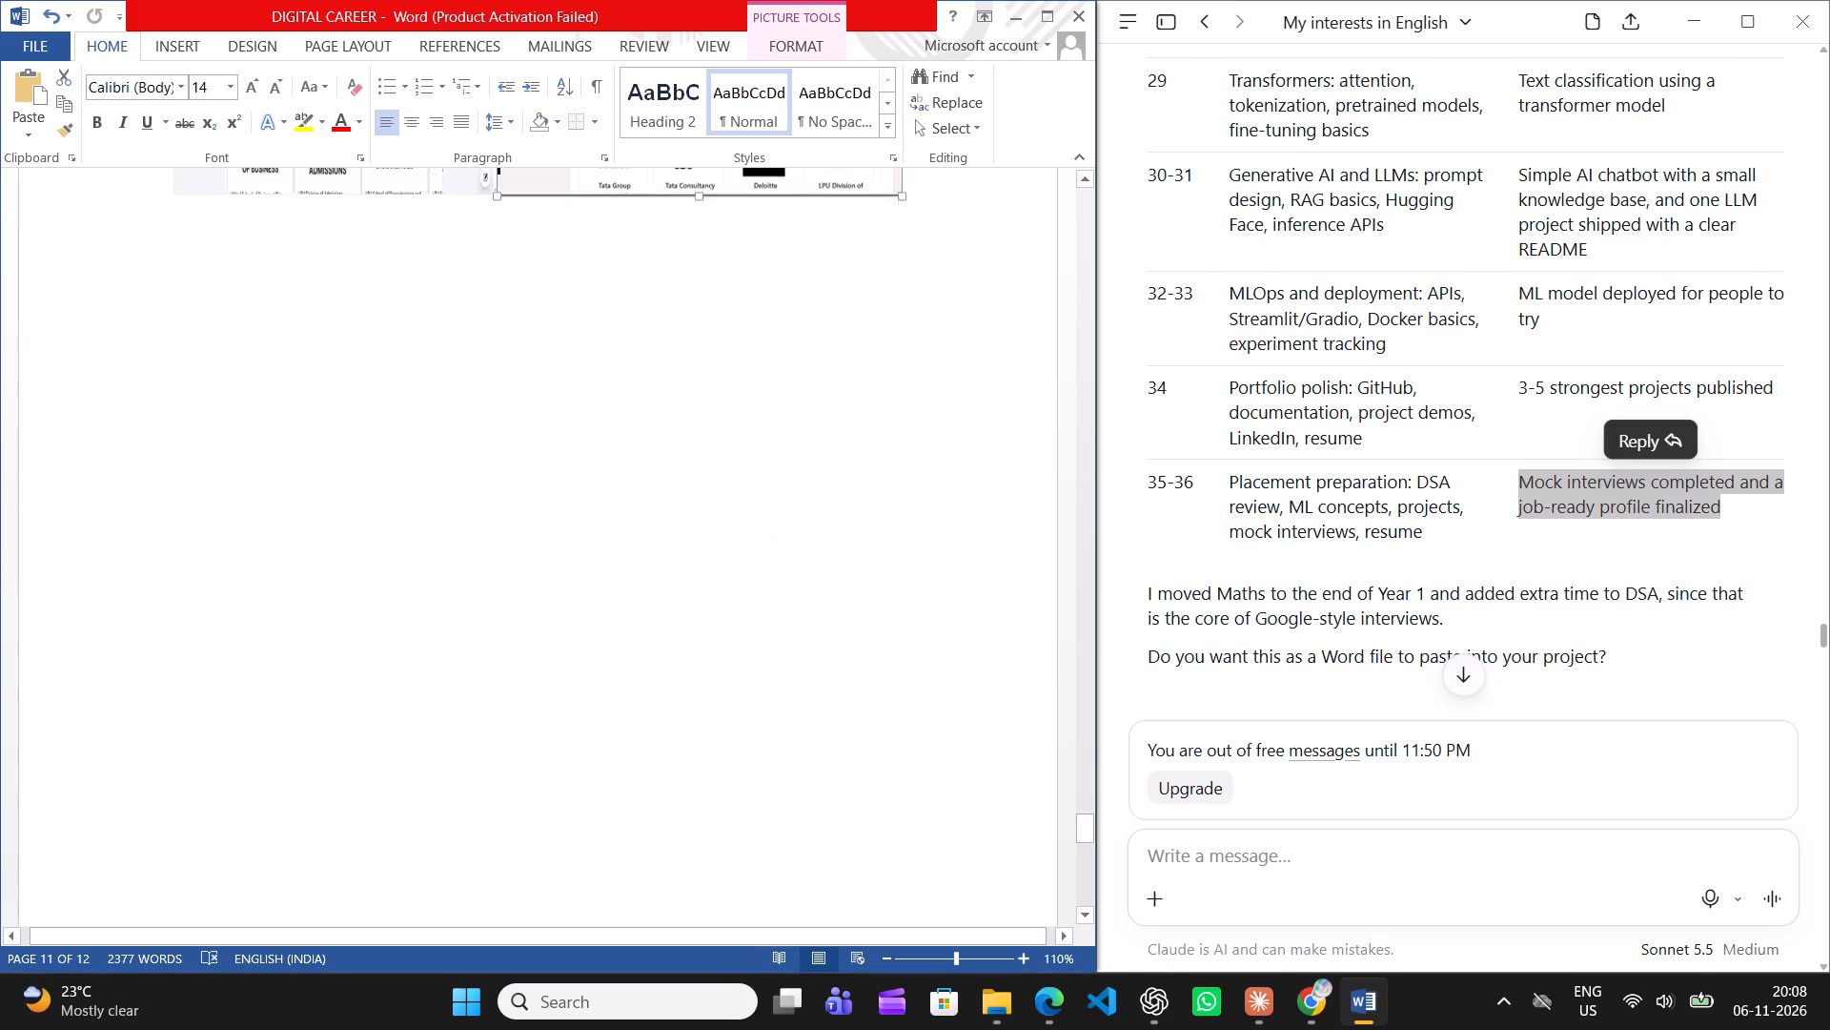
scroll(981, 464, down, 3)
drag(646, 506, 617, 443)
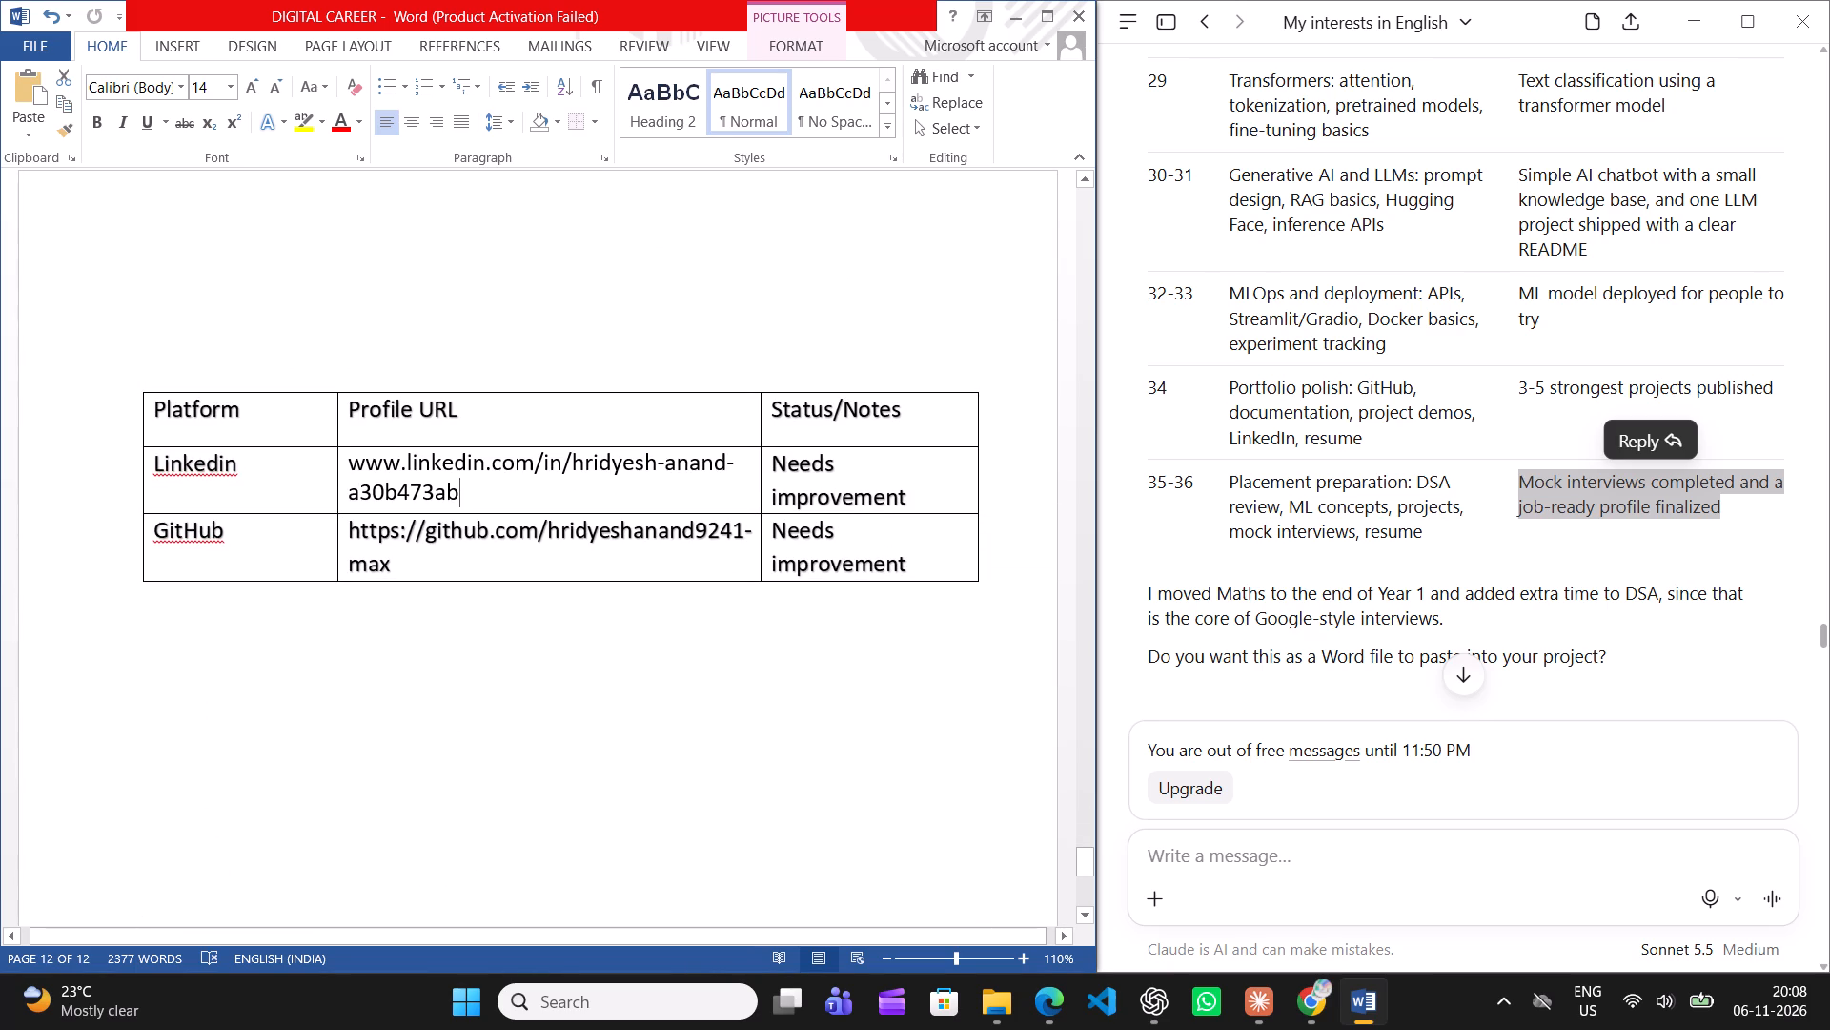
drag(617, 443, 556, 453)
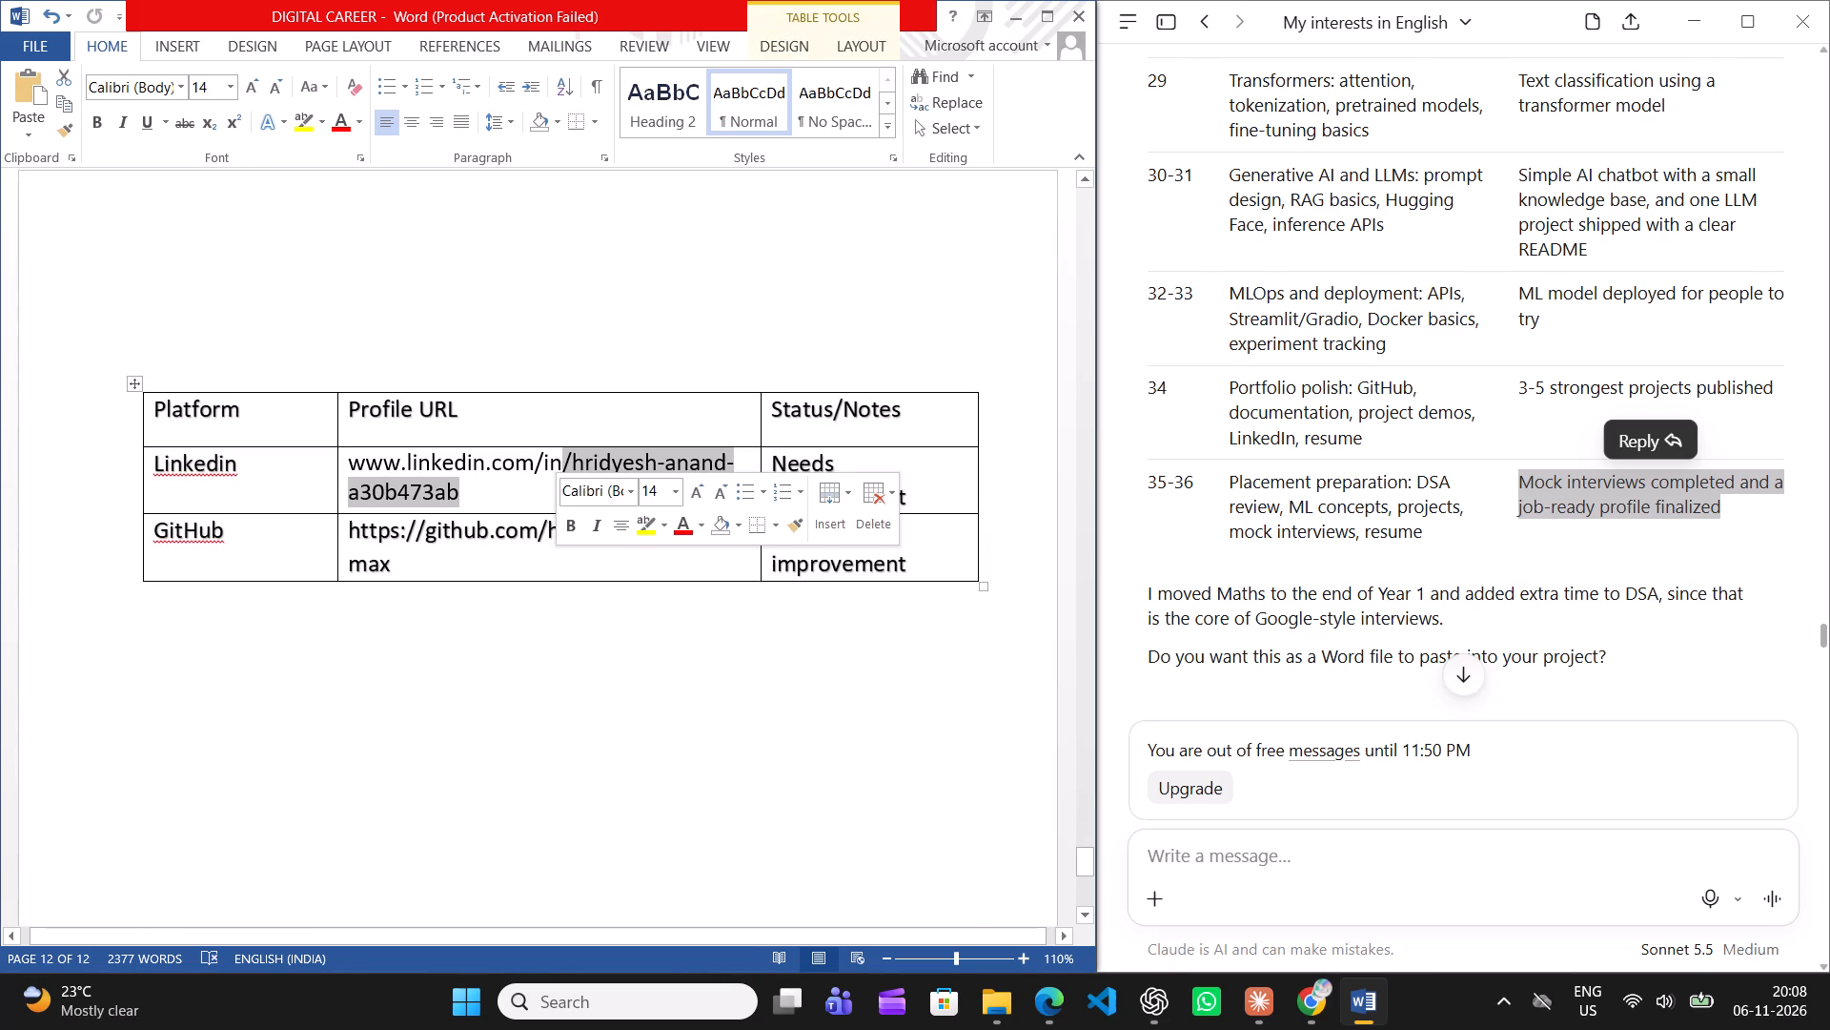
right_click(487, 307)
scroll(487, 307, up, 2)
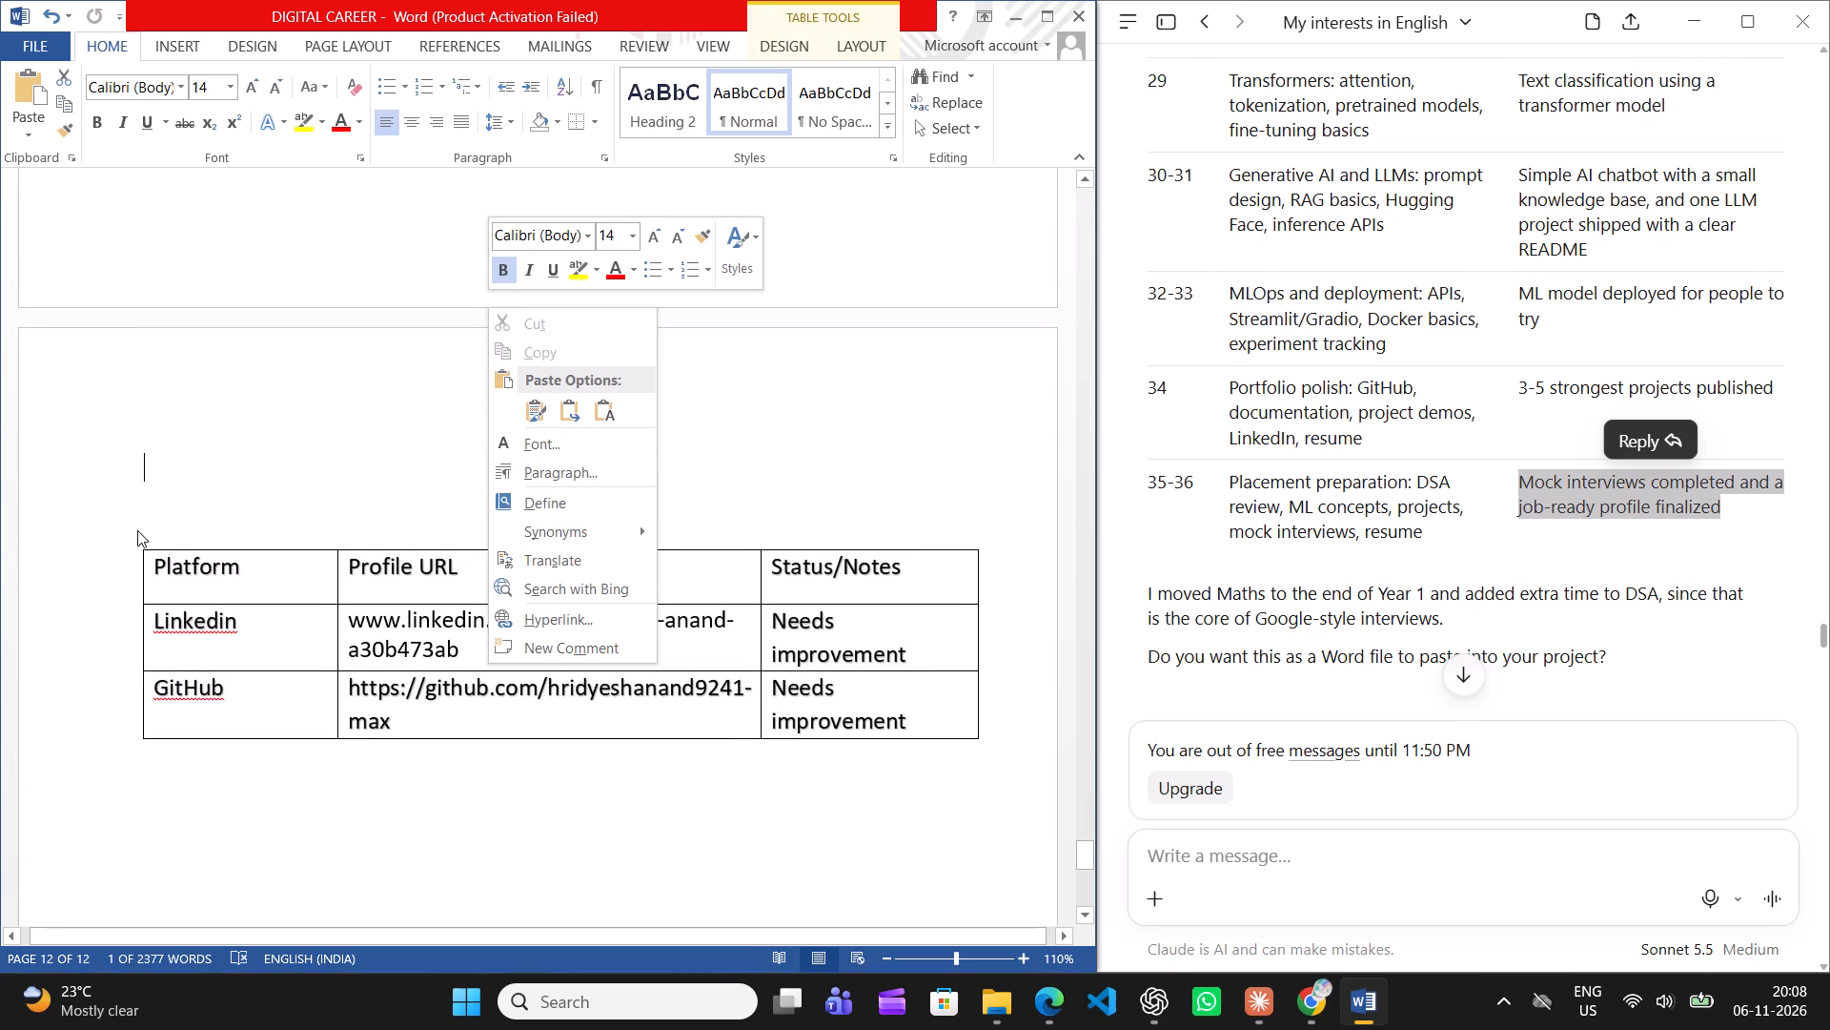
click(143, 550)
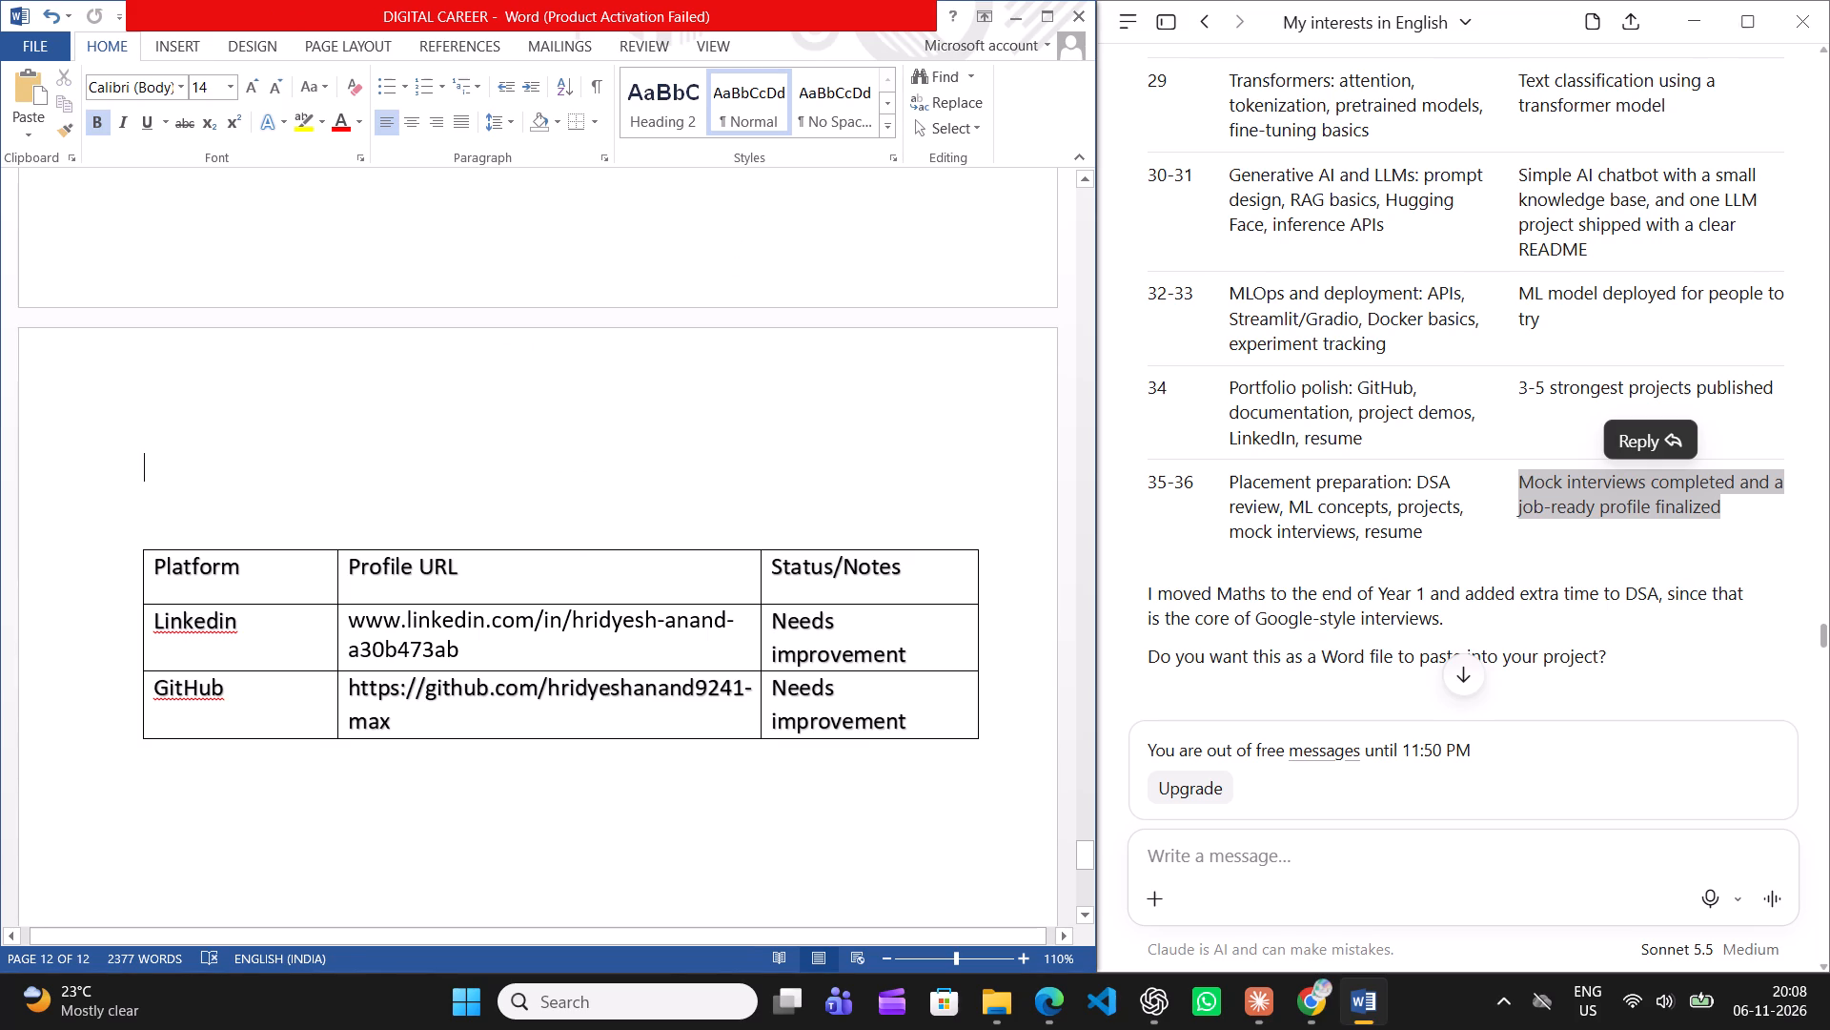
Move the Platform, Profile URL and Status/Notes table up onto the screenshots page, just beneath the Facebook and LinkedIn screenshots.
click(229, 598)
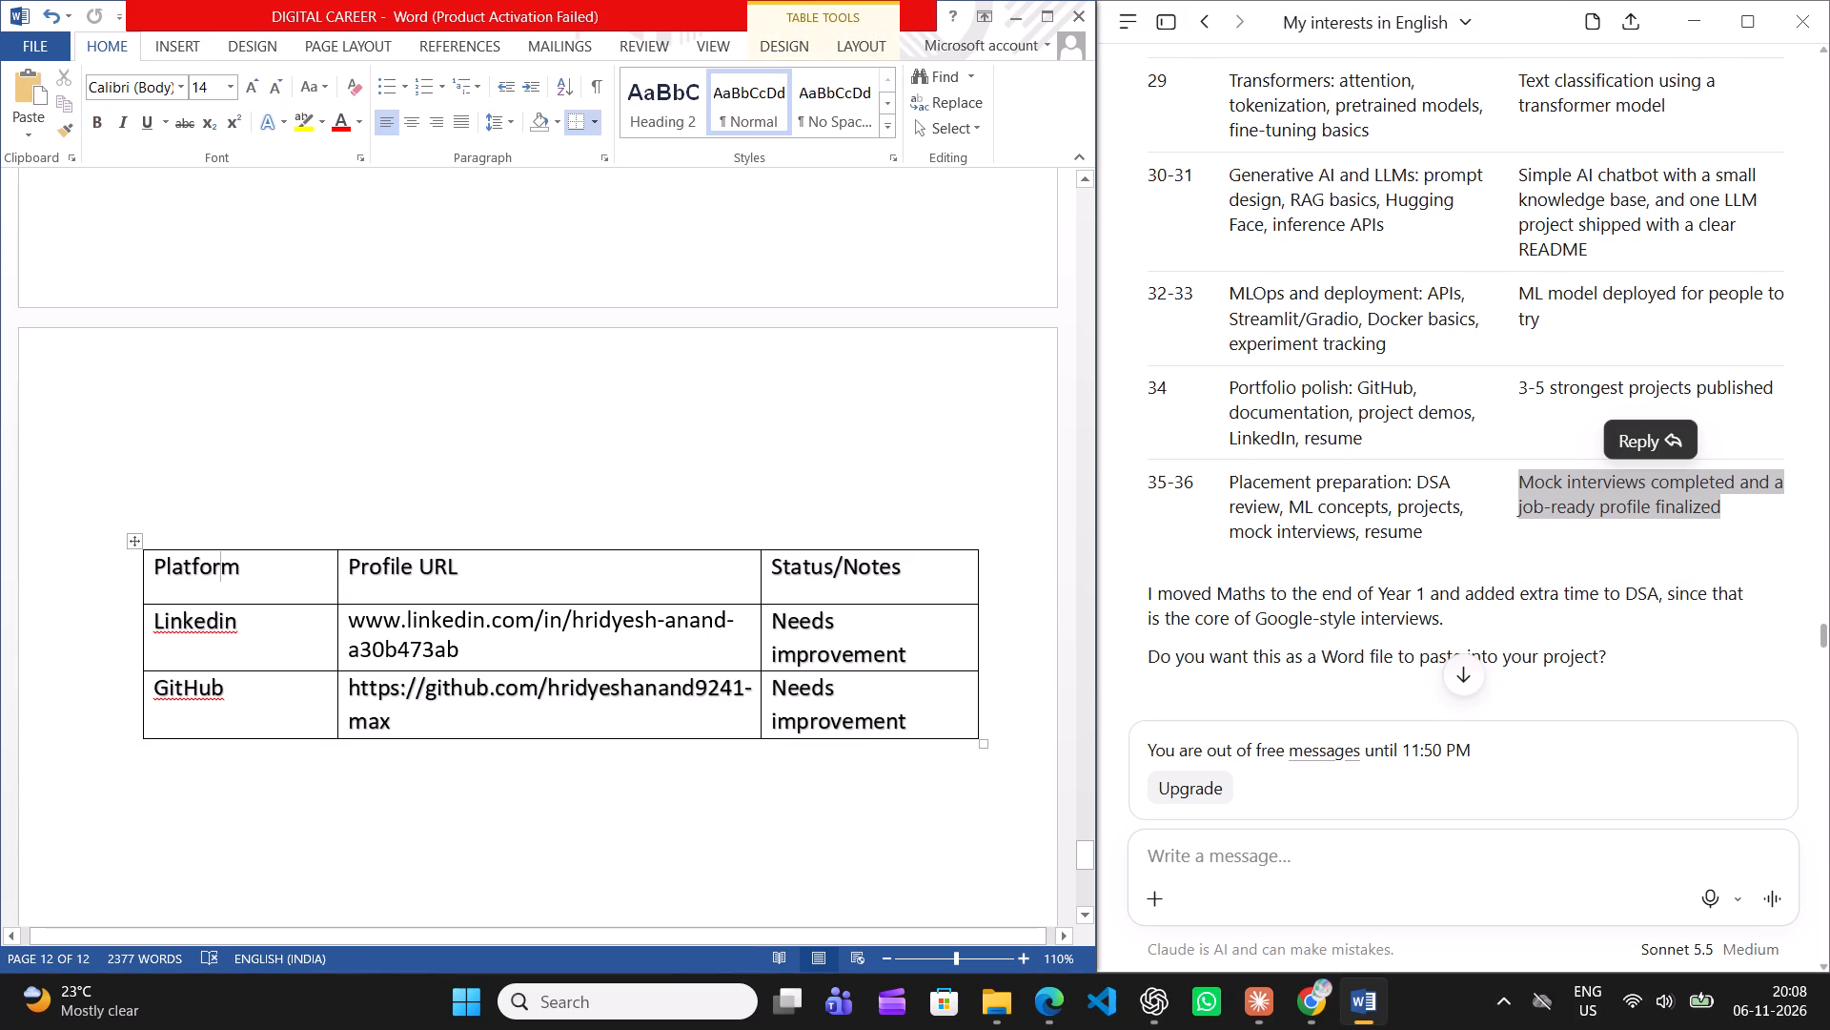
drag(131, 546, 122, 239)
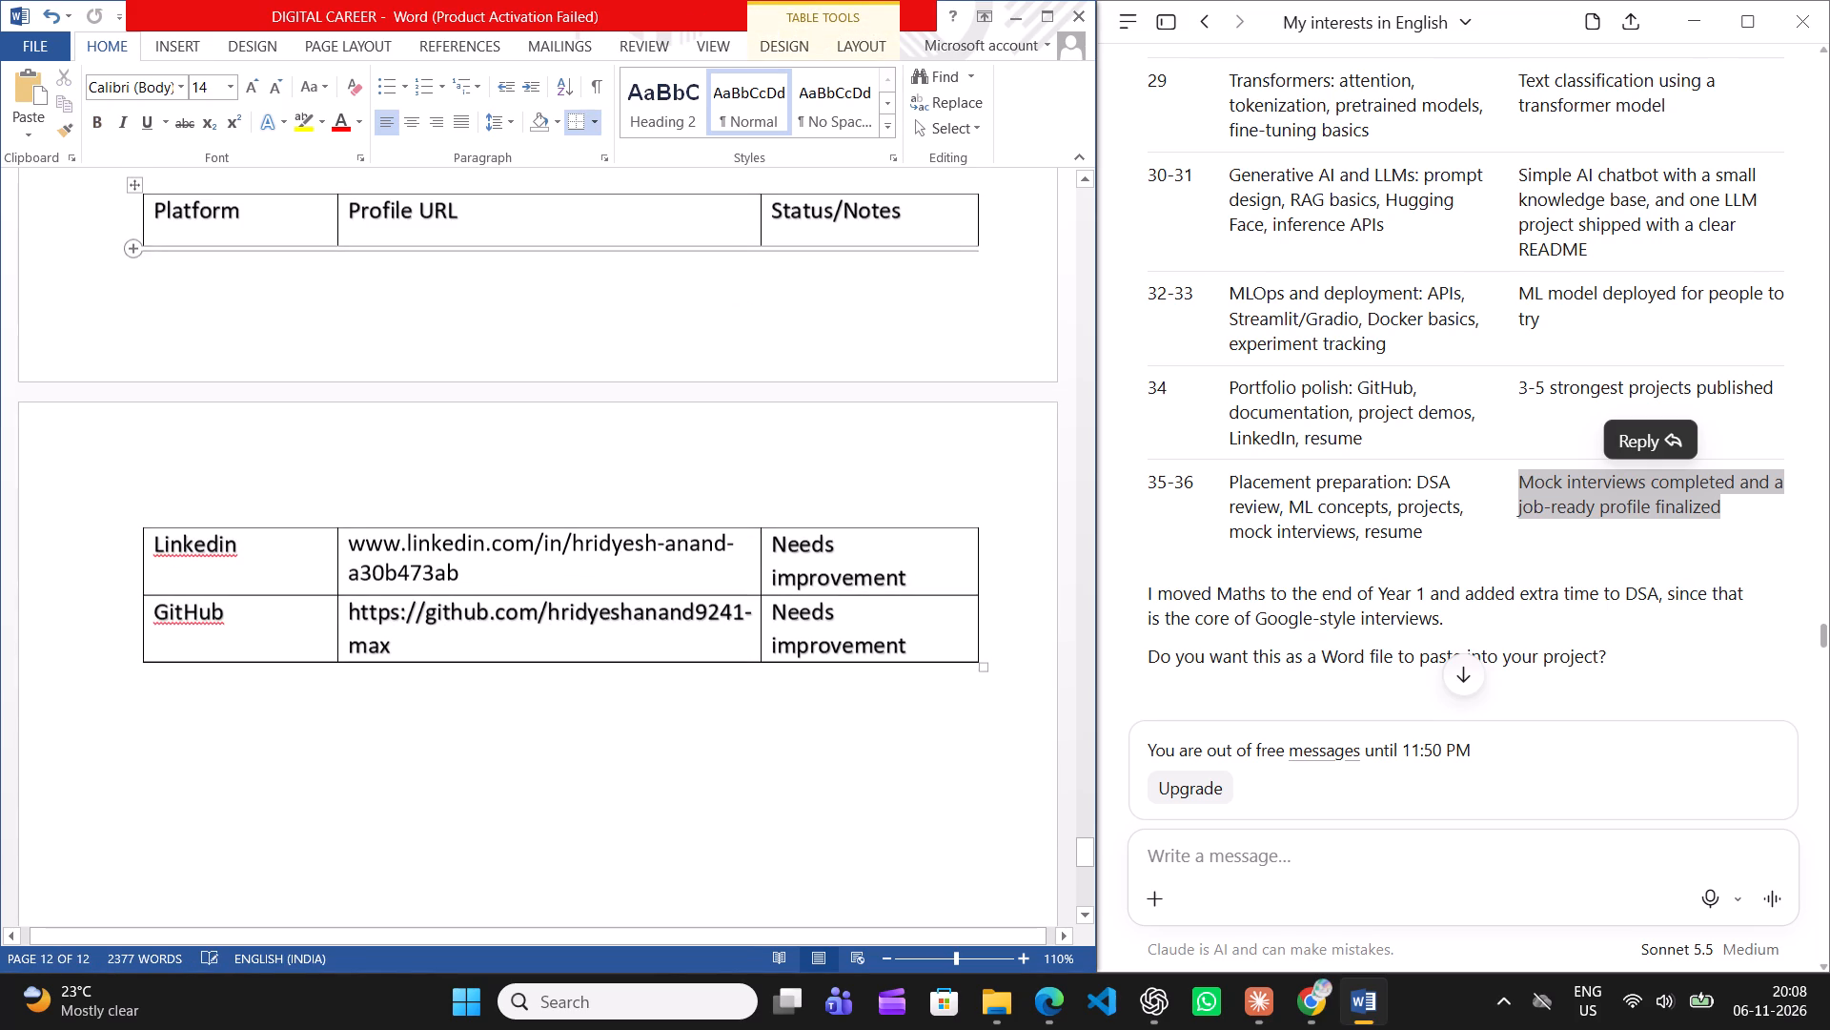
scroll(229, 373, up, 5)
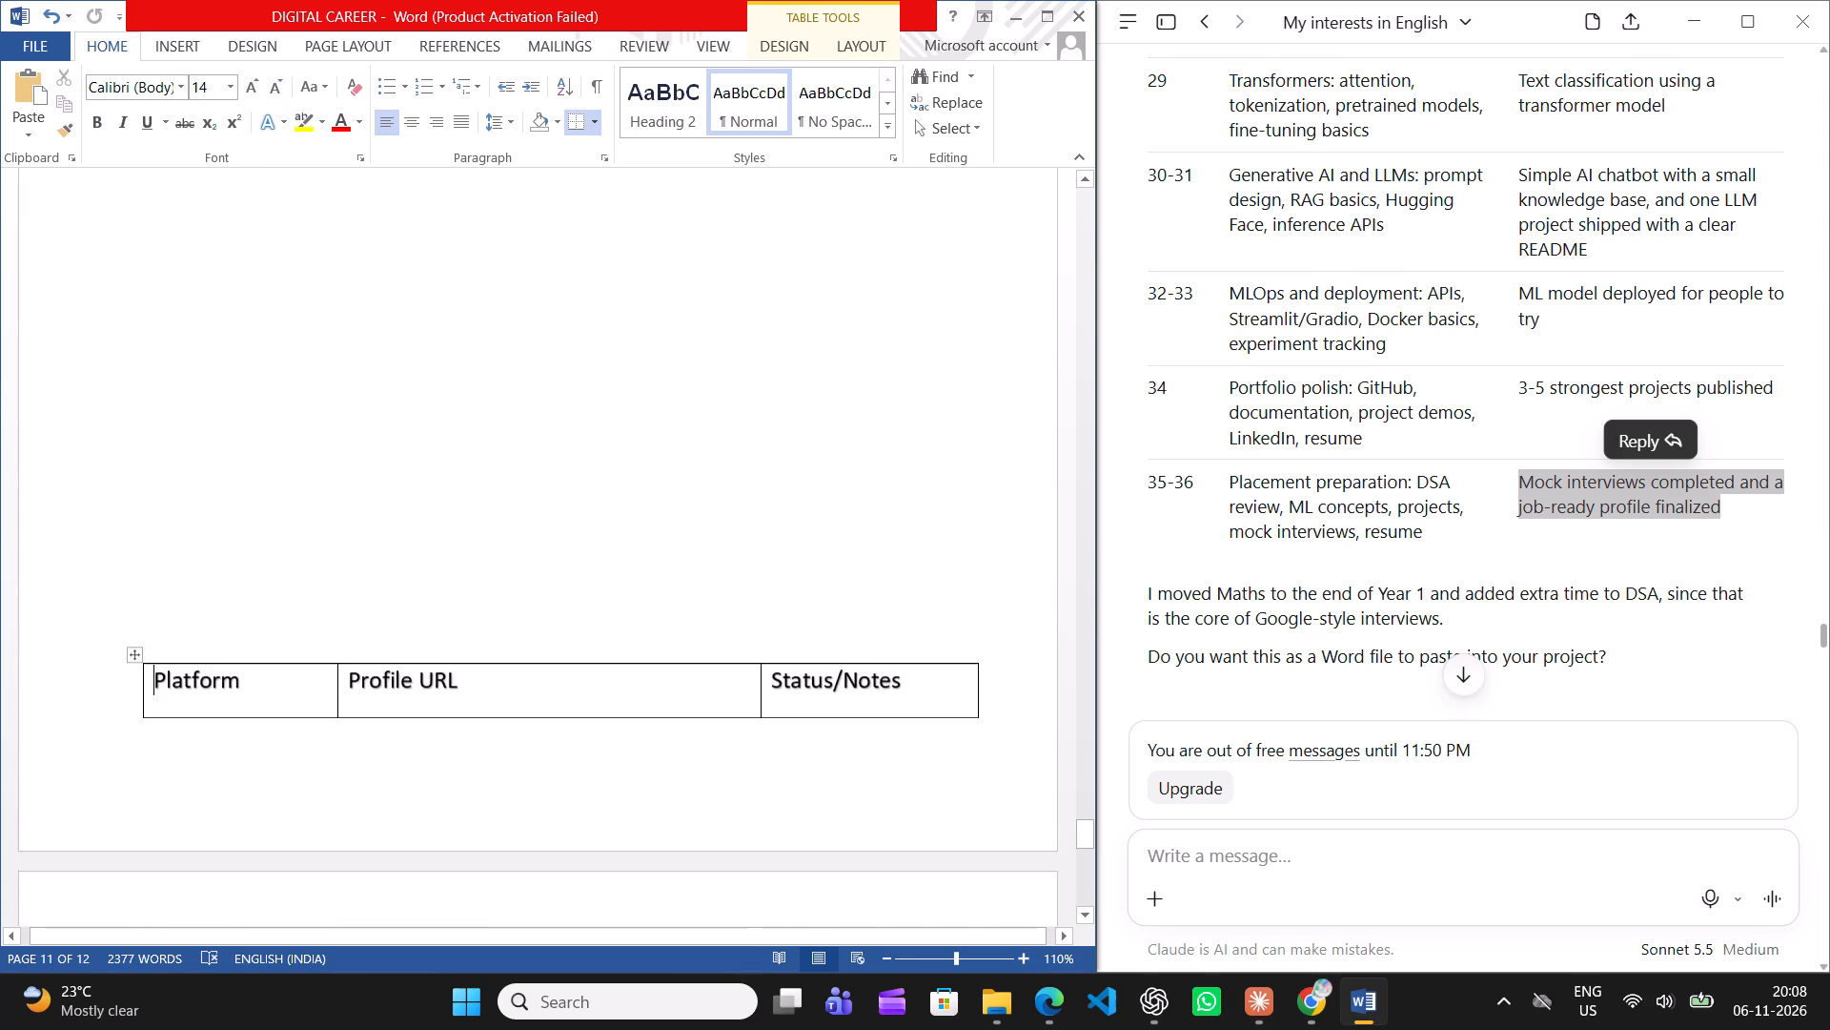
scroll(229, 373, up, 1)
drag(133, 688, 130, 465)
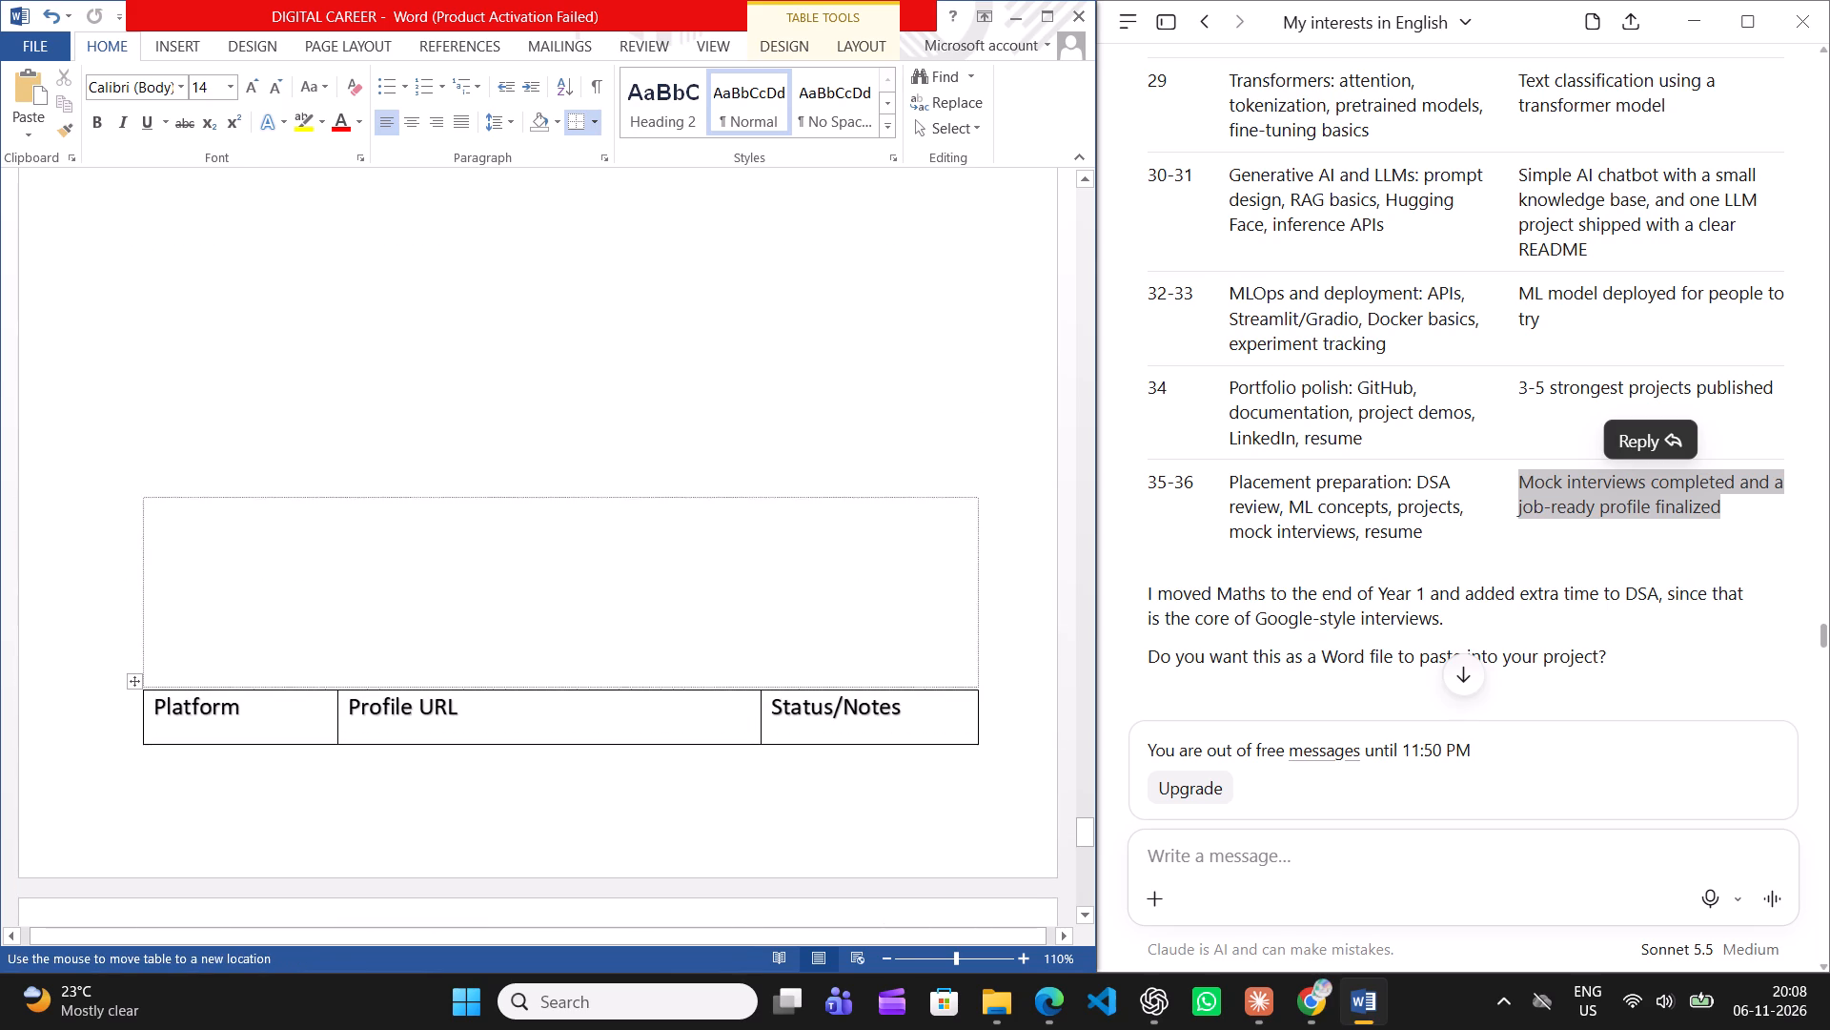
drag(130, 465, 112, 297)
scroll(112, 297, up, 2)
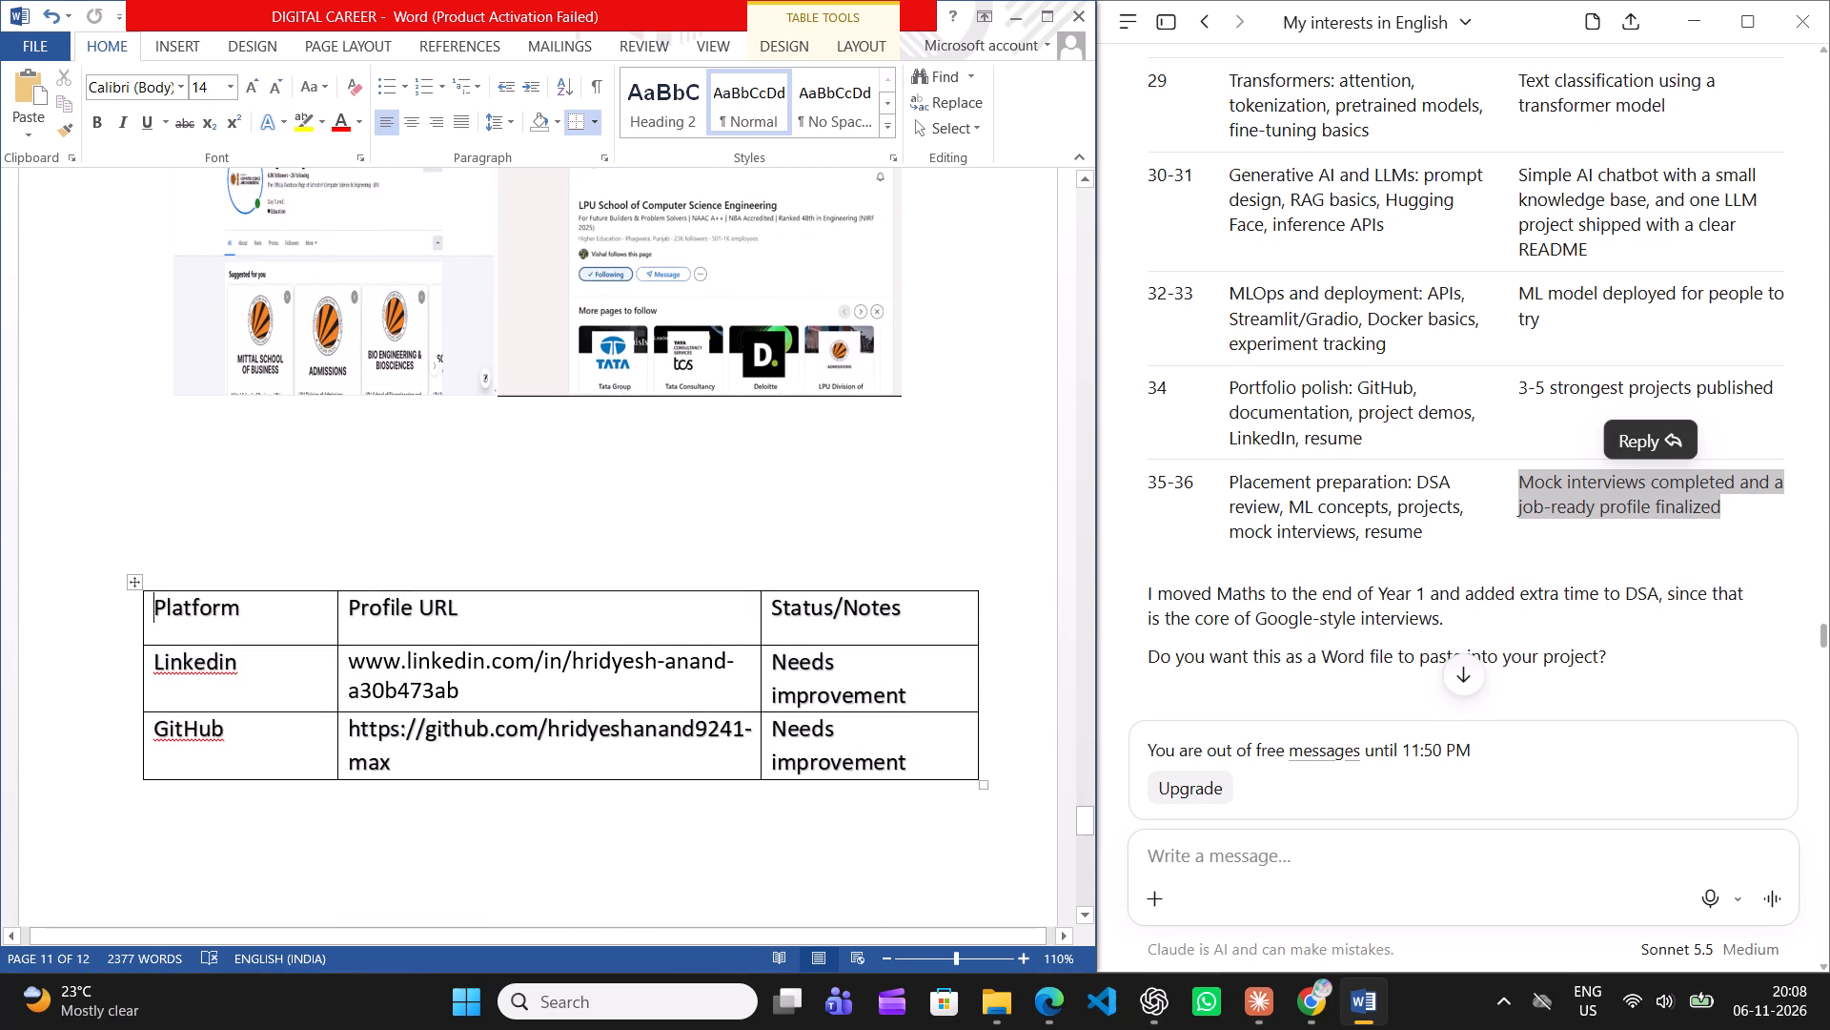
drag(132, 581, 122, 415)
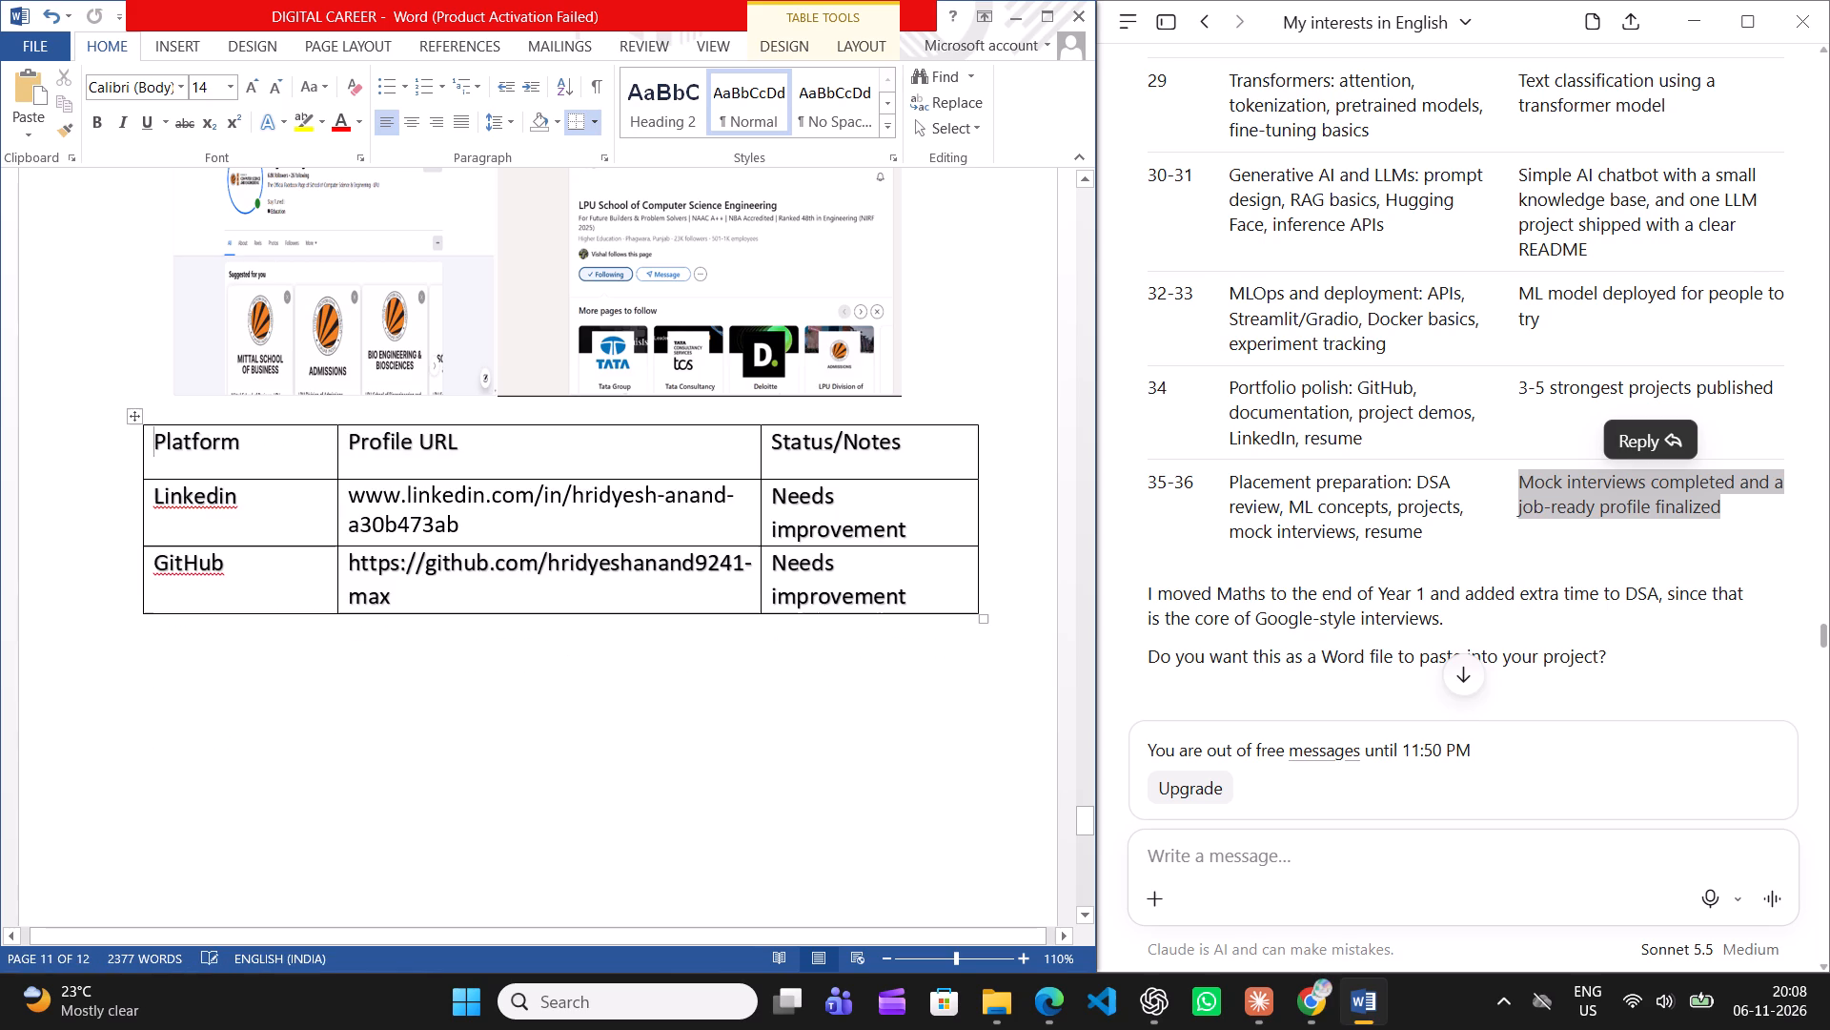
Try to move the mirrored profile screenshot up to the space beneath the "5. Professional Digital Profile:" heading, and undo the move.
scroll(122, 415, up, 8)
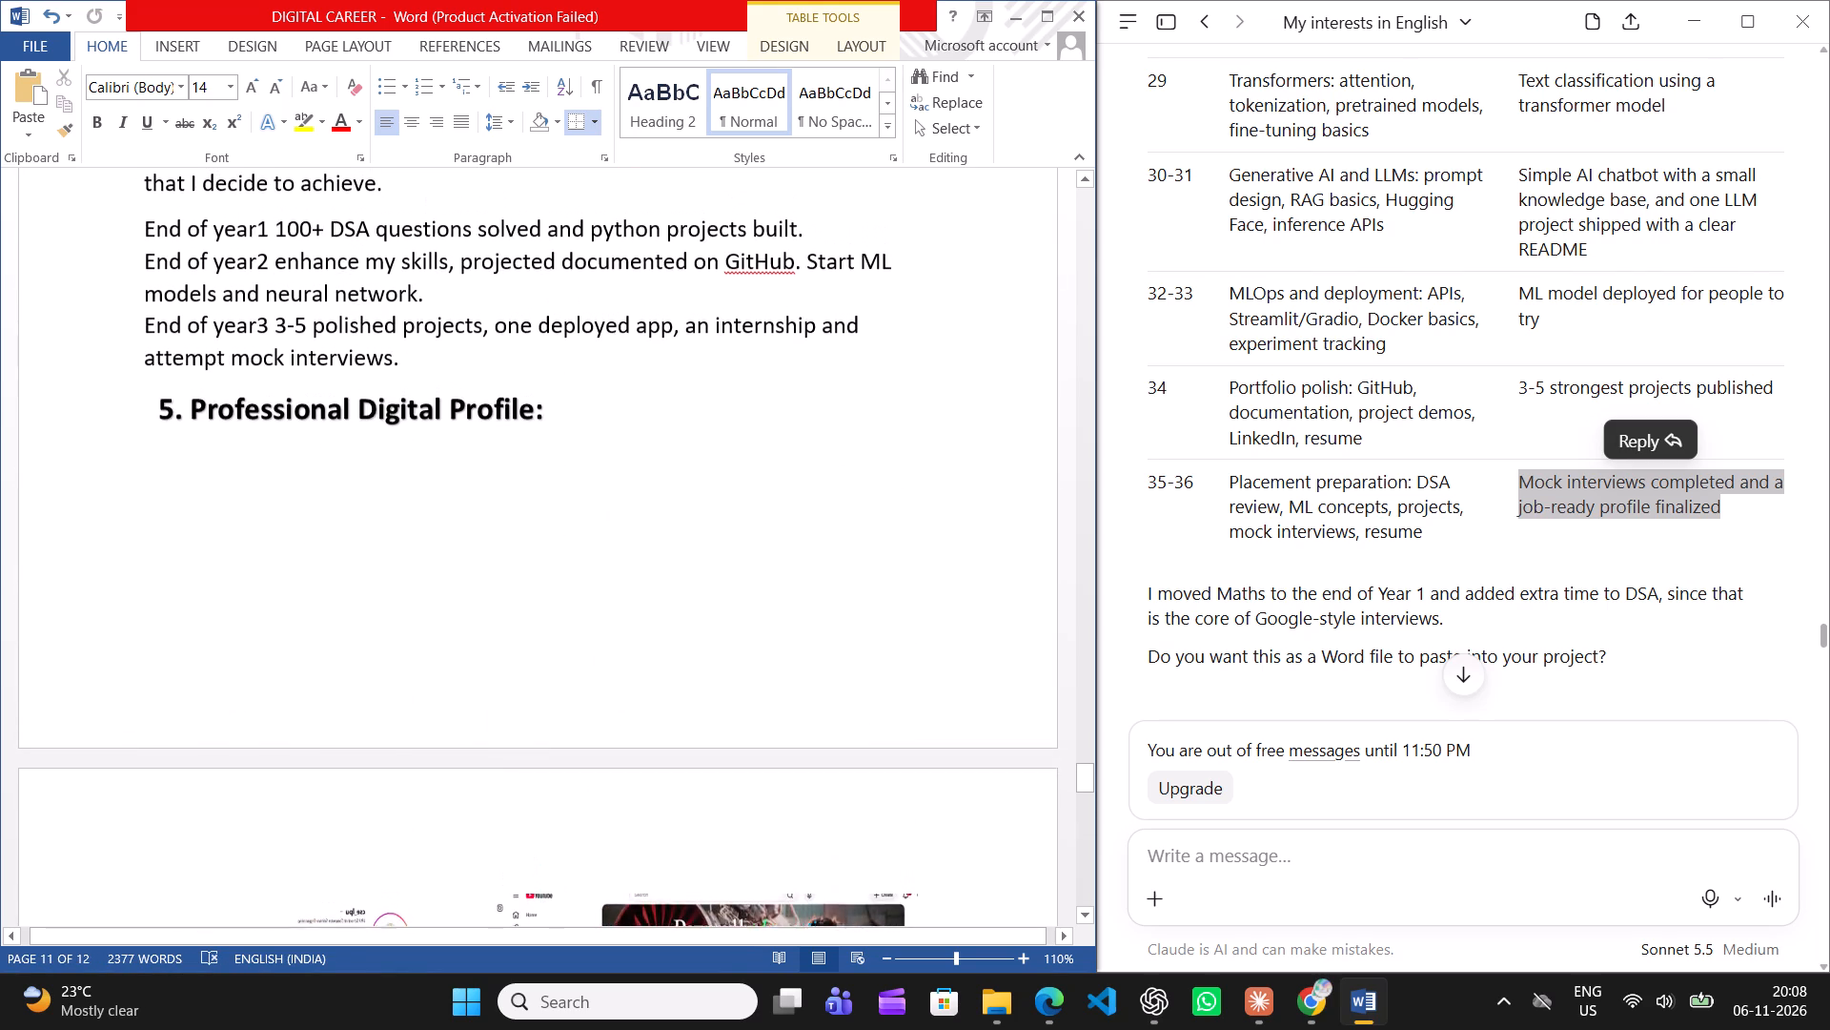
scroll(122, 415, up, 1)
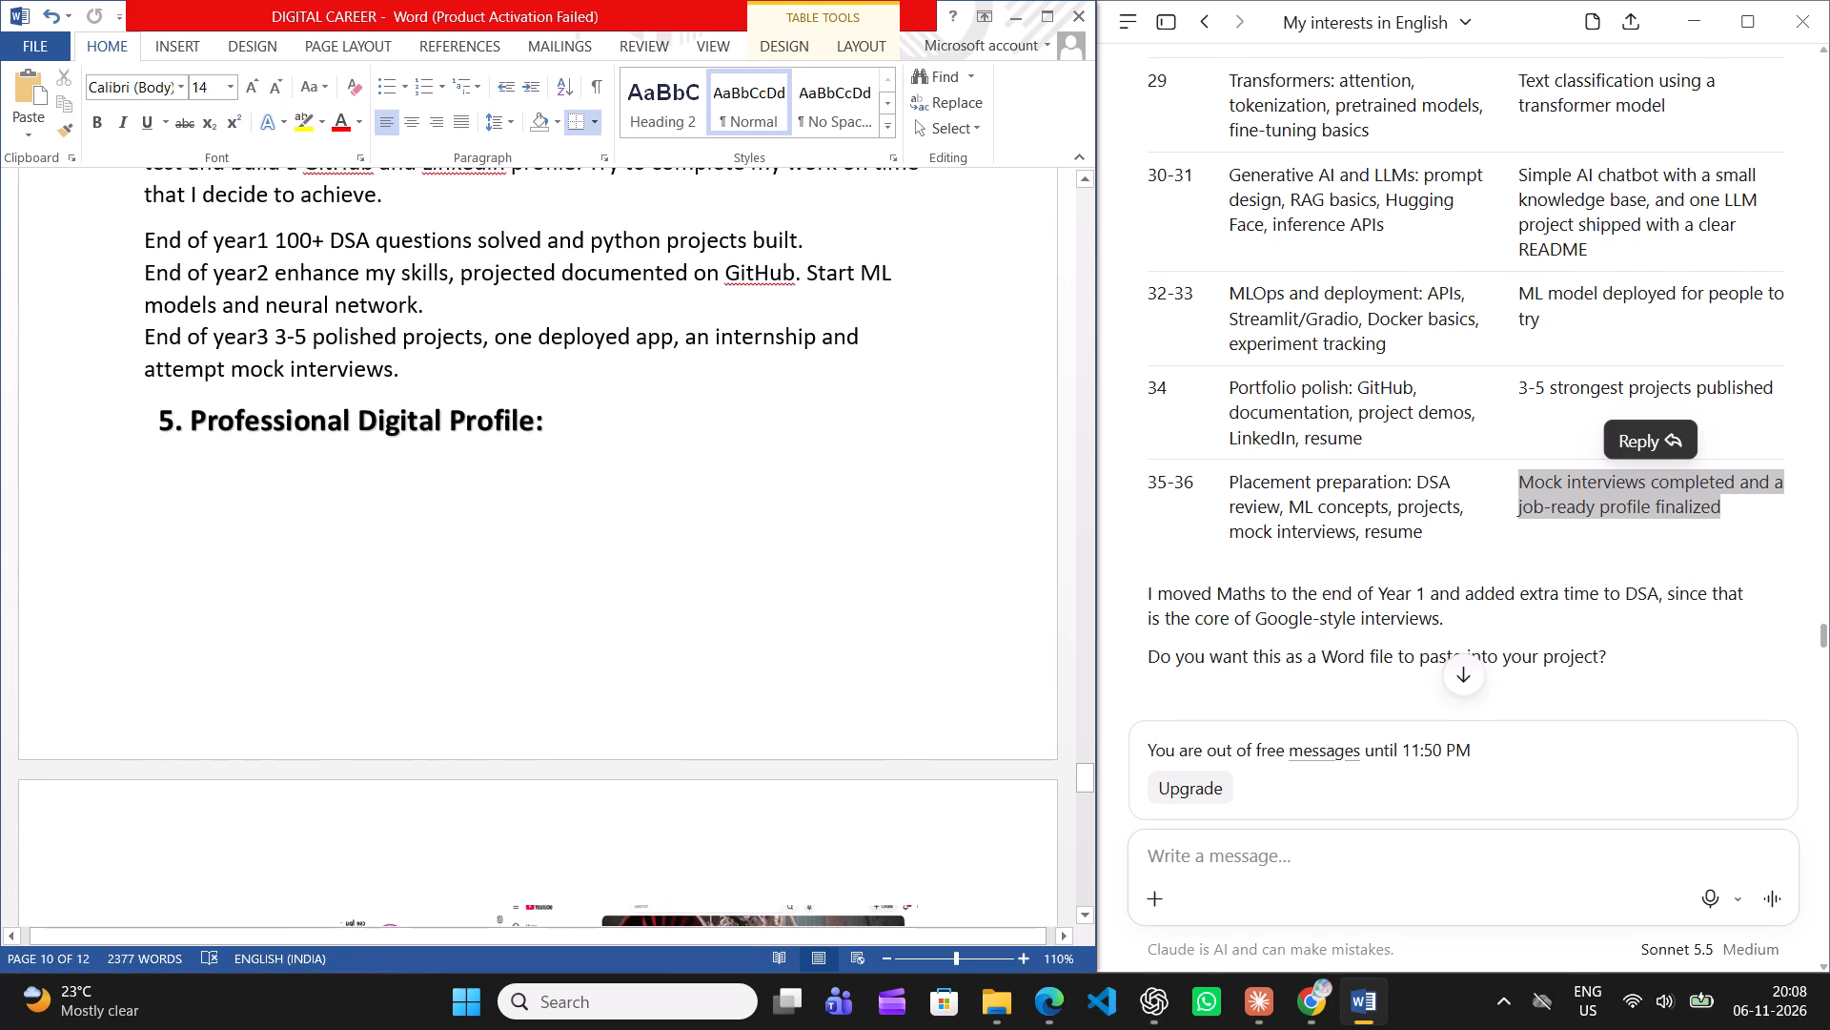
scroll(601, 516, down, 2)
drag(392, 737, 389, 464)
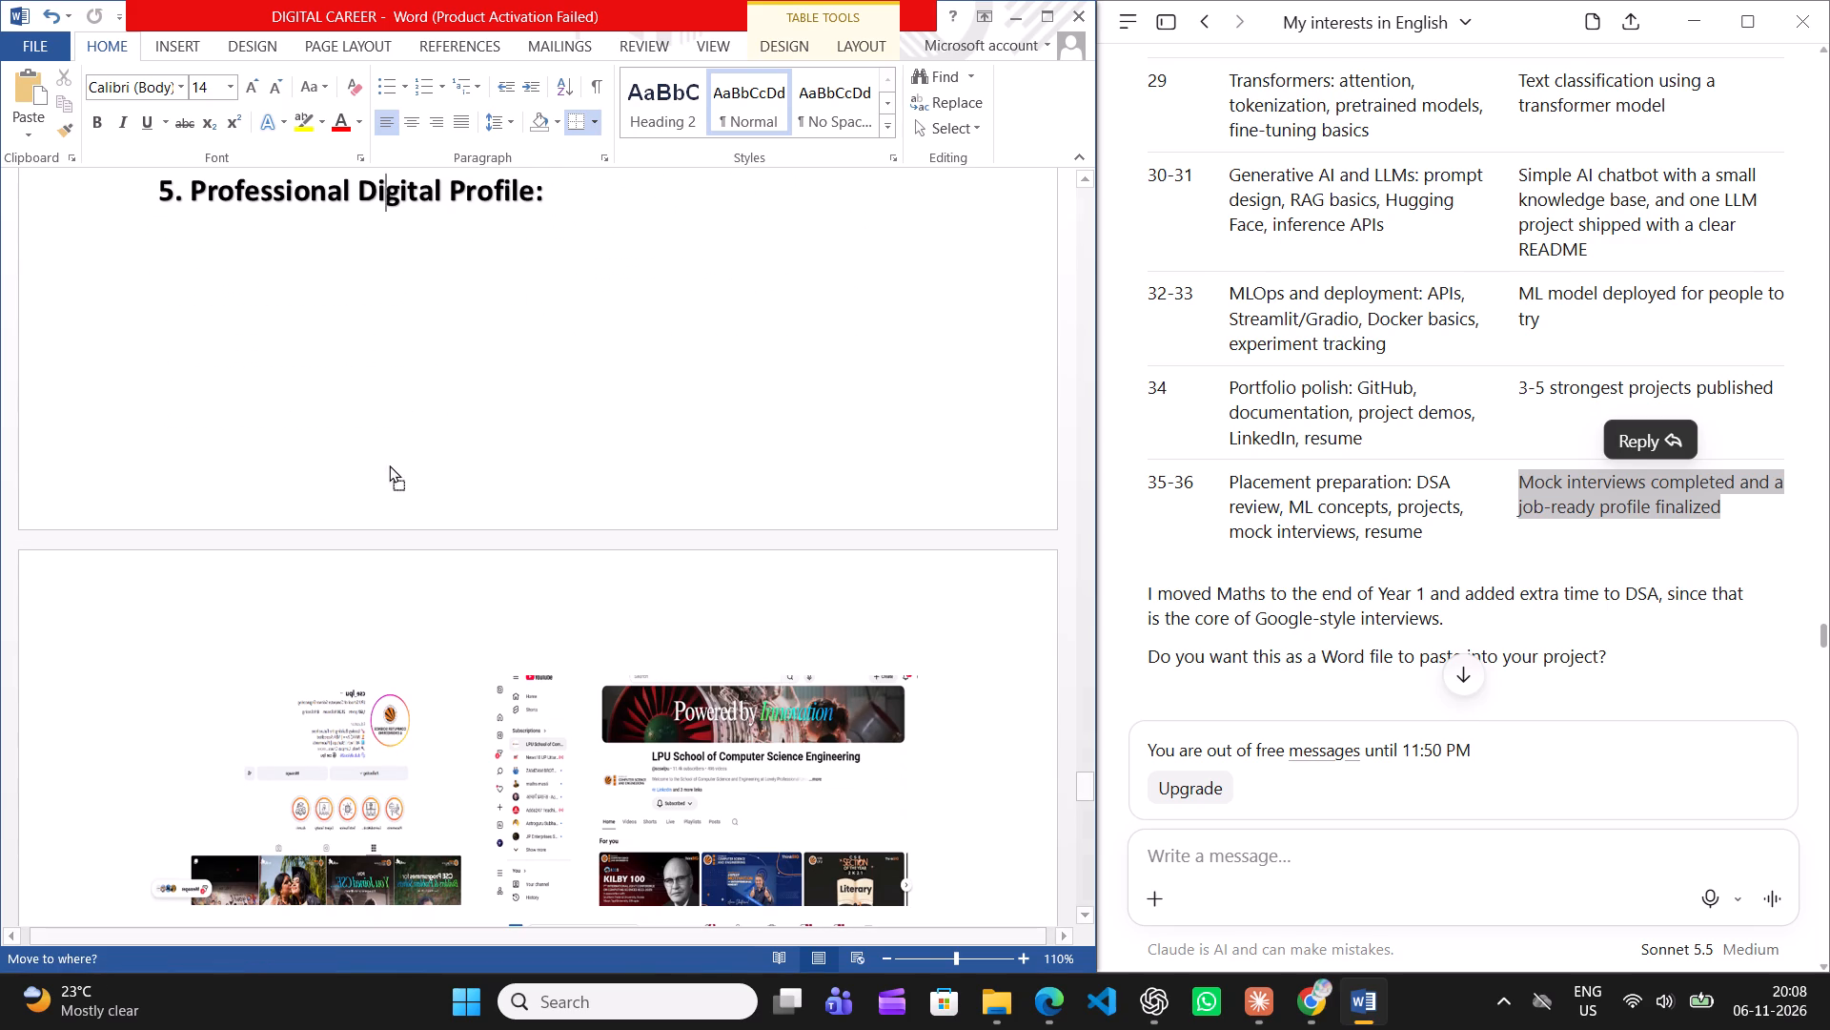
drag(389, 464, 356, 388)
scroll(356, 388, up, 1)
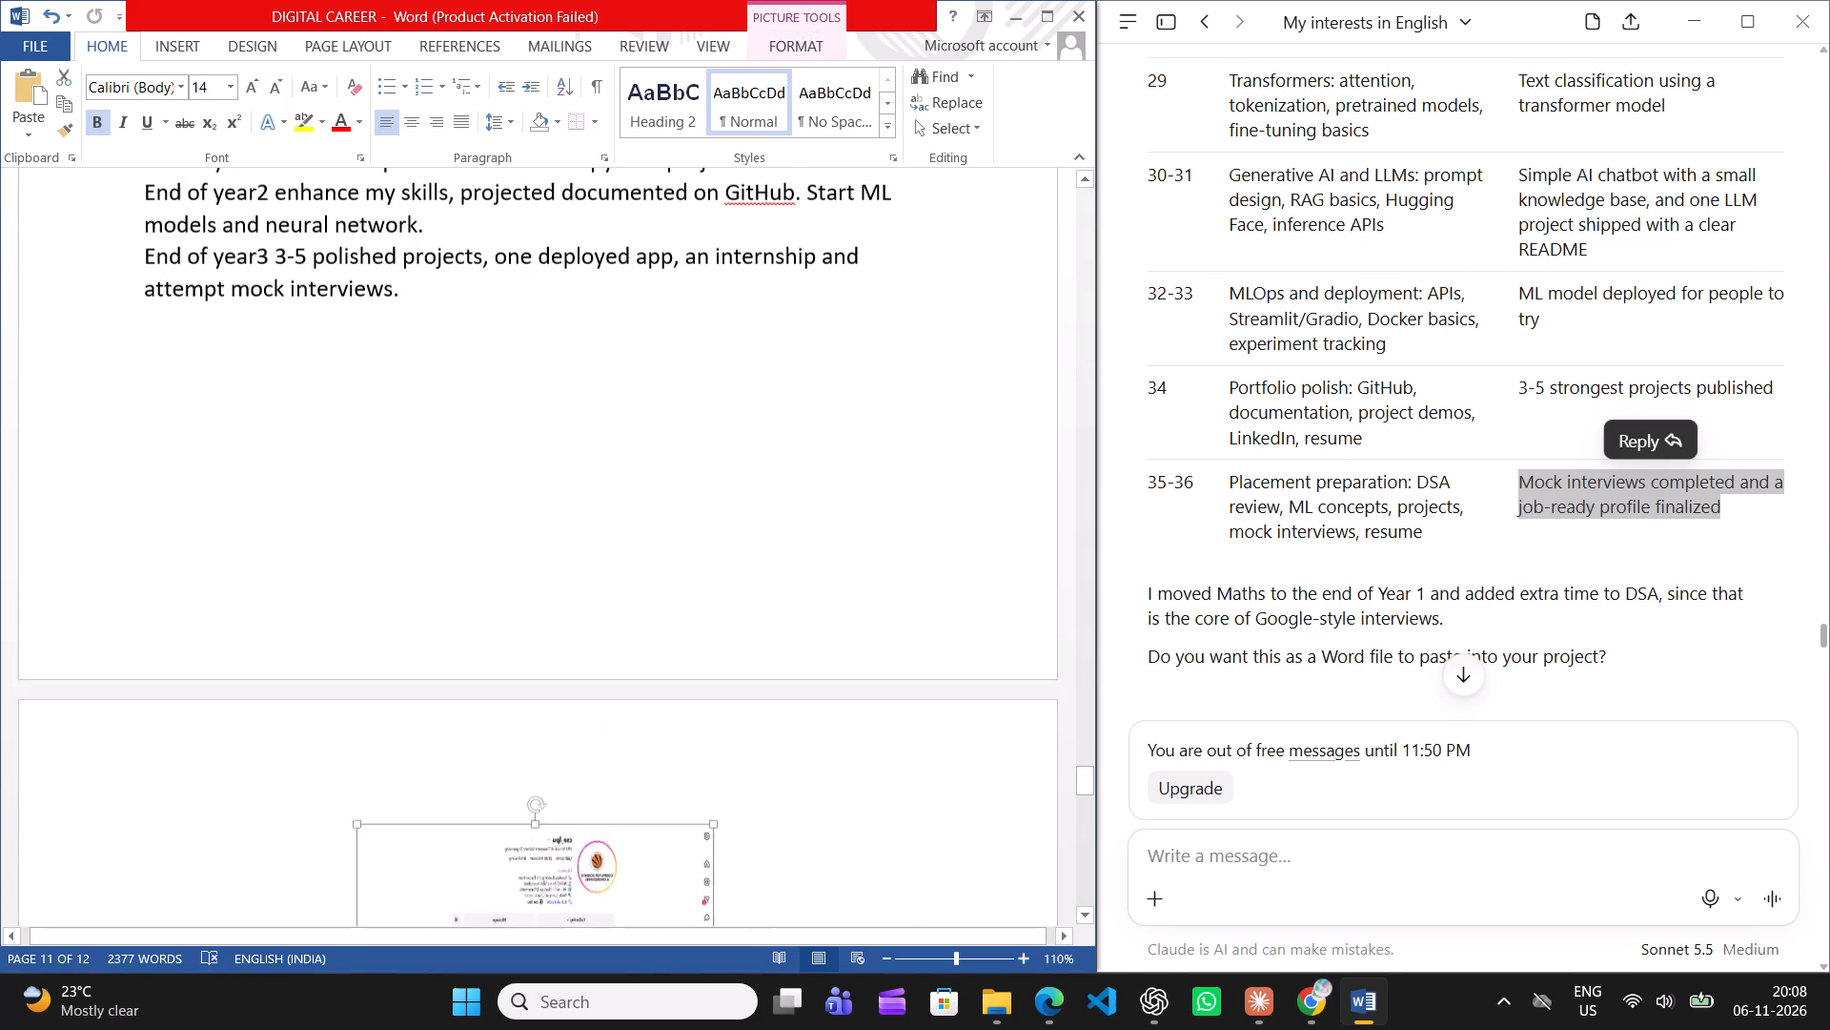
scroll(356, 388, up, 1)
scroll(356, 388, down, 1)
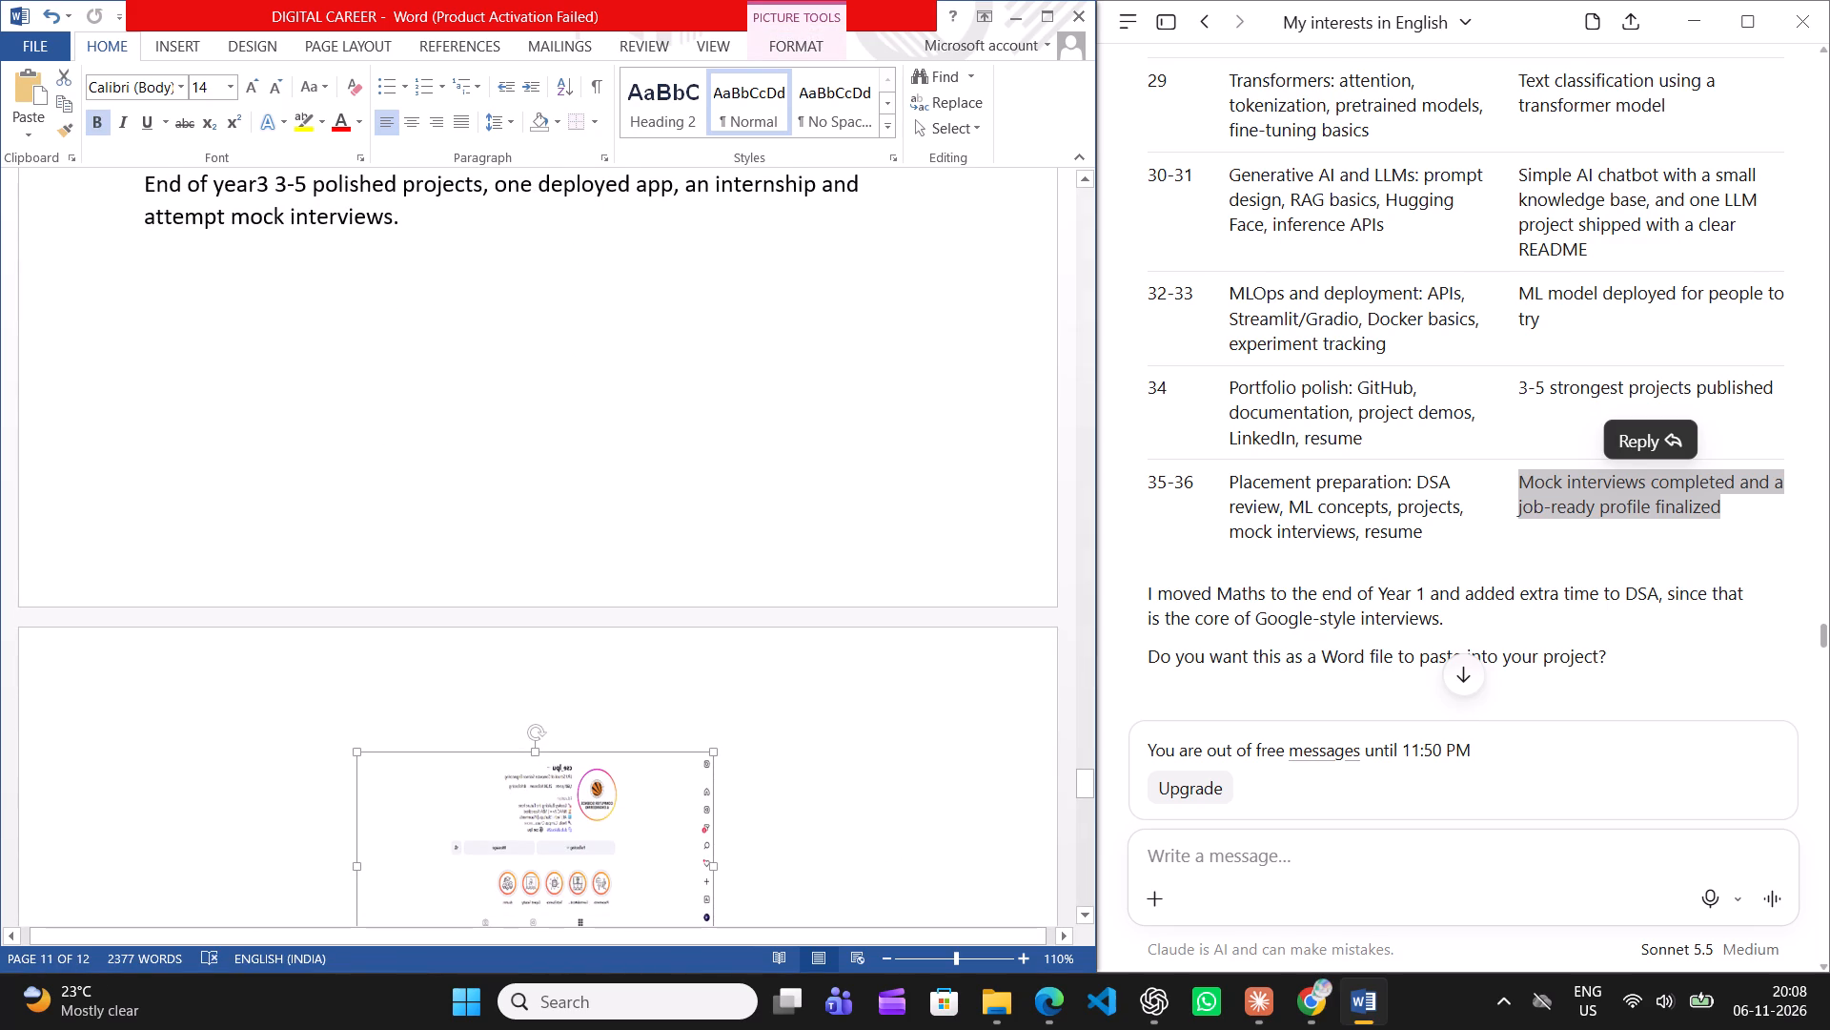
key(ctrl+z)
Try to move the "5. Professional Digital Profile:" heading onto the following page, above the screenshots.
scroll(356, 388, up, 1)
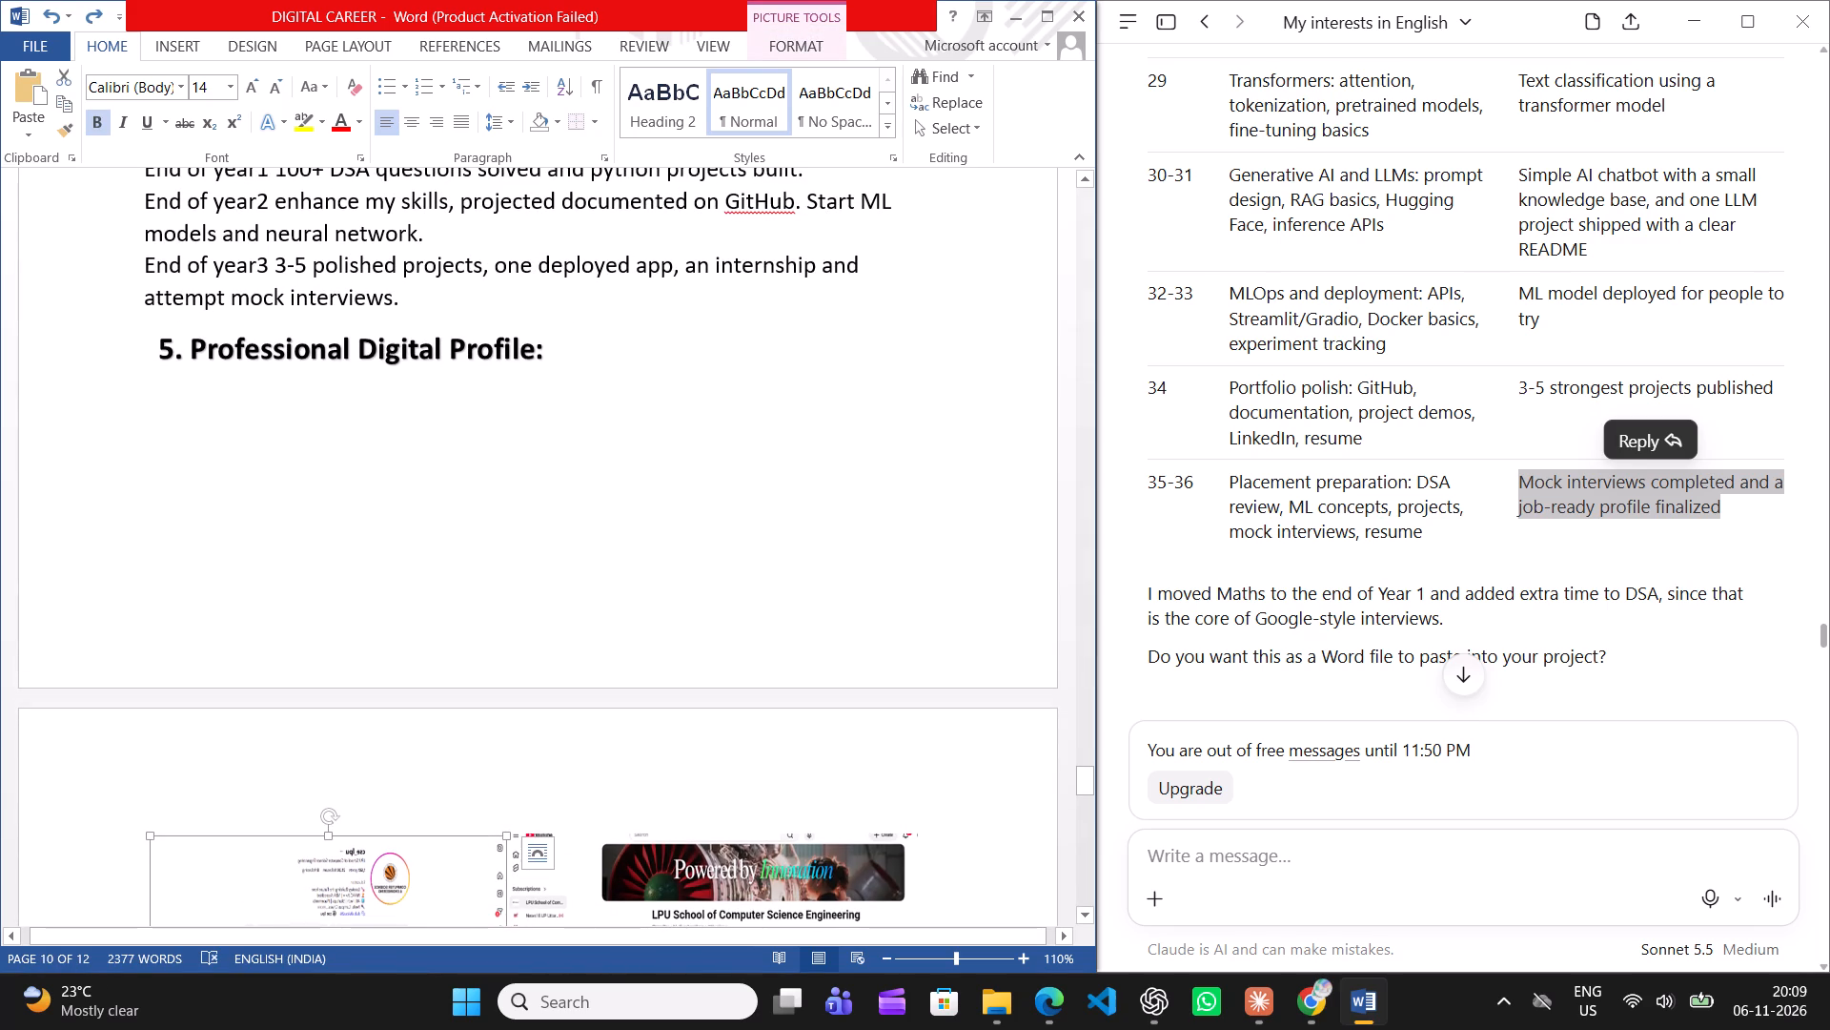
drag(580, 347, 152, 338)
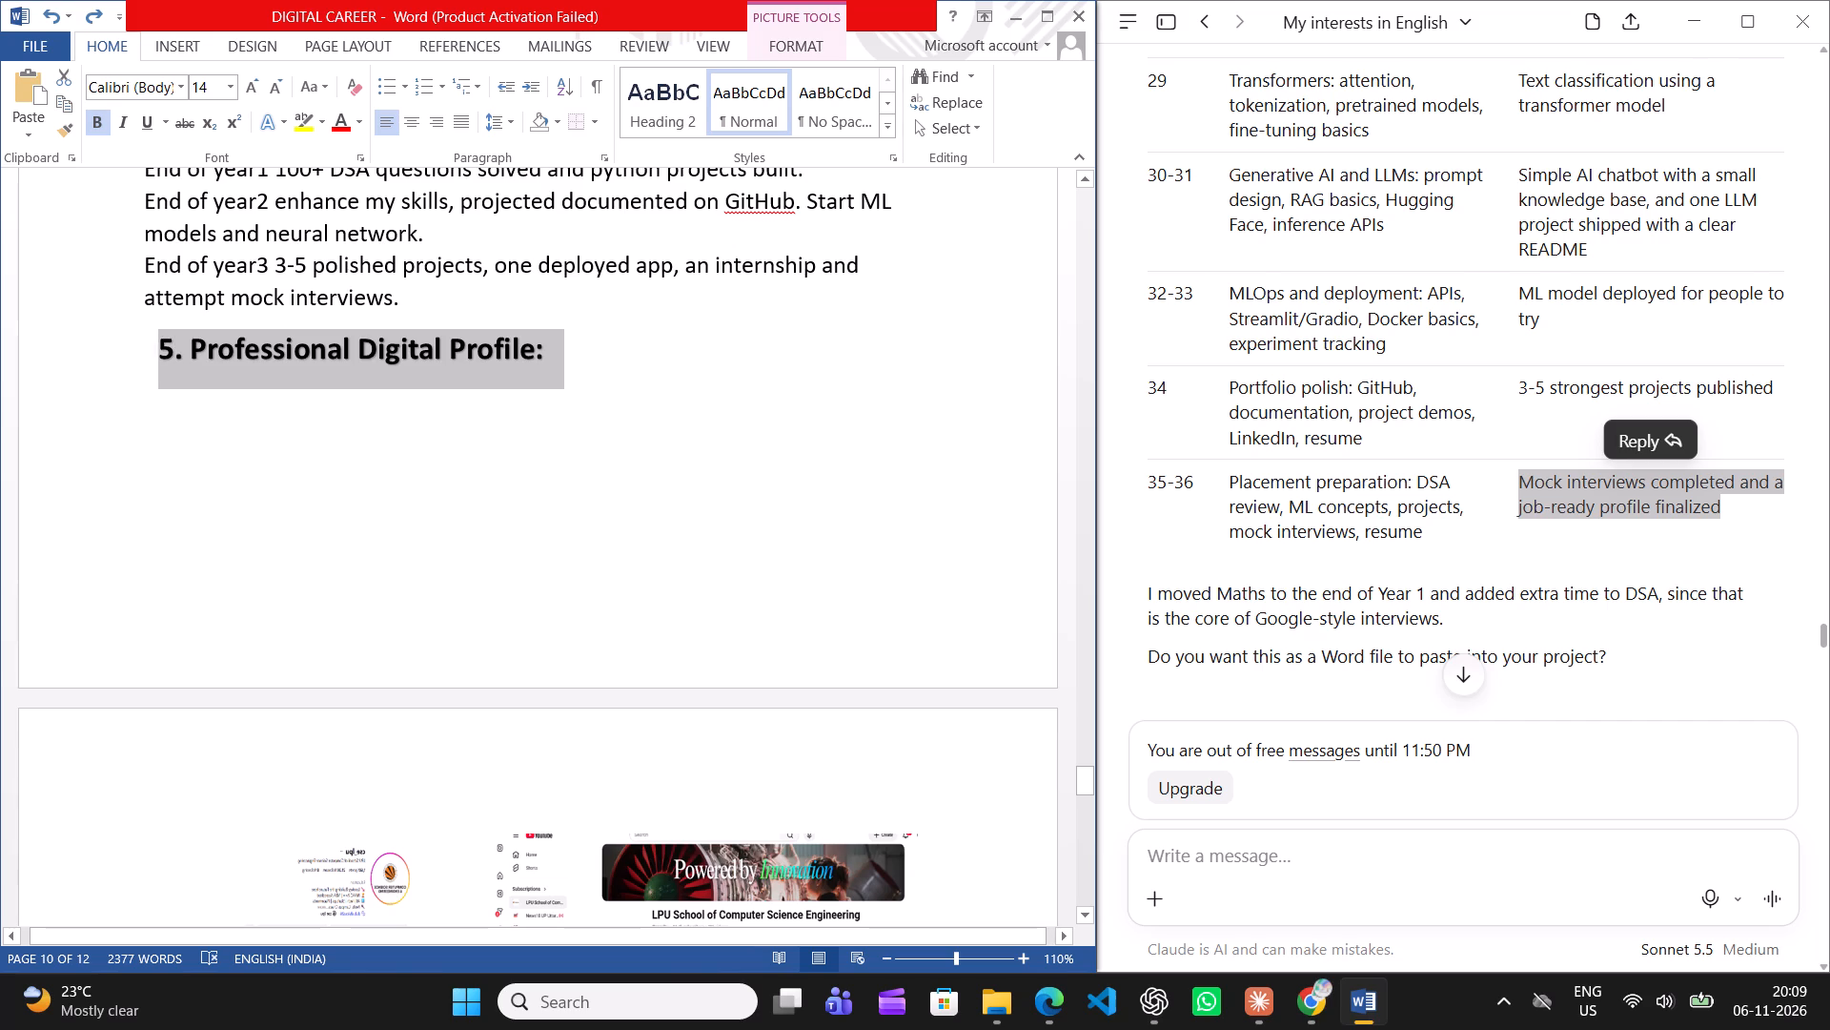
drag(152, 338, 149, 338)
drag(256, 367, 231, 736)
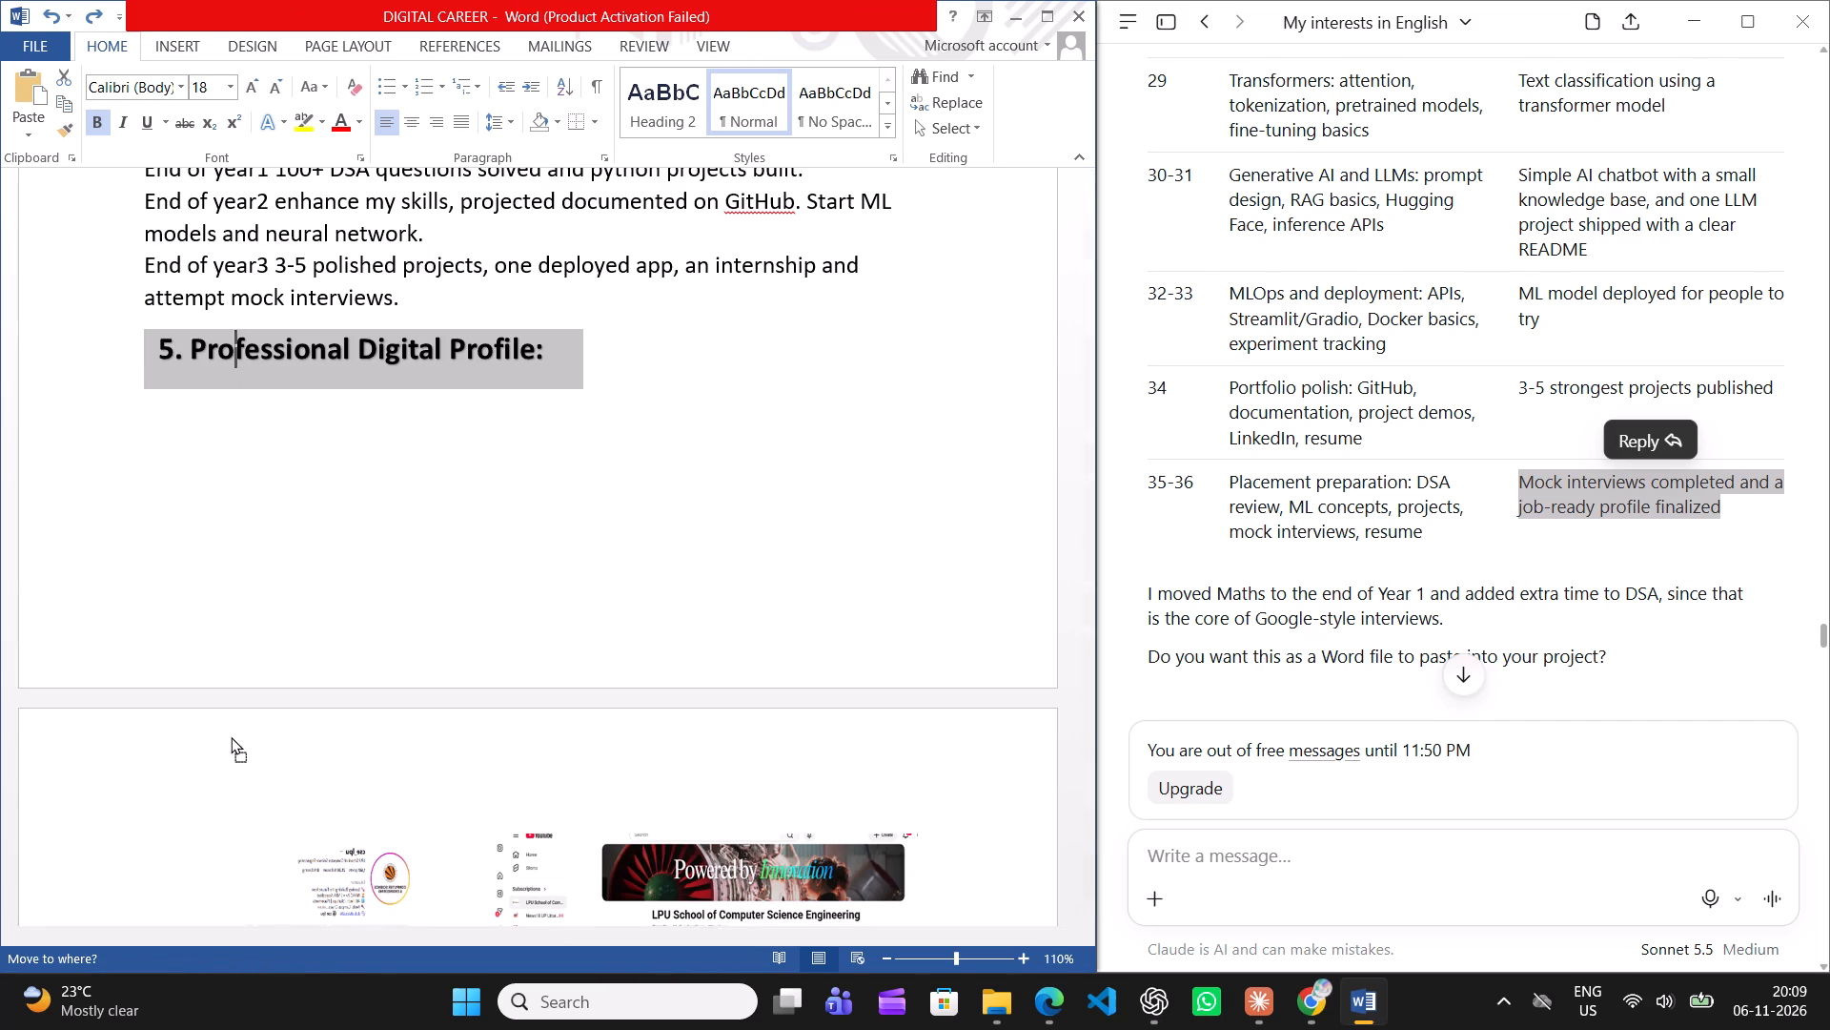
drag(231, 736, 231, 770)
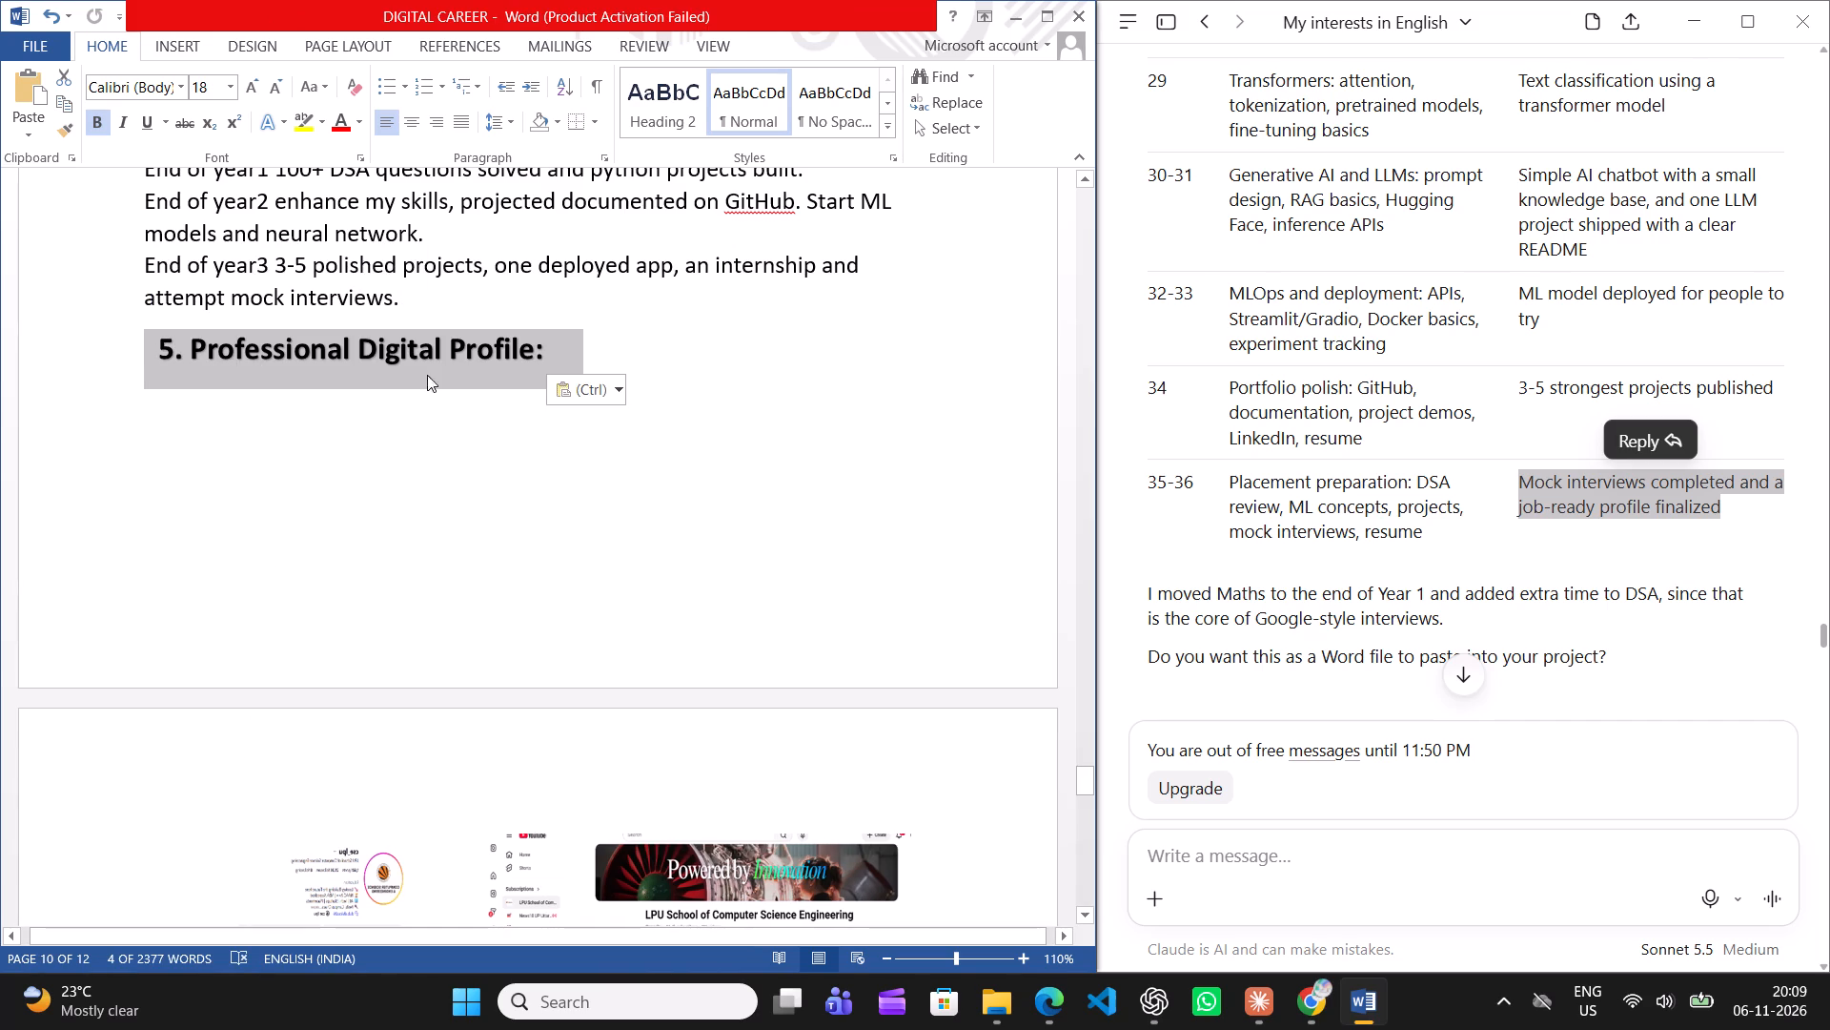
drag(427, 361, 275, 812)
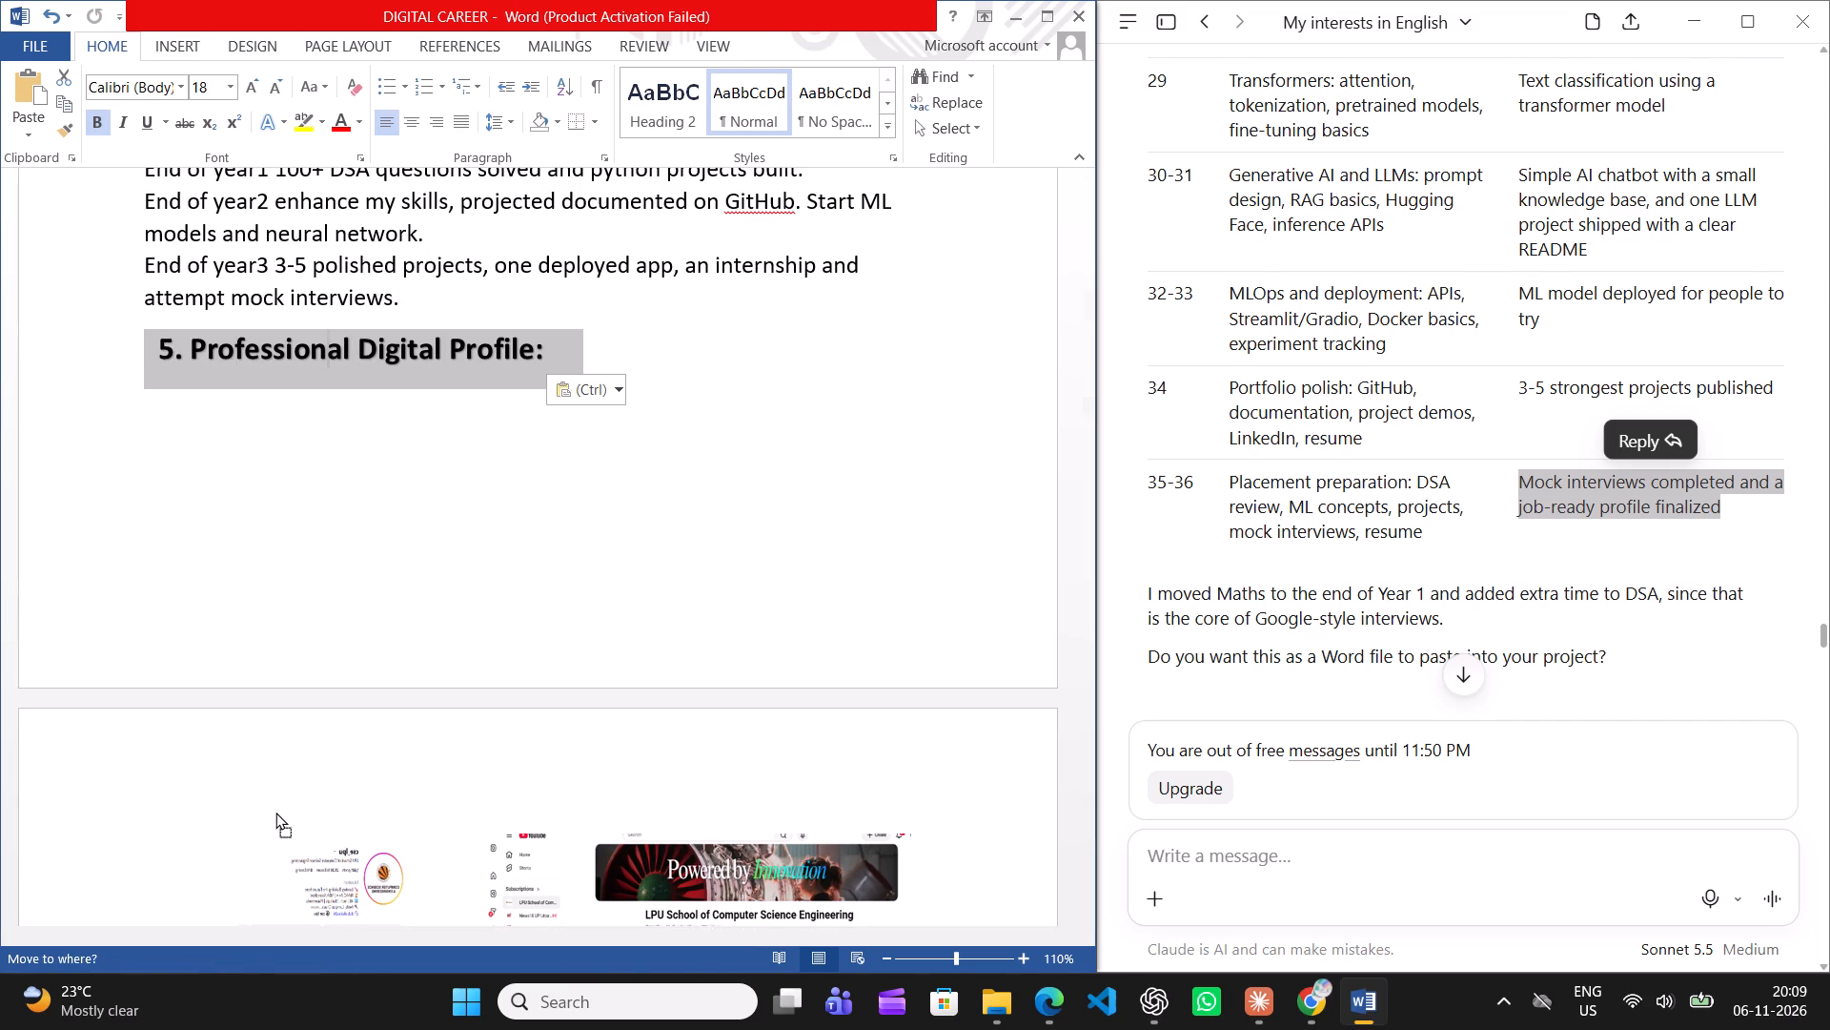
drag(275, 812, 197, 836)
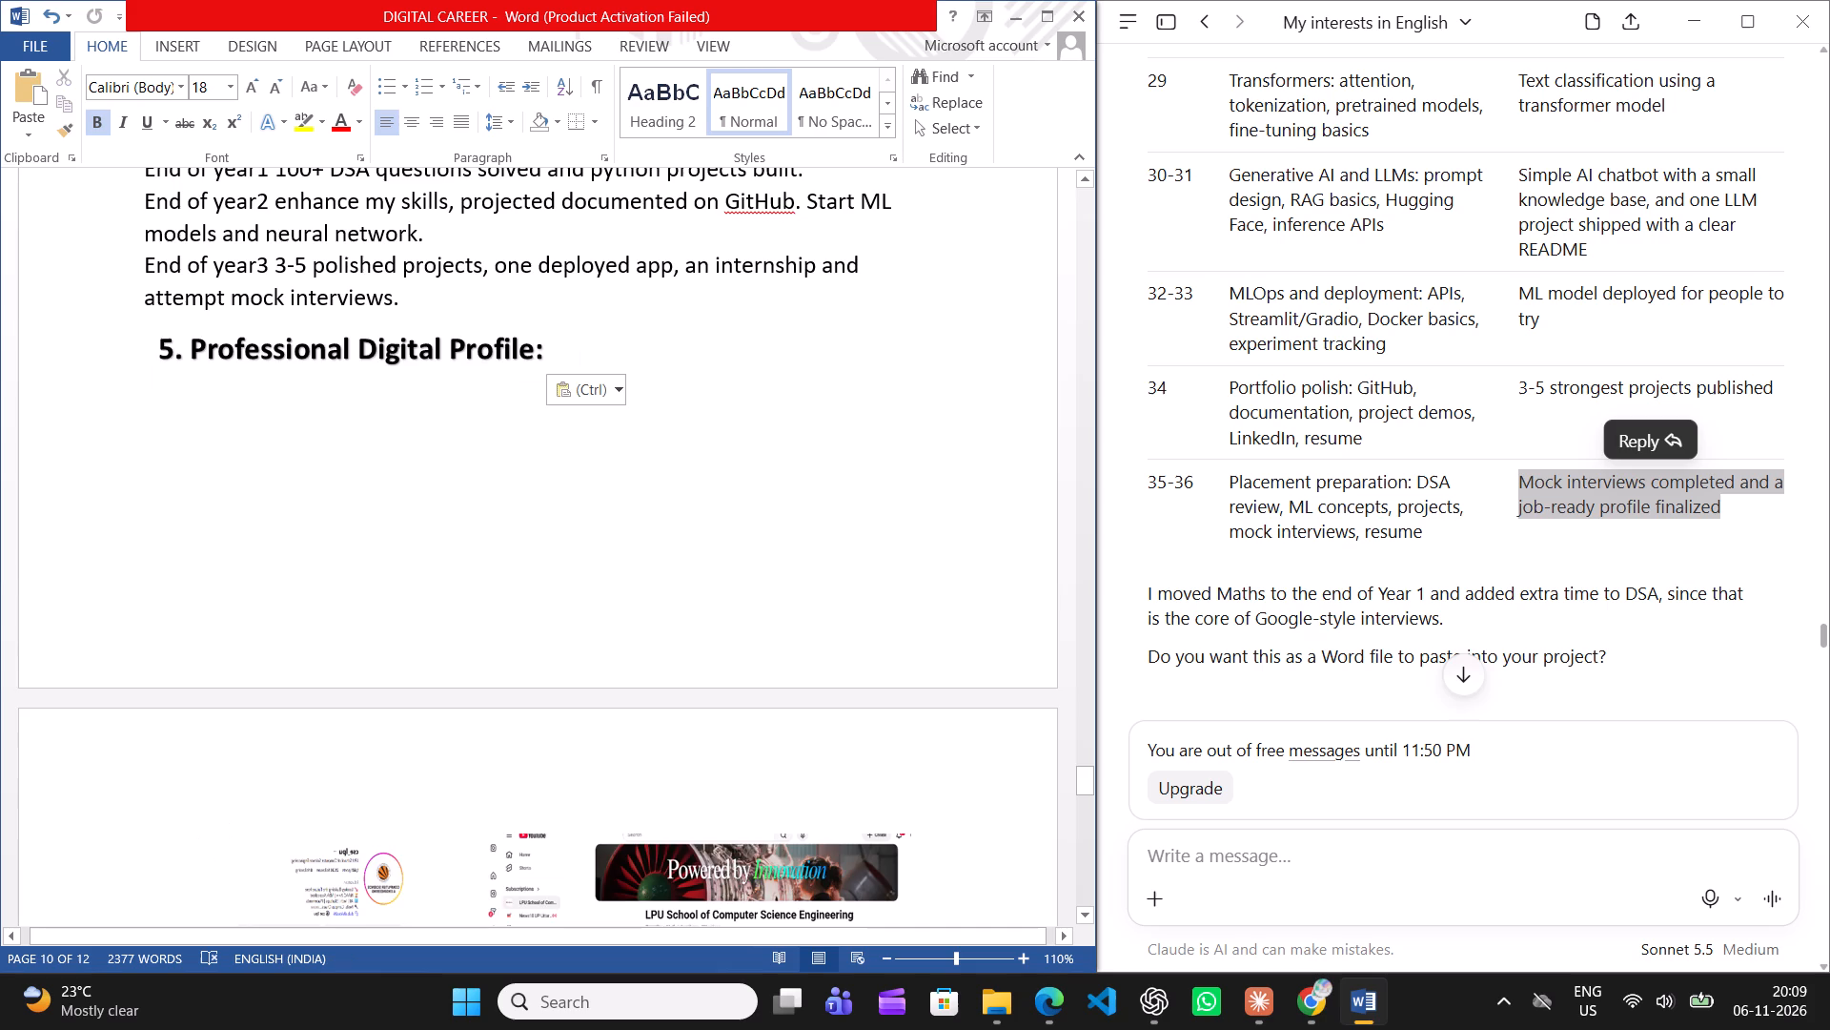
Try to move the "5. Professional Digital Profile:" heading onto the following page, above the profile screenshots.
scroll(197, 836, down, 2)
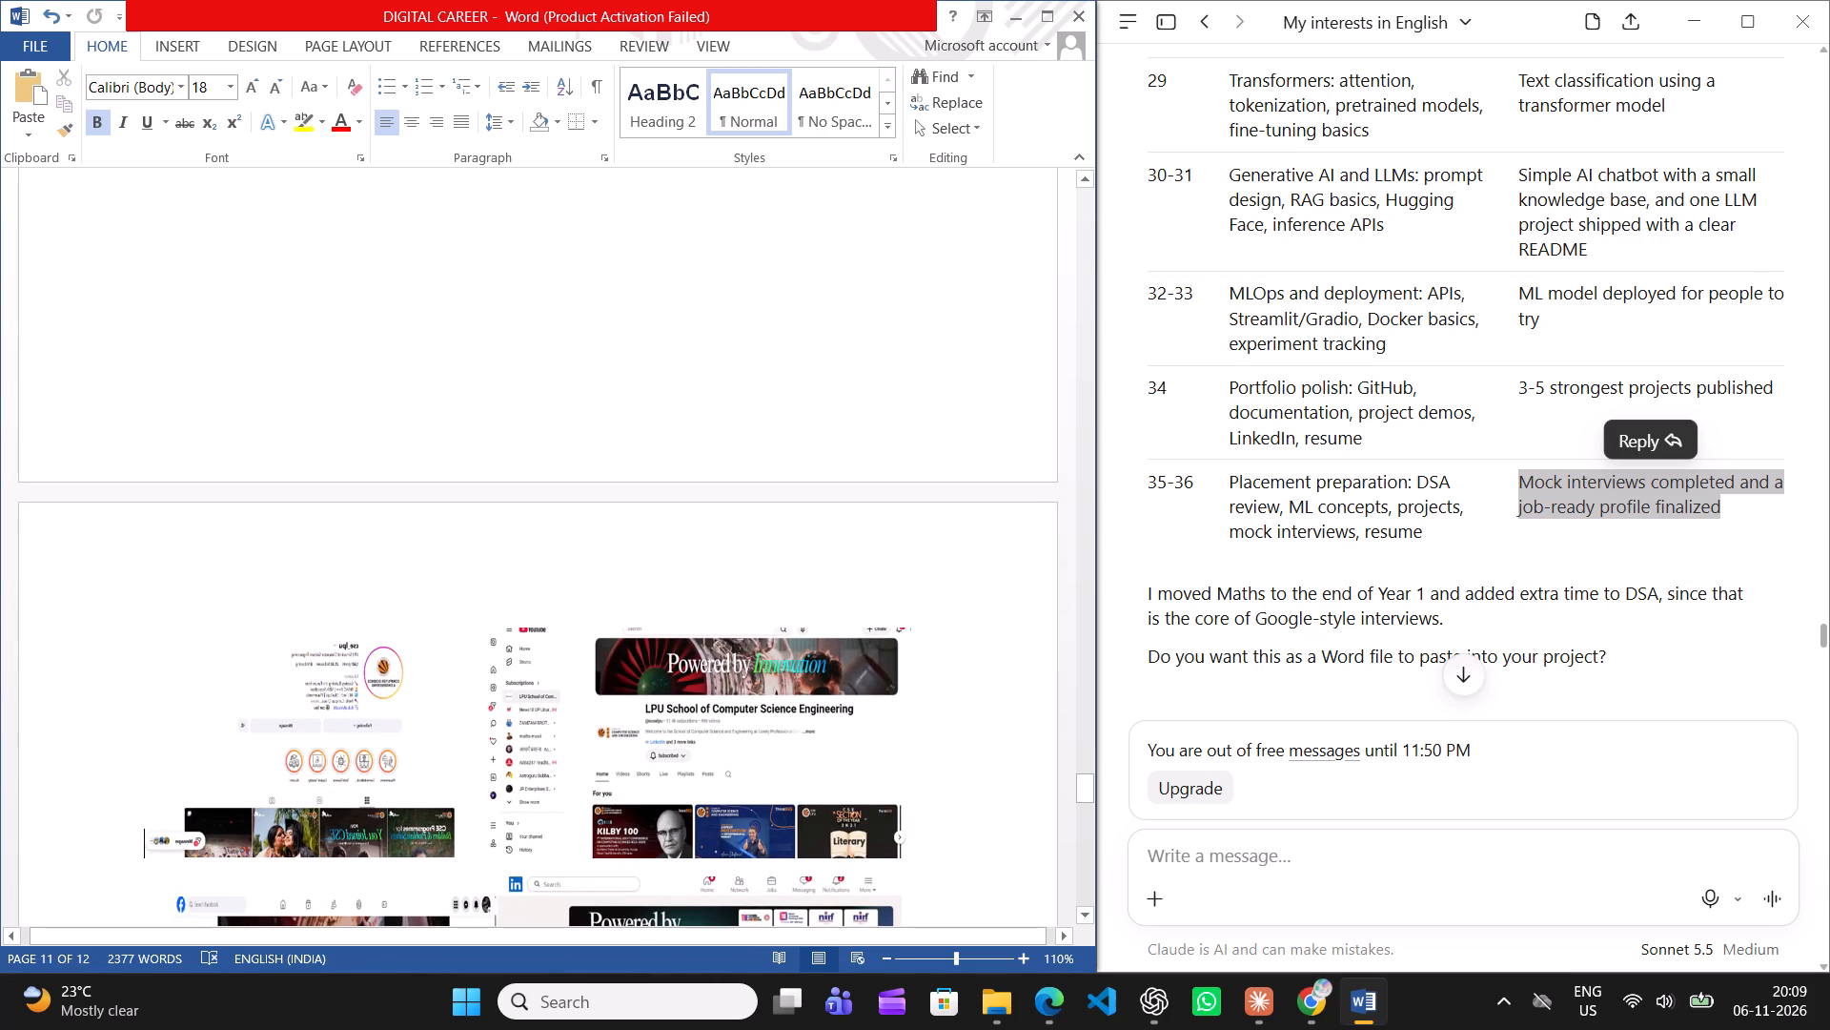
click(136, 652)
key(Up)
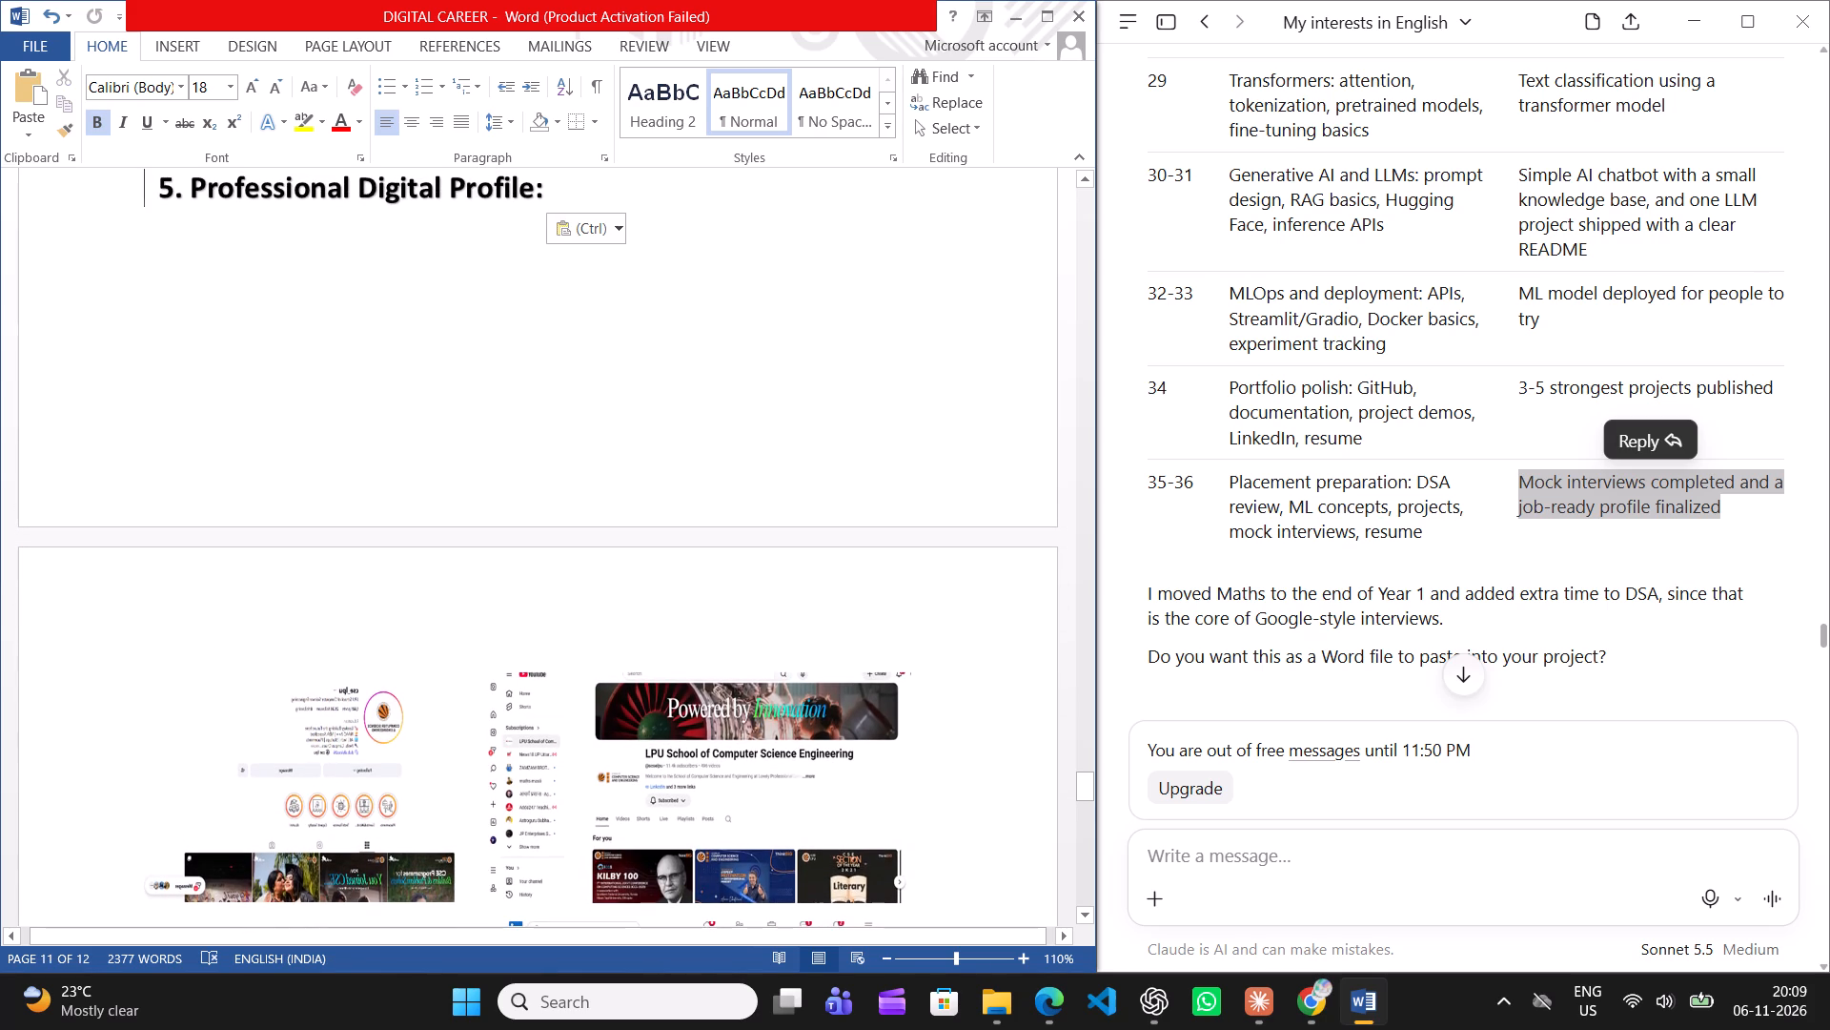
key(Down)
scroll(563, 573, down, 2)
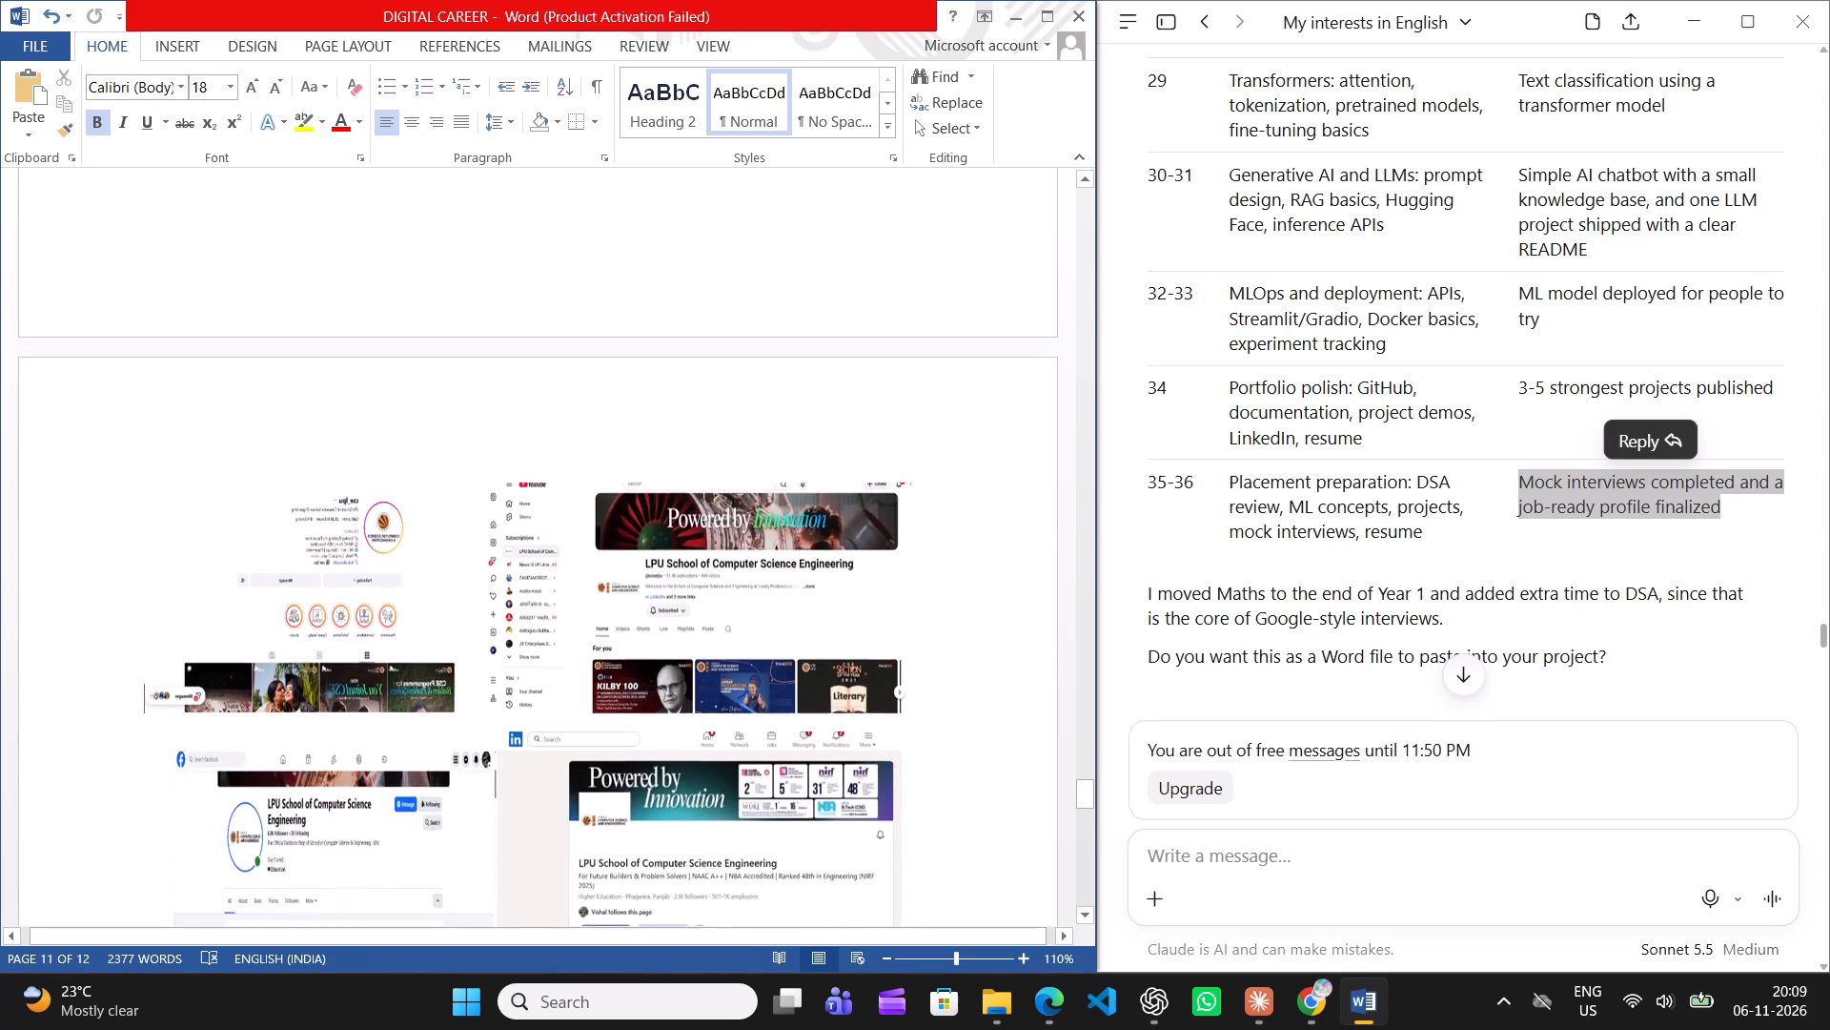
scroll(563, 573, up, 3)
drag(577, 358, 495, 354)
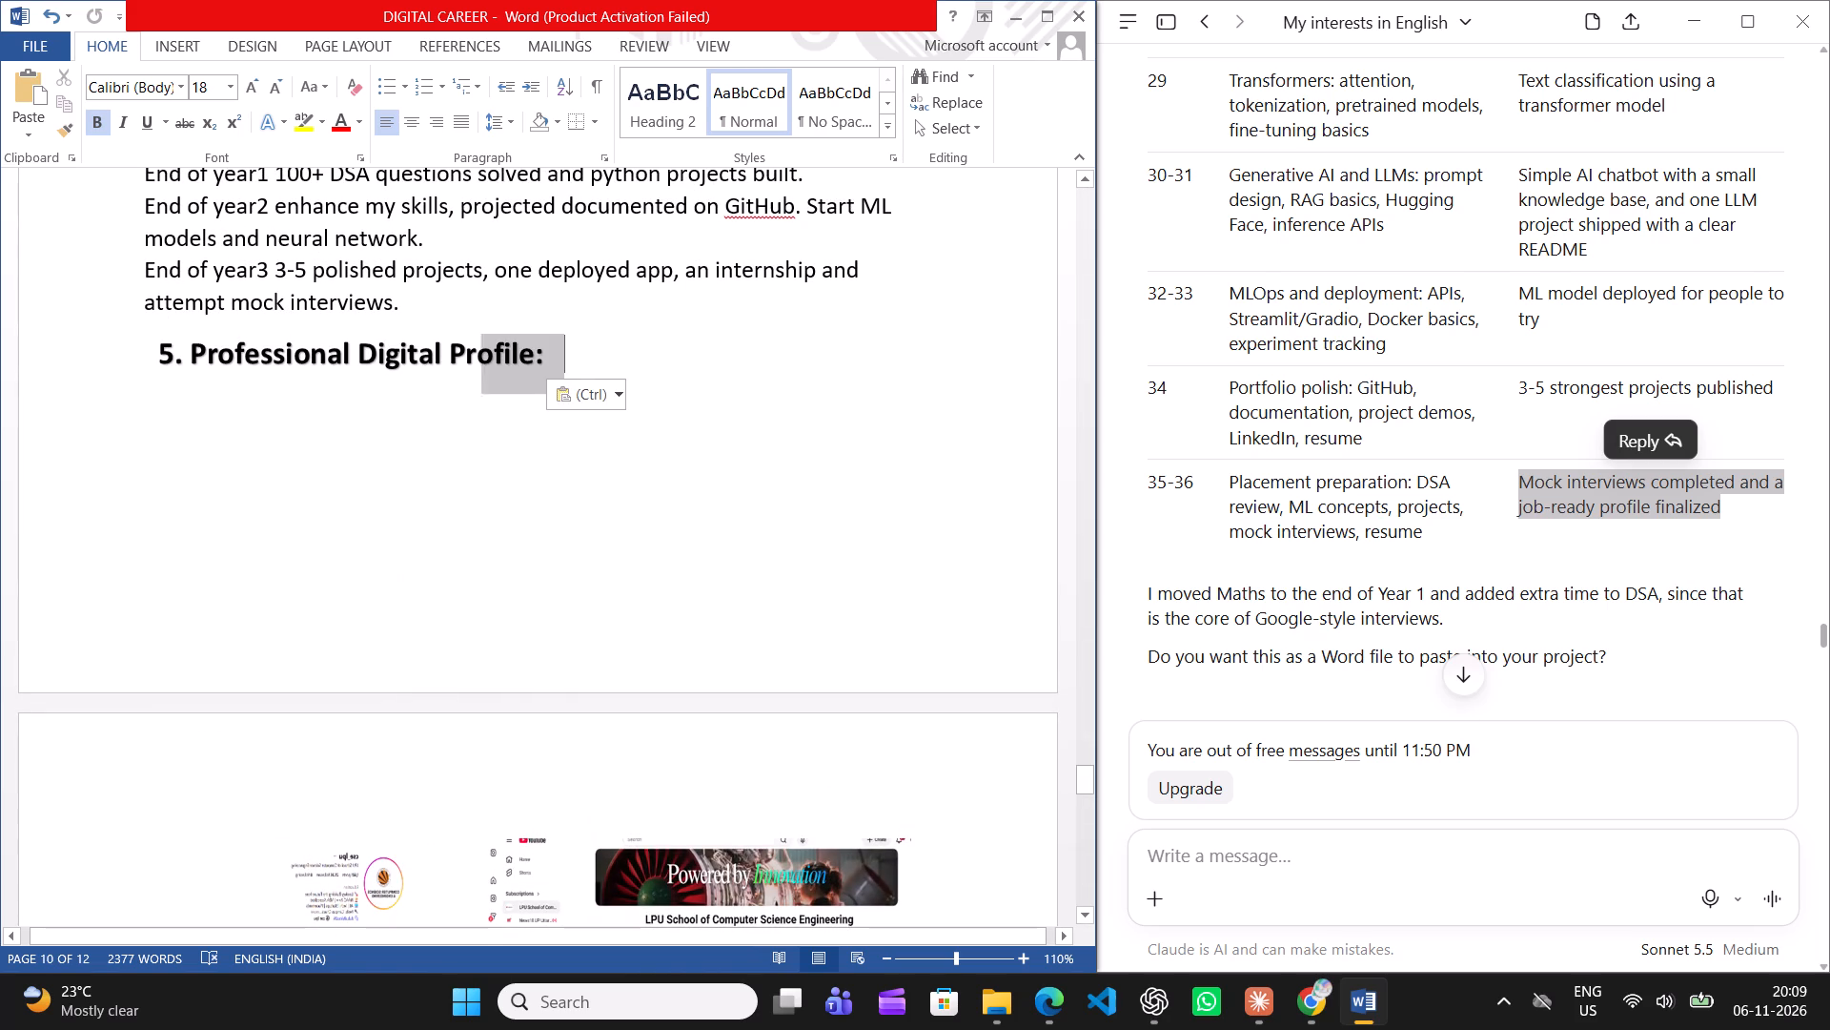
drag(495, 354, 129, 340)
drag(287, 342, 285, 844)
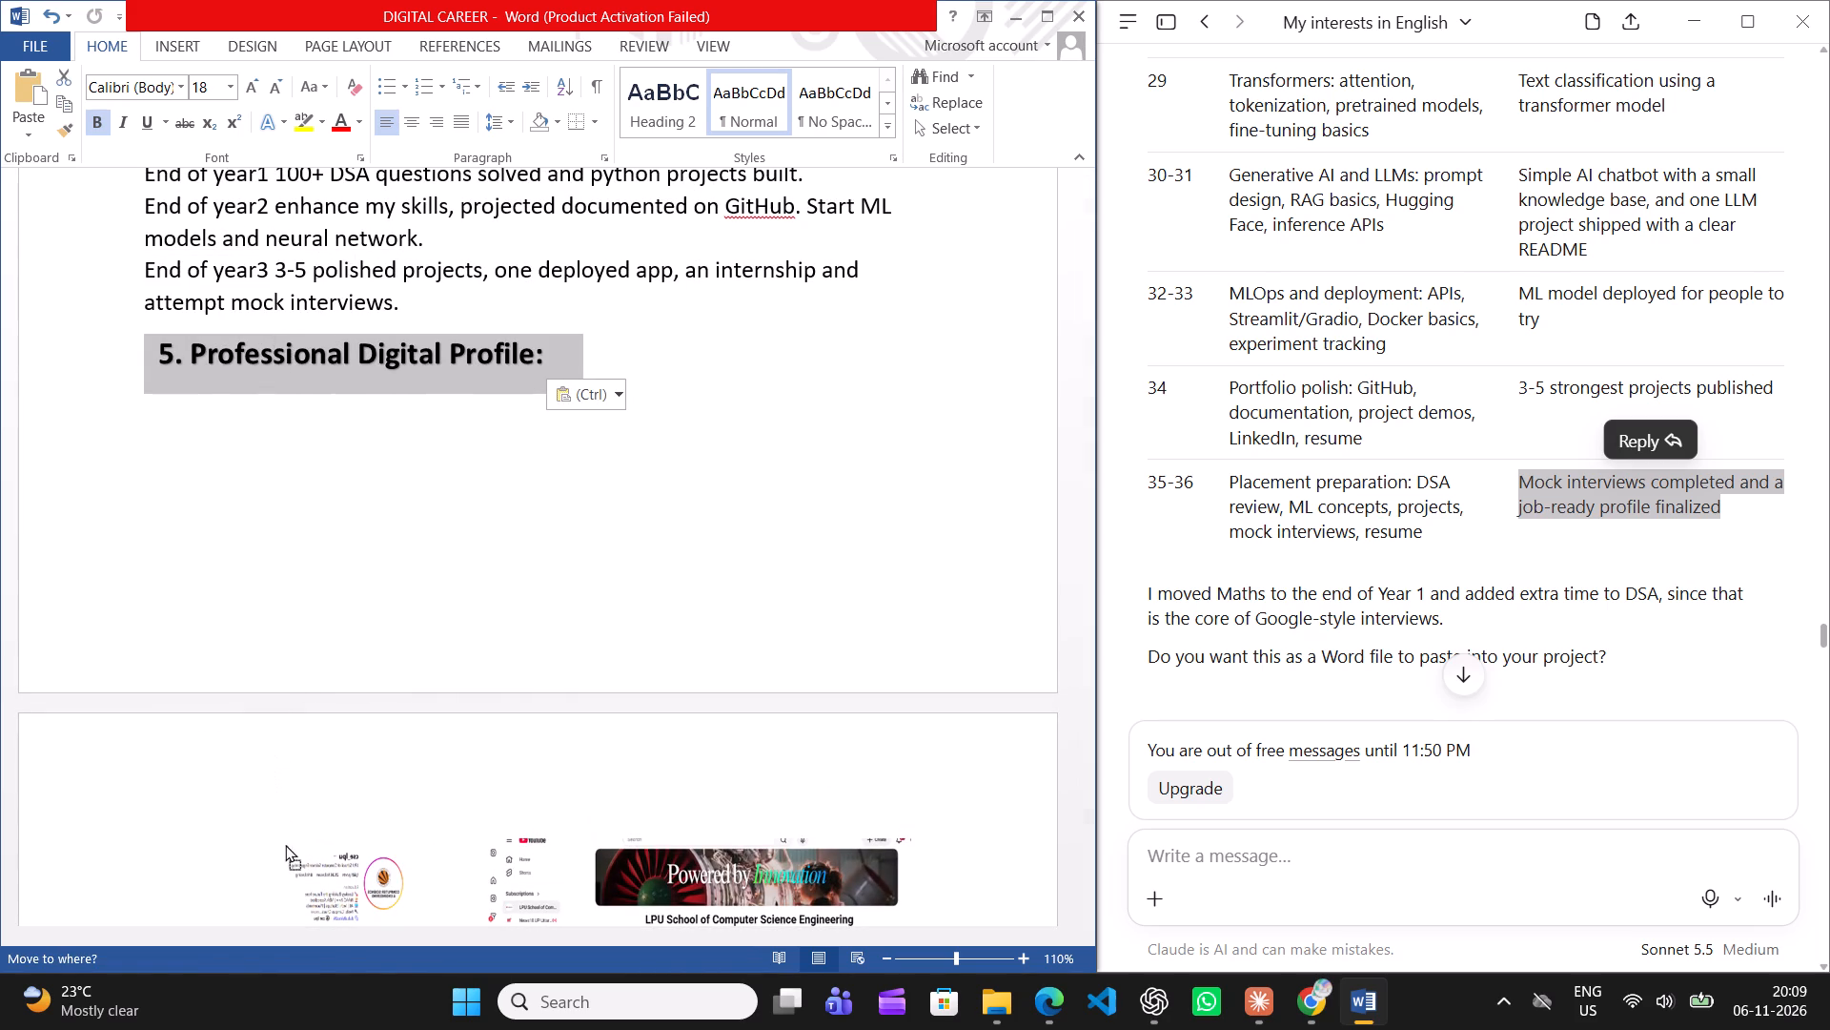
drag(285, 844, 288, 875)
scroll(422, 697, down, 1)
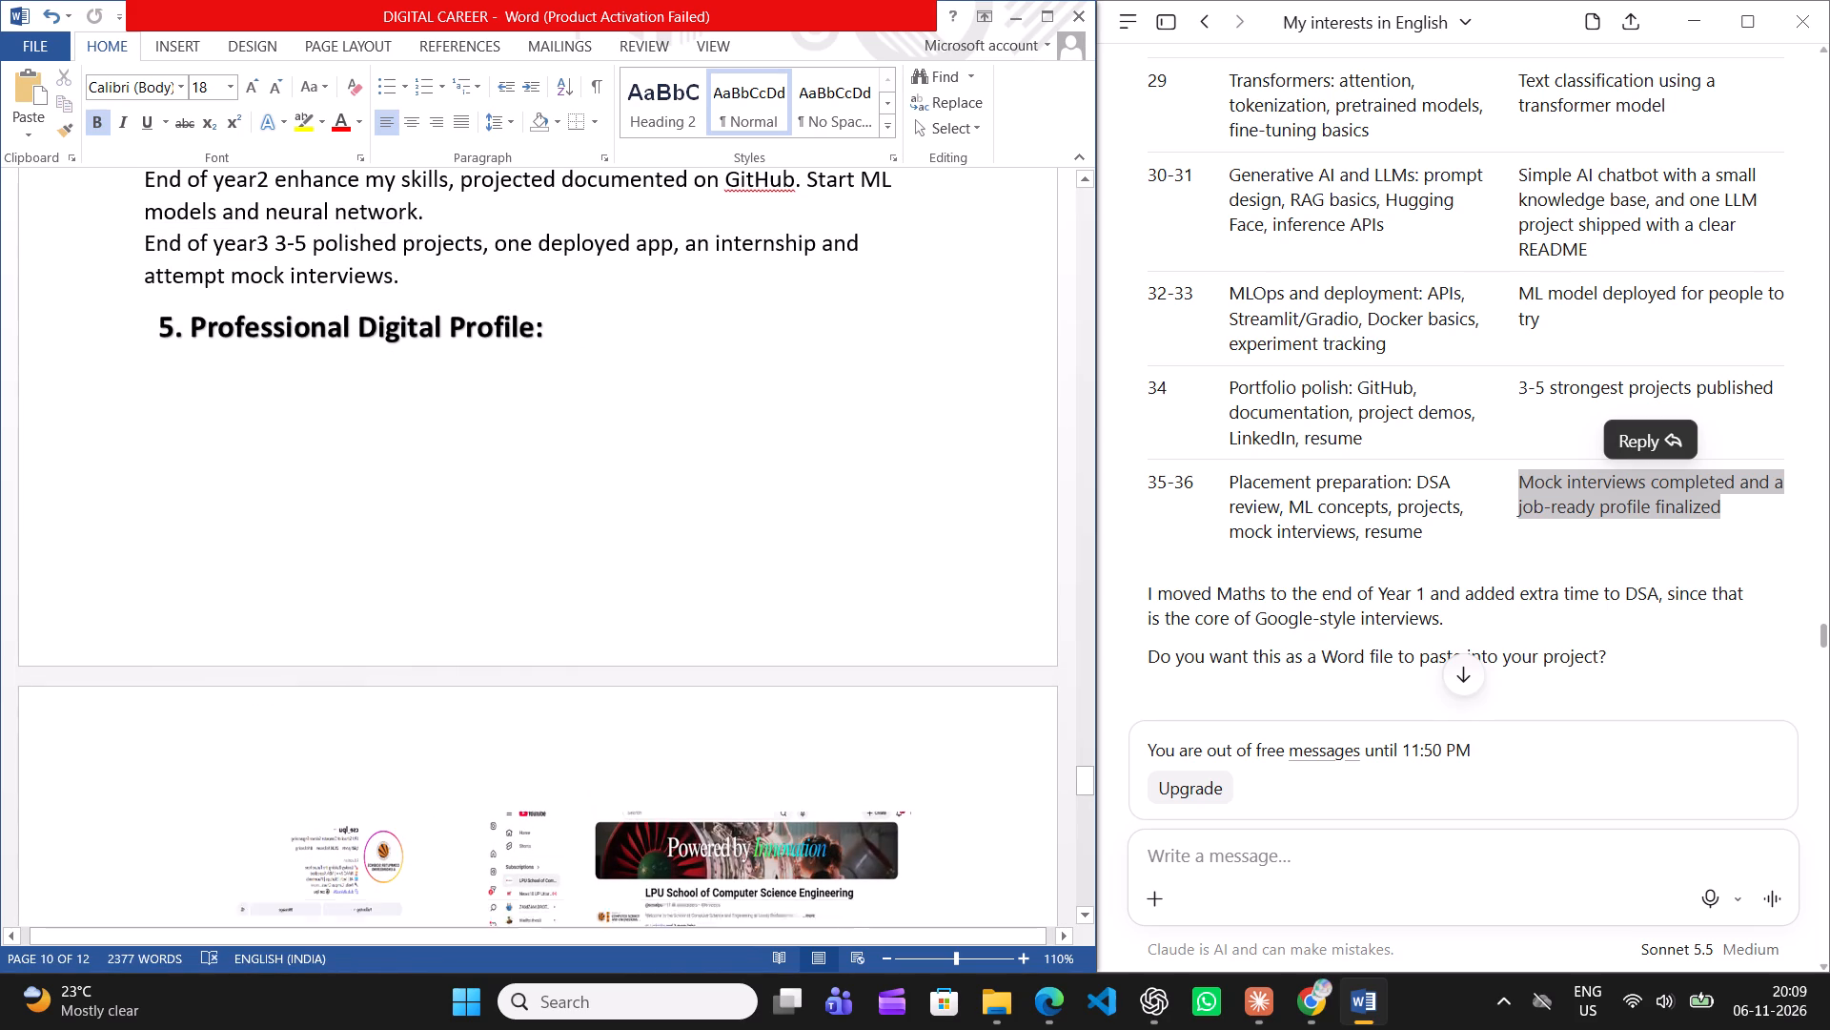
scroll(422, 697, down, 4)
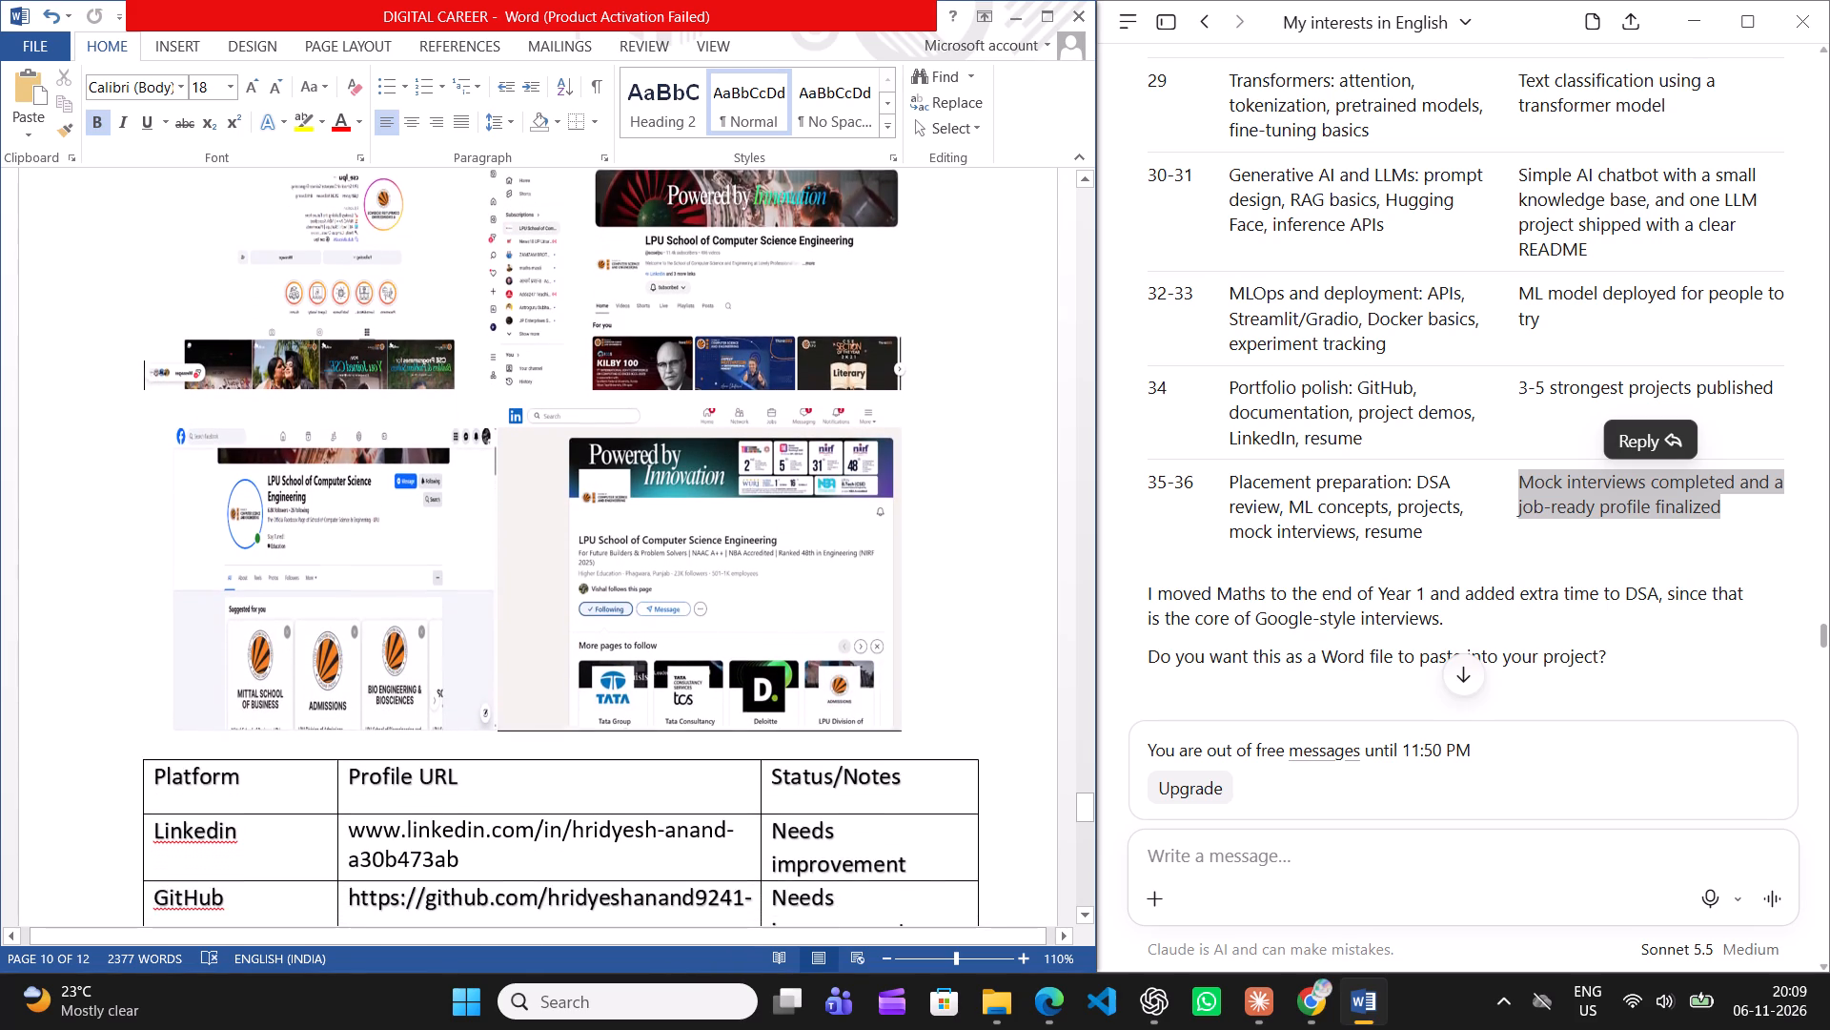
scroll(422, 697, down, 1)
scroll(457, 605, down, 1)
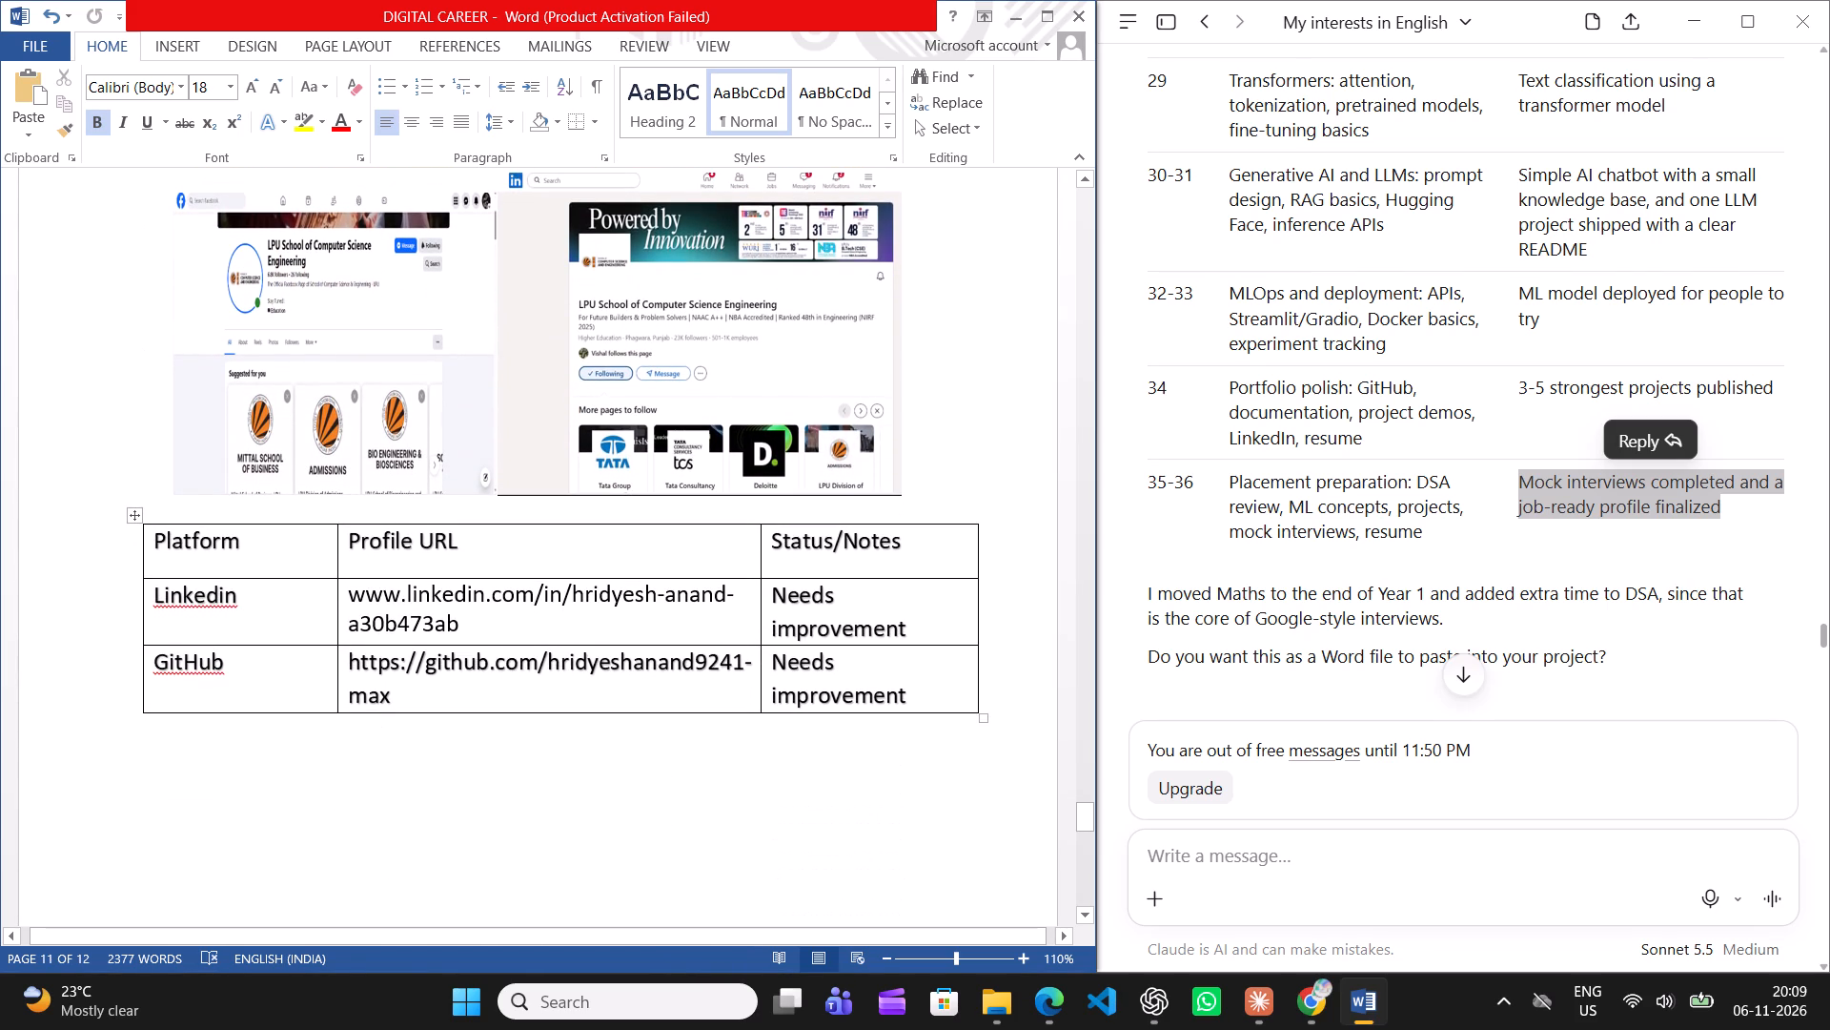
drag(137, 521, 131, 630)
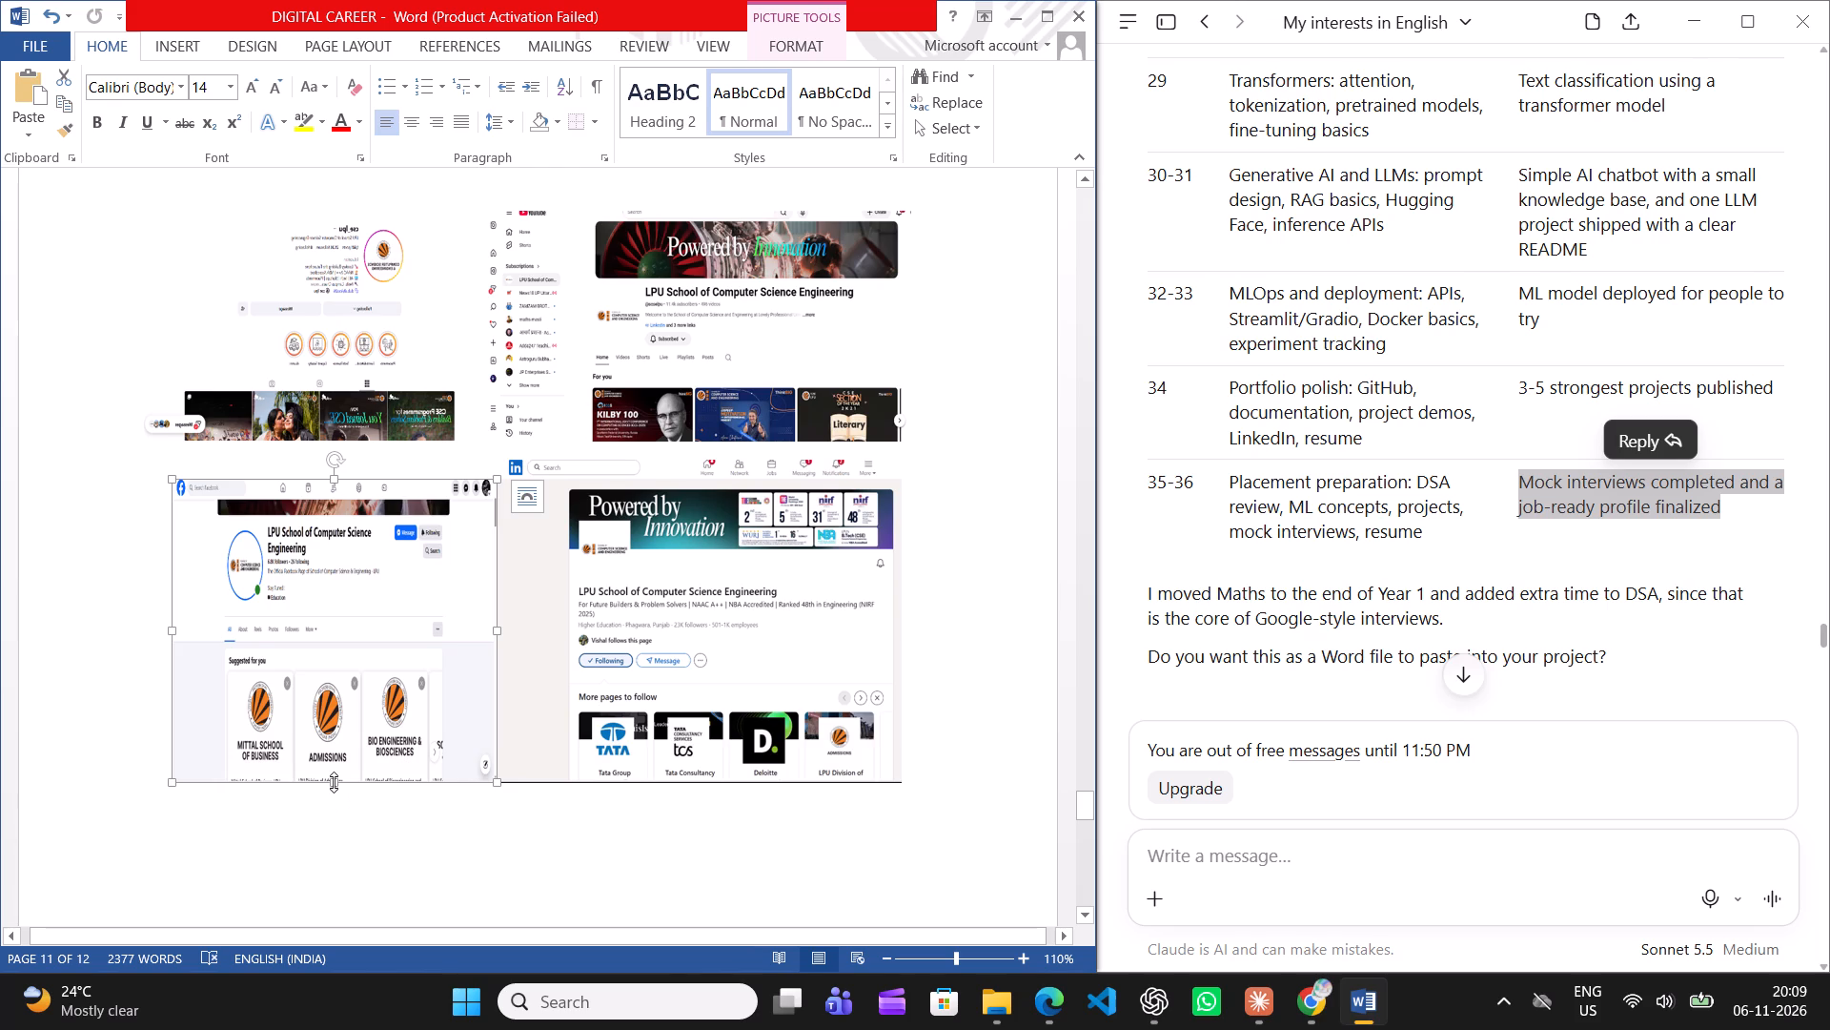
drag(334, 782, 331, 915)
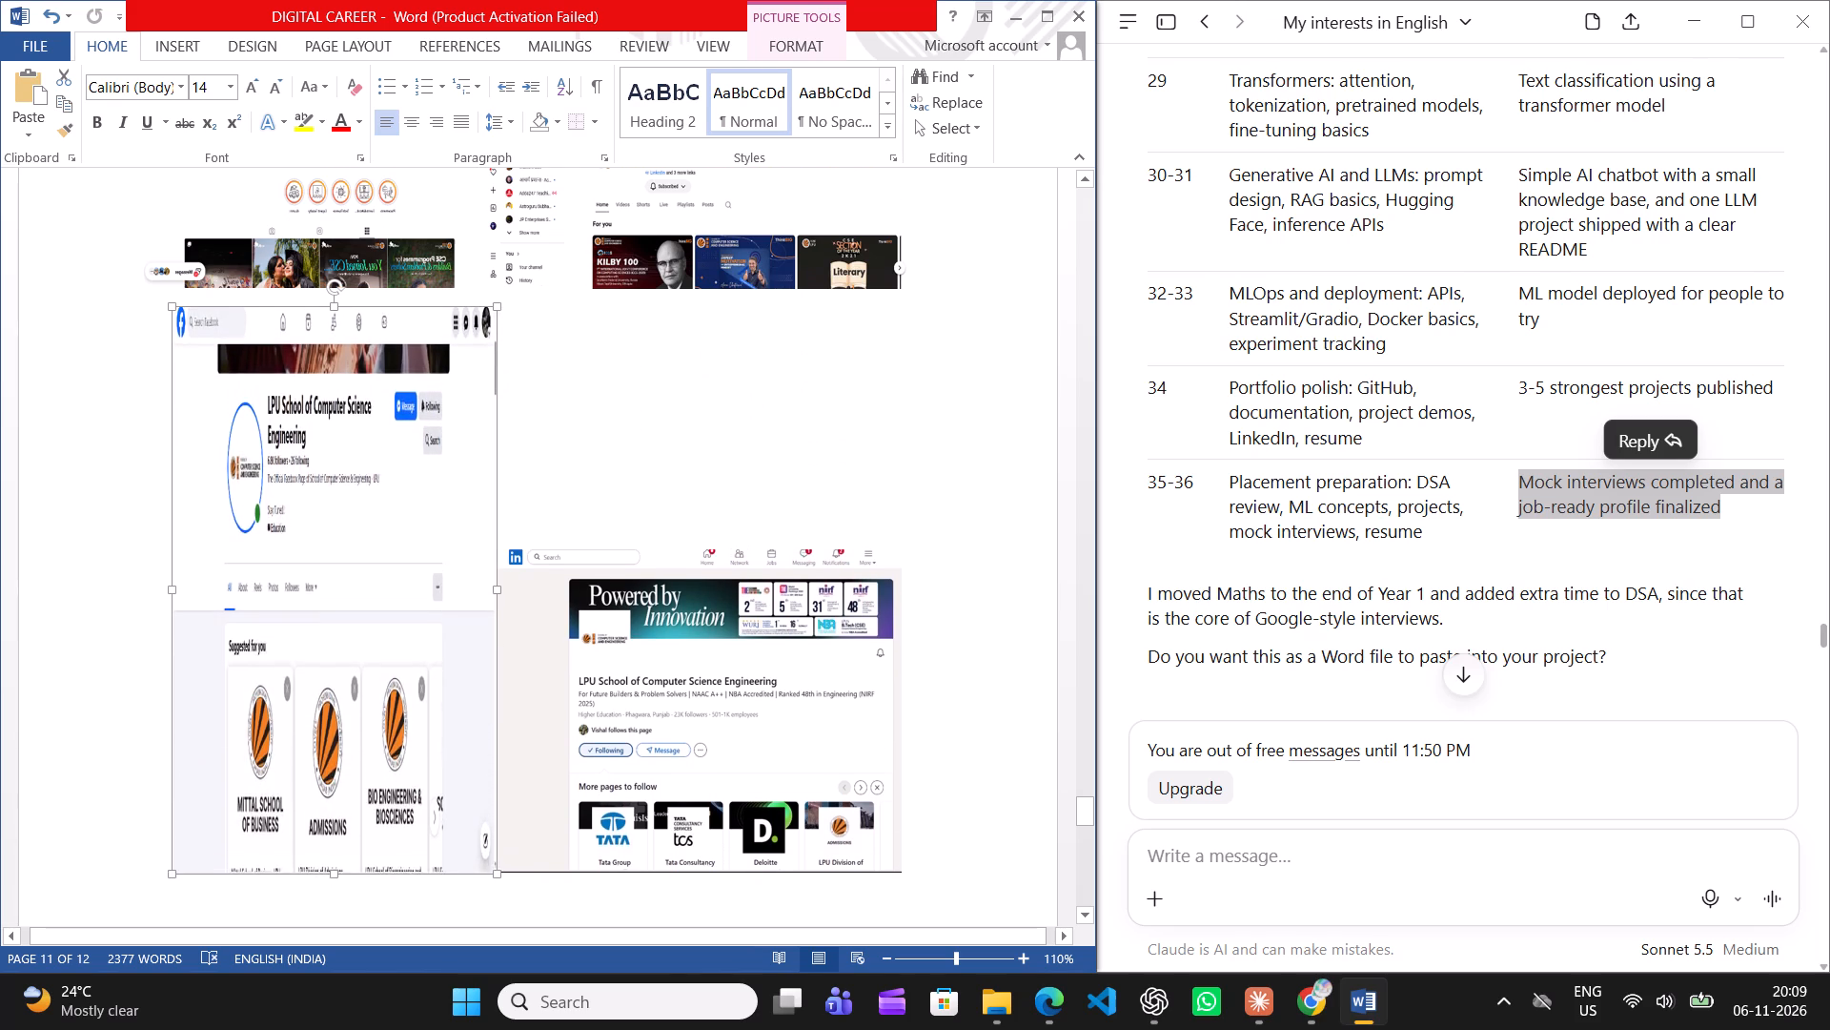
drag(331, 915, 361, 662)
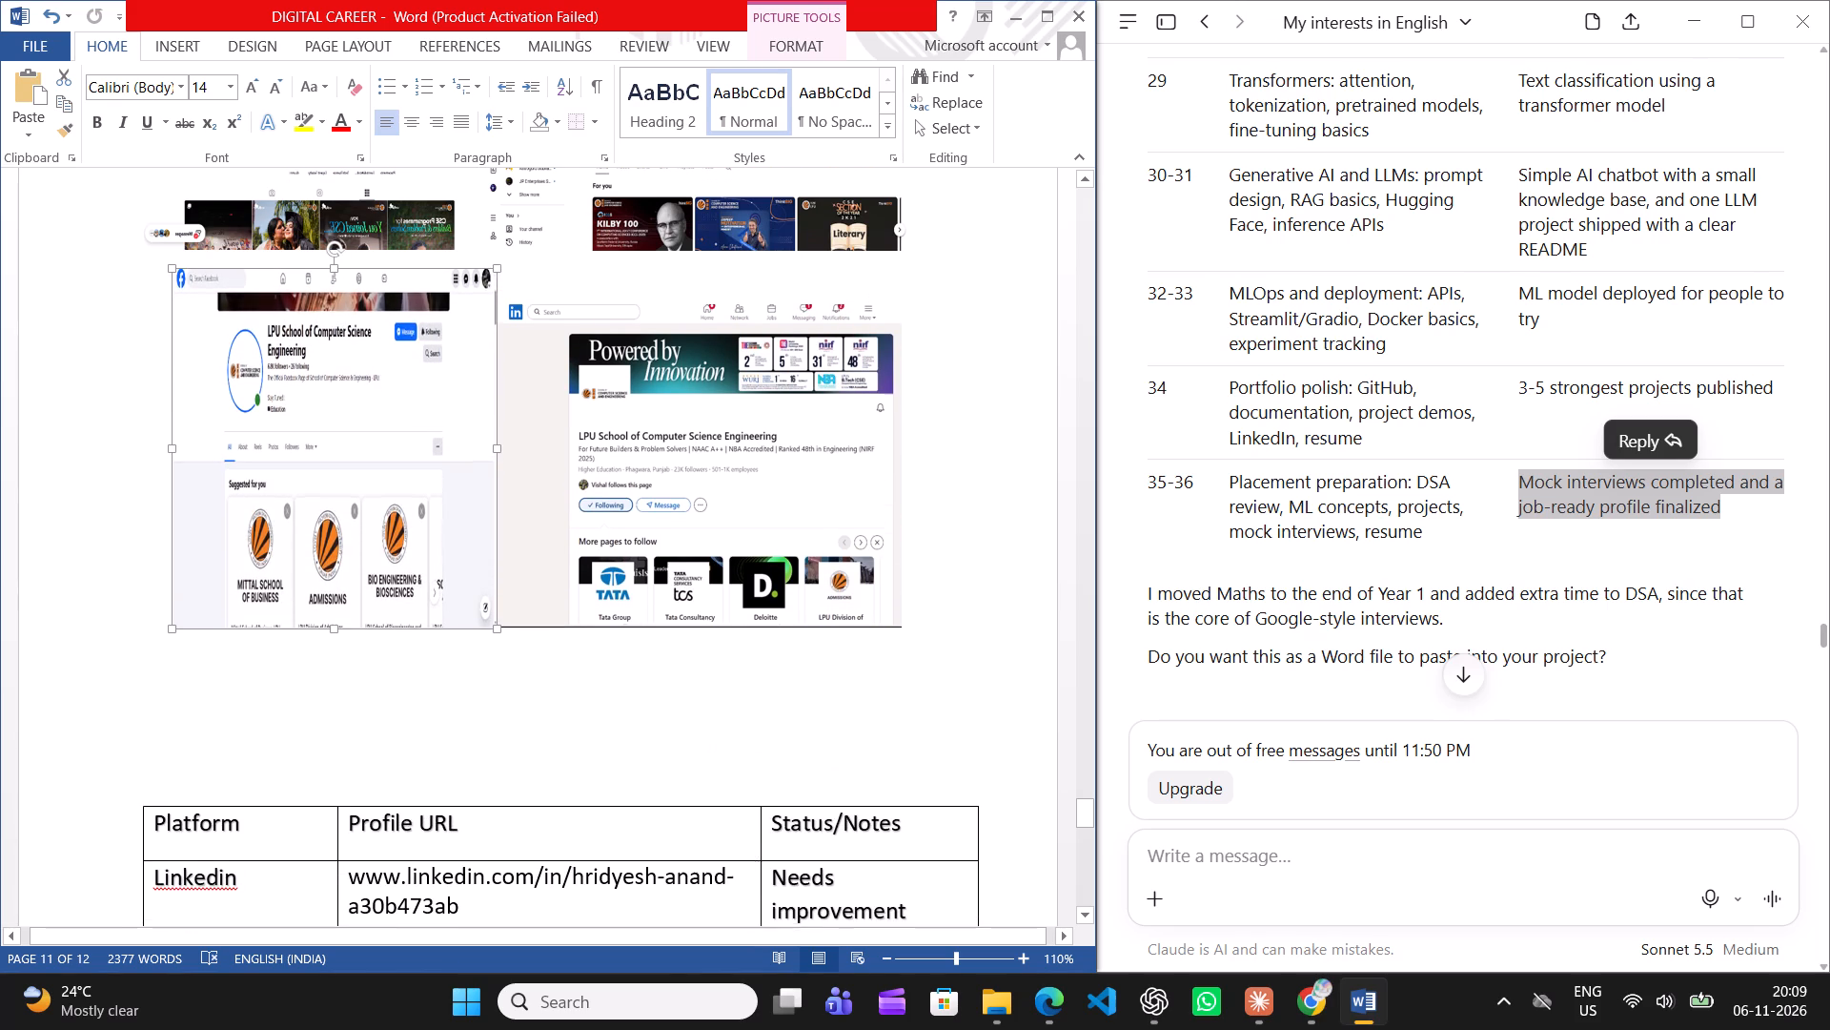
drag(361, 662, 359, 687)
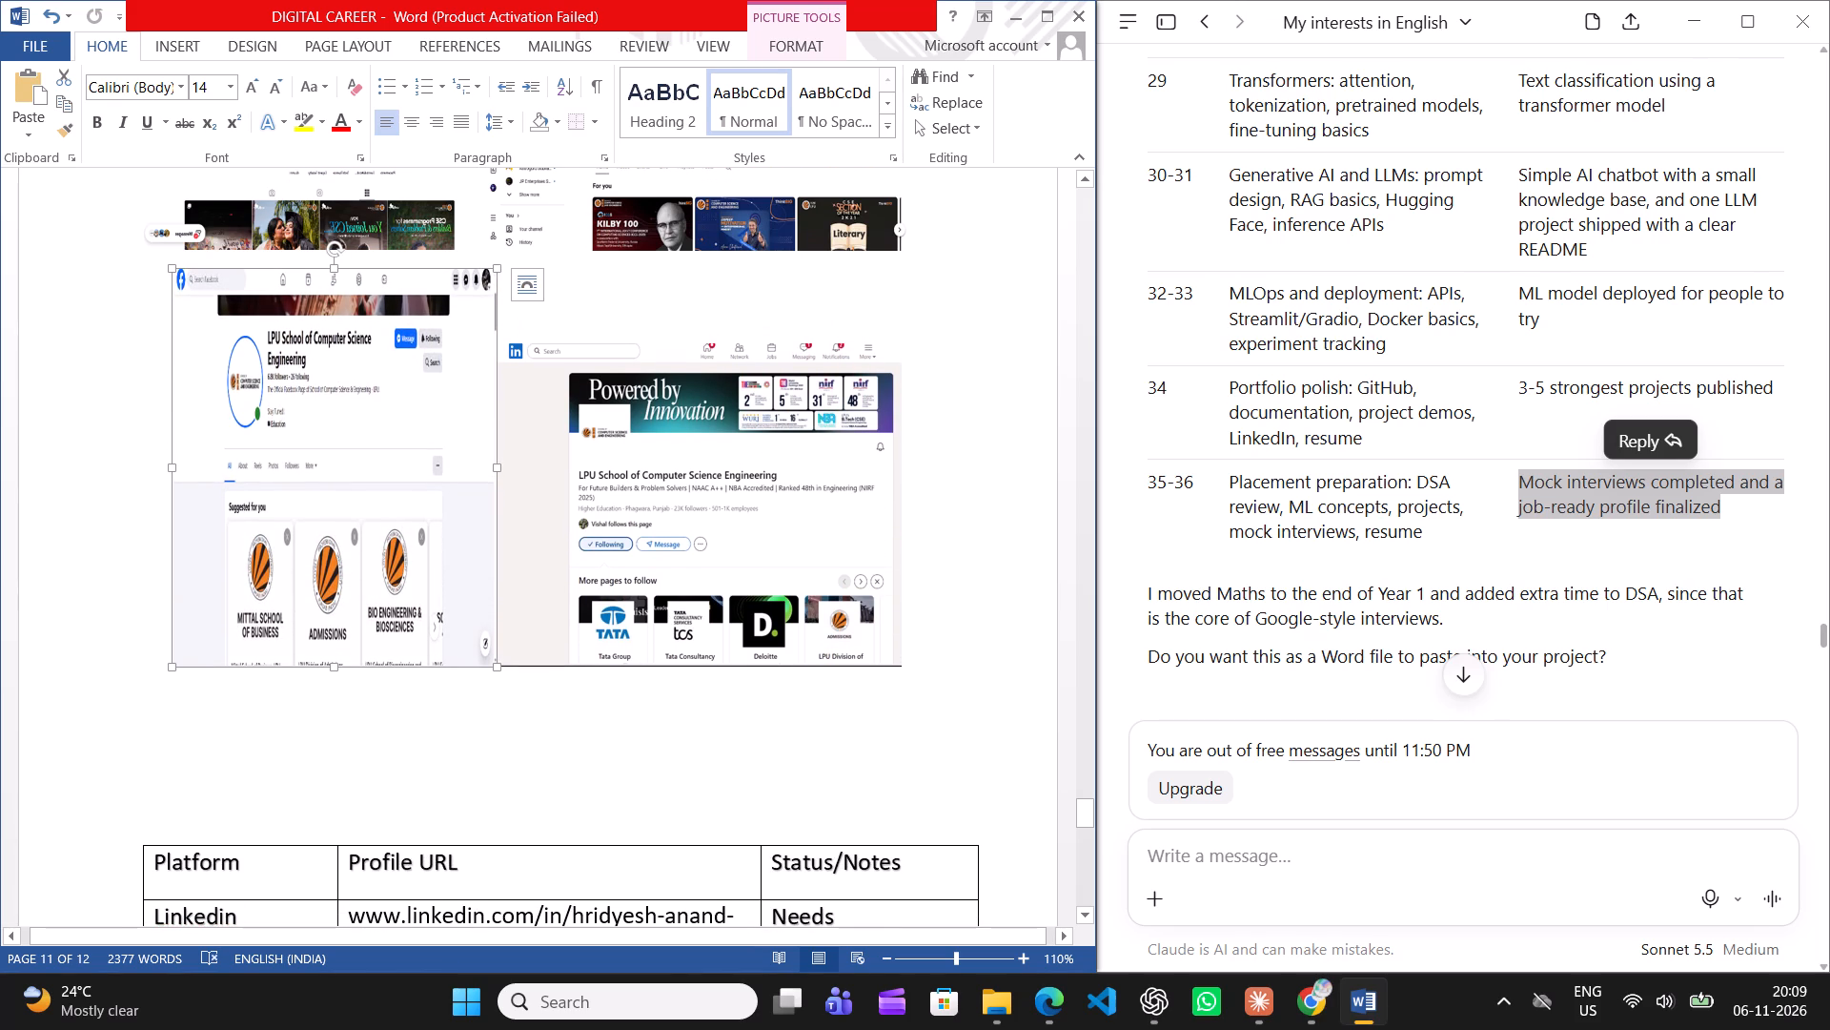
drag(333, 261, 326, 366)
click(87, 396)
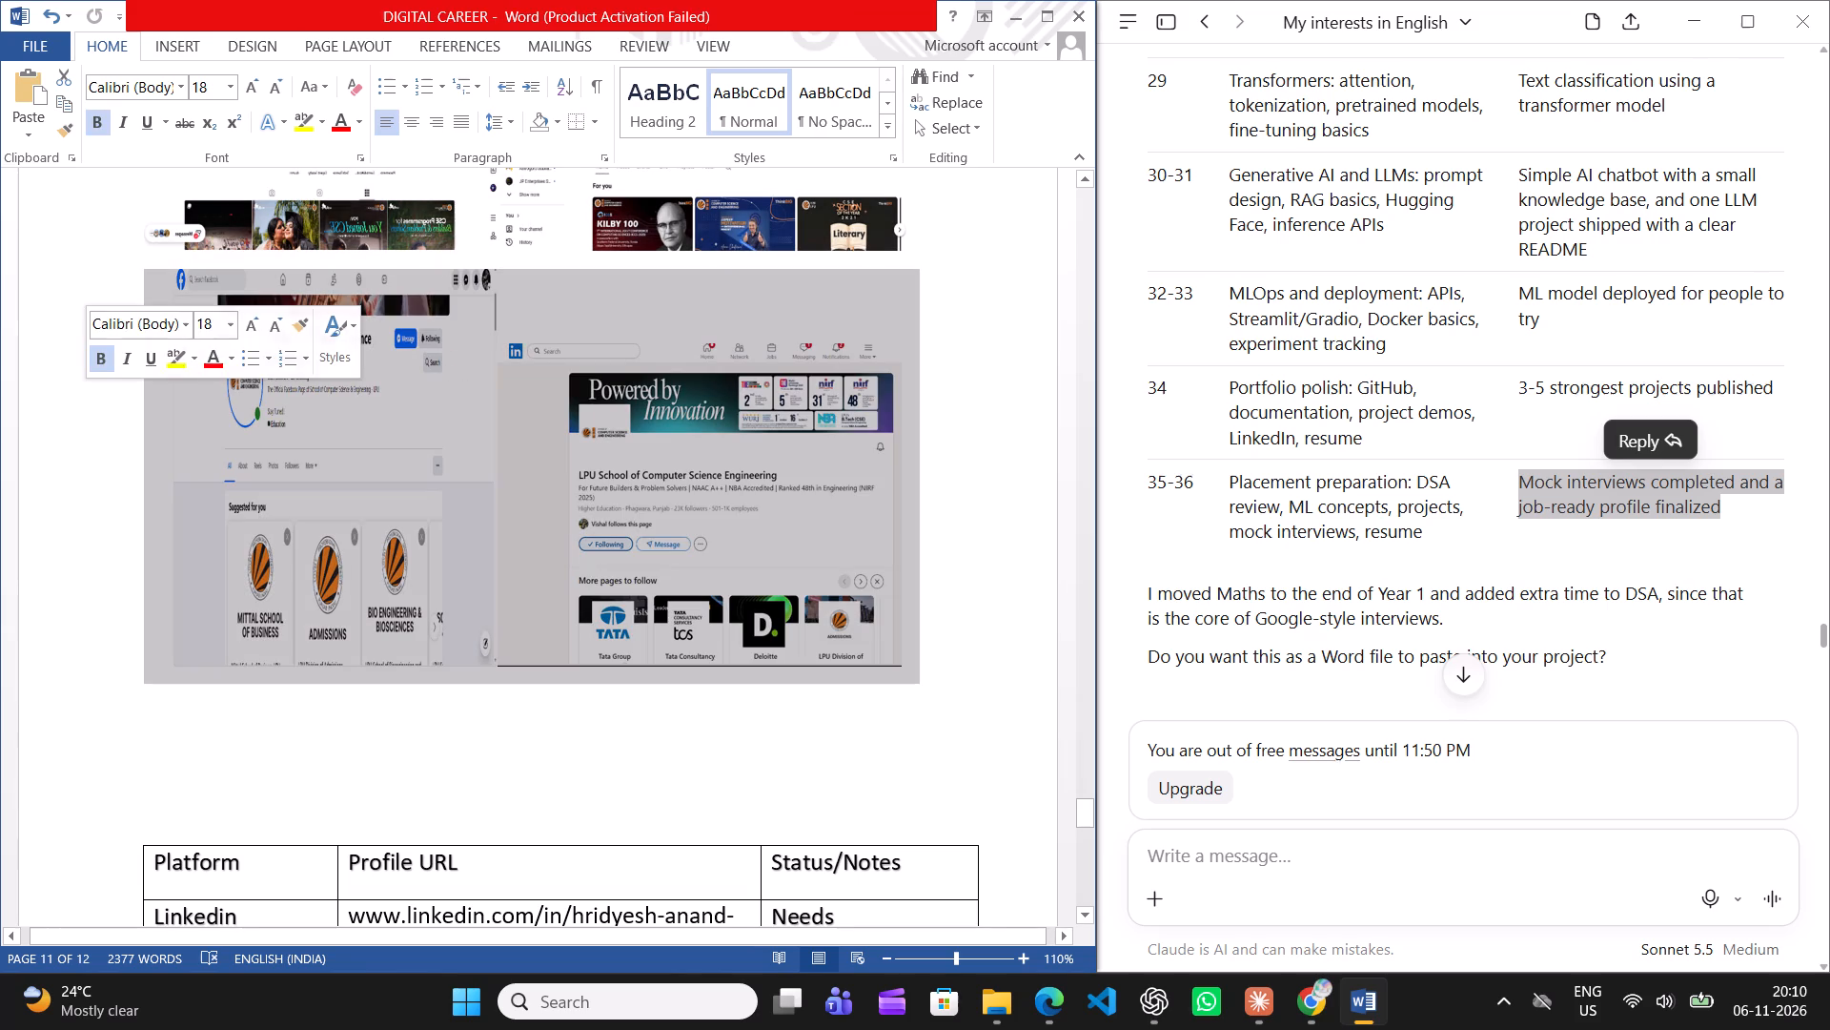
click(63, 530)
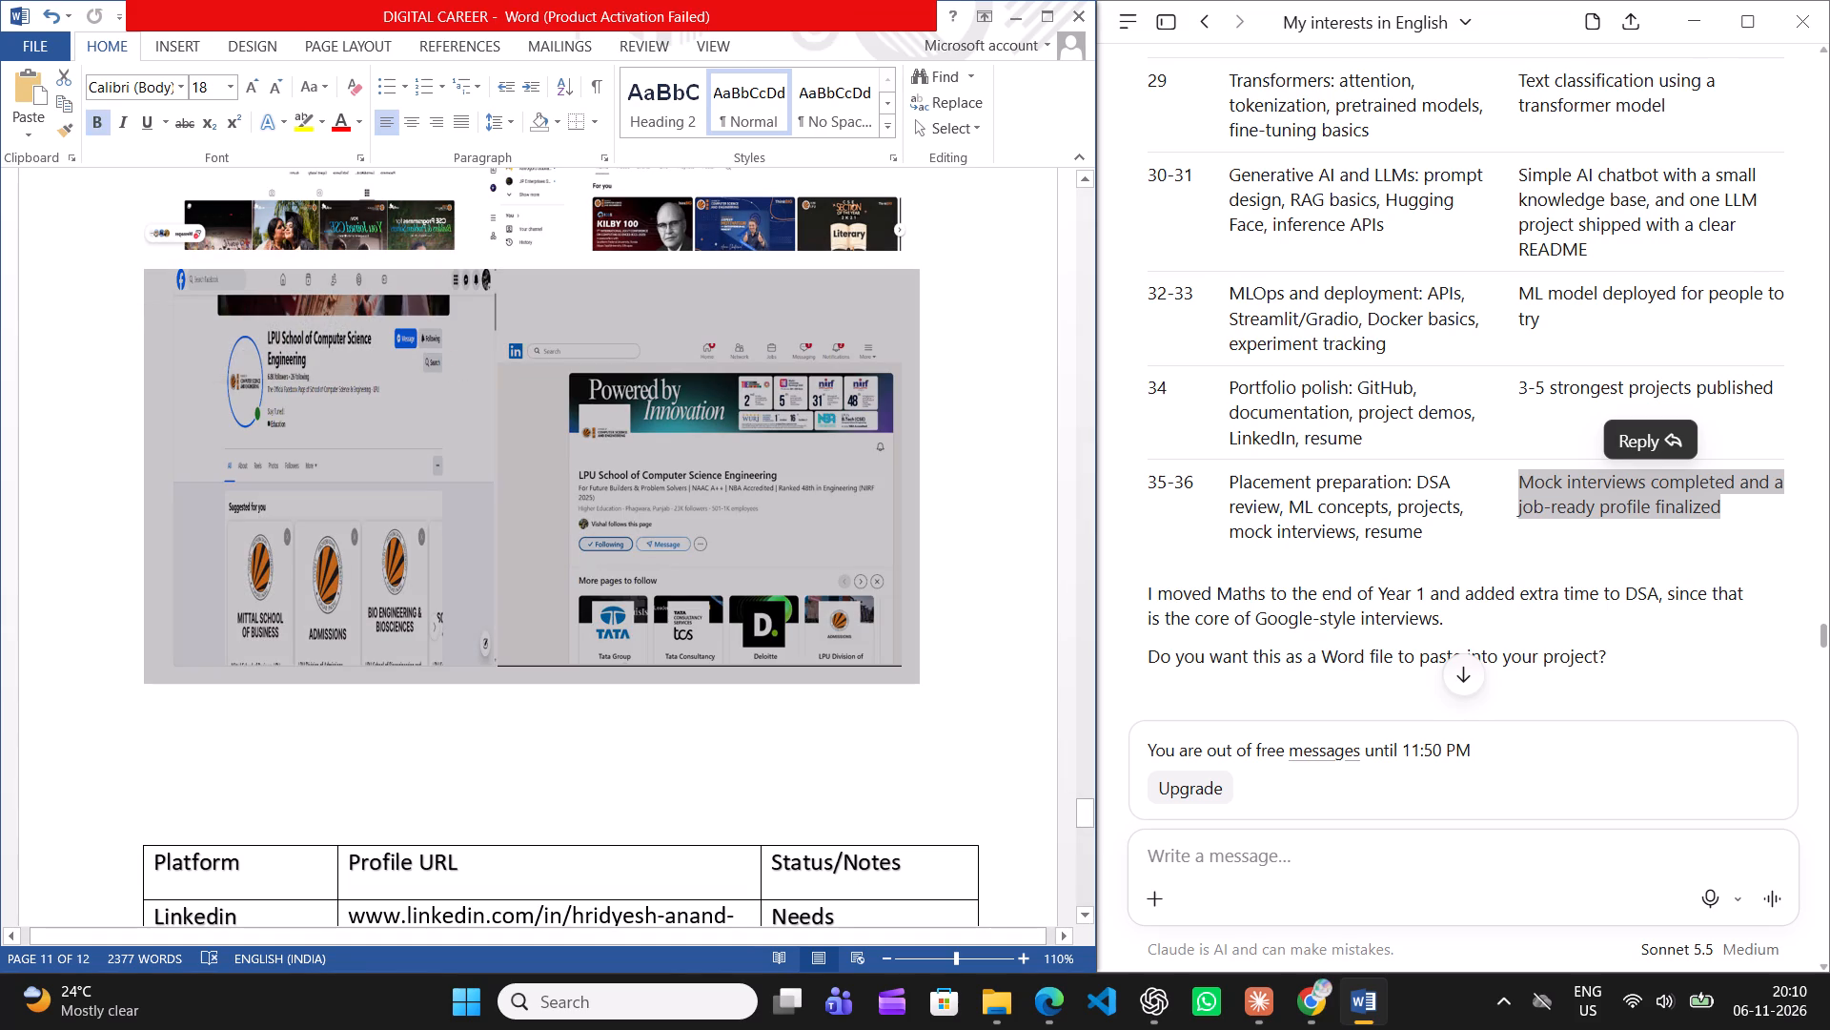
click(668, 720)
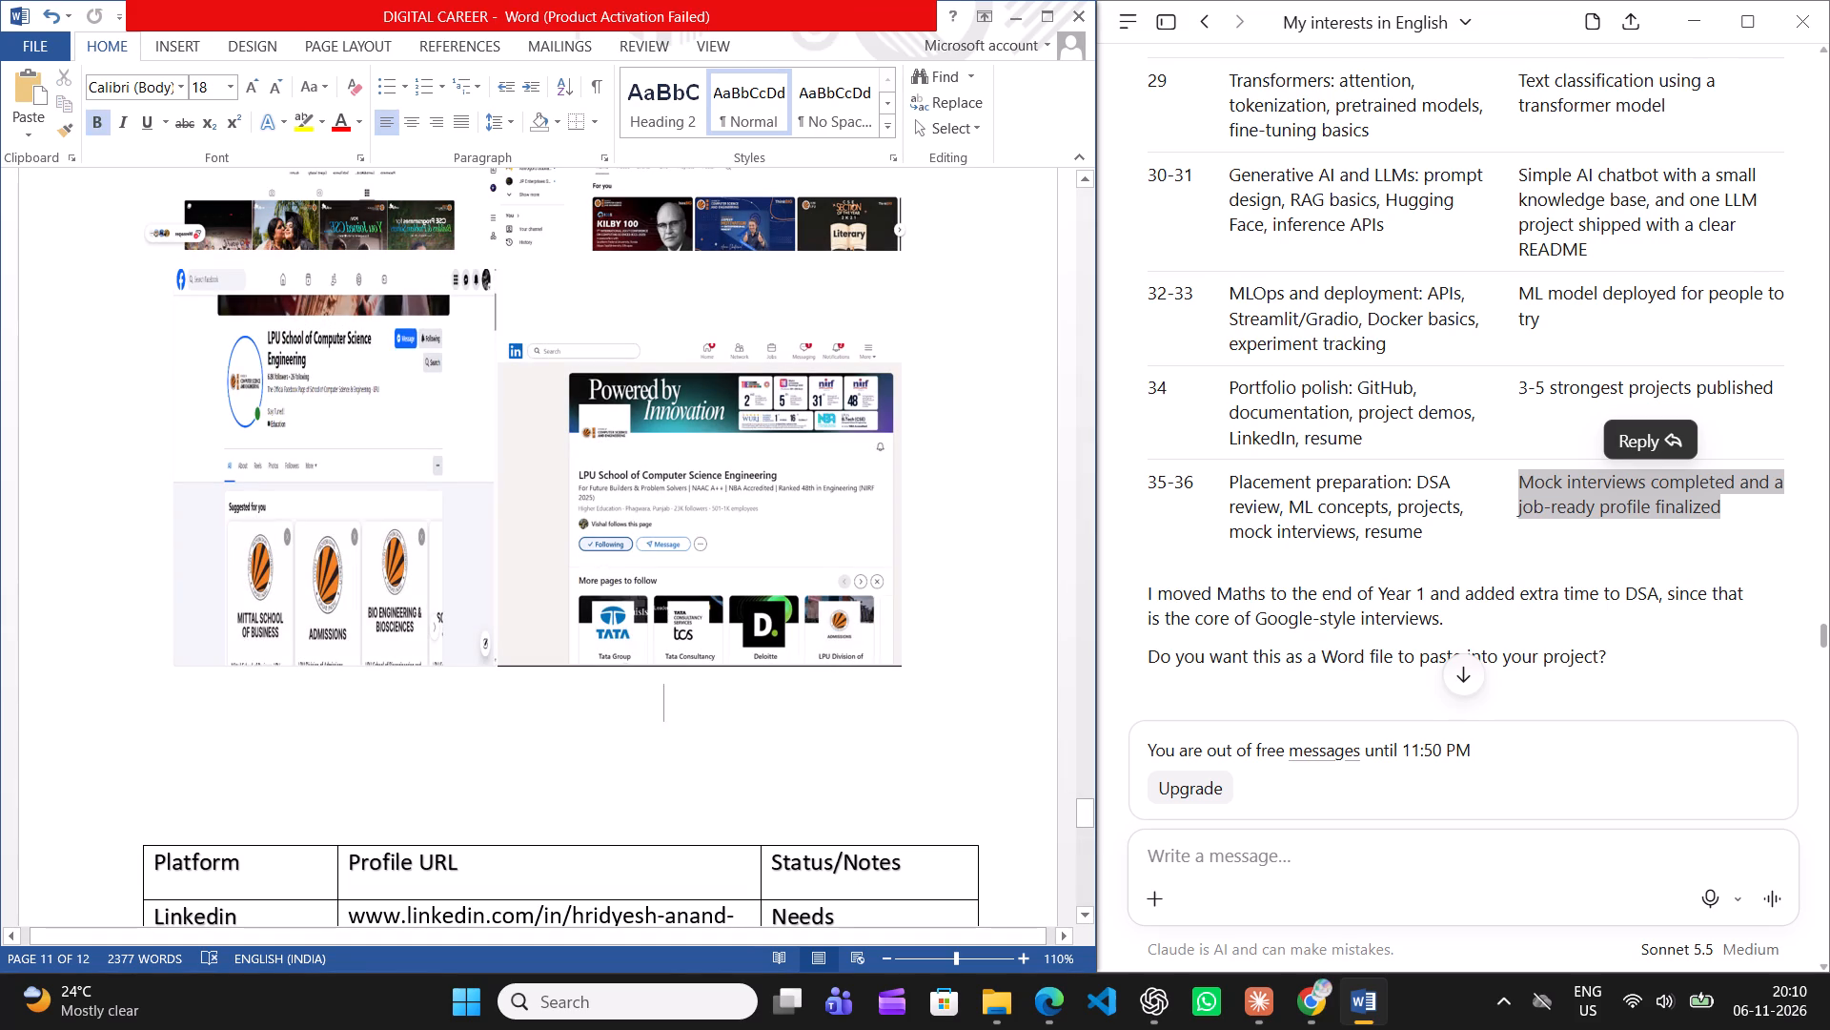
click(135, 425)
click(279, 368)
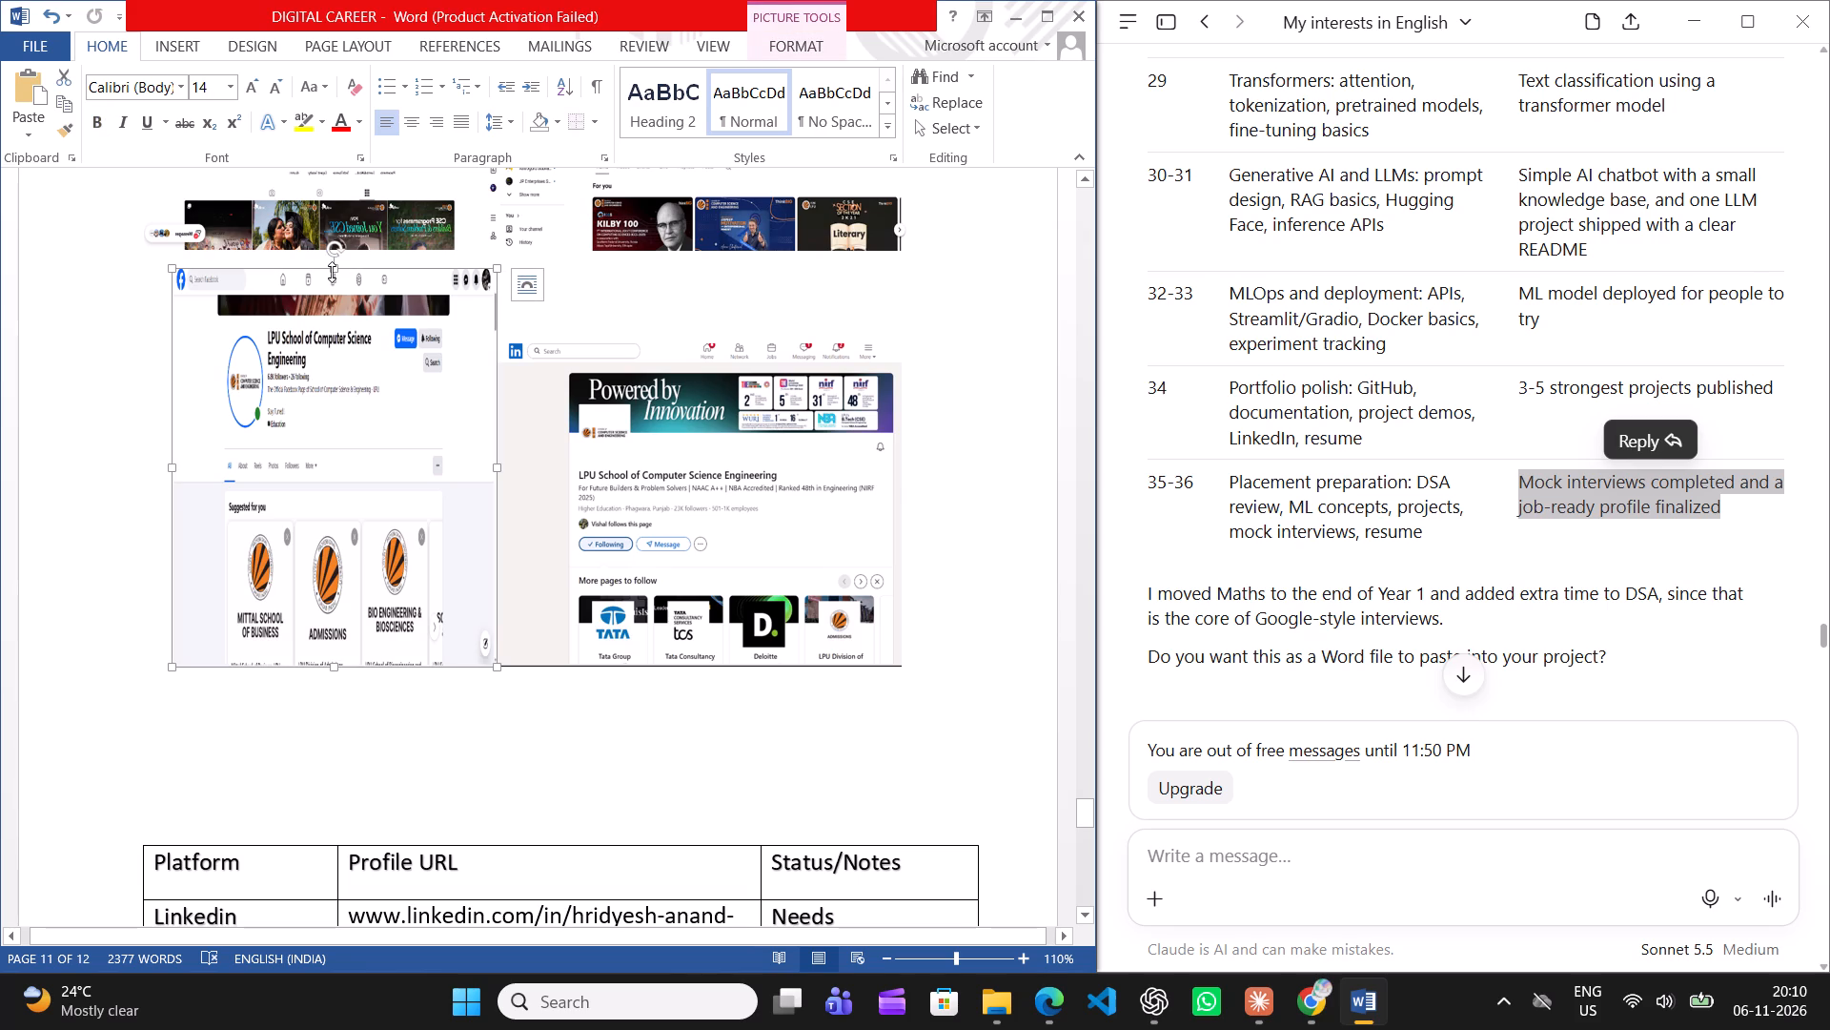
drag(332, 272, 325, 380)
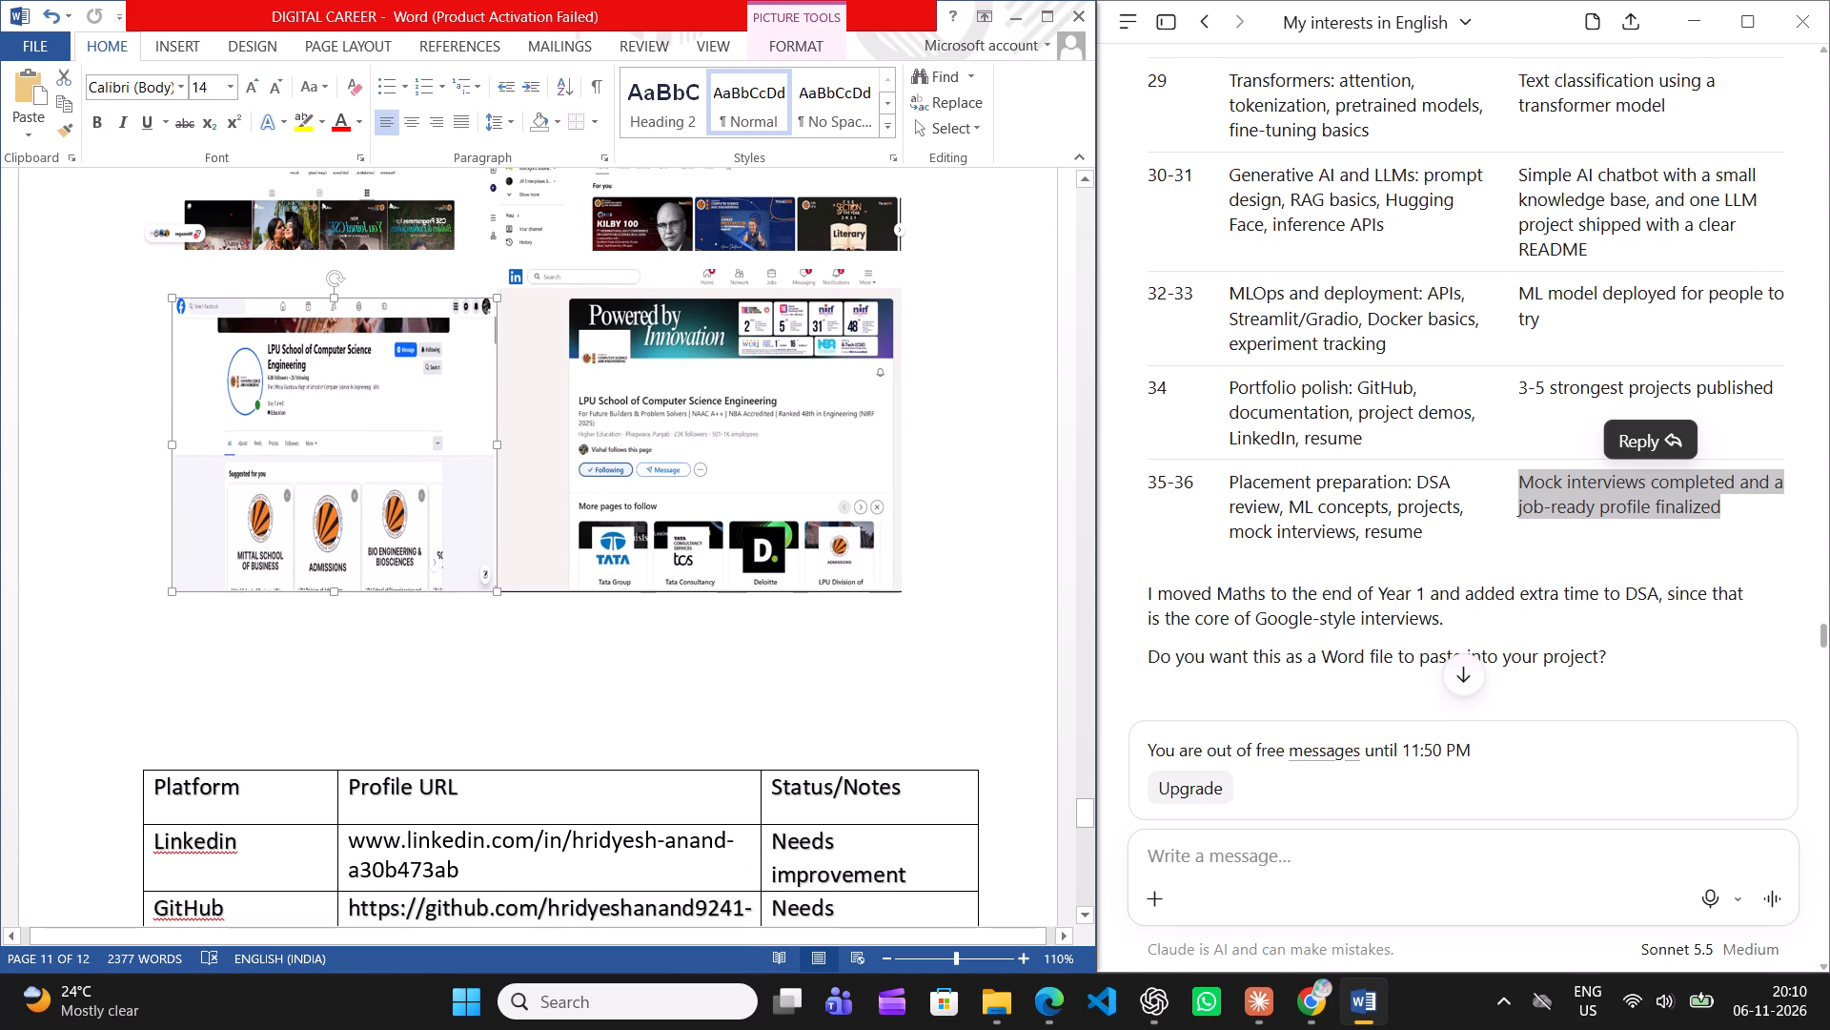
drag(325, 380, 324, 339)
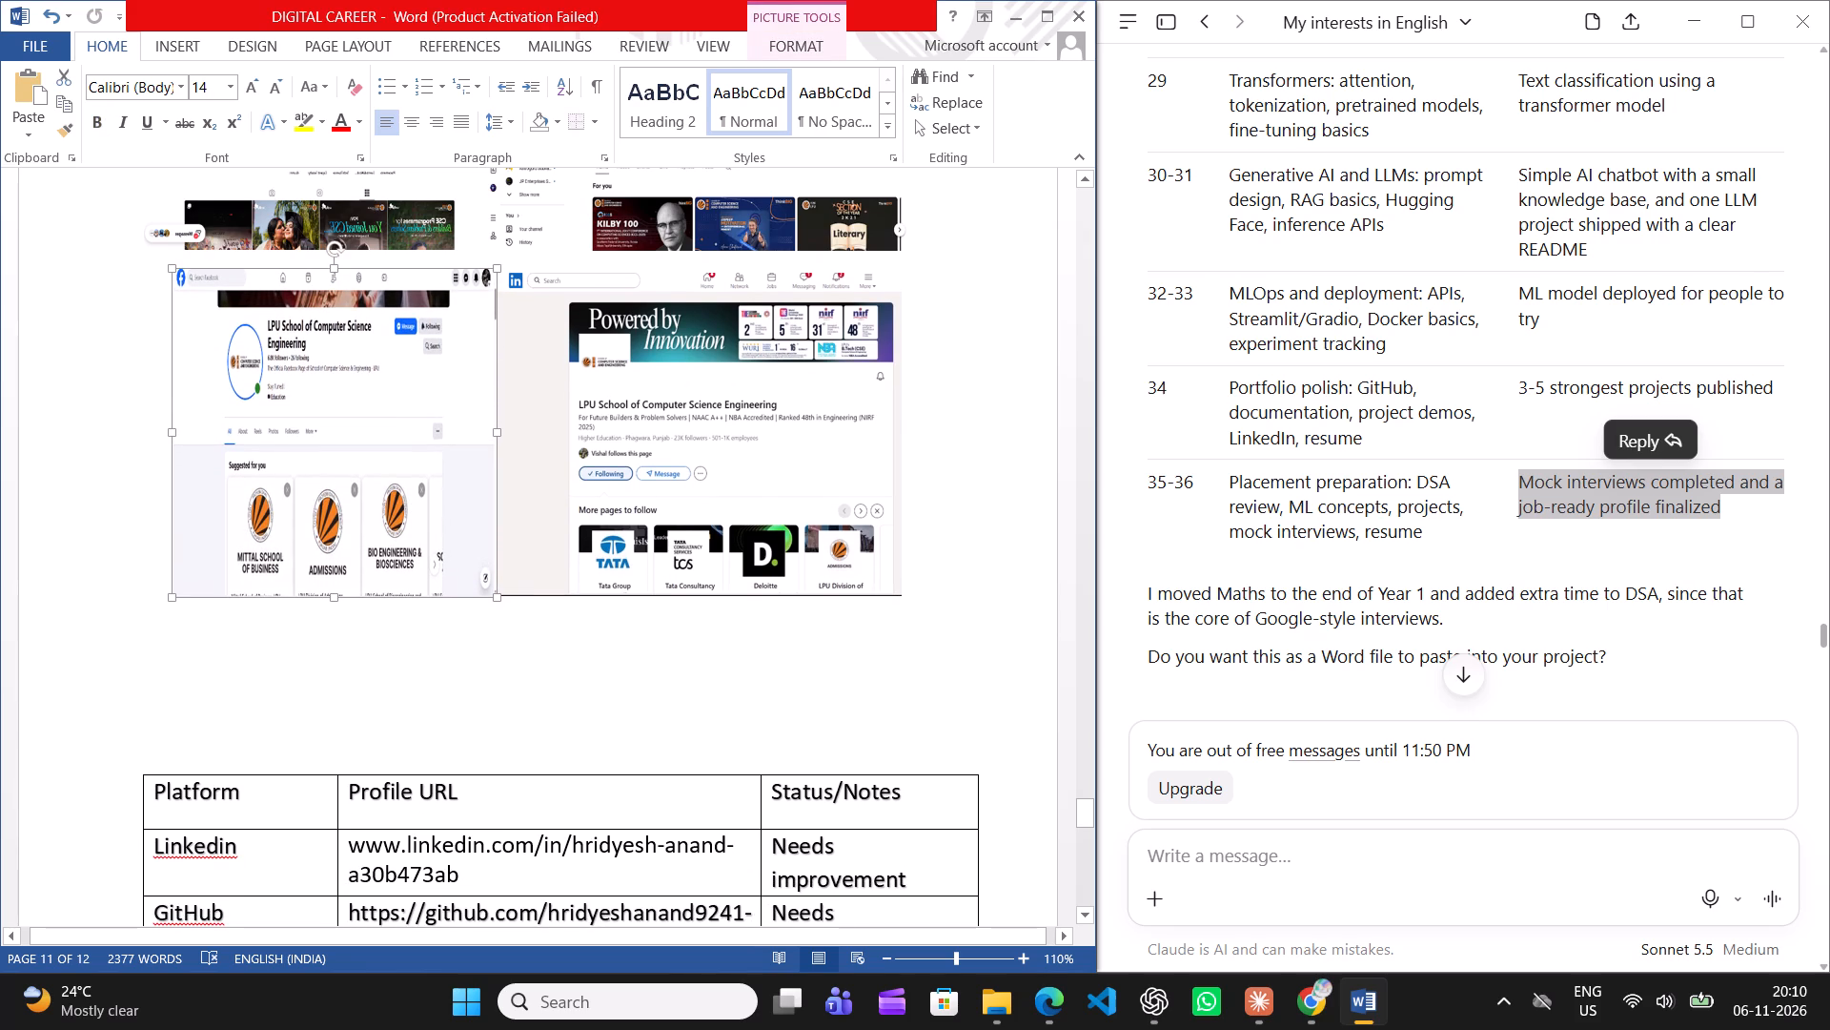
drag(324, 339, 321, 356)
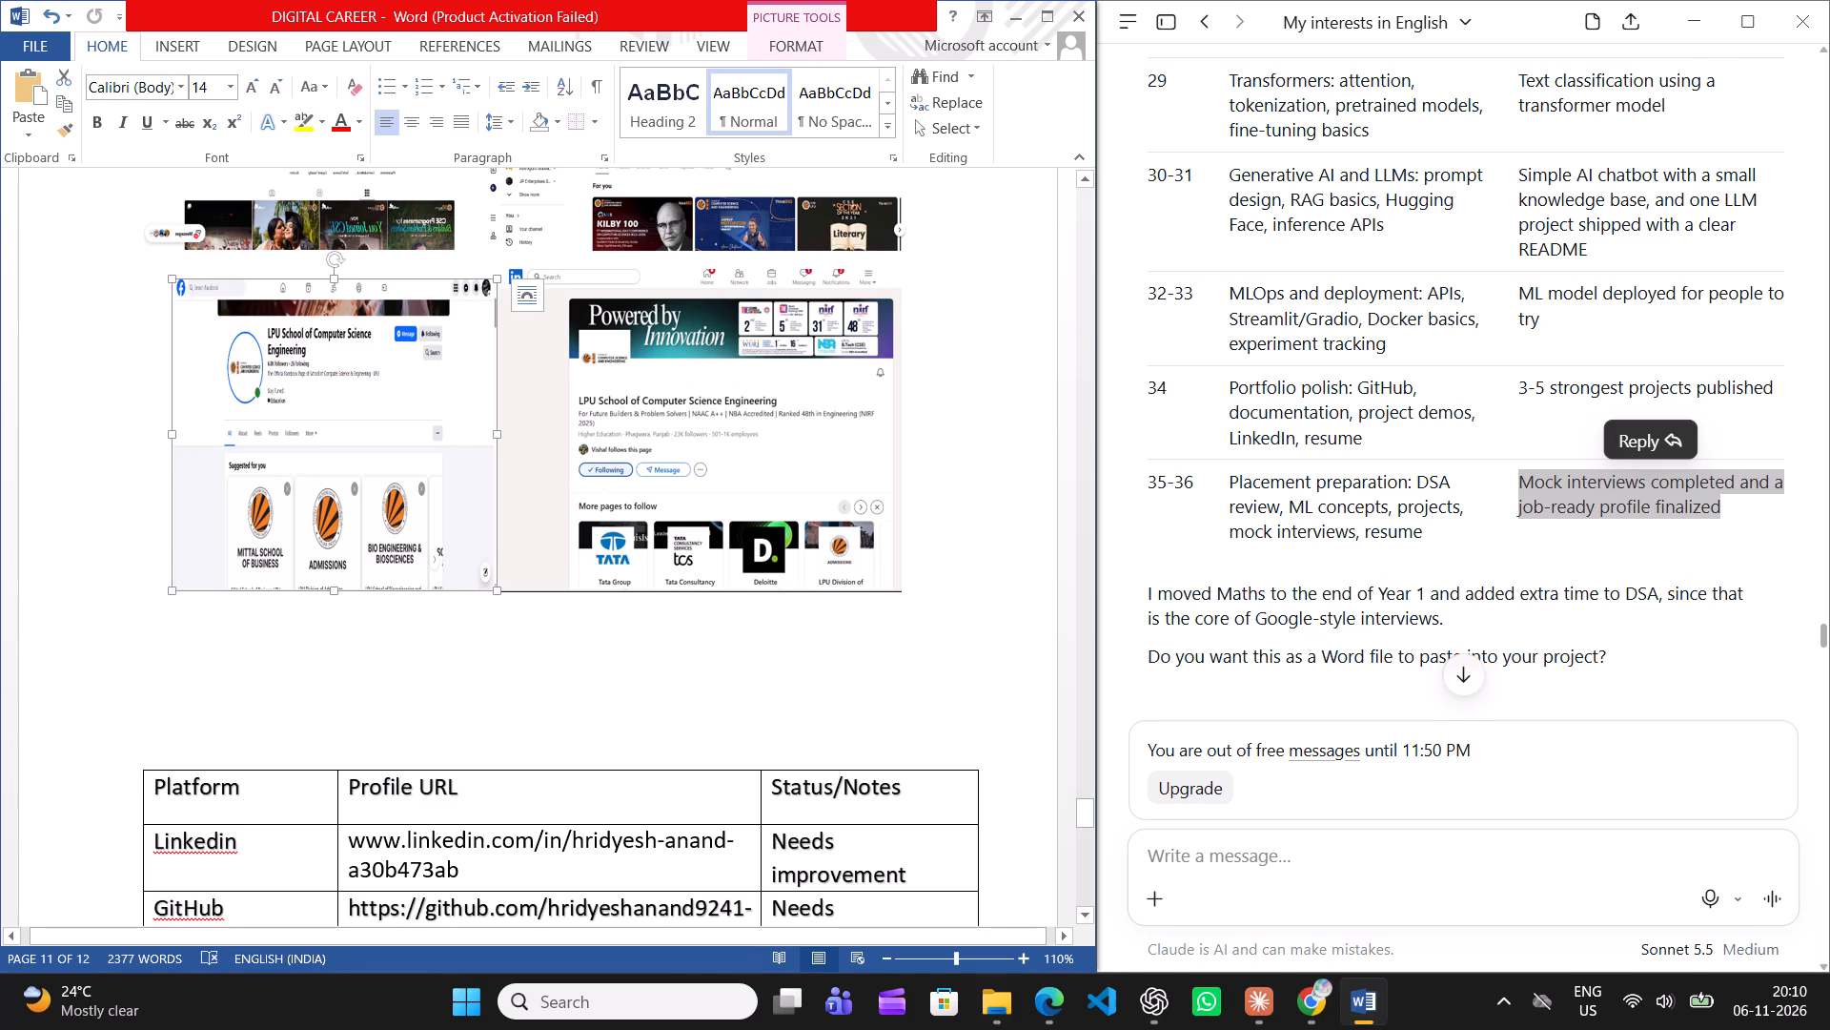
Move the Platform, Profile URL and Status/Notes table up to just beneath the Facebook and LinkedIn screenshots.
click(149, 776)
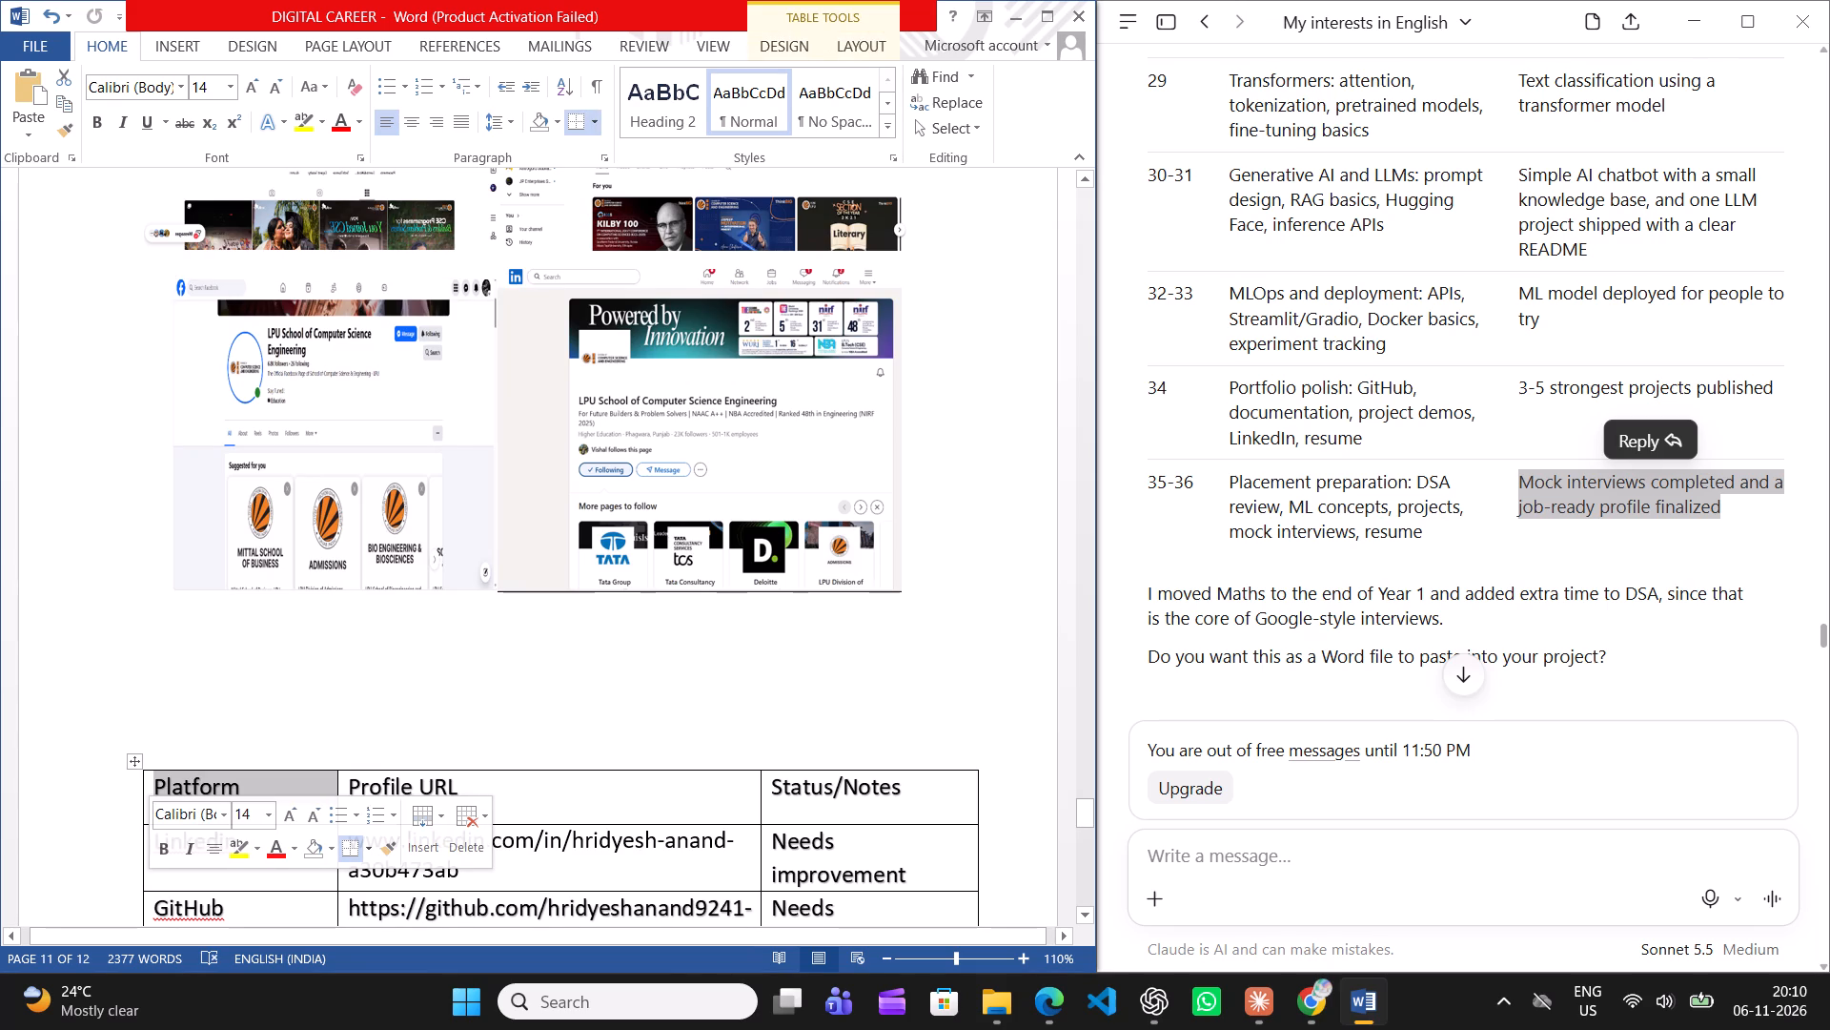
drag(131, 762, 127, 649)
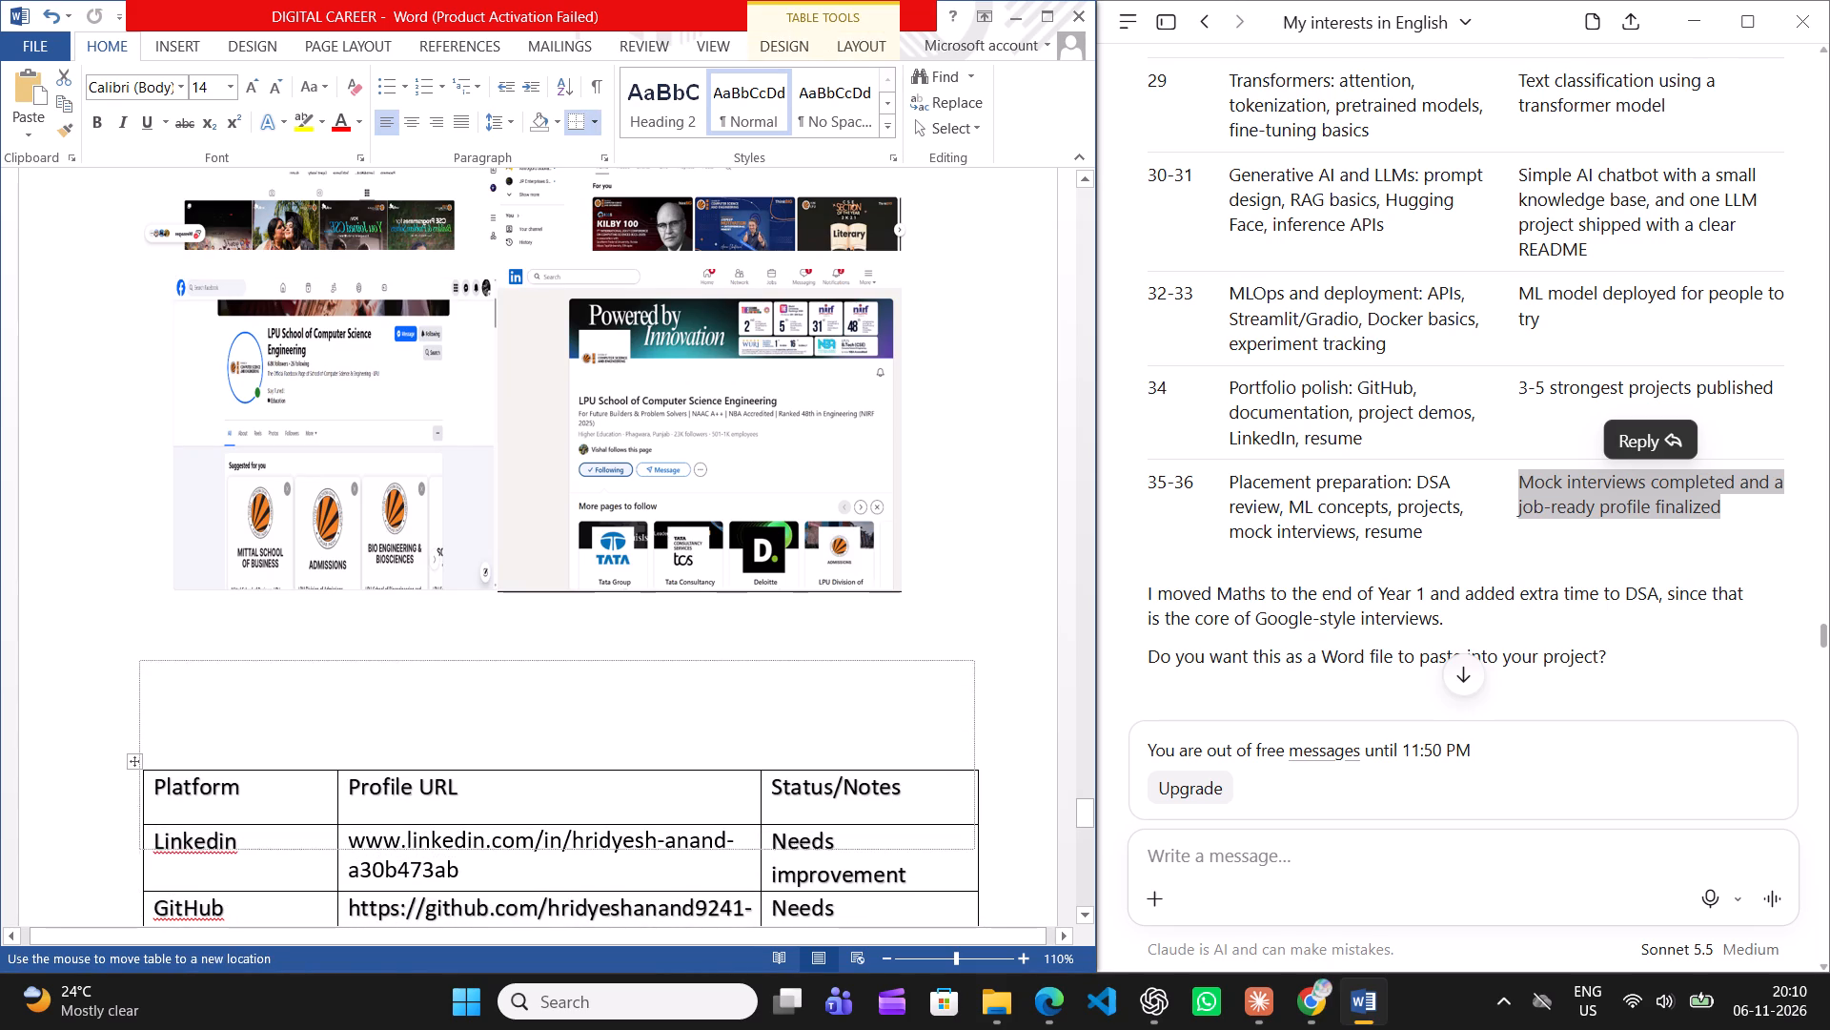
drag(127, 649, 124, 599)
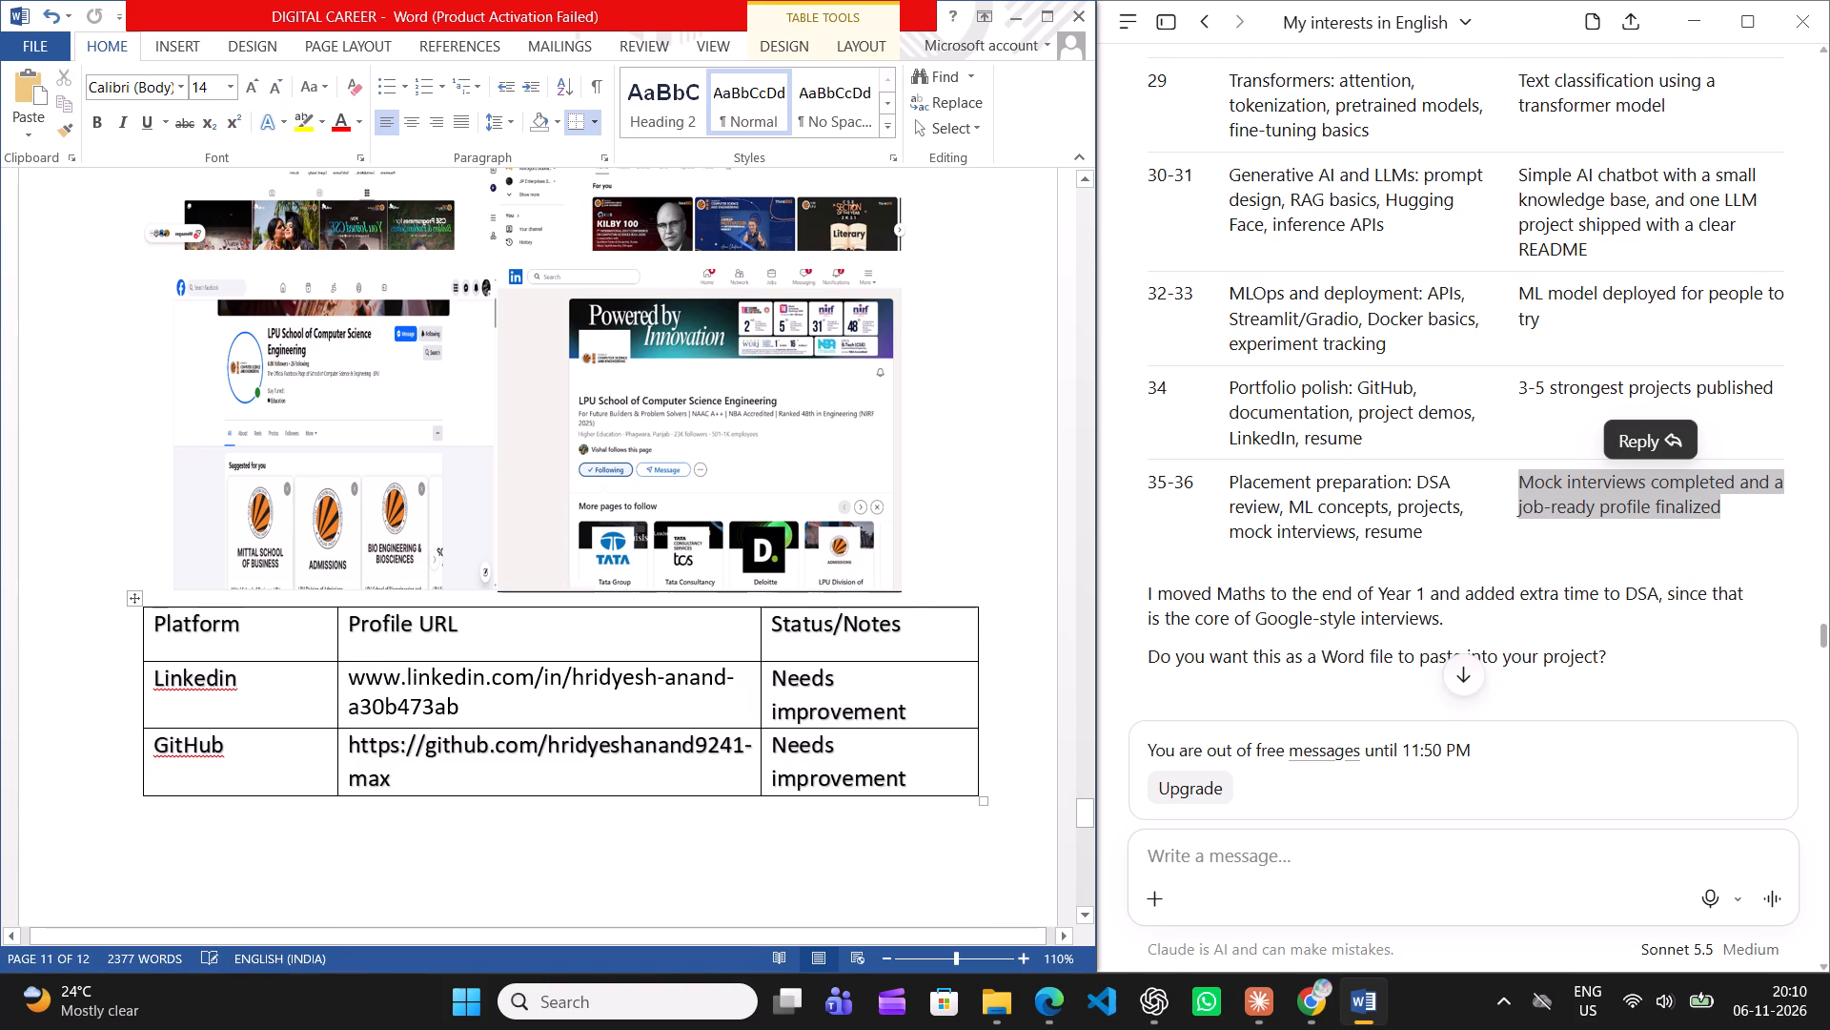
Go back through the report to its first page and examine the page ranges listed in the CONTENTS table.
scroll(538, 536, up, 10)
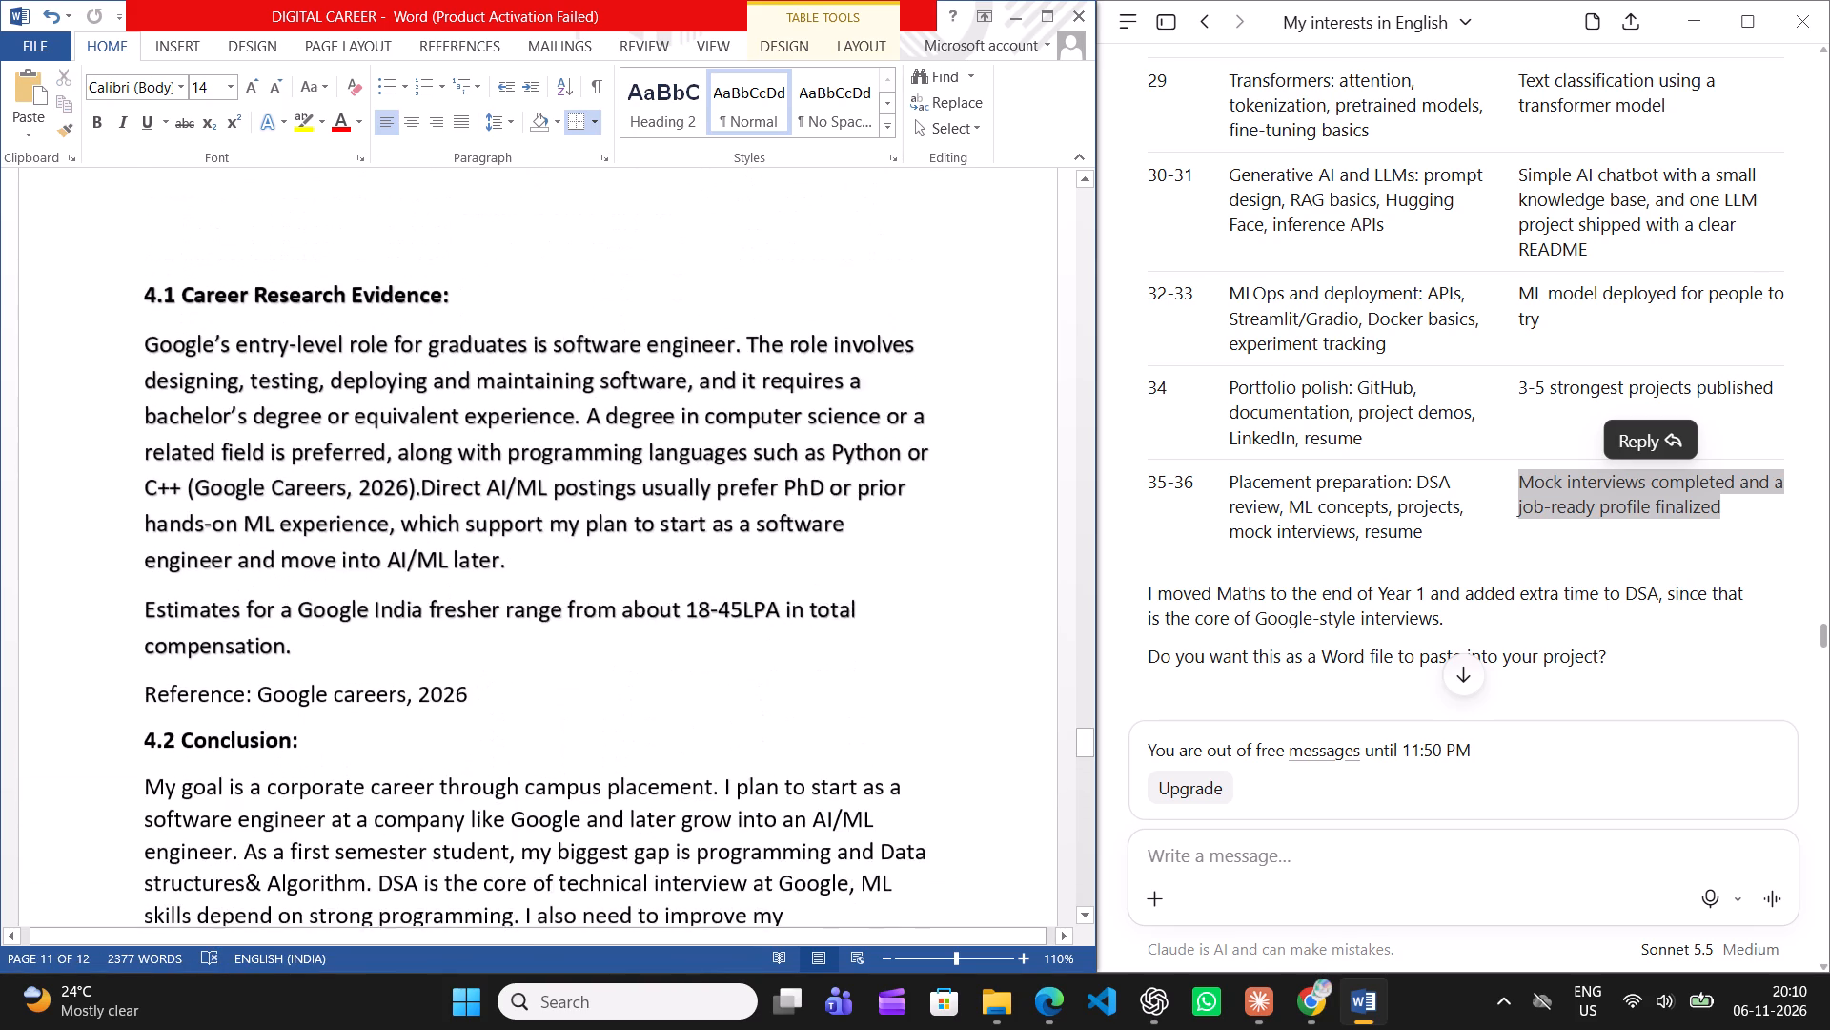
scroll(538, 536, up, 20)
scroll(538, 536, up, 20)
scroll(538, 536, up, 20)
scroll(538, 536, down, 13)
scroll(538, 536, up, 20)
scroll(538, 536, up, 8)
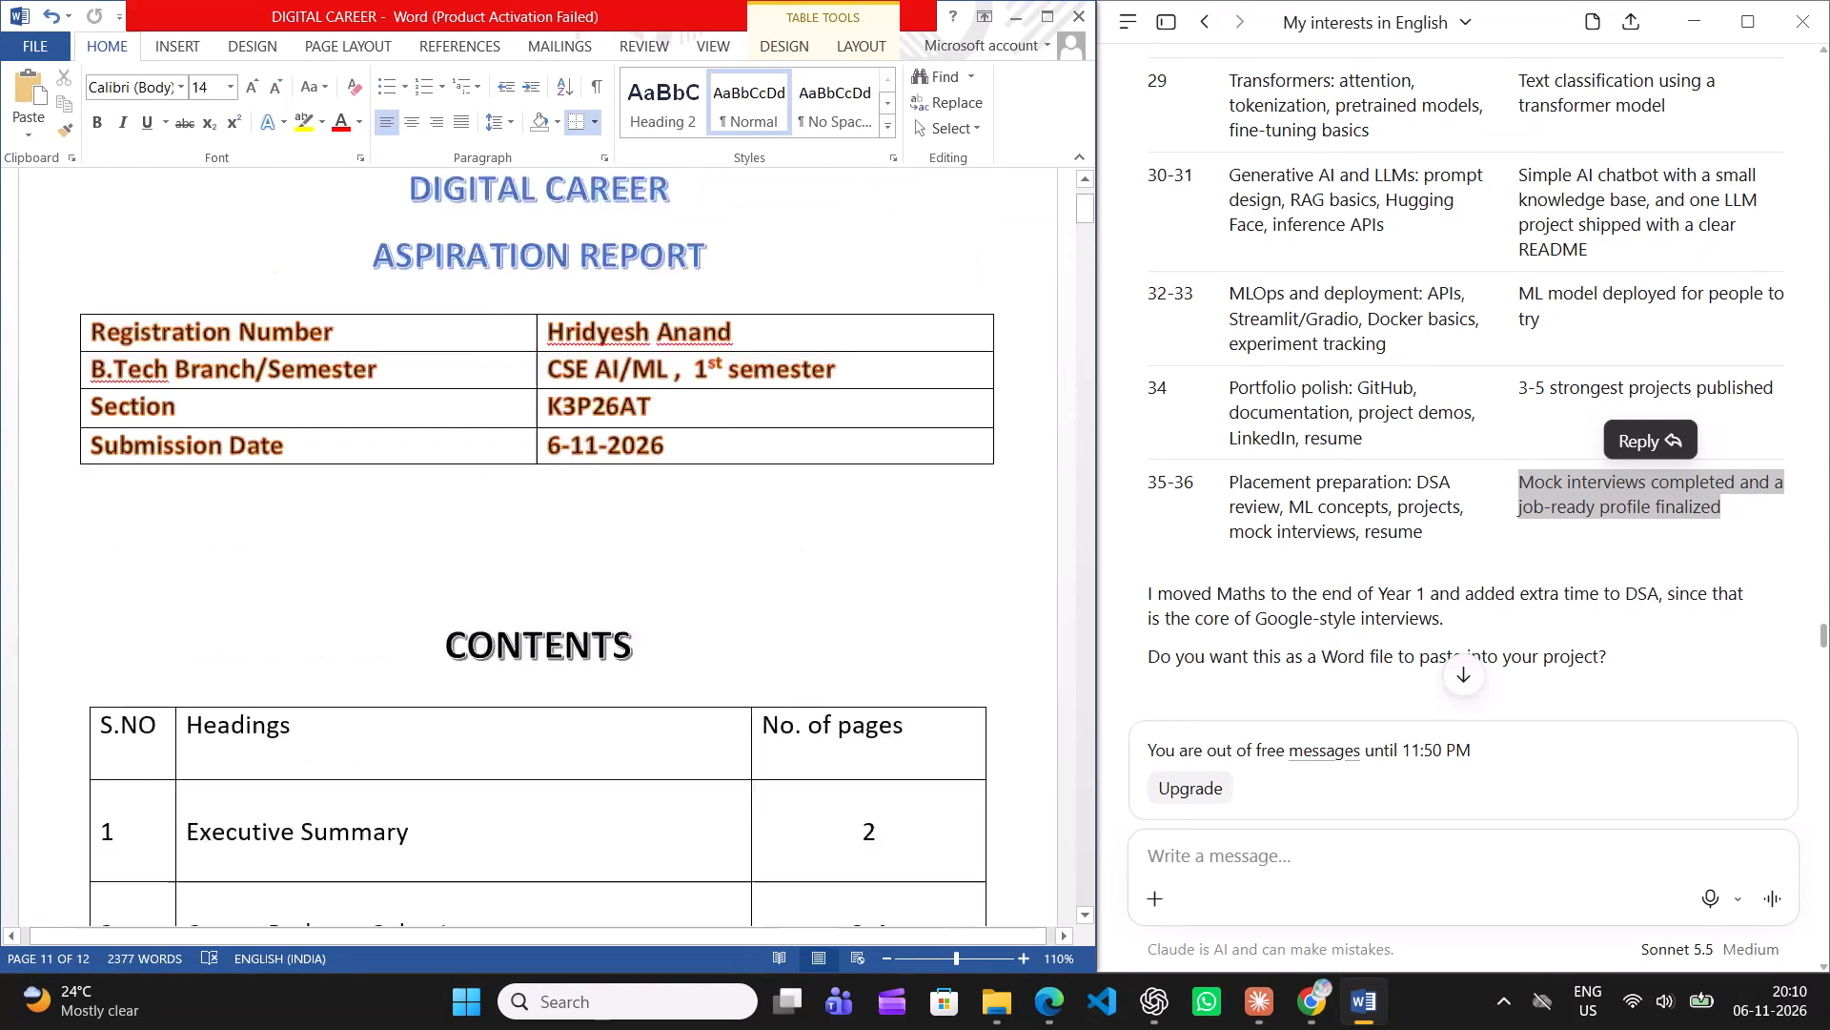
scroll(538, 536, up, 20)
scroll(538, 536, up, 10)
scroll(538, 536, down, 4)
scroll(538, 536, up, 6)
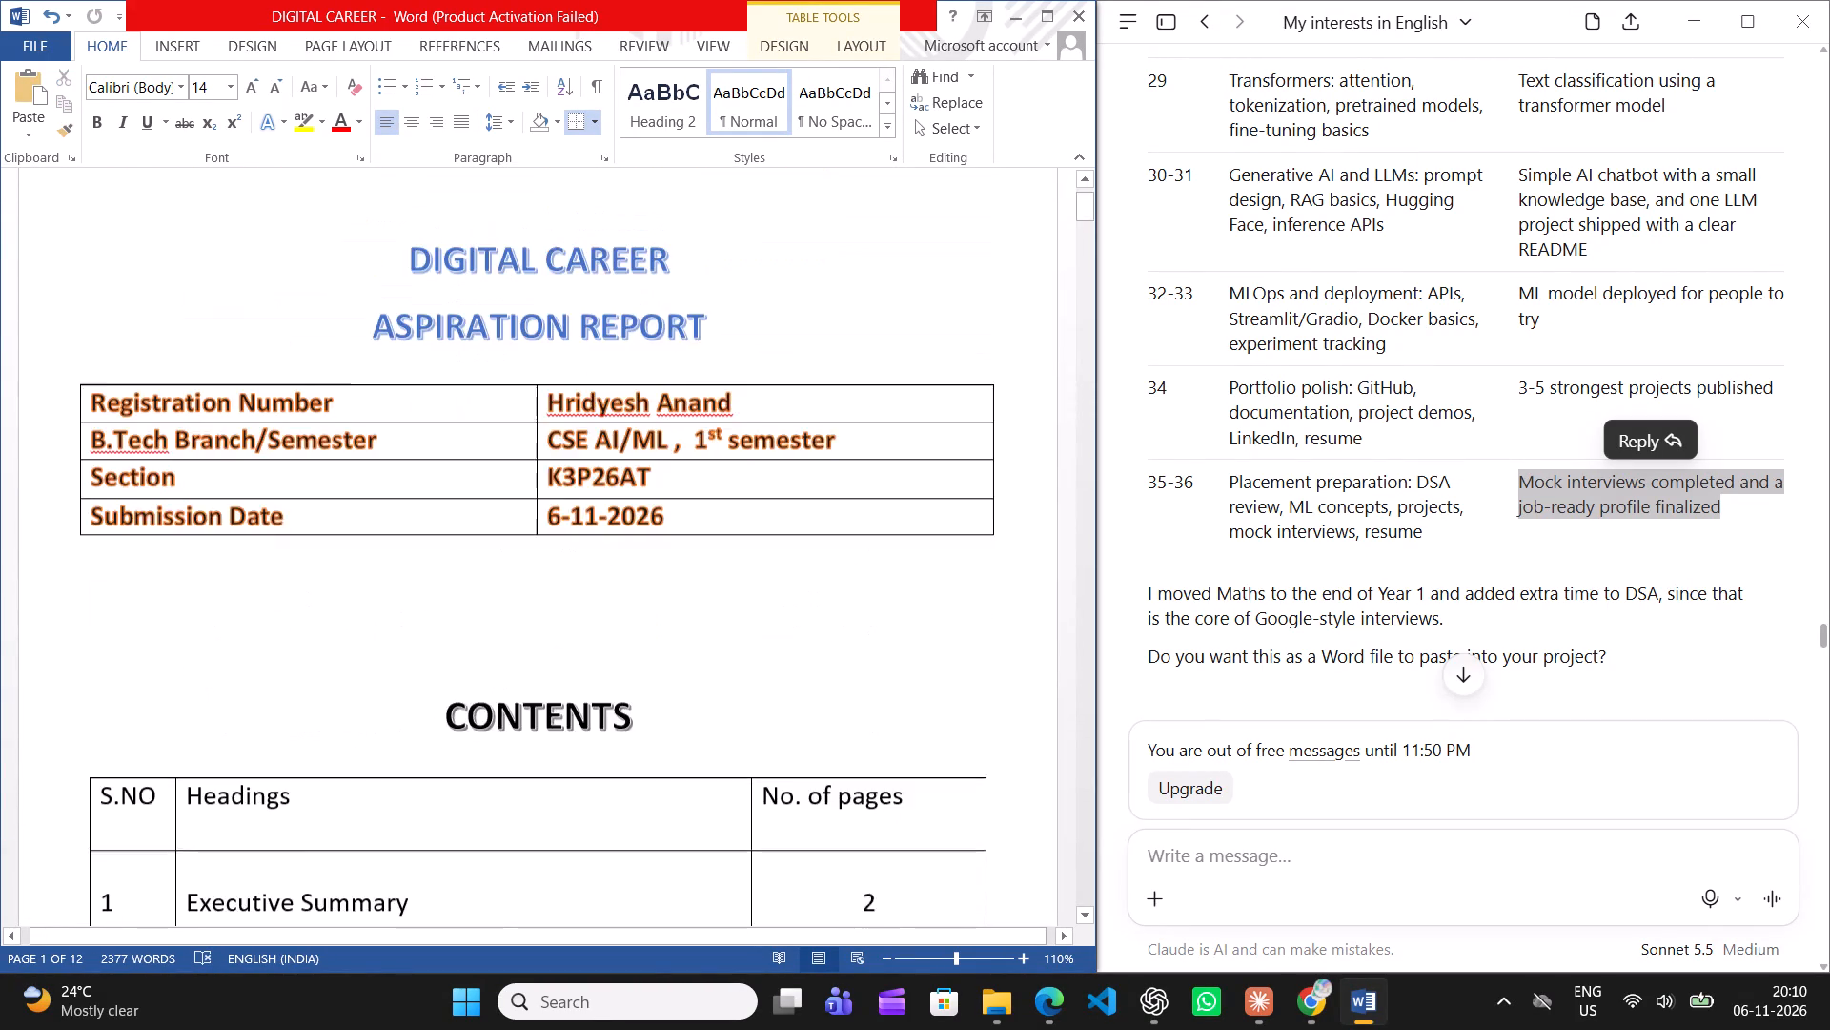
scroll(538, 536, down, 4)
scroll(538, 536, up, 1)
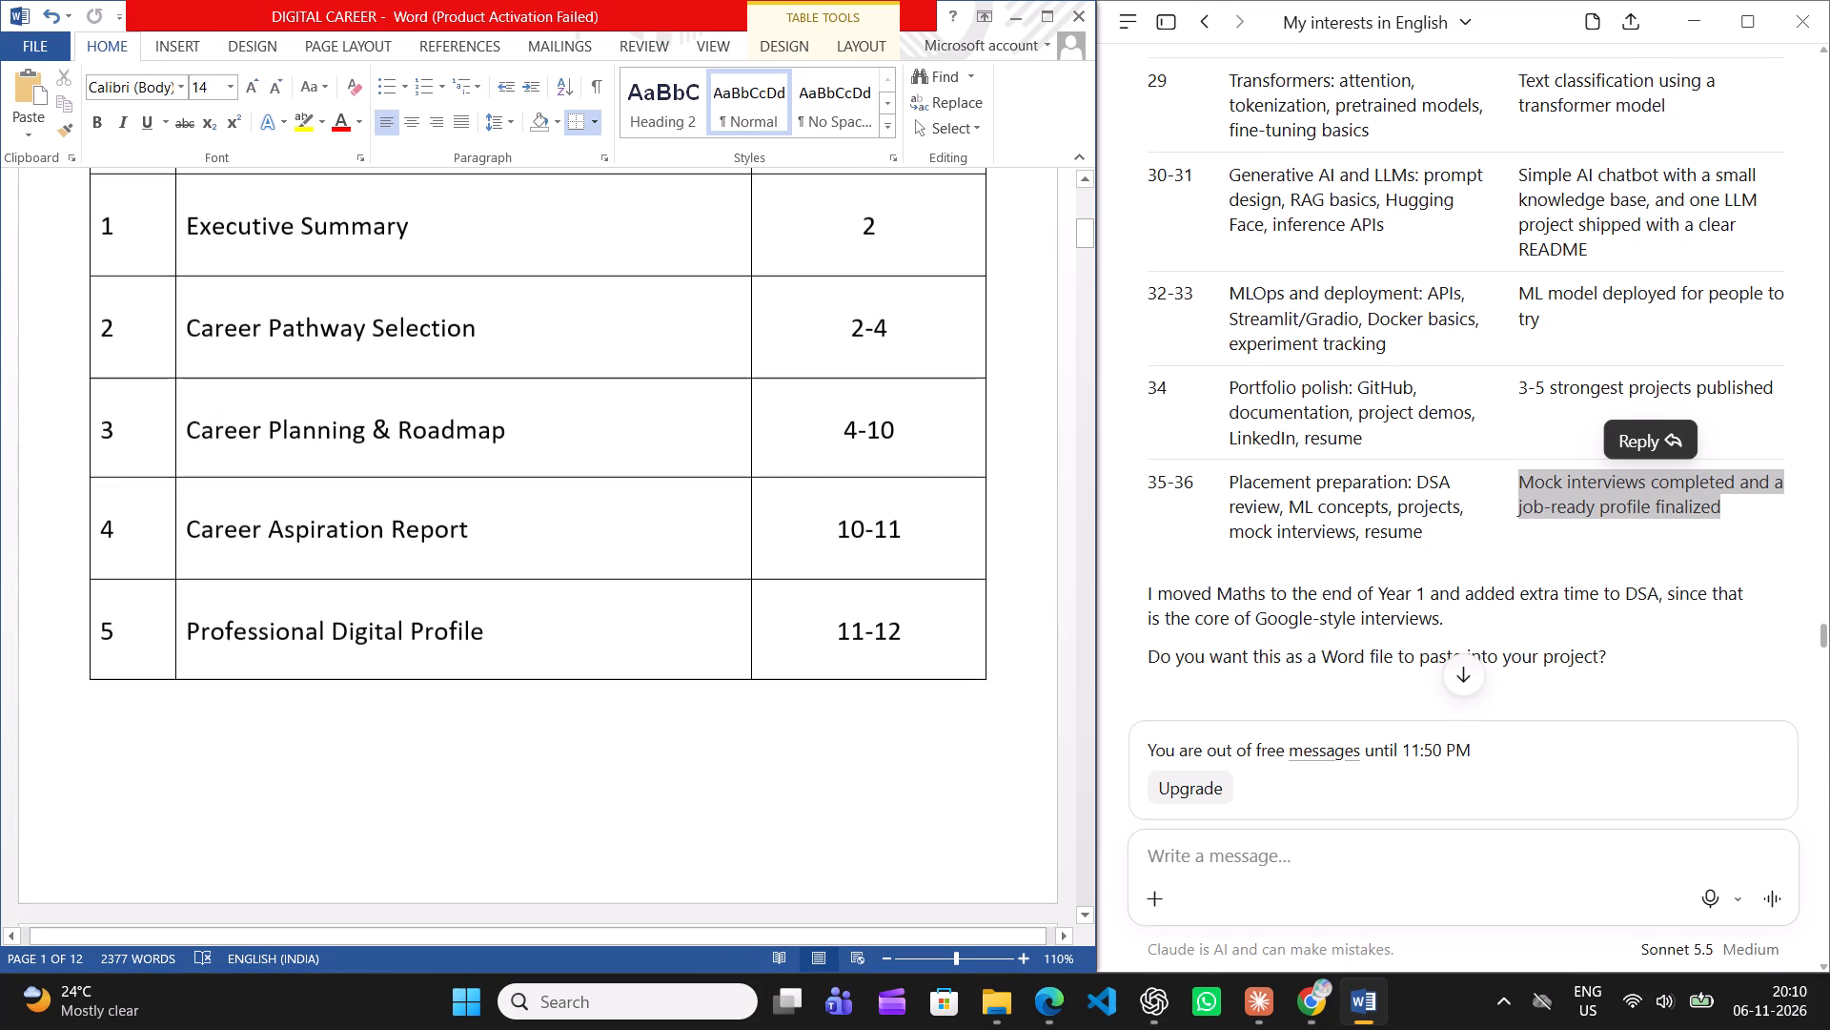
Compare the CONTENTS table with the Executive Summary page and the start of the Career Pathway Selection section.
scroll(538, 536, down, 4)
ctrl+scroll(538, 536, up, 1)
scroll(538, 536, down, 8)
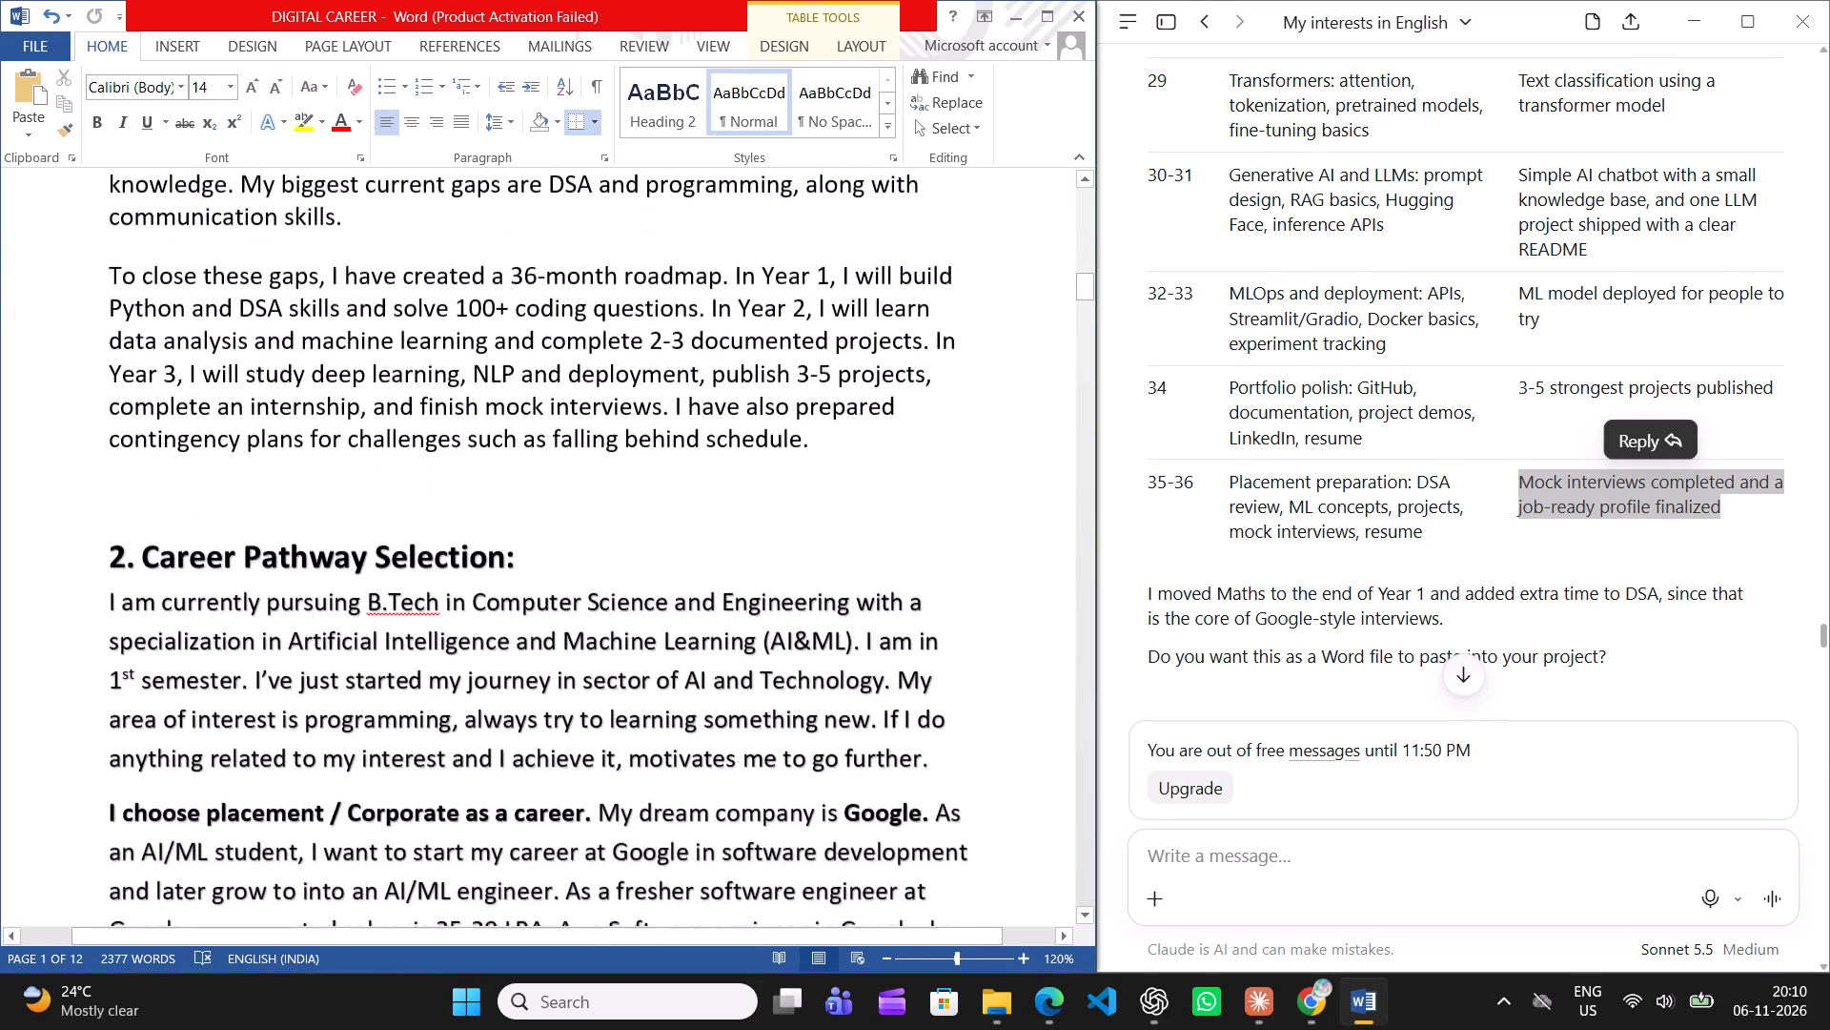
scroll(538, 536, down, 2)
scroll(538, 536, up, 7)
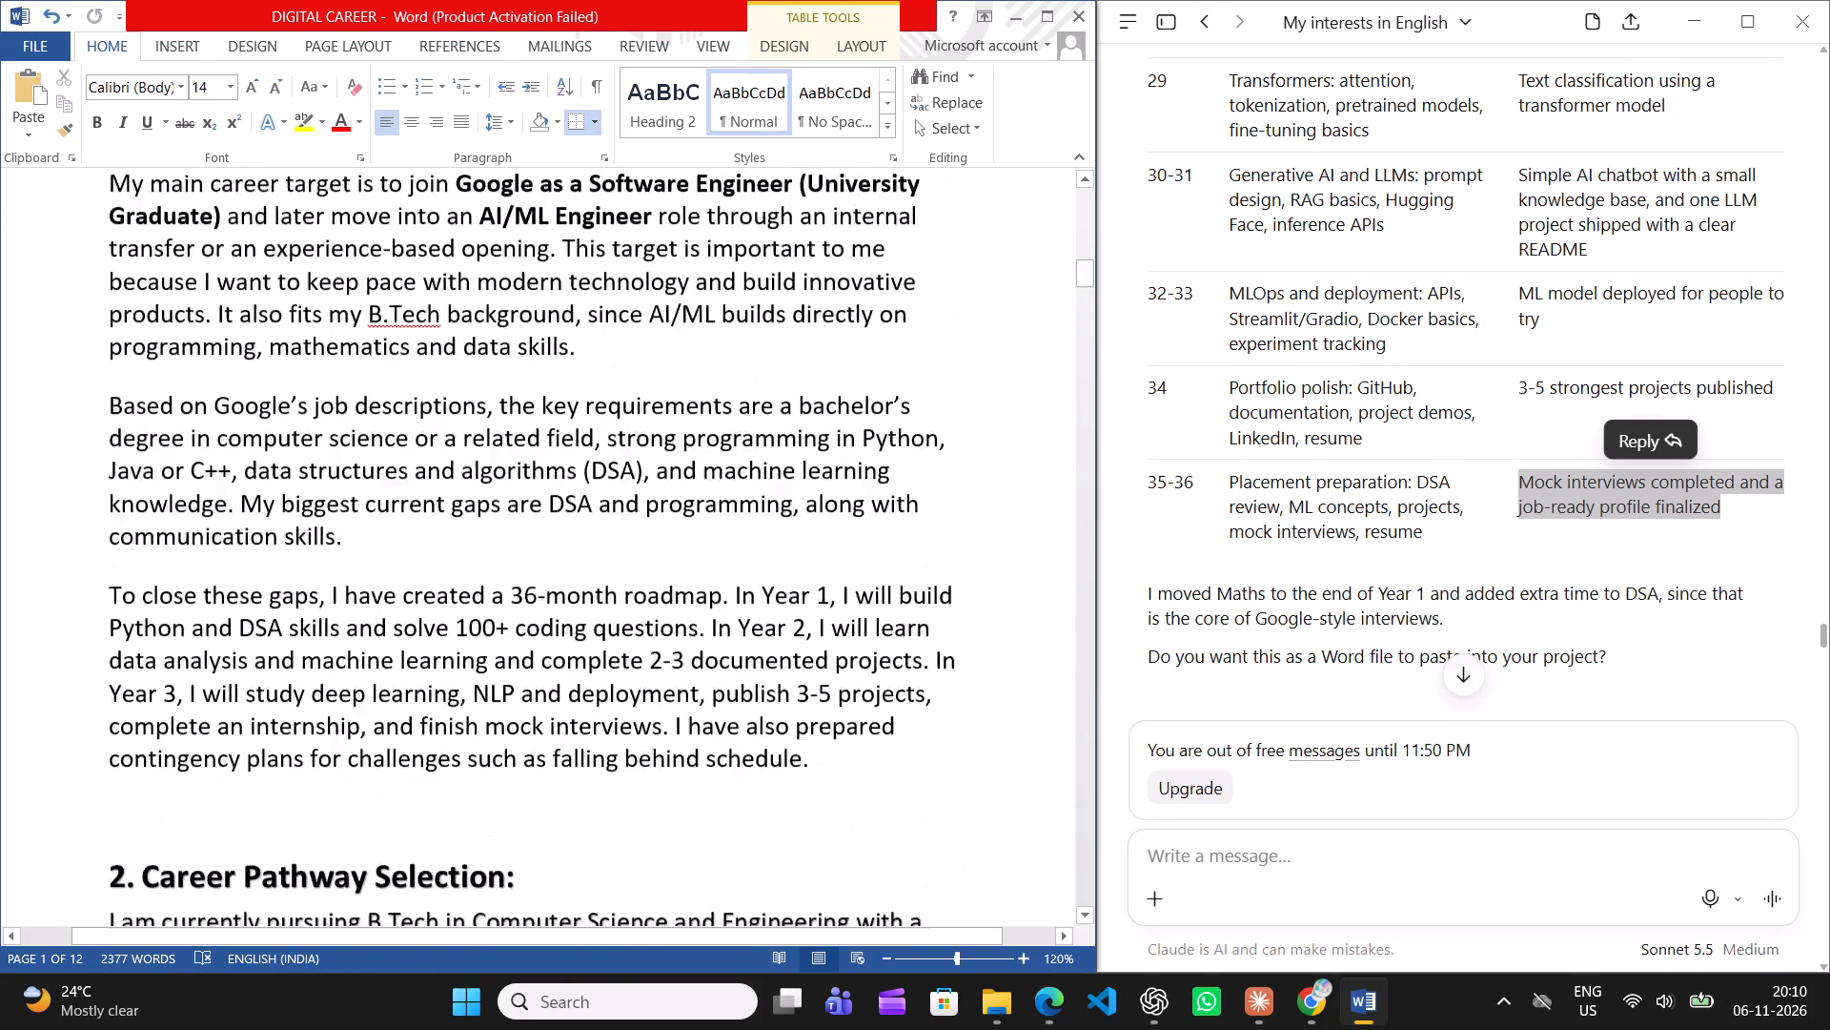
scroll(538, 536, up, 6)
scroll(538, 536, down, 5)
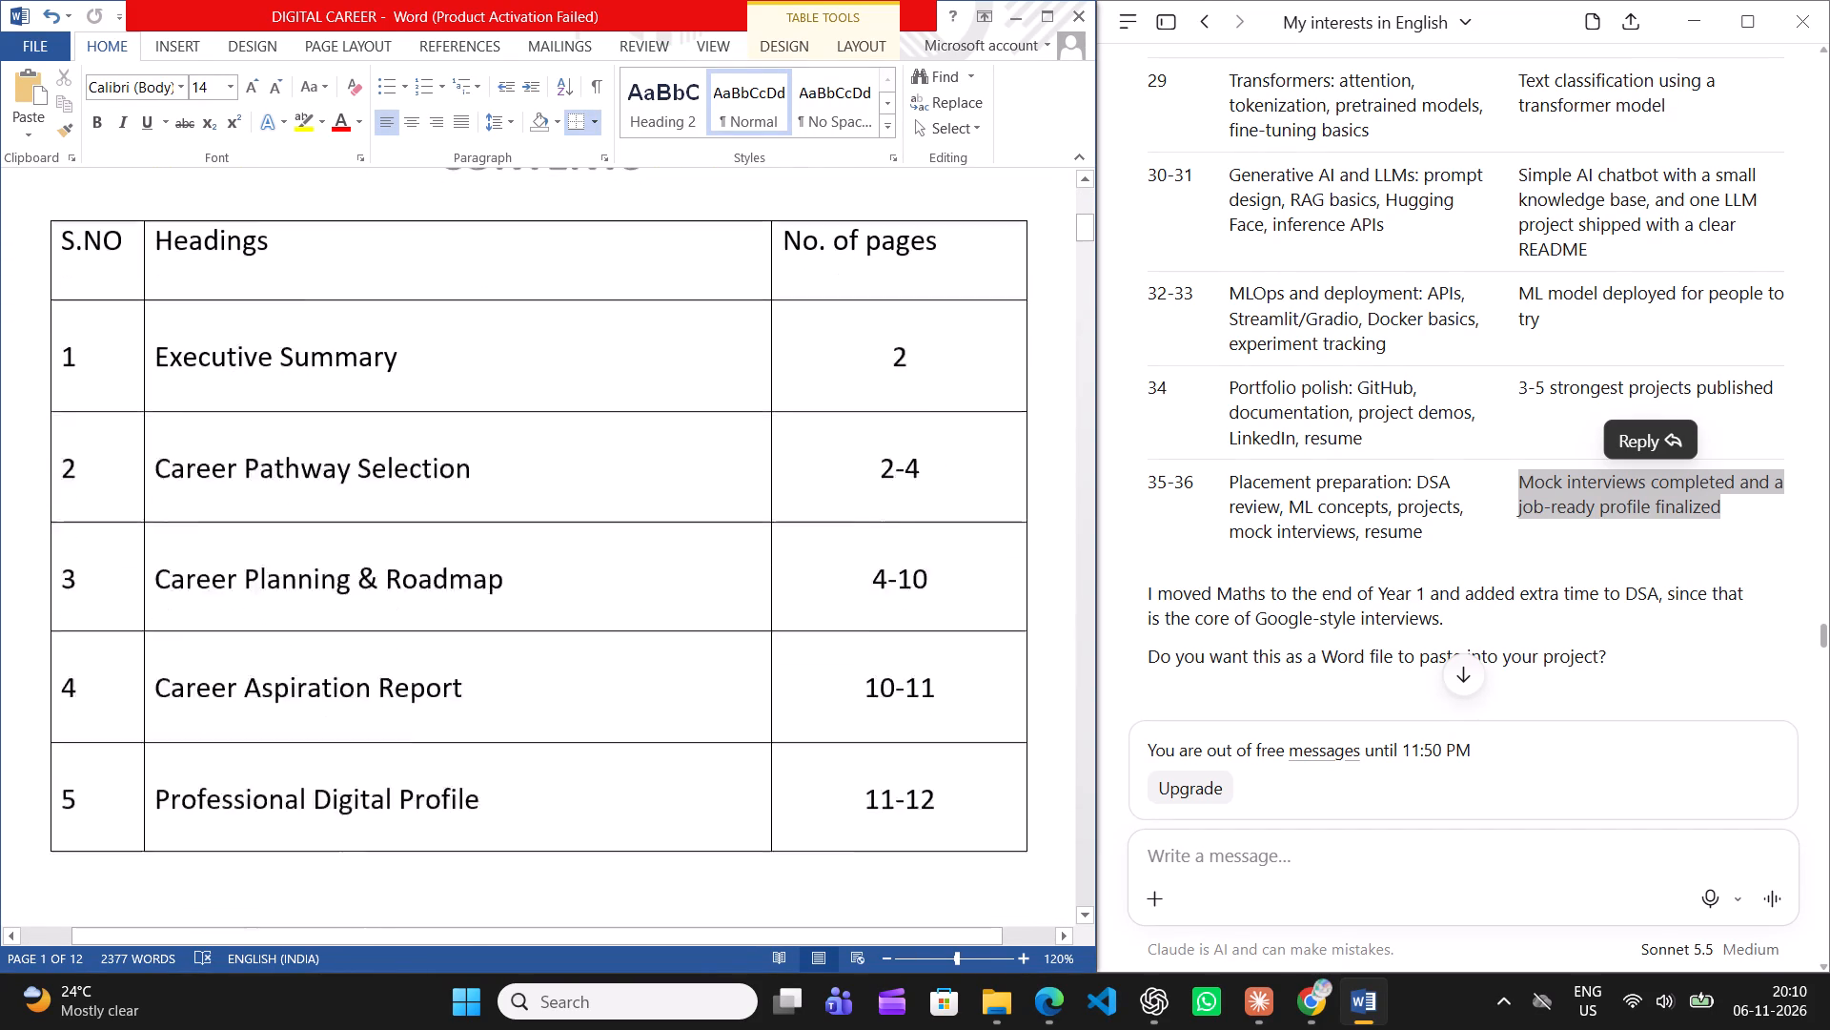
scroll(538, 536, down, 11)
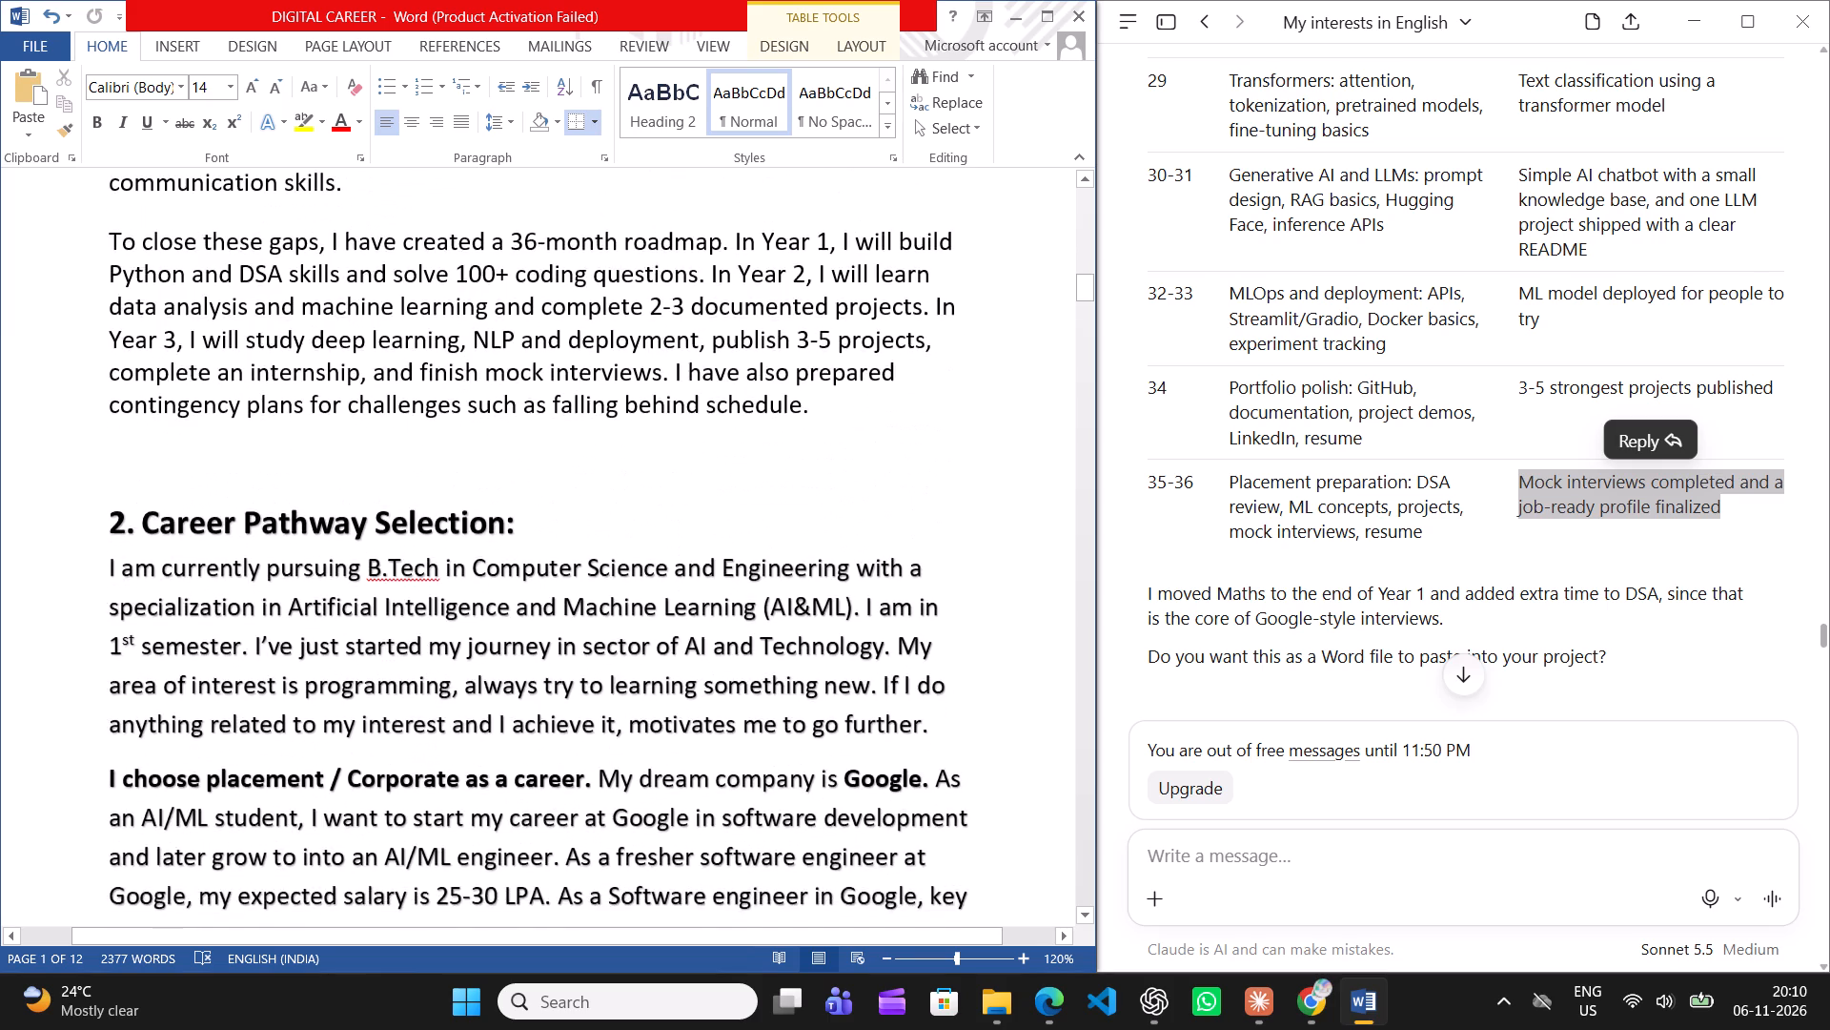
Examine the Career Planning and Roadmap section, from the self-assessment table through the yearly roadmap and contingency tables.
scroll(538, 536, down, 13)
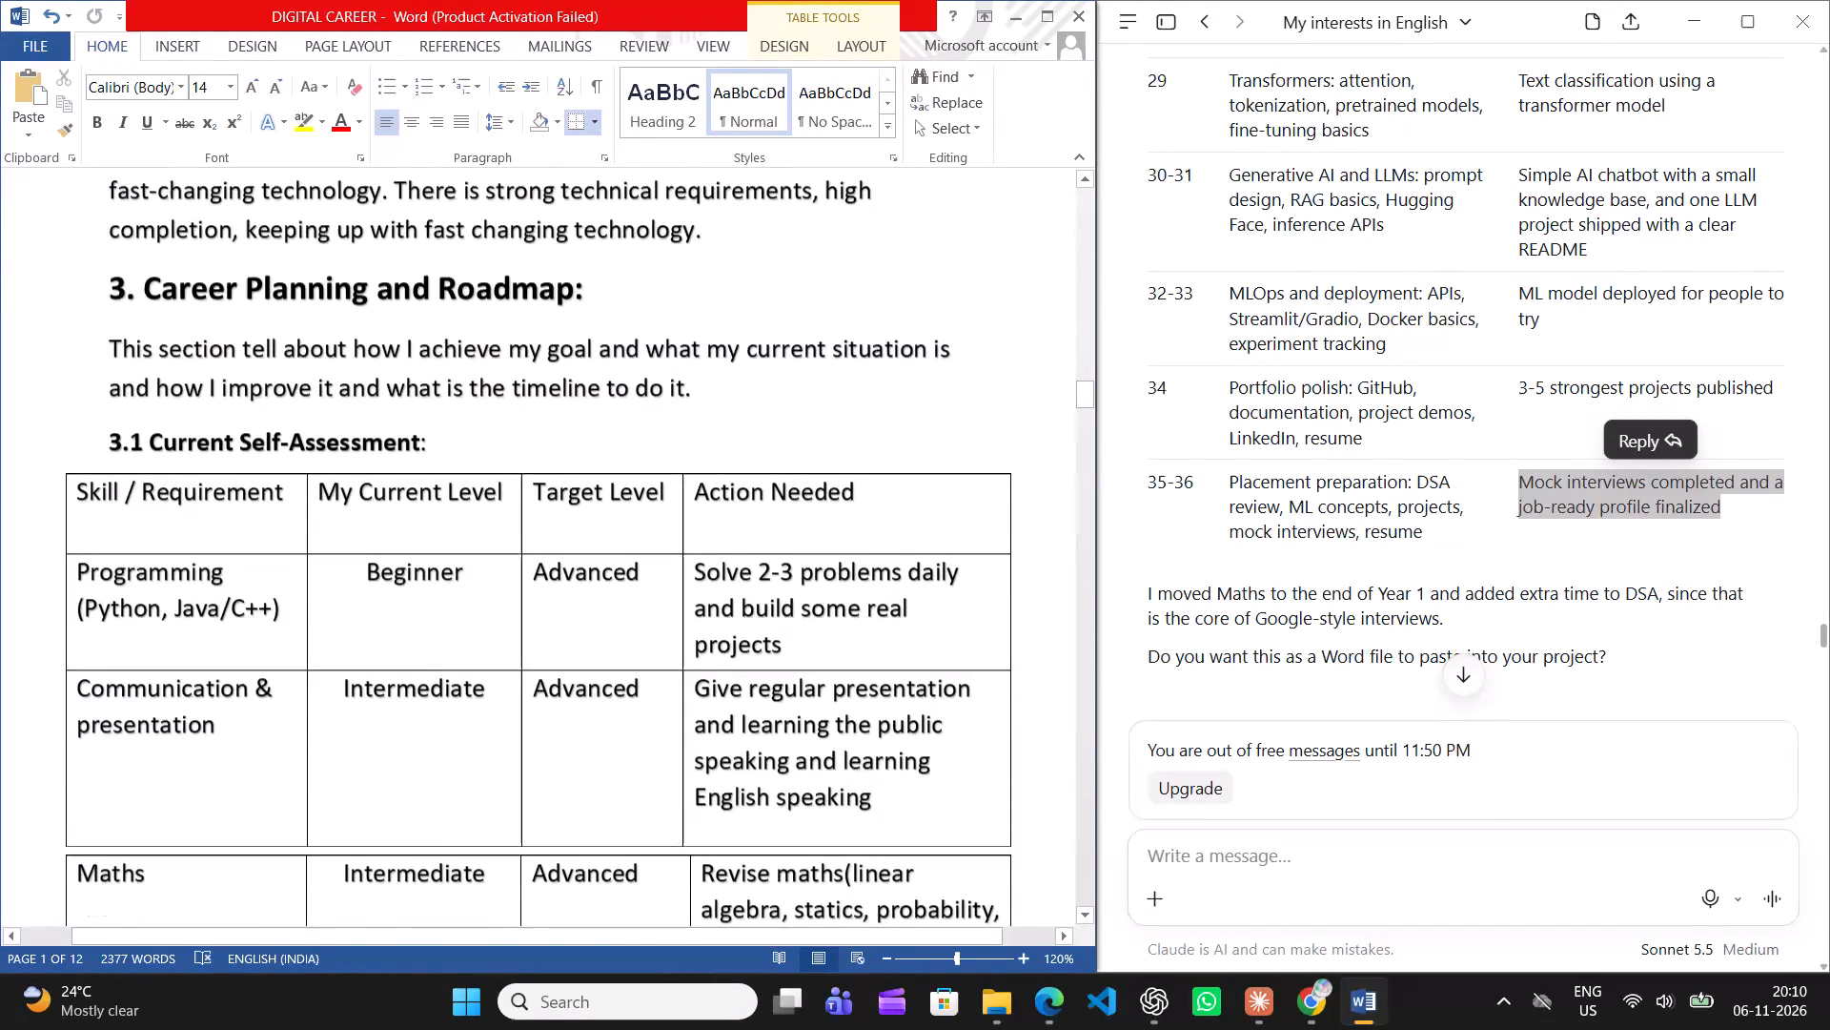
scroll(538, 536, down, 3)
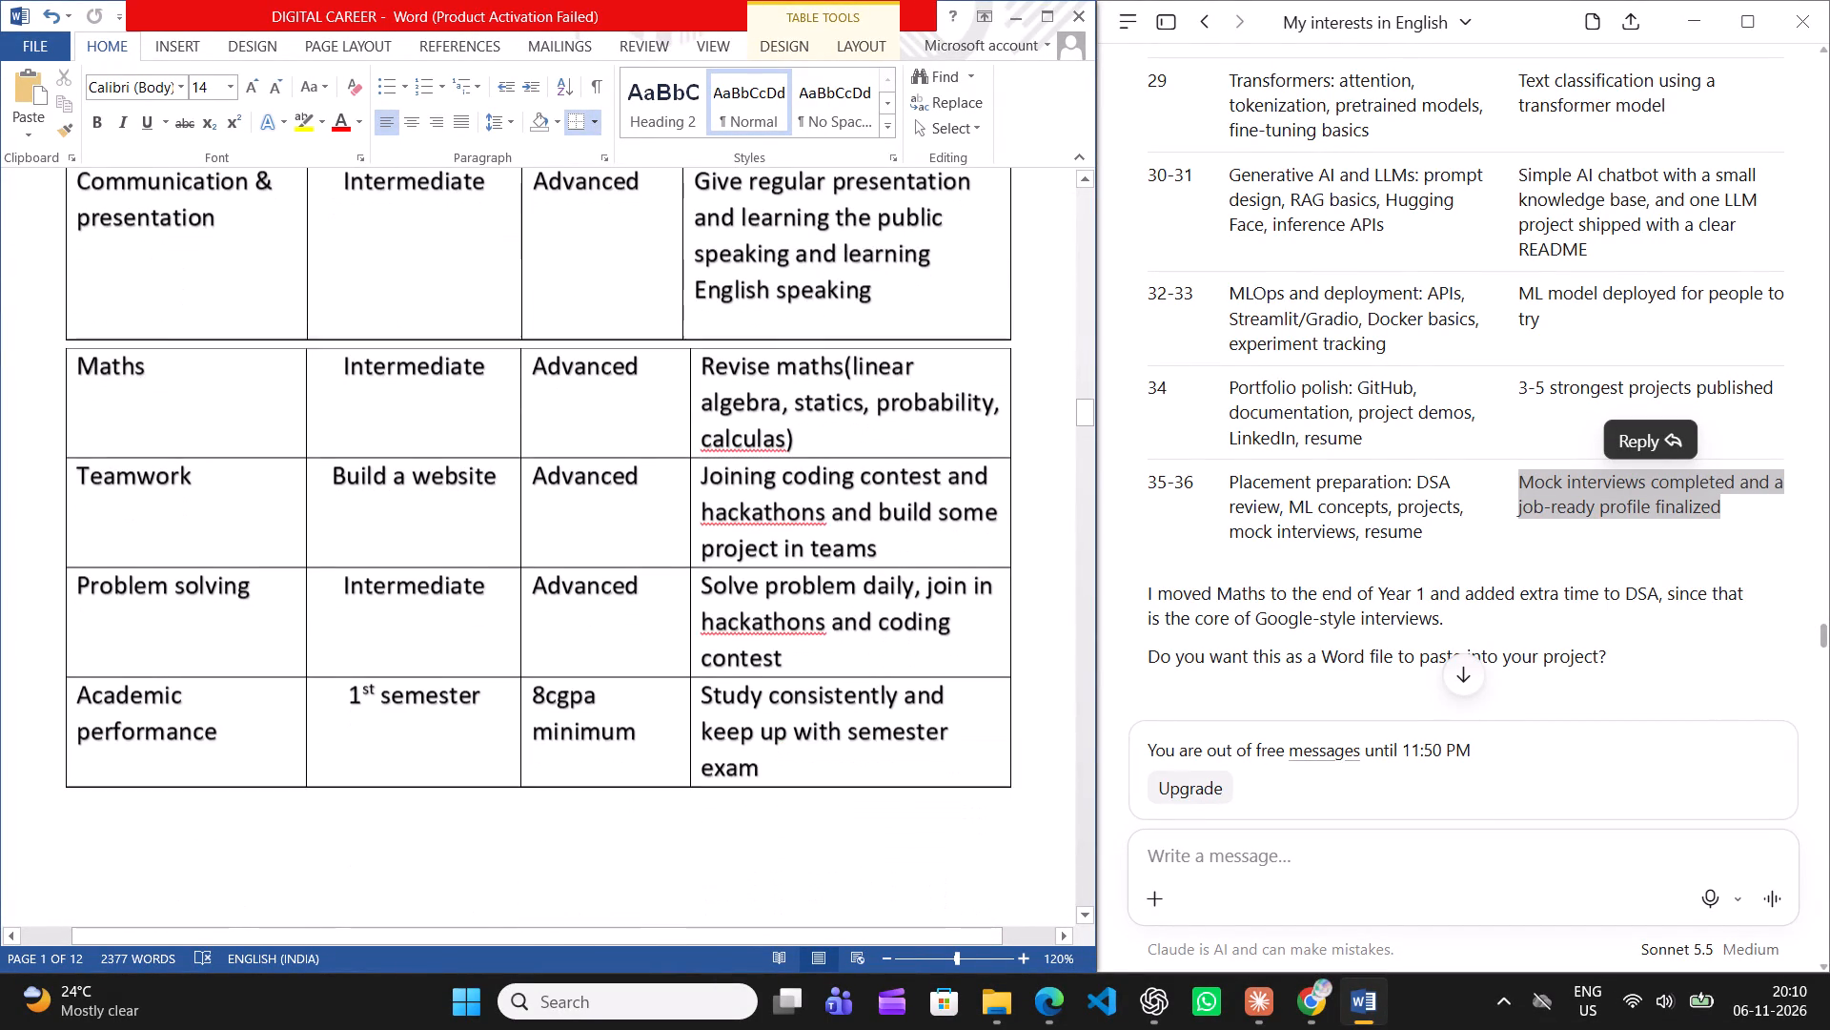
scroll(538, 536, down, 3)
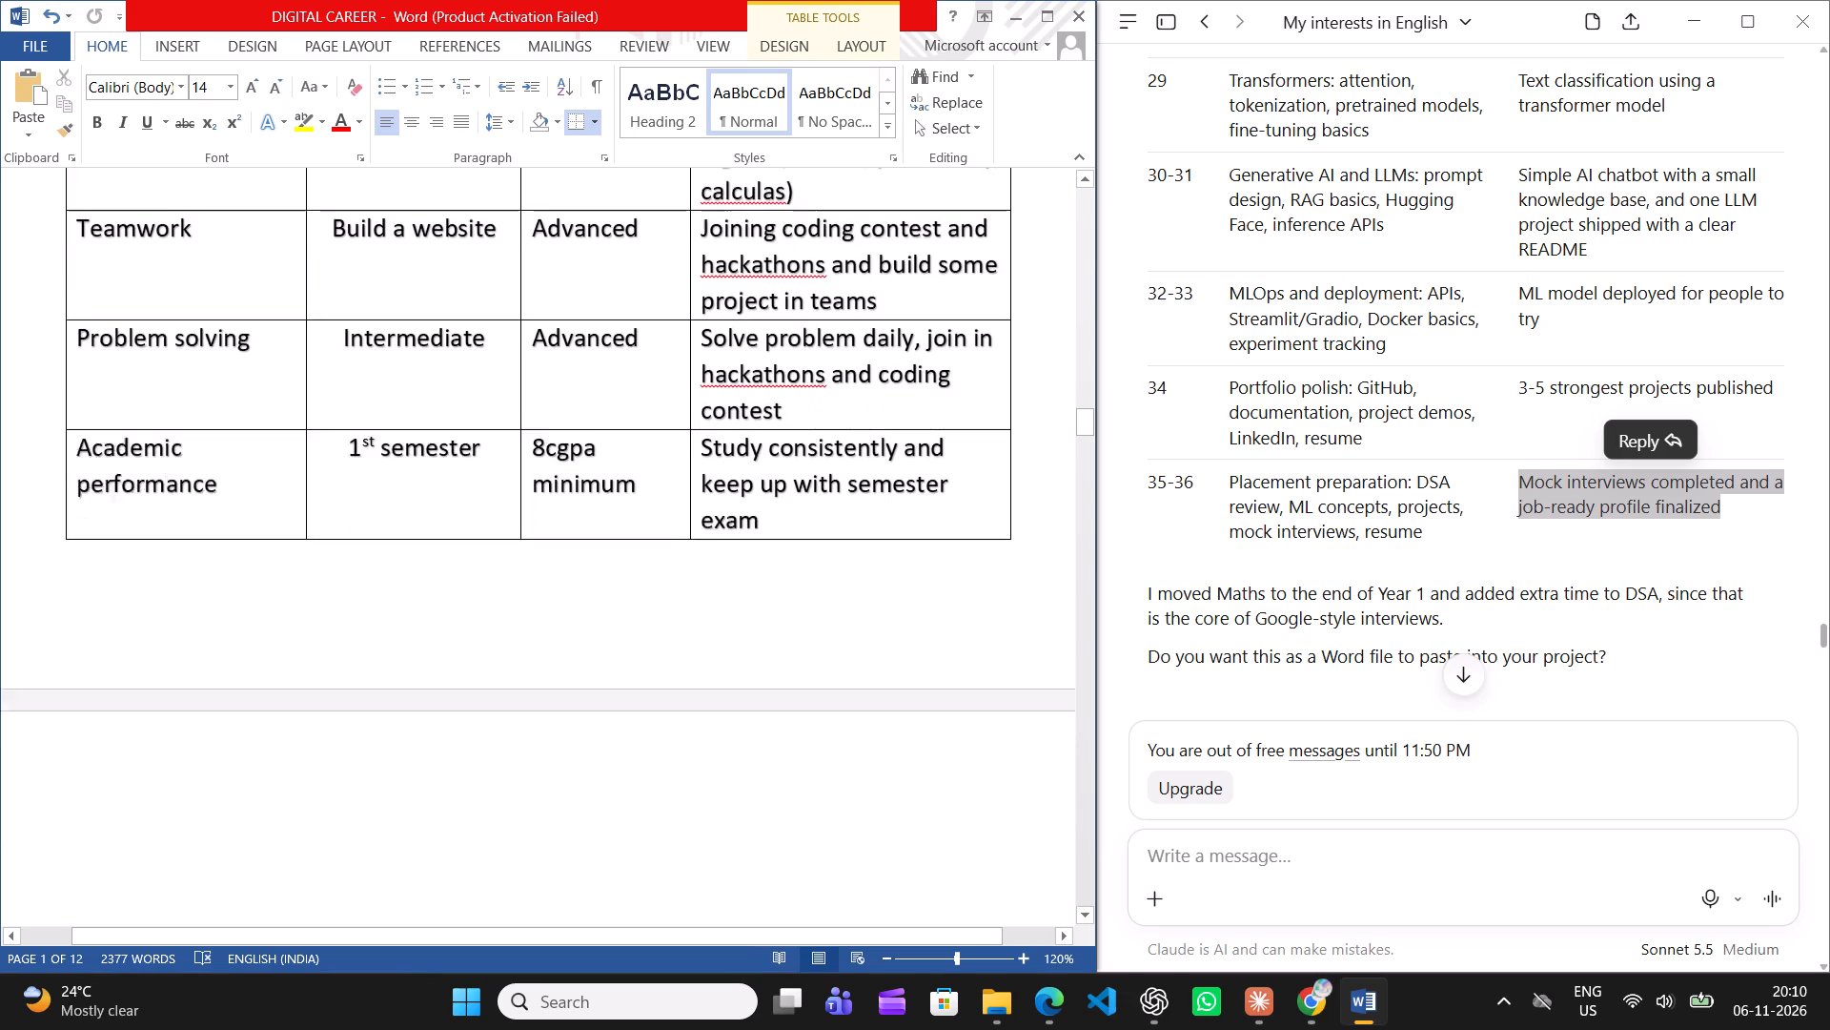
scroll(538, 536, down, 8)
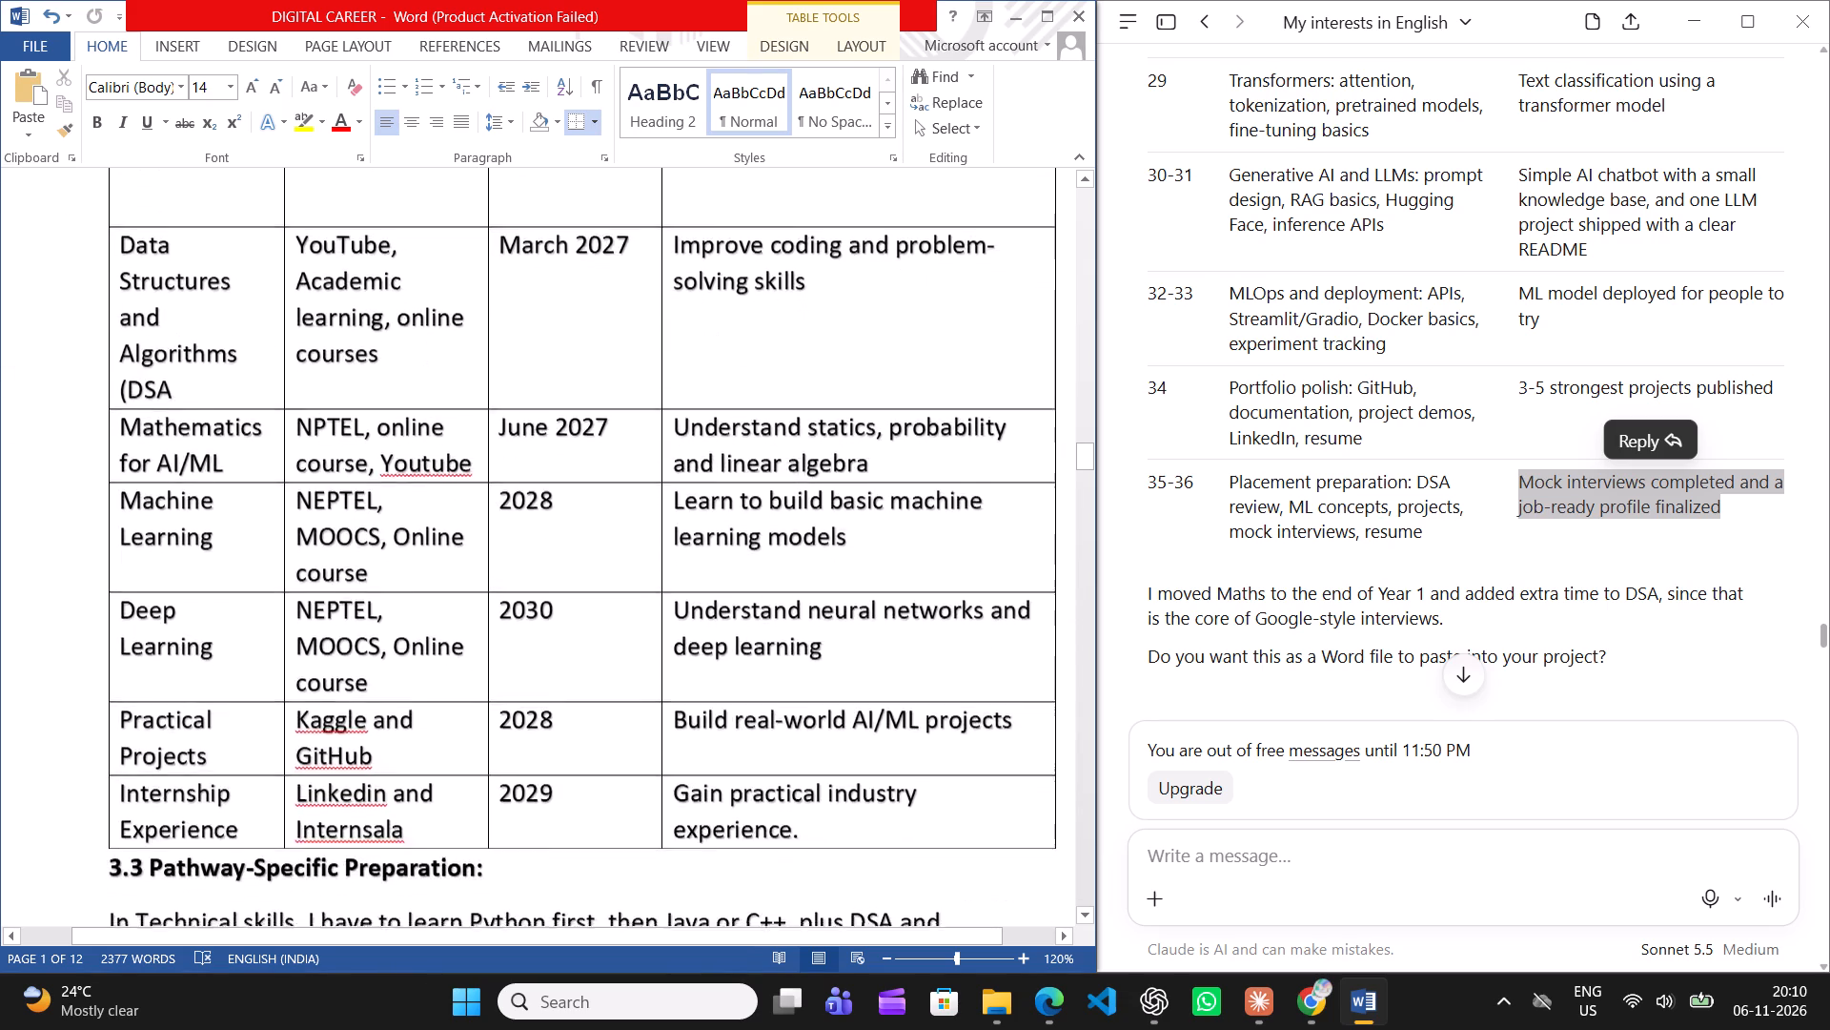
scroll(538, 536, down, 6)
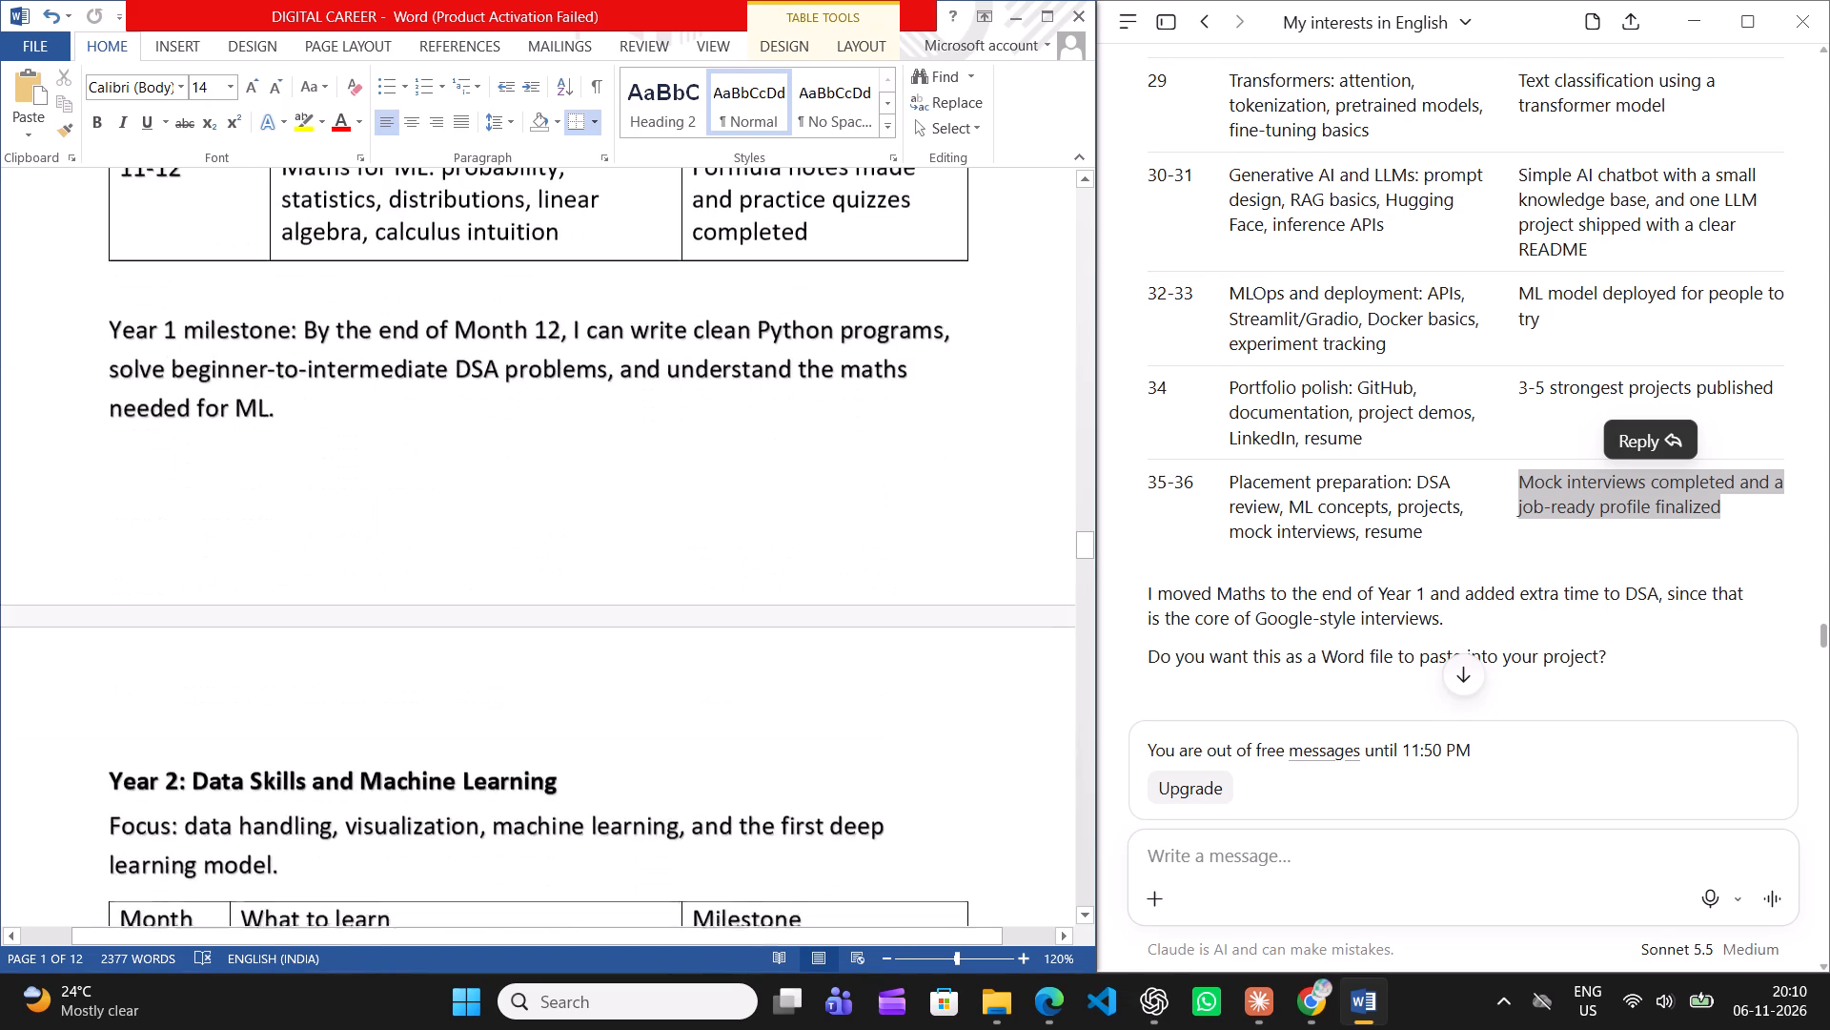
scroll(538, 536, down, 6)
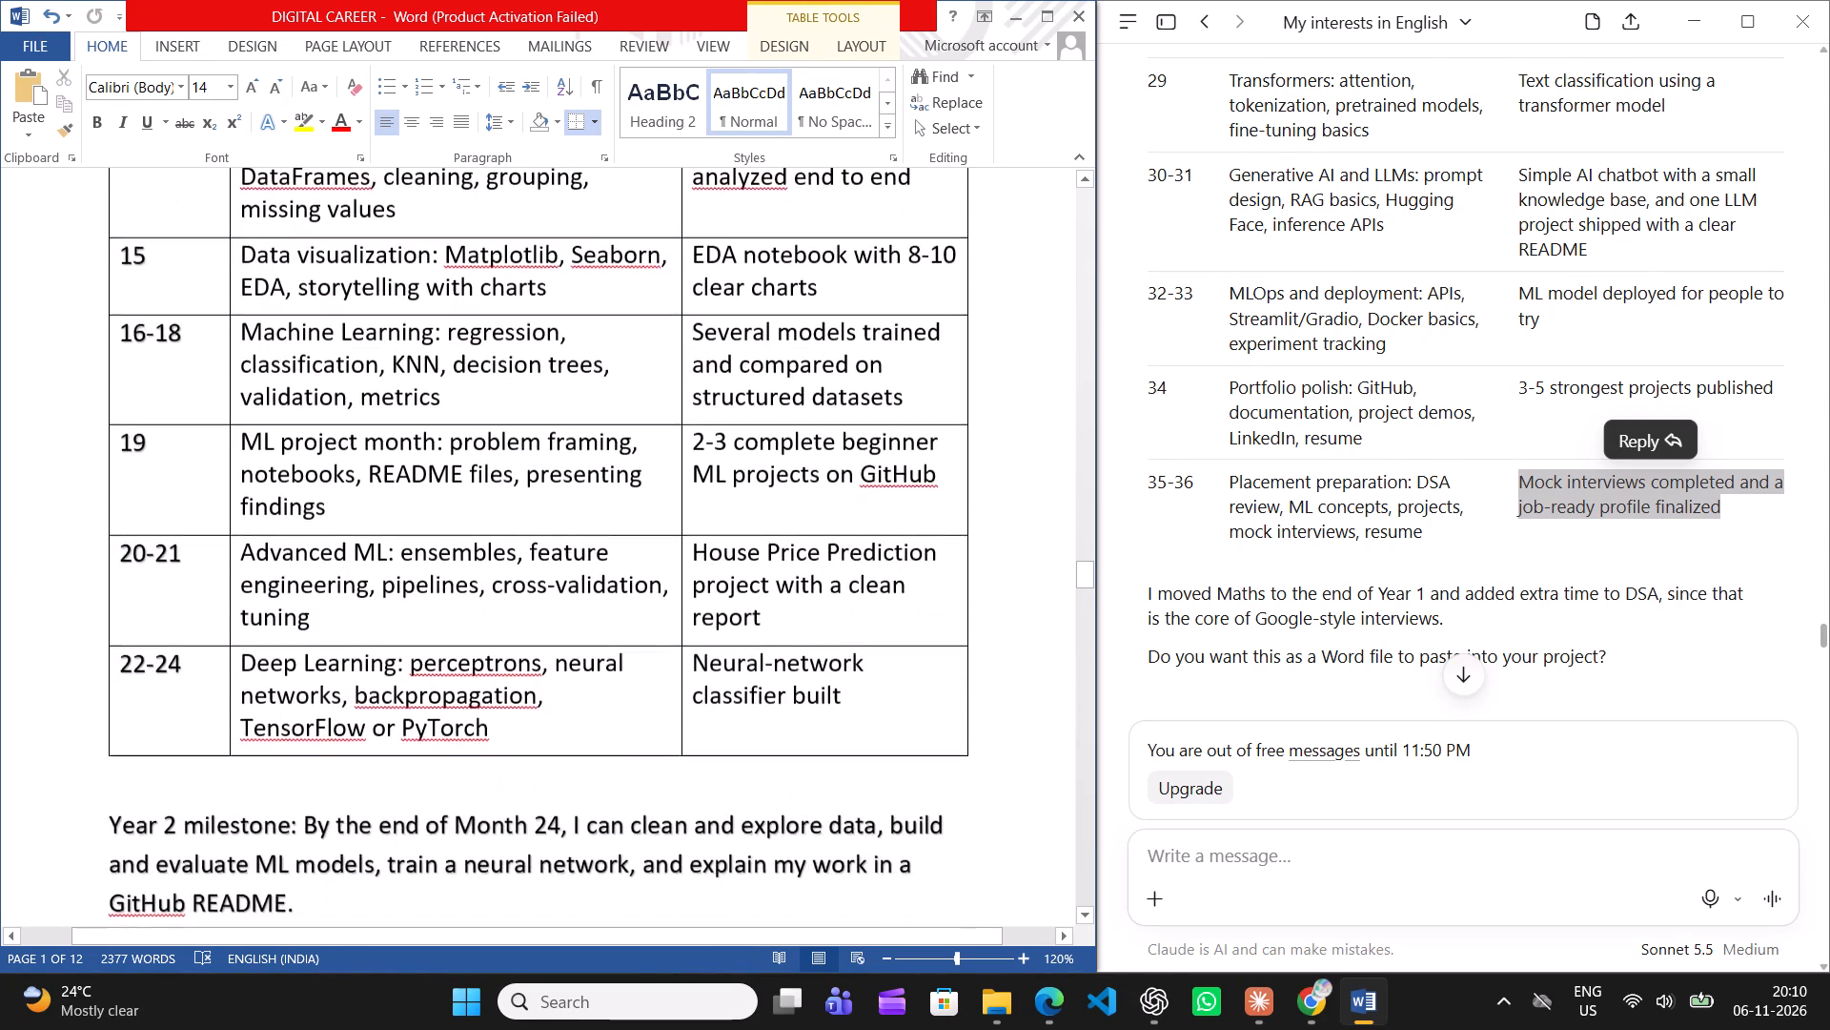
scroll(538, 536, down, 7)
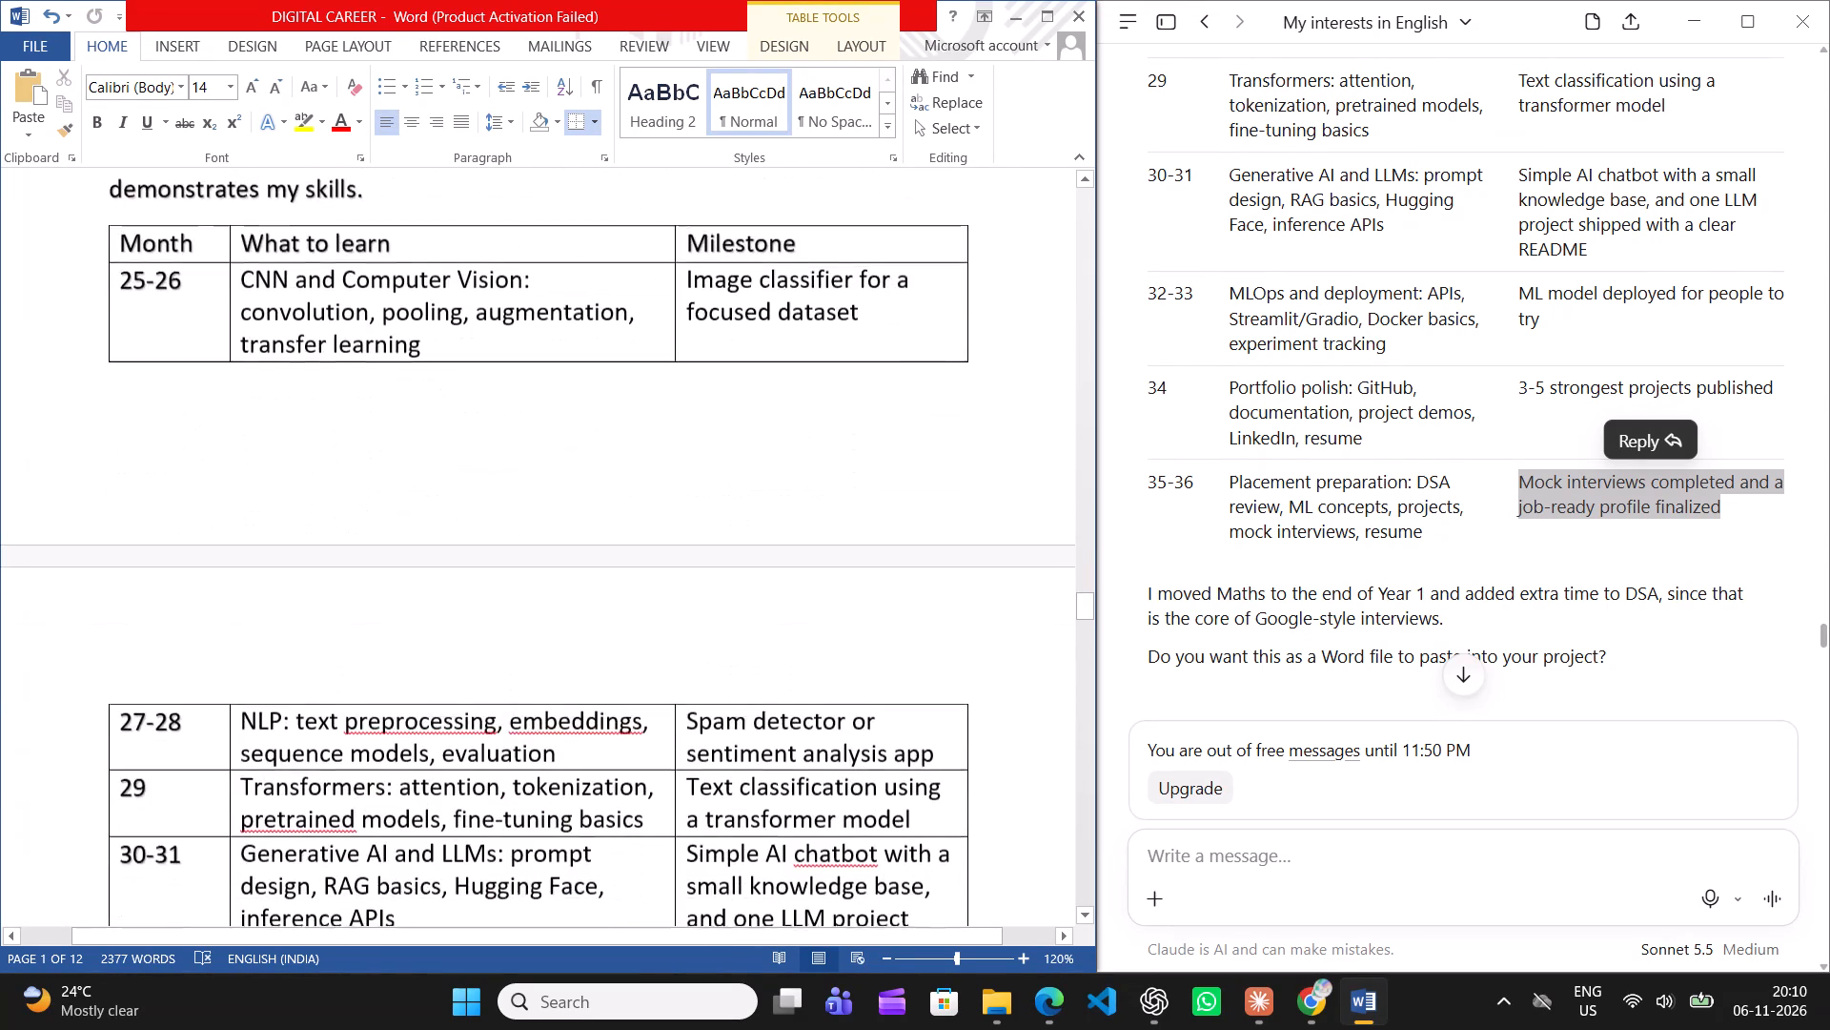
scroll(538, 536, down, 4)
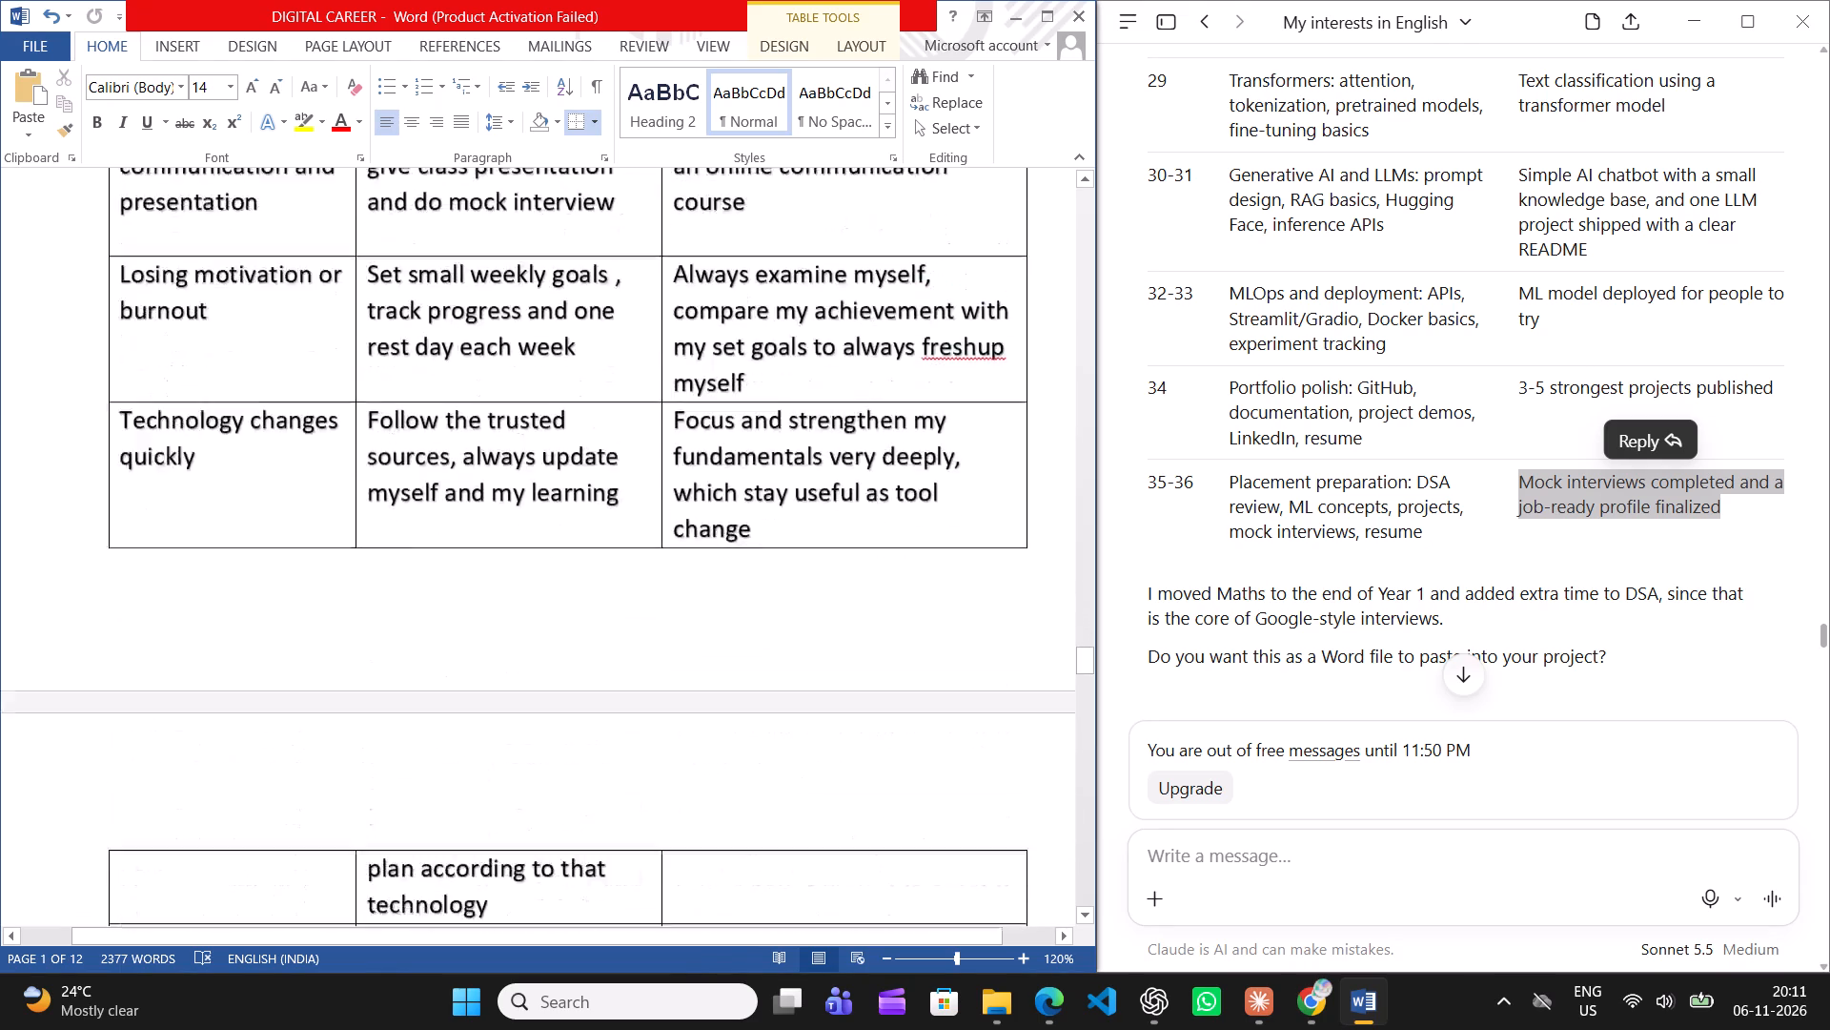
scroll(538, 536, down, 2)
scroll(538, 536, up, 1)
scroll(538, 536, down, 1)
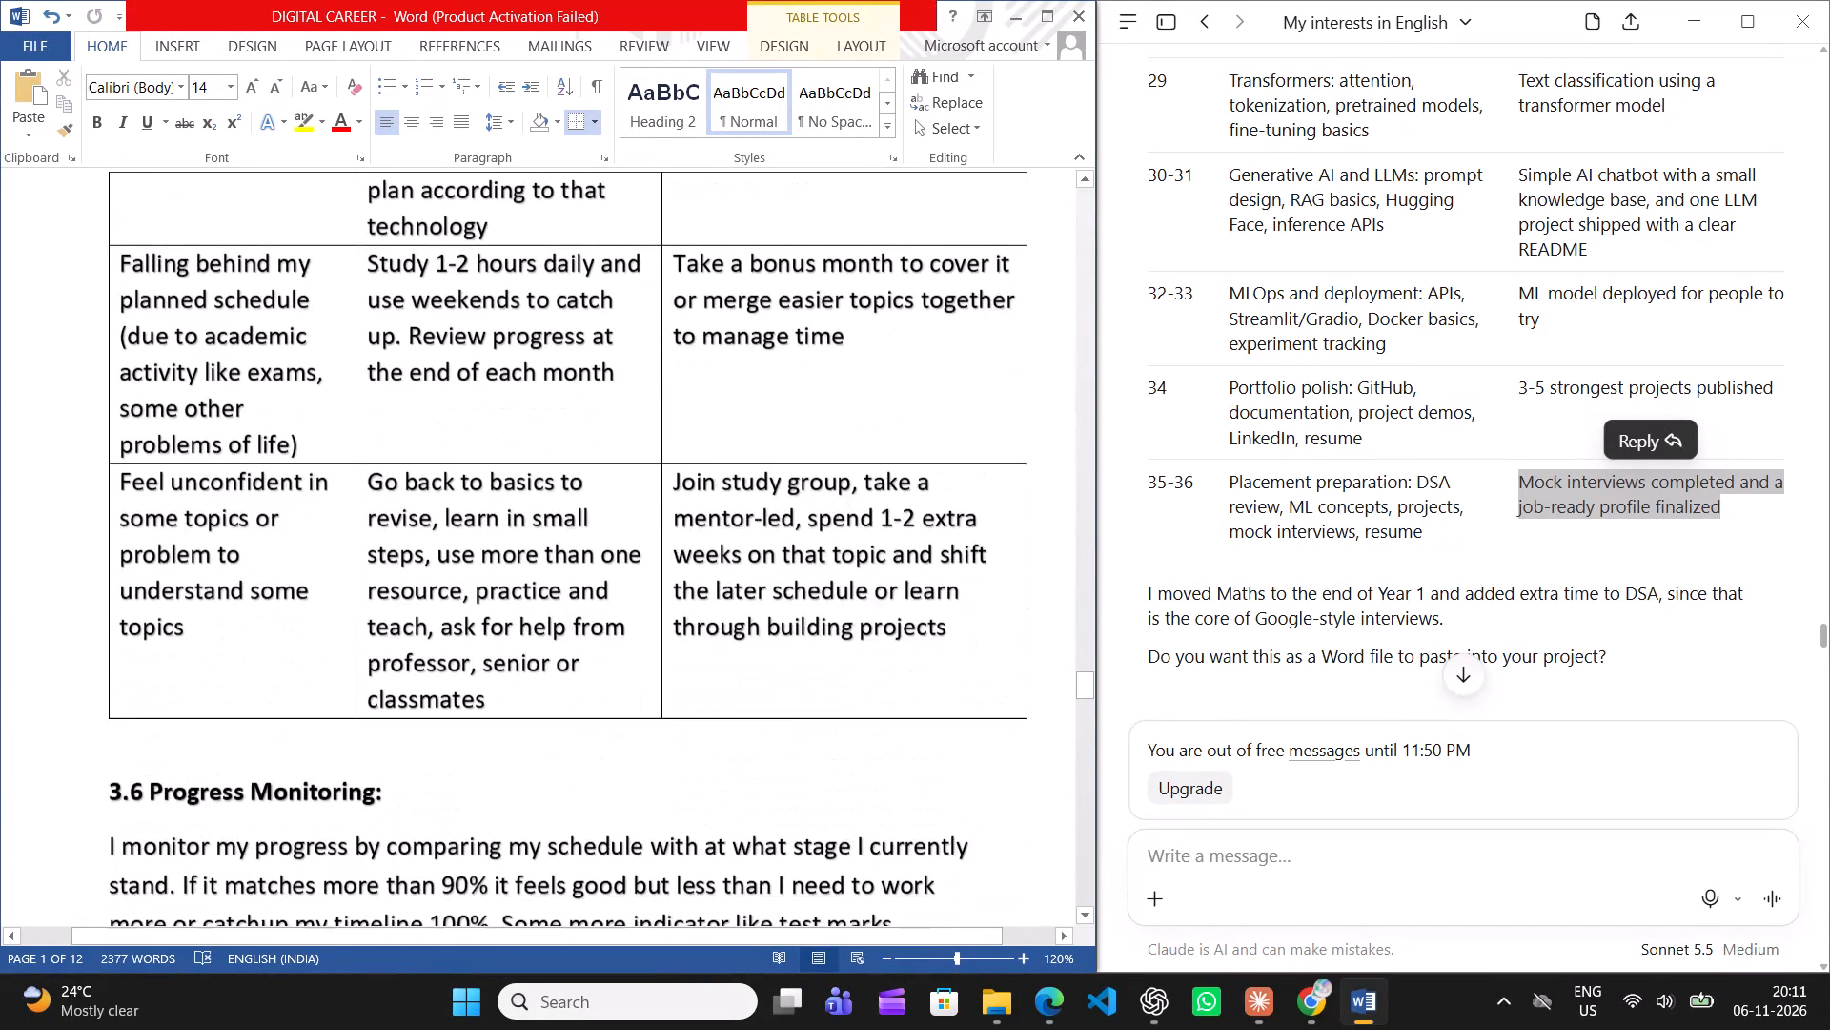
Examine the Career Aspiration Report and Professional Digital Profile sections through to the end of the report.
scroll(538, 536, down, 6)
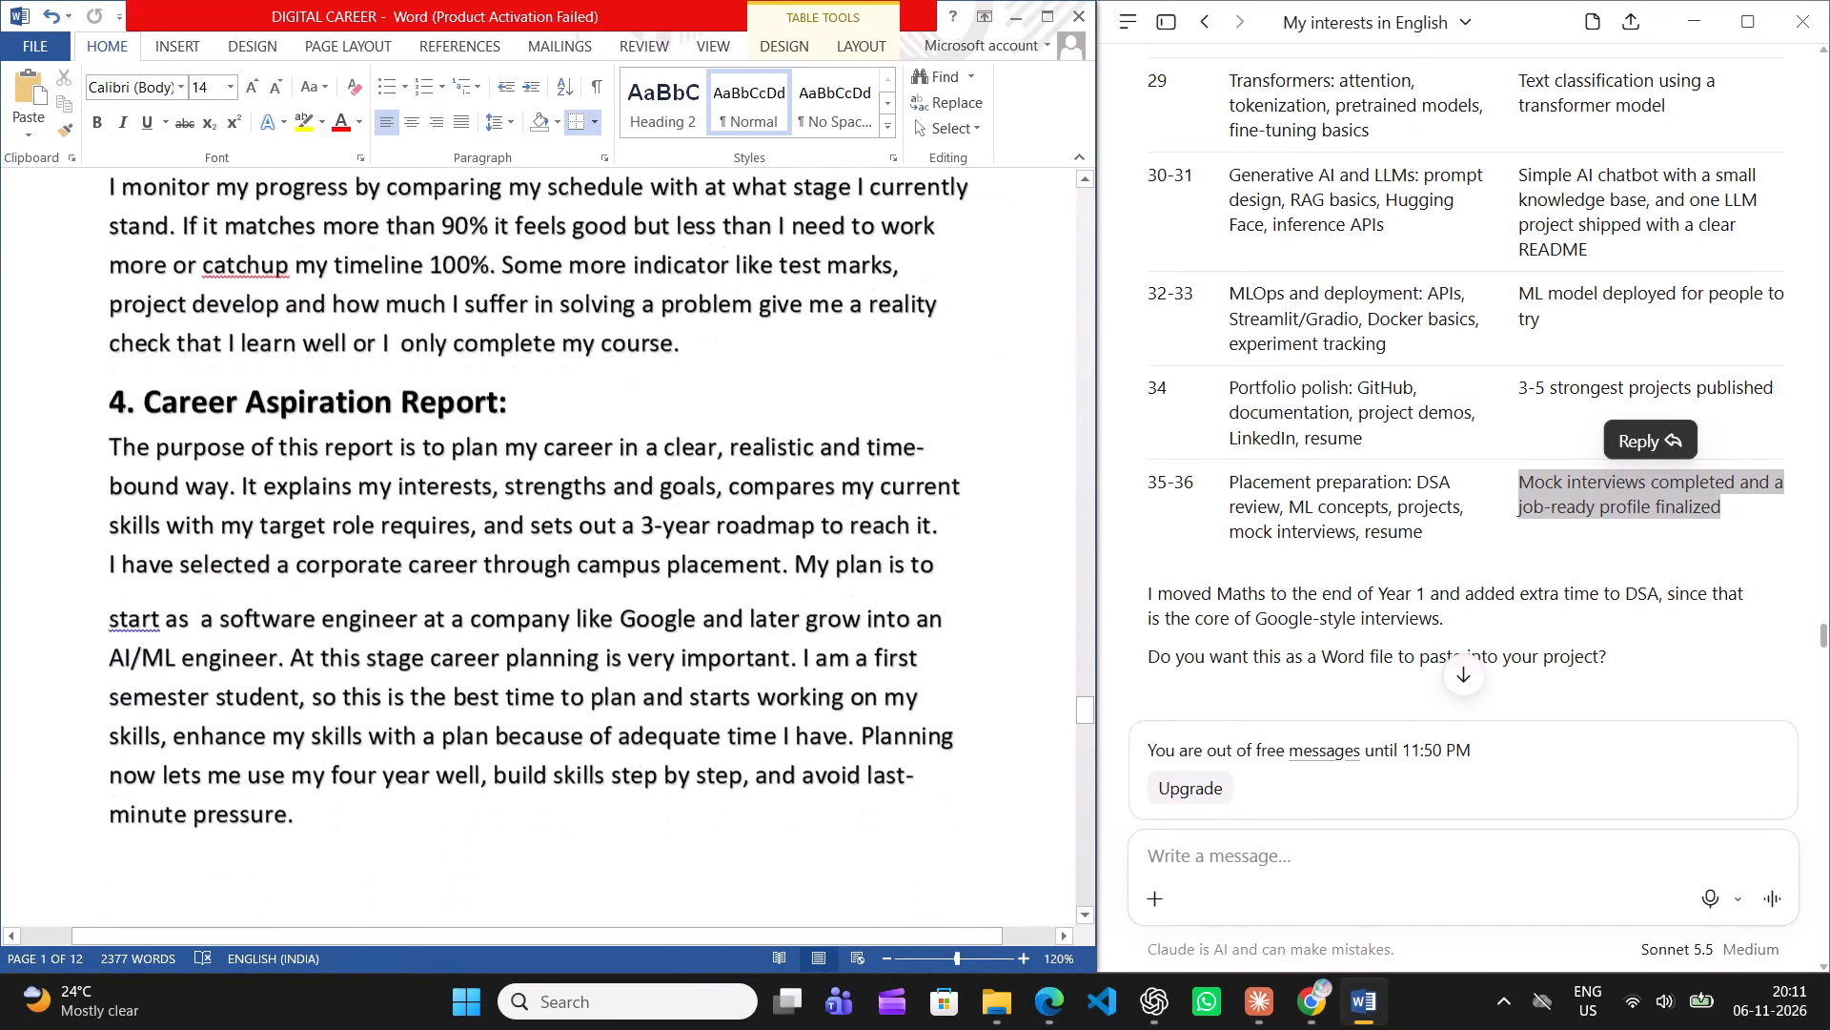
scroll(538, 536, down, 4)
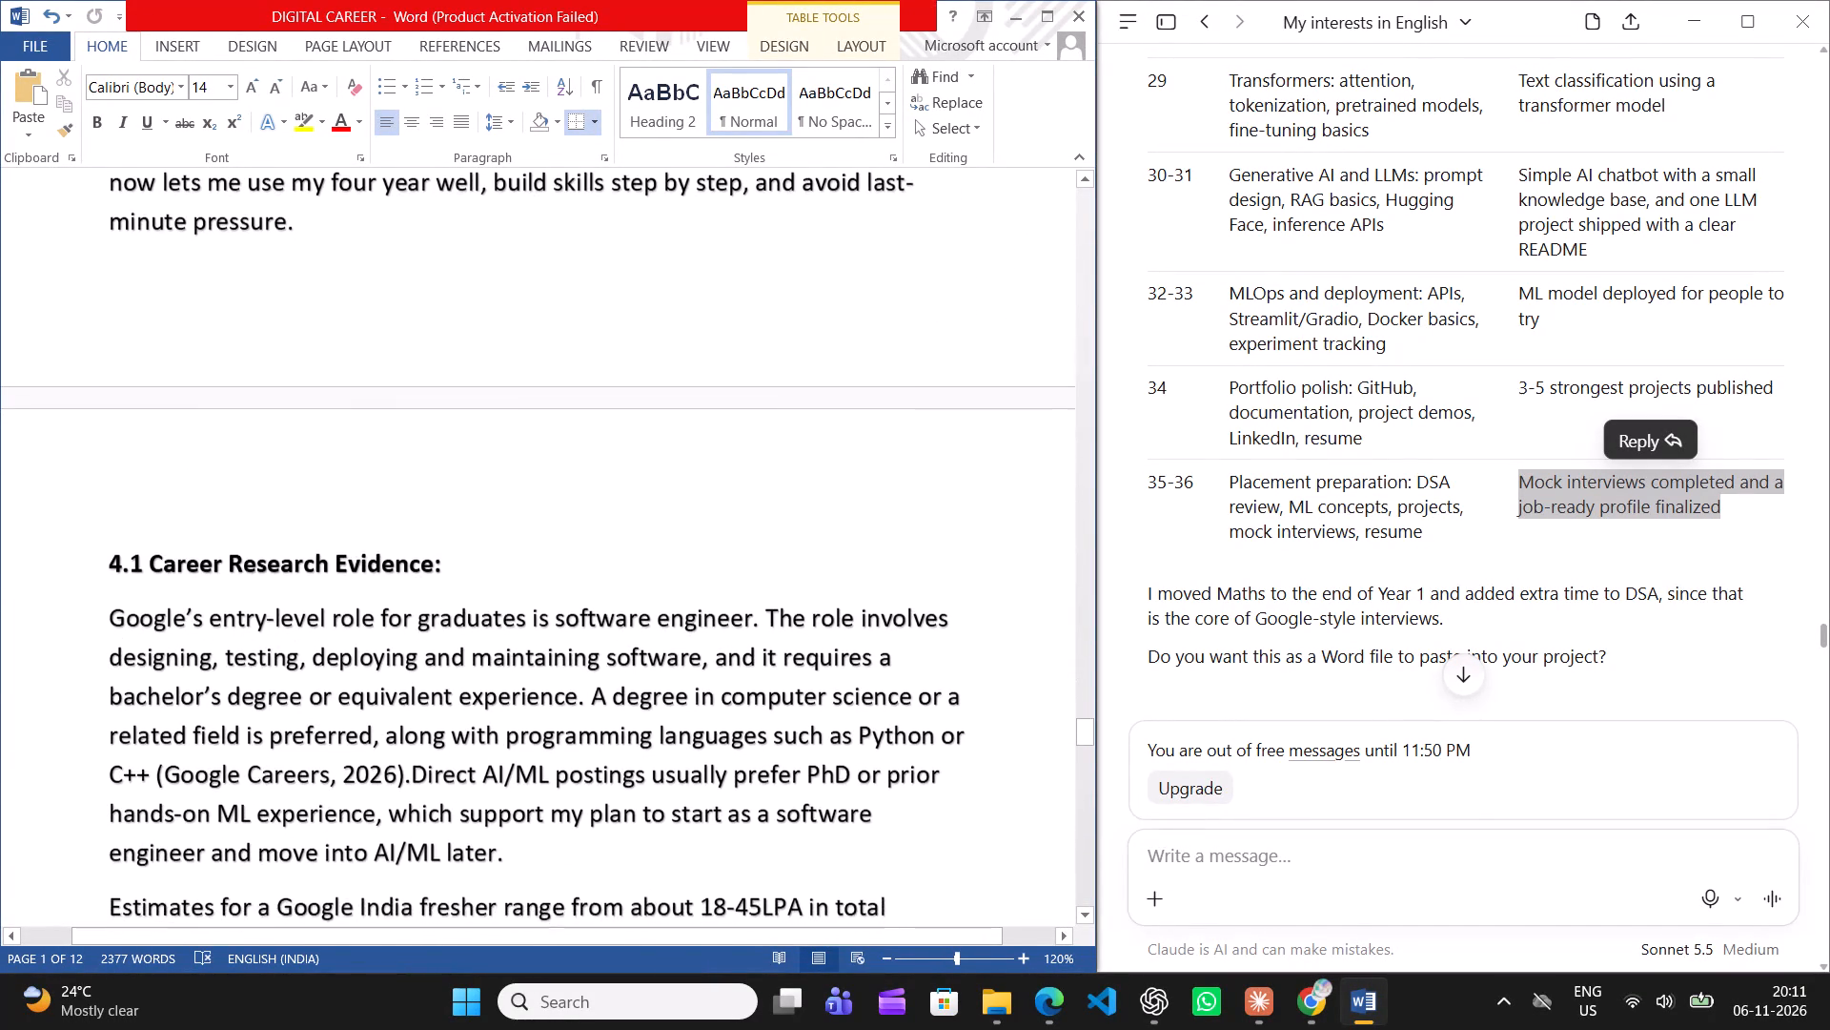
scroll(538, 536, down, 4)
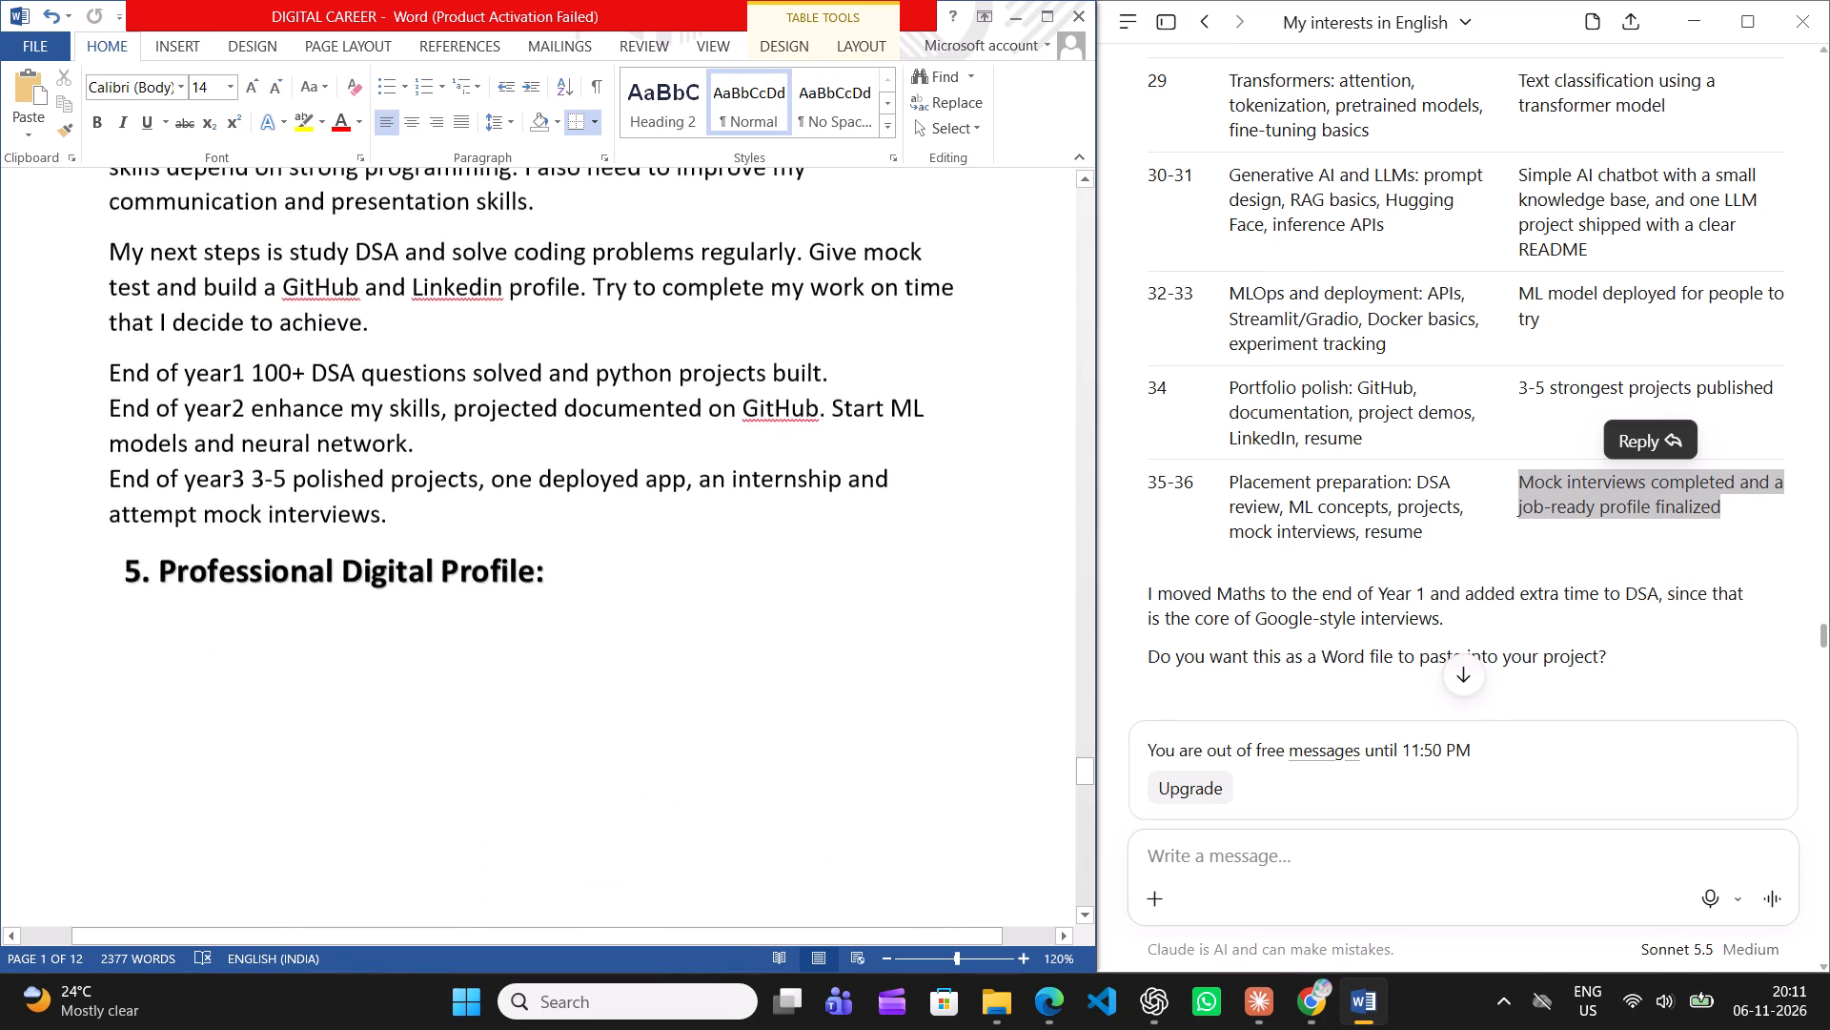
scroll(538, 536, down, 5)
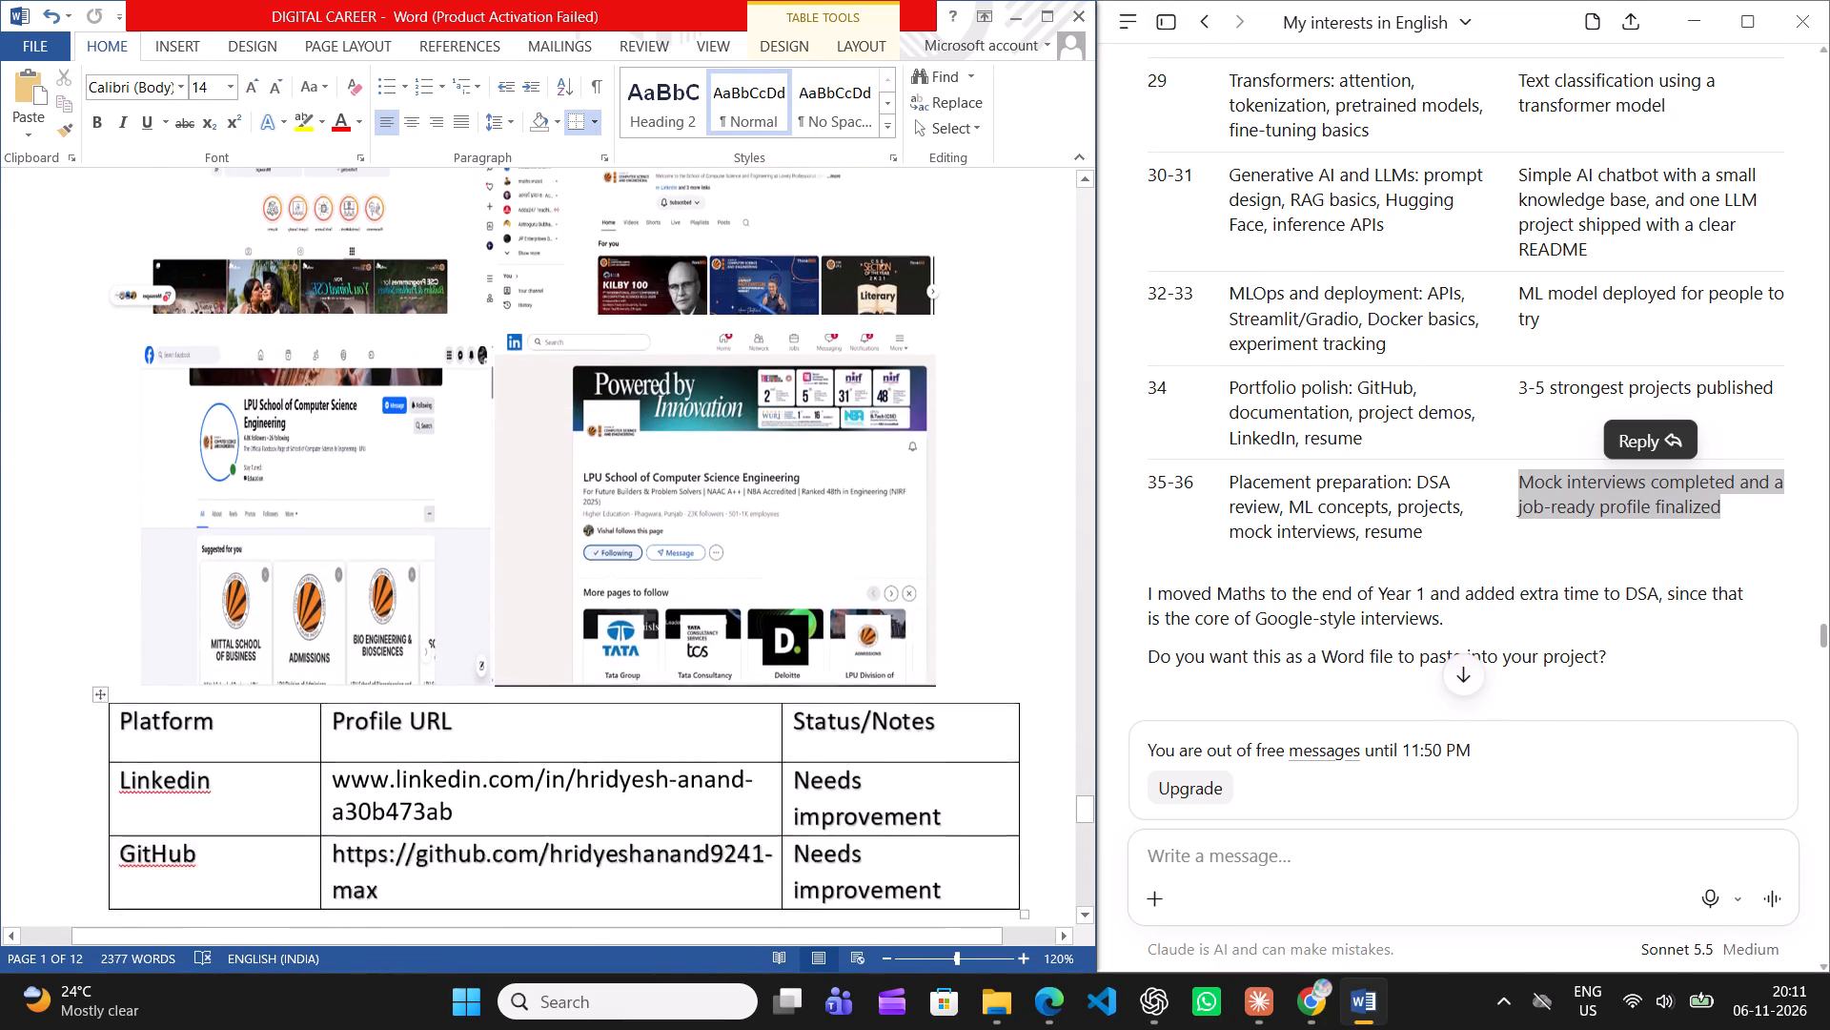
scroll(538, 536, down, 5)
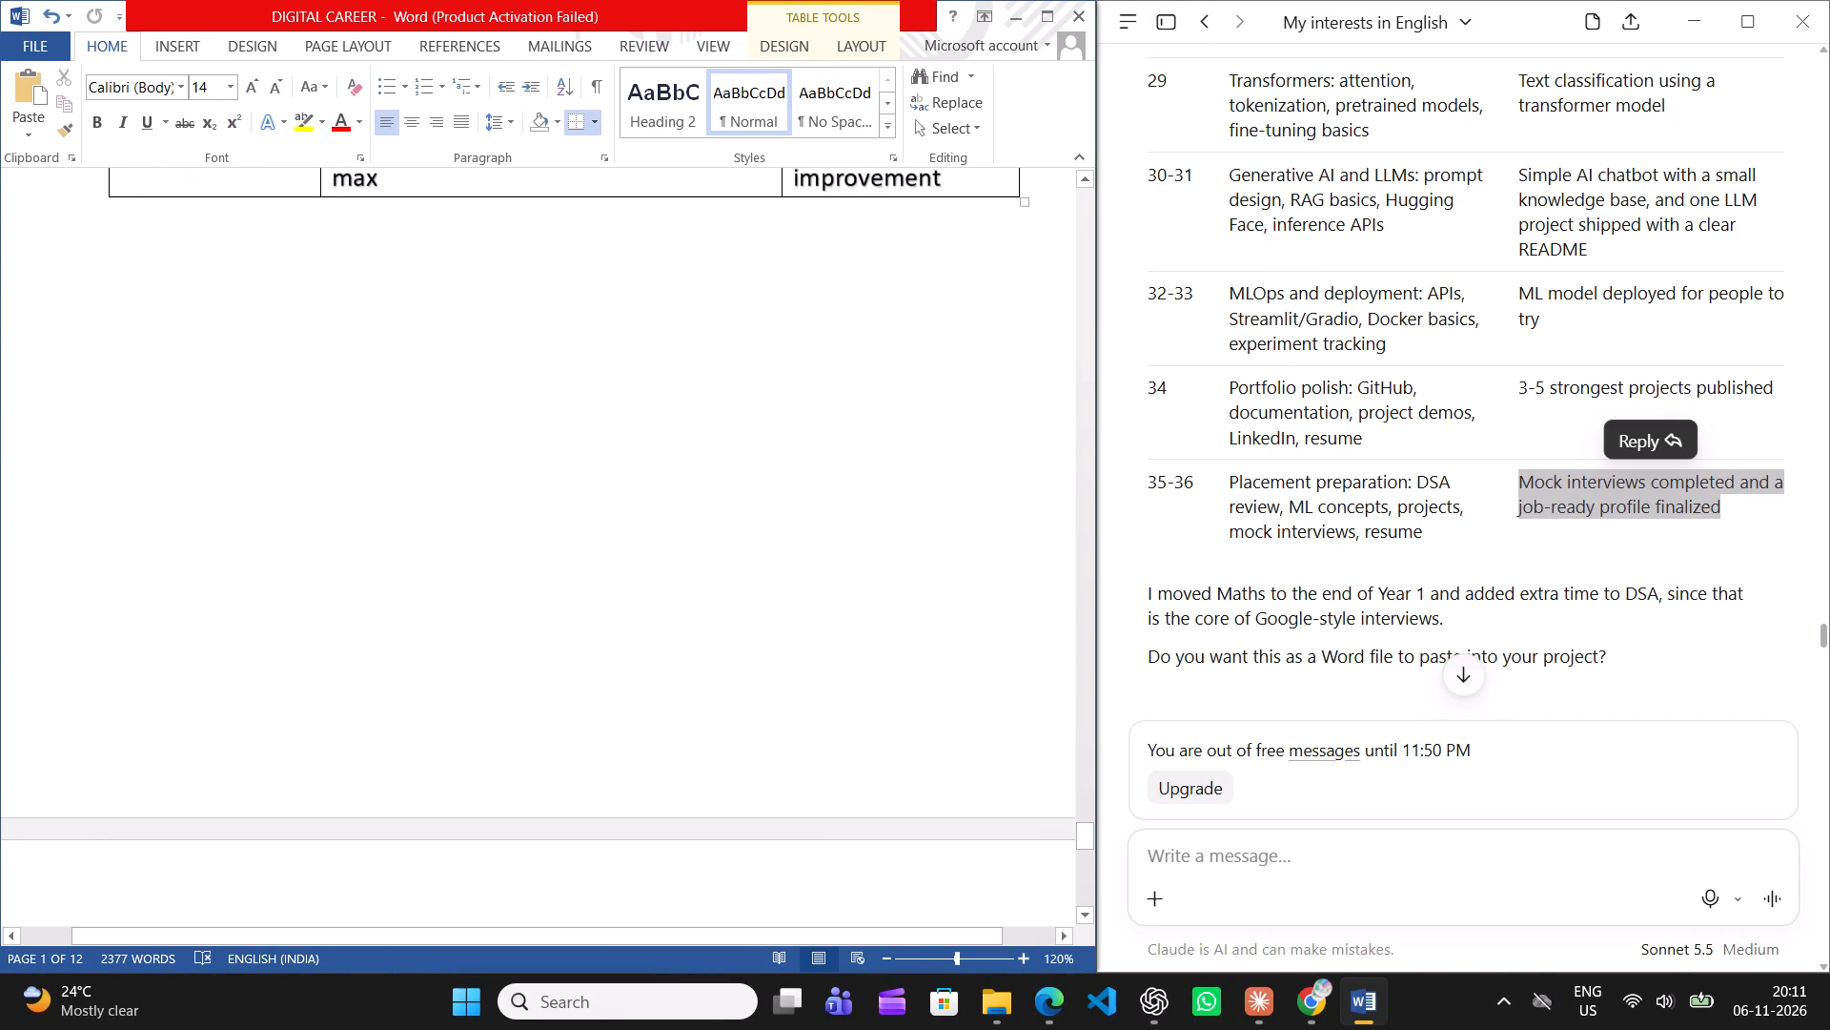
scroll(538, 536, down, 4)
Go back through the report to the page ranges in the CONTENTS table on the first page.
scroll(538, 536, up, 20)
scroll(538, 536, up, 20)
scroll(538, 536, up, 20)
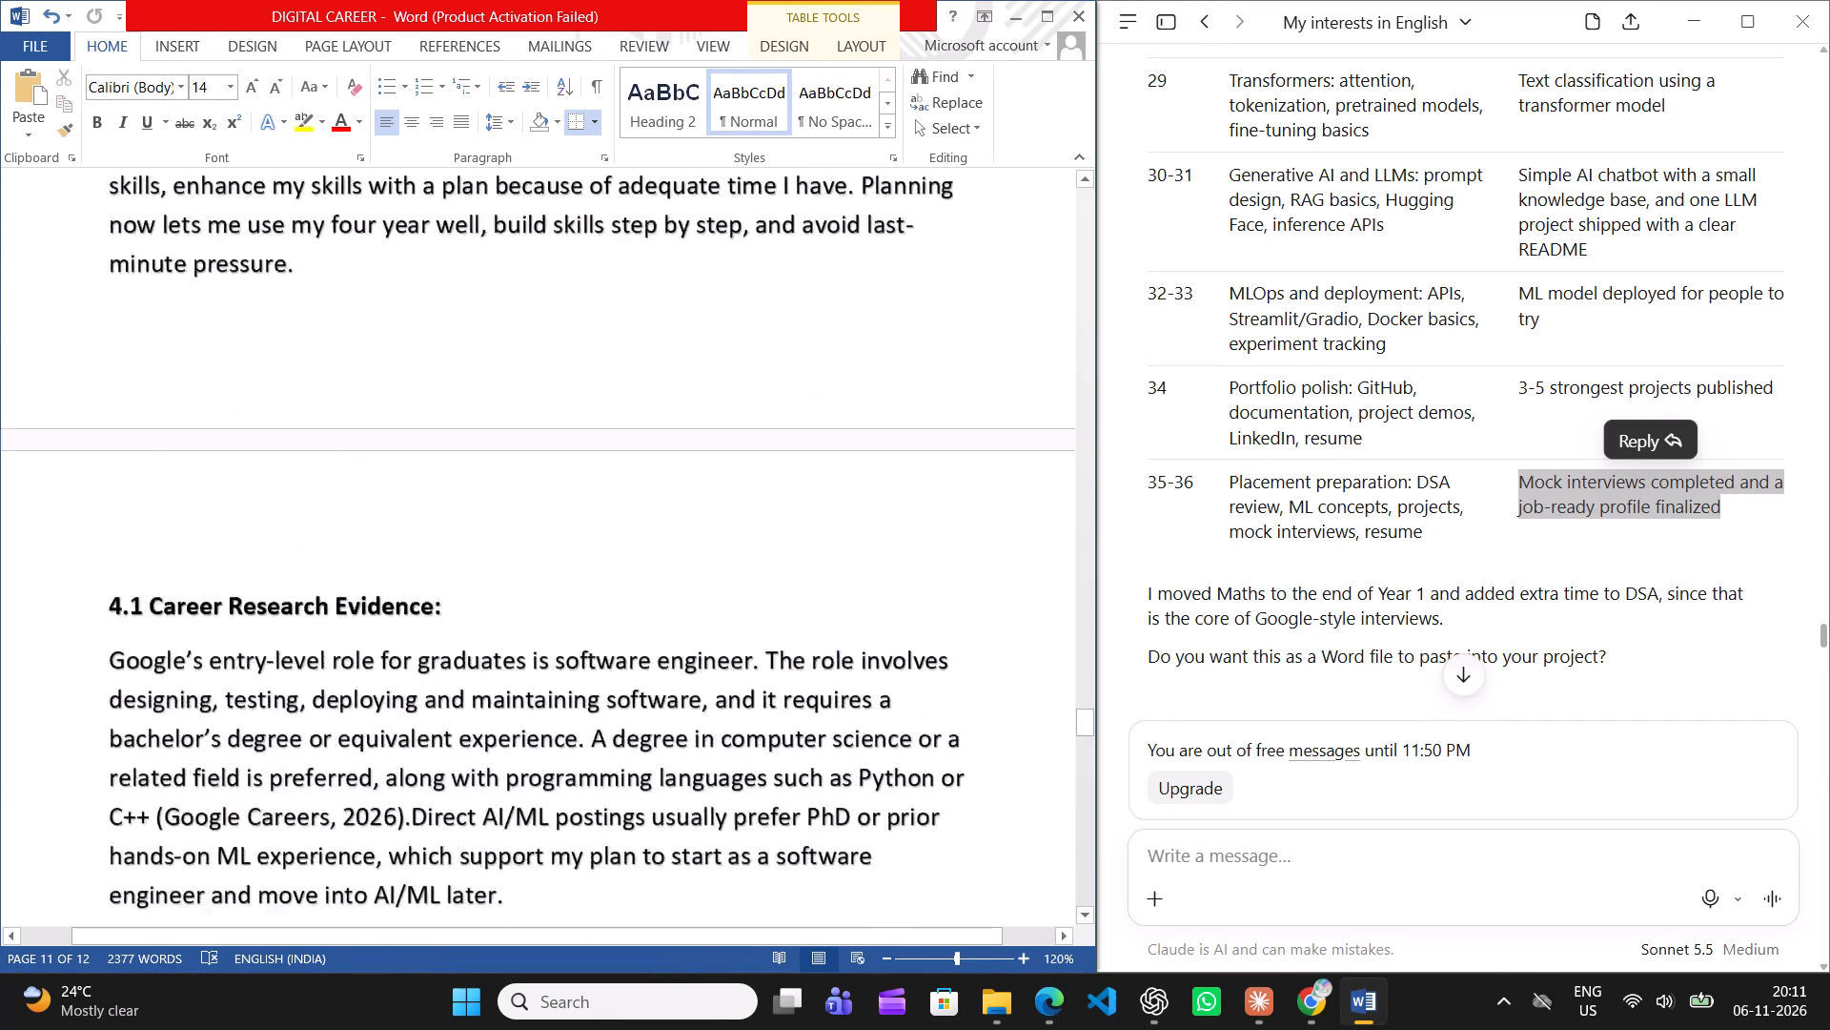
scroll(538, 536, up, 20)
scroll(538, 536, up, 20)
scroll(538, 536, up, 20)
scroll(538, 536, down, 1)
scroll(538, 536, up, 20)
scroll(538, 536, up, 20)
scroll(538, 536, up, 20)
scroll(538, 536, down, 20)
scroll(538, 536, down, 19)
scroll(538, 536, up, 20)
scroll(538, 536, up, 20)
scroll(538, 536, up, 20)
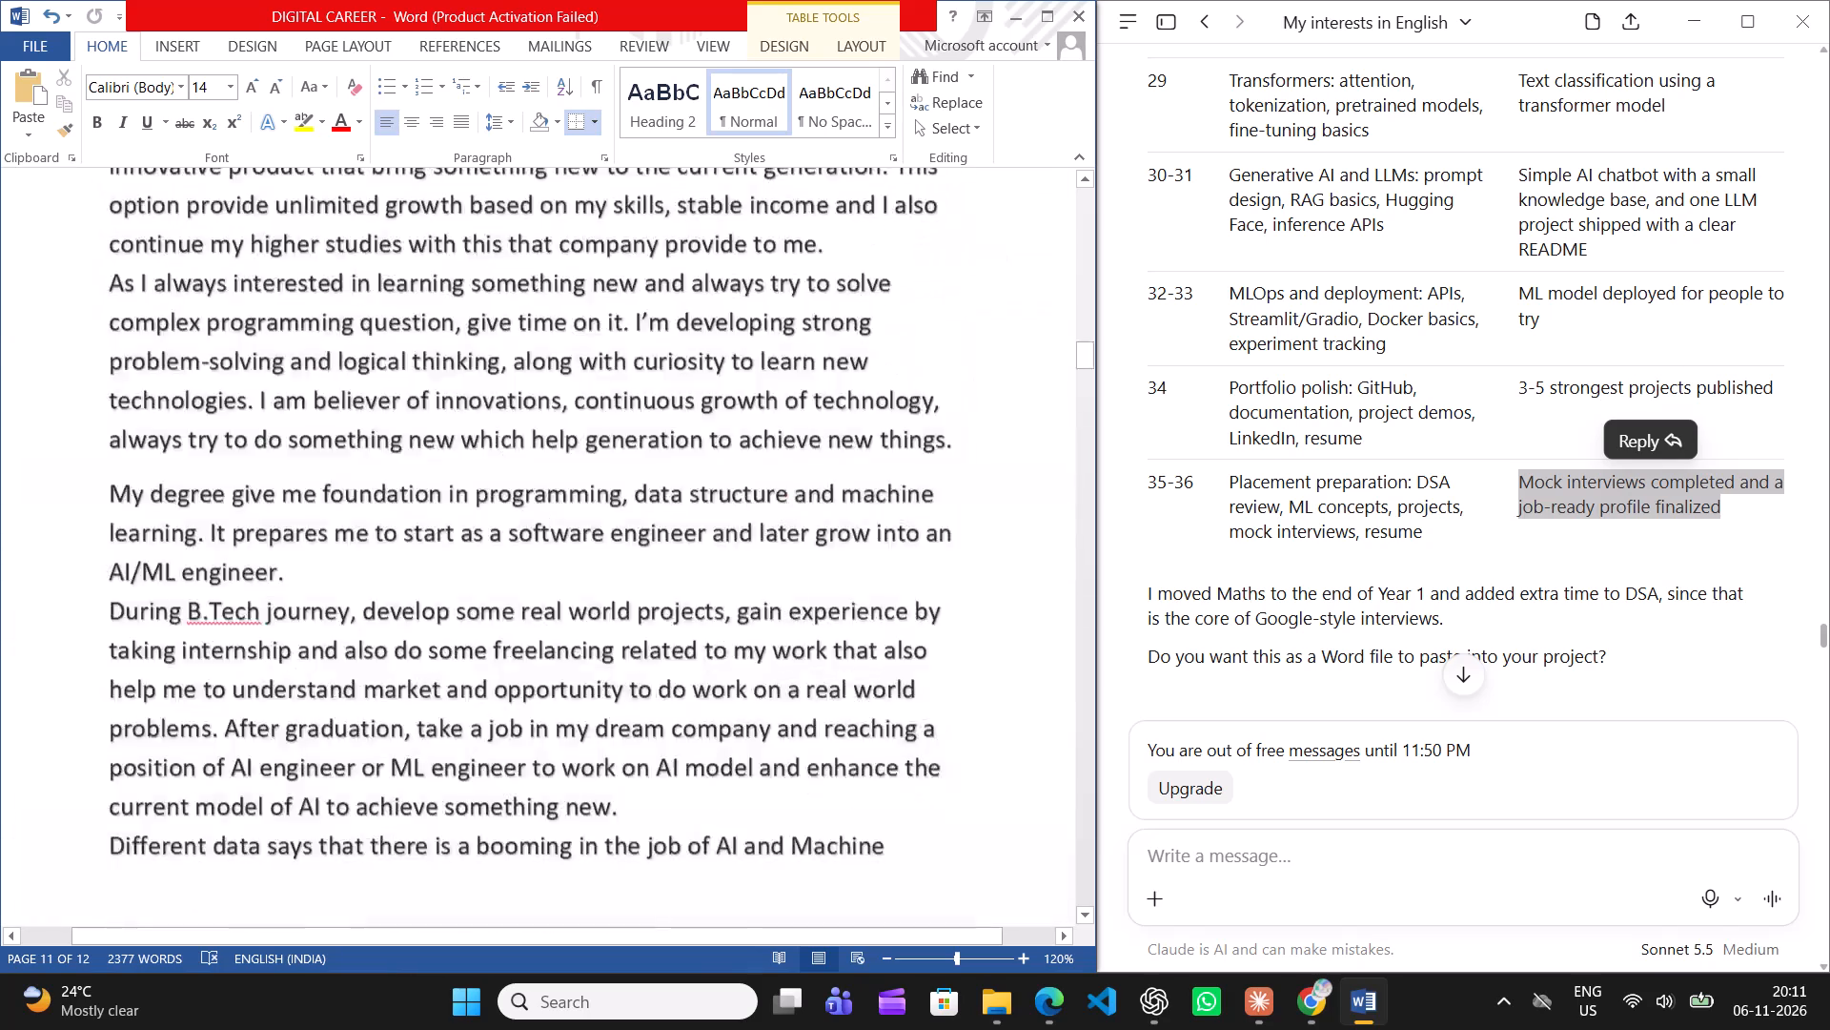
scroll(538, 536, up, 20)
scroll(538, 536, up, 20)
scroll(538, 536, up, 20)
scroll(538, 536, up, 2)
scroll(538, 536, down, 3)
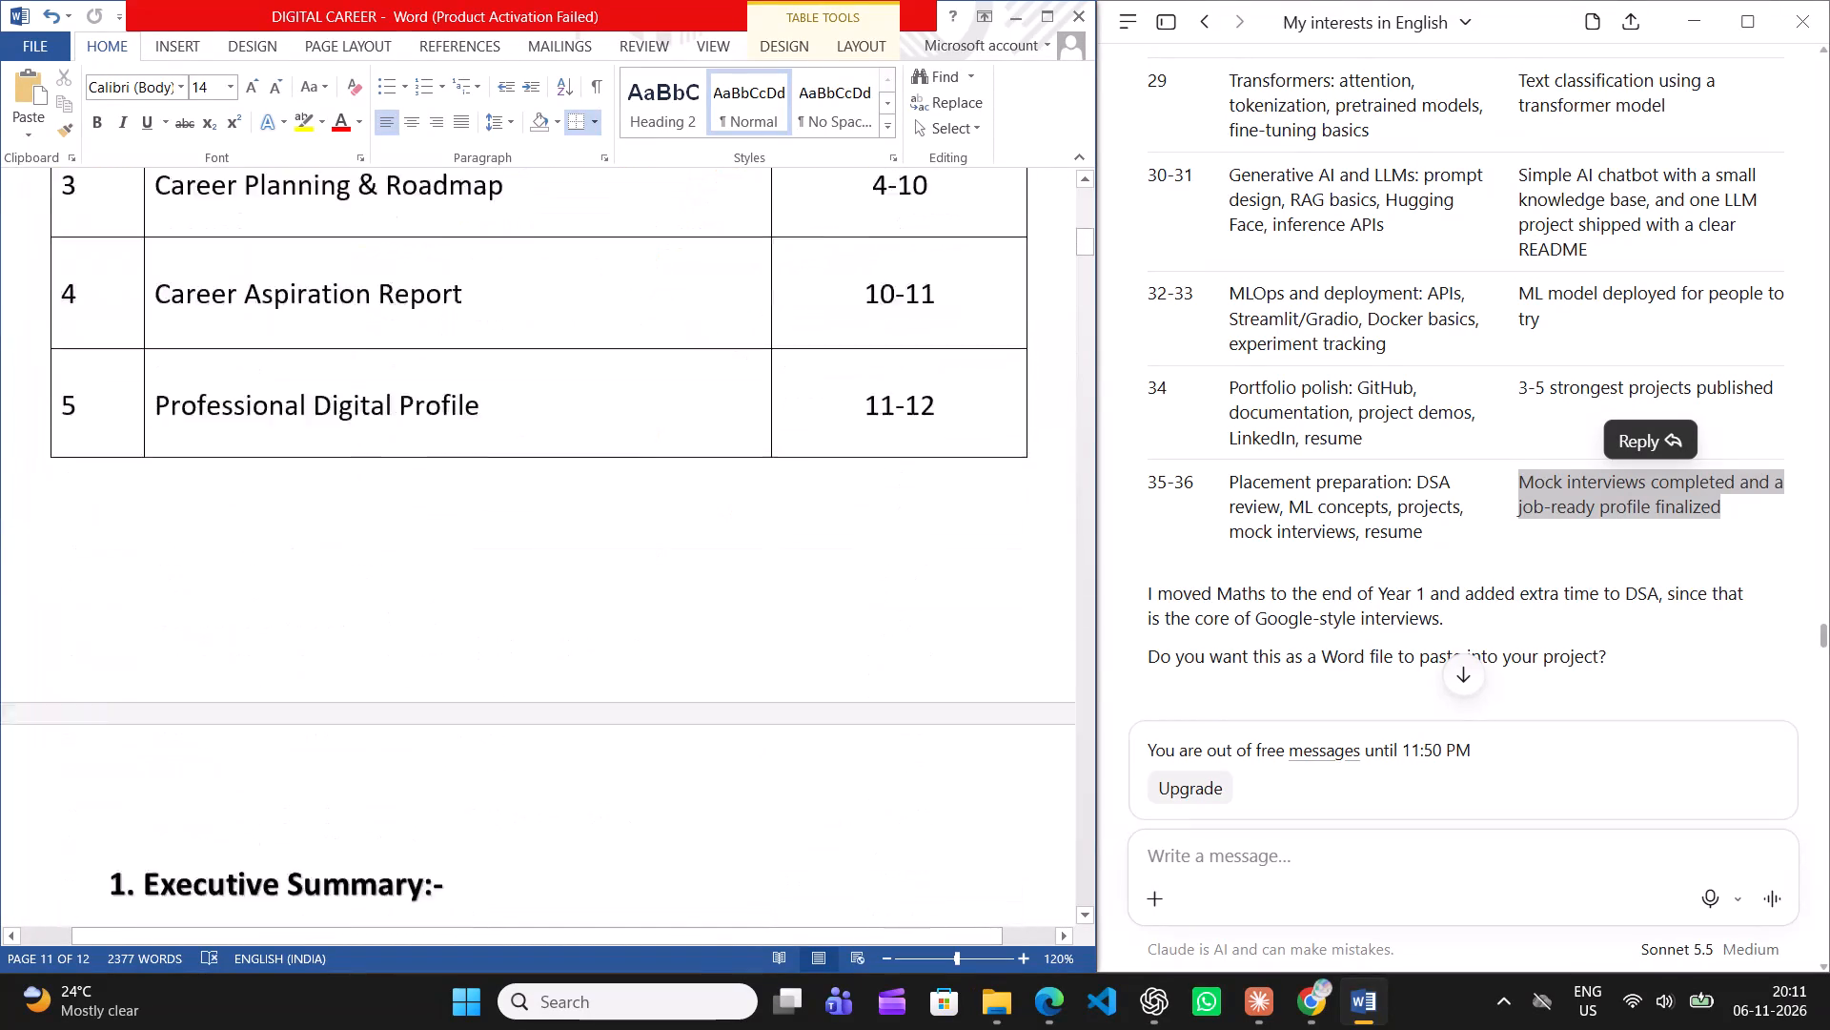
Review the Executive Summary and Career Pathway Selection sections again, checking where each one starts and ends.
scroll(538, 536, down, 7)
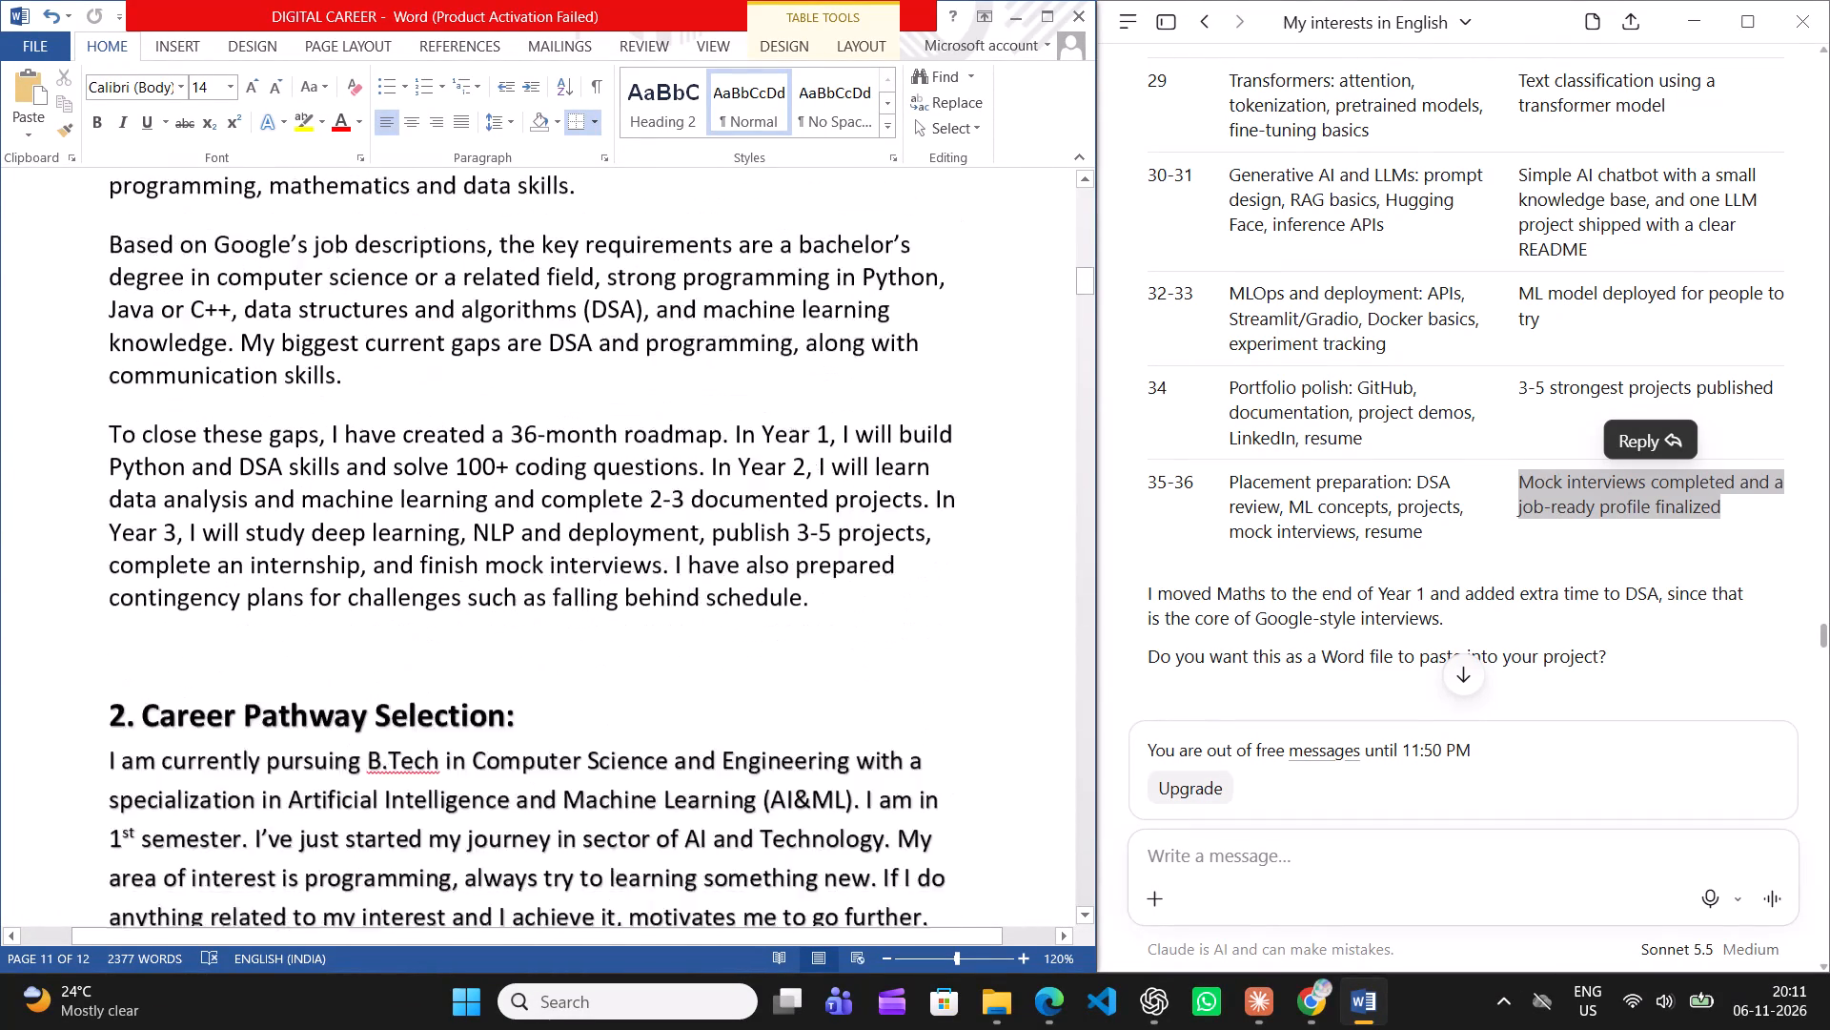
scroll(538, 536, down, 4)
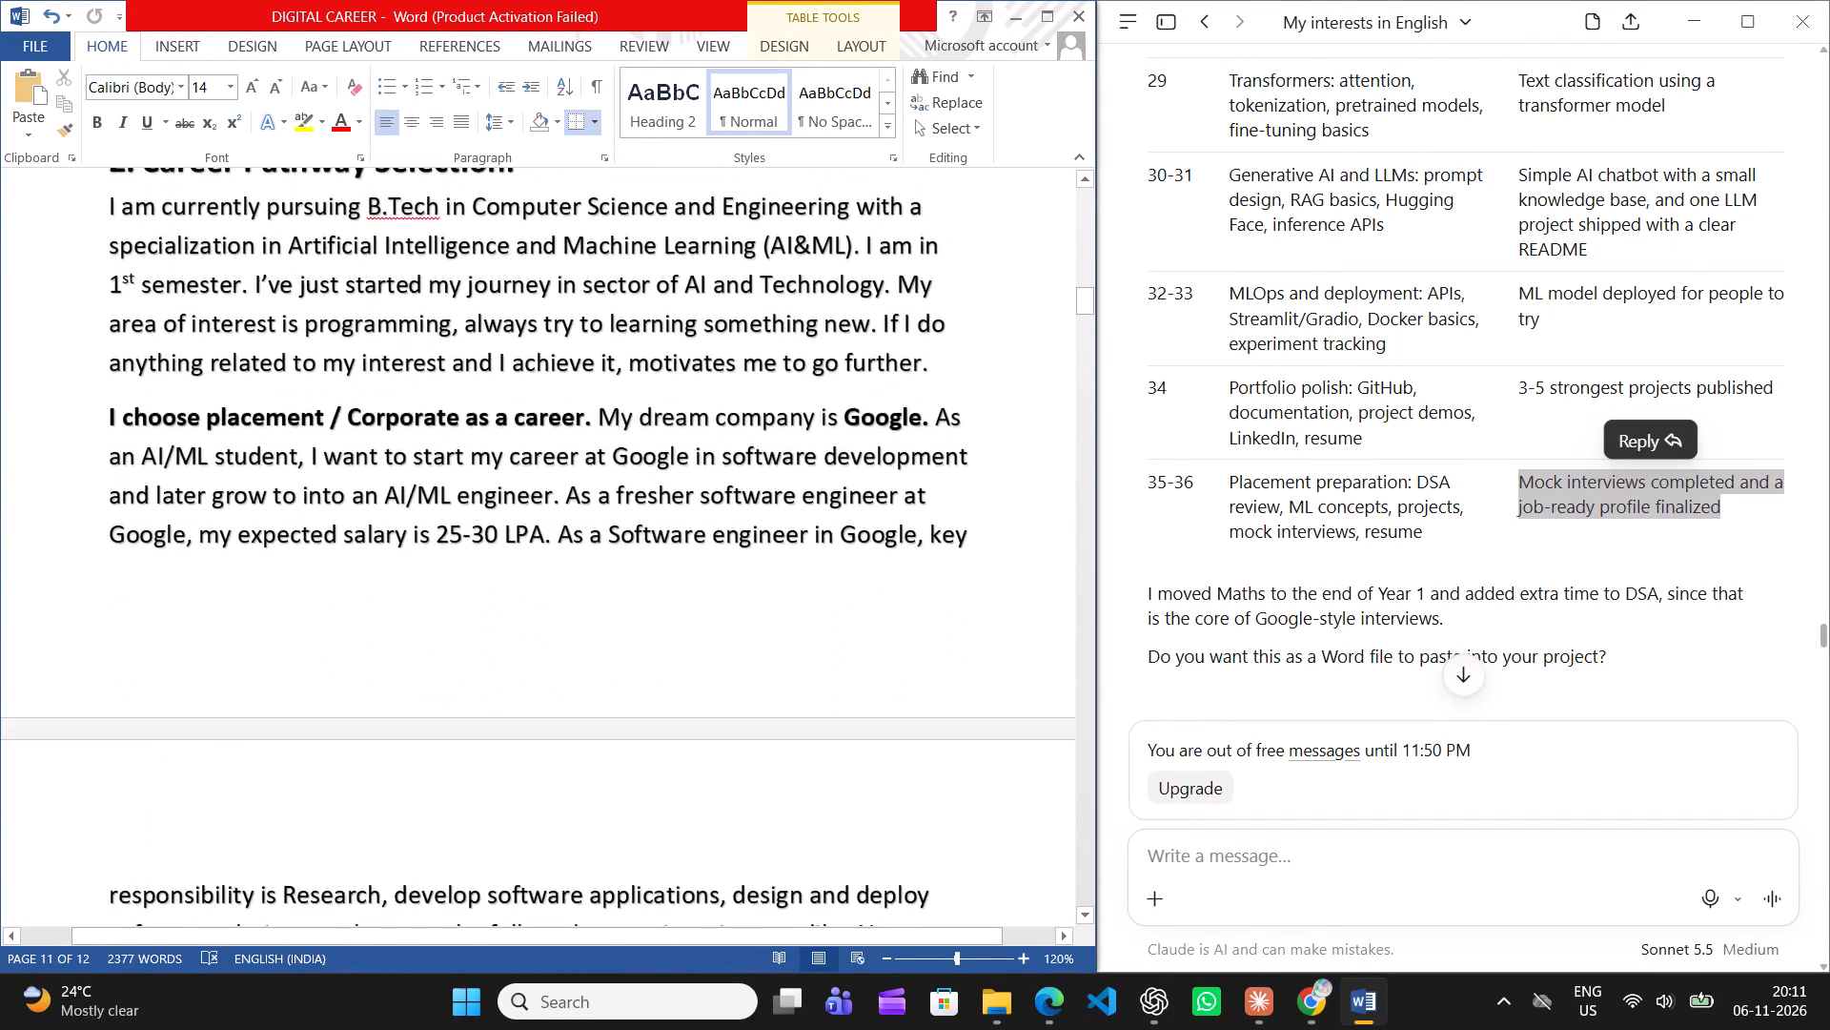
scroll(538, 536, down, 7)
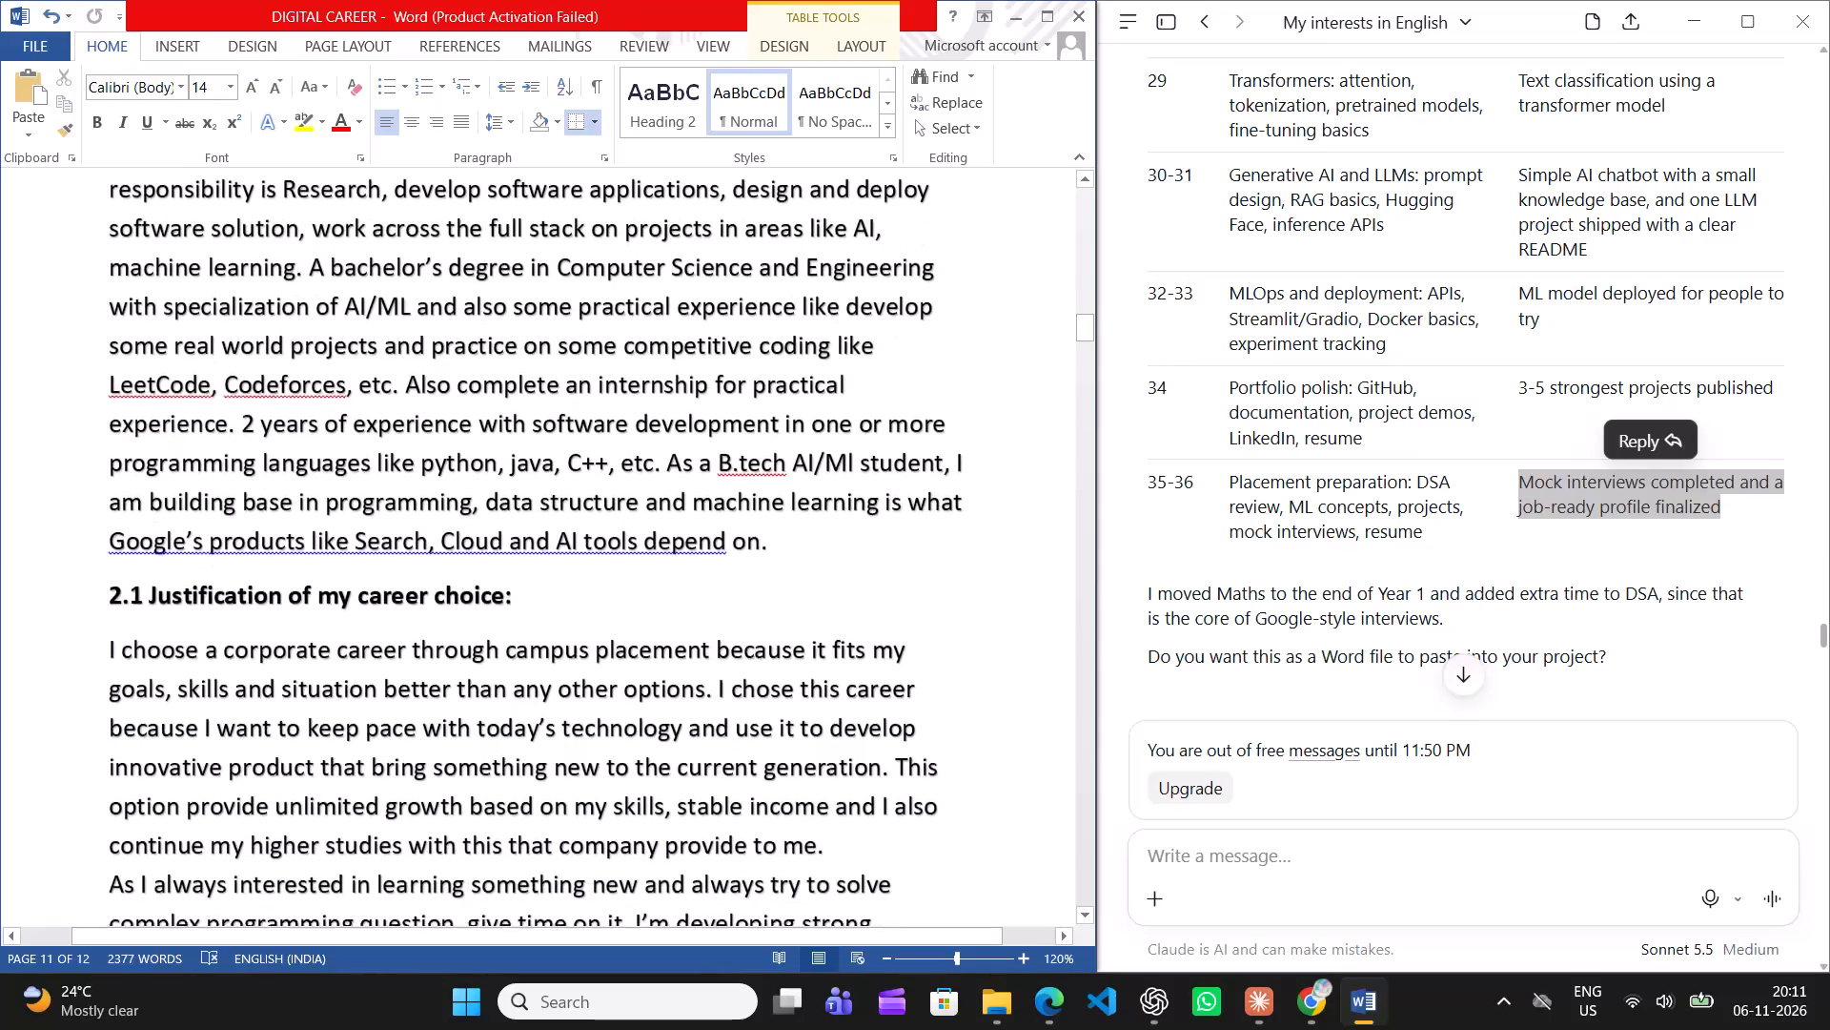
scroll(538, 536, down, 6)
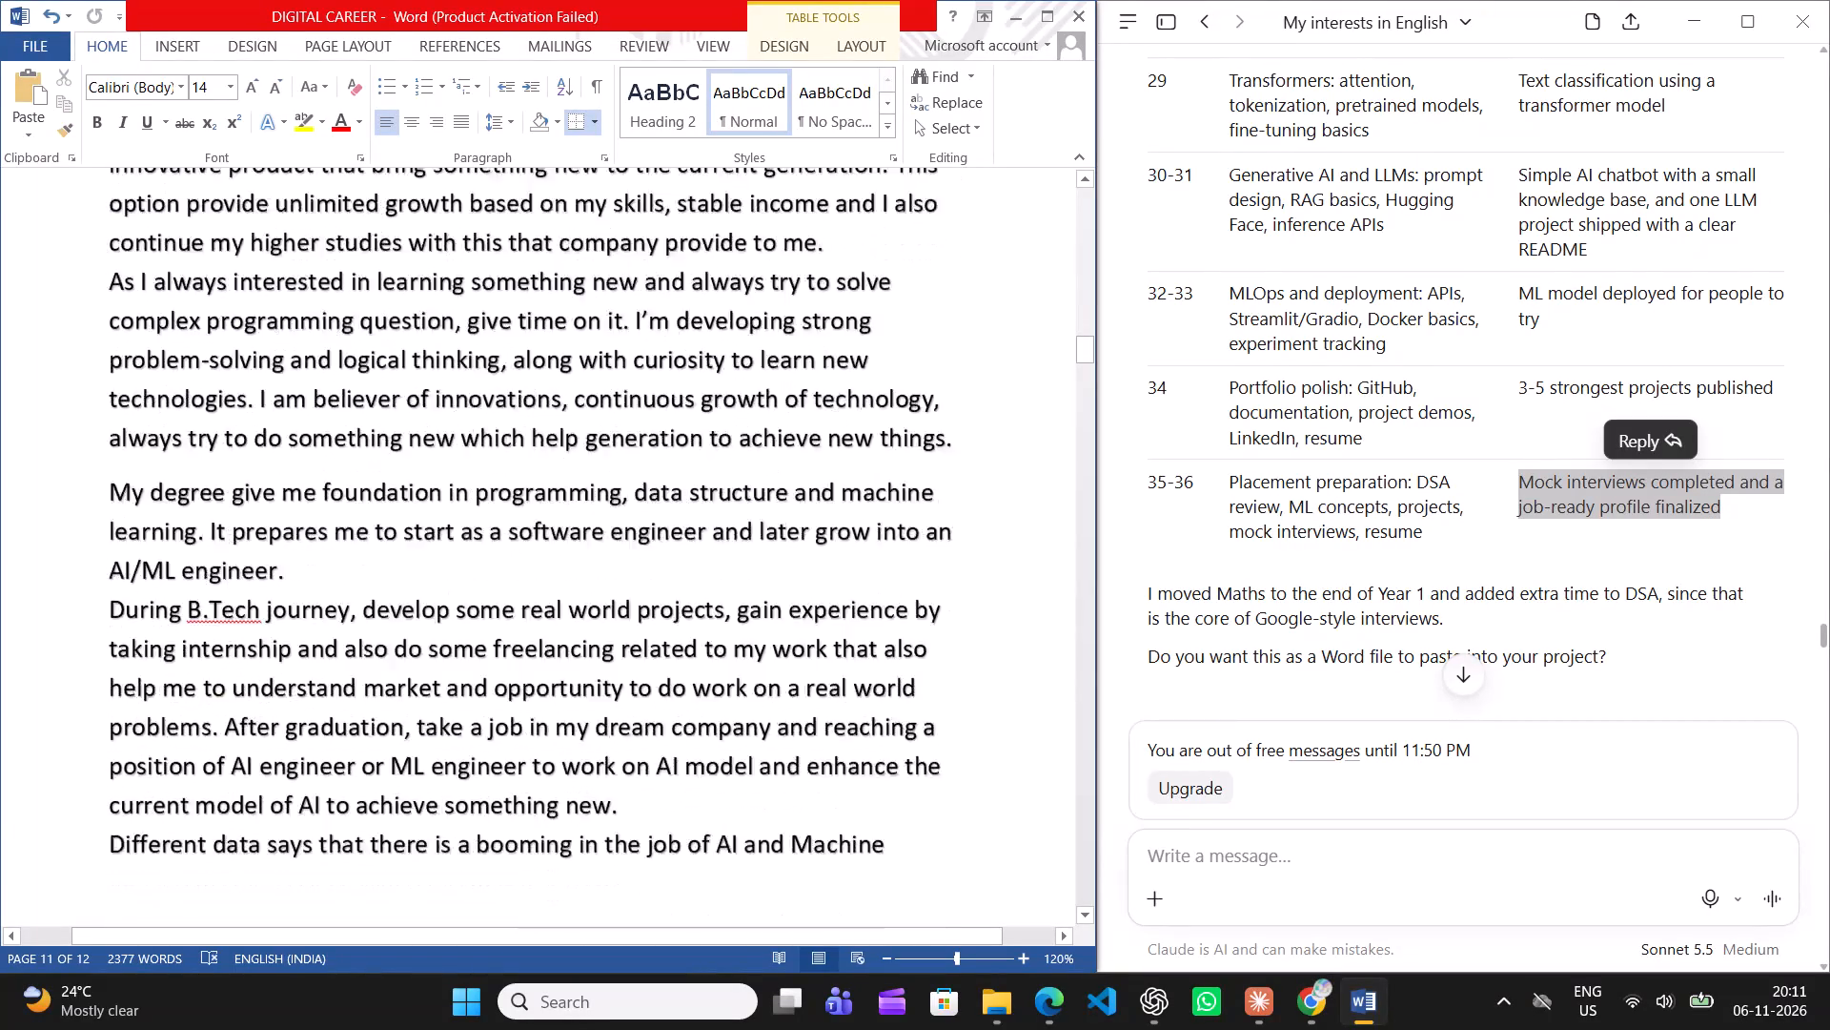
scroll(538, 536, down, 6)
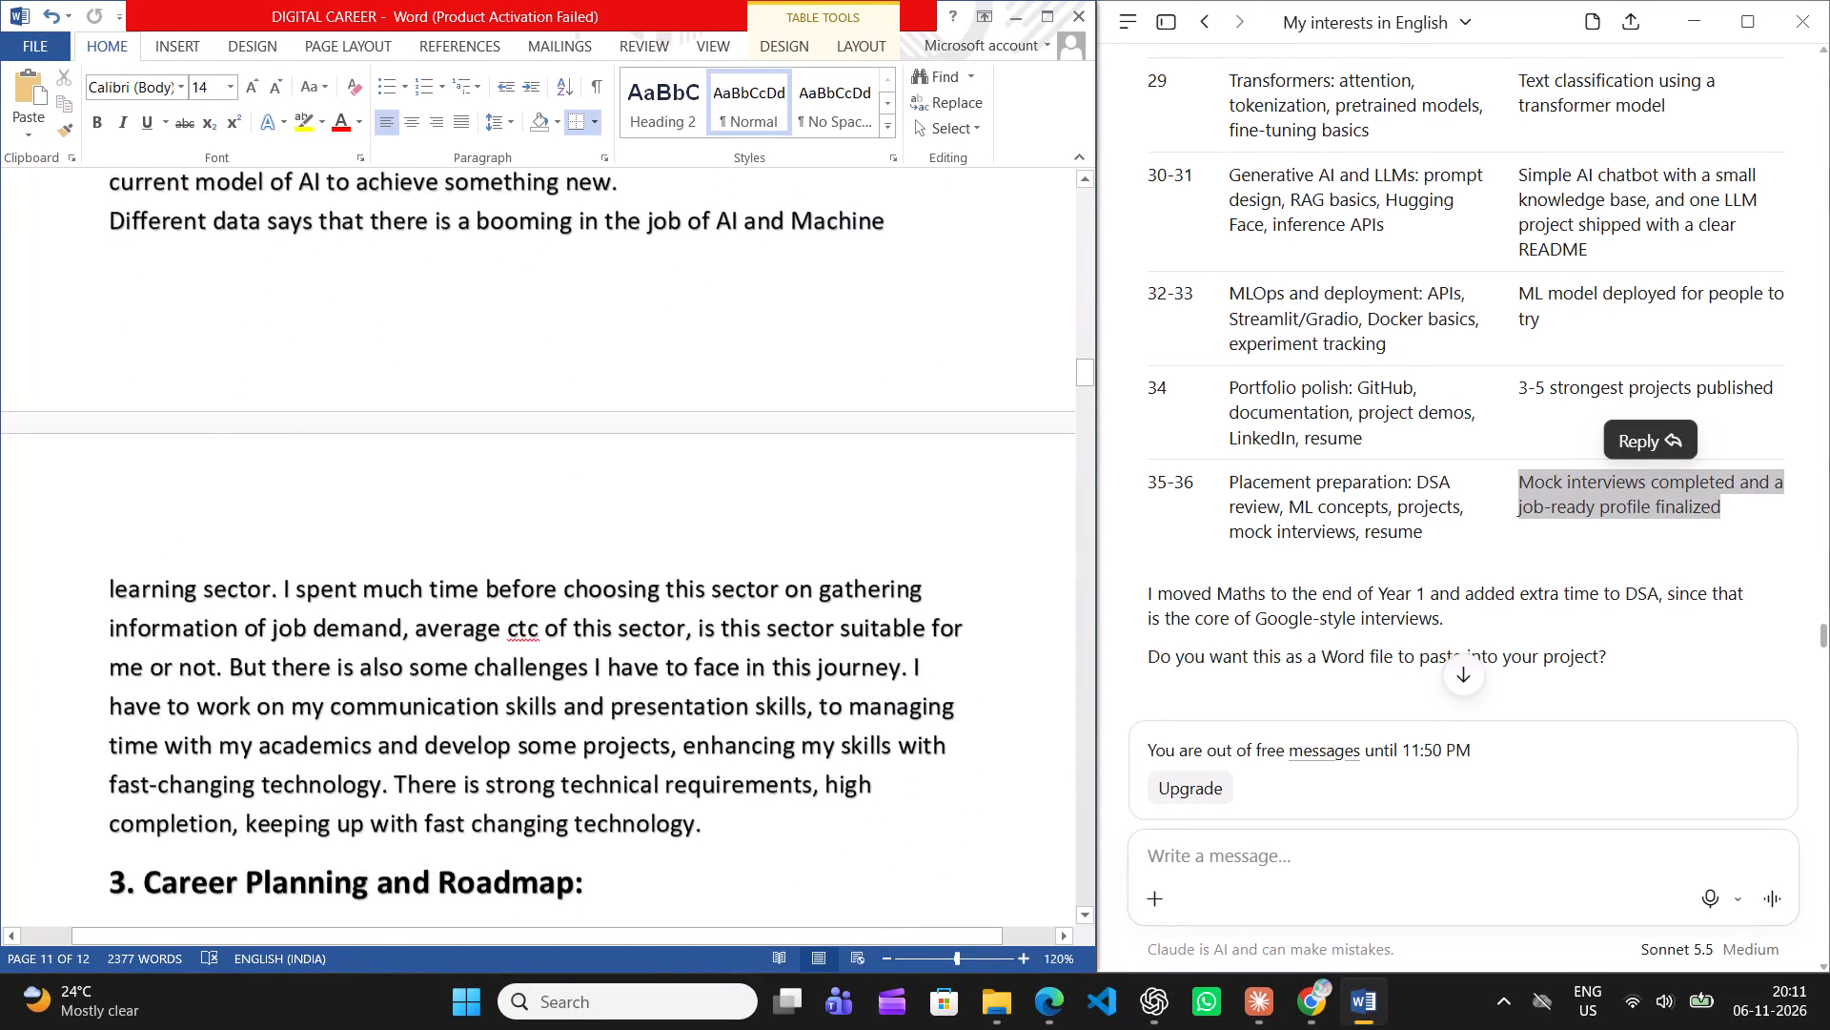
Examine the Career Planning and Roadmap section from its heading through 3.6 Progress Monitoring, checking which pages it spans.
scroll(538, 536, down, 4)
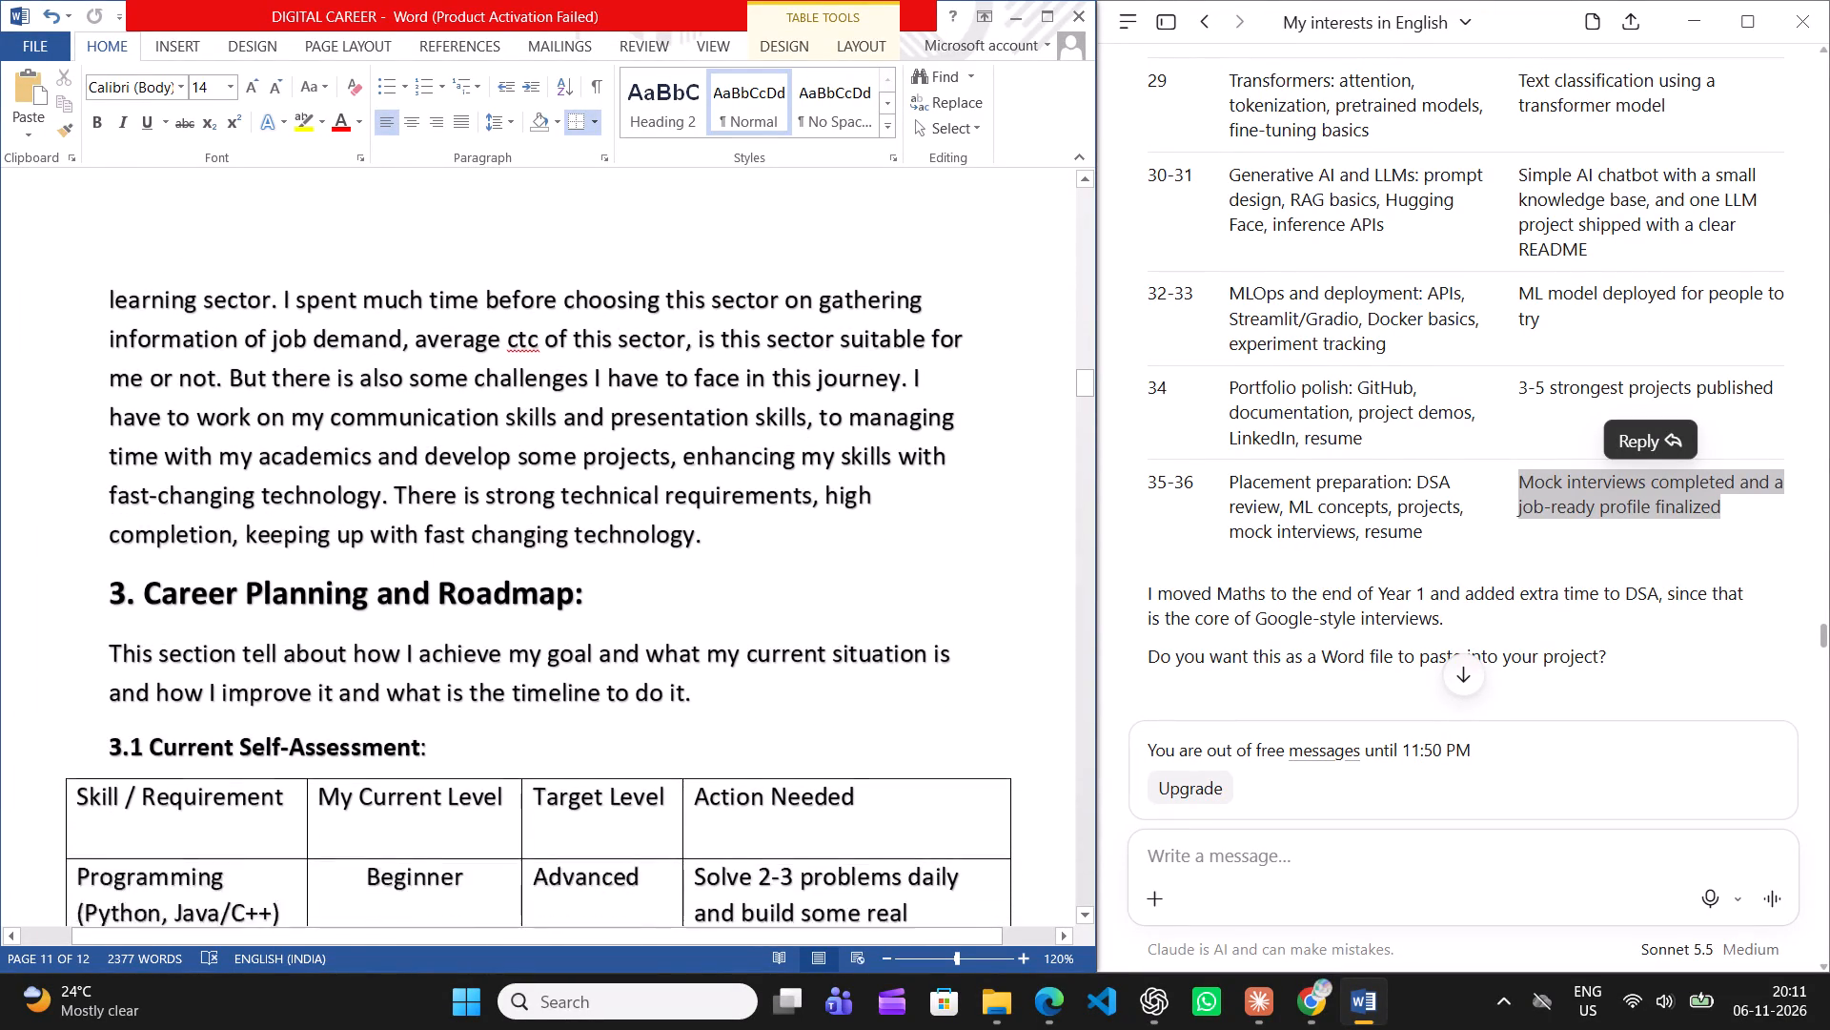
scroll(538, 536, down, 6)
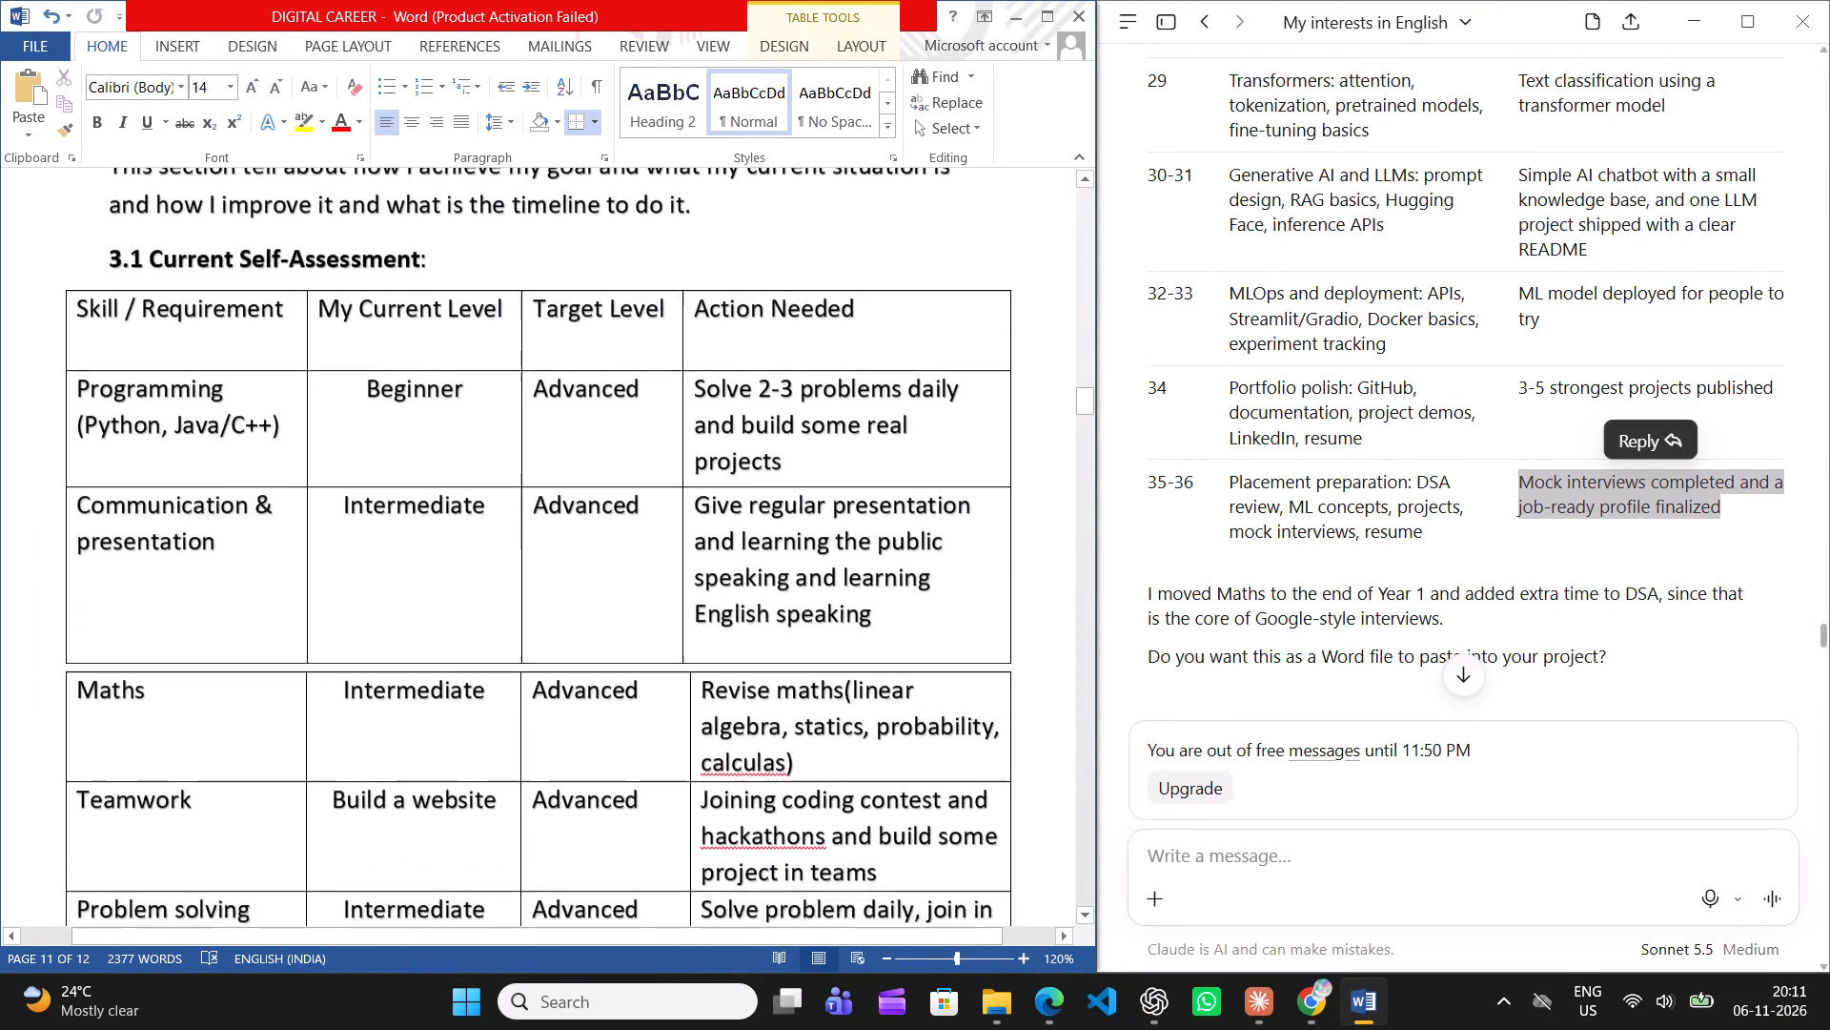
scroll(538, 536, down, 2)
scroll(538, 536, up, 3)
scroll(538, 536, down, 1)
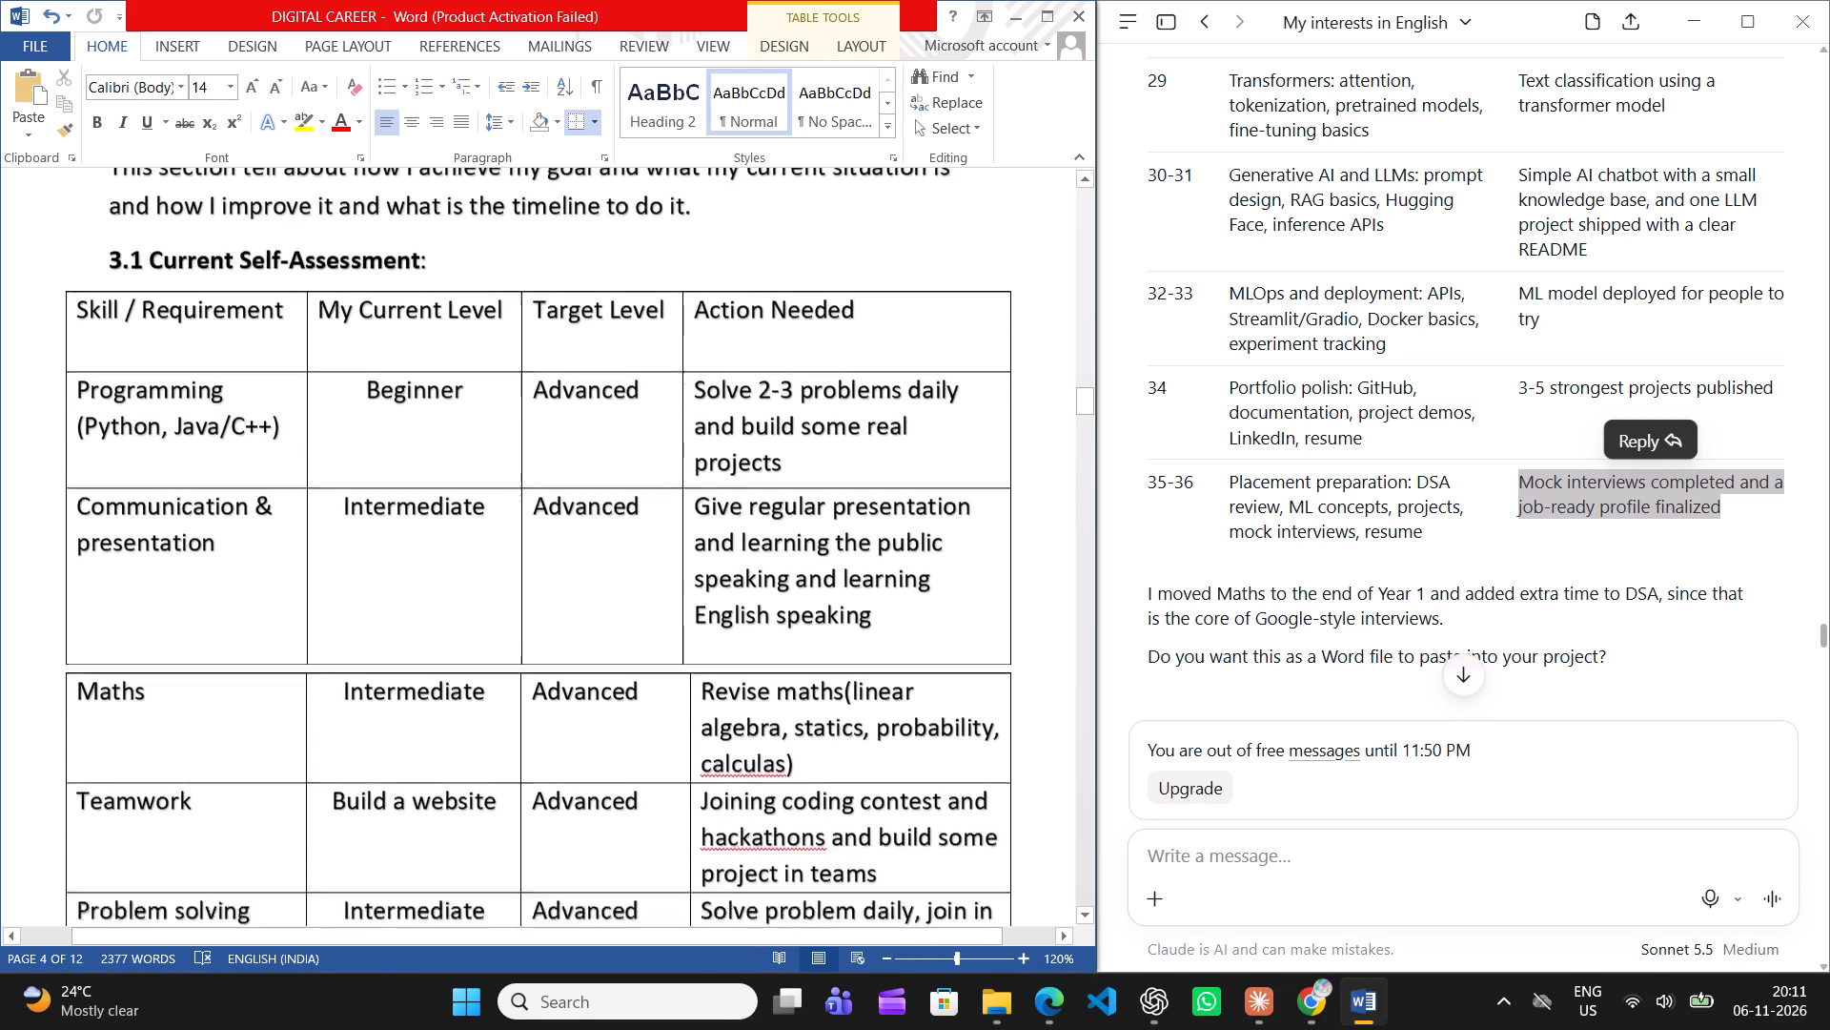
scroll(538, 536, down, 6)
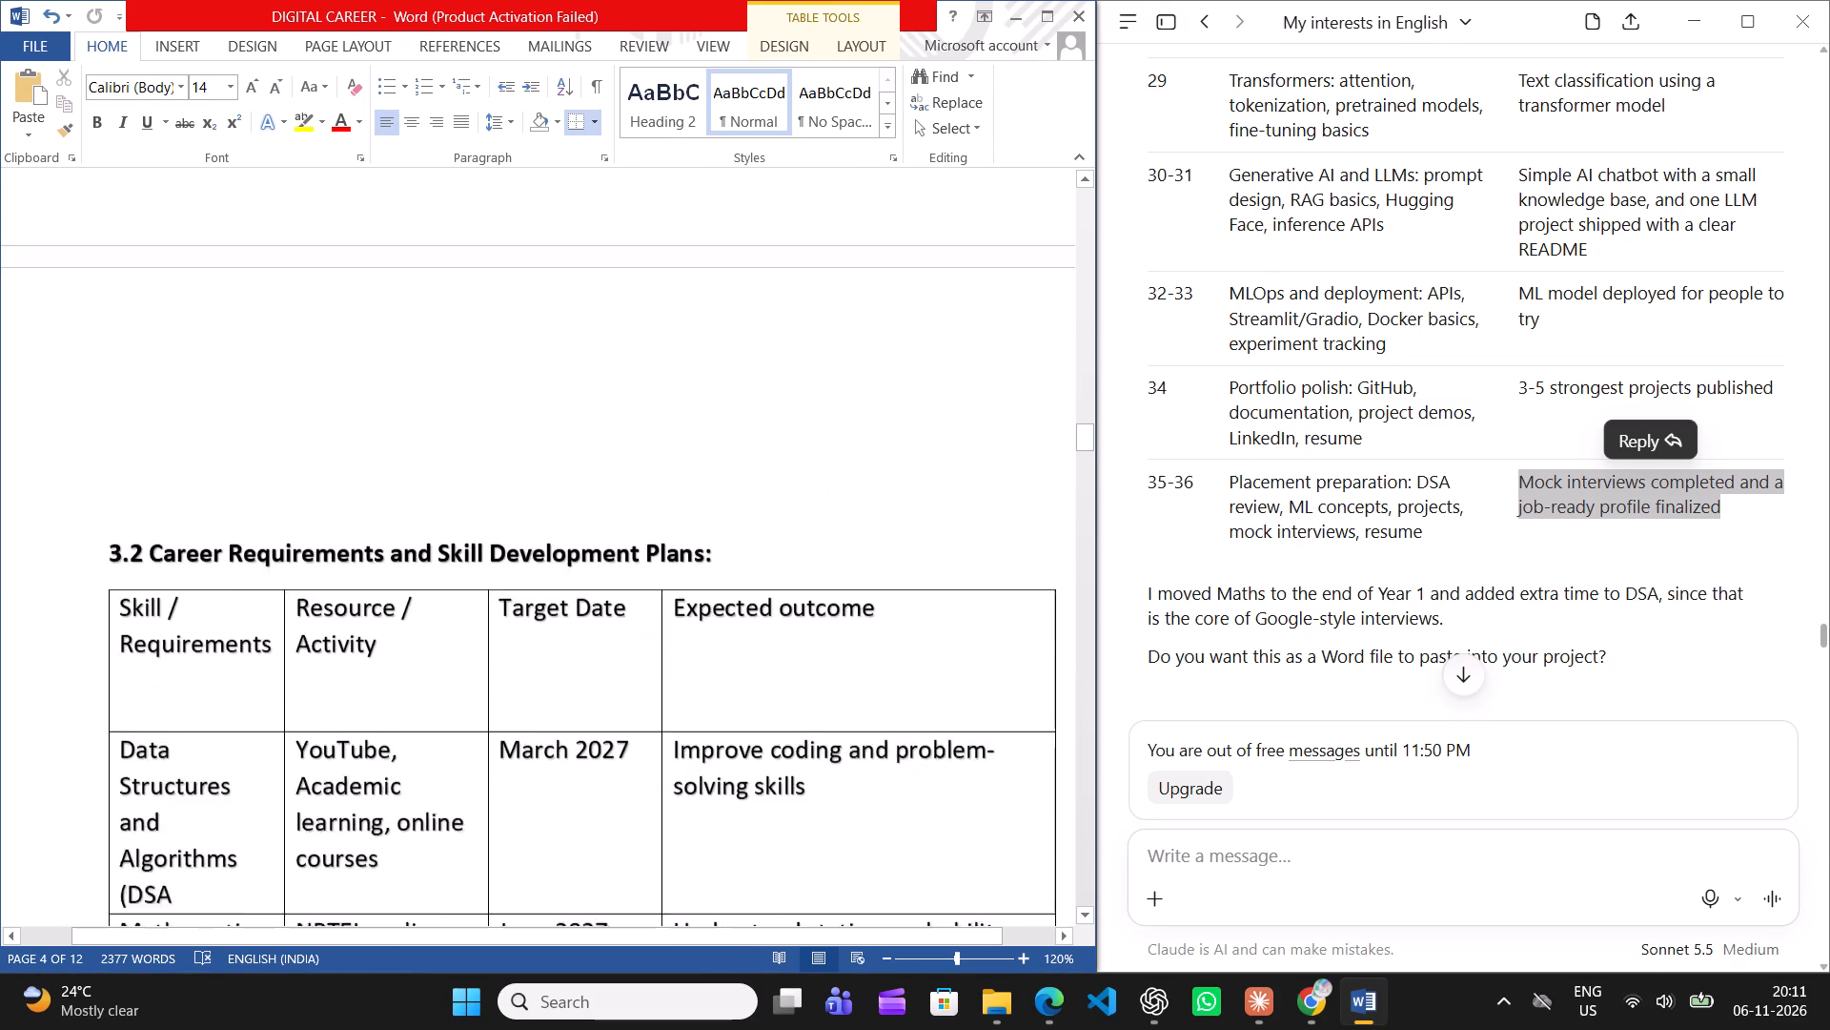
scroll(538, 536, down, 6)
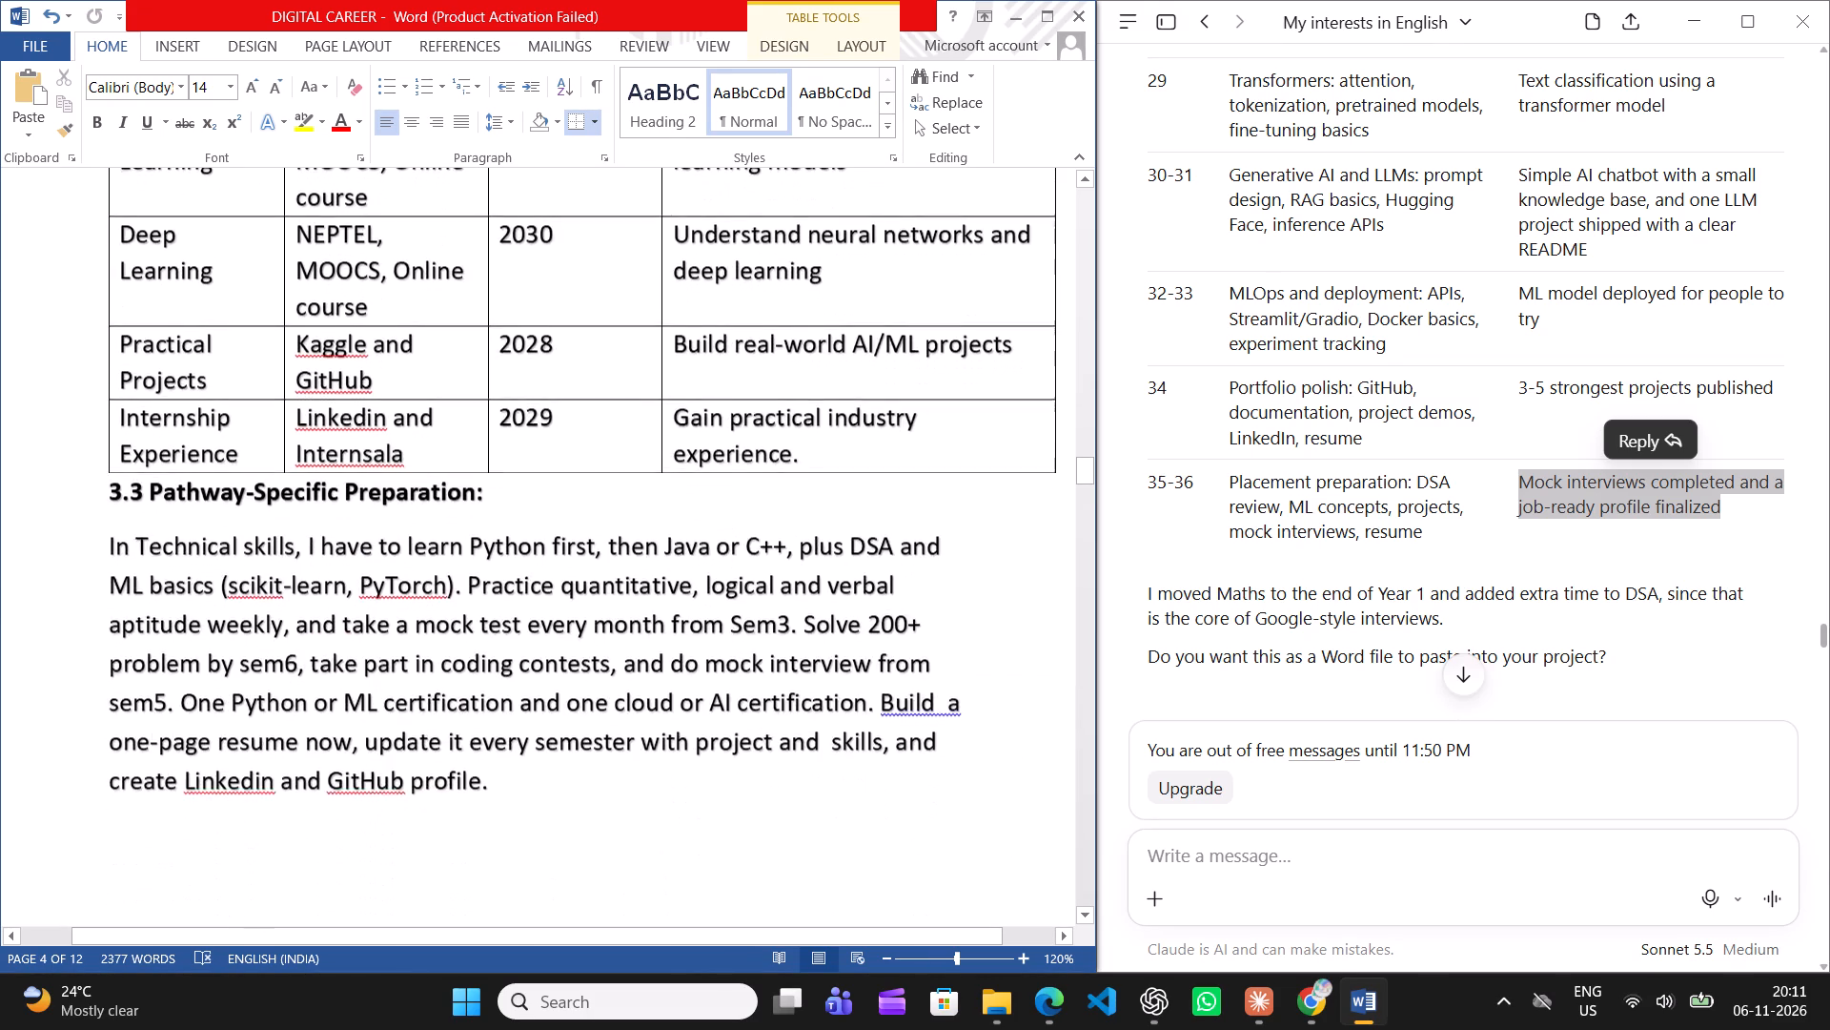
scroll(538, 536, down, 6)
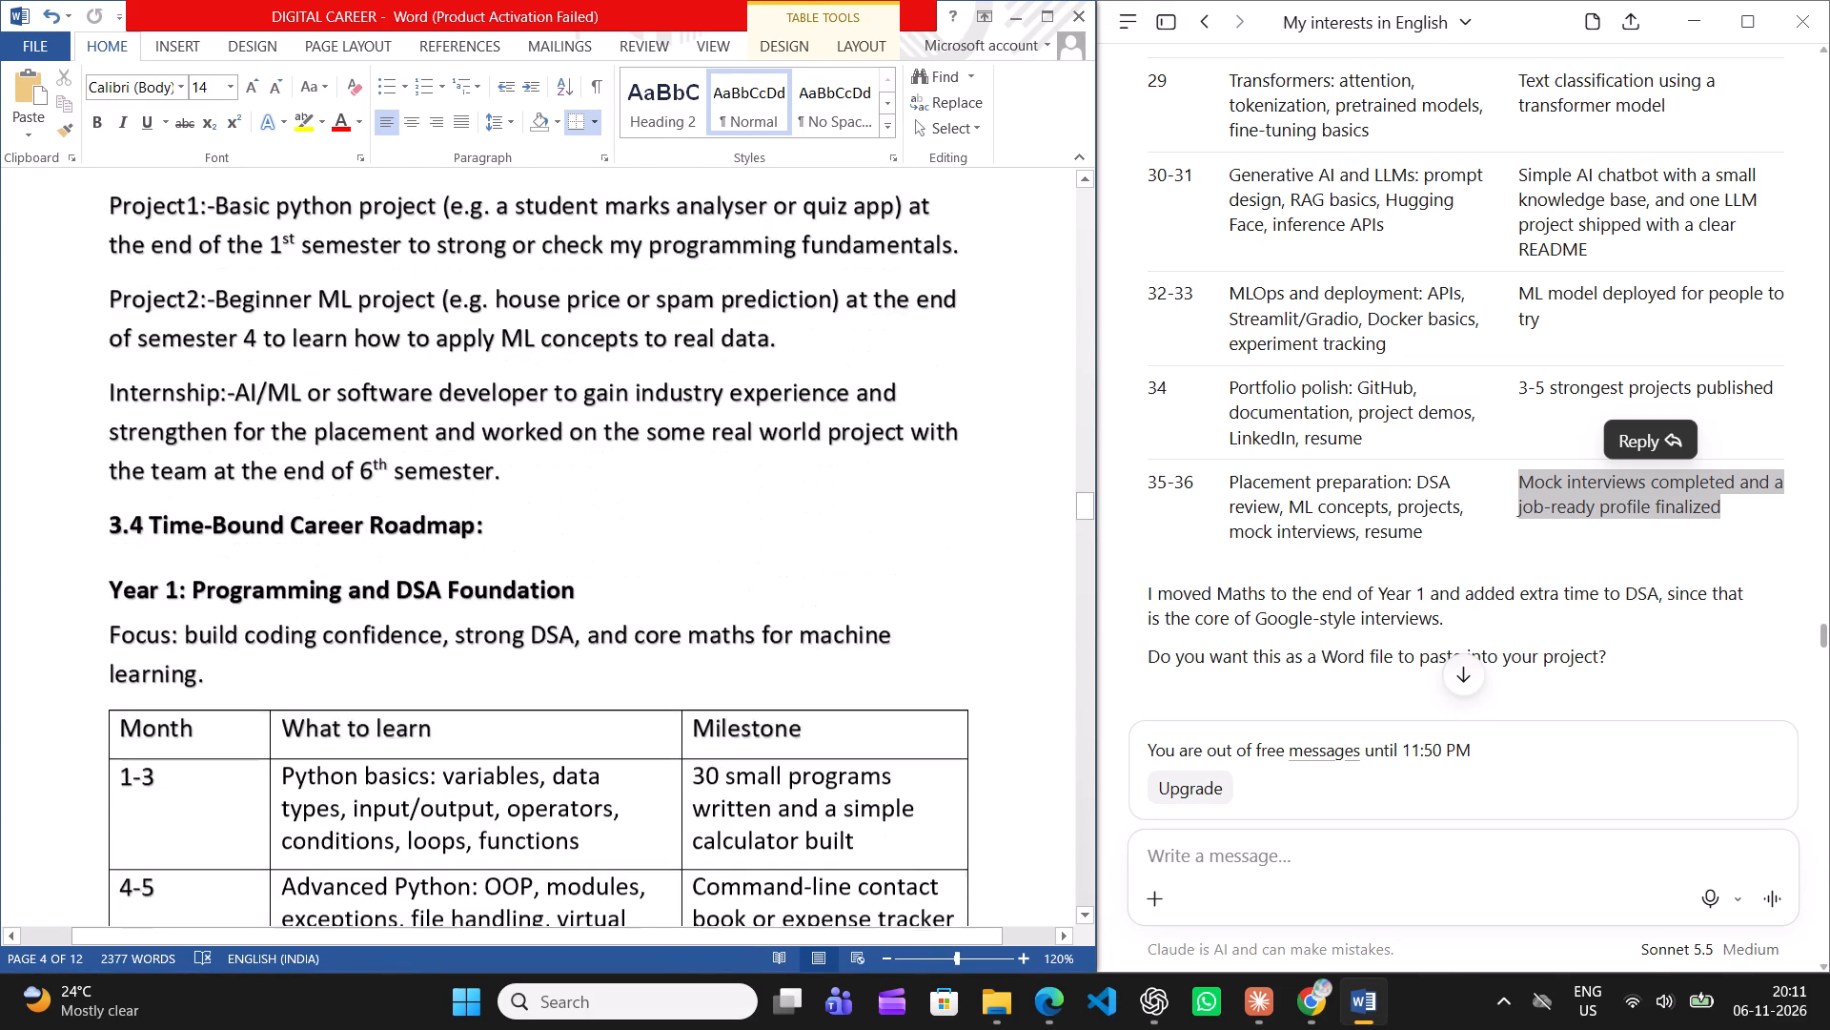
scroll(538, 536, down, 6)
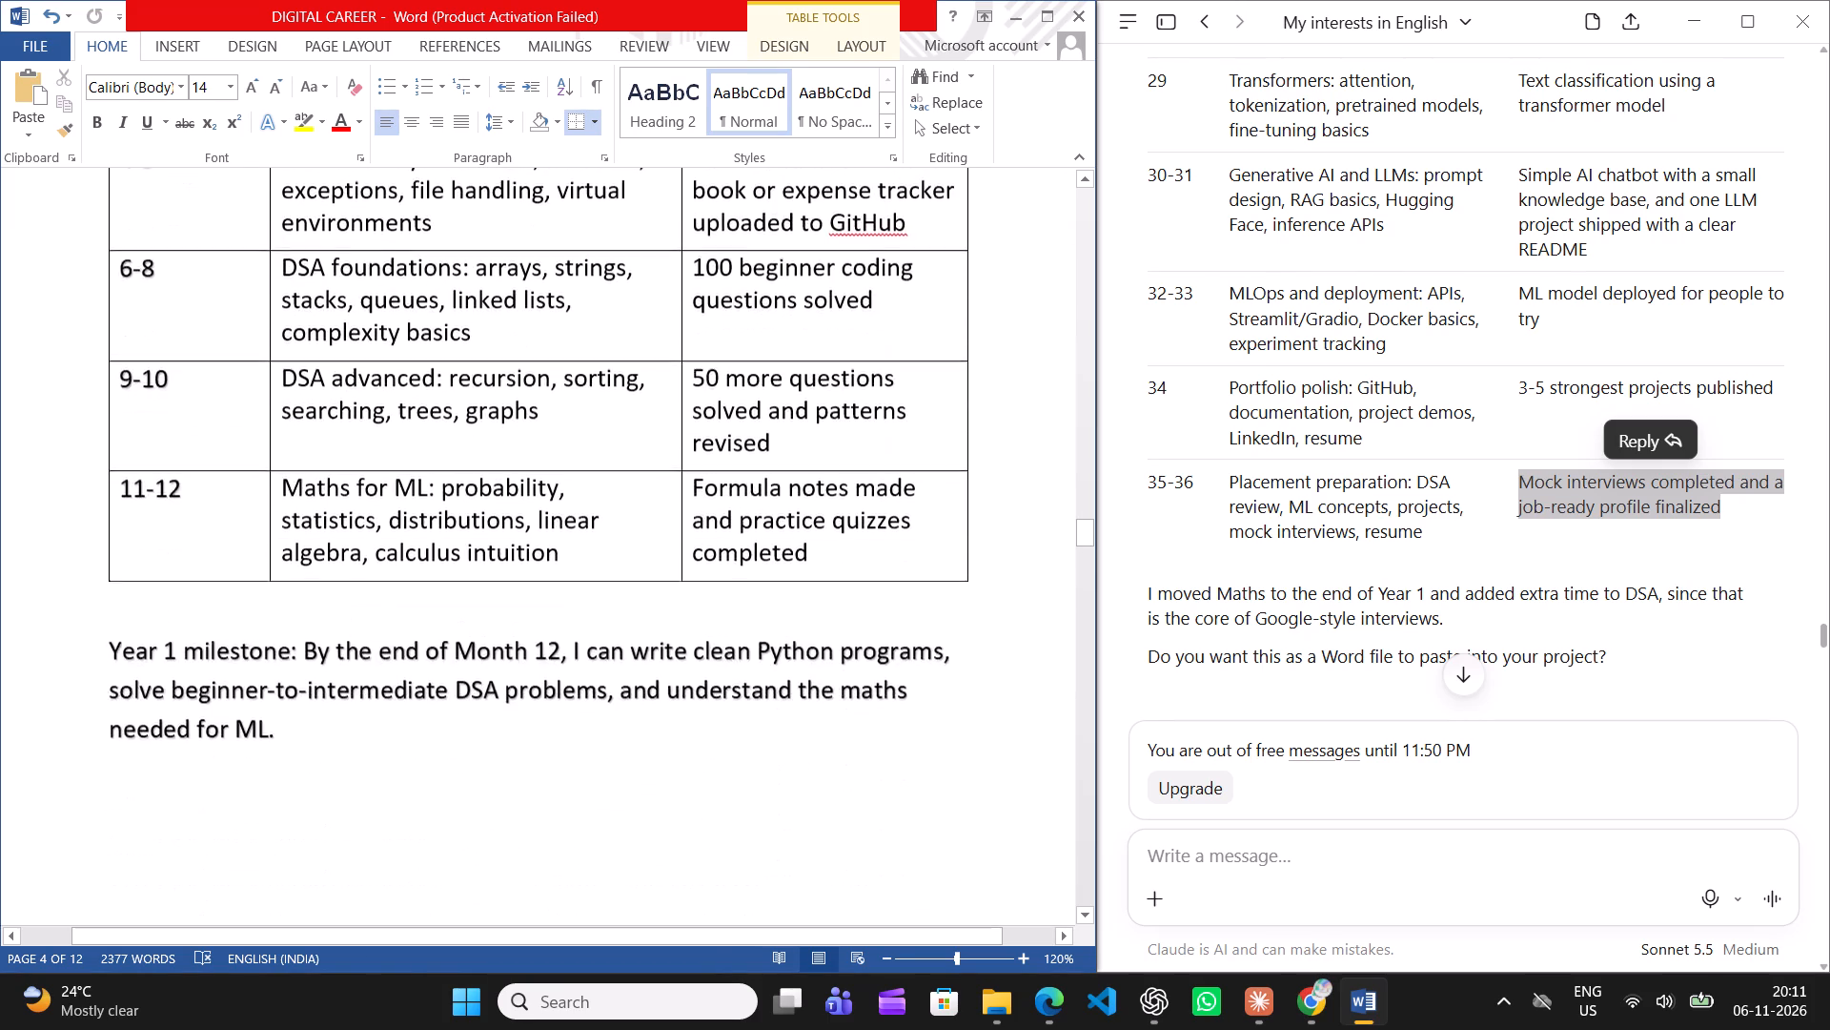
scroll(538, 536, down, 6)
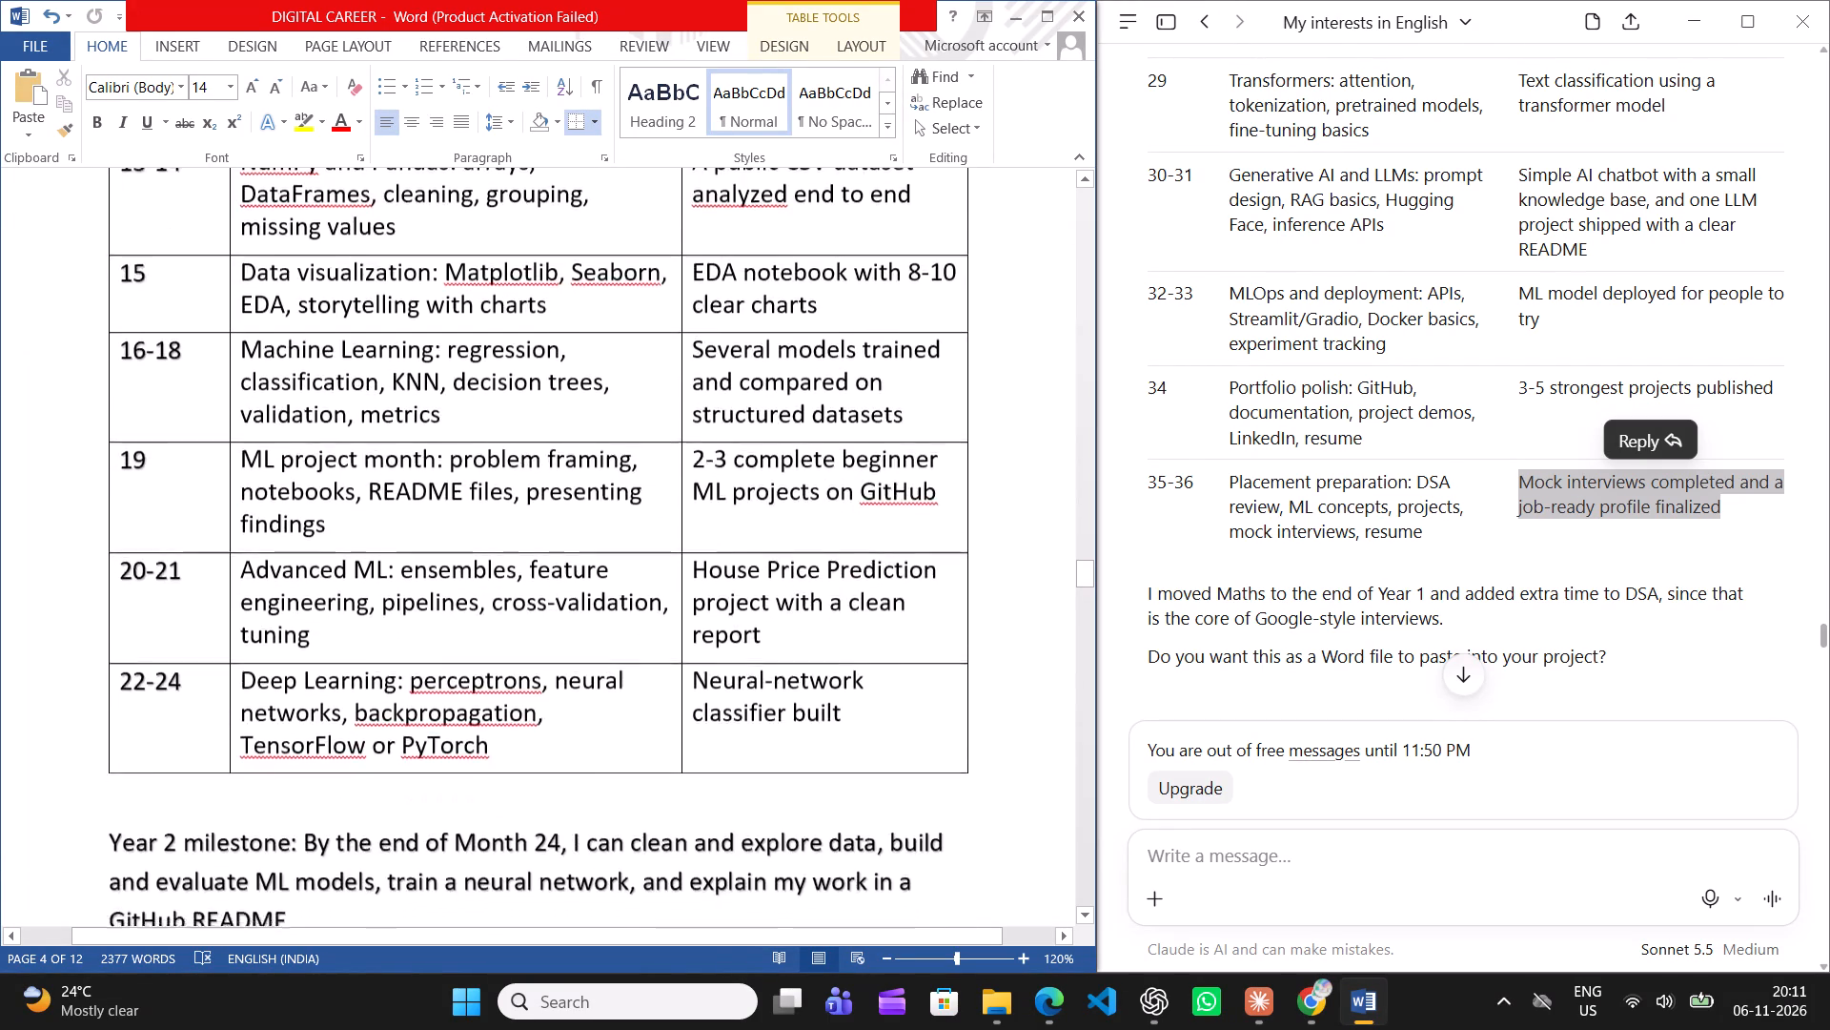
scroll(538, 536, down, 5)
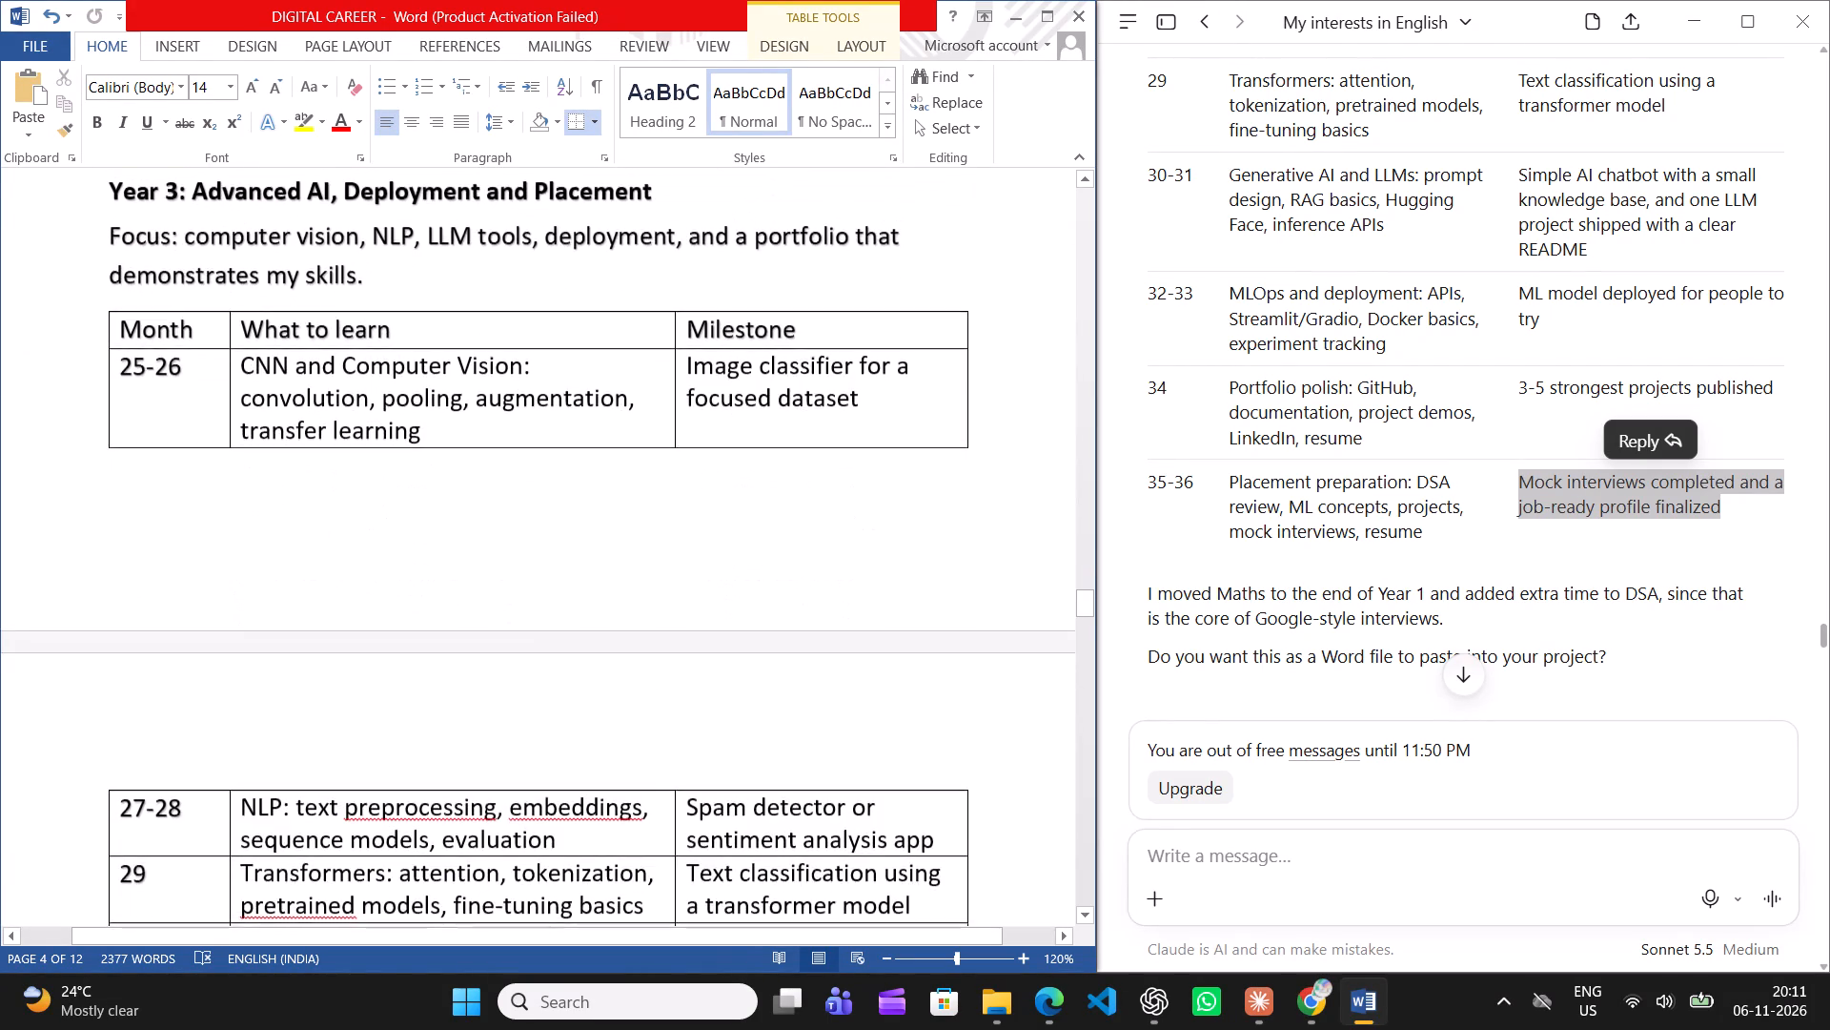
scroll(538, 536, down, 5)
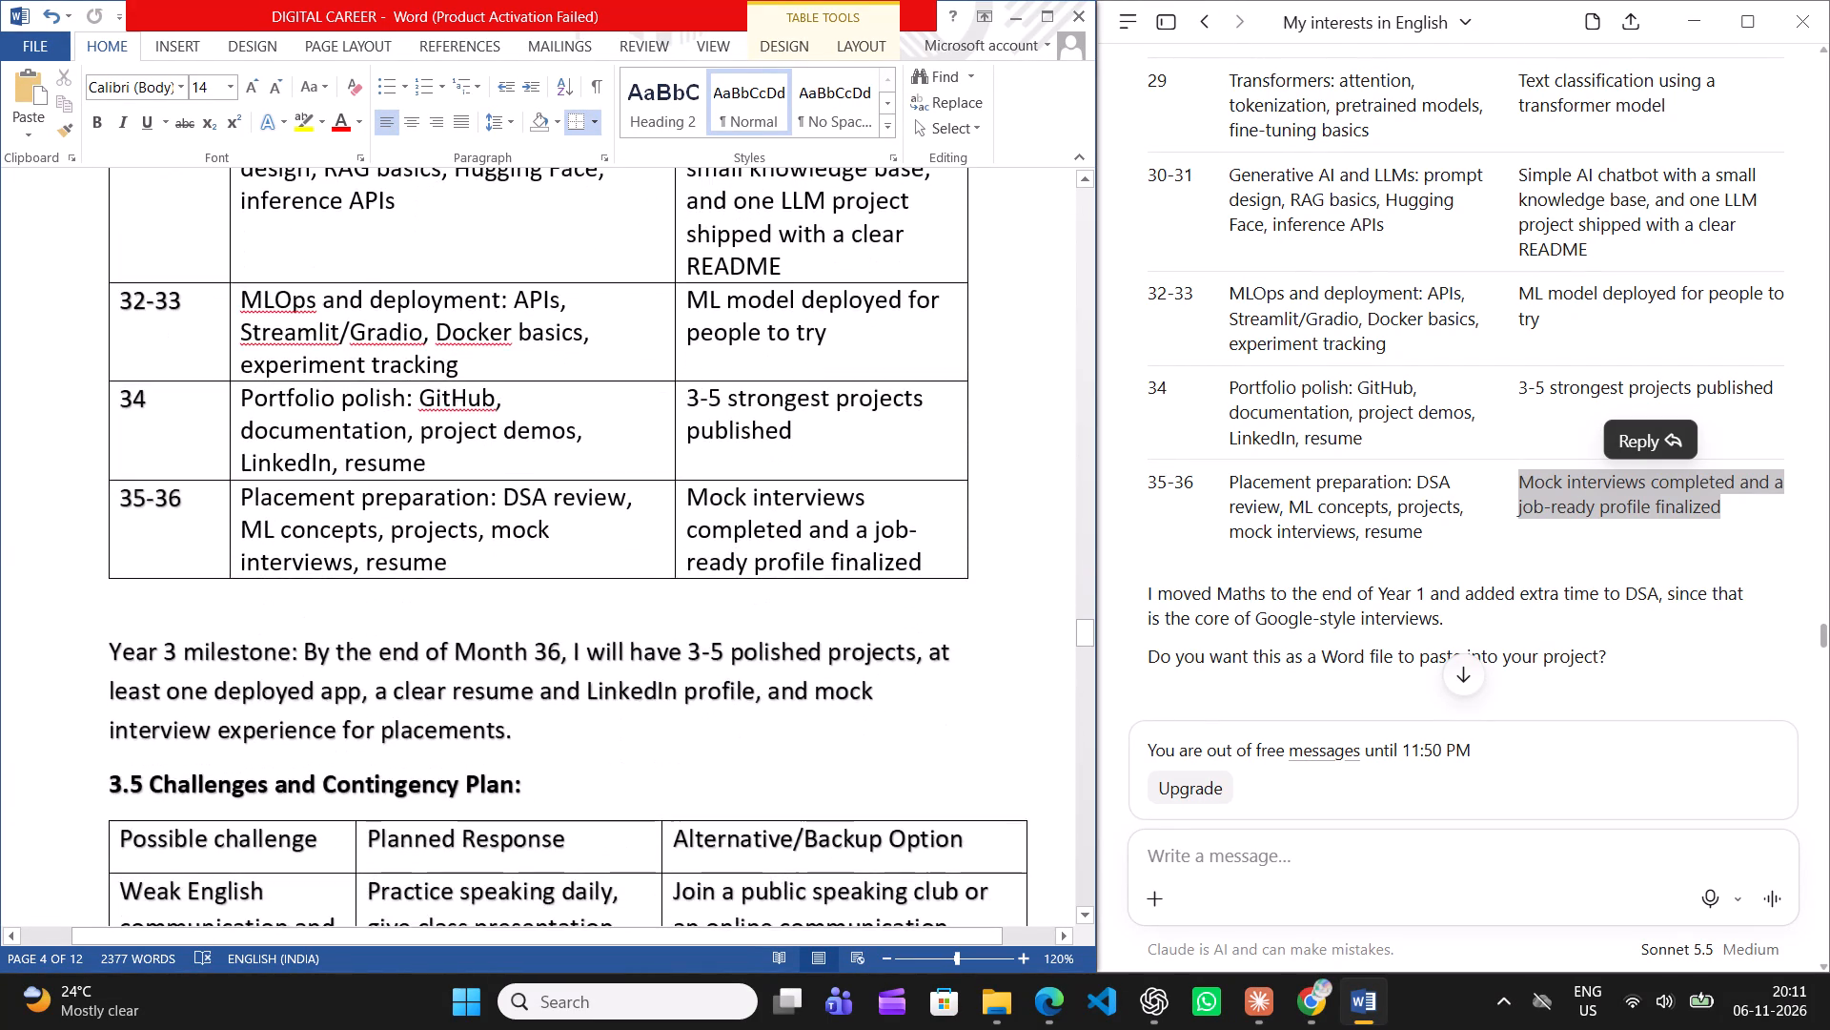
scroll(538, 536, down, 5)
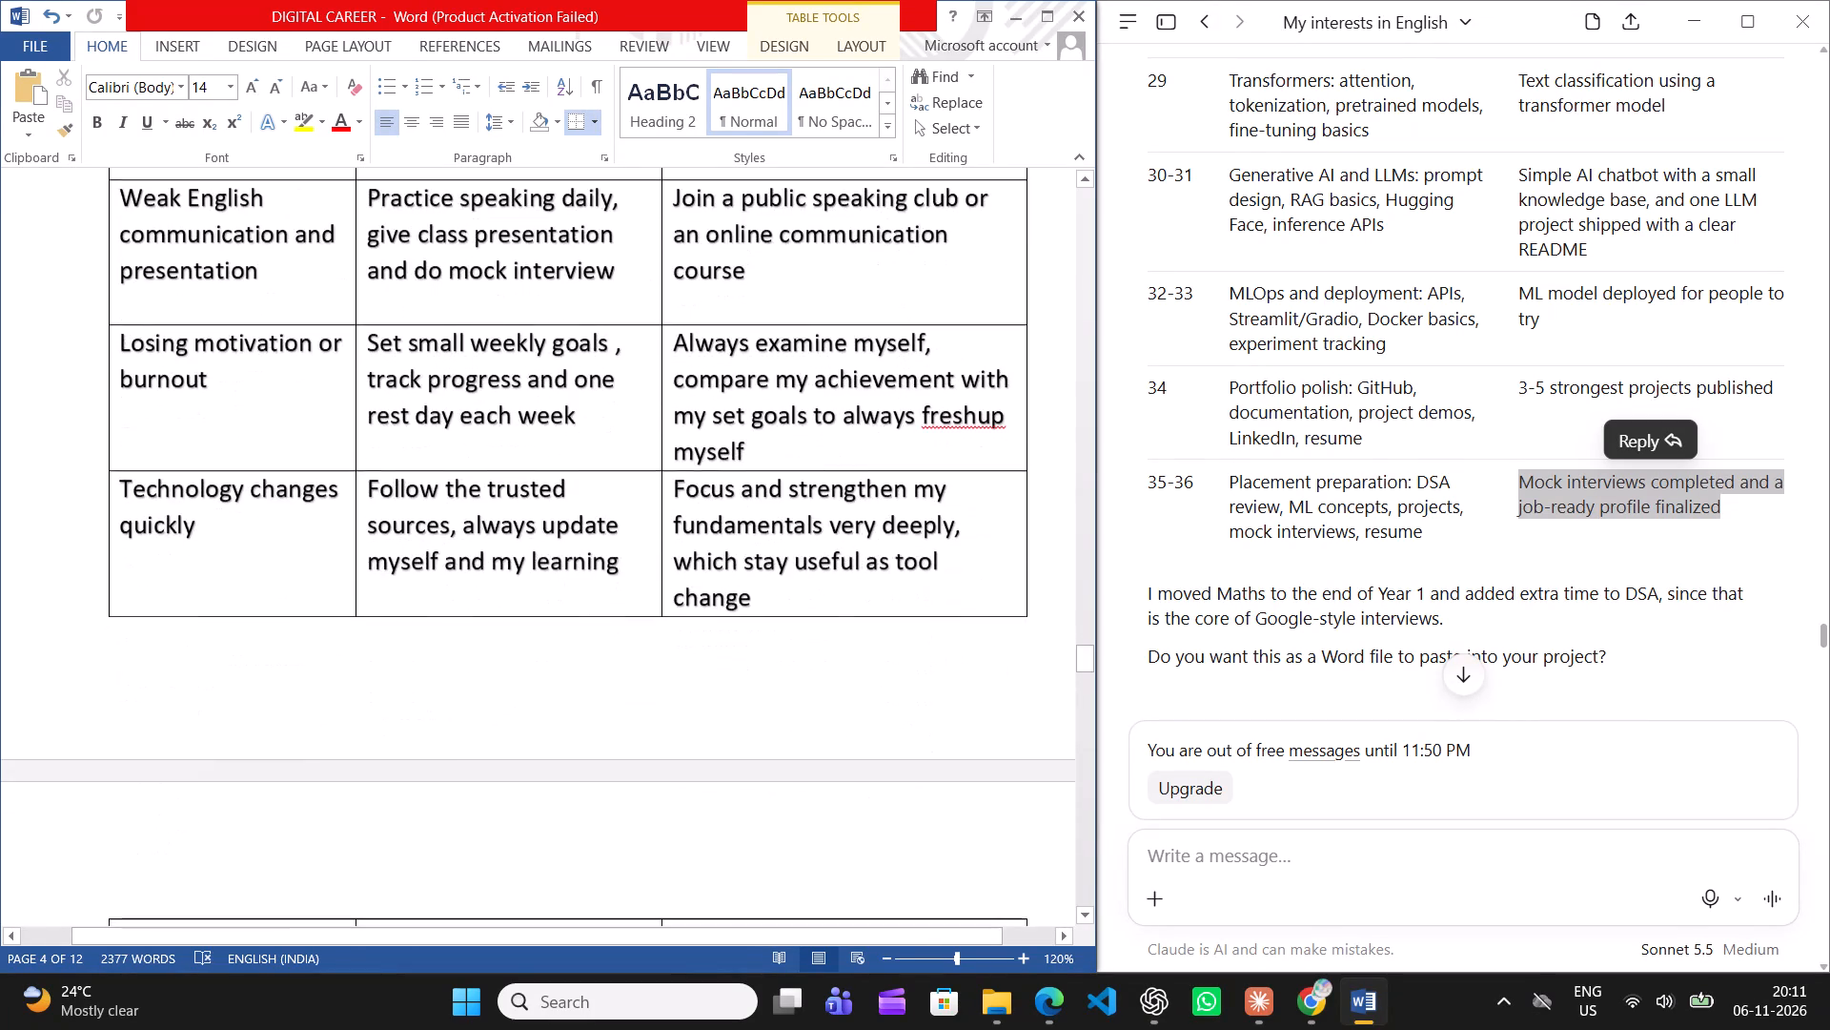
scroll(538, 536, down, 4)
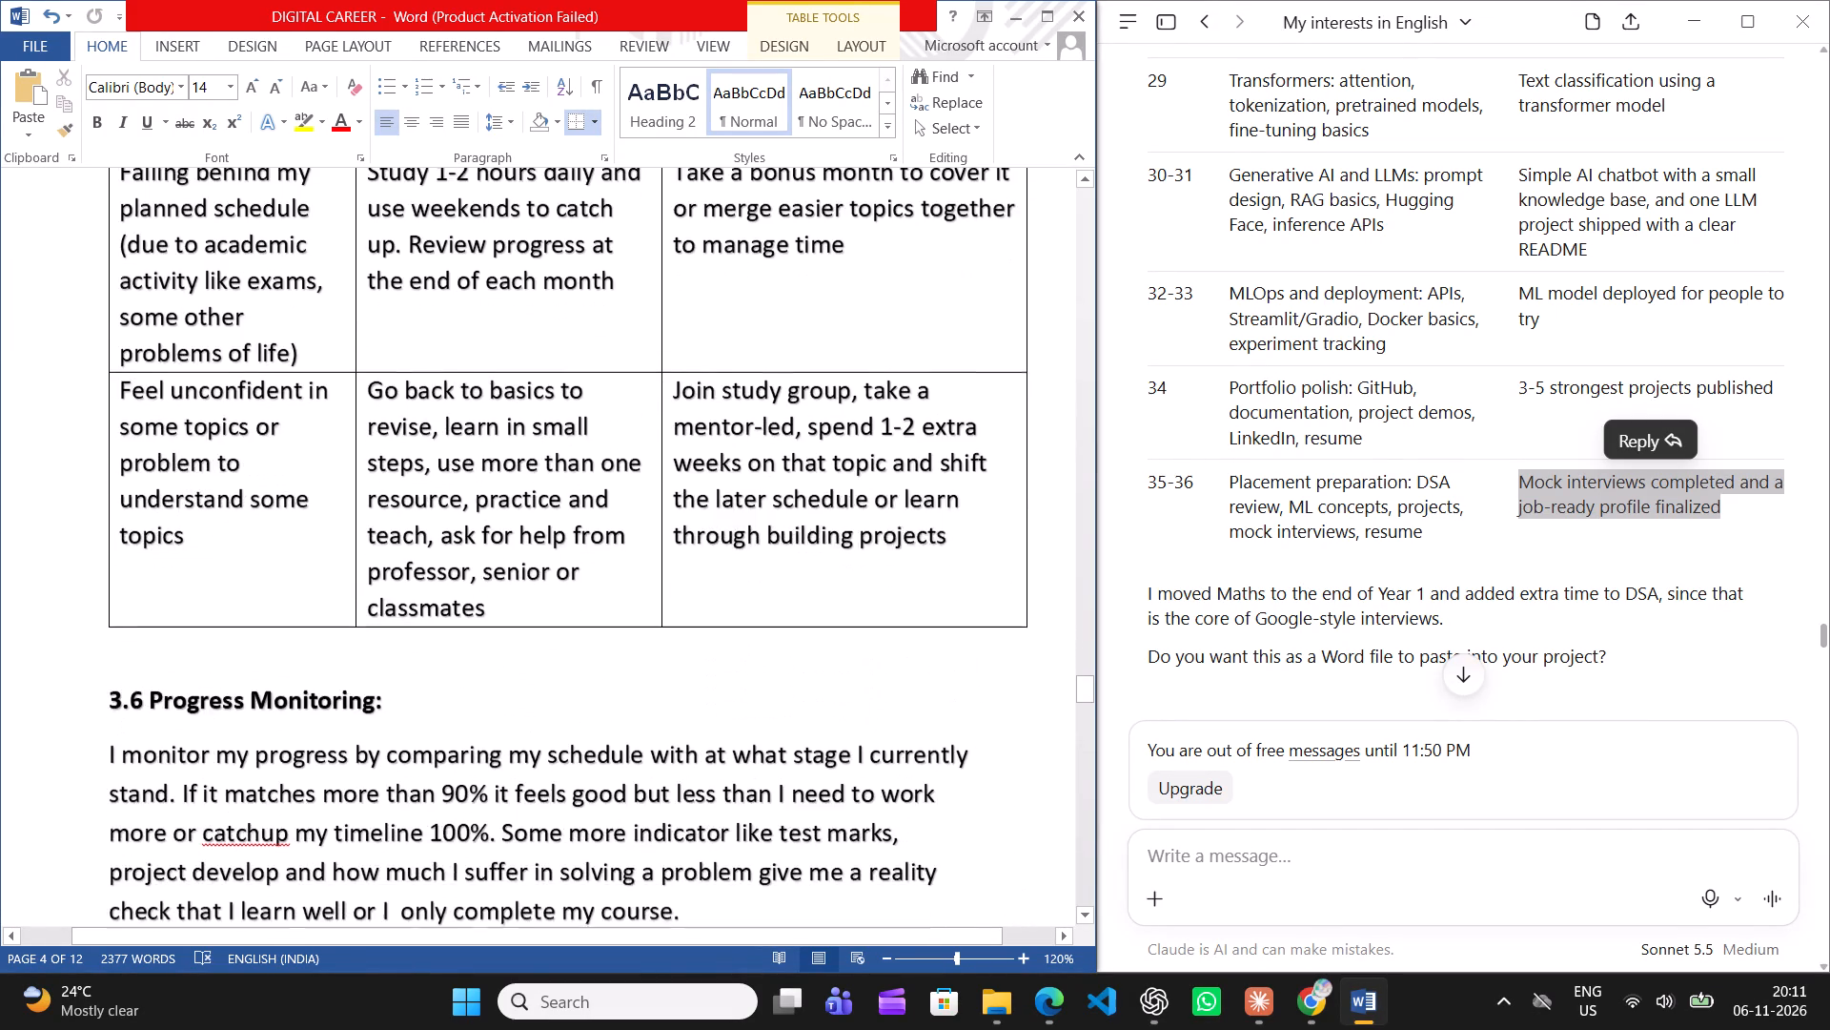
scroll(538, 536, down, 3)
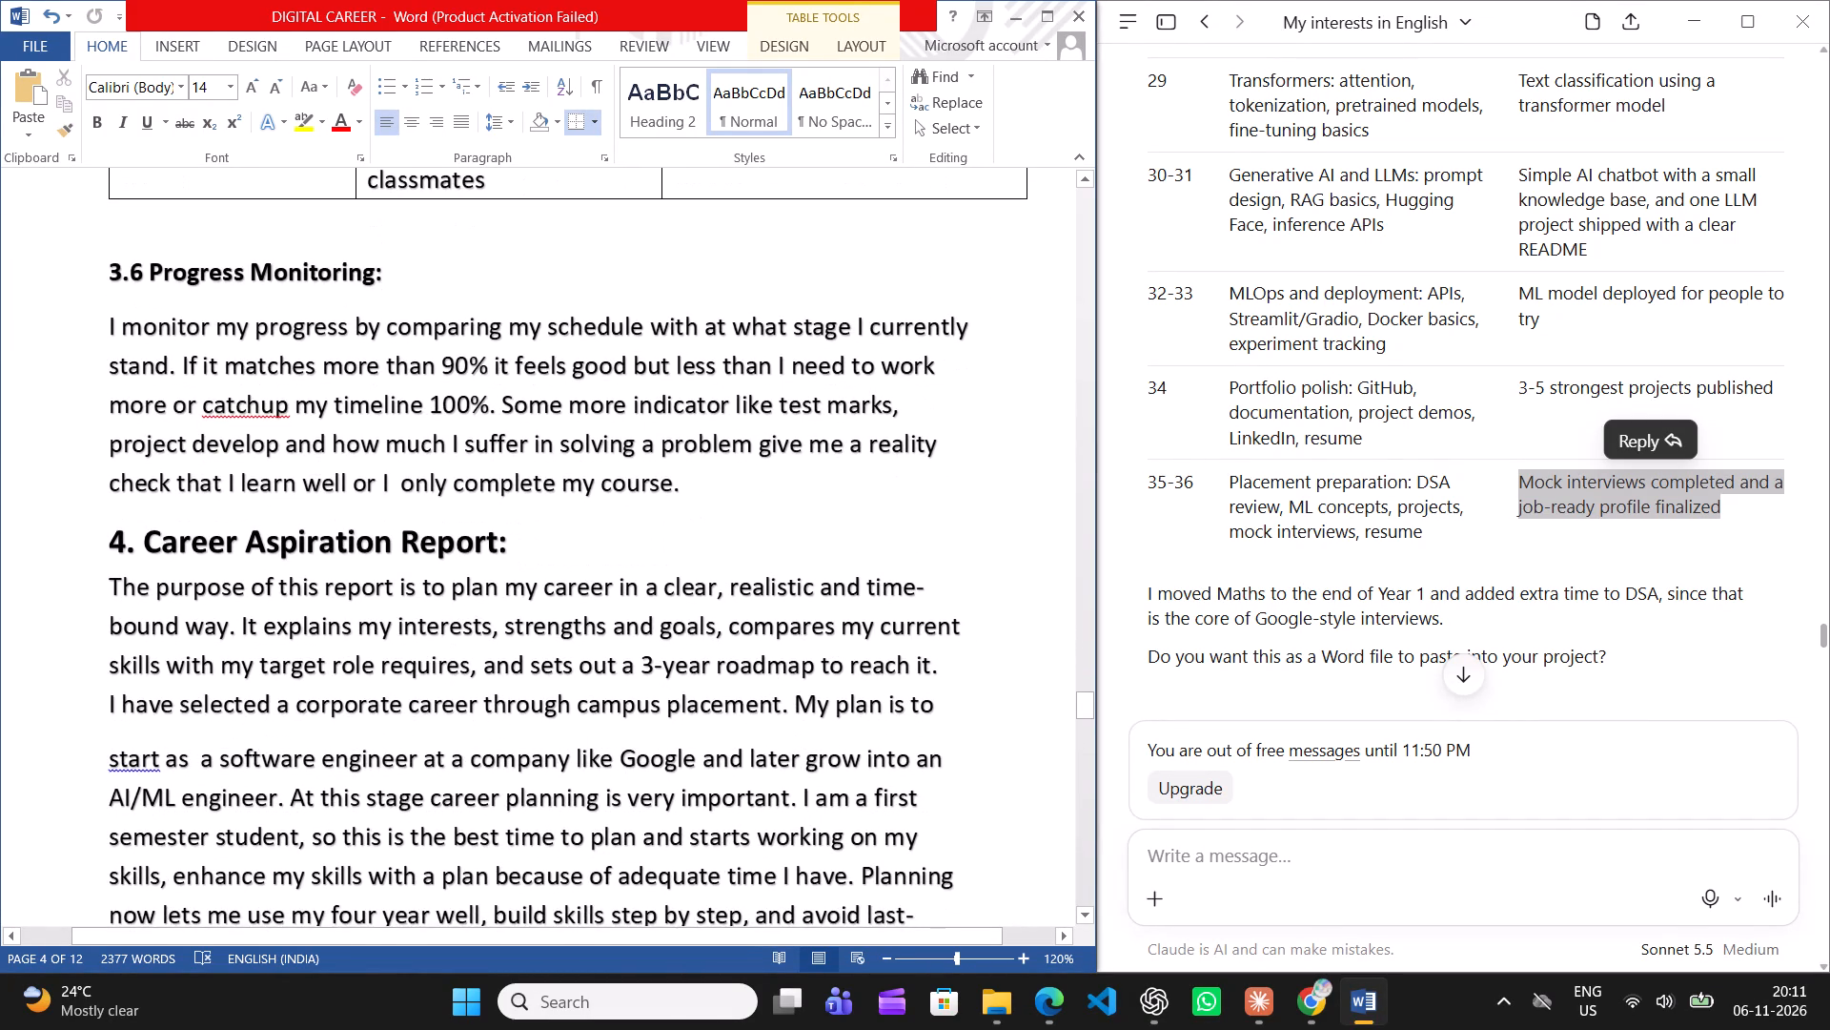
Check the Career Aspiration Report section, including Career Research Evidence and Conclusion, for its start and end pages.
scroll(538, 536, down, 5)
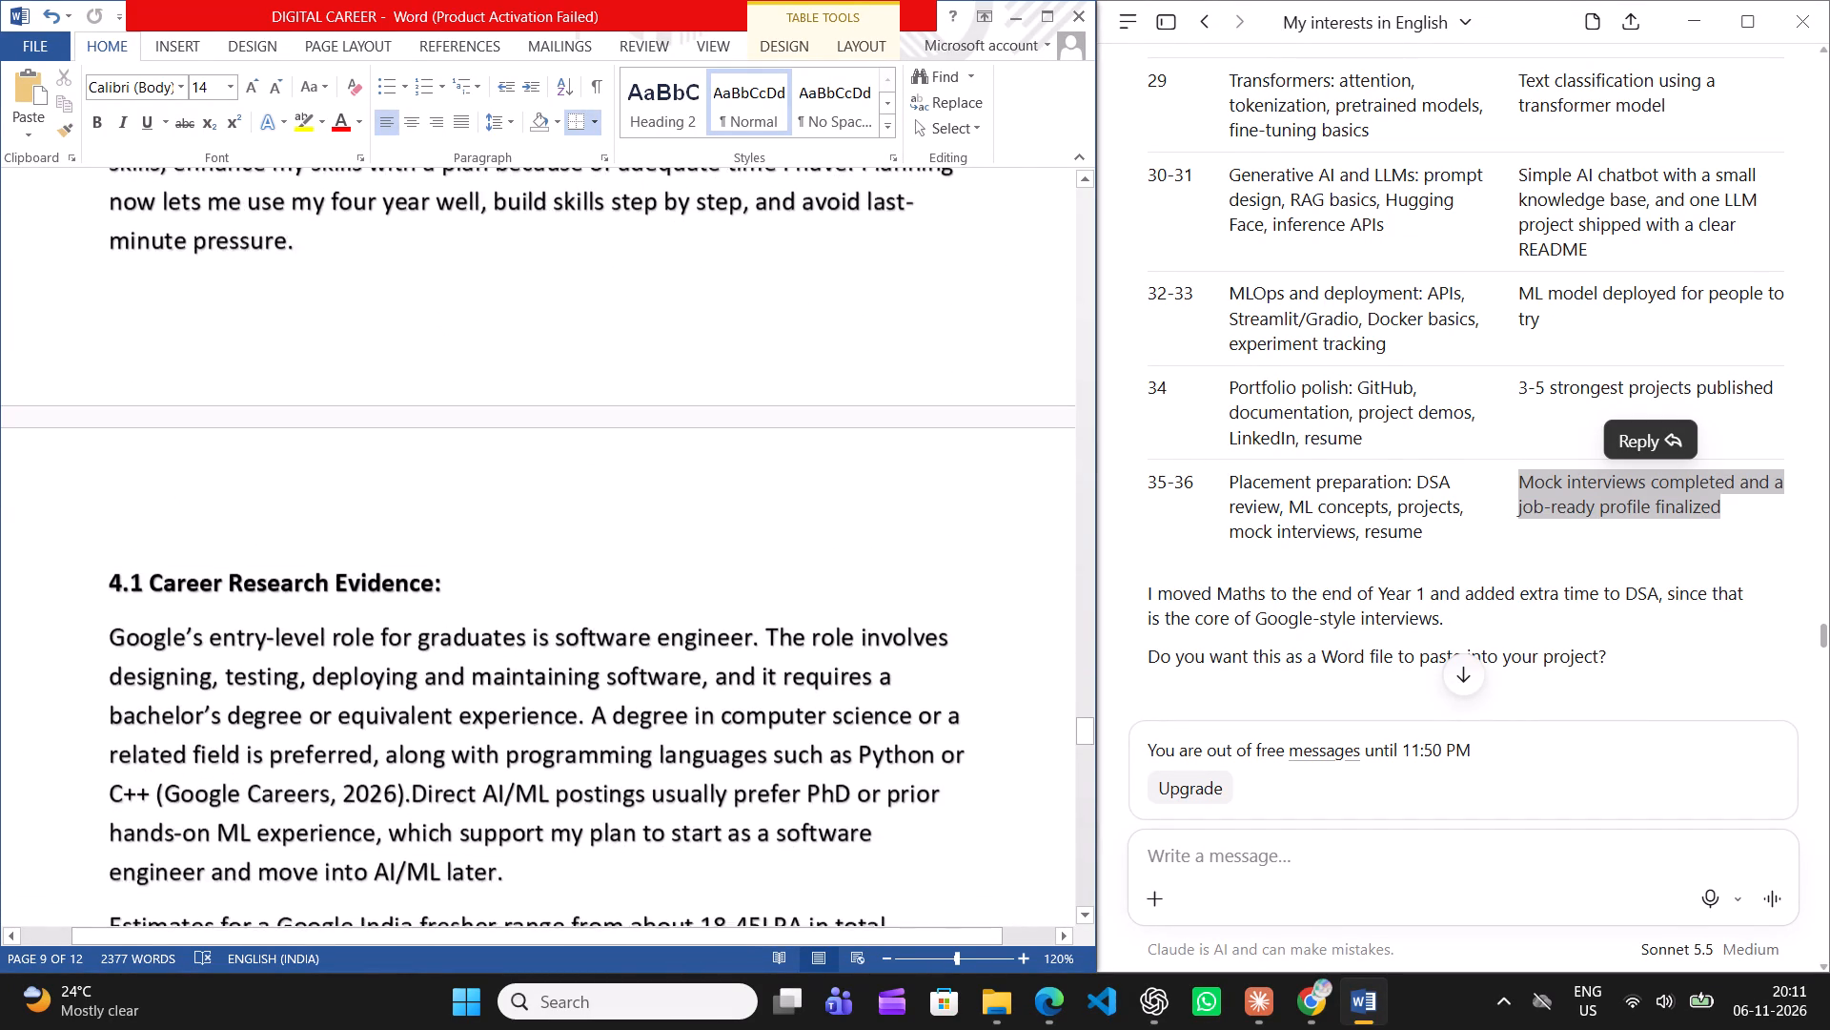
scroll(538, 536, down, 3)
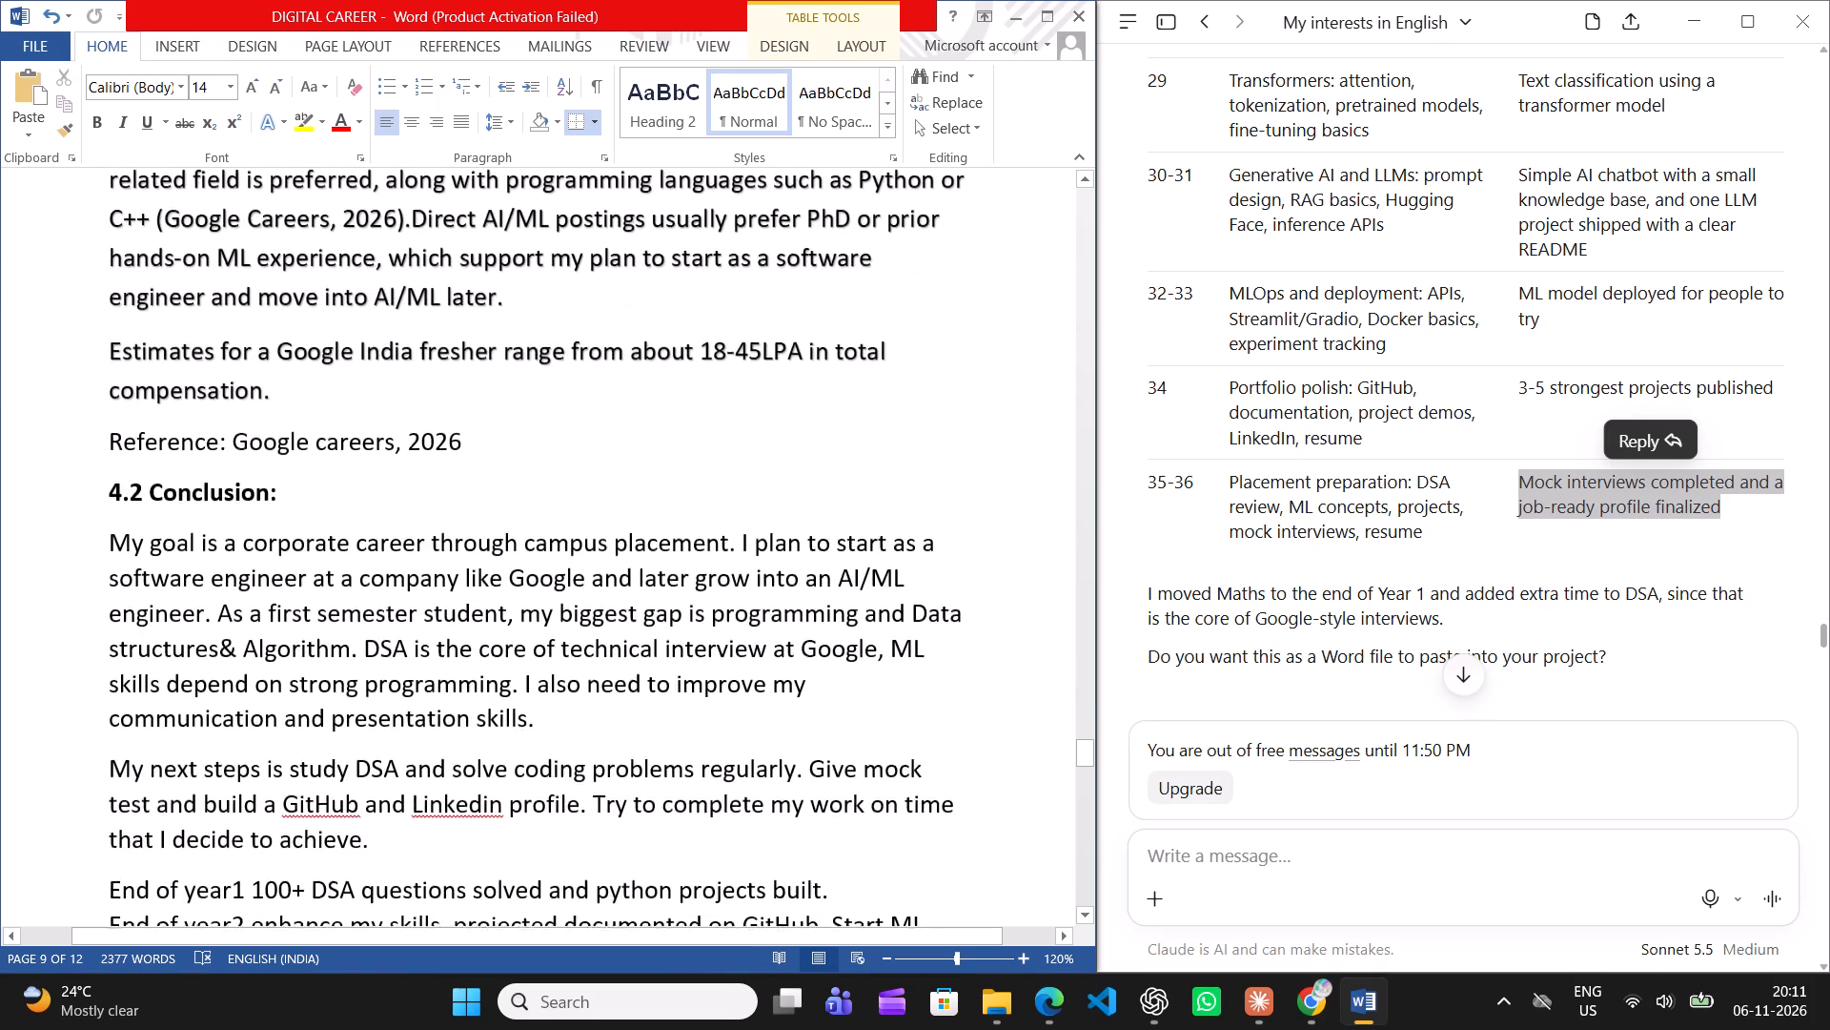
scroll(538, 536, down, 3)
scroll(538, 536, up, 11)
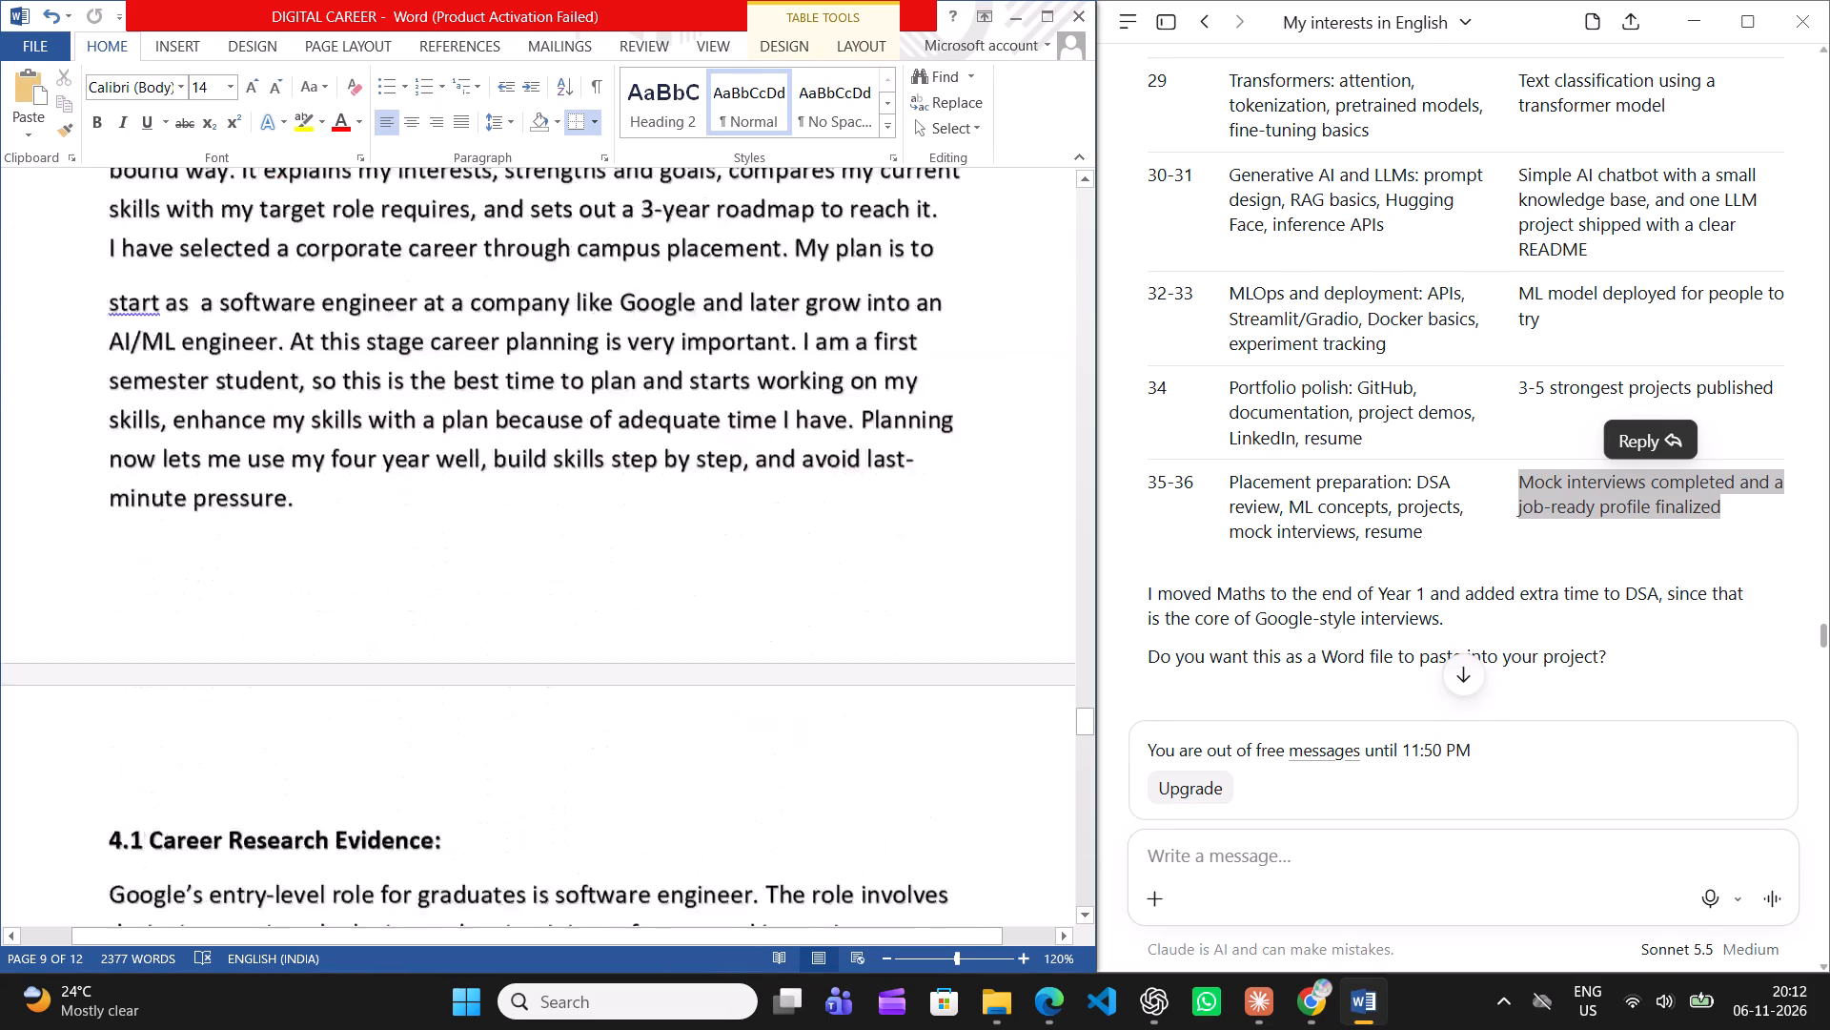
Set the page range for Career Planning & Roadmap in the CONTENTS table to 4-9.
scroll(538, 536, up, 18)
scroll(538, 536, up, 20)
scroll(538, 536, up, 20)
scroll(538, 536, up, 20)
scroll(538, 536, up, 7)
scroll(538, 536, down, 2)
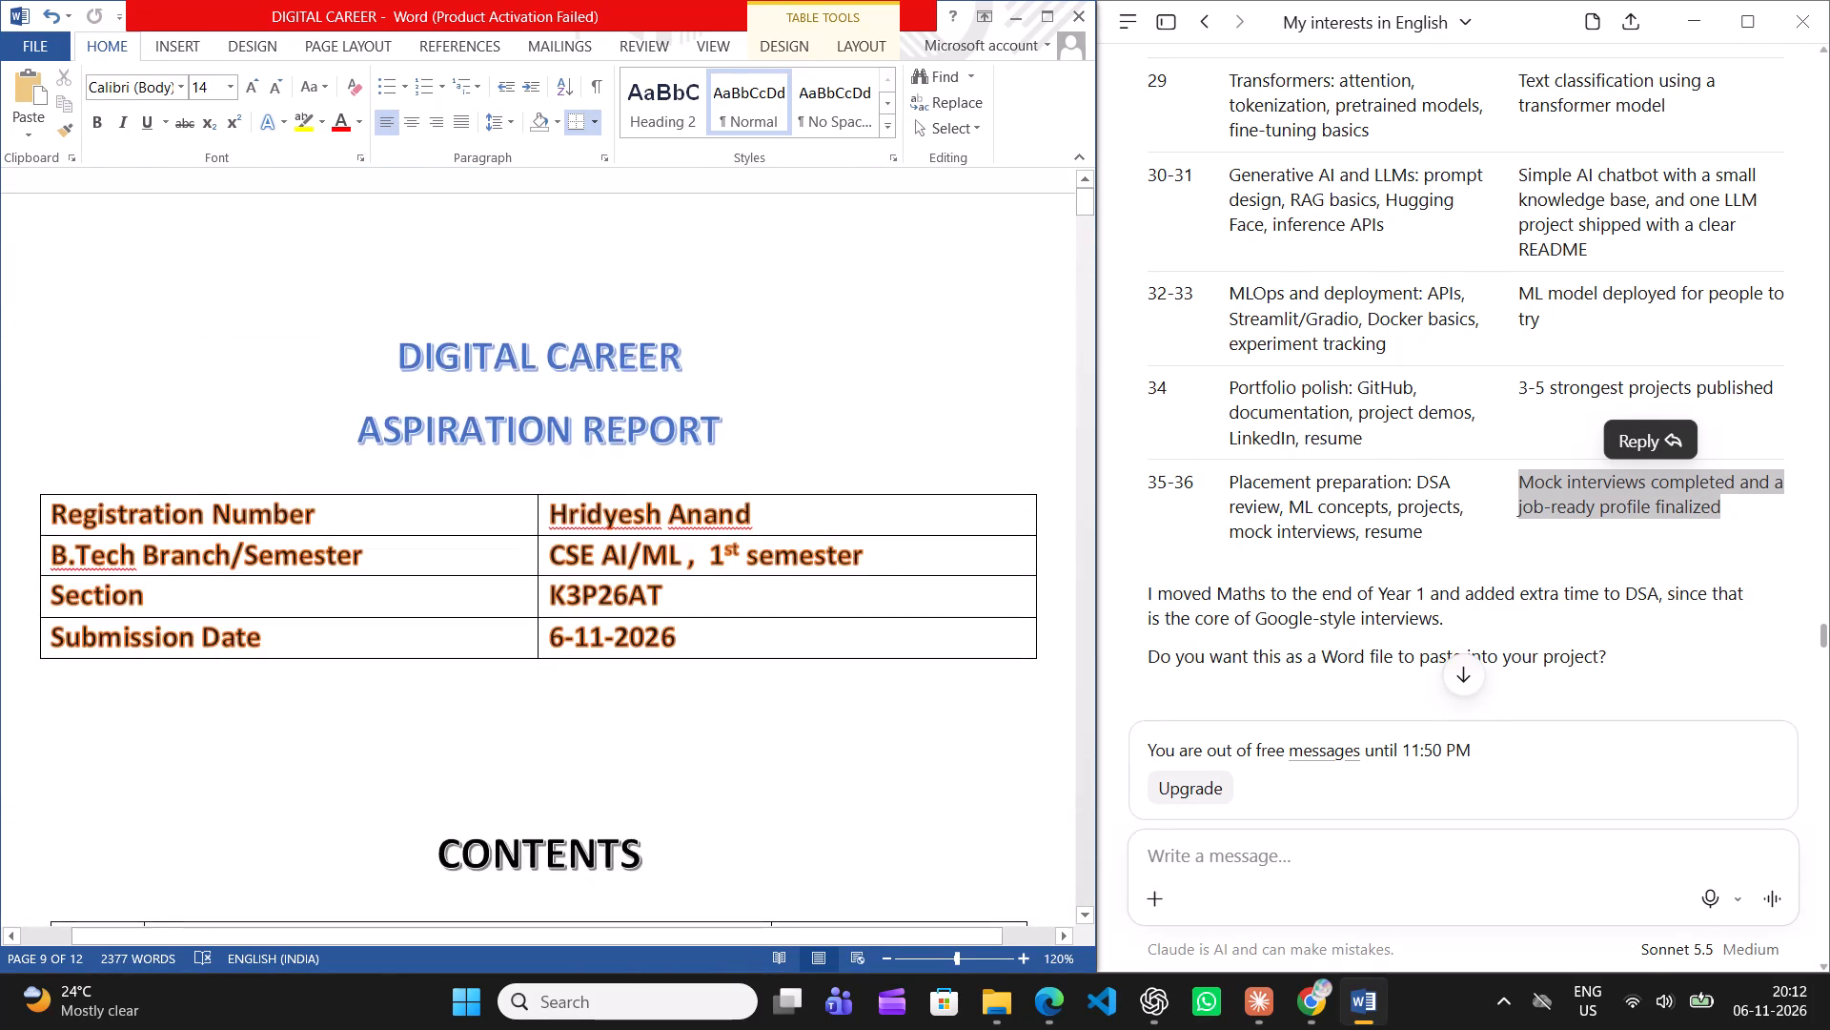
scroll(538, 536, down, 4)
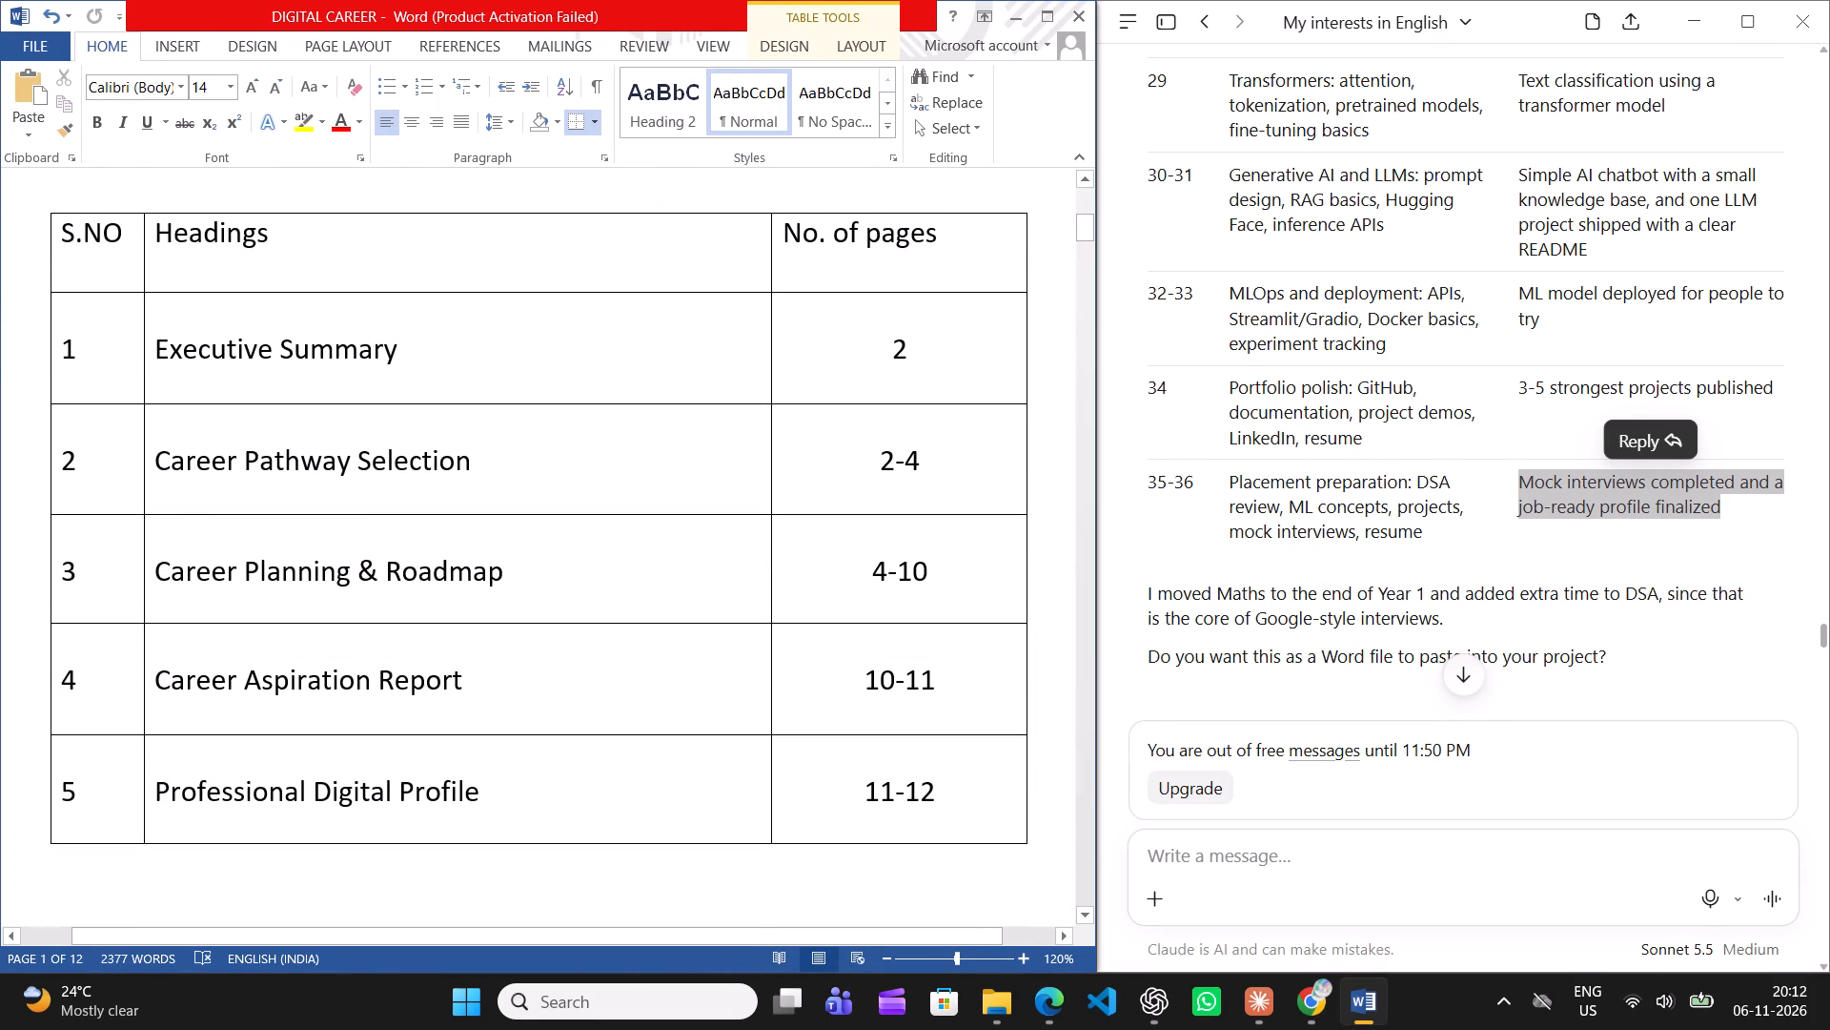
click(938, 569)
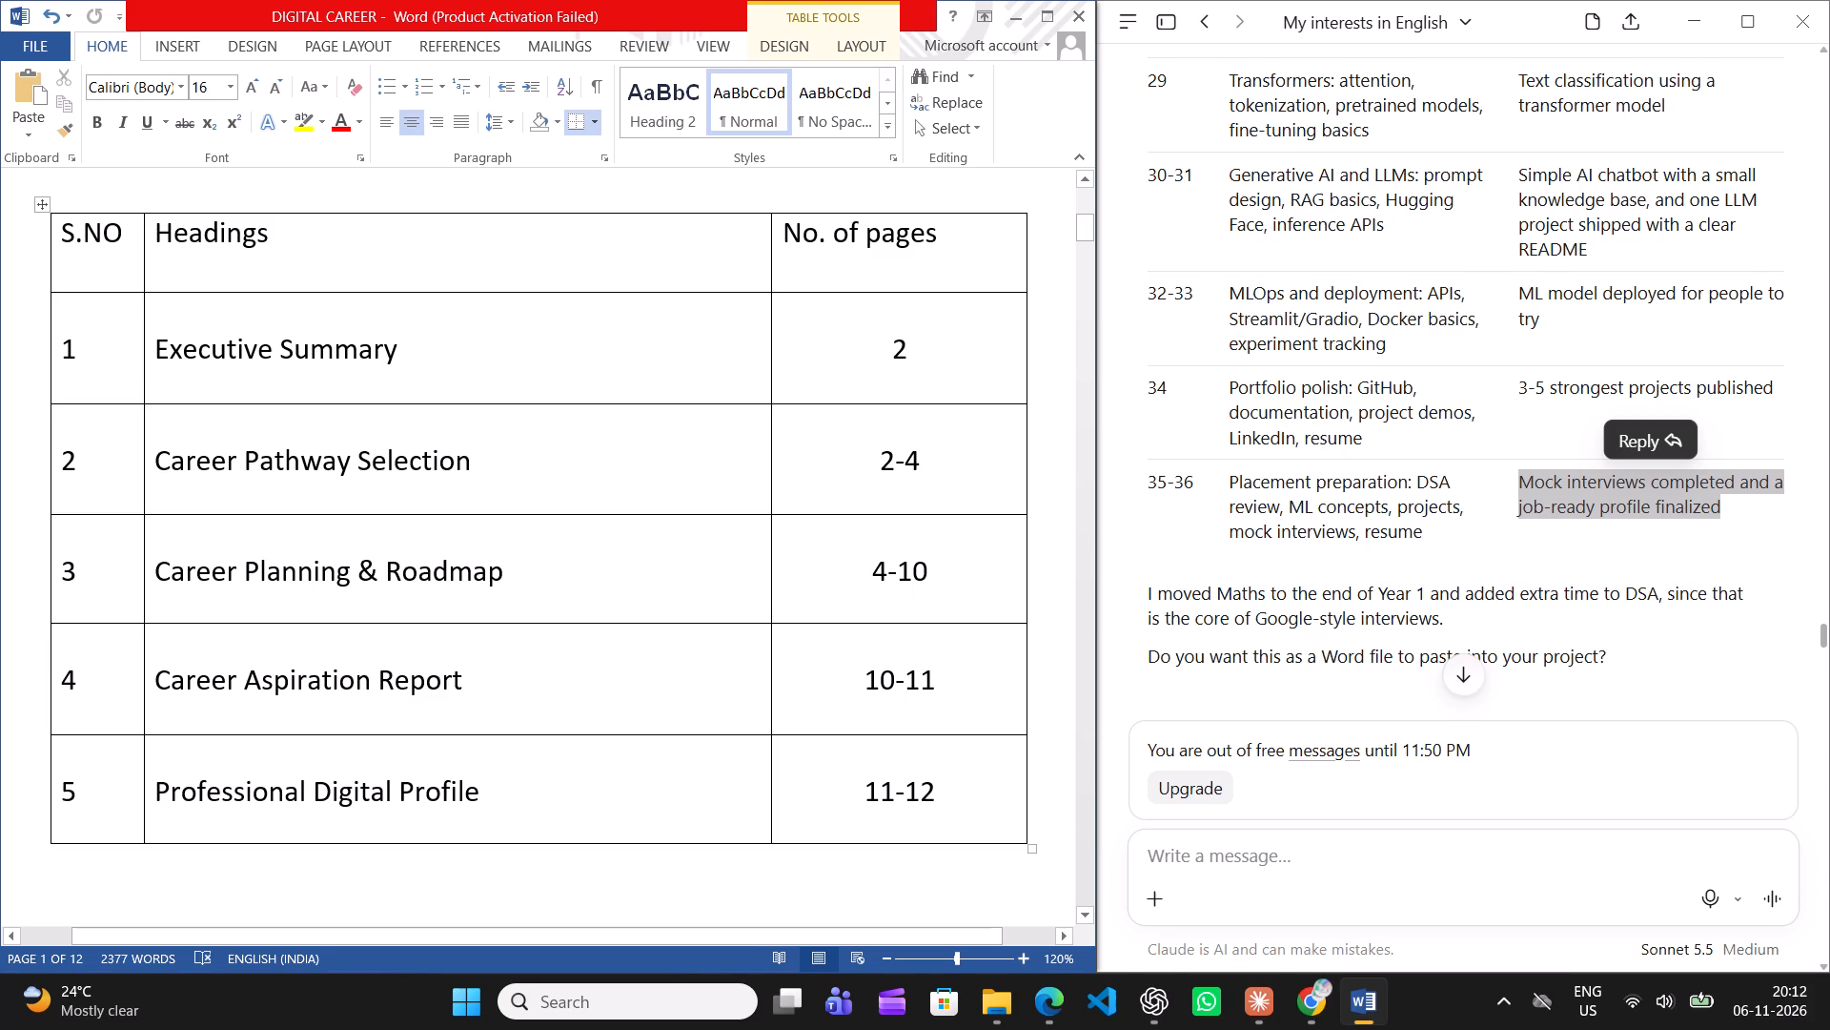
key(BackSpace)
key(BackSpace)
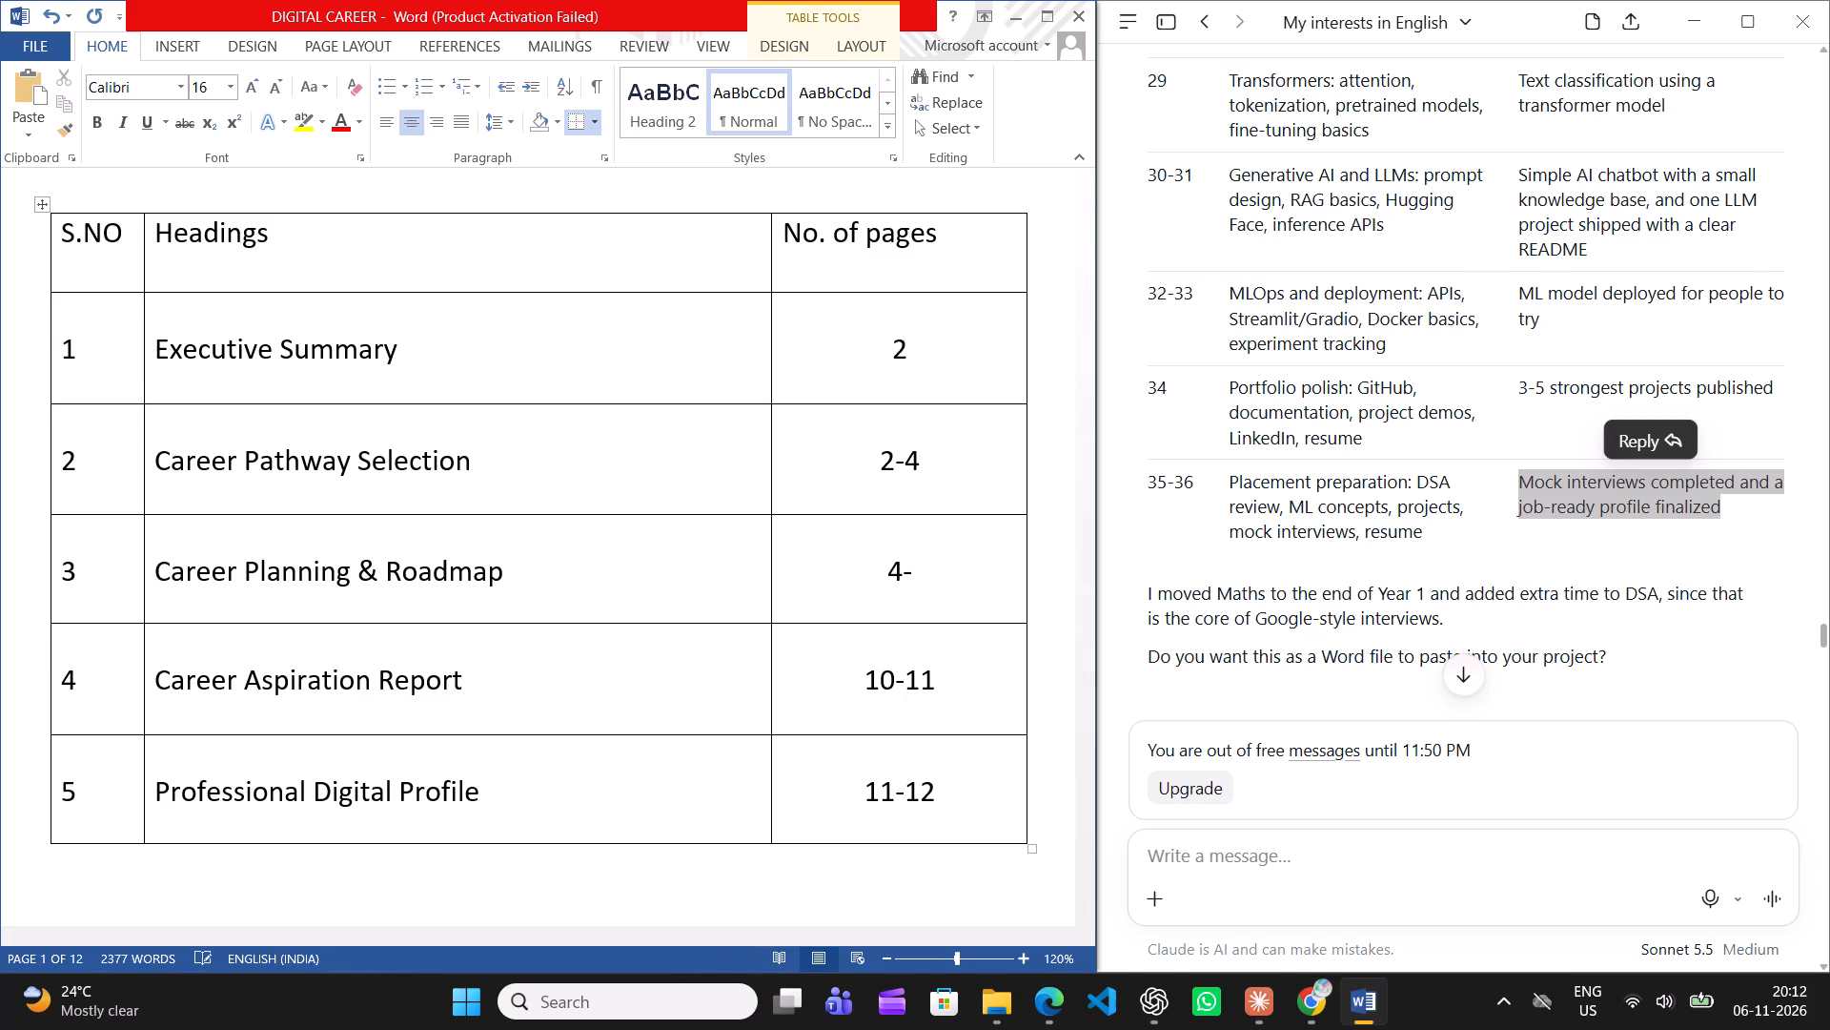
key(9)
Set the page range for Career Aspiration Report in the CONTENTS table to 9-10.
click(940, 663)
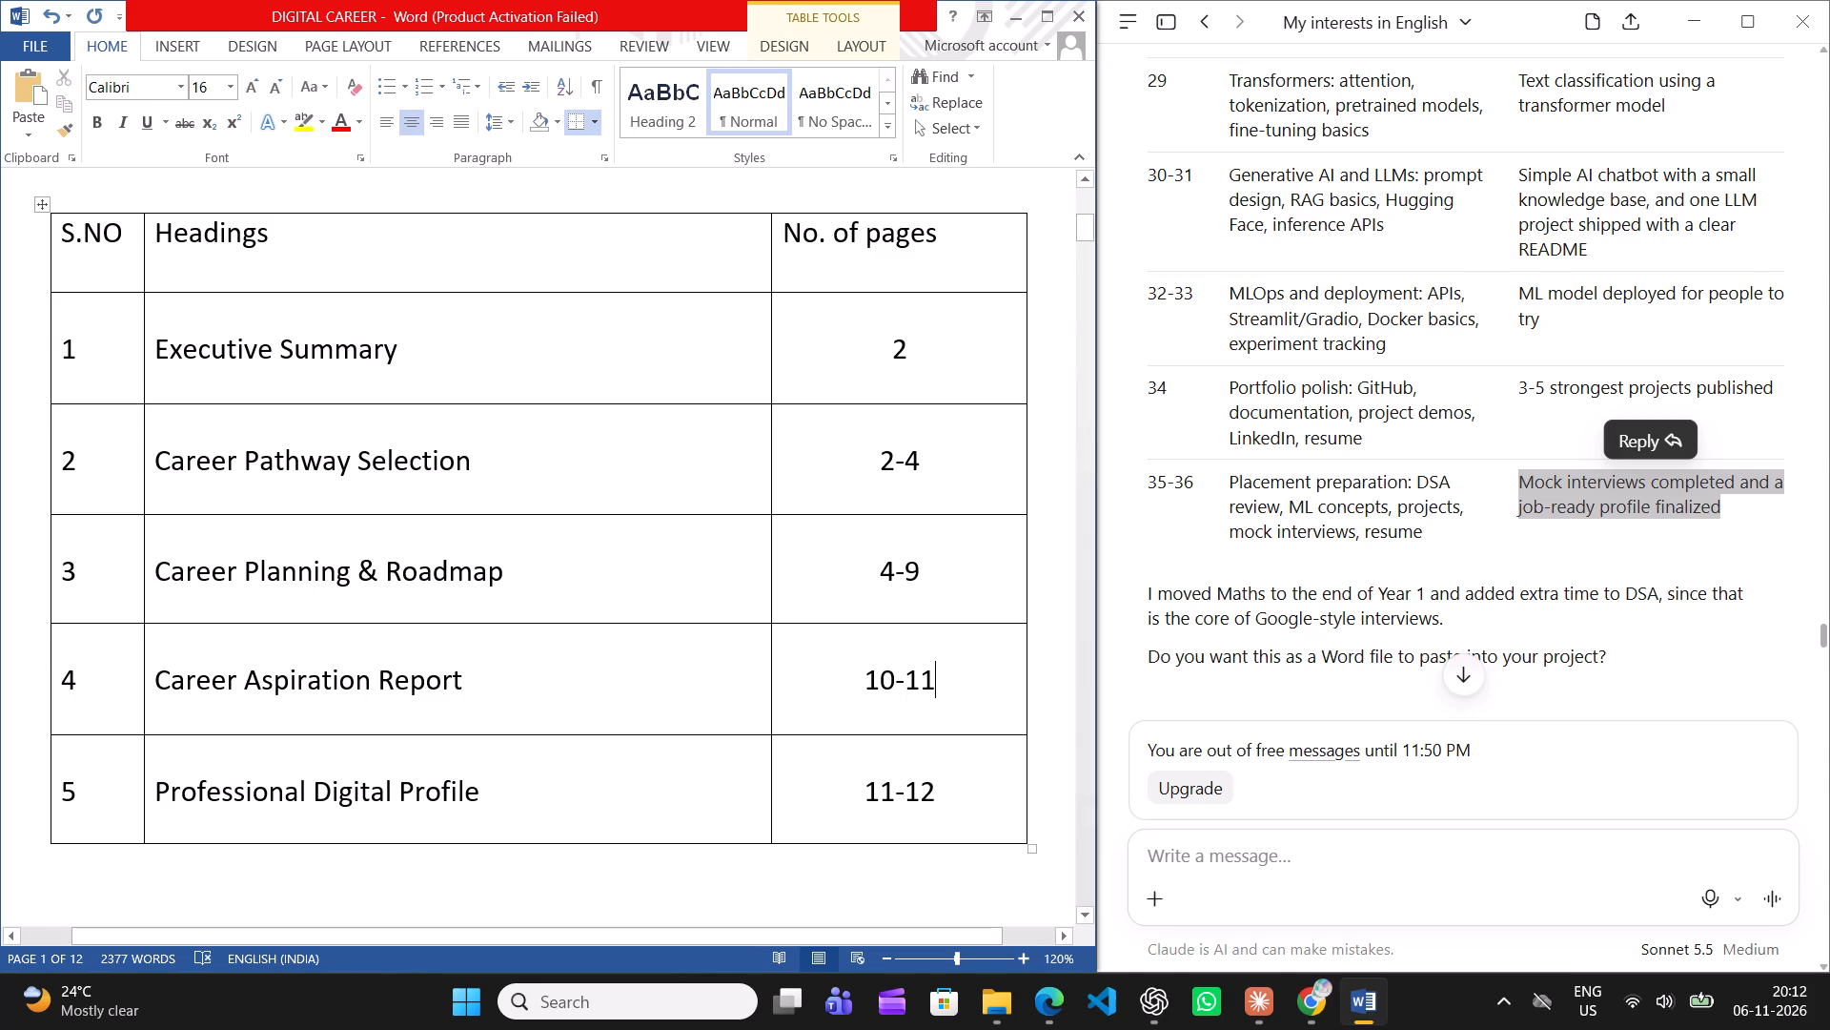
key(BackSpace)
key(BackSpace)
key(BackSpace)
key(BackSpace)
key(BackSpace)
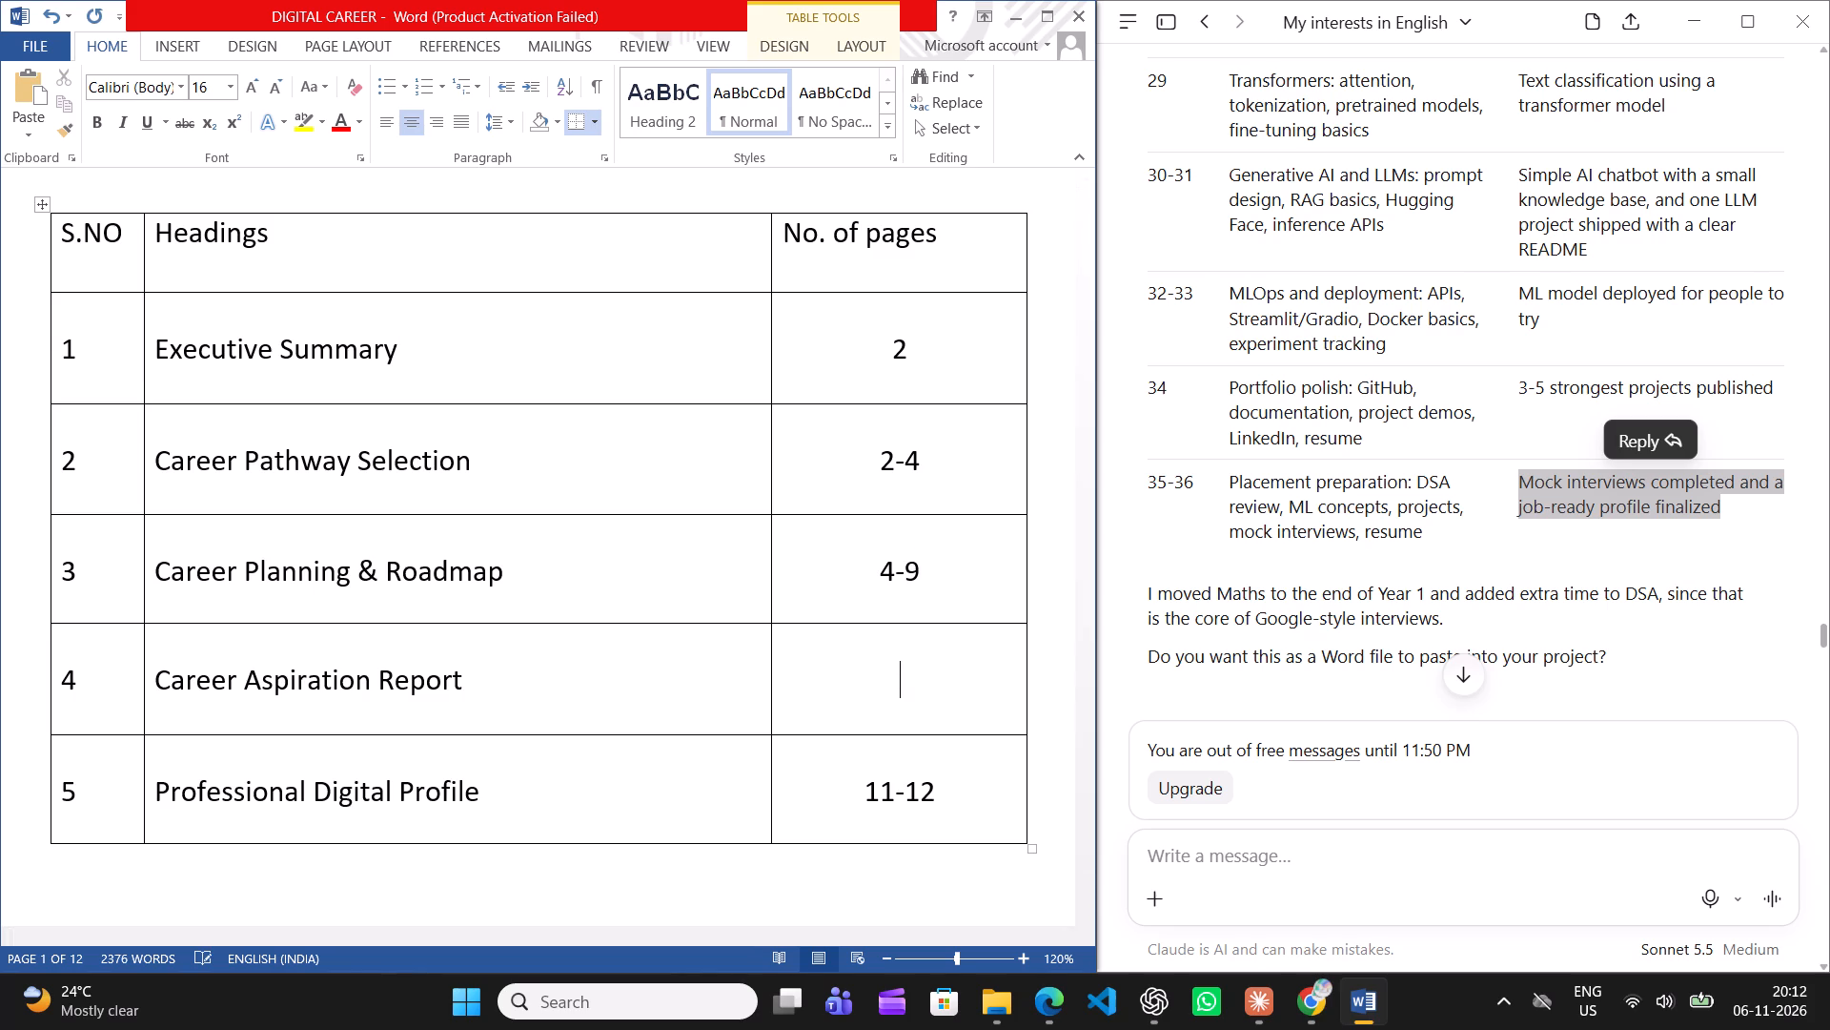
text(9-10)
Shorten the Professional Digital Profile entry in the CONTENTS table to page 11 only.
click(939, 805)
key(BackSpace)
key(BackSpace)
key(BackSpace)
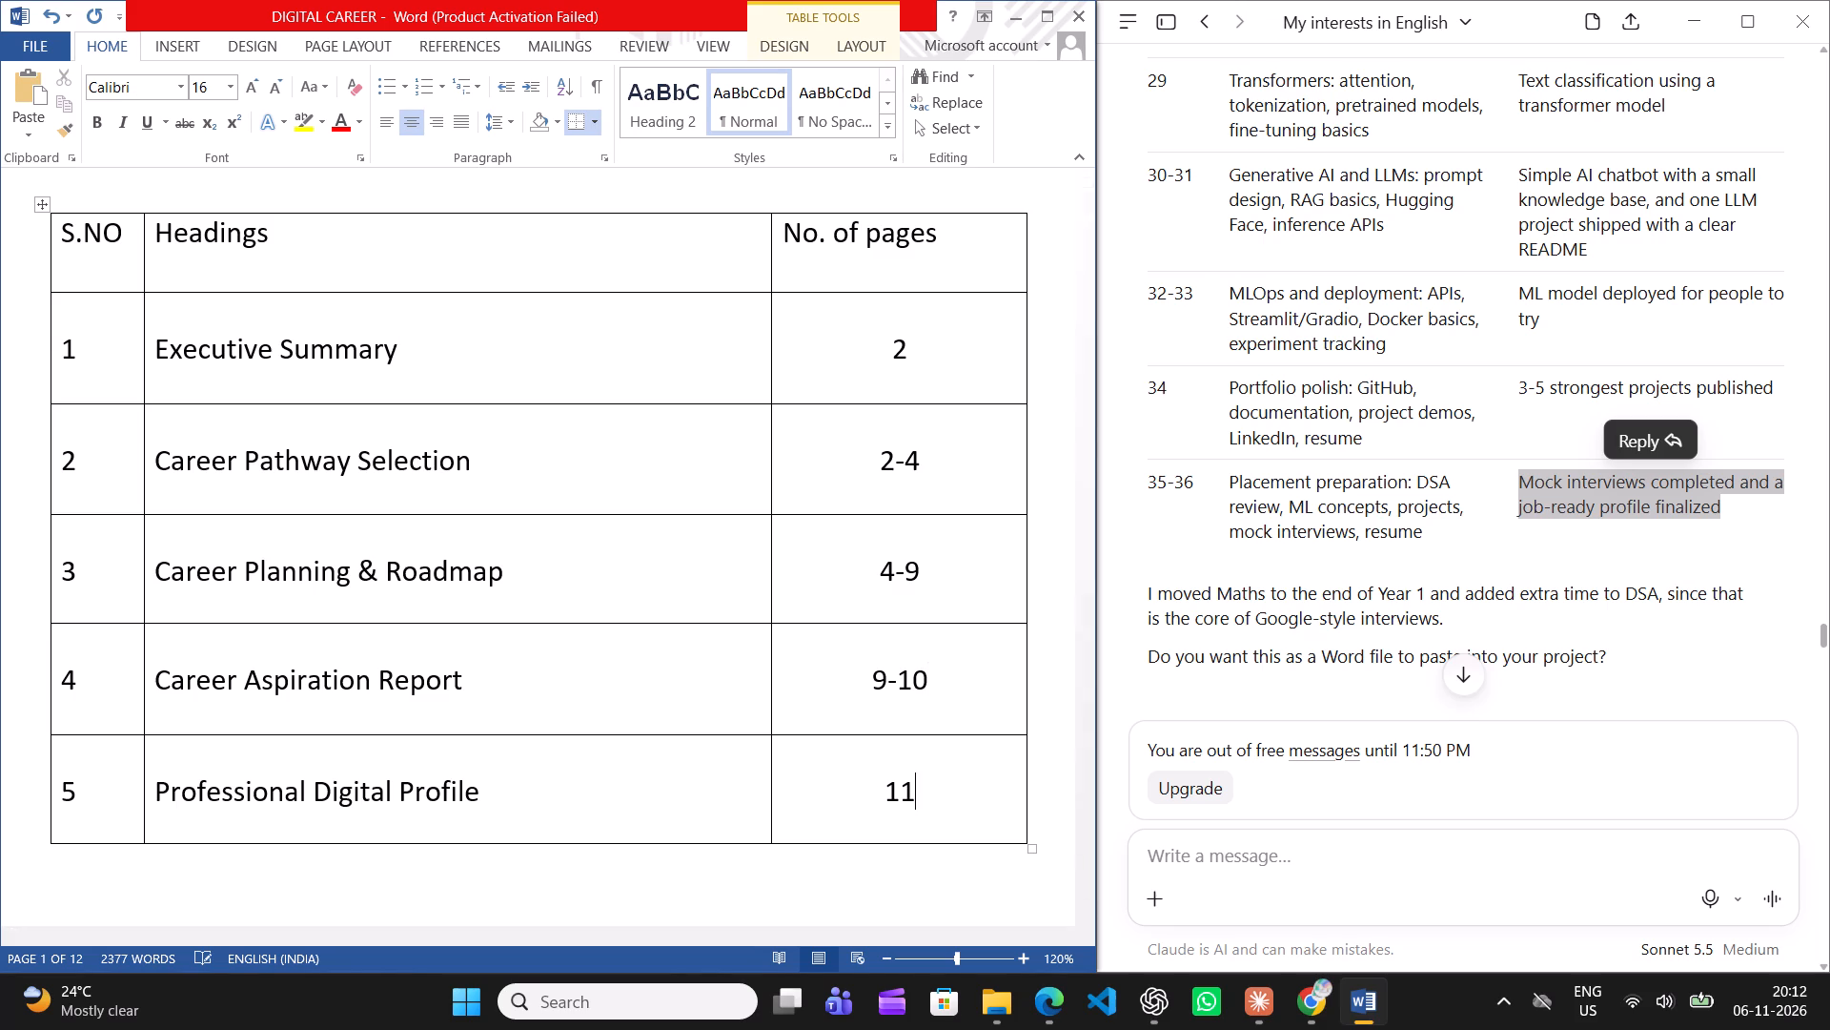
Close the Claude chat window beside the report.
scroll(1010, 661, down, 20)
scroll(1010, 661, down, 7)
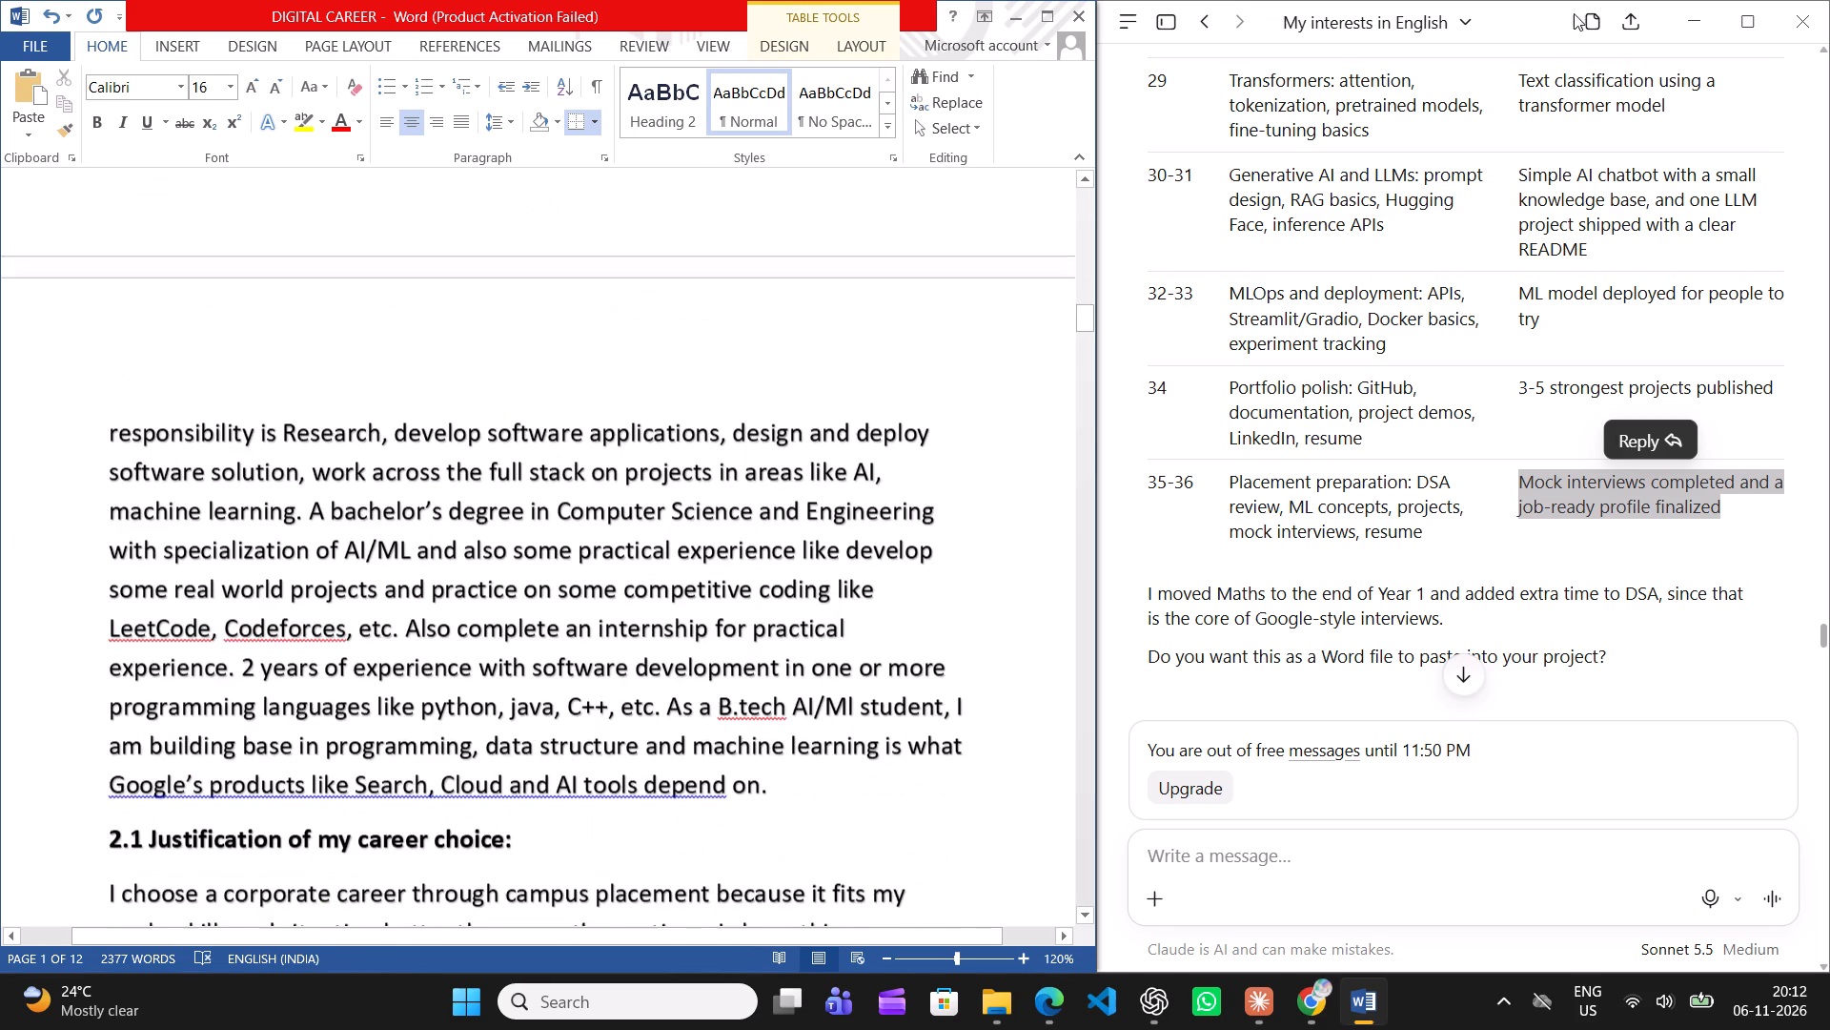
click(1813, 18)
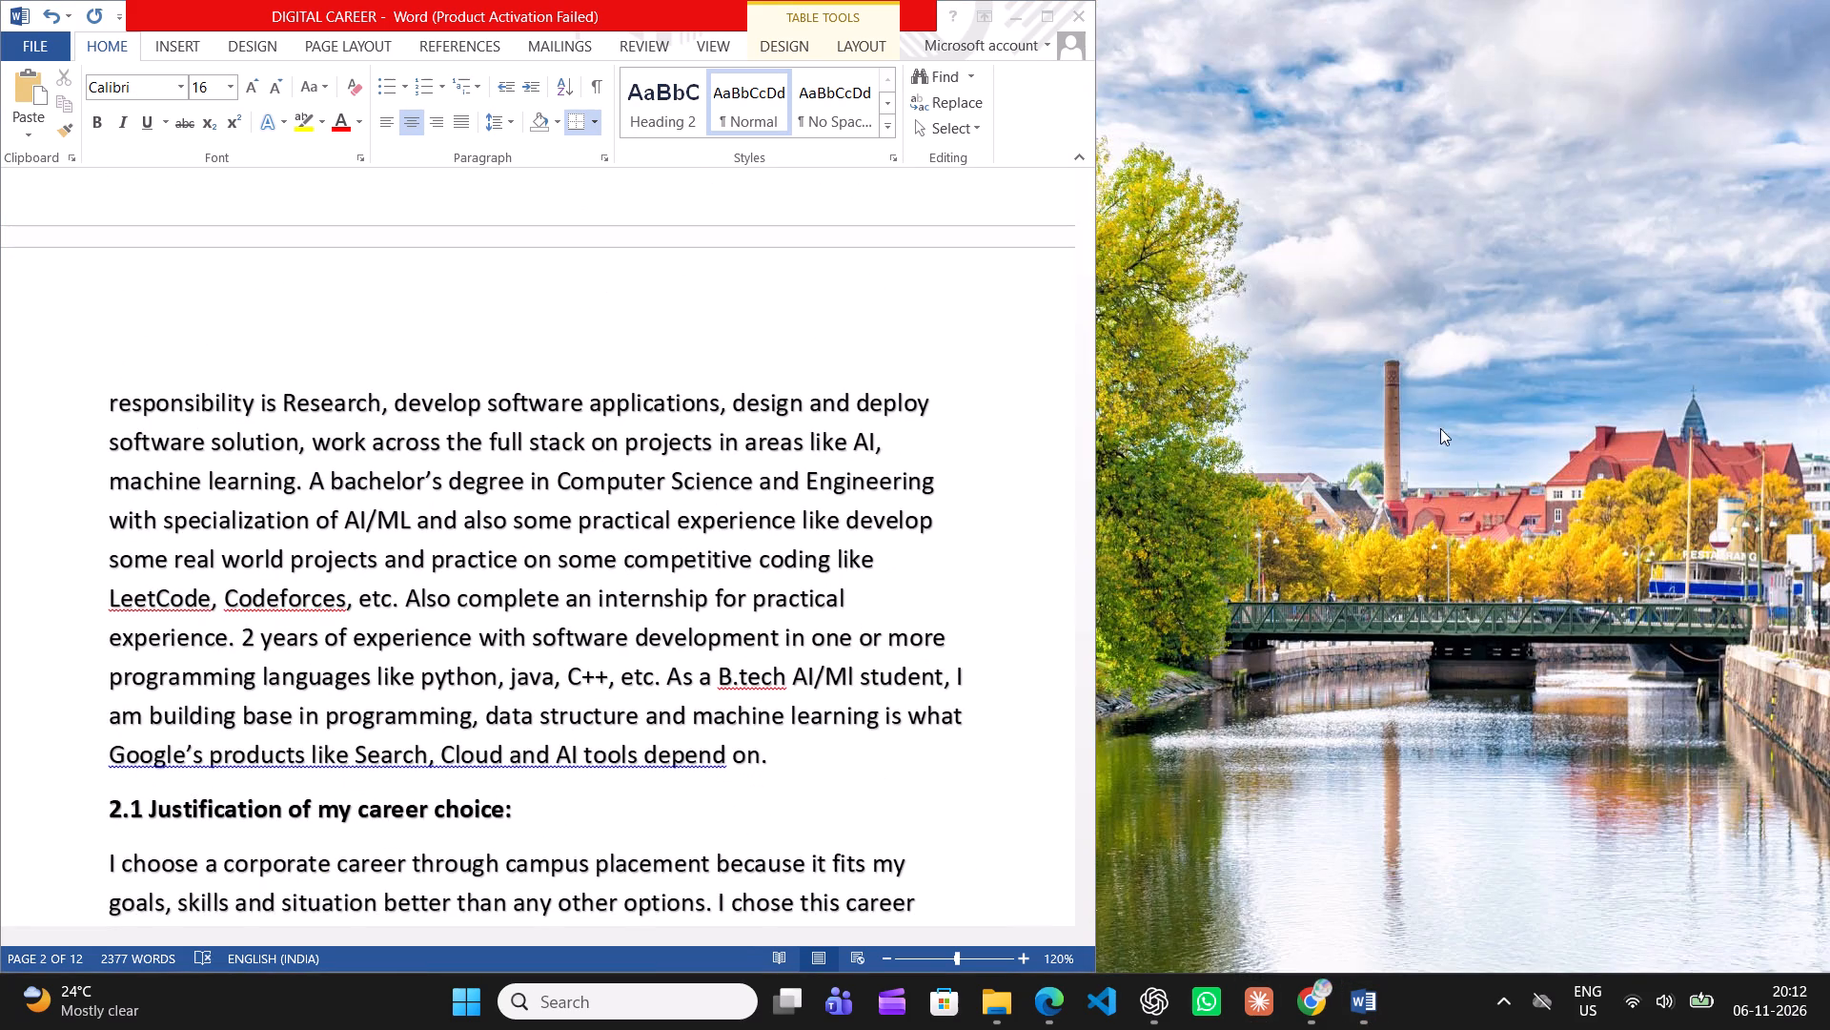
Switch to Chrome and return from iLovePDF's download page to its Word to PDF converter.
click(1326, 1021)
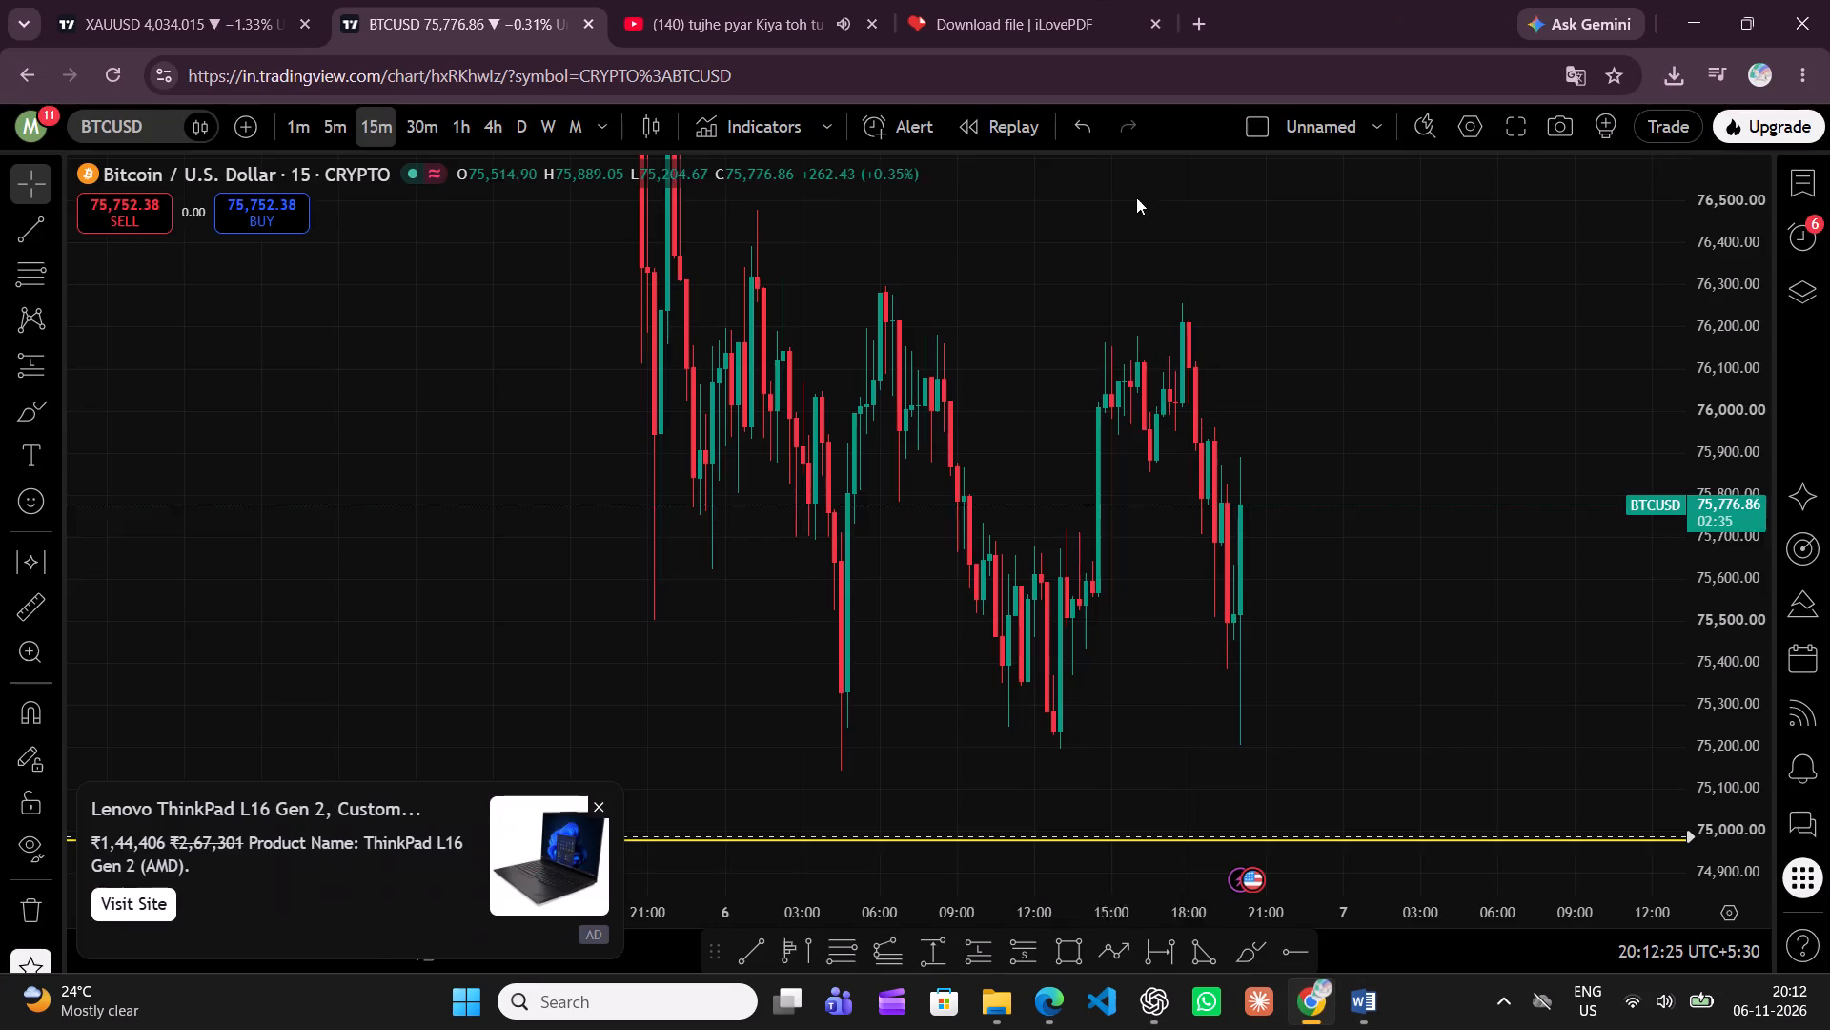
click(1056, 17)
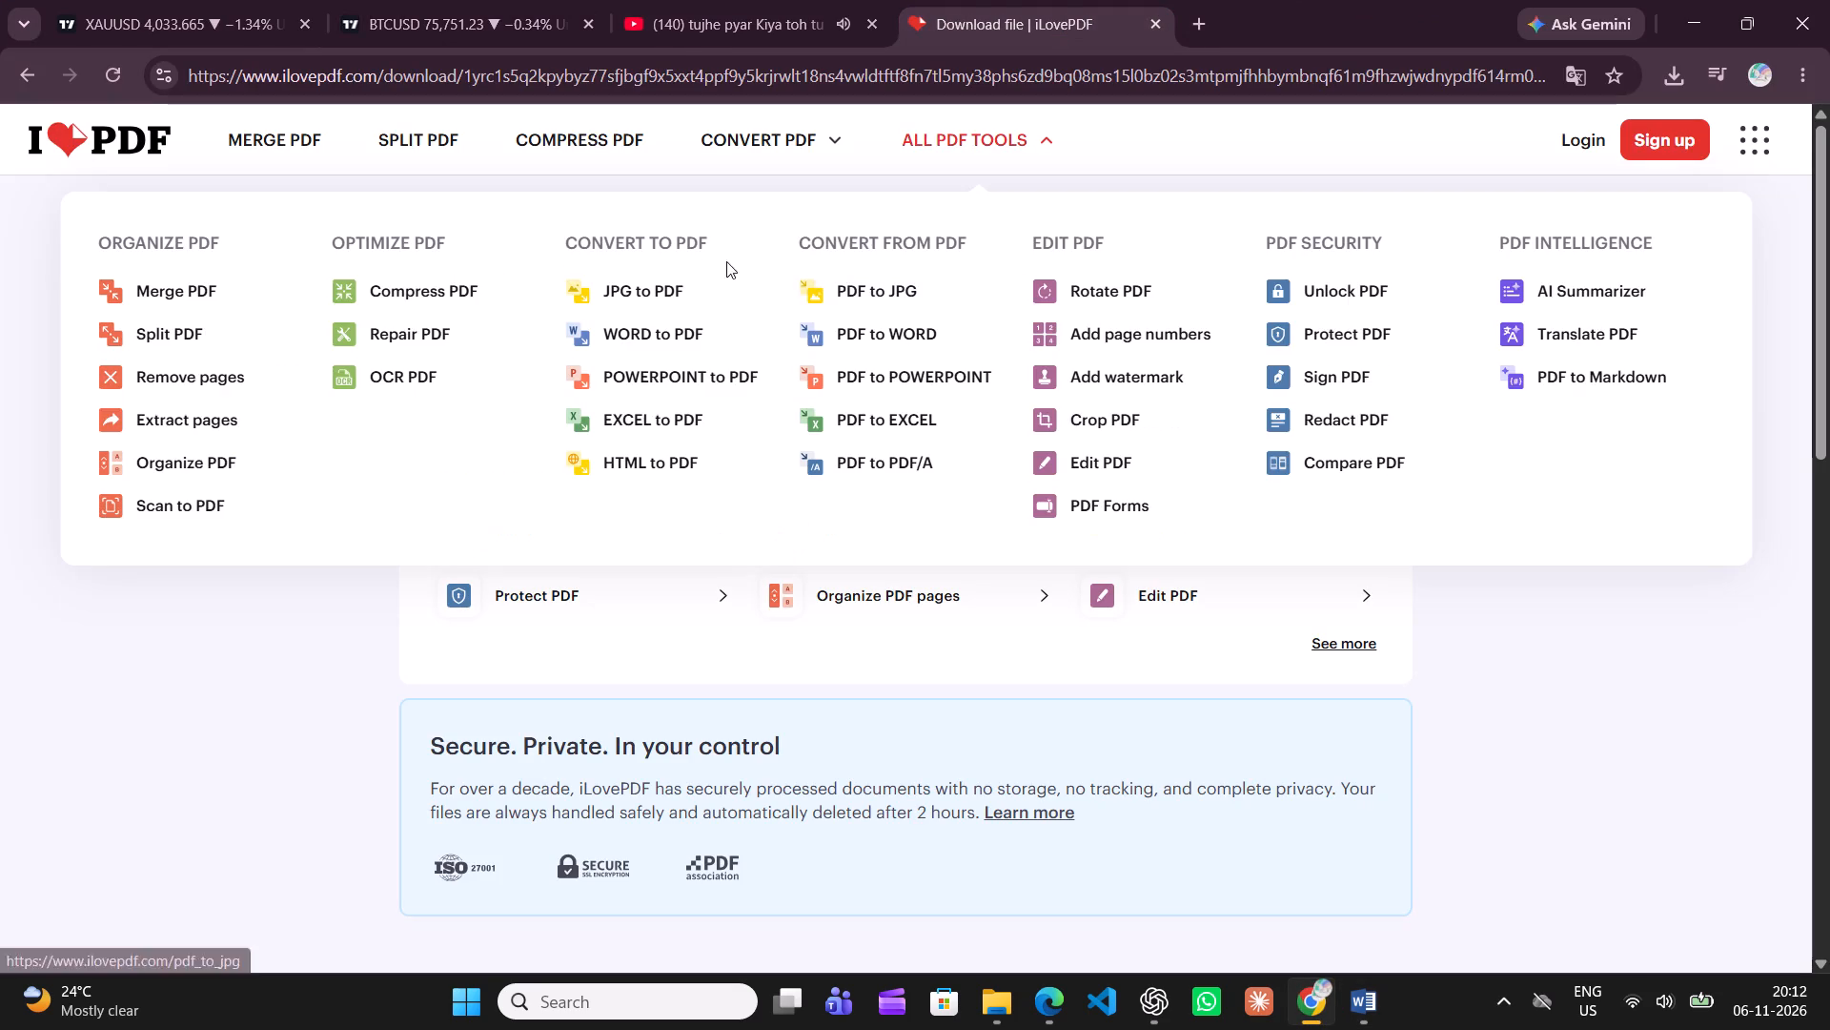
drag(0, 38, 16, 53)
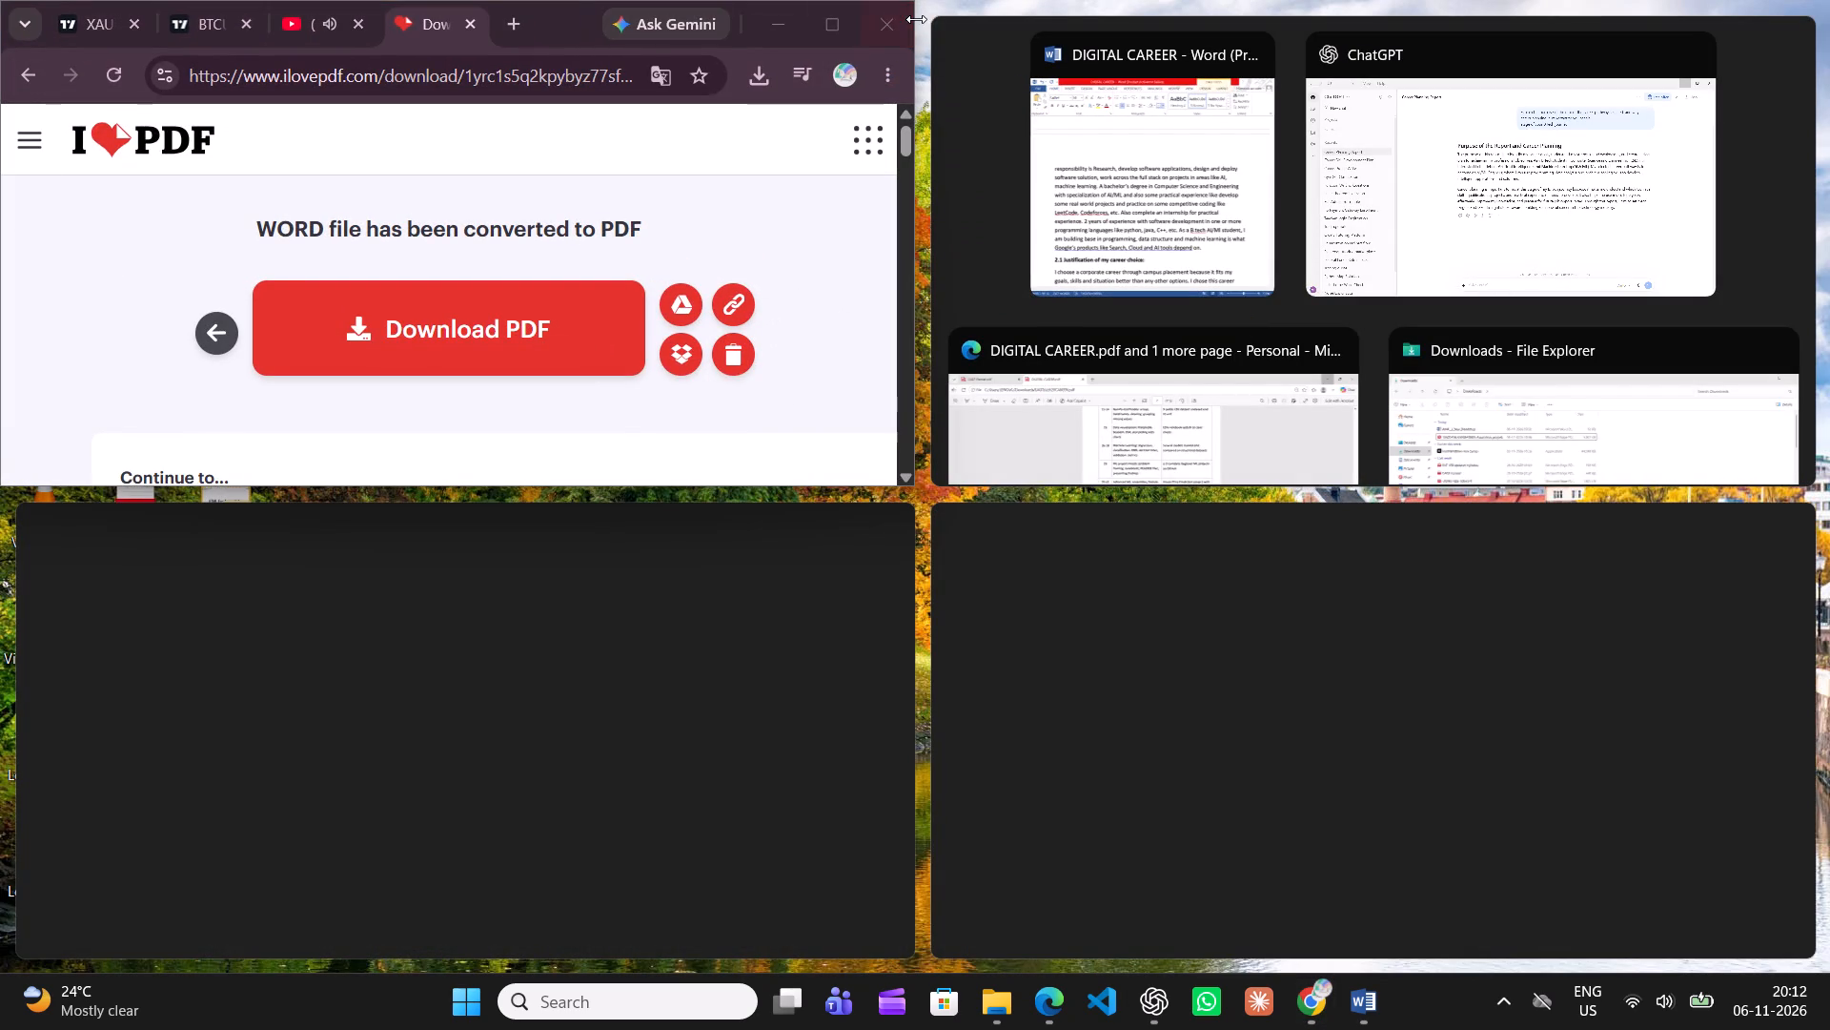
click(840, 20)
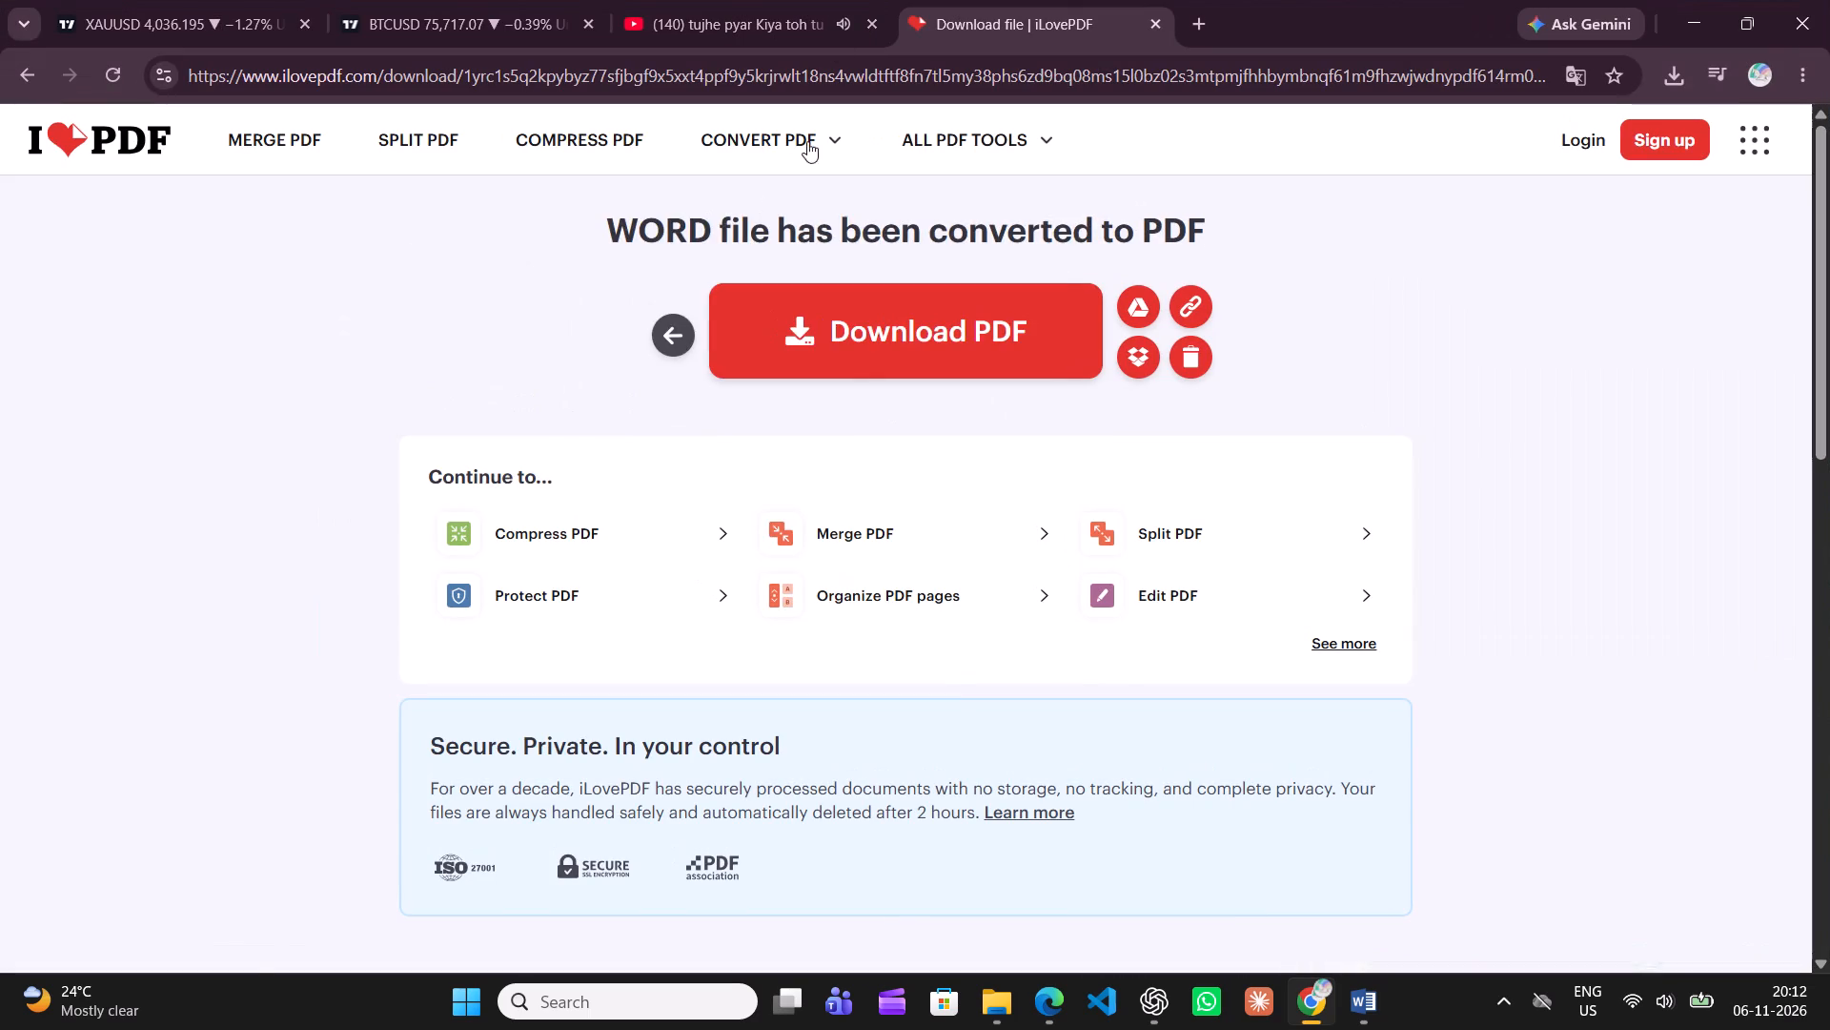
click(37, 71)
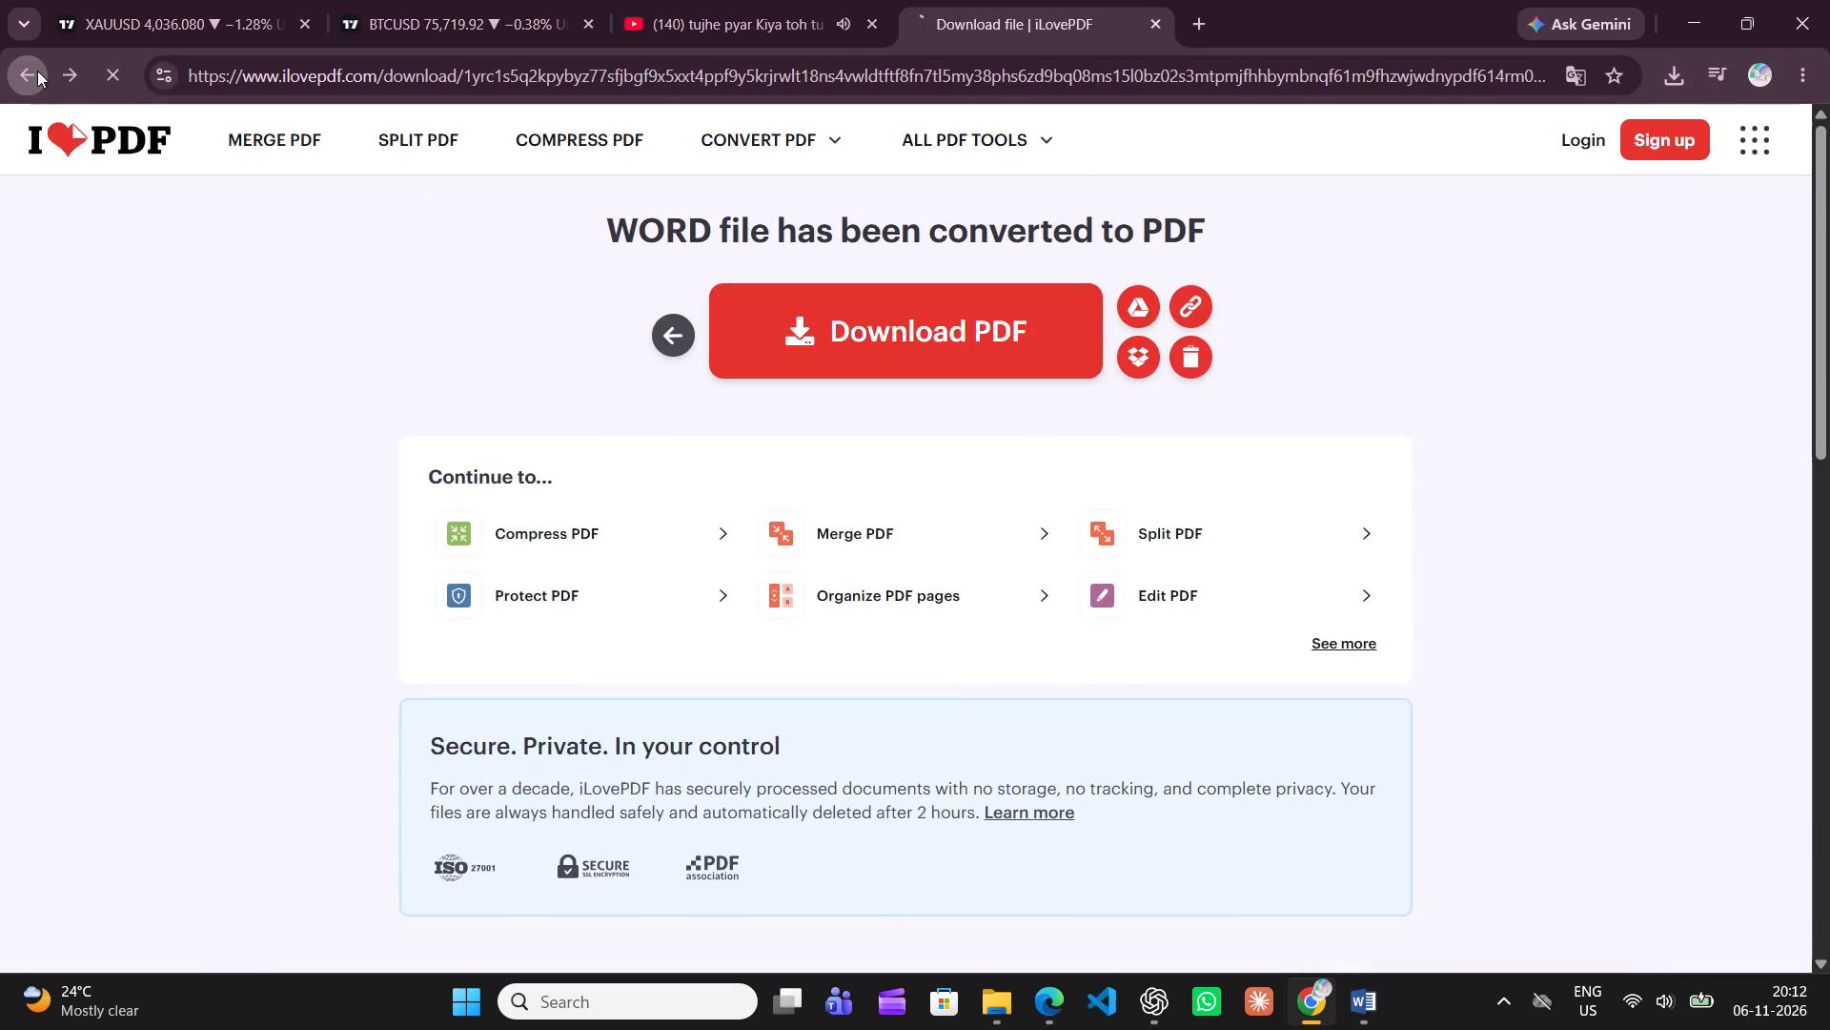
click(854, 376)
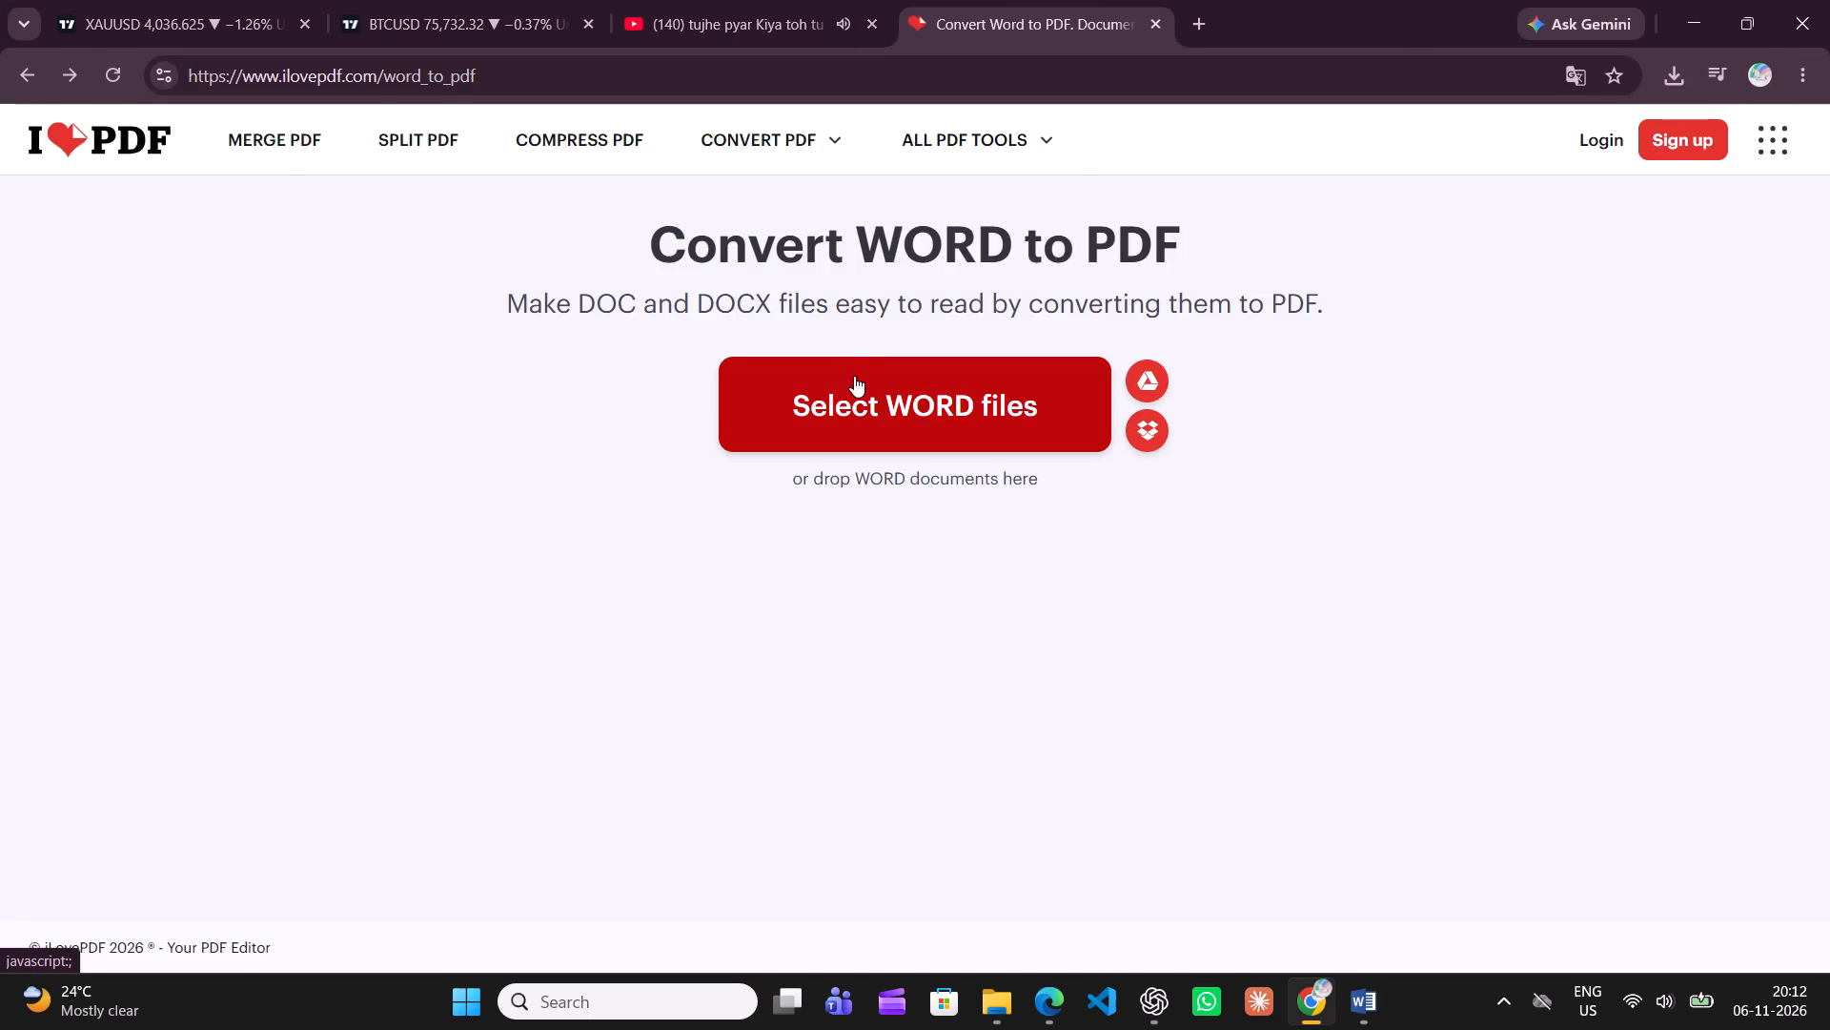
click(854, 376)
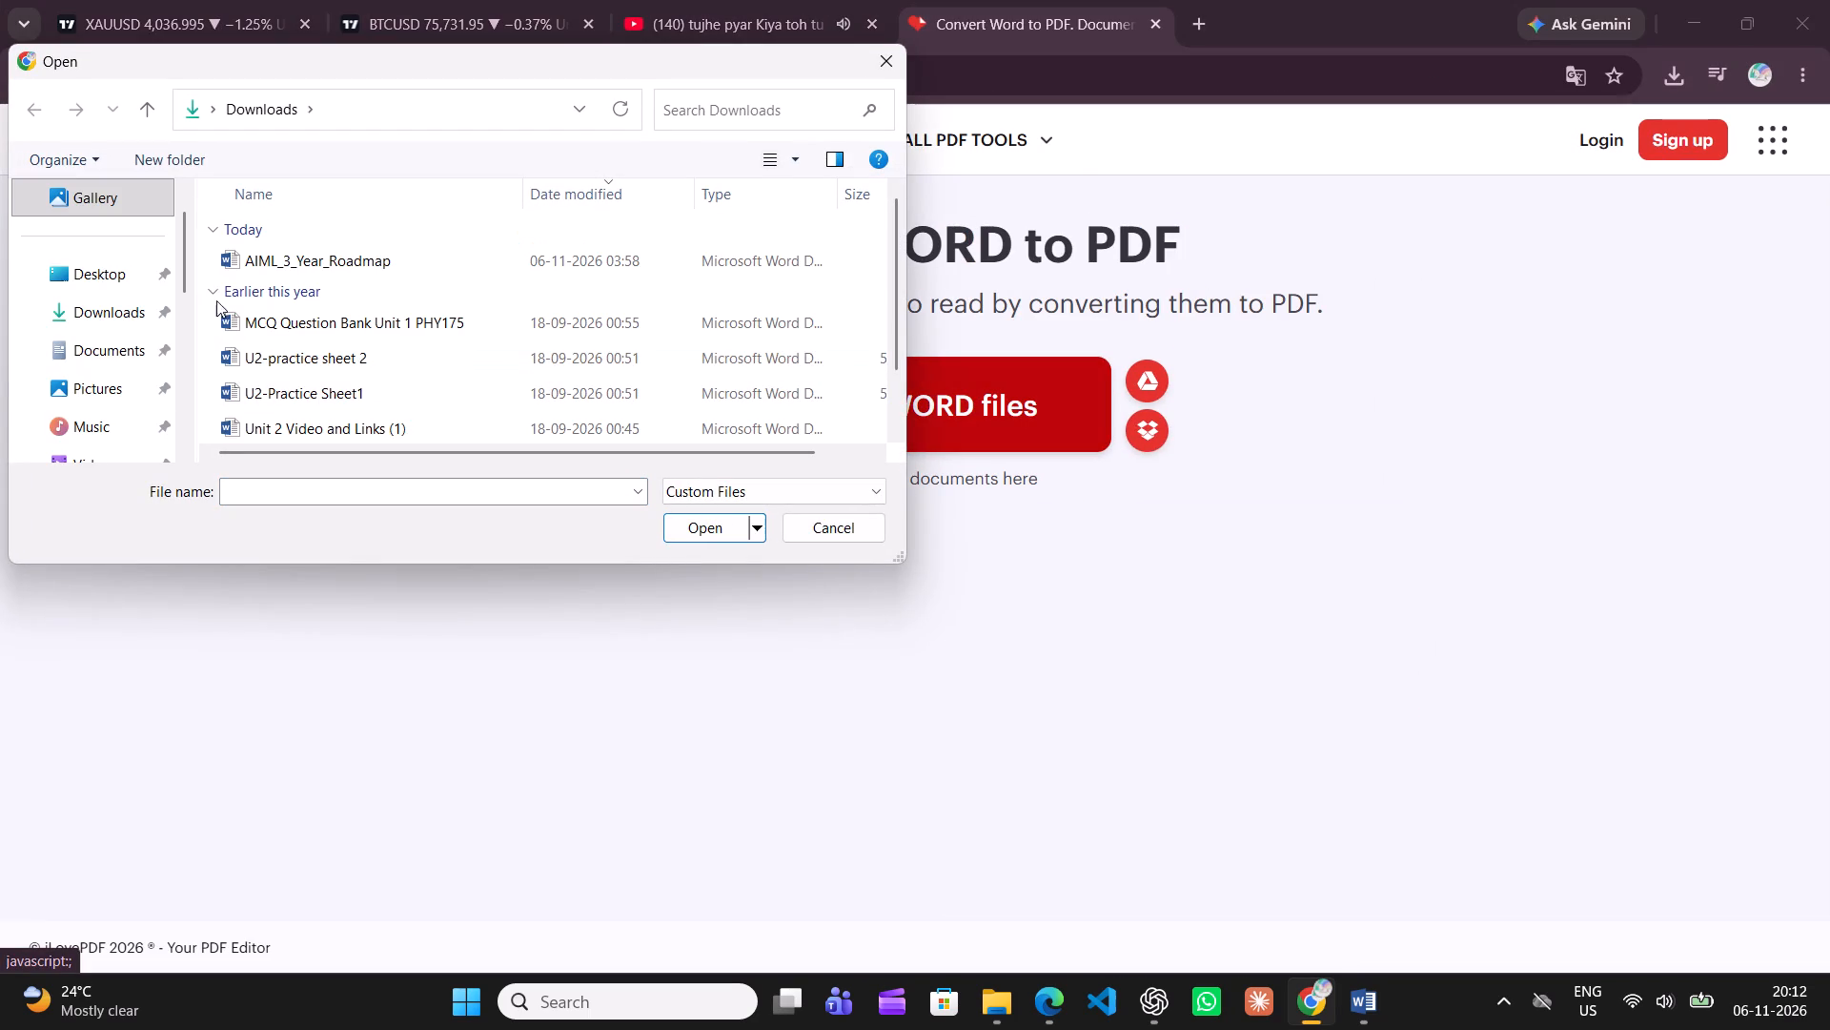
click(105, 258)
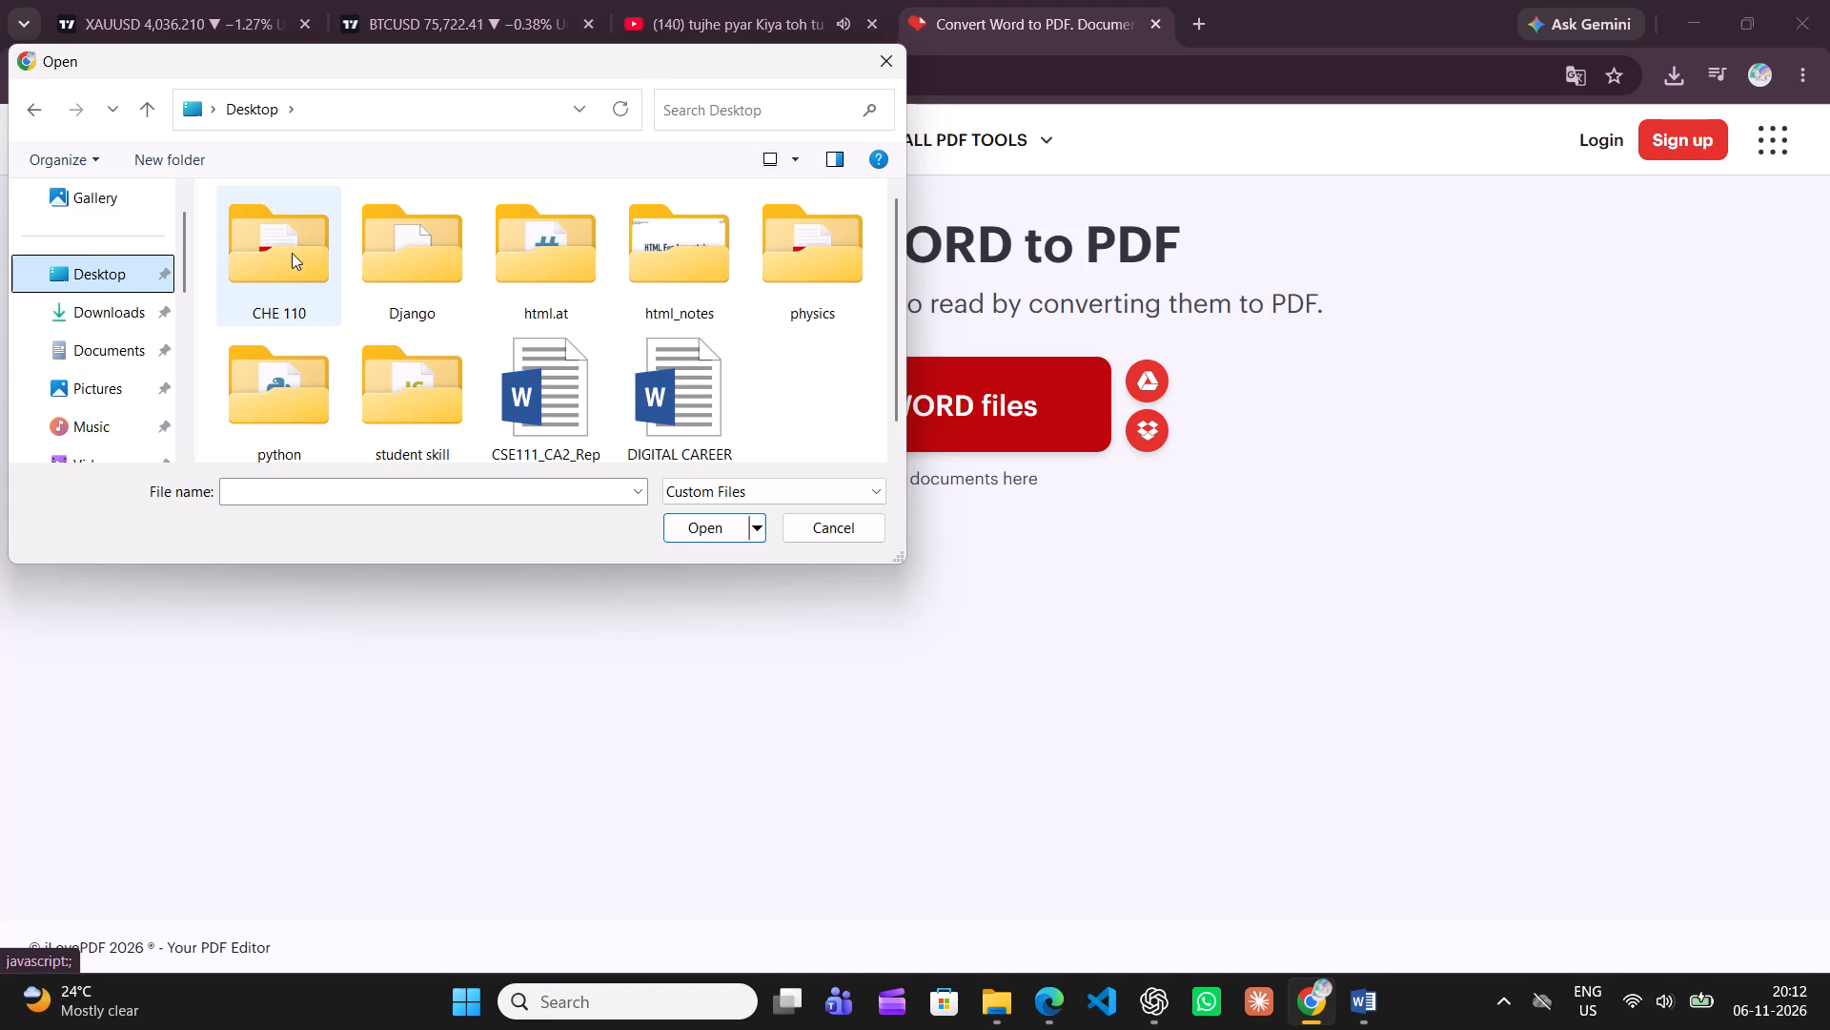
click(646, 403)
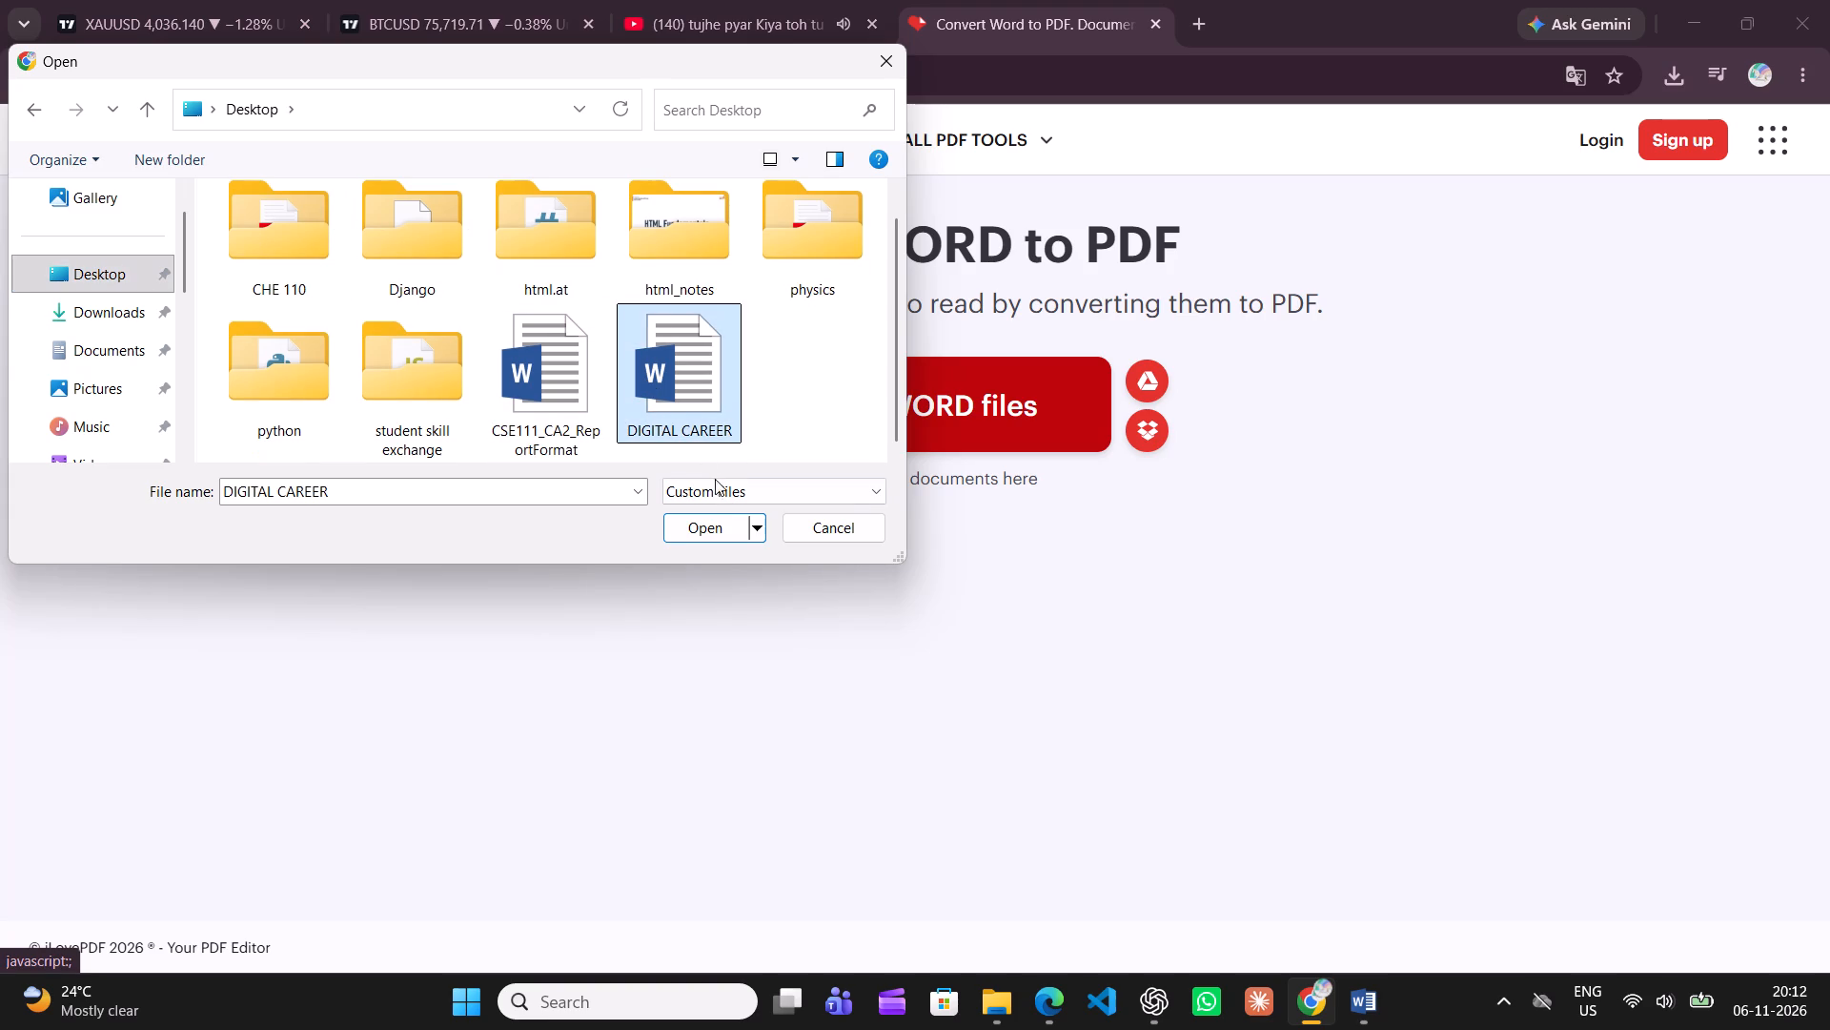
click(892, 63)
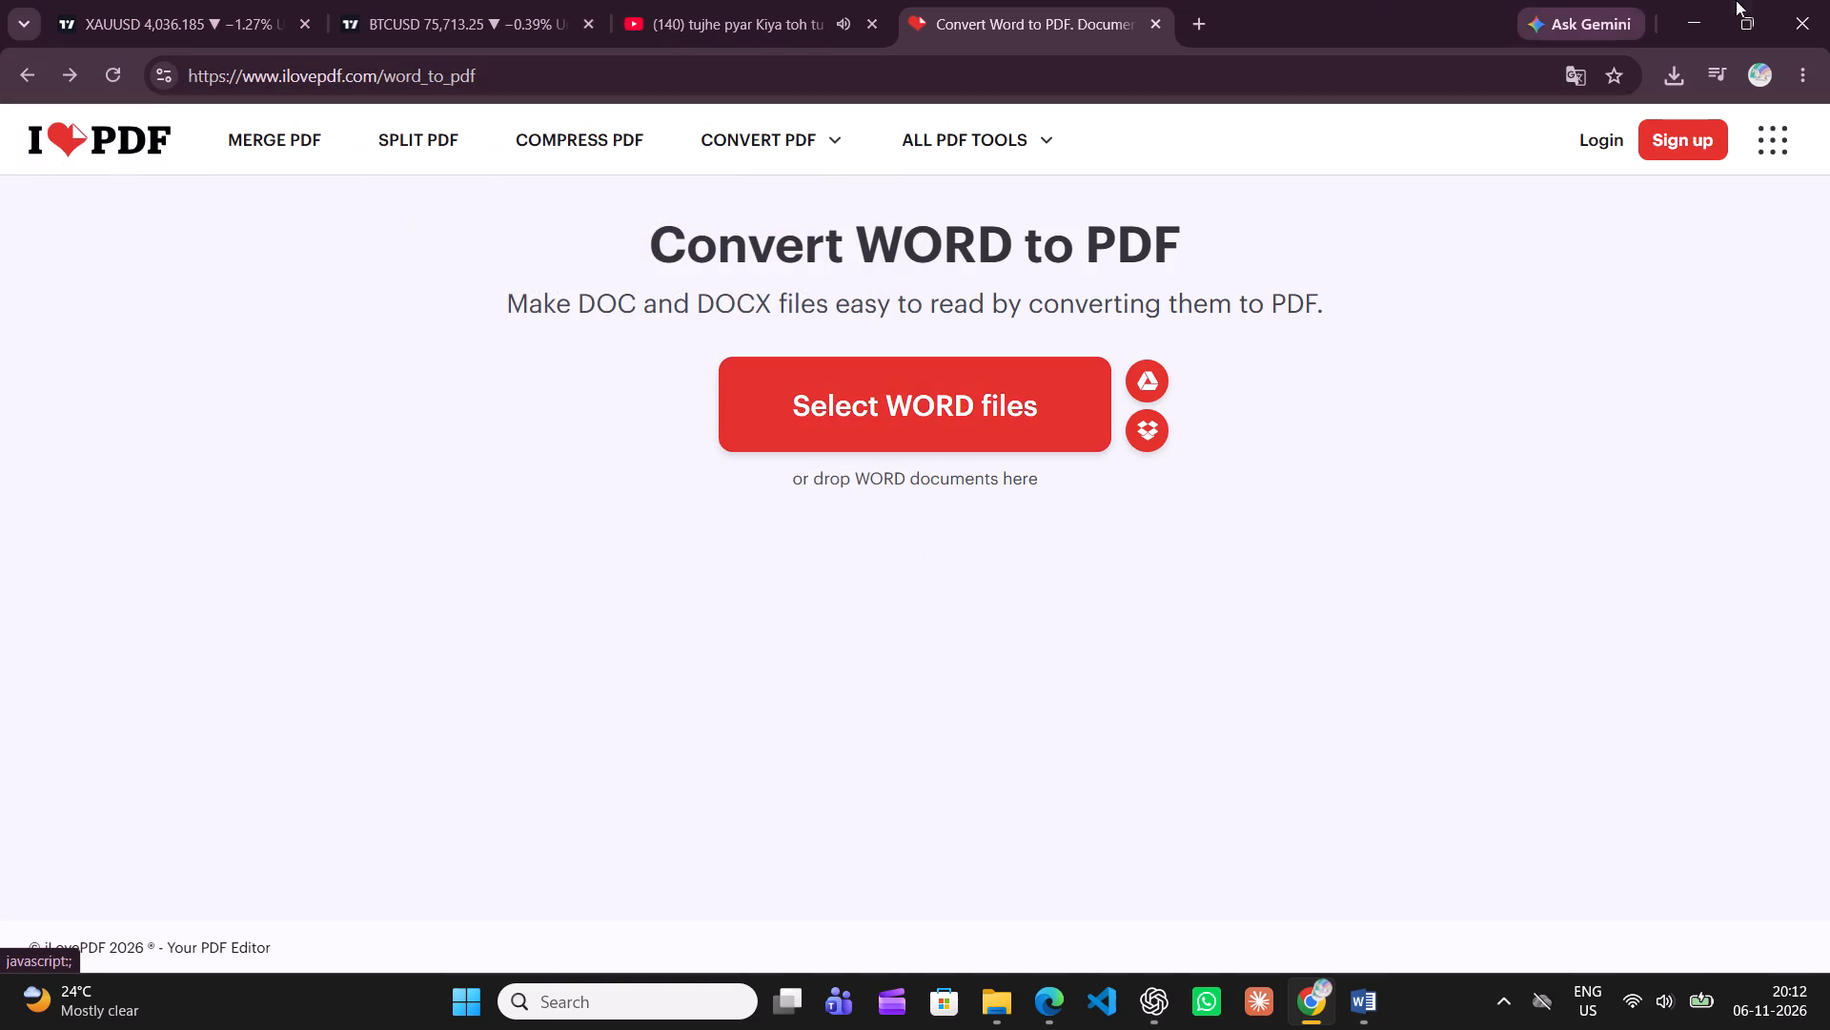
Switch to Word and close the DIGITAL CAREER document, saving its changes.
click(1706, 9)
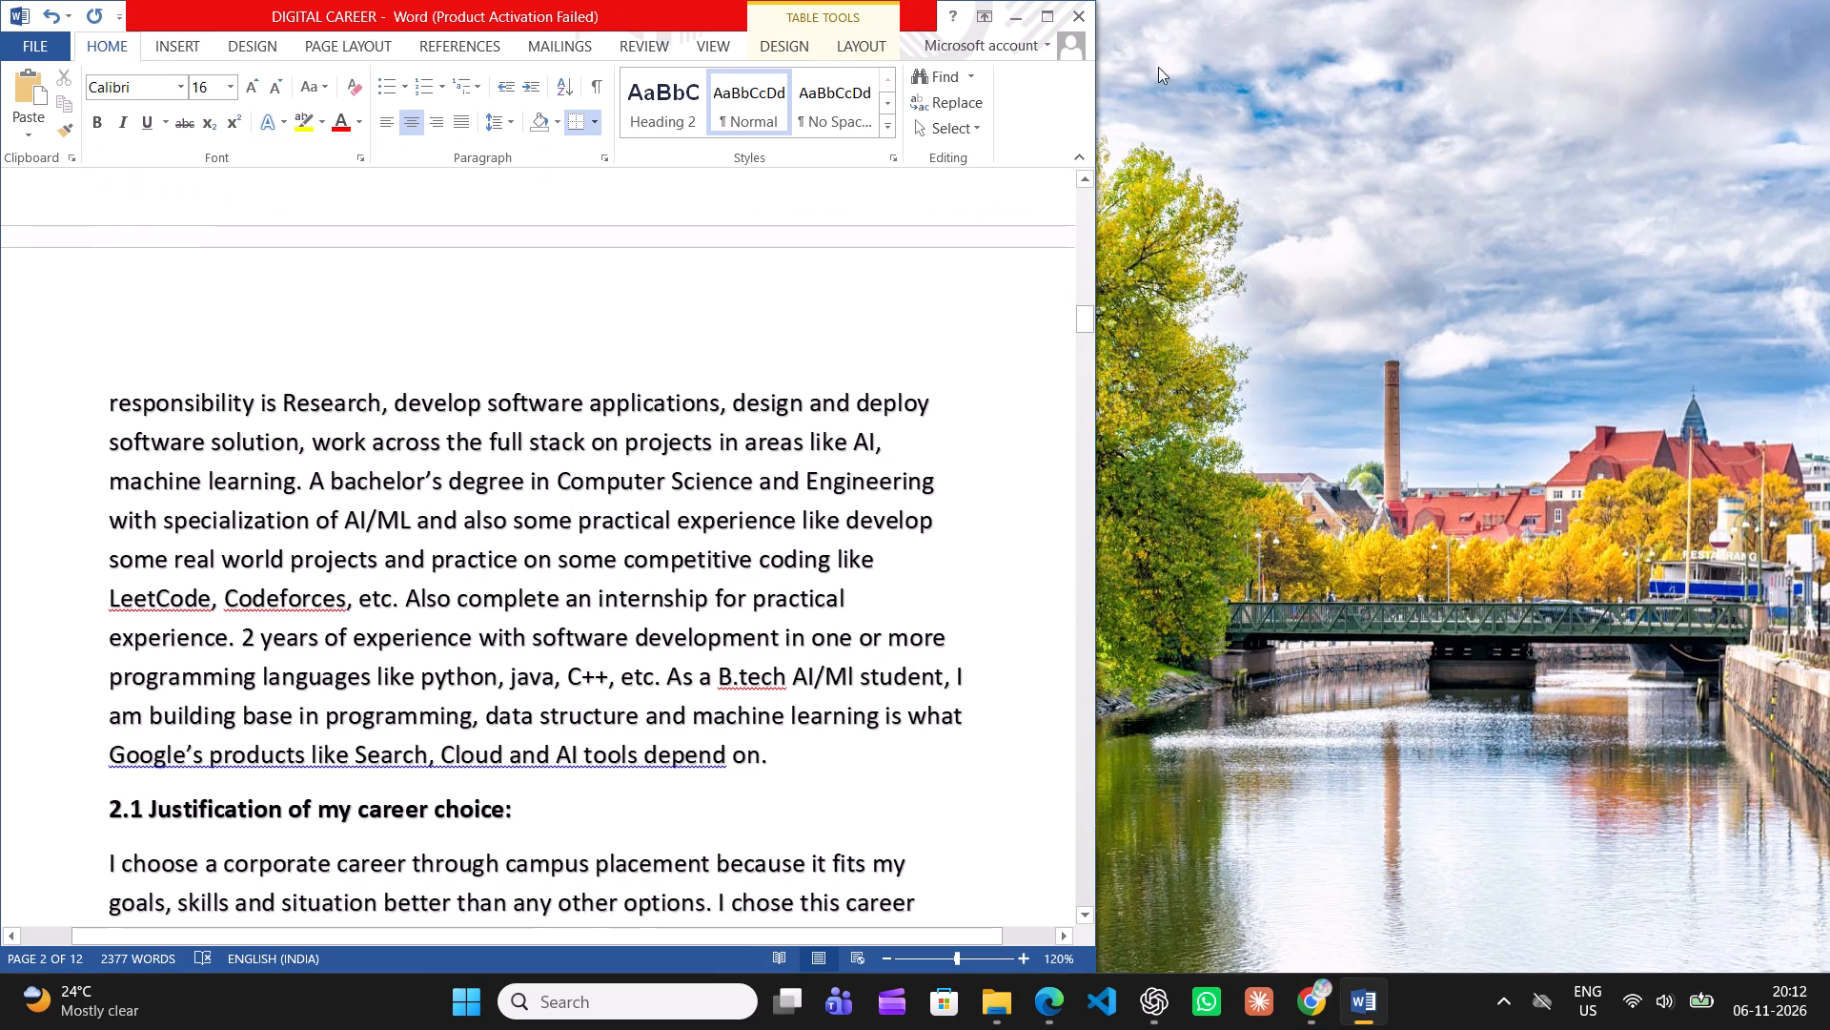
click(1089, 5)
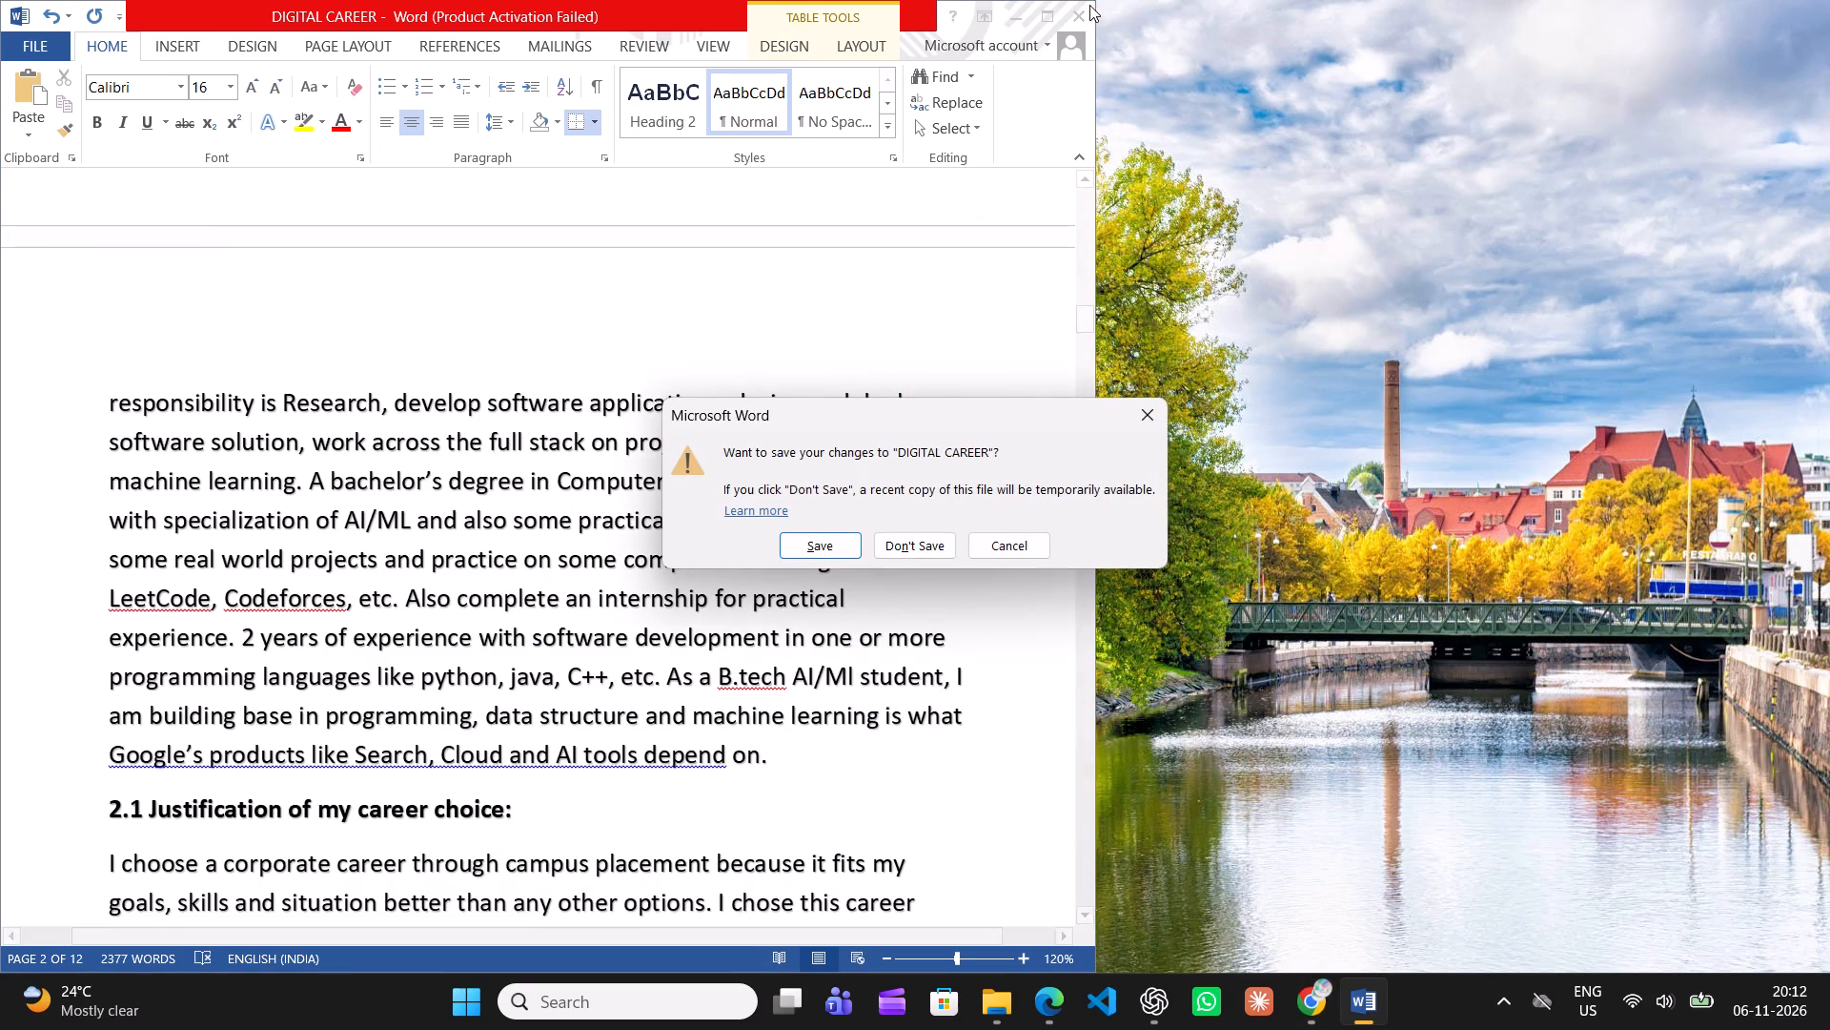
click(819, 533)
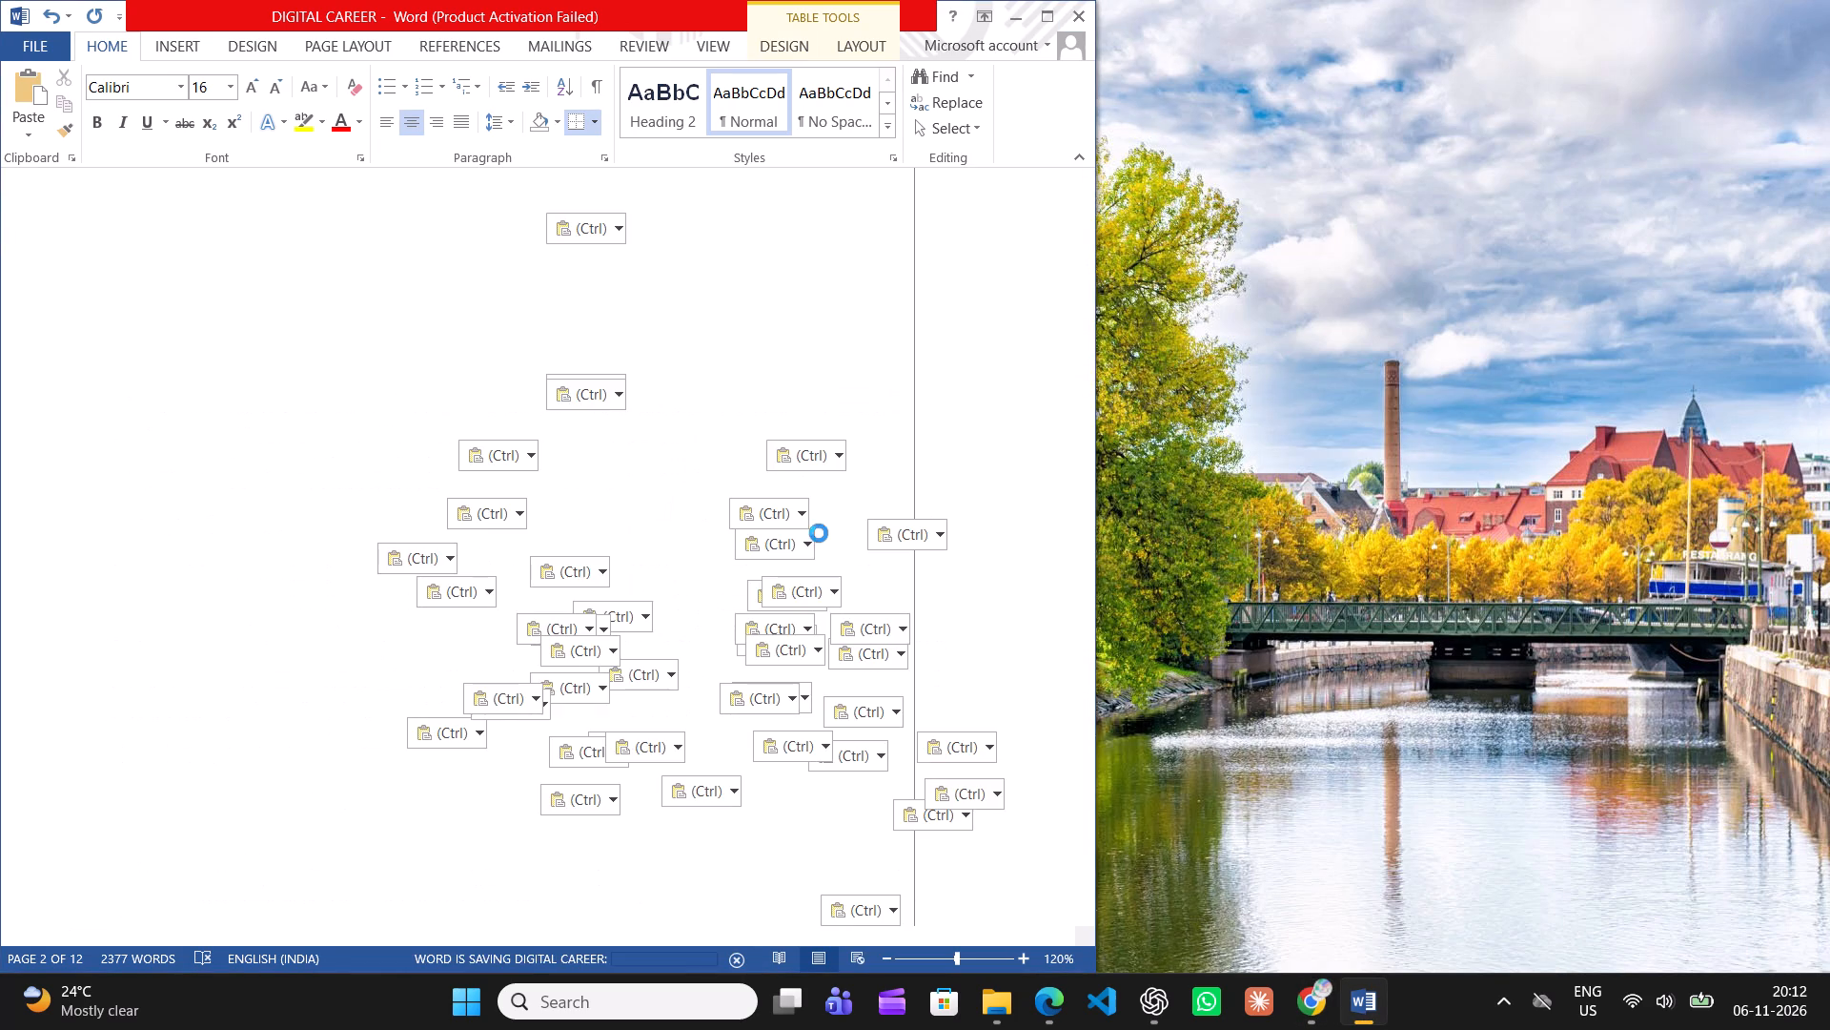
Switch to Chrome, convert DIGITAL CAREER.docx from the Desktop to PDF with iLovePDF, and check its download.
click(1340, 986)
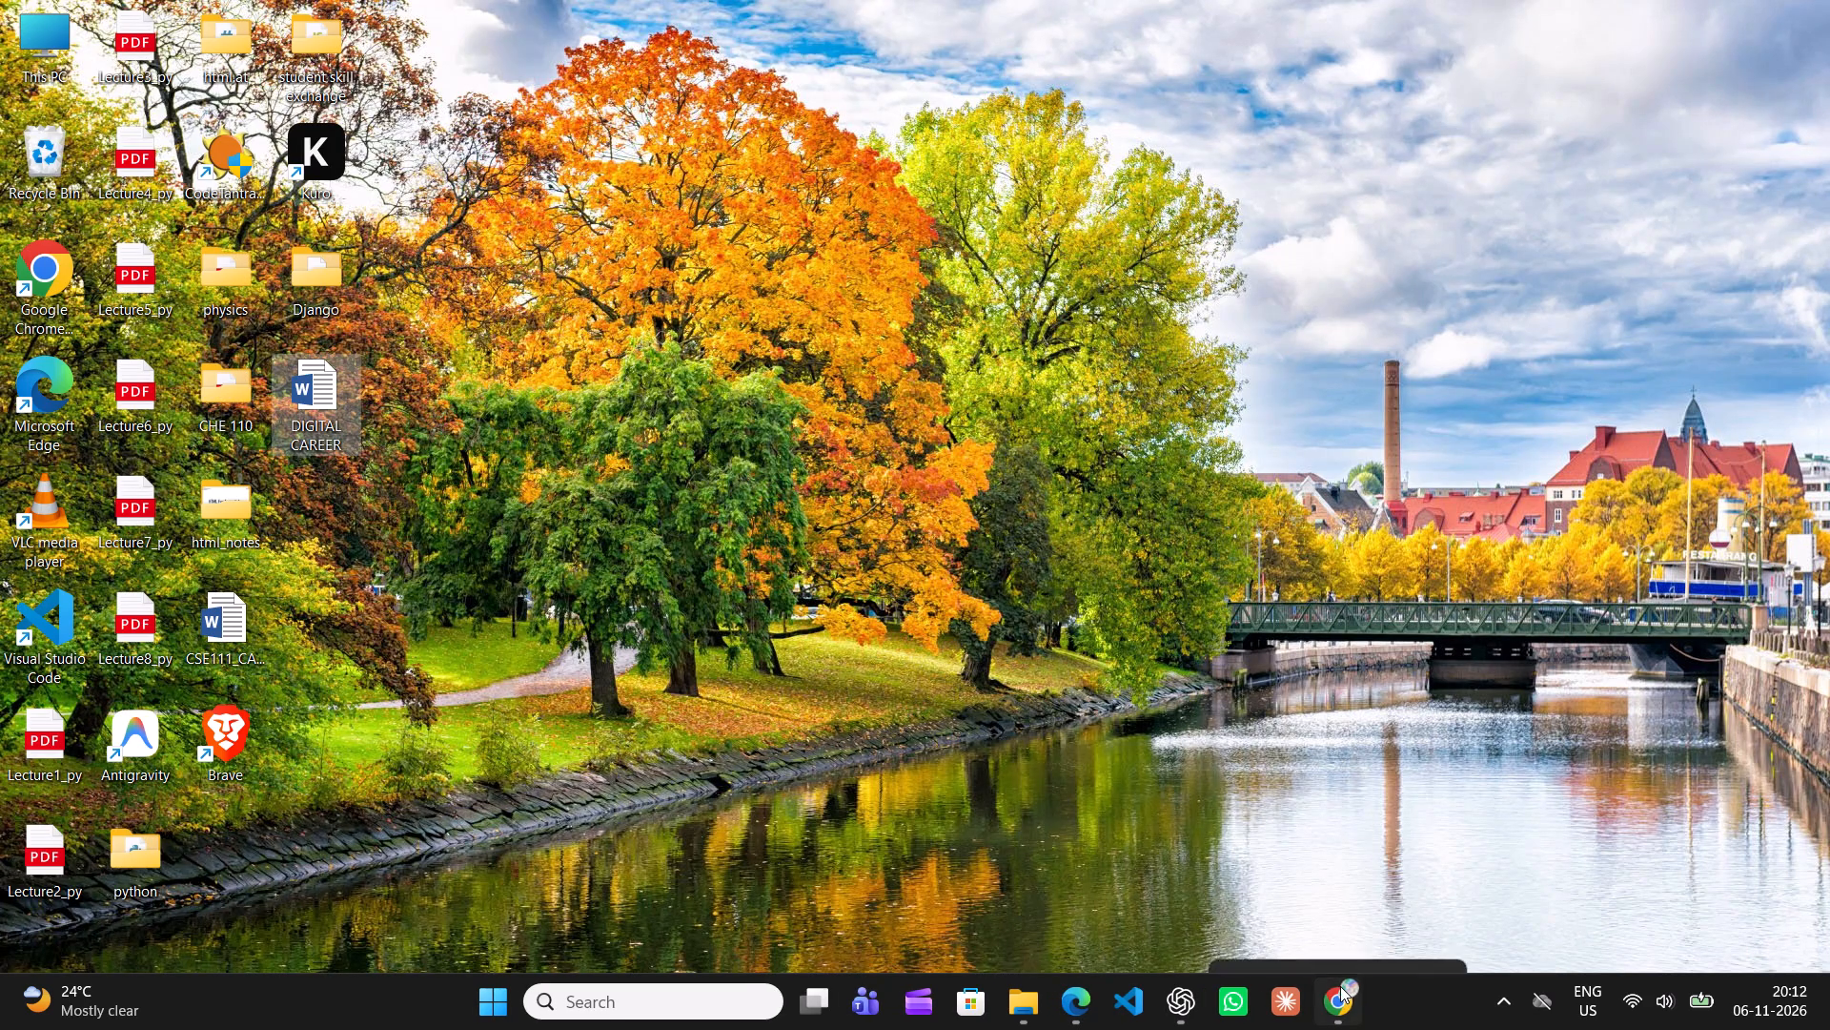
click(925, 443)
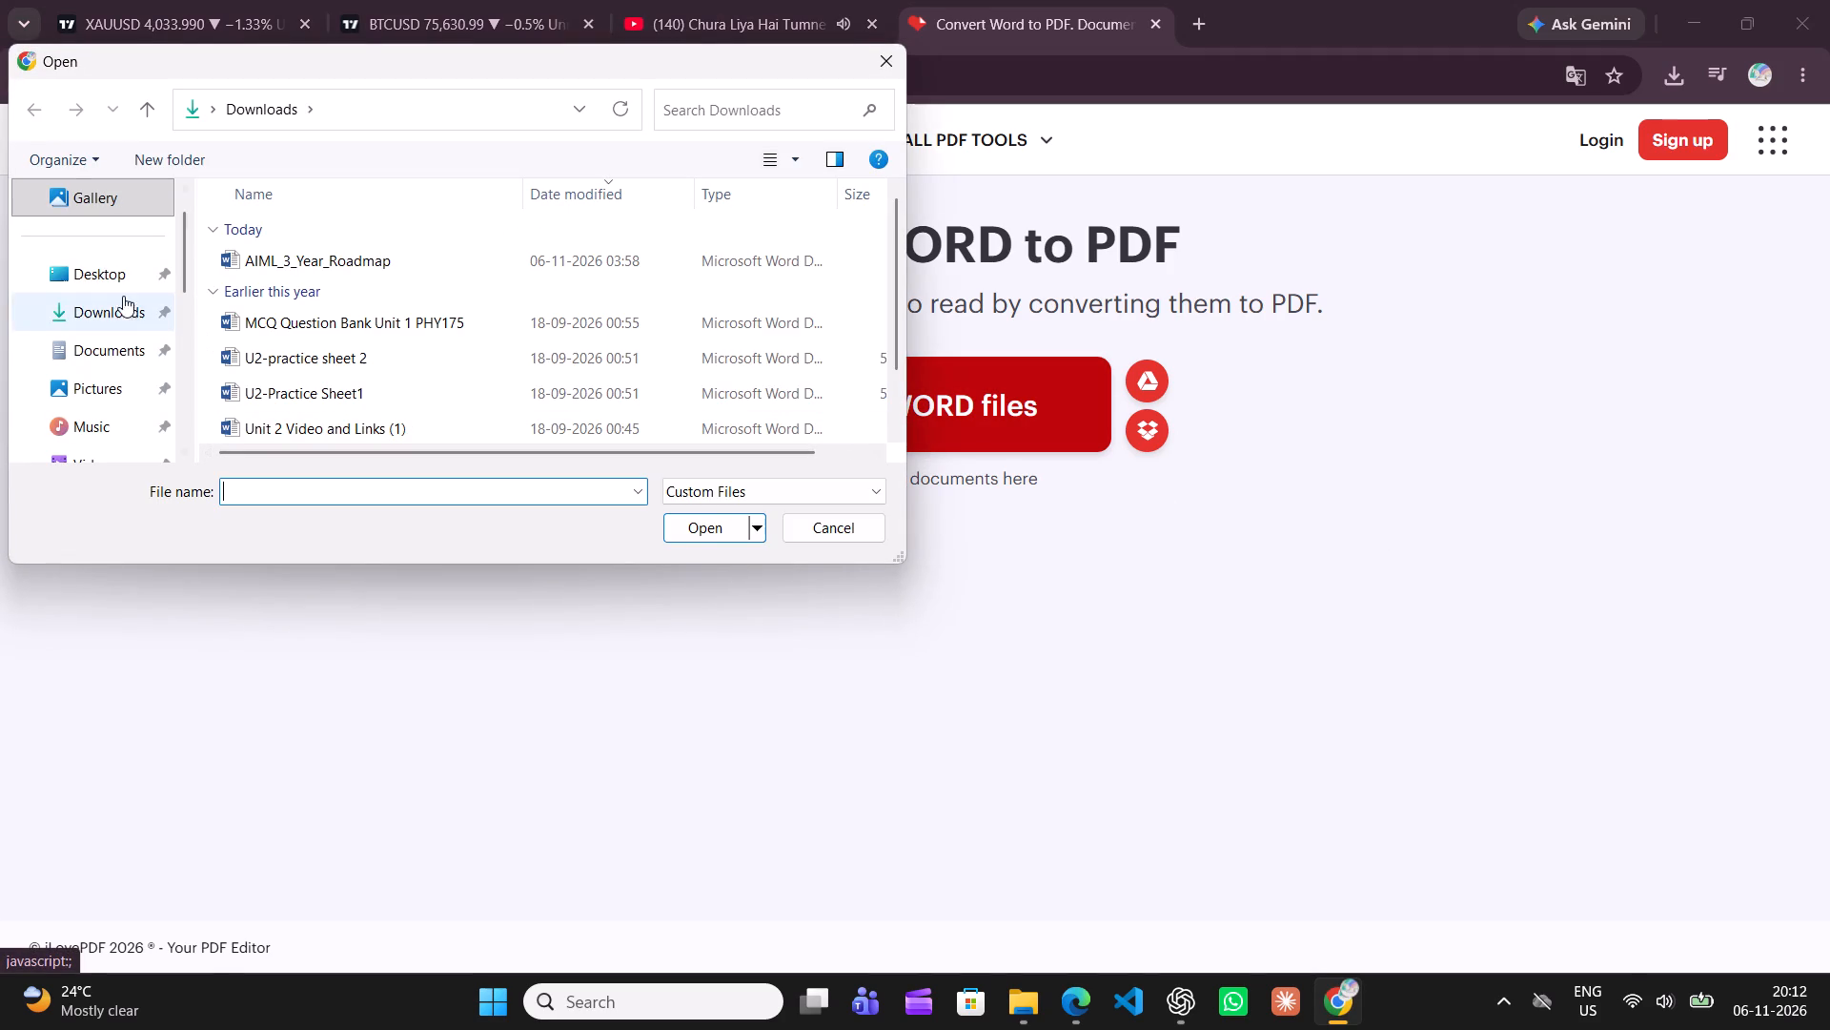
click(91, 272)
scroll(392, 299, down, 1)
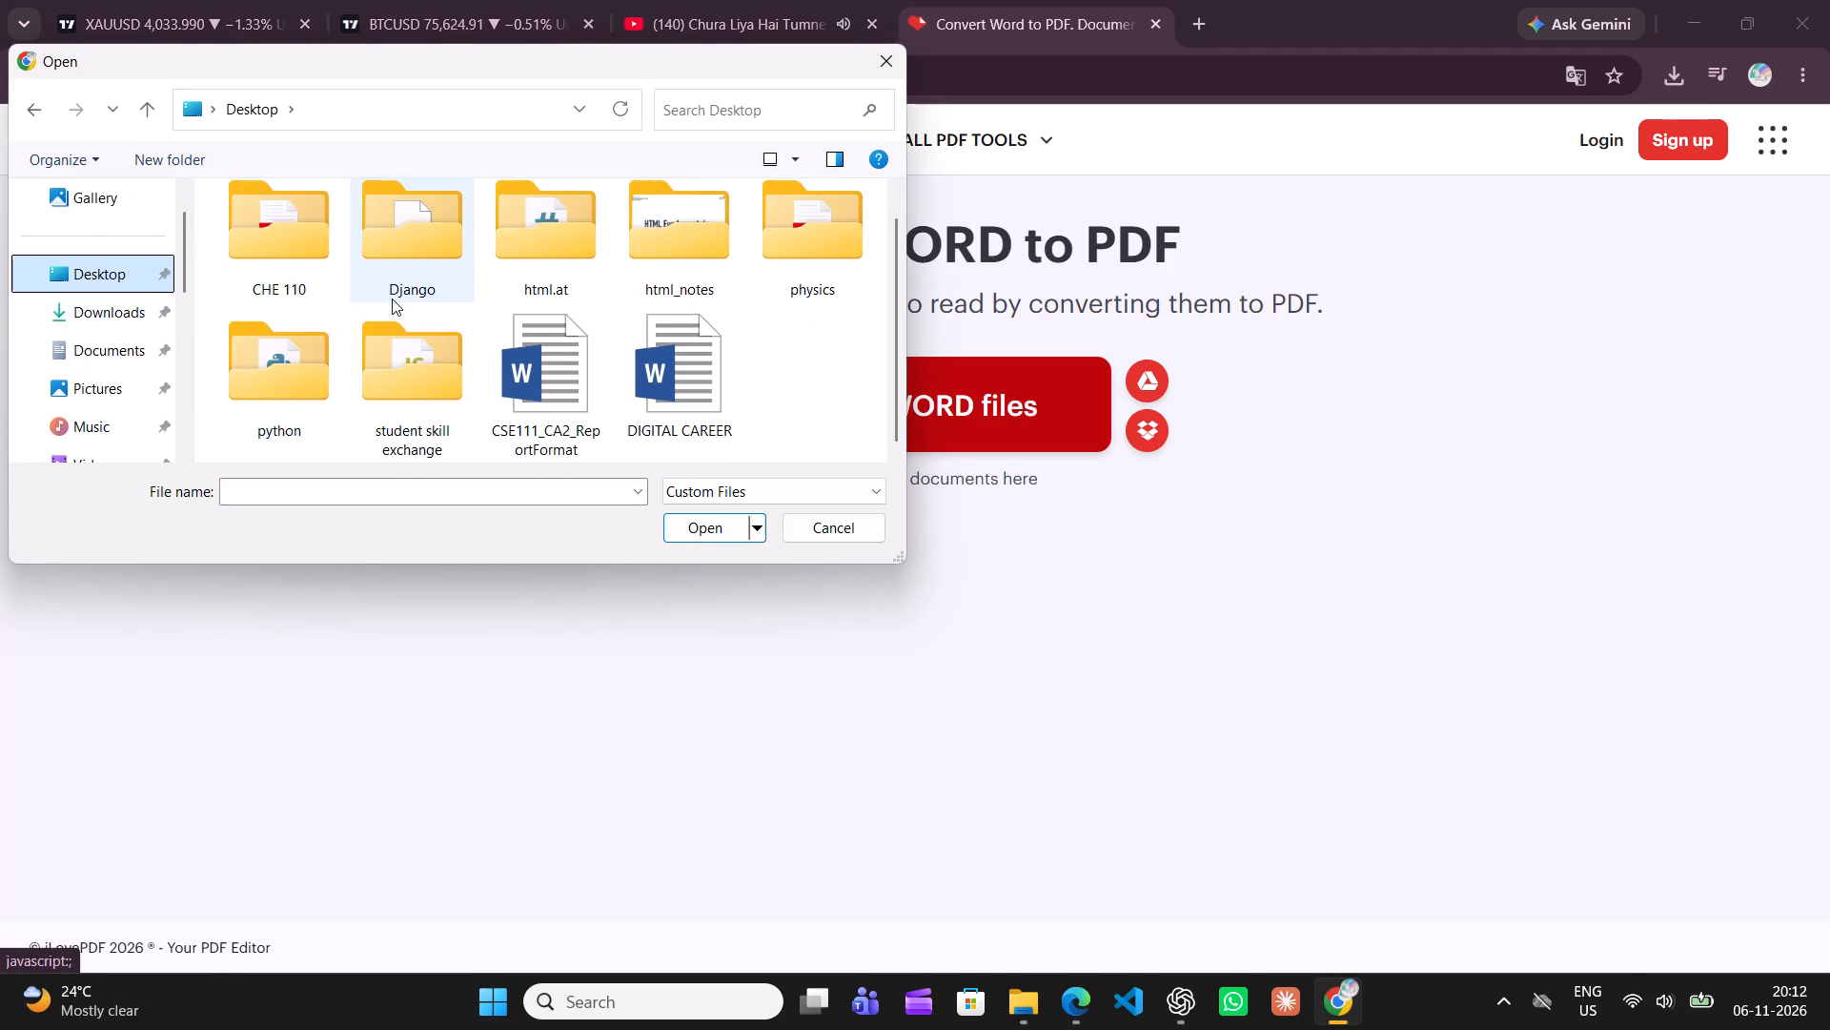
click(686, 327)
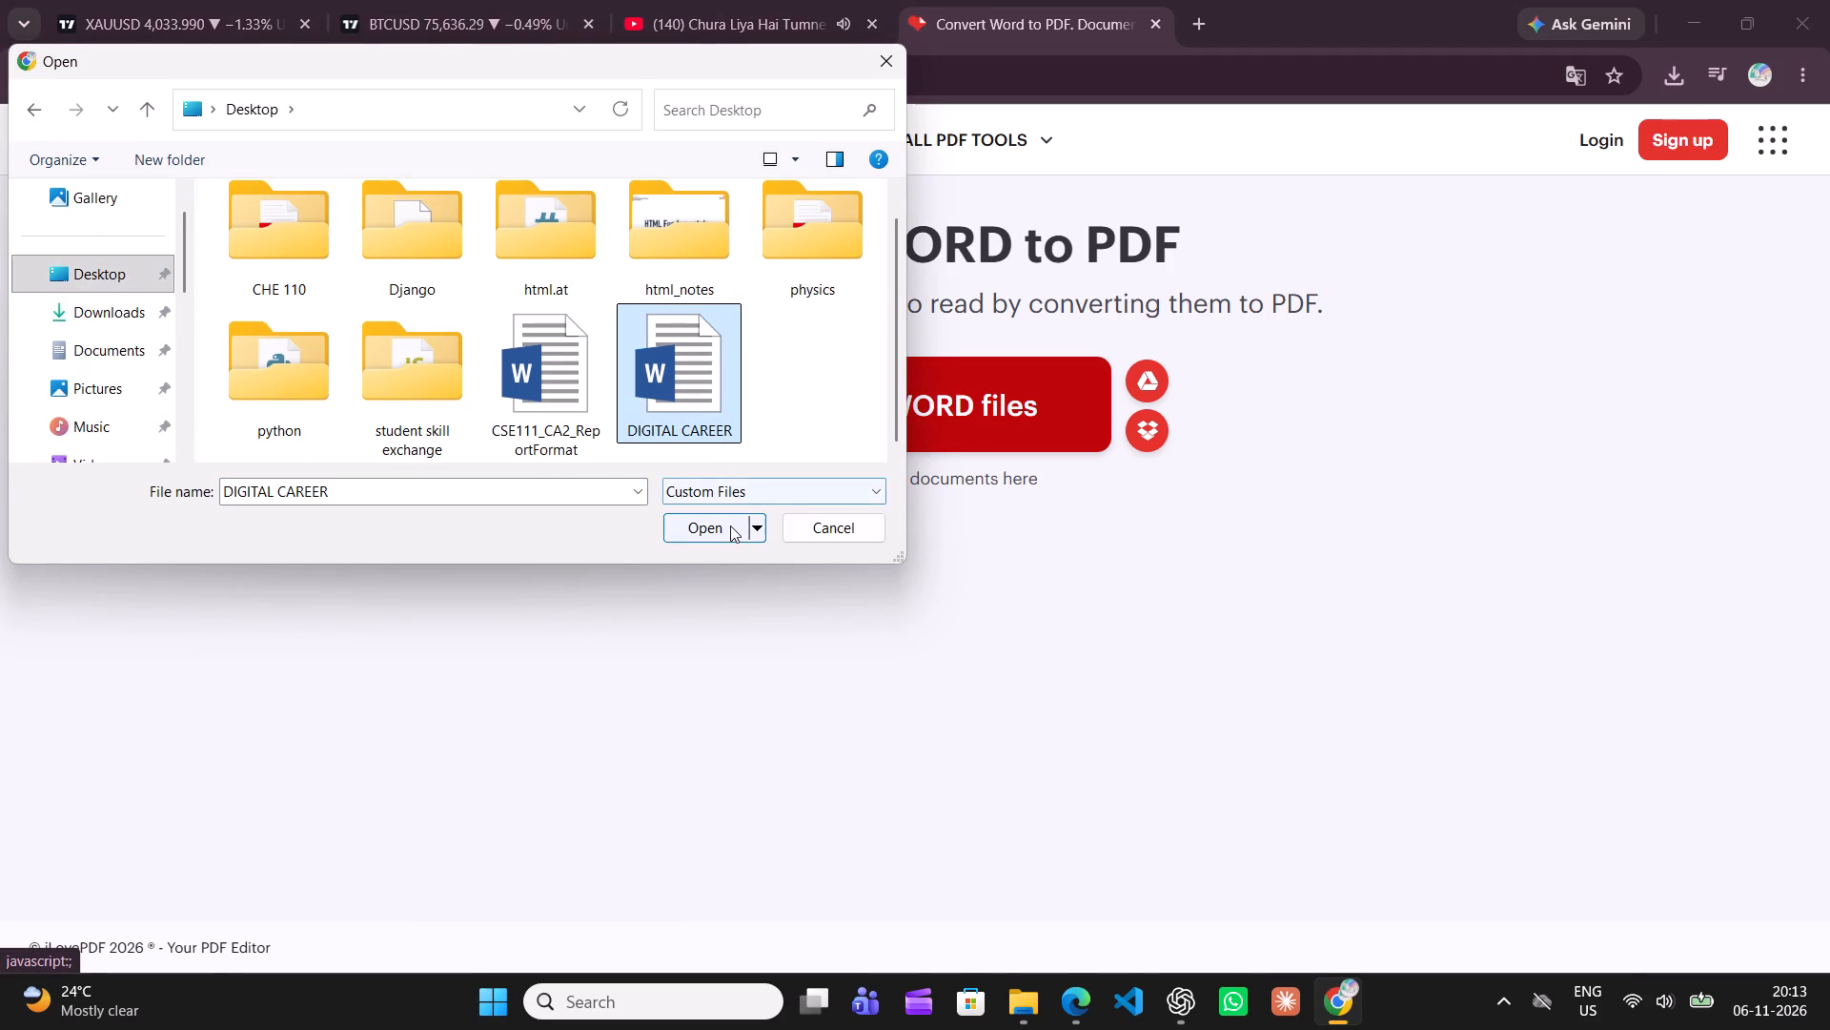
click(730, 525)
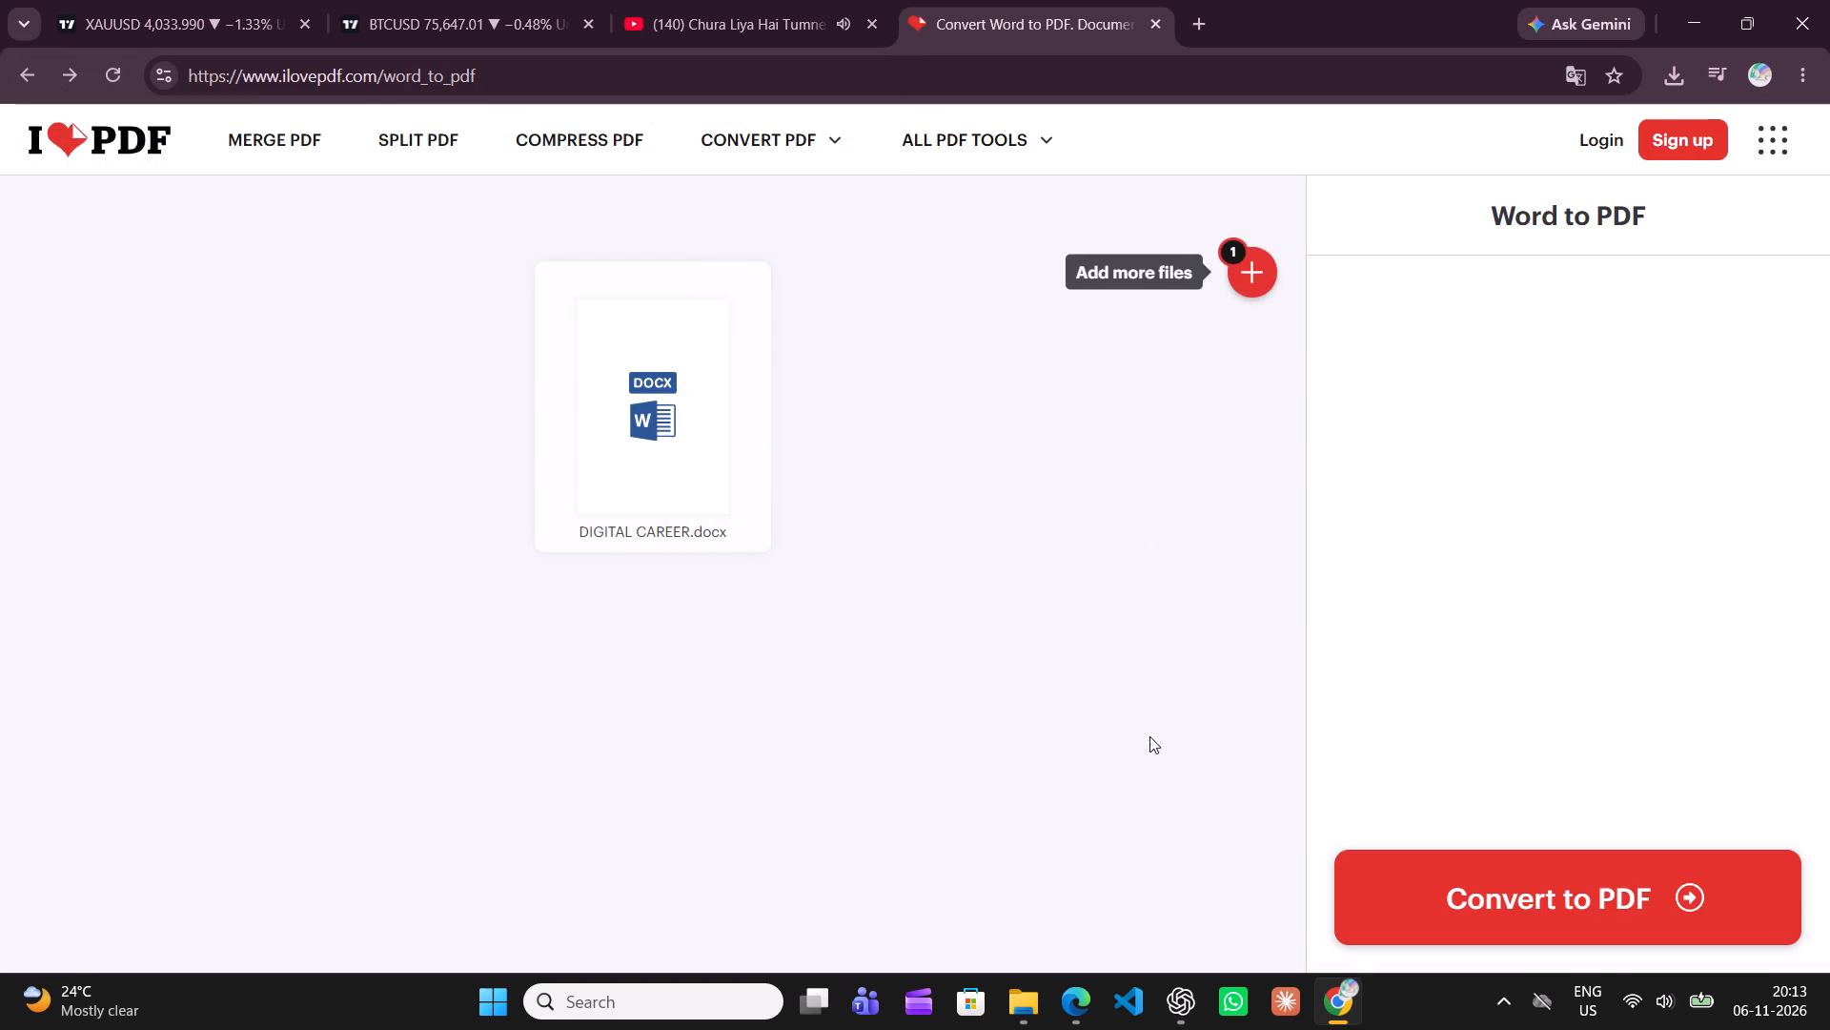
click(1567, 890)
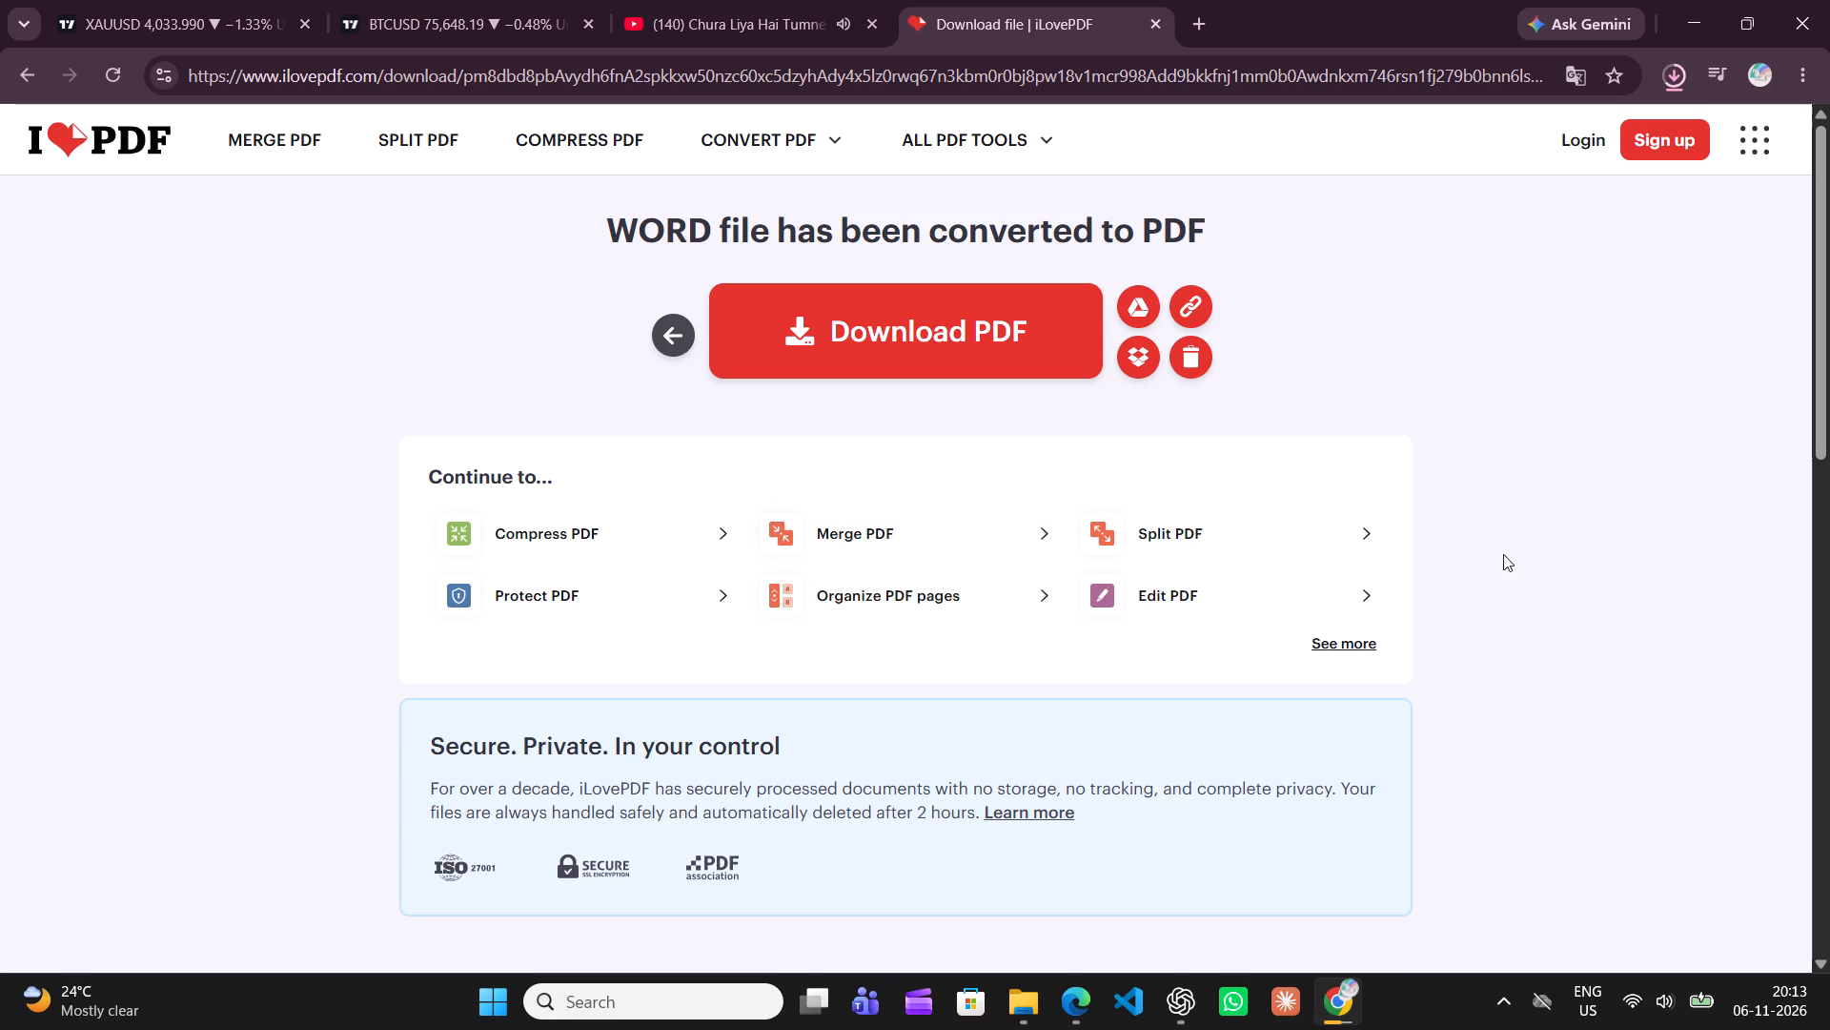
click(1681, 77)
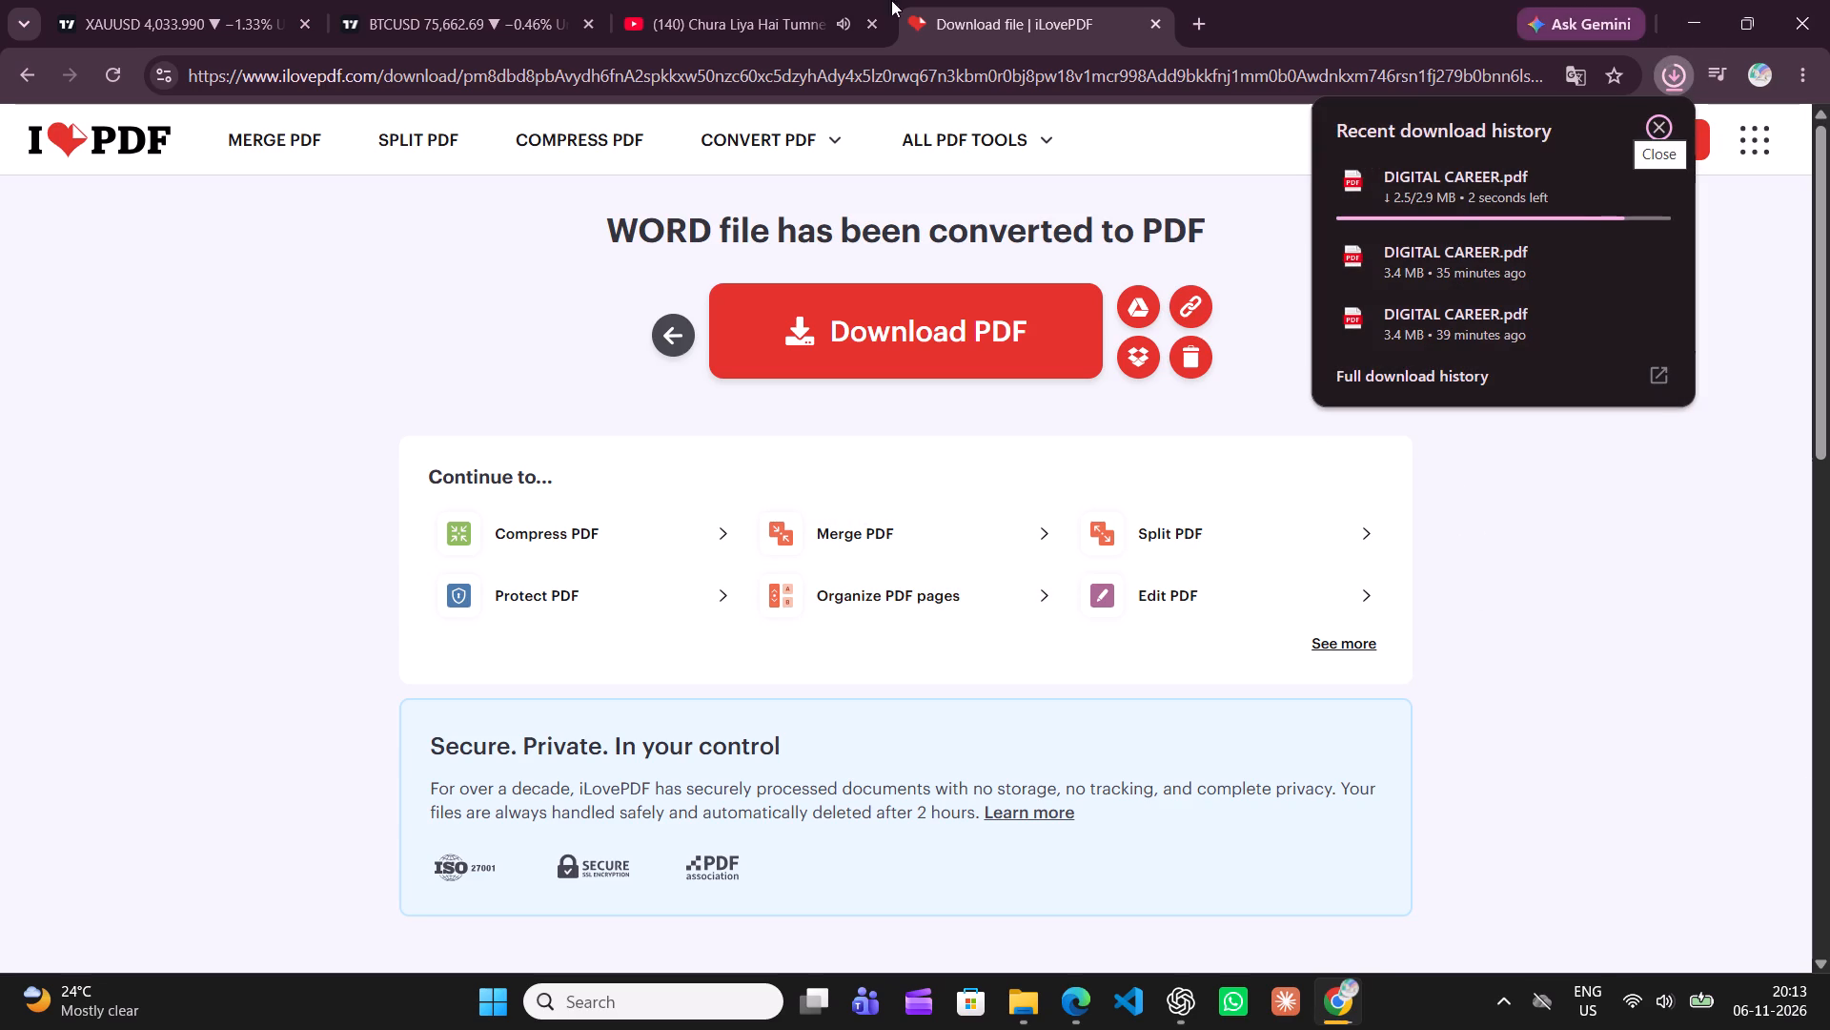
Play Bol Kaffara Kya Hoga from the Hindi film music mix on YouTube.
click(726, 3)
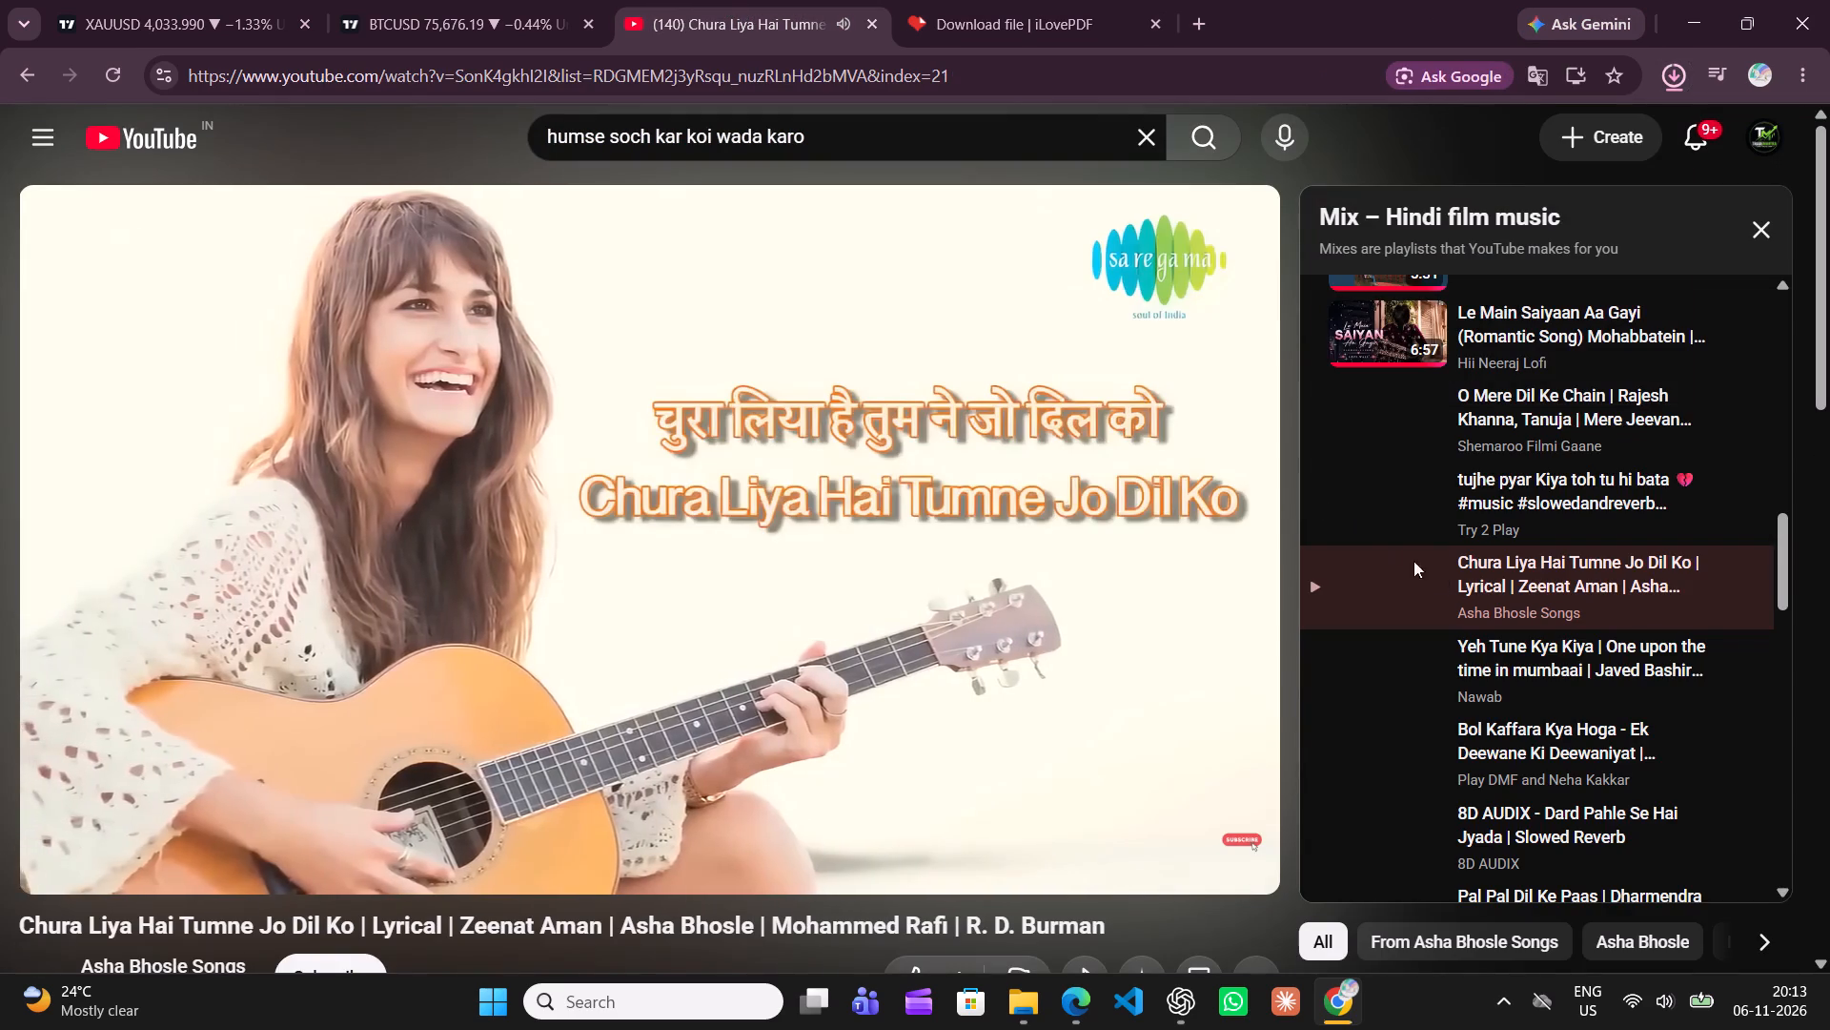
scroll(1509, 580, down, 1)
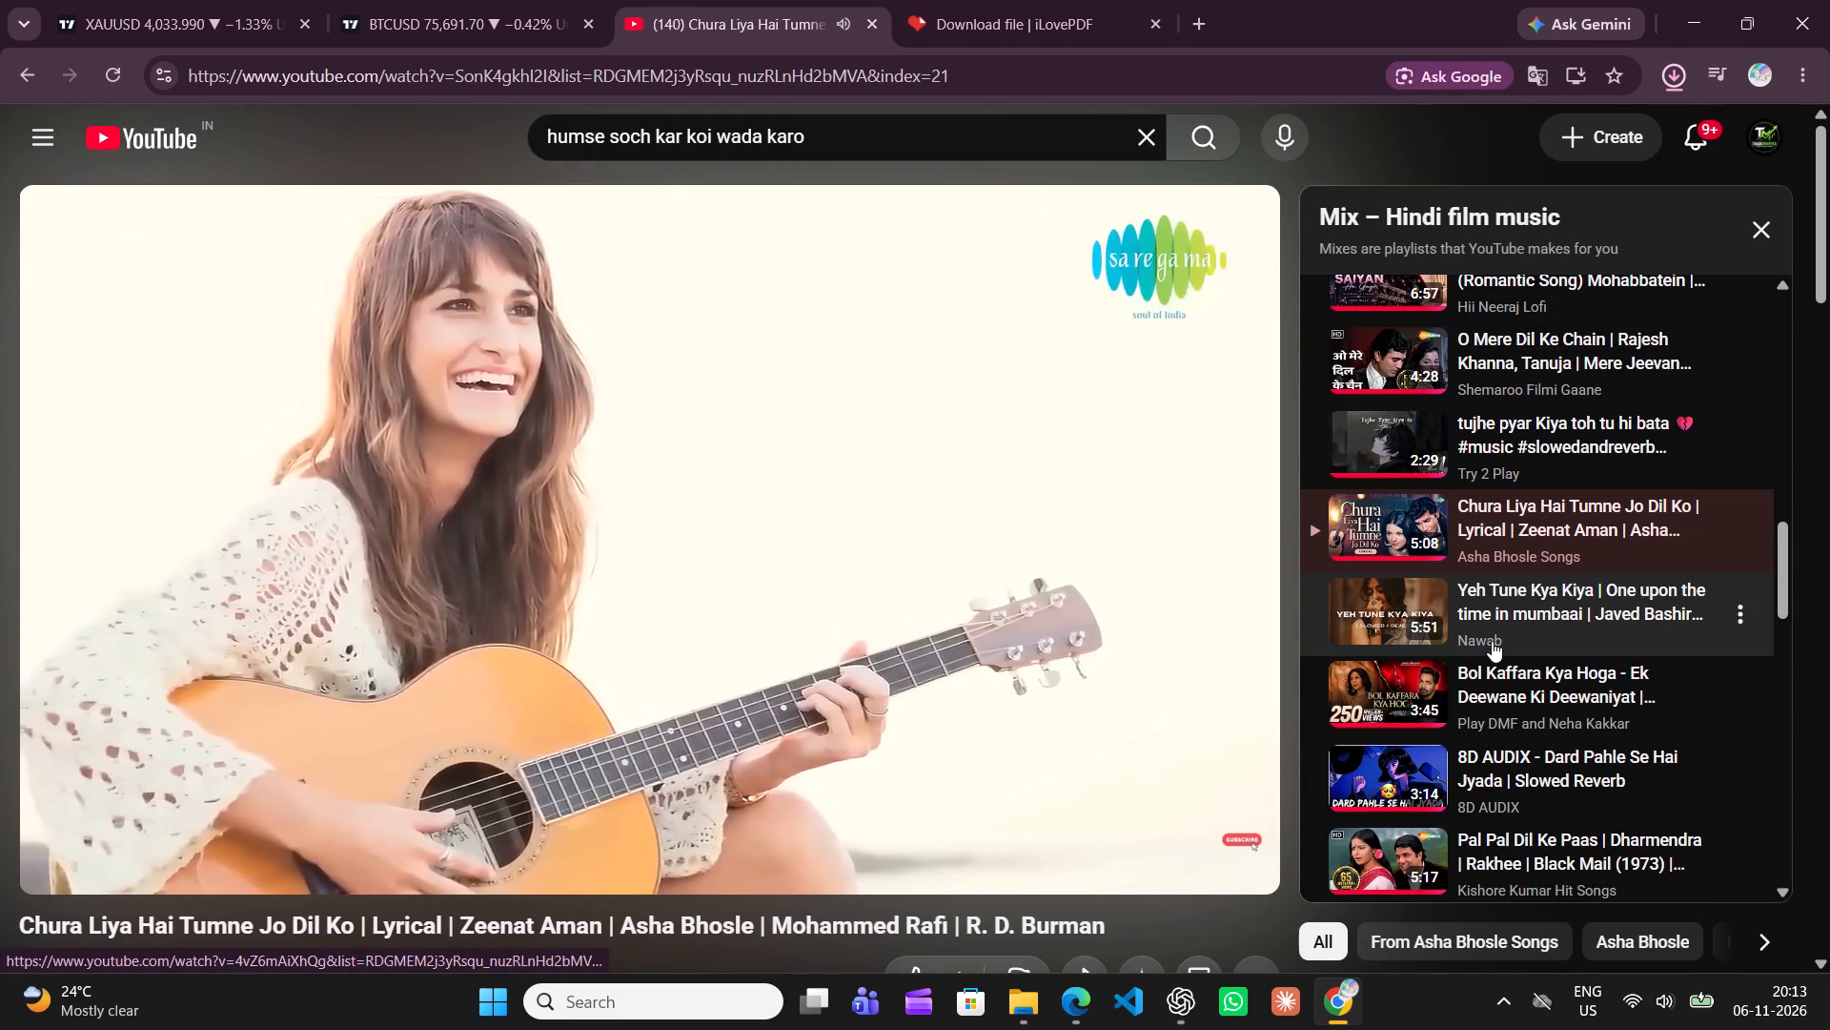
scroll(1492, 641, down, 1)
click(1492, 603)
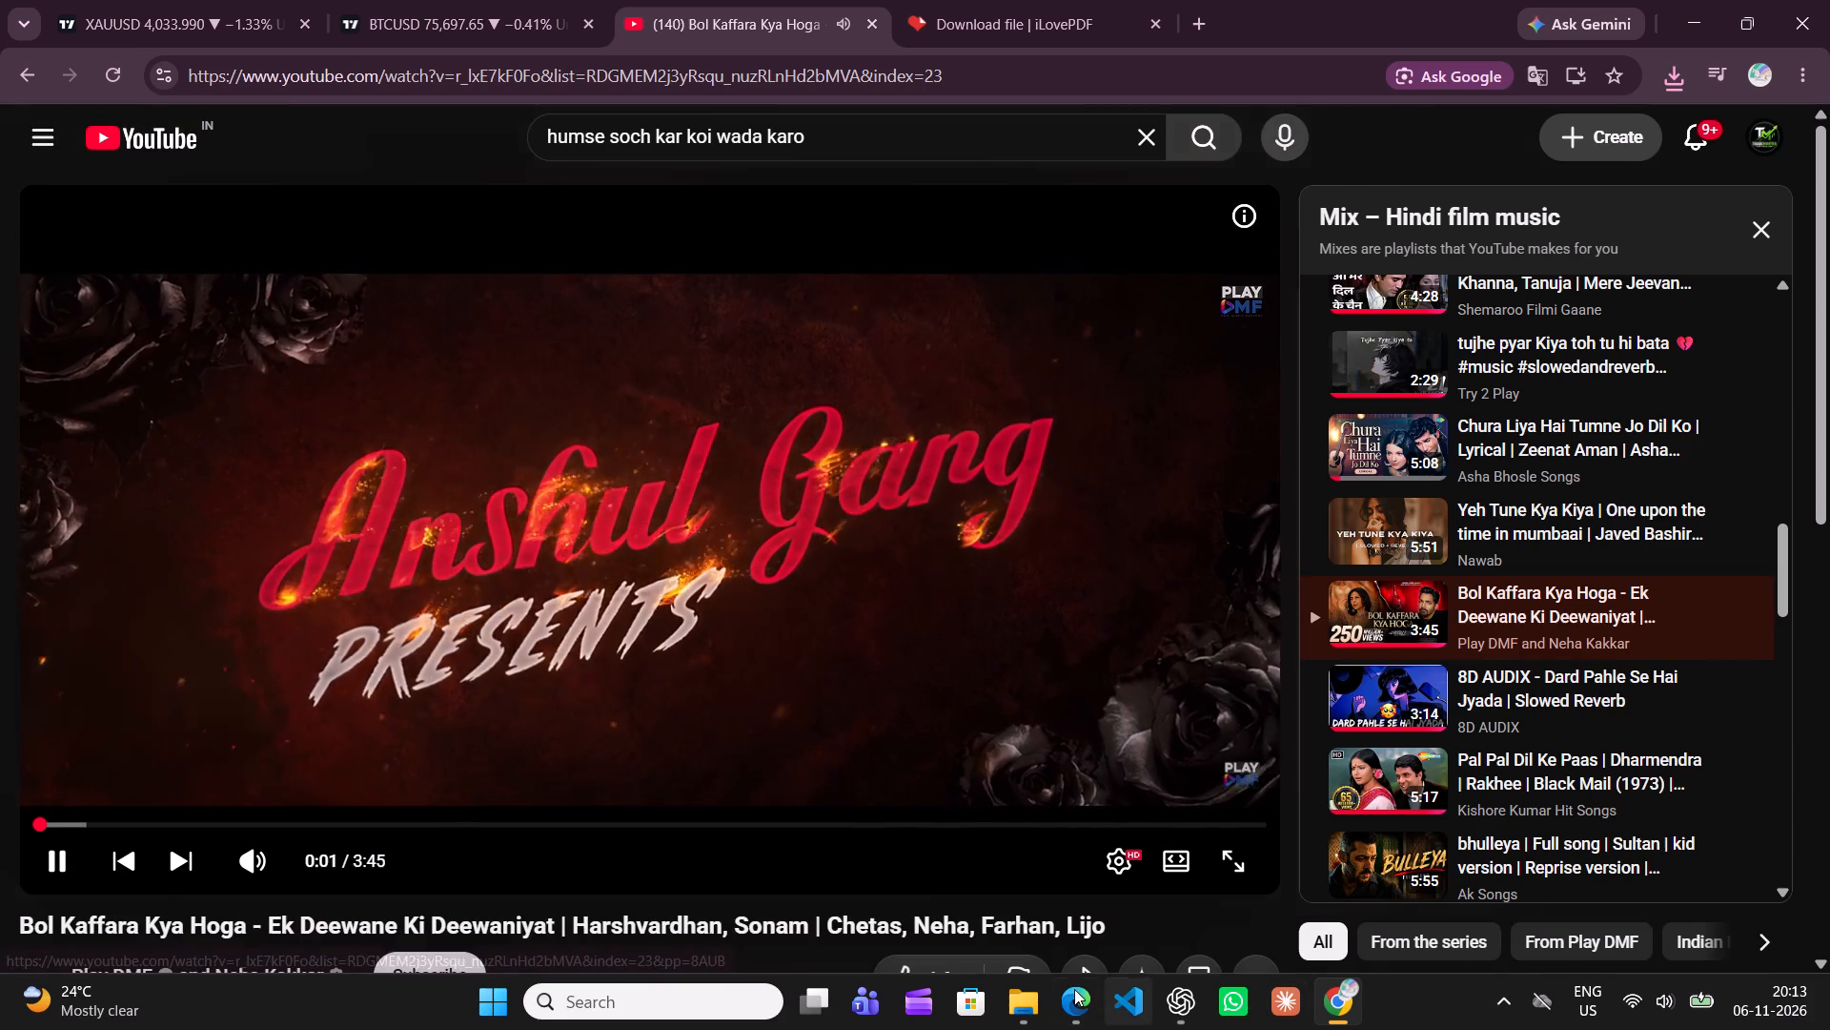
Open the new DIGITAL CAREER PDF from the Downloads folder and examine its pages, especially the Professional Digital Profile section's layout.
click(1025, 1001)
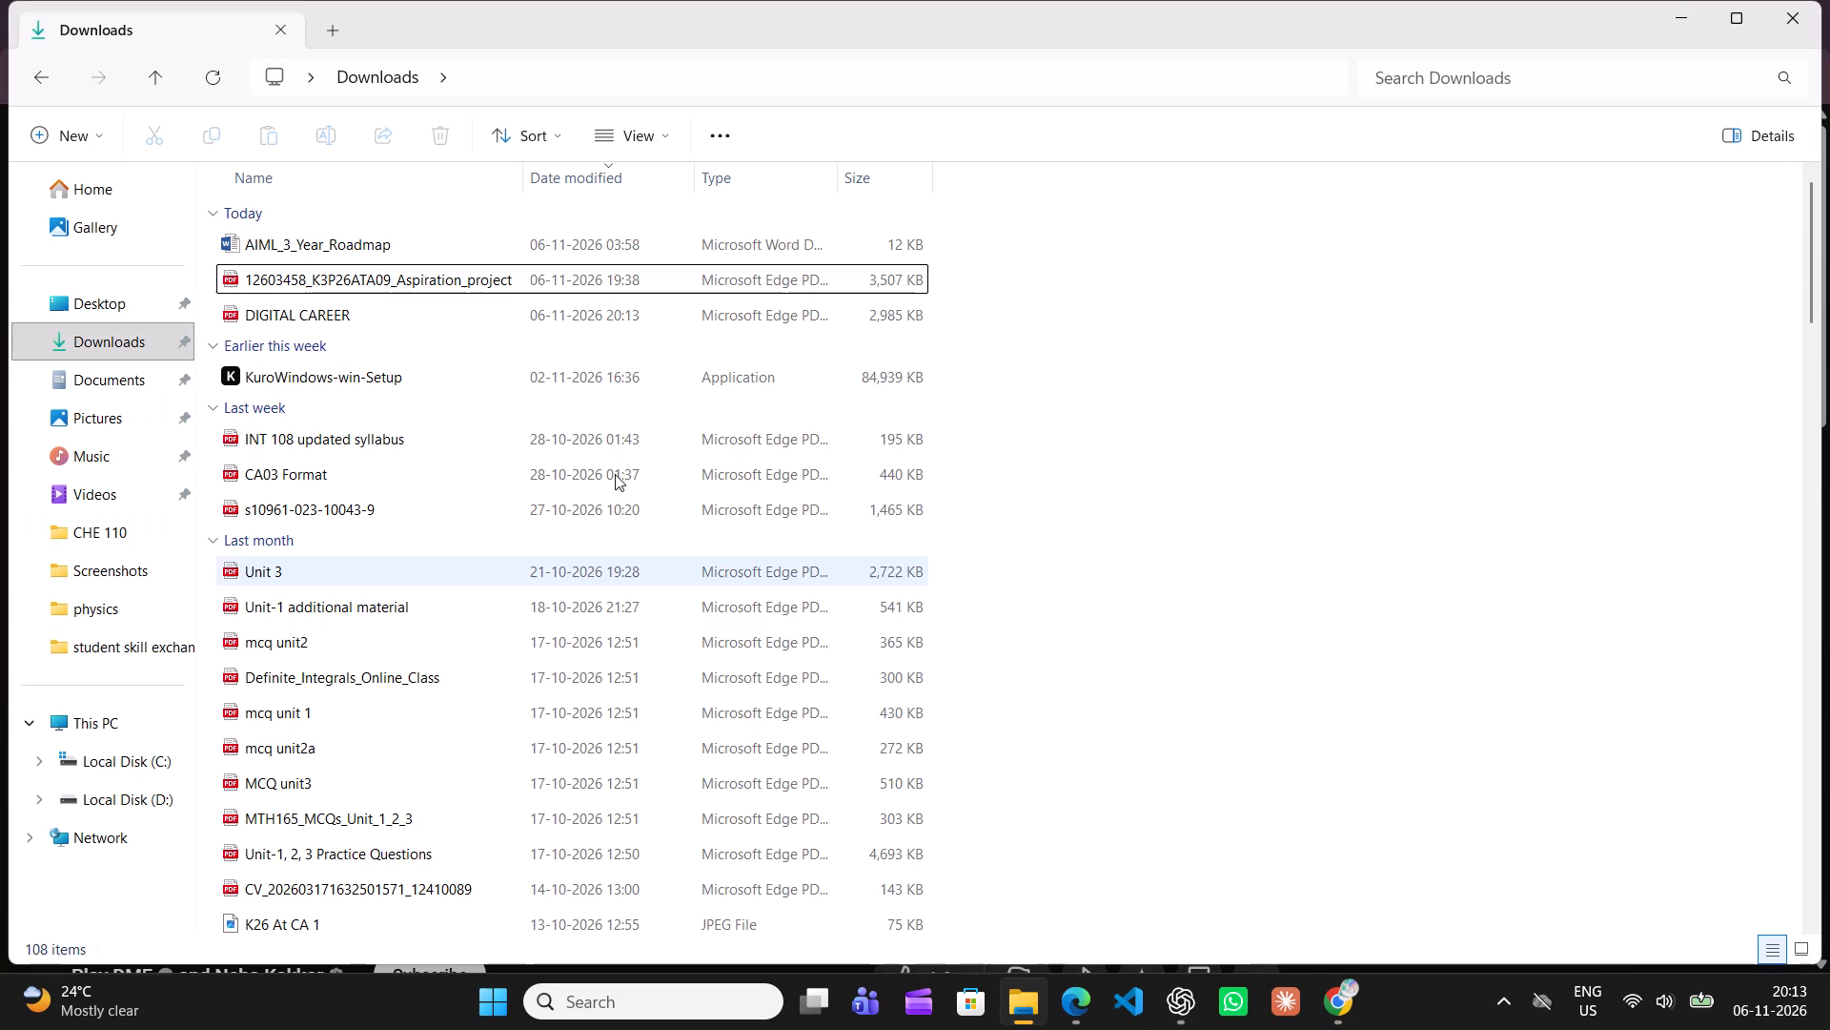
double_click(394, 319)
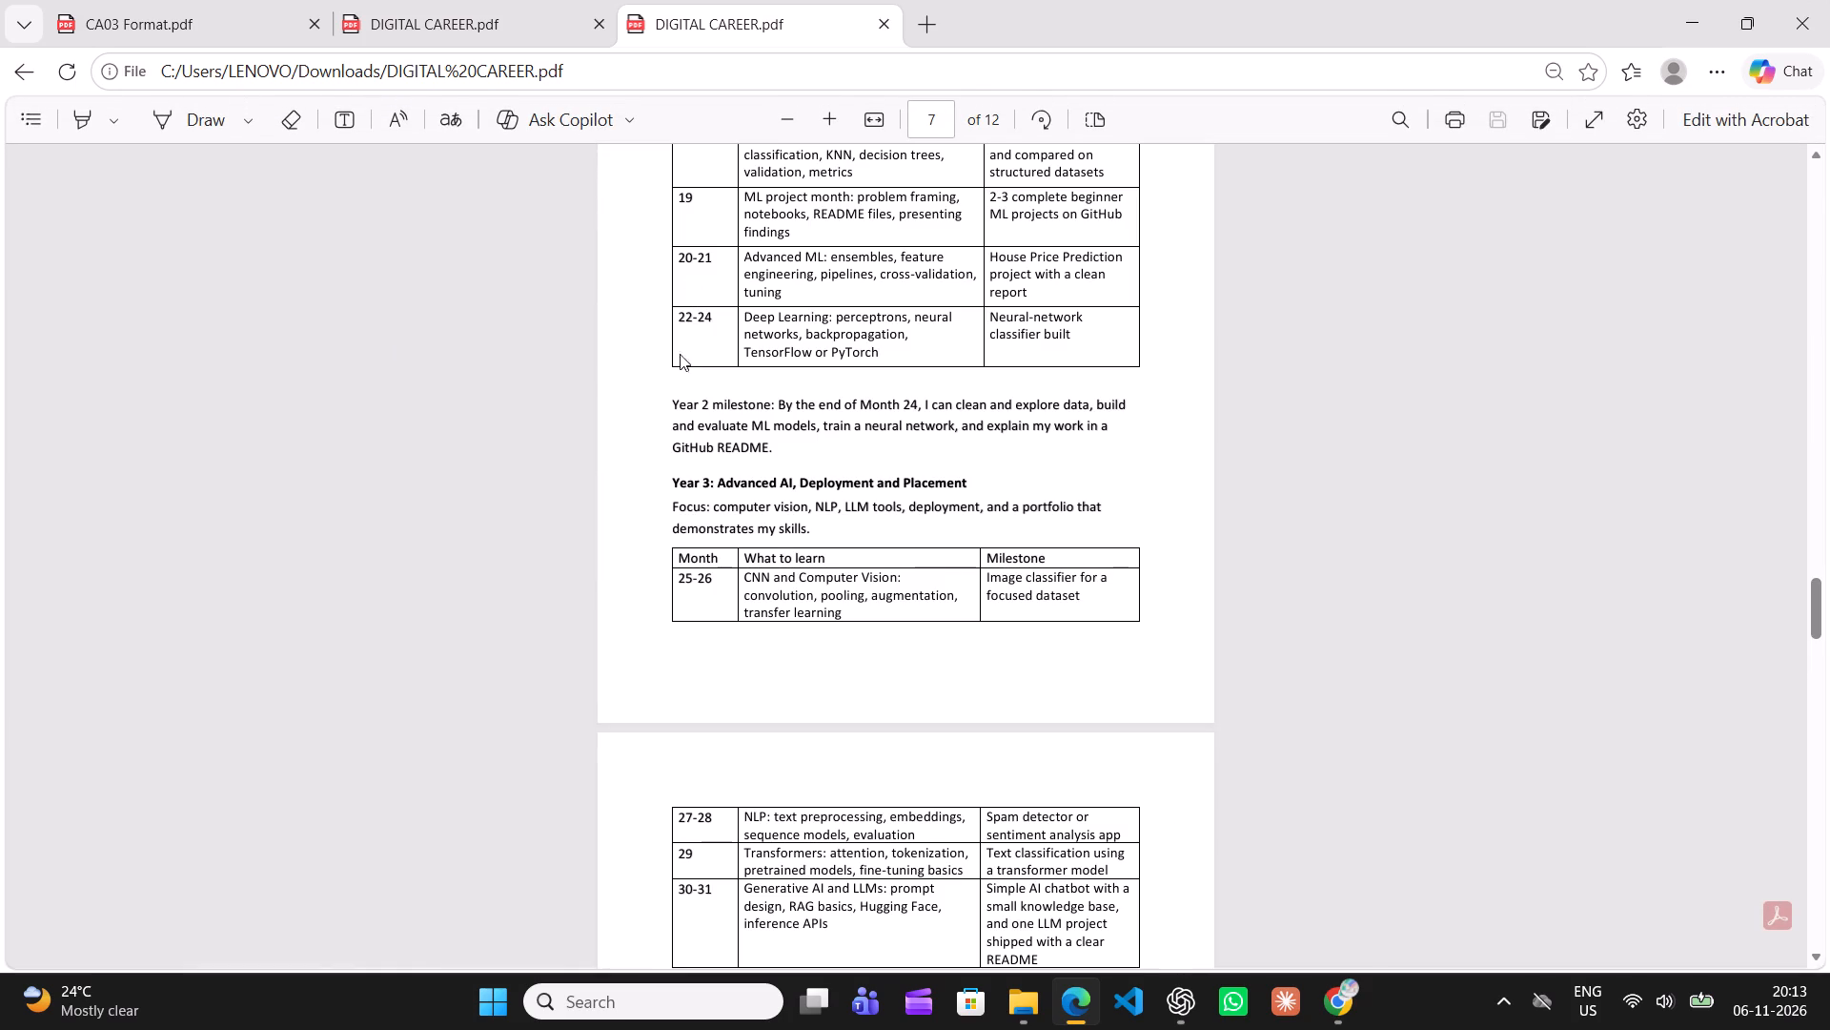
scroll(669, 401, down, 2)
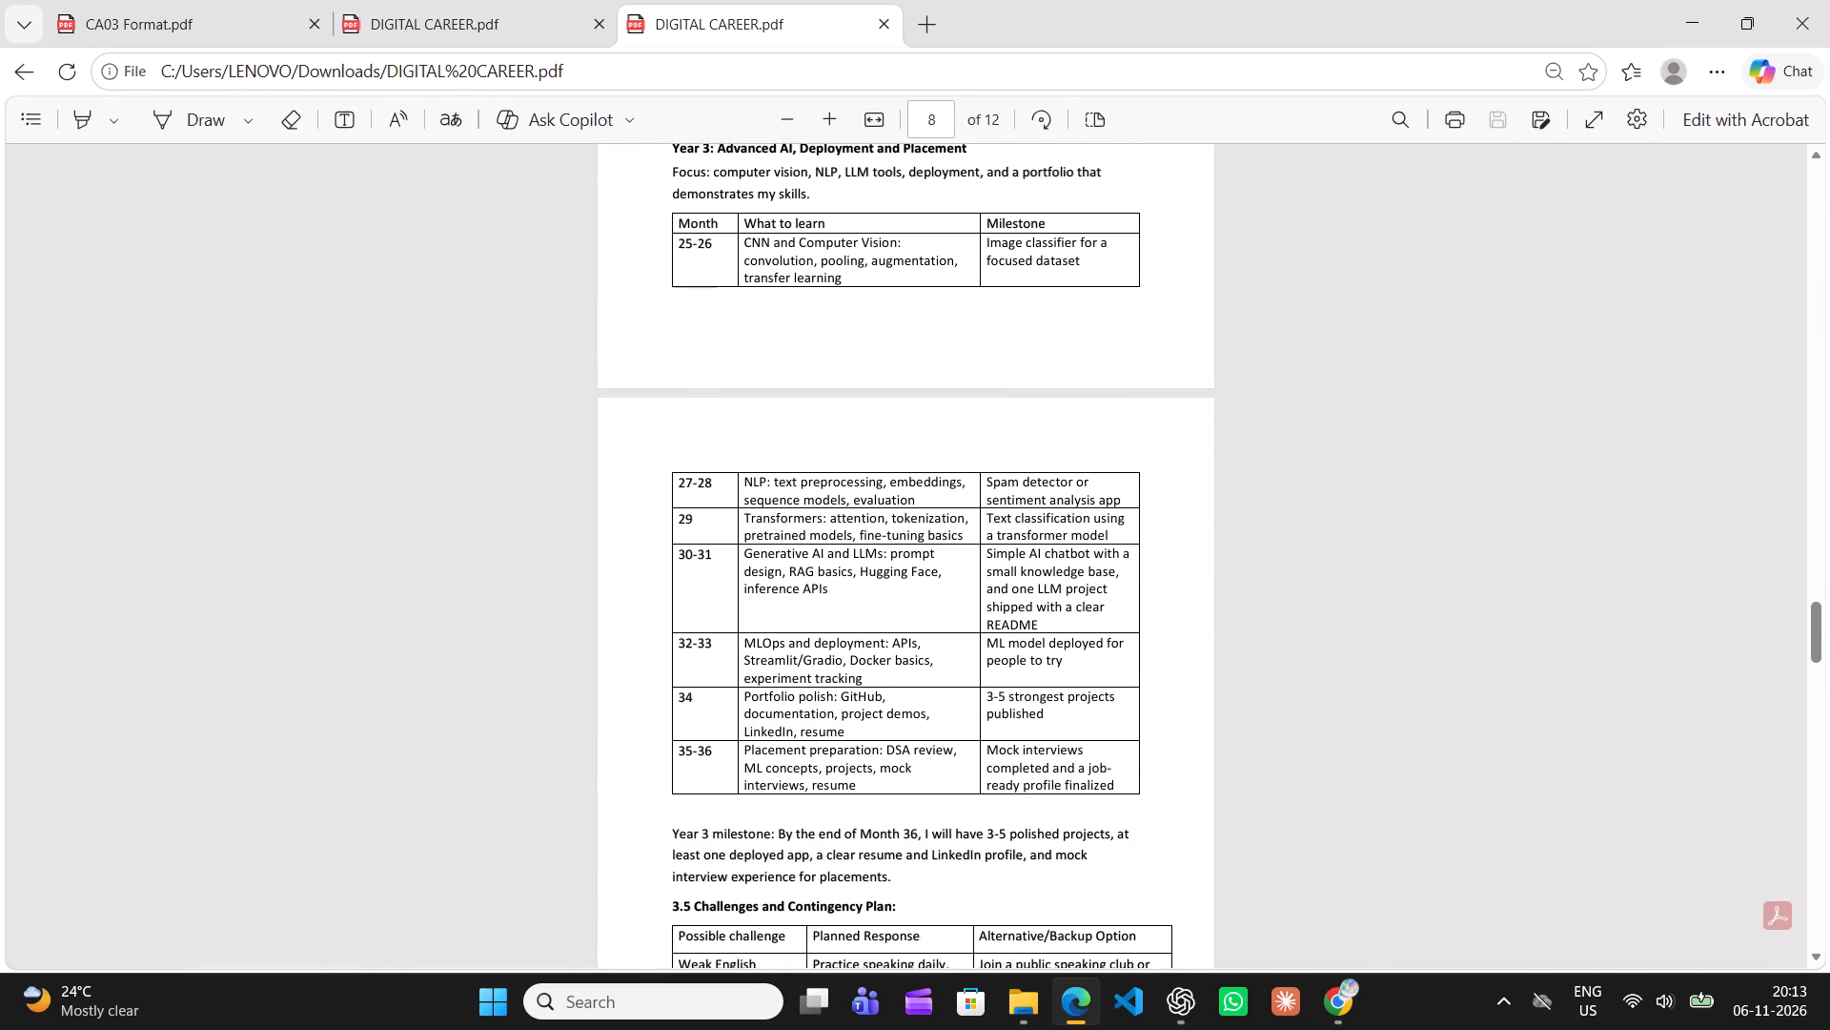
scroll(669, 401, down, 6)
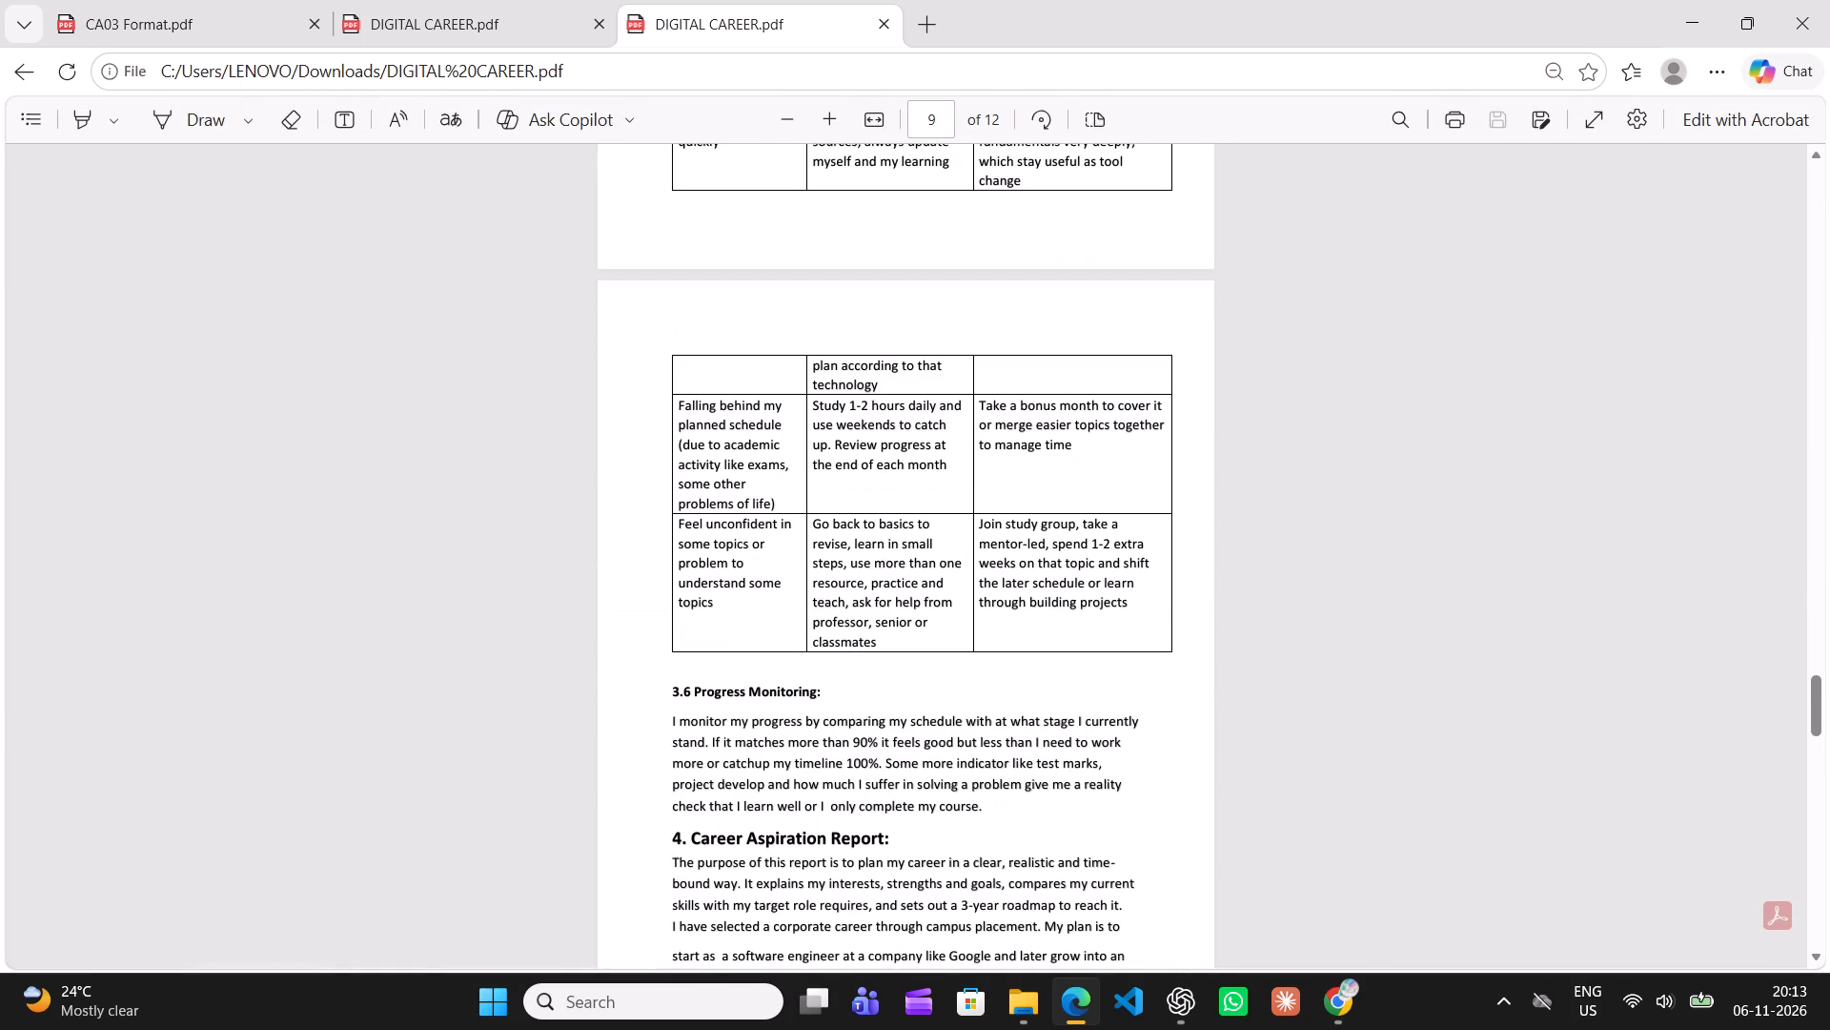
scroll(669, 401, down, 7)
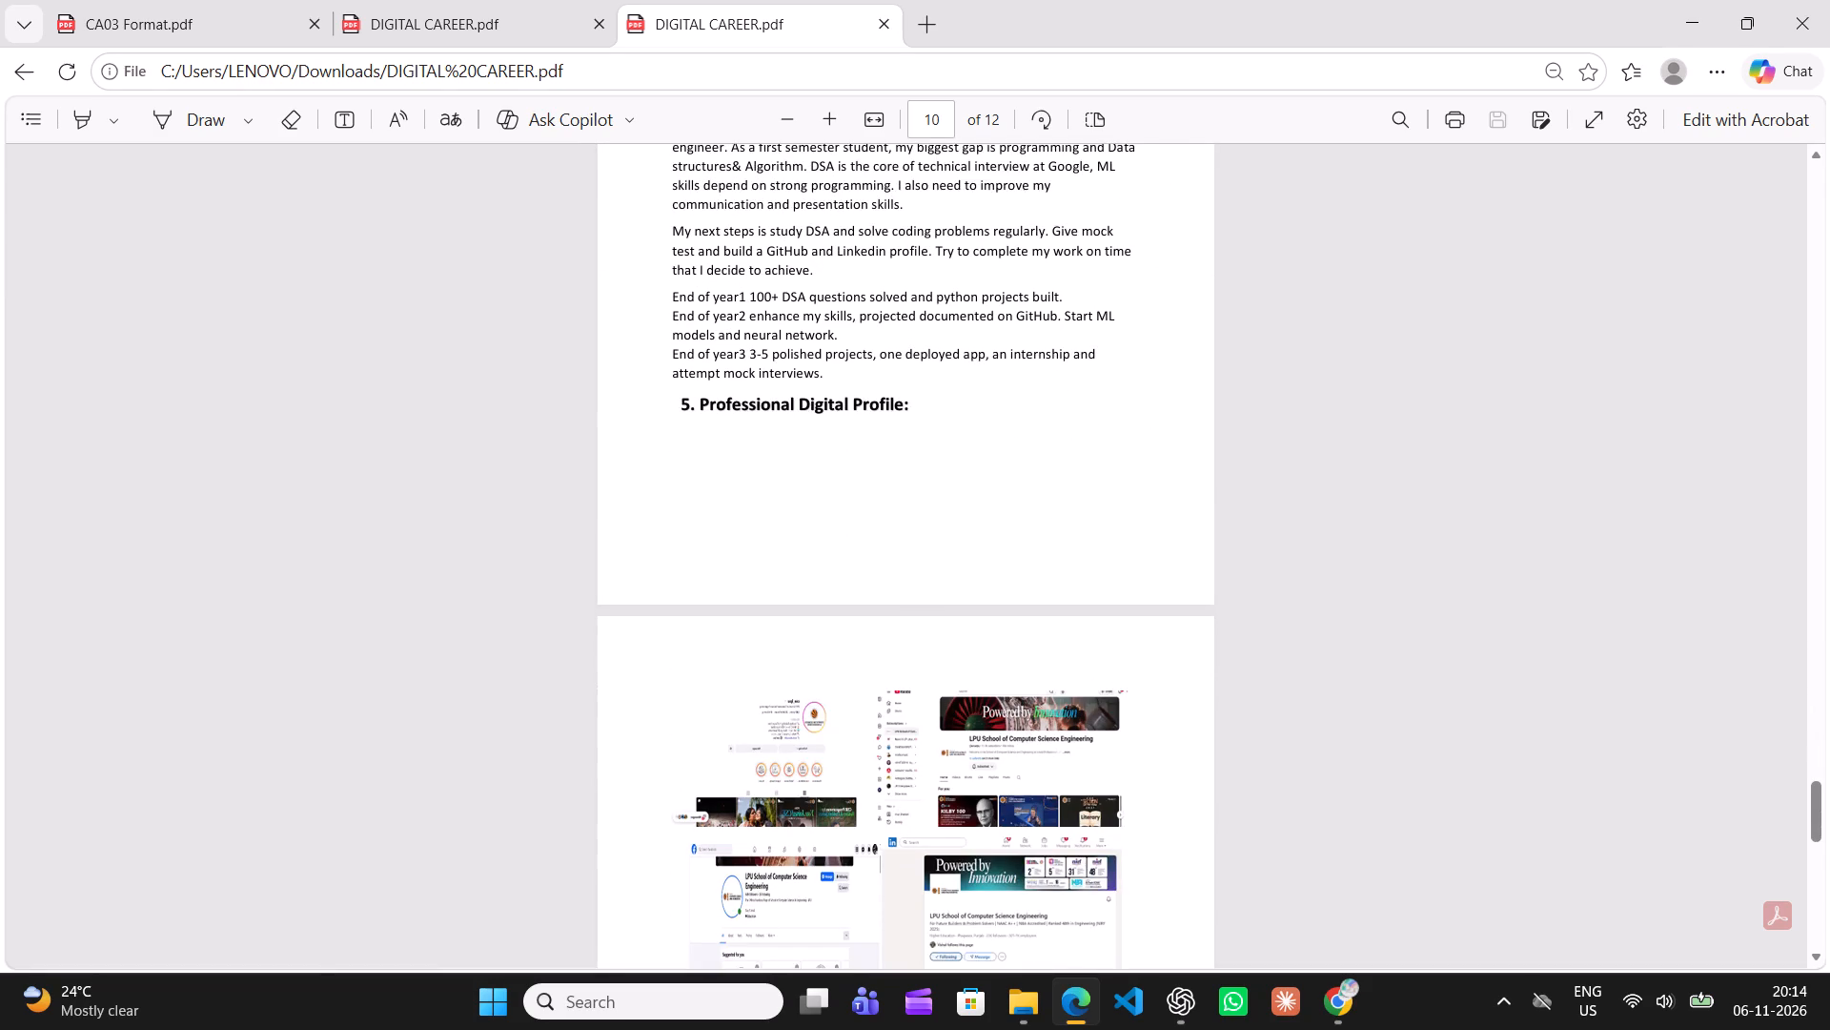
scroll(669, 401, down, 3)
scroll(669, 401, up, 2)
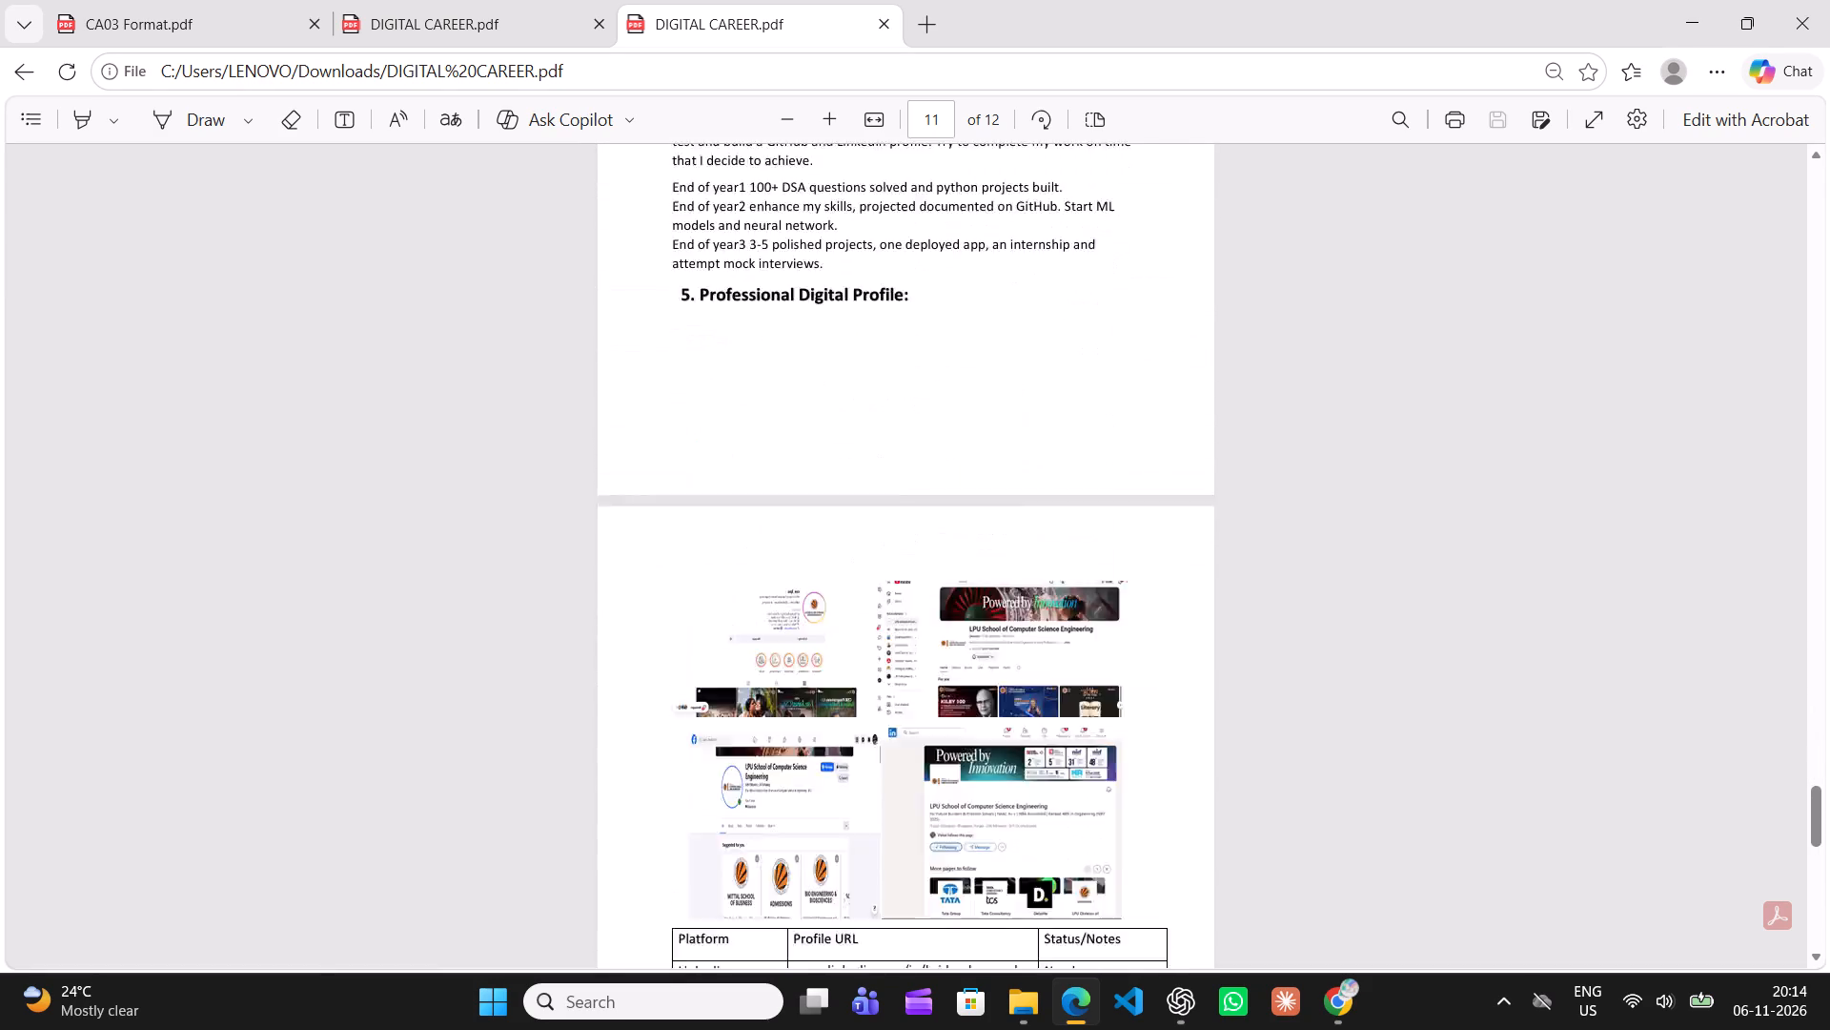
scroll(669, 401, up, 2)
scroll(669, 401, down, 1)
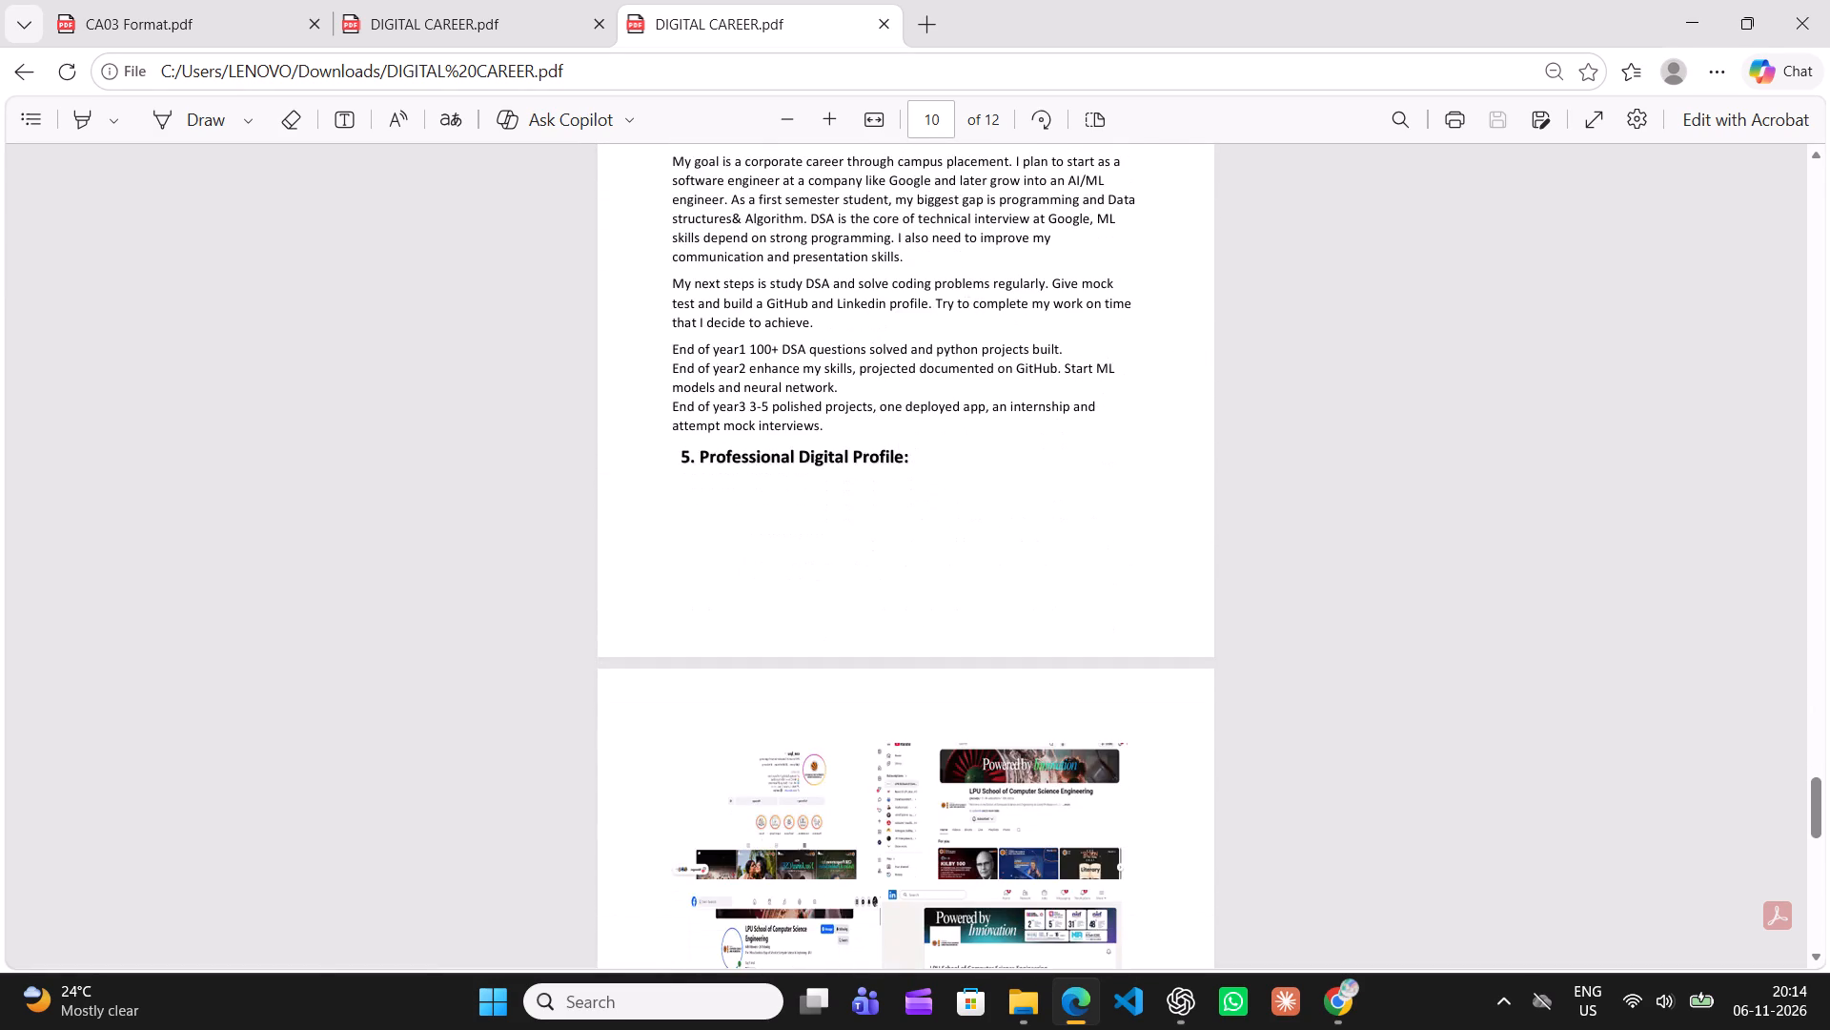
scroll(669, 401, up, 12)
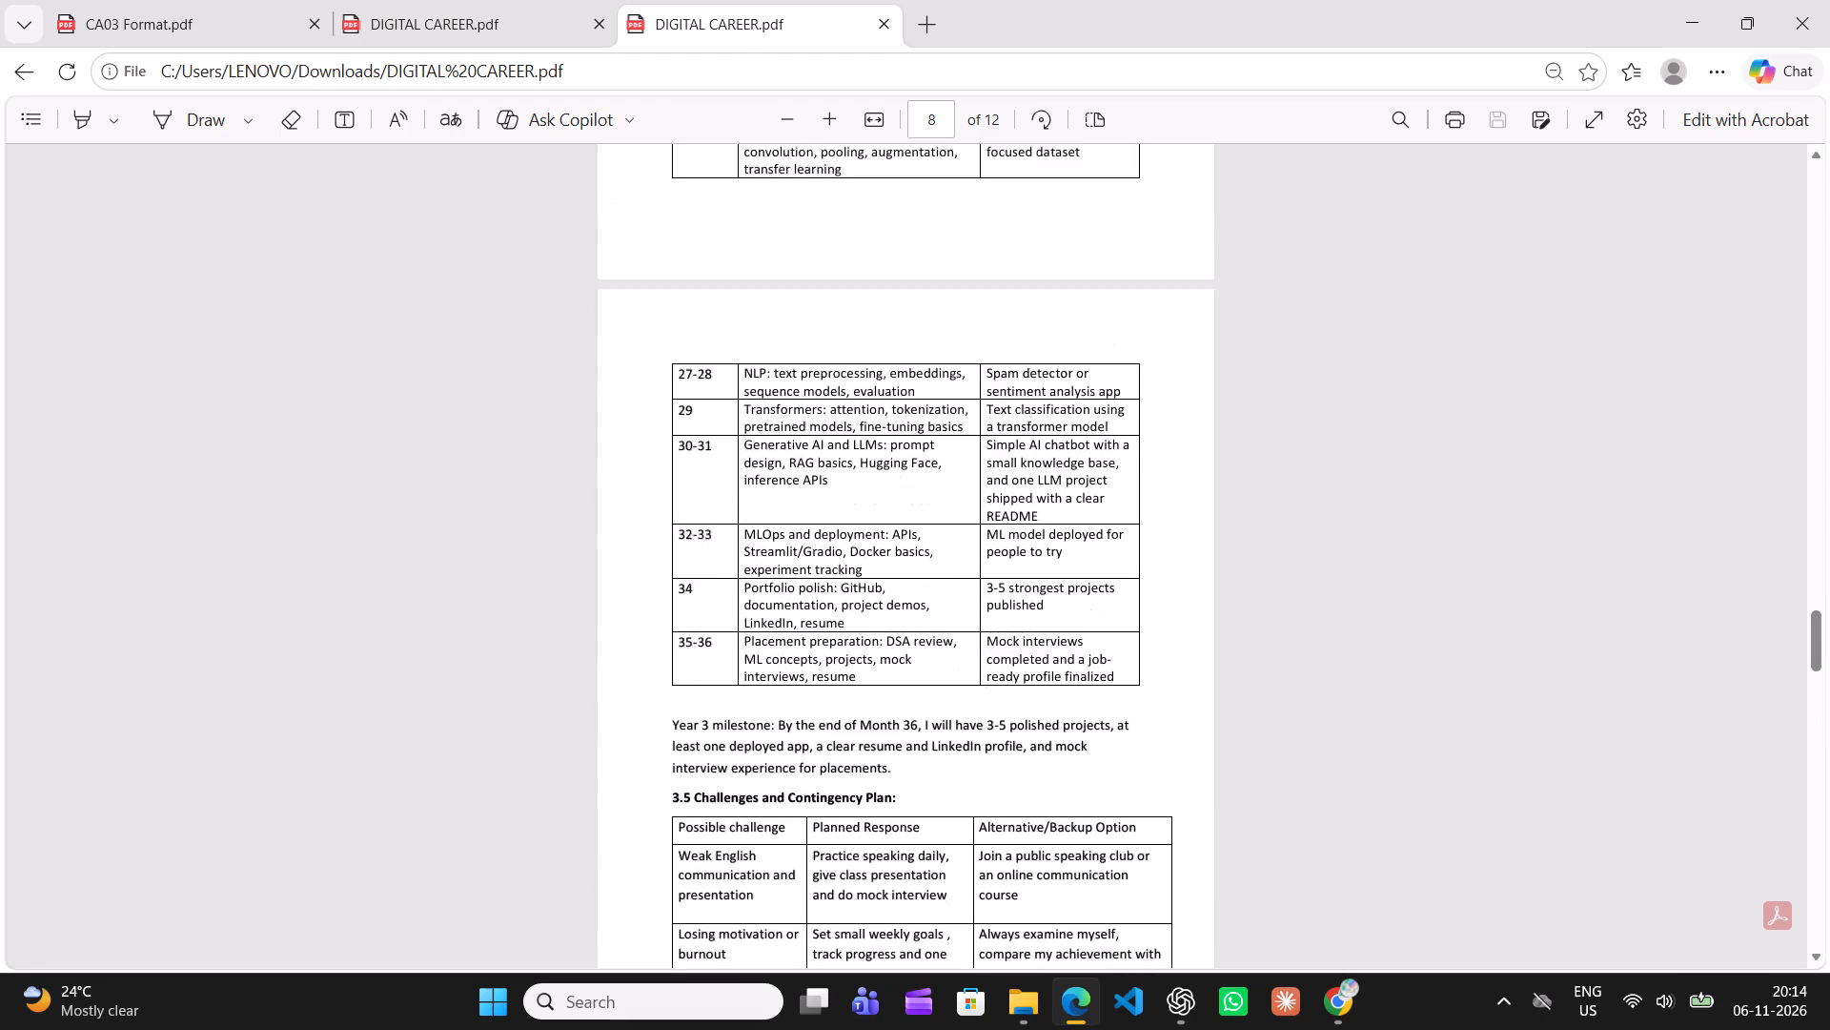
scroll(669, 401, up, 10)
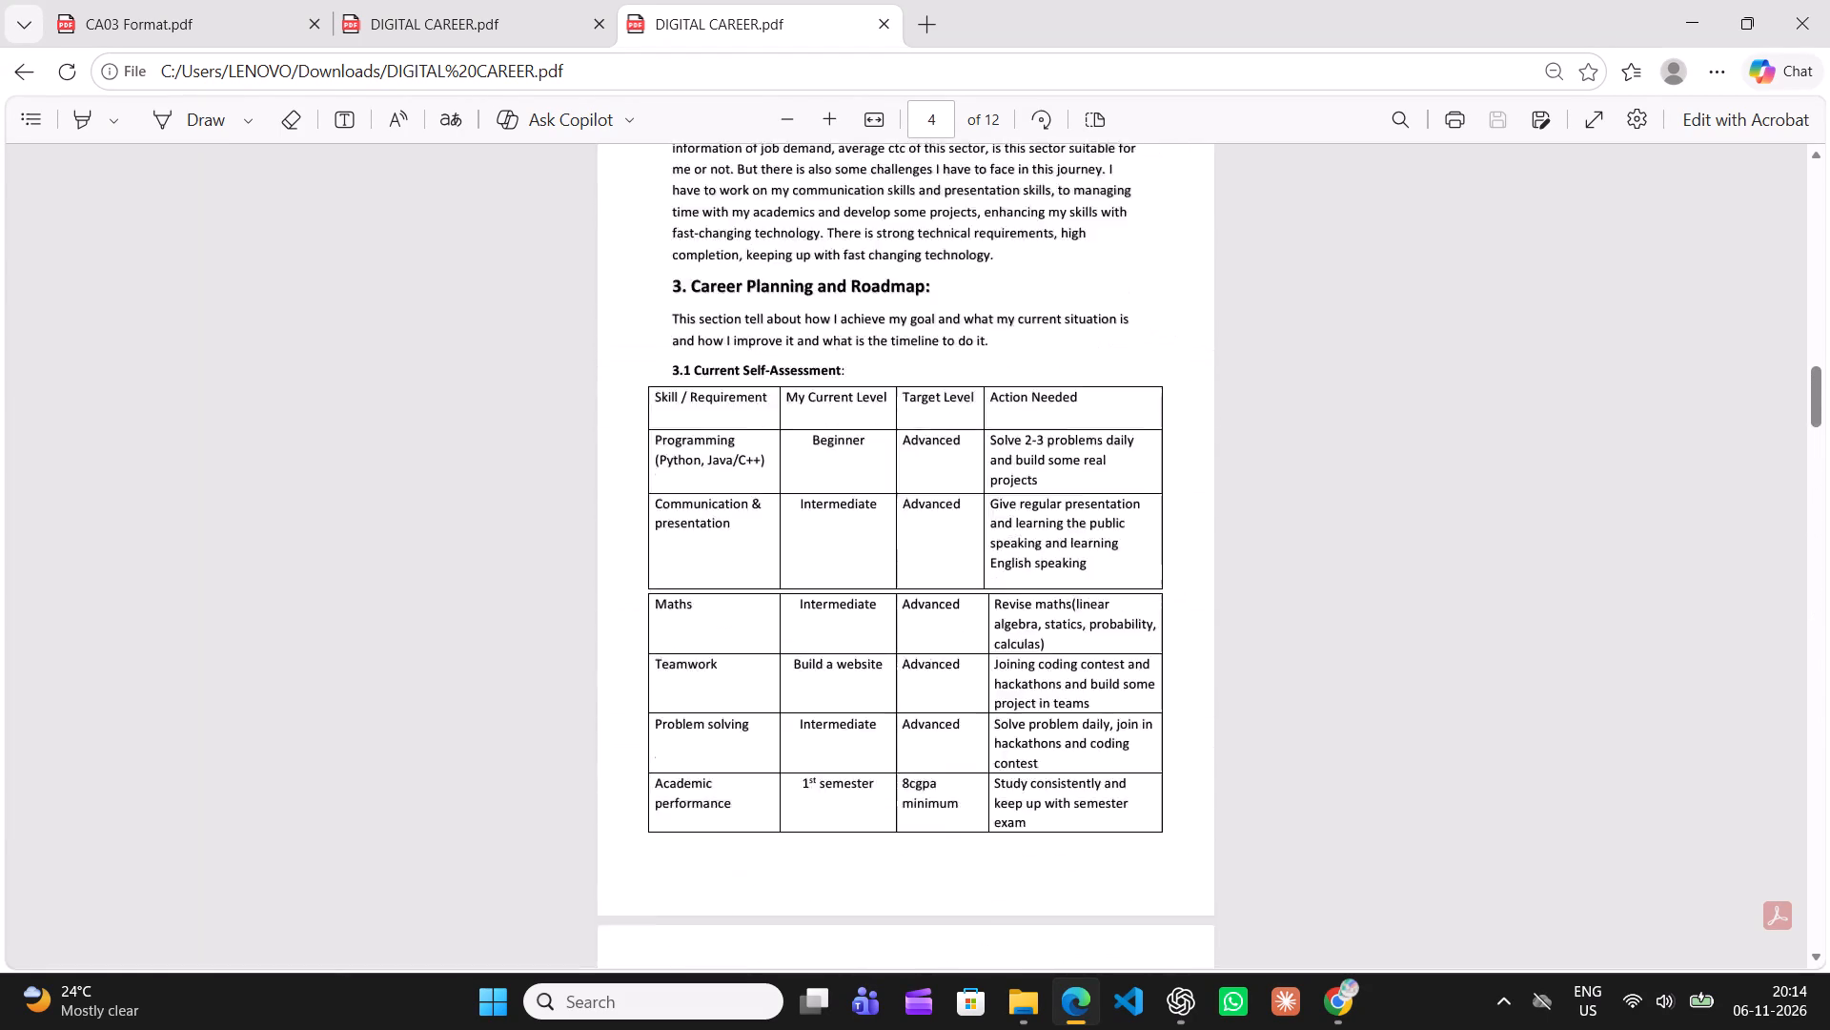
scroll(669, 401, up, 8)
scroll(669, 401, down, 5)
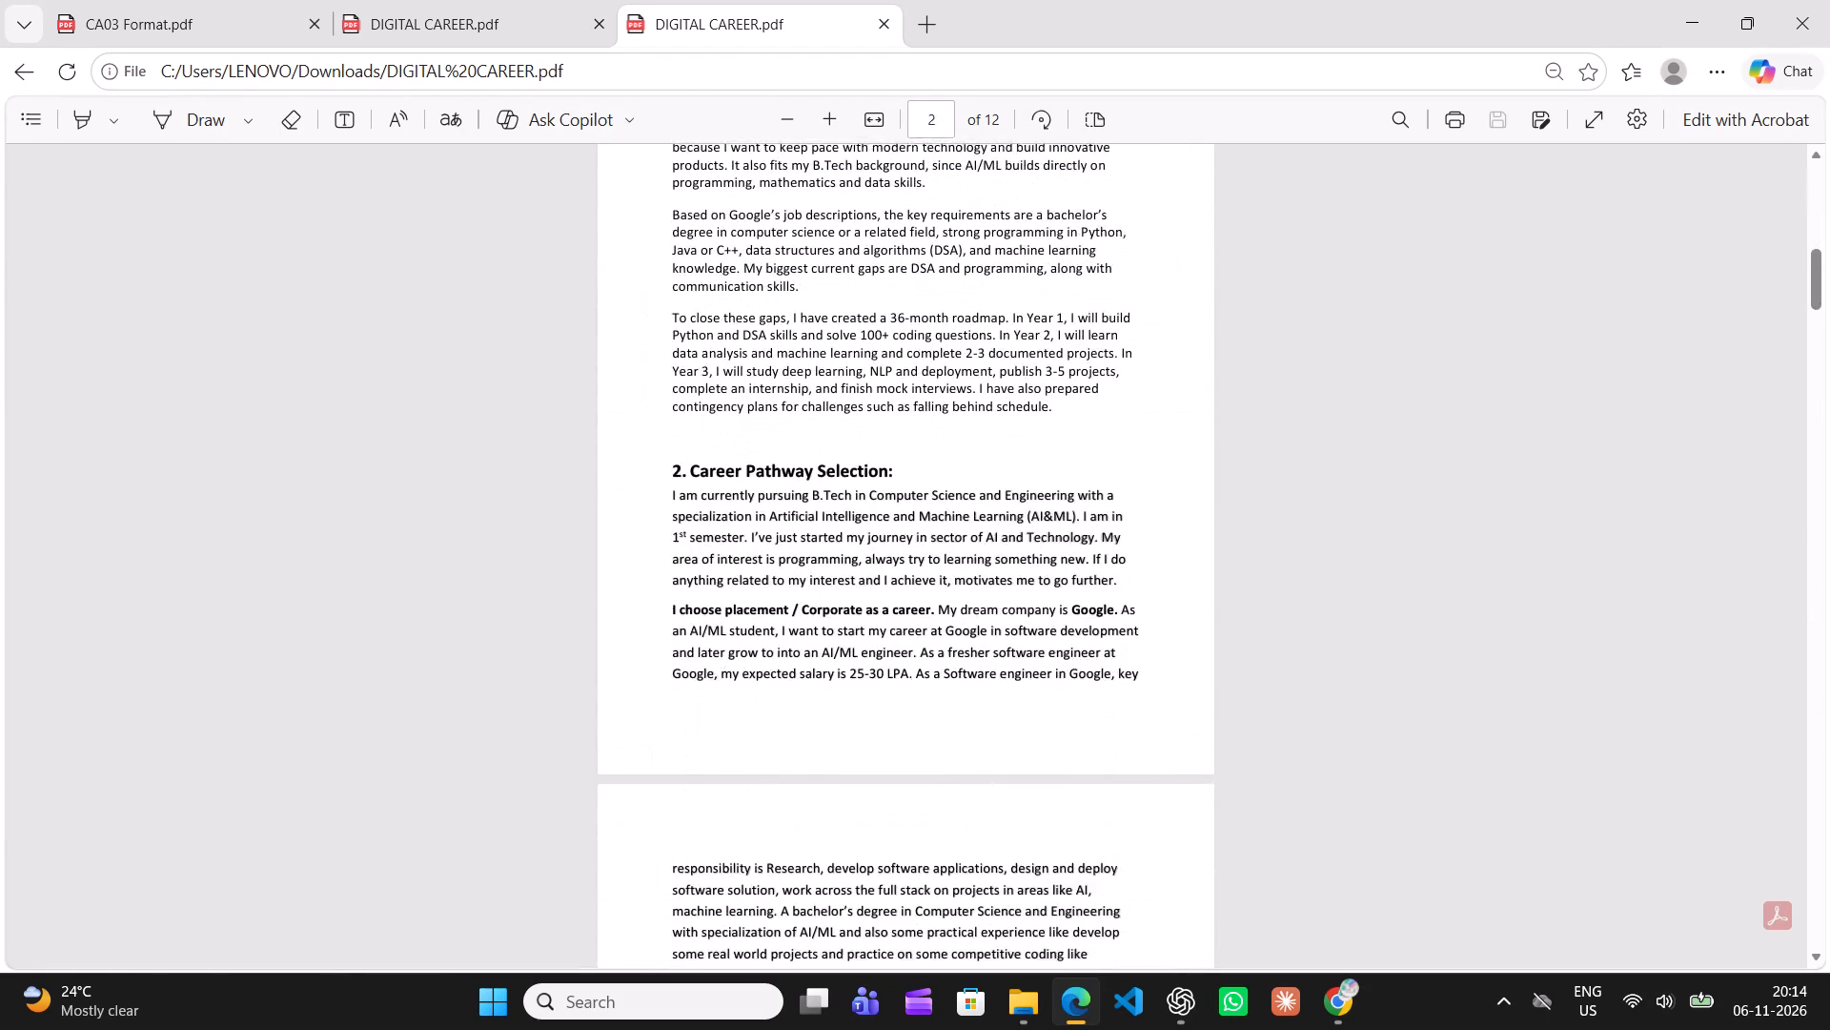
scroll(669, 401, down, 13)
scroll(669, 401, up, 2)
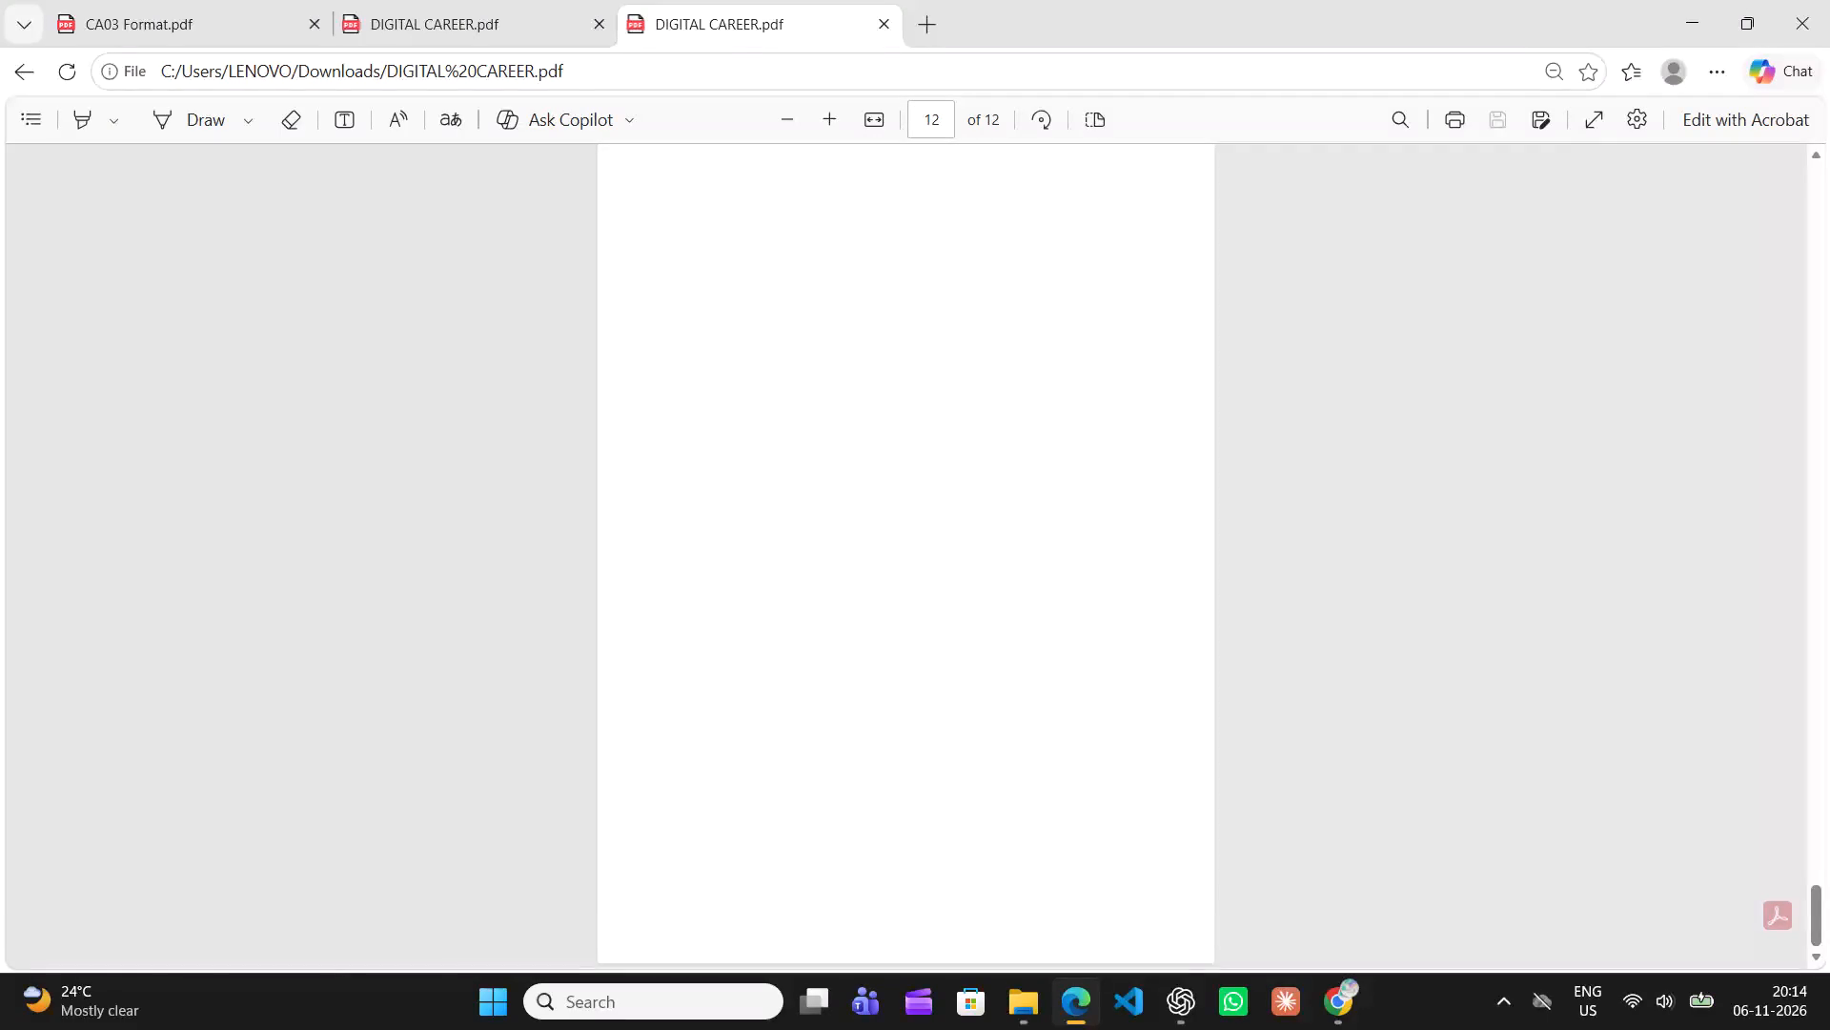
scroll(669, 401, up, 8)
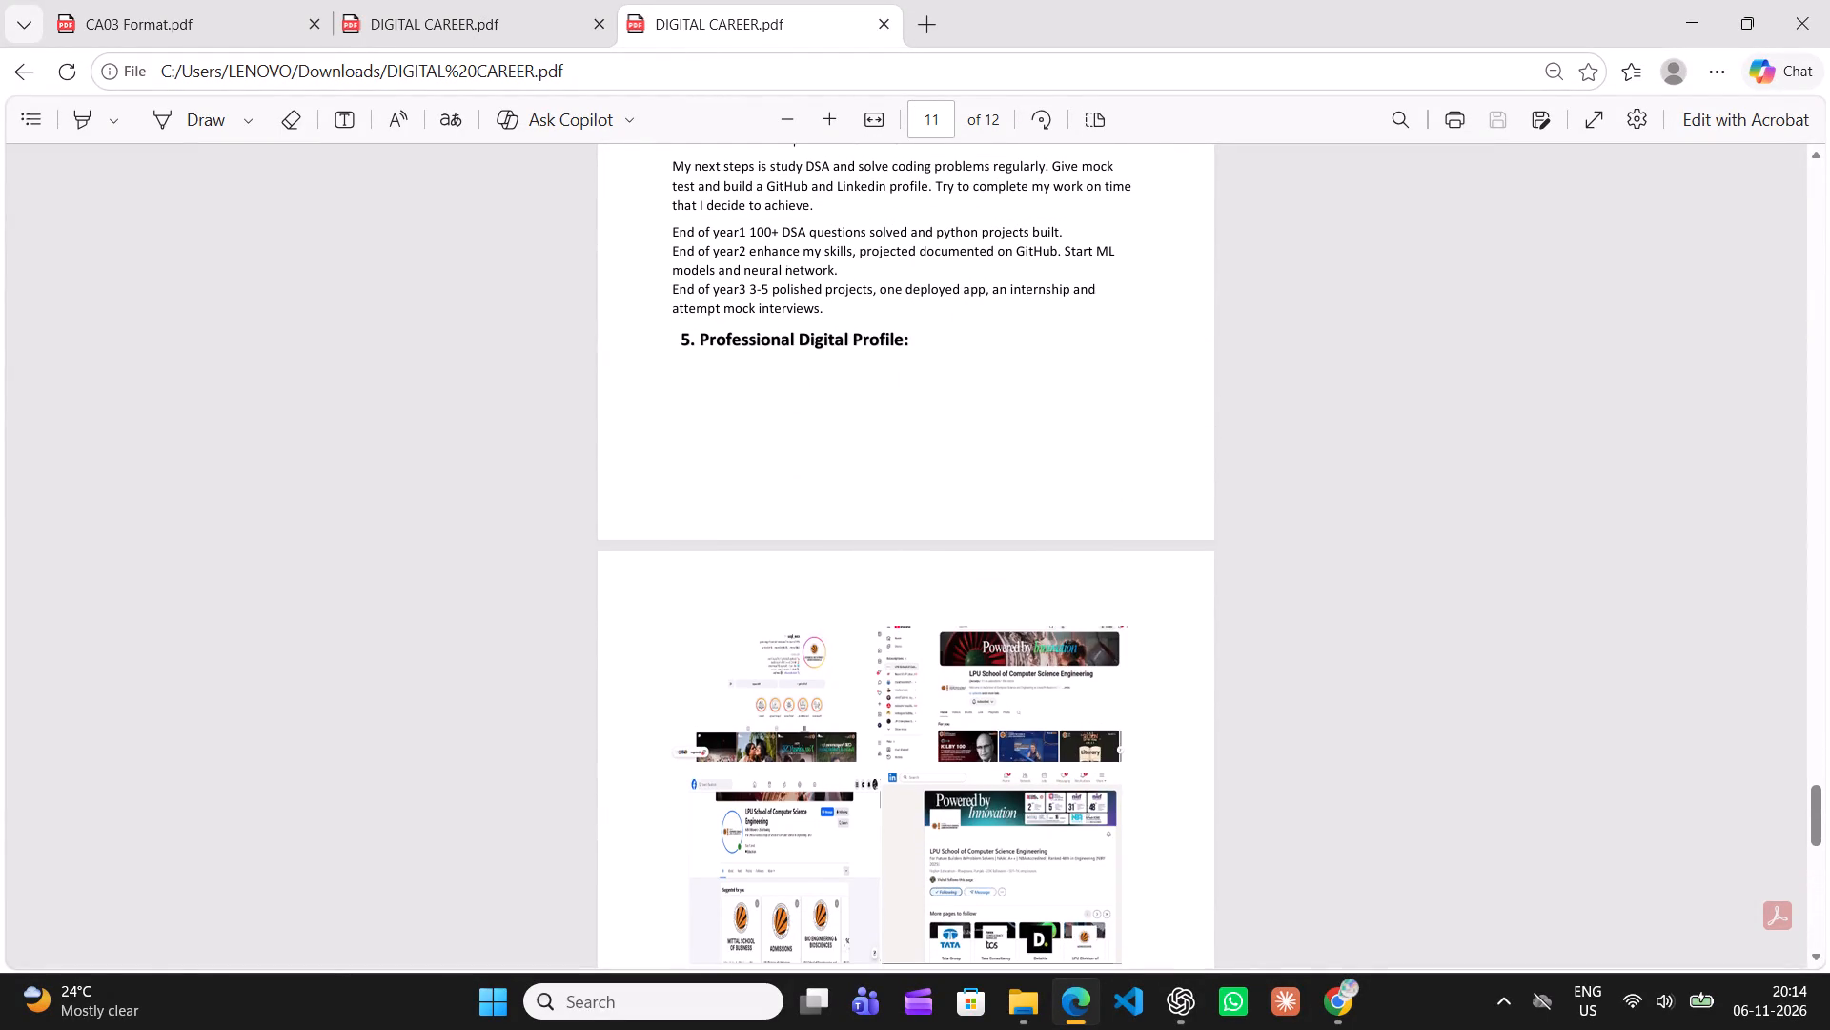
scroll(669, 401, up, 4)
scroll(669, 401, down, 1)
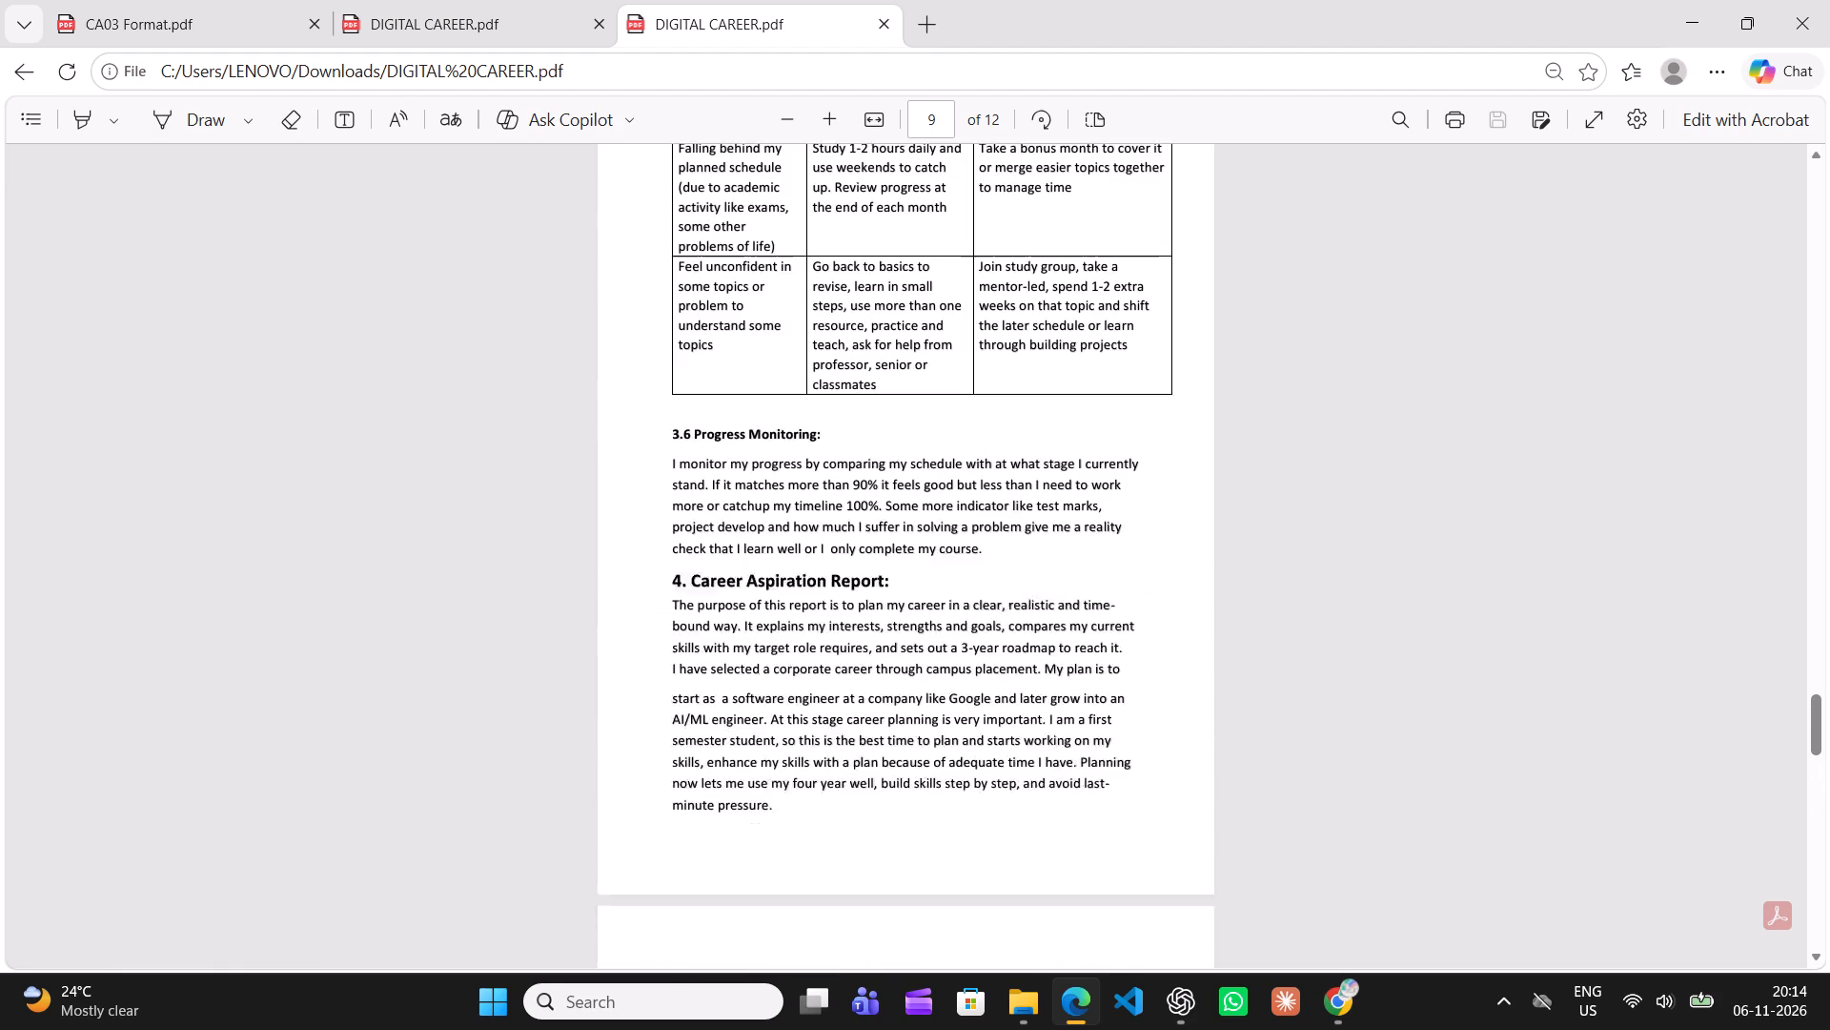
scroll(669, 401, down, 1)
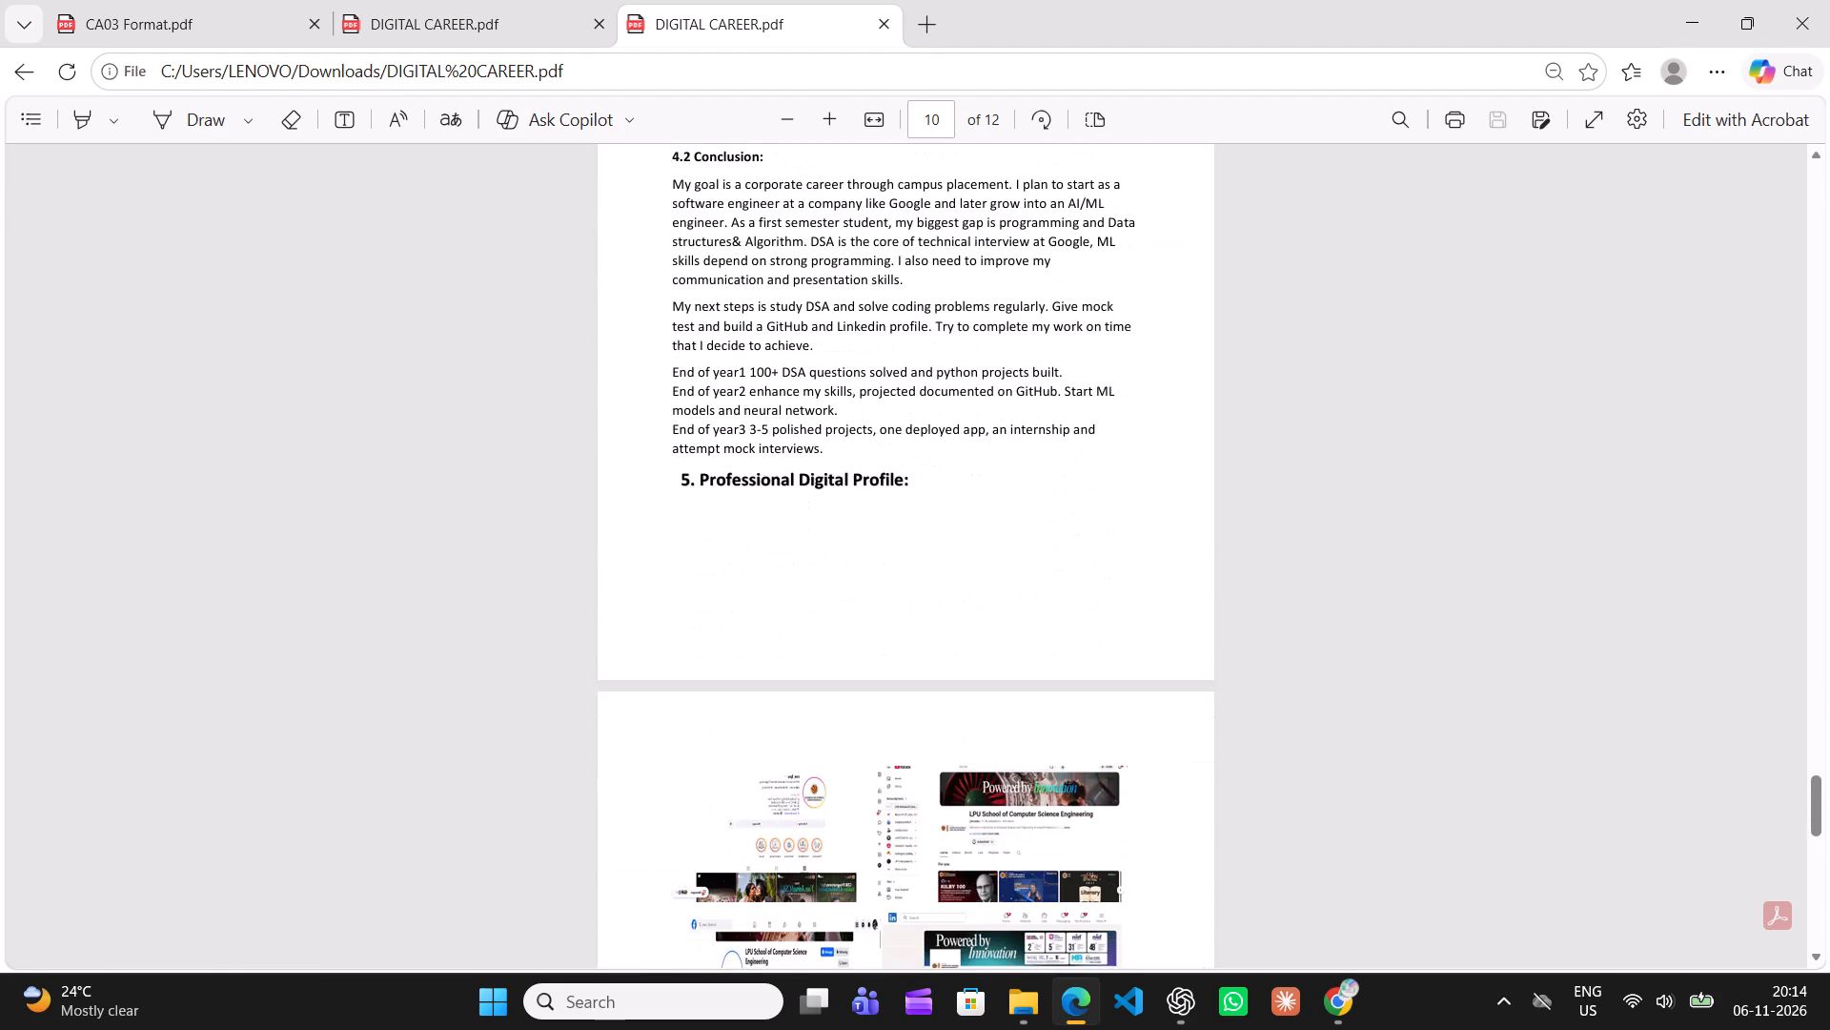
scroll(685, 604, down, 2)
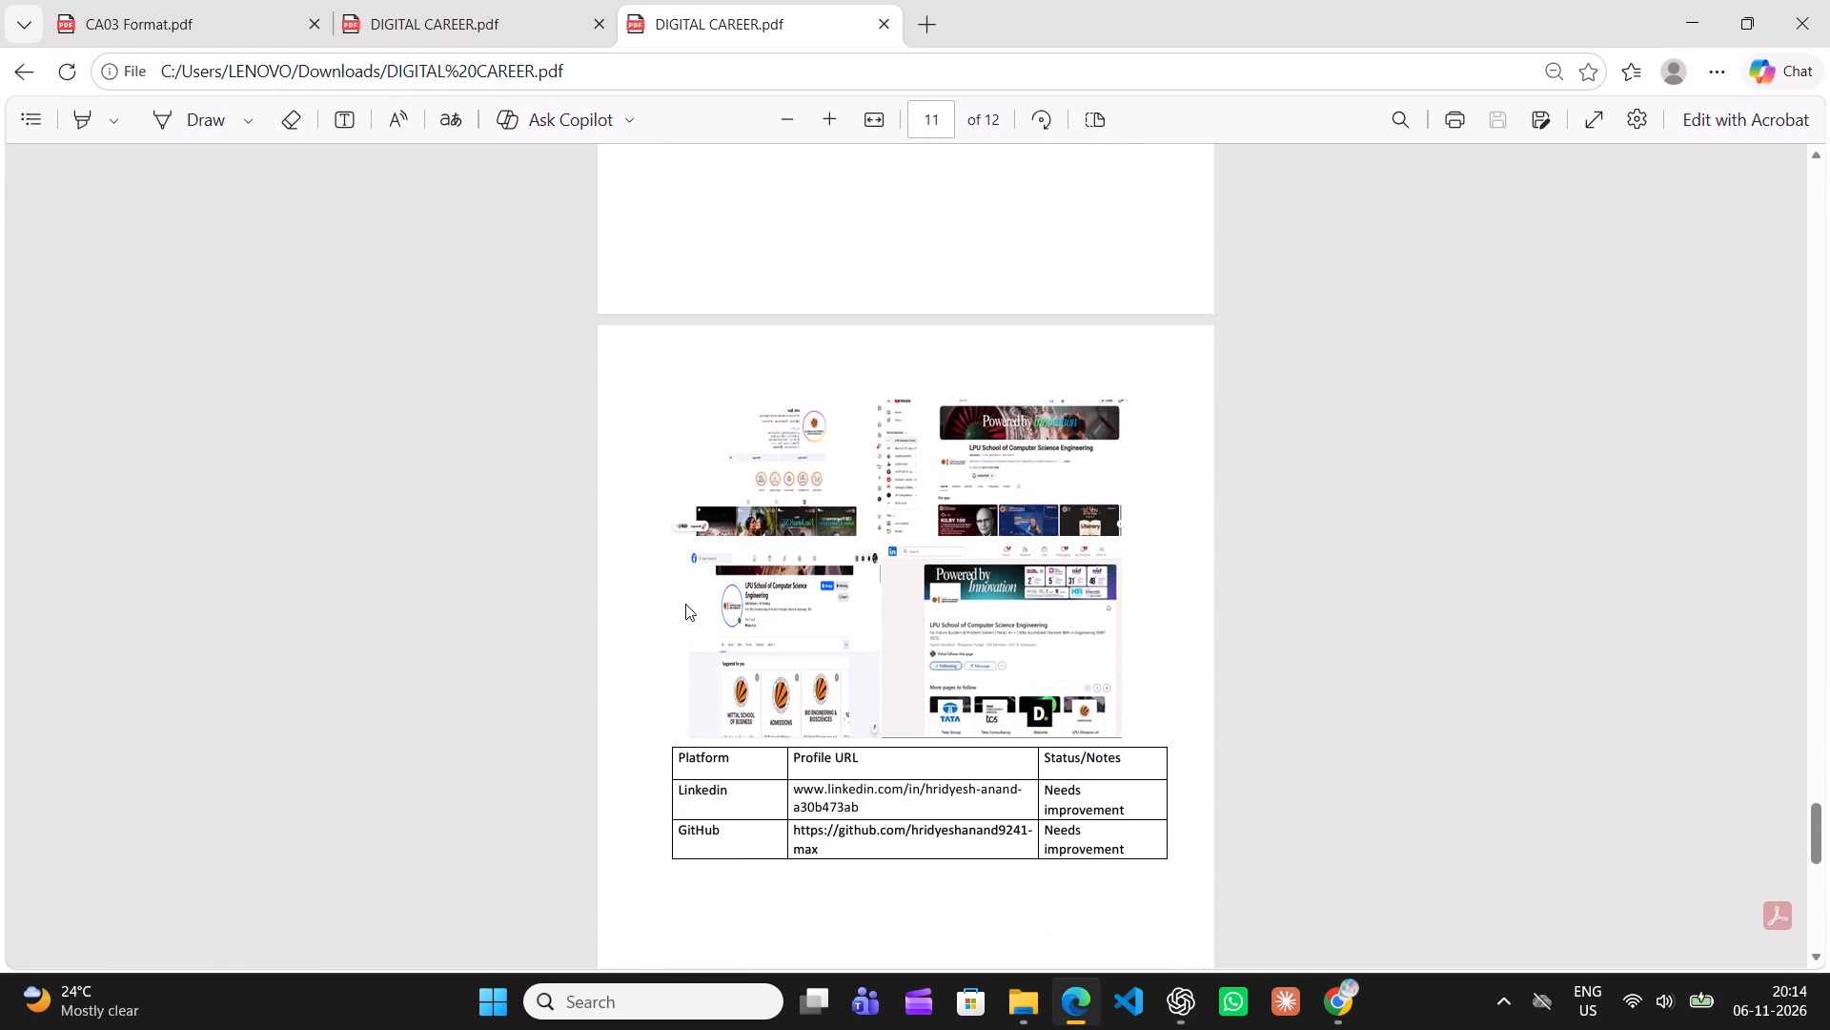
click(1714, 0)
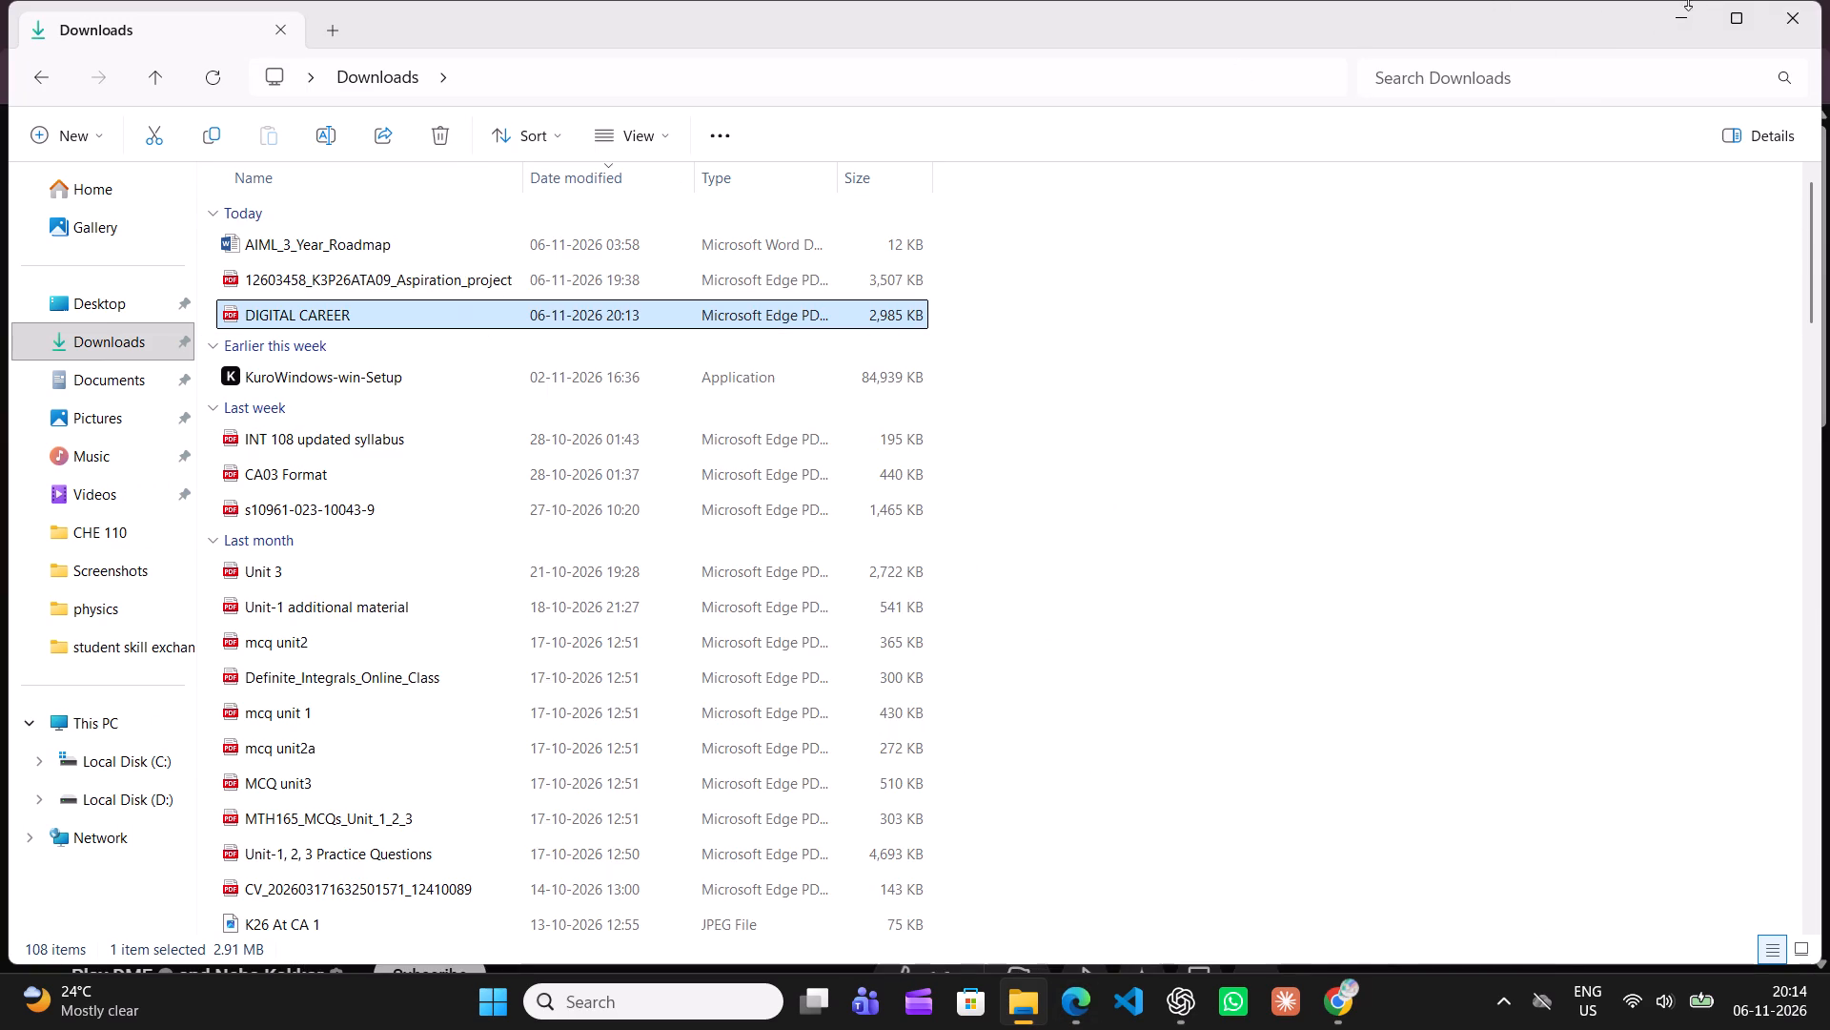
click(1697, 12)
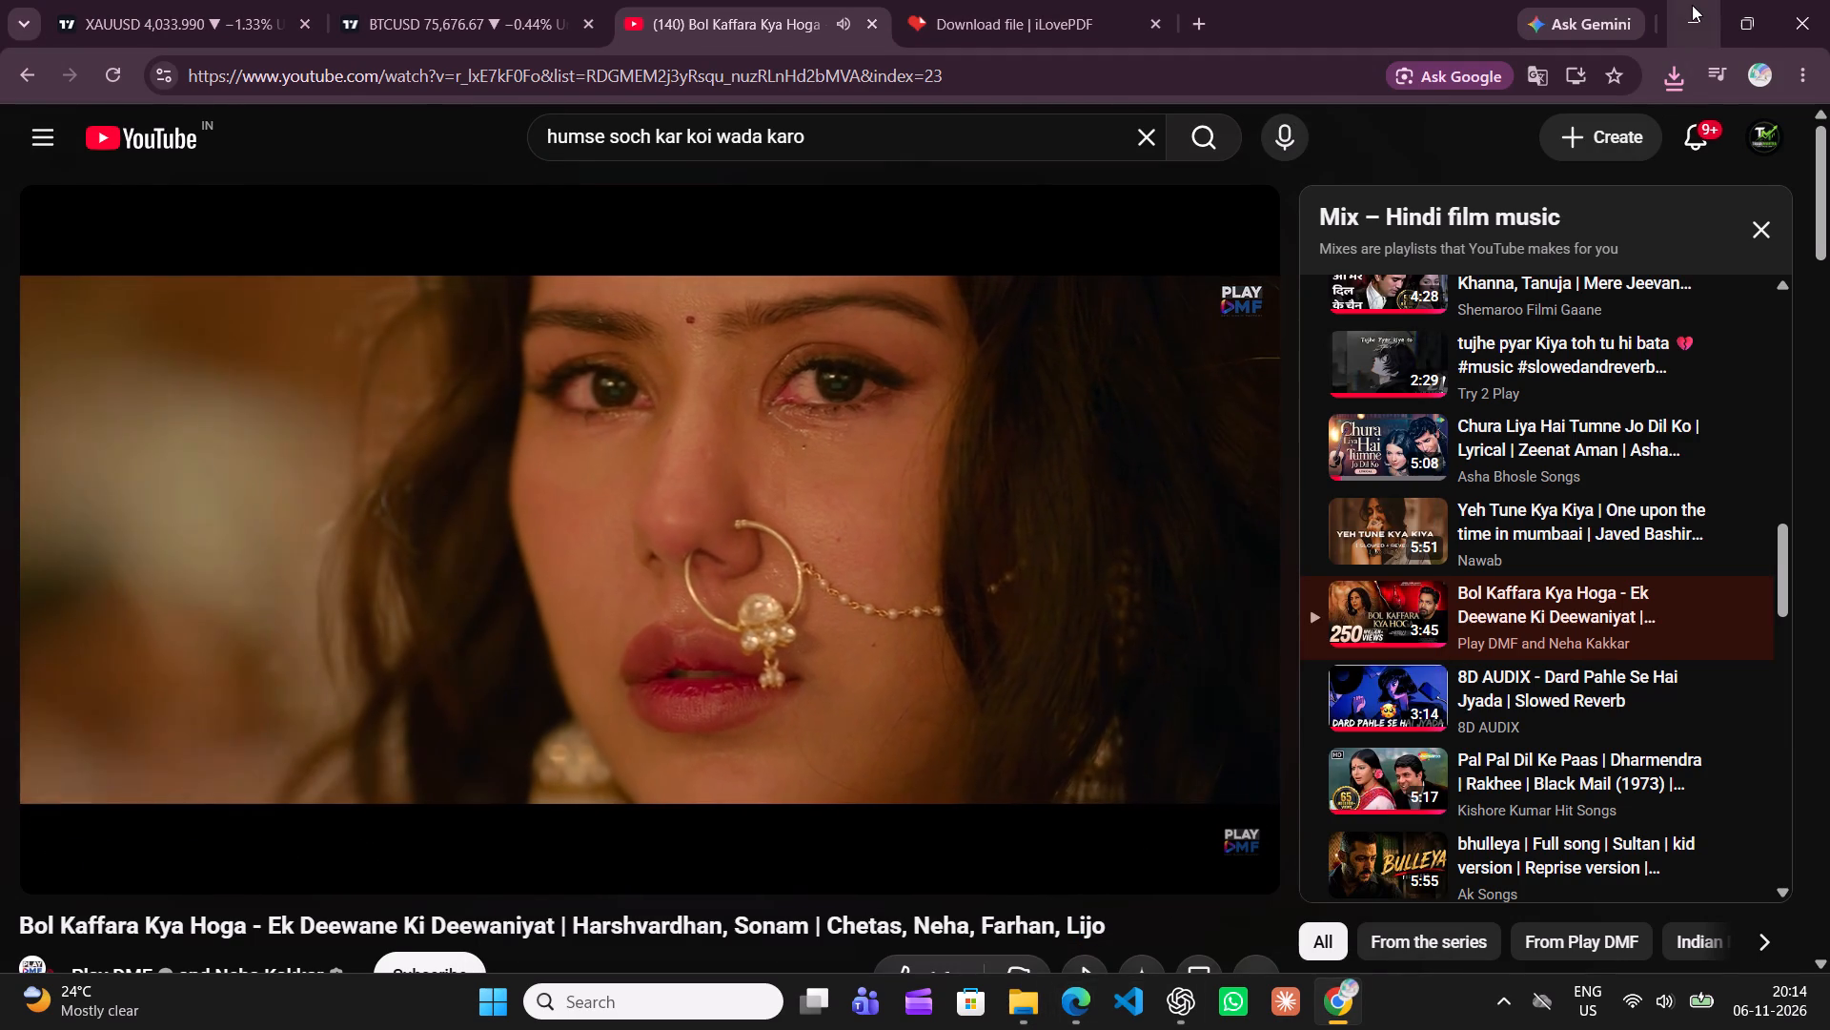
Leave the browser and open the DIGITAL CAREER document from the Desktop in a maximized Word window.
click(1692, 5)
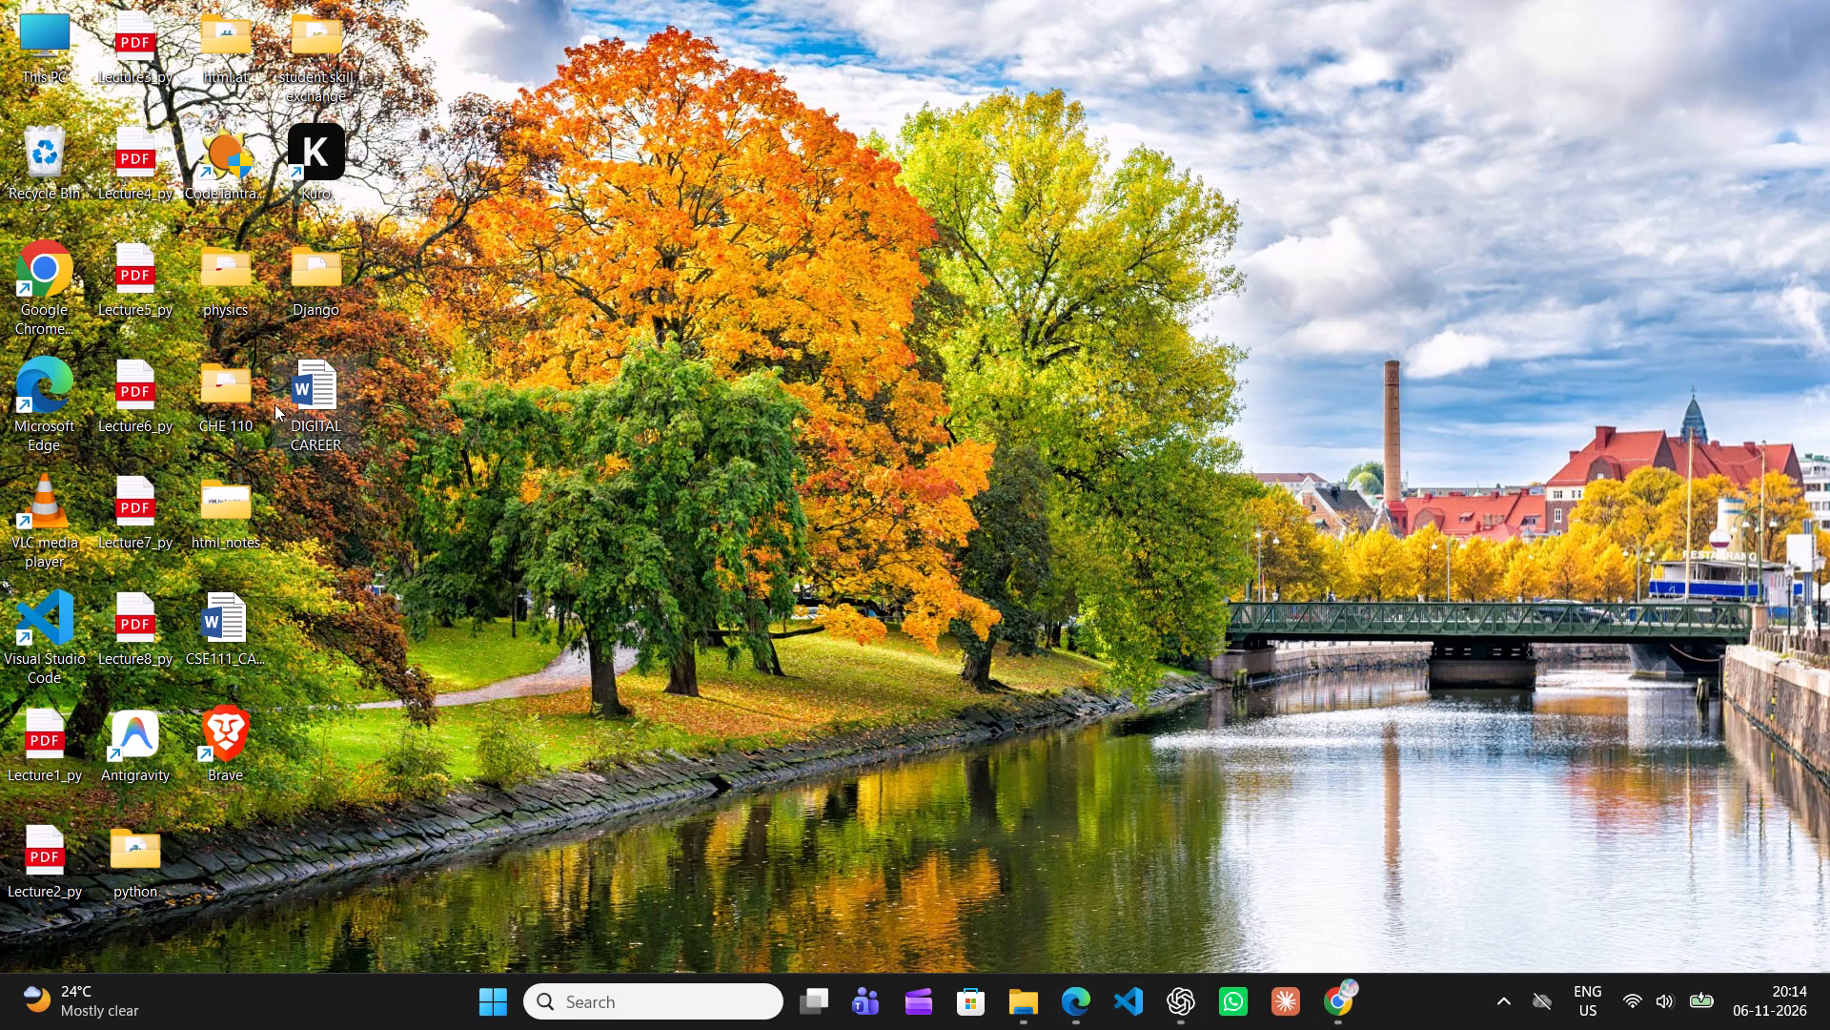
double_click(293, 404)
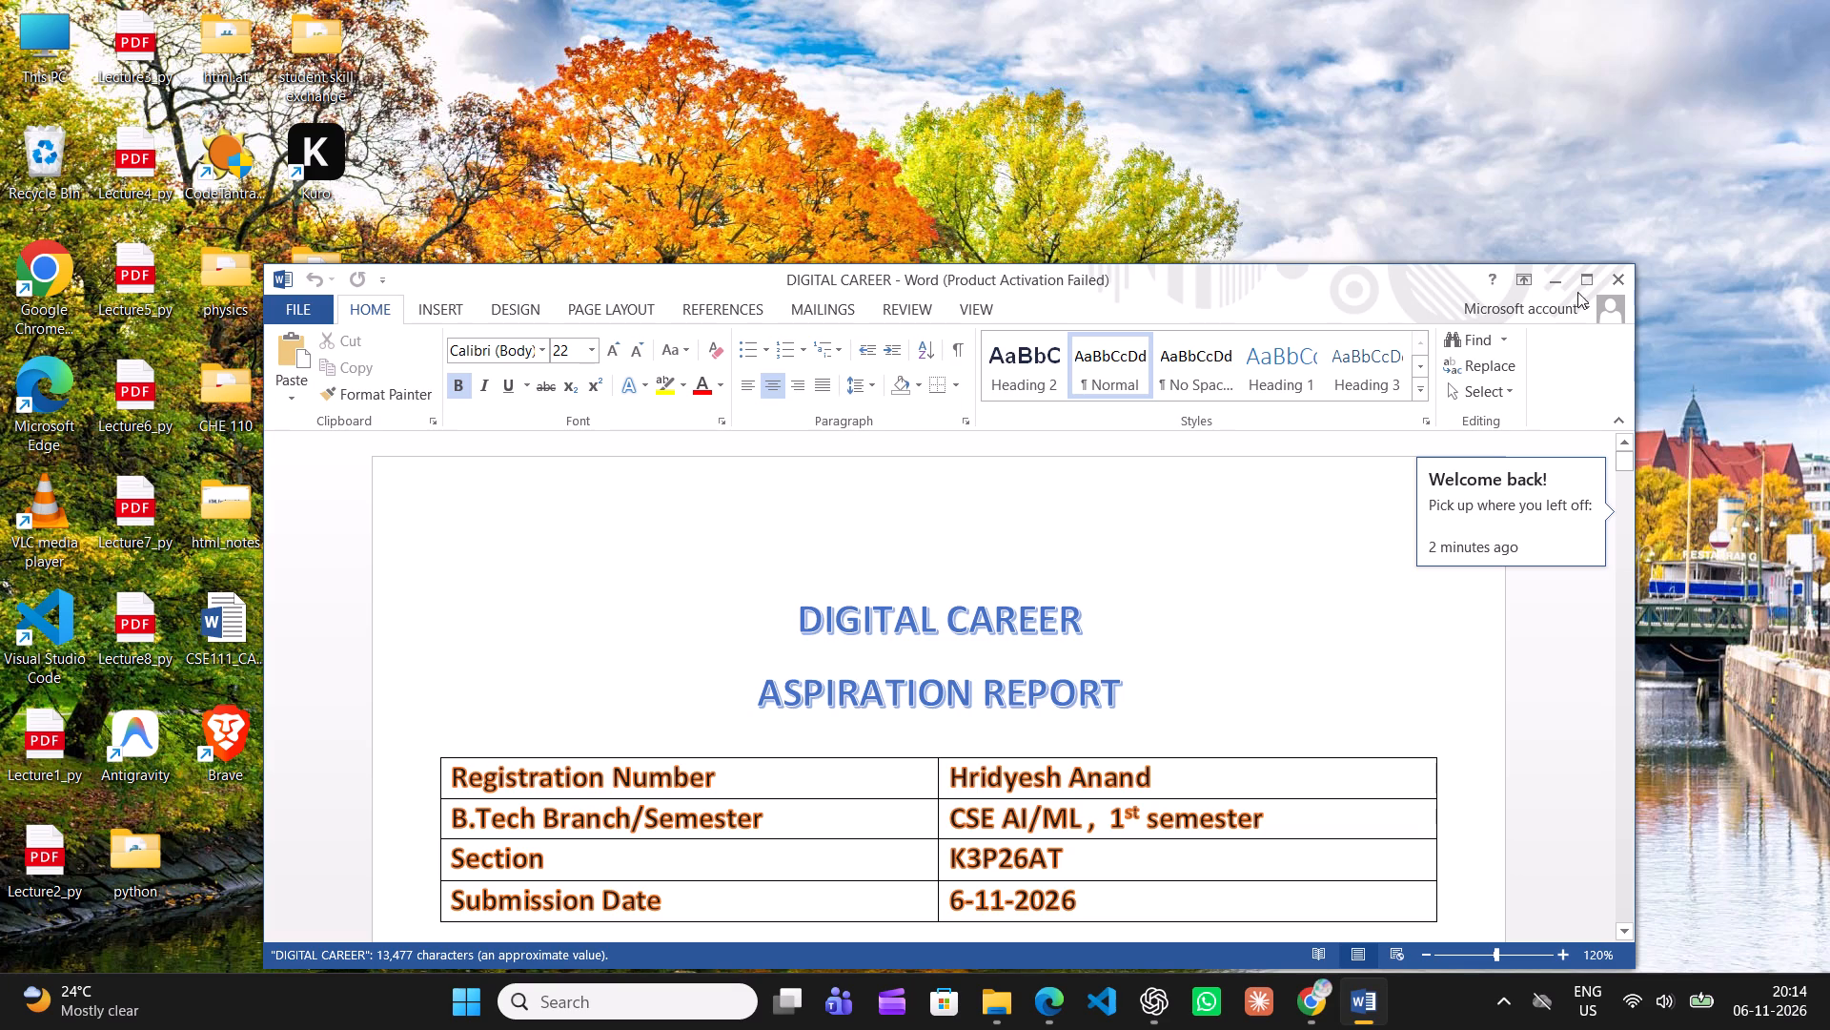
click(1591, 289)
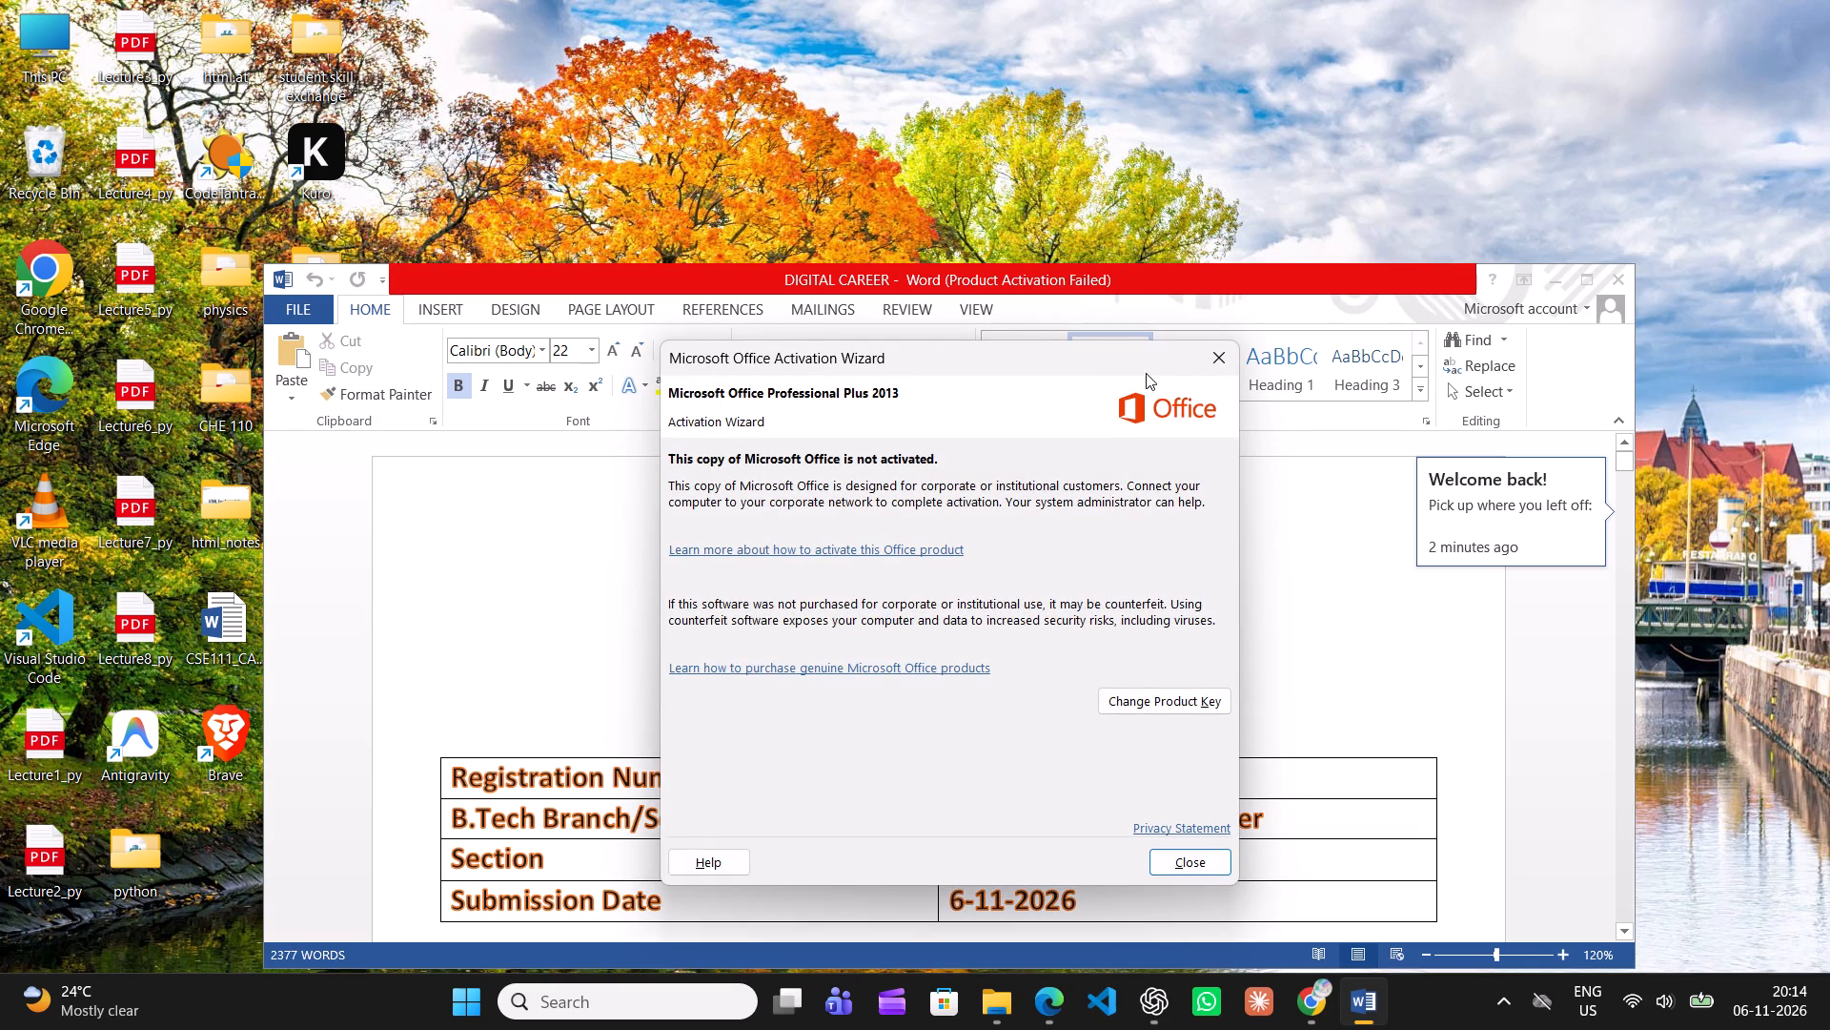
click(1226, 360)
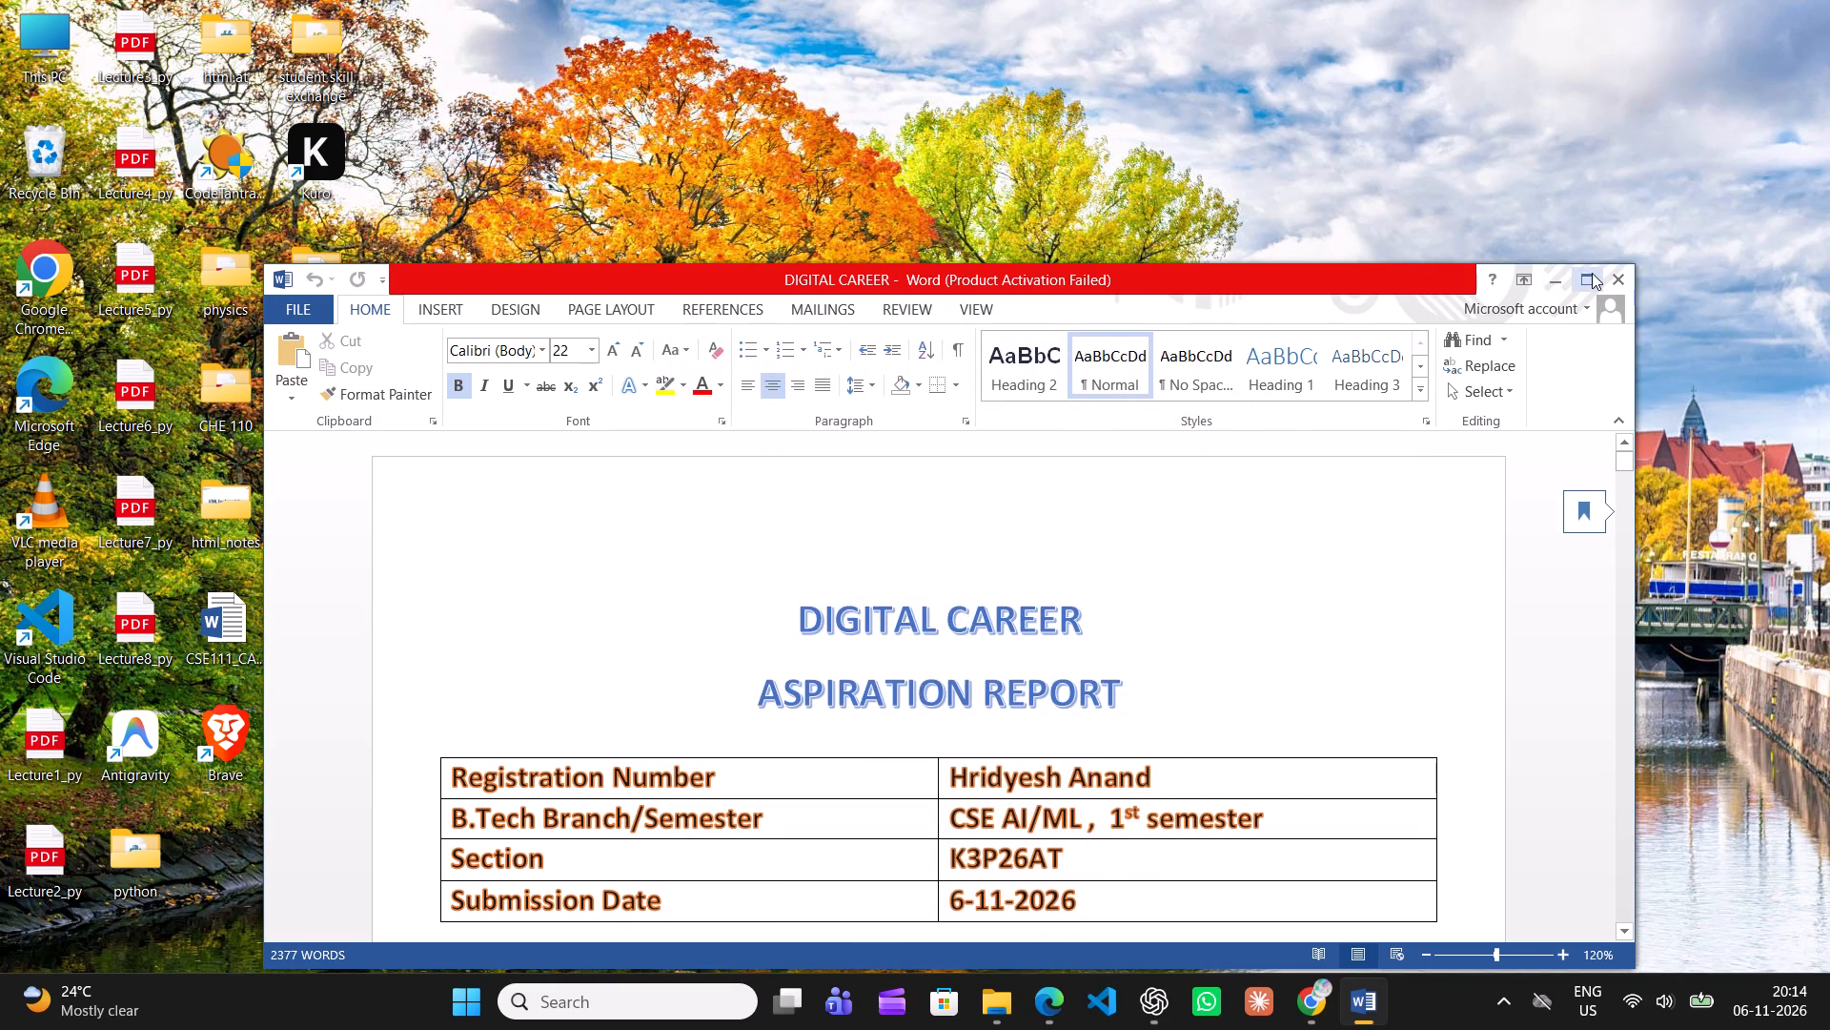
click(1592, 273)
Look through the report's pages down to the end of the document to check the layout.
scroll(1065, 458, down, 5)
scroll(1065, 458, down, 20)
scroll(1065, 458, down, 20)
scroll(1065, 458, down, 20)
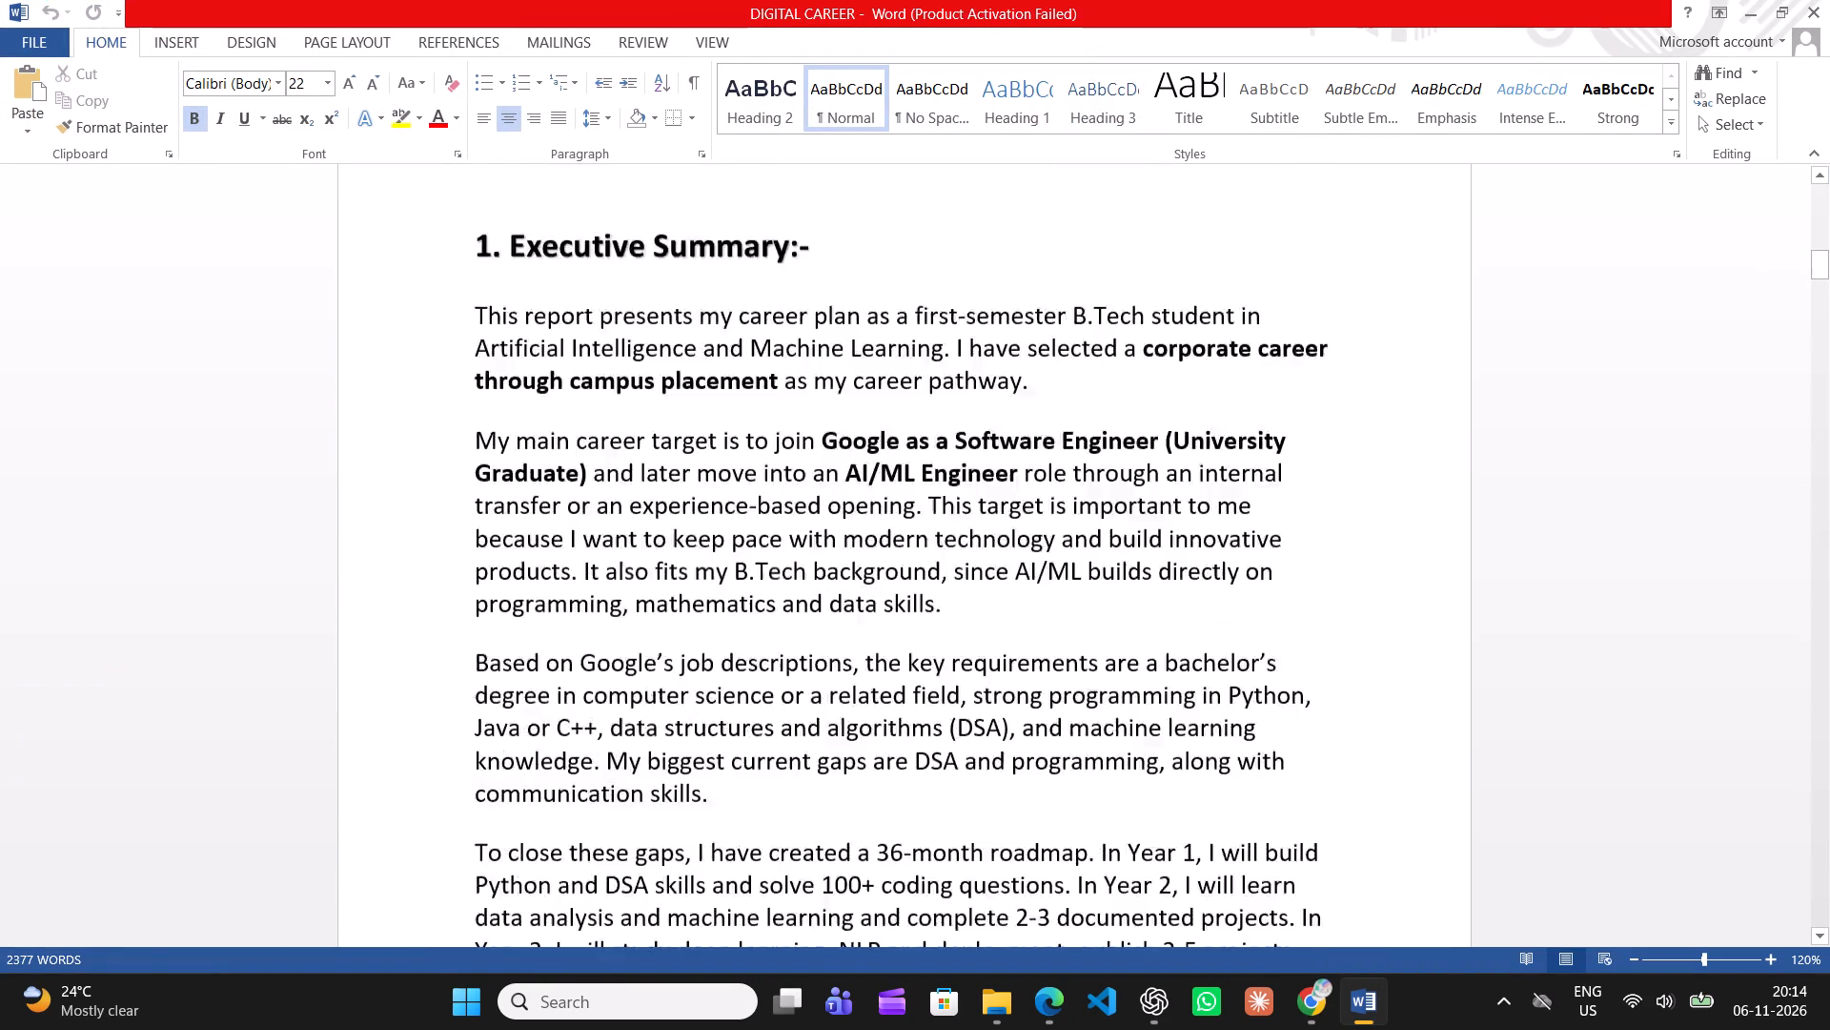
scroll(1065, 458, down, 20)
scroll(1065, 458, down, 20)
scroll(1065, 458, down, 20)
scroll(1065, 458, down, 20)
scroll(1065, 458, down, 20)
scroll(1065, 458, down, 20)
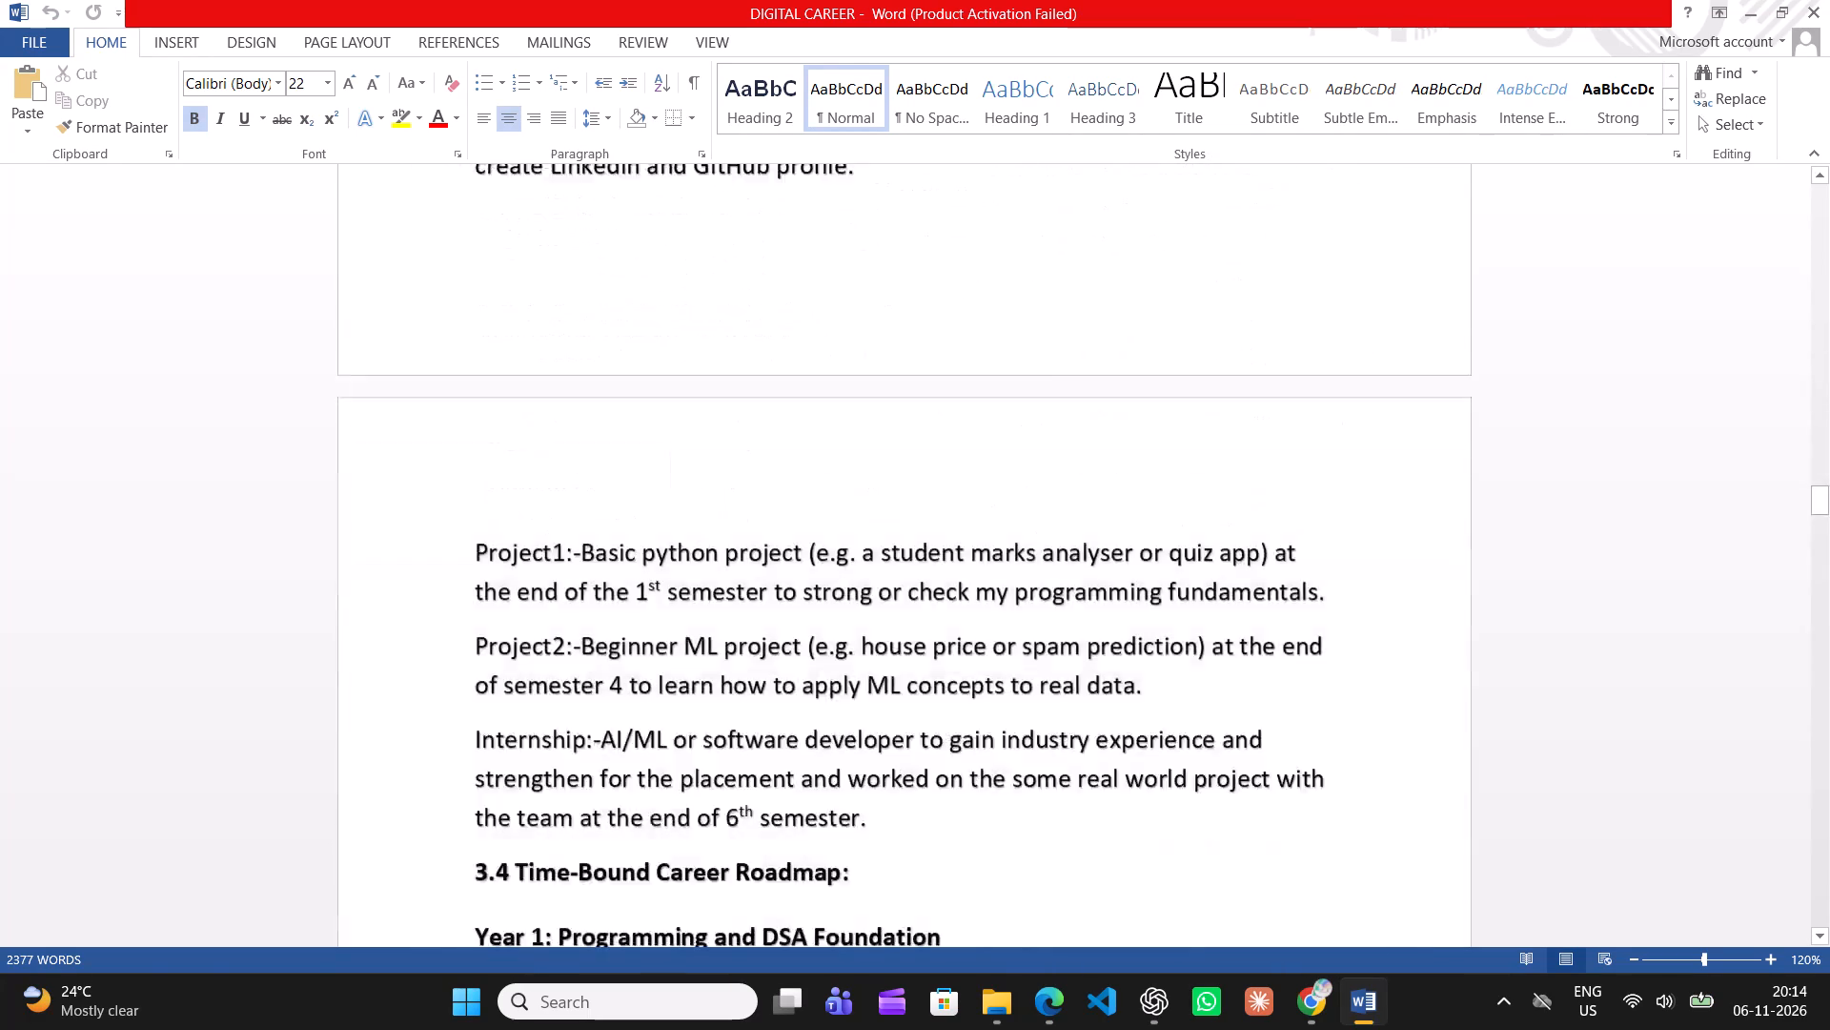
scroll(1065, 458, down, 20)
scroll(1065, 458, down, 20)
scroll(1065, 458, down, 20)
scroll(937, 589, up, 4)
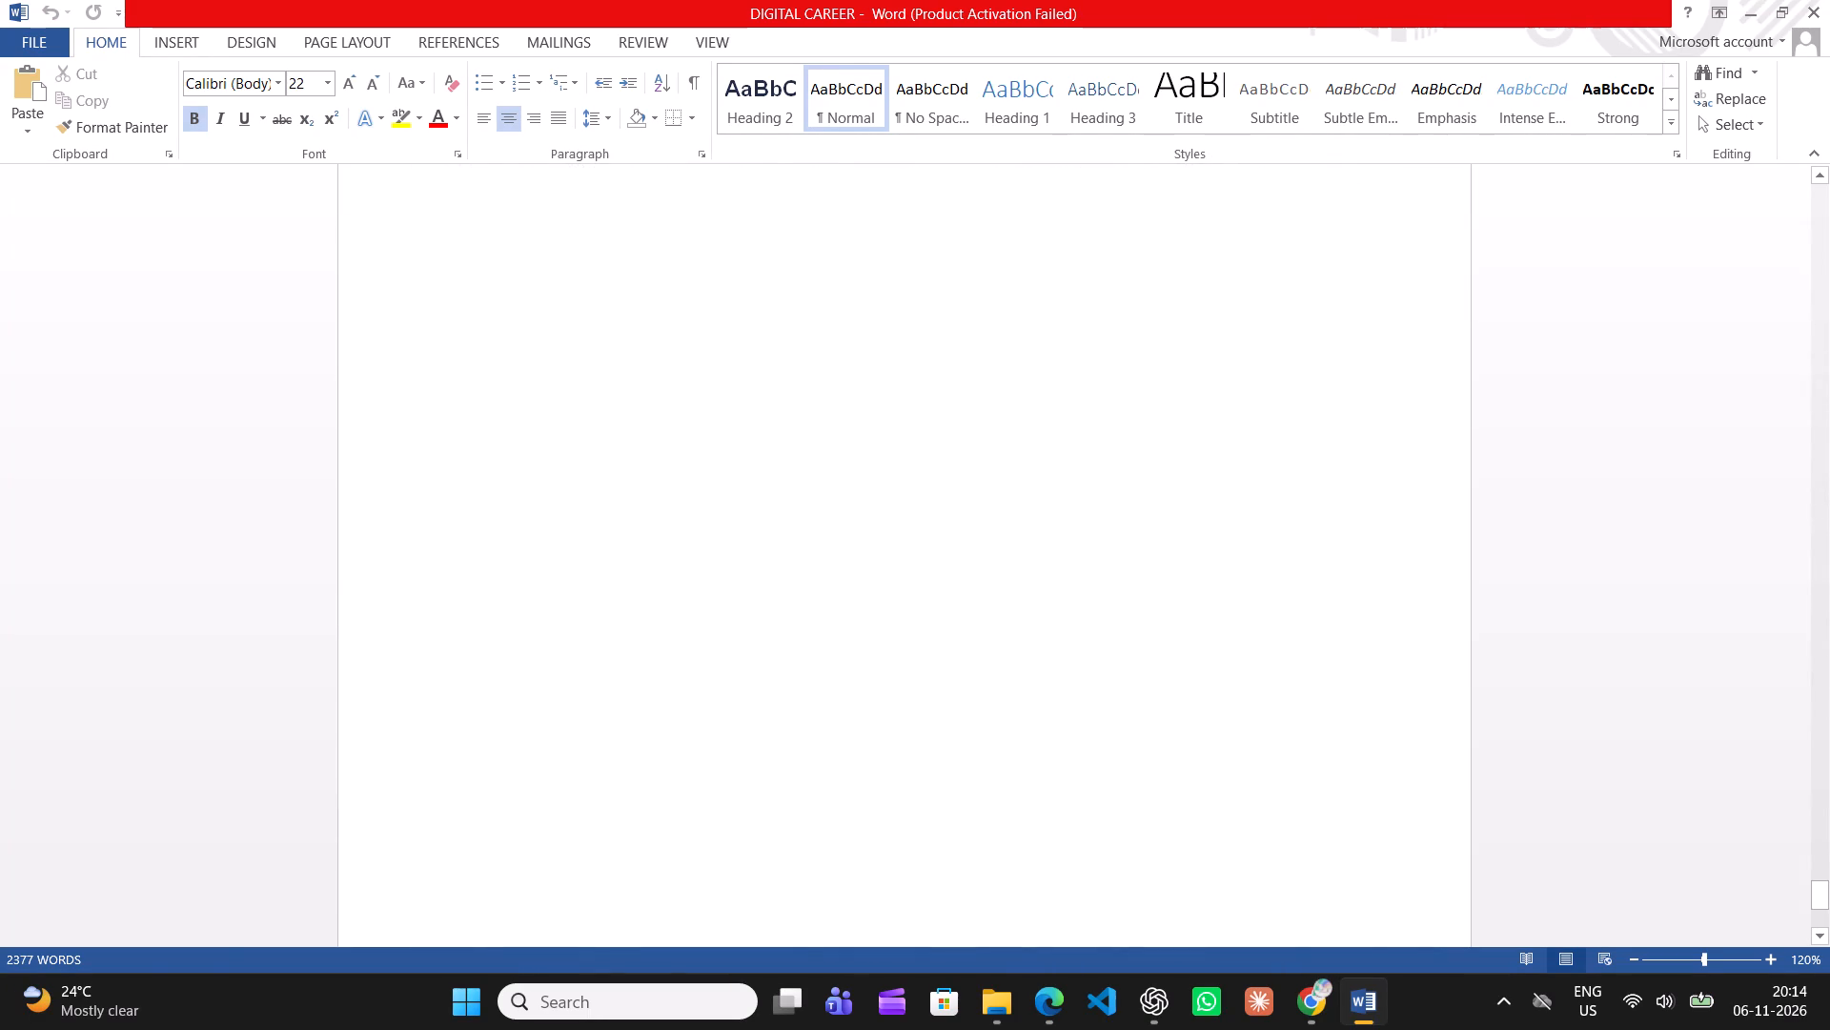
scroll(937, 589, up, 5)
scroll(937, 589, down, 6)
right_click(937, 589)
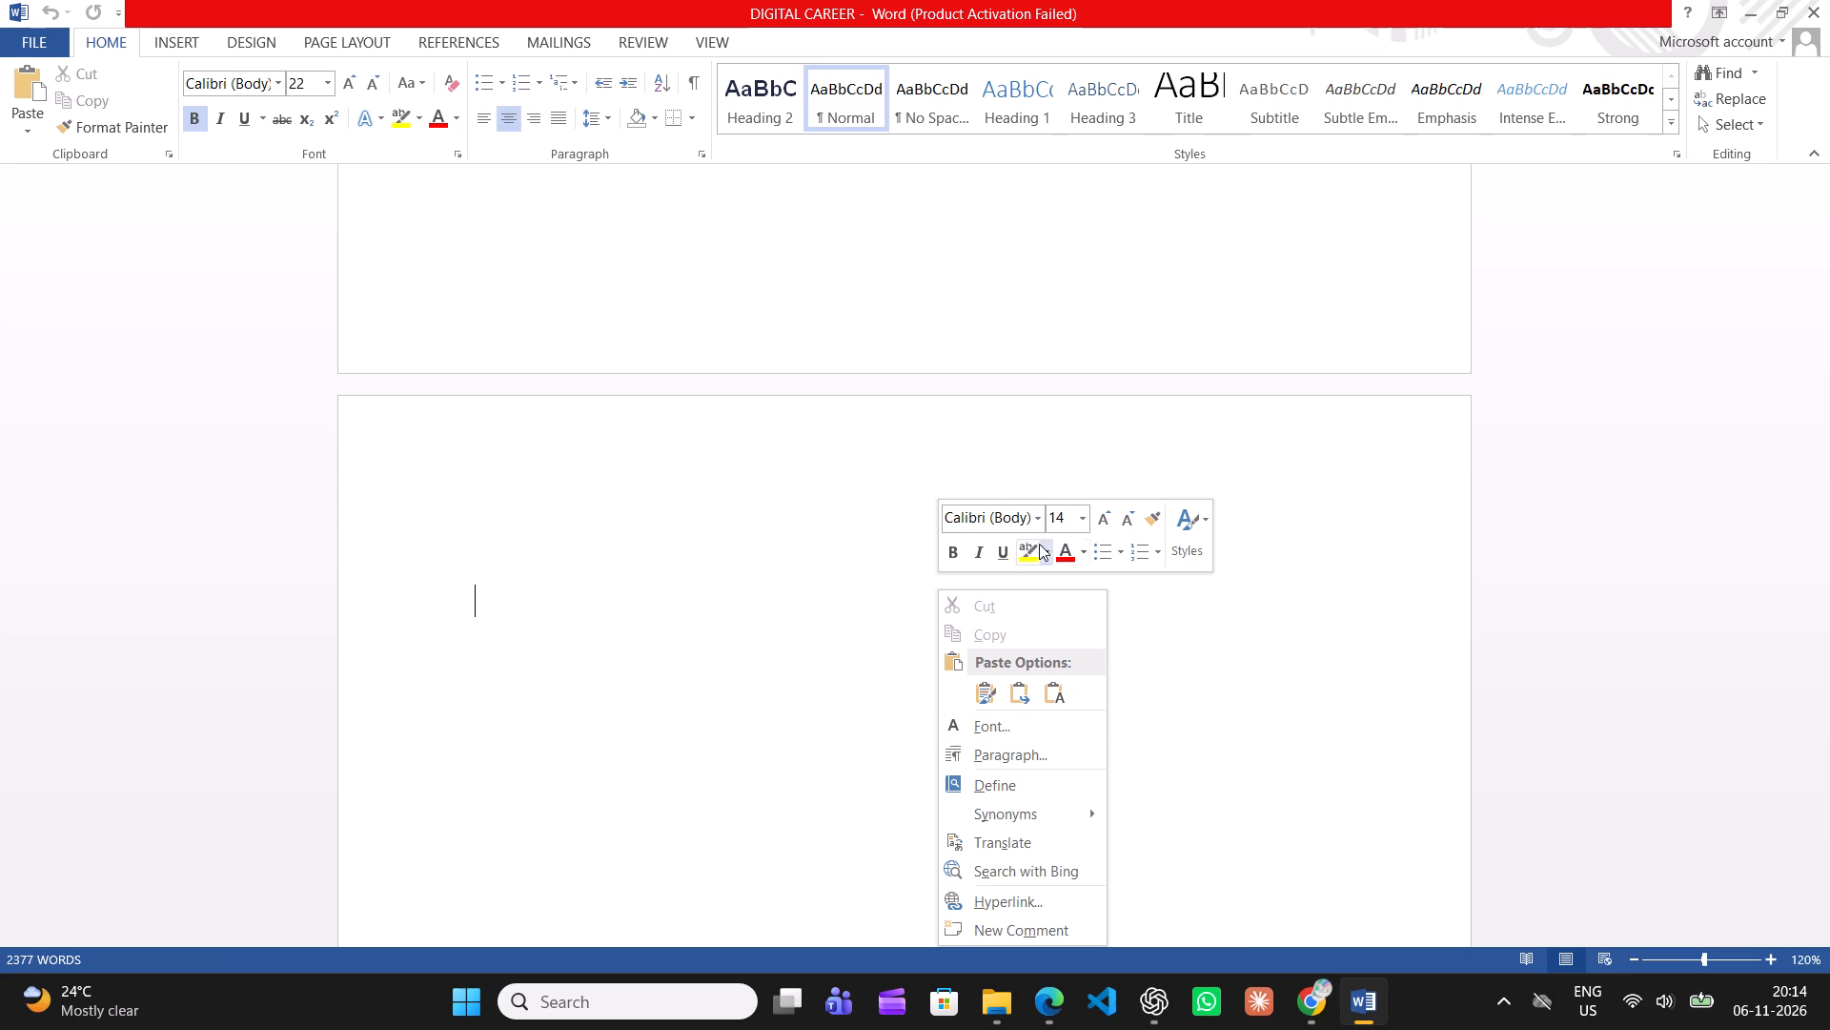
click(712, 639)
Move the Platform/Profile URL table from below the social media screenshots to directly under the 5. Professional Digital Profile heading.
scroll(712, 639, up, 5)
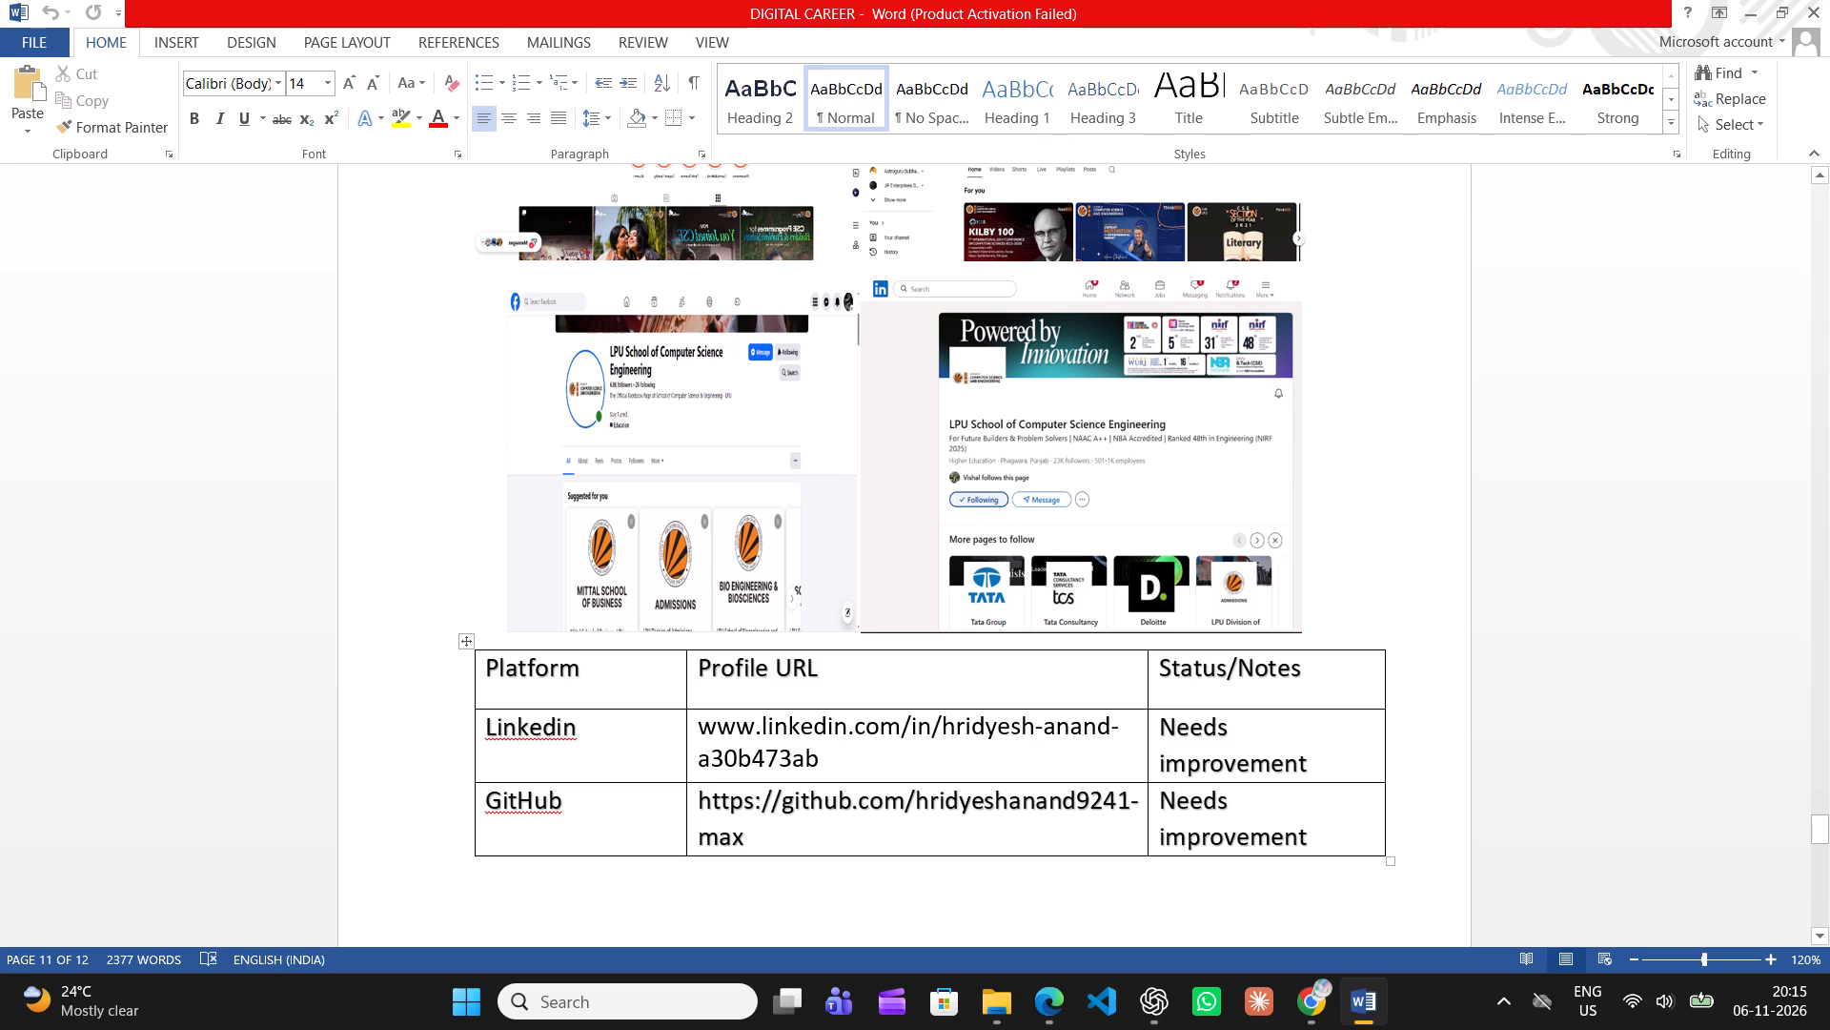
drag(469, 638, 392, 191)
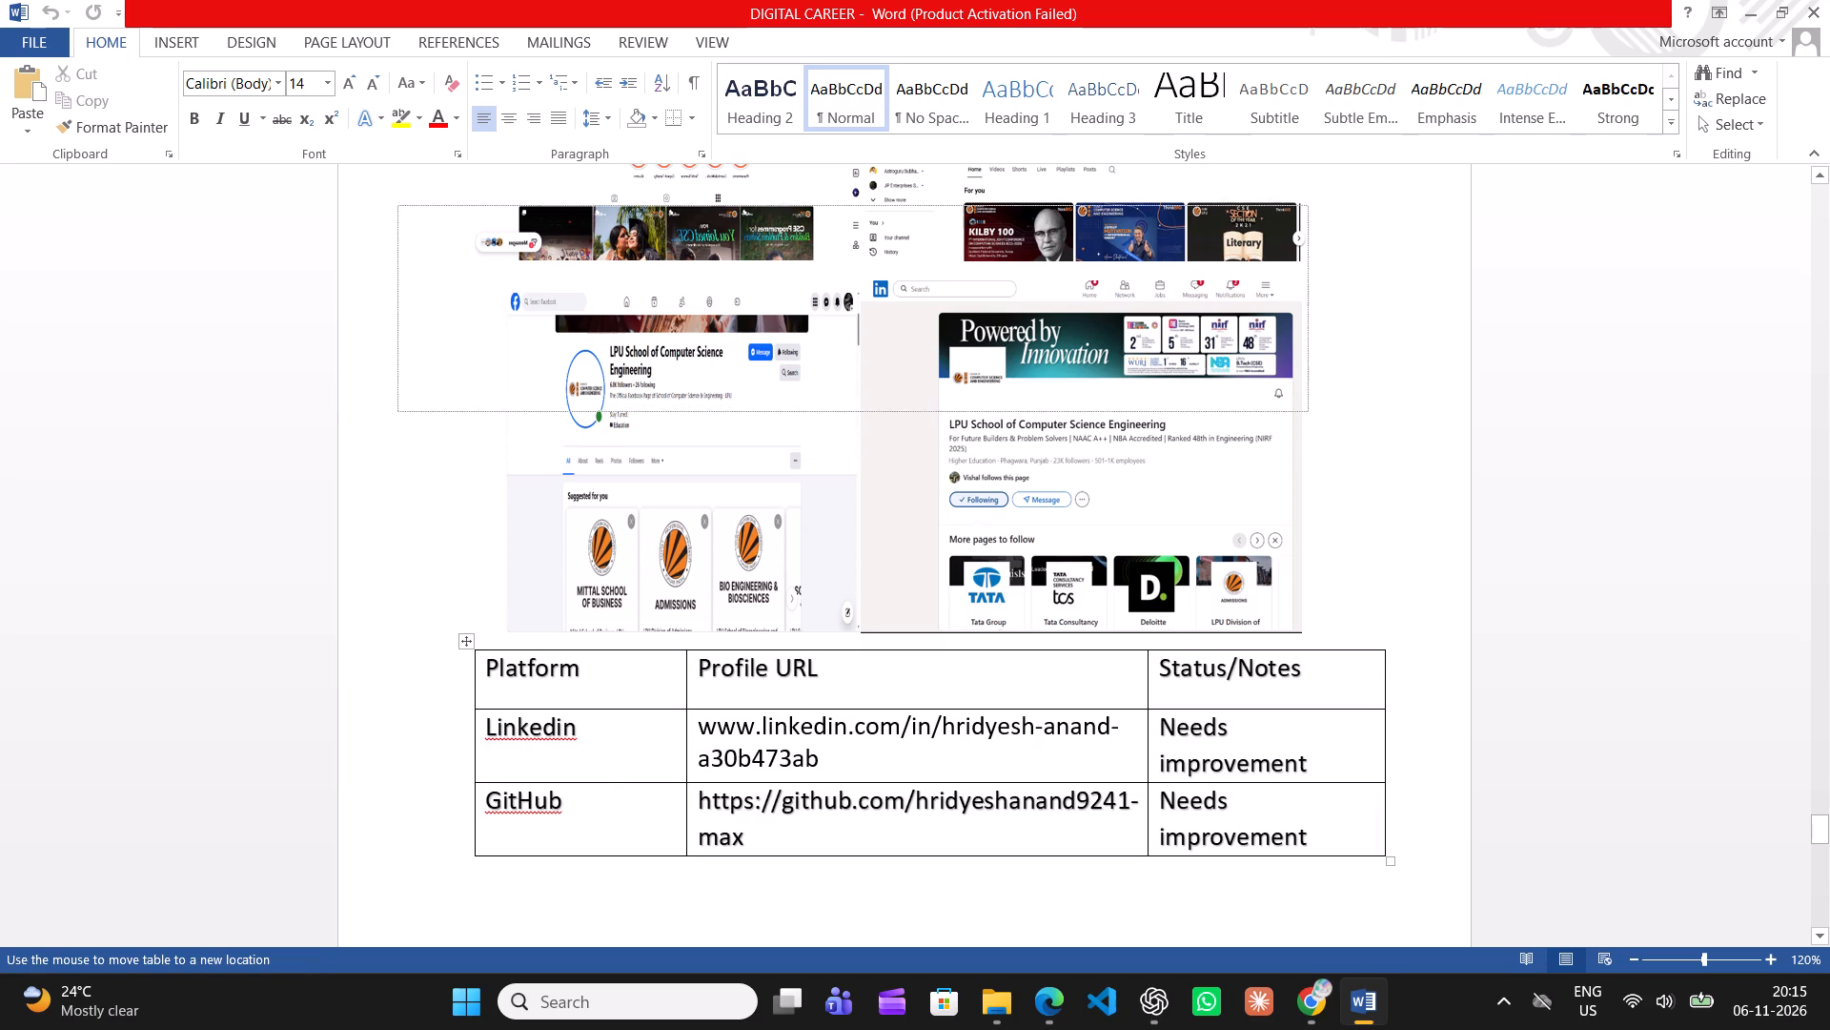
drag(392, 191, 386, 175)
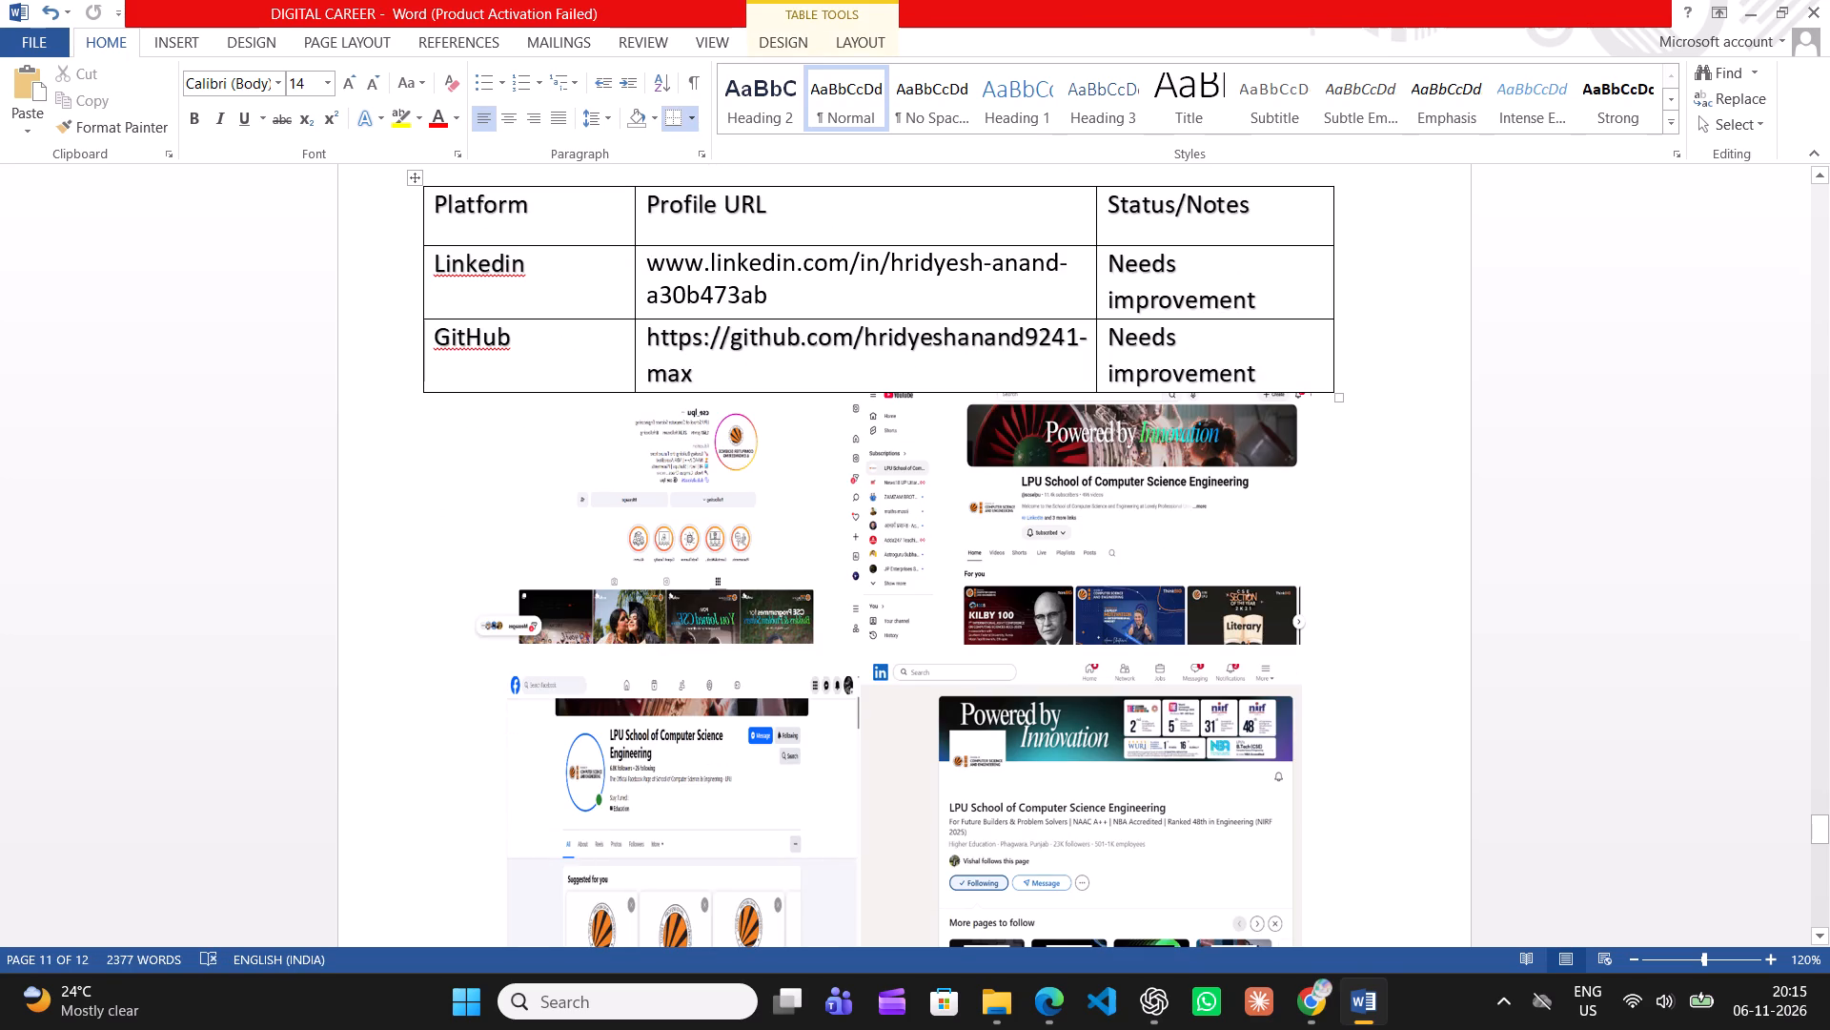
scroll(350, 538, down, 2)
scroll(350, 538, up, 6)
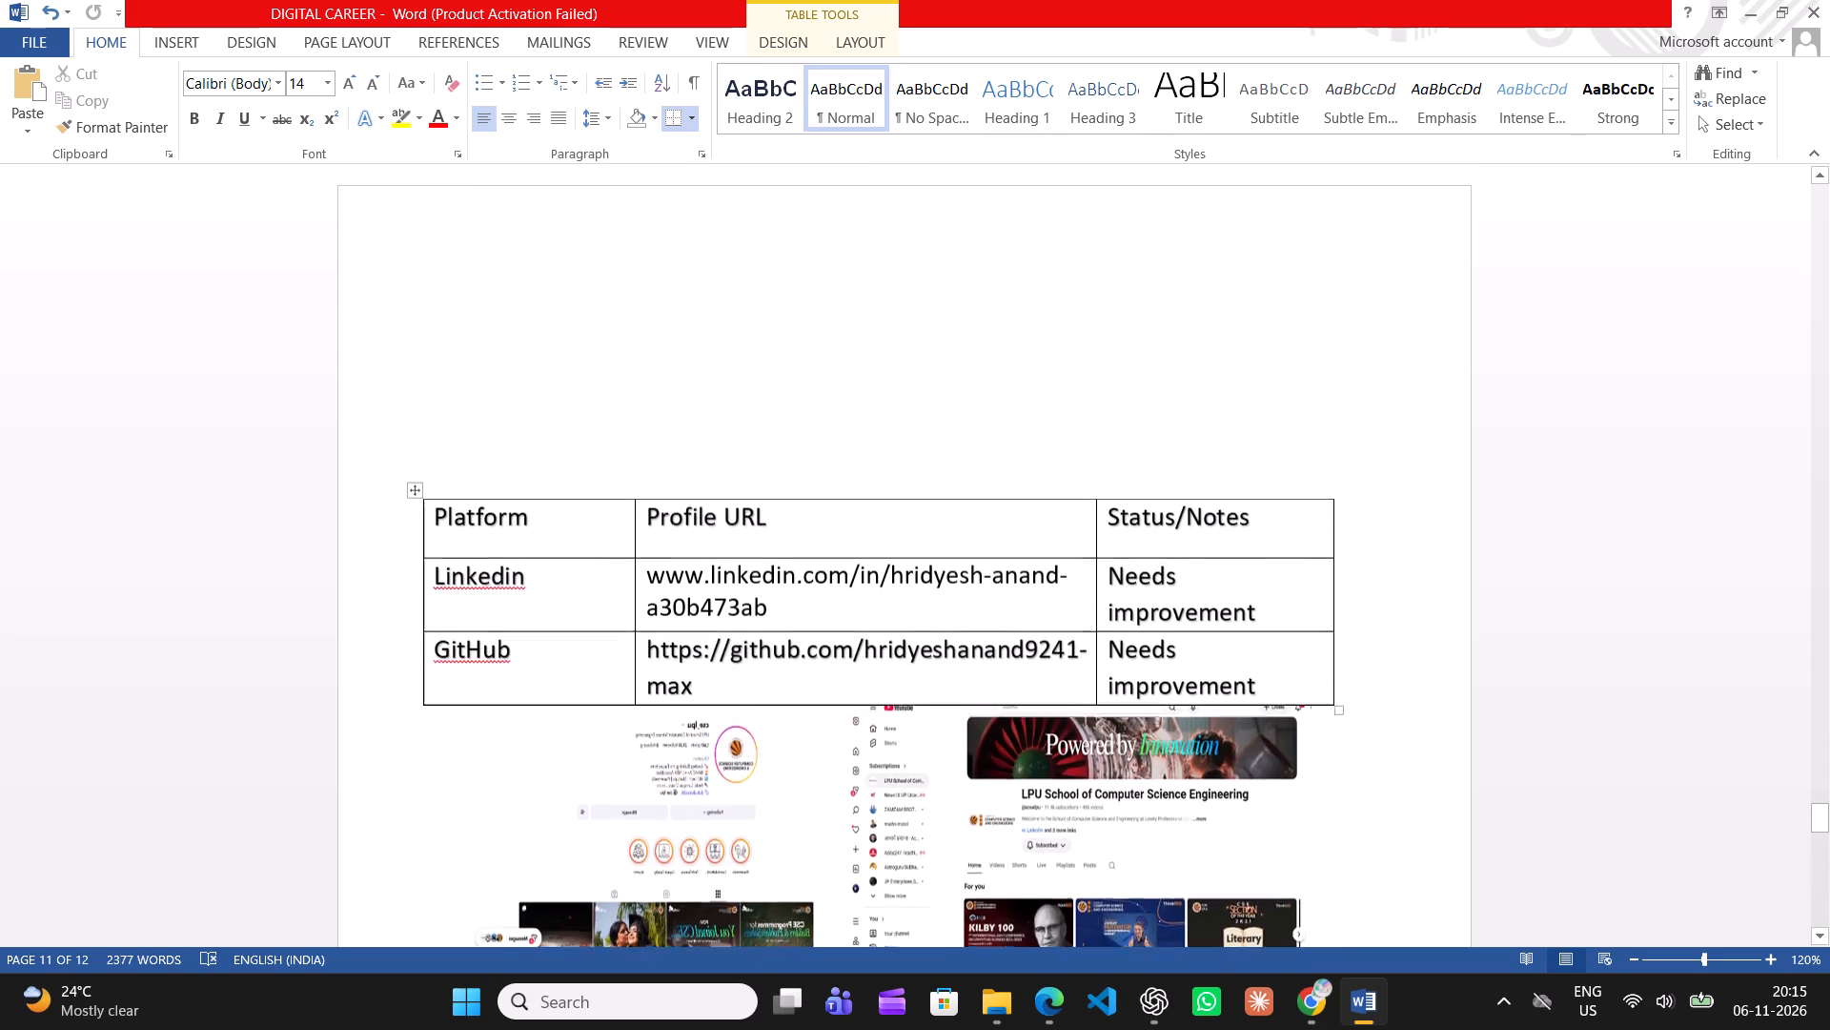
scroll(350, 538, up, 6)
scroll(350, 543, down, 1)
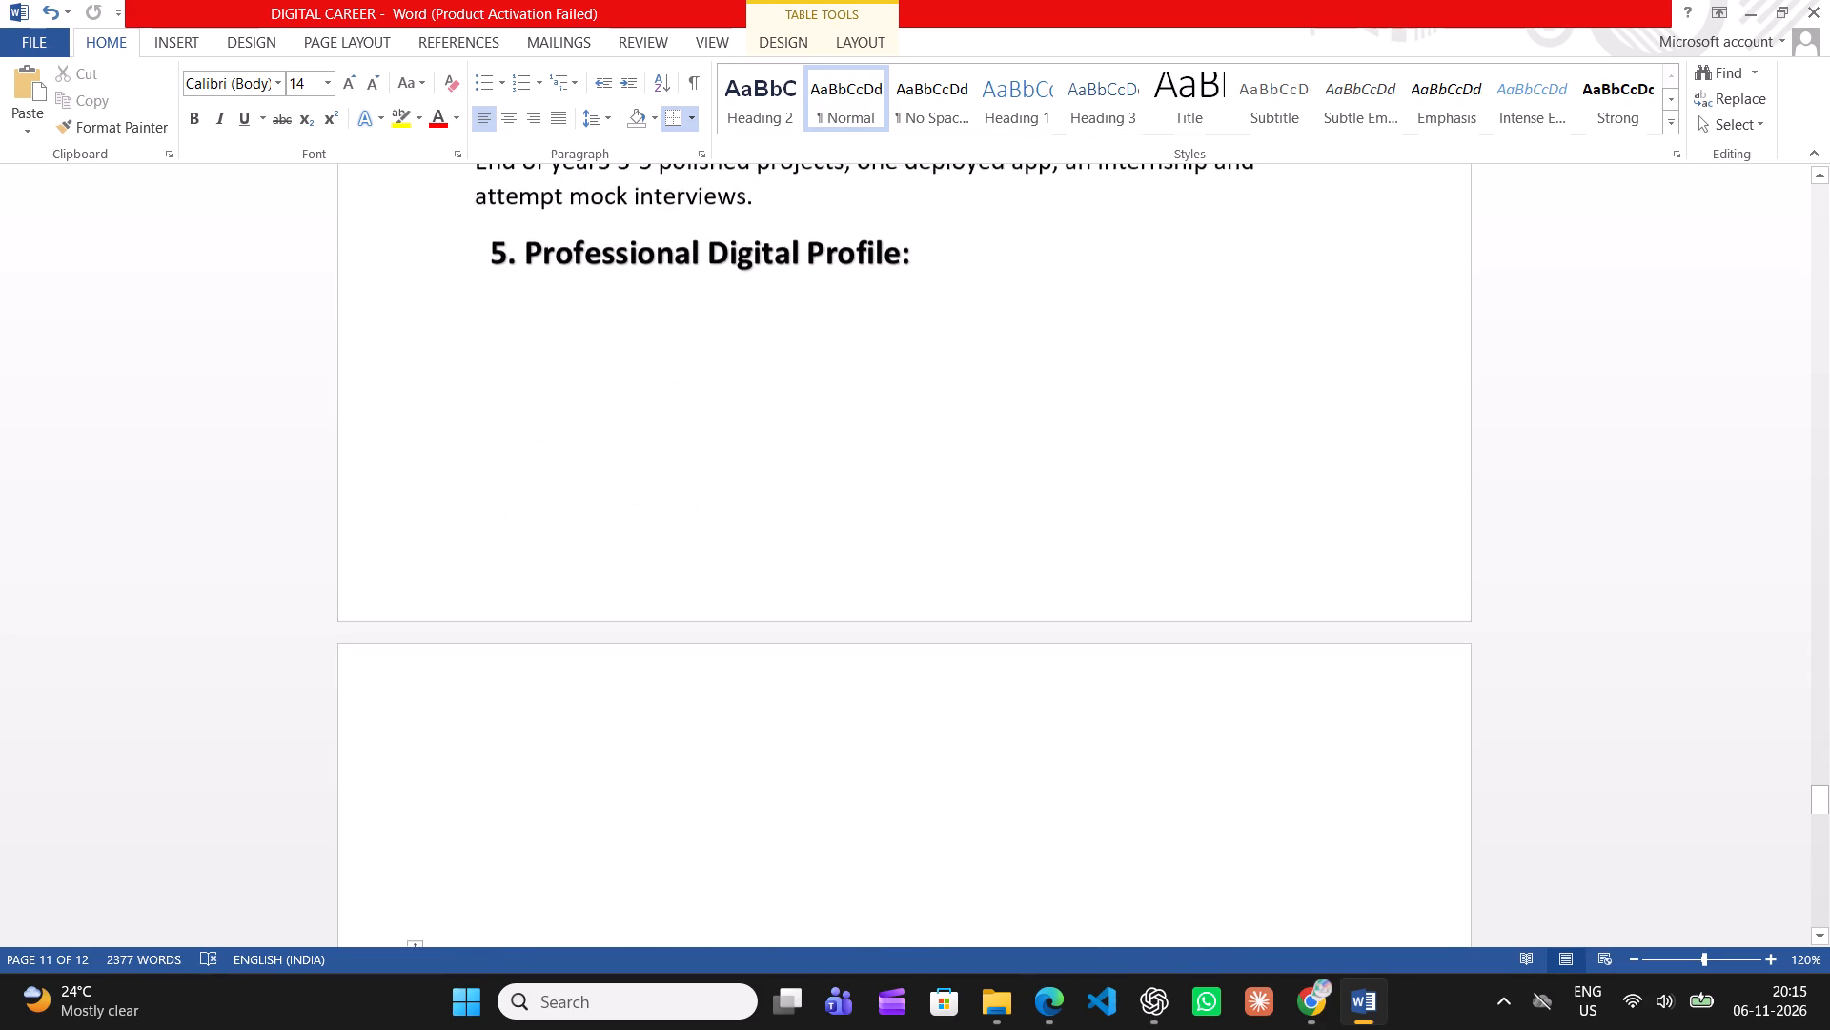
scroll(350, 543, down, 2)
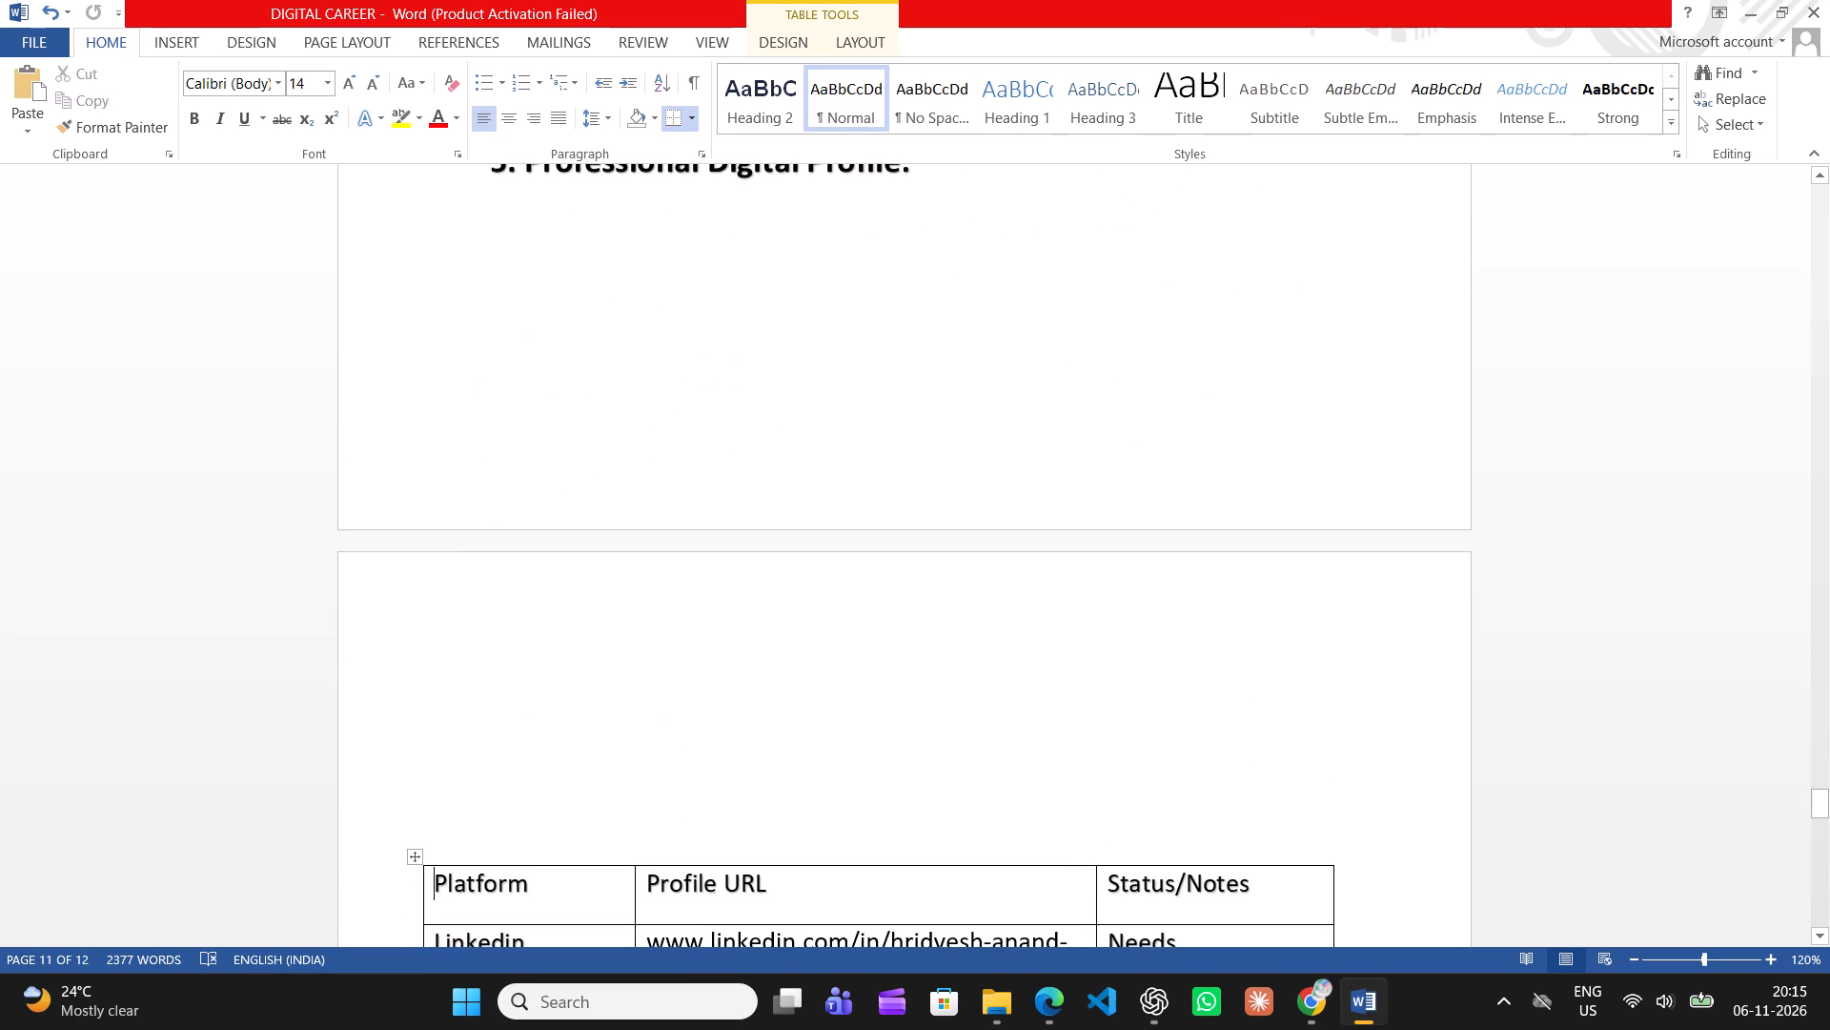
drag(417, 851, 434, 290)
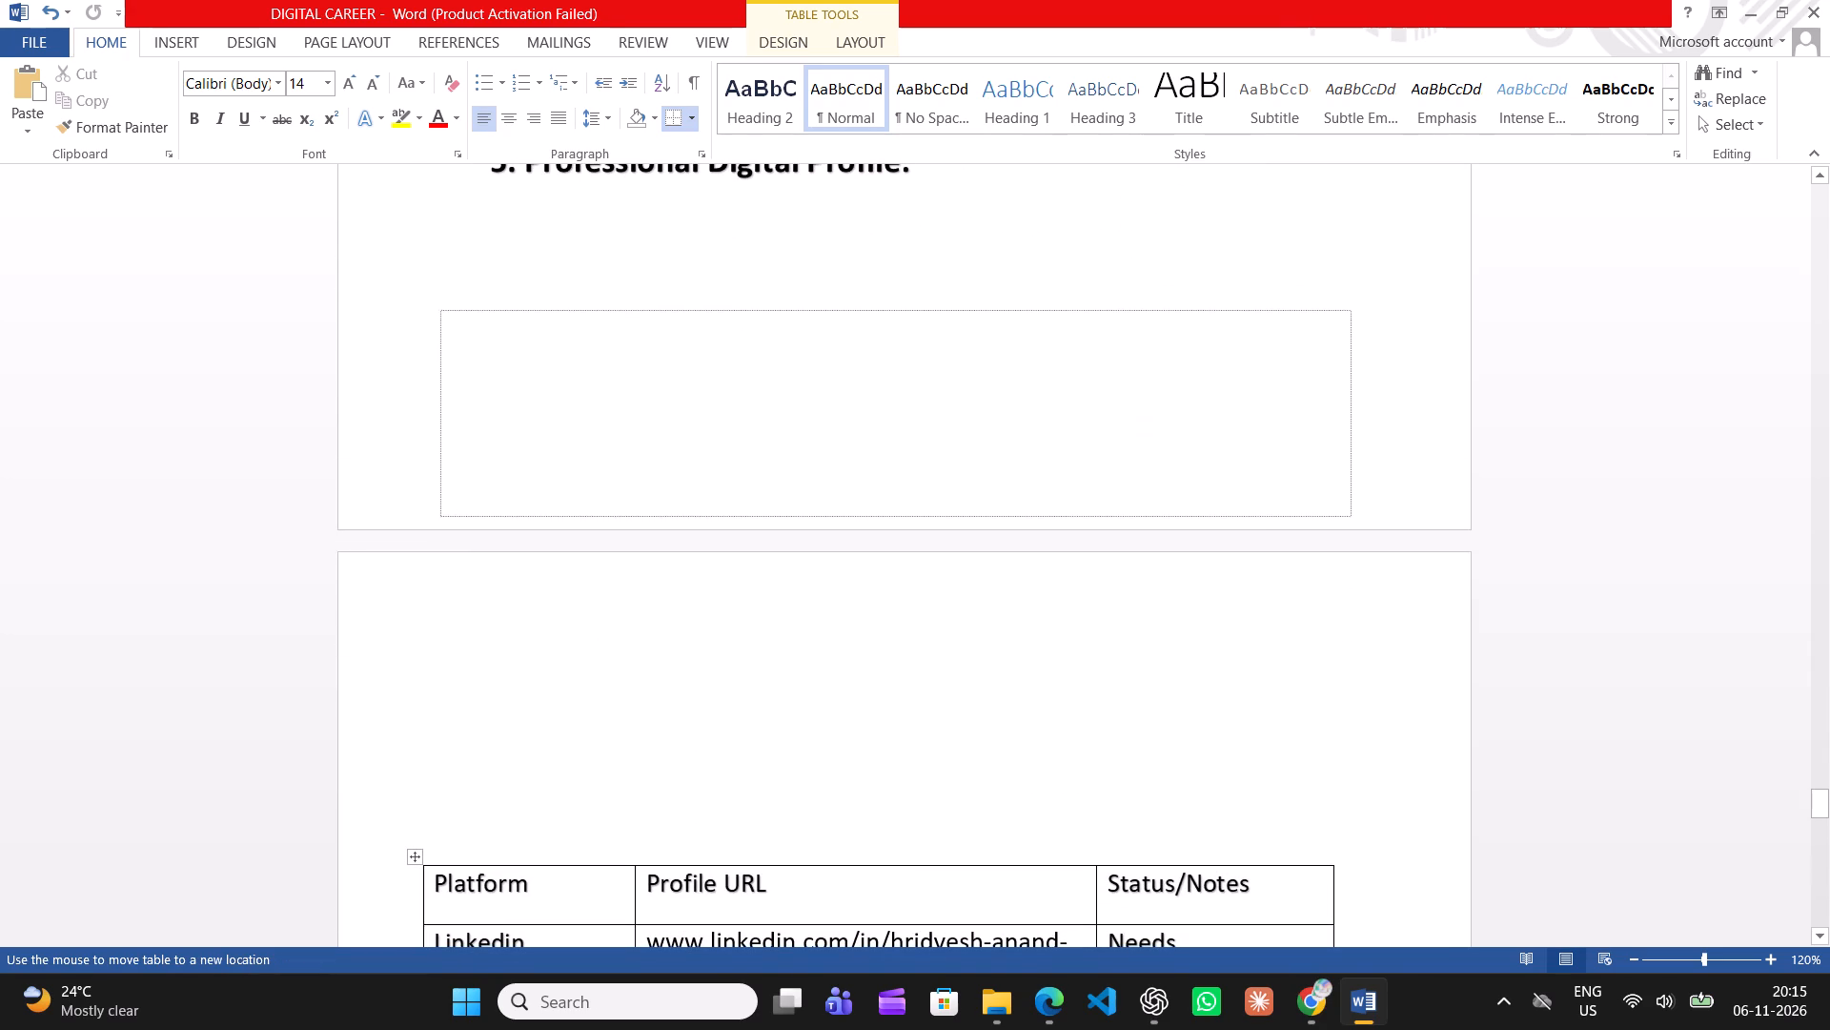
drag(434, 290, 402, 164)
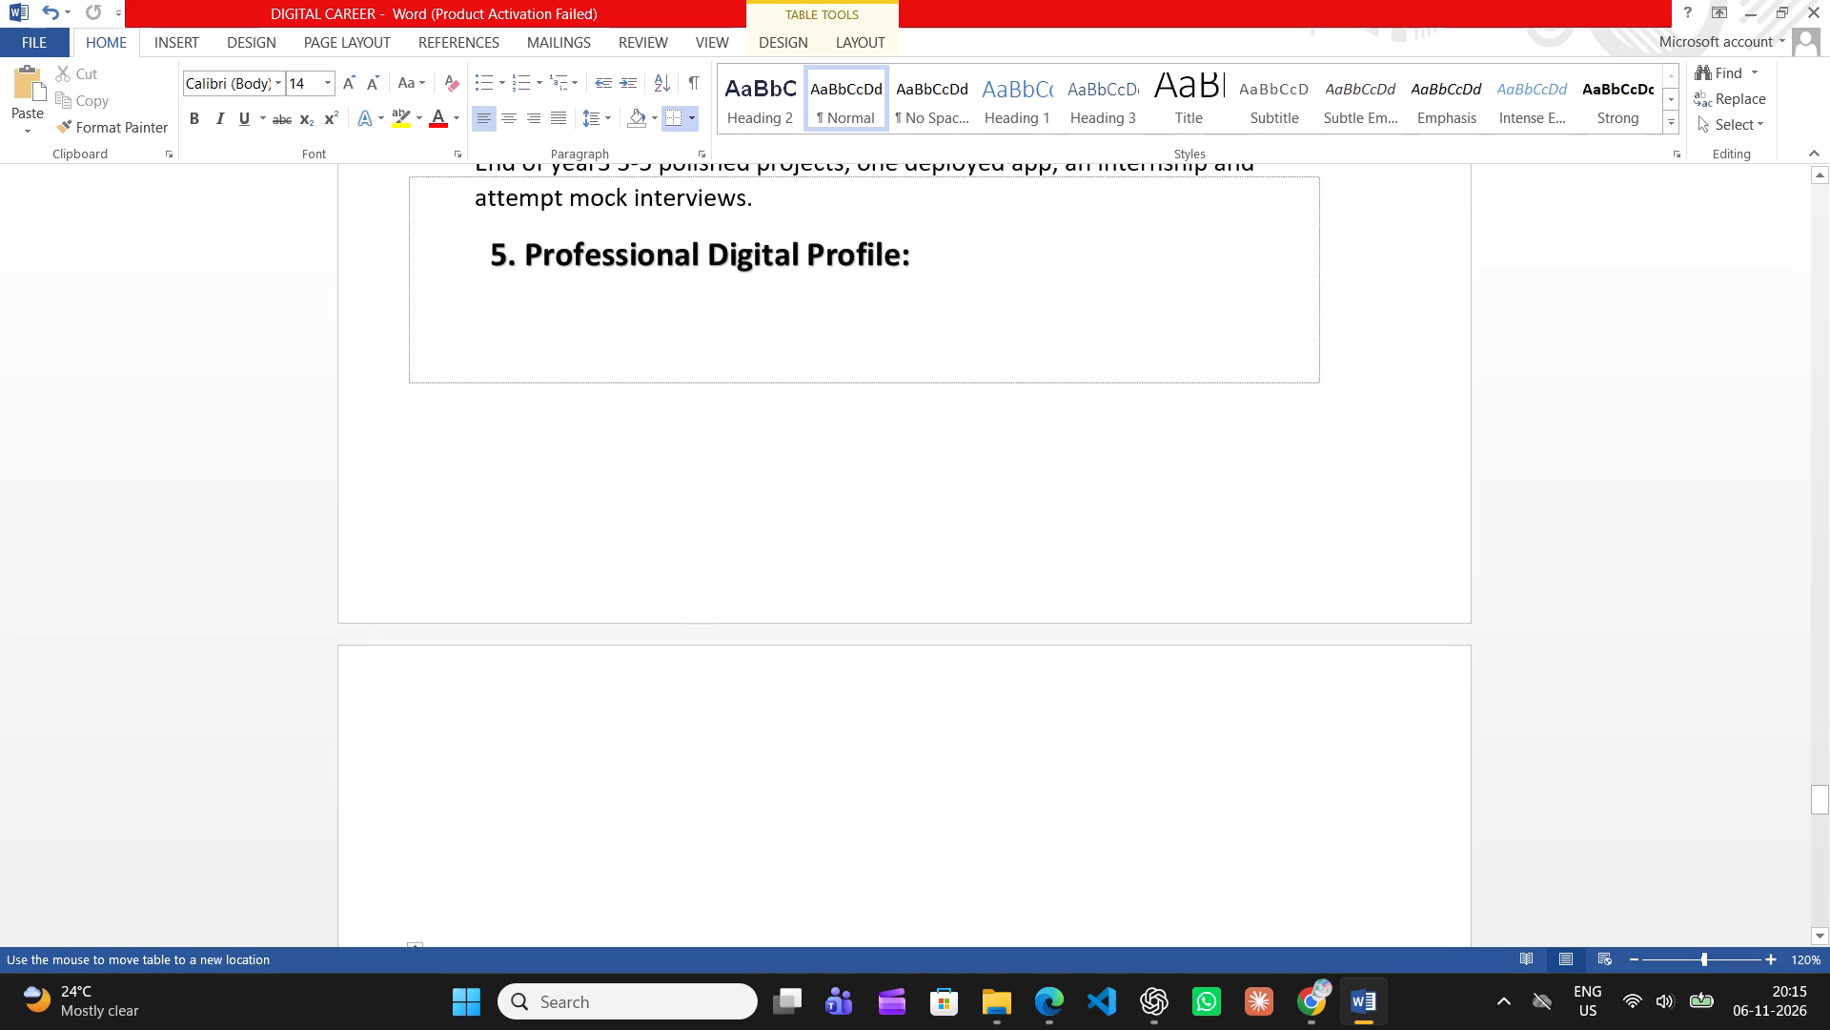
drag(402, 164, 405, 293)
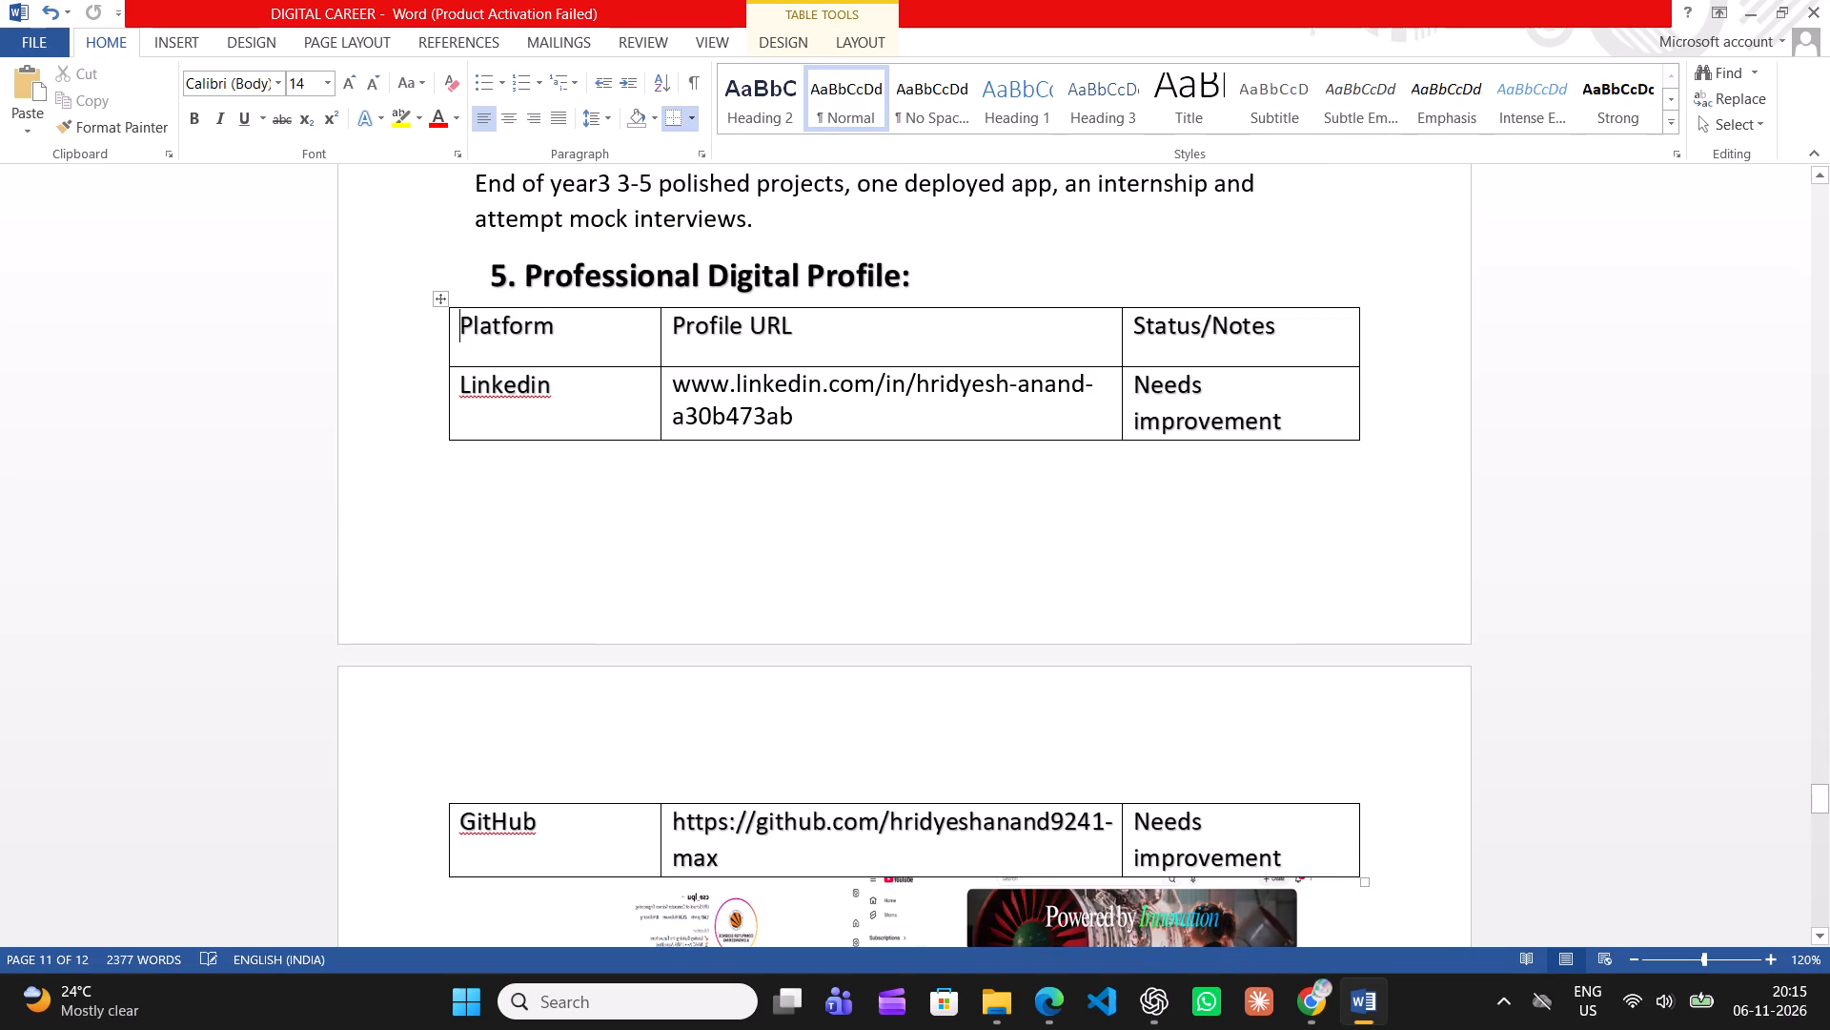
Shrink the profile table slightly so its GitHub row fits on the same page as the other rows.
scroll(670, 567, down, 1)
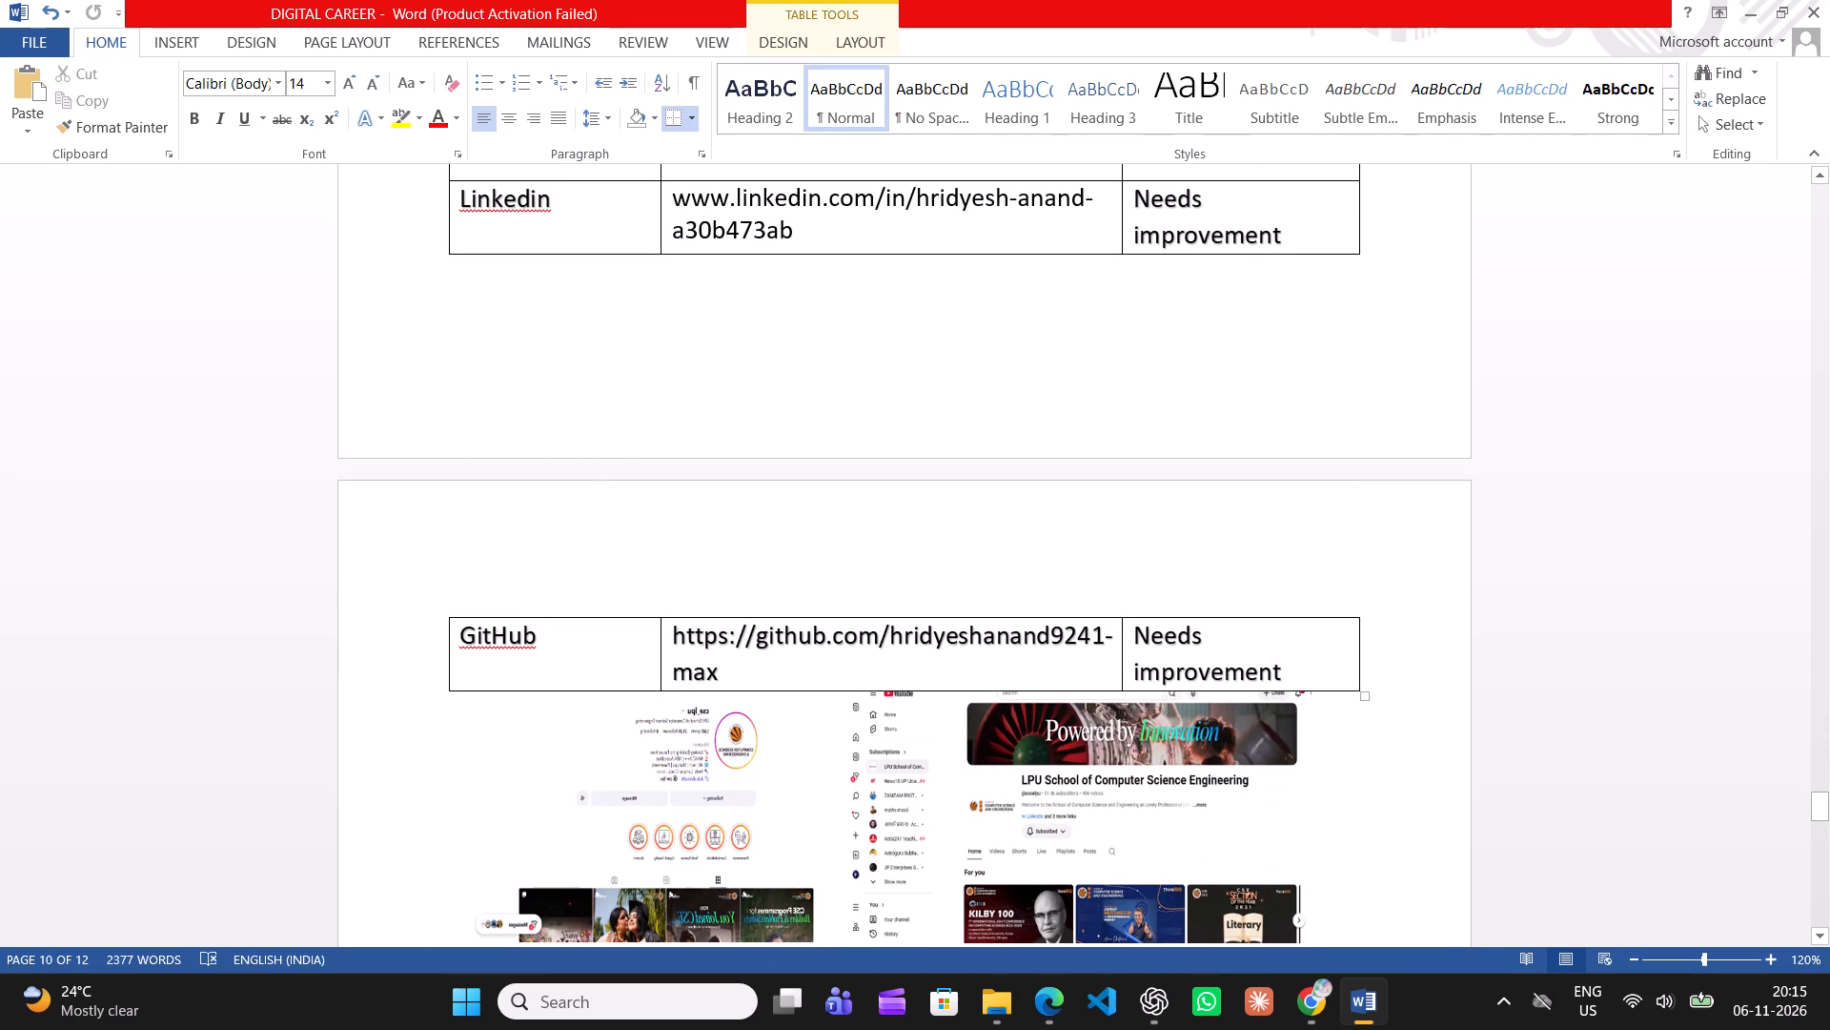
scroll(670, 567, up, 1)
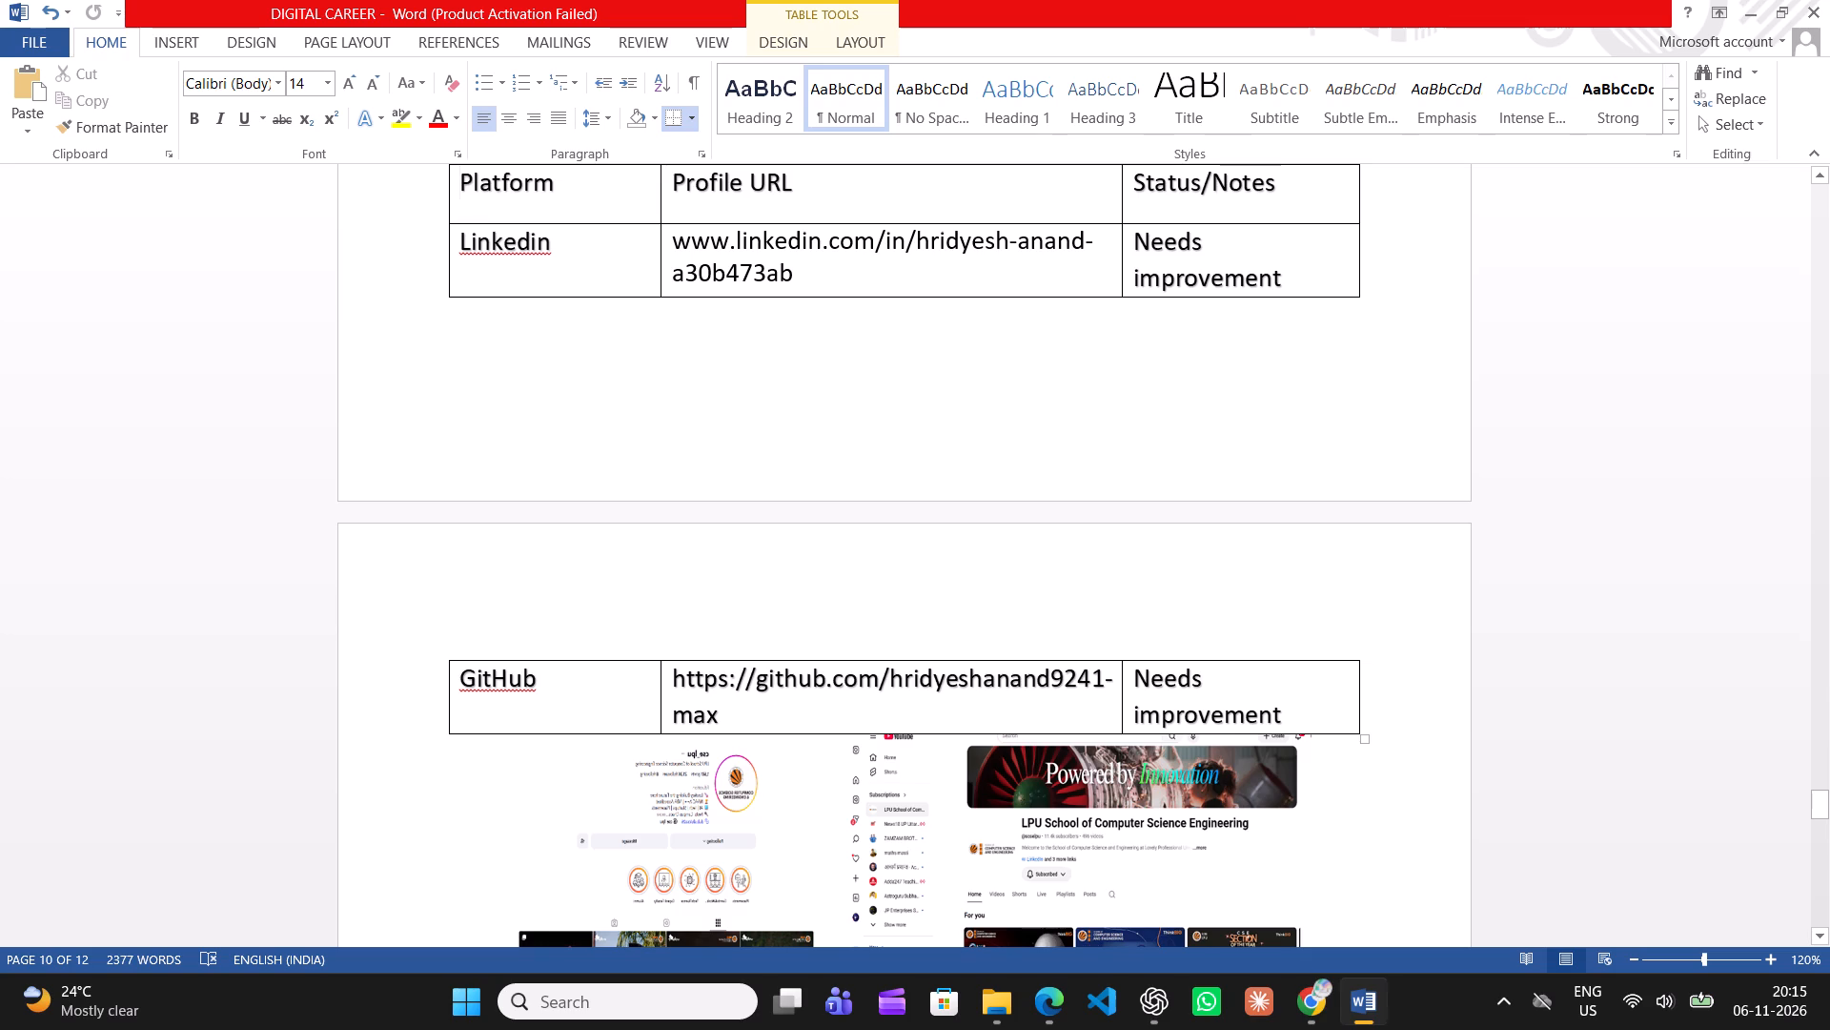
drag(1367, 740, 1306, 678)
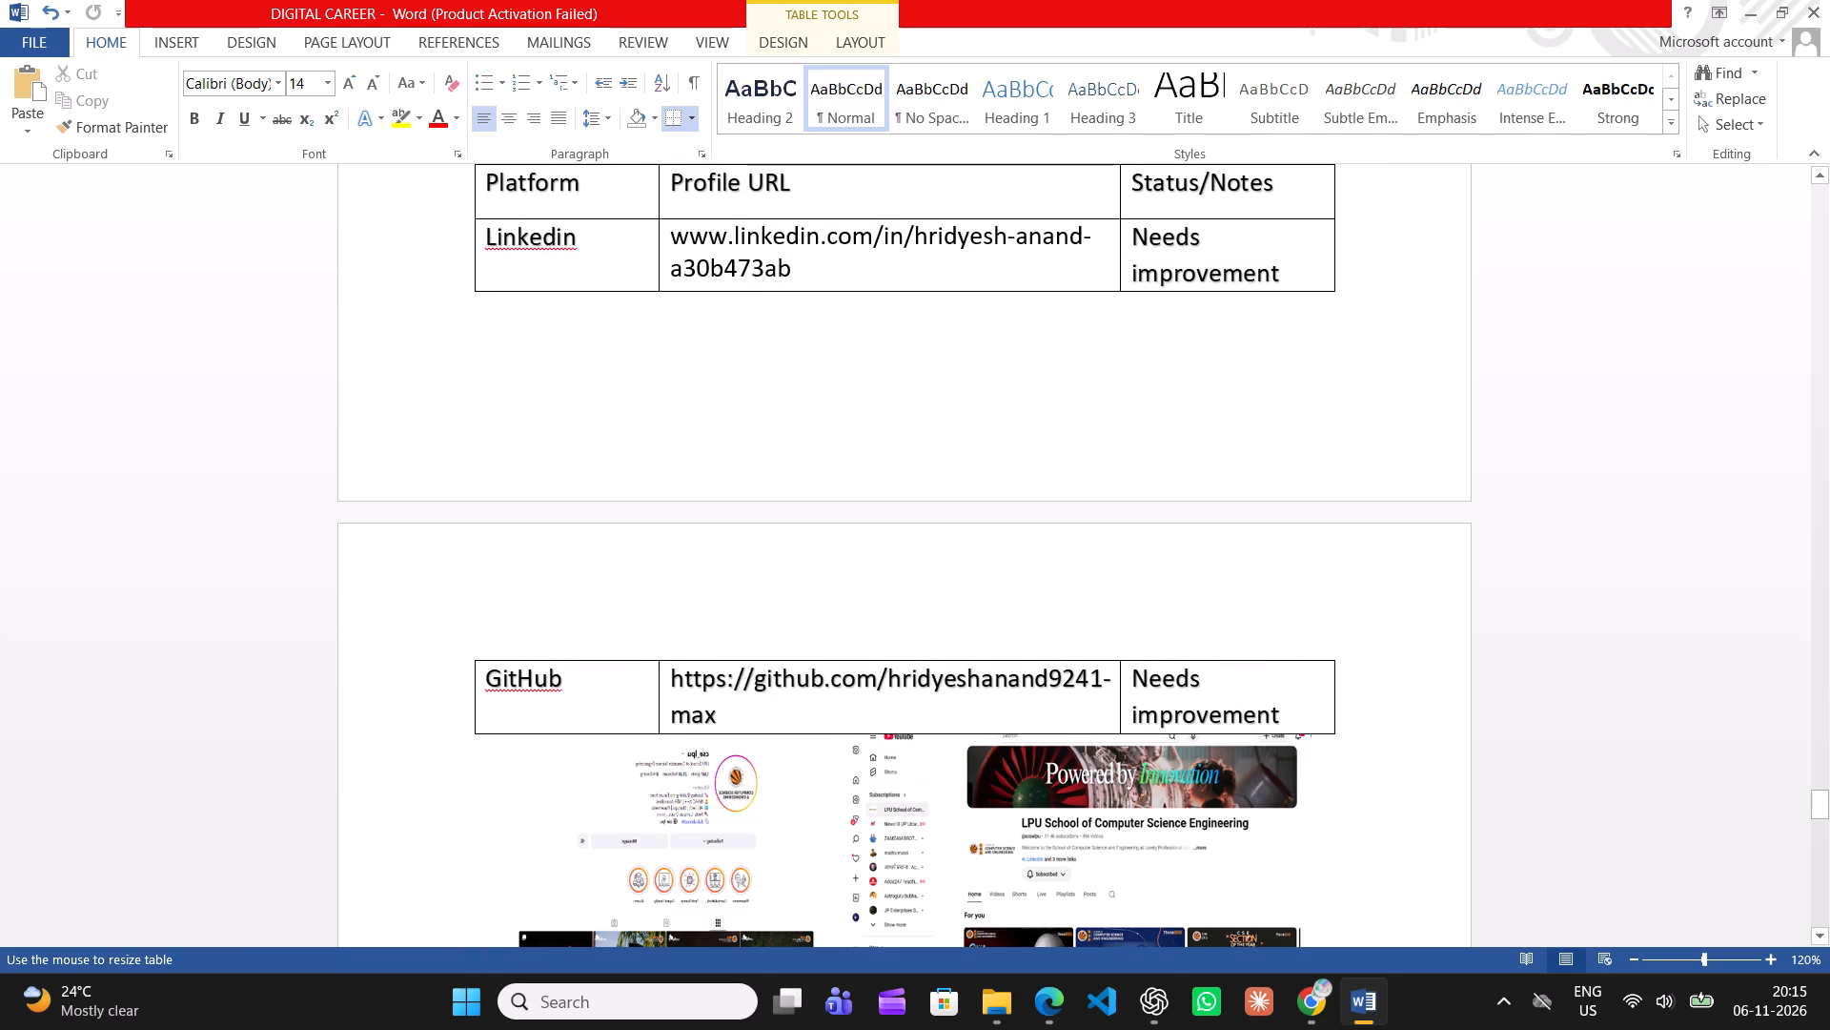
drag(1306, 678, 1276, 622)
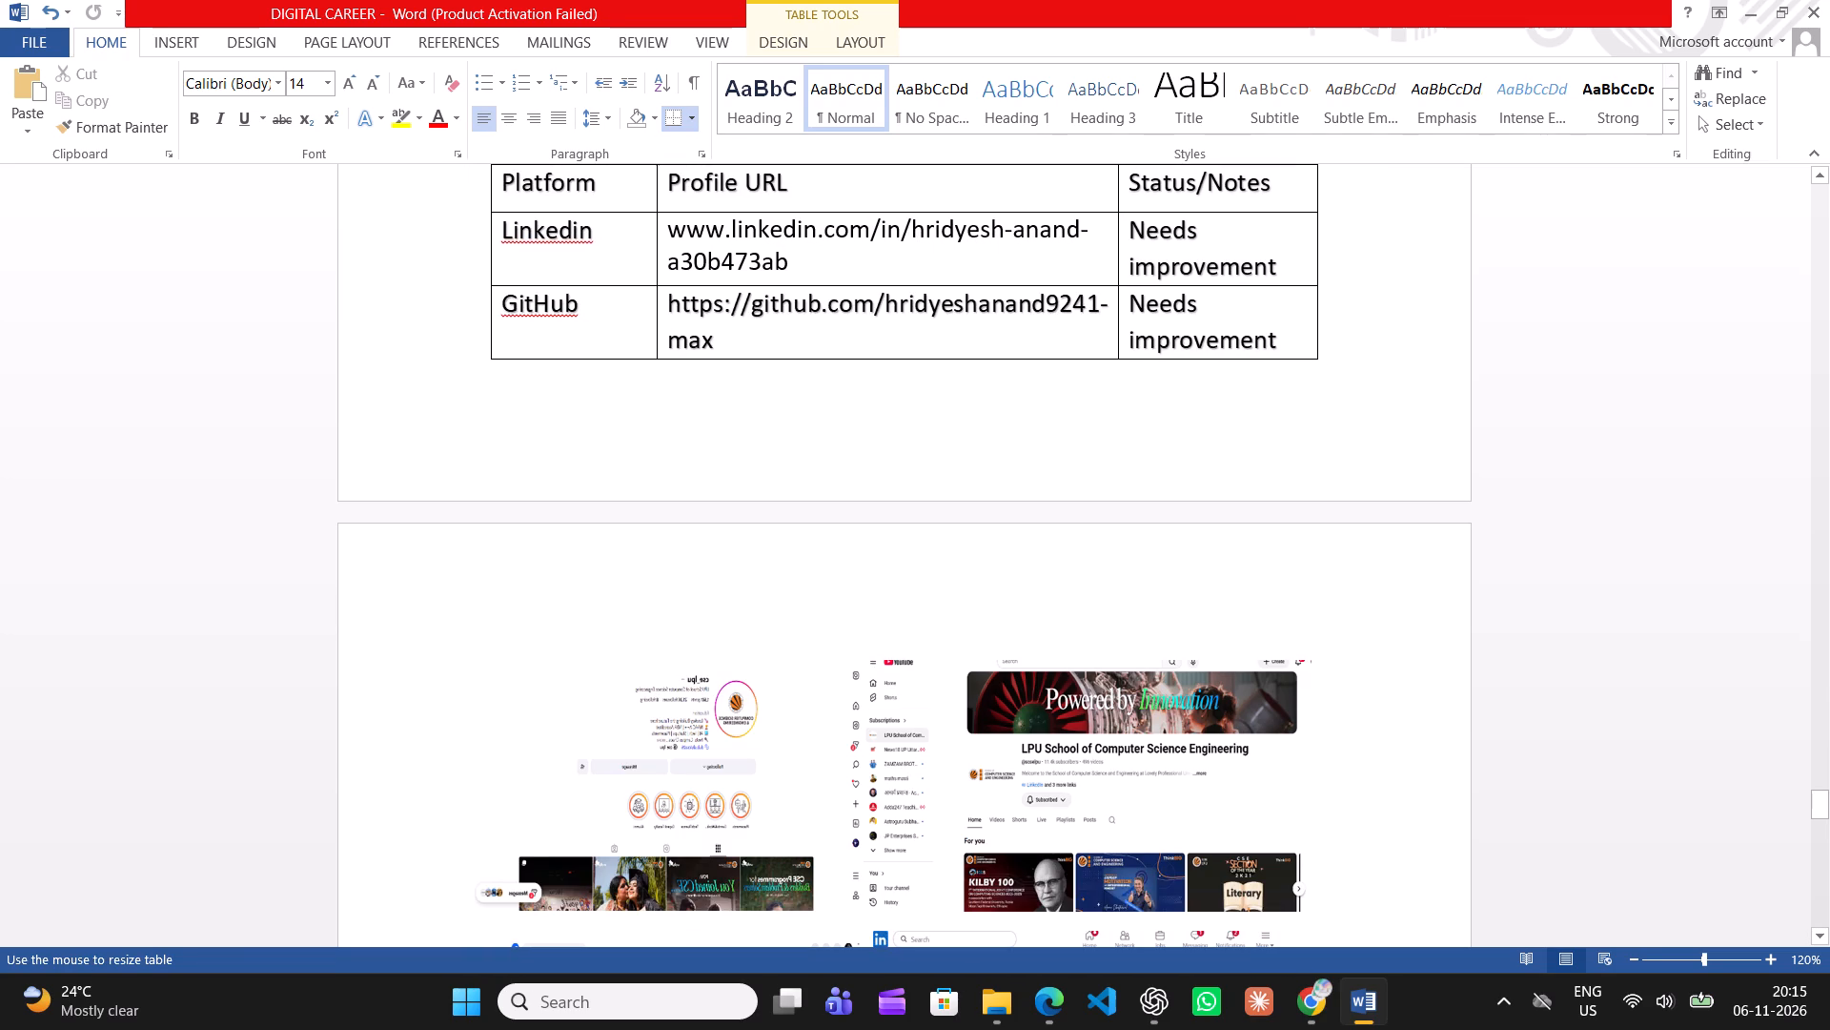
drag(1276, 622, 1285, 627)
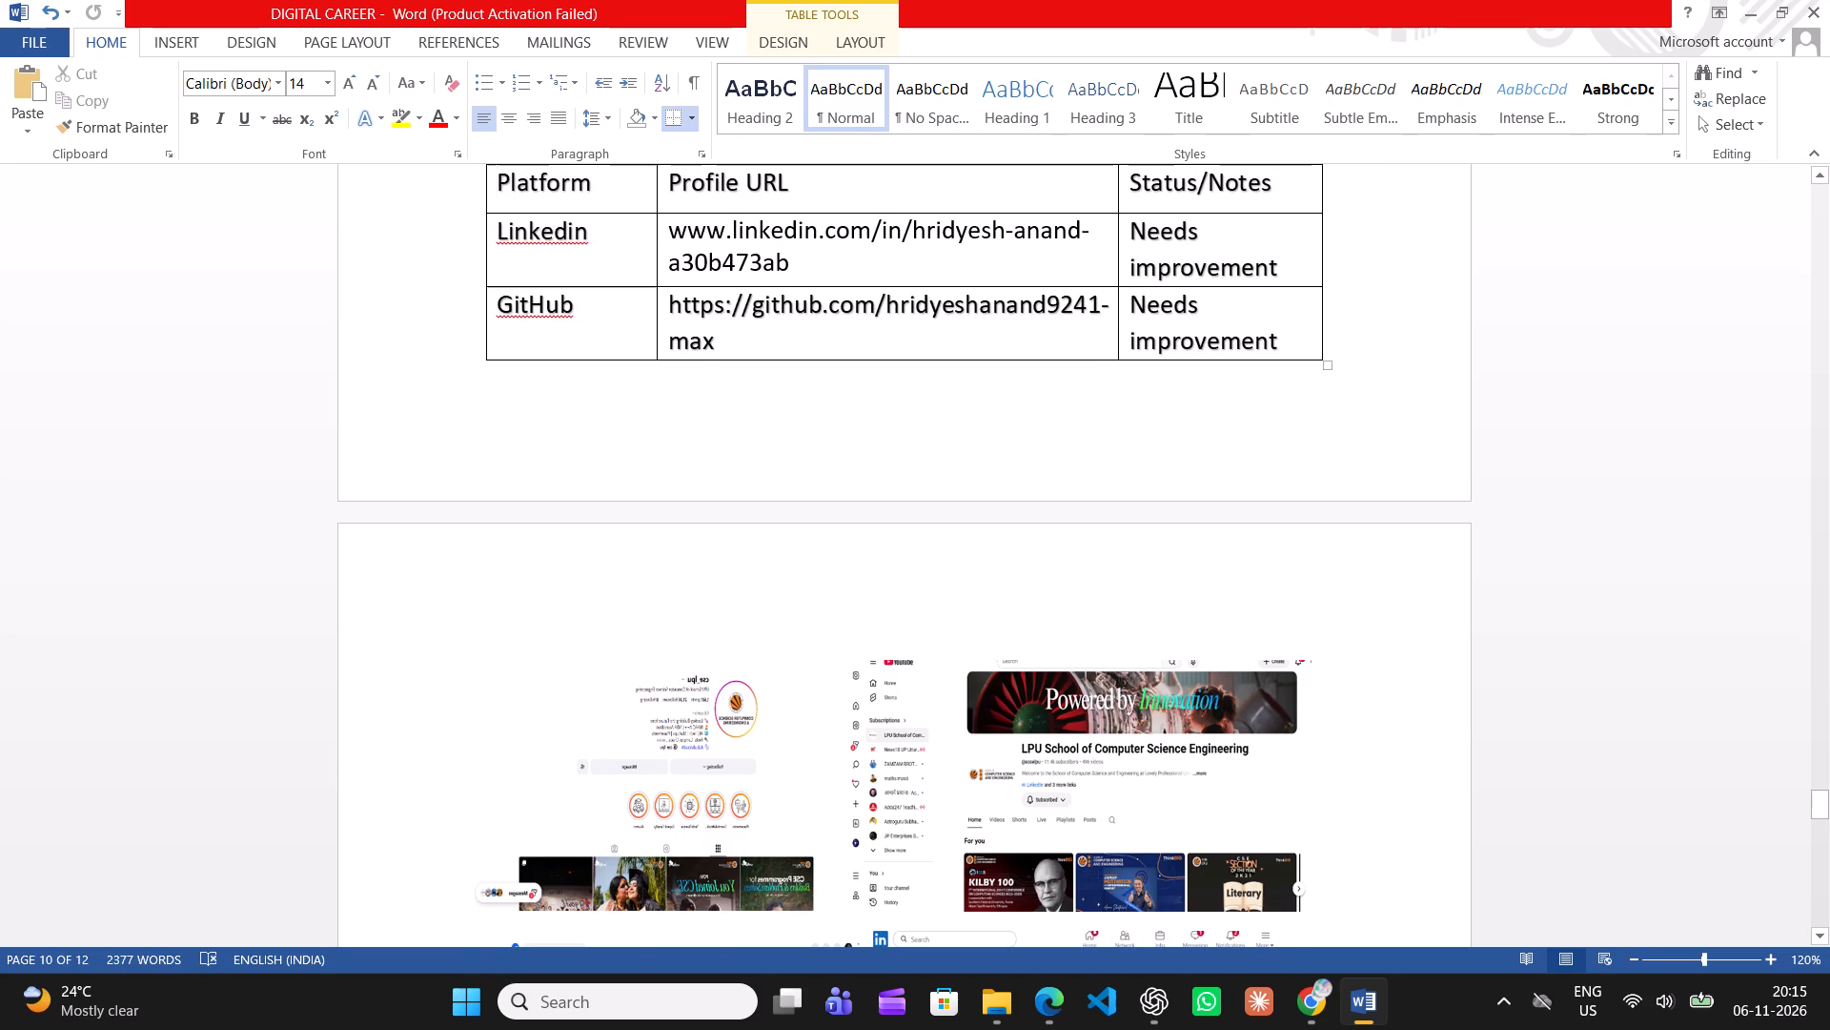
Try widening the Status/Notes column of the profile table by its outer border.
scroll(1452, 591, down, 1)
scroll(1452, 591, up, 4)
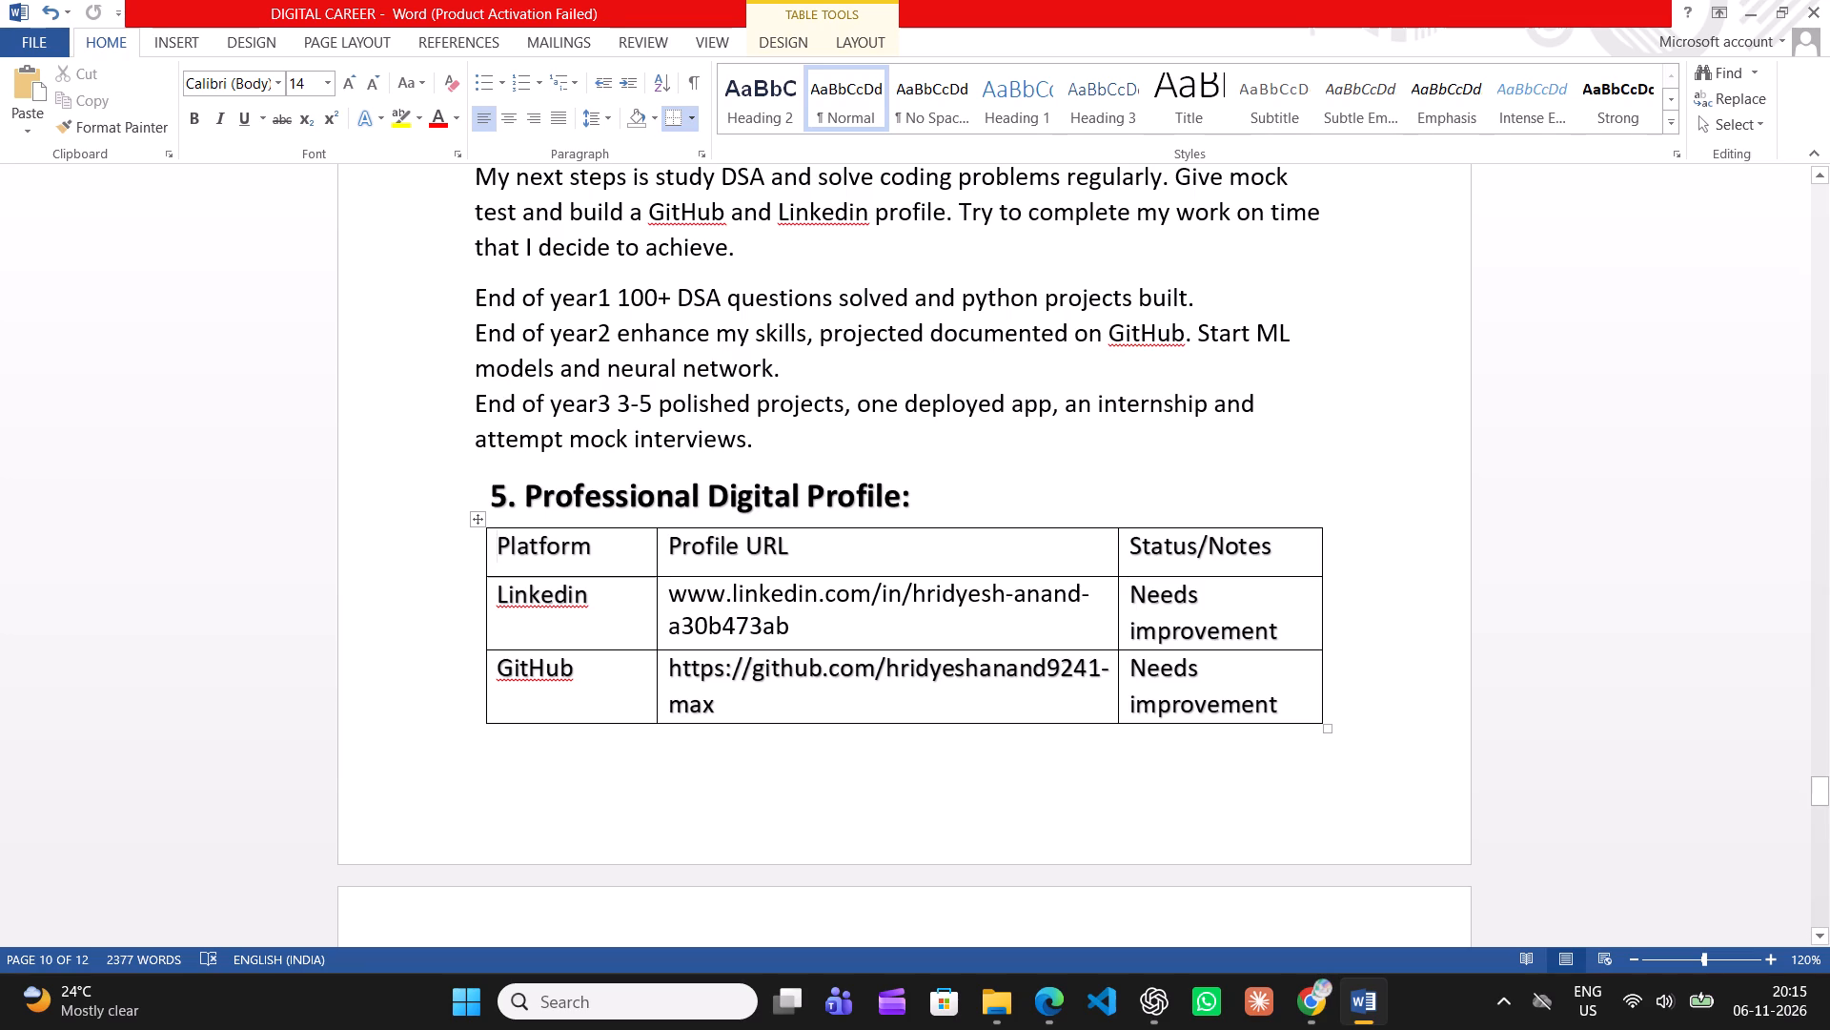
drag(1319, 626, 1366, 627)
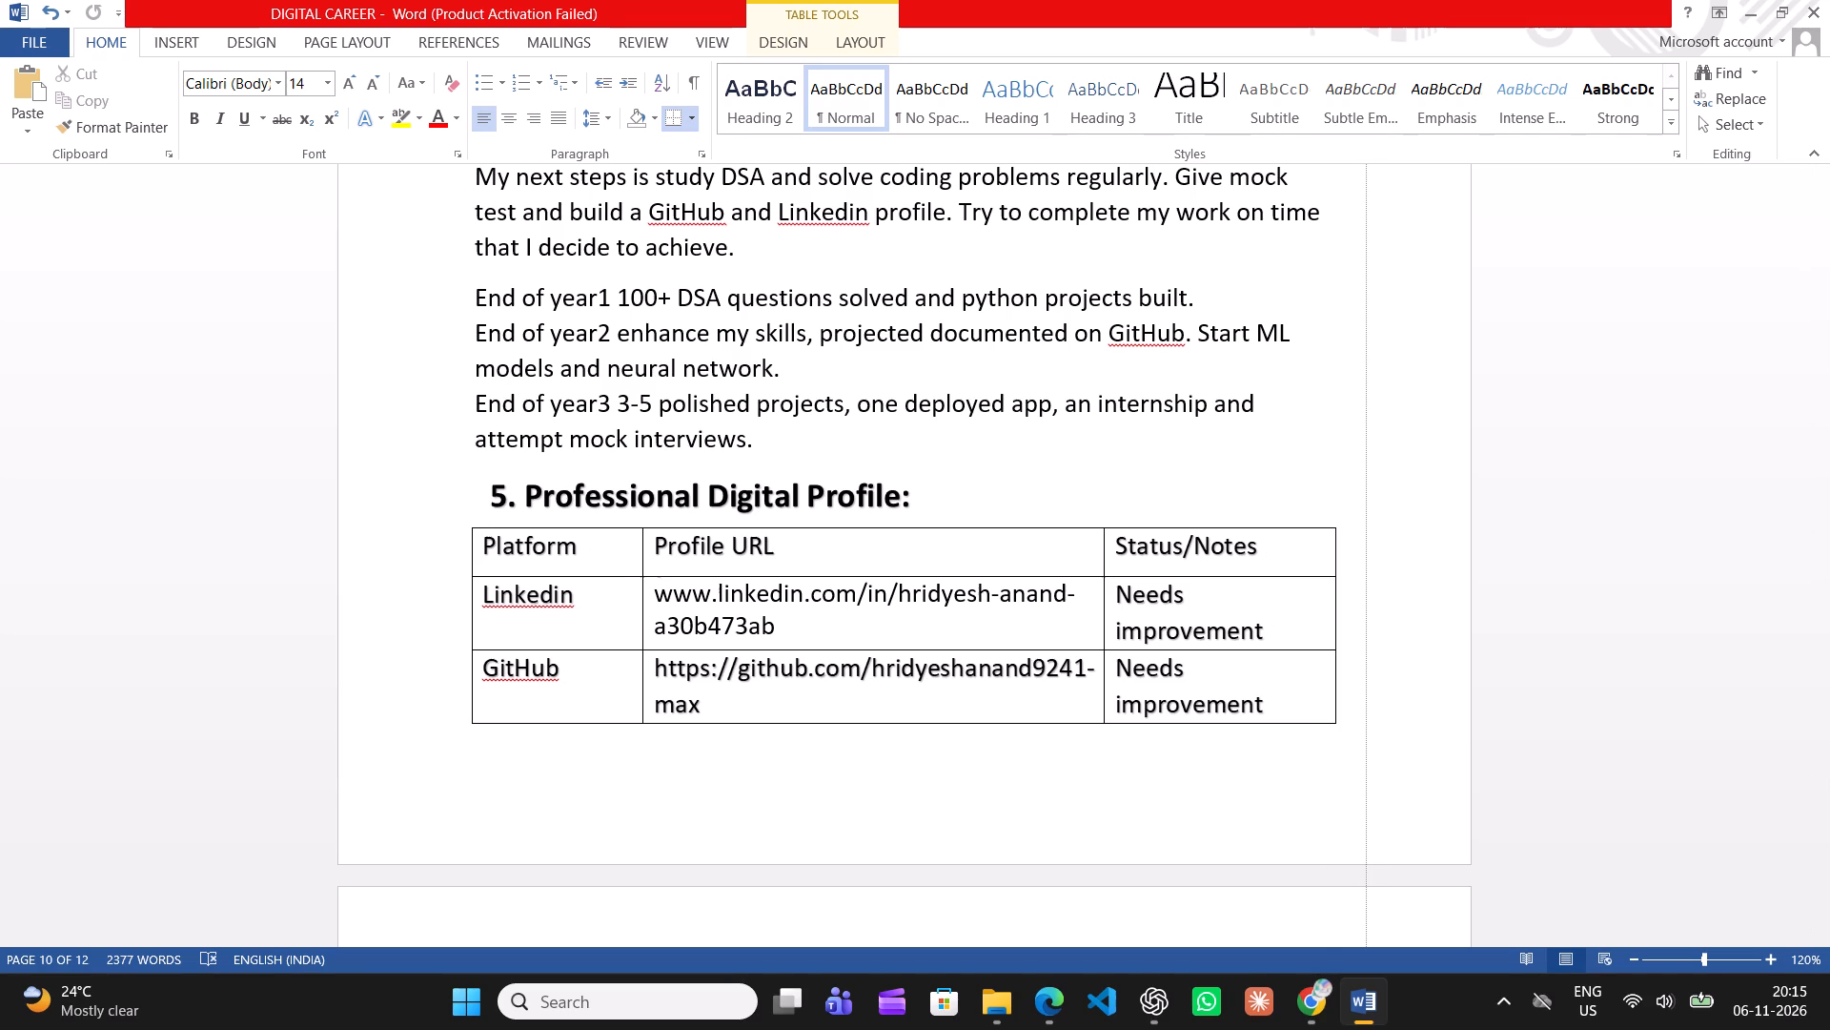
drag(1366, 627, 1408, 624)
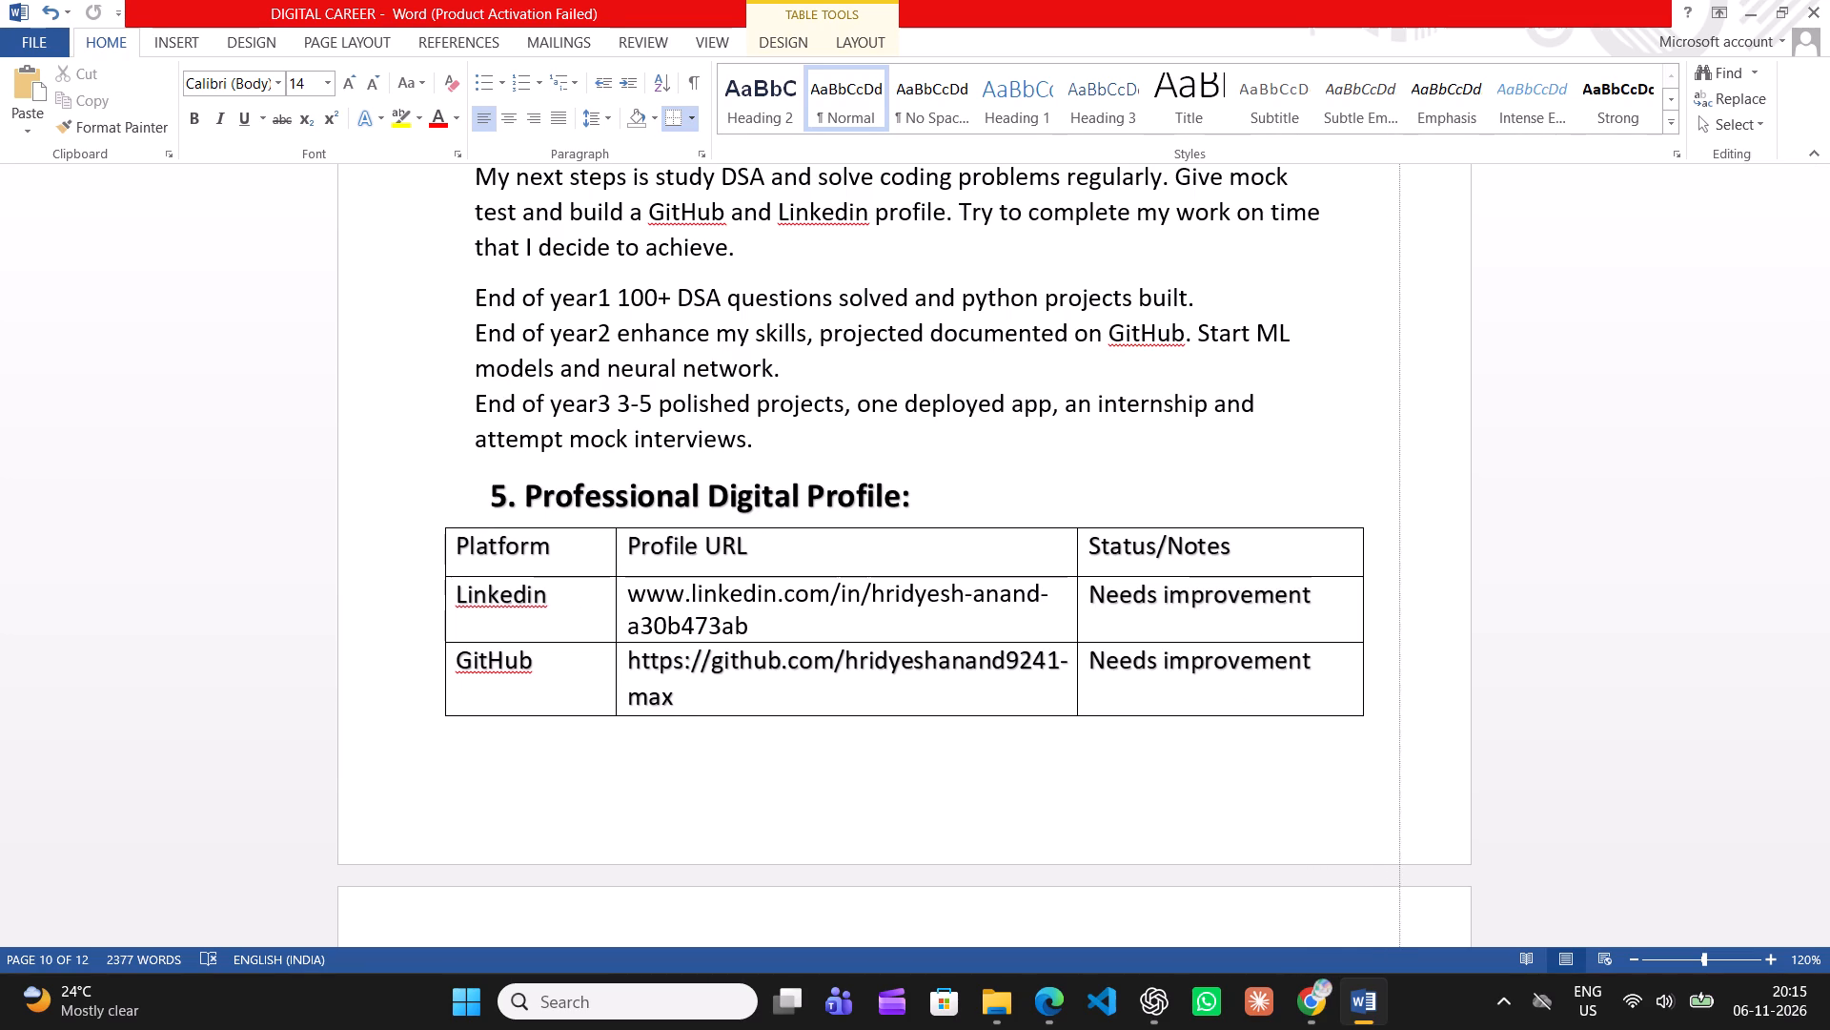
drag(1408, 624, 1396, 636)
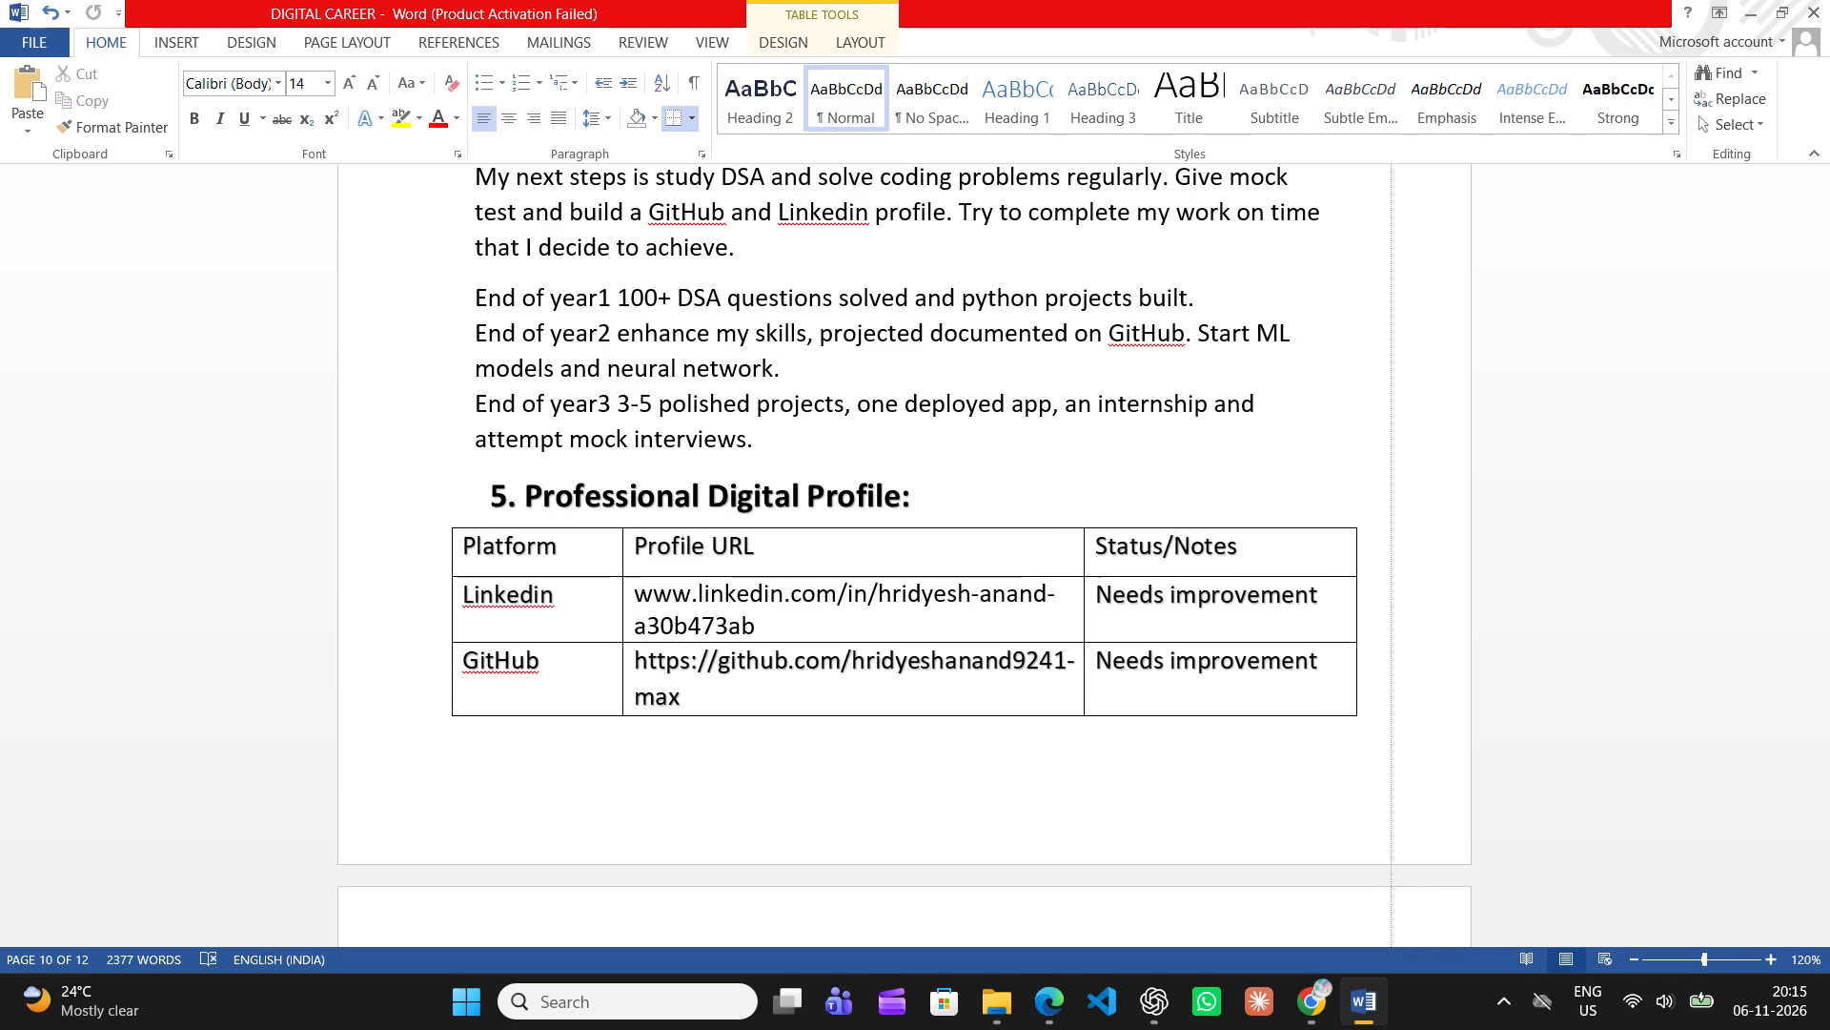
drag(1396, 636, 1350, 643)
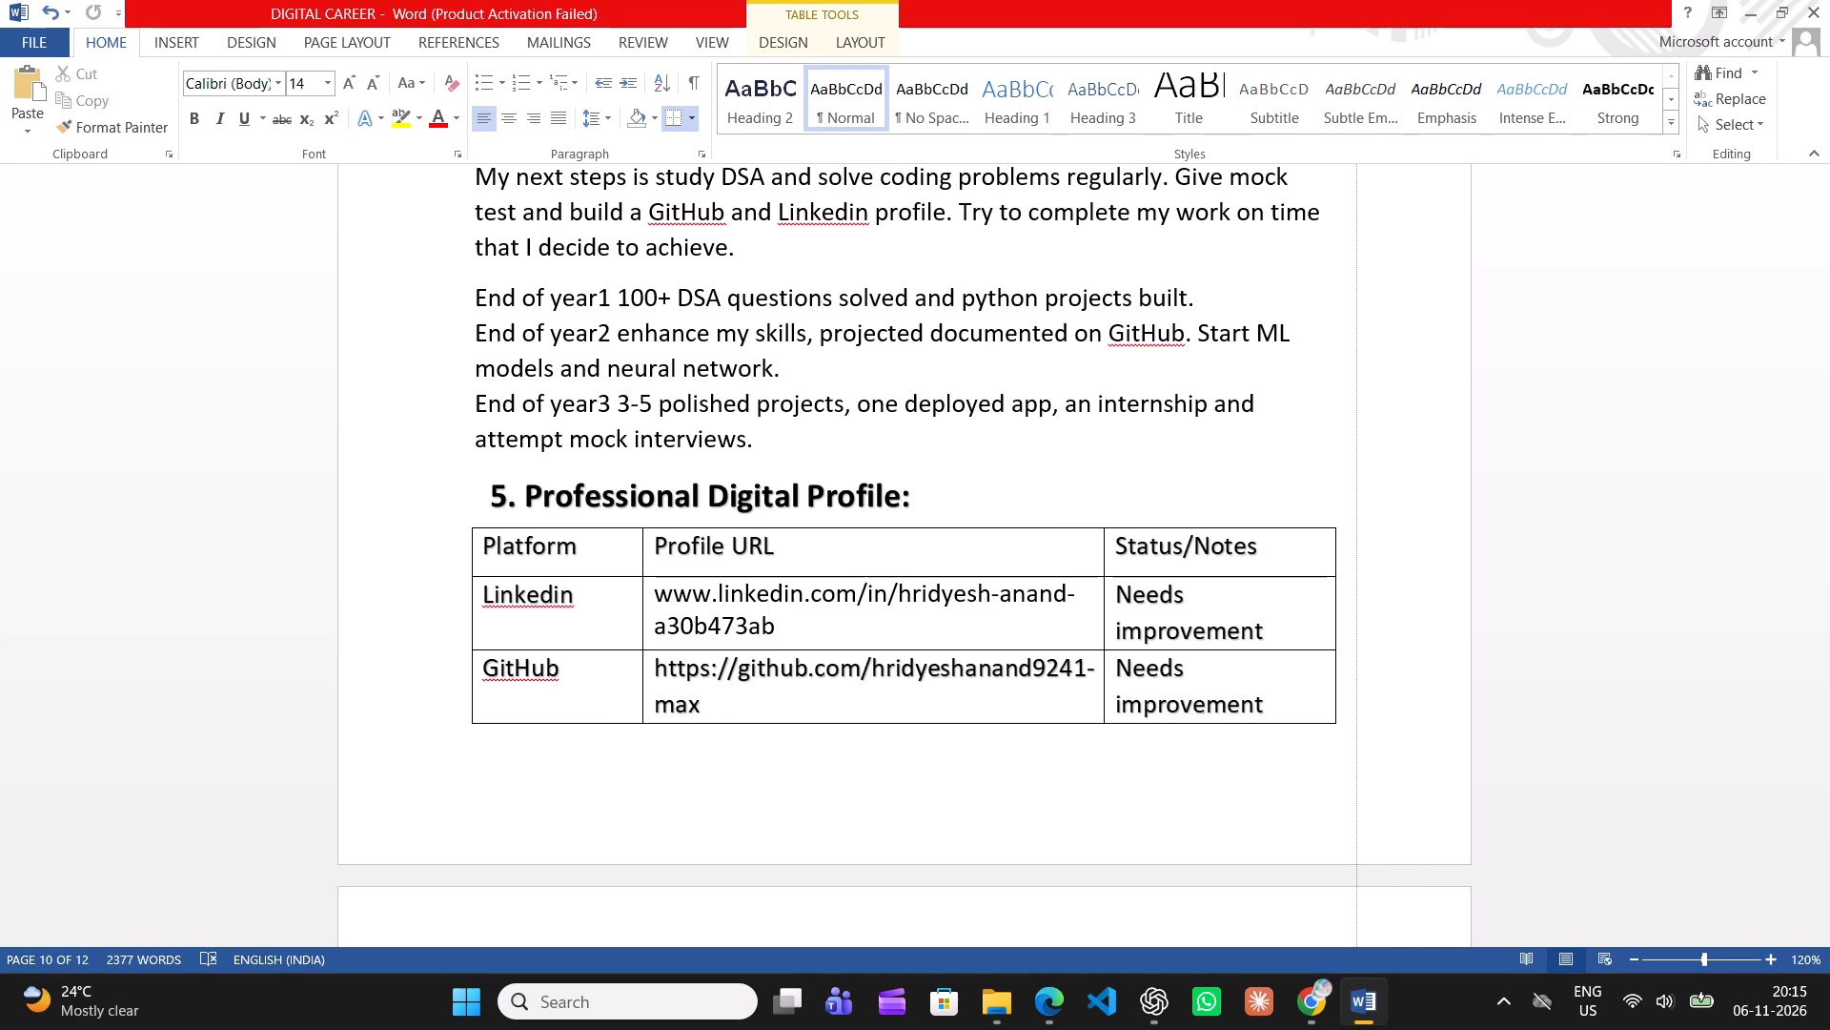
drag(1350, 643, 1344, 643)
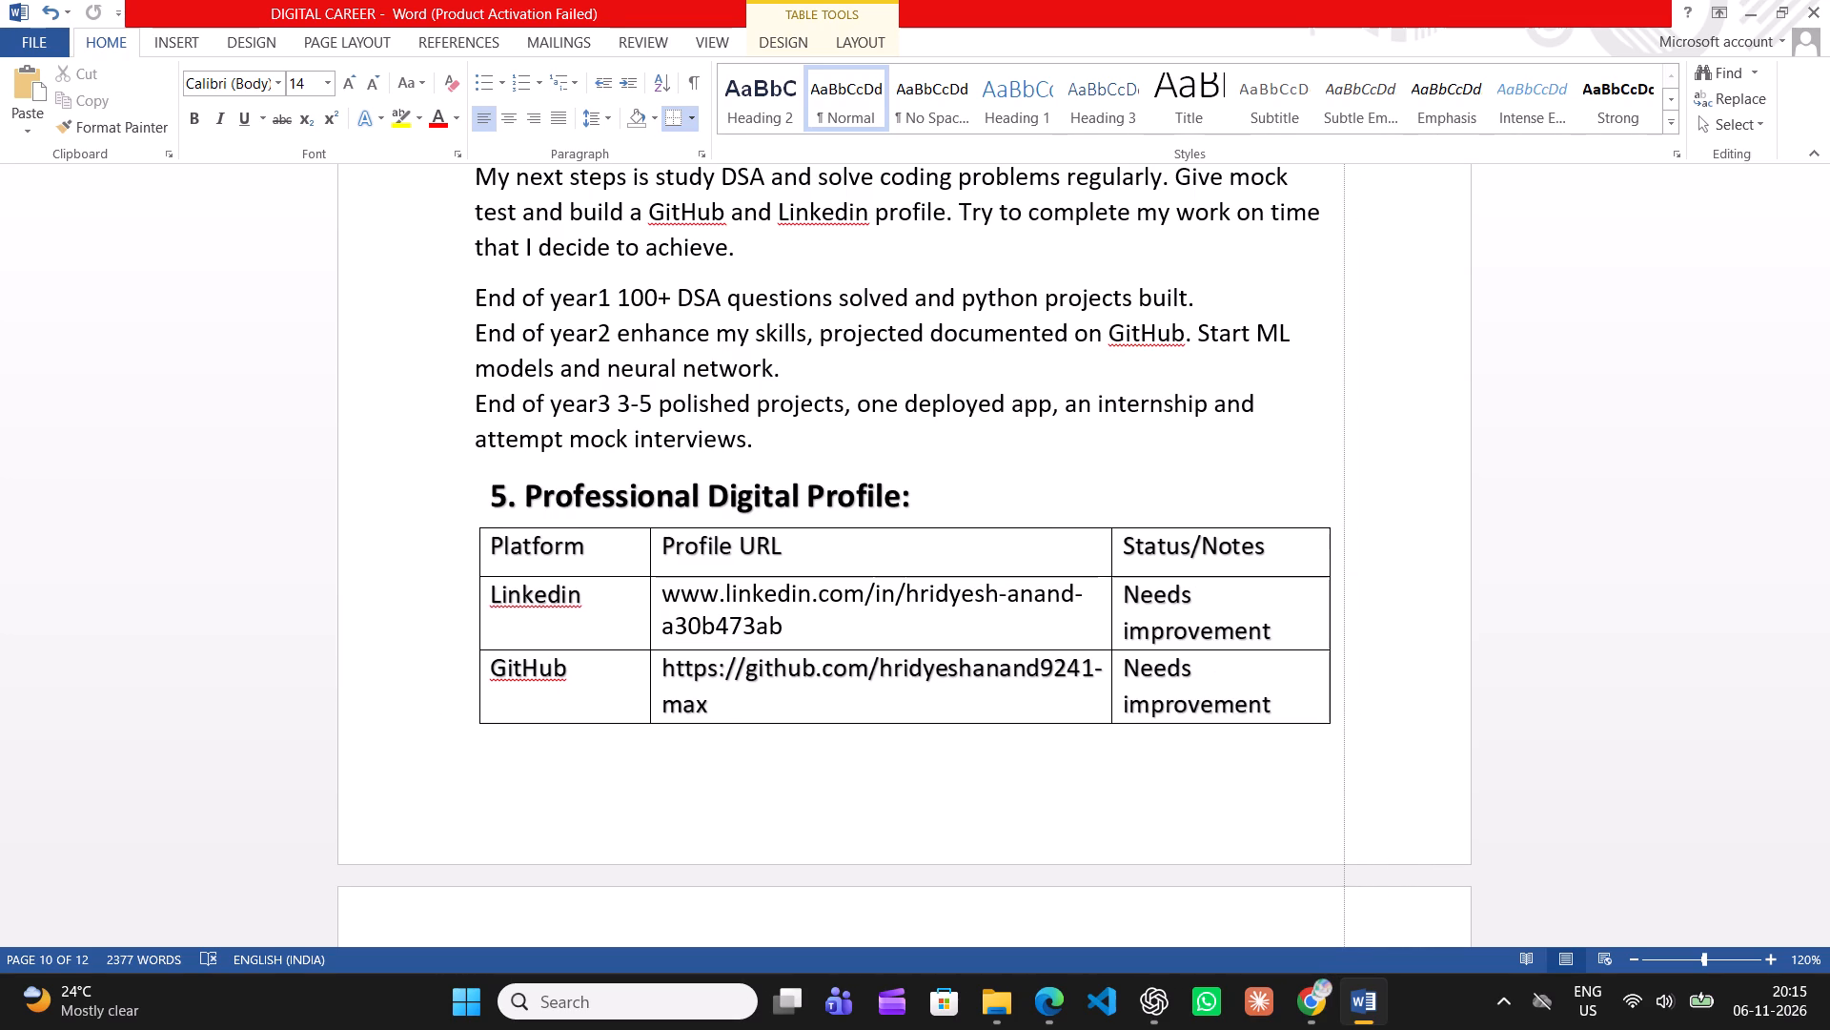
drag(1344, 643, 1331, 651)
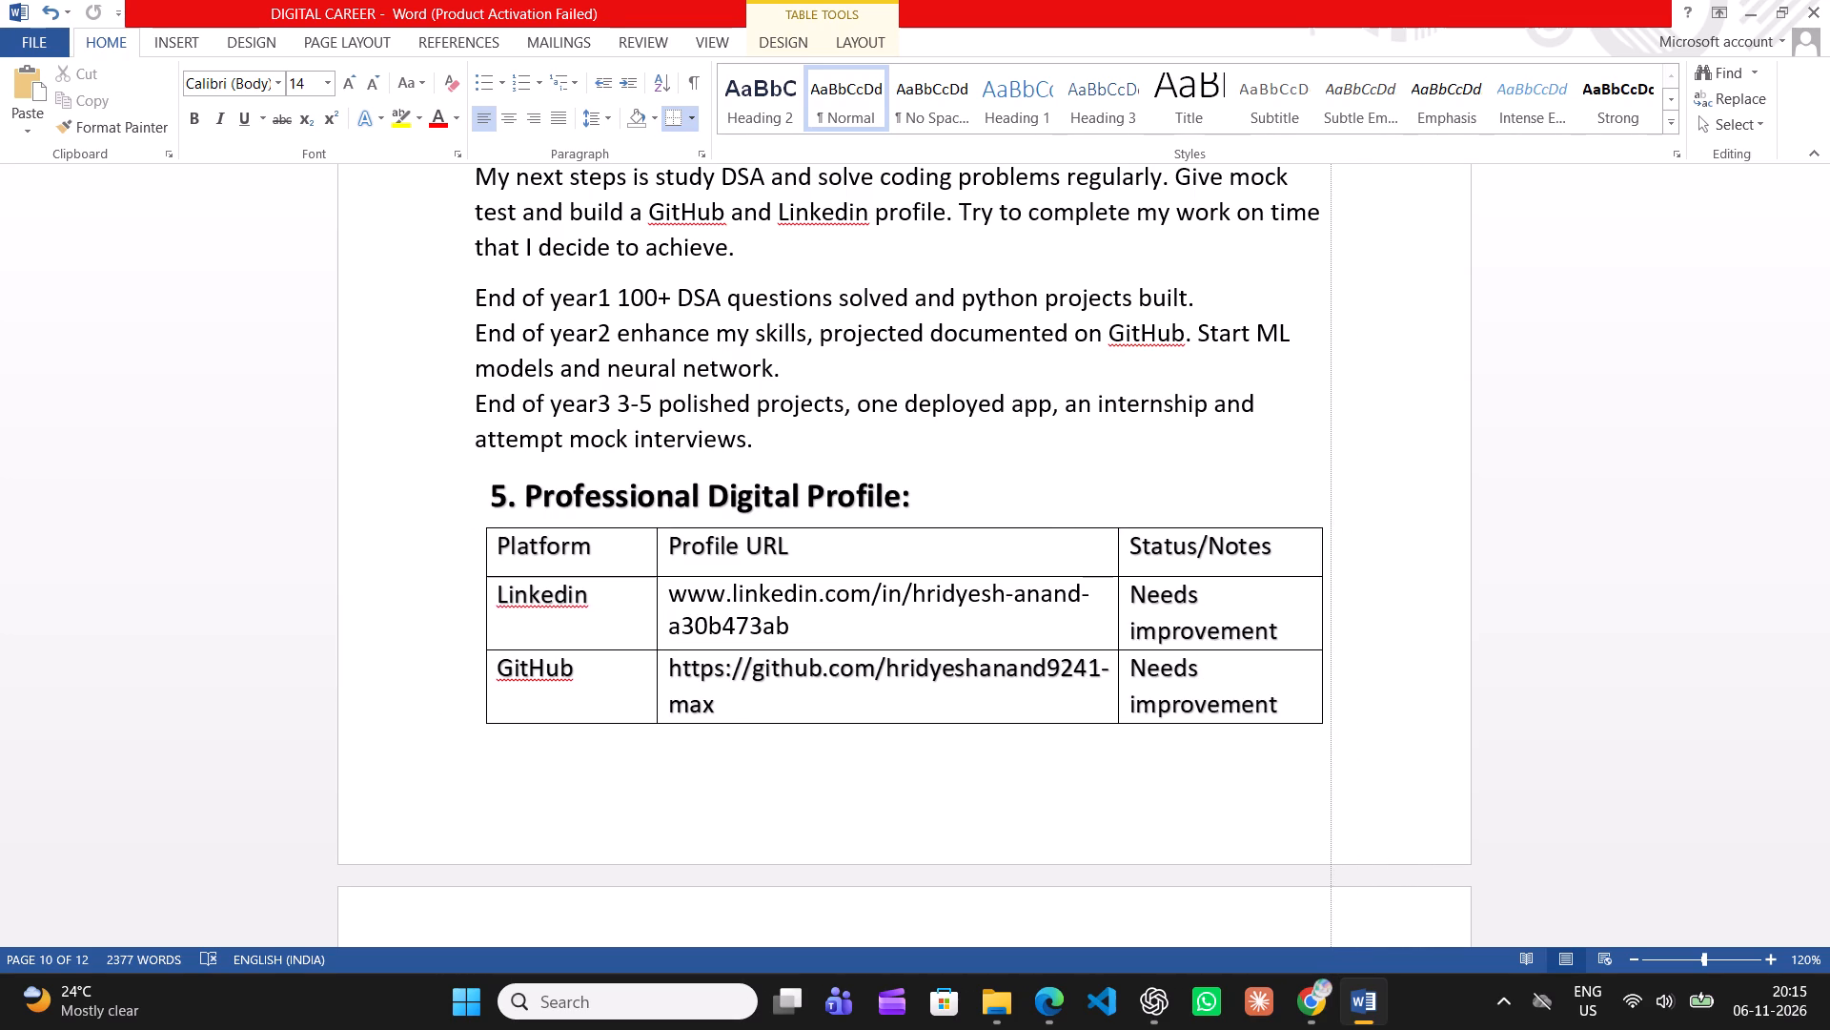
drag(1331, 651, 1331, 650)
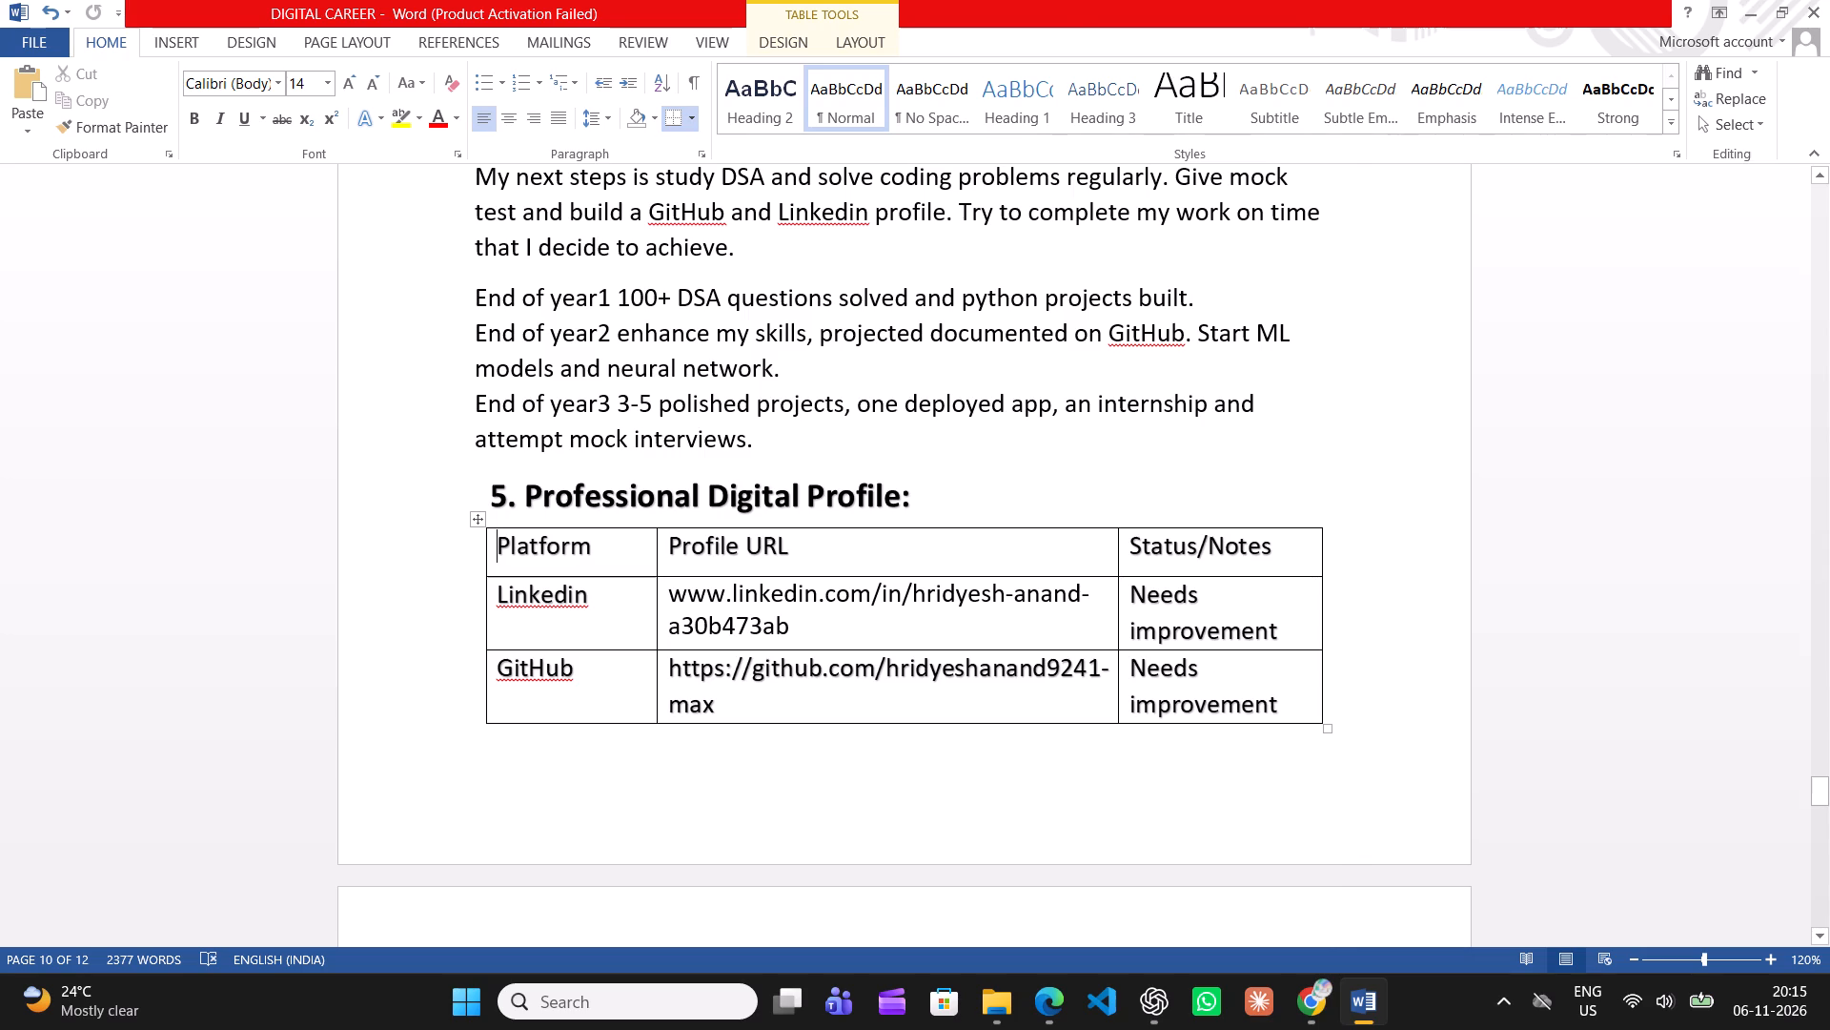
Delete the leading spaces before the 5. Professional Digital Profile heading to align it with the body text.
click(487, 493)
key(BackSpace)
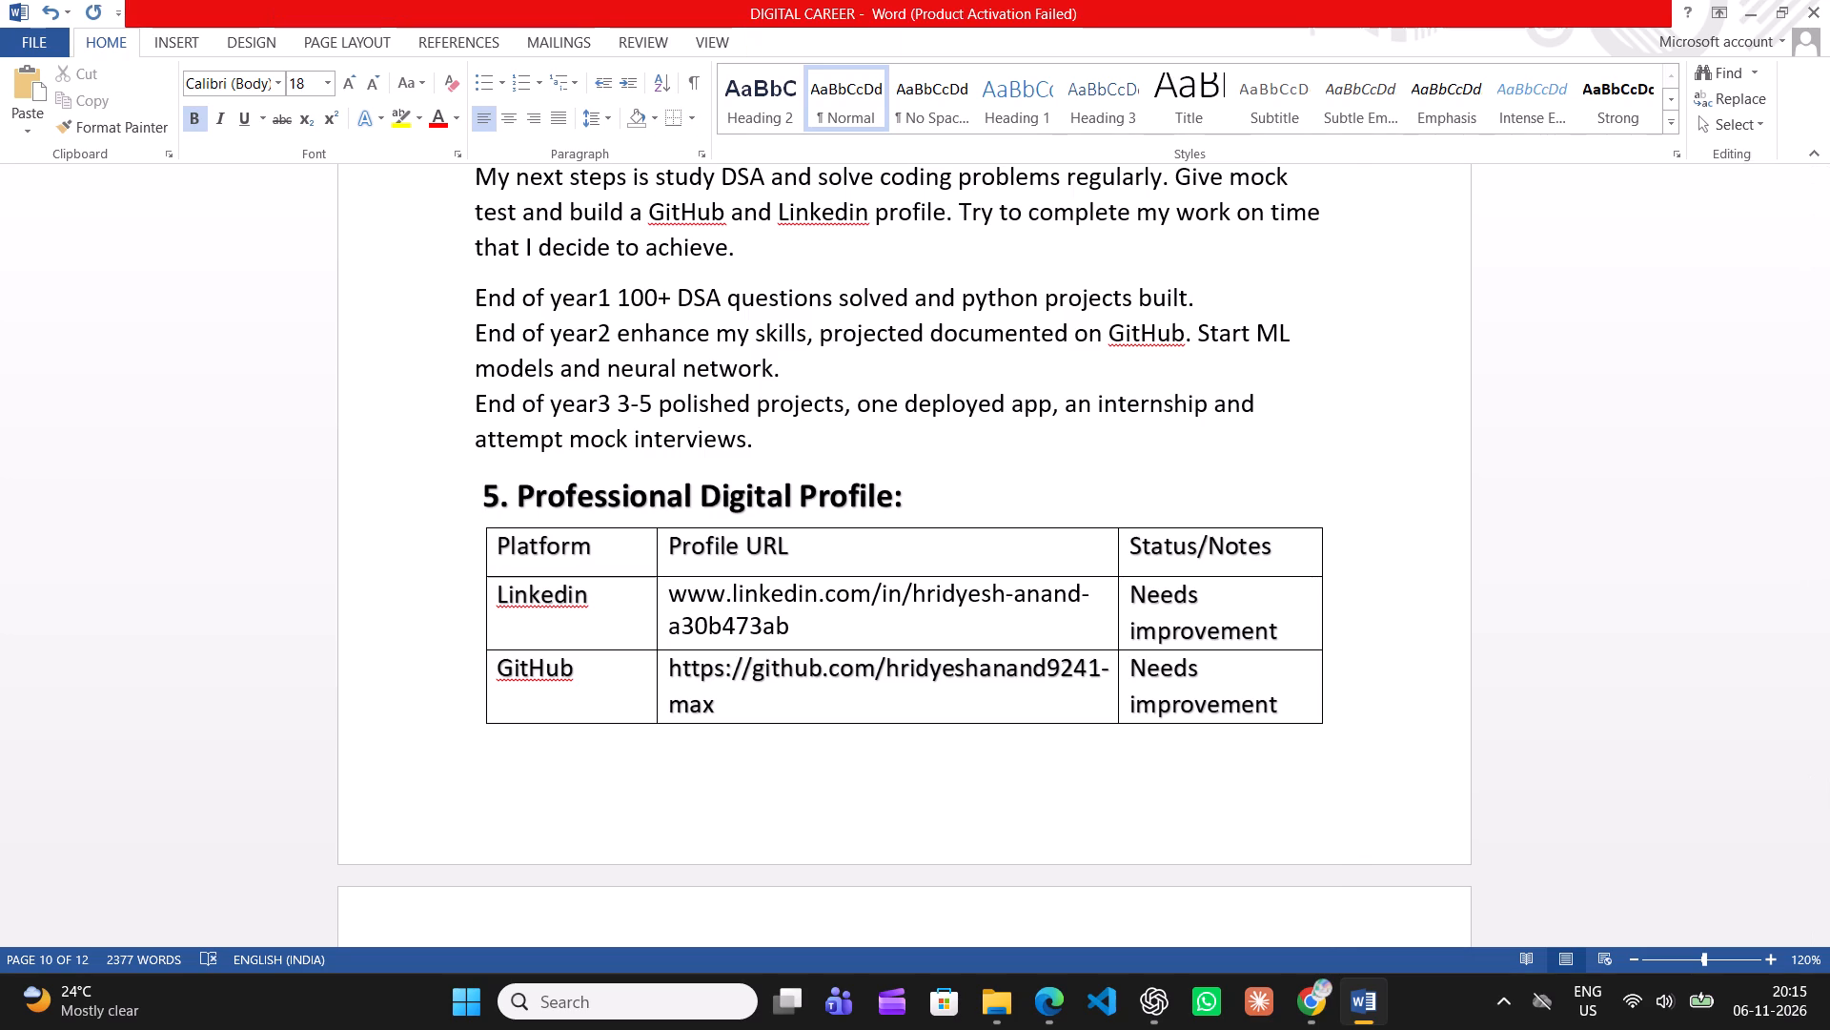
key(BackSpace)
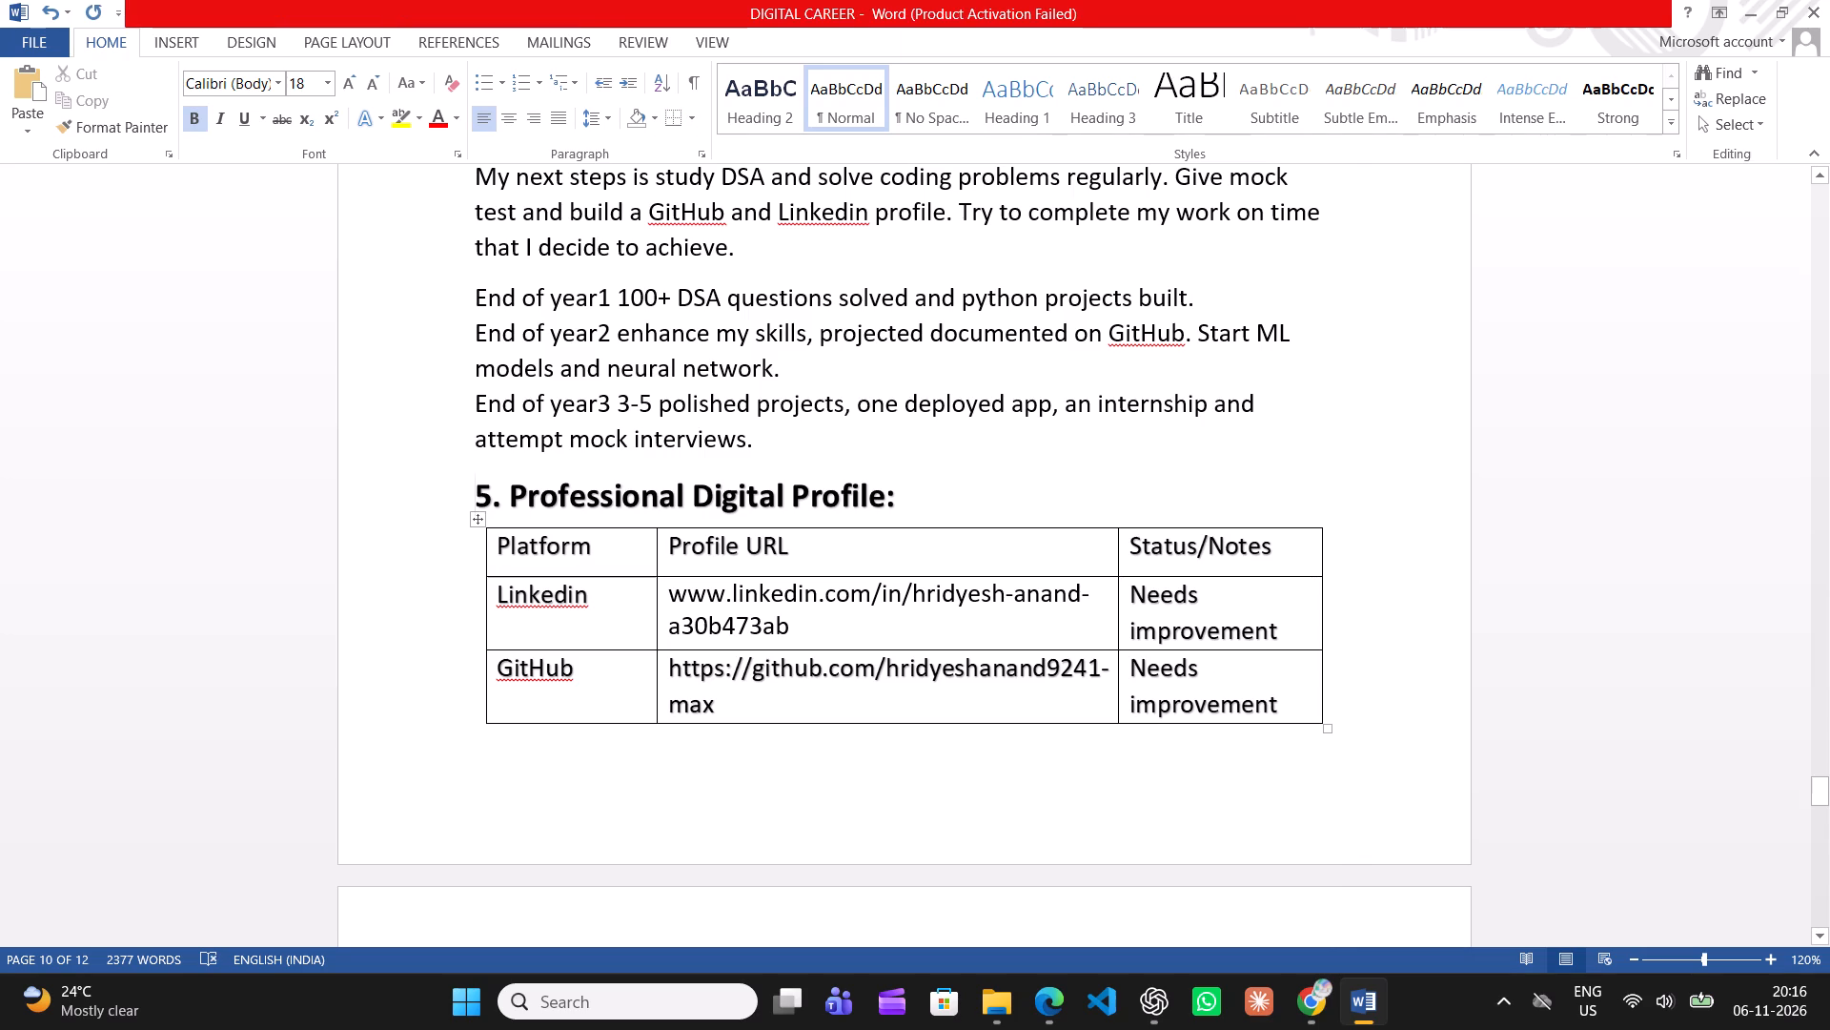
Widen the Platform/Profile URL table slightly so its outer edges line up with the 5. Professional Digital Profile heading and body text.
drag(1328, 726, 1349, 726)
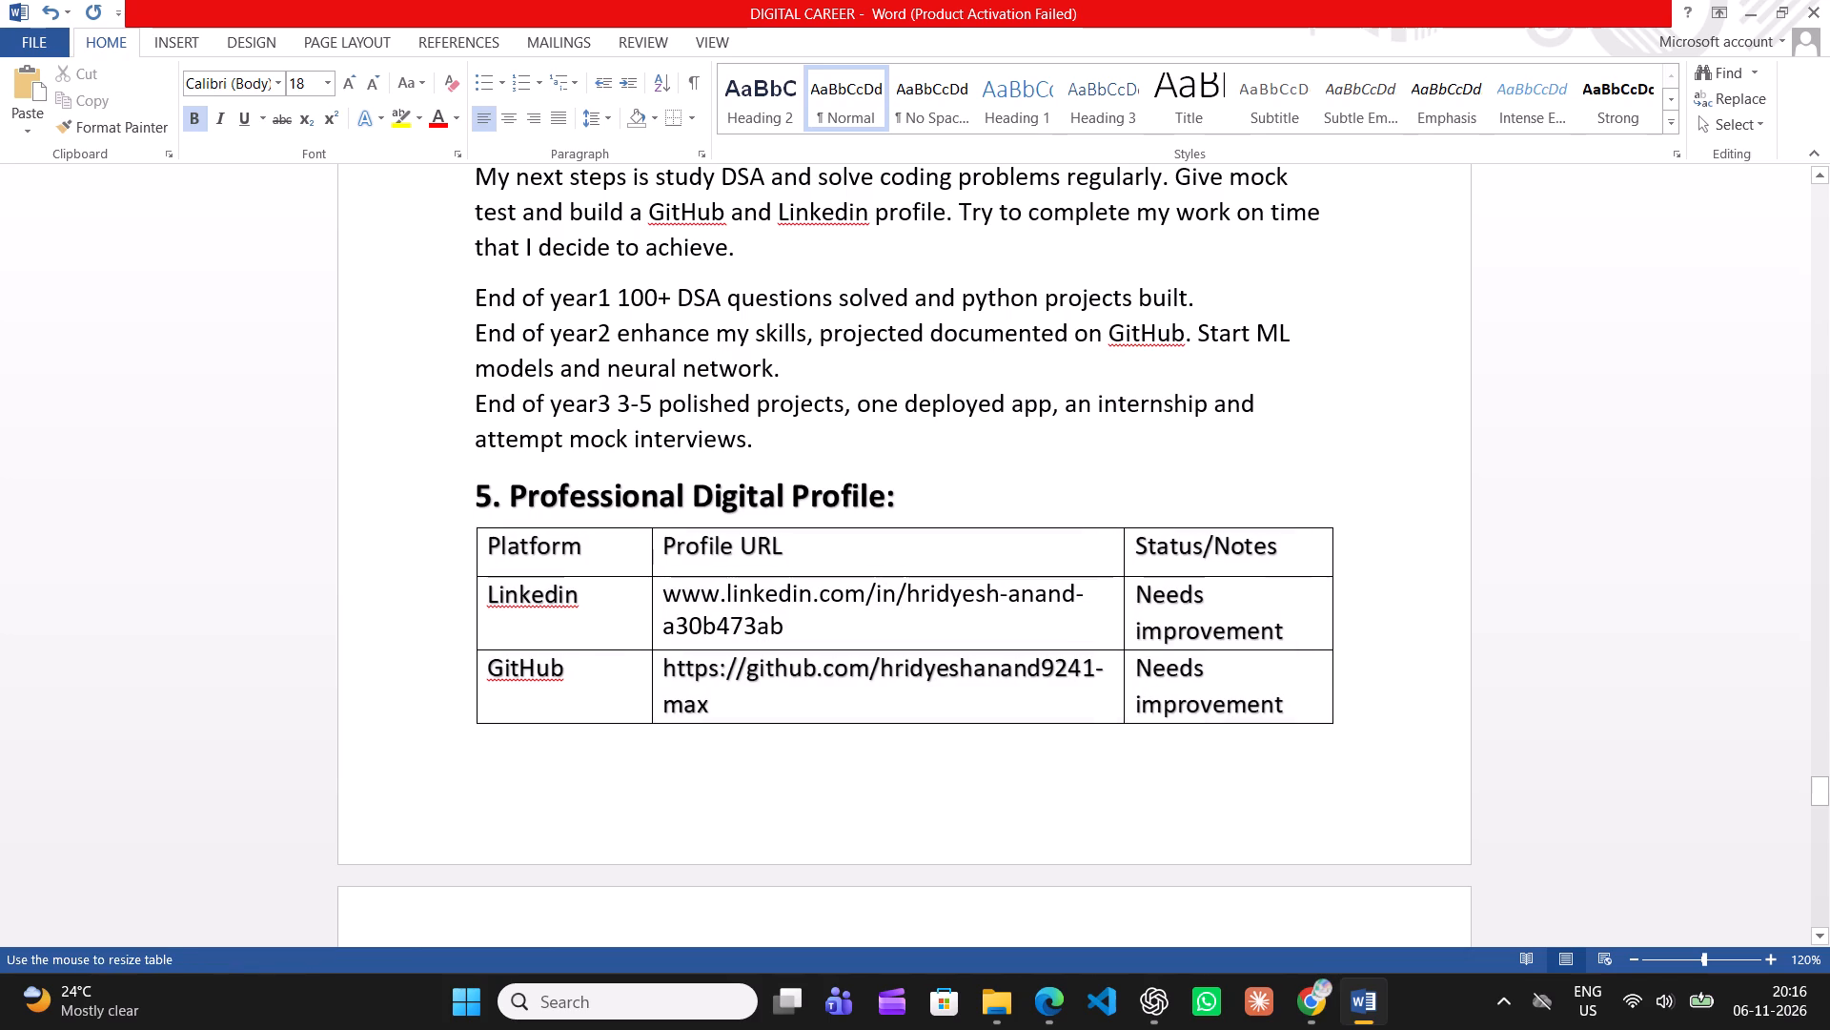
drag(1349, 726, 1439, 705)
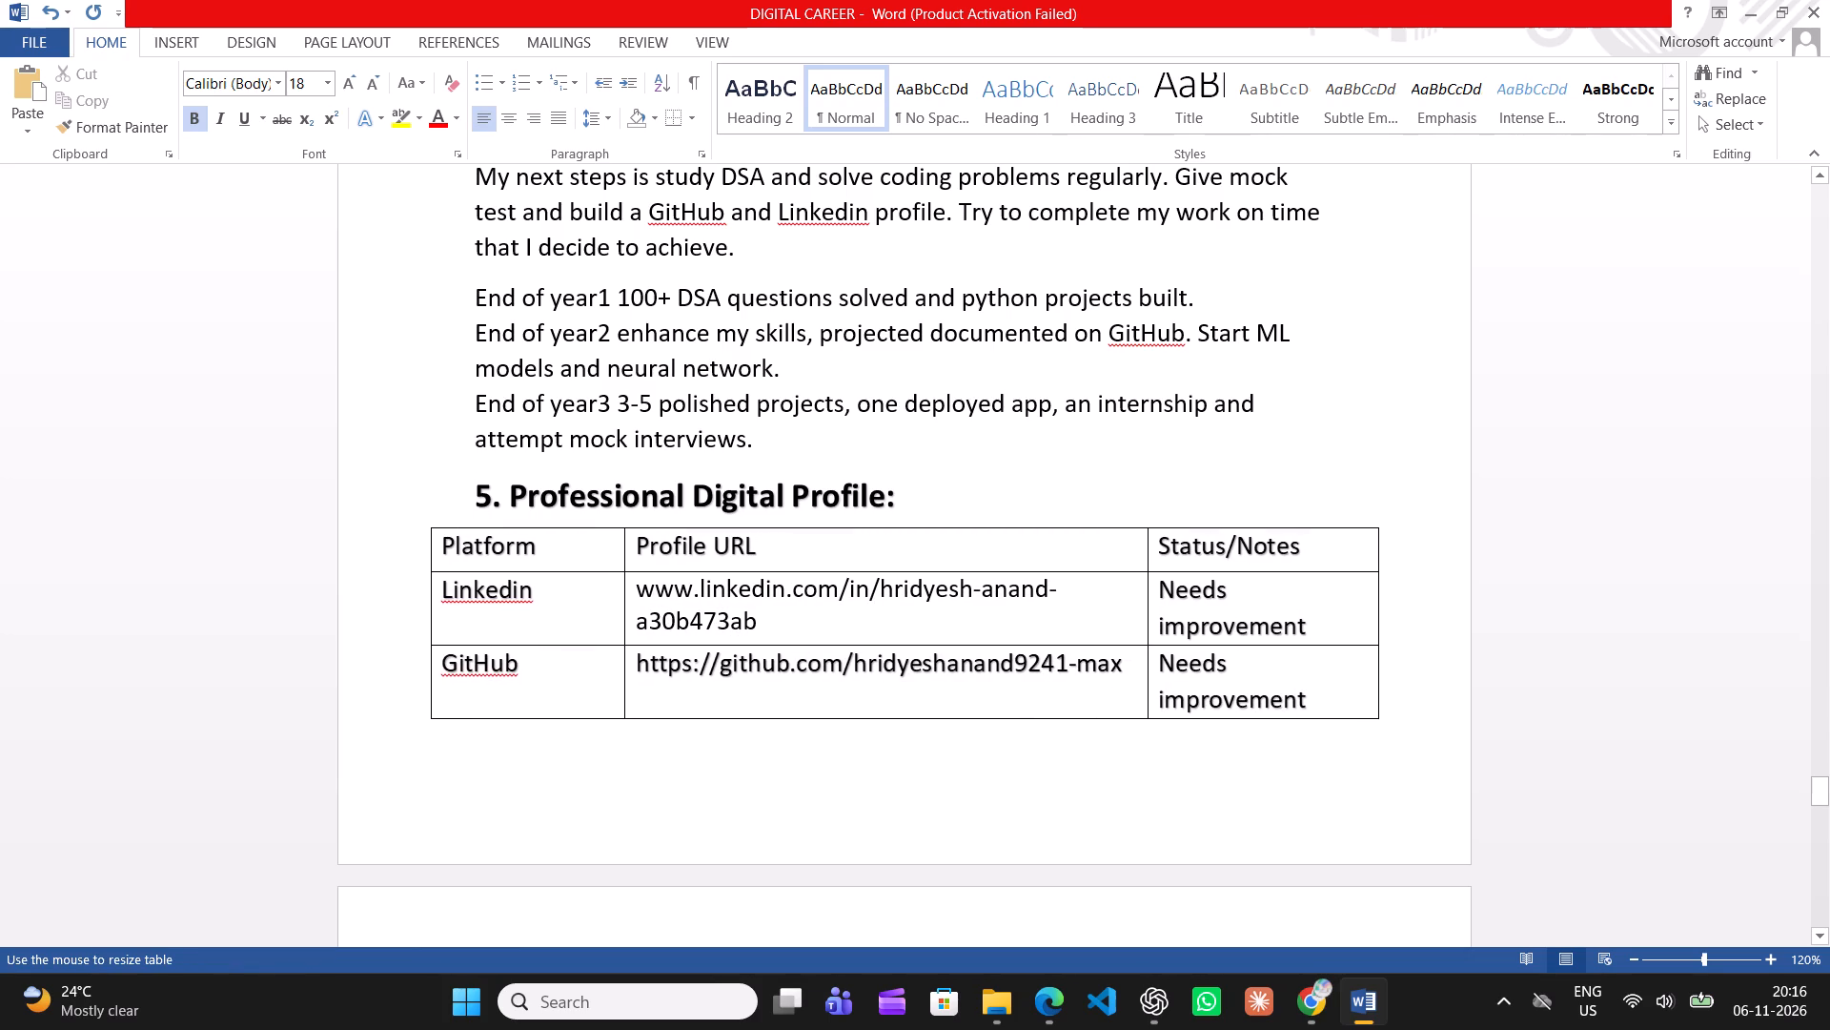
drag(1439, 705, 1381, 711)
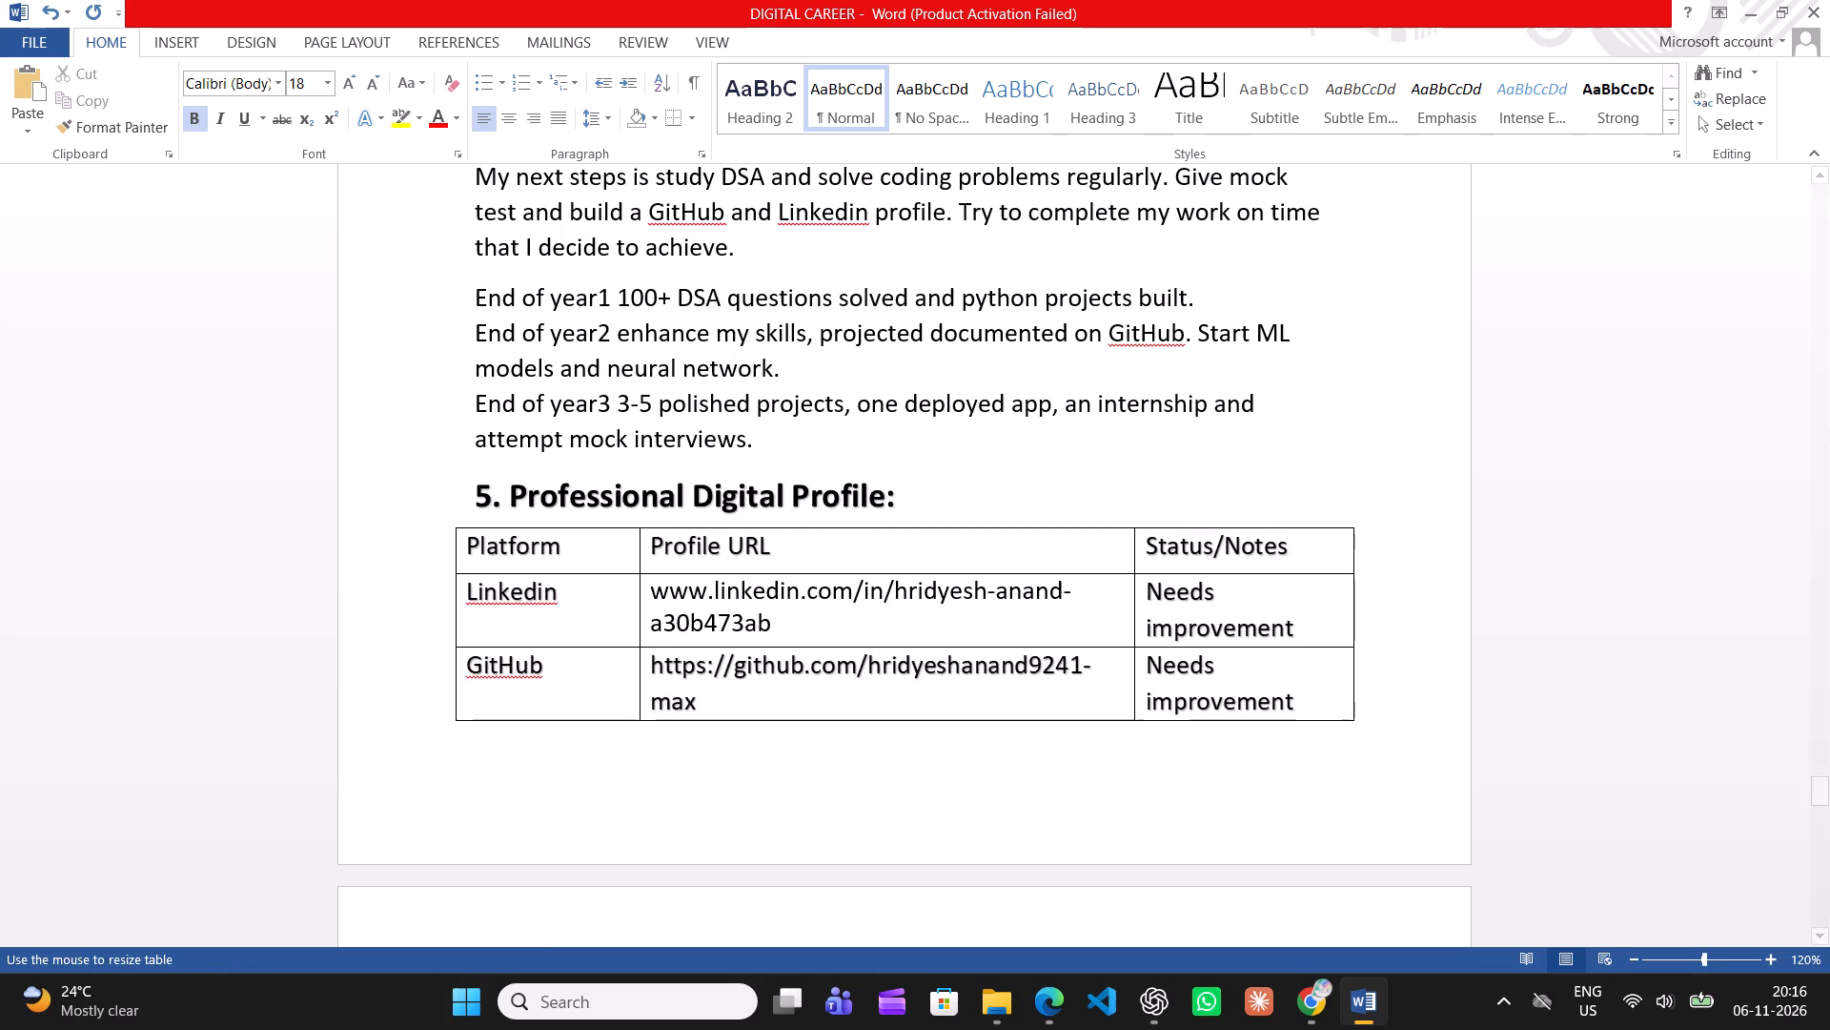
drag(1381, 711, 1349, 709)
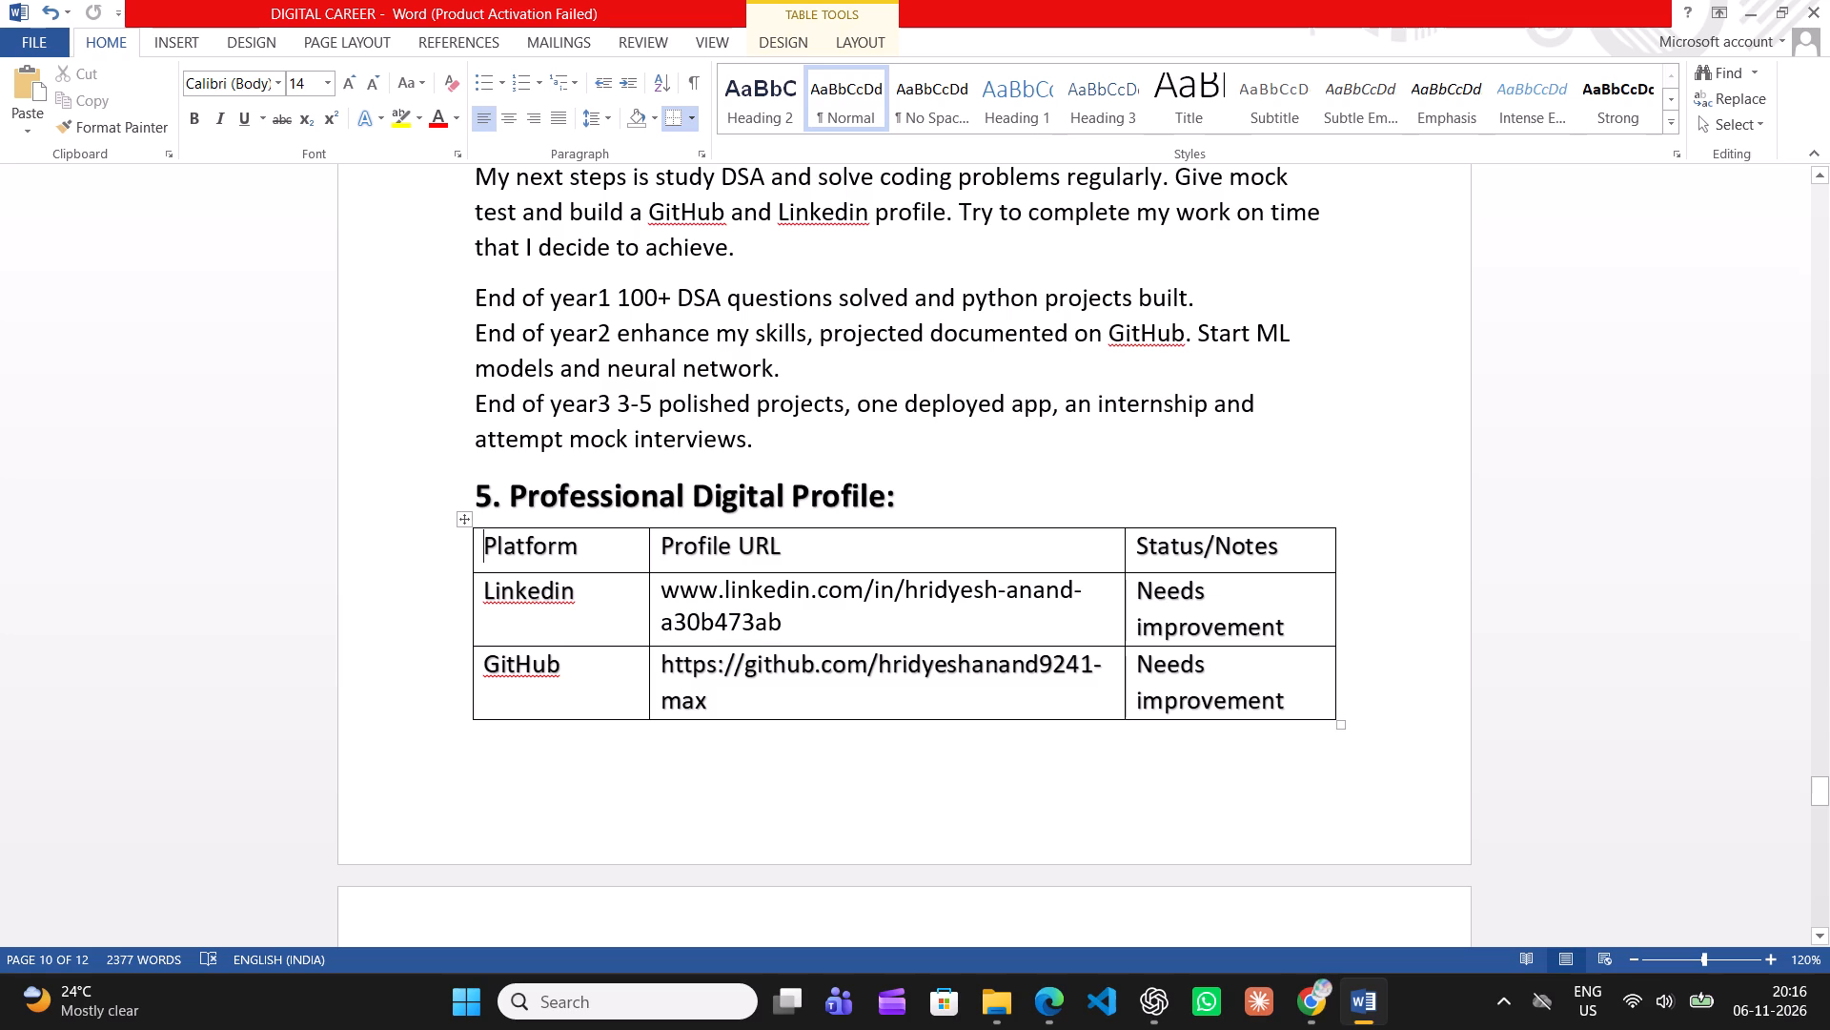
click(1433, 662)
scroll(1433, 662, down, 3)
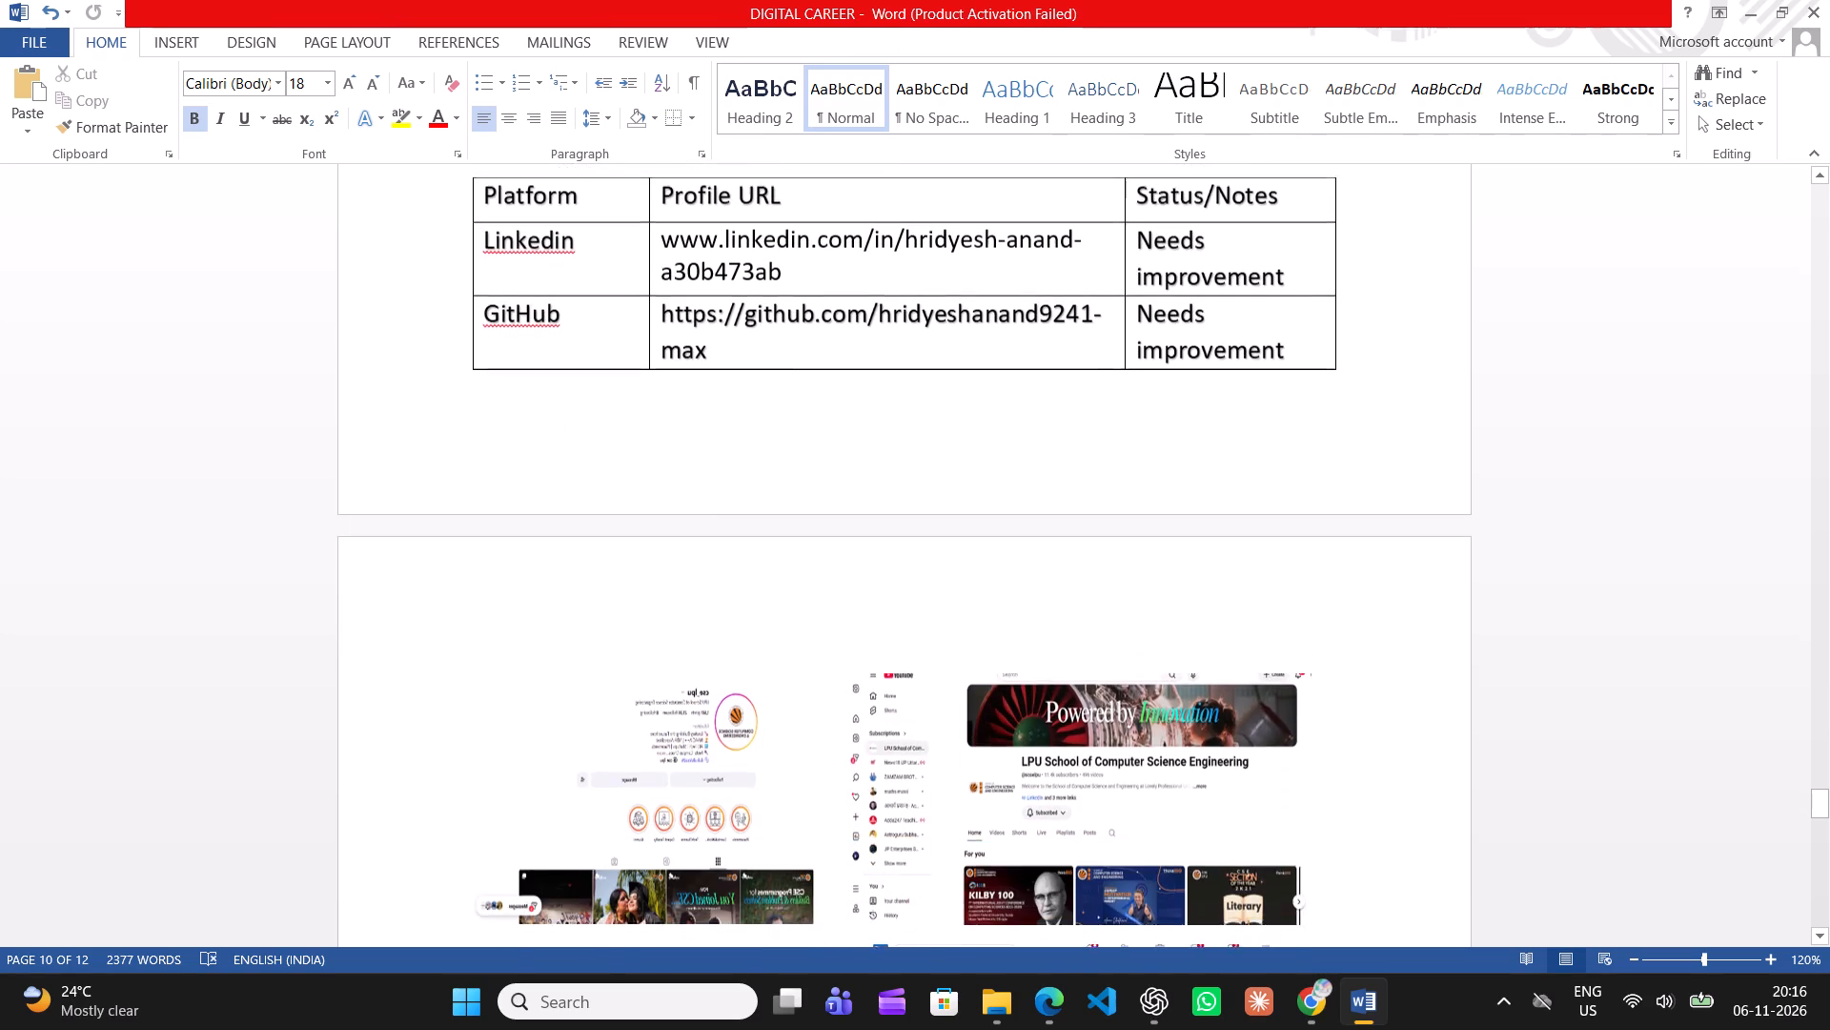
scroll(1433, 662, down, 3)
scroll(1433, 662, up, 2)
scroll(1433, 662, down, 4)
scroll(1433, 662, up, 10)
Switch to Chrome, return iLovePDF to a new Word to PDF conversion, and open its file selection.
click(1751, 19)
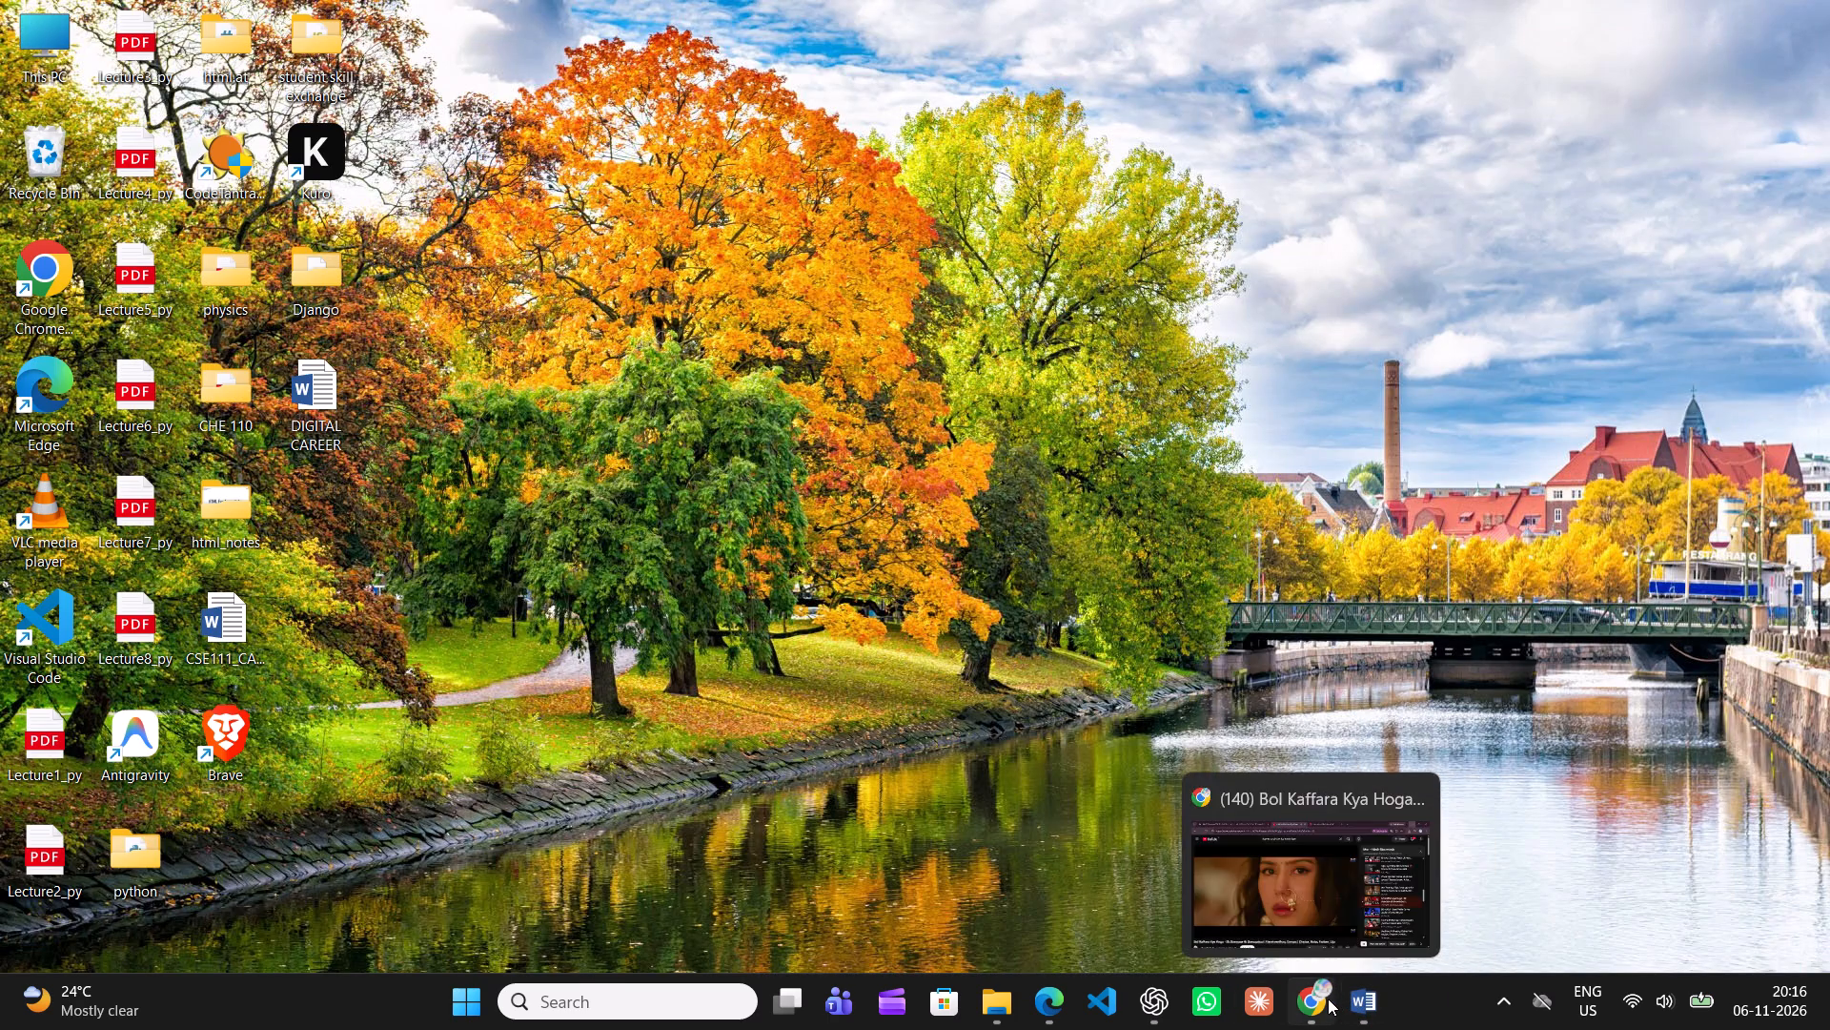
click(1328, 999)
click(1008, 44)
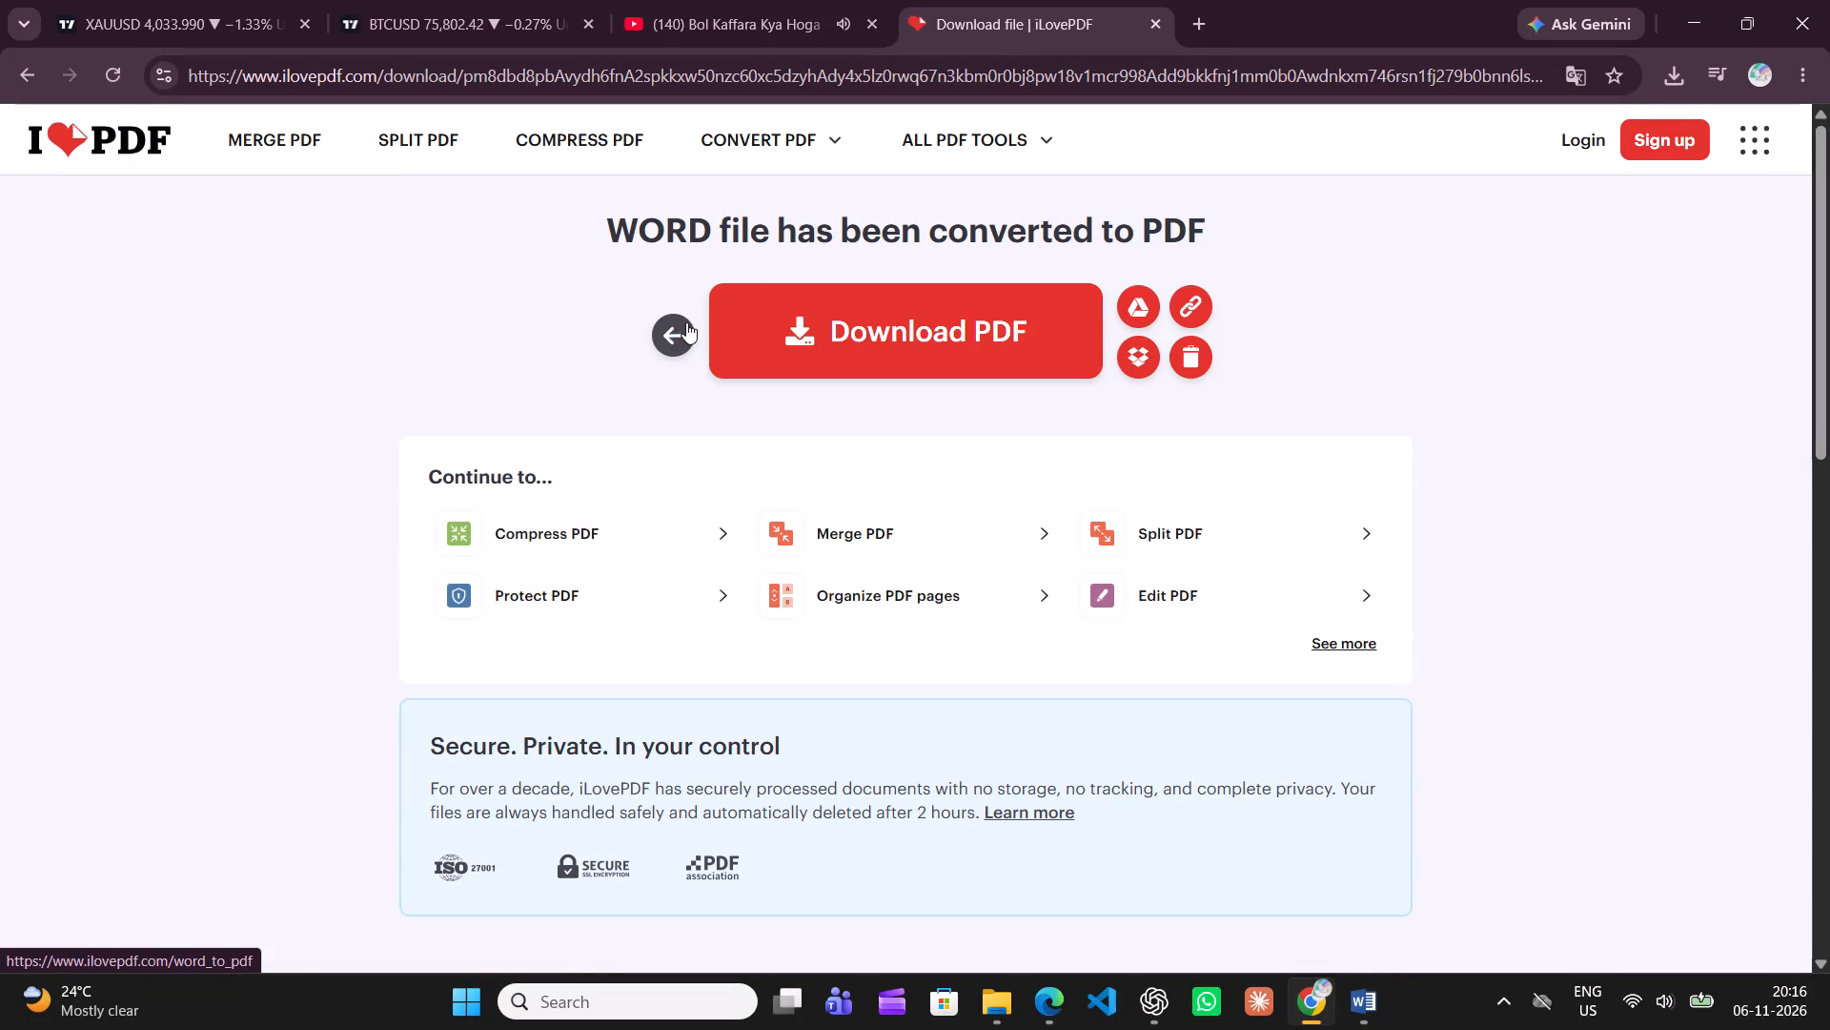
click(669, 337)
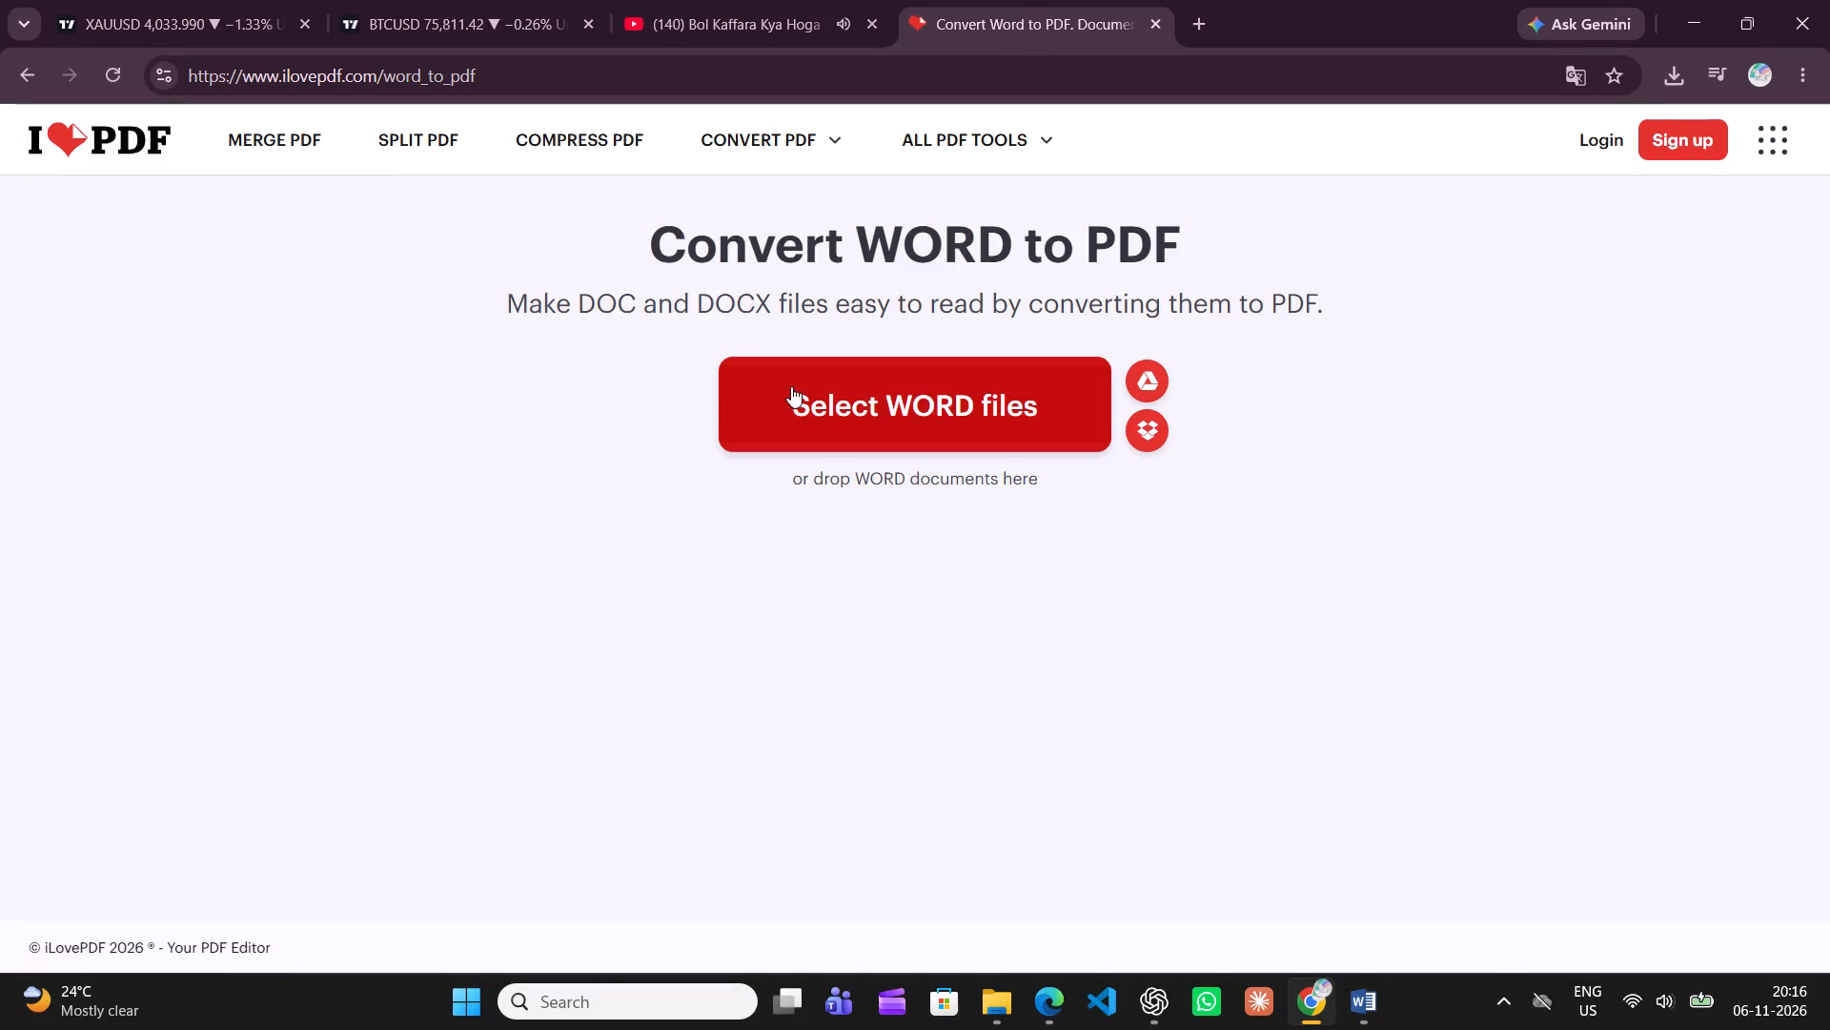
click(796, 389)
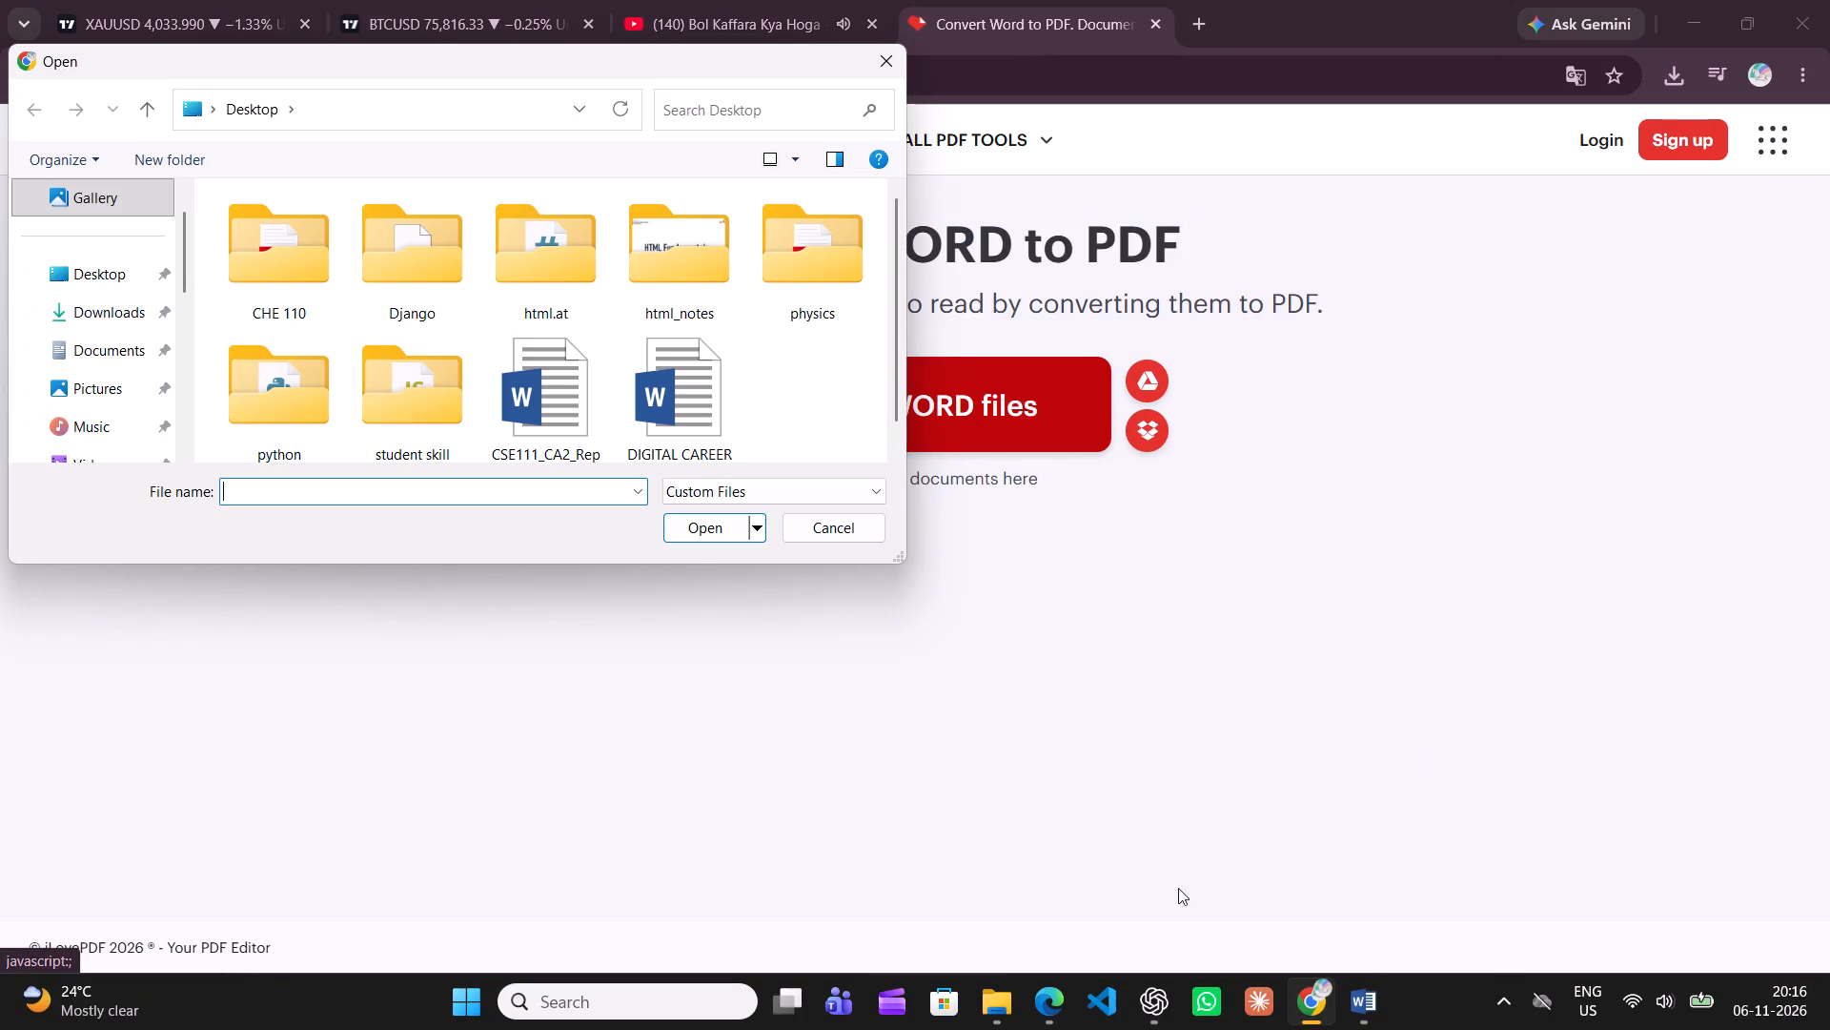
Switch back to Word and close the DIGITAL CAREER document, saving its changes.
click(1362, 992)
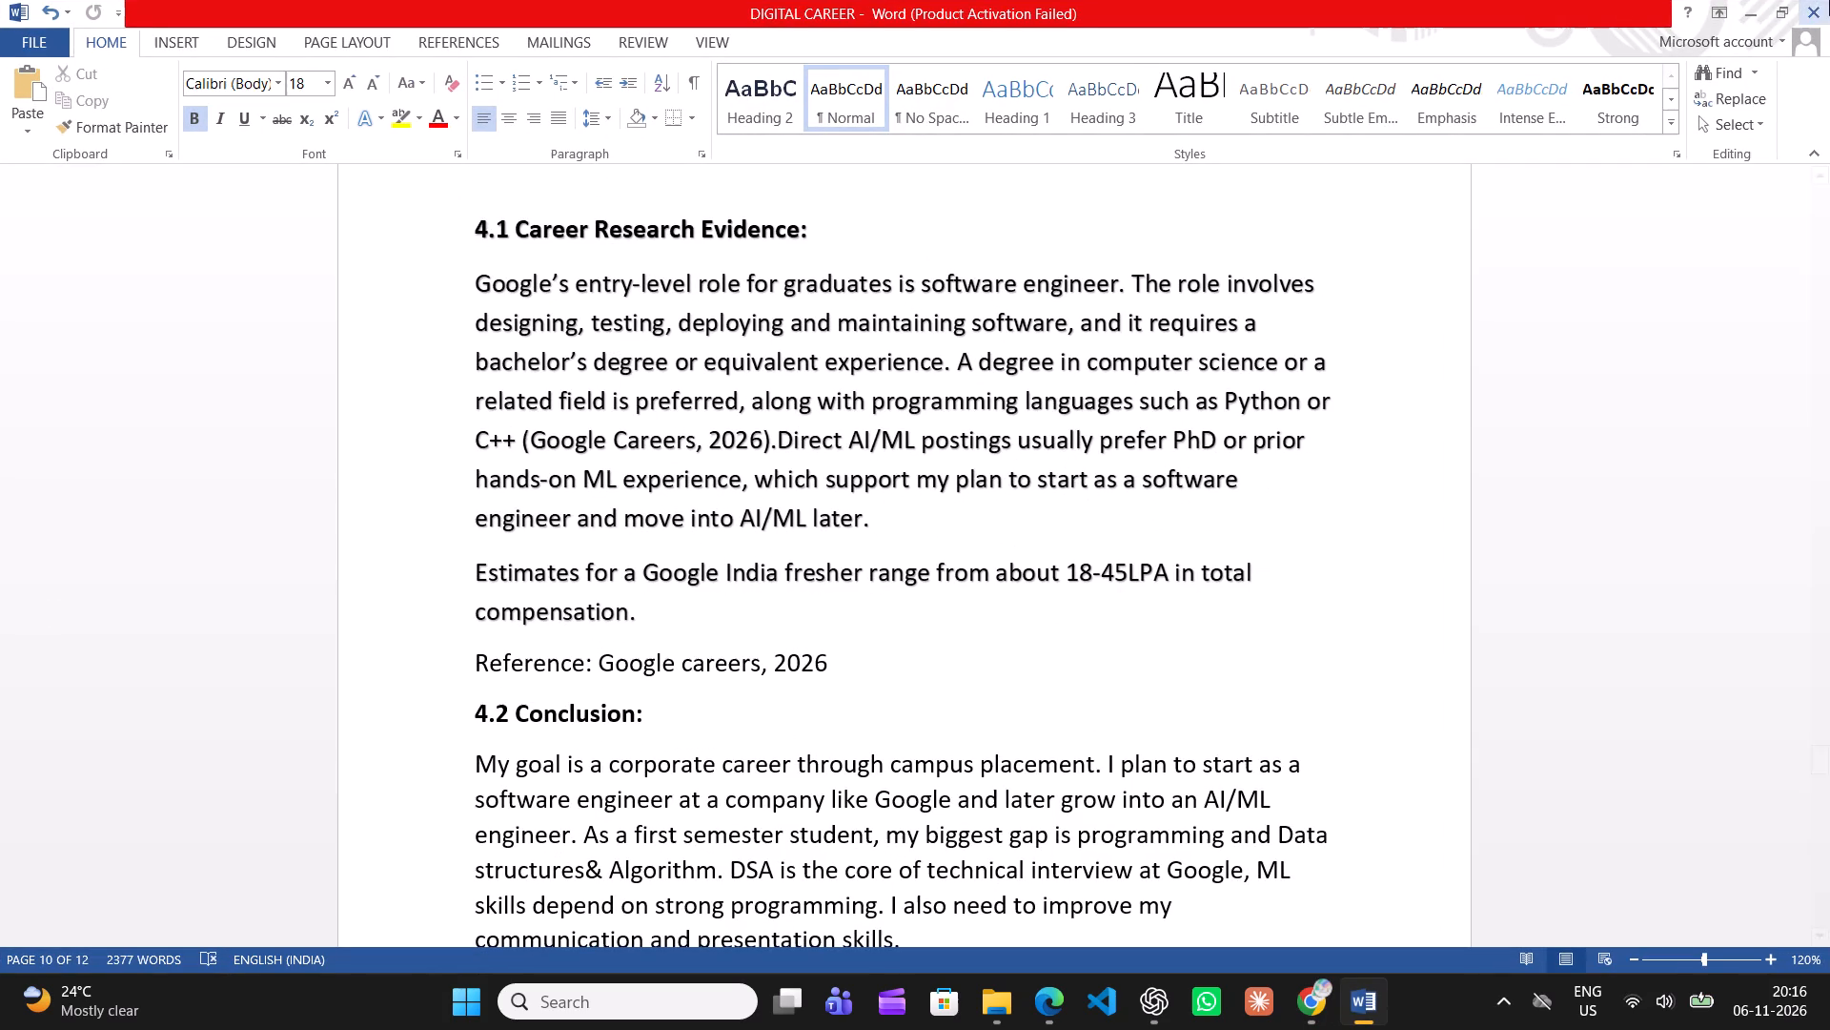
click(1811, 6)
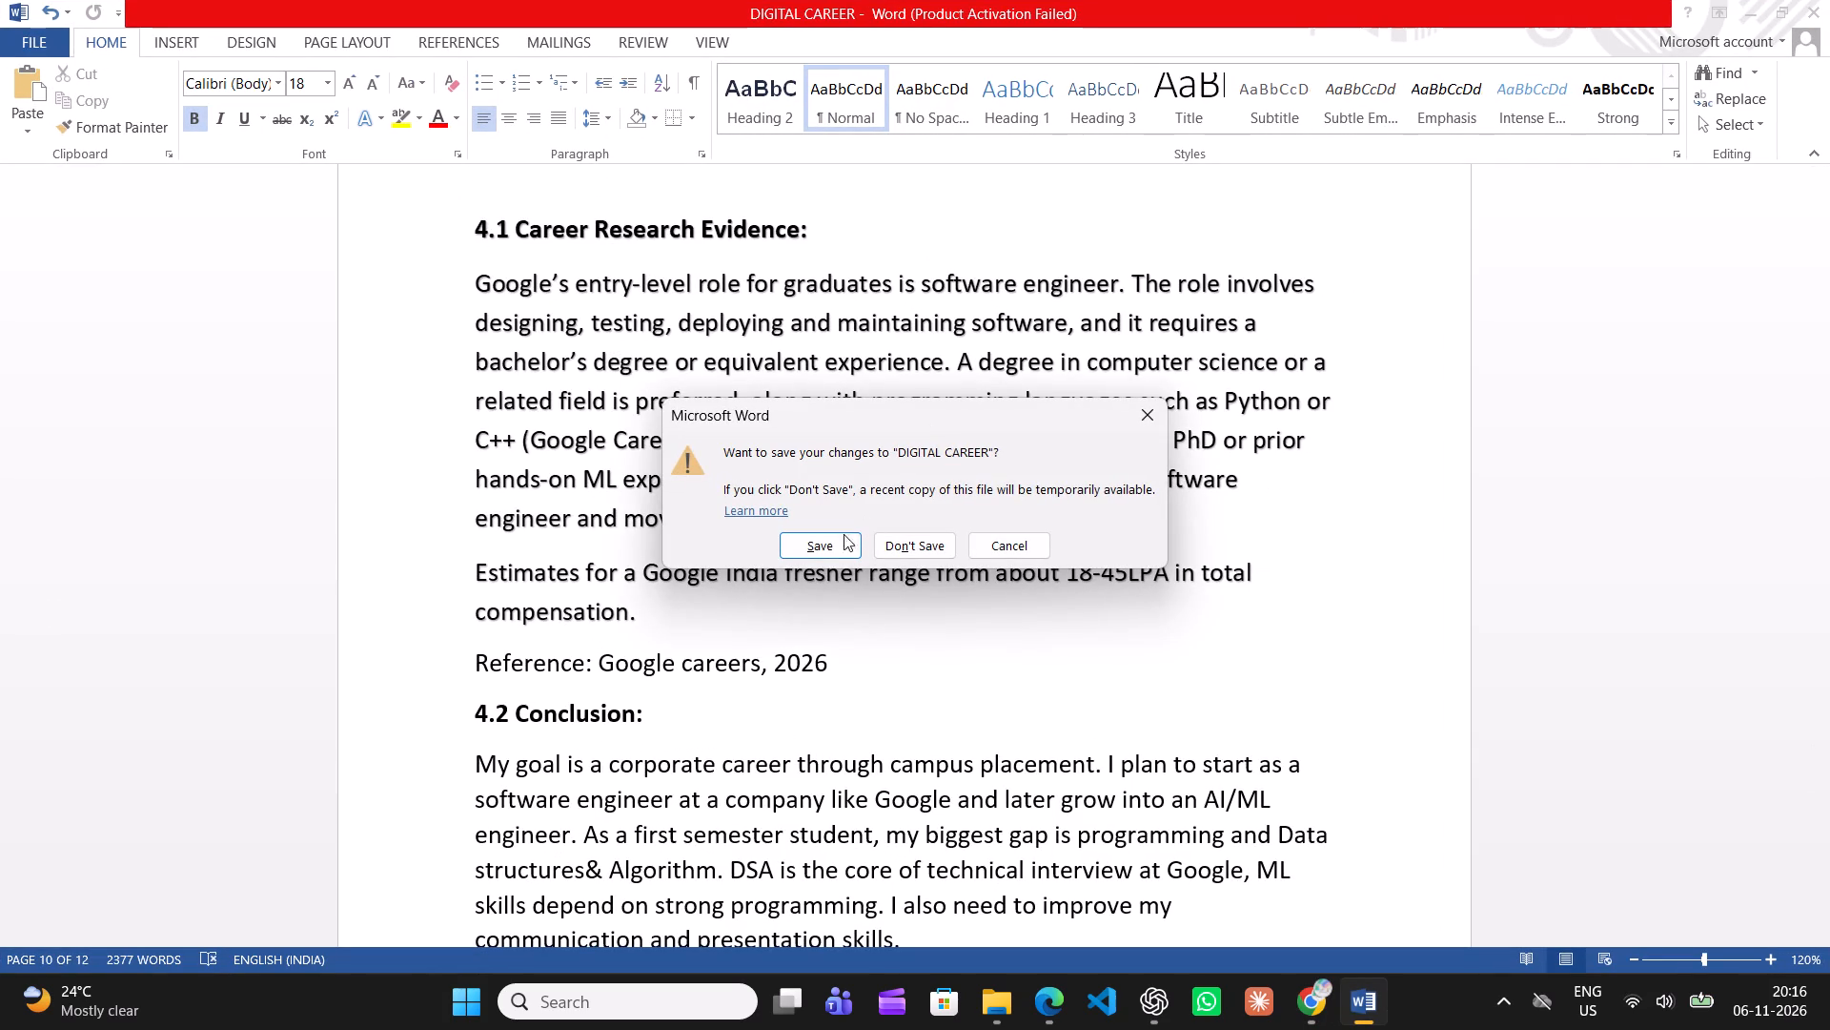
click(823, 547)
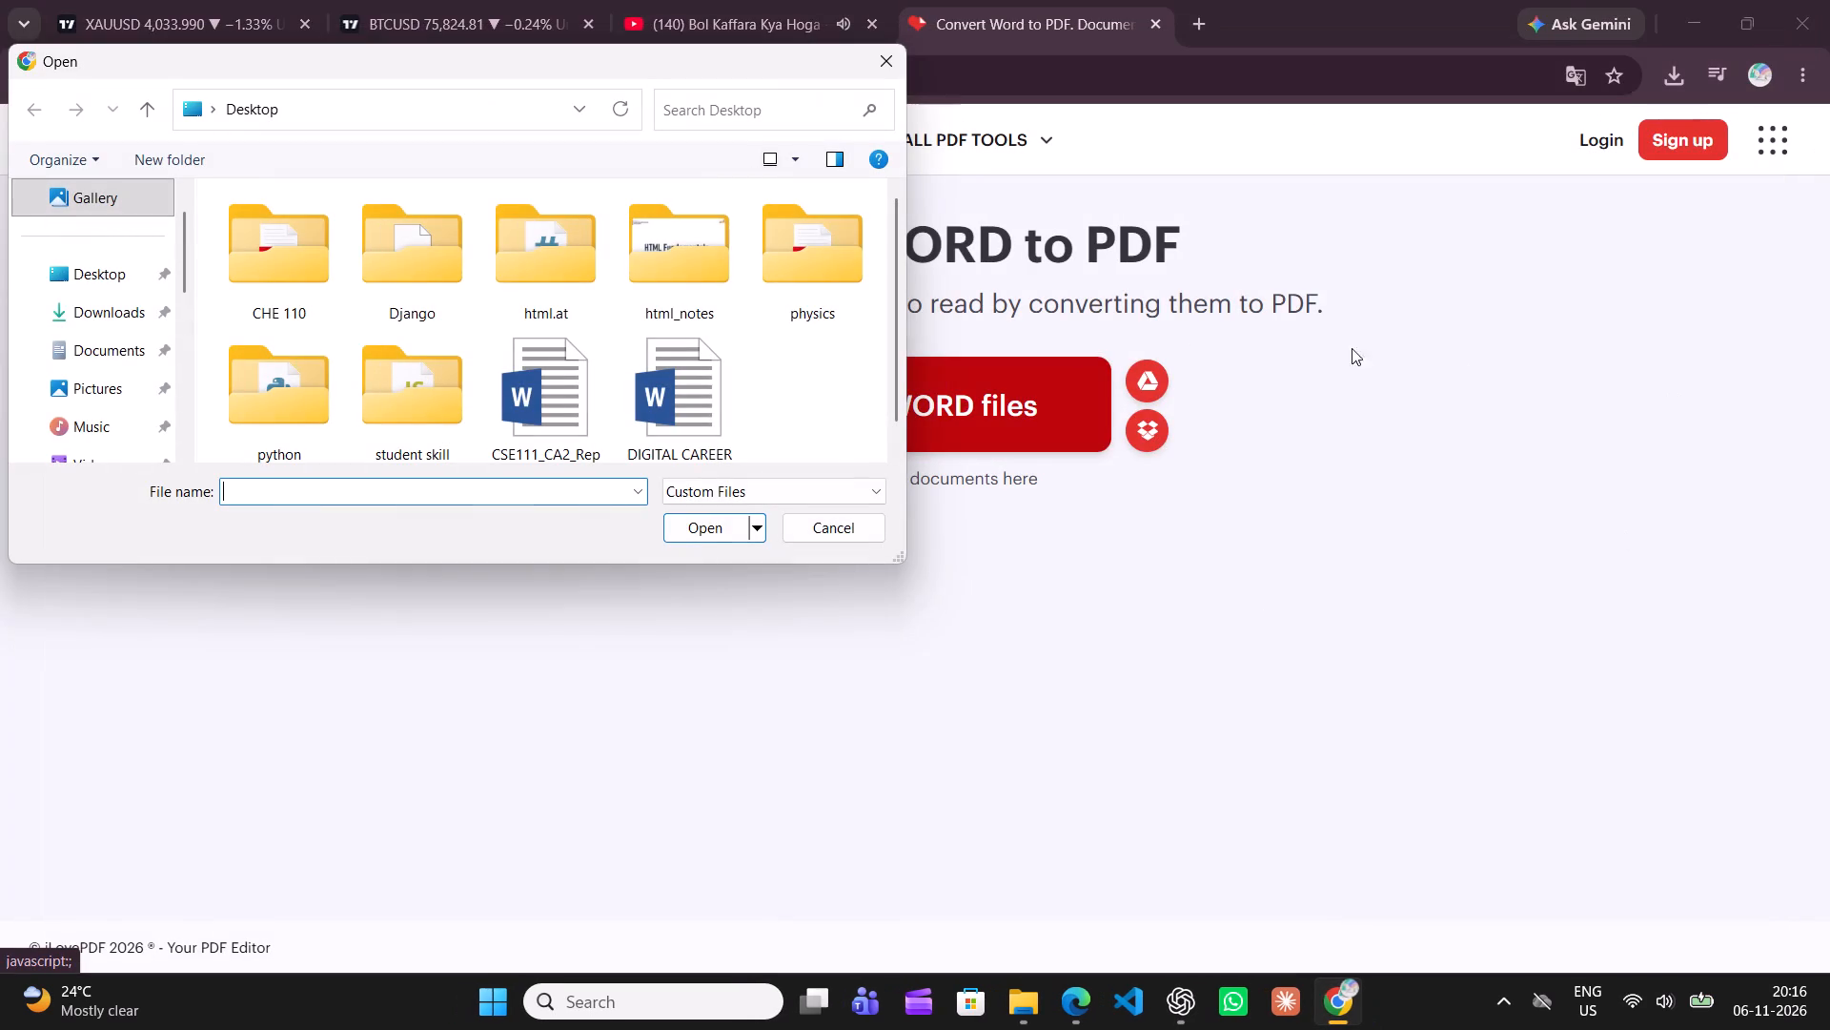
Convert the DIGITAL CAREER Word file from the Desktop to PDF, download it, and check the download's progress.
click(666, 419)
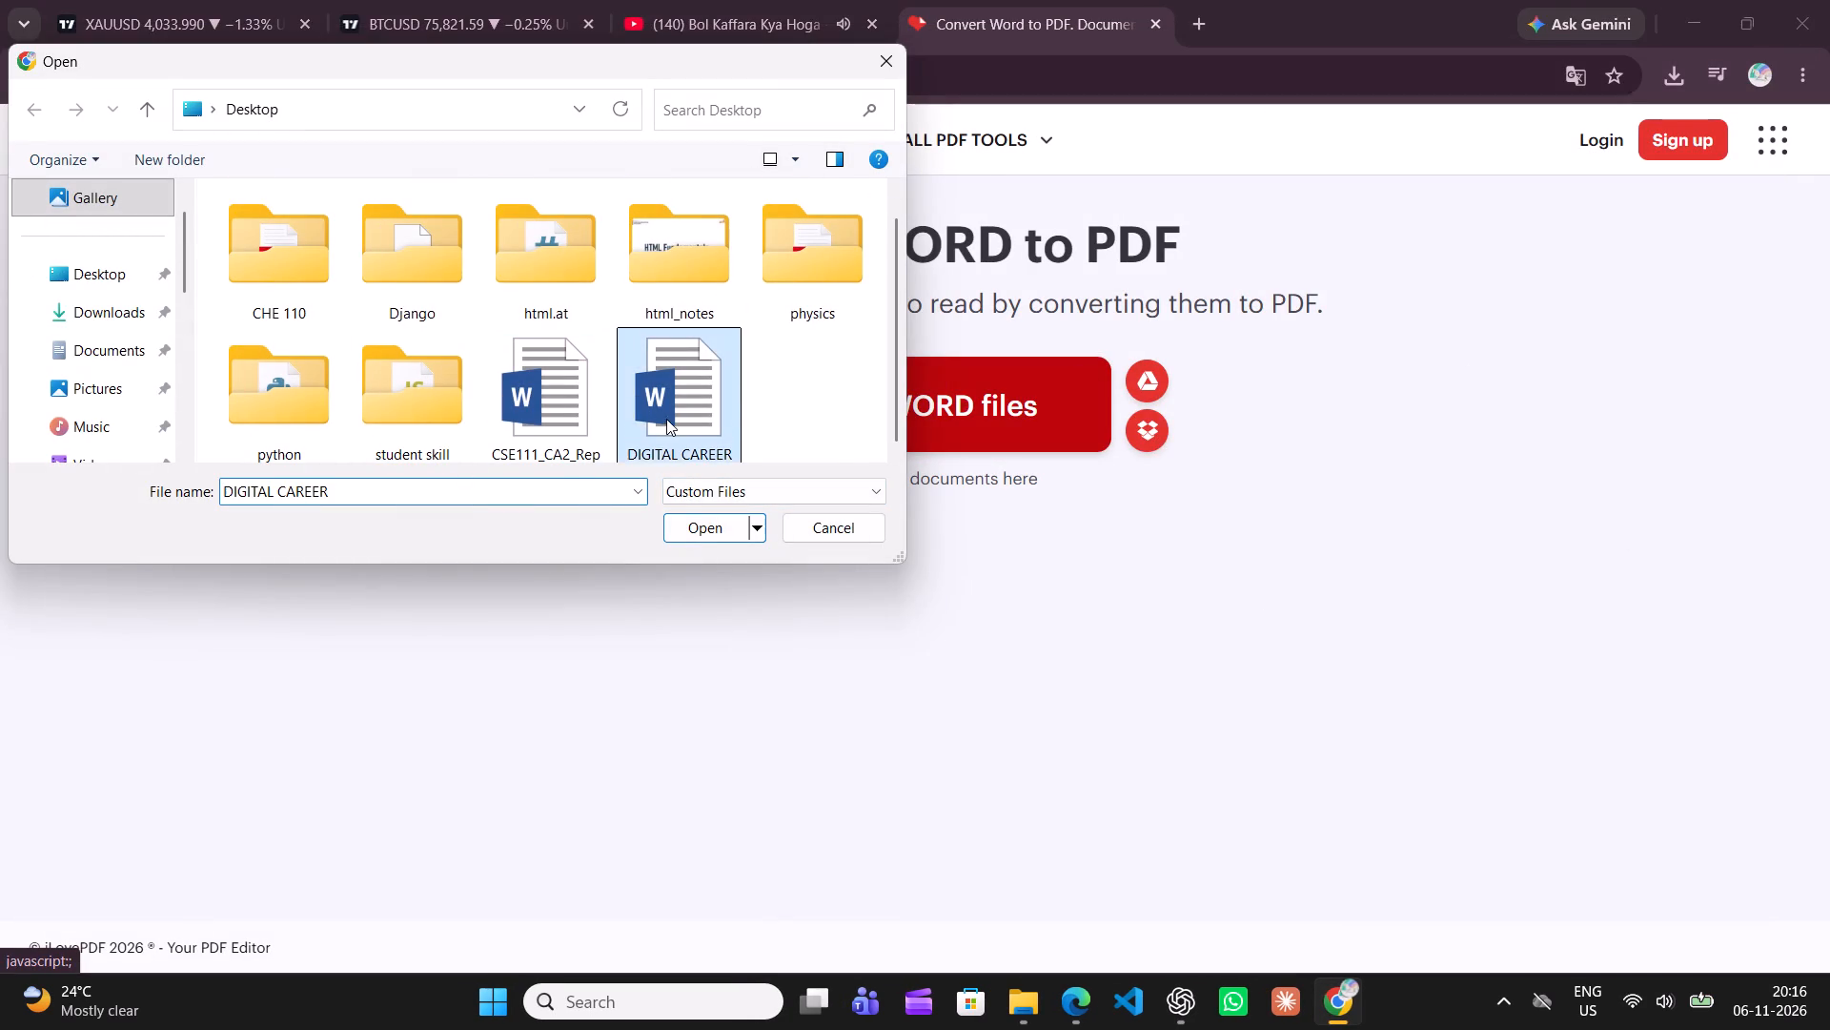
click(684, 516)
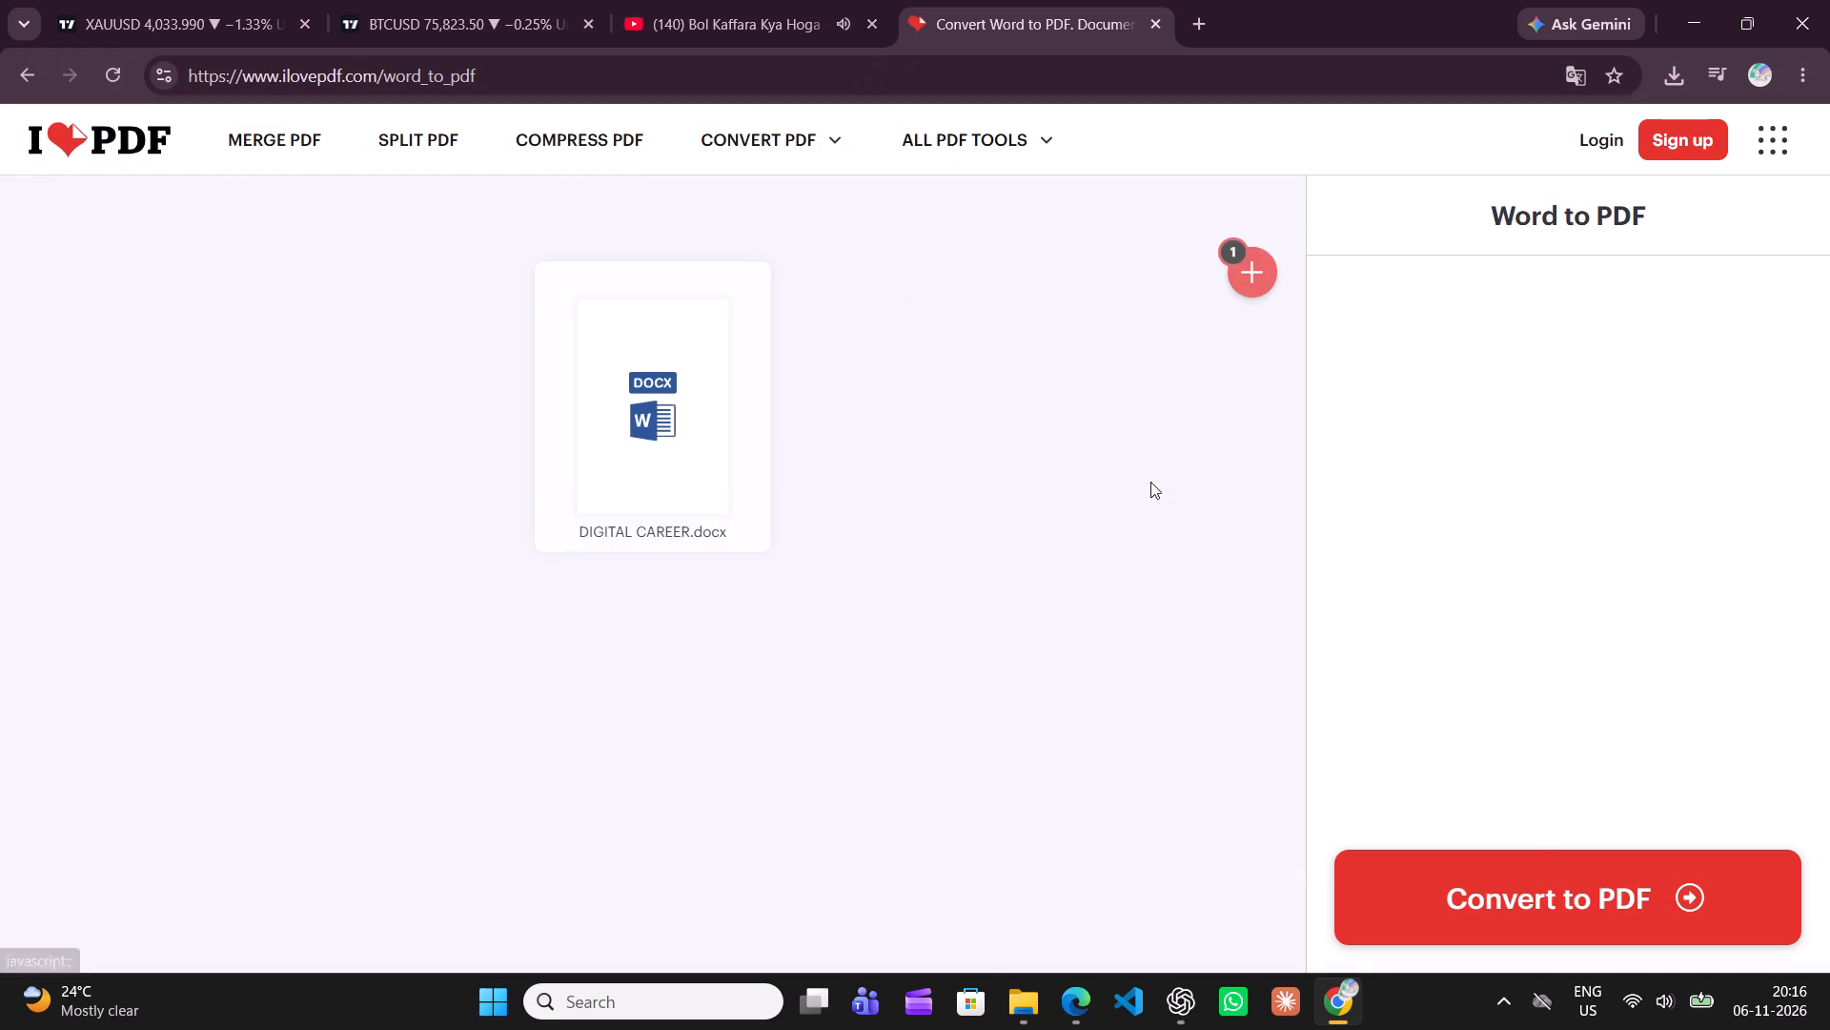
click(1560, 879)
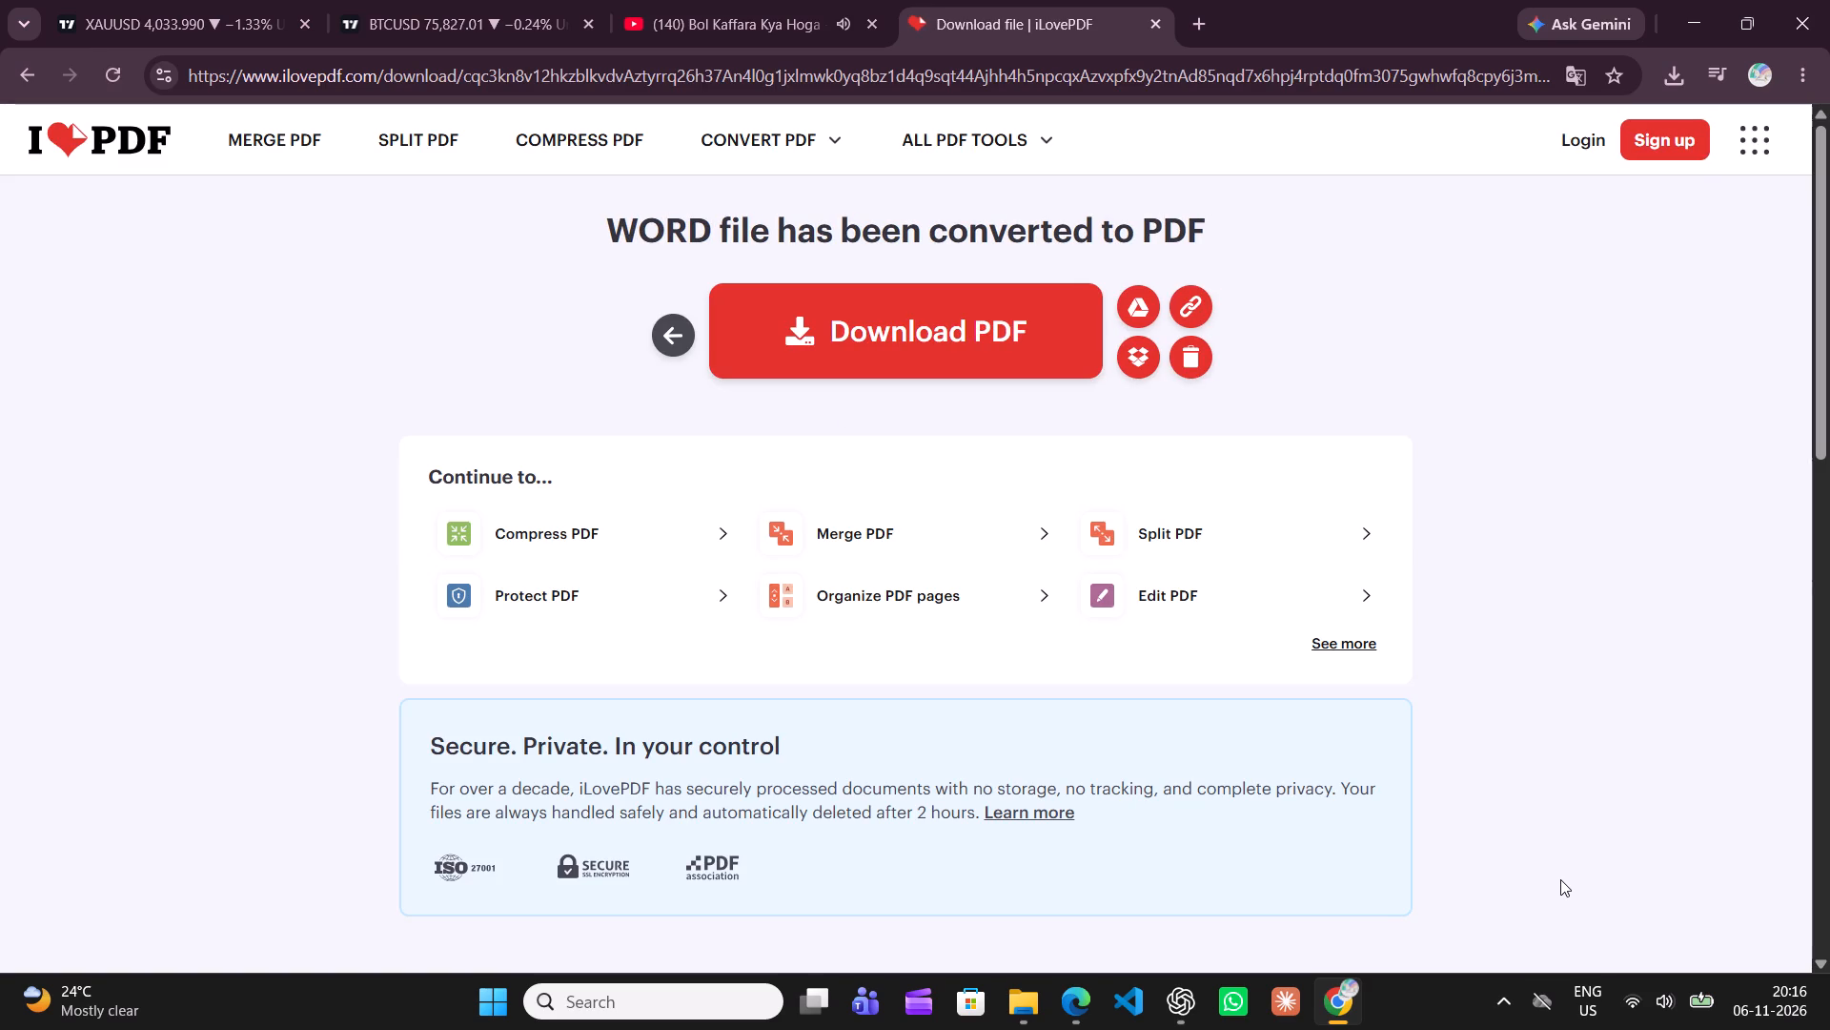
click(967, 344)
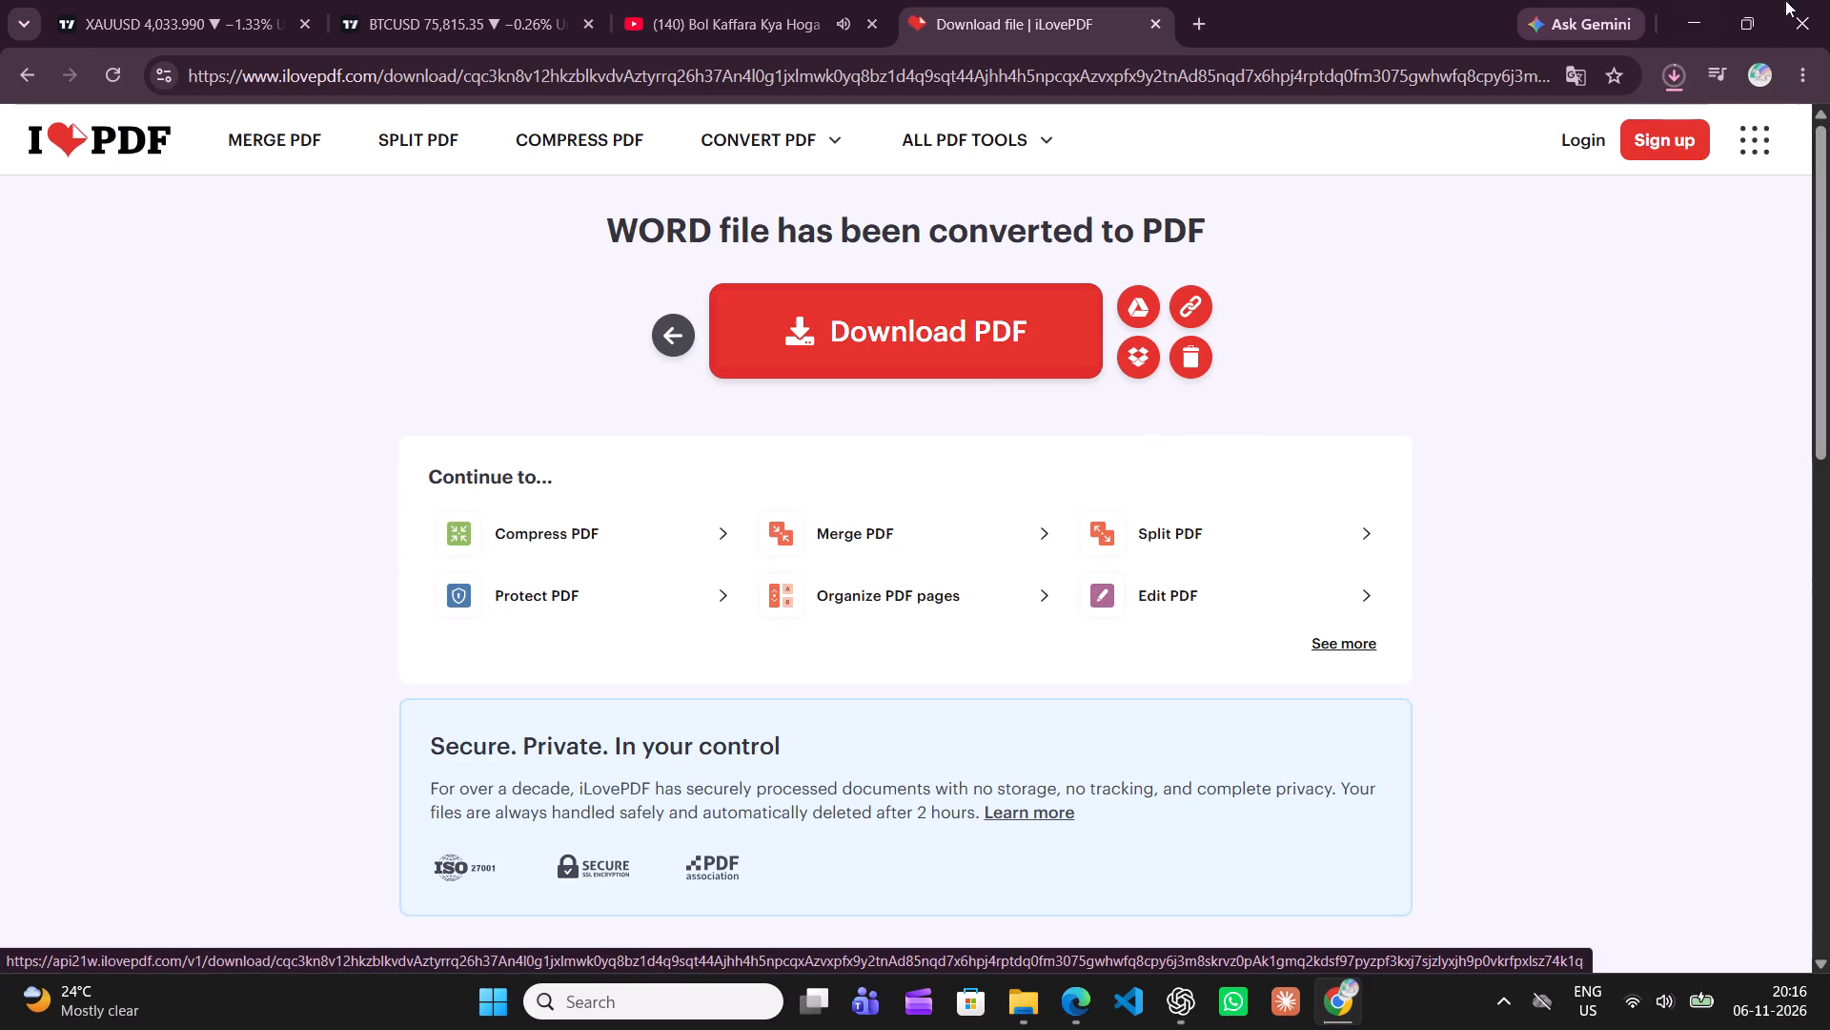
click(1686, 85)
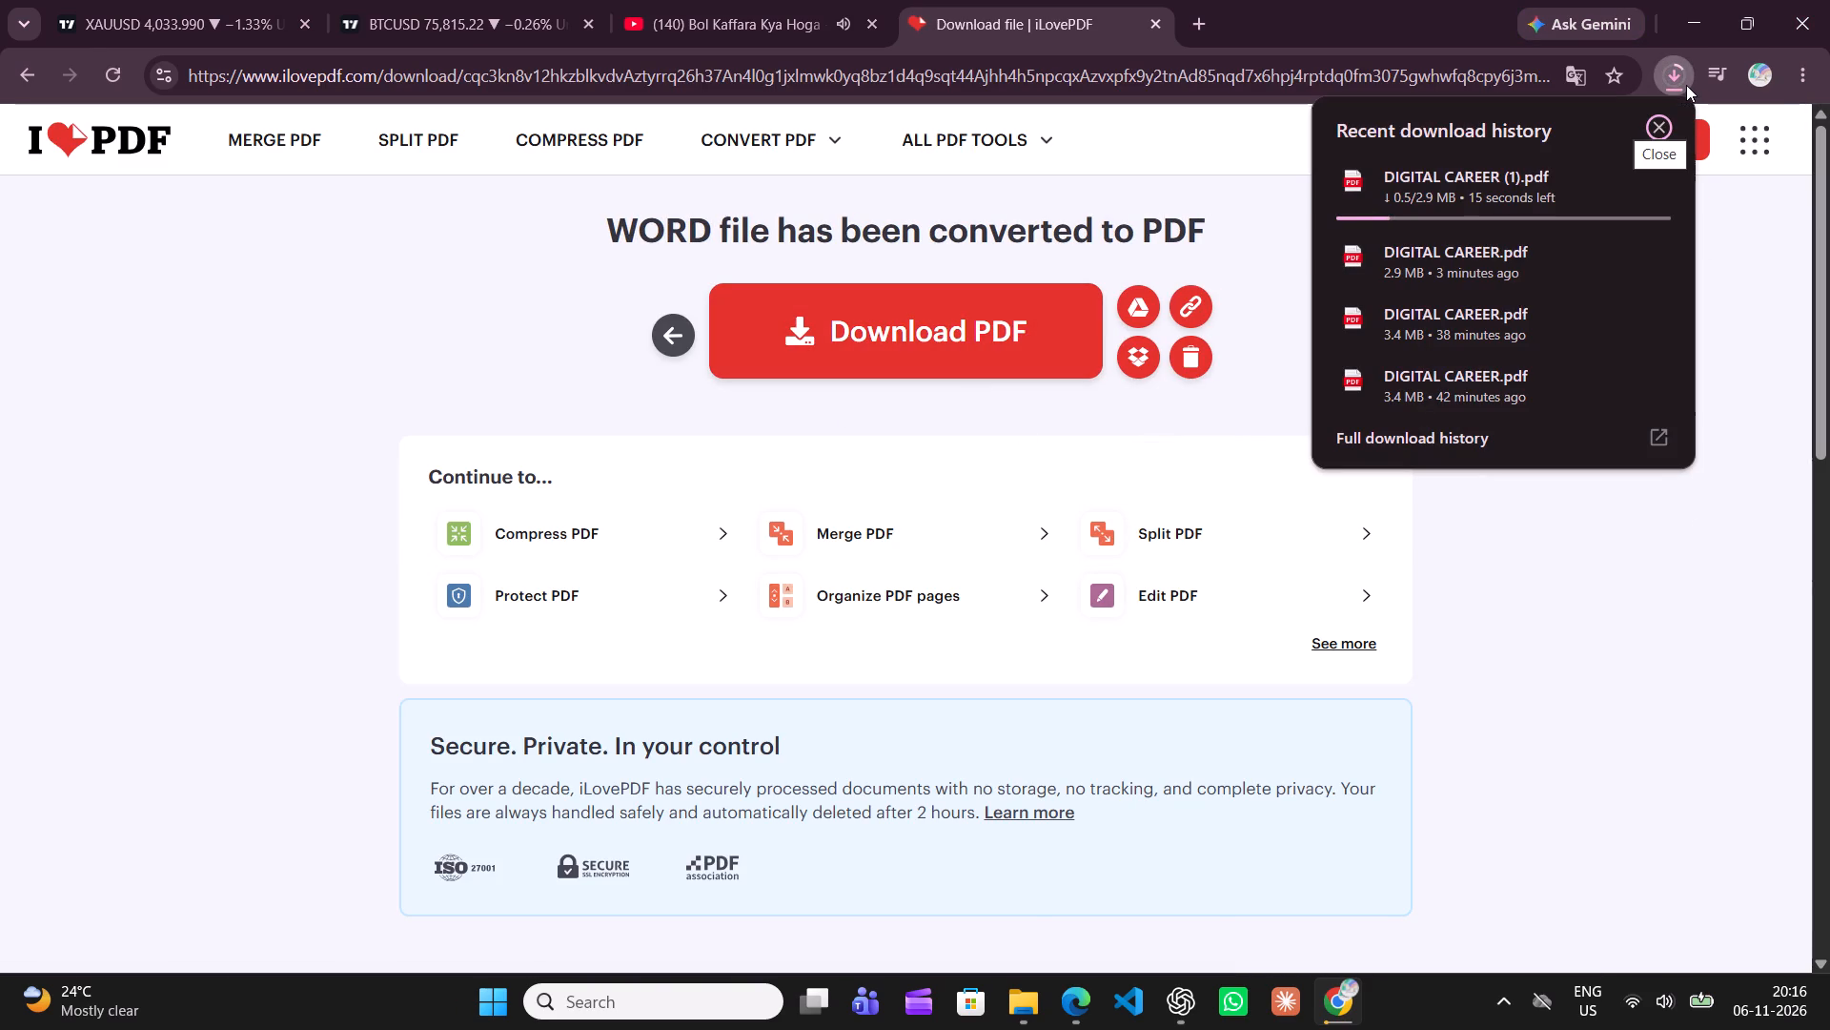
scroll(1484, 940, left, 1)
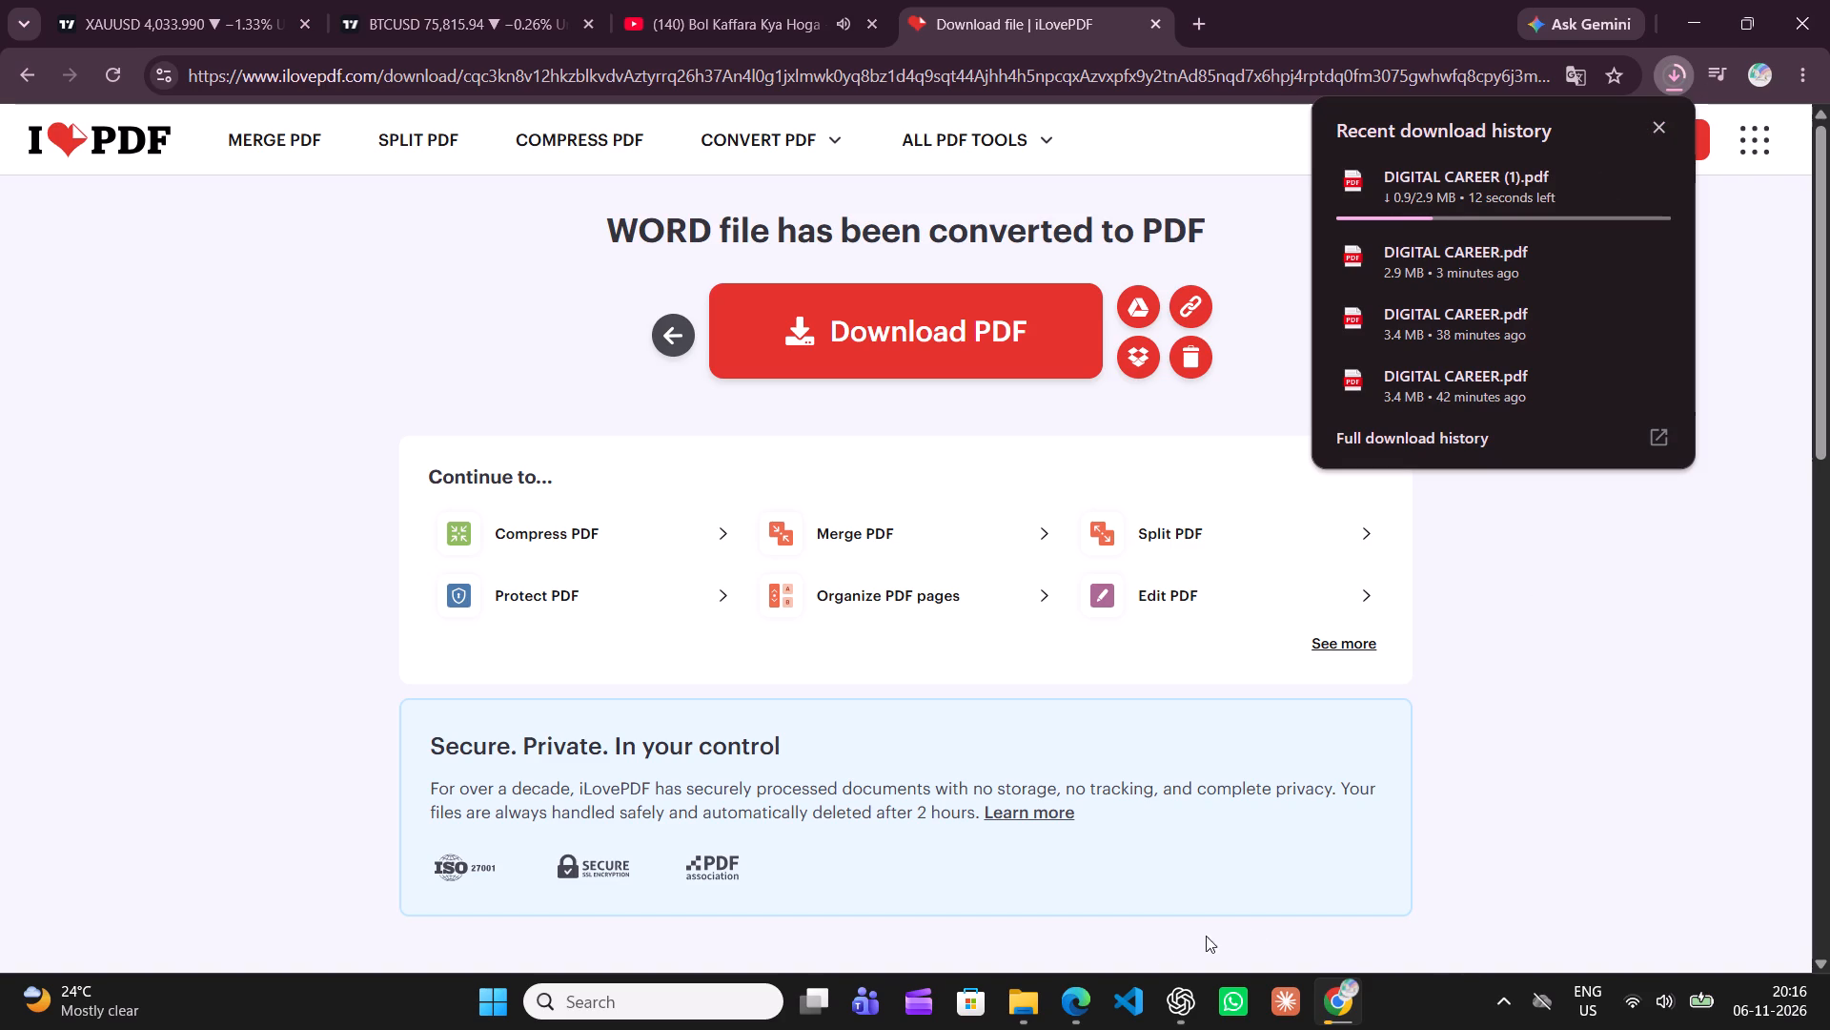
scroll(1206, 936, left, 1)
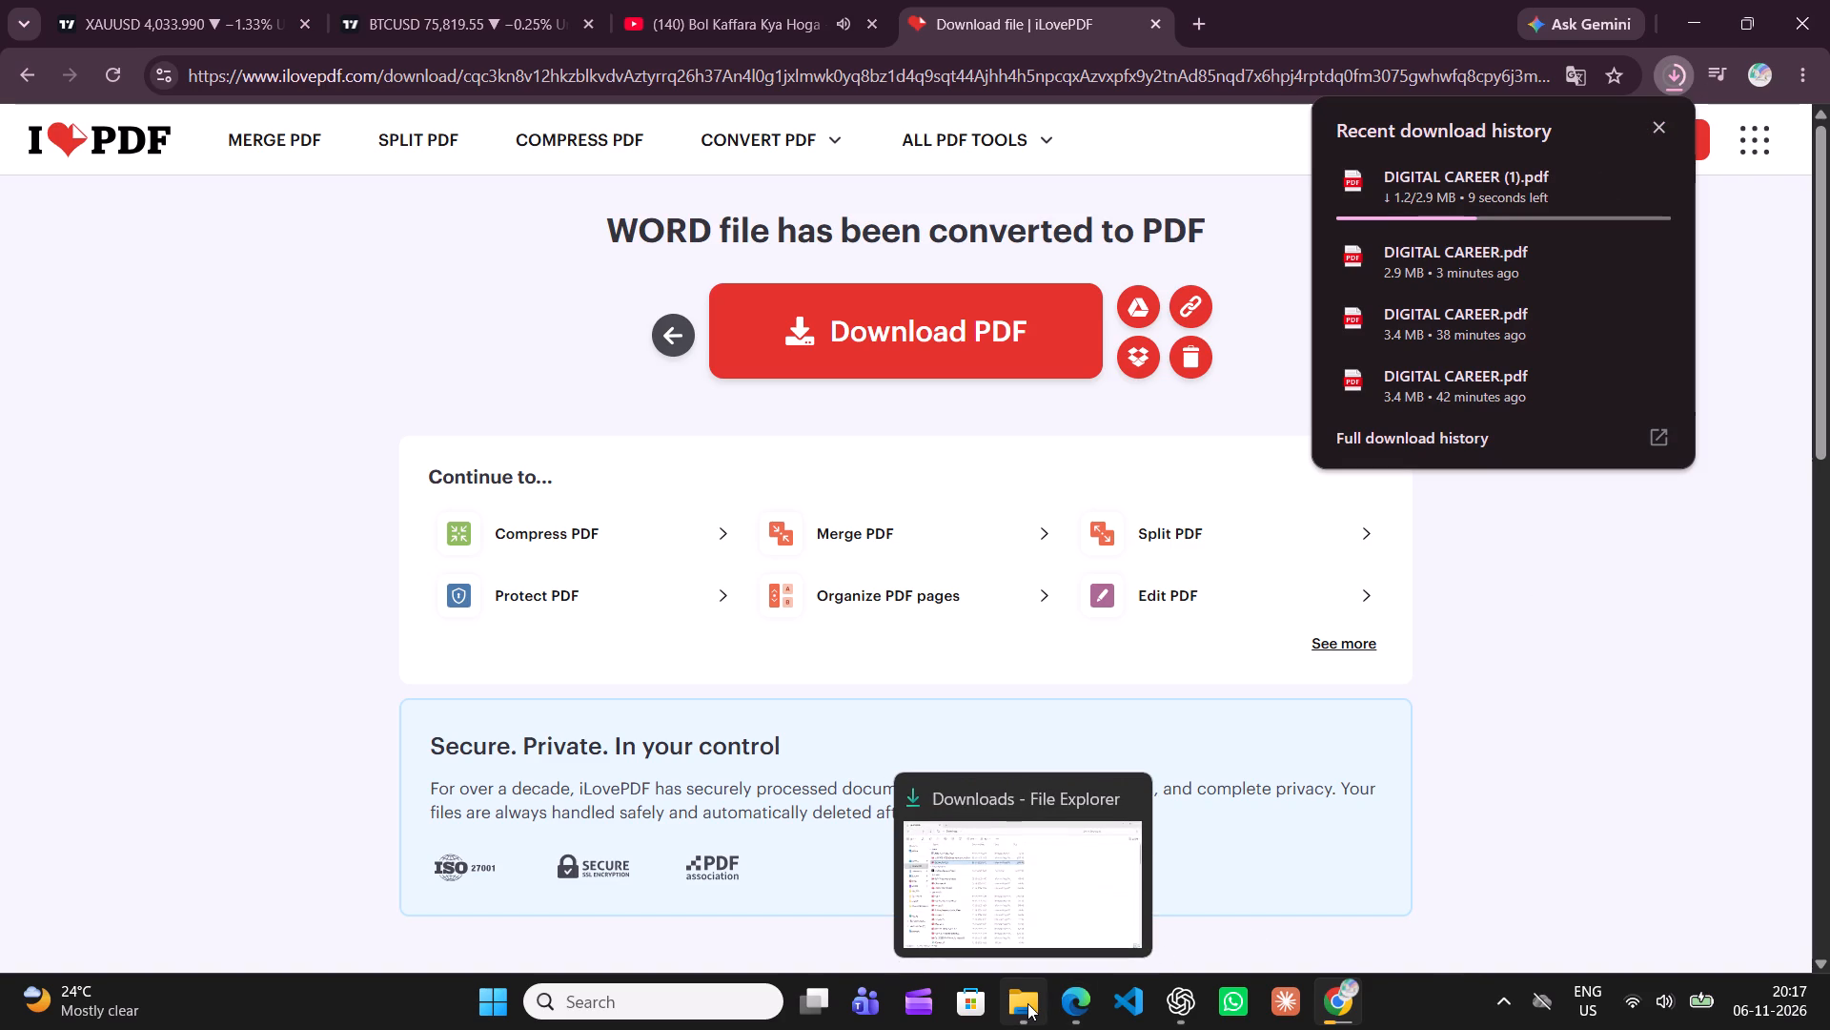
In File Explorer, delete the outdated Aspiration_project PDF and the earlier DIGITAL CAREER PDF from Downloads.
click(1012, 988)
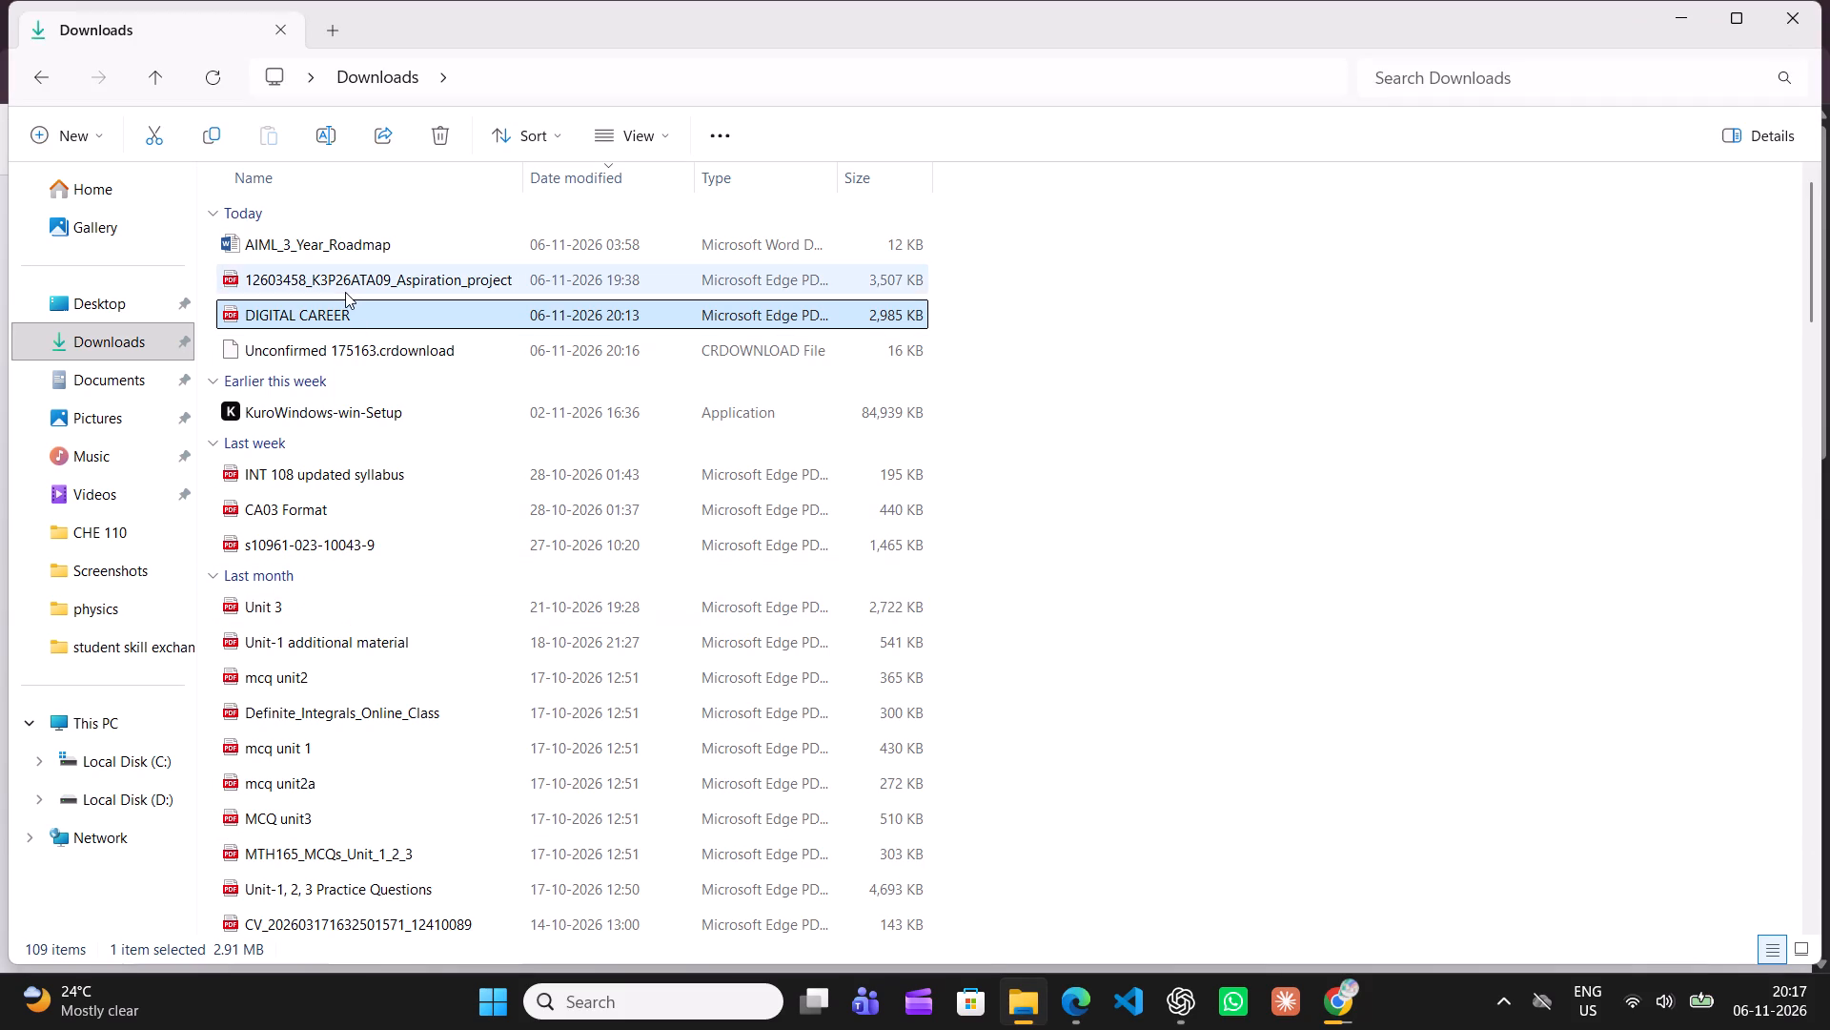
click(345, 292)
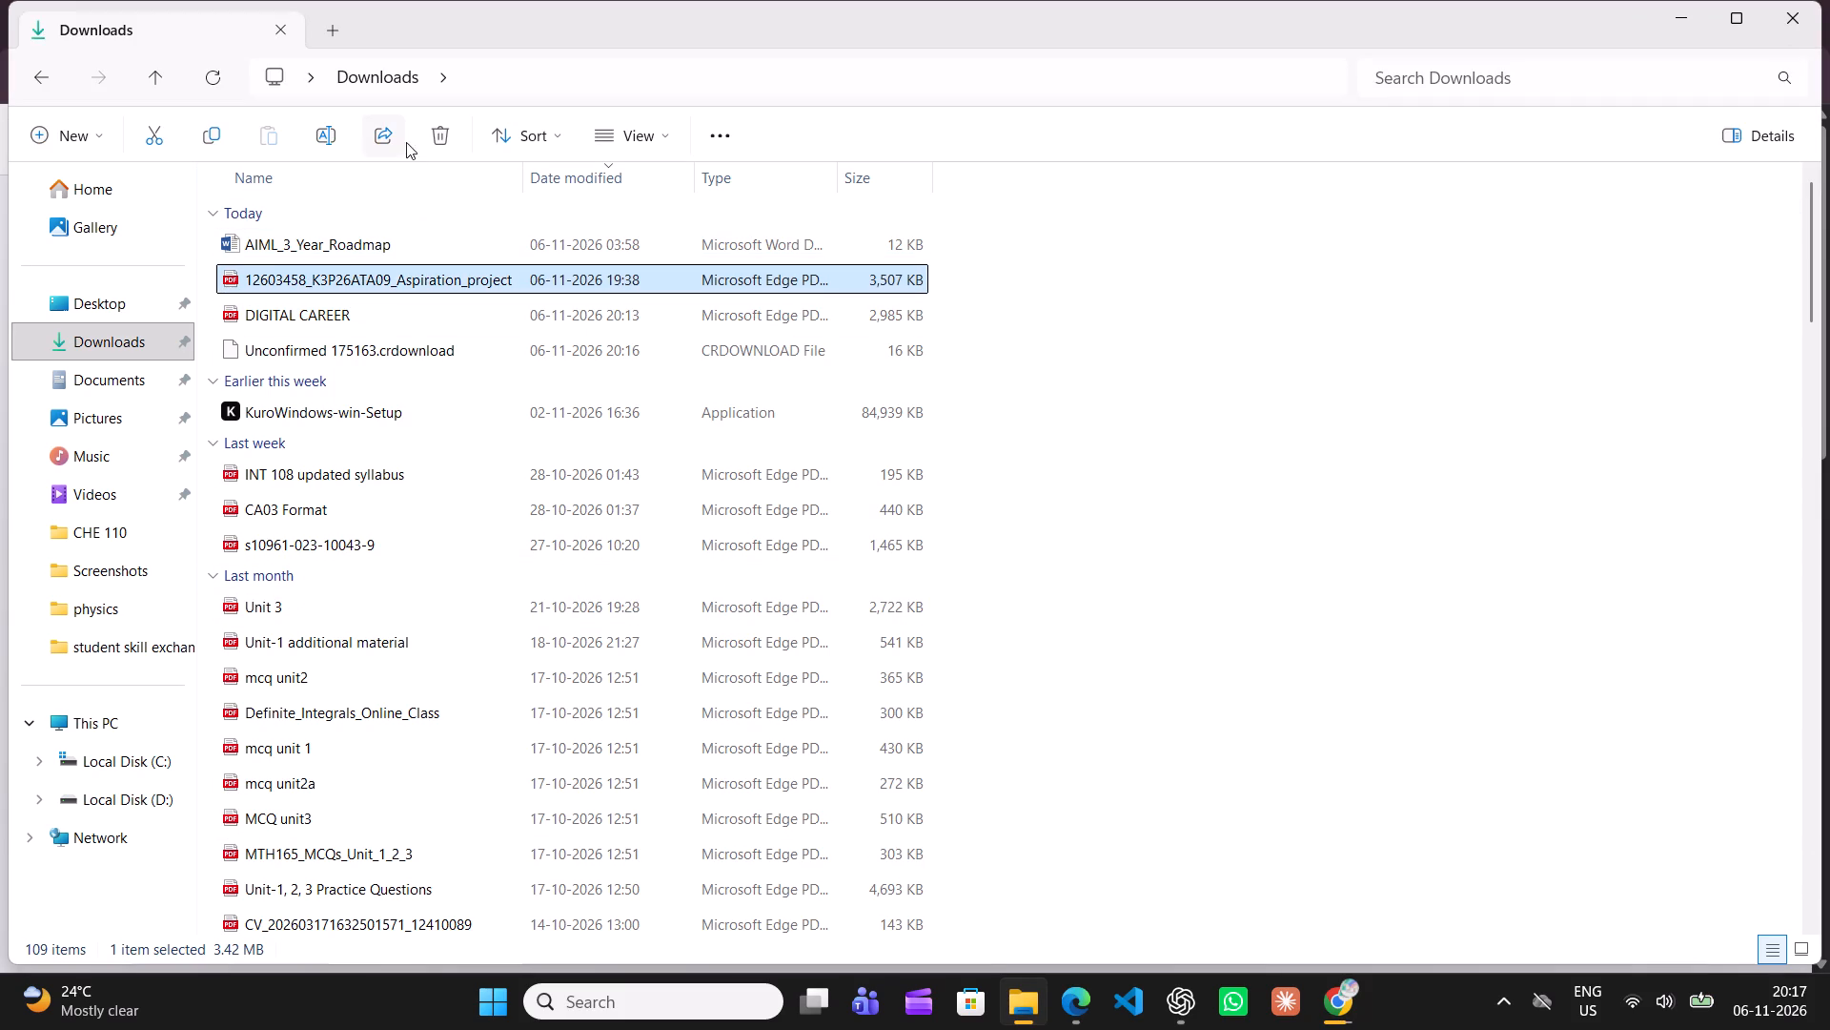
click(431, 128)
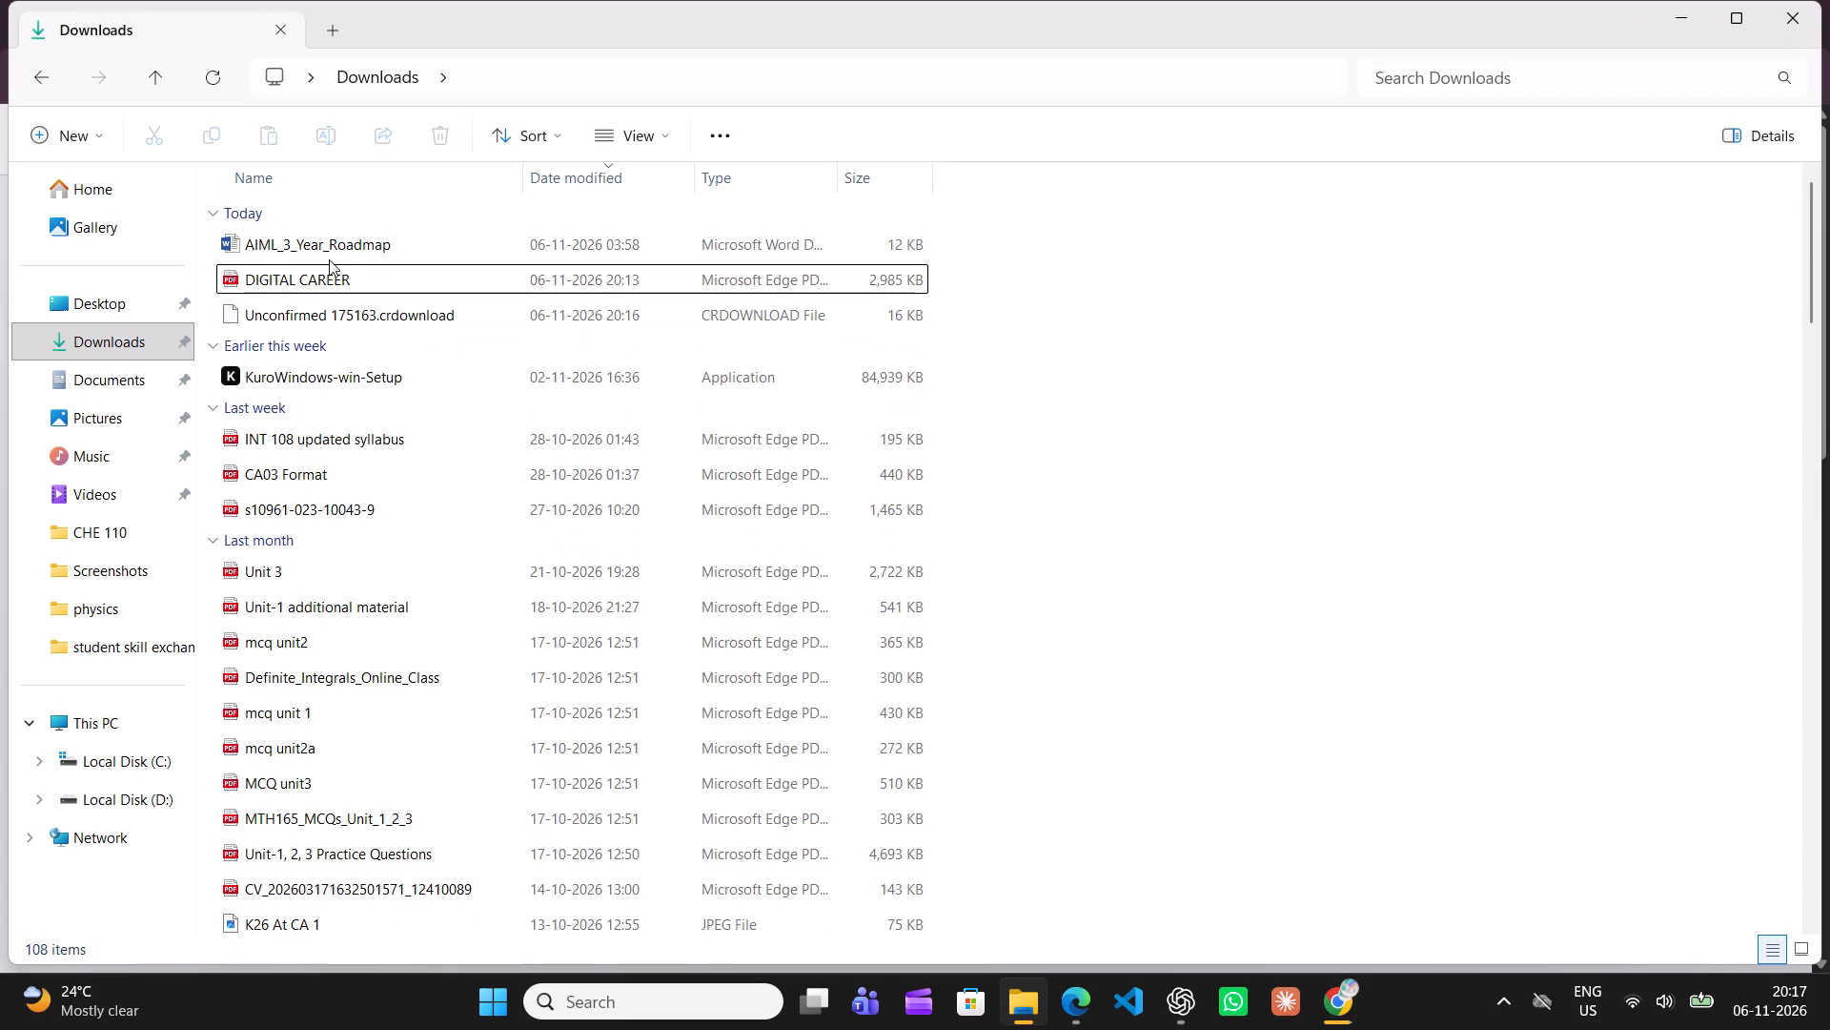
click(329, 277)
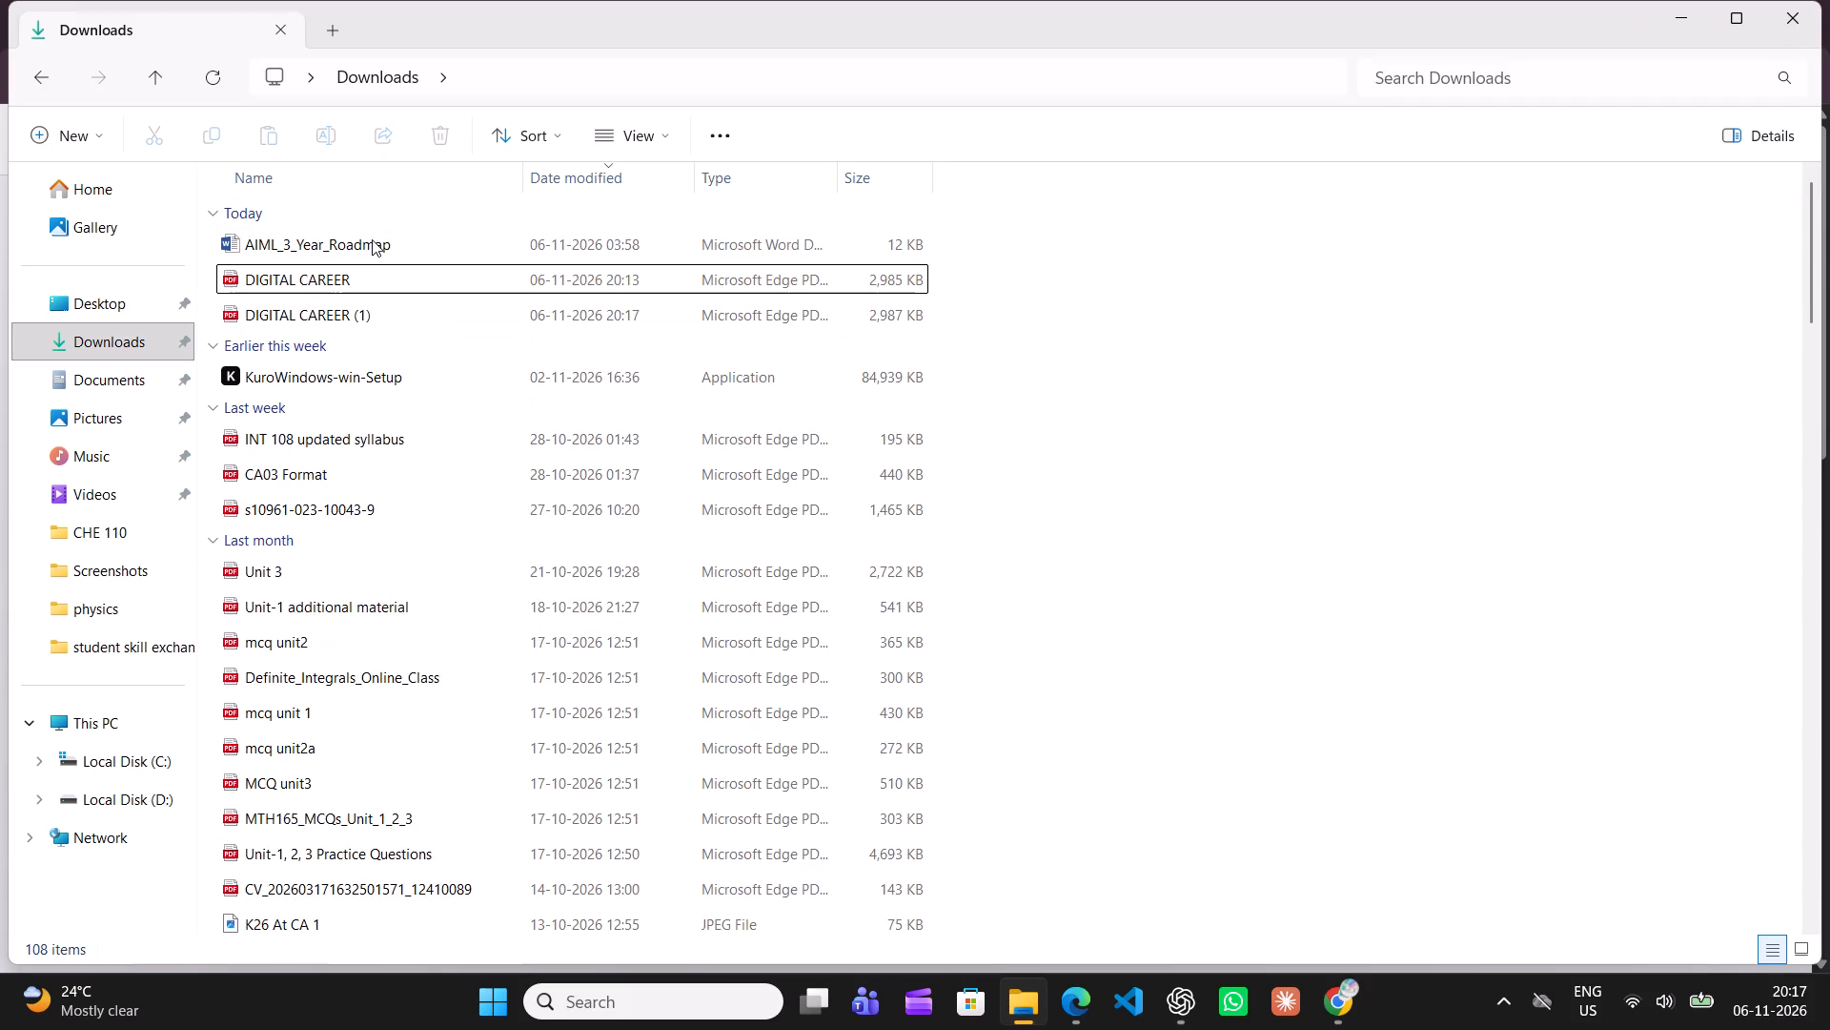
click(335, 277)
click(433, 154)
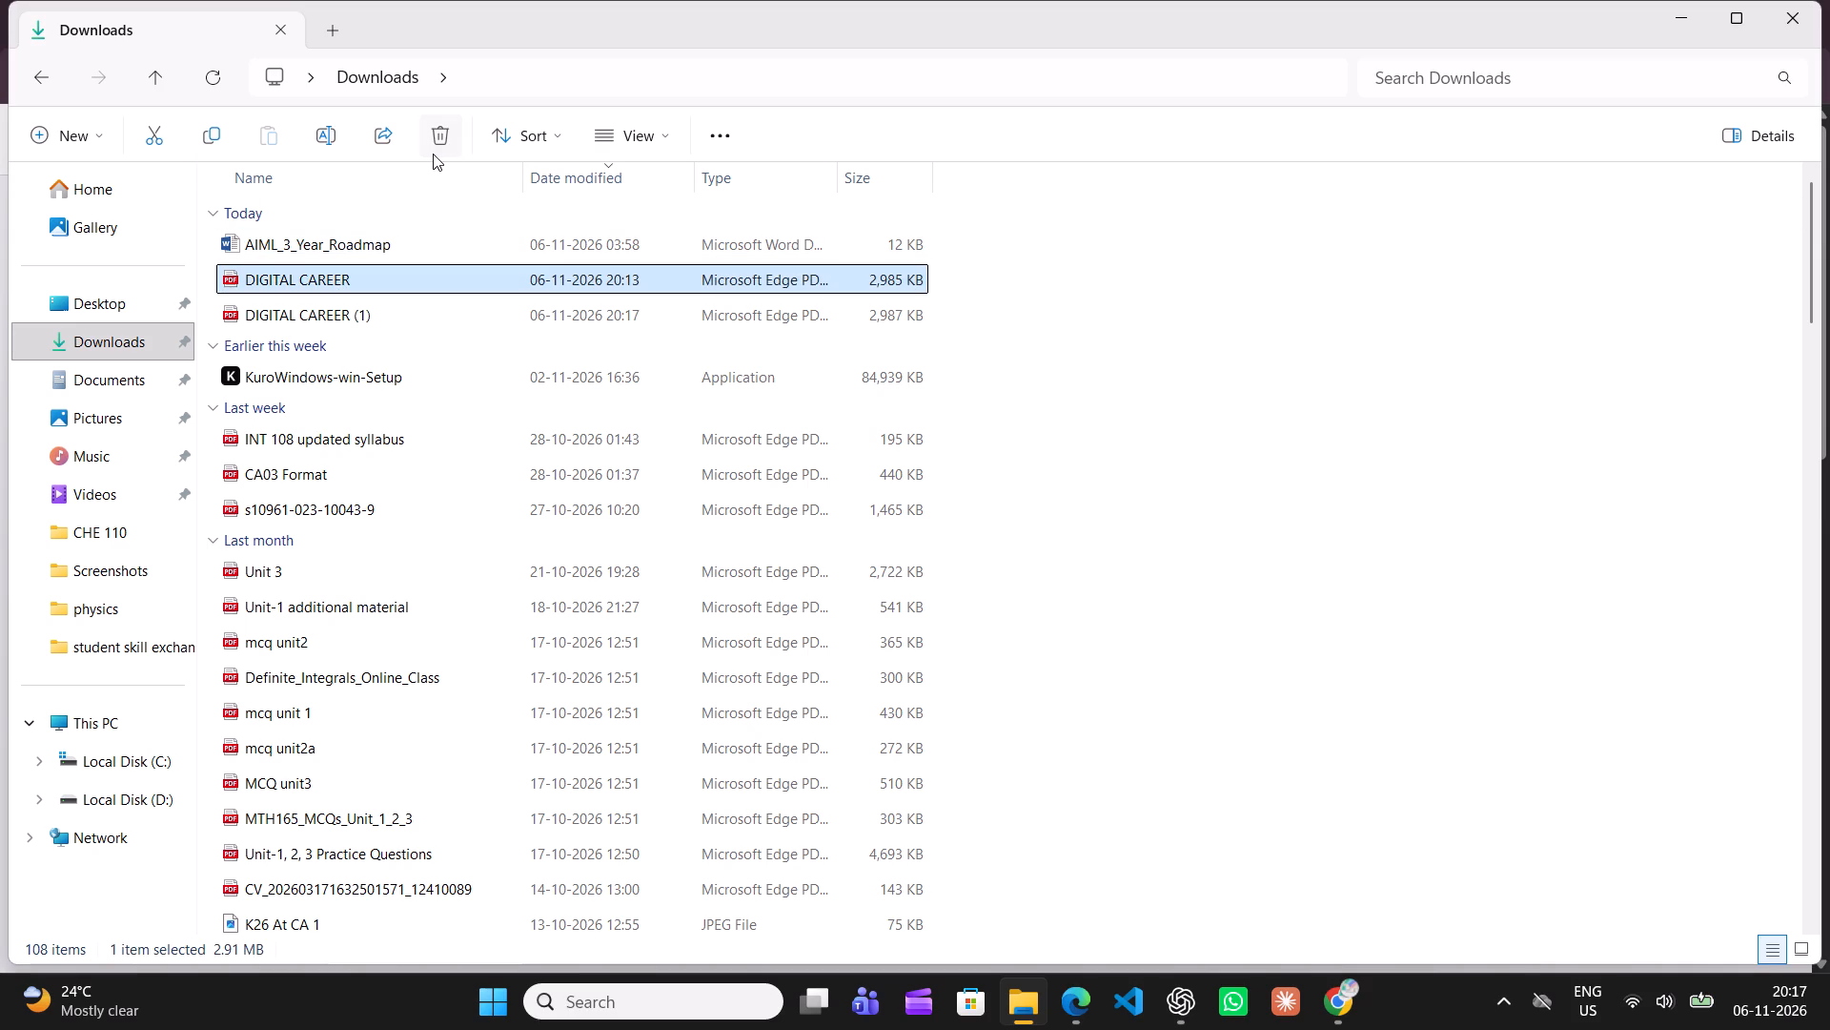
Open the new DIGITAL CAREER (1) PDF in Edge and close the two older DIGITAL CAREER.pdf tabs.
double_click(363, 271)
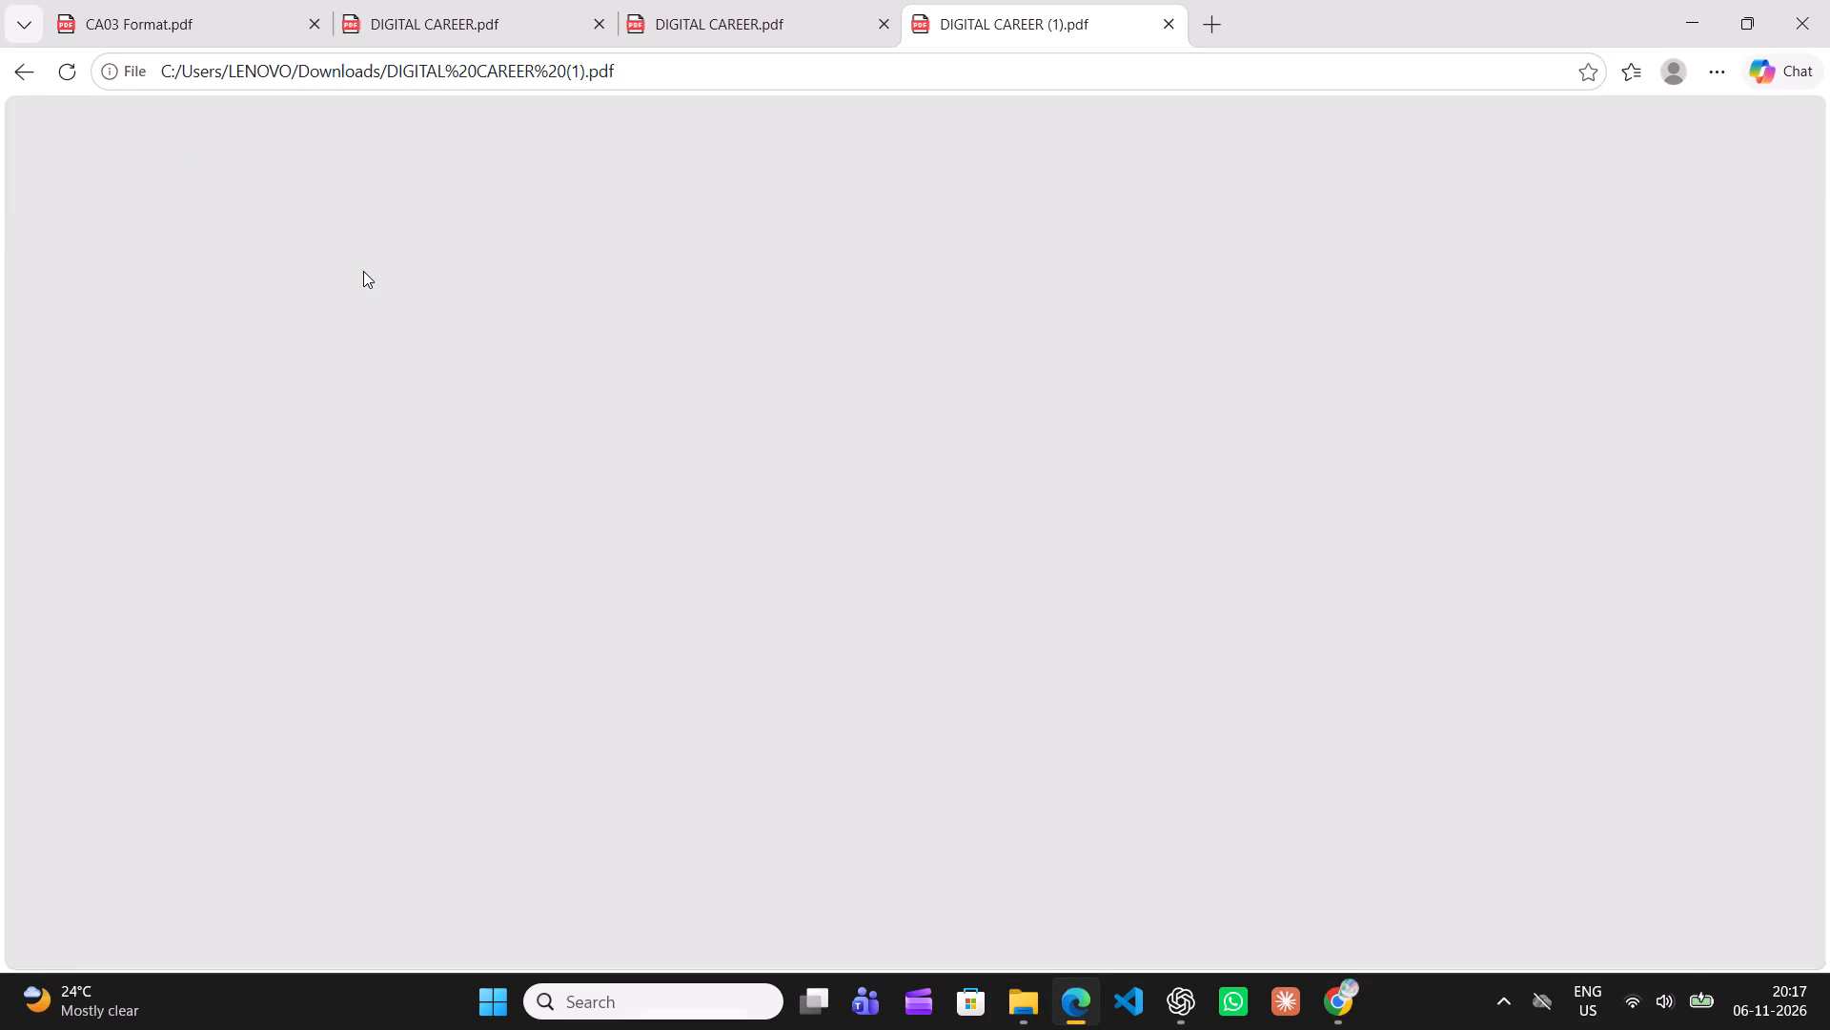
click(884, 32)
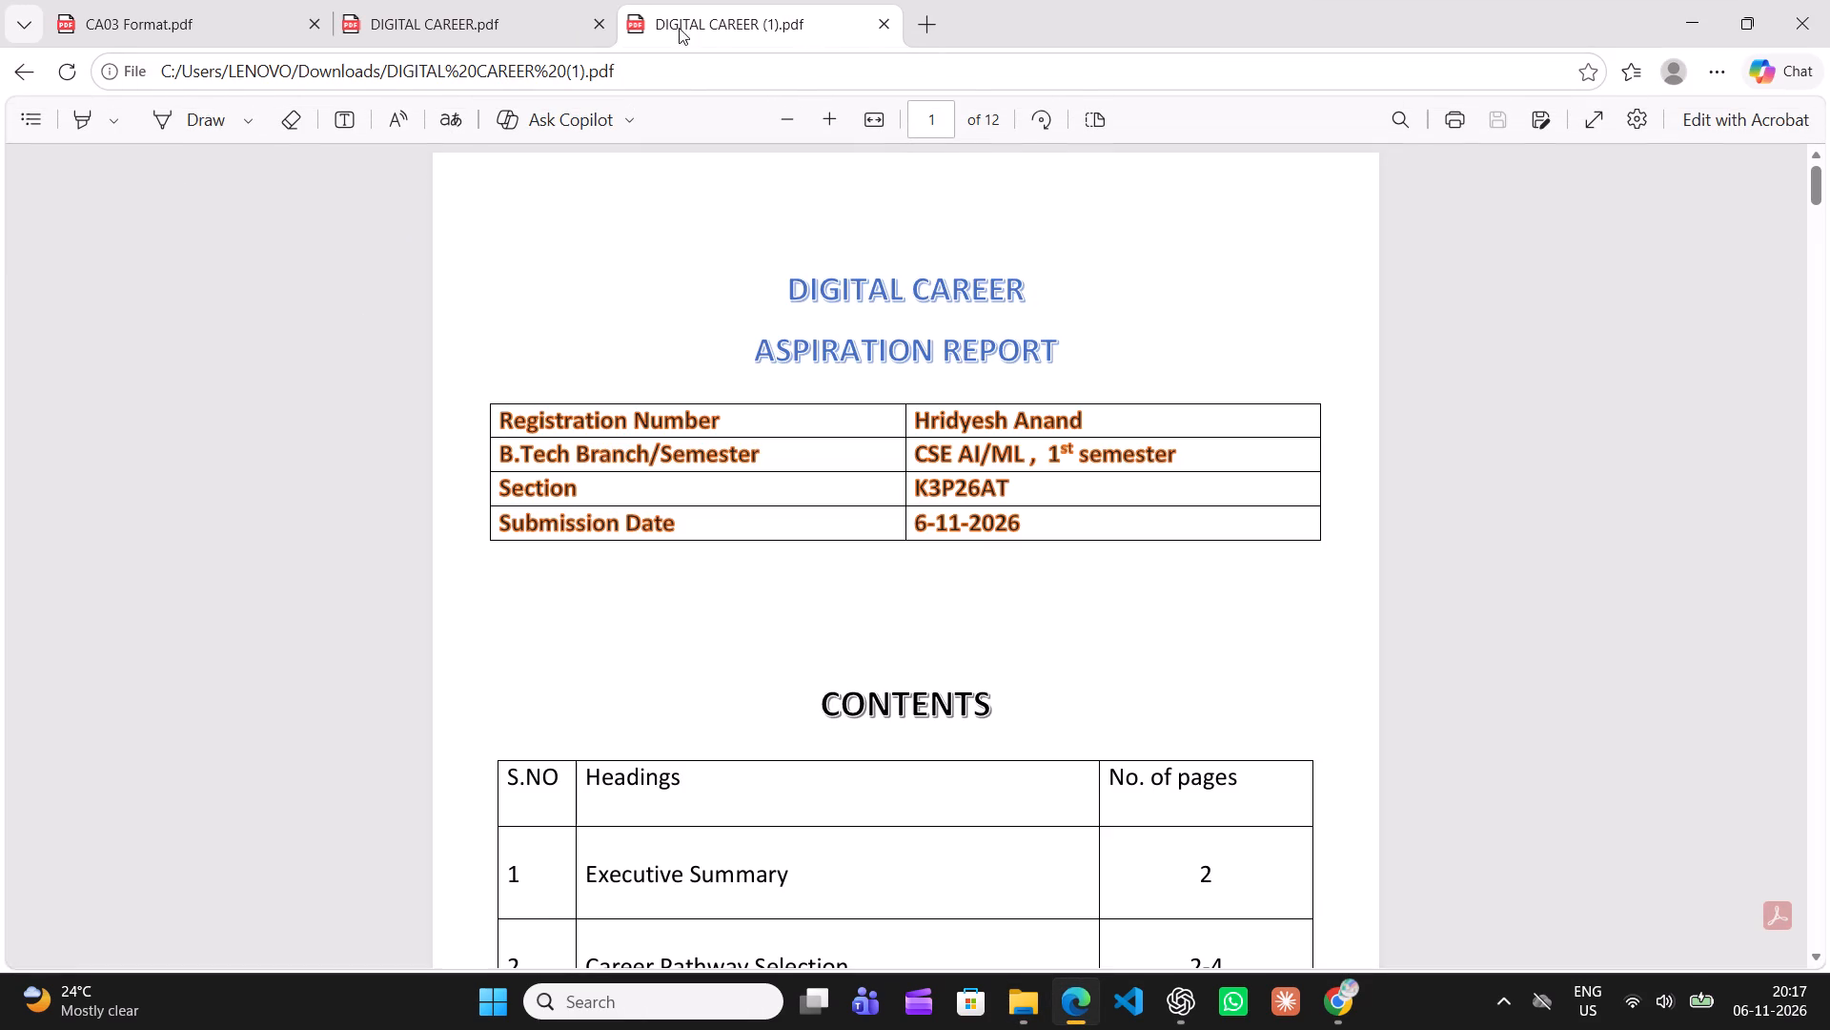
click(604, 16)
Review the converted report's pages, examining the tables, the 5. Professional Digital Profile section and the social media screenshots.
scroll(607, 364, down, 2)
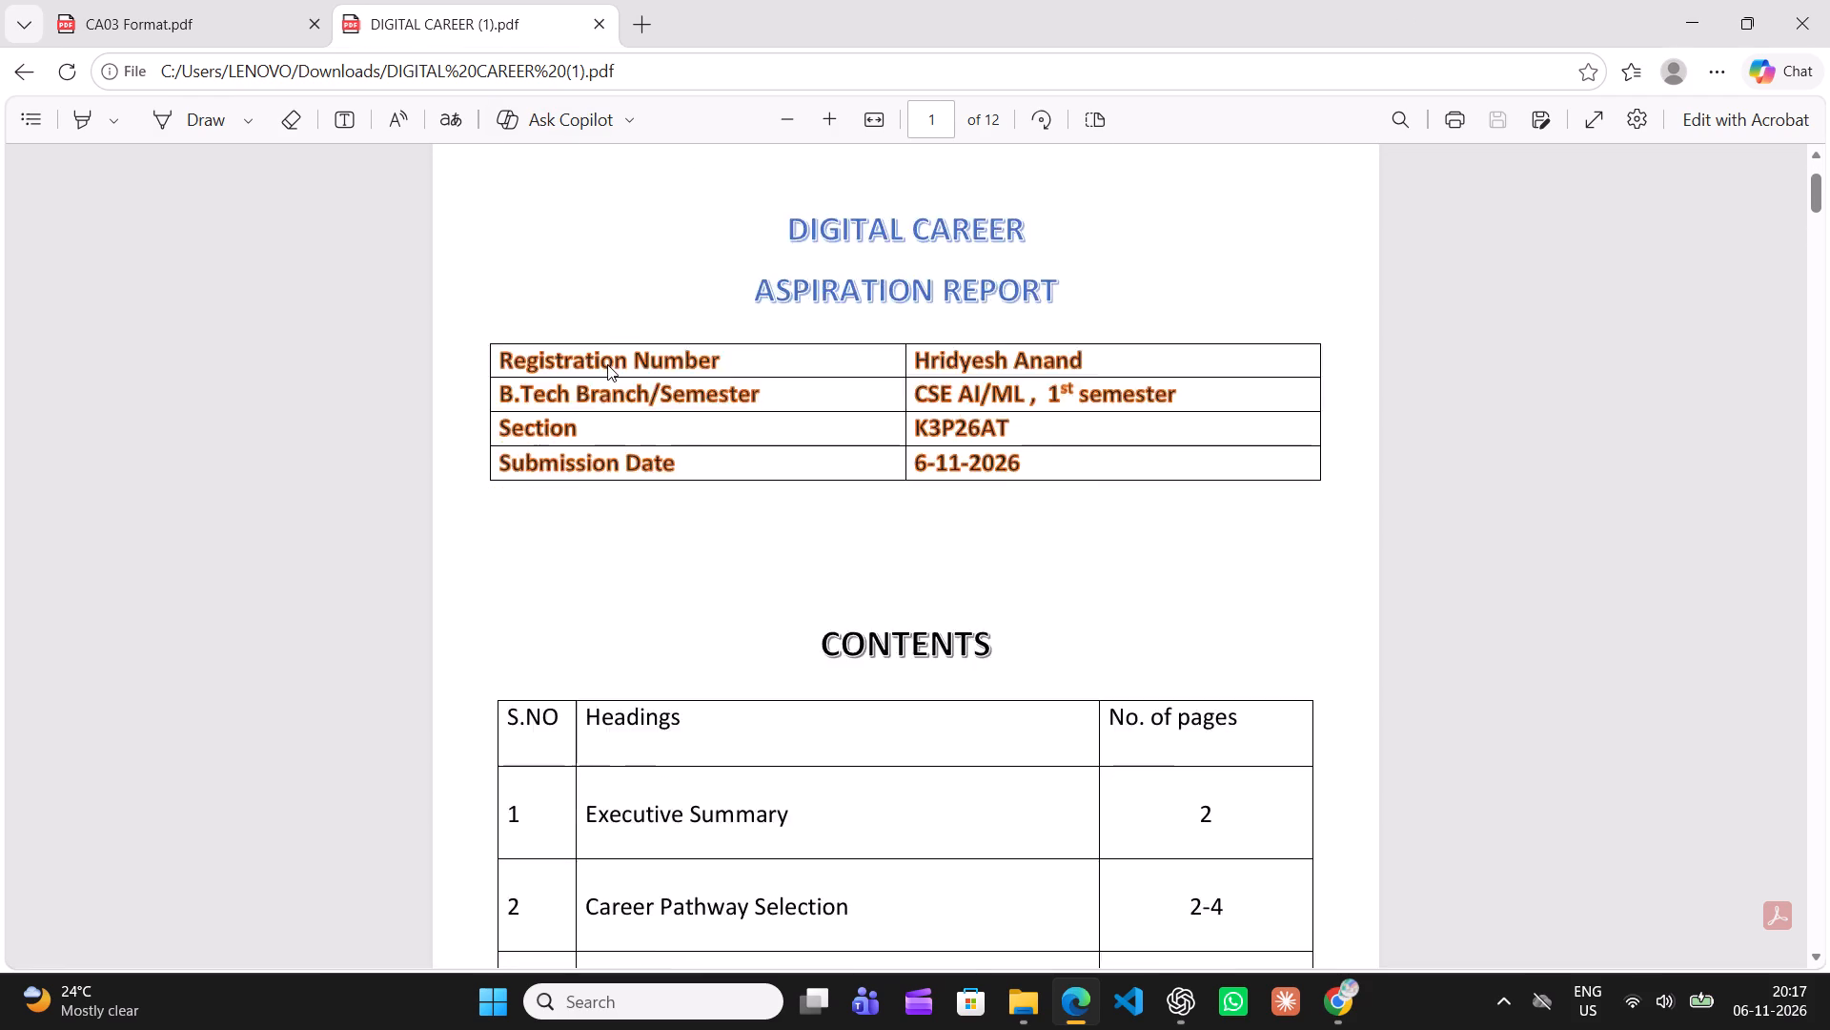
scroll(607, 364, down, 7)
scroll(607, 364, up, 5)
scroll(607, 364, down, 4)
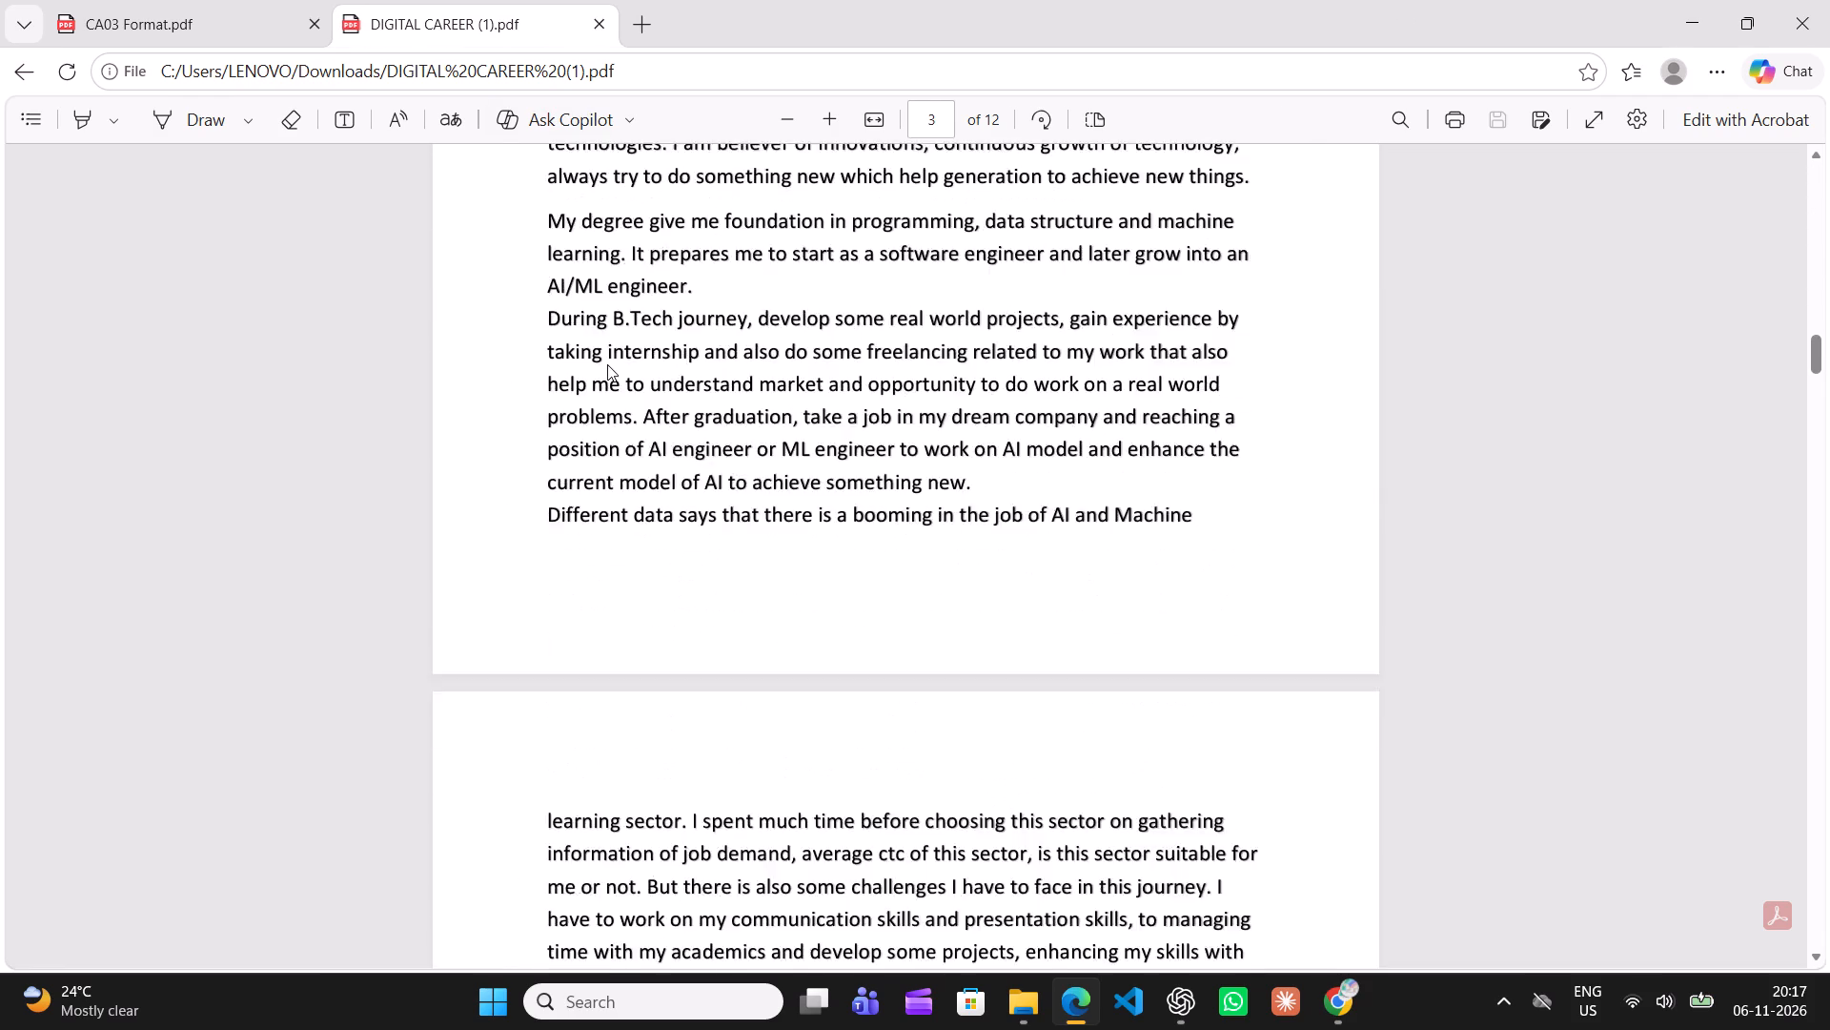
scroll(607, 364, down, 5)
scroll(607, 364, up, 2)
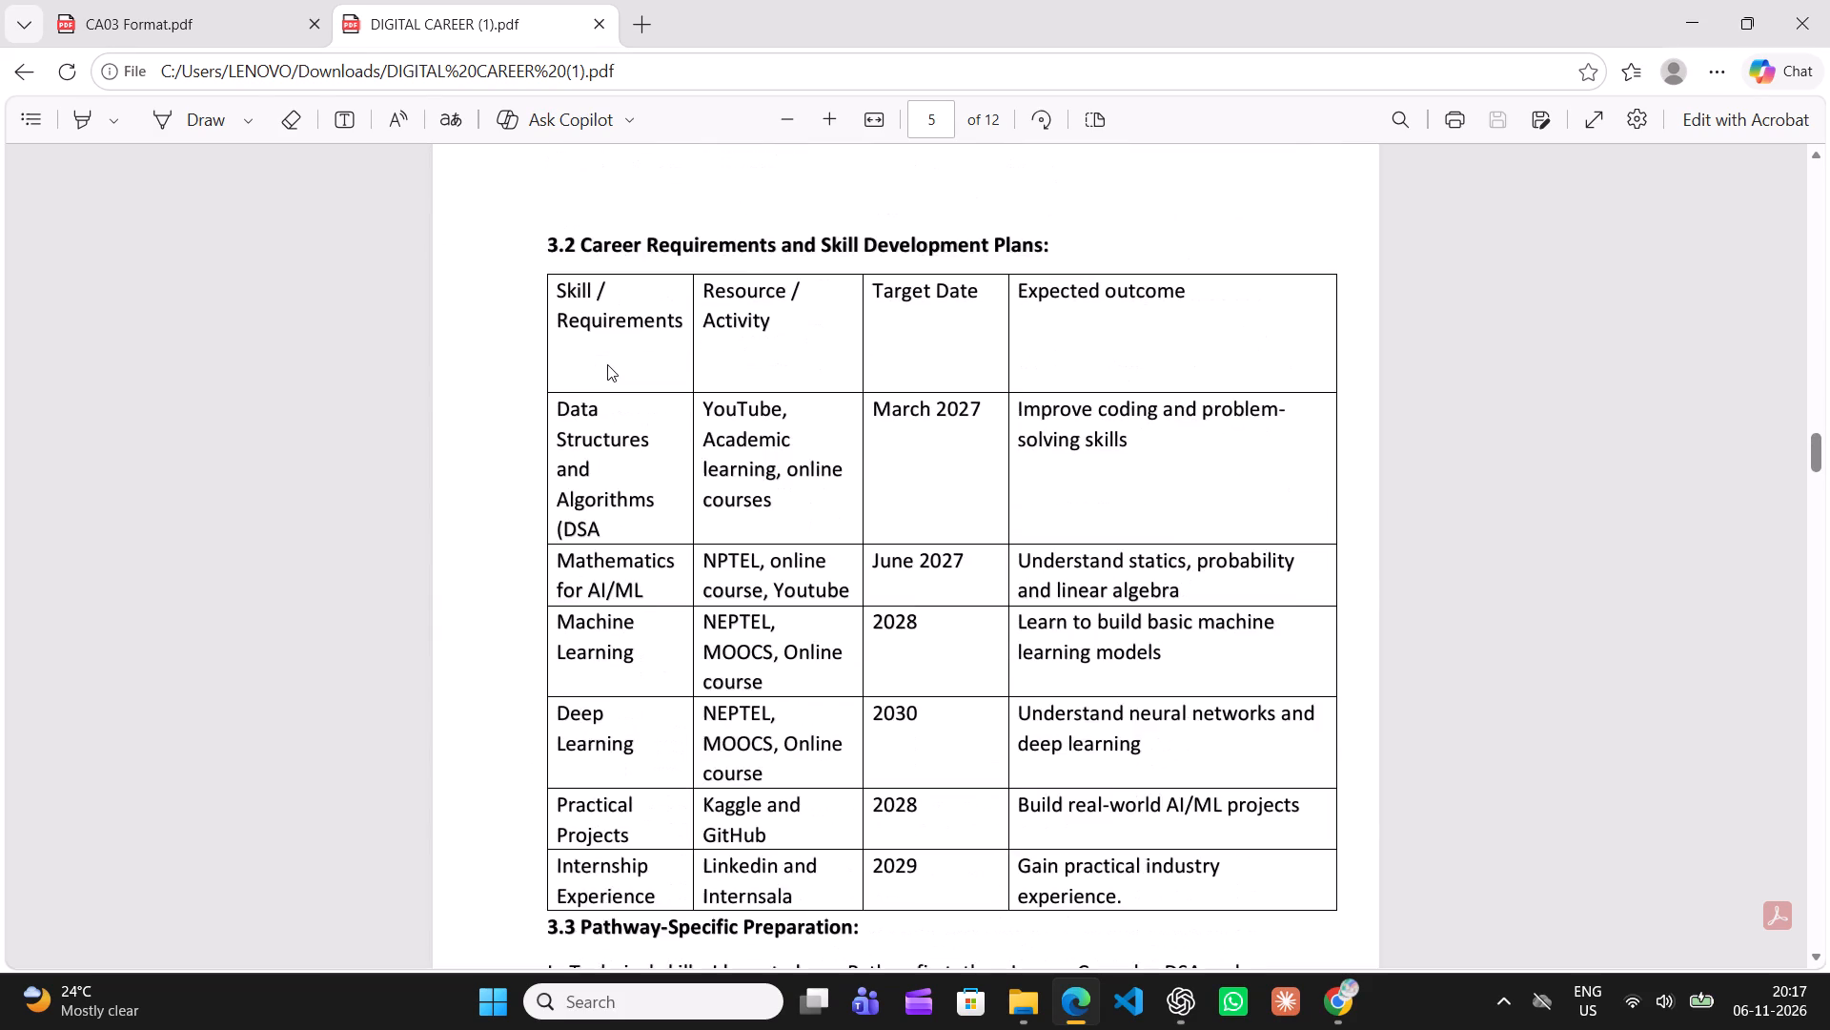
scroll(607, 364, down, 8)
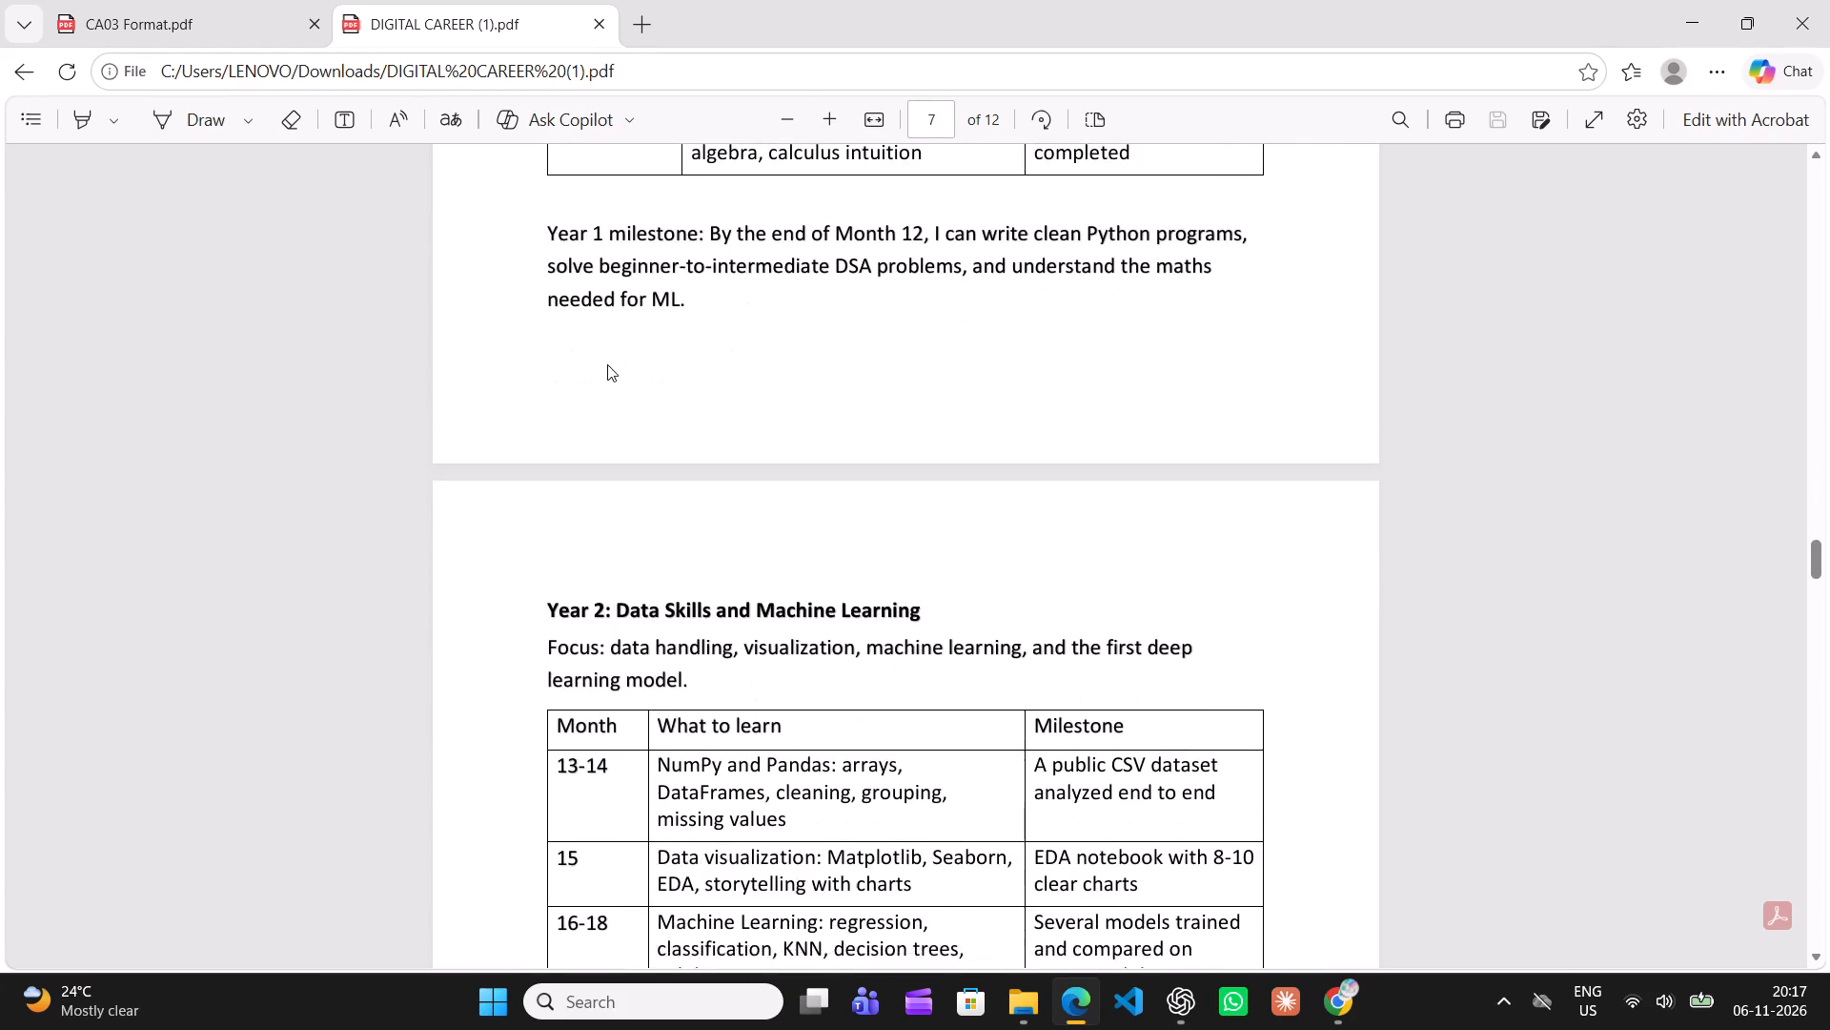
scroll(607, 364, down, 3)
scroll(607, 364, up, 6)
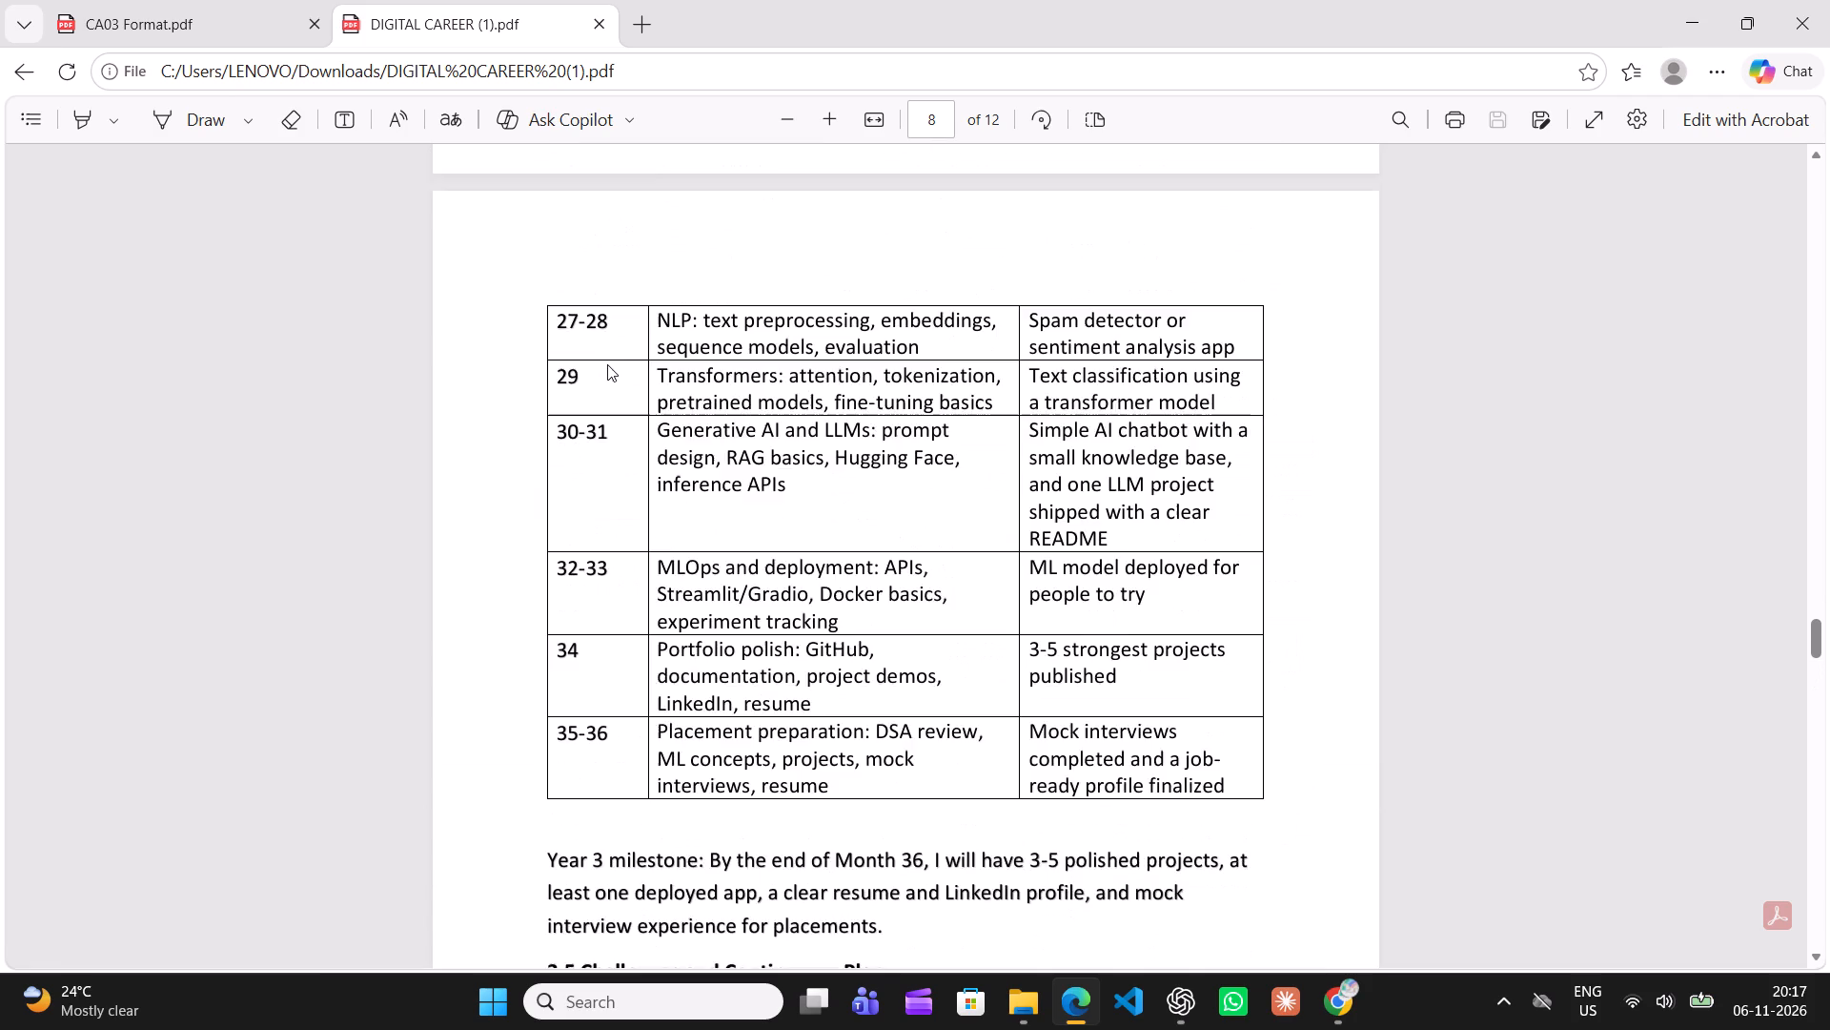
scroll(607, 364, down, 5)
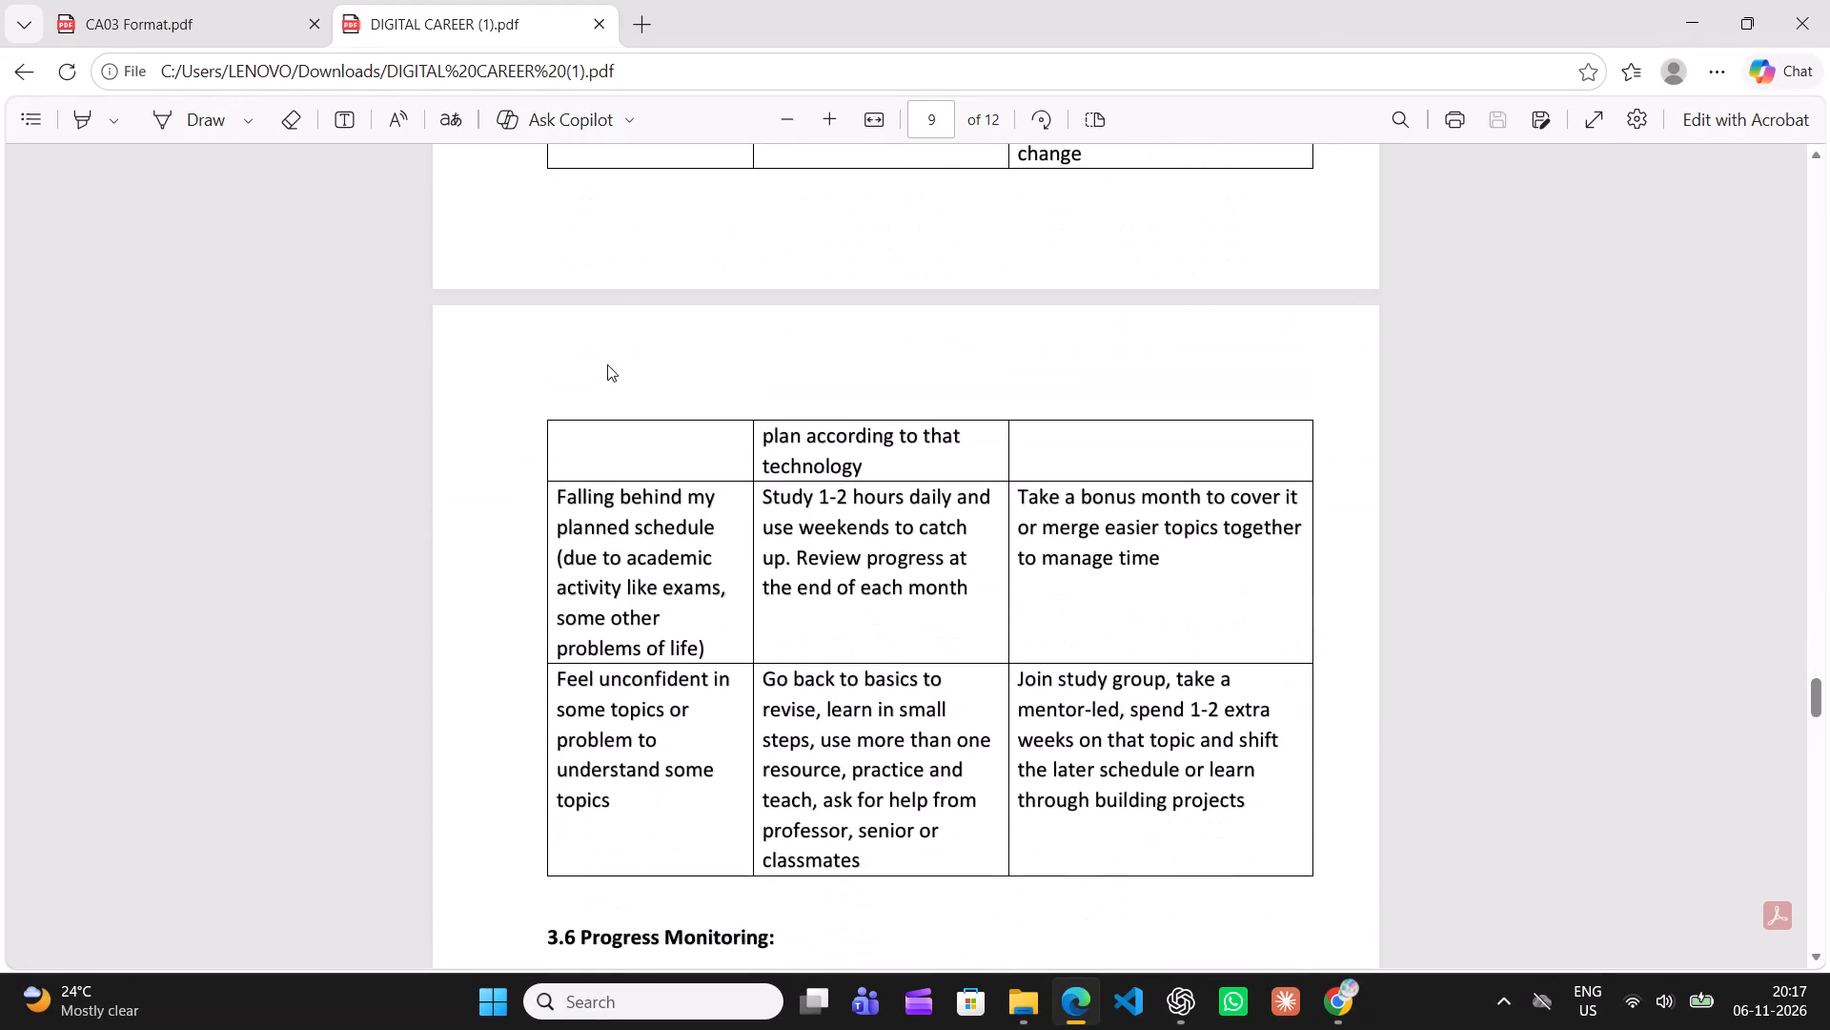
scroll(607, 364, down, 7)
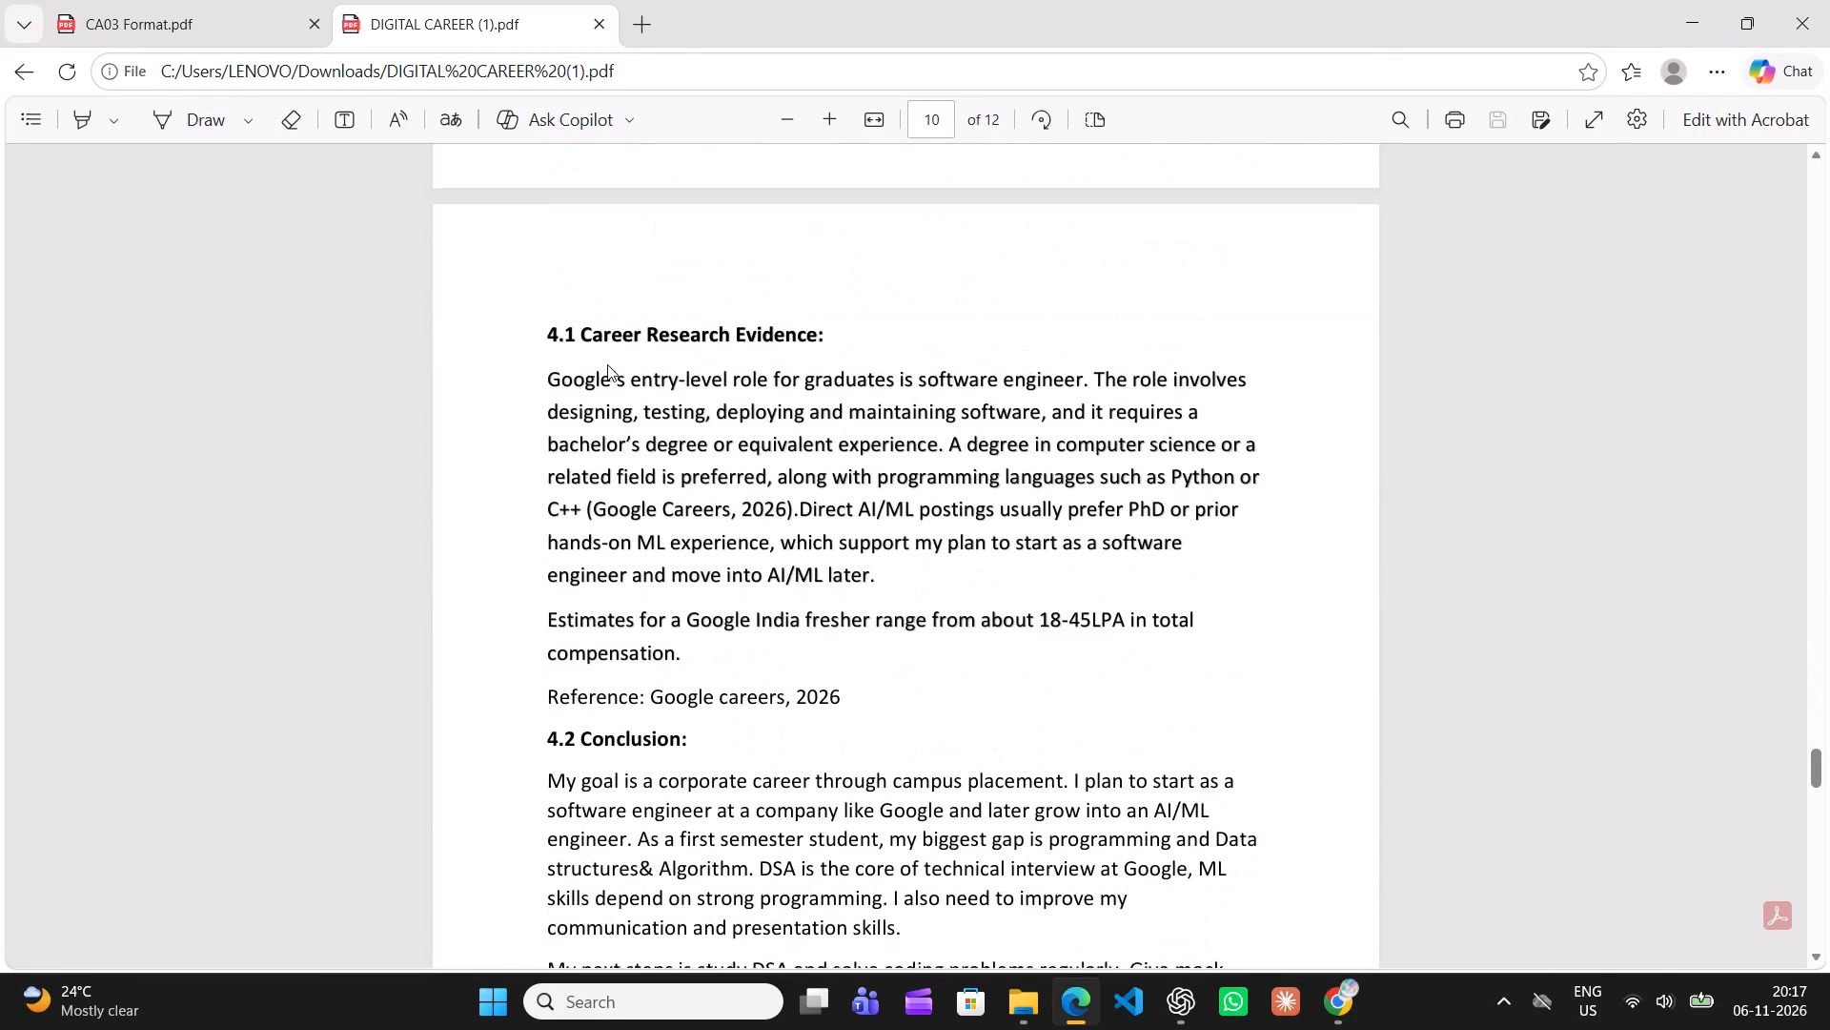
scroll(607, 364, down, 4)
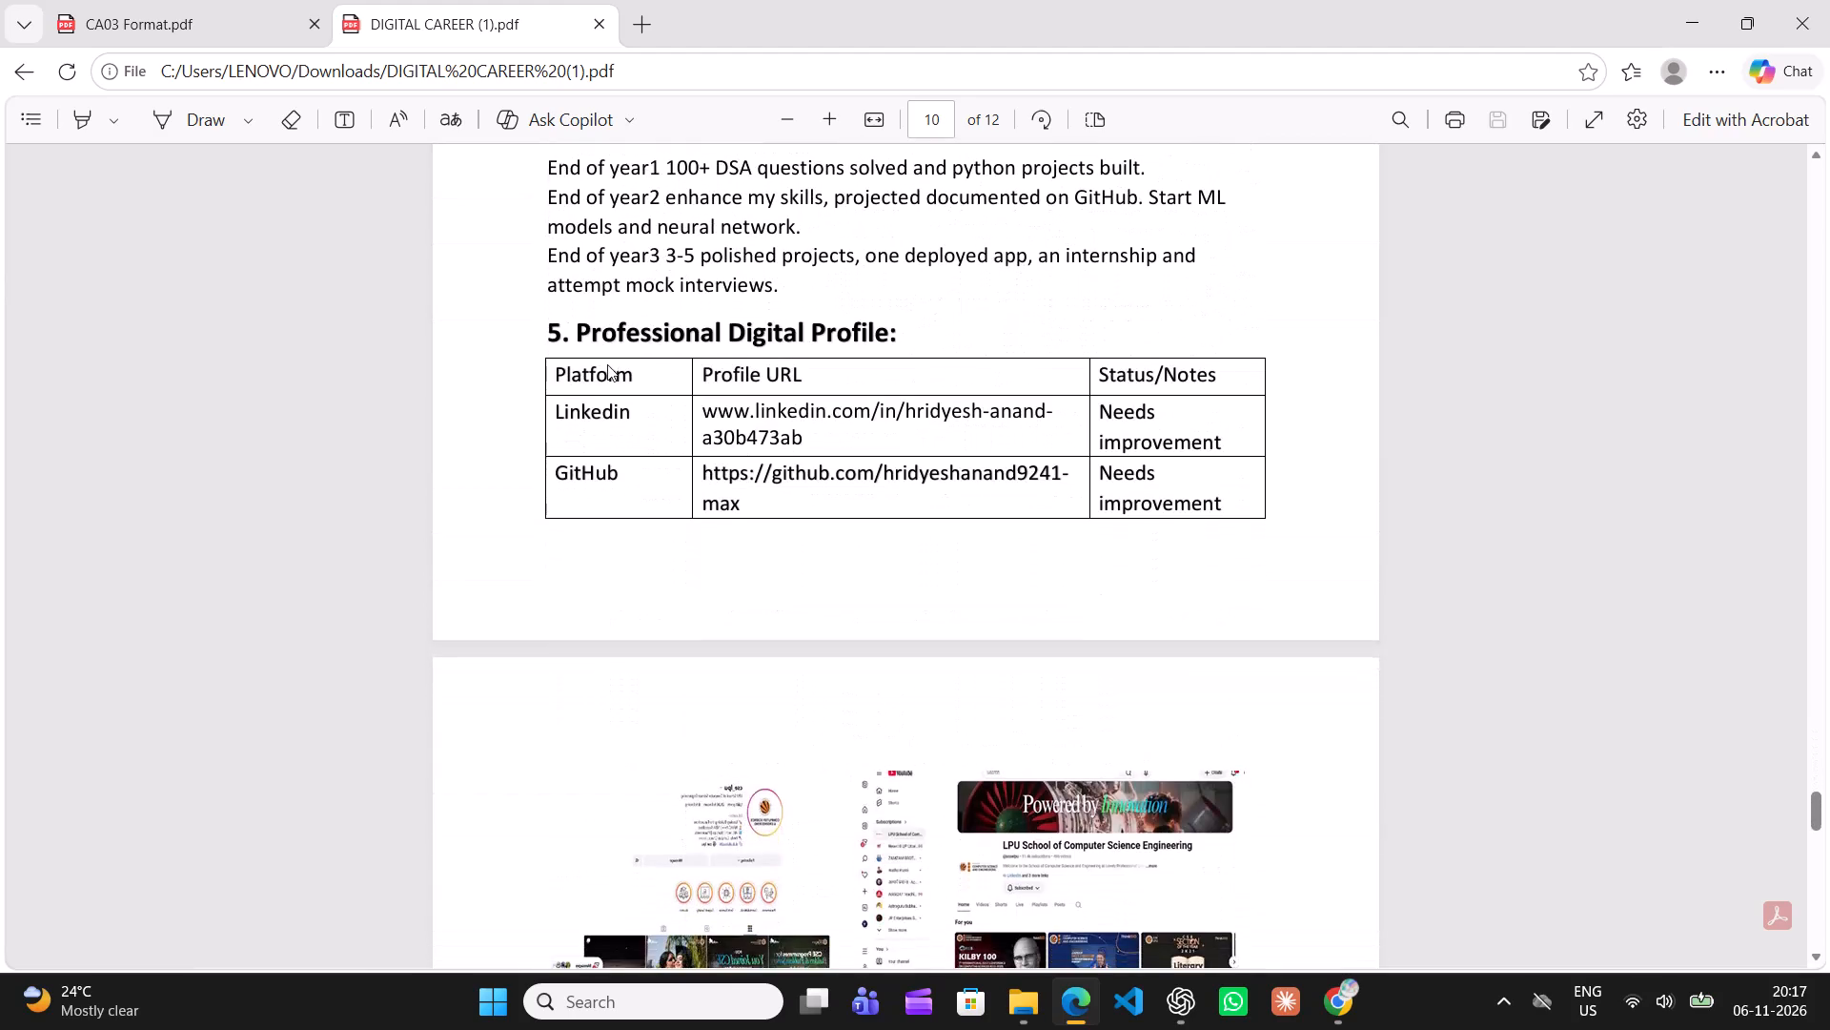
scroll(607, 364, down, 4)
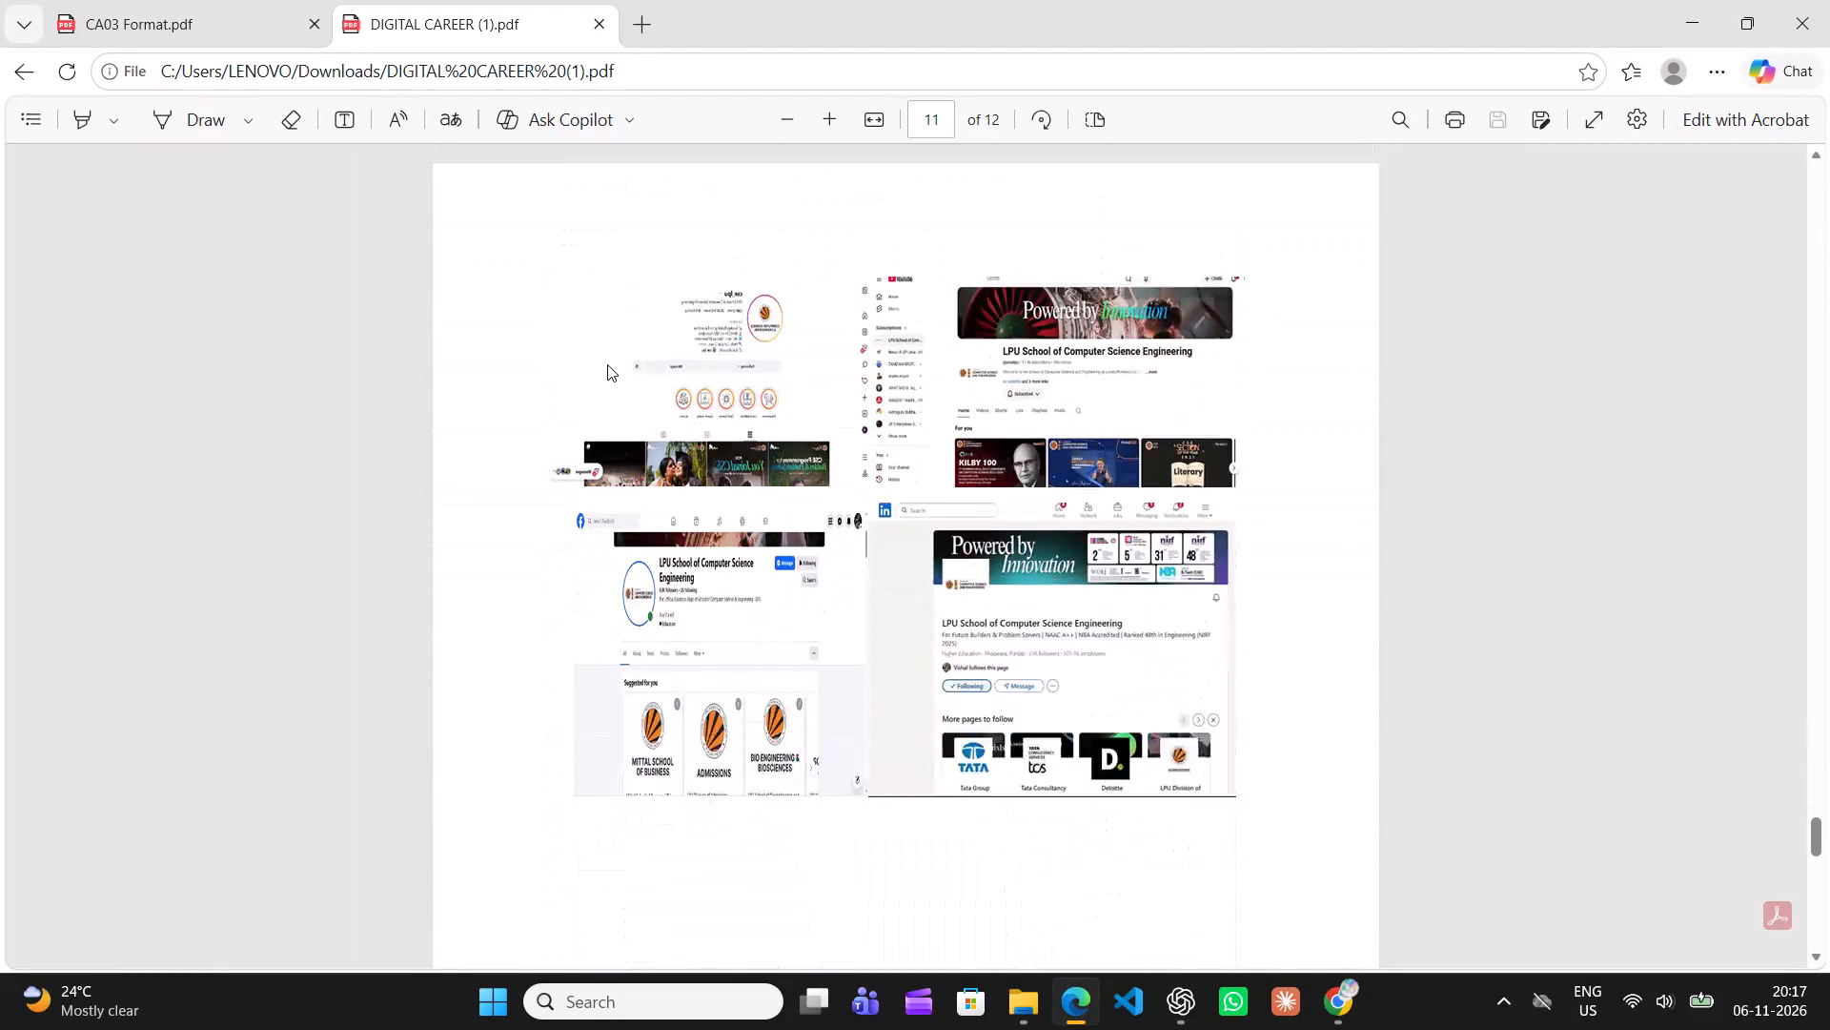
Examine the last pages of the DIGITAL CAREER (1) PDF, from the social media screenshots to the end of page 12.
scroll(607, 364, down, 5)
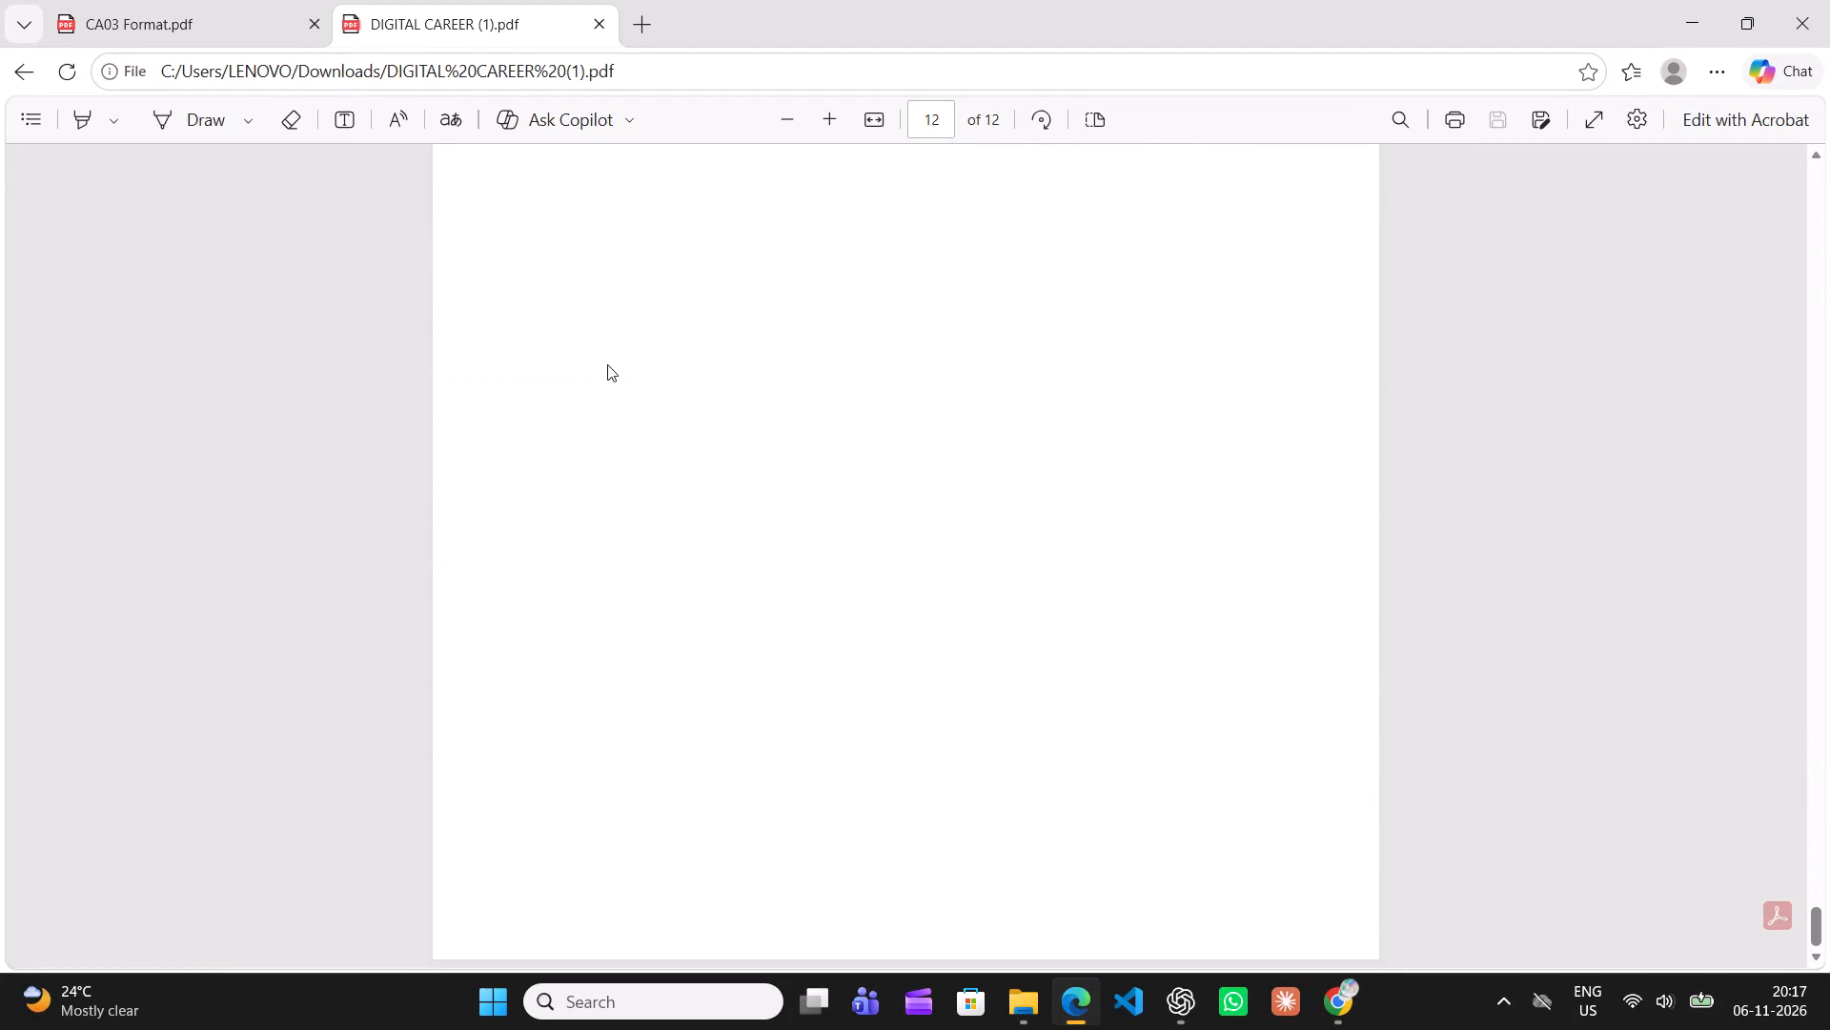
scroll(607, 364, down, 2)
scroll(607, 364, up, 7)
scroll(607, 364, down, 1)
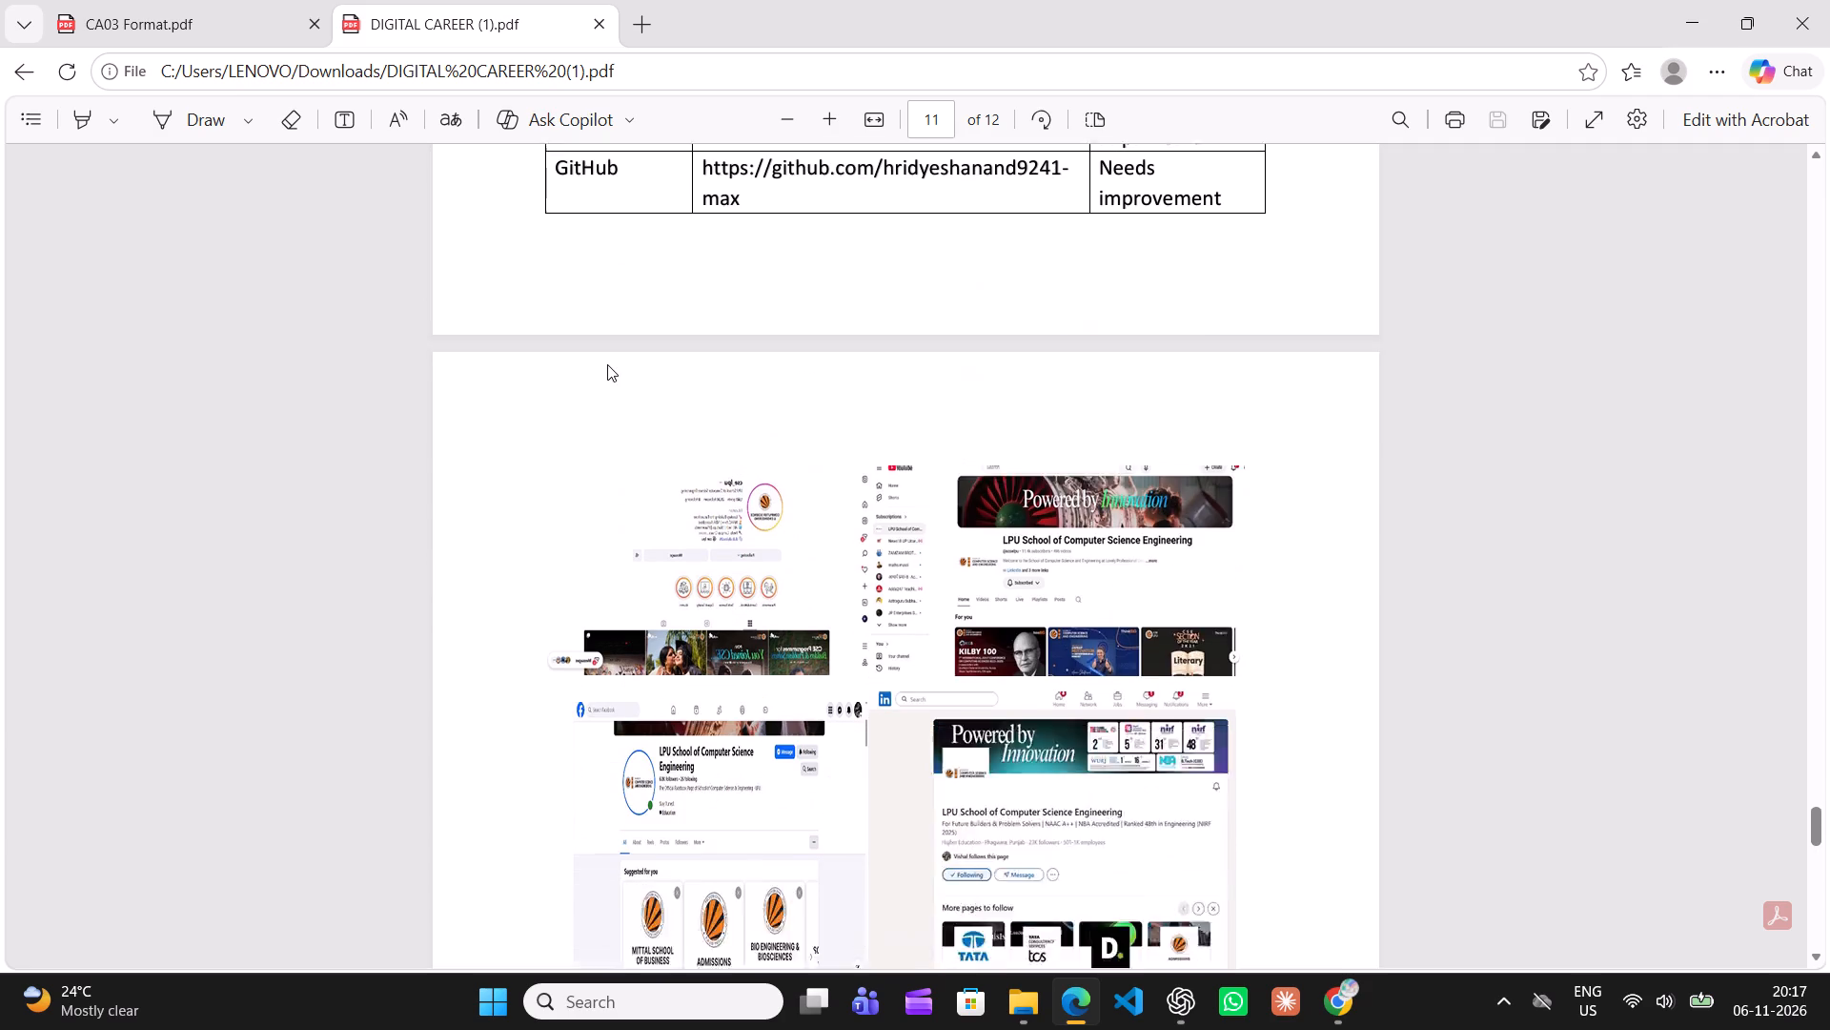
scroll(607, 364, down, 1)
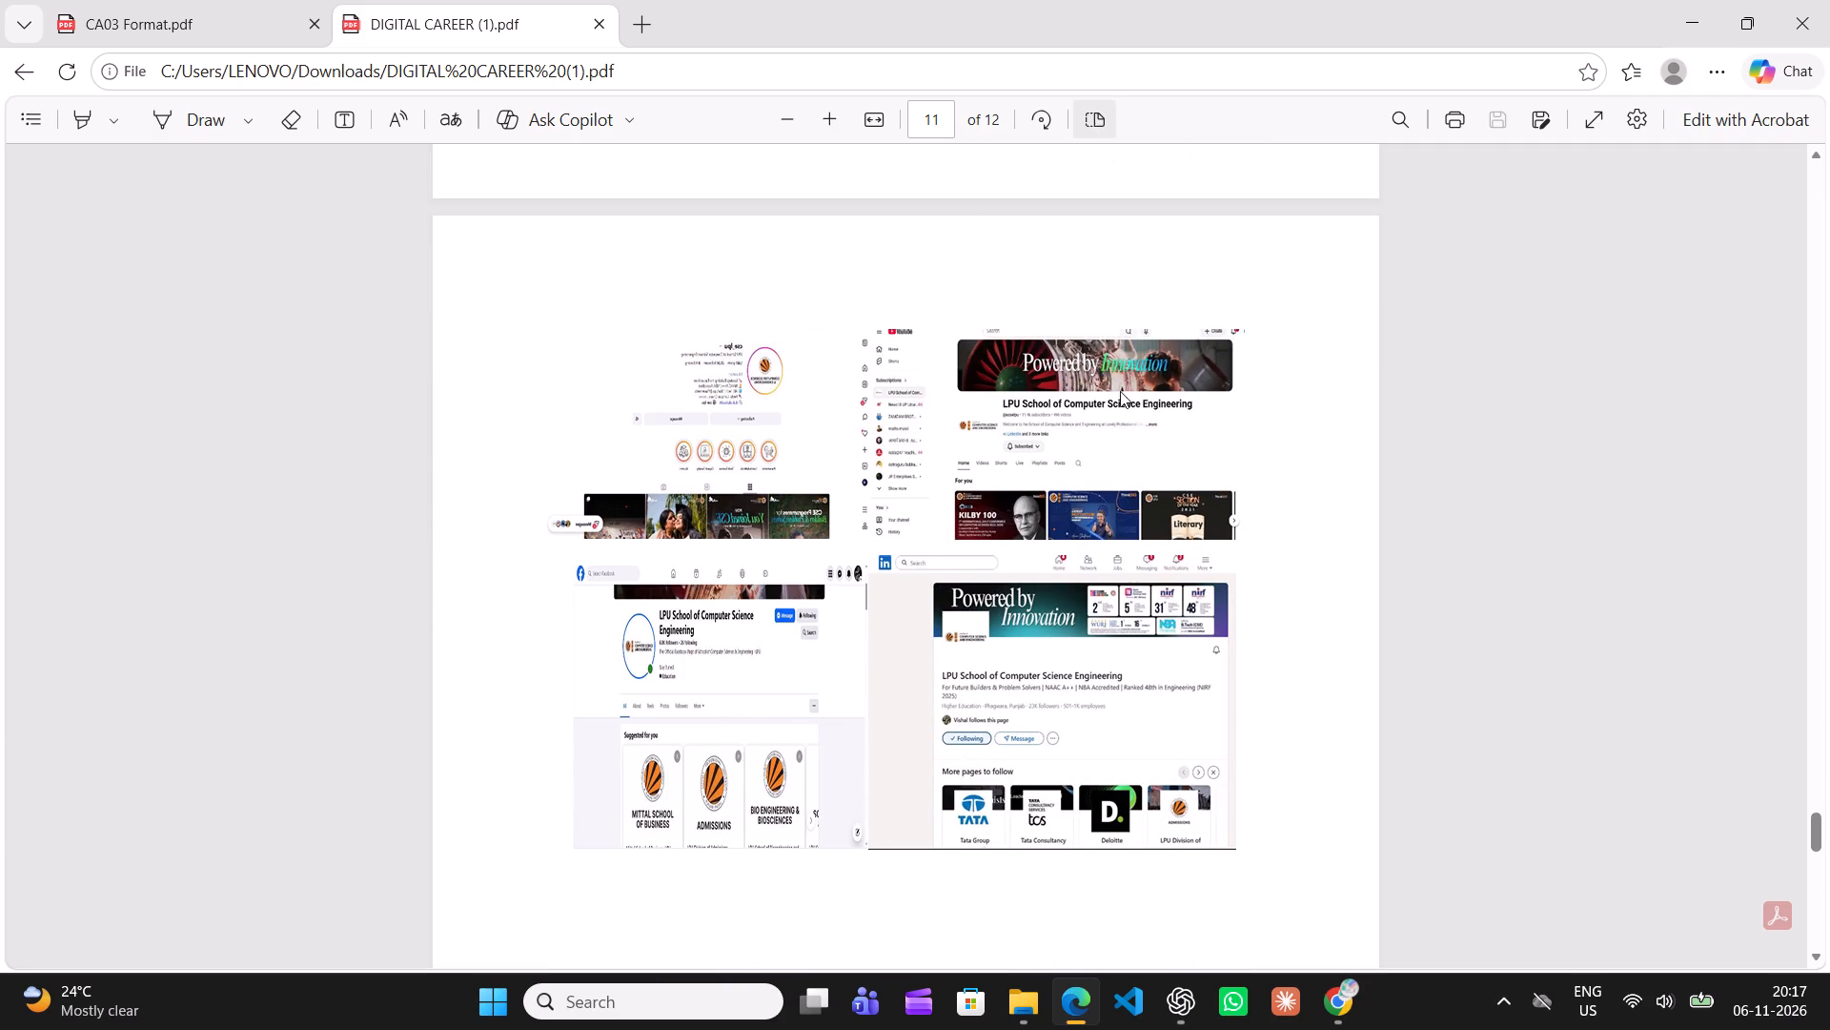
scroll(1115, 655, down, 12)
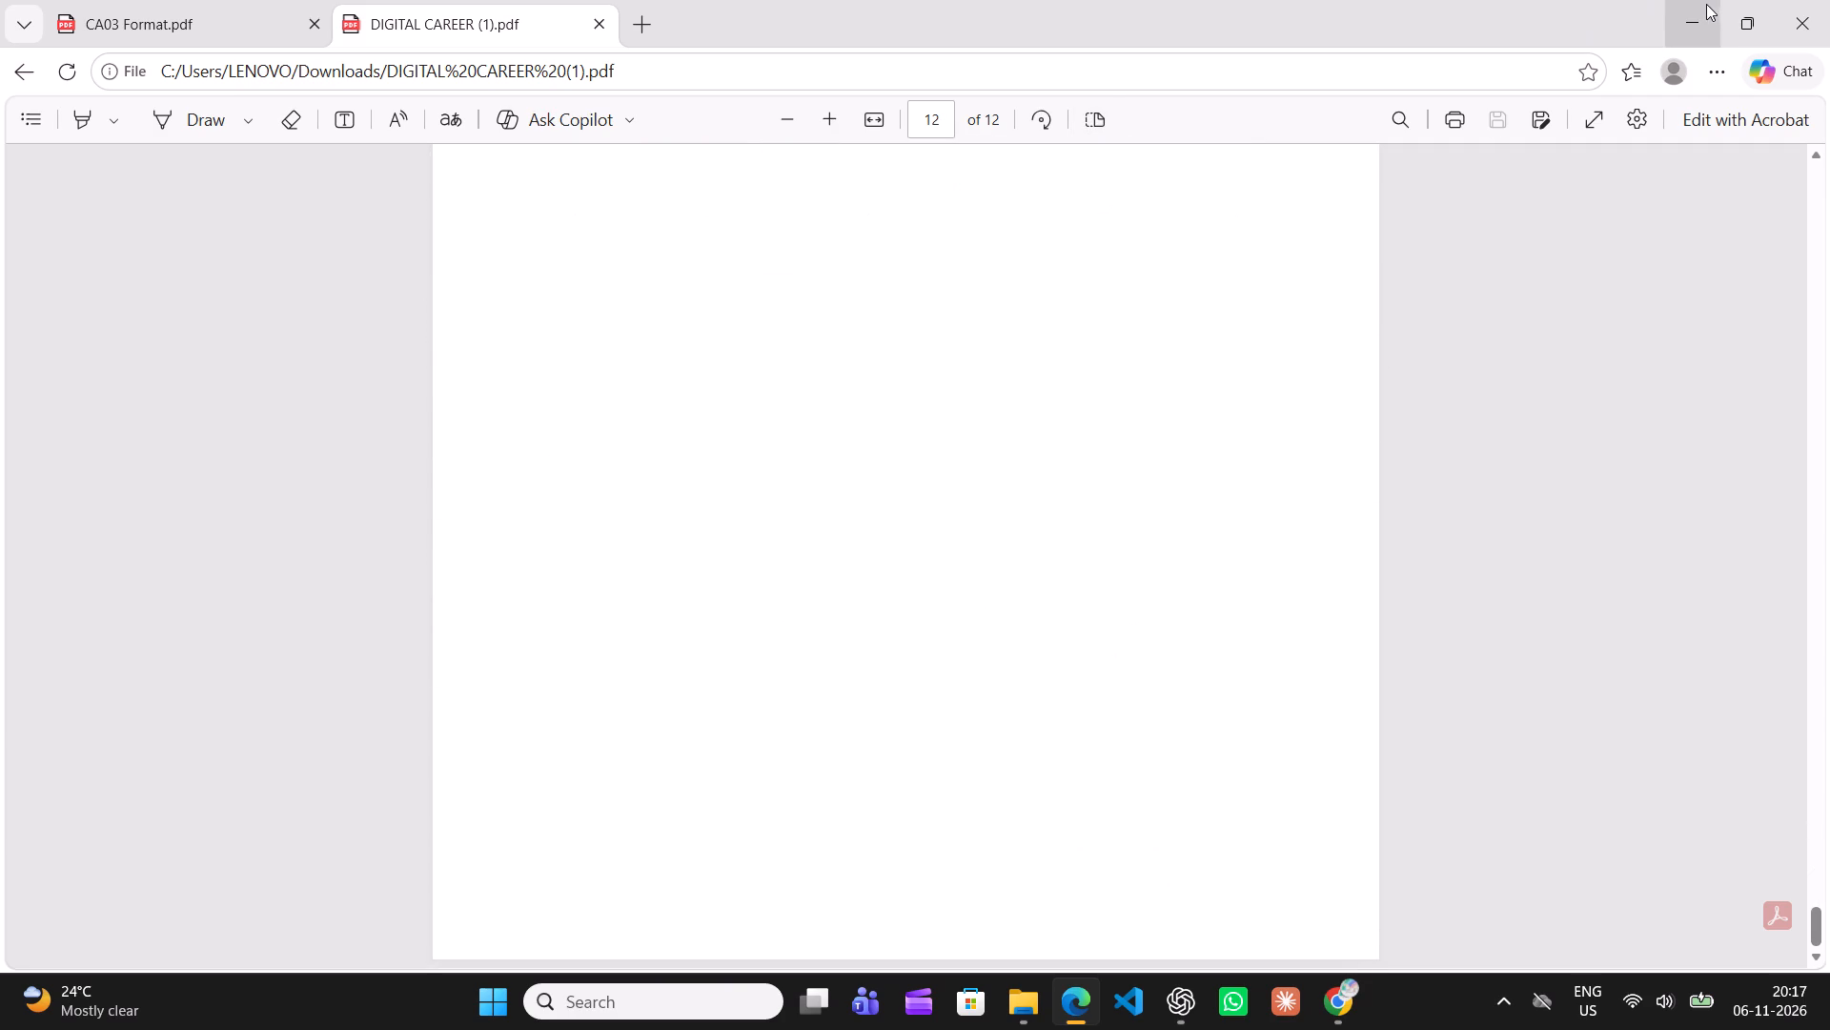
Minimize the open windows and open the DIGITAL CAREER Word document from the Desktop, dismissing the activation wizard.
click(1694, 4)
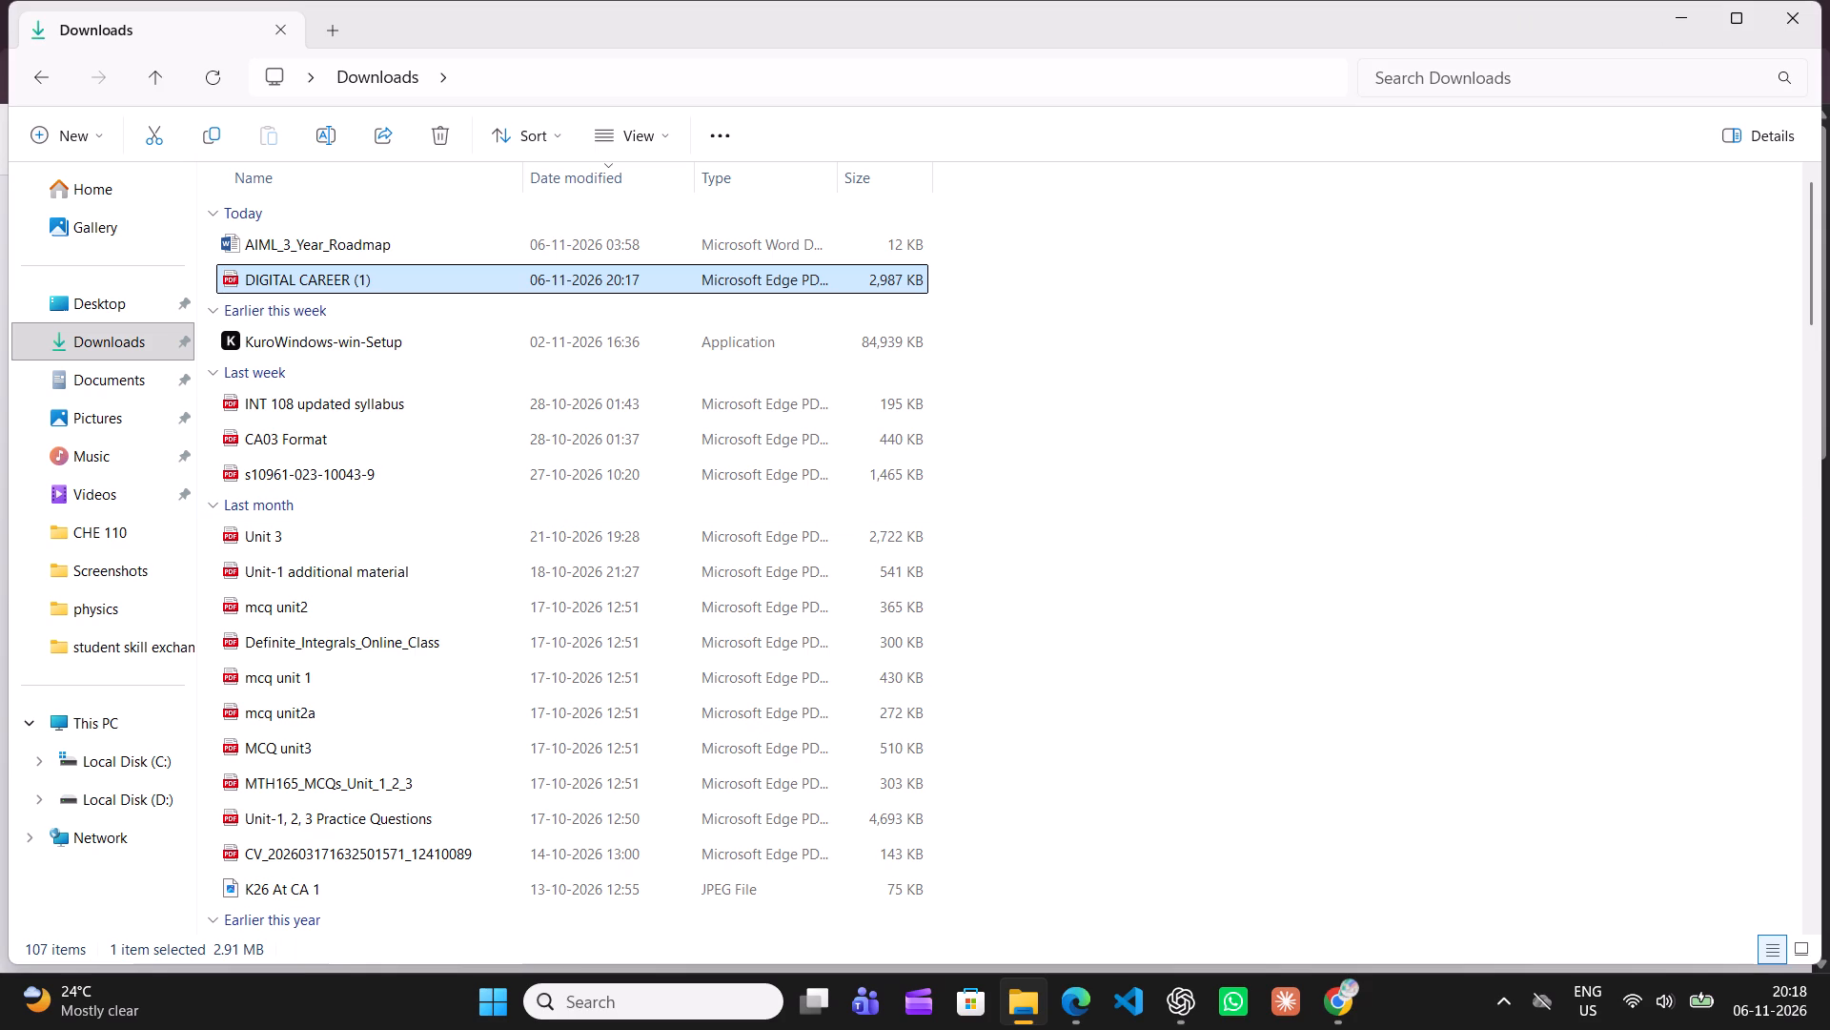
click(1669, 21)
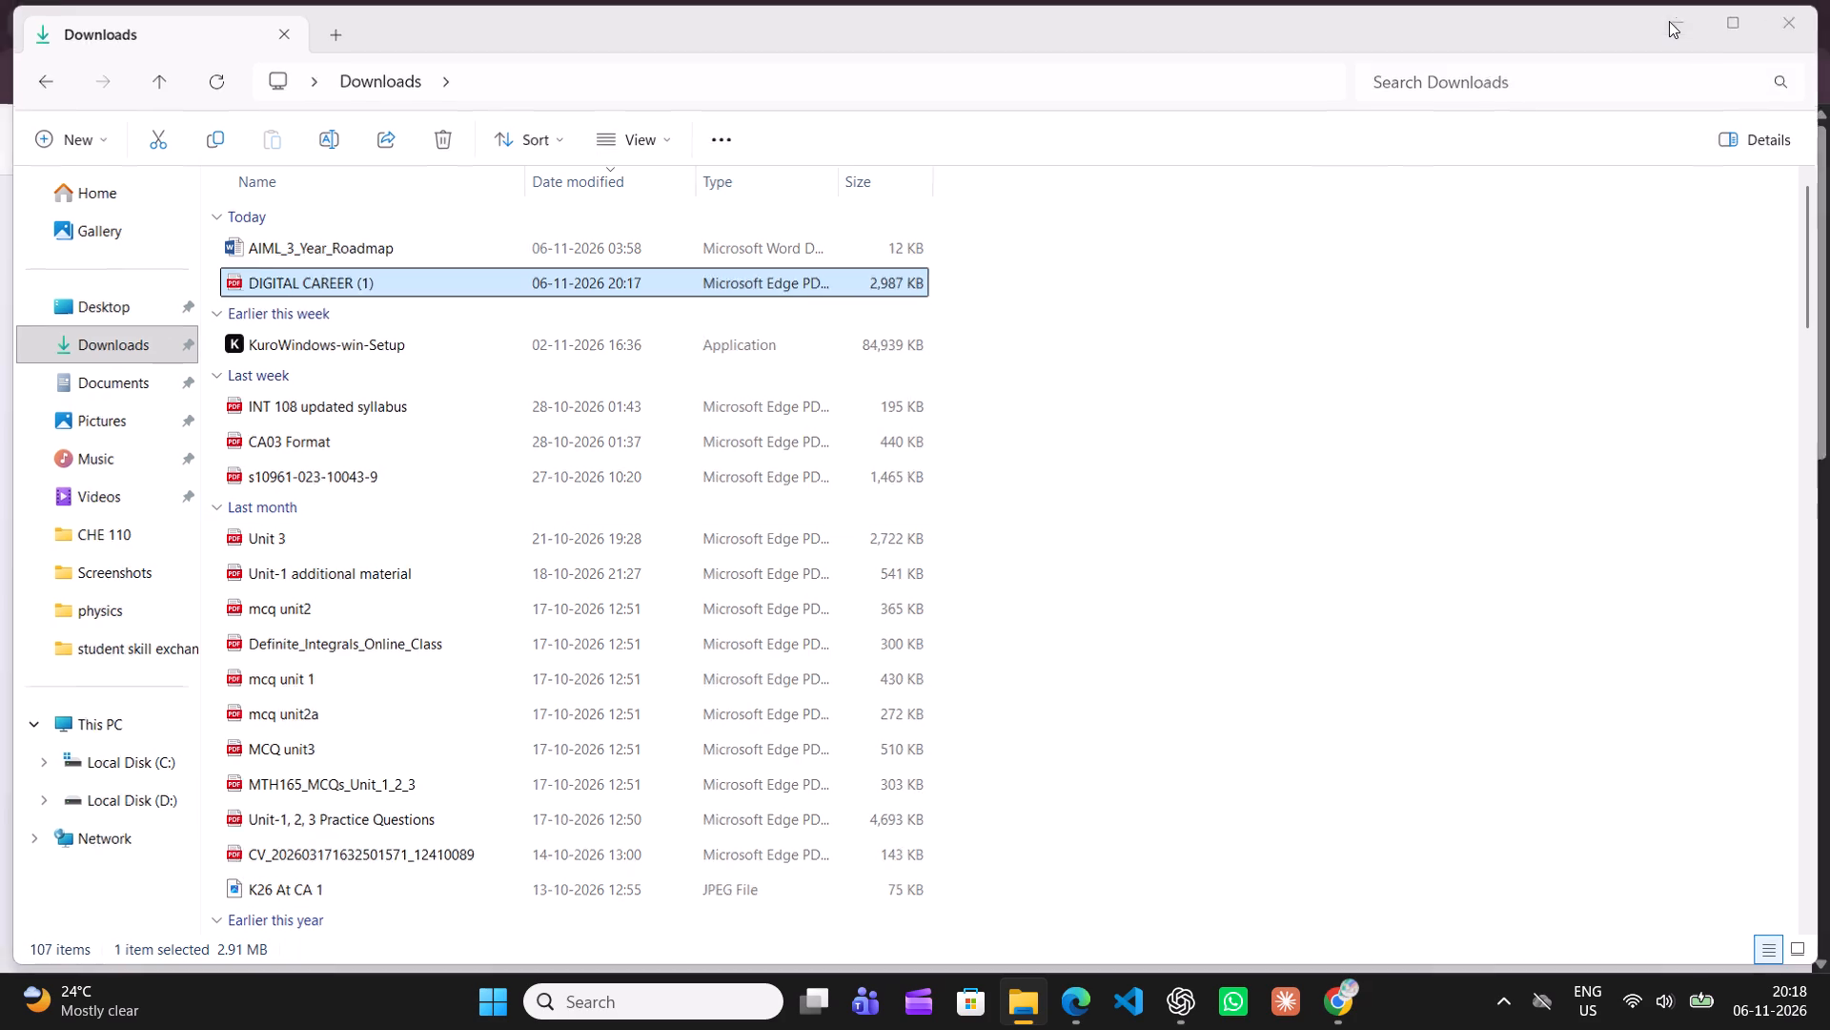
click(1692, 10)
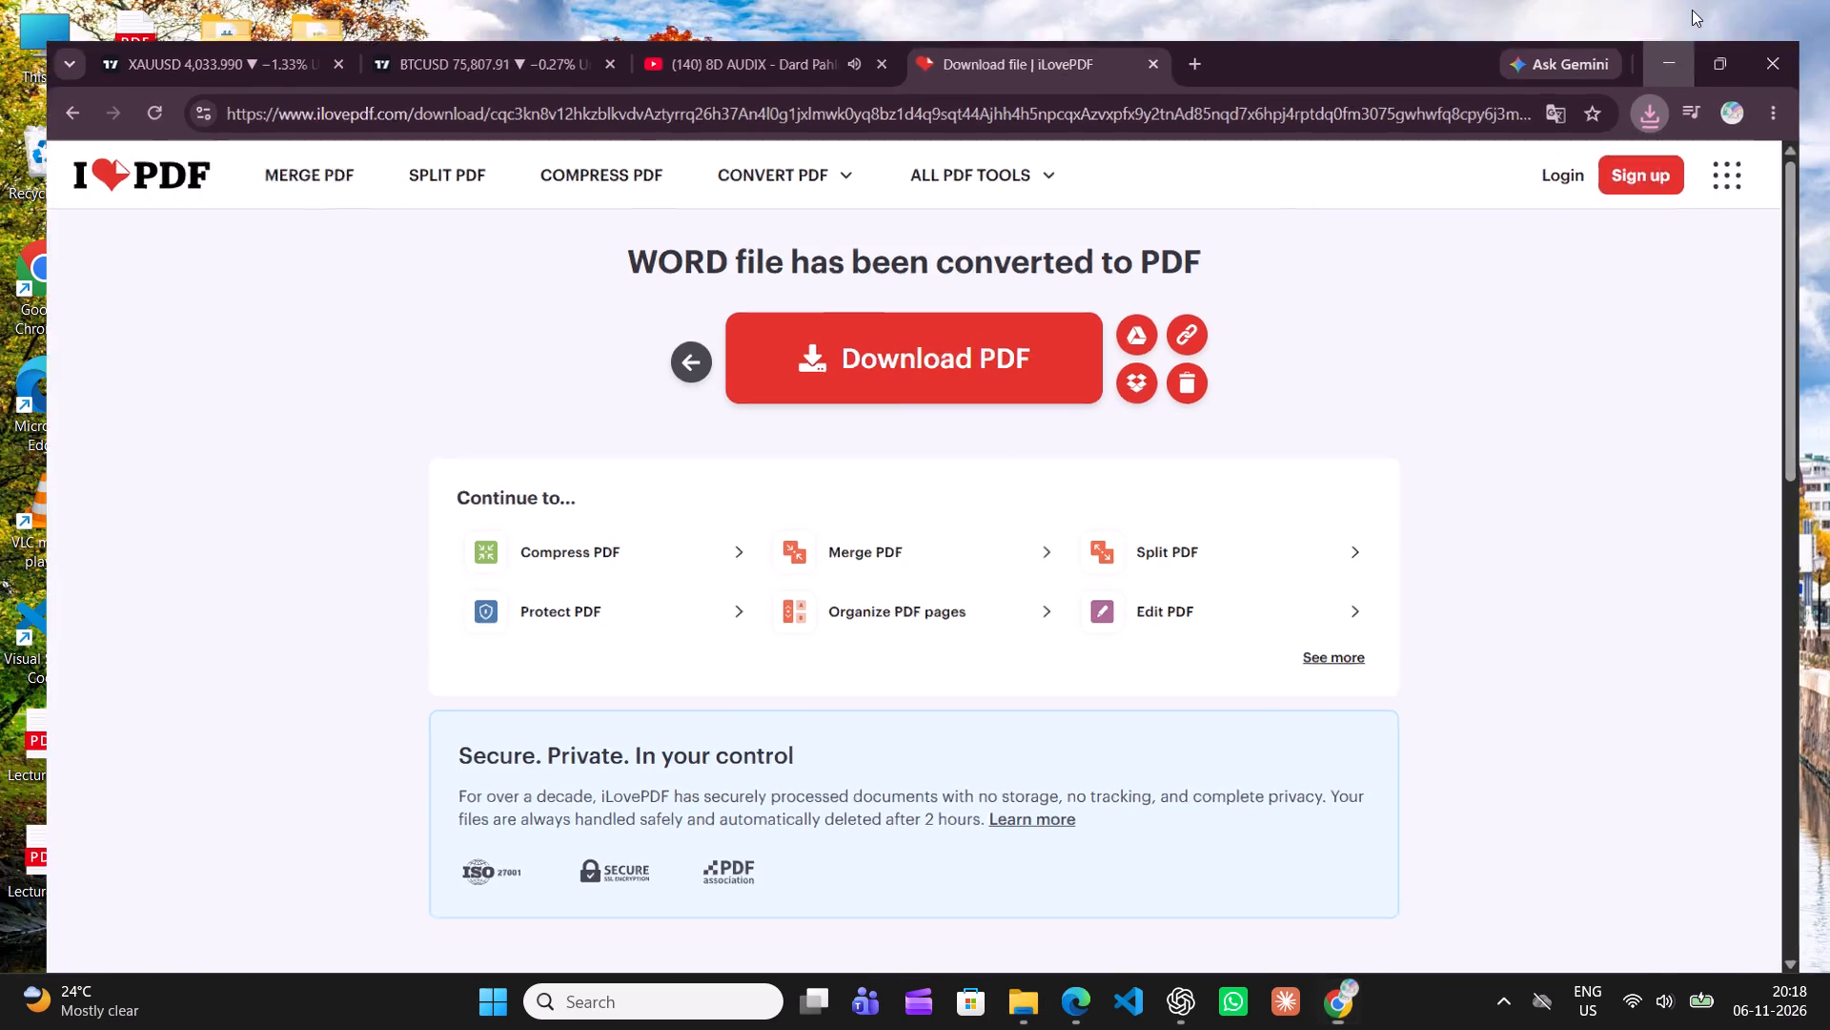
double_click(324, 379)
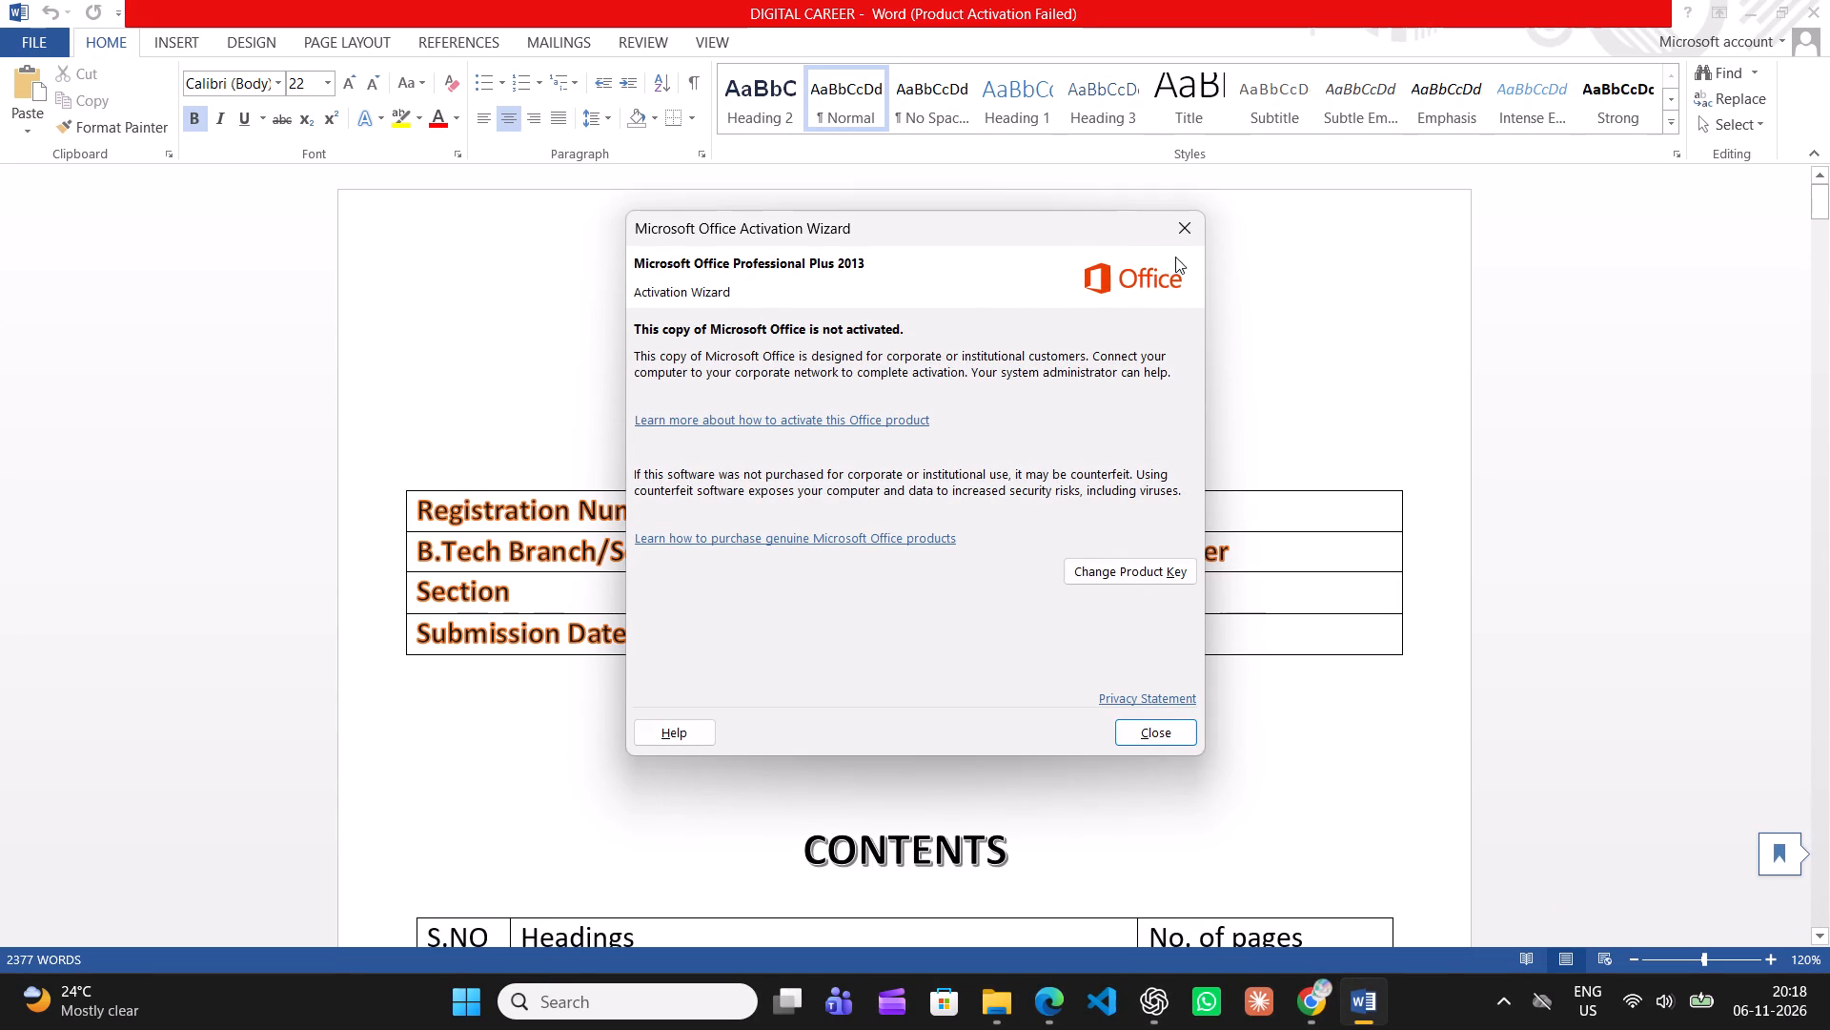
click(1180, 220)
Delete backward from the blank page that follows the social media screenshots at the end of the report.
scroll(1159, 560, down, 20)
scroll(1159, 560, down, 20)
scroll(1159, 560, down, 20)
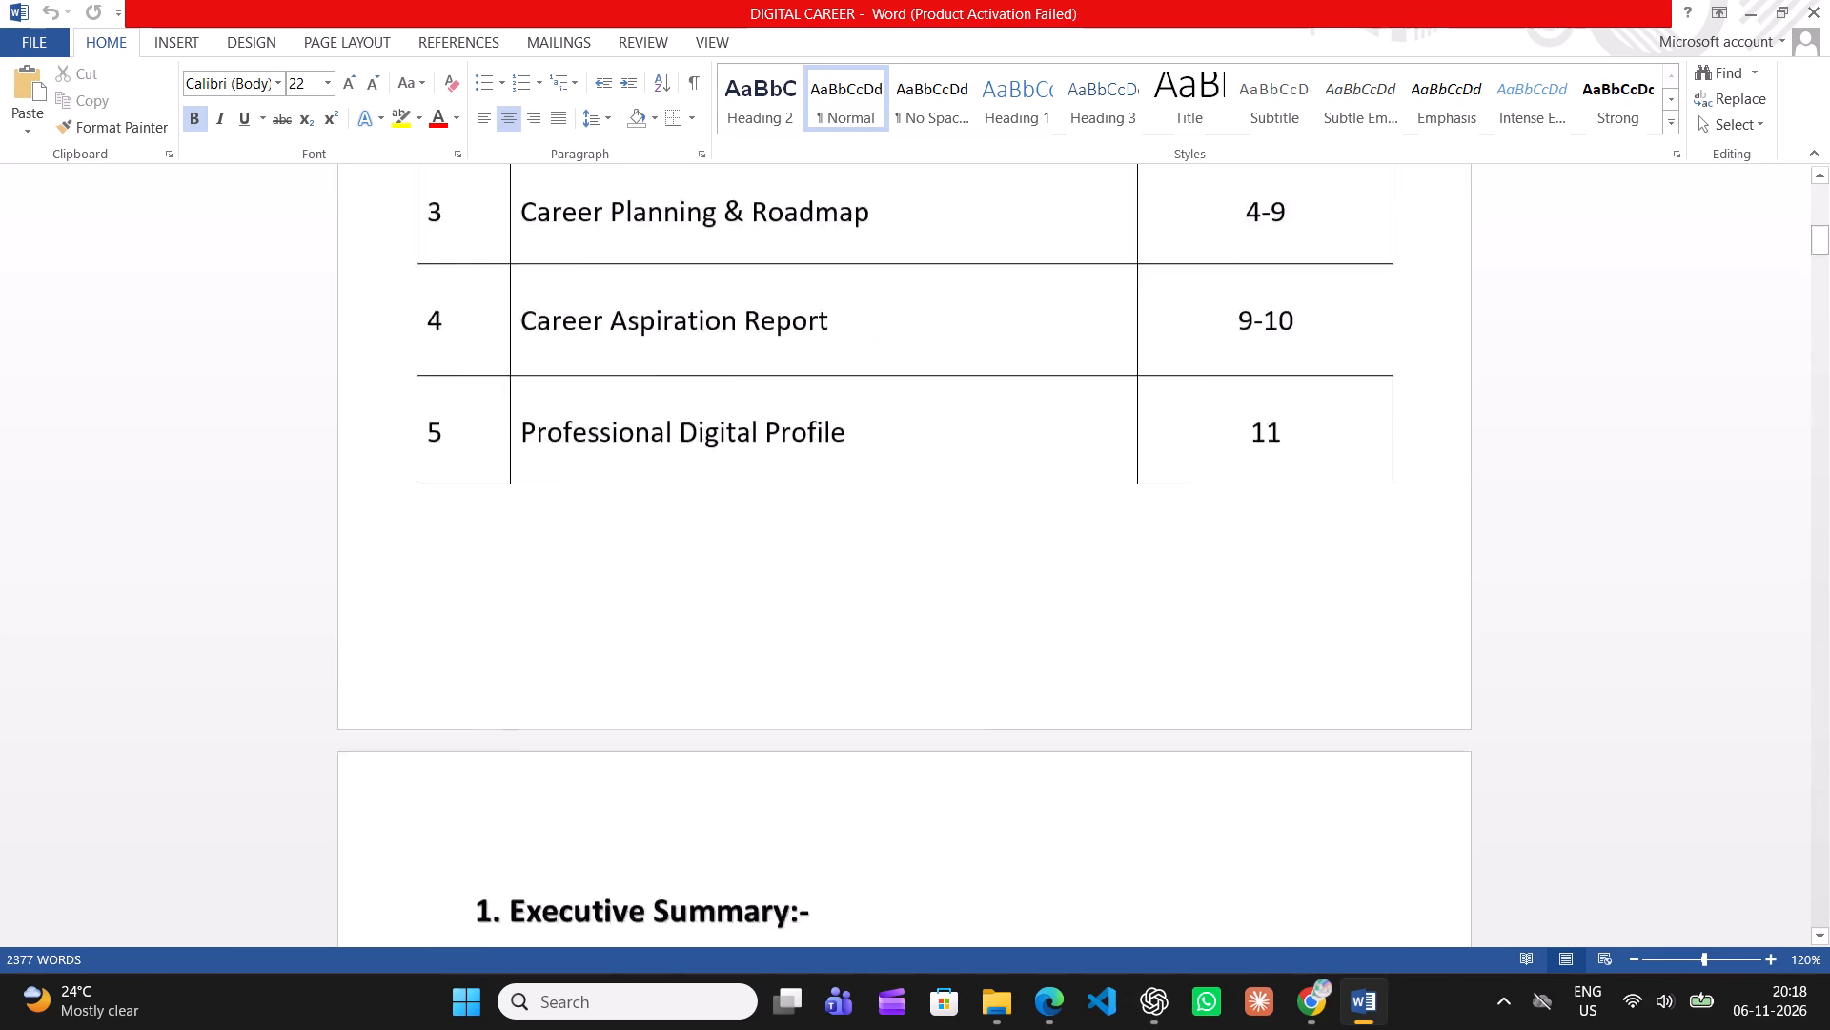
scroll(1159, 560, down, 20)
scroll(1159, 560, down, 20)
scroll(1159, 560, down, 20)
scroll(1159, 560, up, 20)
scroll(1159, 560, up, 6)
scroll(1159, 560, down, 20)
scroll(1159, 560, down, 20)
scroll(1159, 560, down, 20)
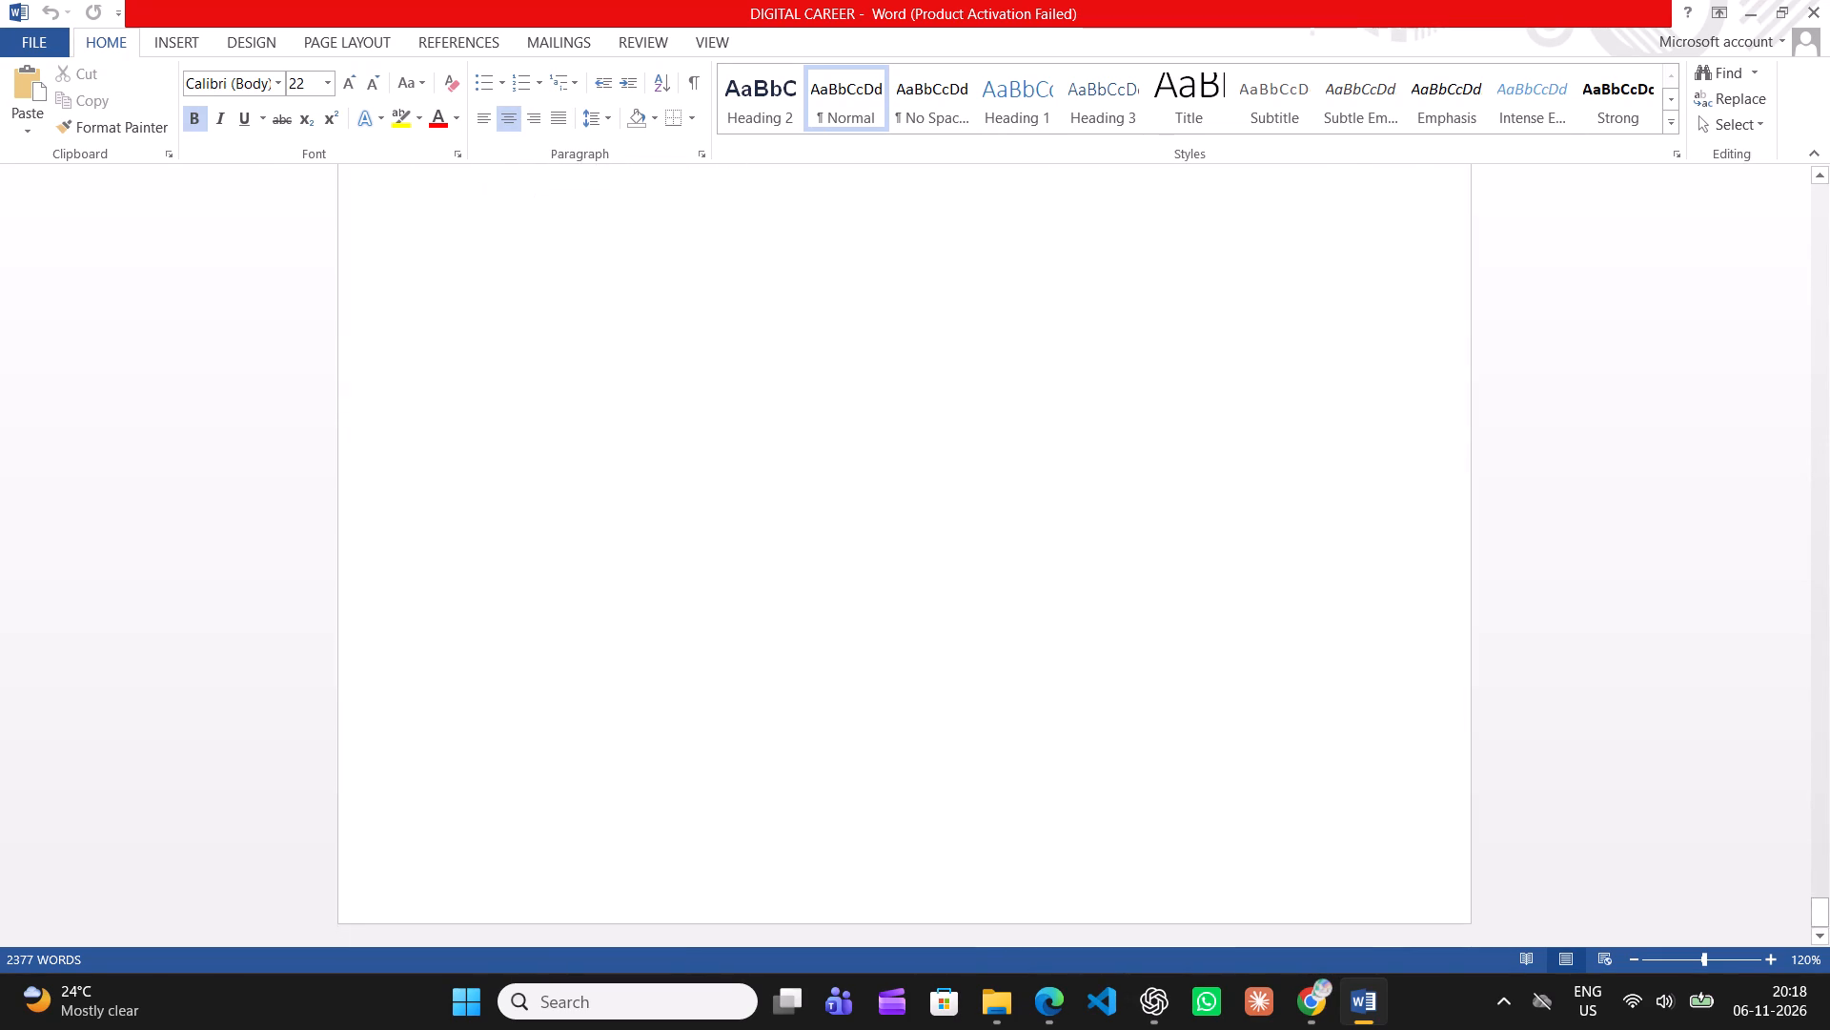
scroll(792, 491, up, 9)
scroll(792, 491, down, 4)
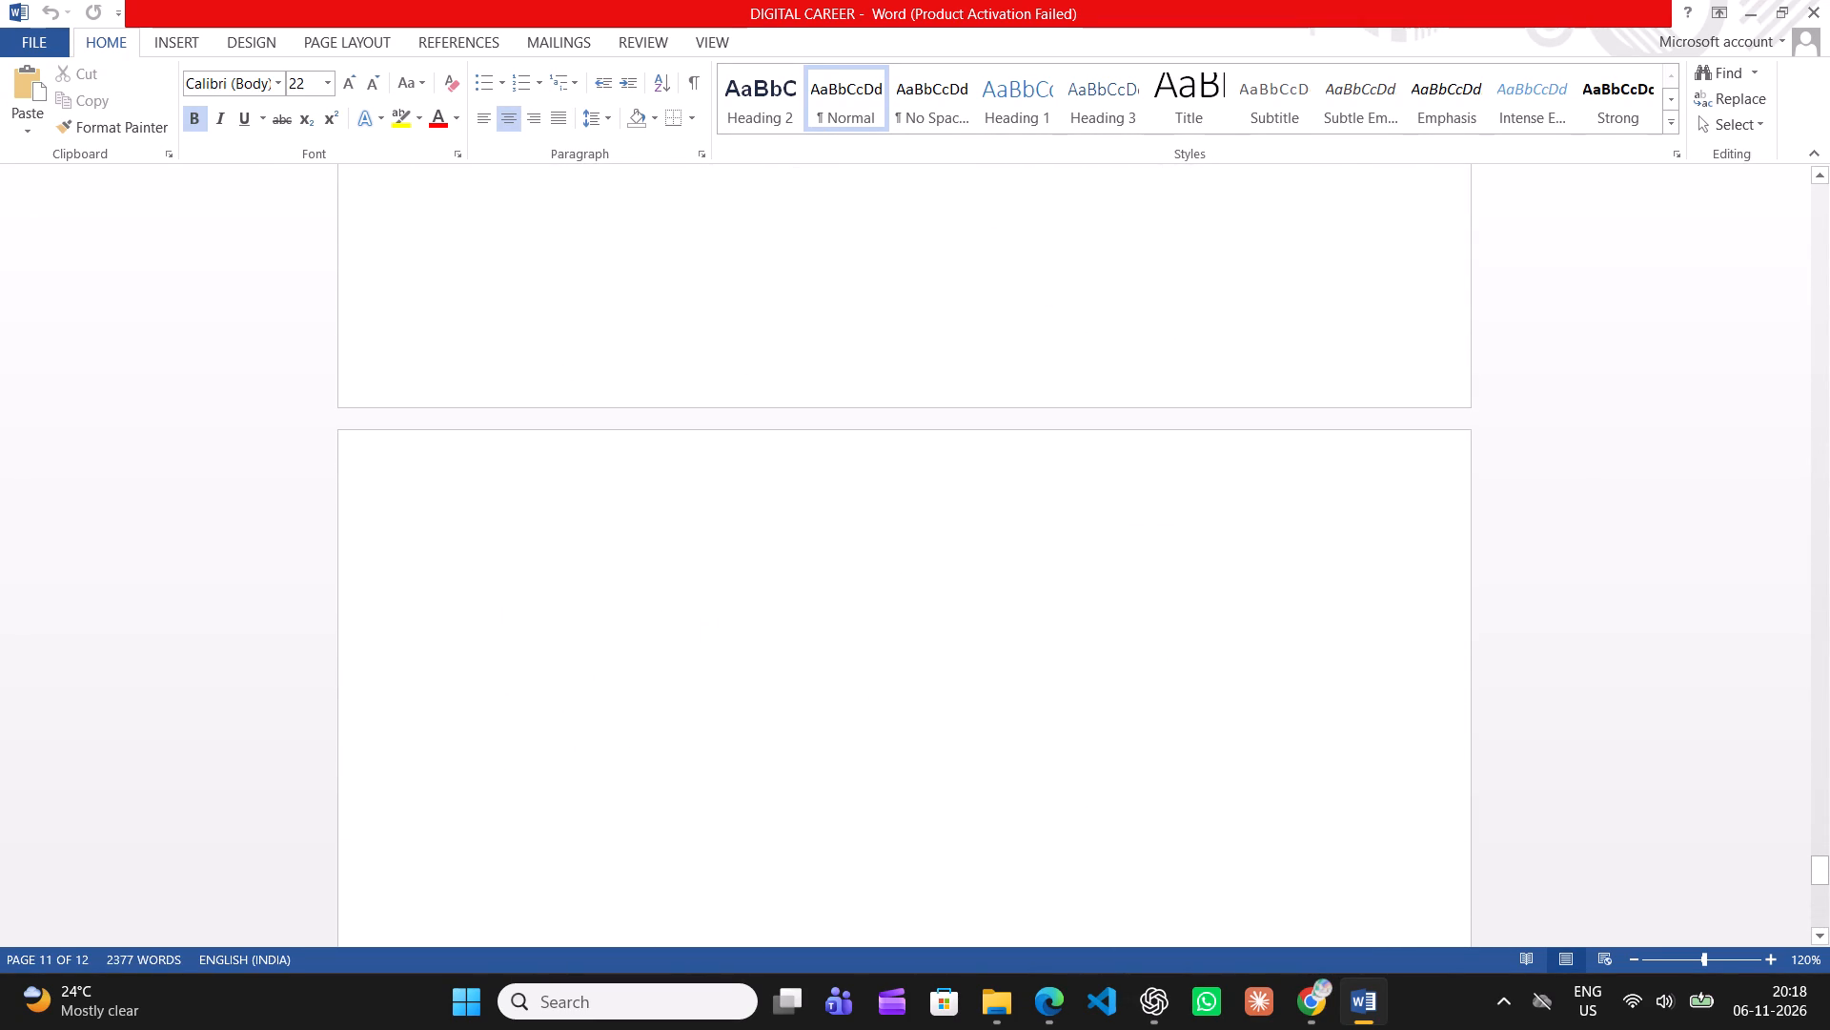
click(504, 476)
key(BackSpace)
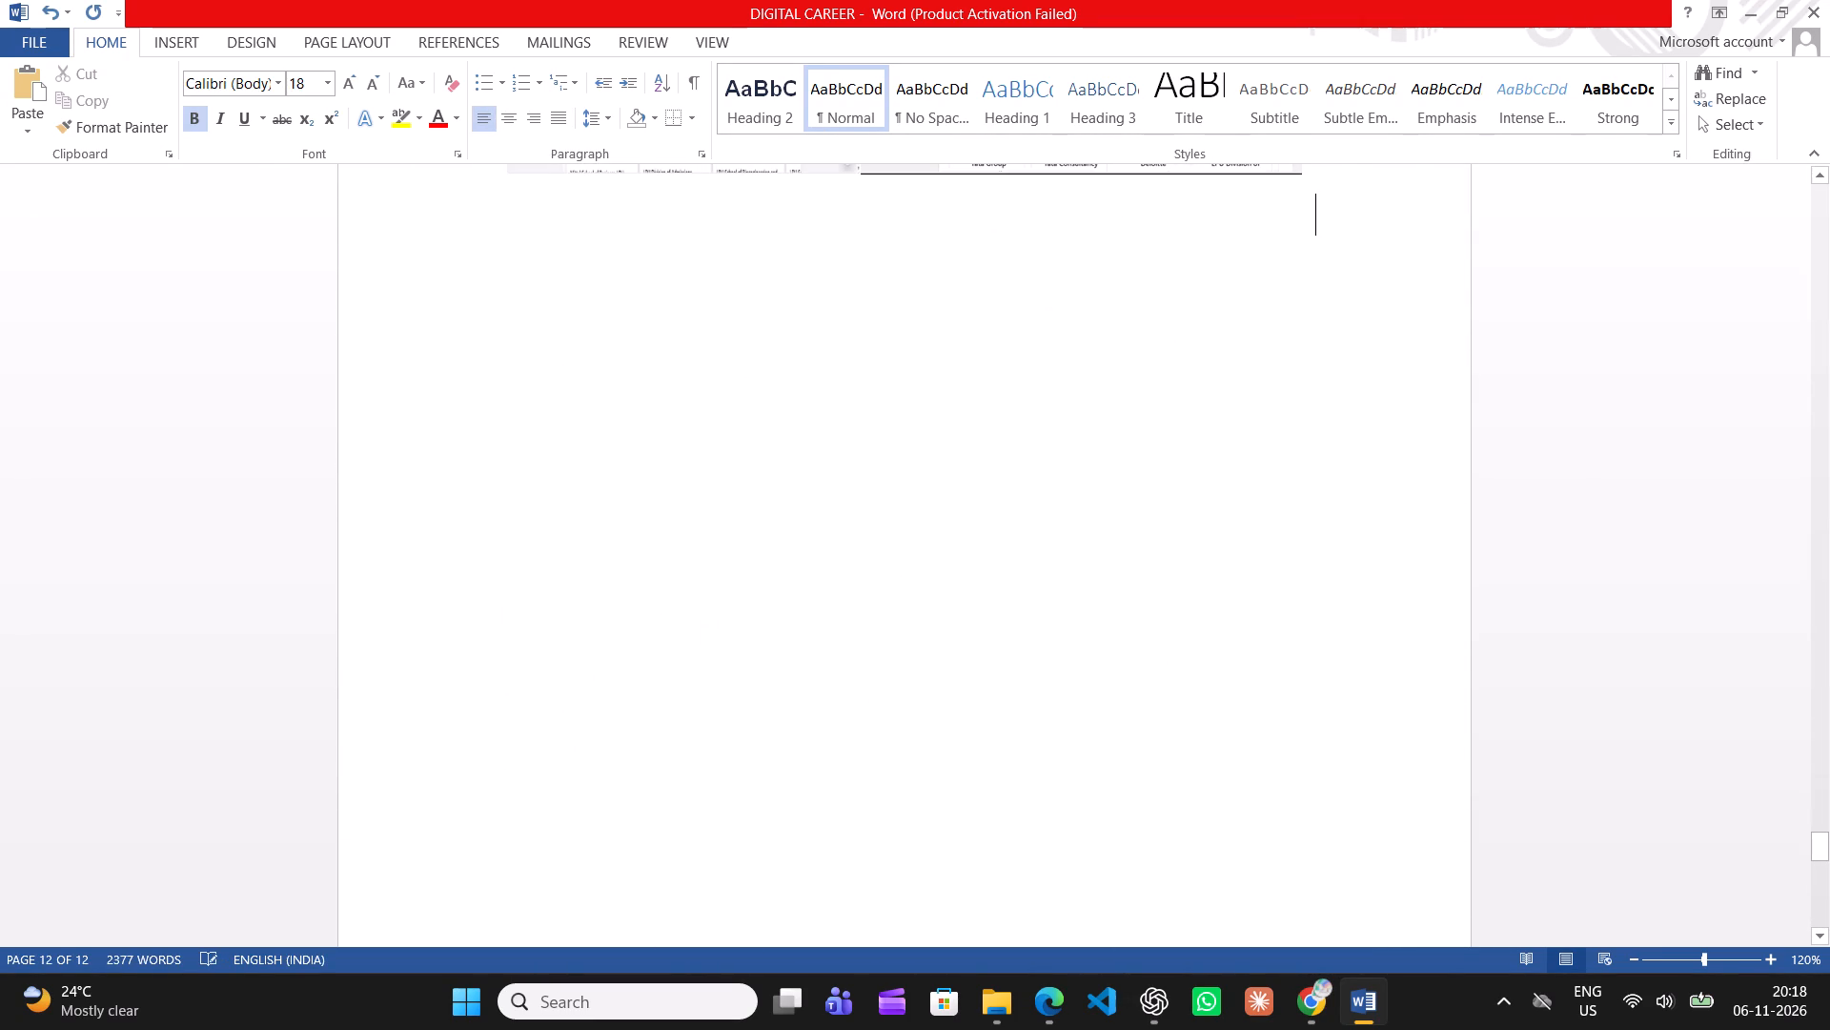
Show the formatting marks and delete the empty paragraphs on page 12 to remove the blank page.
scroll(507, 731, up, 1)
scroll(507, 731, down, 3)
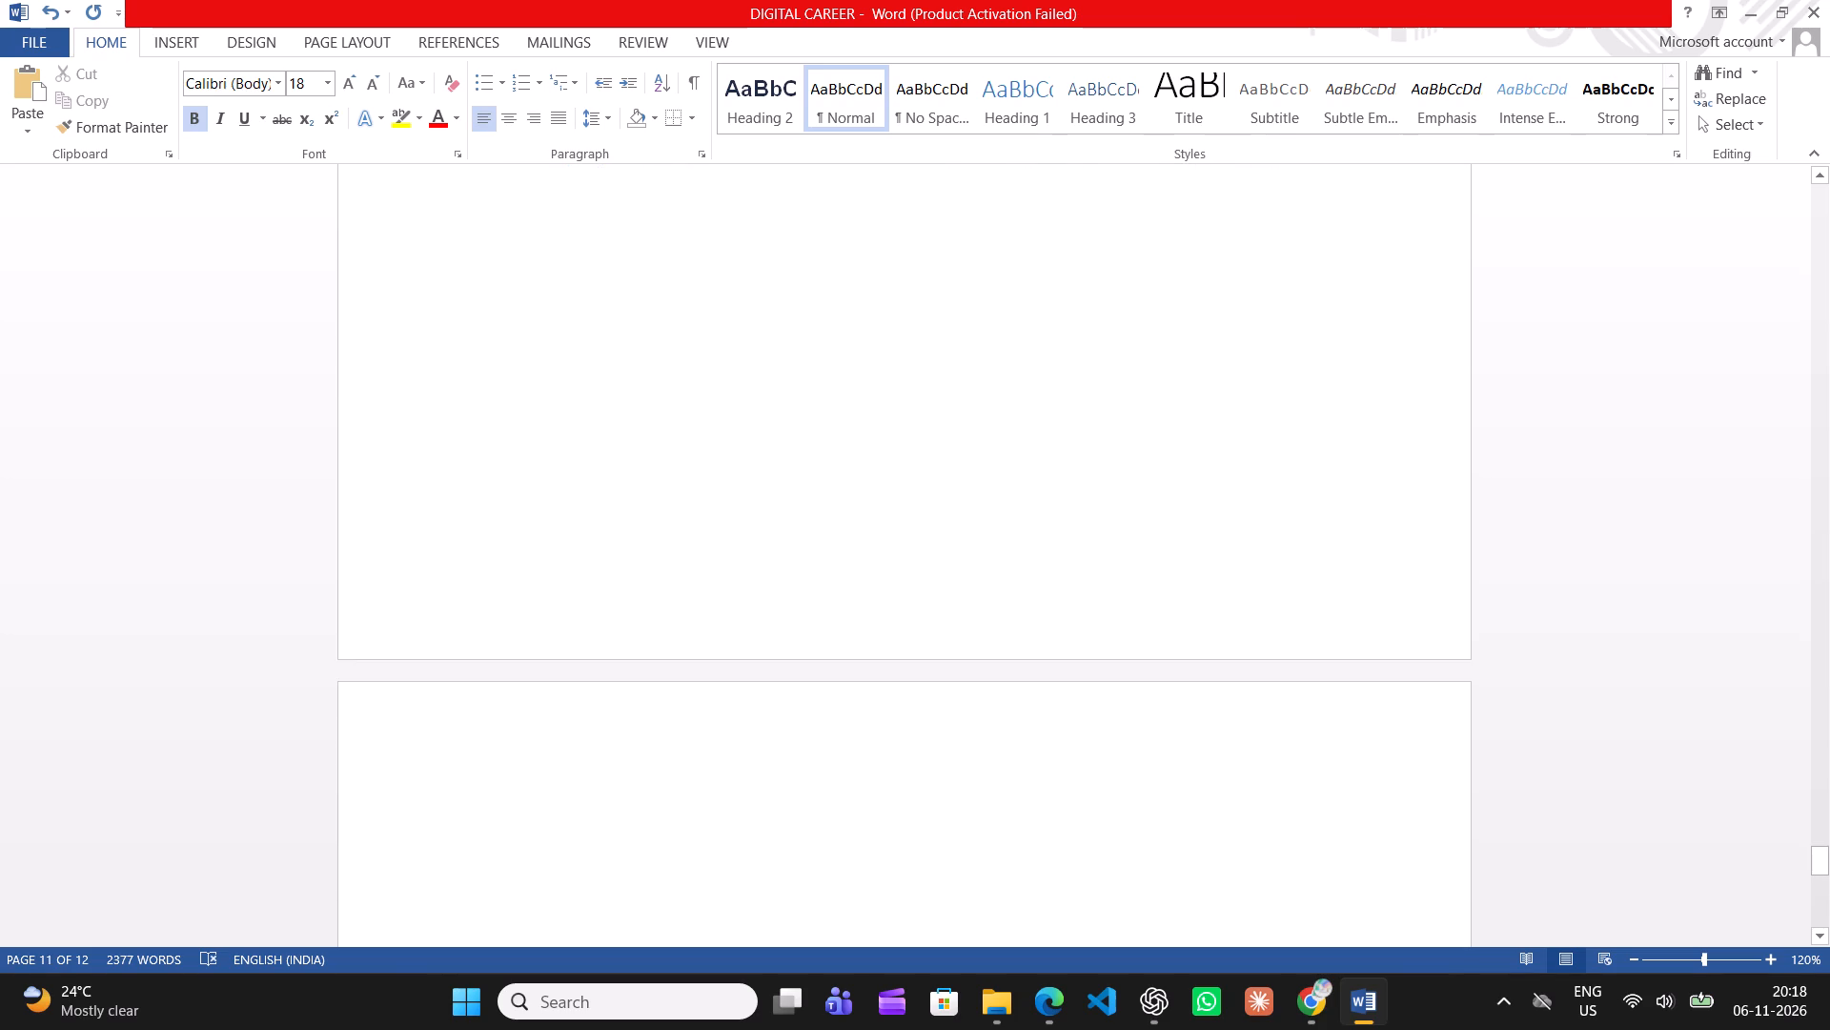
scroll(507, 731, down, 5)
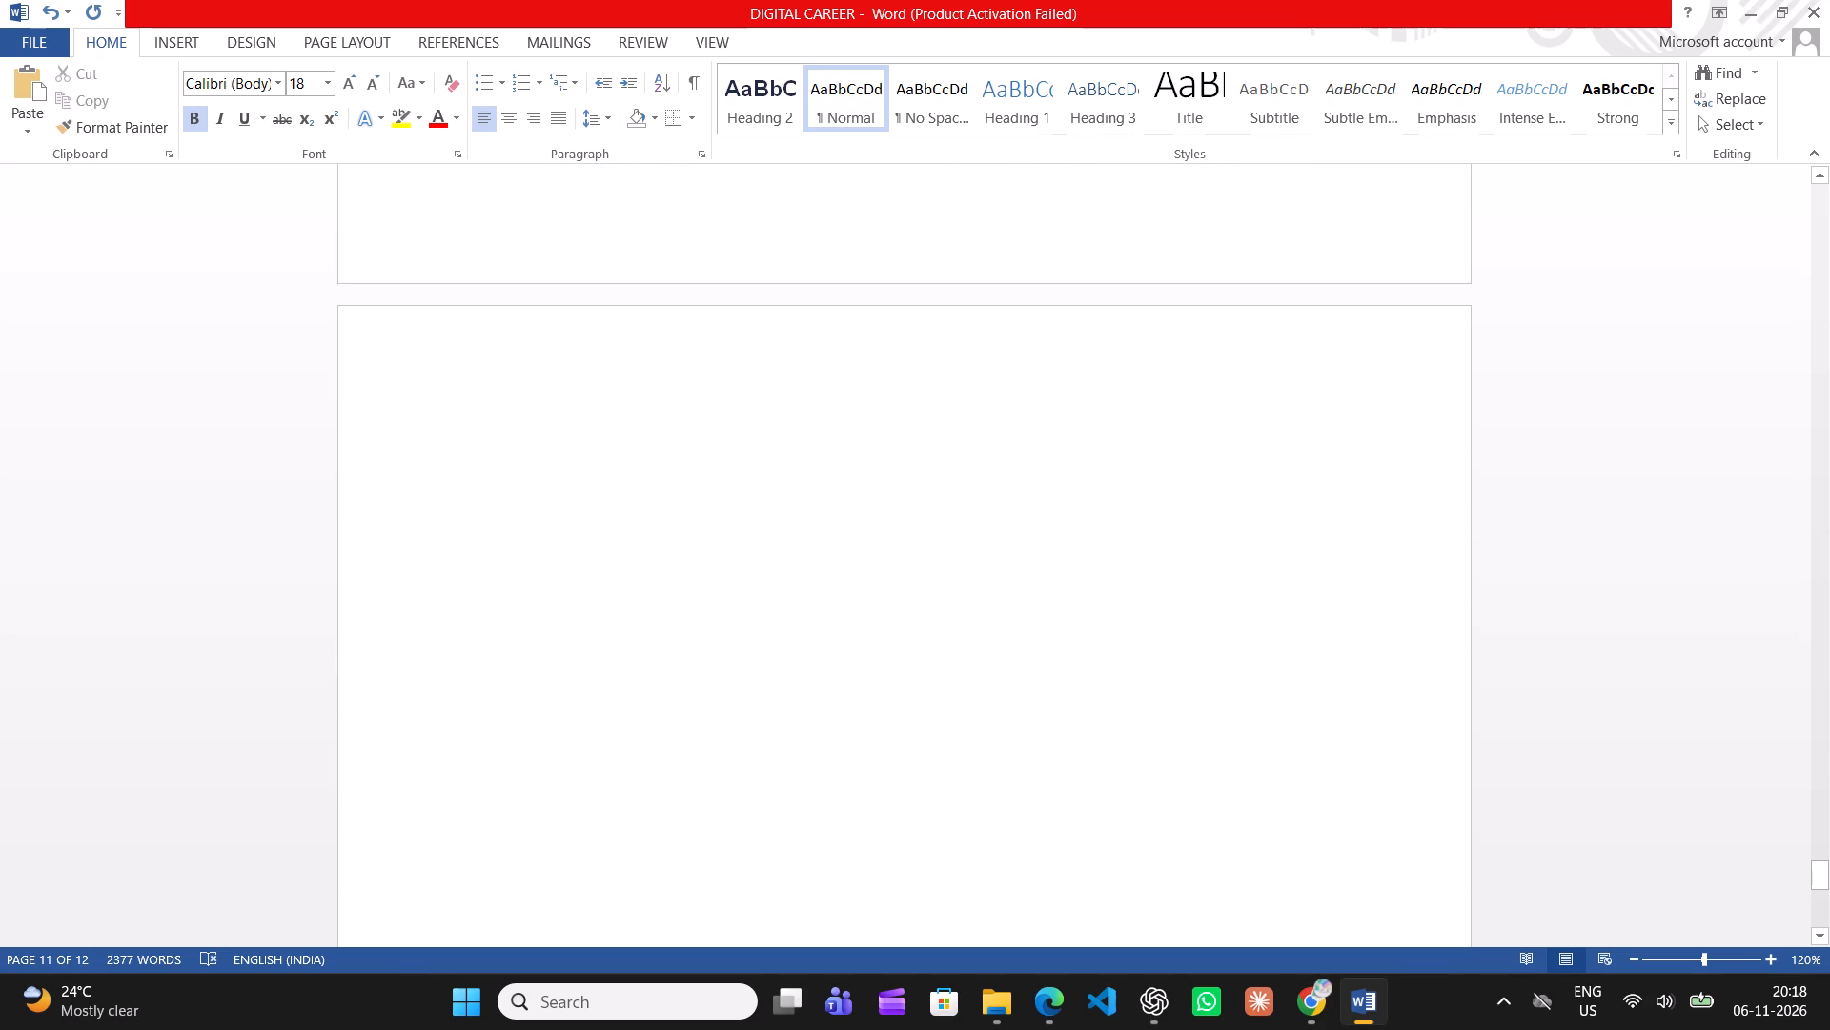
scroll(507, 731, down, 1)
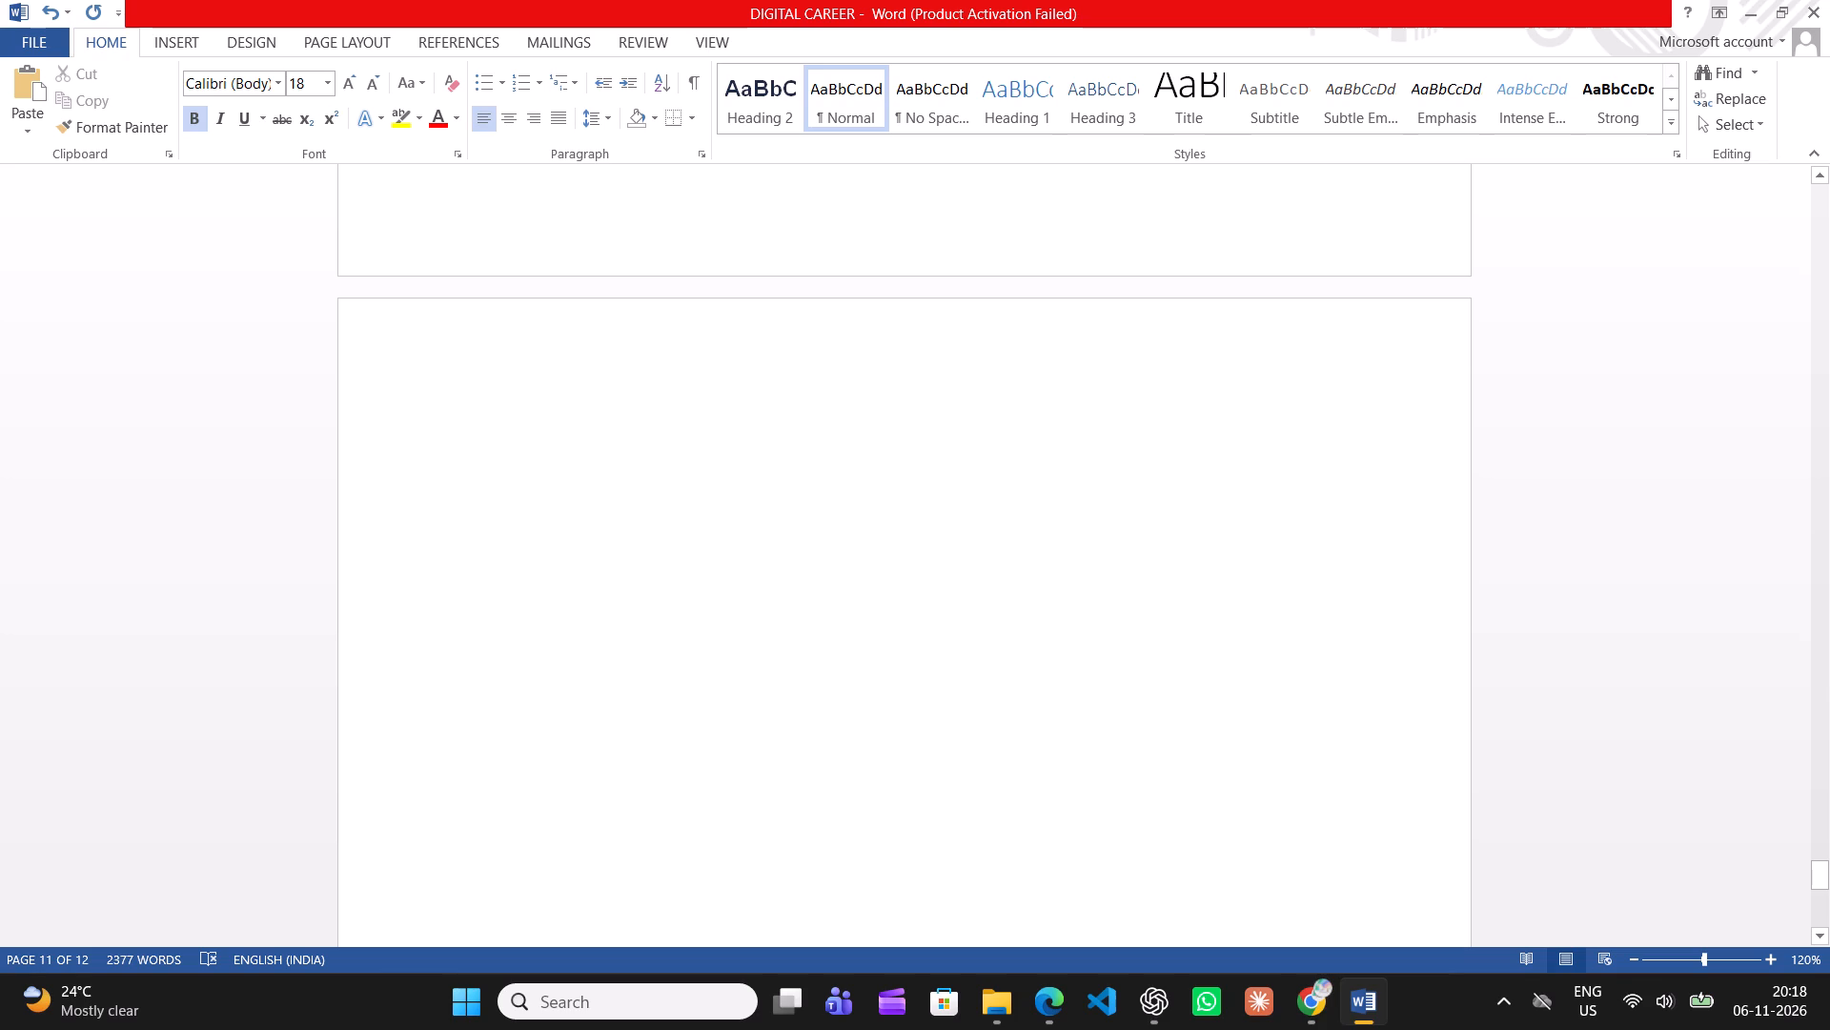
scroll(518, 781, down, 1)
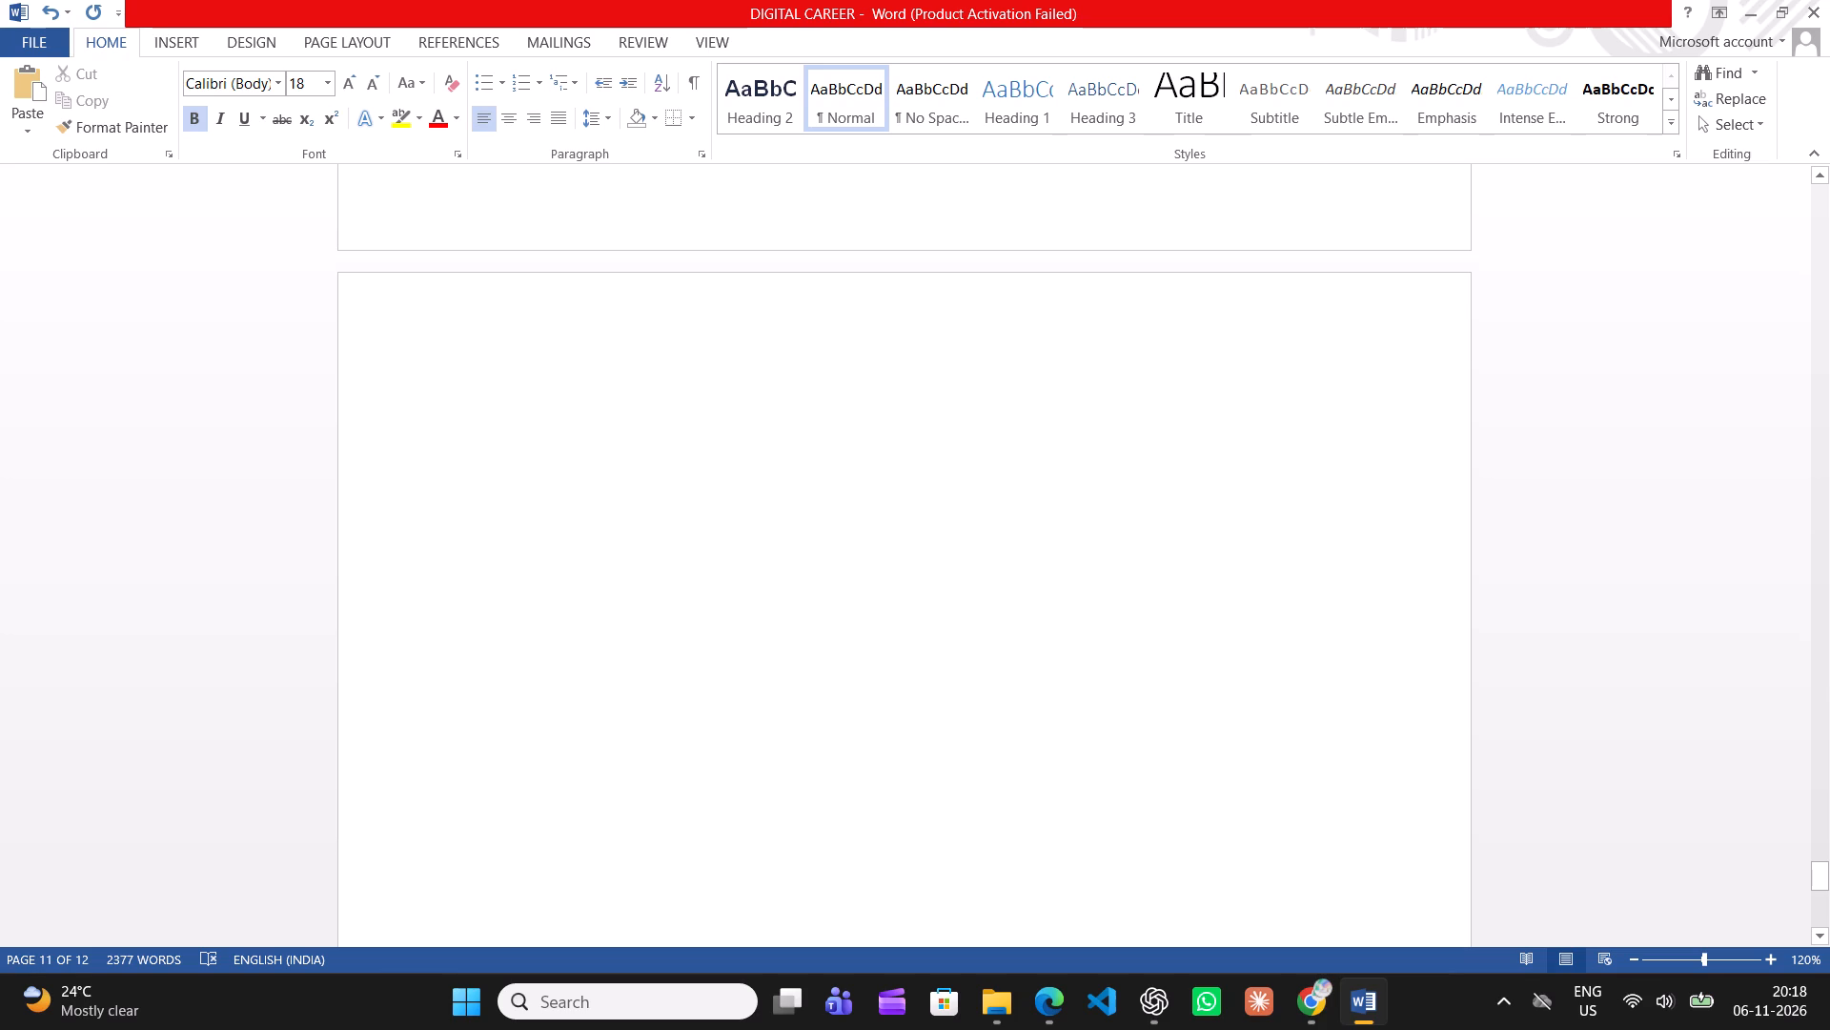
click(485, 487)
key(ctrl+shift+8)
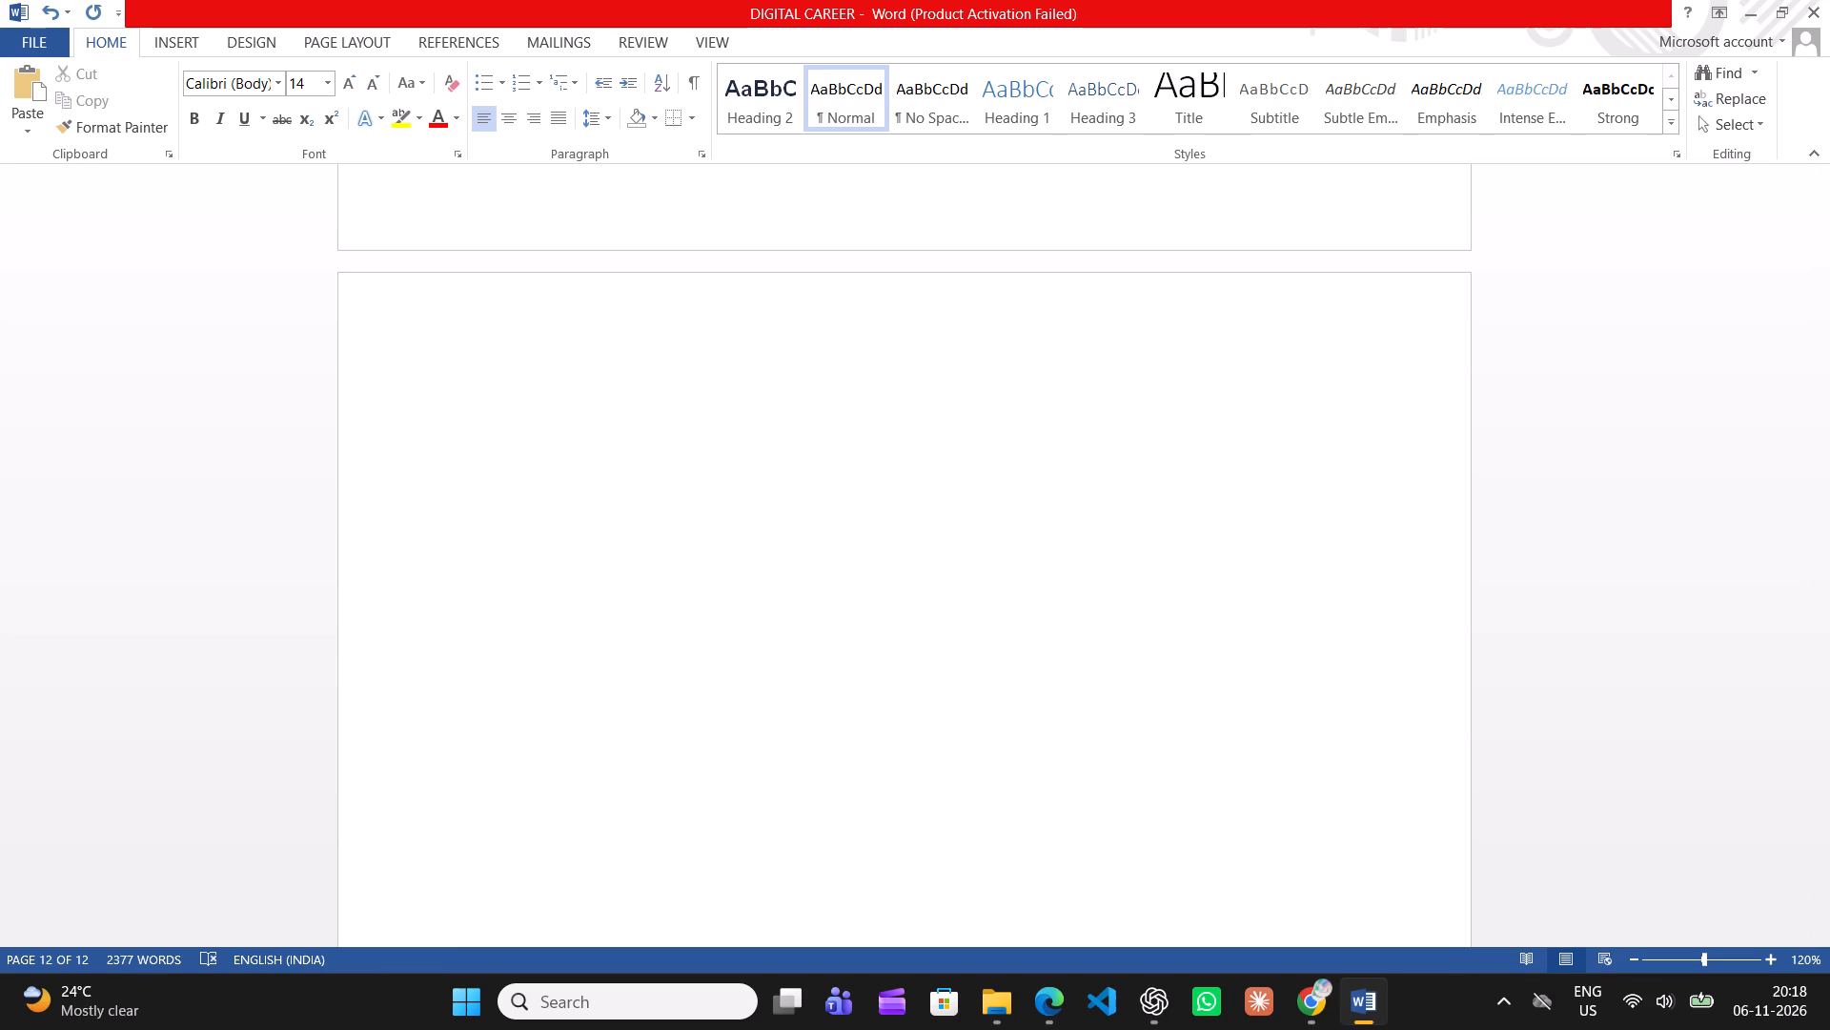
click(529, 537)
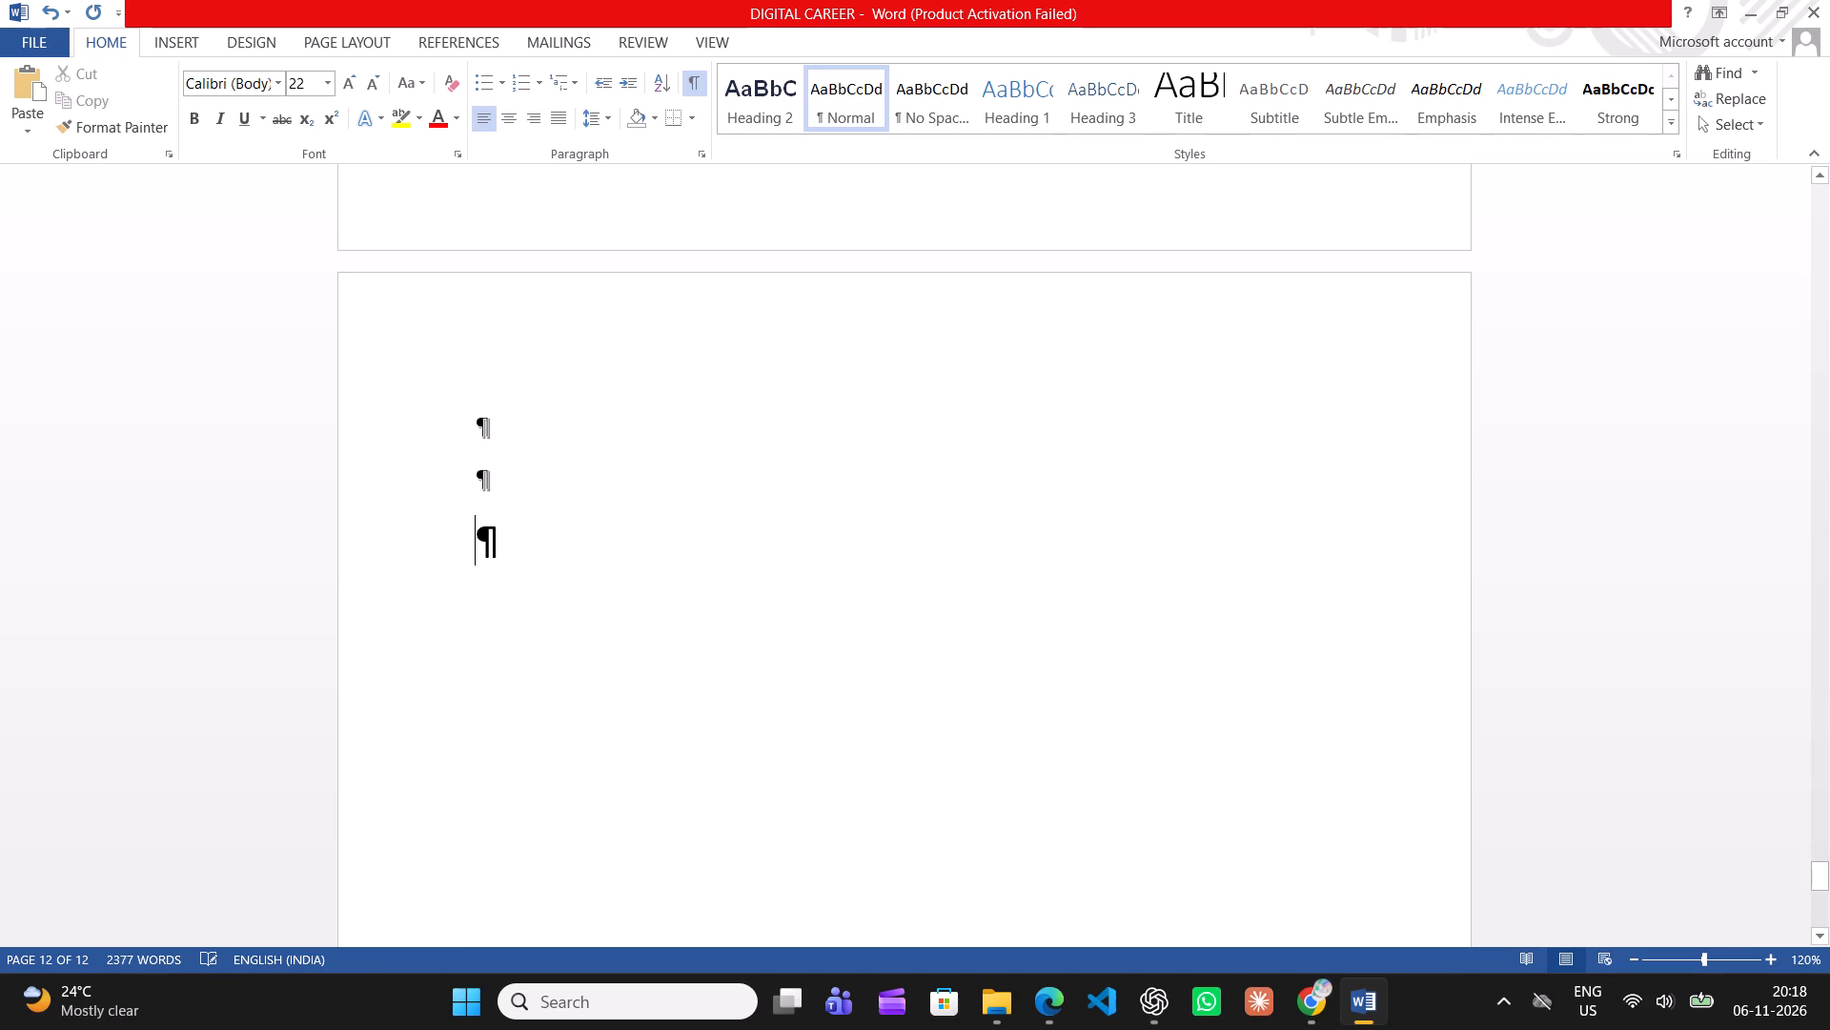
key(BackSpace)
key(BackSpace)
key(BackSpace)
key(BackSpace)
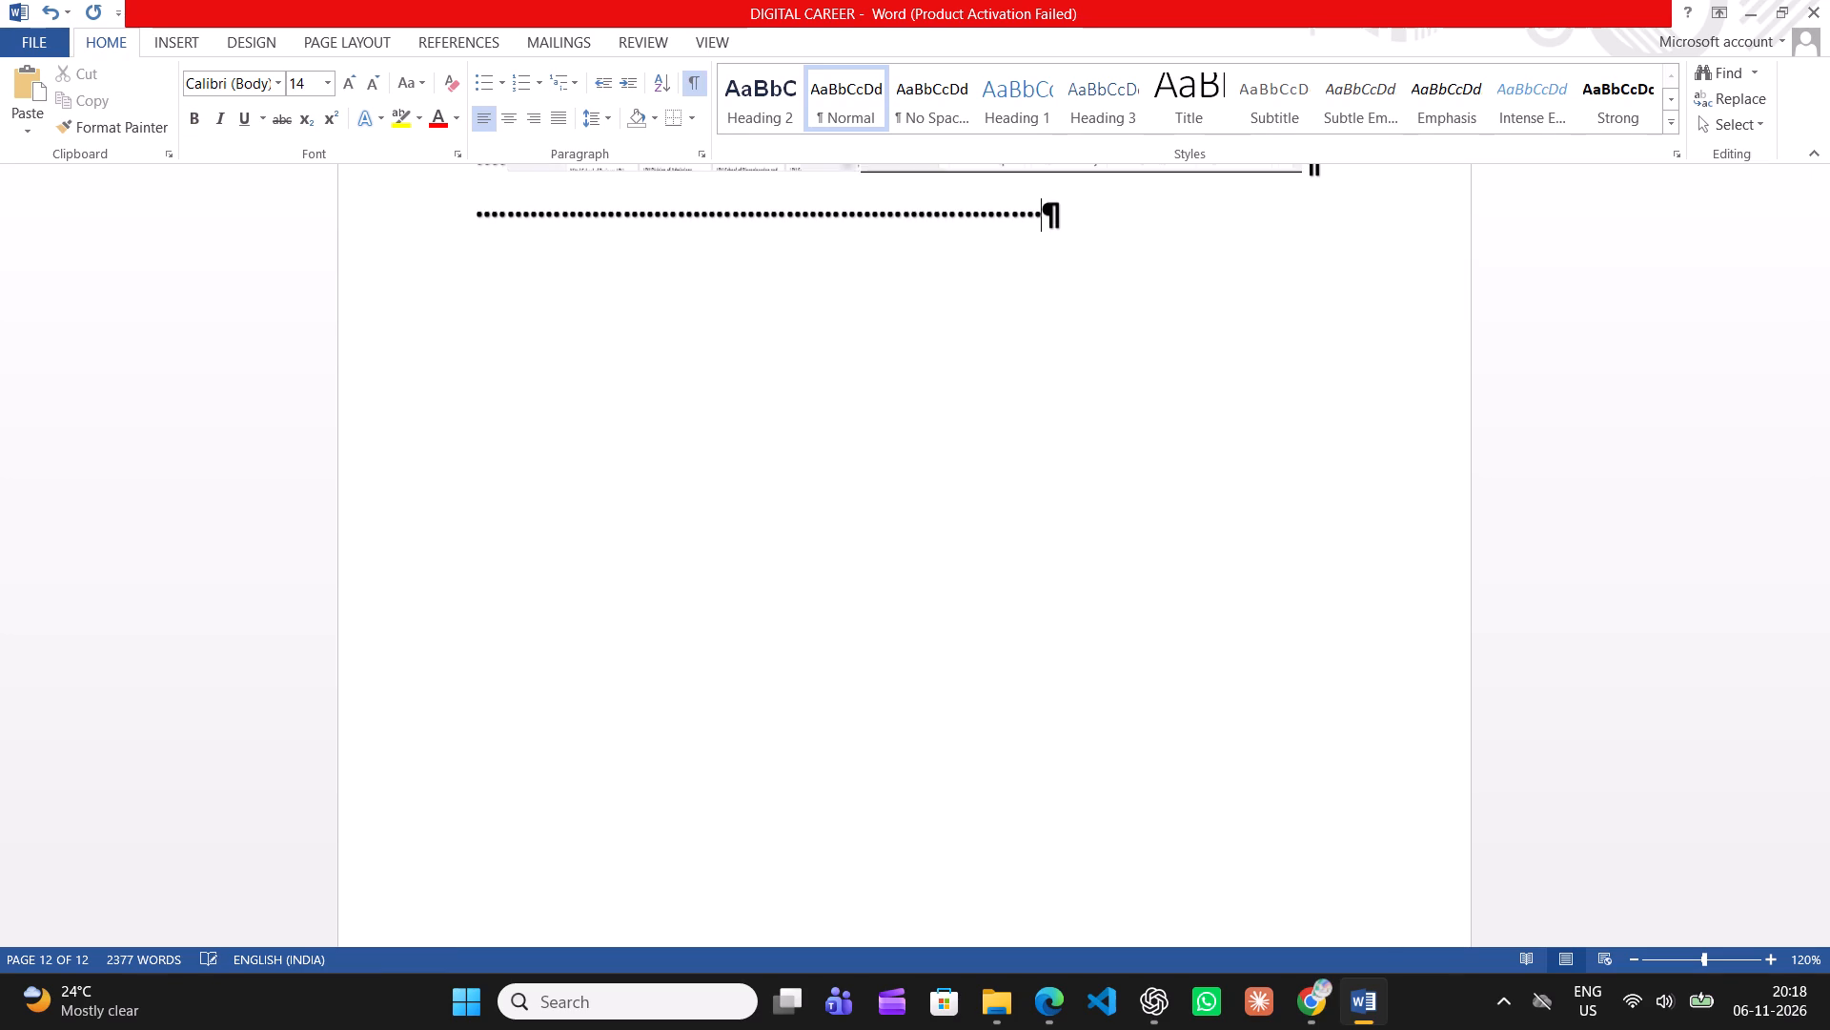
Delete the line of leftover spaces and its empty paragraph below the social media screenshots on page 11.
scroll(529, 537, up, 1)
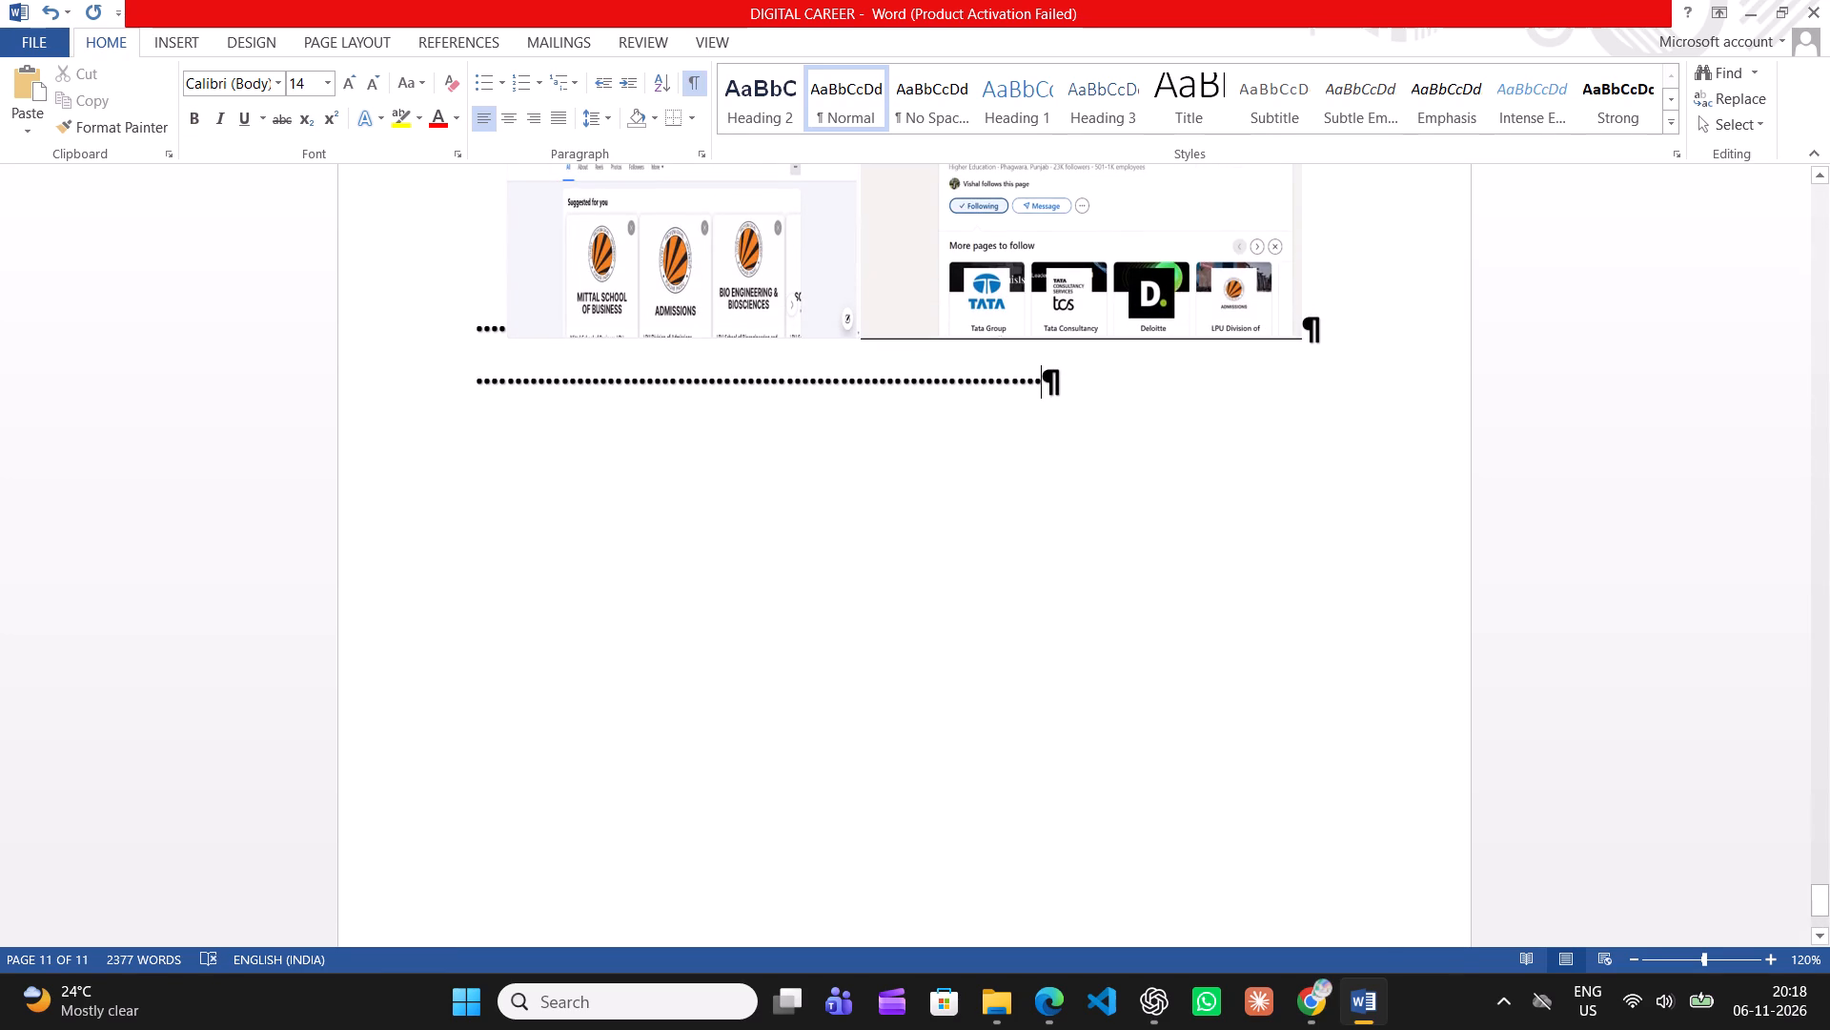
key(BackSpace)
key(BackSpace)
key(BackSpace)
key(BackSpace)
key(BackSpace)
key(BackSpace)
key(BackSpace)
key(BackSpace)
key(BackSpace)
key(BackSpace)
key(BackSpace)
key(BackSpace)
key(BackSpace)
key(BackSpace)
key(BackSpace)
key(BackSpace)
key(BackSpace)
key(BackSpace)
key(BackSpace)
key(BackSpace)
key(BackSpace)
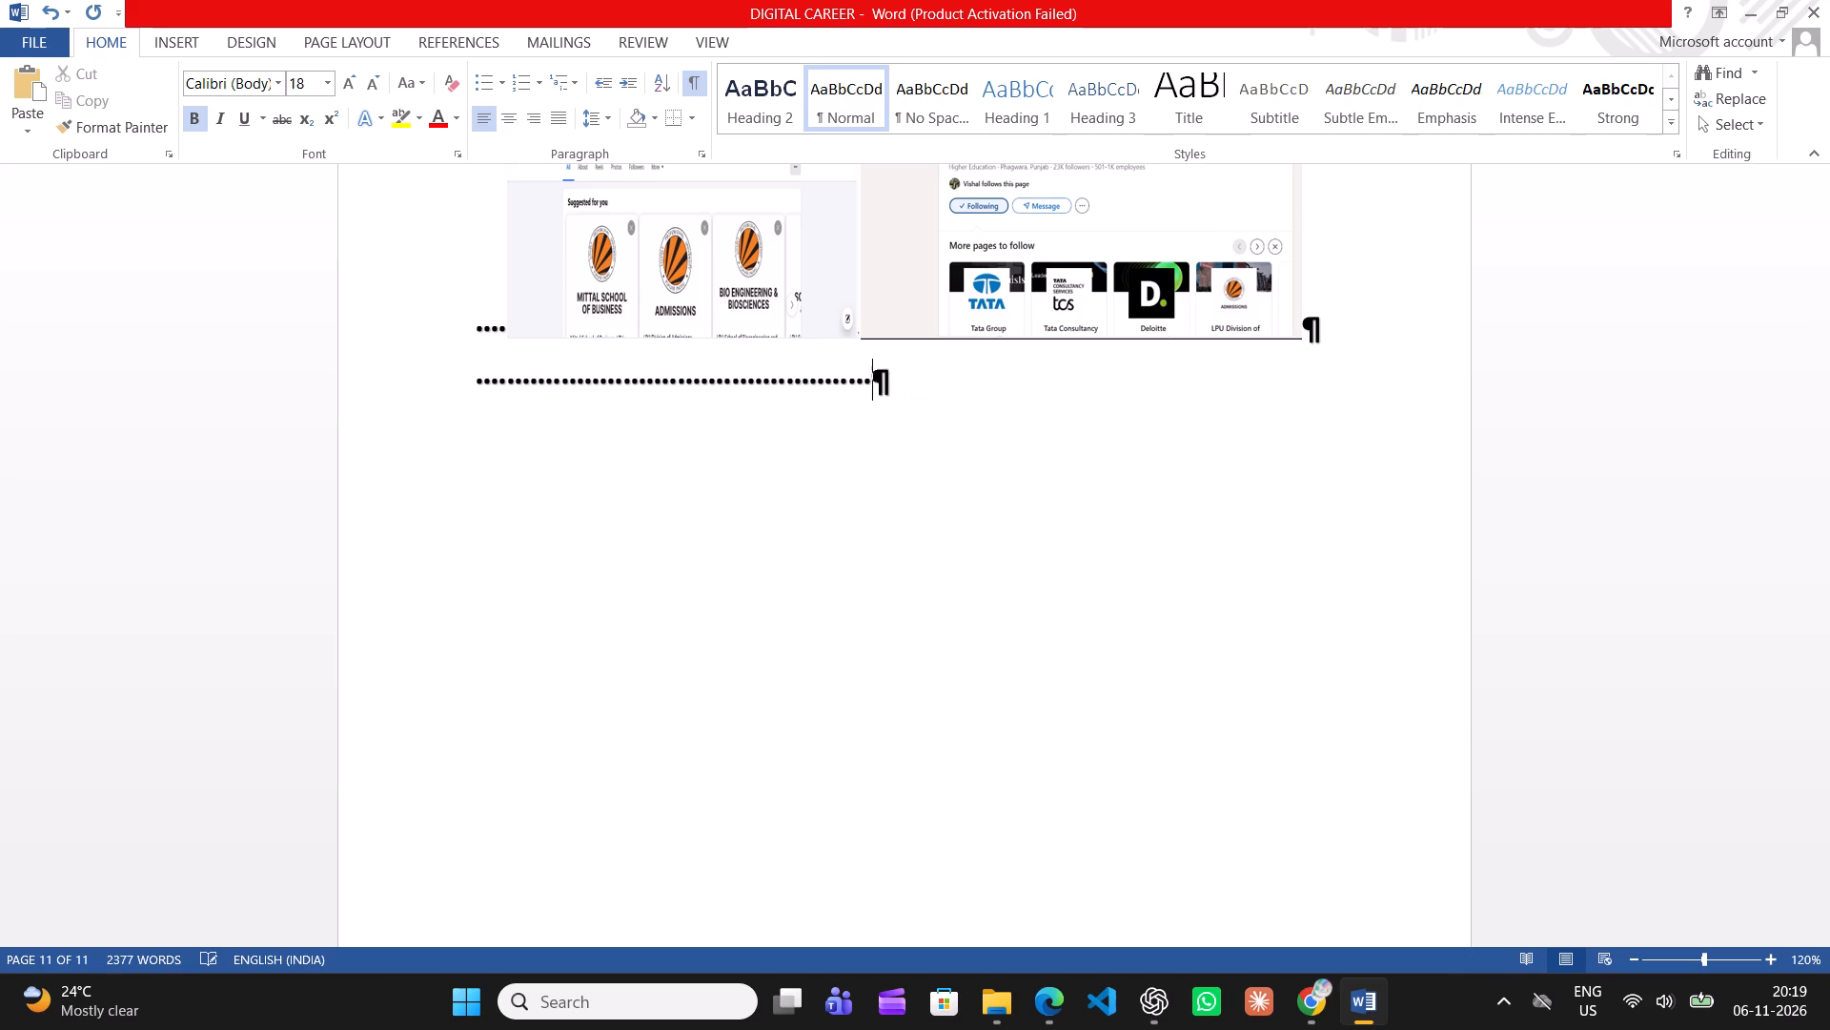
key(Right)
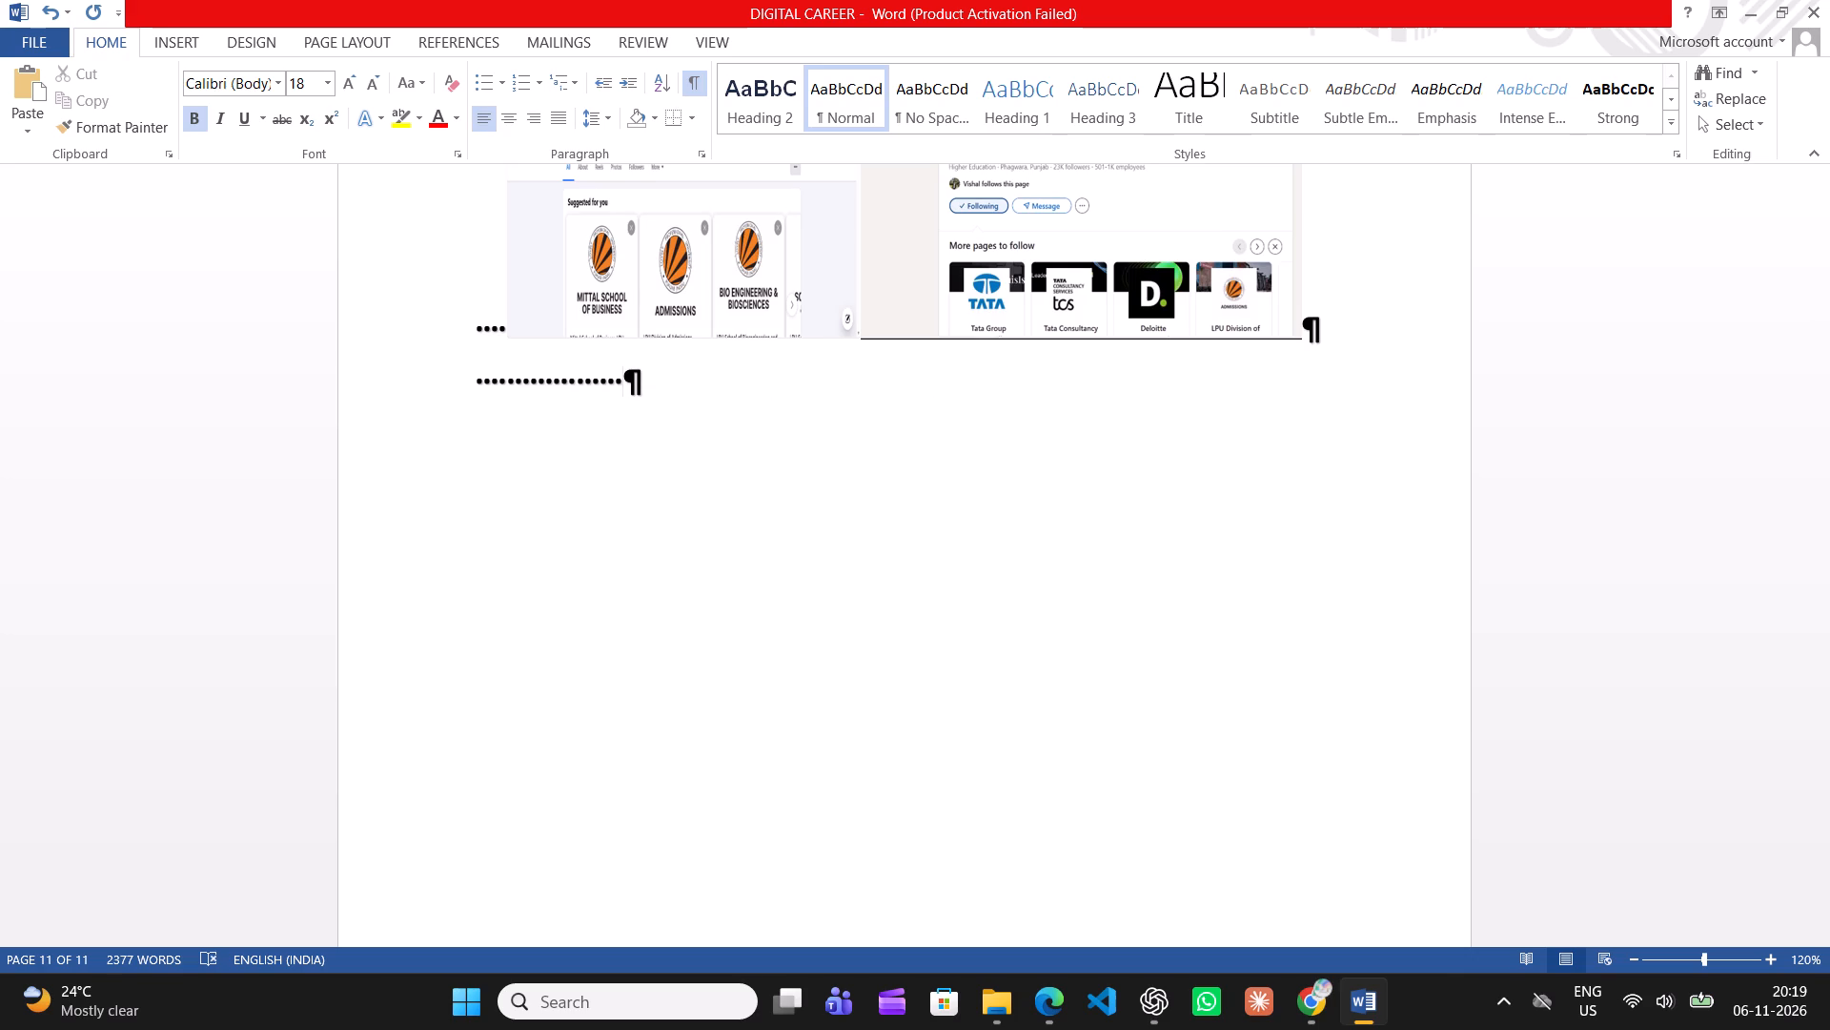
key(BackSpace)
key(BackSpace)
key(BackSpace)
key(BackSpace)
key(BackSpace)
key(BackSpace)
key(BackSpace)
key(BackSpace)
key(BackSpace)
key(BackSpace)
key(BackSpace)
key(BackSpace)
key(BackSpace)
key(BackSpace)
key(BackSpace)
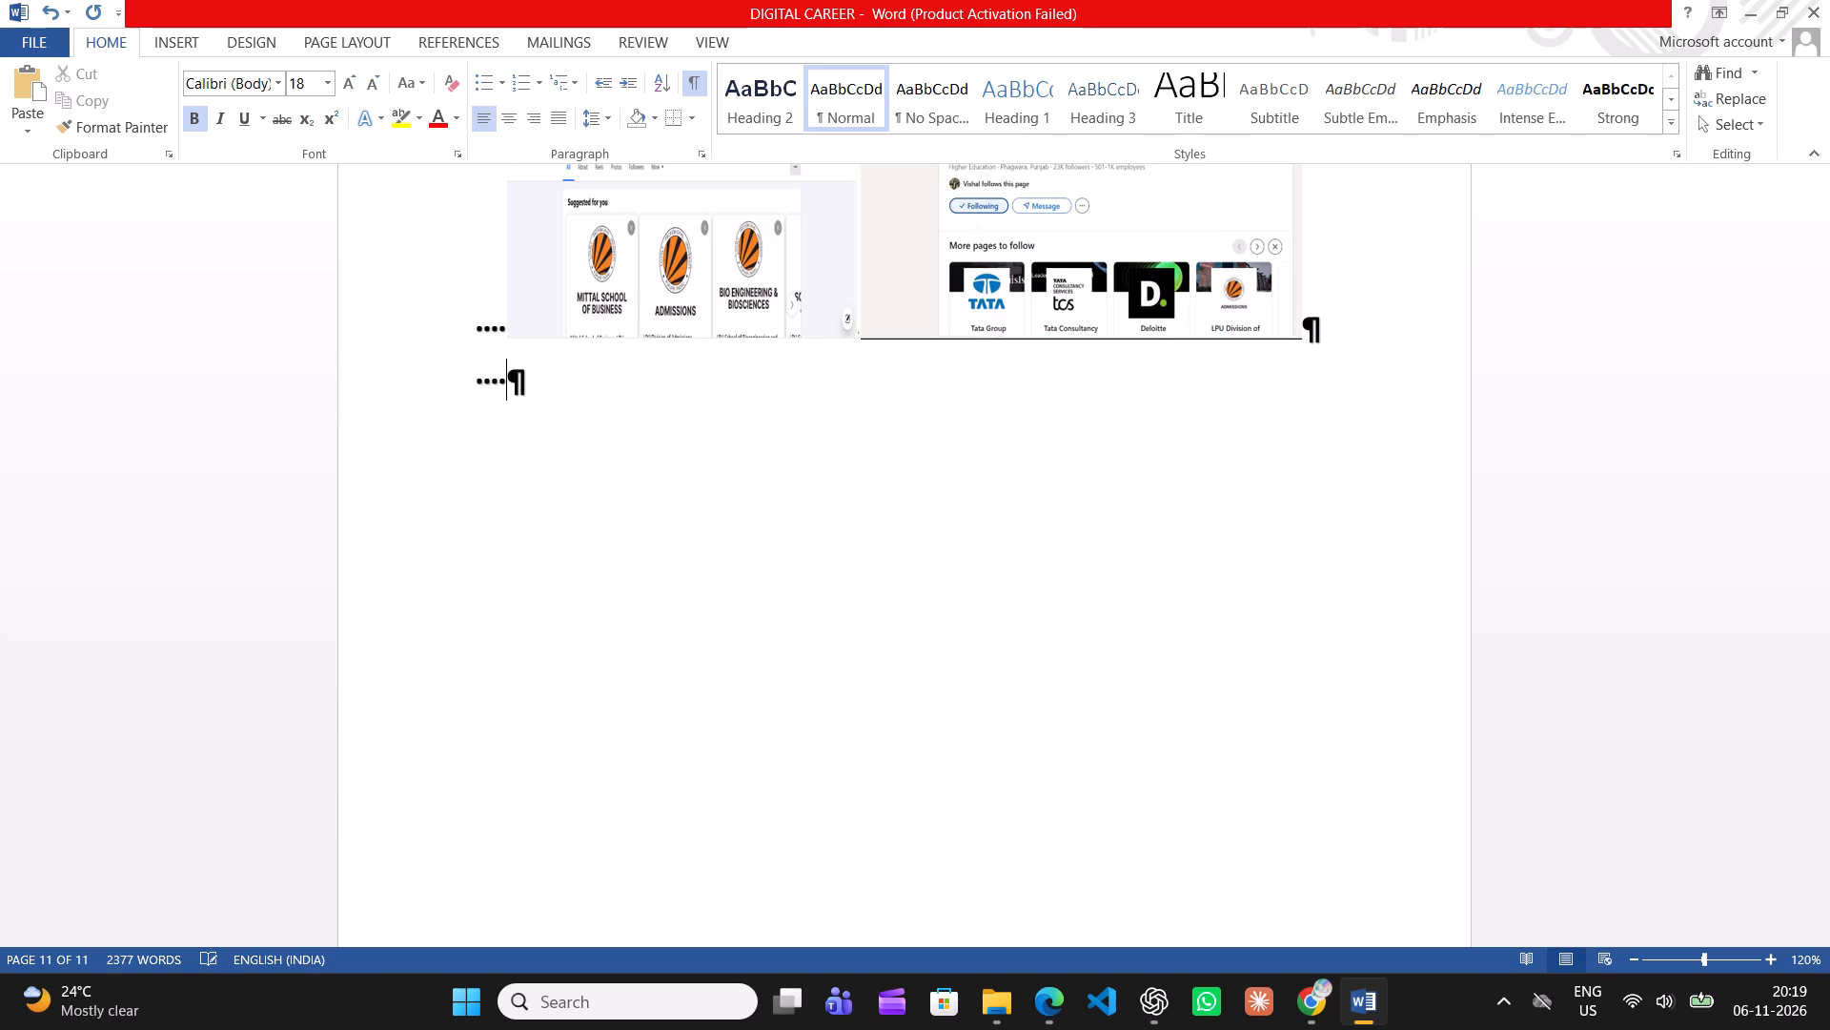
key(BackSpace)
key(BackSpace)
key(BackSpace)
key(BackSpace)
key(BackSpace)
key(BackSpace)
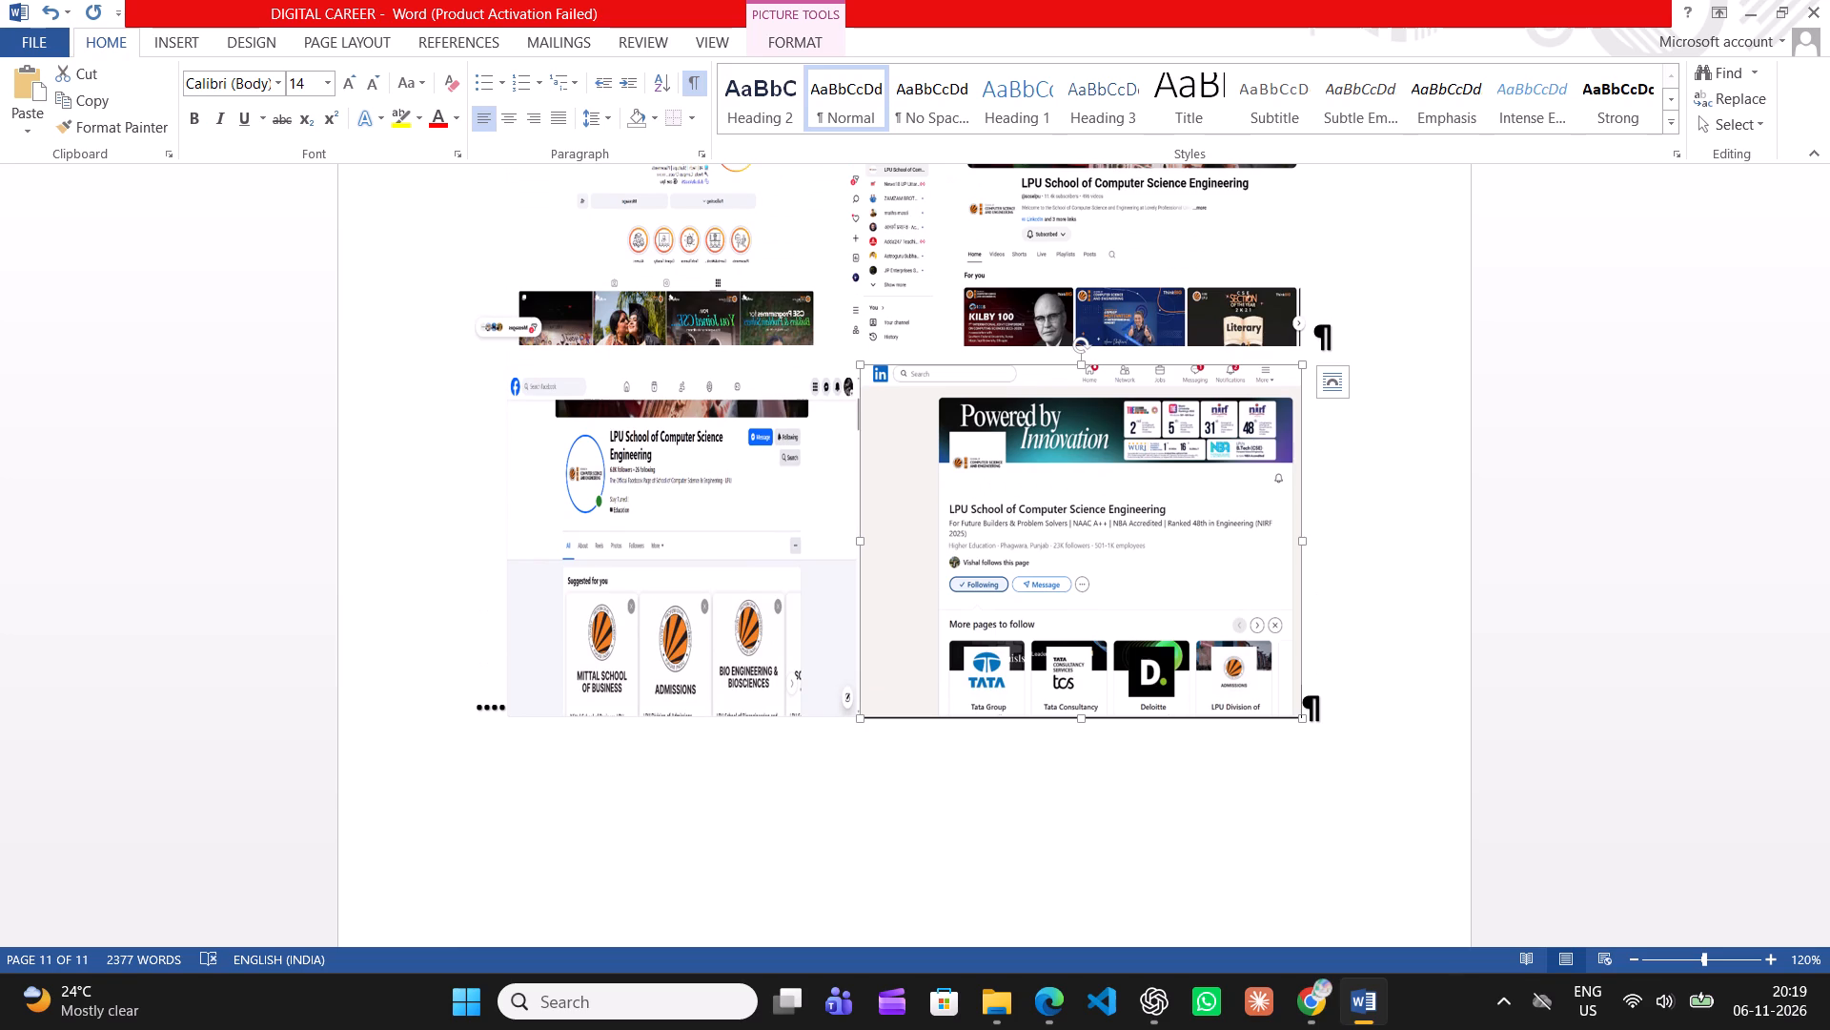
click(1001, 769)
Check the closing pages of the report, from section 4.2 Conclusion to the end of page 11.
scroll(1433, 455, up, 16)
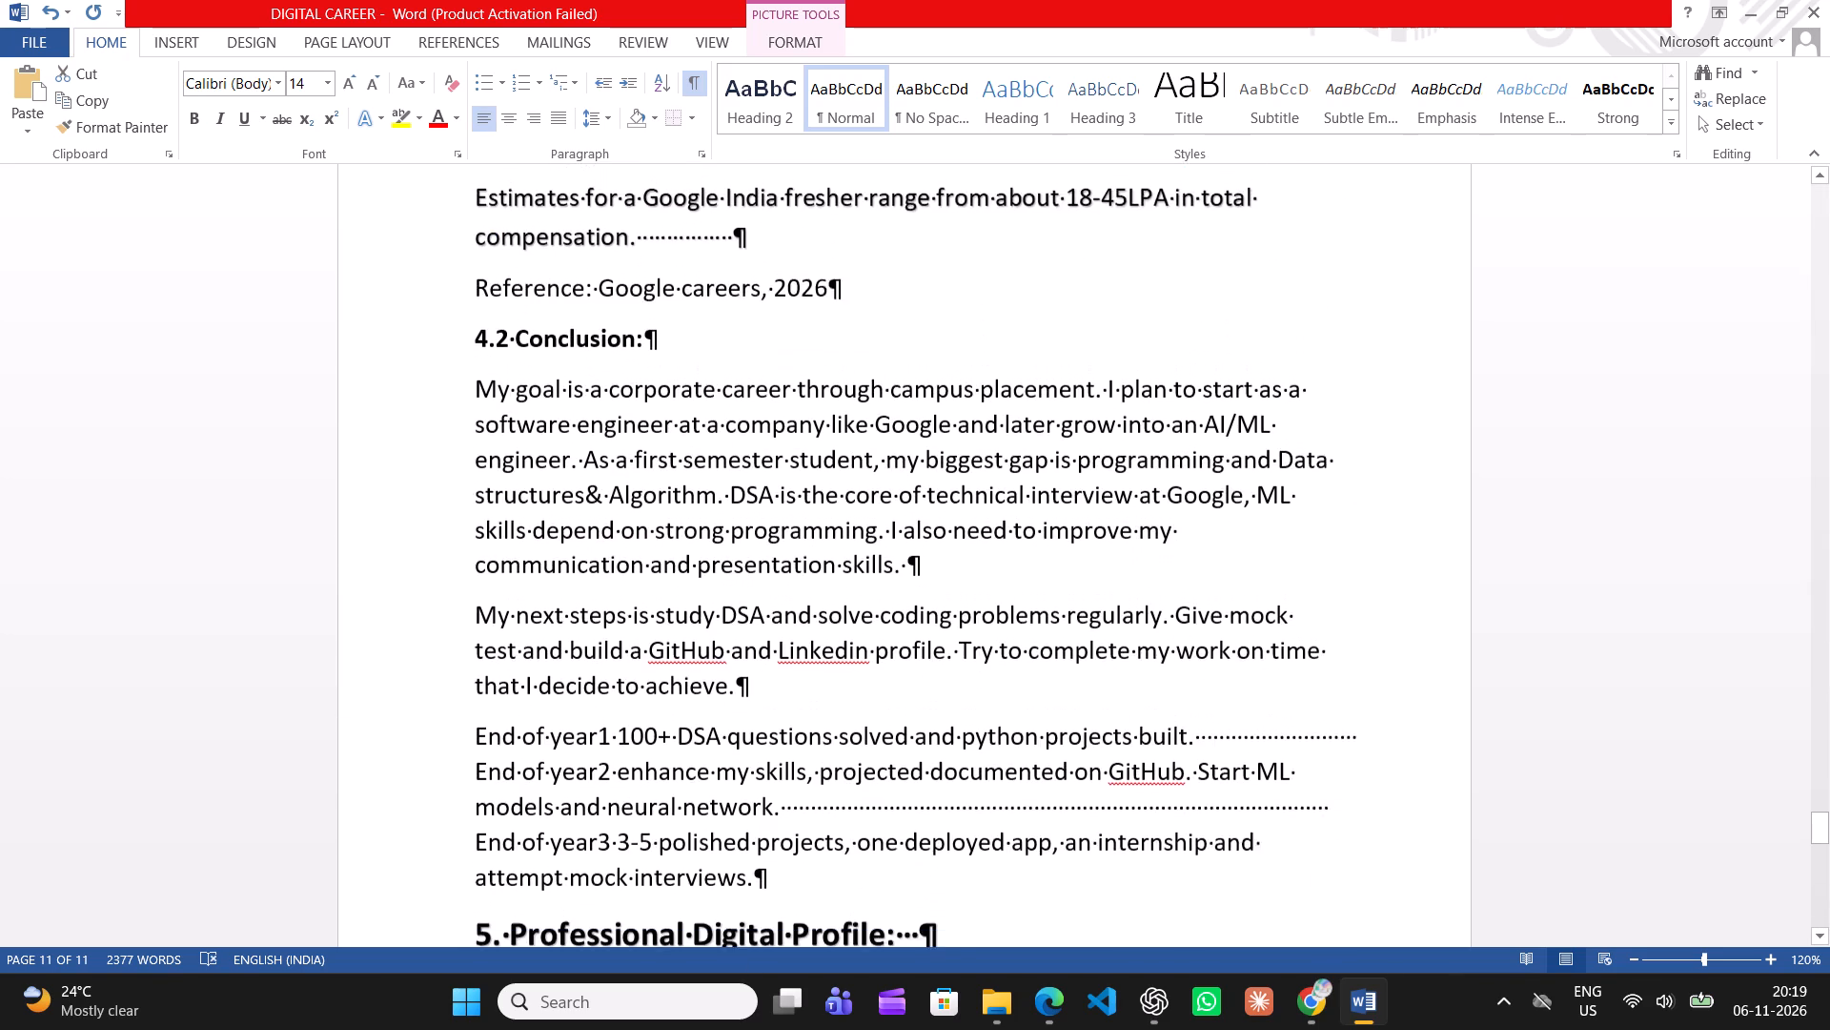
scroll(1433, 455, up, 1)
scroll(1433, 455, down, 15)
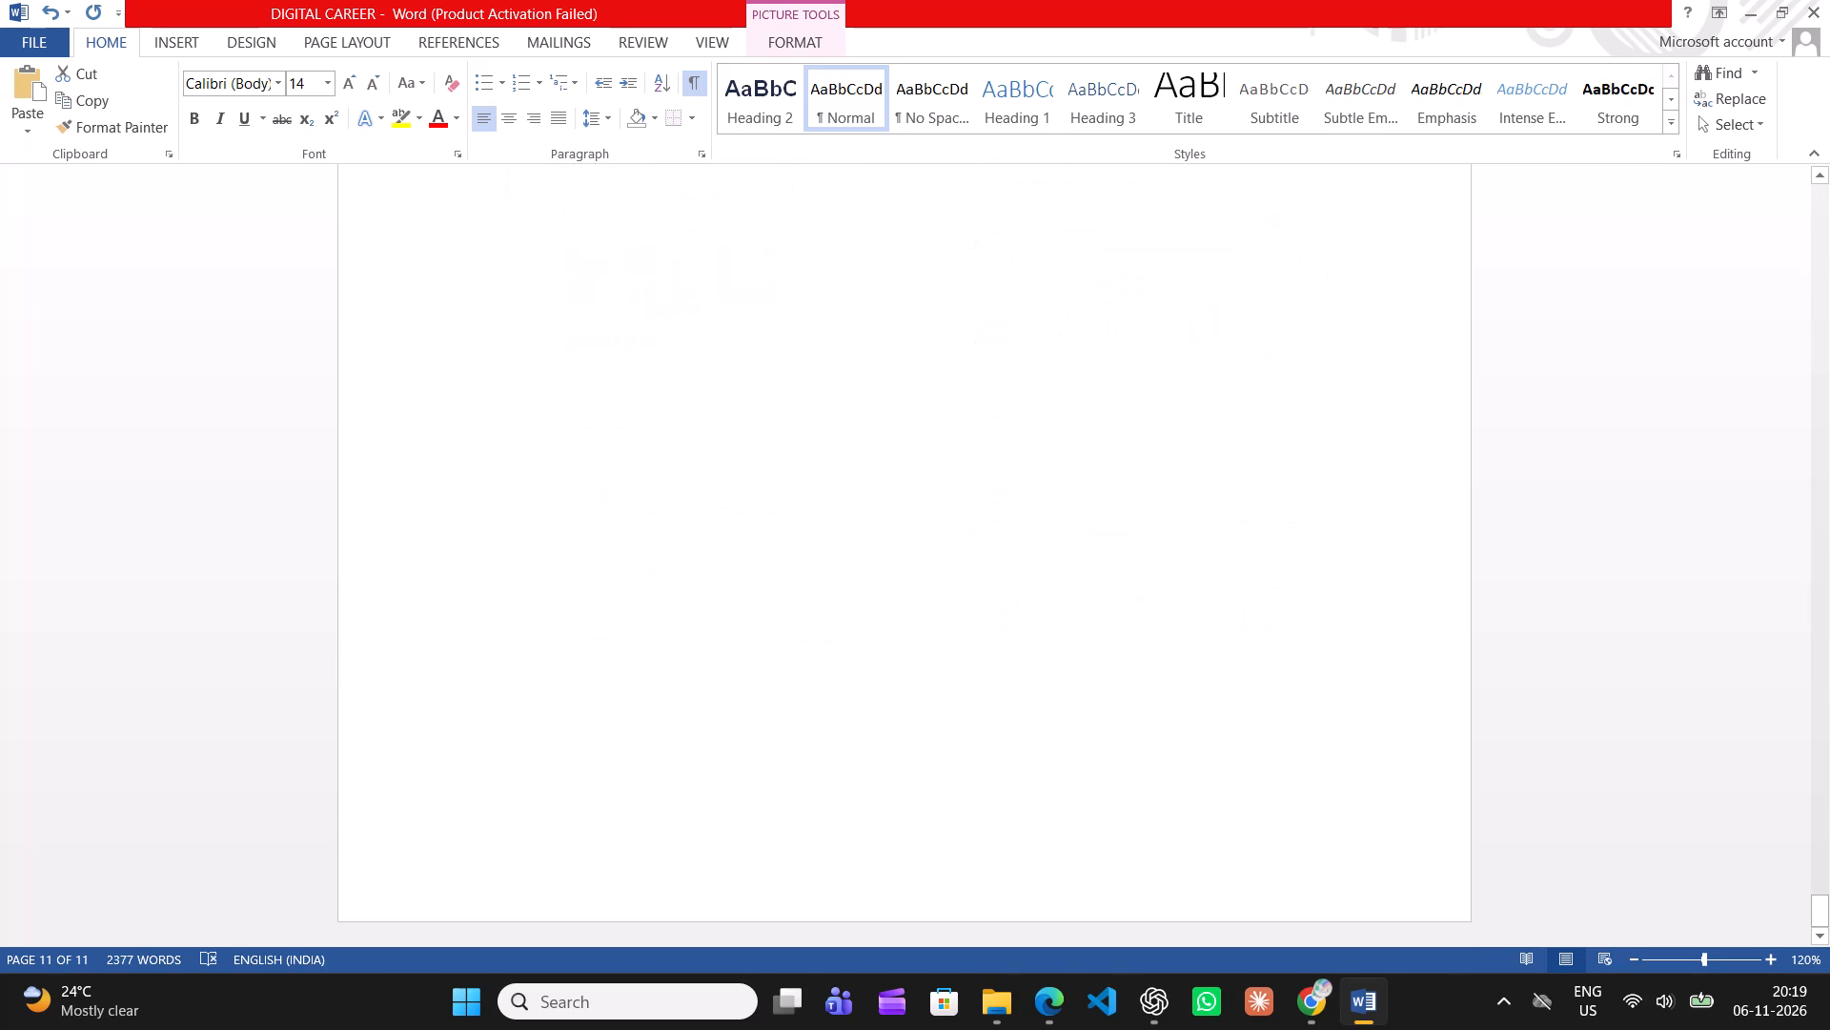
scroll(1433, 455, down, 1)
scroll(1433, 455, up, 2)
scroll(1433, 455, down, 4)
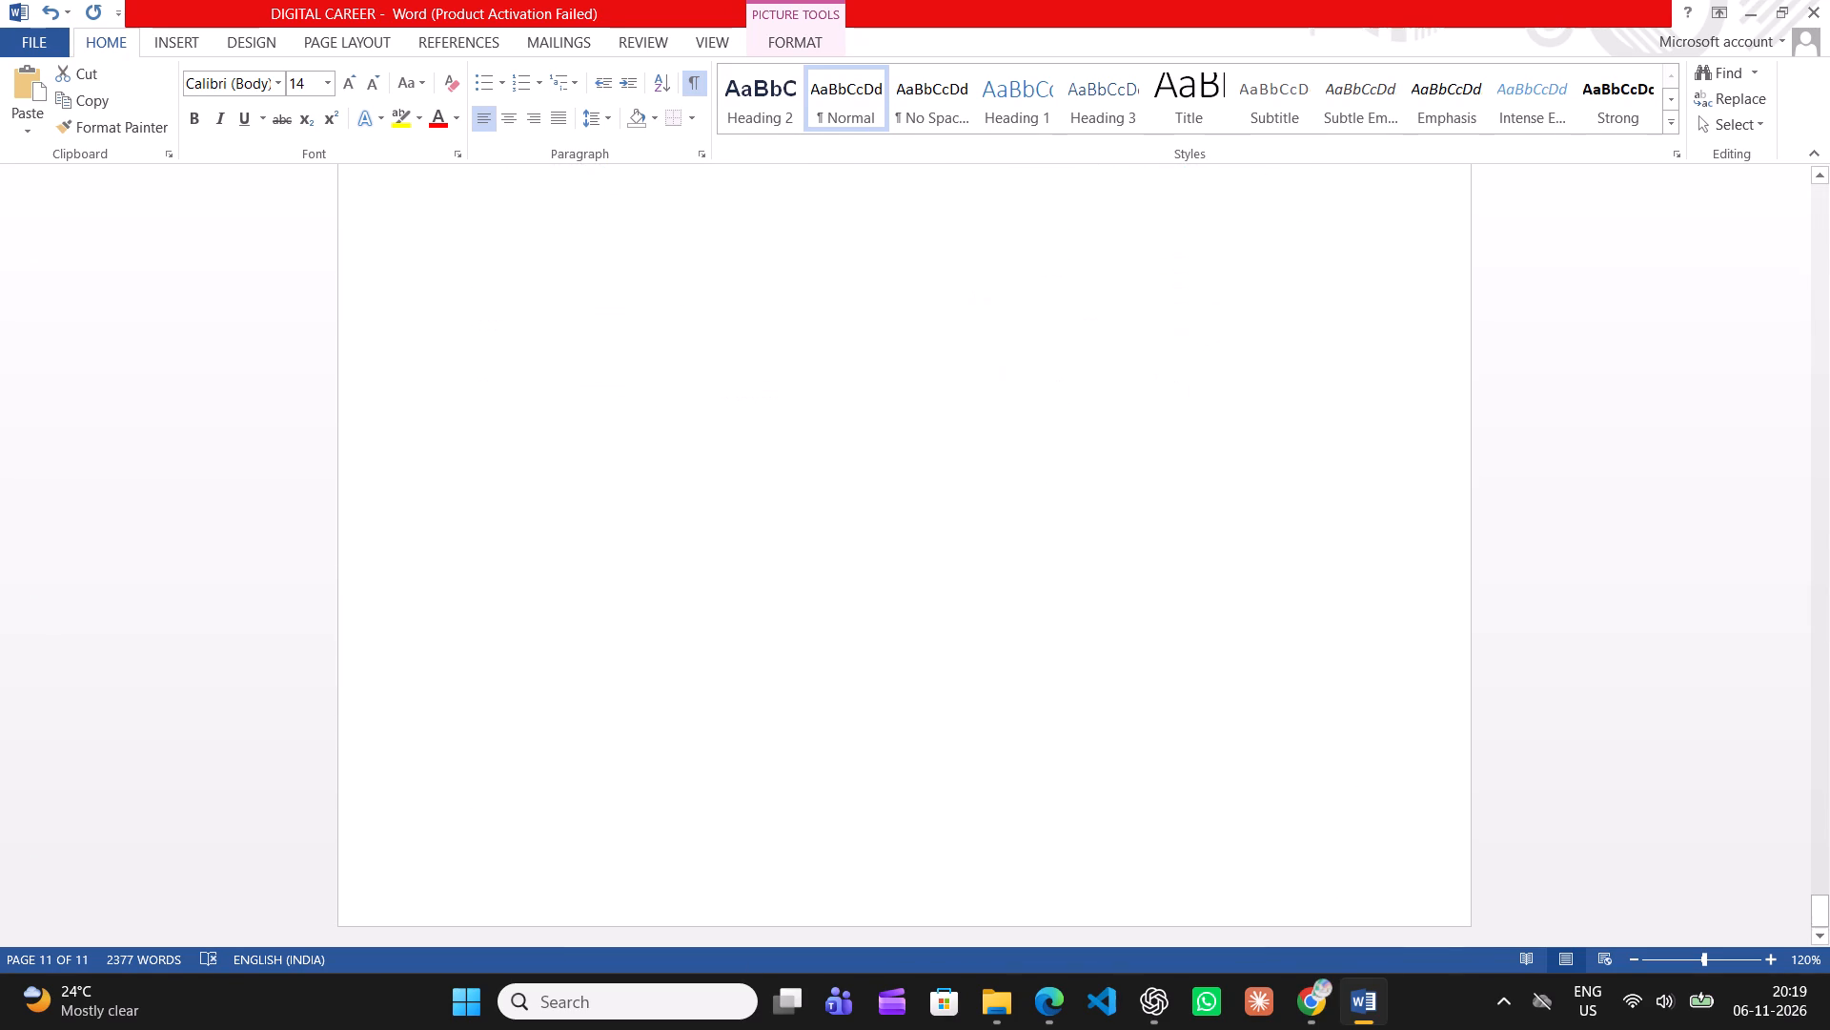
scroll(1433, 455, up, 2)
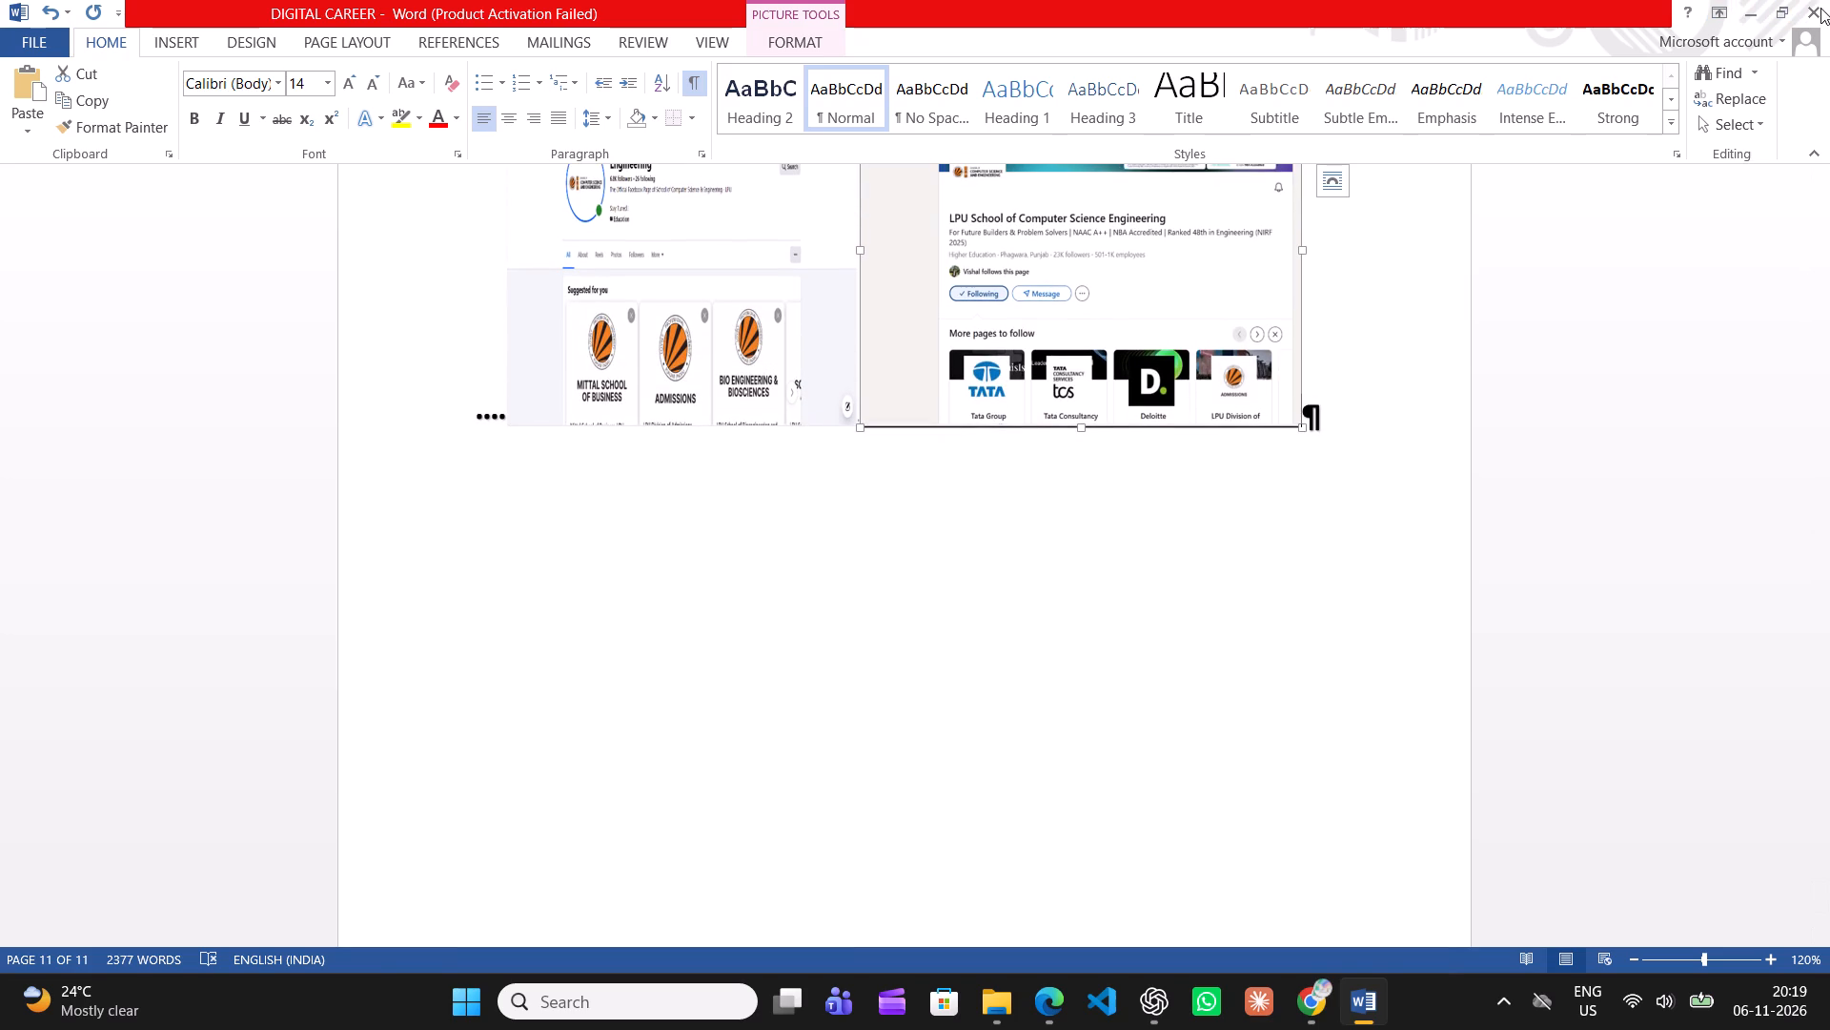
Close the DIGITAL CAREER document and save its changes.
click(1820, 8)
click(848, 548)
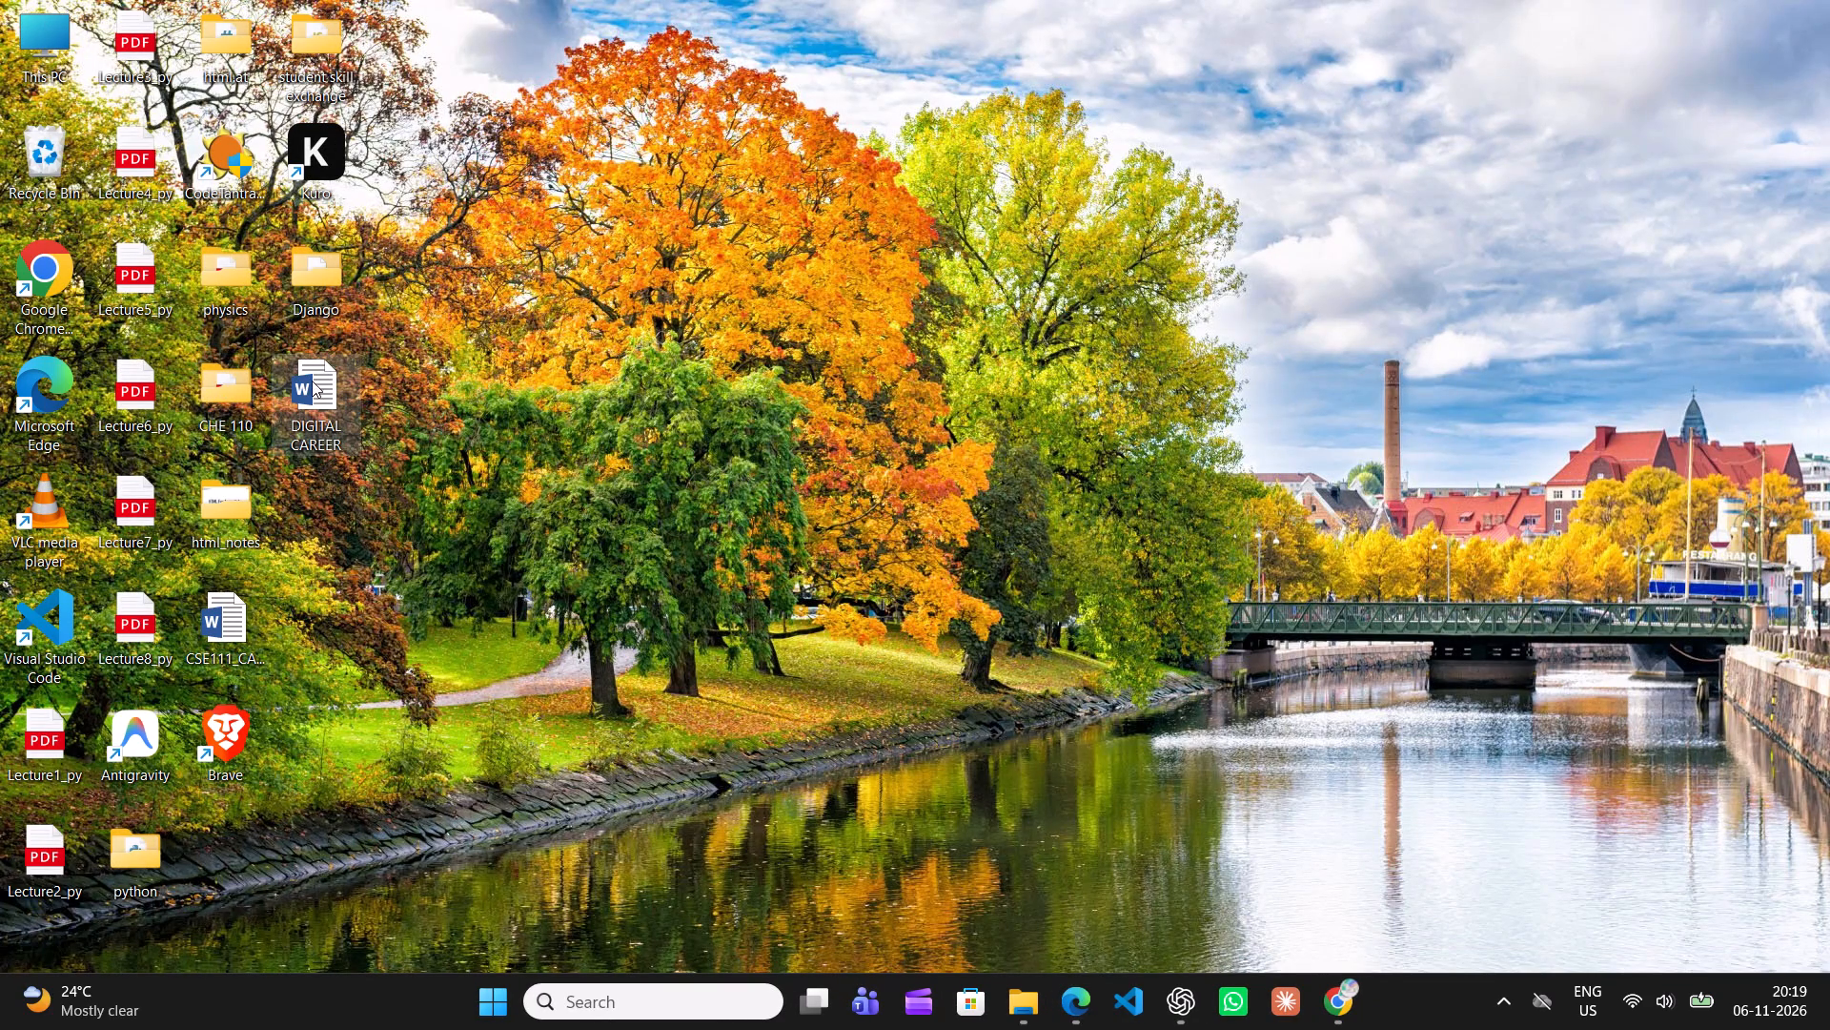
Reopen the DIGITAL CAREER document from the desktop and hide its formatting marks.
double_click(338, 393)
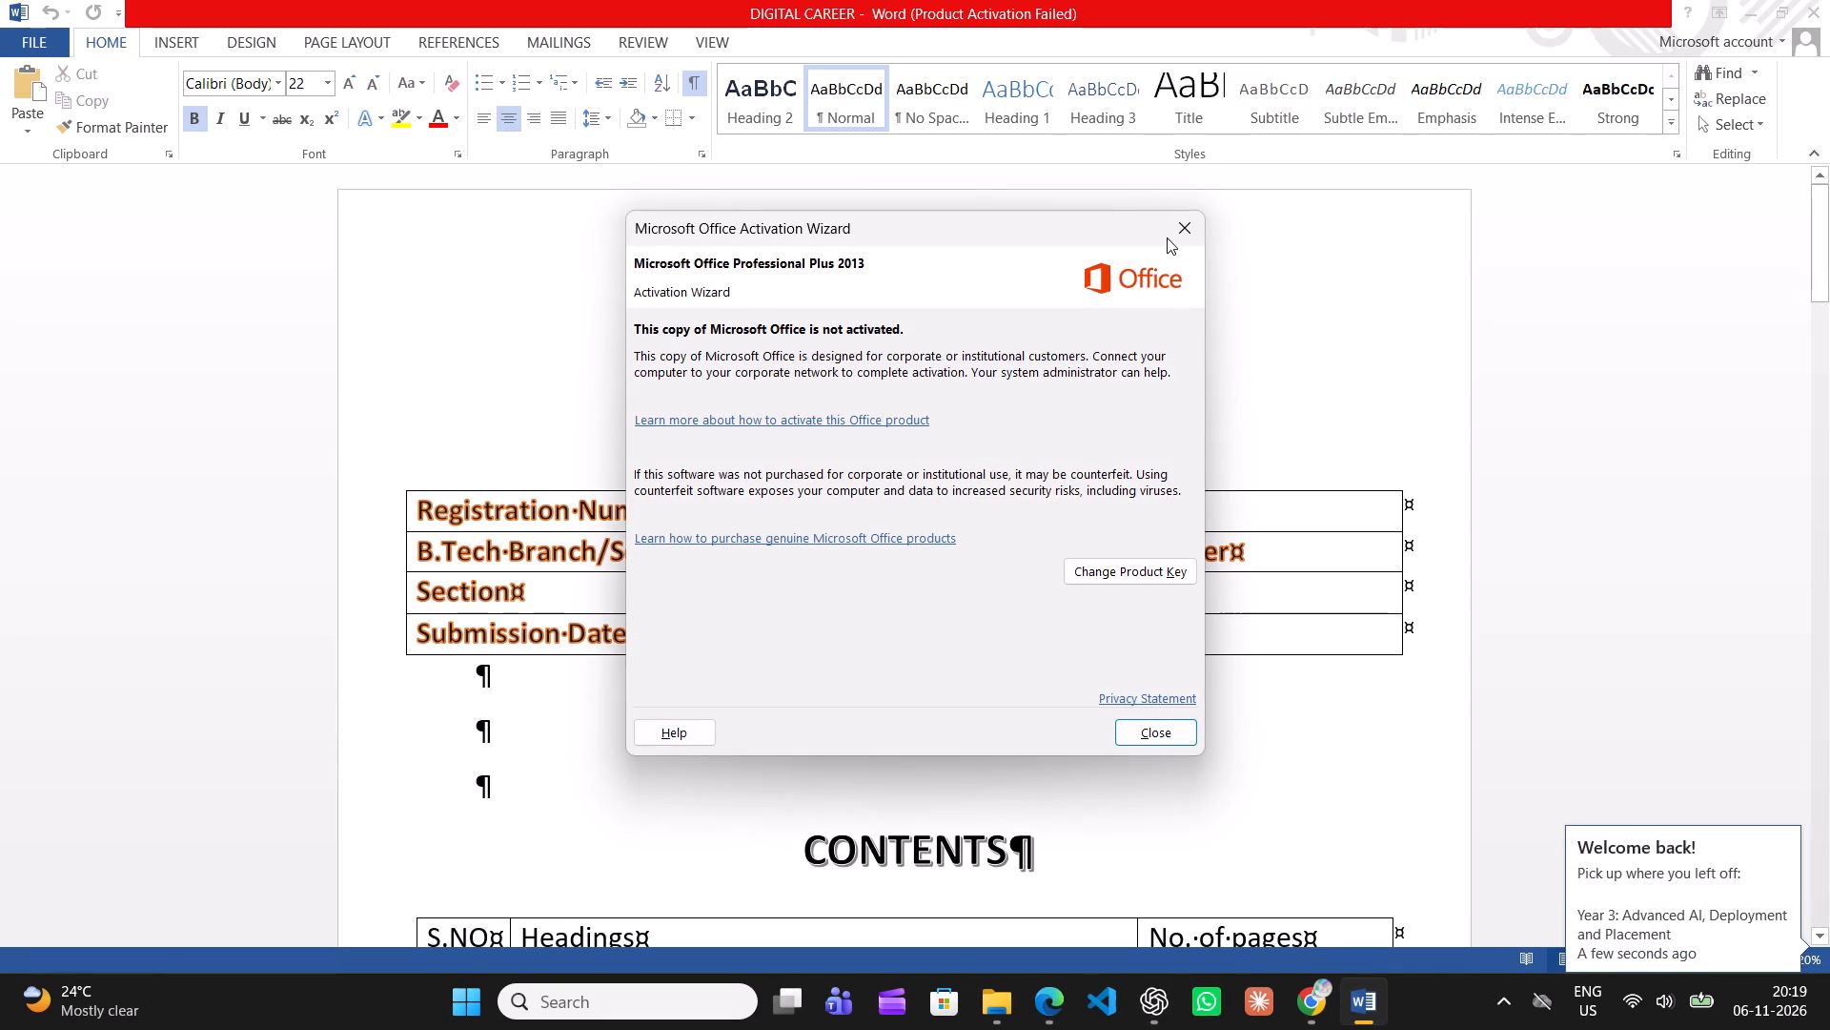
click(1169, 232)
scroll(1078, 466, down, 20)
scroll(1078, 466, down, 1)
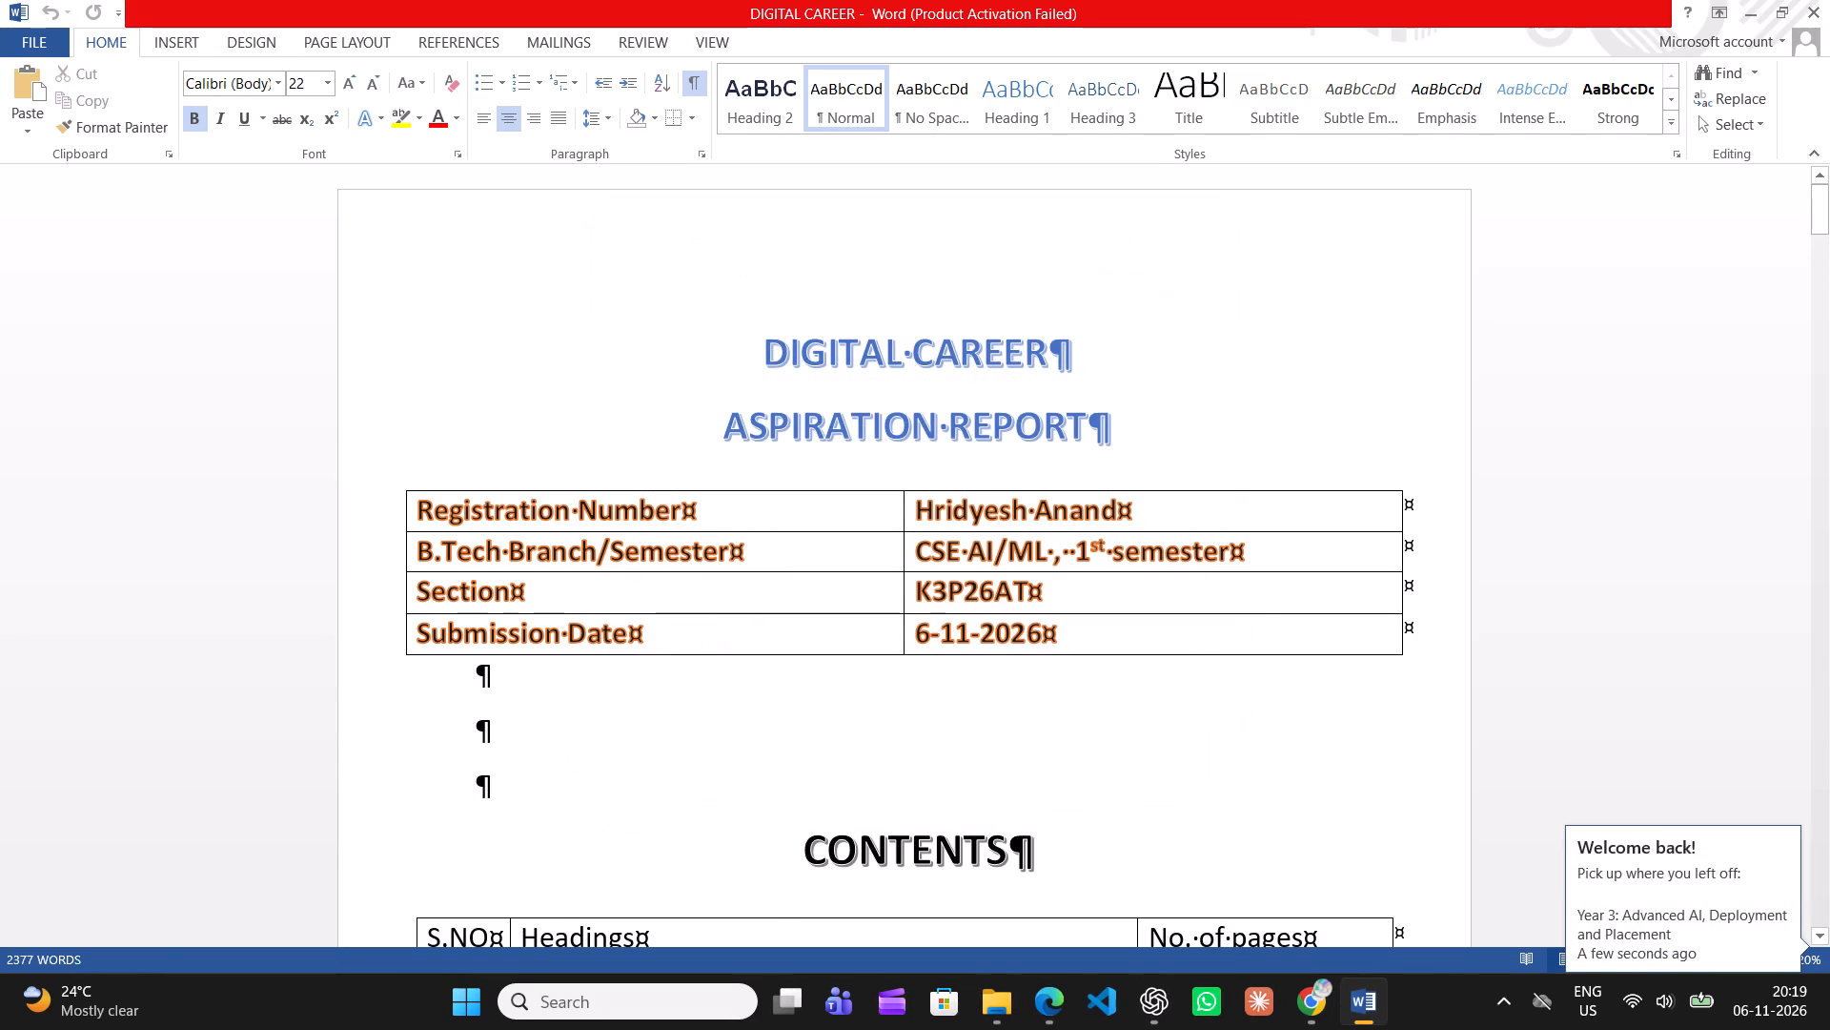
scroll(1078, 466, down, 20)
scroll(1078, 466, down, 20)
scroll(1078, 466, down, 2)
scroll(1078, 466, down, 20)
scroll(1078, 466, down, 20)
scroll(1078, 466, down, 20)
scroll(1078, 466, down, 20)
scroll(1078, 466, down, 20)
scroll(1078, 466, down, 20)
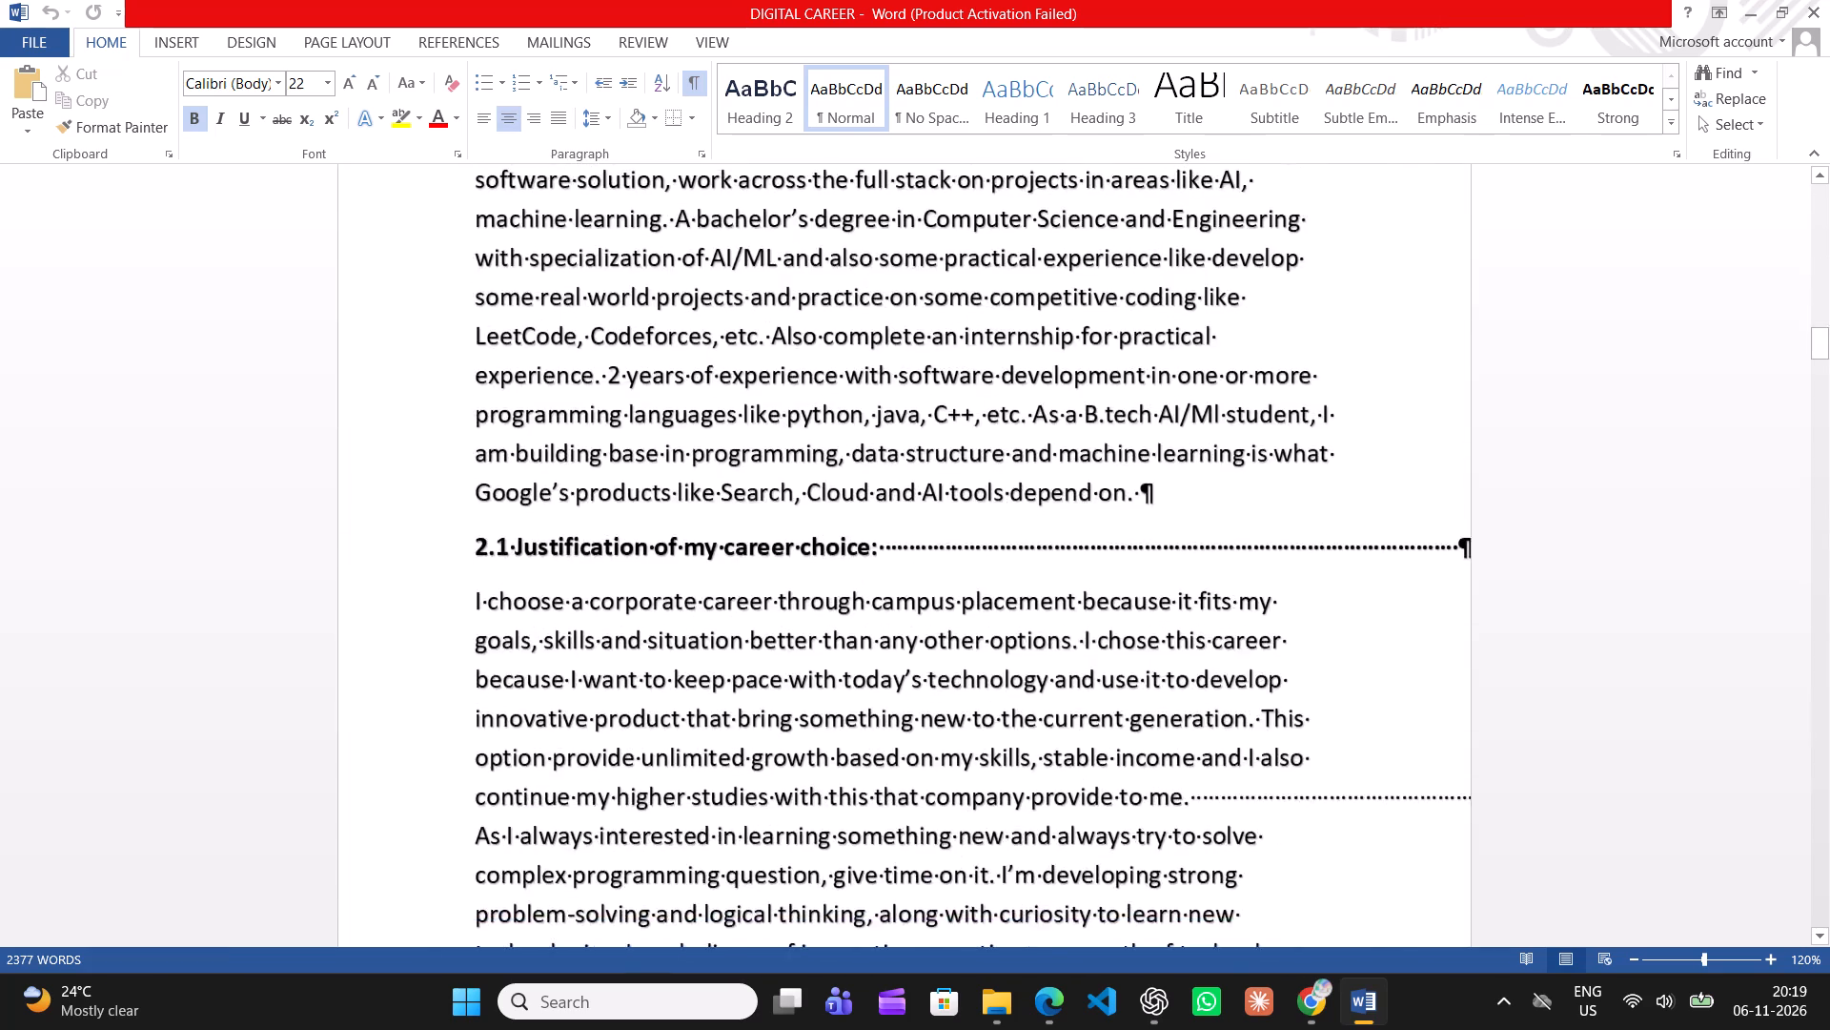
scroll(1078, 466, down, 20)
scroll(1078, 466, down, 20)
scroll(1078, 466, down, 20)
scroll(1078, 466, down, 5)
scroll(1078, 466, up, 7)
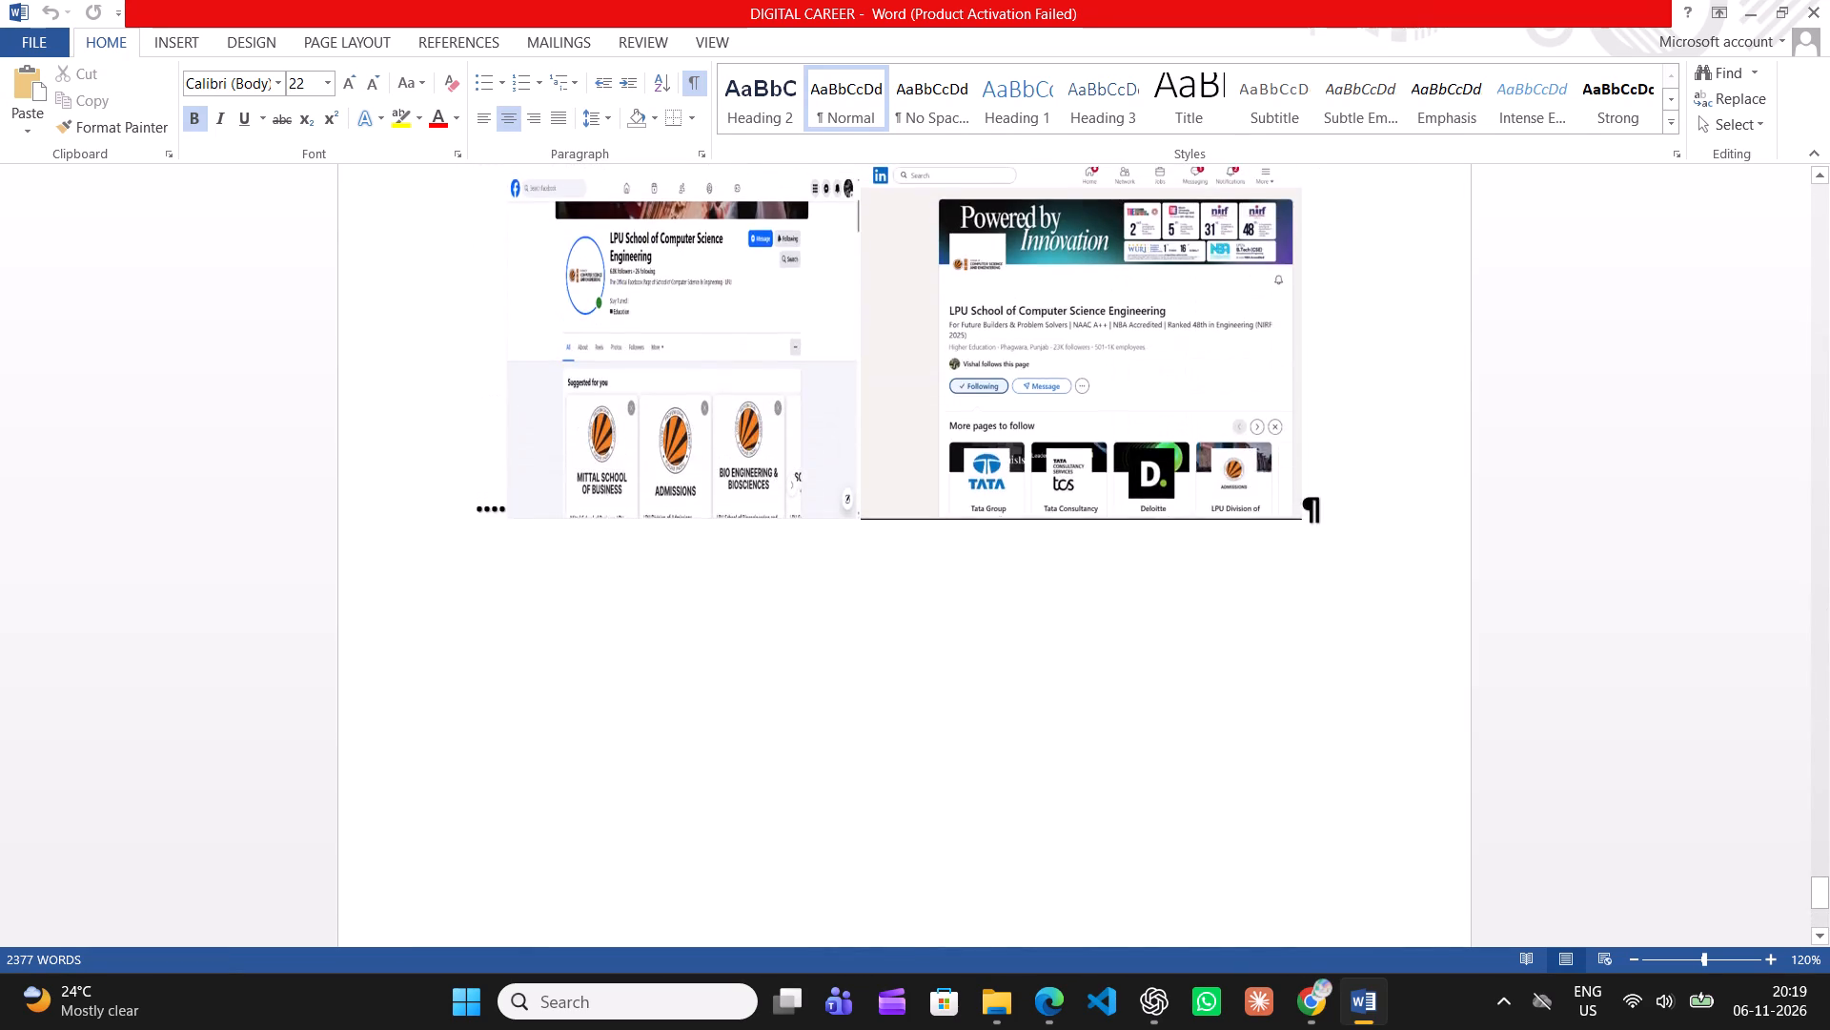
scroll(1078, 466, up, 3)
scroll(1078, 466, up, 20)
scroll(1078, 466, up, 20)
scroll(1078, 466, up, 17)
scroll(1078, 466, down, 2)
scroll(1078, 466, up, 9)
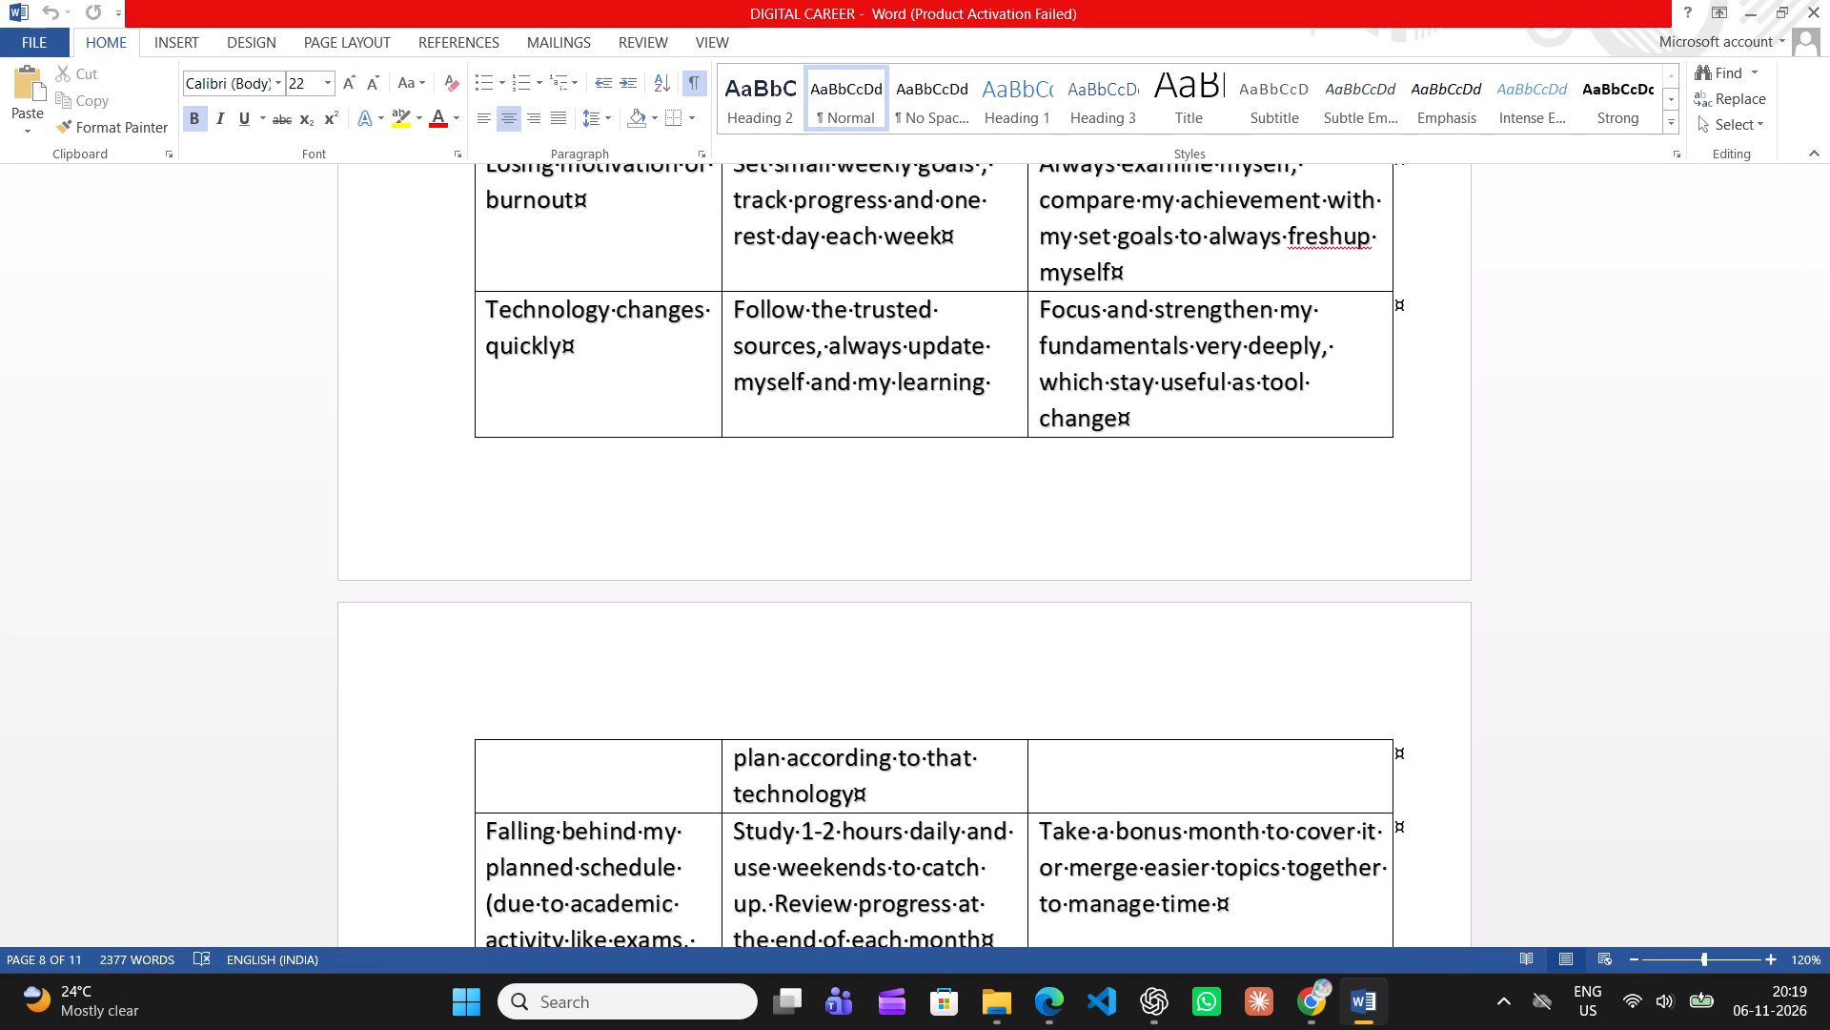
key(ctrl+shift+8)
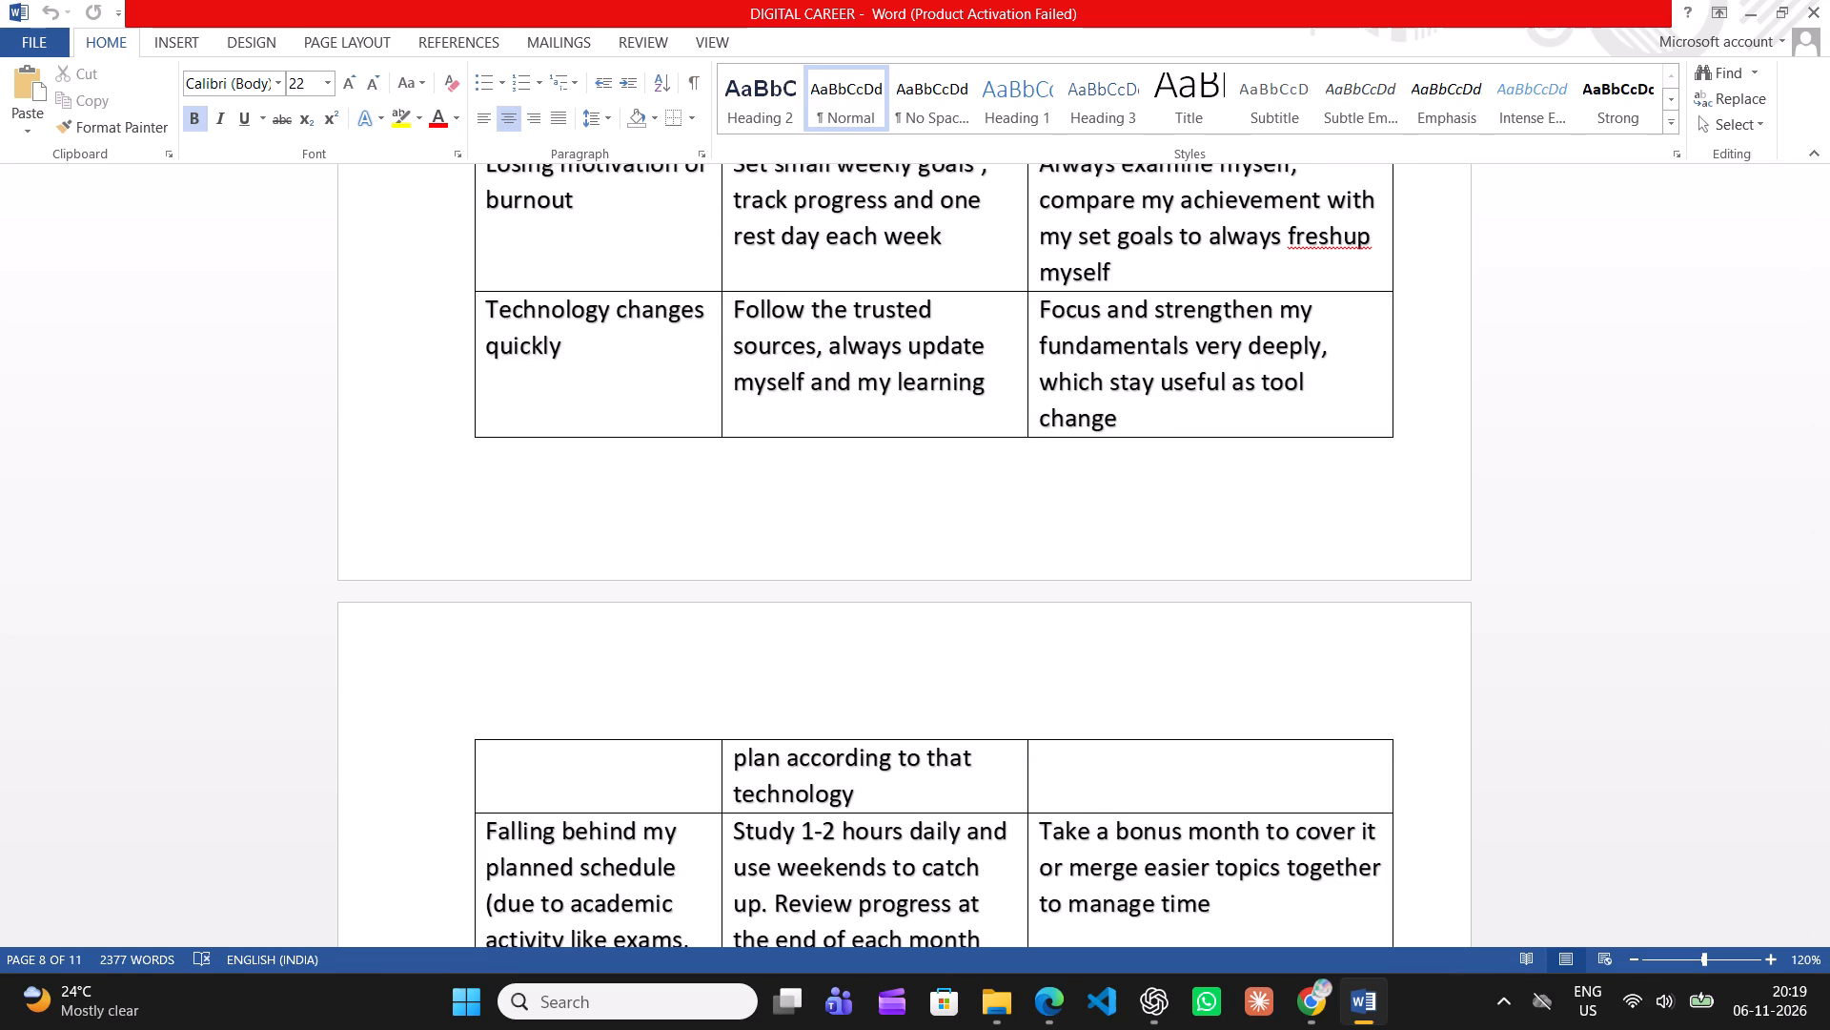
Check the end of the DIGITAL CAREER document for any leftover blank page.
scroll(1078, 466, down, 20)
scroll(1078, 466, down, 20)
scroll(1078, 466, down, 20)
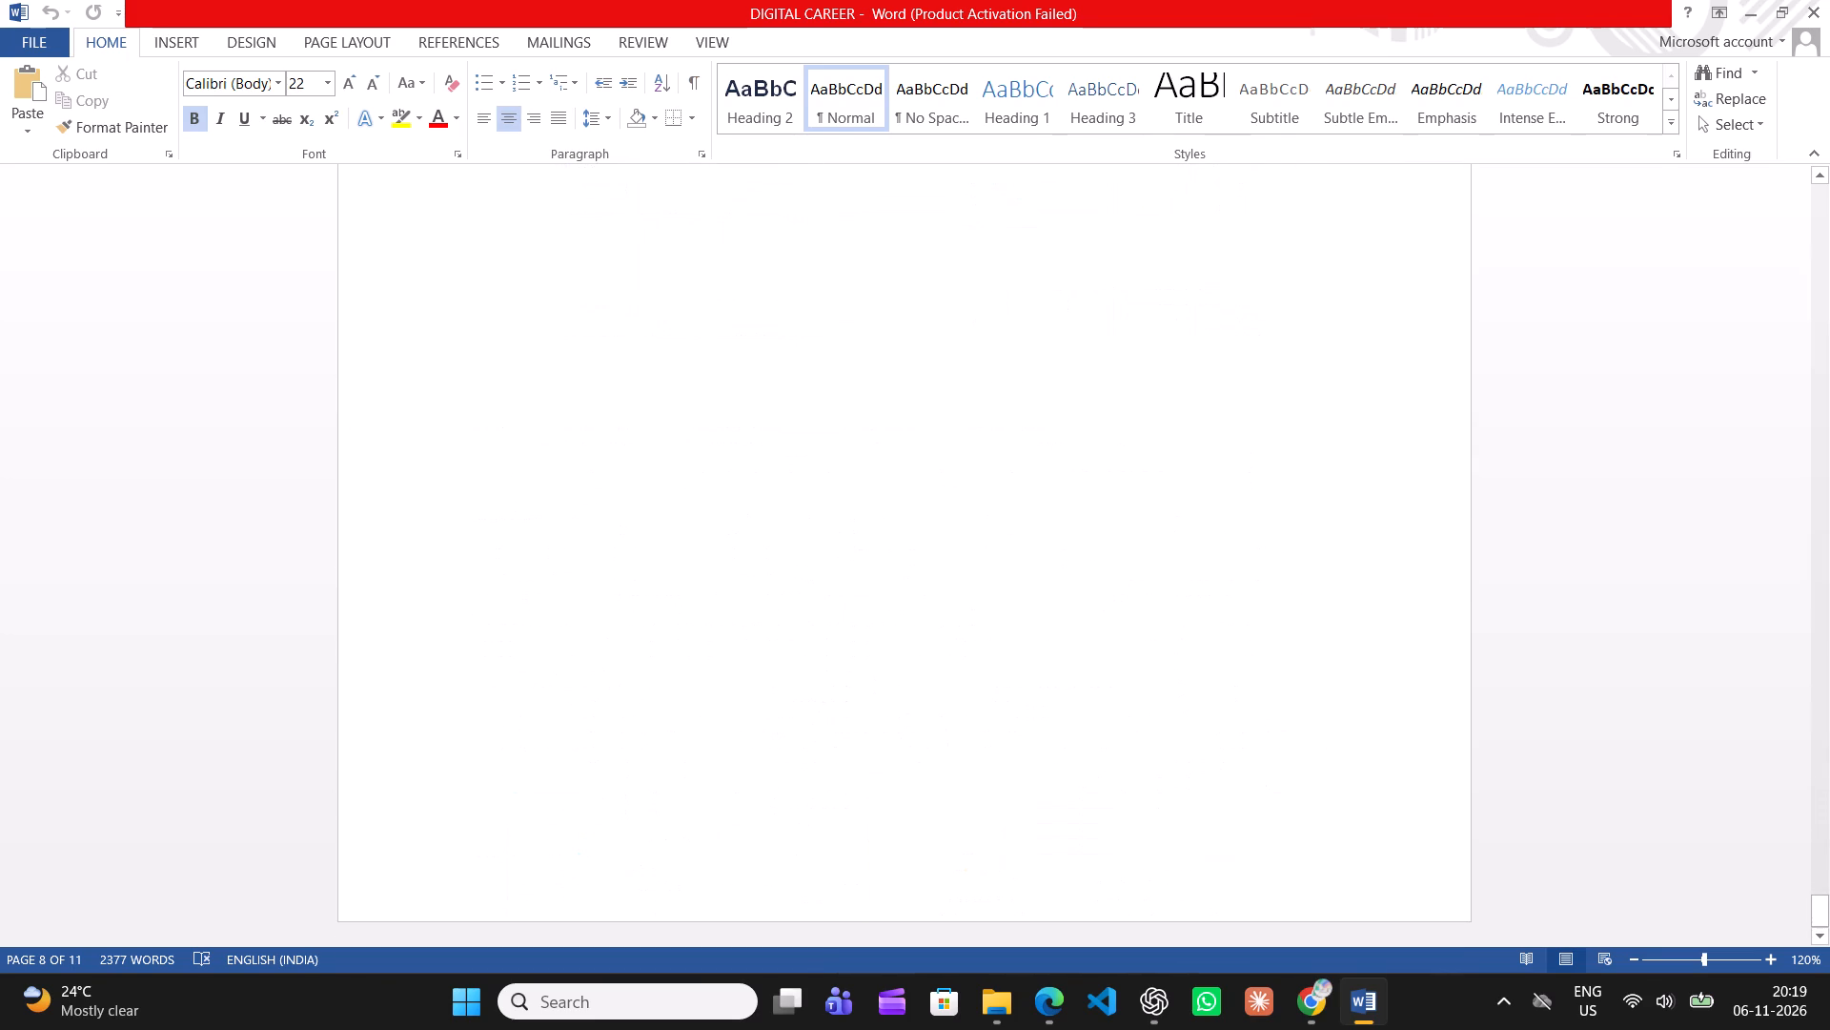
scroll(1078, 466, up, 7)
scroll(1078, 466, down, 8)
scroll(1078, 466, up, 2)
scroll(1078, 466, down, 9)
Review the page thumbnails of the report, including pages 8 to 11, and close the thumbnail view.
click(67, 953)
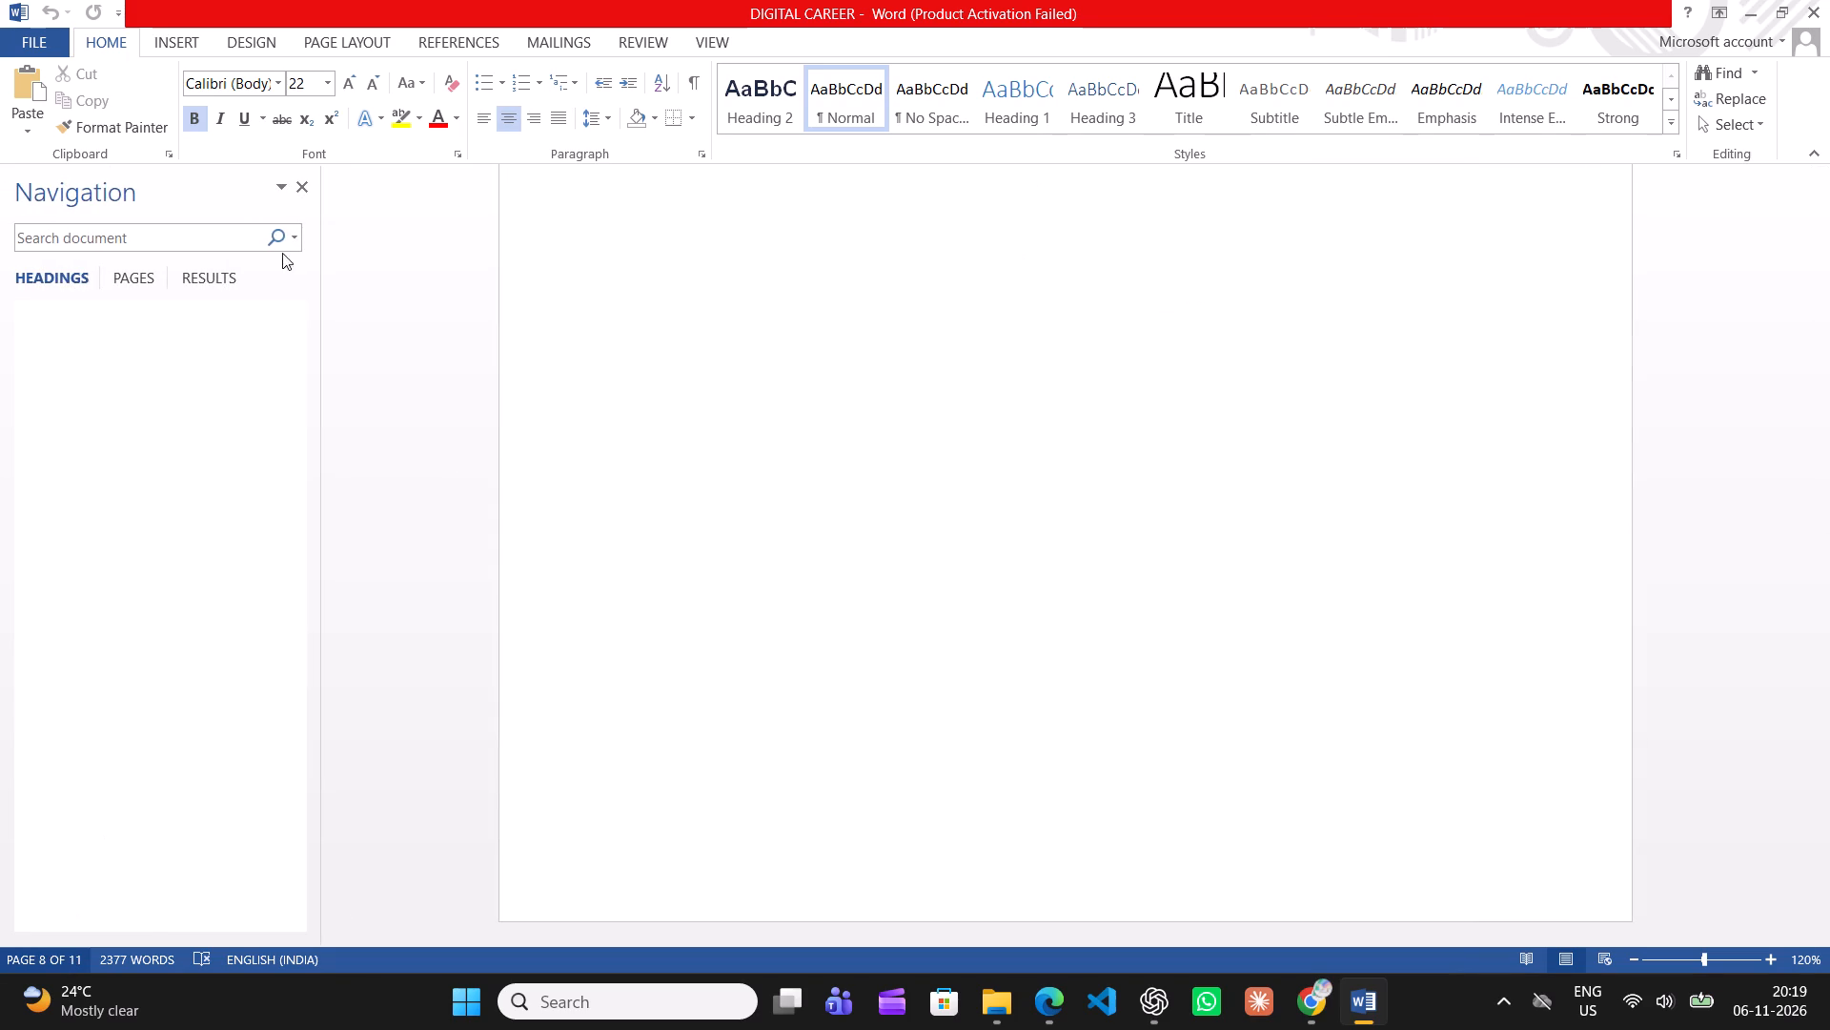
scroll(144, 467, down, 20)
scroll(144, 467, down, 20)
scroll(144, 467, down, 20)
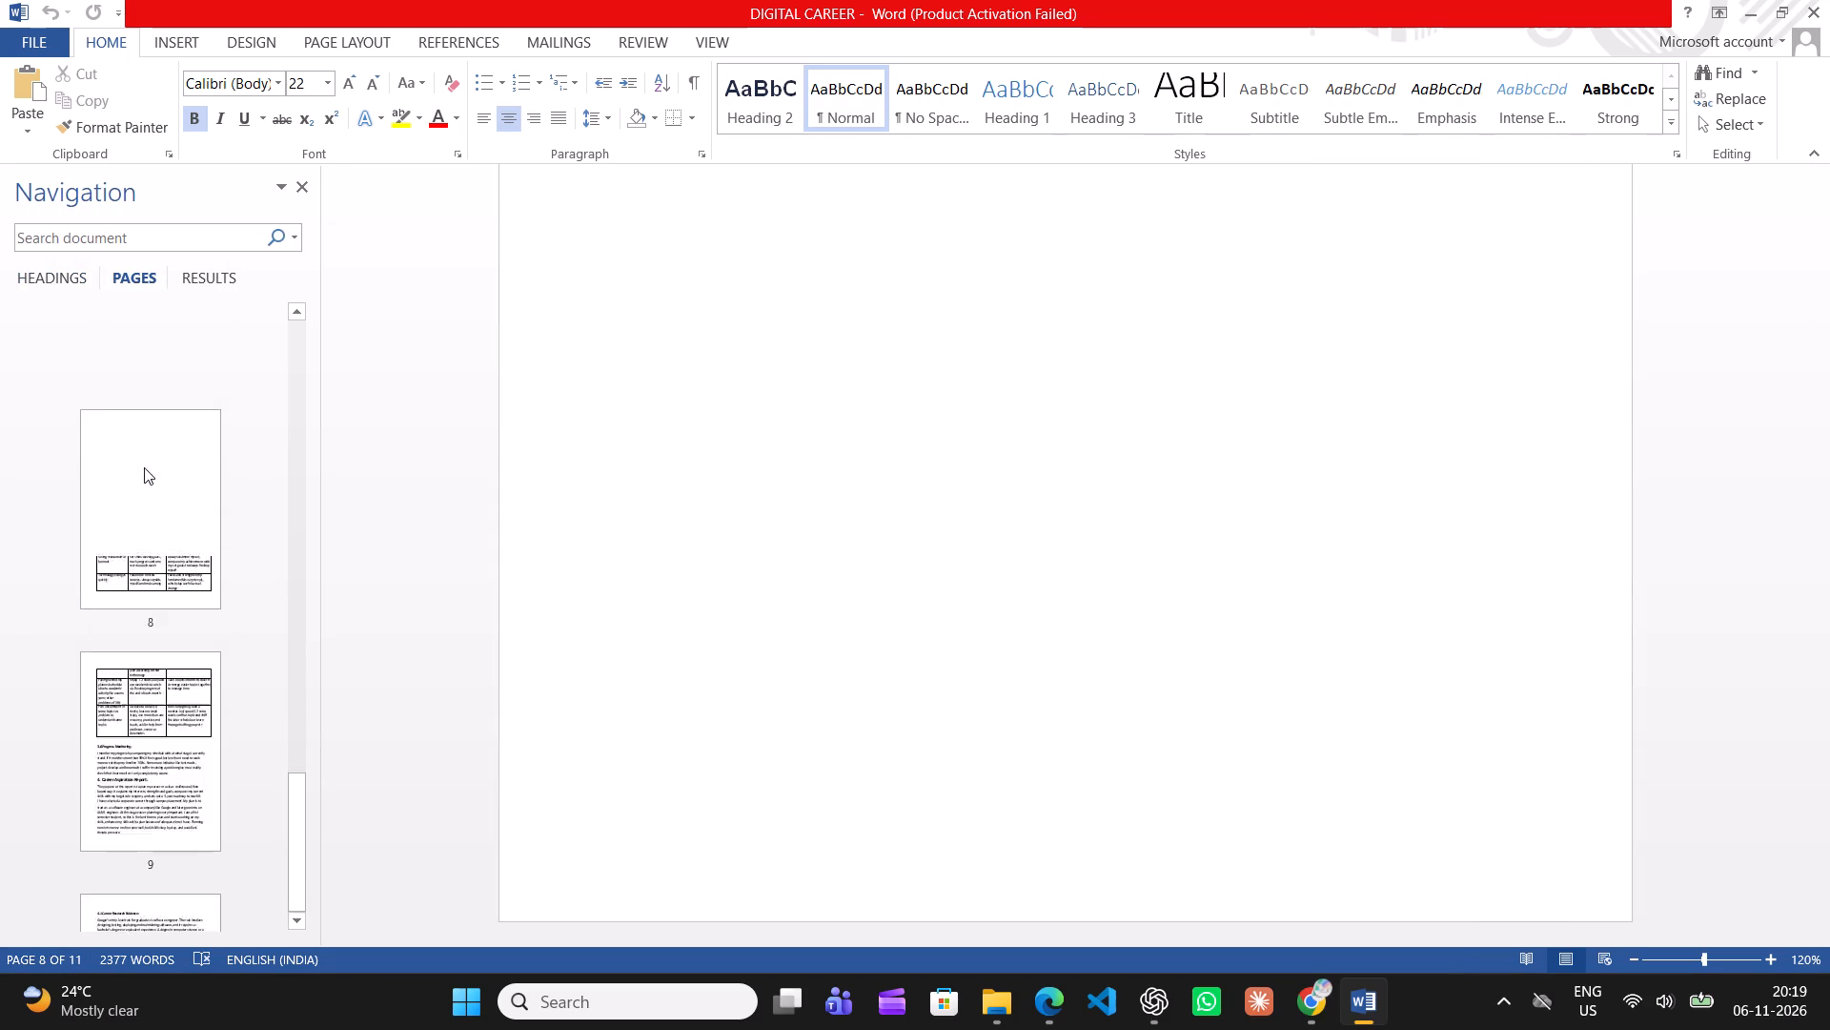
scroll(144, 467, down, 19)
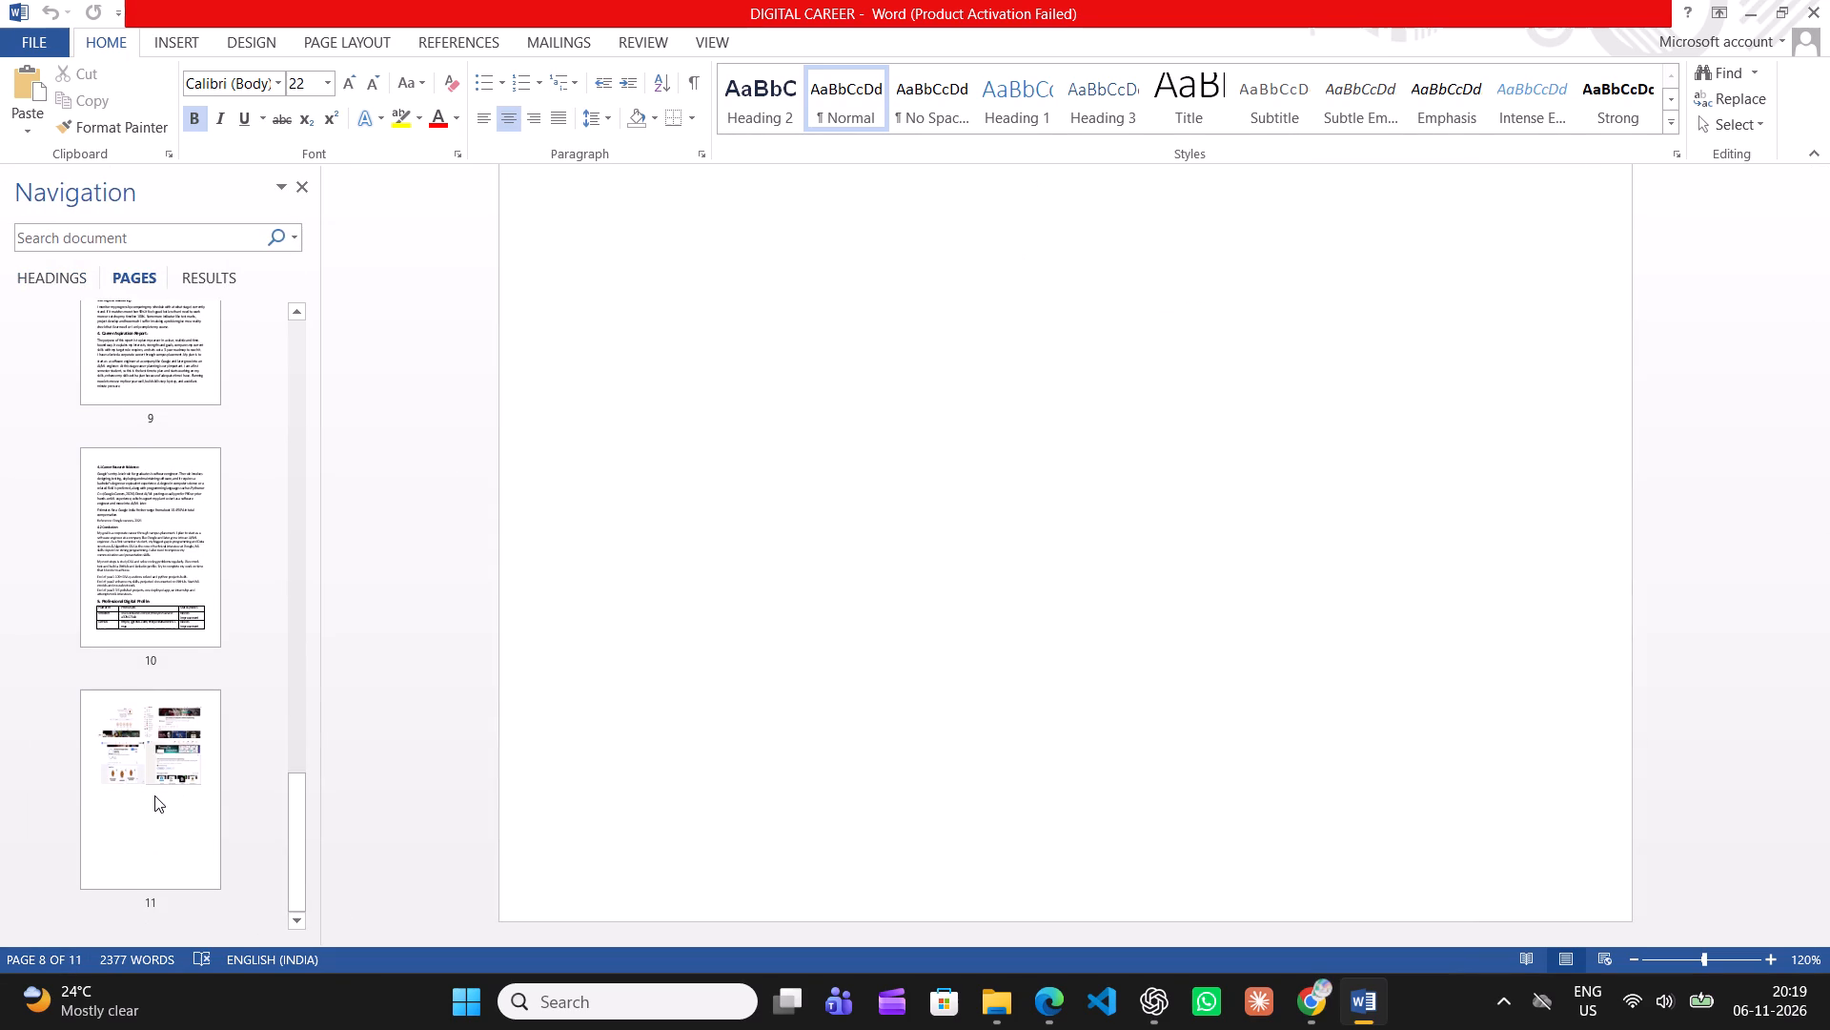
scroll(155, 795, up, 10)
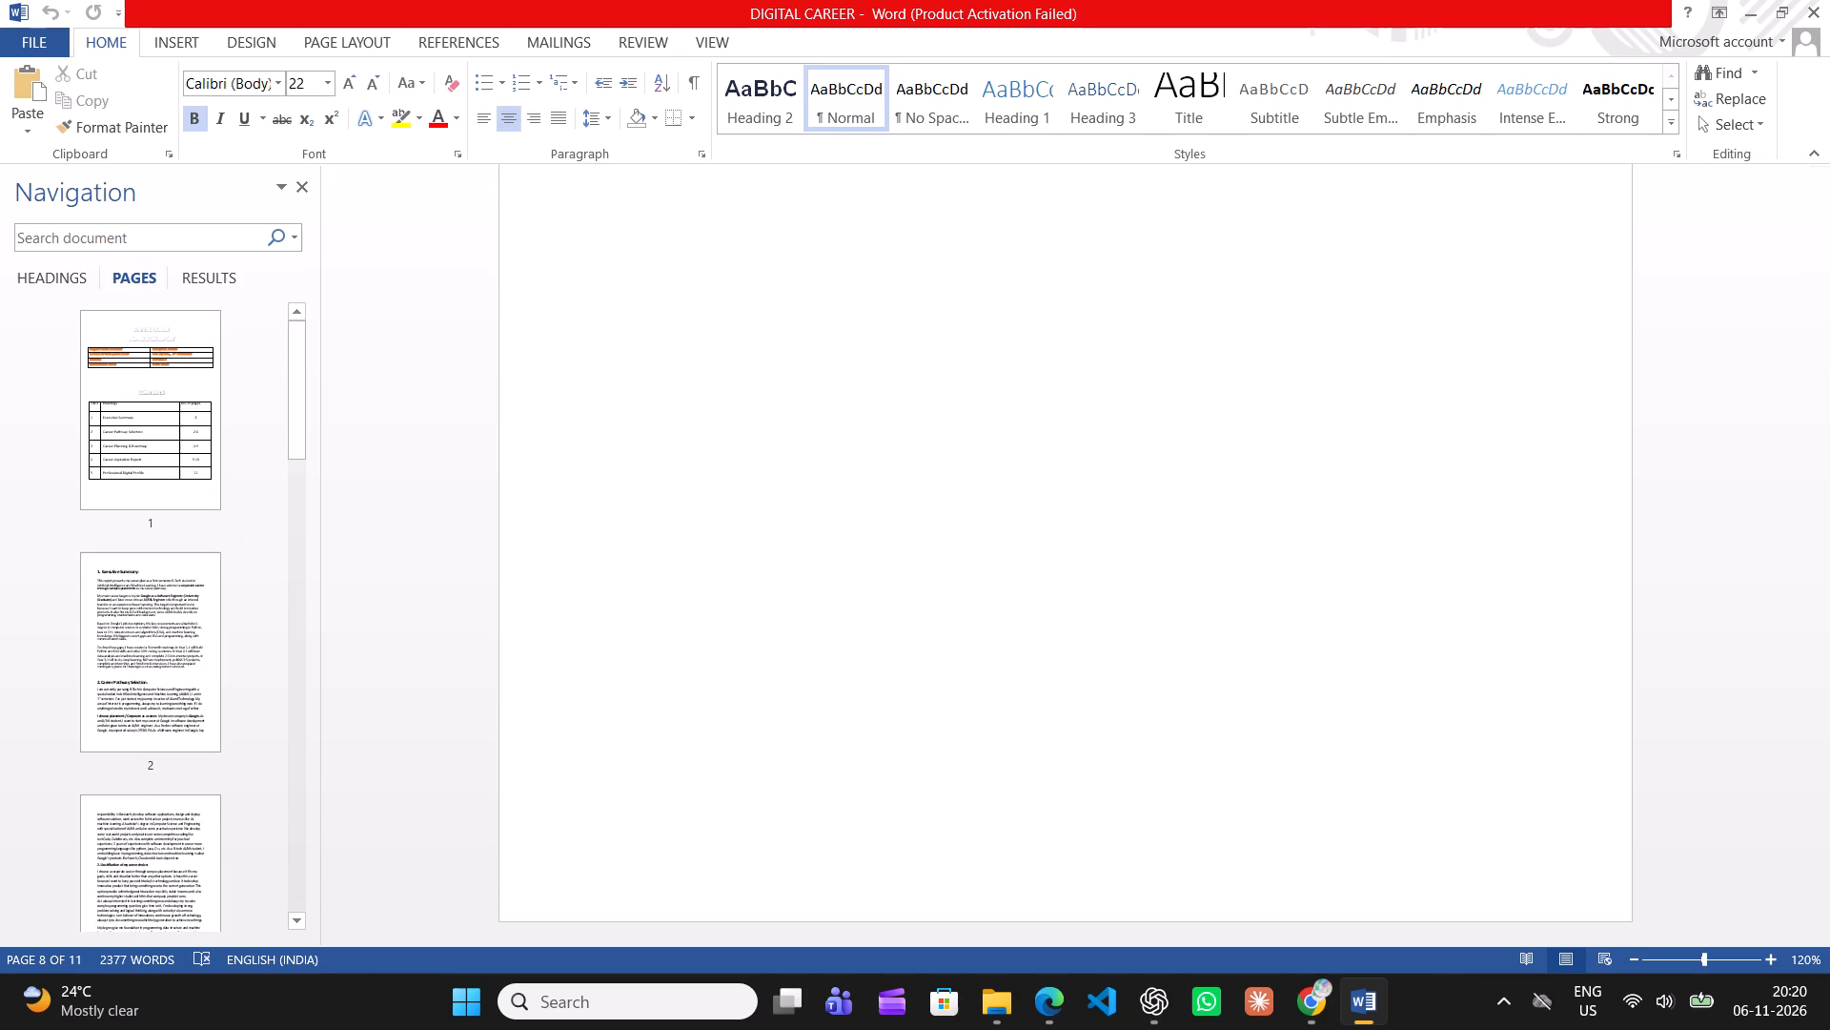
click(297, 178)
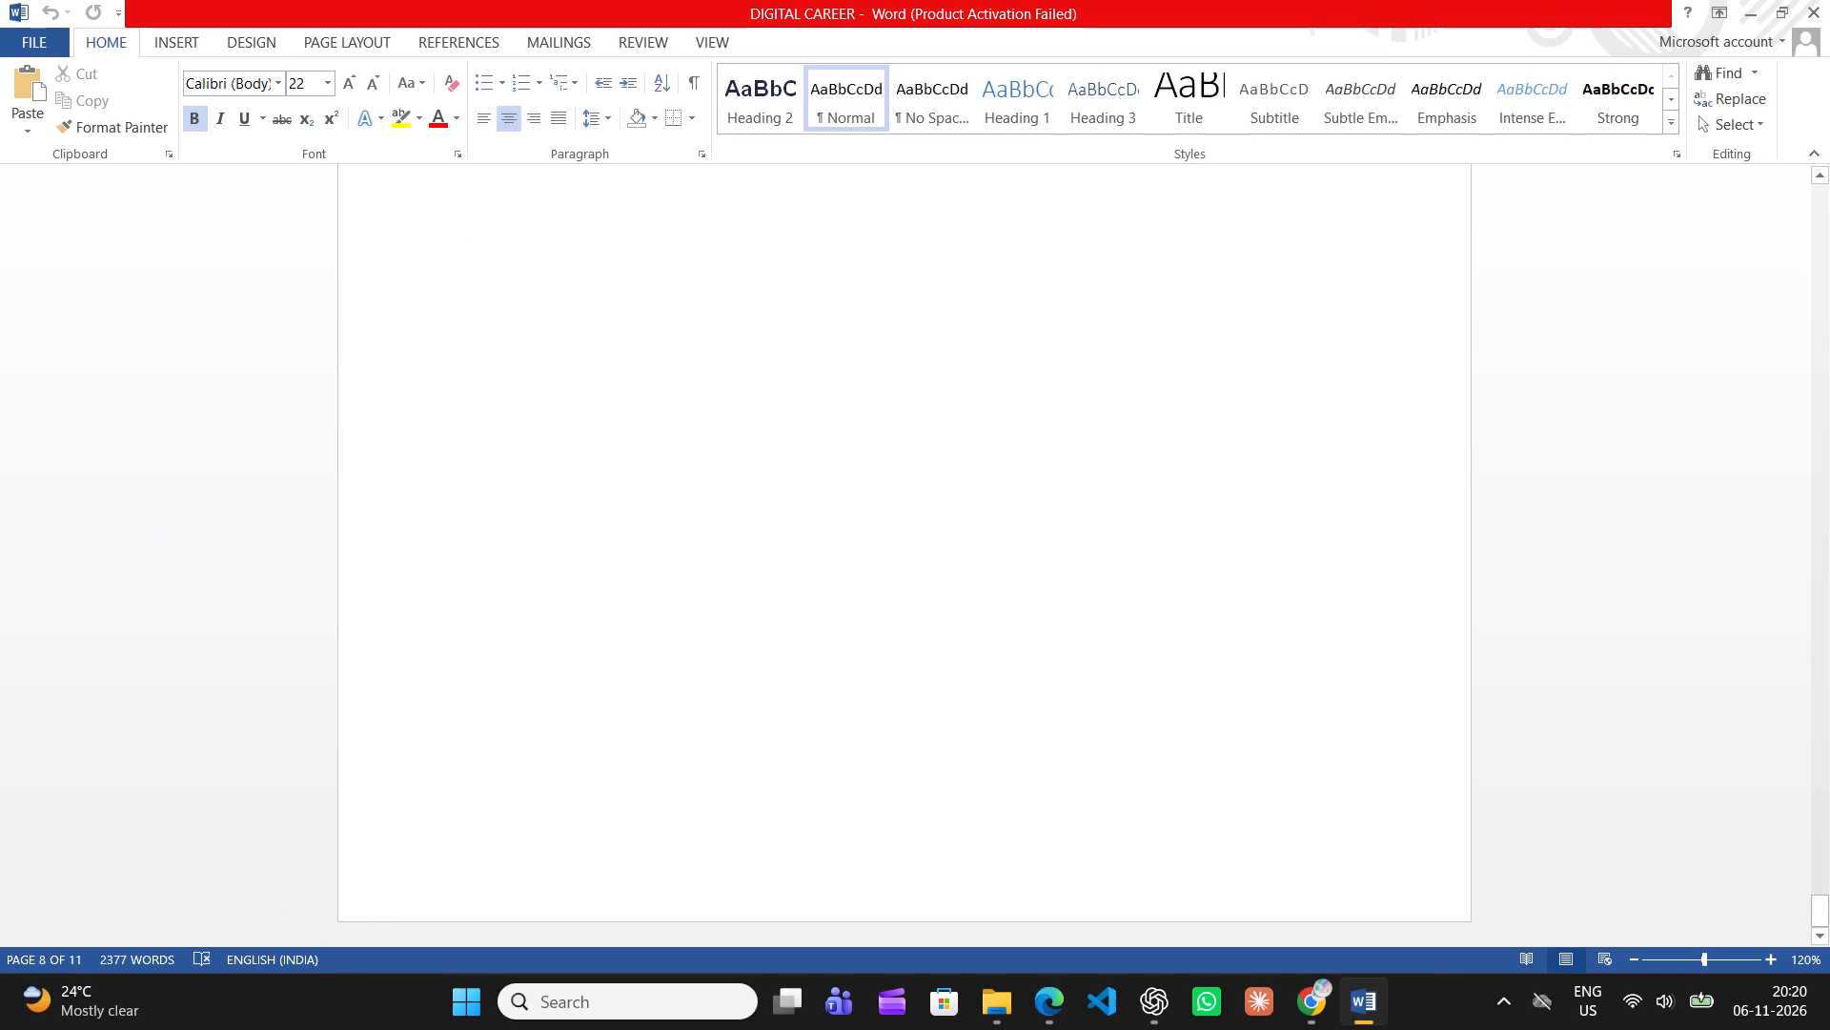
scroll(1154, 420, up, 8)
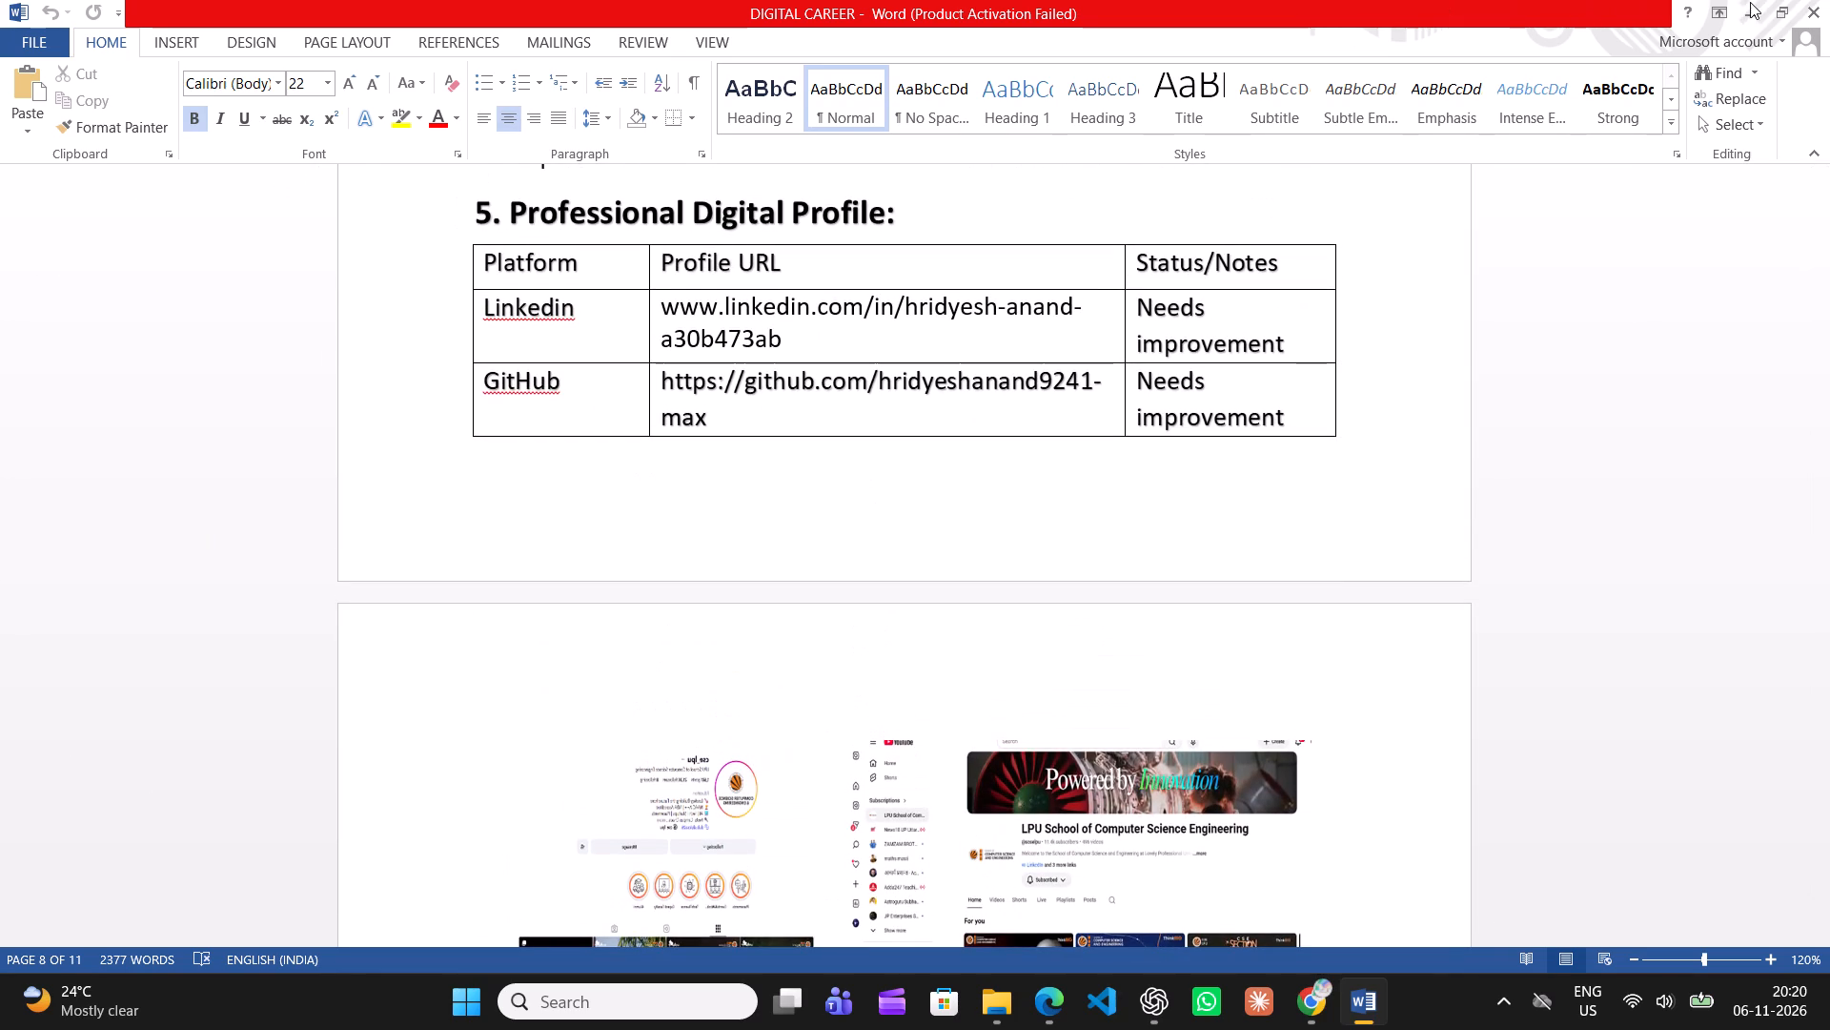
Switch to Chrome, convert the DIGITAL CAREER document from the Desktop folder to PDF with iLovePDF, and download the result.
click(1750, 2)
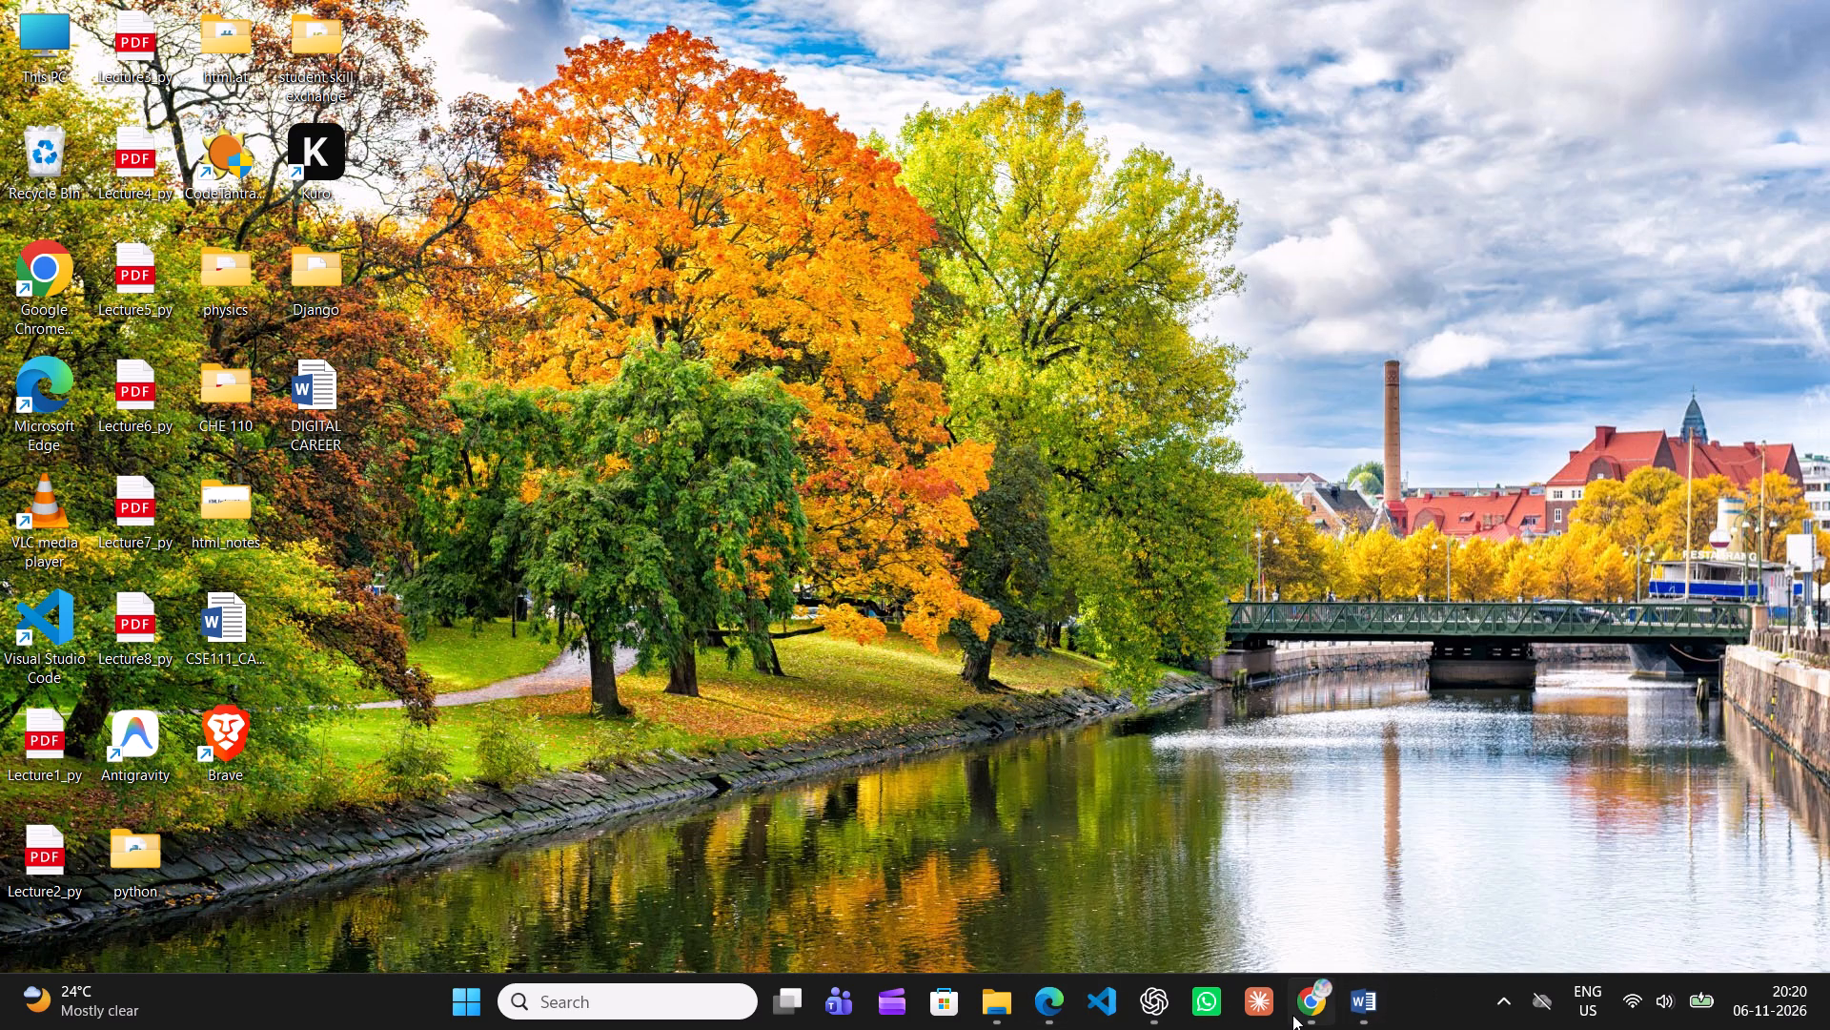
click(1292, 1015)
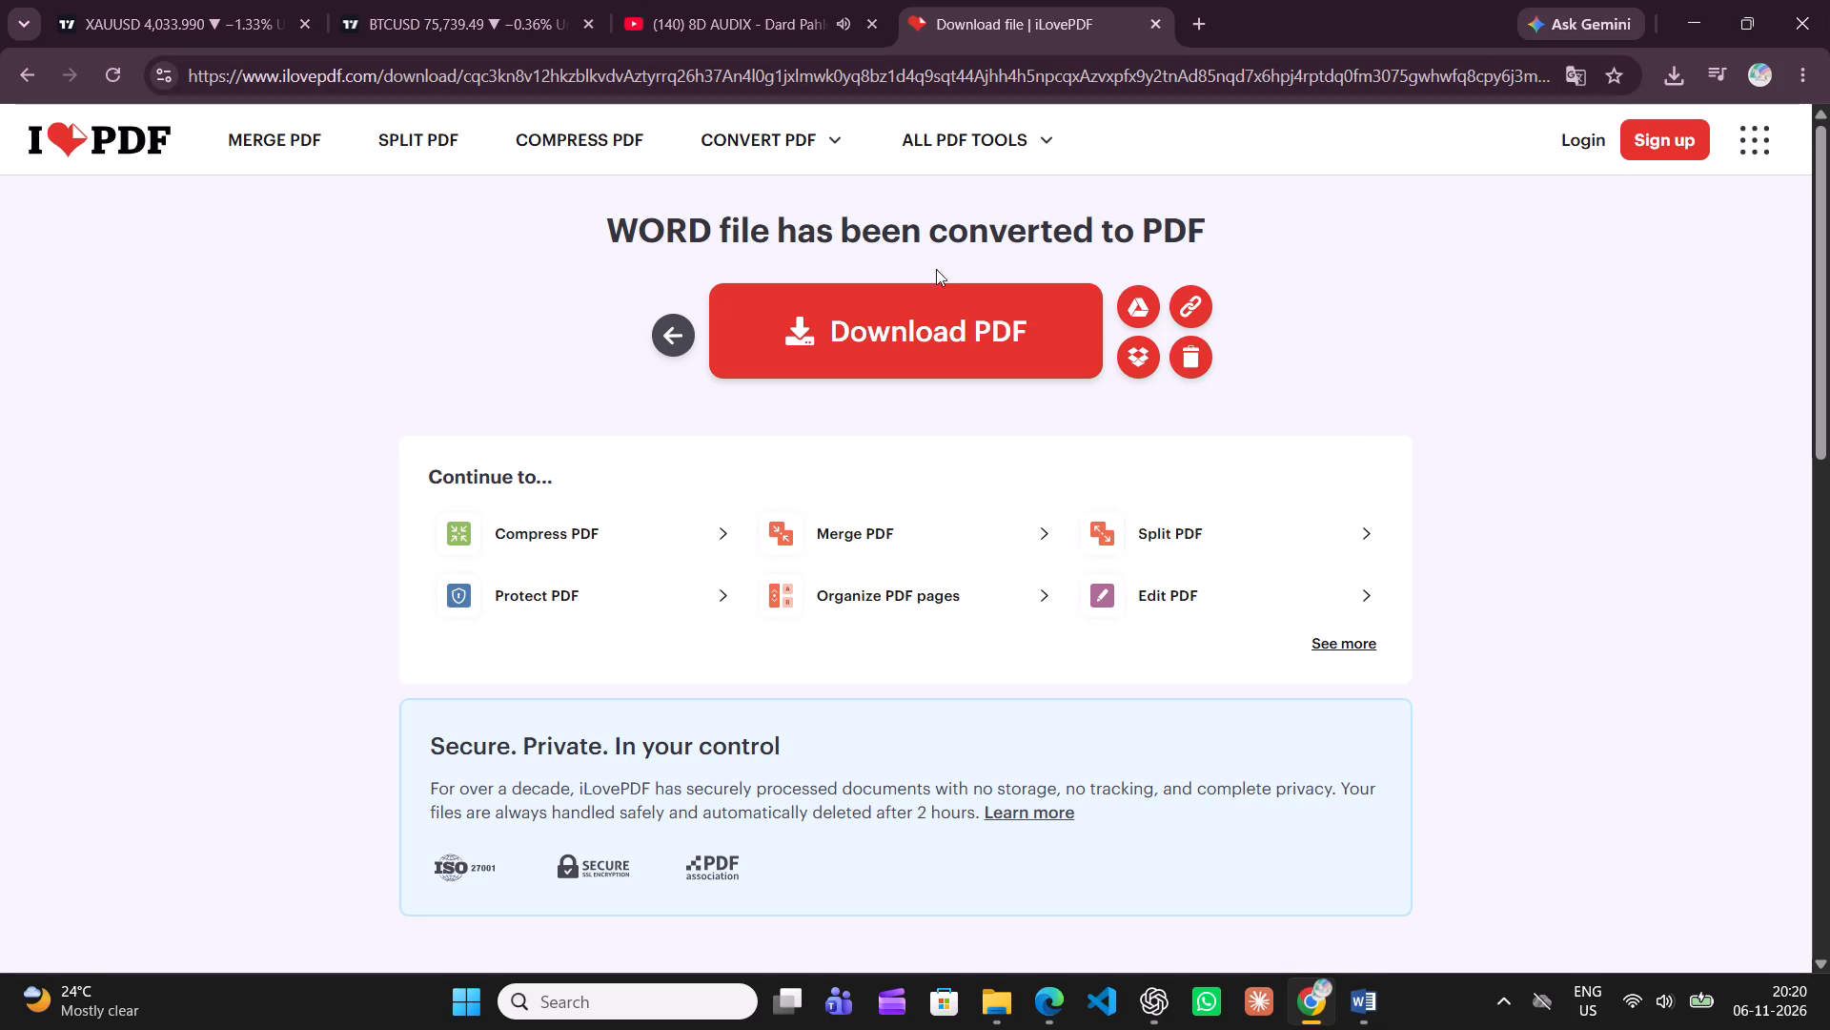
click(680, 328)
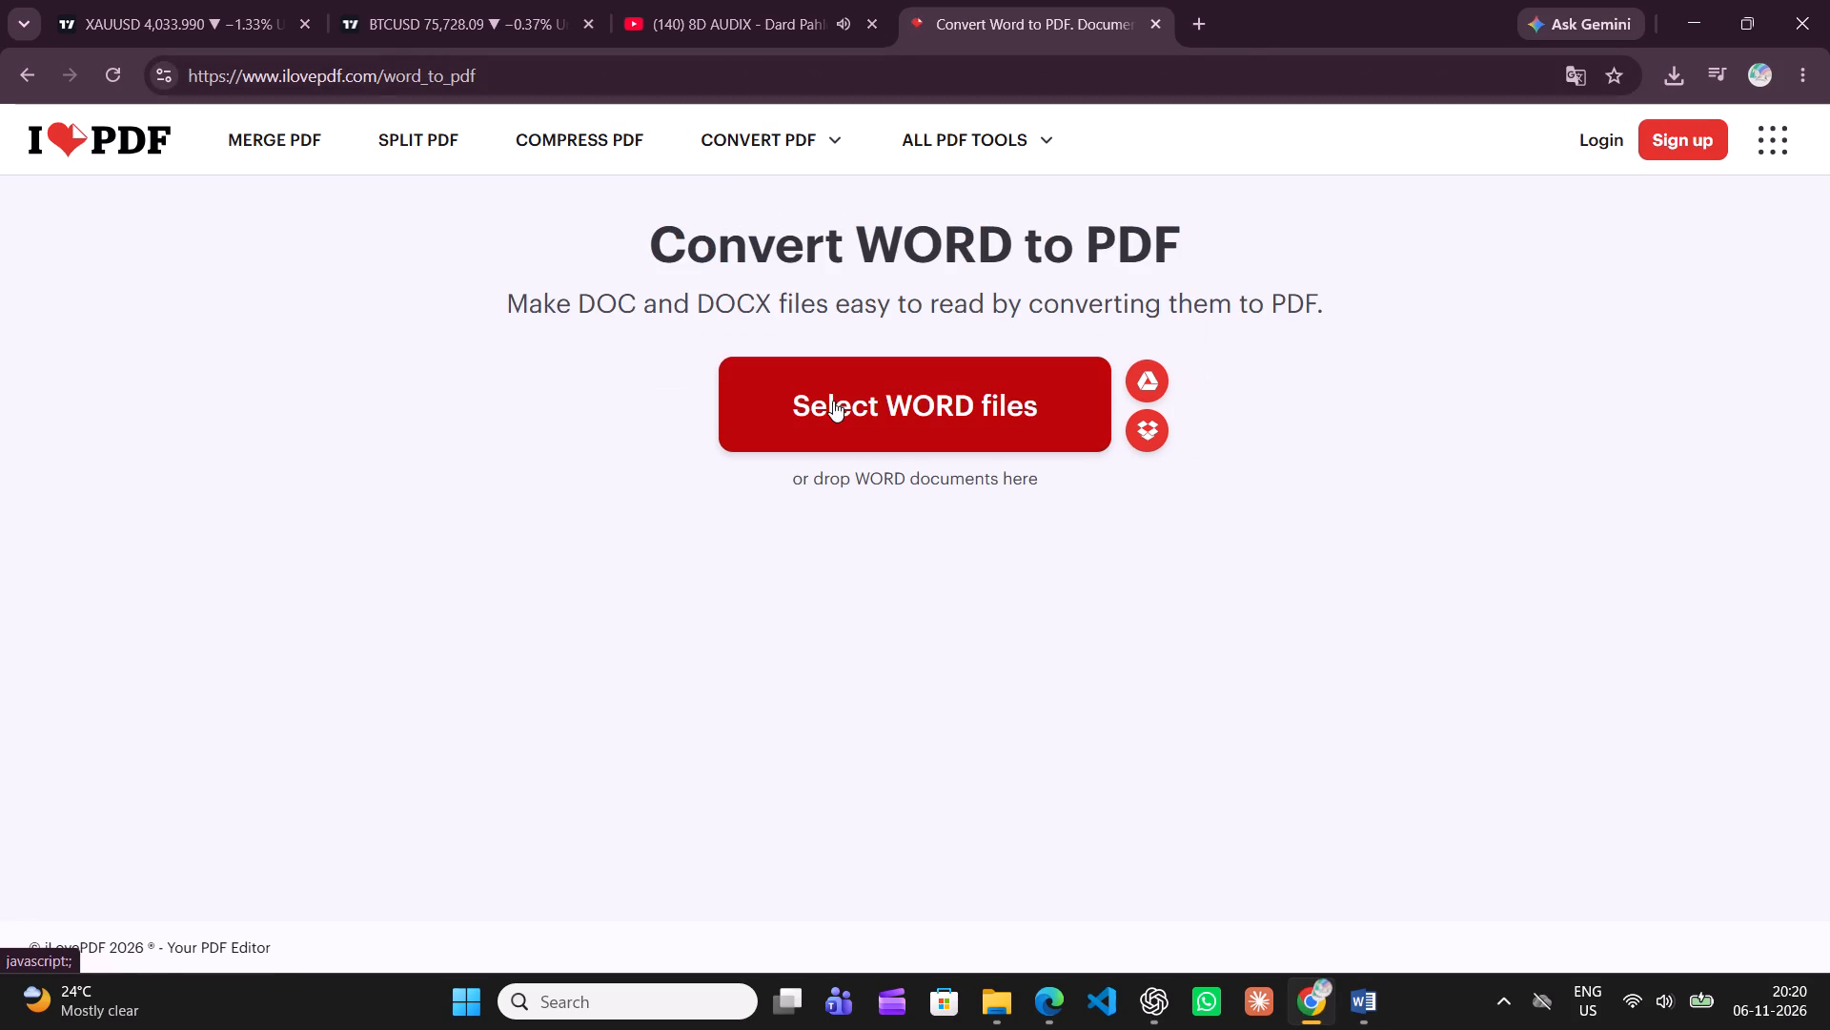
click(833, 401)
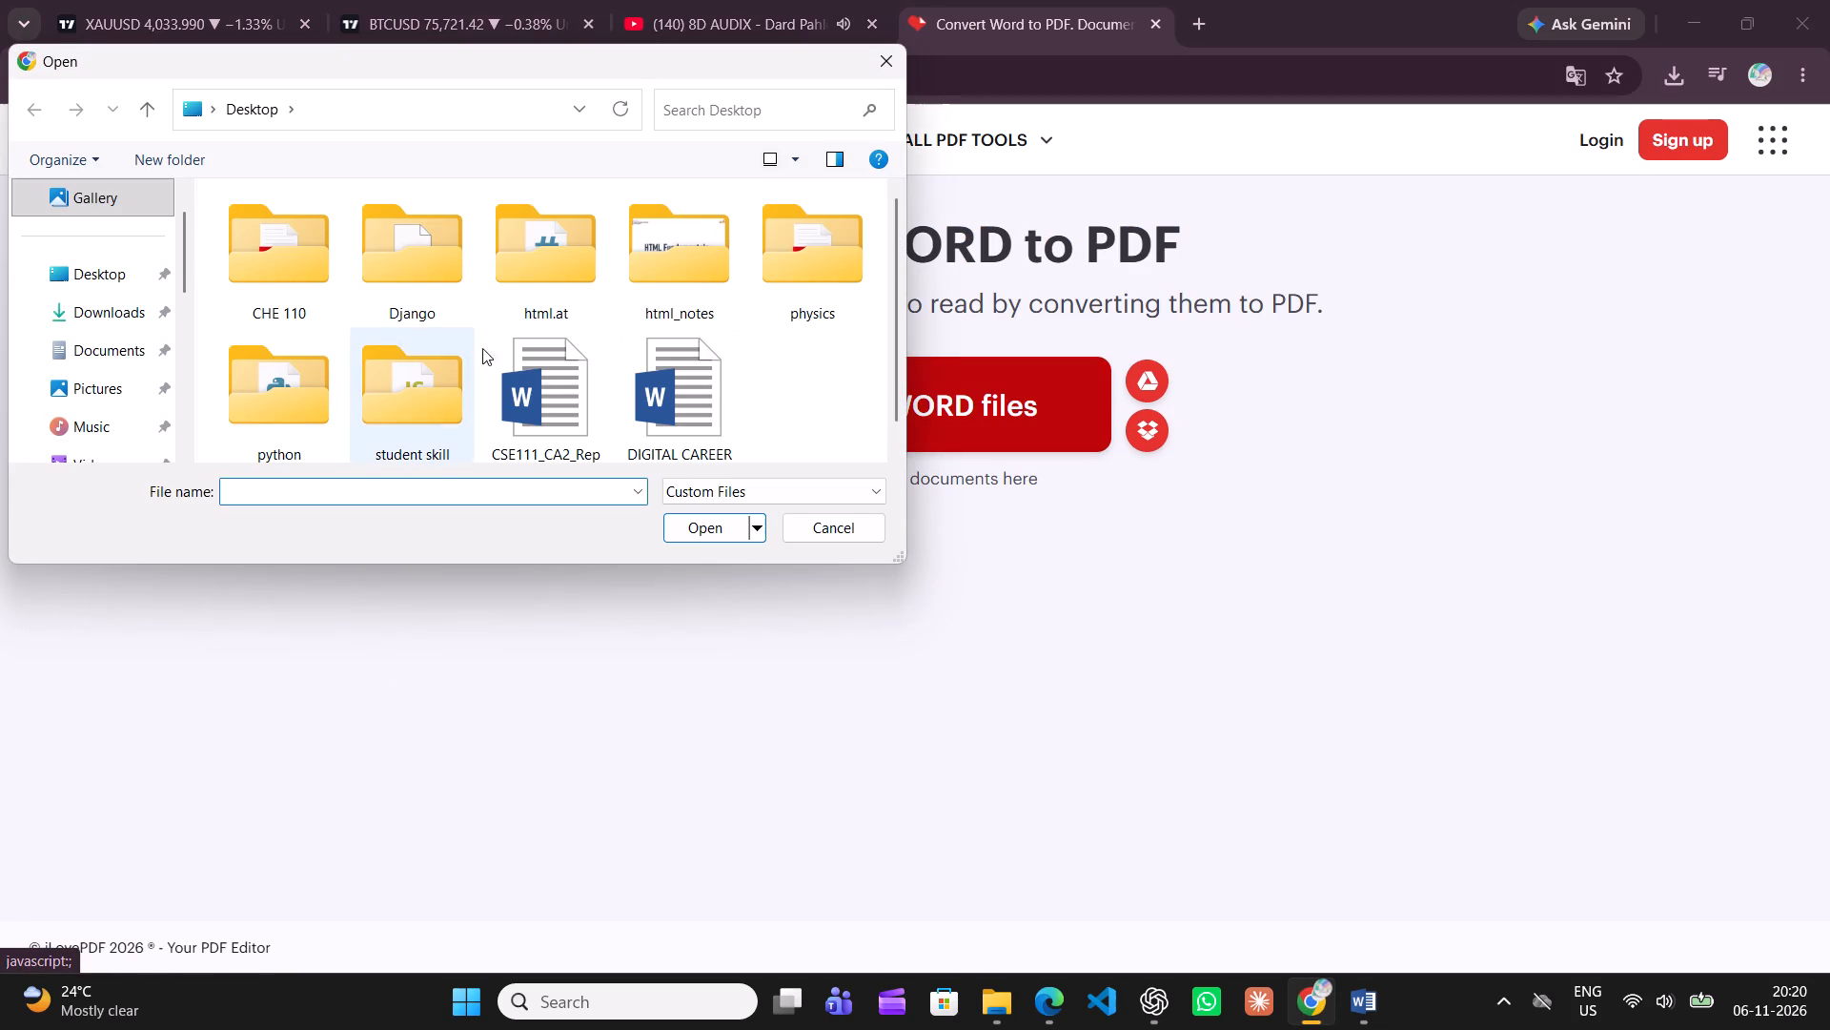
click(640, 410)
click(690, 520)
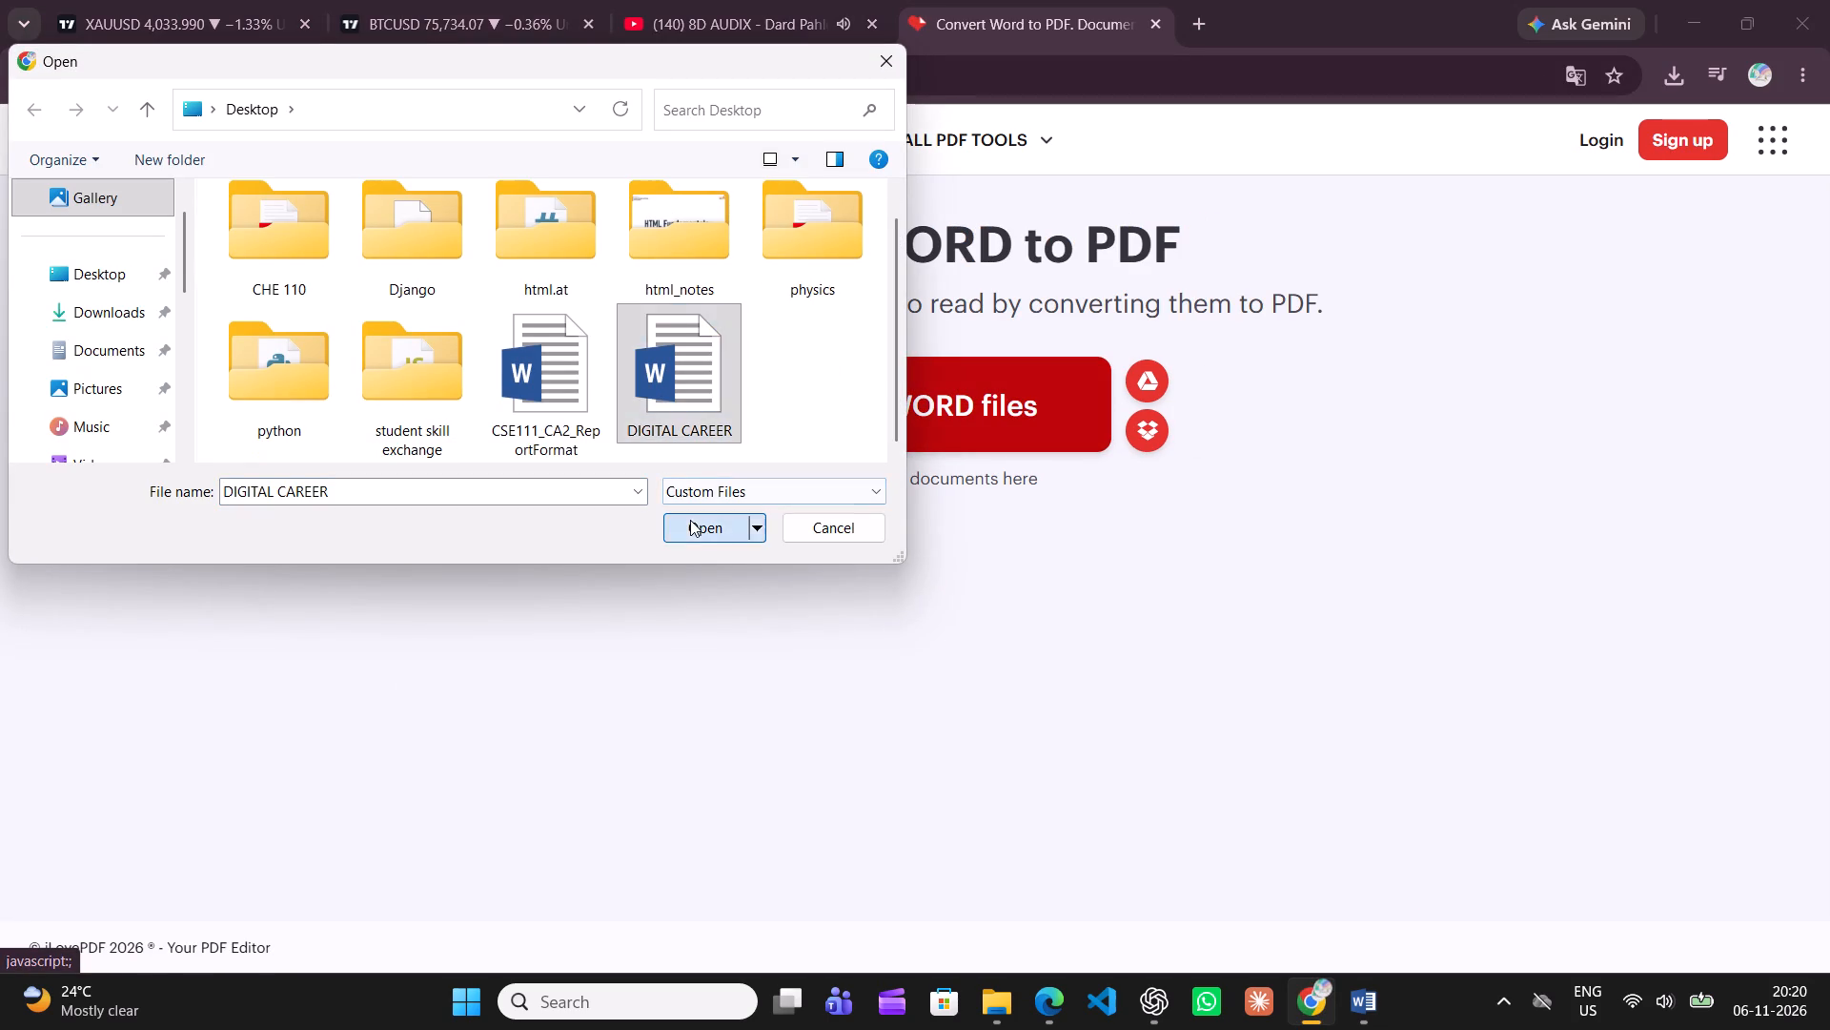
click(1448, 878)
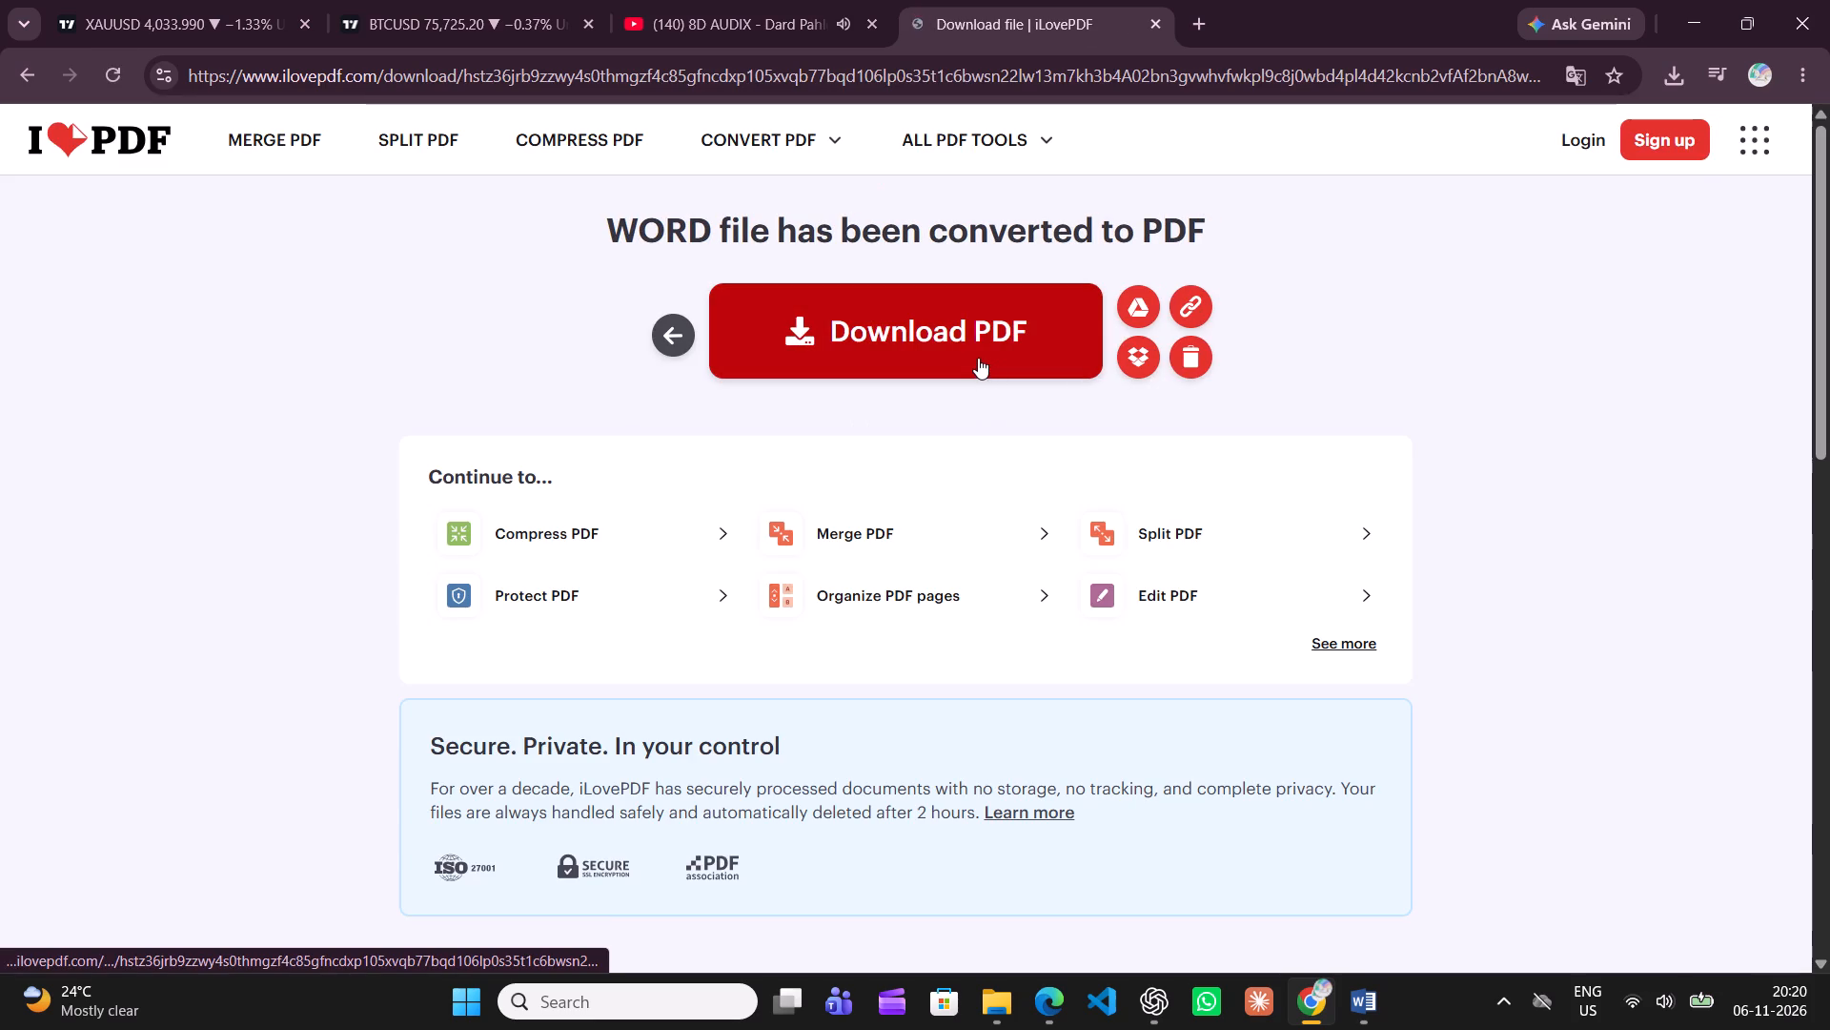
click(978, 358)
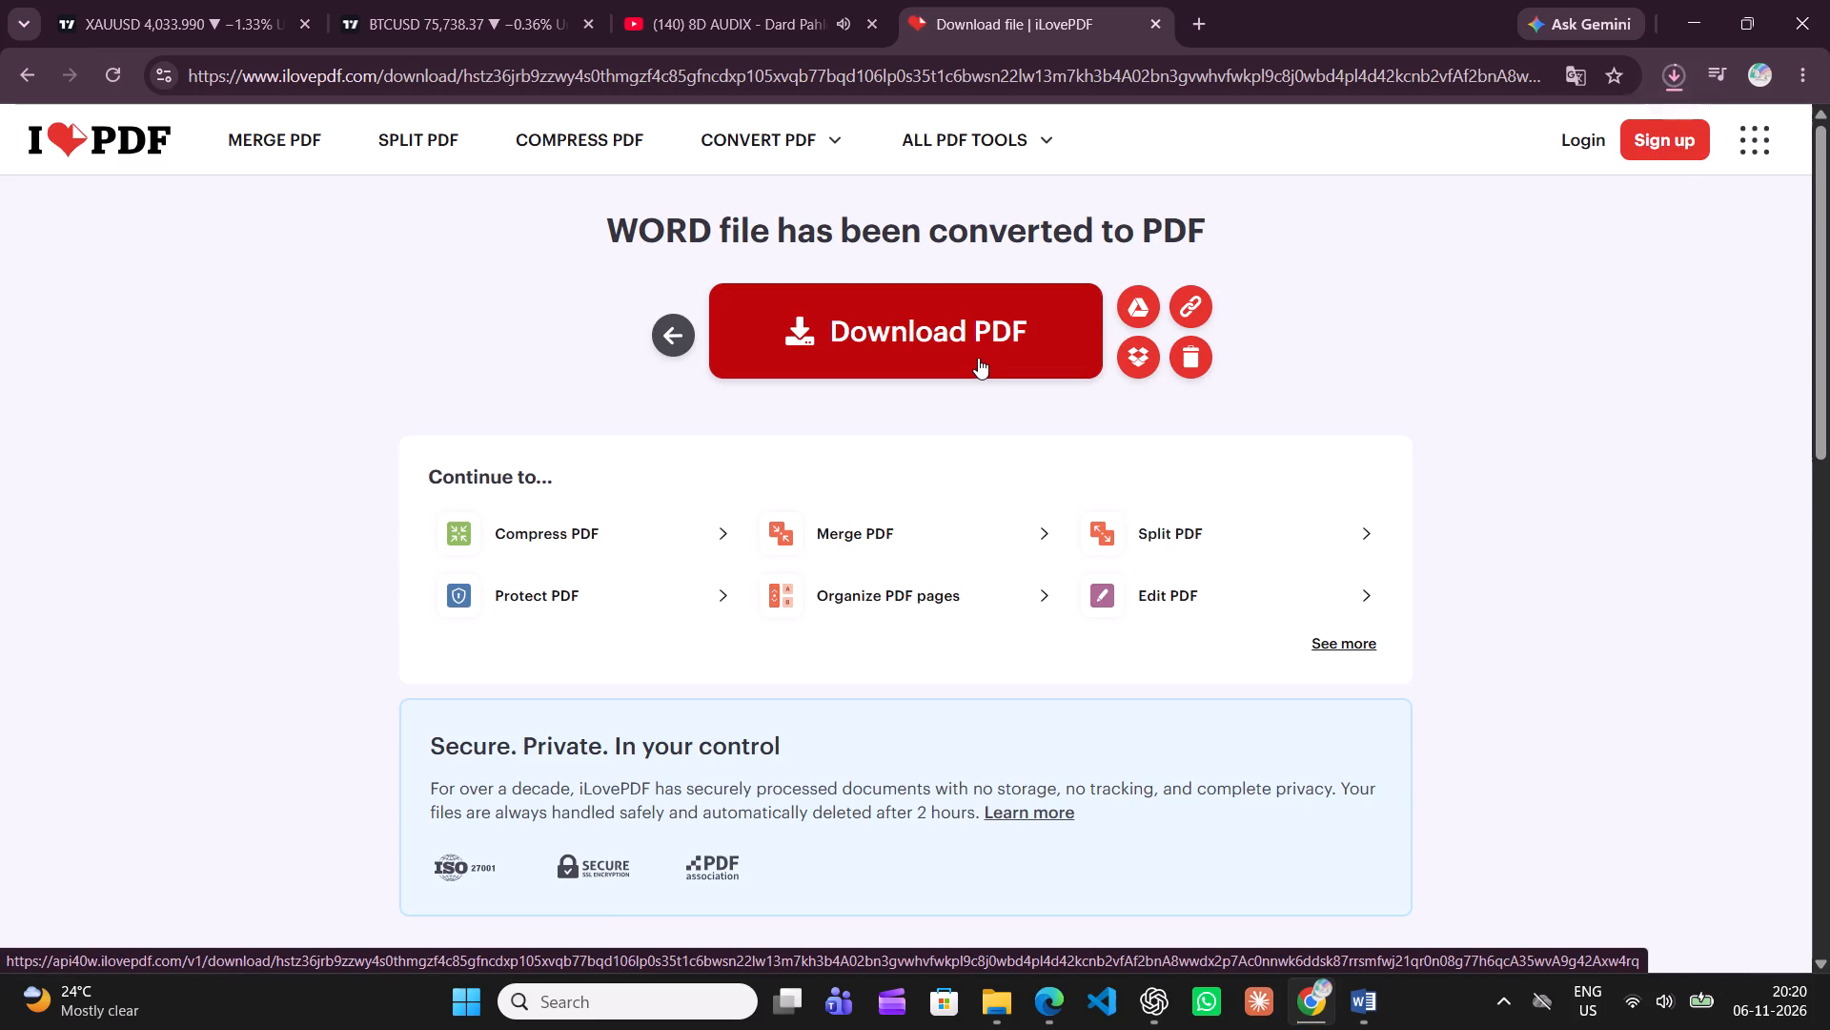
In the Downloads folder, delete the unfinished .crdownload file and the DIGITAL CAREER (1) PDF.
click(1686, 6)
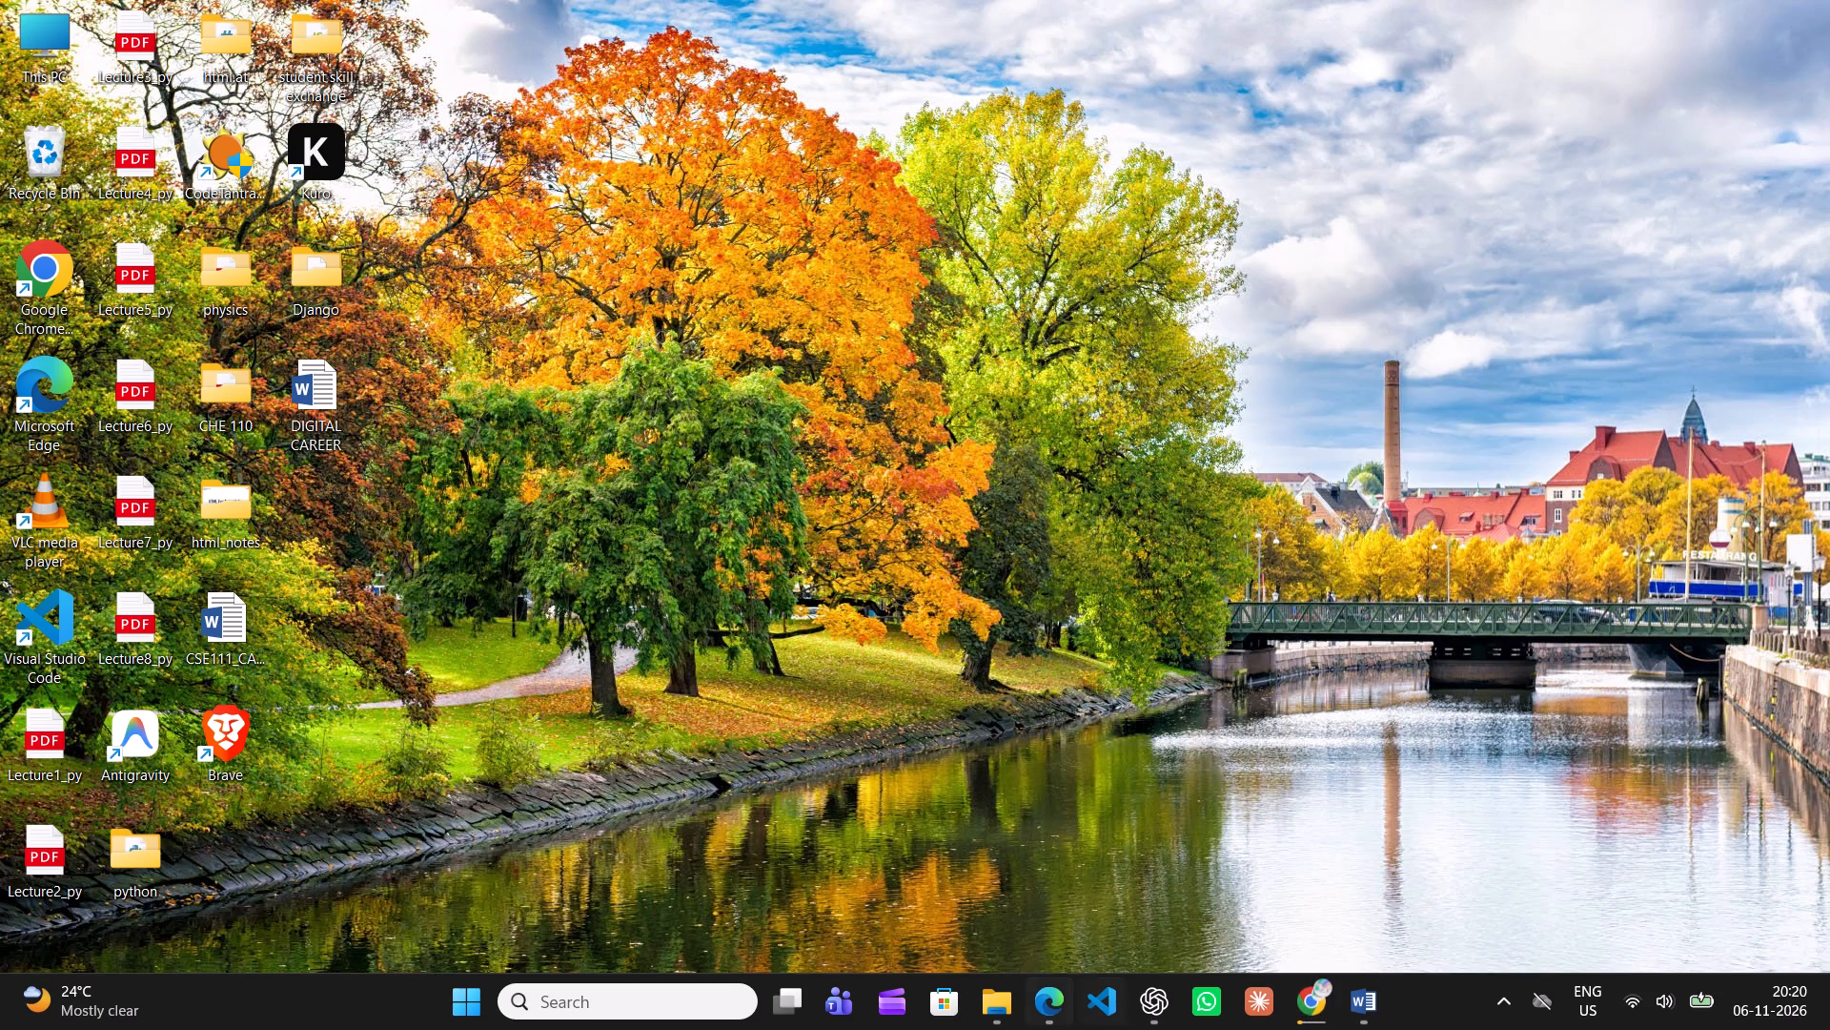
click(1003, 1008)
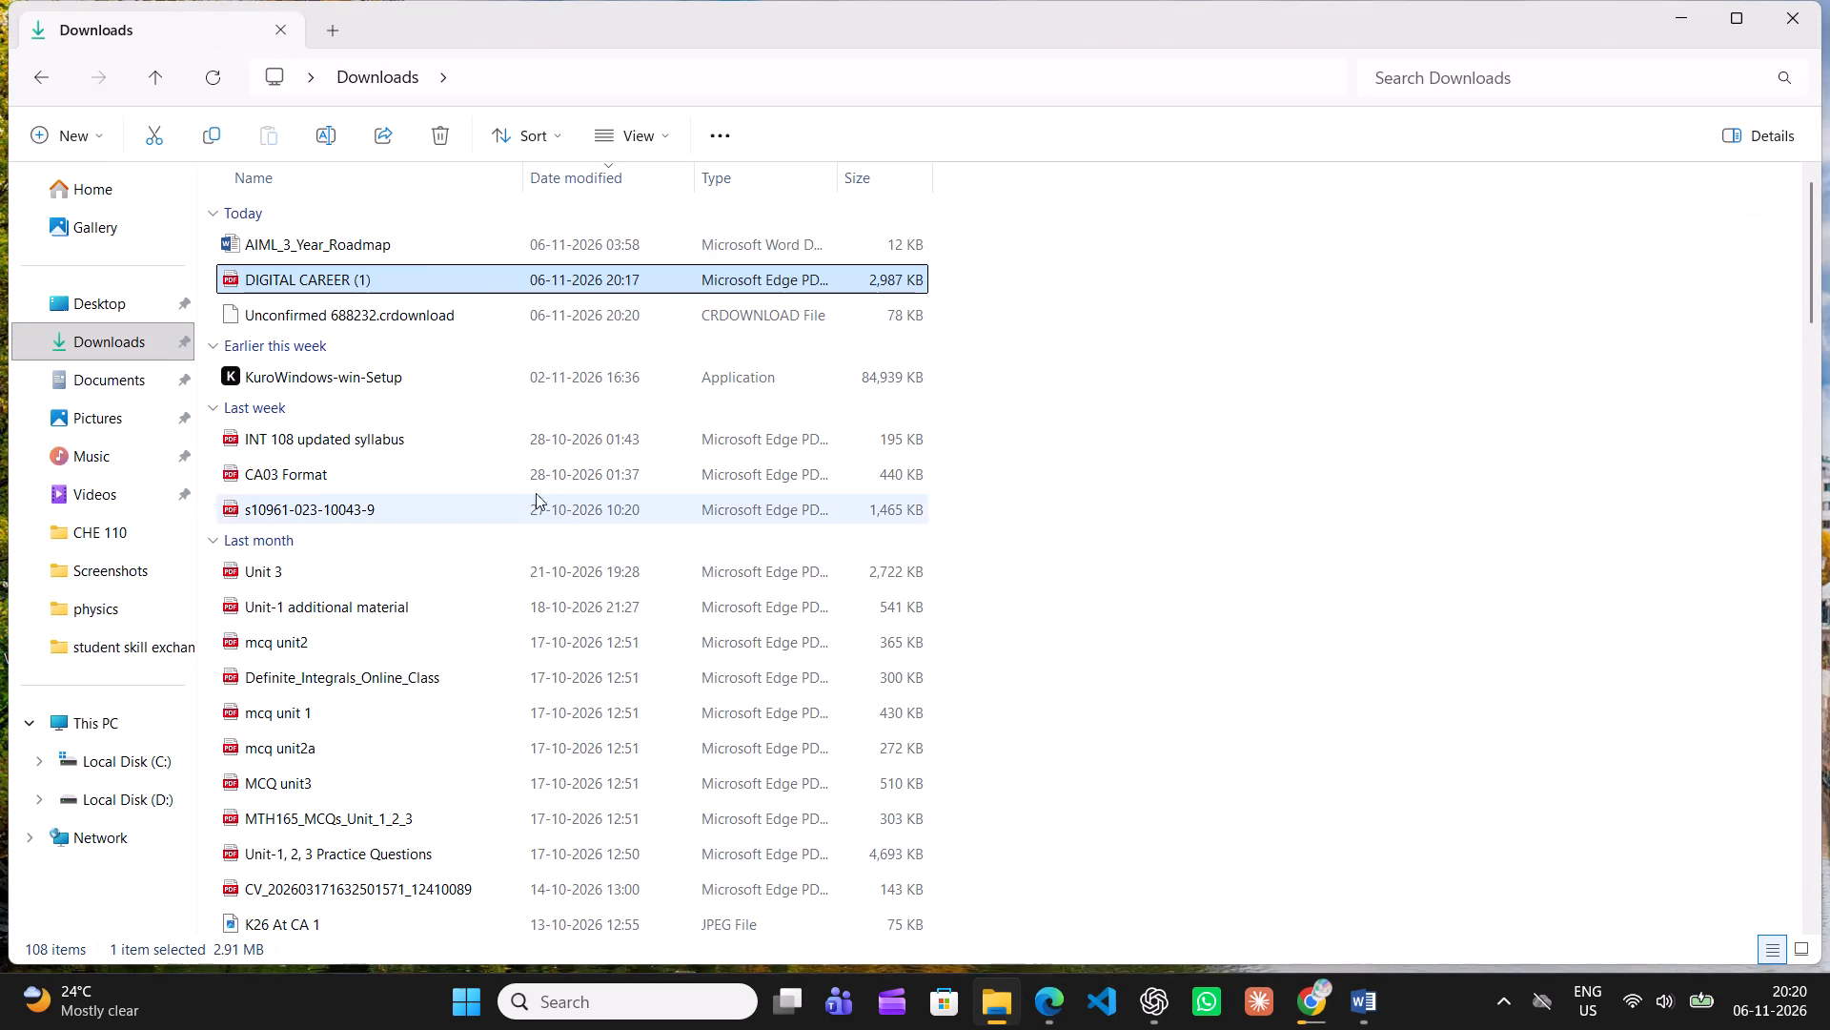
click(392, 309)
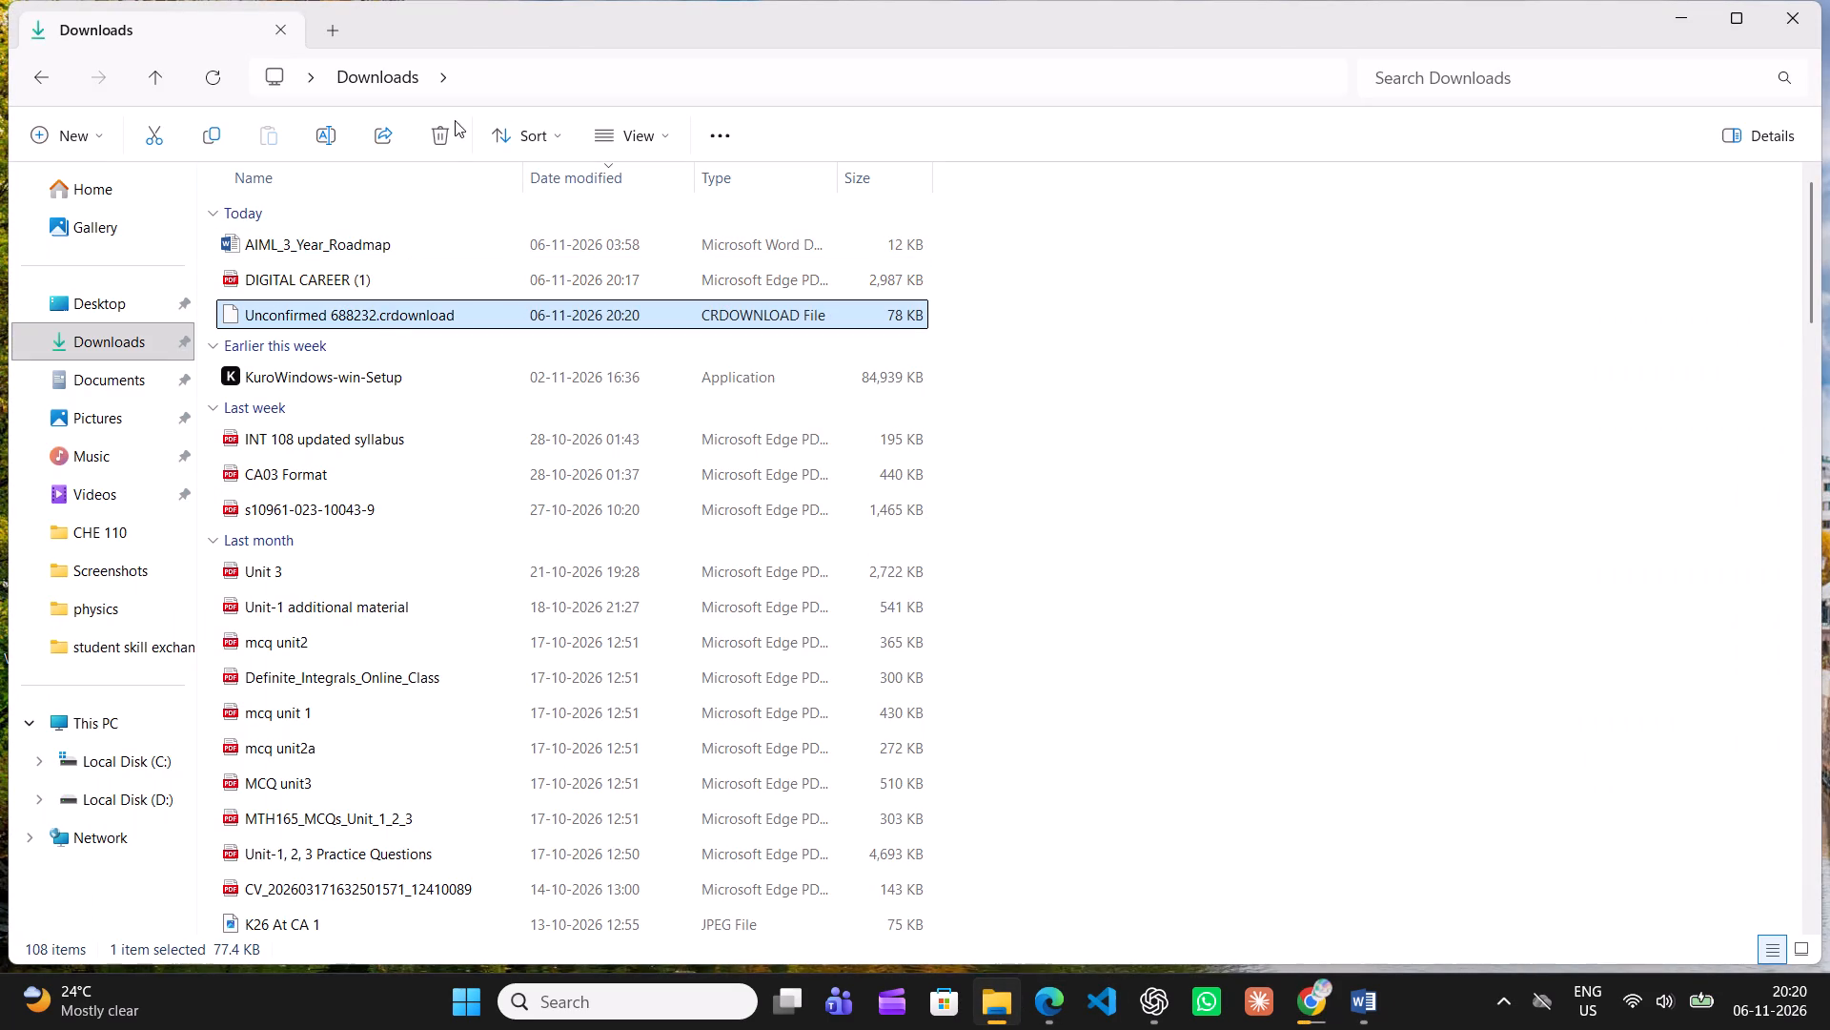
click(431, 118)
click(345, 264)
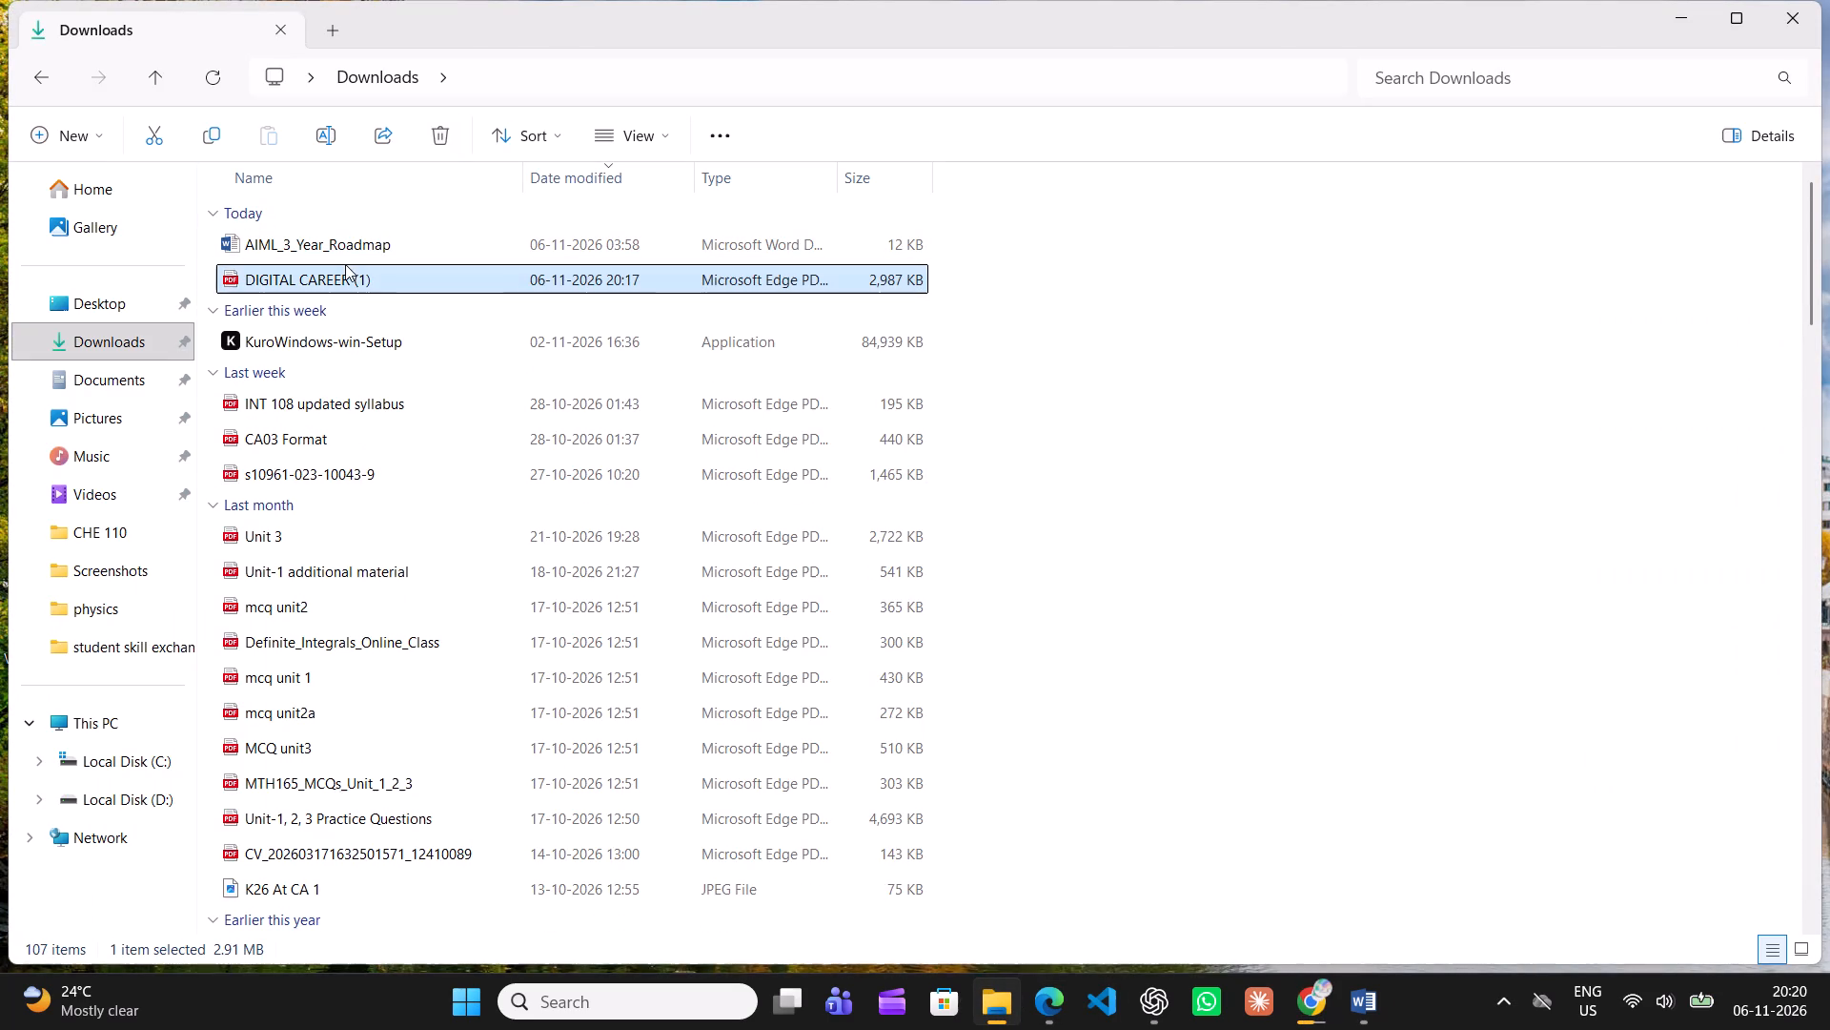
click(437, 132)
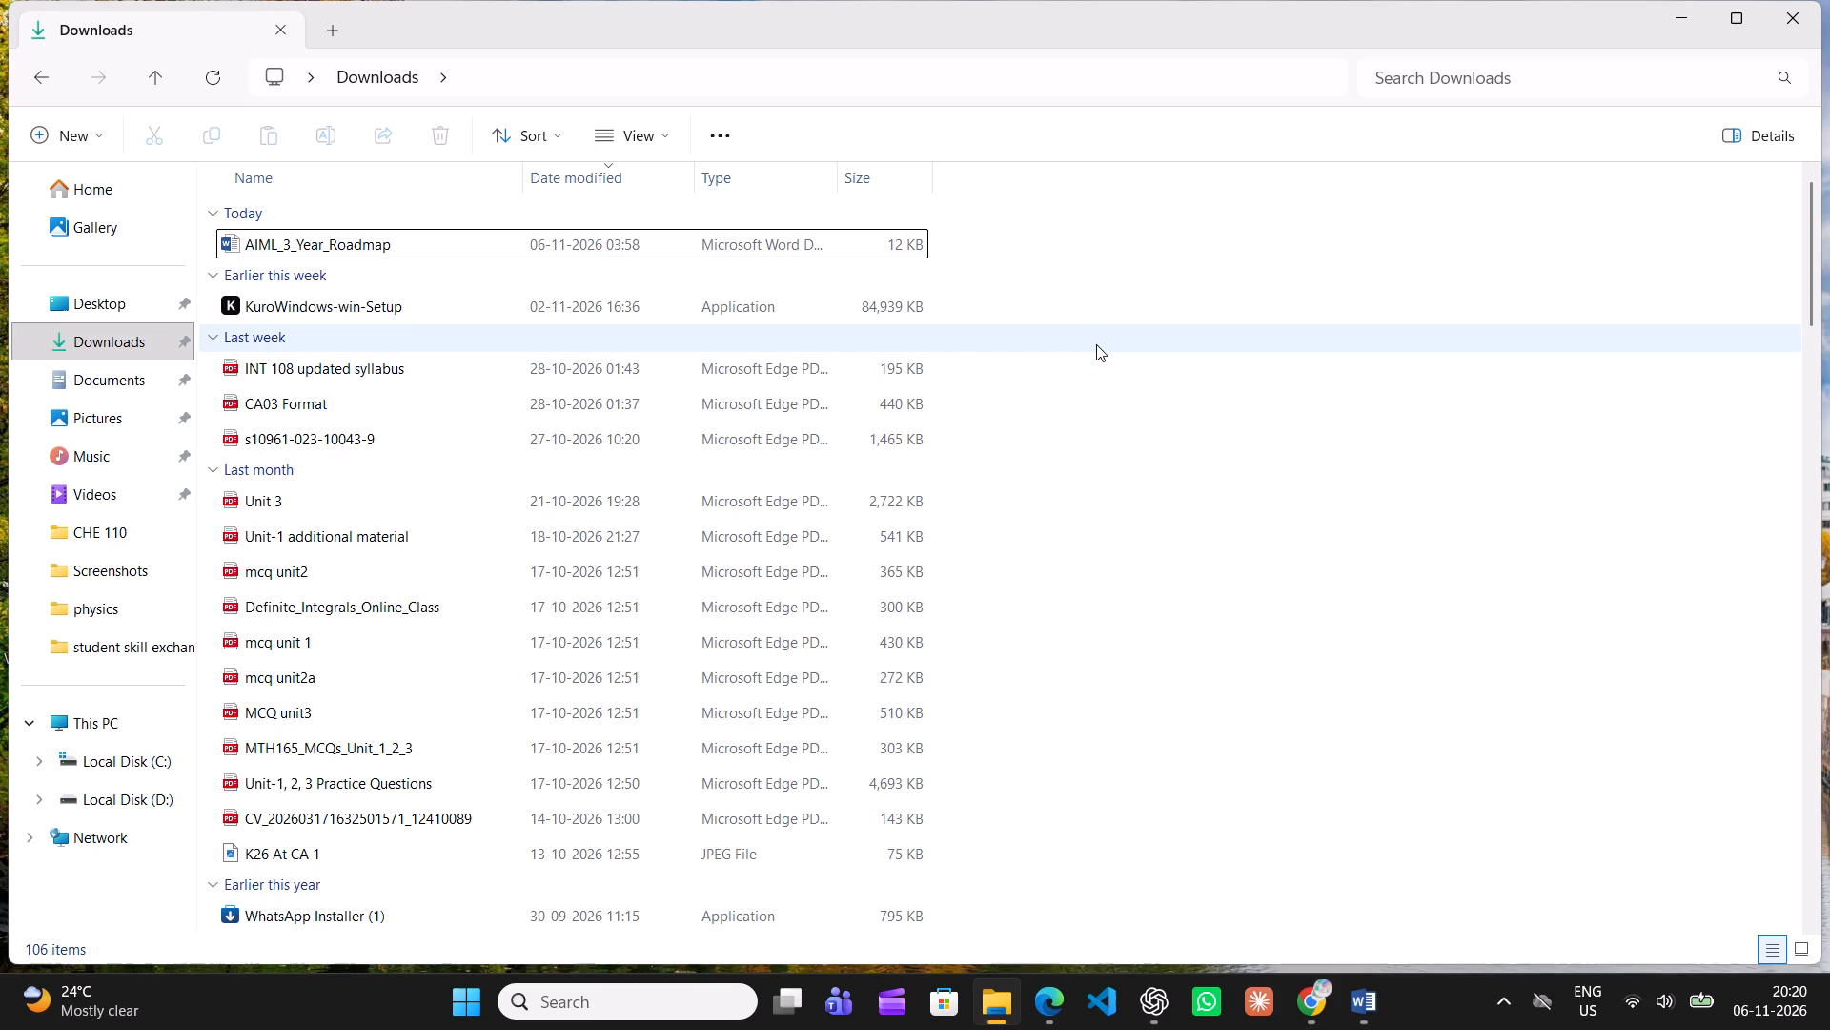
Switch back to Chrome and resume the interrupted DIGITAL CAREER.pdf download from the download history.
click(1295, 983)
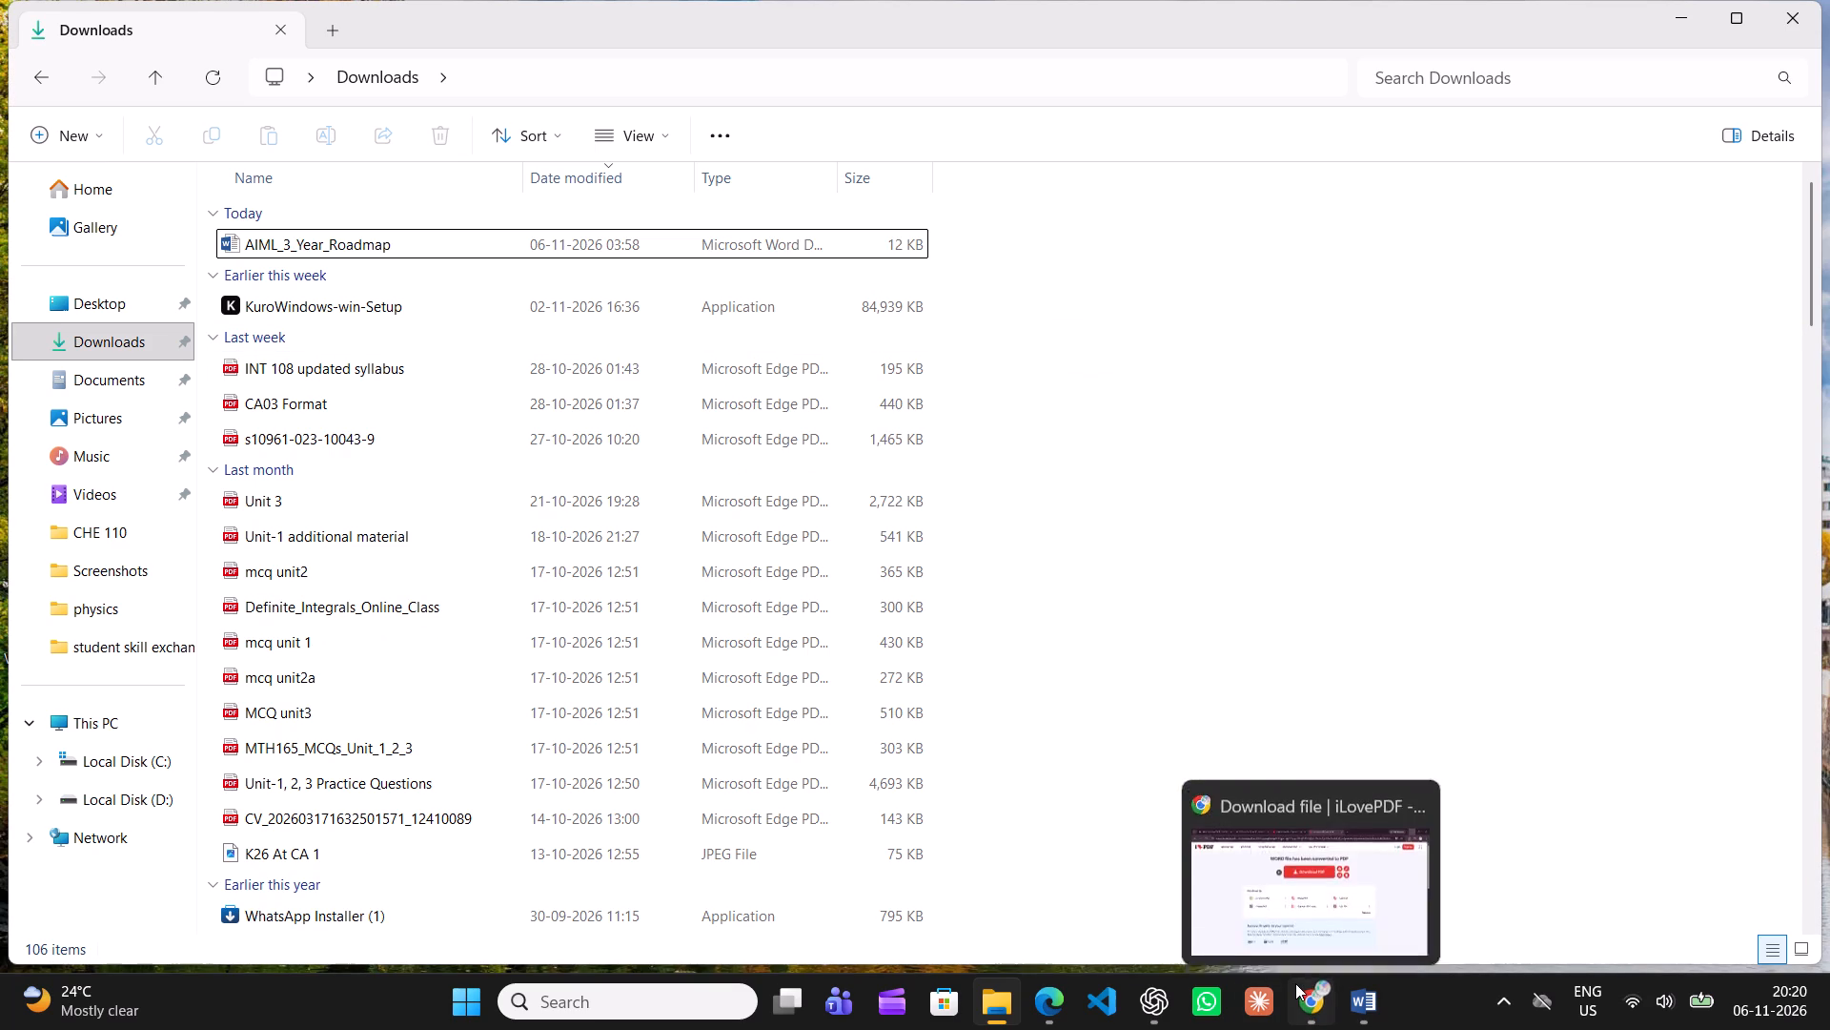
click(1679, 72)
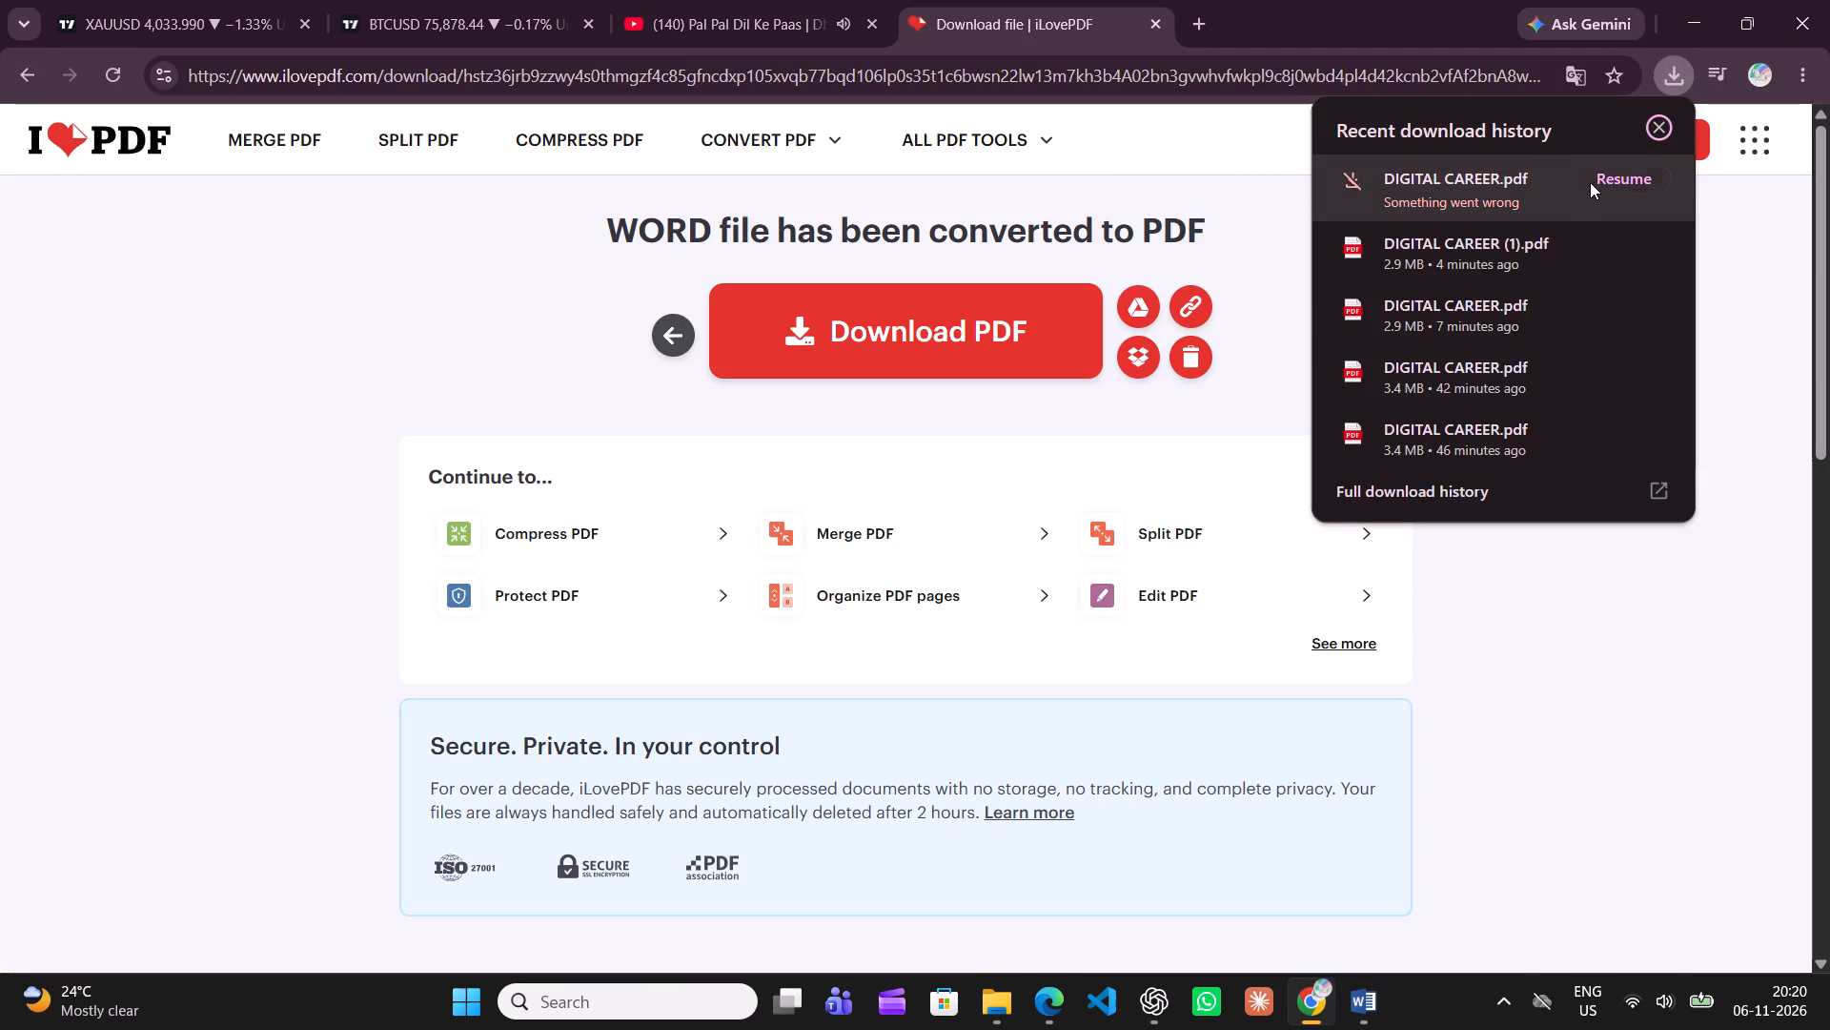
click(1599, 182)
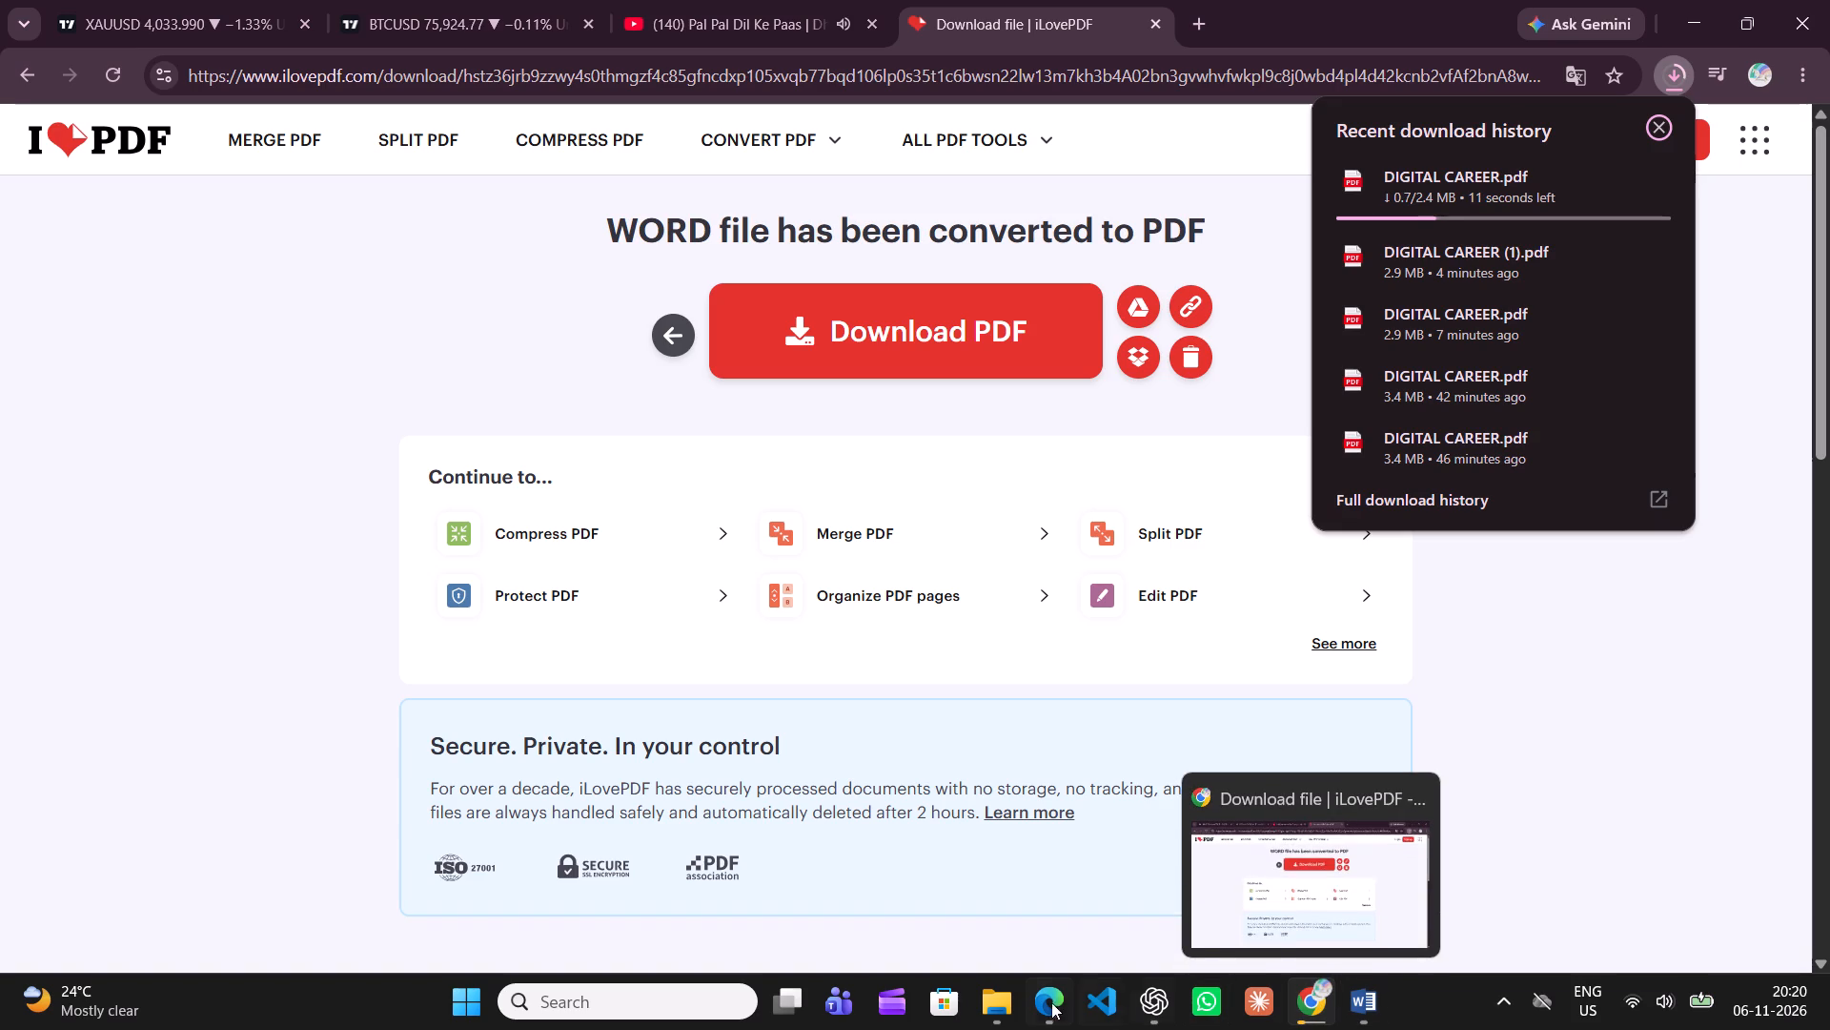
Open the newly downloaded DIGITAL CAREER PDF from the Downloads folder and close the old DIGITAL CAREER (1).pdf view.
click(980, 990)
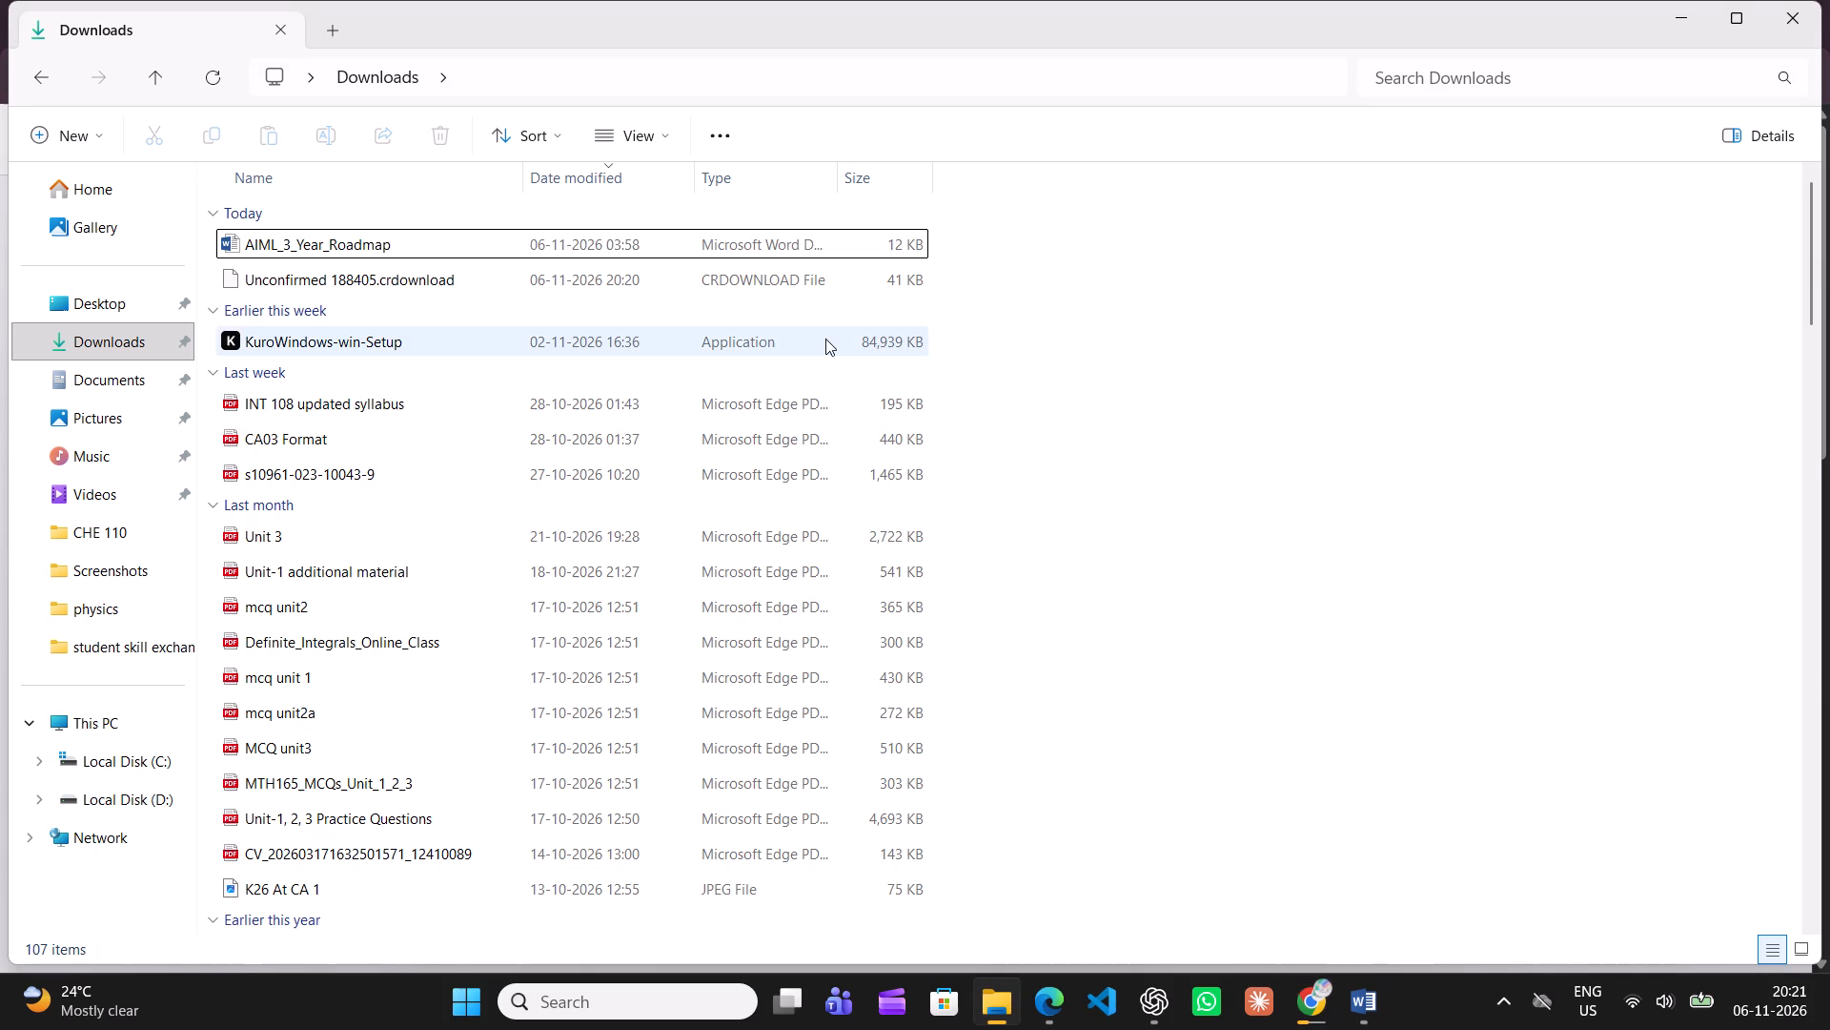
double_click(626, 288)
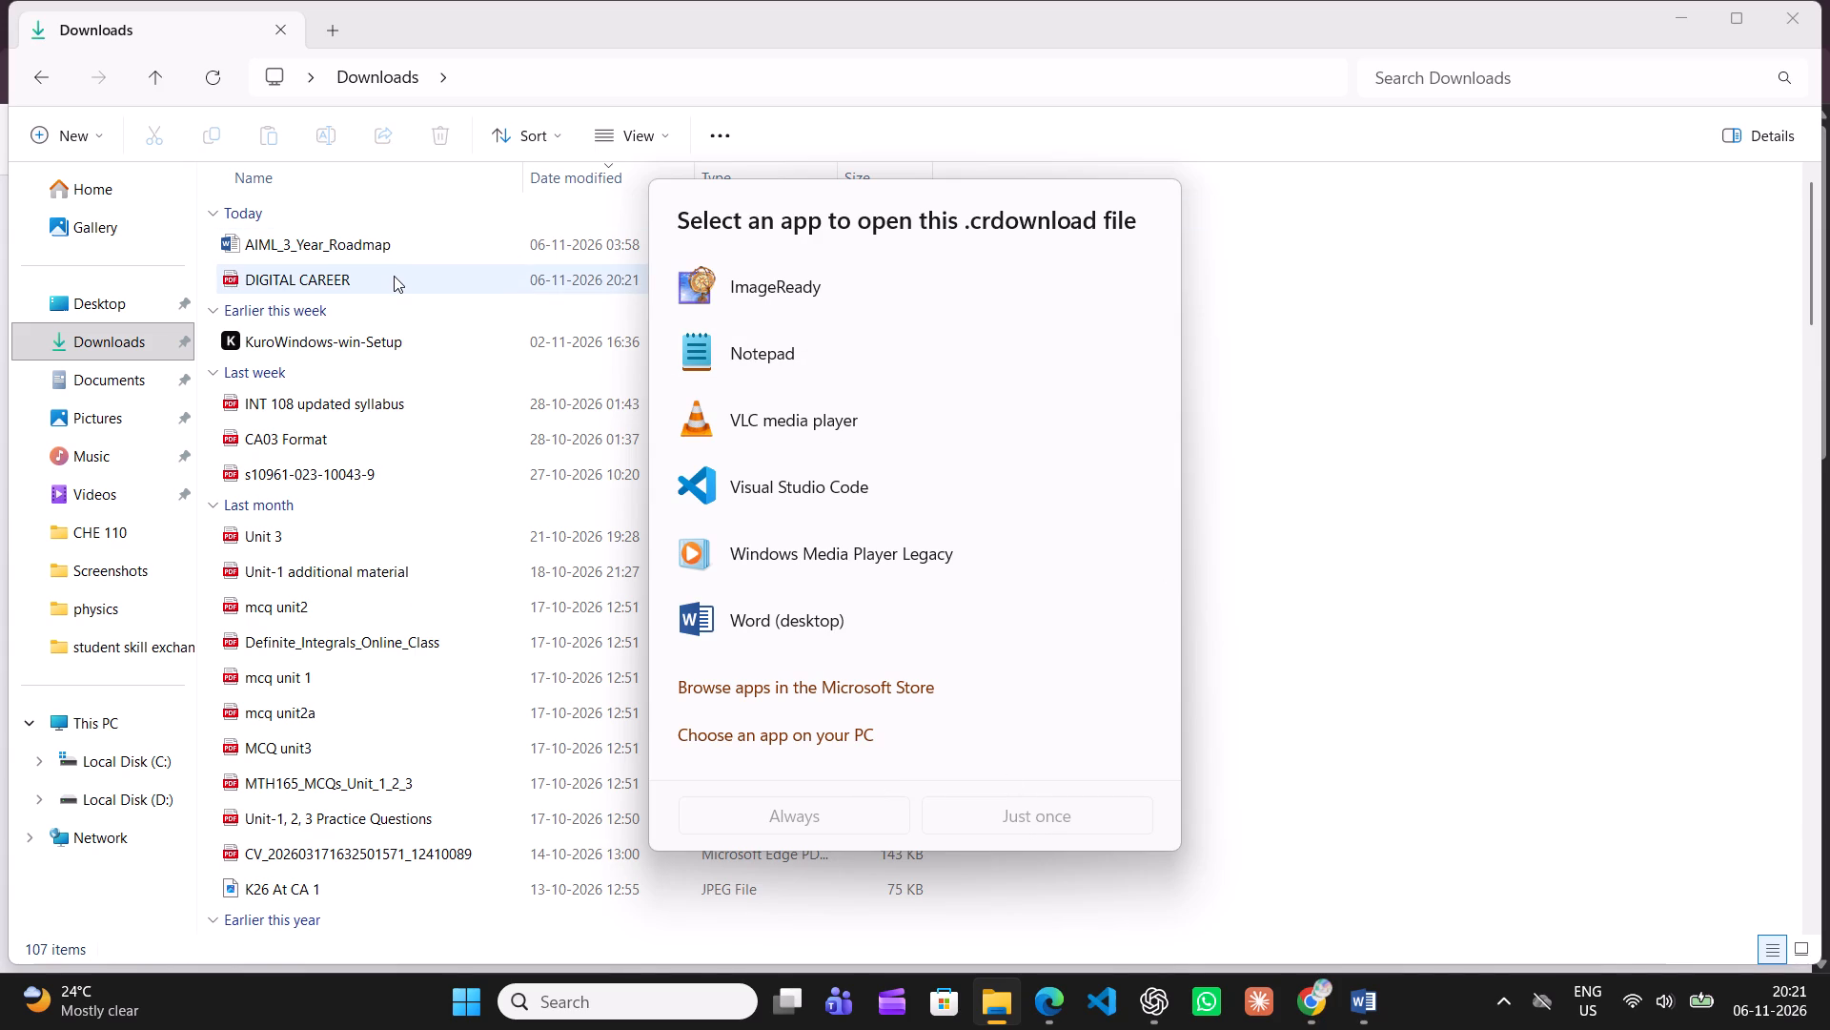
double_click(394, 276)
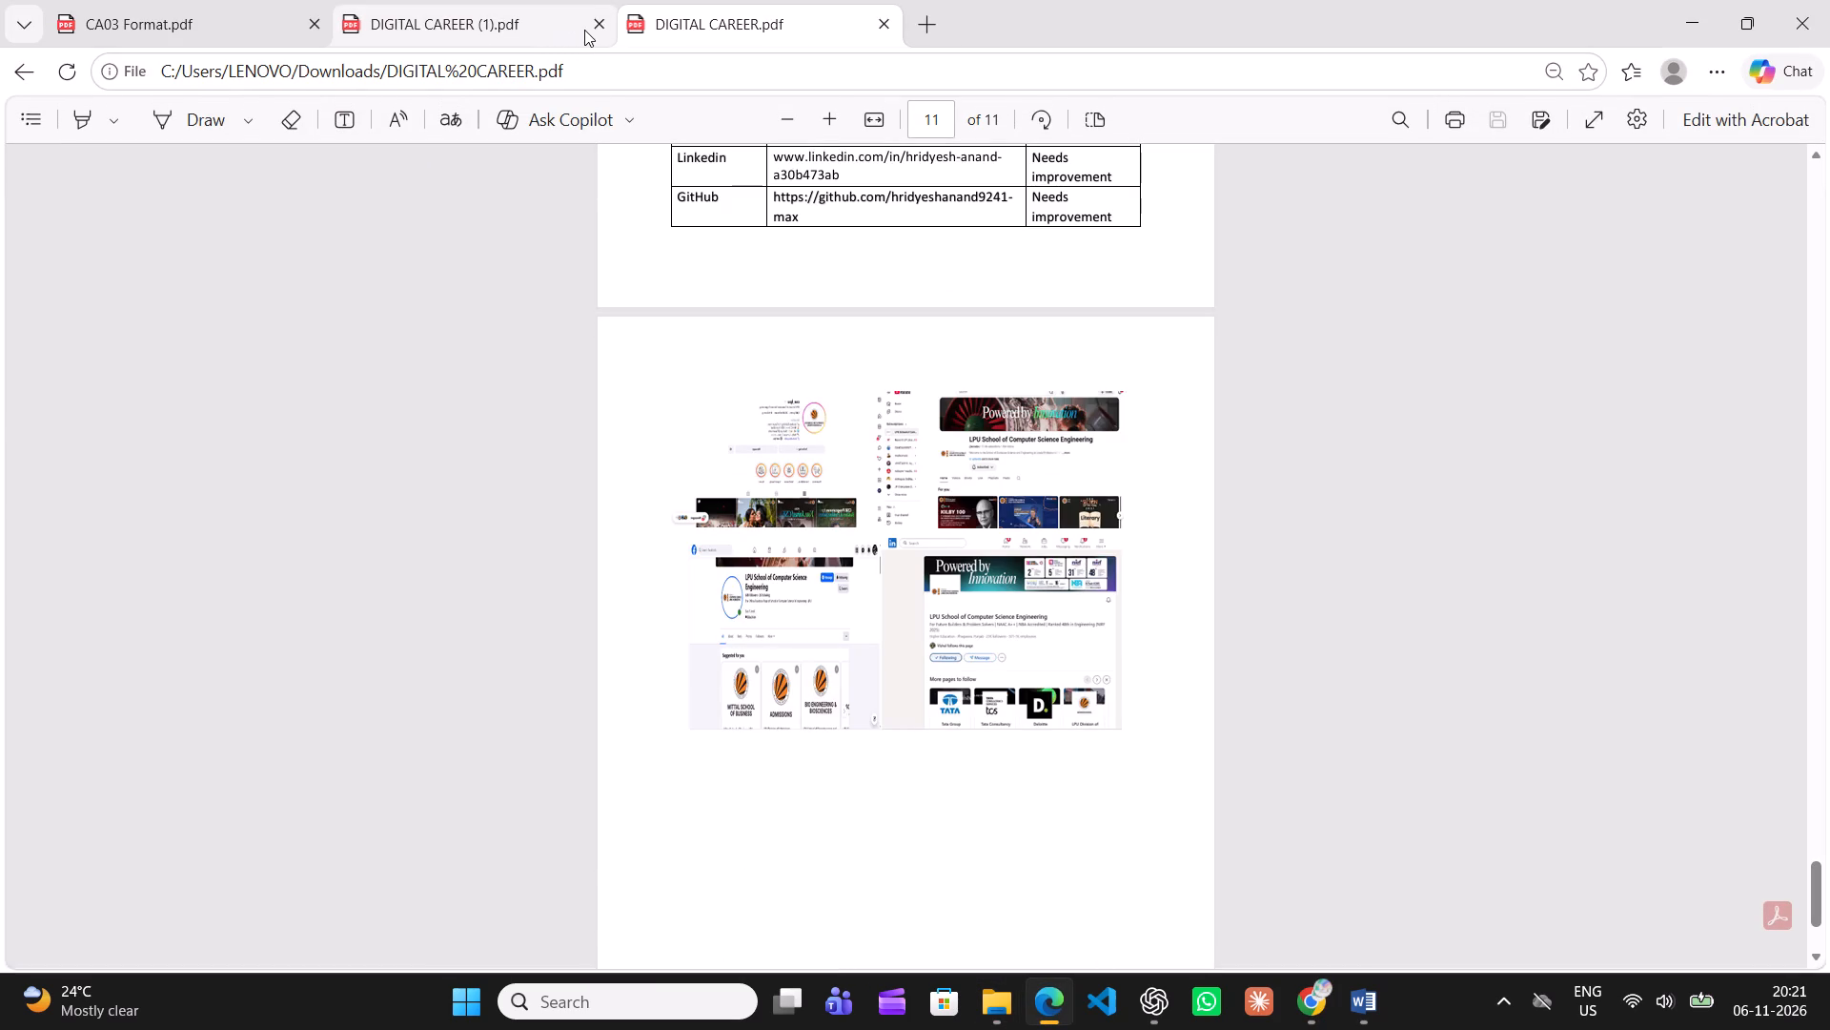
click(600, 29)
Review the DIGITAL CAREER PDF through to its last page, checking for blank pages and leftover formatting marks.
scroll(703, 581, down, 3)
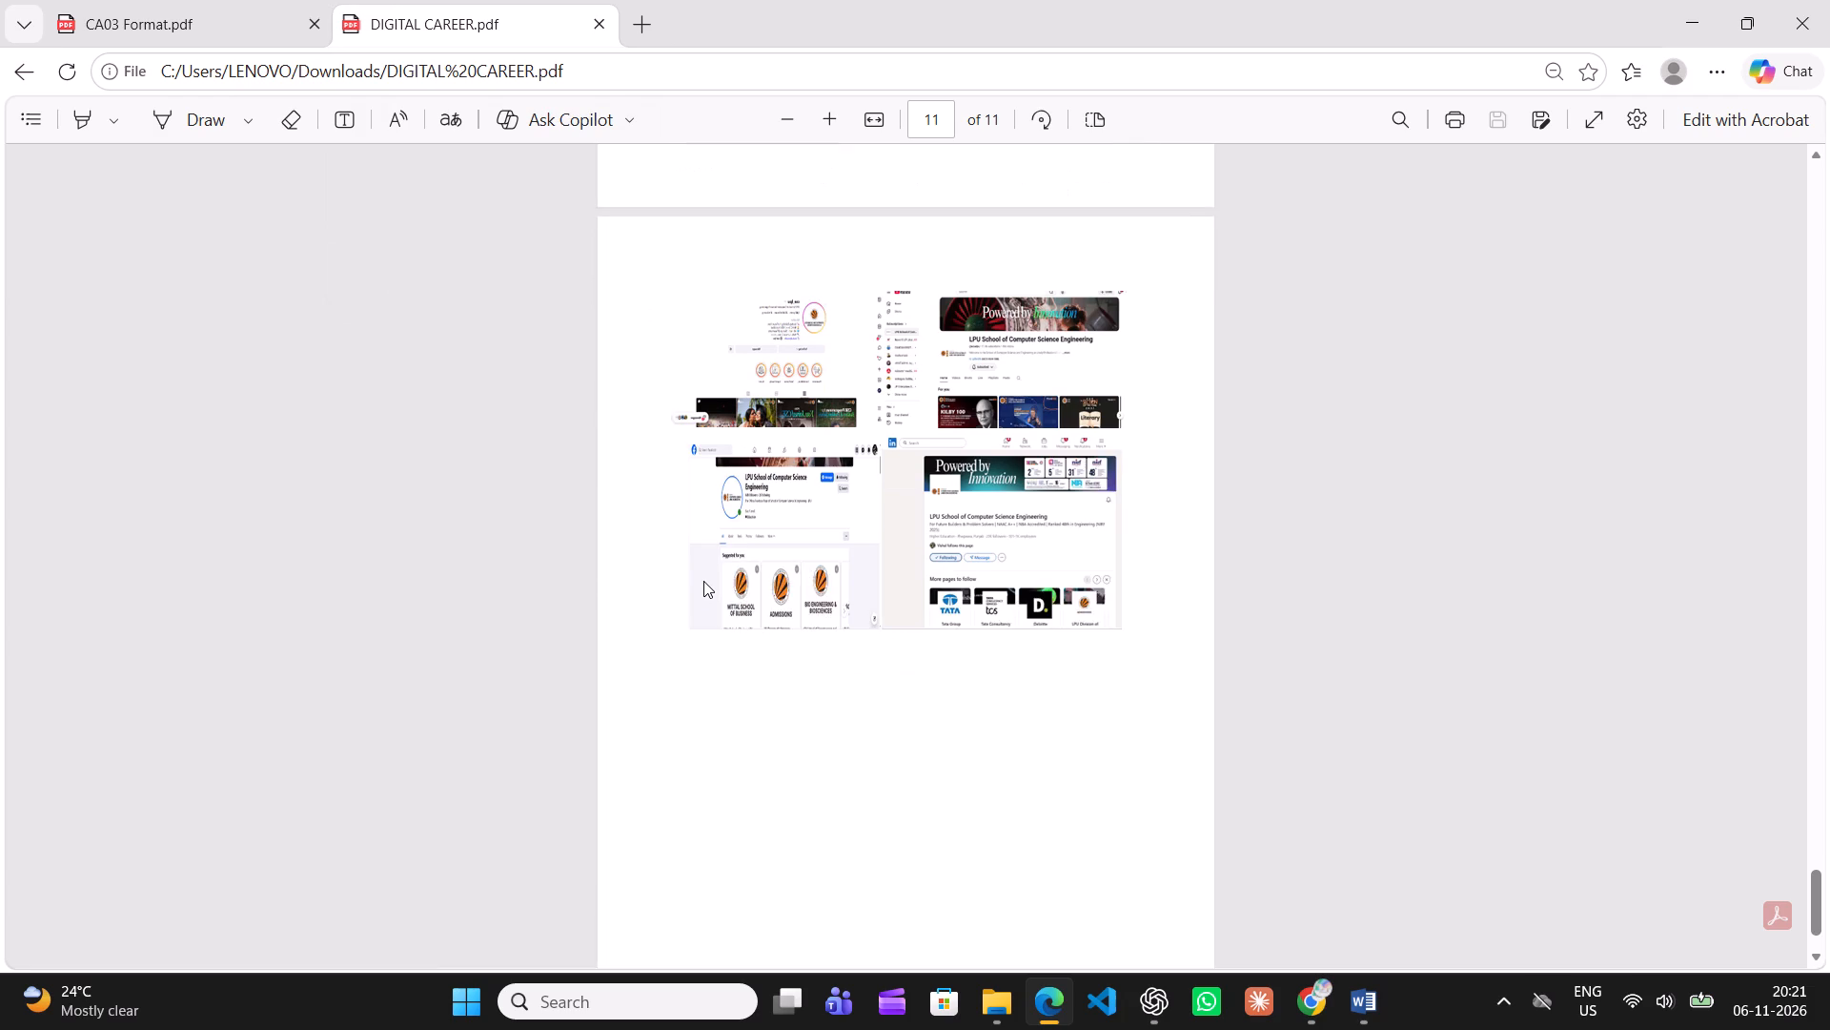
scroll(703, 581, down, 1)
scroll(703, 581, up, 17)
scroll(703, 581, up, 5)
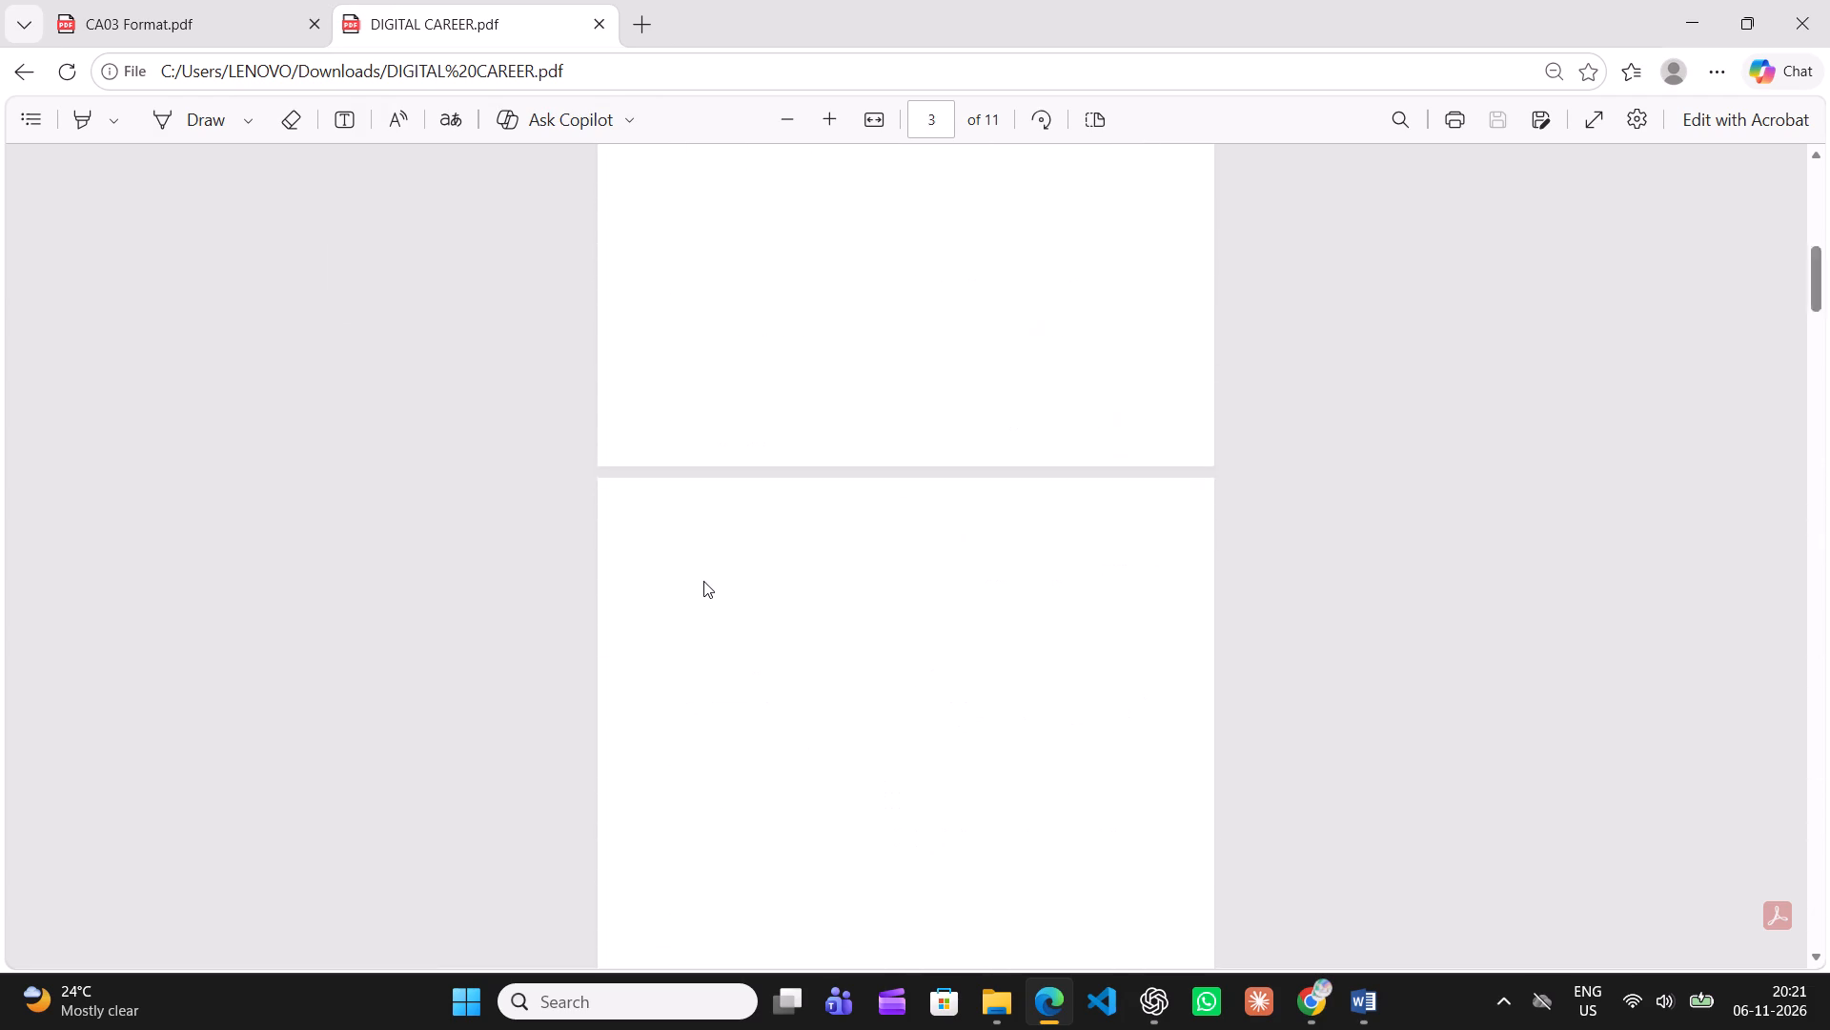
scroll(703, 581, up, 3)
scroll(703, 581, down, 7)
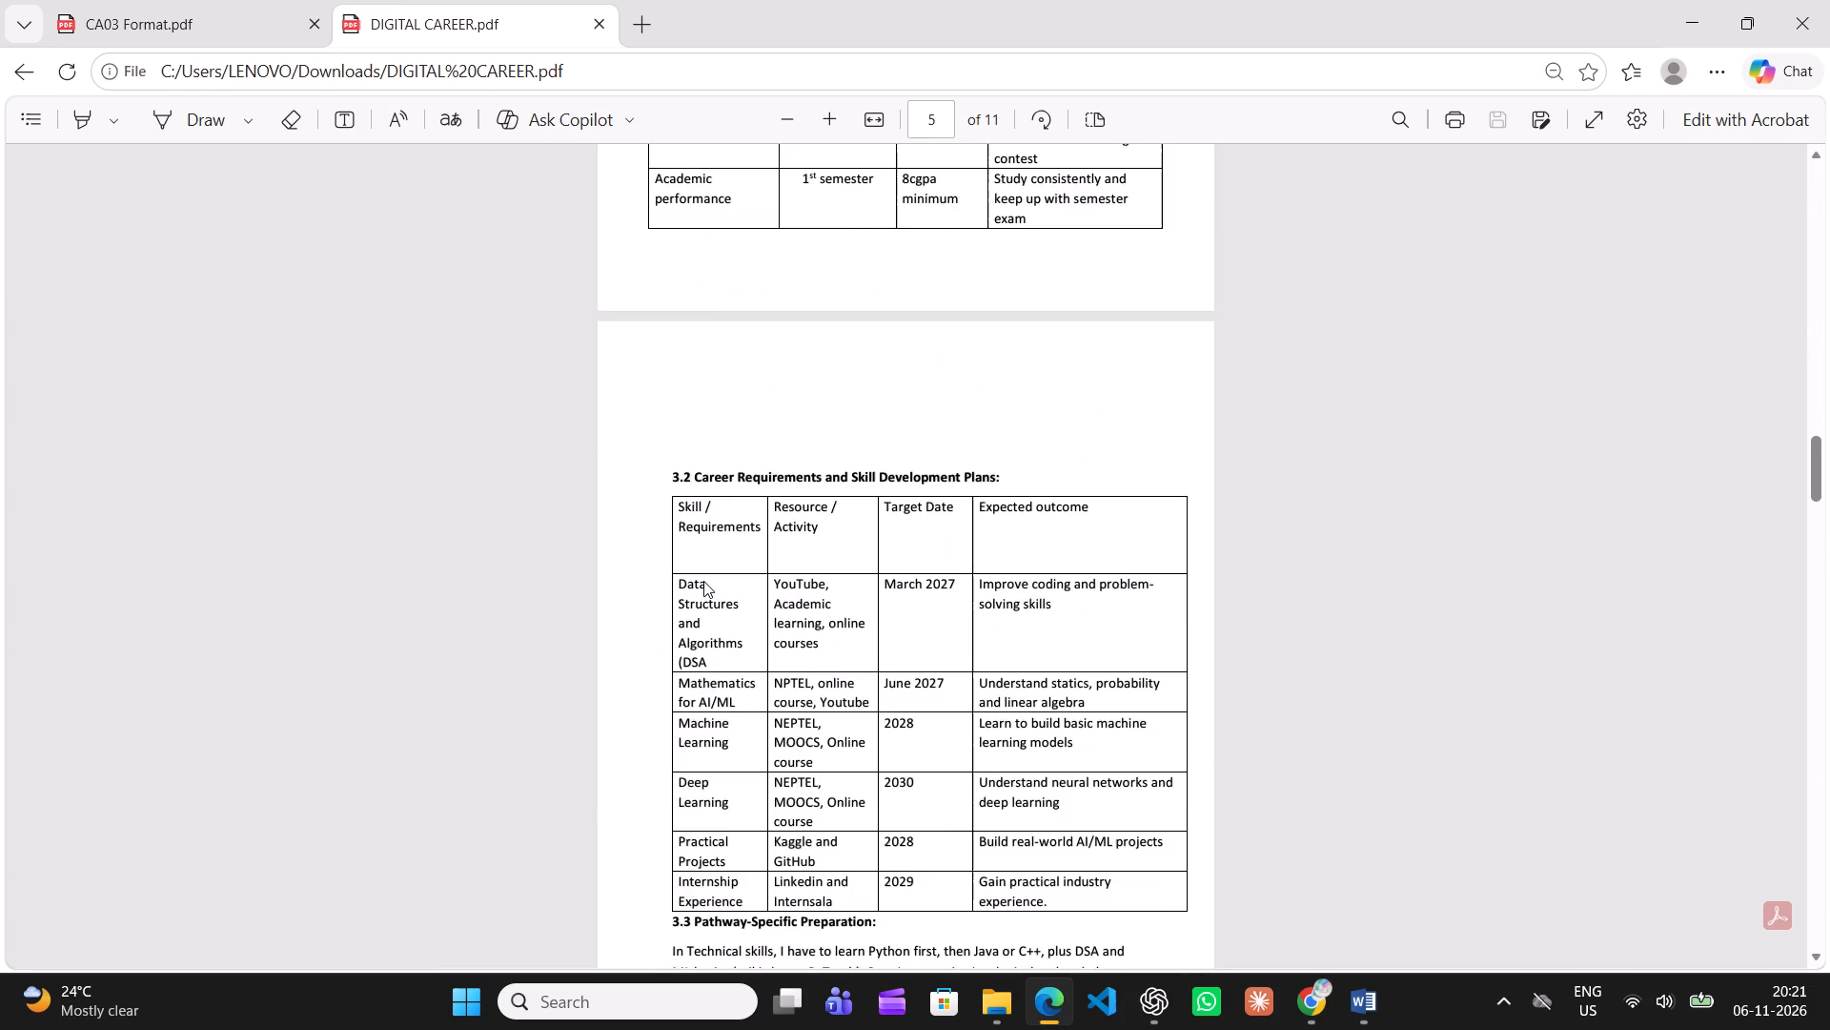
scroll(703, 581, down, 6)
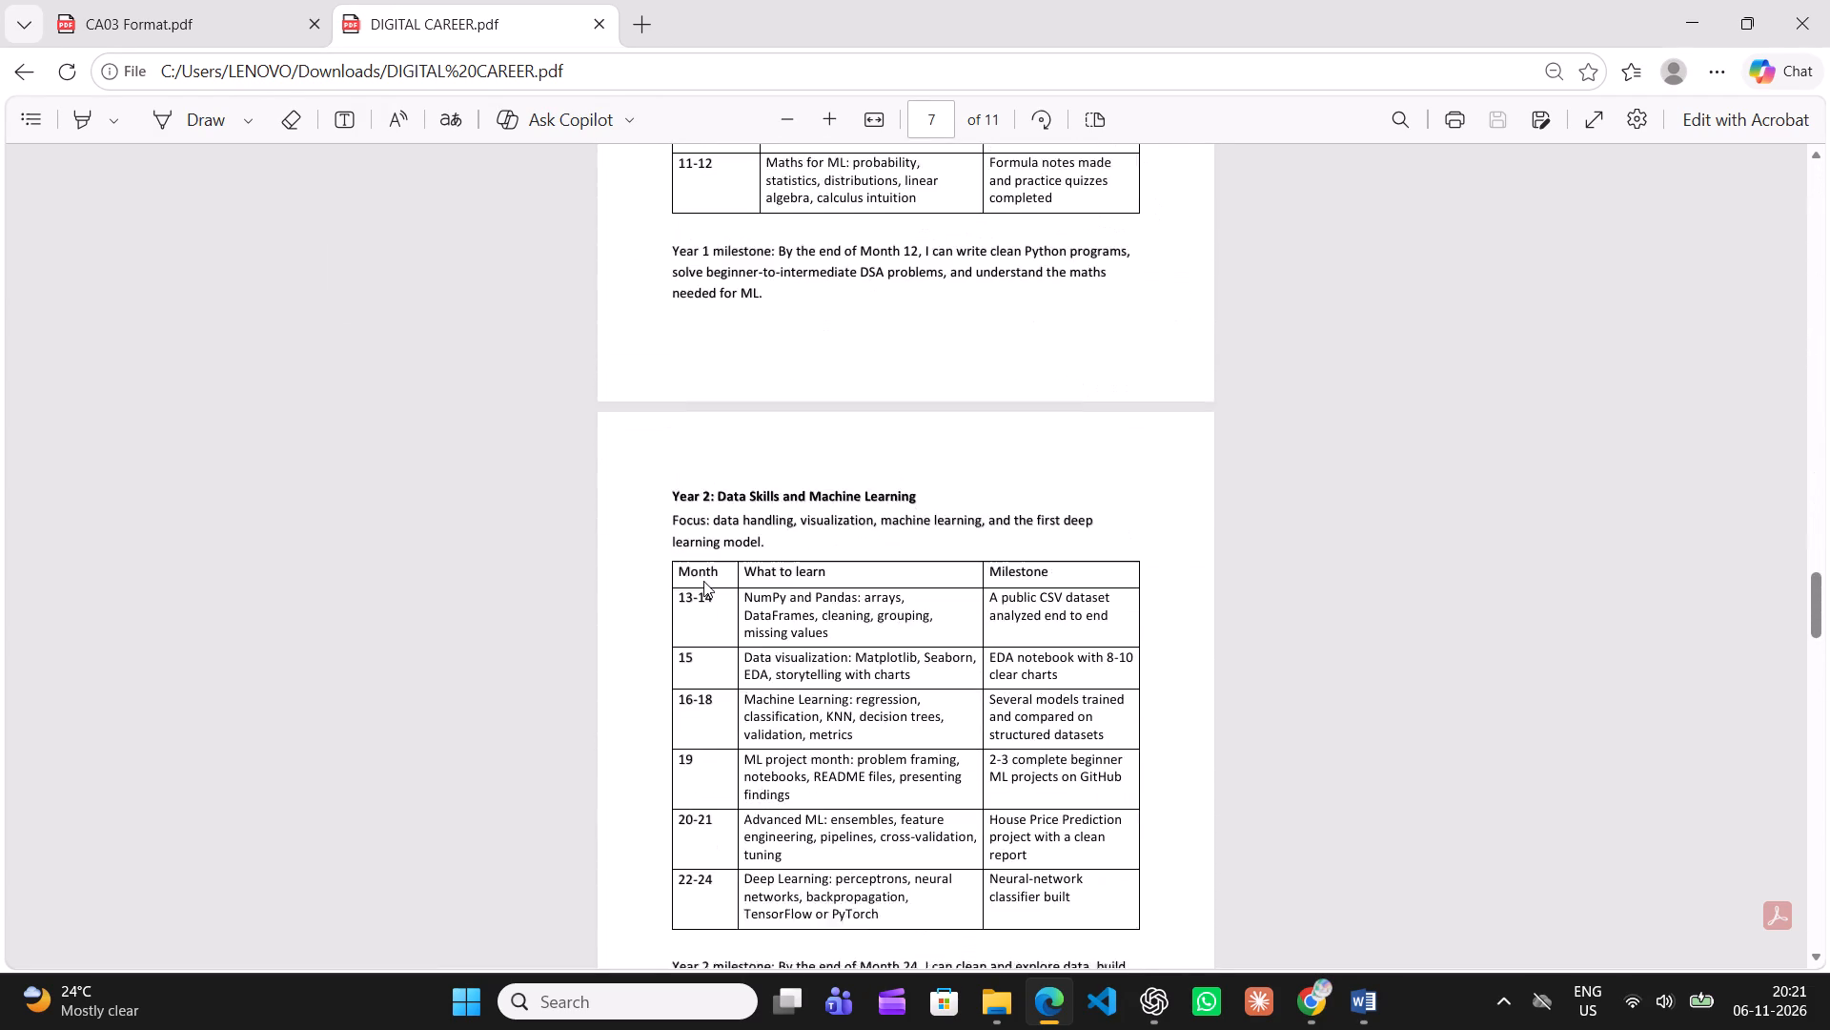
scroll(703, 581, down, 12)
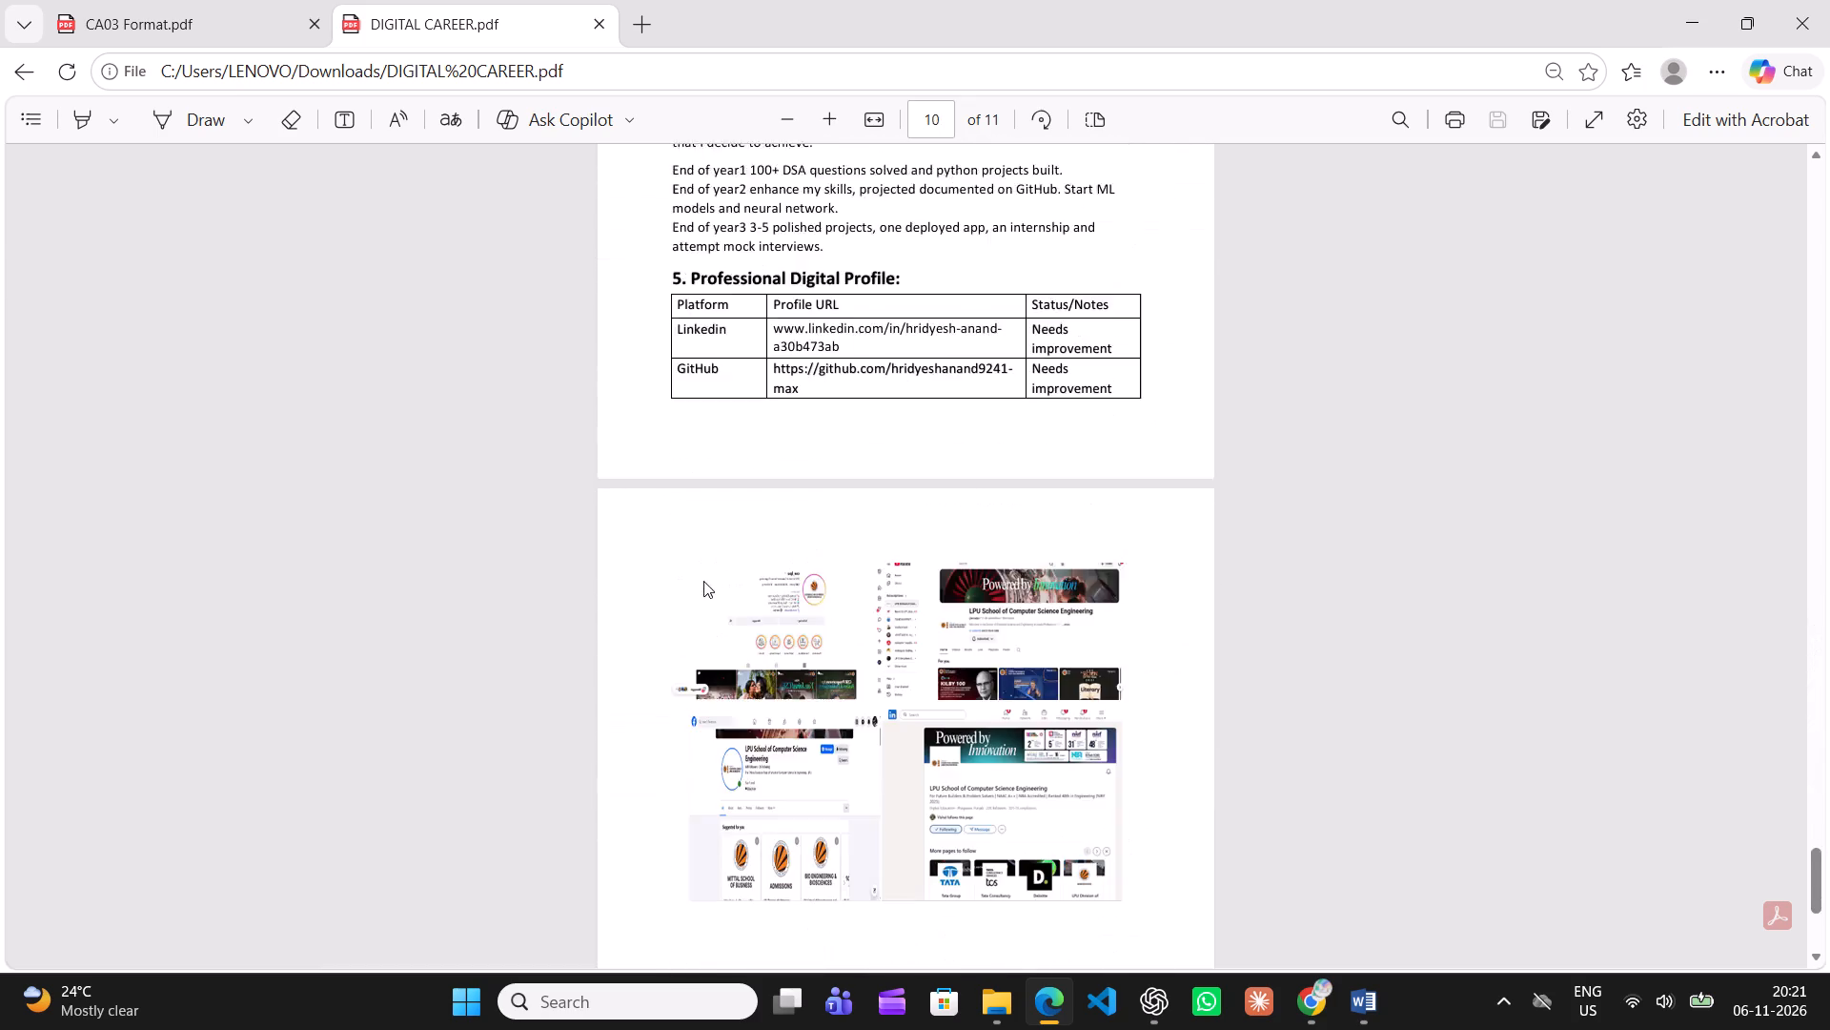
scroll(703, 581, down, 5)
Return to the Downloads folder and rename the DIGITAL CAREER PDF as the registration number followed by _K3P26AT_Aspiration_project.
click(1691, 20)
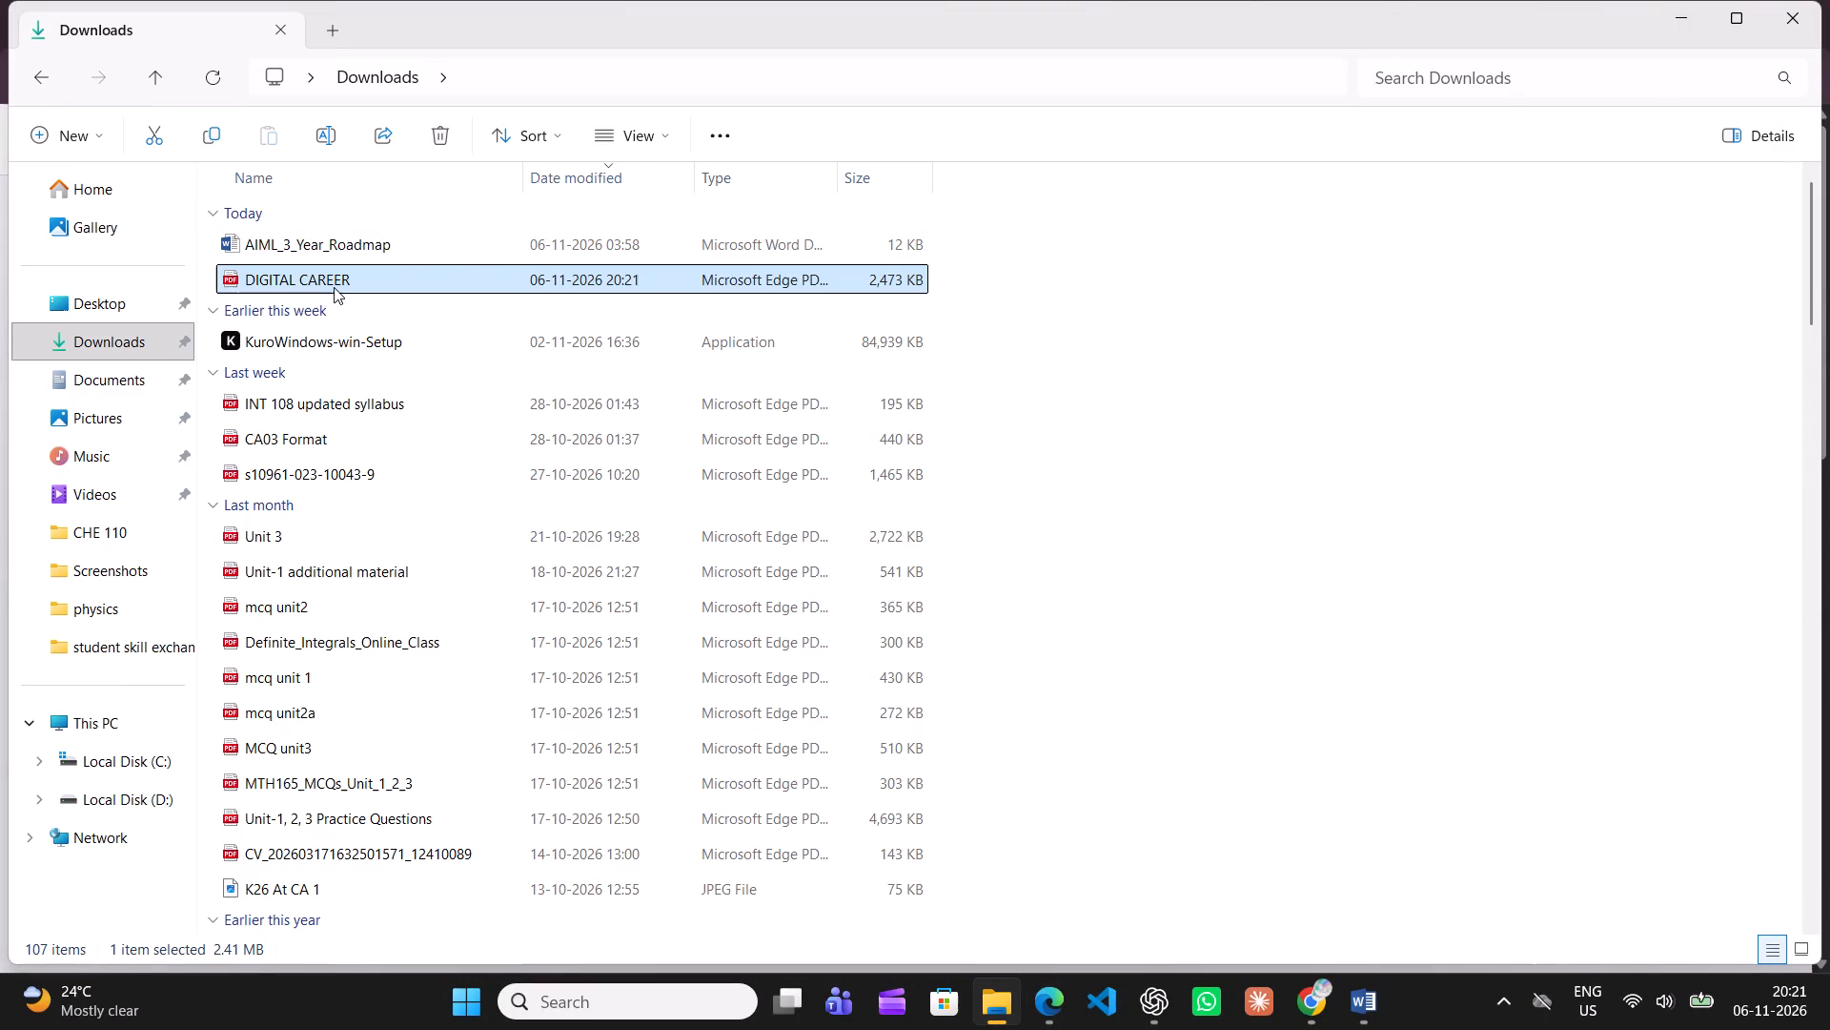
right_click(405, 269)
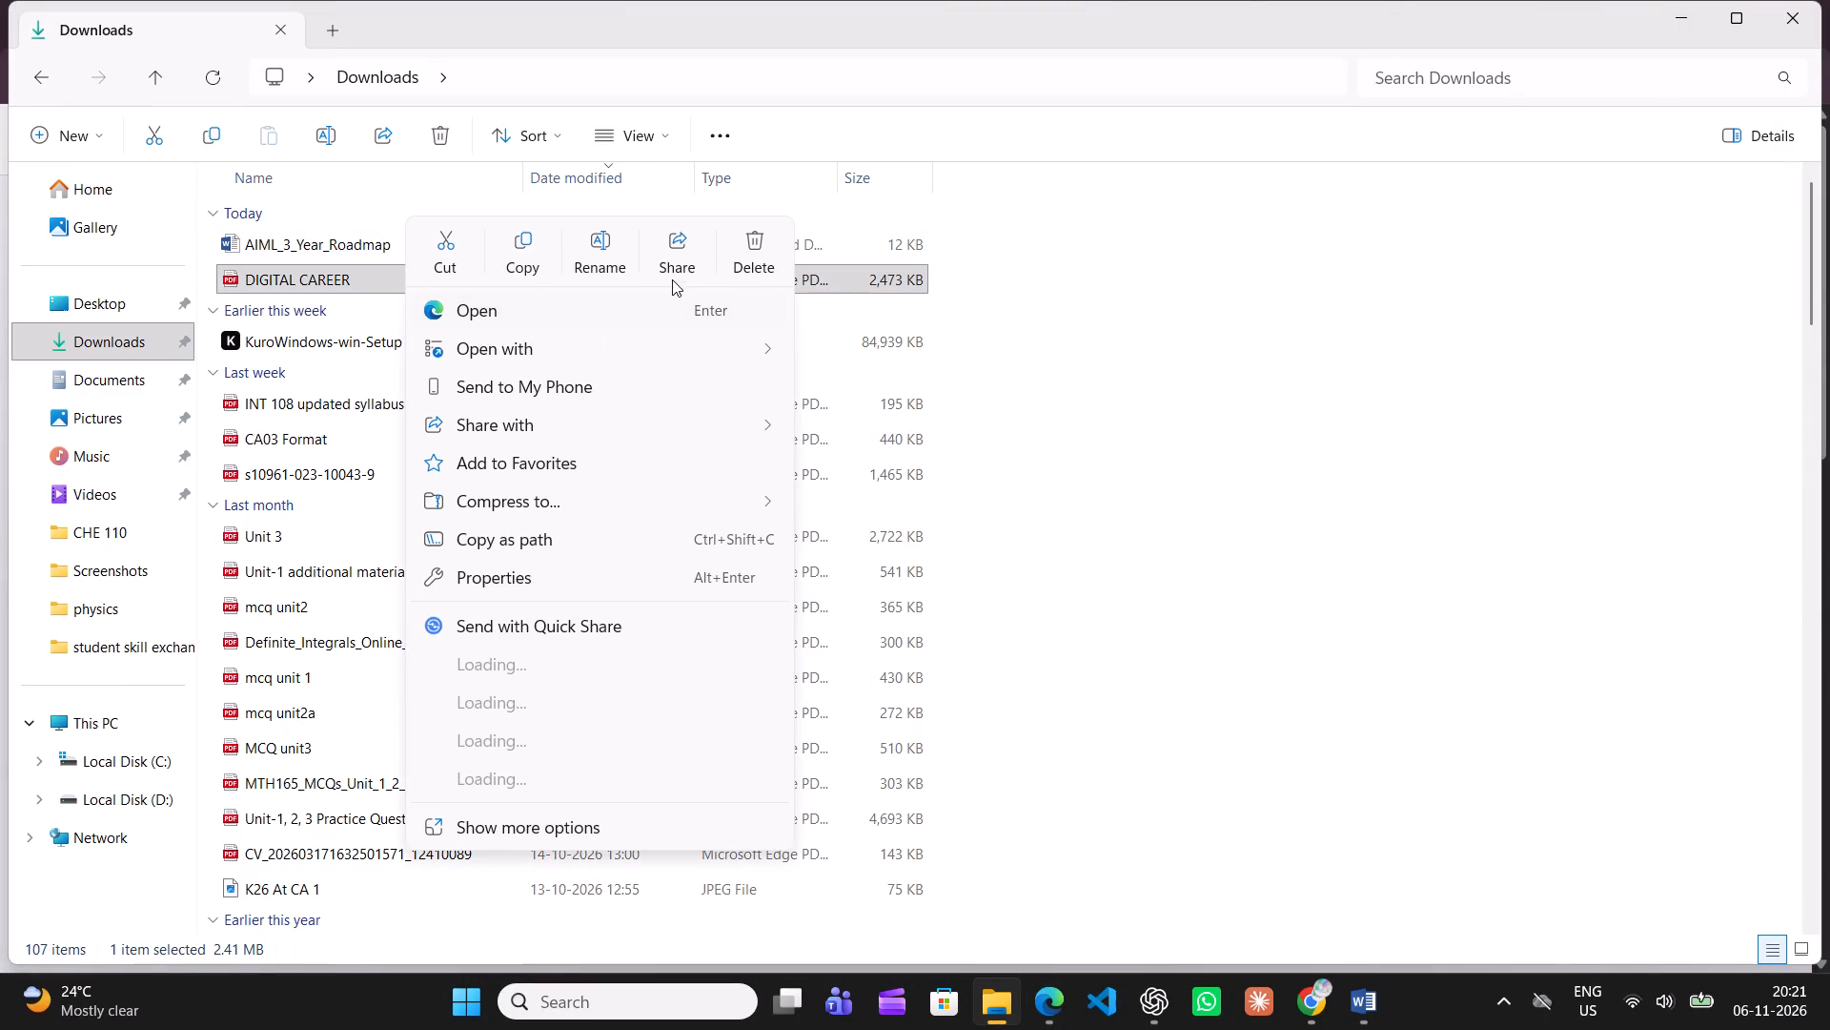
click(603, 256)
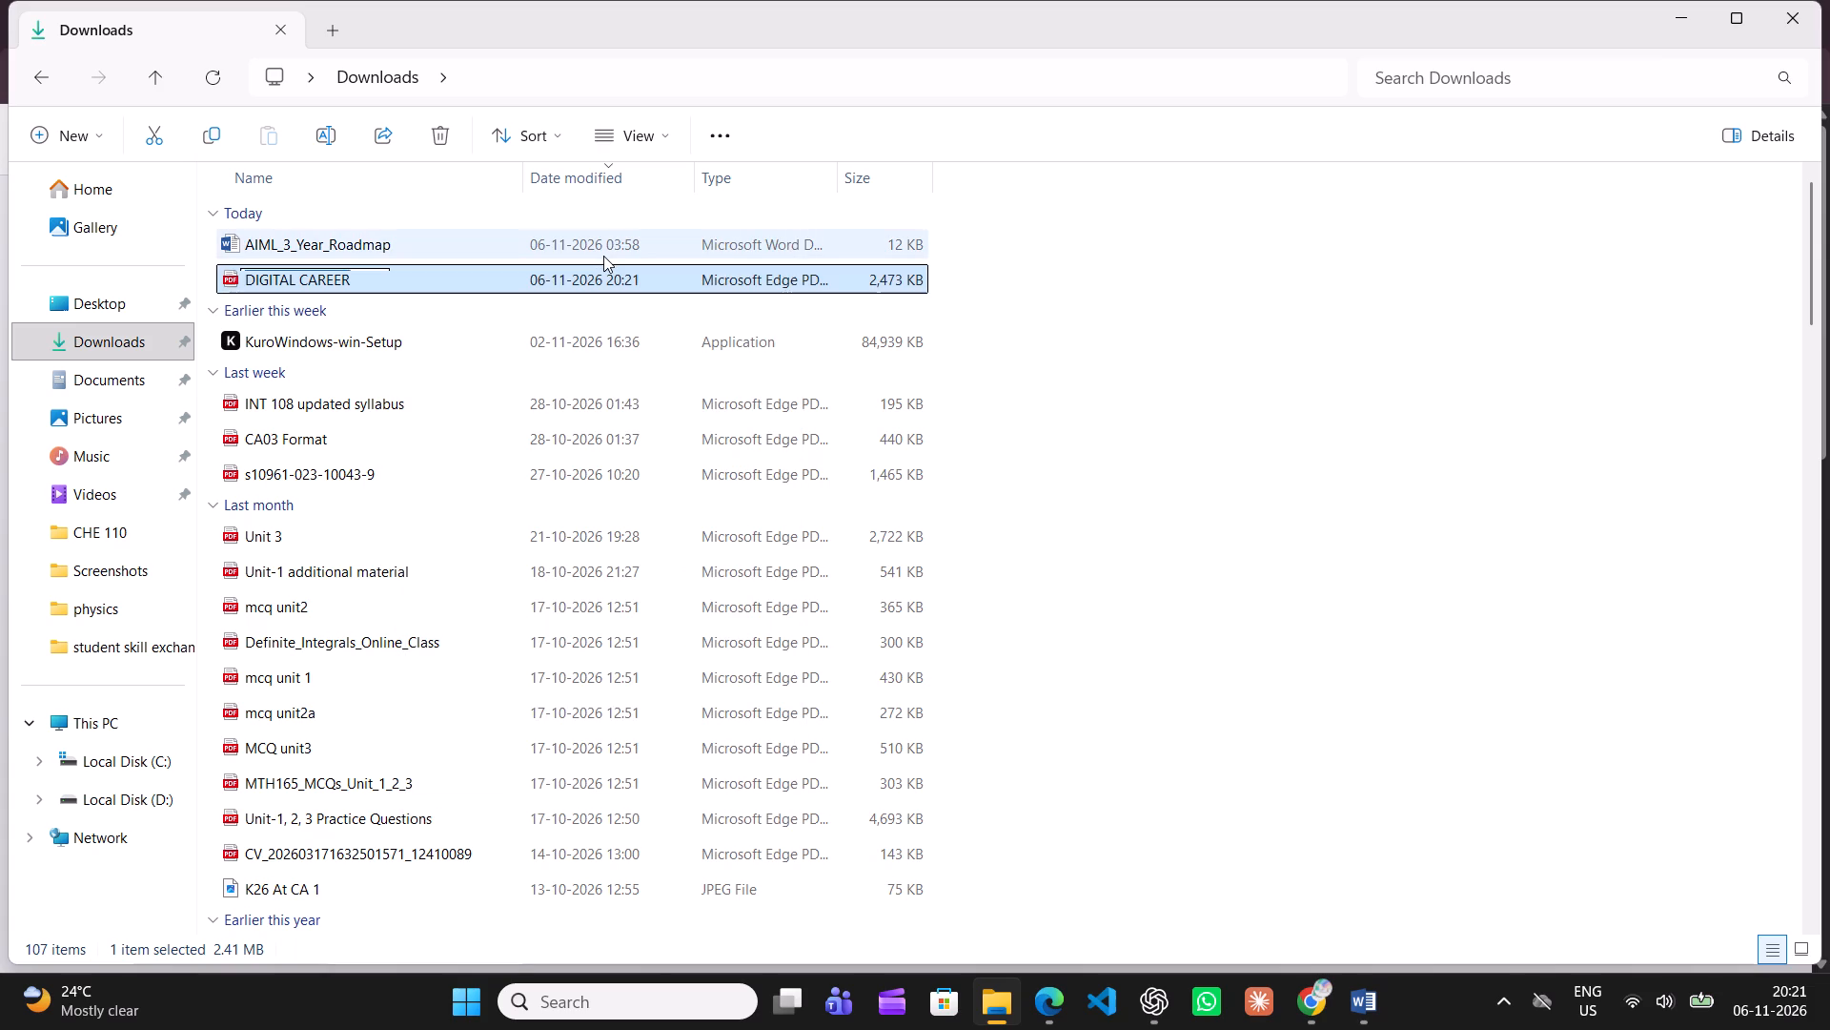
key(BackSpace)
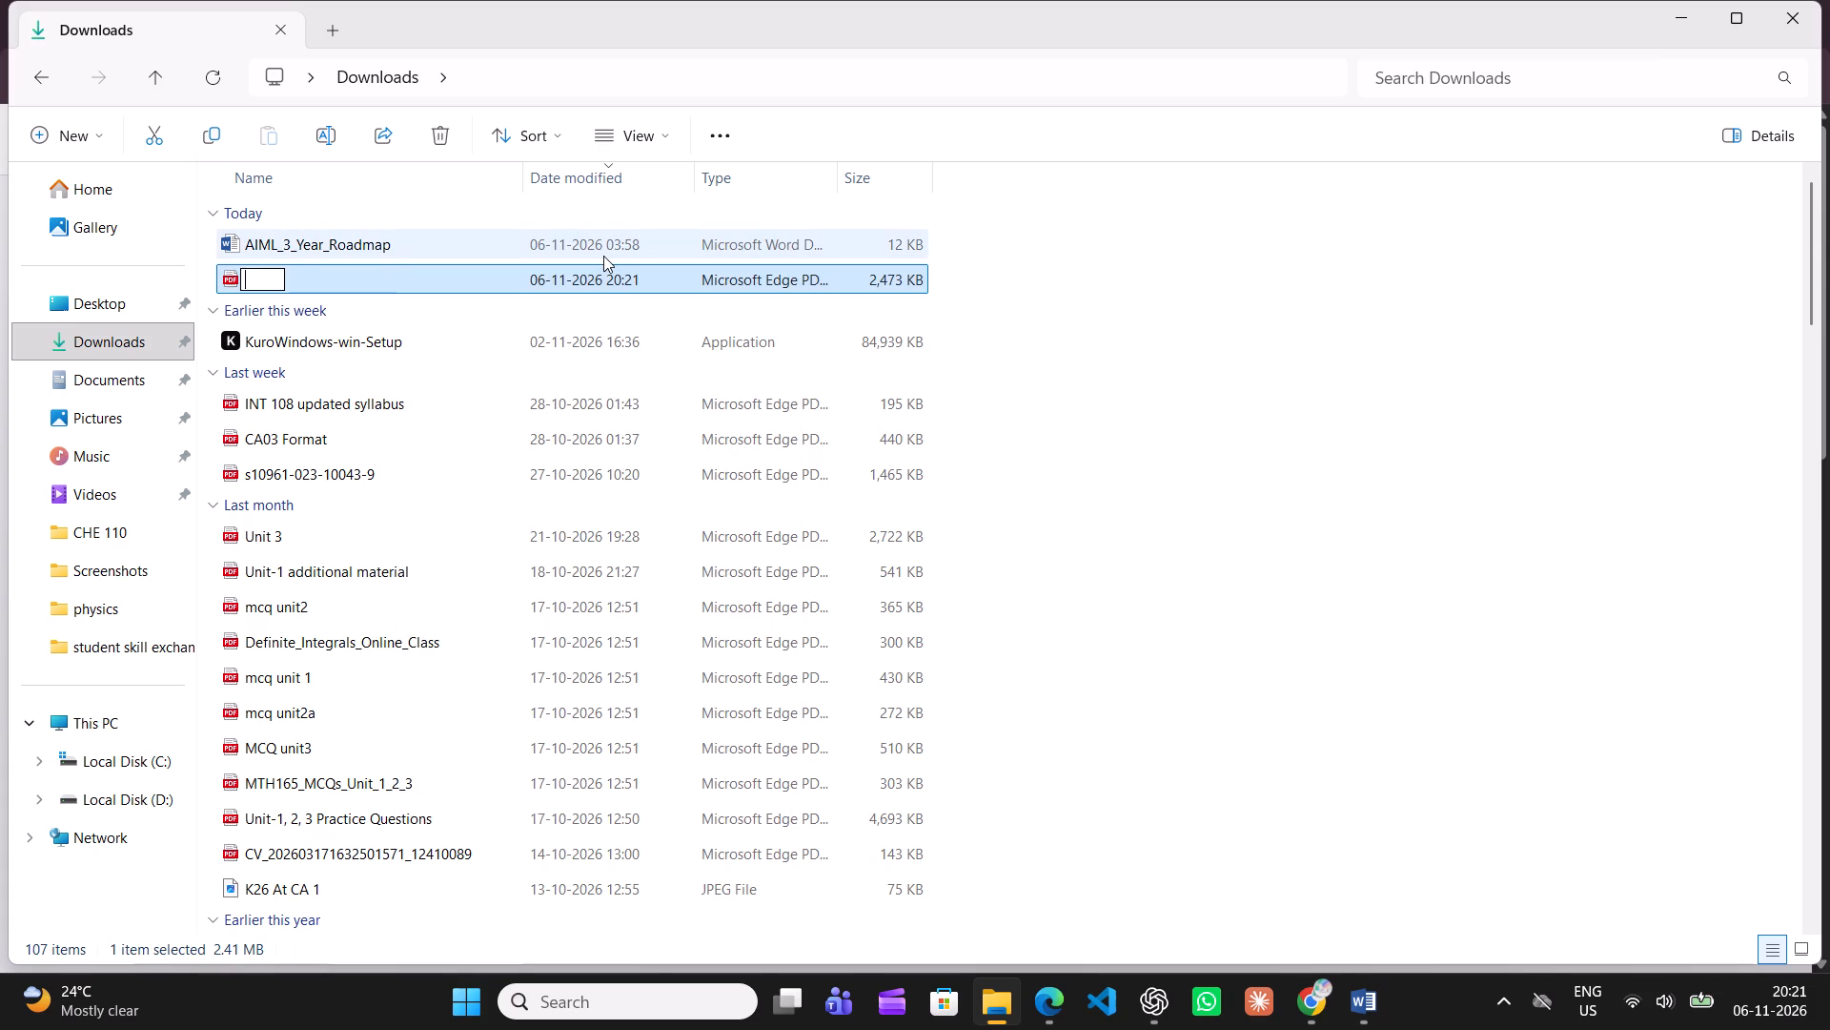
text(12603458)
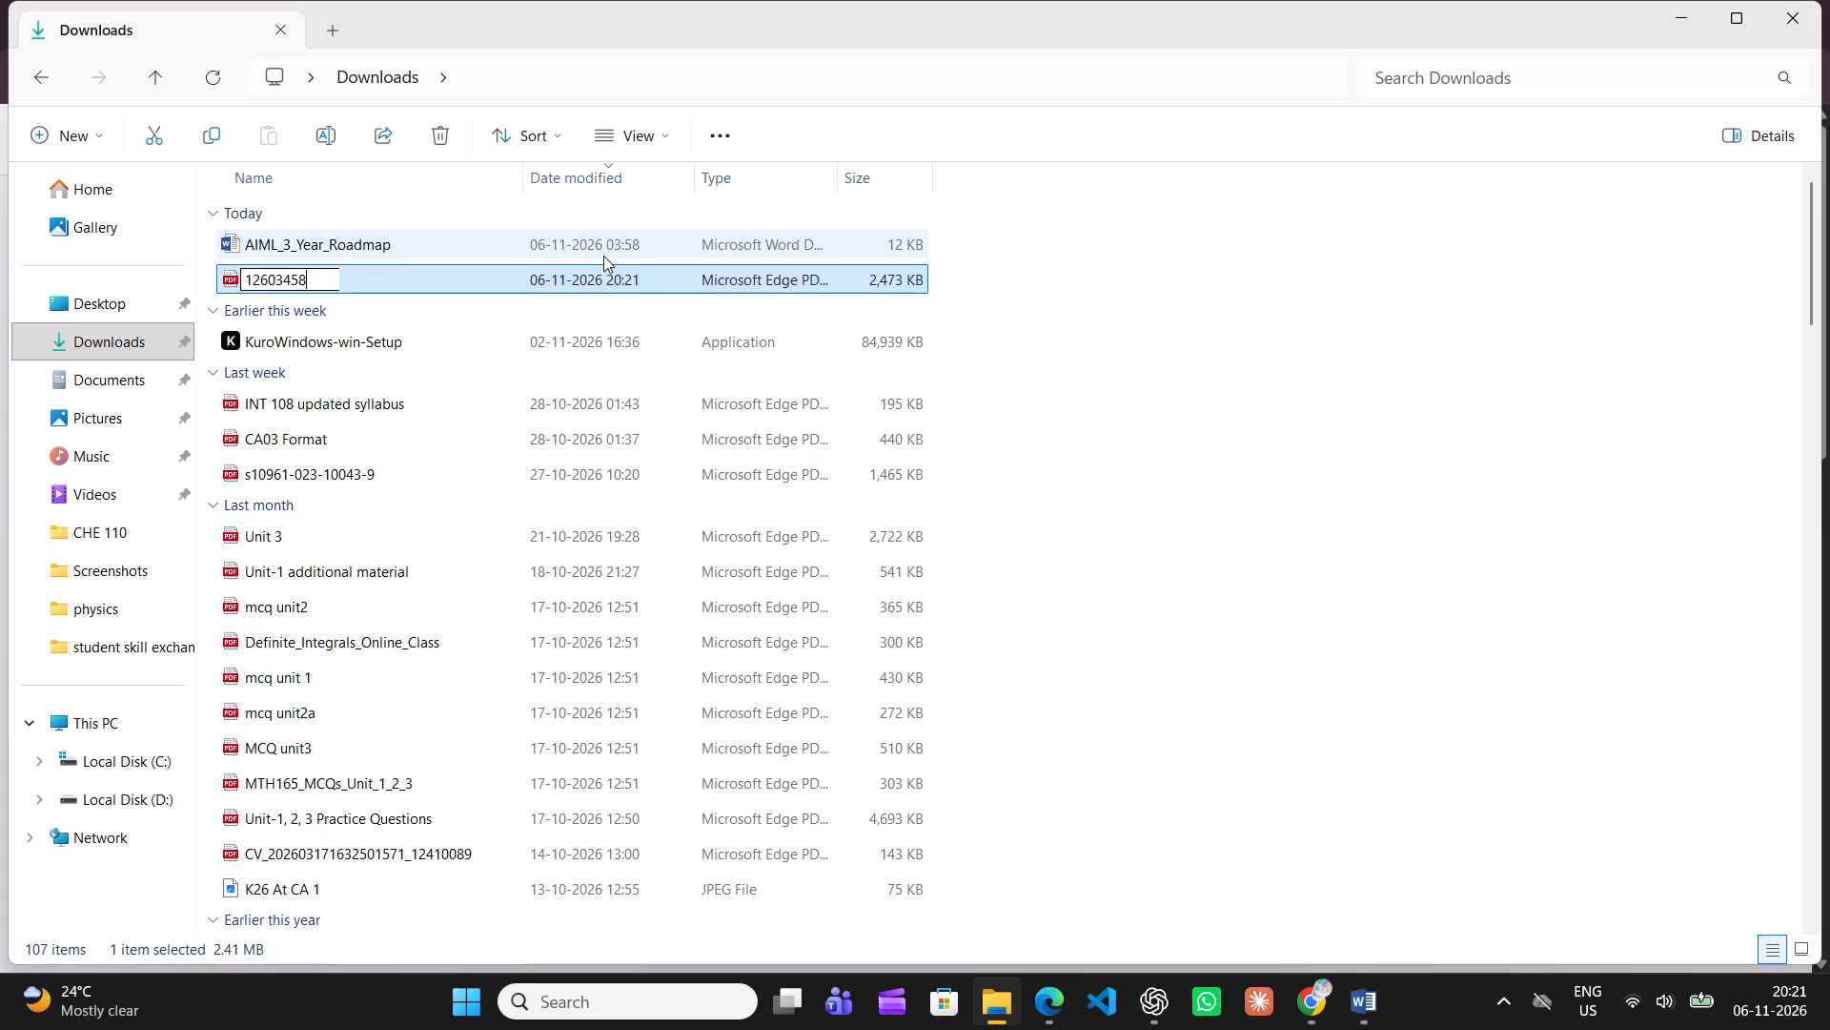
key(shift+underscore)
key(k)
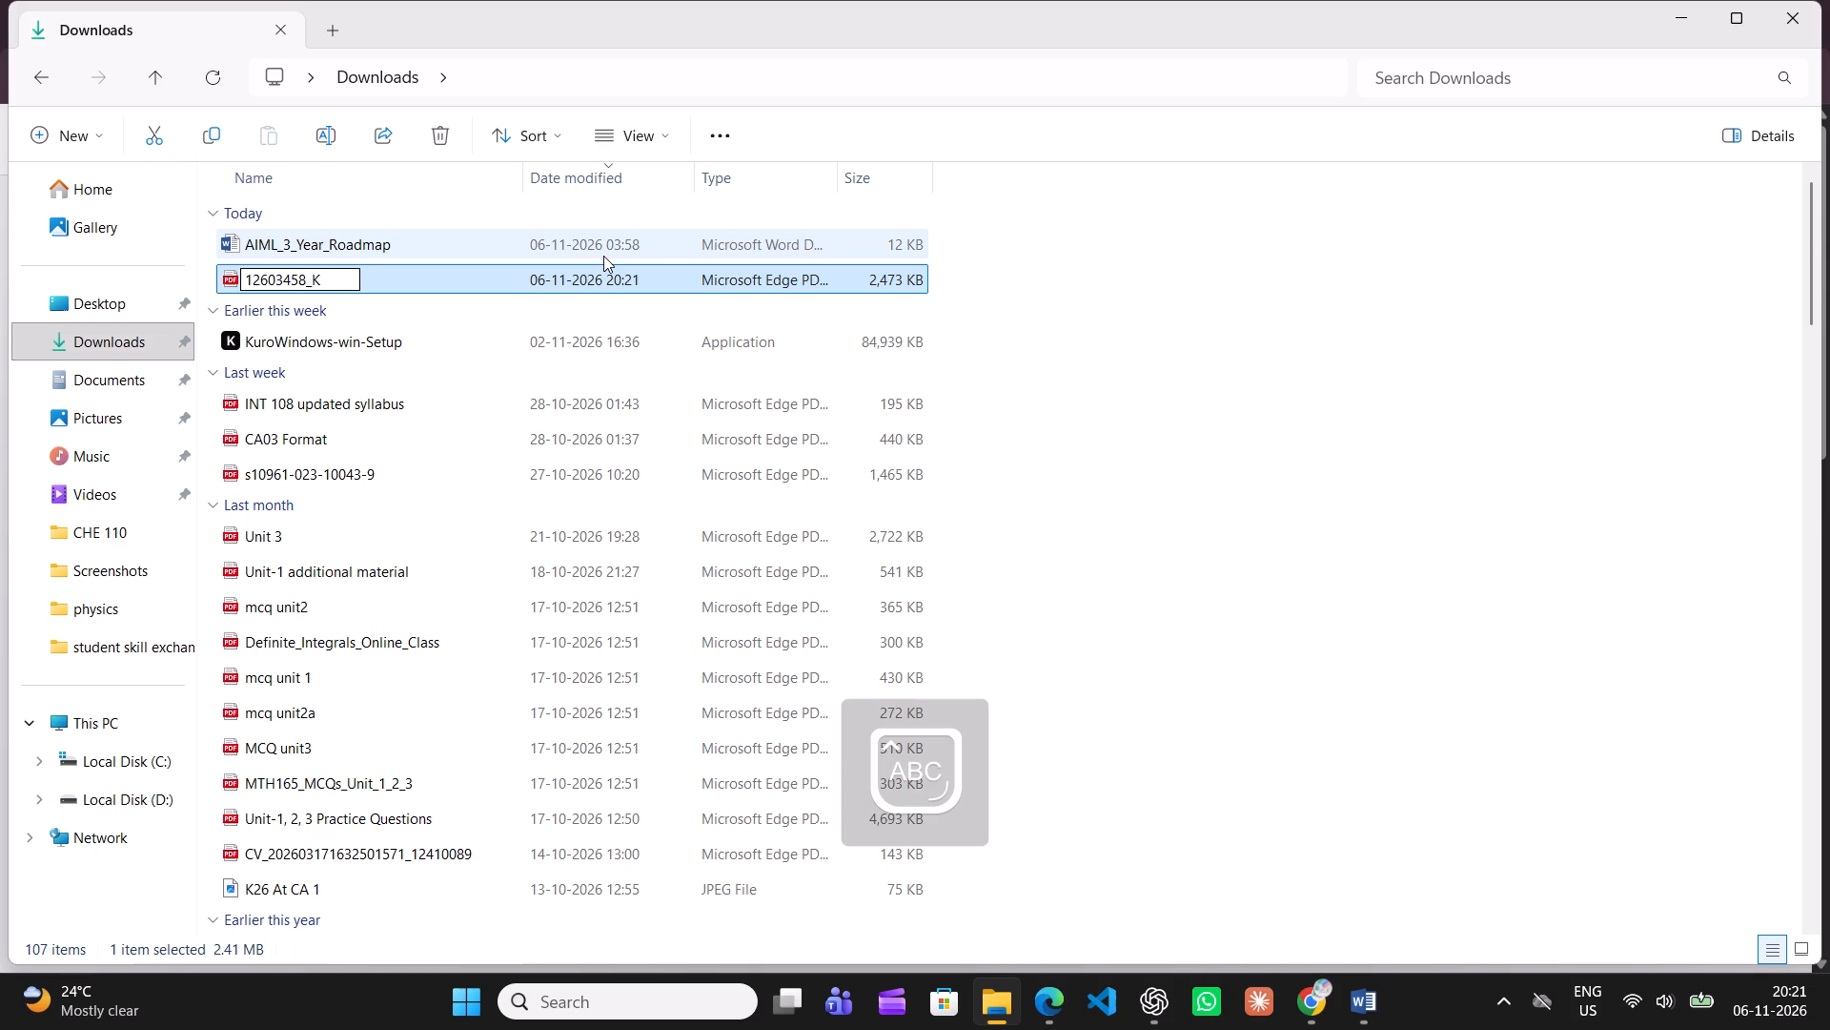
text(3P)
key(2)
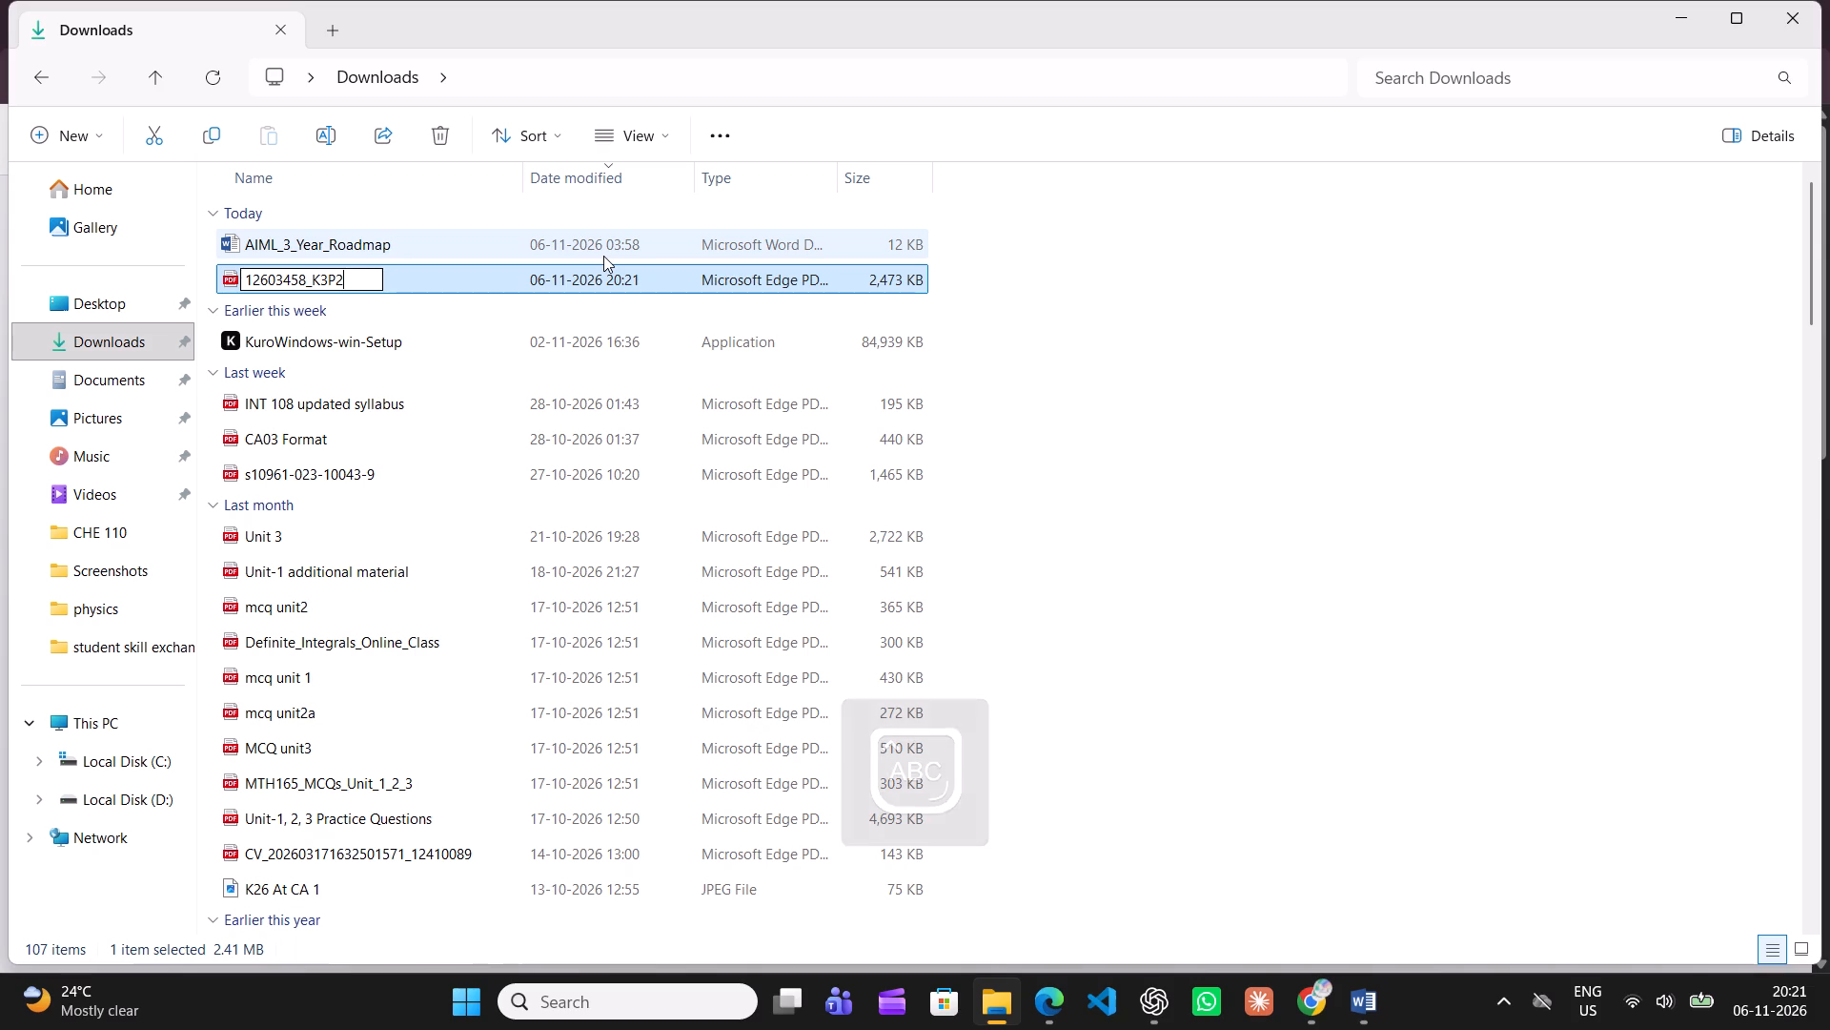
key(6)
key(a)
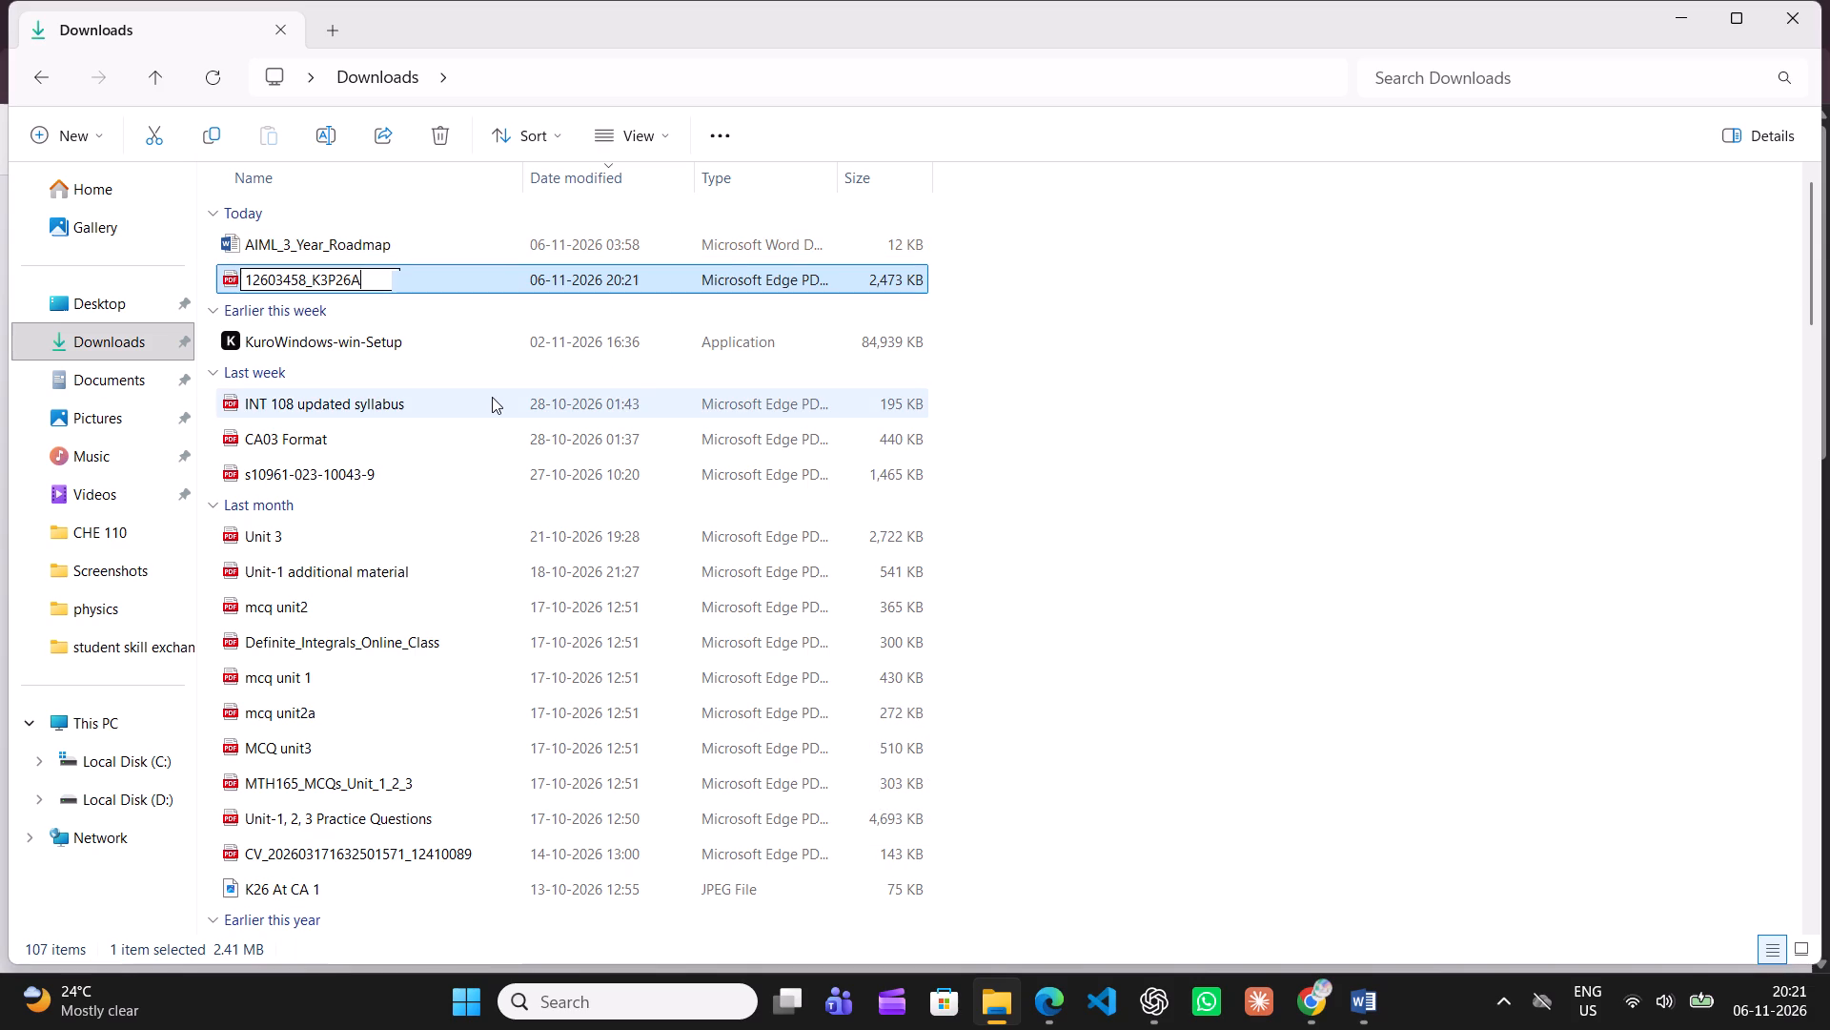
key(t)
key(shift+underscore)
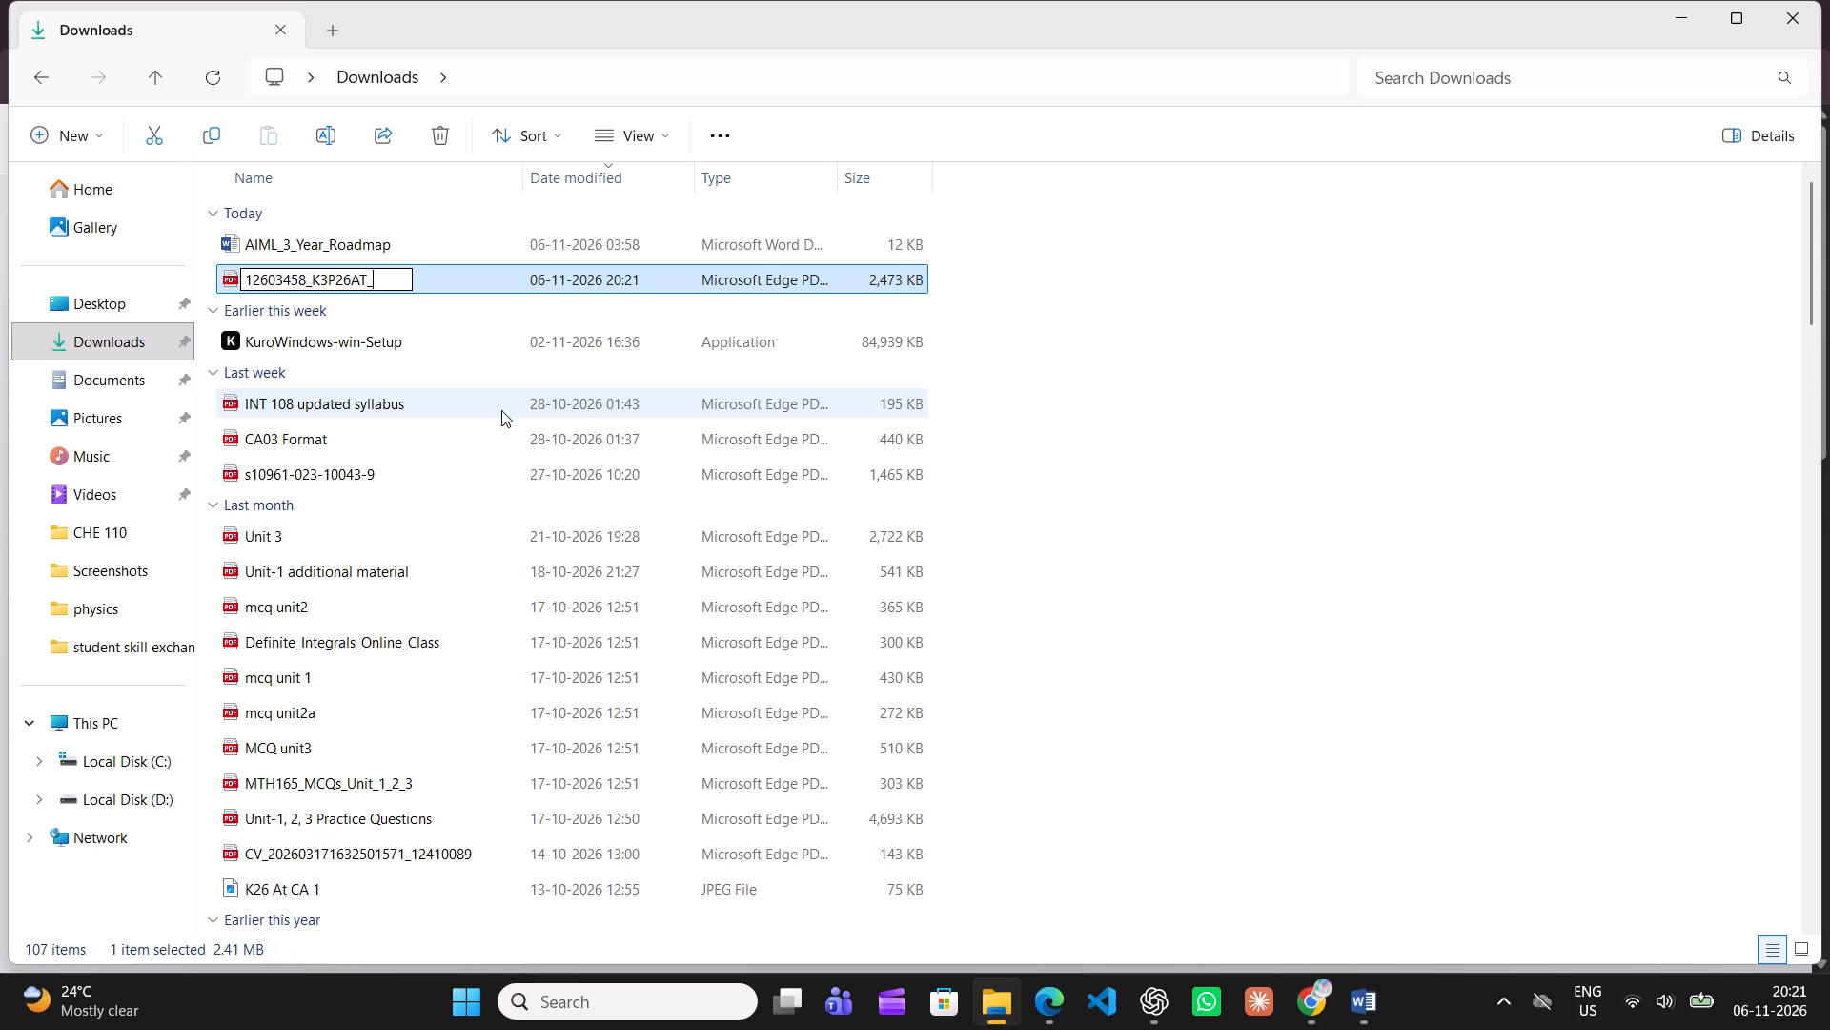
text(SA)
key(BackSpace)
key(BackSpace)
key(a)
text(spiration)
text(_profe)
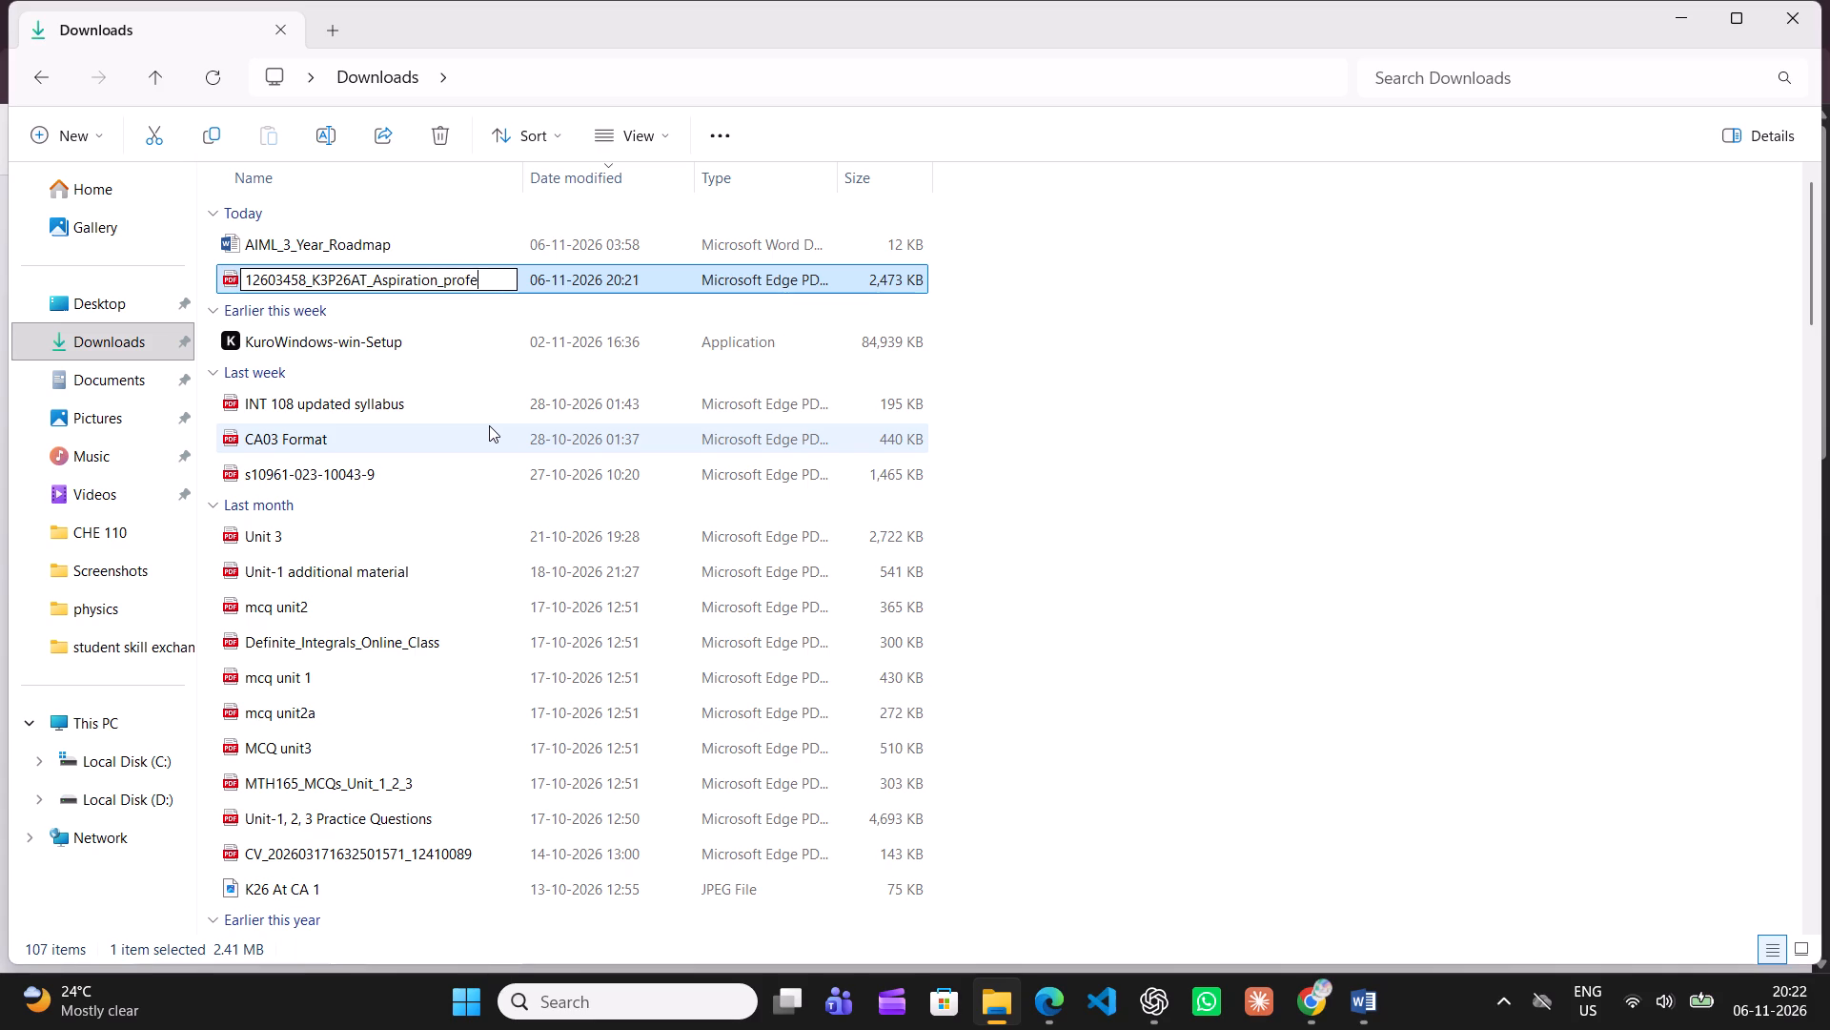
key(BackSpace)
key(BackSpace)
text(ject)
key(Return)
click(1088, 303)
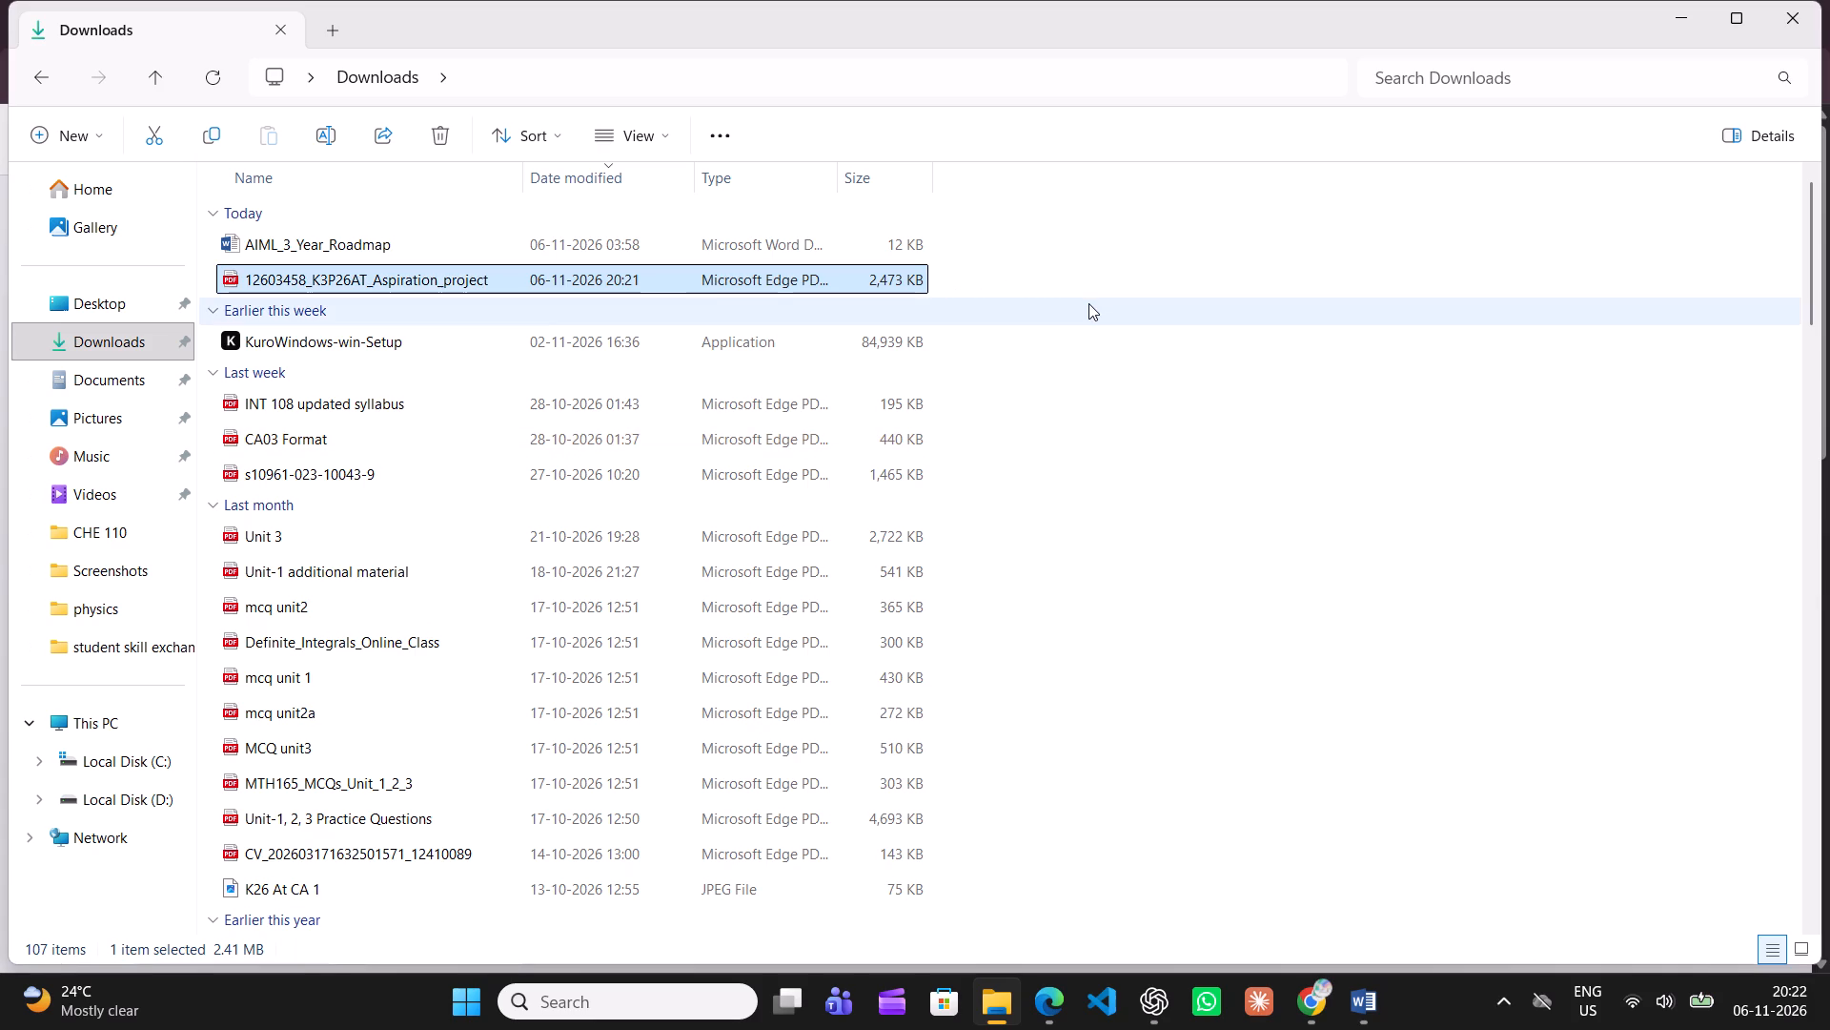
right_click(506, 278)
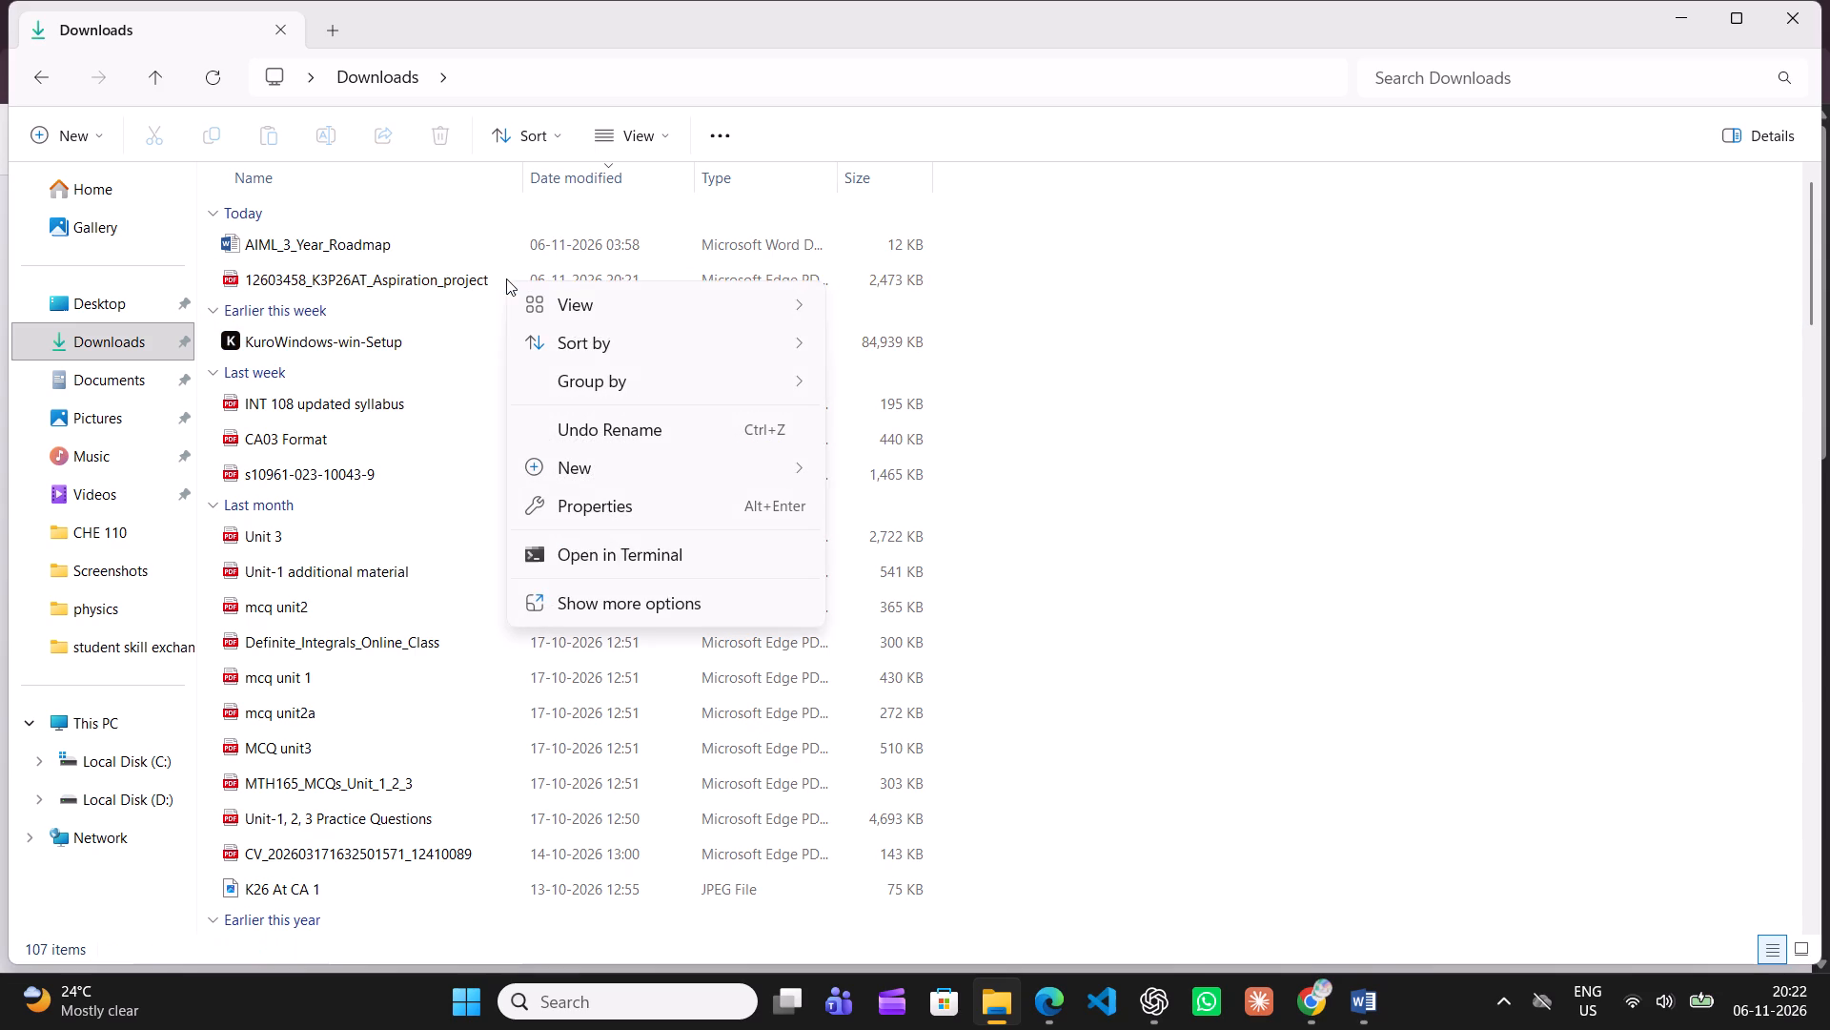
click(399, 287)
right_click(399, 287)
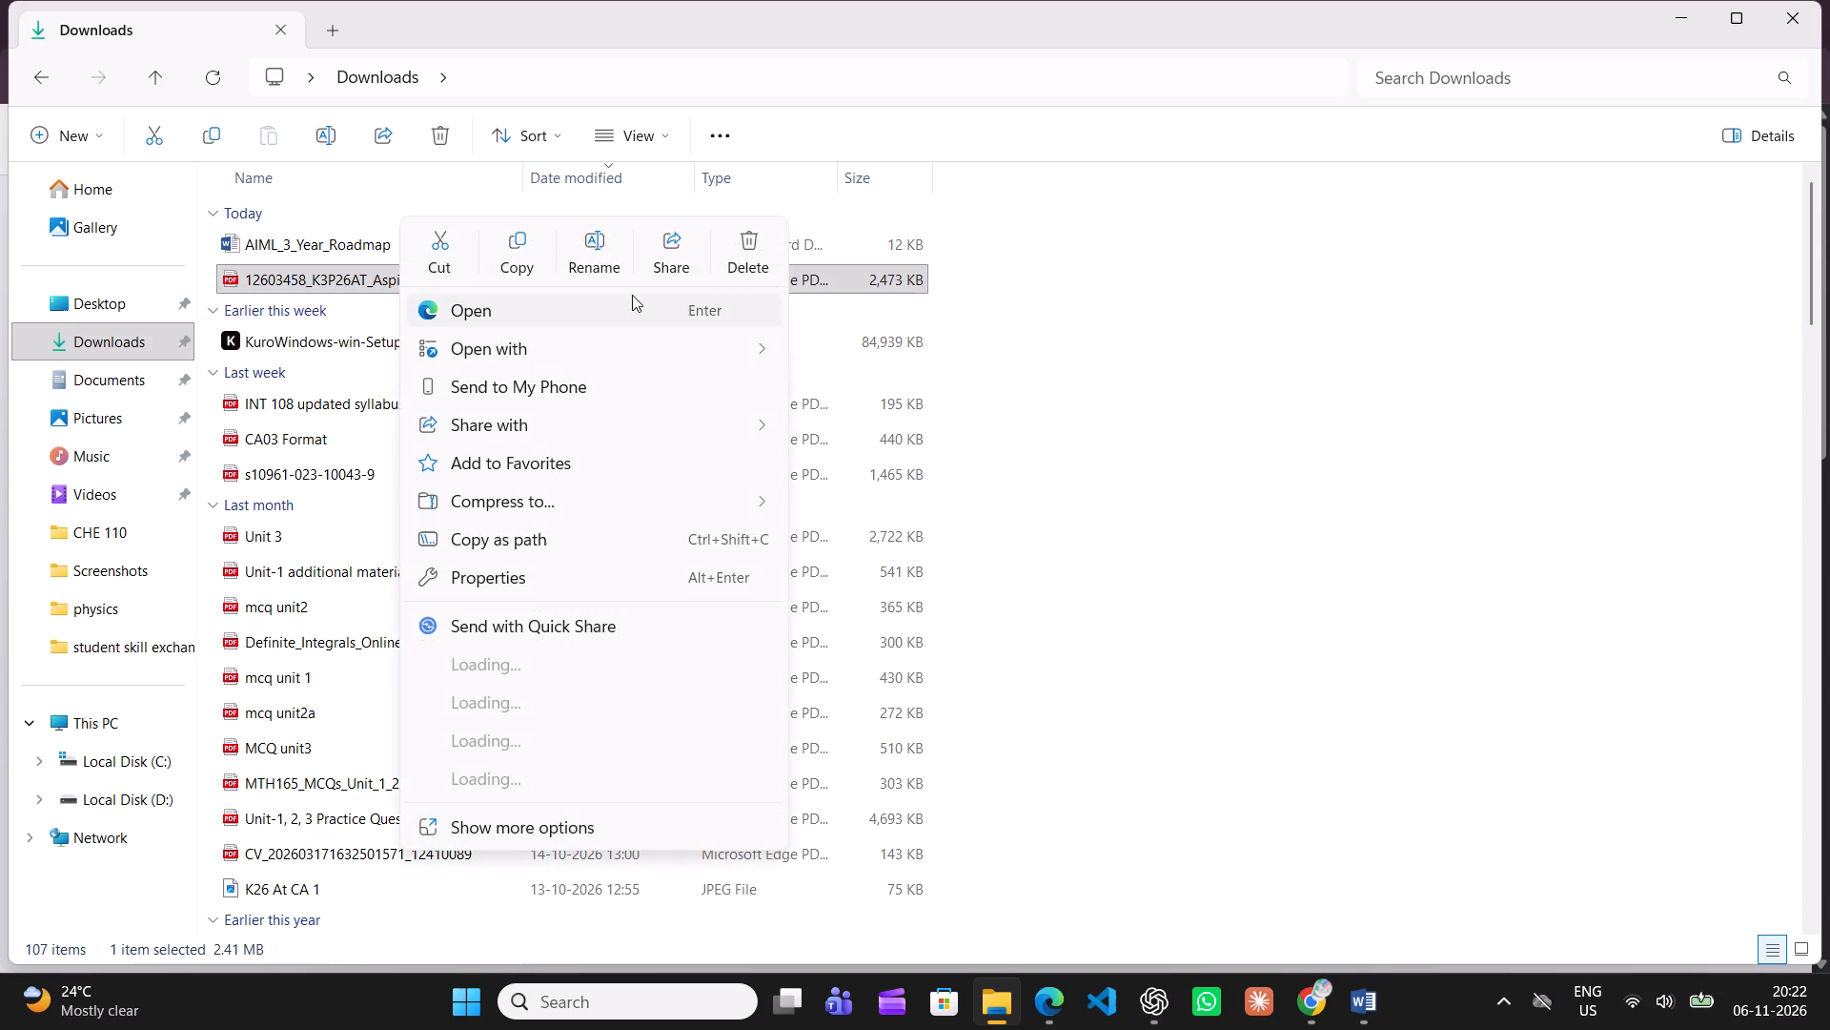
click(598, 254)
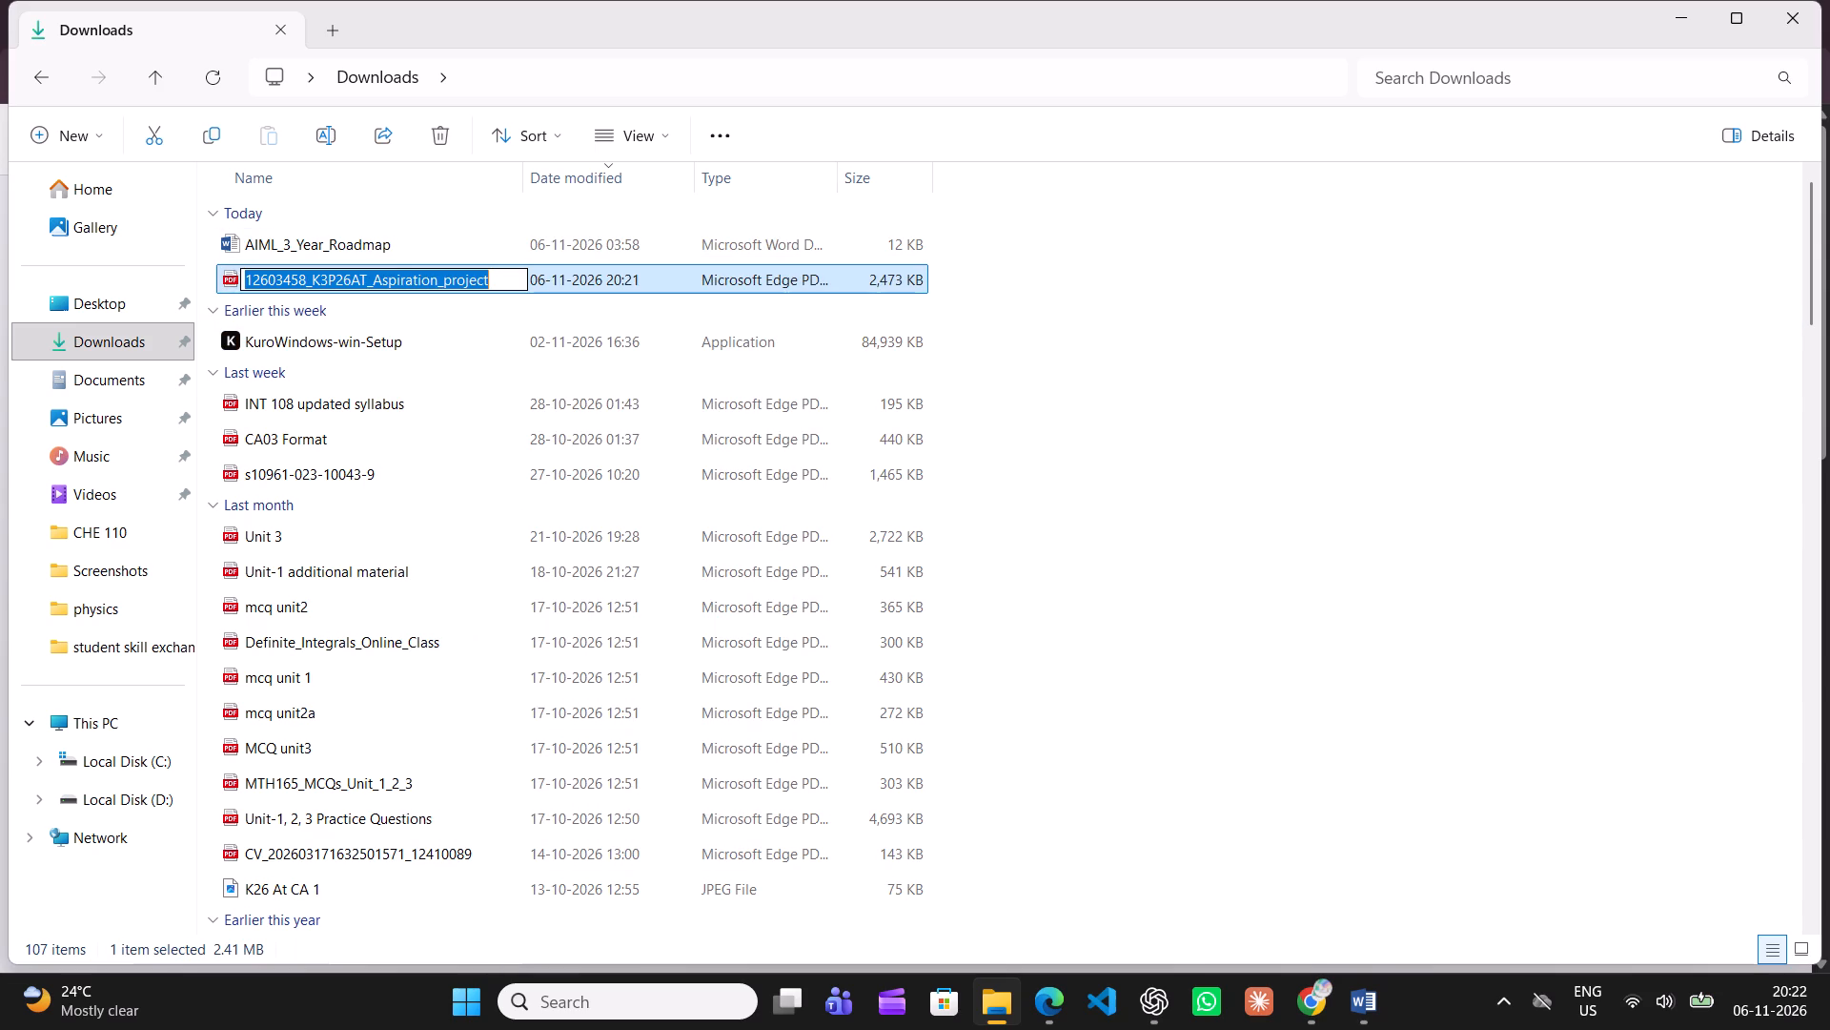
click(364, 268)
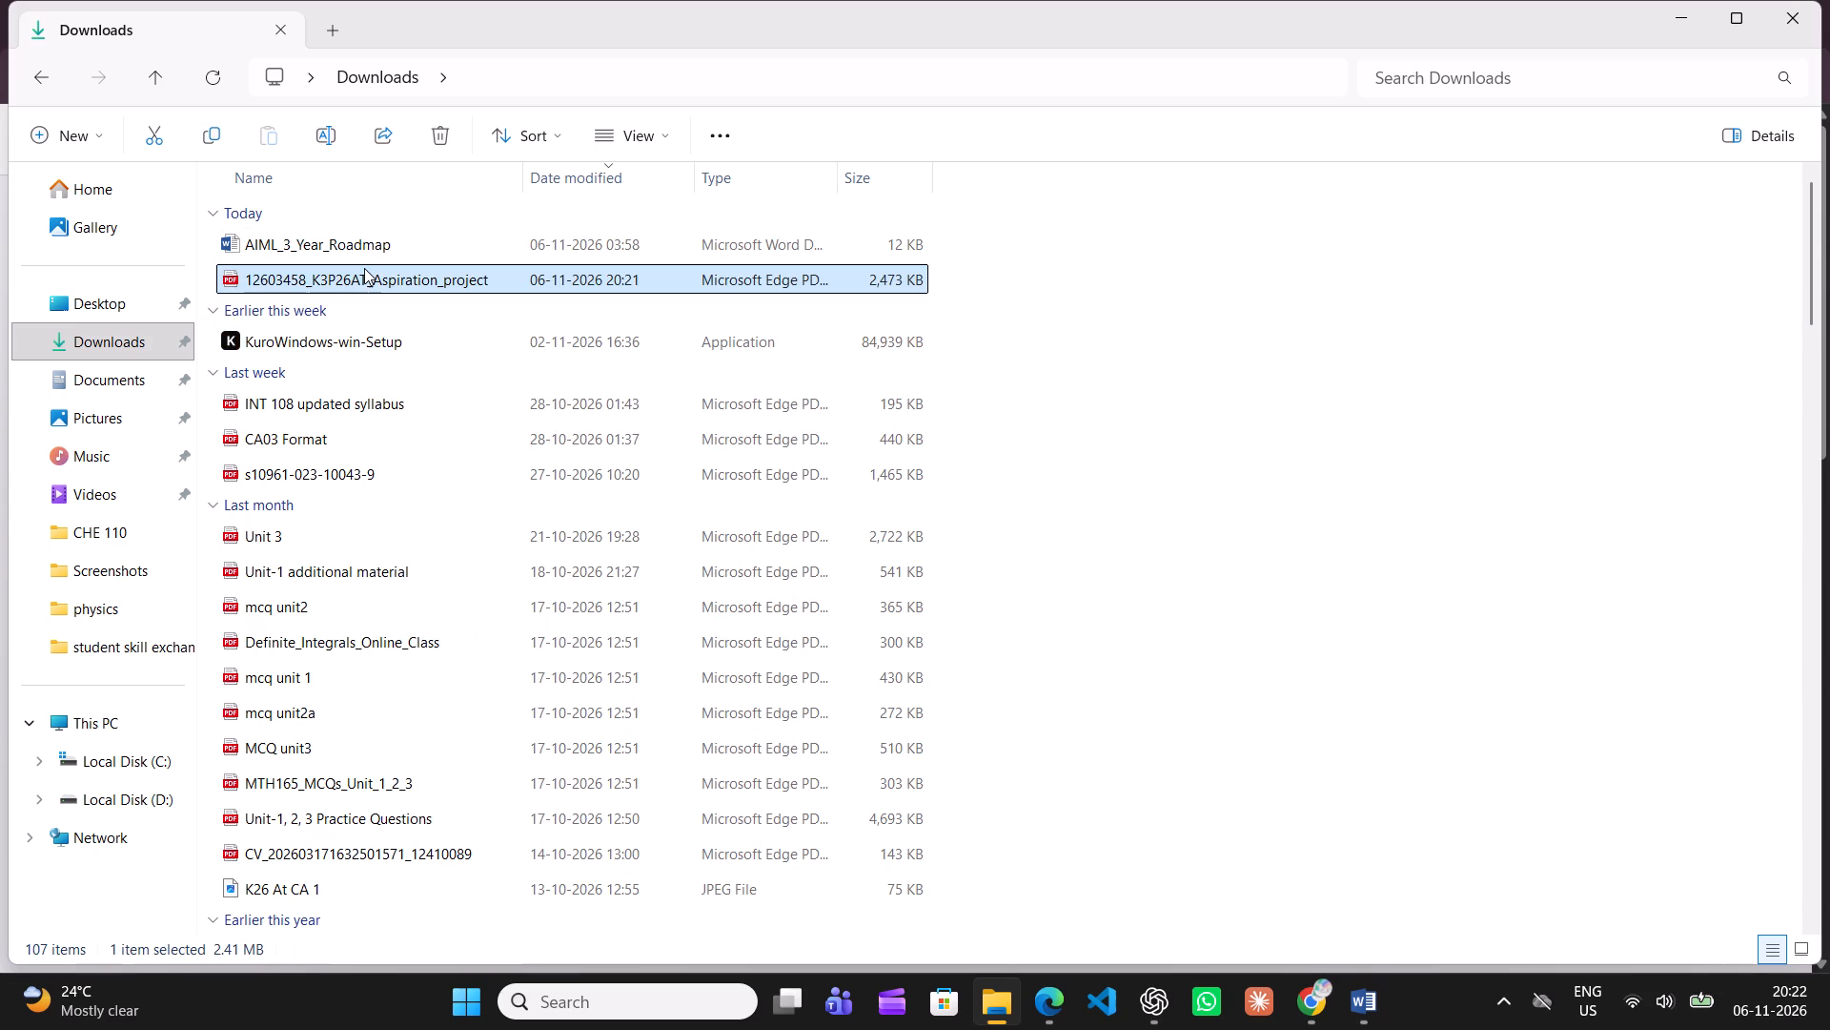
Insert the roll number suffix directly after the section code K3P26AT in the Aspiration_project PDF's file name.
right_click(364, 274)
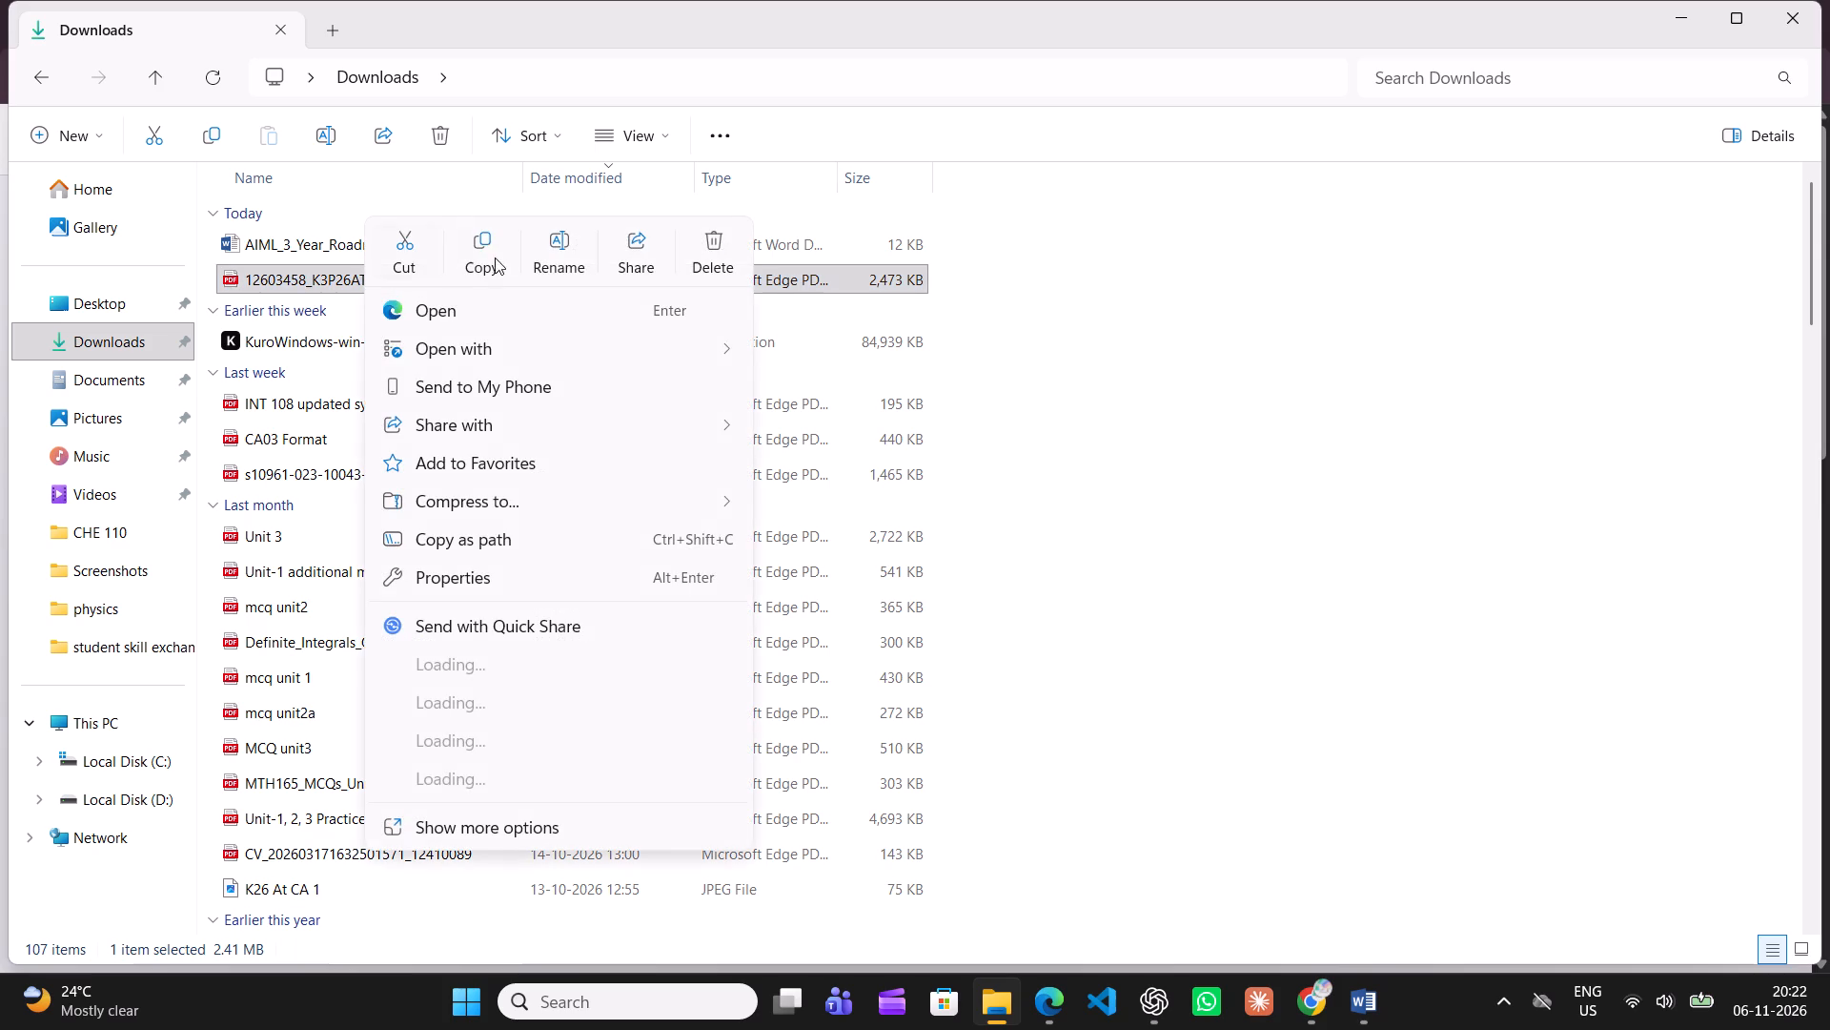
click(546, 252)
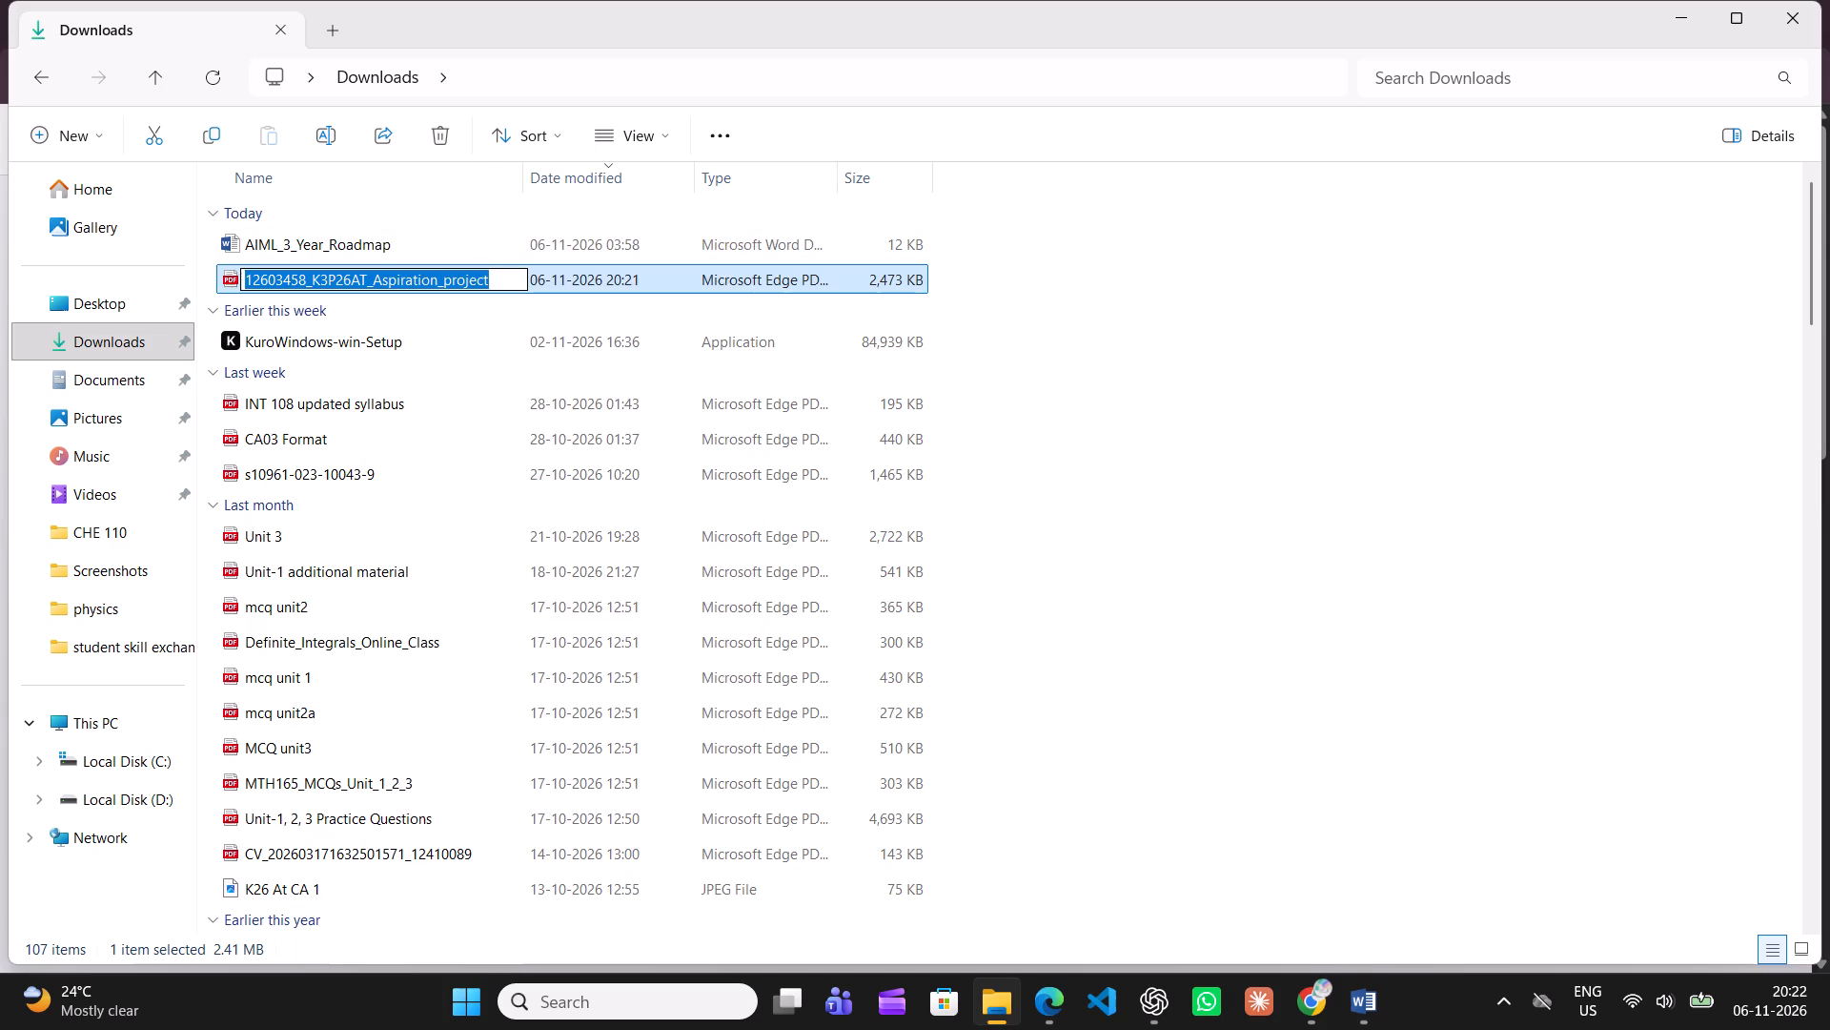
click(499, 271)
key(Left)
key(Left)
key(Left)
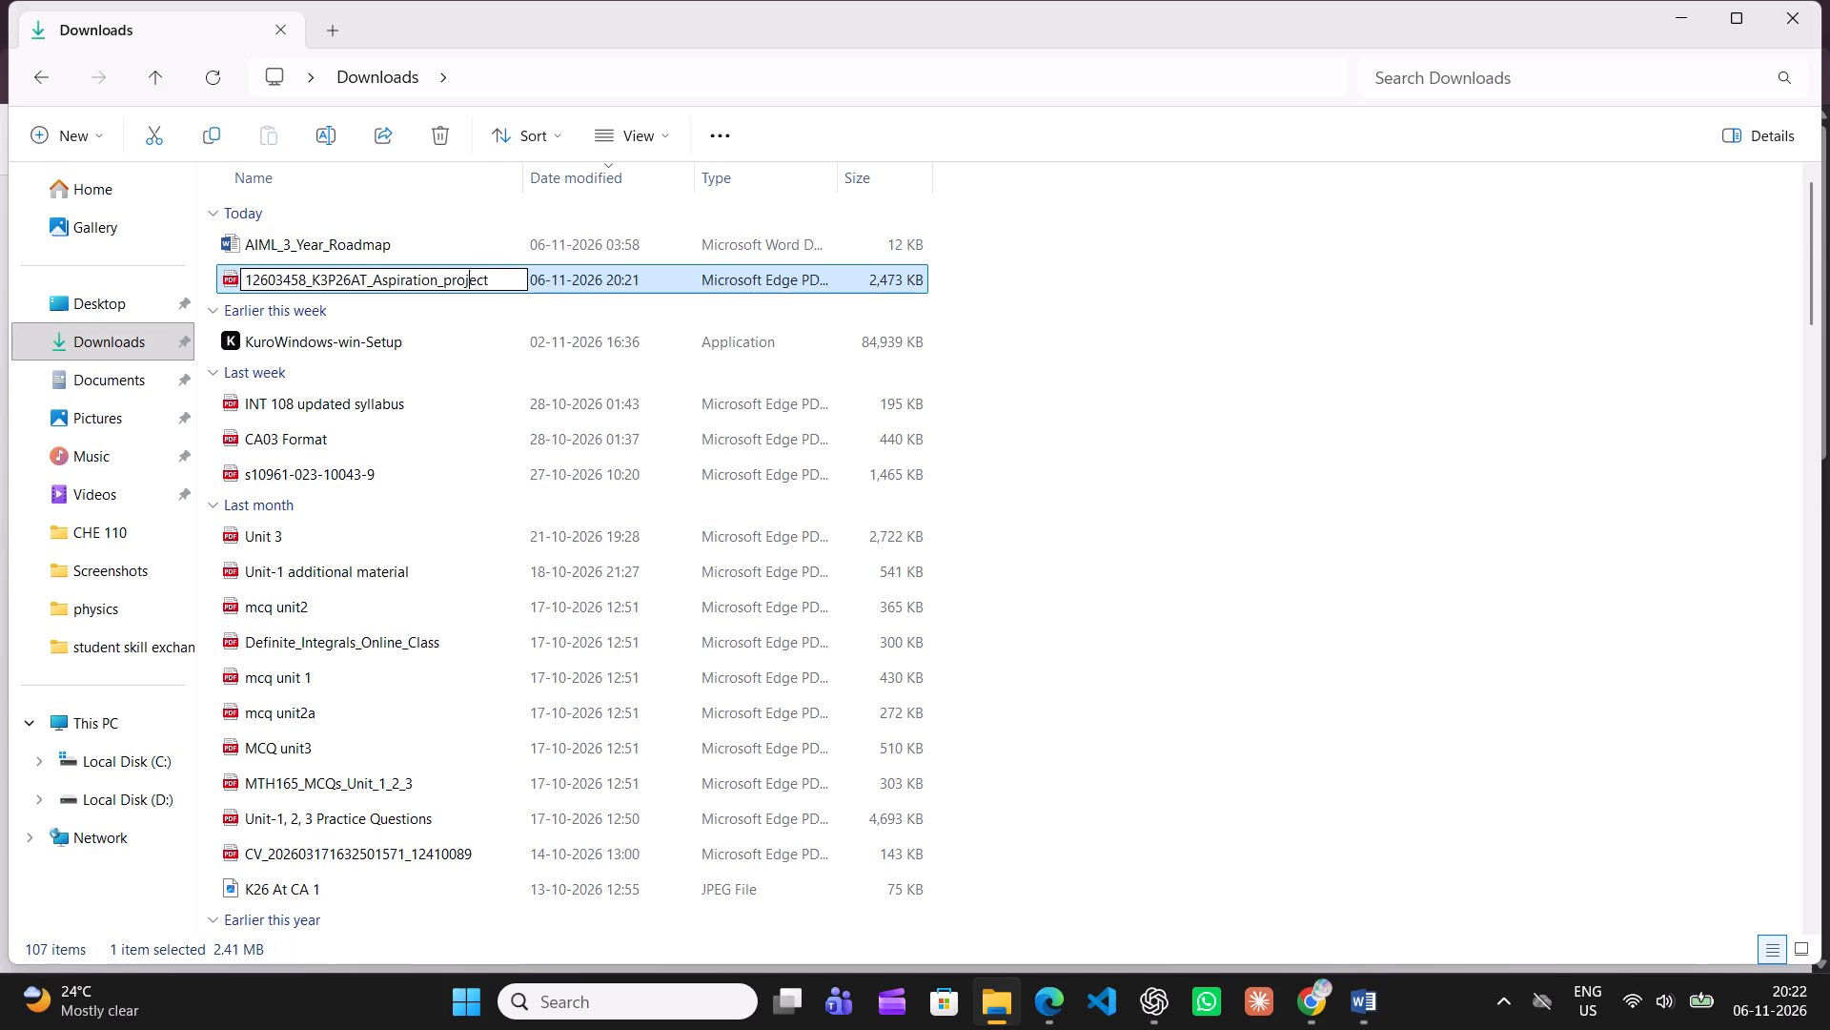
key(Left)
key(Left)
key(Left)
key(Left)
key(Left)
key(Left)
key(Left)
key(Left)
key(Left)
key(Left)
key(Left)
key(Left)
key(Left)
key(Left)
key(Left)
key(Left)
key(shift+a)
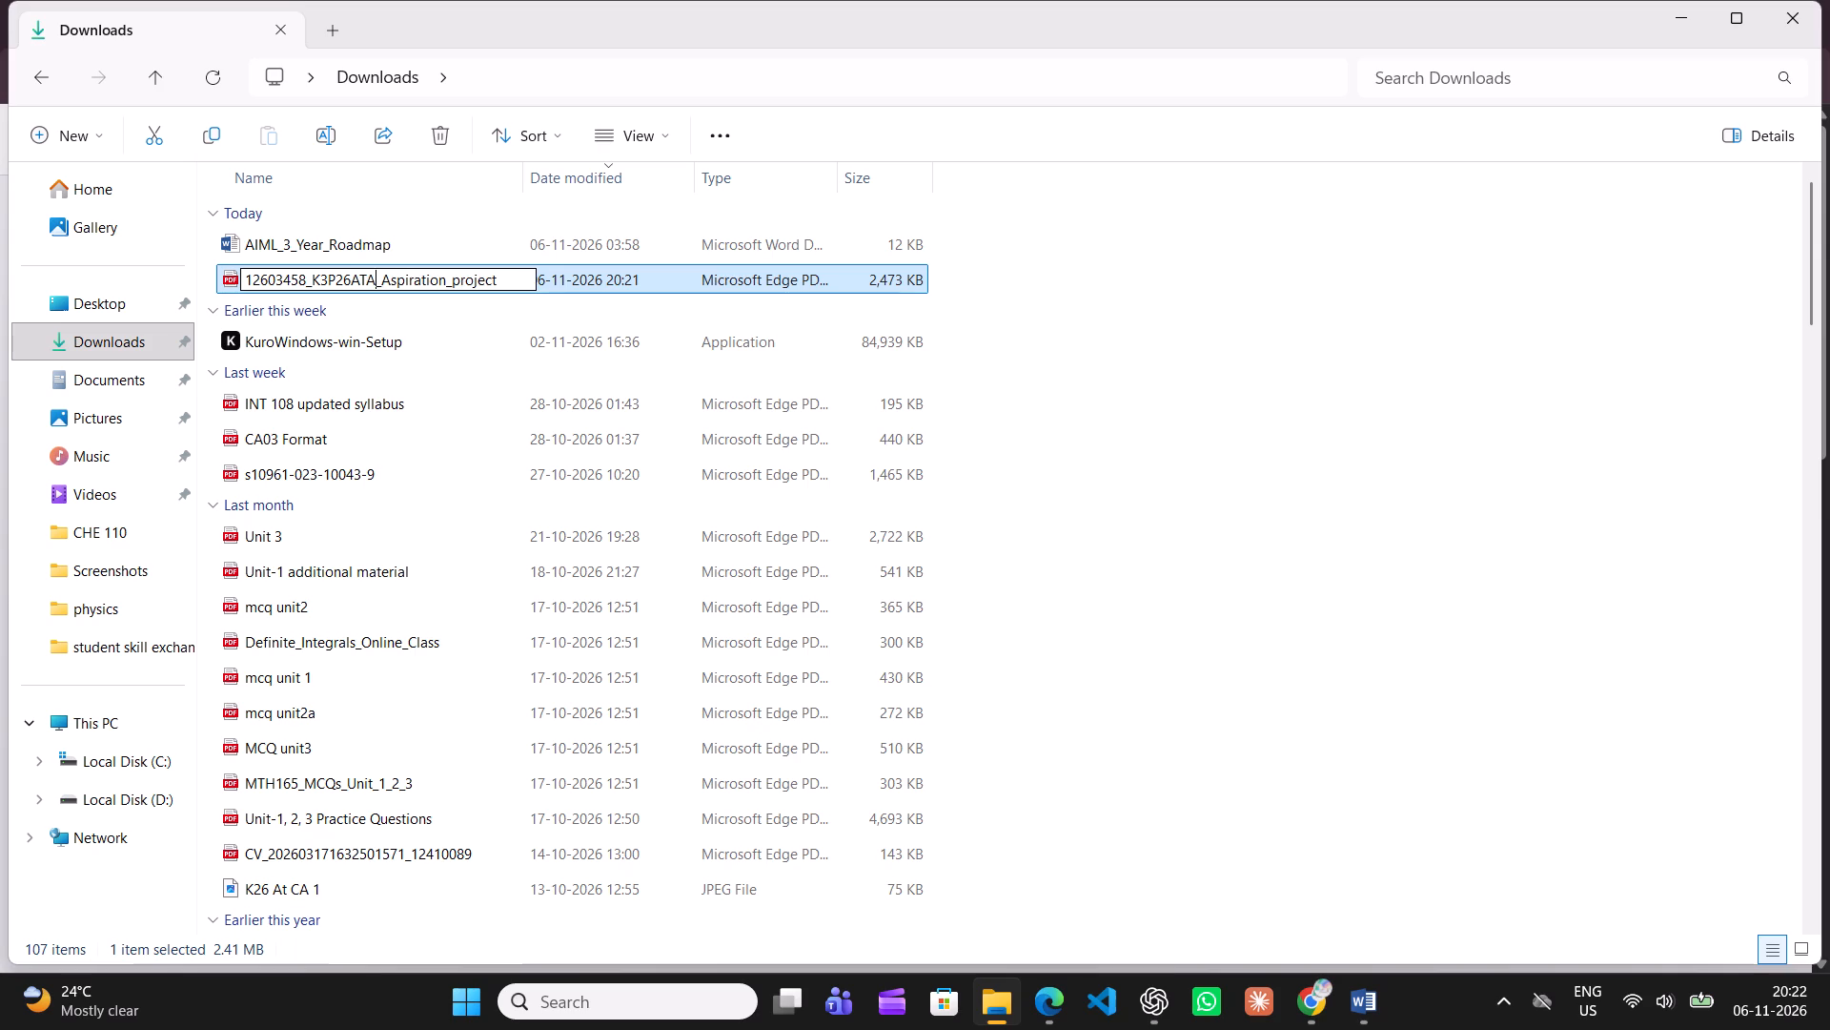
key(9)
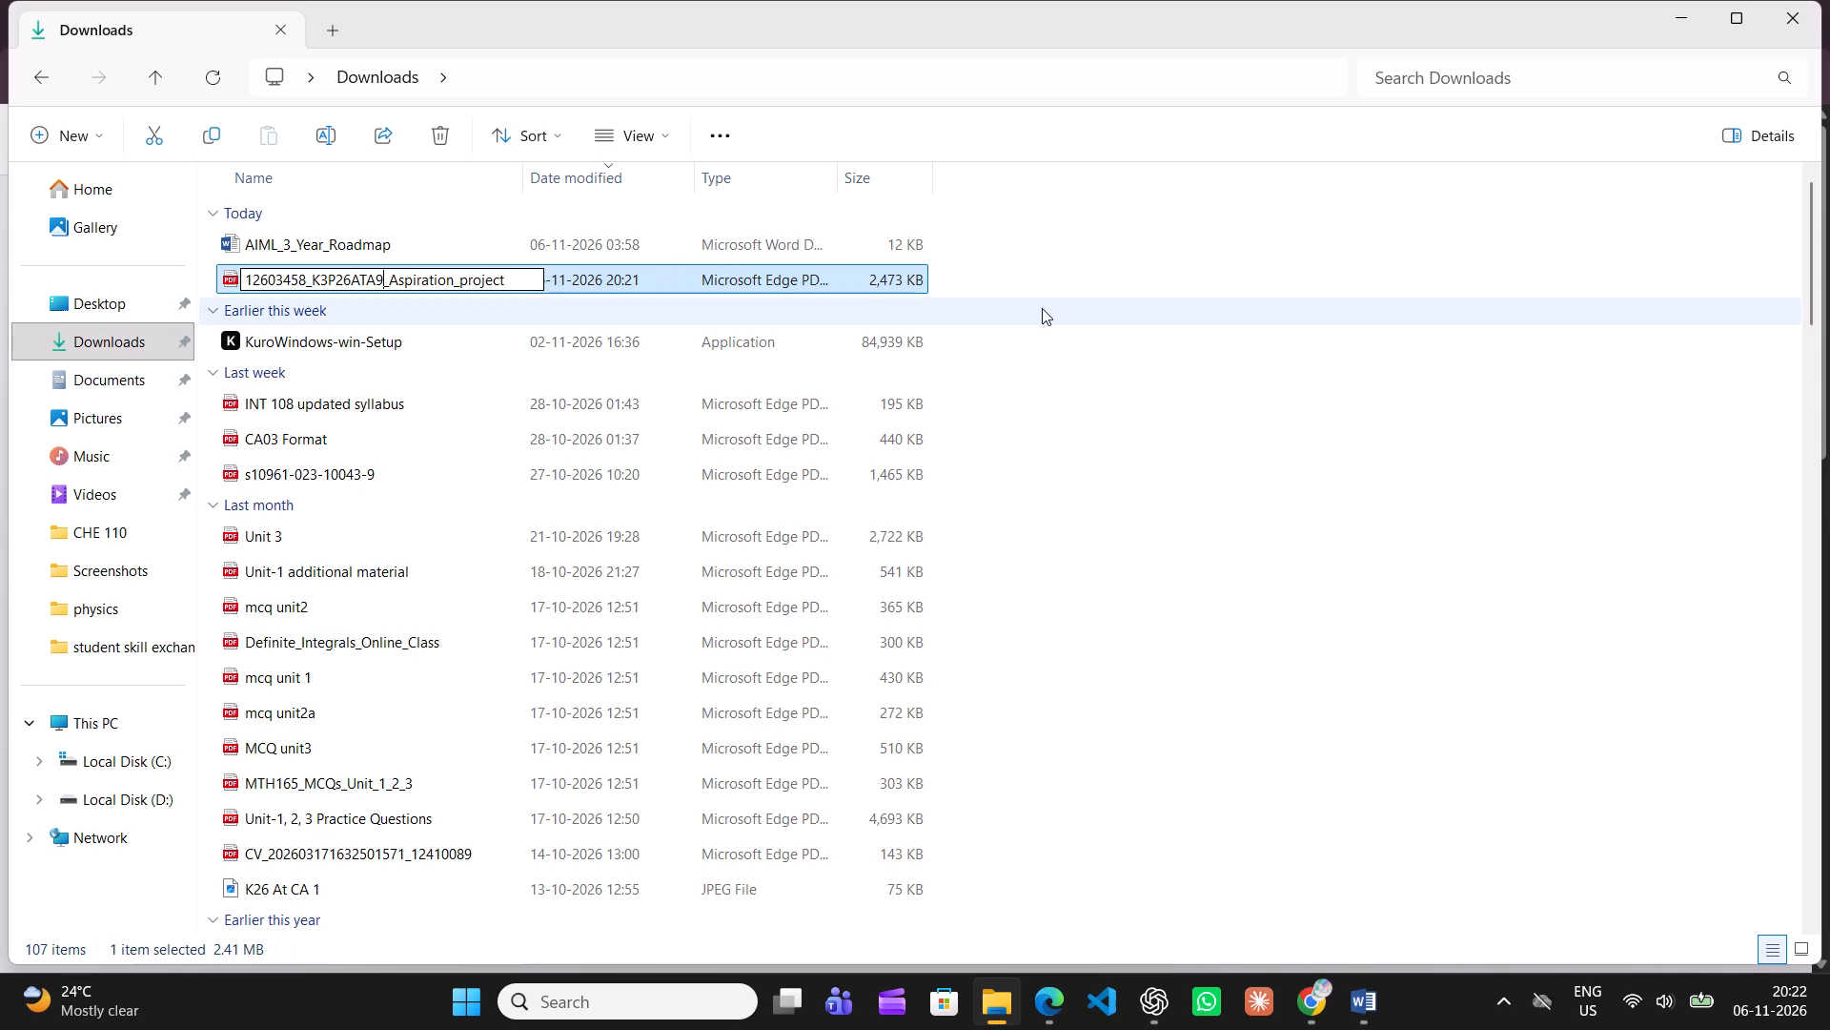
click(1042, 308)
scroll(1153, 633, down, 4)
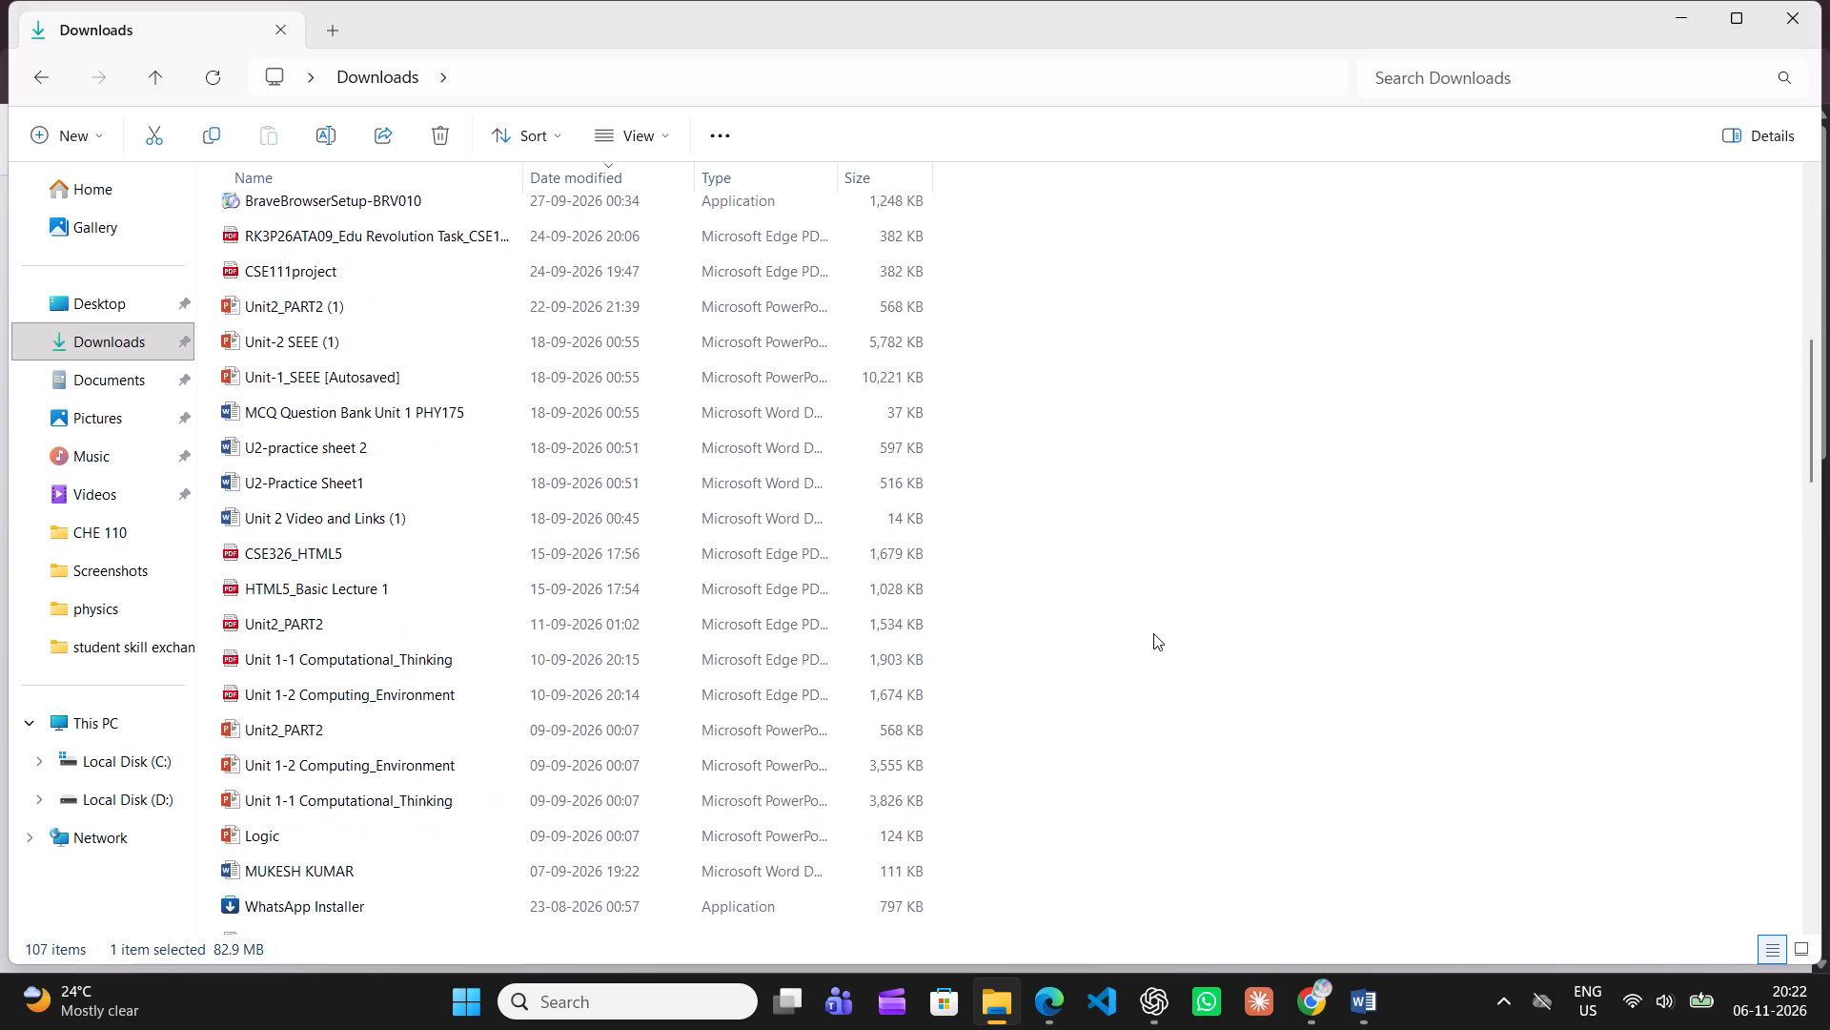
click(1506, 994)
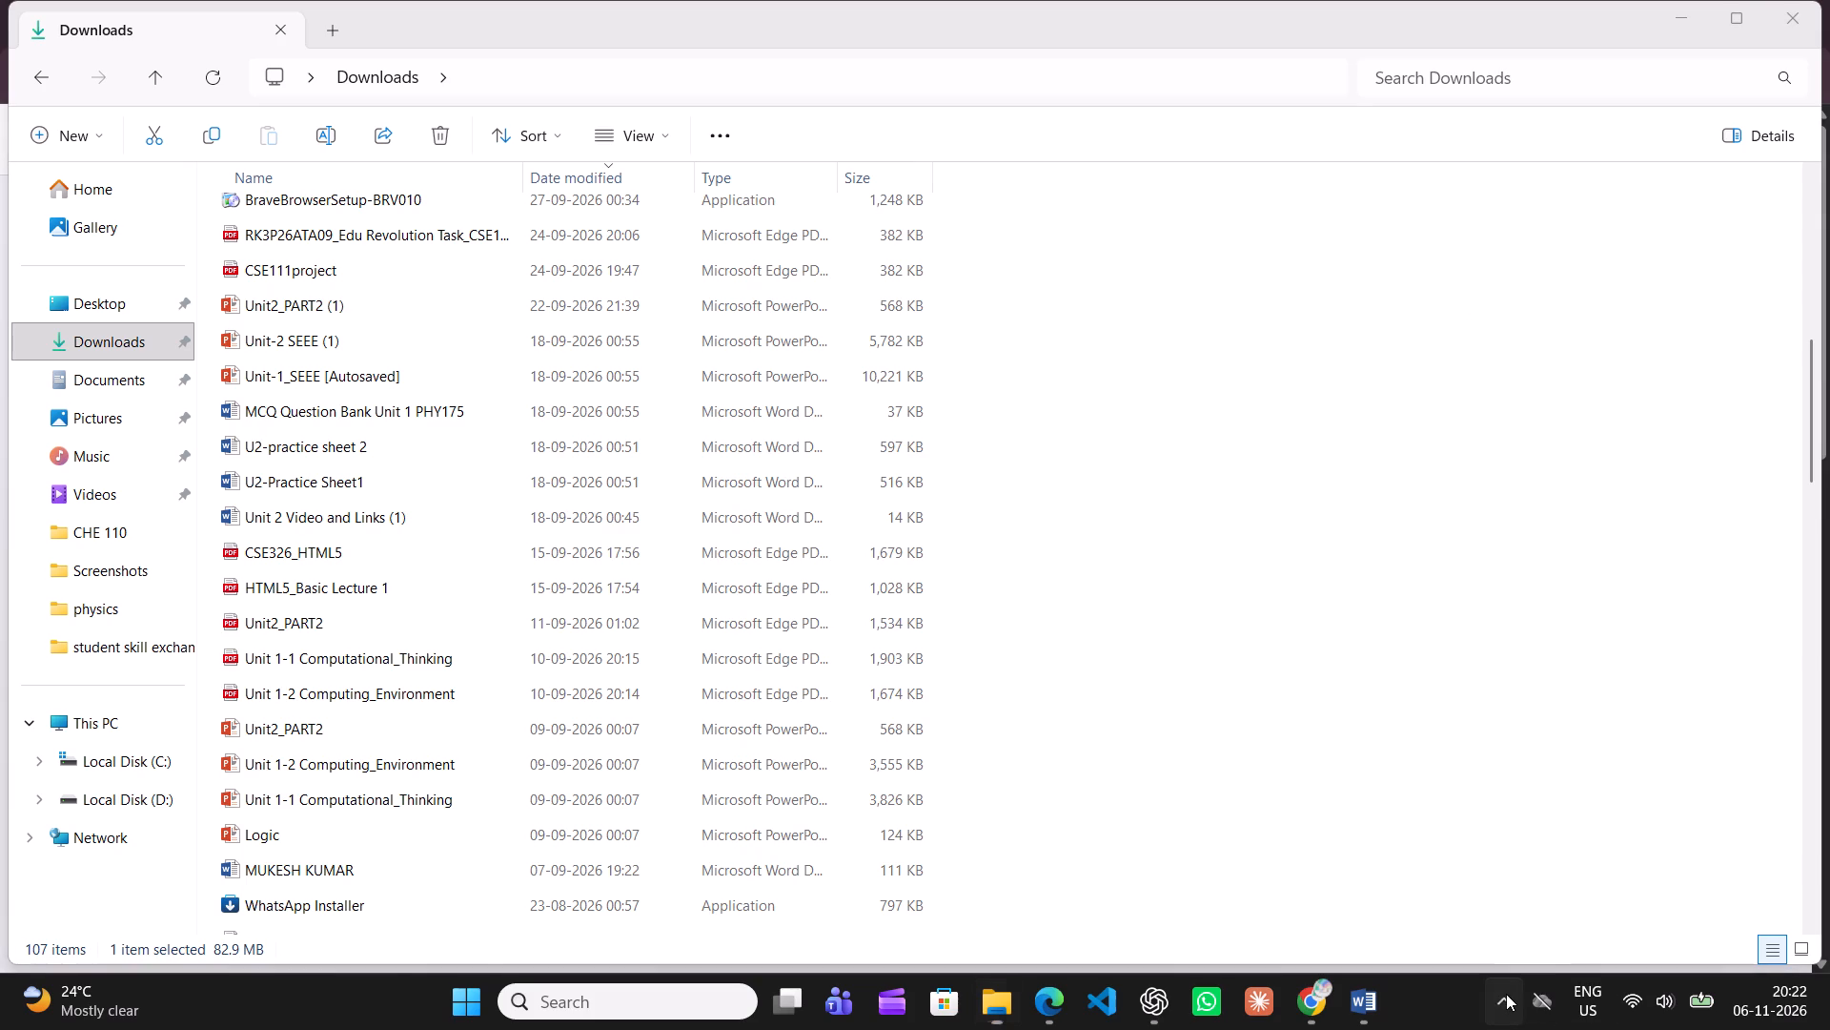
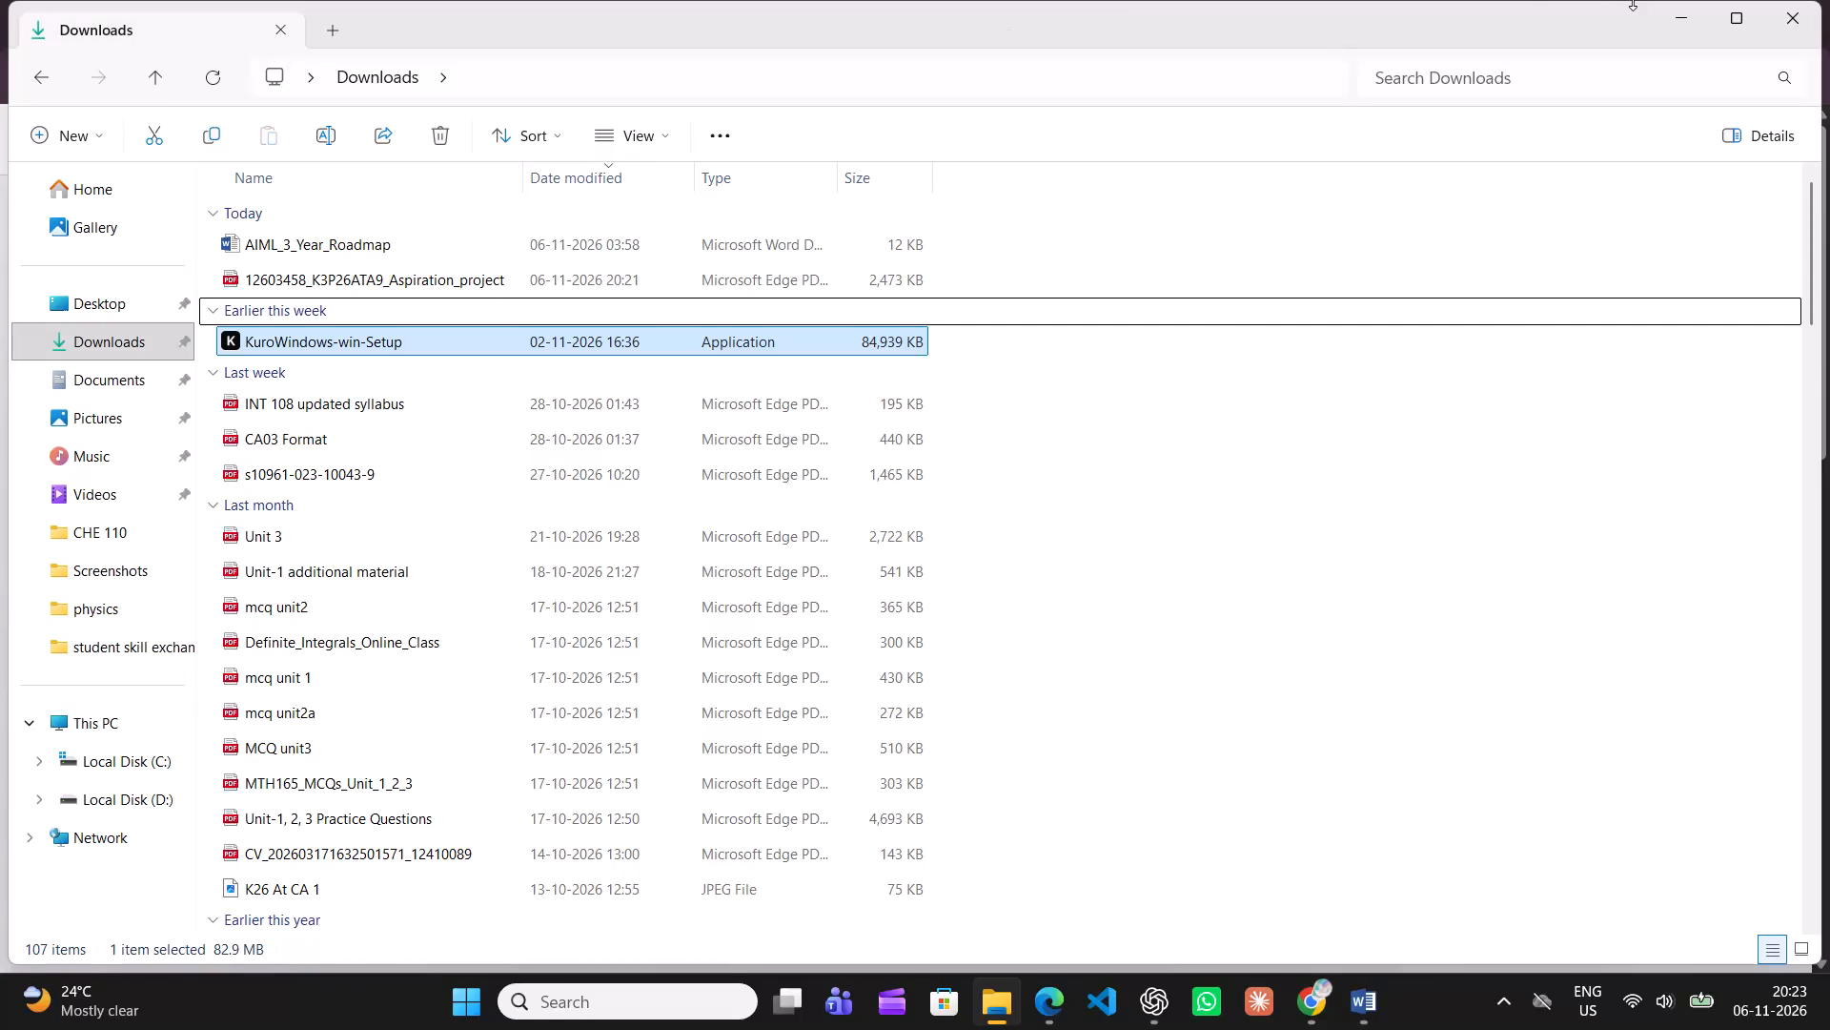
Move the Aspiration_project PDF from Downloads to the Desktop folder, clearing the open windows out of the way.
click(1693, 28)
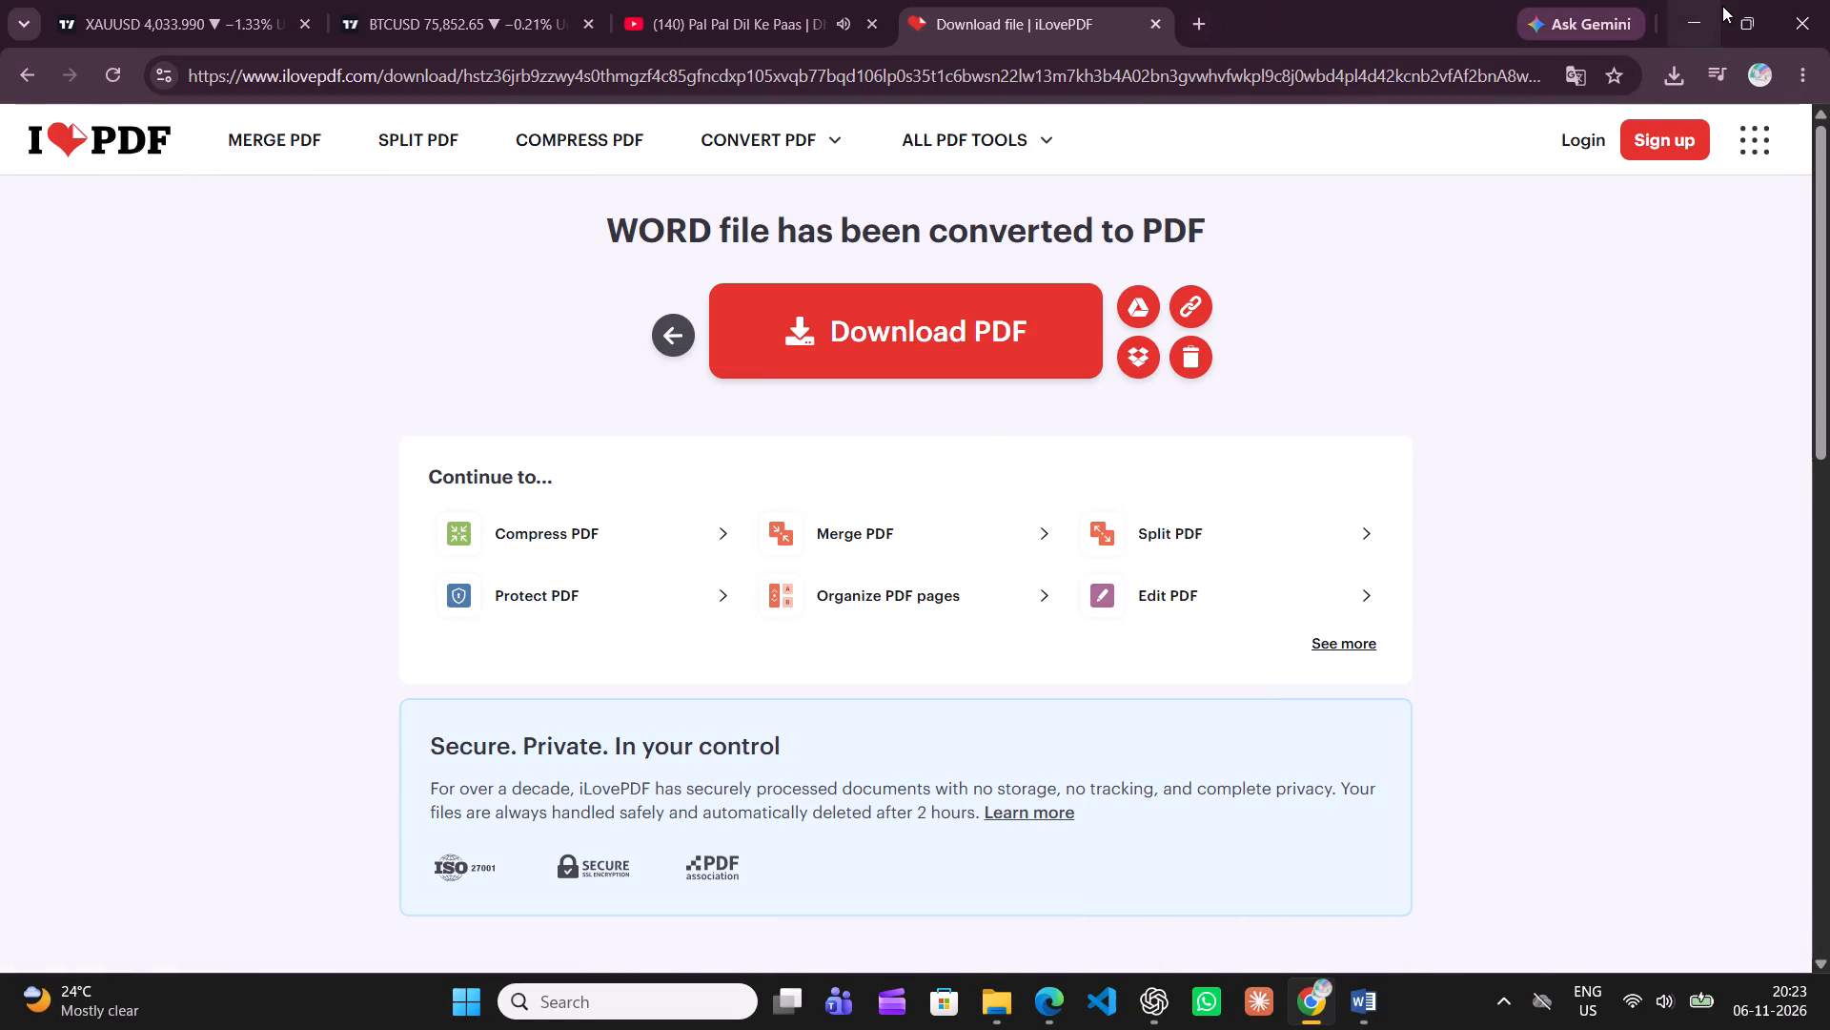
click(1705, 7)
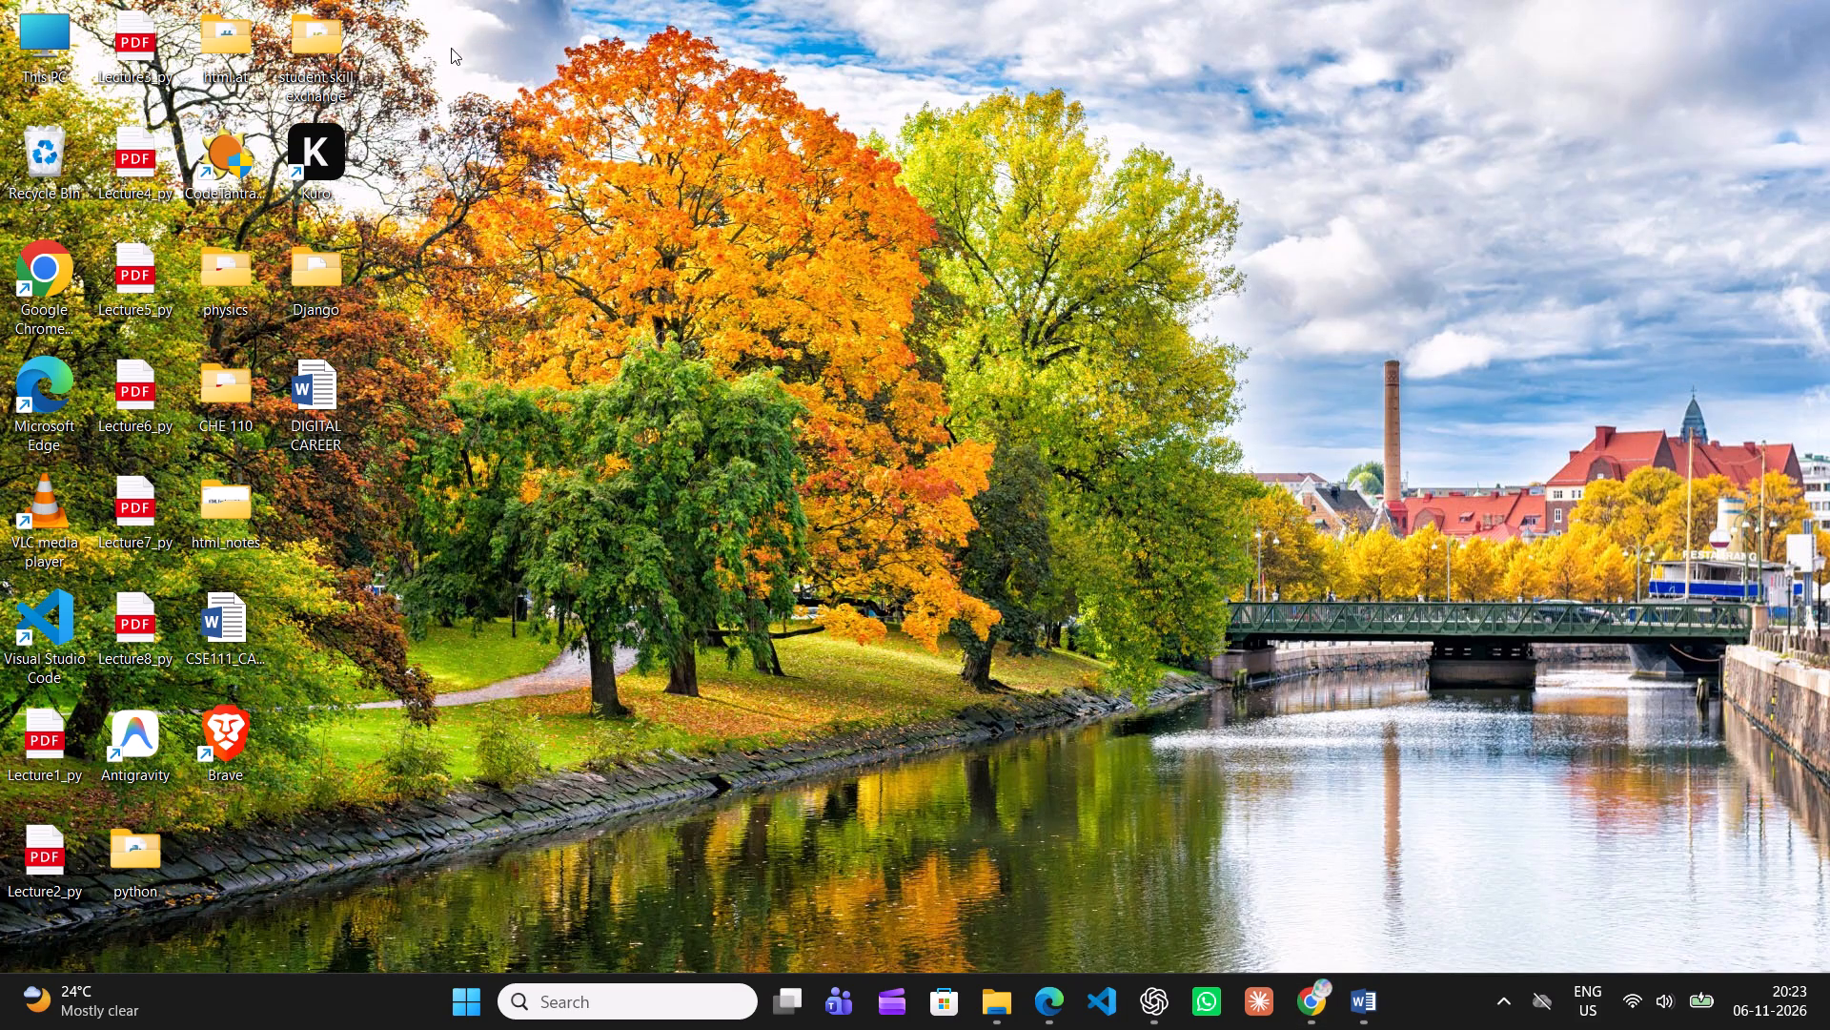
click(1015, 1009)
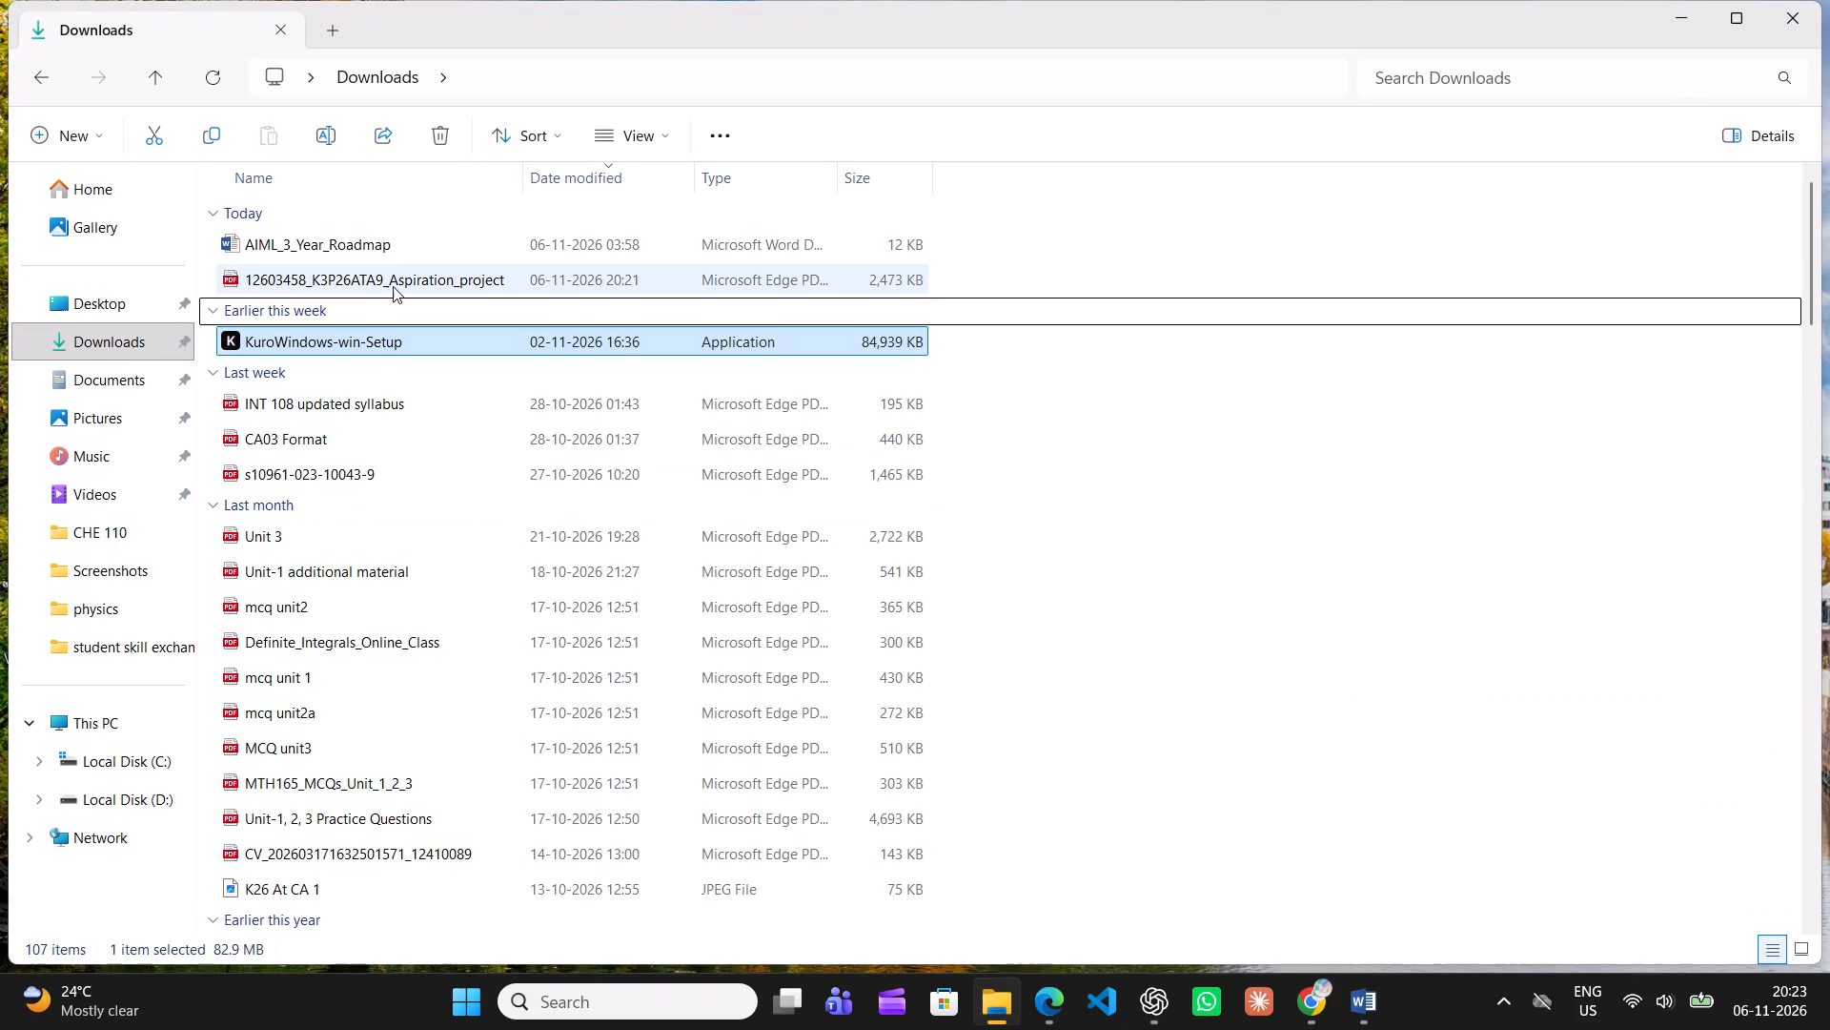
drag(393, 286, 47, 295)
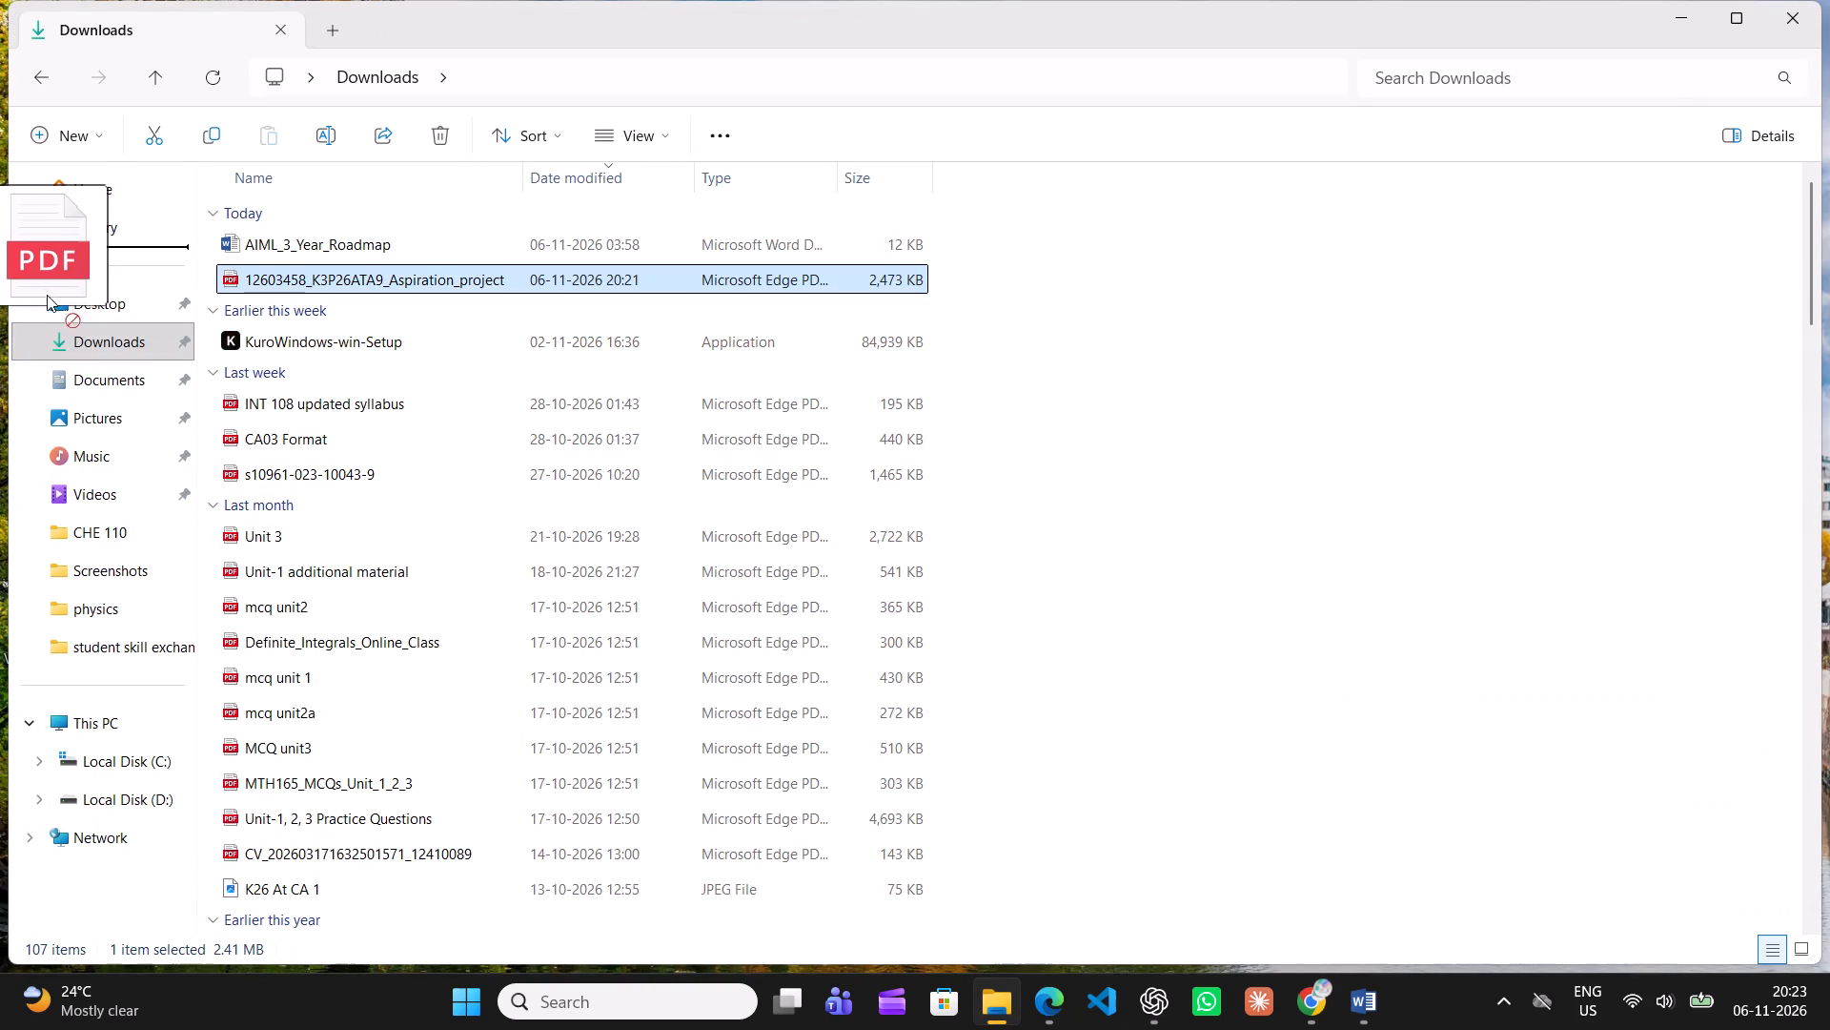
drag(47, 295, 49, 298)
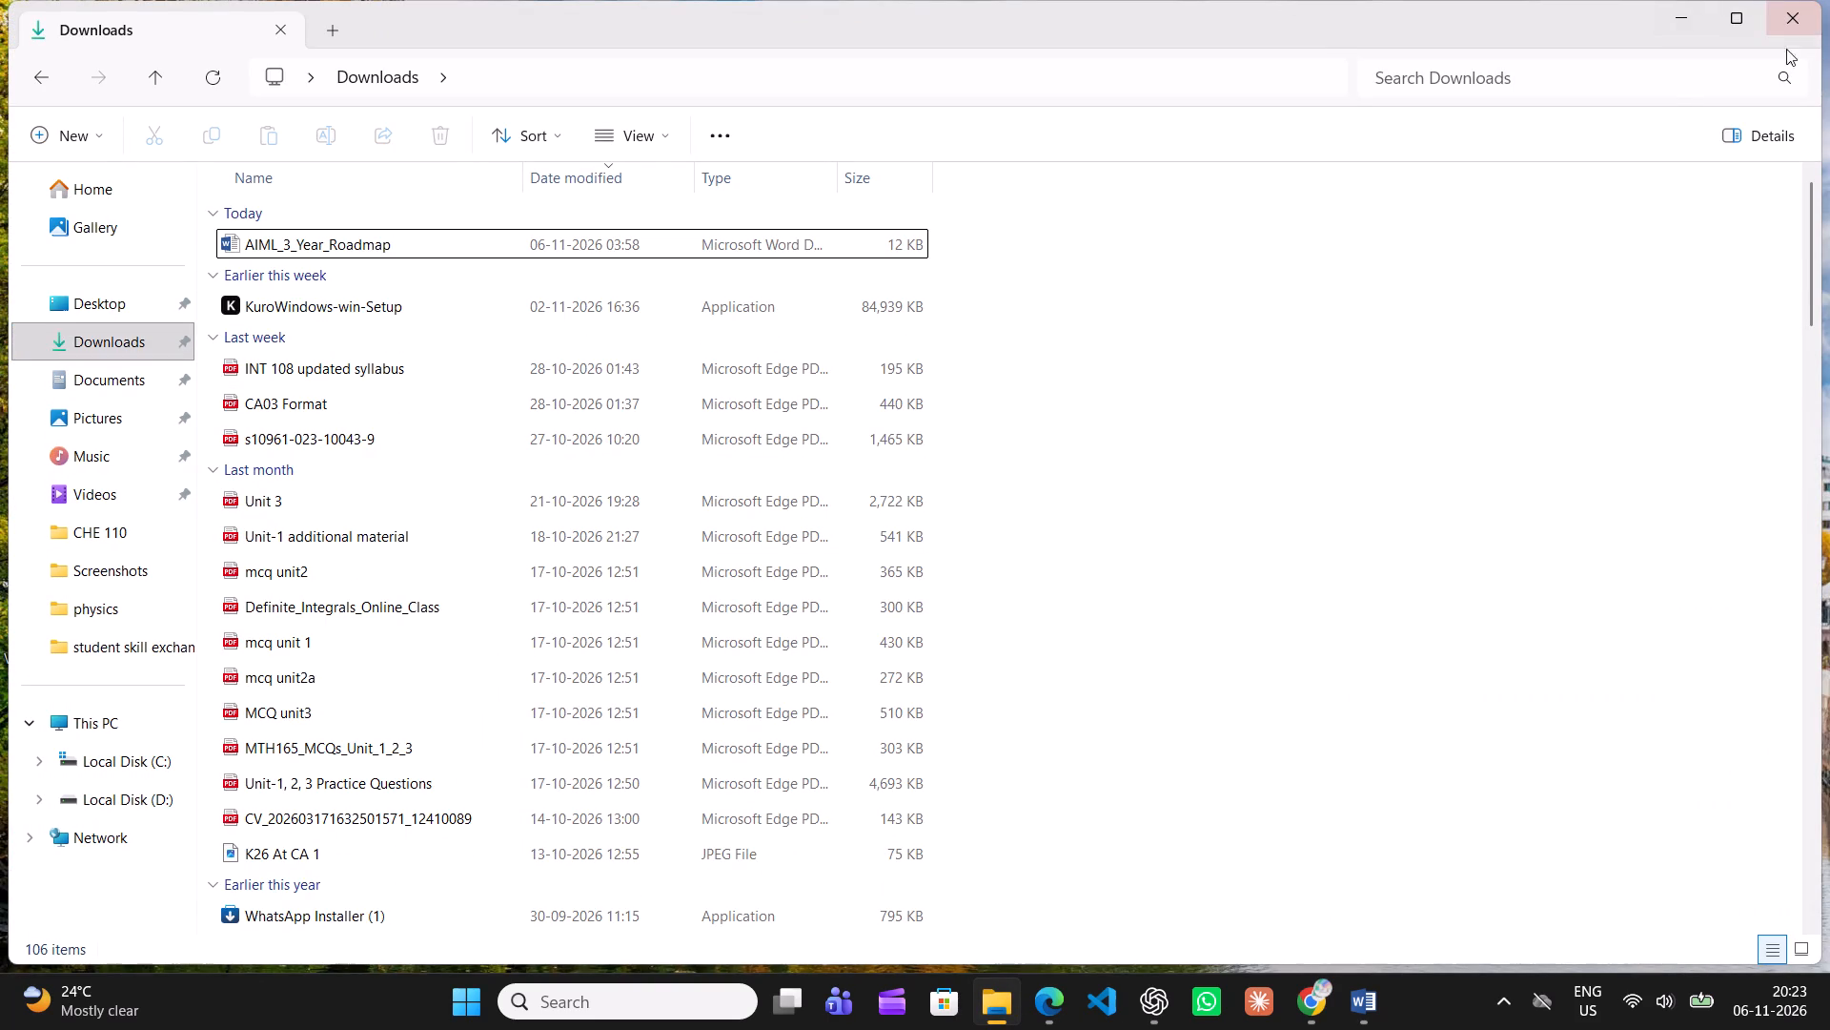
click(1679, 9)
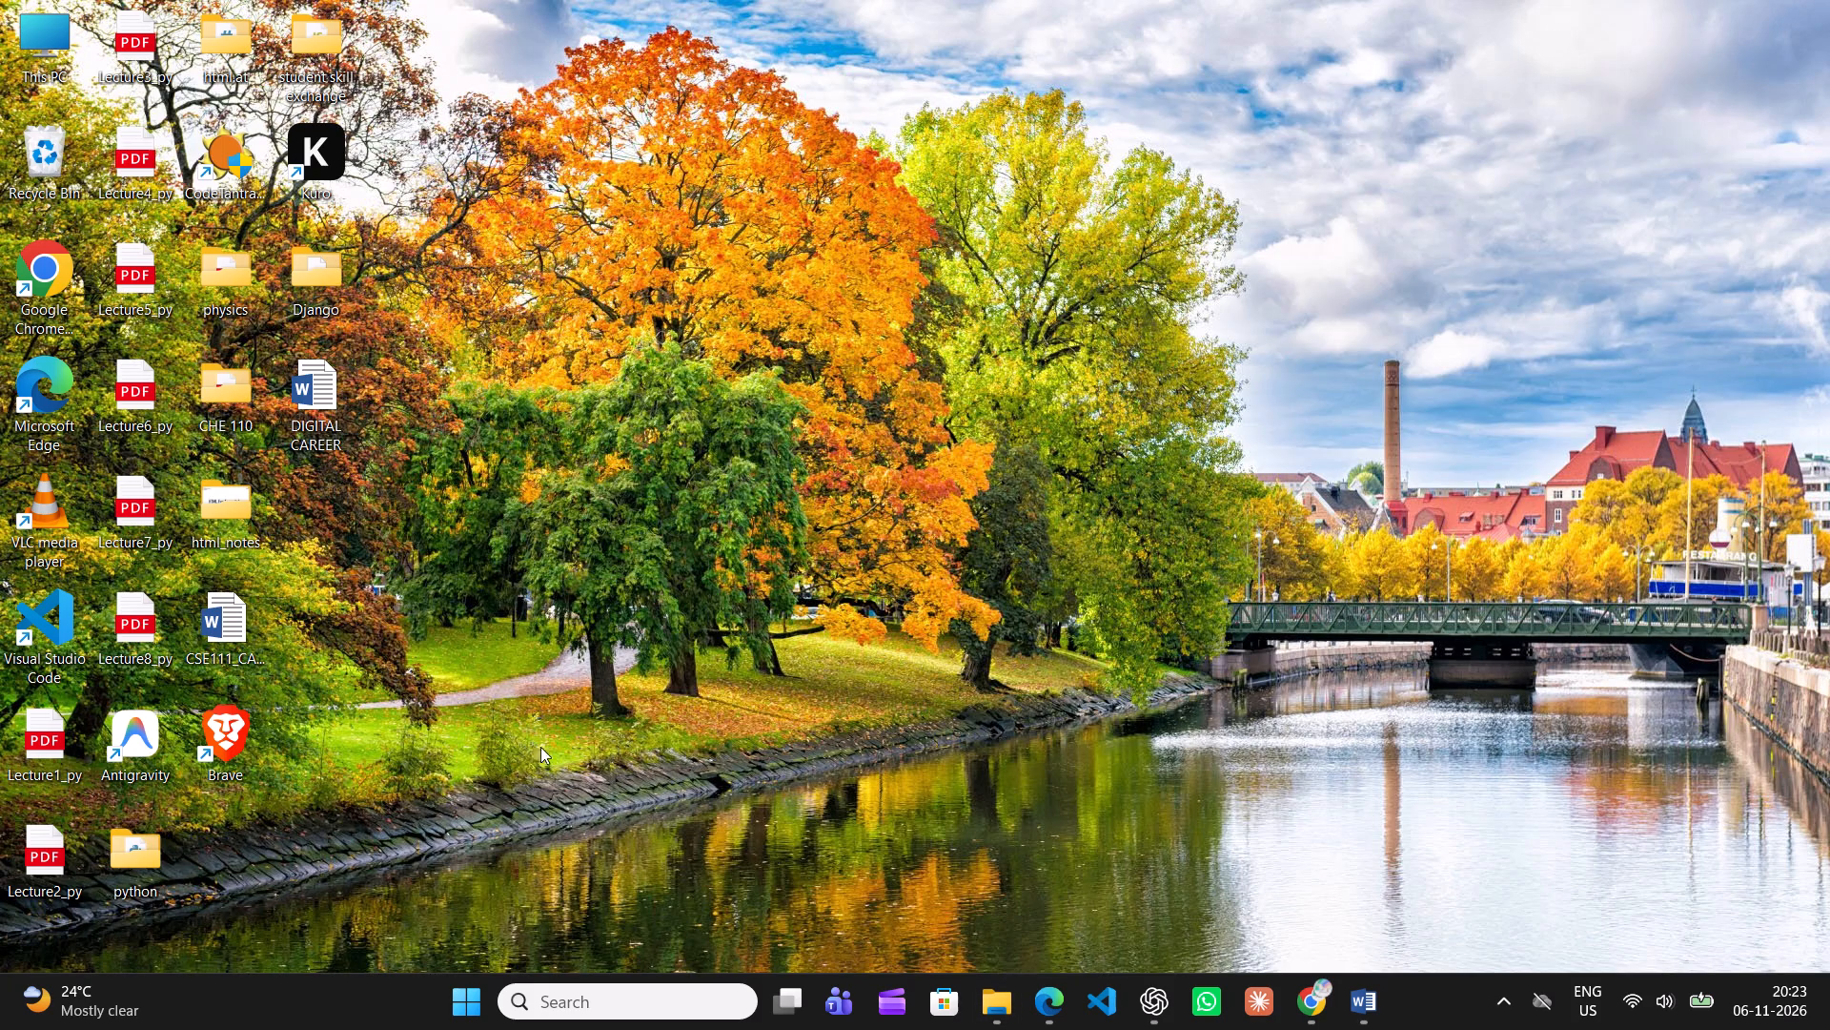
Launch Word 2013 and create a blank document in a maximized window.
click(597, 1005)
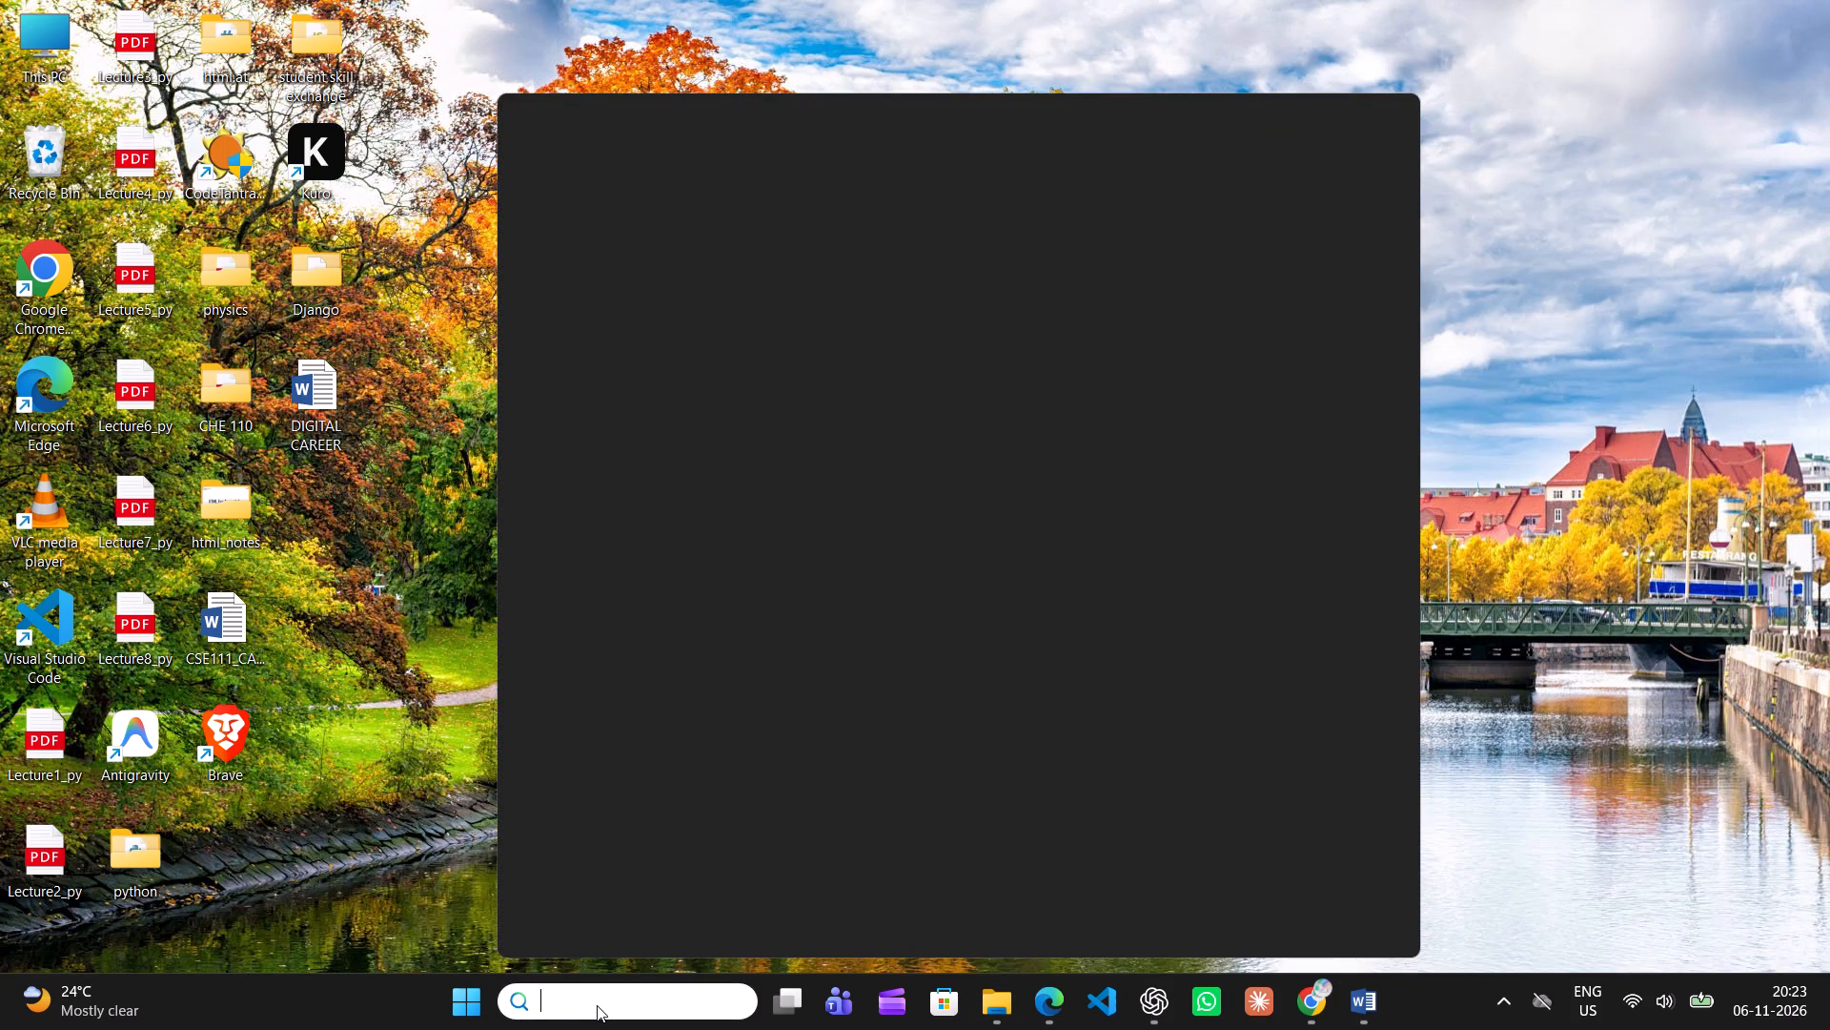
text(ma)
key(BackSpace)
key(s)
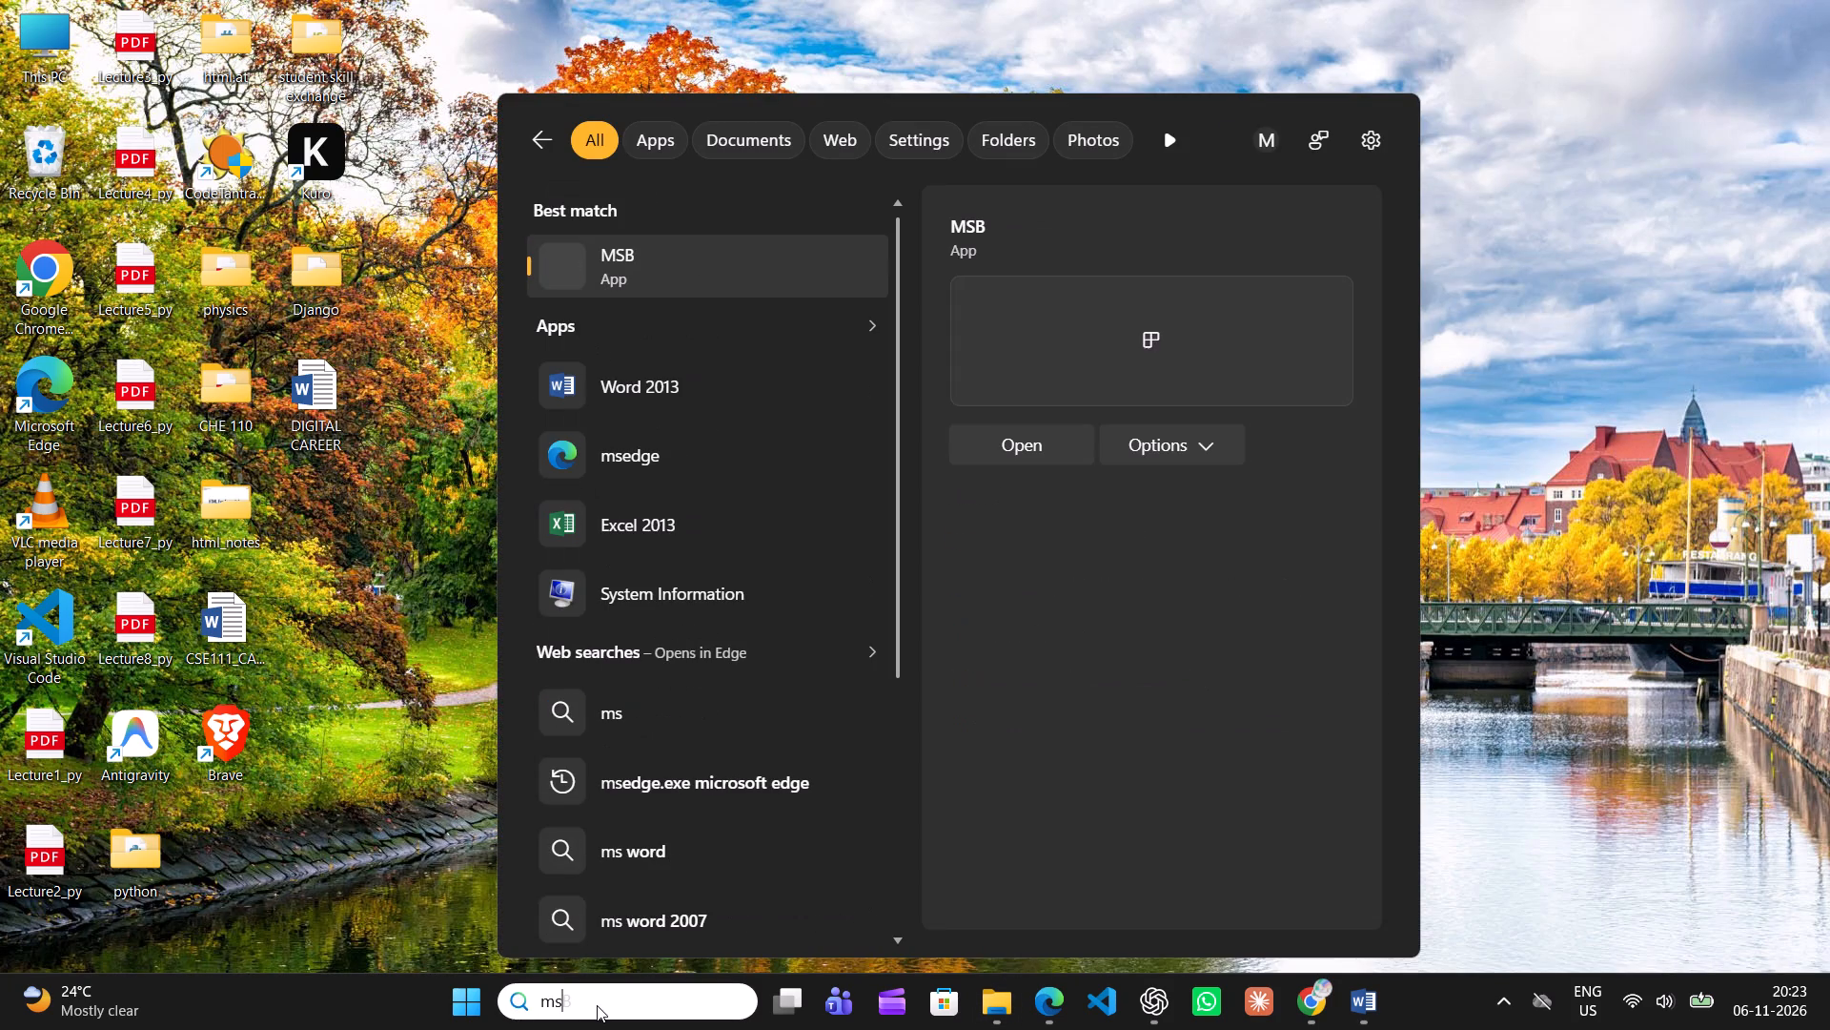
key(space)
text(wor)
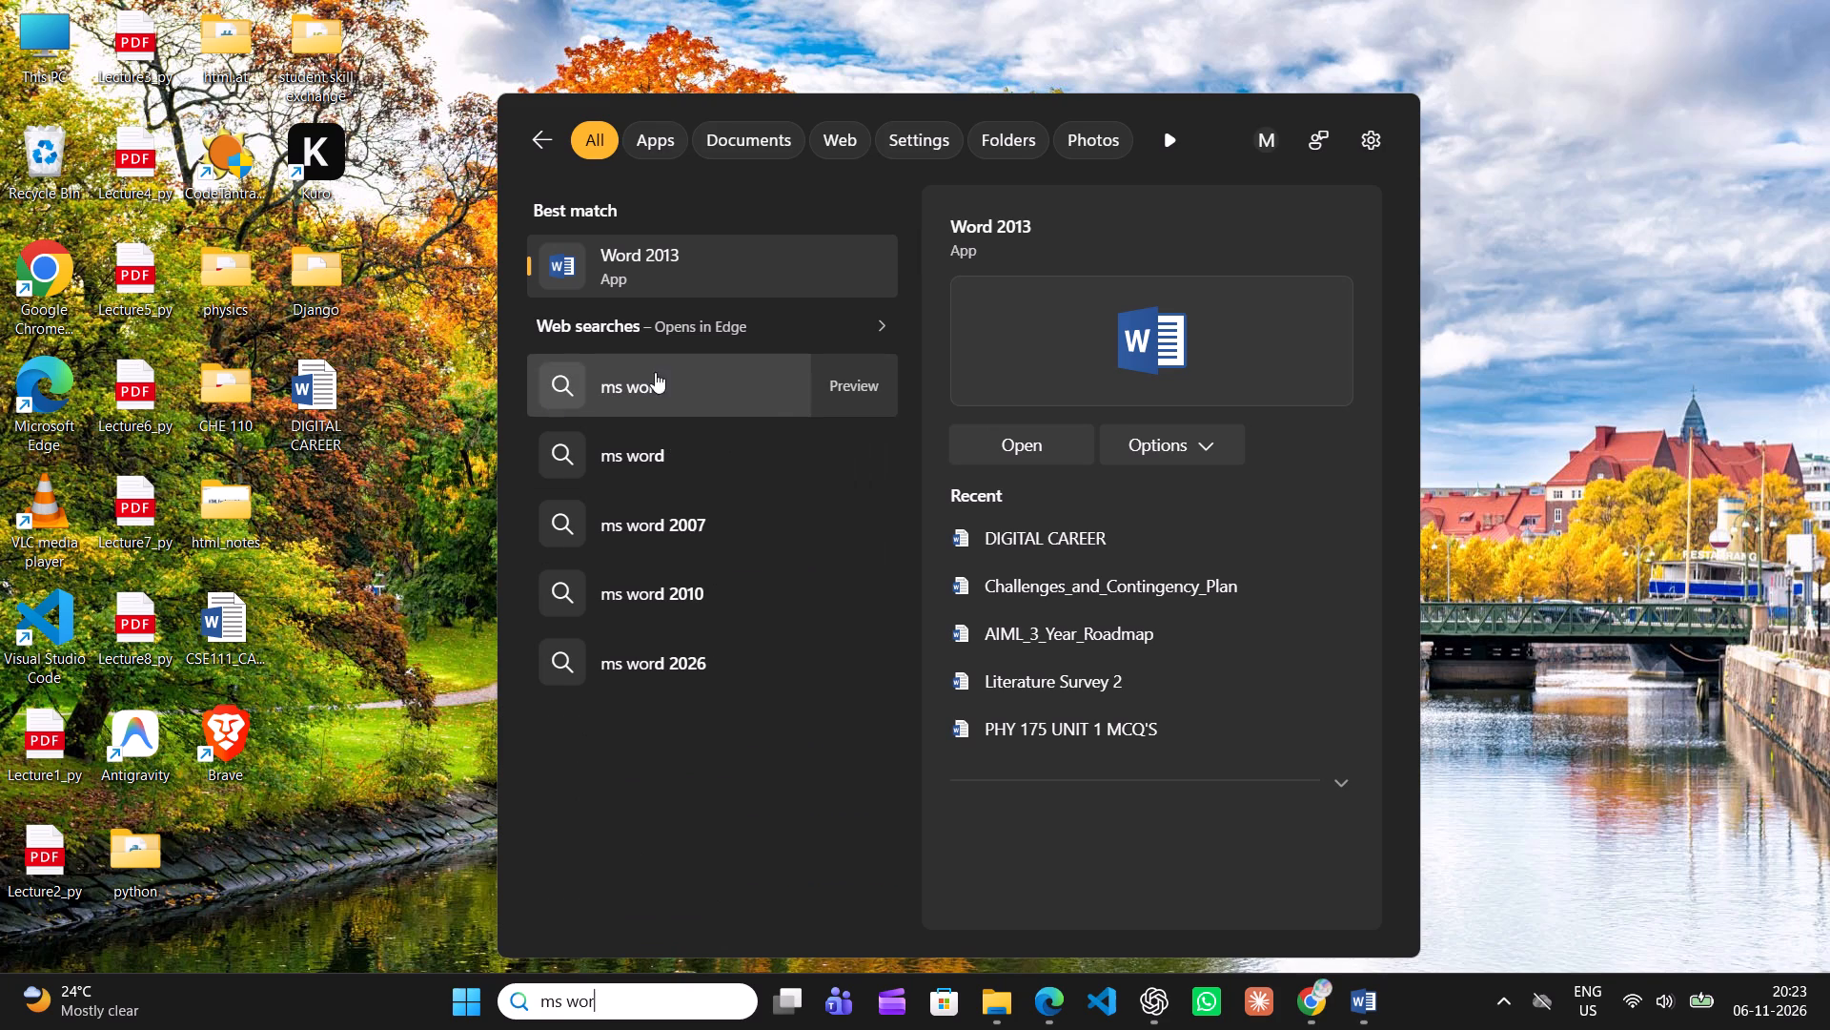
click(669, 272)
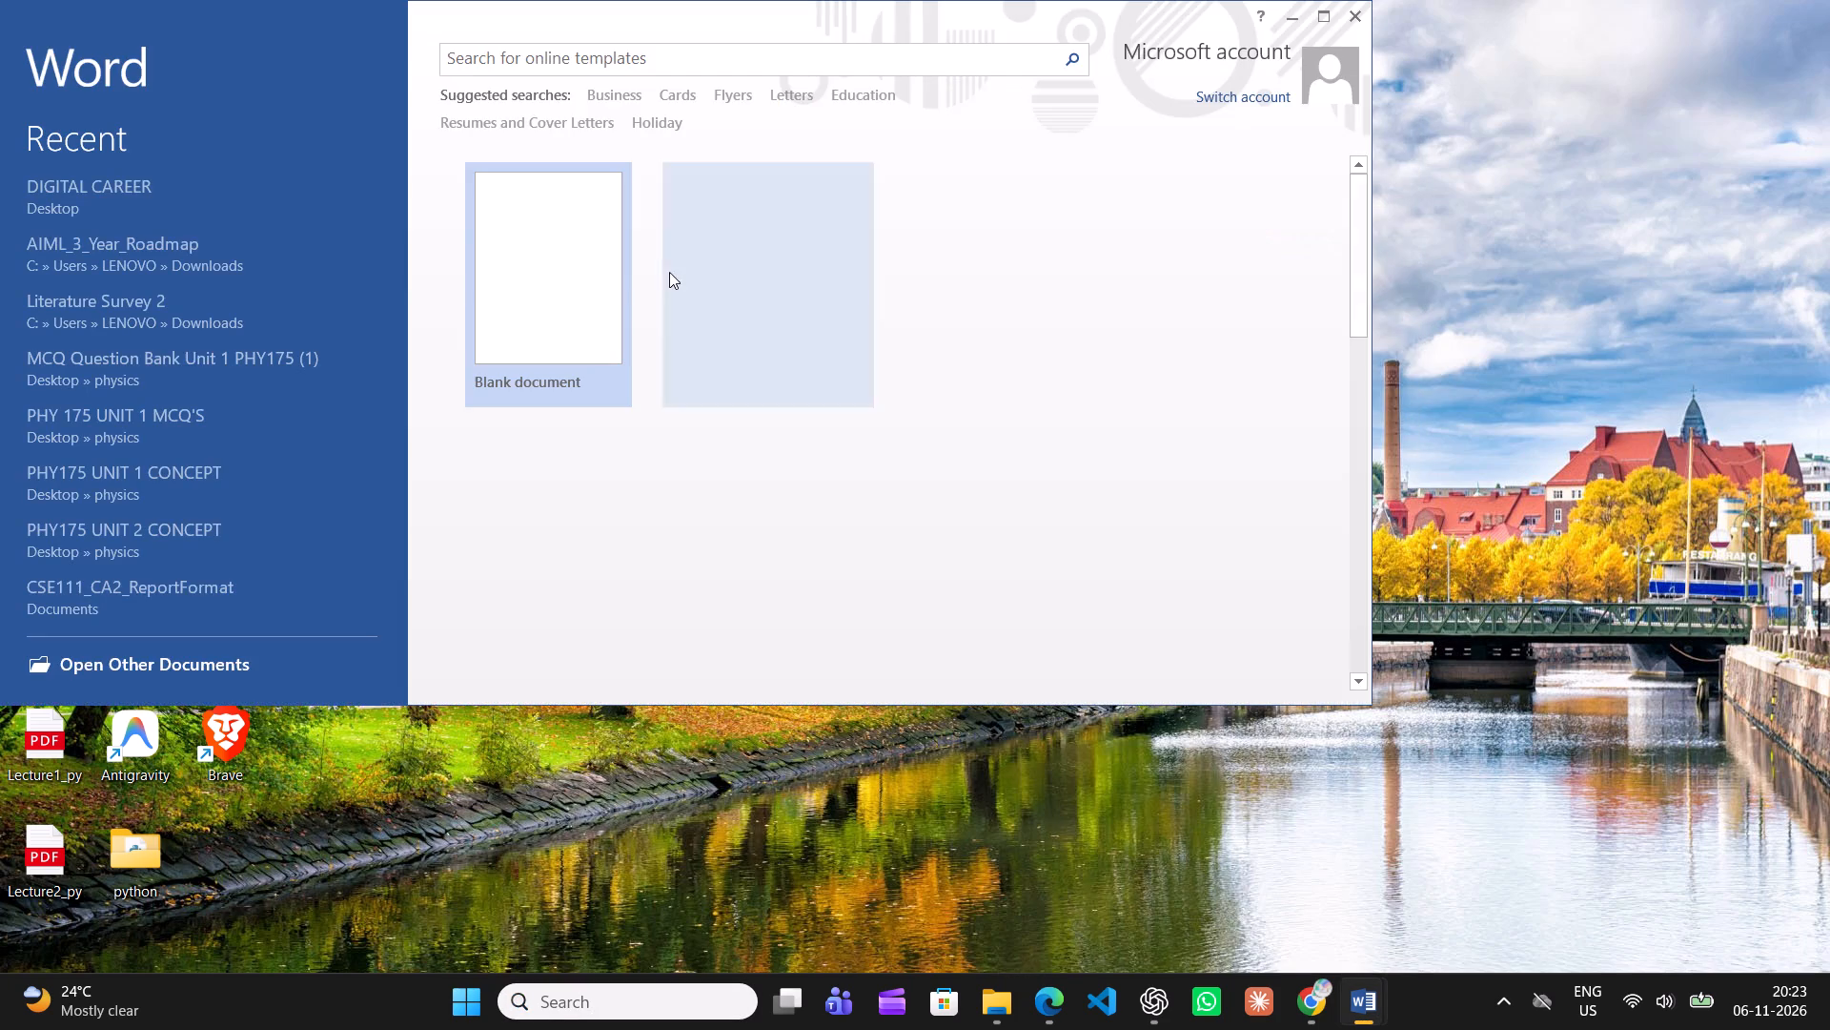
click(533, 294)
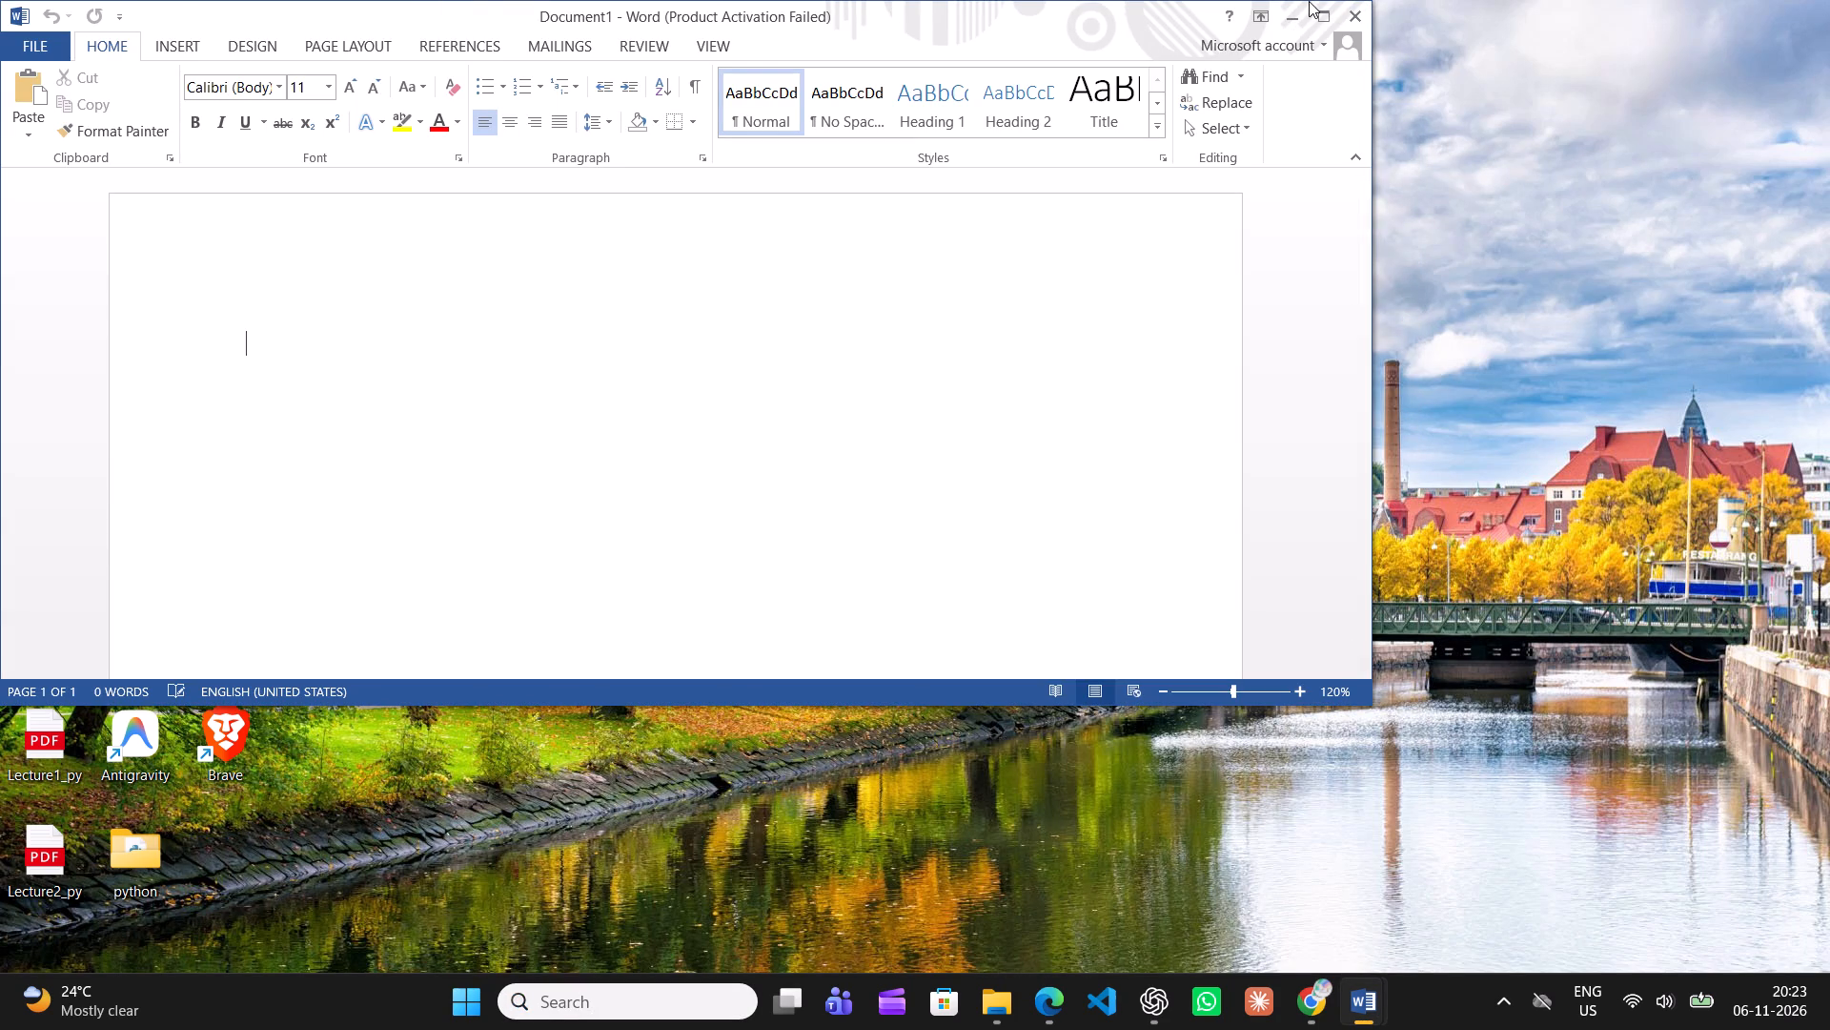
click(1319, 11)
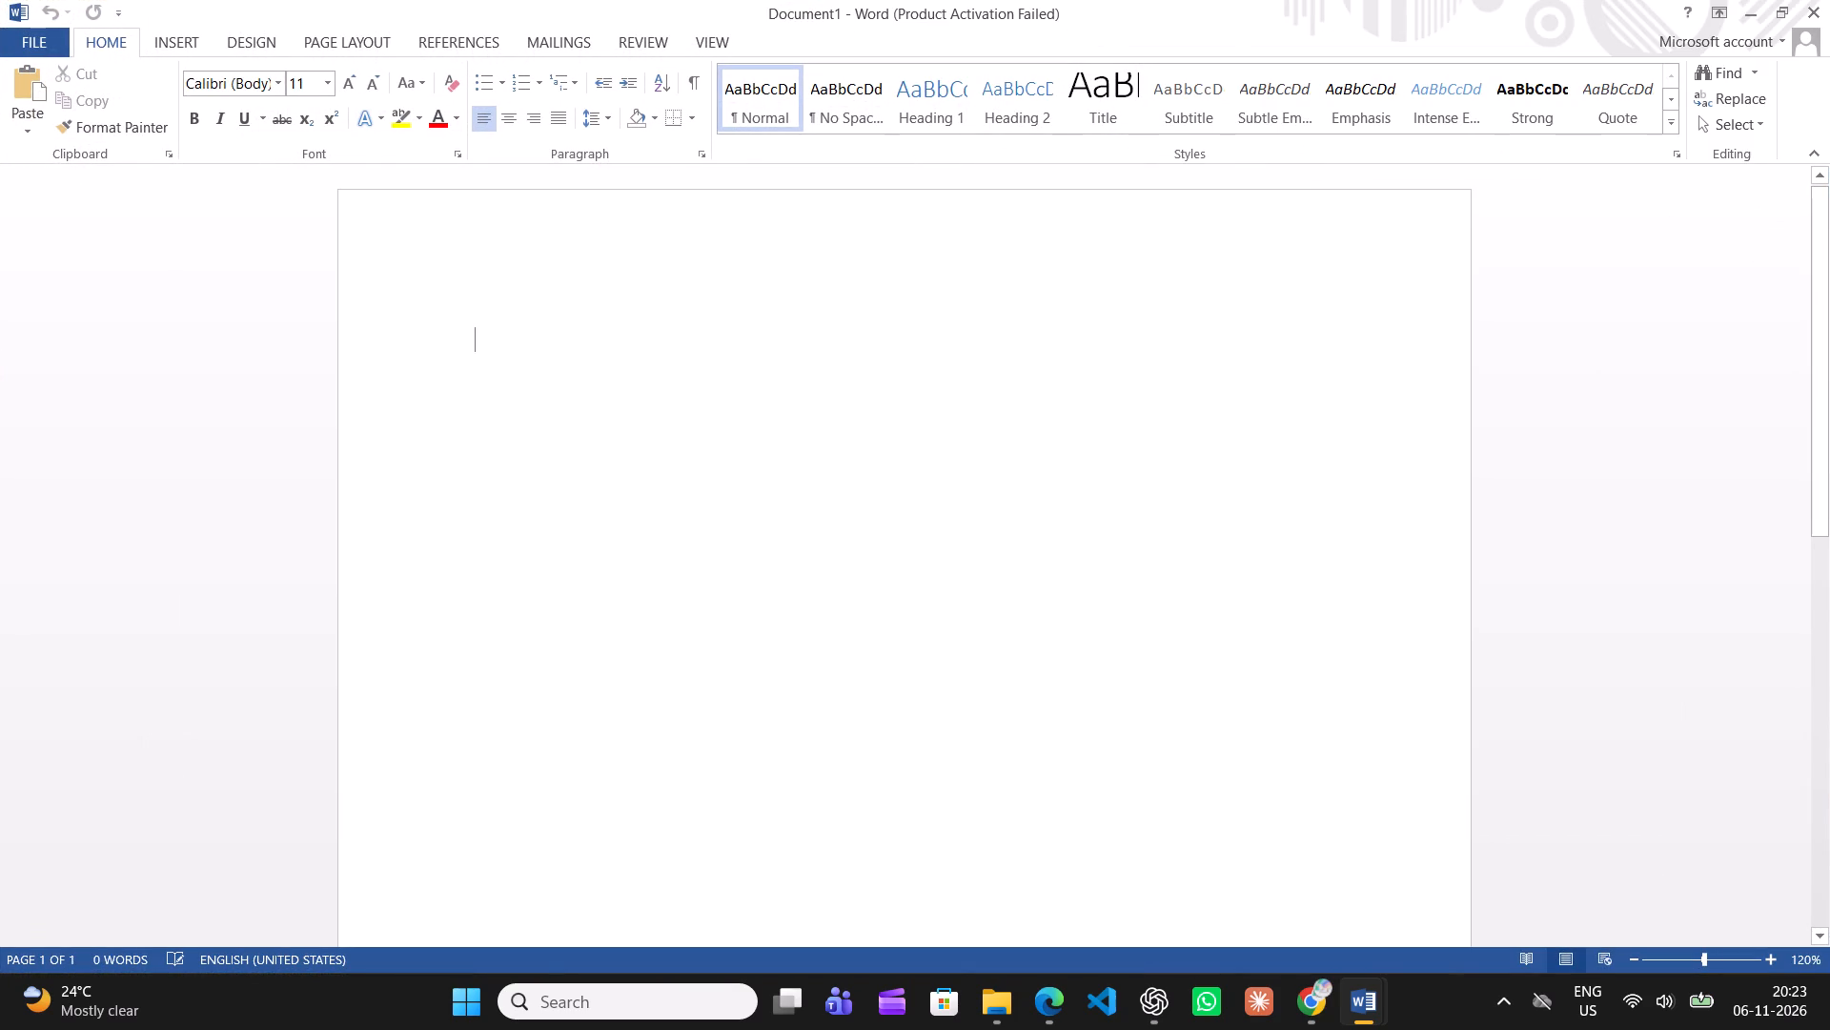
Insert a table with two columns and three rows in the blank document.
click(163, 45)
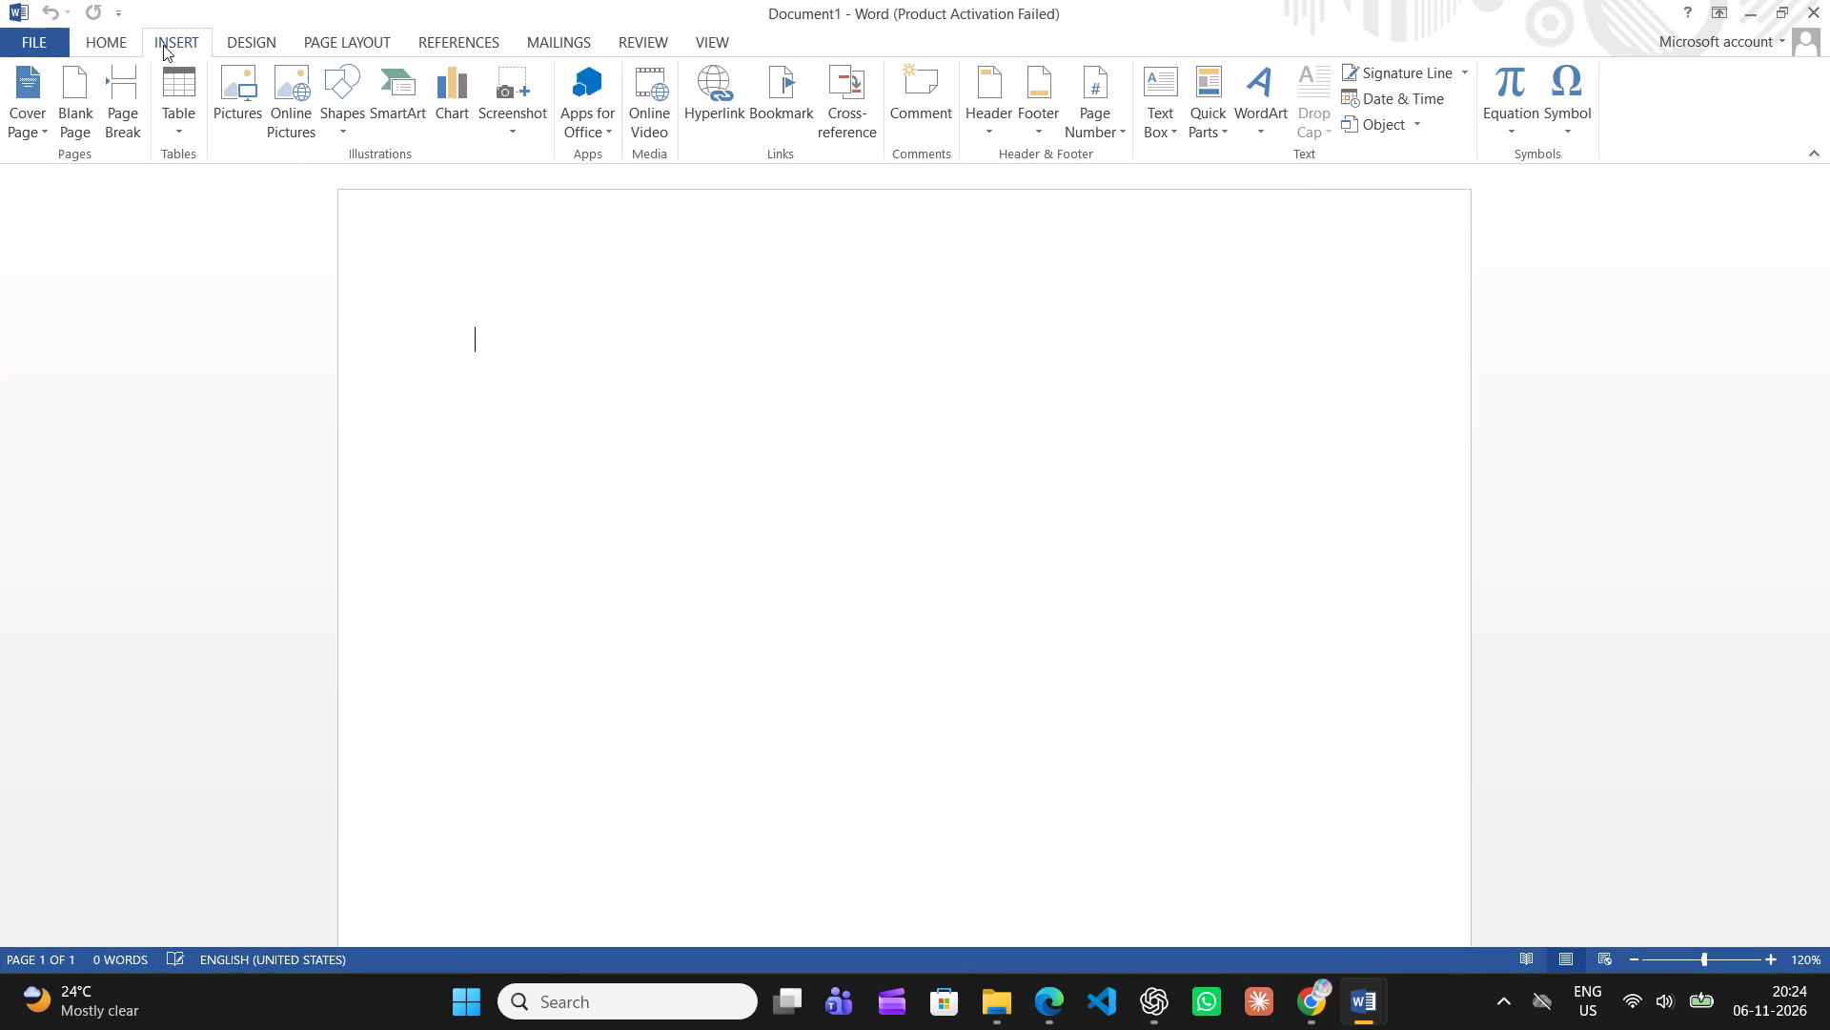
click(164, 92)
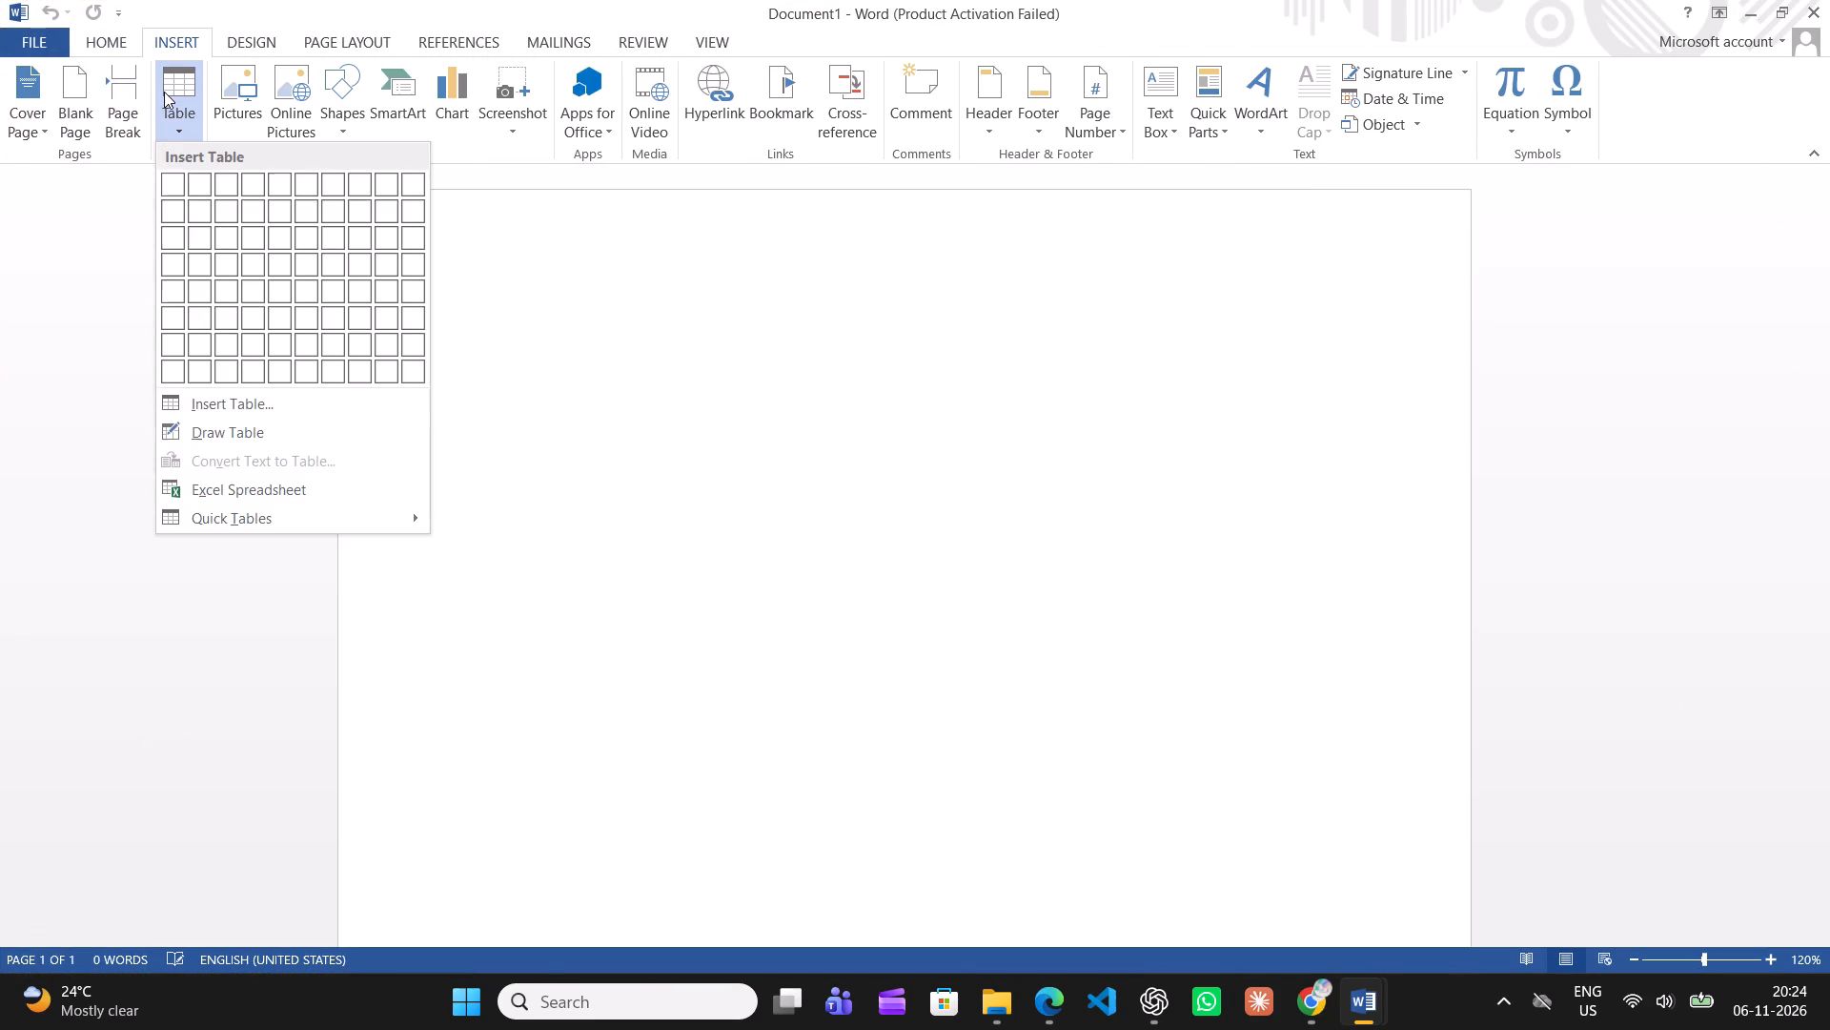
click(209, 239)
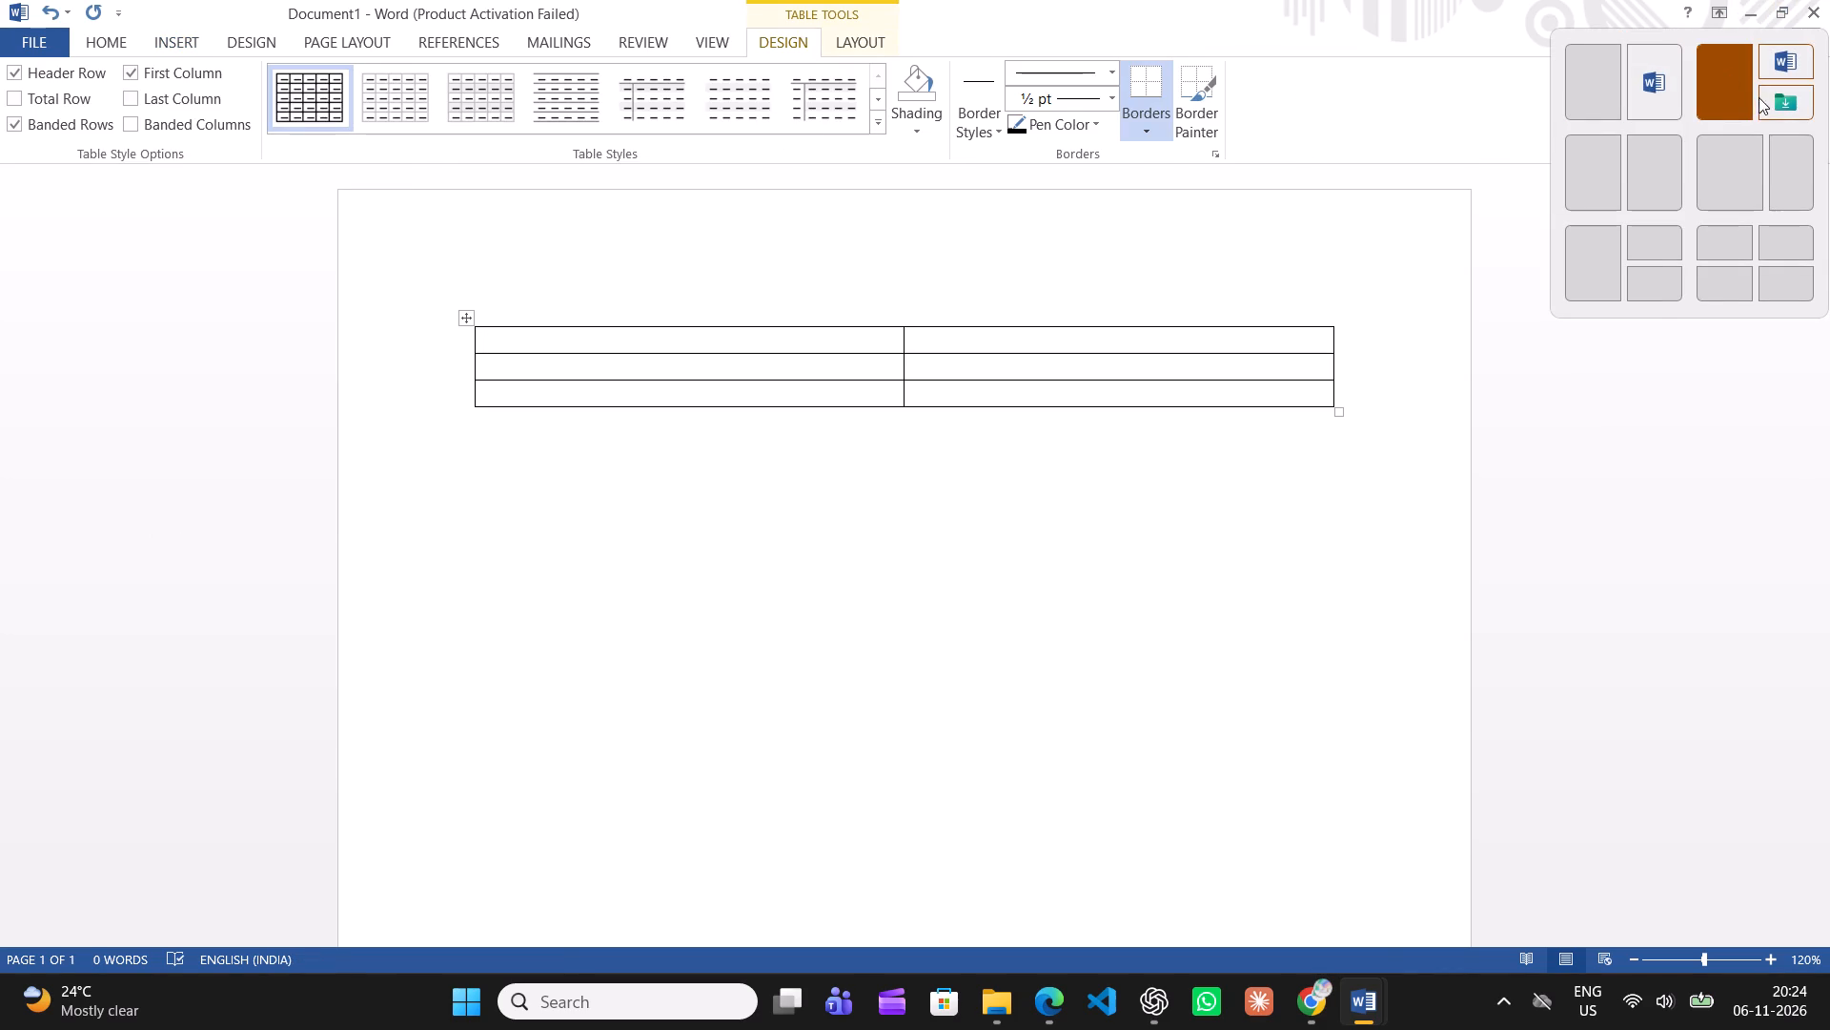
click(1589, 479)
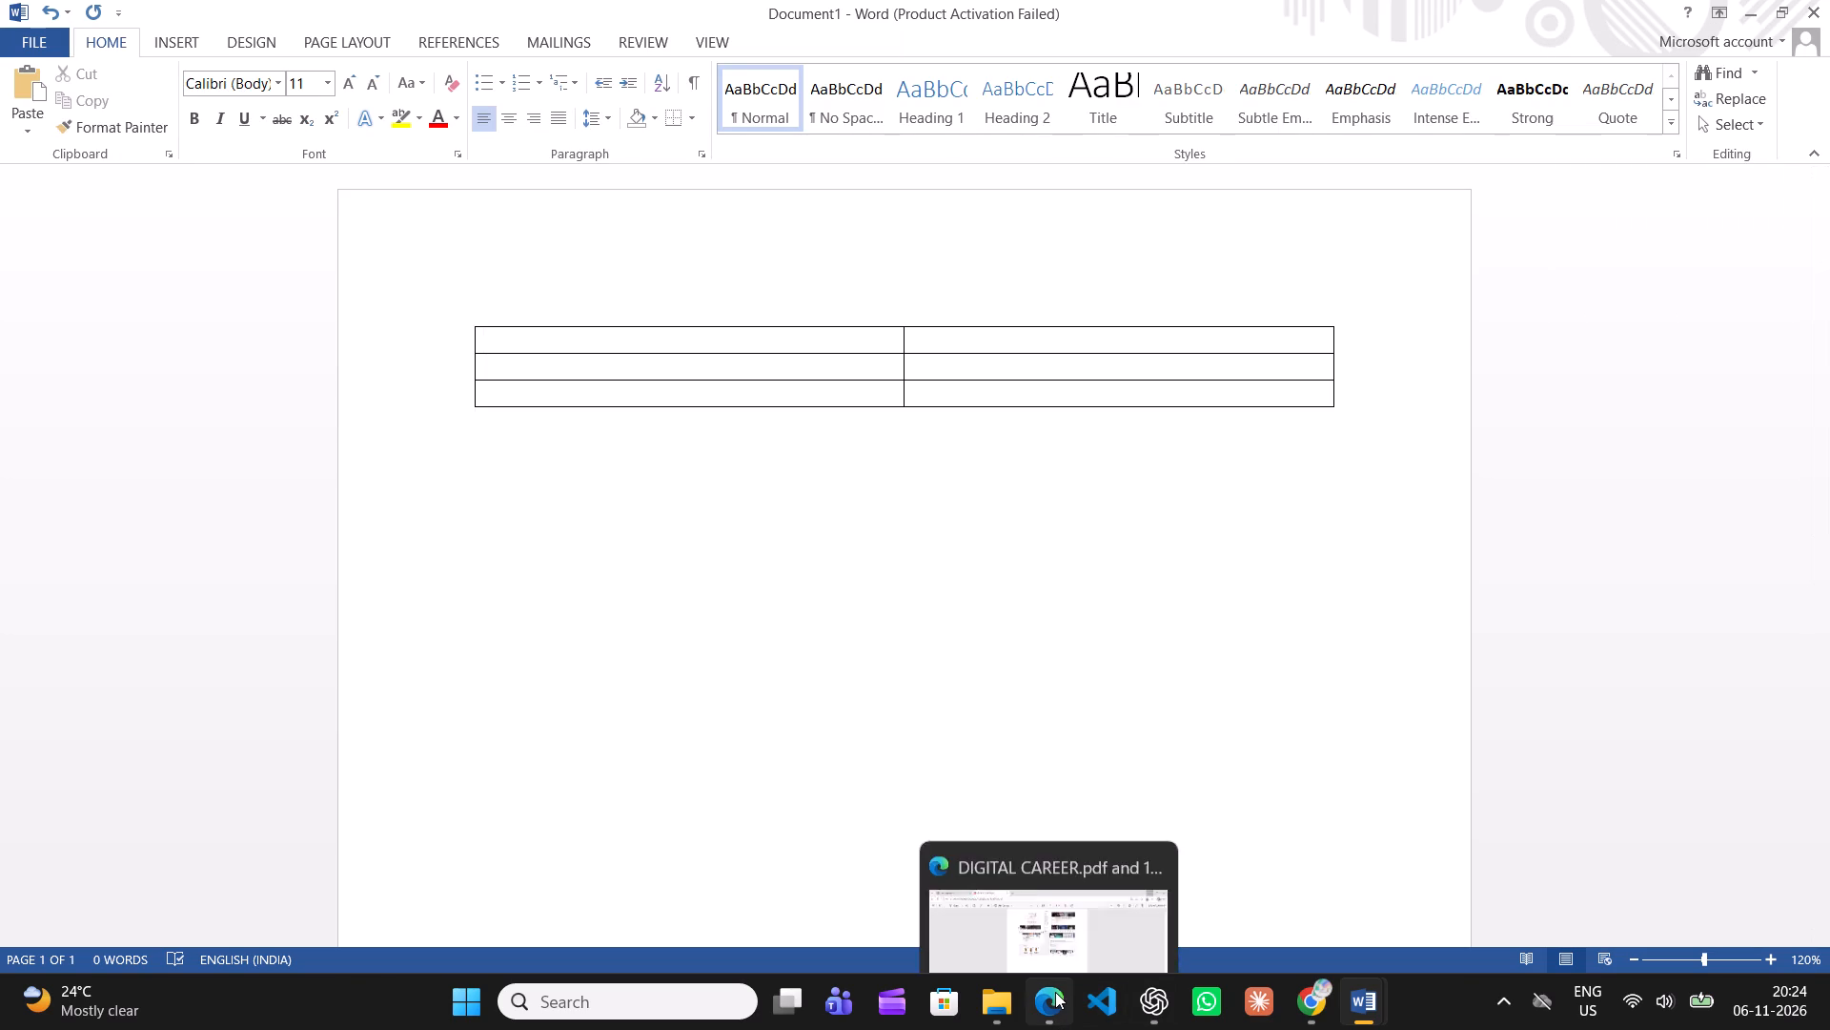
Arrange the Word document side by side with CA03 Format.pdf in Edge, giving Word the slightly wider share.
click(1055, 992)
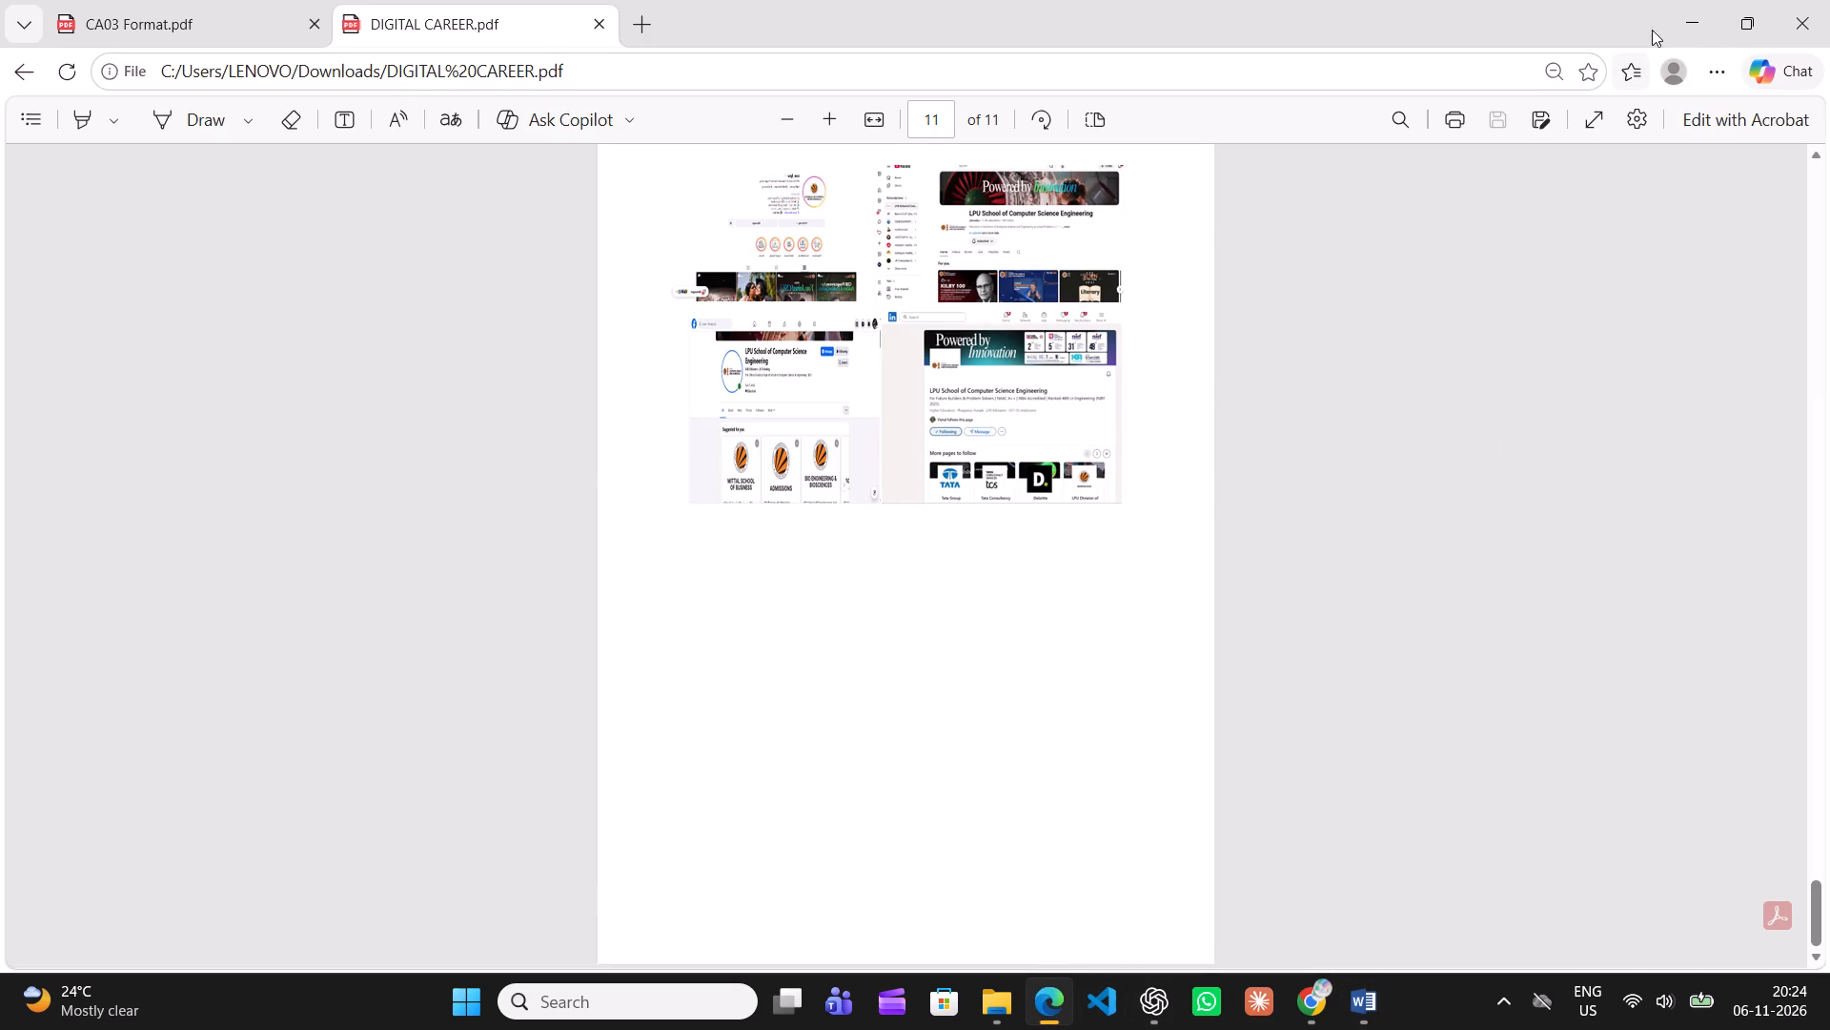
click(1666, 16)
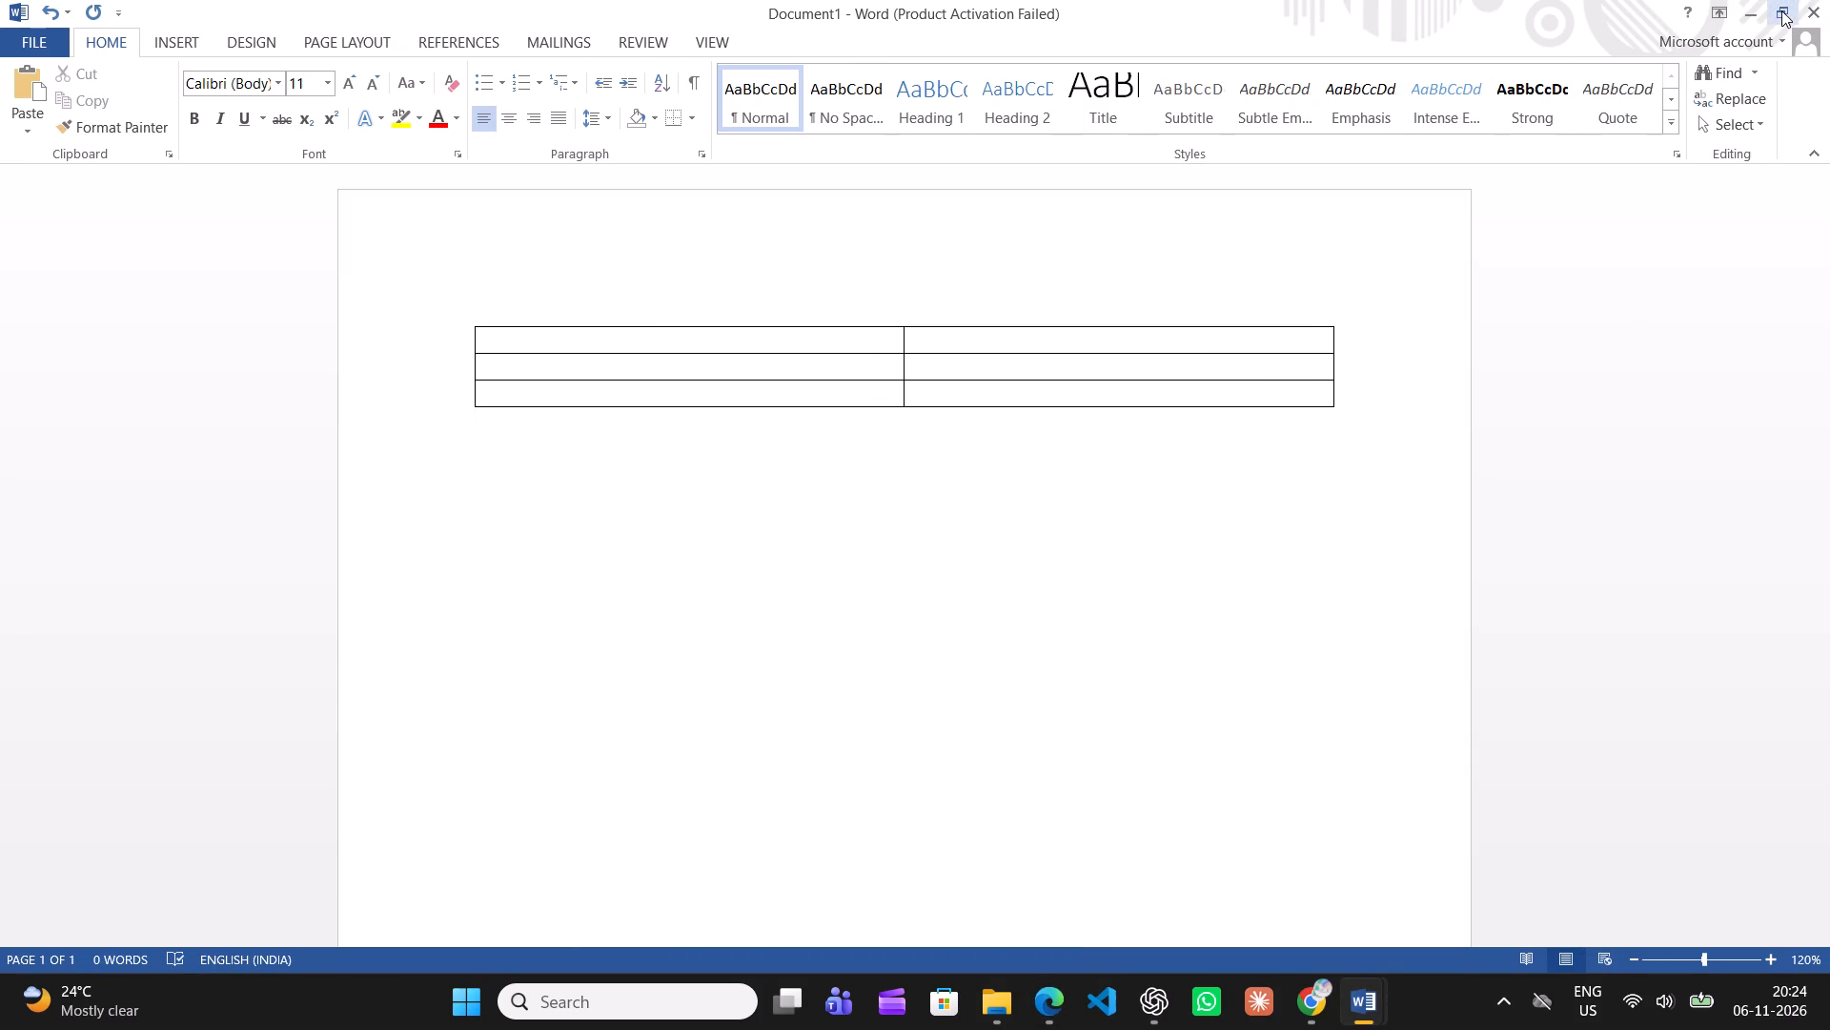
click(1638, 109)
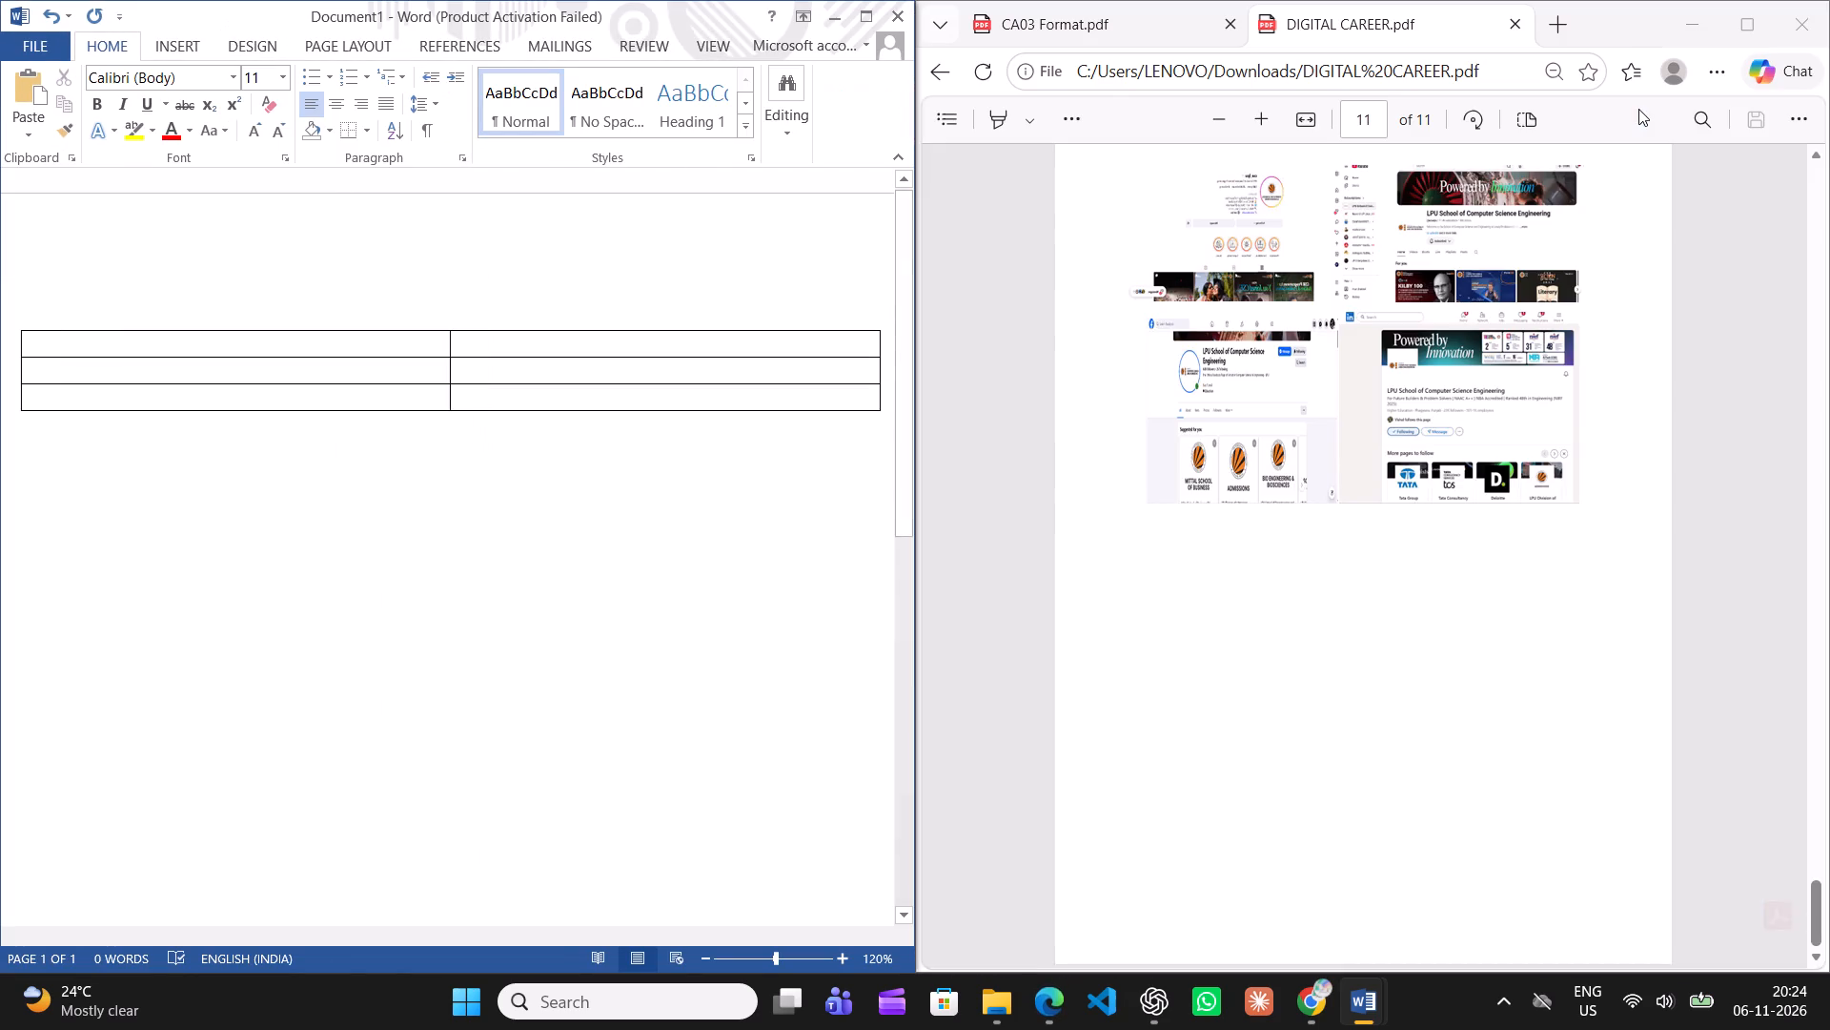
click(1186, 0)
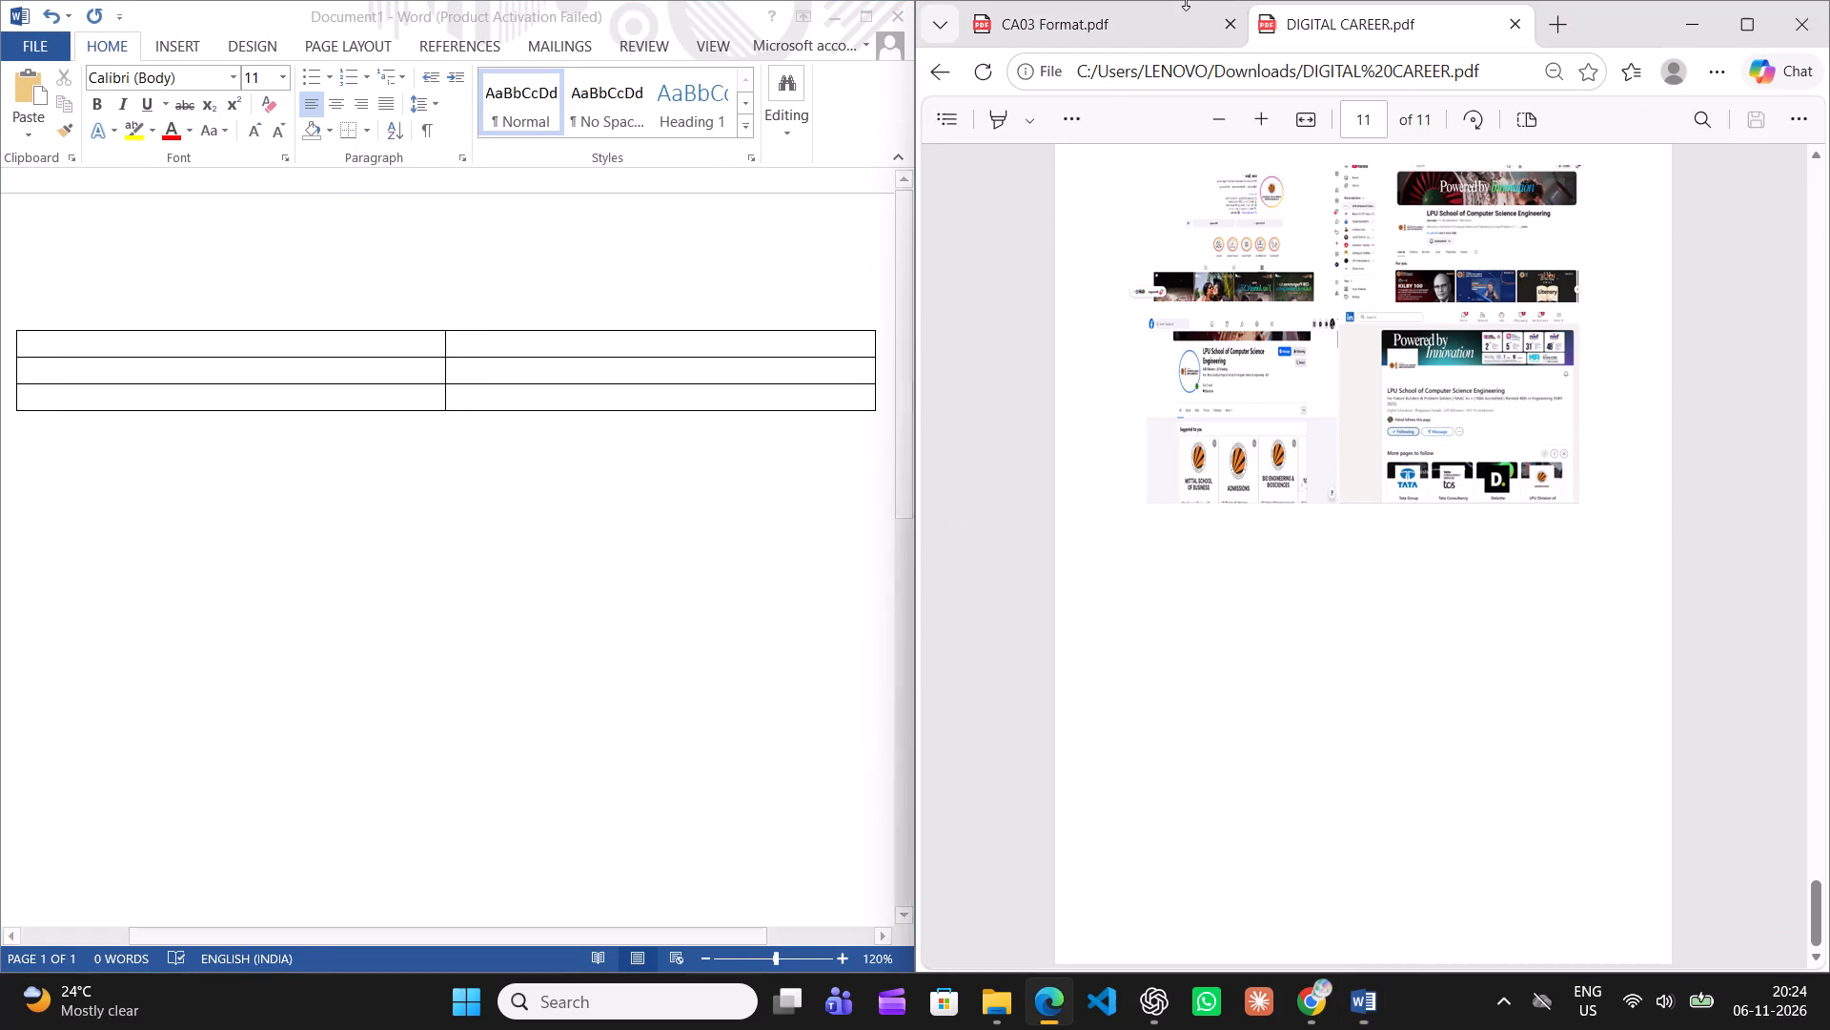
click(1166, 19)
scroll(1183, 361, up, 10)
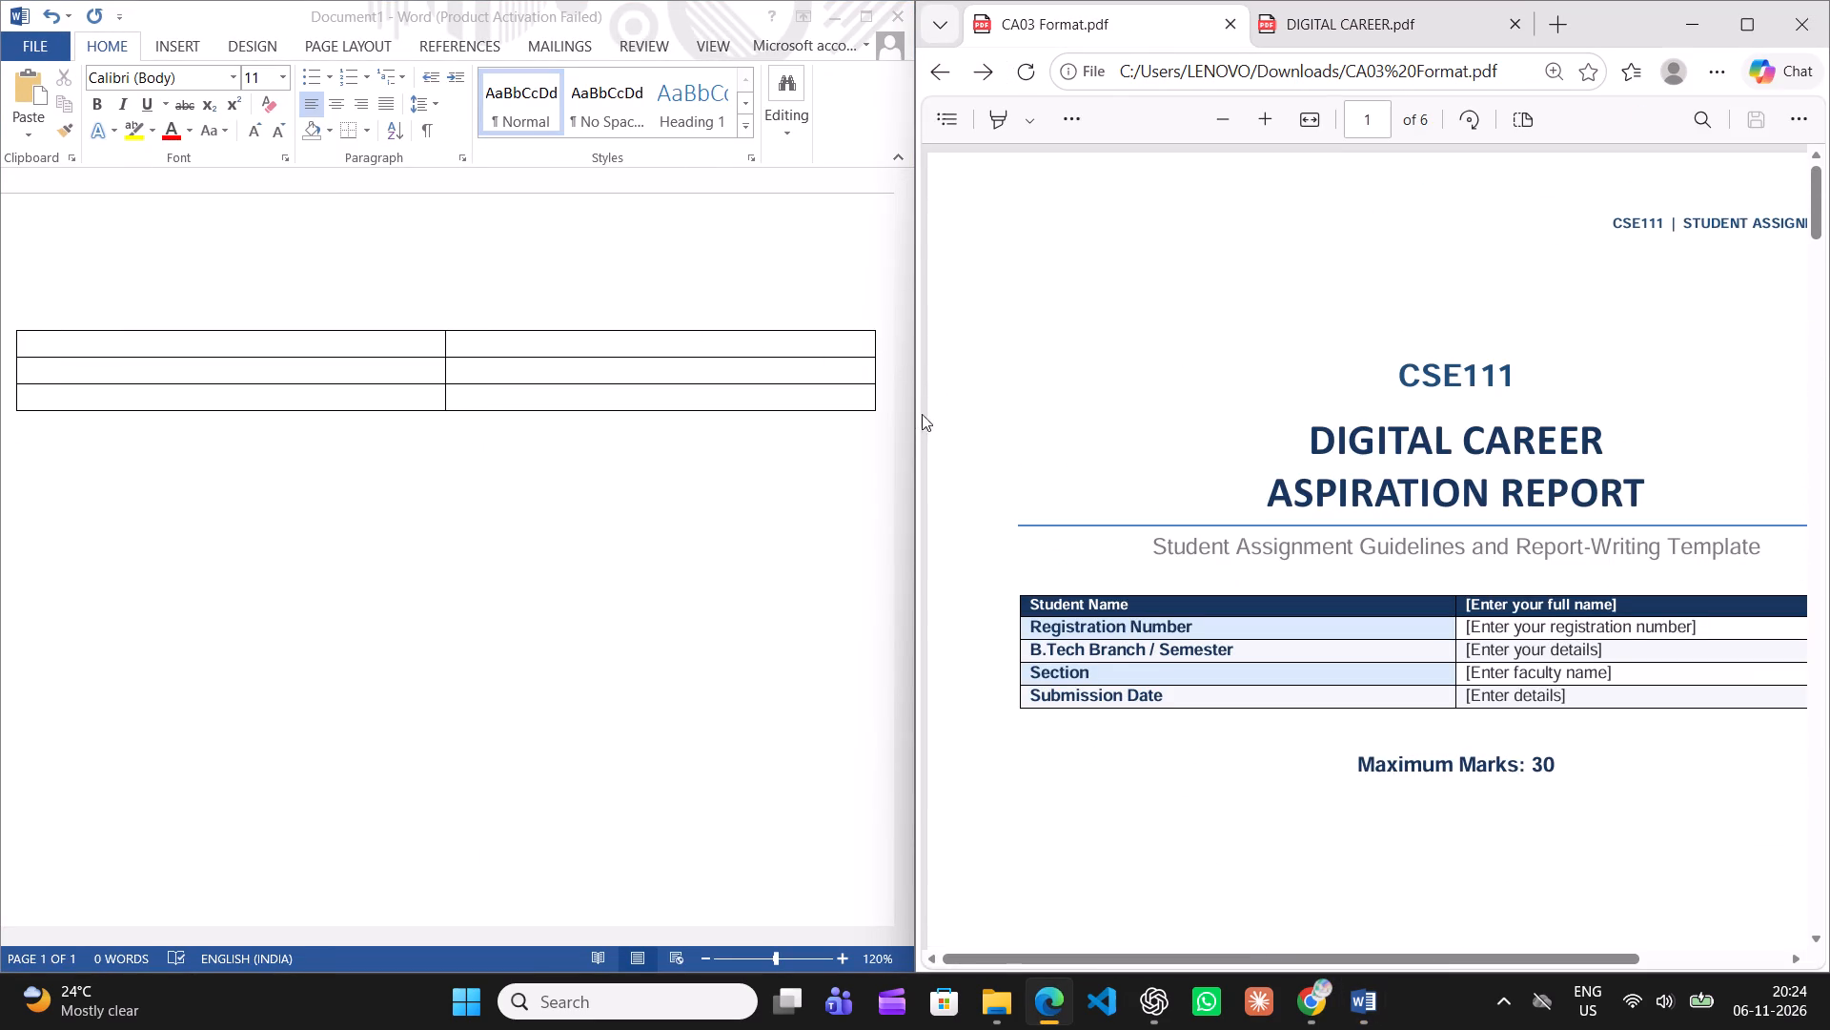
drag(910, 429, 1052, 461)
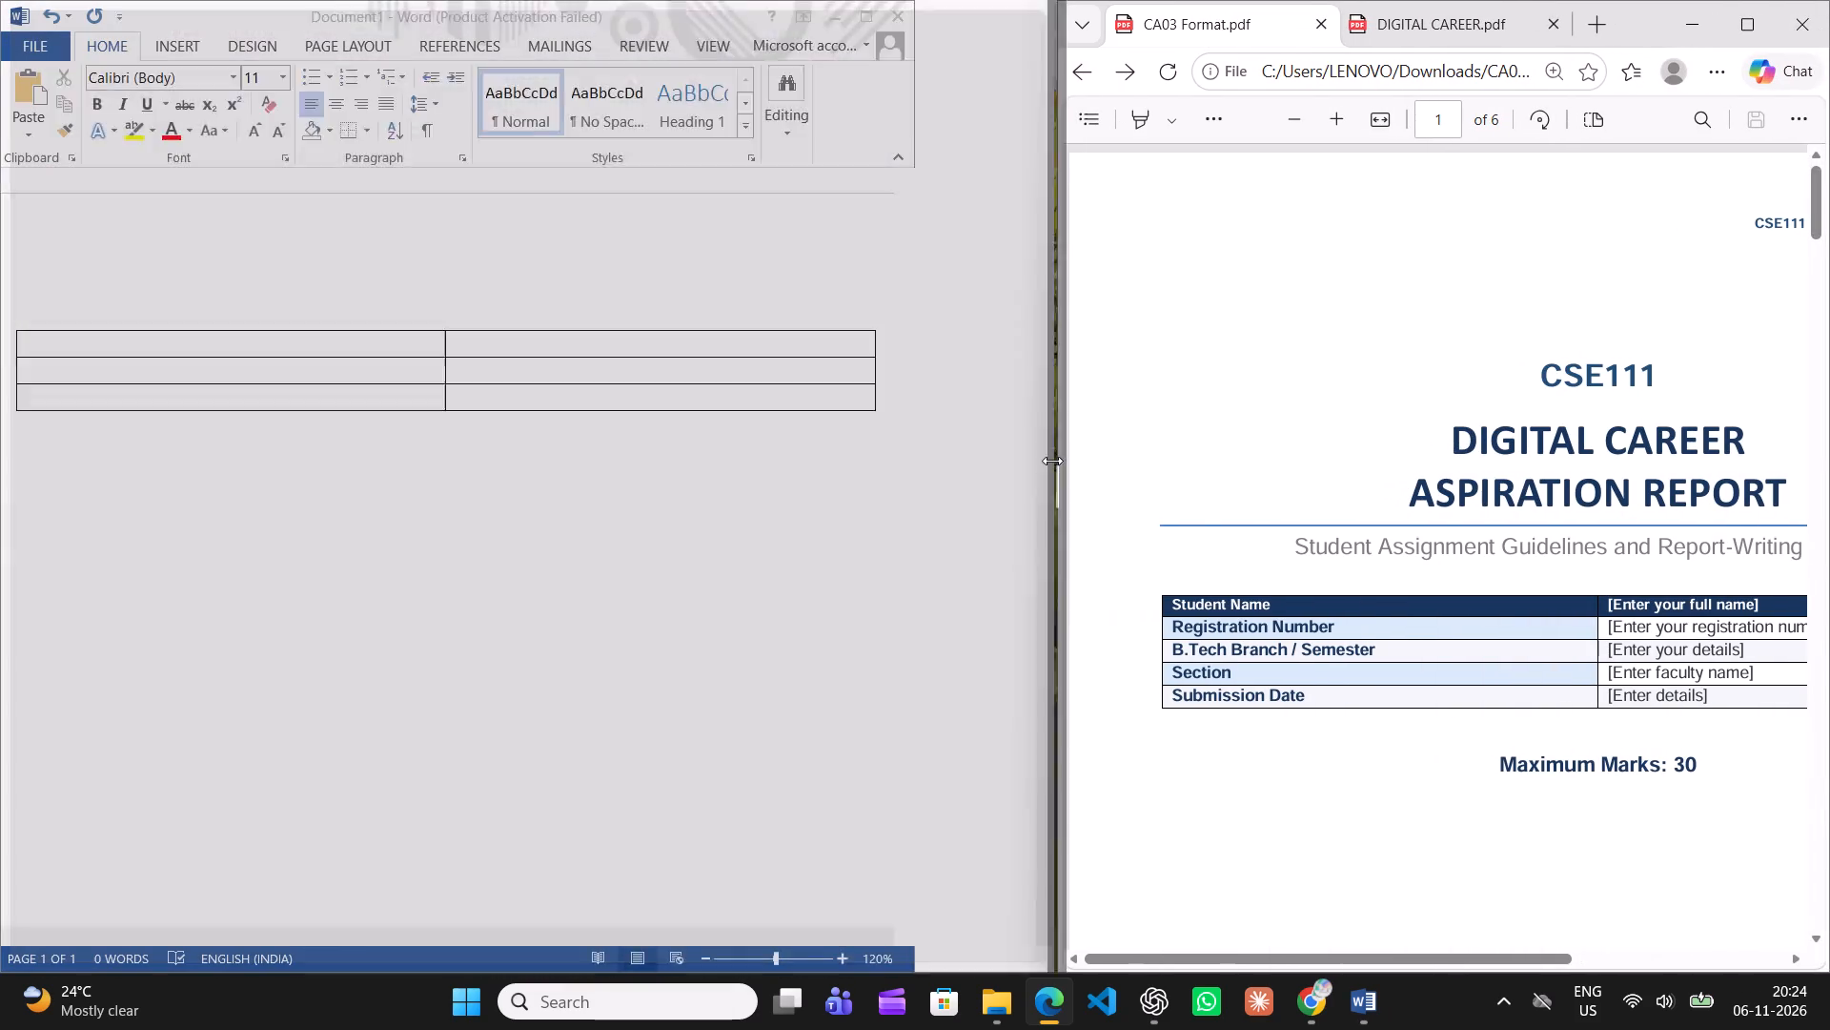
Fill the table's first column with the labels Registration Number, Branch/Semester and Section, one per row.
click(316, 345)
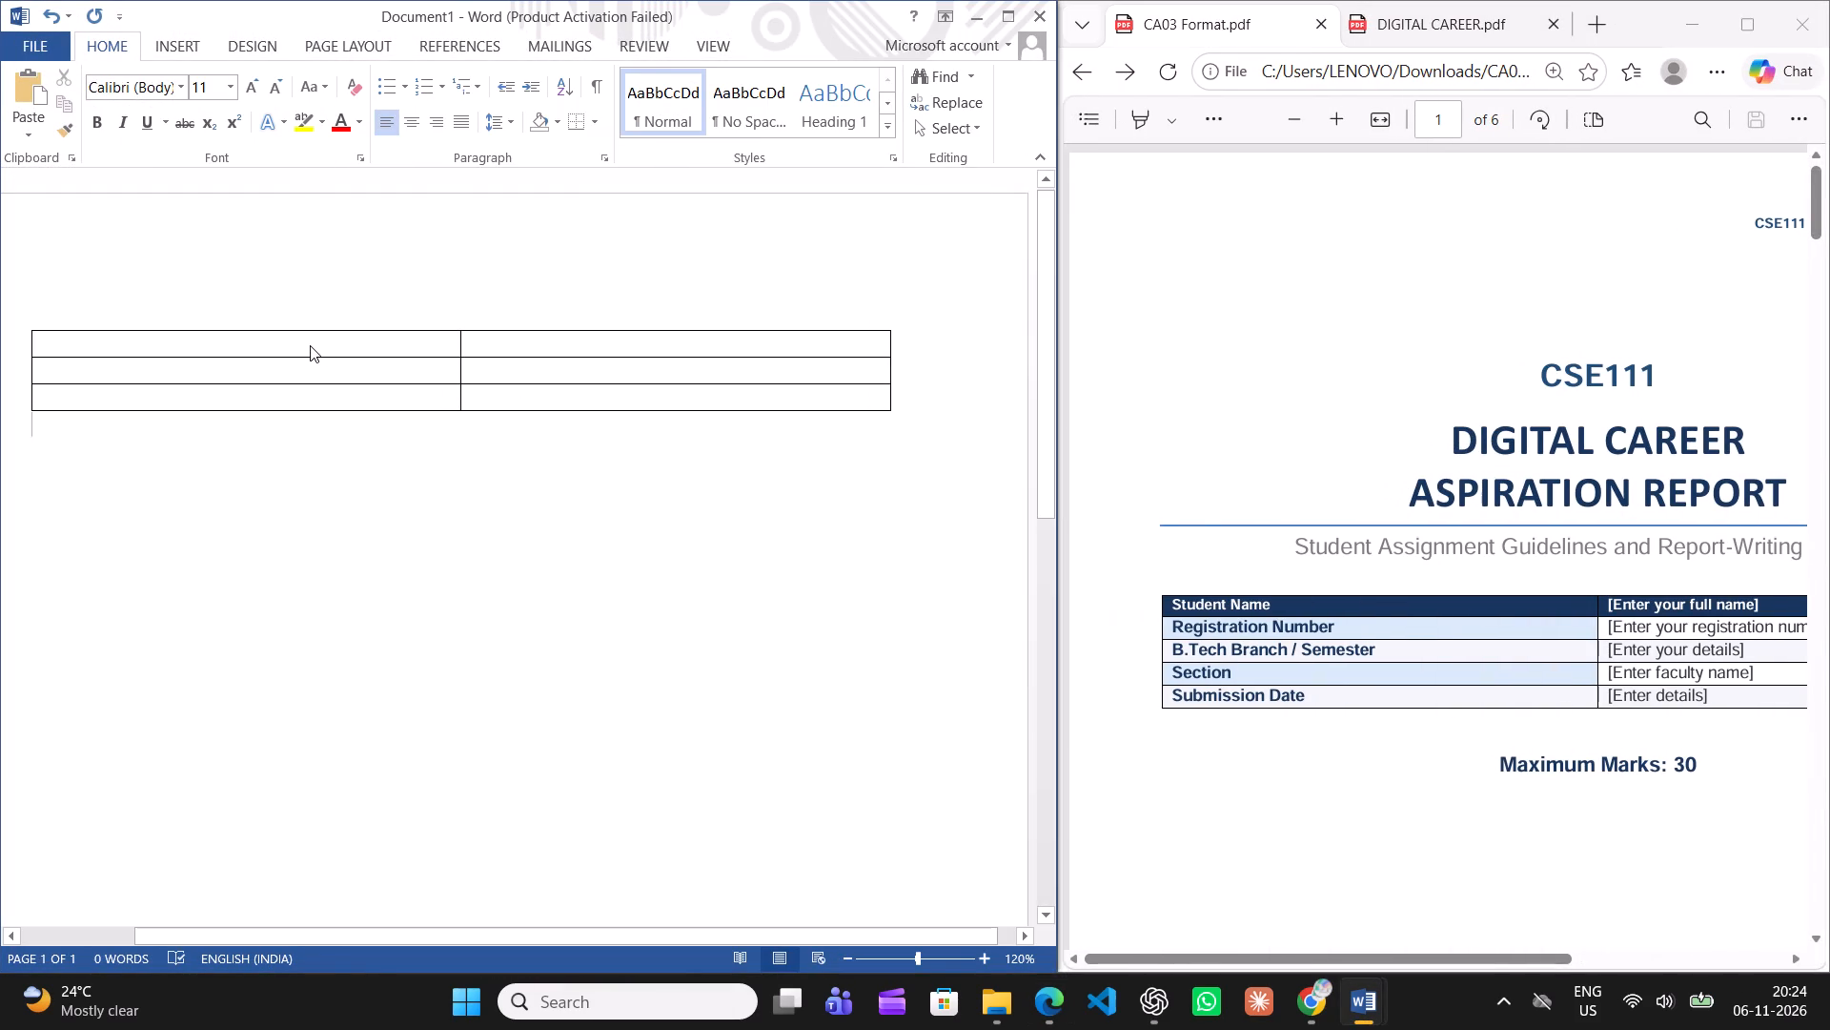
click(278, 342)
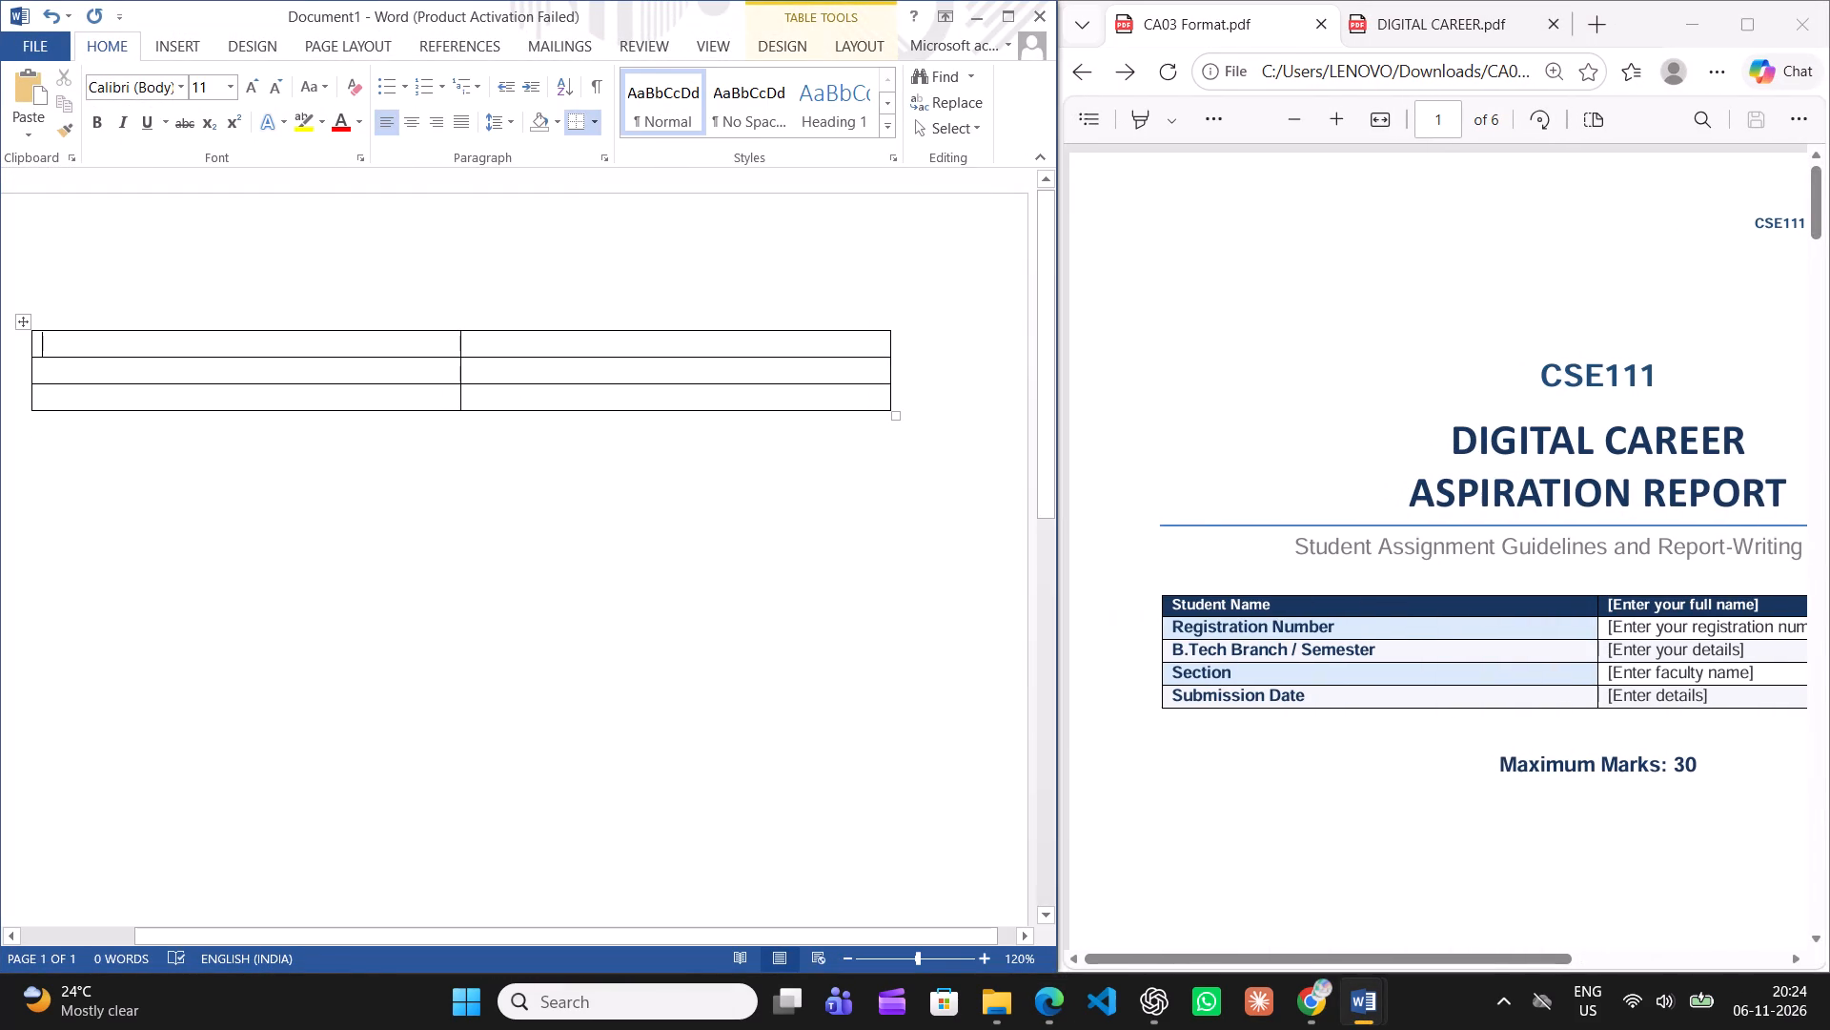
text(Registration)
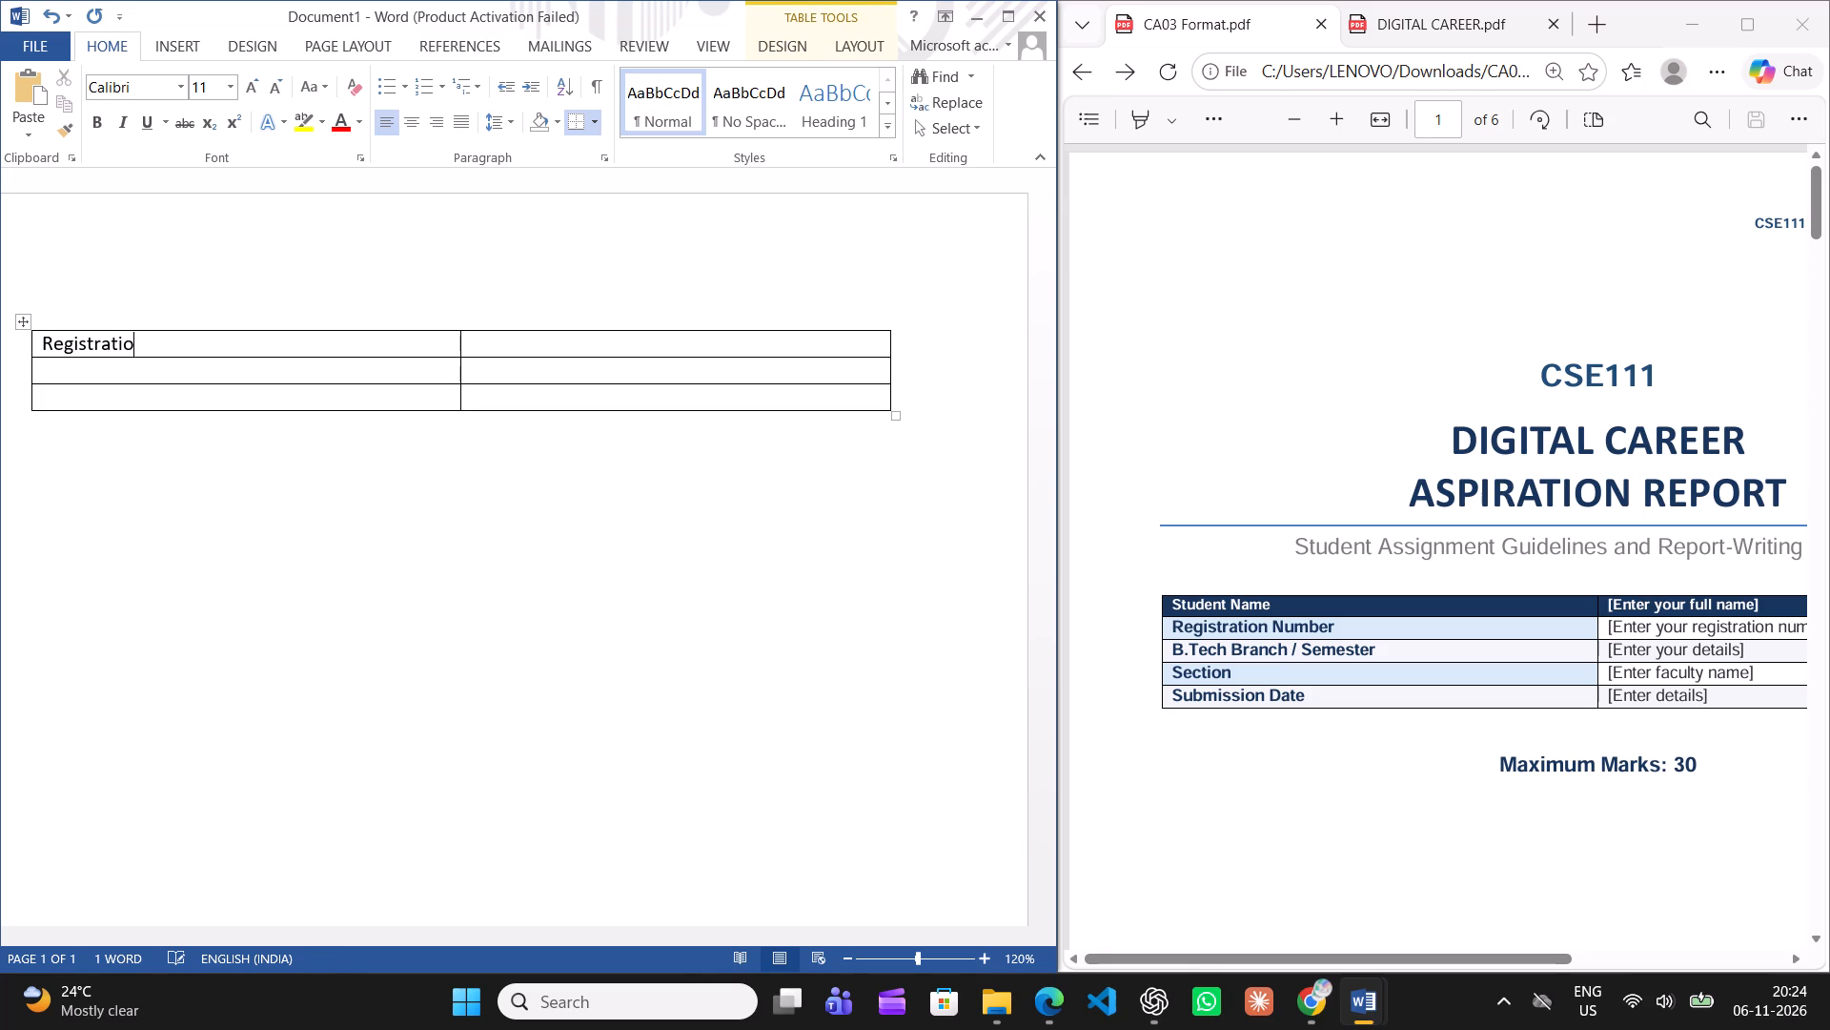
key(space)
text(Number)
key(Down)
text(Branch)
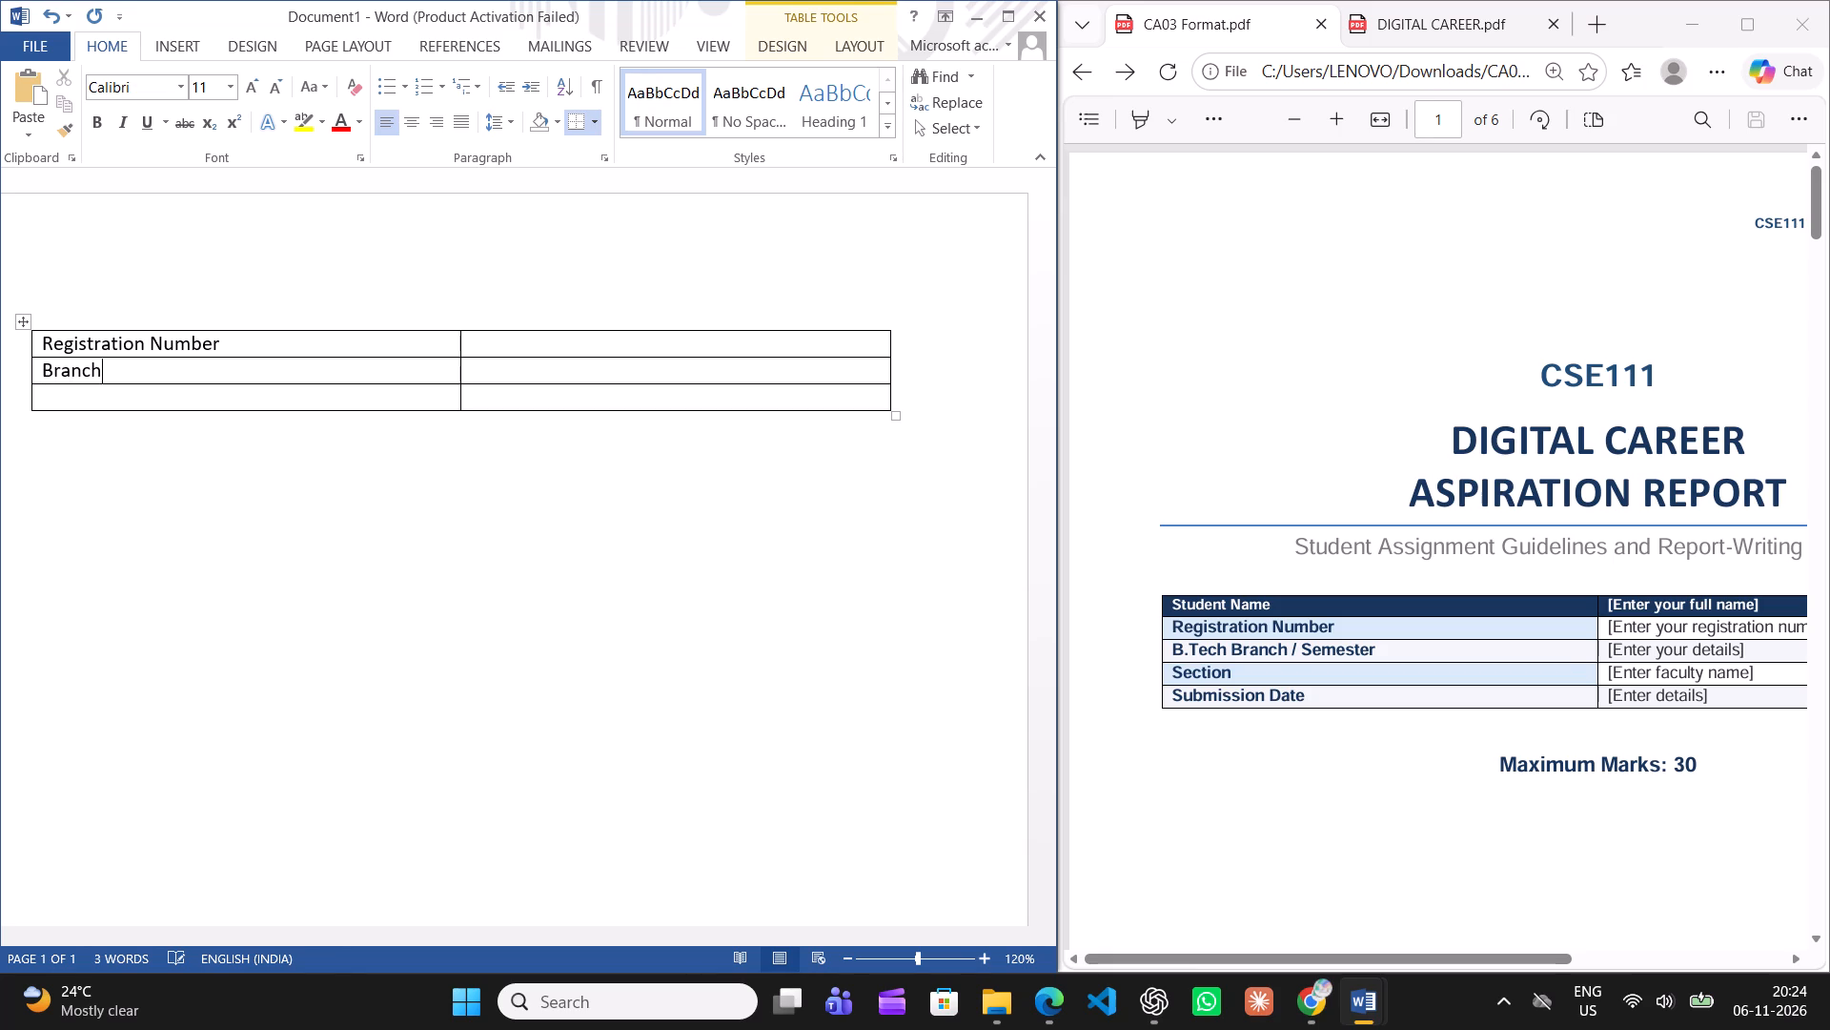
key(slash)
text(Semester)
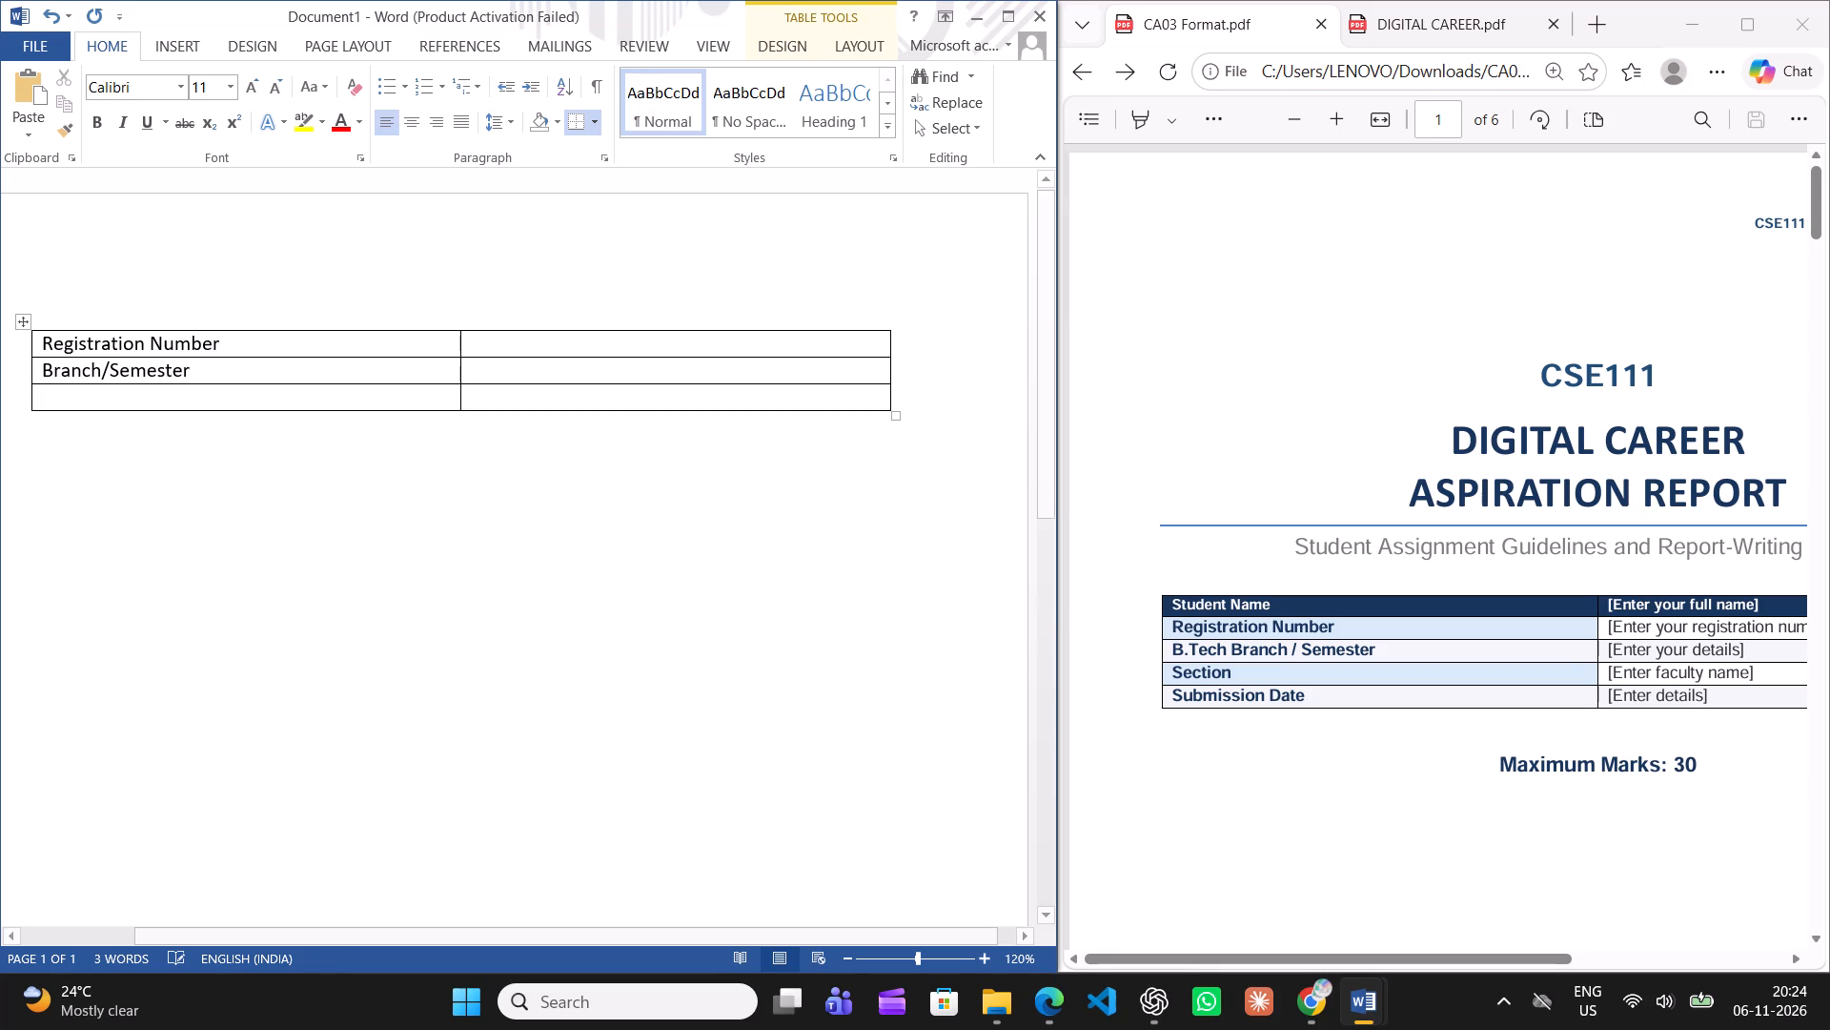
click(205, 392)
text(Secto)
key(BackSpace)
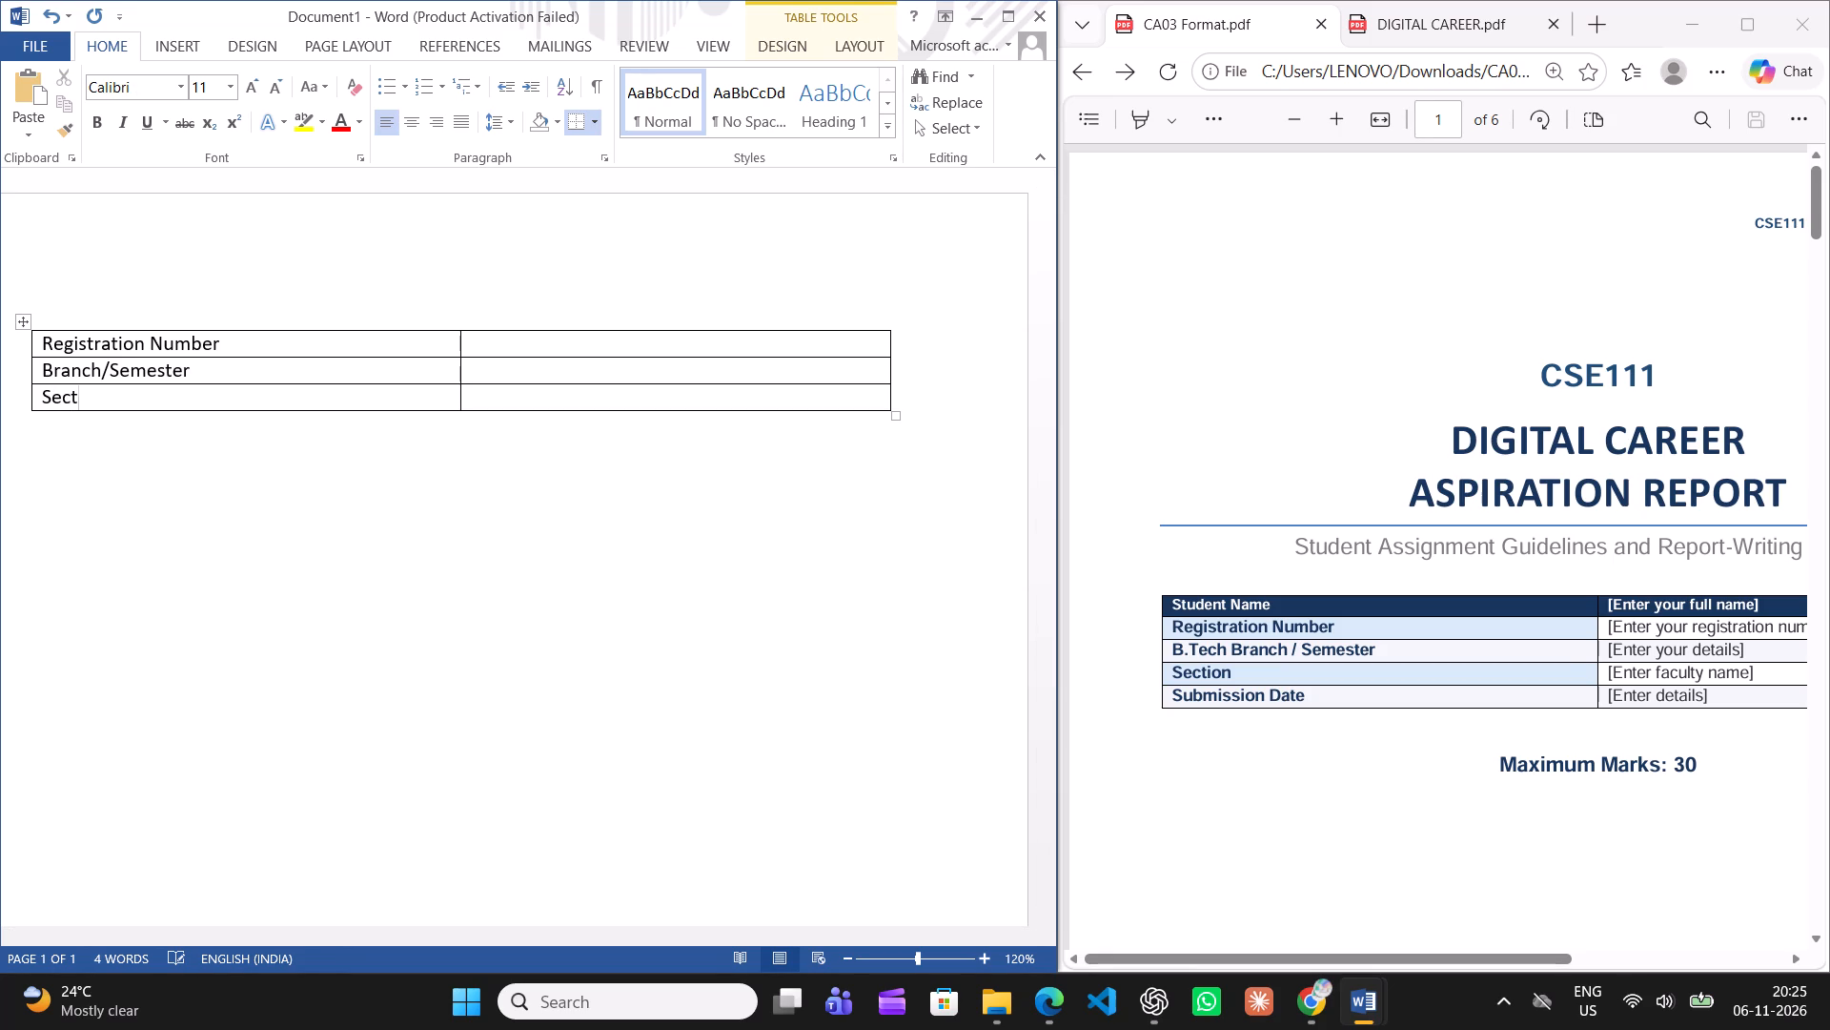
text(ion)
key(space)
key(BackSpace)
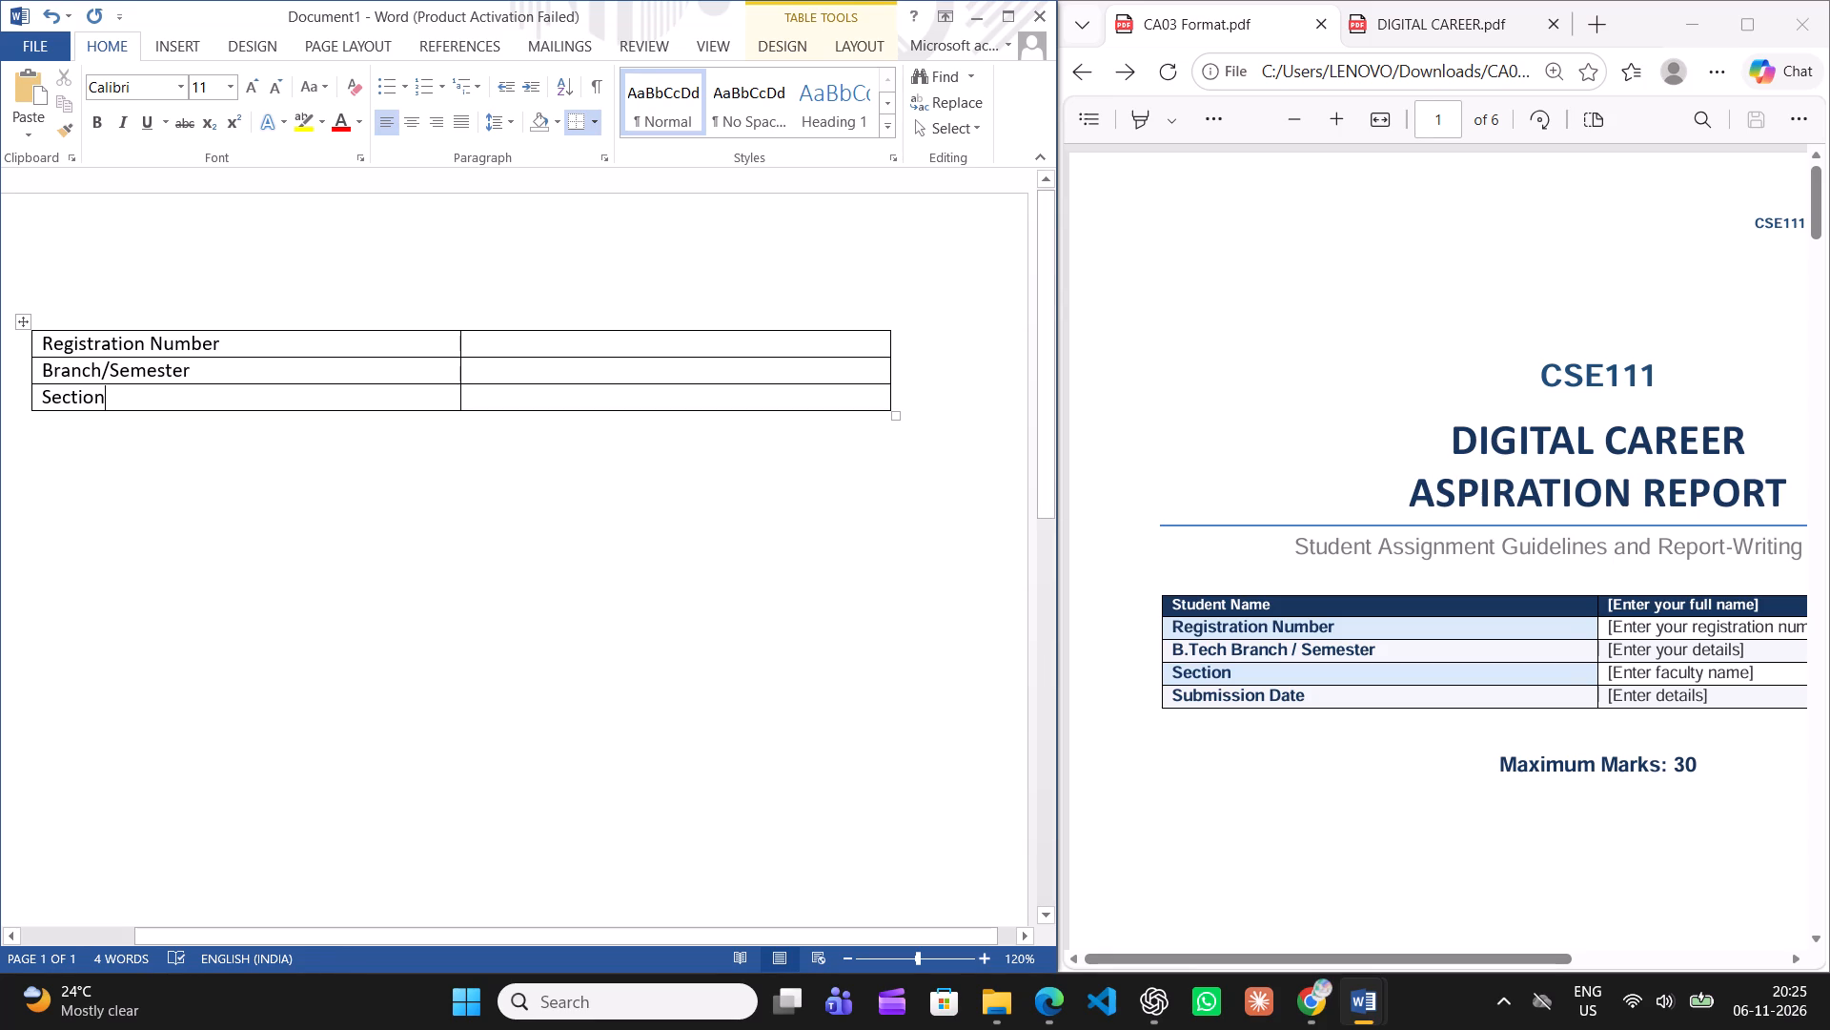
Add a new row to the table below the Section row.
click(26, 408)
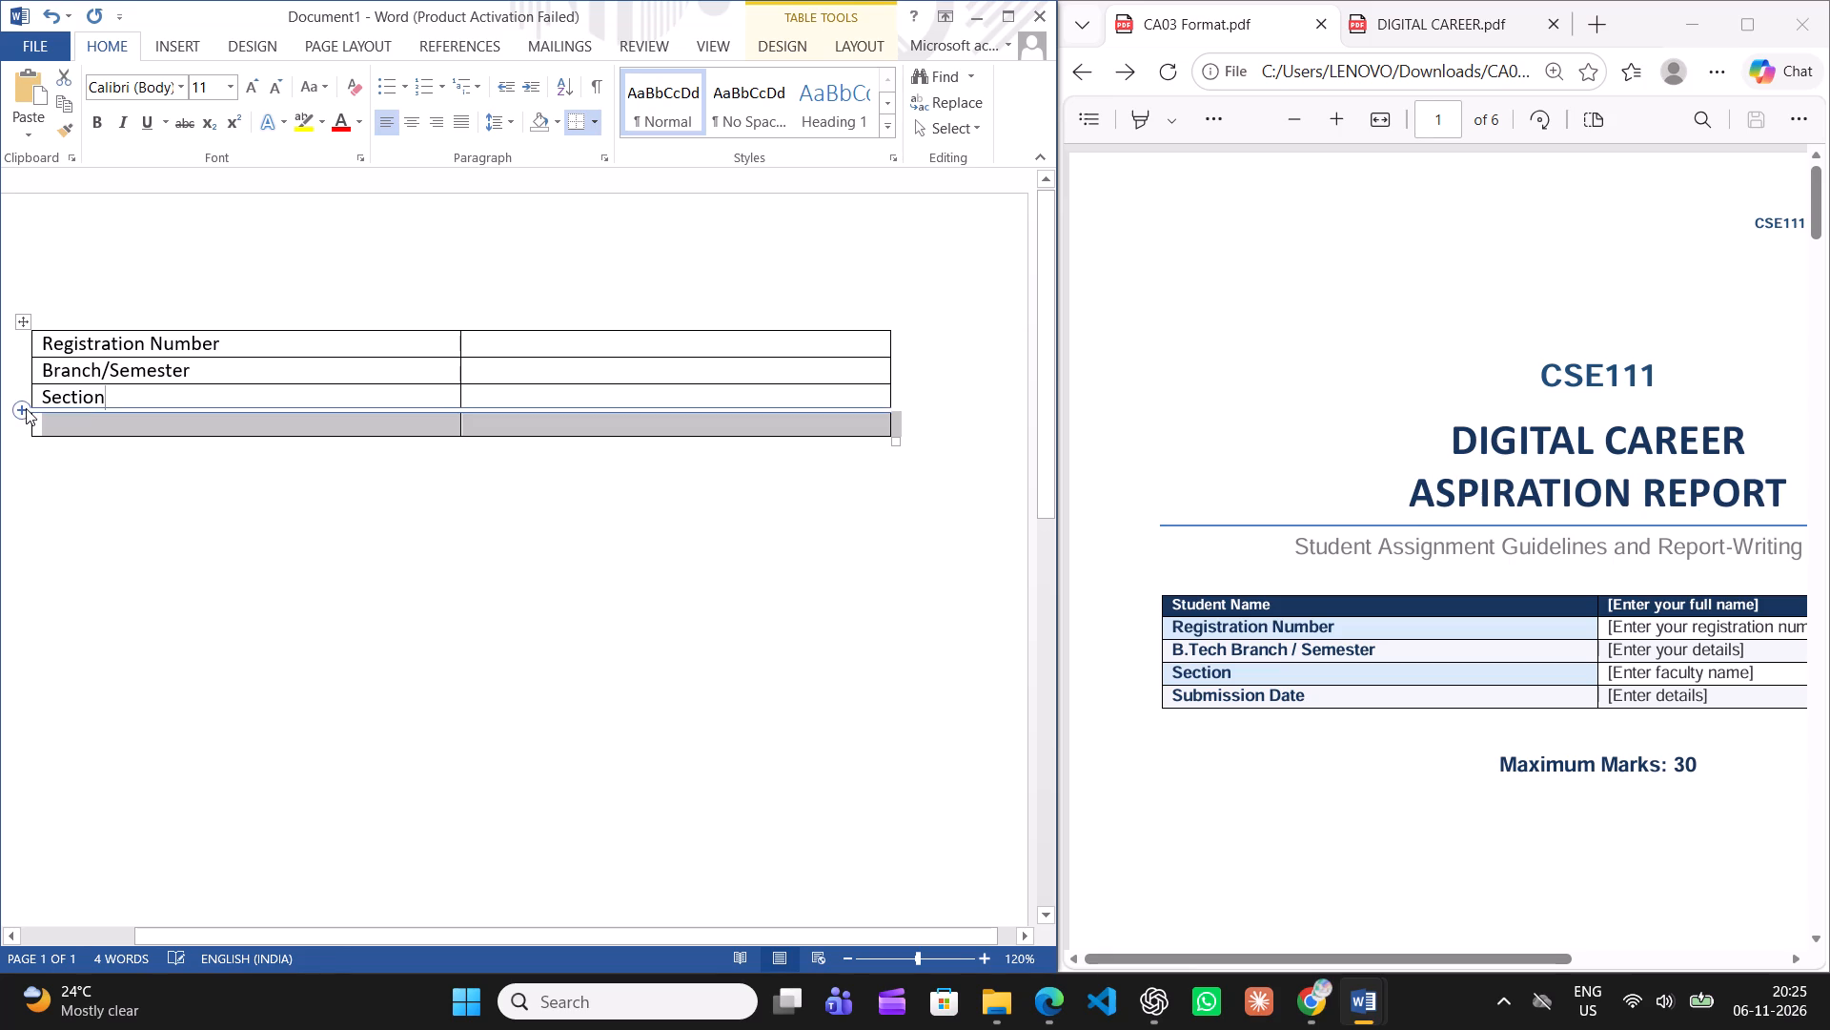
Label the new bottom row of the table Submission Date.
click(89, 422)
click(89, 422)
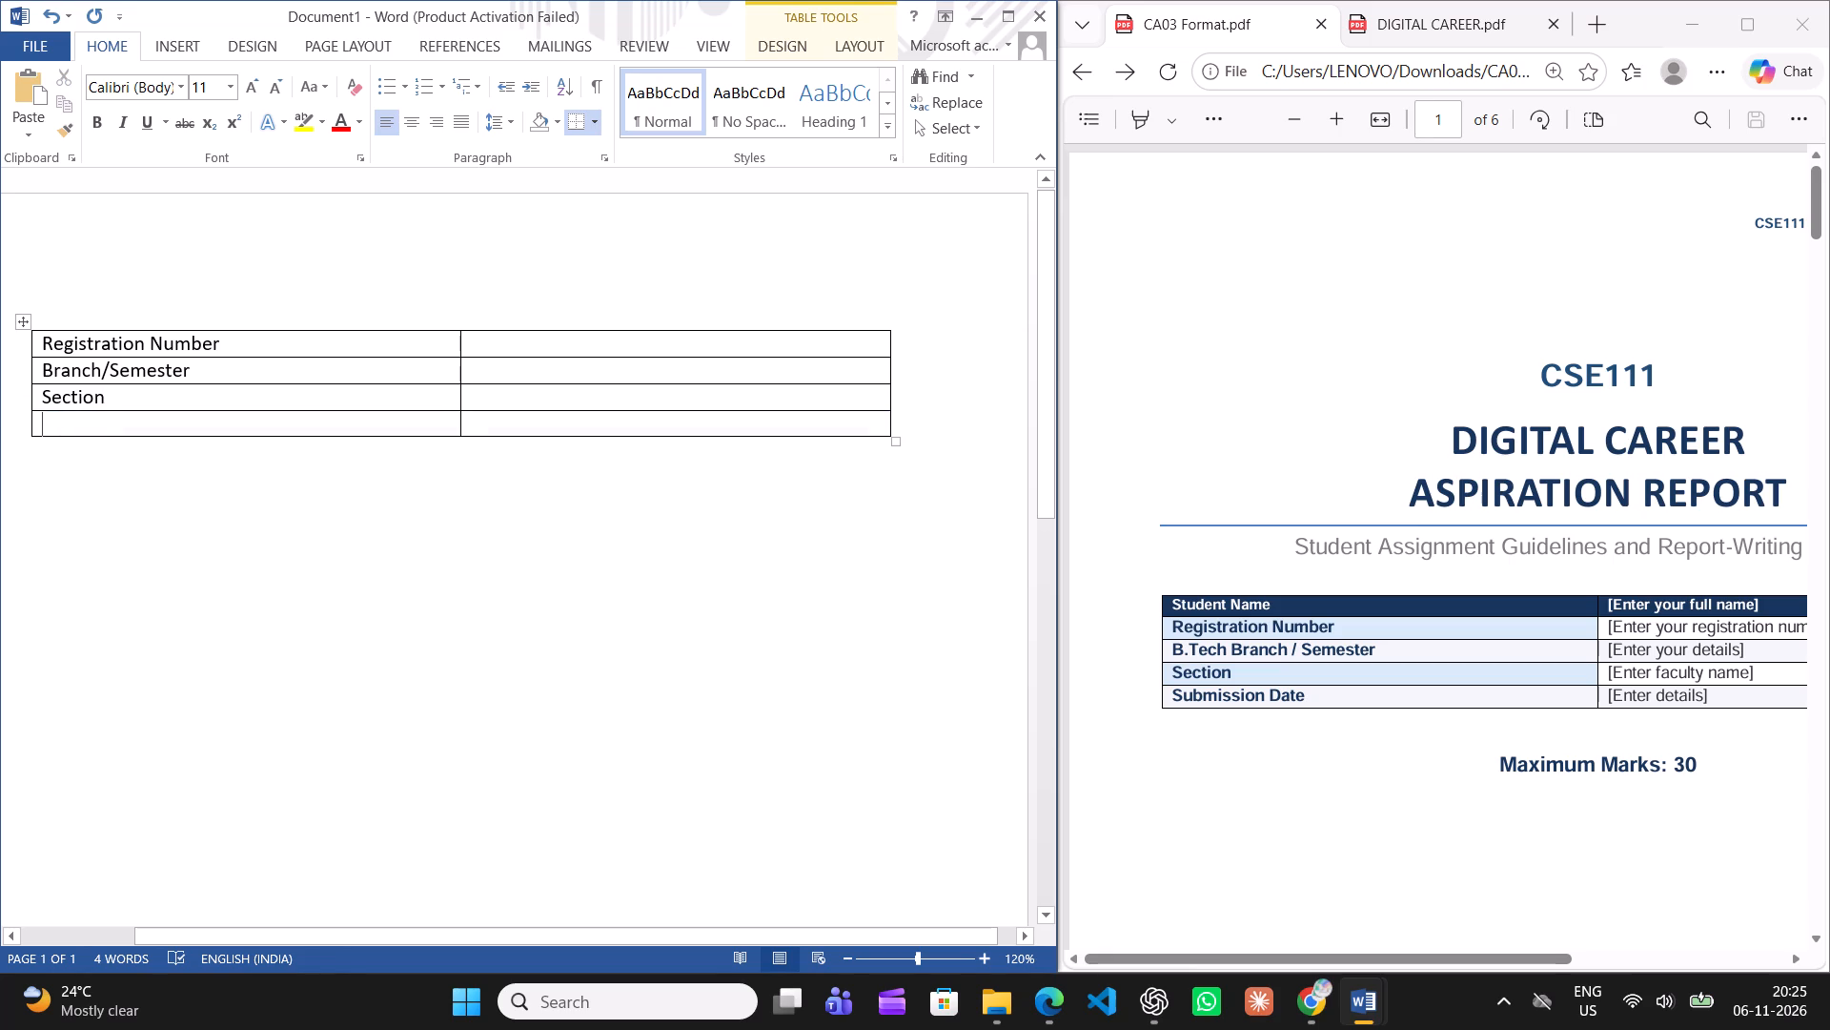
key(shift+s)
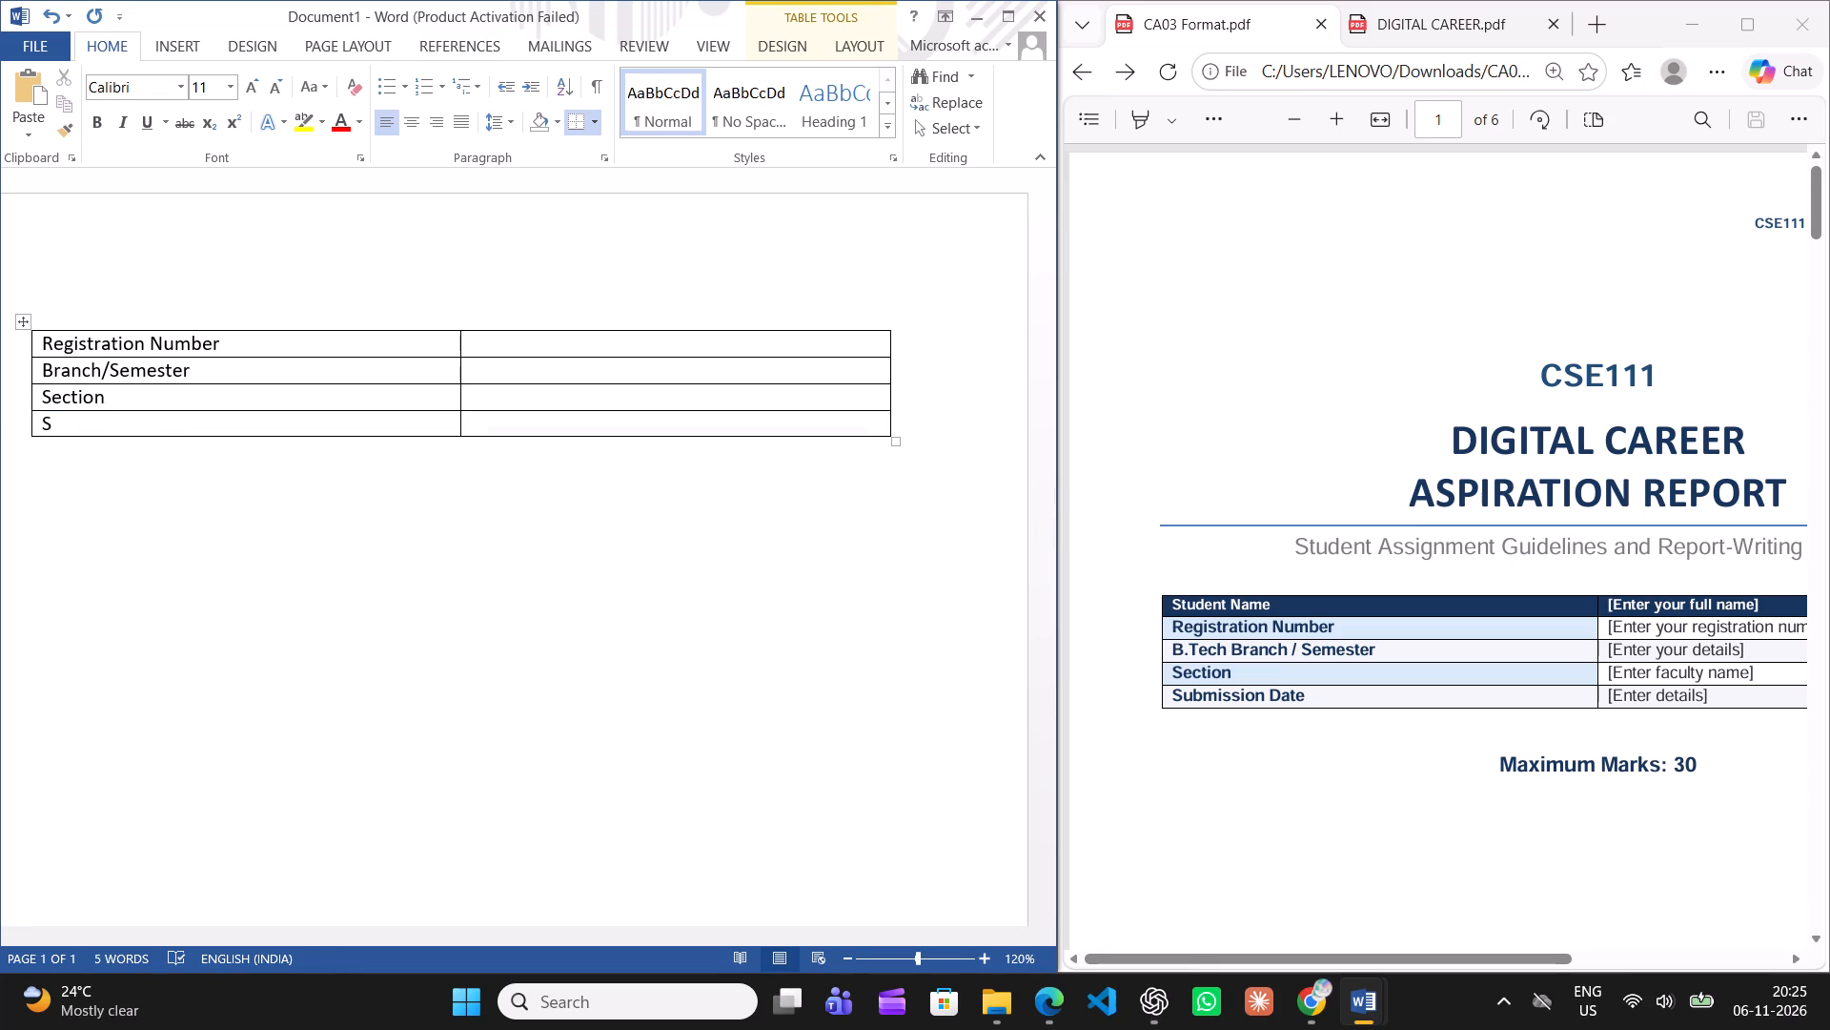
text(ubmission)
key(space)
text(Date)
Enter the student's registration number in the second column of the Registration Number row.
click(511, 343)
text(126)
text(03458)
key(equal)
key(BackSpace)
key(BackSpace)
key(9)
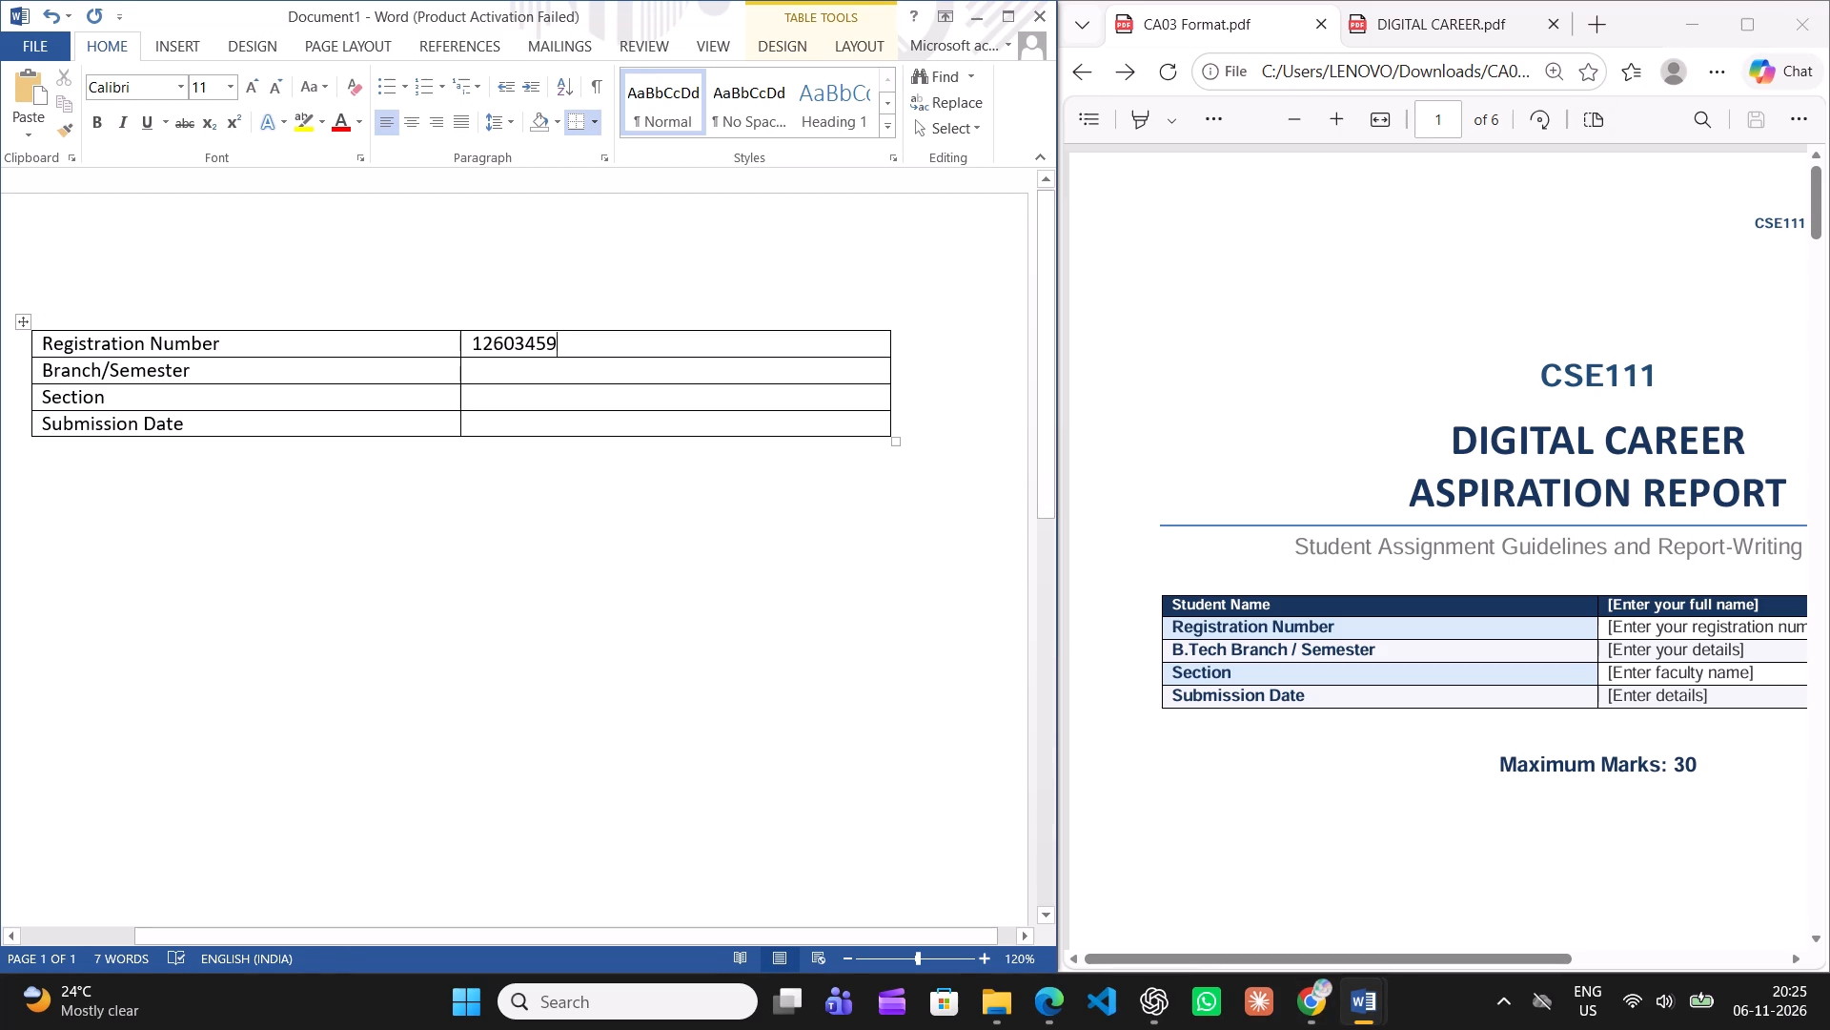
Examine the cover-page details table in DIGITAL CAREER.pdf in Edge.
click(1428, 1)
click(1428, 19)
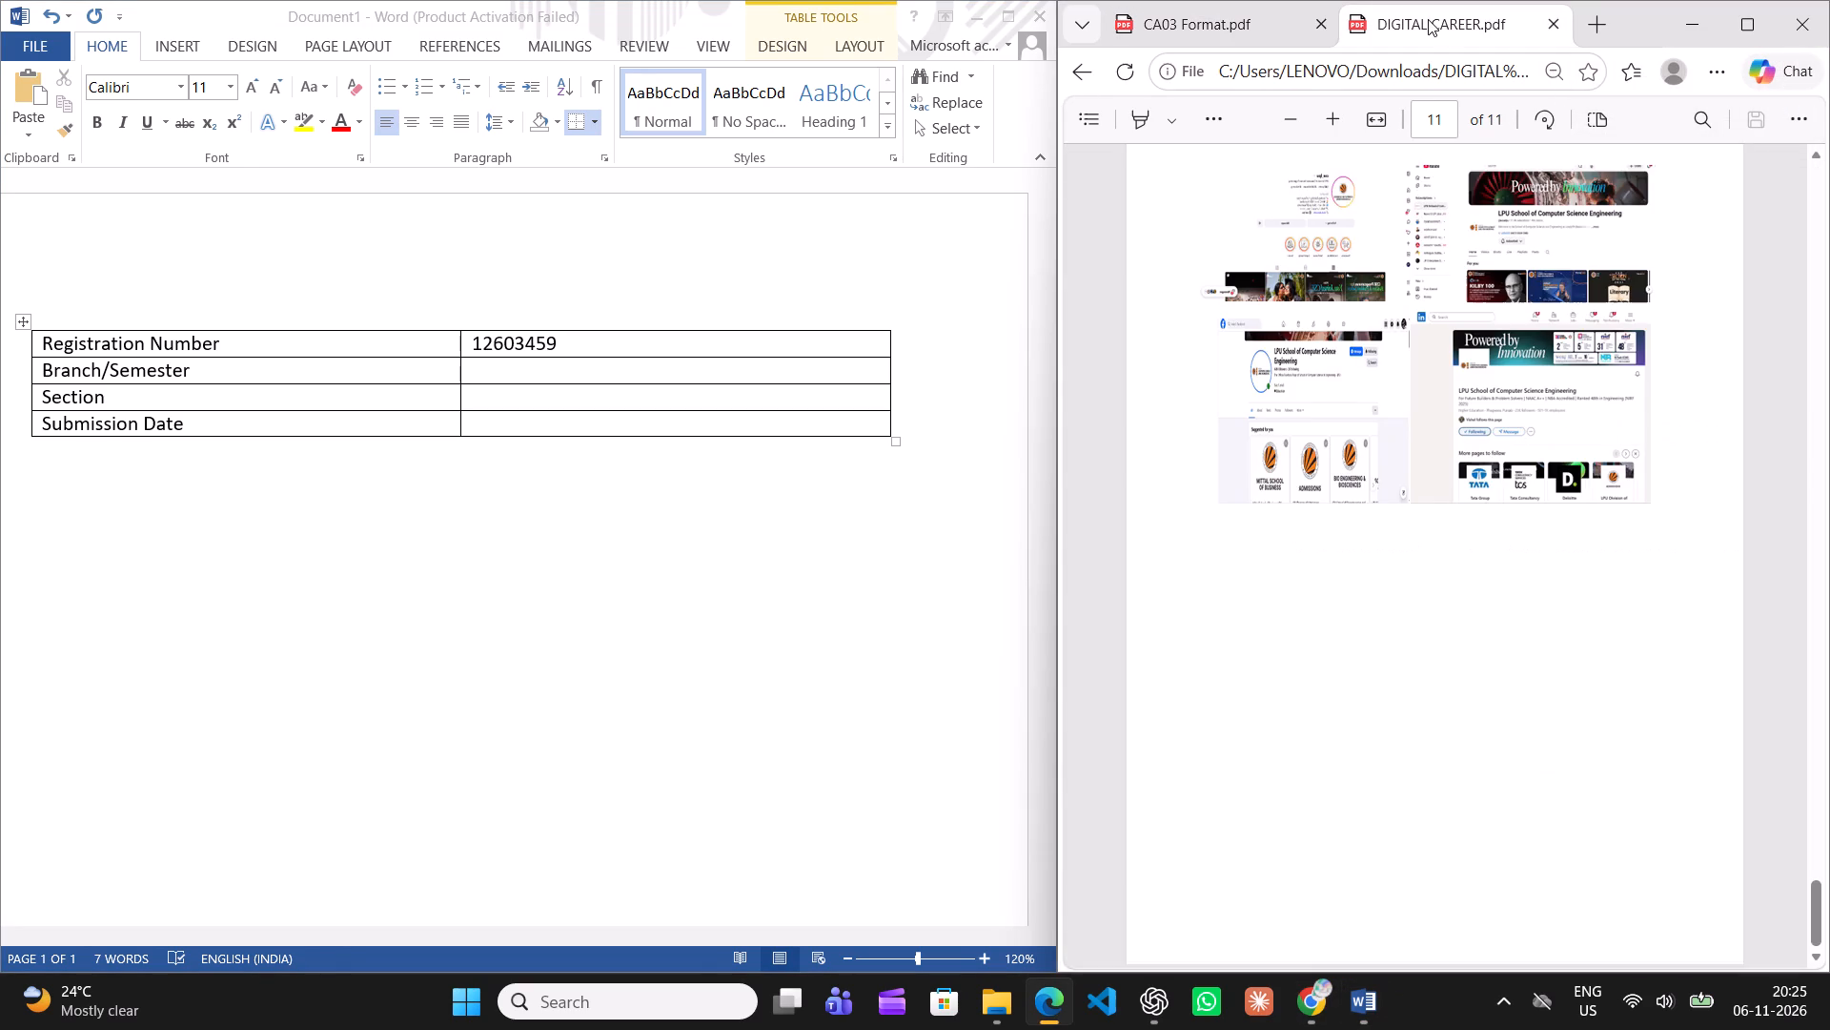
scroll(1411, 270, up, 20)
scroll(1411, 270, up, 12)
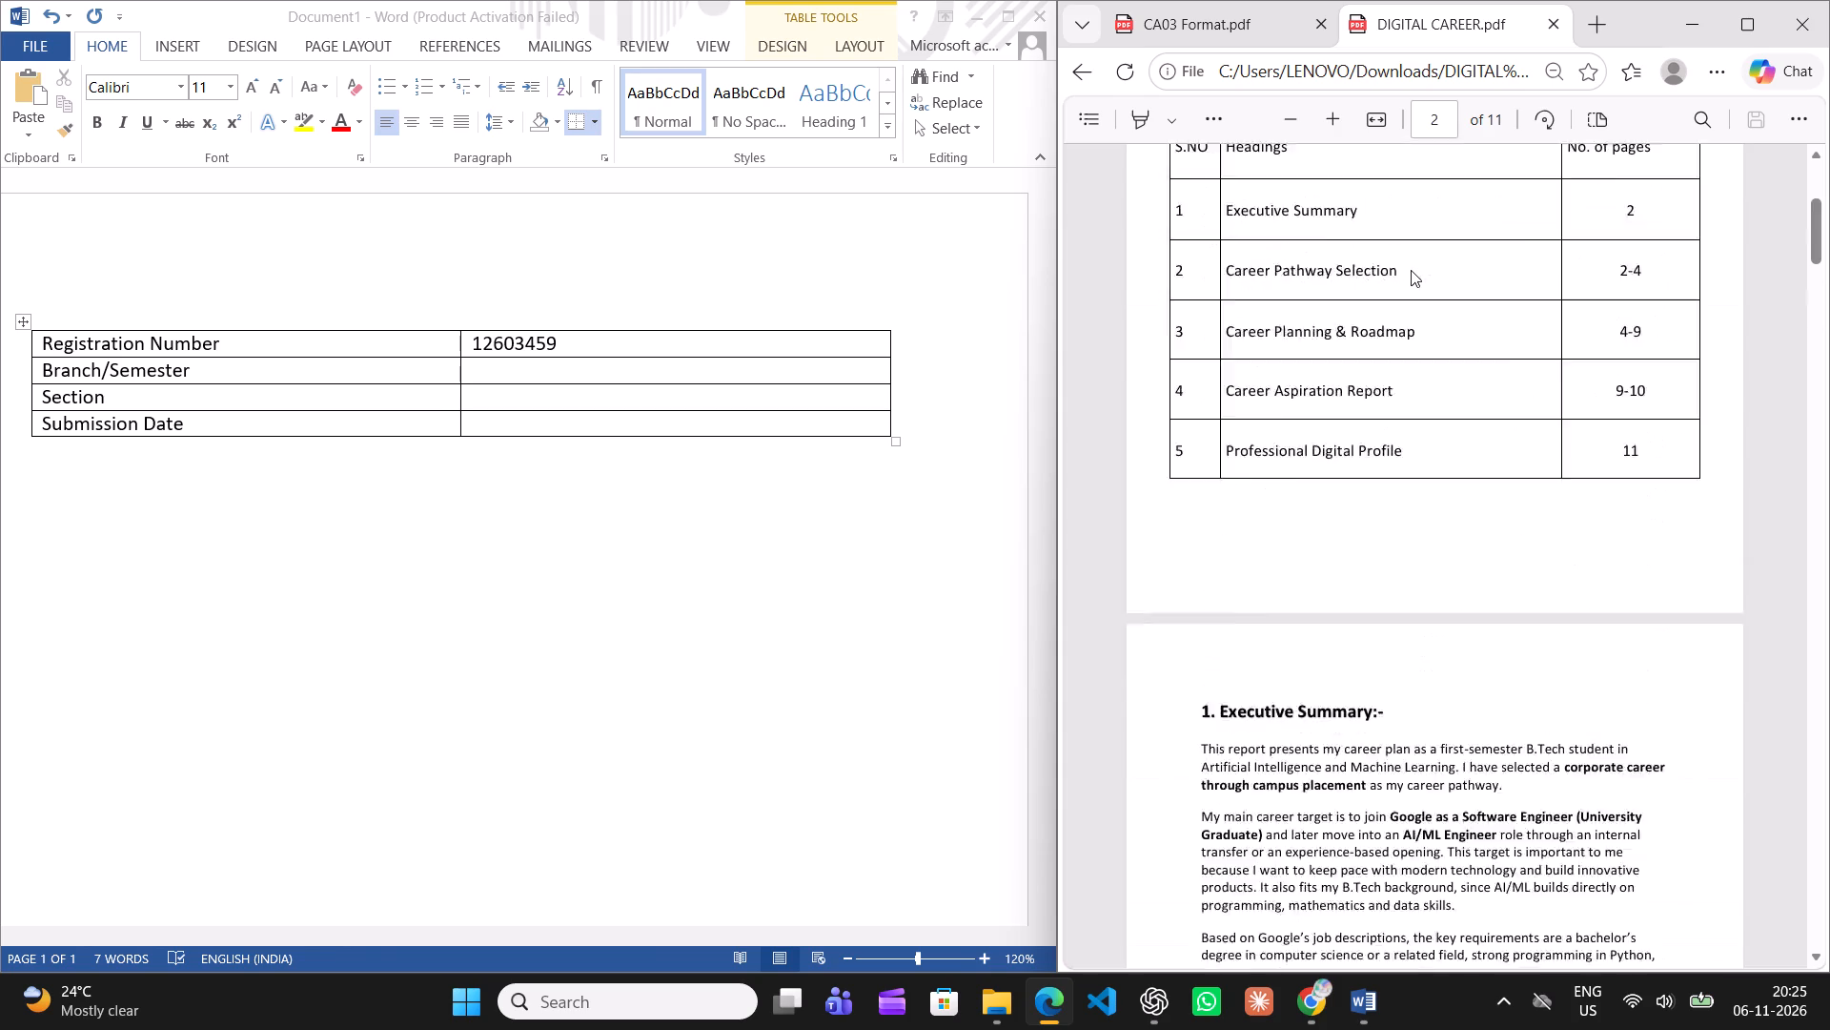
scroll(1411, 270, up, 2)
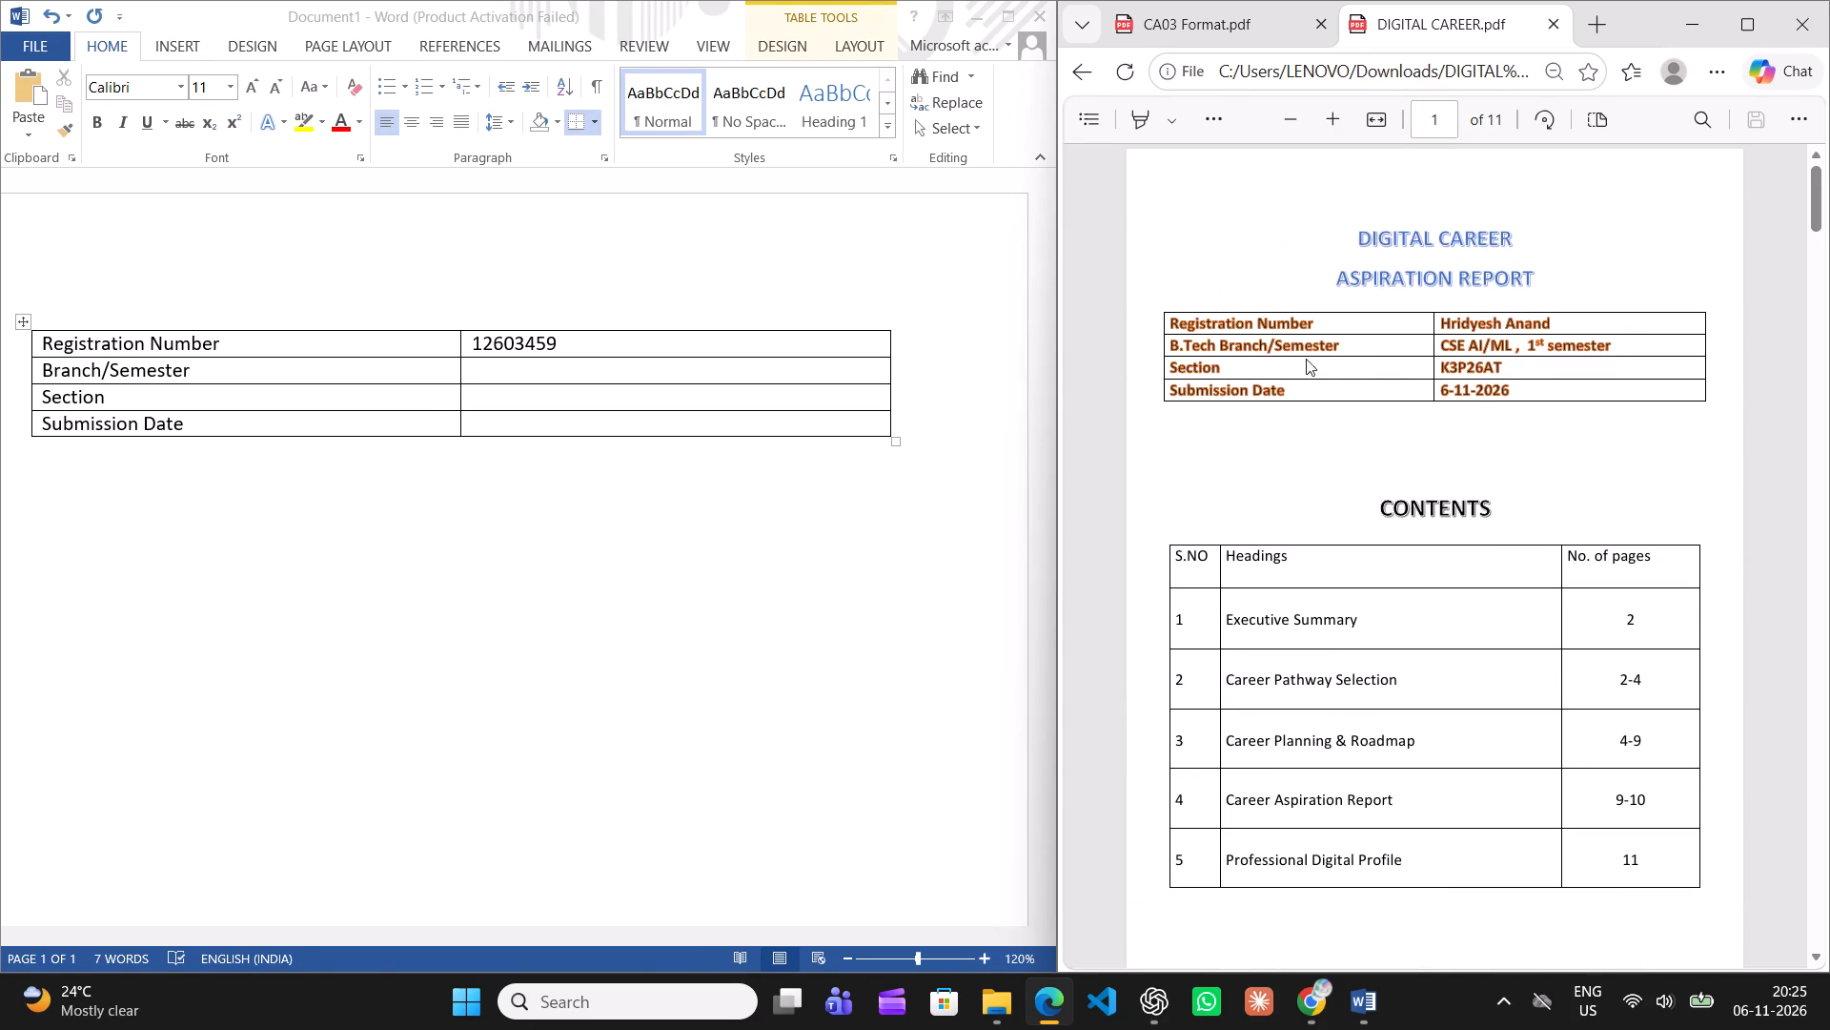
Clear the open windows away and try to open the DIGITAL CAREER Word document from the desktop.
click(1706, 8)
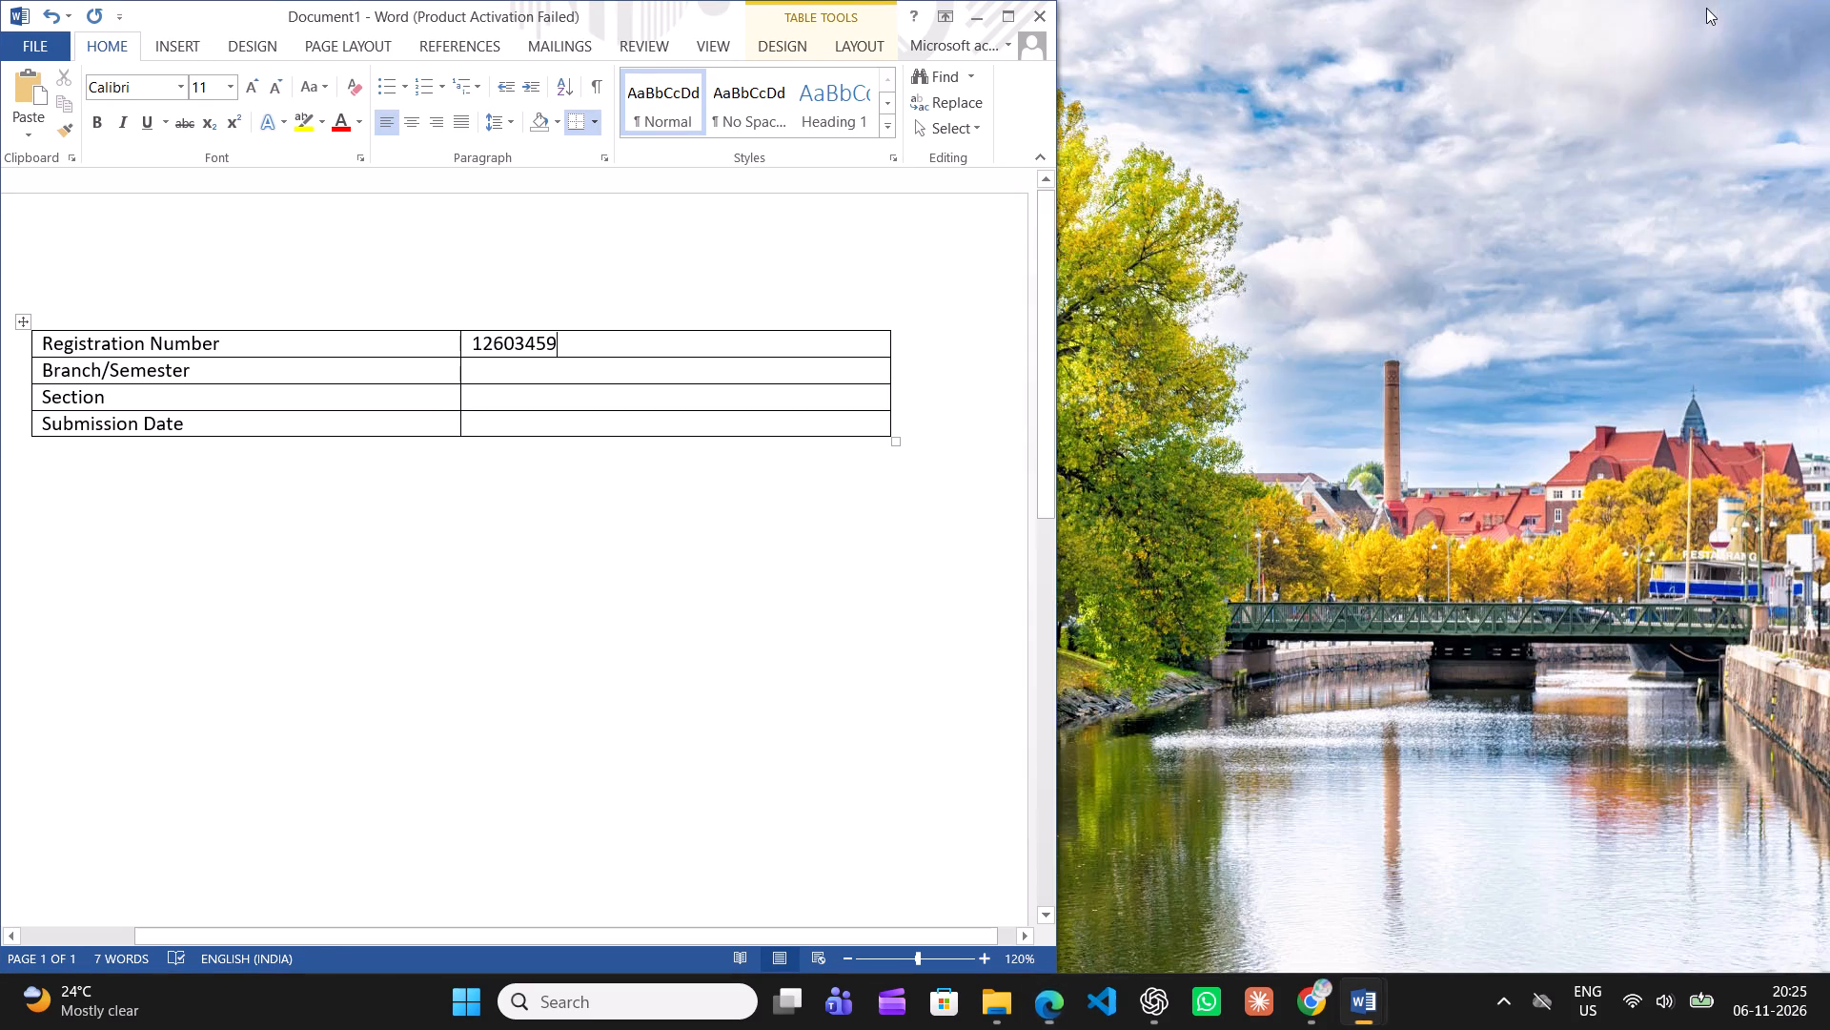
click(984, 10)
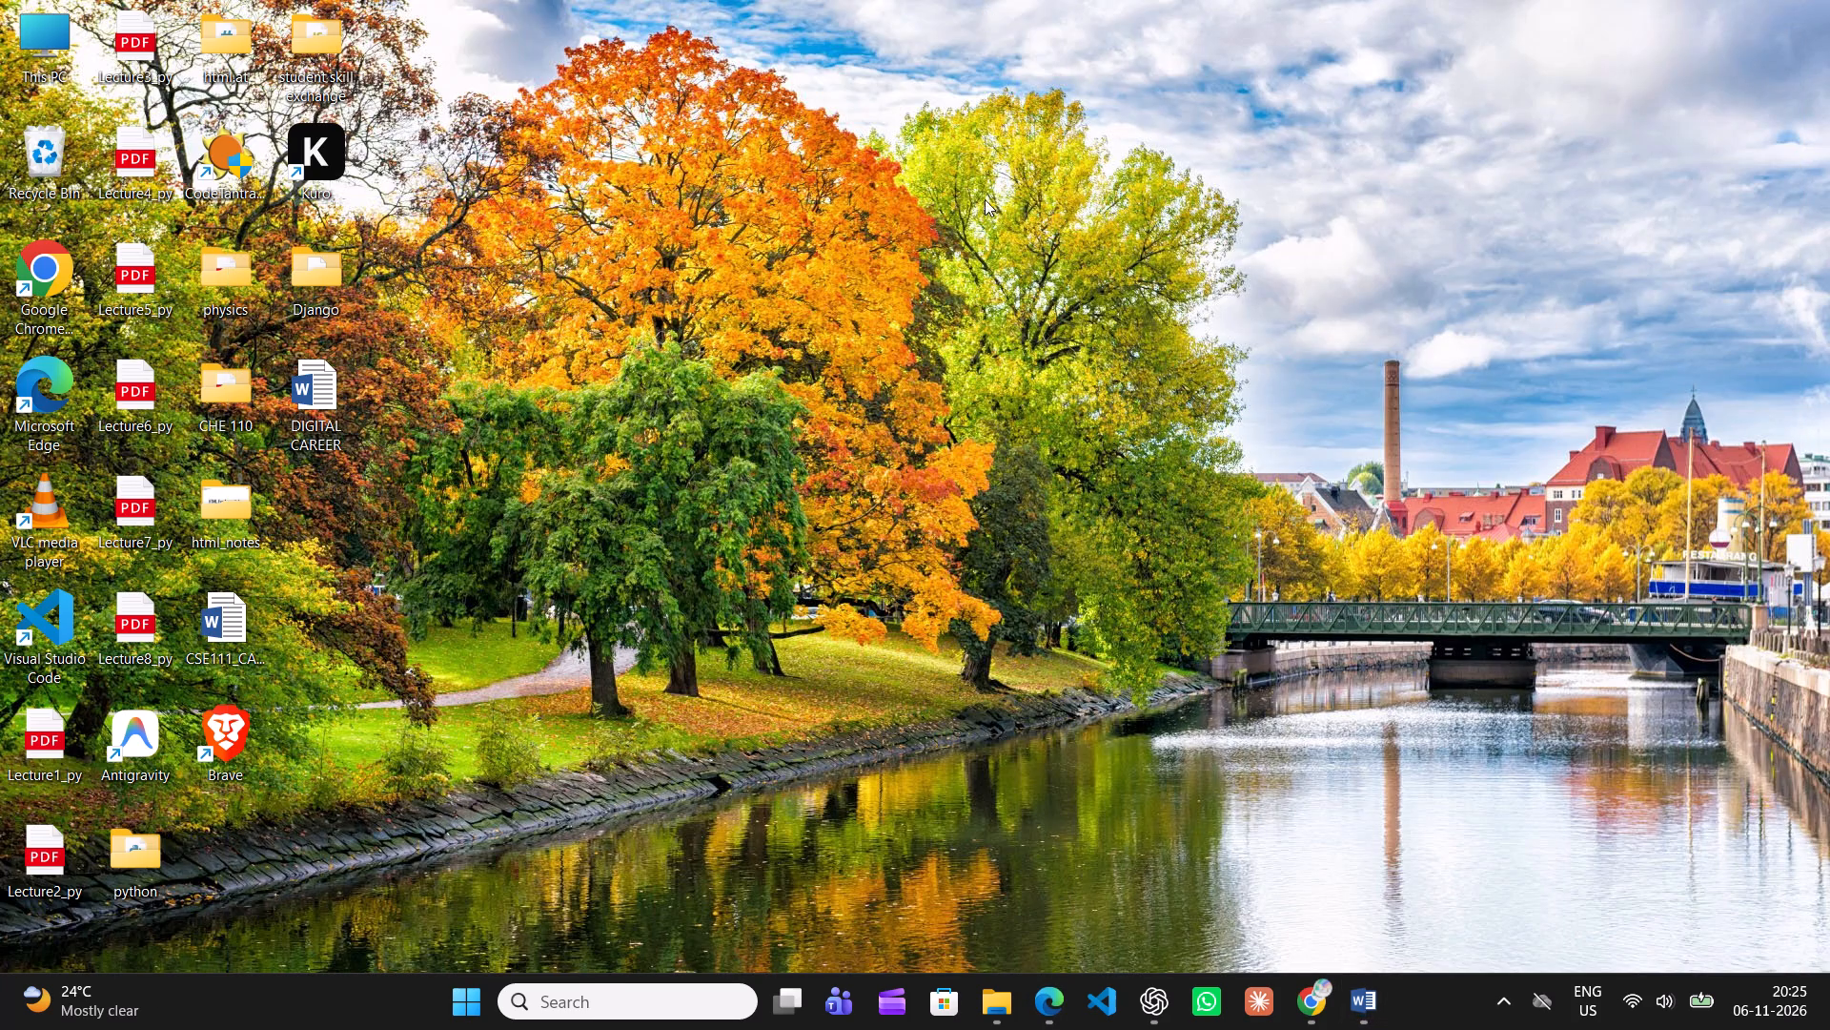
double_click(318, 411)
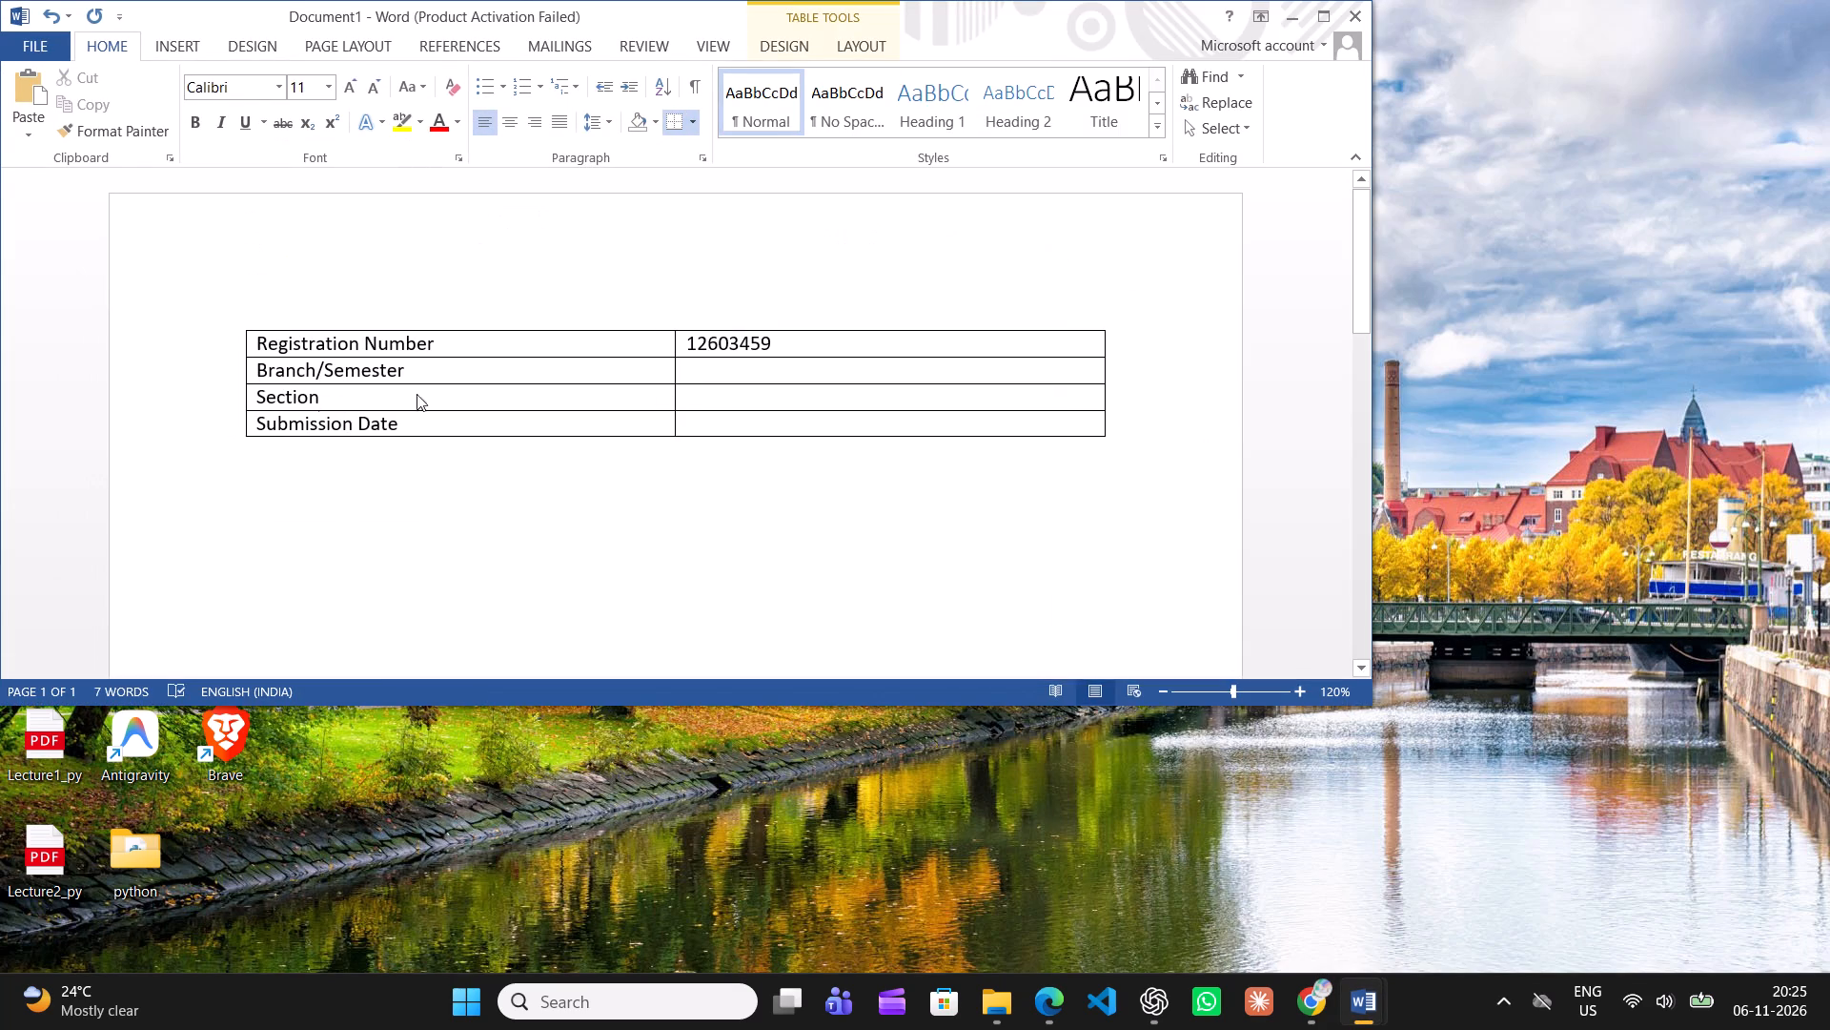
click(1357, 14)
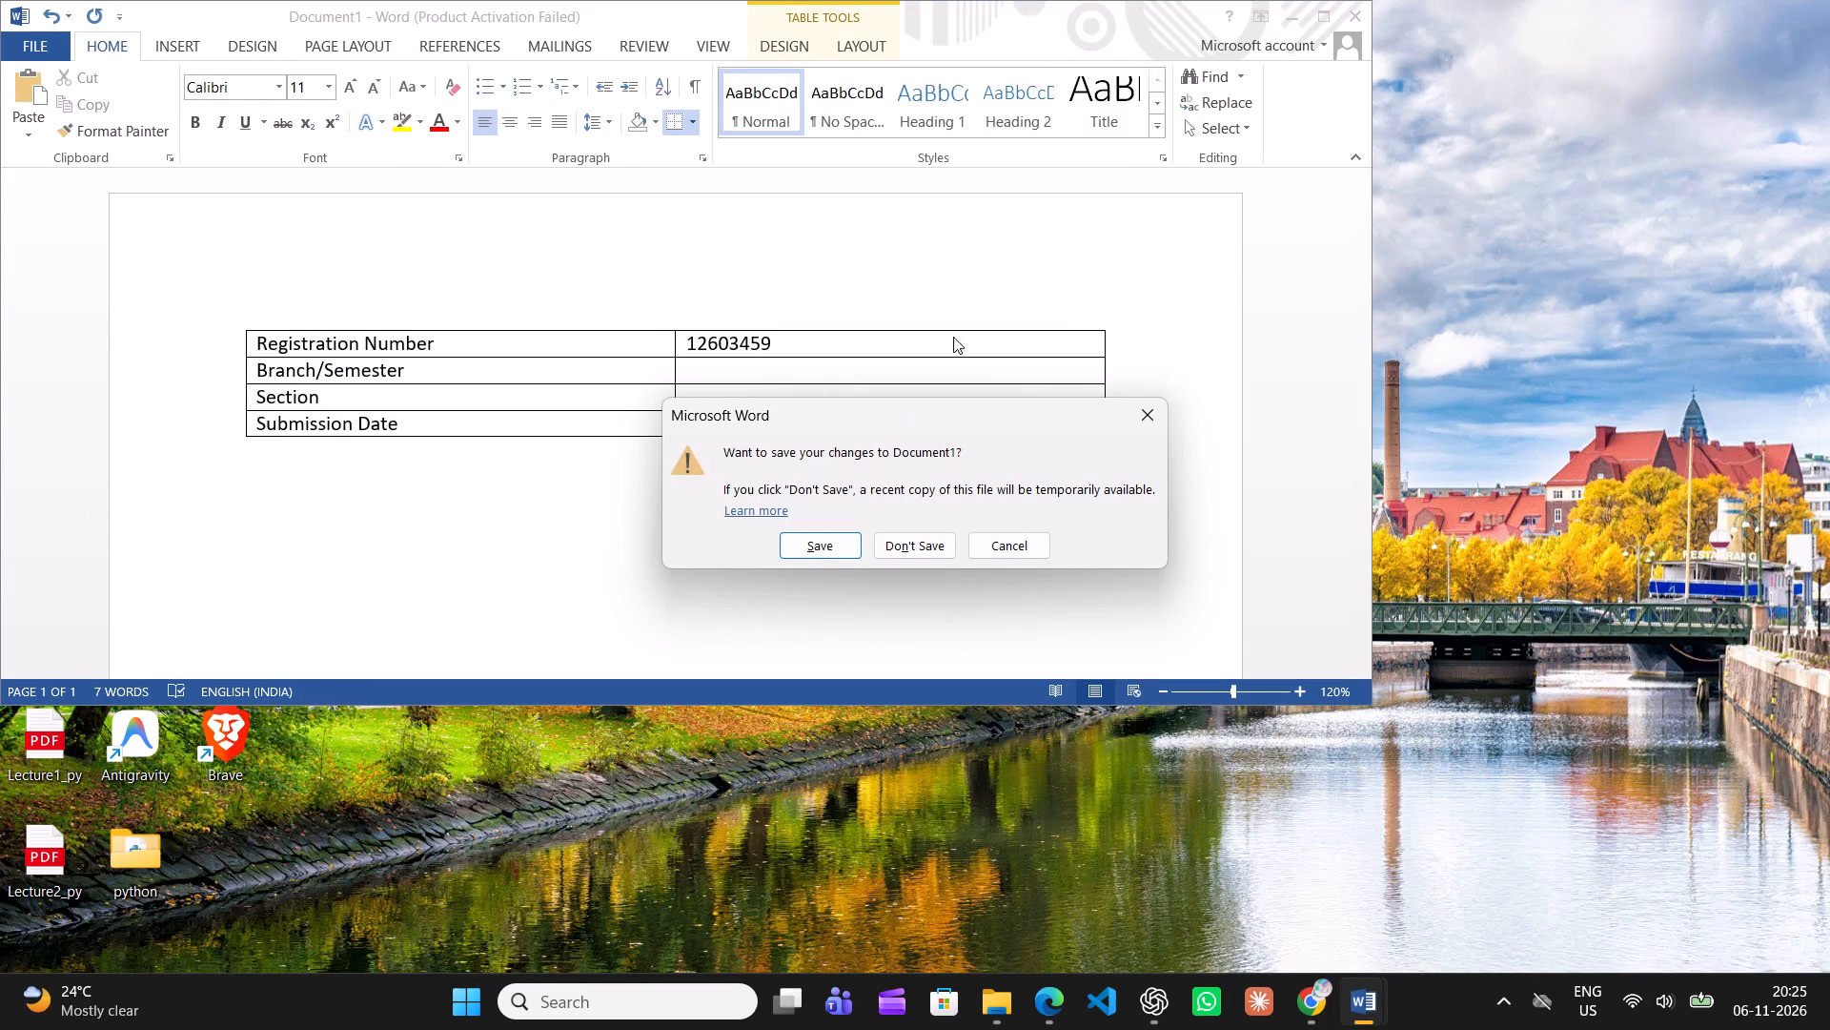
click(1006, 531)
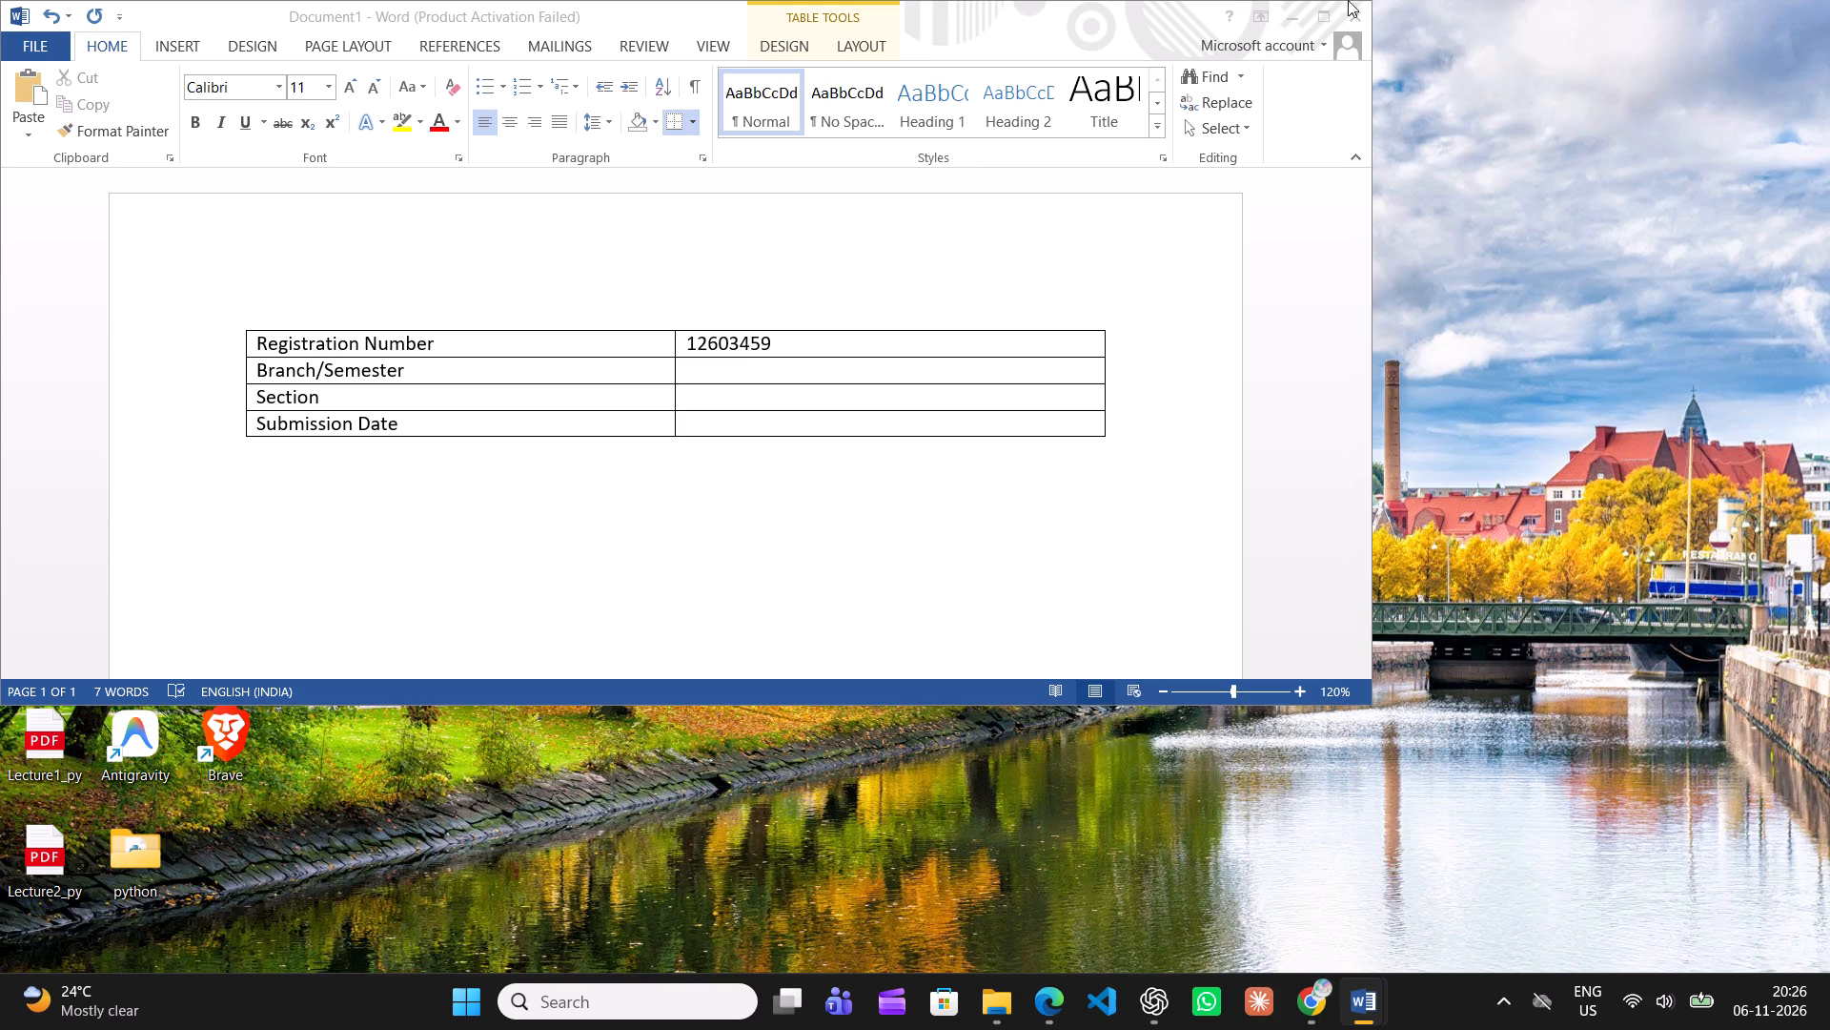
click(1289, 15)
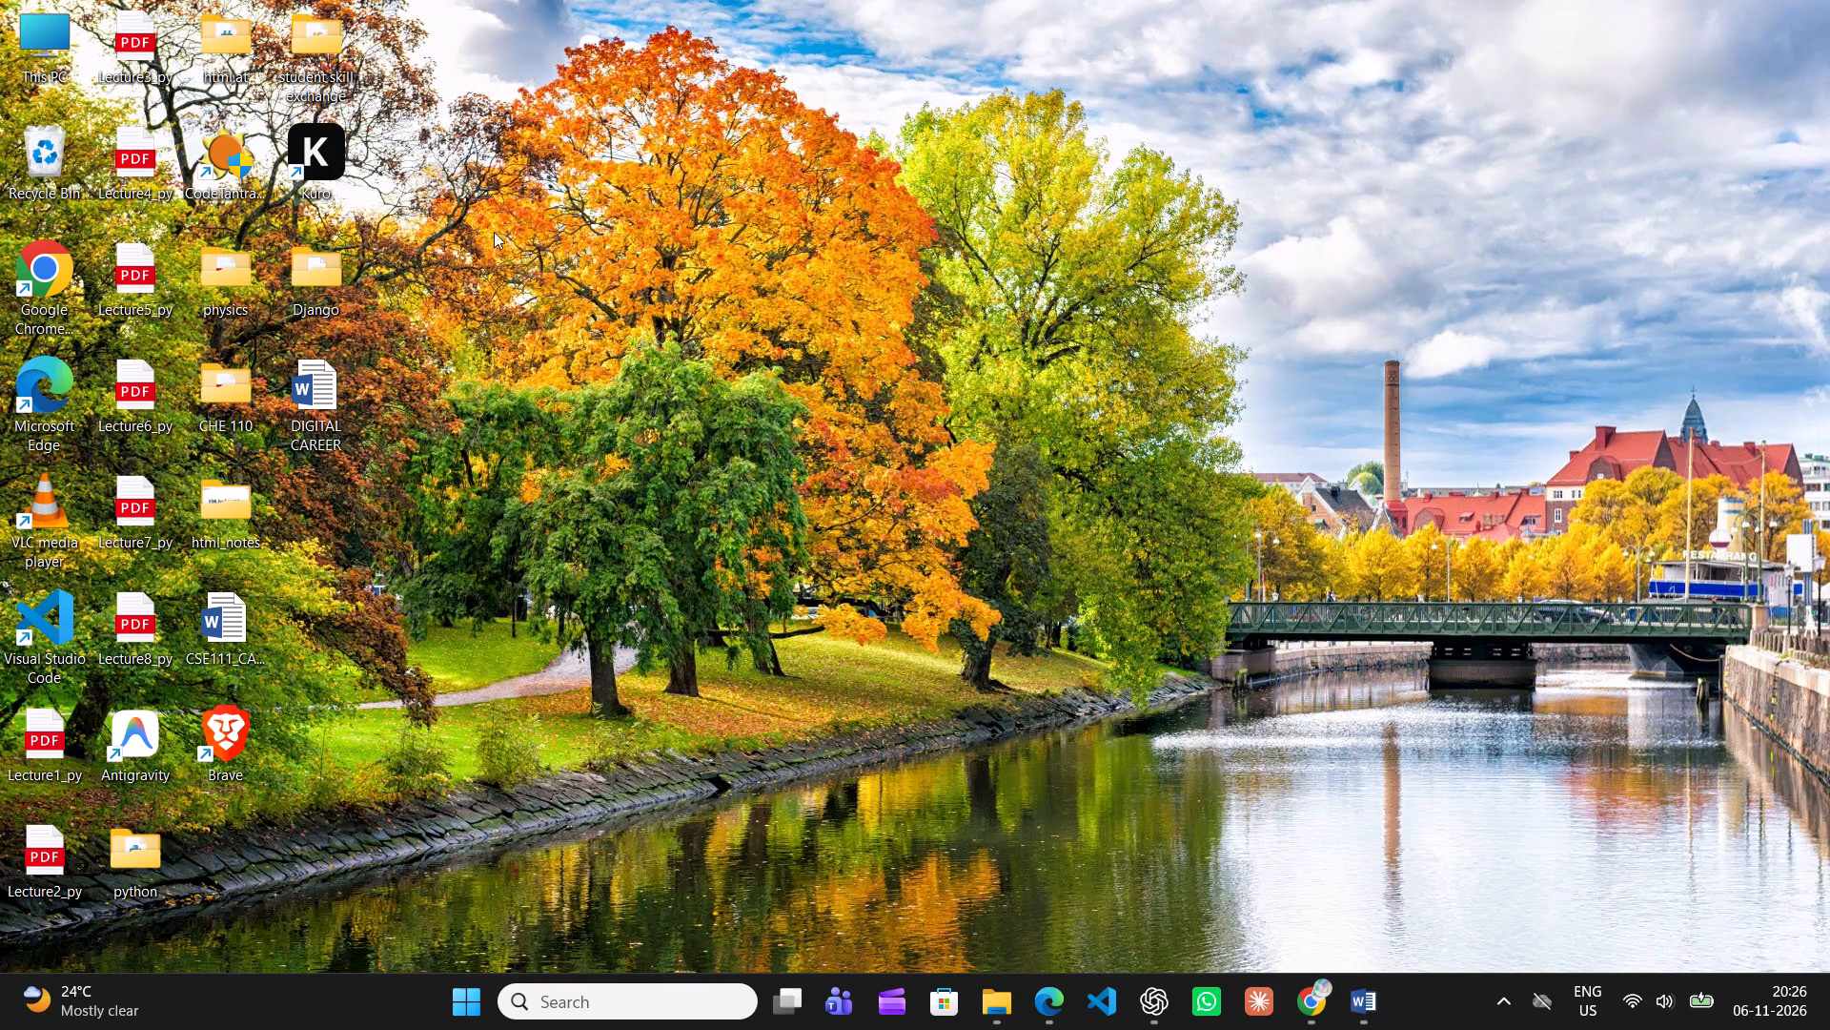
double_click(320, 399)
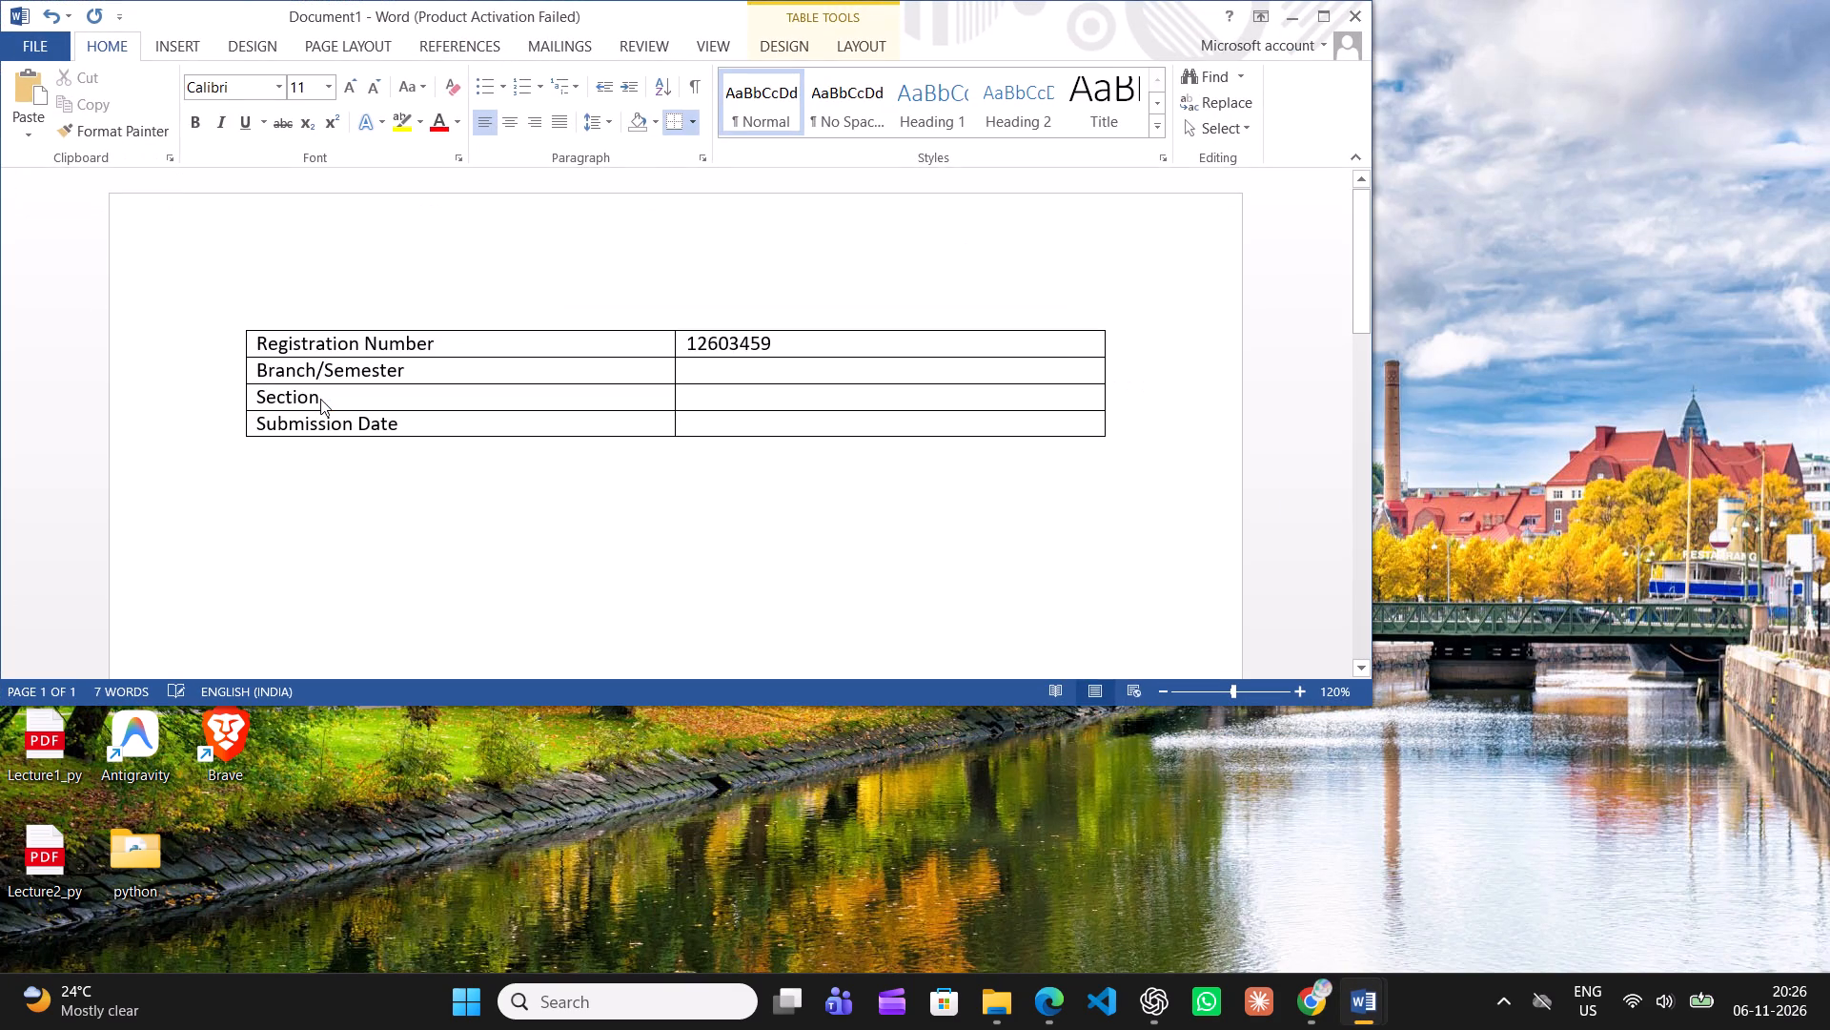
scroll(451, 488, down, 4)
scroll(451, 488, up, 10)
Close the new table document, saving it to the Desktop as a Word document named satyam.
click(1344, 22)
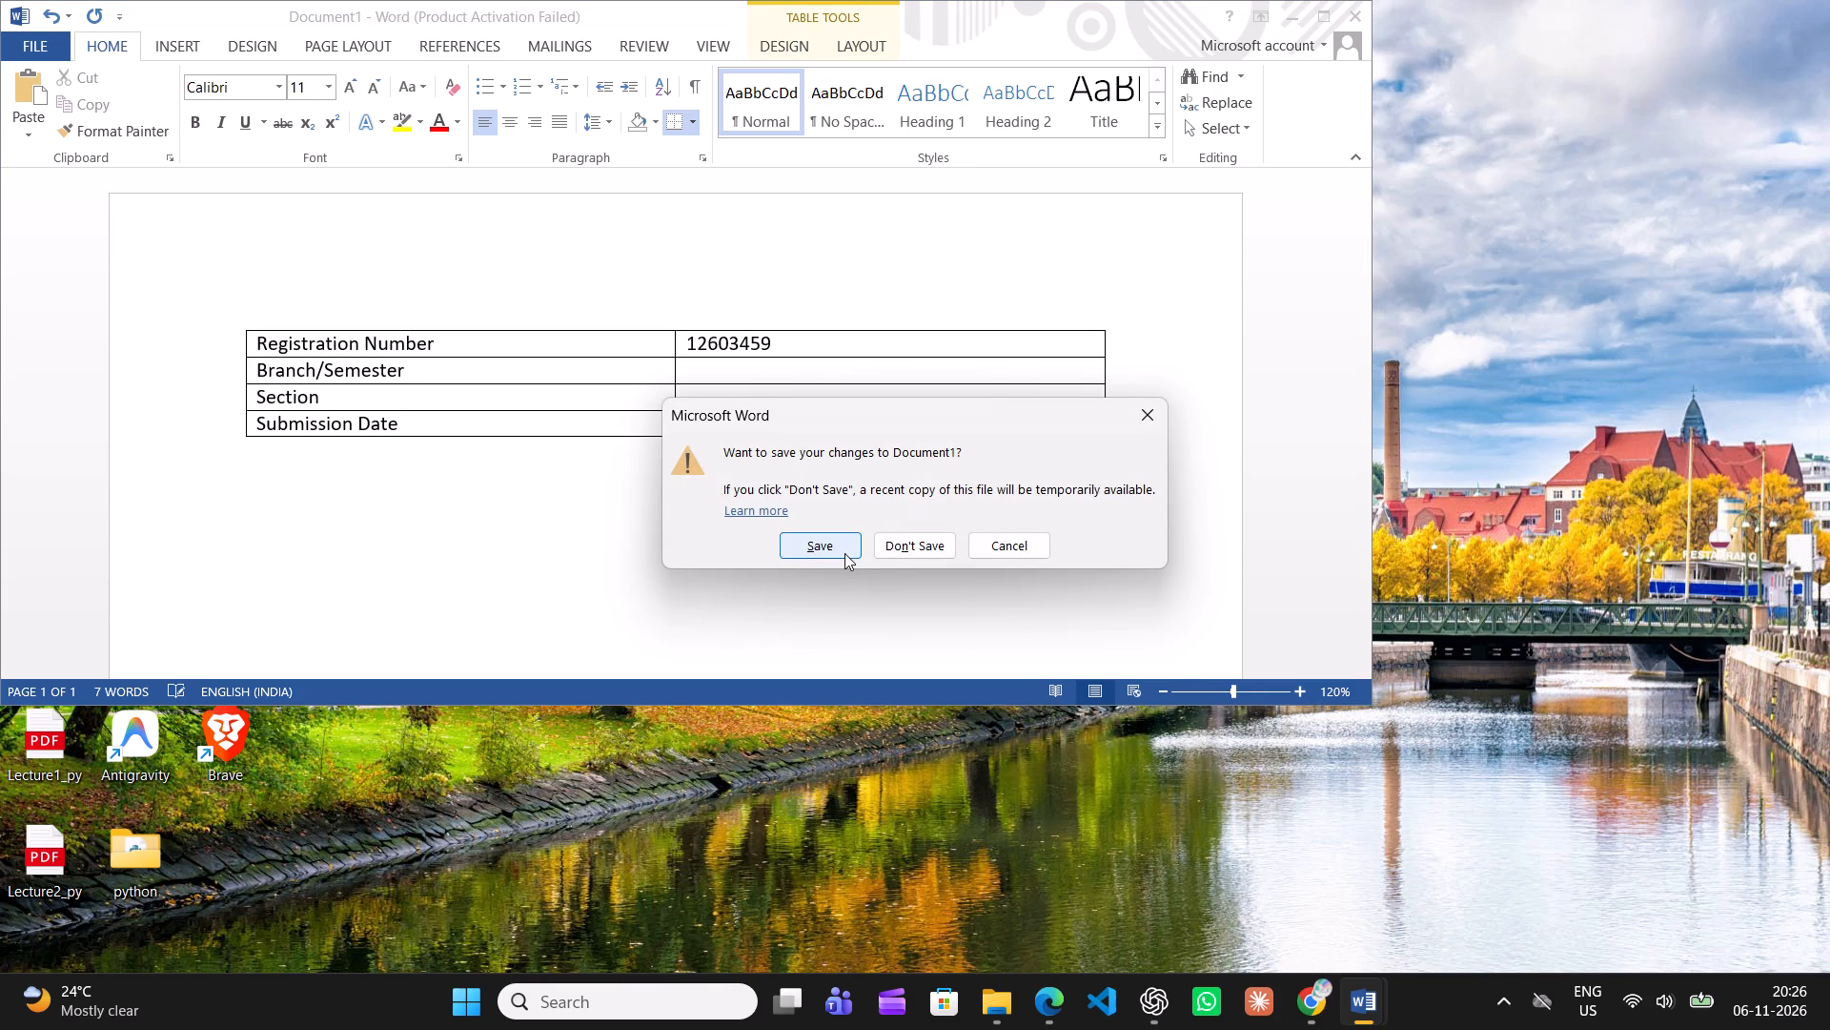
click(844, 553)
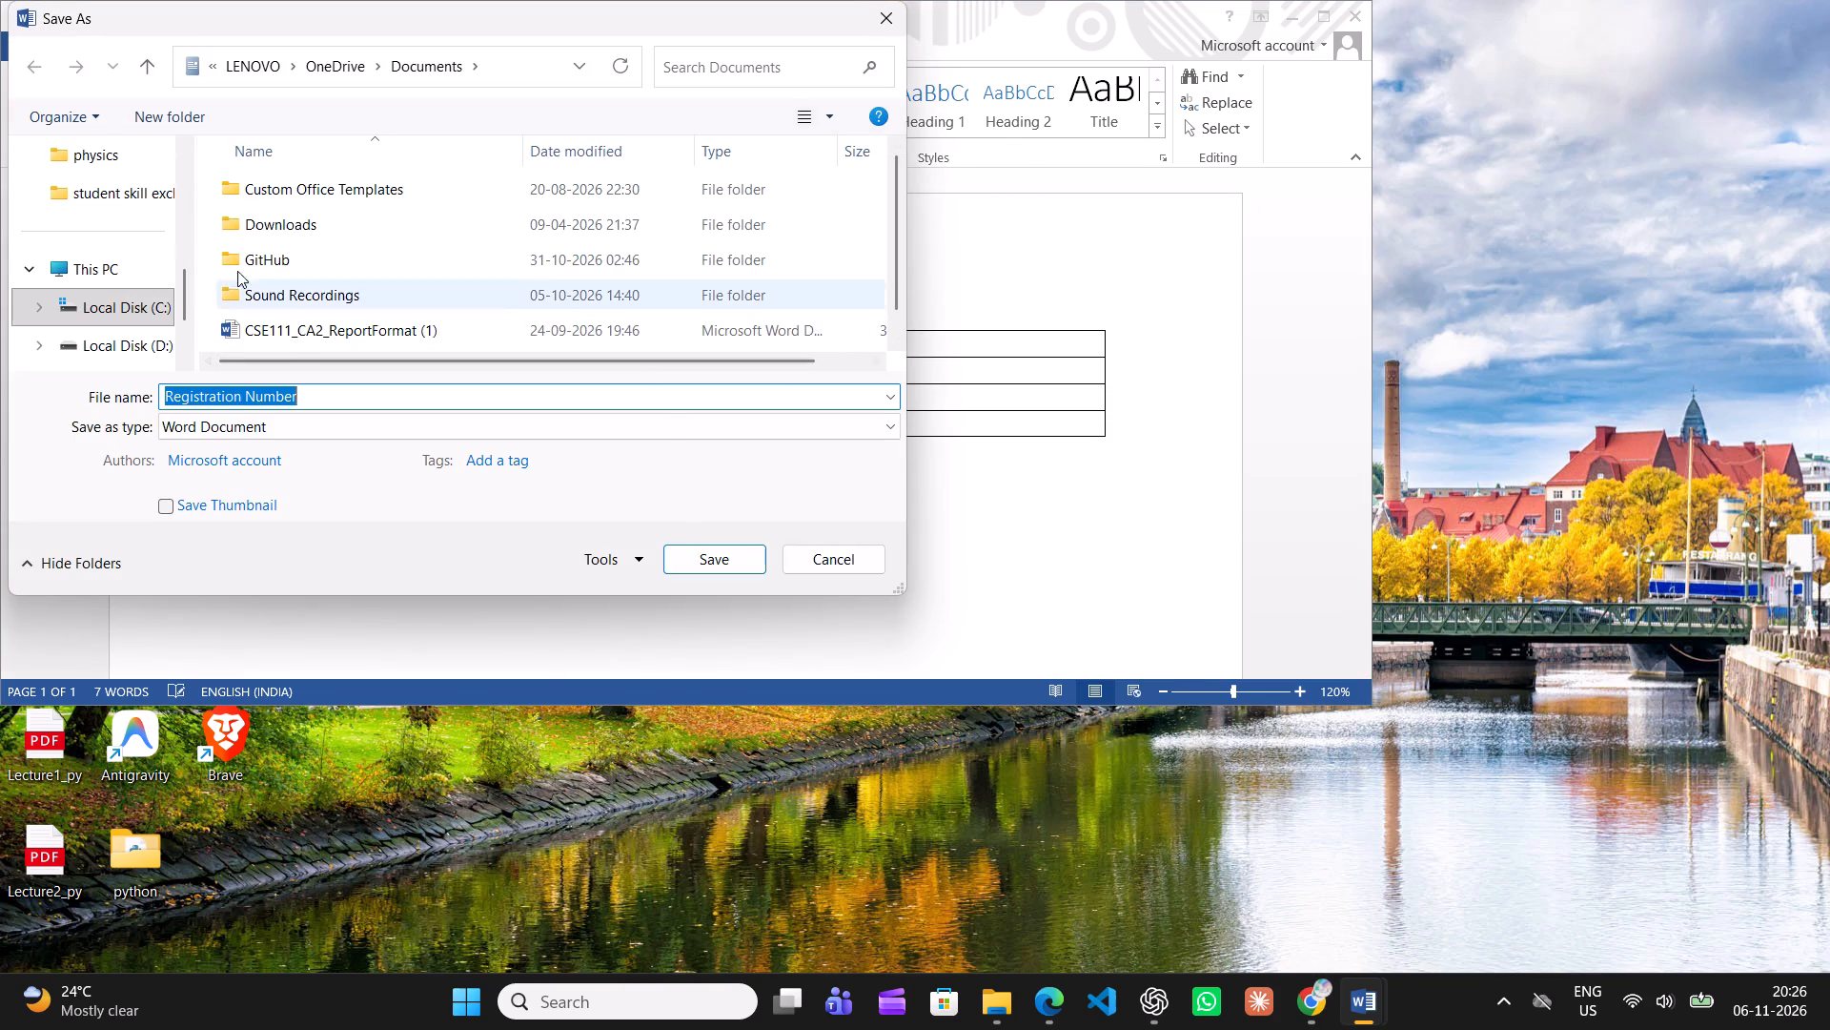
scroll(119, 207, up, 2)
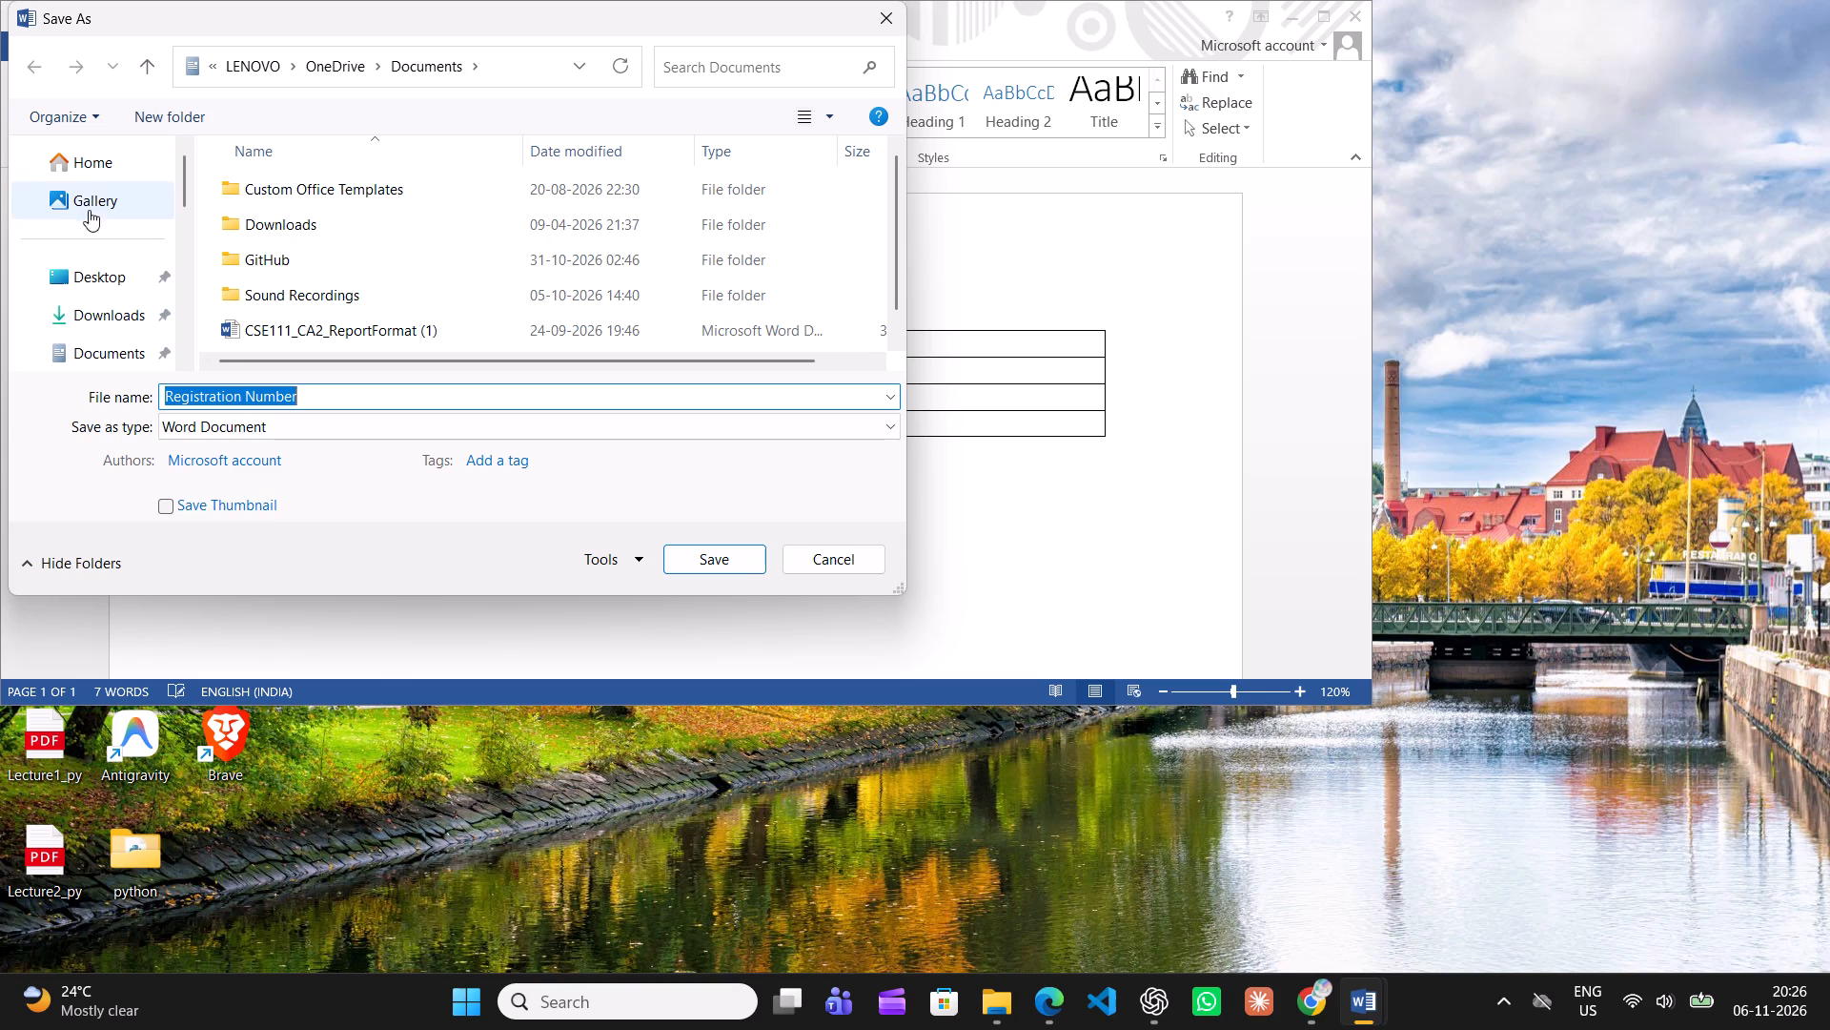
click(89, 276)
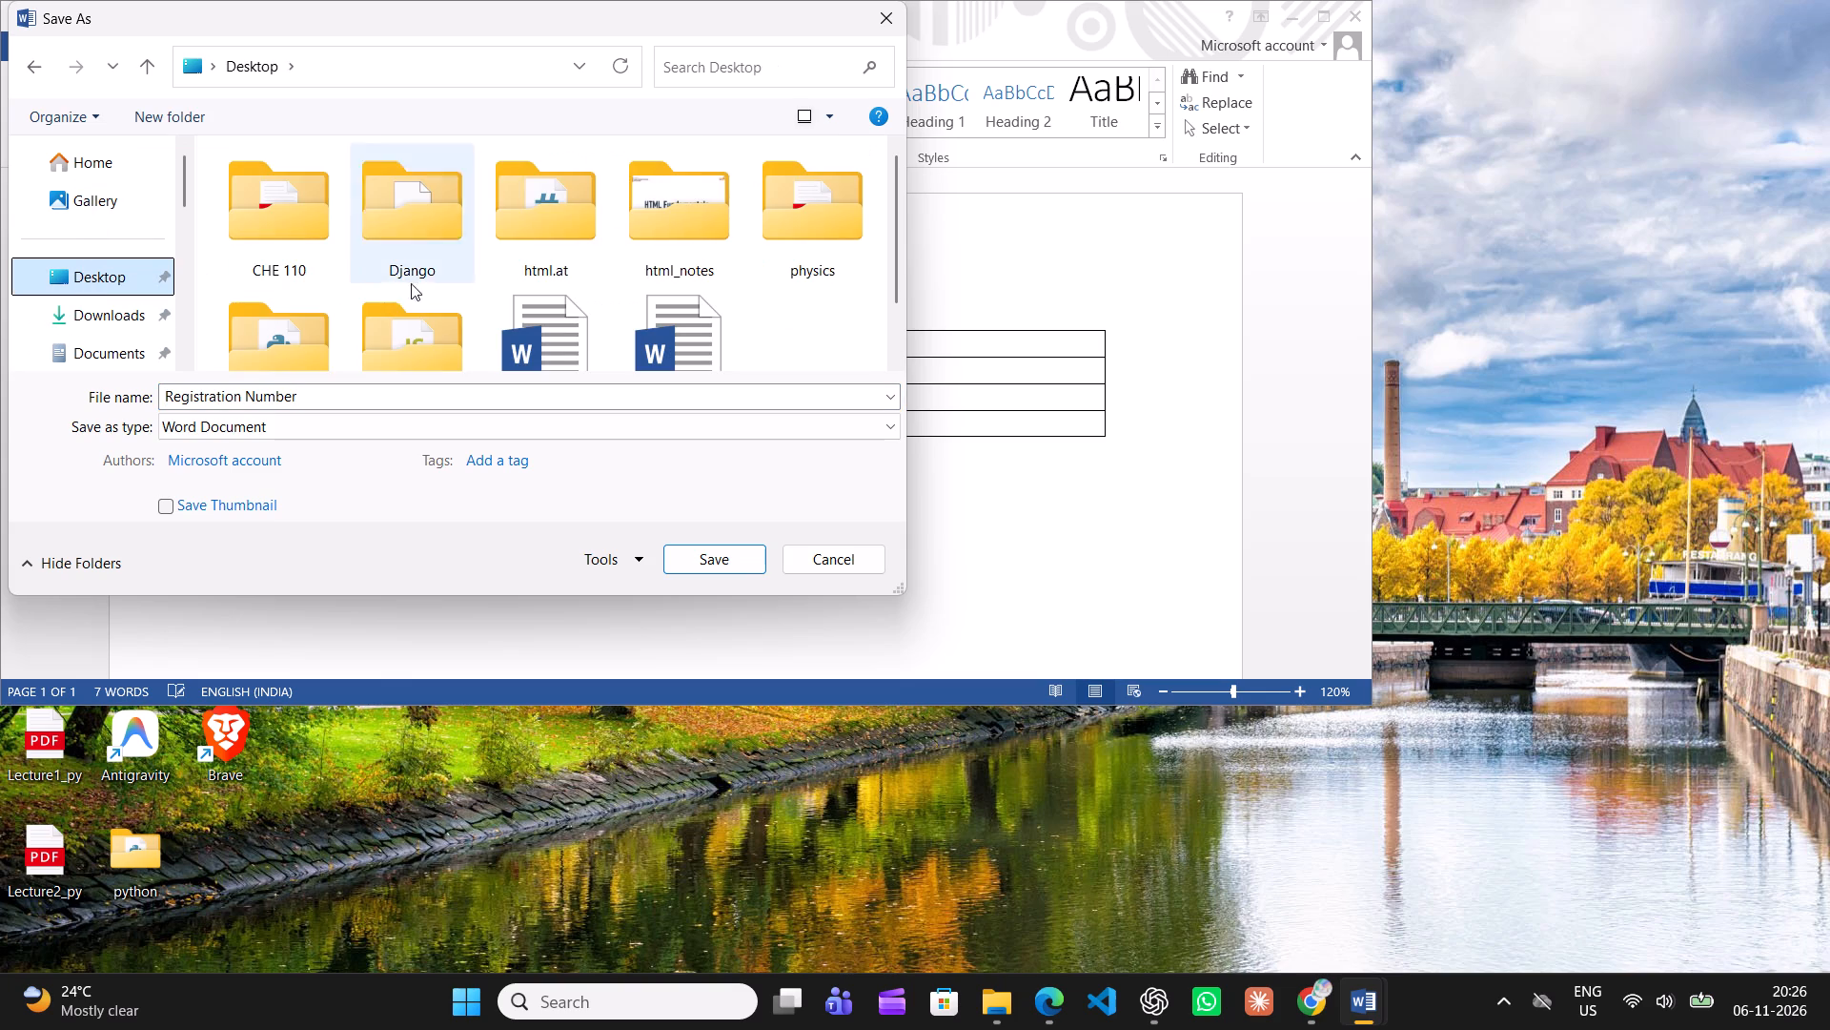
scroll(459, 286, down, 2)
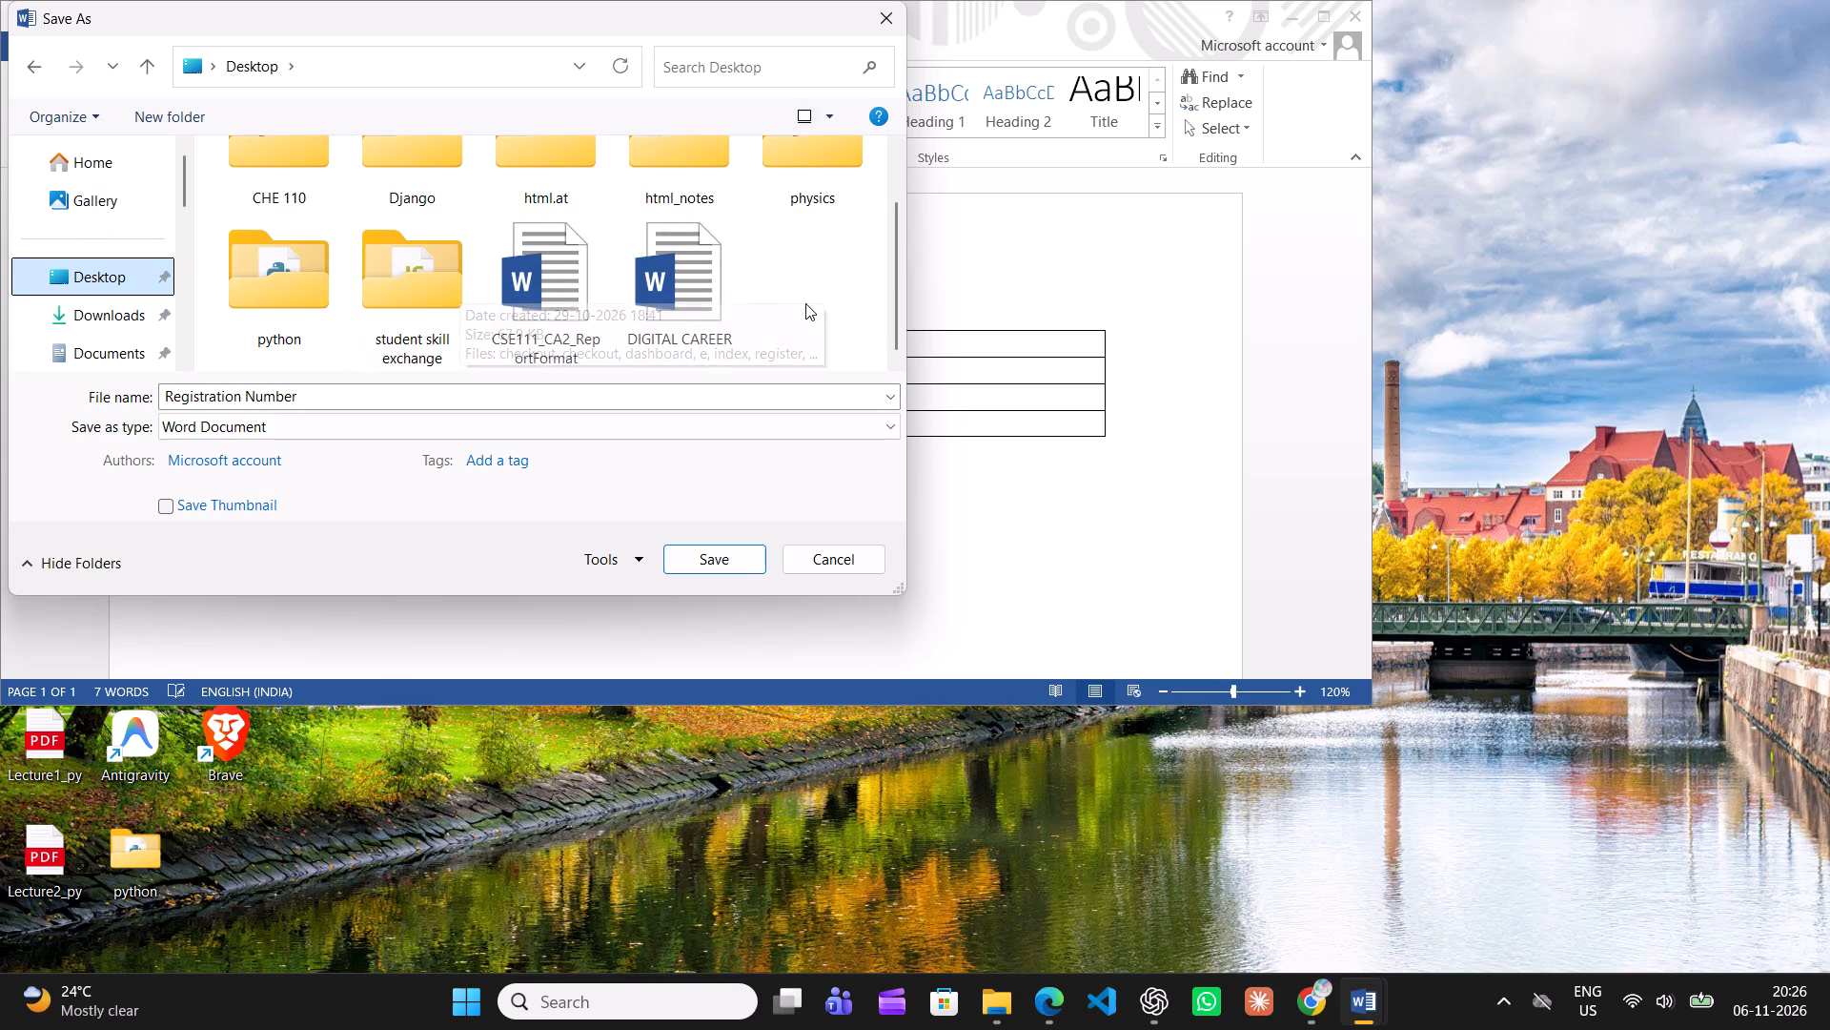
click(507, 394)
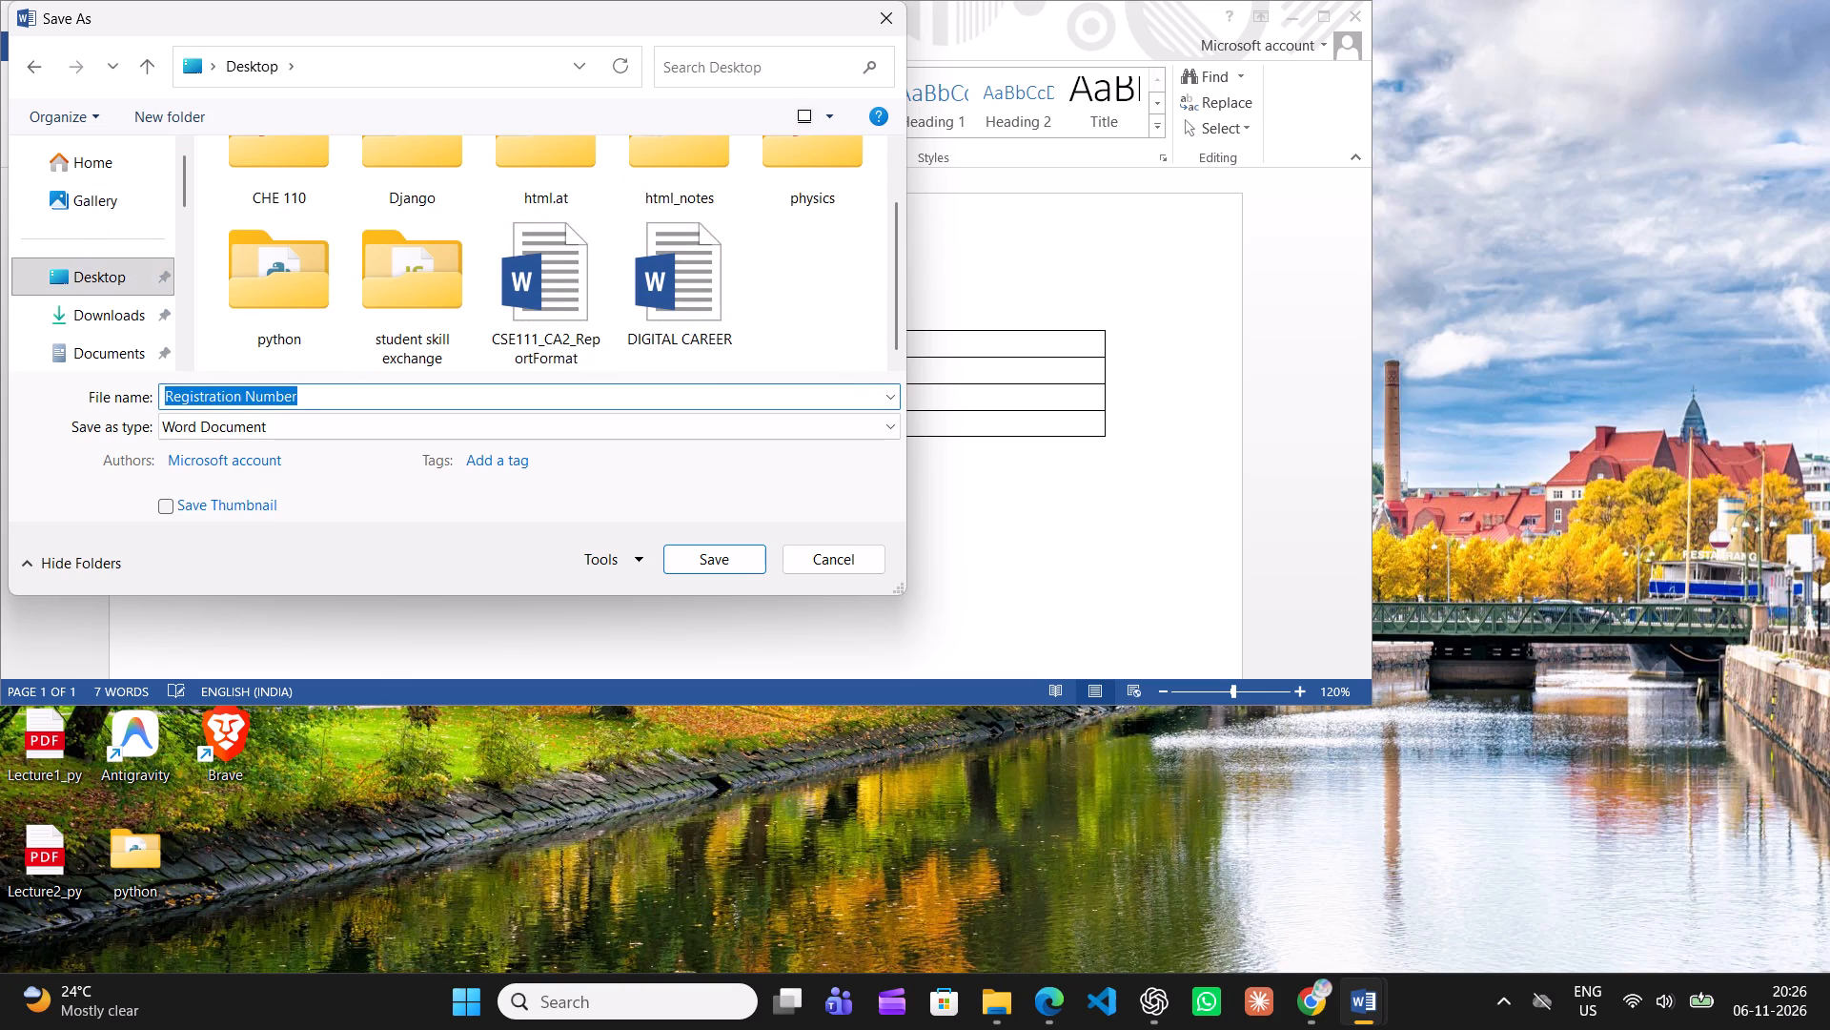
key(BackSpace)
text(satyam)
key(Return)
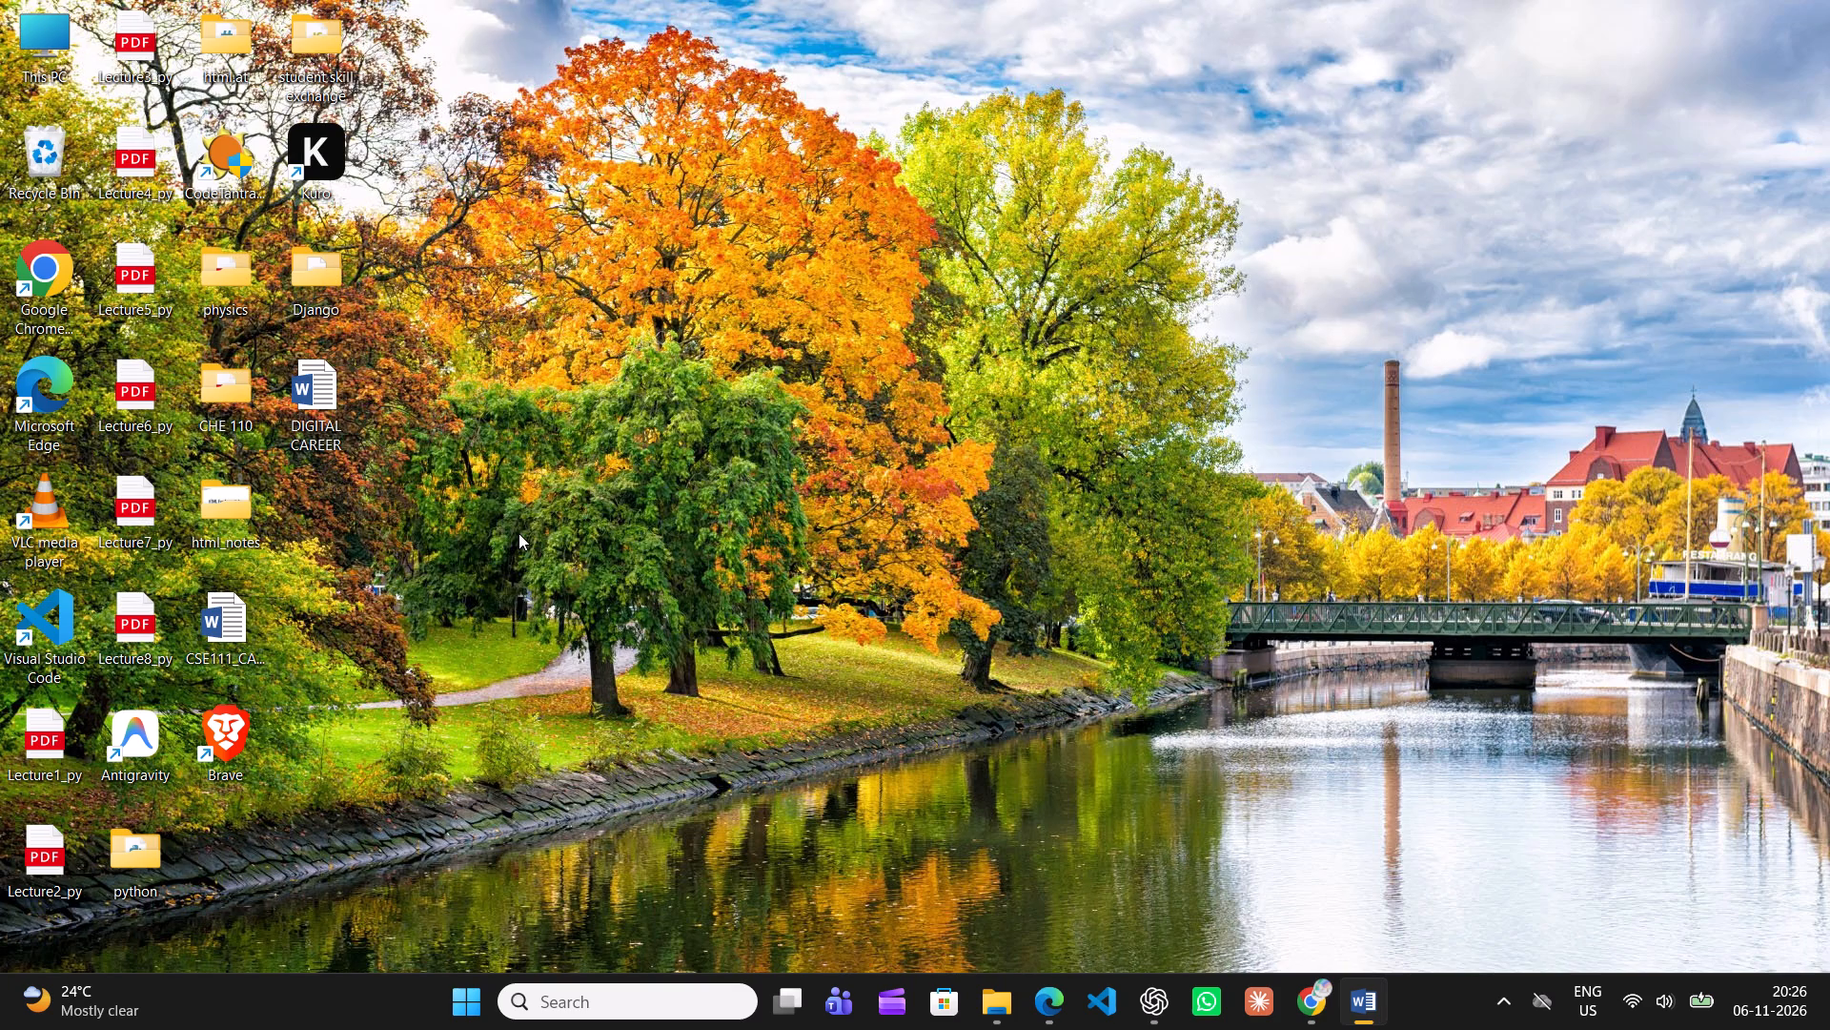
Refresh the desktop and open the DIGITAL CAREER Word document from it.
right_click(518, 533)
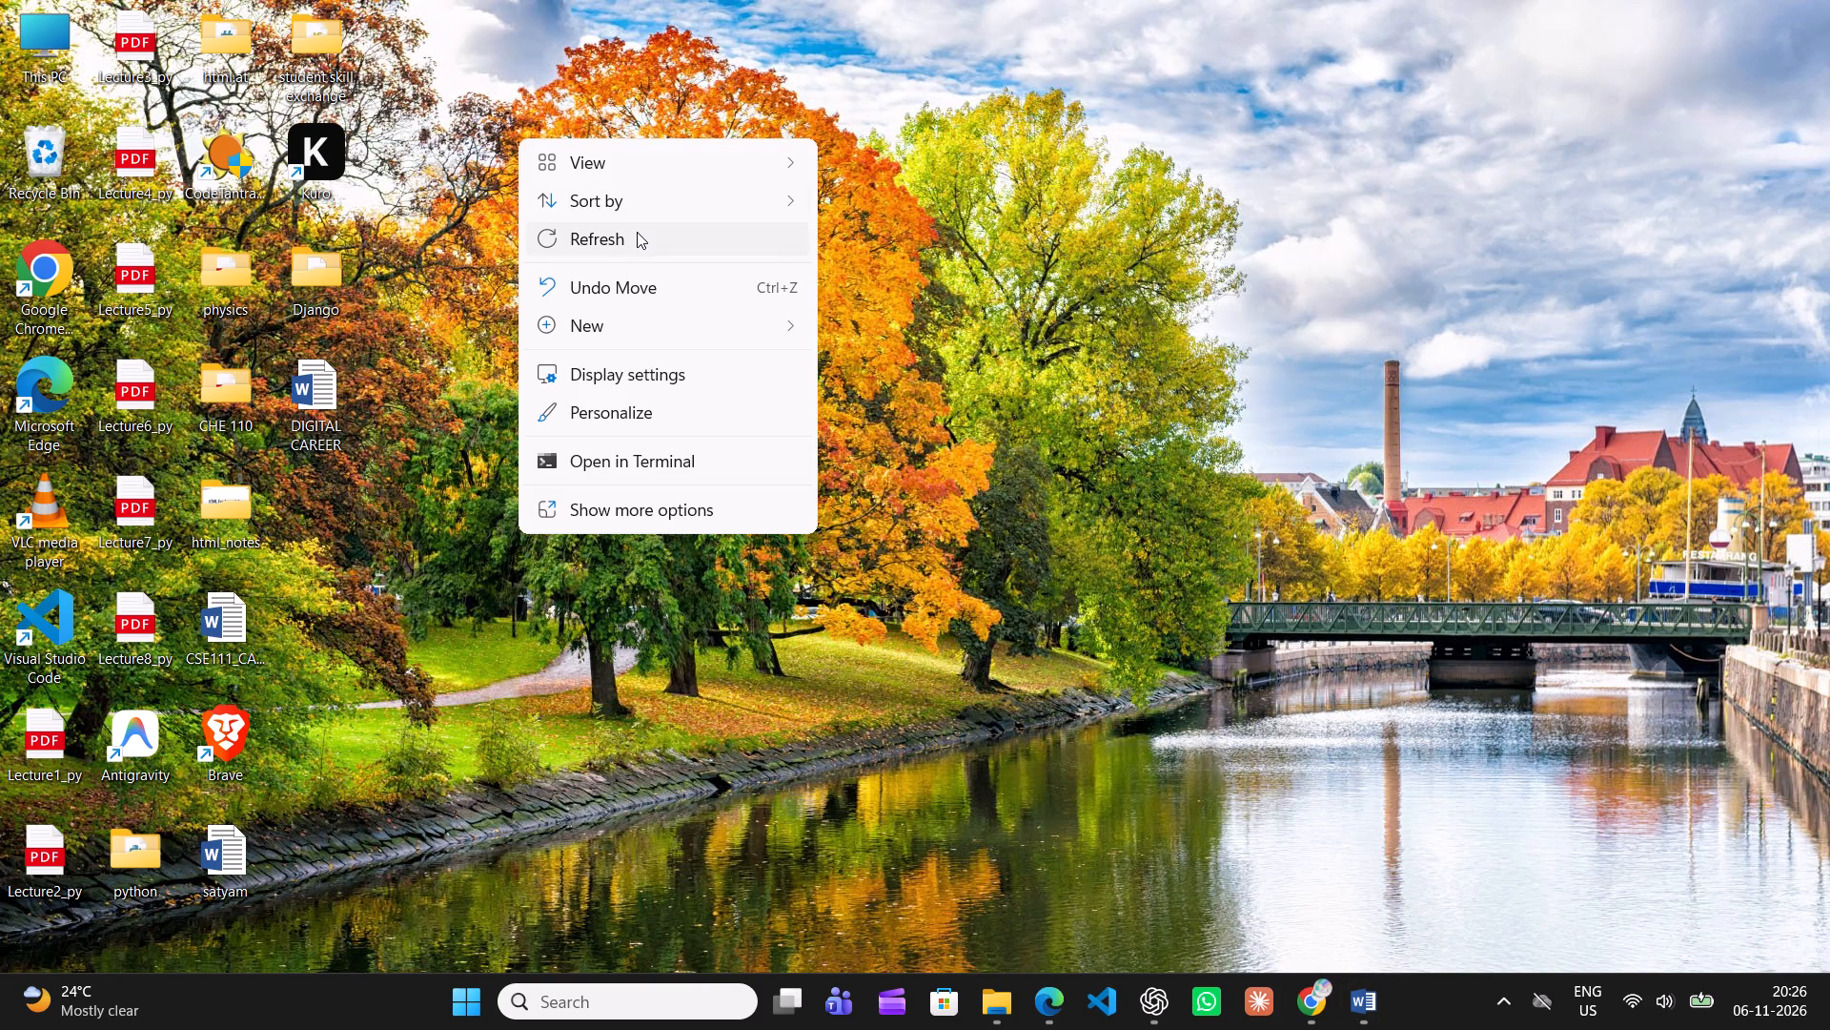
click(637, 232)
double_click(326, 383)
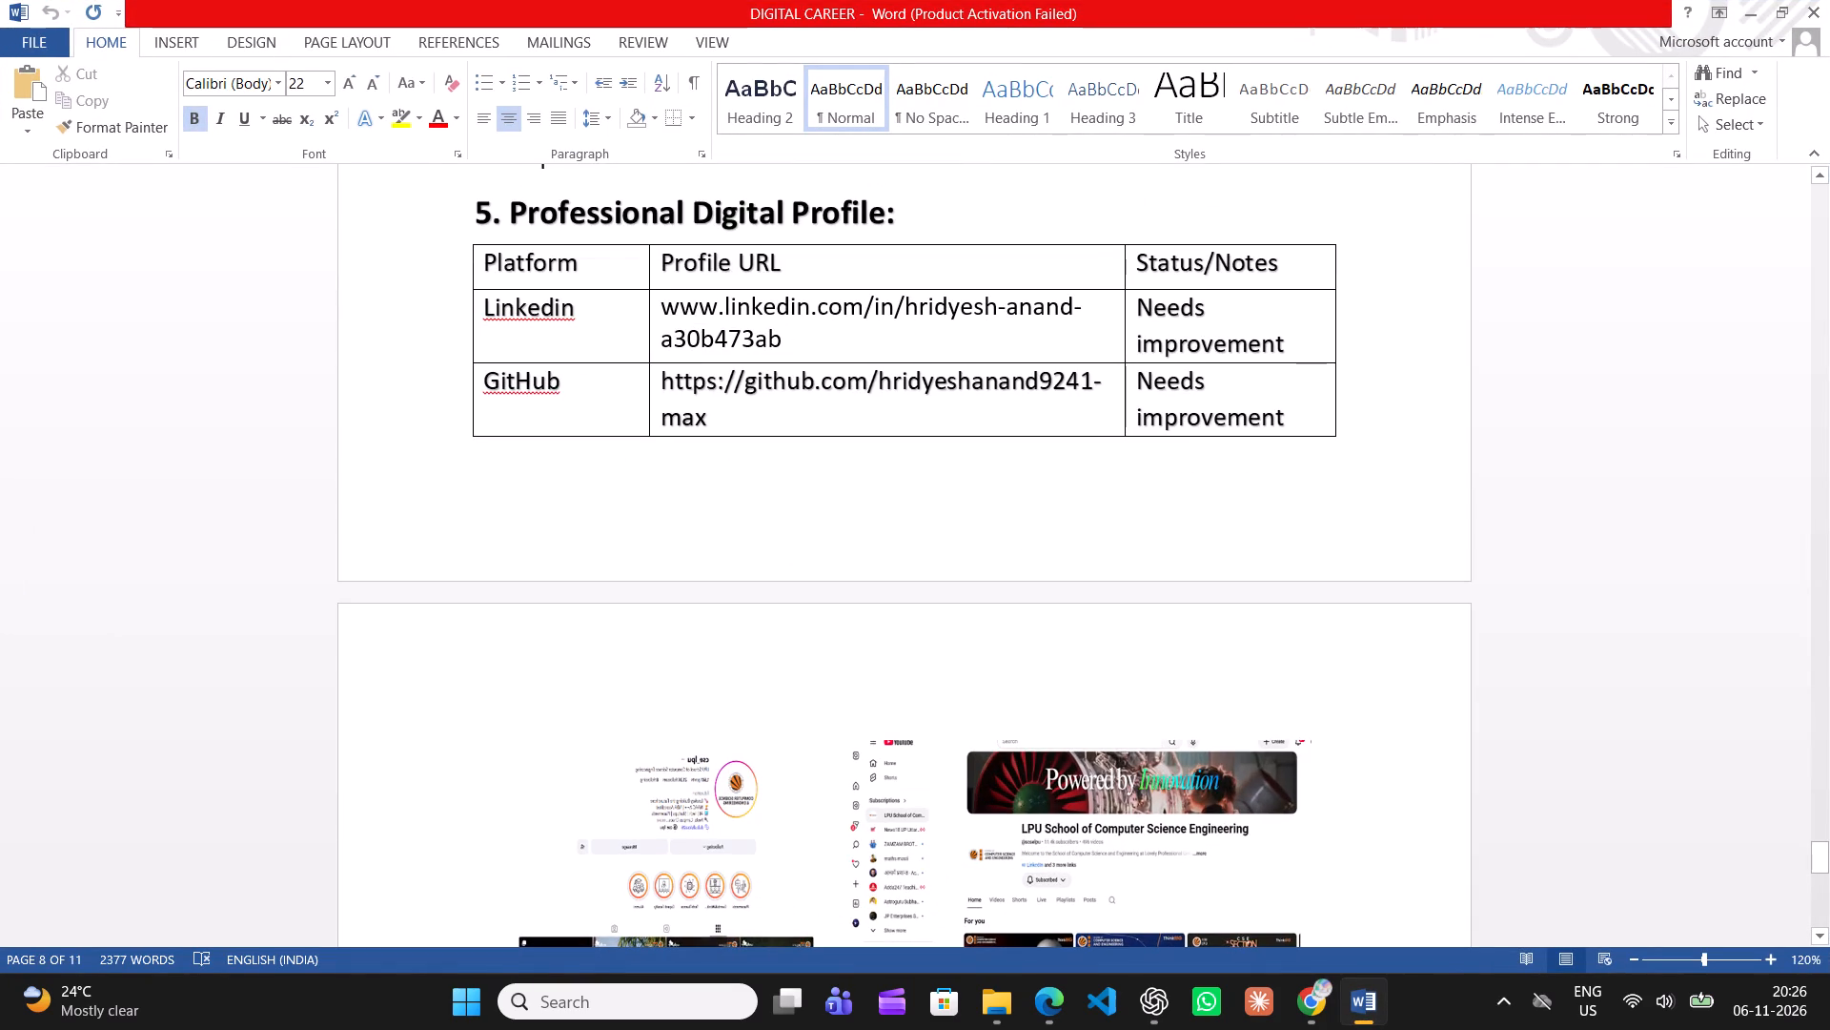
Replace the Registration Number label in the first row of the cover-page details table with Name.
scroll(1027, 422, up, 20)
scroll(1027, 422, up, 20)
scroll(1027, 422, up, 20)
scroll(1027, 422, down, 8)
scroll(1027, 422, up, 20)
scroll(1027, 422, up, 20)
scroll(1027, 422, up, 20)
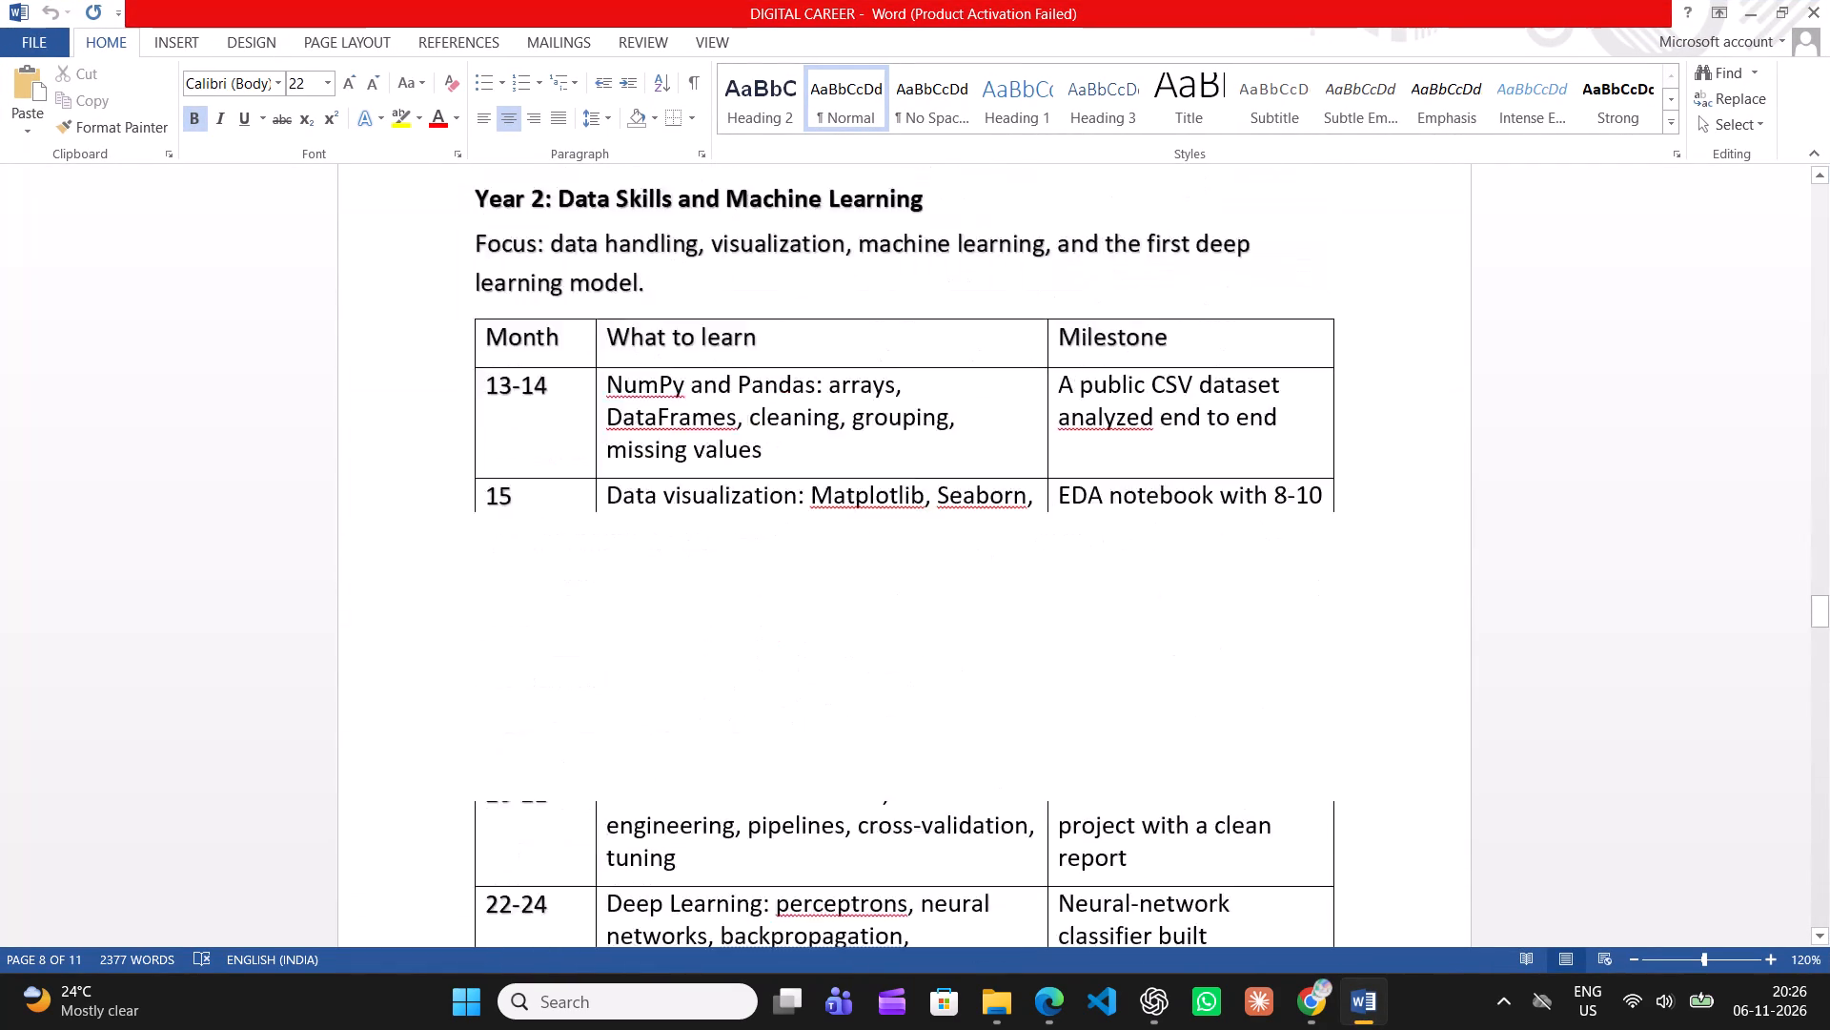
scroll(1027, 422, up, 20)
scroll(1027, 422, up, 20)
scroll(1027, 422, up, 20)
scroll(1027, 422, up, 10)
scroll(1027, 422, up, 20)
scroll(1027, 422, up, 20)
scroll(1027, 422, up, 20)
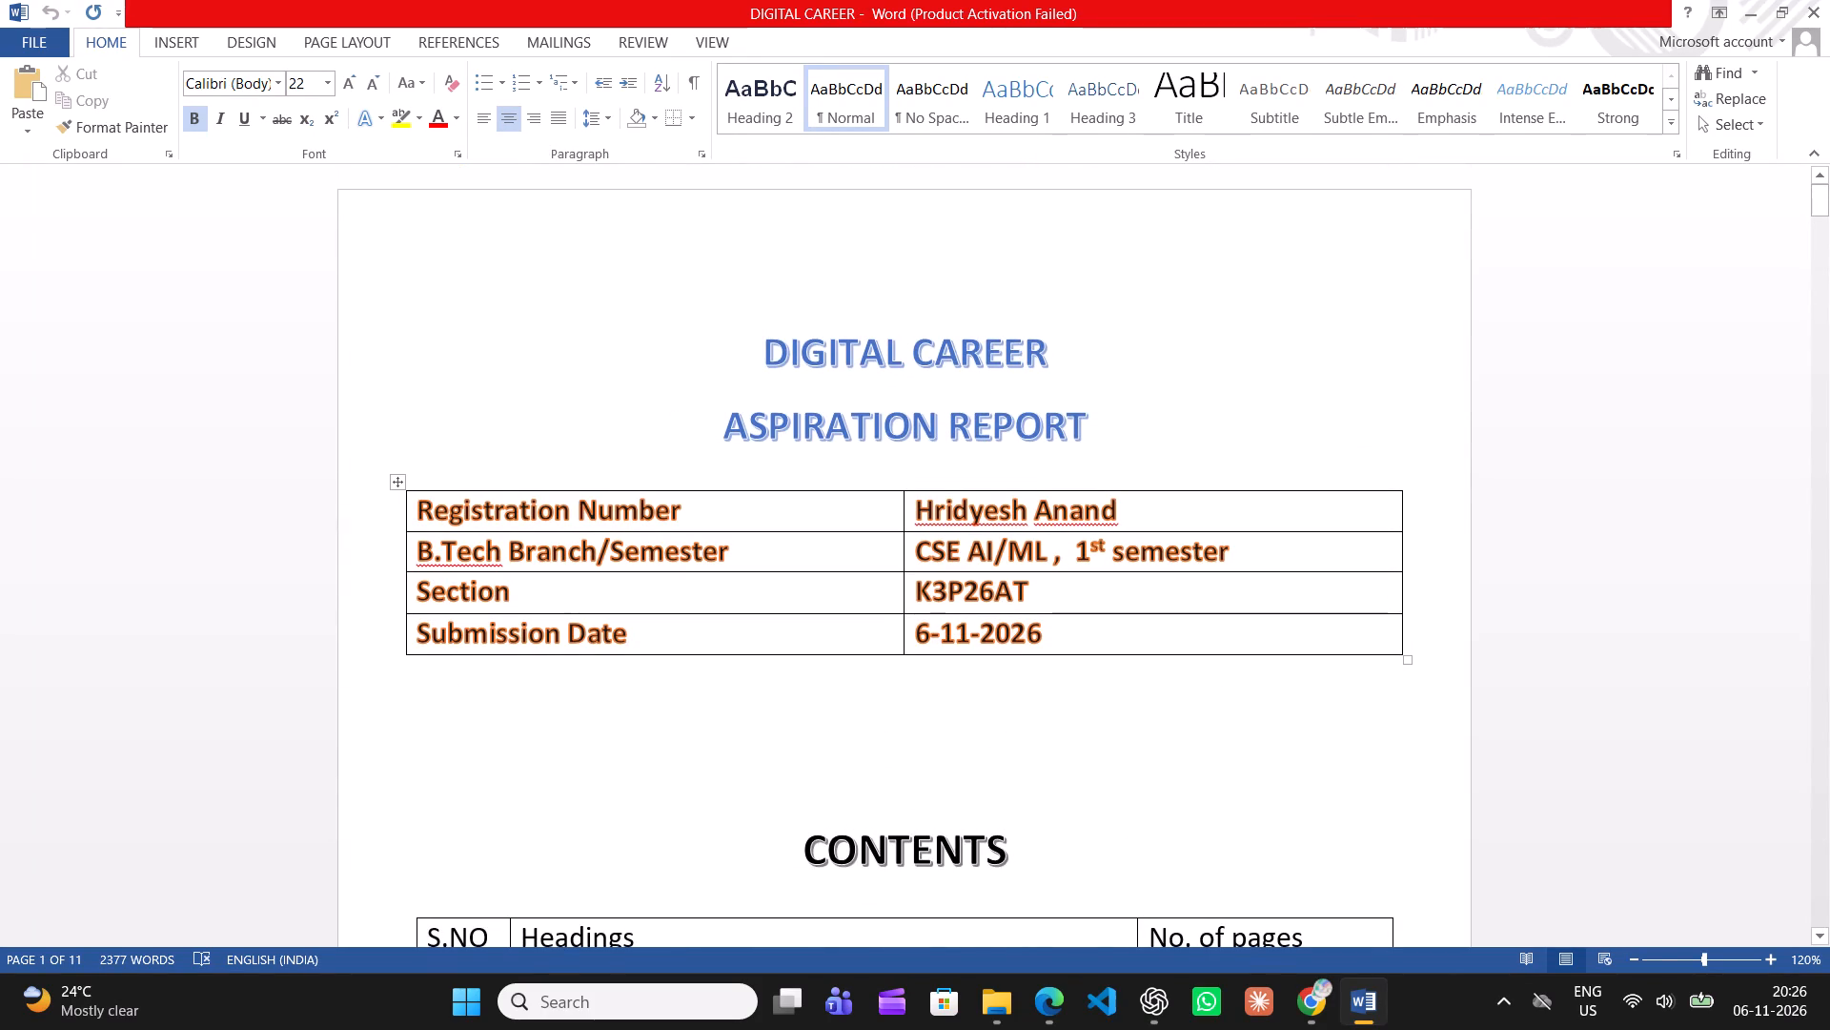
click(738, 506)
key(BackSpace)
key(BackSpace)
key(BackSpace)
key(BackSpace)
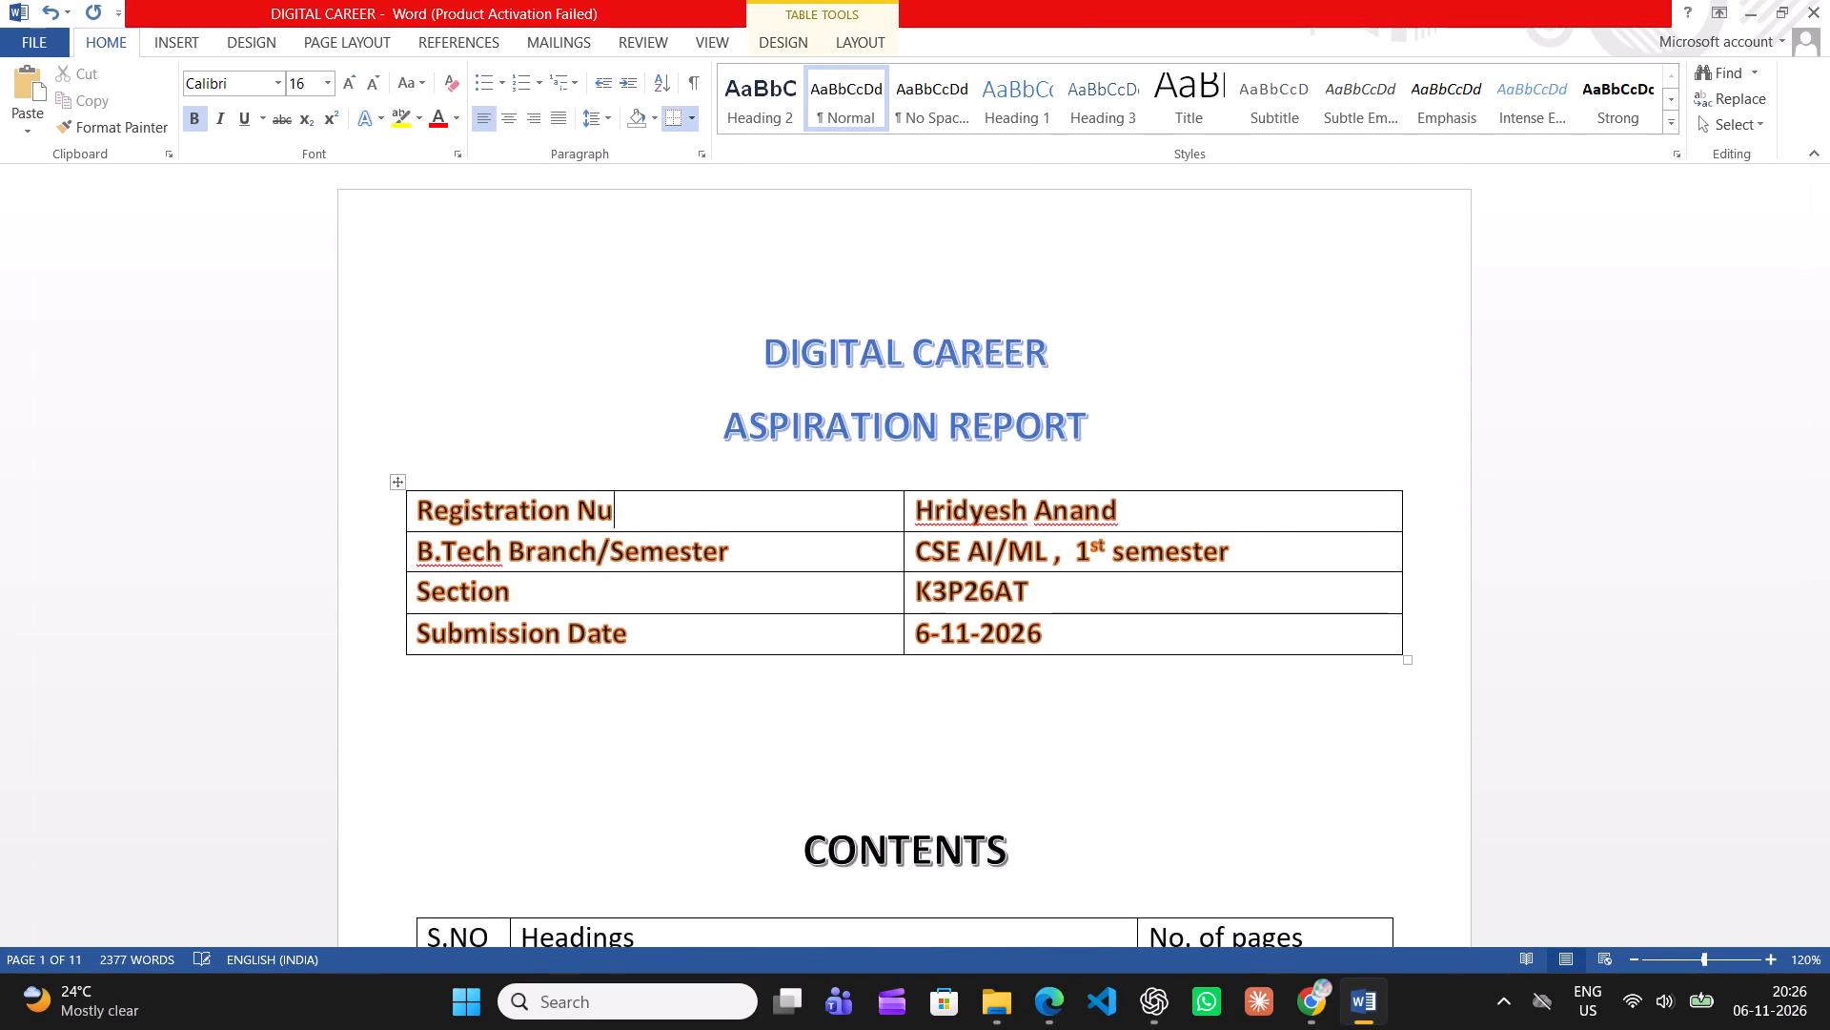
key(BackSpace)
key(BackSpace)
key(BackSpace)
key(BackSpace)
key(BackSpace)
key(BackSpace)
key(BackSpace)
key(BackSpace)
key(BackSpace)
key(BackSpace)
key(BackSpace)
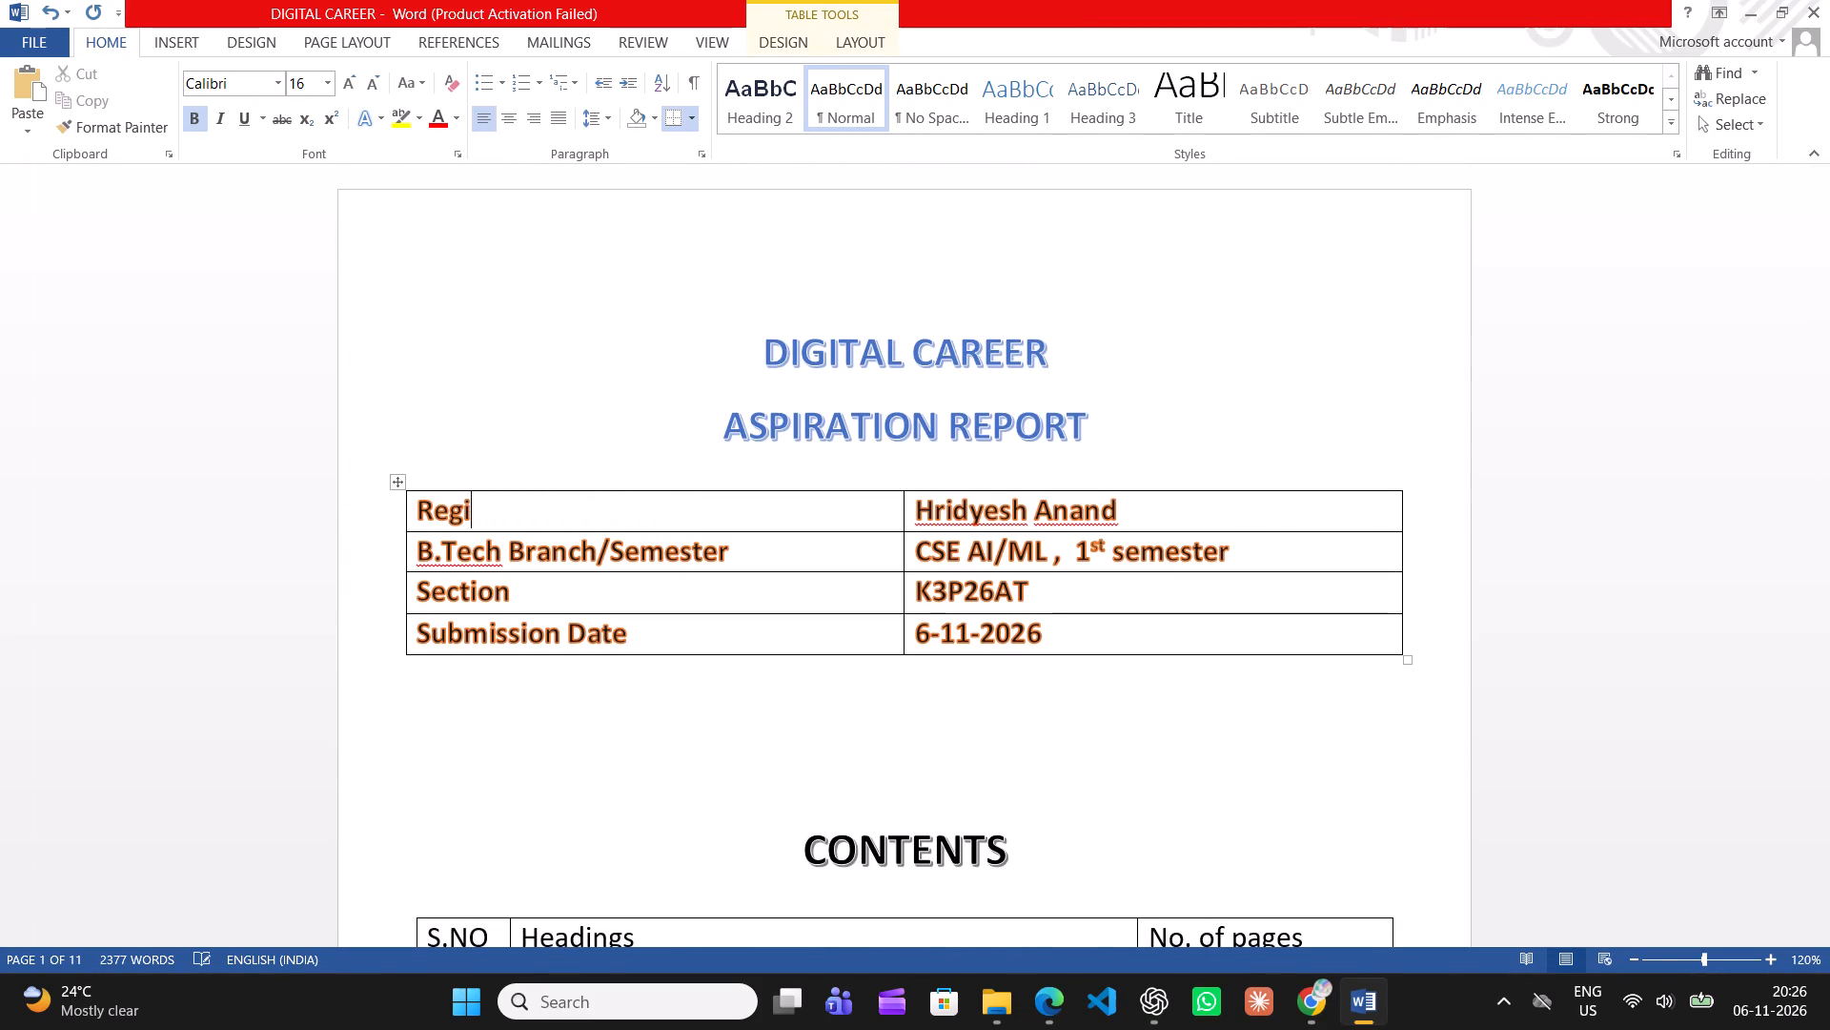
key(BackSpace)
key(BackSpace)
key(BackSpace)
key(BackSpace)
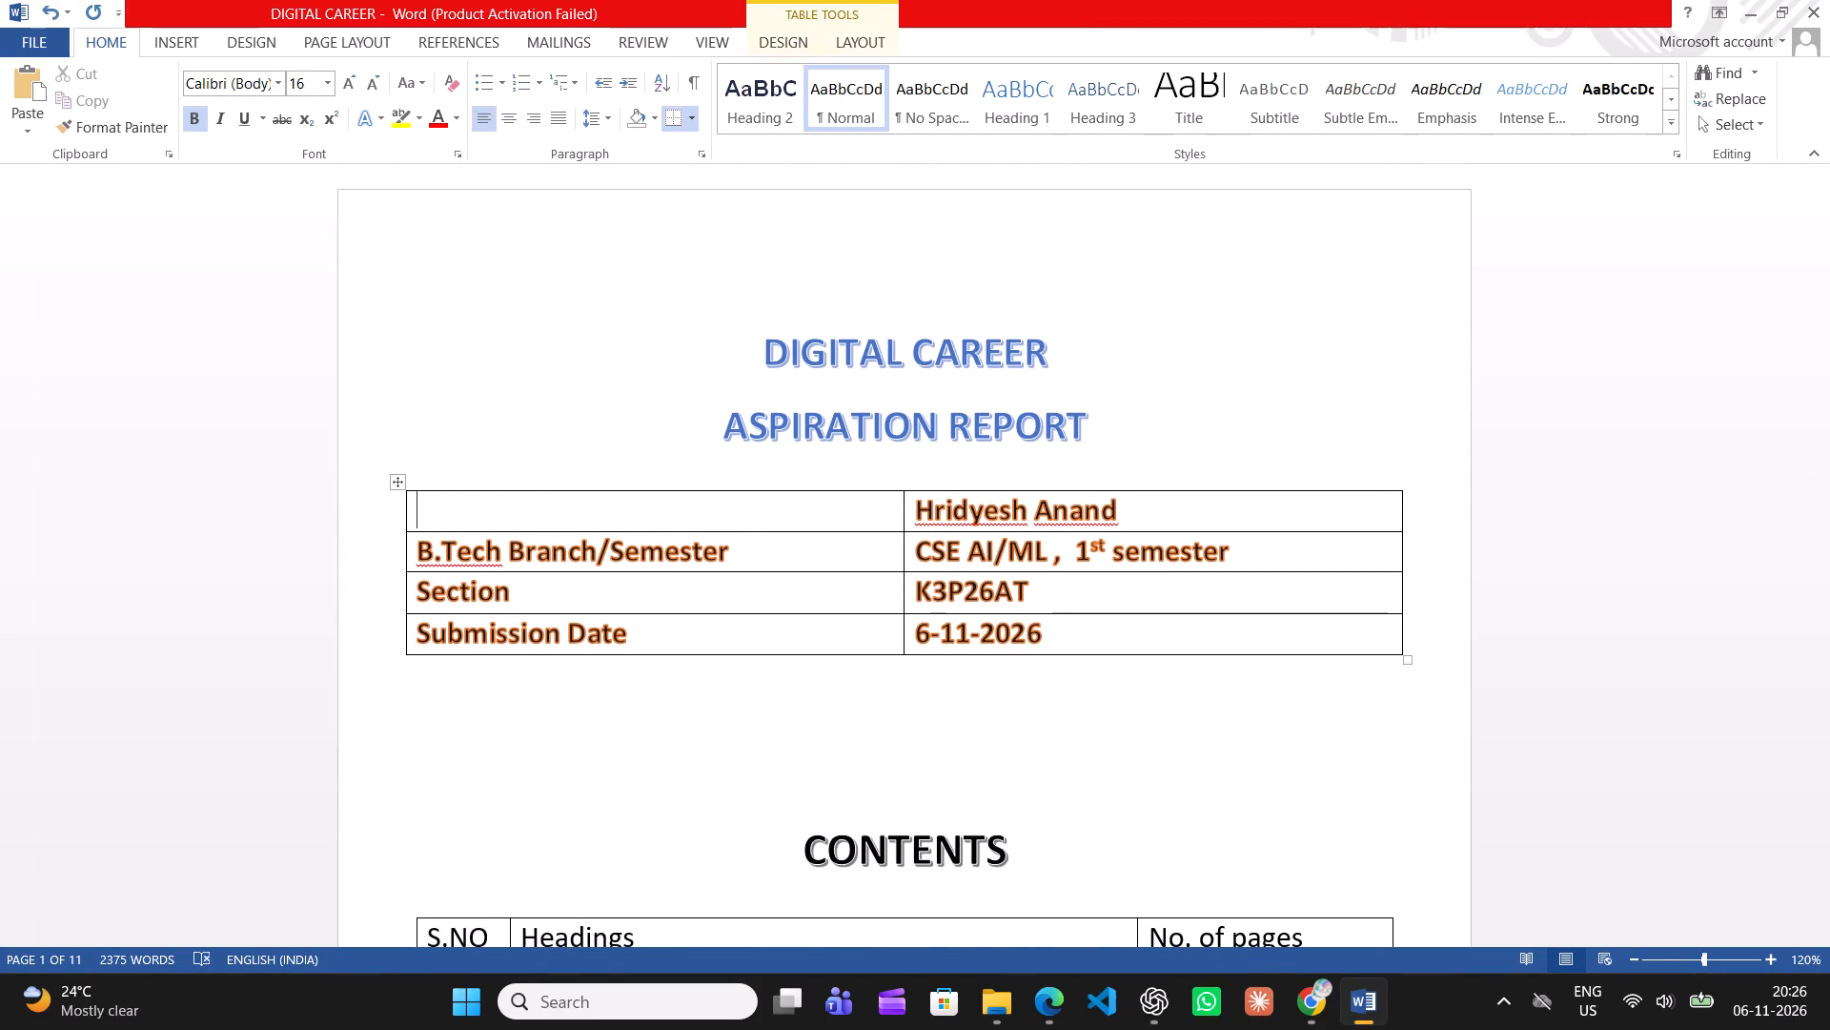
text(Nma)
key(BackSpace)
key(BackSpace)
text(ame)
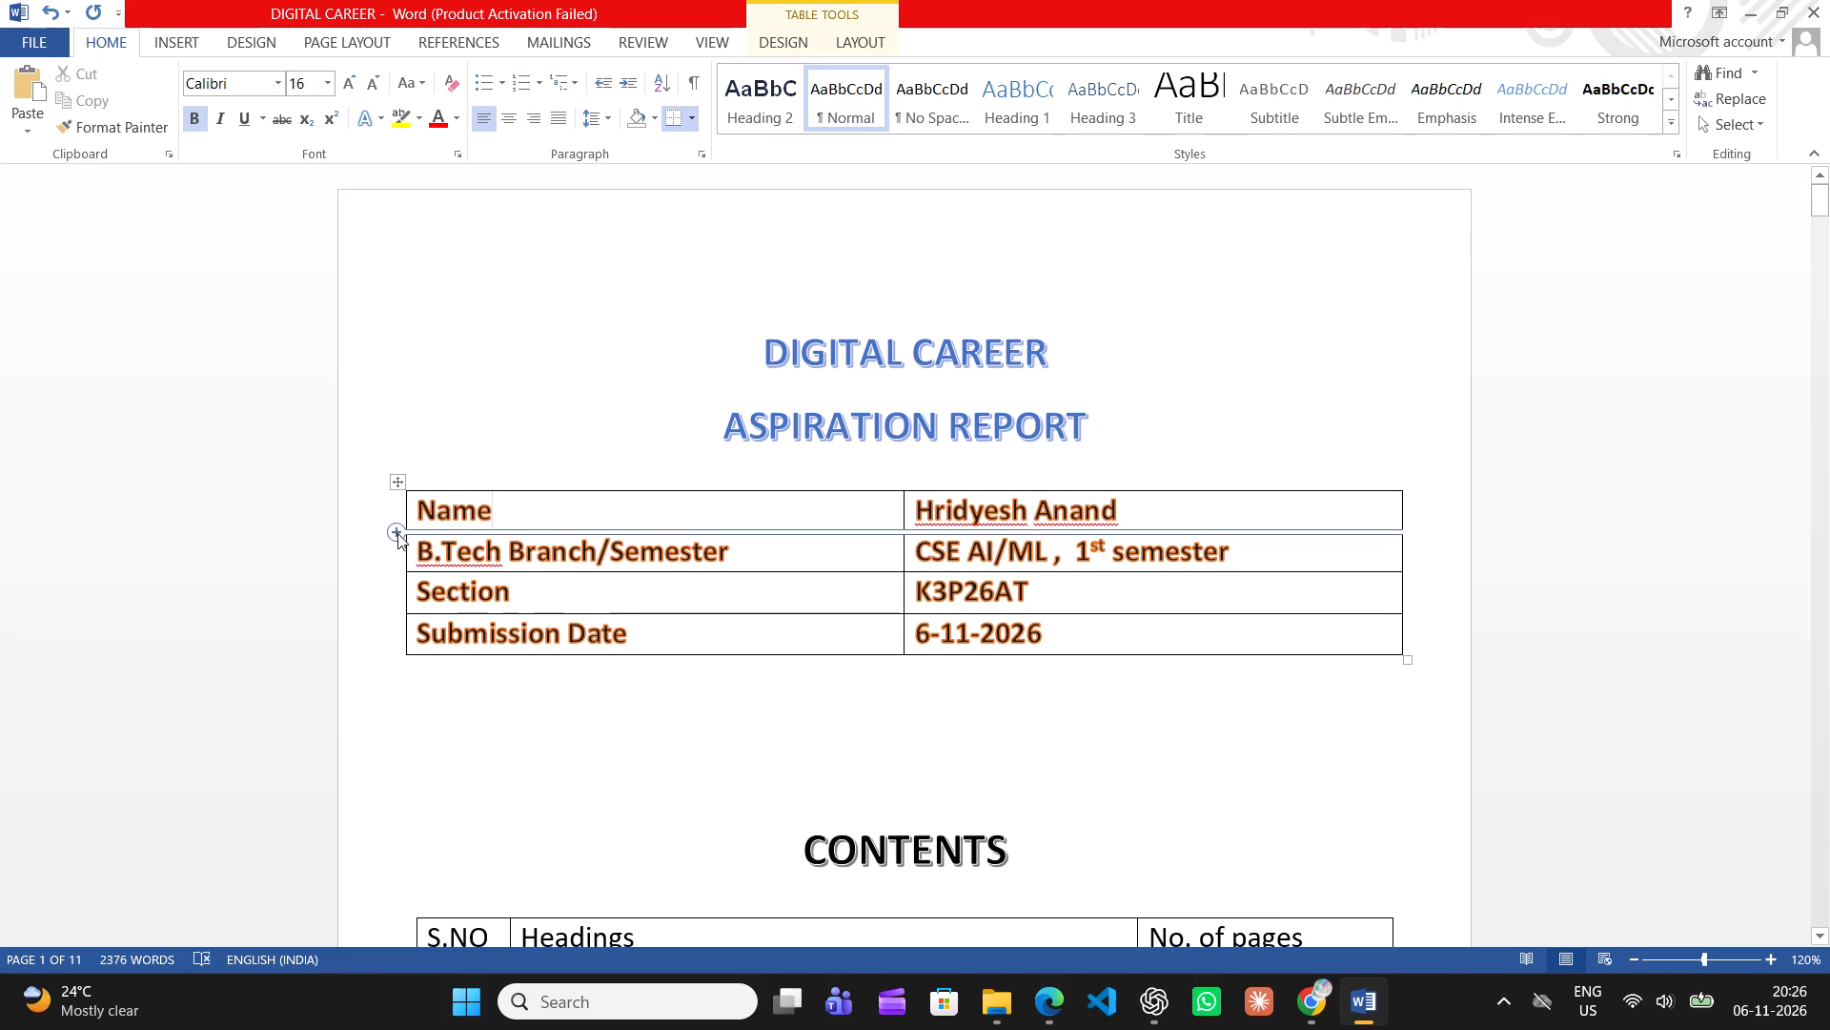
Insert an empty row below the Name row in the cover-page details table.
click(395, 533)
click(457, 553)
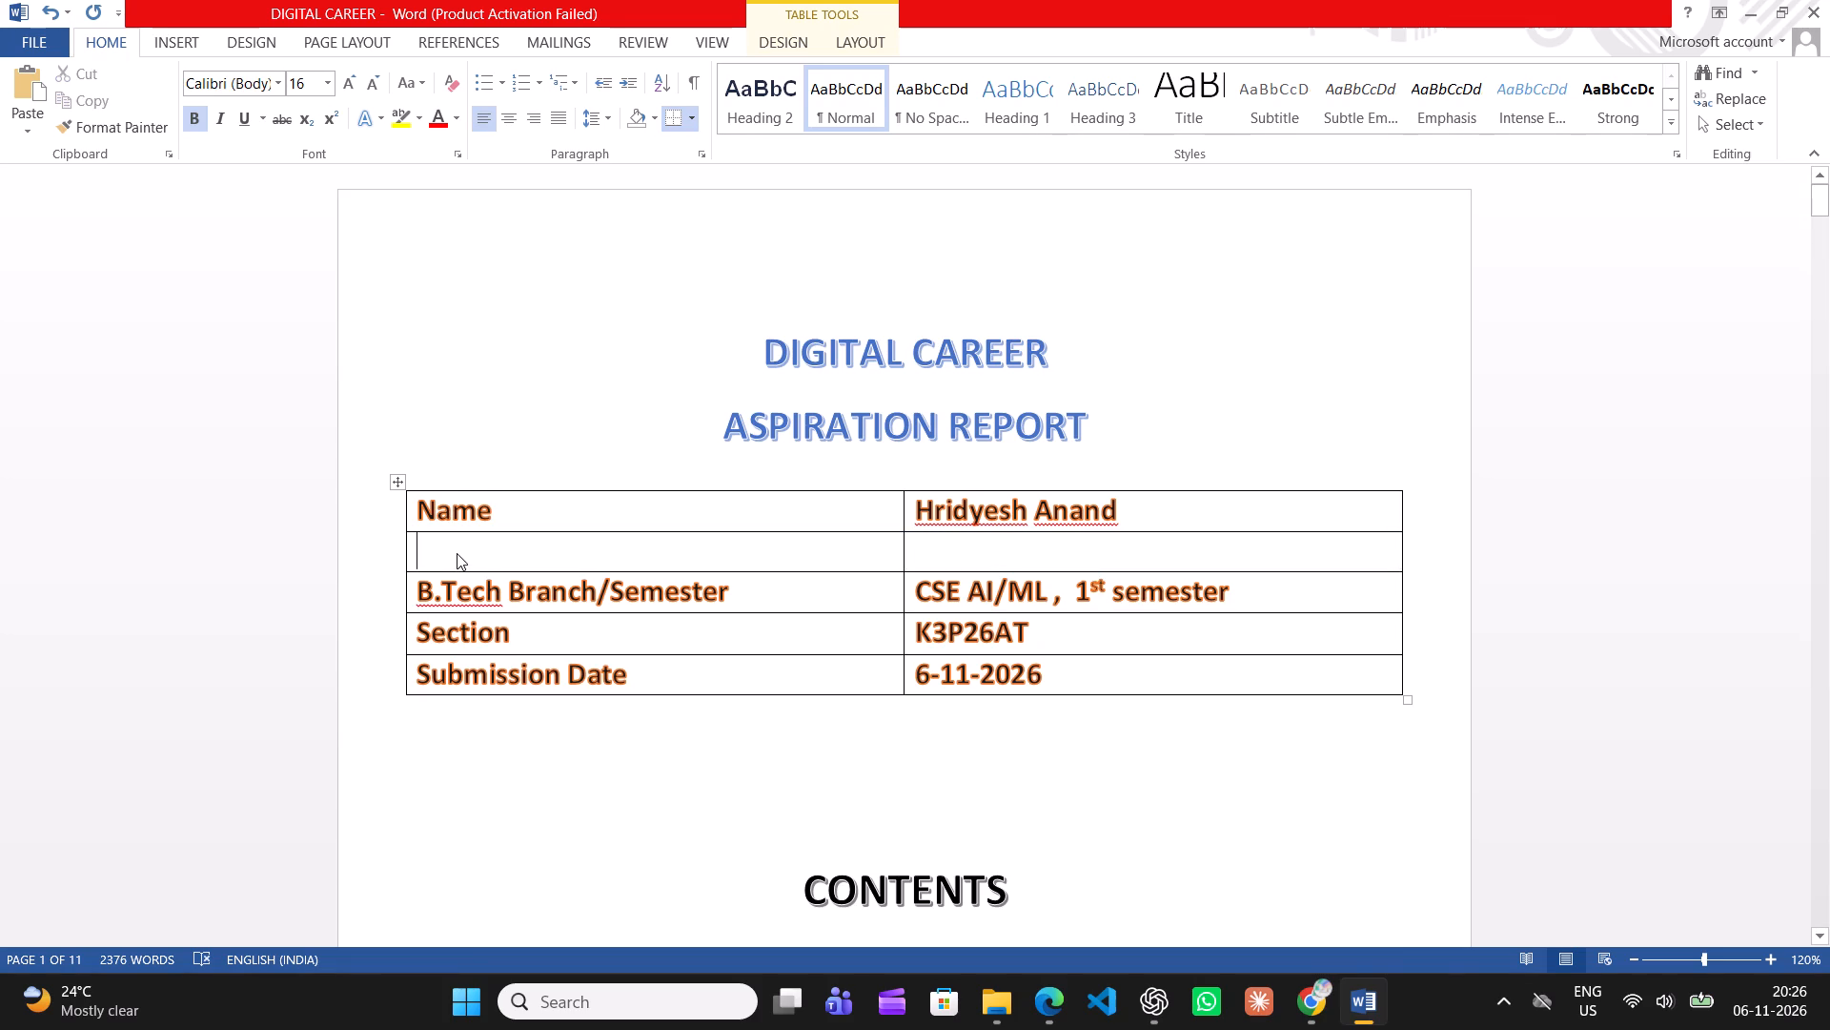
Fill the empty second row of the cover-page details table with the label Registration Number and the student's registration number.
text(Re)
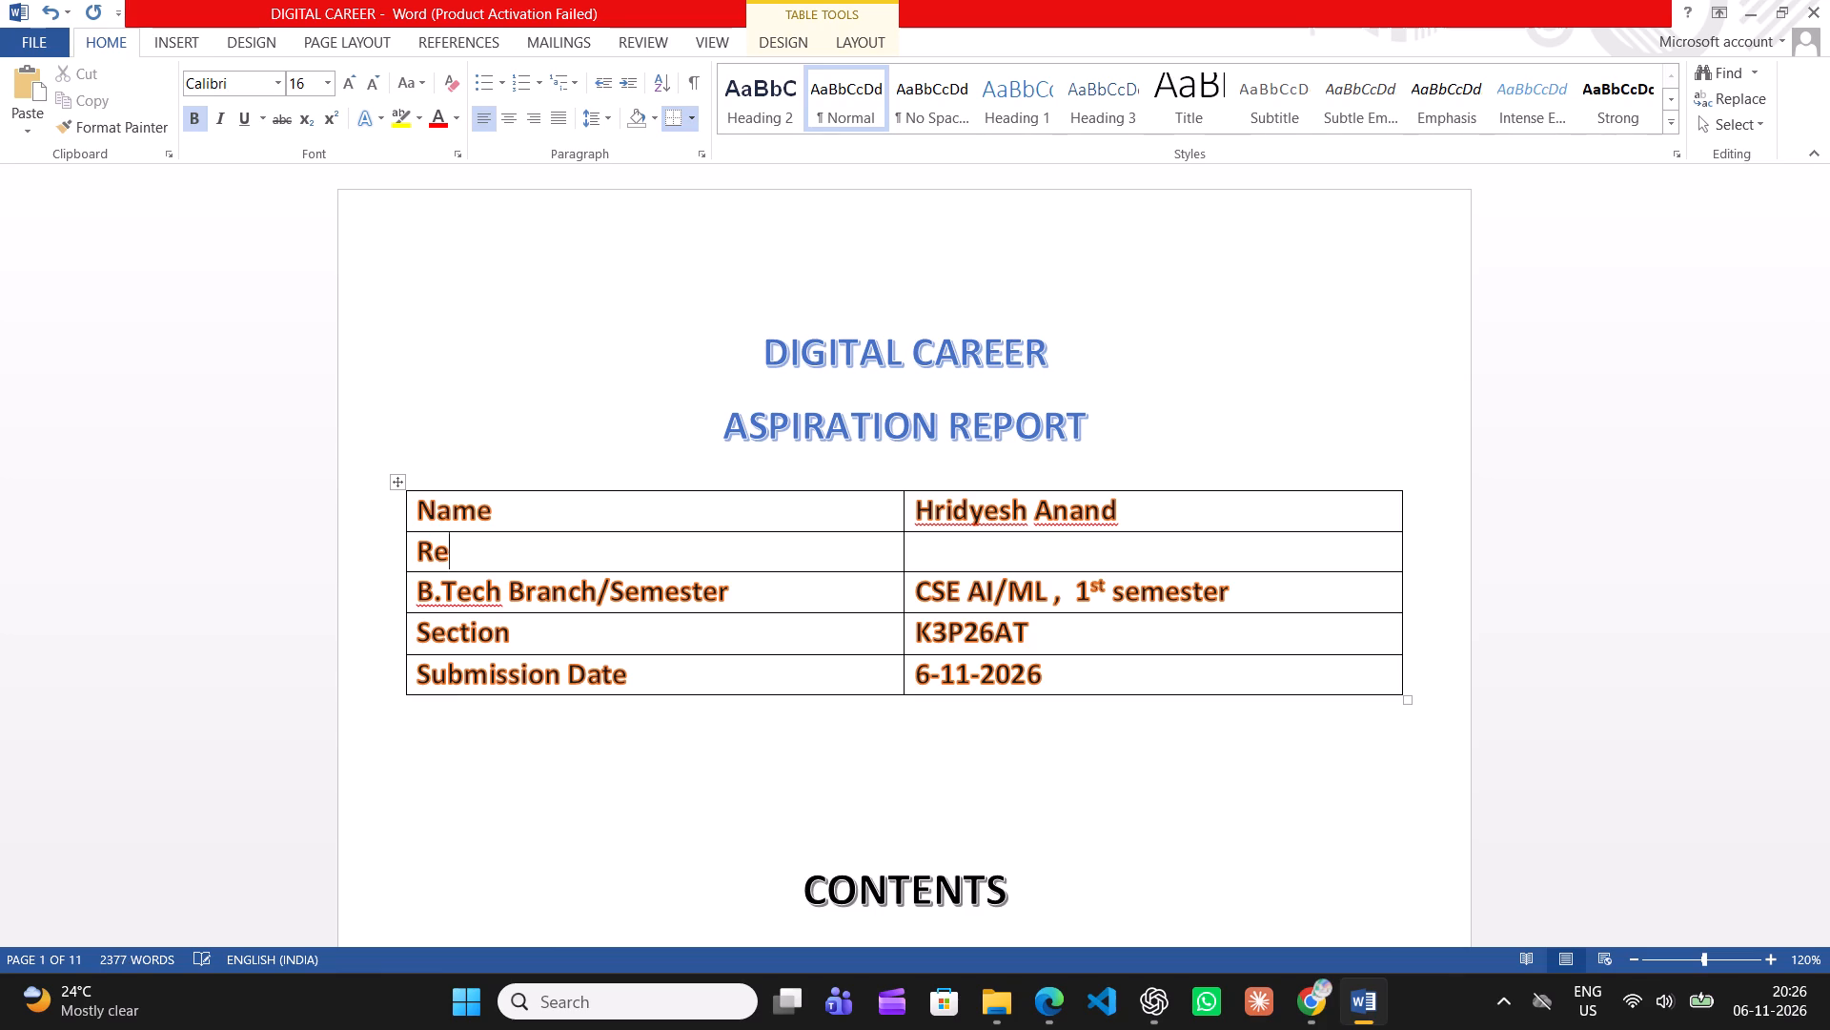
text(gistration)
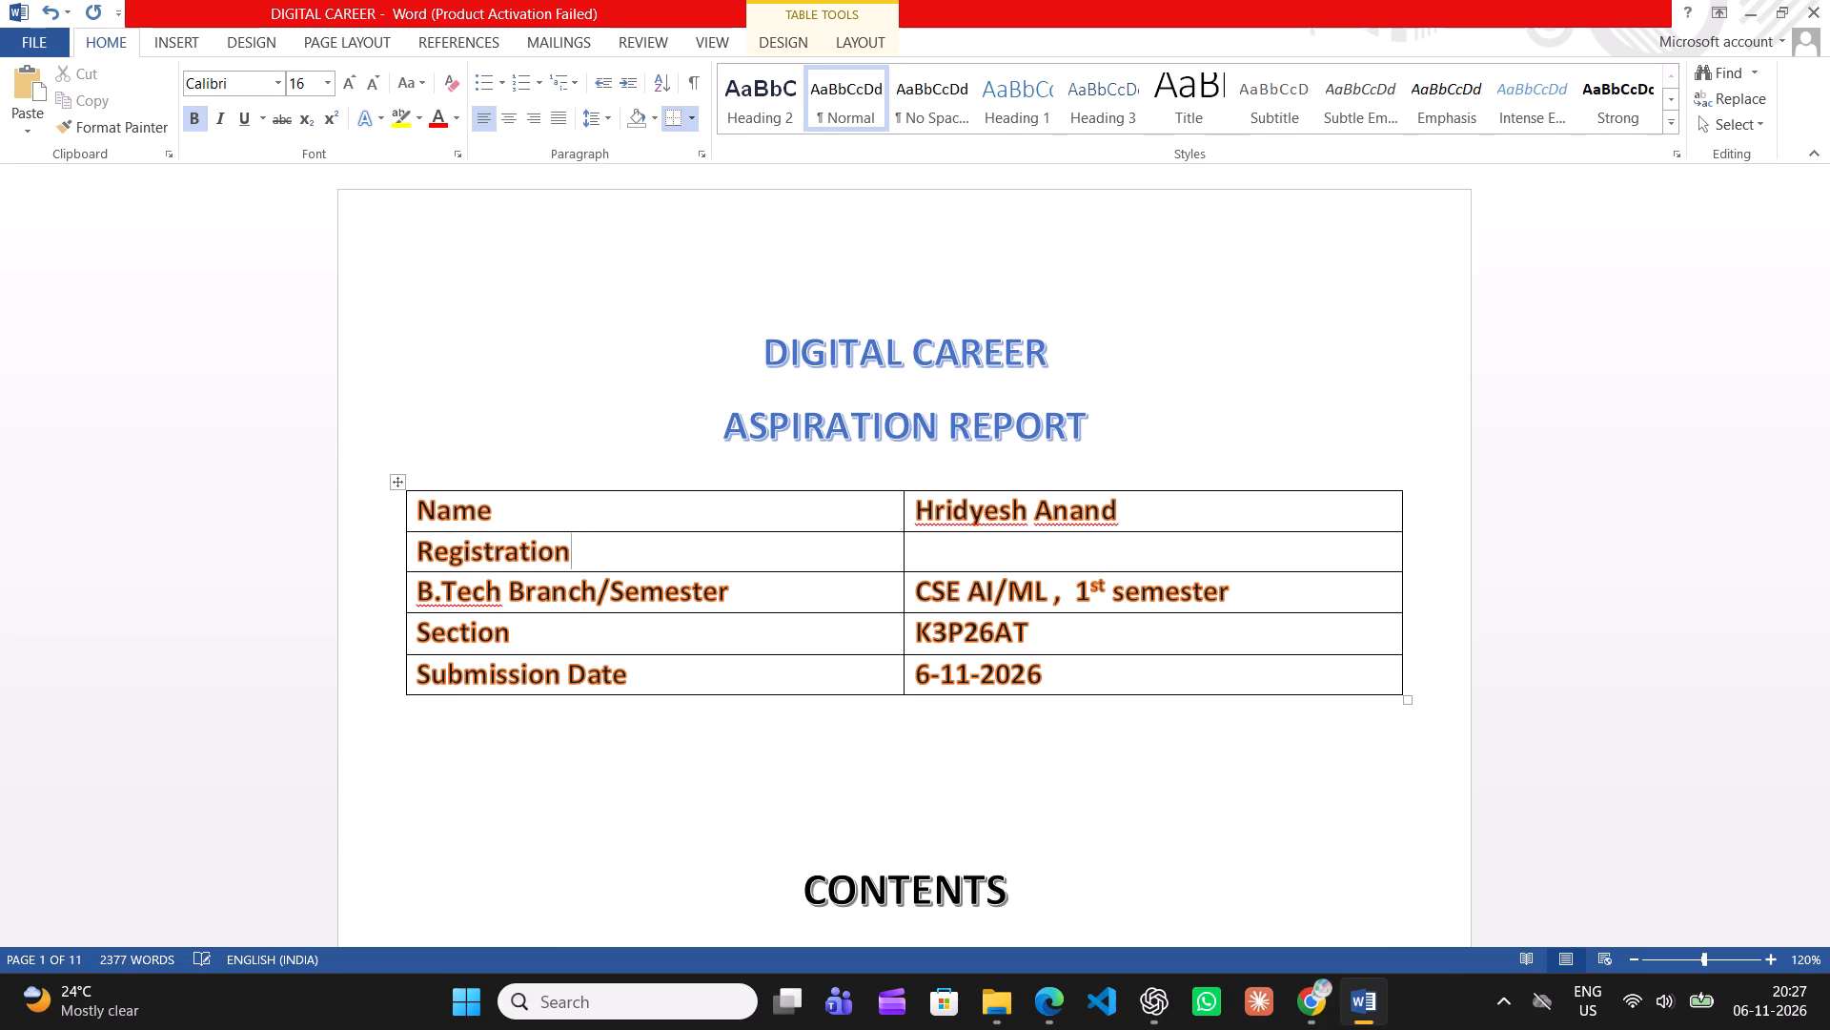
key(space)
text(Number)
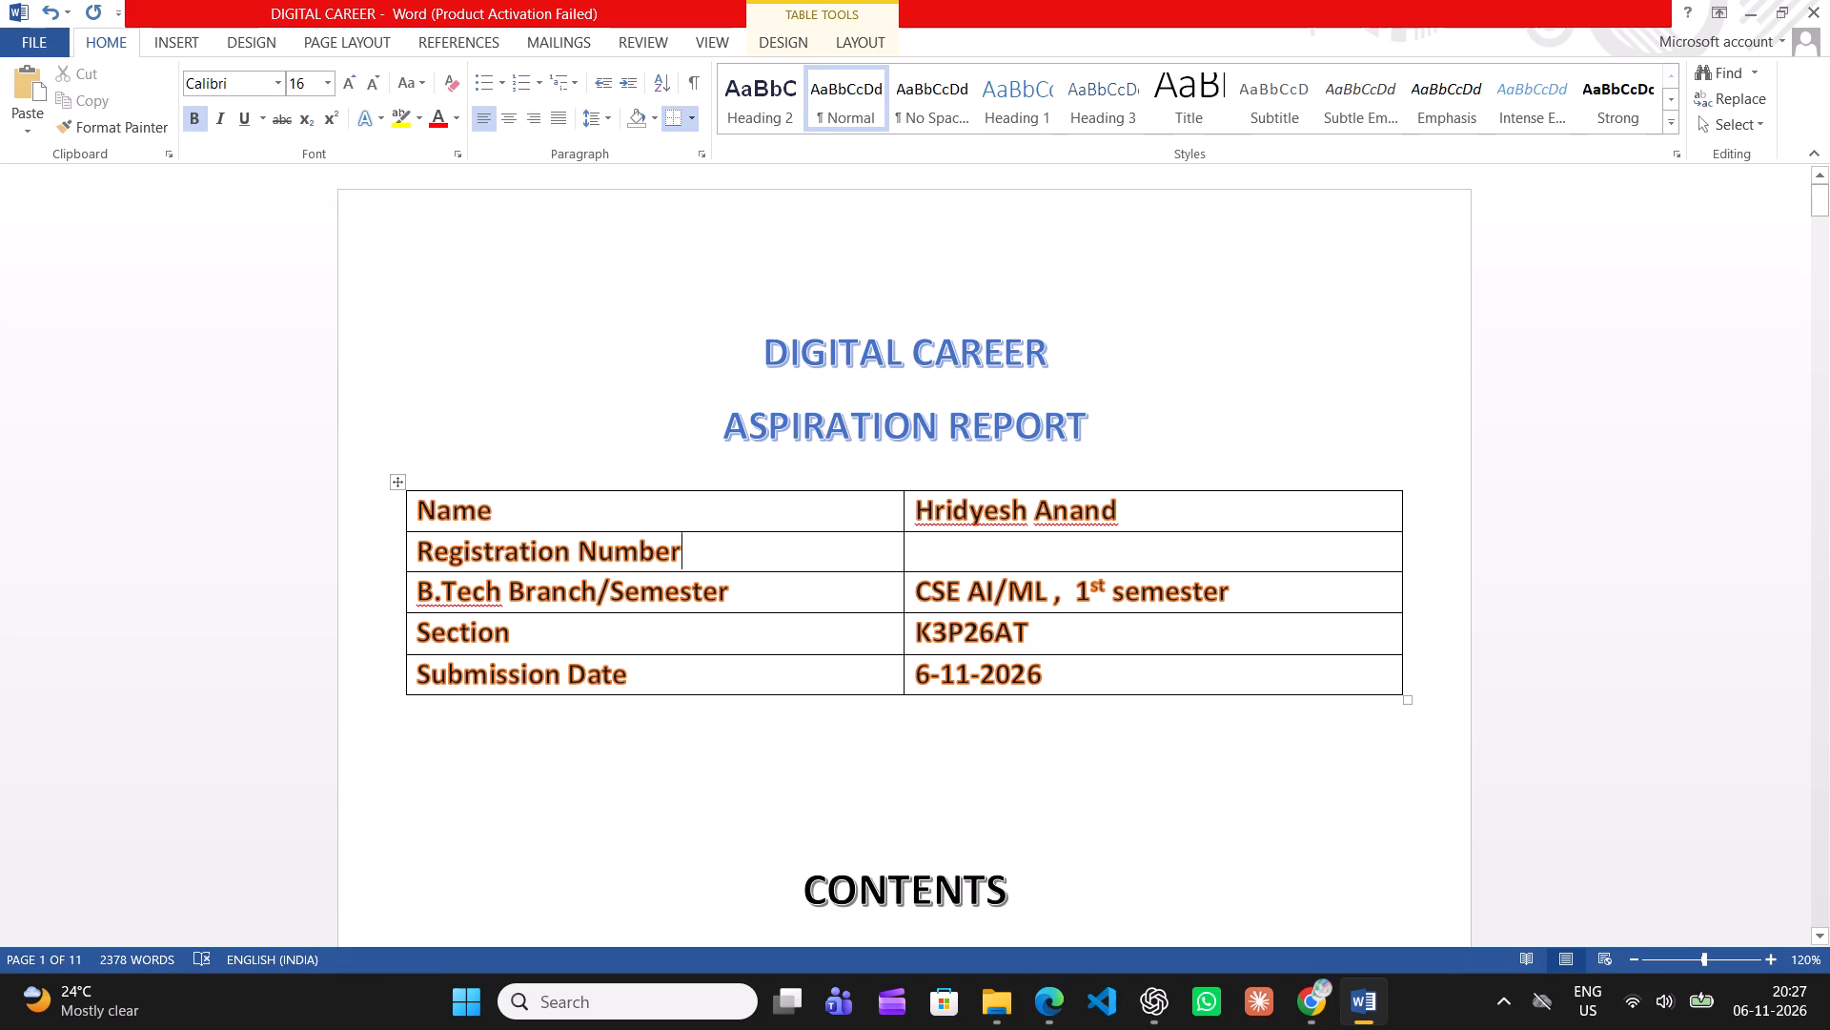
click(941, 554)
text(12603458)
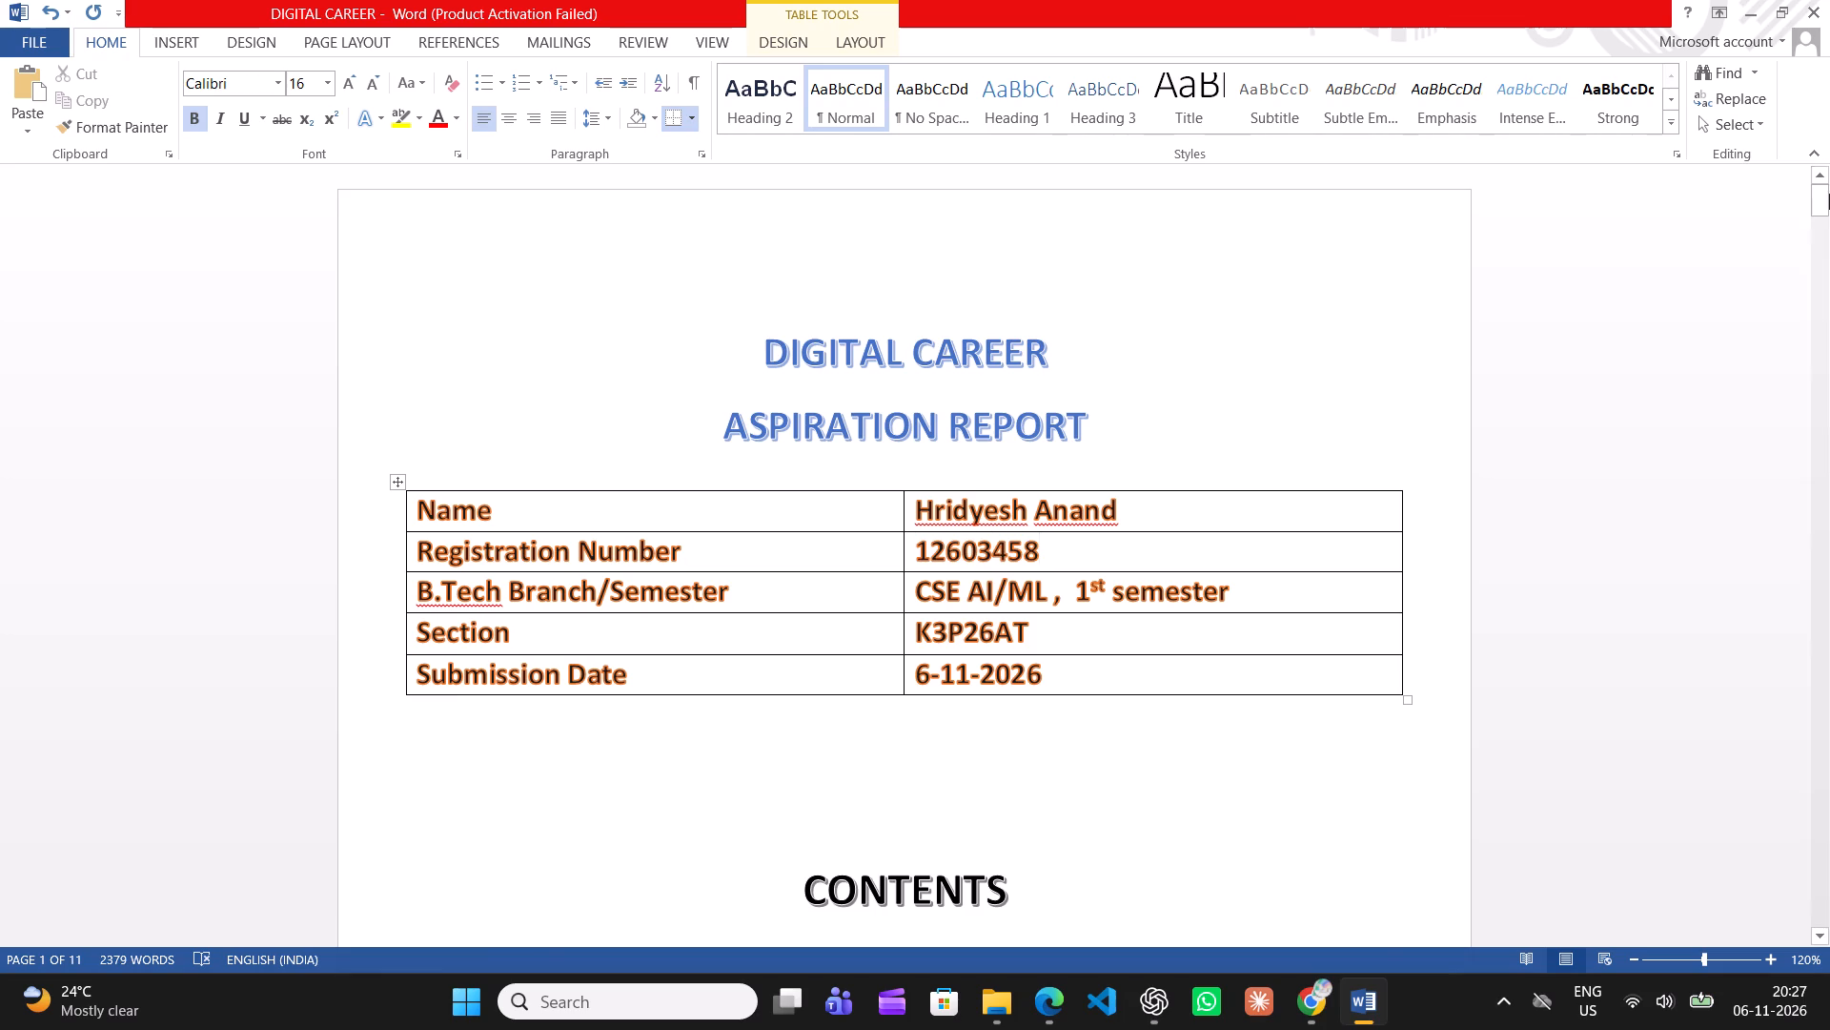
Close the DIGITAL CAREER document, saving its changes.
click(1812, 18)
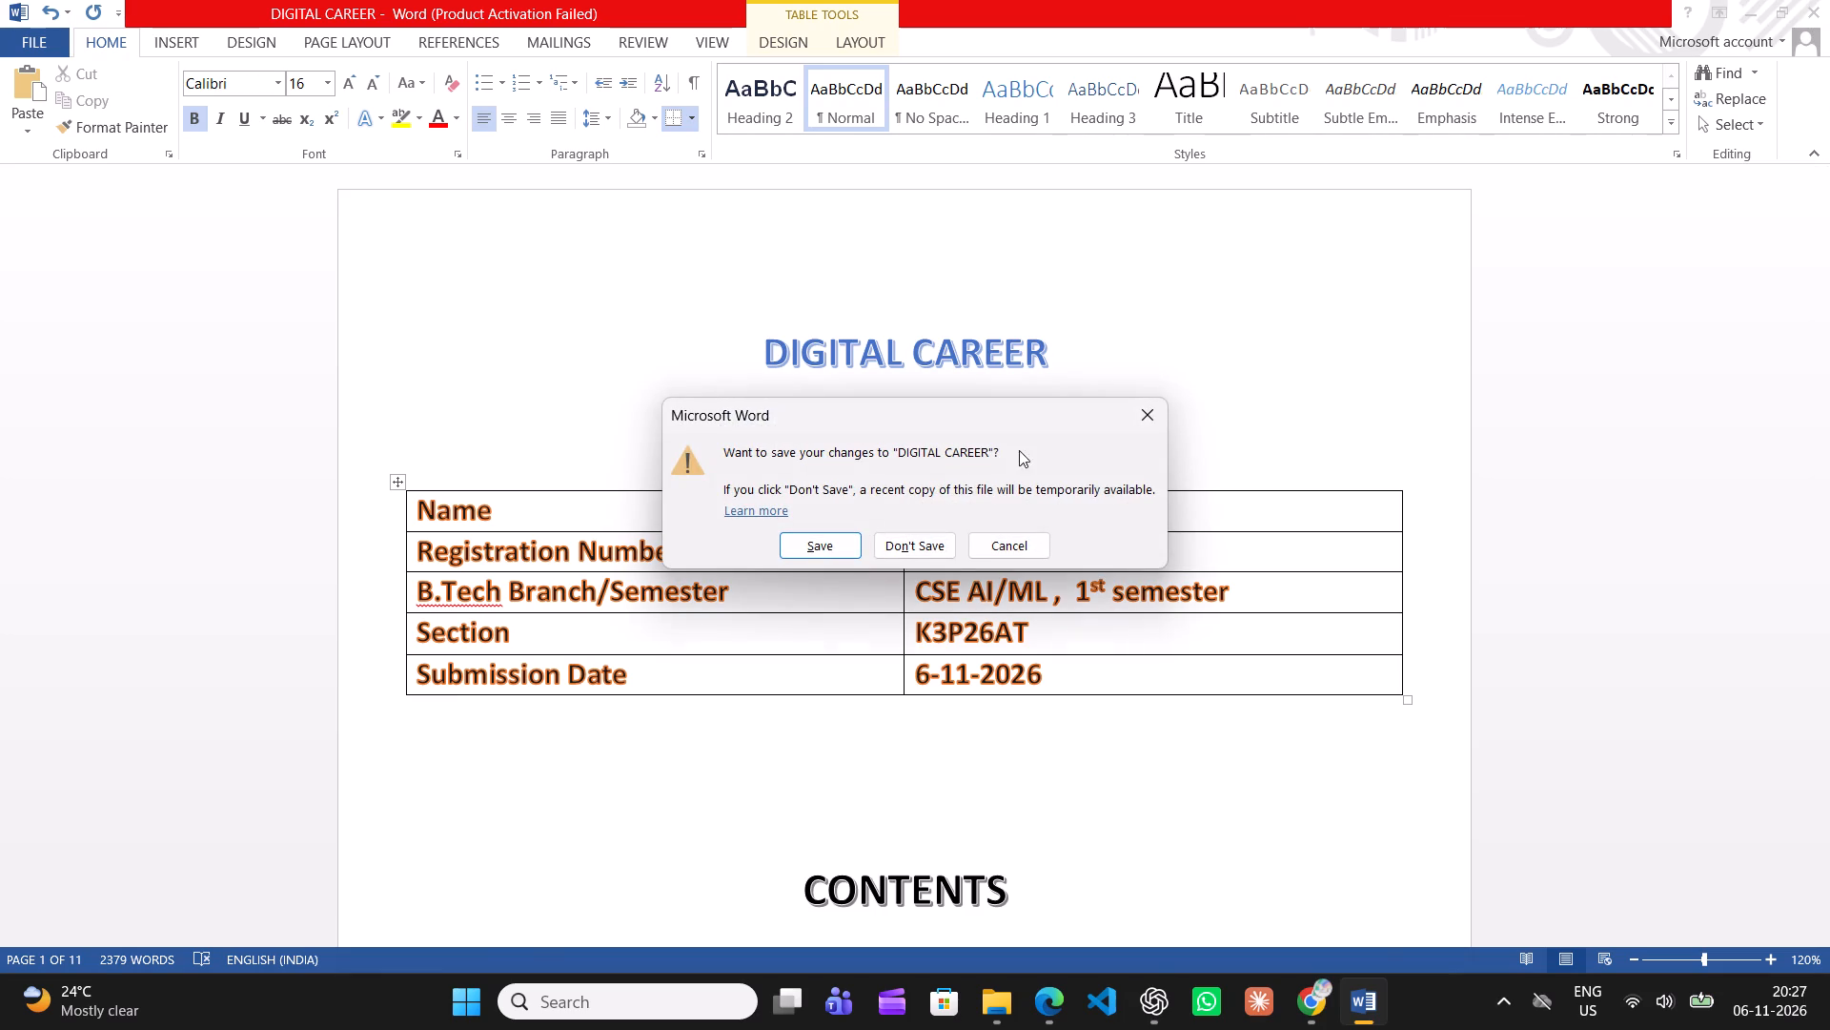
click(822, 548)
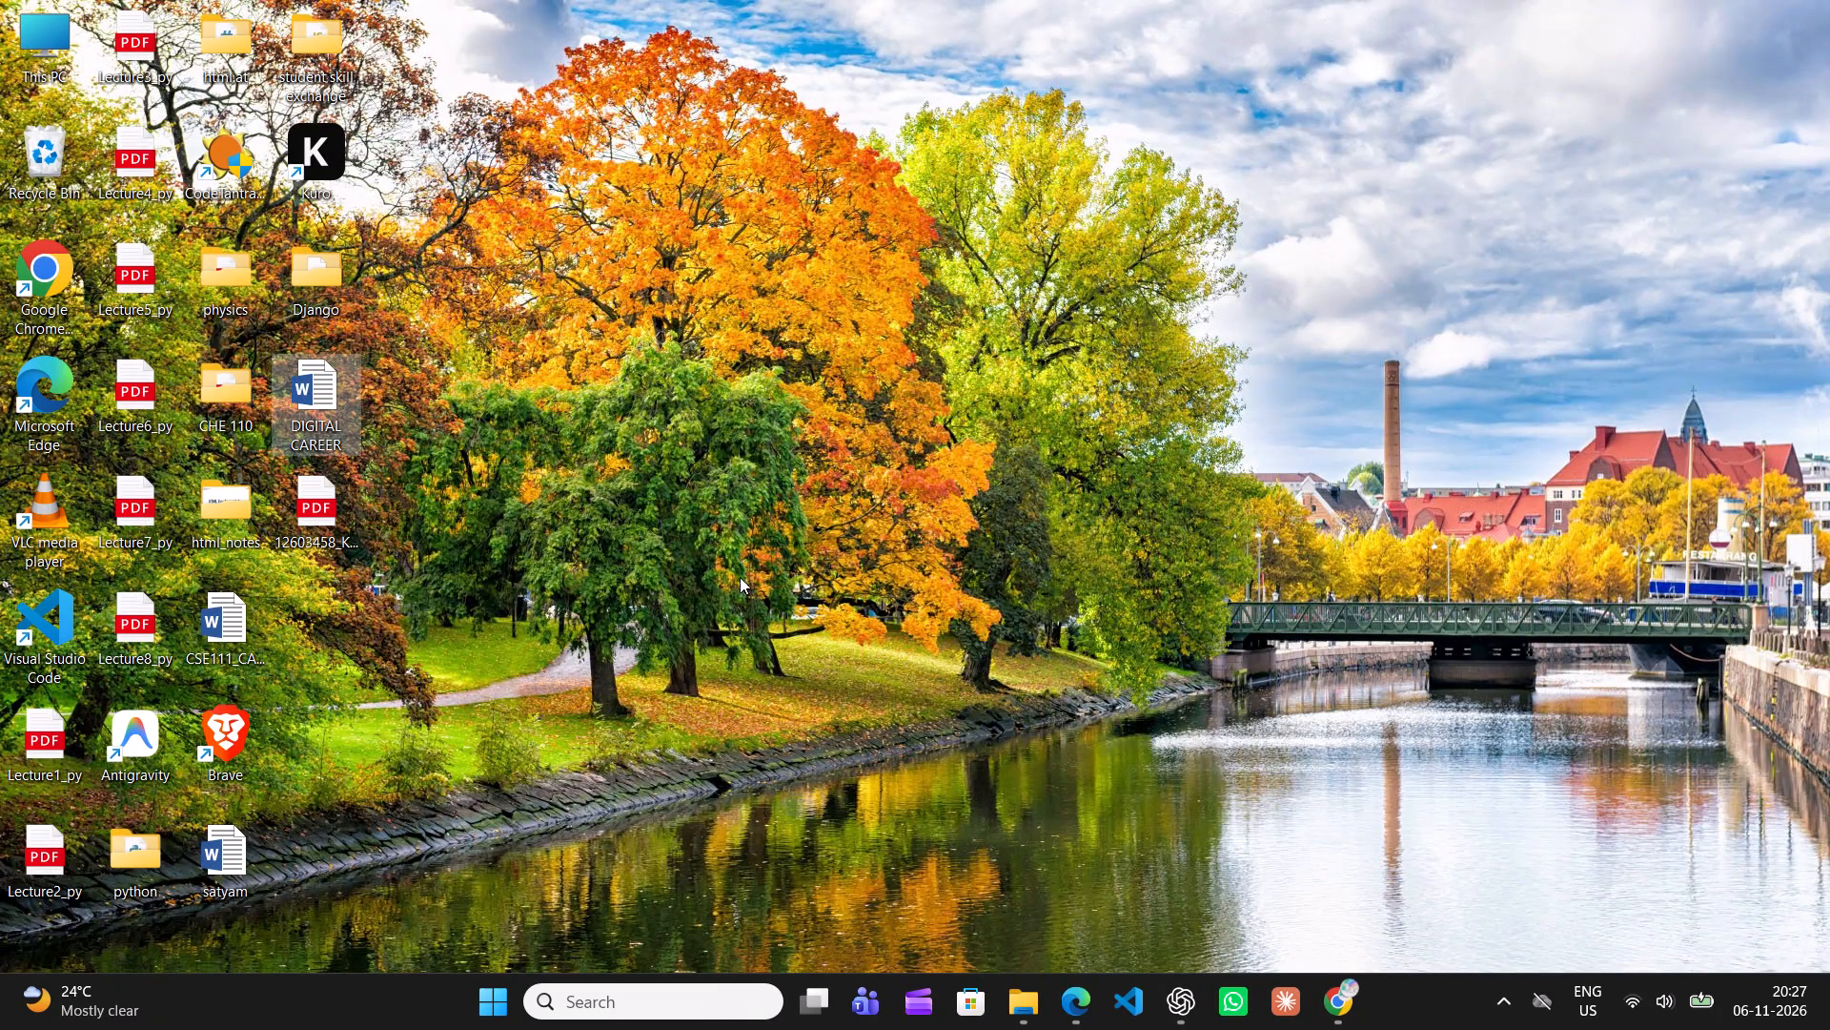
Delete the old report PDF named with the registration number from the desktop.
right_click(285, 482)
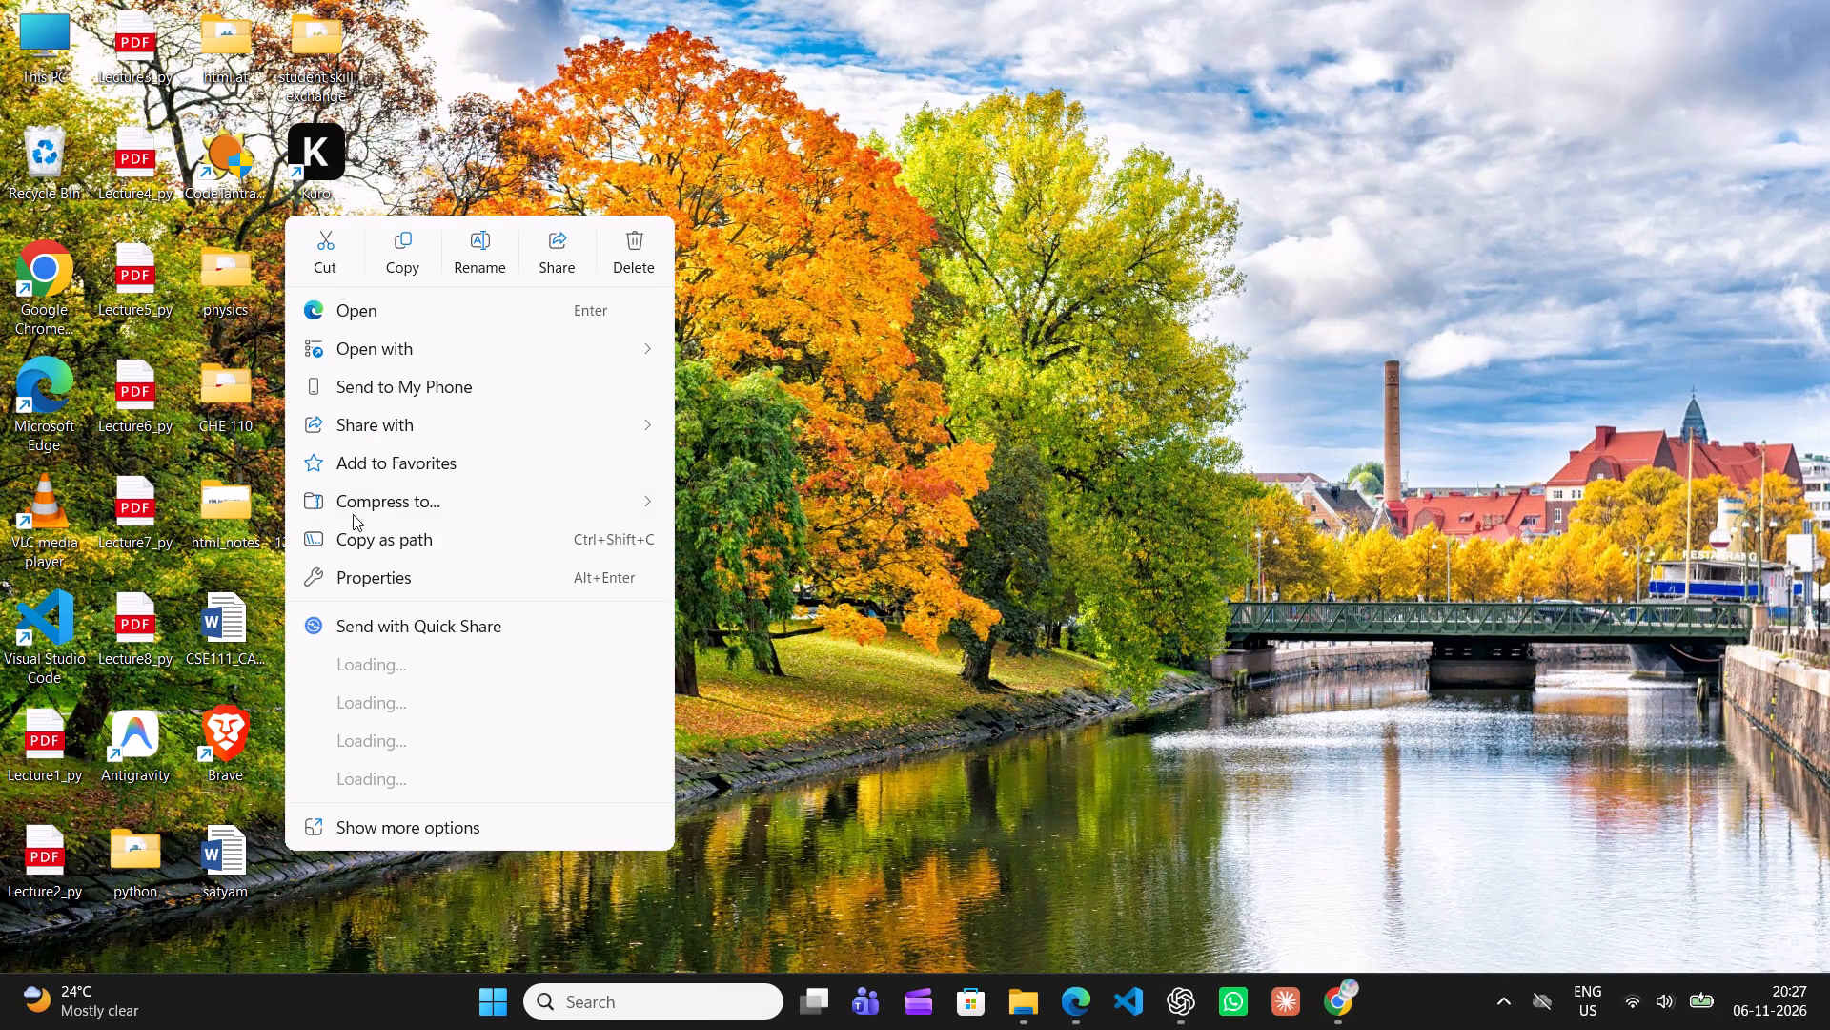
click(622, 261)
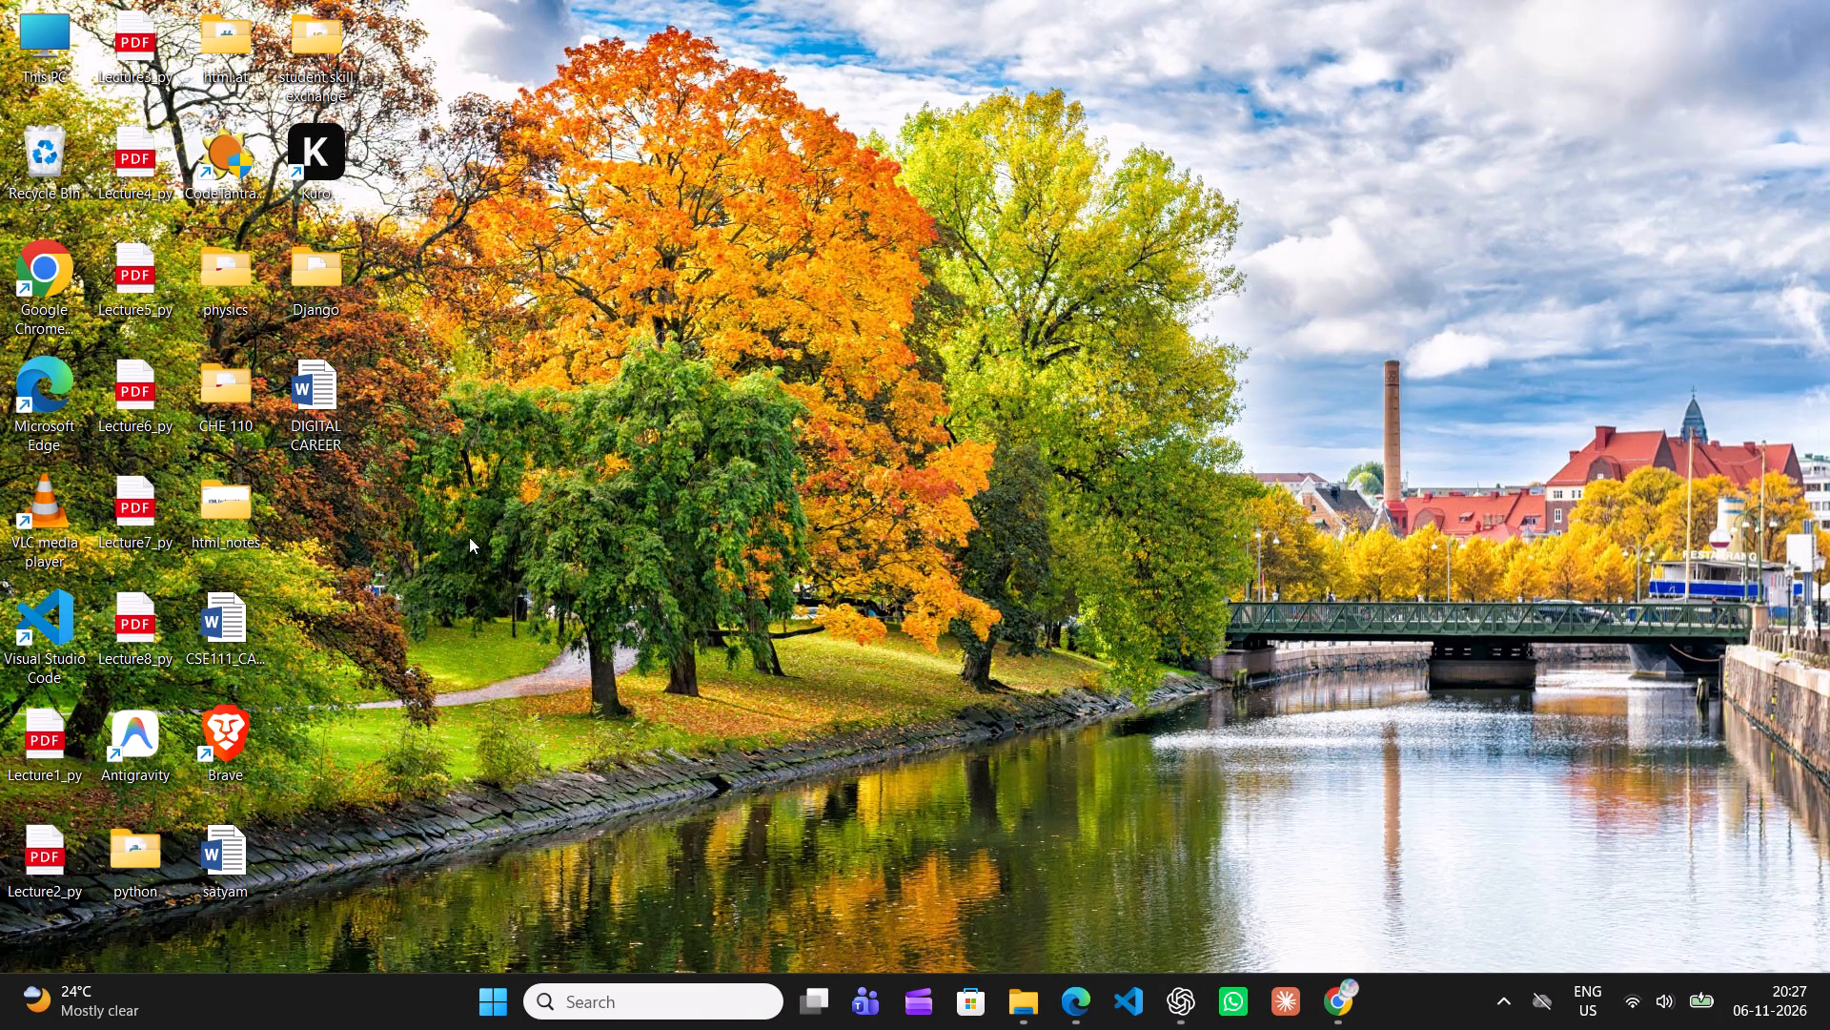
Switch to Chrome and convert the DIGITAL CAREER Word document from the Desktop to PDF with iLovePDF.
click(1330, 985)
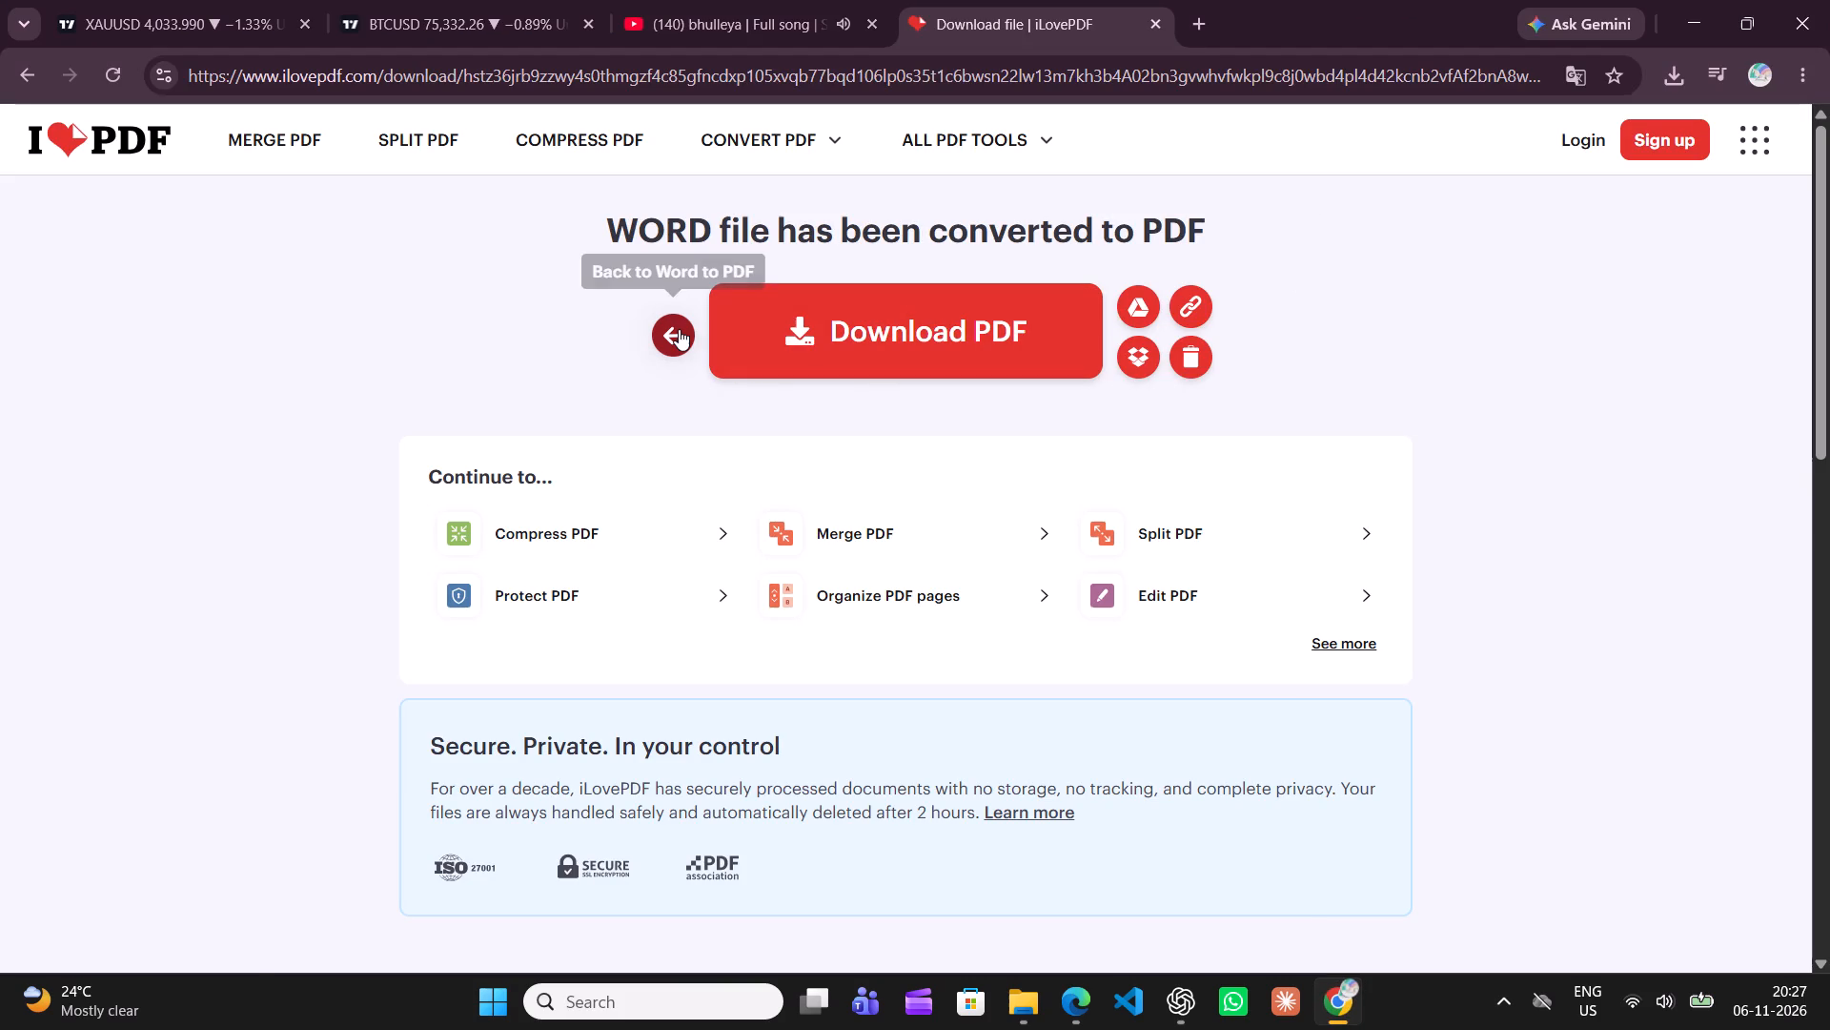
click(679, 329)
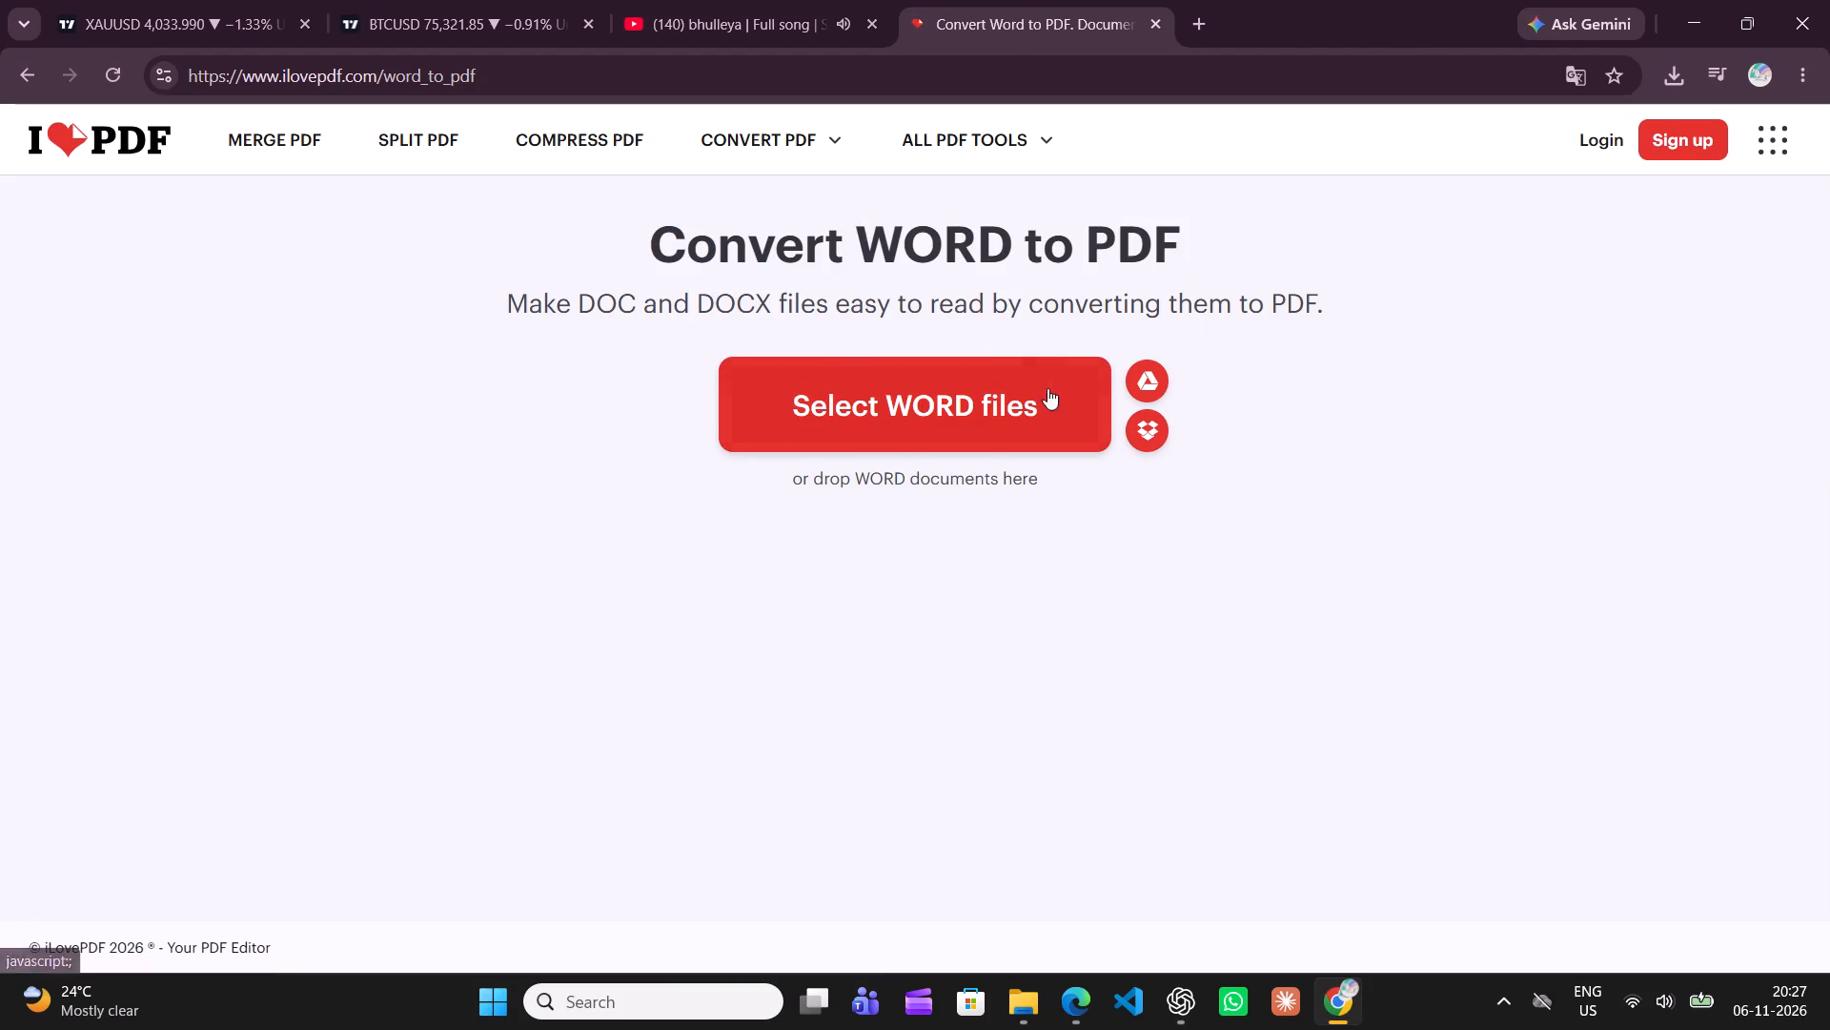
click(1047, 409)
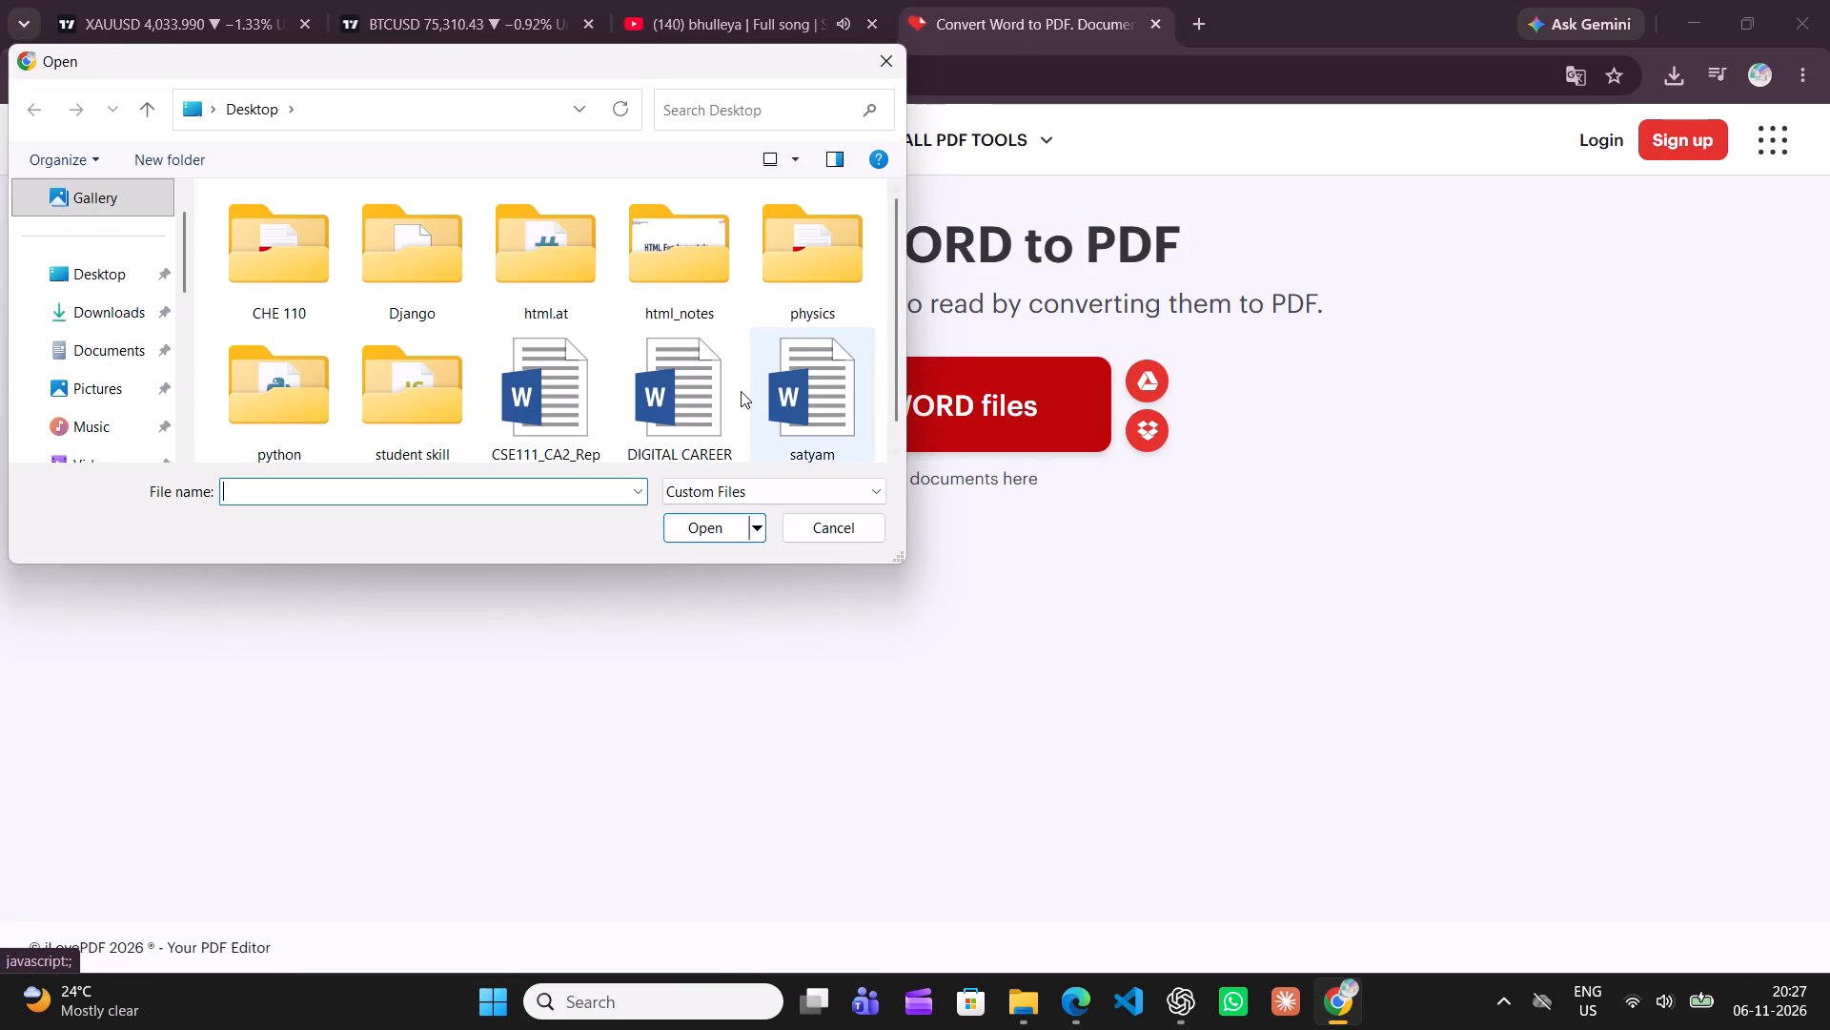
scroll(591, 394, down, 1)
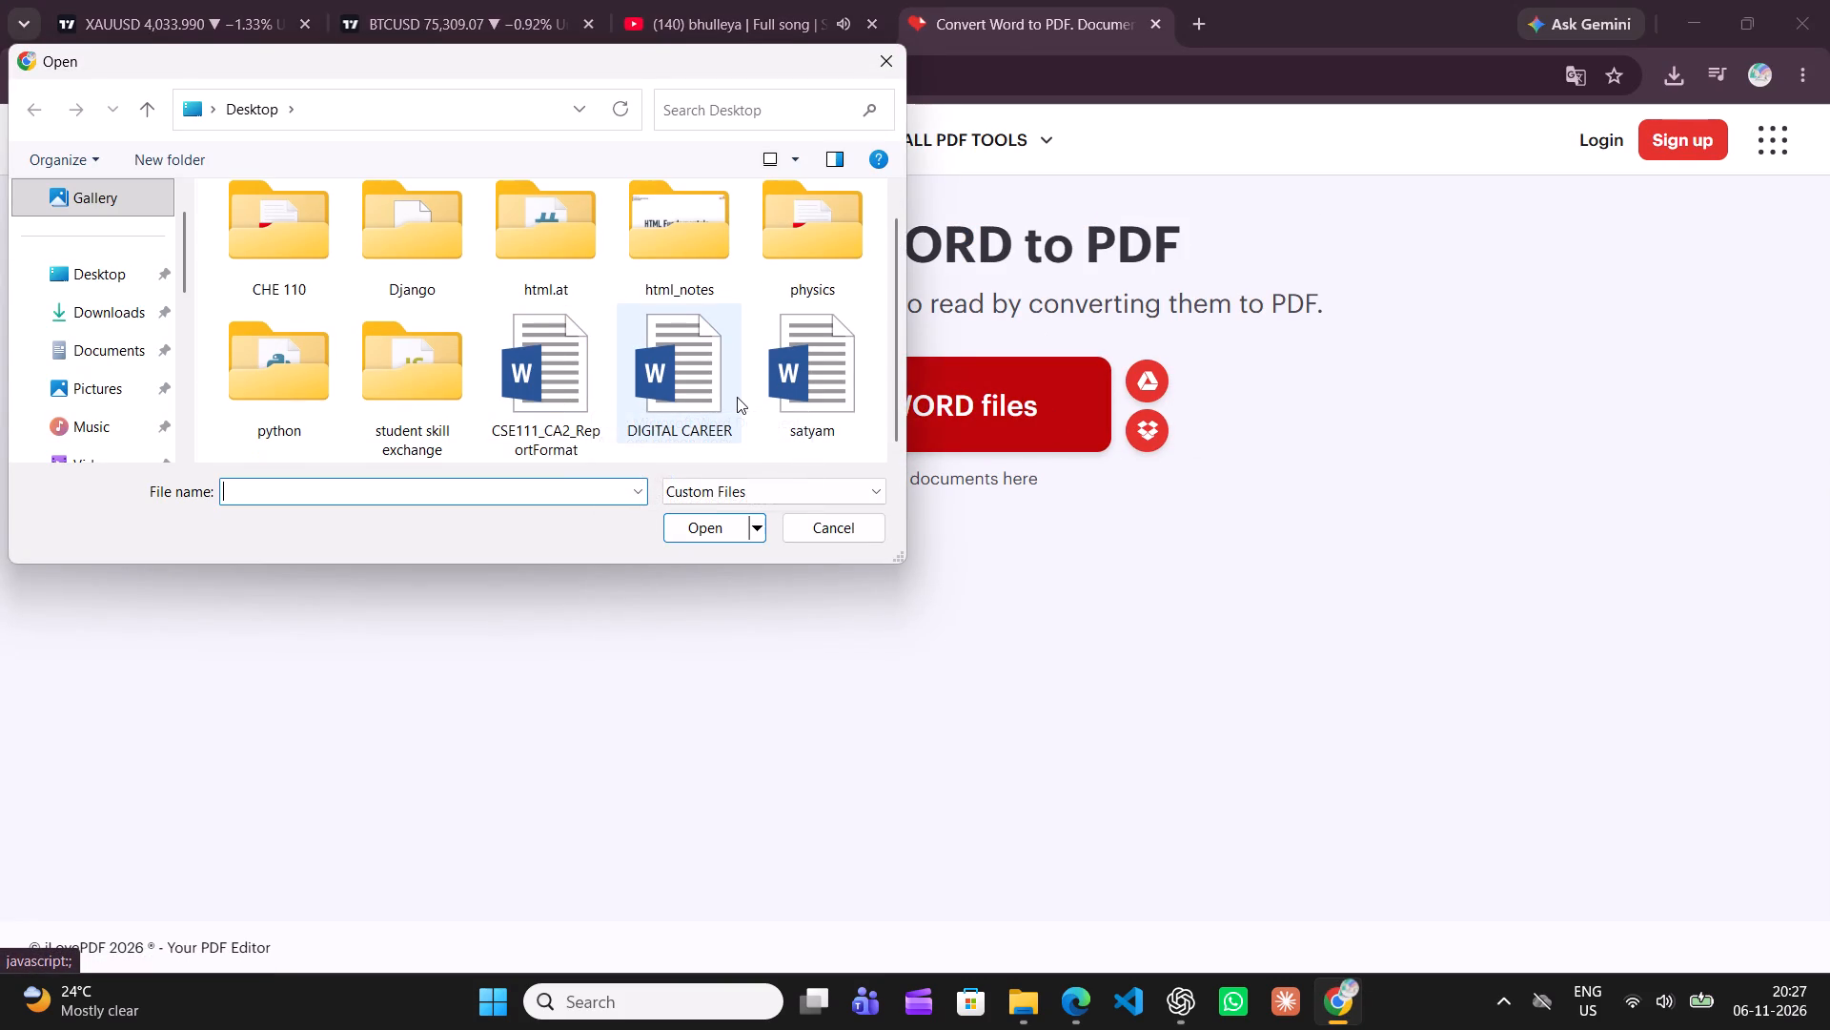
click(698, 389)
click(706, 538)
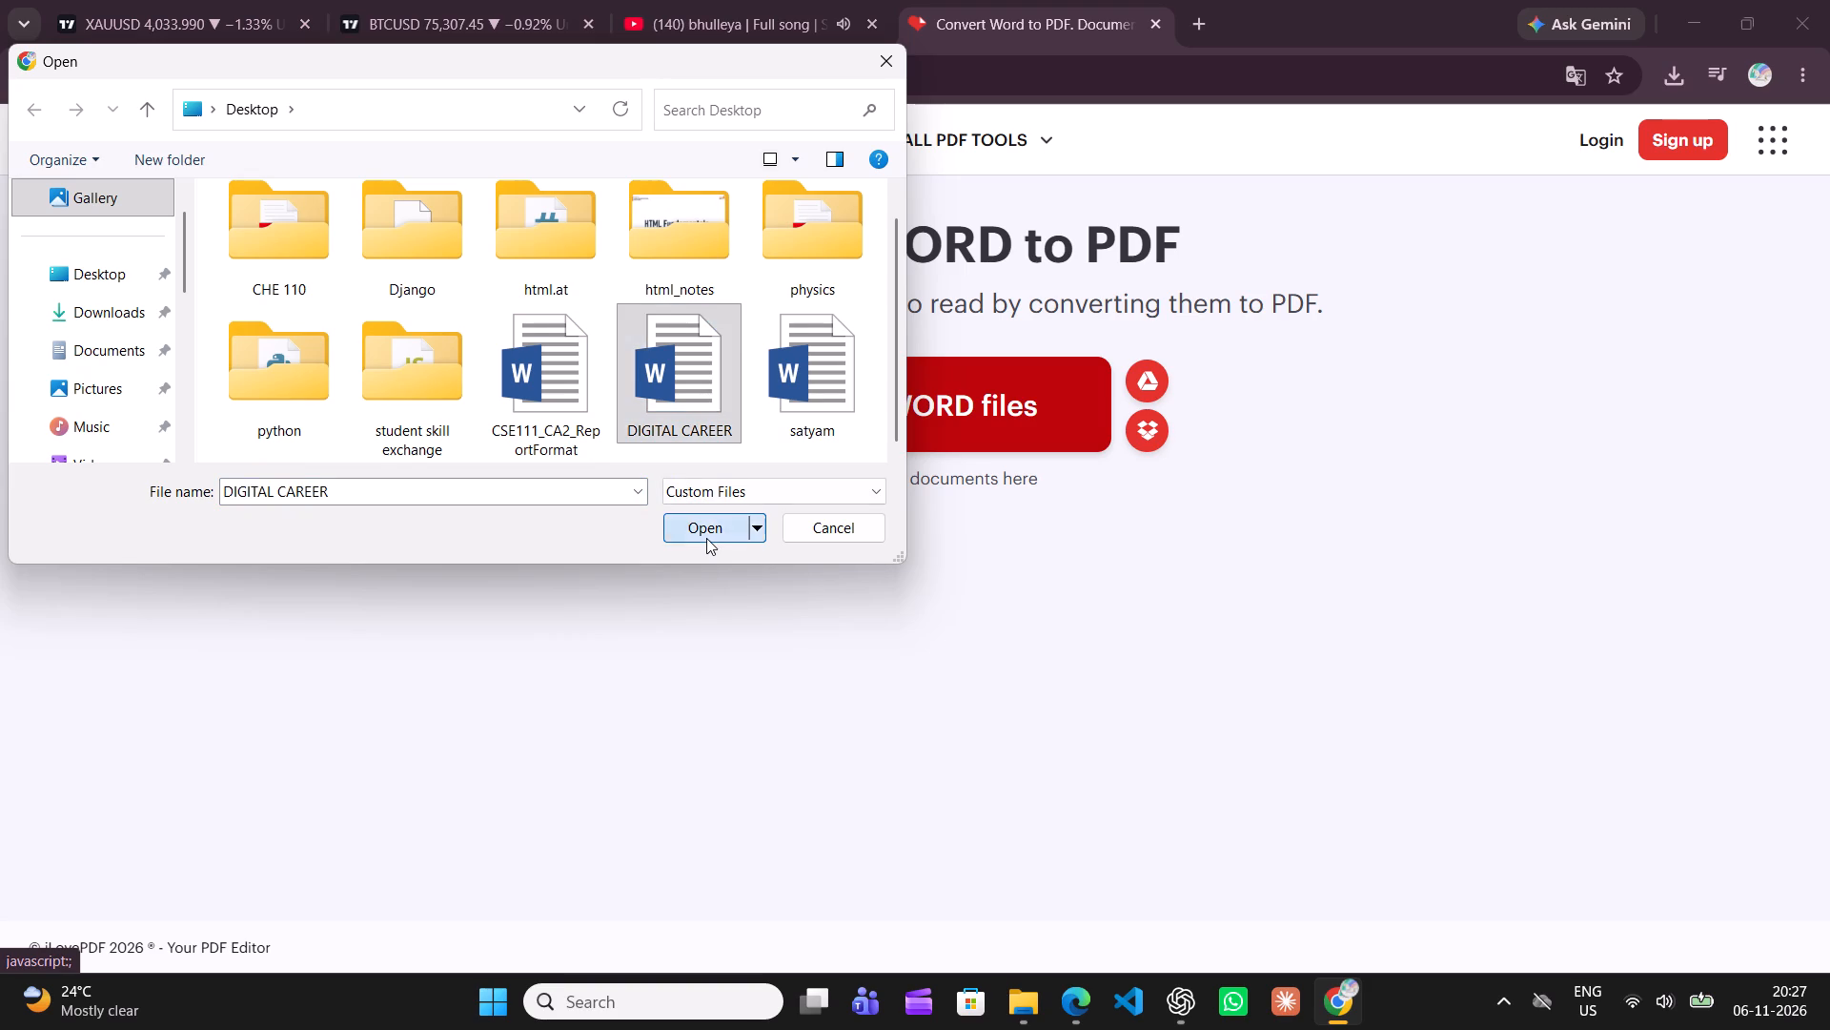
click(1405, 889)
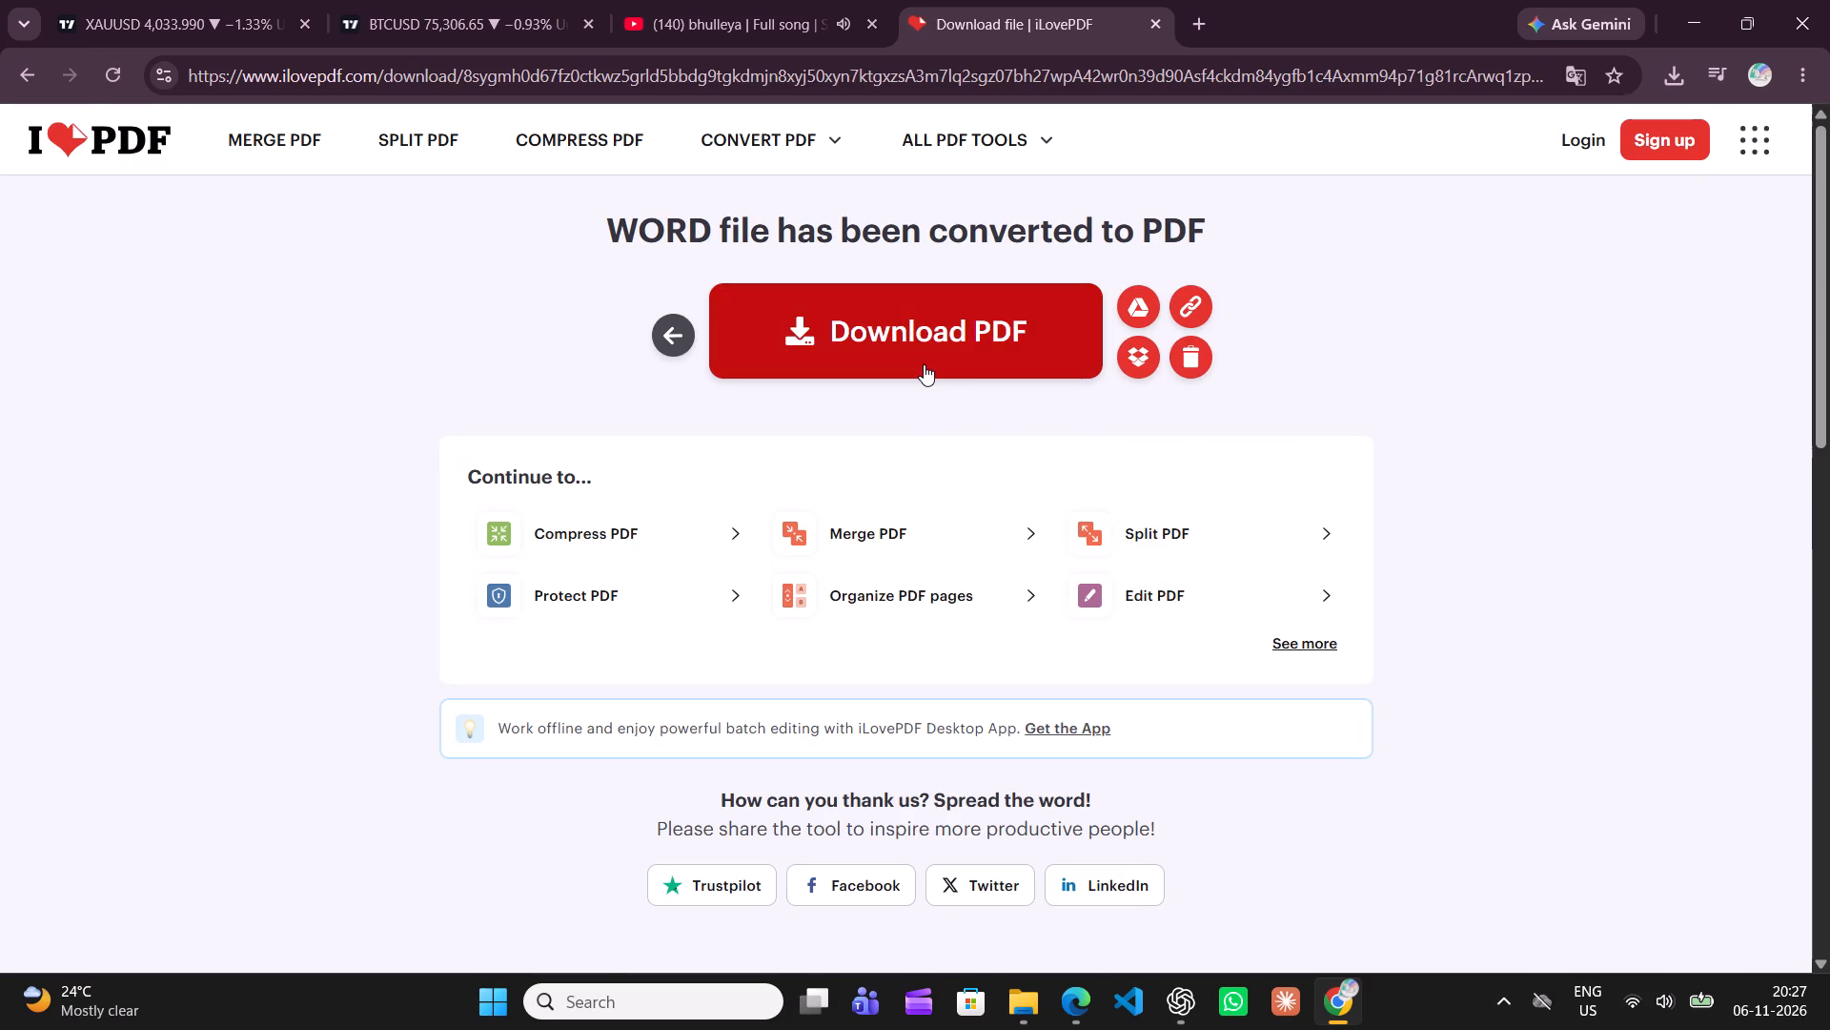
Download the converted DIGITAL CAREER PDF, check its download progress until it is done, and minimize the browser.
click(924, 364)
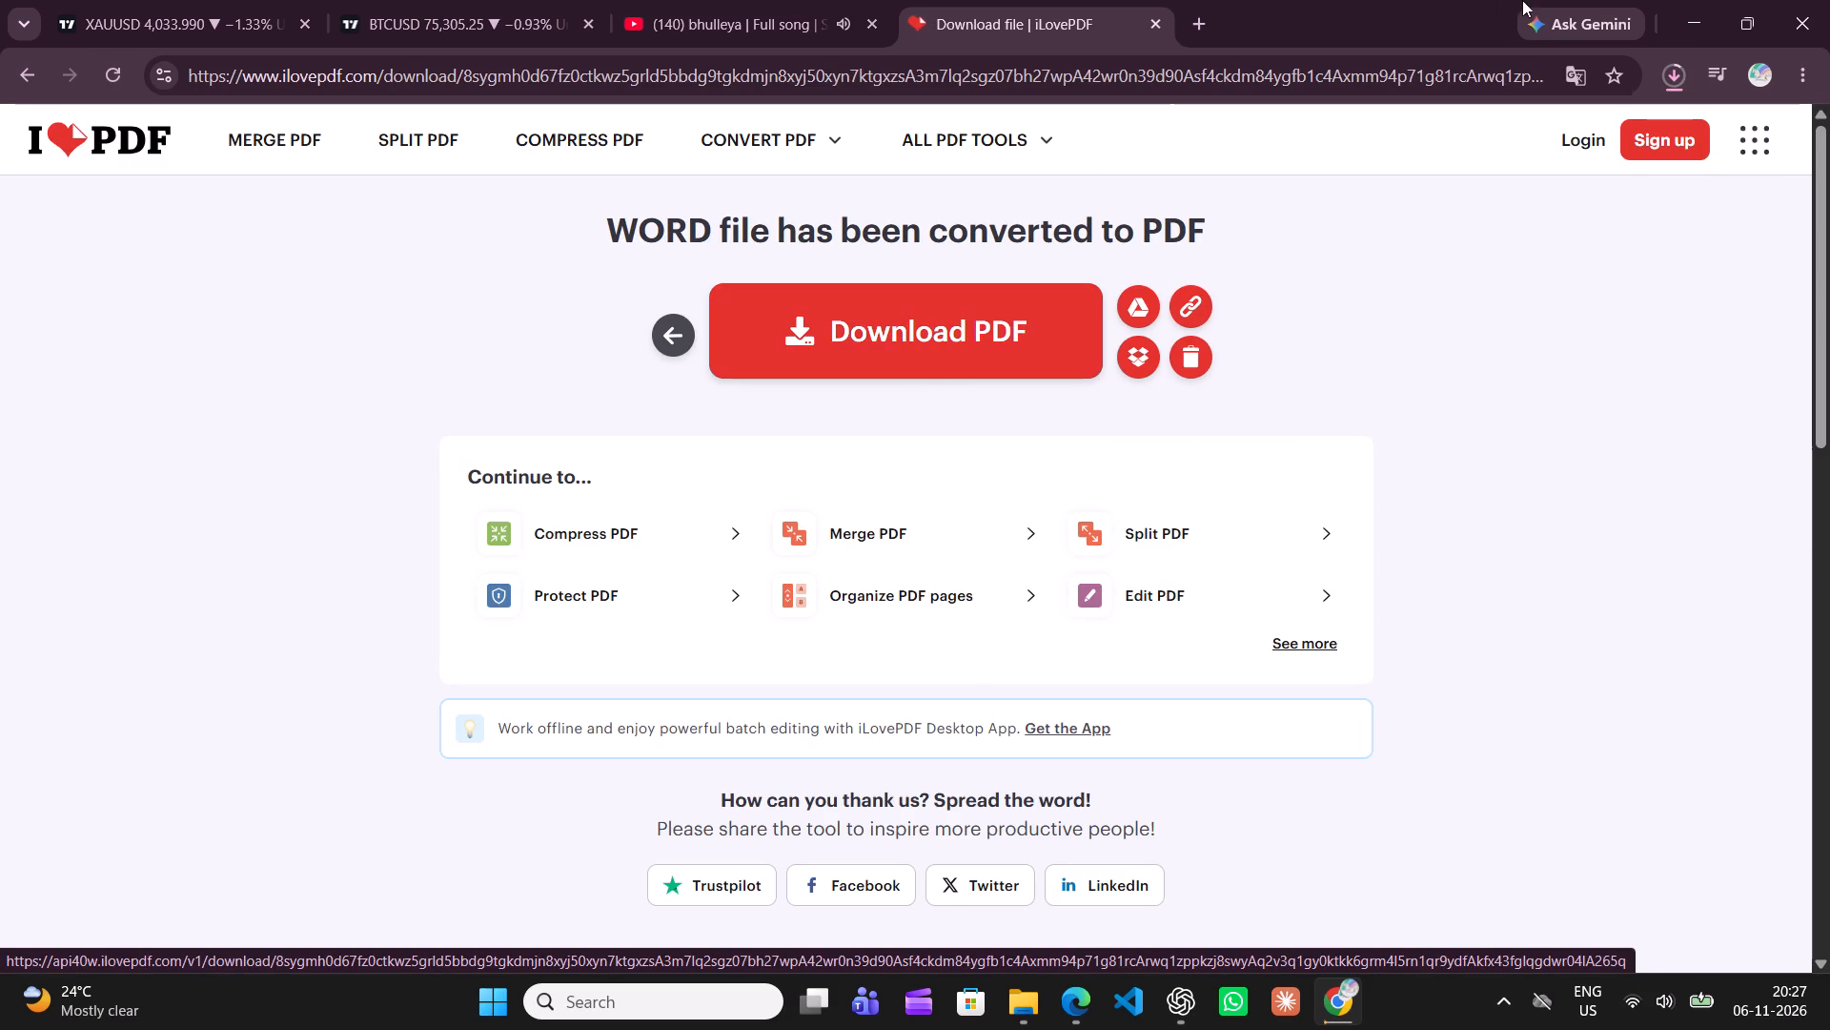
click(1672, 78)
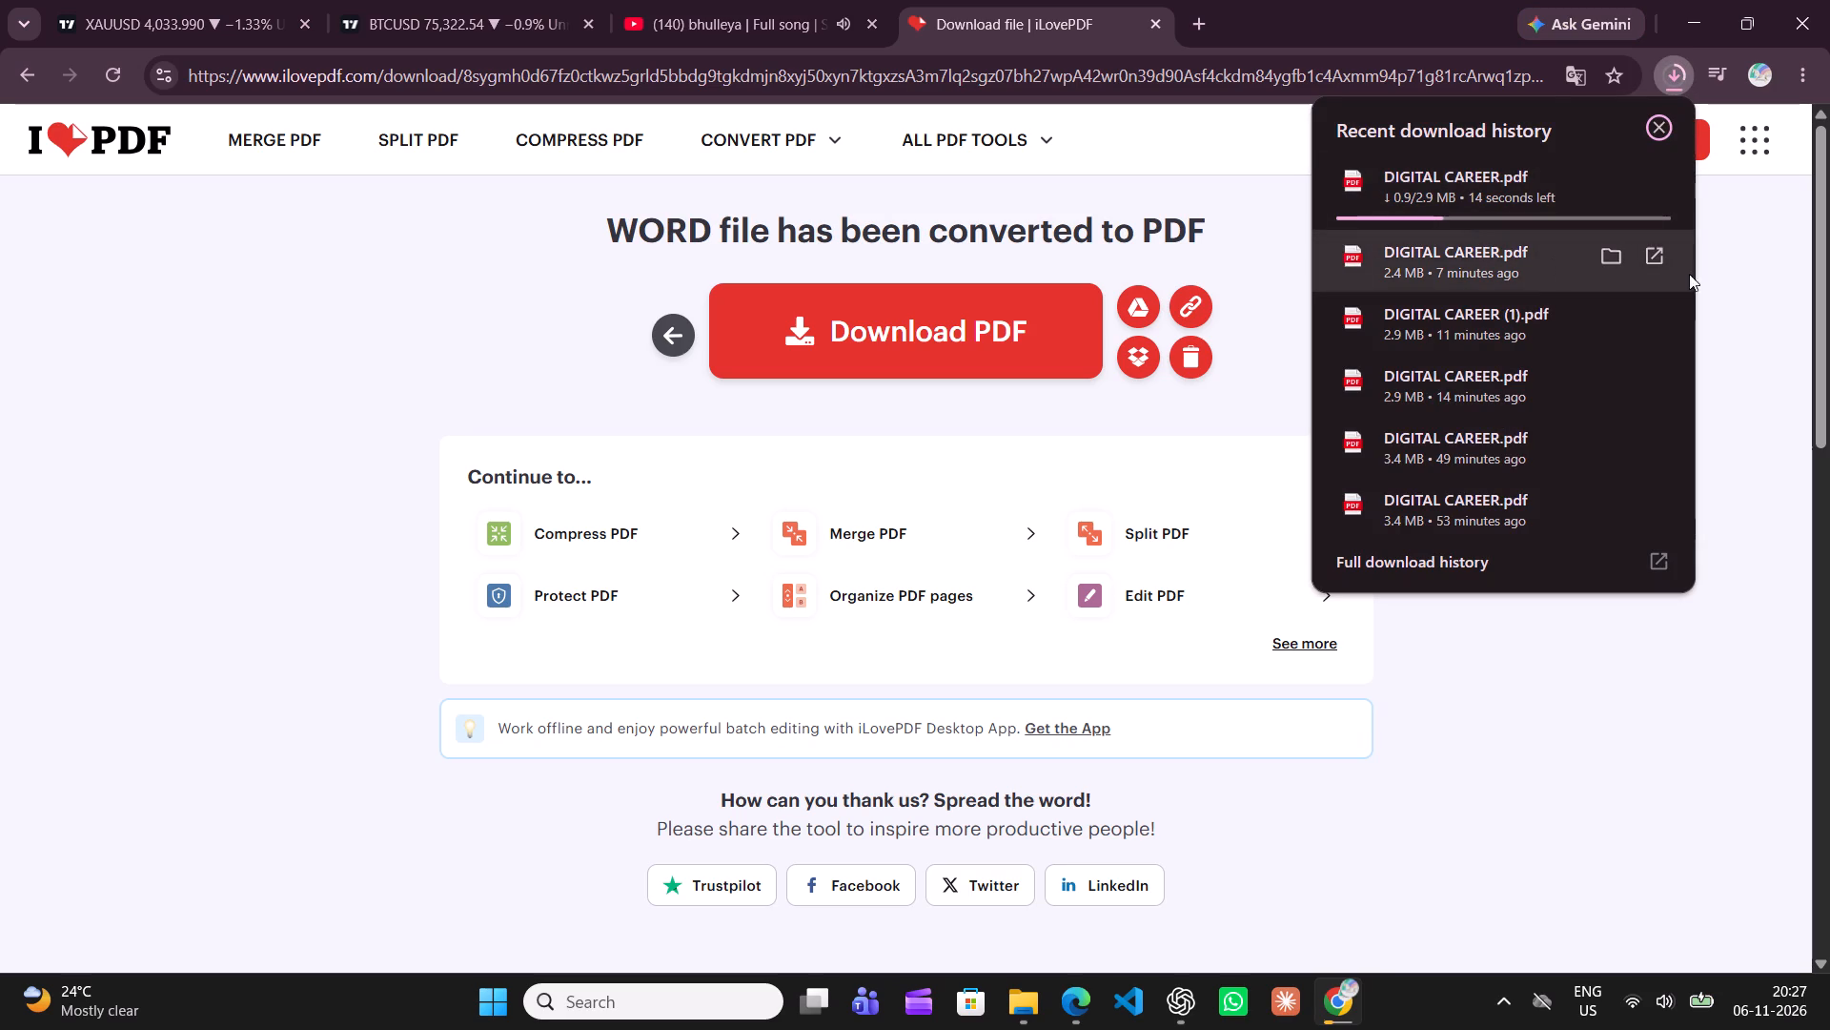
click(1704, 14)
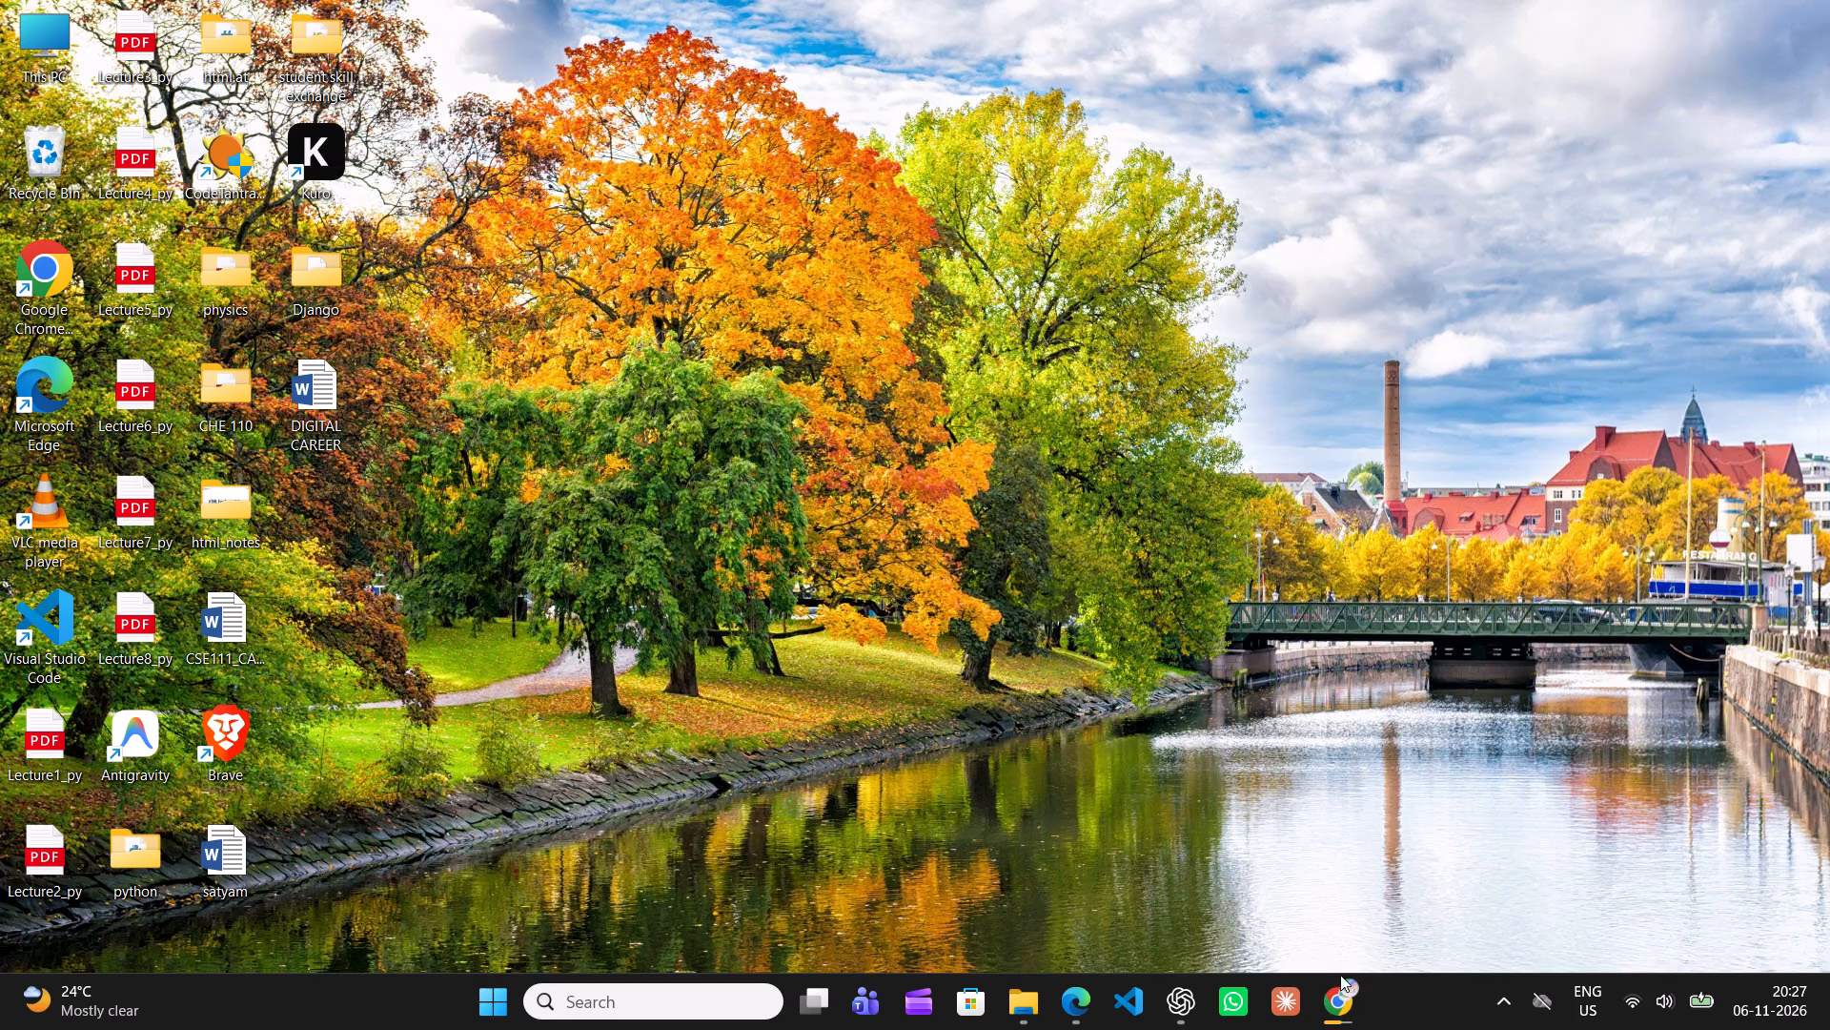
click(1329, 1007)
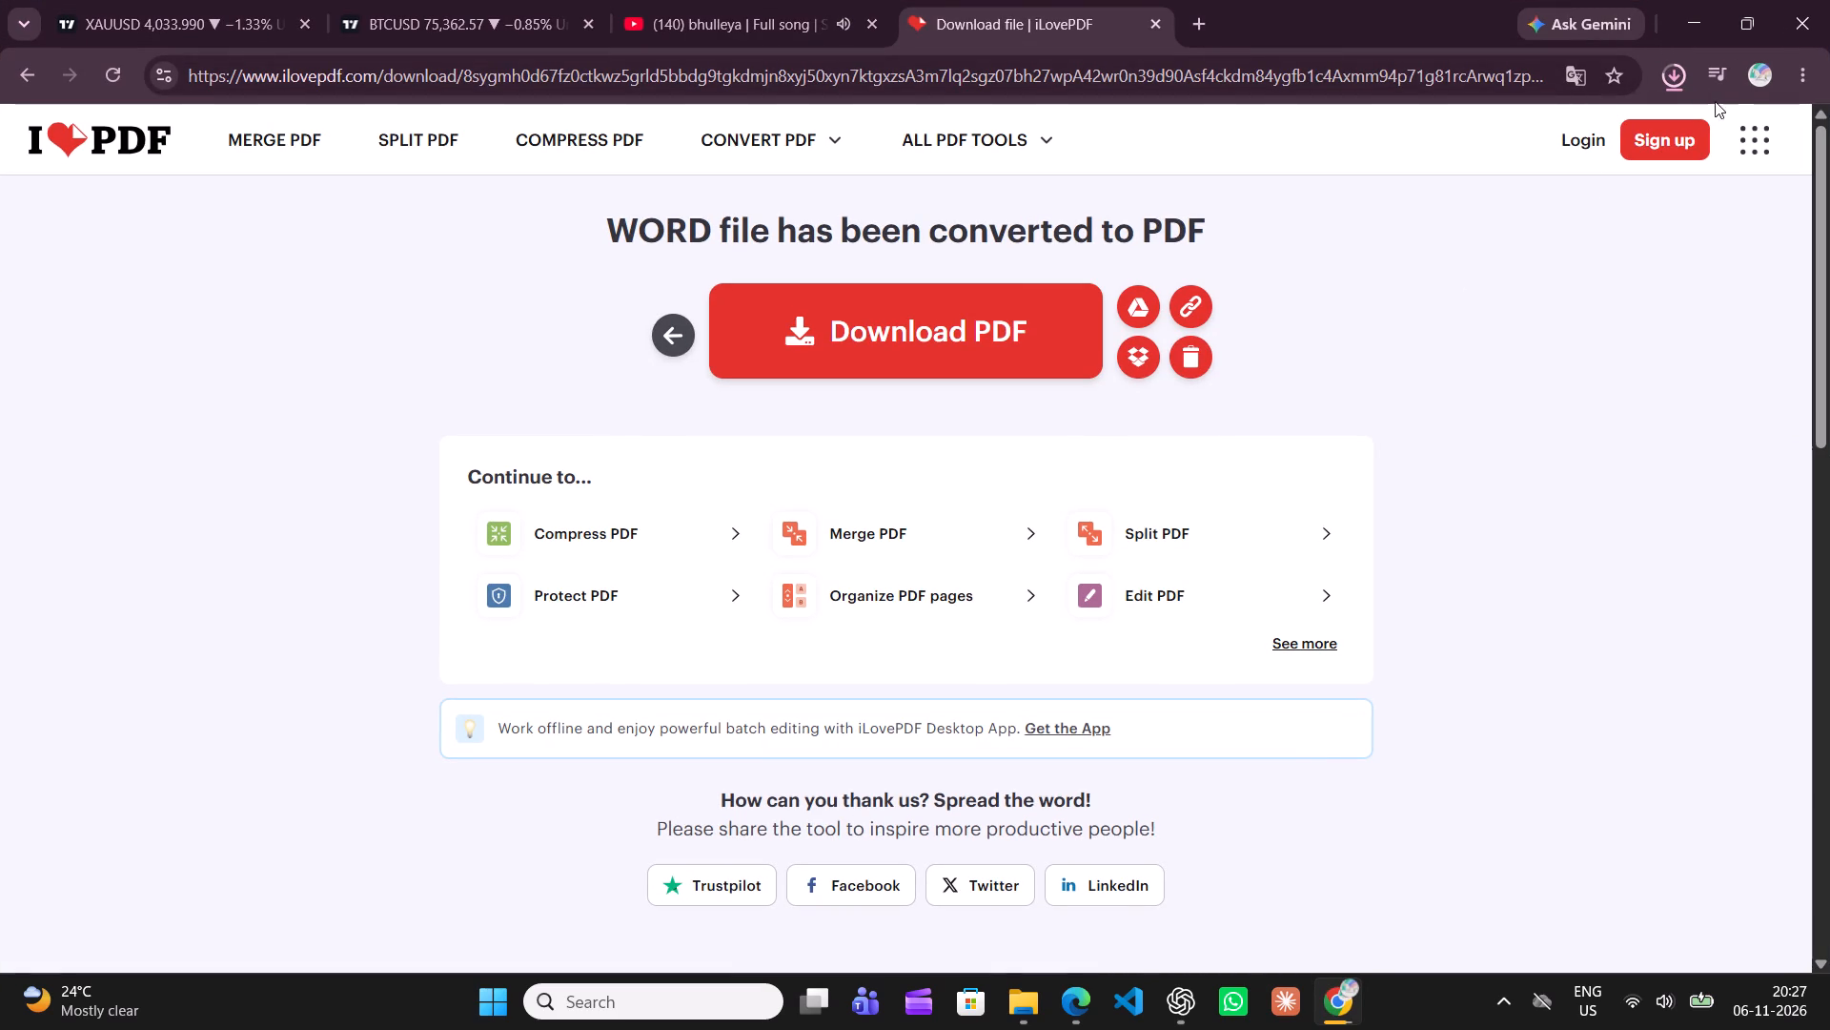
click(1685, 75)
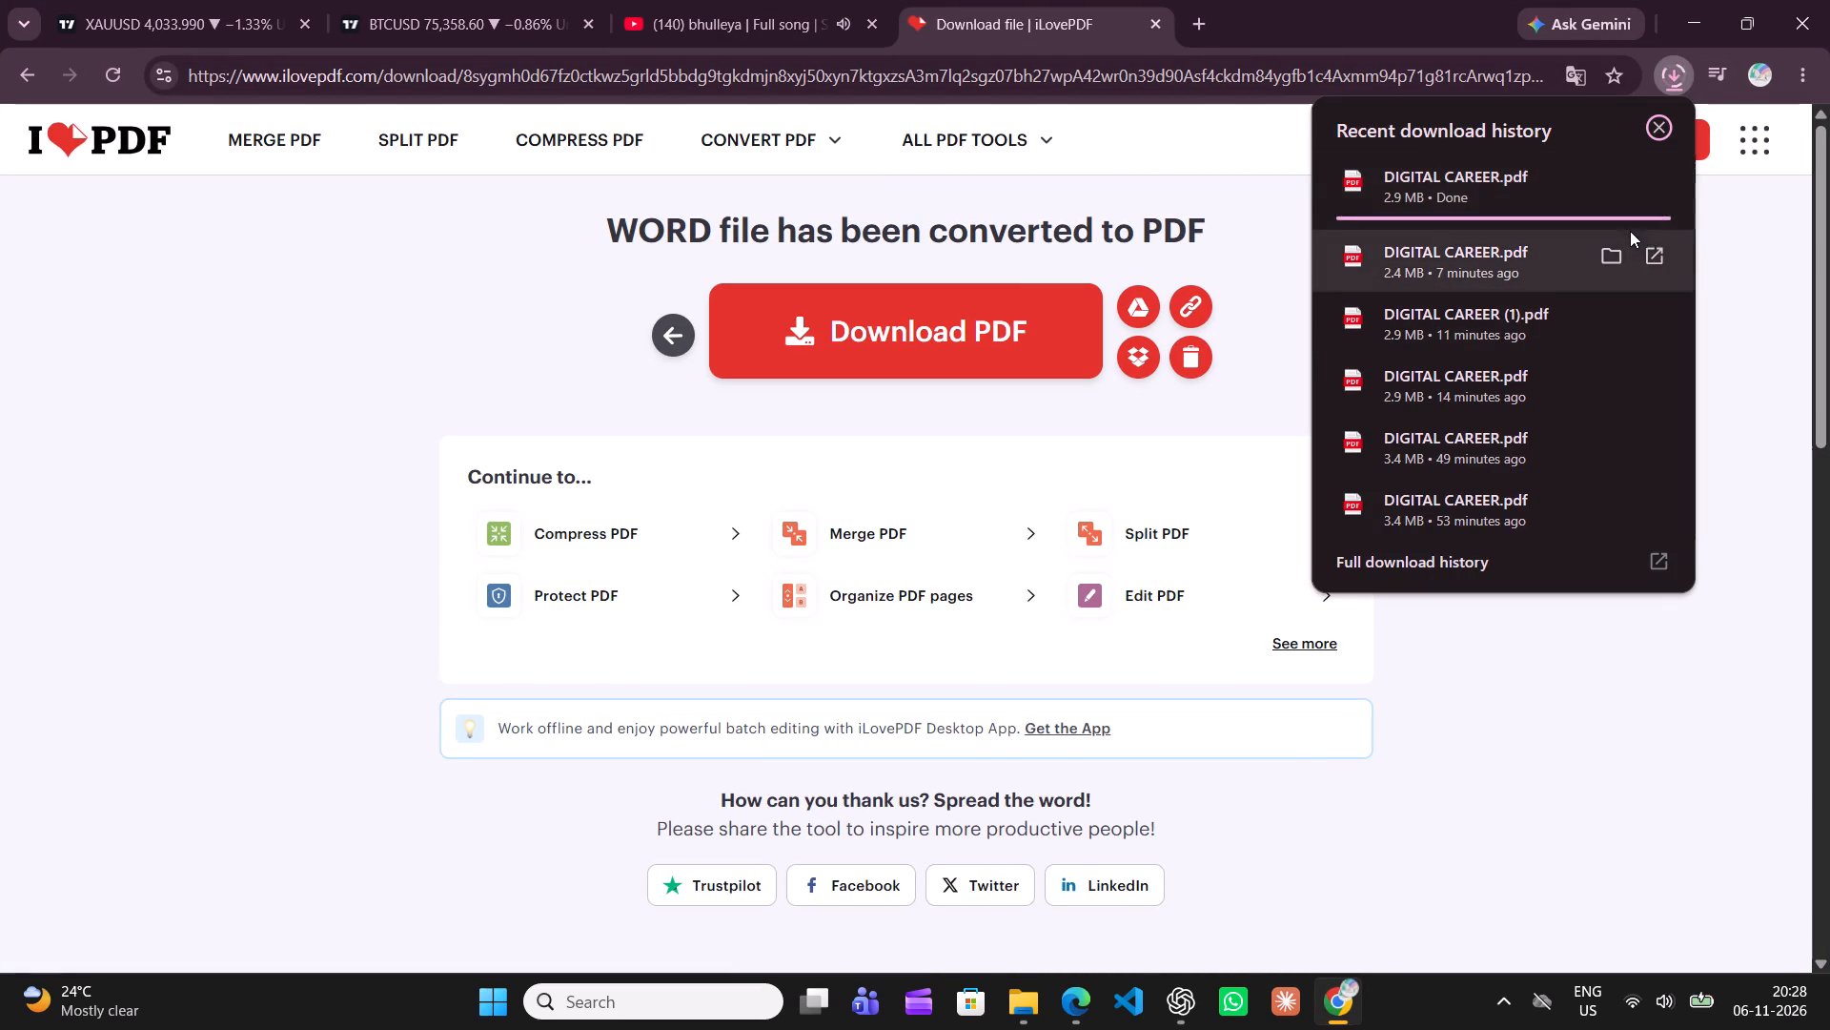
click(1662, 126)
click(1698, 17)
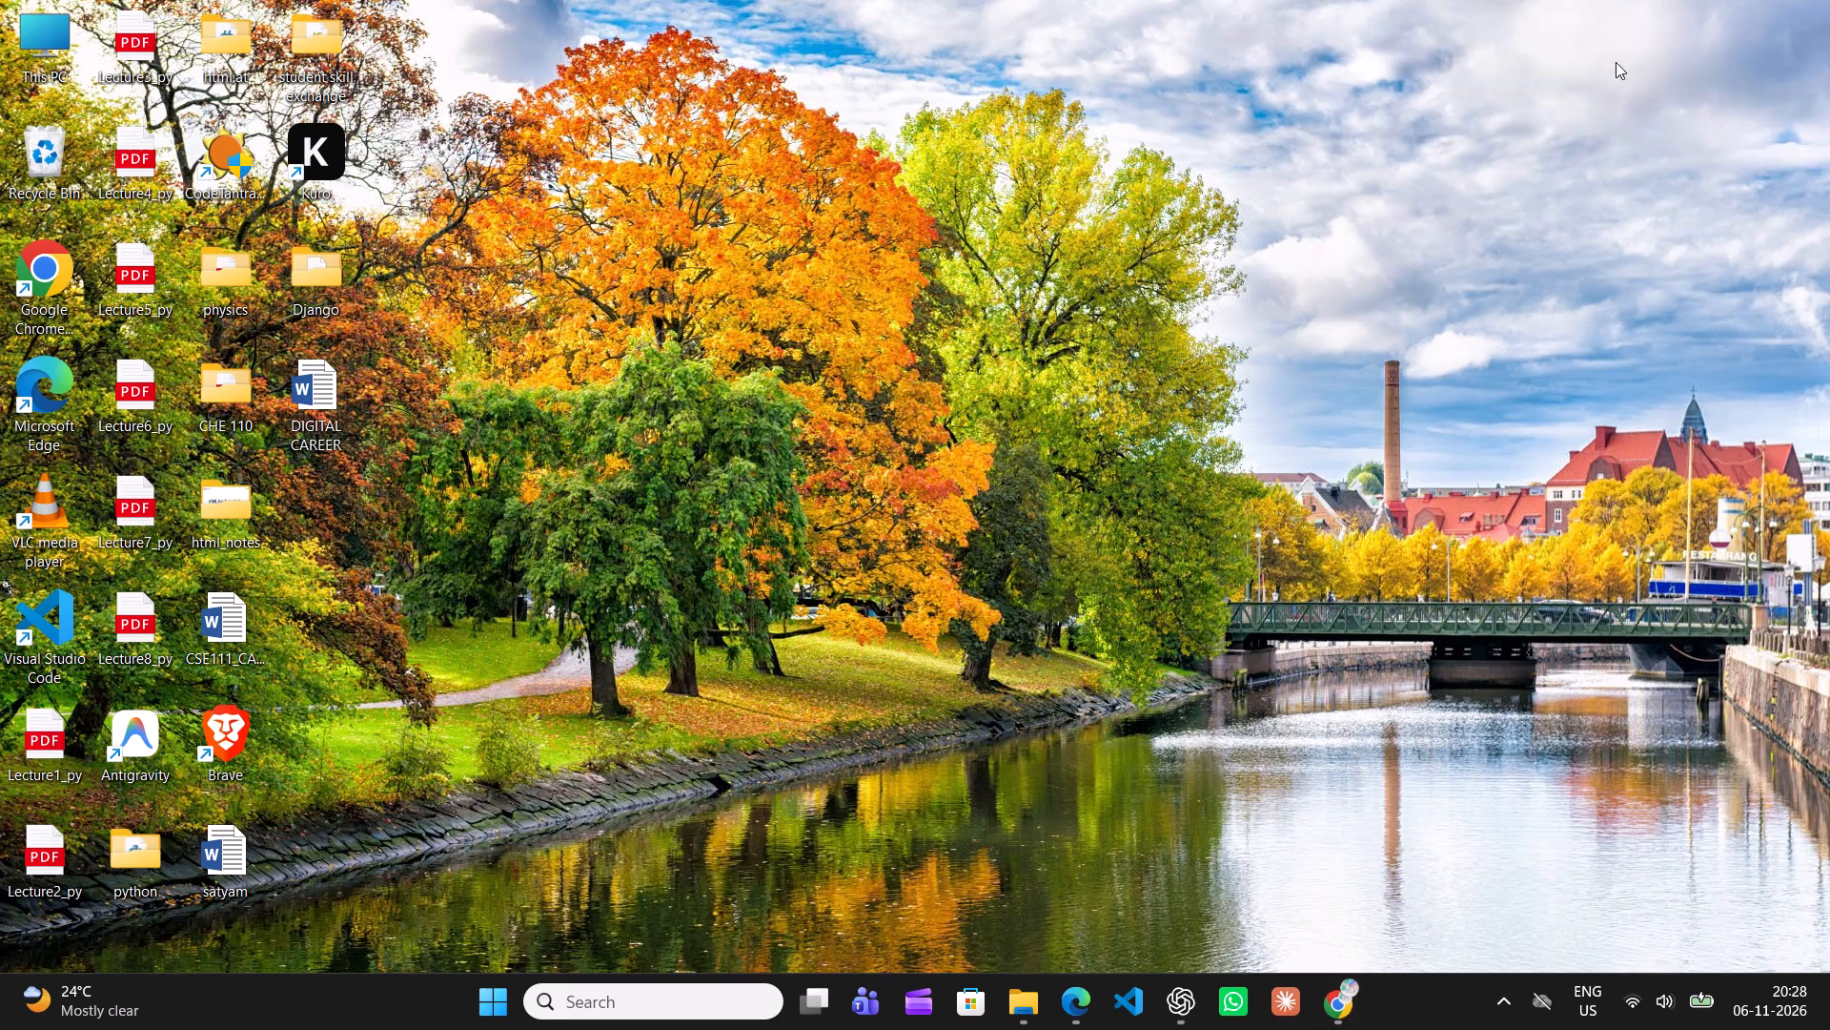
Move the DIGITAL CAREER PDF from the Downloads folder to the Desktop and refresh the desktop.
double_click(60, 51)
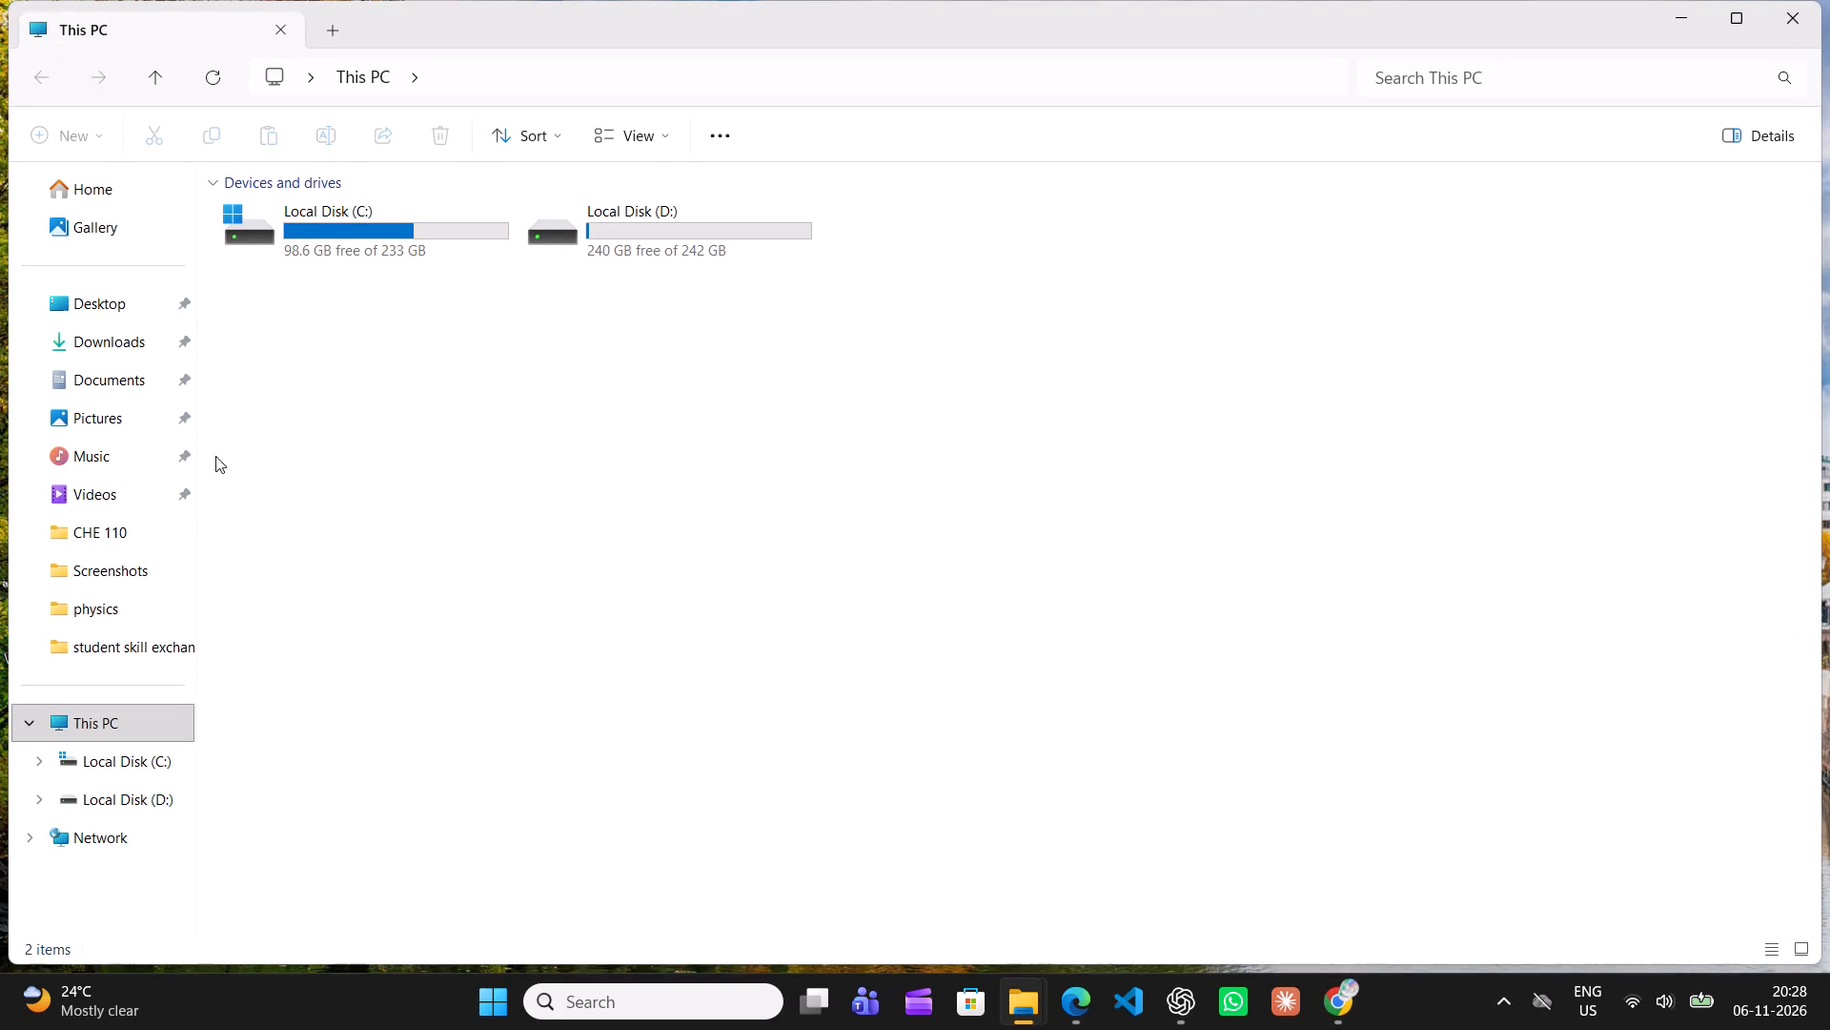
click(92, 340)
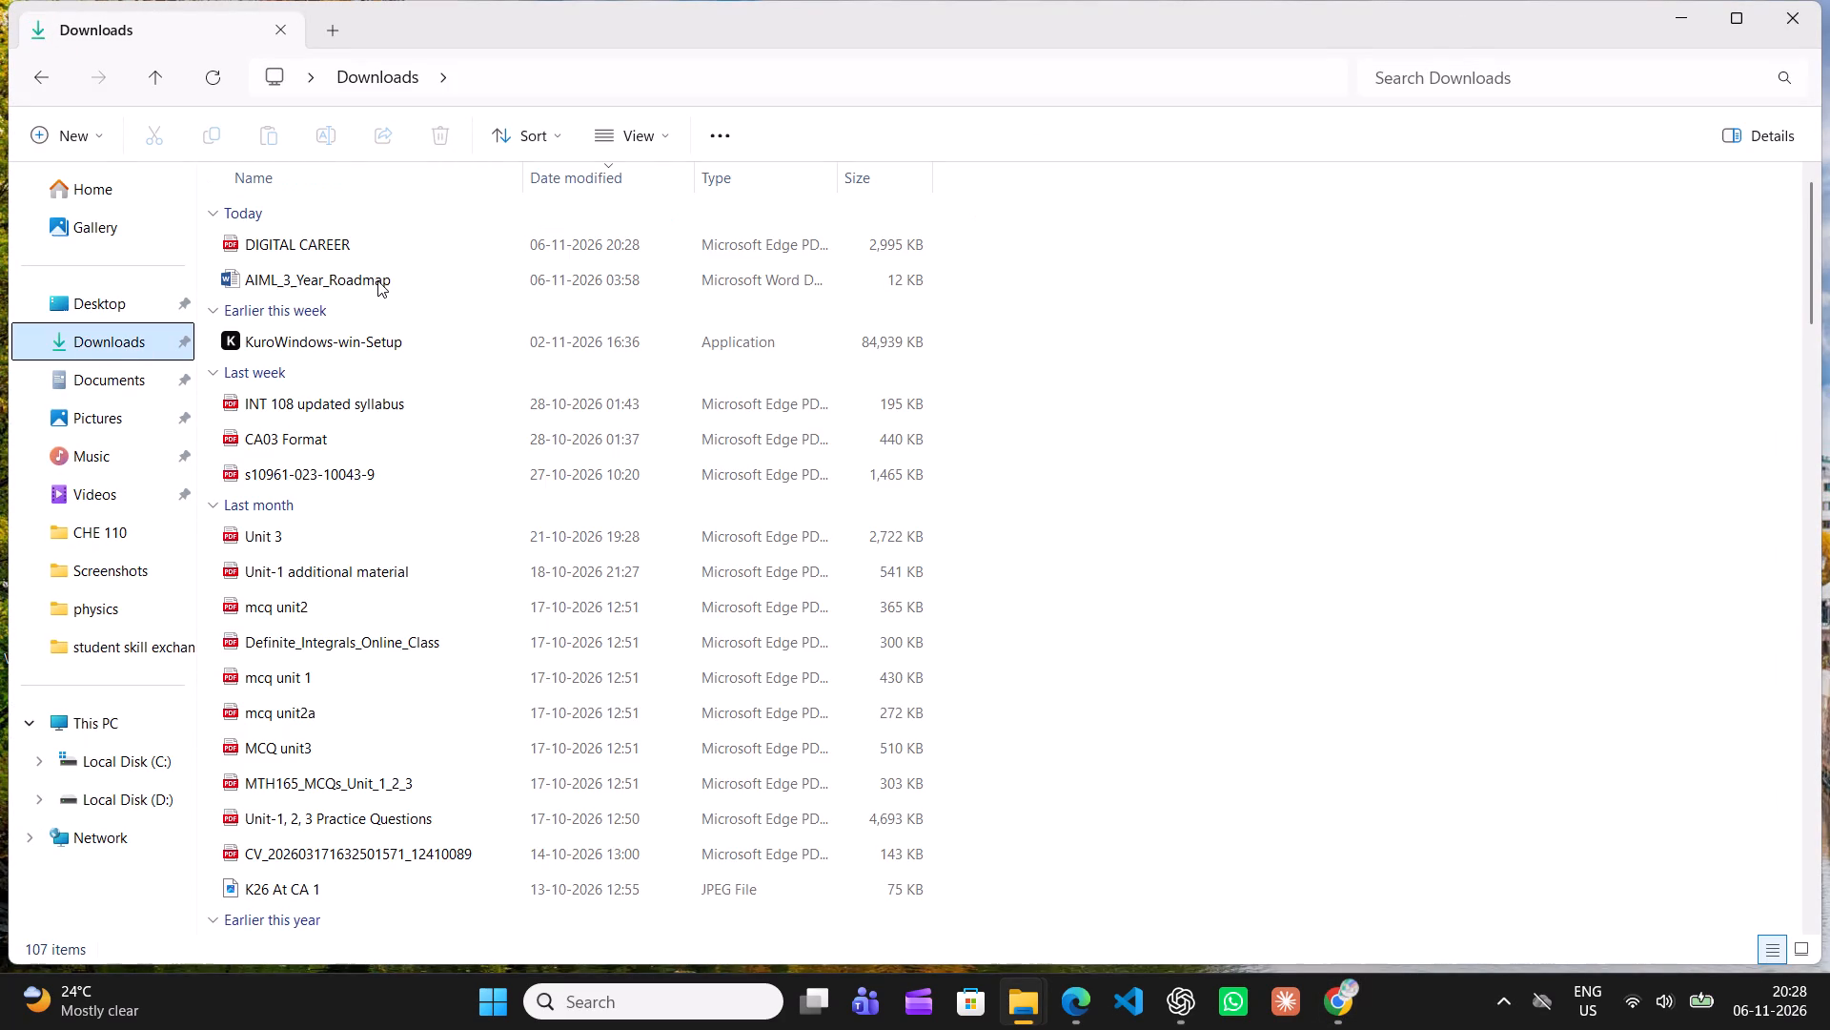
drag(367, 238, 173, 285)
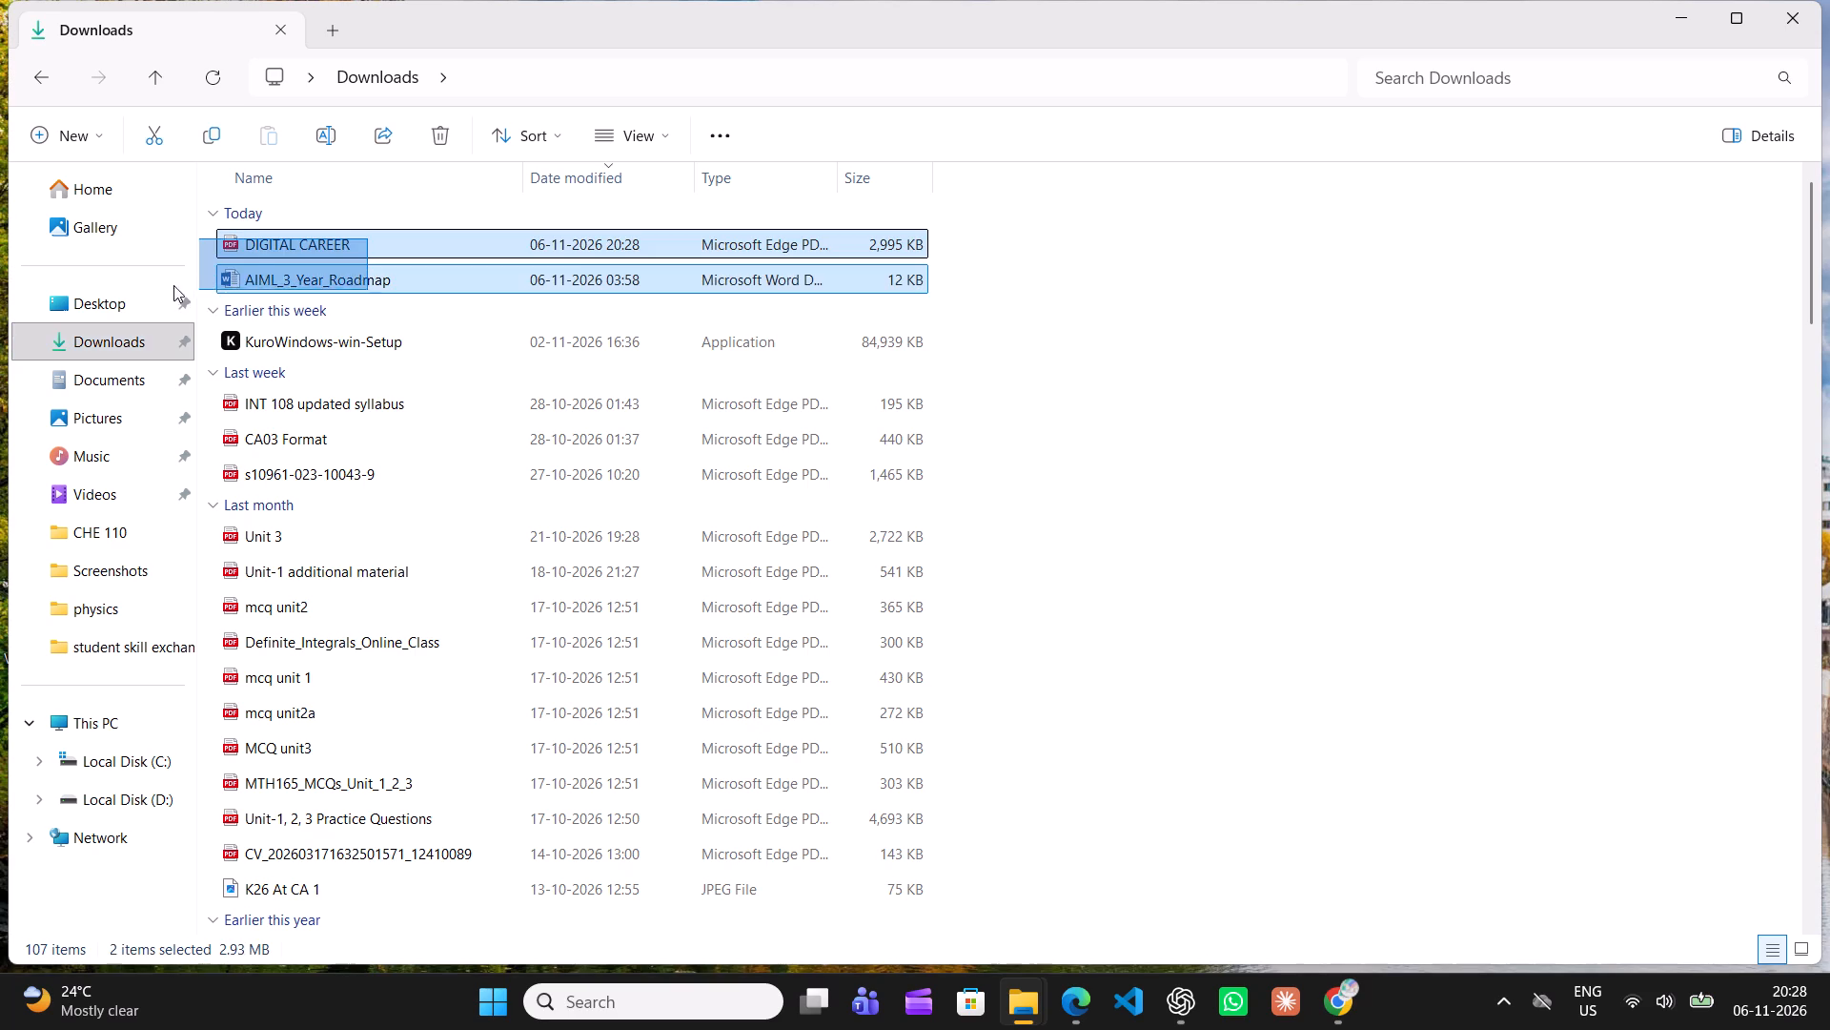
drag(173, 285, 299, 248)
drag(299, 248, 139, 306)
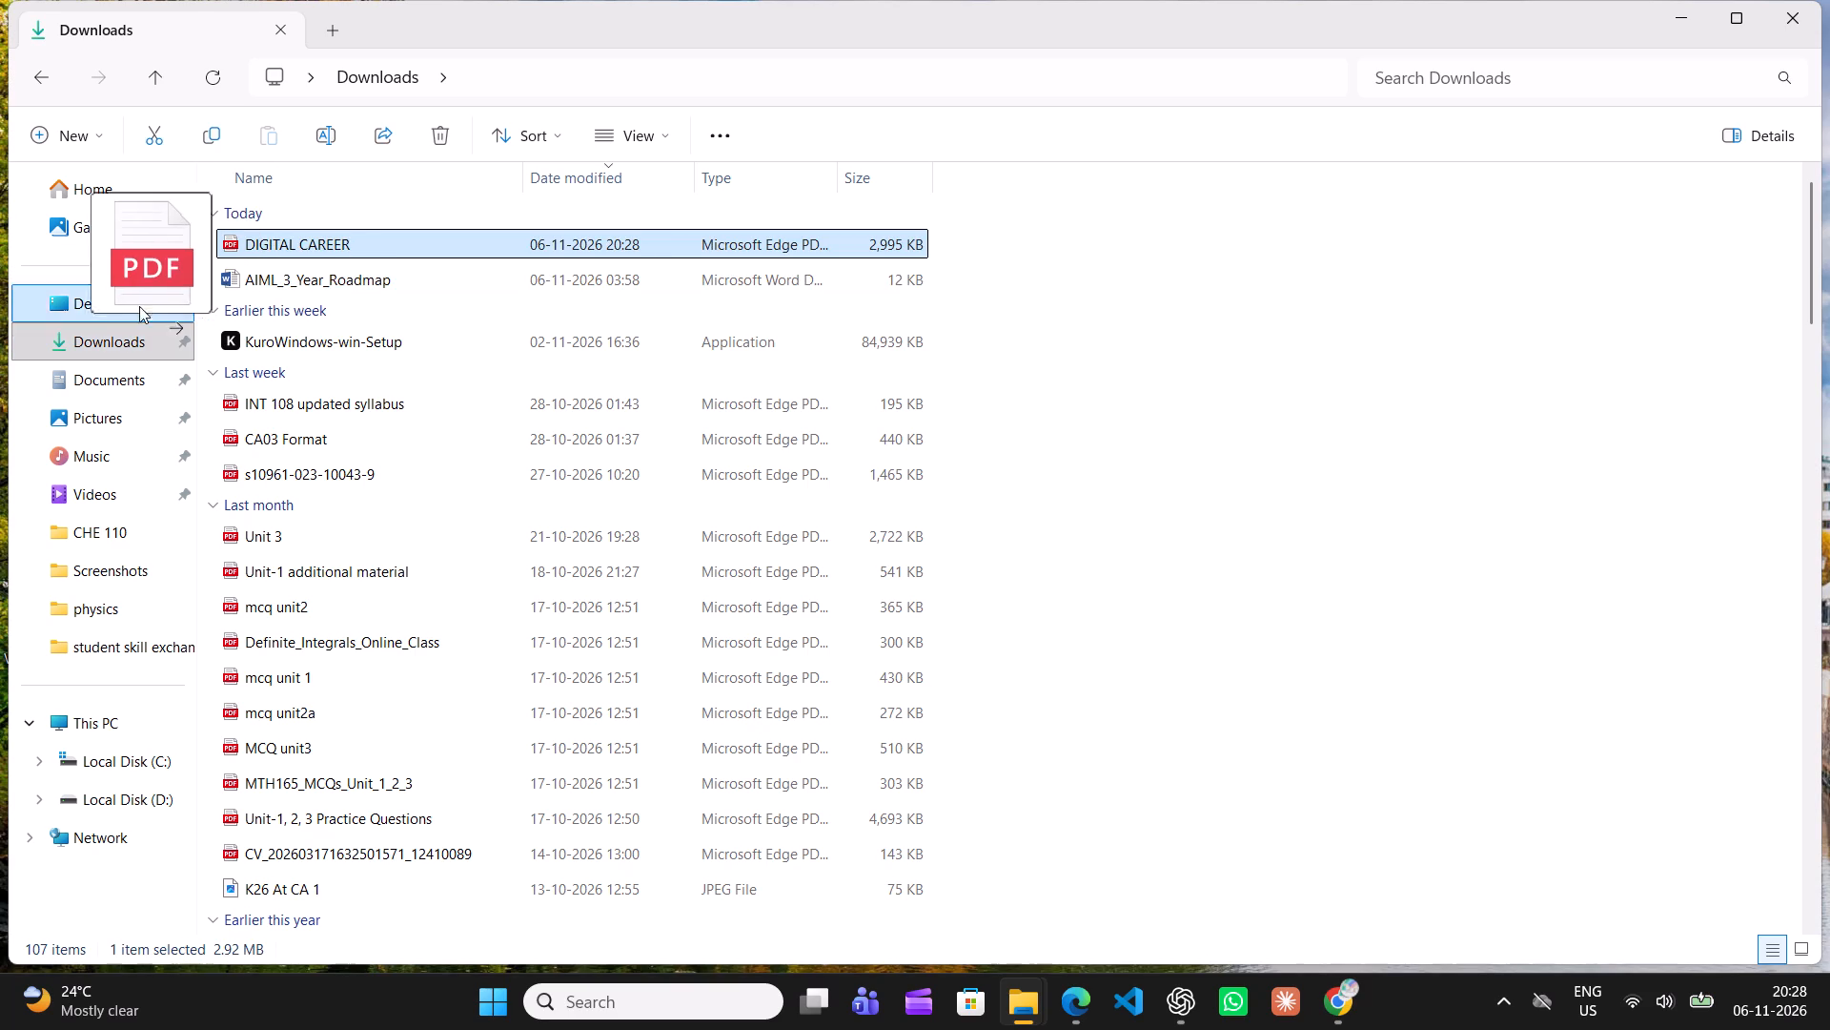
drag(139, 306, 108, 303)
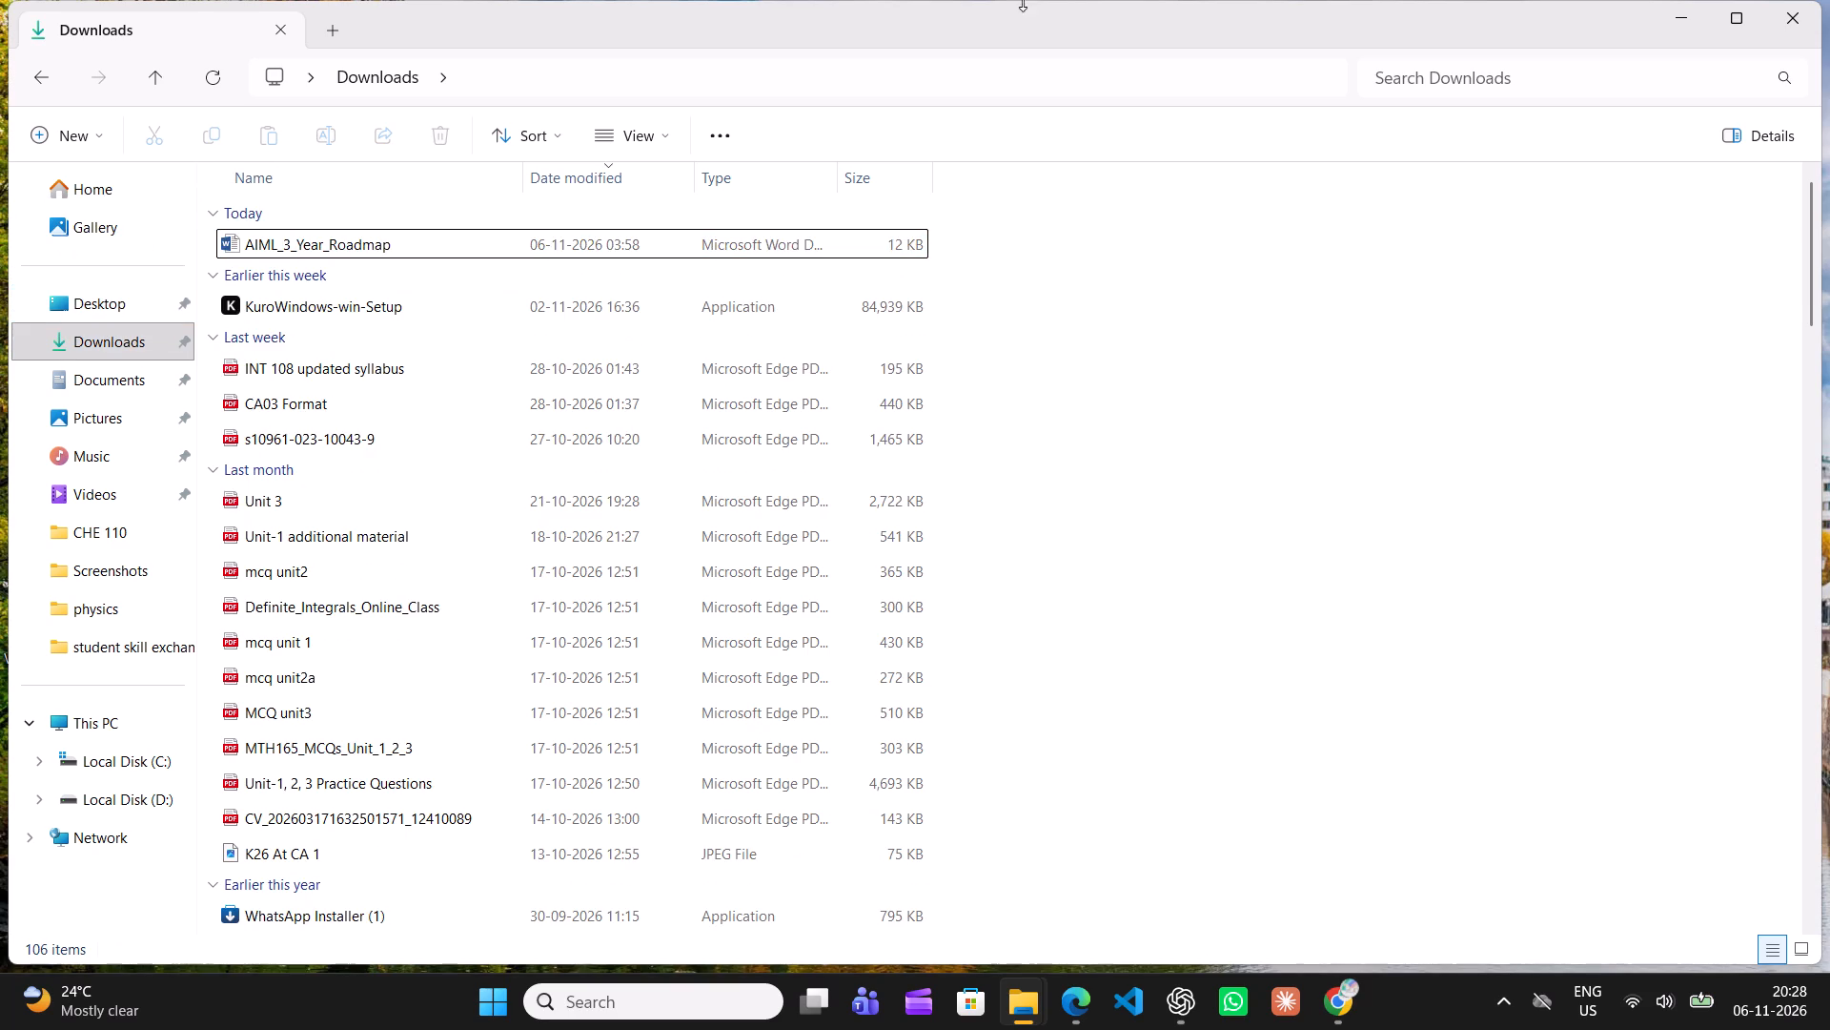
click(1696, 20)
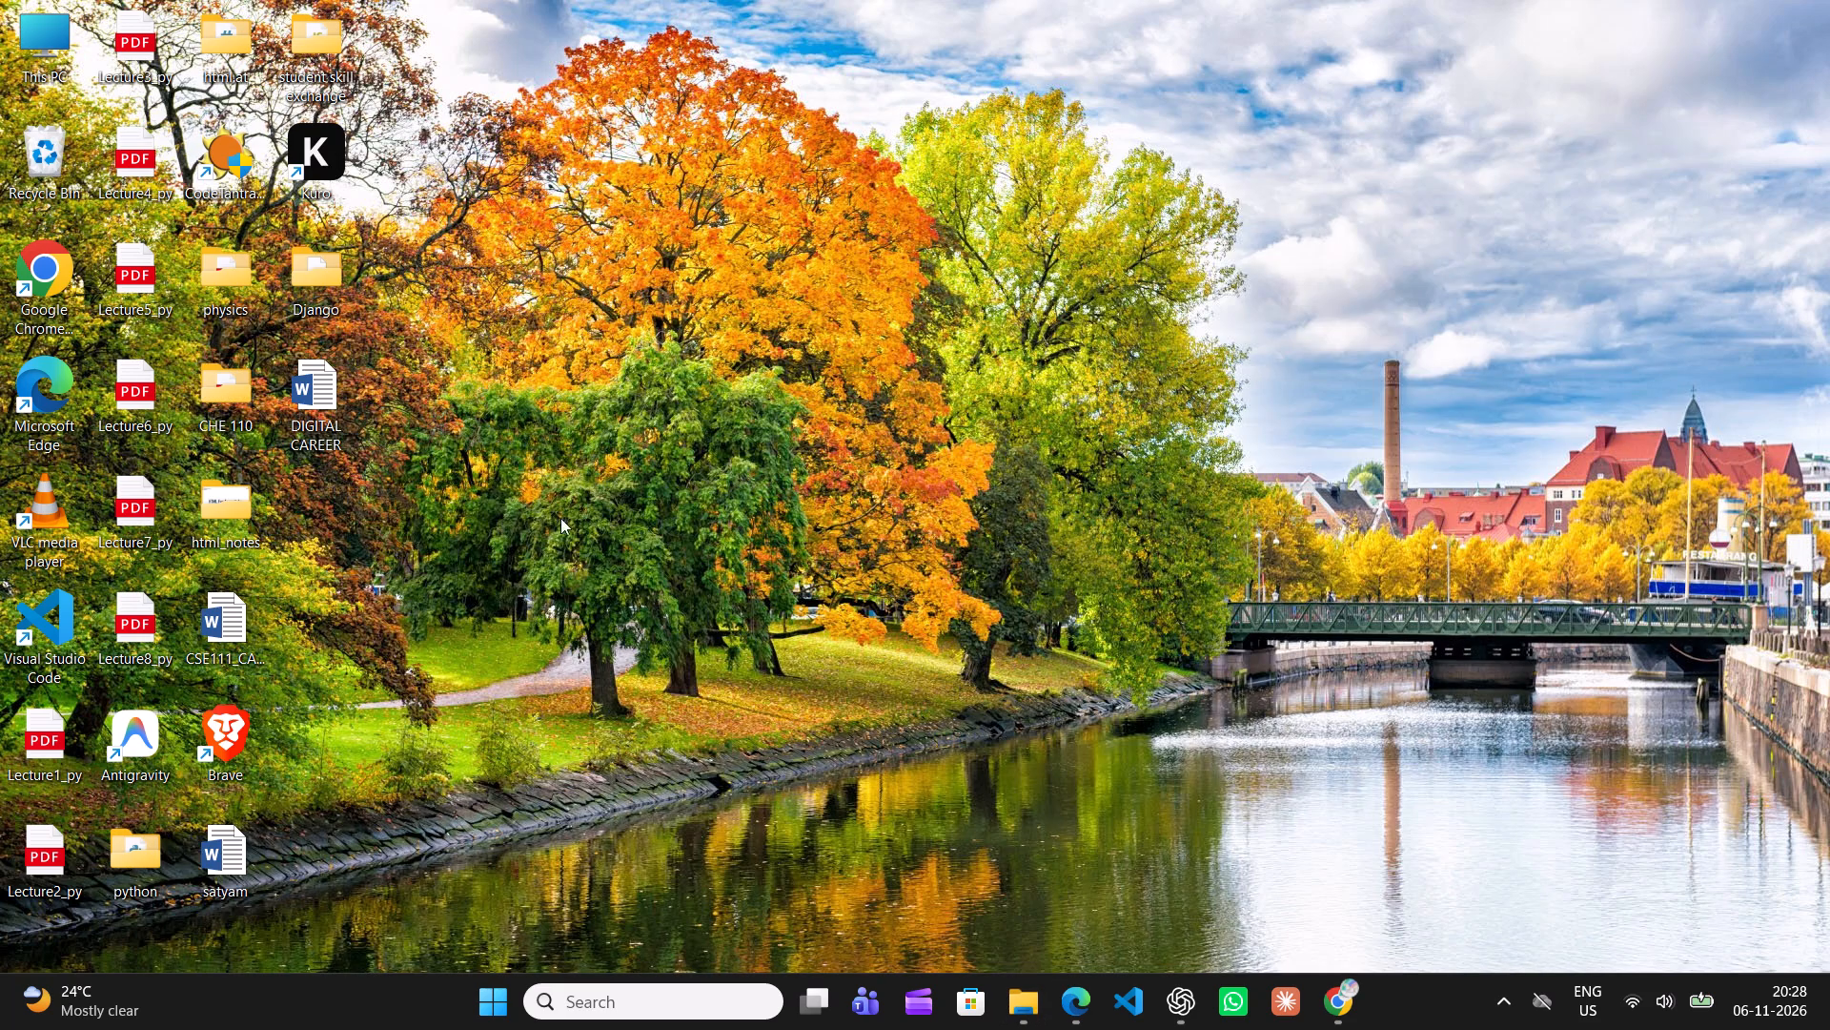
right_click(413, 484)
click(542, 572)
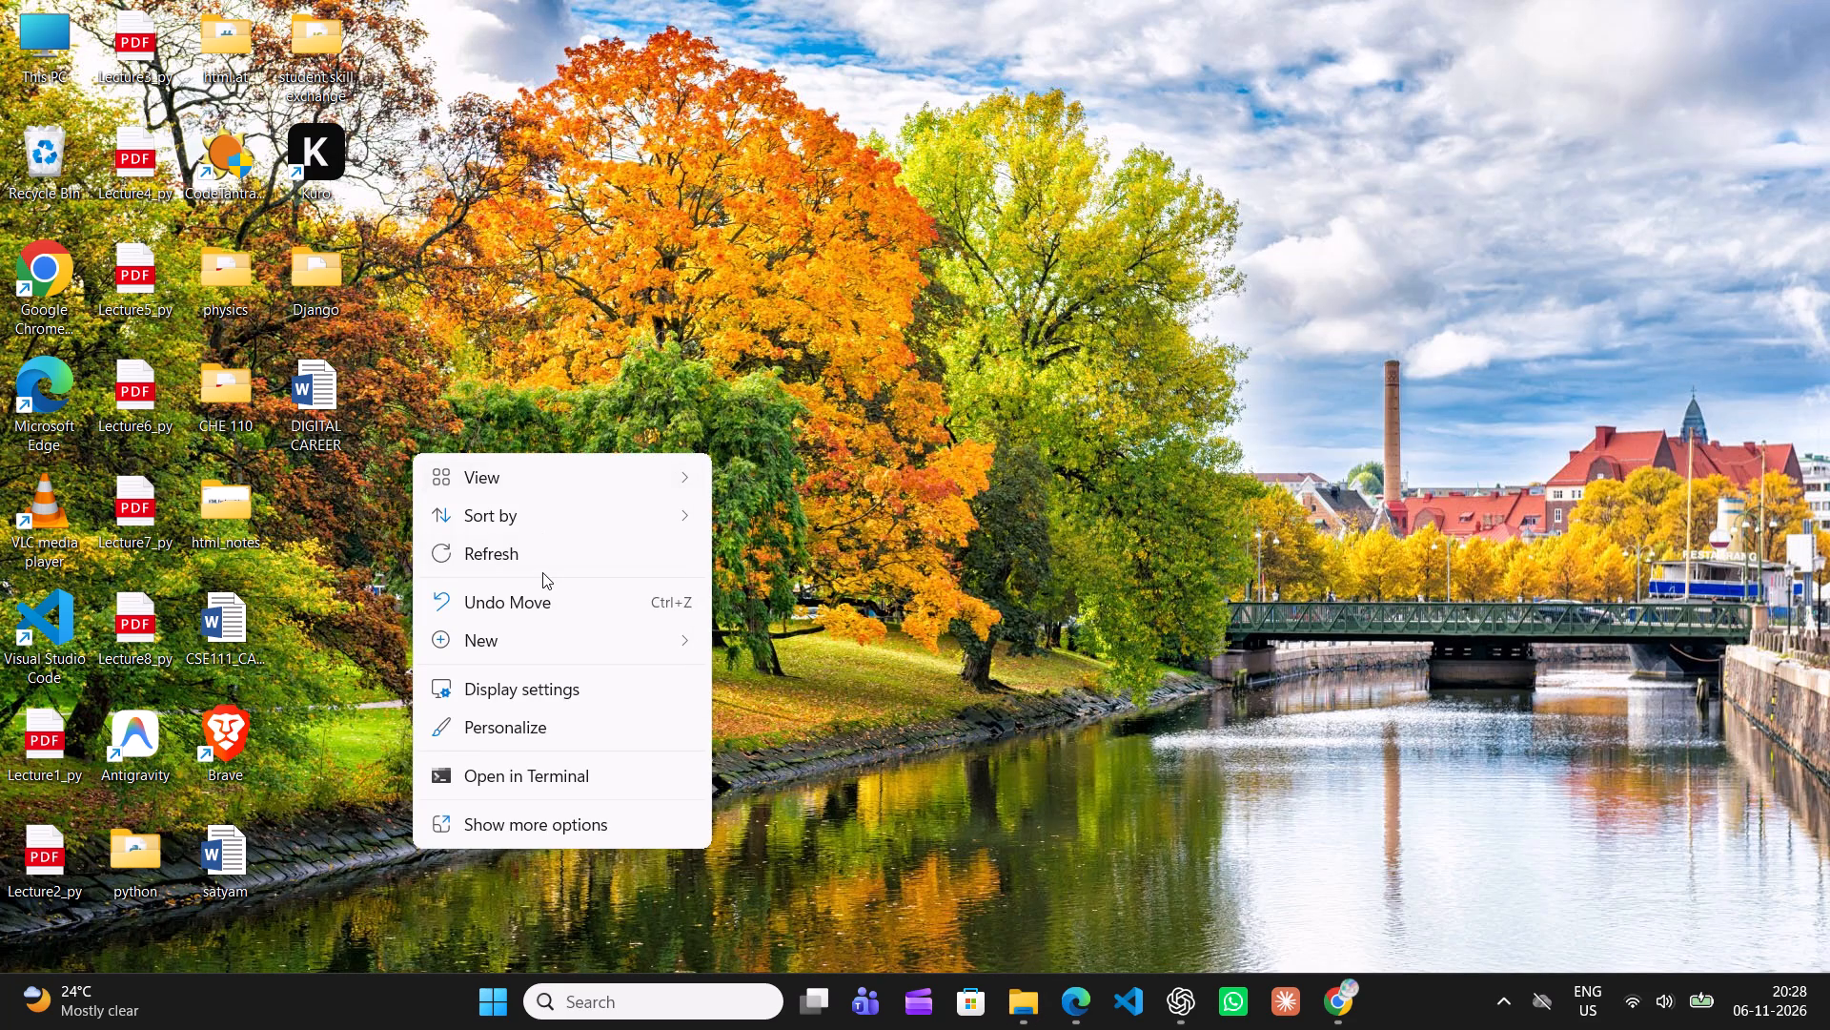
click(542, 567)
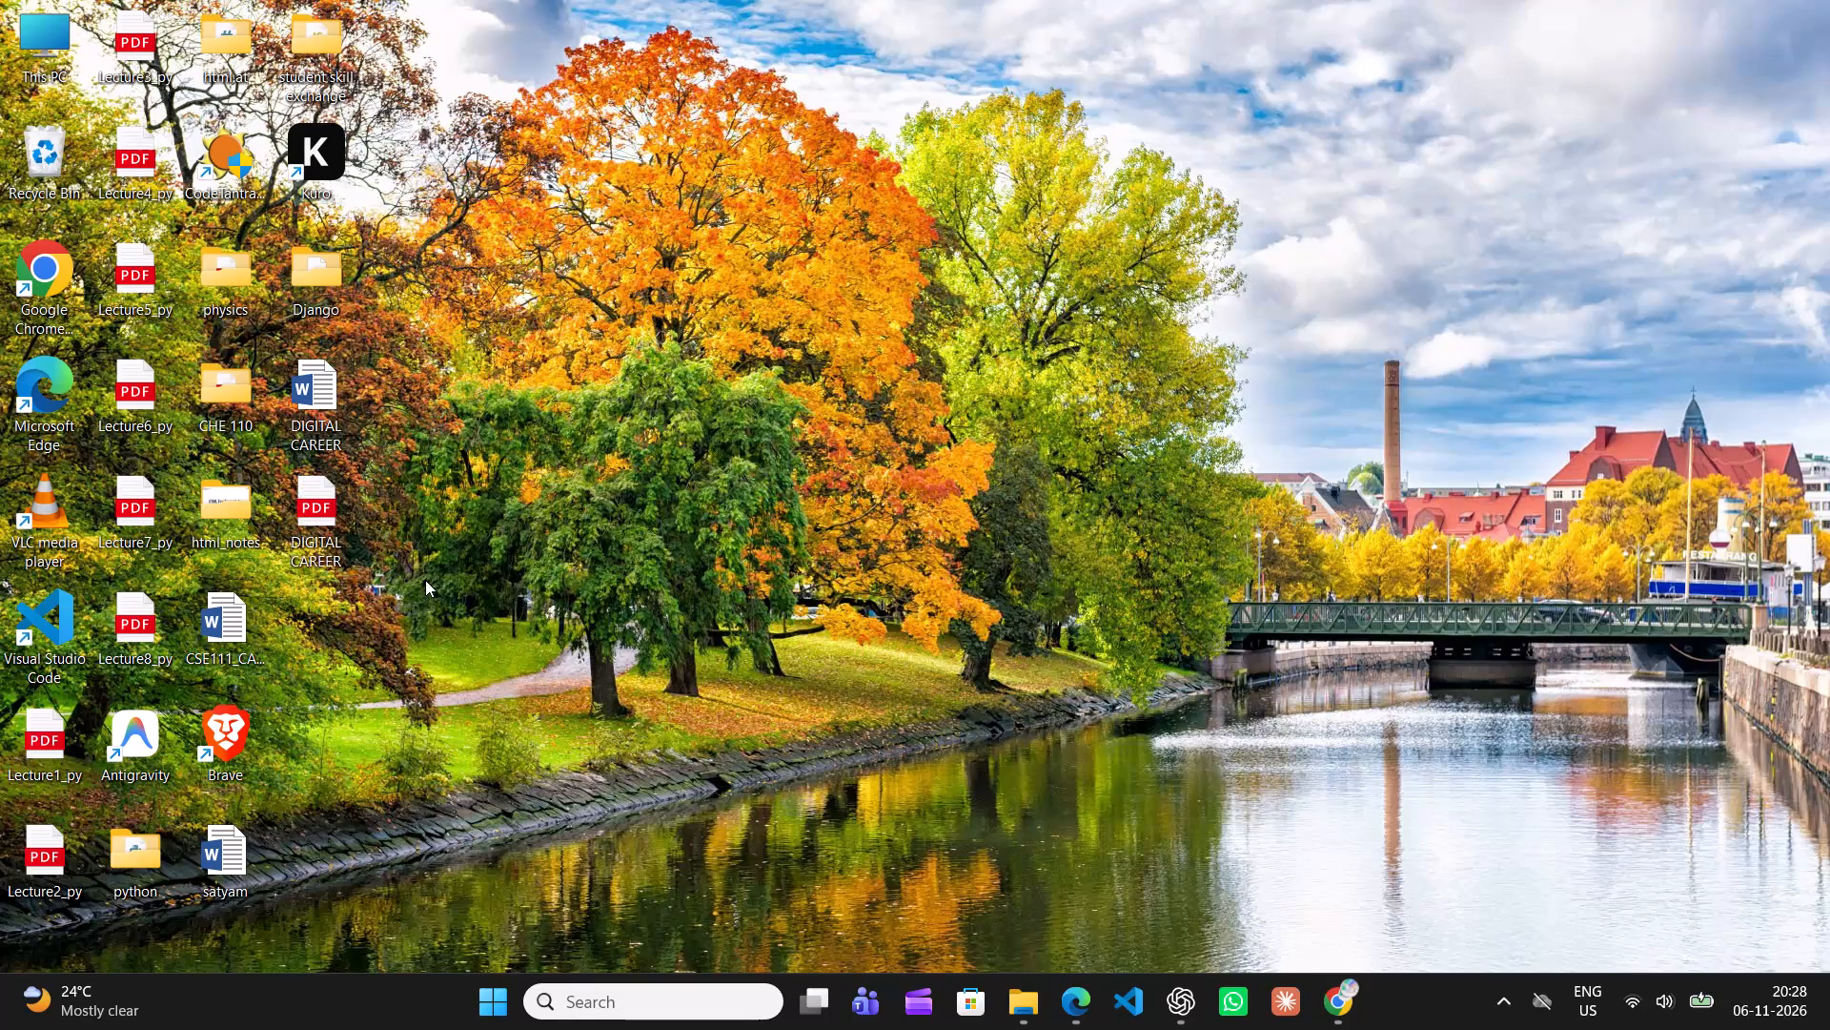
Rename the DIGITAL CAREER PDF on the desktop as the registration number followed by _K3P26ATA_Aspiration_project.
right_click(305, 480)
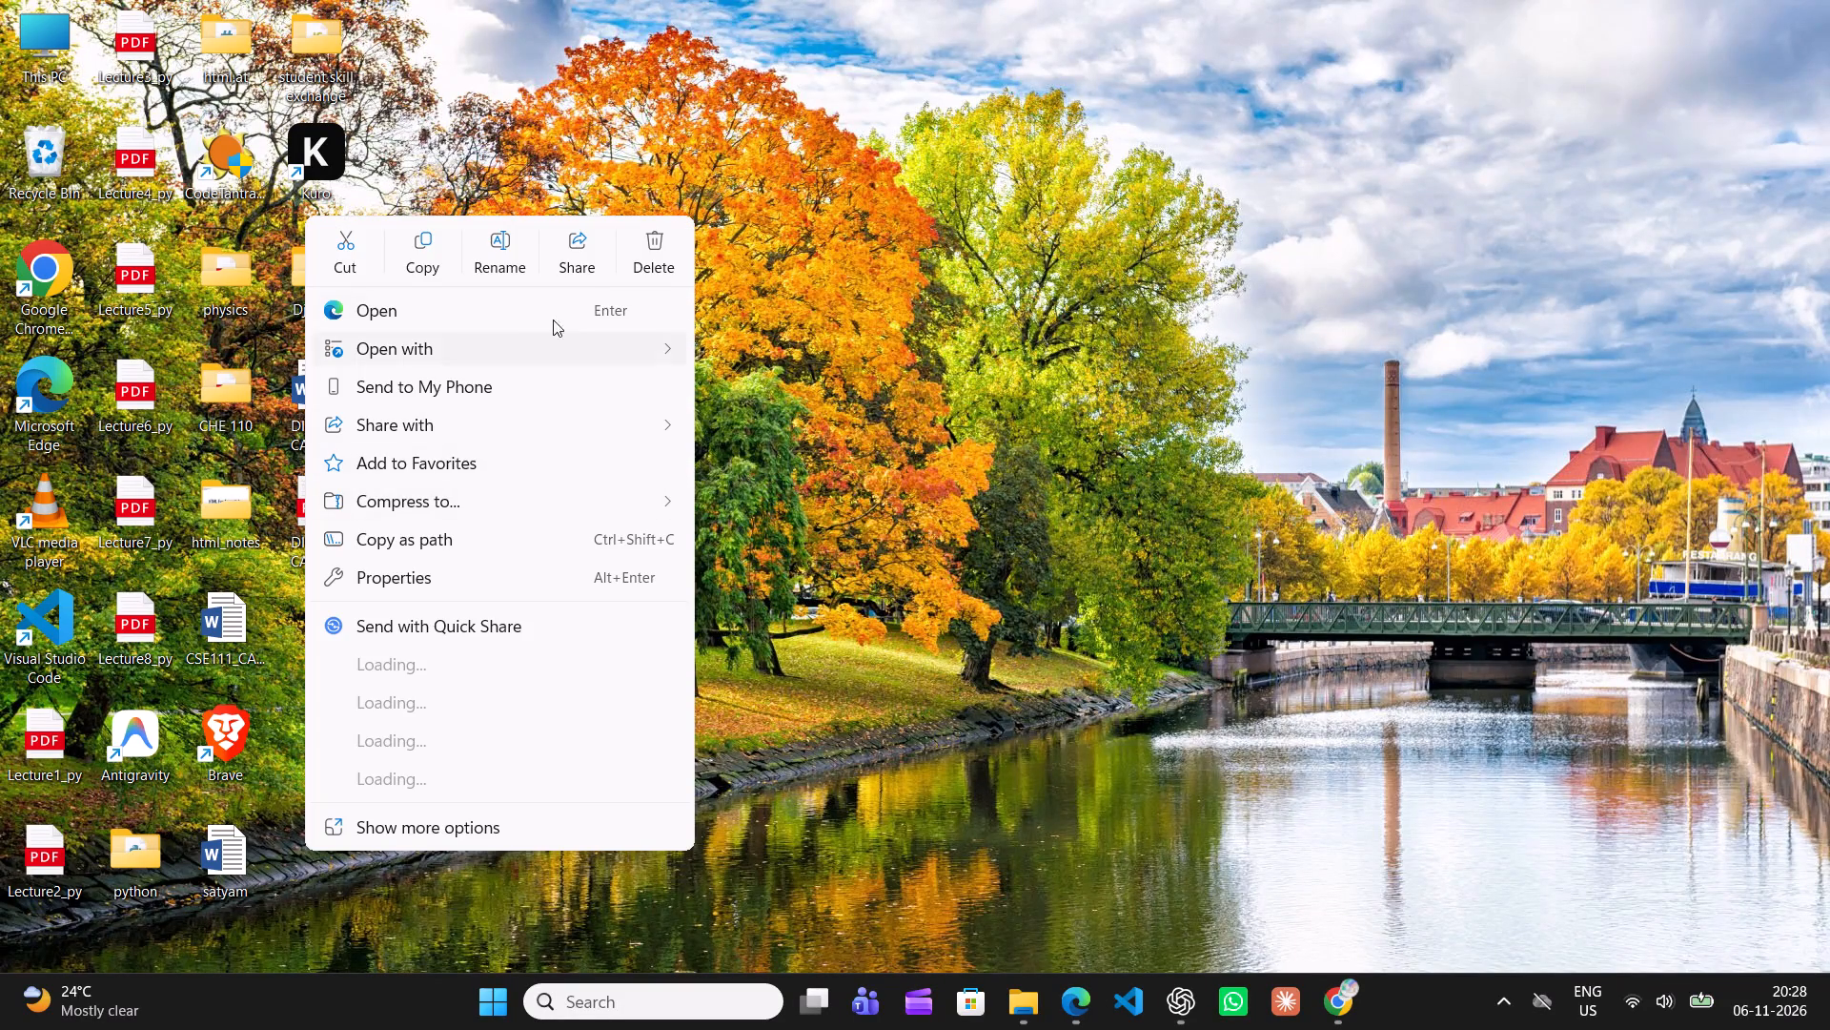
click(512, 265)
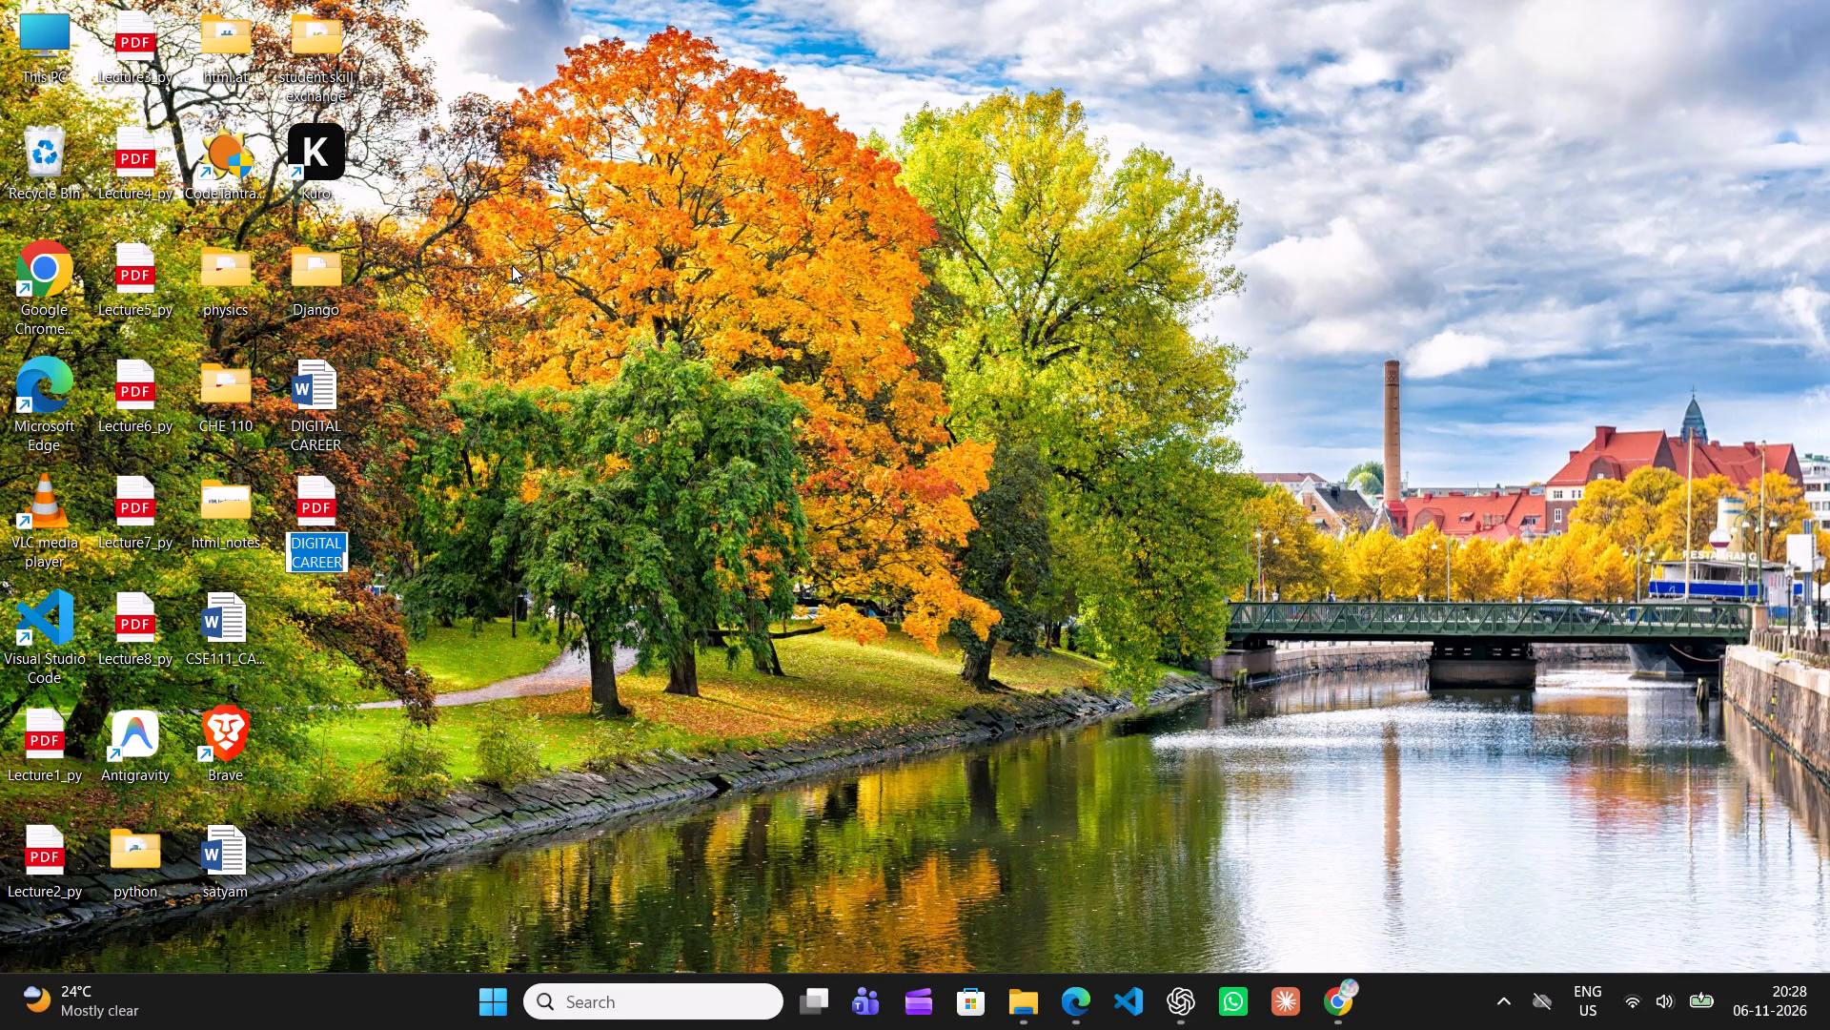
key(BackSpace)
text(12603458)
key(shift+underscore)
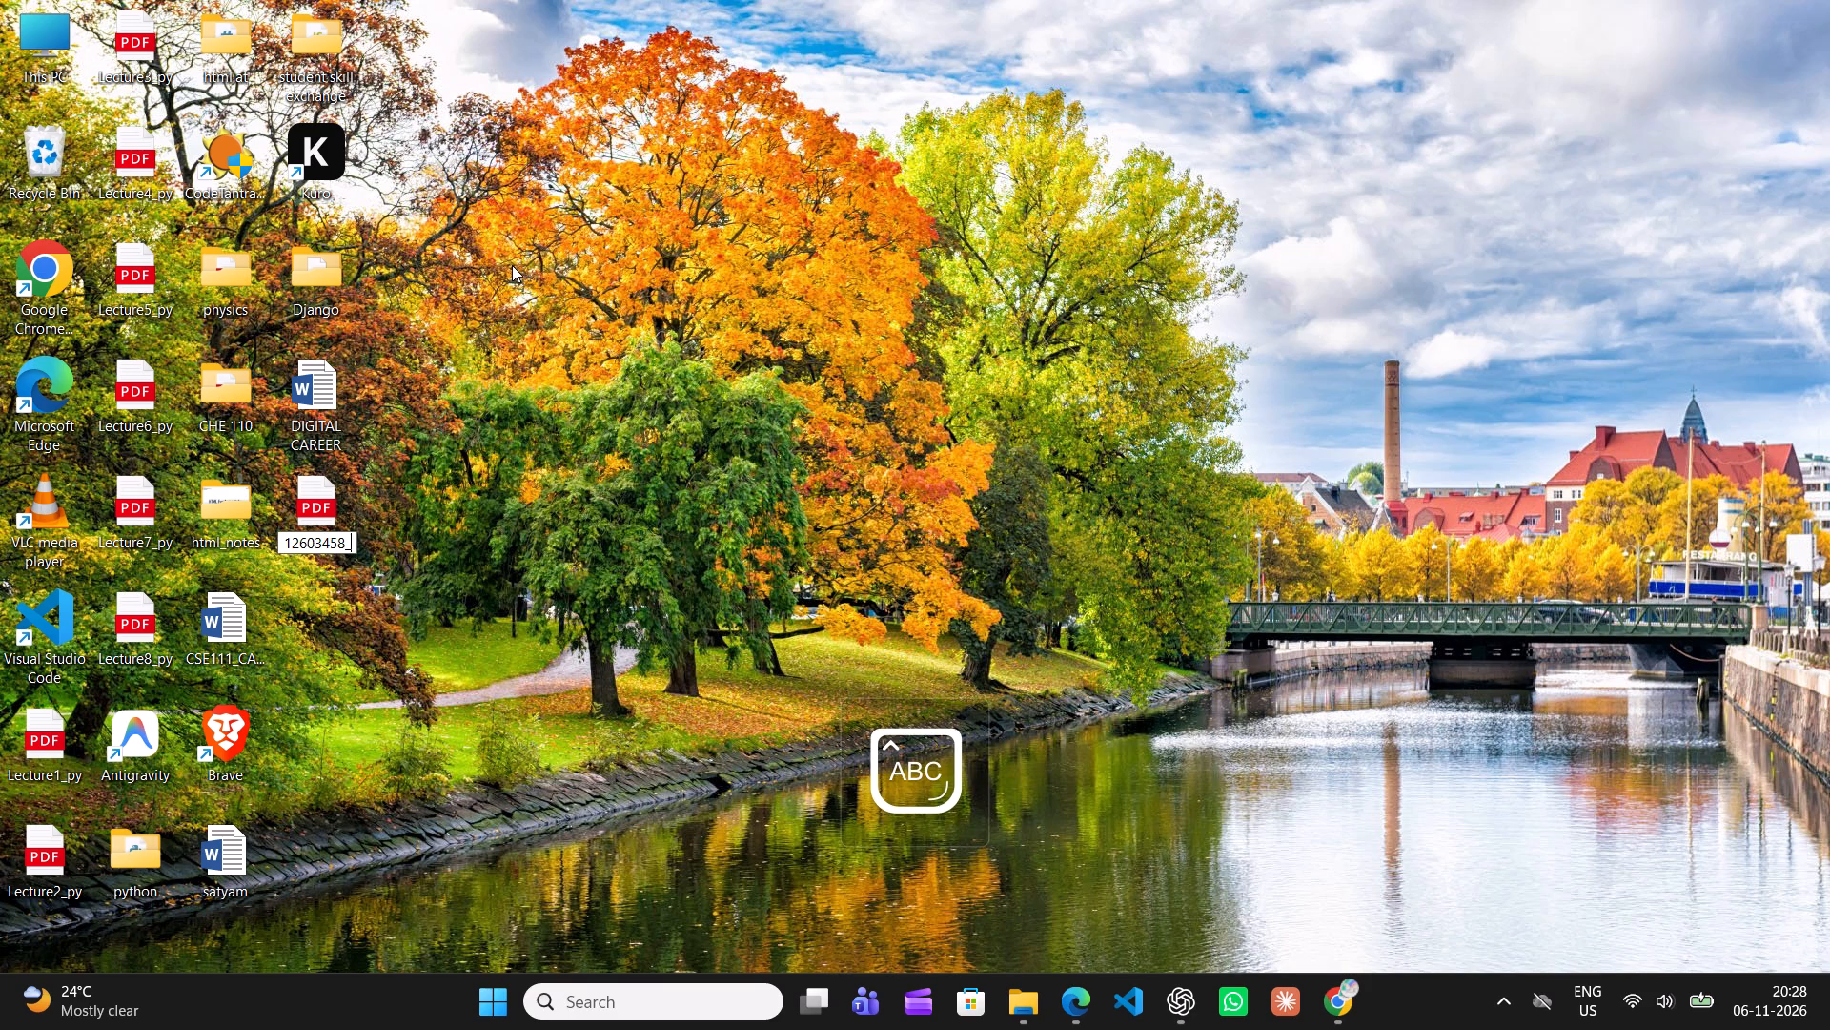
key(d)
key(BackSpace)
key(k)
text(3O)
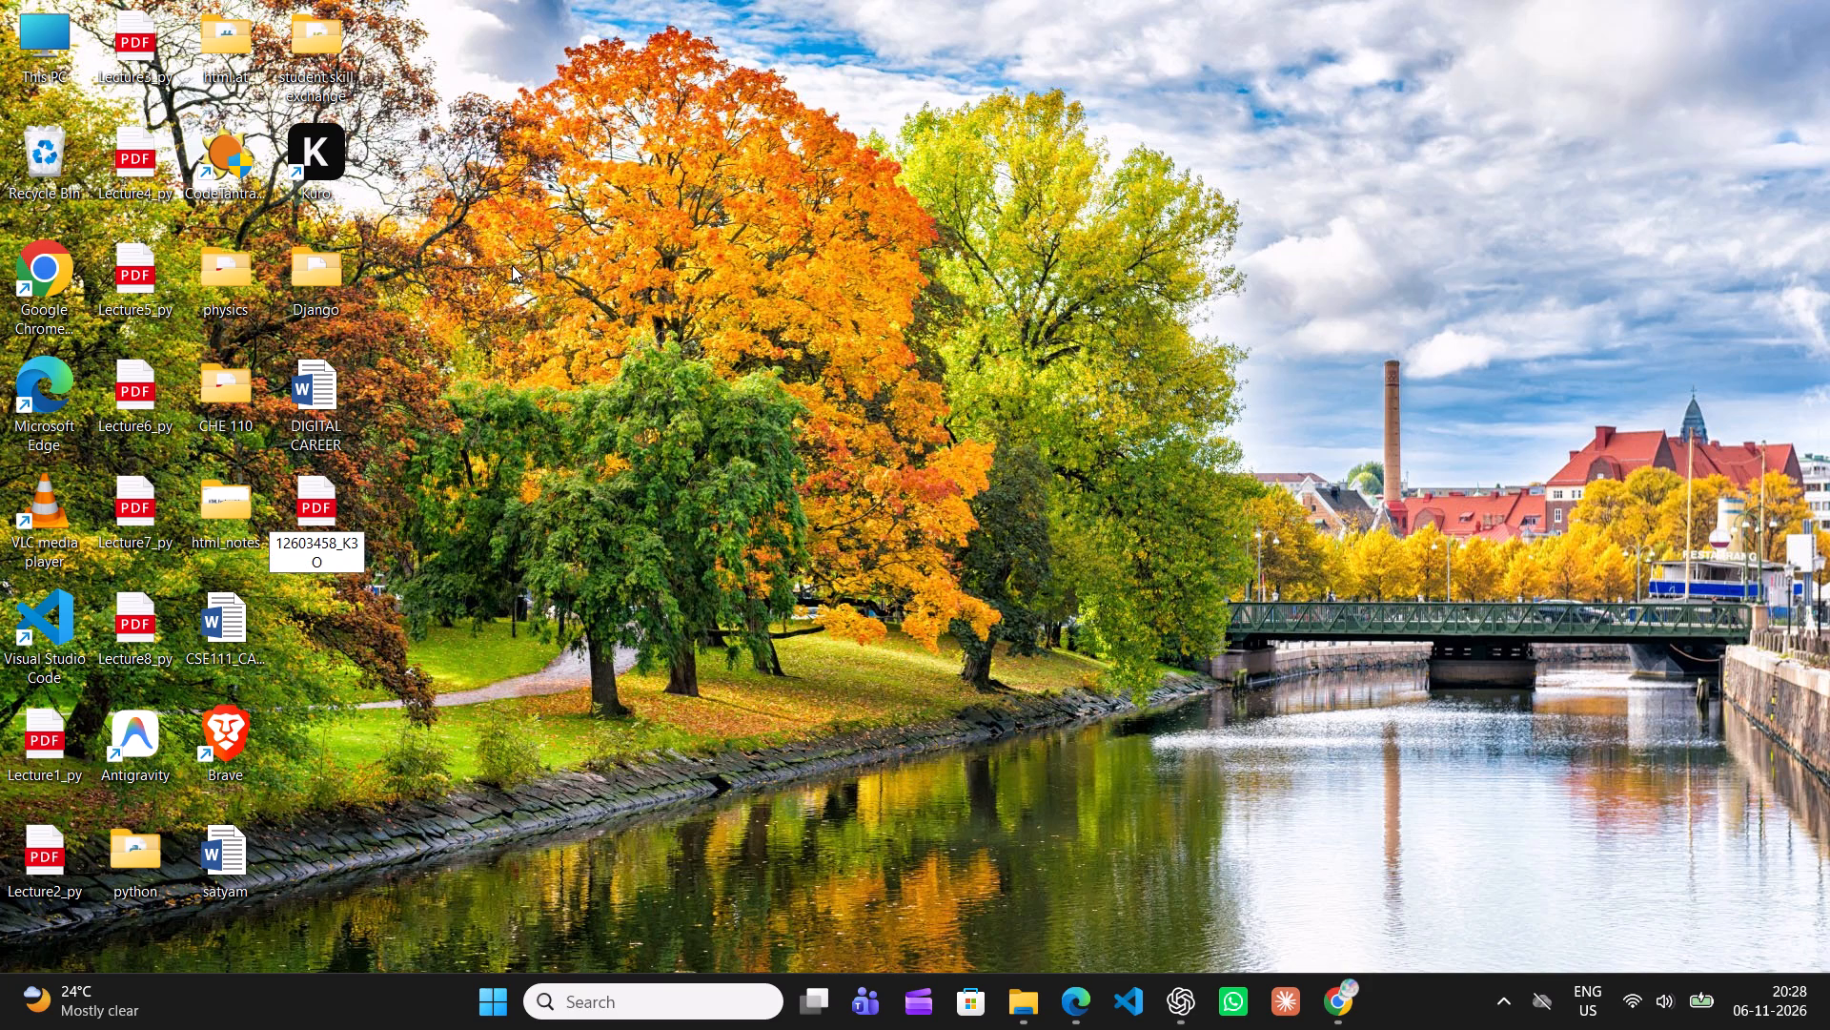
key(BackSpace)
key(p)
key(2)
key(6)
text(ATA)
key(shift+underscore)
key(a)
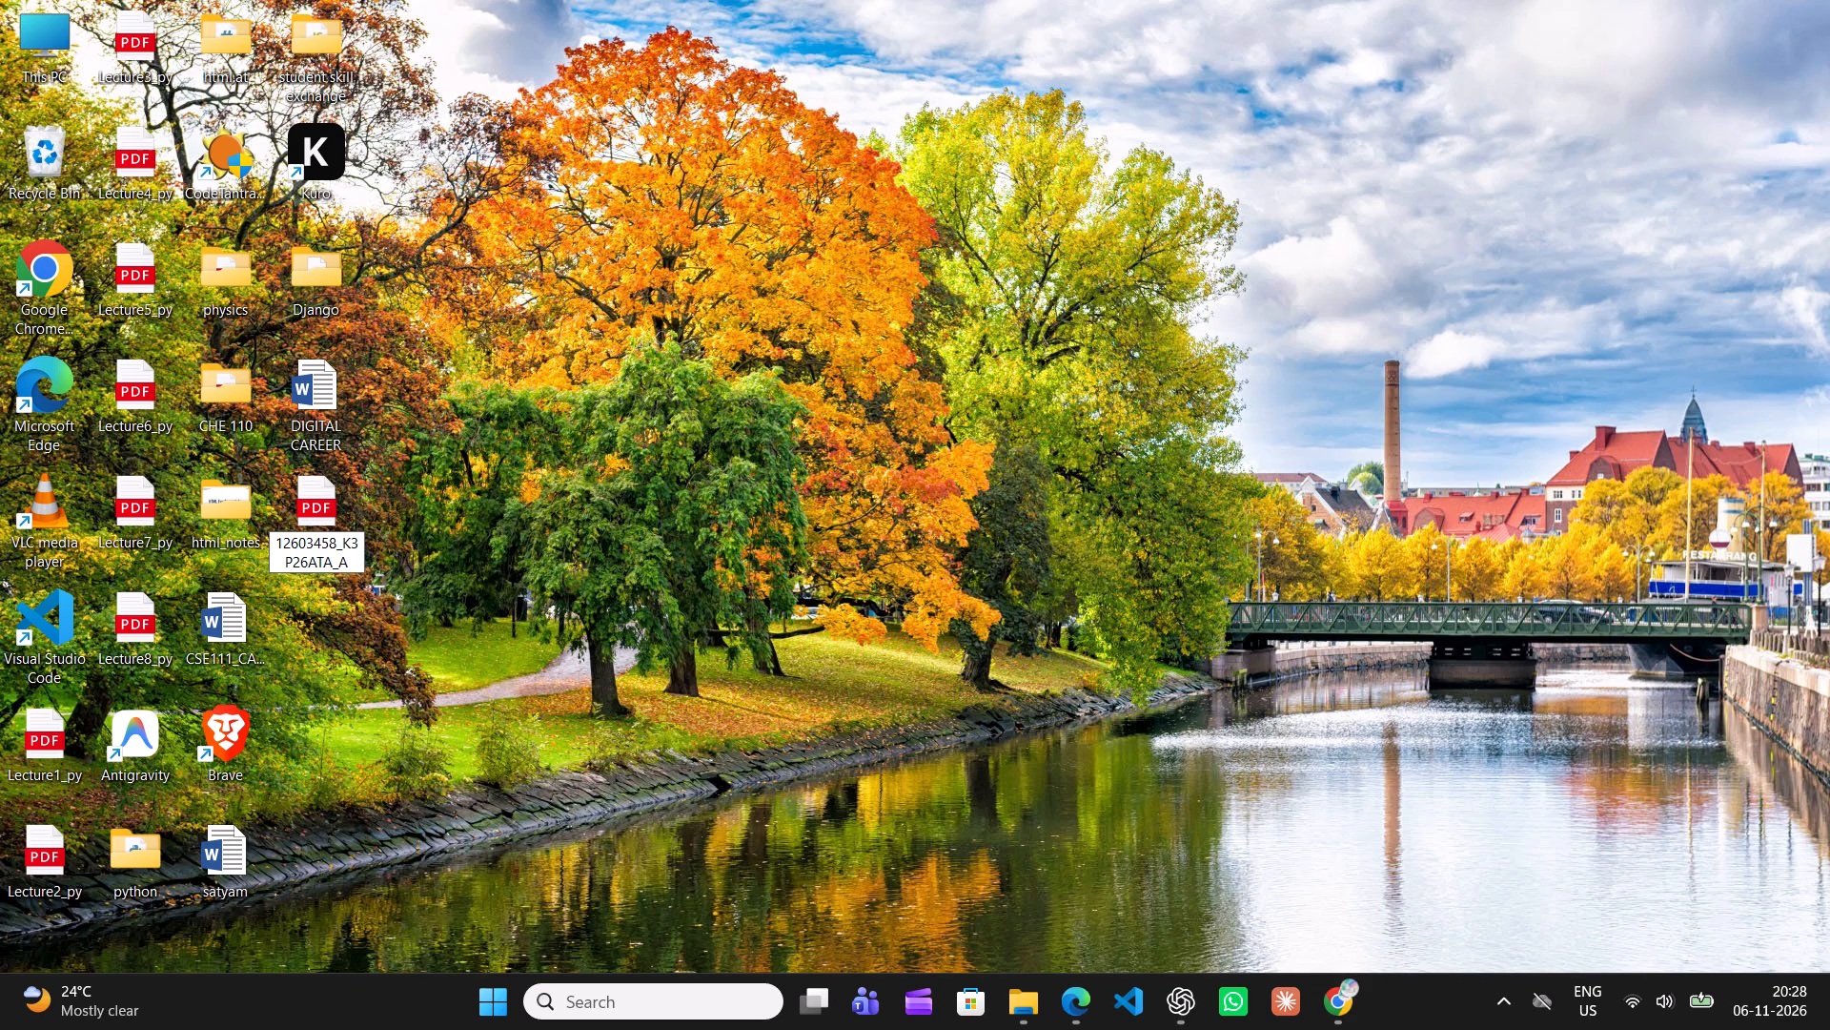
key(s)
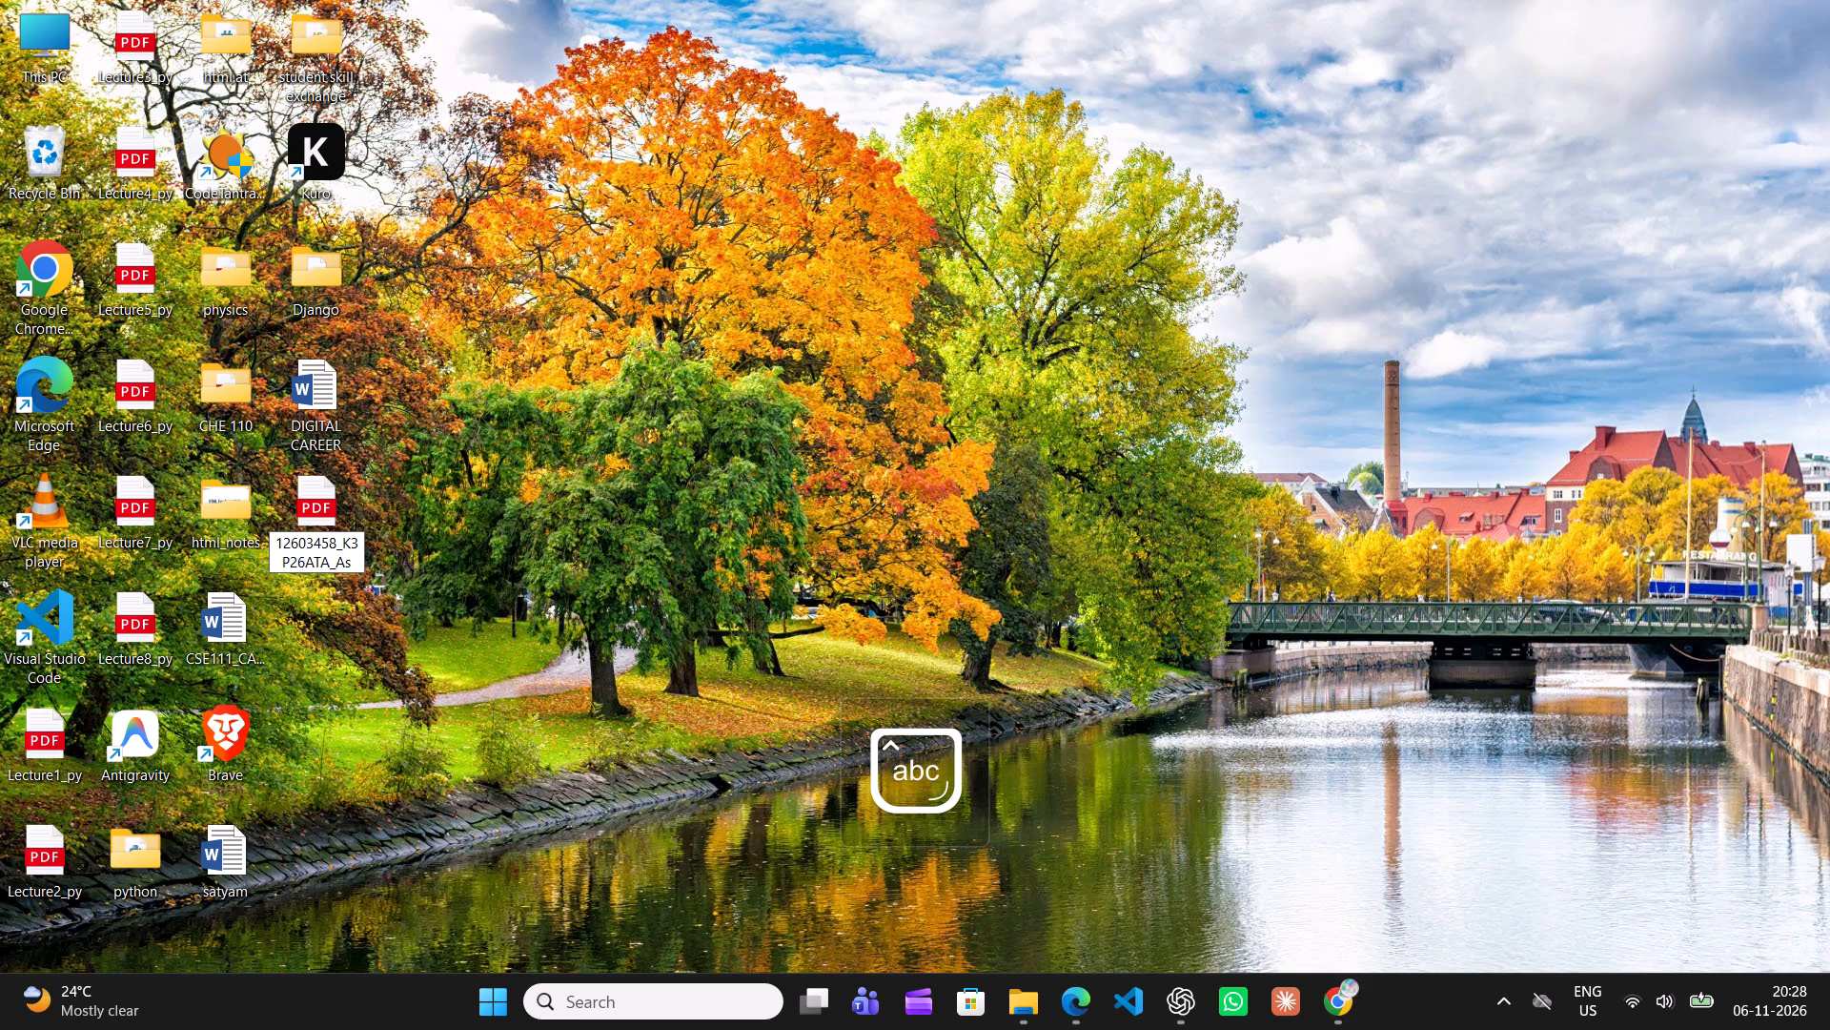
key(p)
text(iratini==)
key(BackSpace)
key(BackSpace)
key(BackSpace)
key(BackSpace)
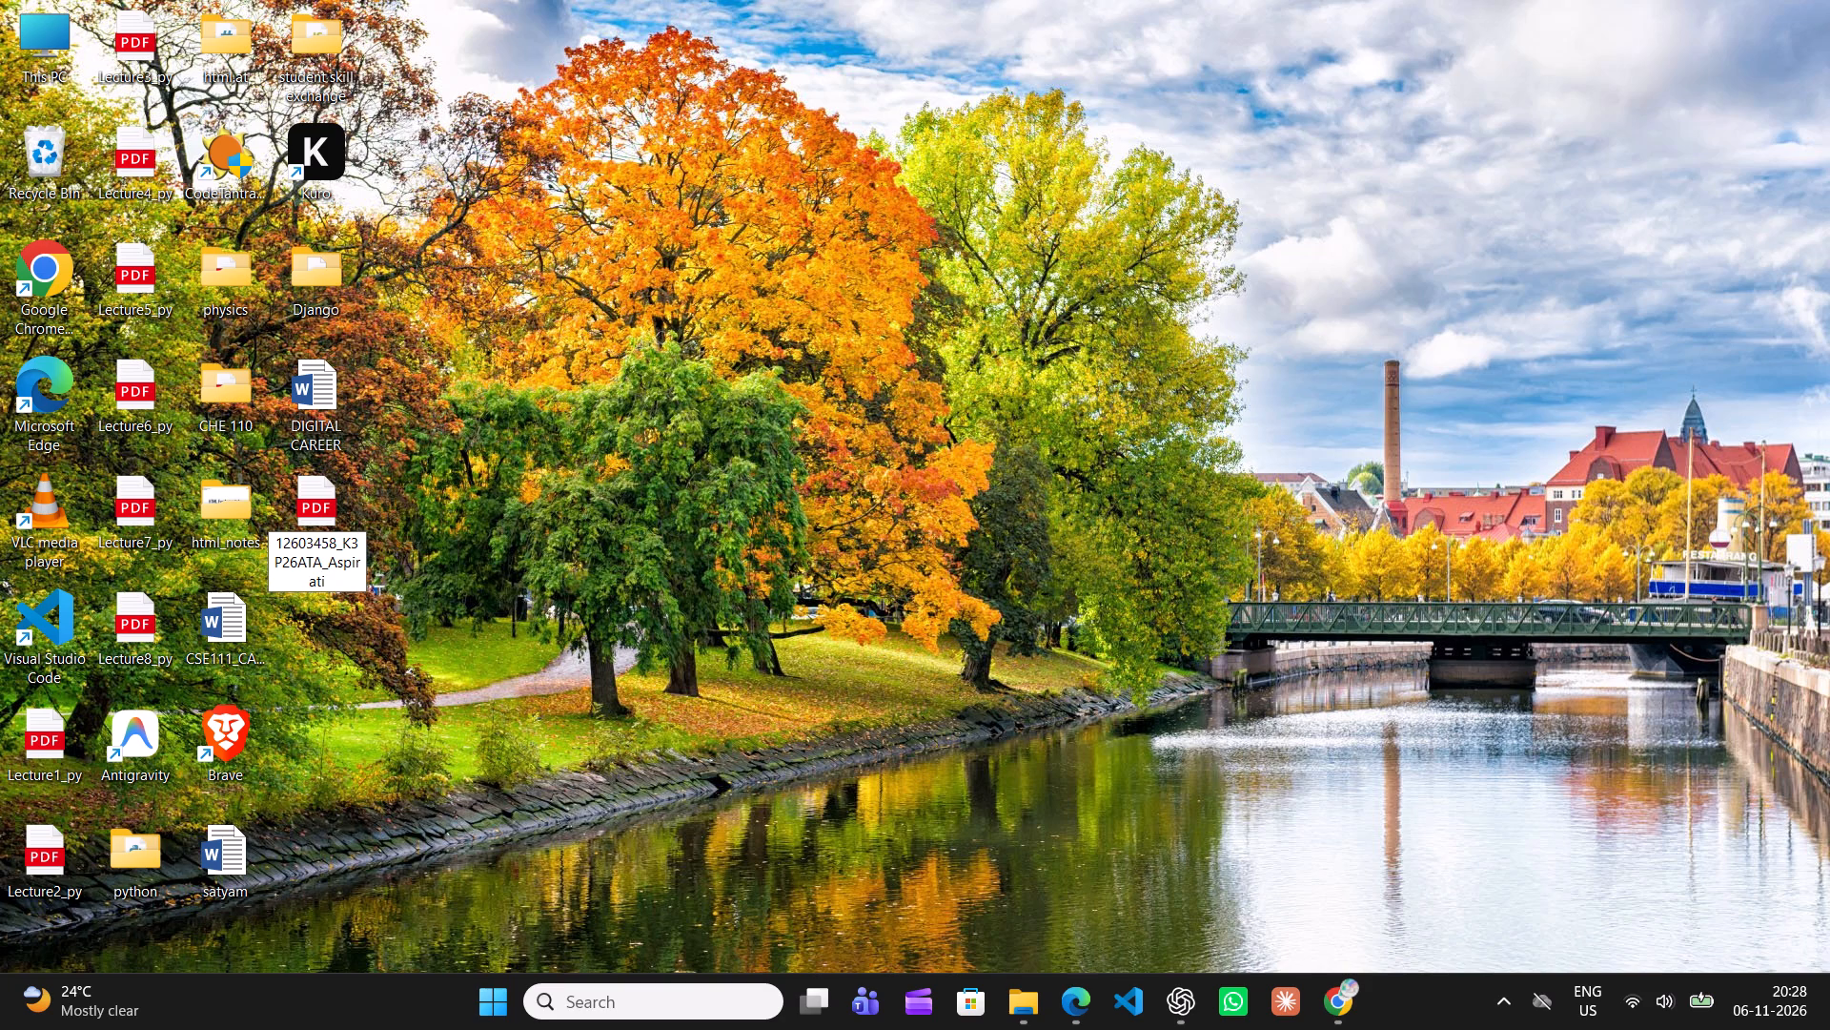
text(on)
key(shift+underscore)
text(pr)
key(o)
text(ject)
click(718, 467)
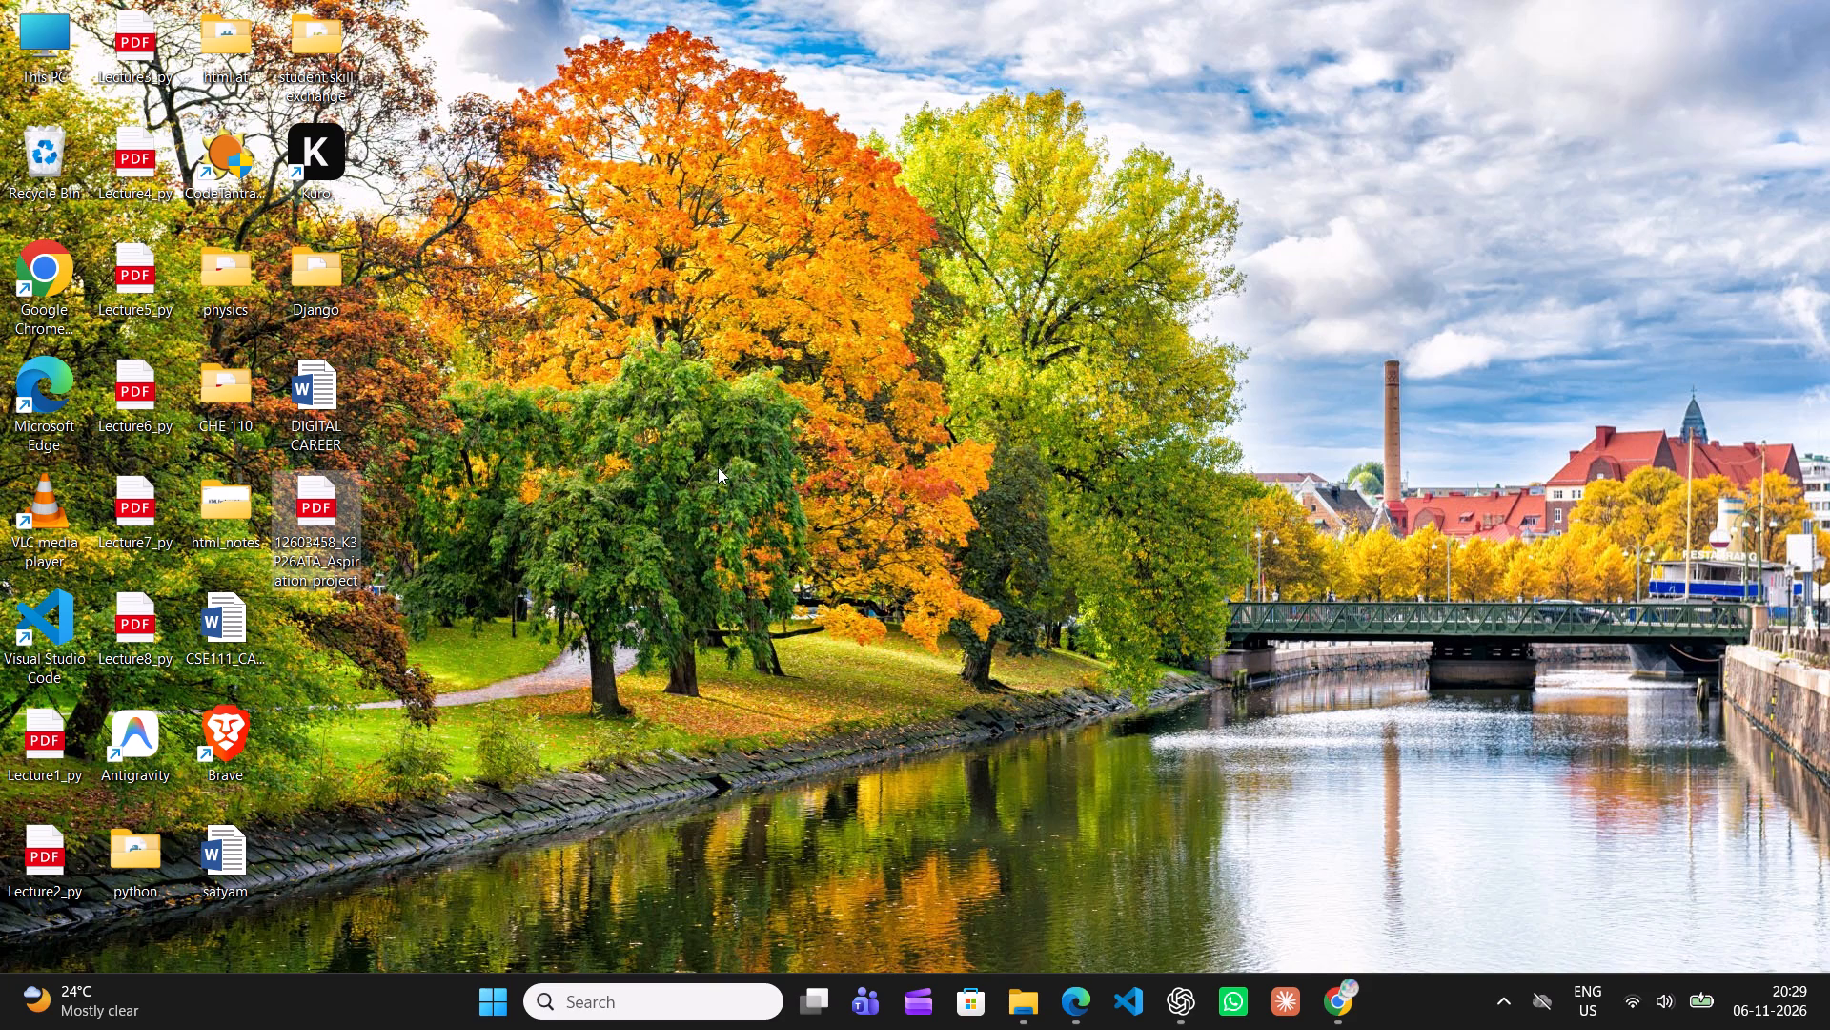
Open the satyam Word document from the desktop and move its details table down to leave two blank lines above it.
double_click(224, 834)
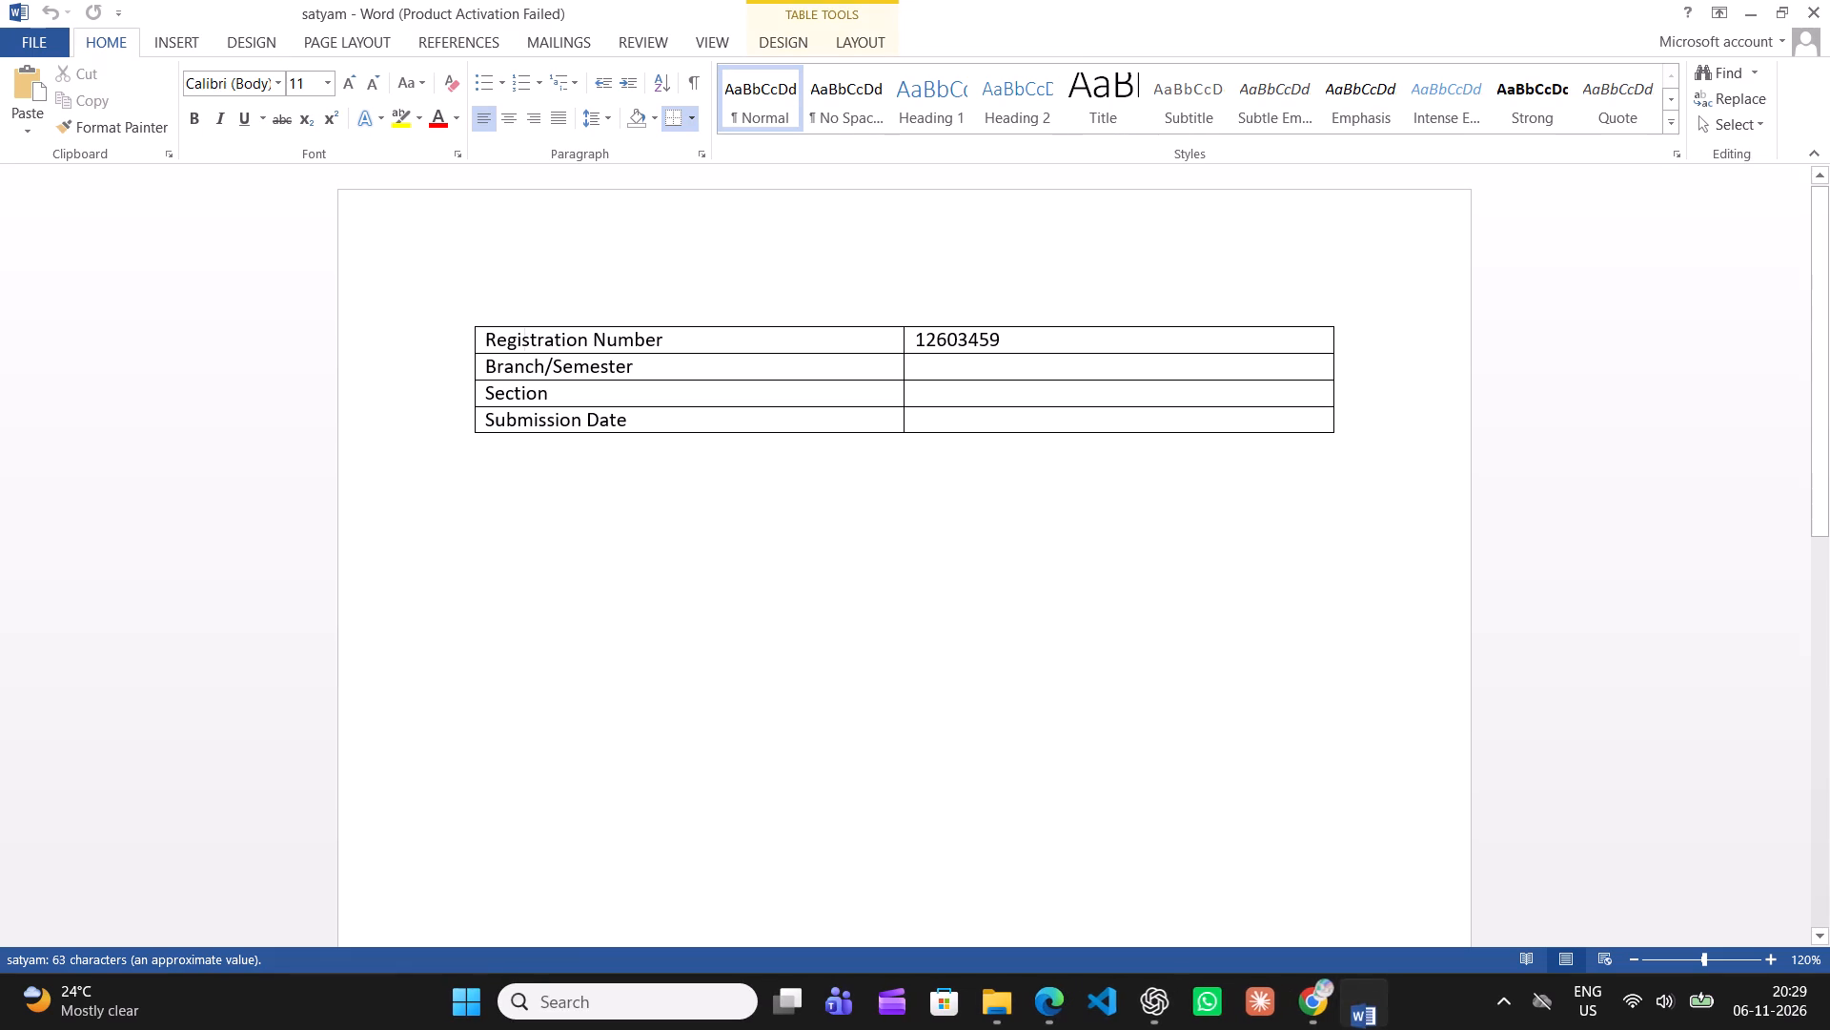
click(918, 274)
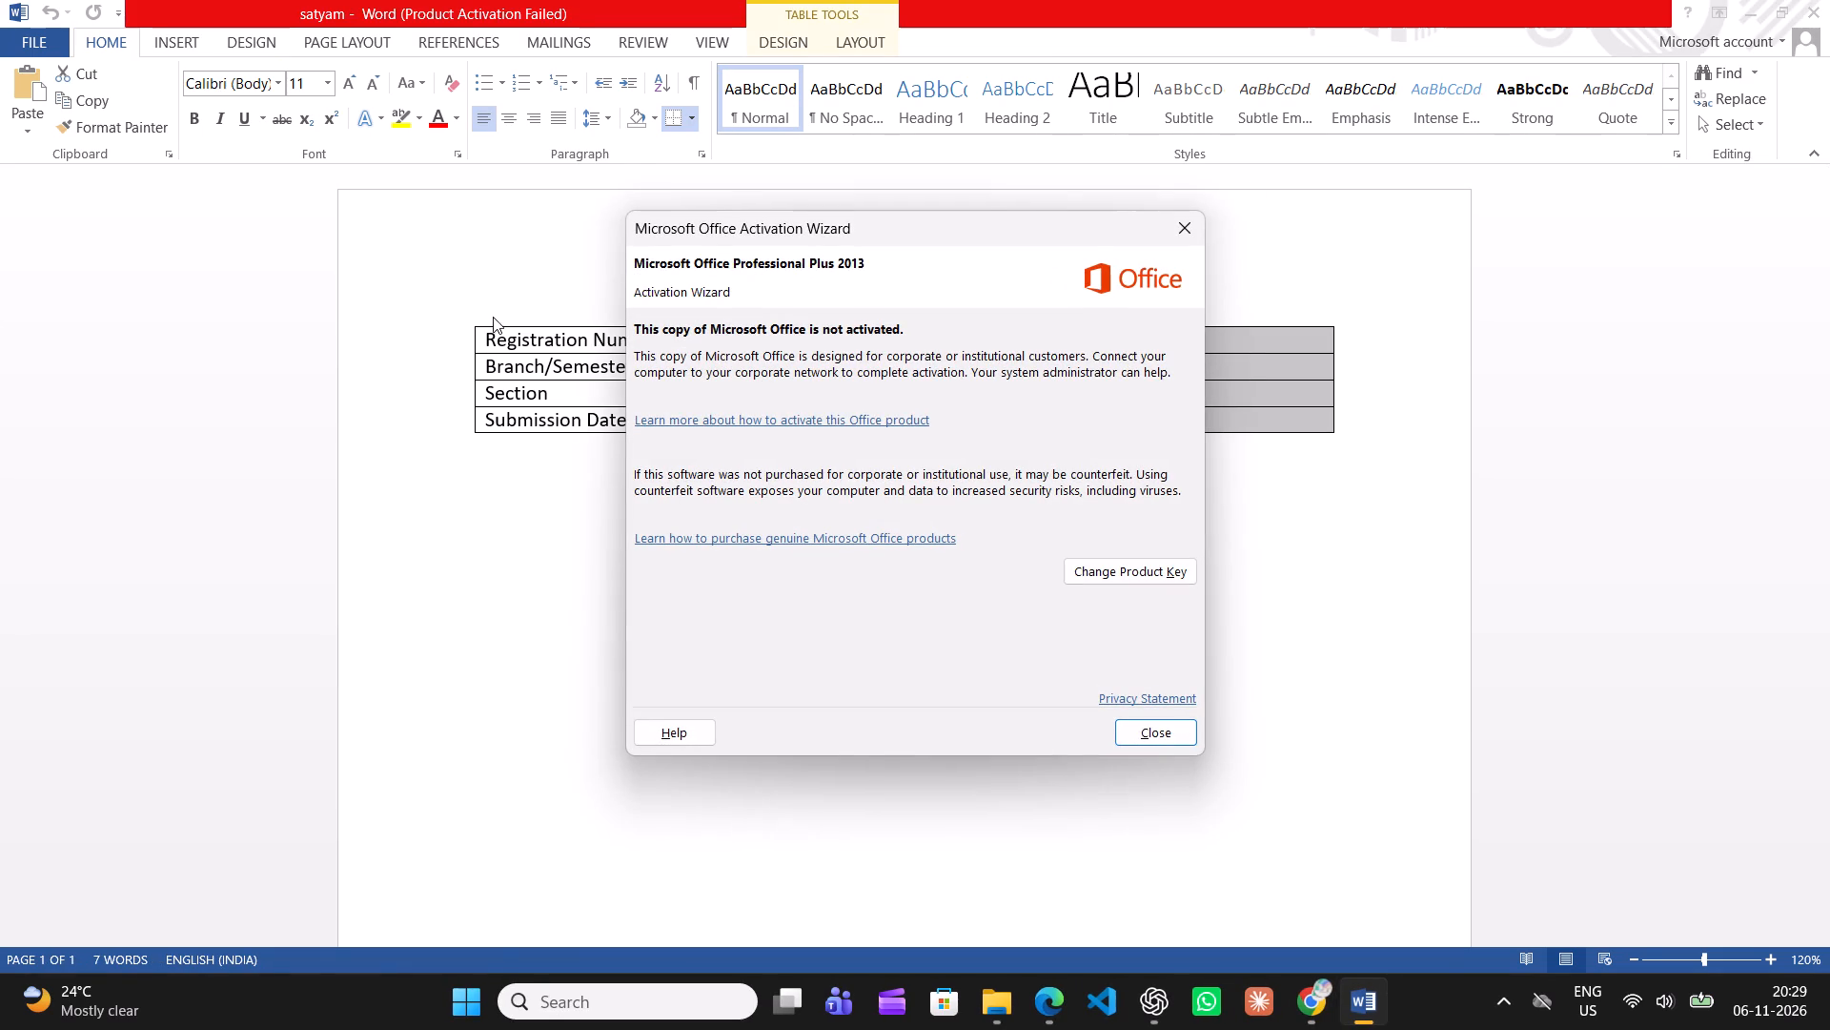
click(1148, 731)
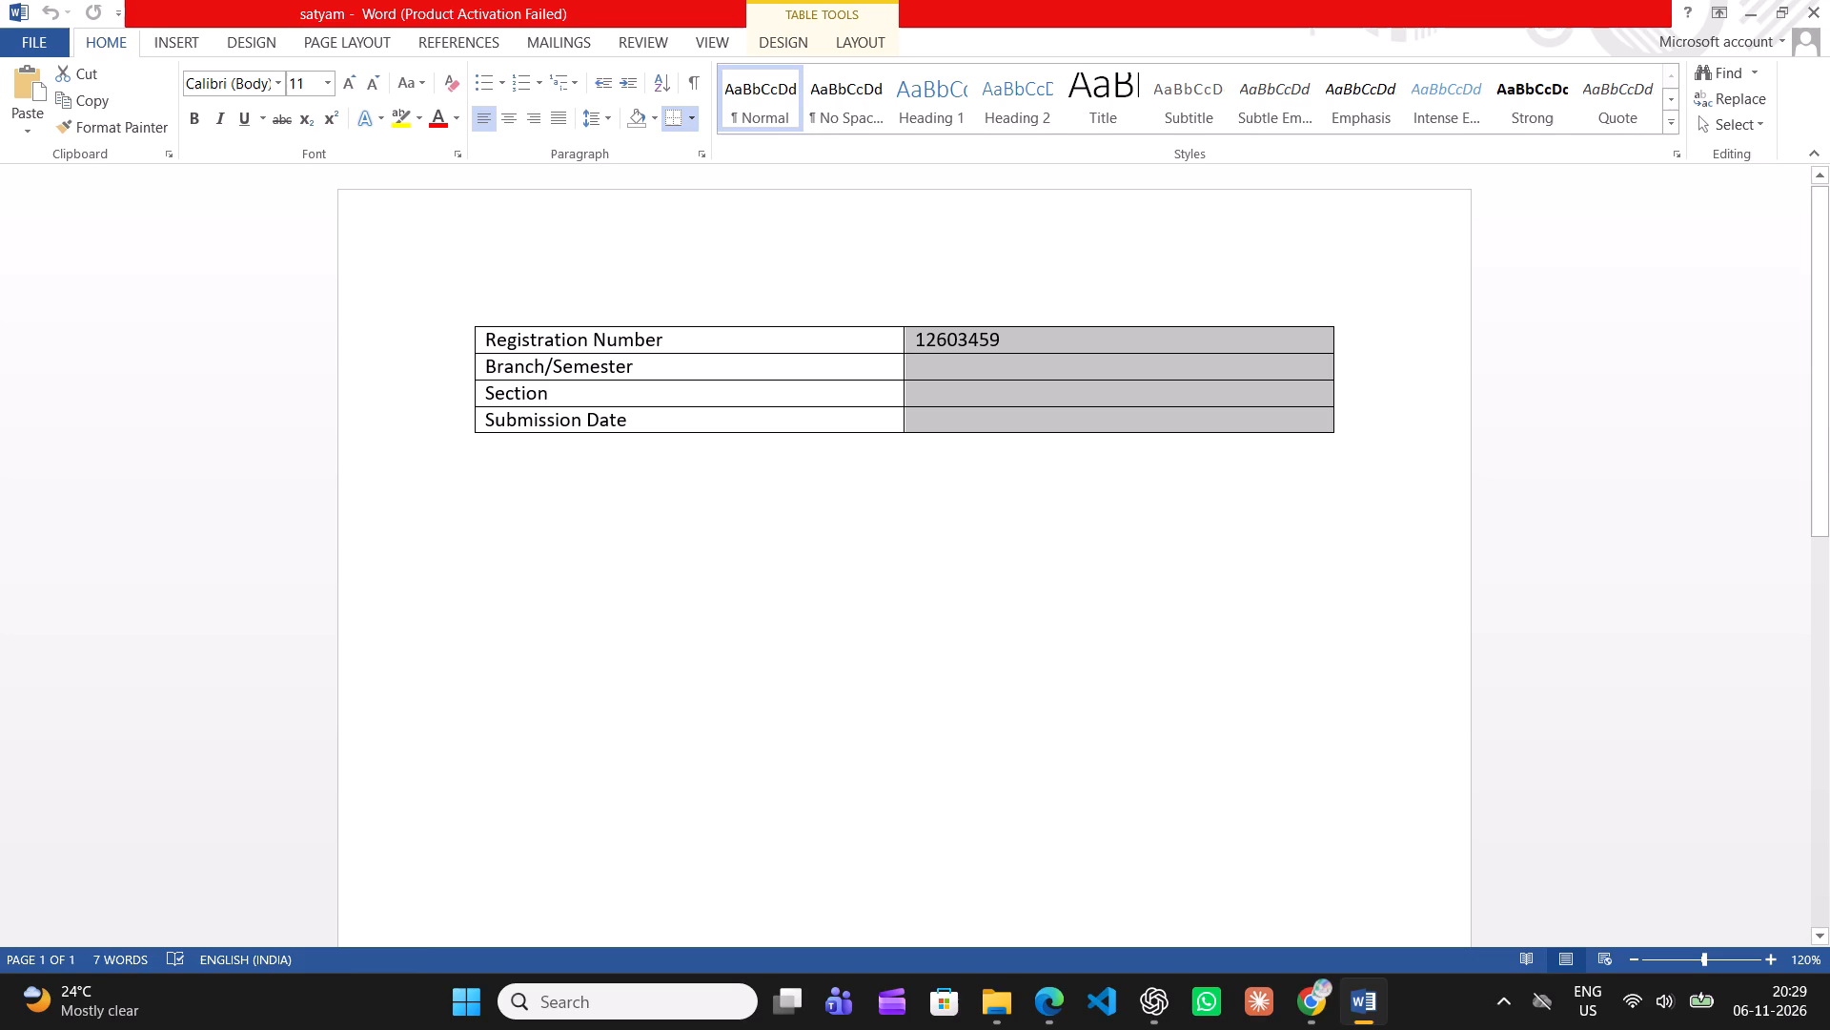
drag(473, 325, 457, 406)
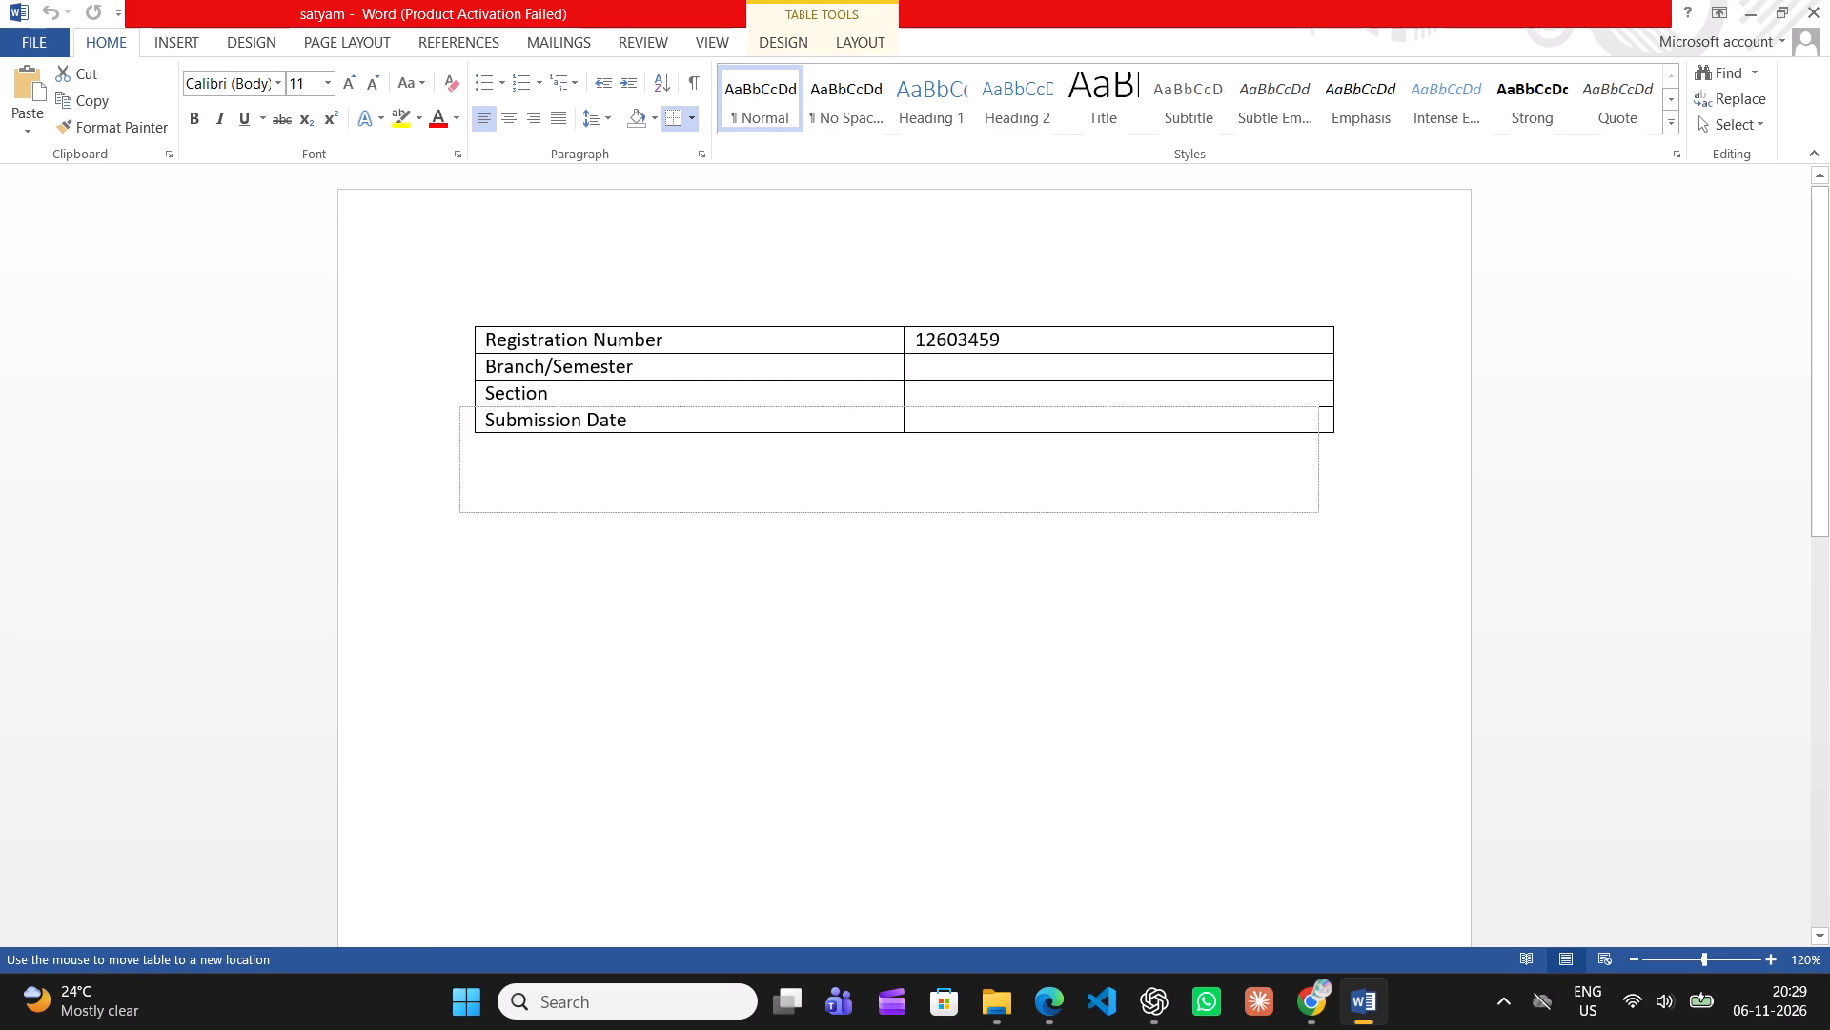
drag(457, 406, 453, 422)
Arrange the satyam document side by side with Edge and show the CA03 Format PDF's cover title as reference.
click(577, 341)
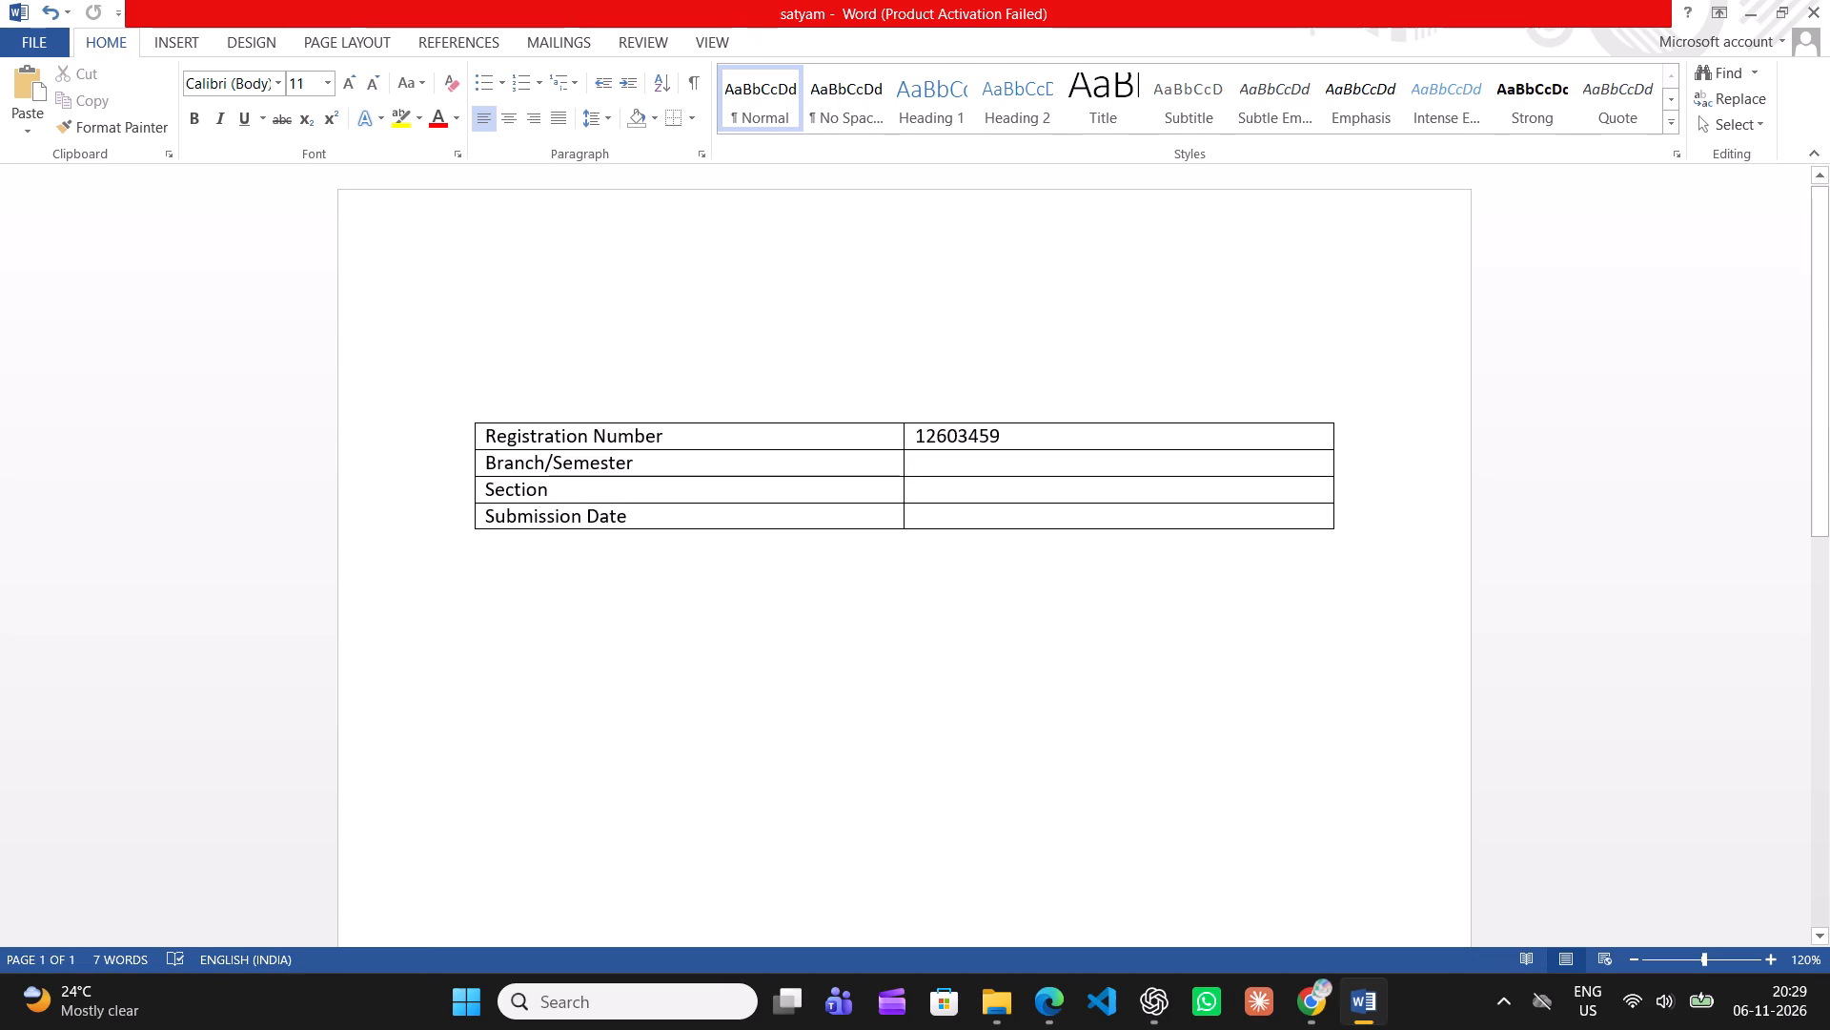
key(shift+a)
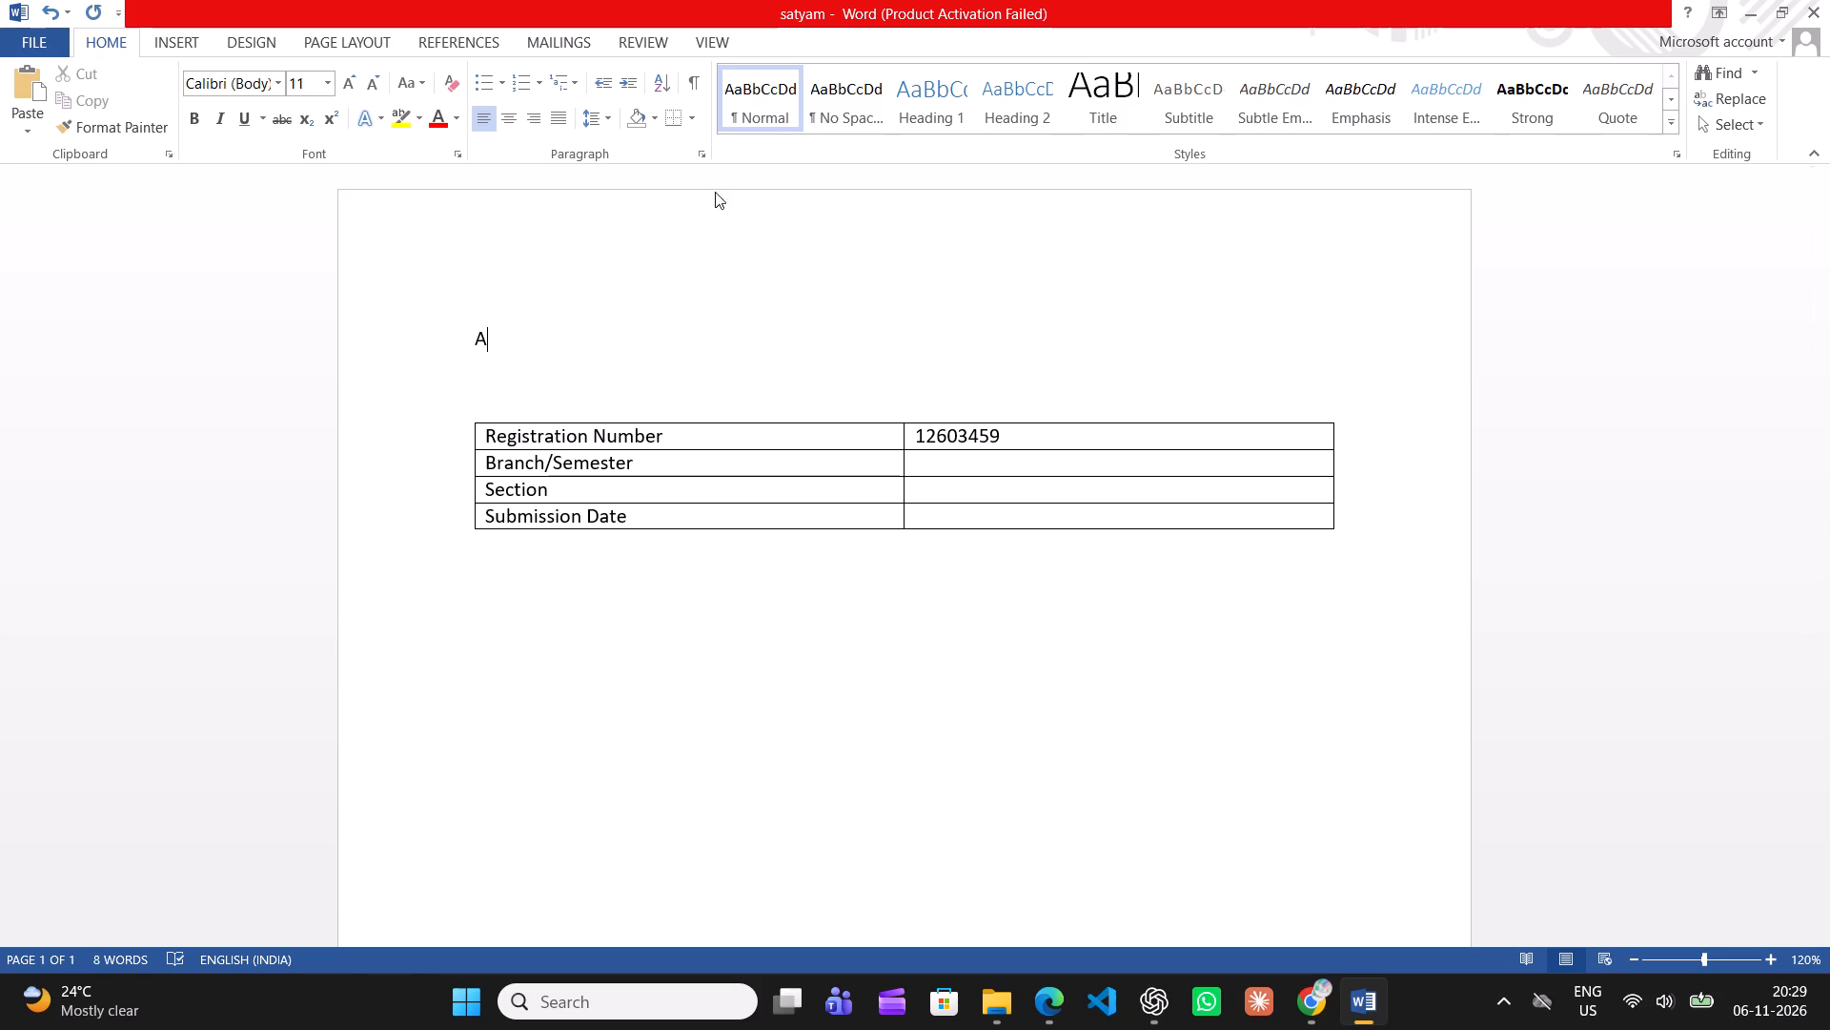
click(1047, 982)
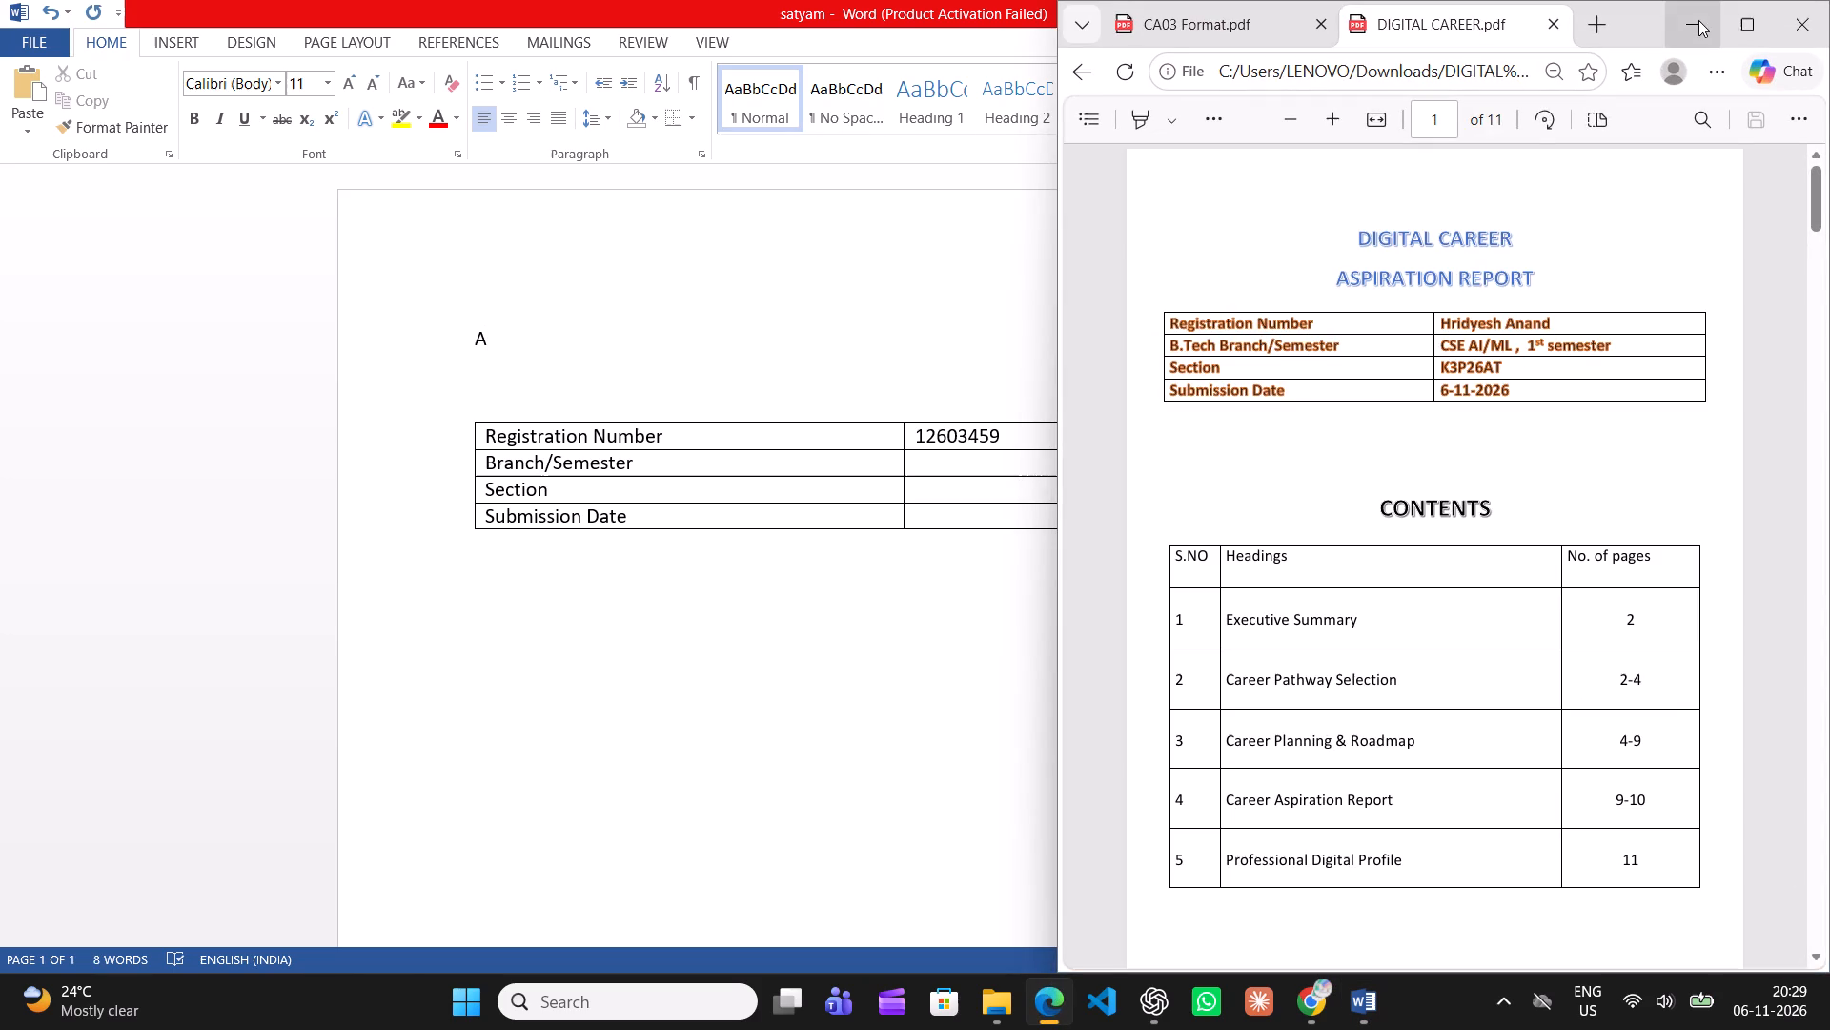
click(1698, 20)
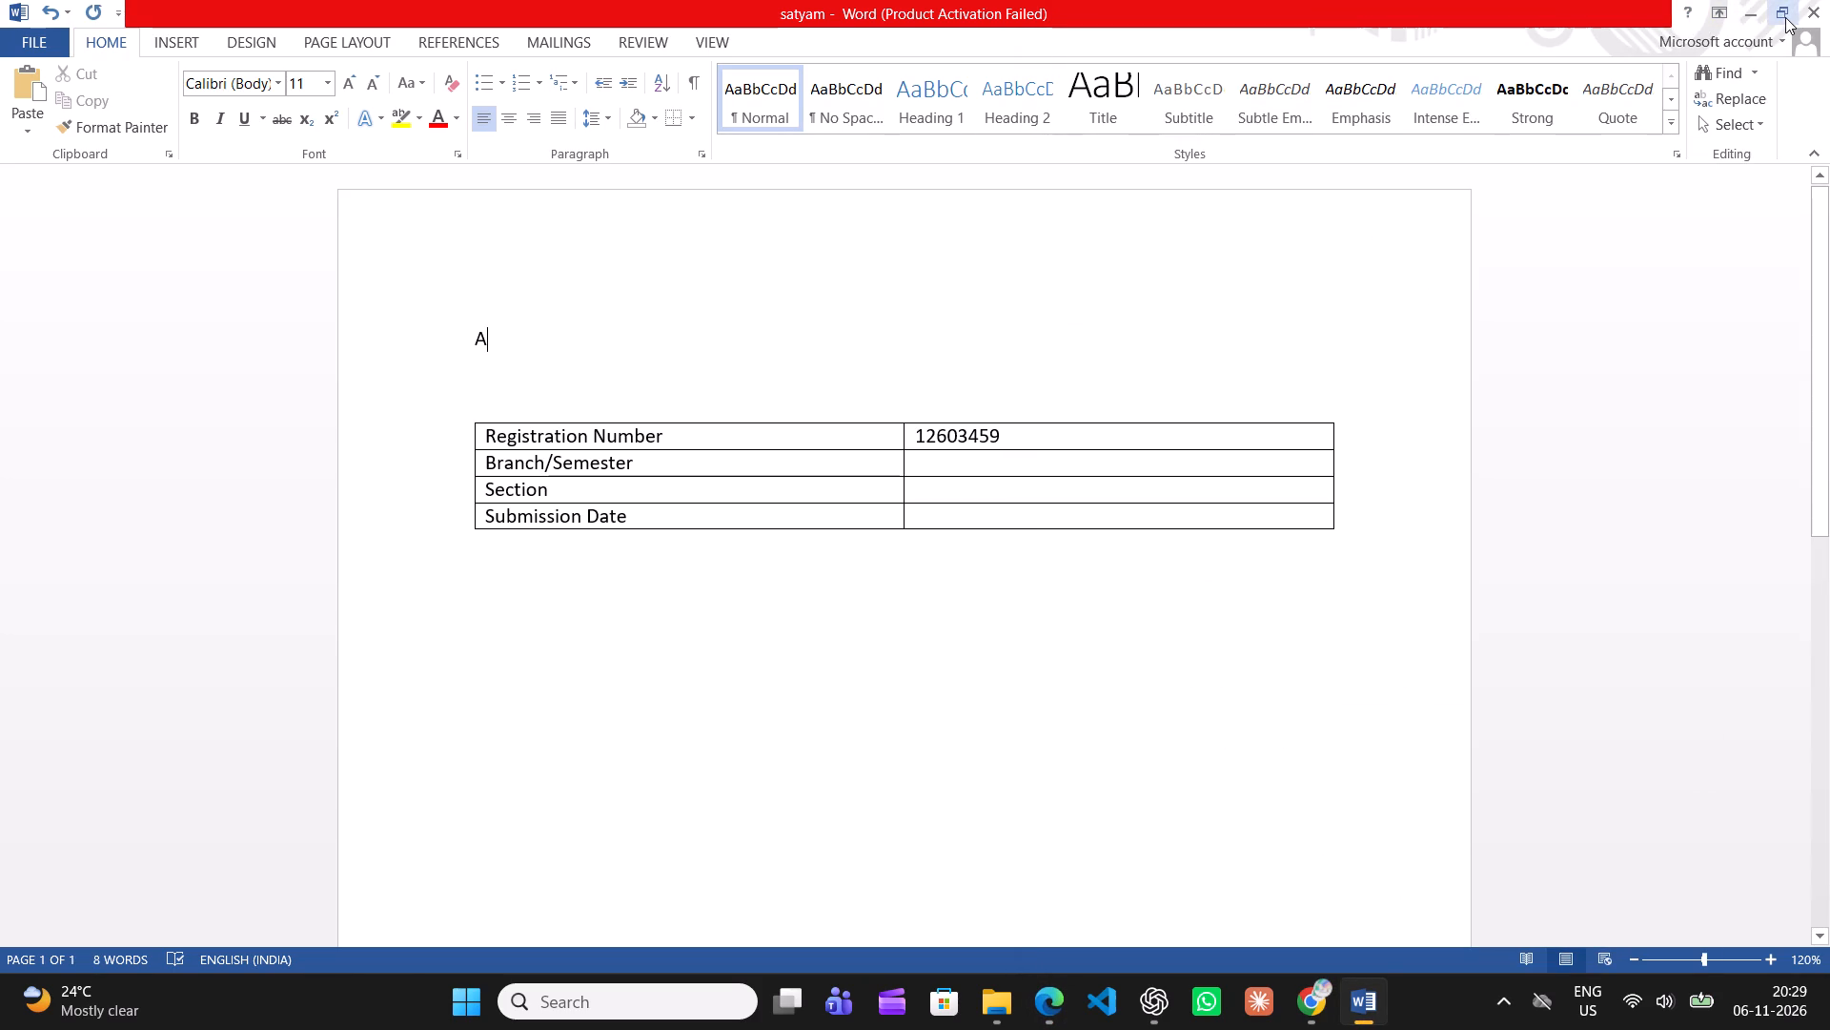
click(1662, 71)
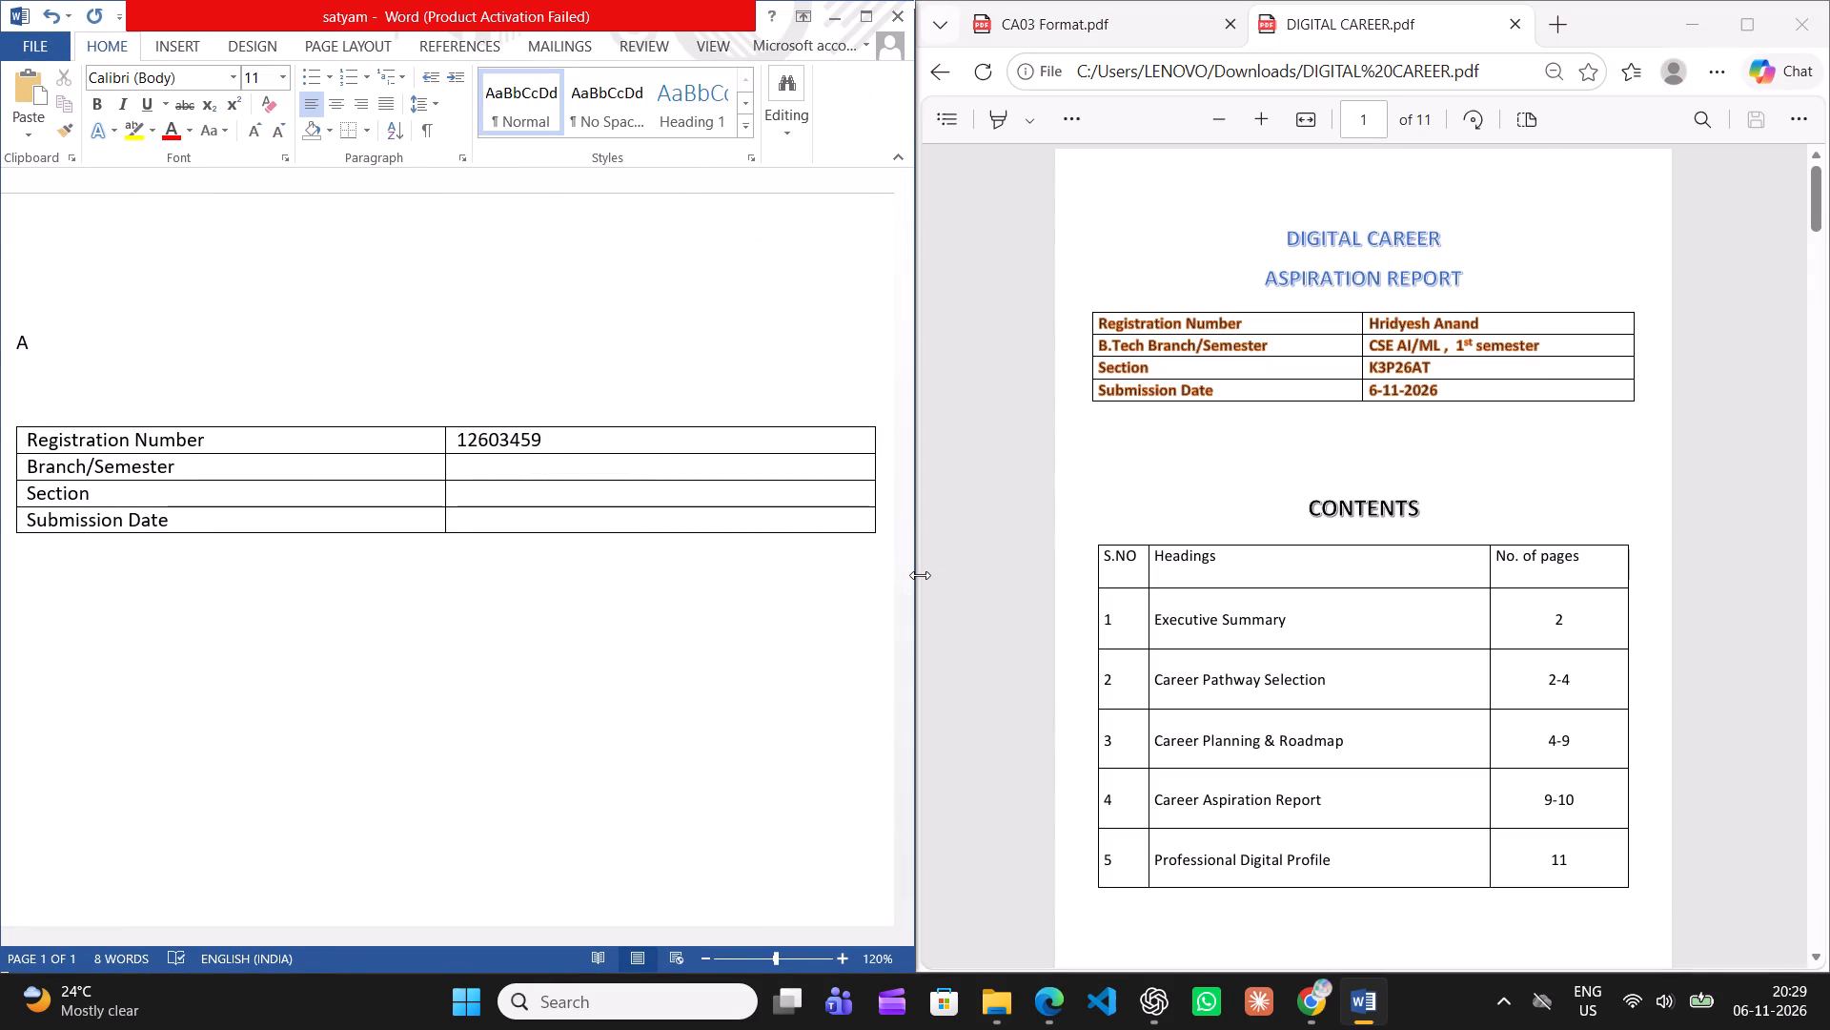
drag(920, 575, 1117, 595)
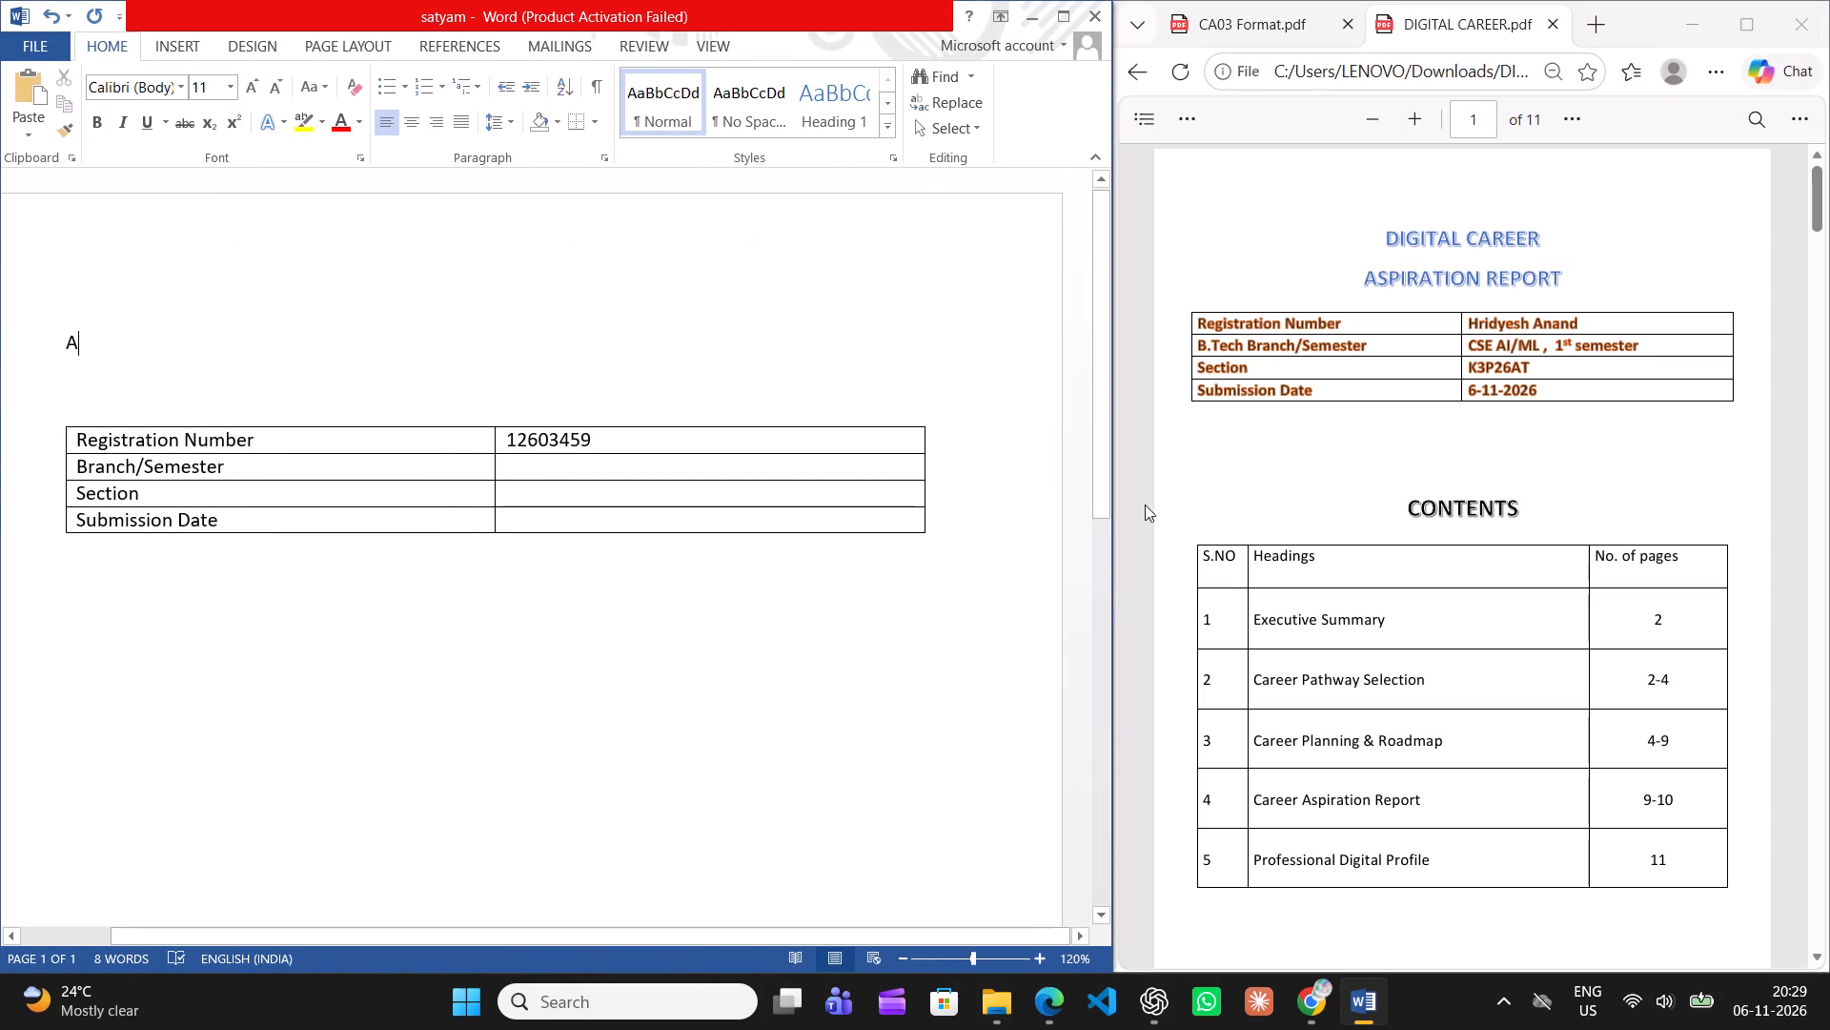
click(1238, 40)
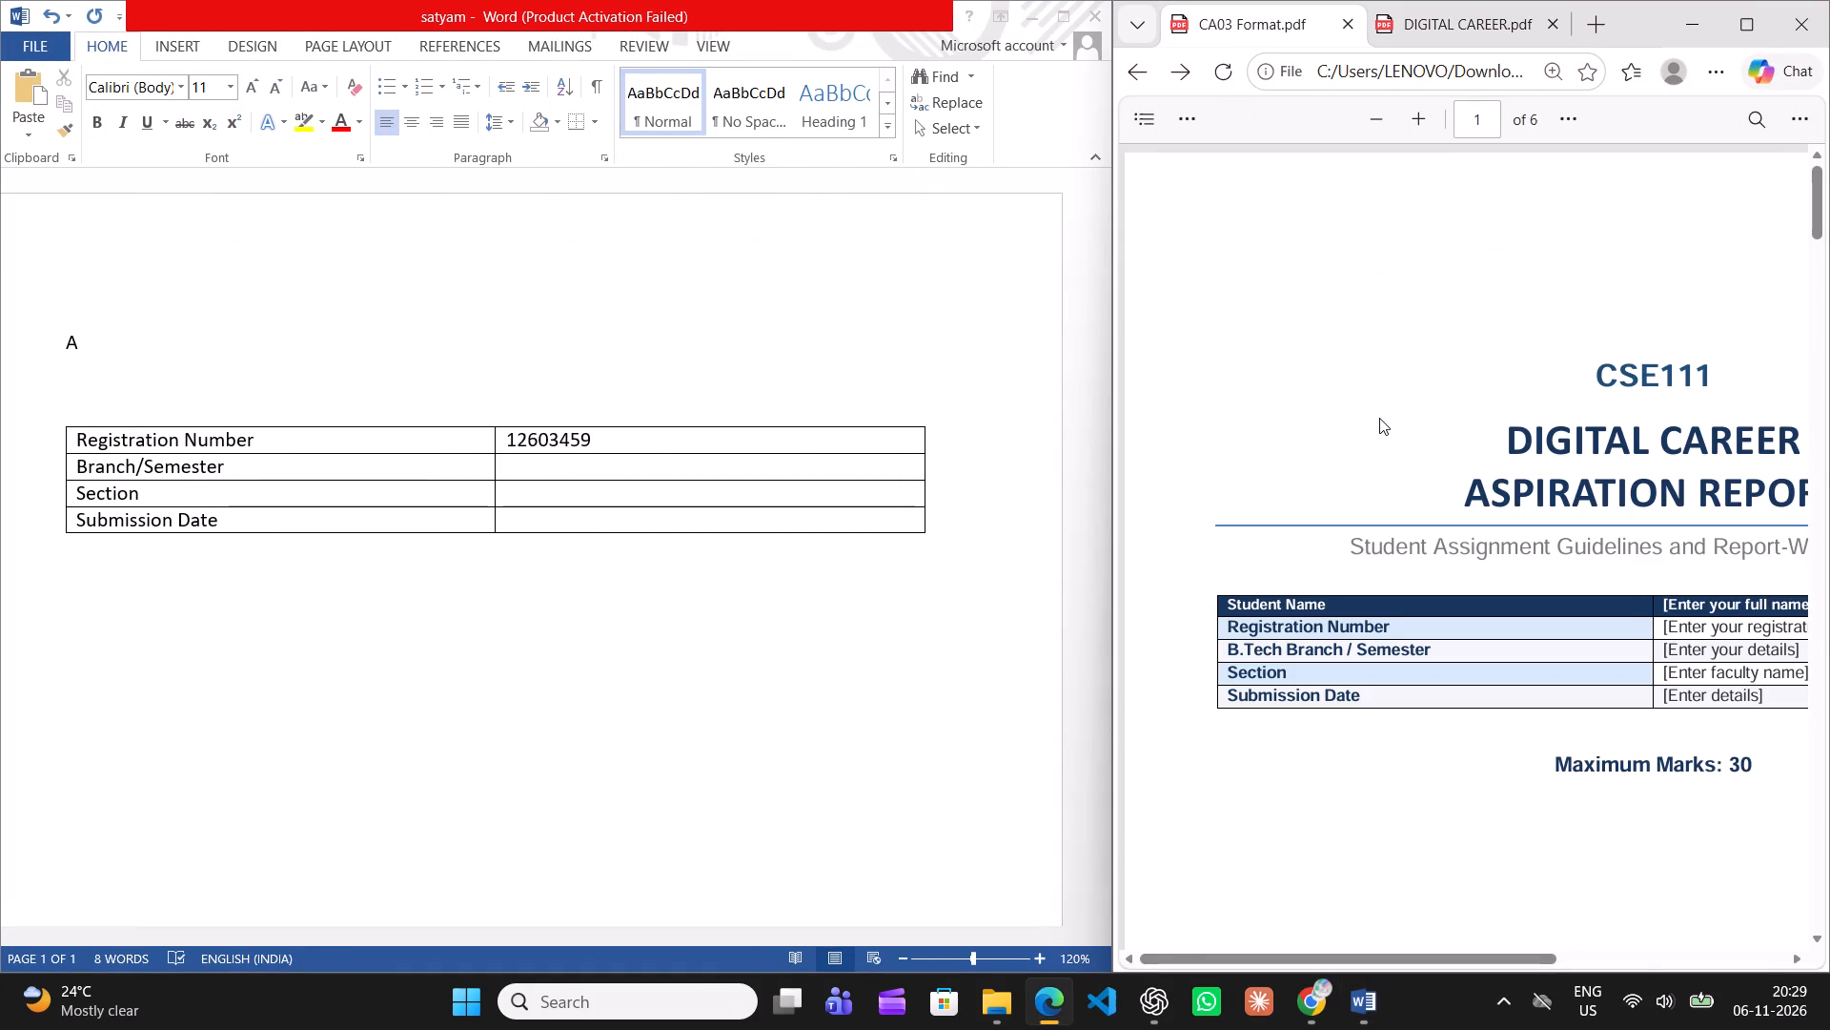
scroll(1379, 418, left, 1)
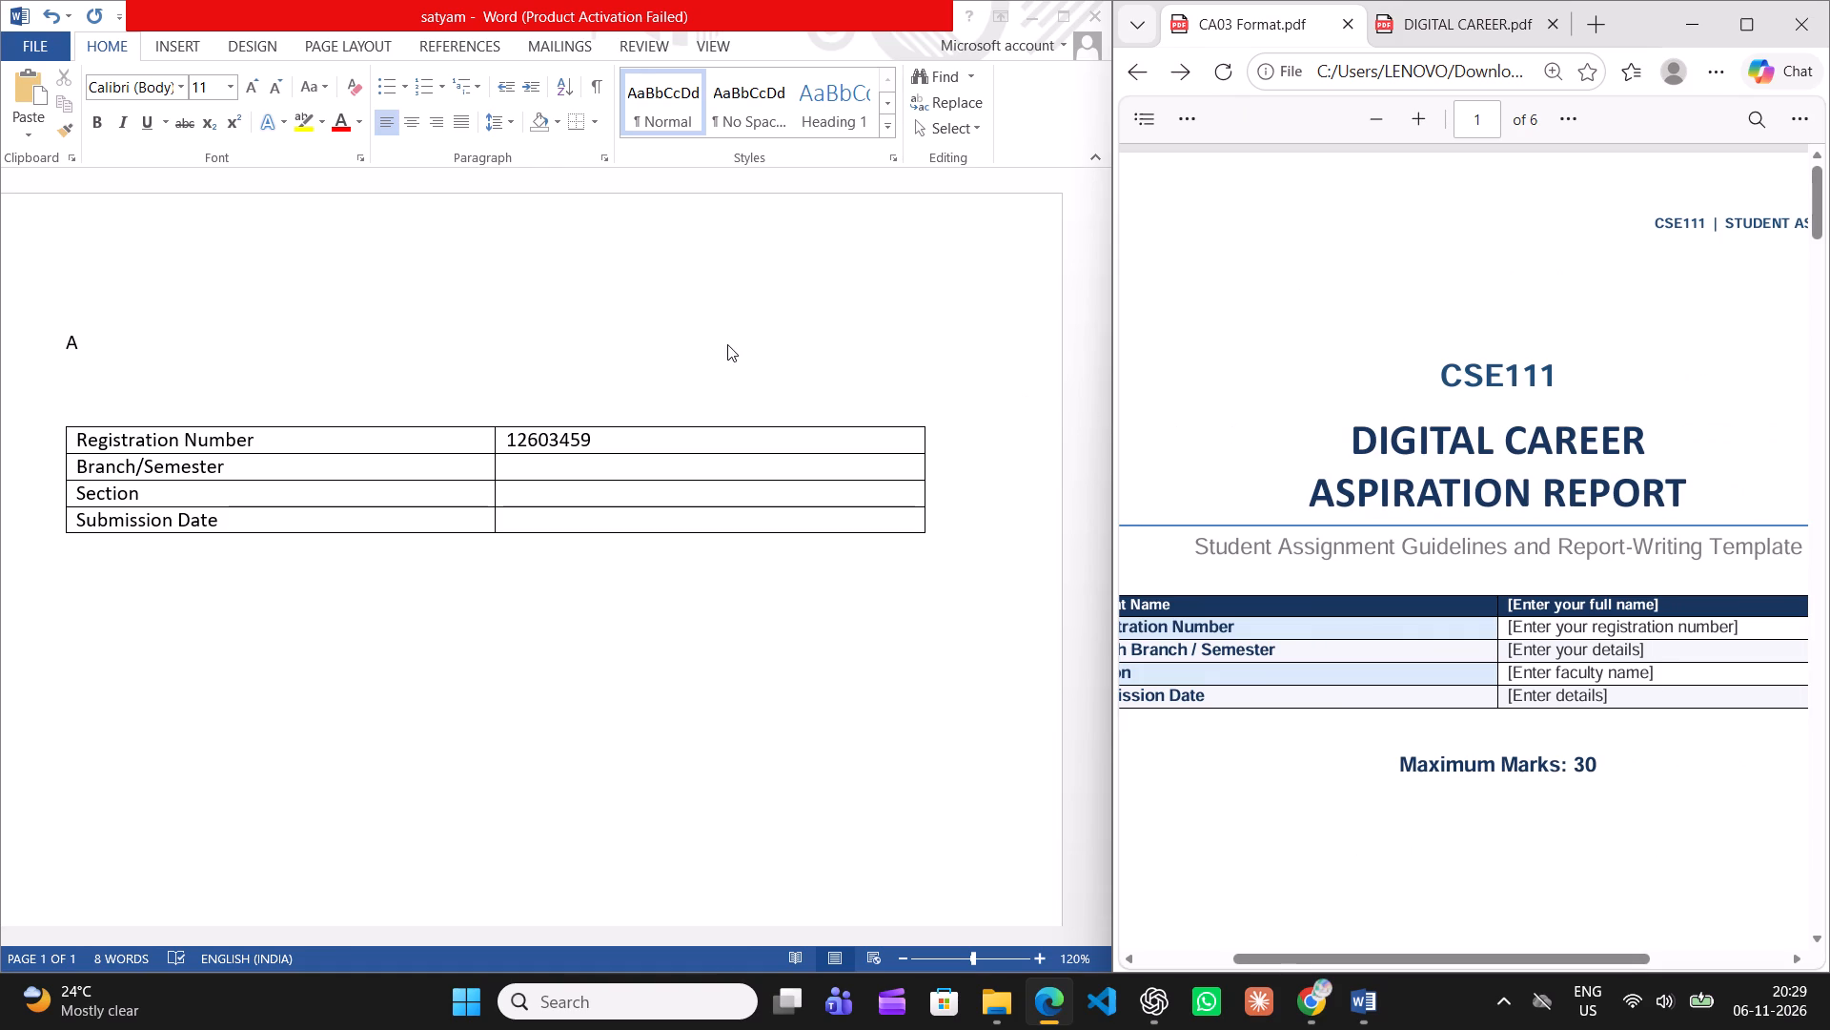
Replace the stray letter above the table with a two-line title reading "Digital career" and "Aspiration Project".
click(243, 342)
key(BackSpace)
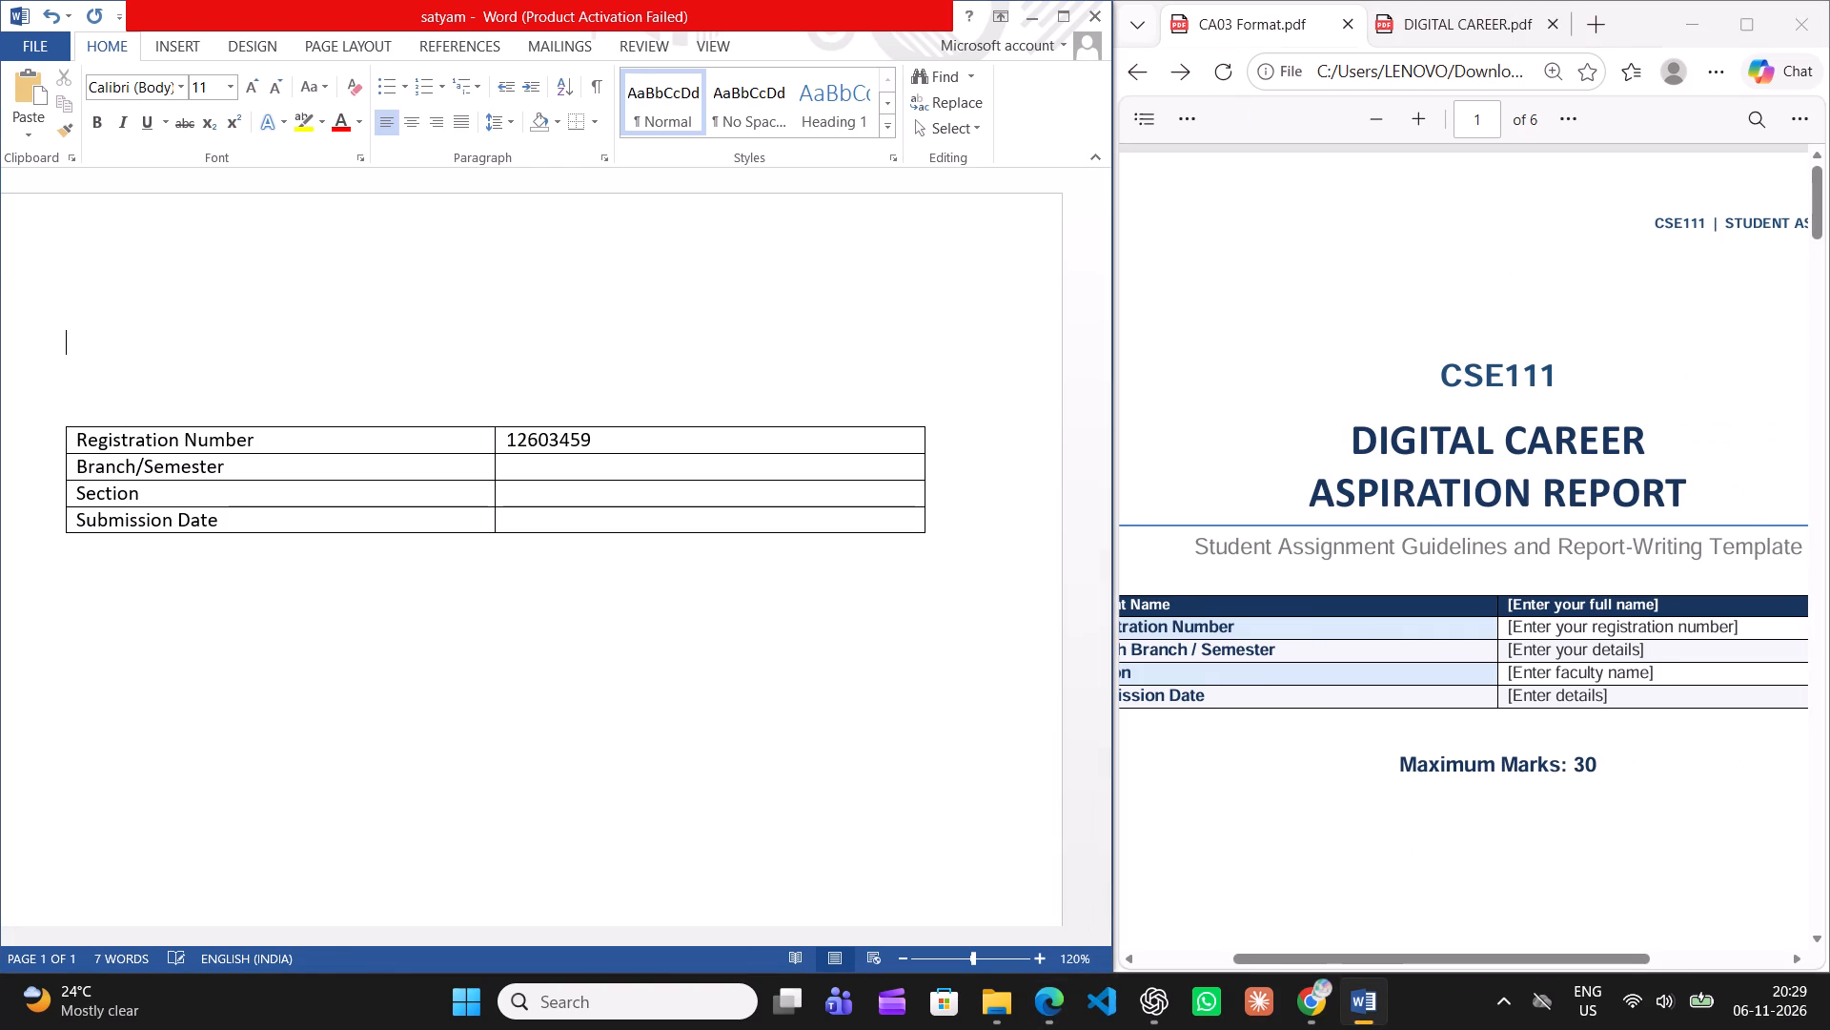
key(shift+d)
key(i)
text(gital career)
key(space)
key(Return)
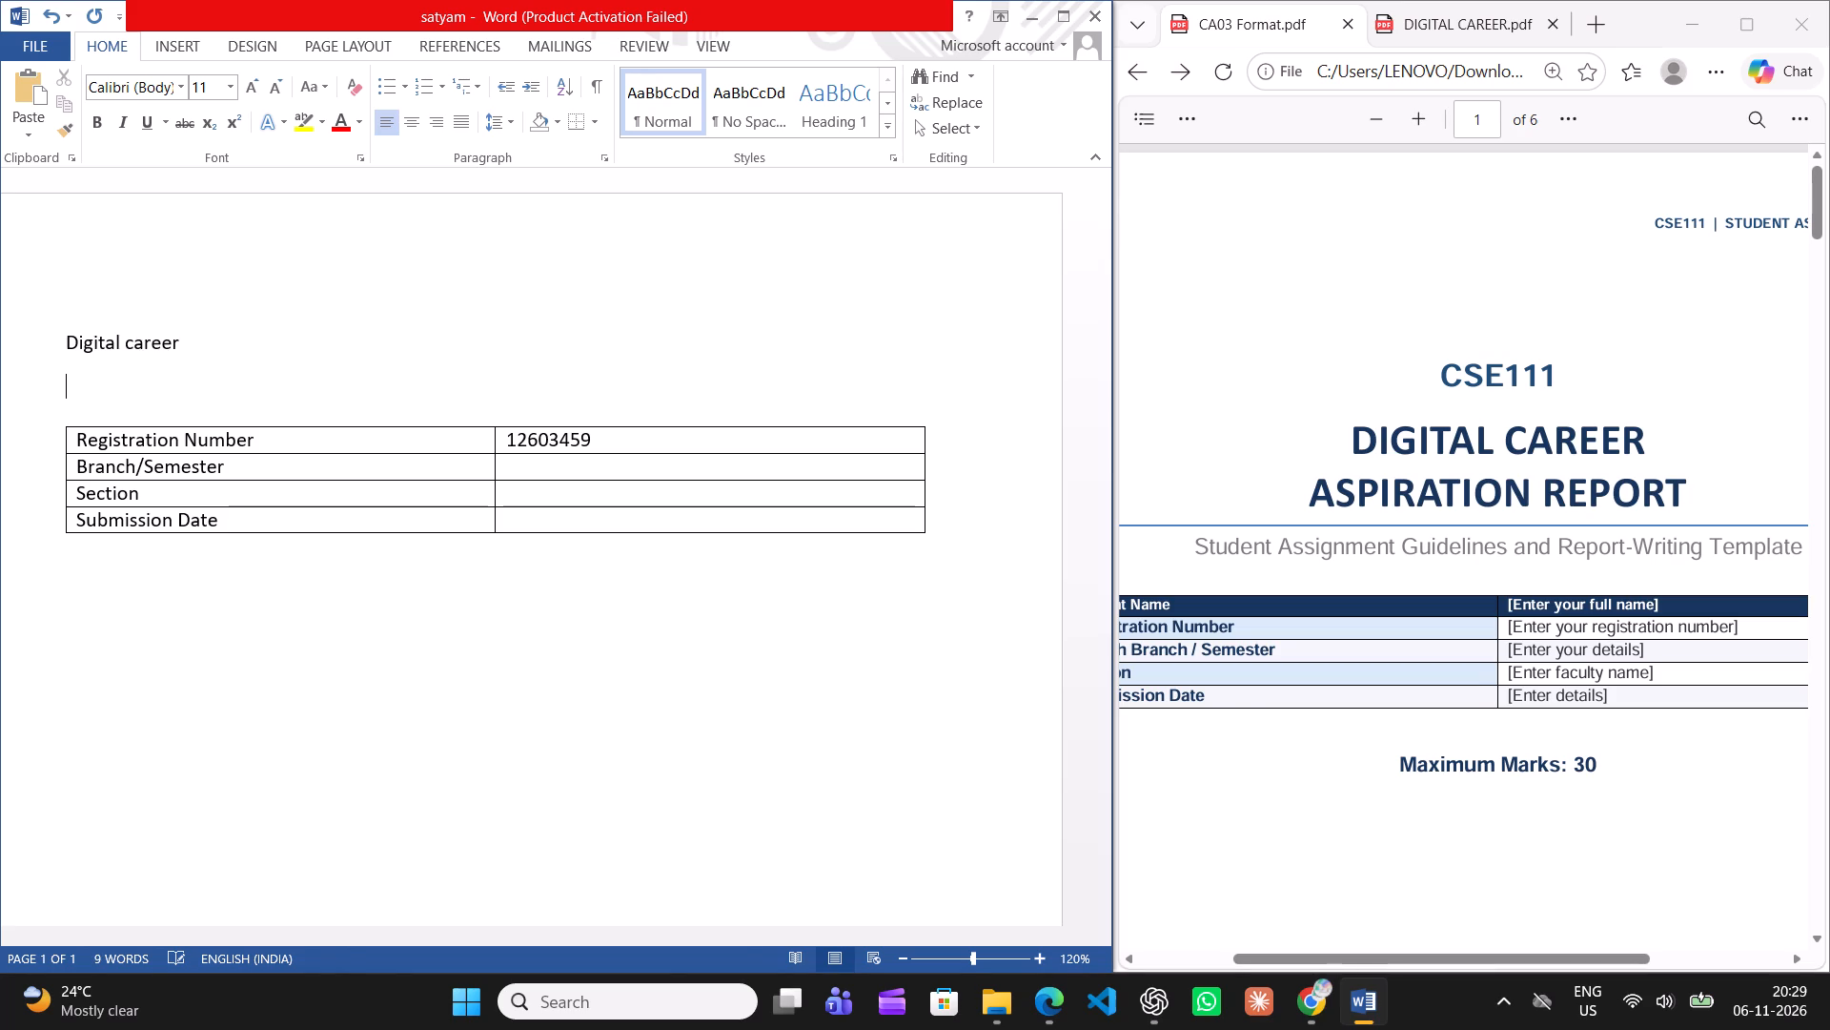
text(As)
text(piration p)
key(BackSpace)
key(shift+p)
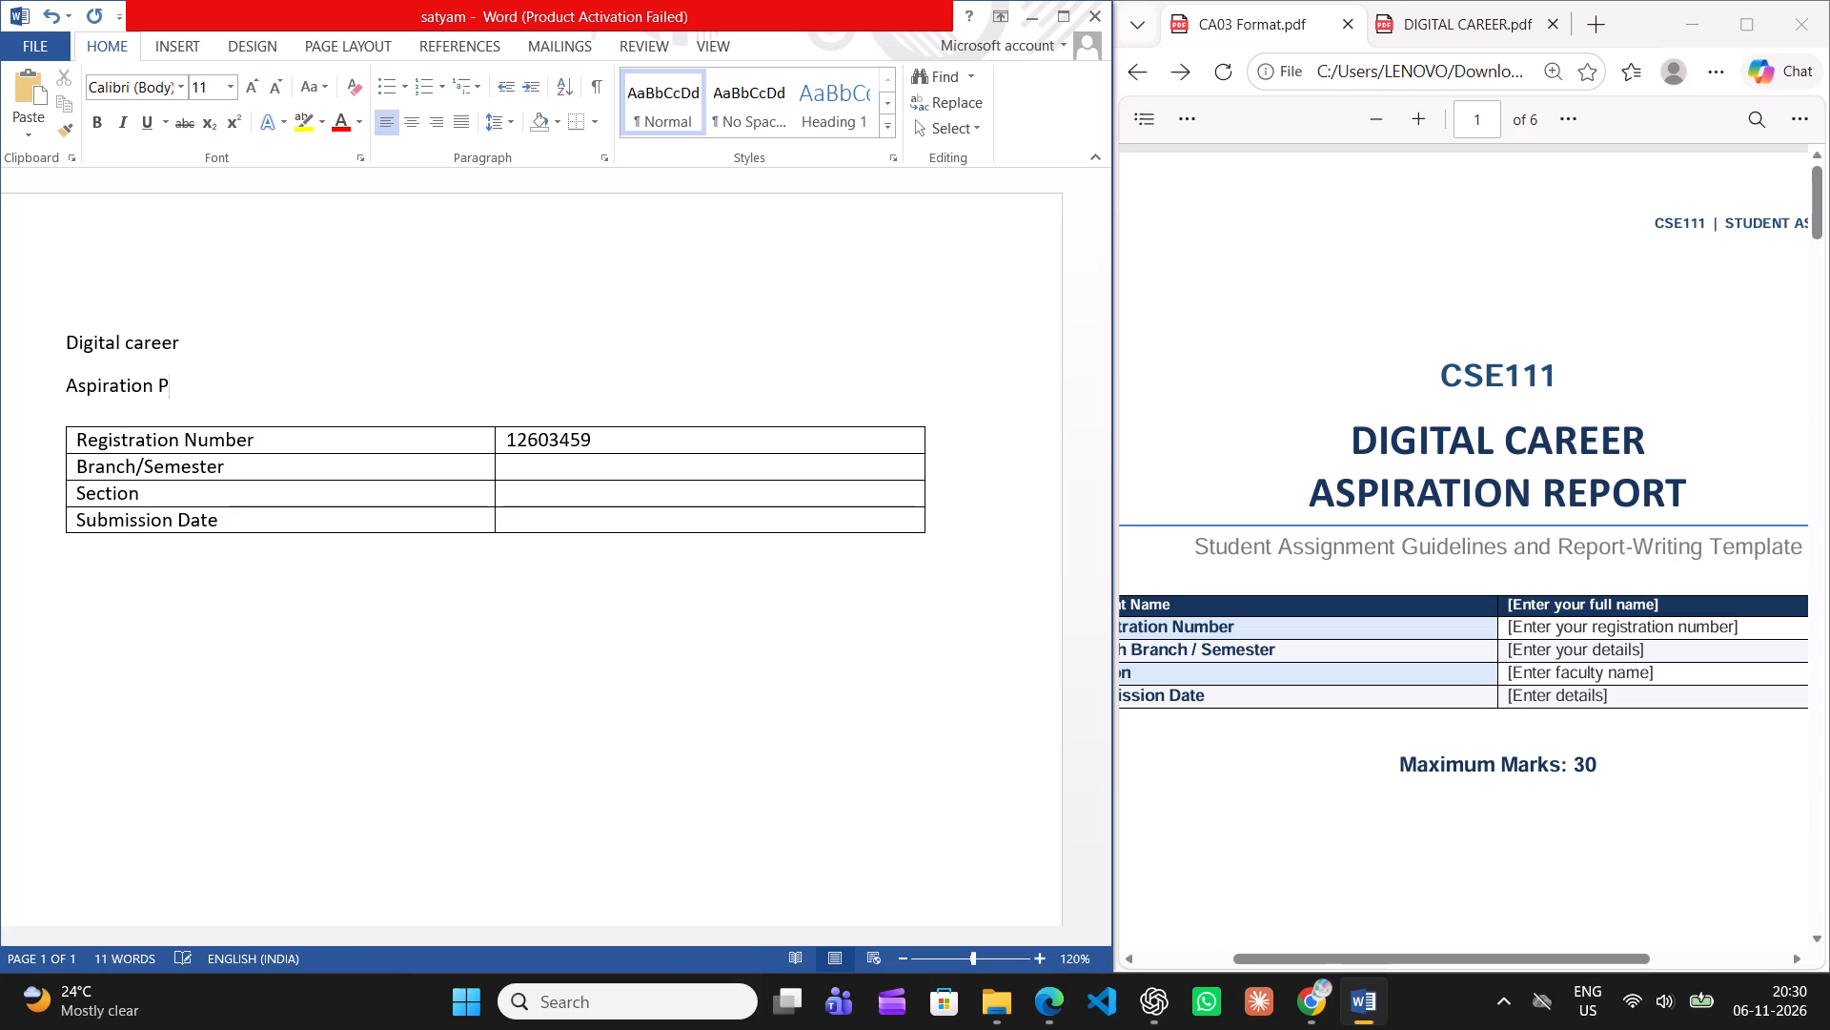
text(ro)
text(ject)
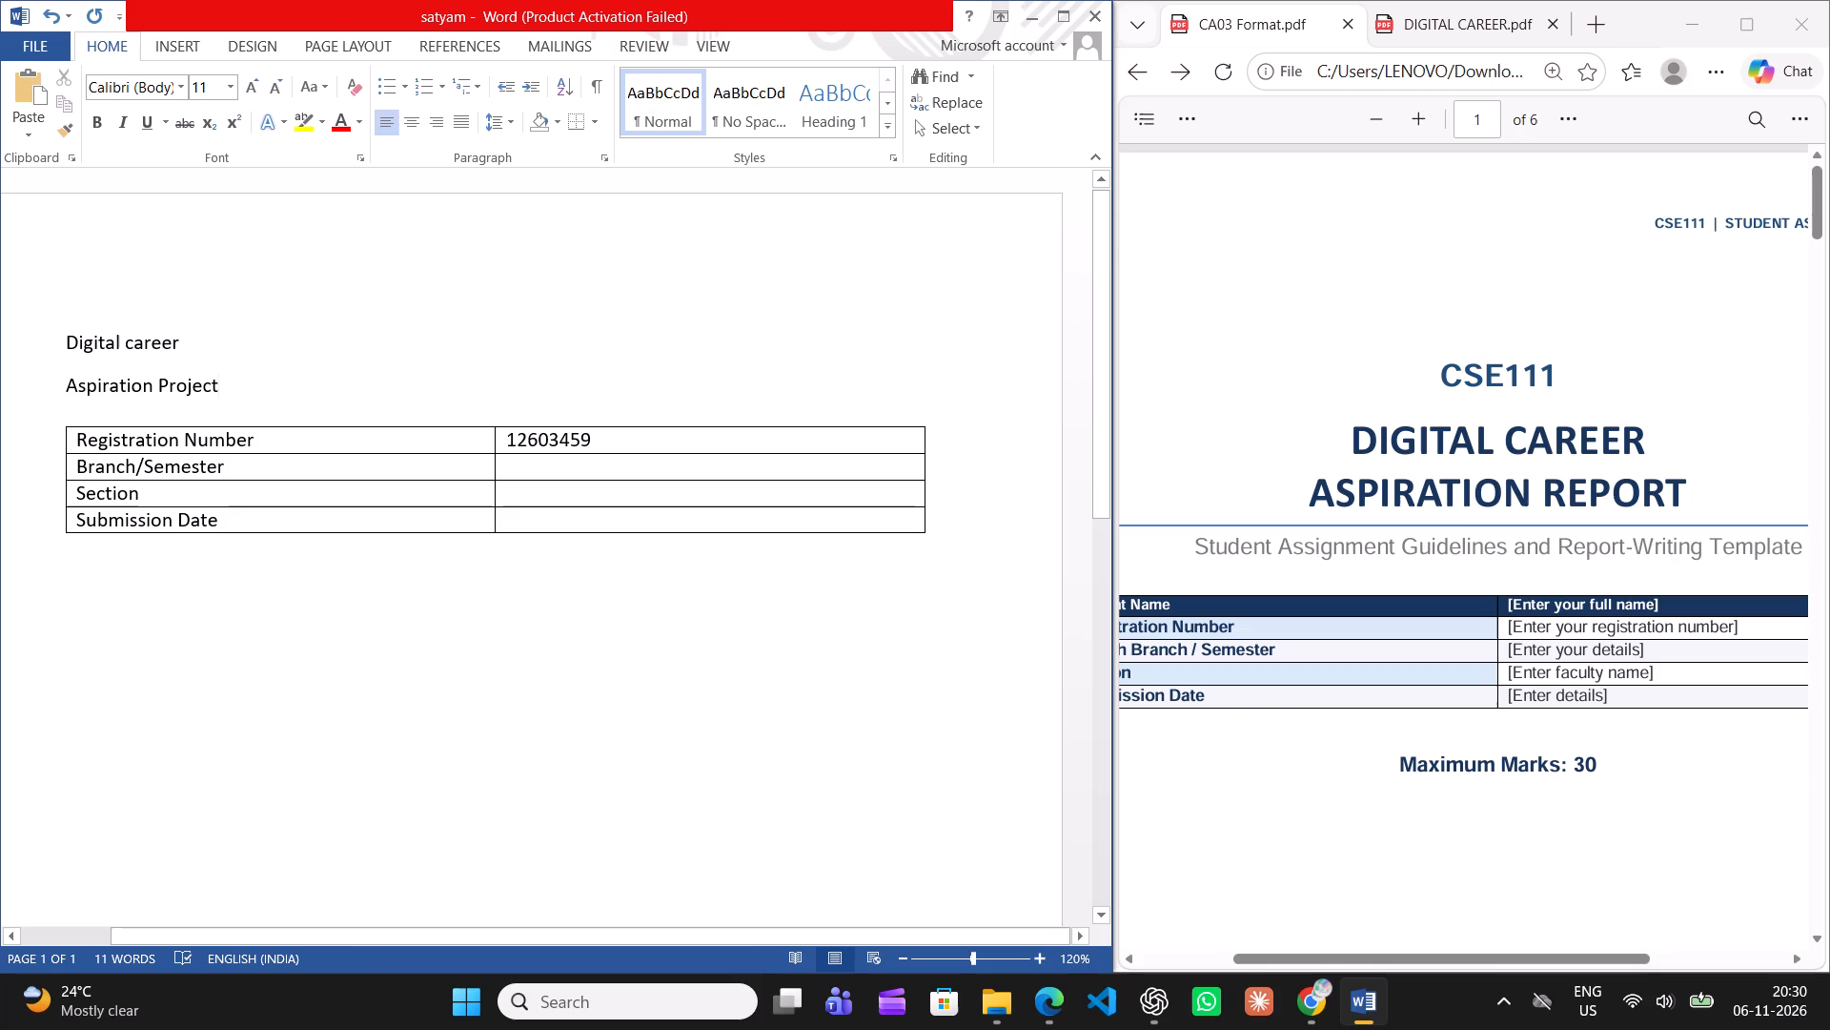
Set the font size of both title lines, "Digital career" and "Aspiration Project", to 22.
drag(235, 381, 70, 330)
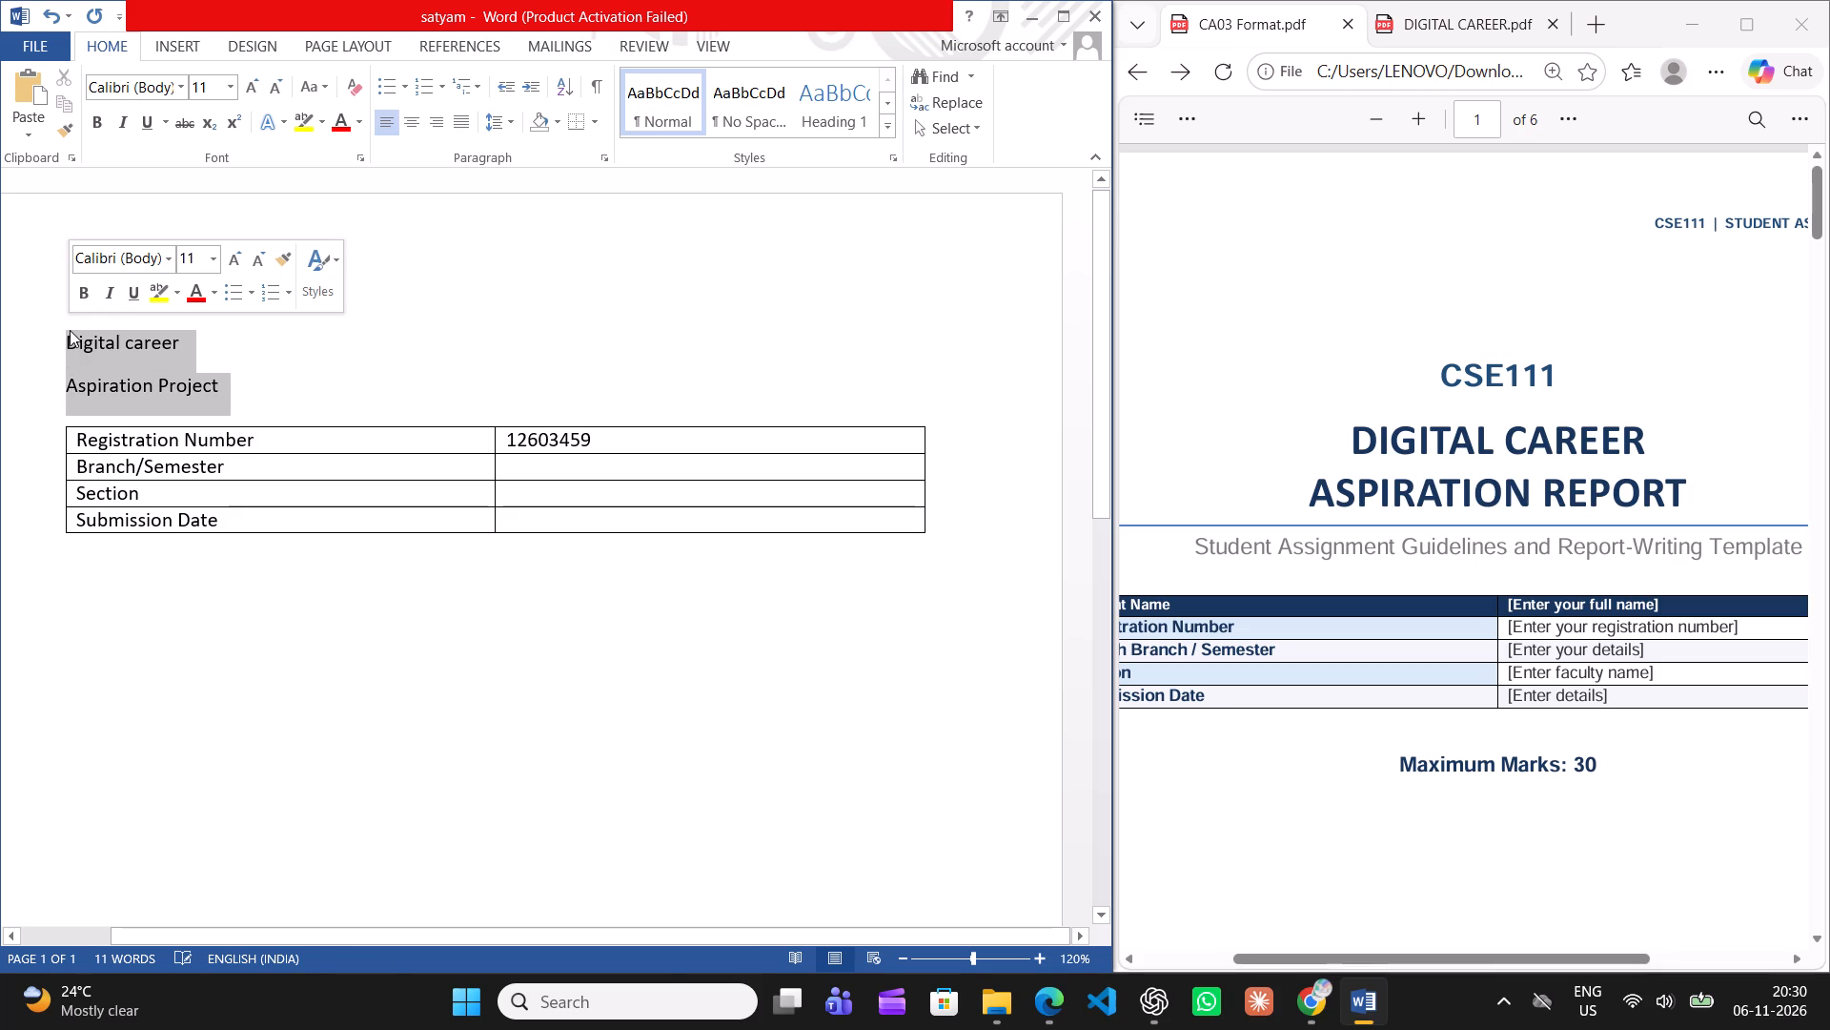
click(198, 270)
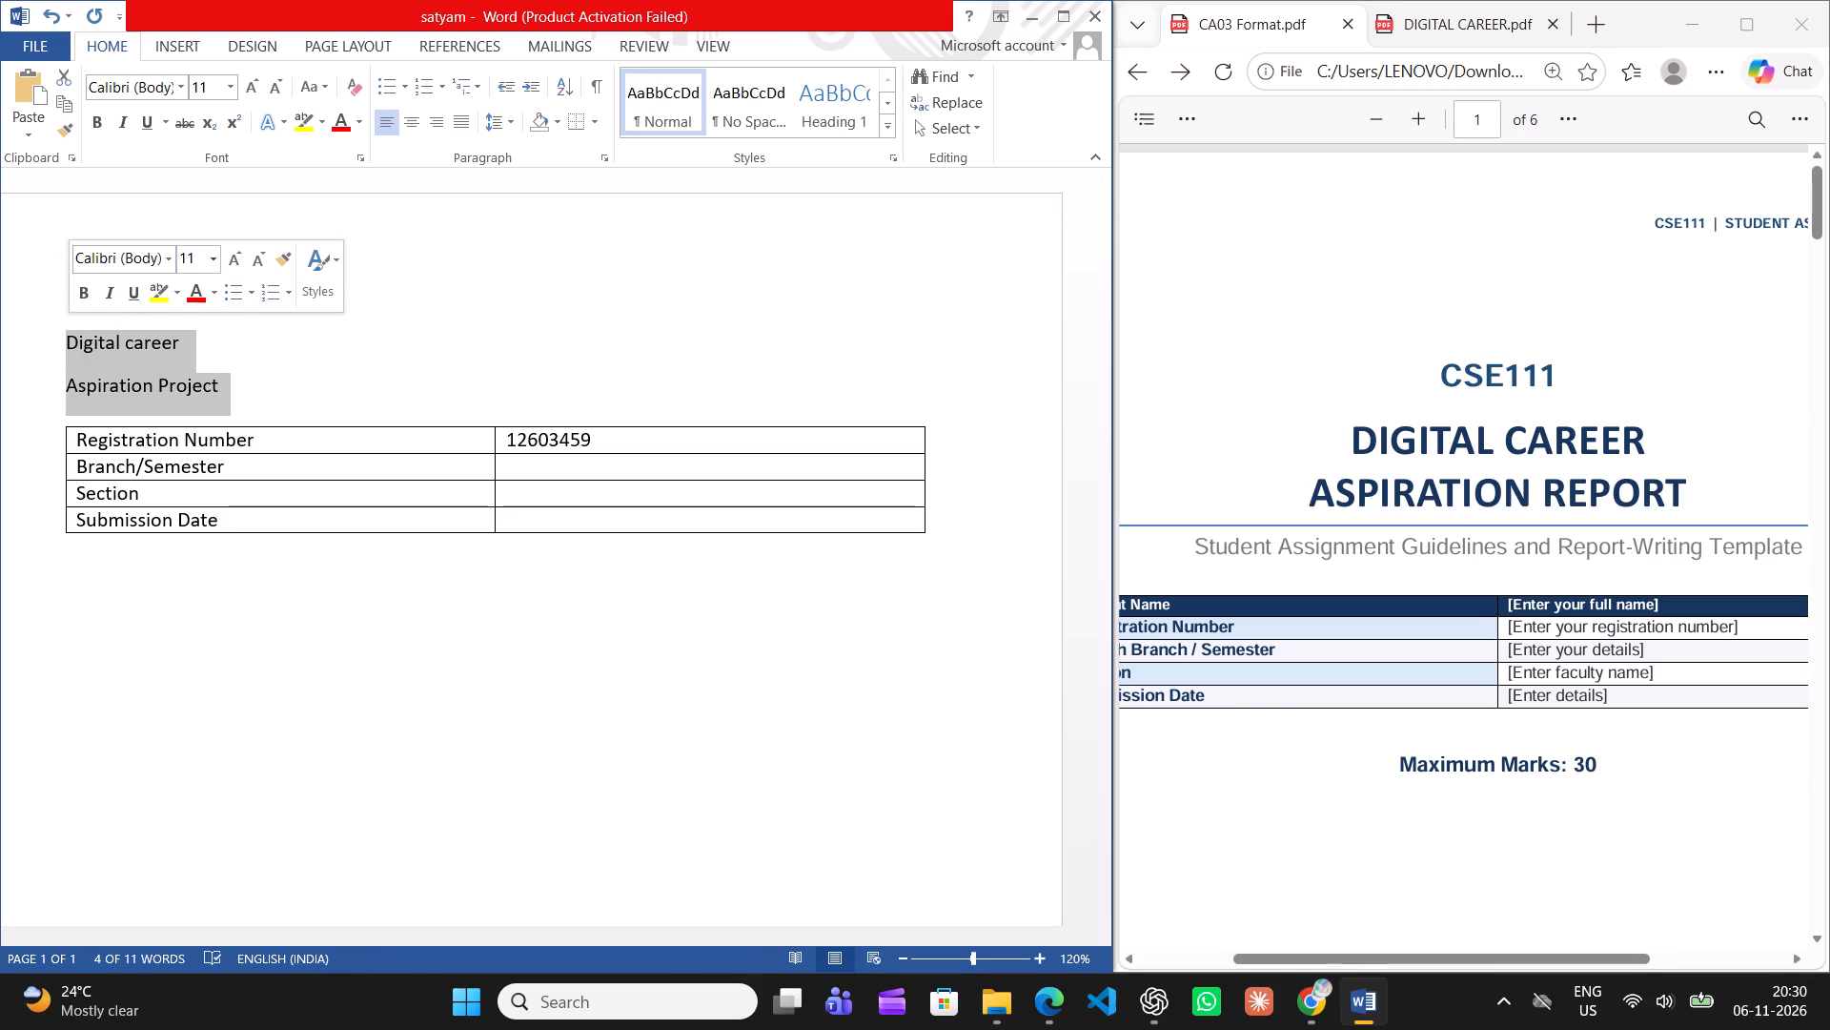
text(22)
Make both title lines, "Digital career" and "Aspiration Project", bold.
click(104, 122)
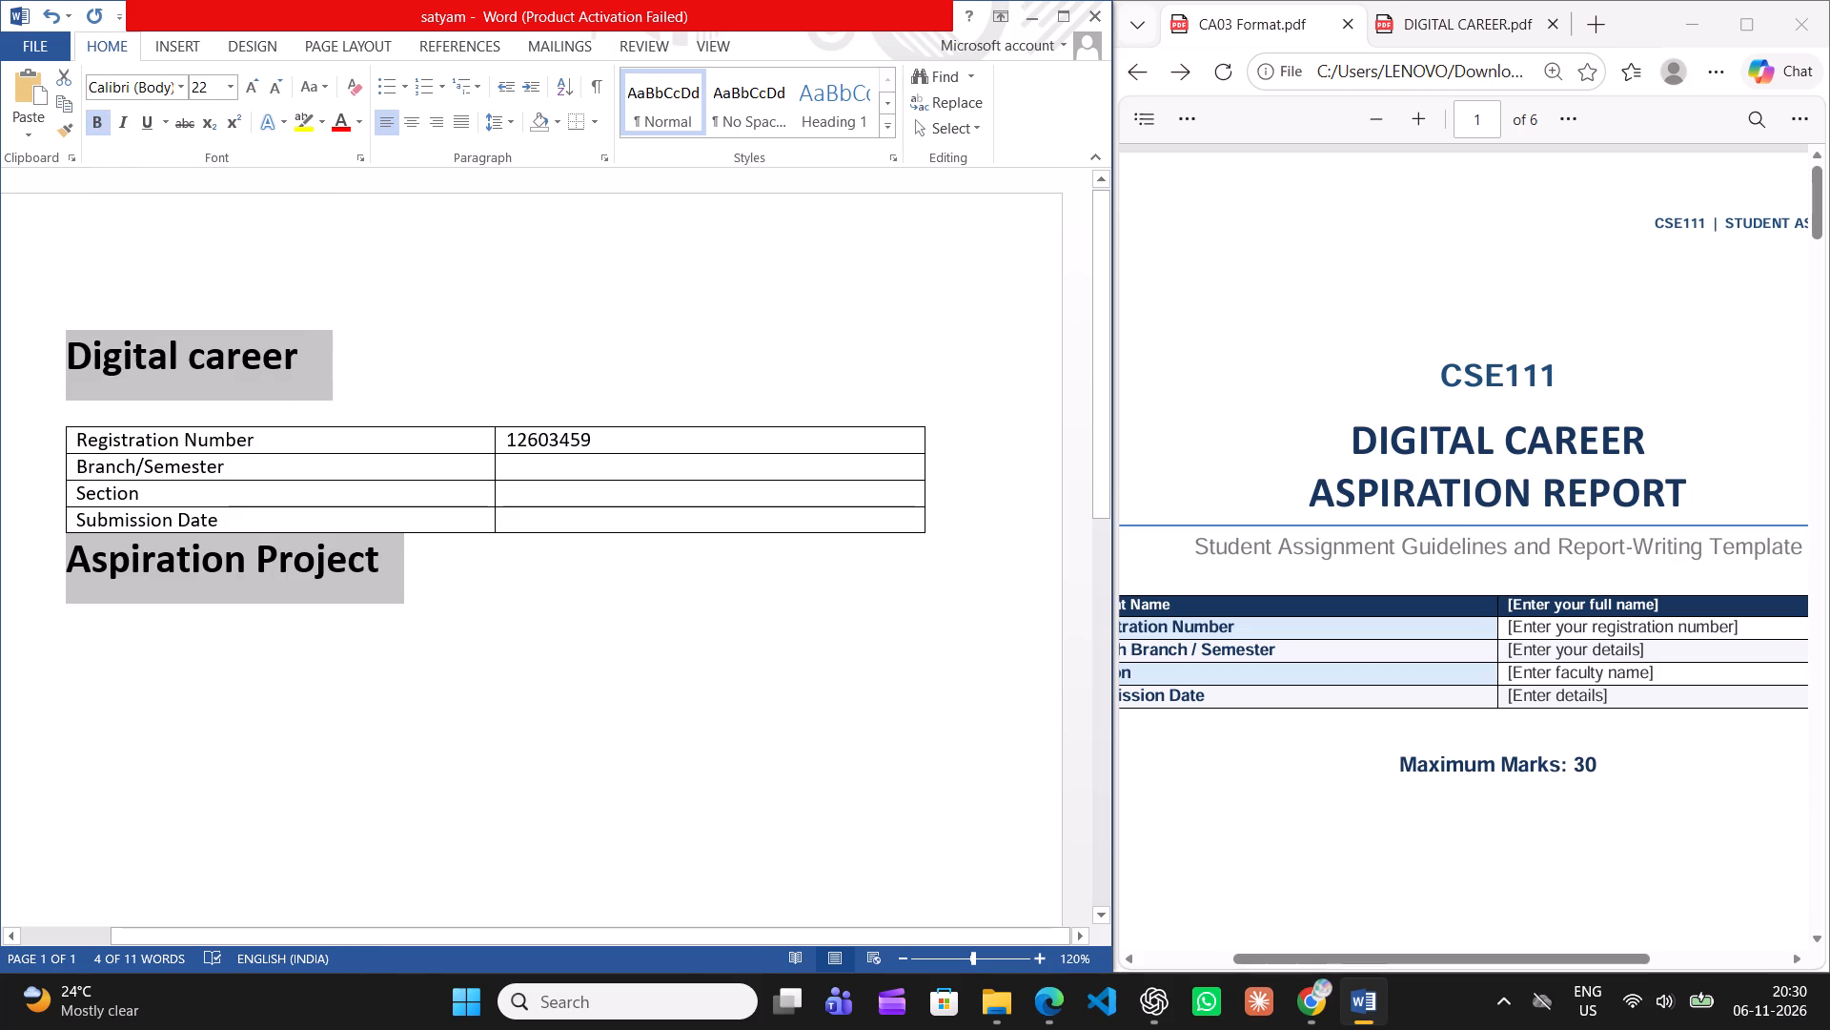
Move the details table down out of the title so it sits well below the "Aspiration Project" line.
drag(61, 413, 30, 690)
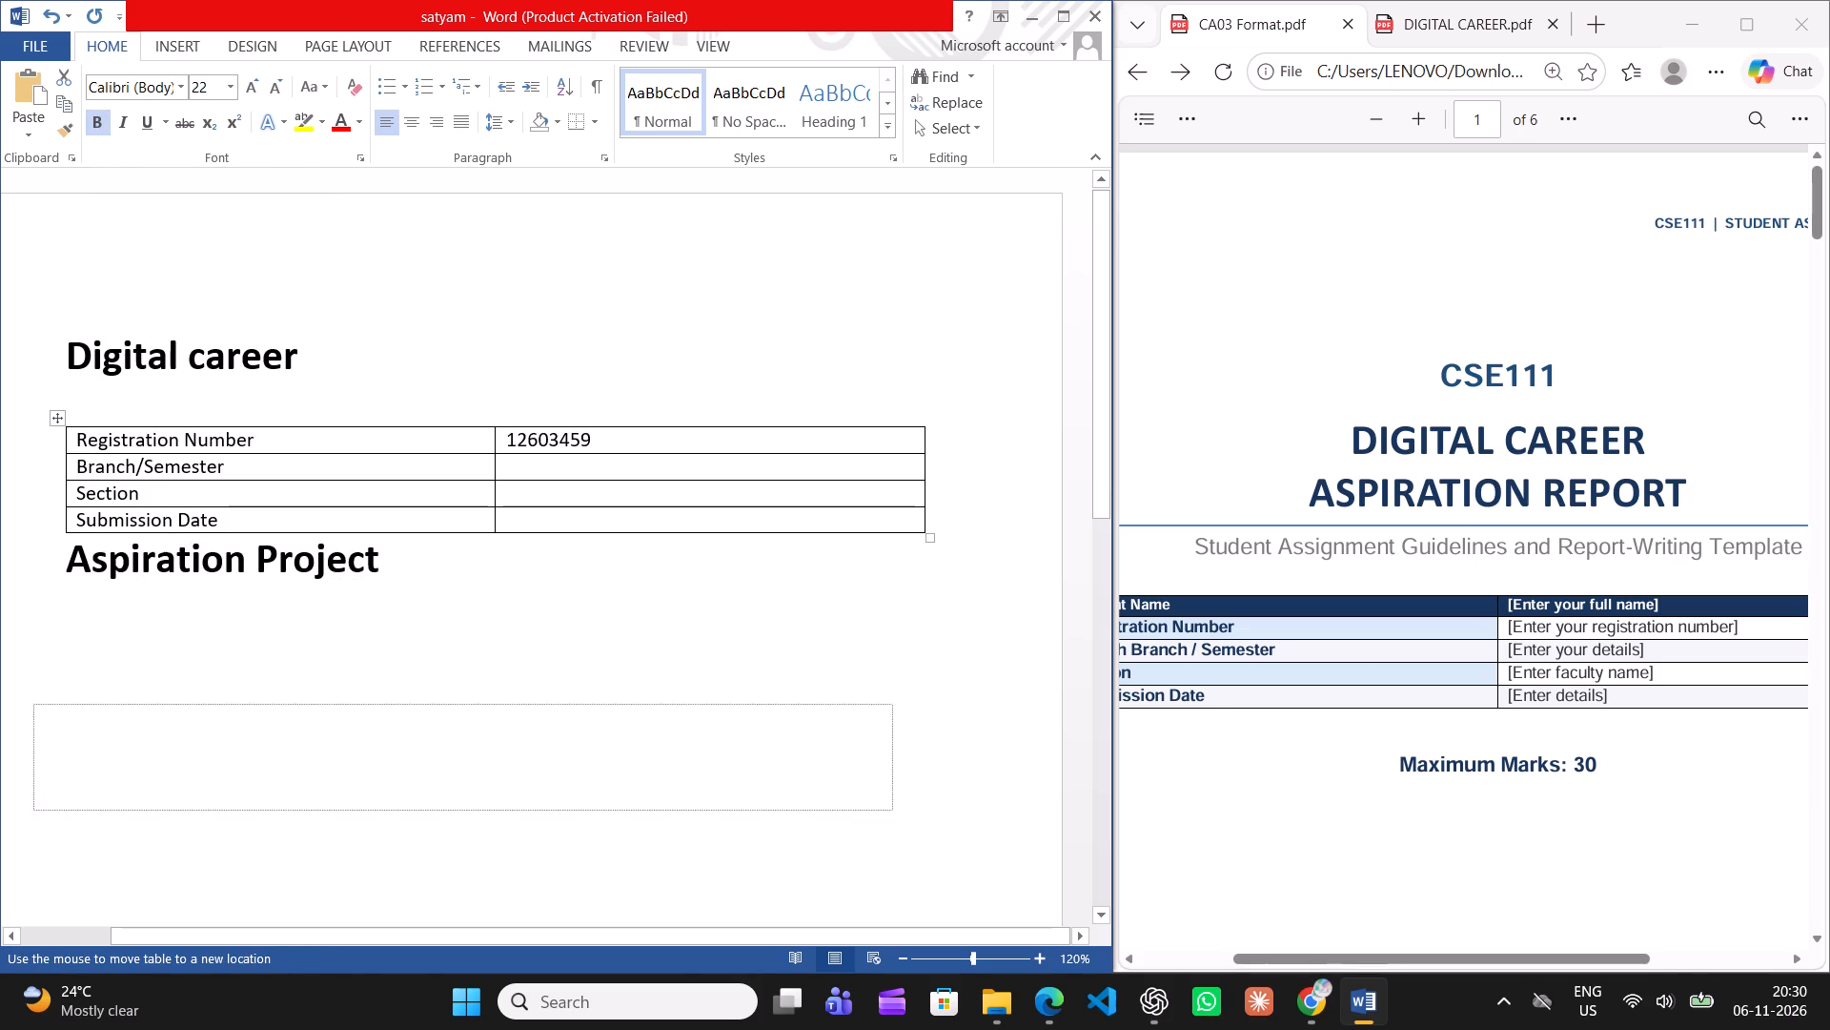
drag(30, 690, 73, 679)
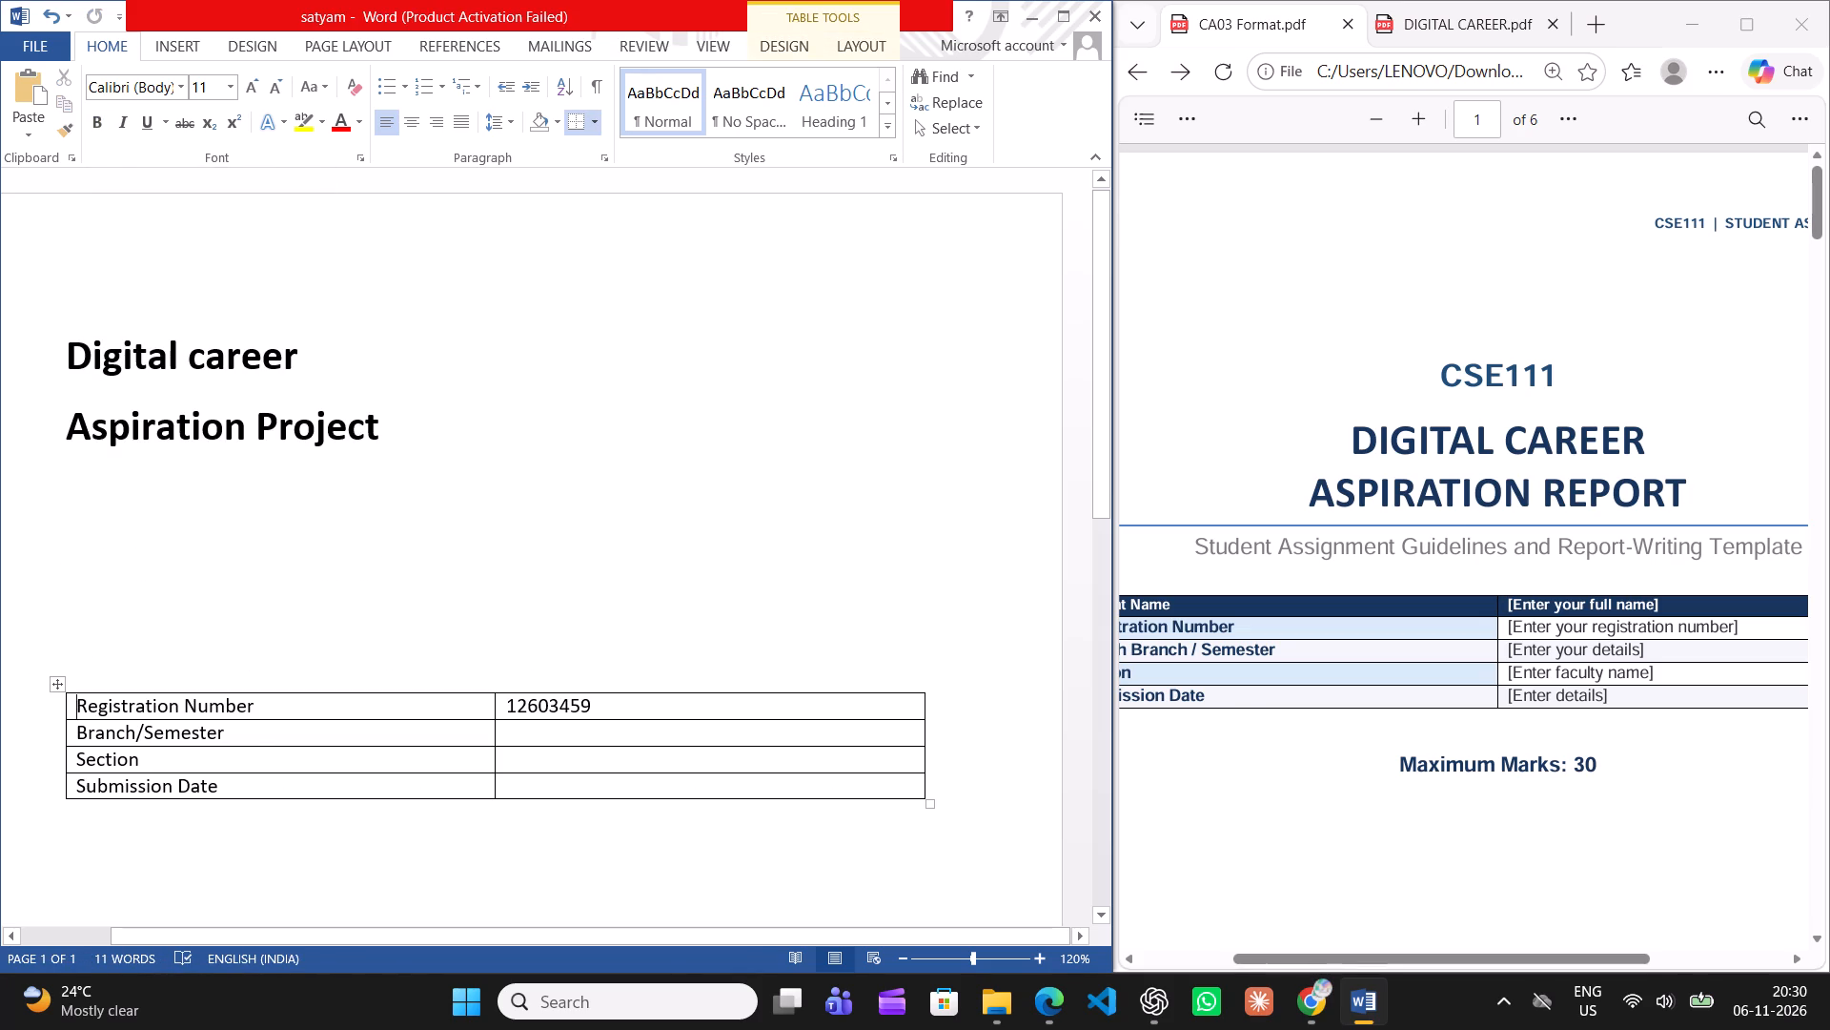
Centre-align the two title lines together with the details table's text.
drag(399, 439, 96, 332)
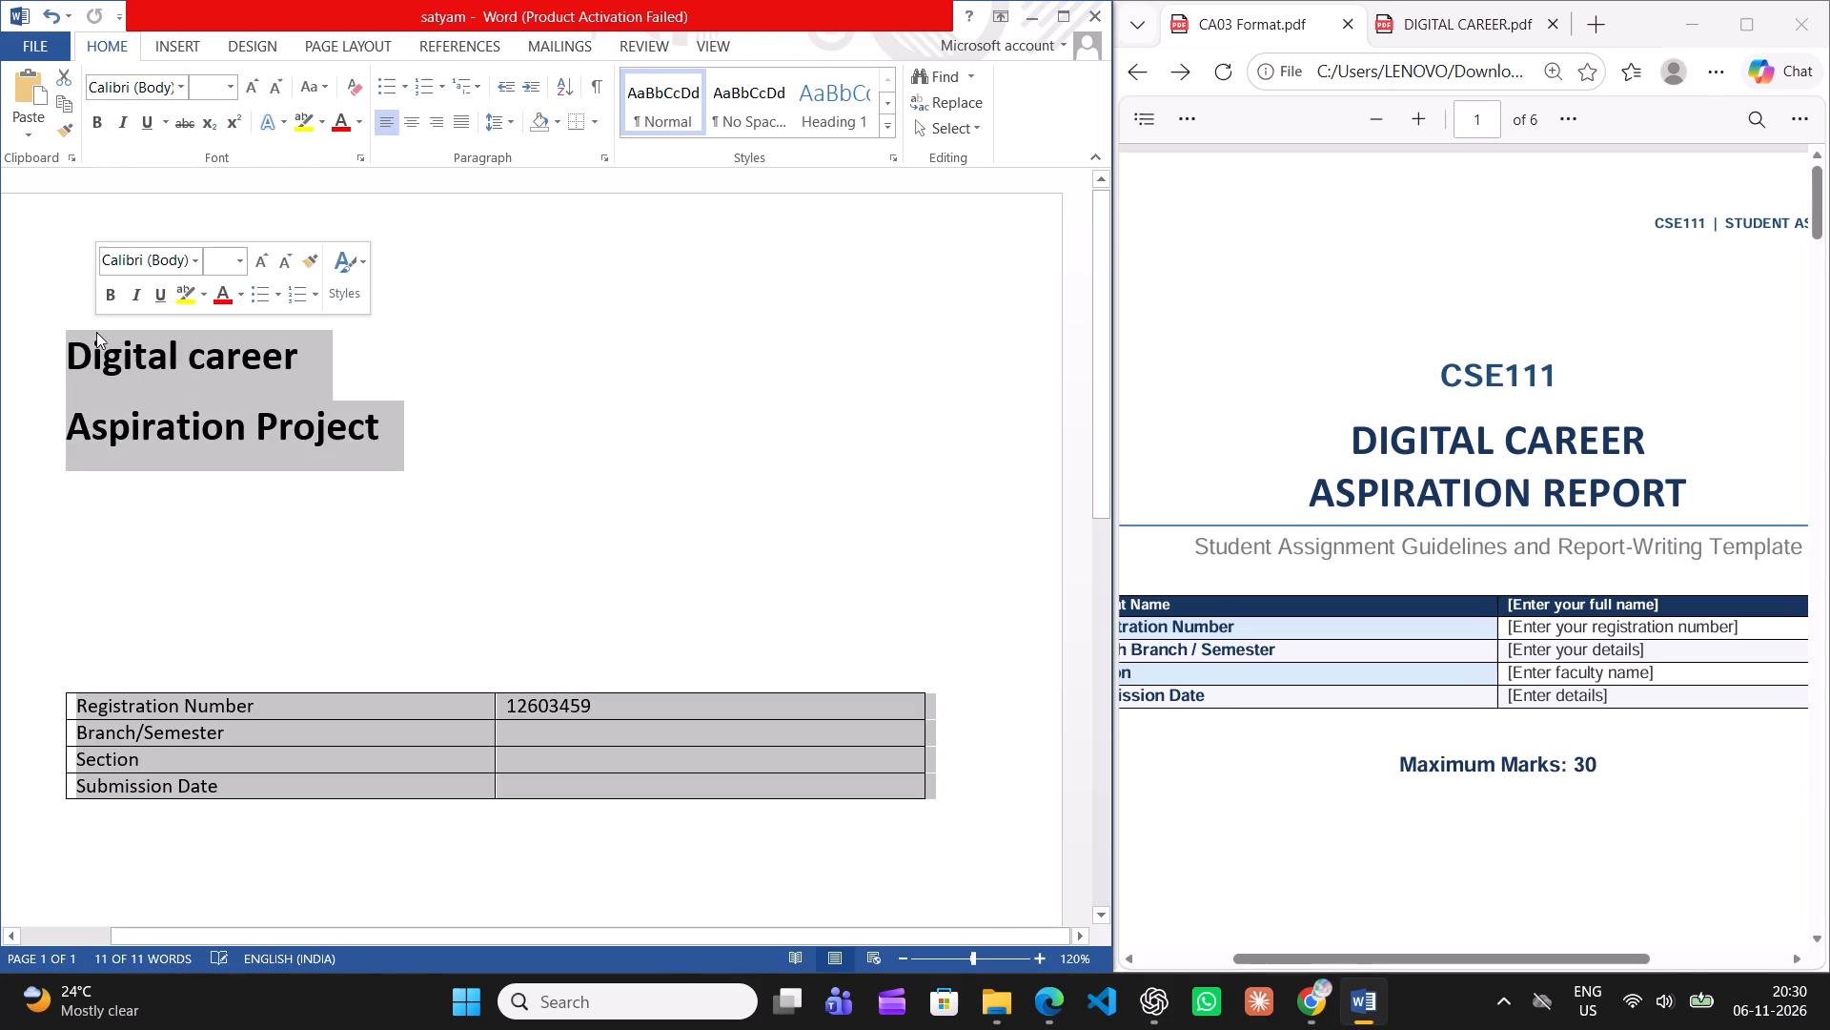
click(639, 517)
drag(399, 419, 188, 402)
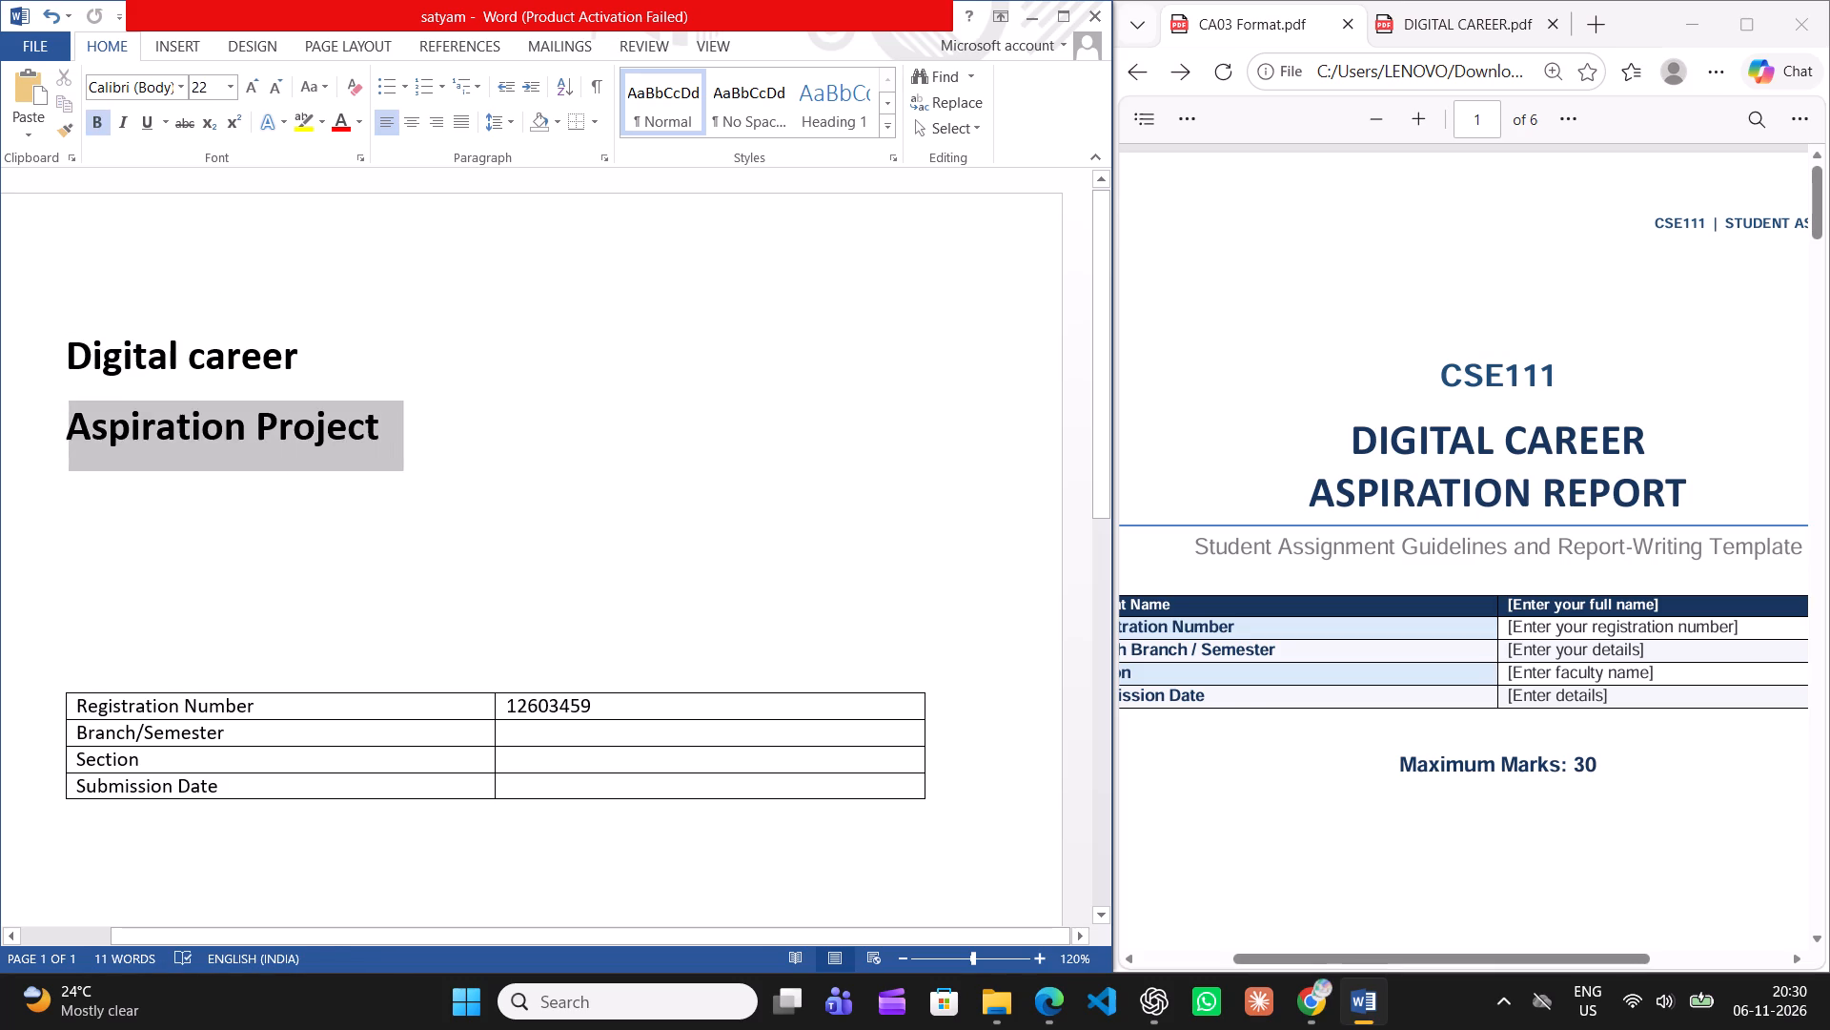
drag(188, 402, 124, 366)
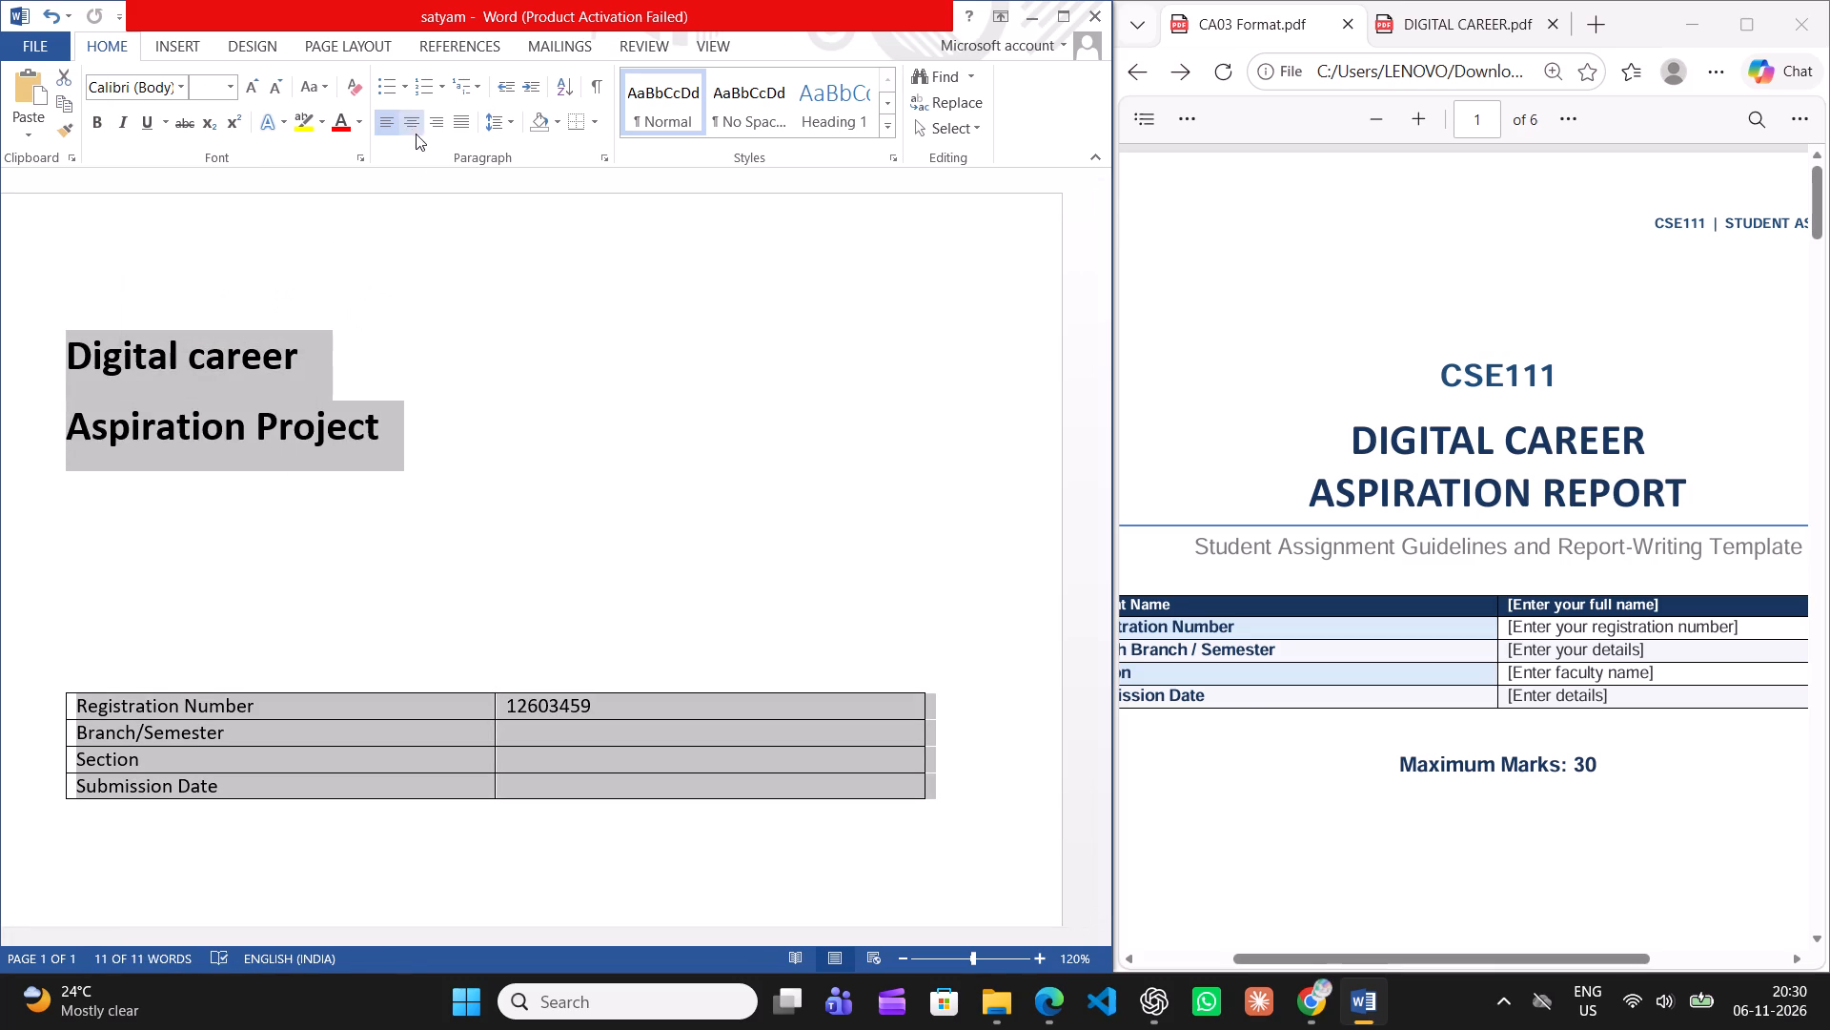
click(412, 129)
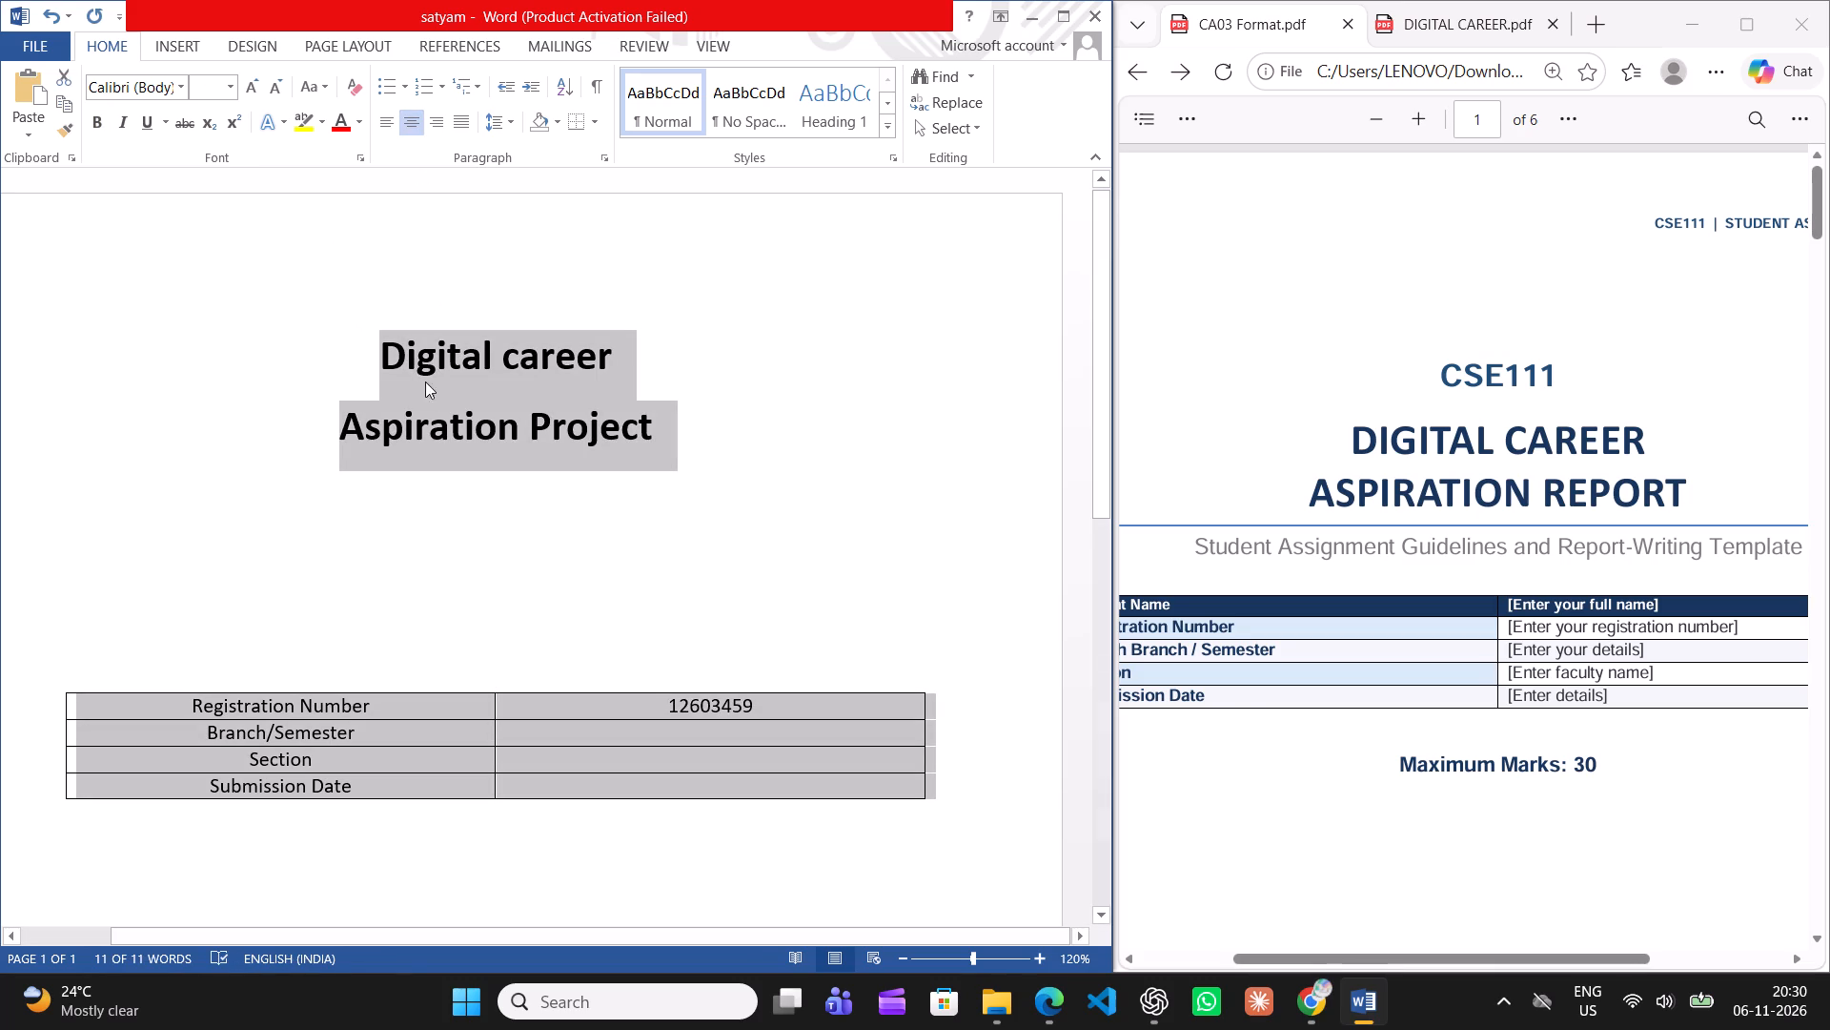
Apply the plain black shadowed text effect, the first preset, to the title lines and the table text.
click(289, 117)
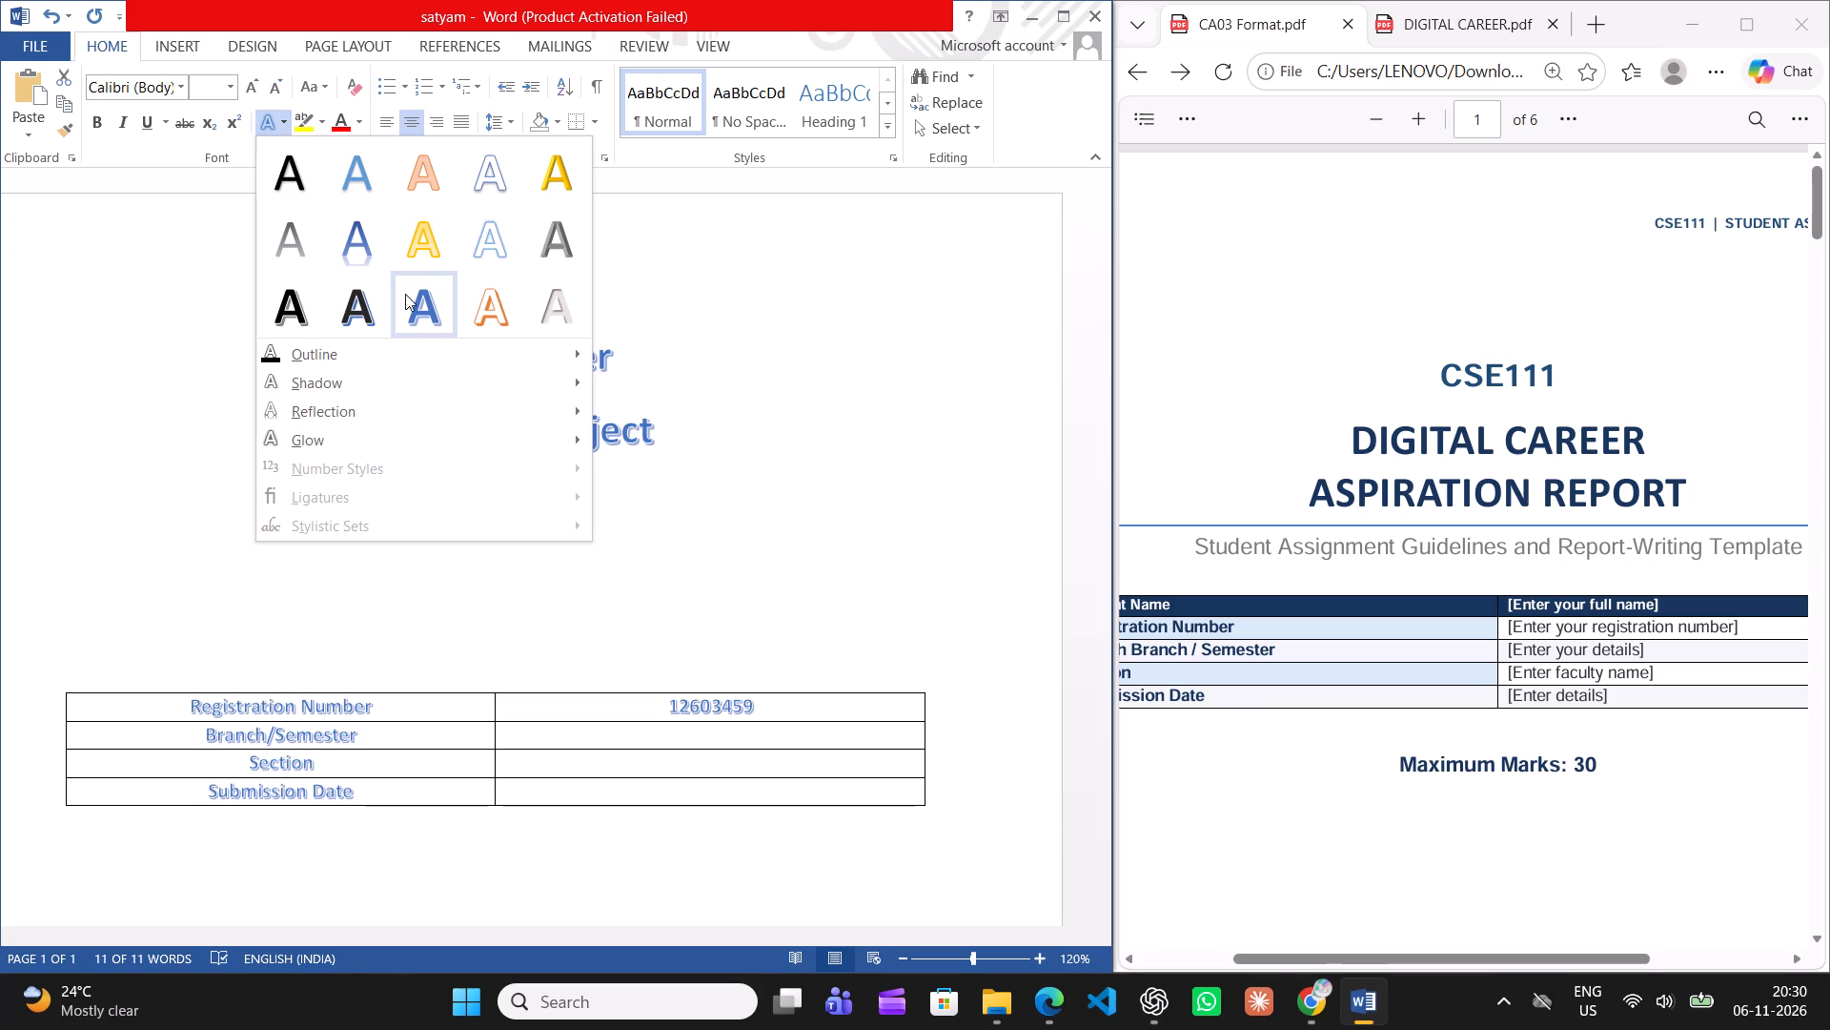
click(293, 173)
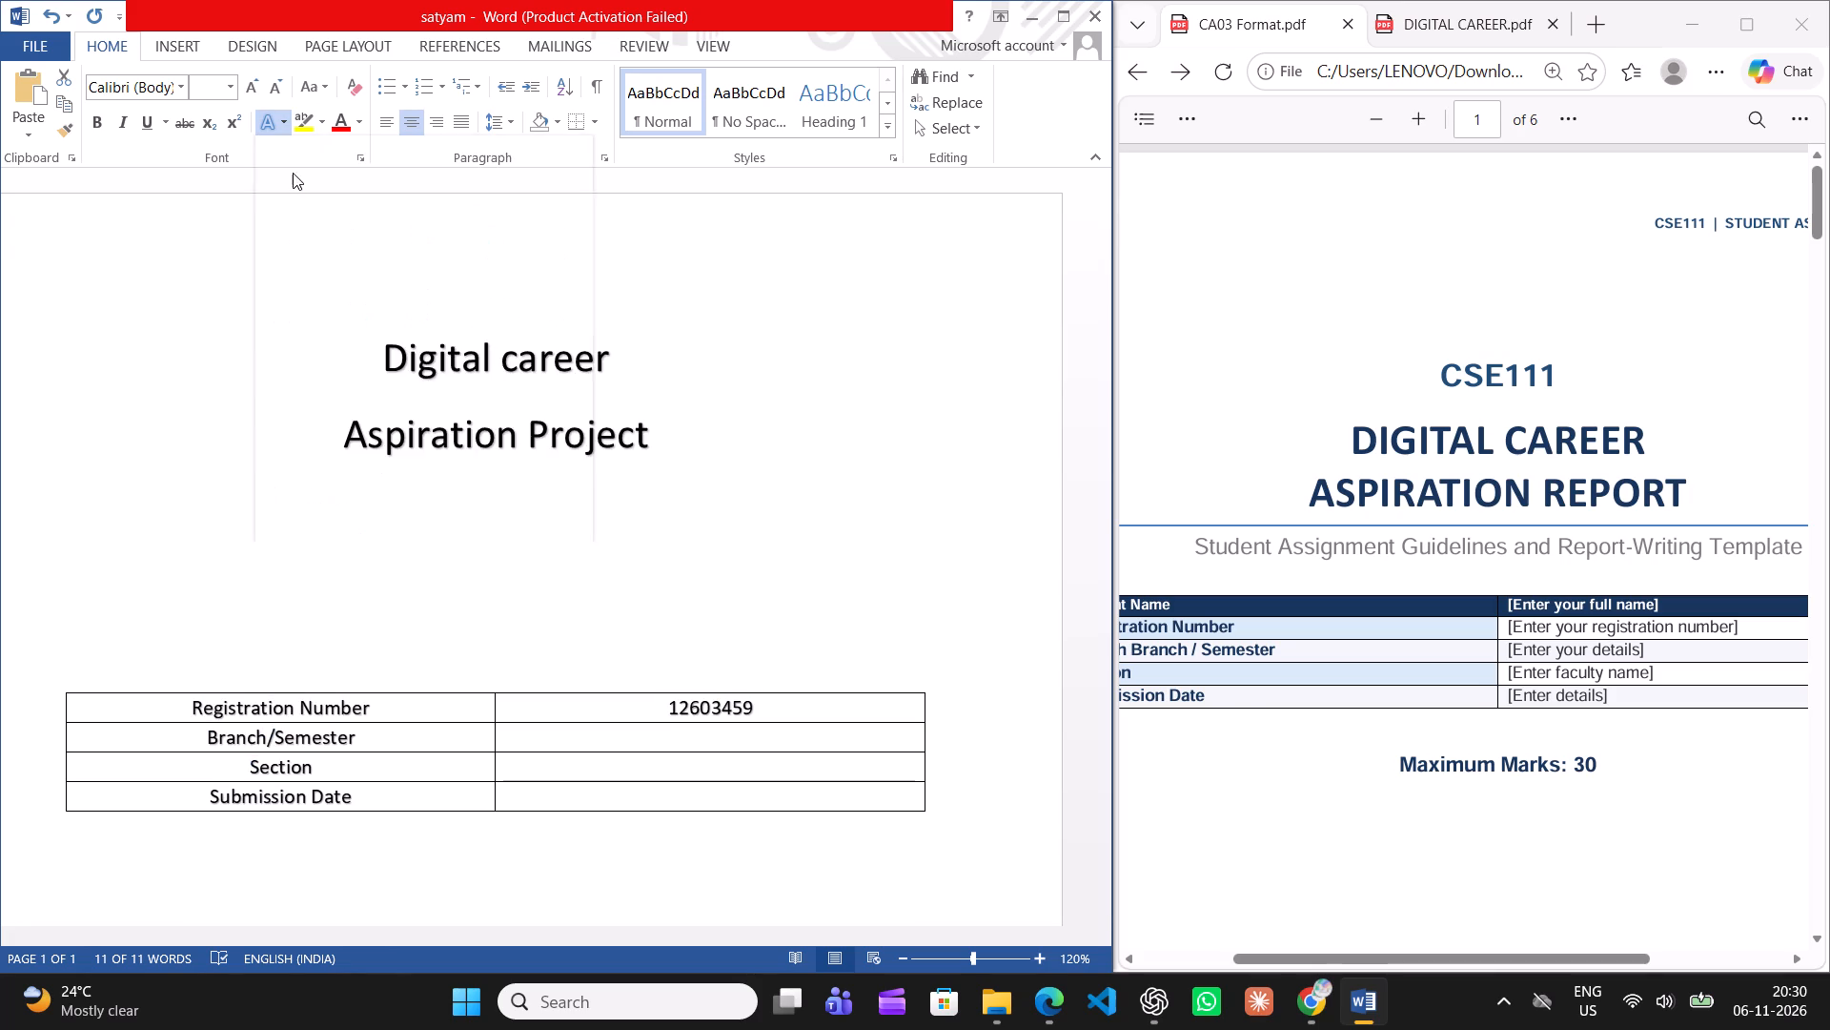
click(816, 390)
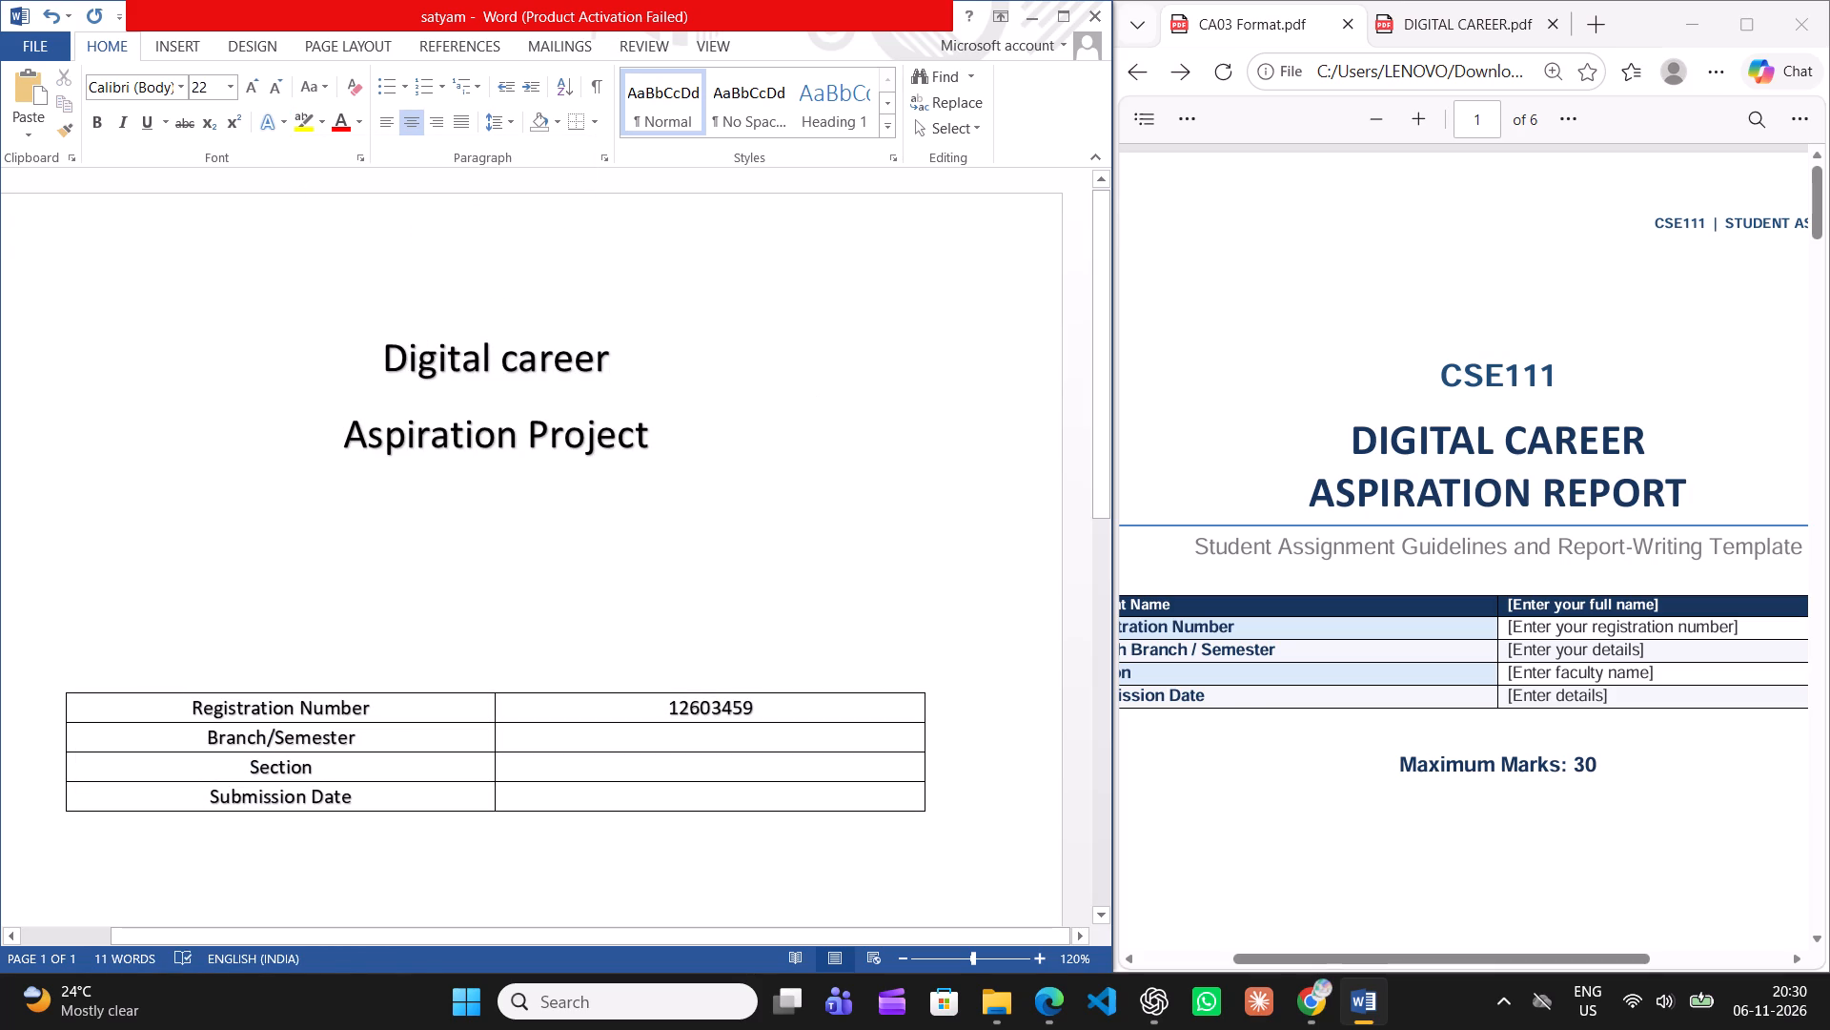
Make the two title lines and the details table's text bold.
drag(695, 438, 385, 379)
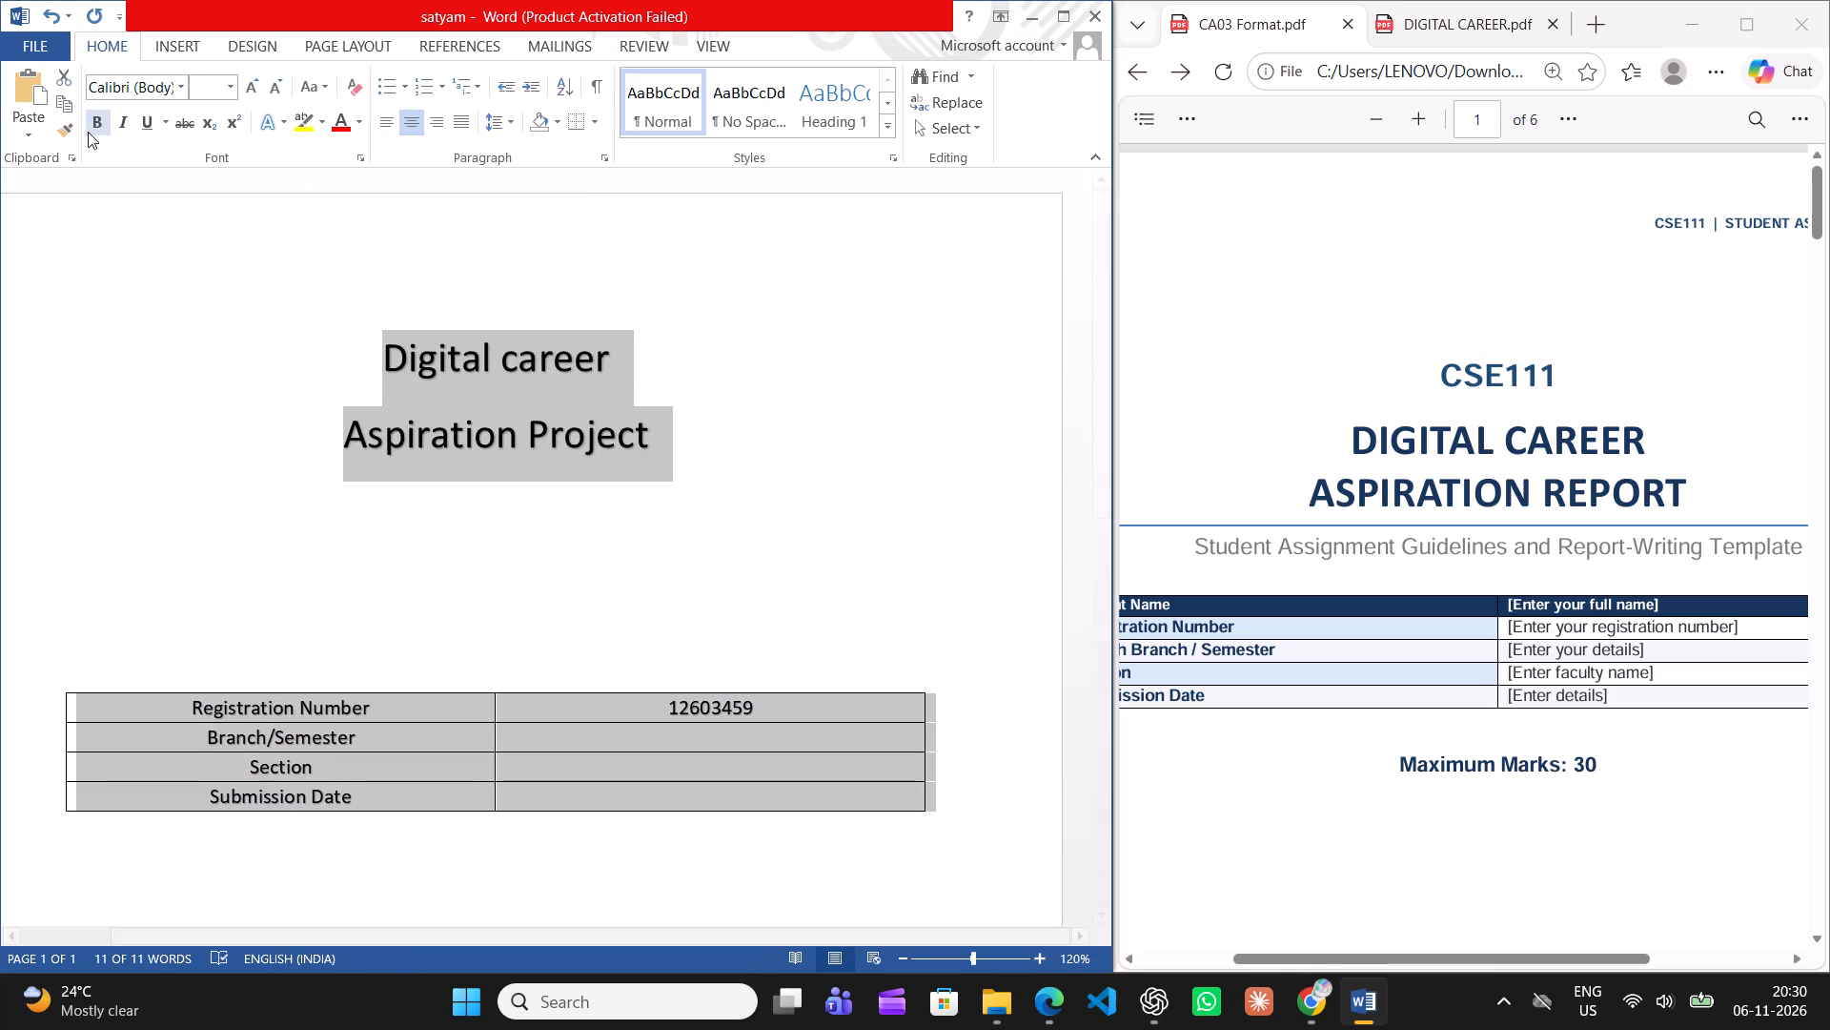
click(100, 129)
click(866, 420)
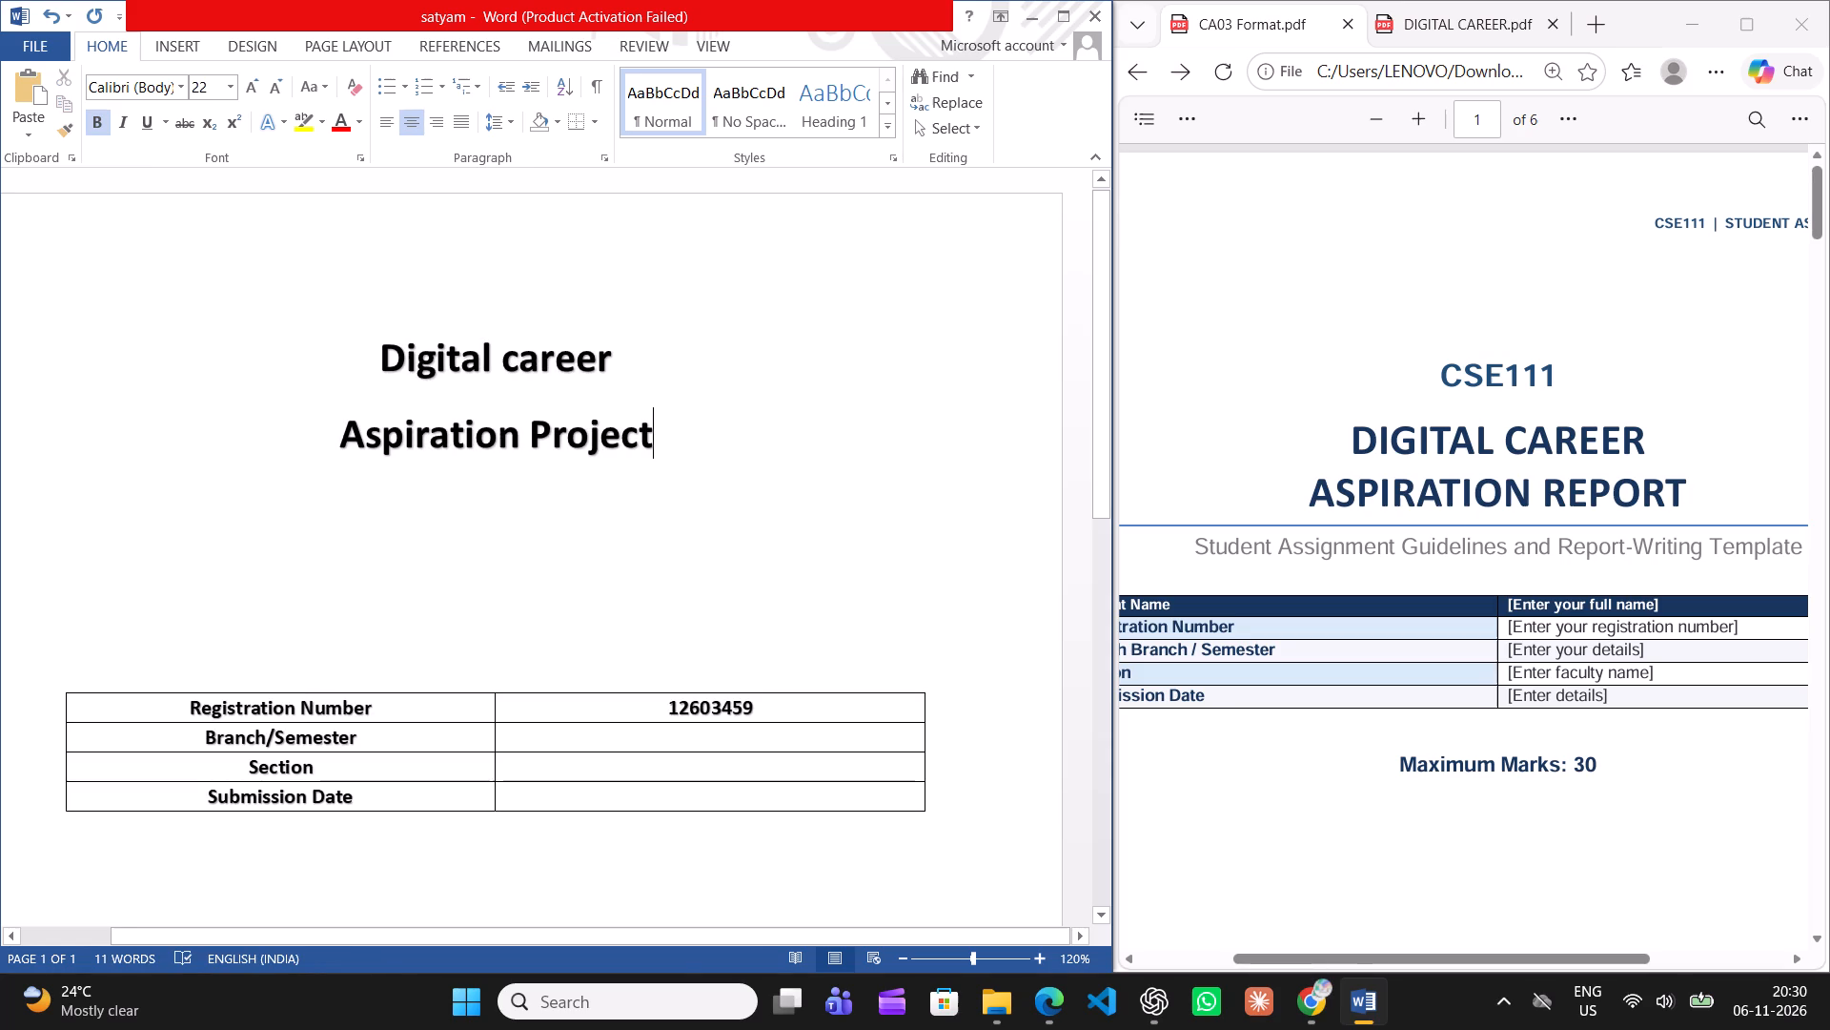
Set the font size of all the details table's text to 14 and remove its bold formatting.
scroll(816, 463, down, 3)
scroll(518, 438, up, 2)
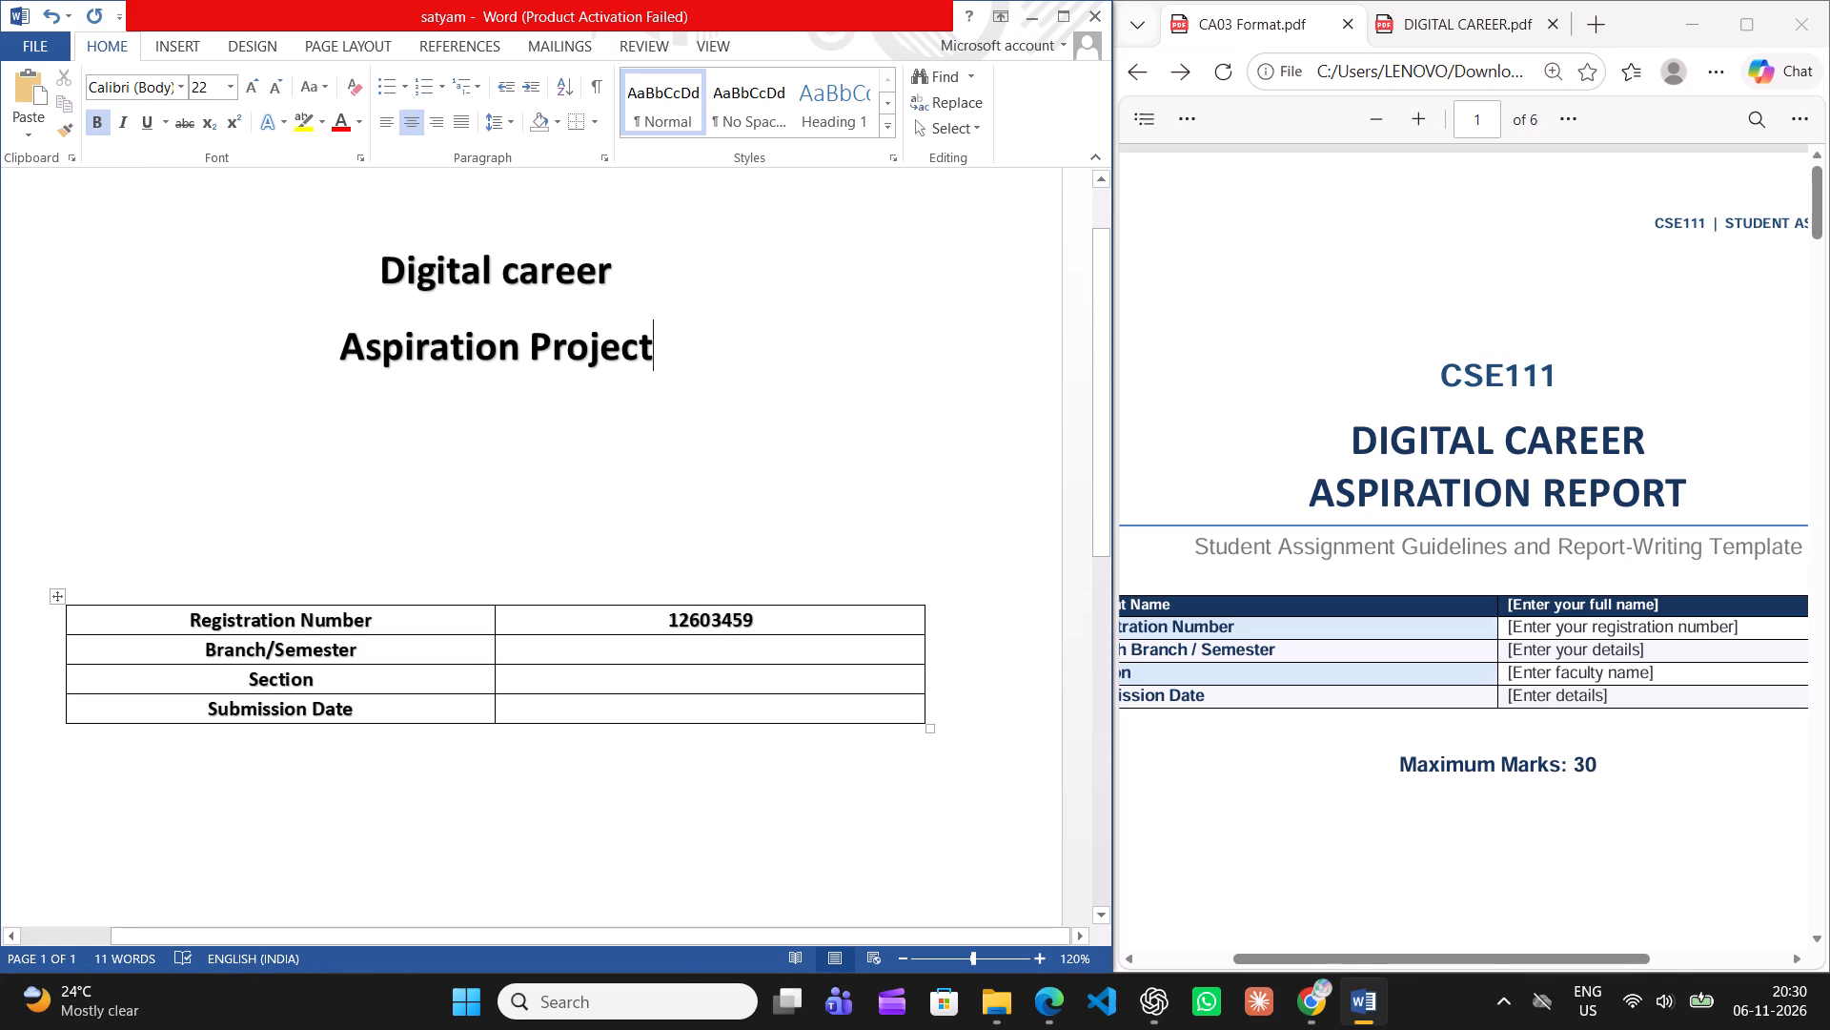
drag(893, 716, 310, 637)
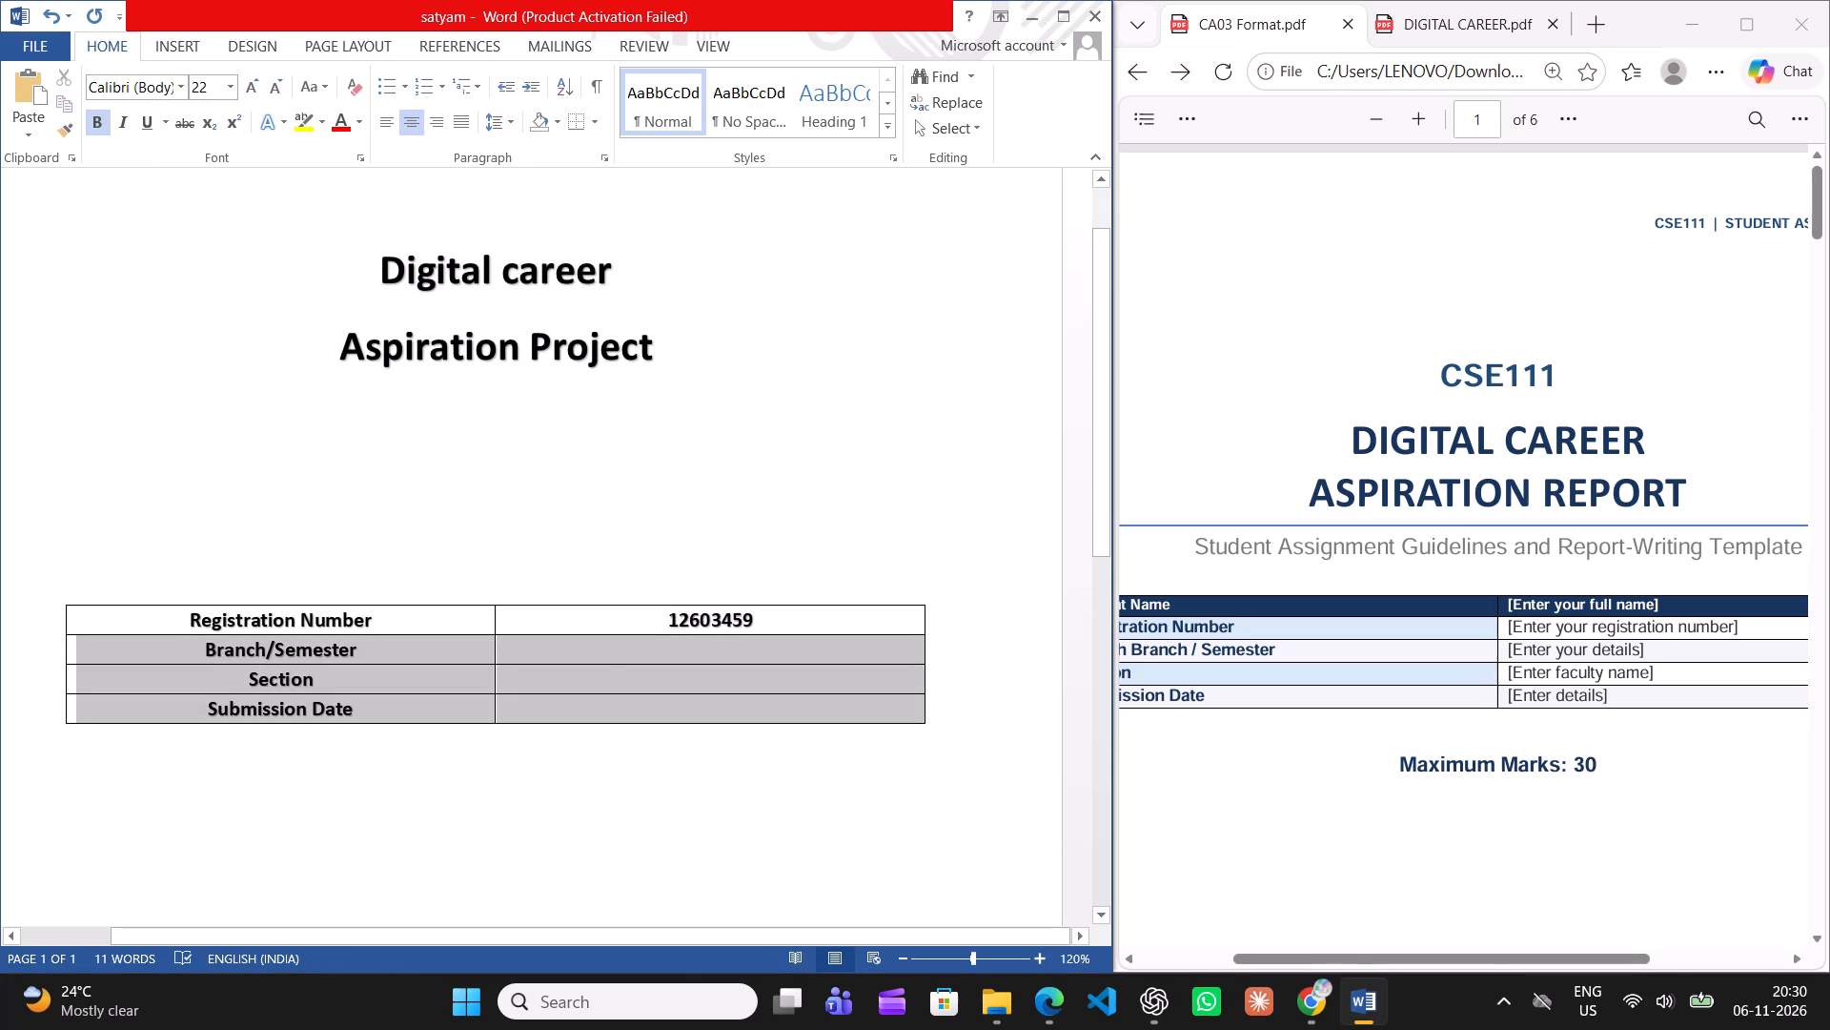
drag(310, 637, 264, 619)
click(205, 81)
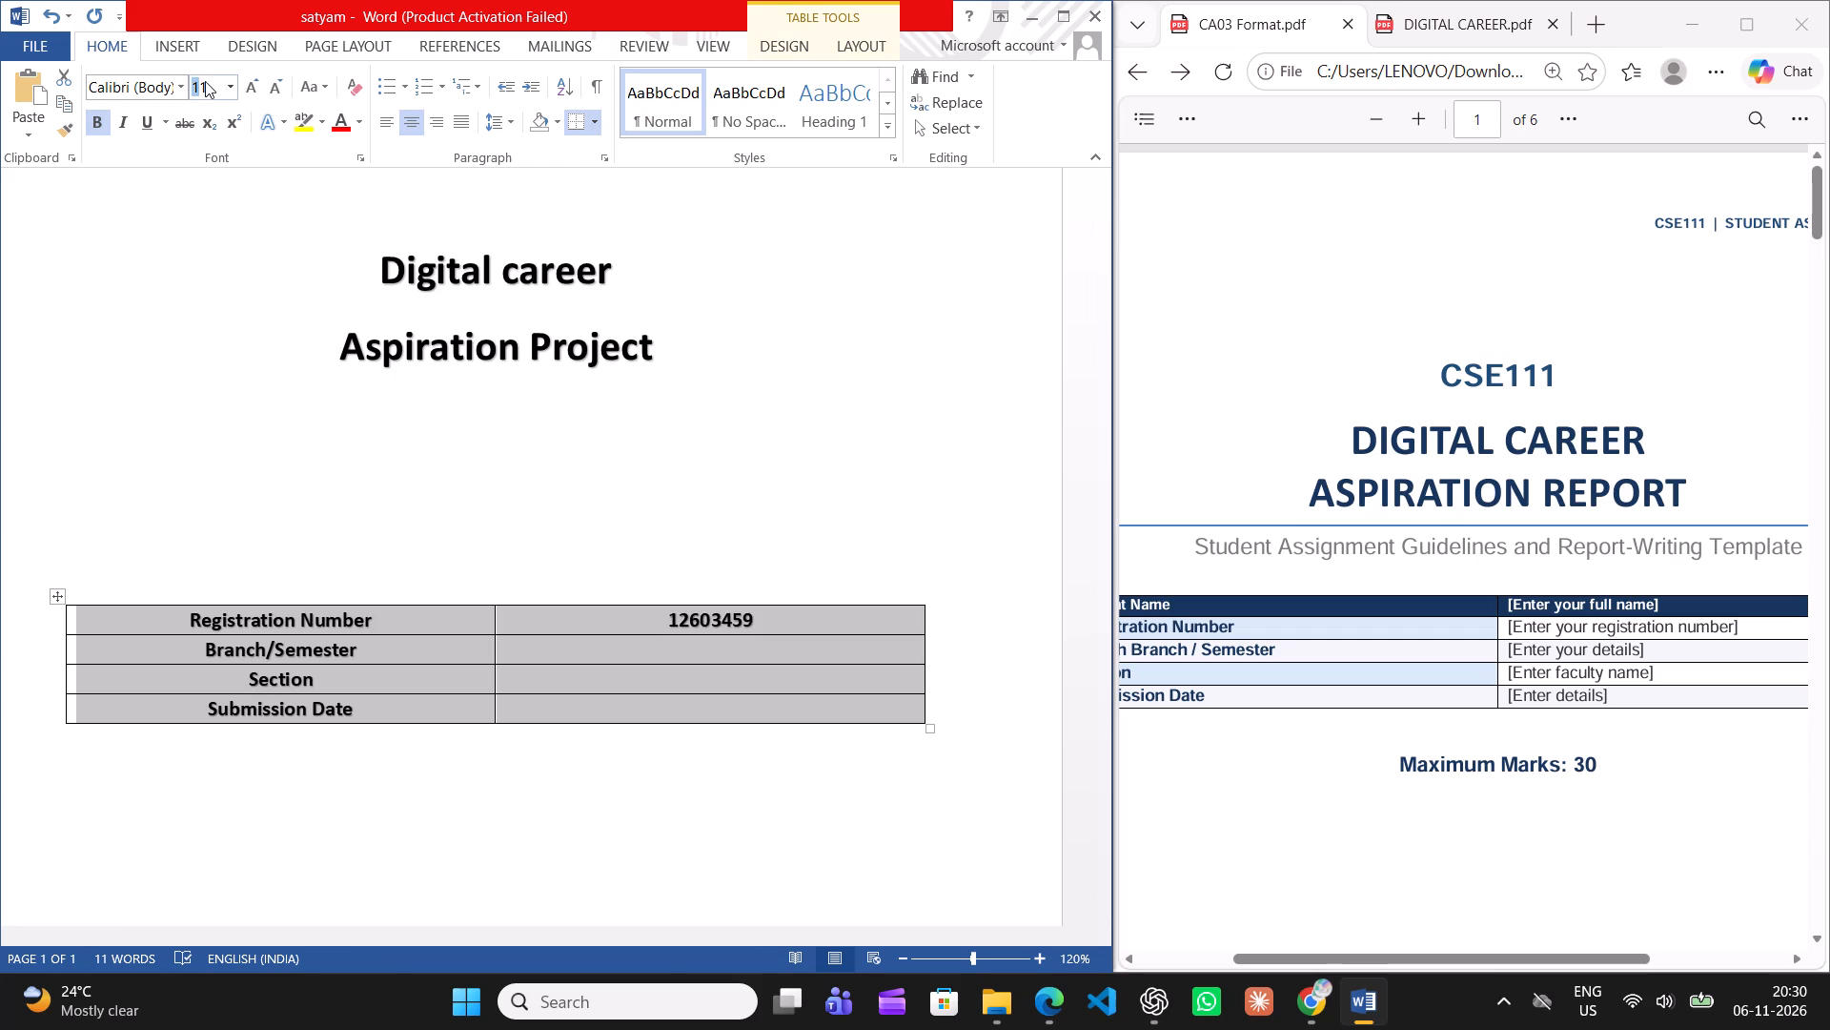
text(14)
click(101, 117)
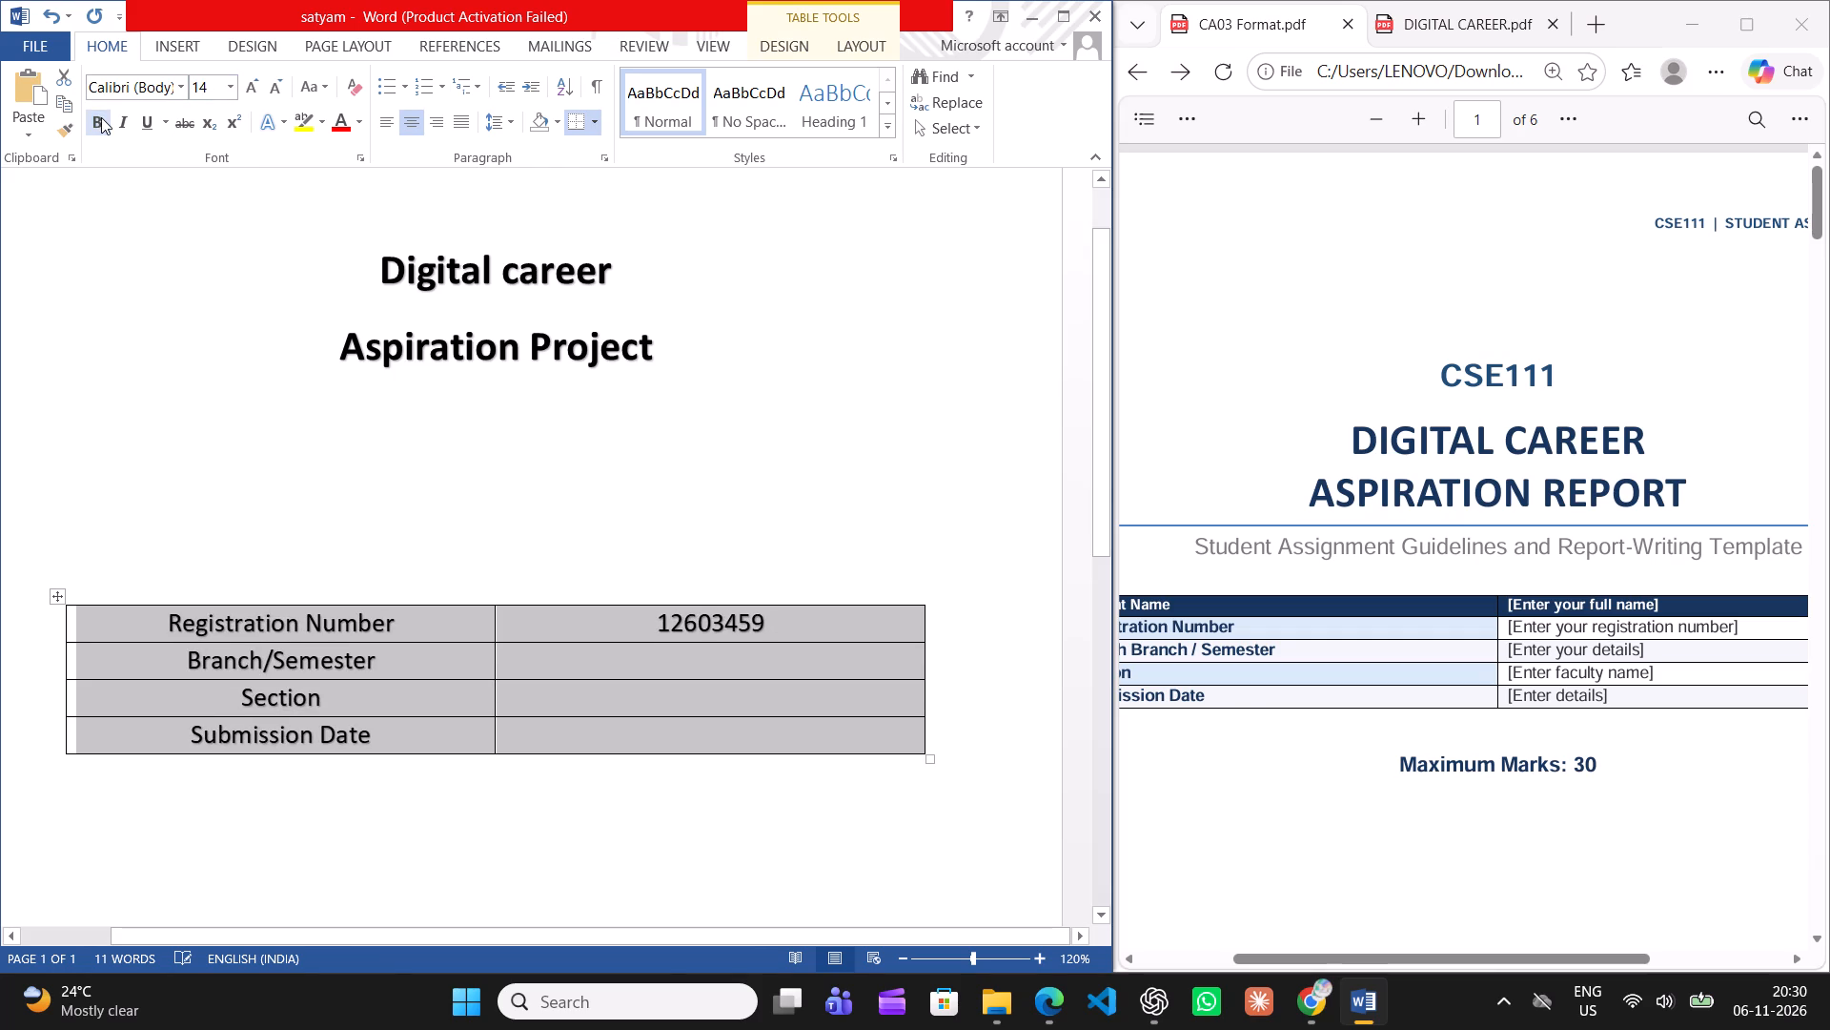
click(126, 208)
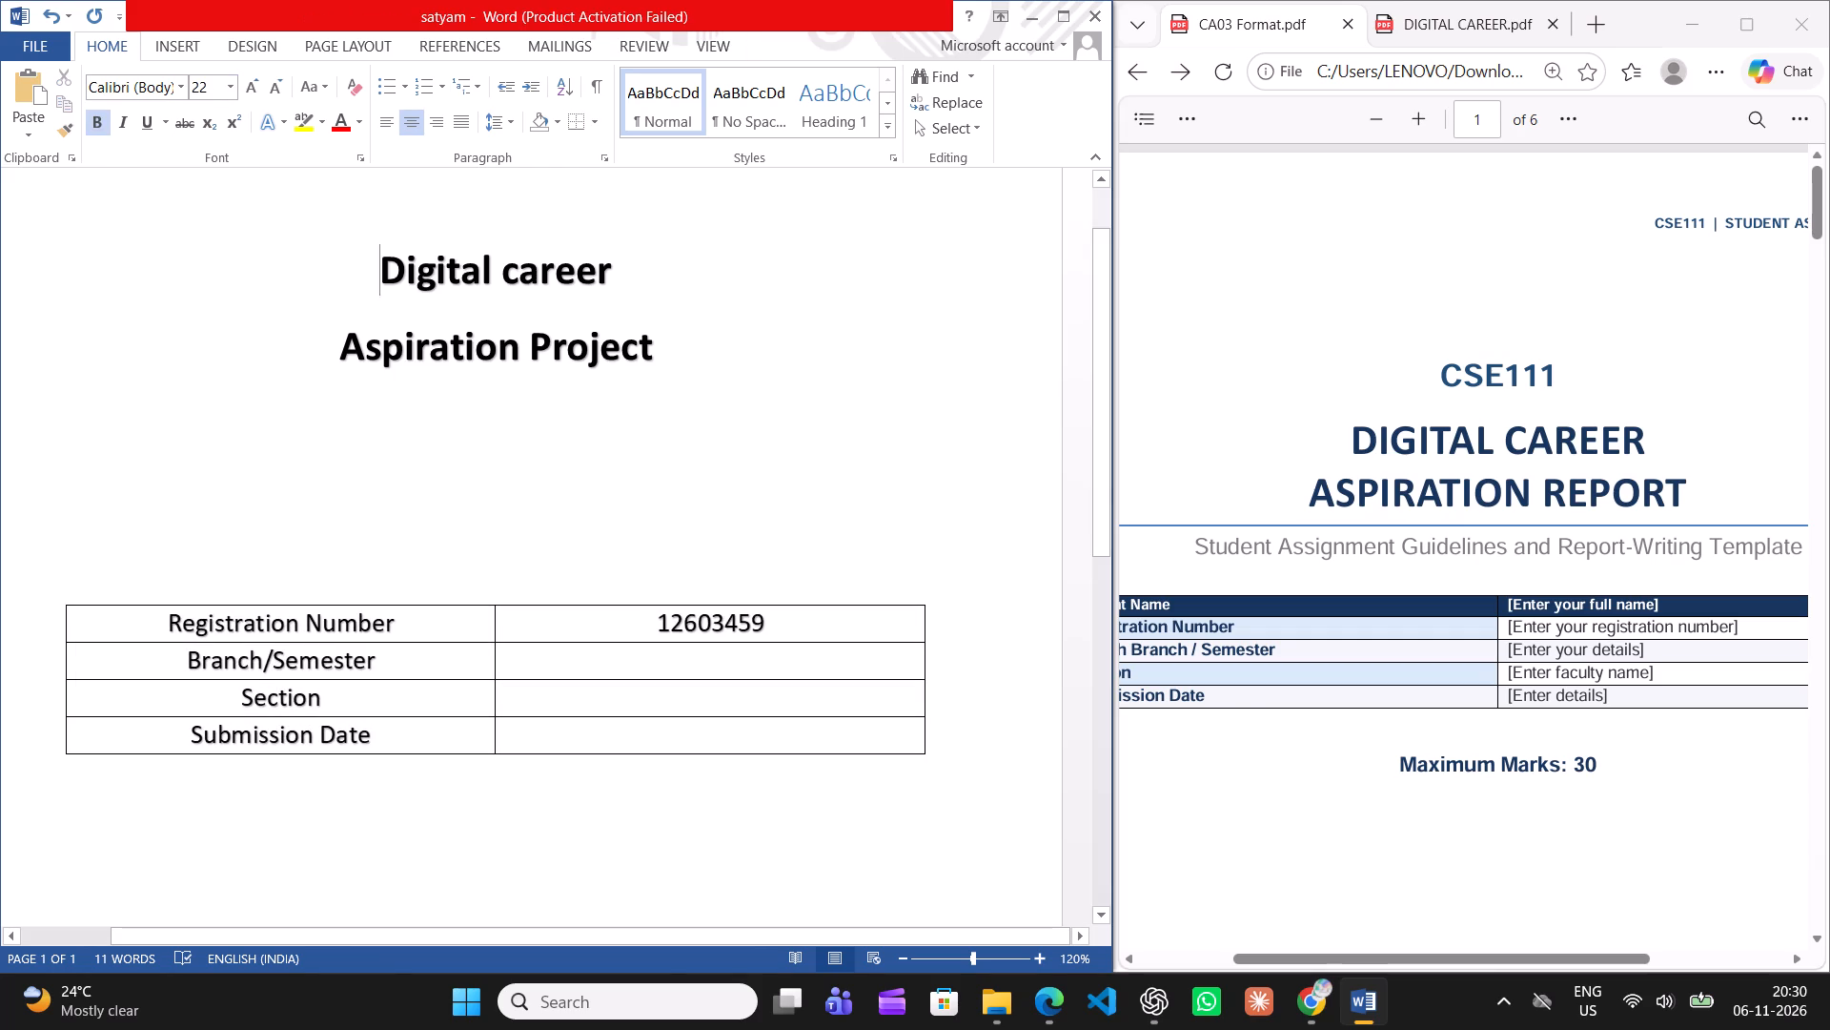
Move the details table up to sit directly below the "Aspiration Project" title line.
drag(57, 597, 51, 518)
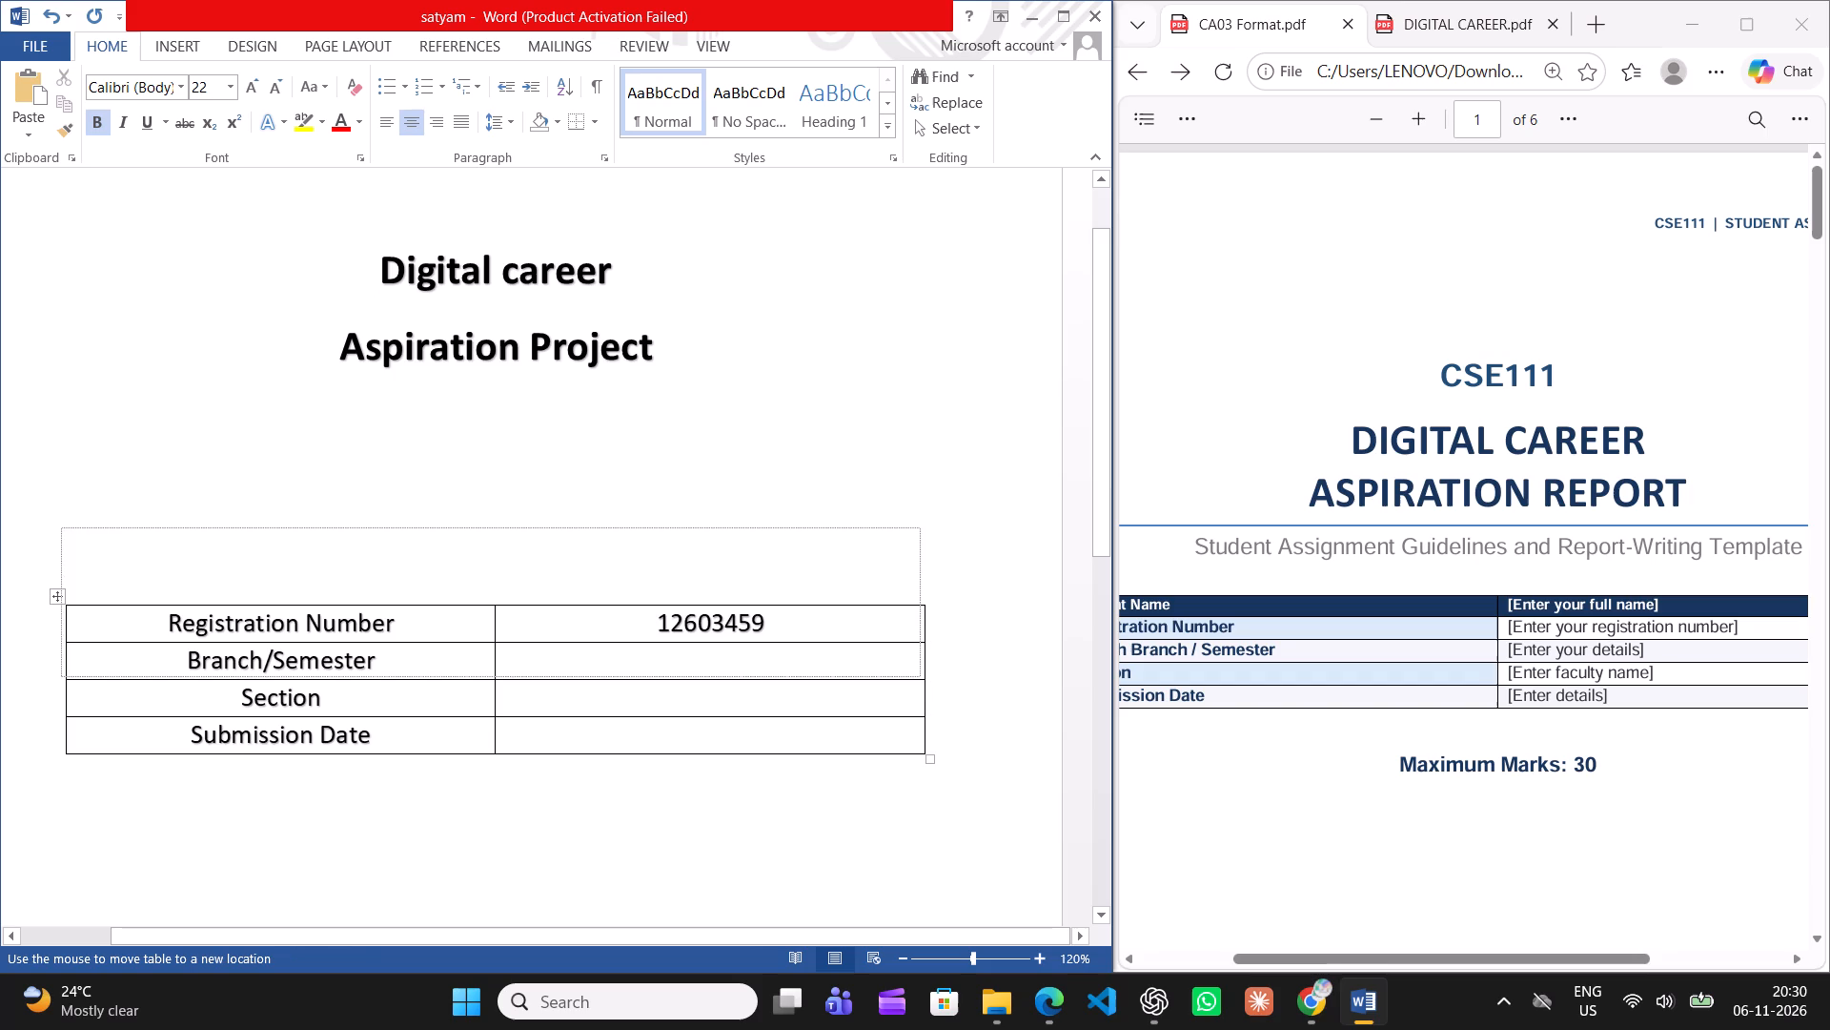
drag(51, 518, 51, 402)
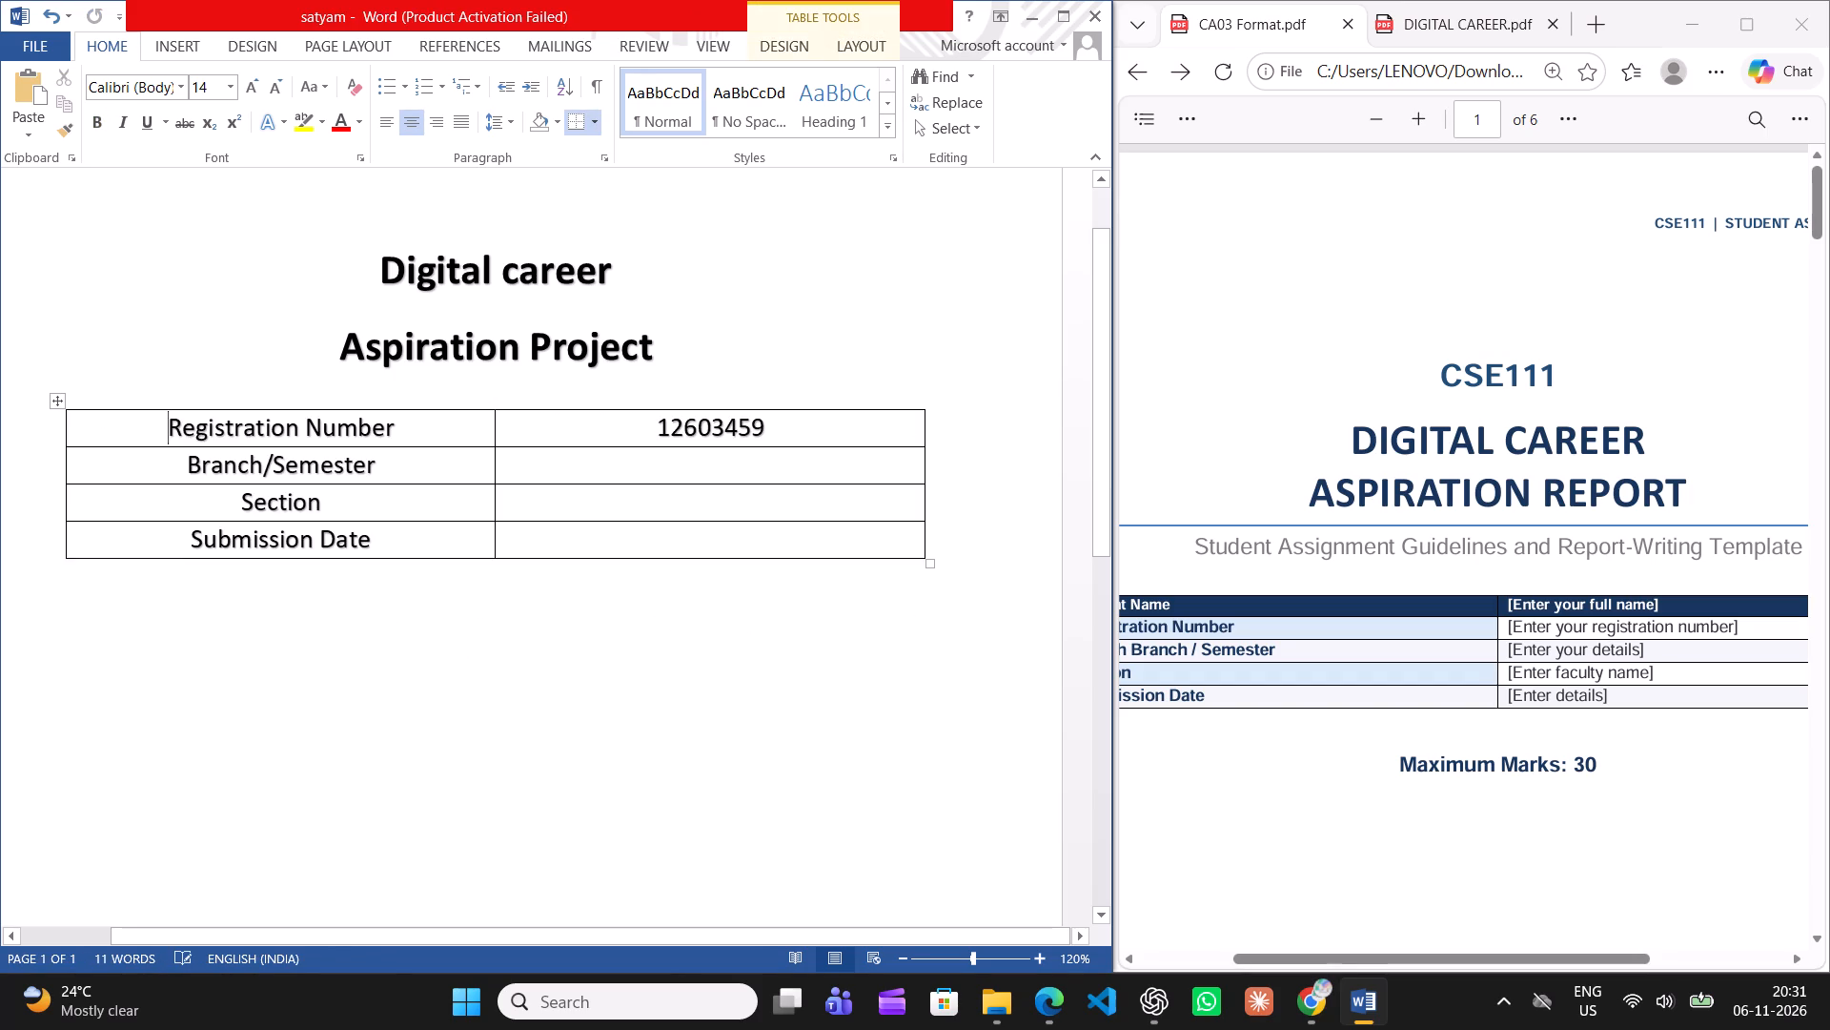
Fill in the Branch/Semester value in the details table as "CSE AI/ML".
click(550, 481)
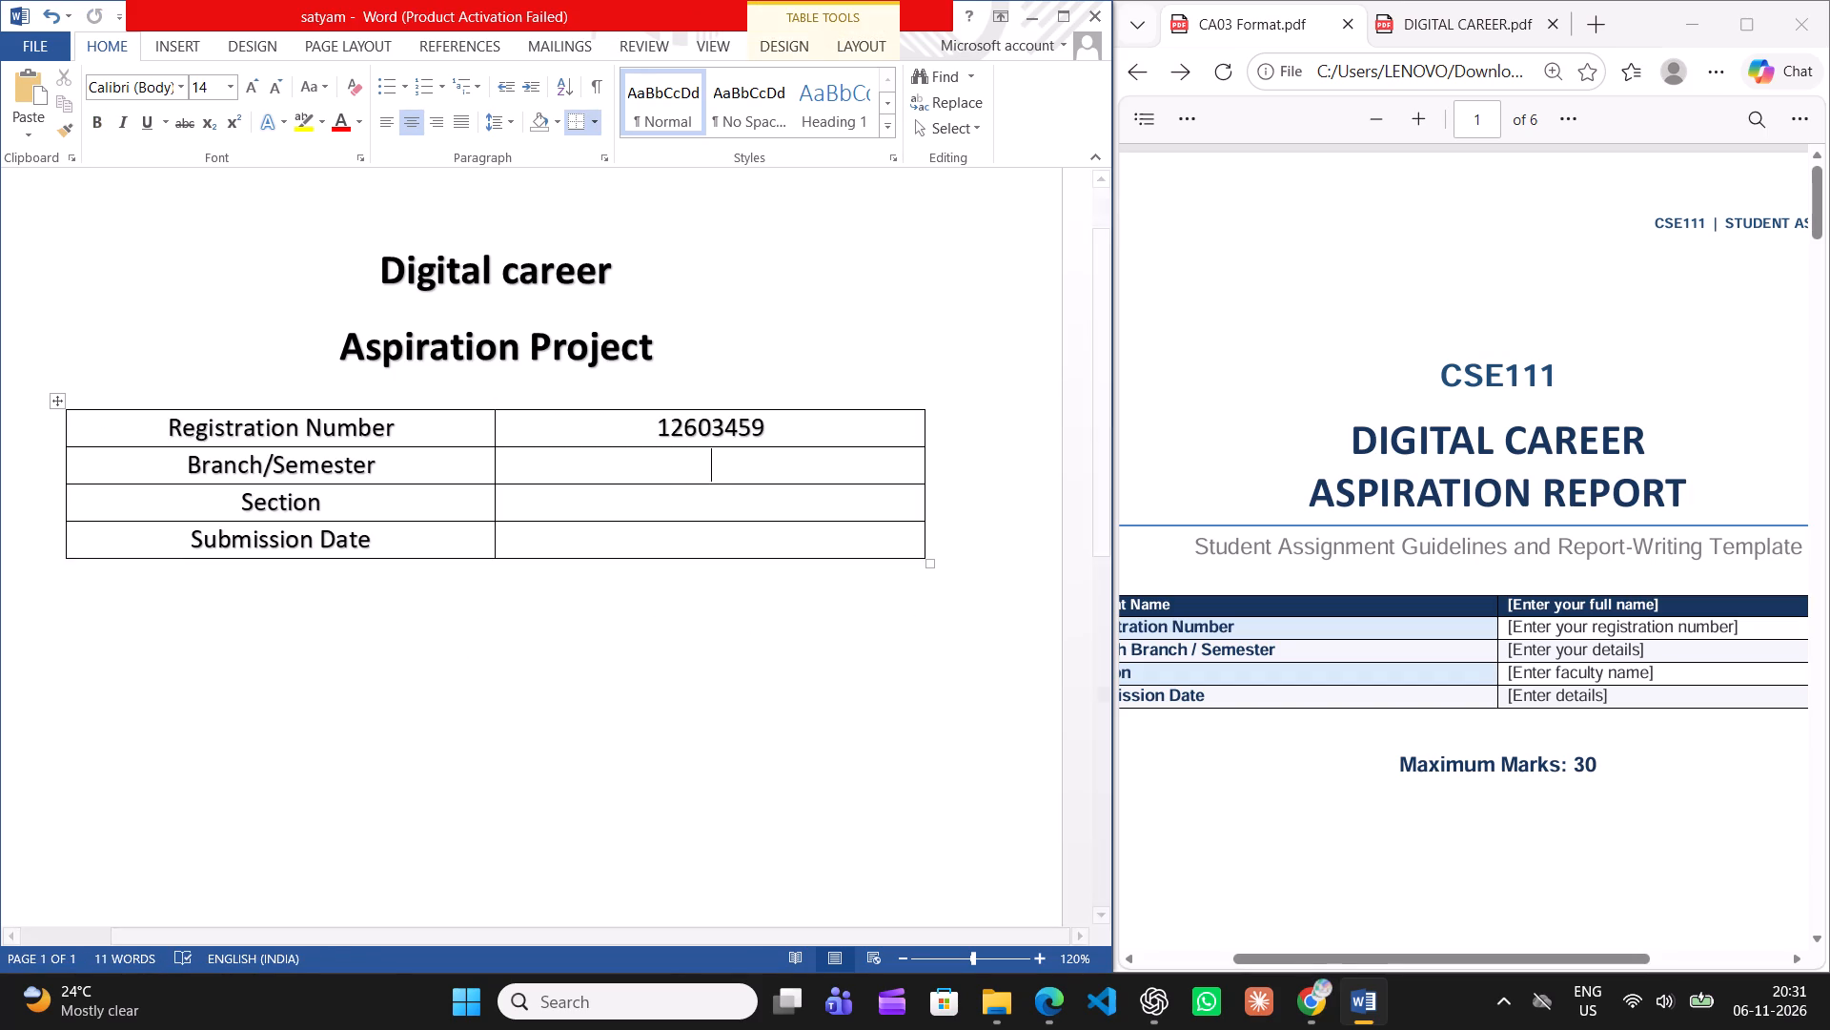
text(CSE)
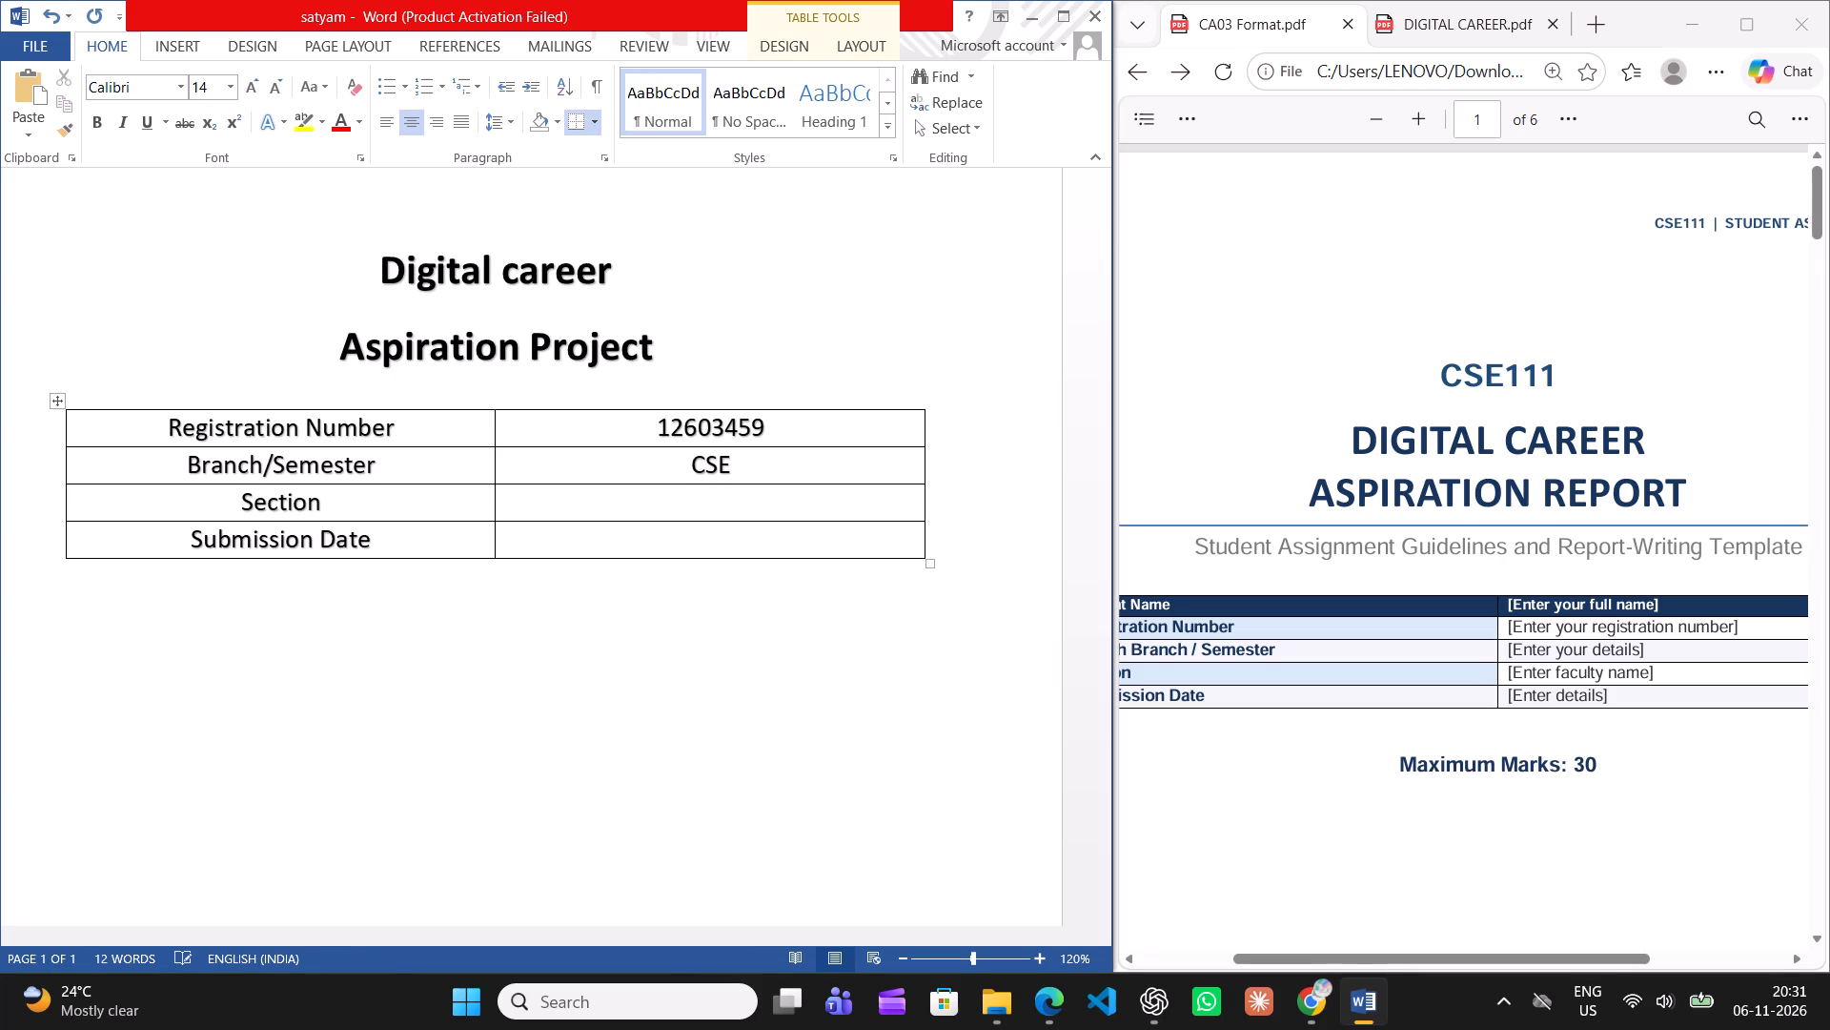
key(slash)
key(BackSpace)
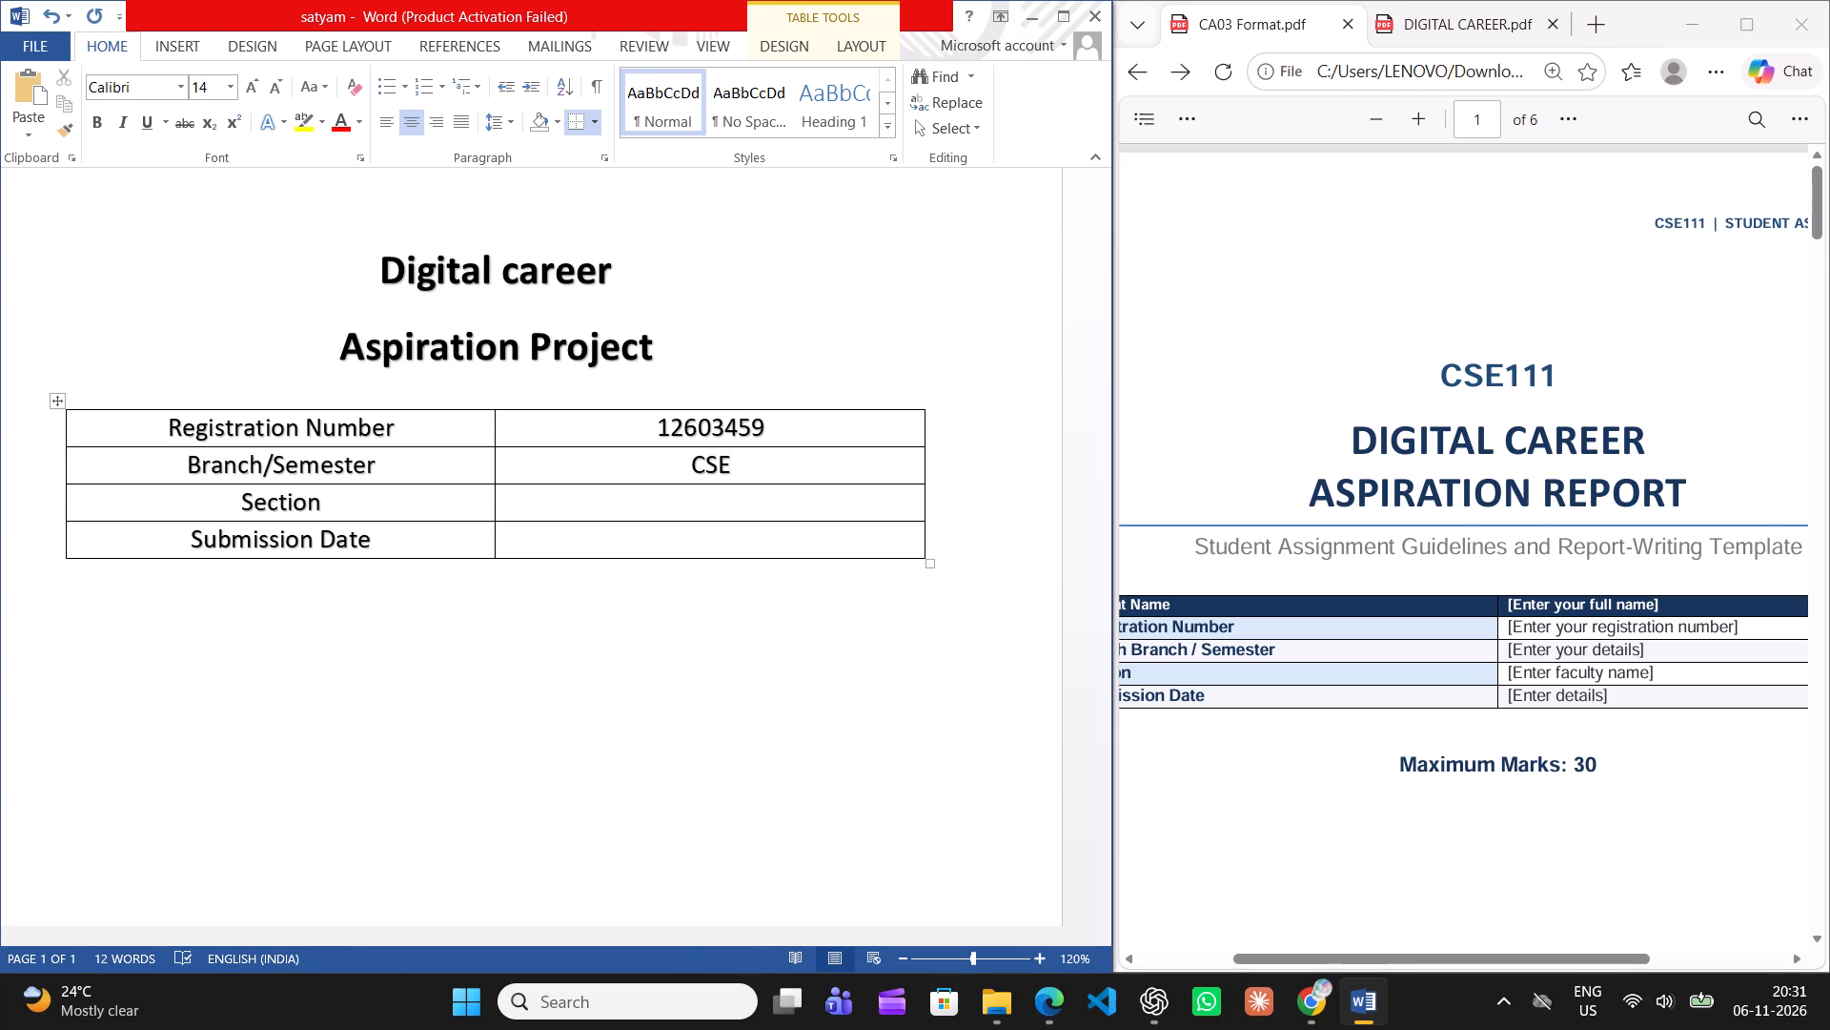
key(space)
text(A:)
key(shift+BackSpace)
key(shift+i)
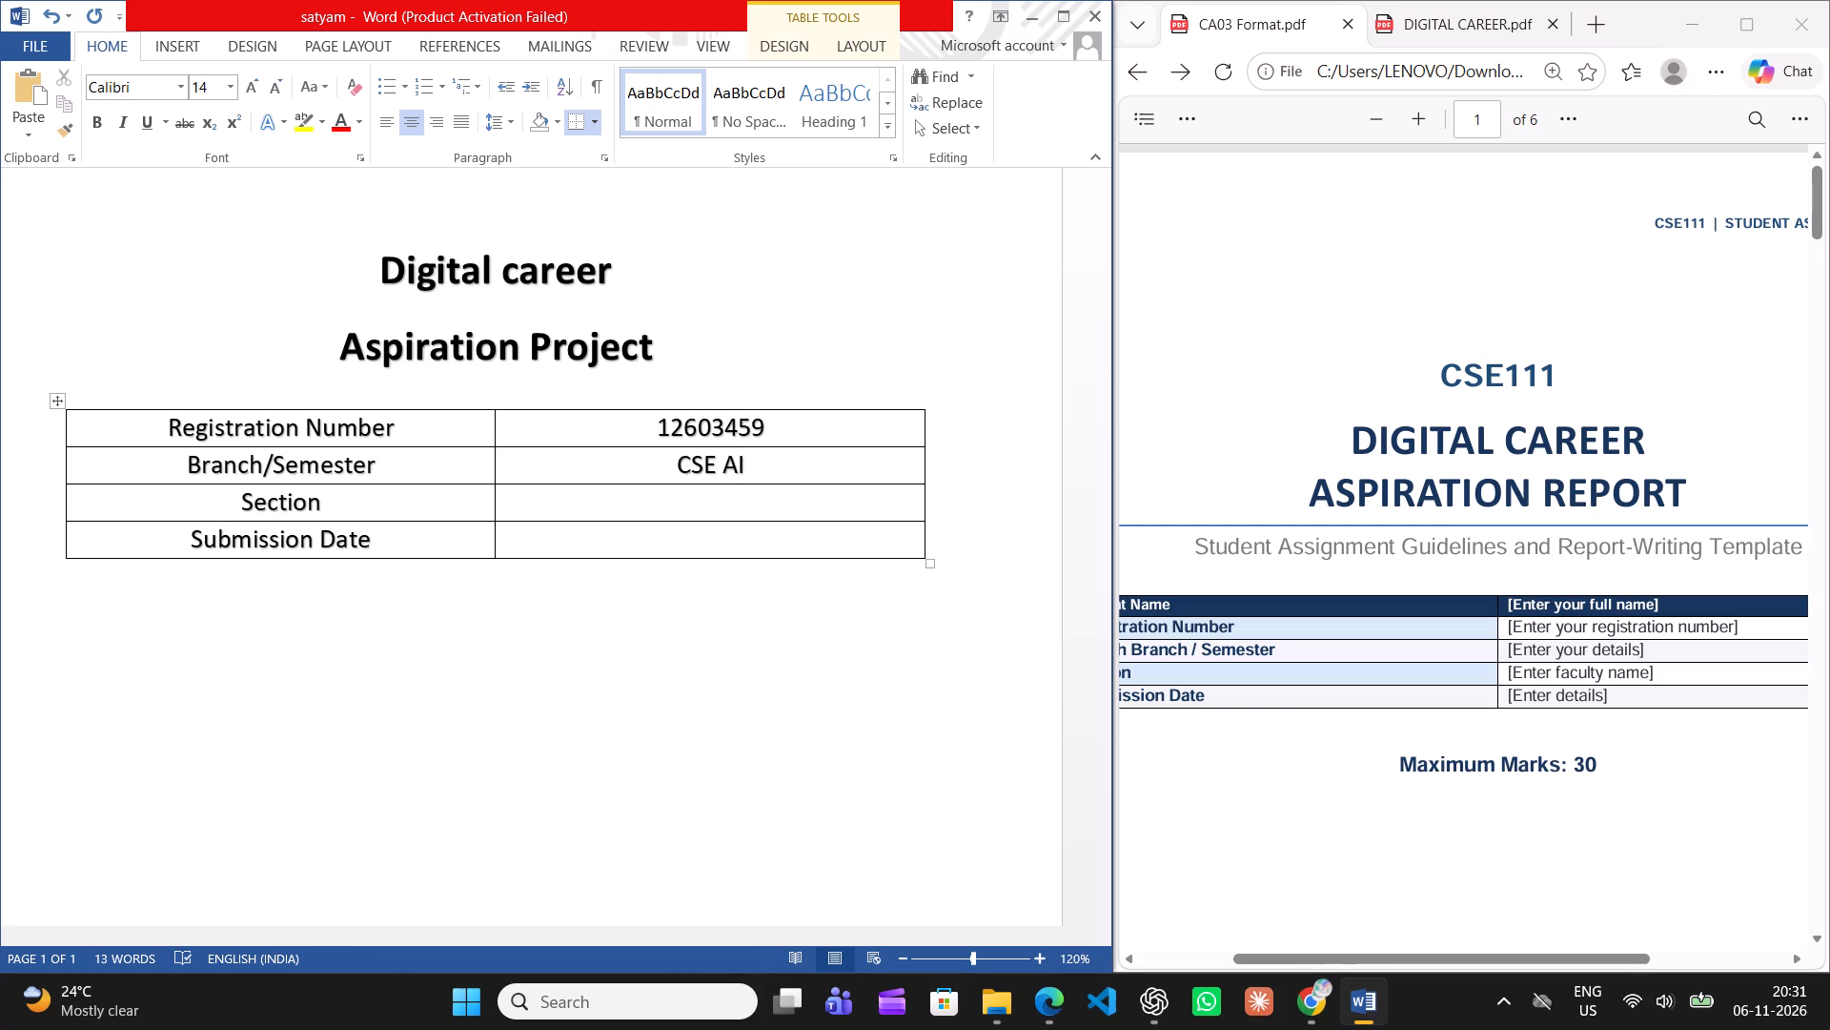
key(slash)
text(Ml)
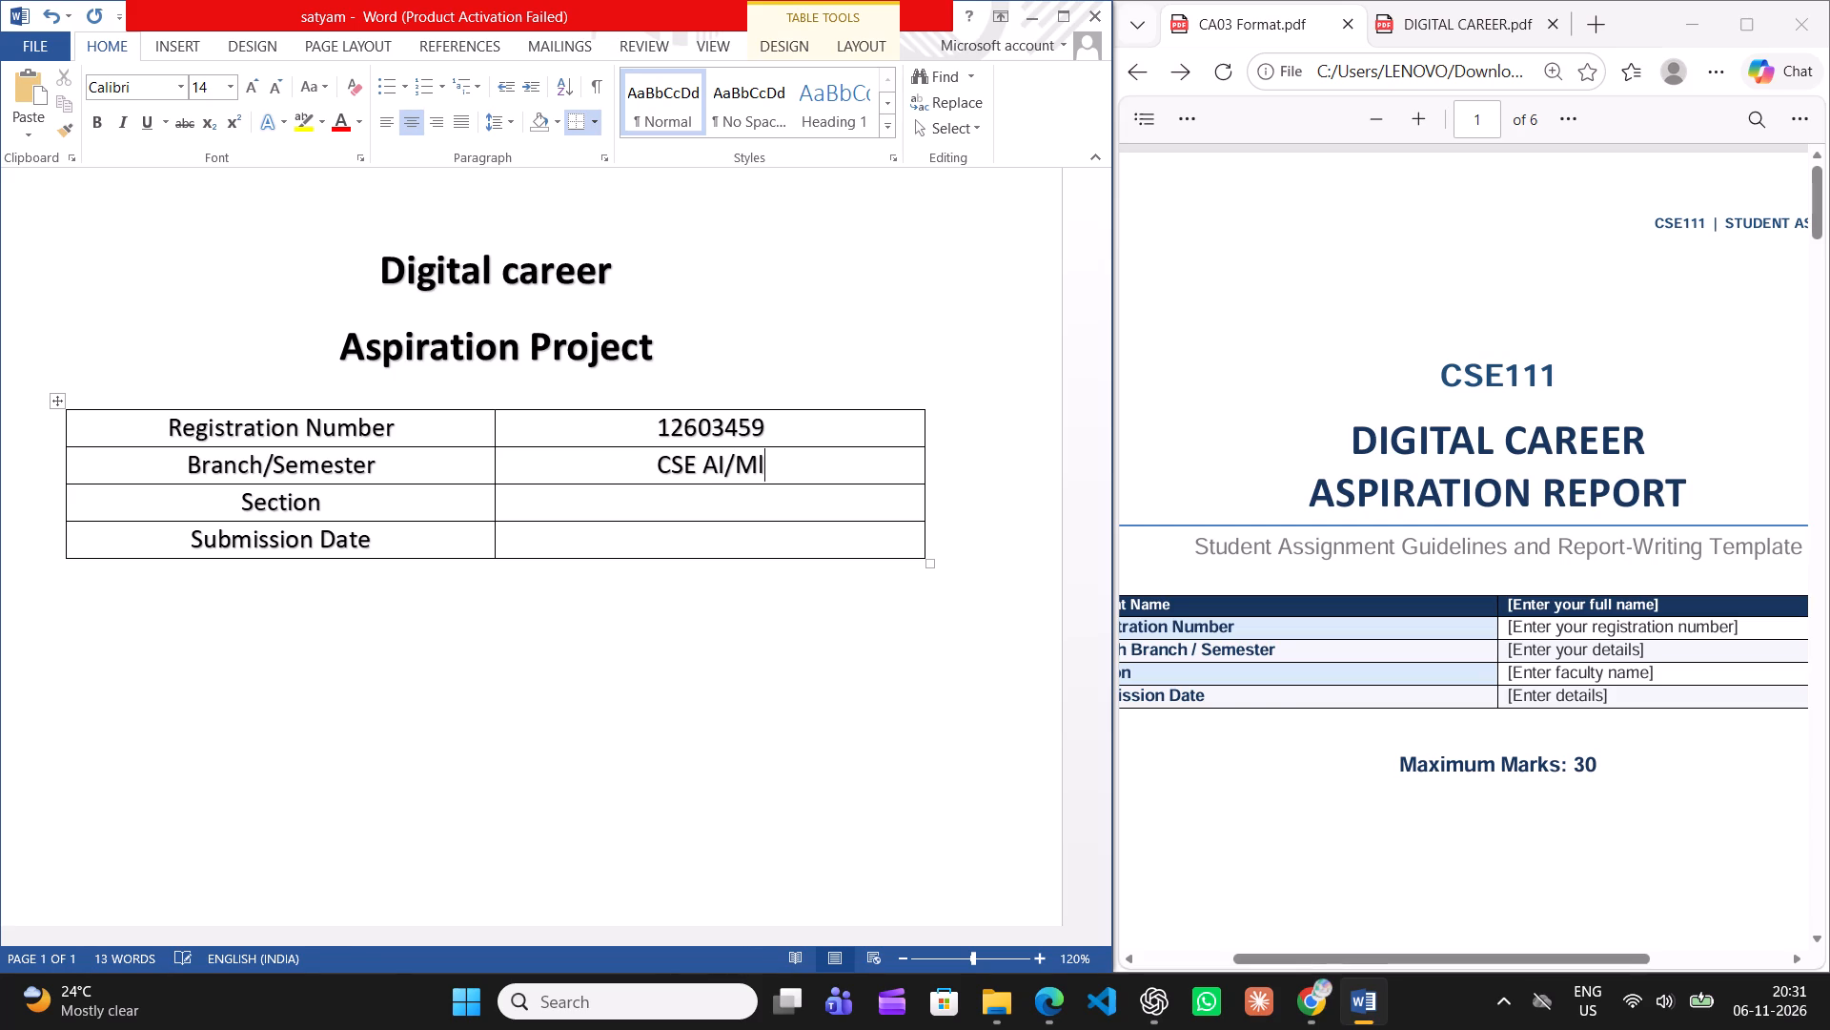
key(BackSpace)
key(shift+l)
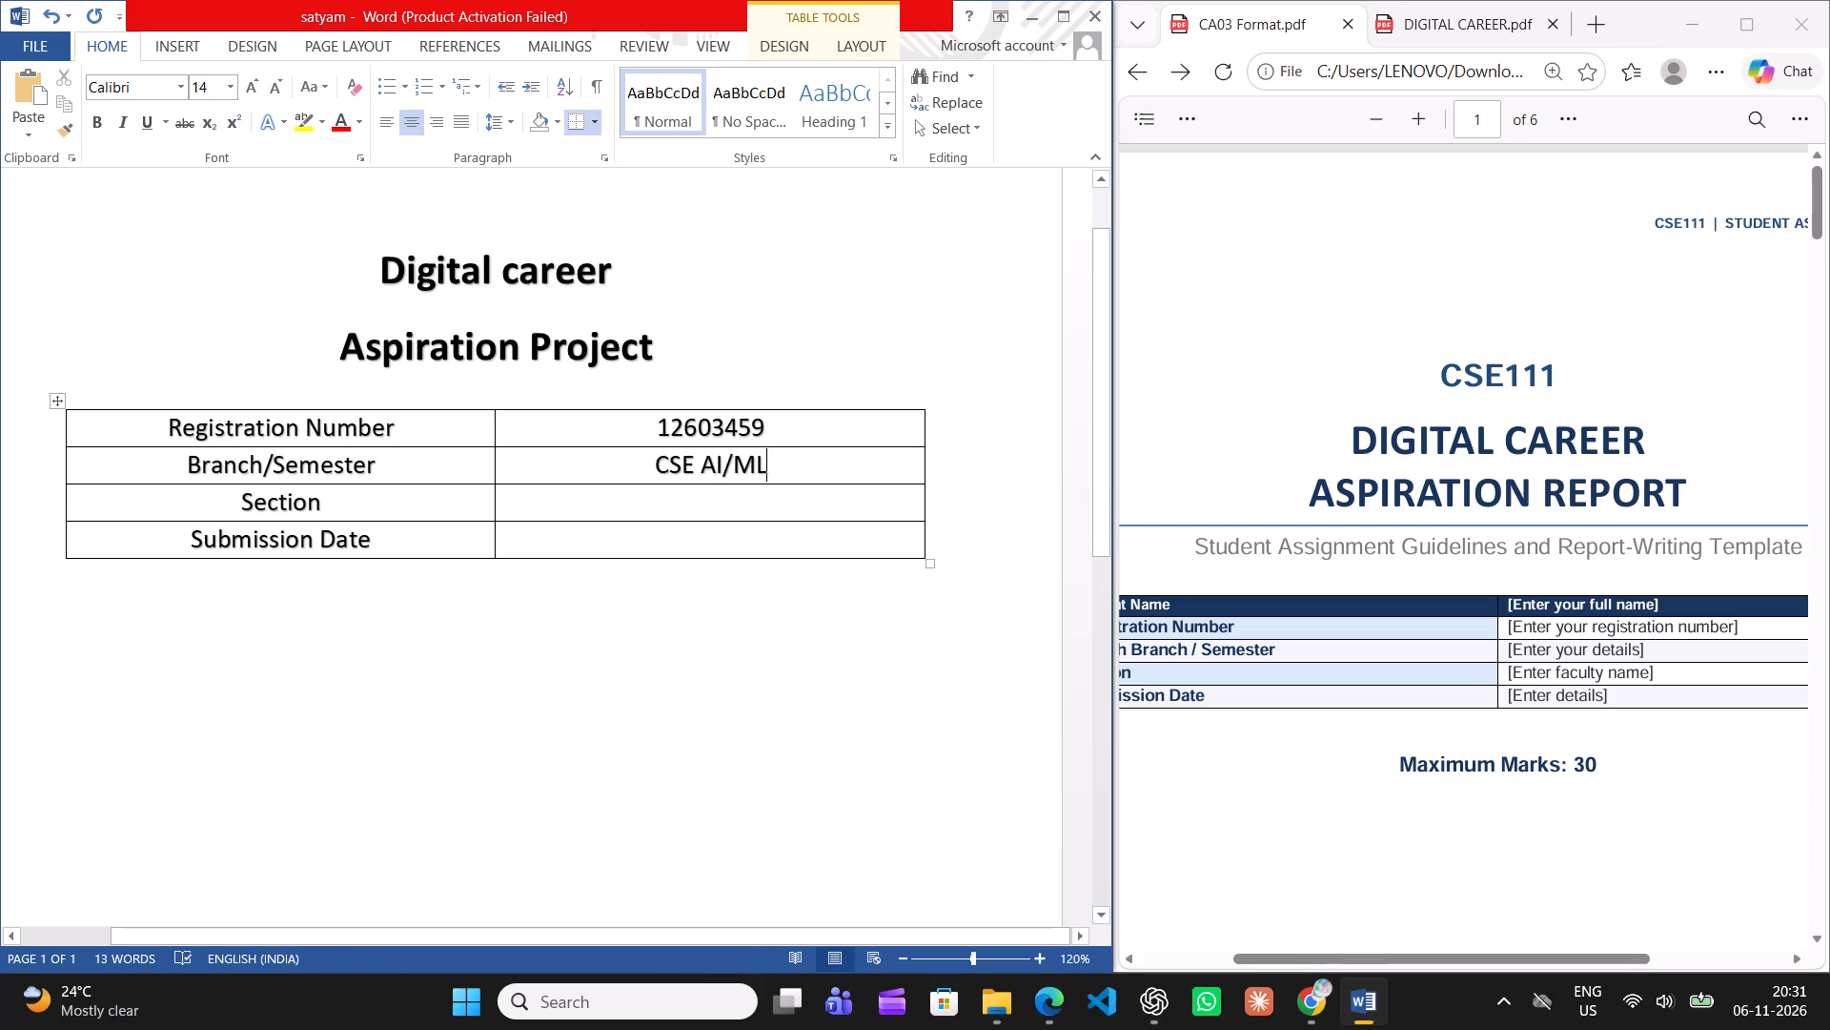
Fill in the Section value in the details table as "K3P26AT".
click(614, 499)
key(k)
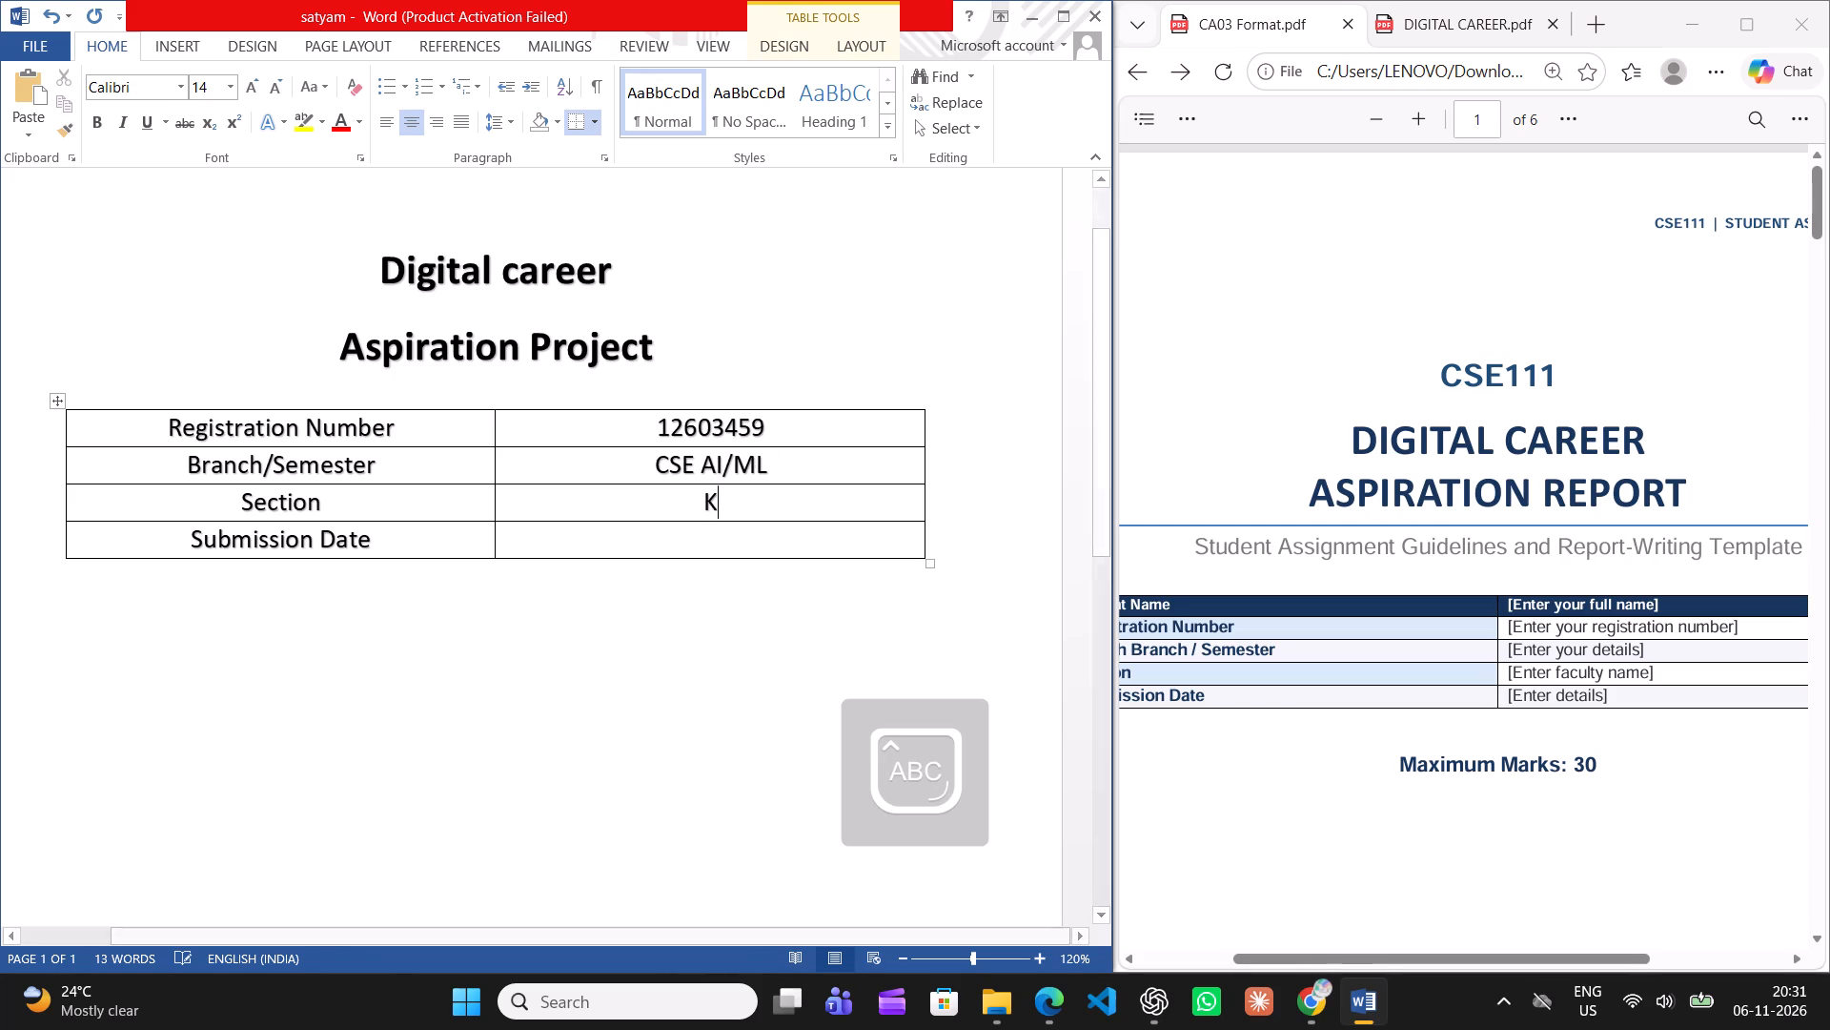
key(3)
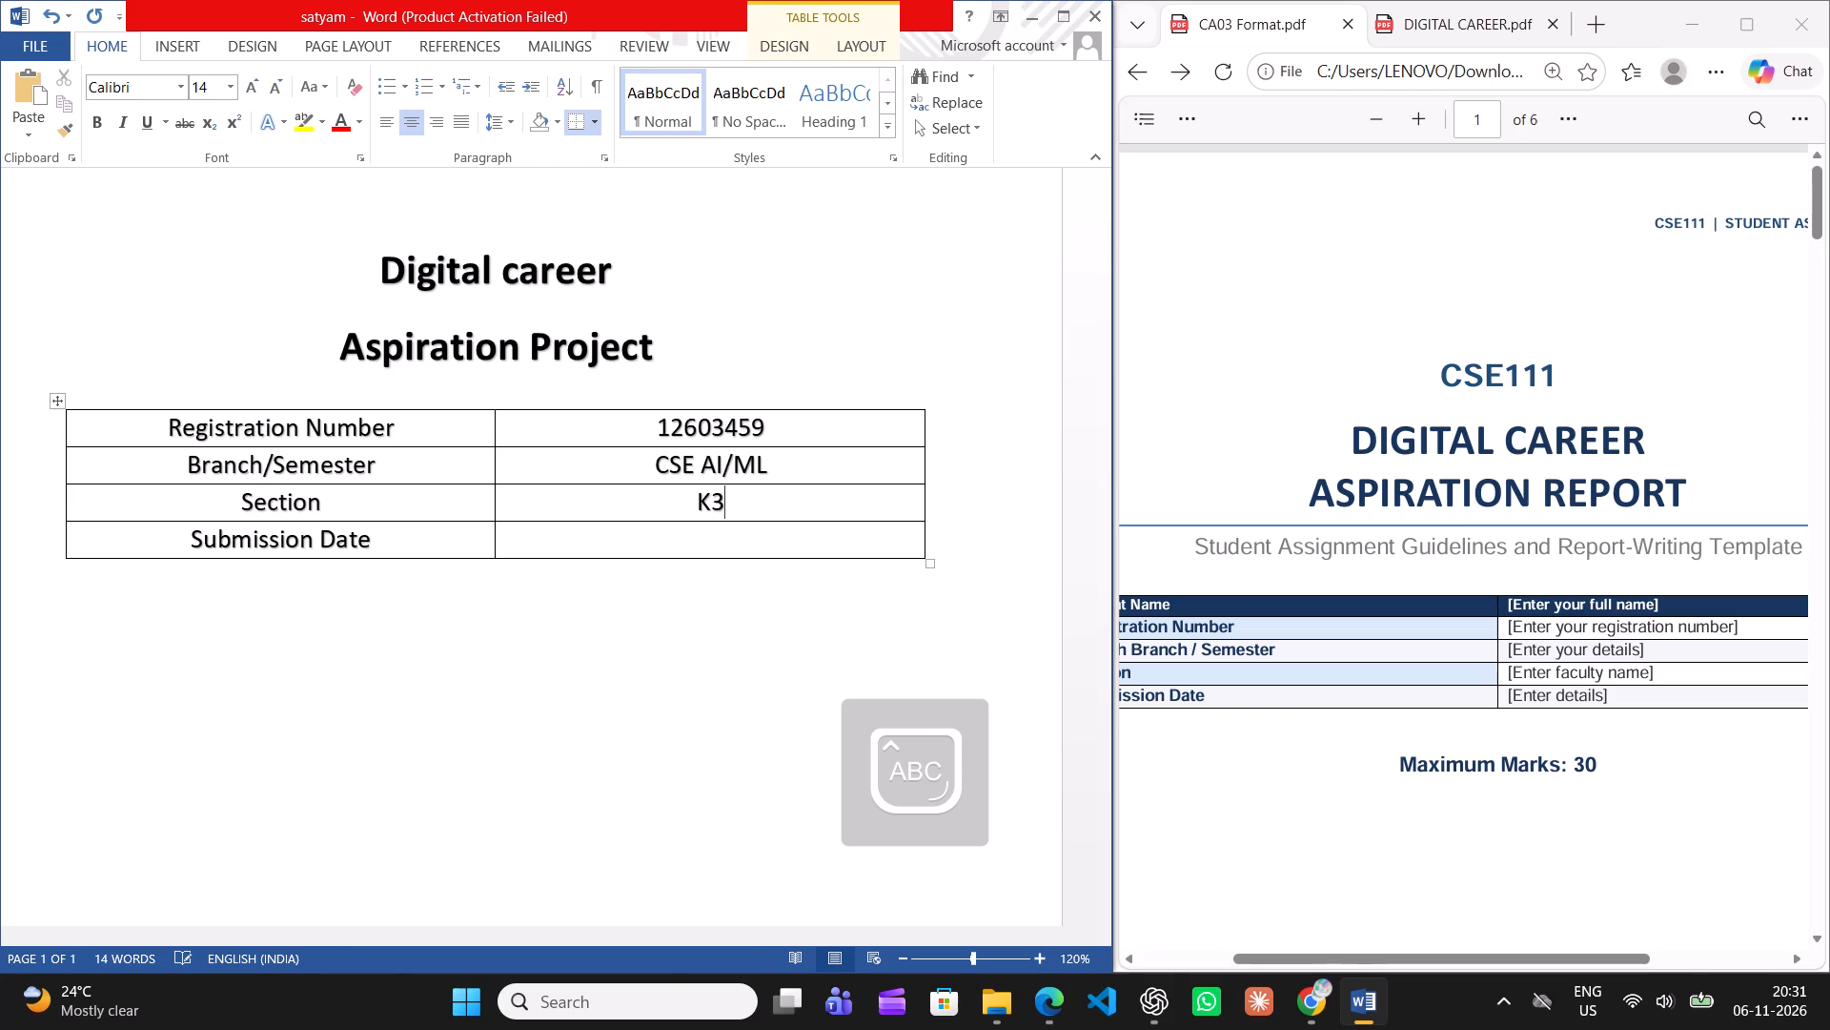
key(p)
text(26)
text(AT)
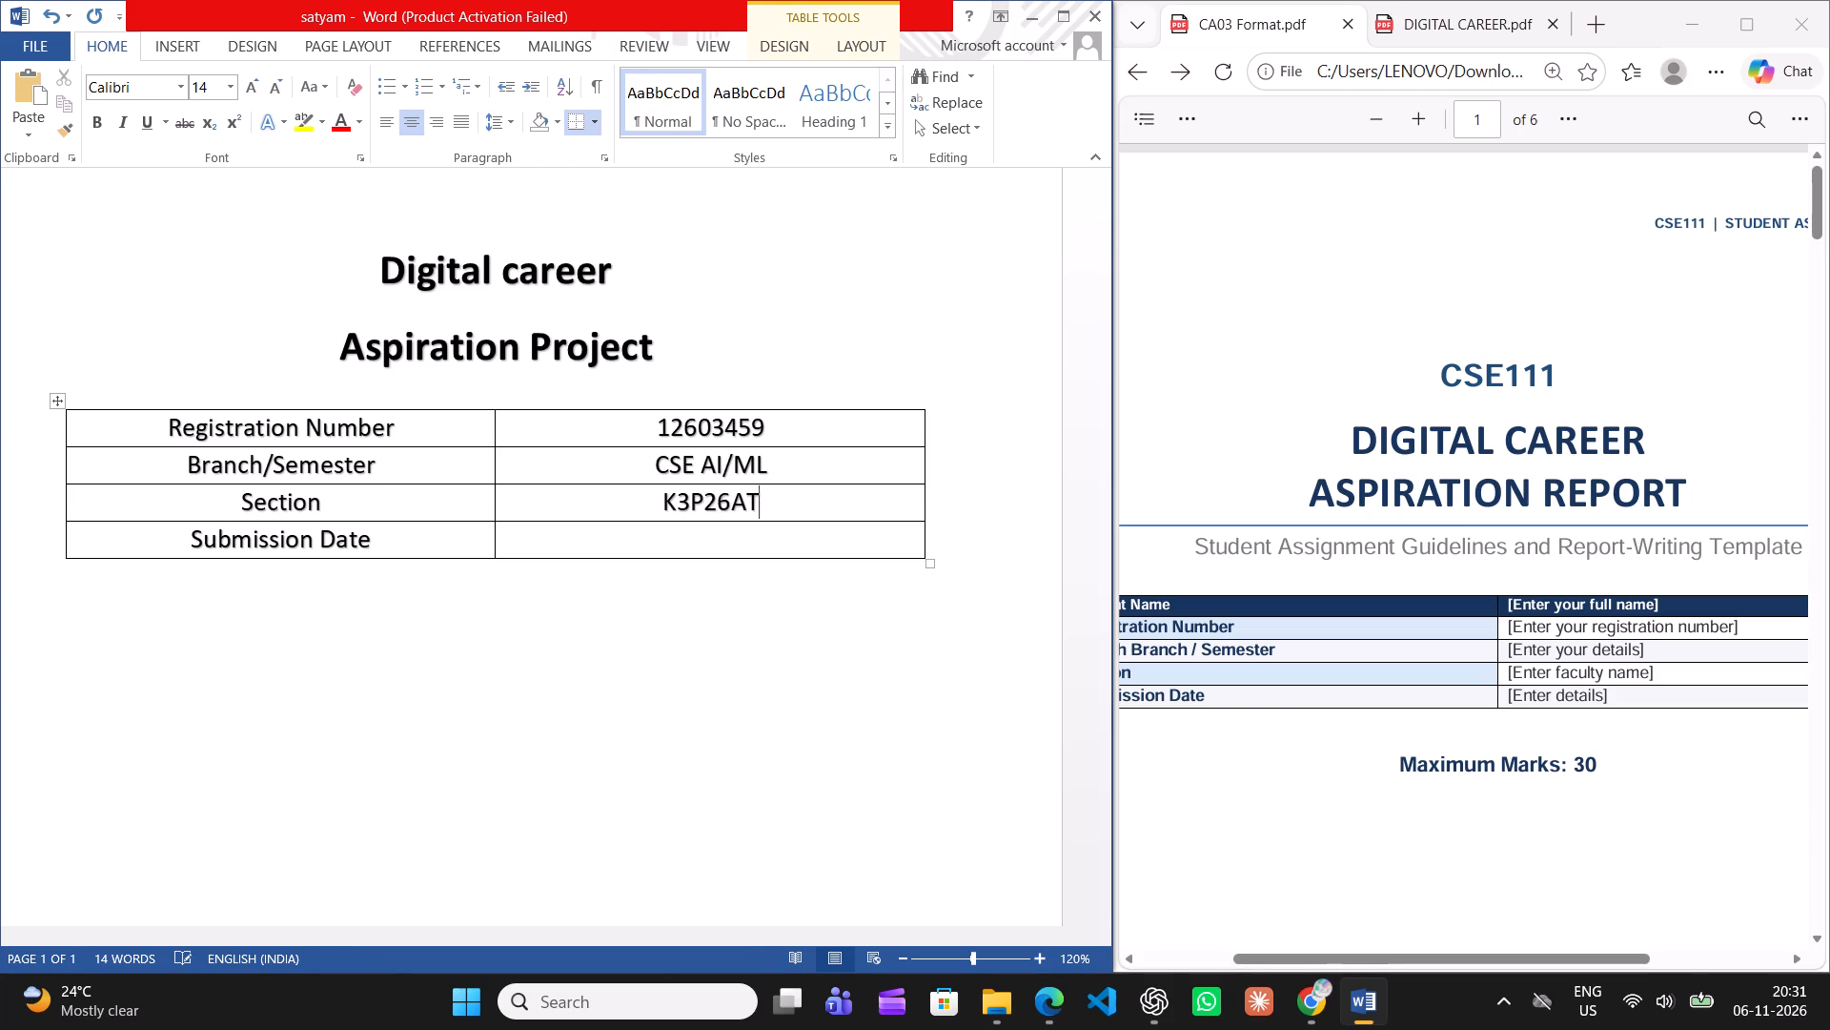
Fill in the Submission Date value in the details table as "07-11-2026".
click(675, 533)
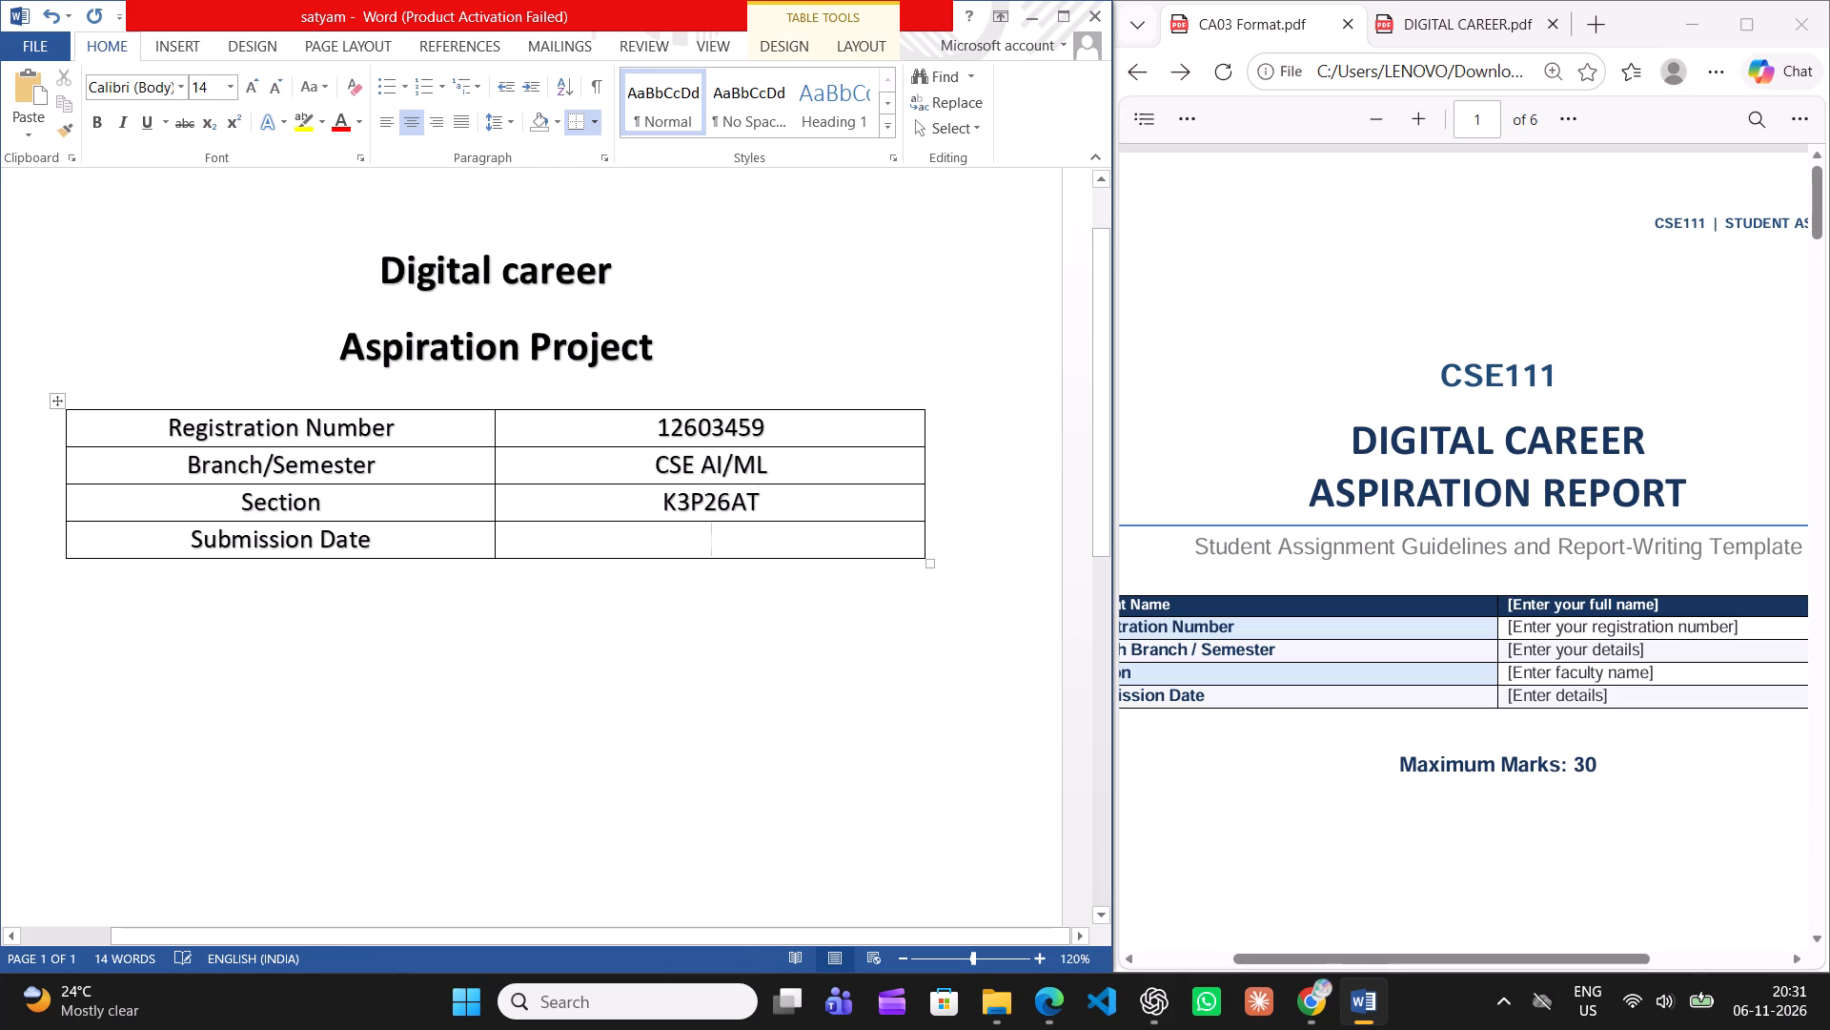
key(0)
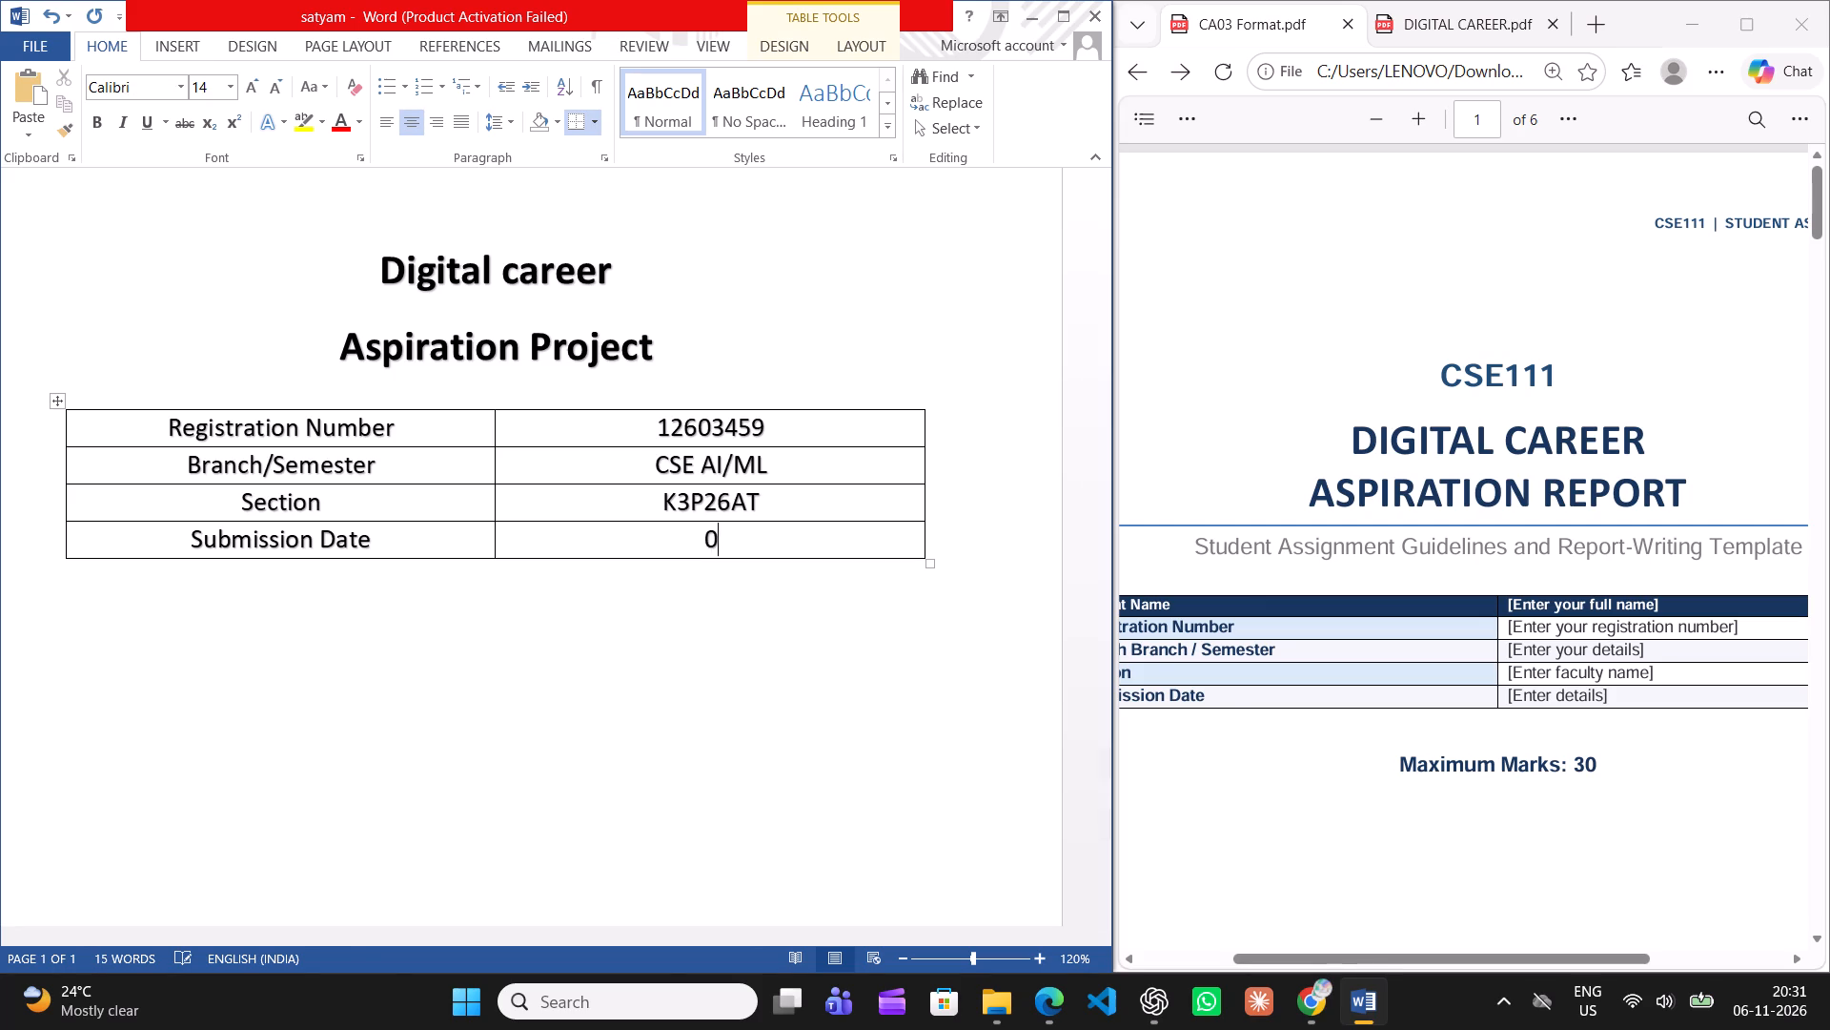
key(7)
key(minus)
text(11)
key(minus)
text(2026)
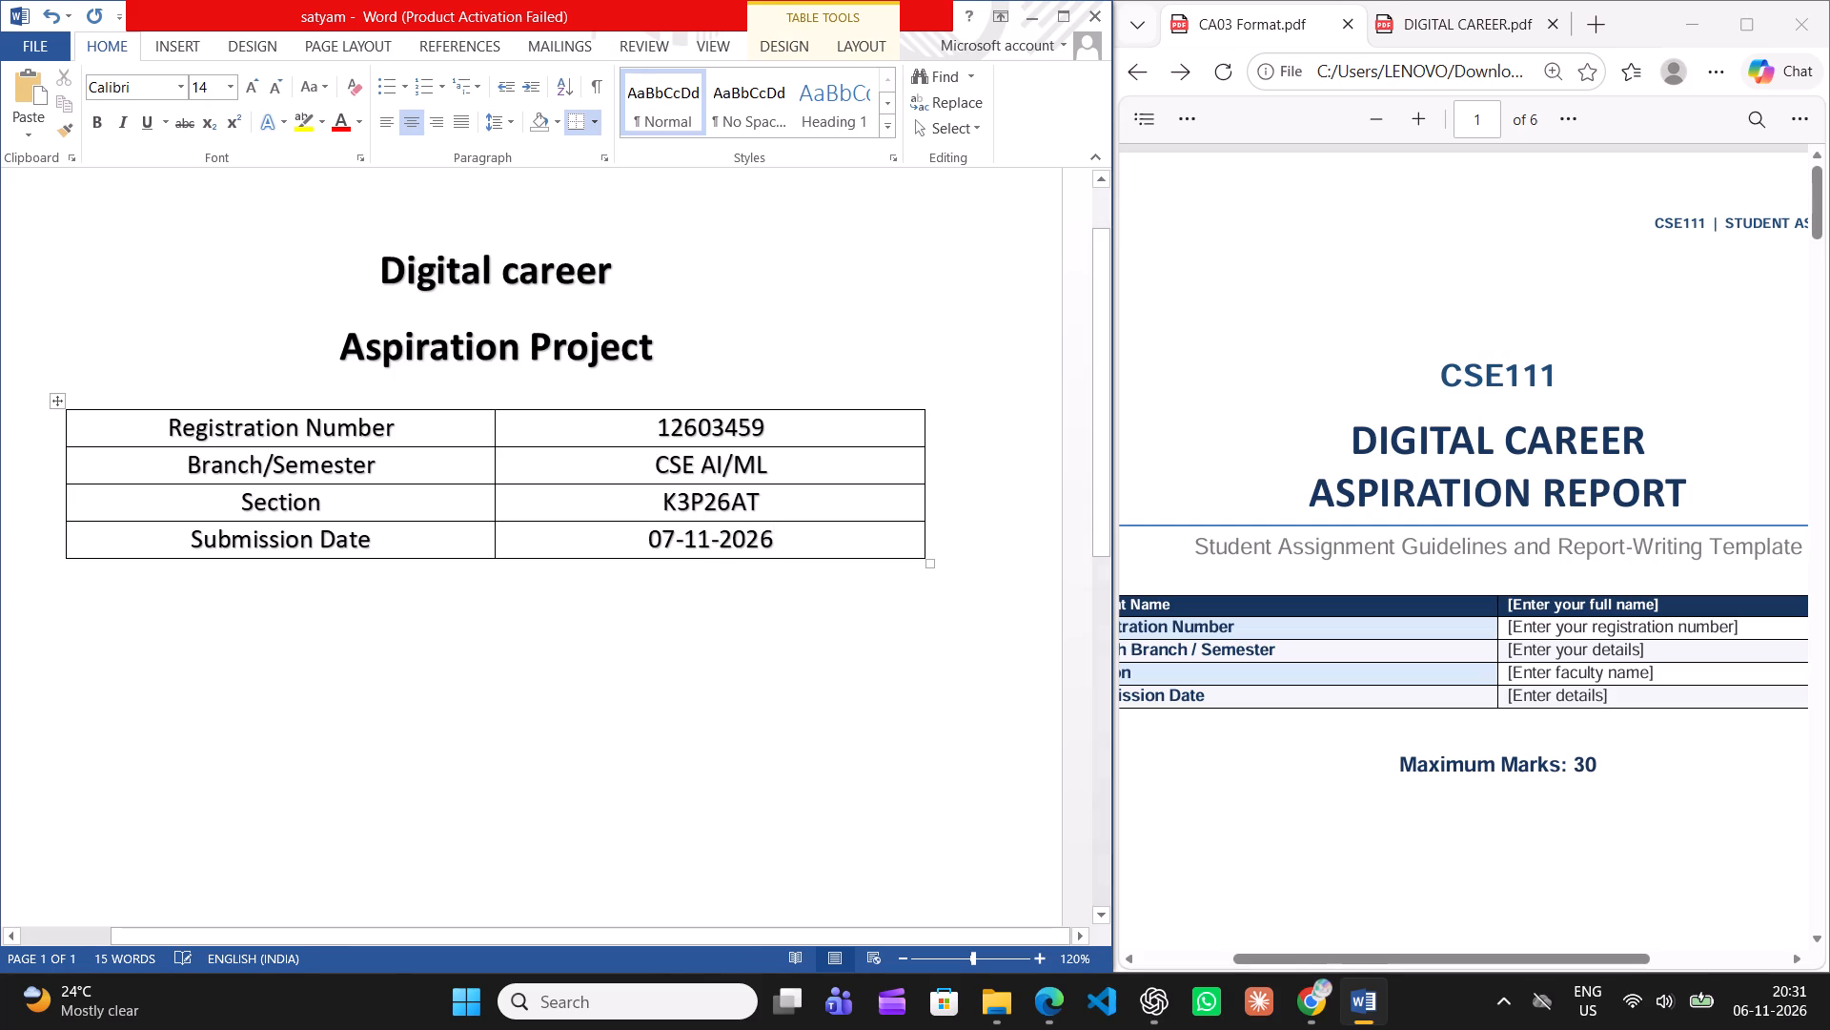
Review the CA03 Format guide's general instructions, marks breakdown, recommended report order and table of contents requirements.
click(893, 721)
scroll(893, 721, down, 1)
click(733, 558)
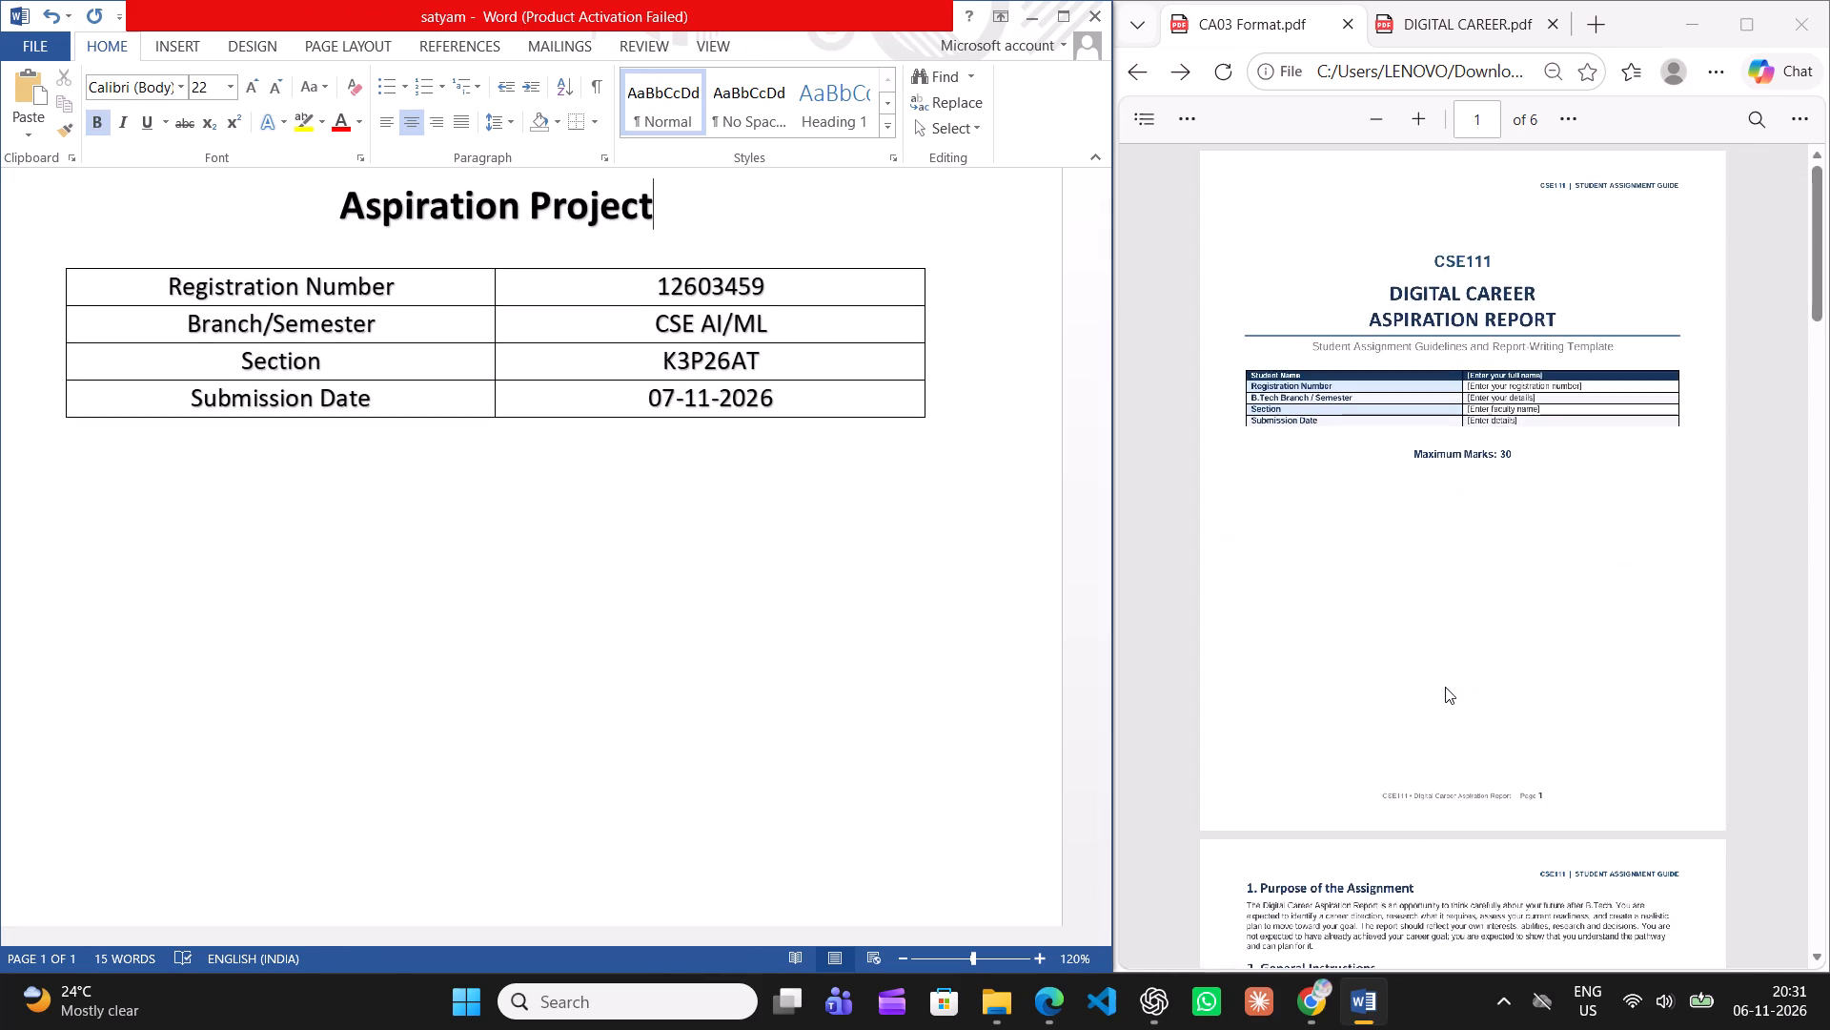
scroll(1445, 687, down, 3)
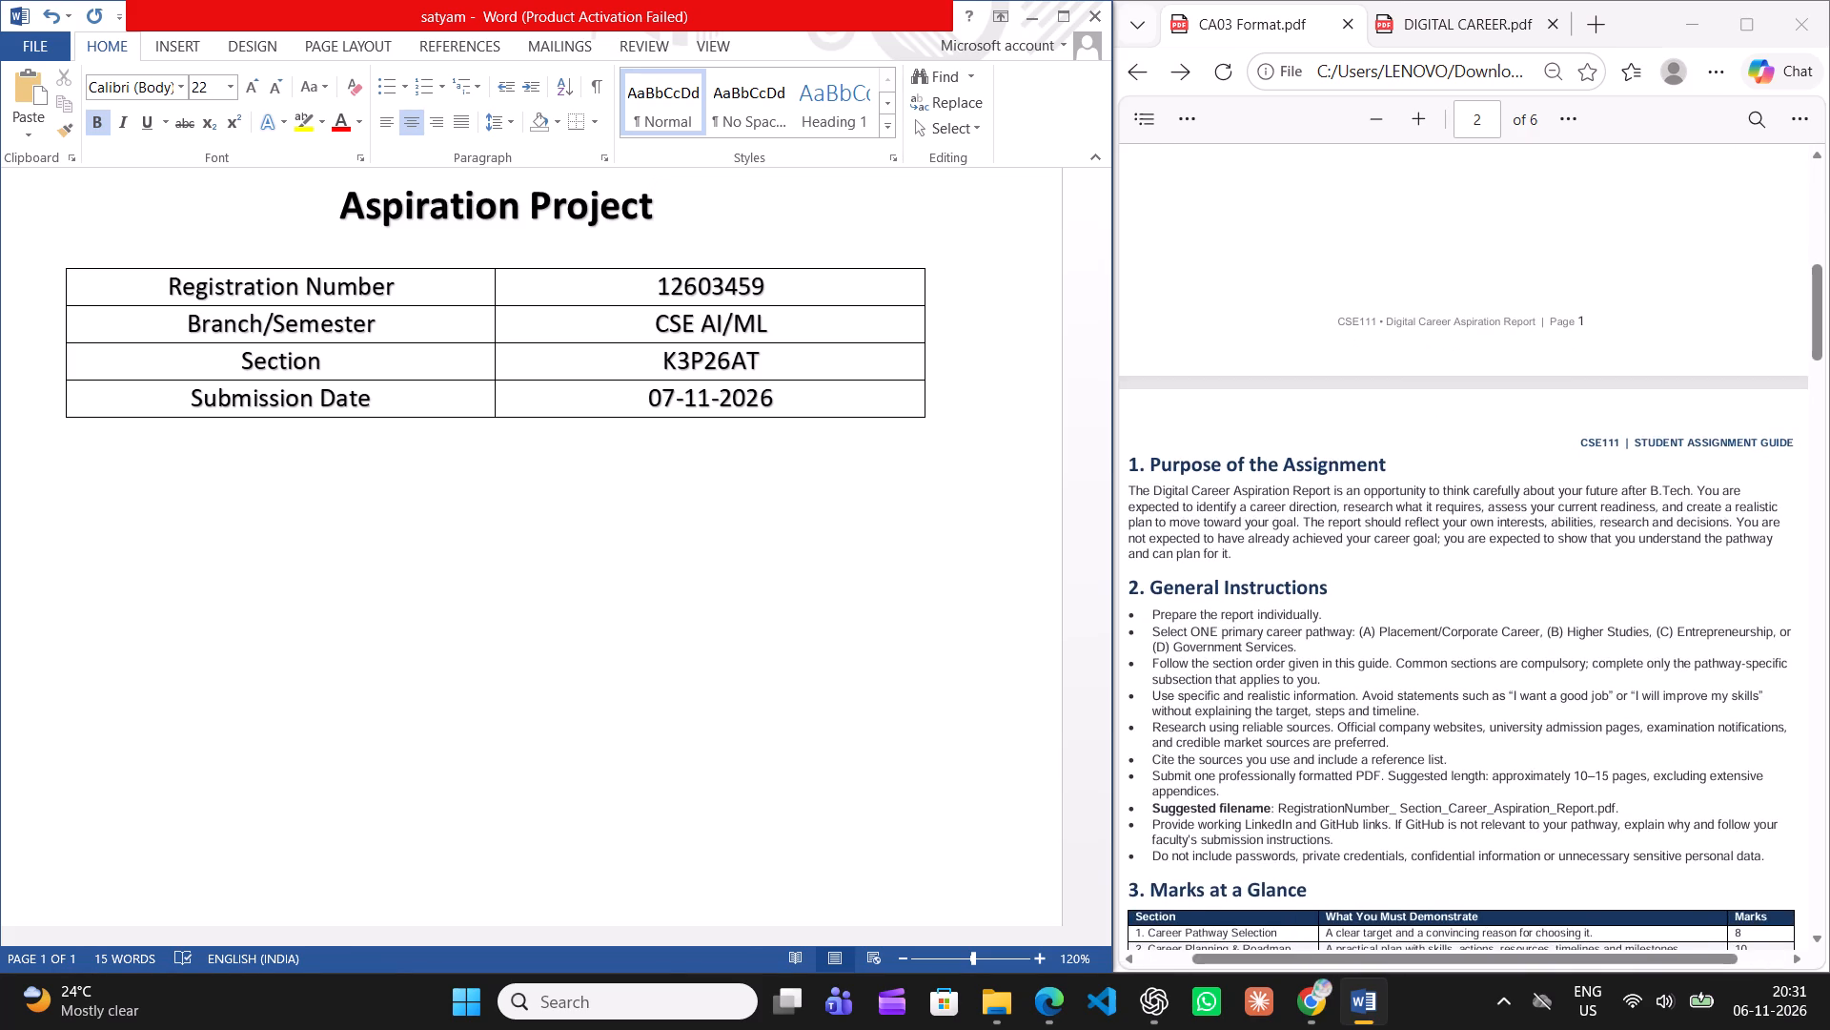
scroll(1445, 685, down, 3)
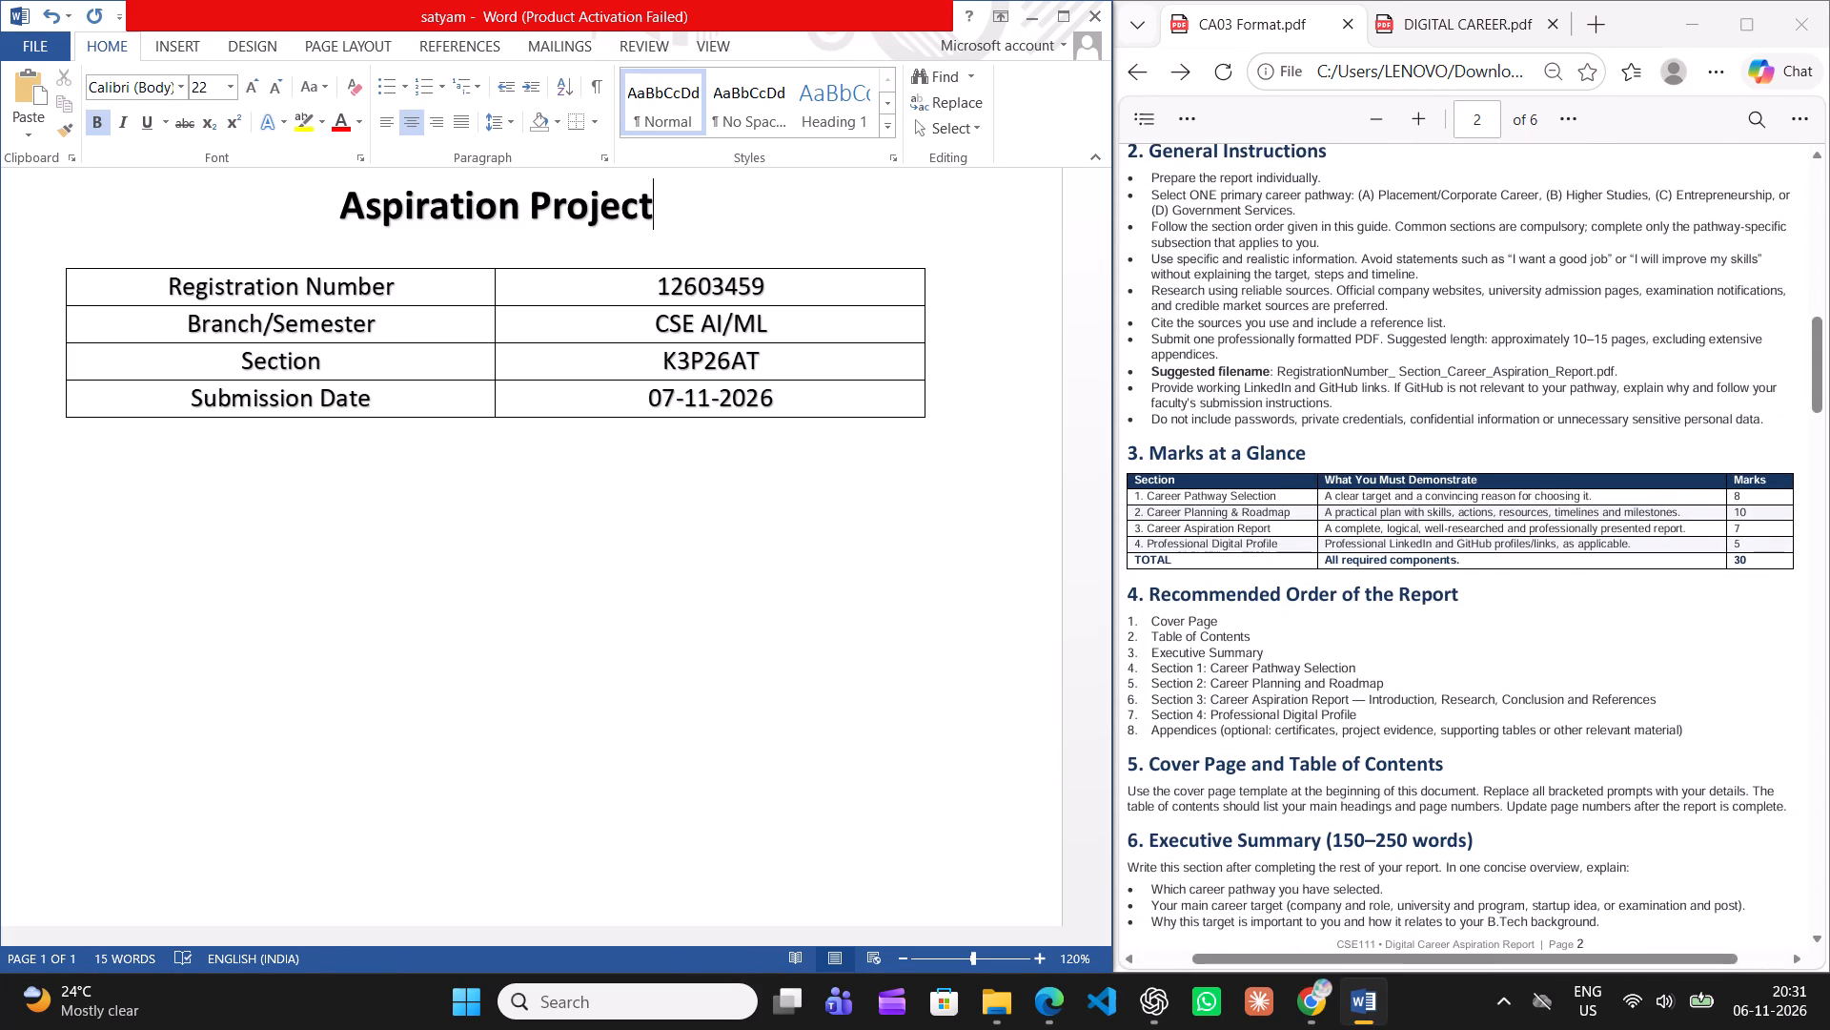
scroll(1445, 685, down, 1)
Start a new text line in the blank area below the details table.
click(662, 576)
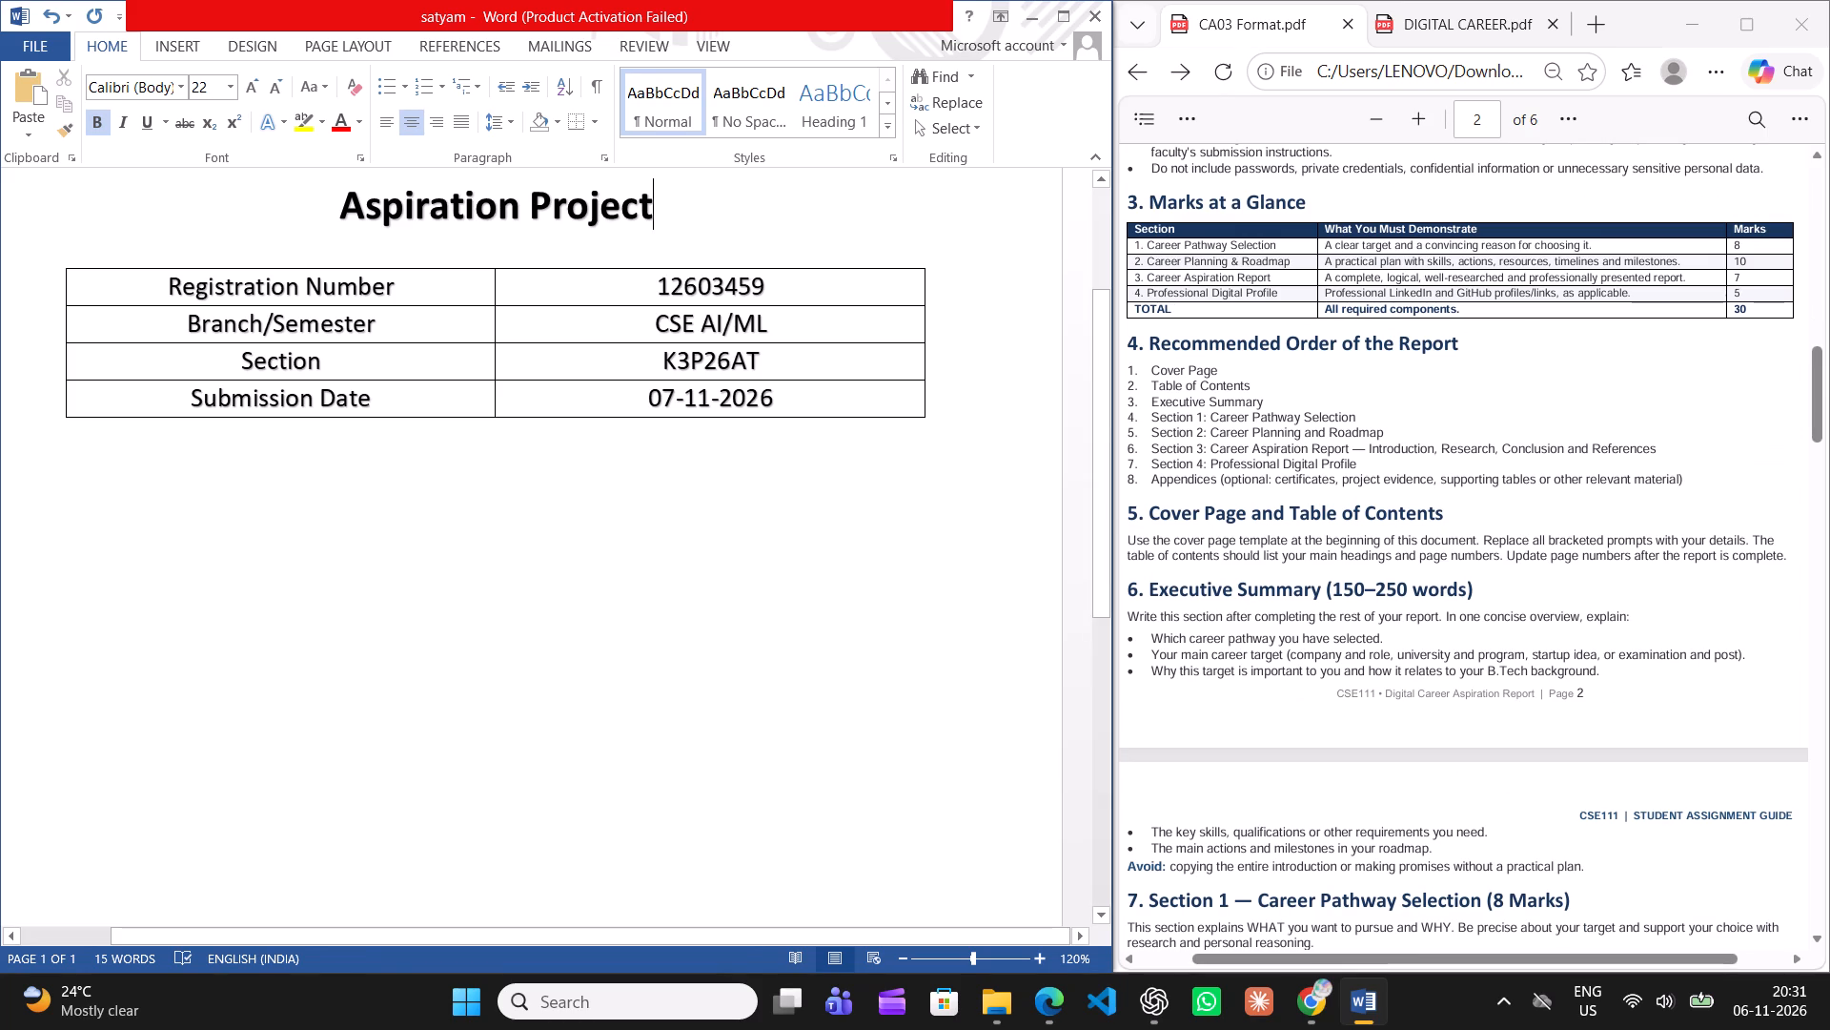
click(514, 507)
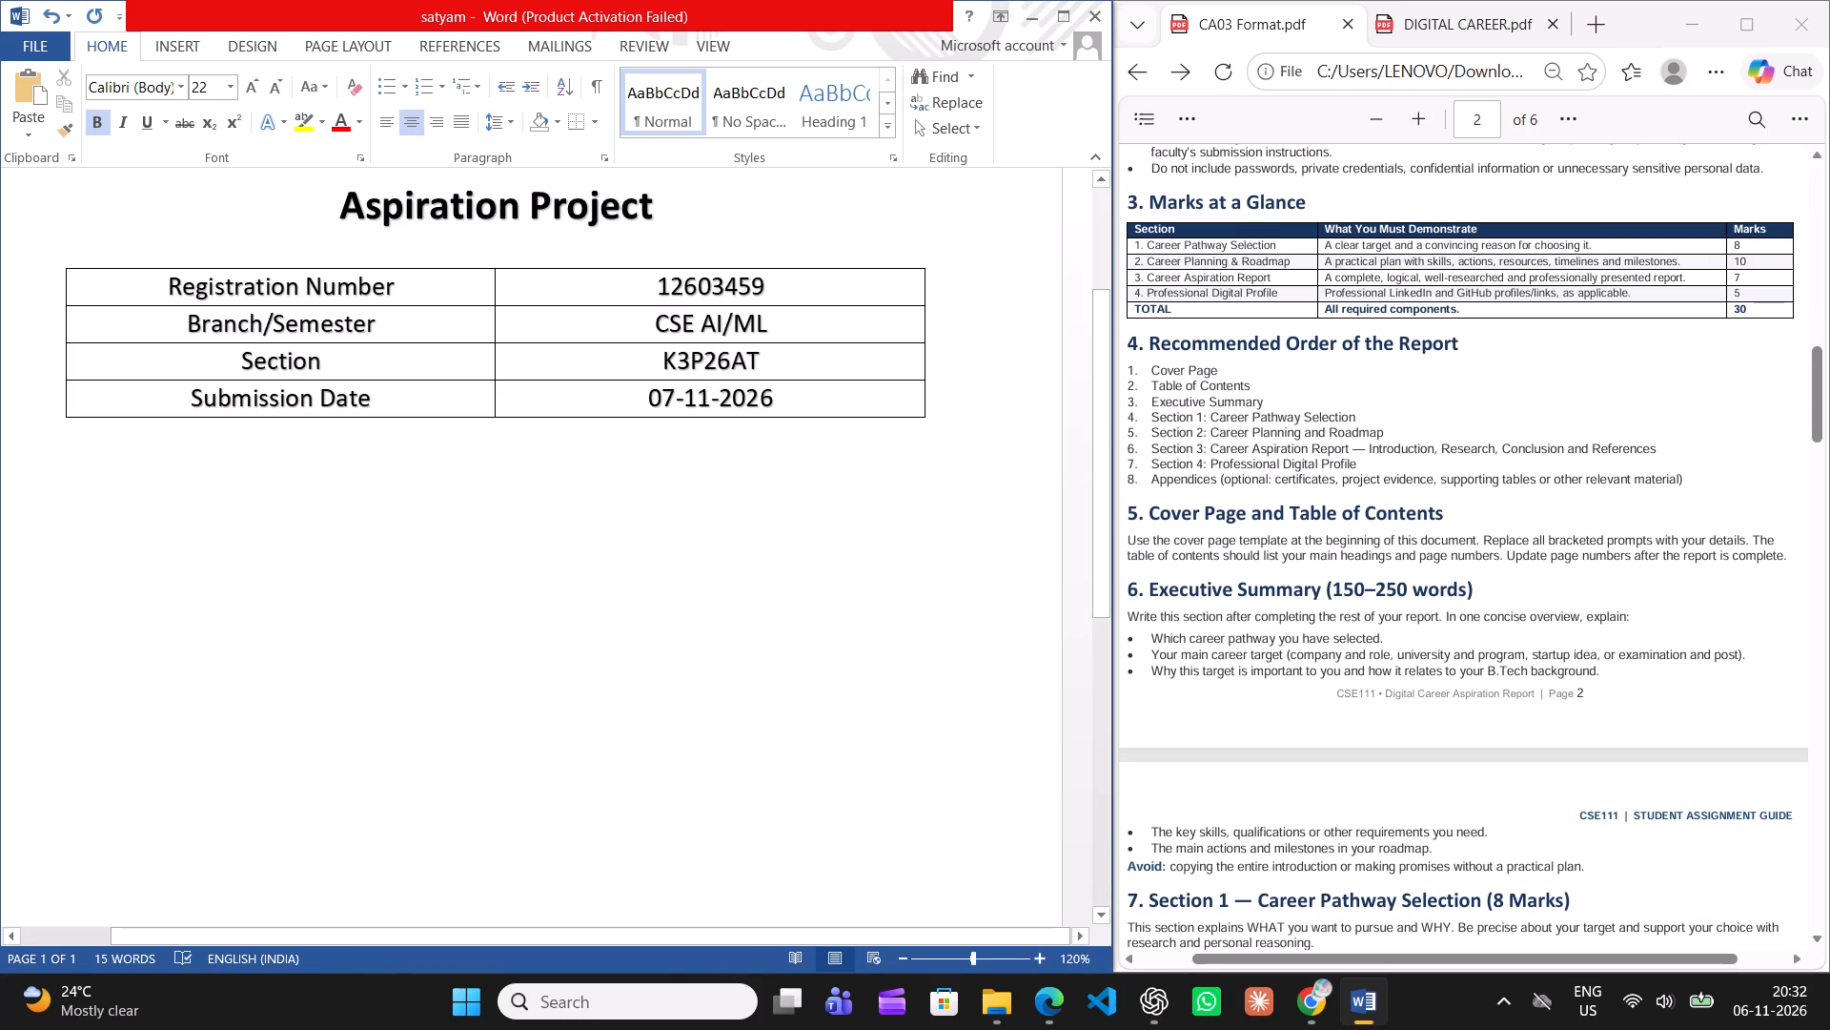
click(803, 422)
click(803, 408)
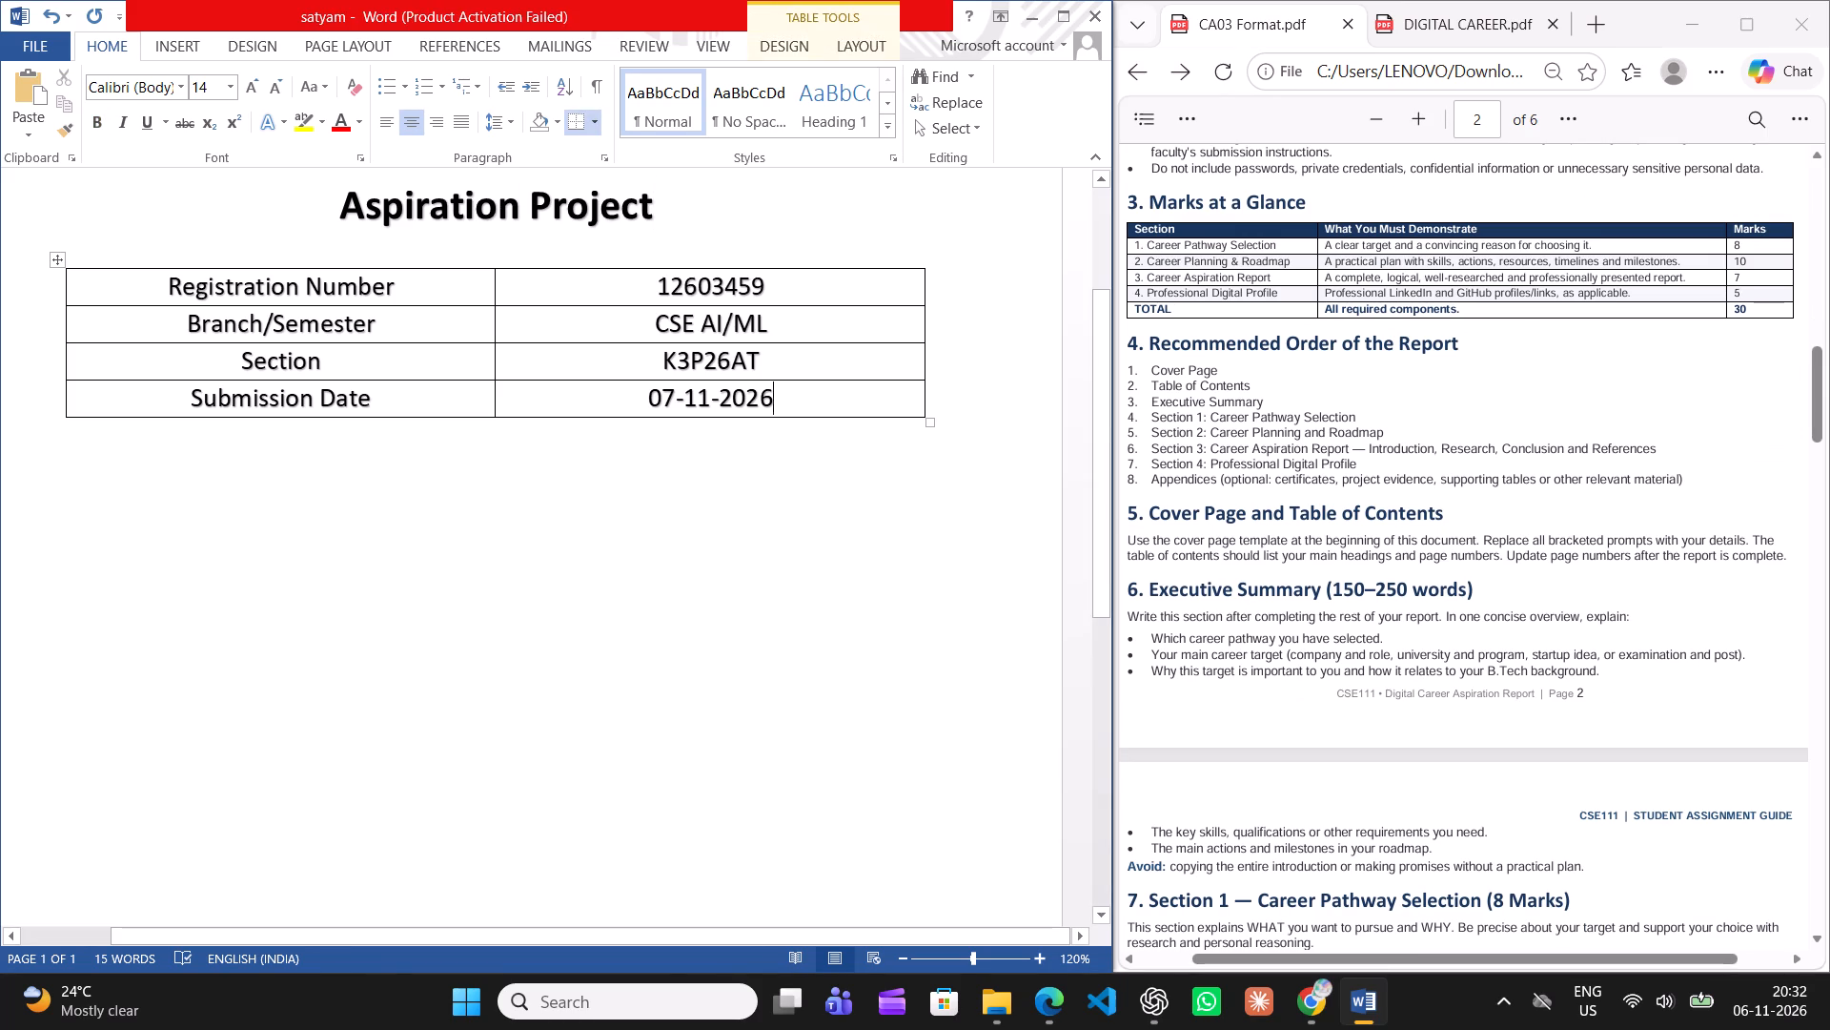
key(Down)
key(Down)
click(179, 493)
triple_click(179, 493)
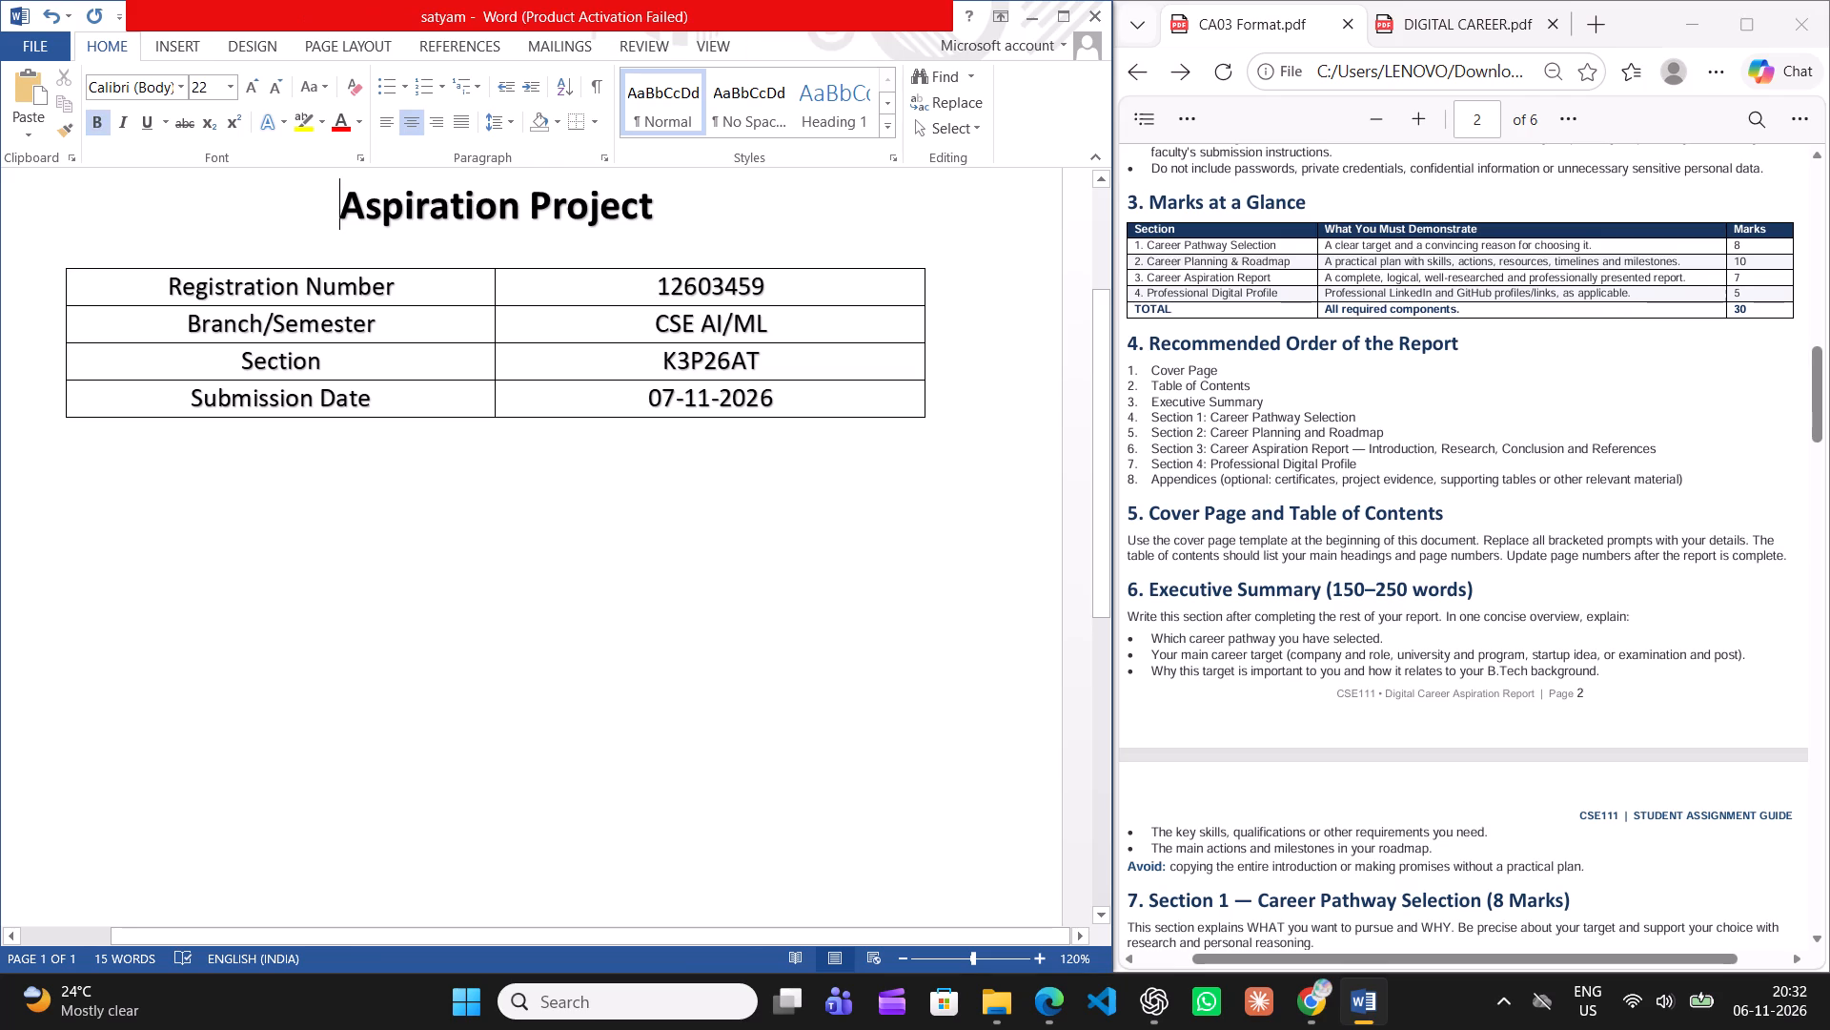
click(213, 510)
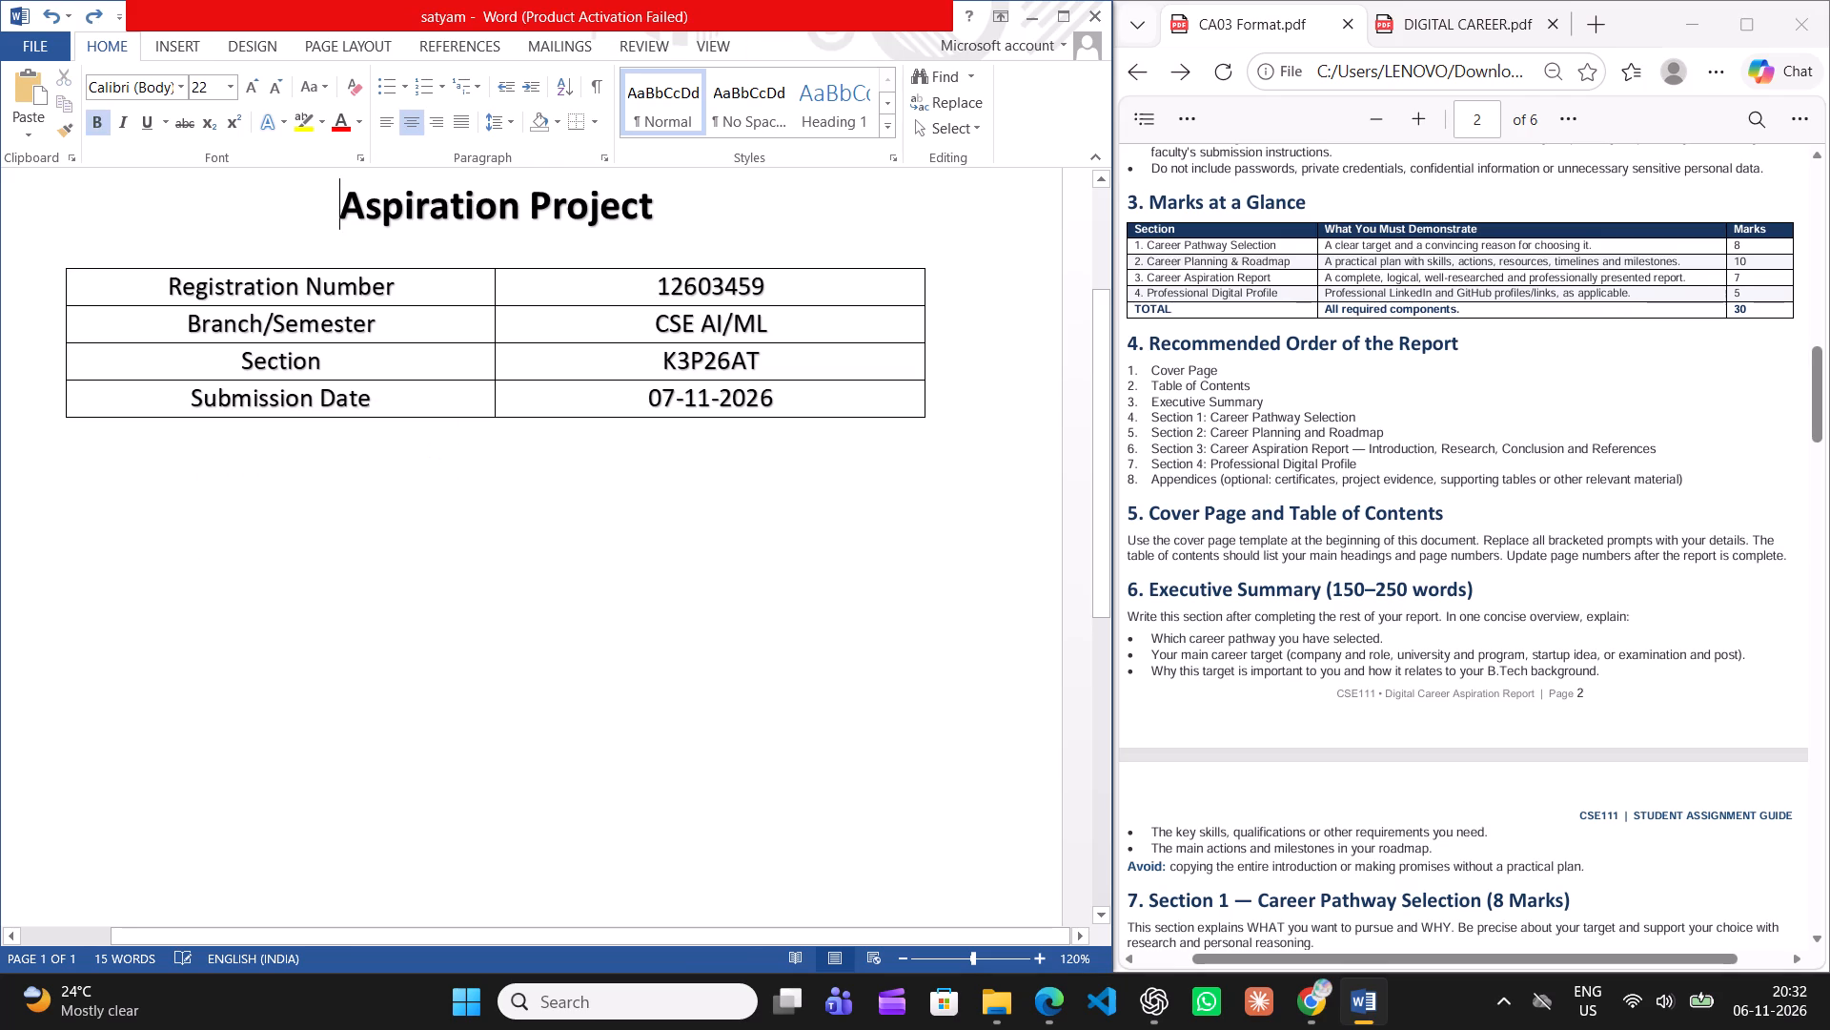
click(197, 507)
double_click(197, 507)
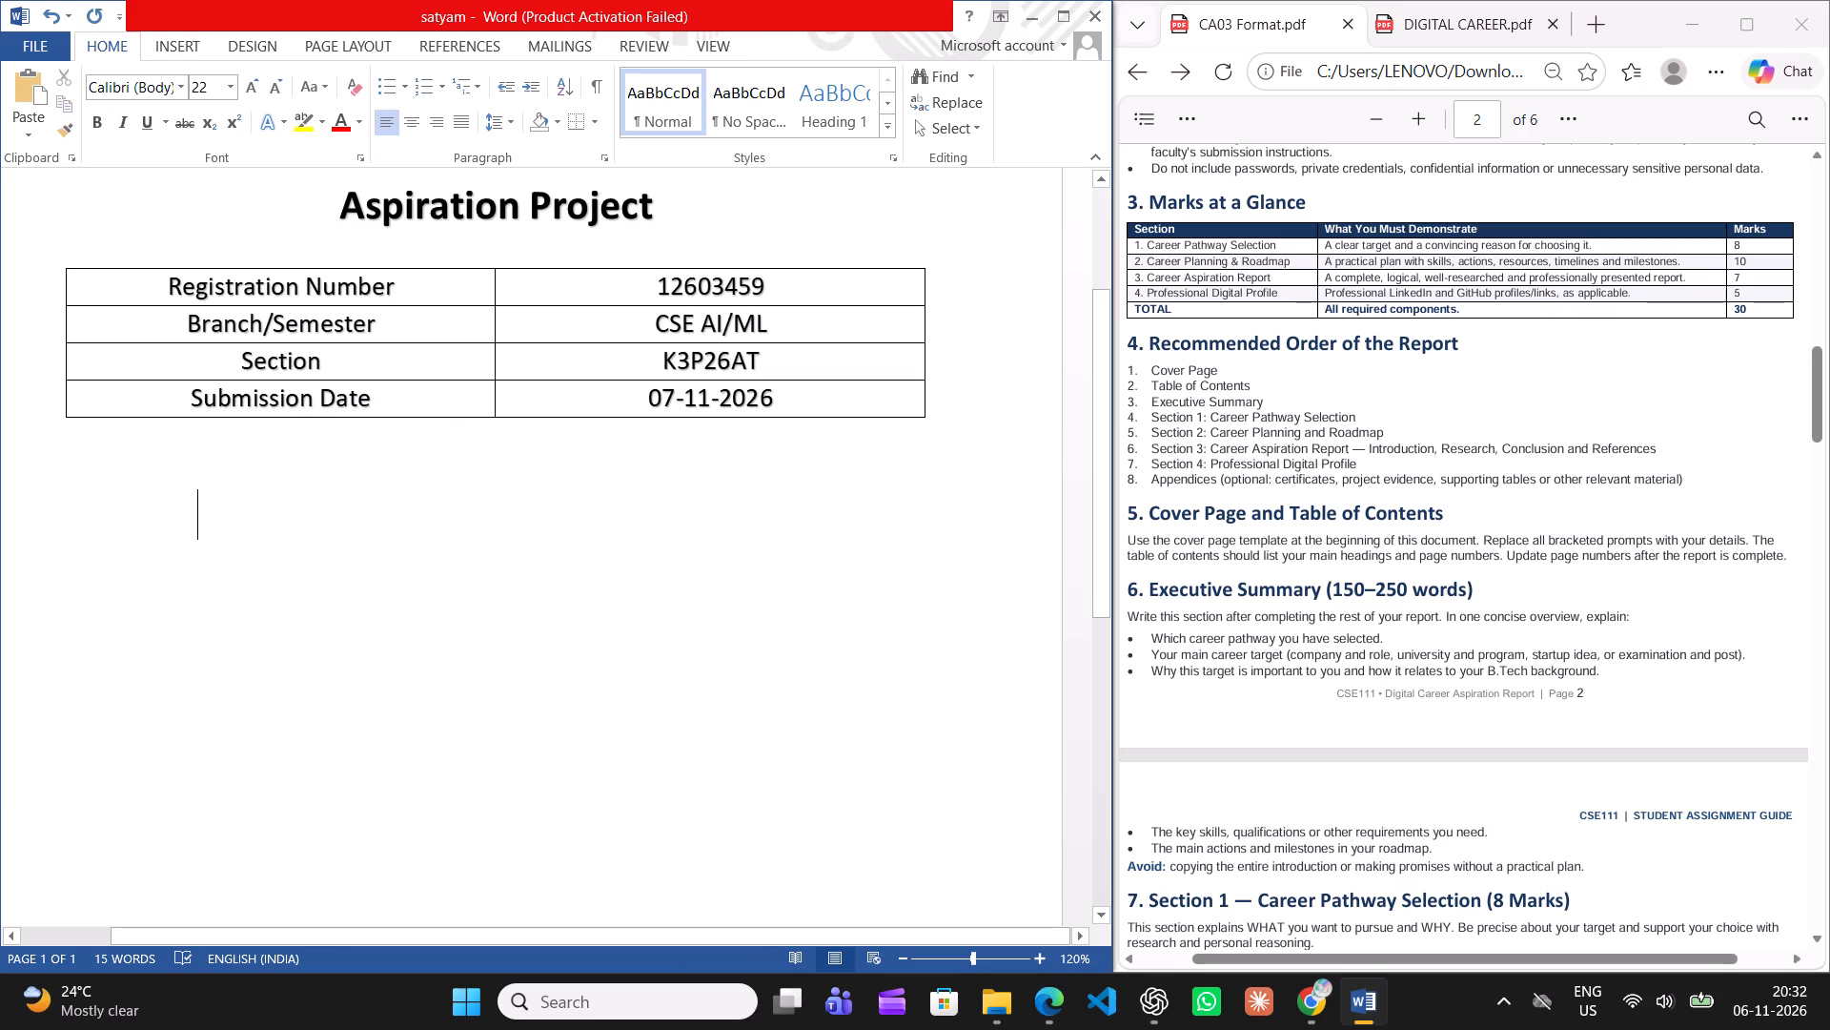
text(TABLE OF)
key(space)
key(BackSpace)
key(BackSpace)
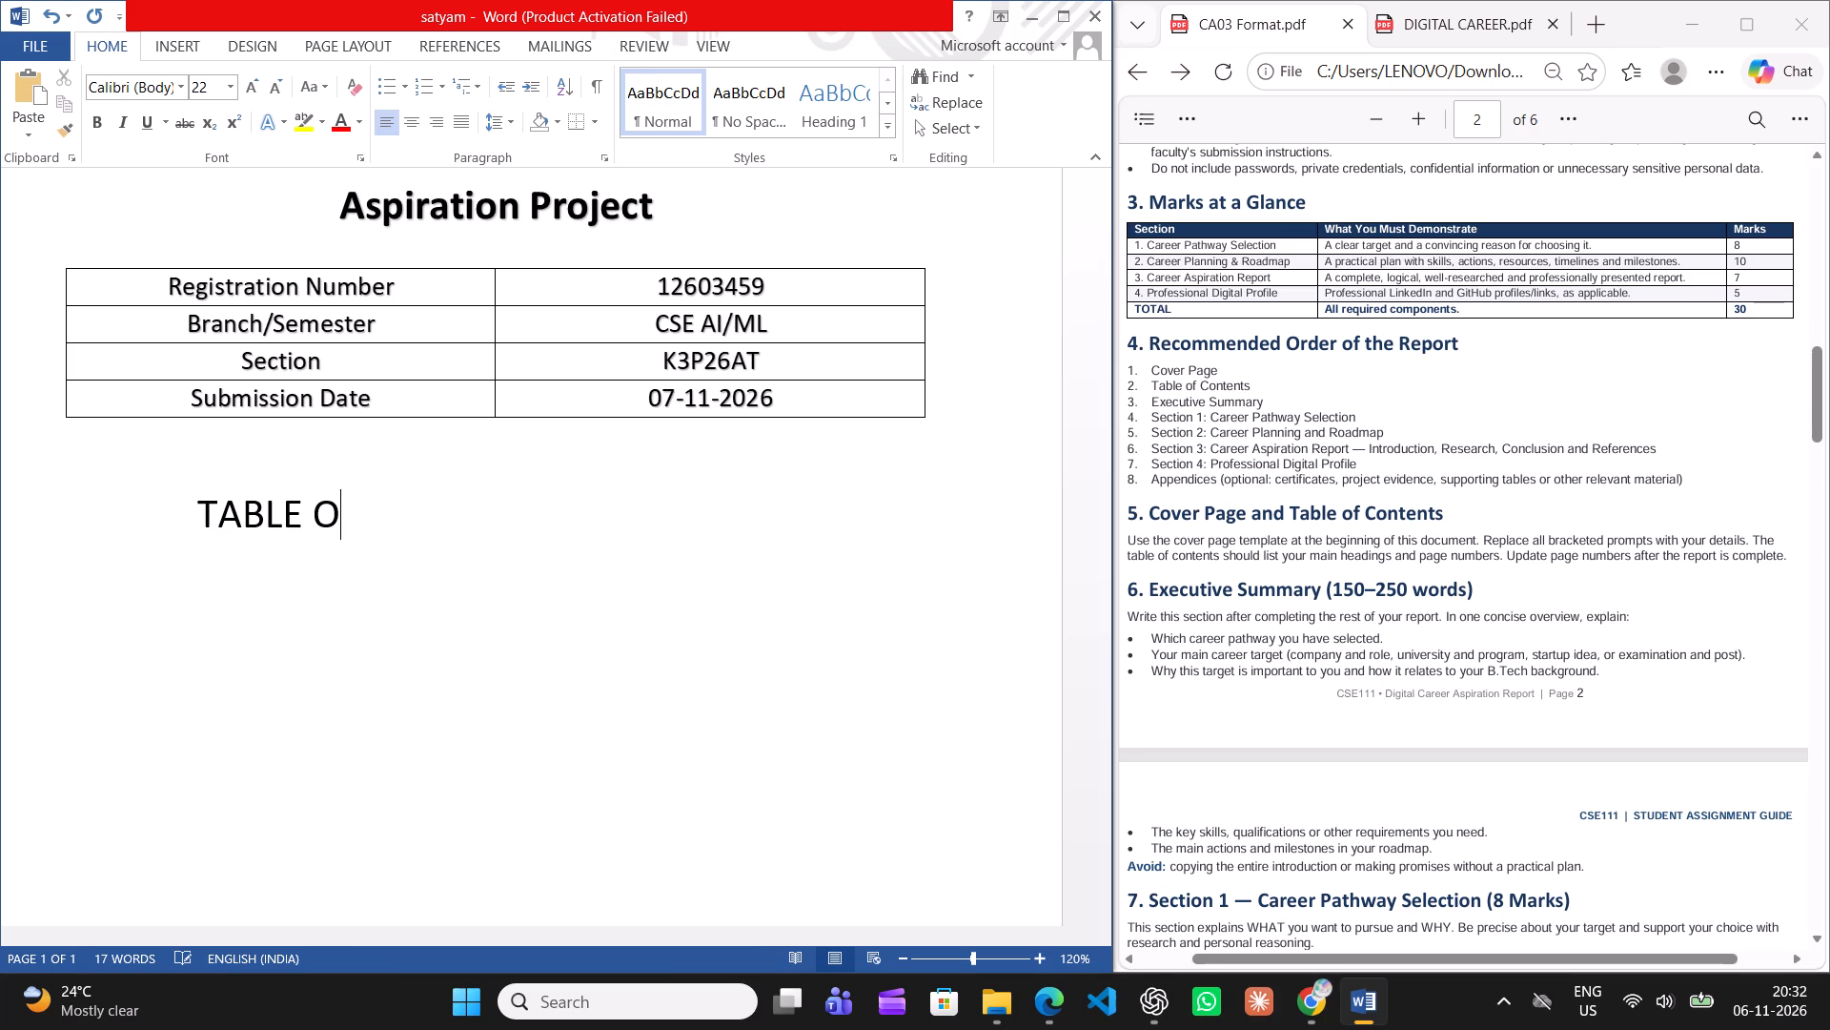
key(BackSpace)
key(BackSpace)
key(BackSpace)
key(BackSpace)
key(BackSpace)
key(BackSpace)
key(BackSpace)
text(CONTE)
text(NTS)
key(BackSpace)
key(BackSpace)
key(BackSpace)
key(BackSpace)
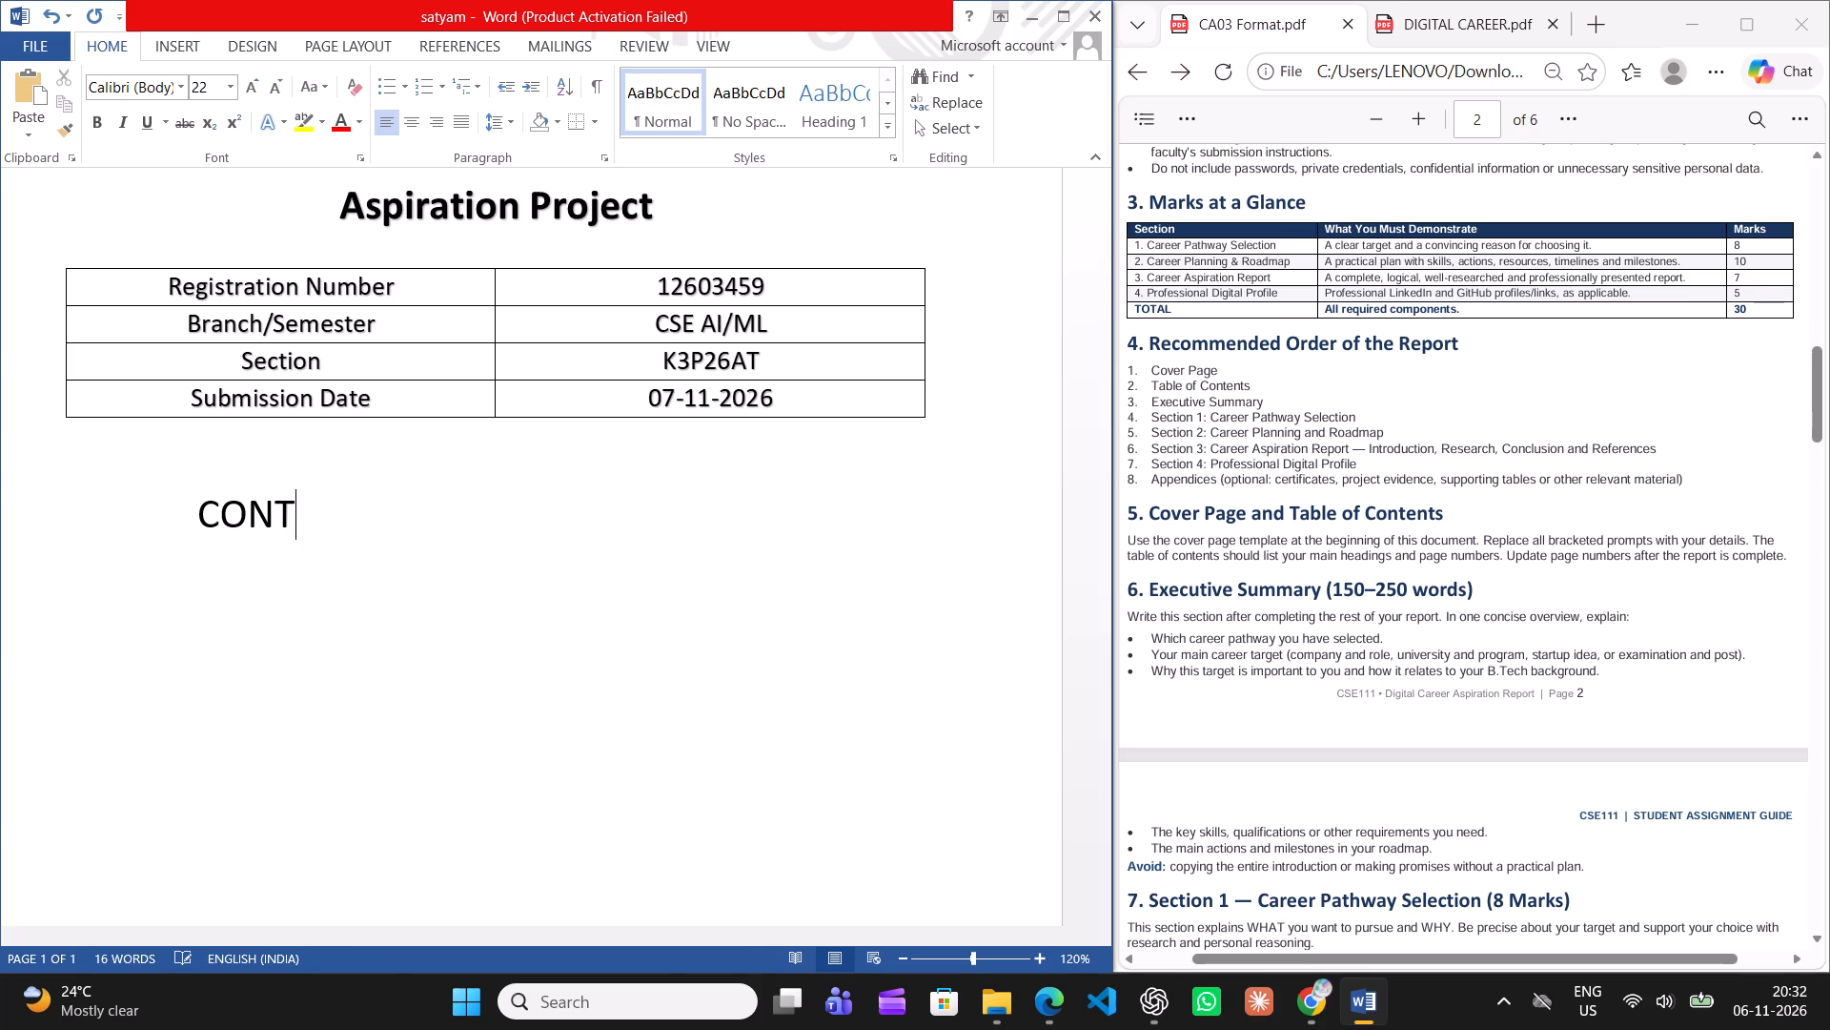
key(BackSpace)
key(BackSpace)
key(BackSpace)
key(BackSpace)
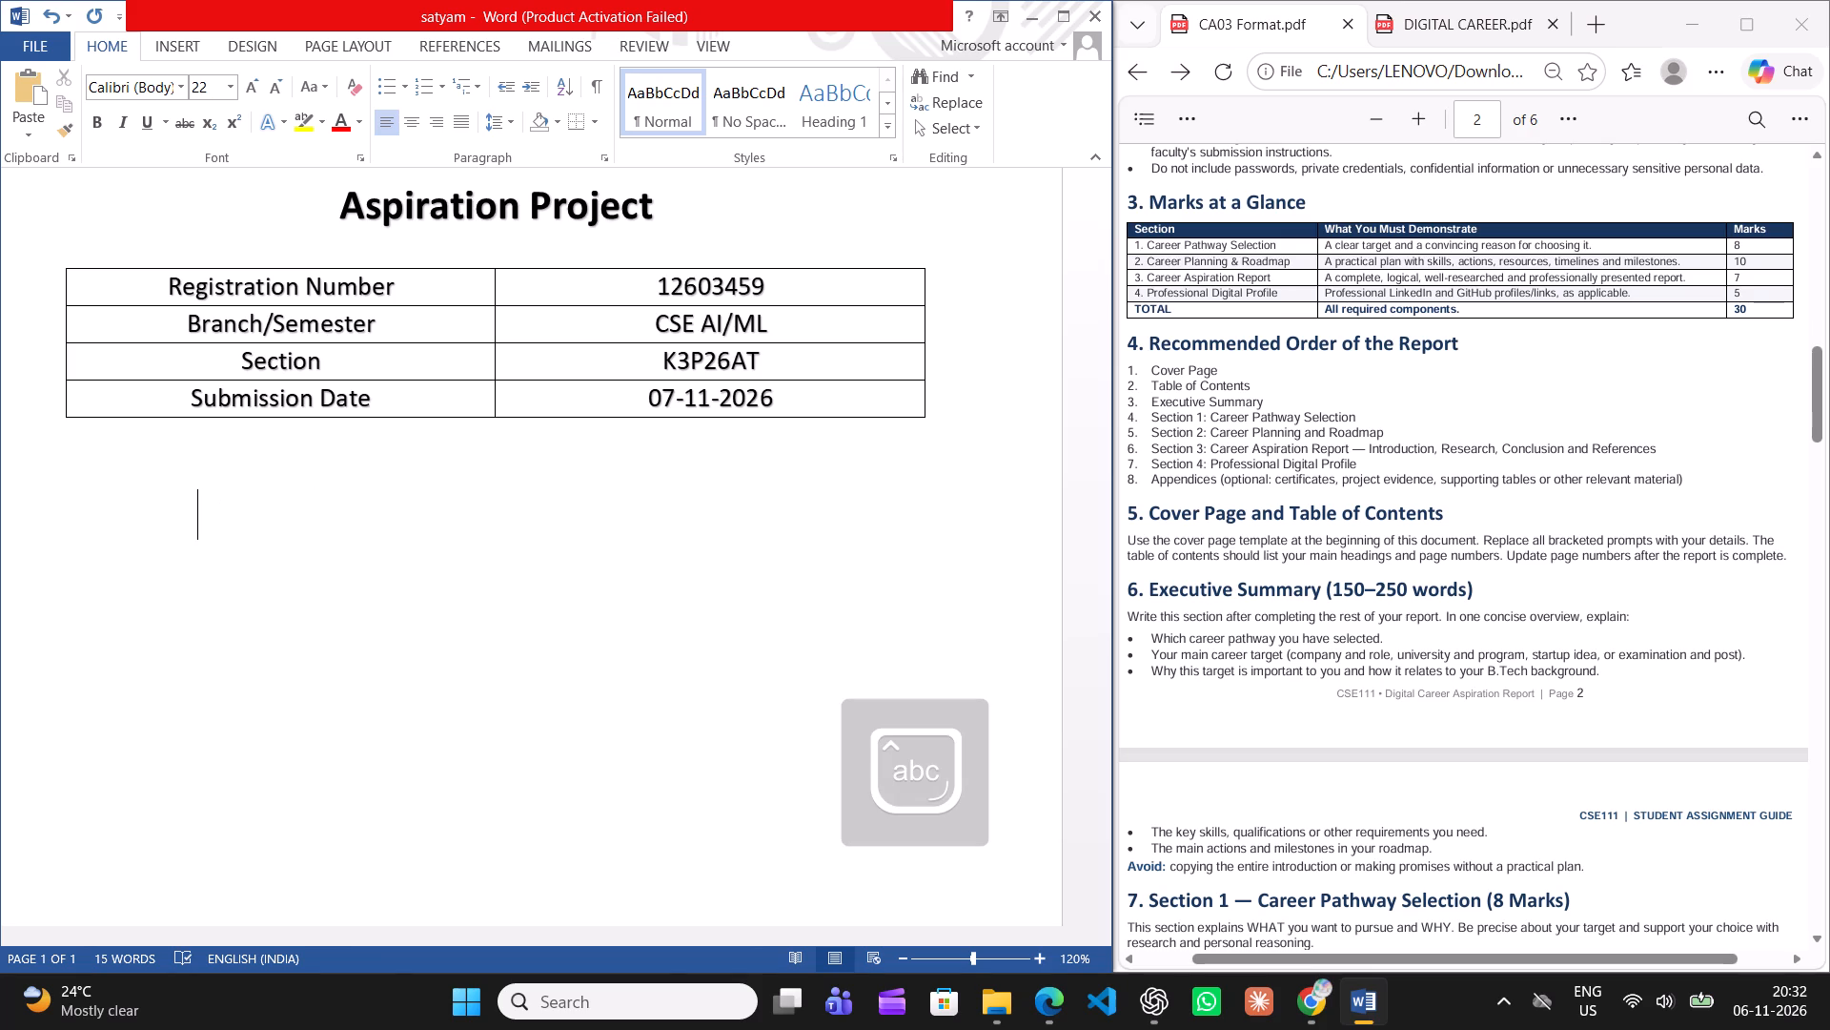
Add the heading "Contents" on the new line and format it as 18 pt, bold and centred.
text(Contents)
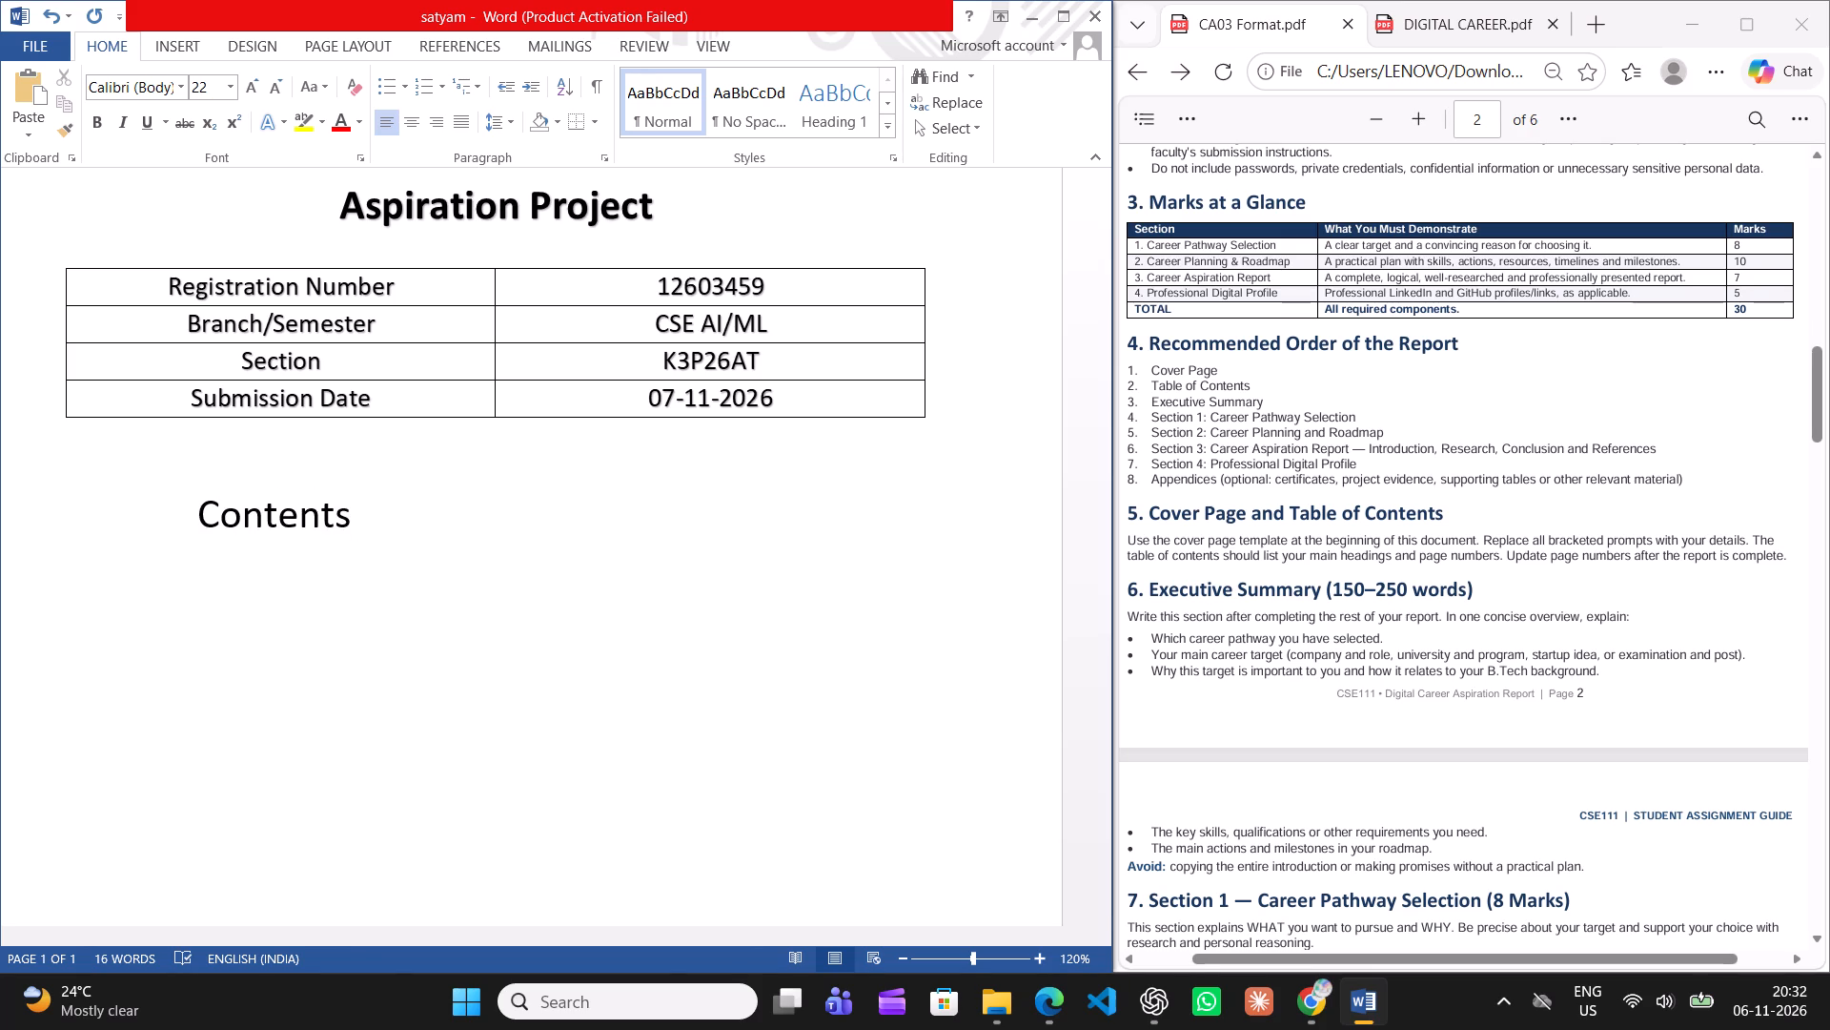
drag(362, 513, 190, 494)
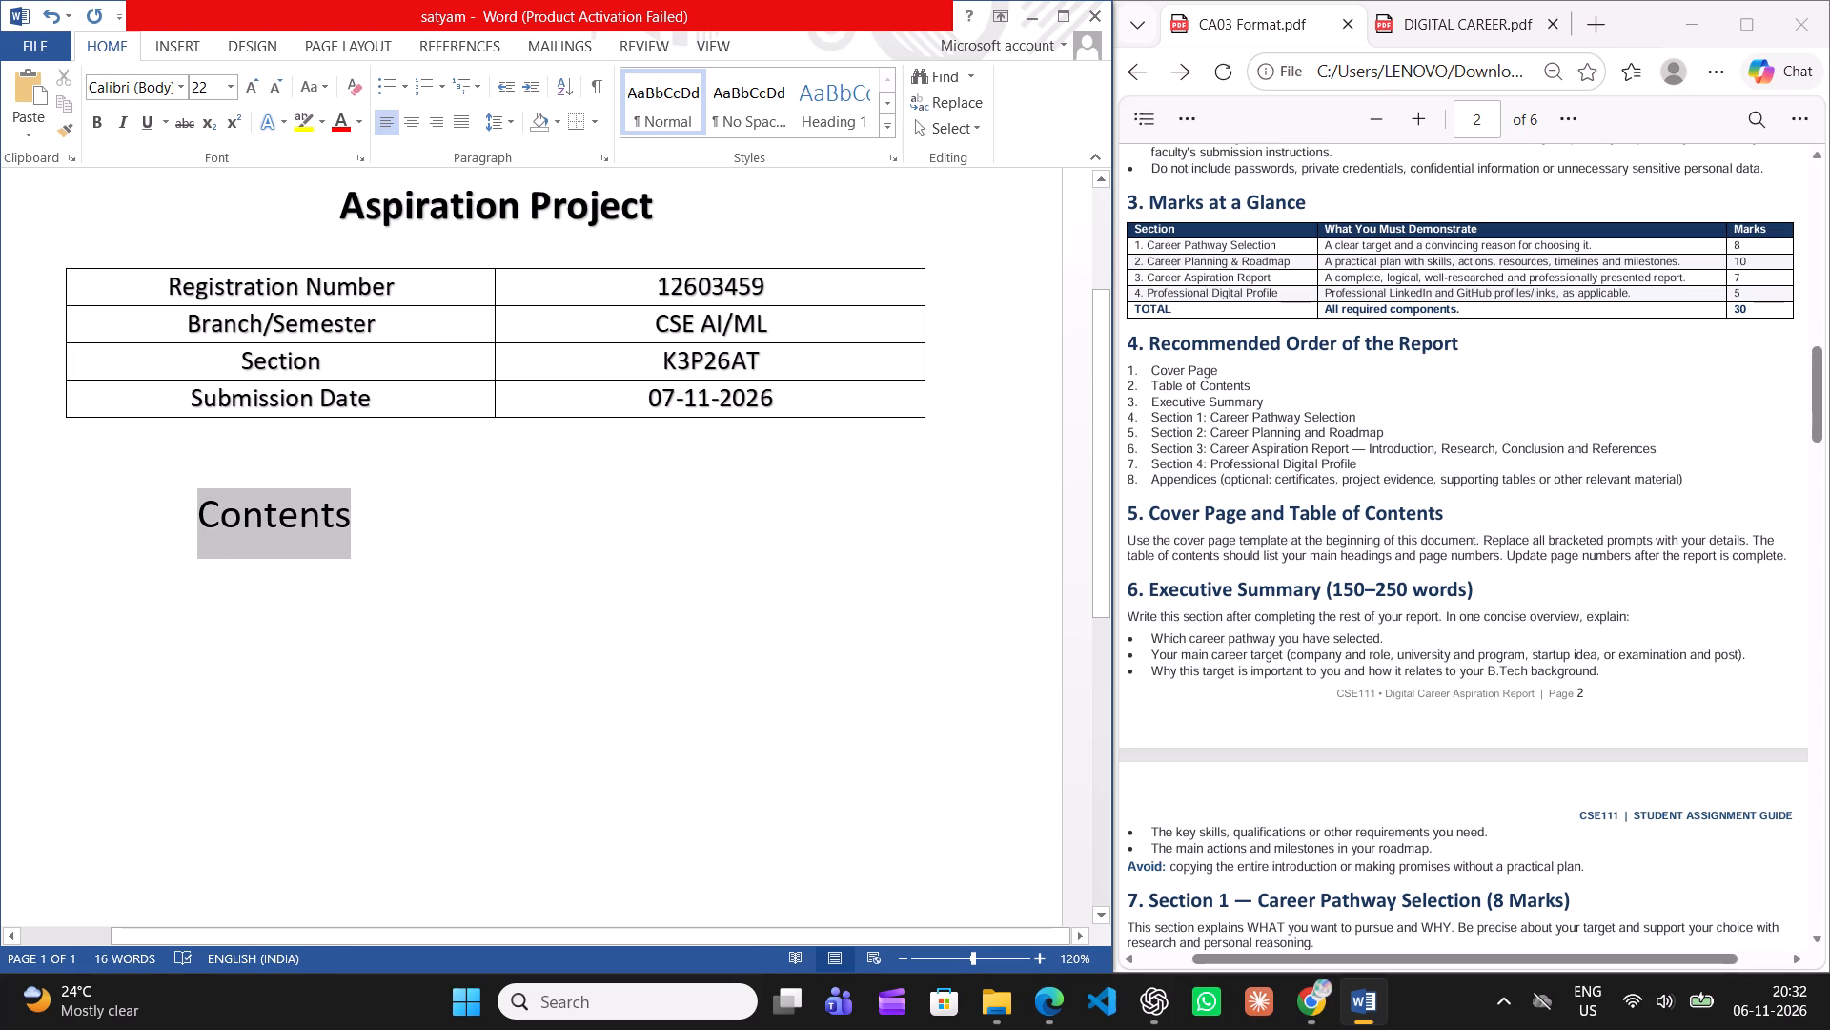
click(226, 84)
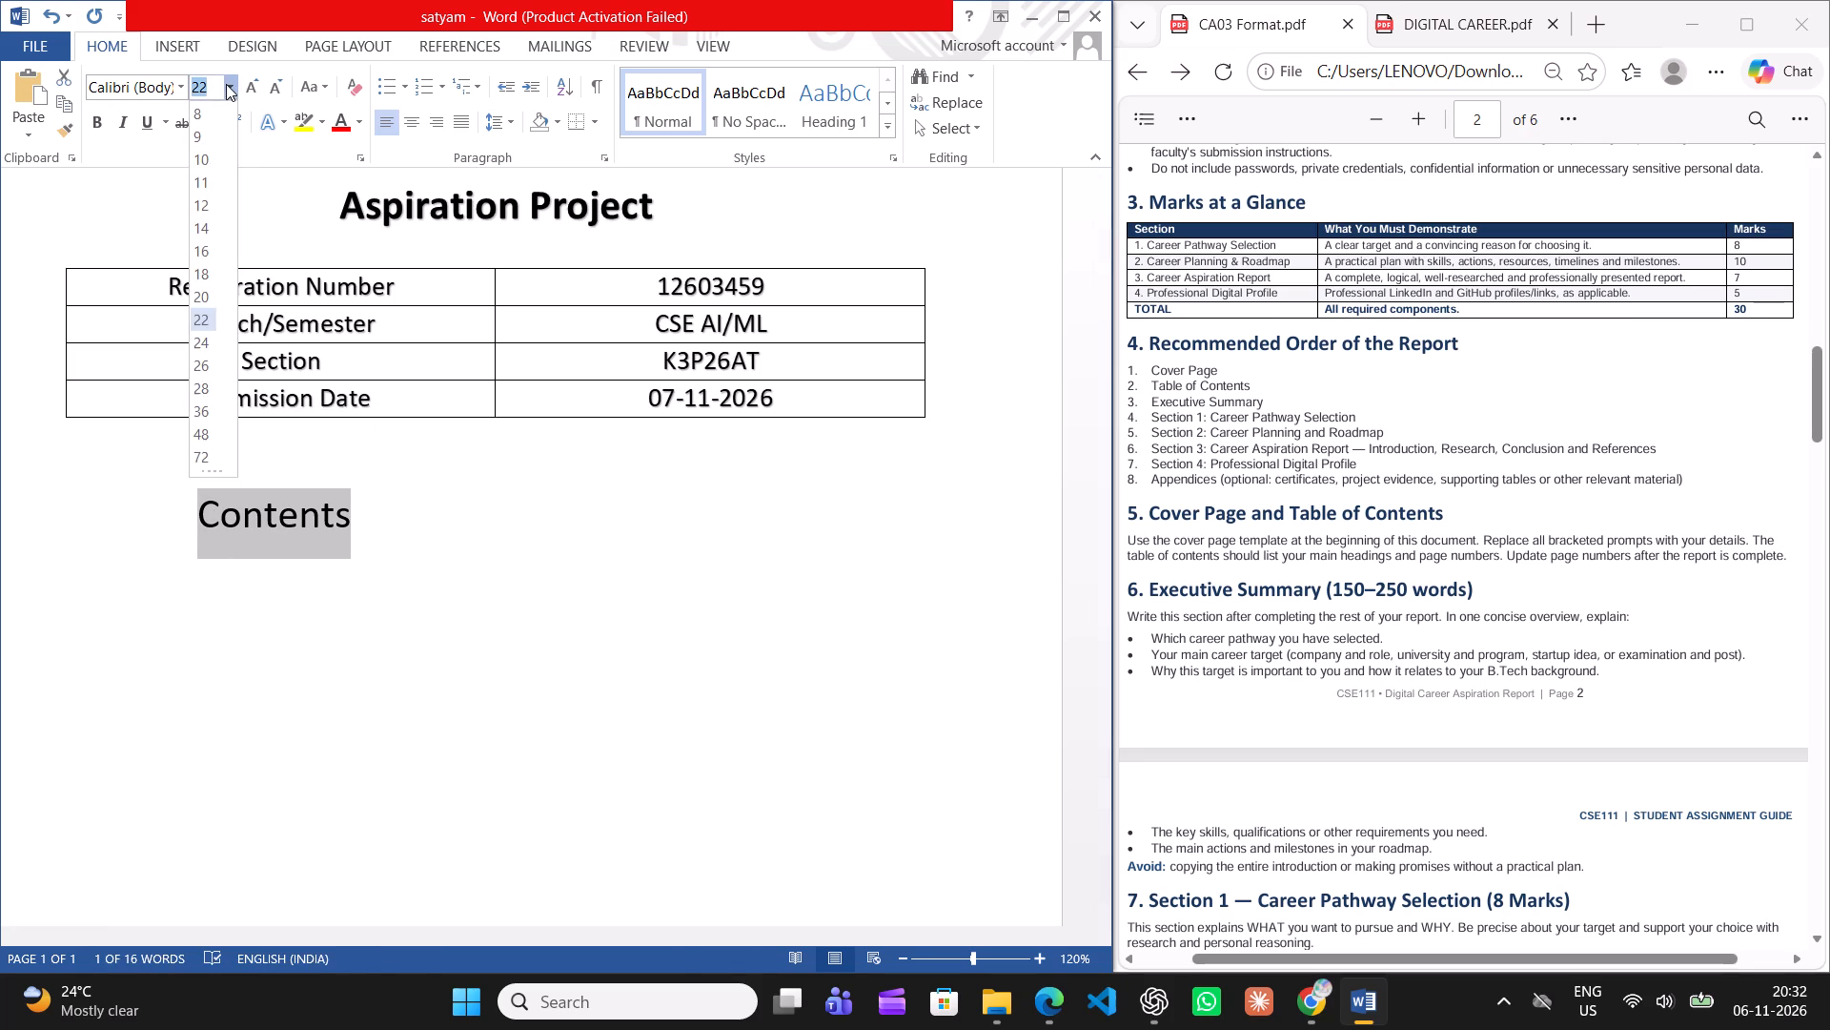
click(208, 279)
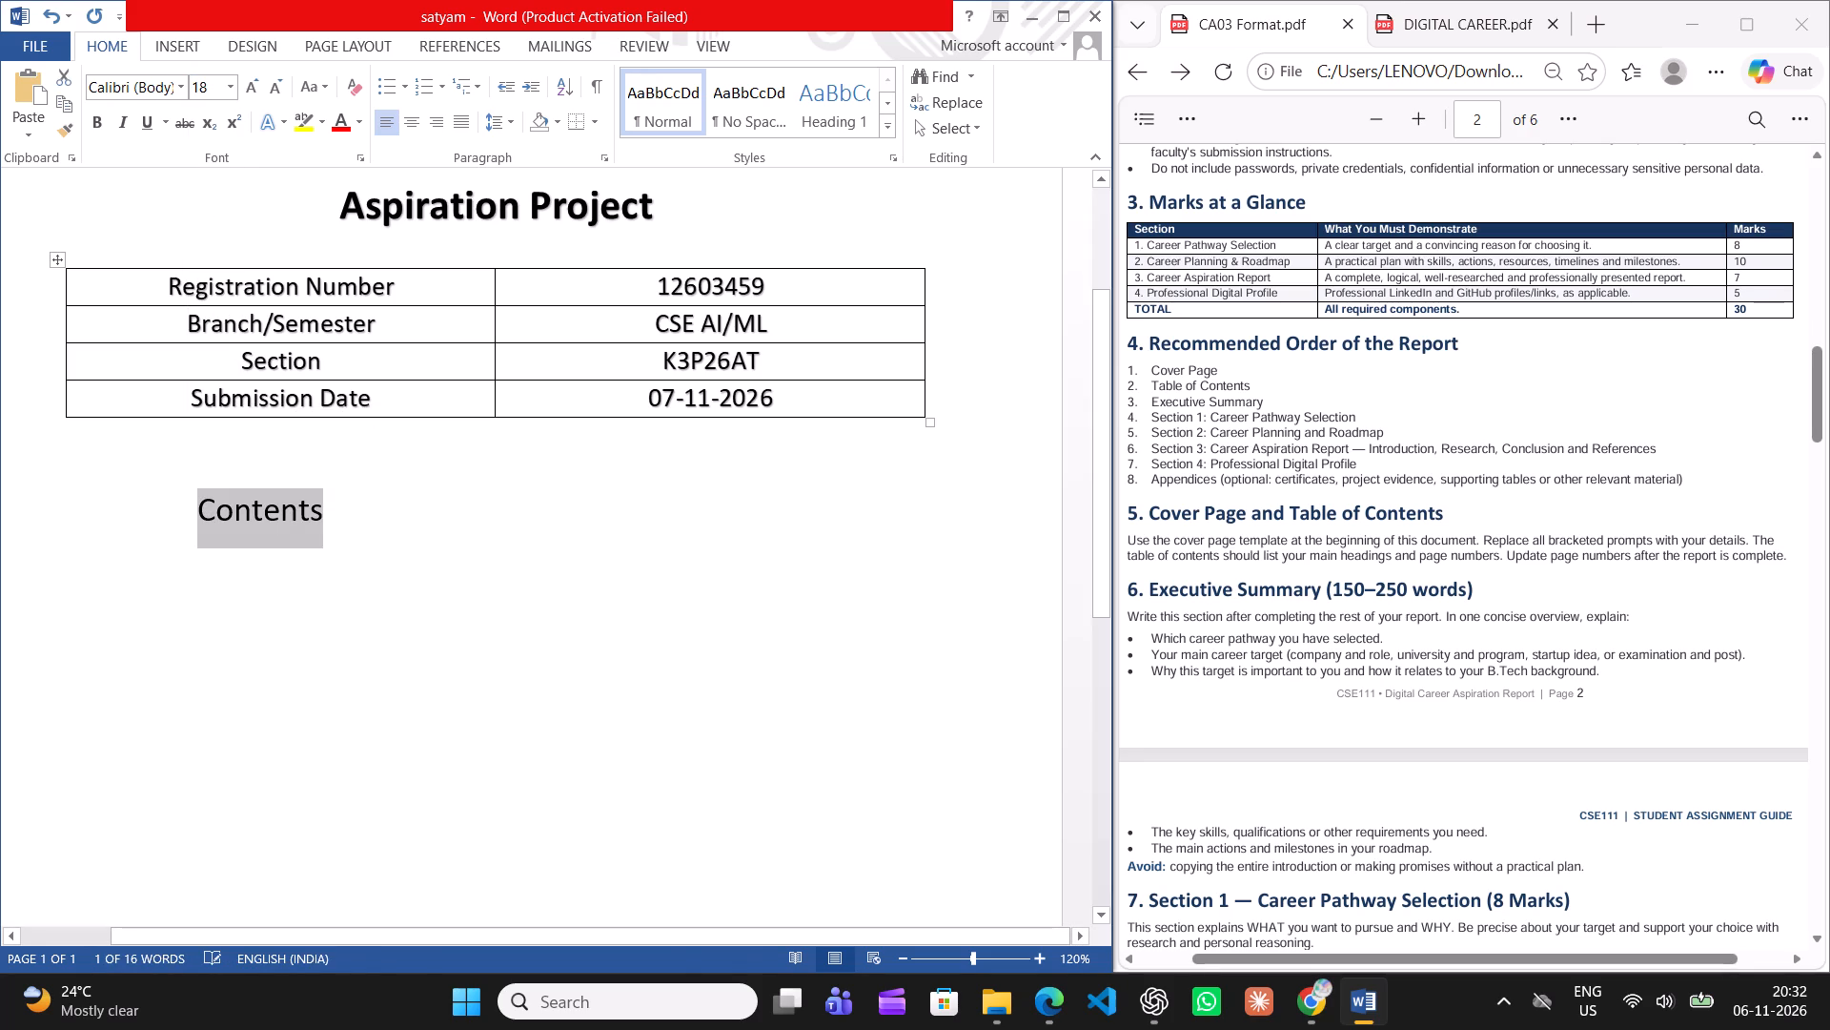
click(99, 134)
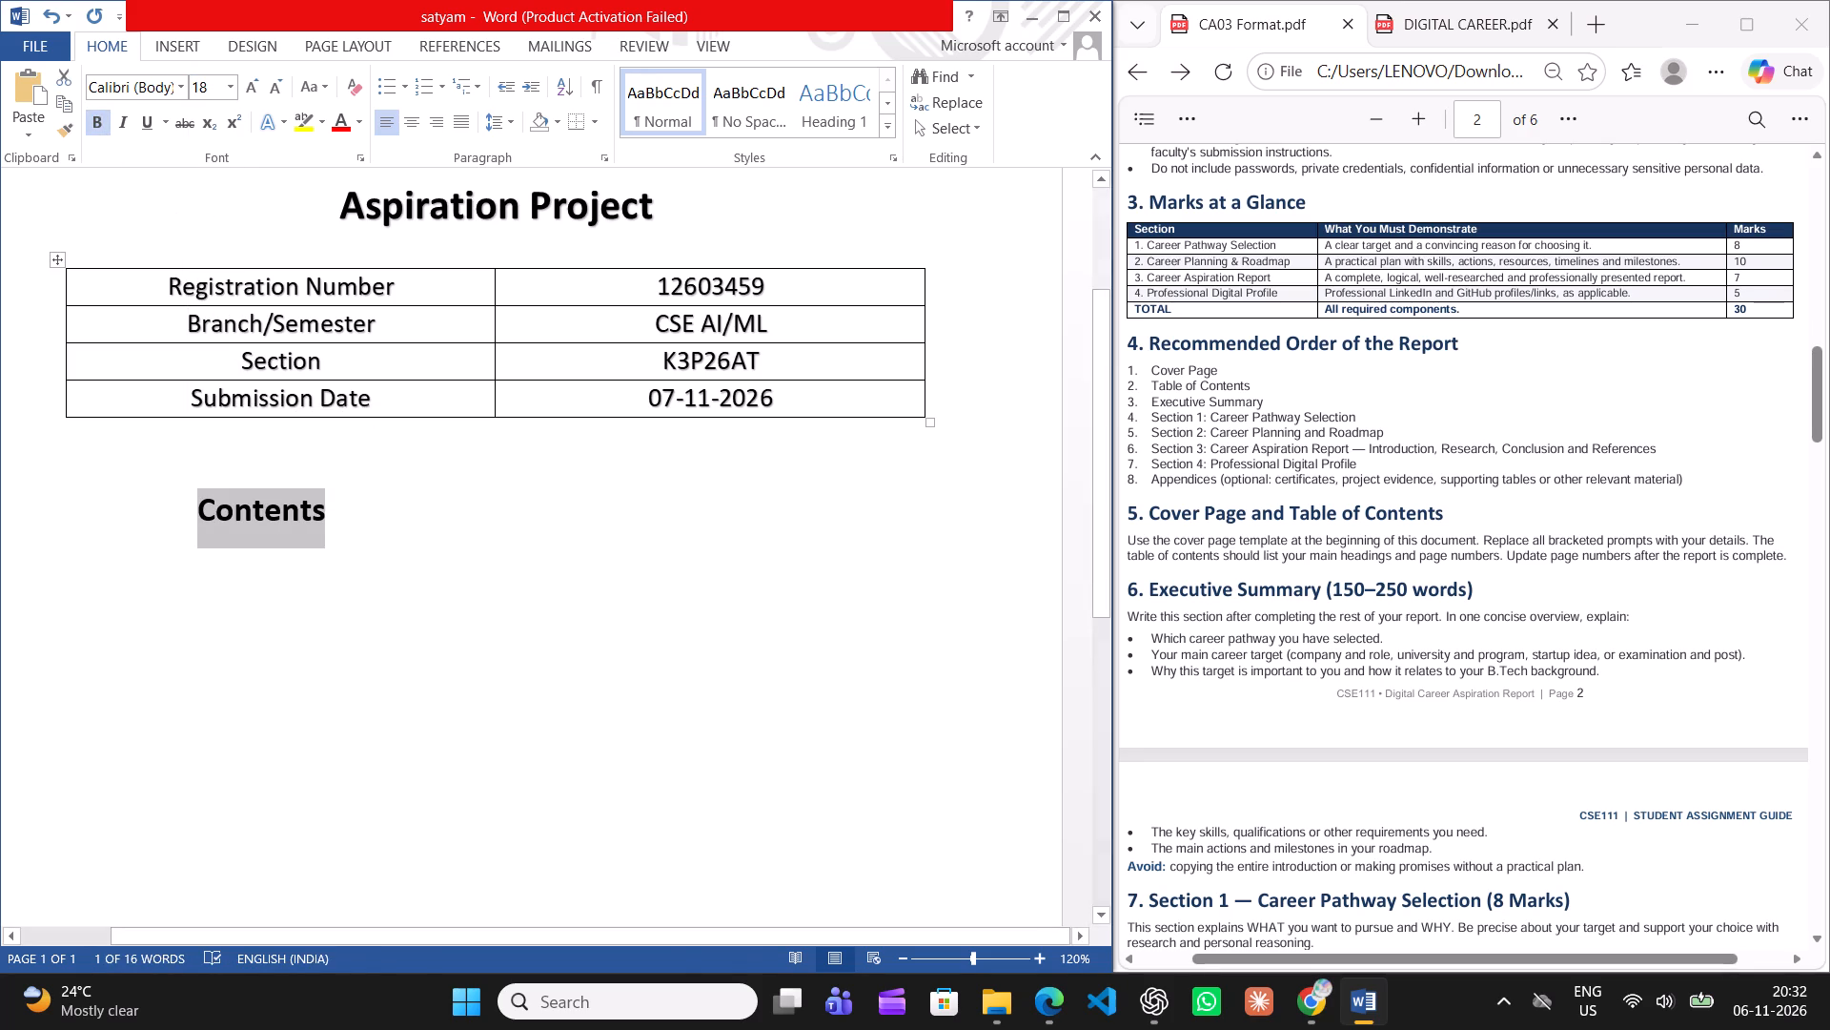
click(421, 117)
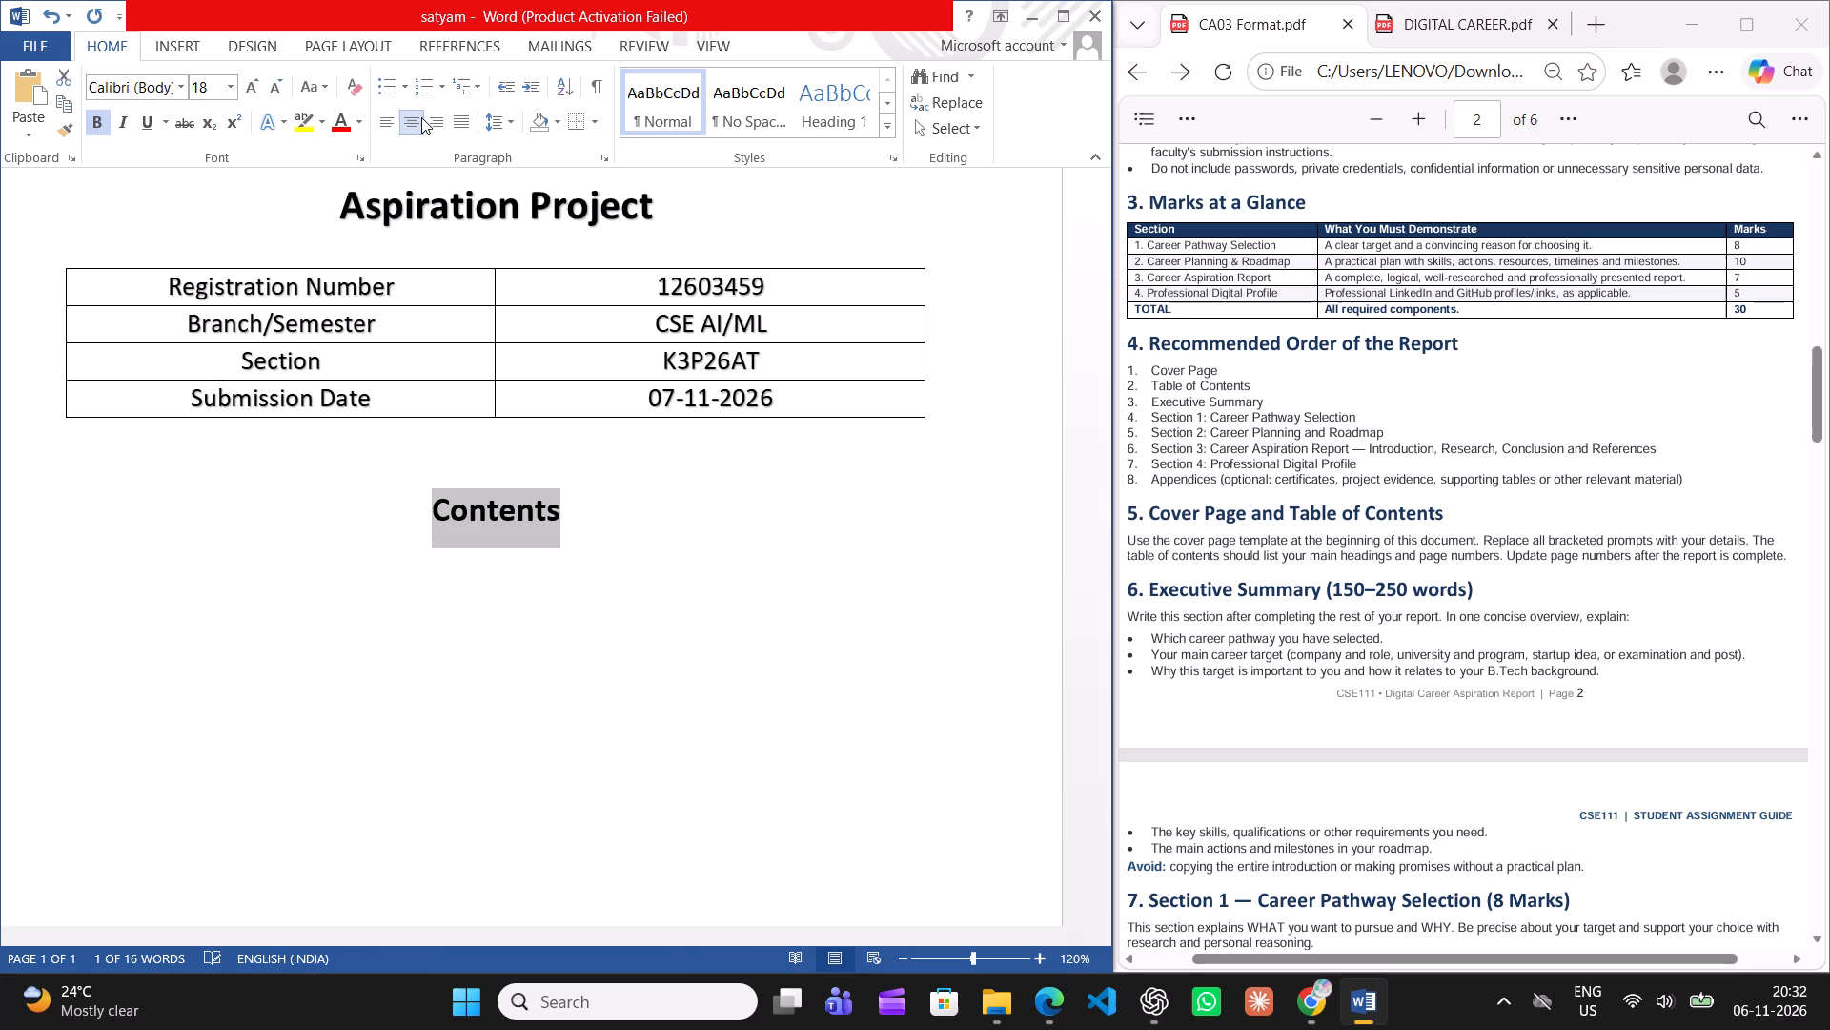
click(724, 507)
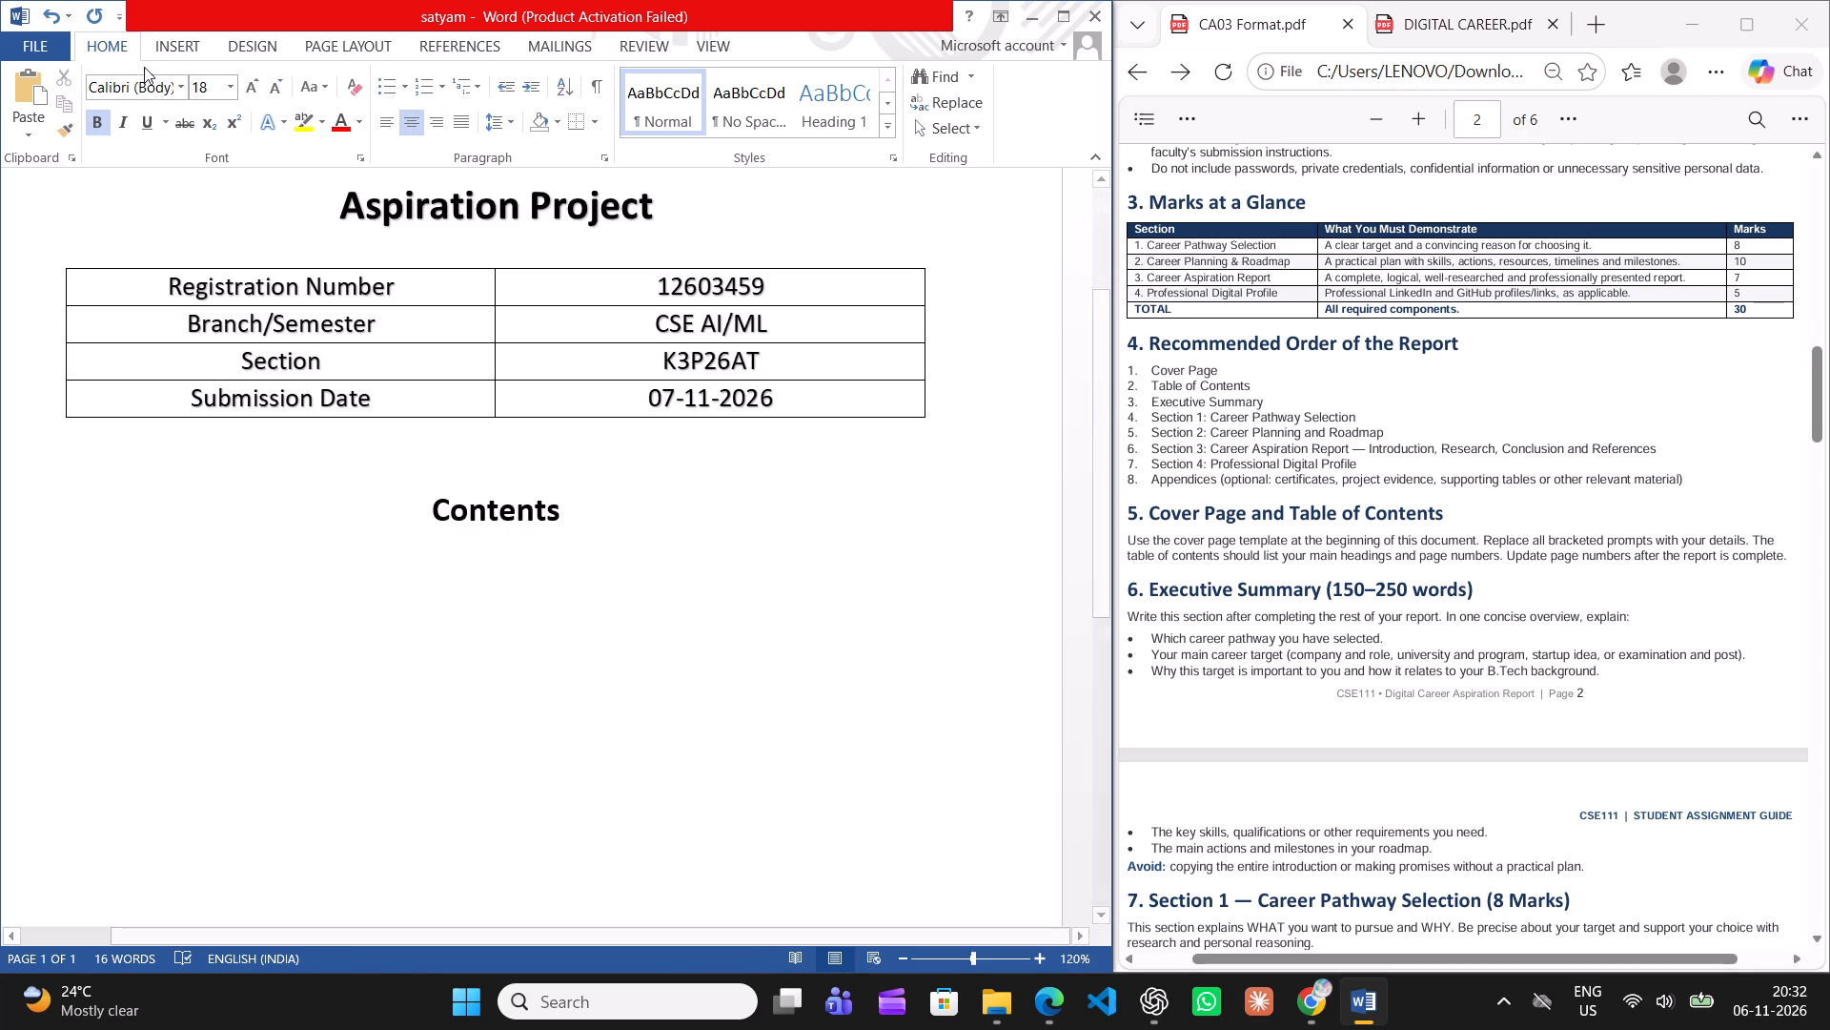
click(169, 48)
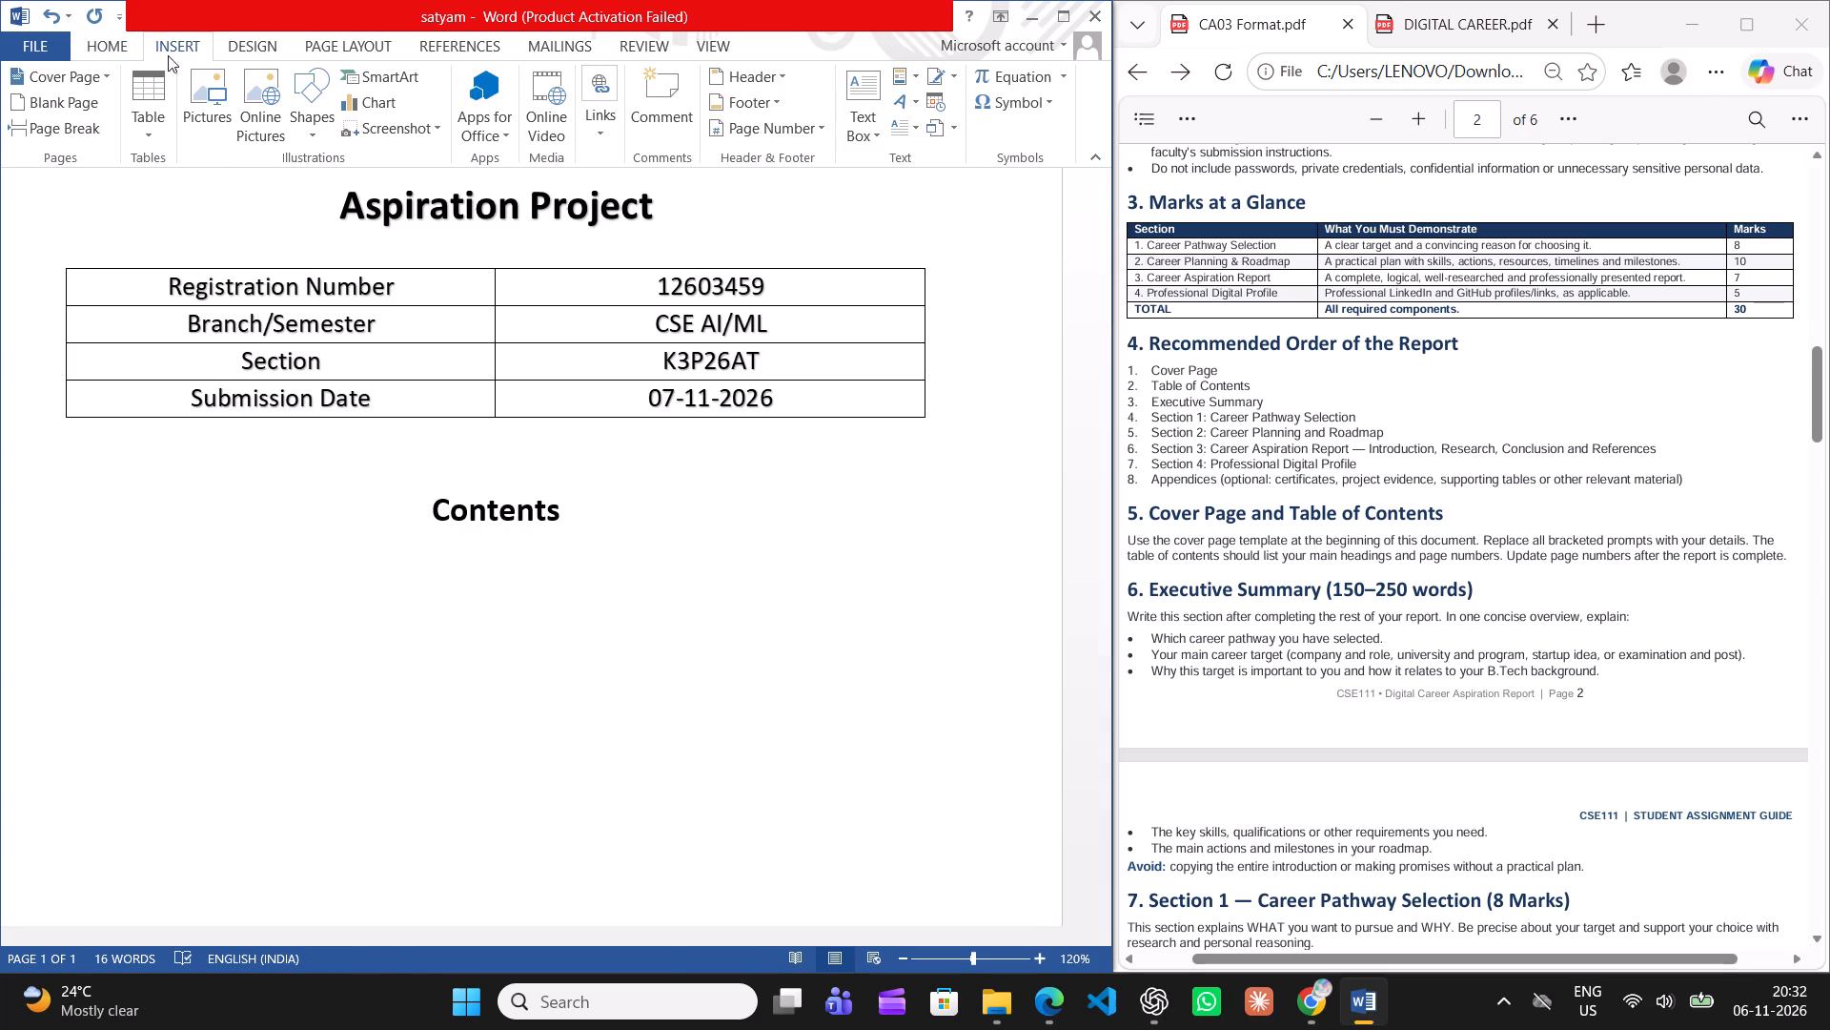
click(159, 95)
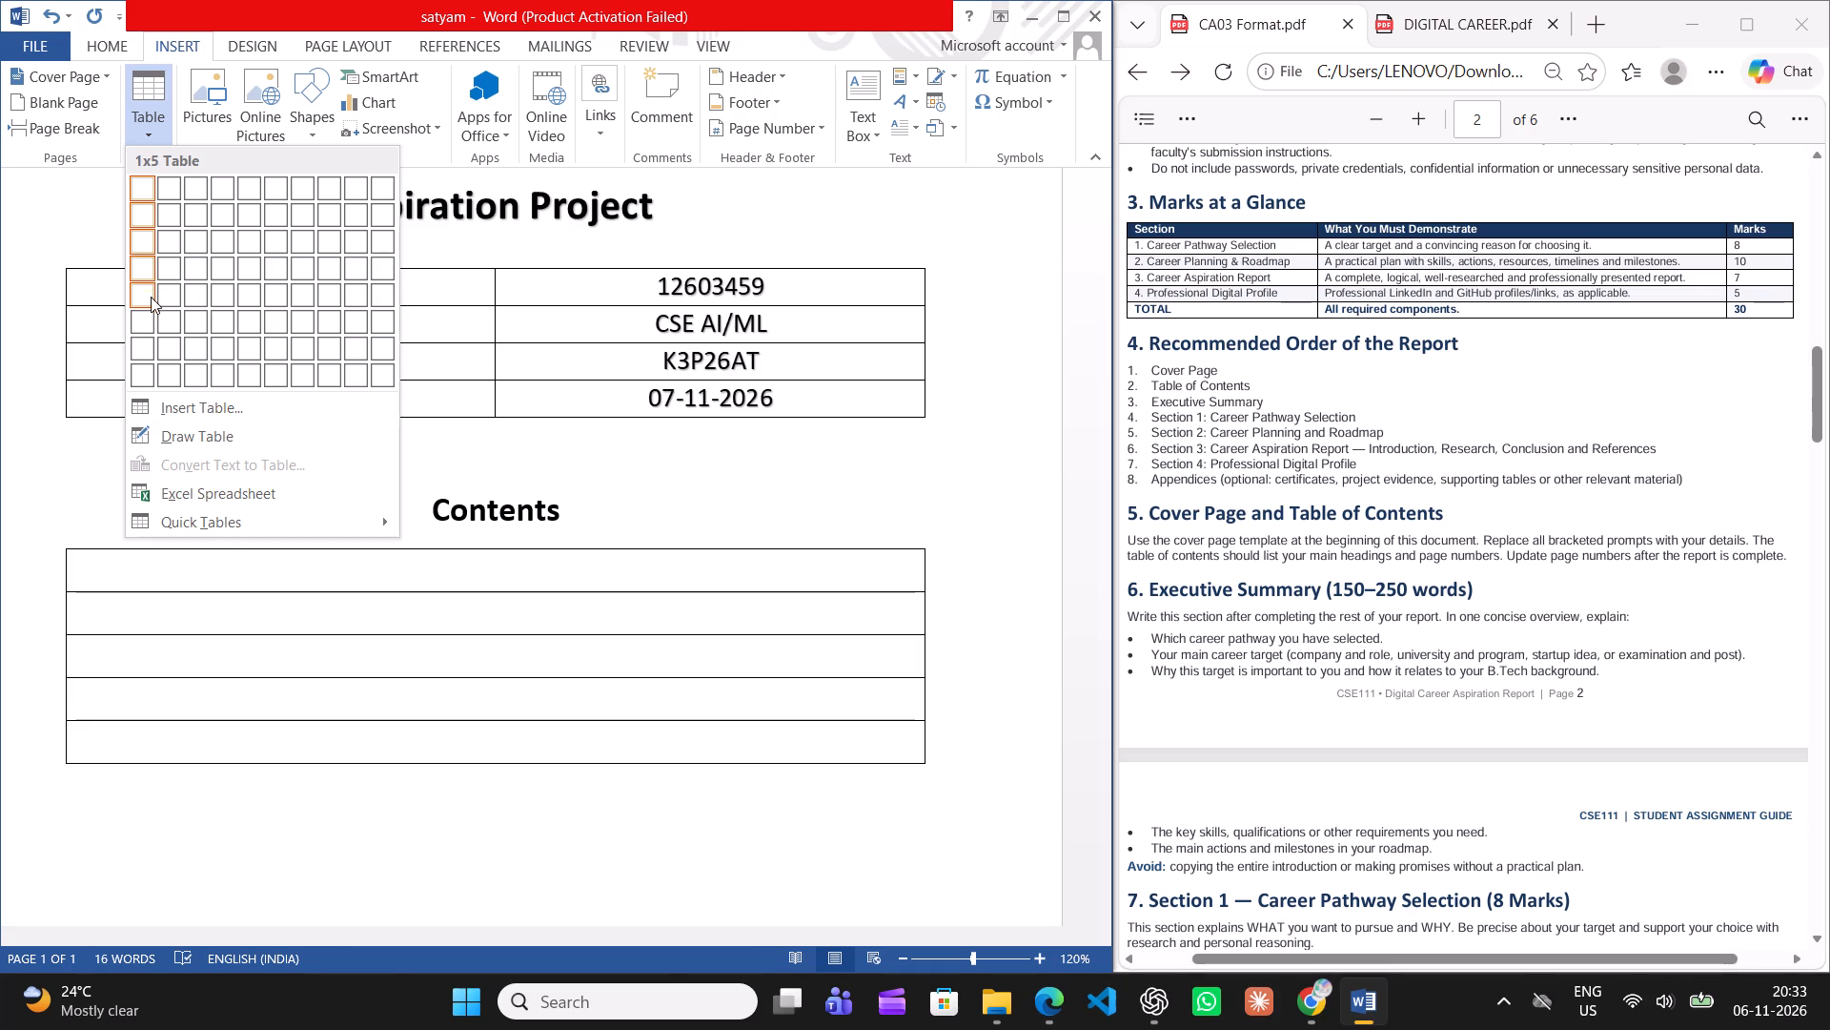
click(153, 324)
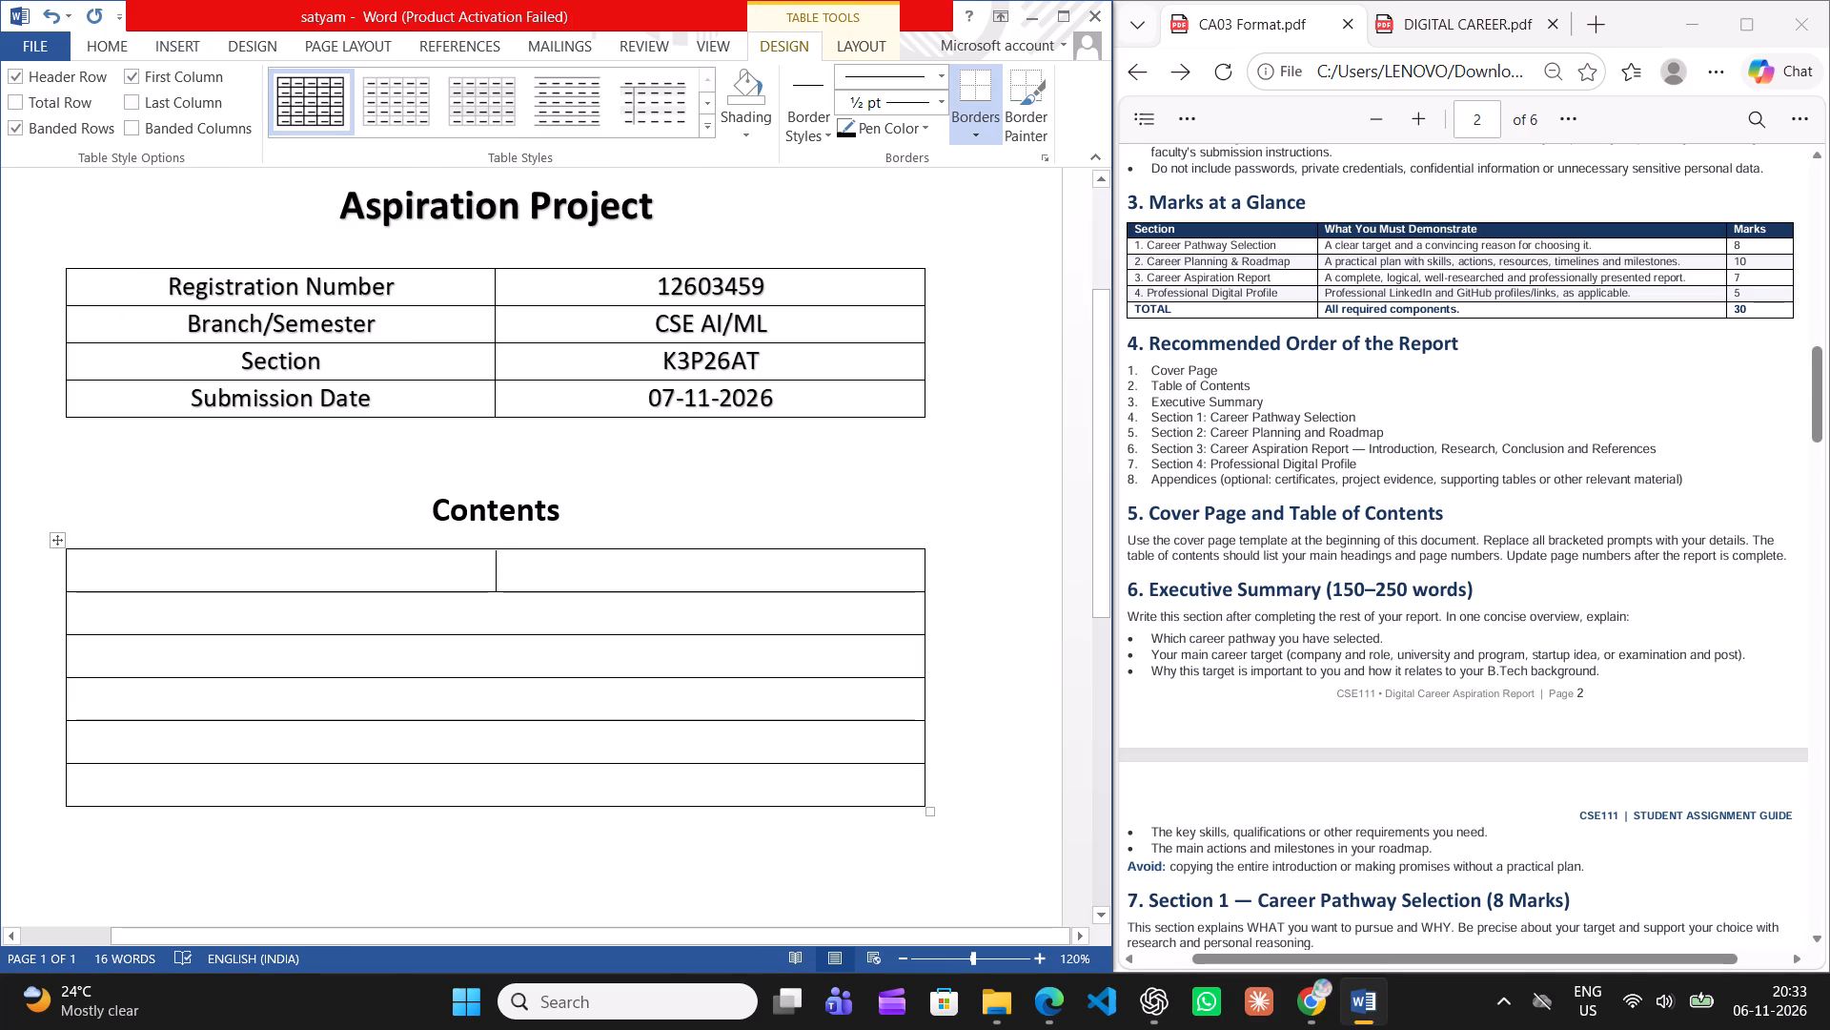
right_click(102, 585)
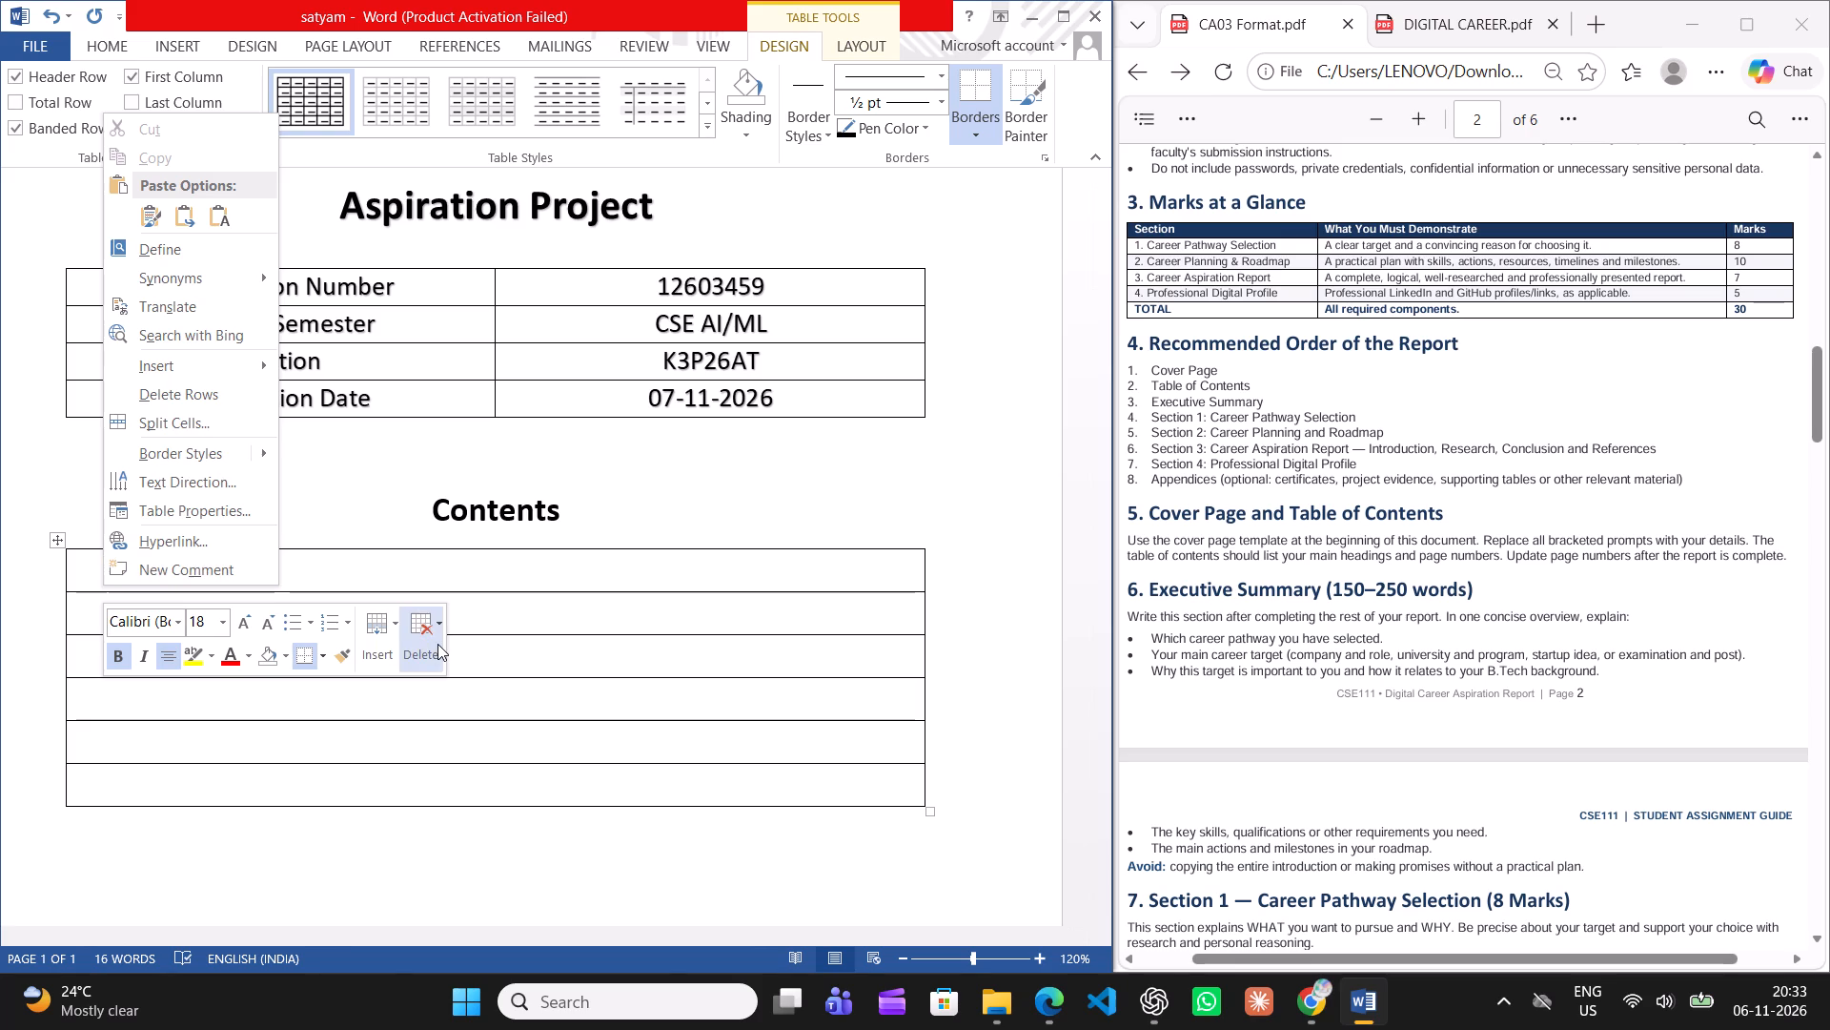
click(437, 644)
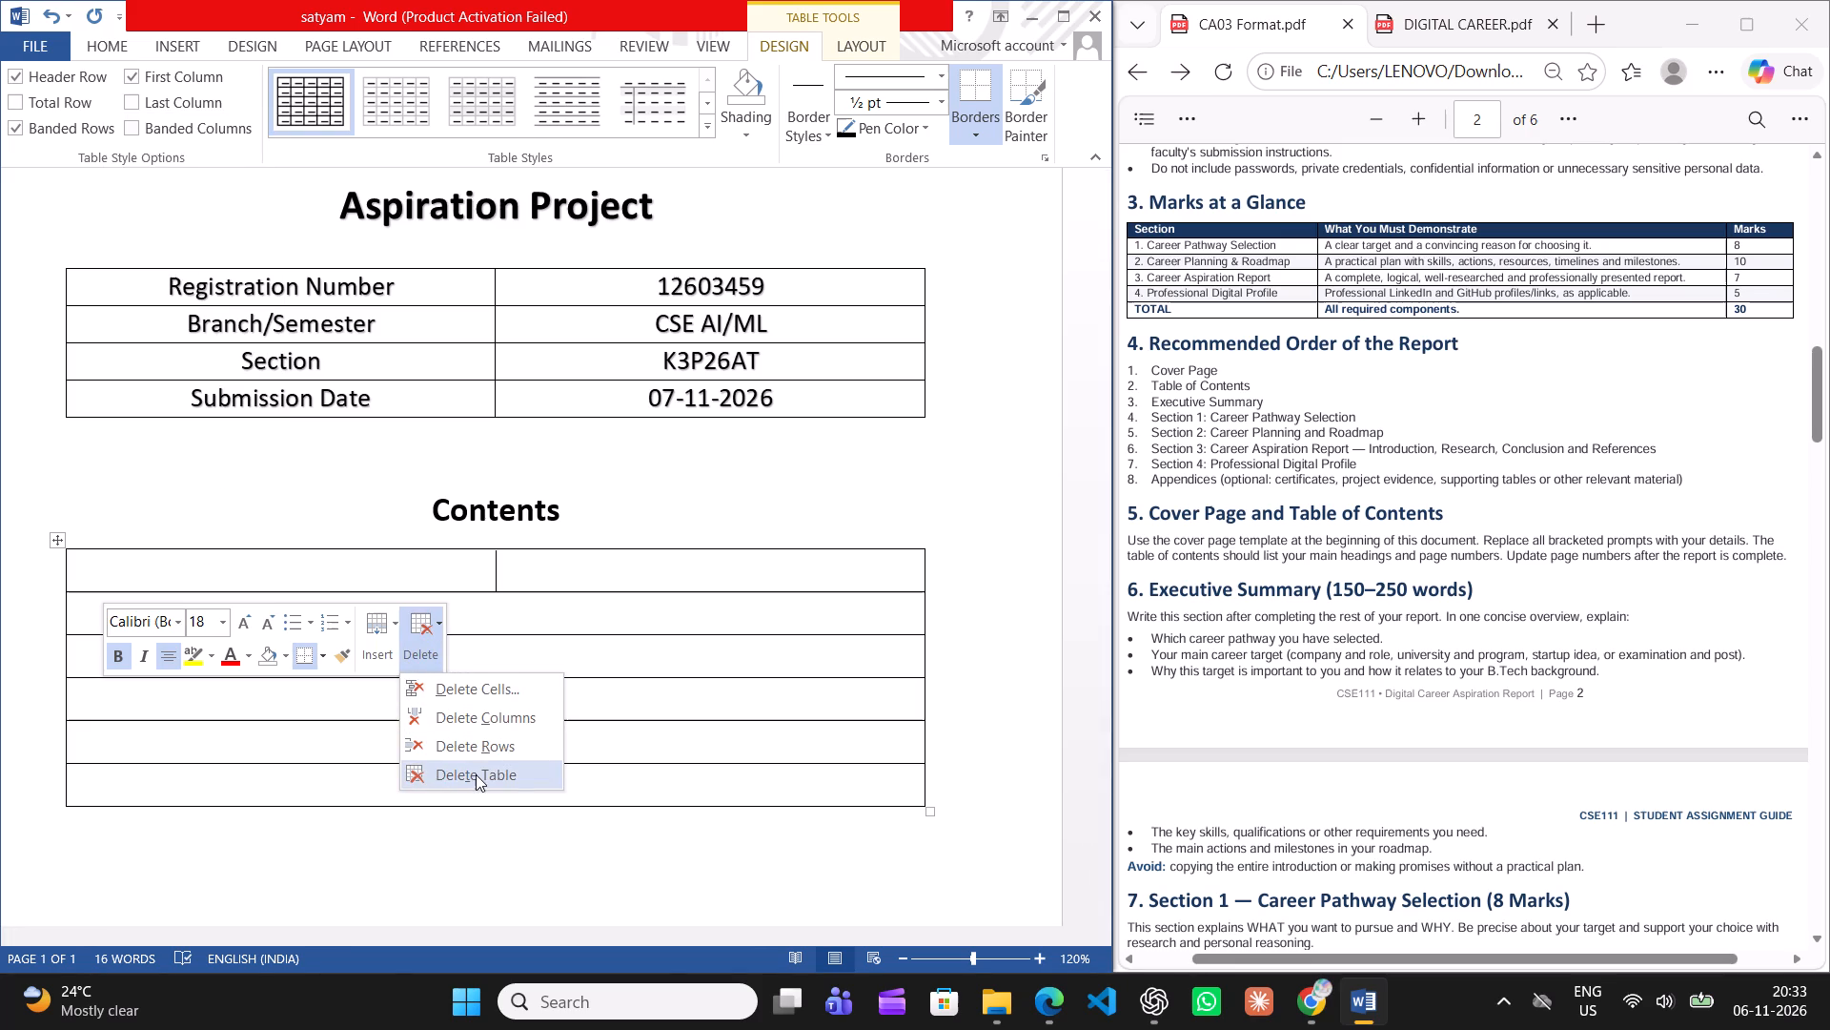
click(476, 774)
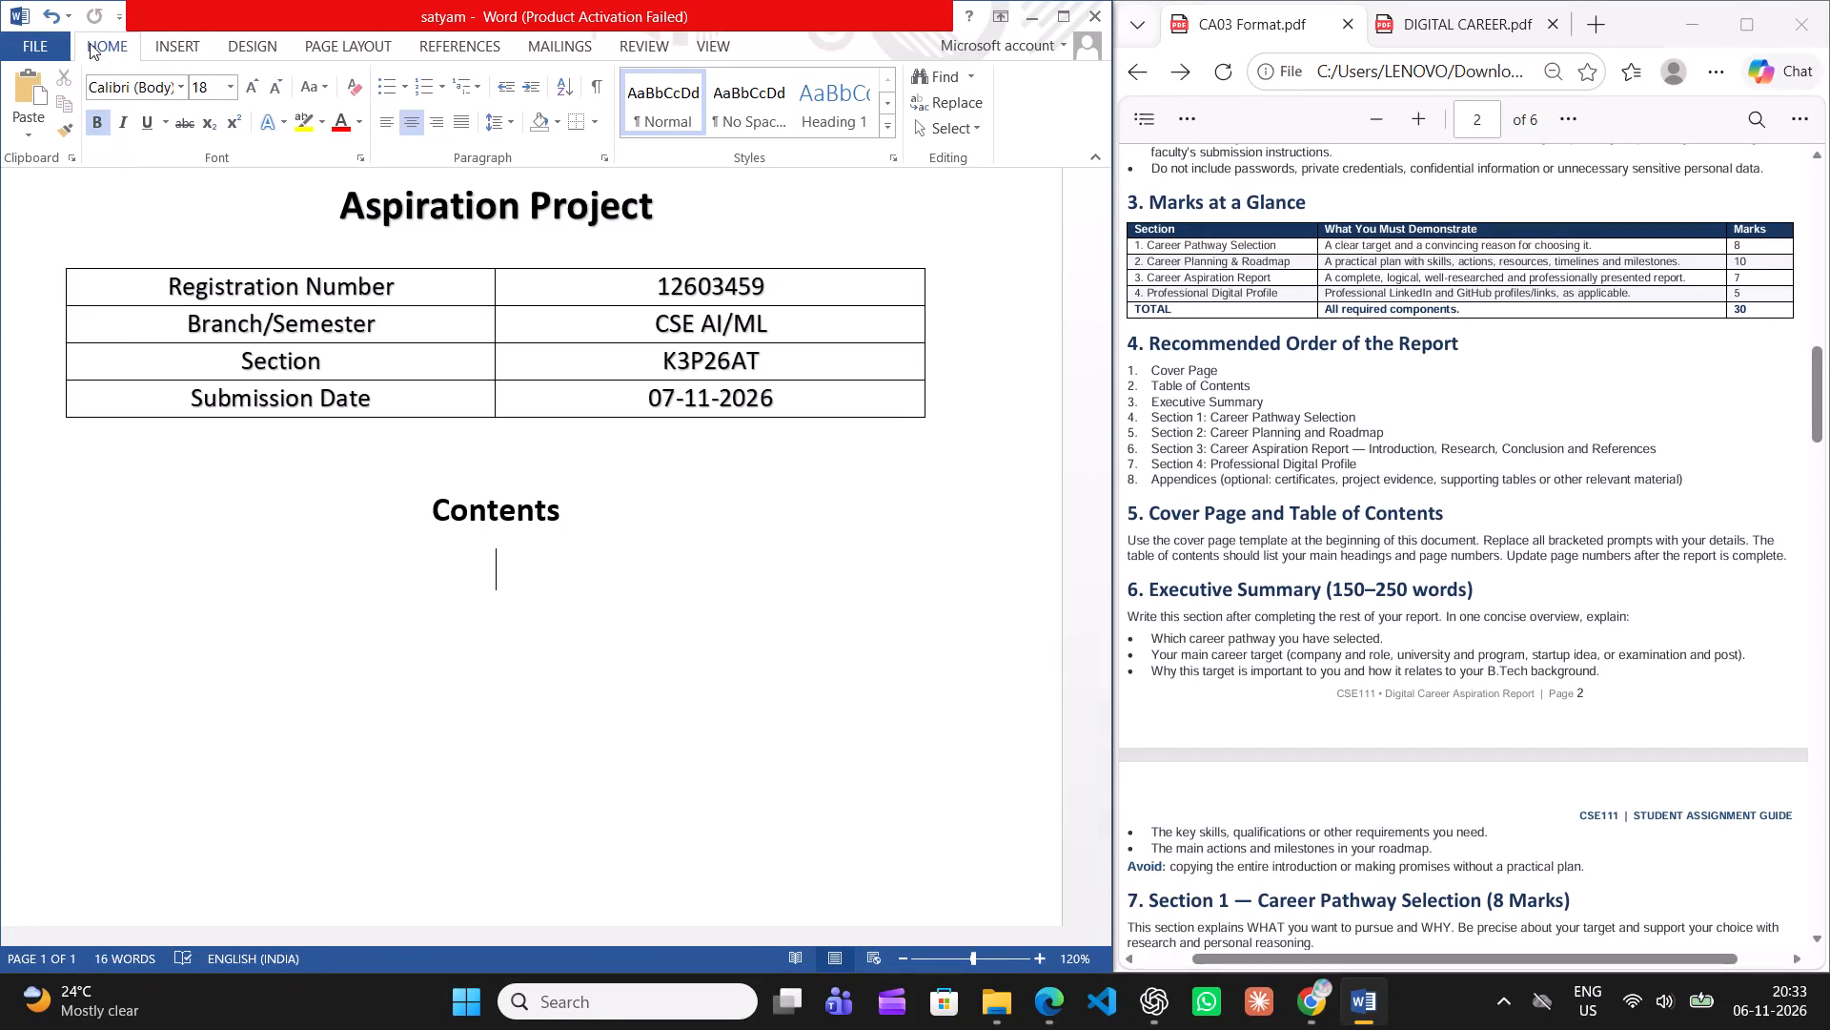
Insert a table with three columns and six rows below the "Contents" heading.
click(207, 44)
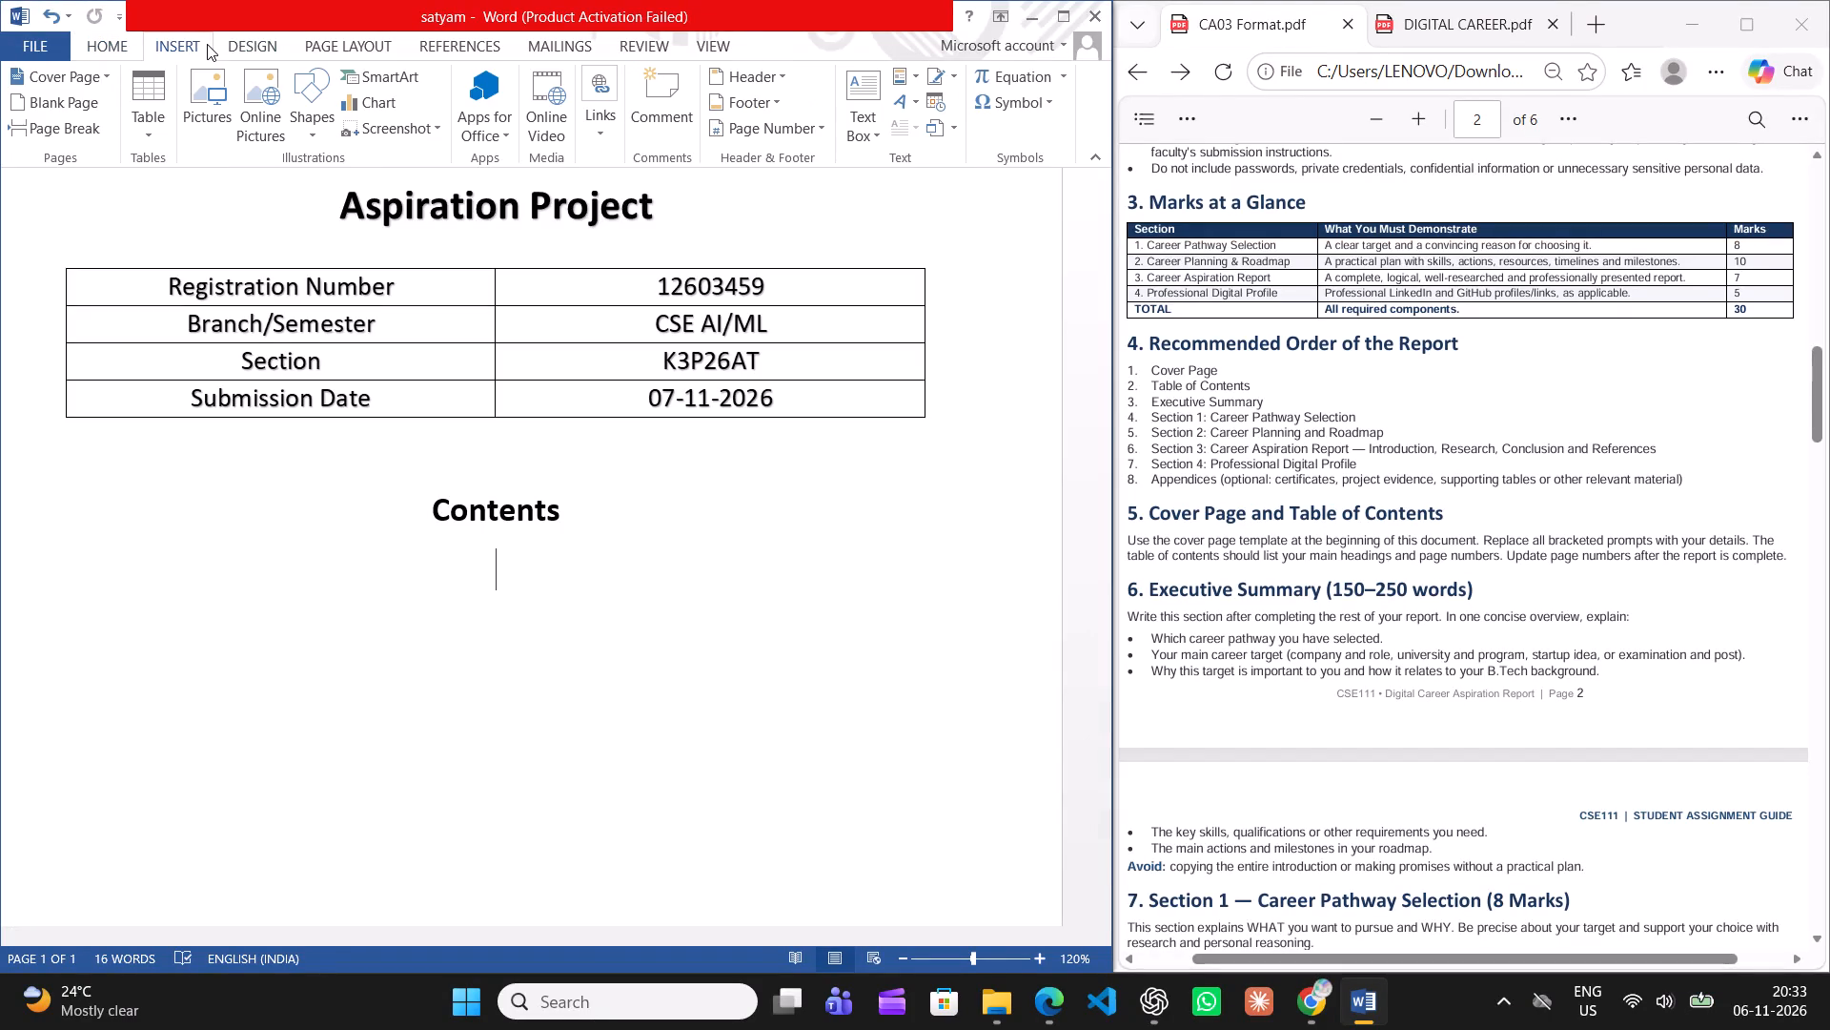
click(137, 85)
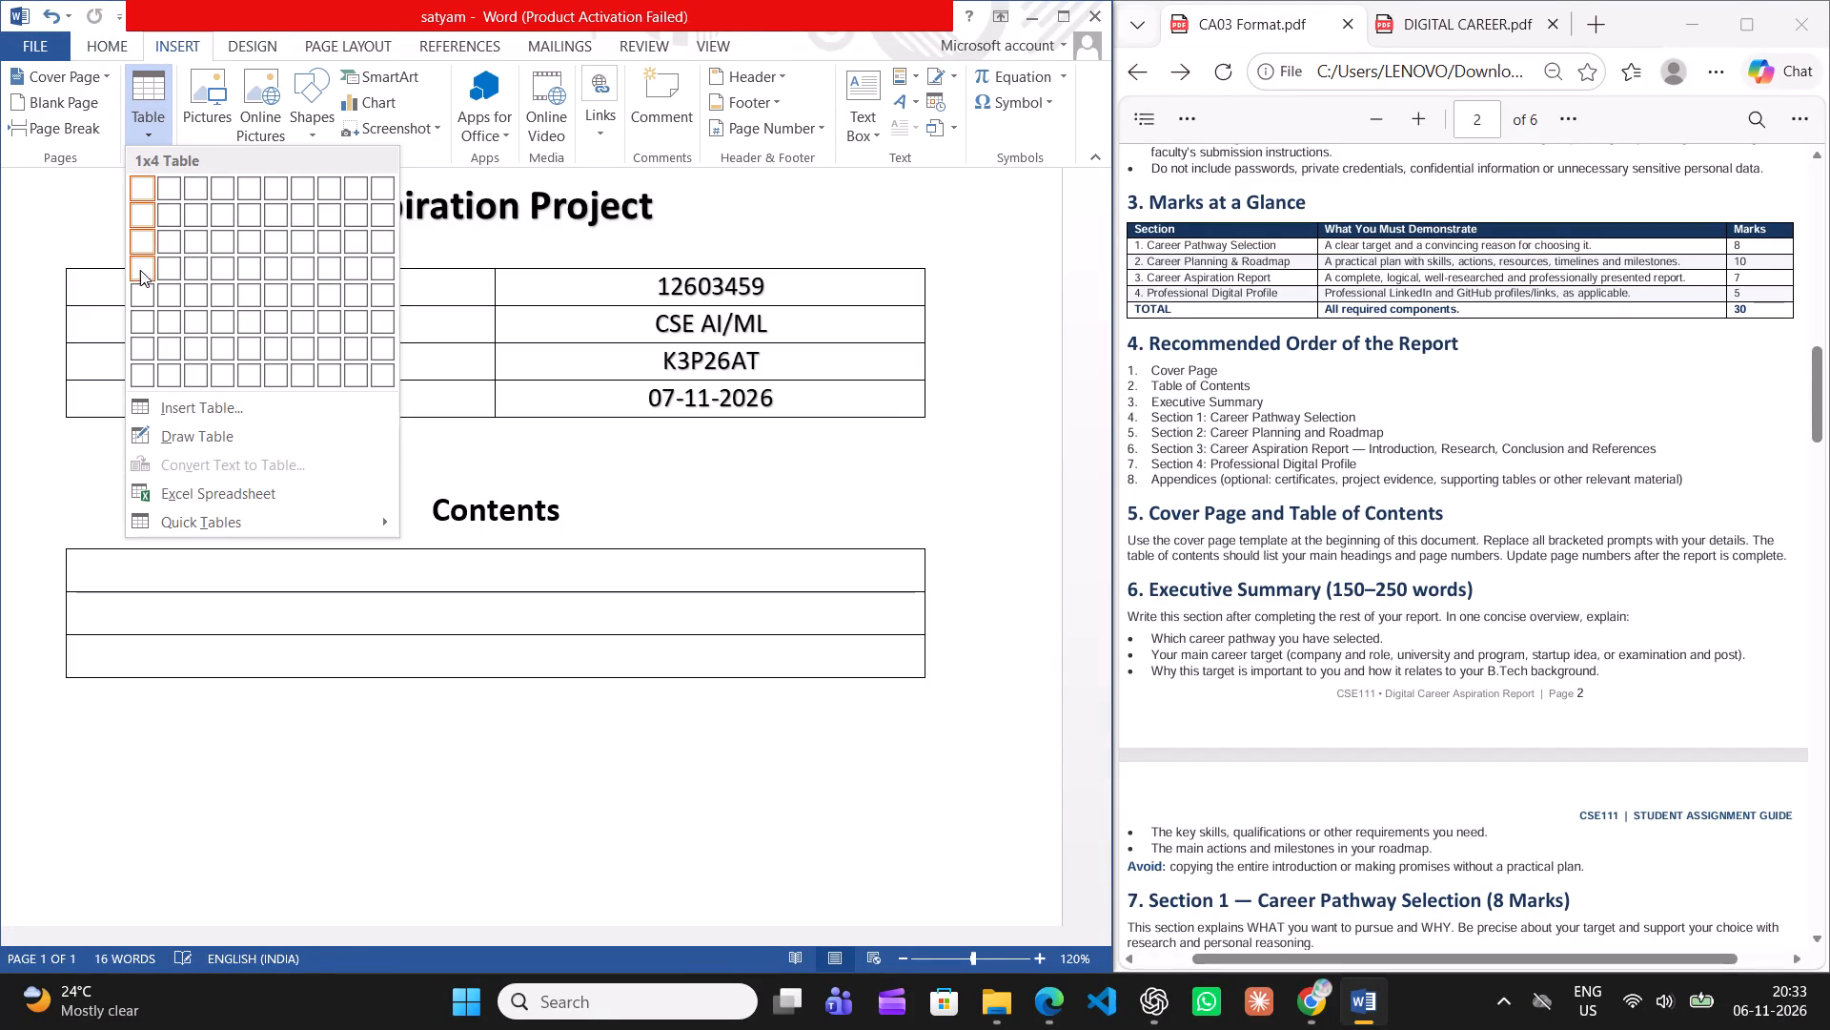
click(194, 311)
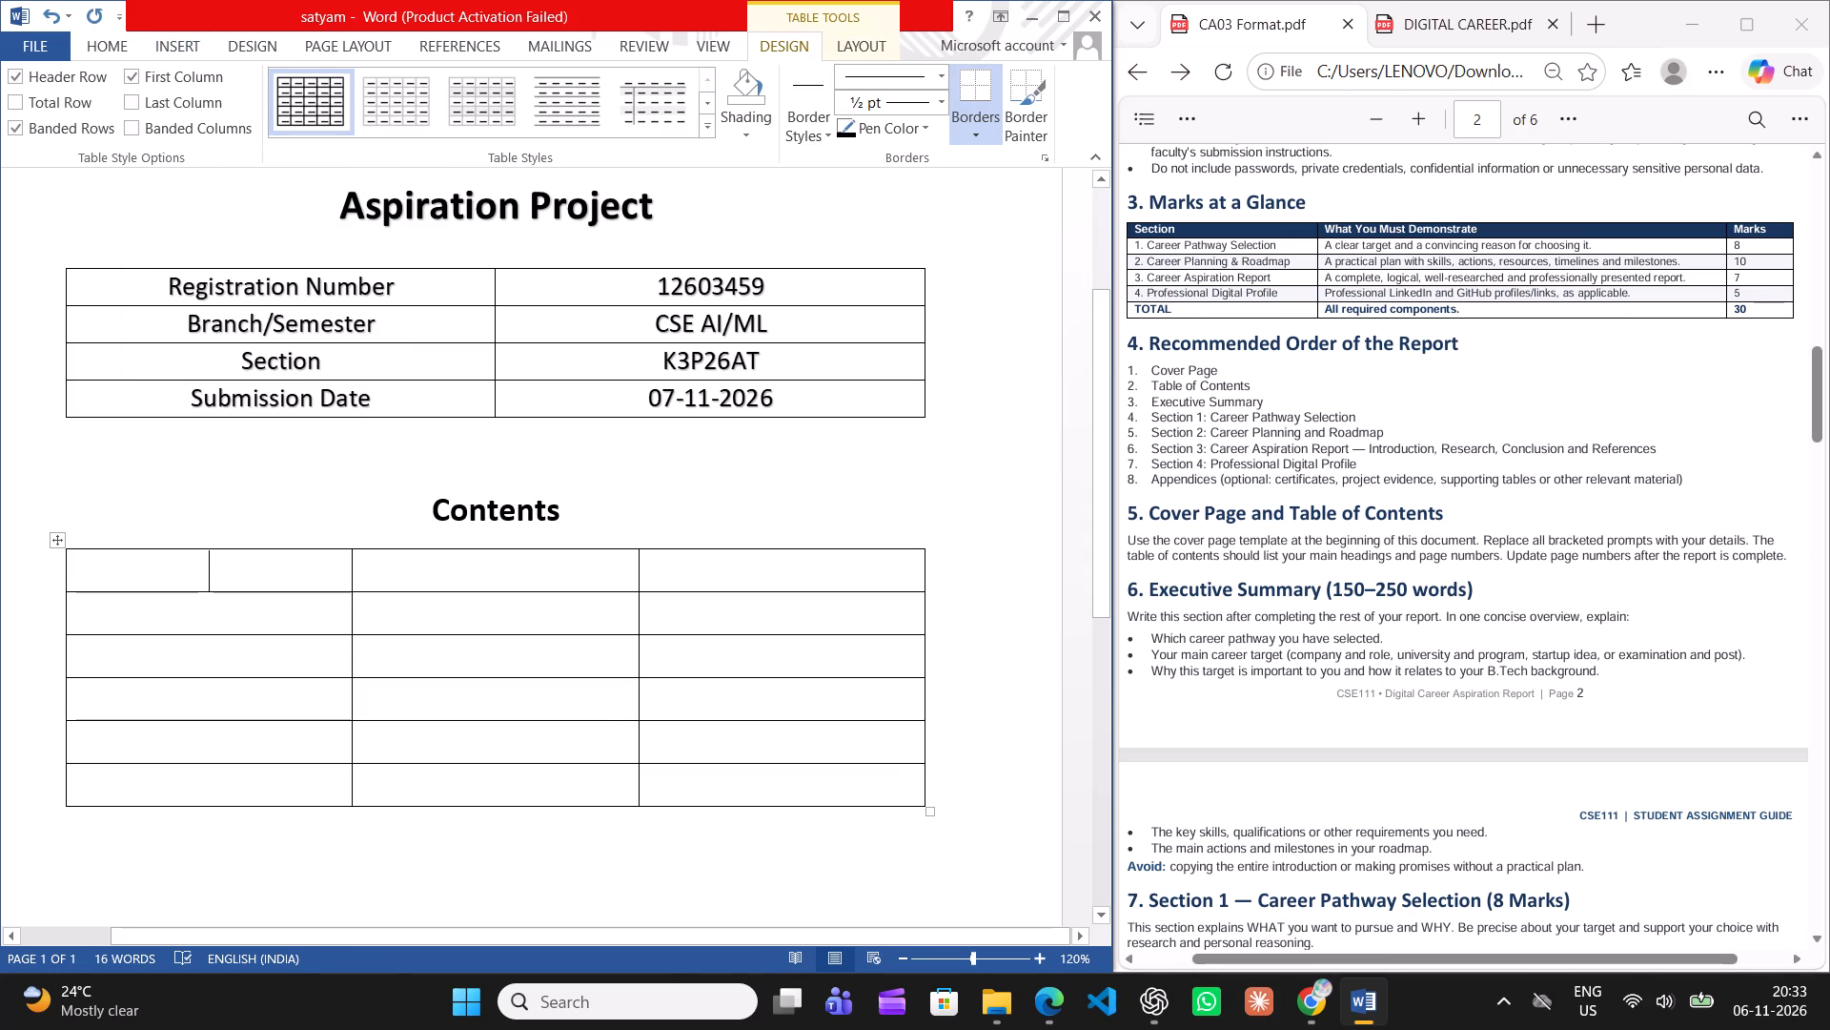
Left-align the first cell of the table under "Contents" and narrow the first column to about half its width.
click(99, 37)
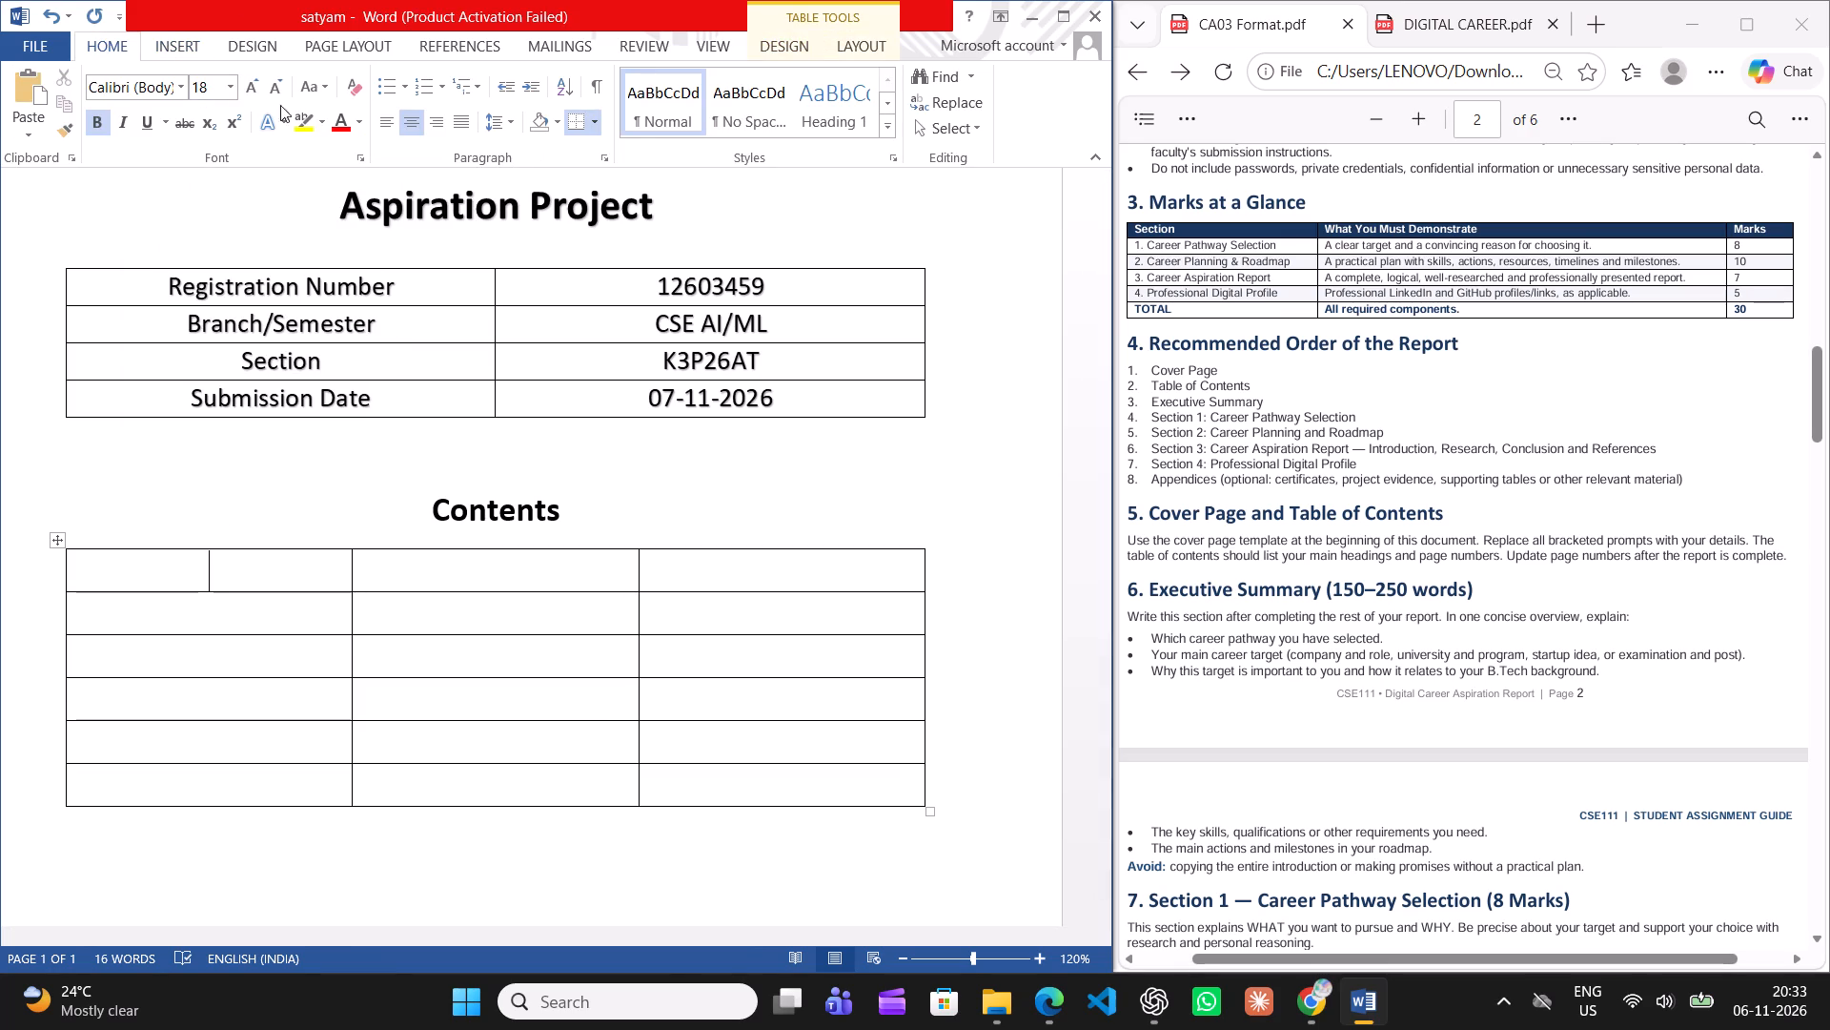
click(391, 130)
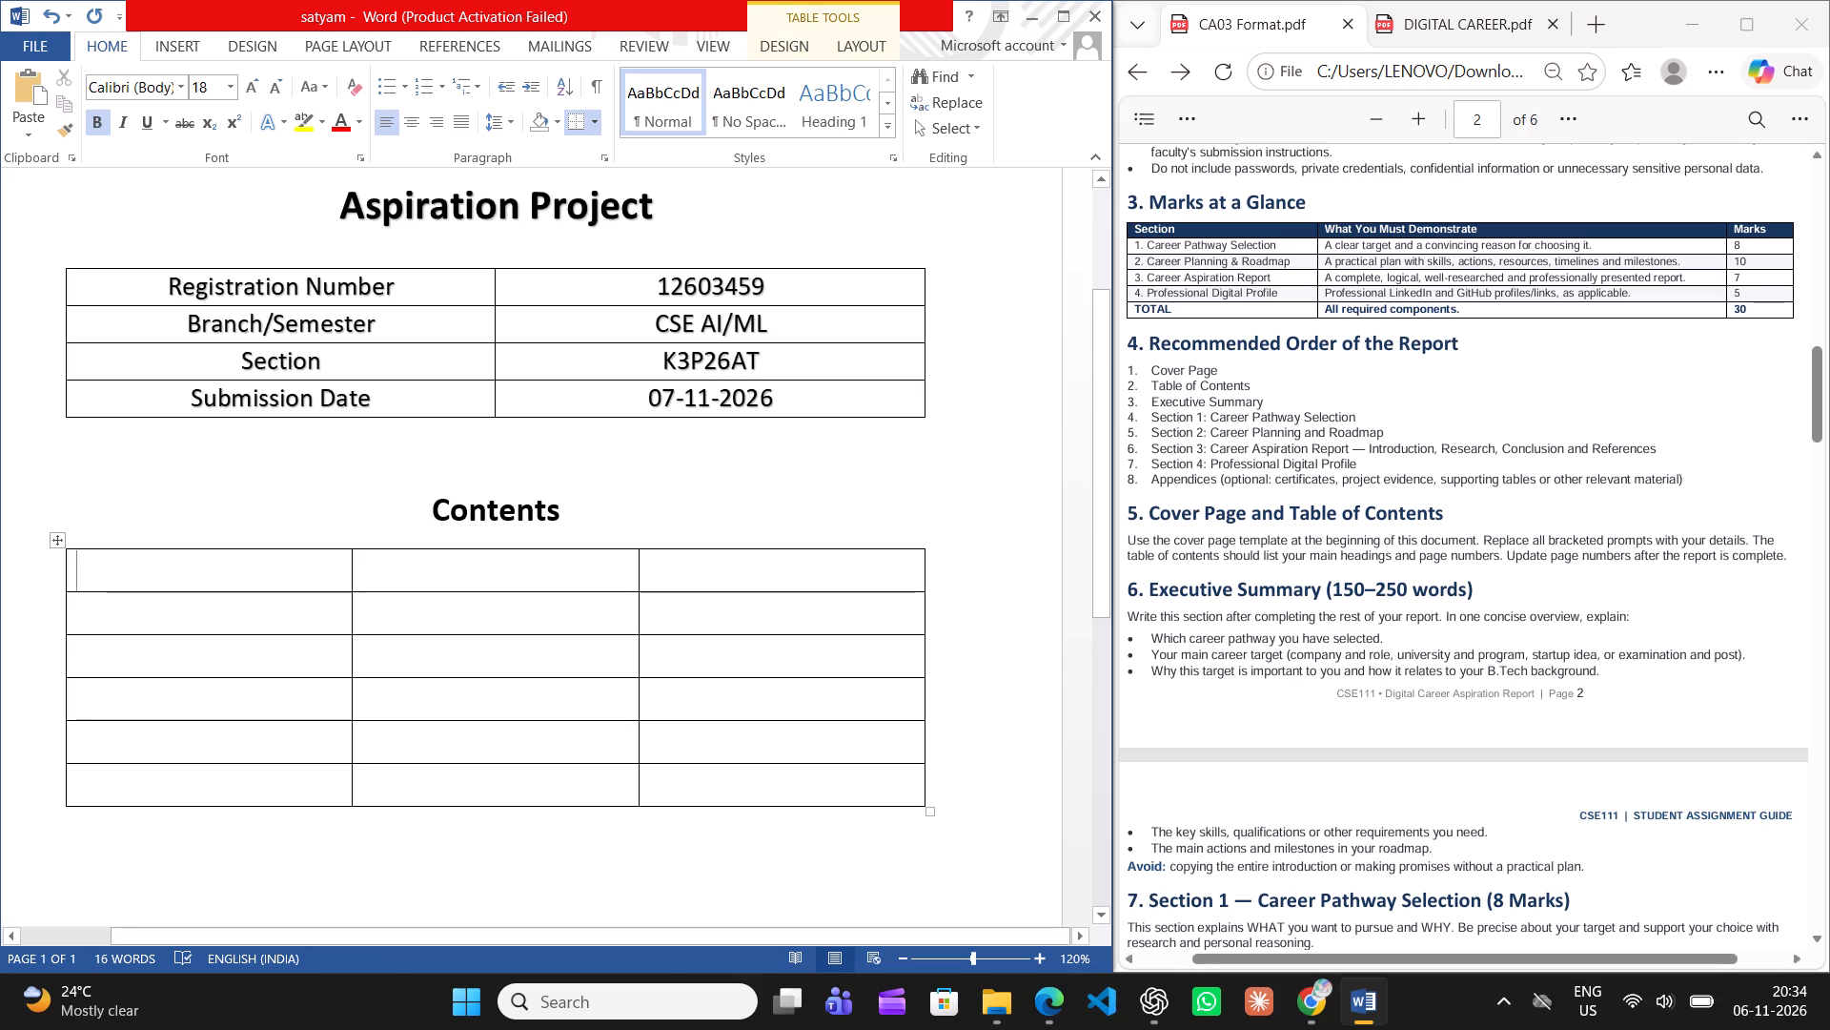
drag(352, 653, 249, 638)
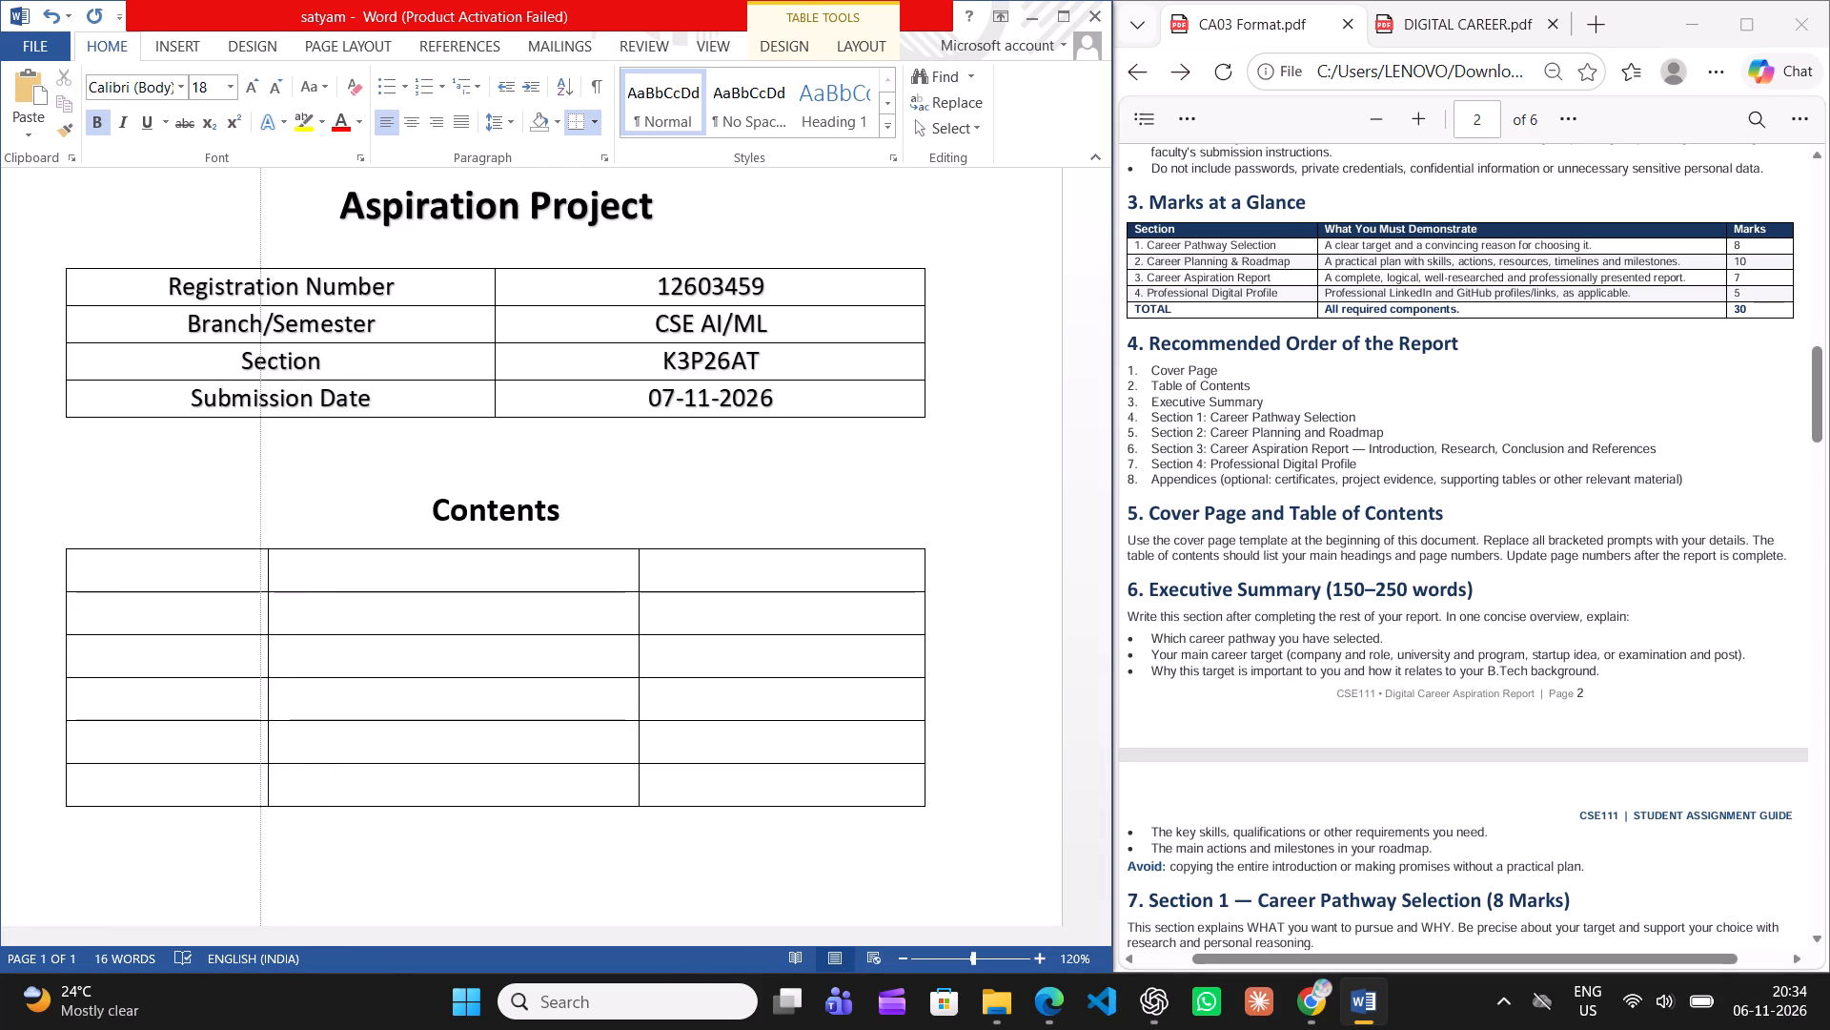
drag(249, 638, 205, 632)
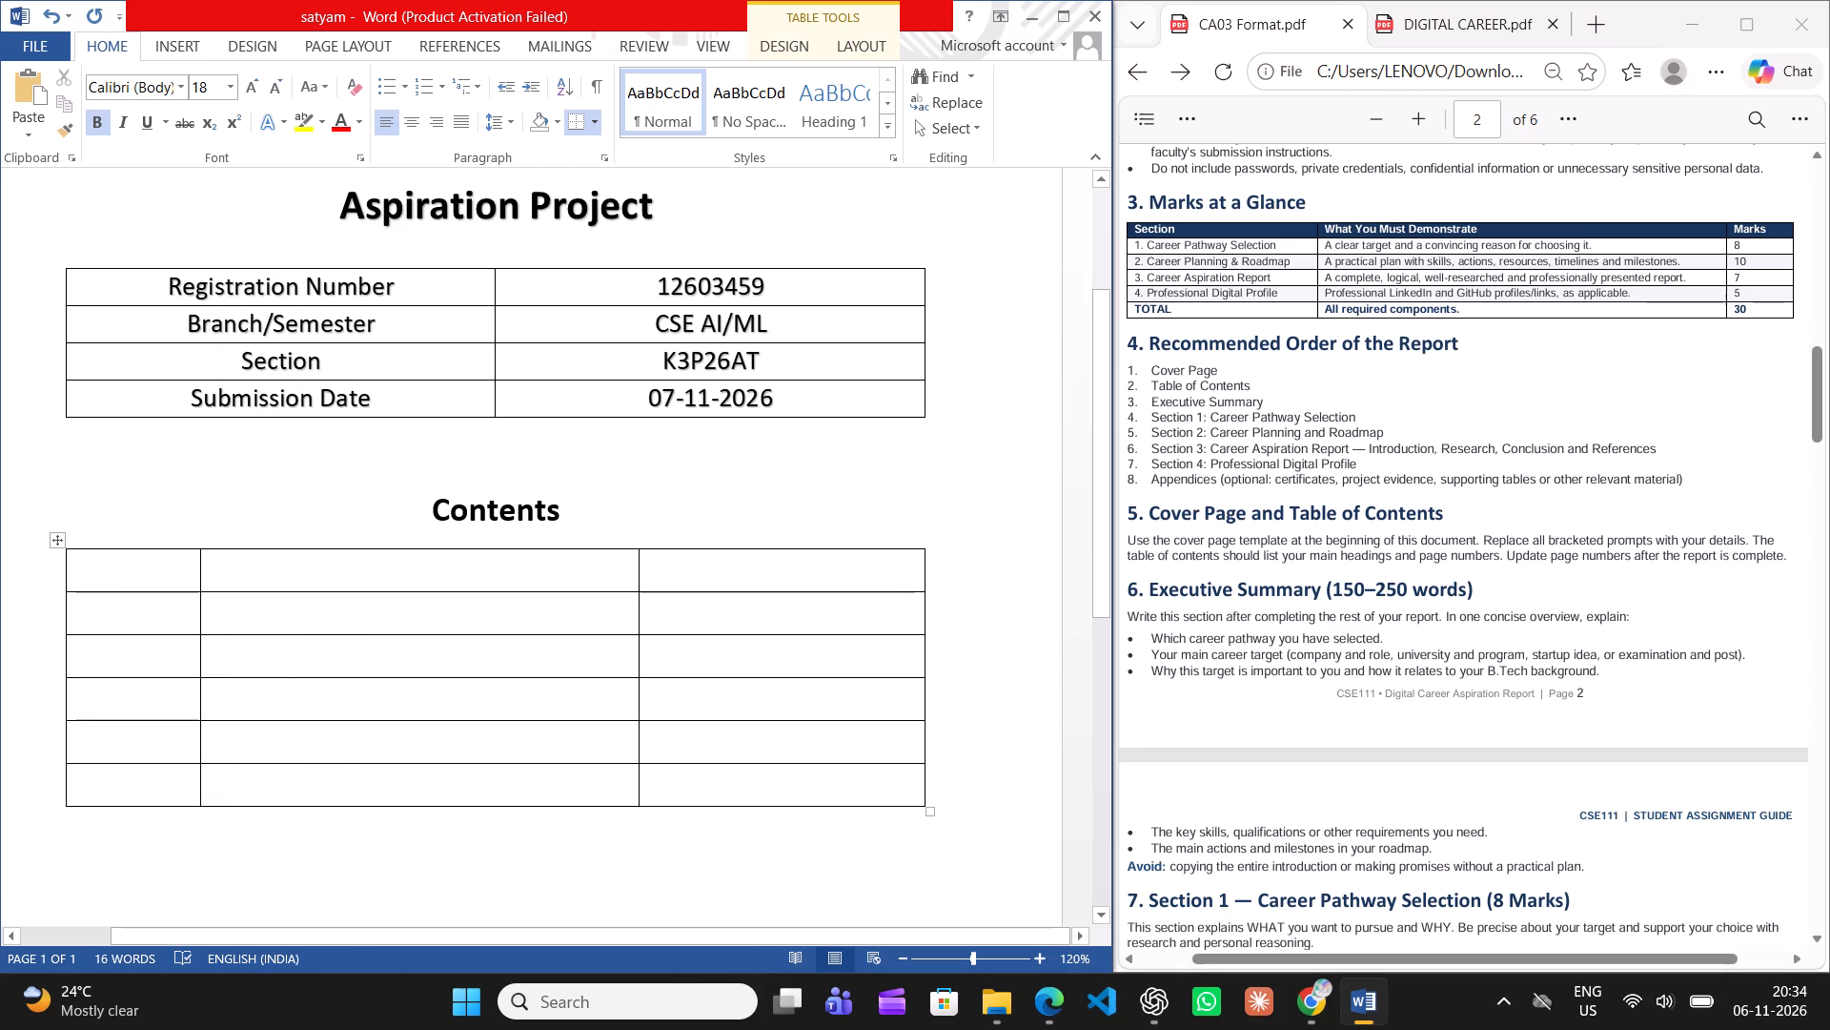
Enter the header "s.no" in the first cell of the Contents table.
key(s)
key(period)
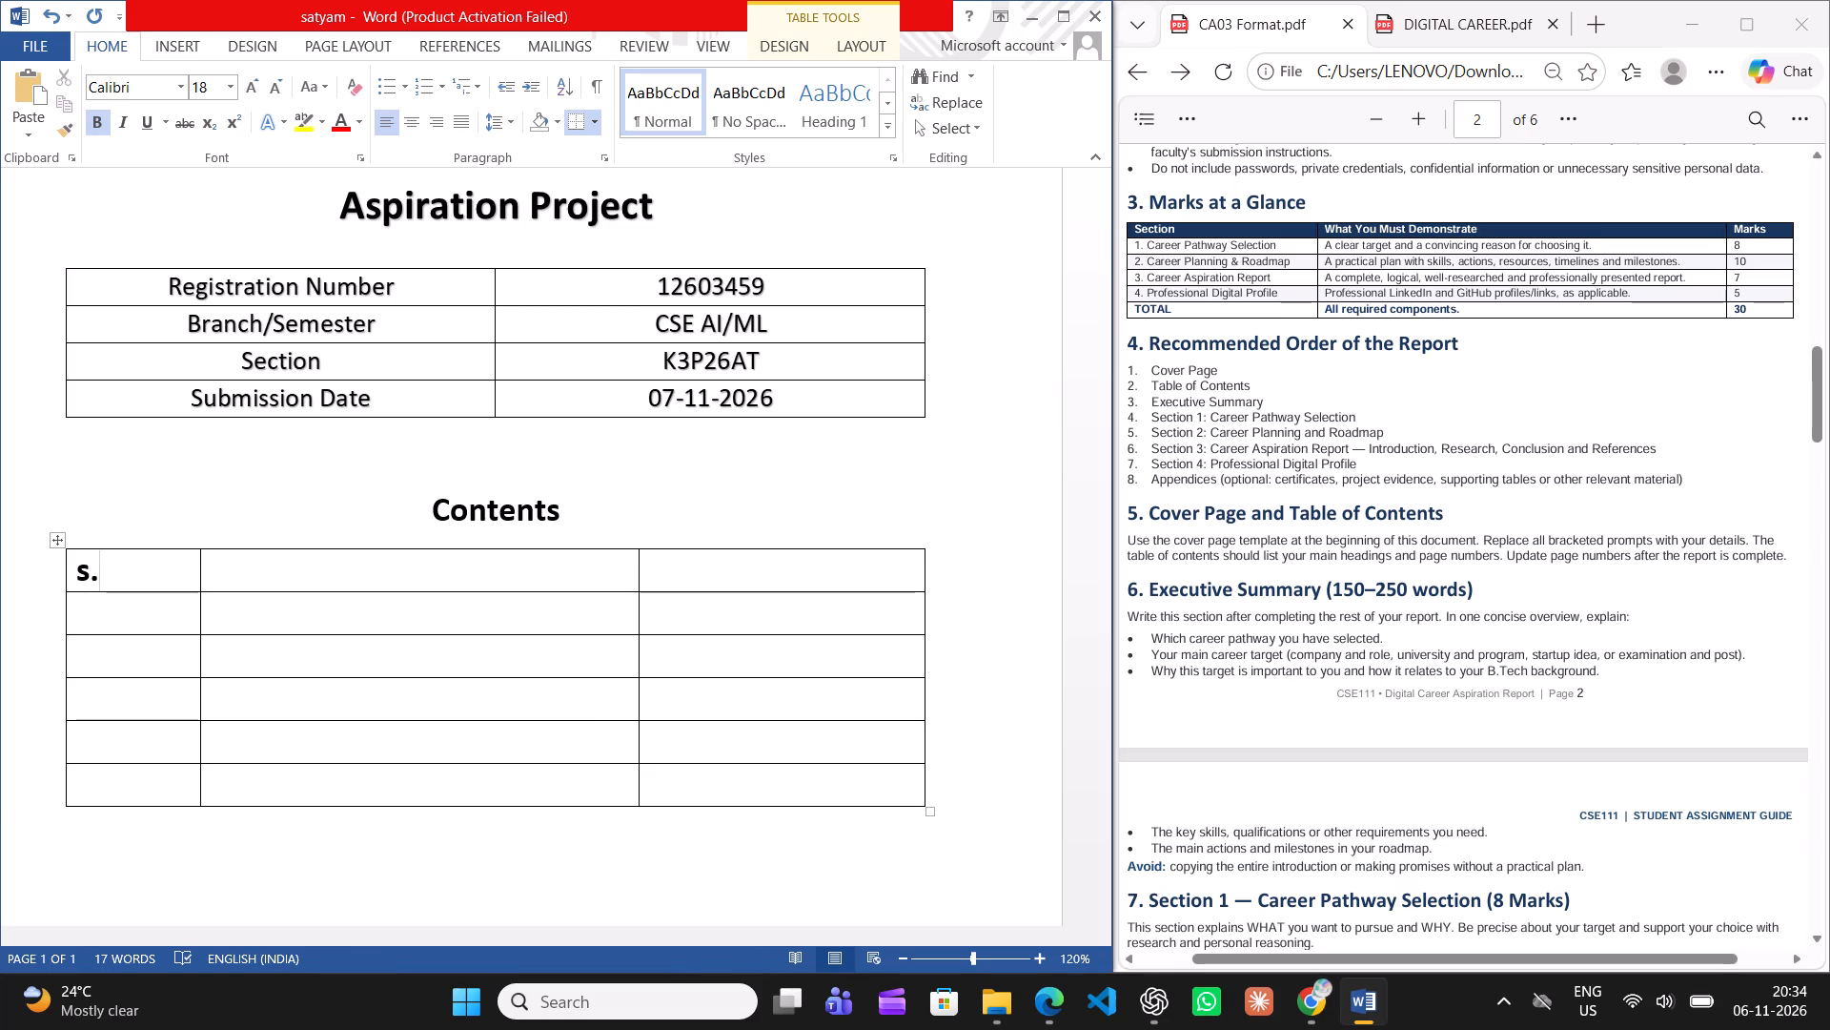
click(106, 132)
click(208, 91)
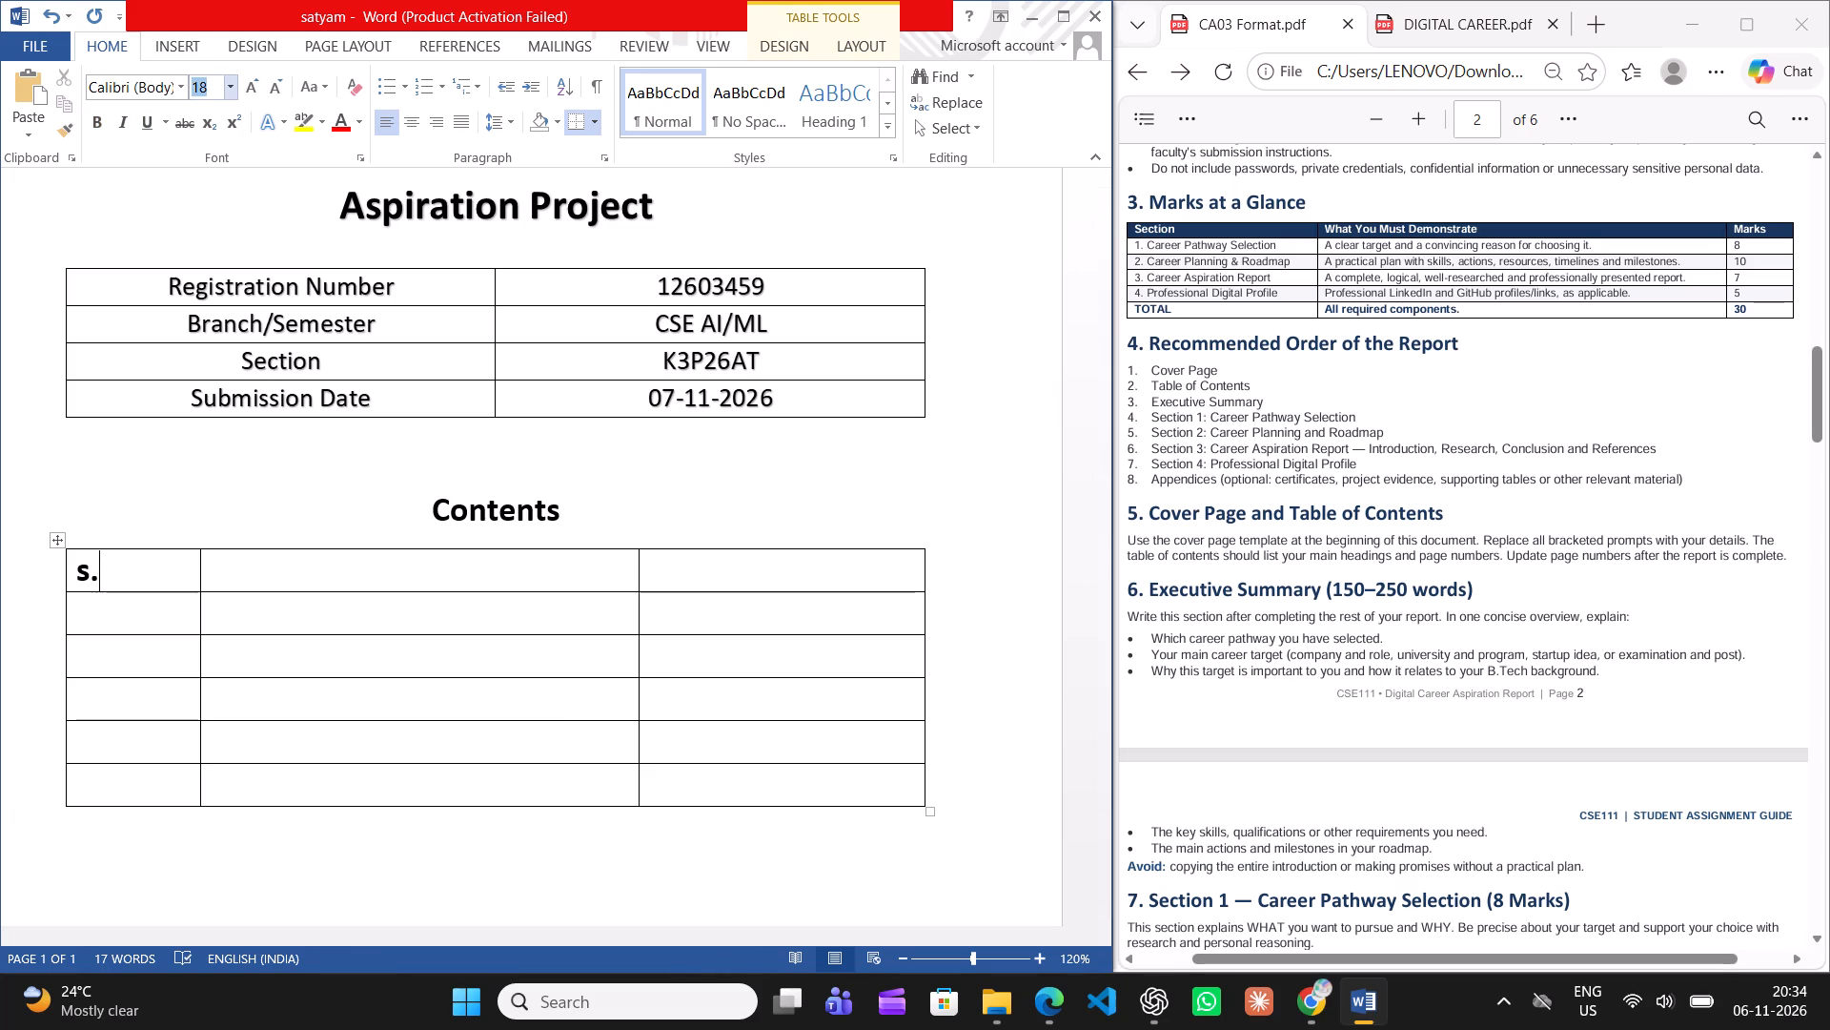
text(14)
drag(208, 91, 209, 239)
drag(209, 239, 121, 583)
click(121, 583)
key(BackSpace)
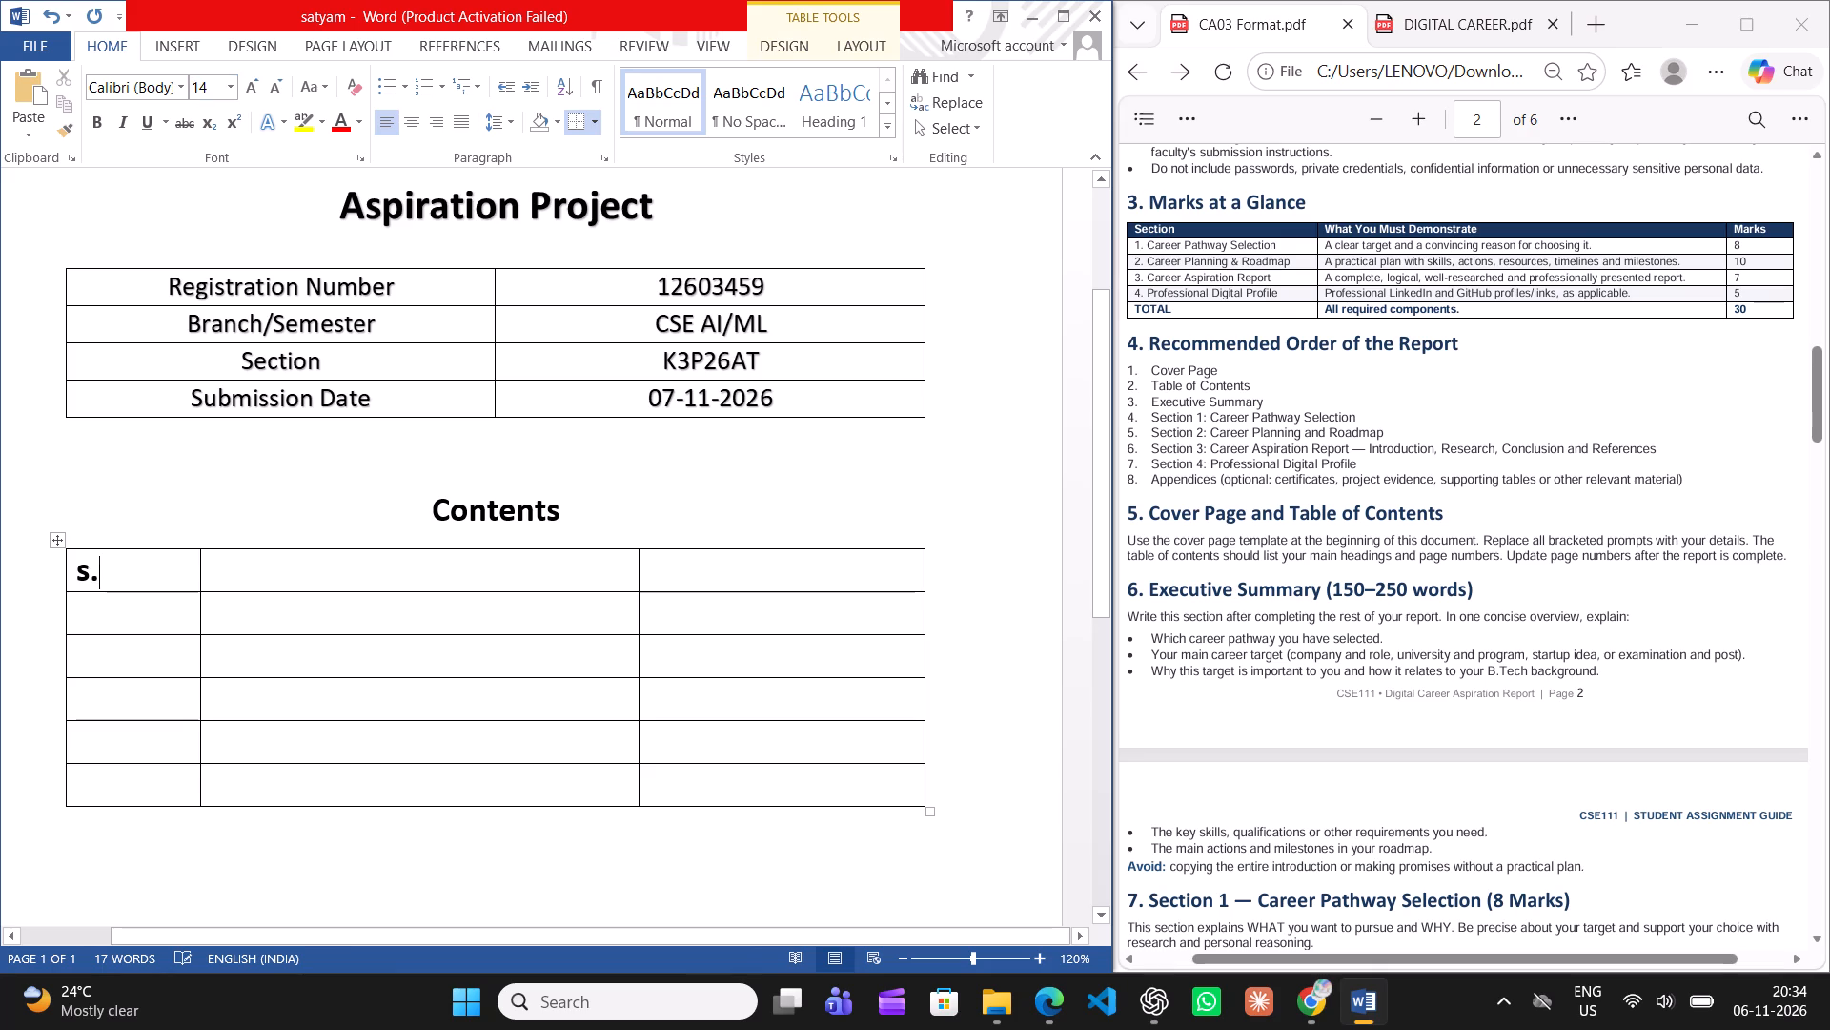
key(BackSpace)
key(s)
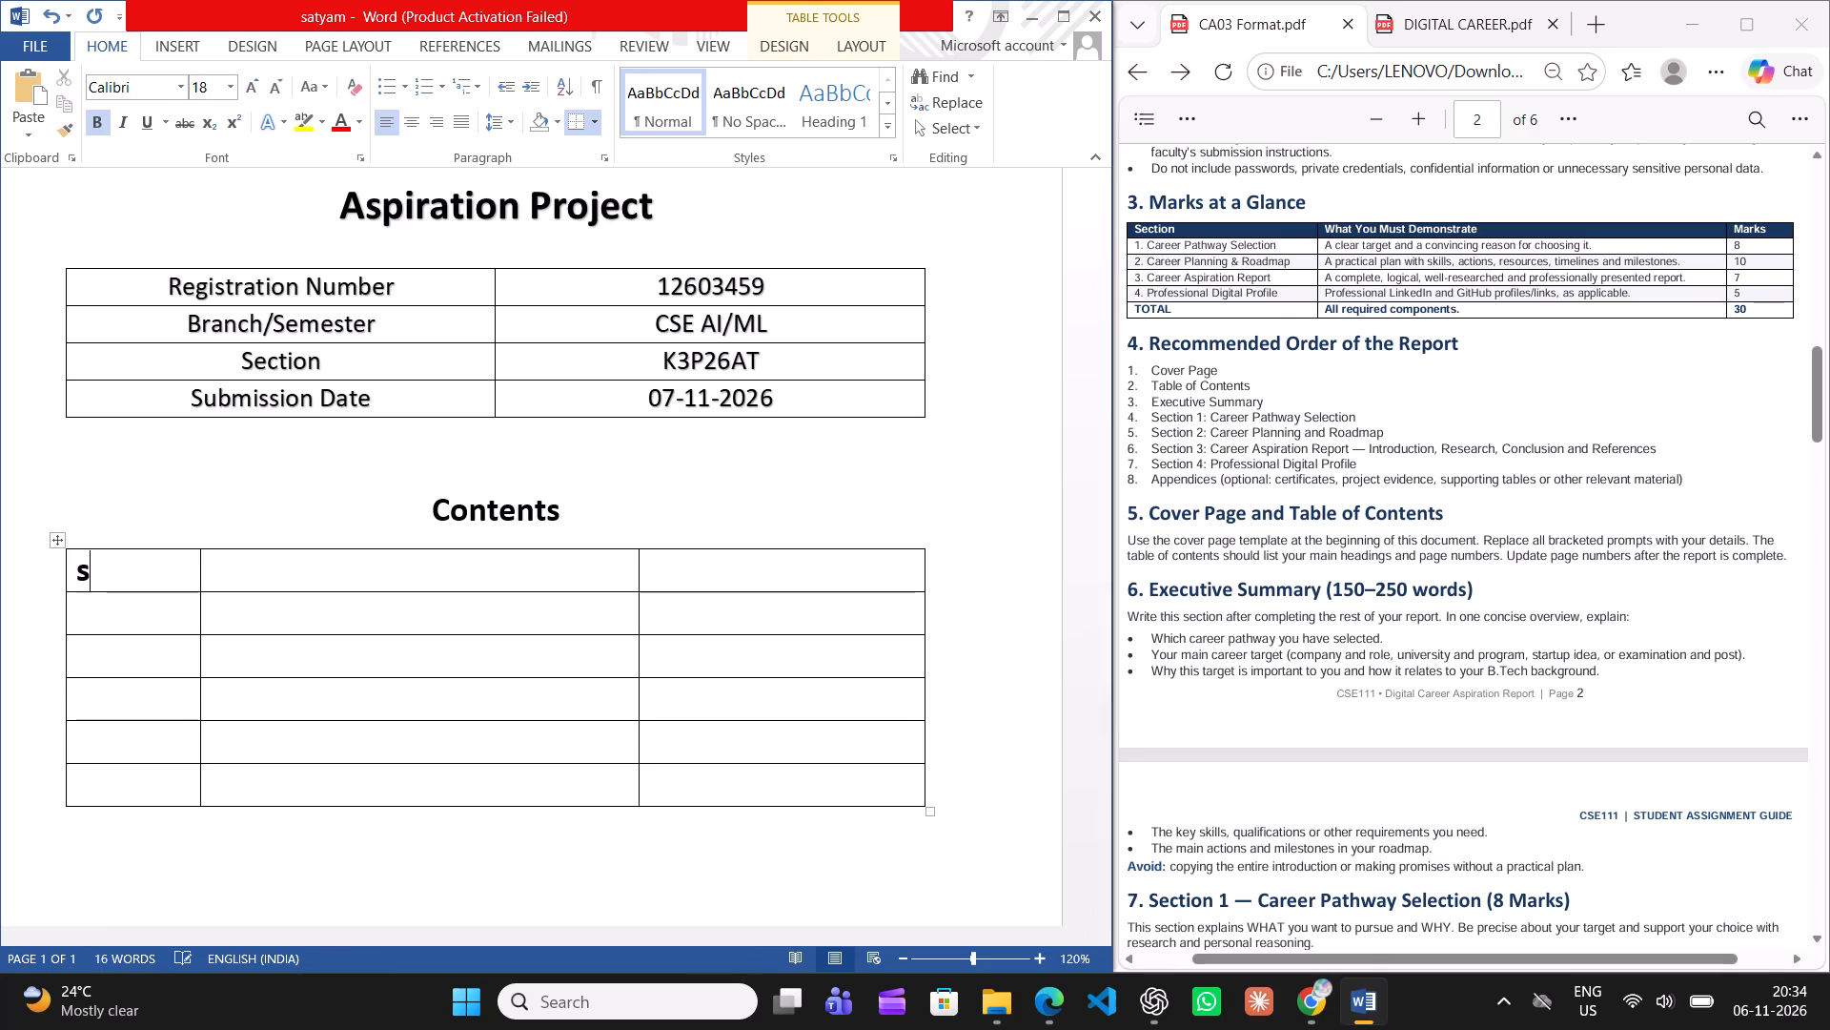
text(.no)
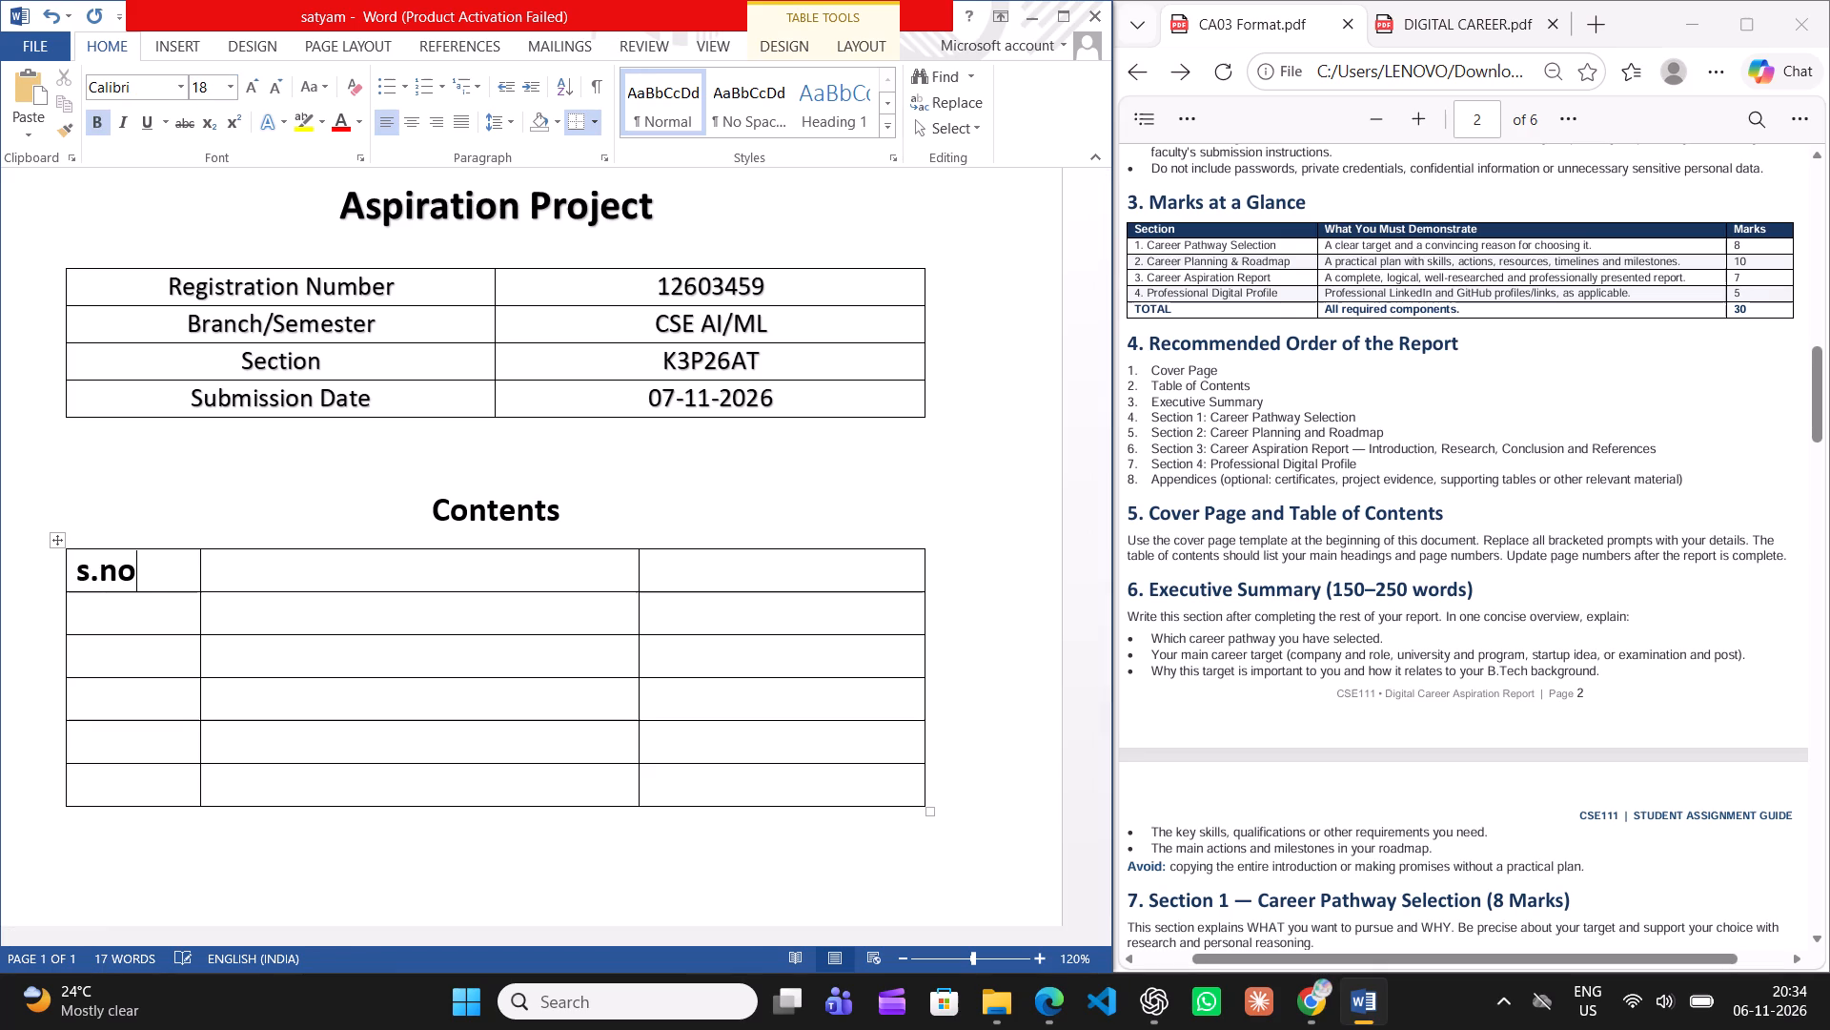
Set all cells of the Contents table to 14 pt and remove the bold formatting.
drag(839, 795, 340, 626)
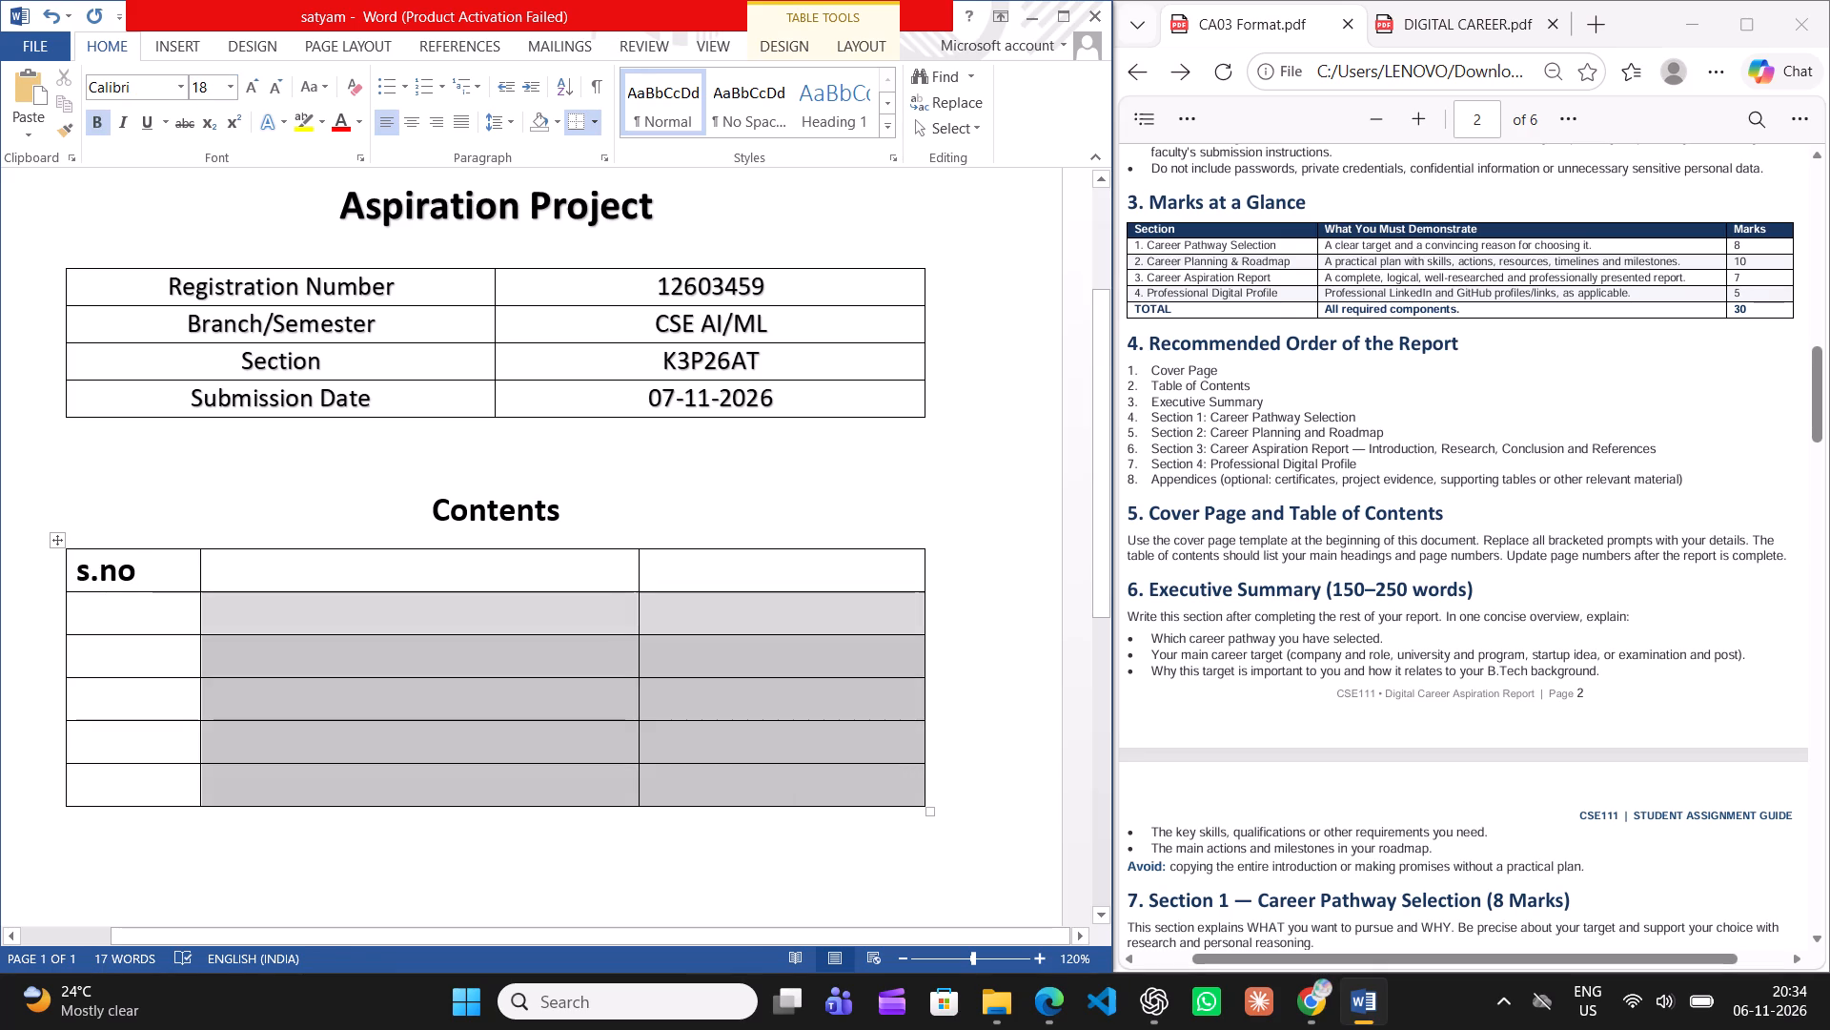
drag(340, 626, 112, 568)
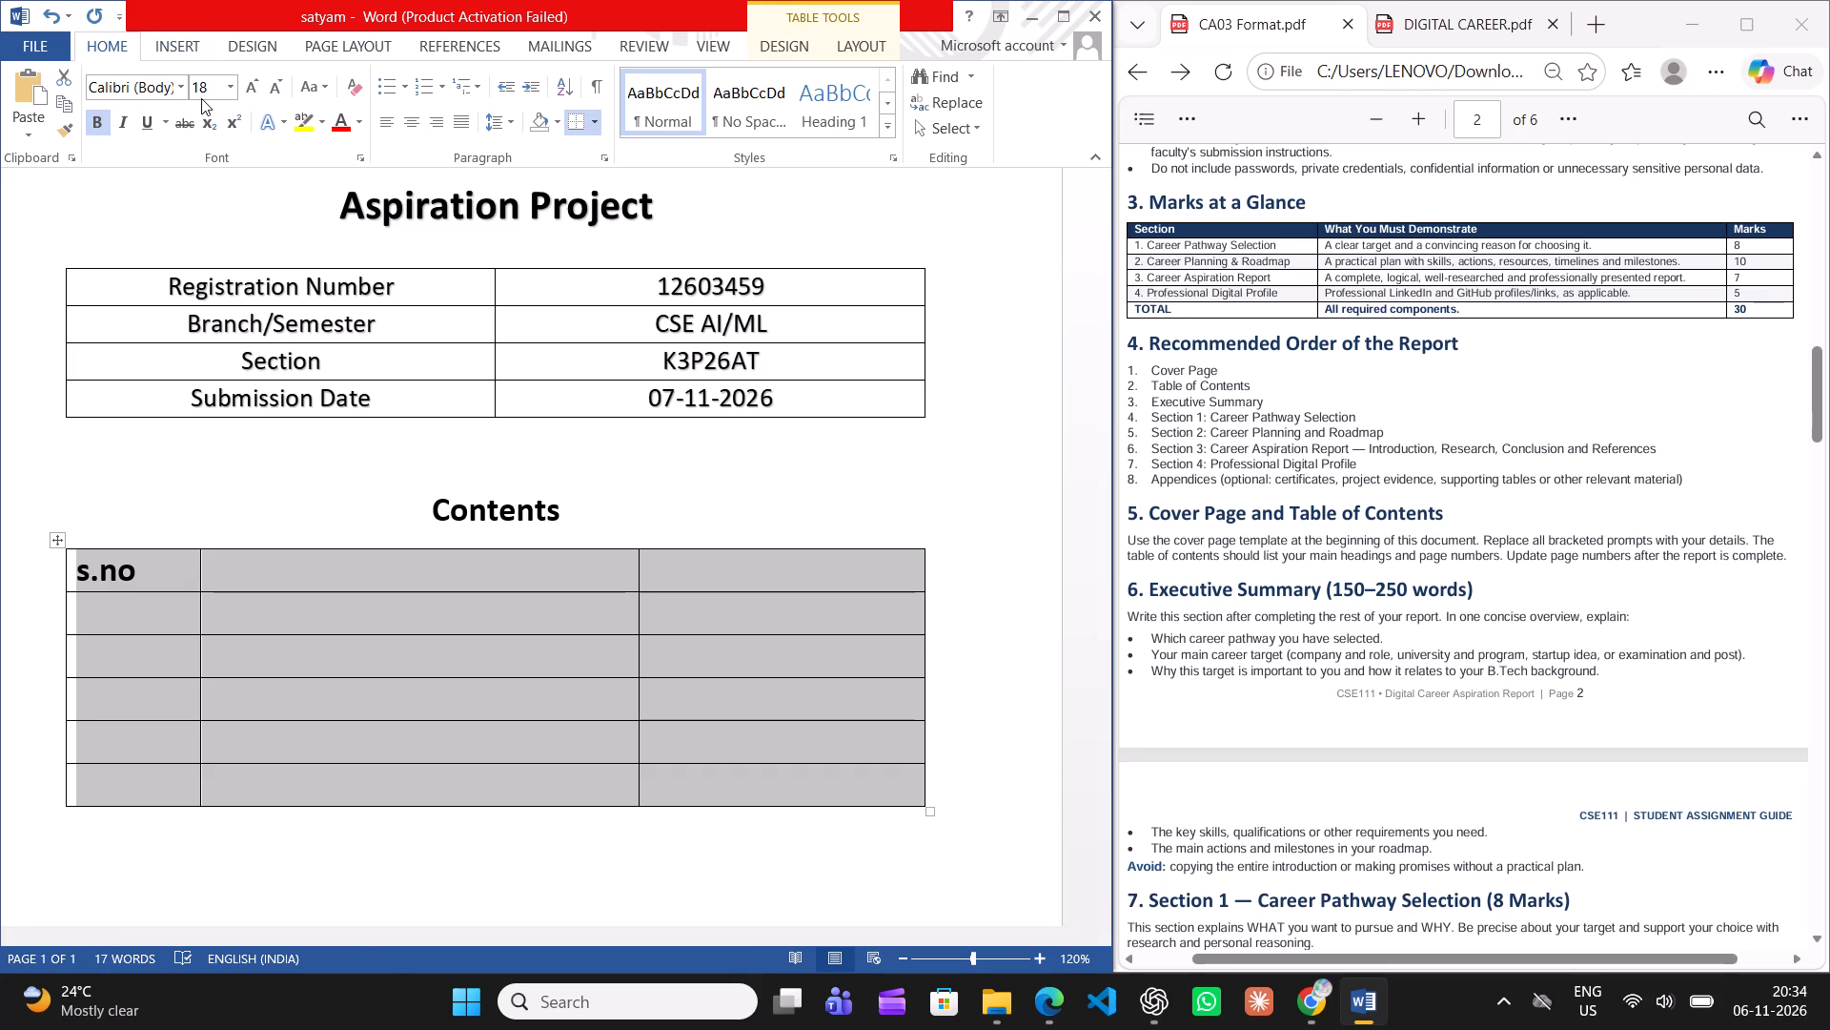
click(211, 78)
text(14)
click(104, 114)
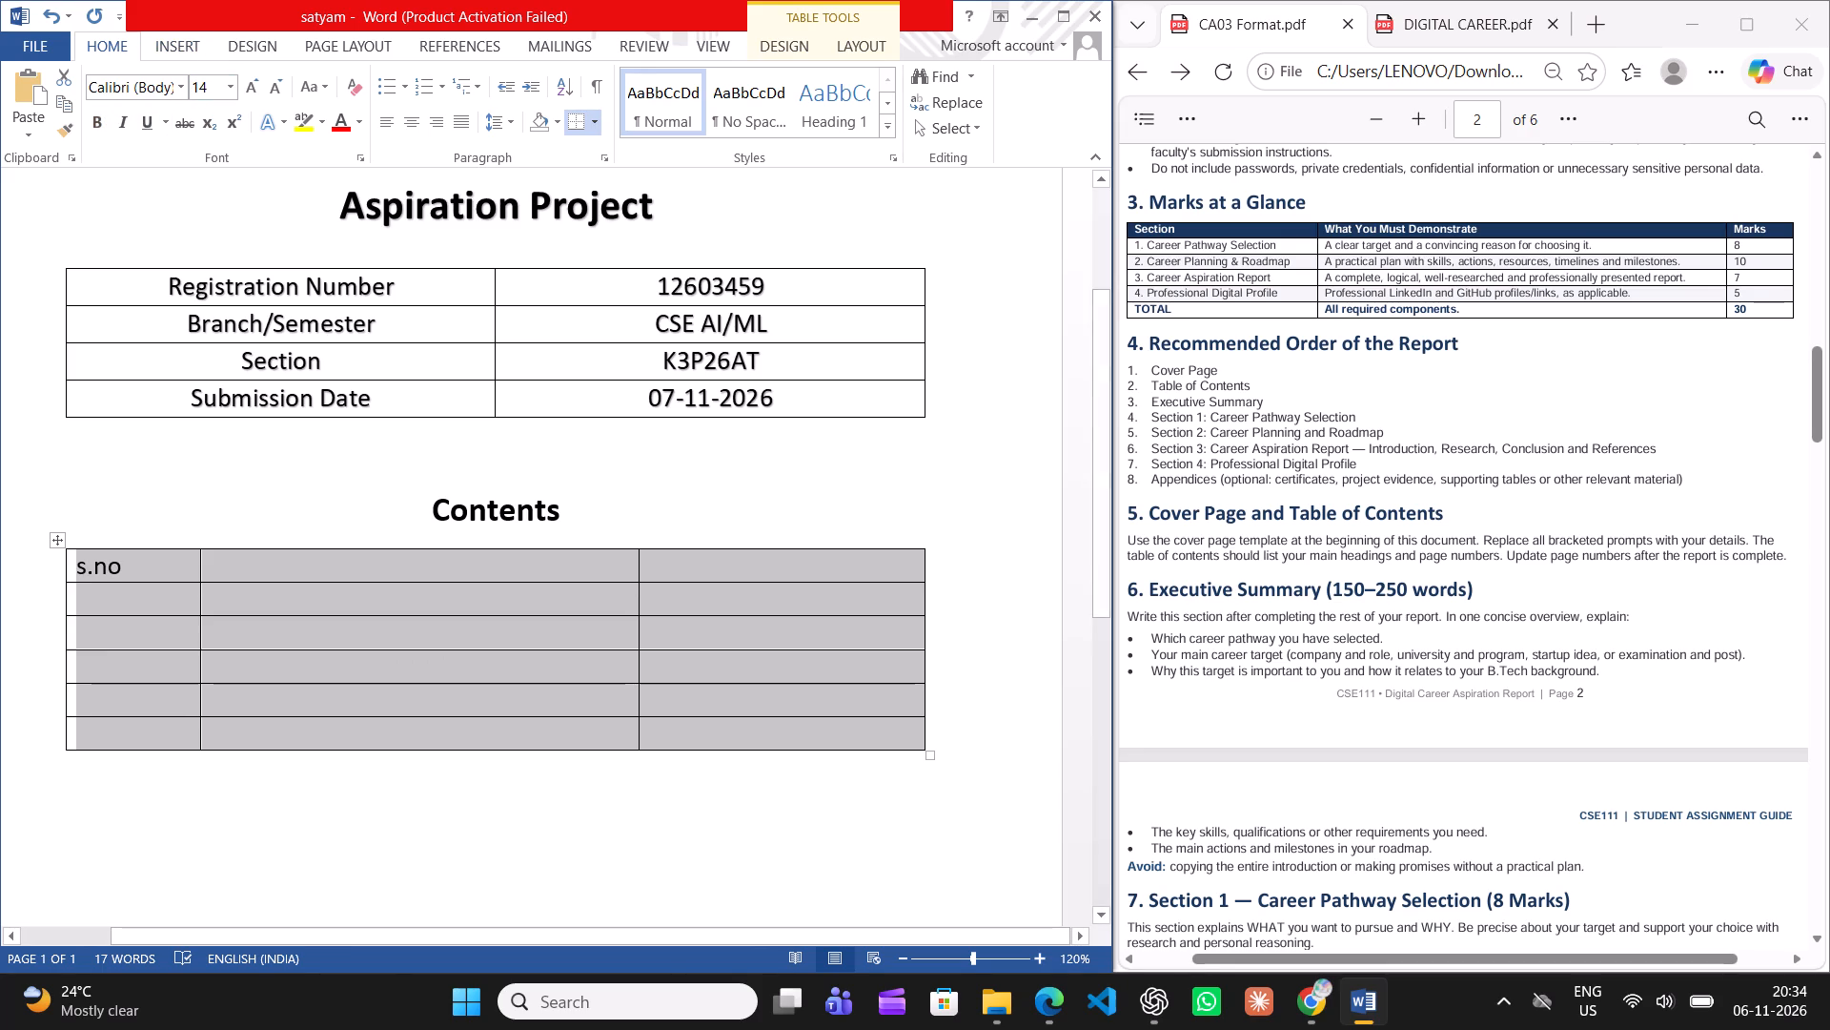
click(205, 482)
Enter the left-aligned header "Contents" in the top cell of the table's second column.
click(319, 566)
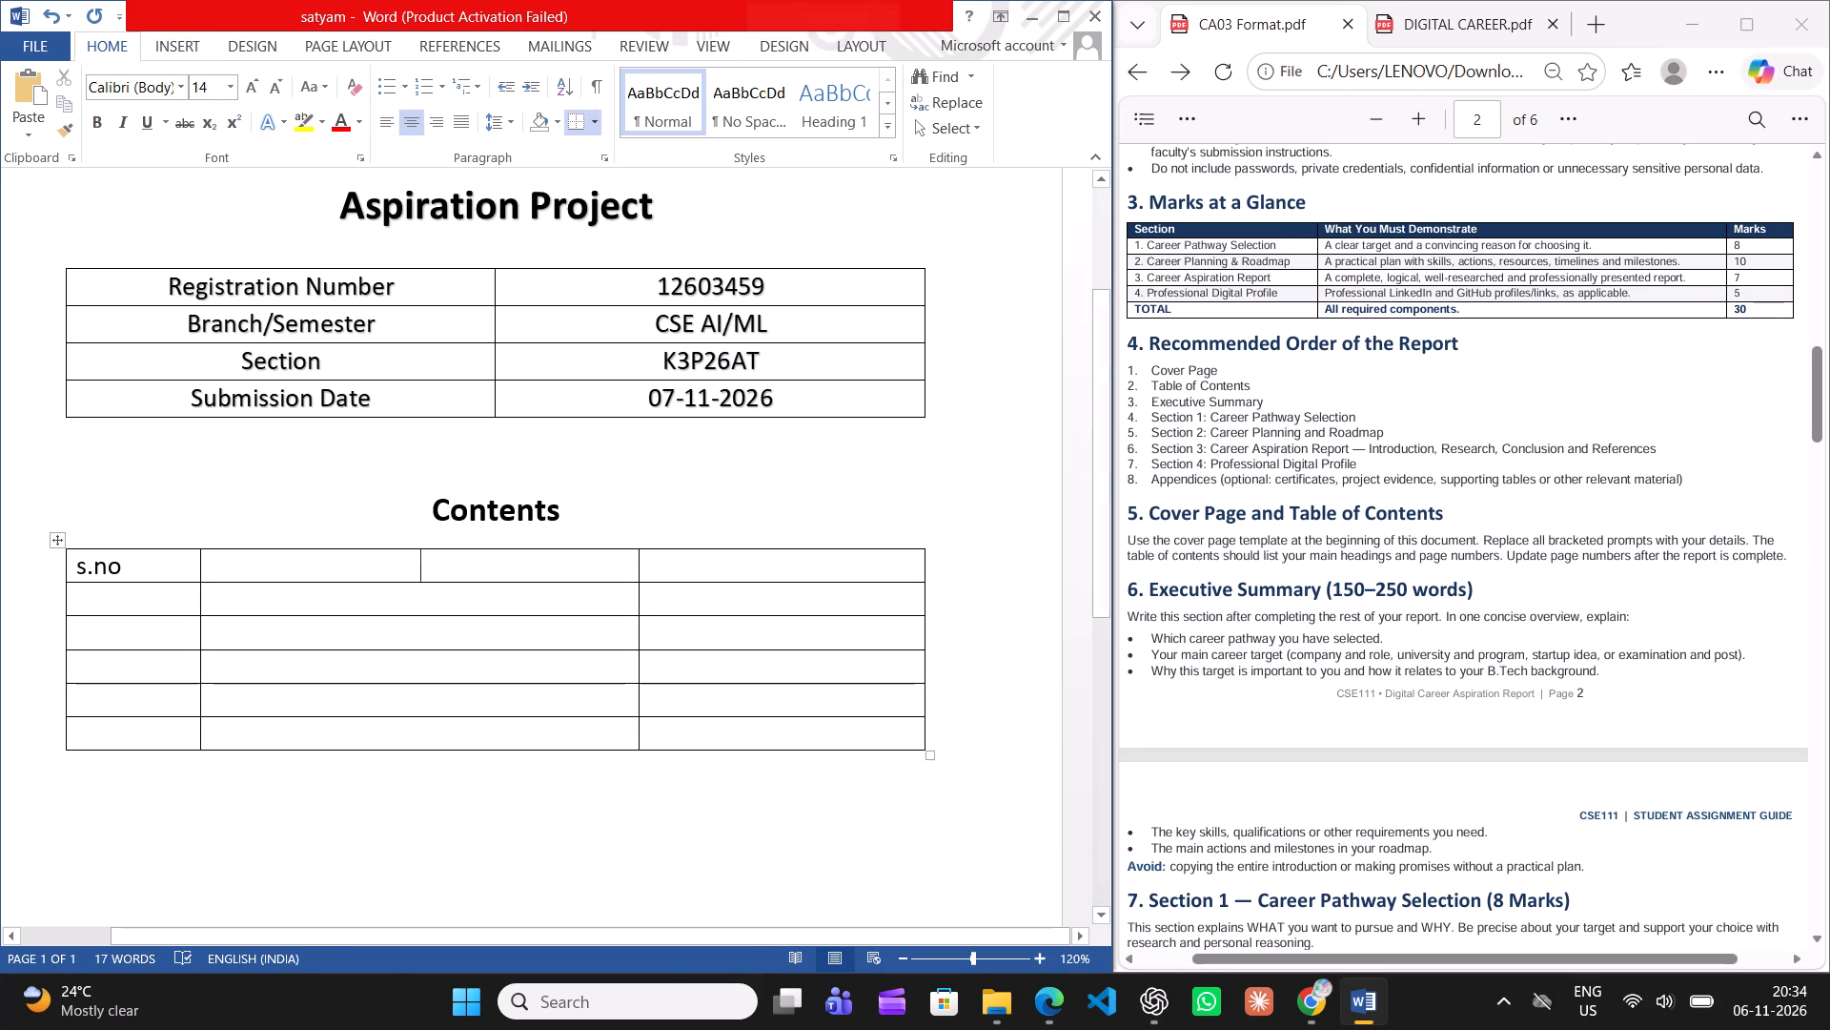
click(376, 114)
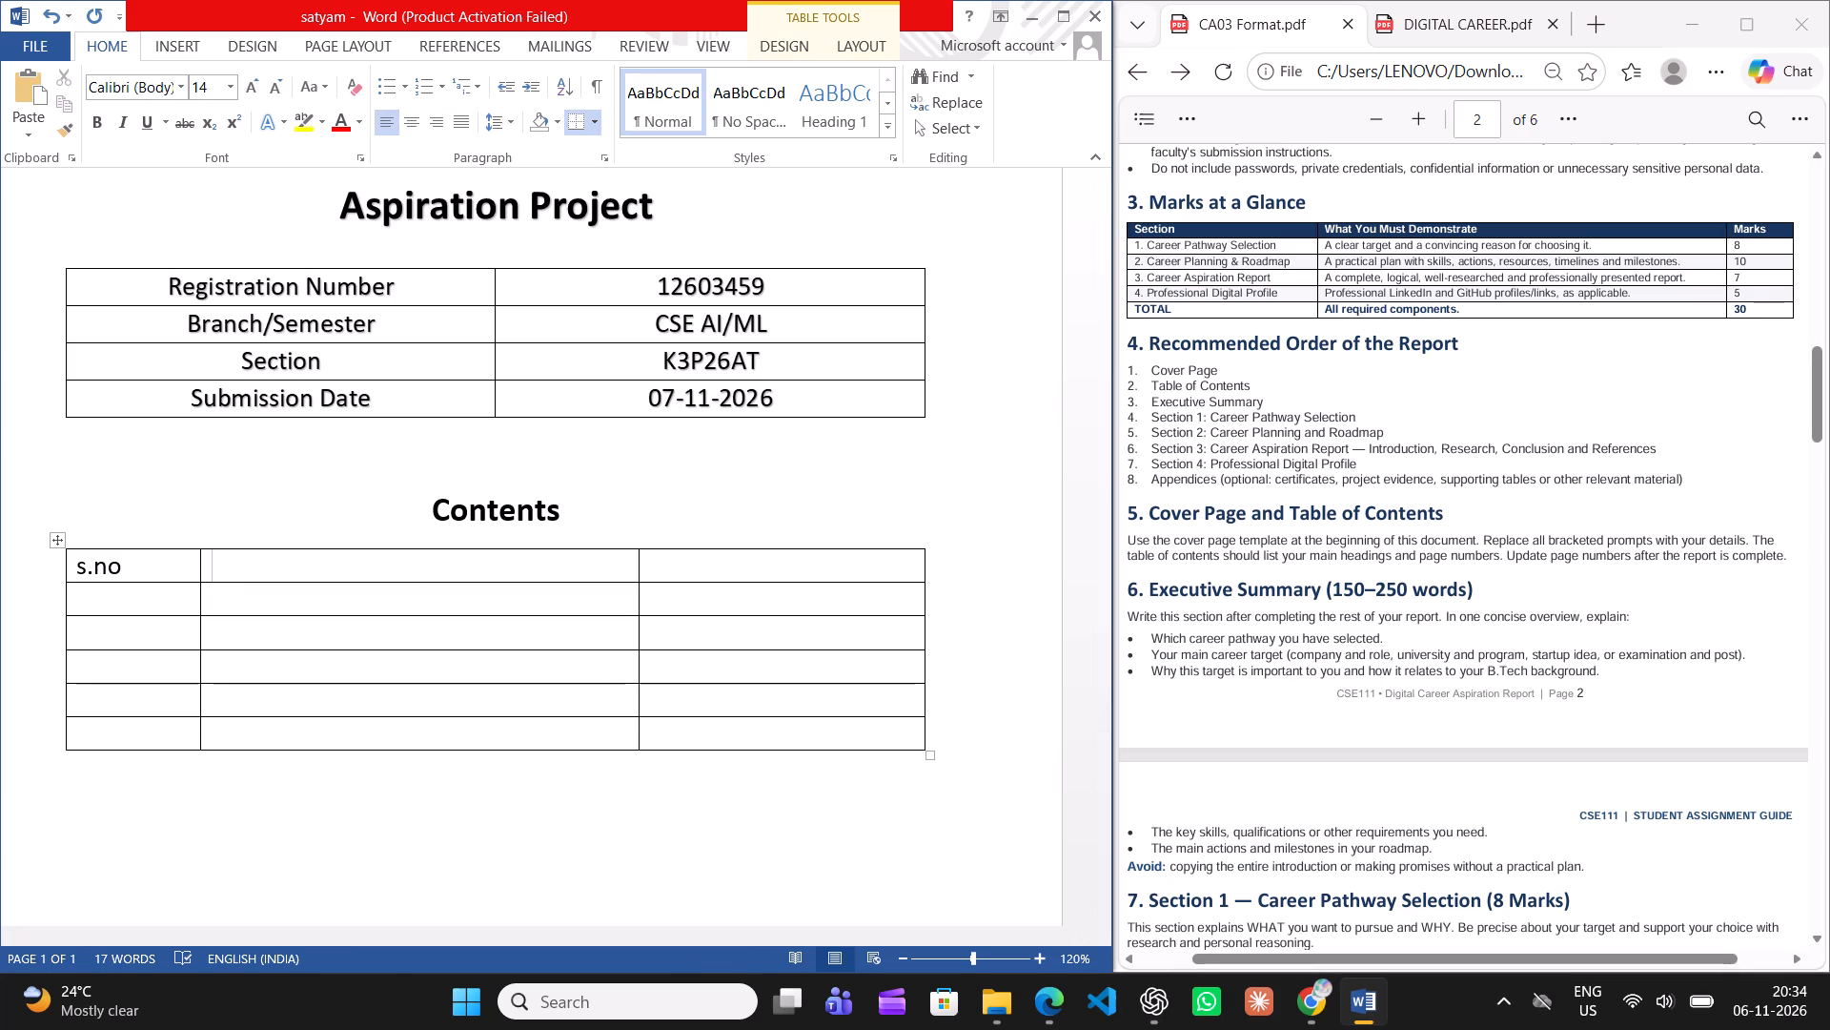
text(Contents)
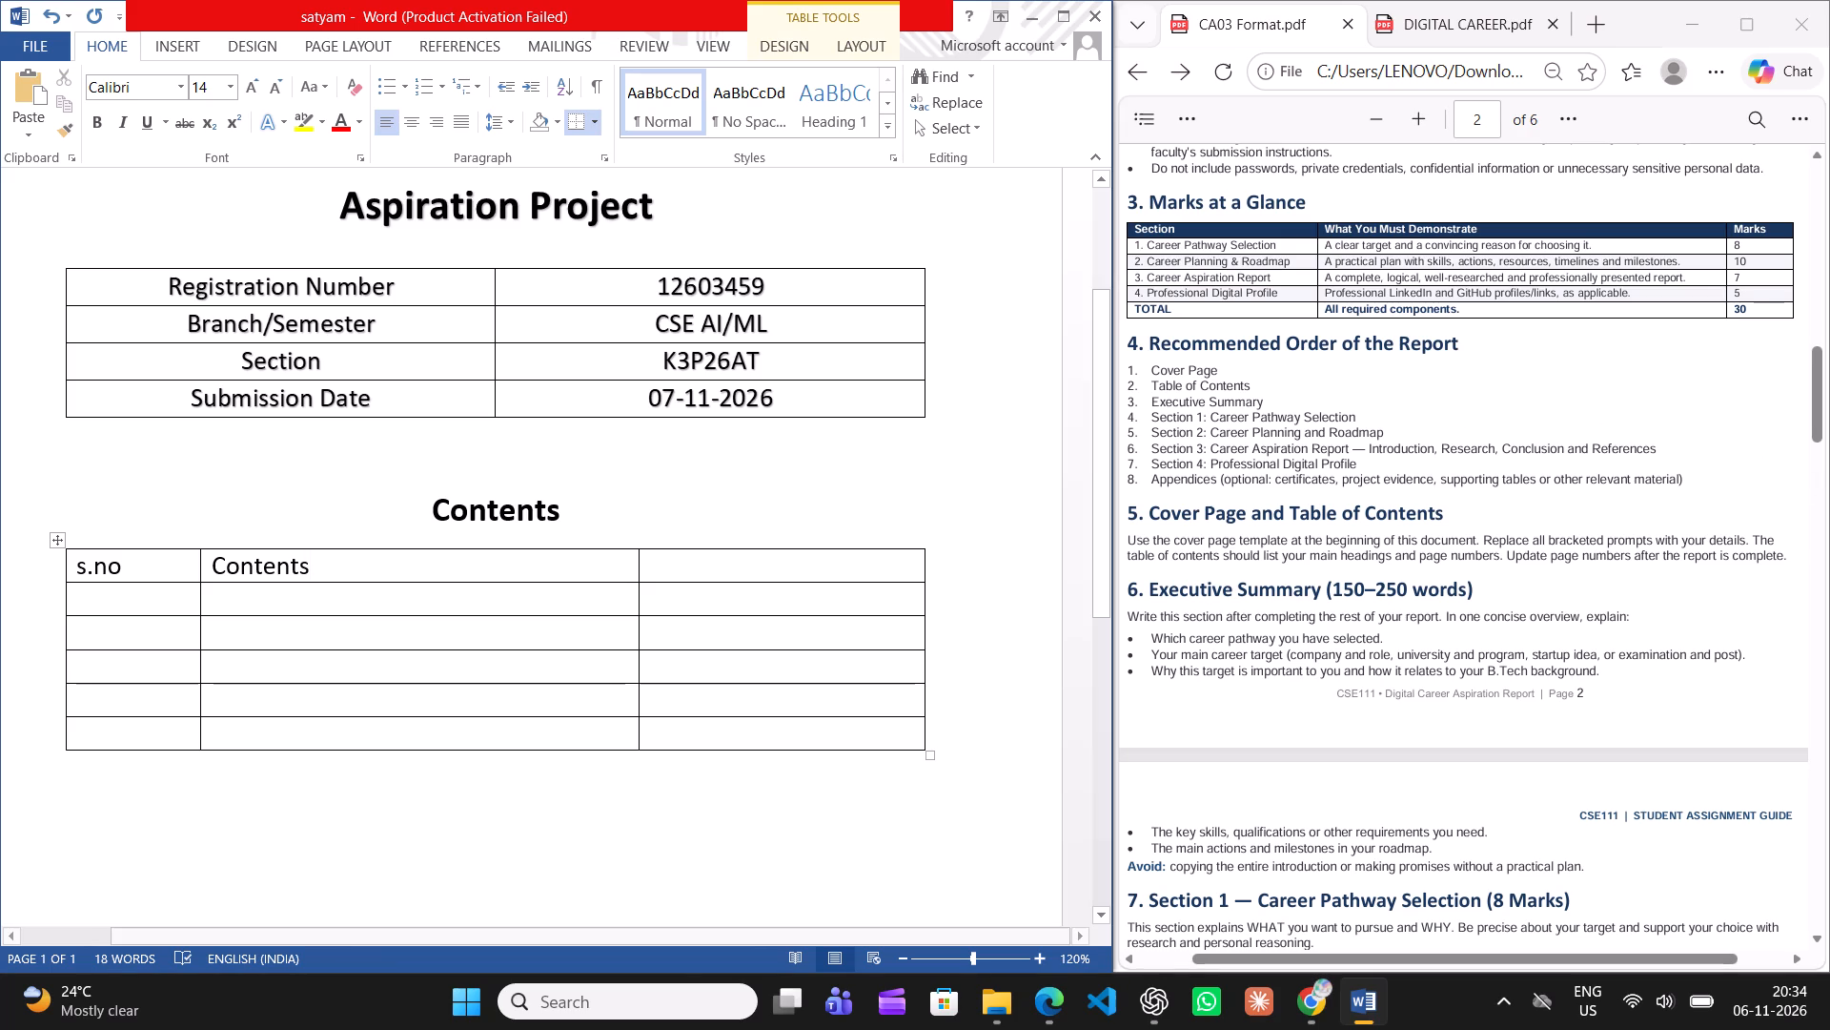
Enter the left-aligned header "No. of pages" in the top cell of the table's third column.
click(820, 571)
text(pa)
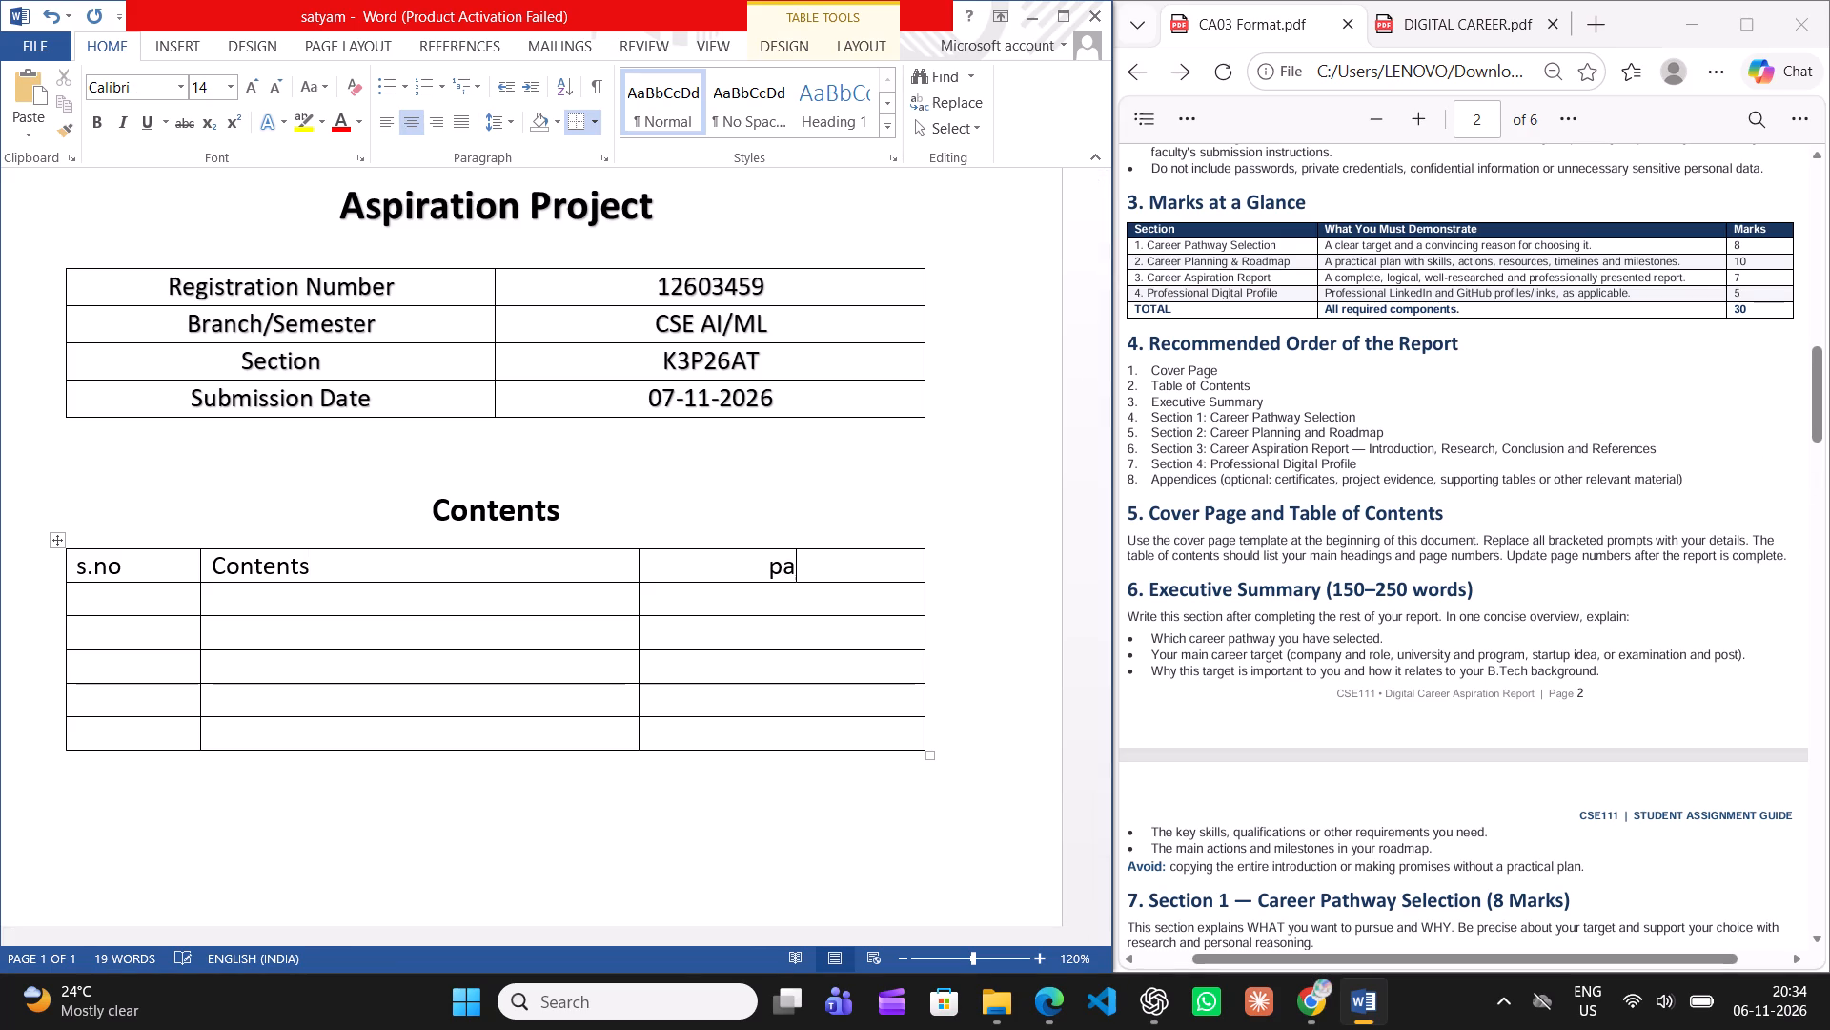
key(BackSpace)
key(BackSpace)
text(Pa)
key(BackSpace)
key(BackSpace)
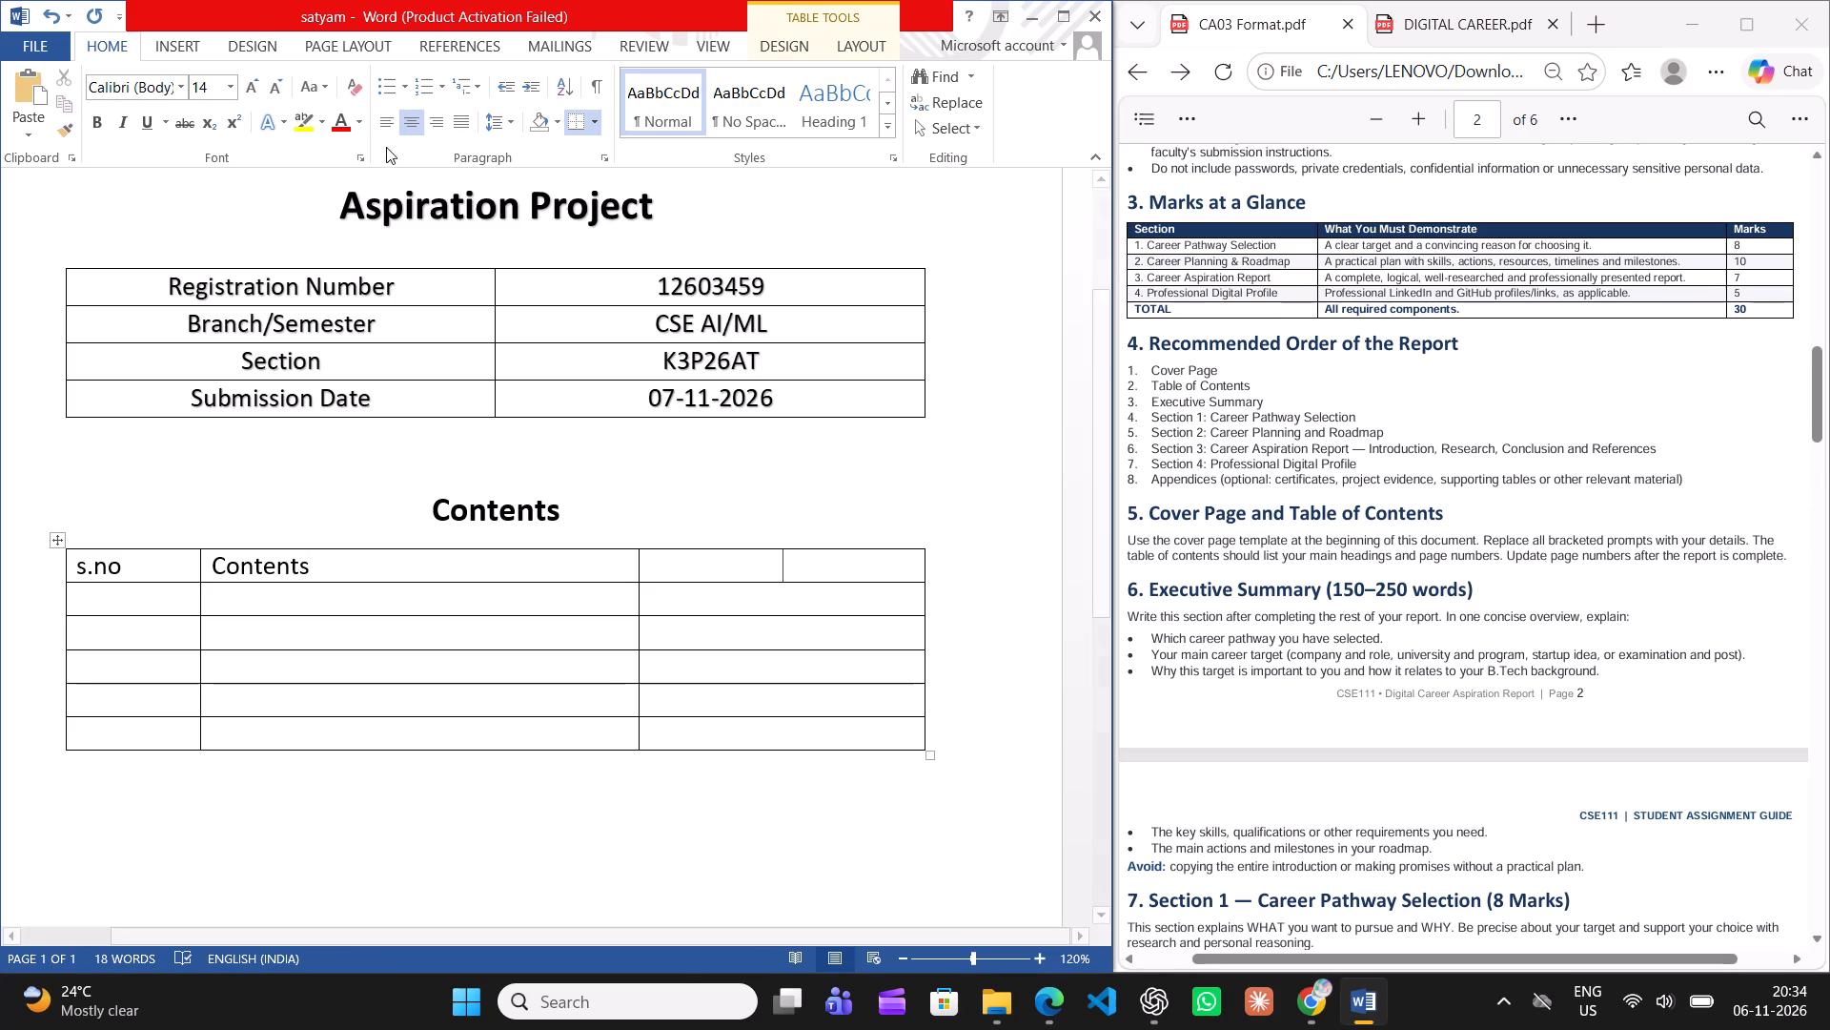
click(381, 131)
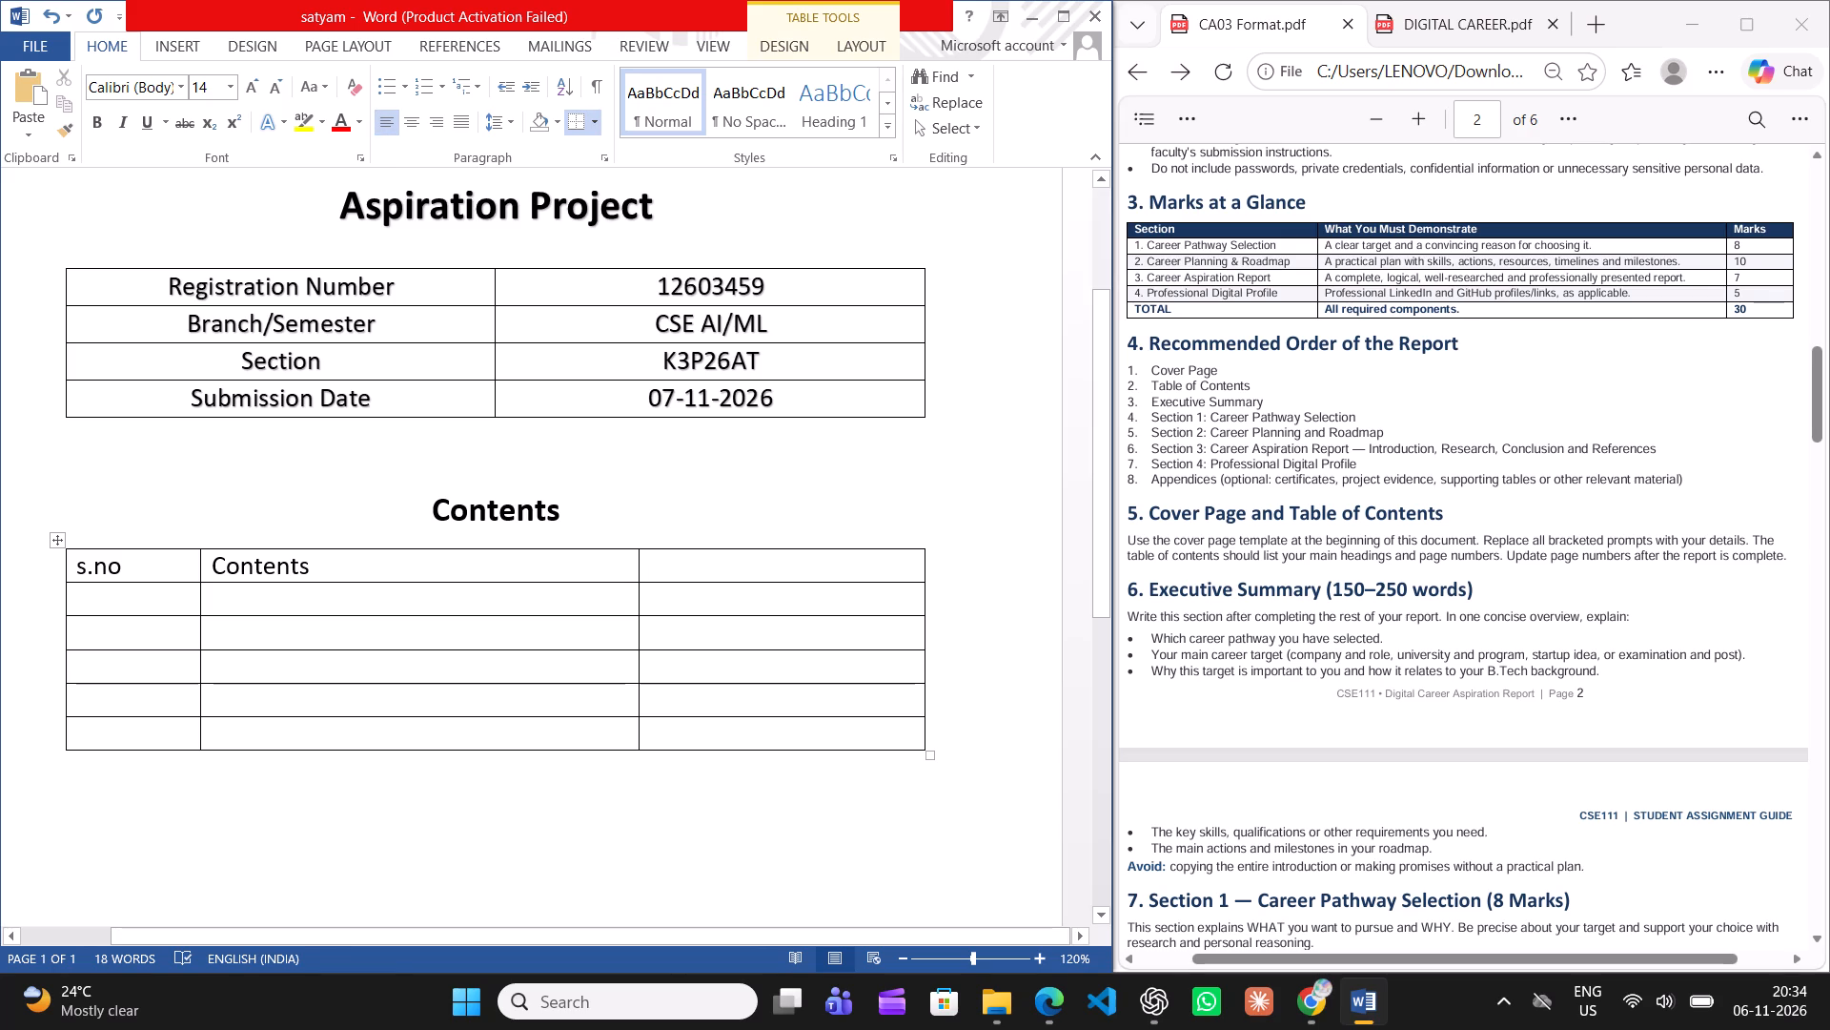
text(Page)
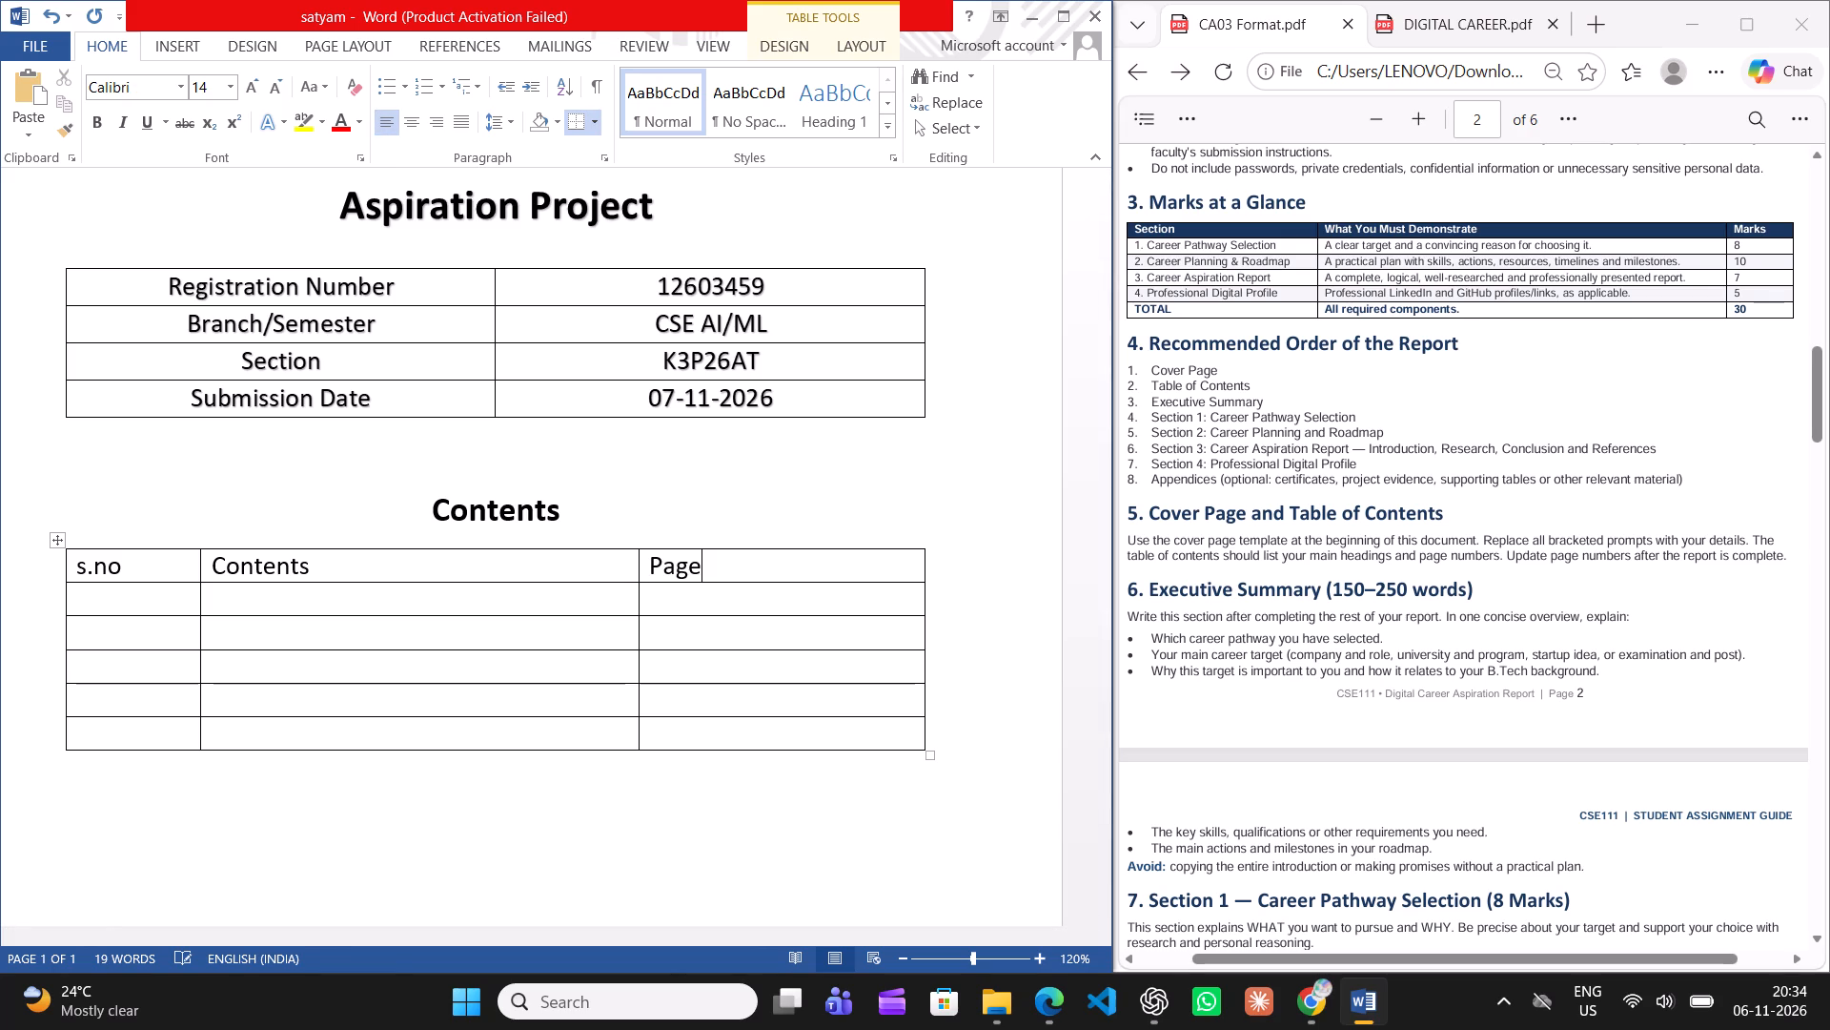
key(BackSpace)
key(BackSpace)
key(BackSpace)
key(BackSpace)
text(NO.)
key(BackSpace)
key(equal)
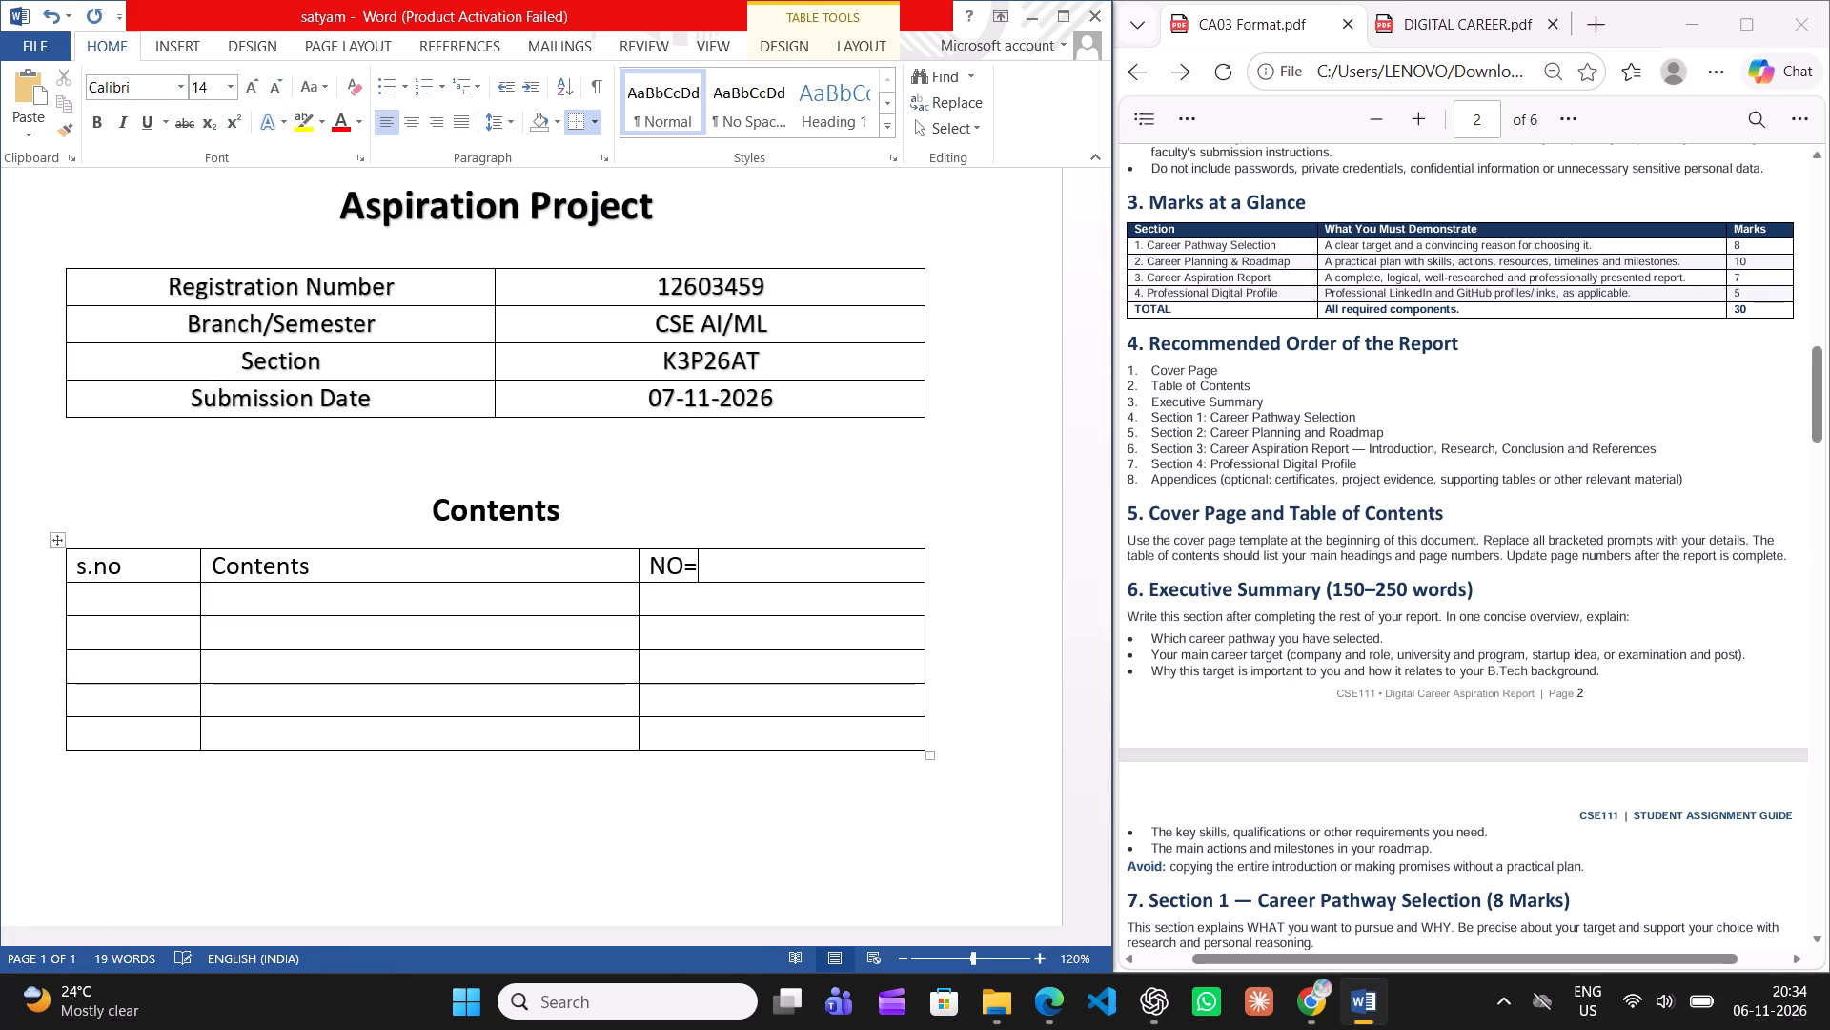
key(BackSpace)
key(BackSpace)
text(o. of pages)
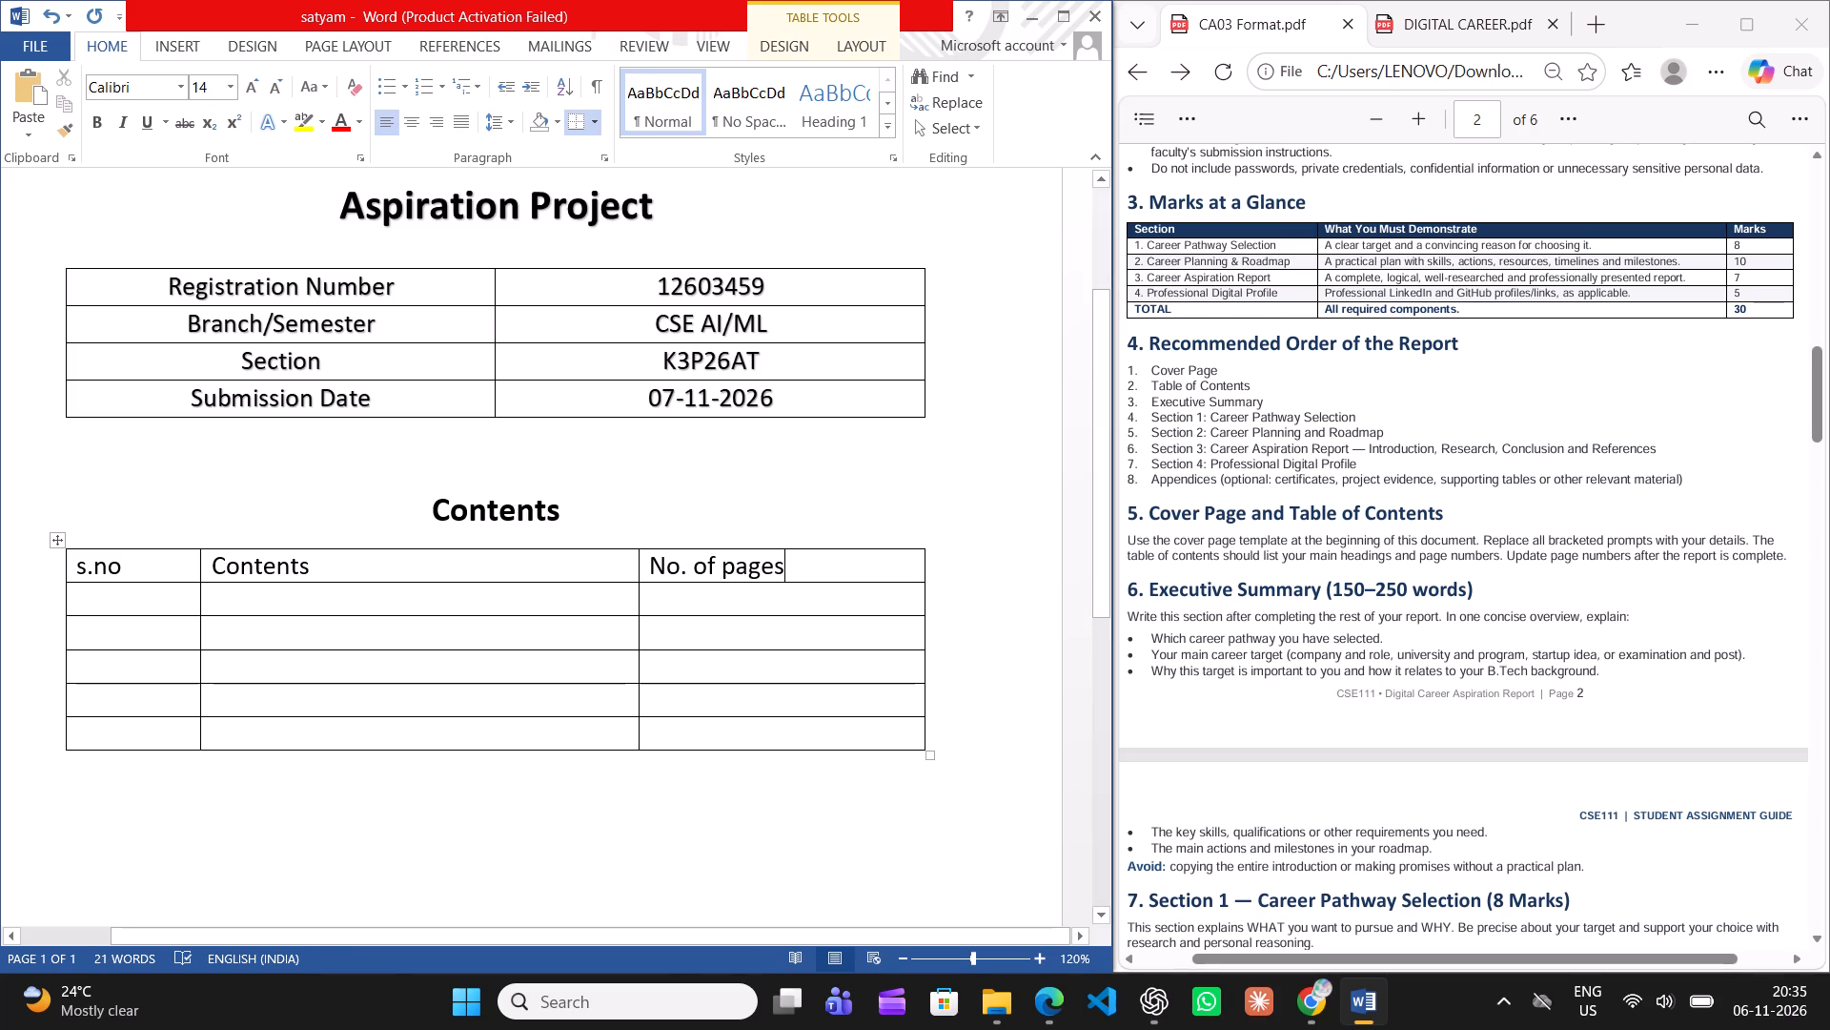
Centre the "No. of pages" and "Contents" headers in their cells.
click(412, 116)
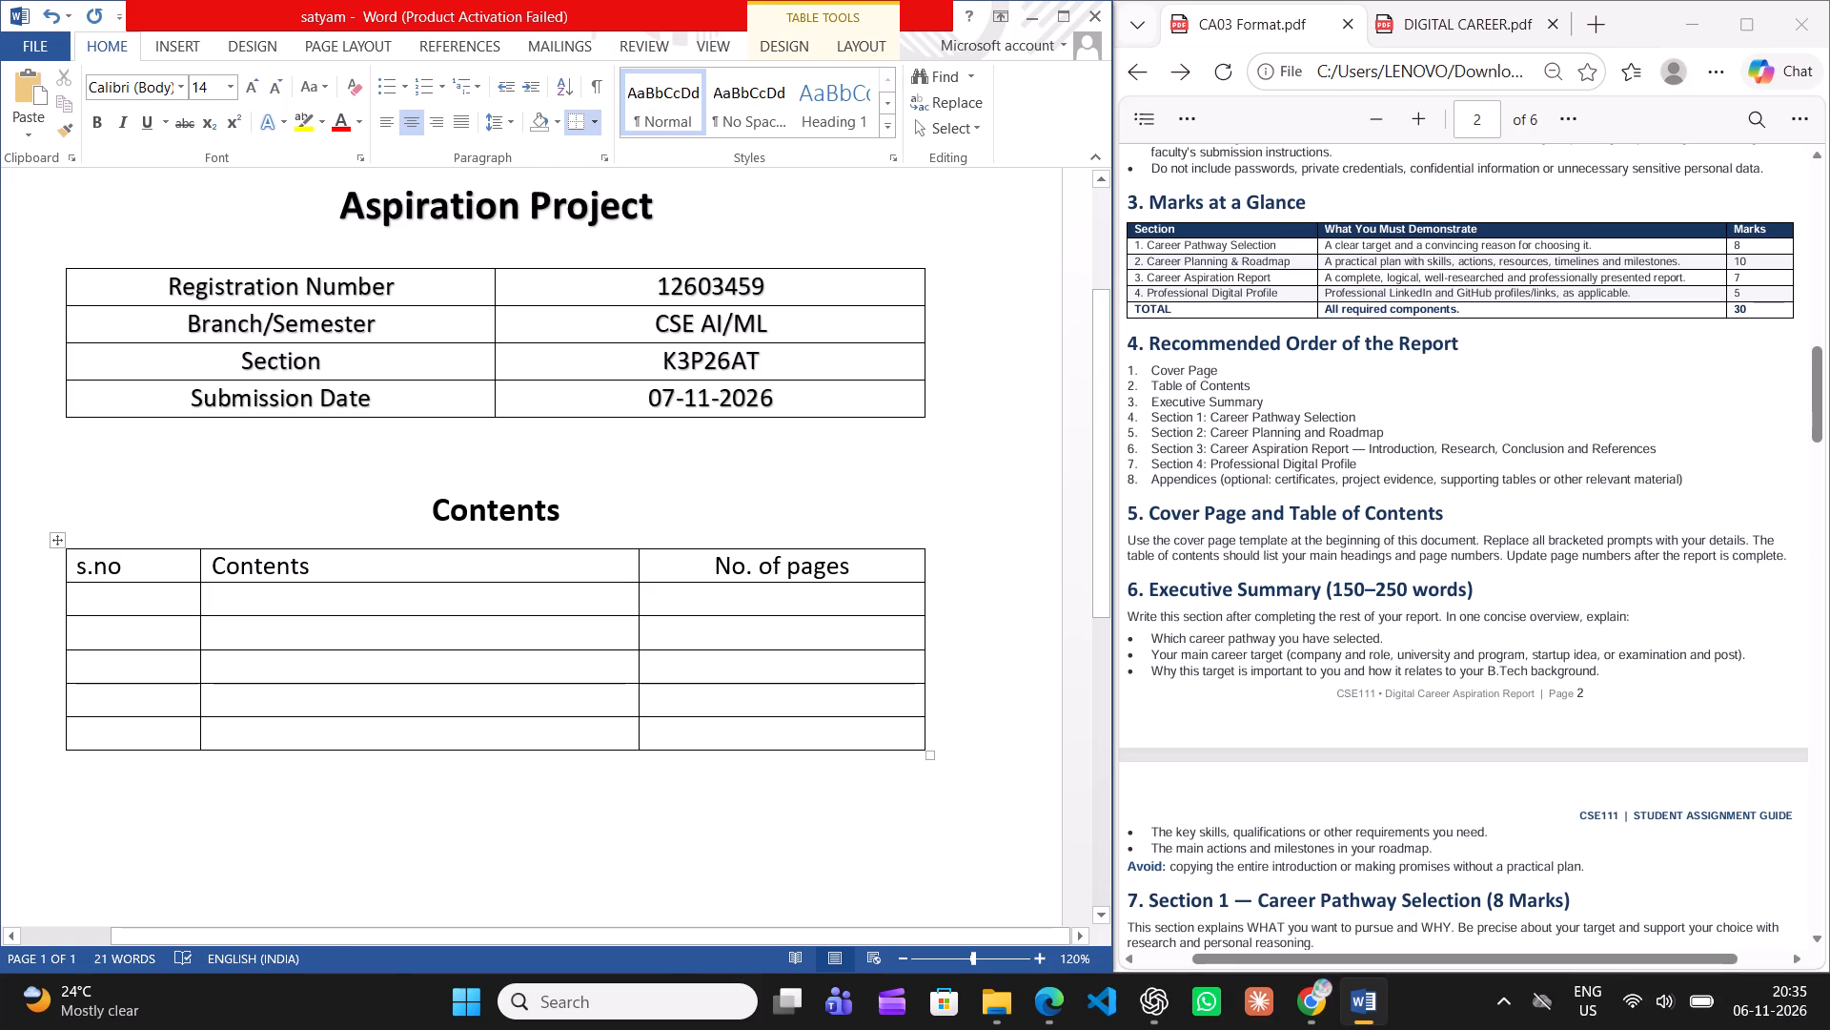
drag(319, 572, 210, 574)
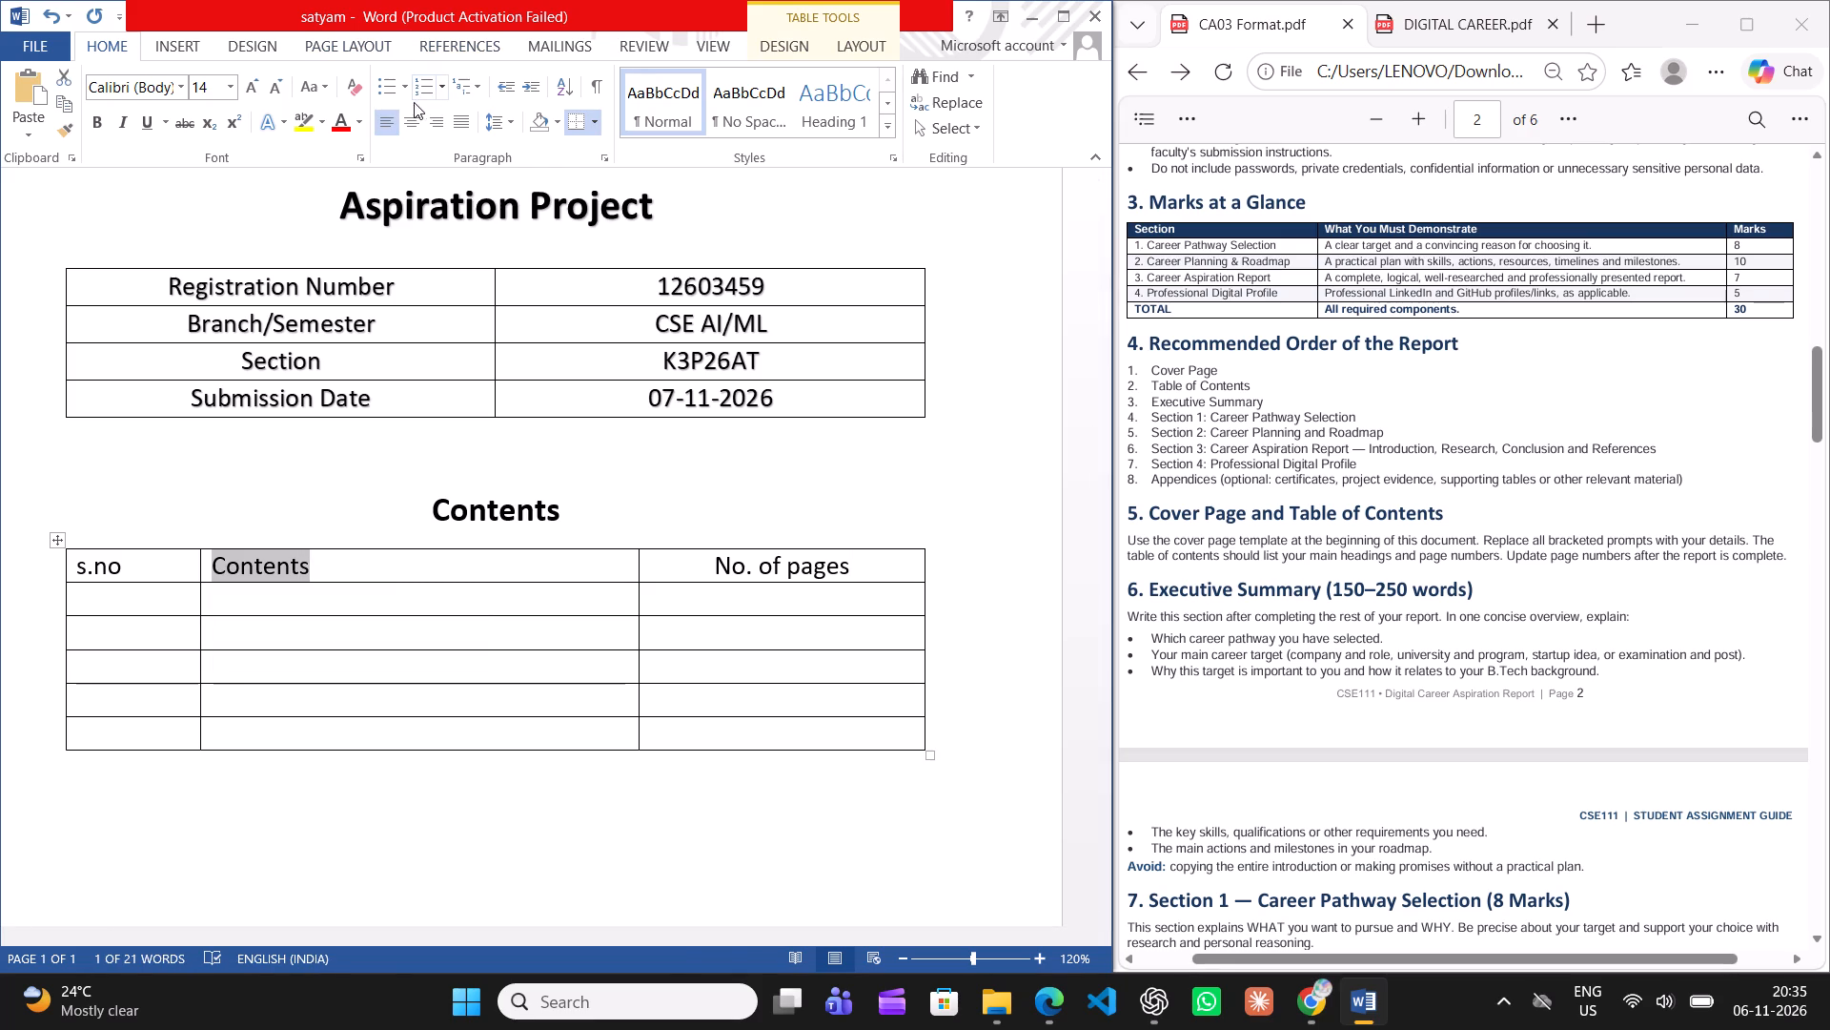
click(411, 108)
click(414, 130)
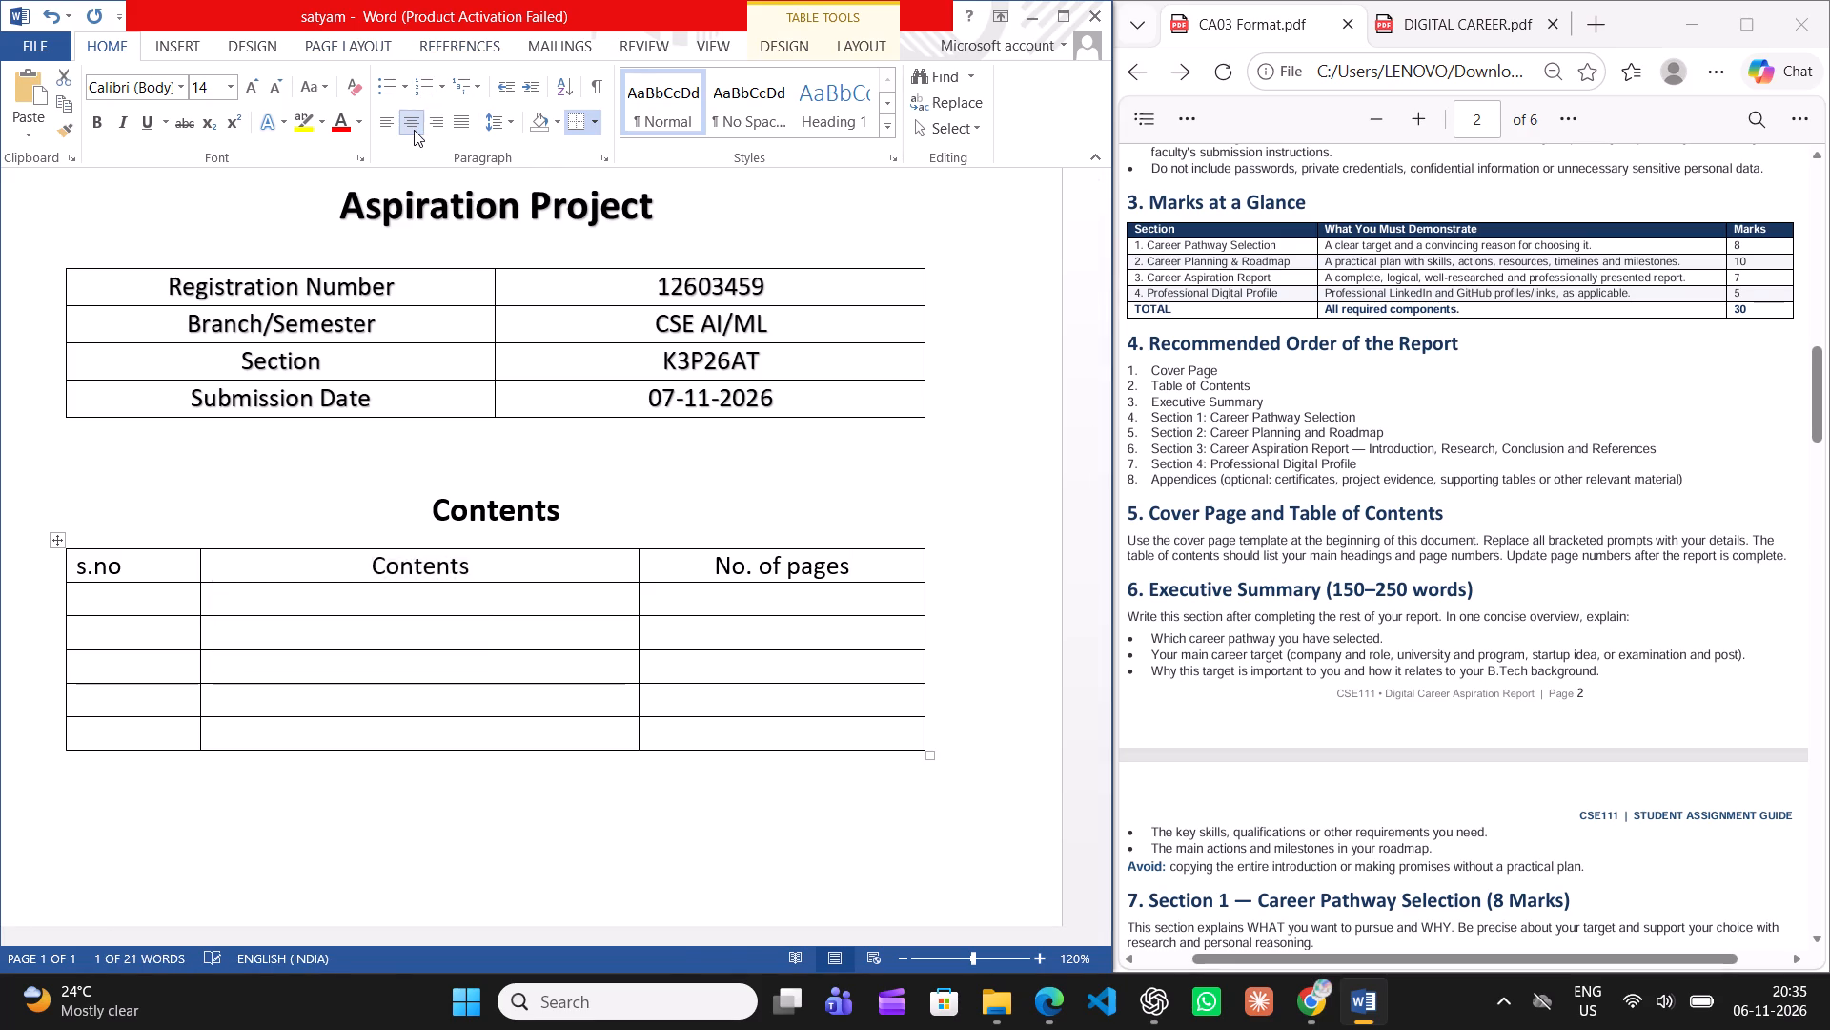
Number the five rows below the "s.no" header from 1 to 5.
click(102, 602)
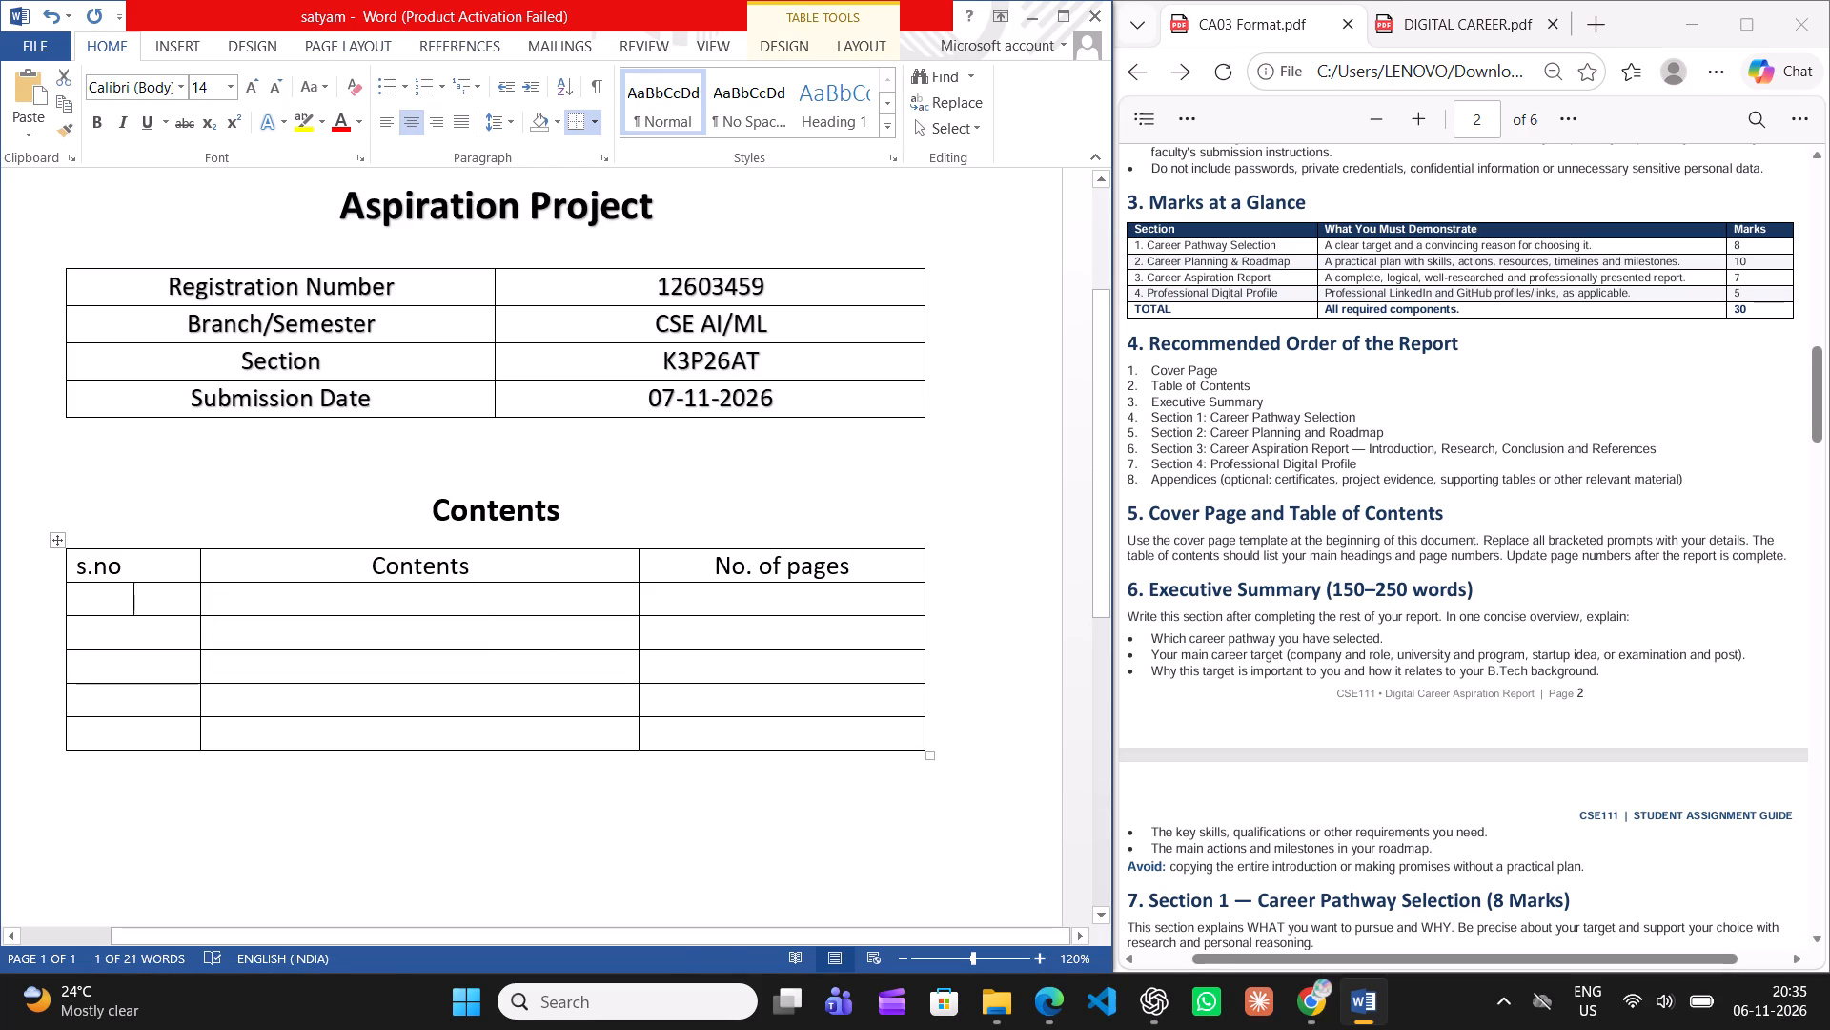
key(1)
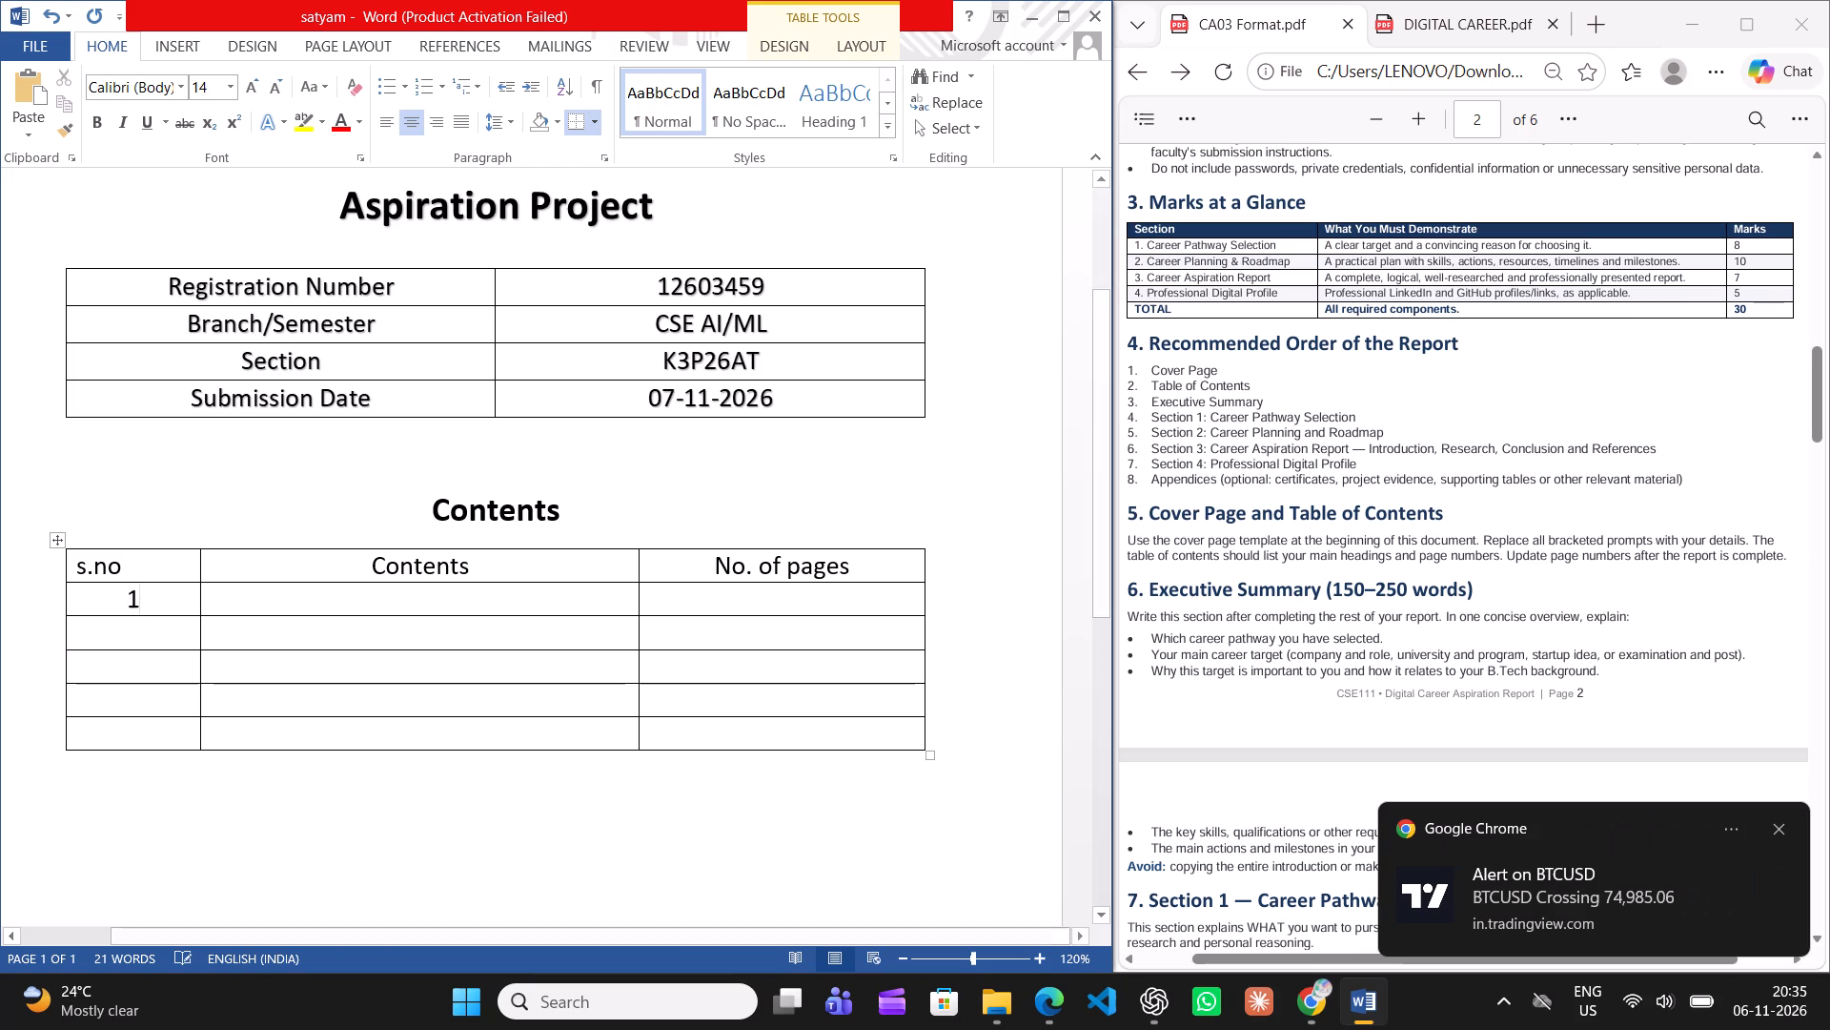
key(Down)
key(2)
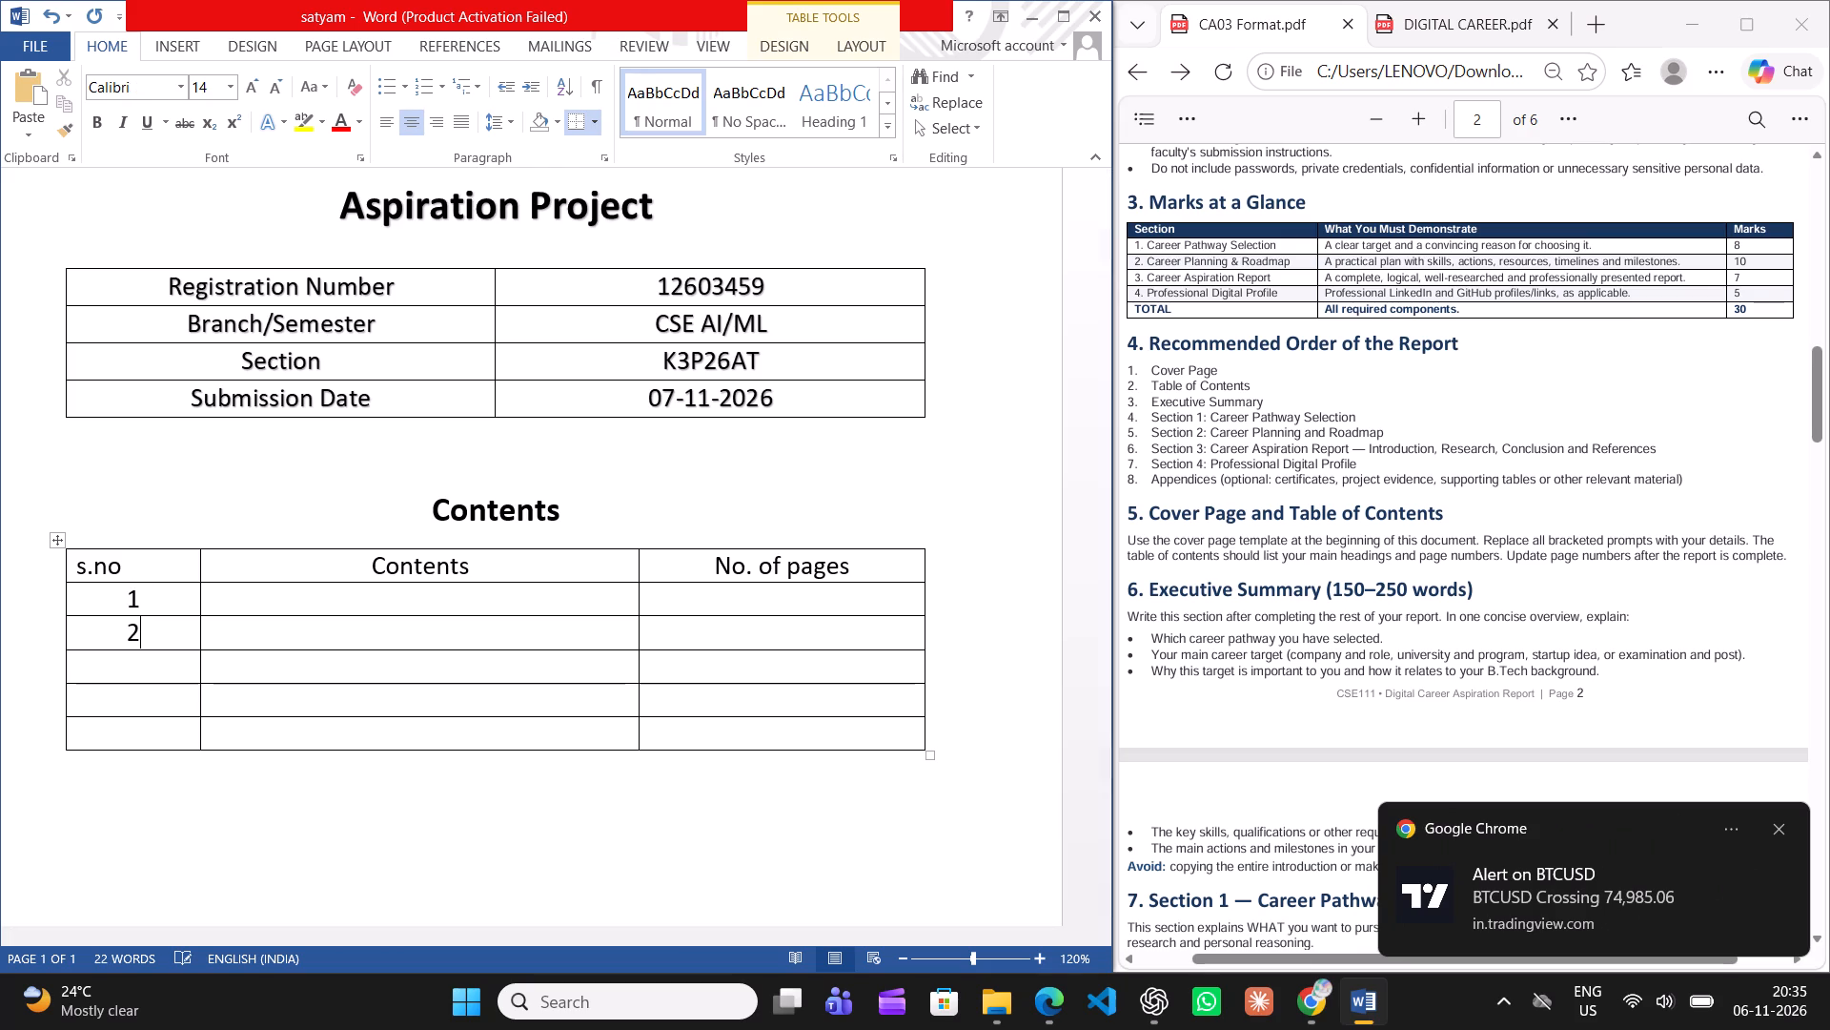
key(Down)
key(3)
key(Down)
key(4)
key(Down)
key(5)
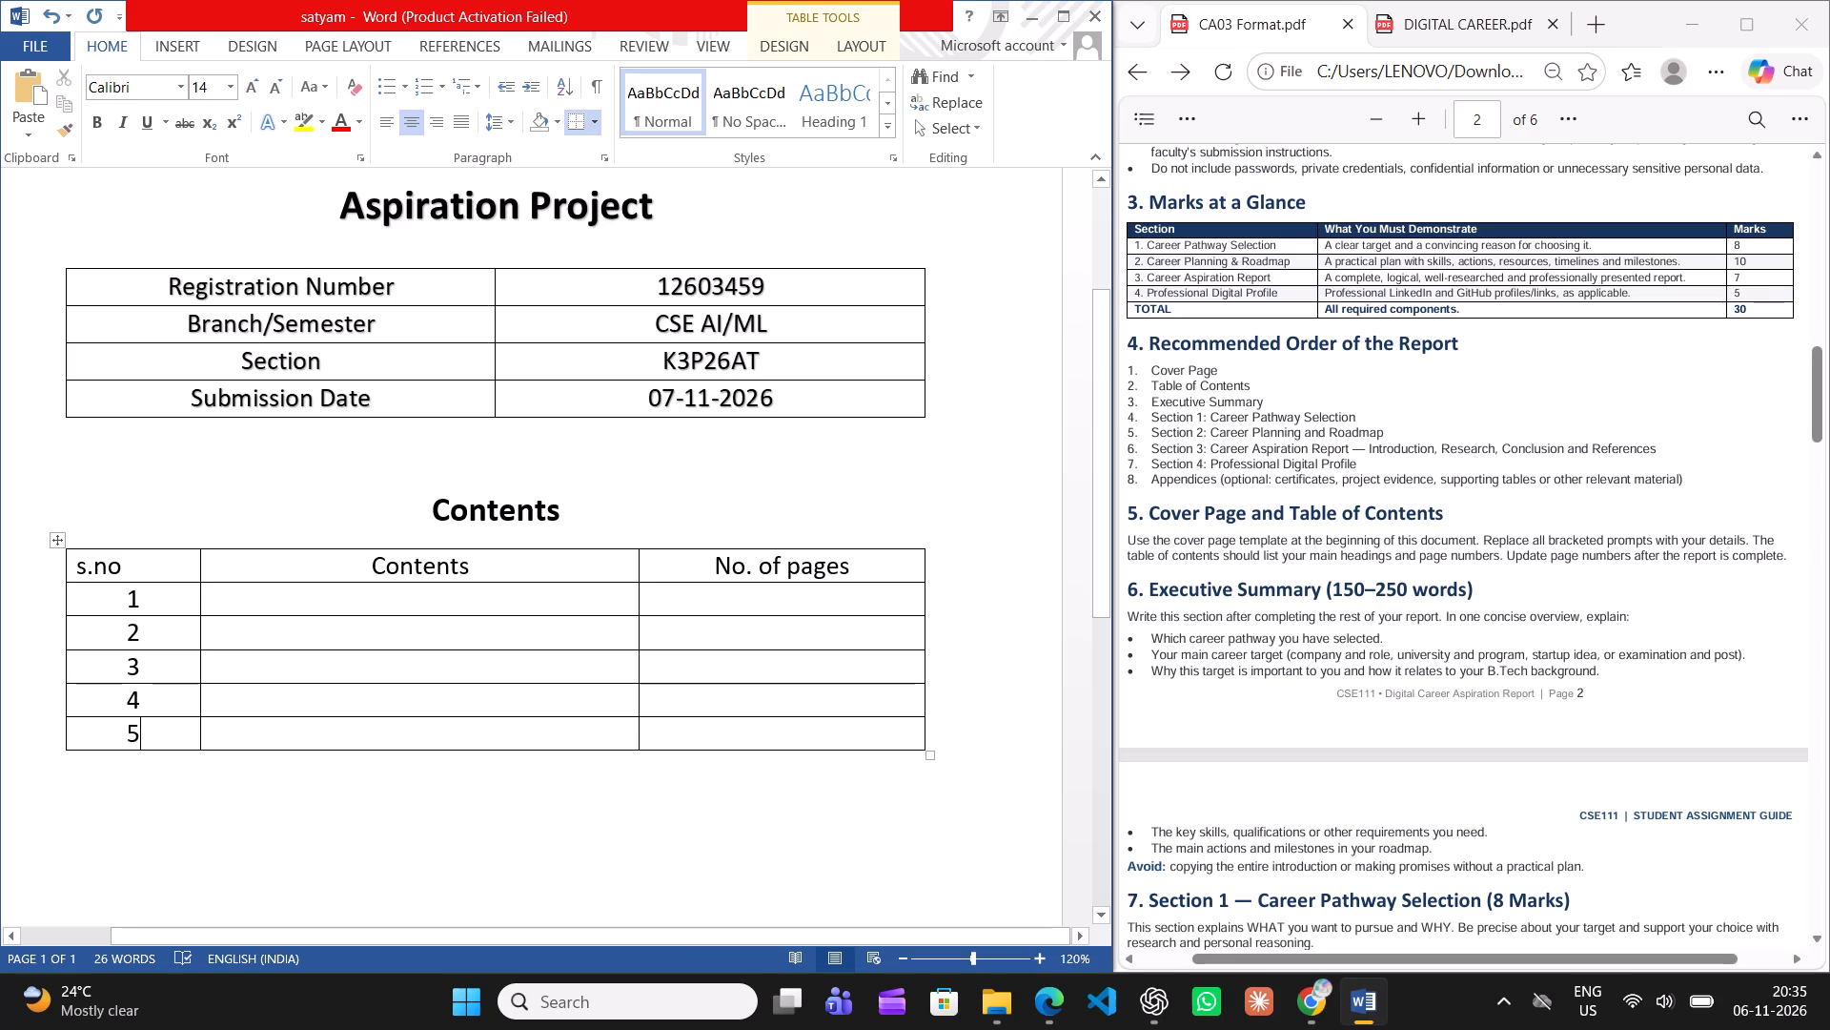
Left-align the five numbered rows below the header row of the Contents table.
drag(874, 741, 88, 647)
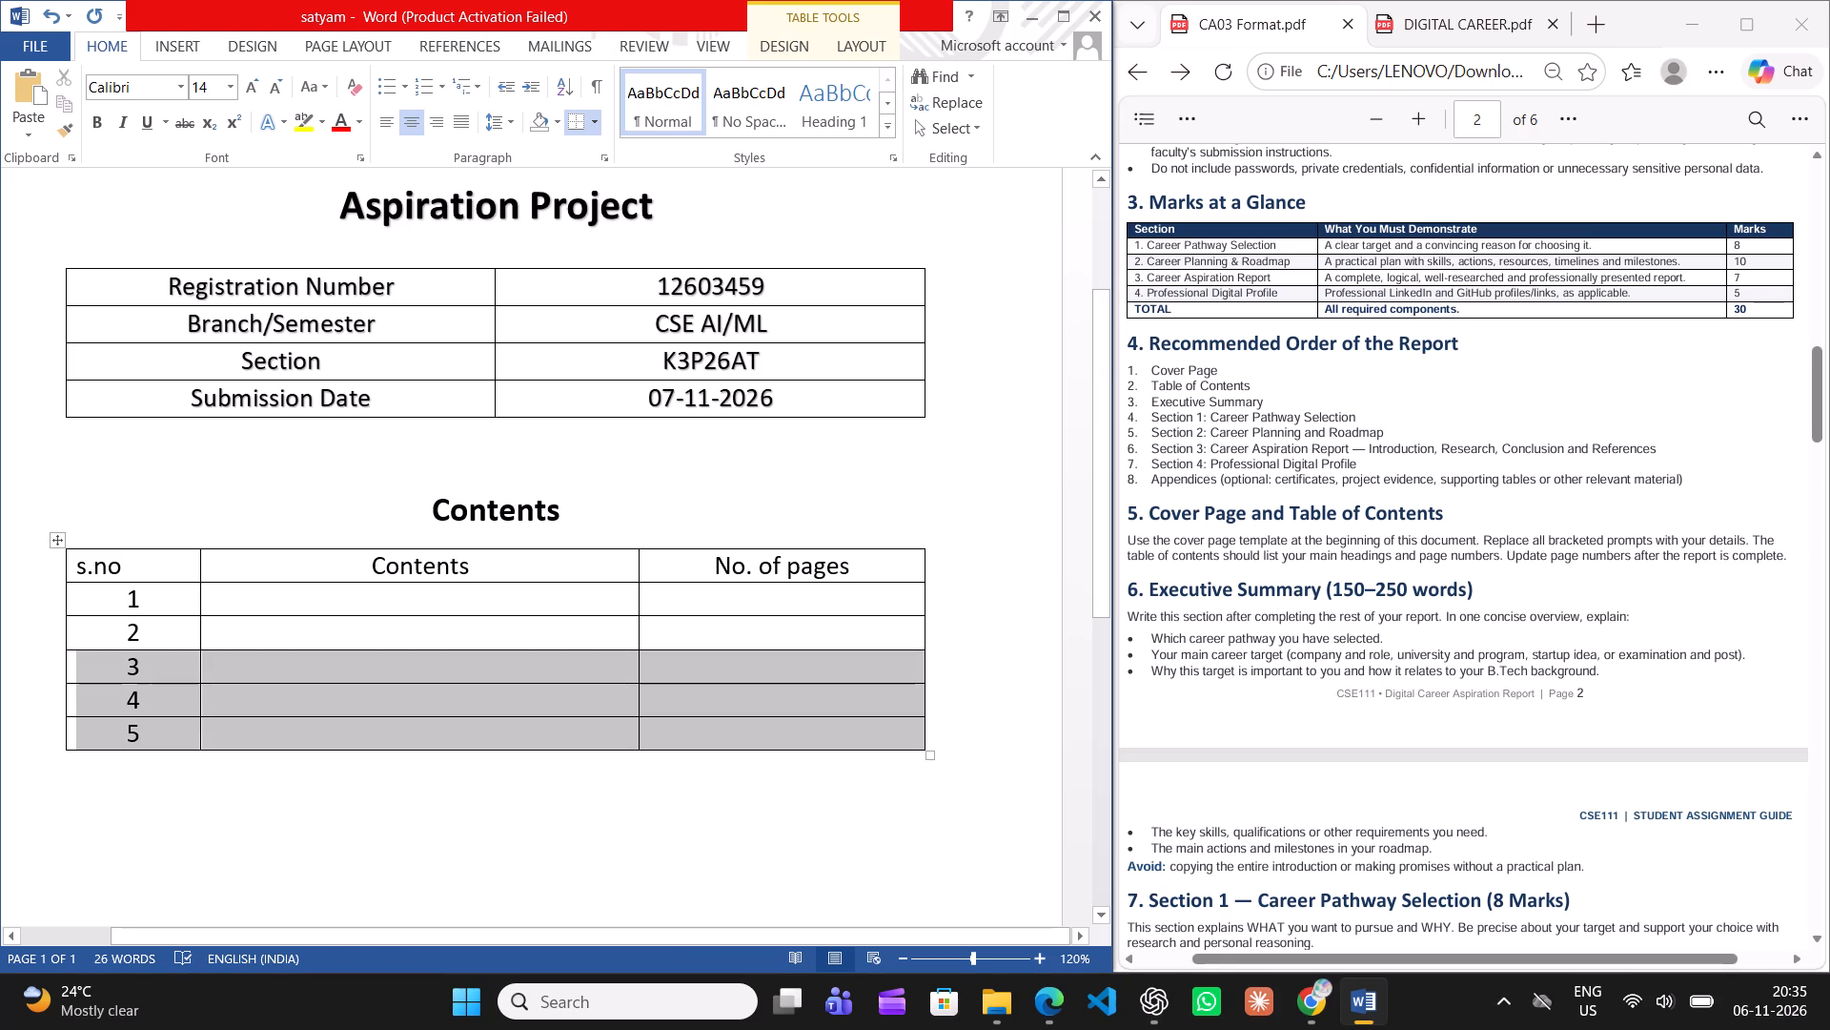
drag(88, 647, 68, 596)
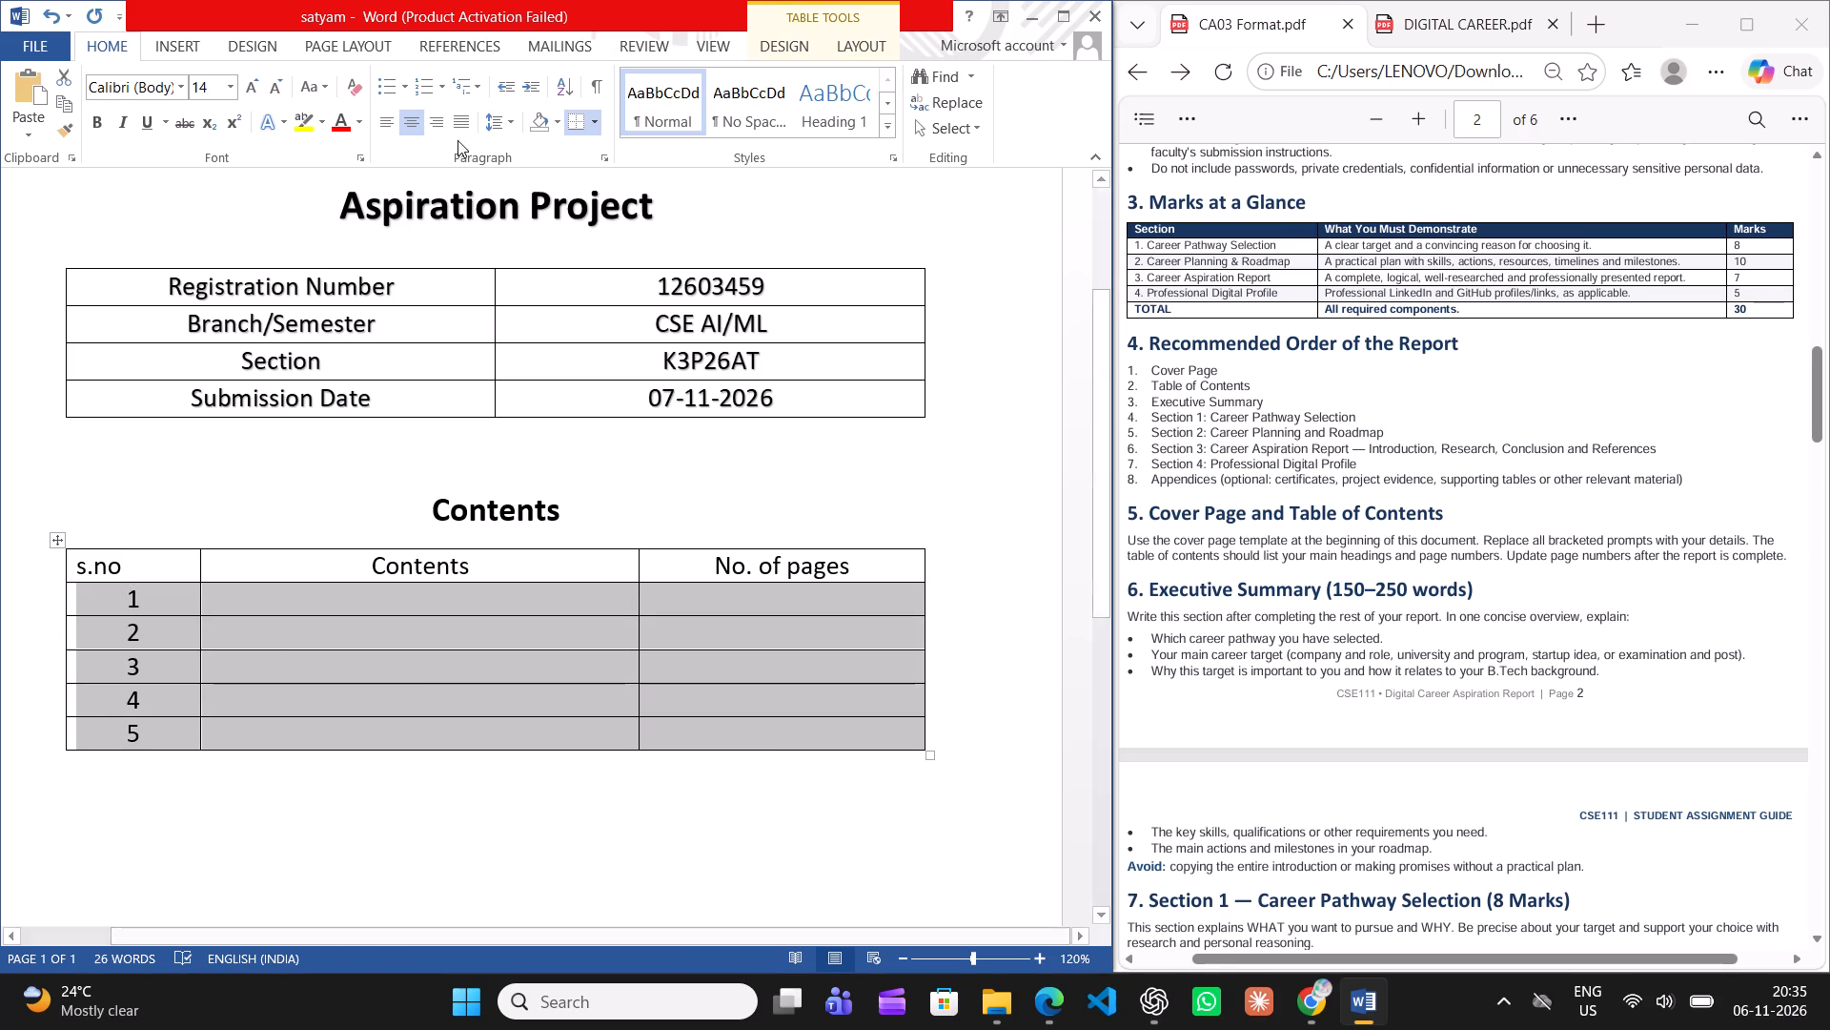
click(394, 119)
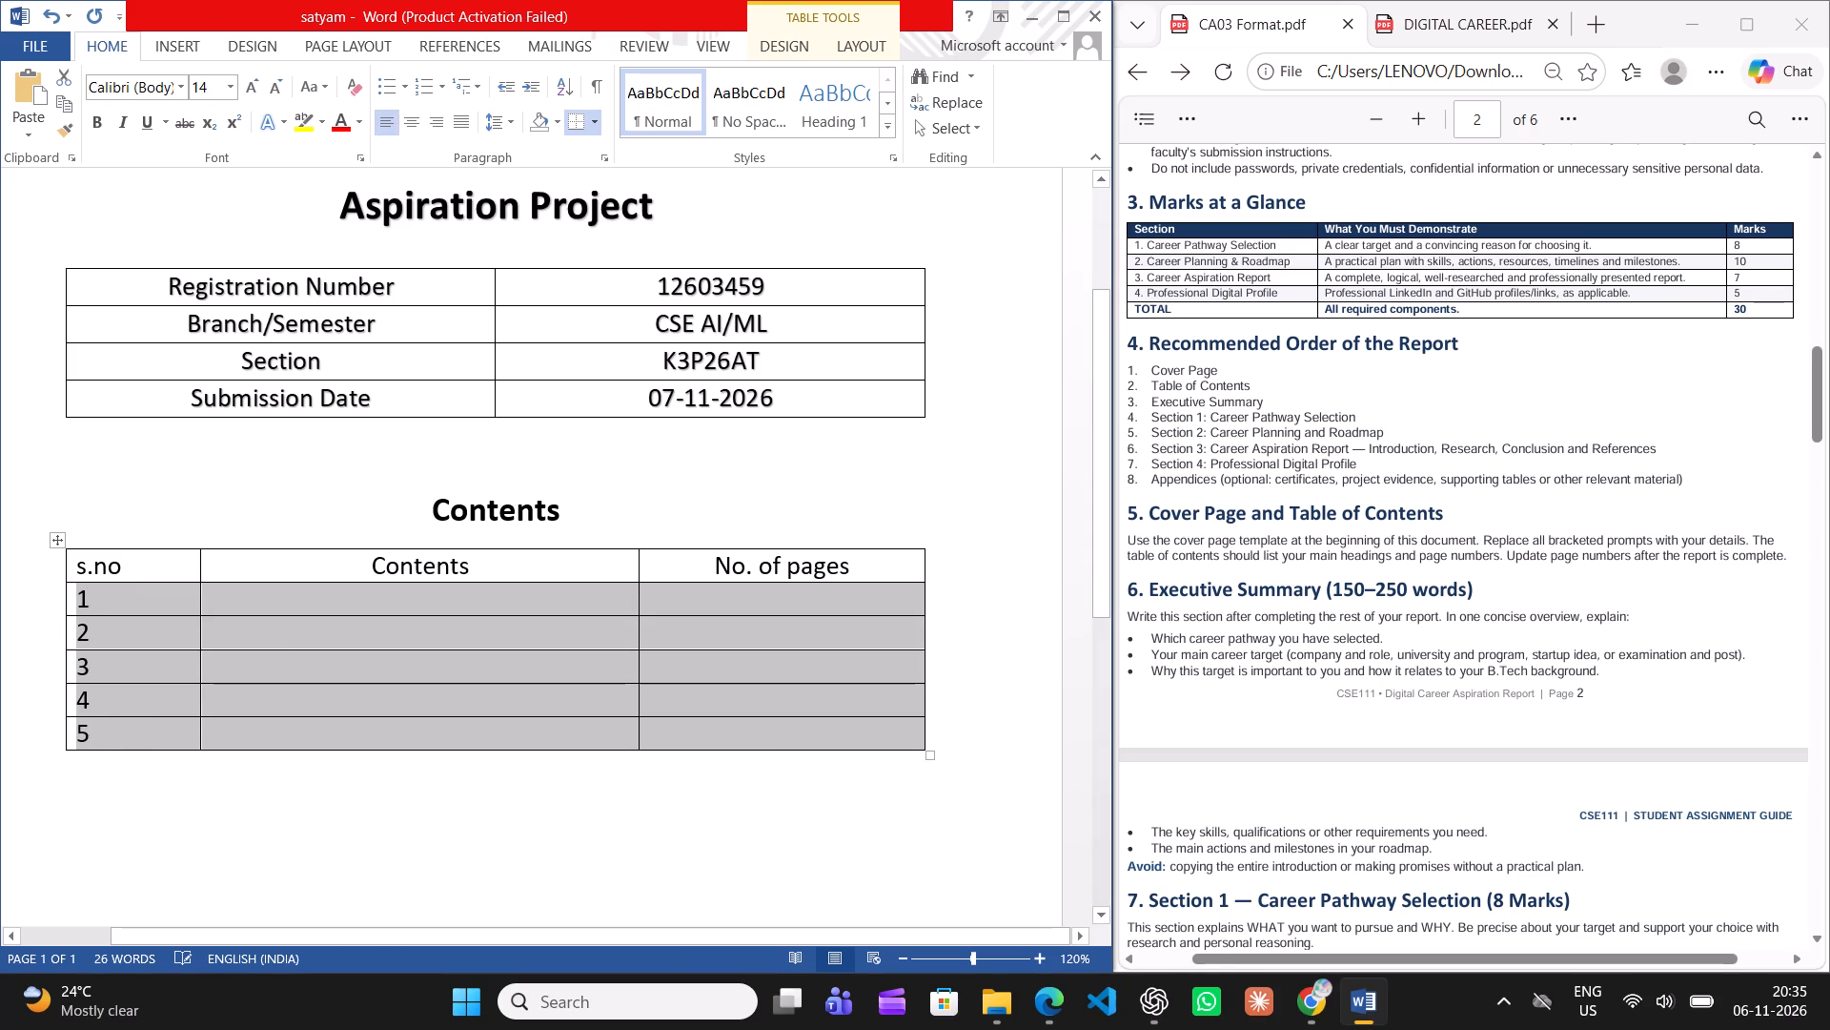
click(271, 608)
drag(271, 608, 1101, 393)
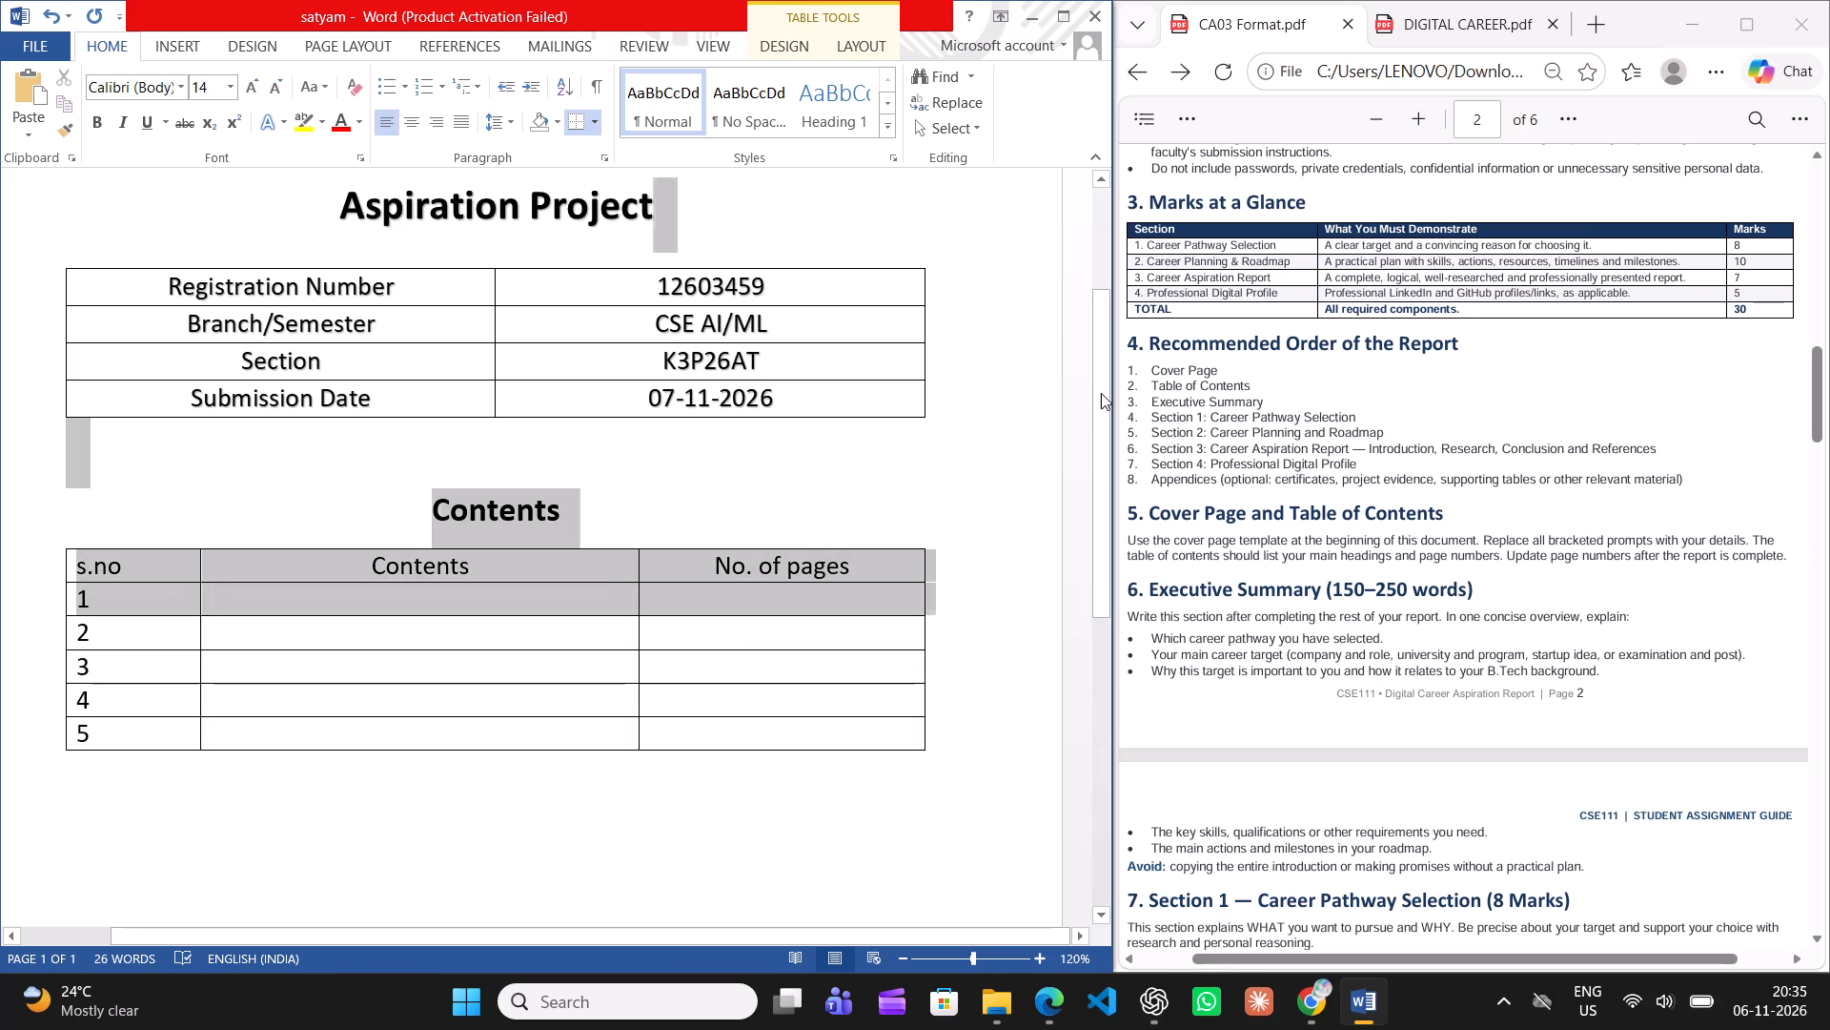
drag(1101, 393, 426, 657)
click(426, 657)
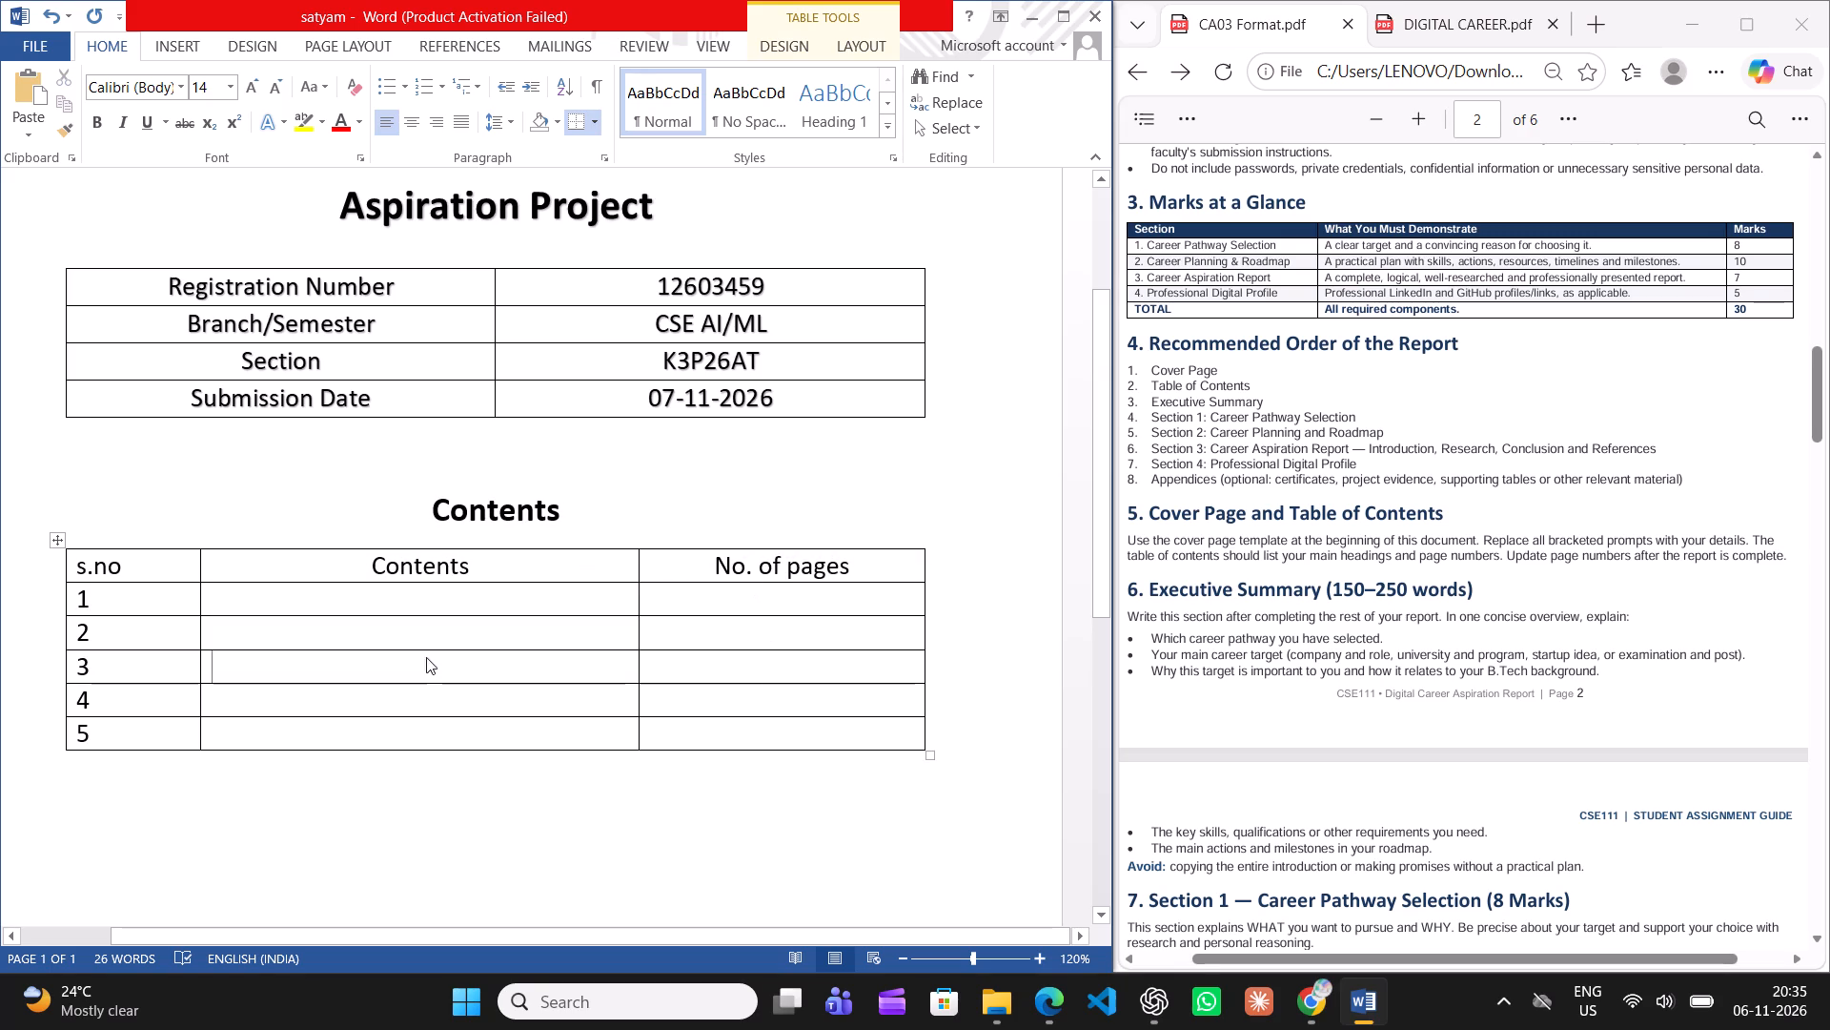
Enter "Executive Summary" in the Contents column of row 1.
click(347, 603)
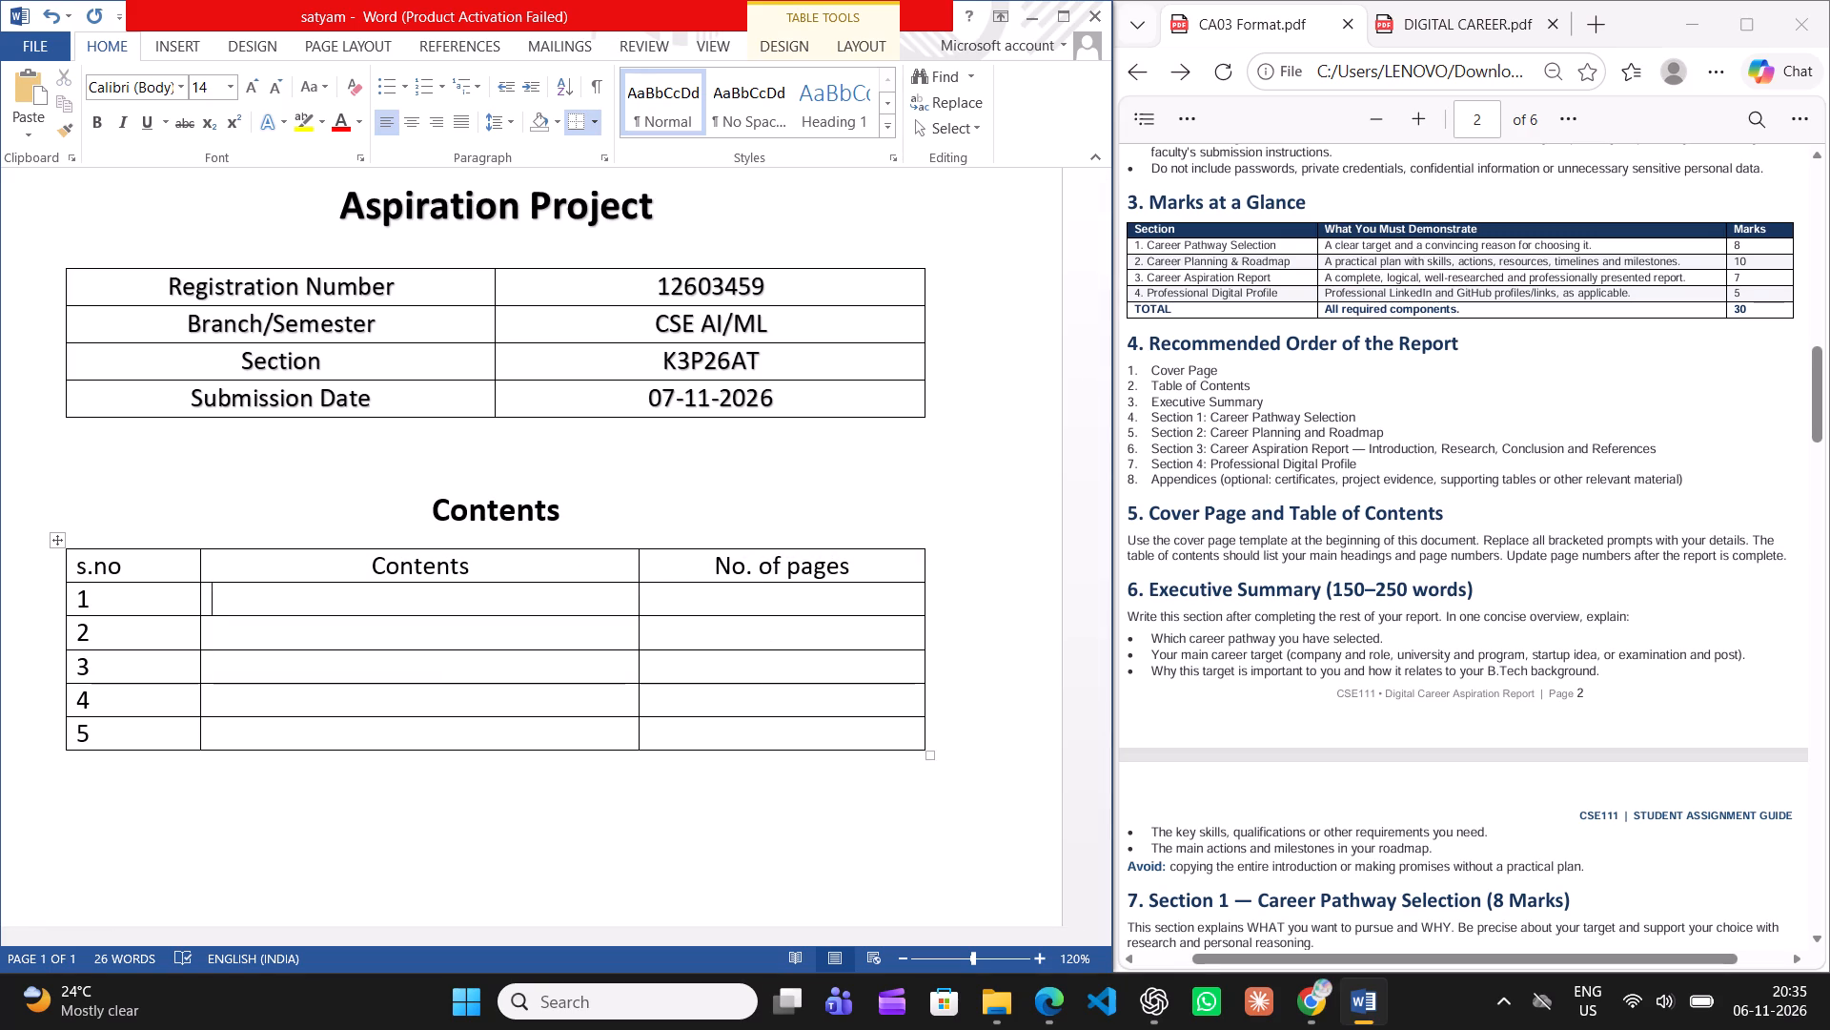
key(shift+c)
key(BackSpace)
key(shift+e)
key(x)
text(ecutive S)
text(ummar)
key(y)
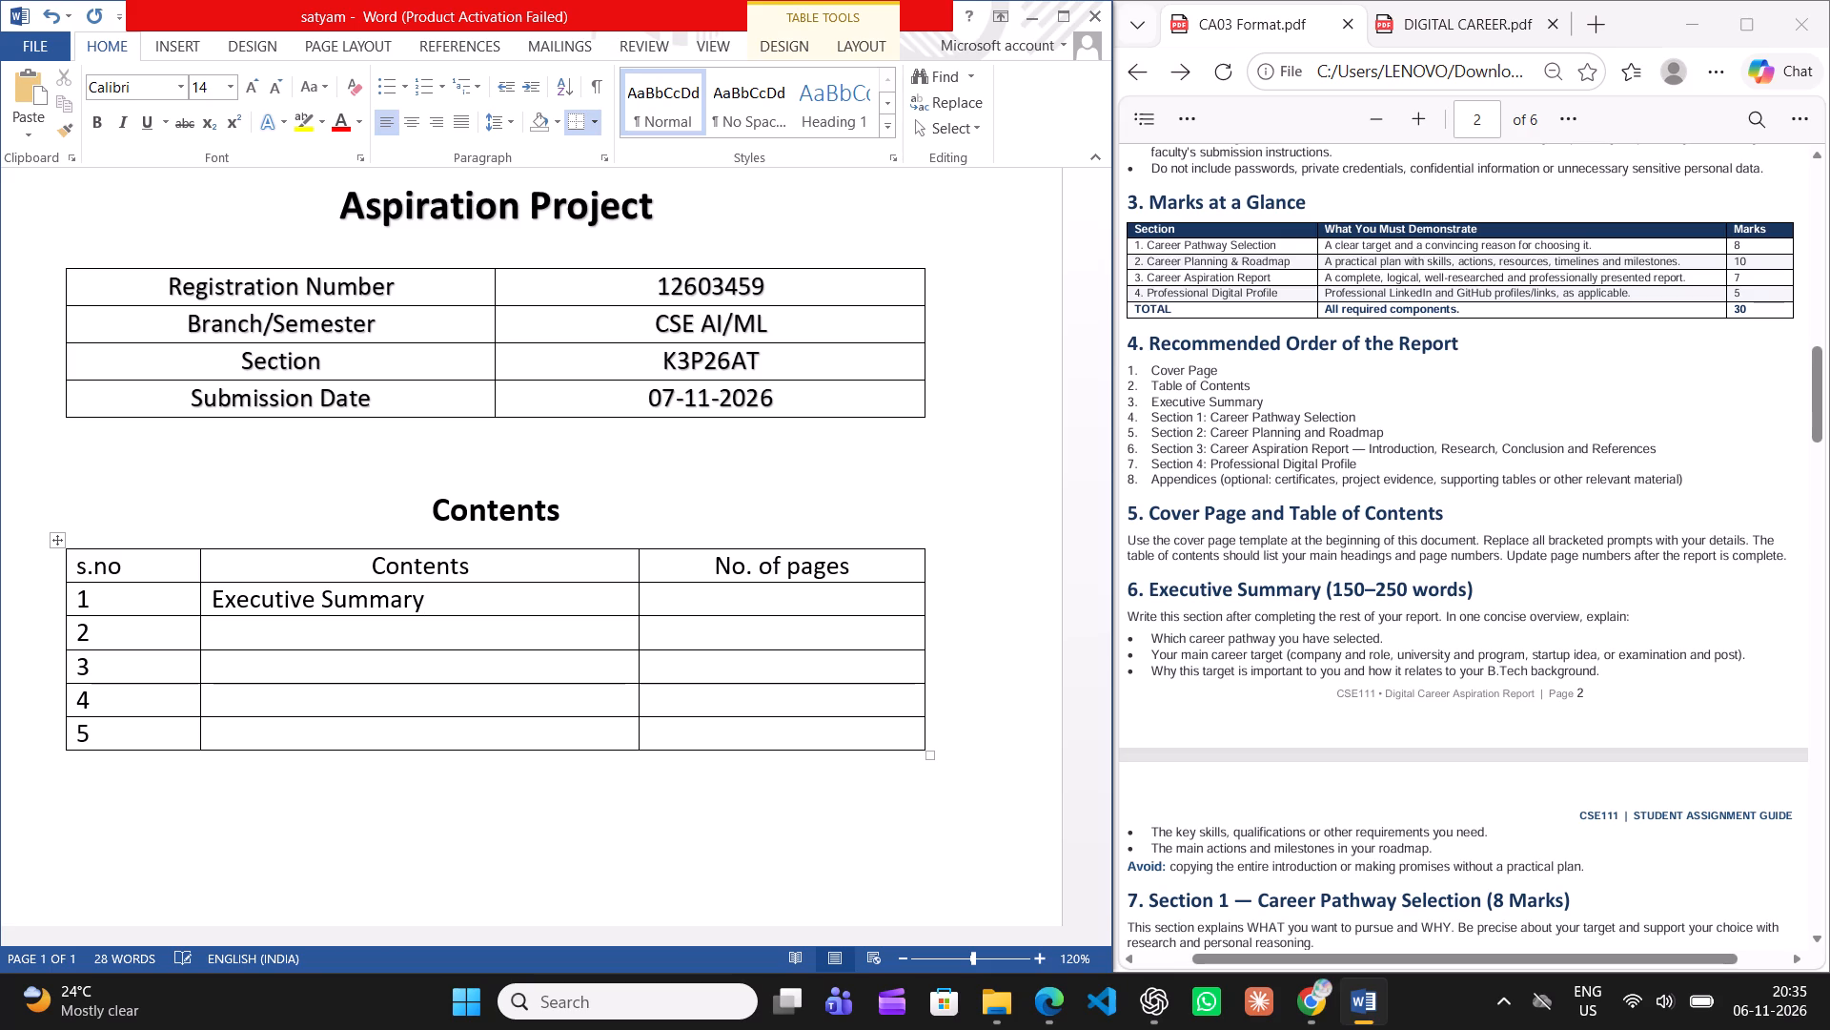
Enter "Career Pathway" in the Contents column of row 2.
click(519, 642)
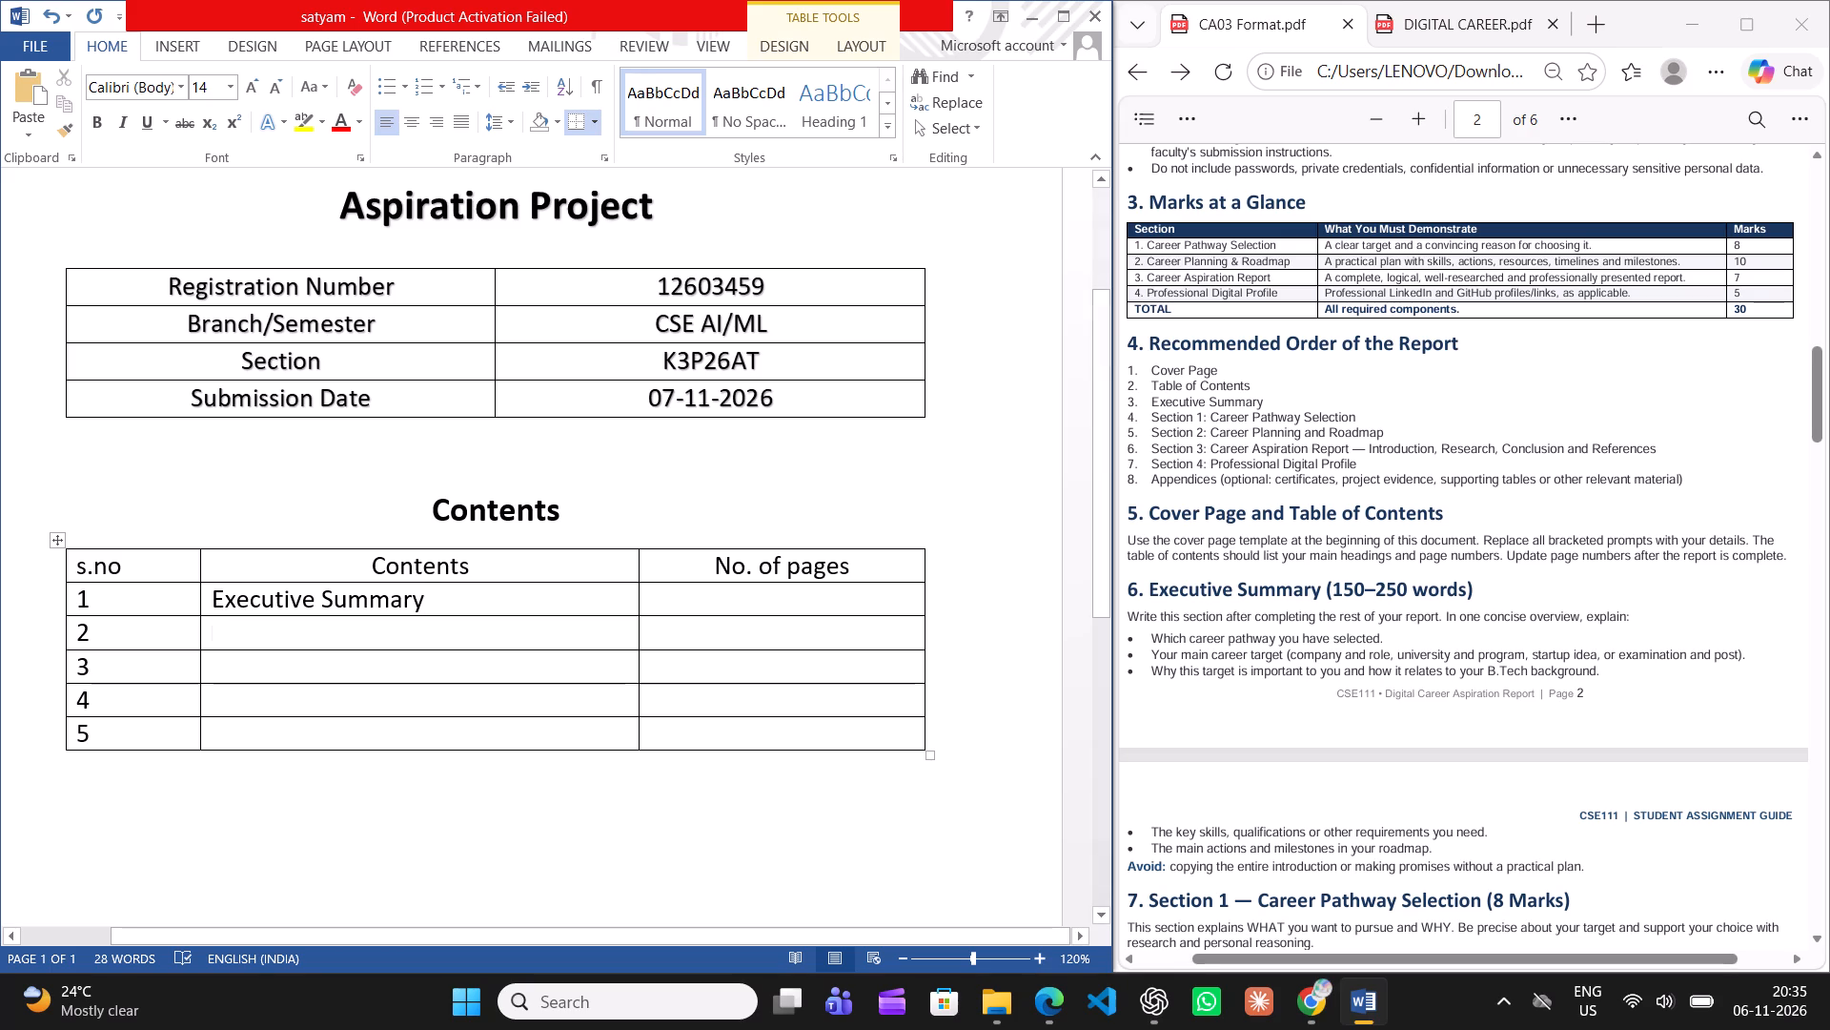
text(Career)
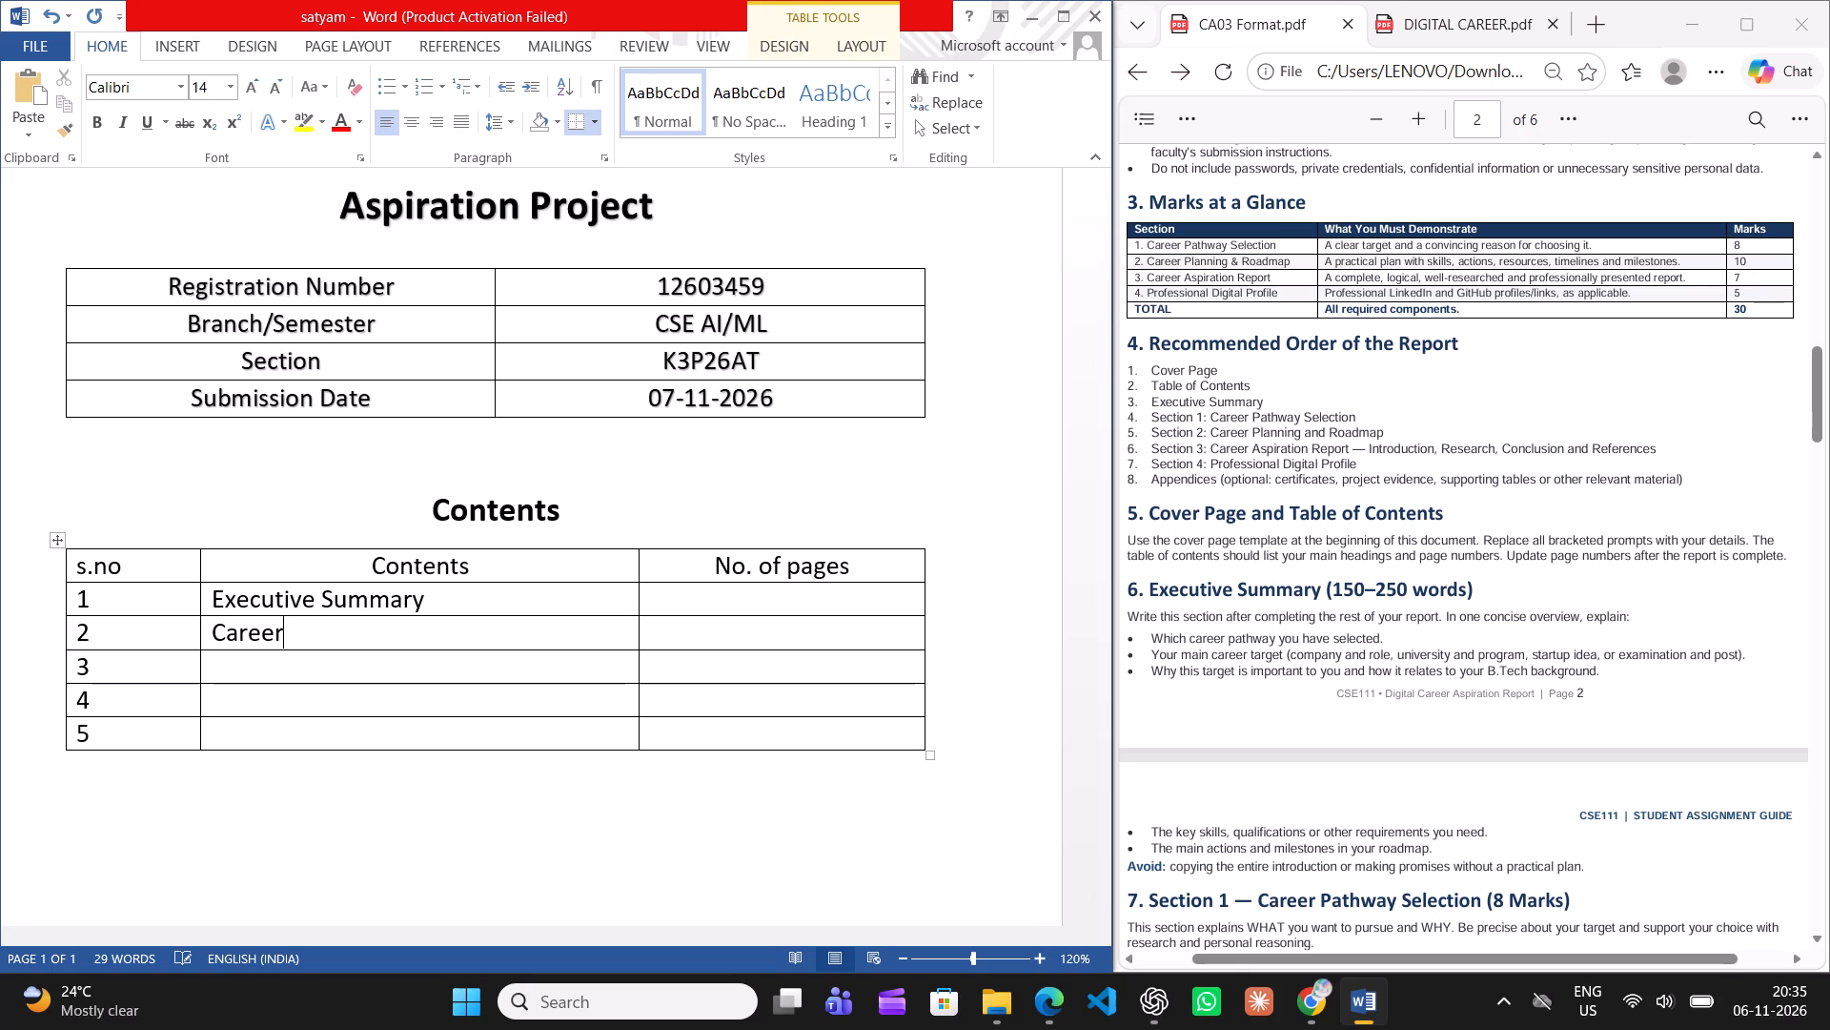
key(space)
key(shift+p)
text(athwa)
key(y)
Enter "Career Planning" in the Contents column of row 3.
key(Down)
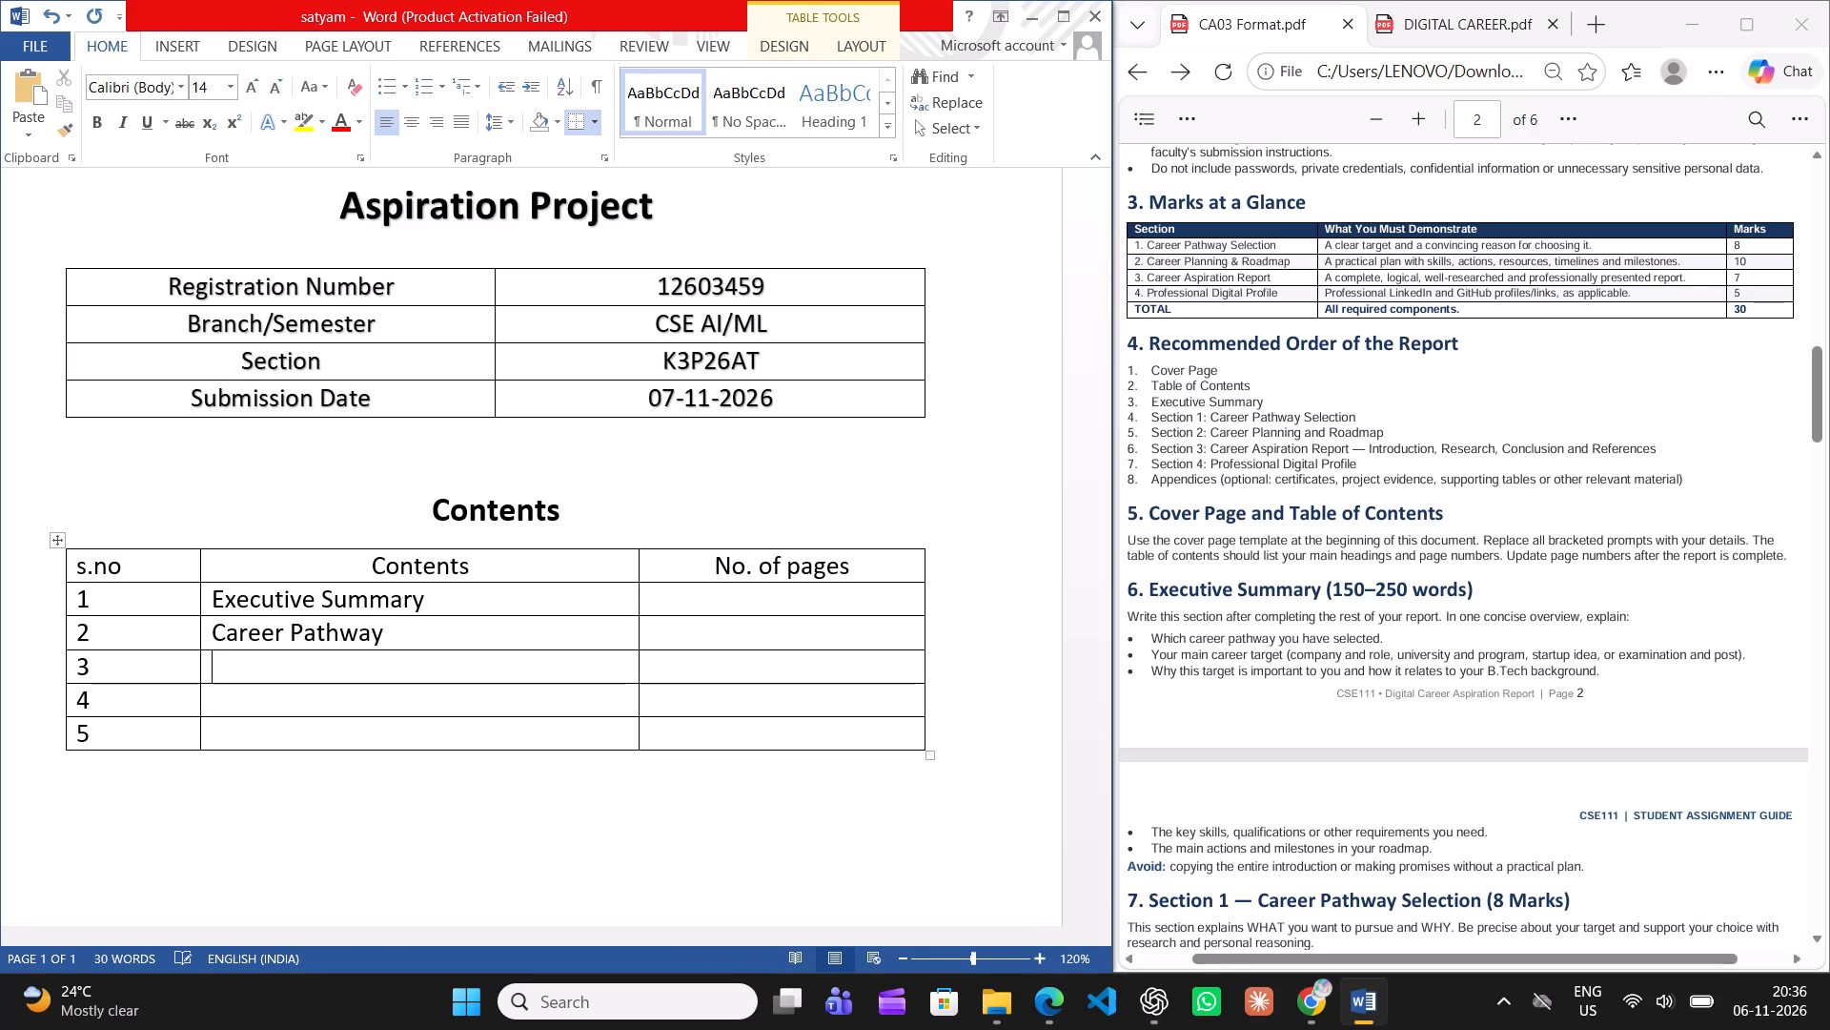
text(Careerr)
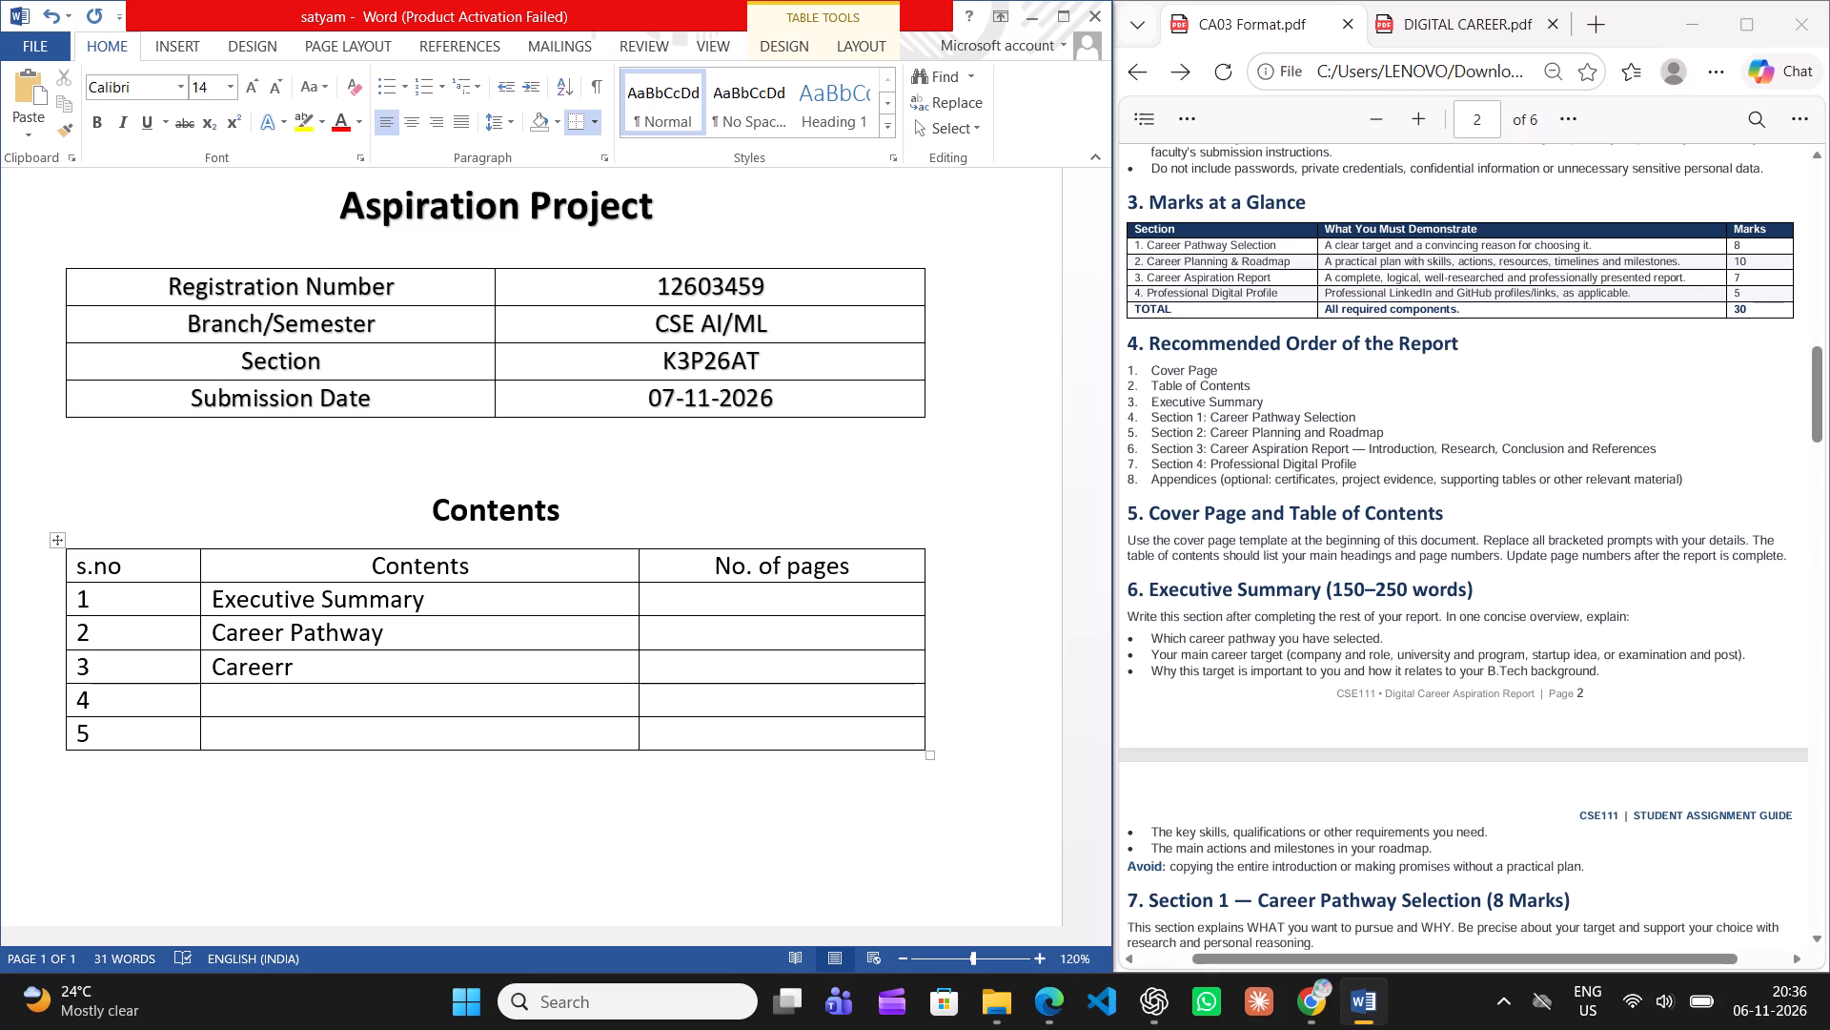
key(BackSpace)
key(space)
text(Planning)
Enter "Career Aspiration" in the Contents column of row 4.
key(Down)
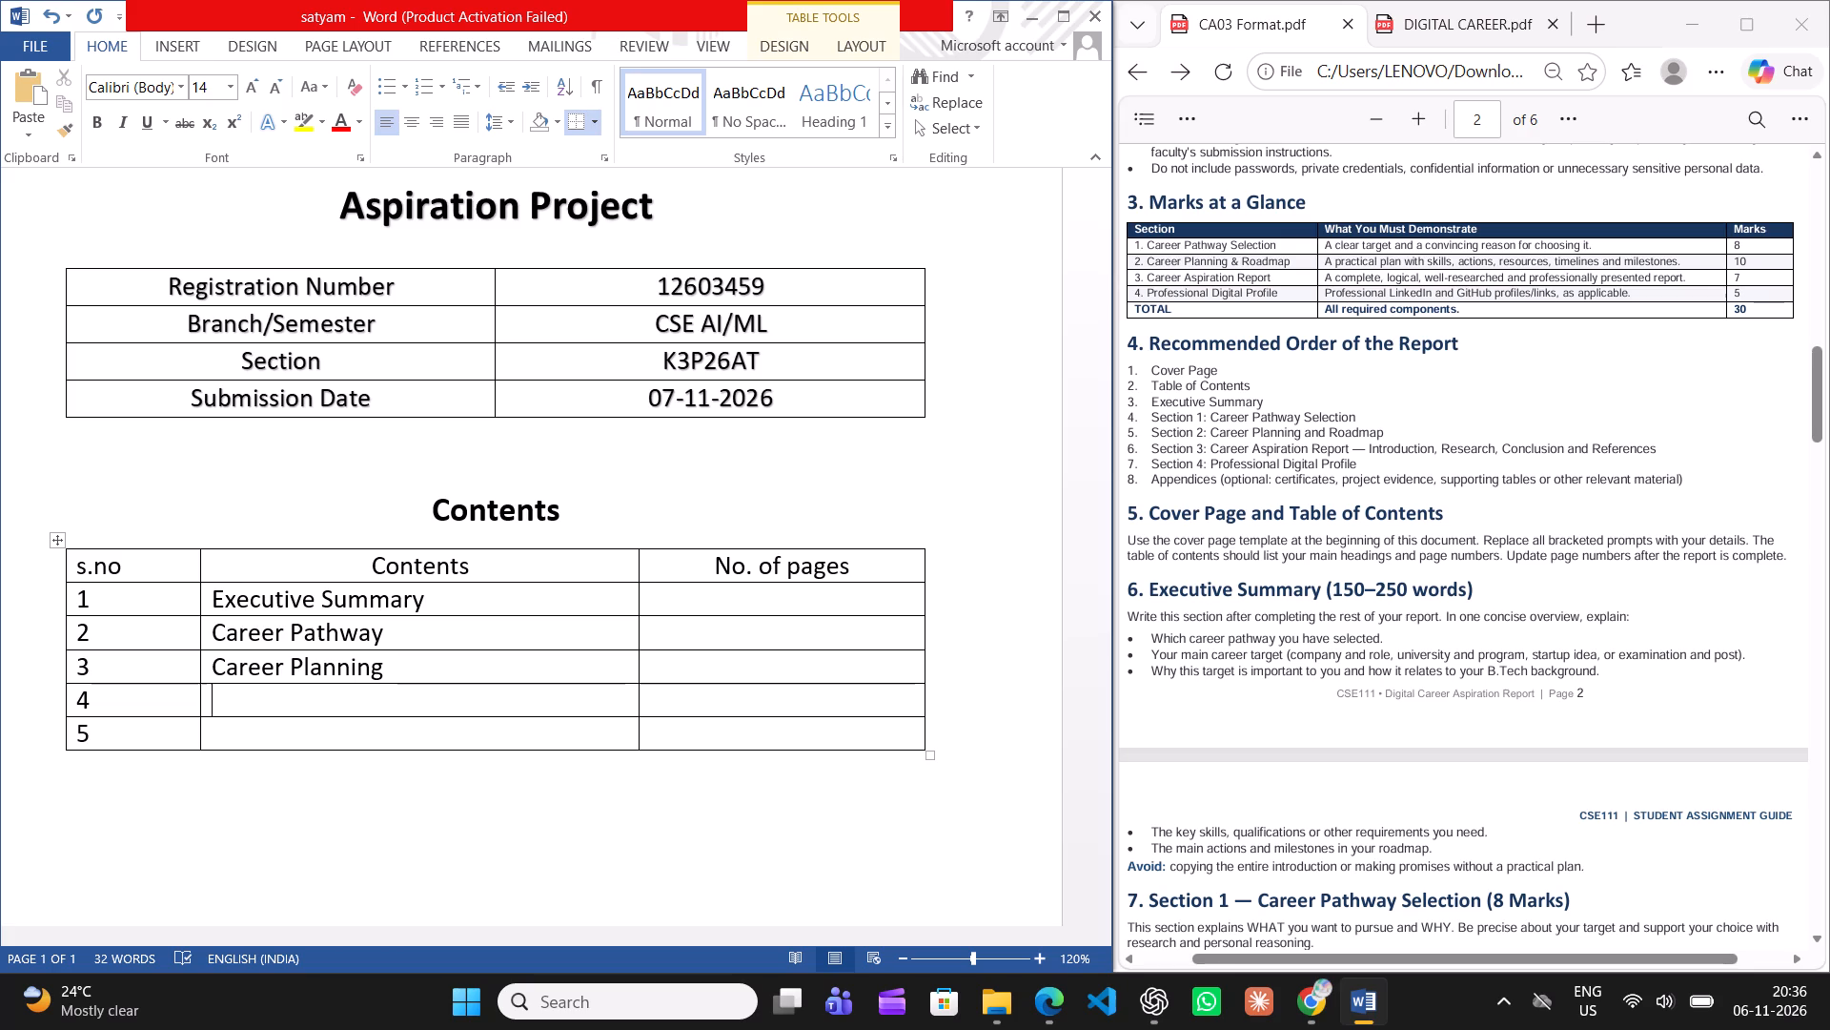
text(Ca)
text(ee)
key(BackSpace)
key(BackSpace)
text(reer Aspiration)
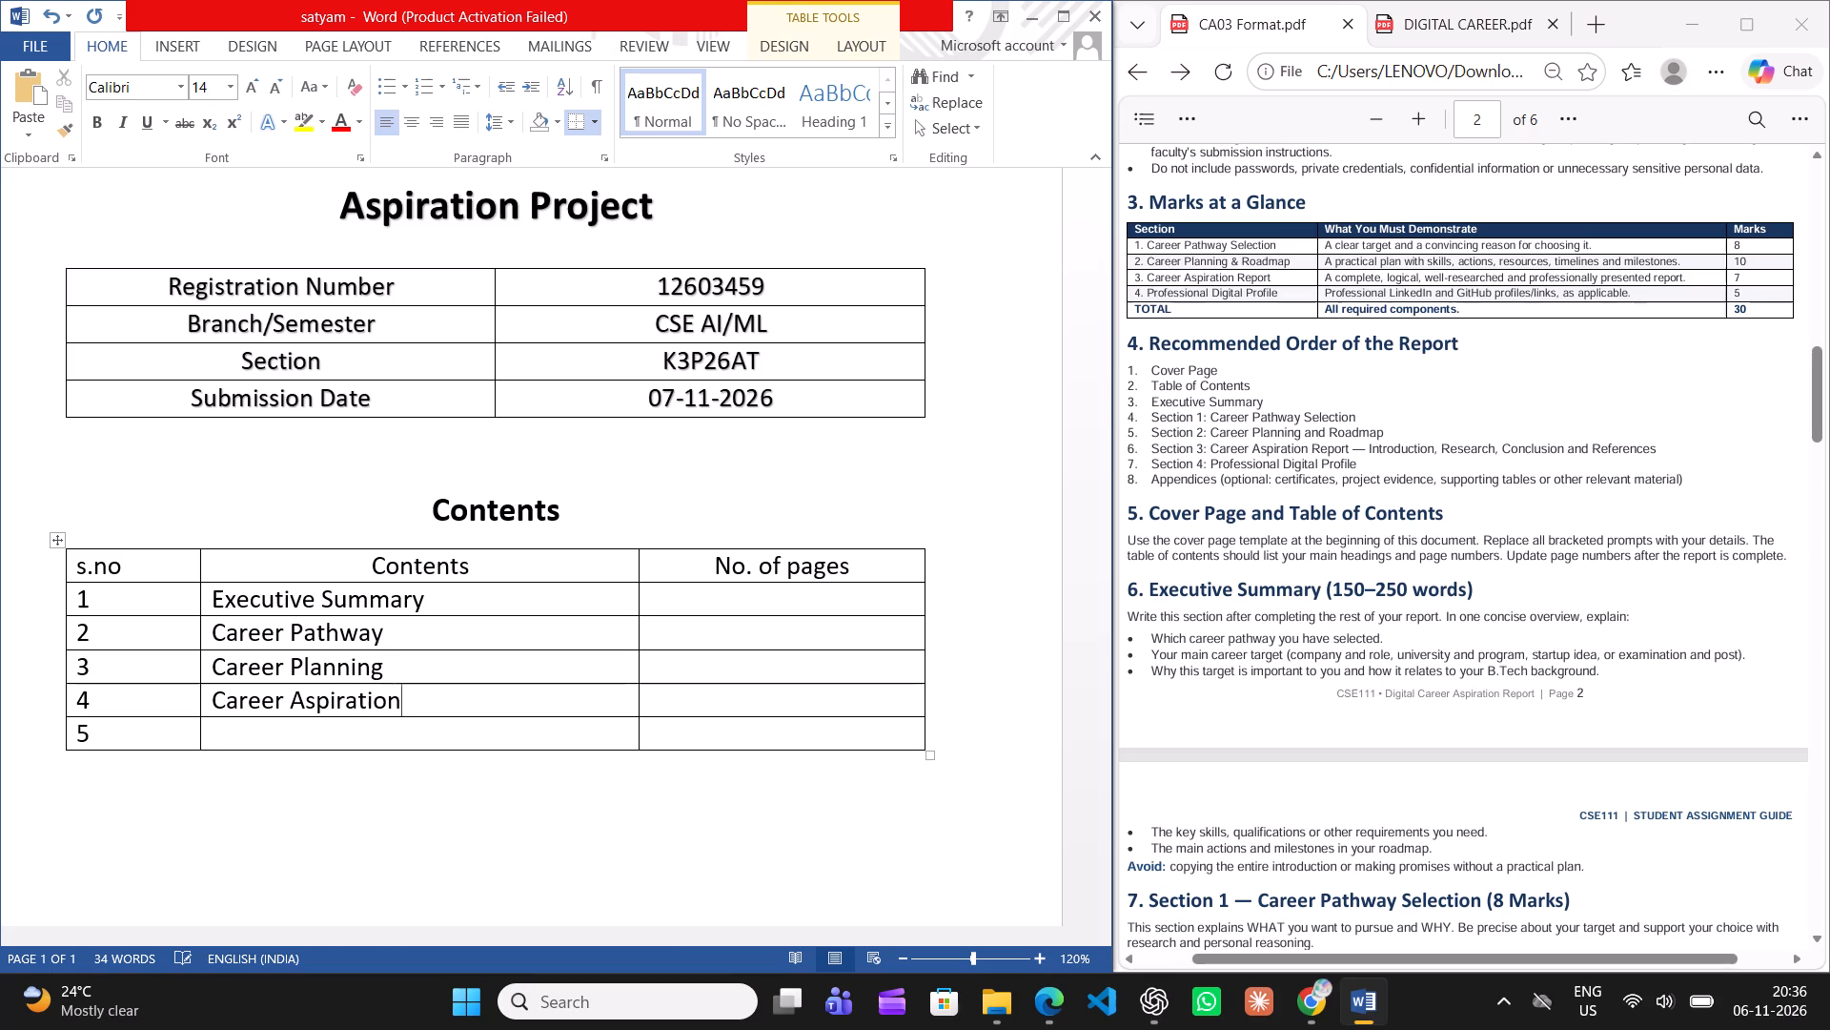
Enter "Professional Digital Profile" in the Contents column of row 5.
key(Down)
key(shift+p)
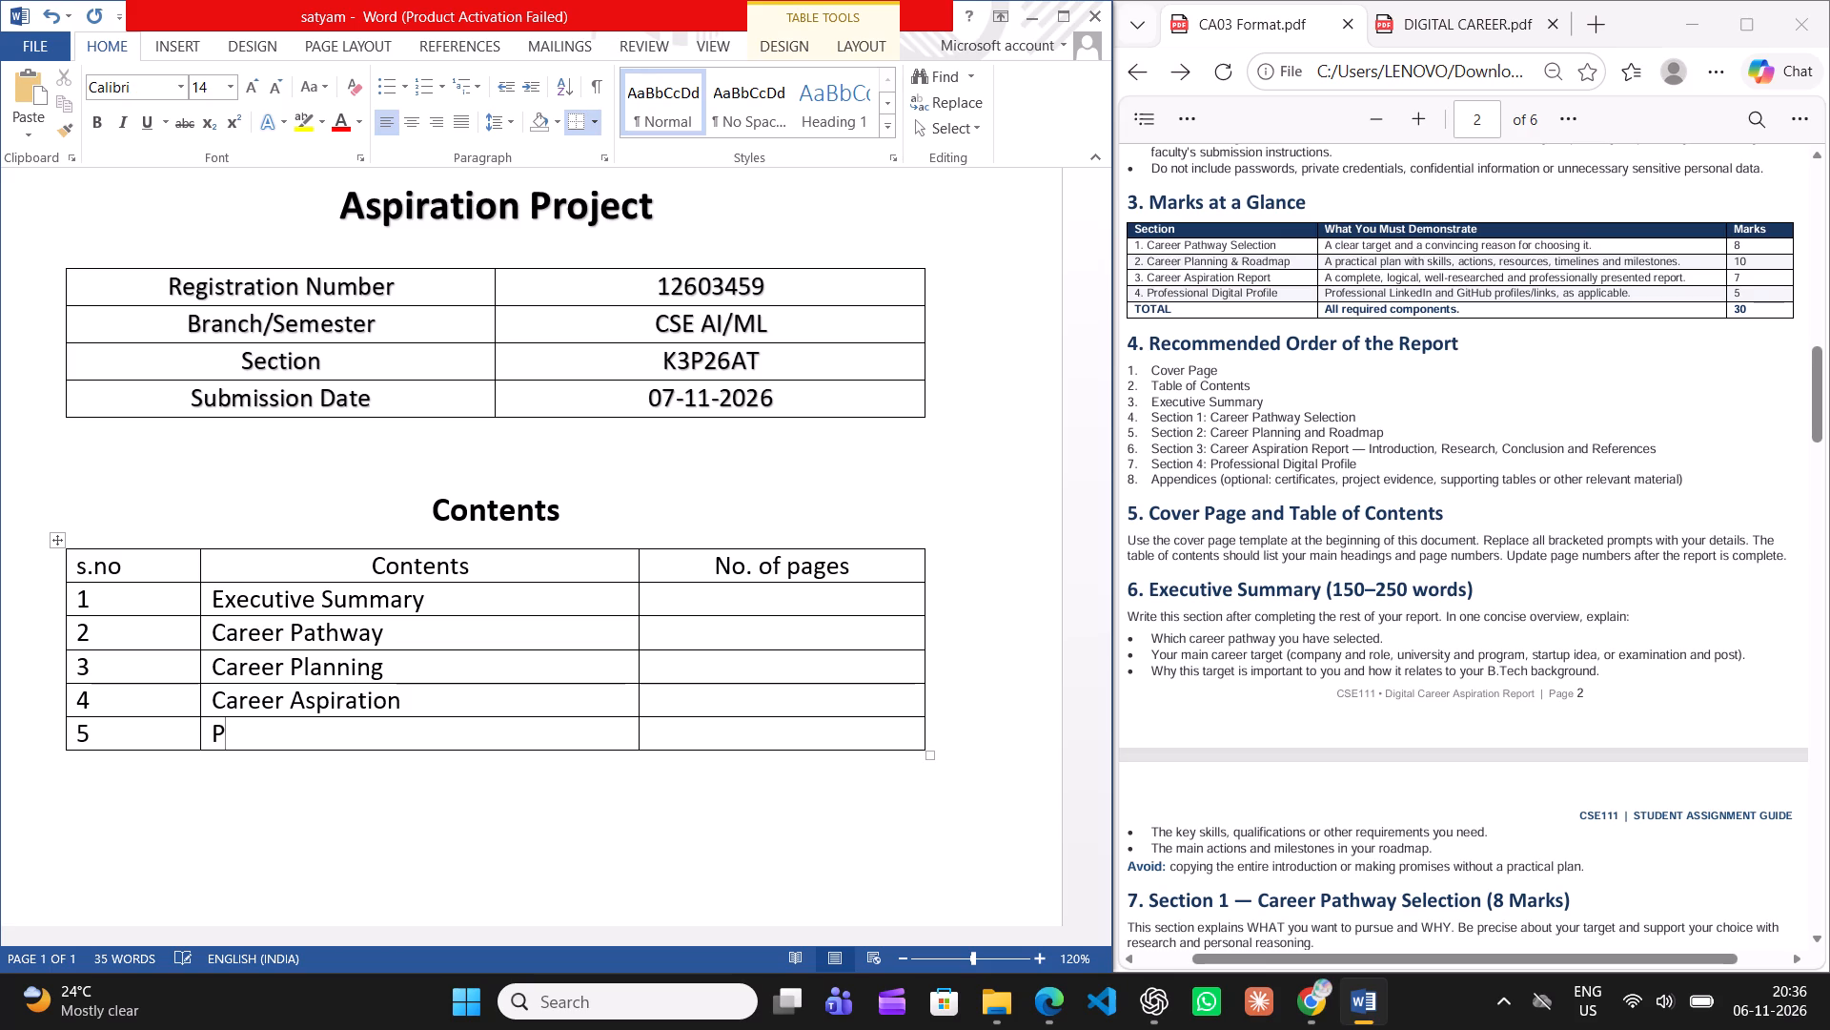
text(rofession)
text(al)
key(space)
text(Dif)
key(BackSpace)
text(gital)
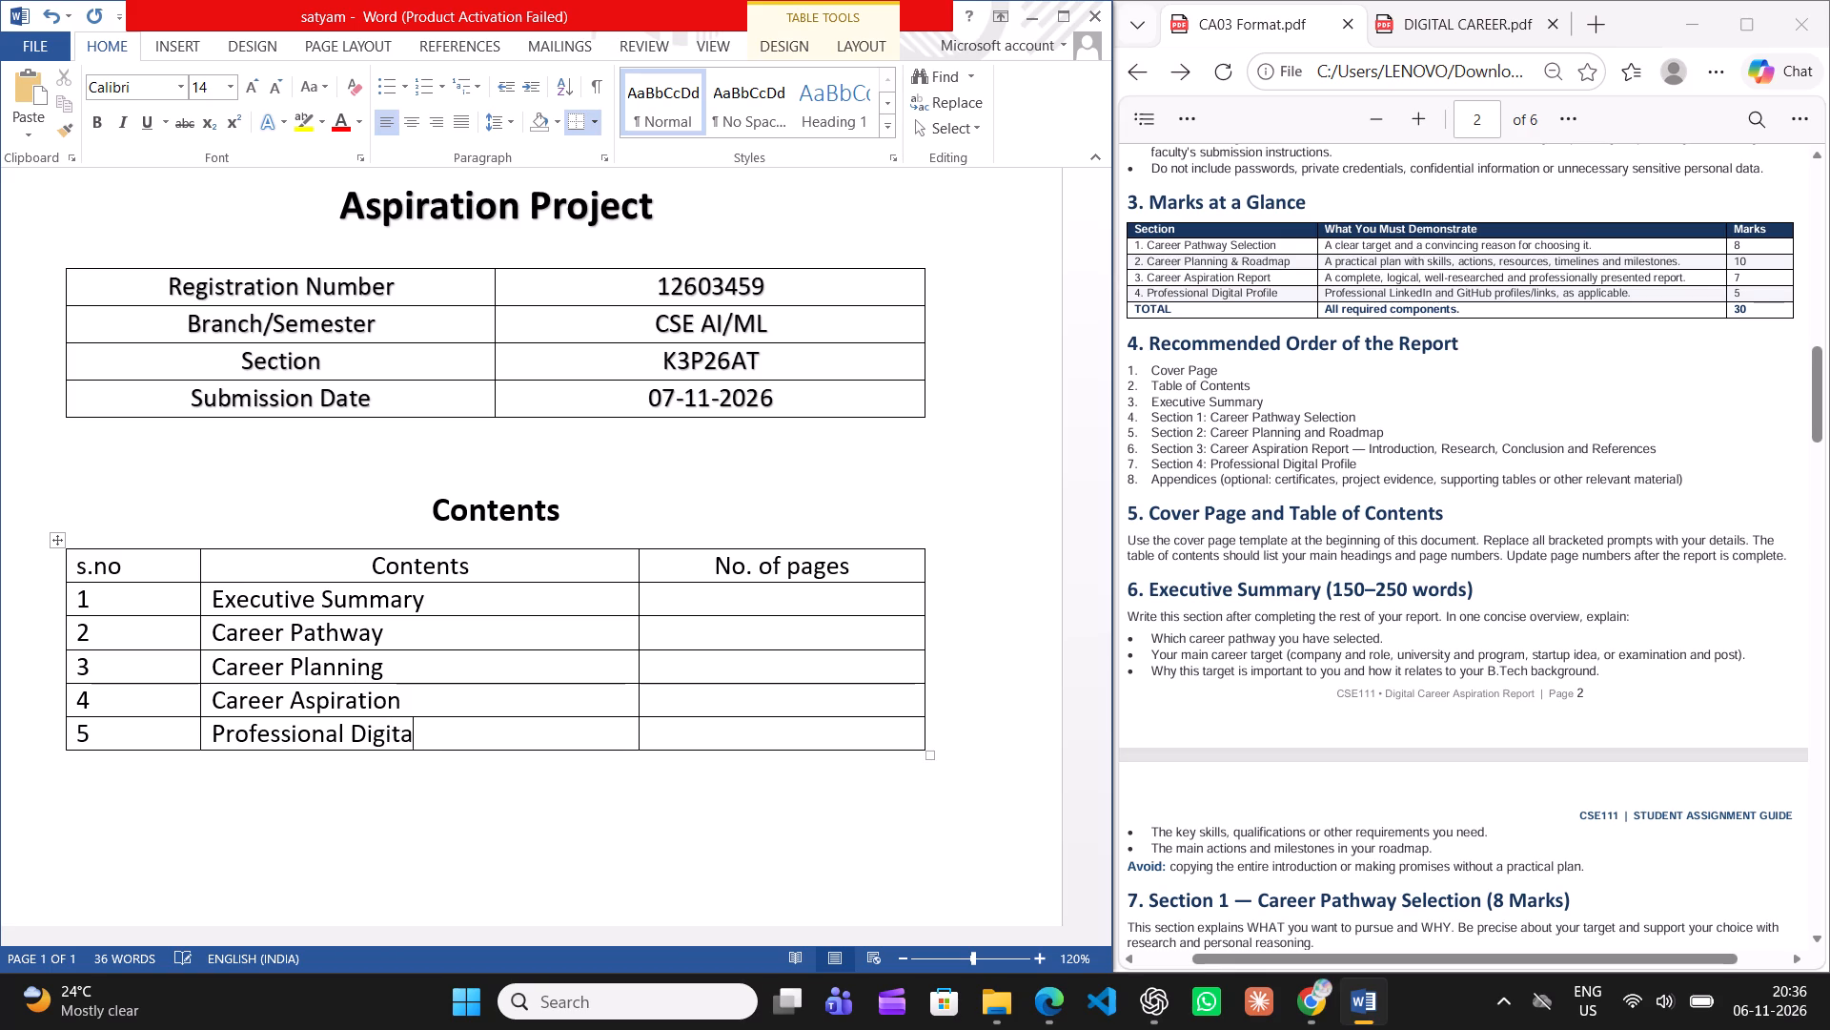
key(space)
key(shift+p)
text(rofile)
Look over the document's layout, and switch to DIGITAL CAREER.pdf to examine its cover page, contents table and opening sections.
click(758, 630)
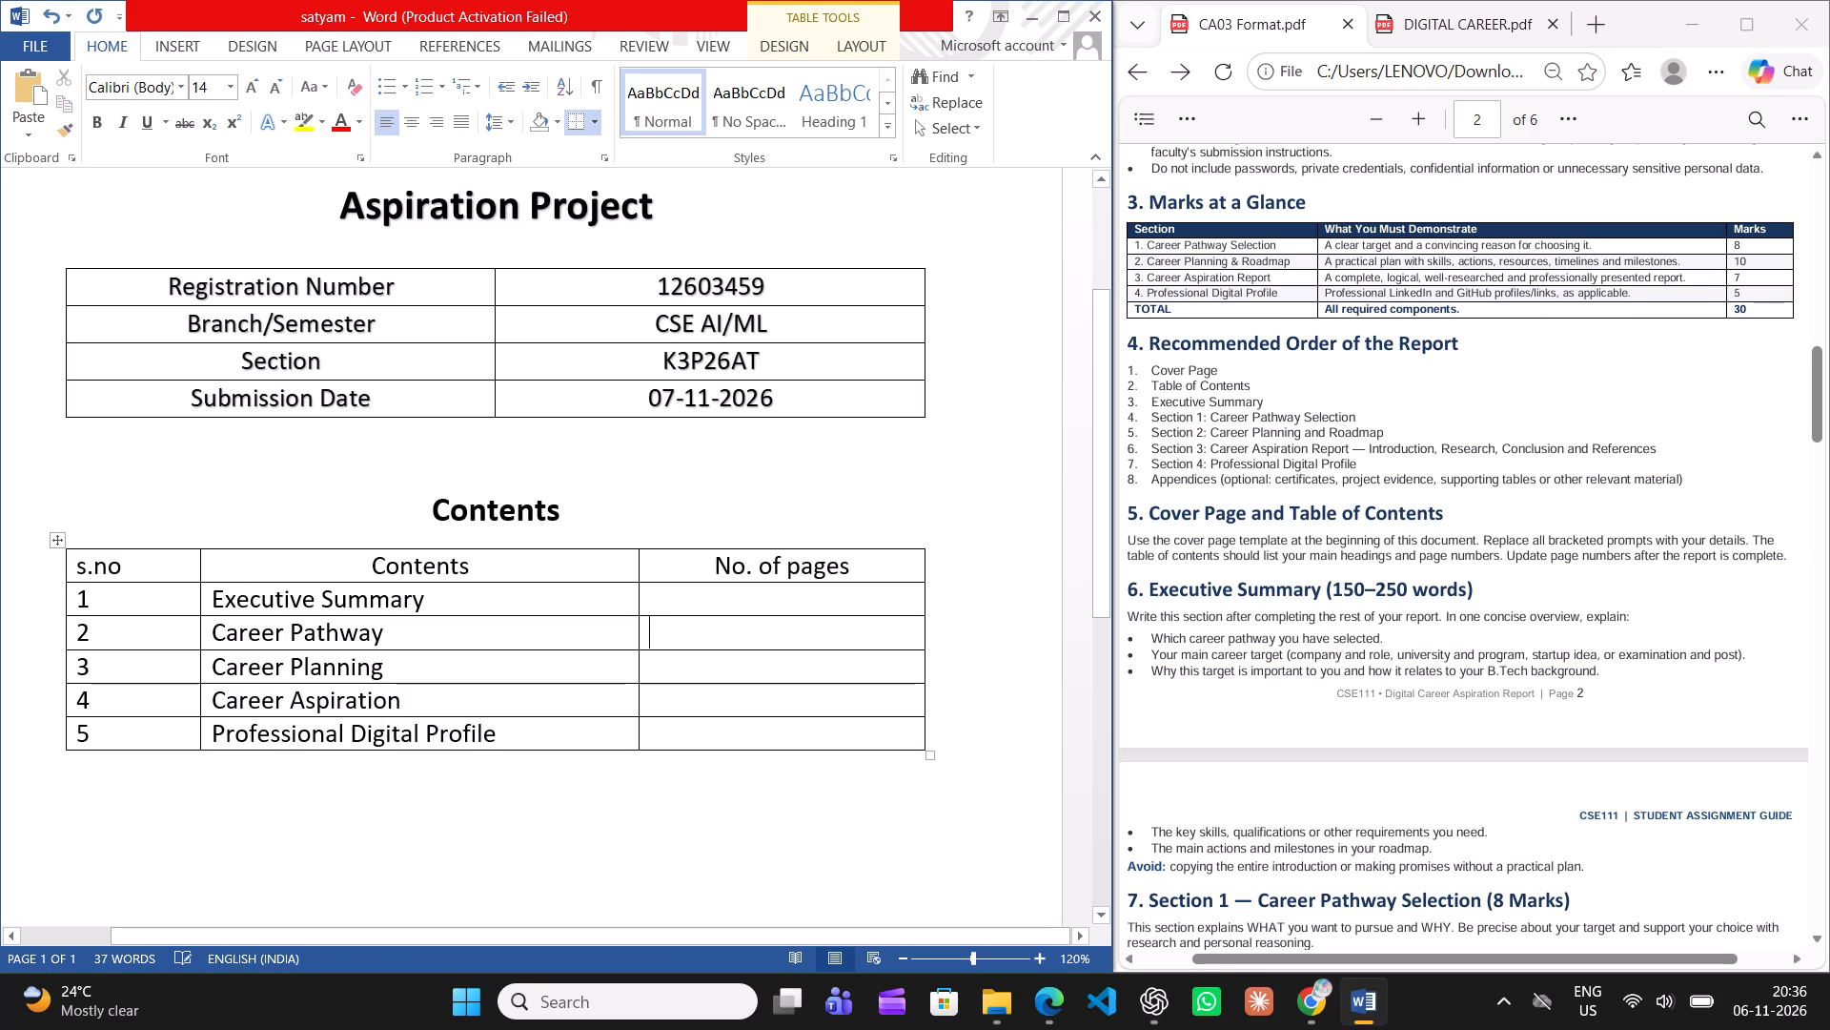
scroll(804, 742, down, 2)
scroll(803, 501, down, 2)
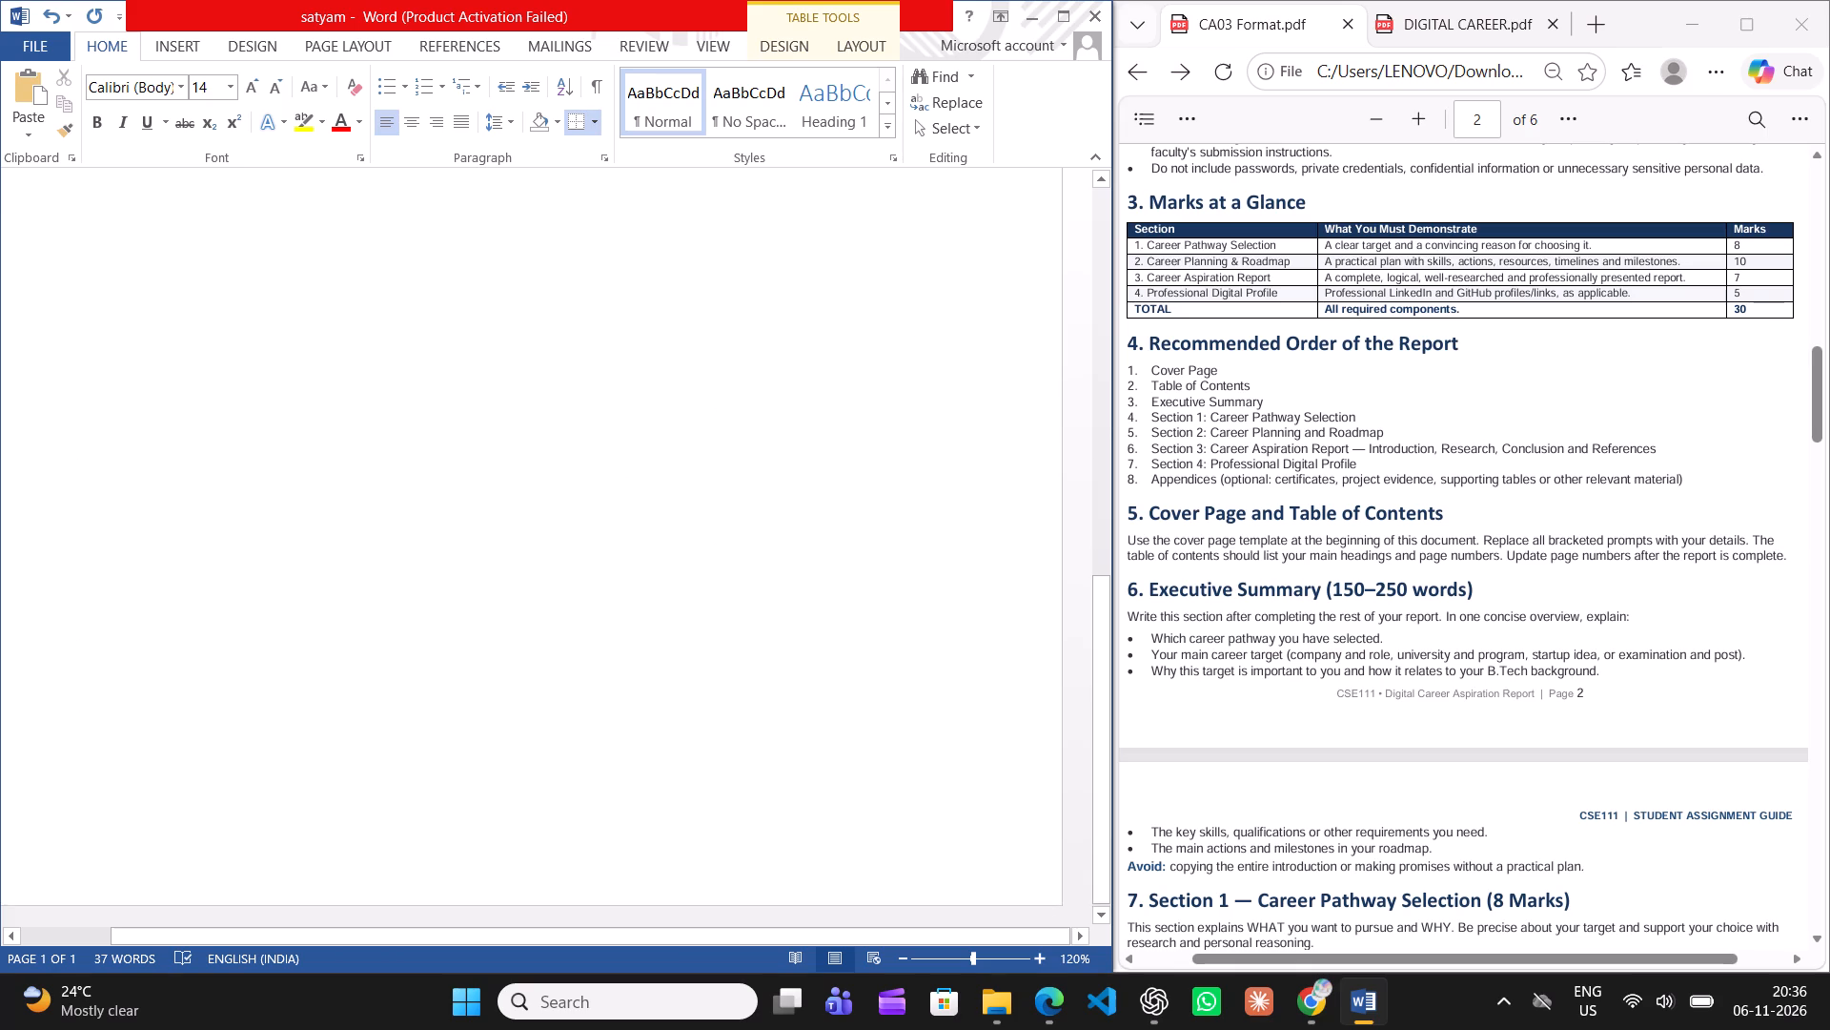
scroll(803, 501, down, 2)
scroll(803, 501, up, 5)
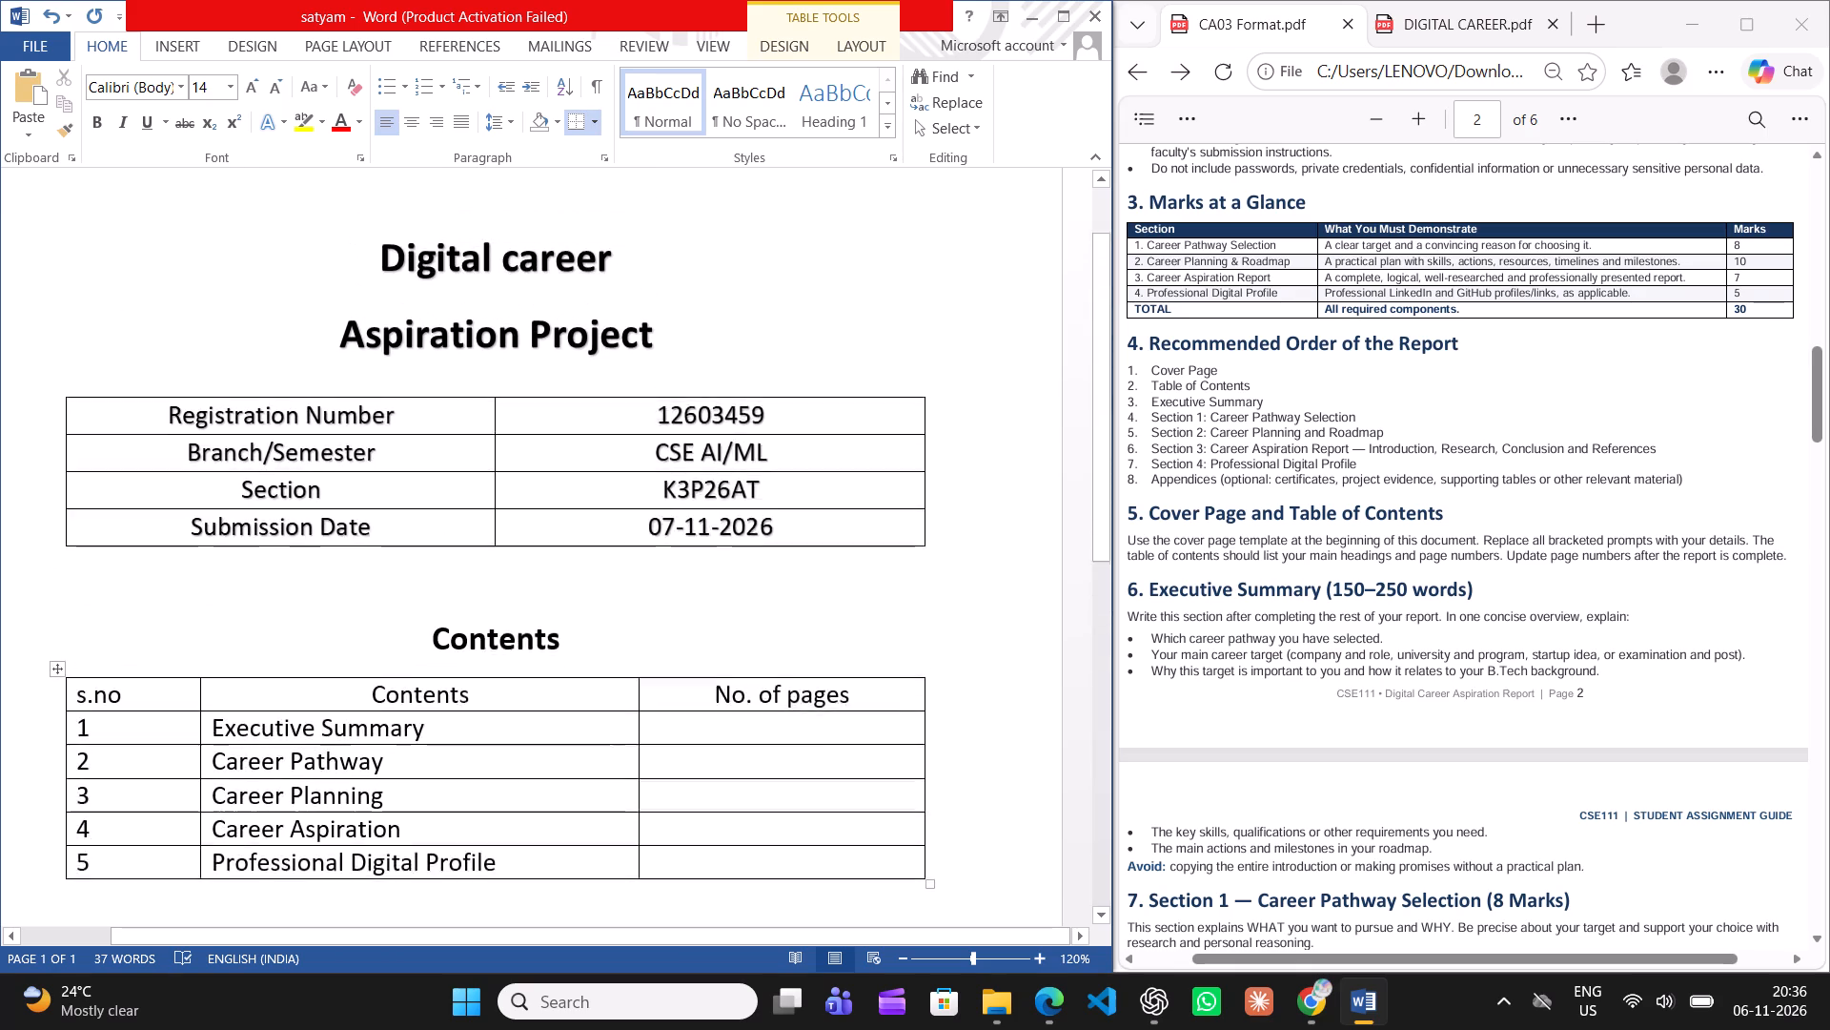
scroll(803, 501, up, 2)
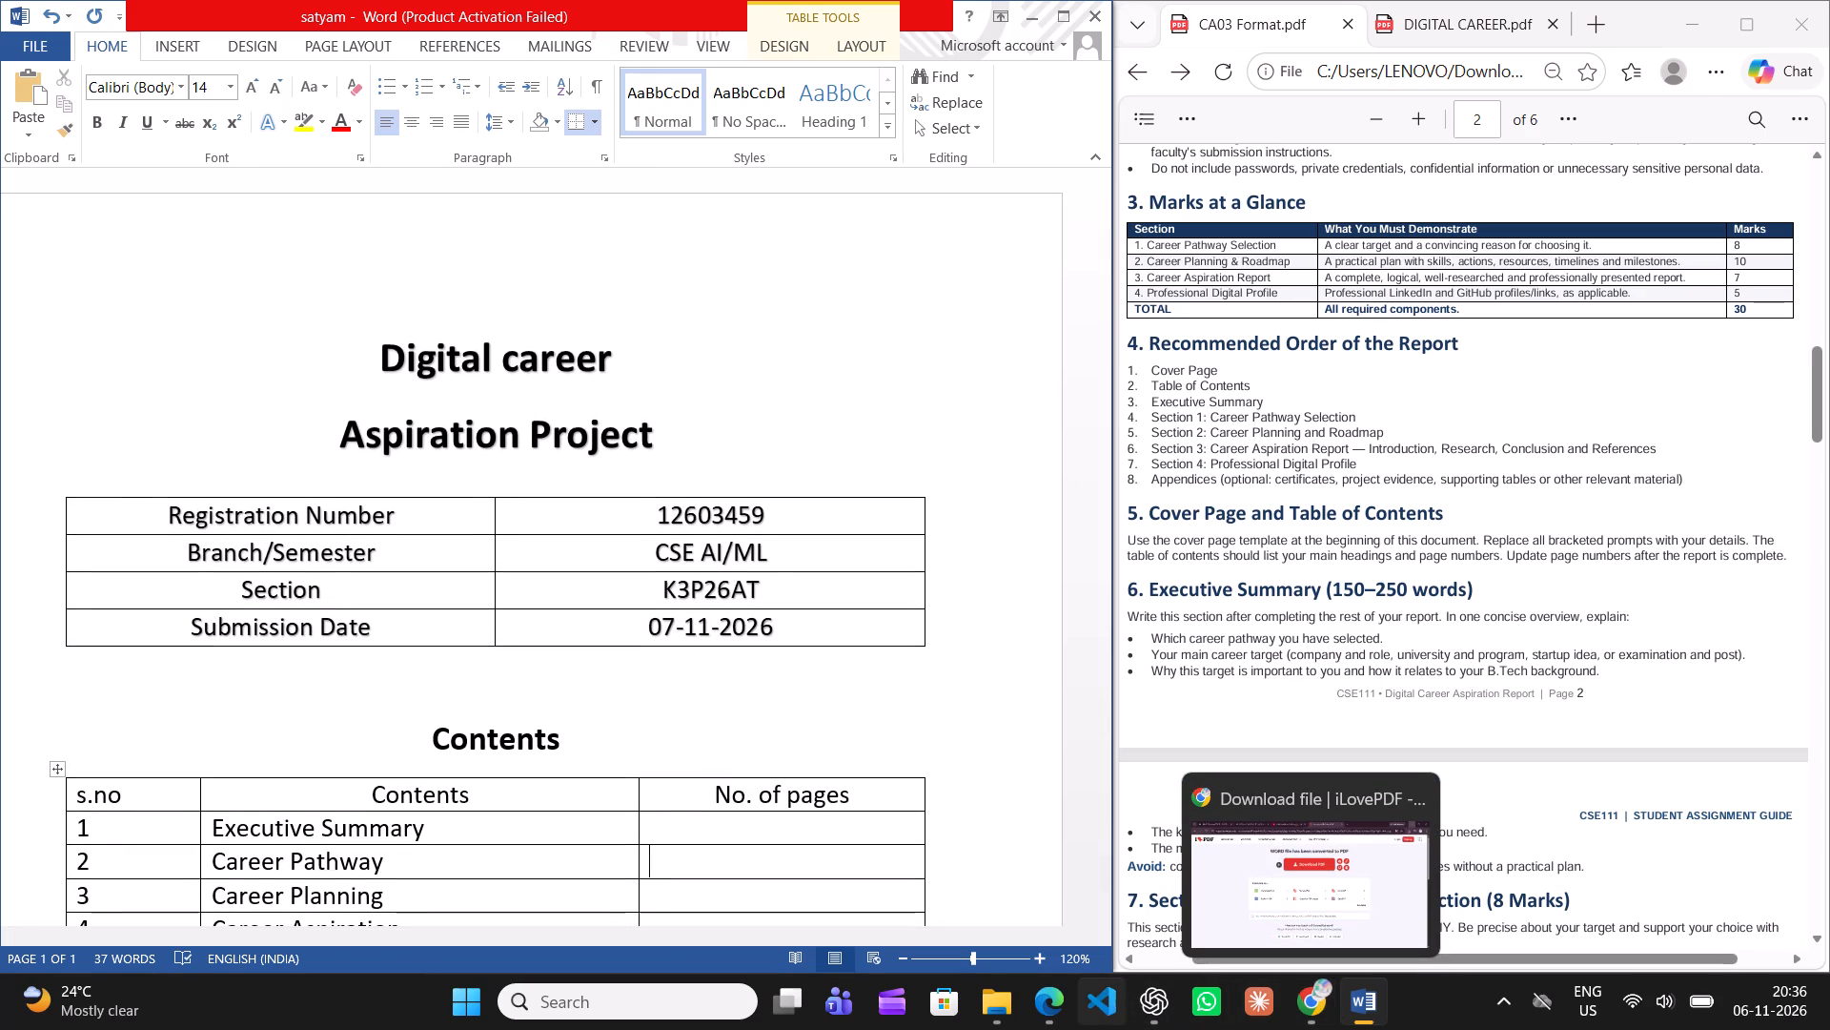
click(1475, 16)
scroll(1457, 391, down, 1)
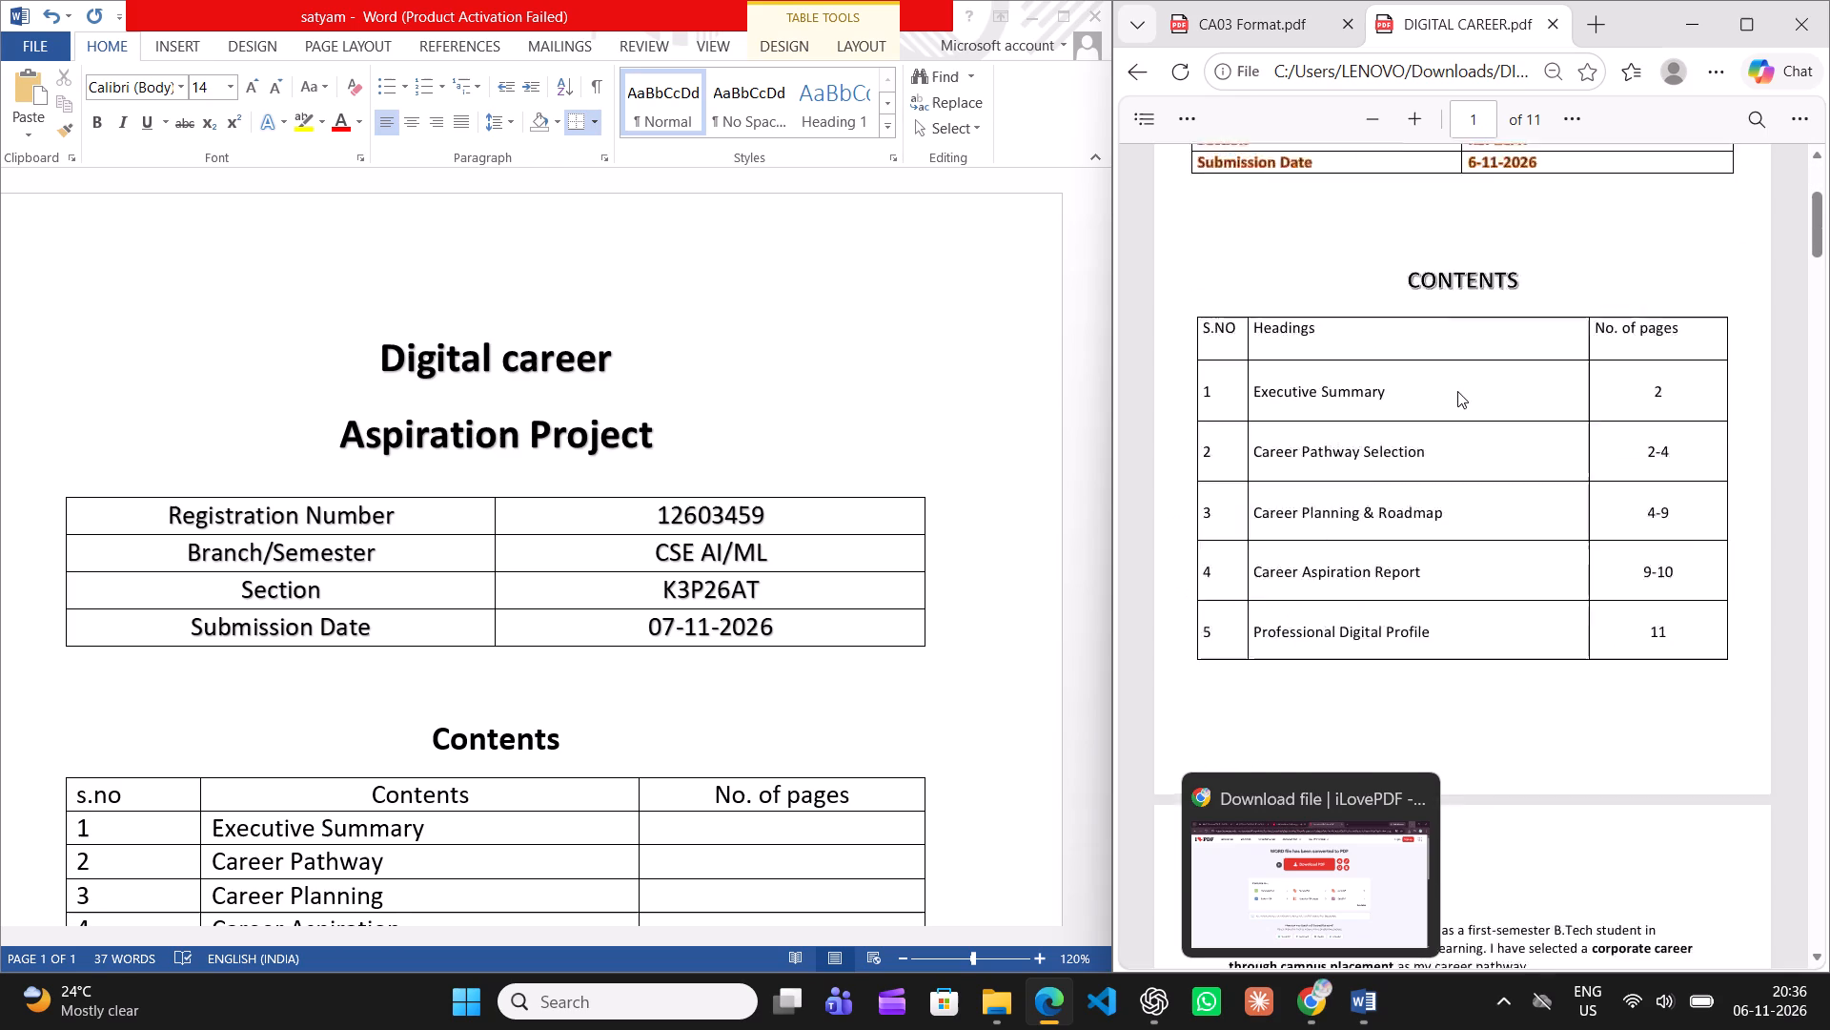
scroll(1457, 391, down, 2)
scroll(1457, 391, up, 5)
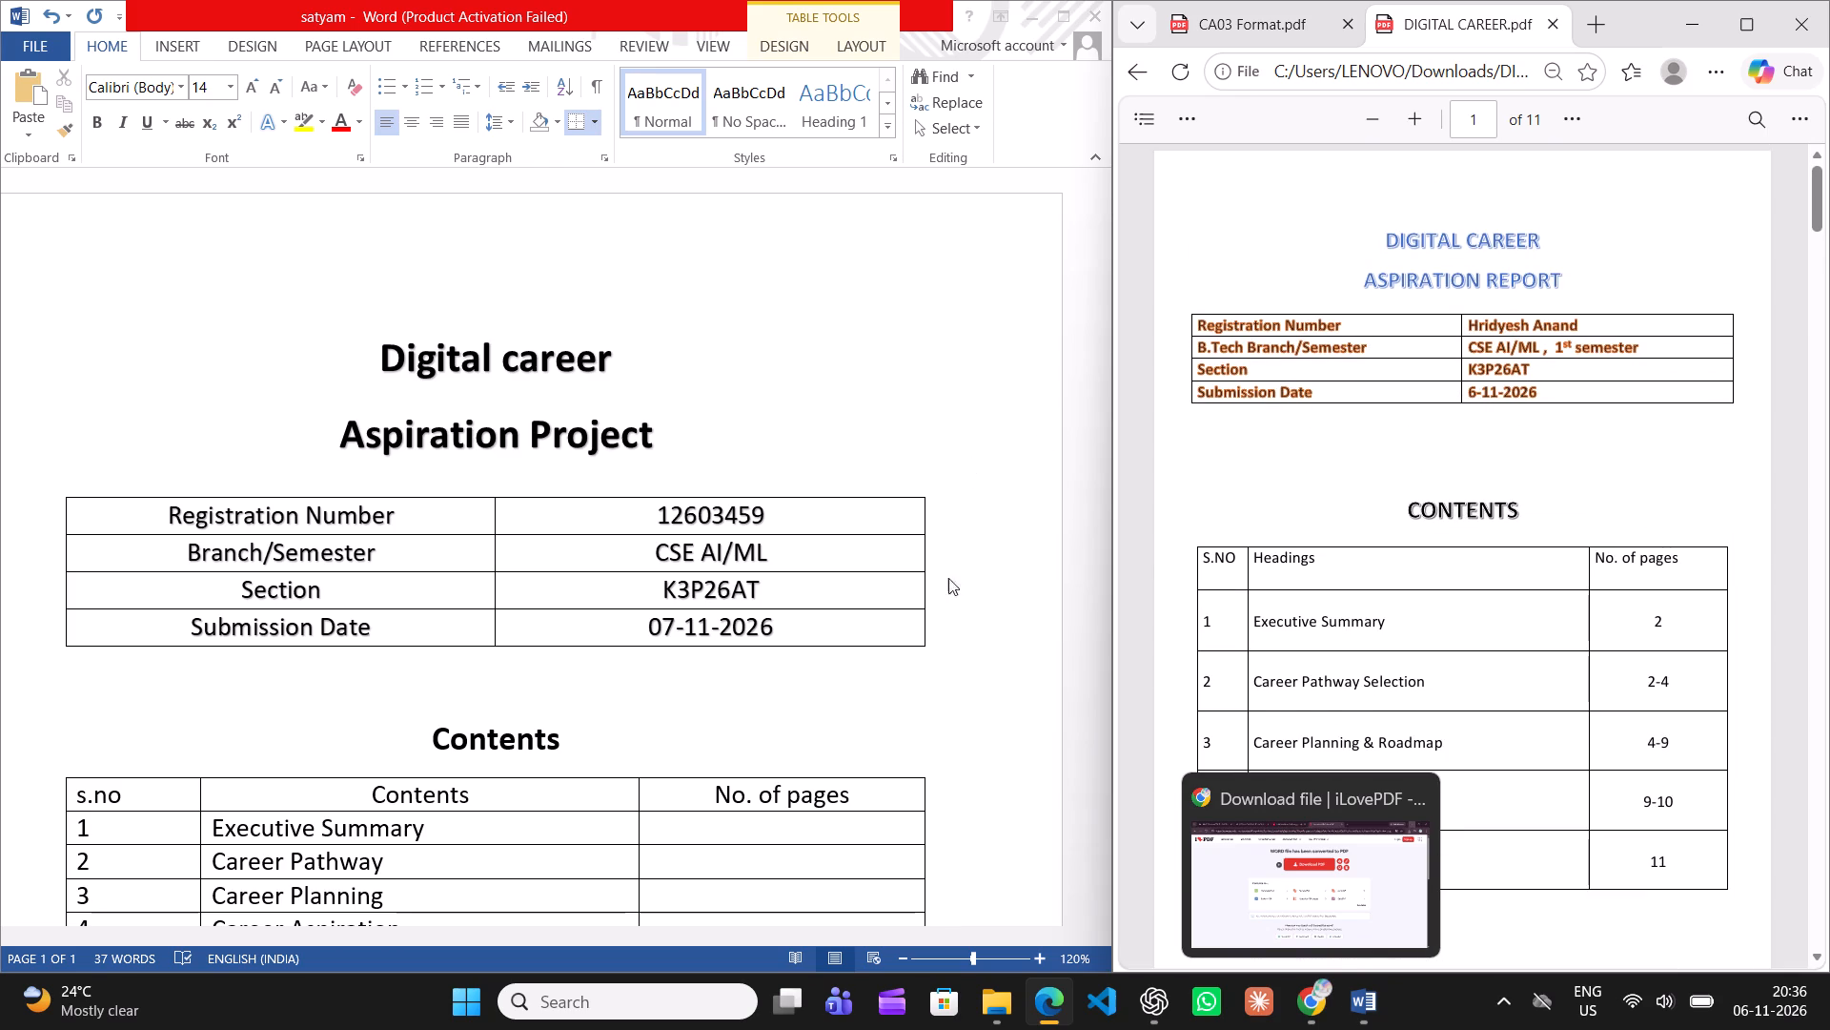
scroll(1385, 502, down, 4)
scroll(1385, 502, up, 1)
scroll(1385, 502, down, 3)
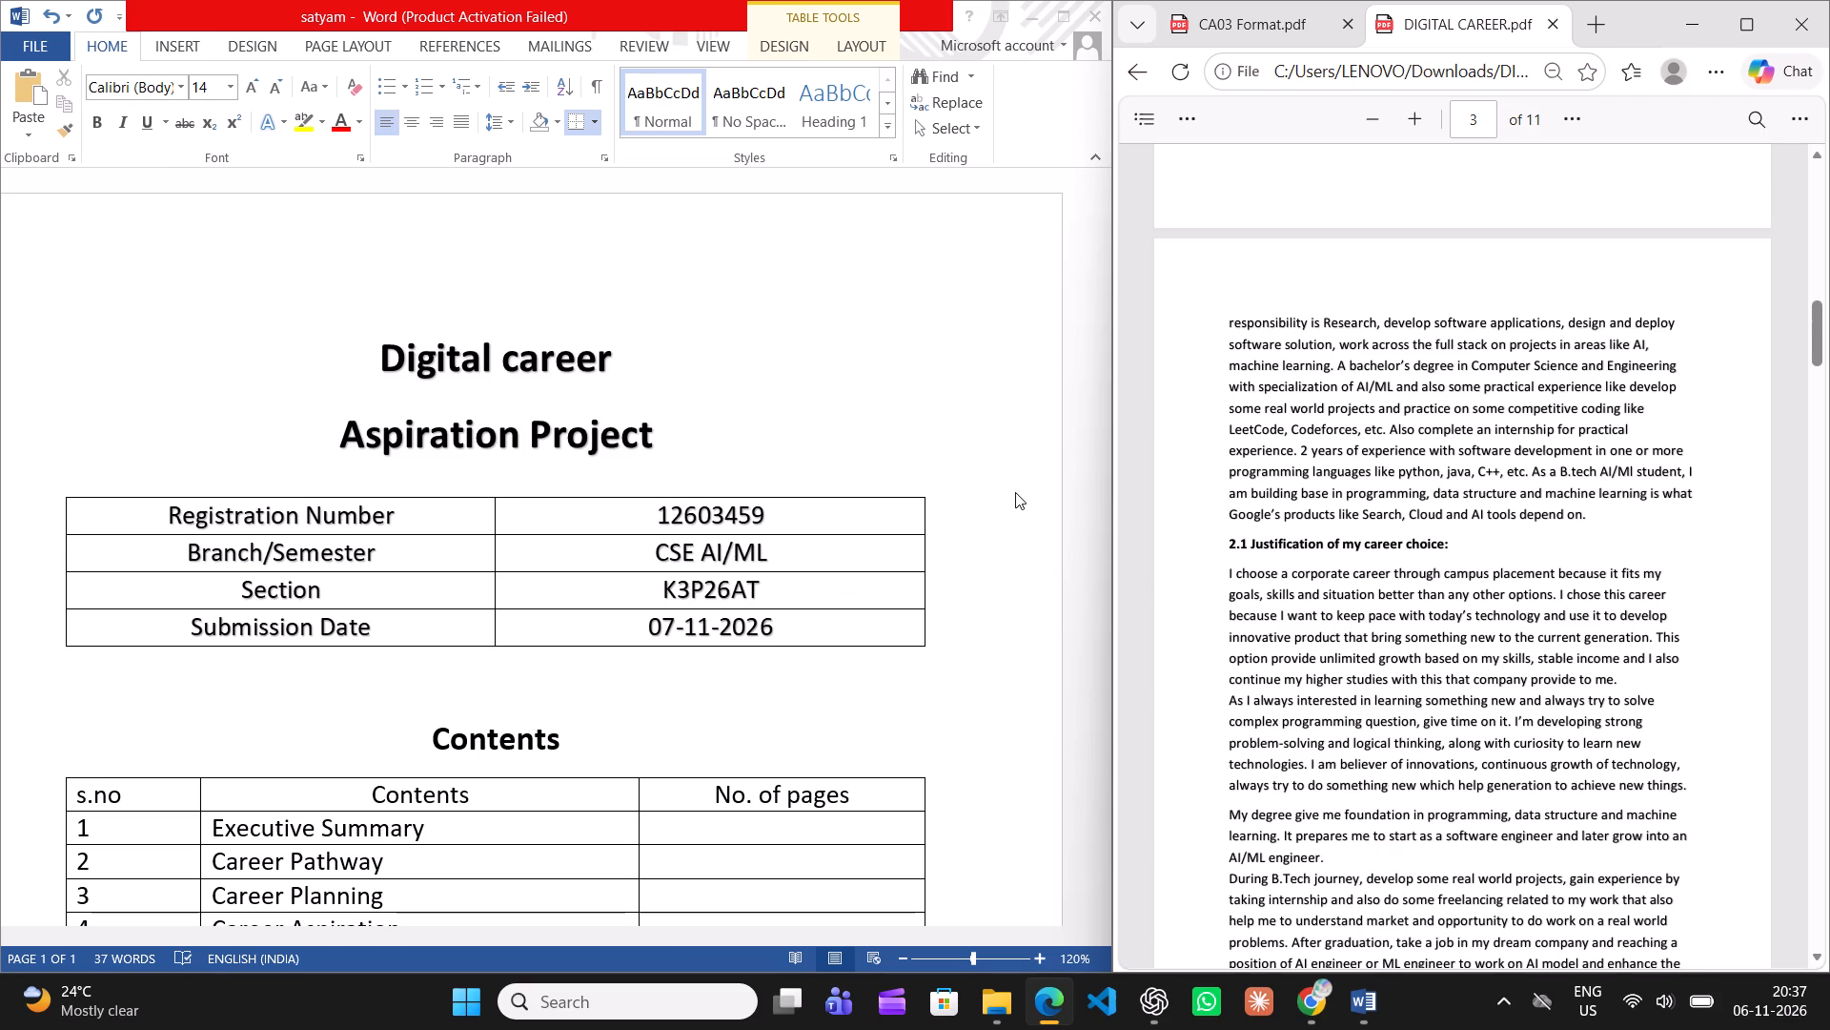
Enter the heading "1. Executive Summary:" below the Contents table as plain text, with its automatic numbering undone.
scroll(1015, 492, down, 3)
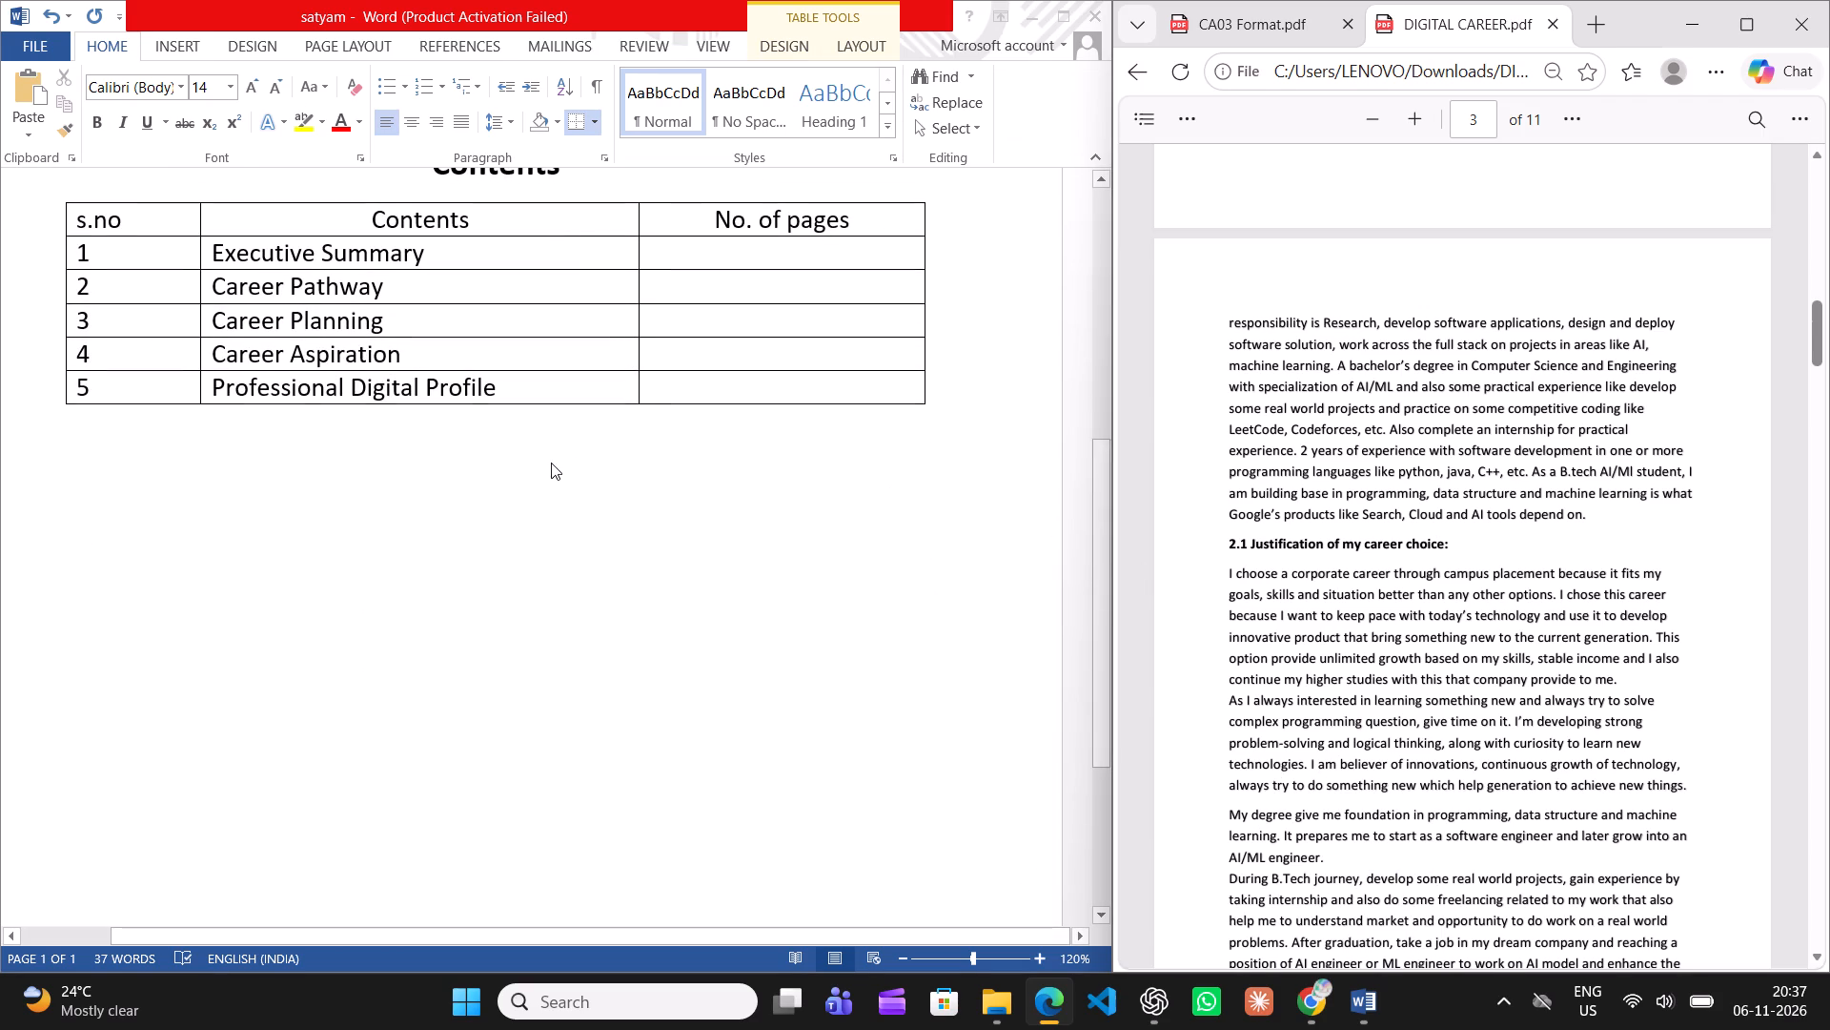
click(551, 463)
click(673, 549)
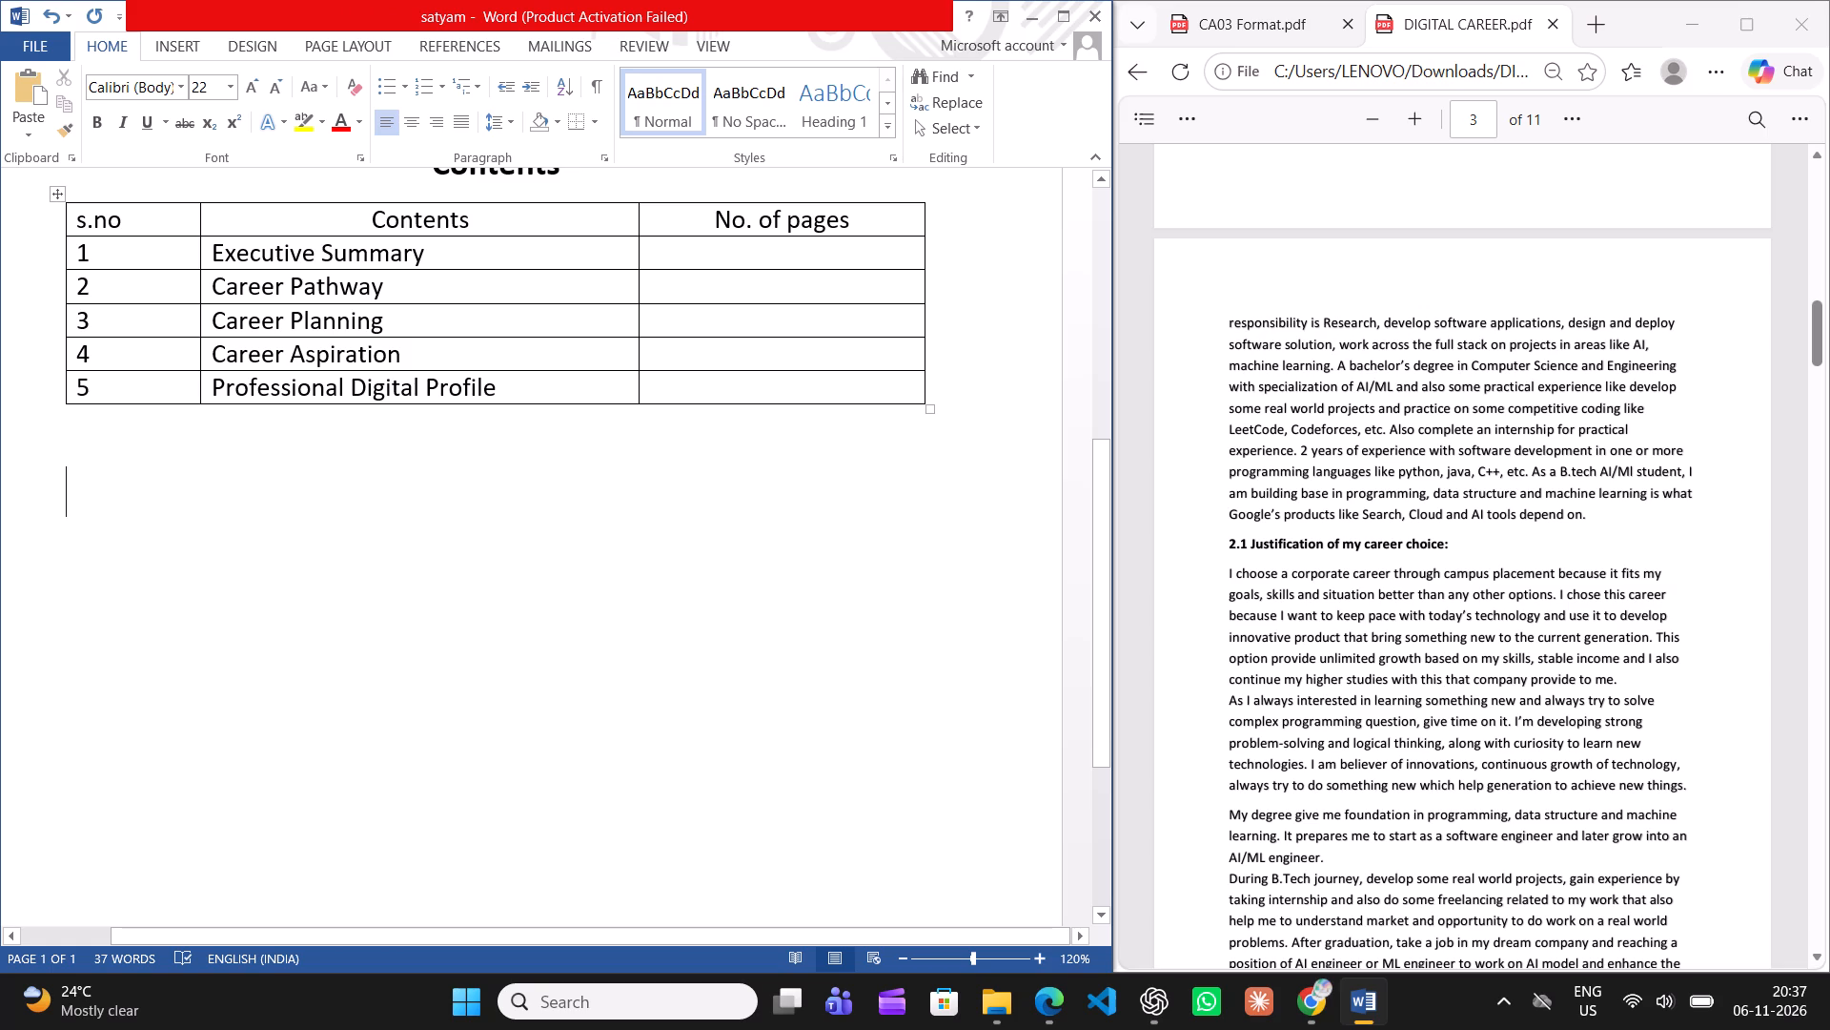
drag(758, 830, 261, 586)
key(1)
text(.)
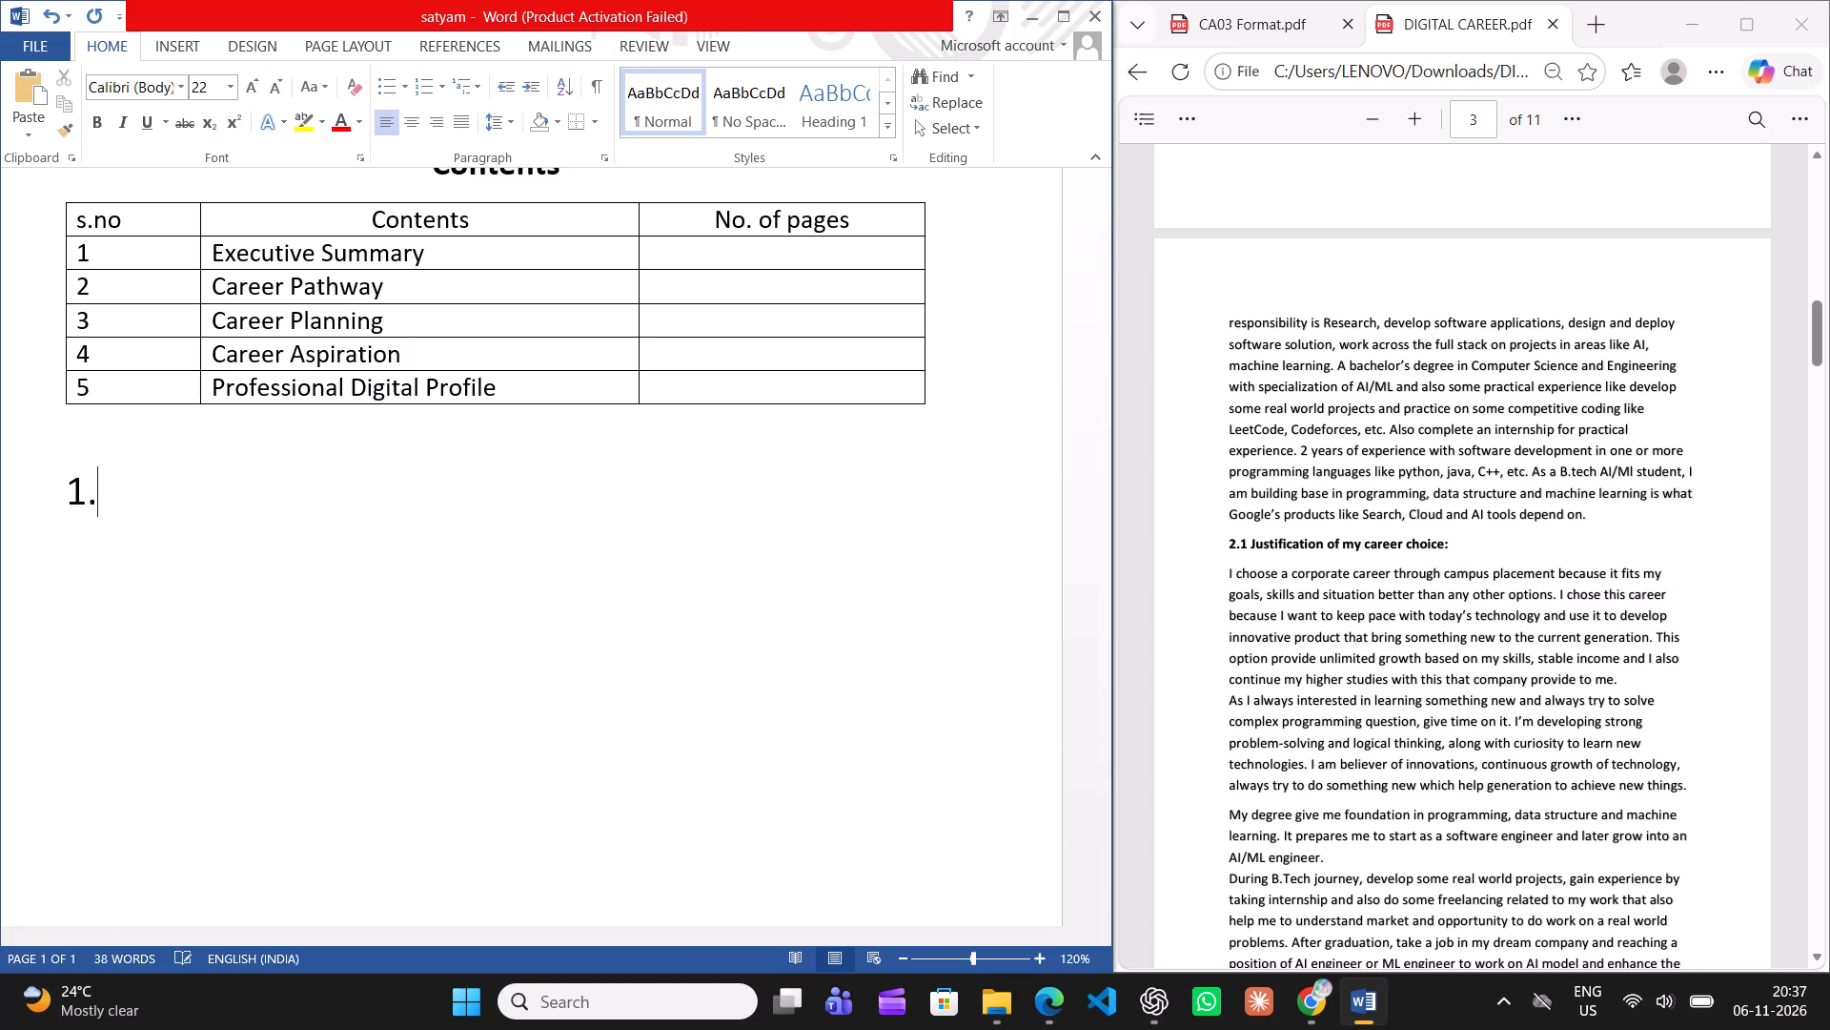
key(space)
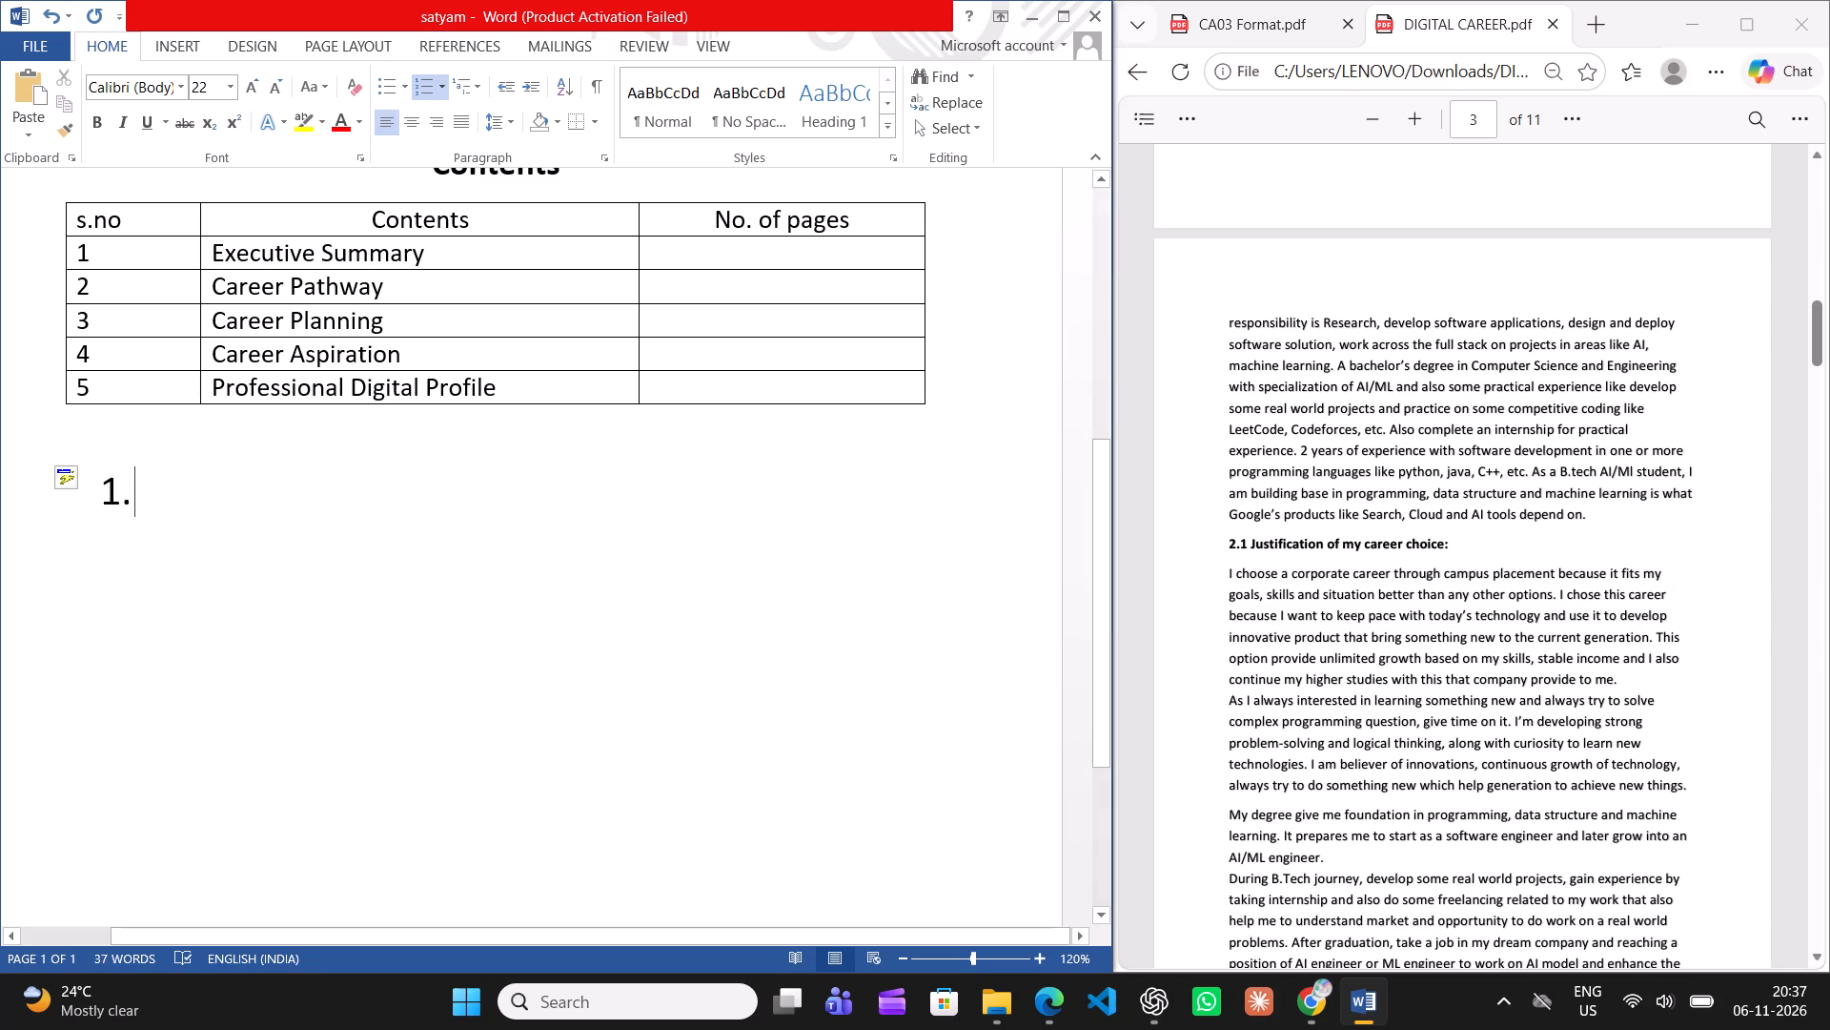
click(83, 479)
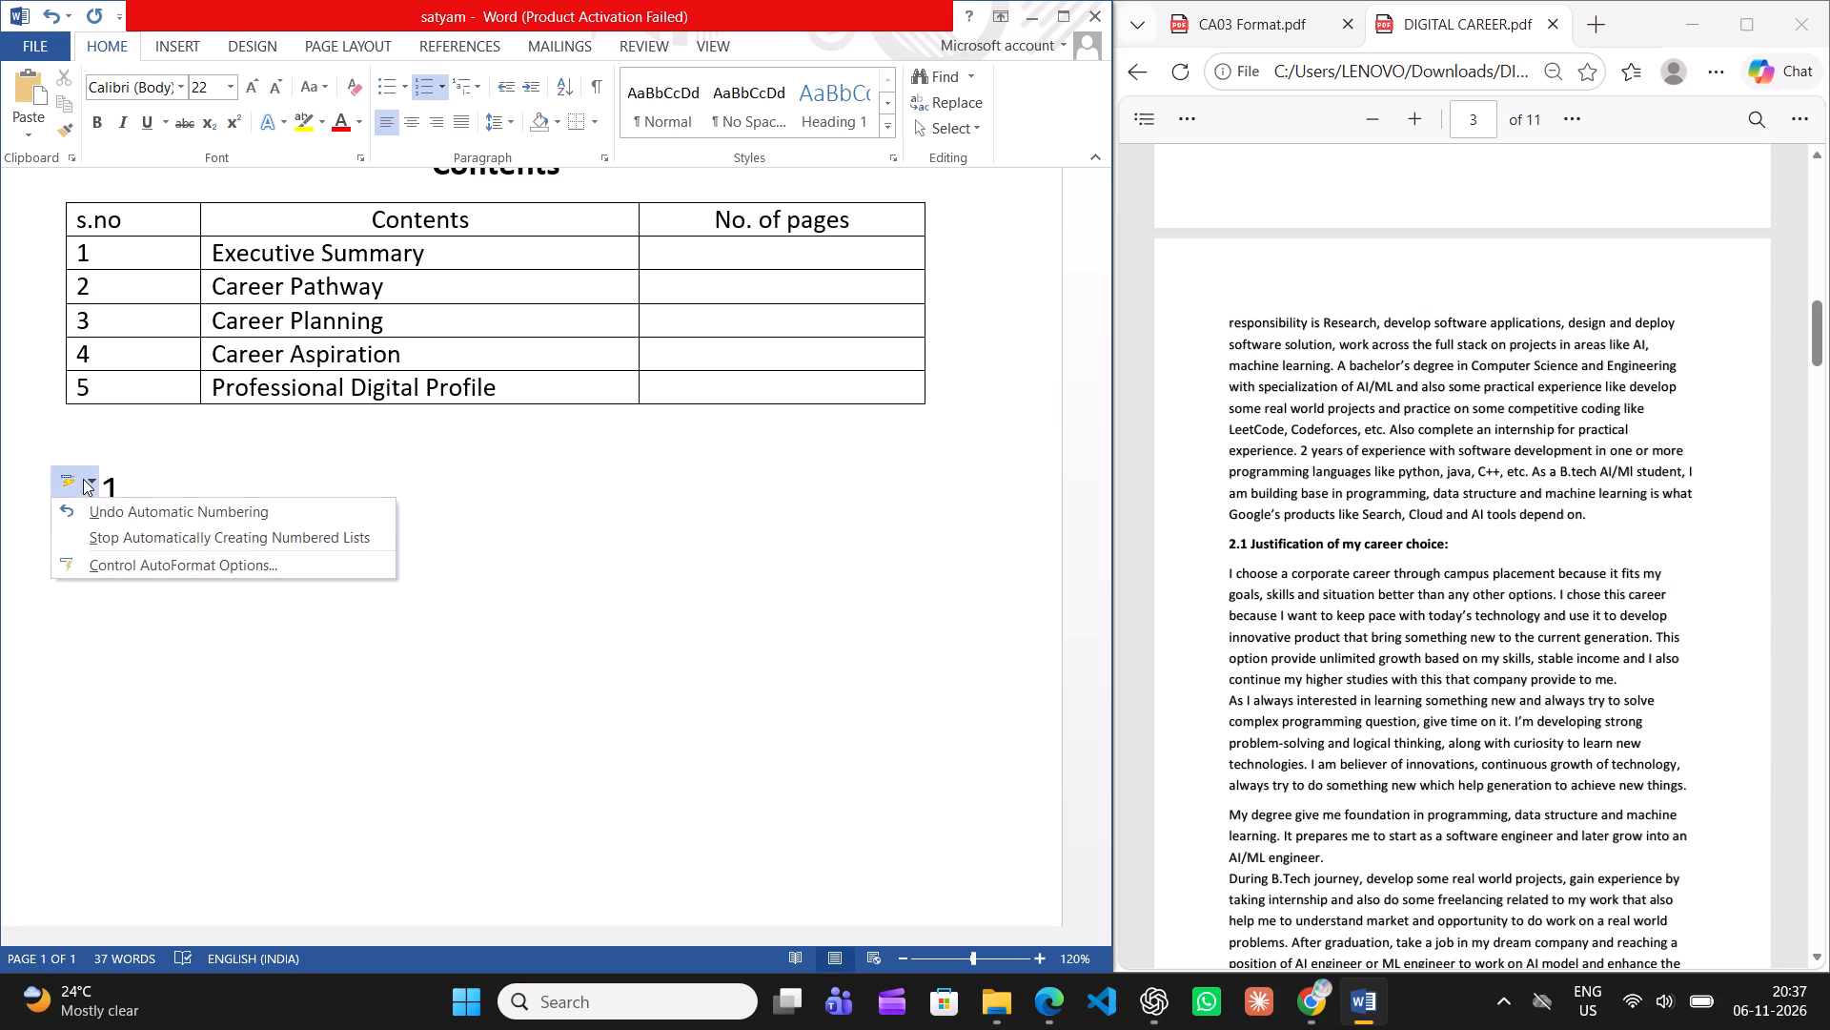
click(97, 504)
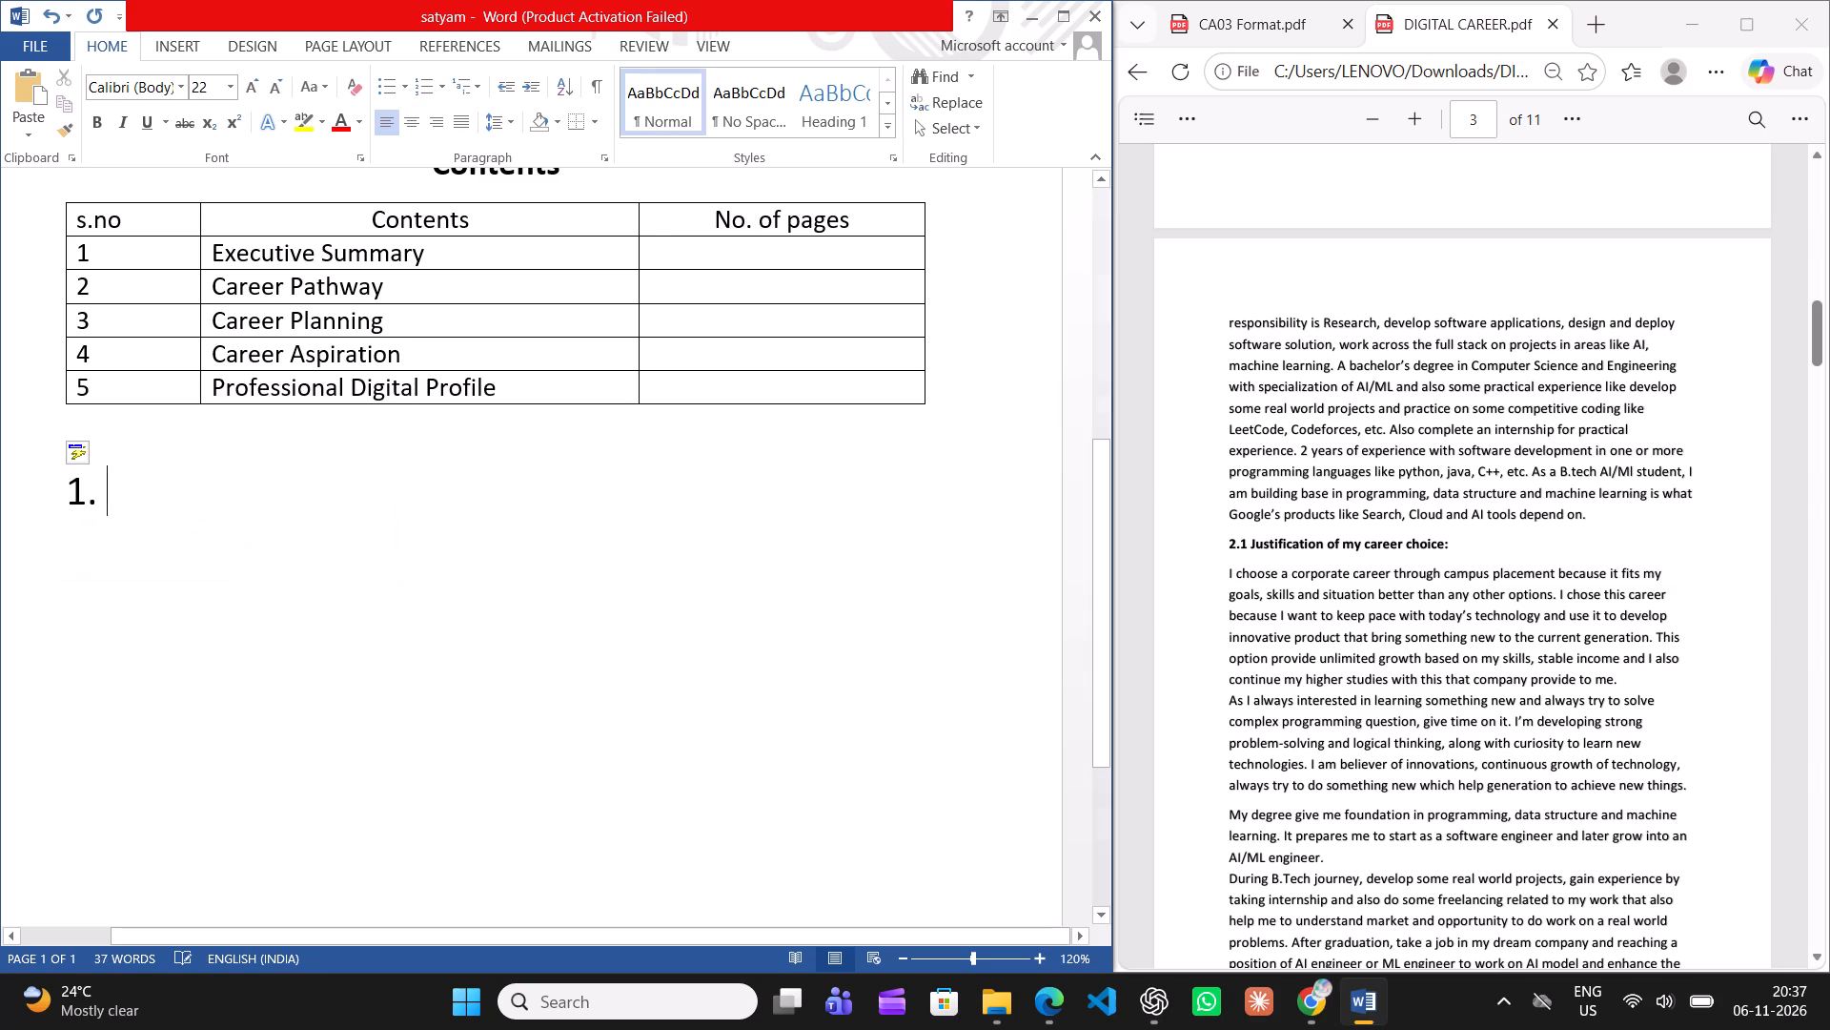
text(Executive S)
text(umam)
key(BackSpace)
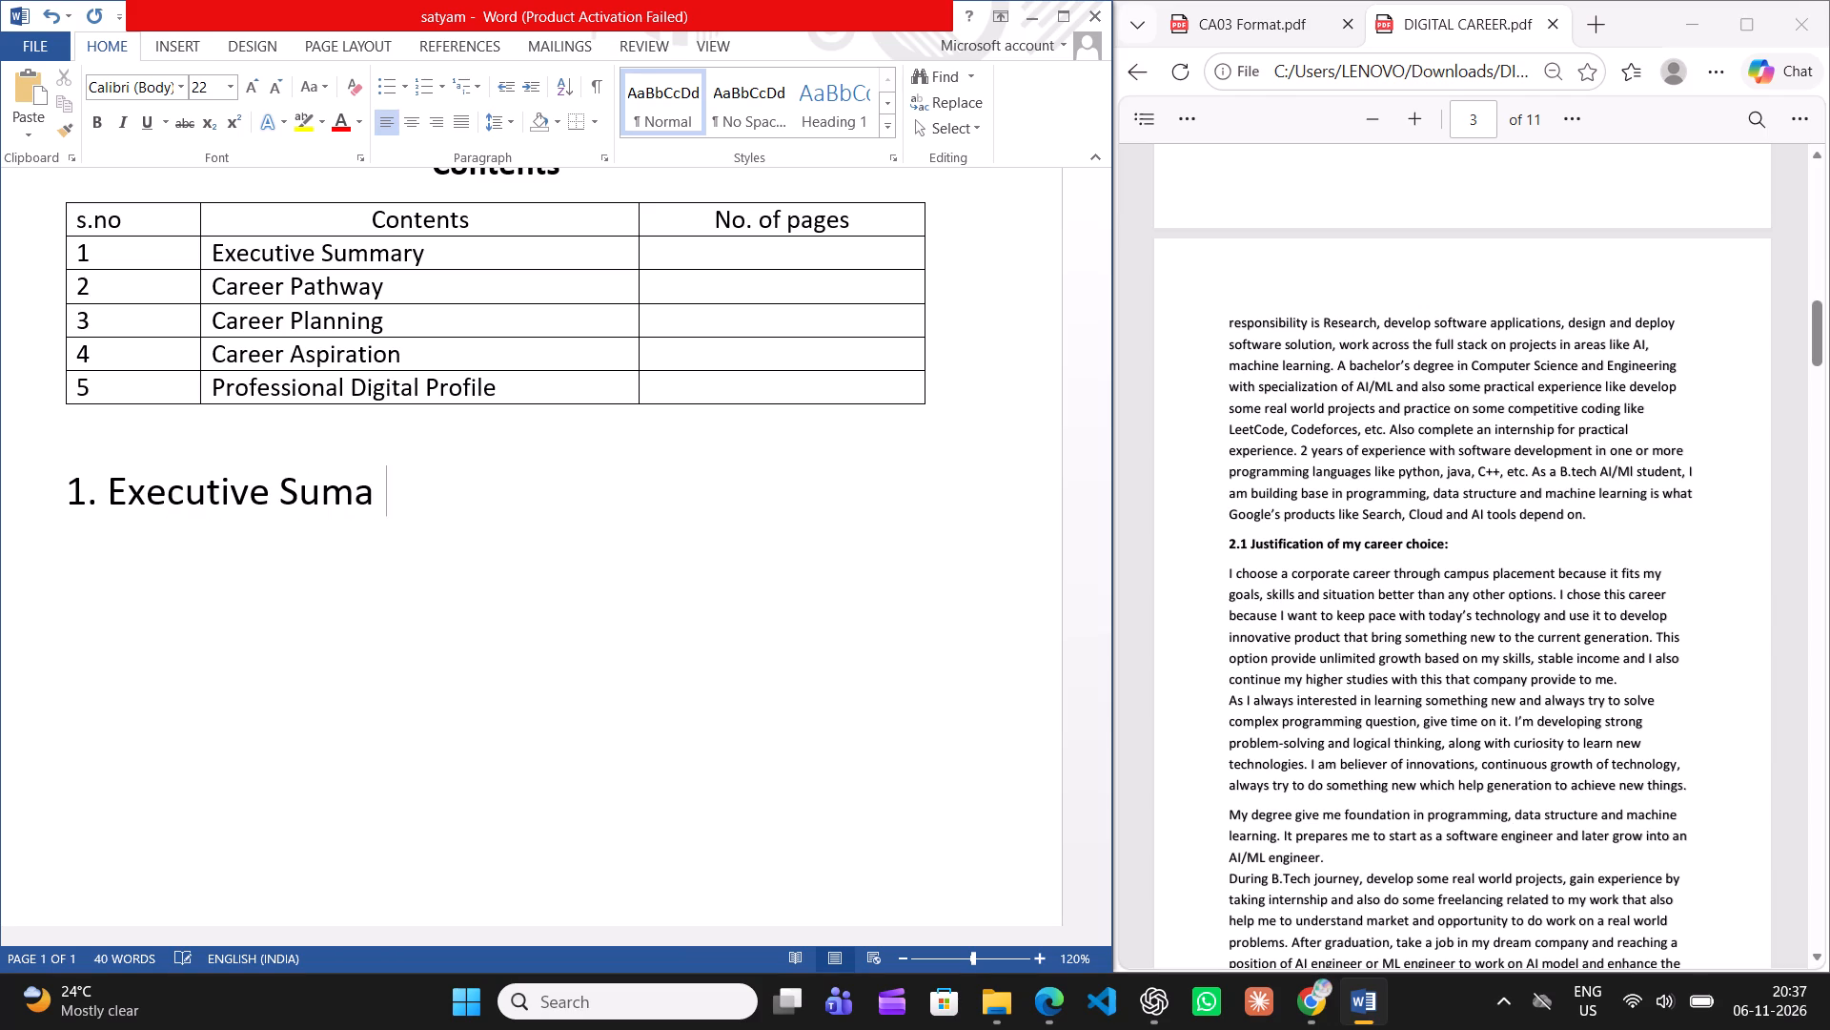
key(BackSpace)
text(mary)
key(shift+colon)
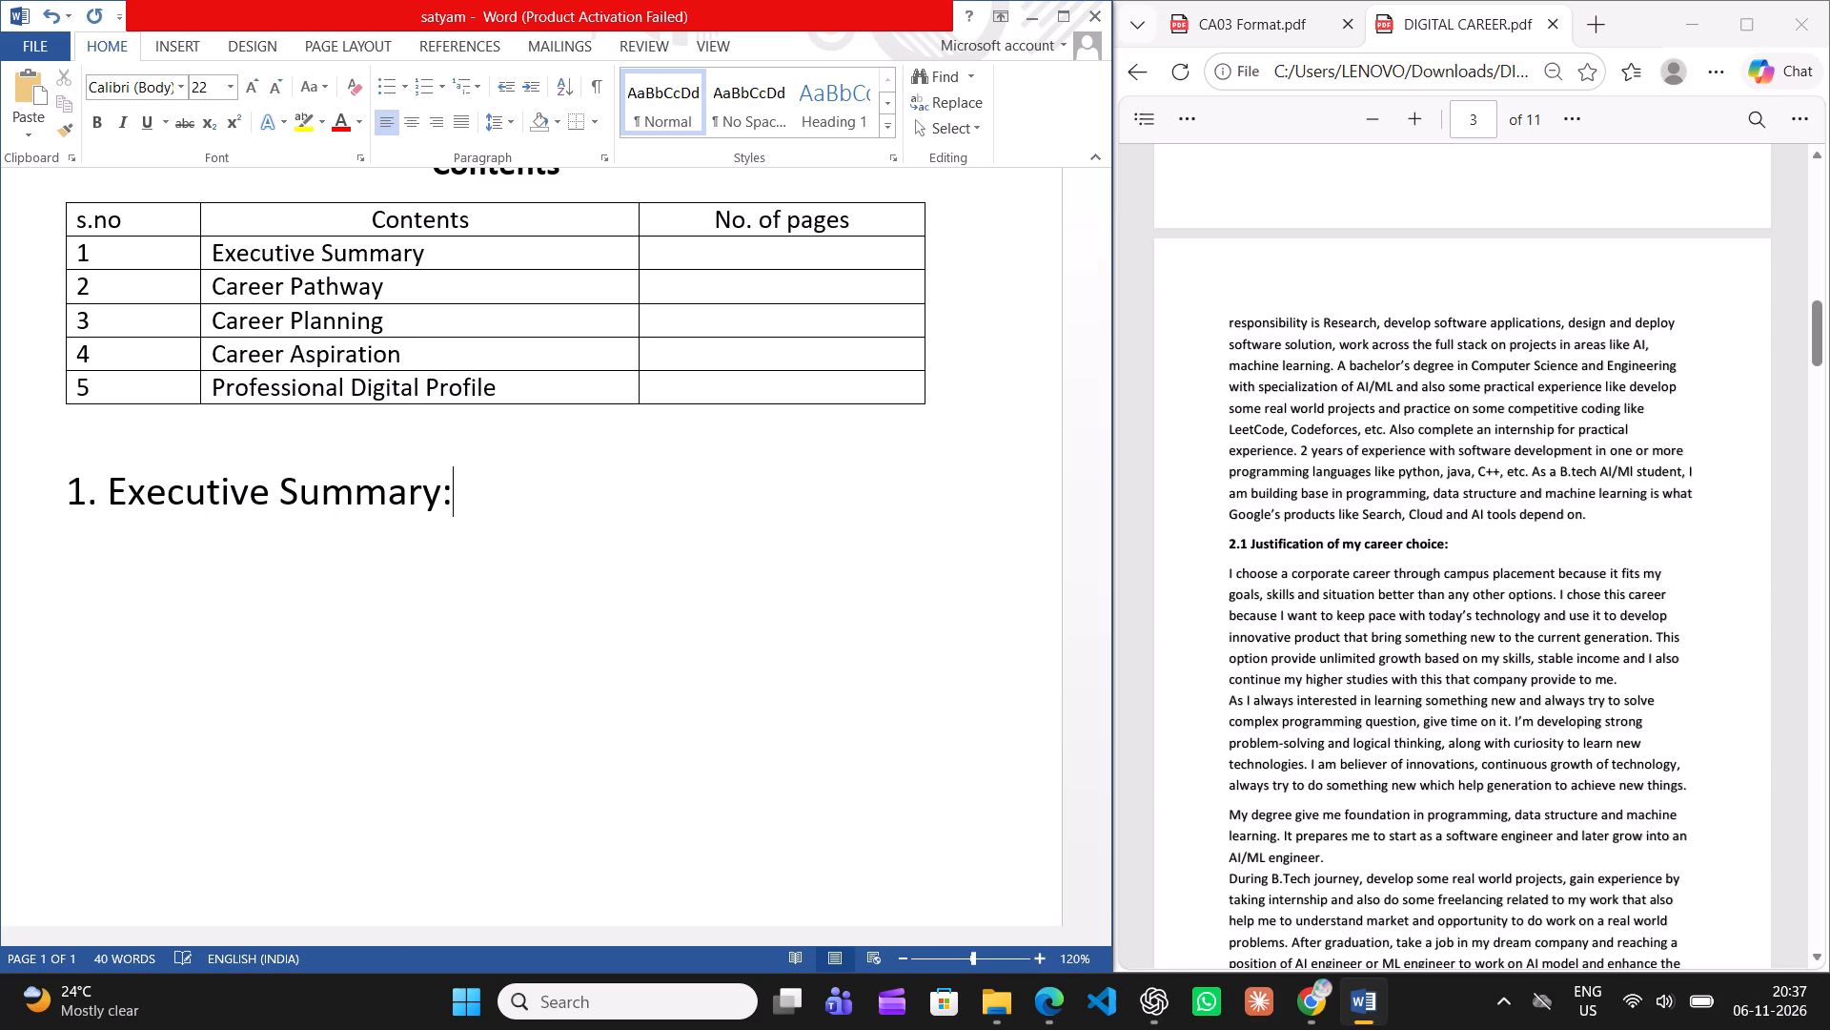
Format the "1. Executive Summary:" heading as 16 pt bold.
drag(462, 503, 183, 463)
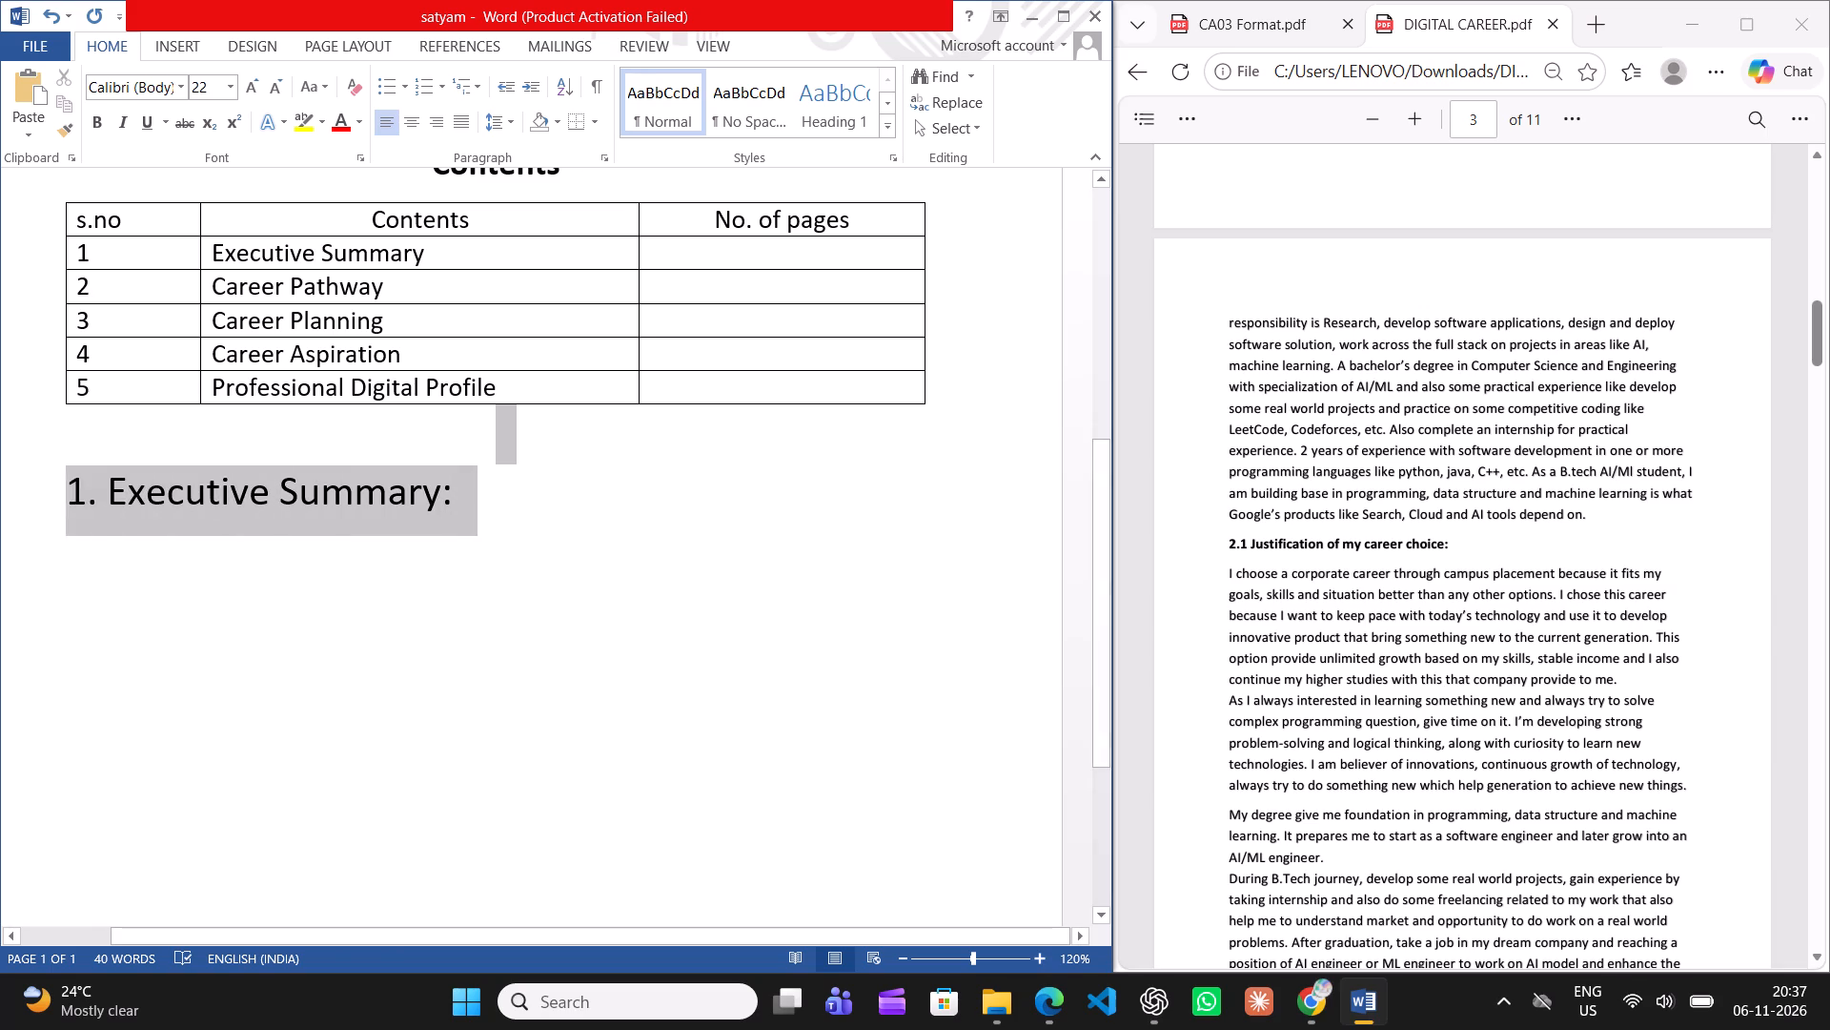
drag(183, 463, 58, 493)
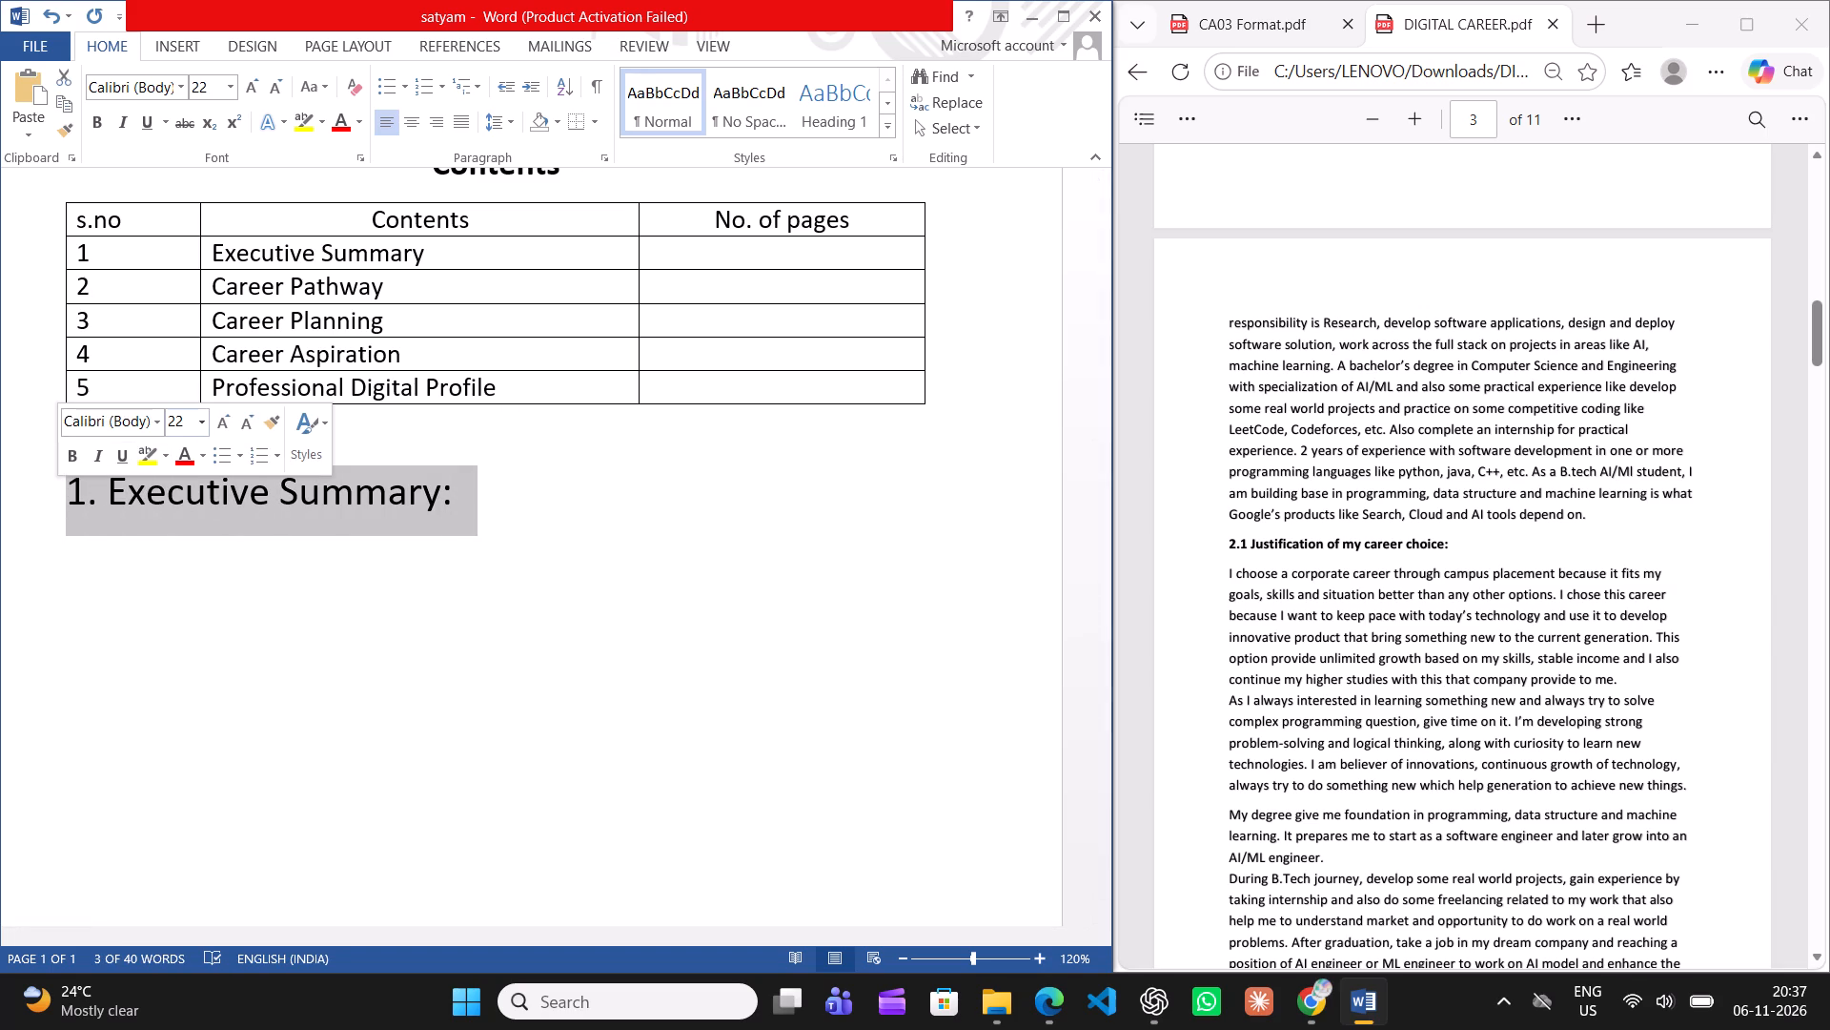
click(190, 430)
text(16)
click(75, 454)
click(451, 622)
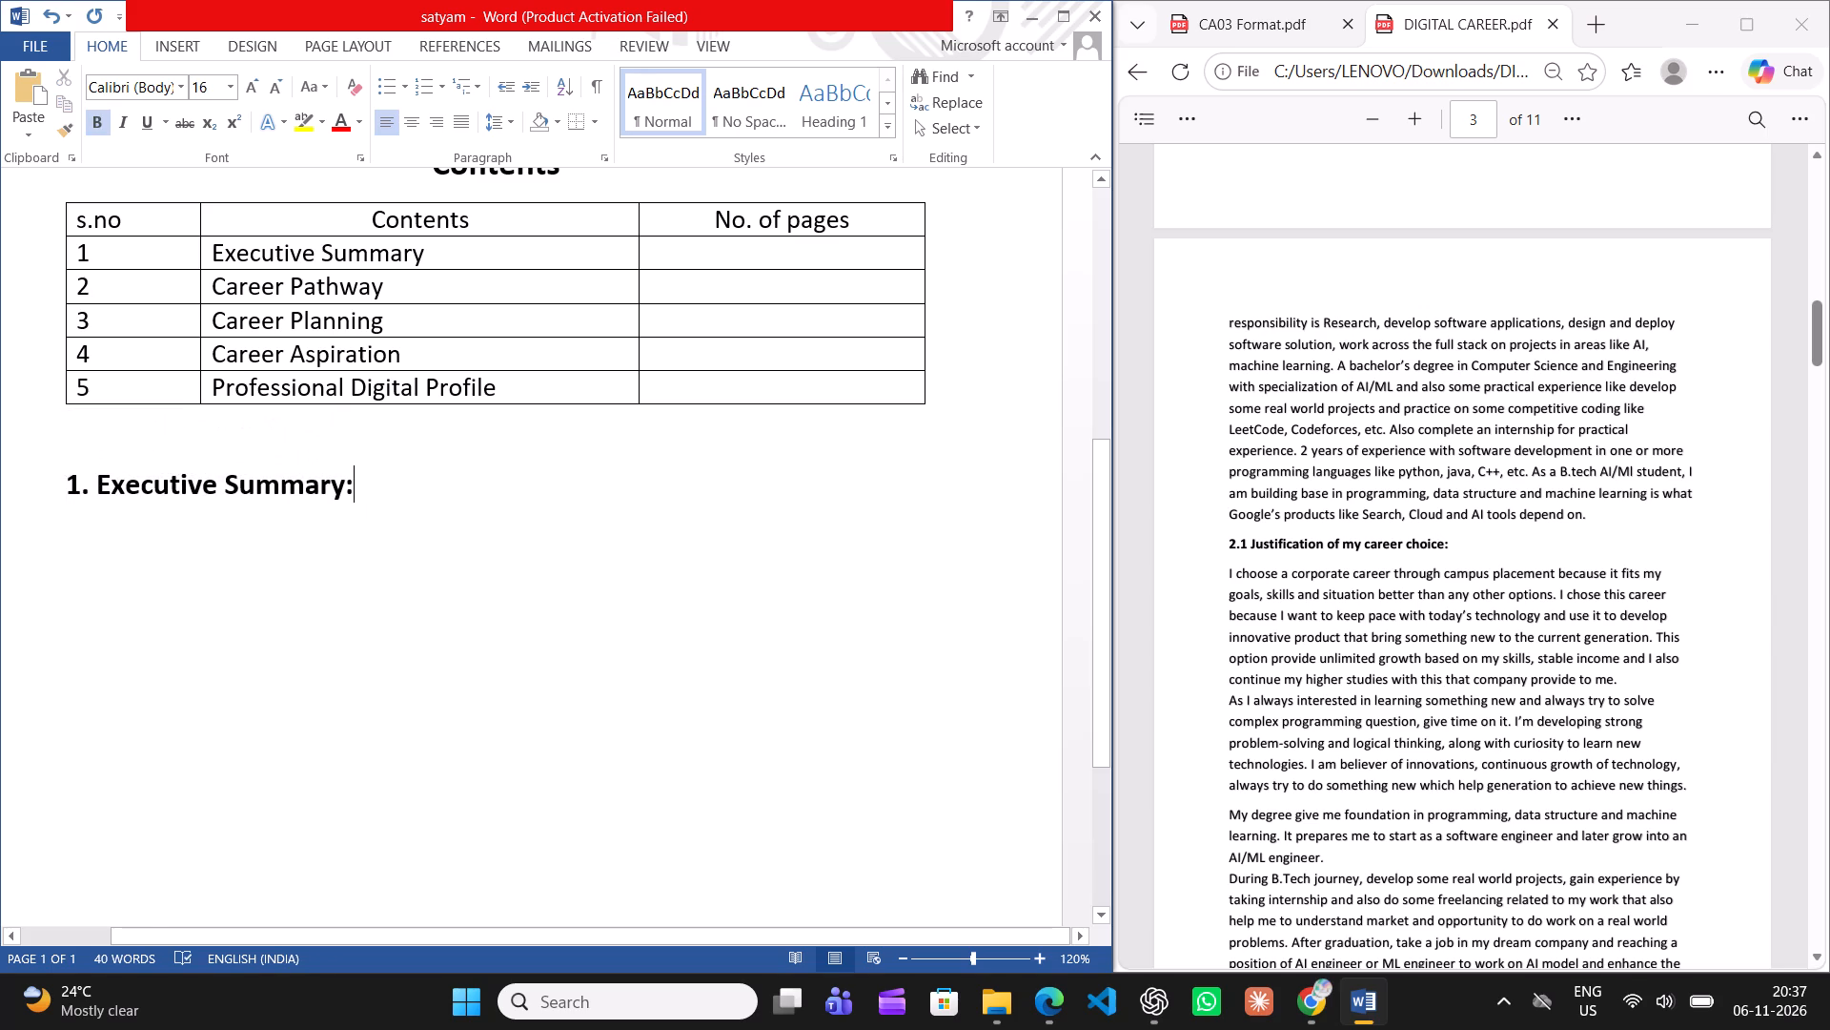
Add blank lines below the Executive Summary heading until the cursor reaches the start of page 2.
key(Return)
scroll(451, 622, down, 5)
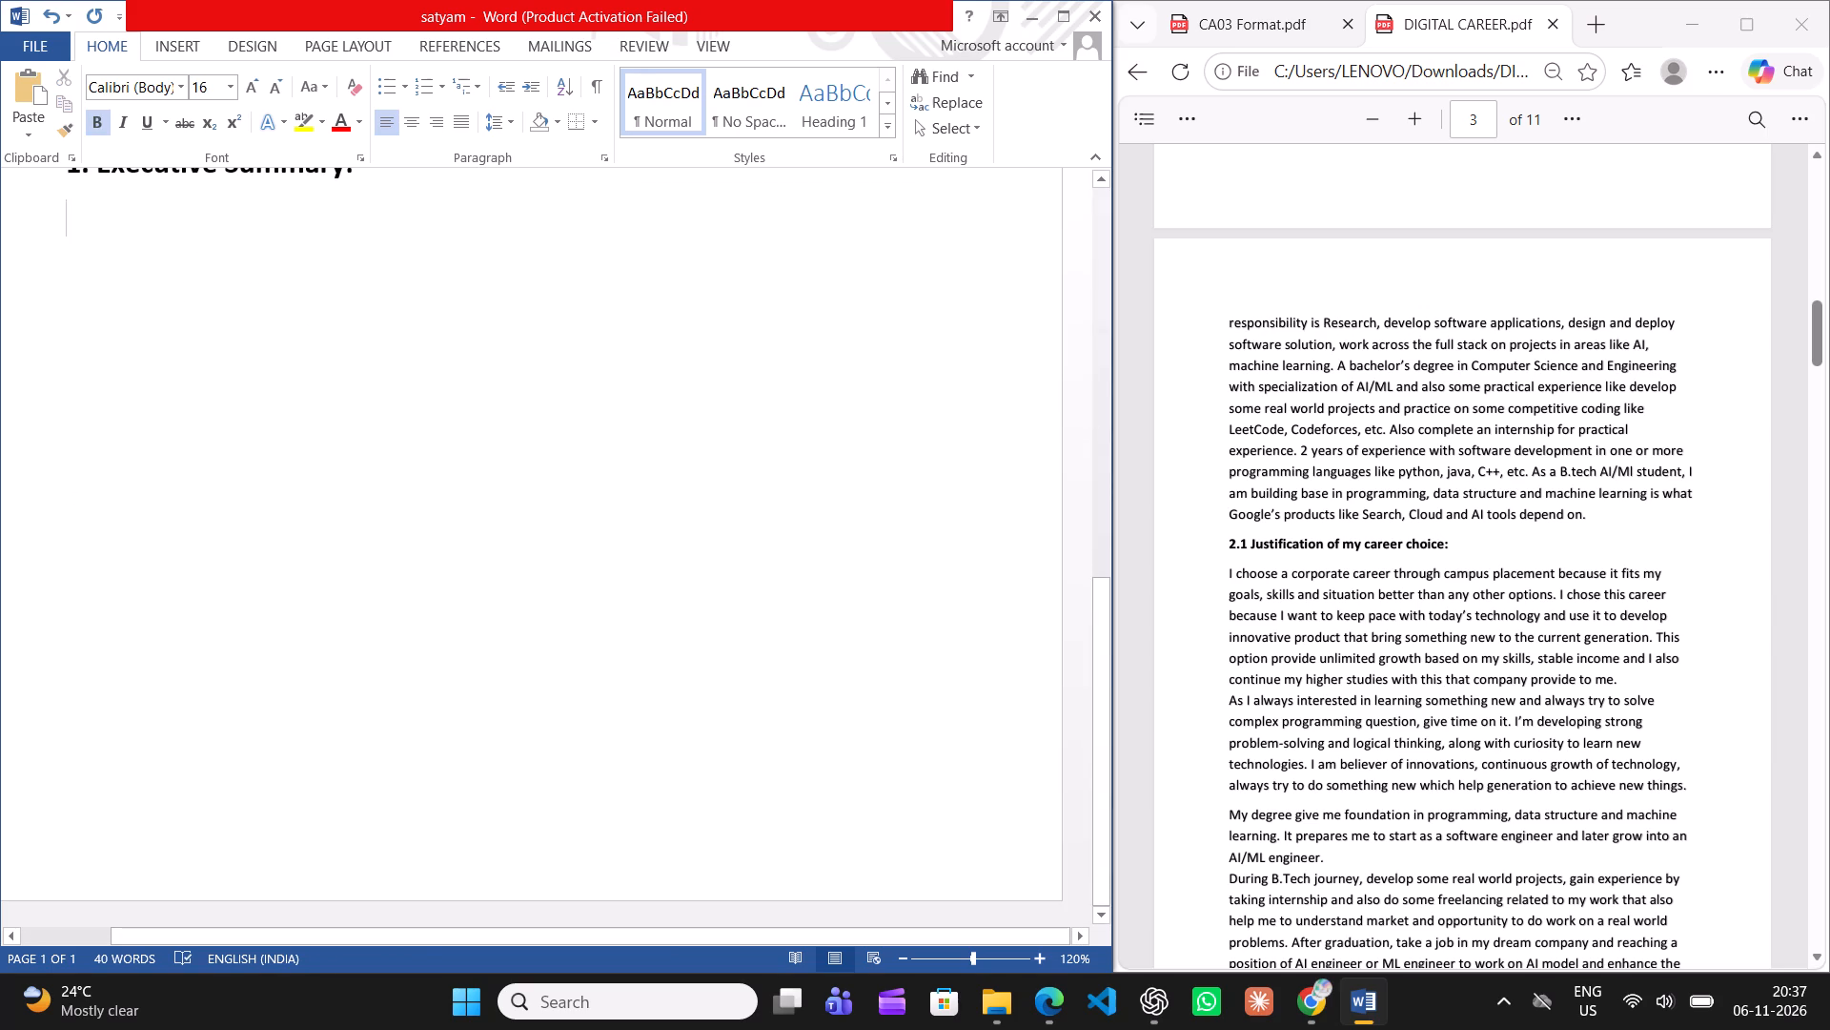
key(Return)
key(Return)
key(Return)
key(Return)
key(Return)
key(Return)
key(Return)
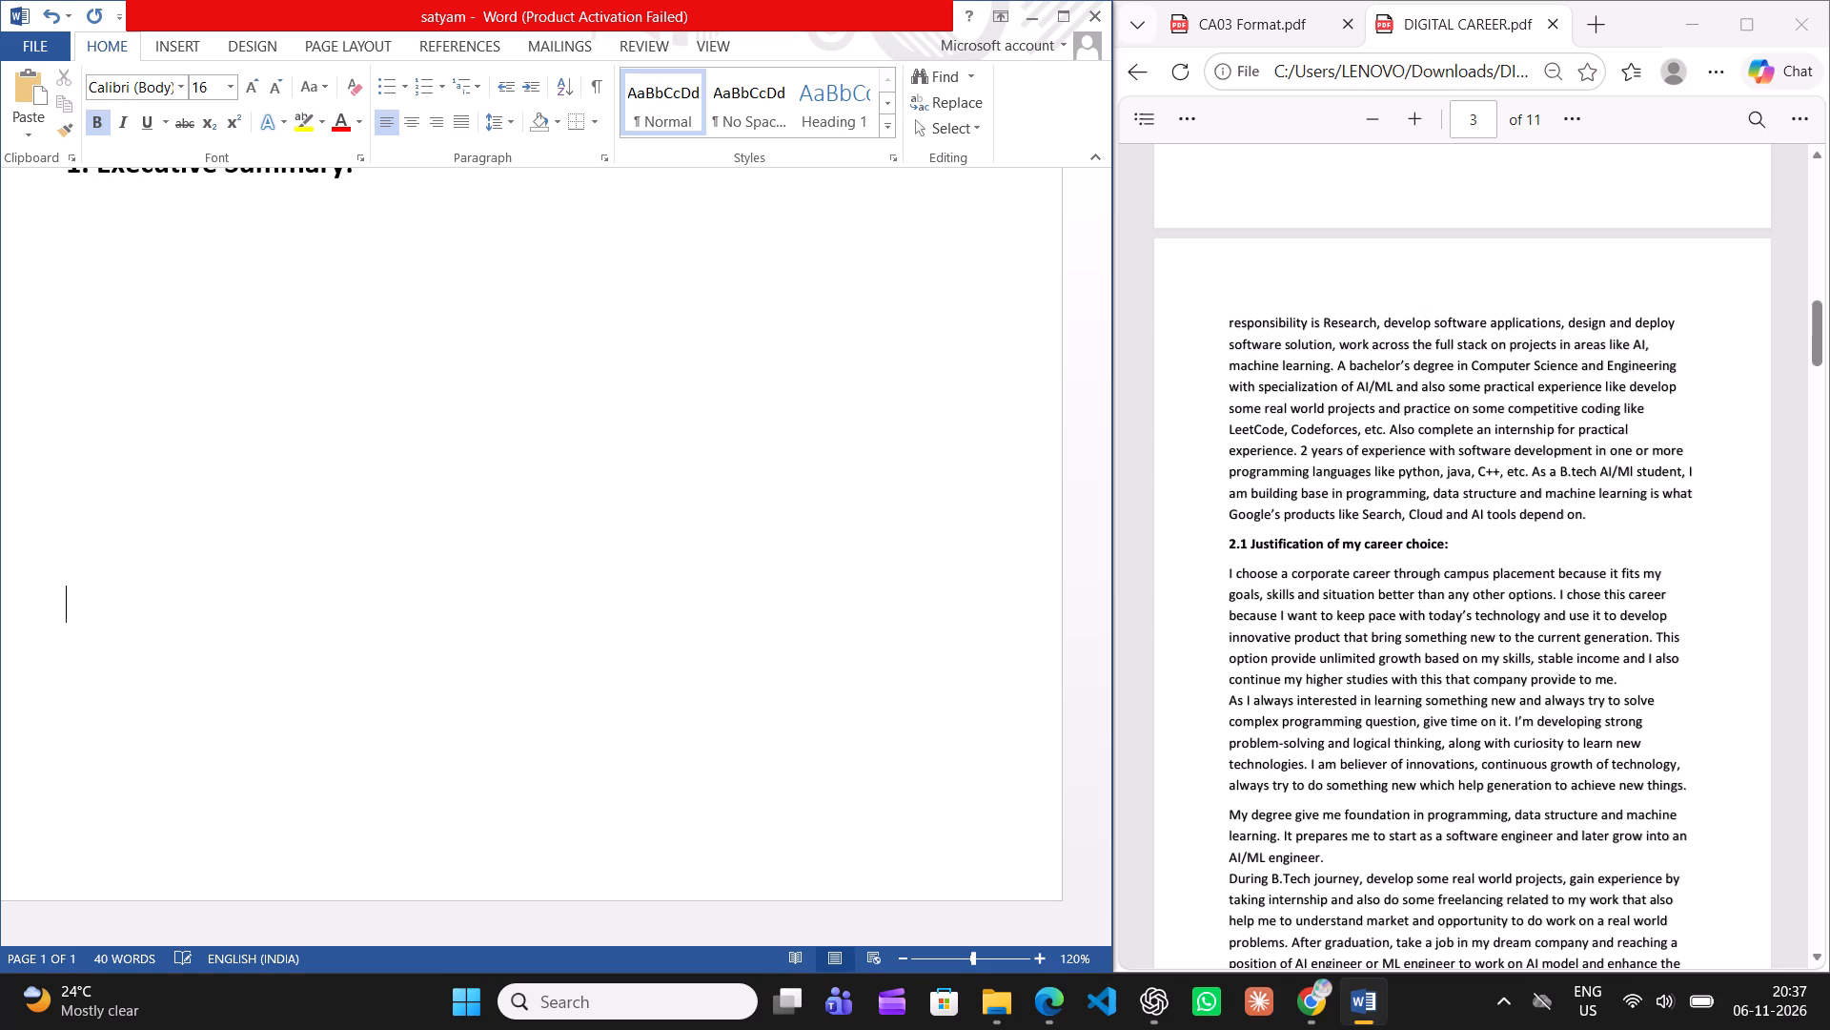
key(Return)
key(Return)
key(Return)
key(Return)
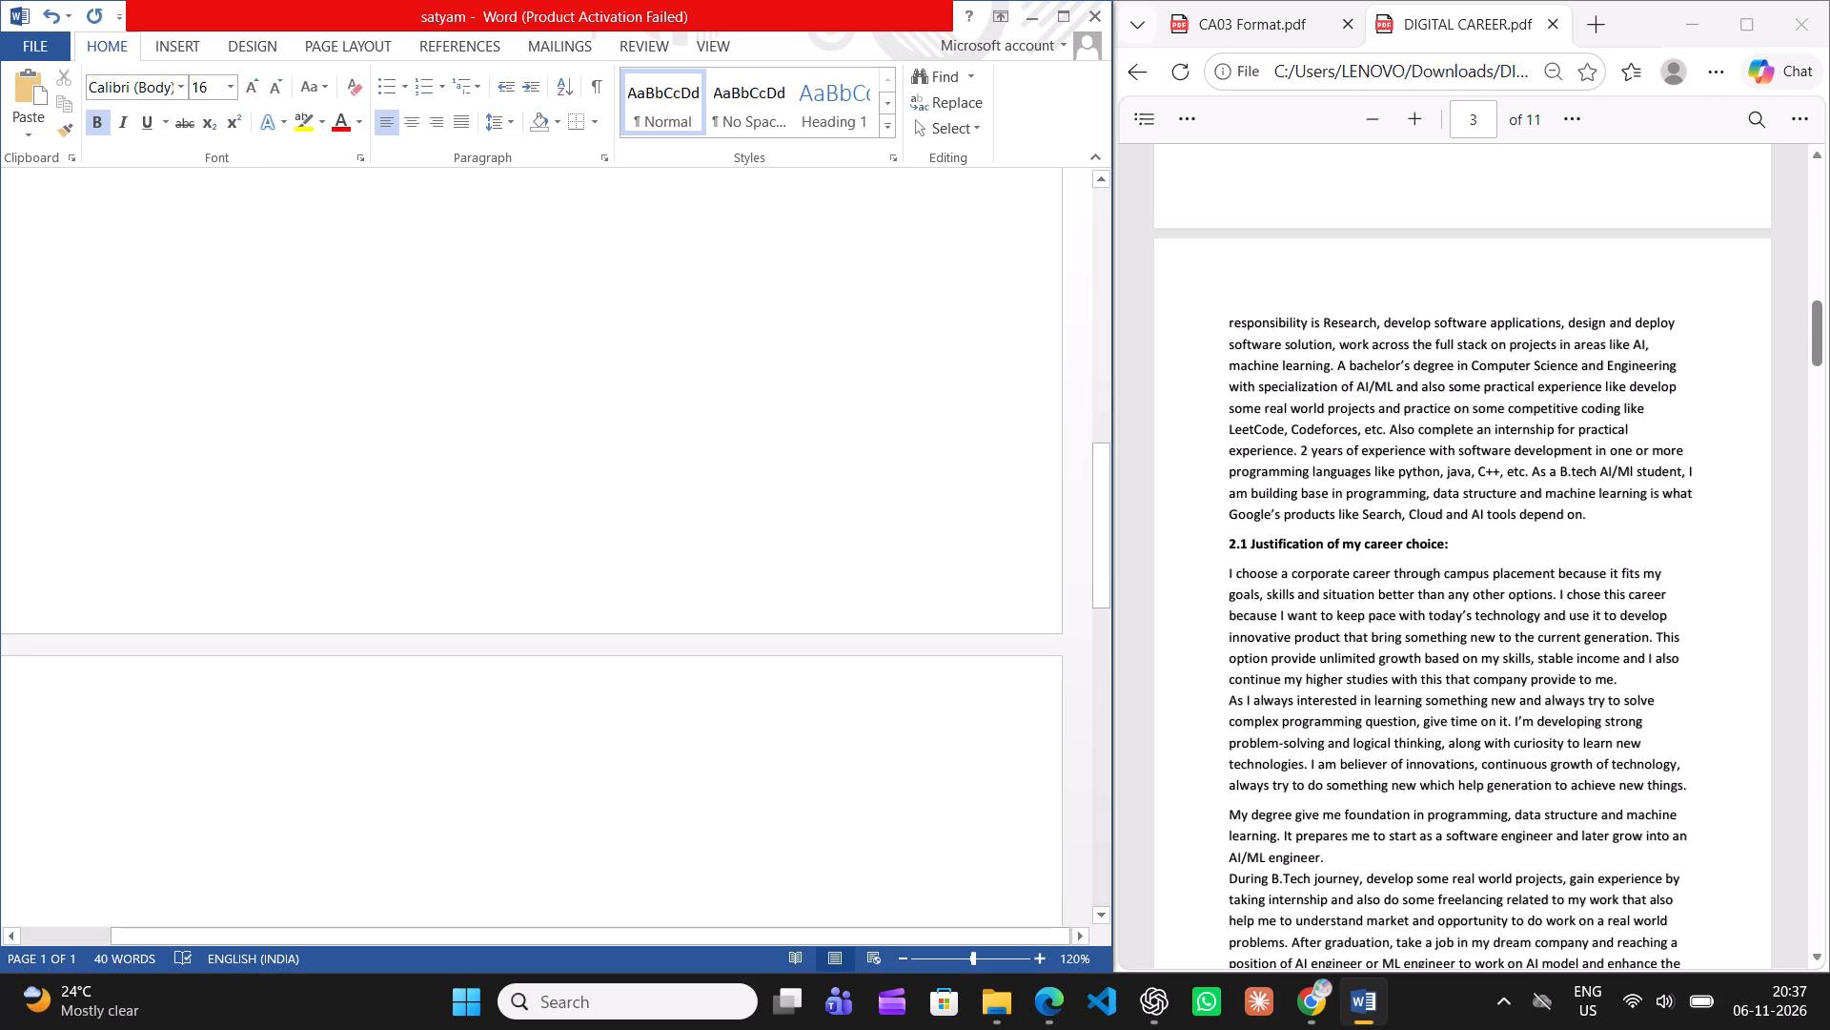
key(BackSpace)
key(BackSpace)
key(Return)
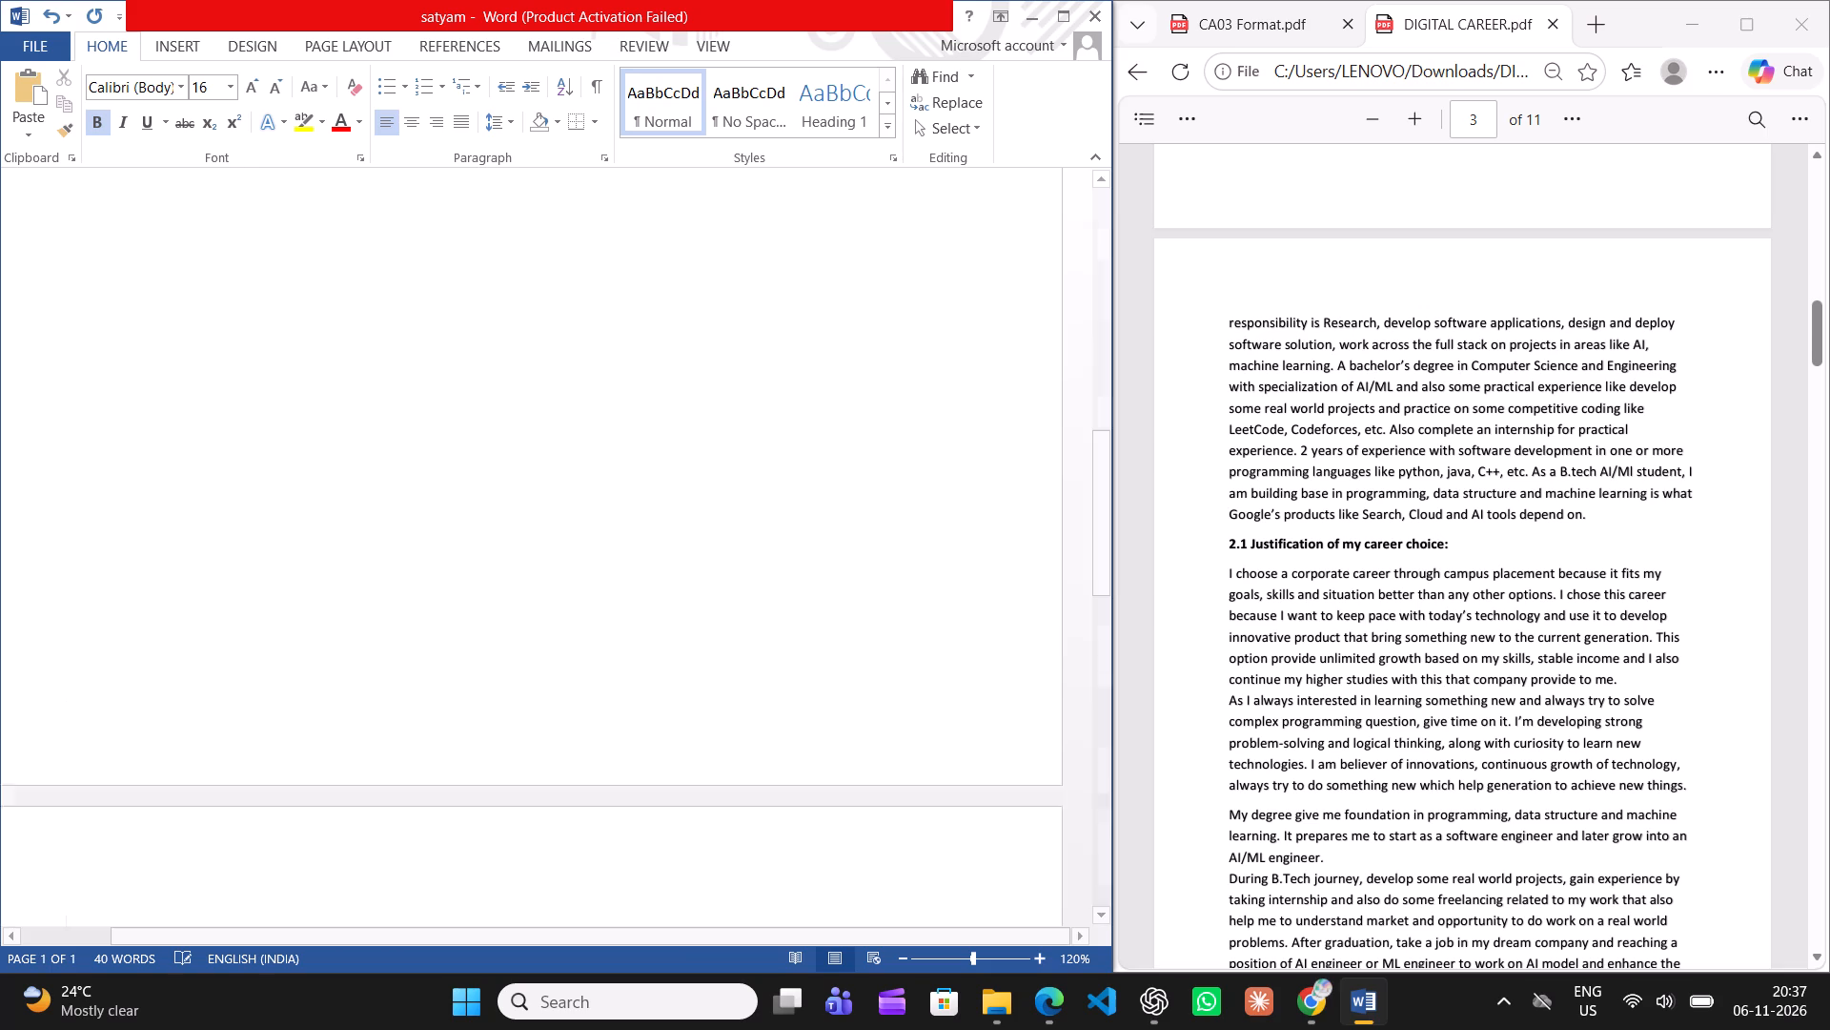
scroll(1332, 598, up, 1)
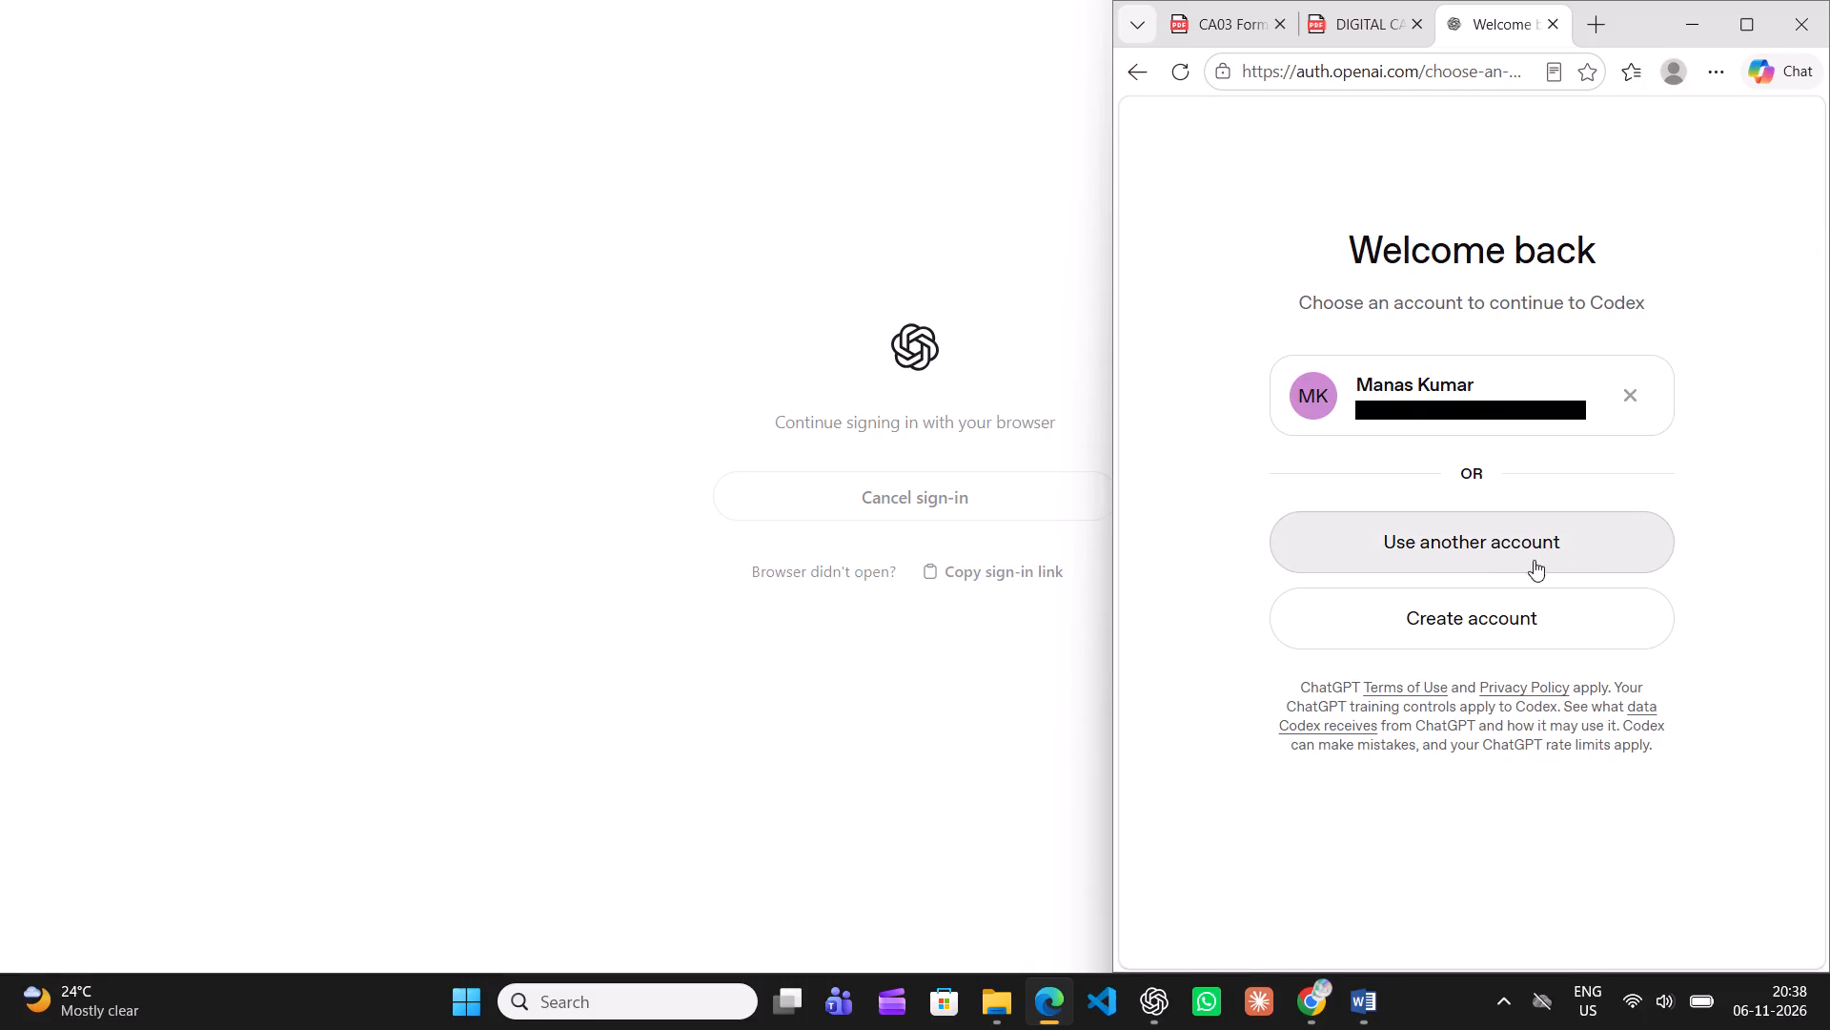
click(1513, 555)
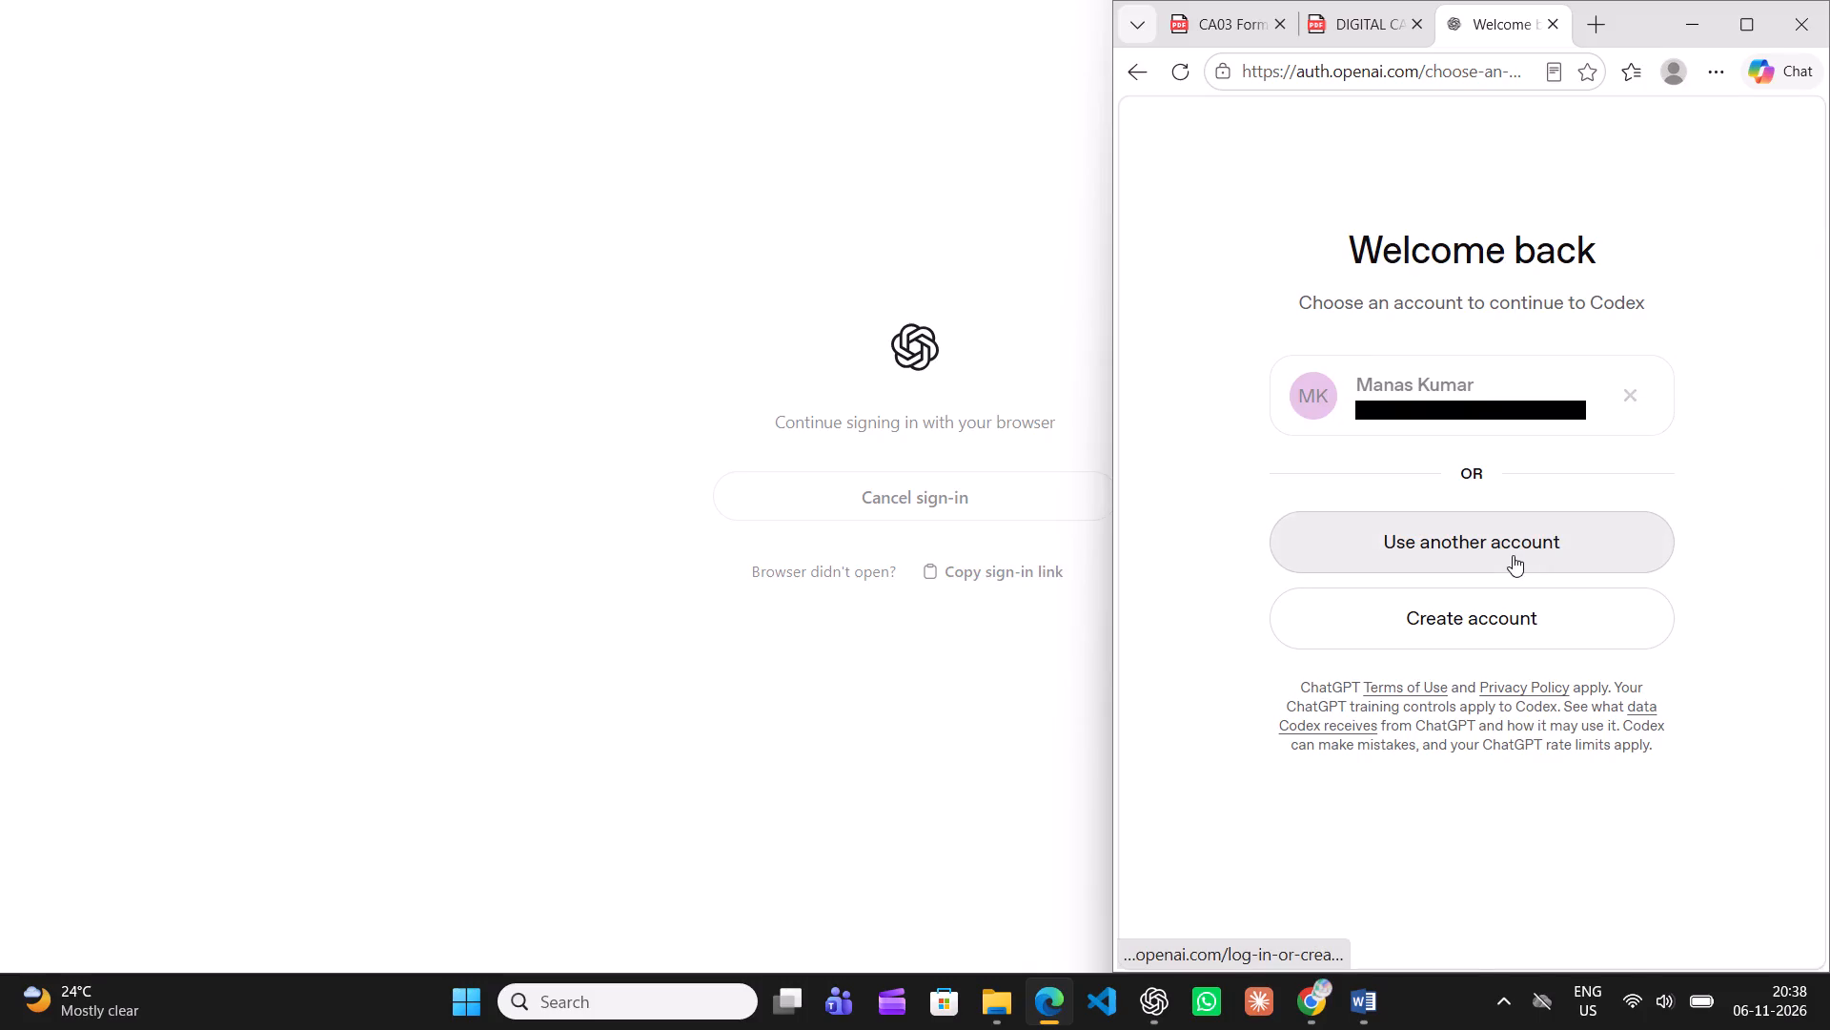